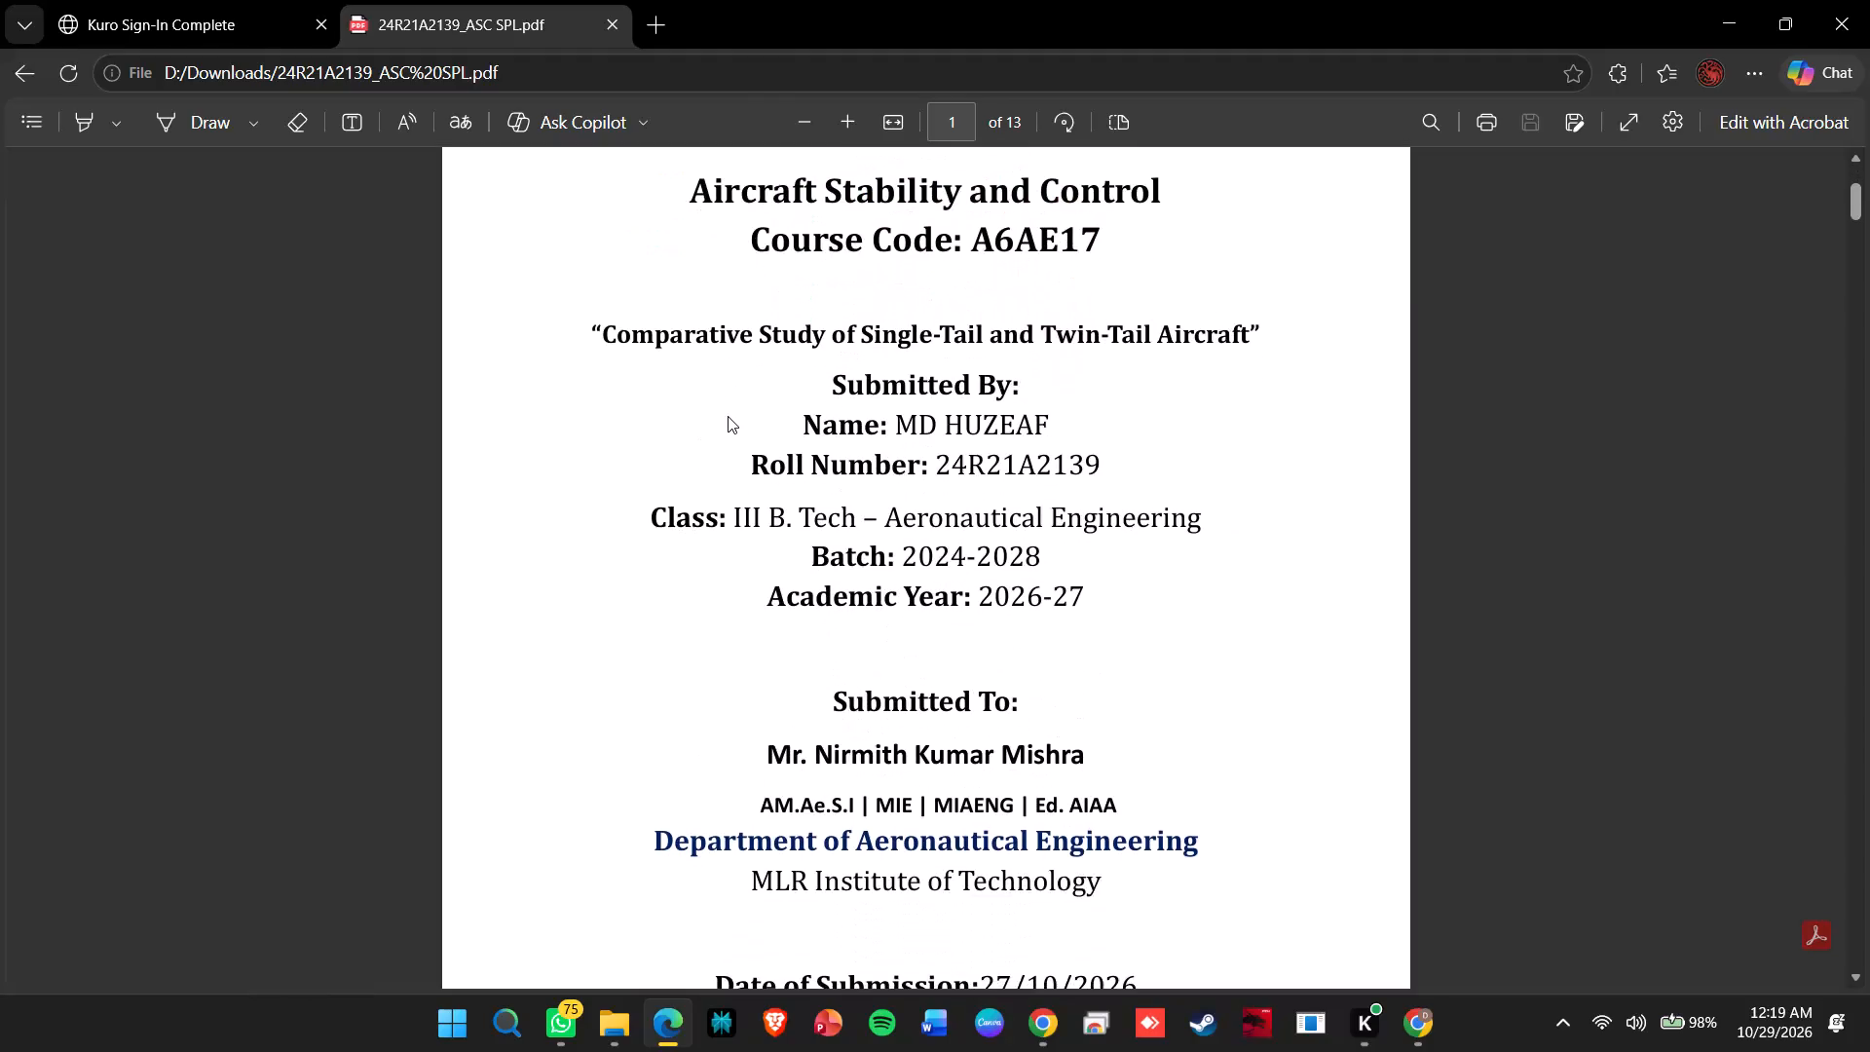
Examine the reference PDF's cover-page submission details, table of contents and Sustainable Development Goals mapping page.
scroll(728, 416, down, 2)
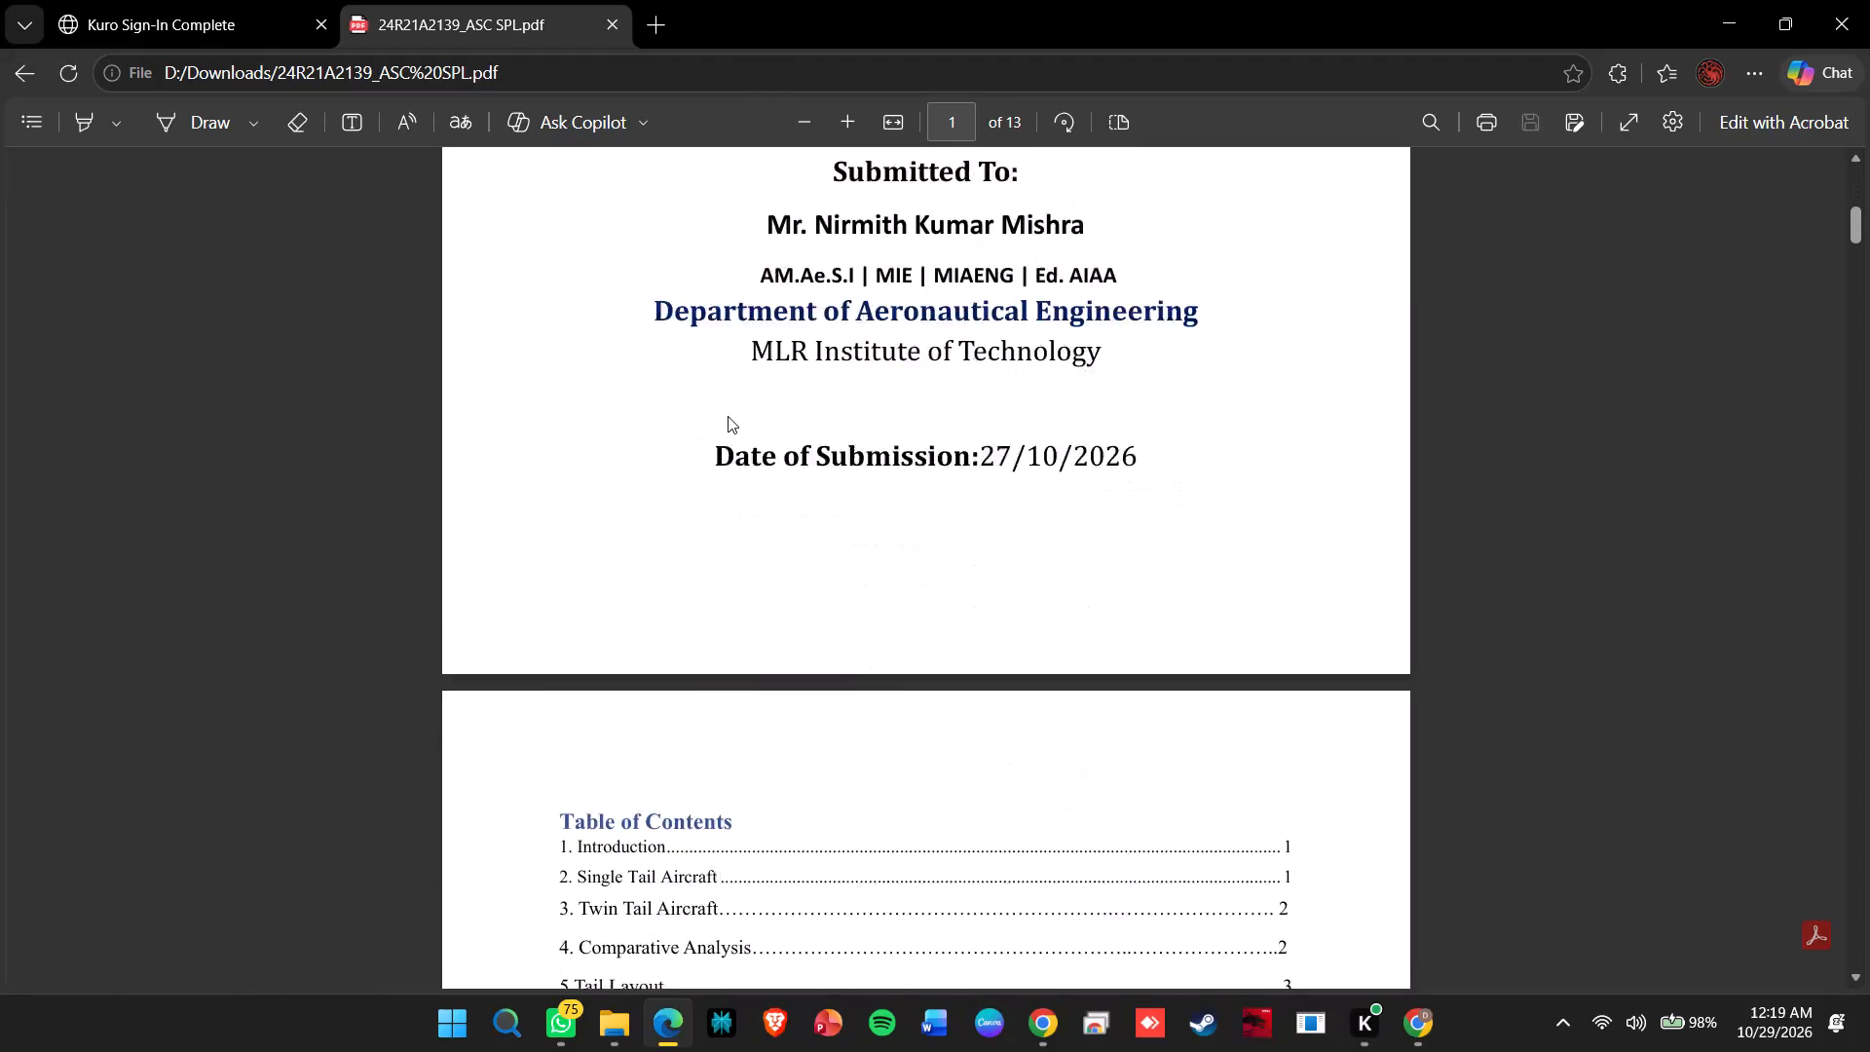
scroll(728, 416, down, 1)
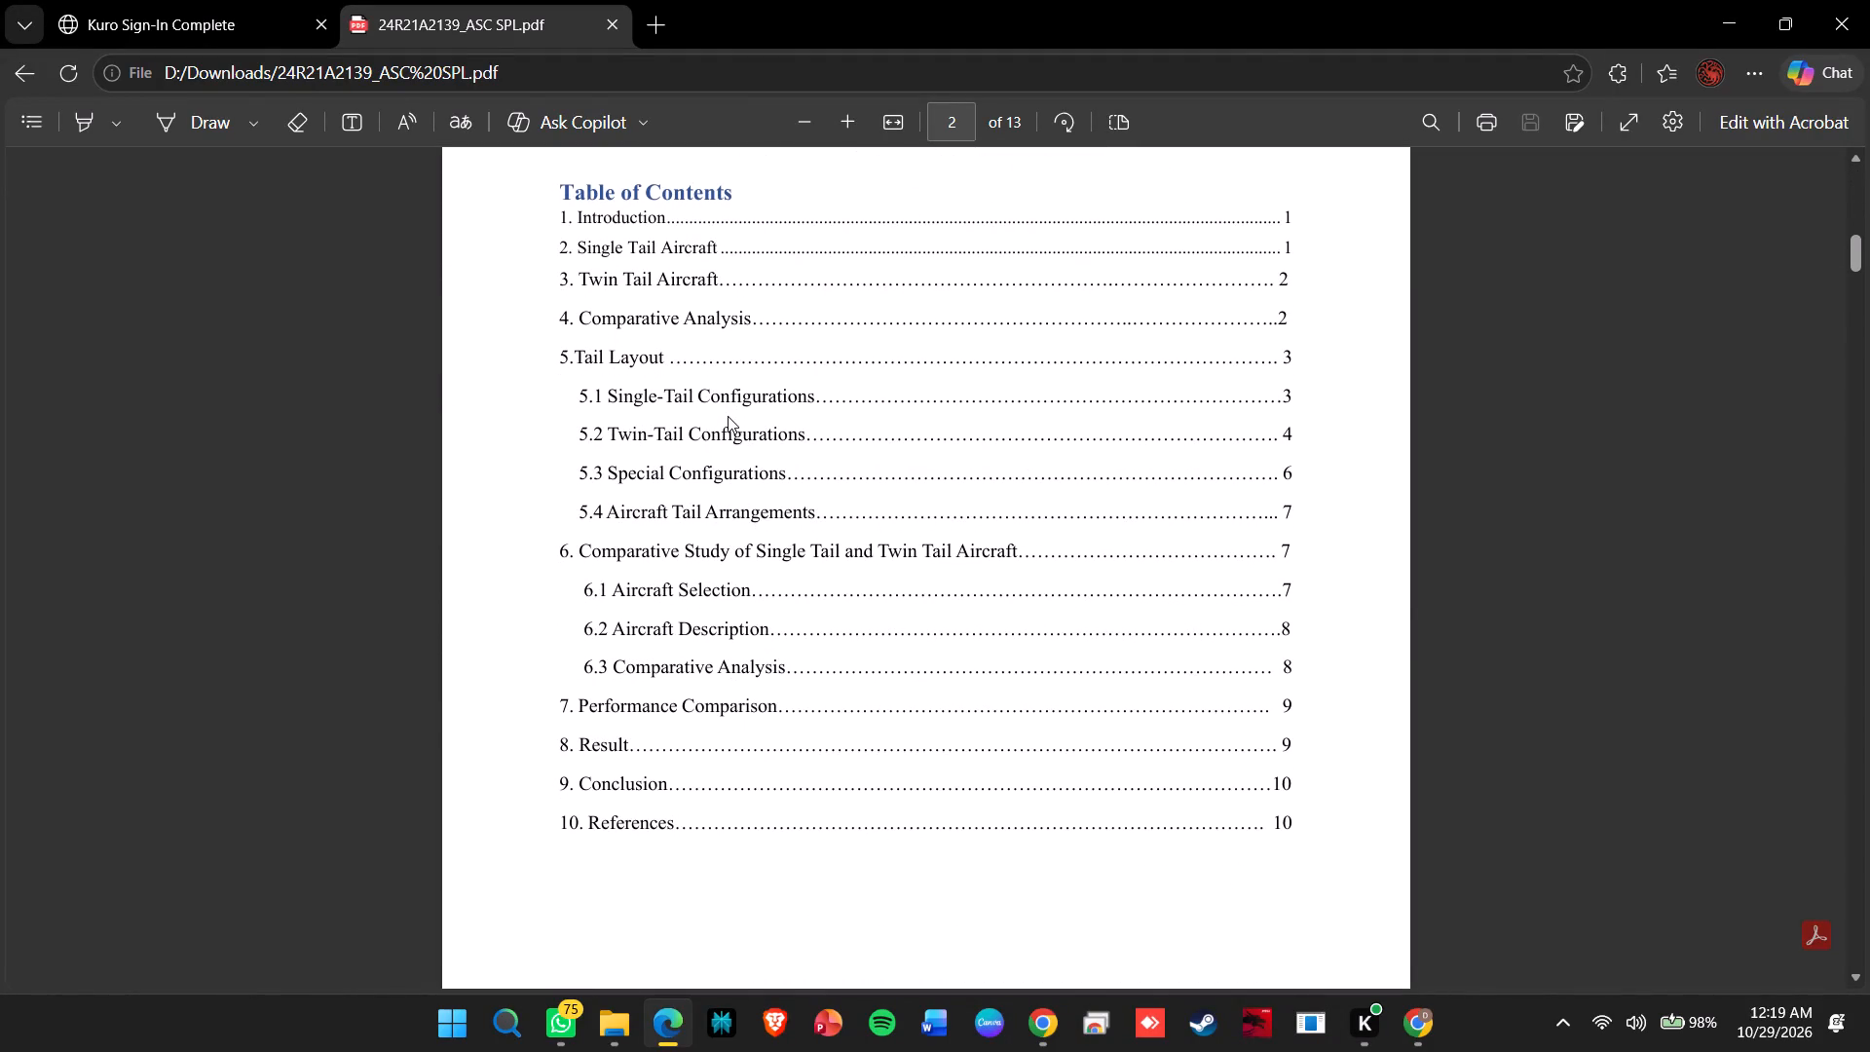
scroll(728, 416, down, 6)
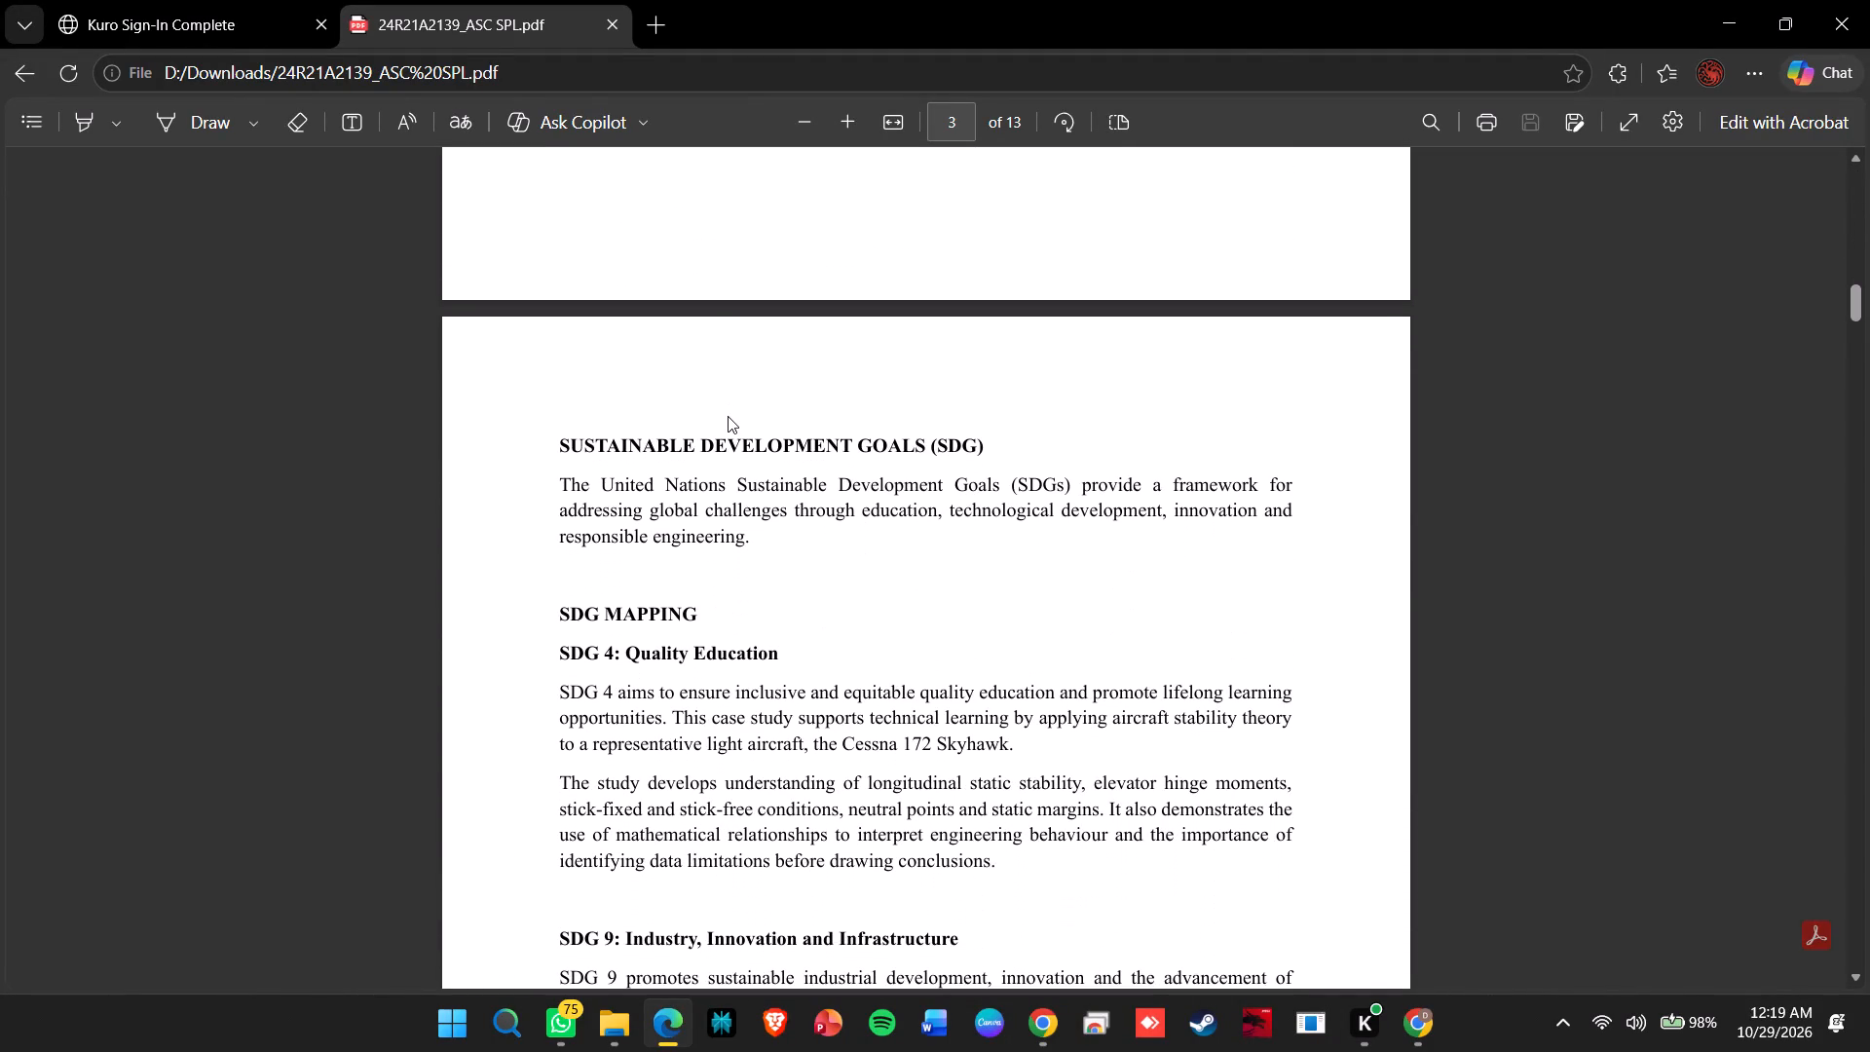
scroll(728, 416, down, 1)
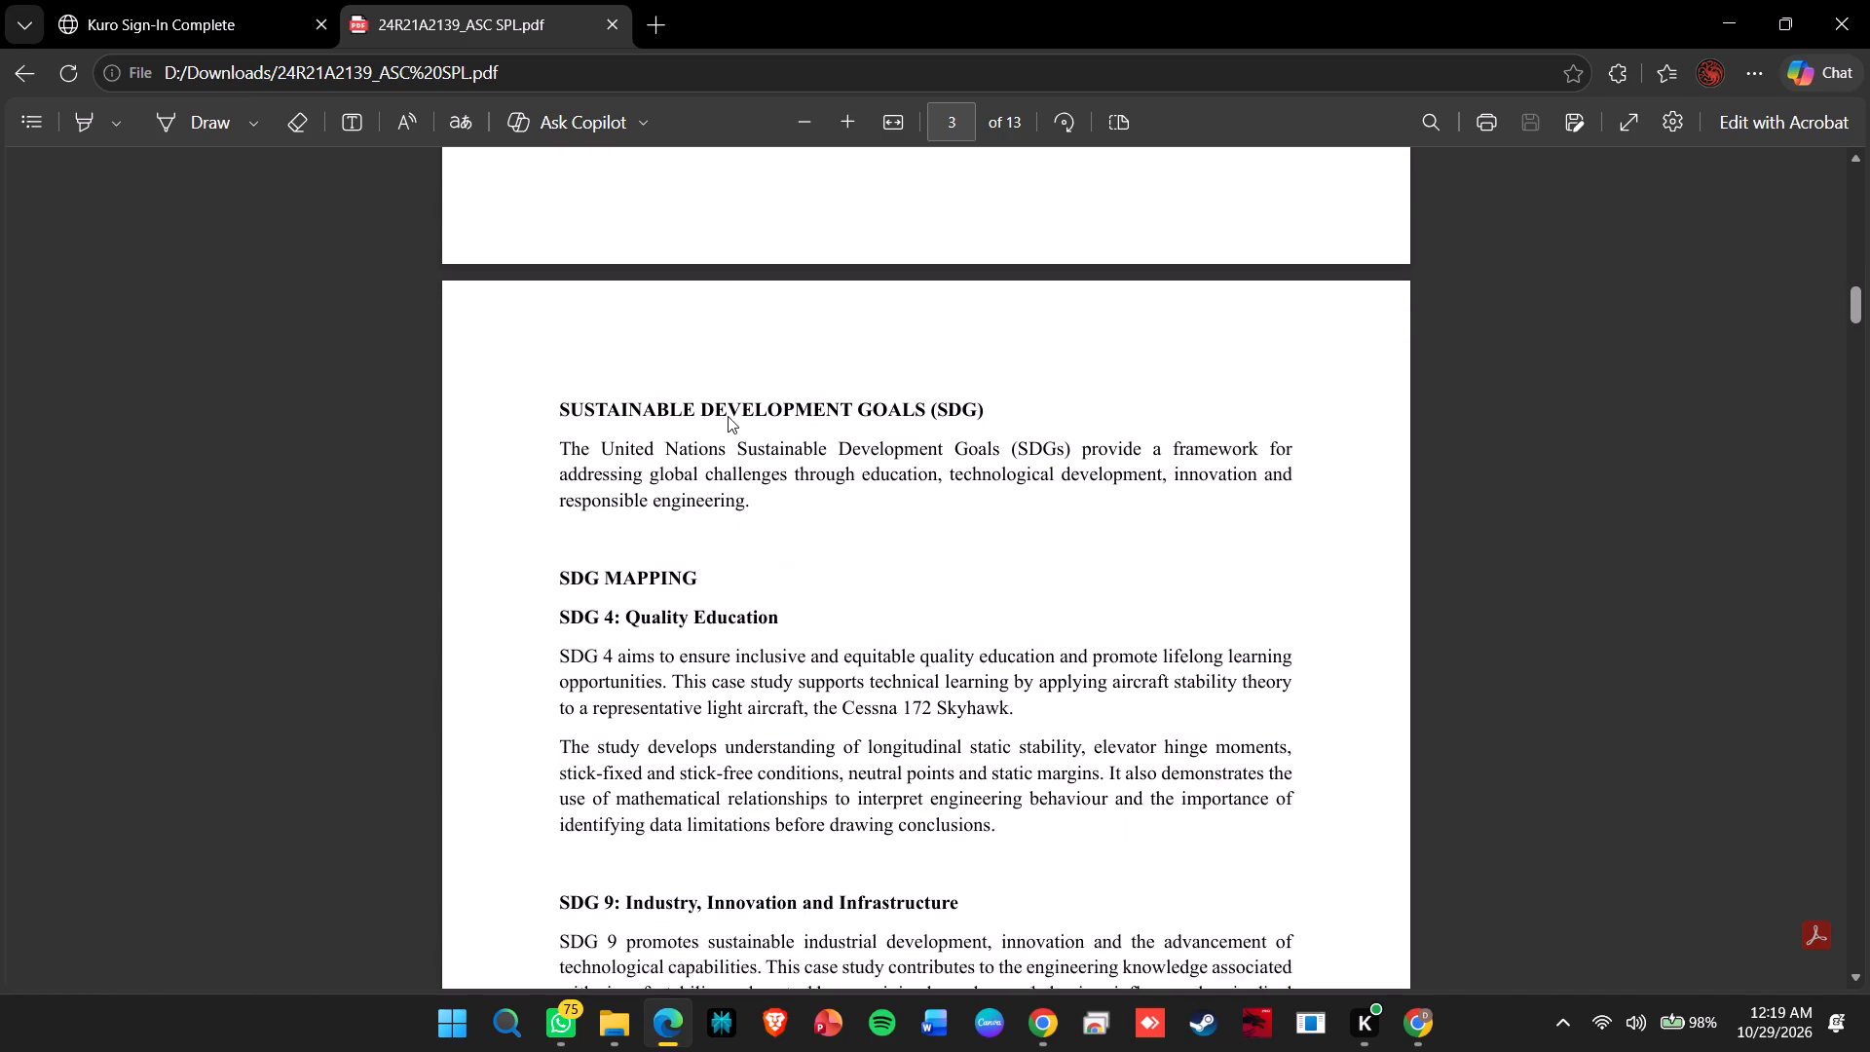
scroll(728, 416, down, 5)
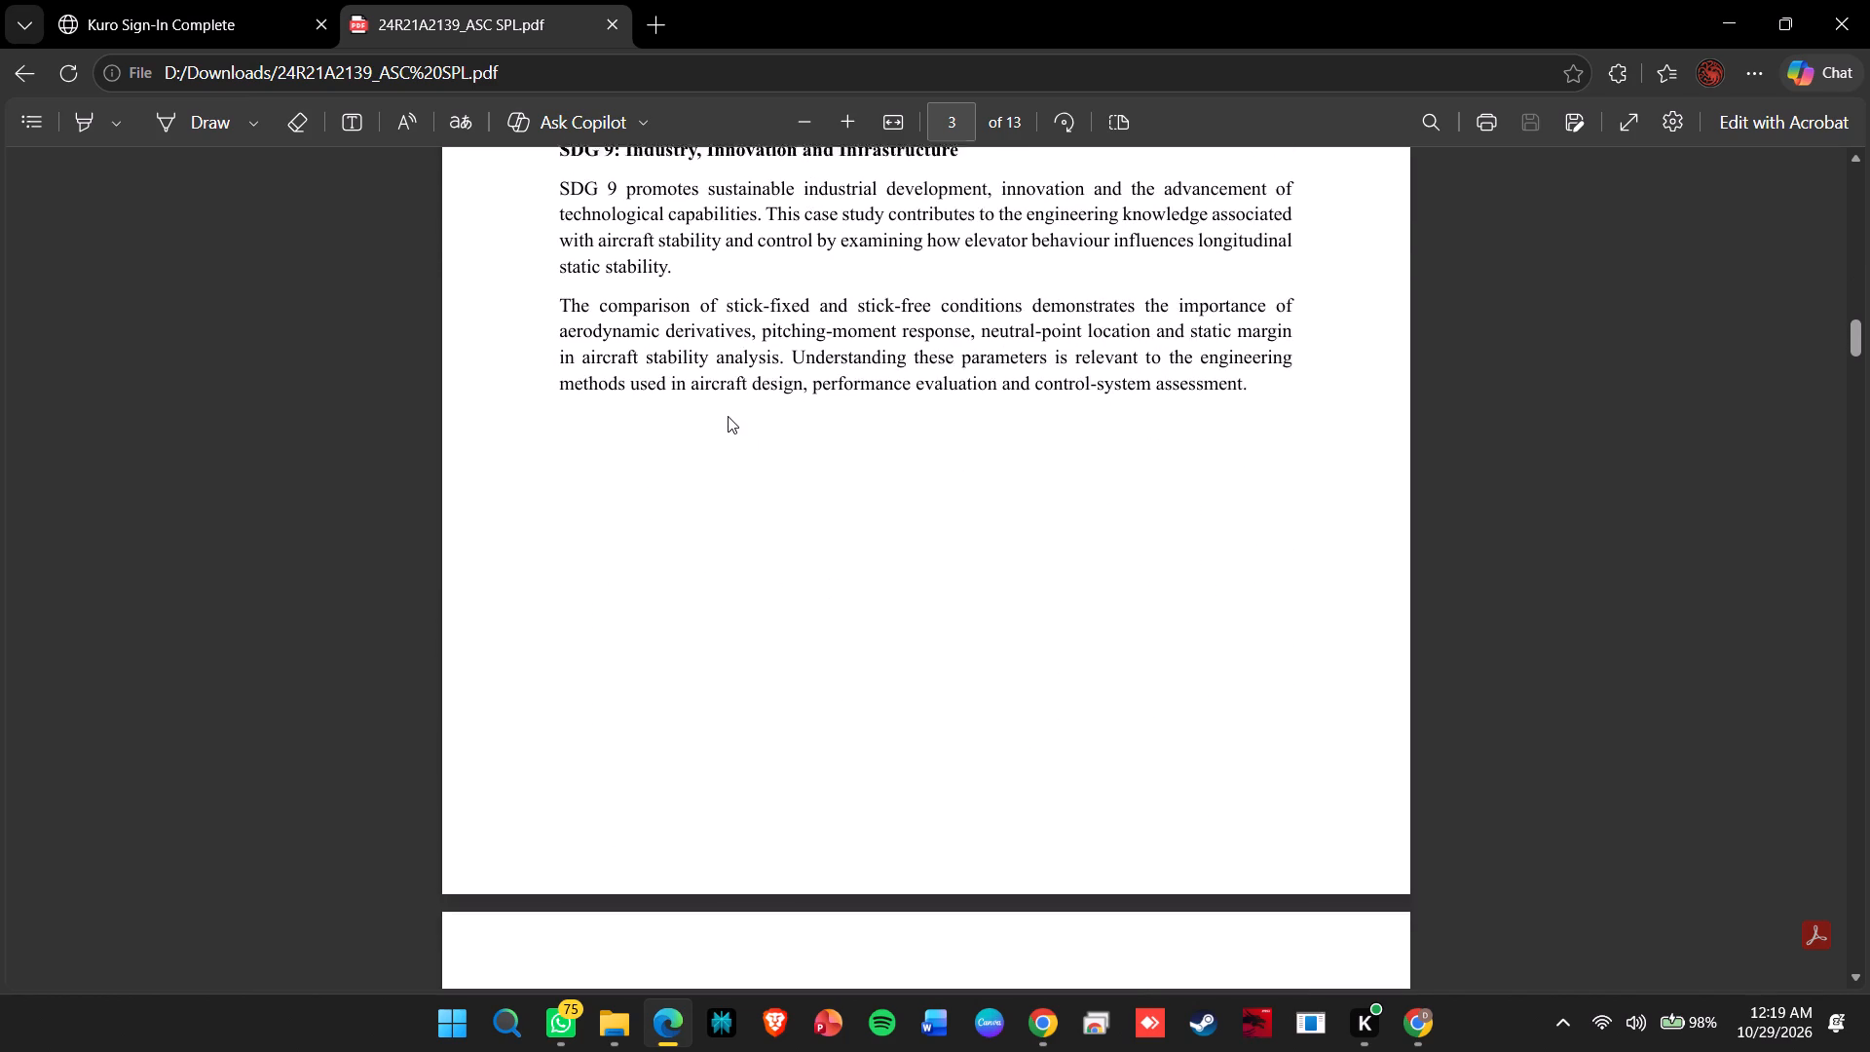
Examine the layout, figures, captions and footers of the reference PDF's introduction, single-tail, twin-tail and tail configuration sections.
scroll(728, 416, down, 3)
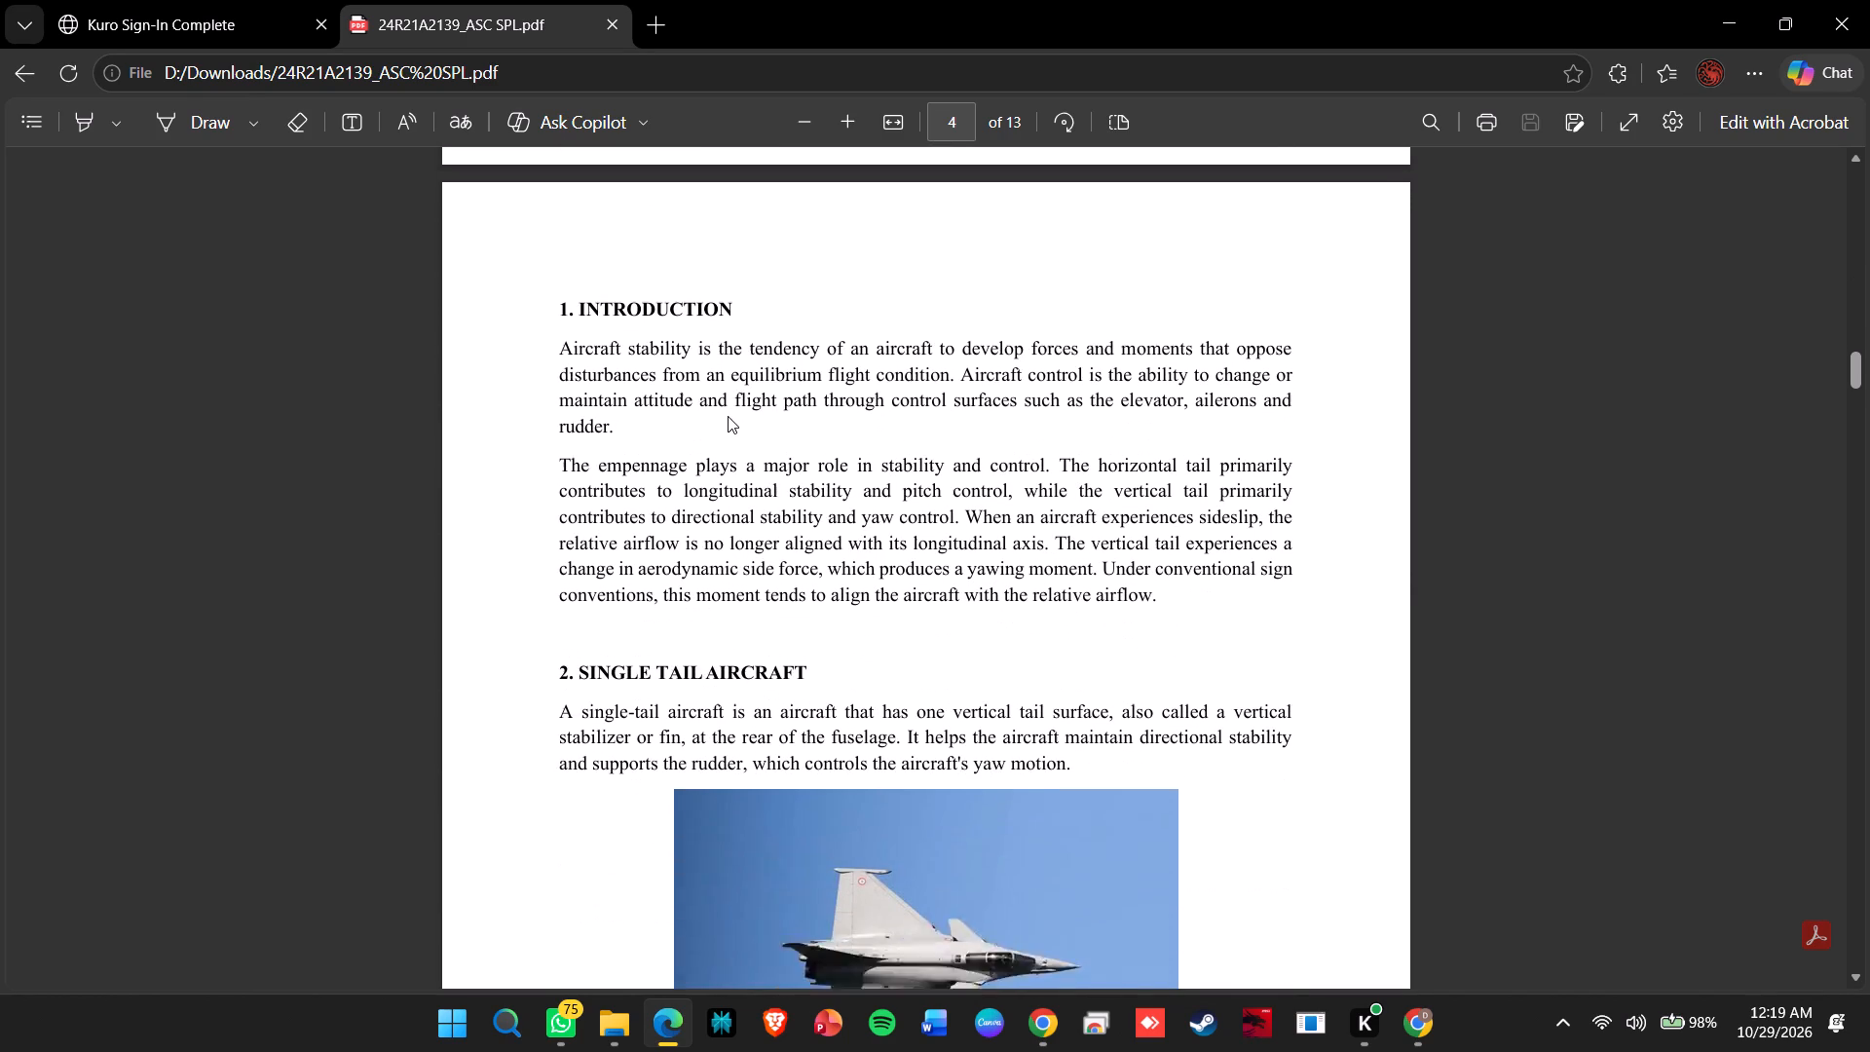
scroll(728, 416, down, 3)
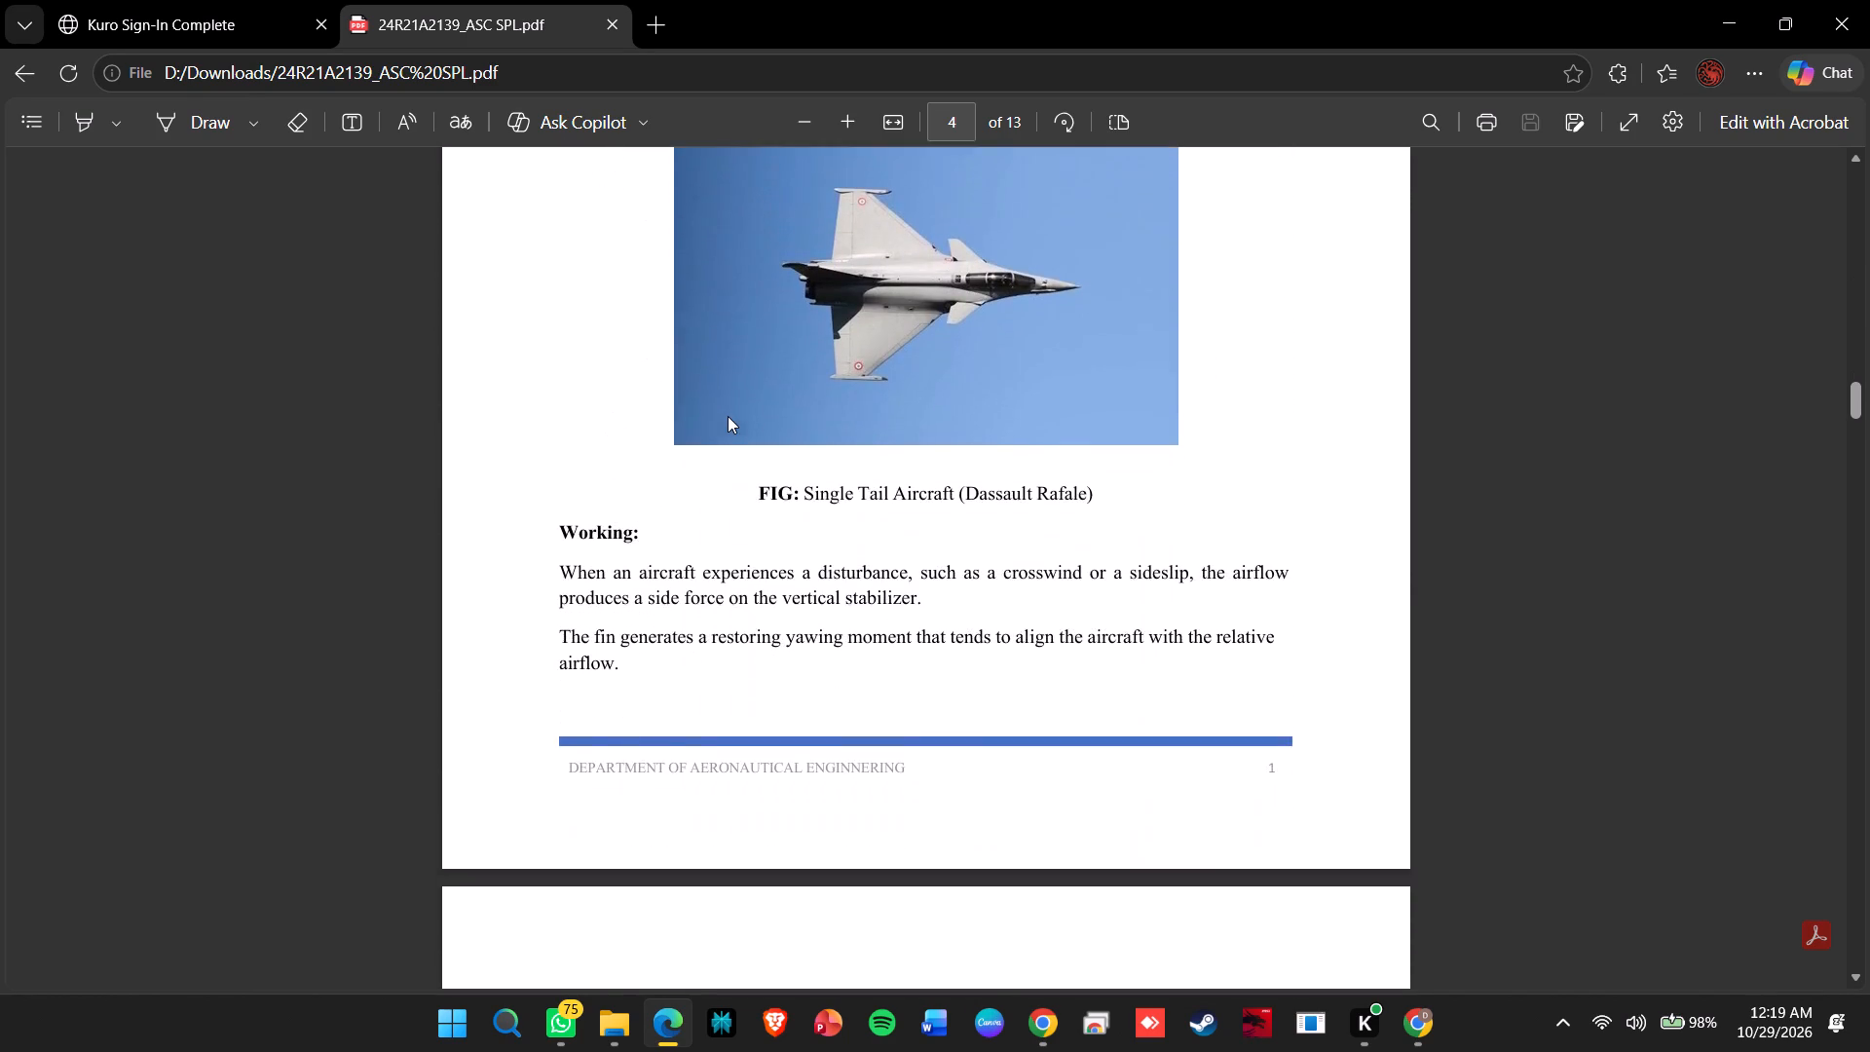
scroll(728, 416, down, 2)
scroll(728, 416, up, 1)
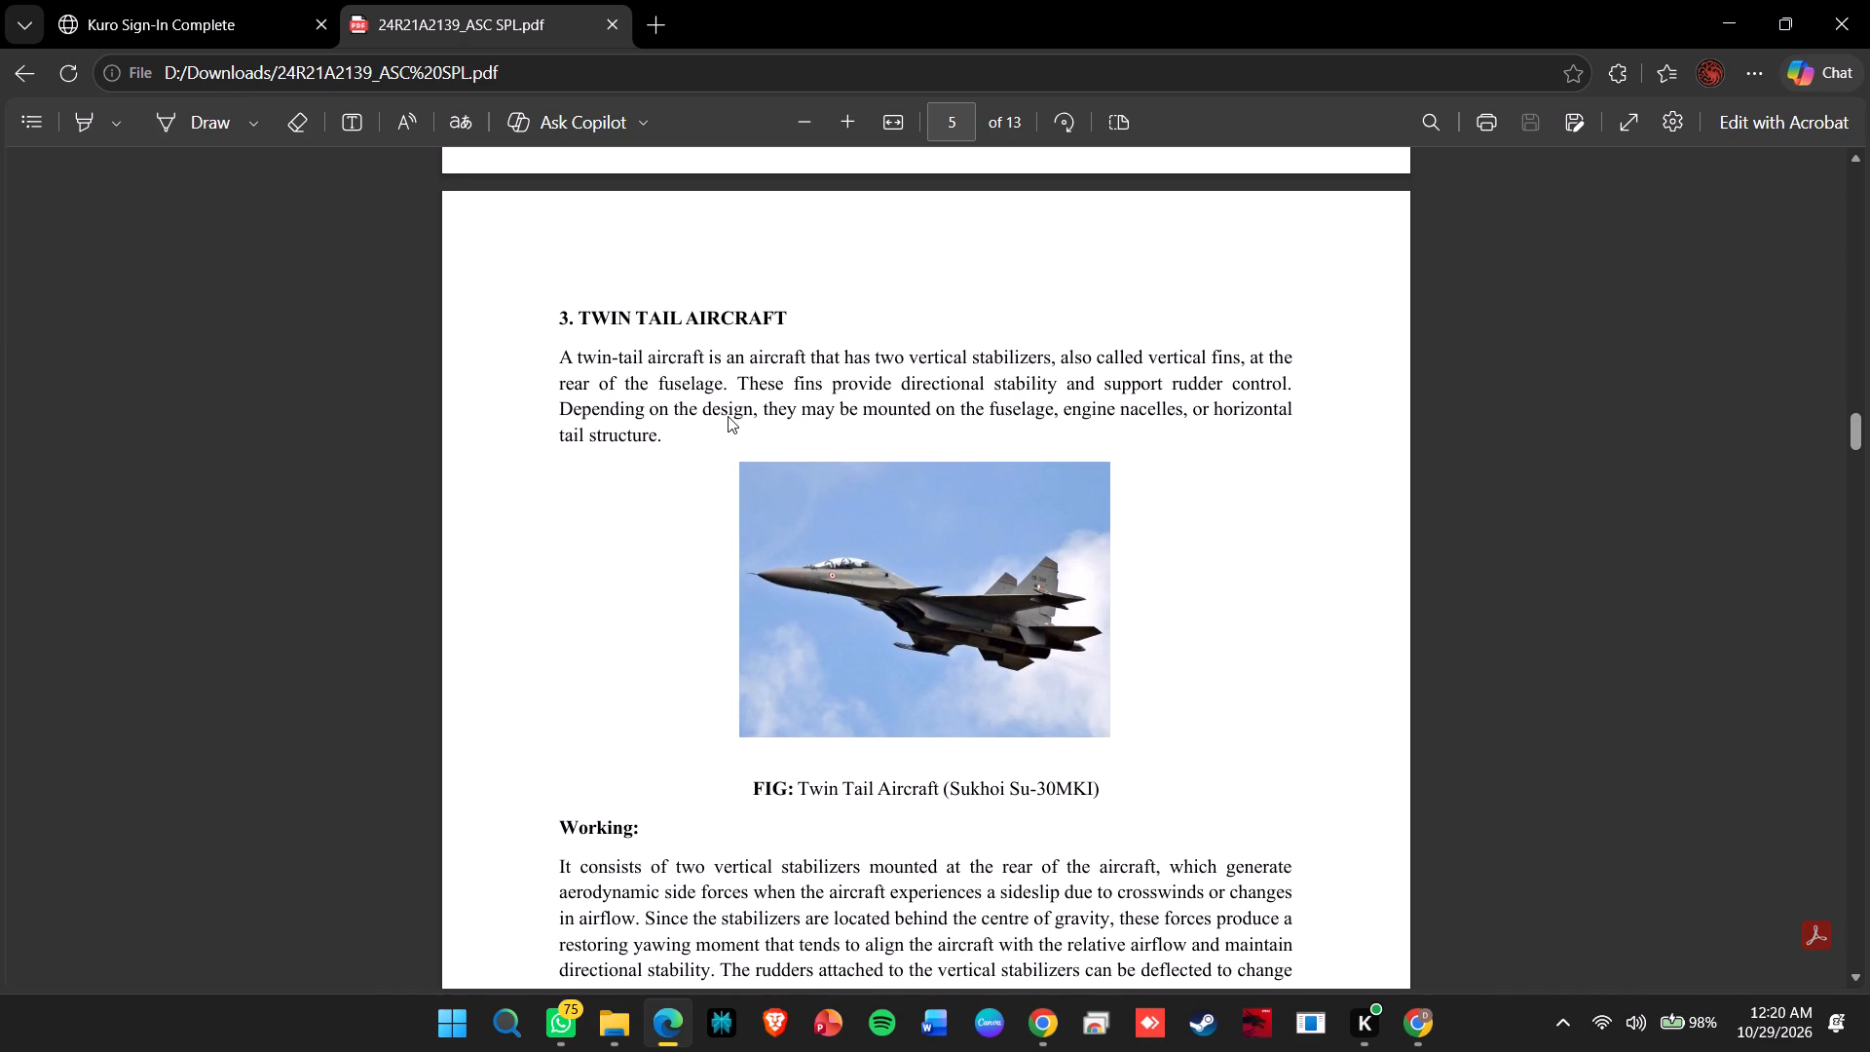
scroll(728, 416, down, 11)
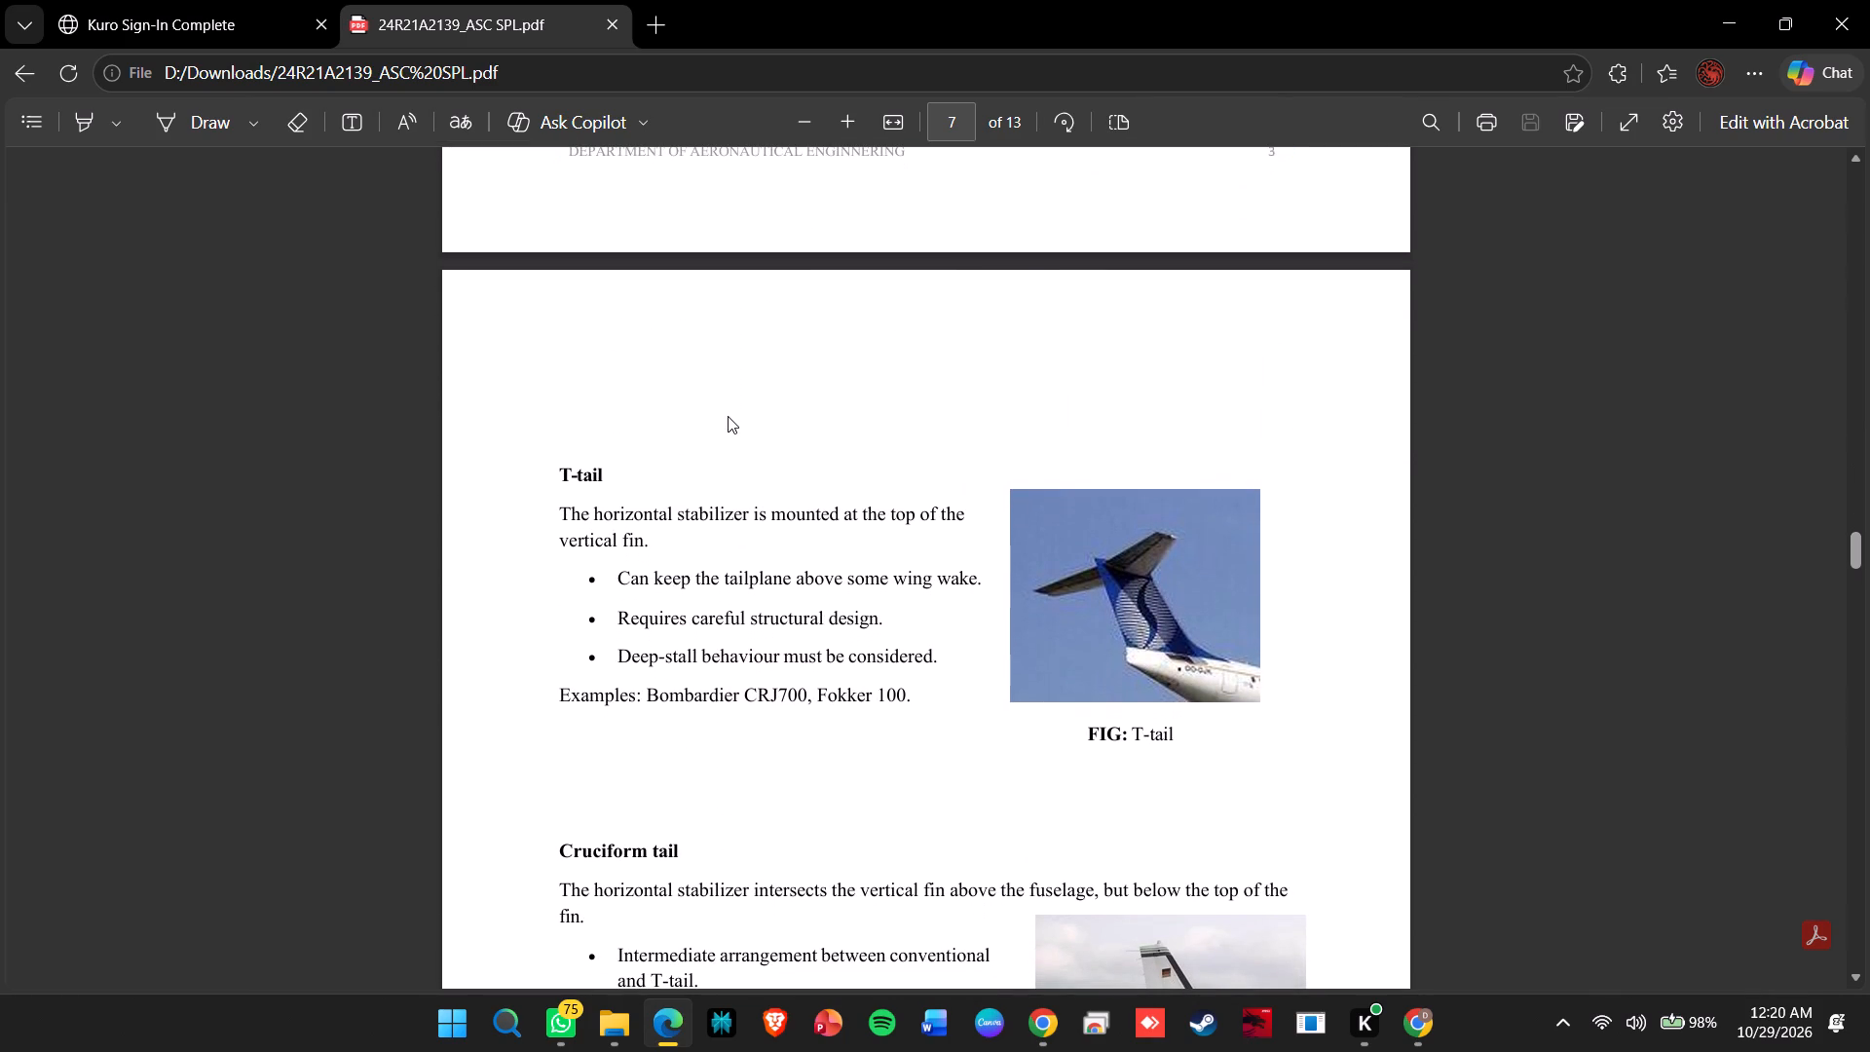
scroll(728, 416, down, 7)
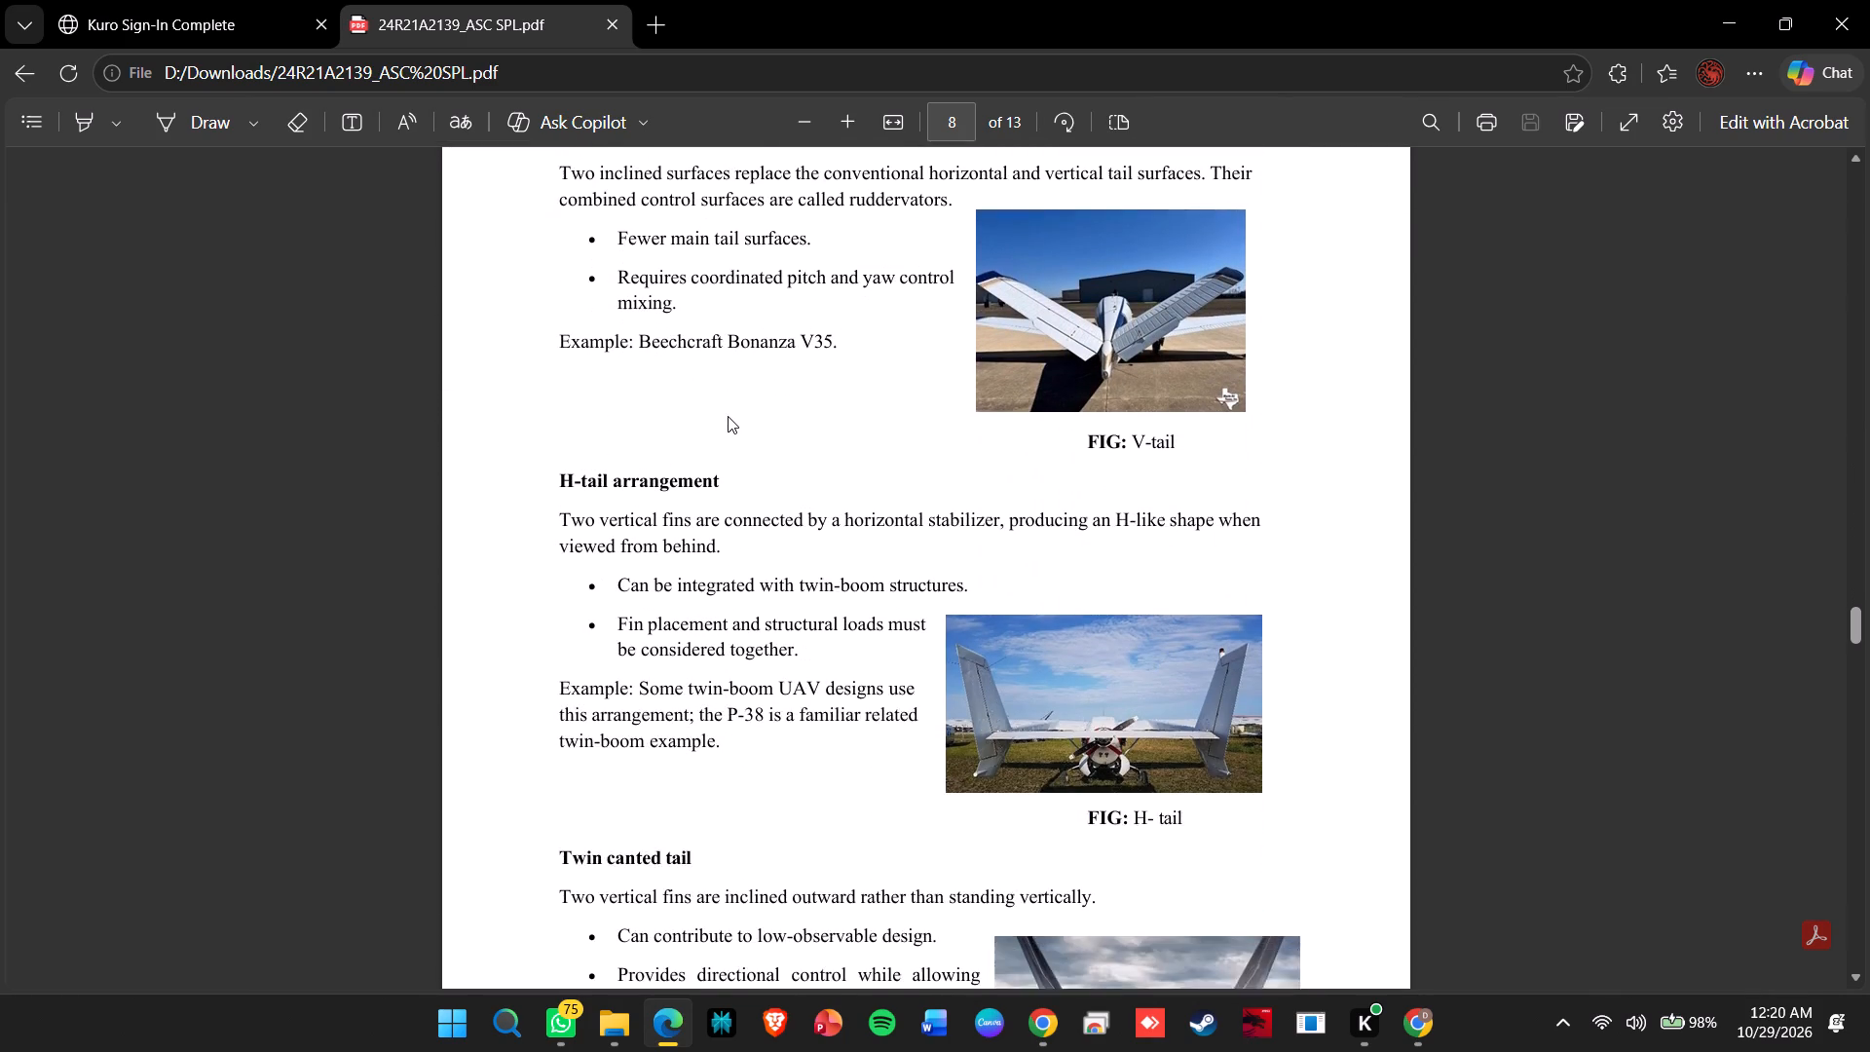
scroll(728, 416, up, 1)
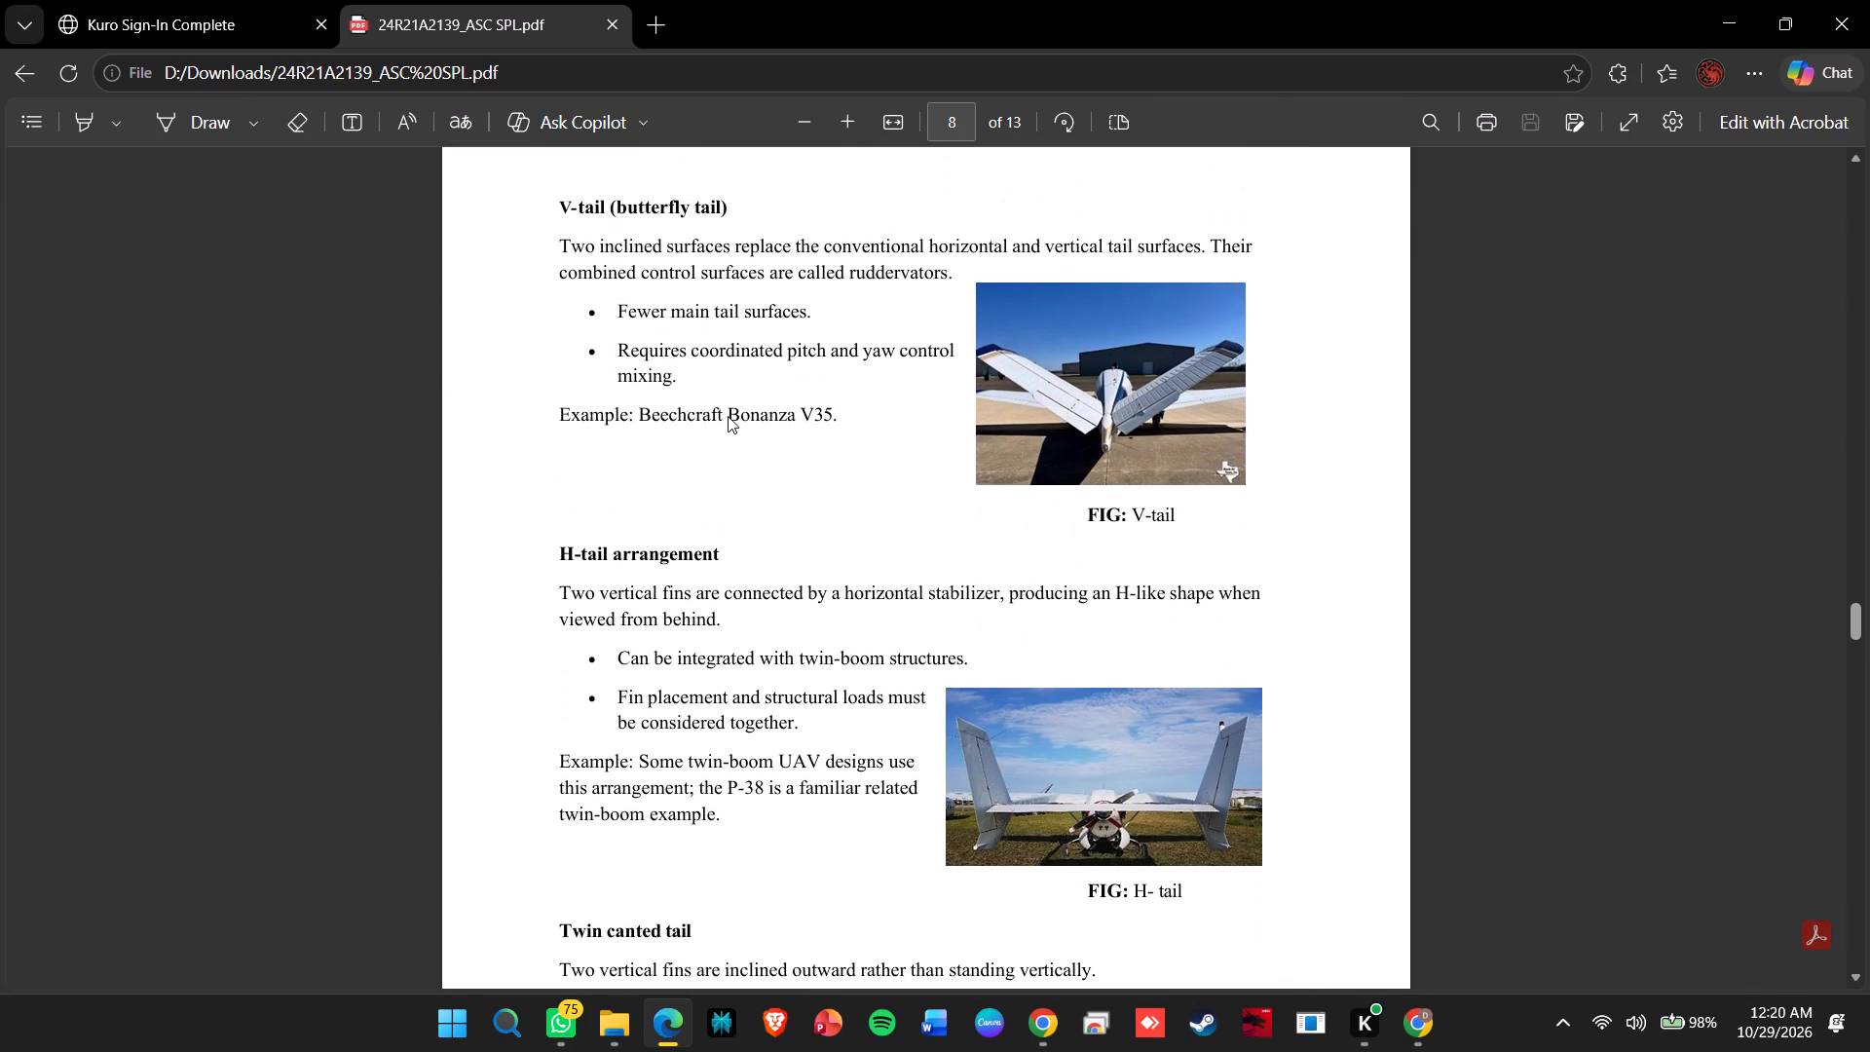
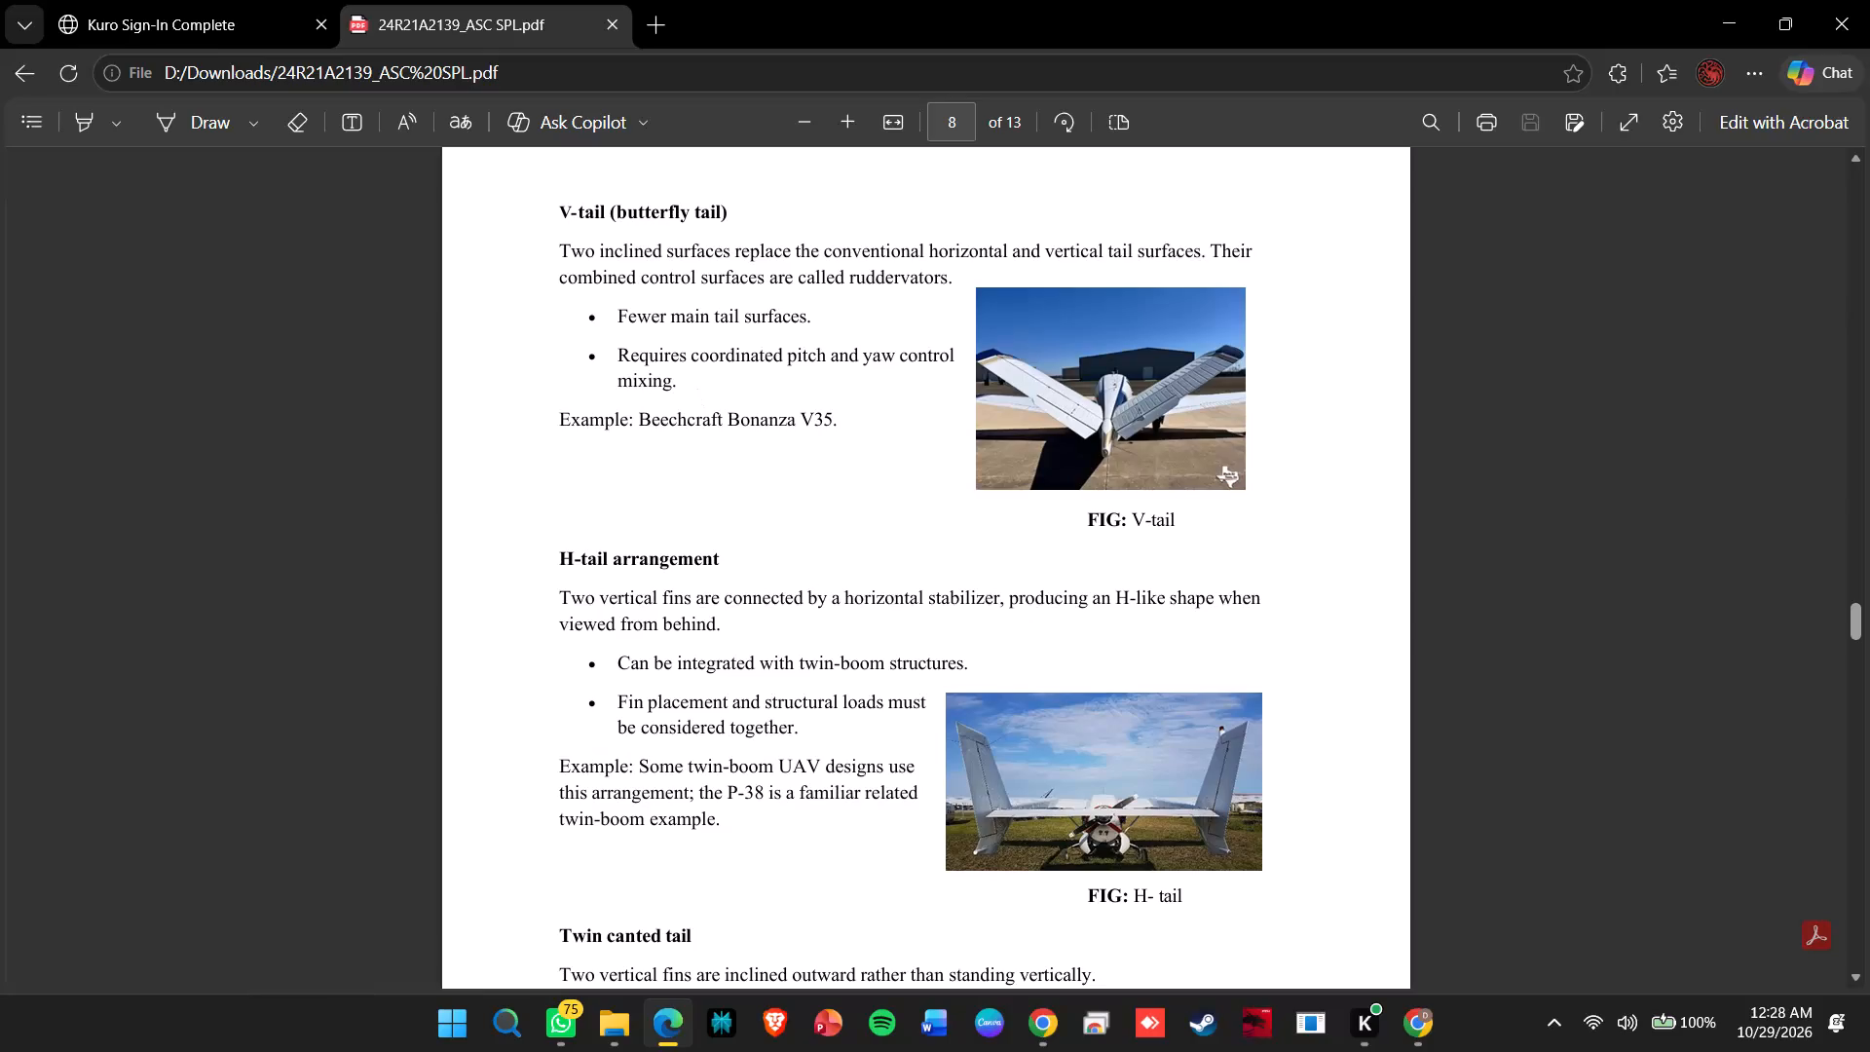
Review the reference PDF's tail configuration pages back through the comparative analysis table to the twin-tail aircraft section.
scroll(800, 352, up, 10)
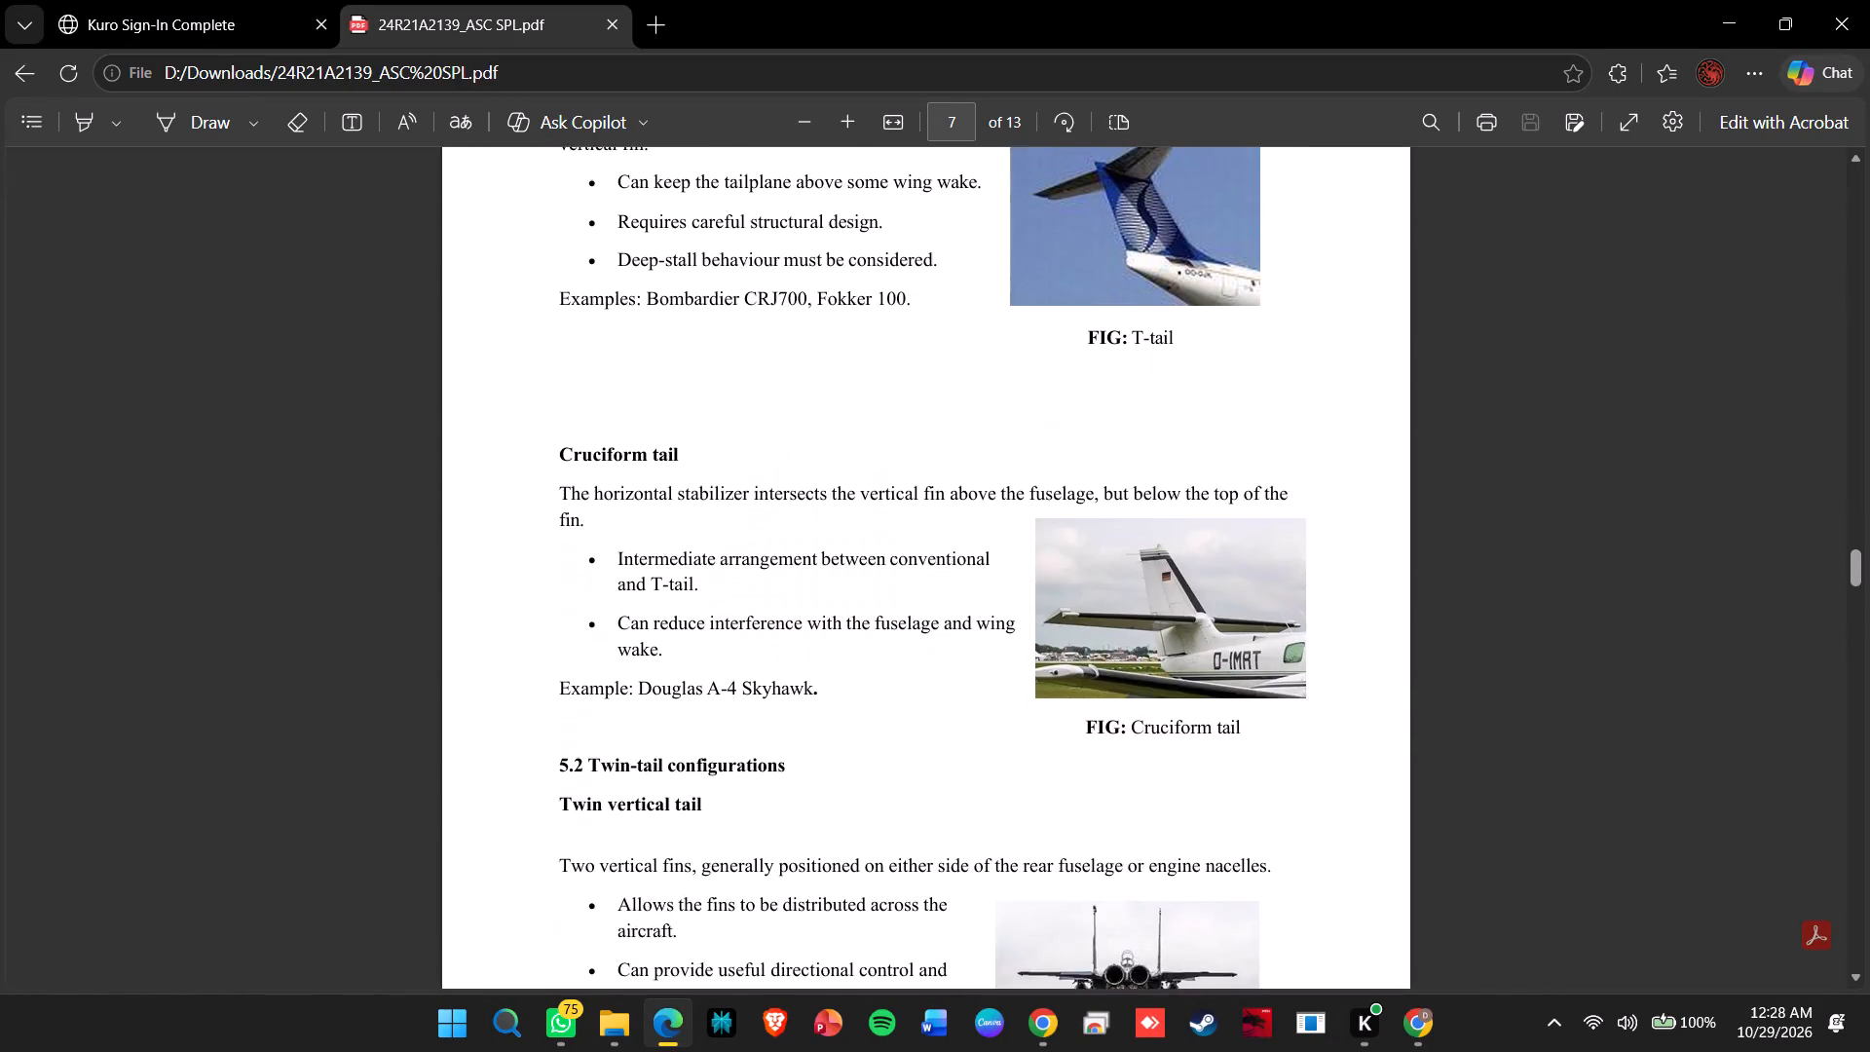
scroll(800, 352, up, 16)
scroll(800, 352, up, 5)
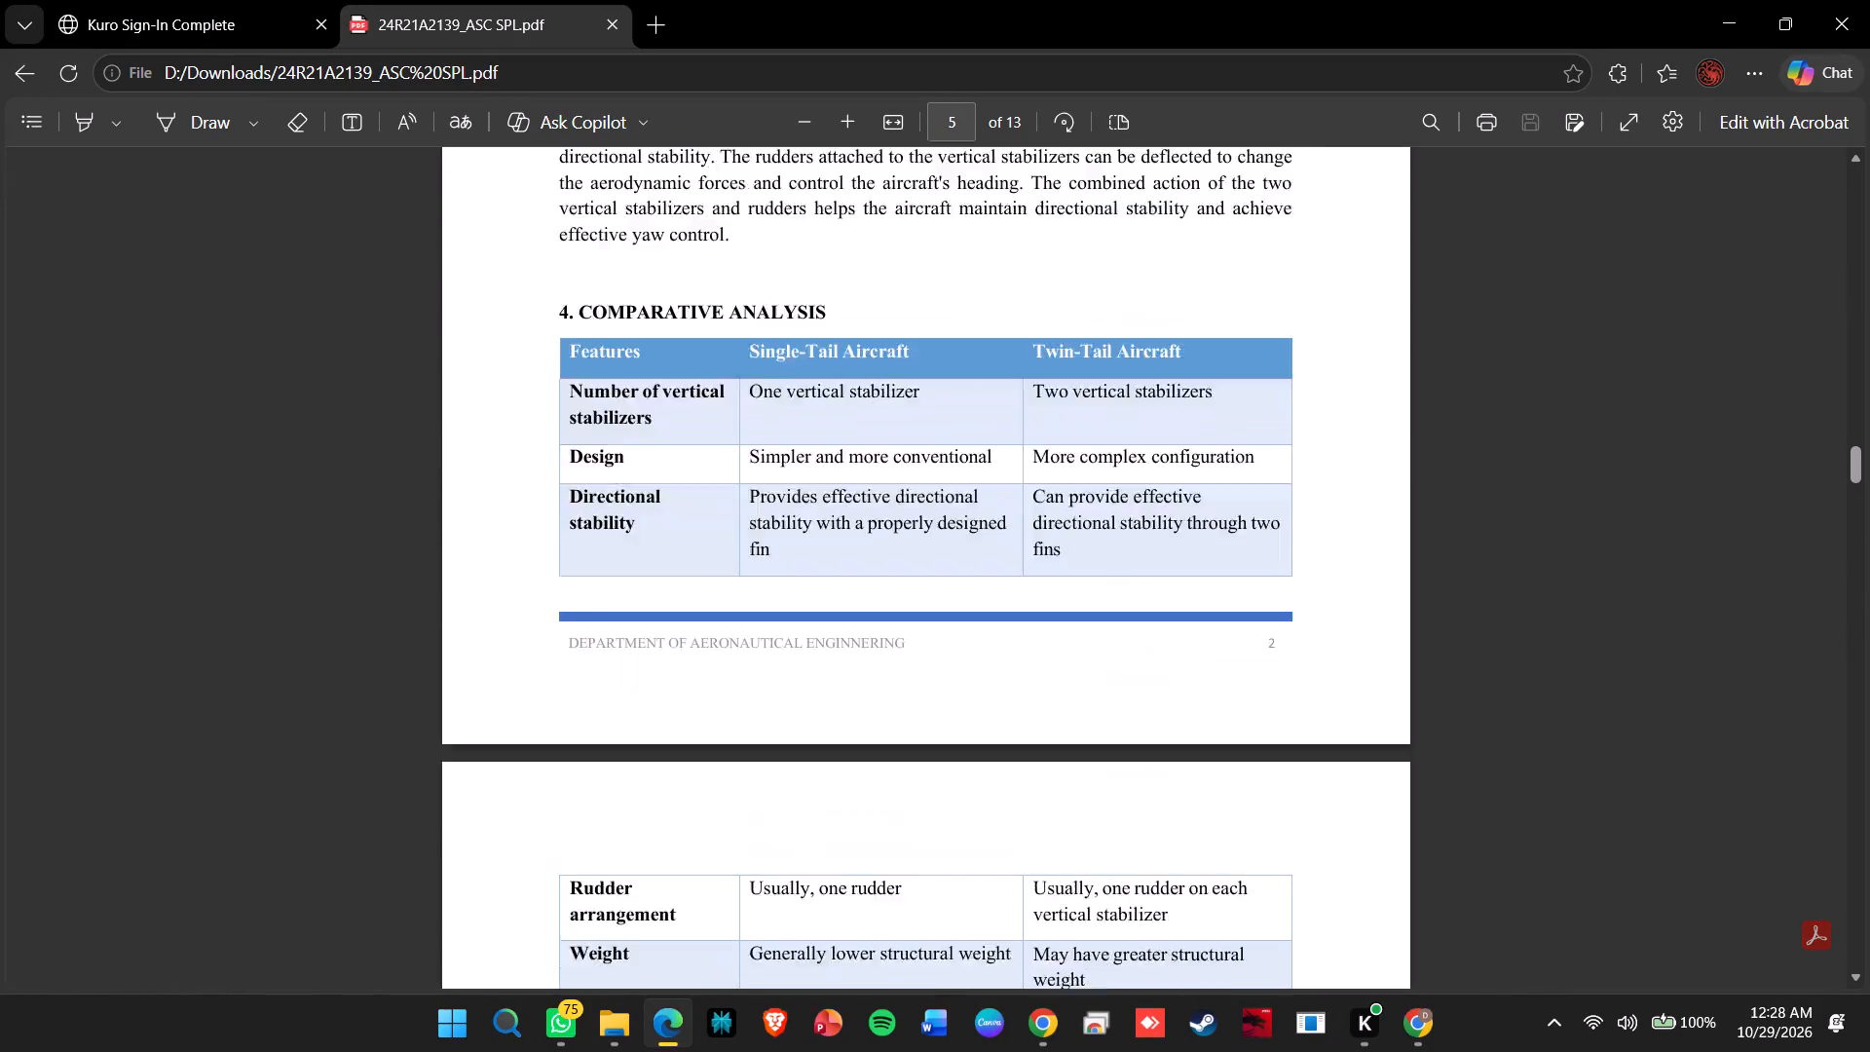
scroll(800, 352, up, 4)
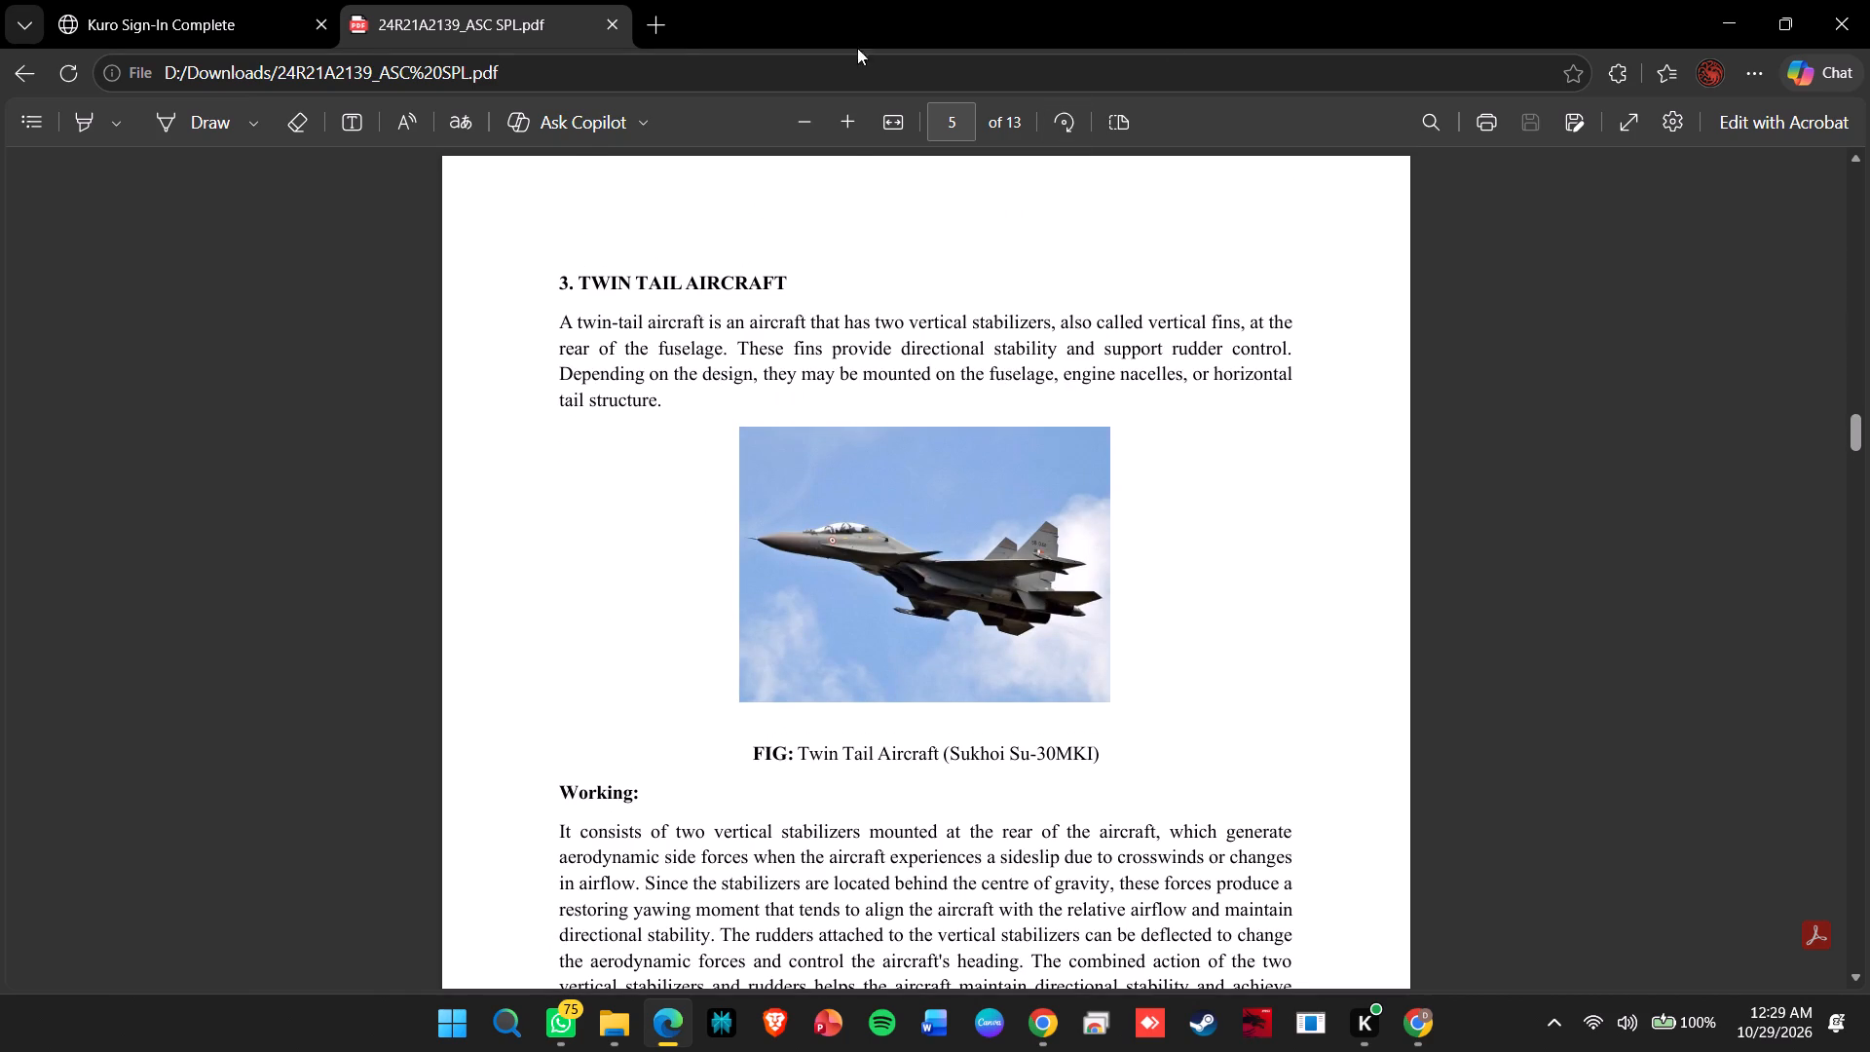
click(1717, 0)
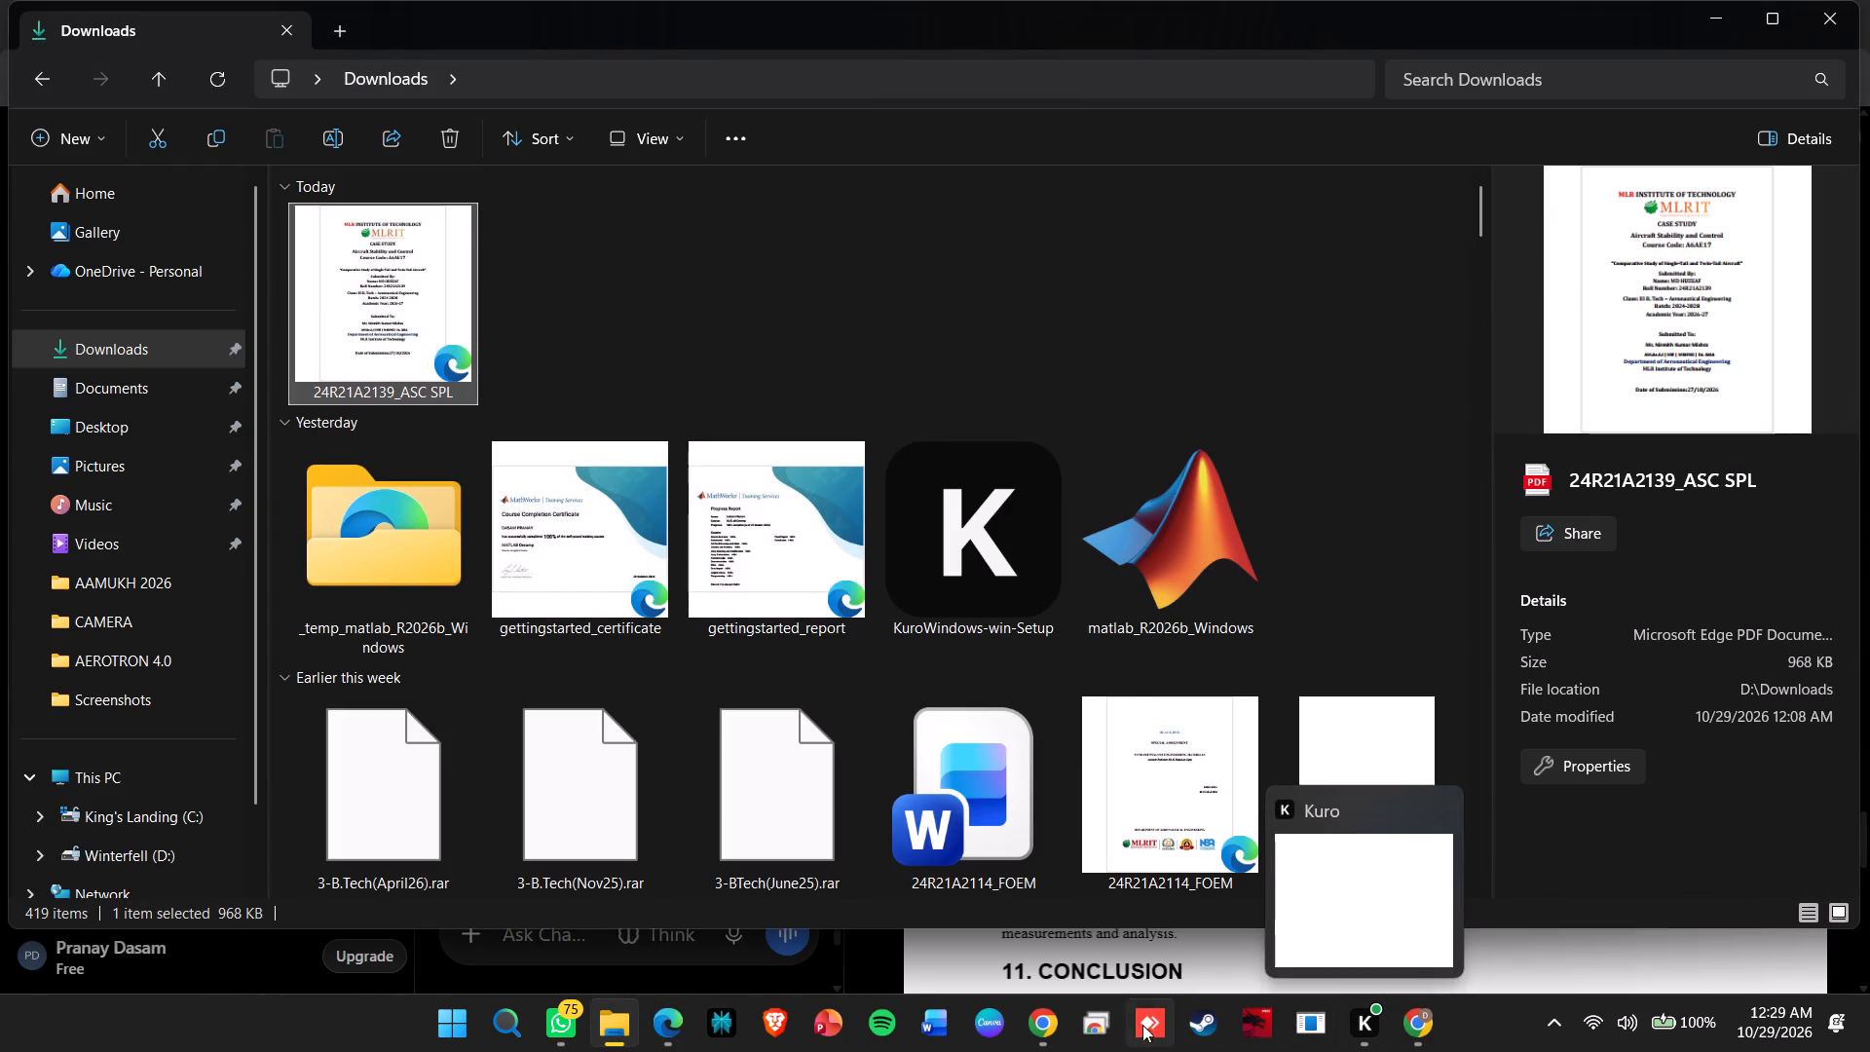
Switch to ChatGPT in Chrome and examine the generated case study's sections from Control-System Principle through References.
click(1043, 1035)
scroll(1122, 633, down, 2)
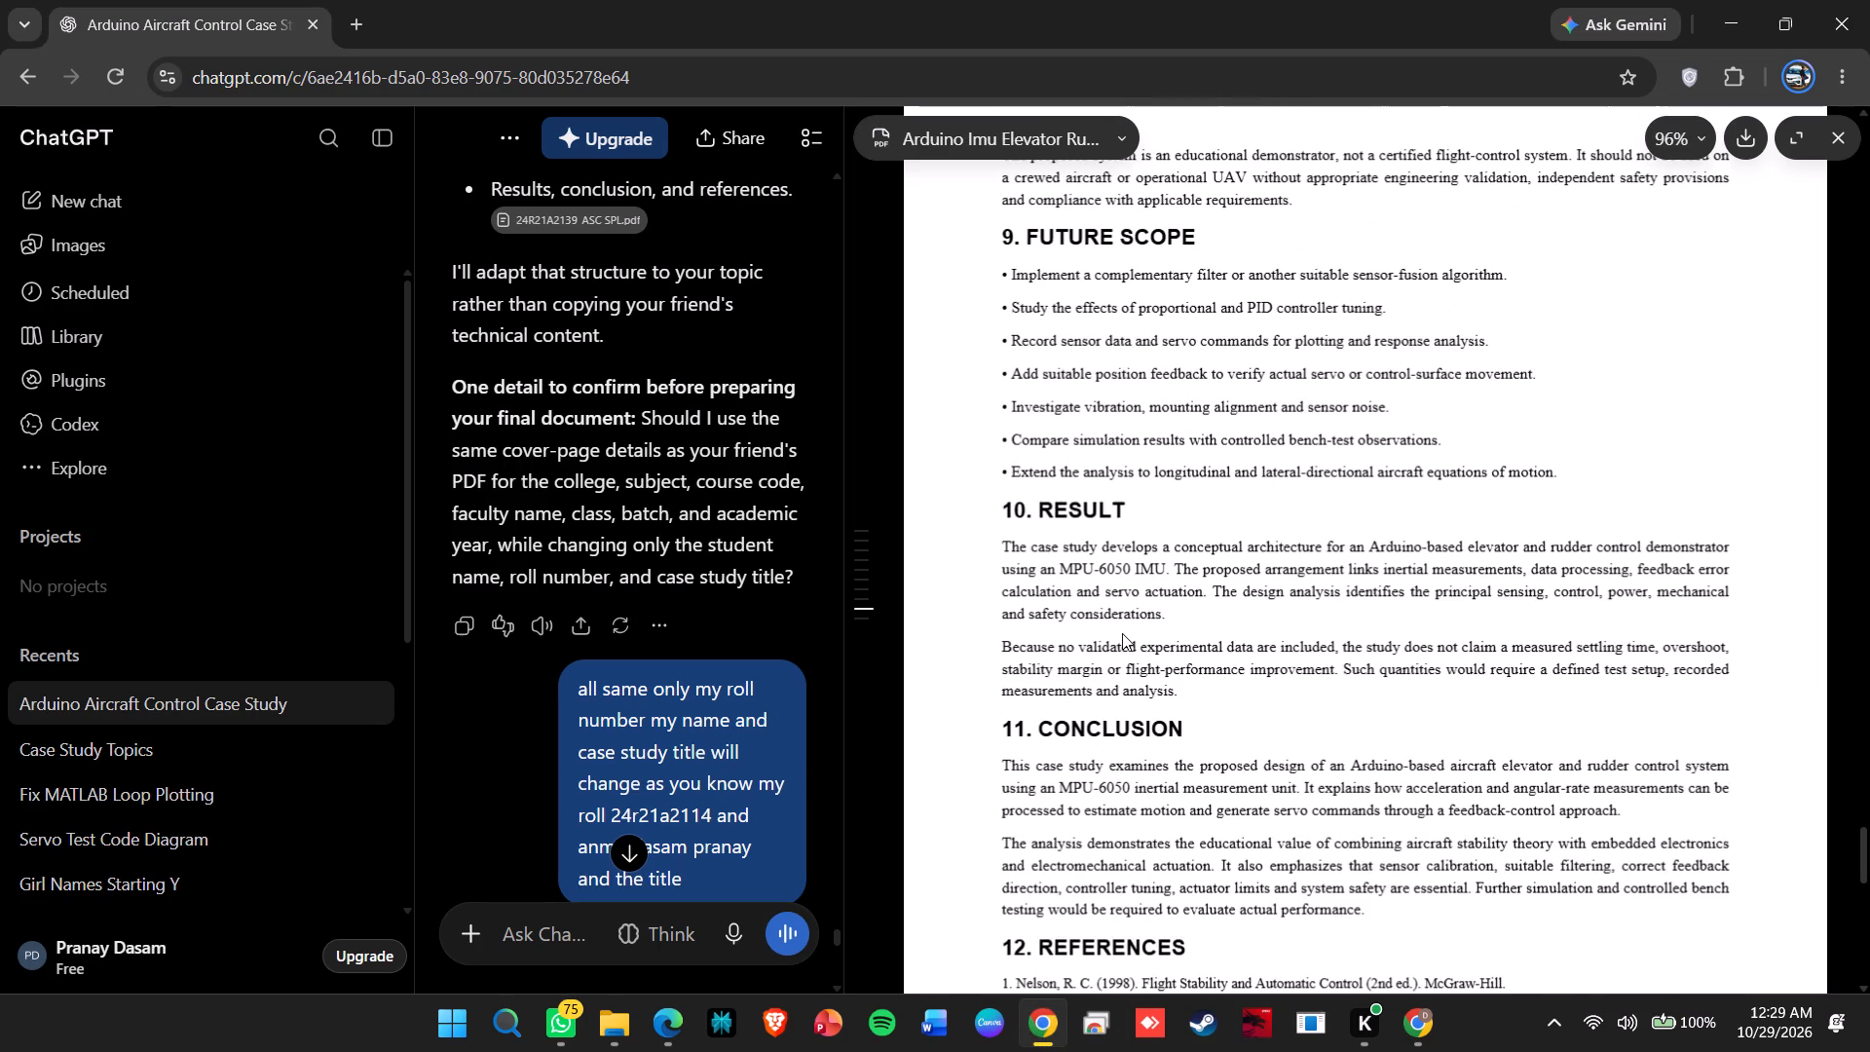
scroll(1122, 633, up, 6)
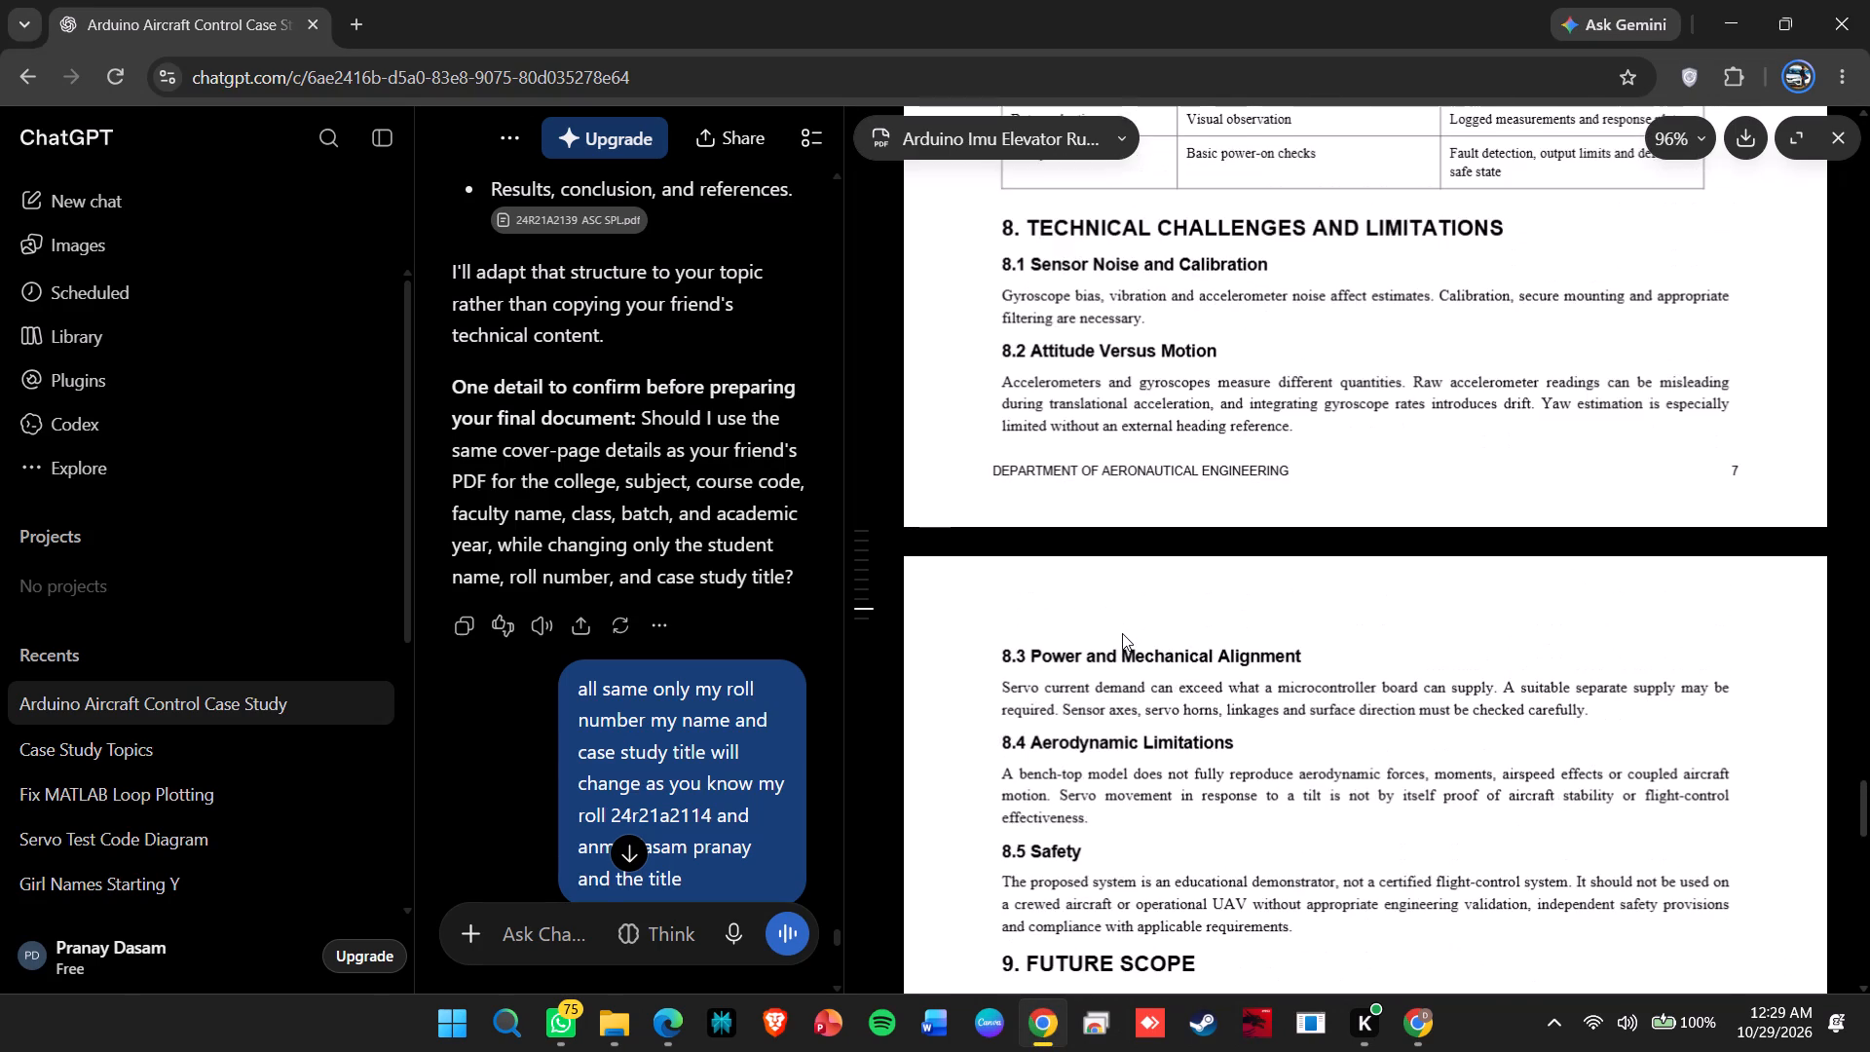
scroll(1122, 633, up, 4)
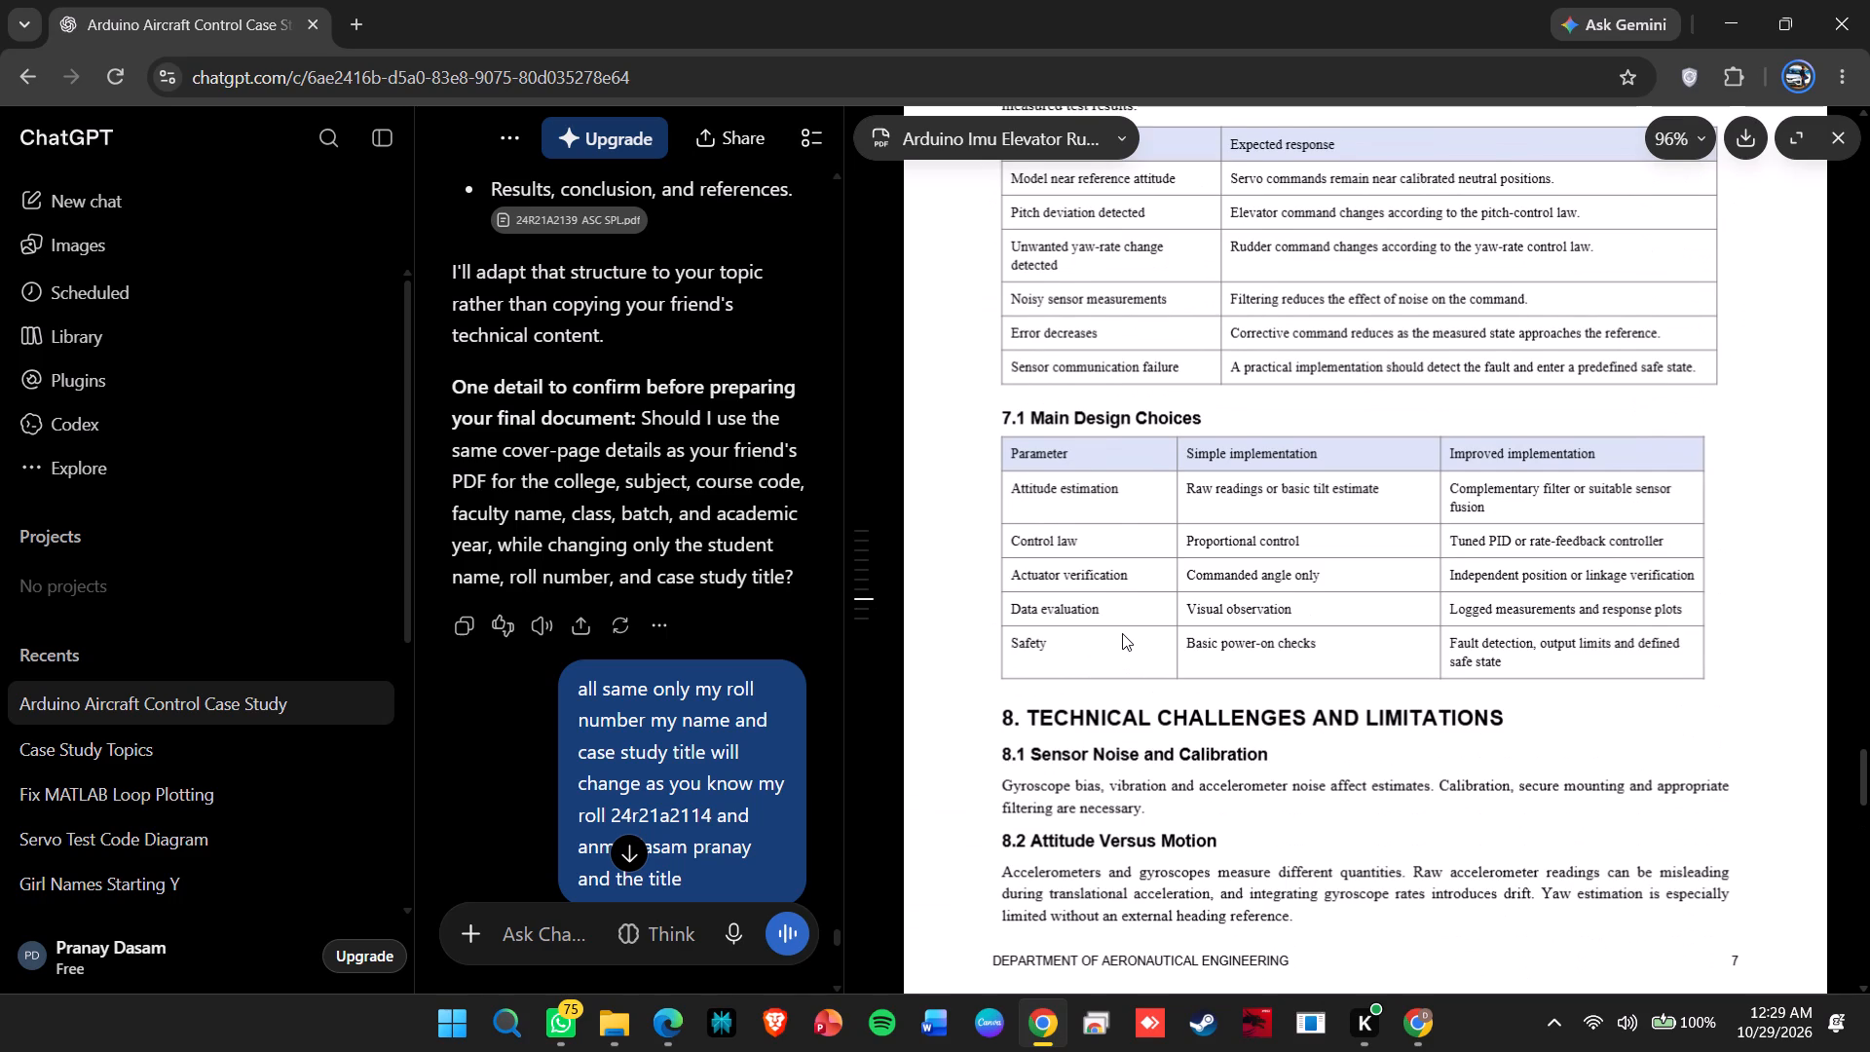
scroll(1122, 633, up, 1)
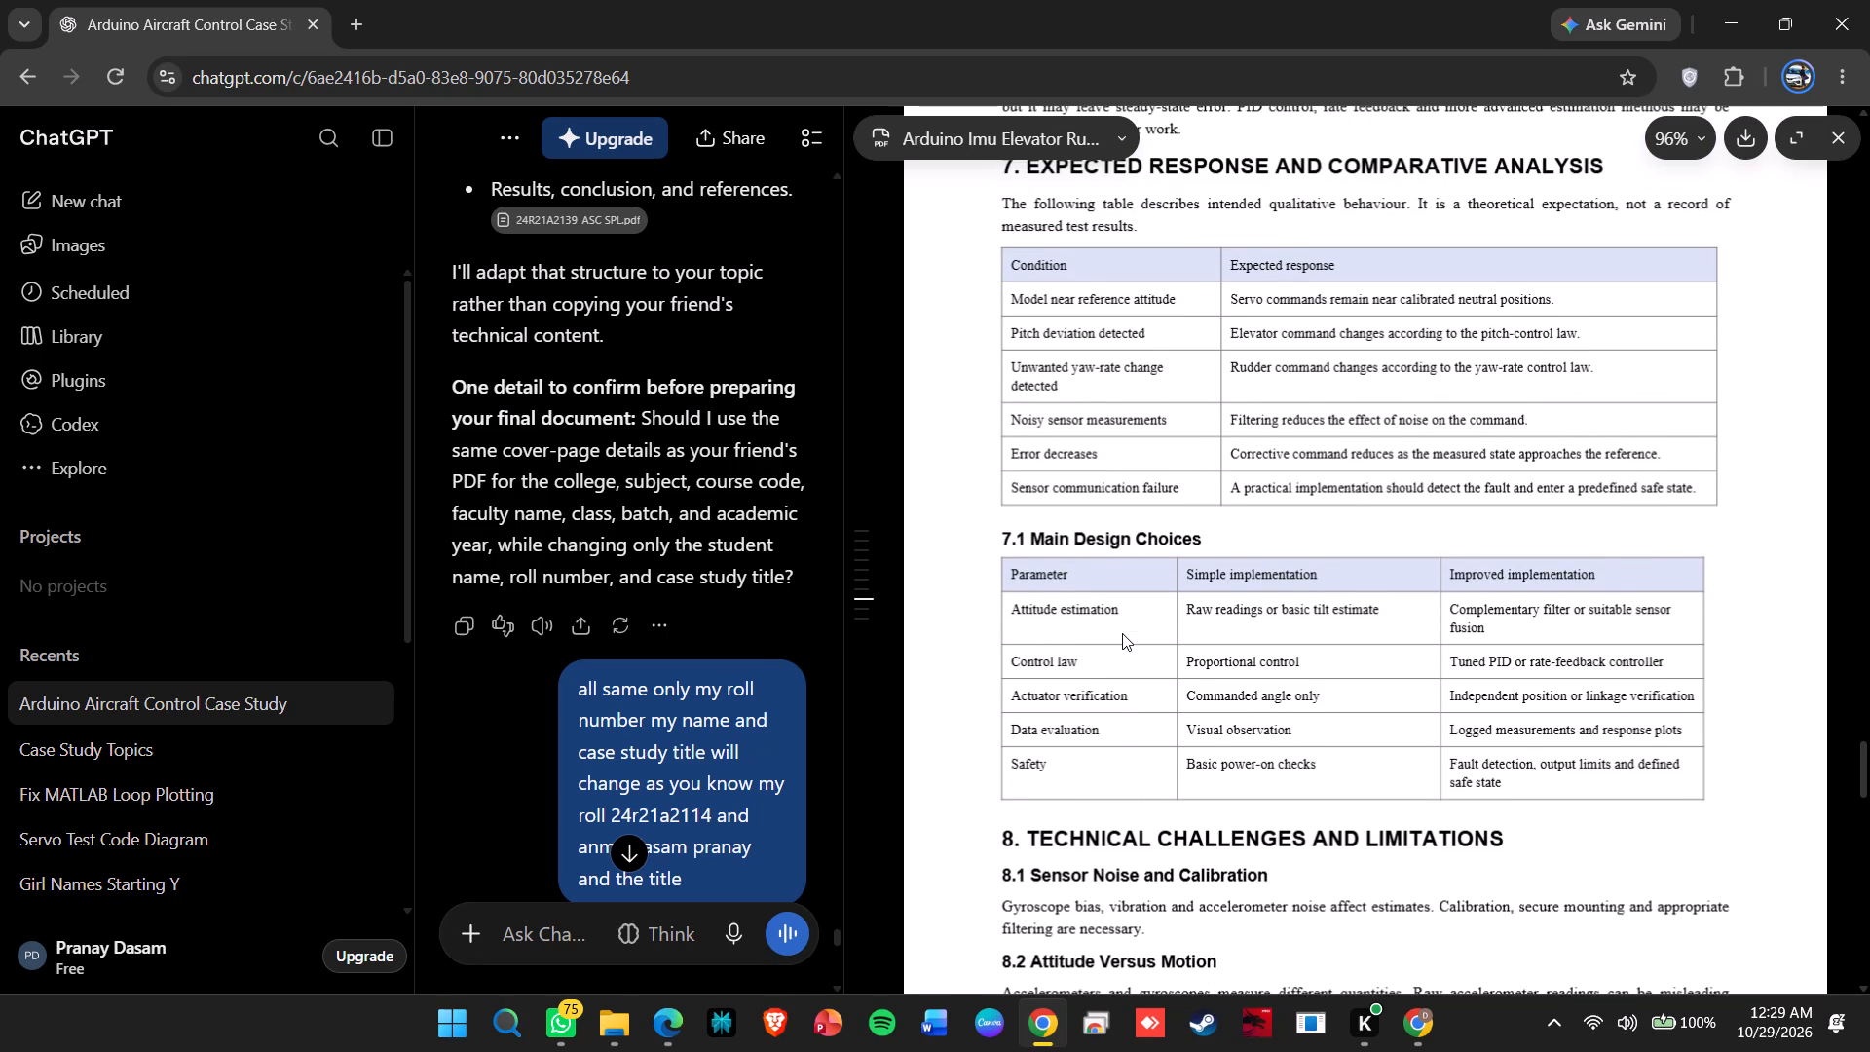
scroll(1122, 633, up, 1)
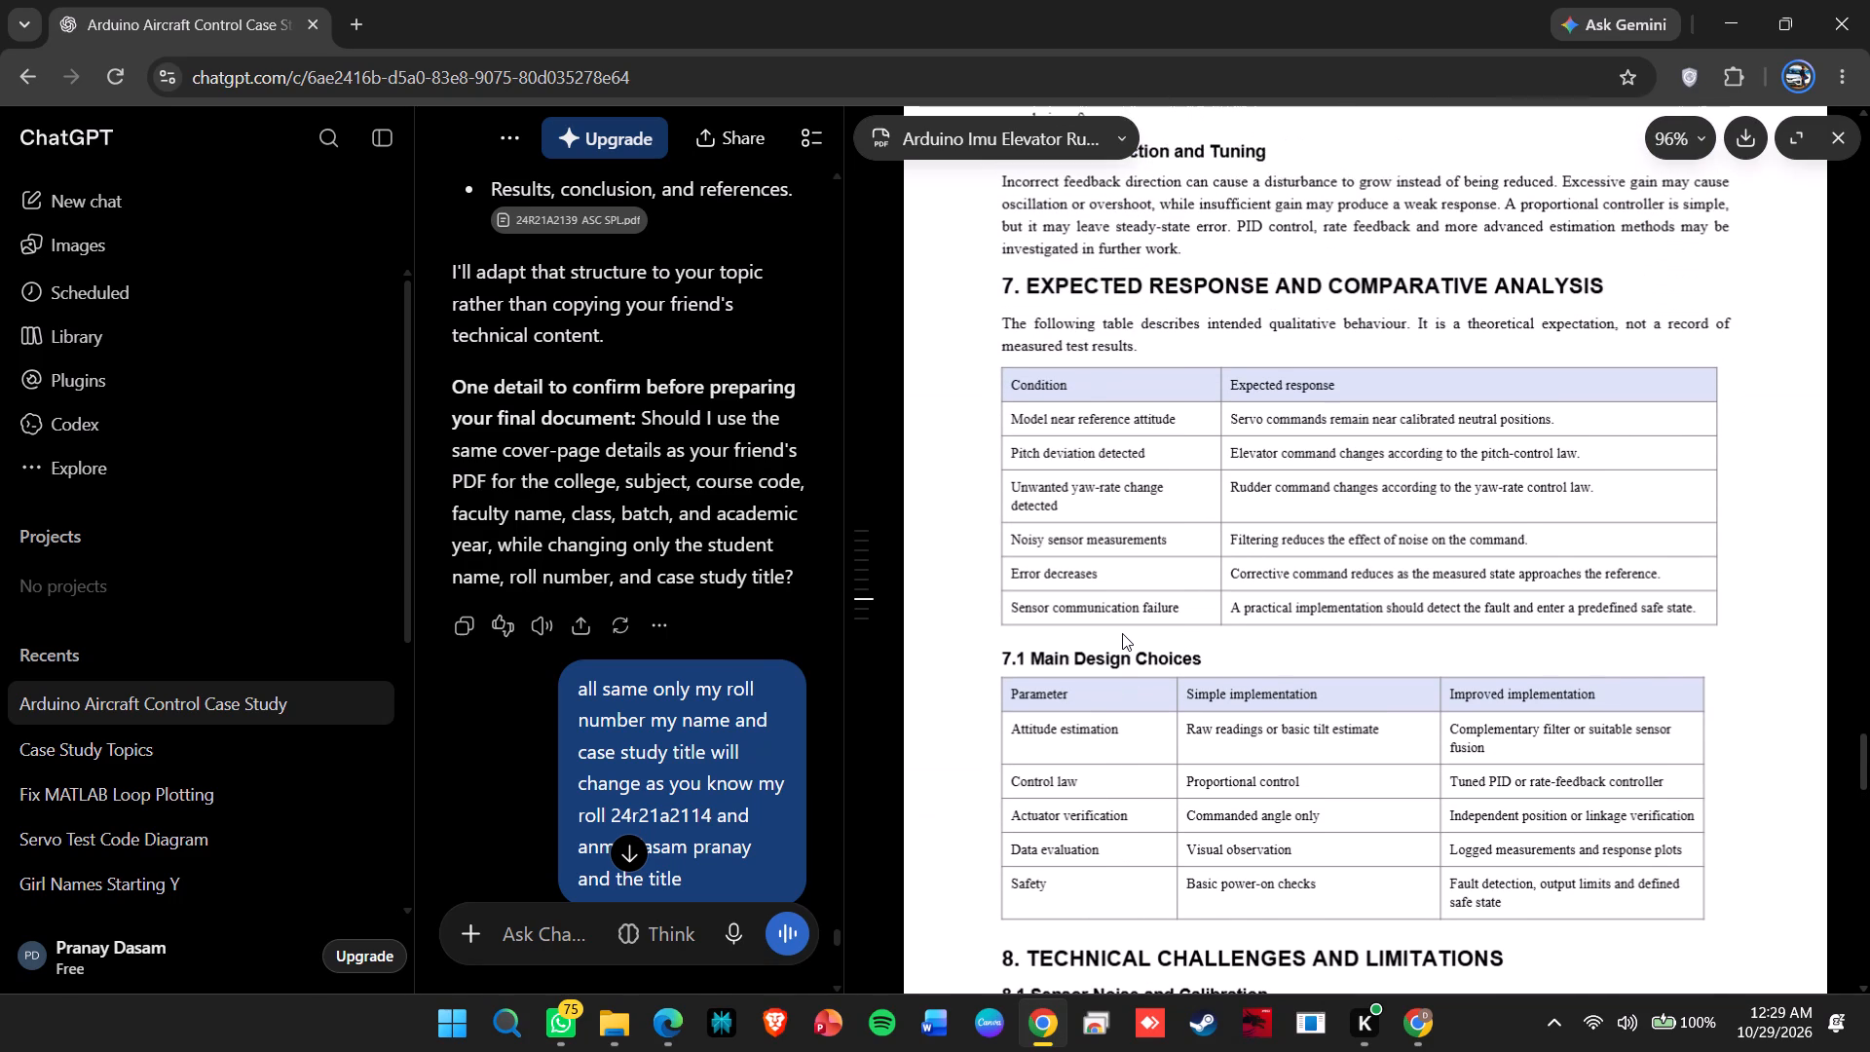
scroll(1122, 633, up, 7)
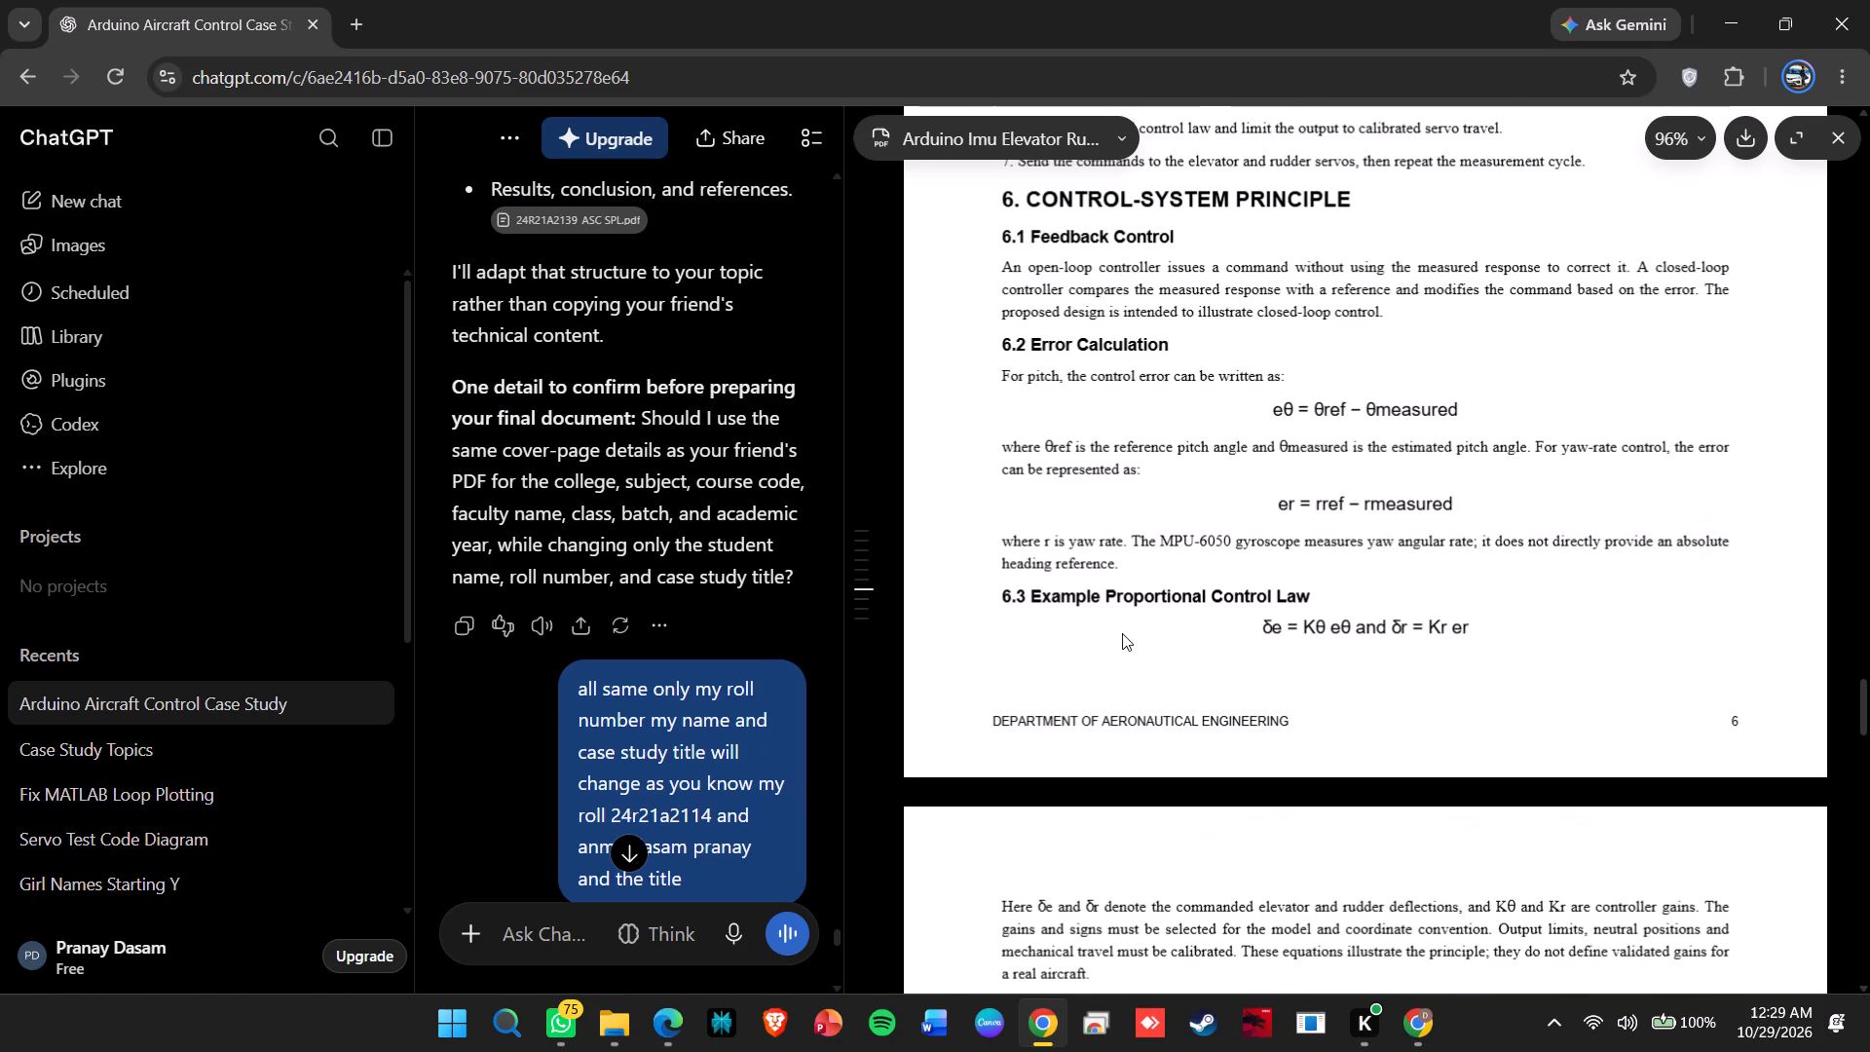
scroll(1122, 633, up, 1)
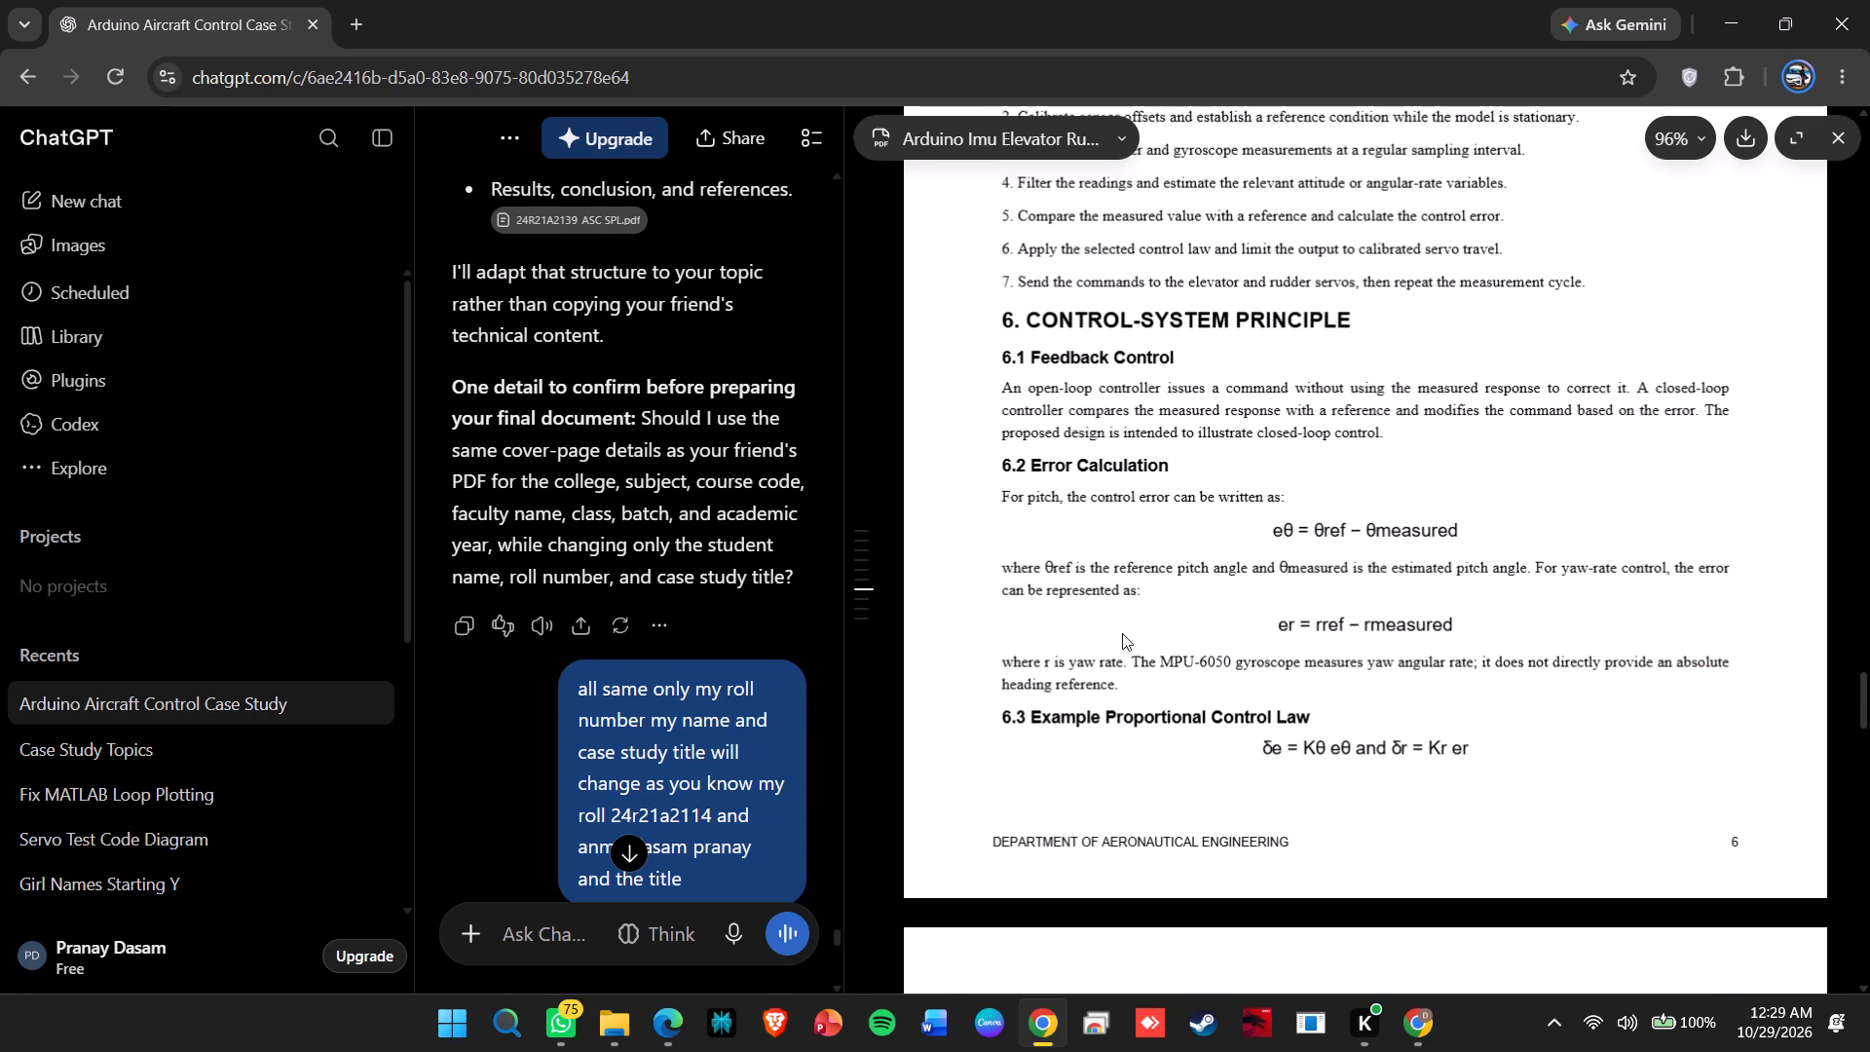
scroll(1122, 633, down, 17)
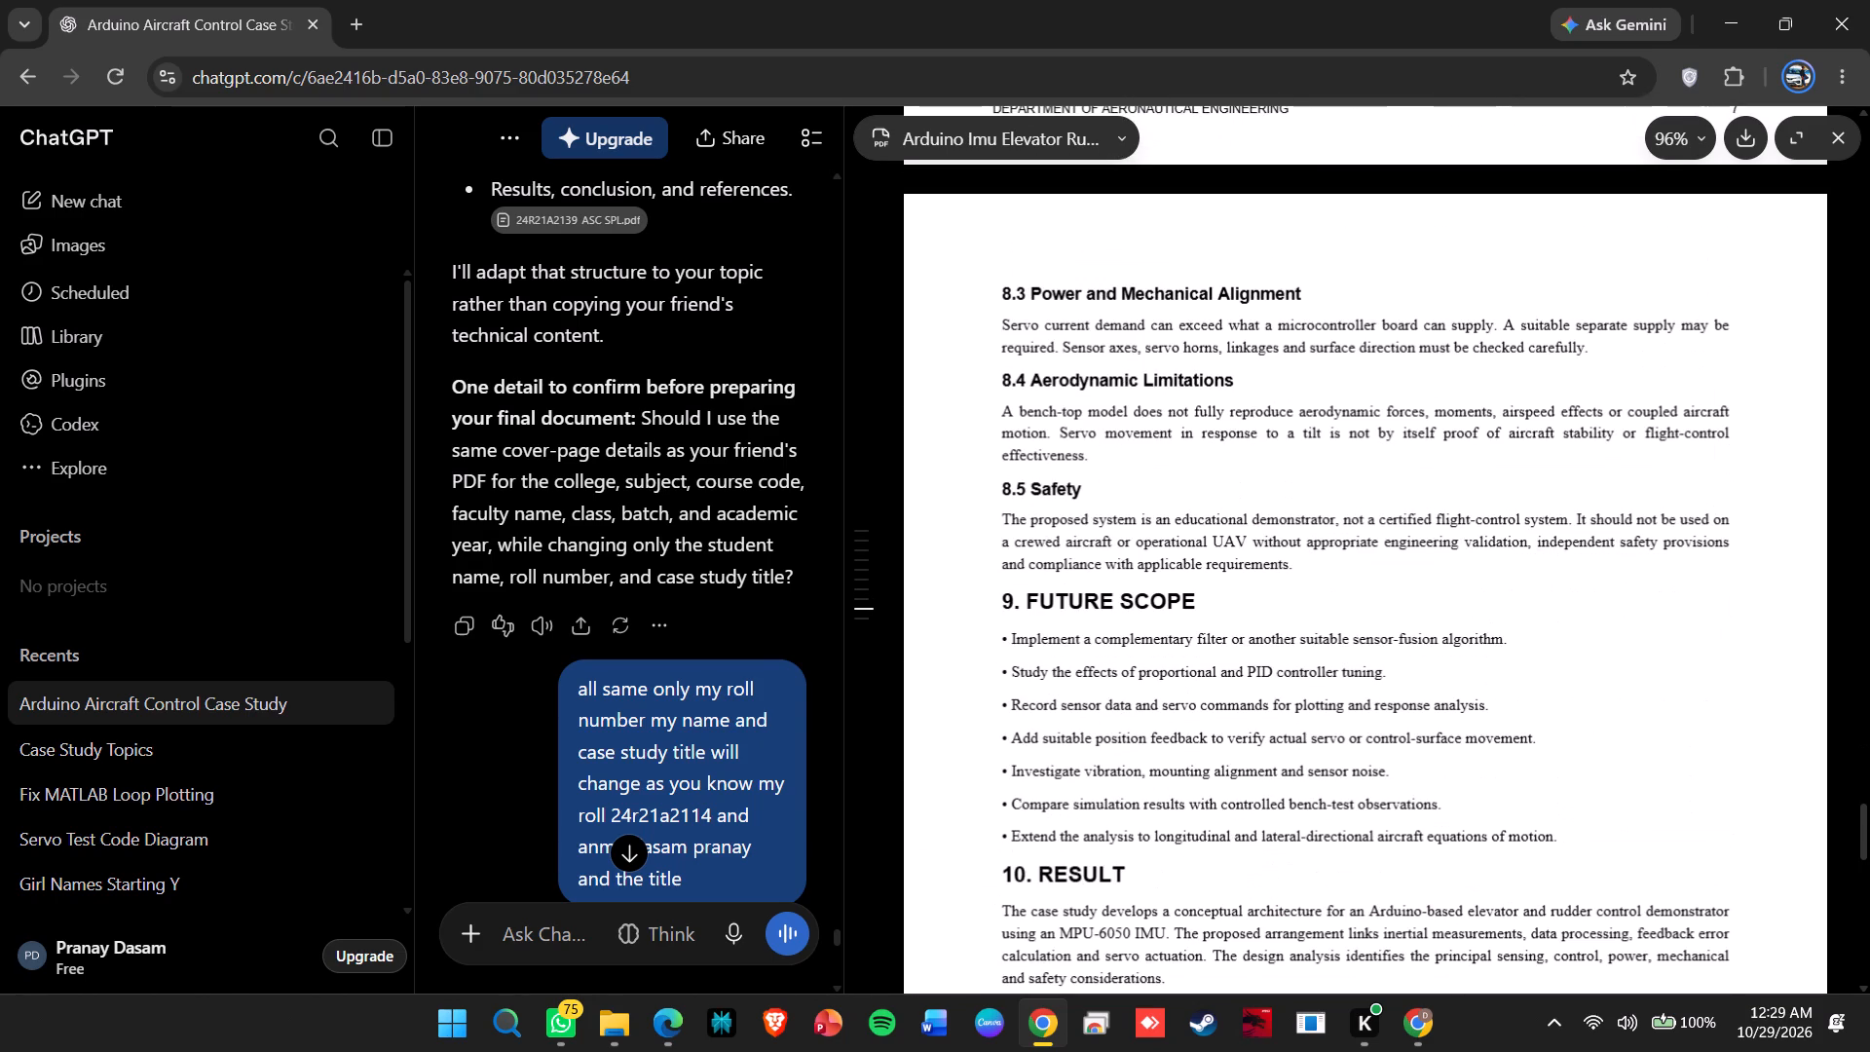
scroll(1122, 633, down, 12)
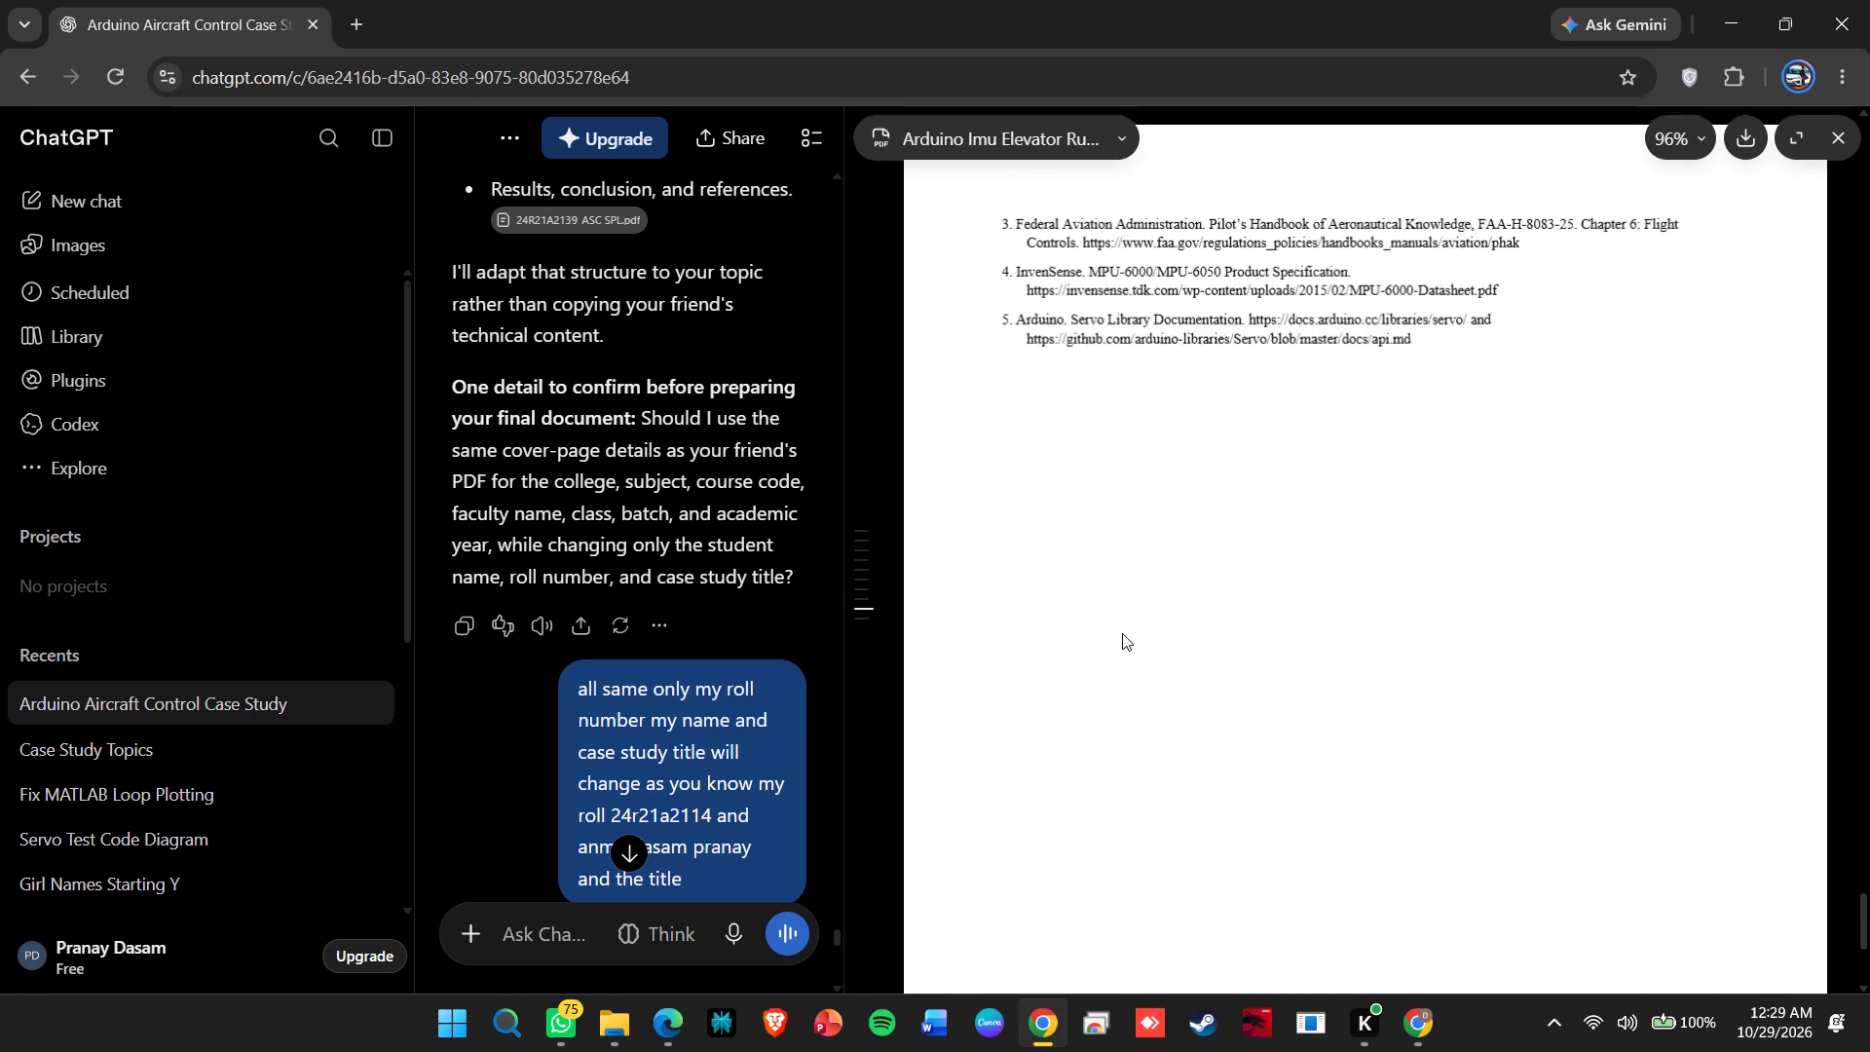
scroll(1122, 633, up, 4)
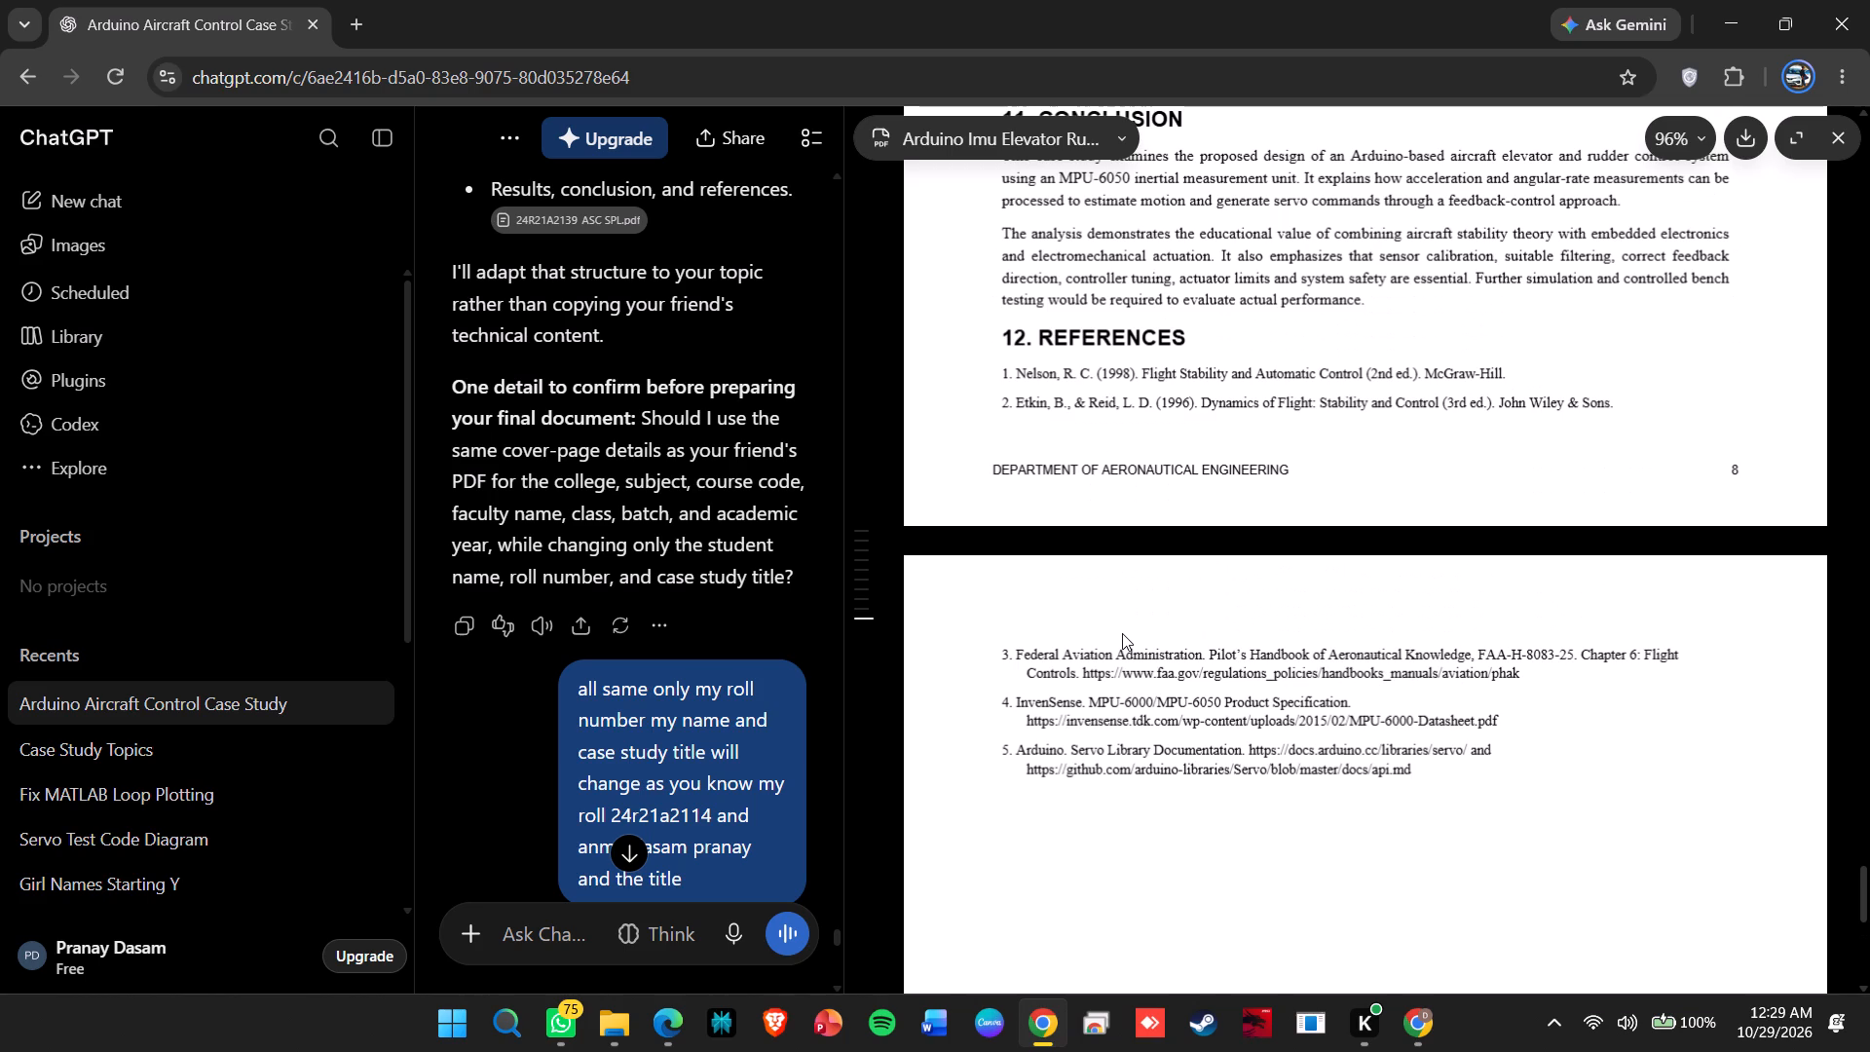
scroll(1122, 633, down, 11)
scroll(1122, 633, up, 8)
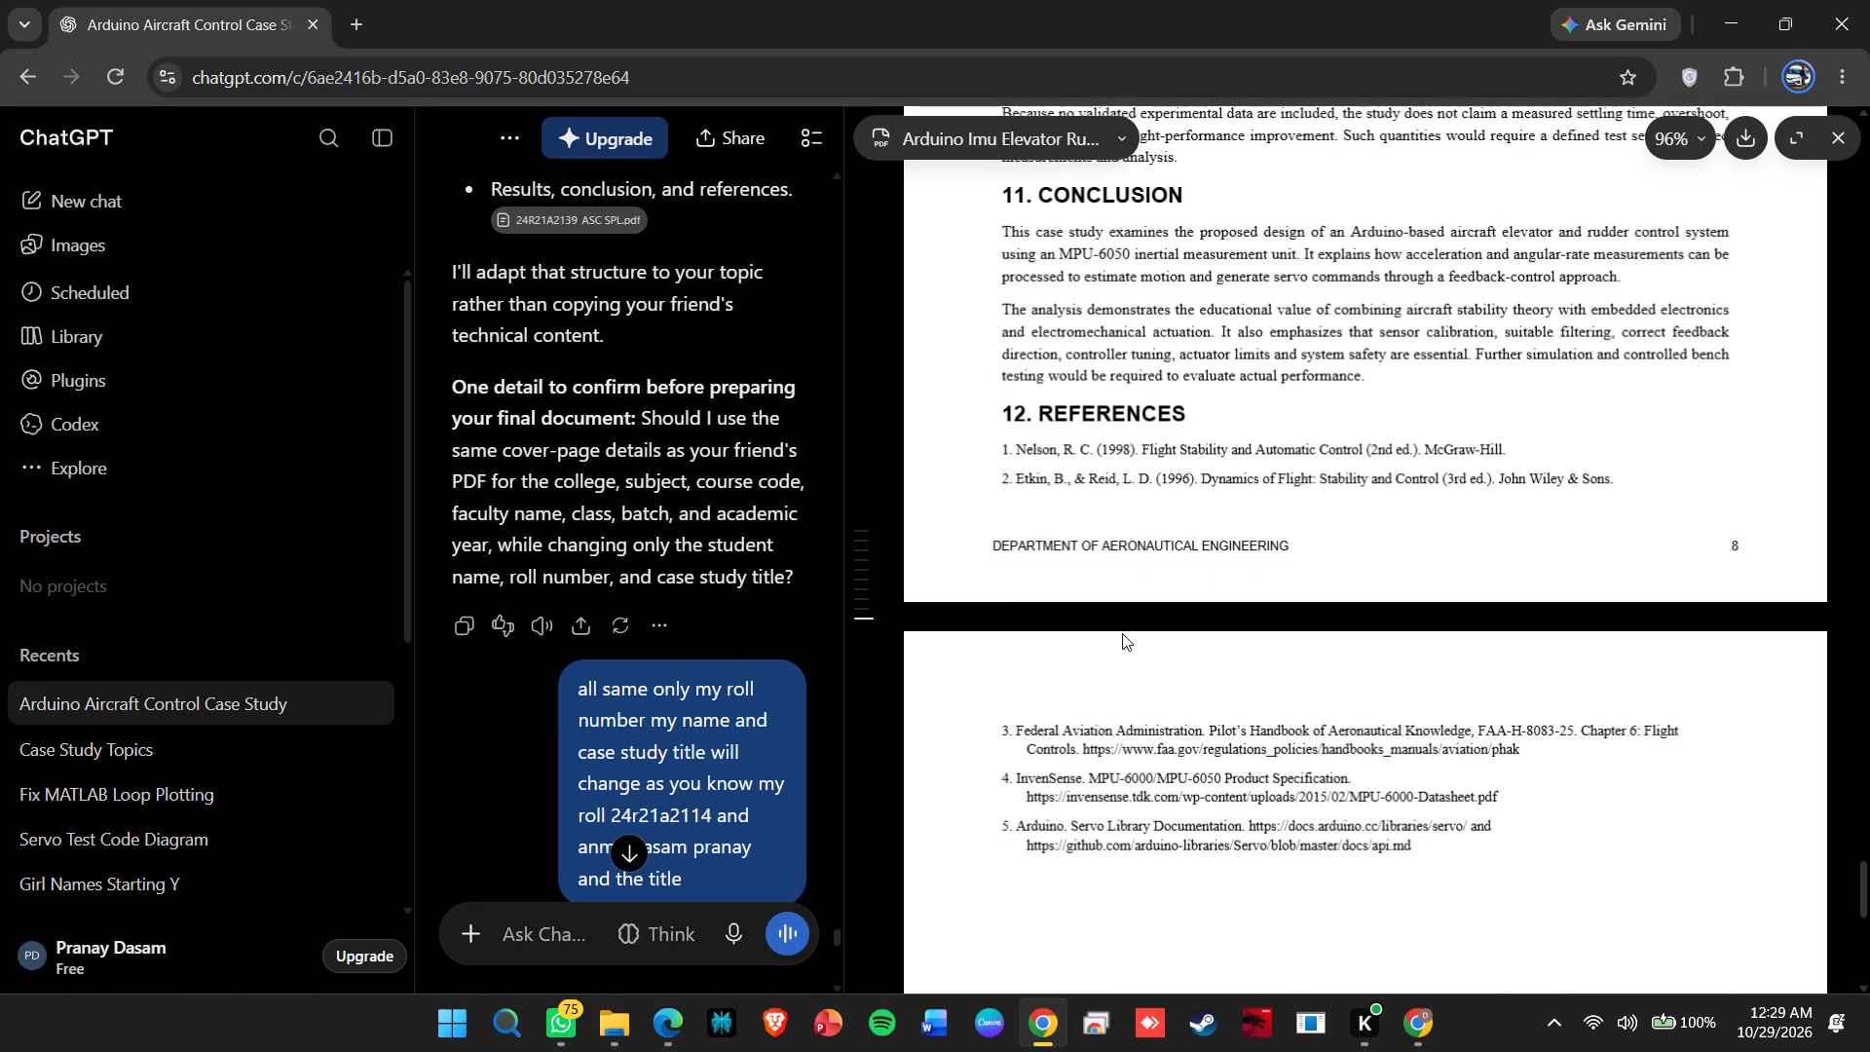
Examine the generated case study's earlier sections, including its tables, component list, schematic figures, theory, objectives and introduction.
scroll(1122, 633, up, 13)
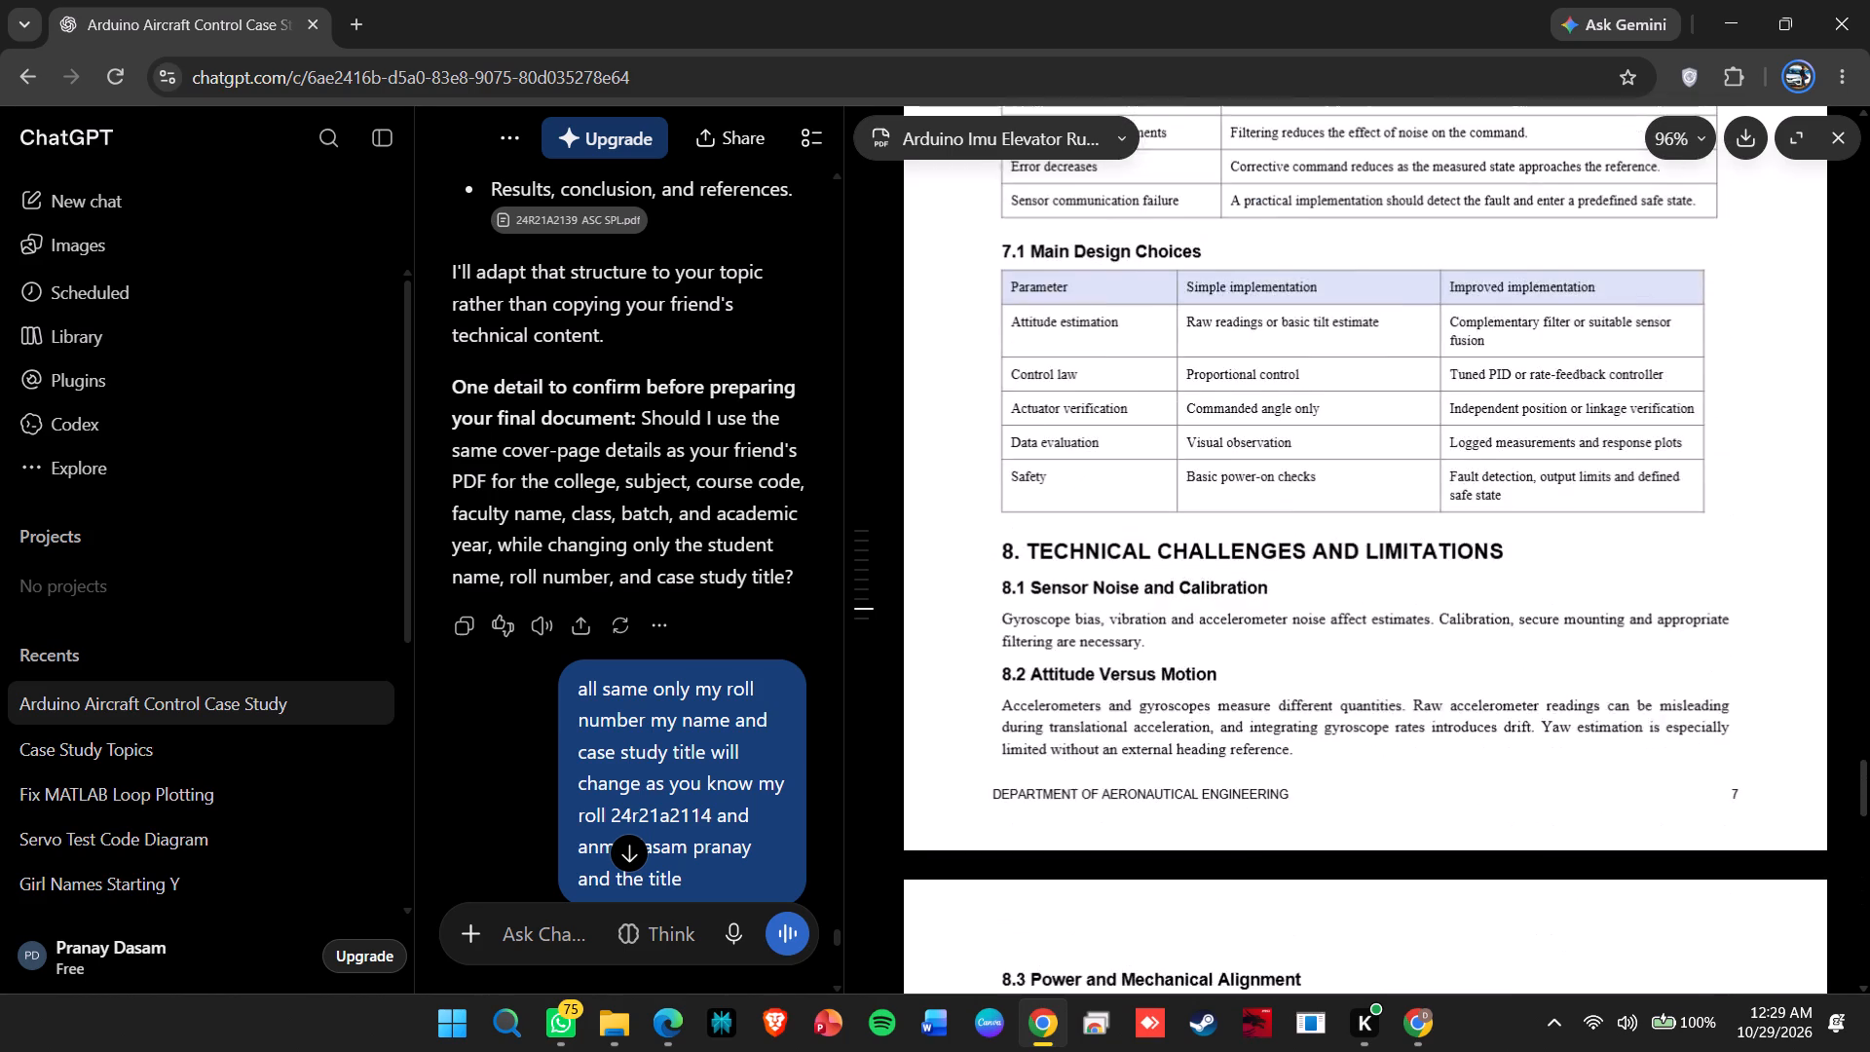
scroll(1122, 633, up, 12)
scroll(1122, 633, up, 12)
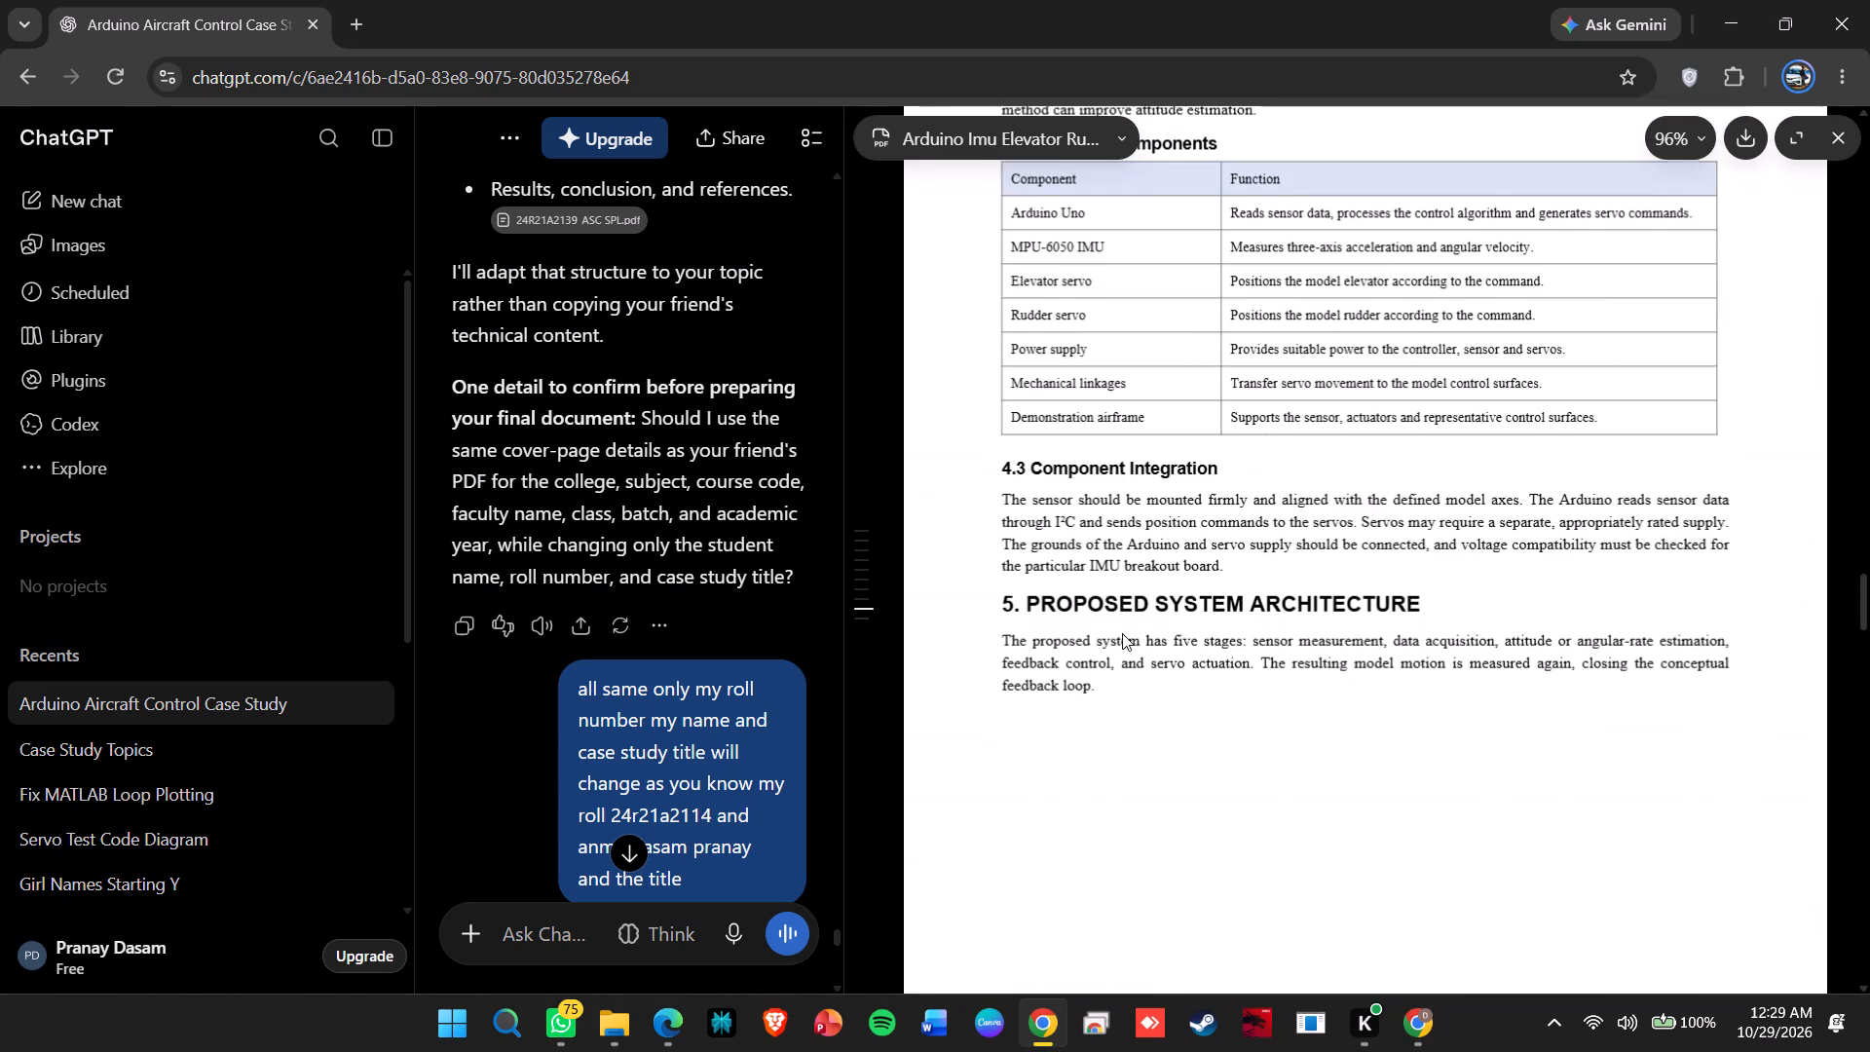
scroll(1122, 633, up, 7)
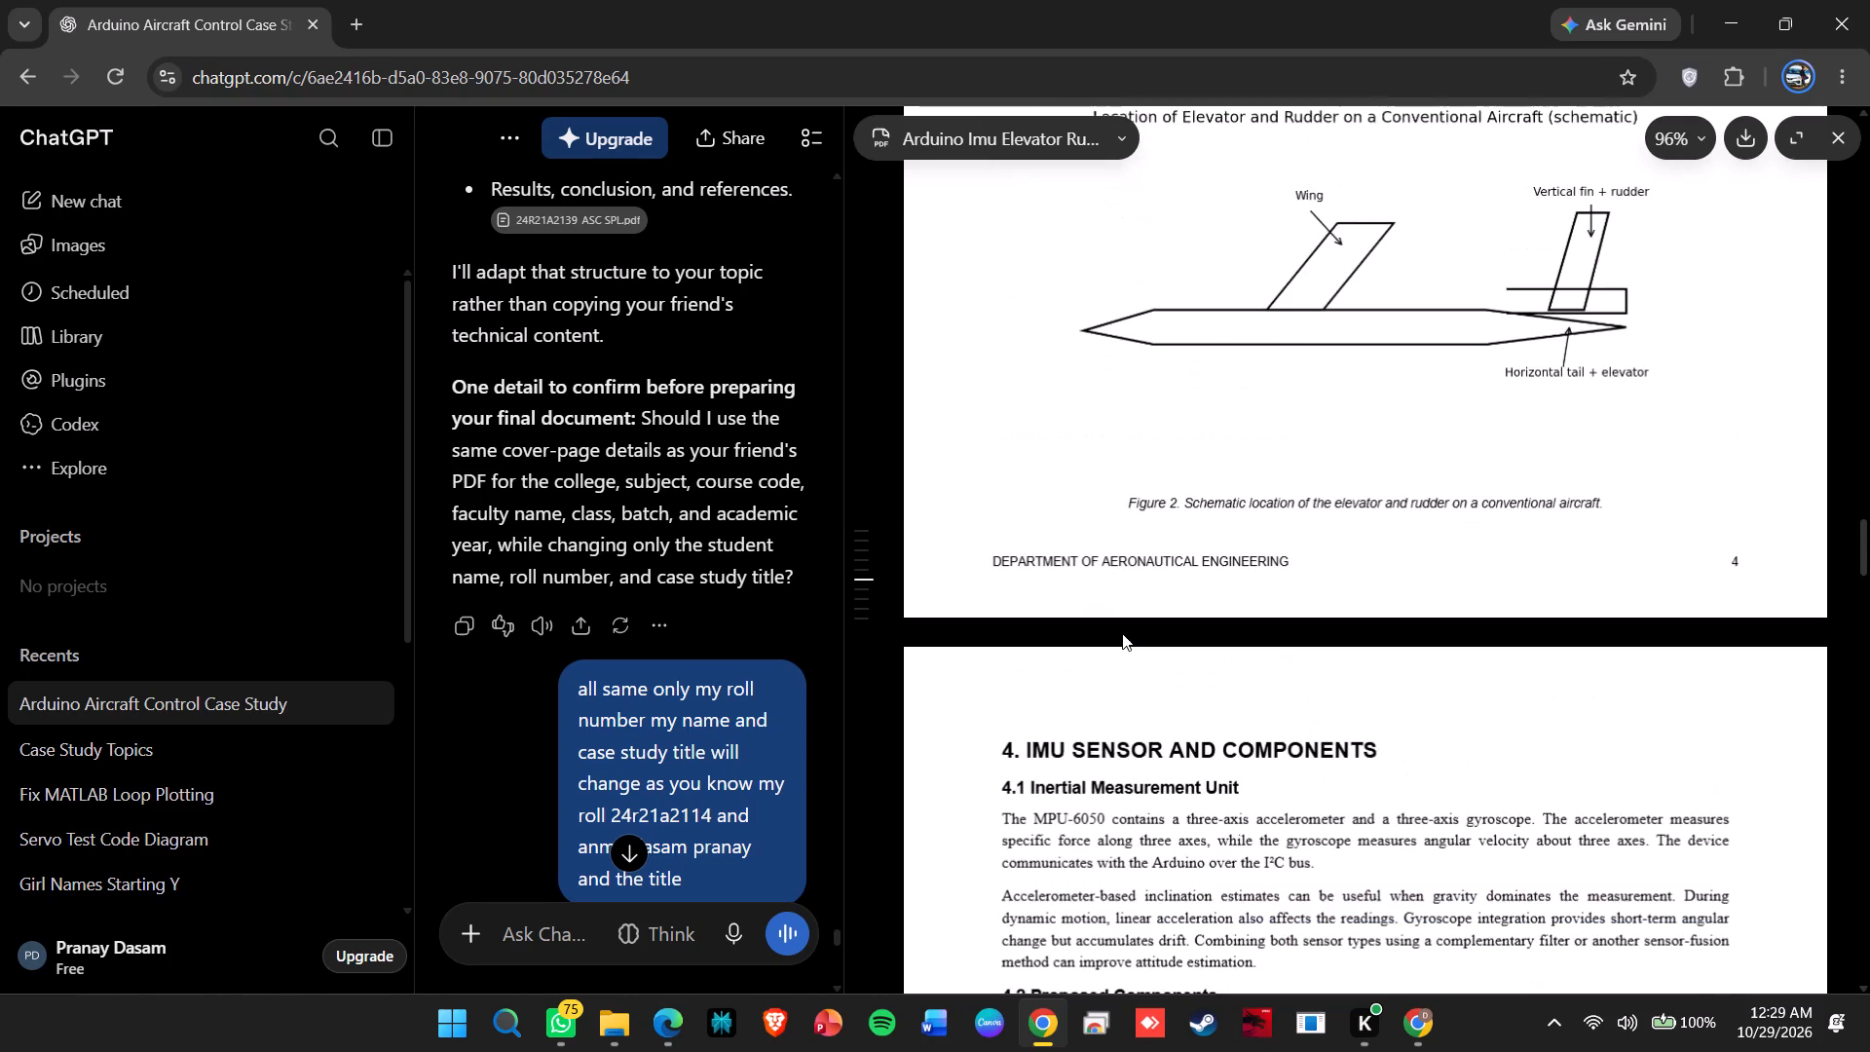
scroll(1122, 633, up, 9)
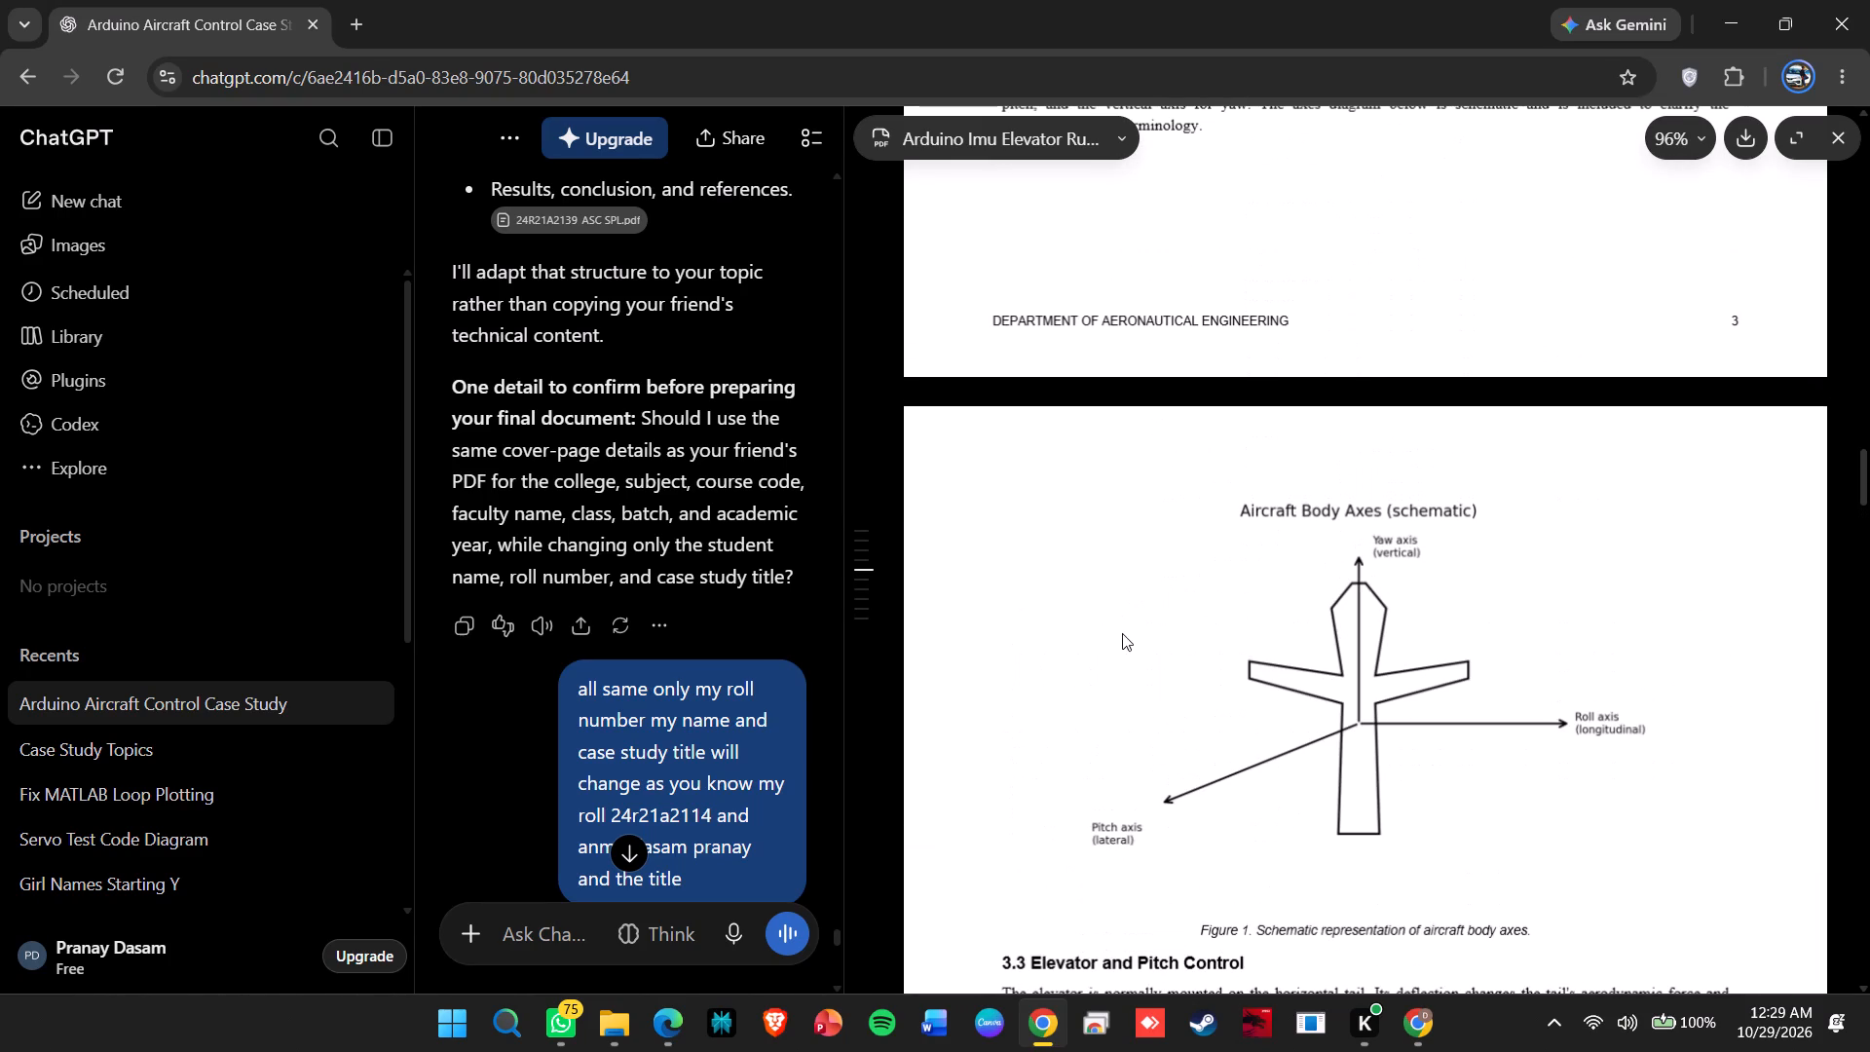
scroll(1122, 633, up, 8)
scroll(1122, 633, down, 3)
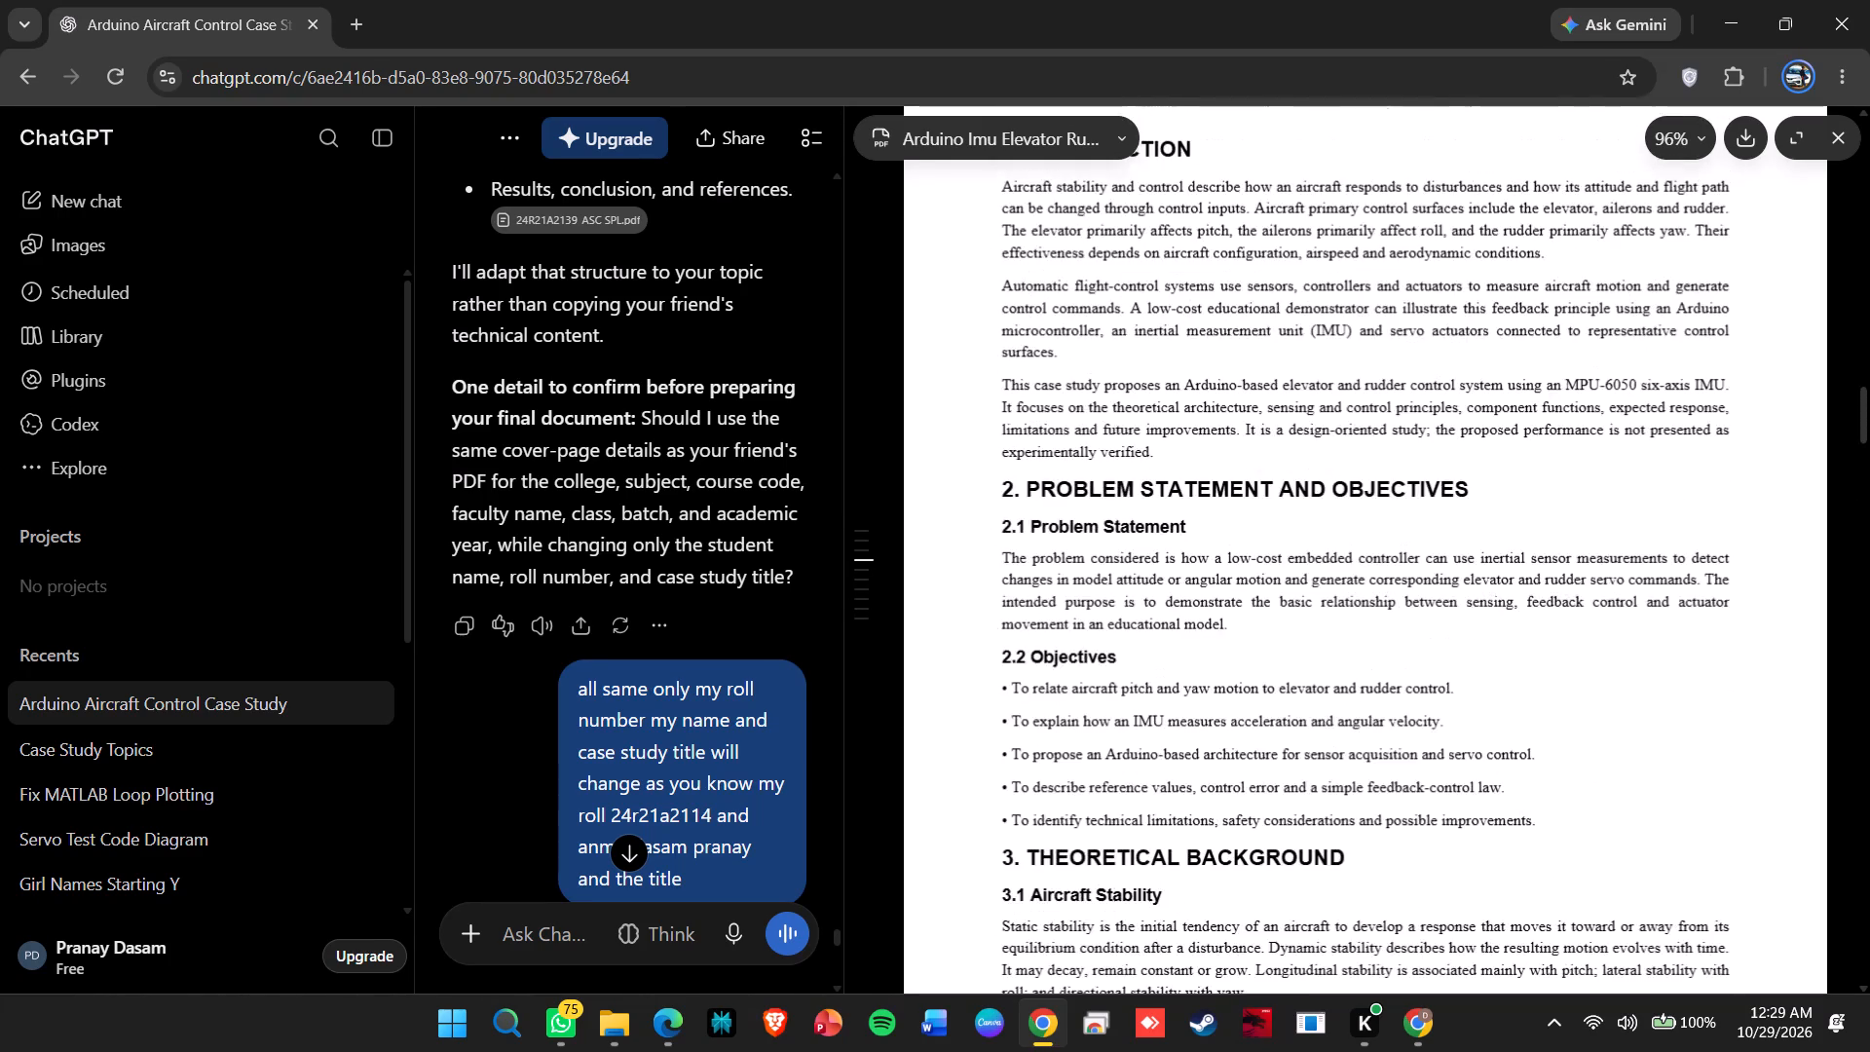
scroll(1122, 633, down, 8)
Download the generated Arduino IMU elevator and rudder case study as a PDF.
click(1735, 141)
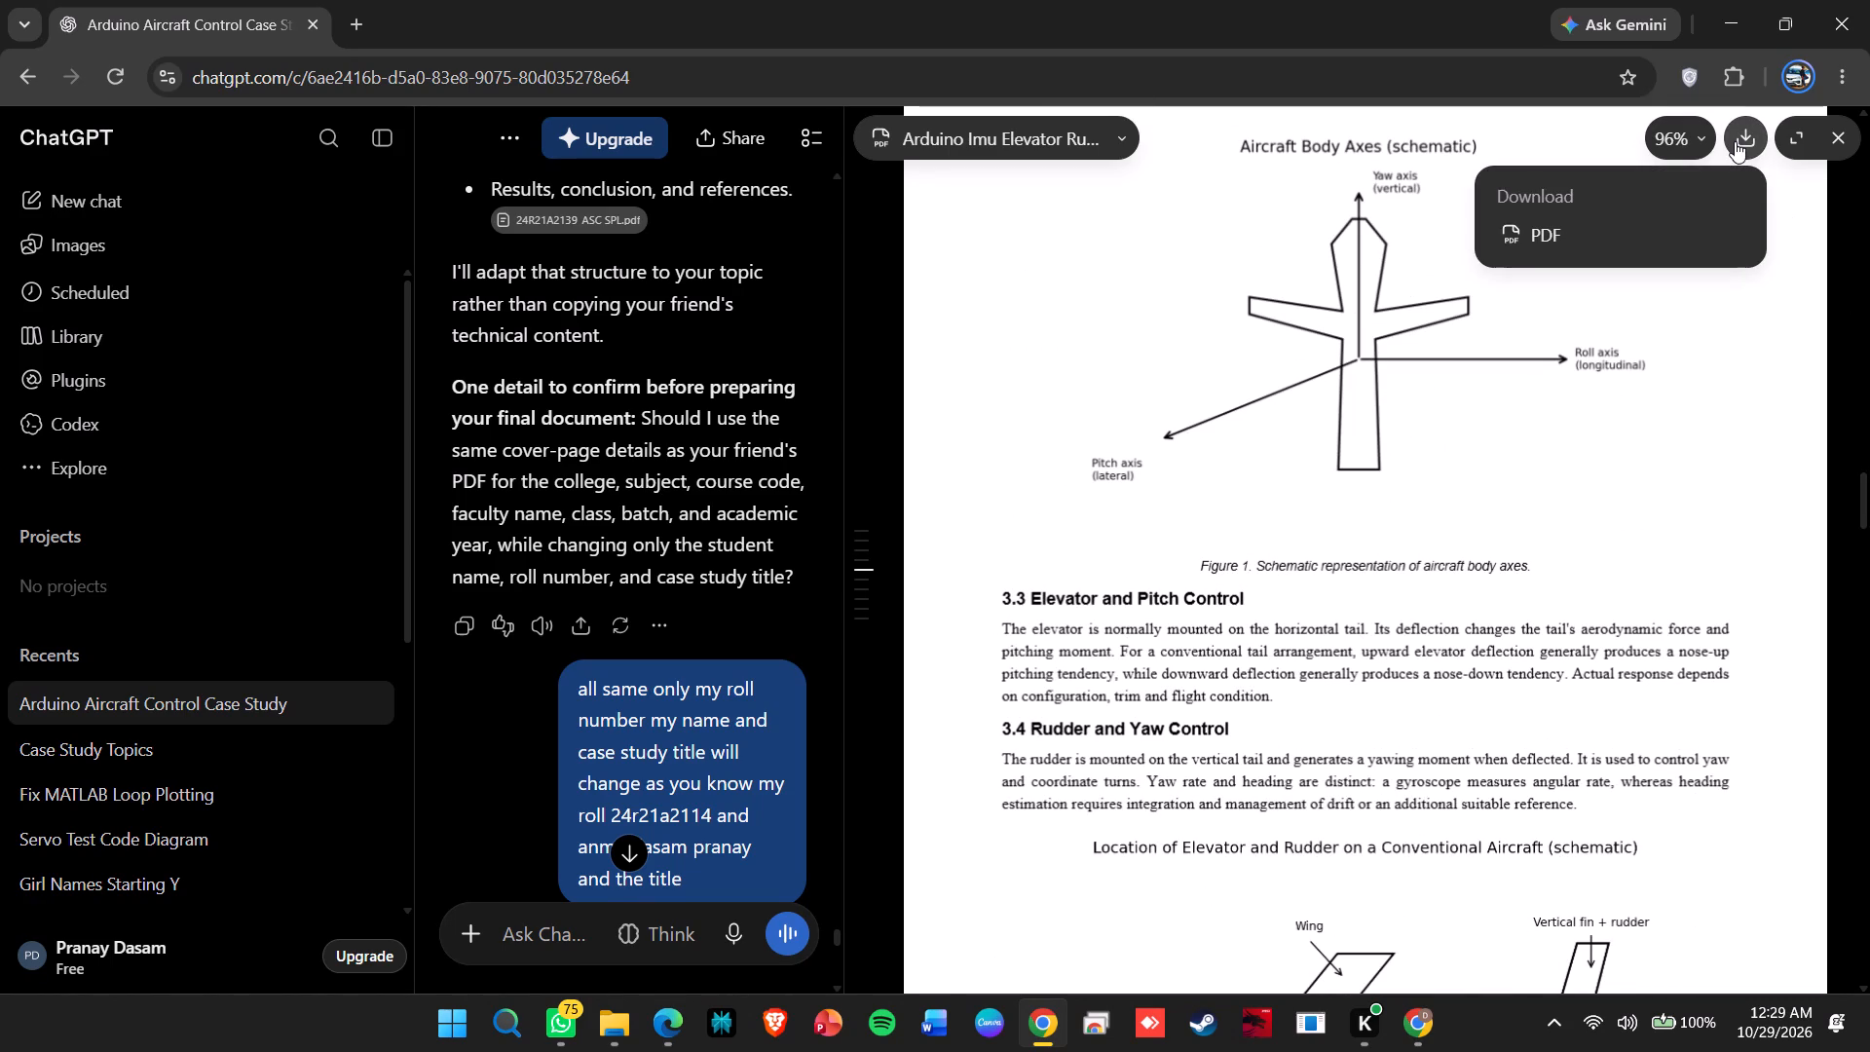
click(1695, 223)
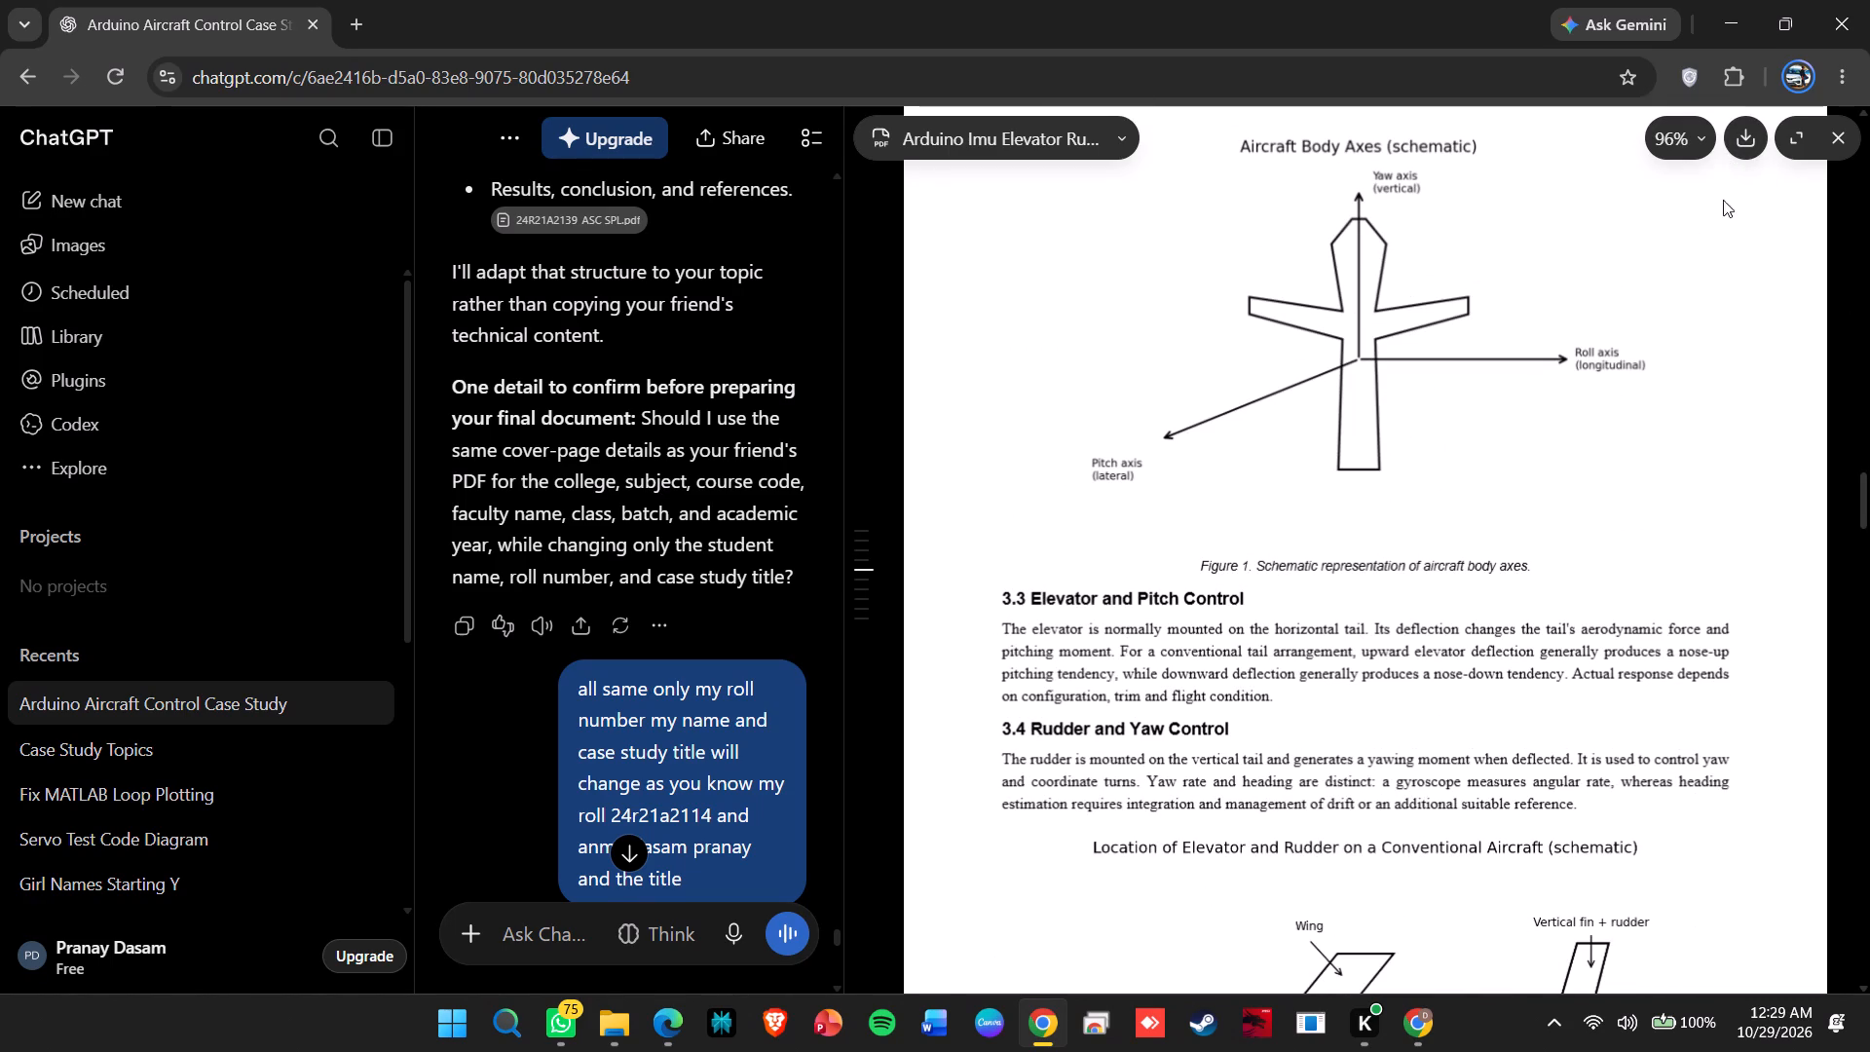
scroll(612, 549, down, 15)
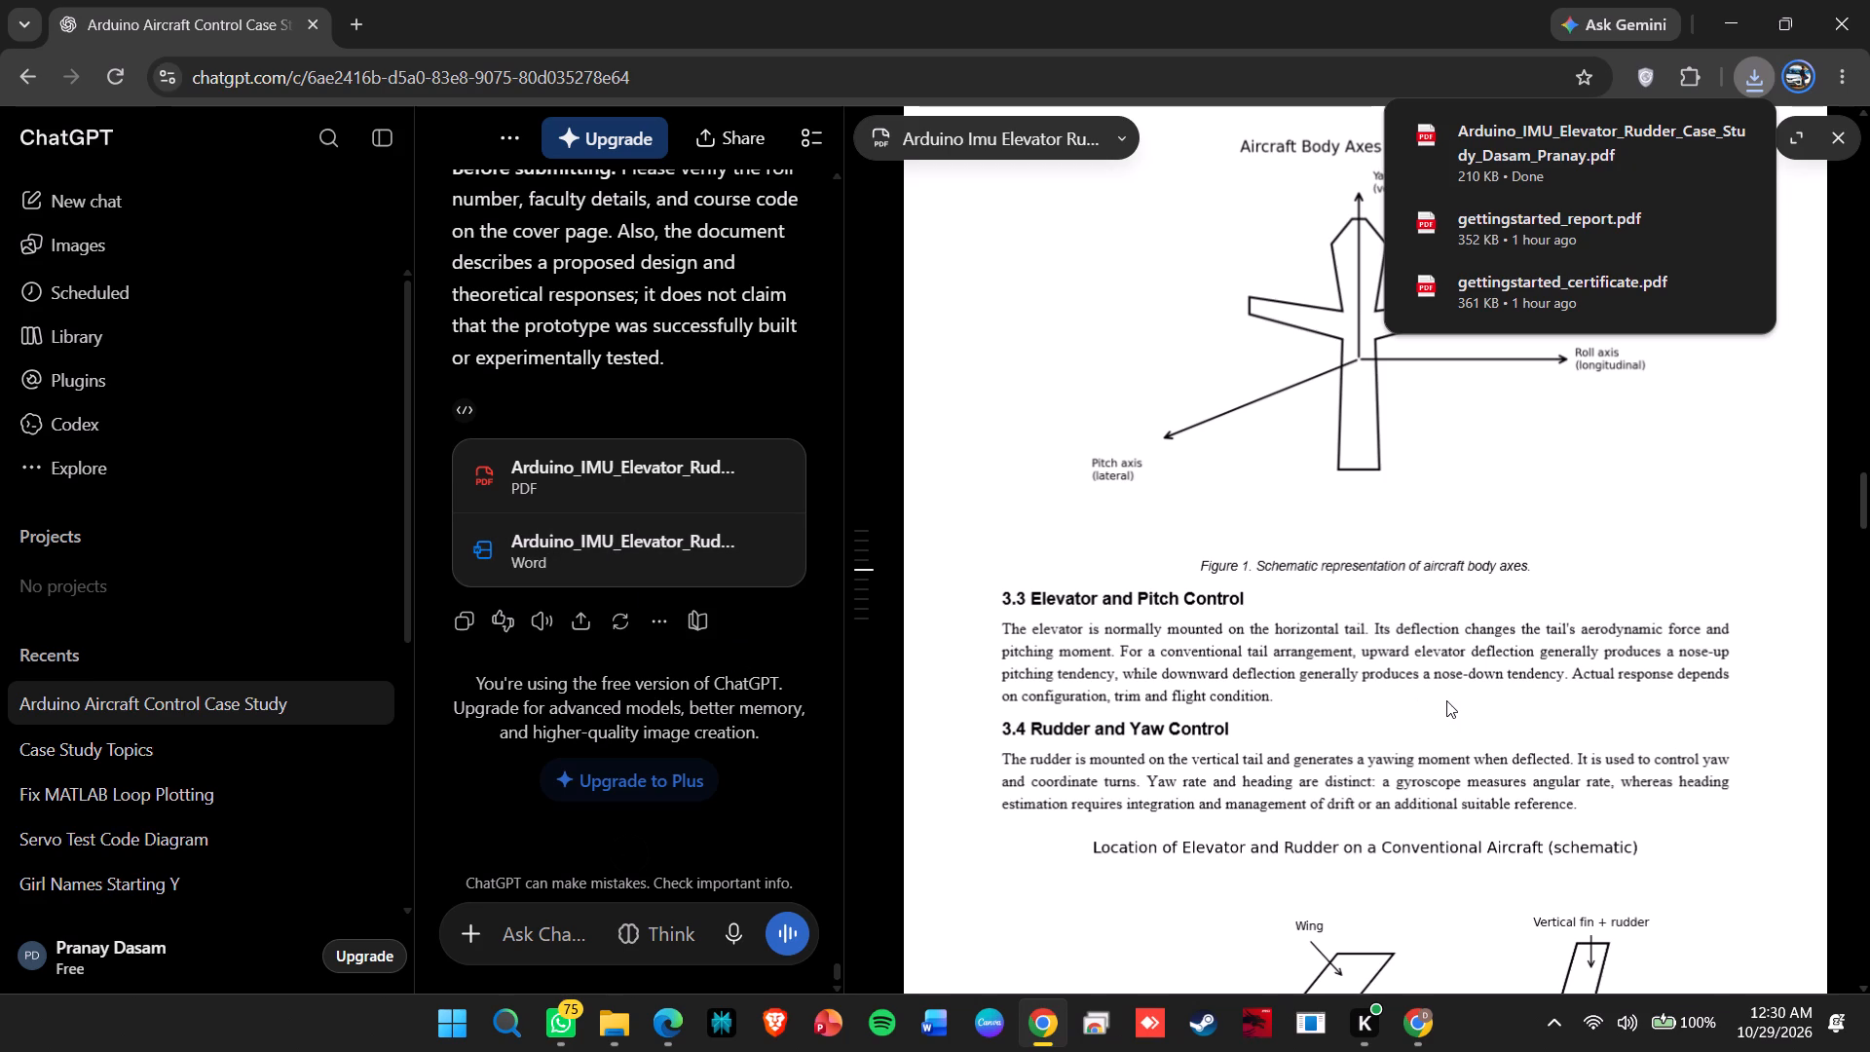
Open the downloaded case study PDF from its folder and check the cover page.
scroll(1446, 700, up, 15)
scroll(1446, 700, up, 8)
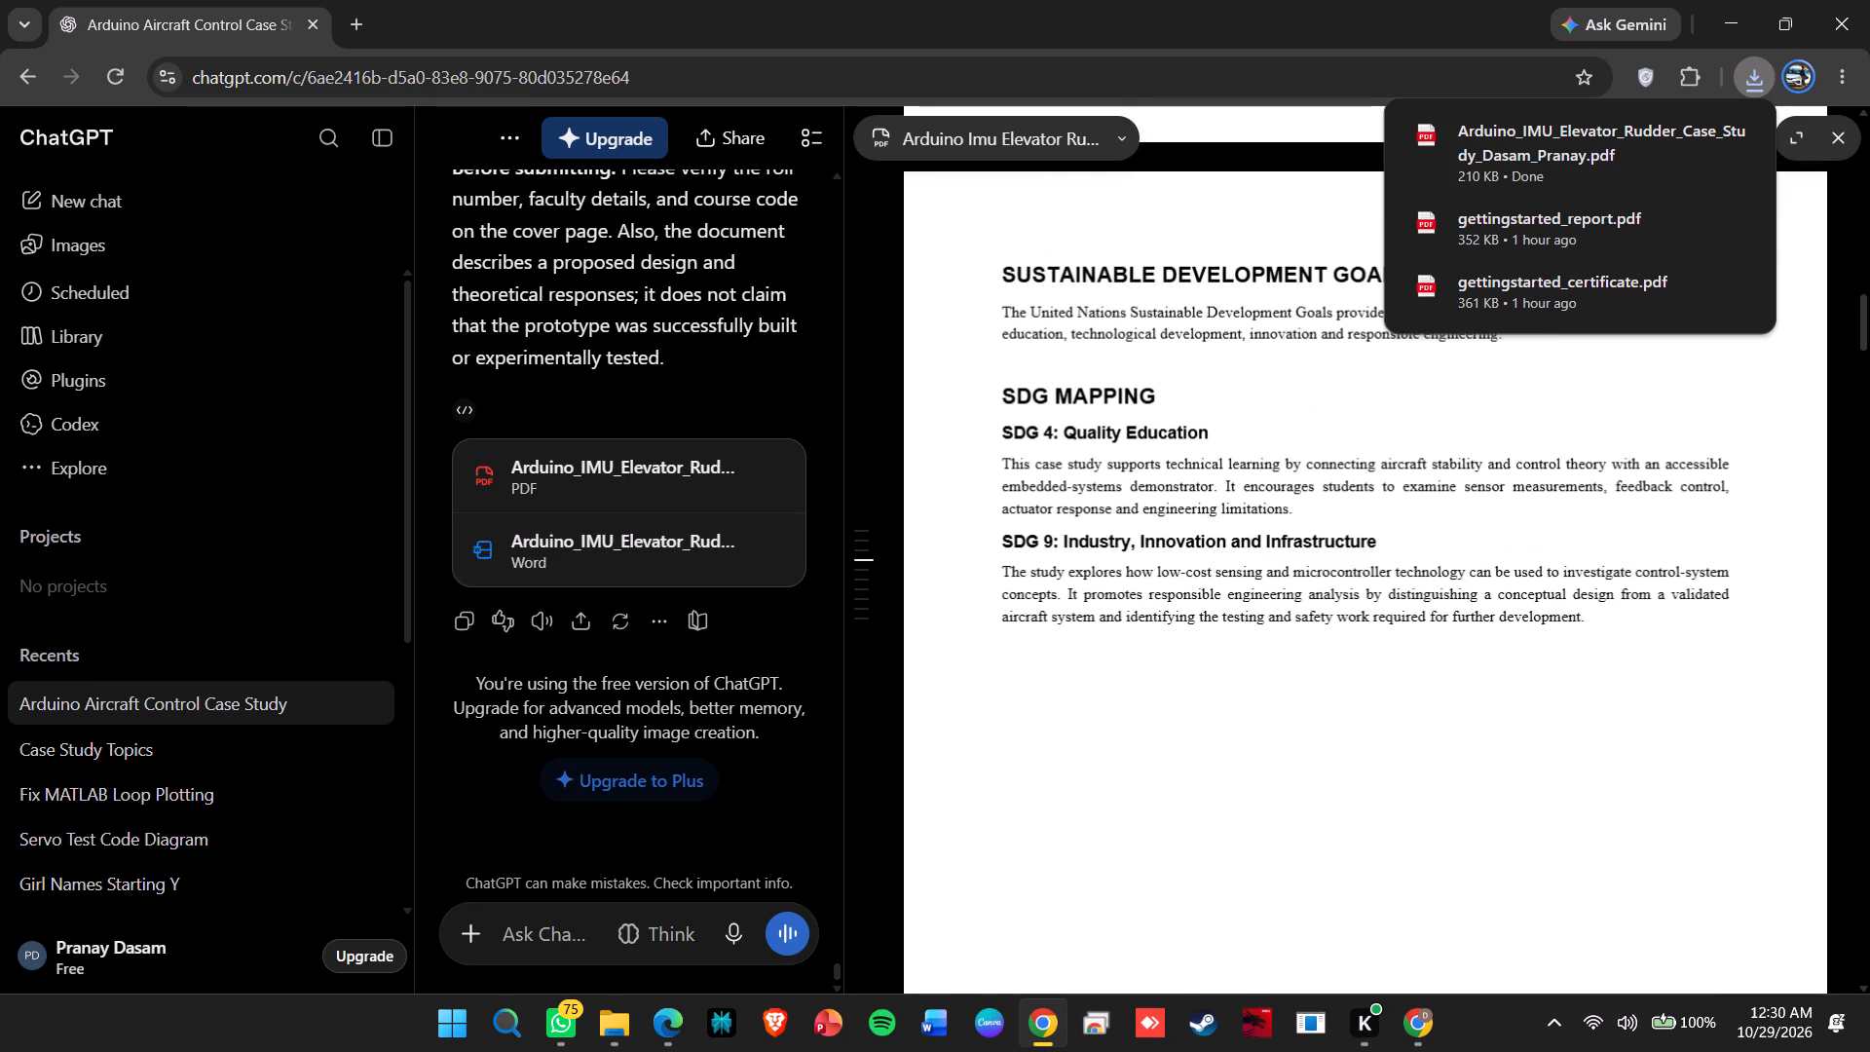
click(1687, 139)
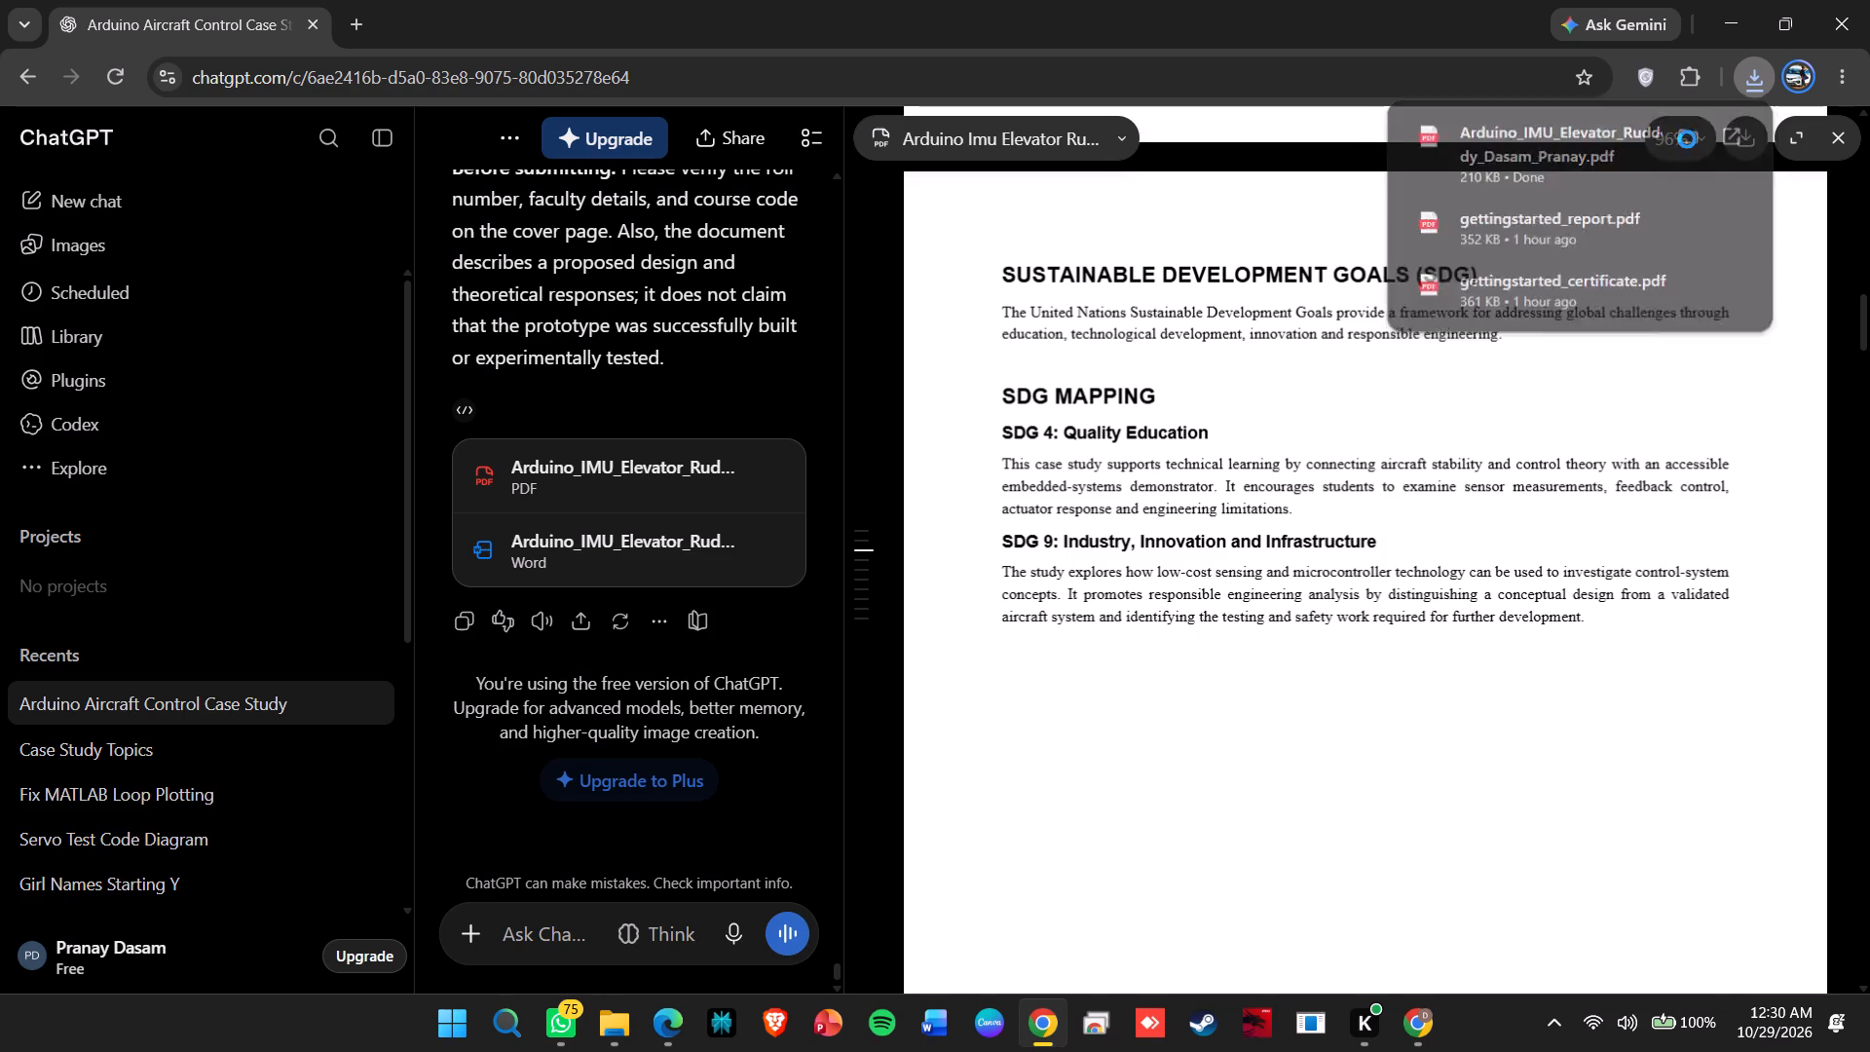
double_click(548, 341)
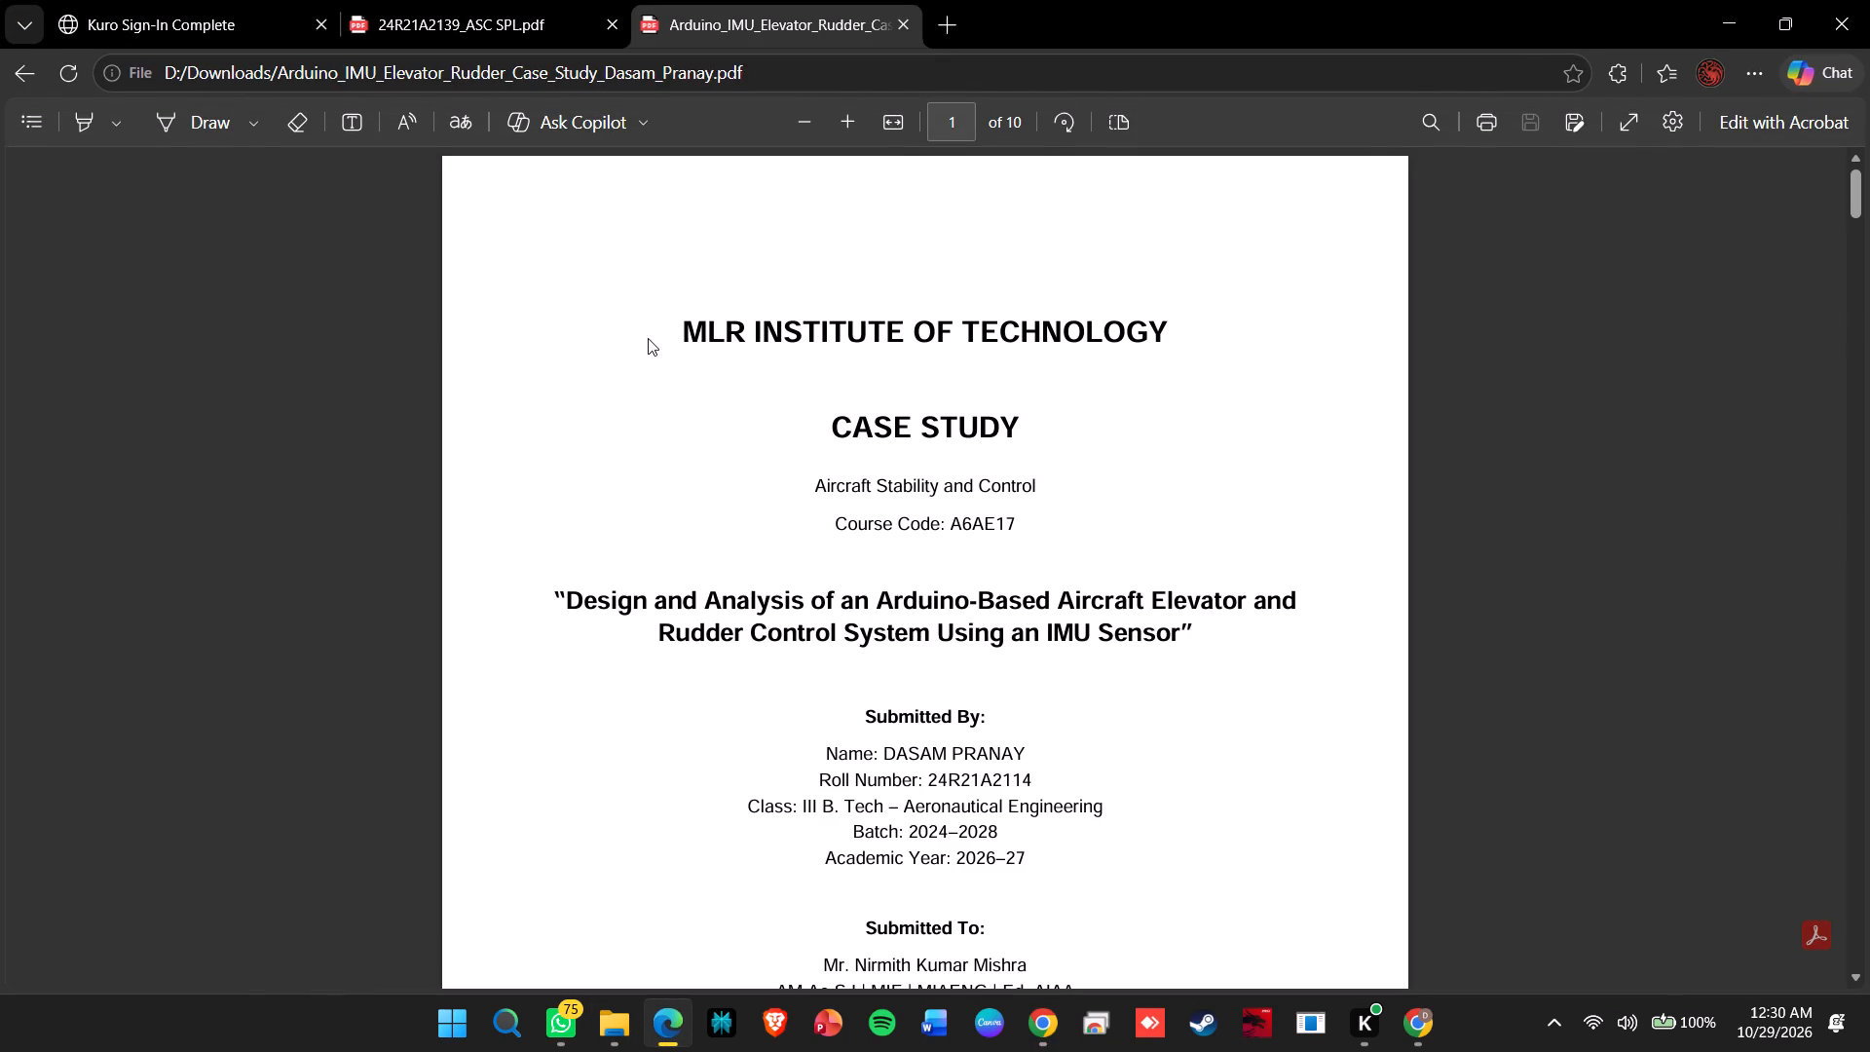
click(1722, 27)
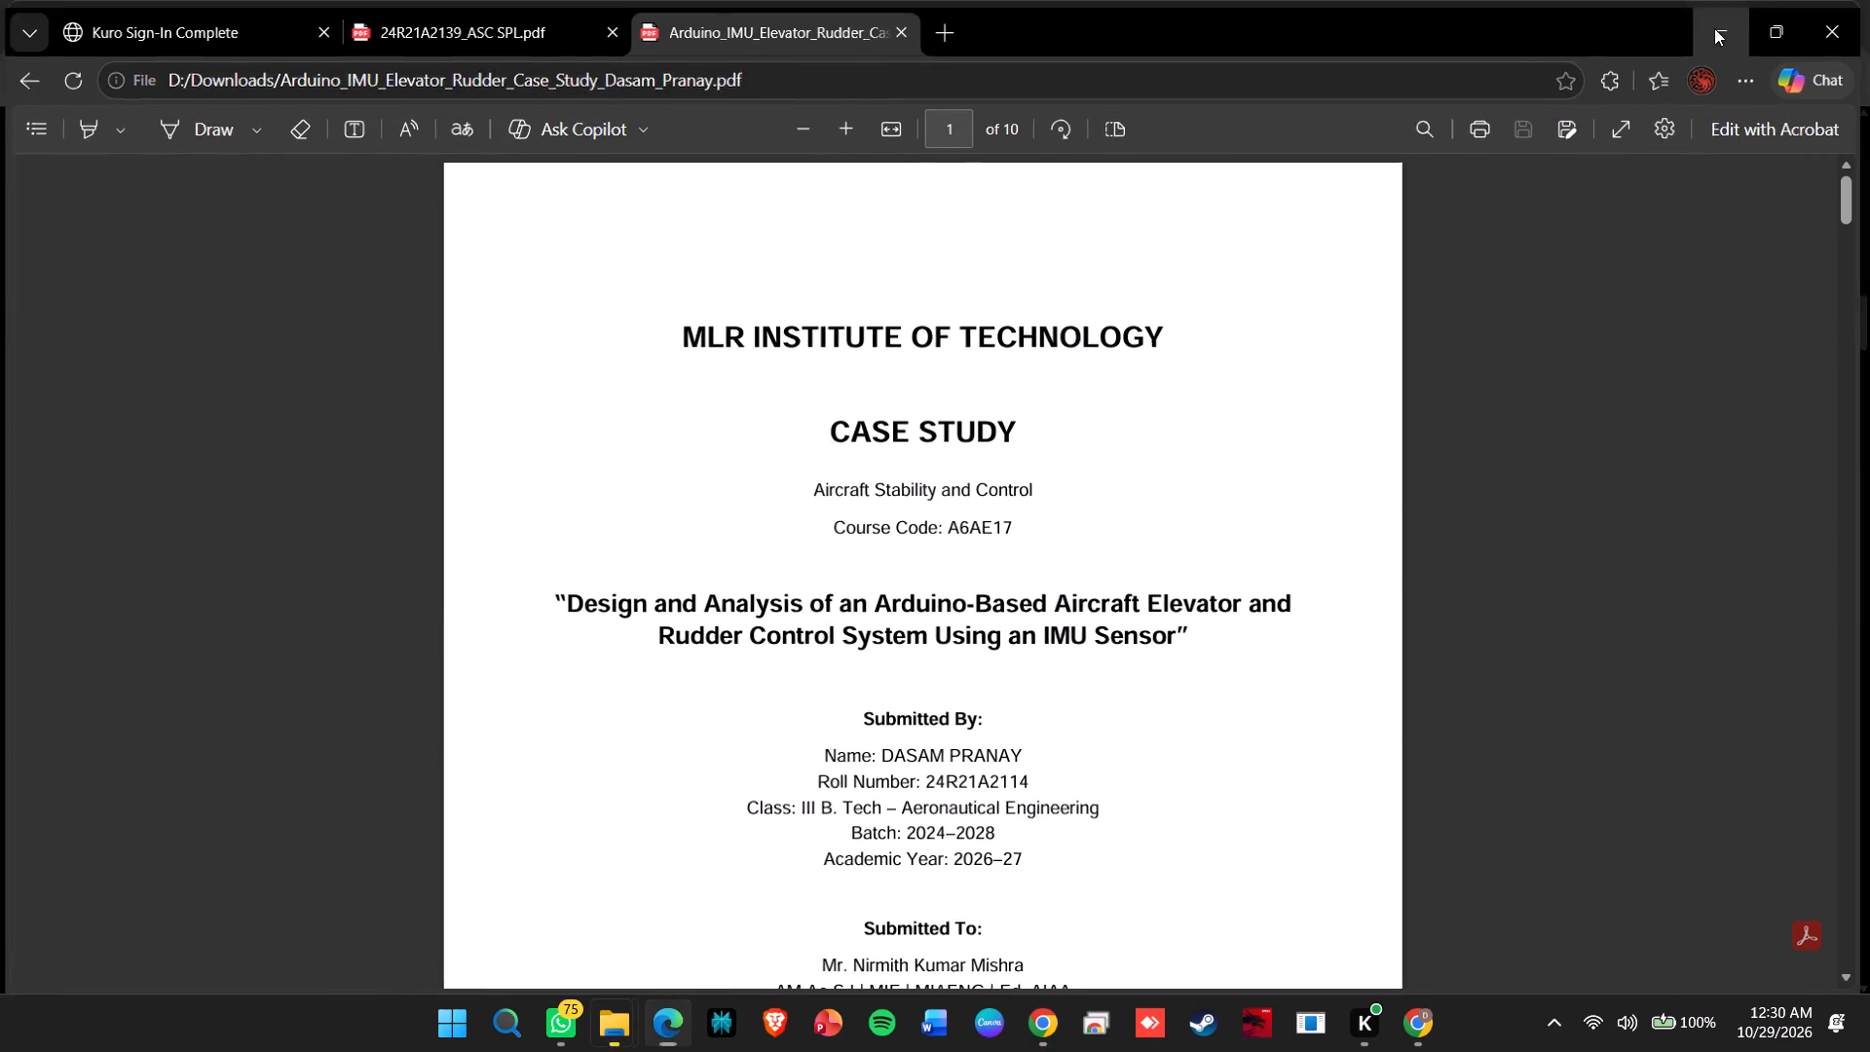
In the School-profile Chrome window, search for "pdf to word converter" in a new tab and open iLovePDF's PDF to Word converter.
click(1403, 1033)
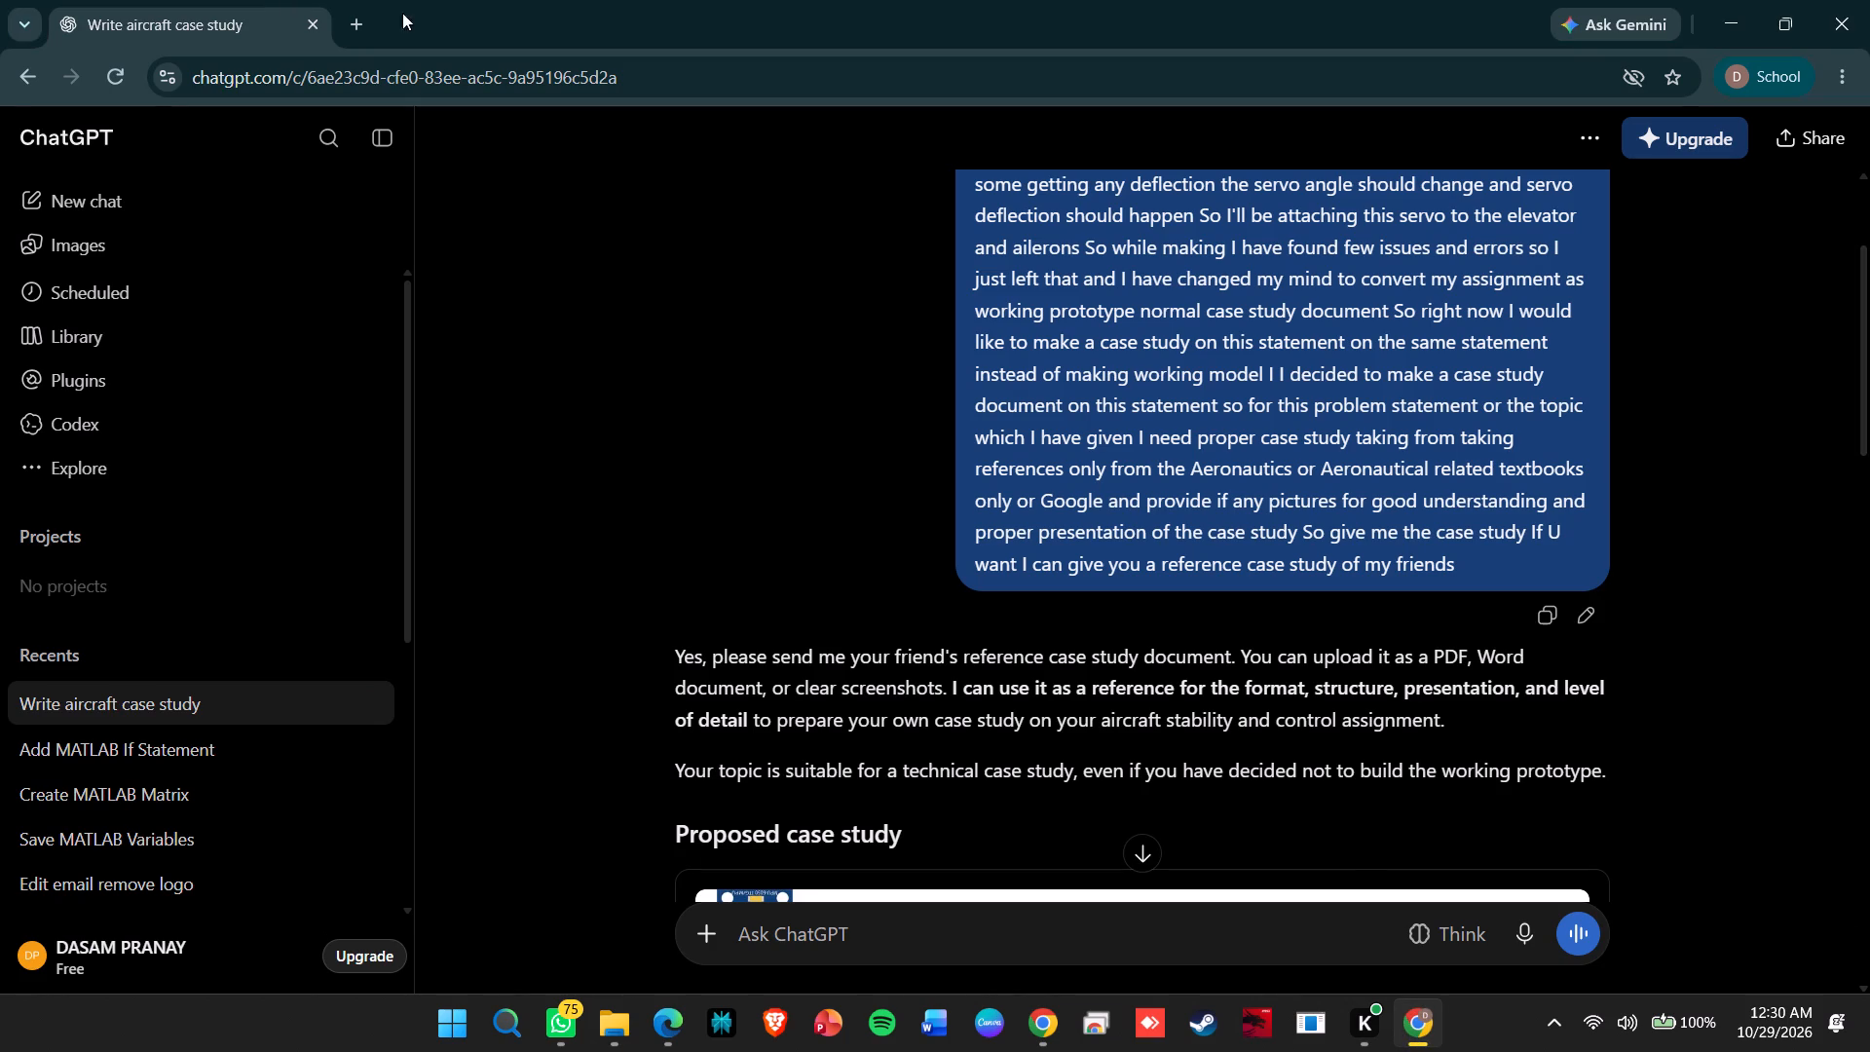
click(344, 21)
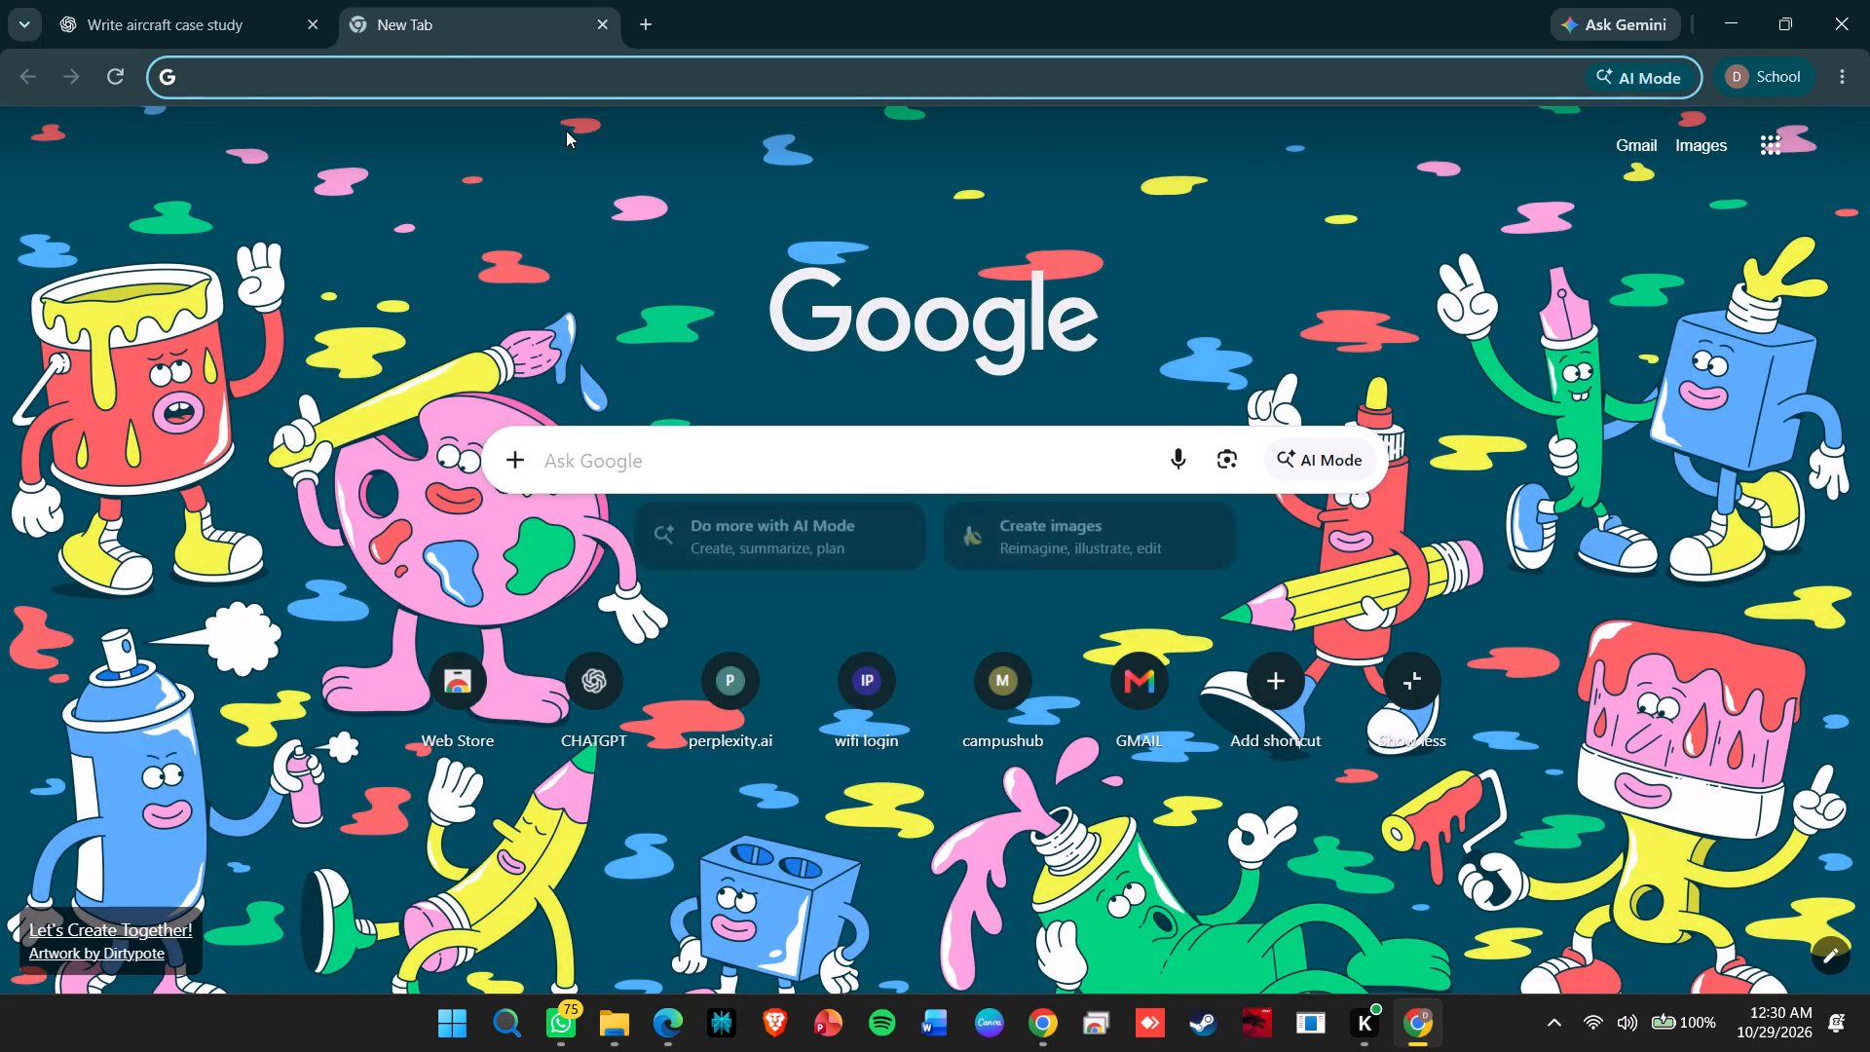
text(pdf)
key(space)
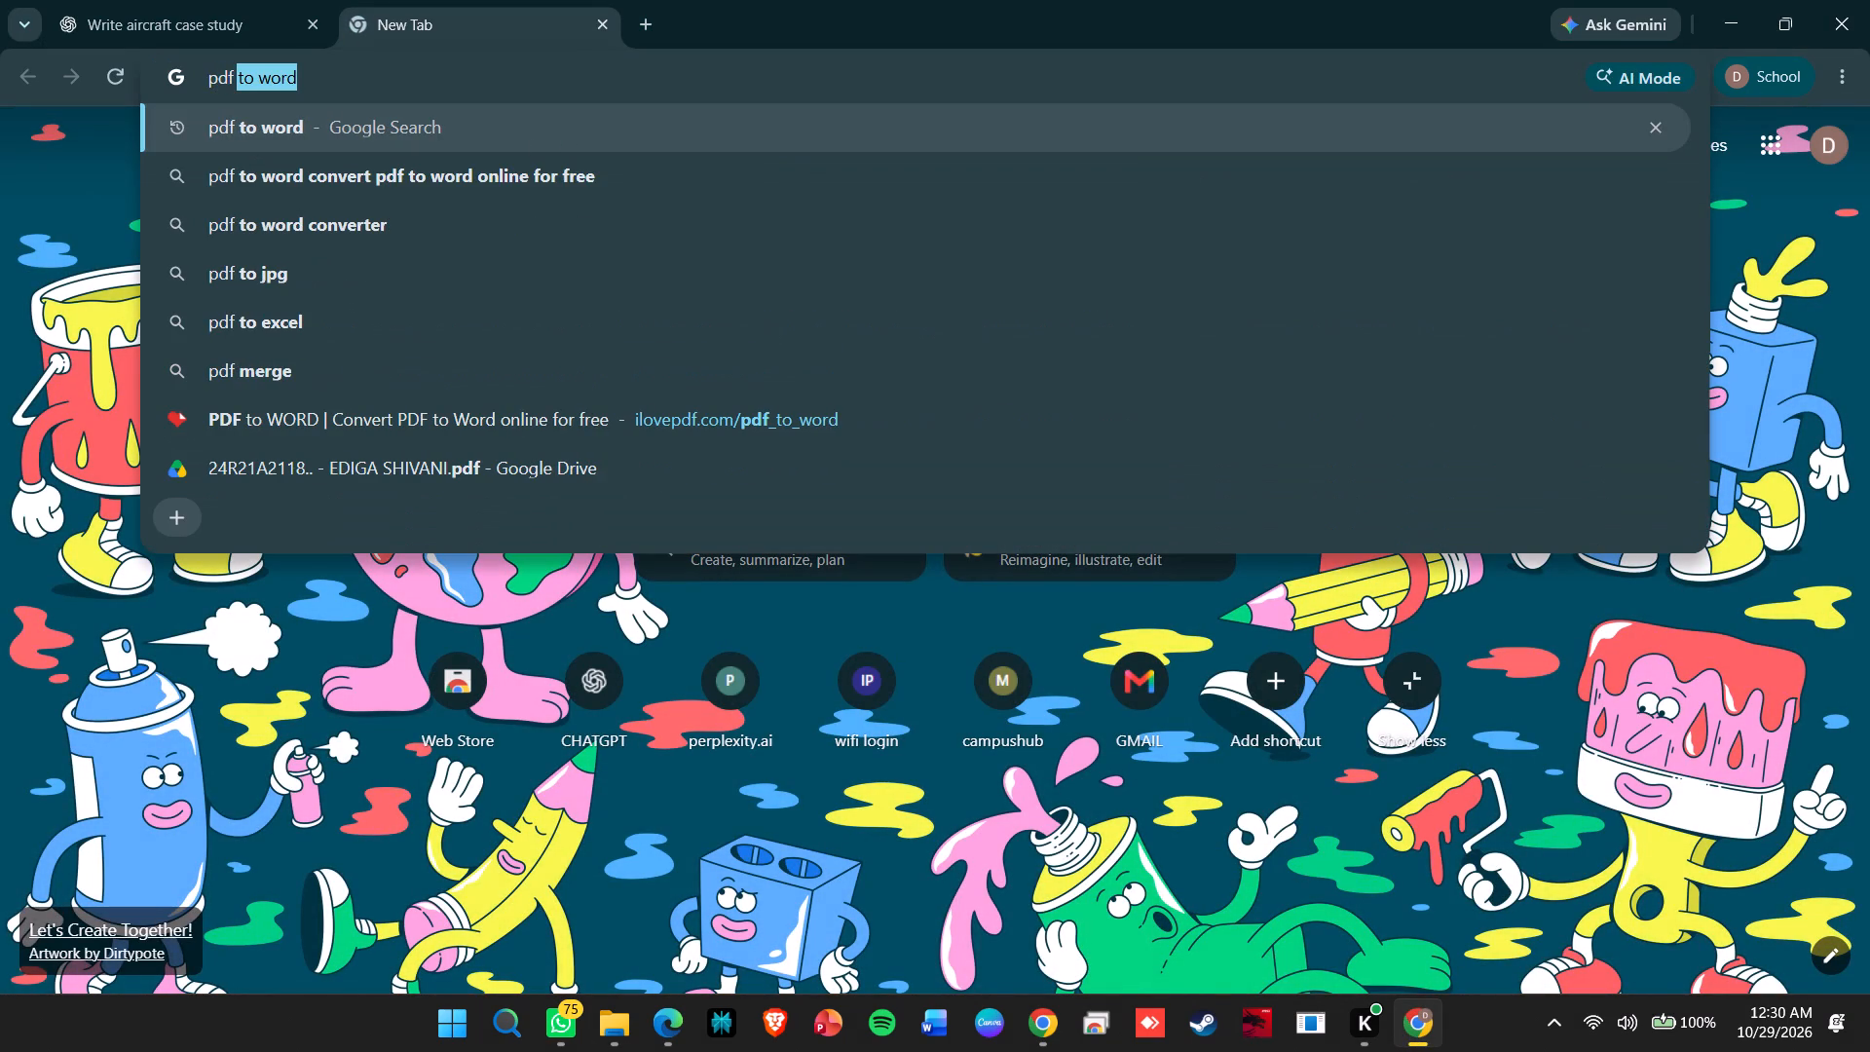
click(421, 208)
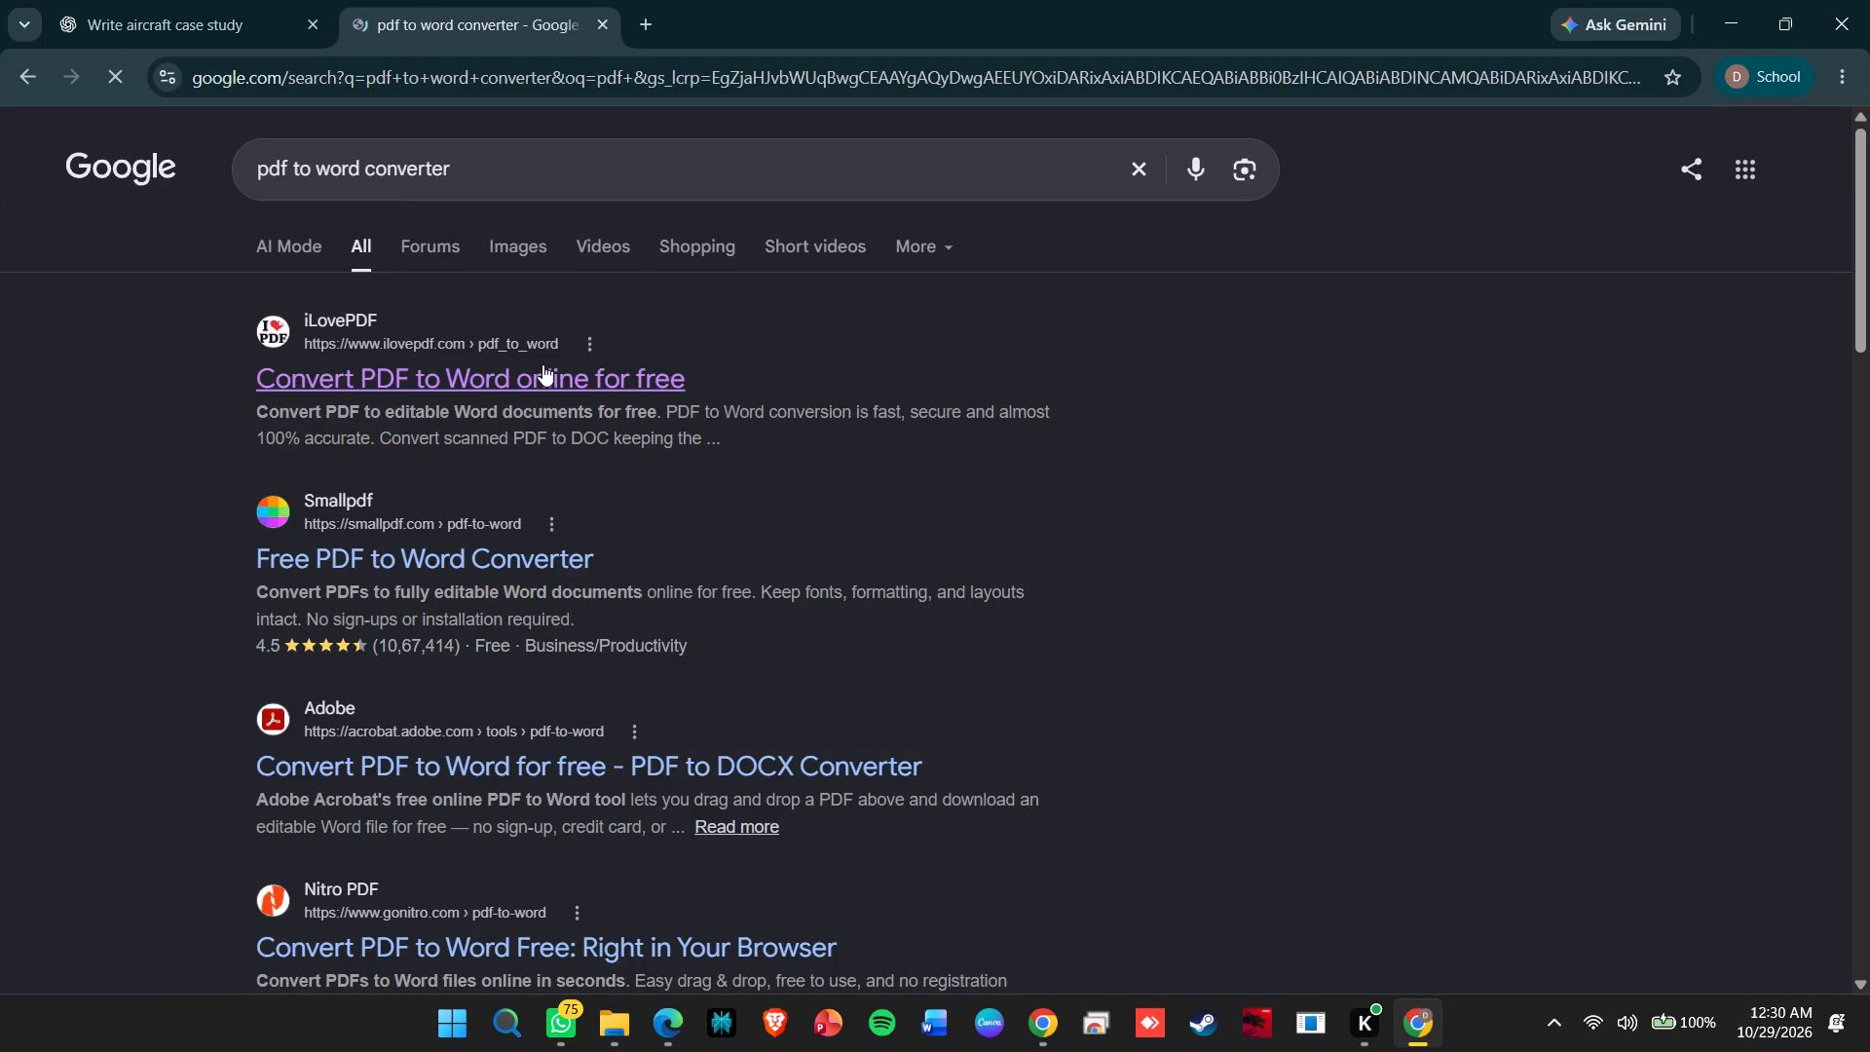
click(542, 364)
Convert the downloaded Arduino IMU elevator and rudder case study PDF to Word and download the converted document.
click(859, 407)
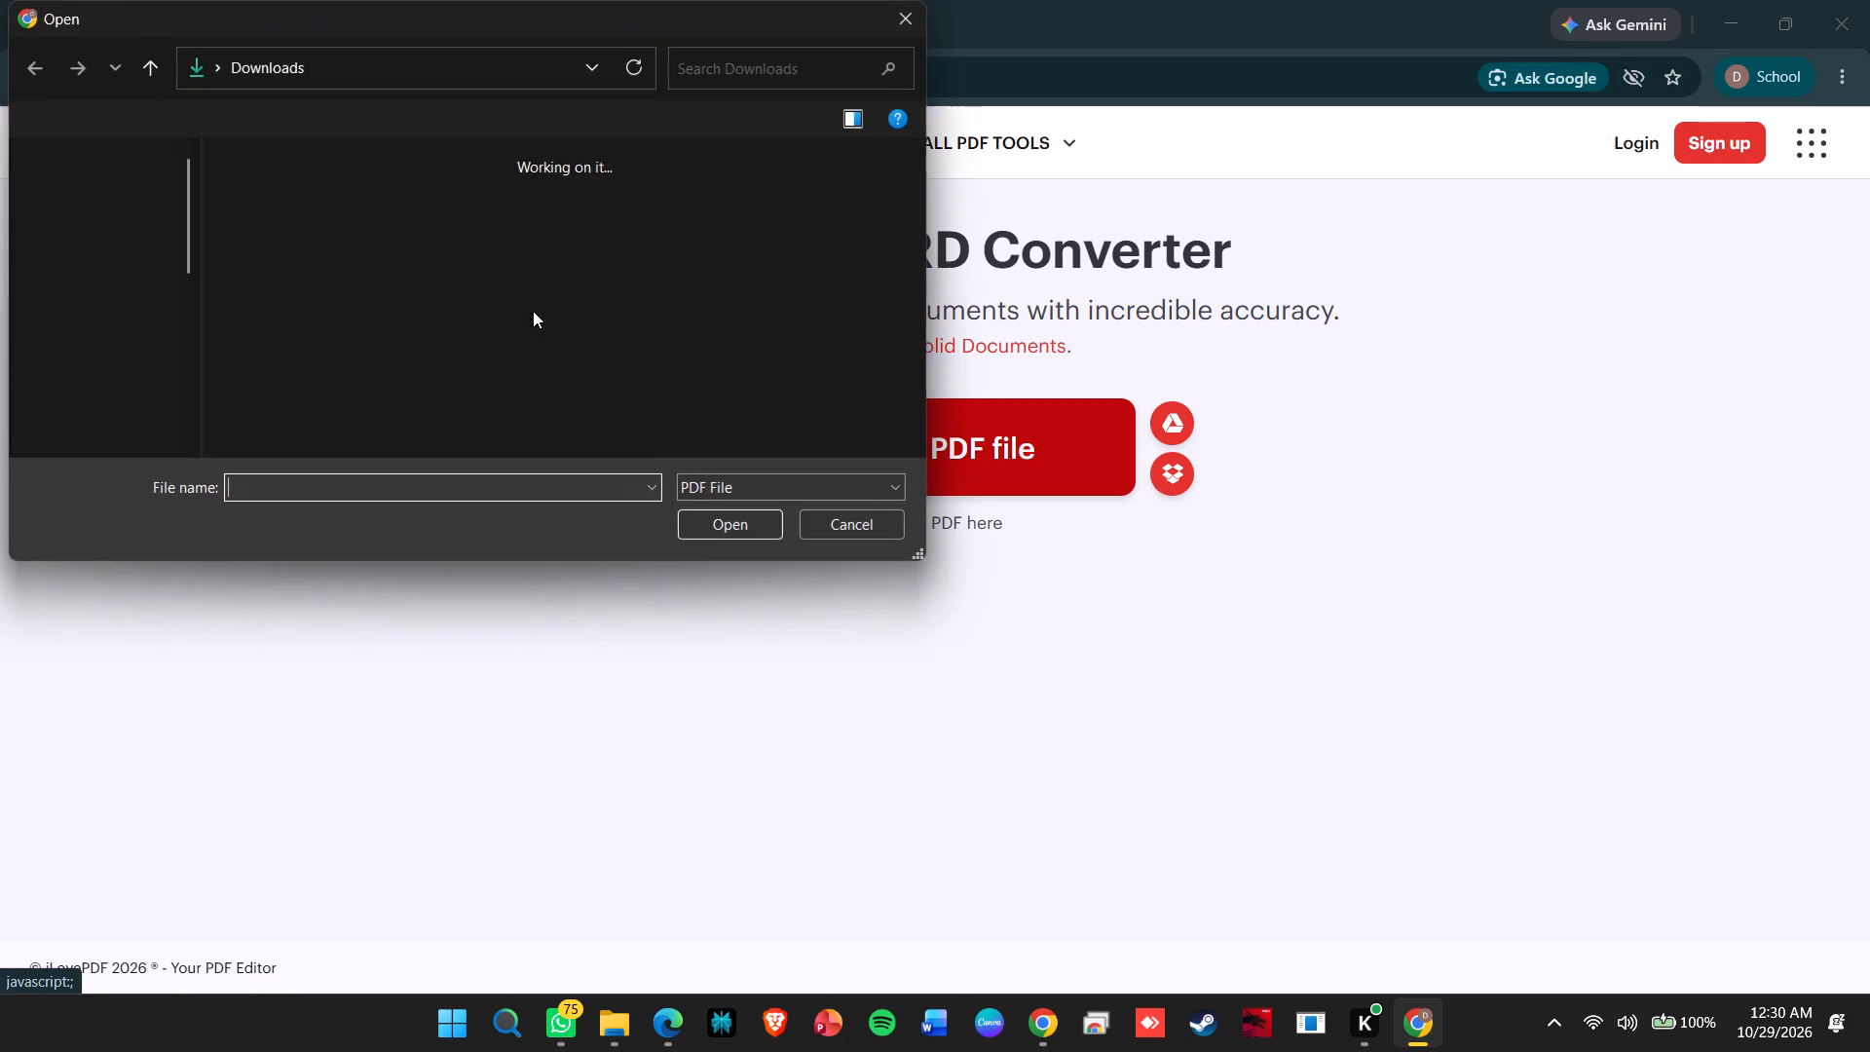
click(328, 263)
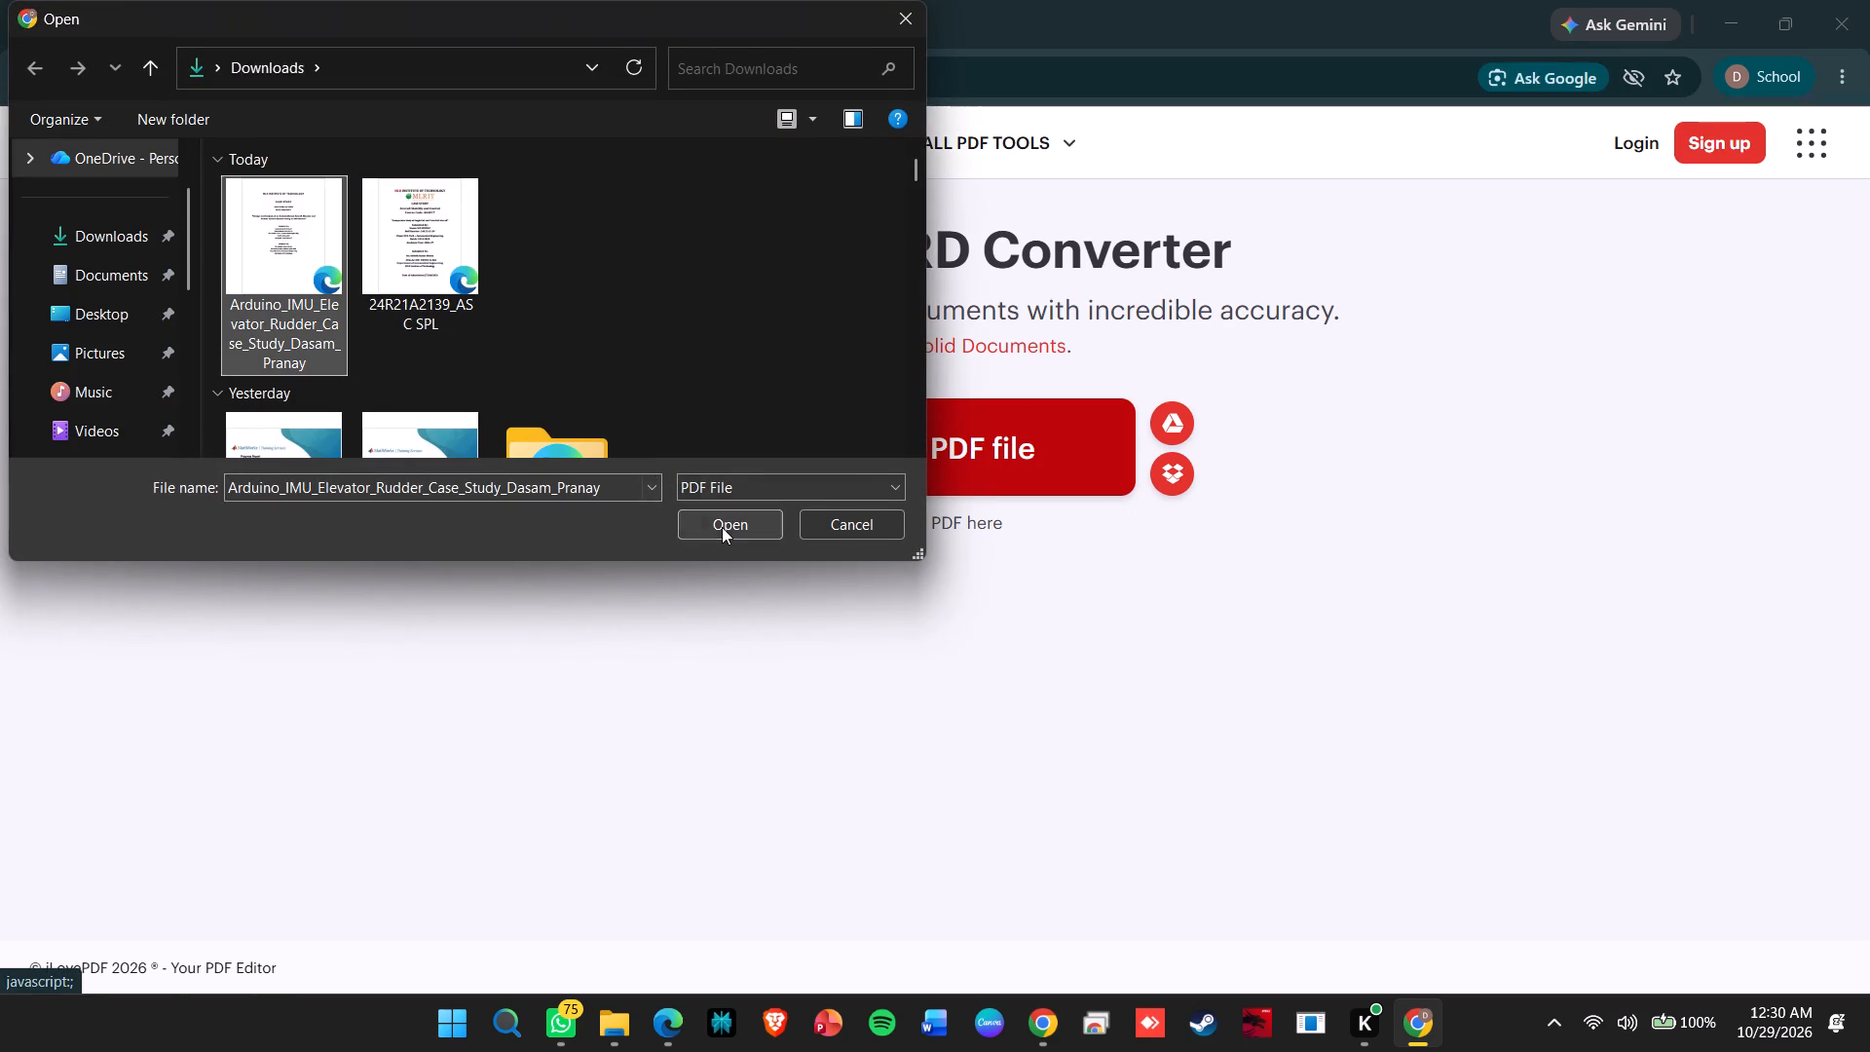
click(722, 527)
click(1522, 917)
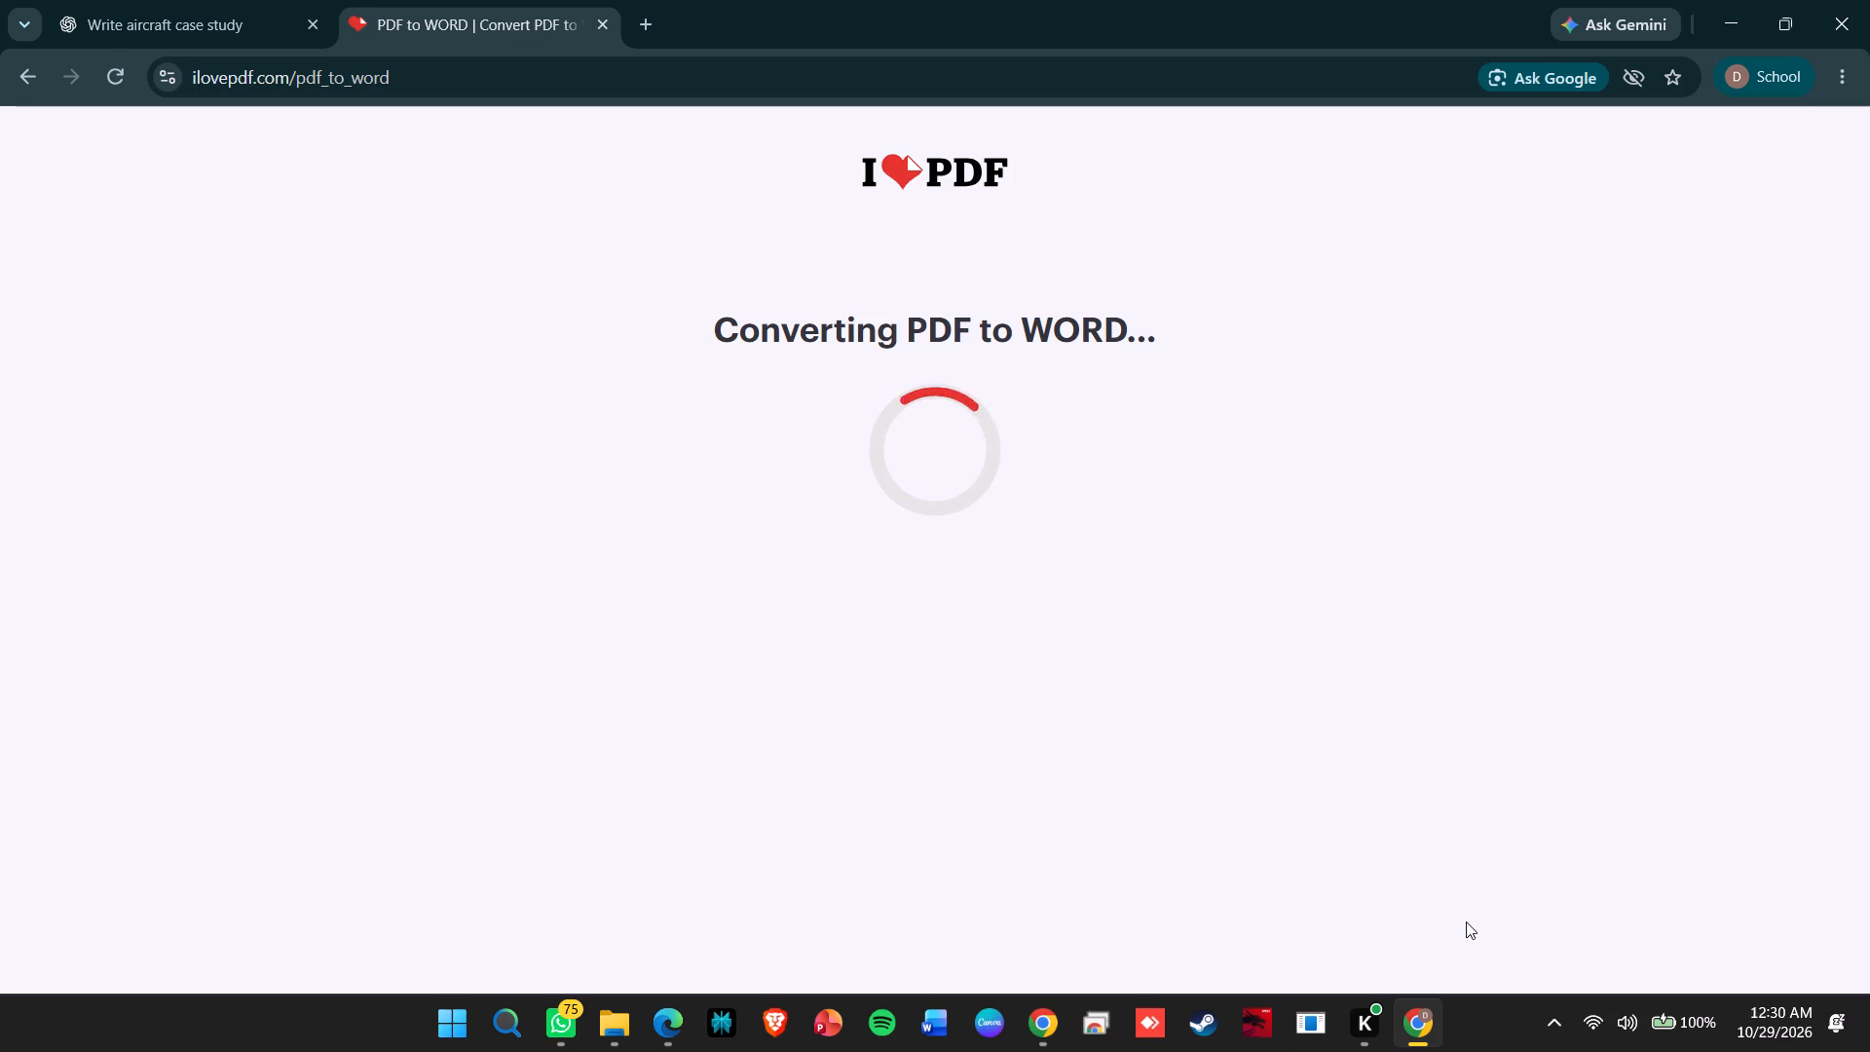
click(1029, 321)
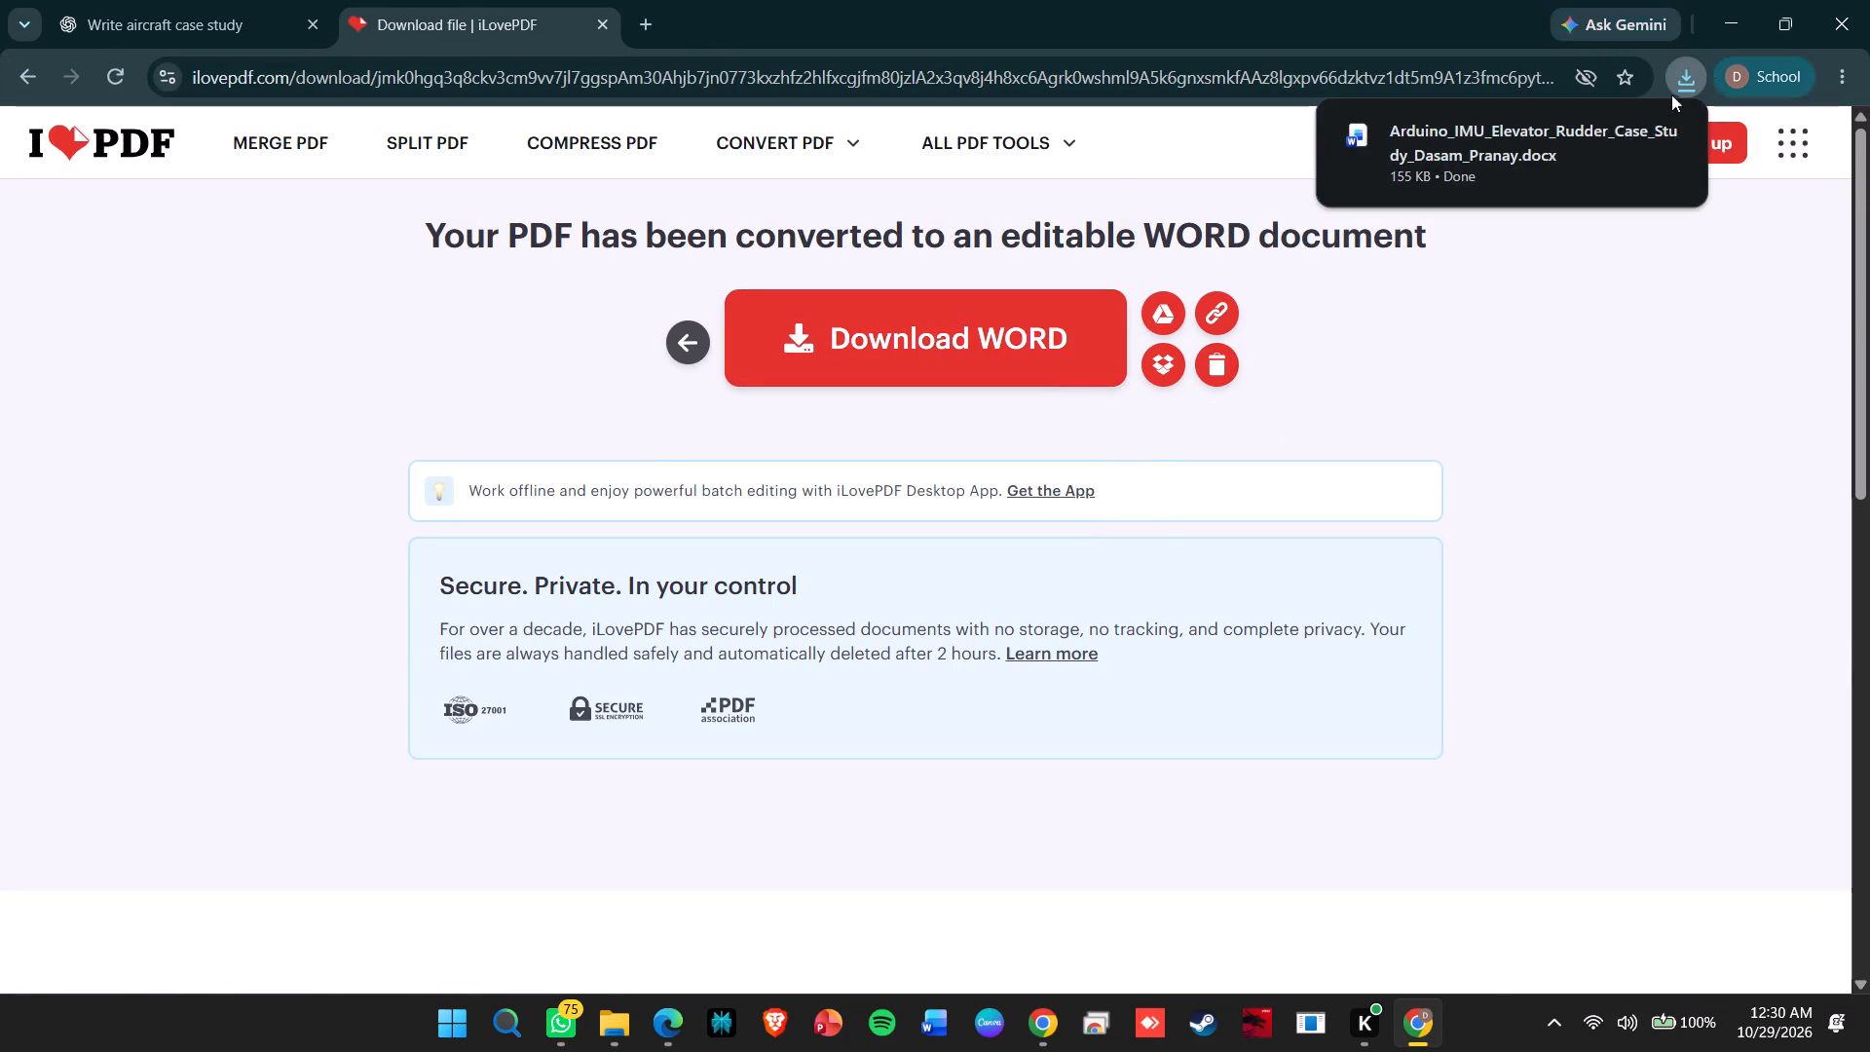
Open the converted case study Word document from the Downloads folder, enable editing and maximize its window.
click(1613, 149)
double_click(926, 333)
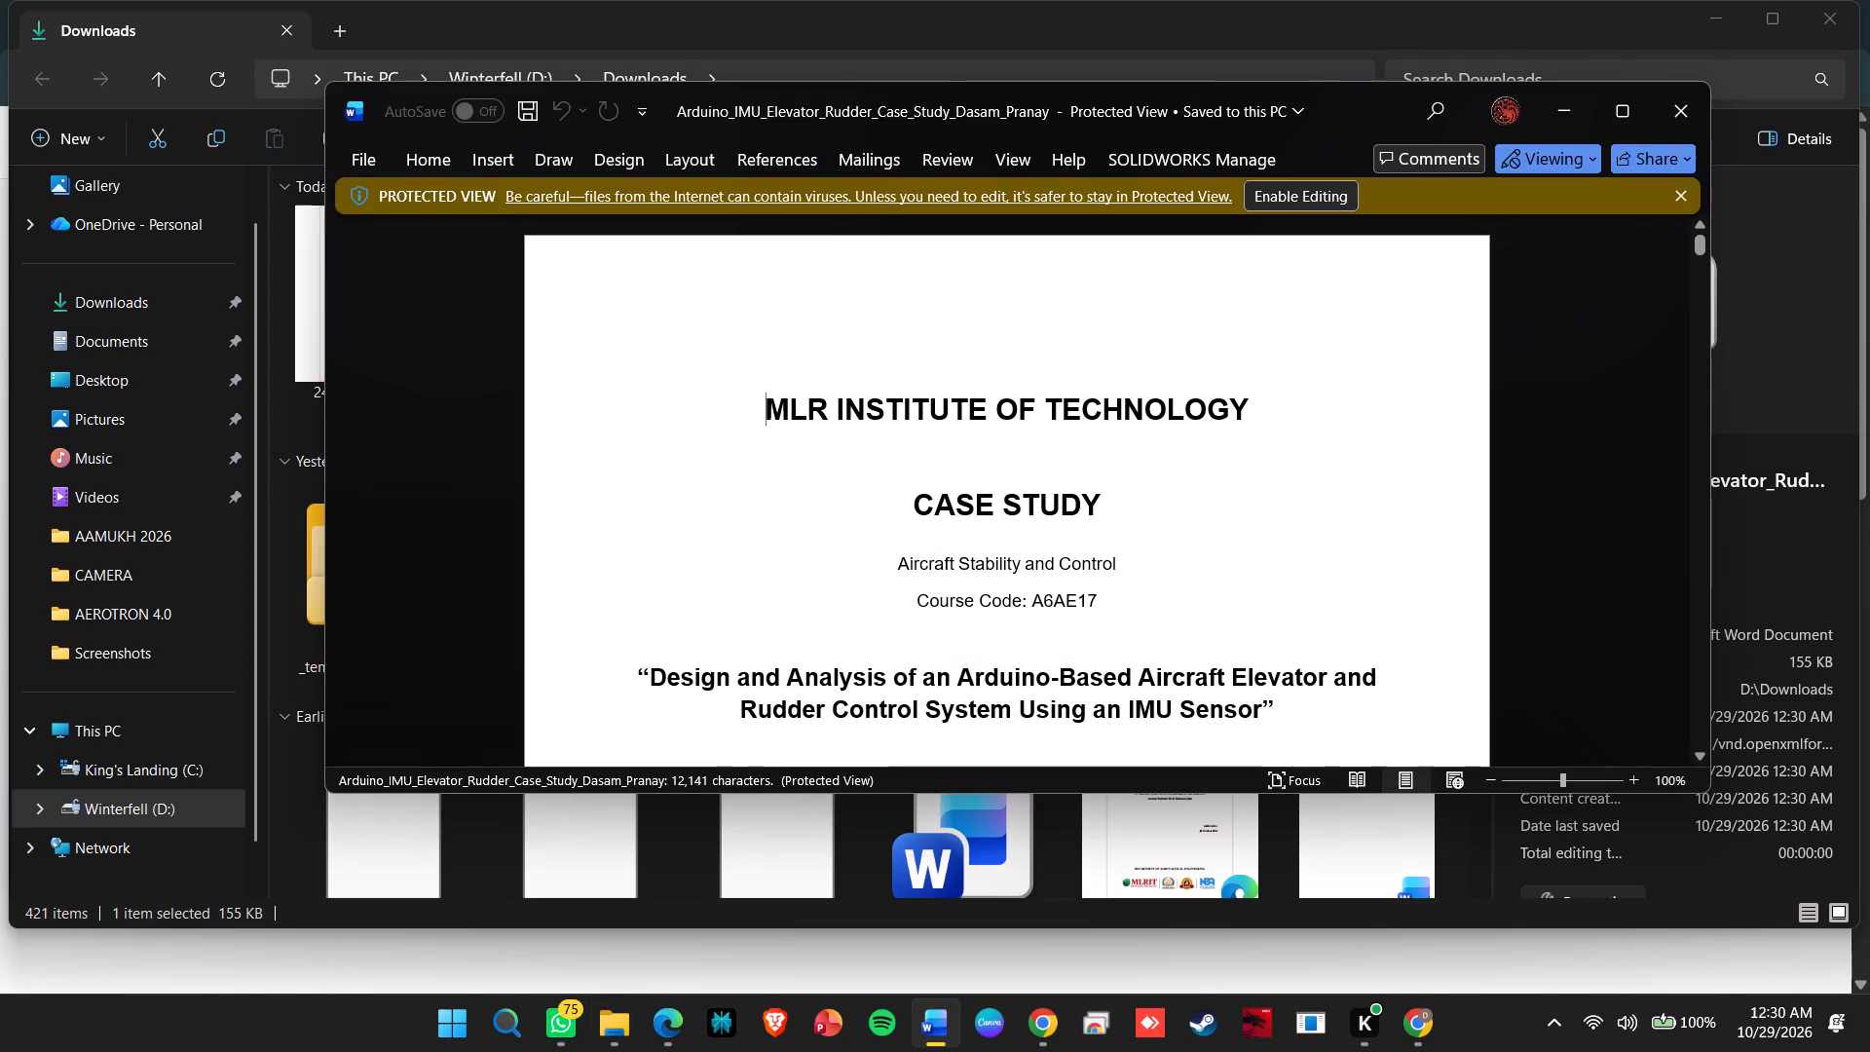
click(1326, 210)
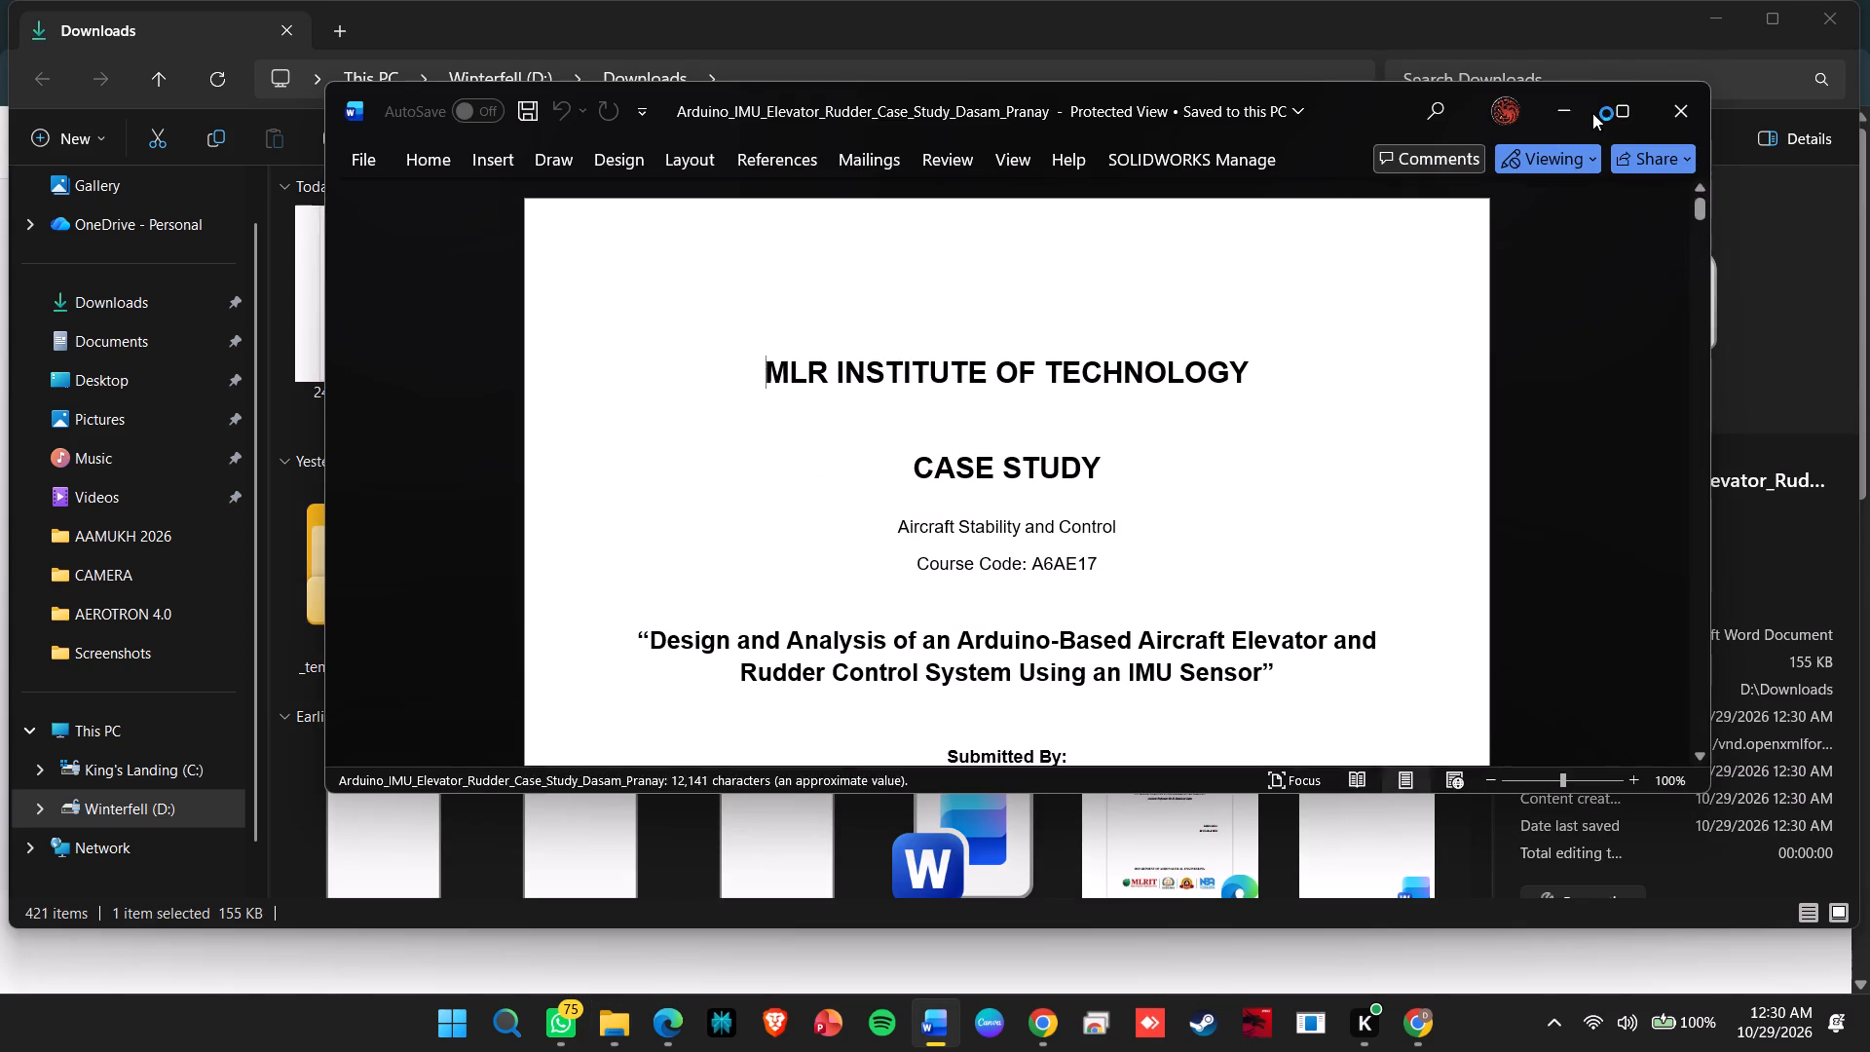
click(1611, 107)
Review the converted document's cover page, table of contents and Sustainable Development Goals page for layout.
scroll(820, 506, down, 1)
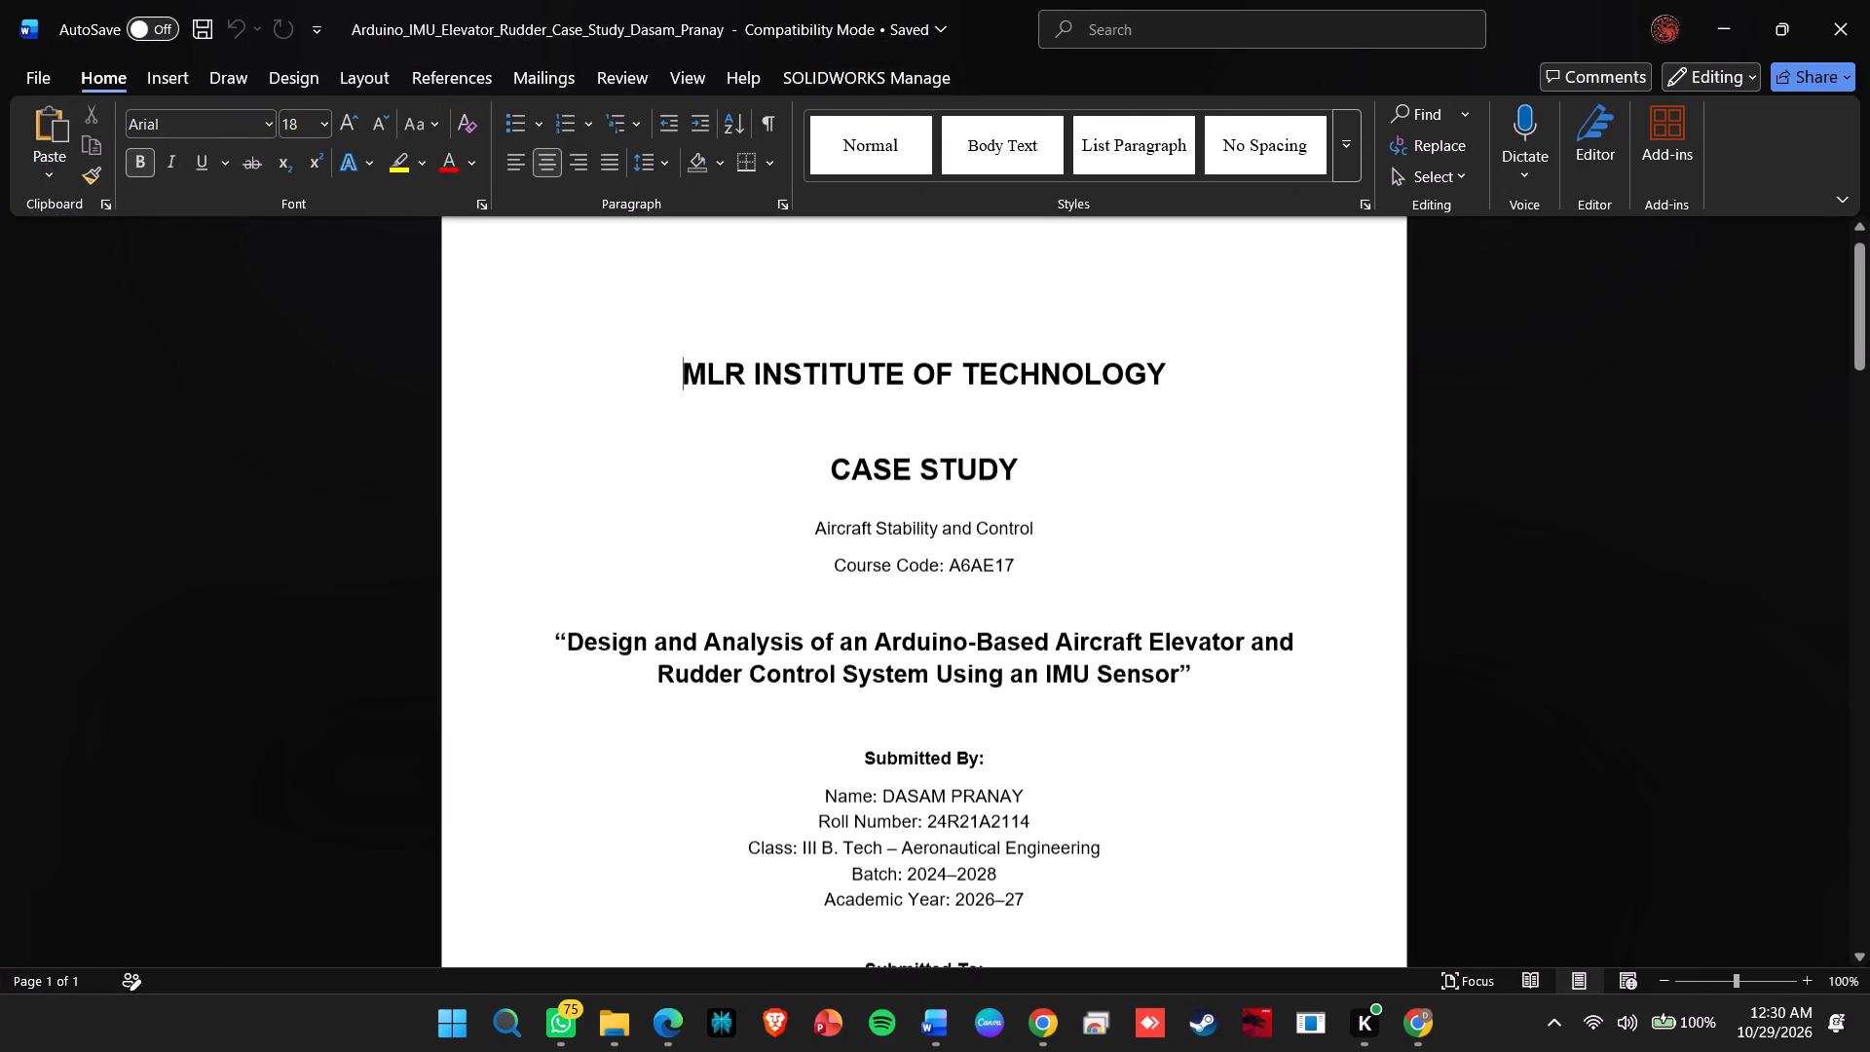
scroll(824, 508, down, 2)
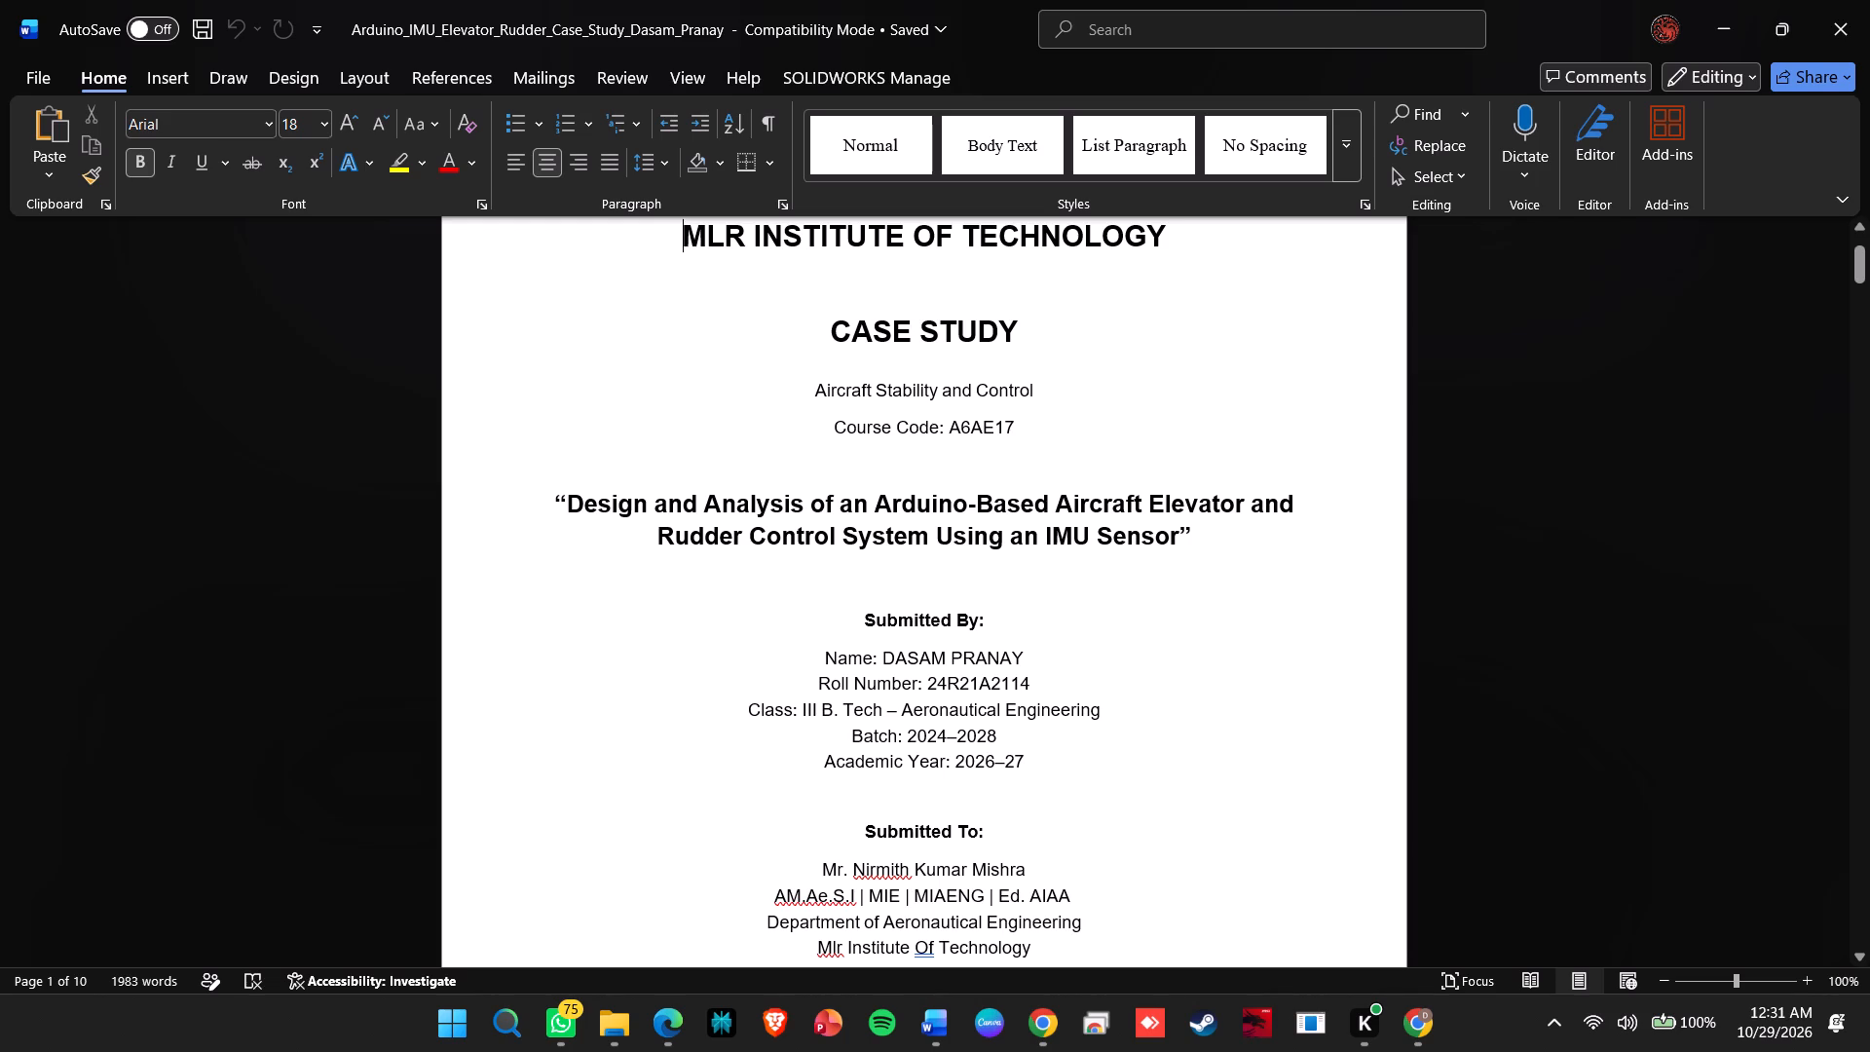
scroll(1020, 522, down, 4)
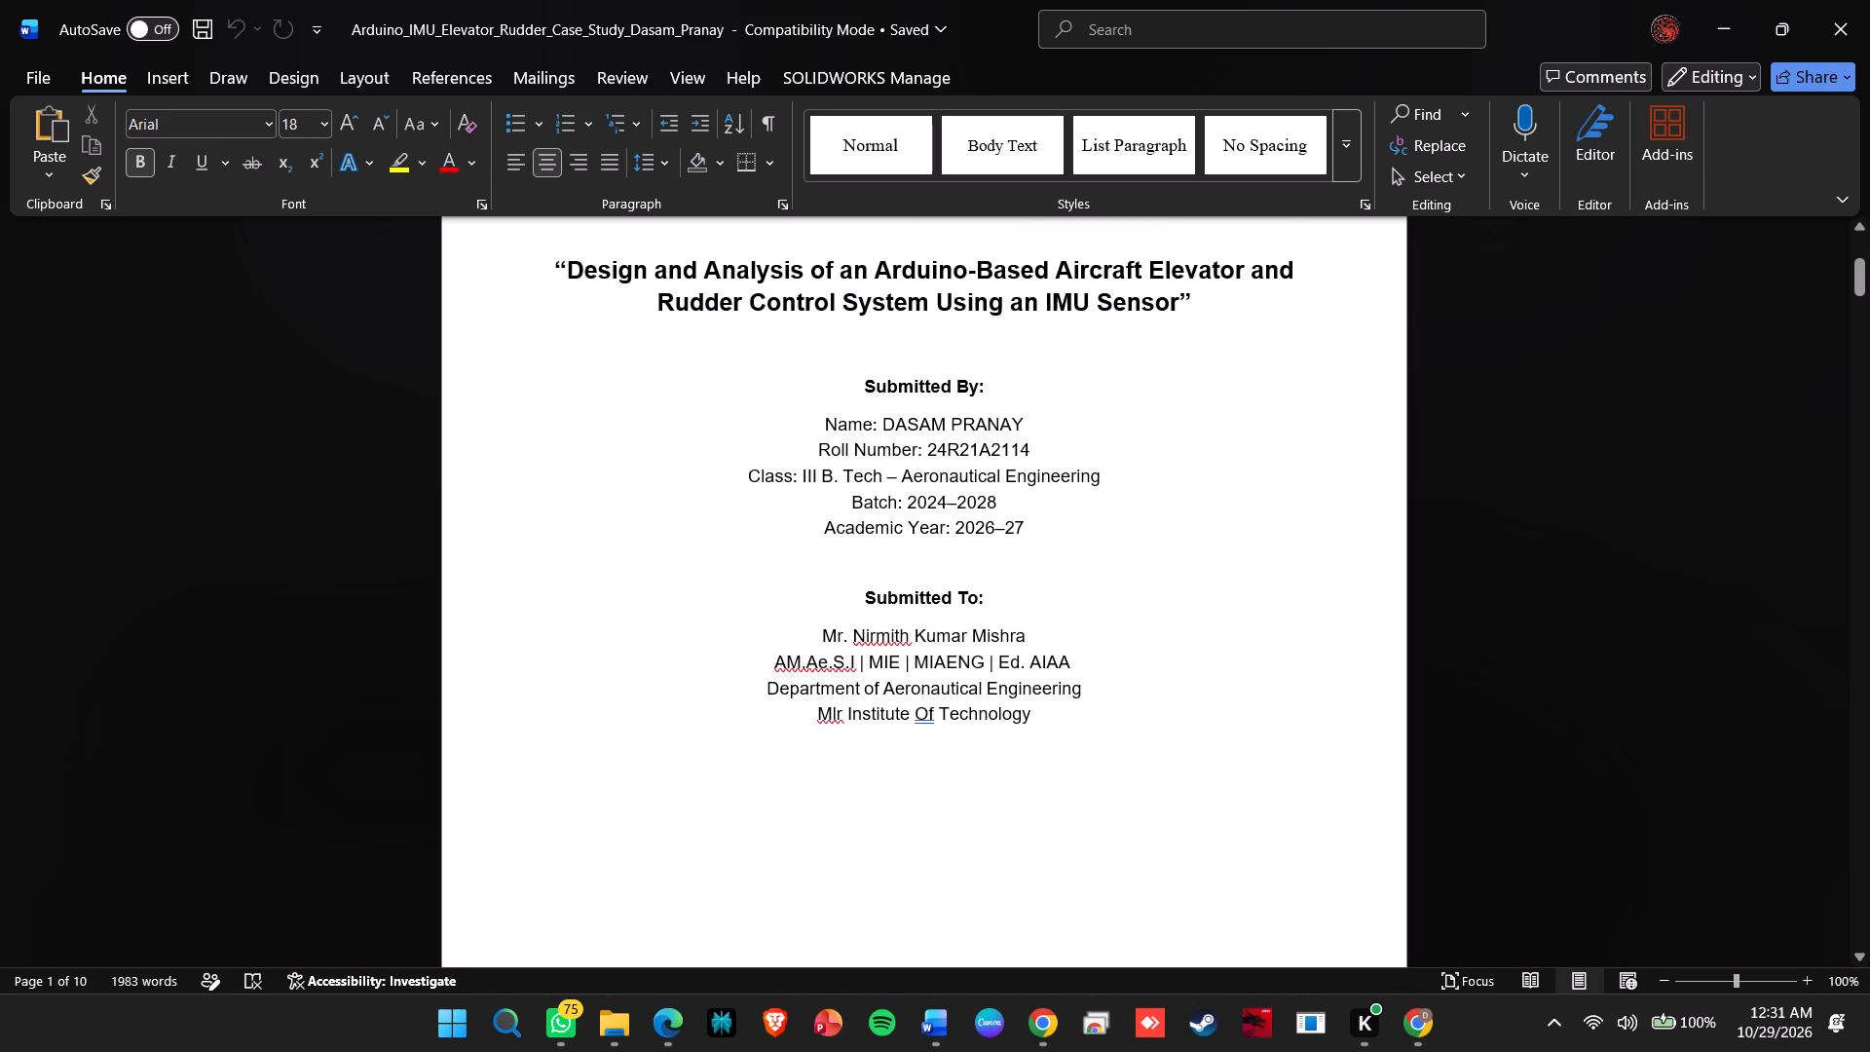
scroll(1020, 522, down, 16)
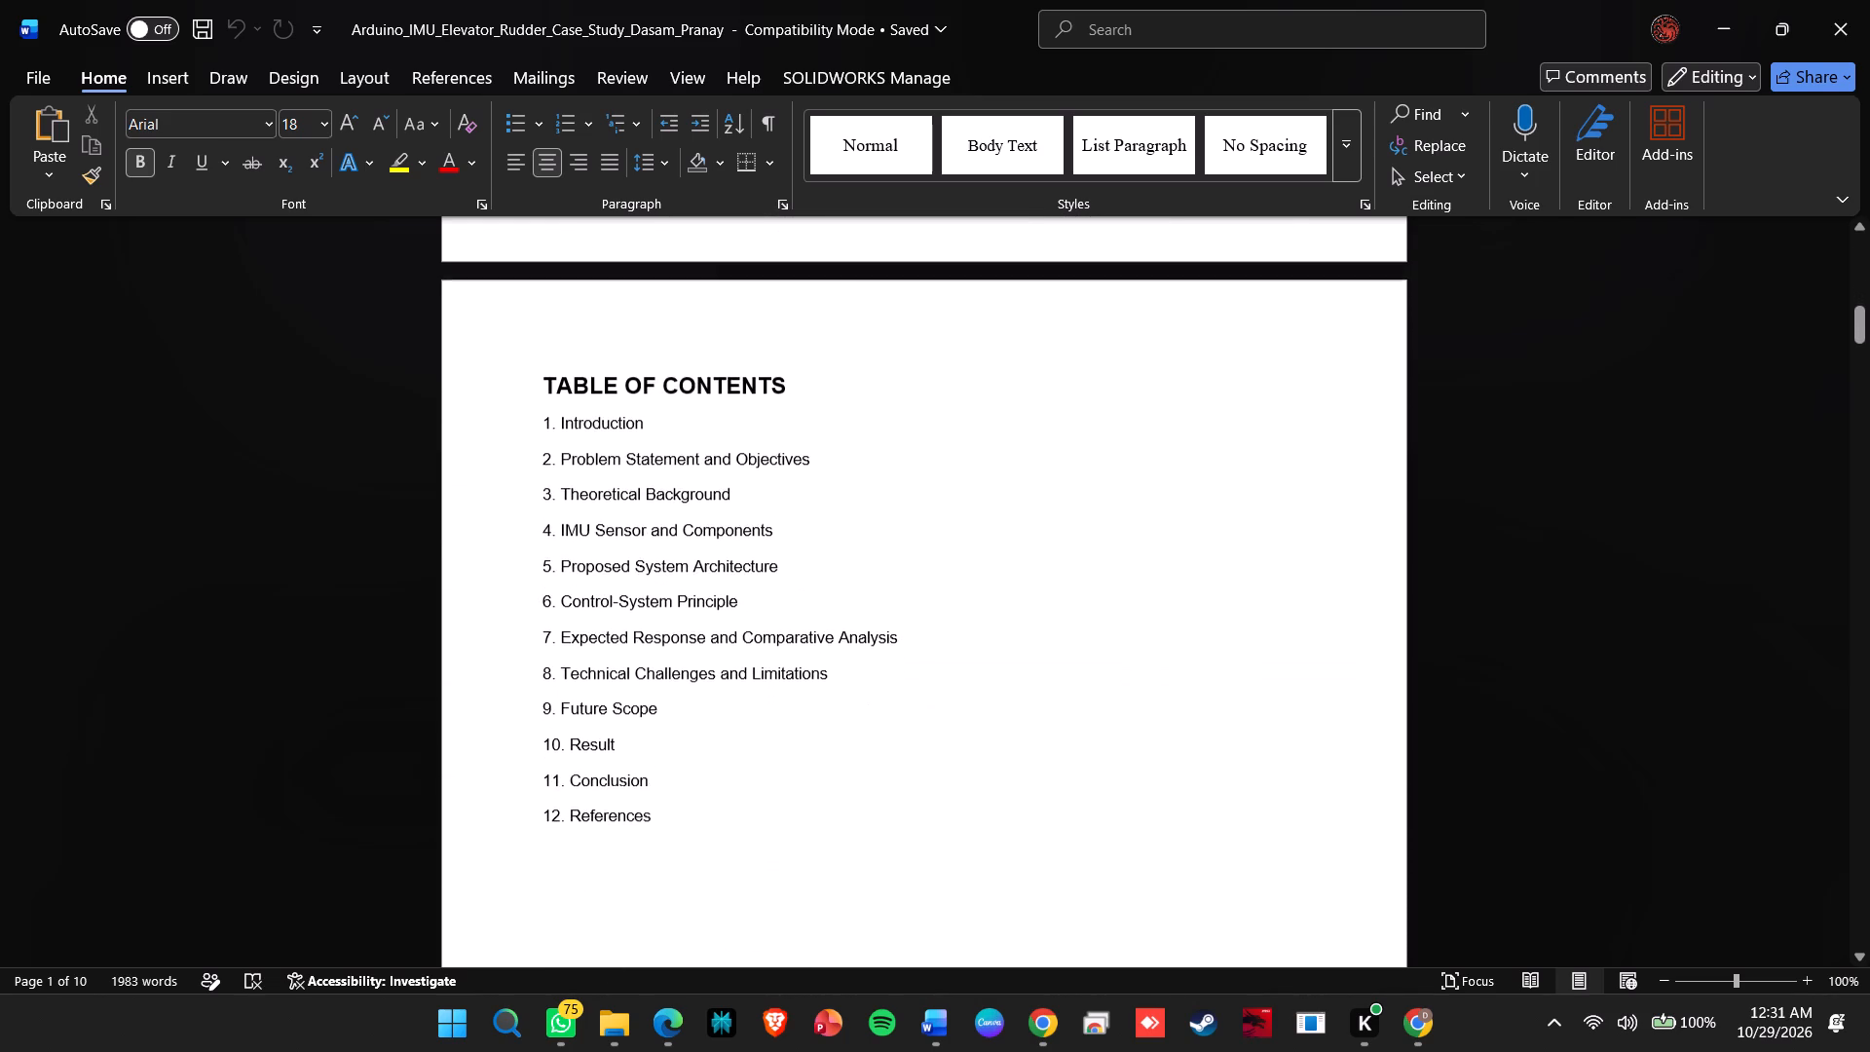
scroll(1020, 522, down, 1)
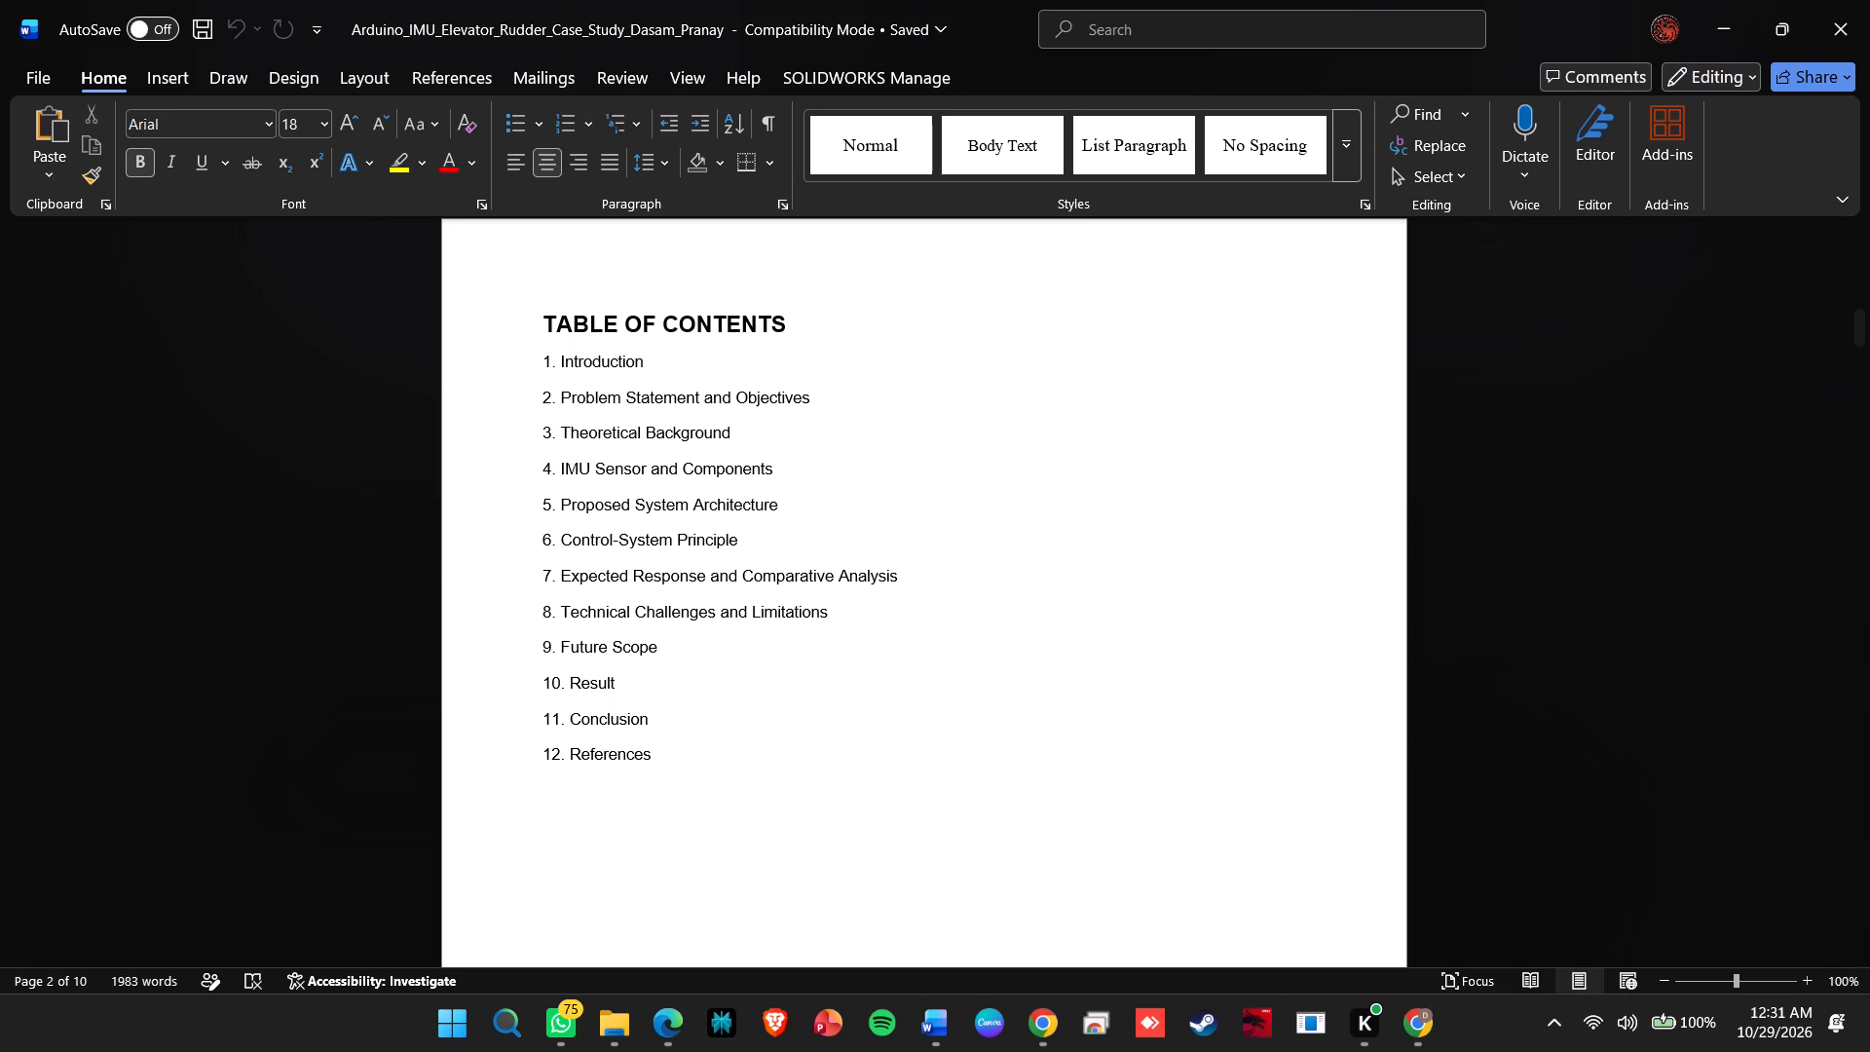
scroll(1020, 522, down, 7)
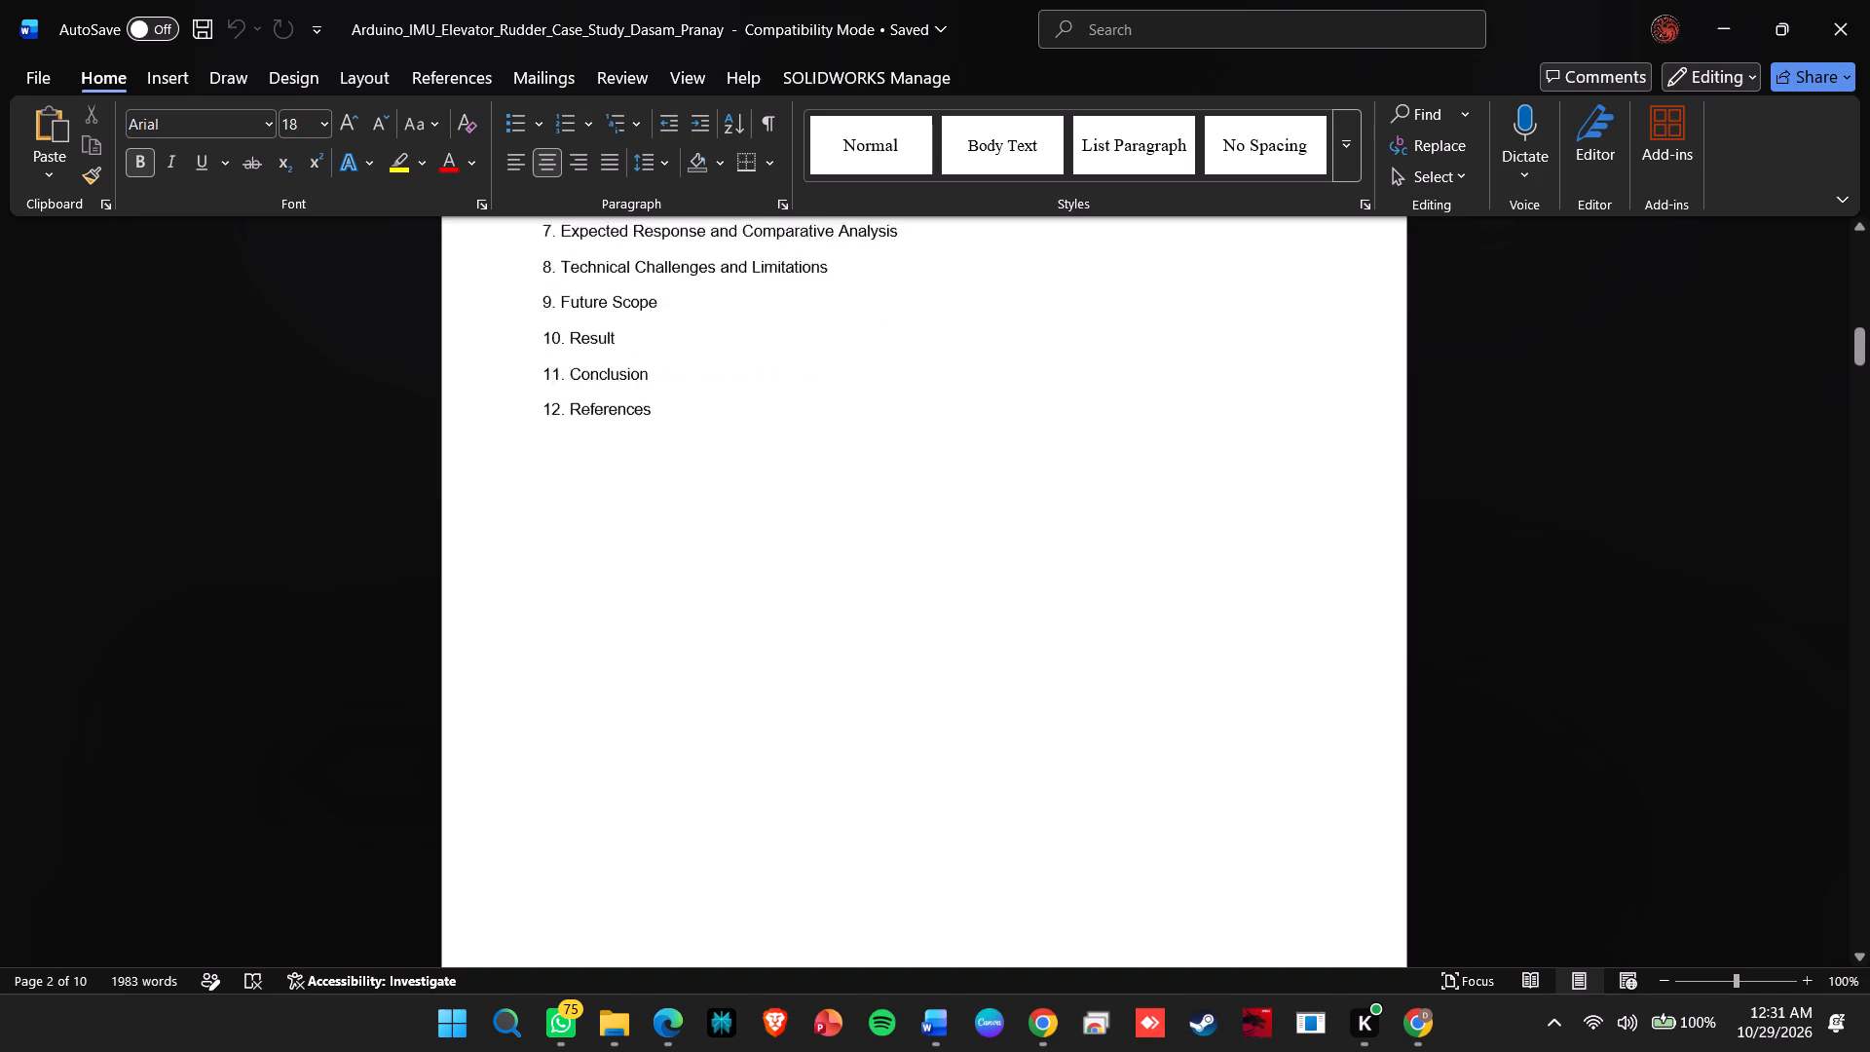
scroll(1020, 522, down, 14)
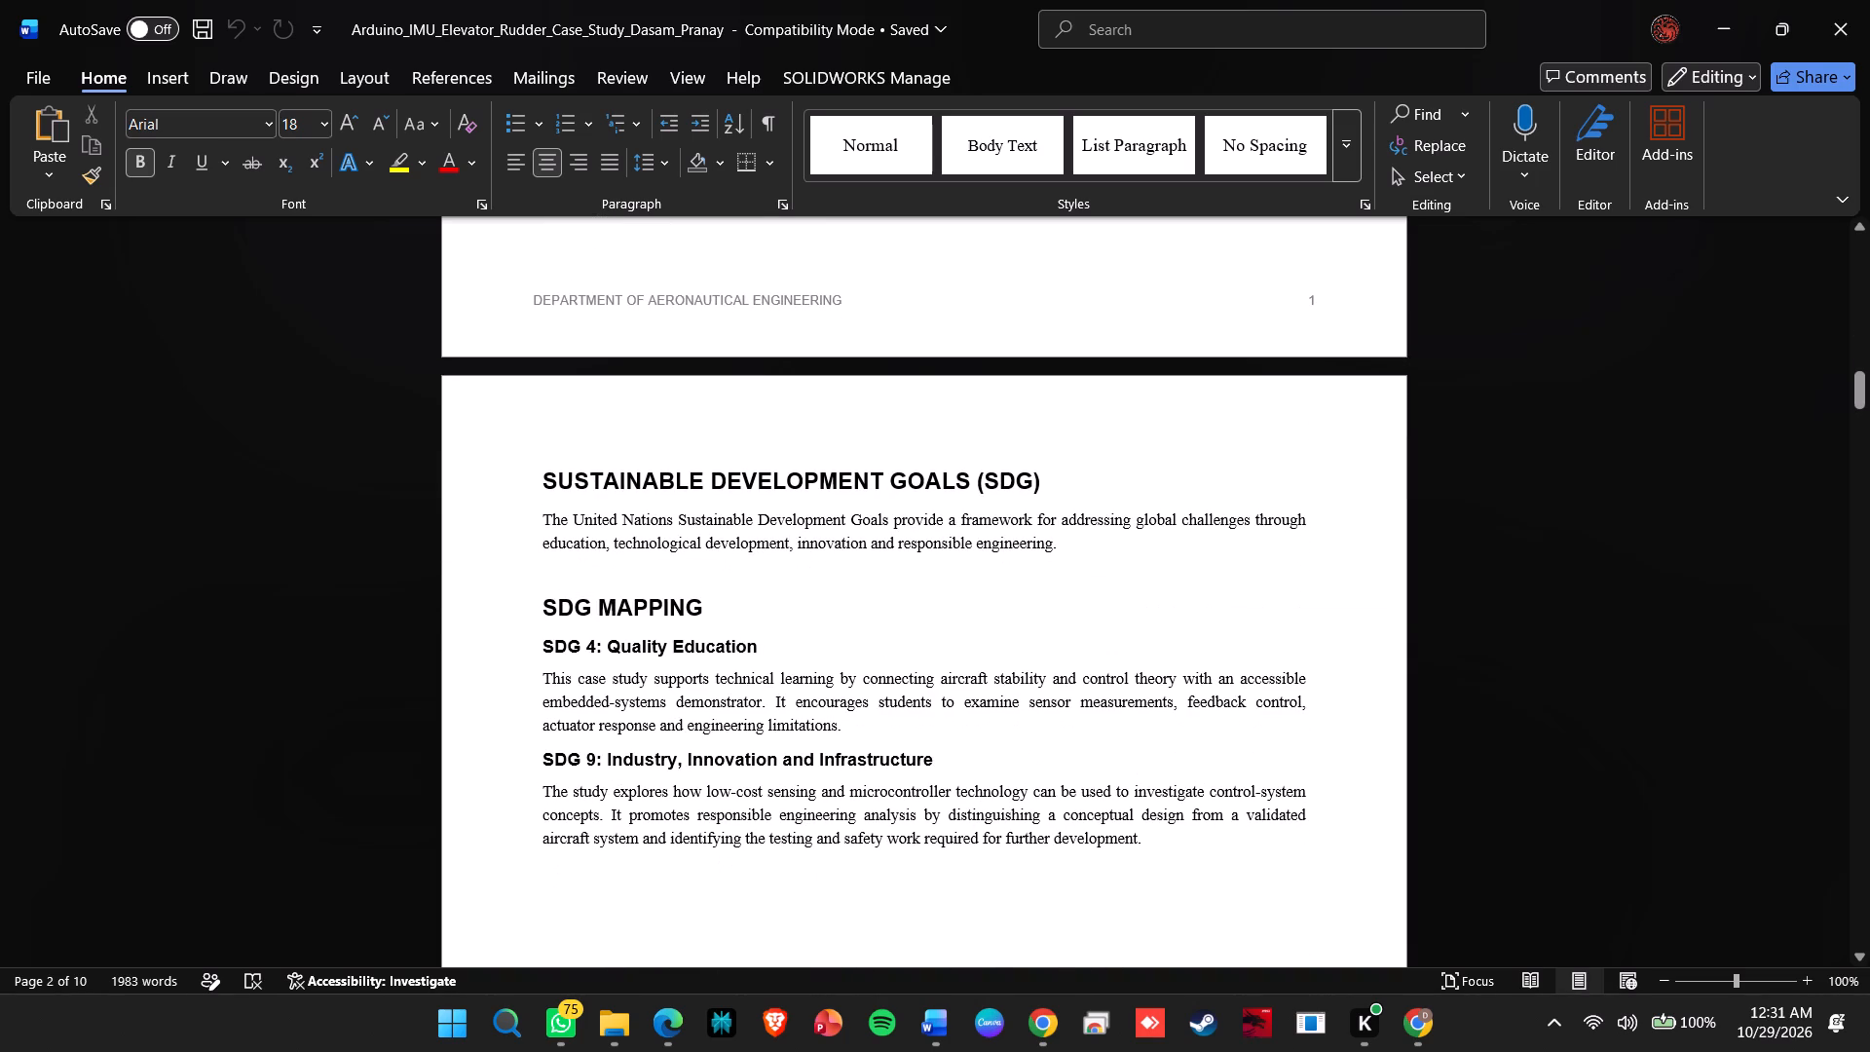
Recheck the page layout and headings from the table of contents through the SDG page to the Introduction.
scroll(1020, 522, up, 19)
scroll(1020, 522, up, 5)
scroll(1020, 522, down, 8)
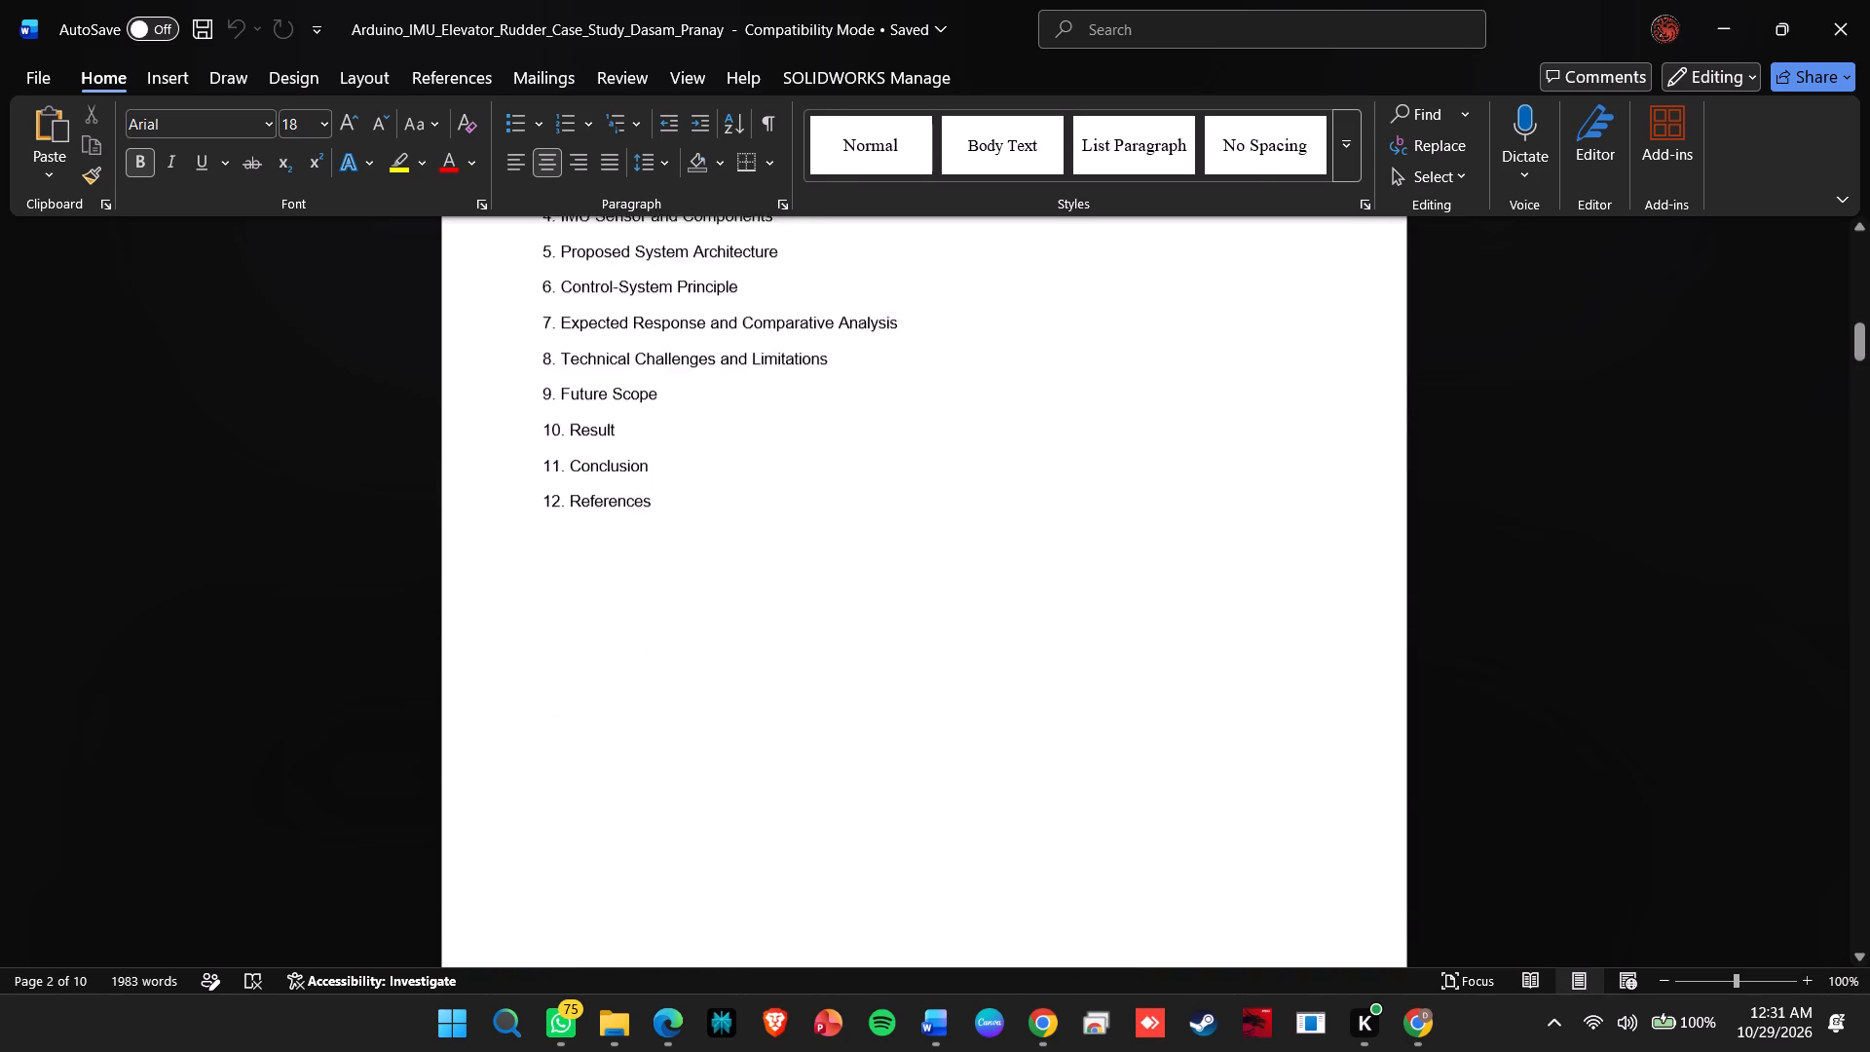
scroll(1020, 522, down, 17)
scroll(1020, 522, down, 16)
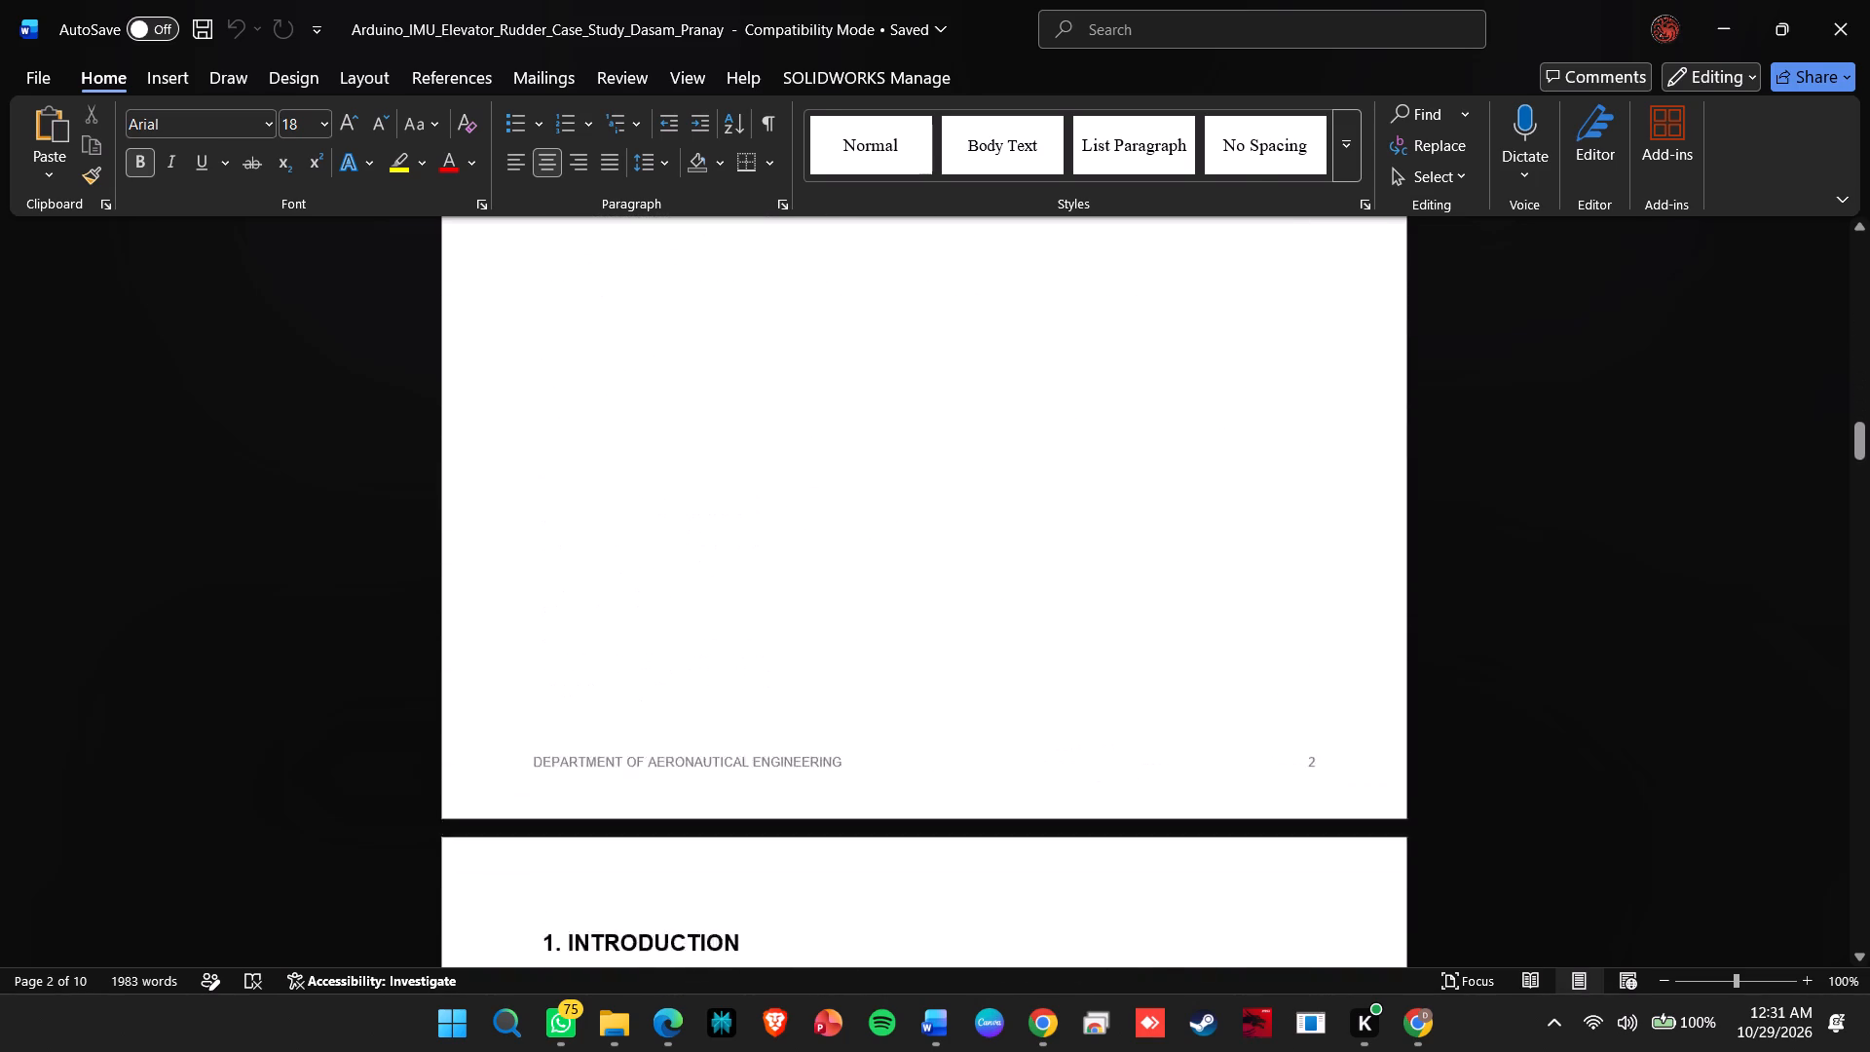
scroll(1017, 523, up, 19)
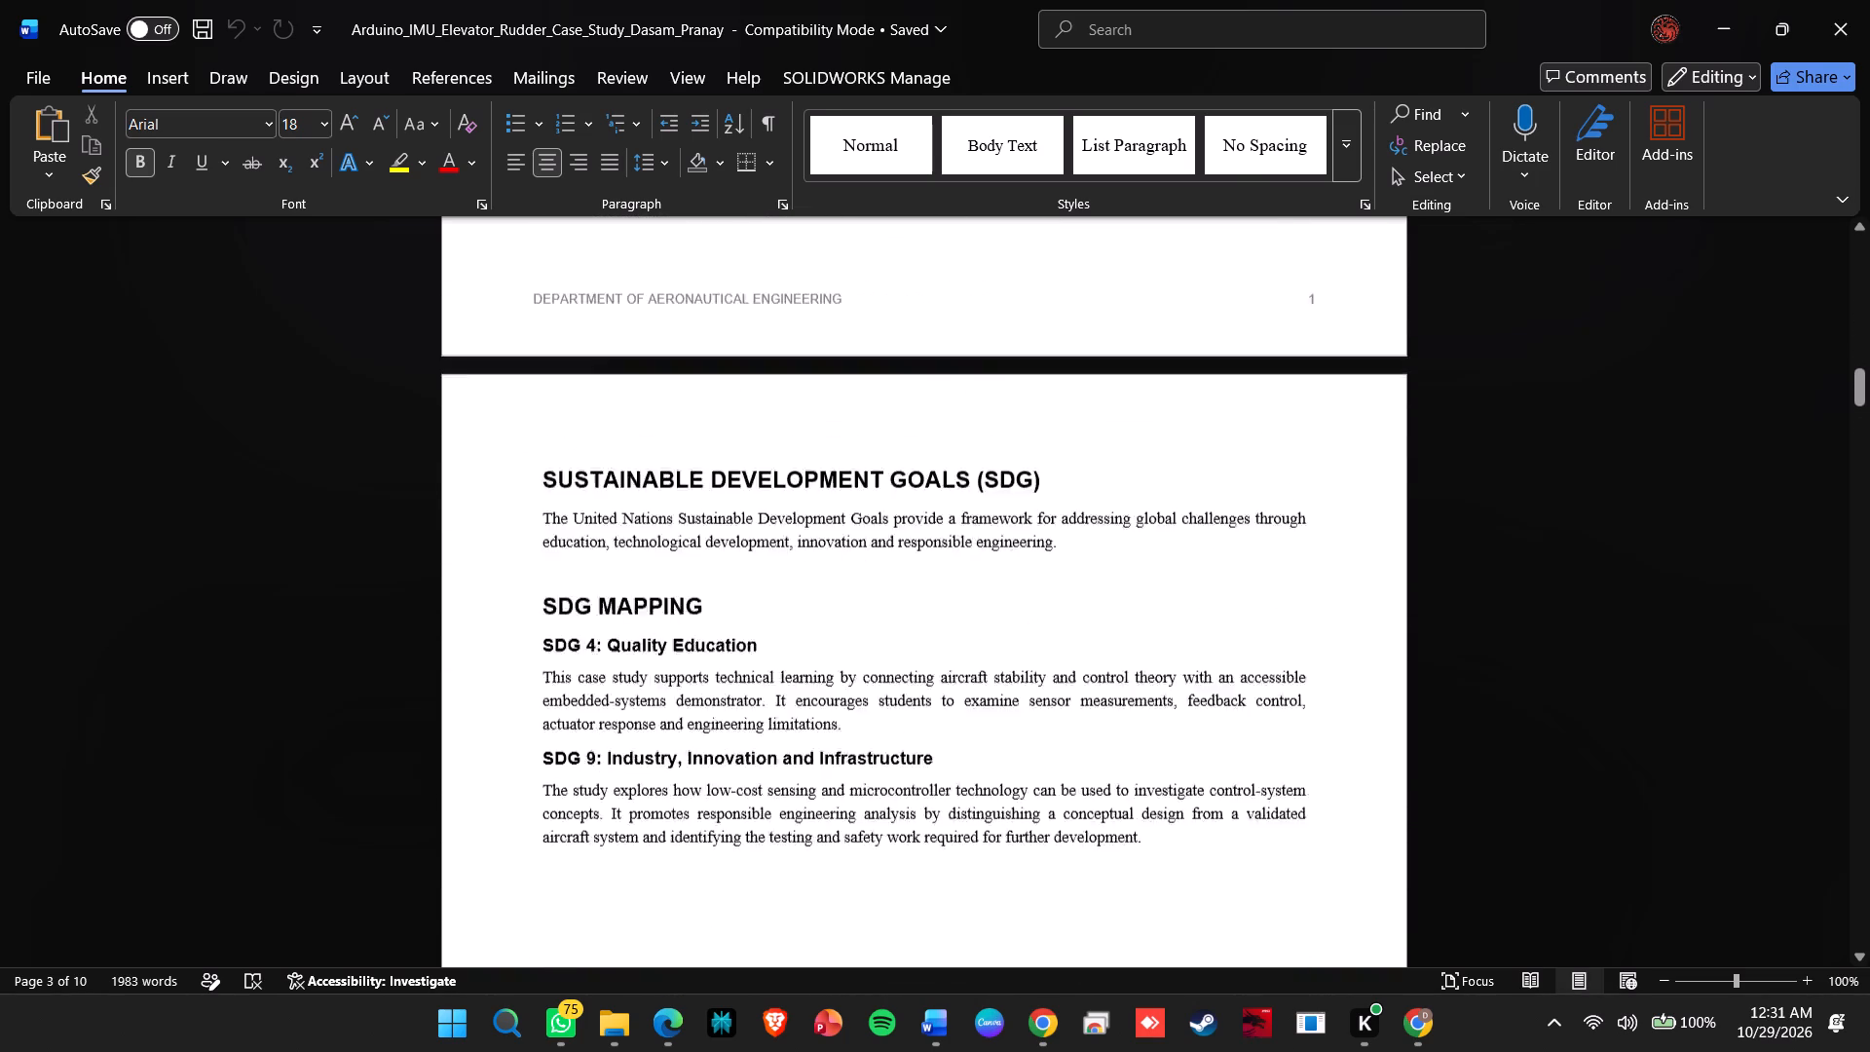
scroll(1017, 523, down, 15)
scroll(1014, 523, down, 8)
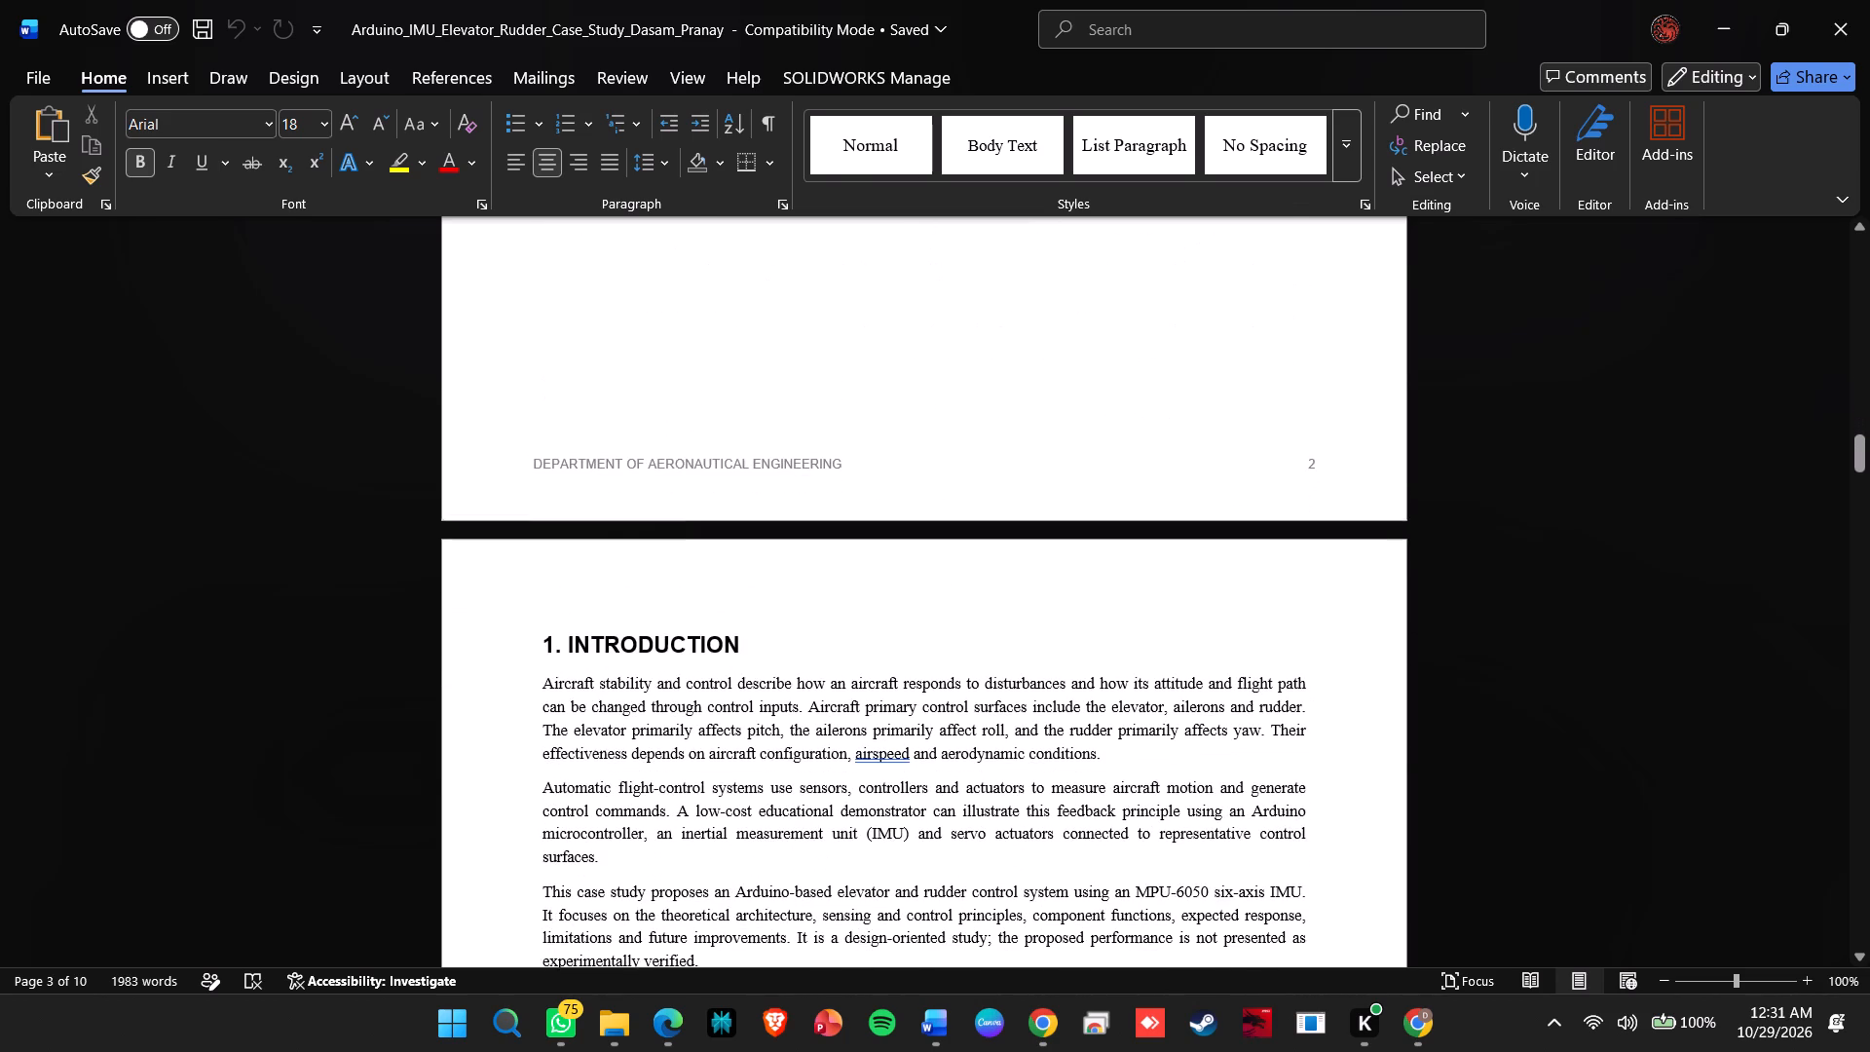
scroll(1011, 523, up, 19)
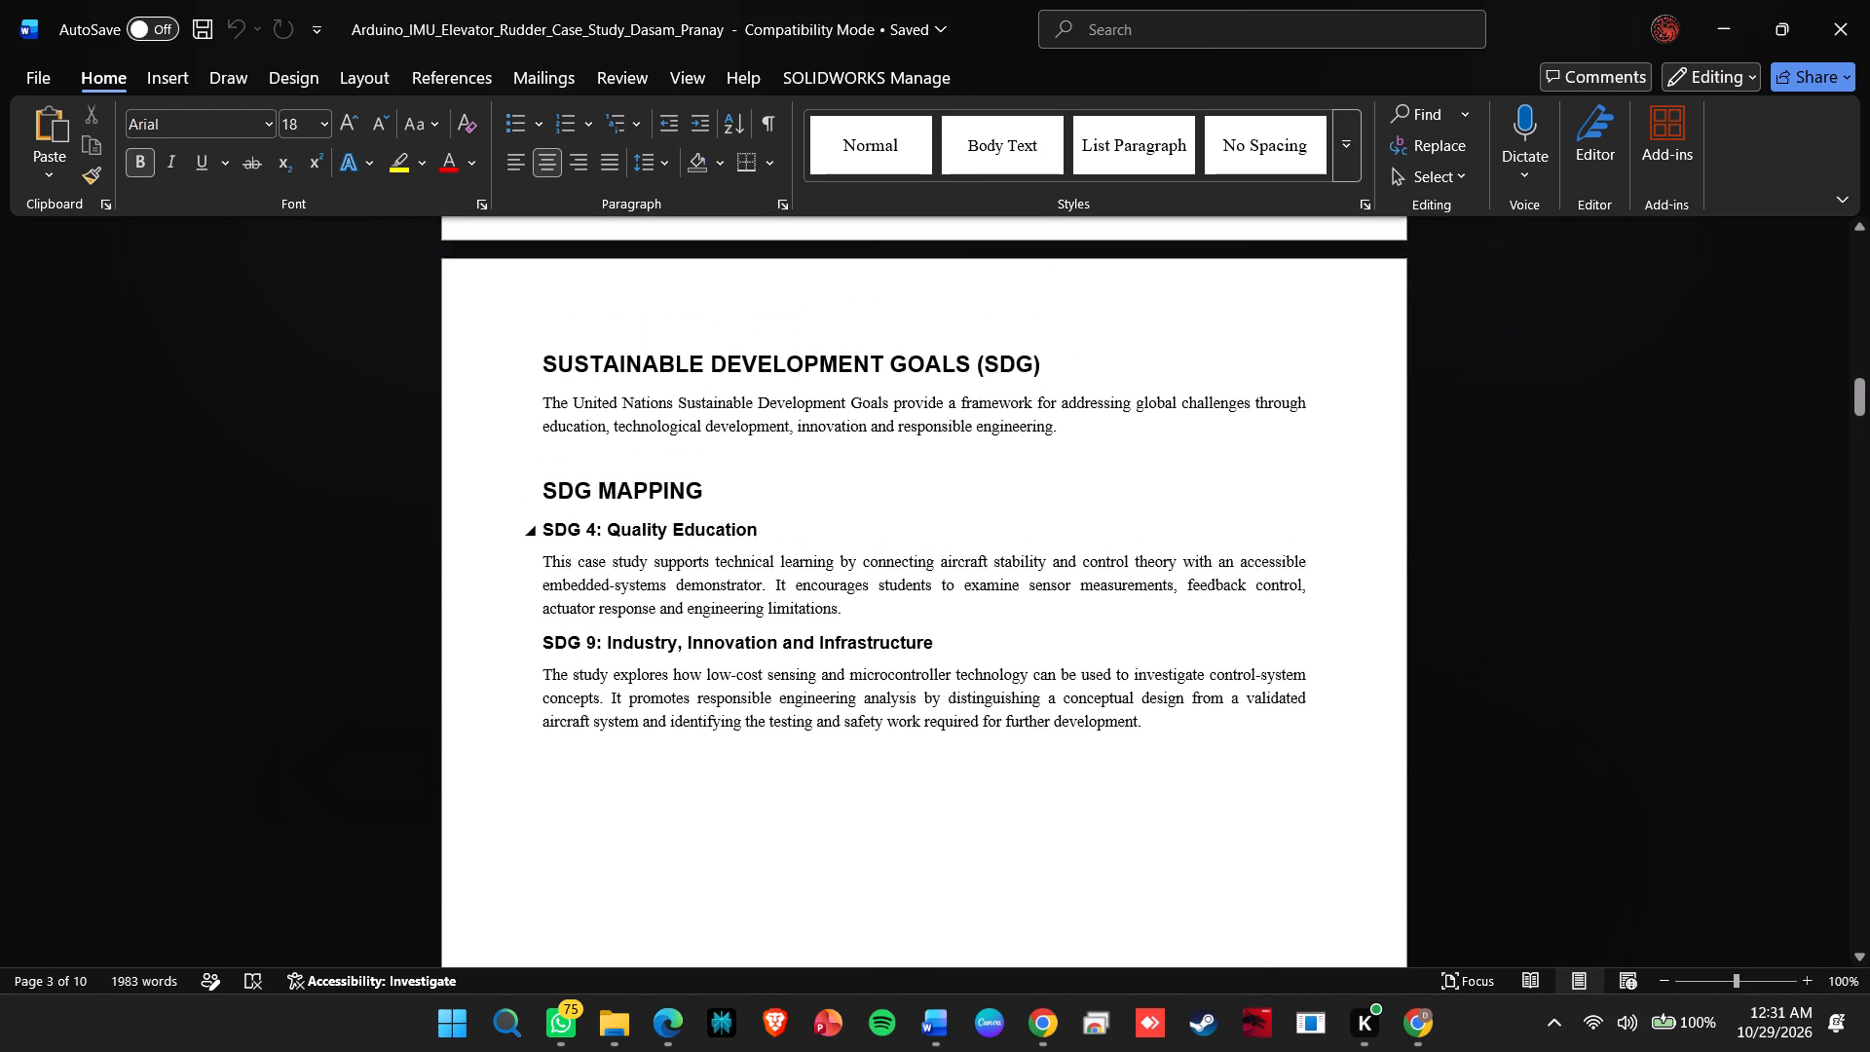
scroll(1011, 523, up, 20)
scroll(1011, 523, up, 8)
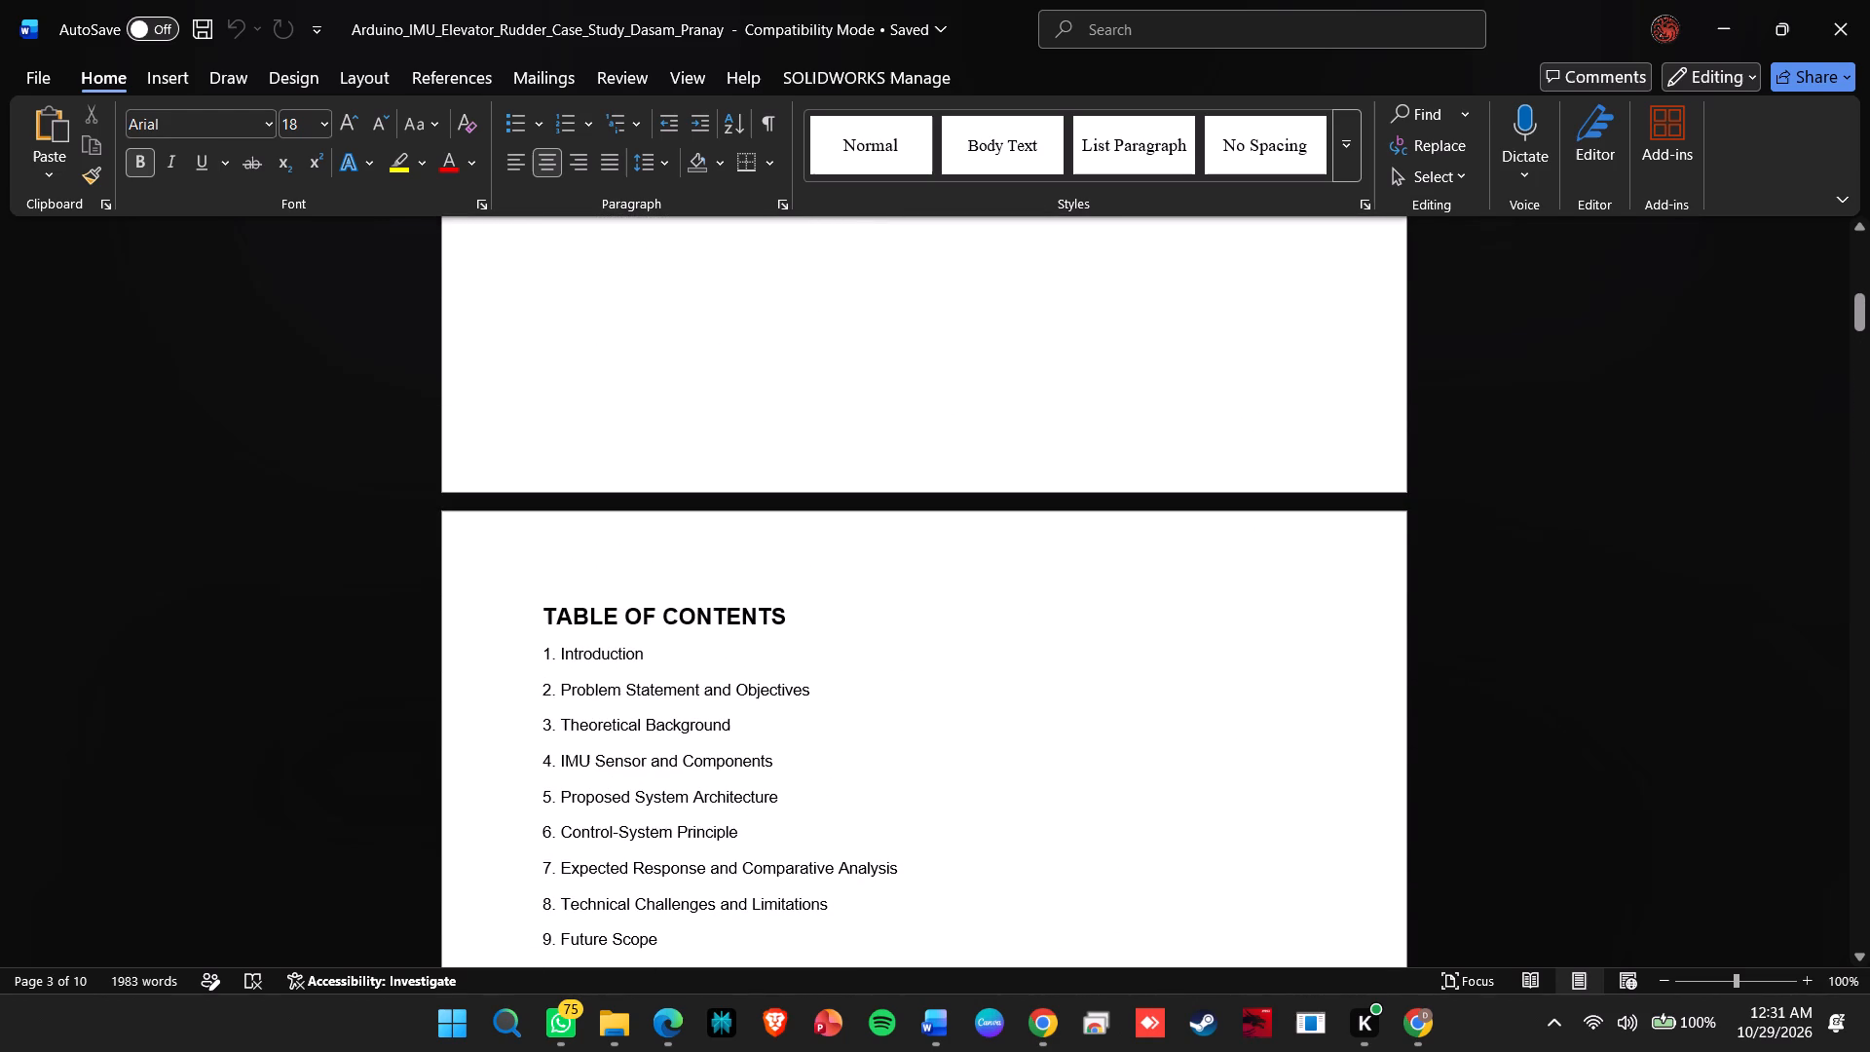
scroll(1011, 523, down, 9)
scroll(1011, 523, down, 16)
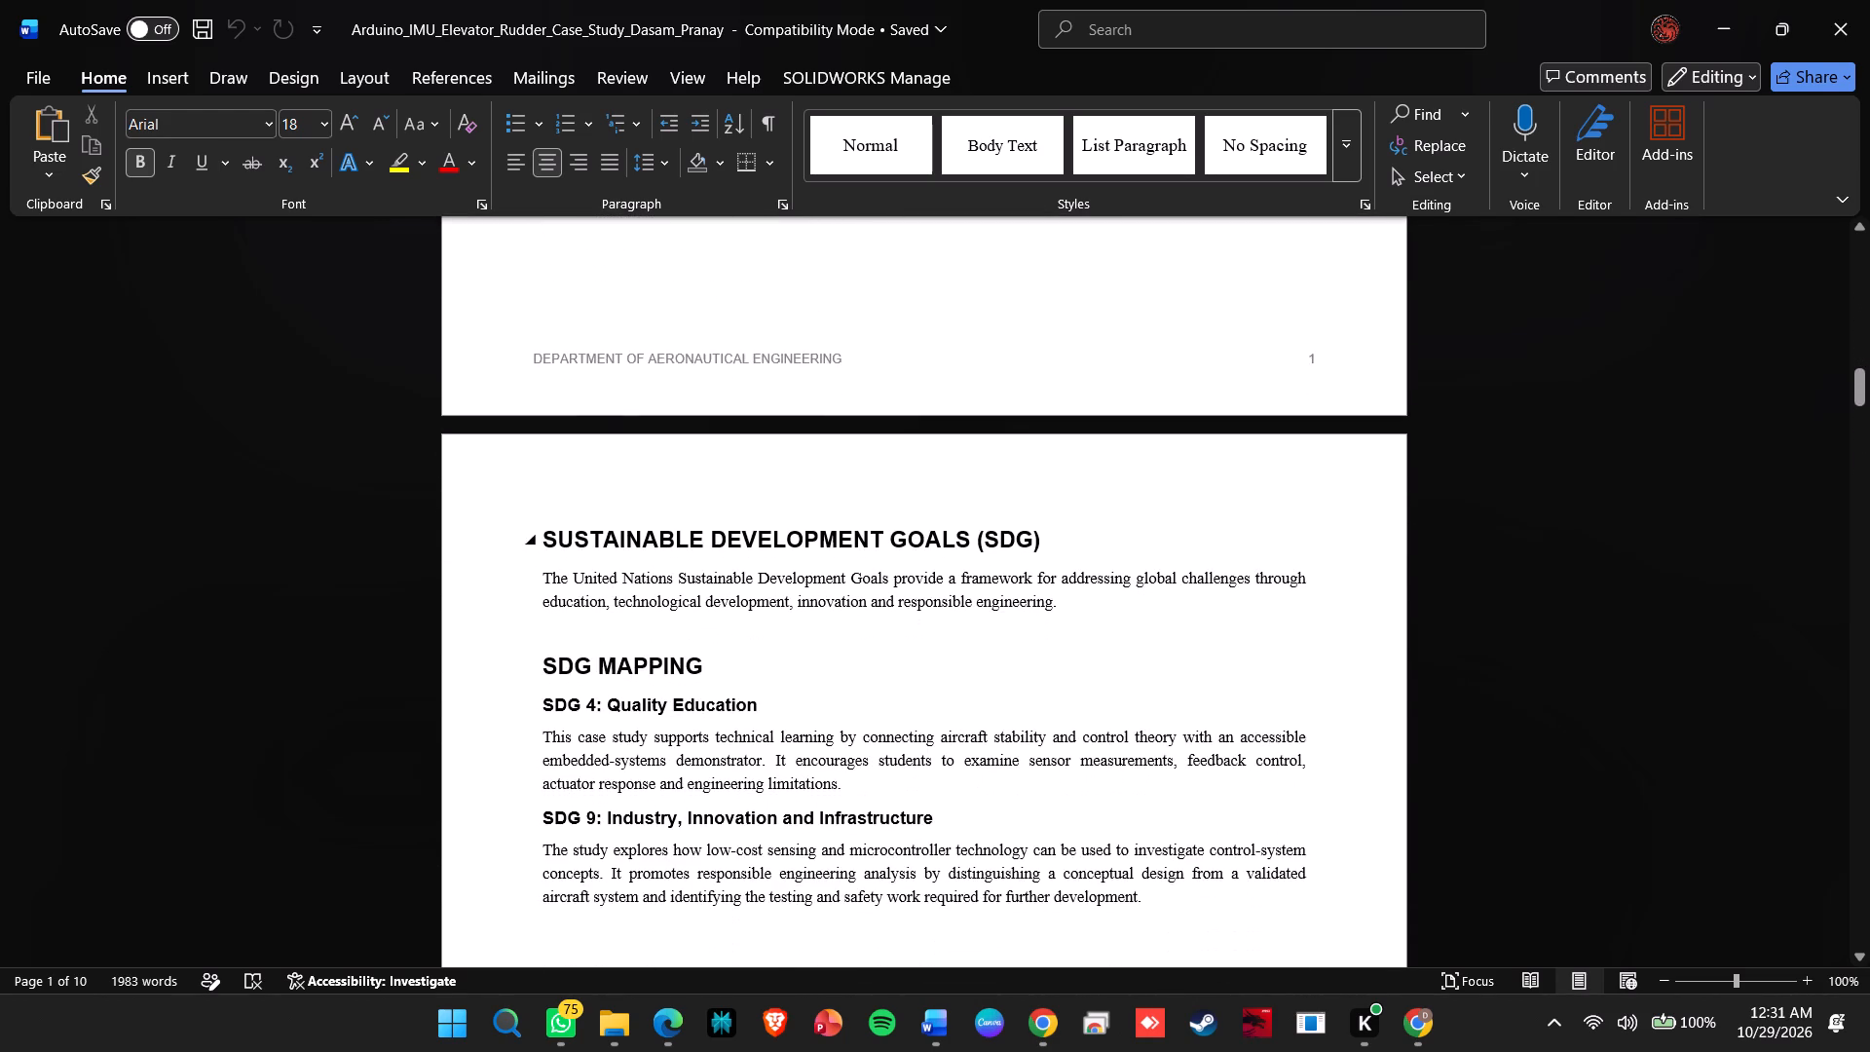
scroll(1011, 523, down, 2)
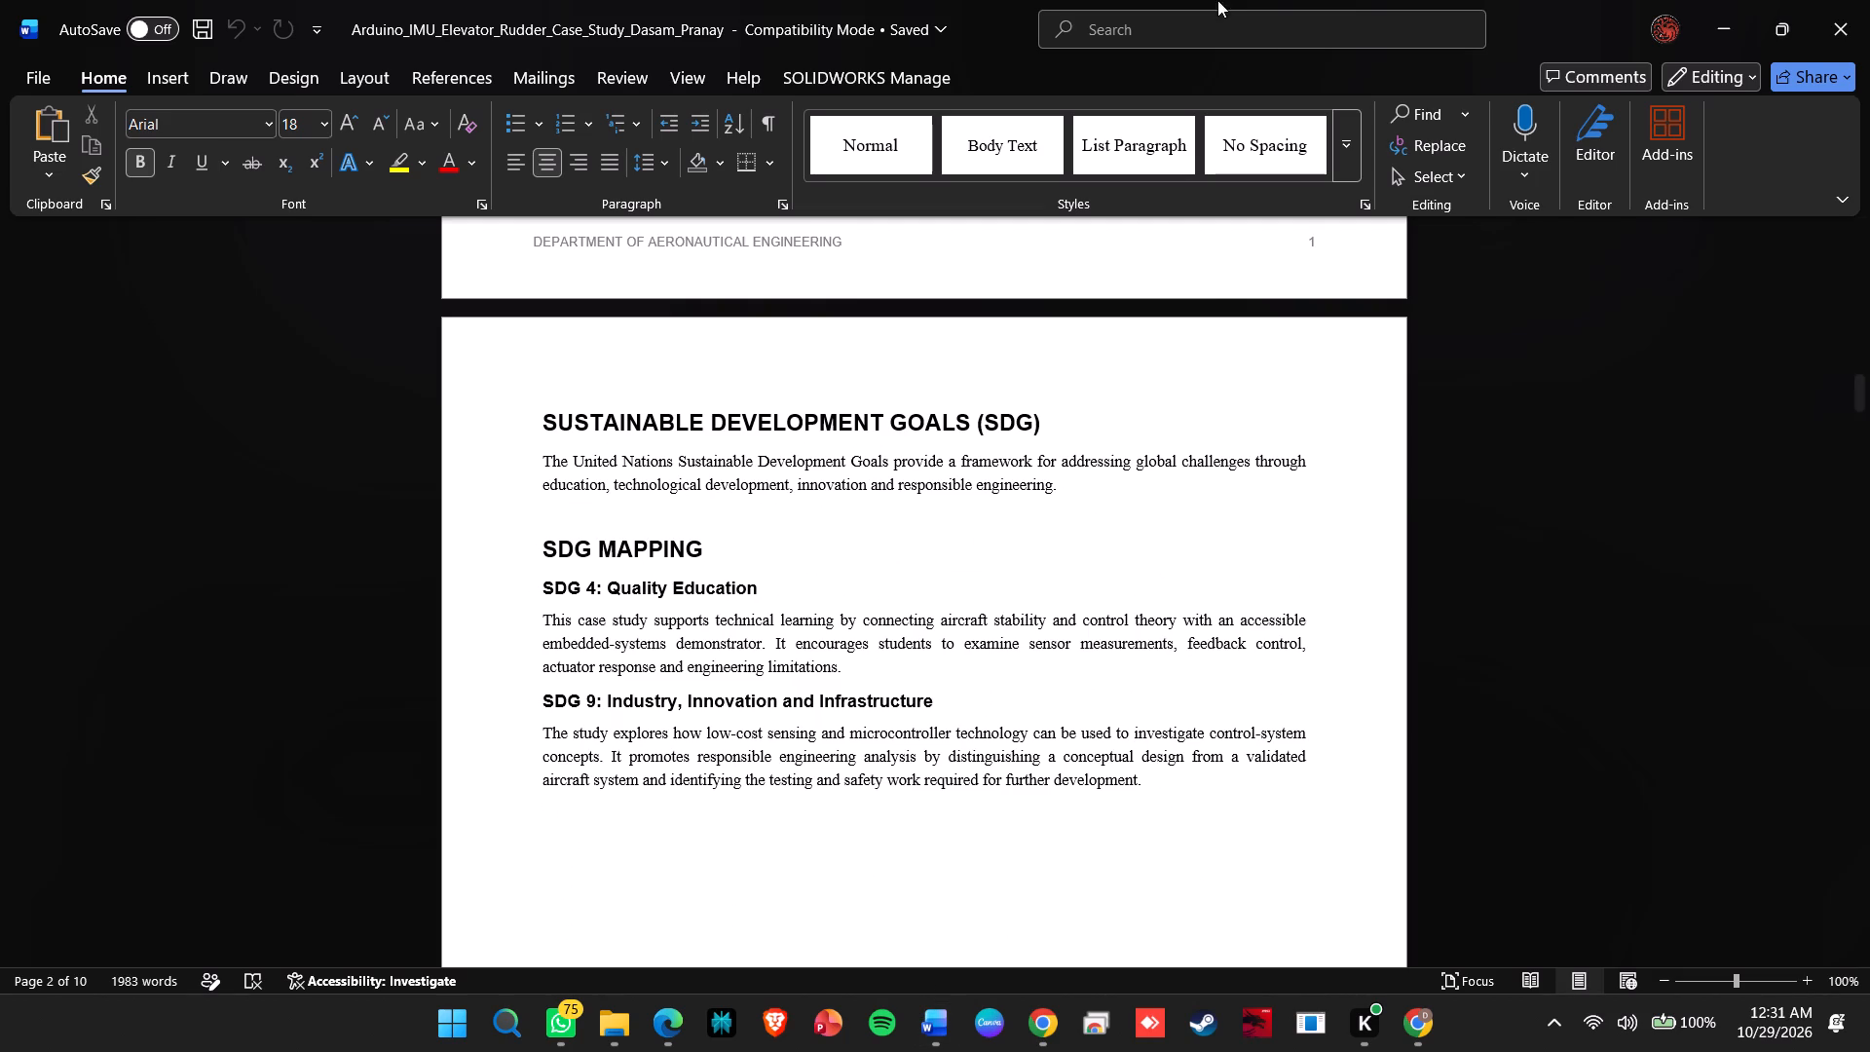
Place the Word document side by side with the Edge window and show the friend's reference PDF there.
drag(998, 44, 1869, 343)
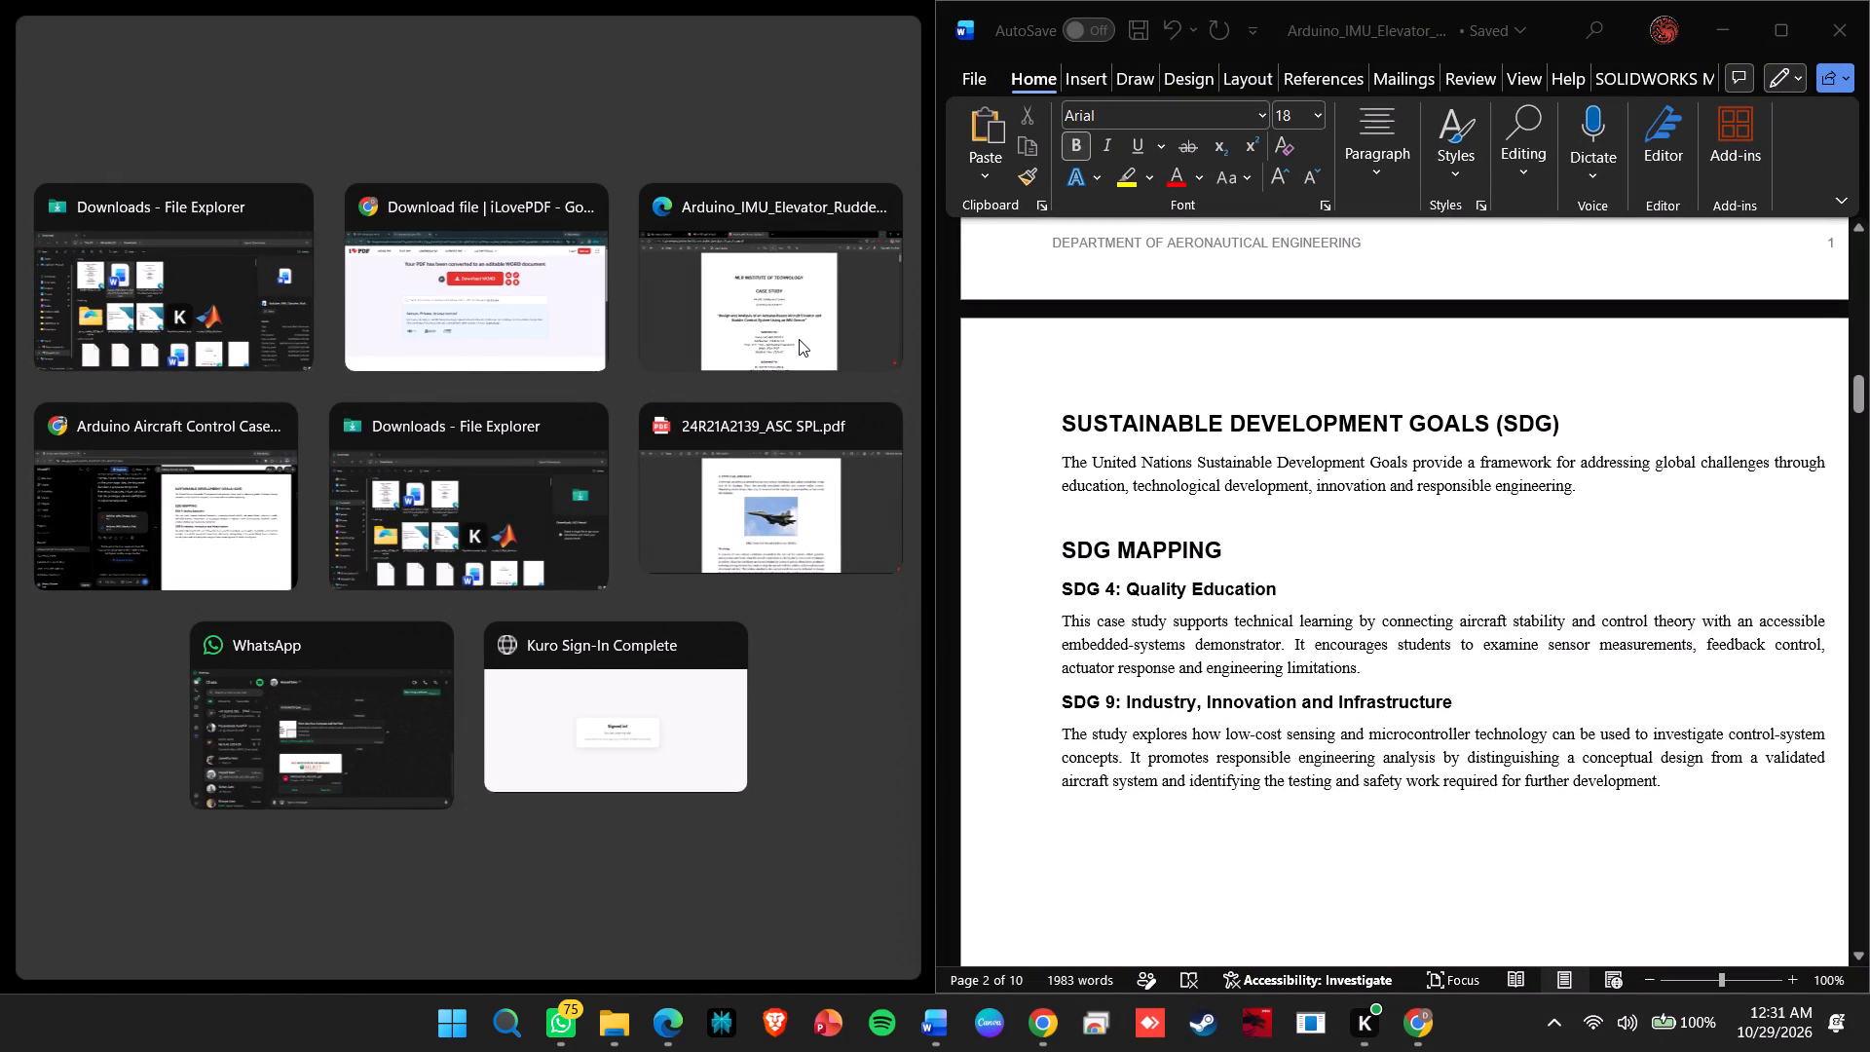
click(799, 339)
click(319, 37)
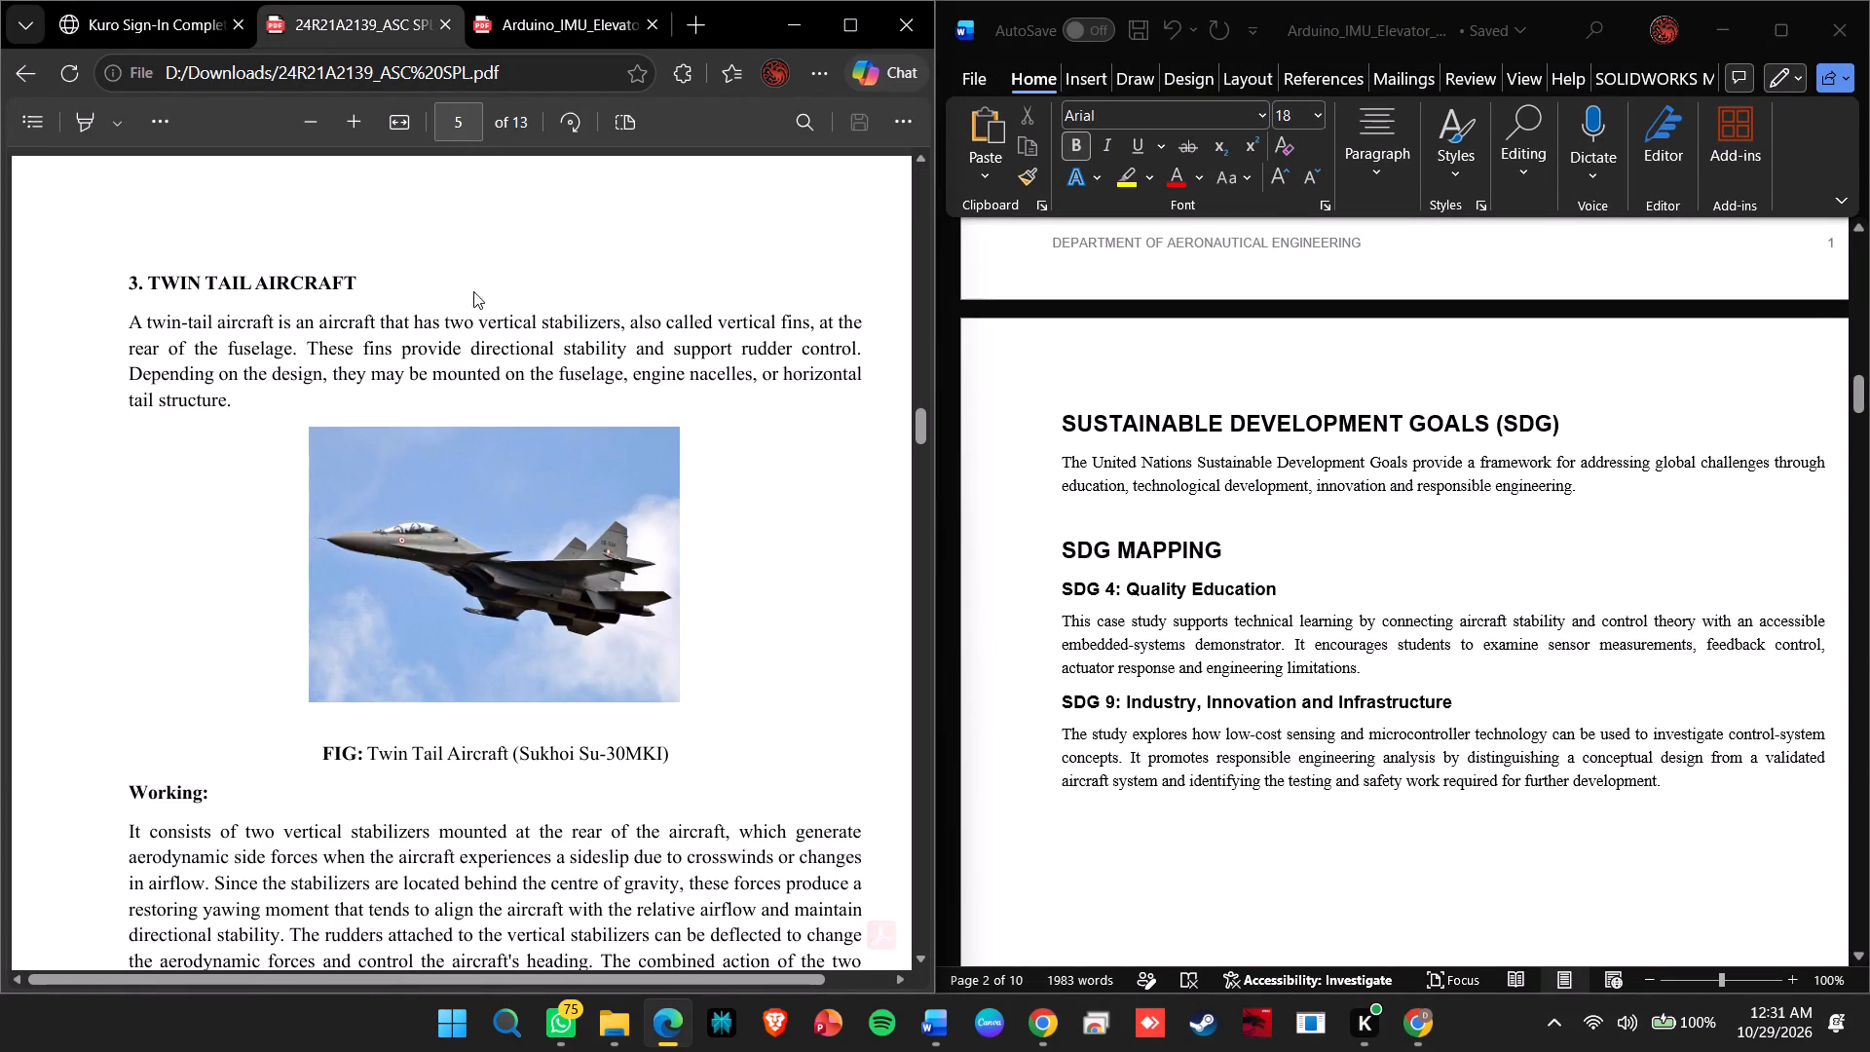
Examine the reference PDF's table of contents and SDG mapping page, and compare its formatting with the Word document's SDG page.
scroll(502, 496, up, 19)
scroll(502, 496, up, 11)
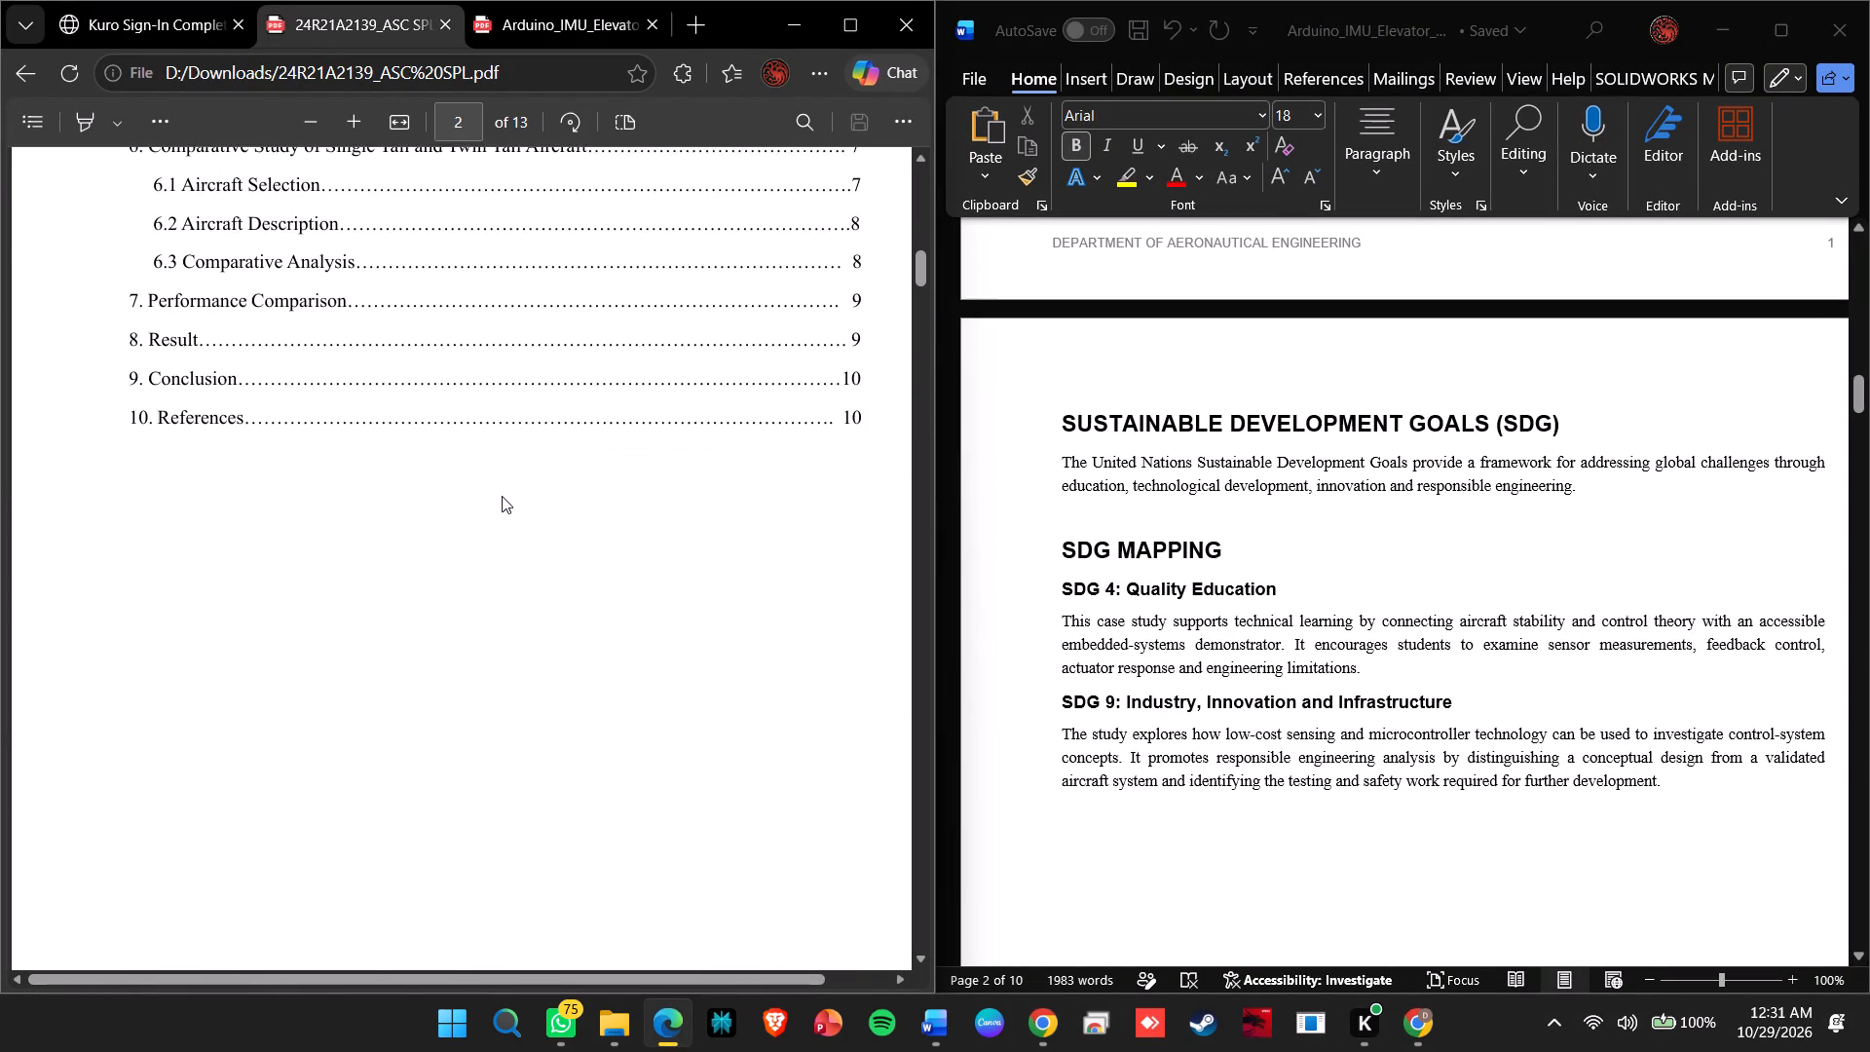
scroll(502, 496, up, 13)
scroll(502, 496, down, 9)
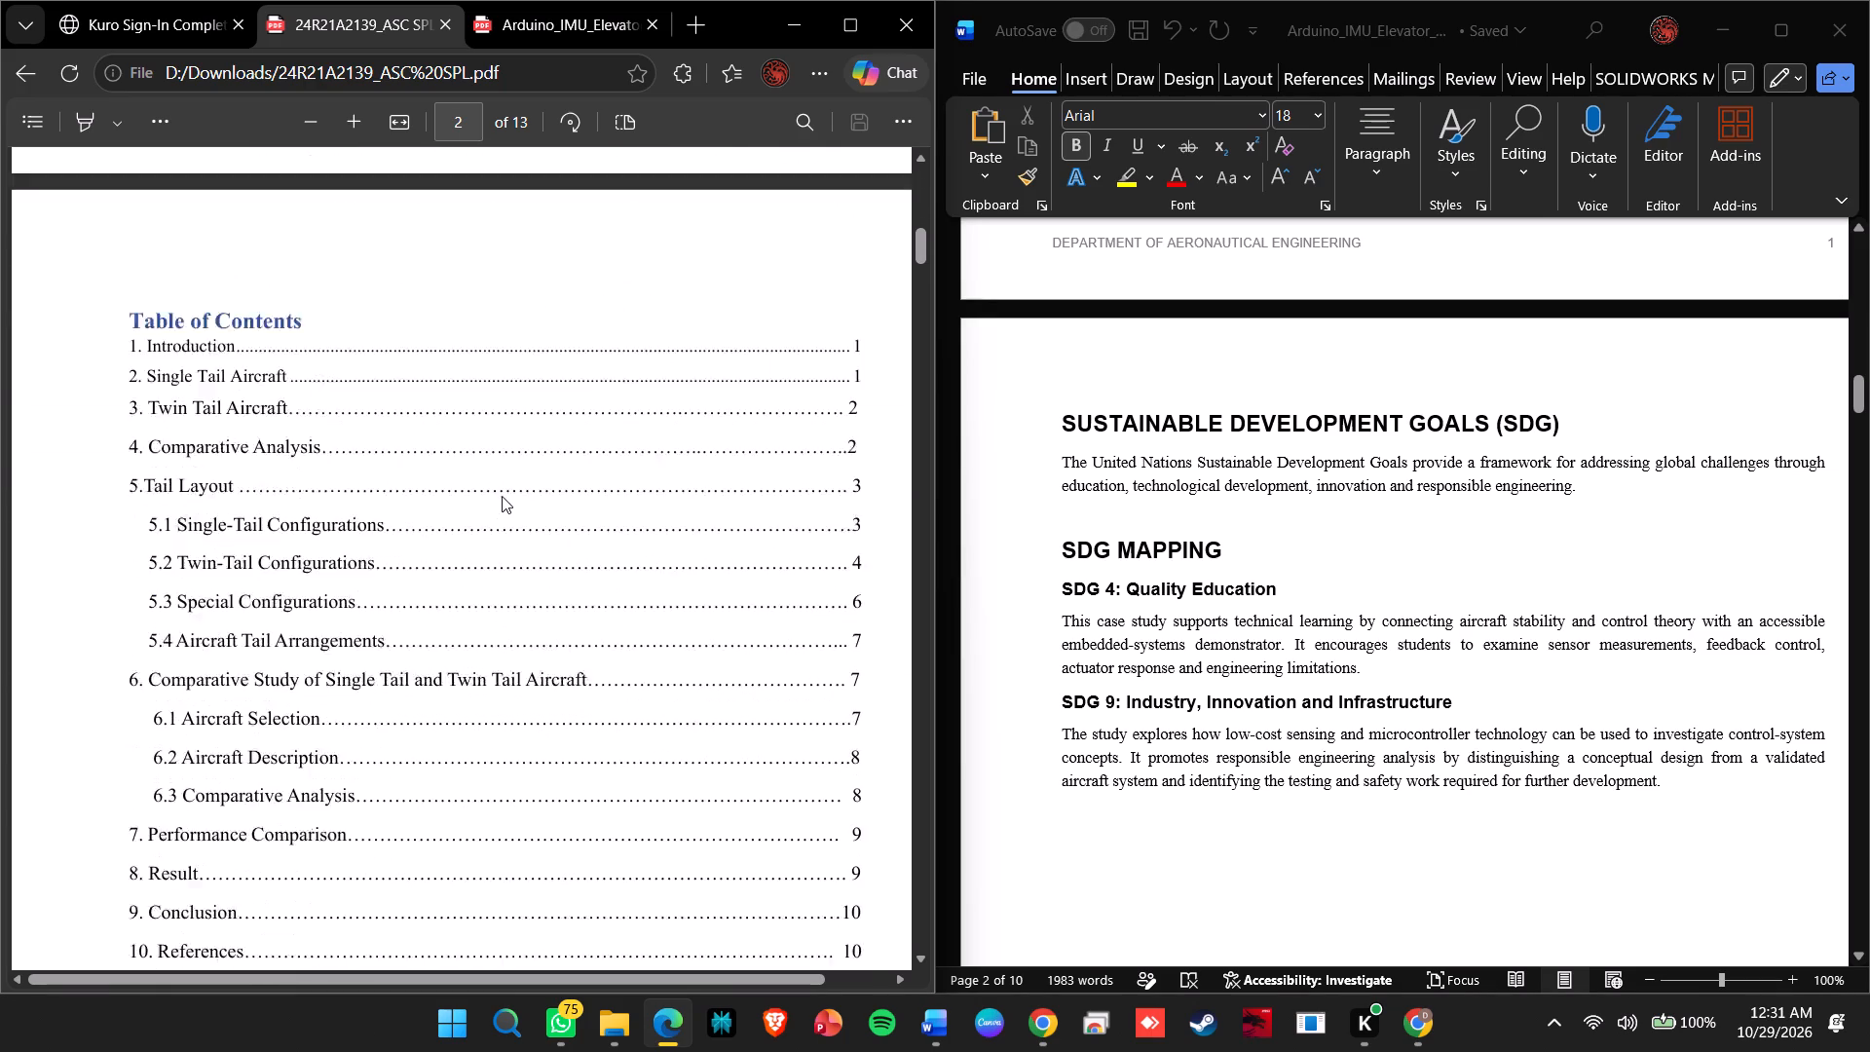
scroll(502, 496, down, 13)
scroll(1207, 564, down, 1)
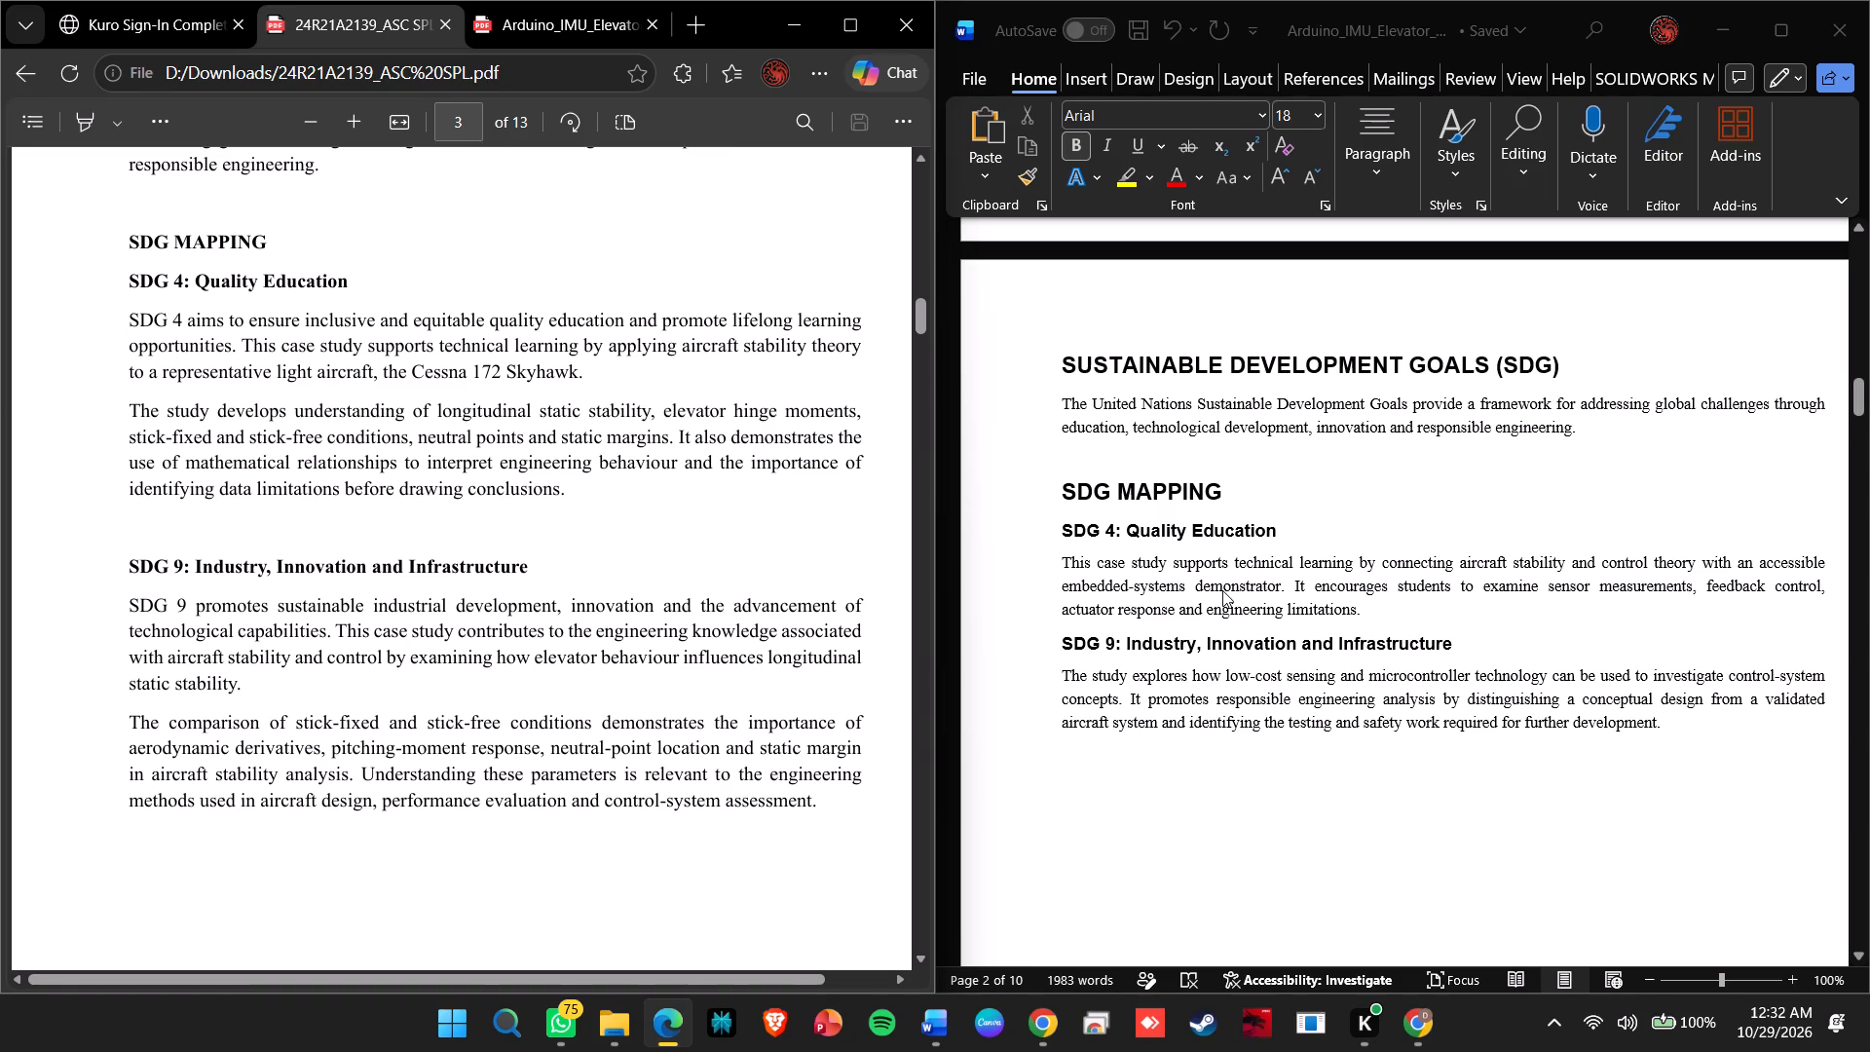
scroll(1222, 591, down, 1)
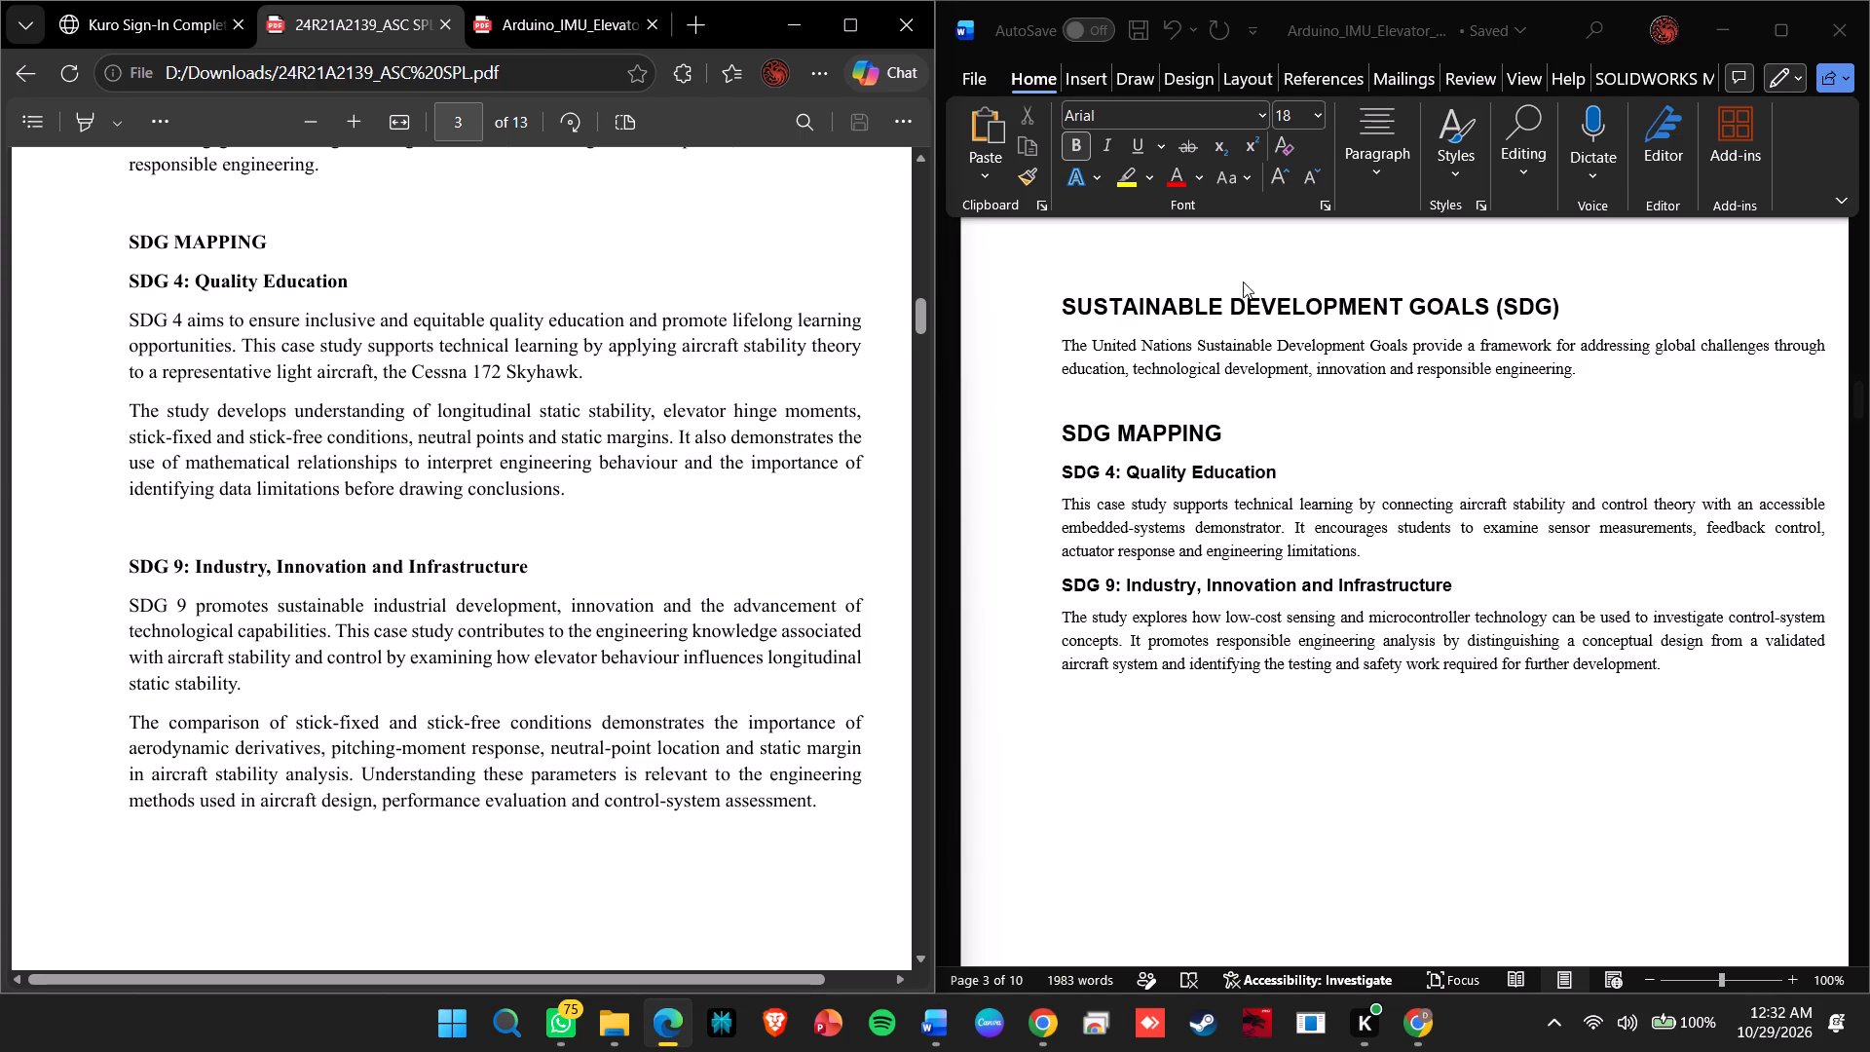
Set the font of the entire Word case study to Times New Roman.
click(1286, 393)
key(ctrl+a)
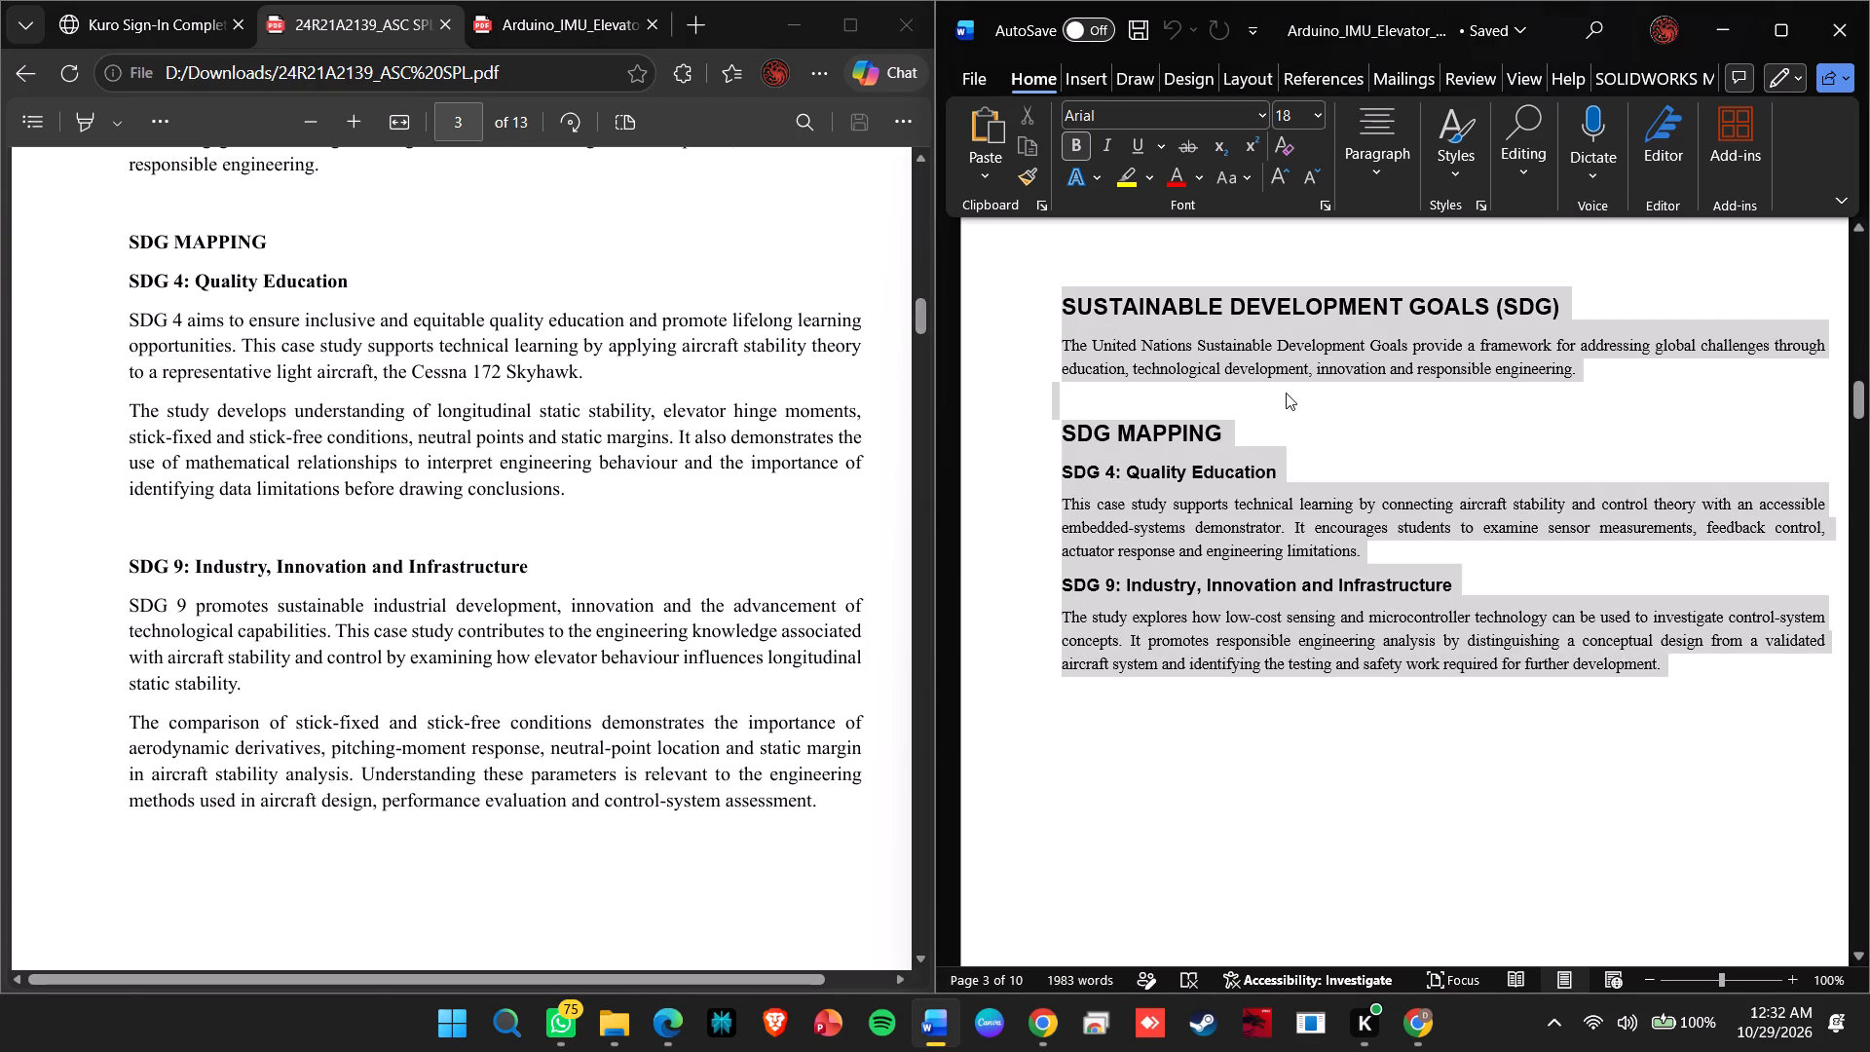
click(1262, 108)
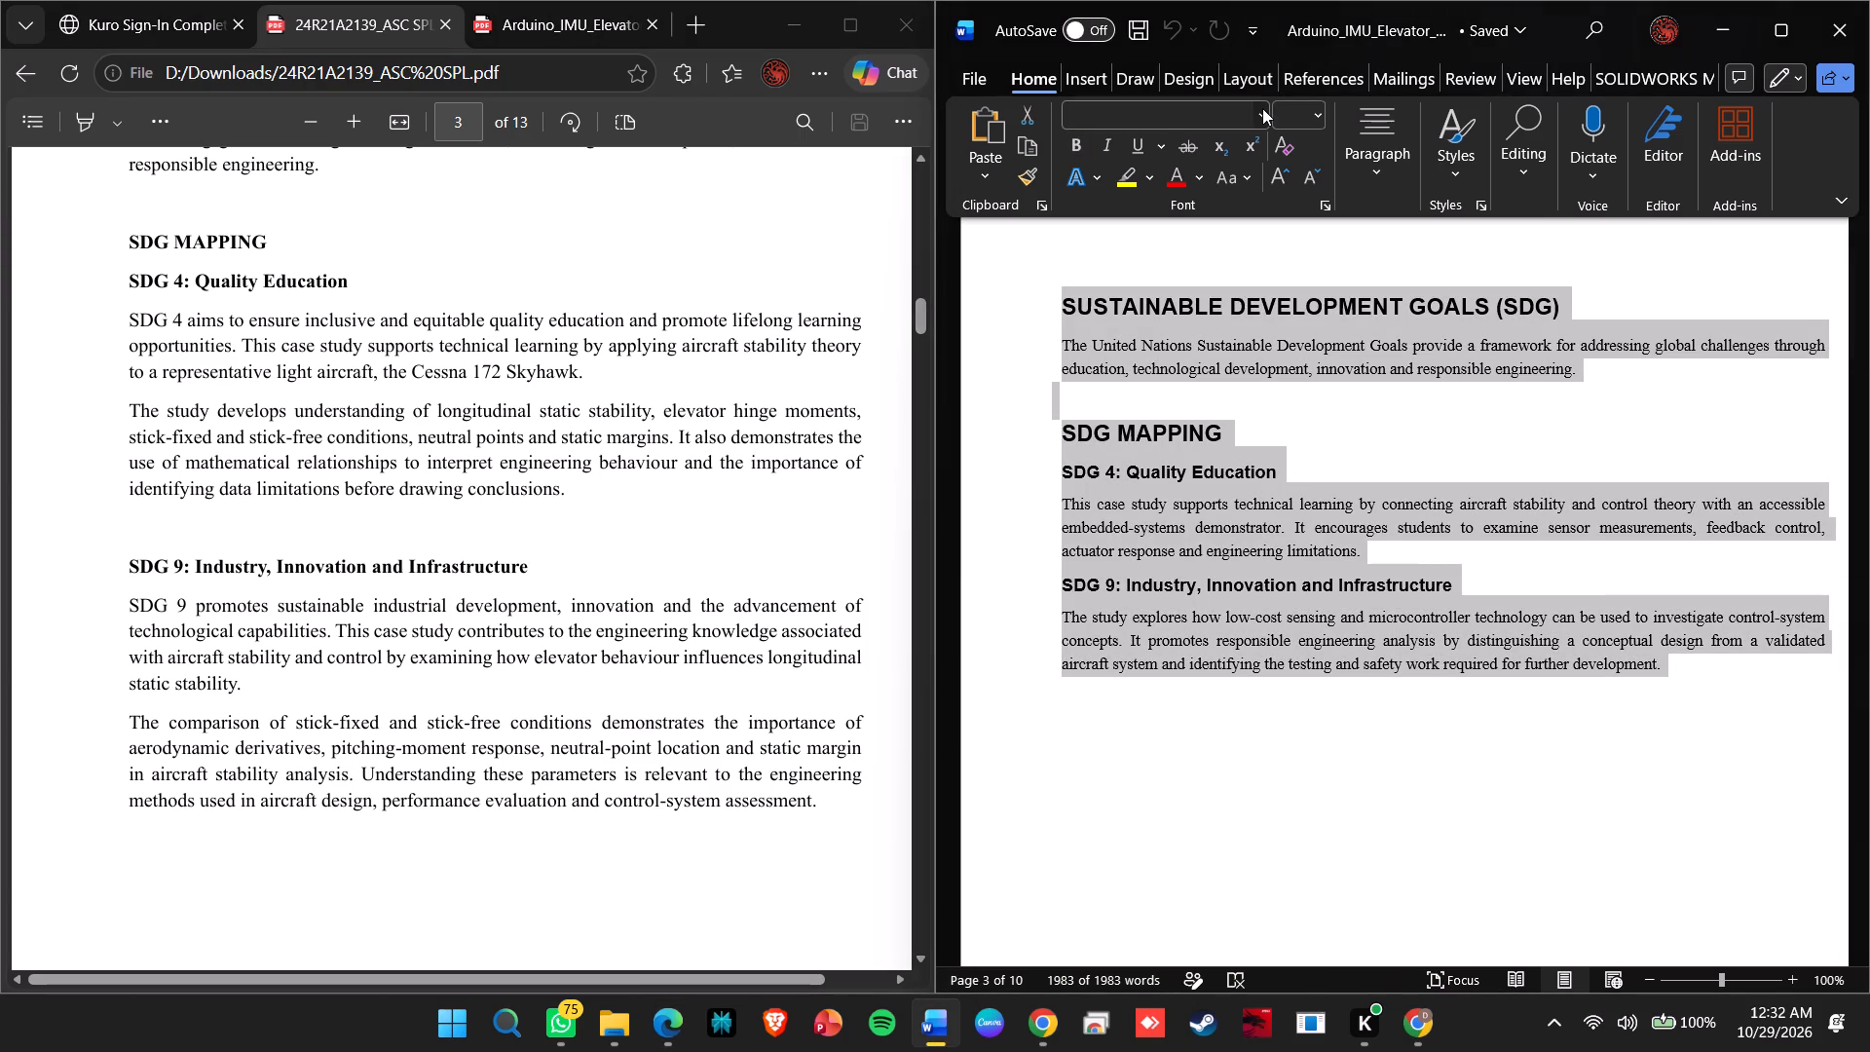
click(1261, 287)
click(1368, 423)
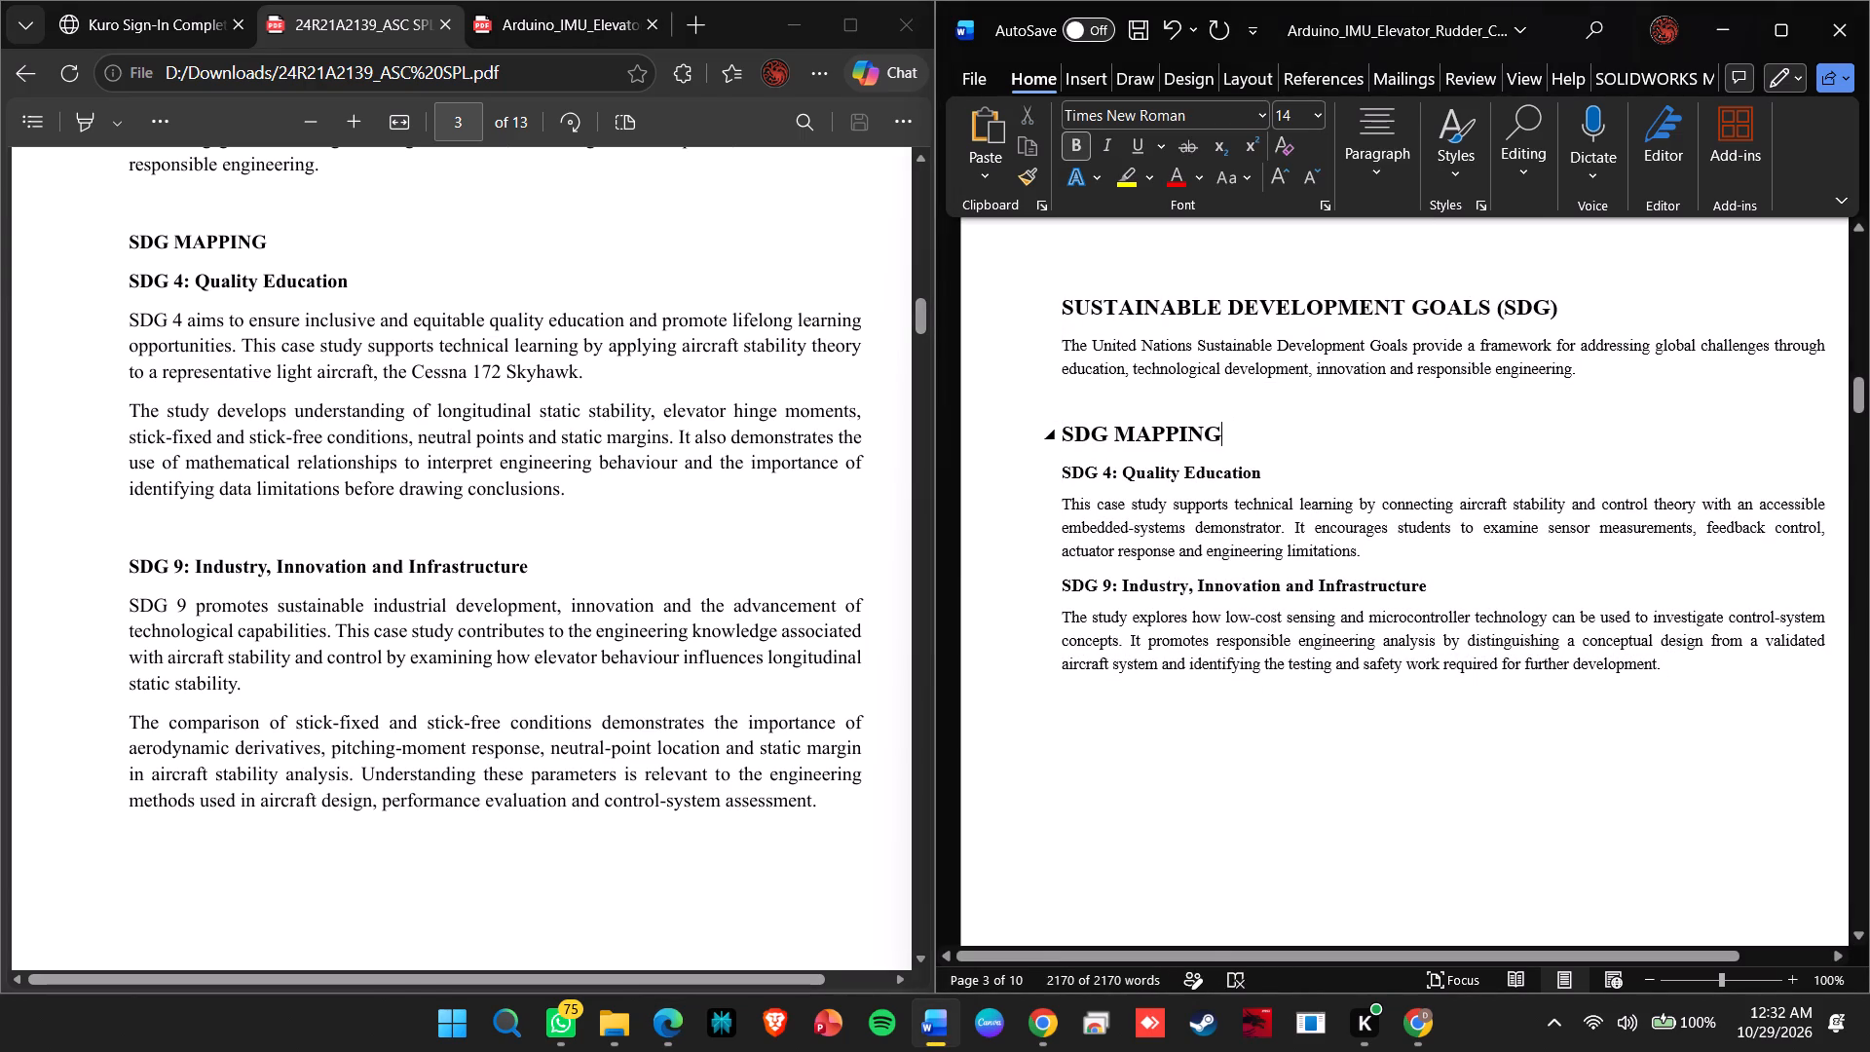
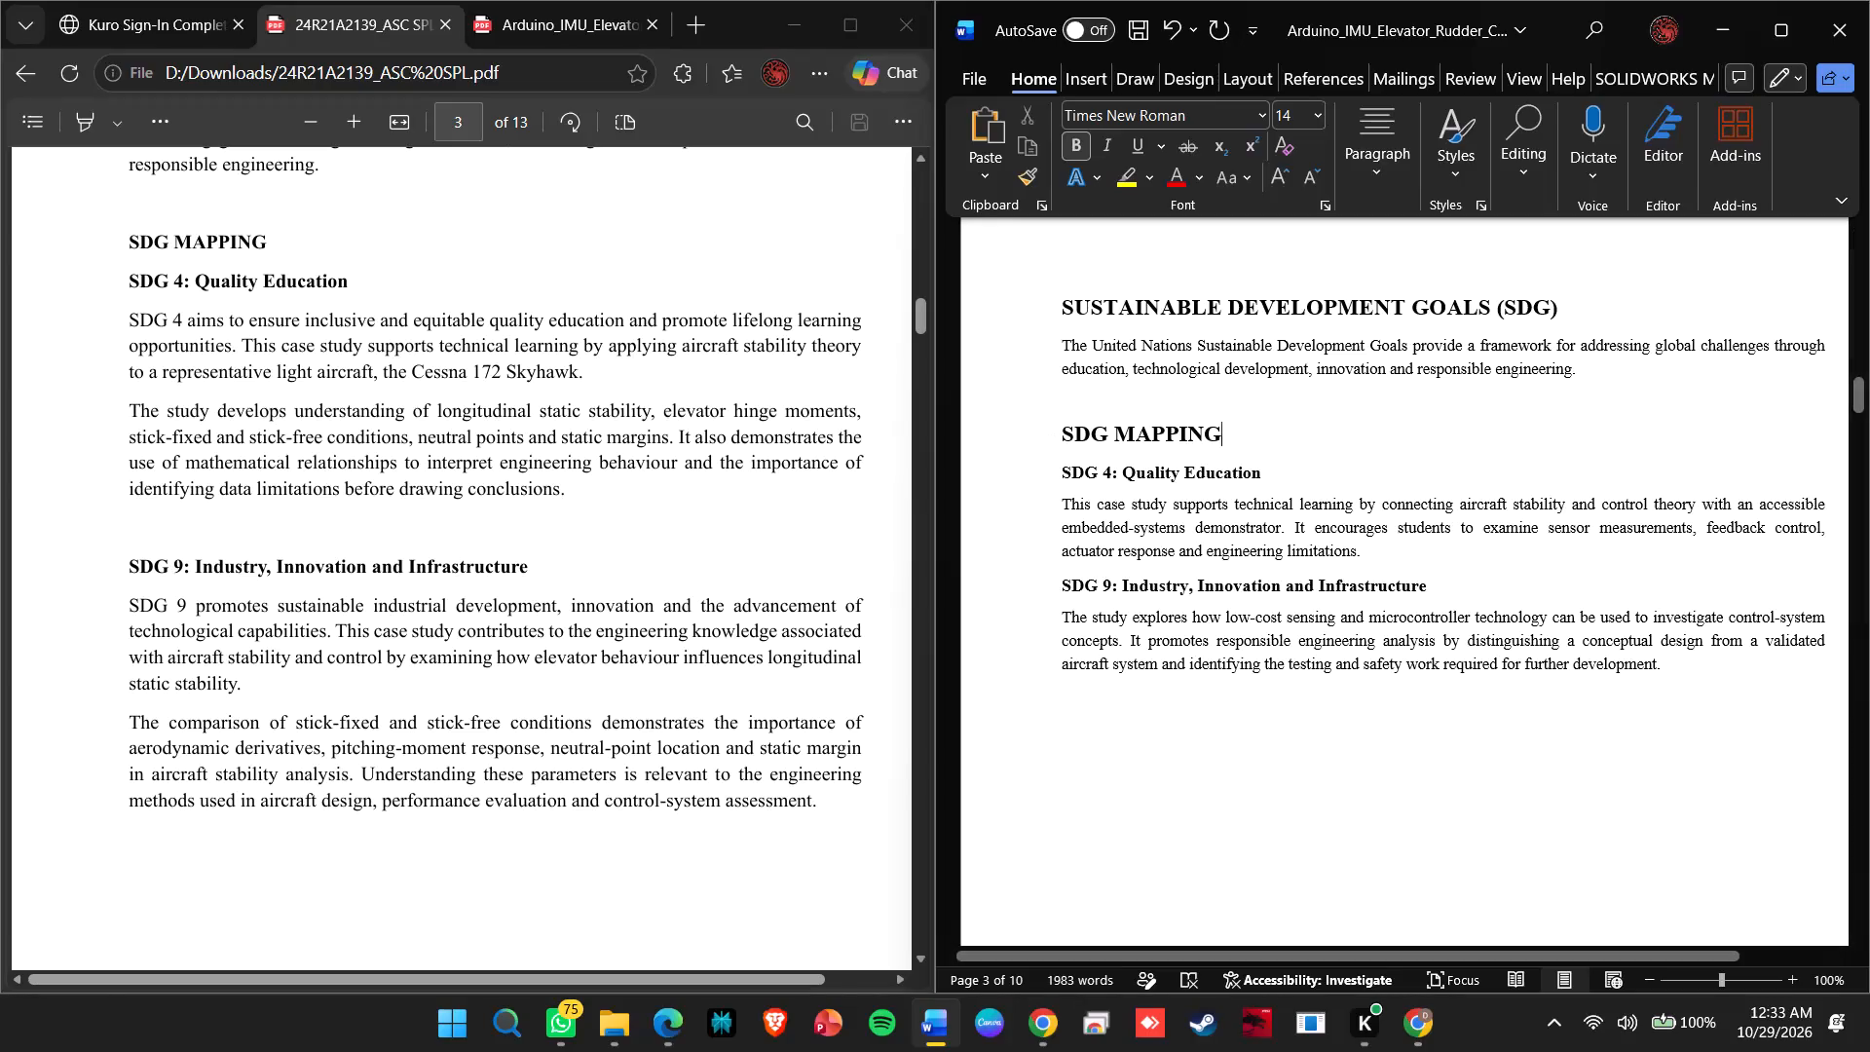
Copy the Figure 1 caption text "Schematic representation of aircraft body axes" from the Word document.
scroll(381, 550, down, 6)
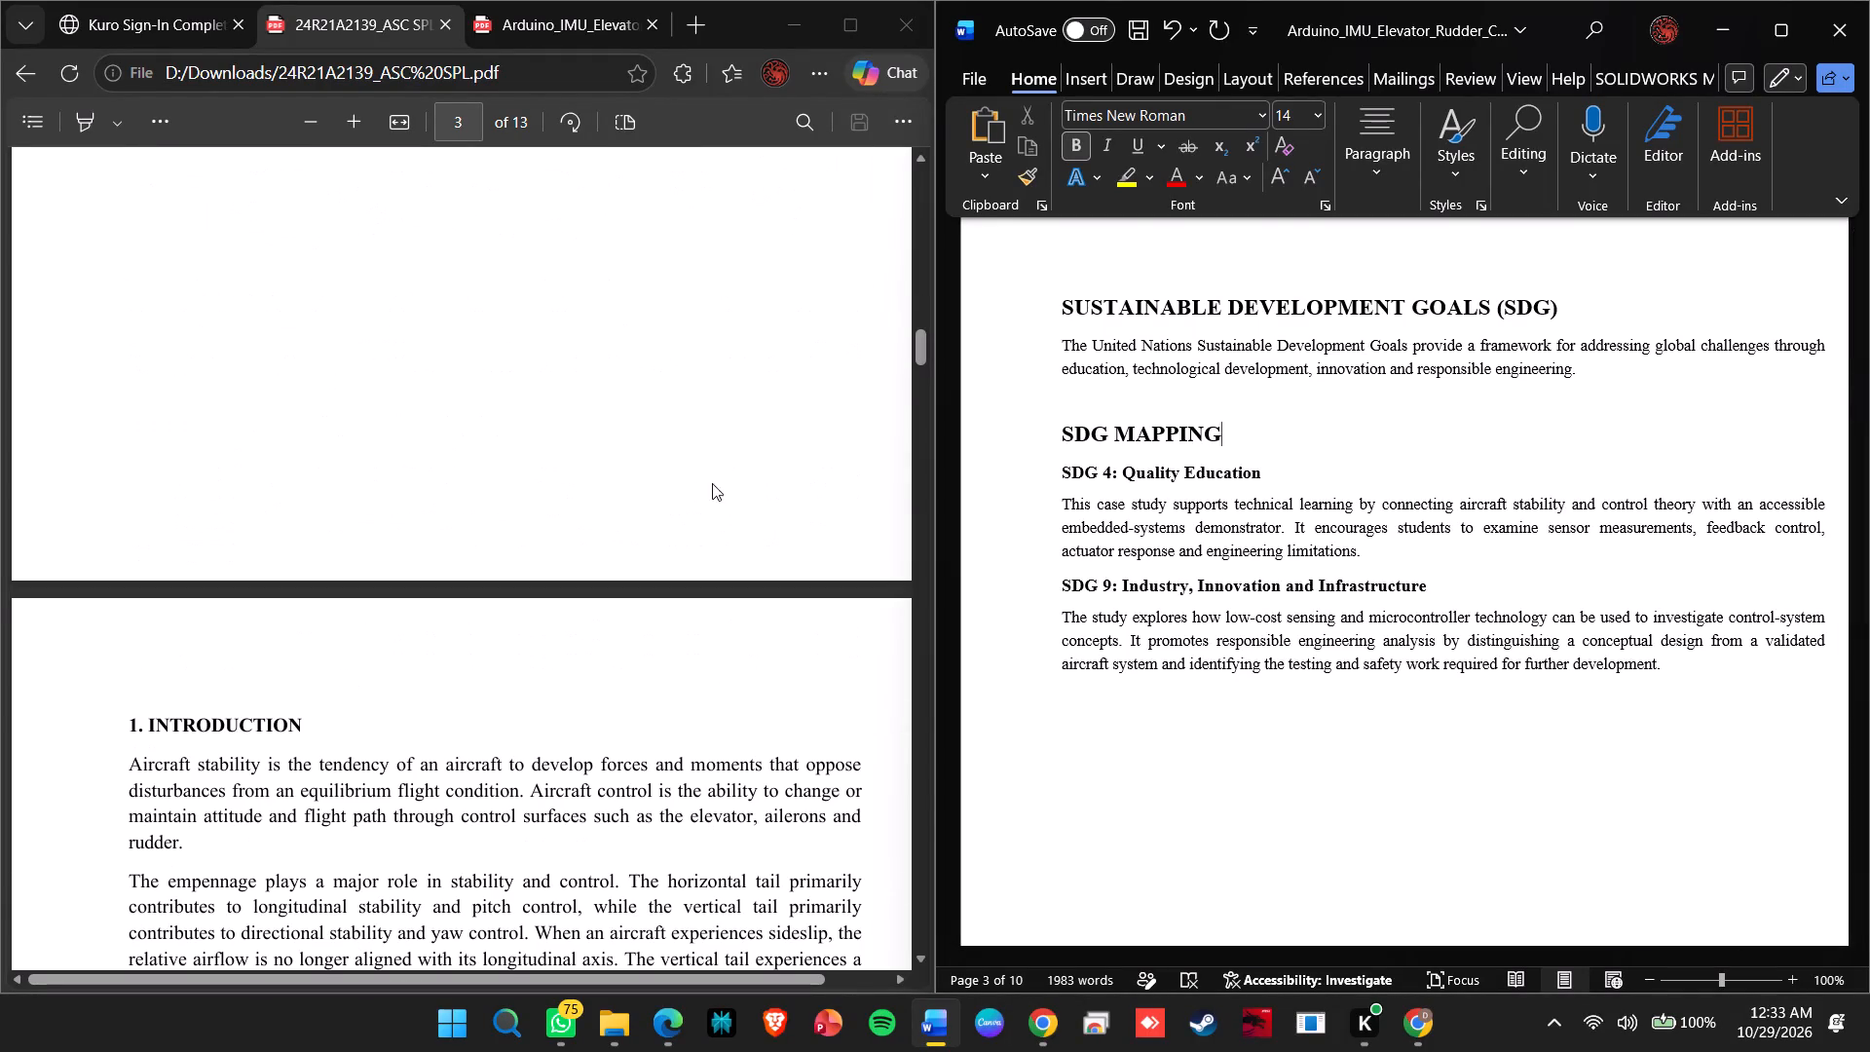
scroll(1131, 525, down, 16)
scroll(1134, 522, down, 7)
scroll(1175, 606, down, 6)
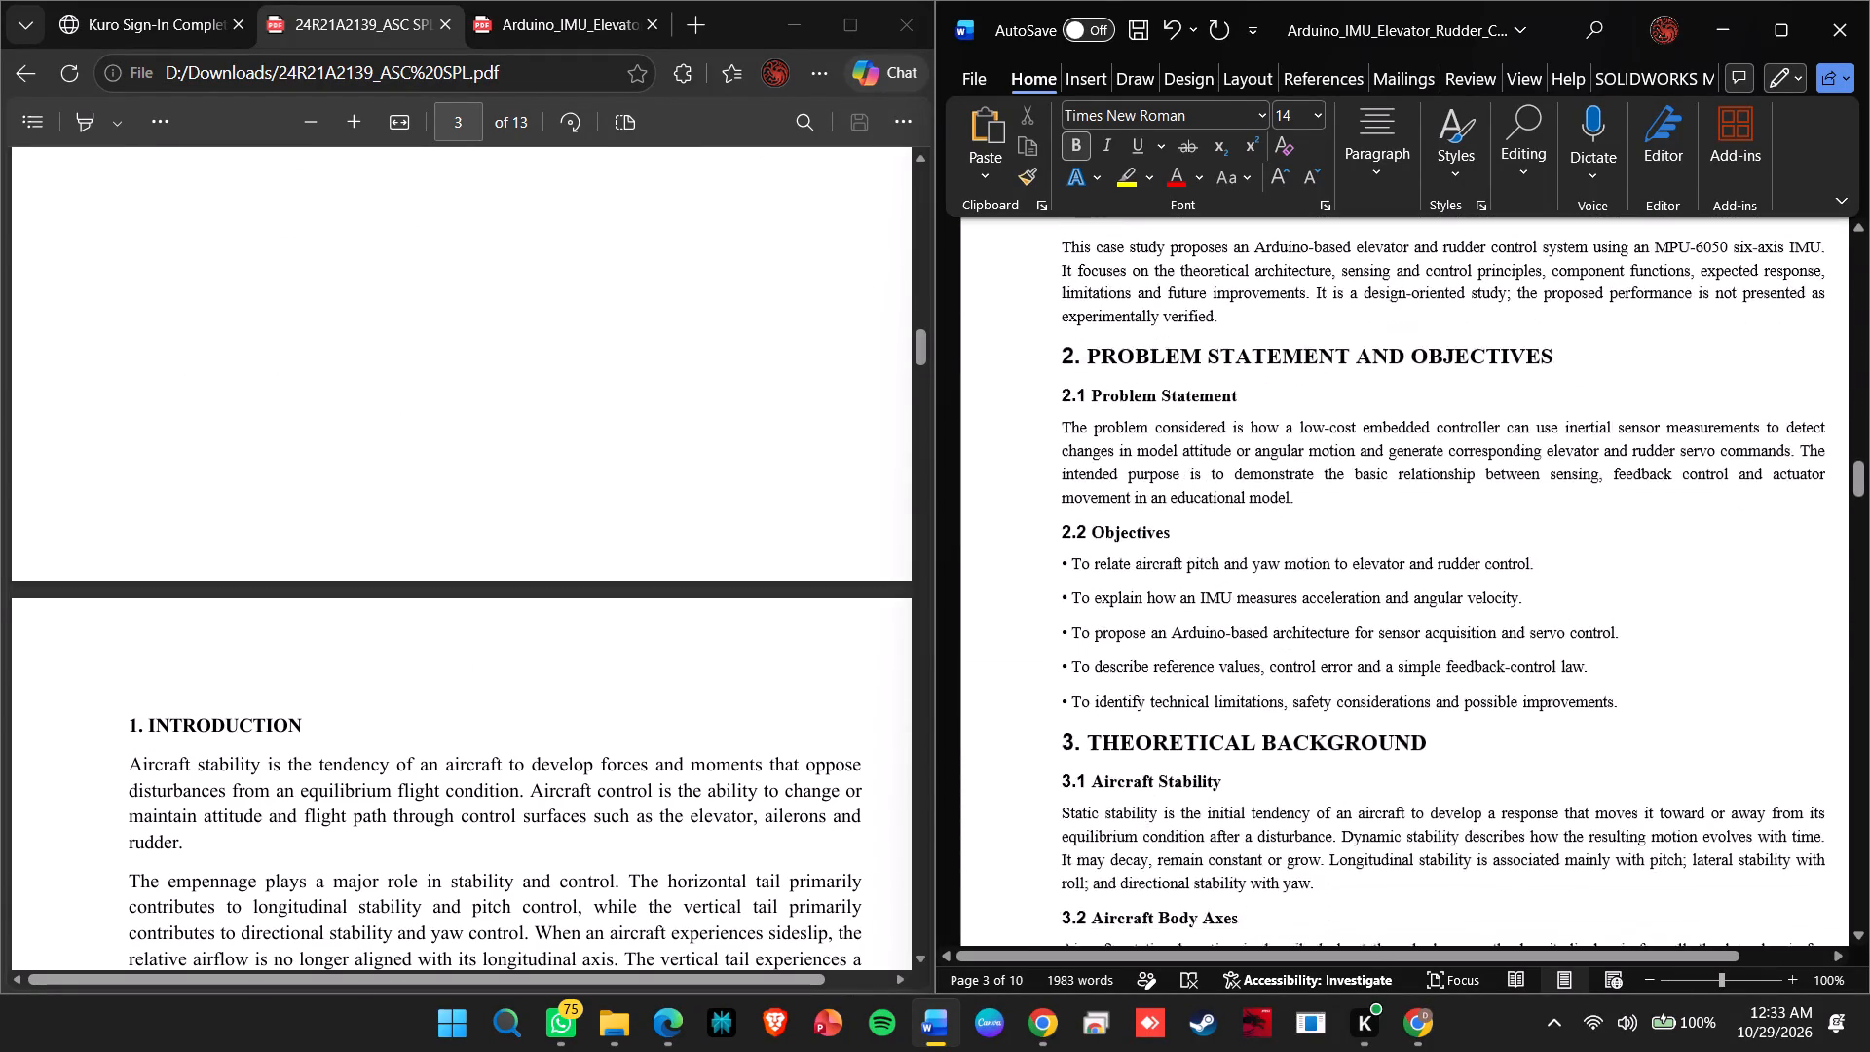
scroll(1157, 640, down, 20)
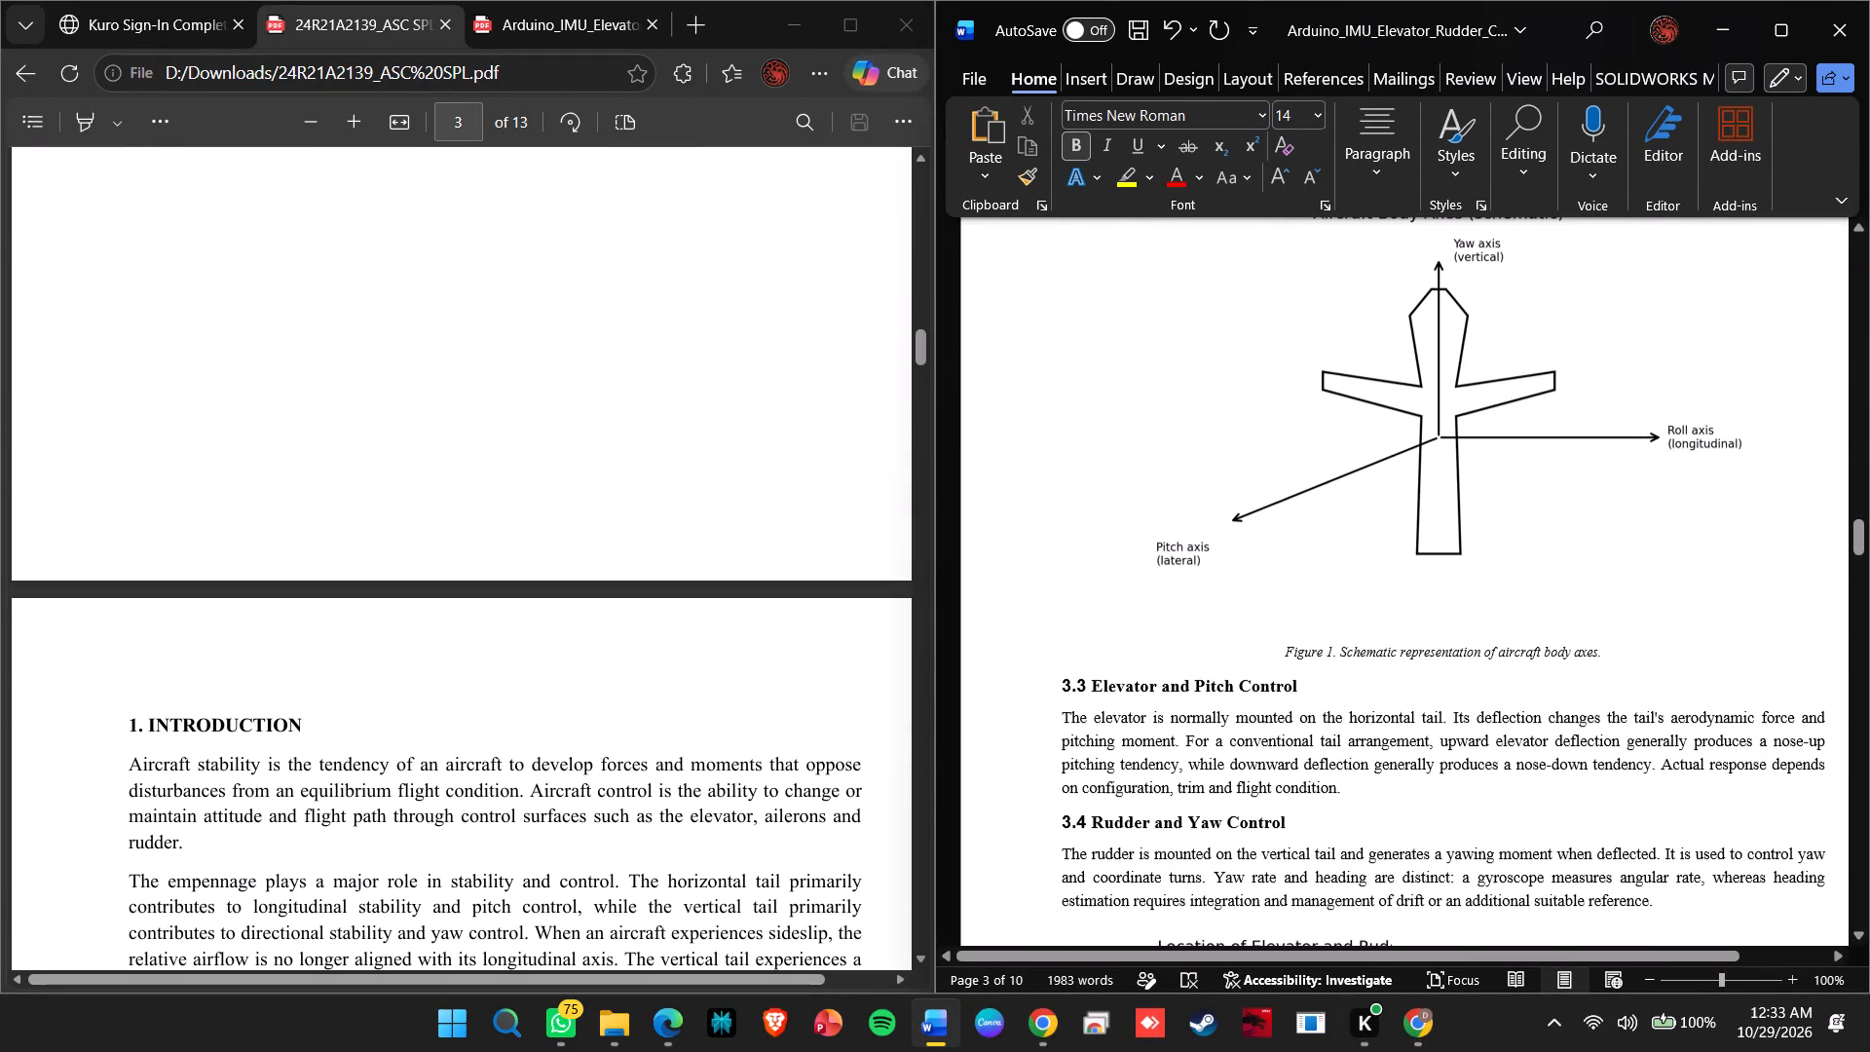
drag(1343, 659, 1402, 659)
click(1345, 652)
drag(1340, 649, 1598, 652)
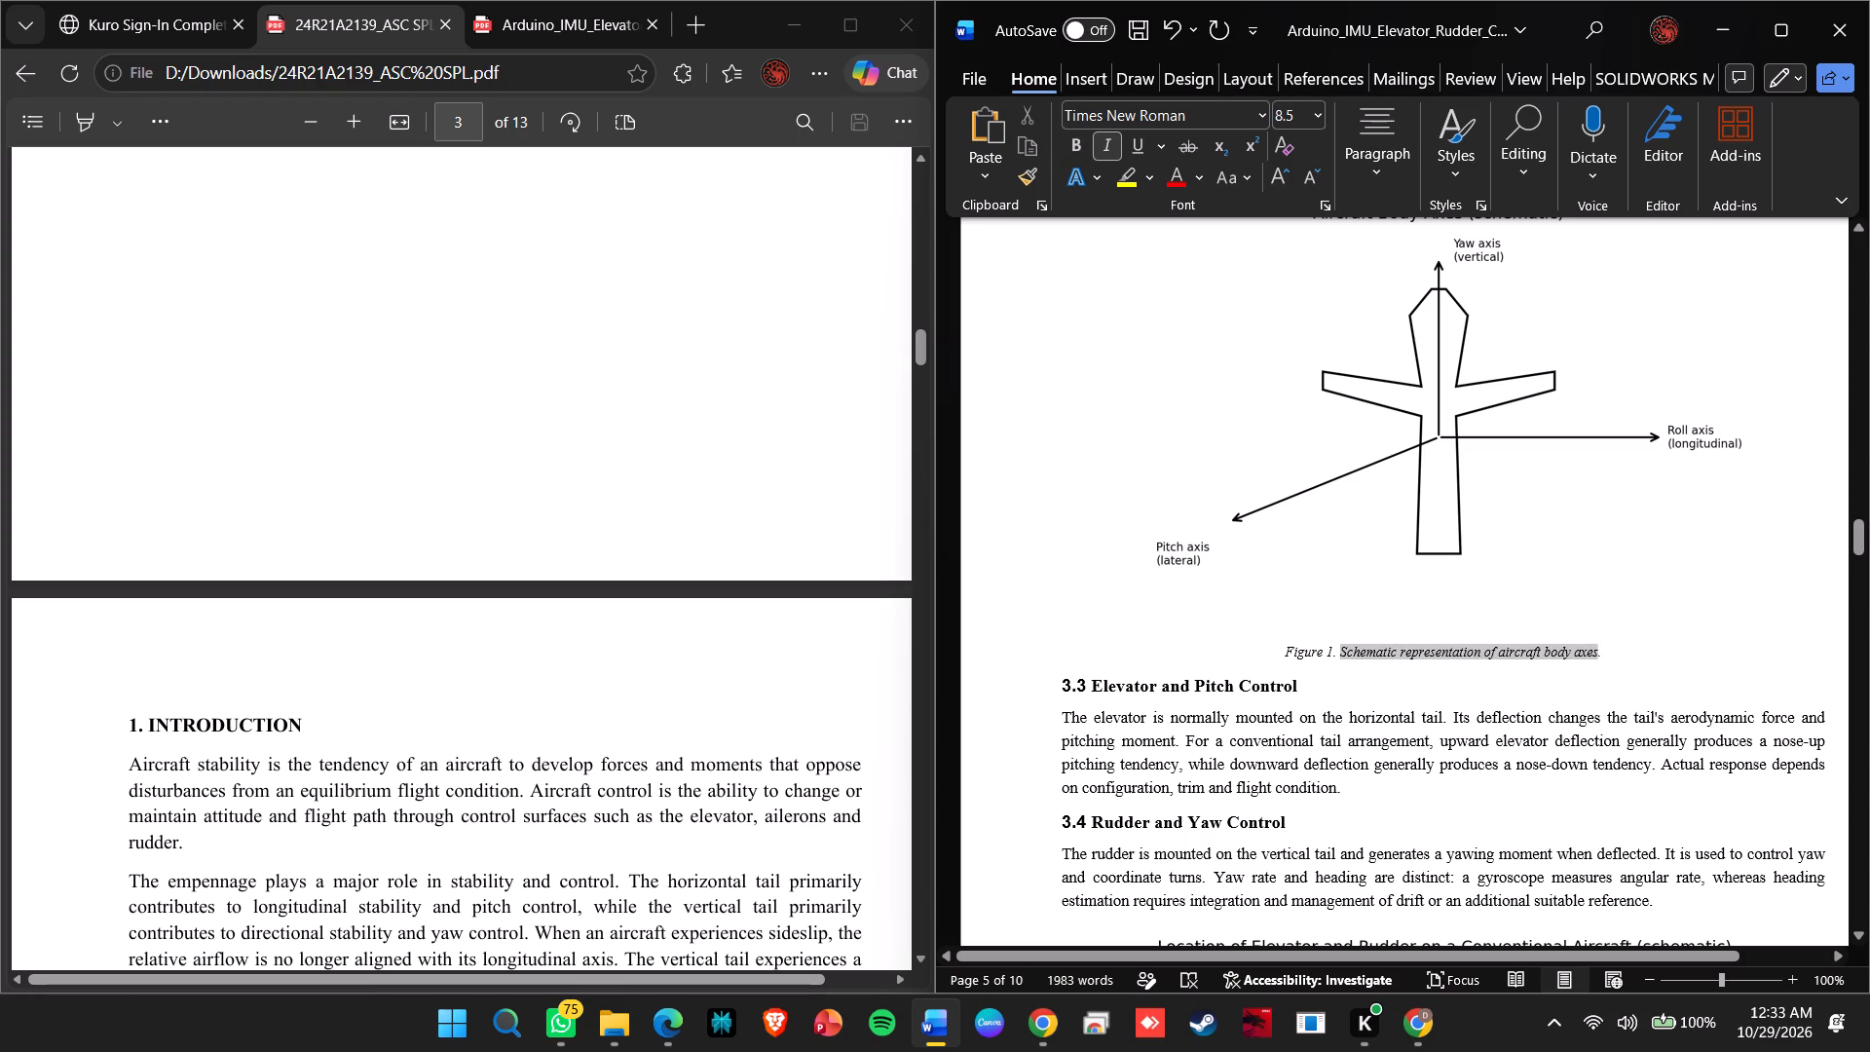
drag(1598, 652, 1601, 650)
key(ctrl+c)
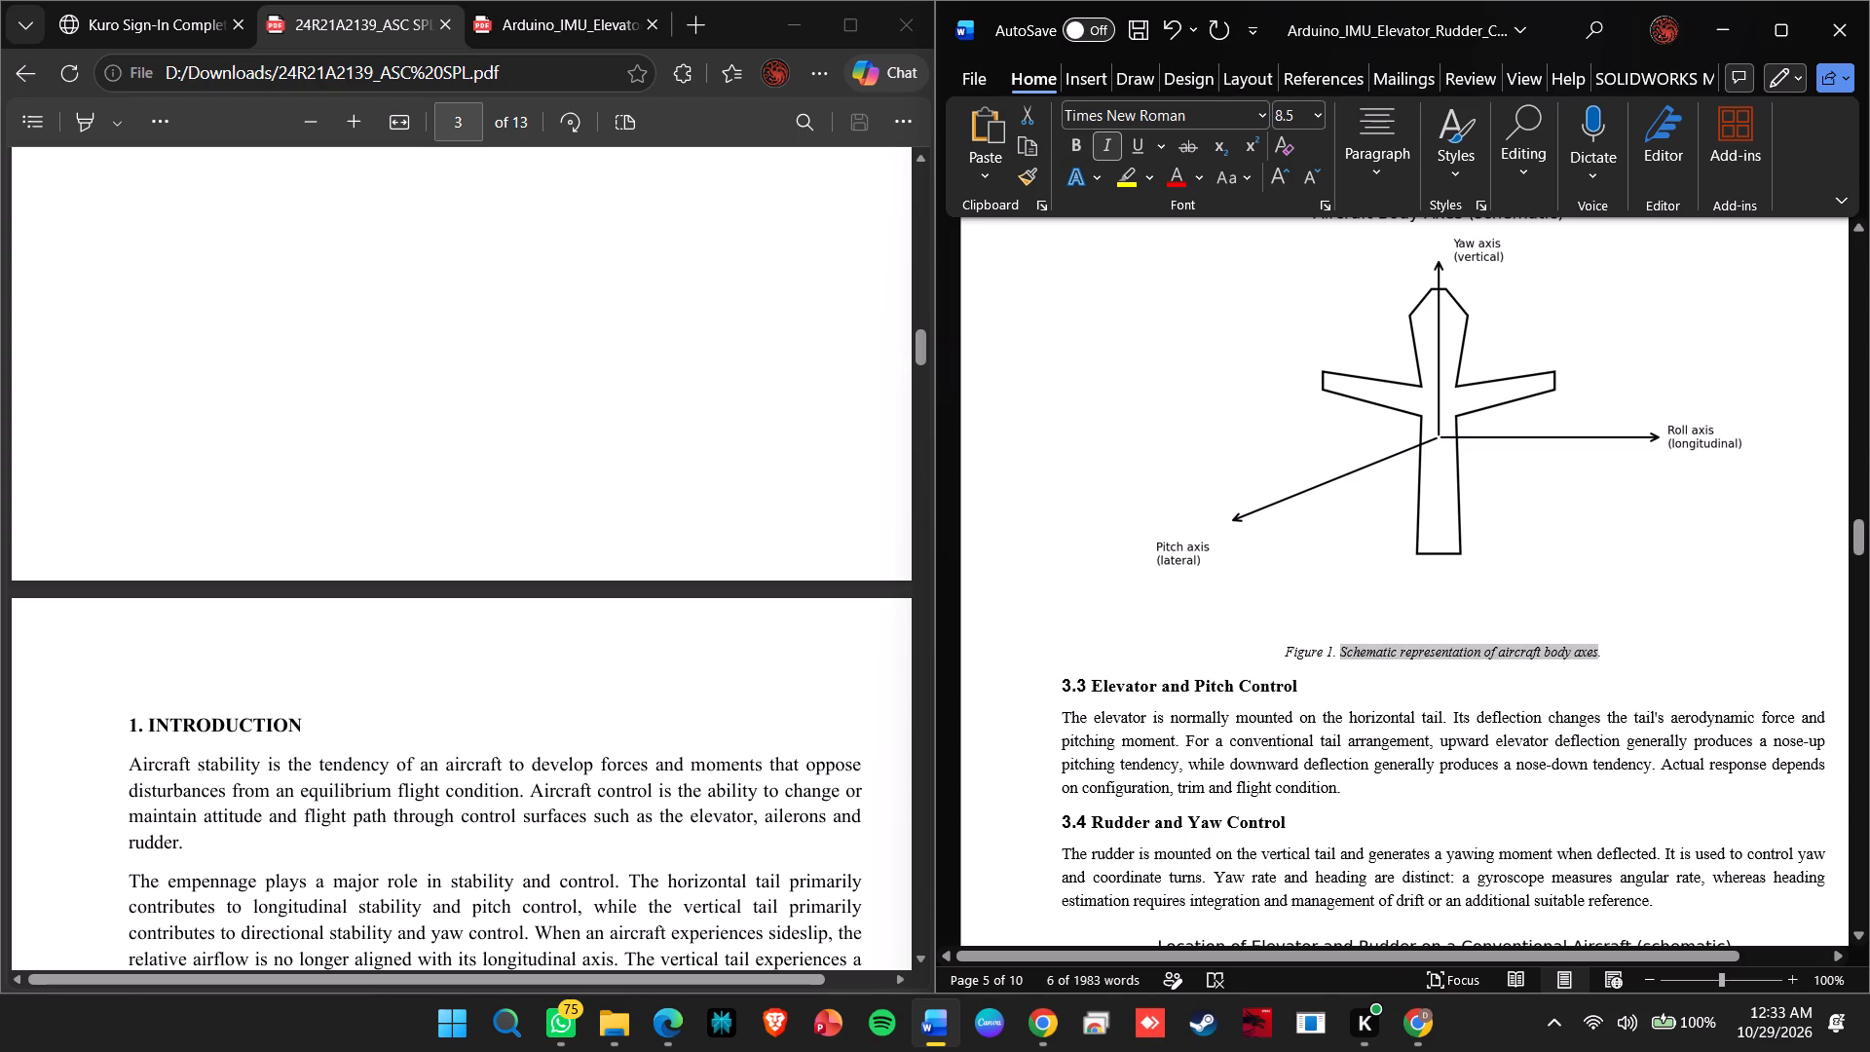
Switch to Chrome and search Google Images for "Schematic representation of aircraft body axes".
click(1065, 1013)
click(351, 19)
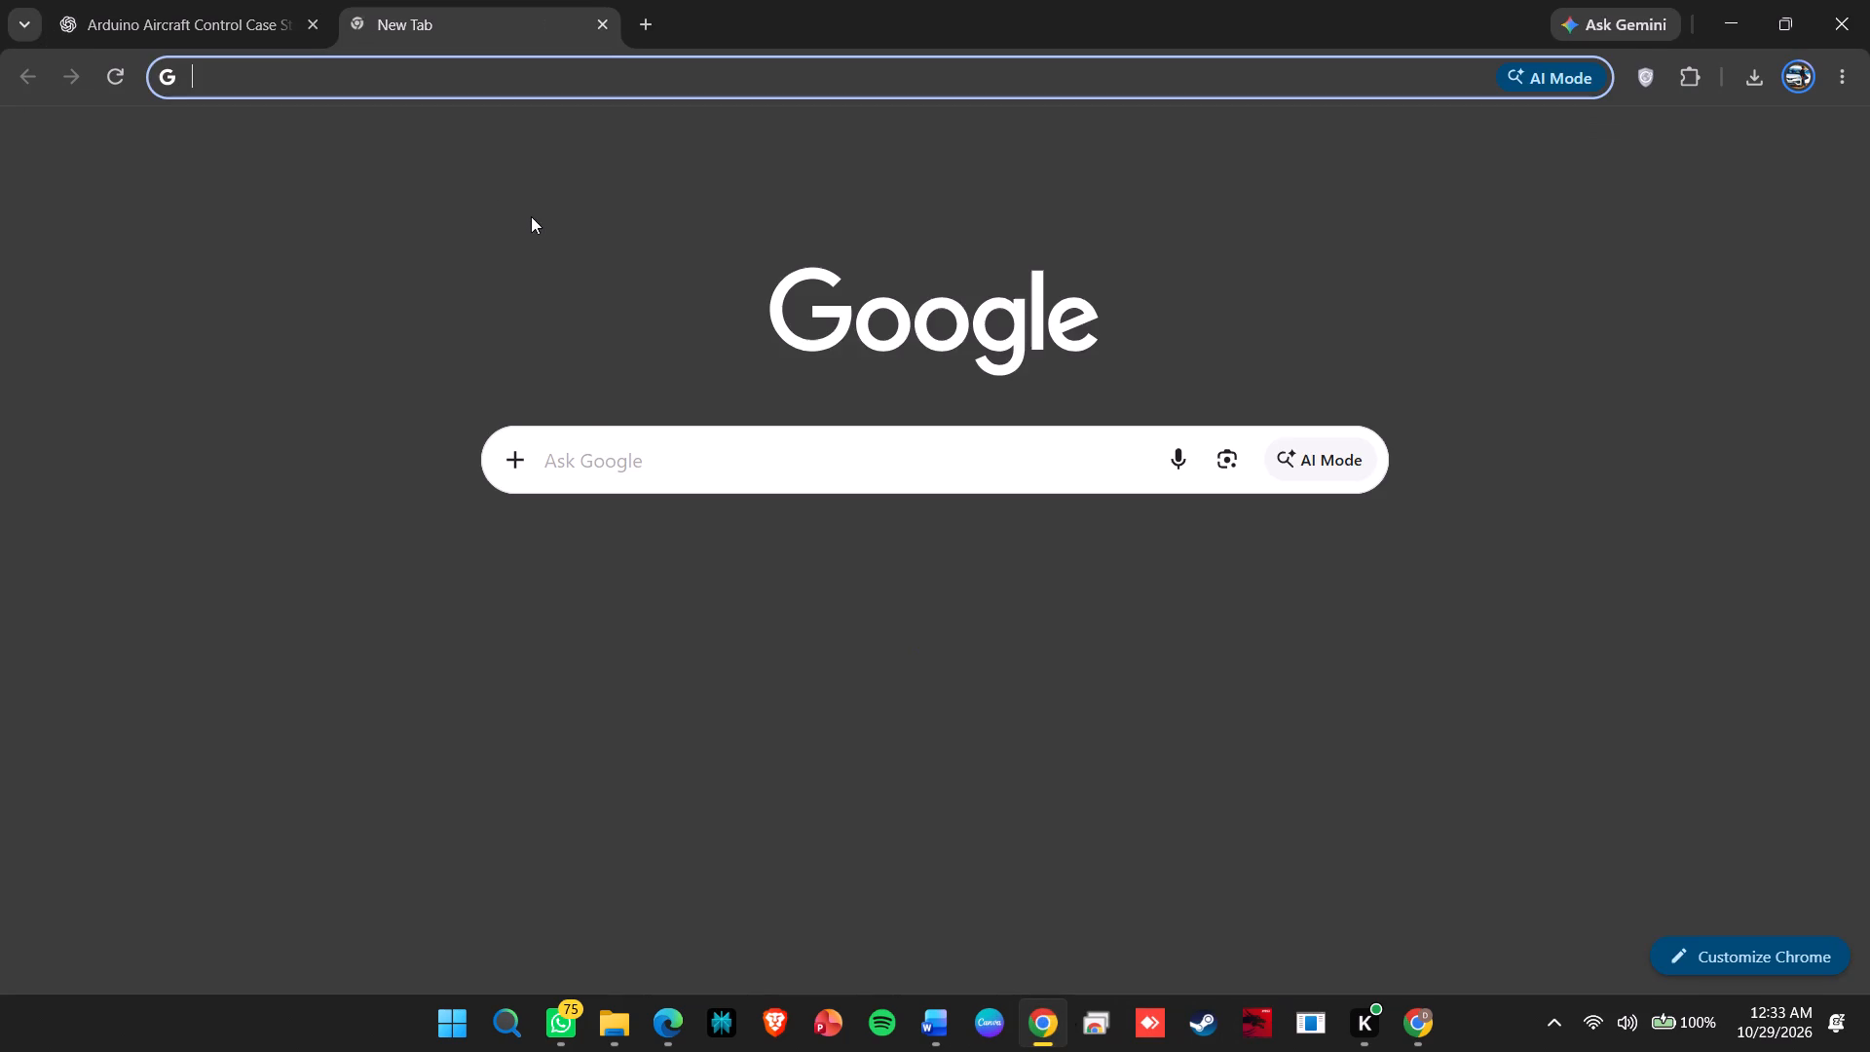
click(583, 454)
key(ctrl+v)
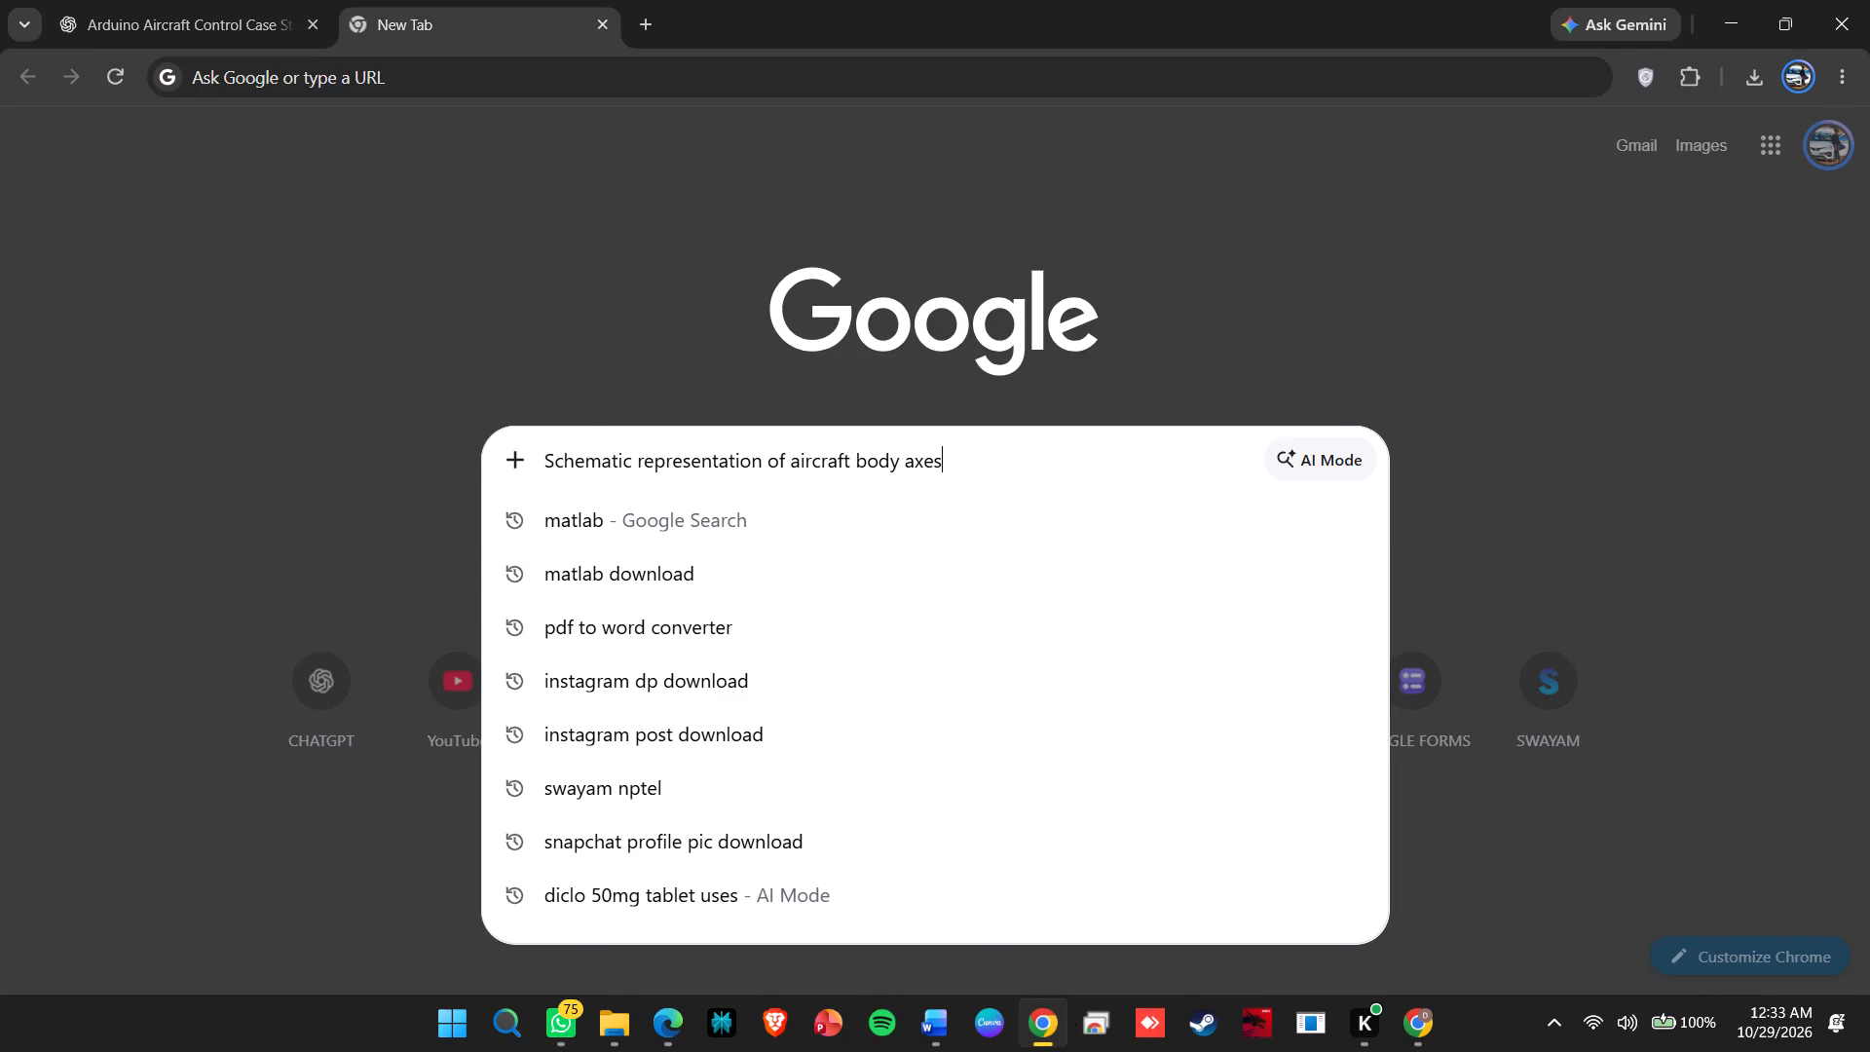
key(Return)
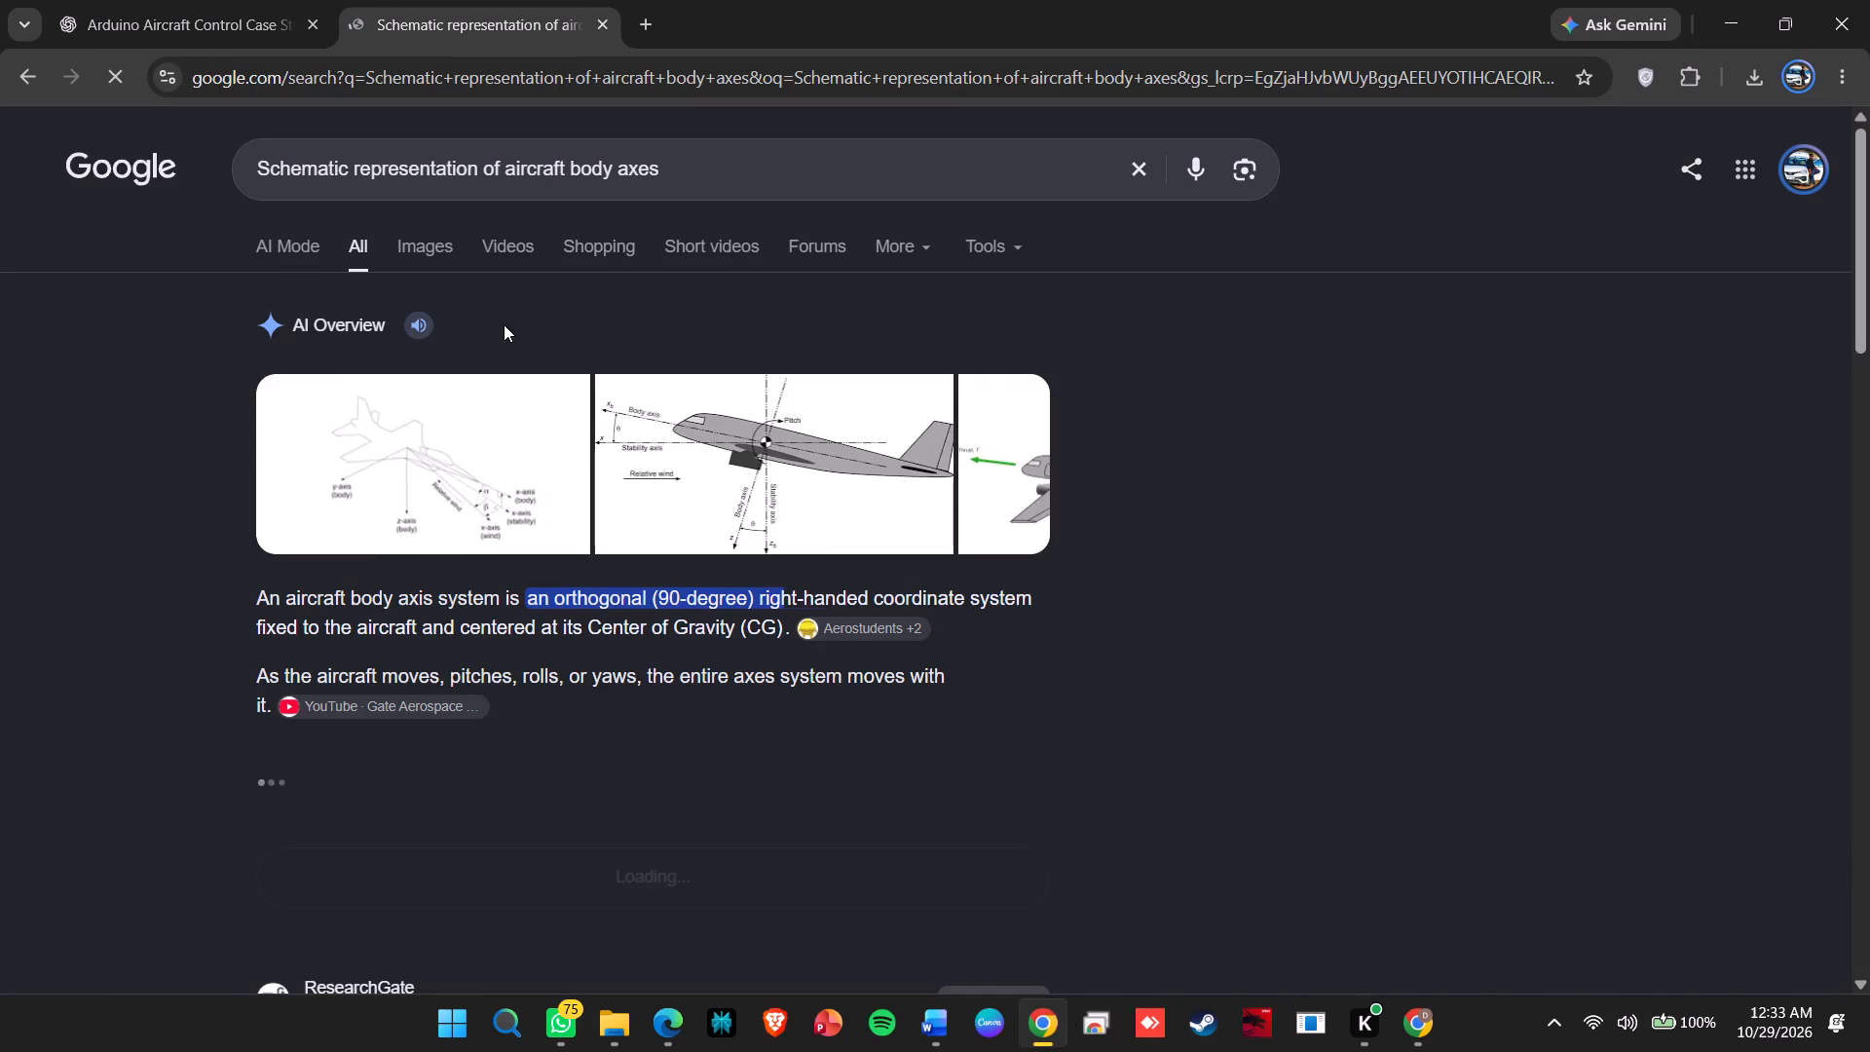
click(422, 235)
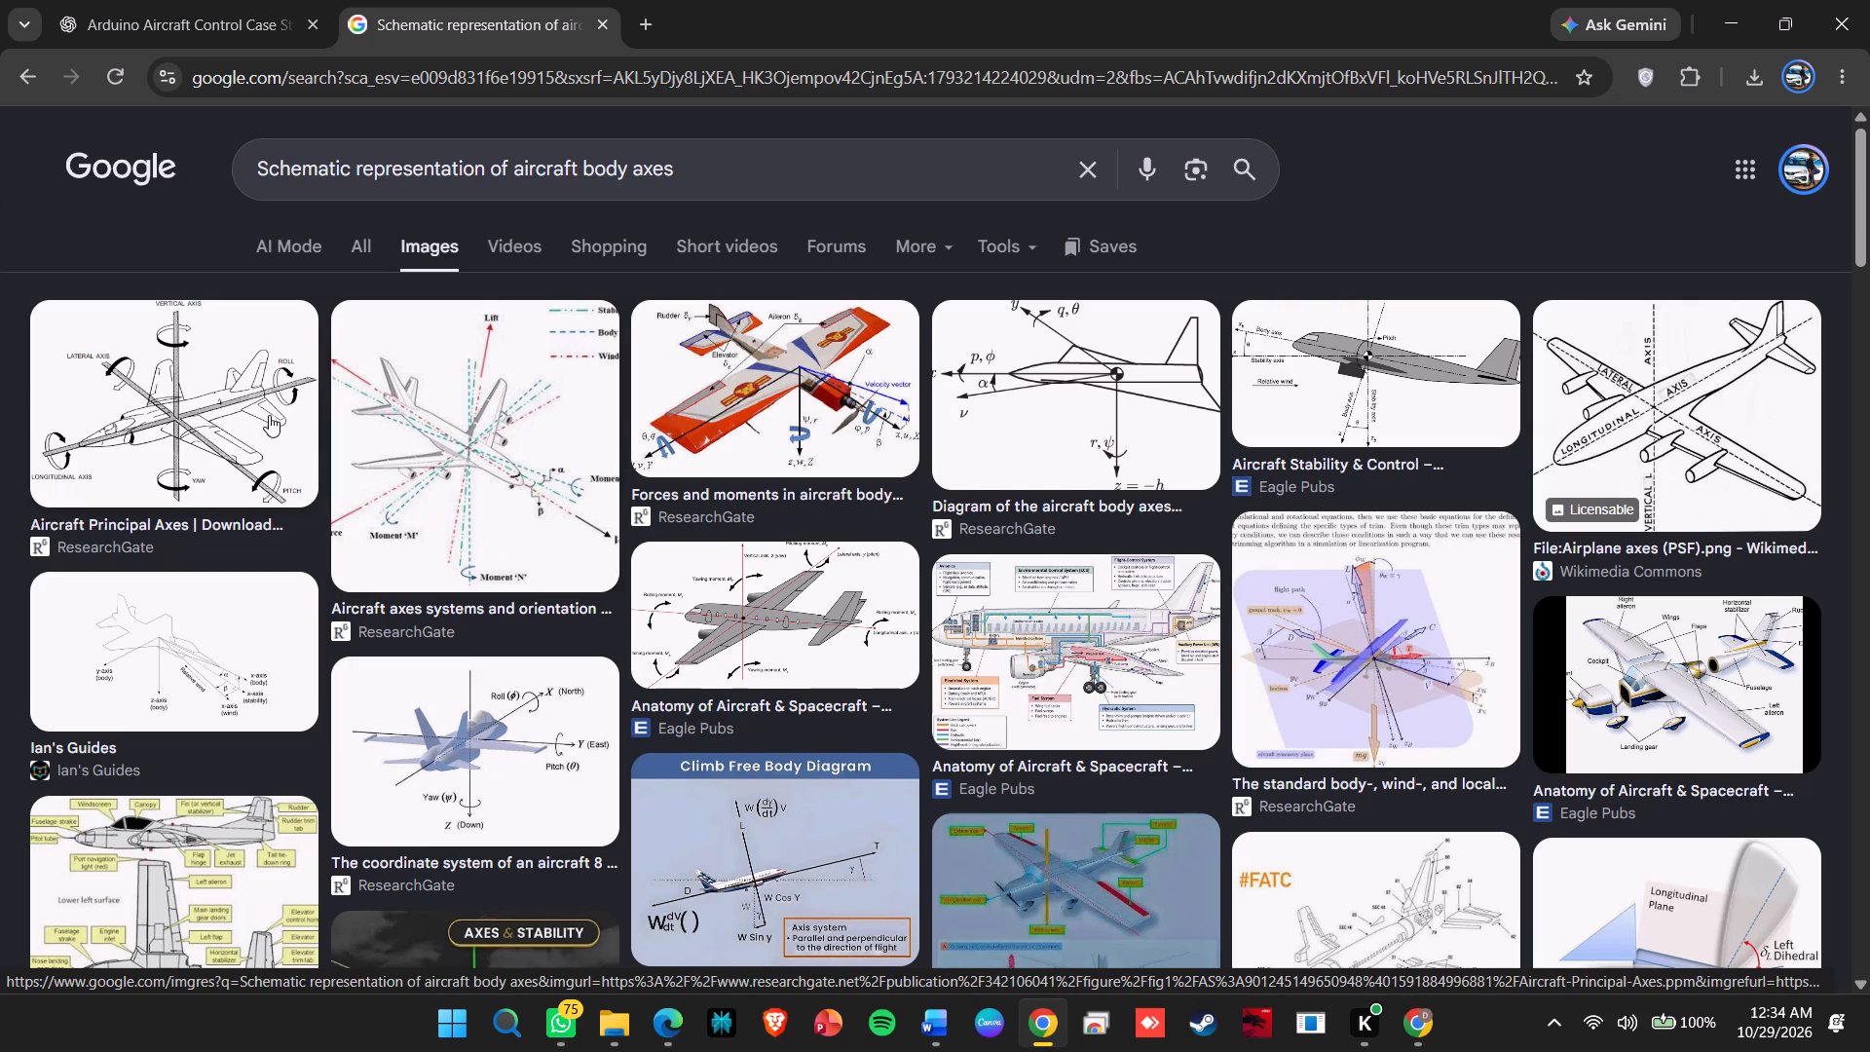
Preview the first two image results and copy the ResearchGate "Aircraft Principal Axes" diagram.
click(199, 399)
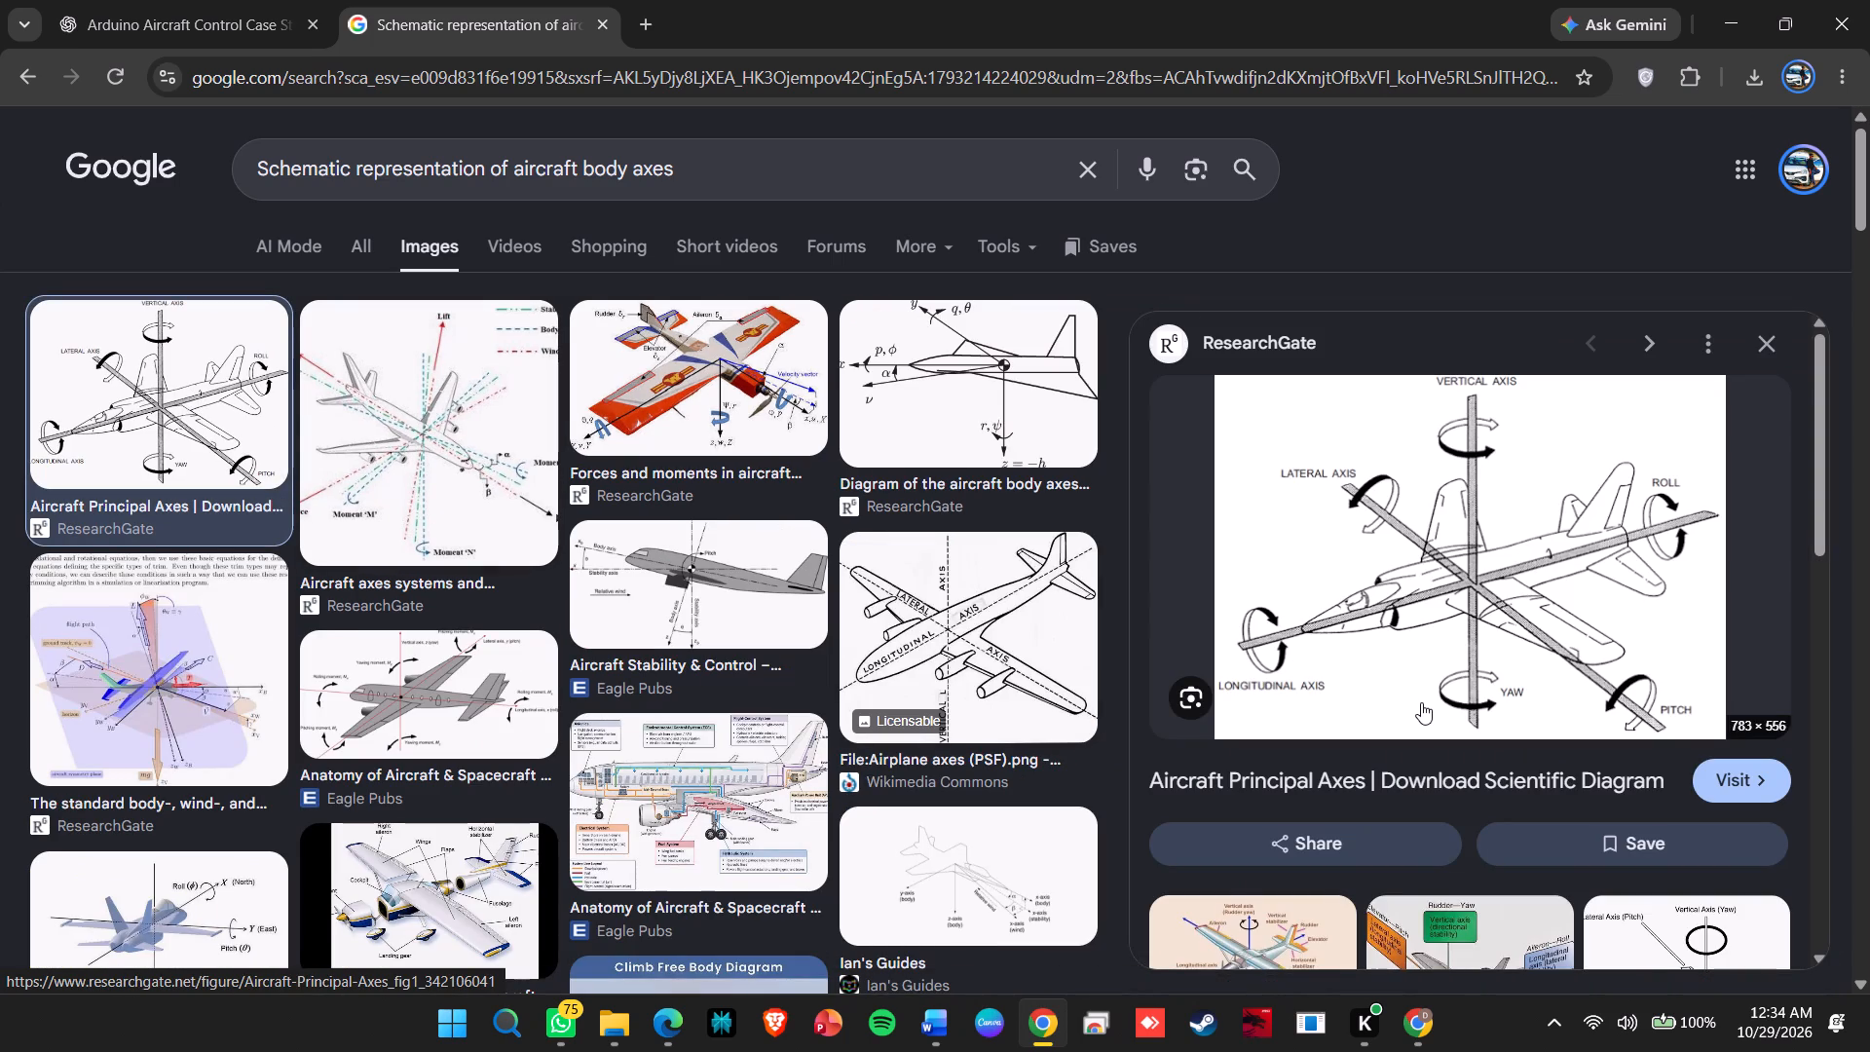
click(407, 425)
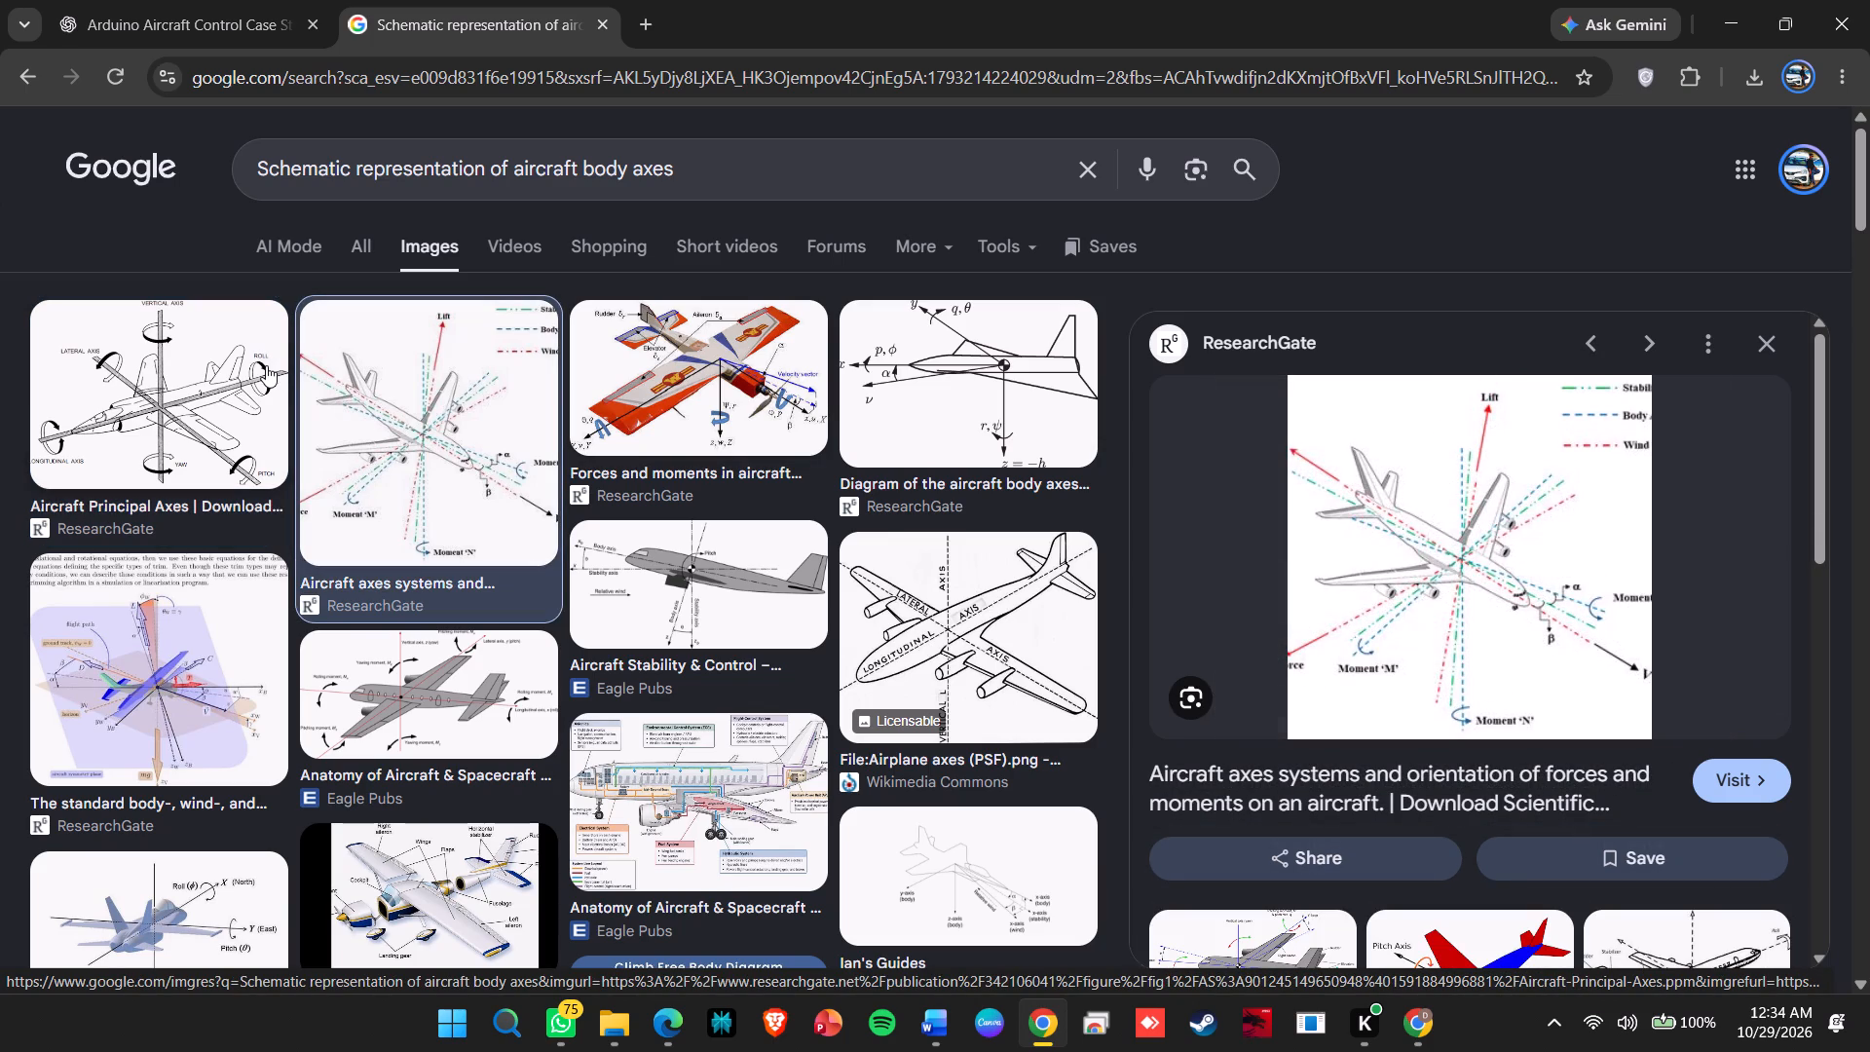
click(181, 455)
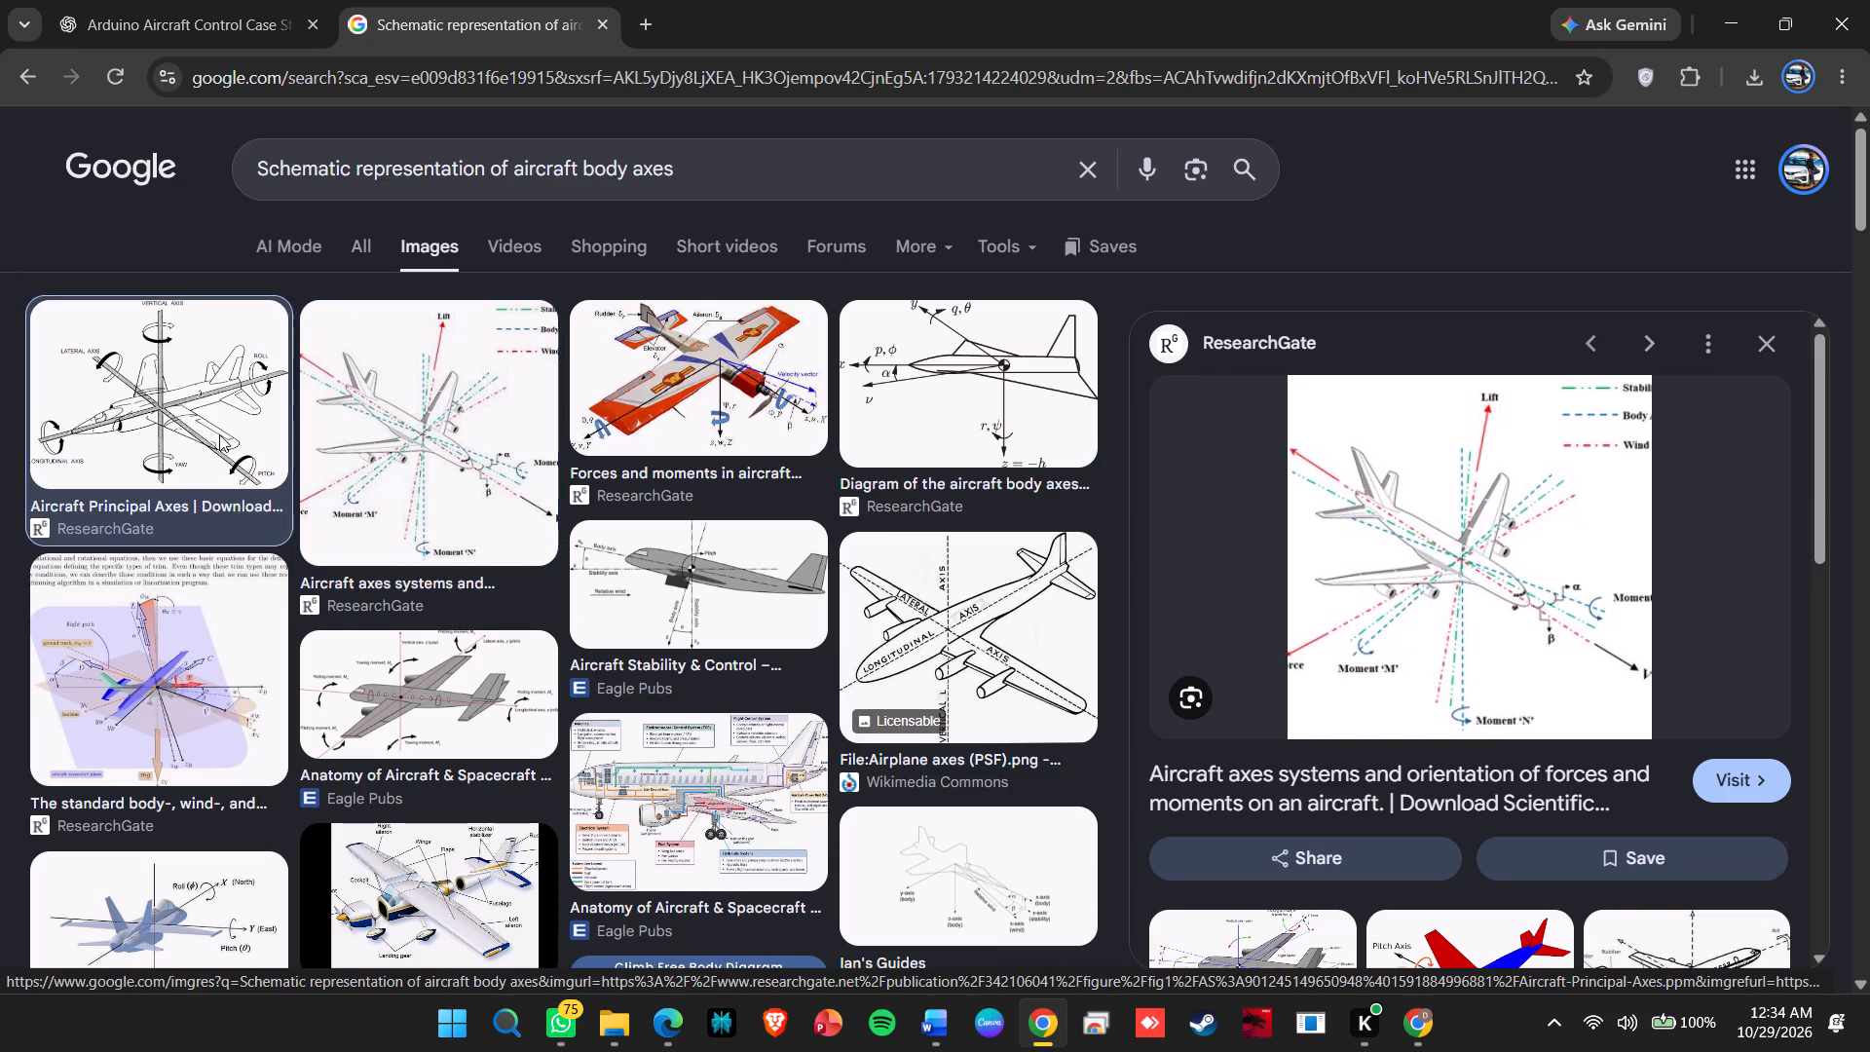
right_click(1403, 552)
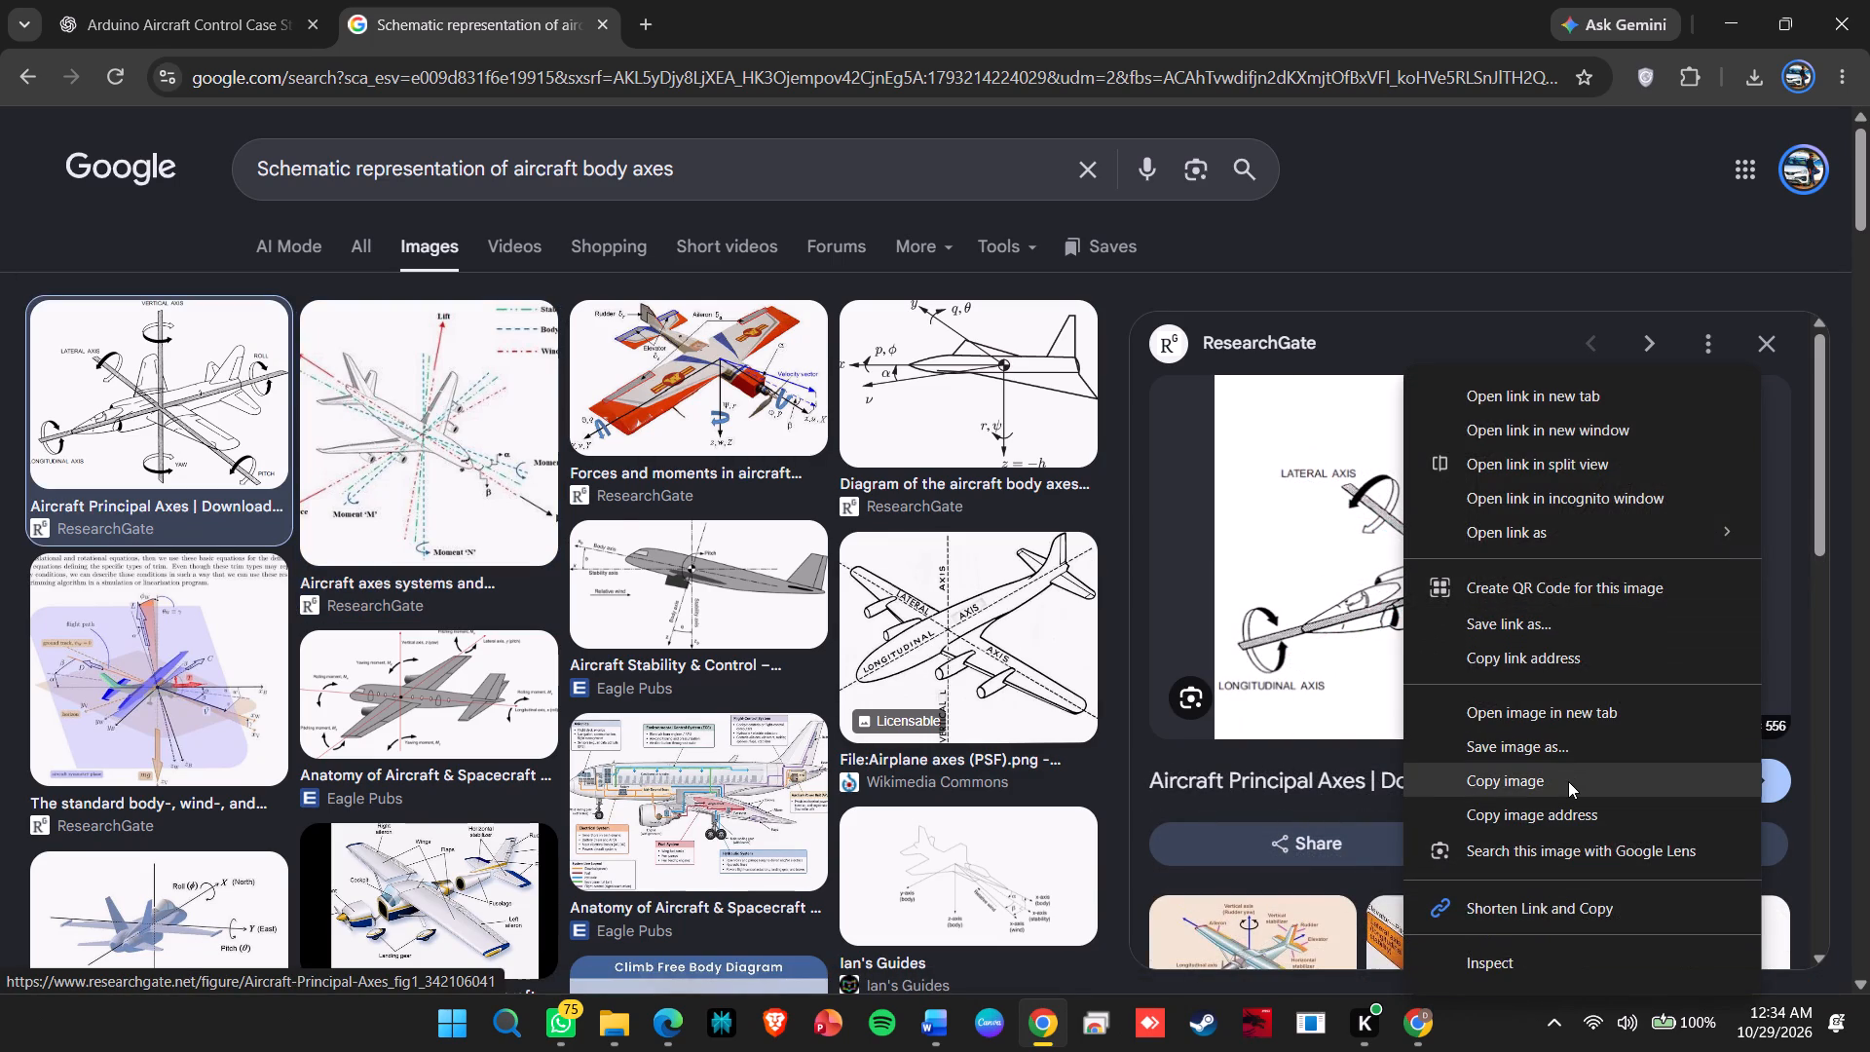
scroll(1553, 715, down, 6)
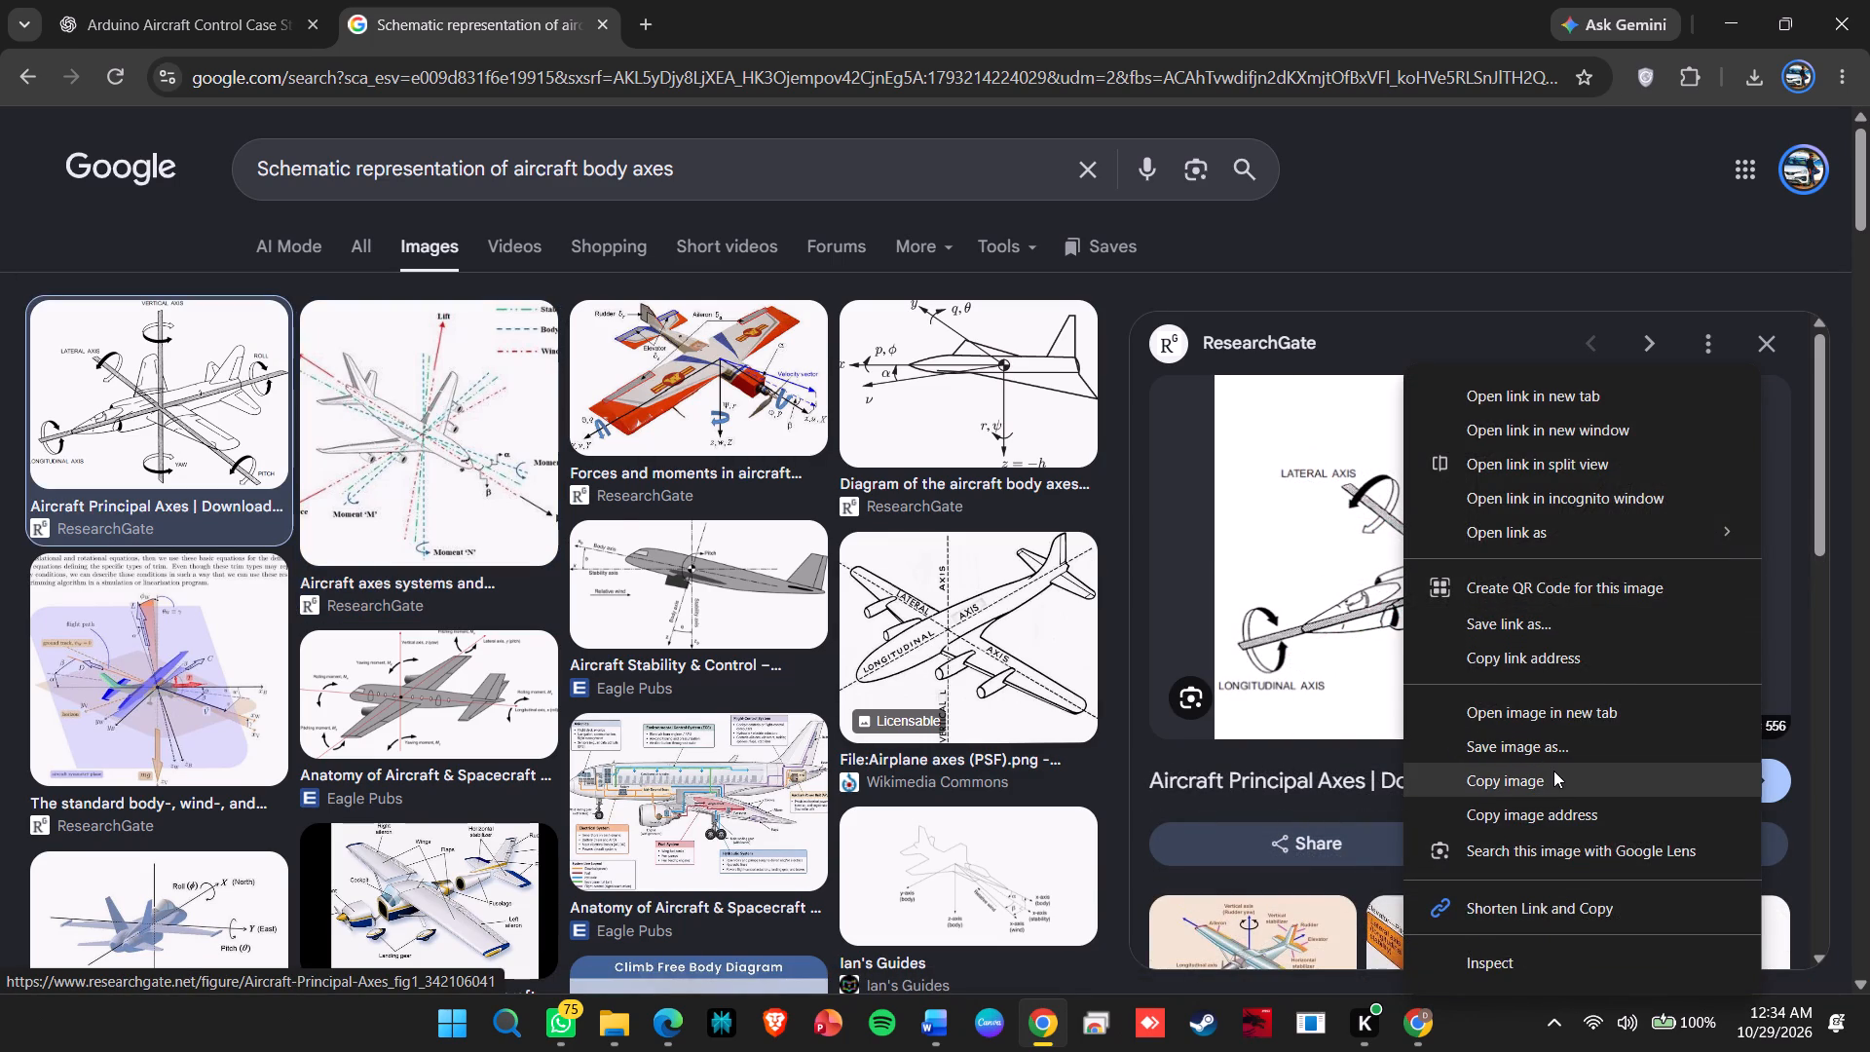
click(1553, 770)
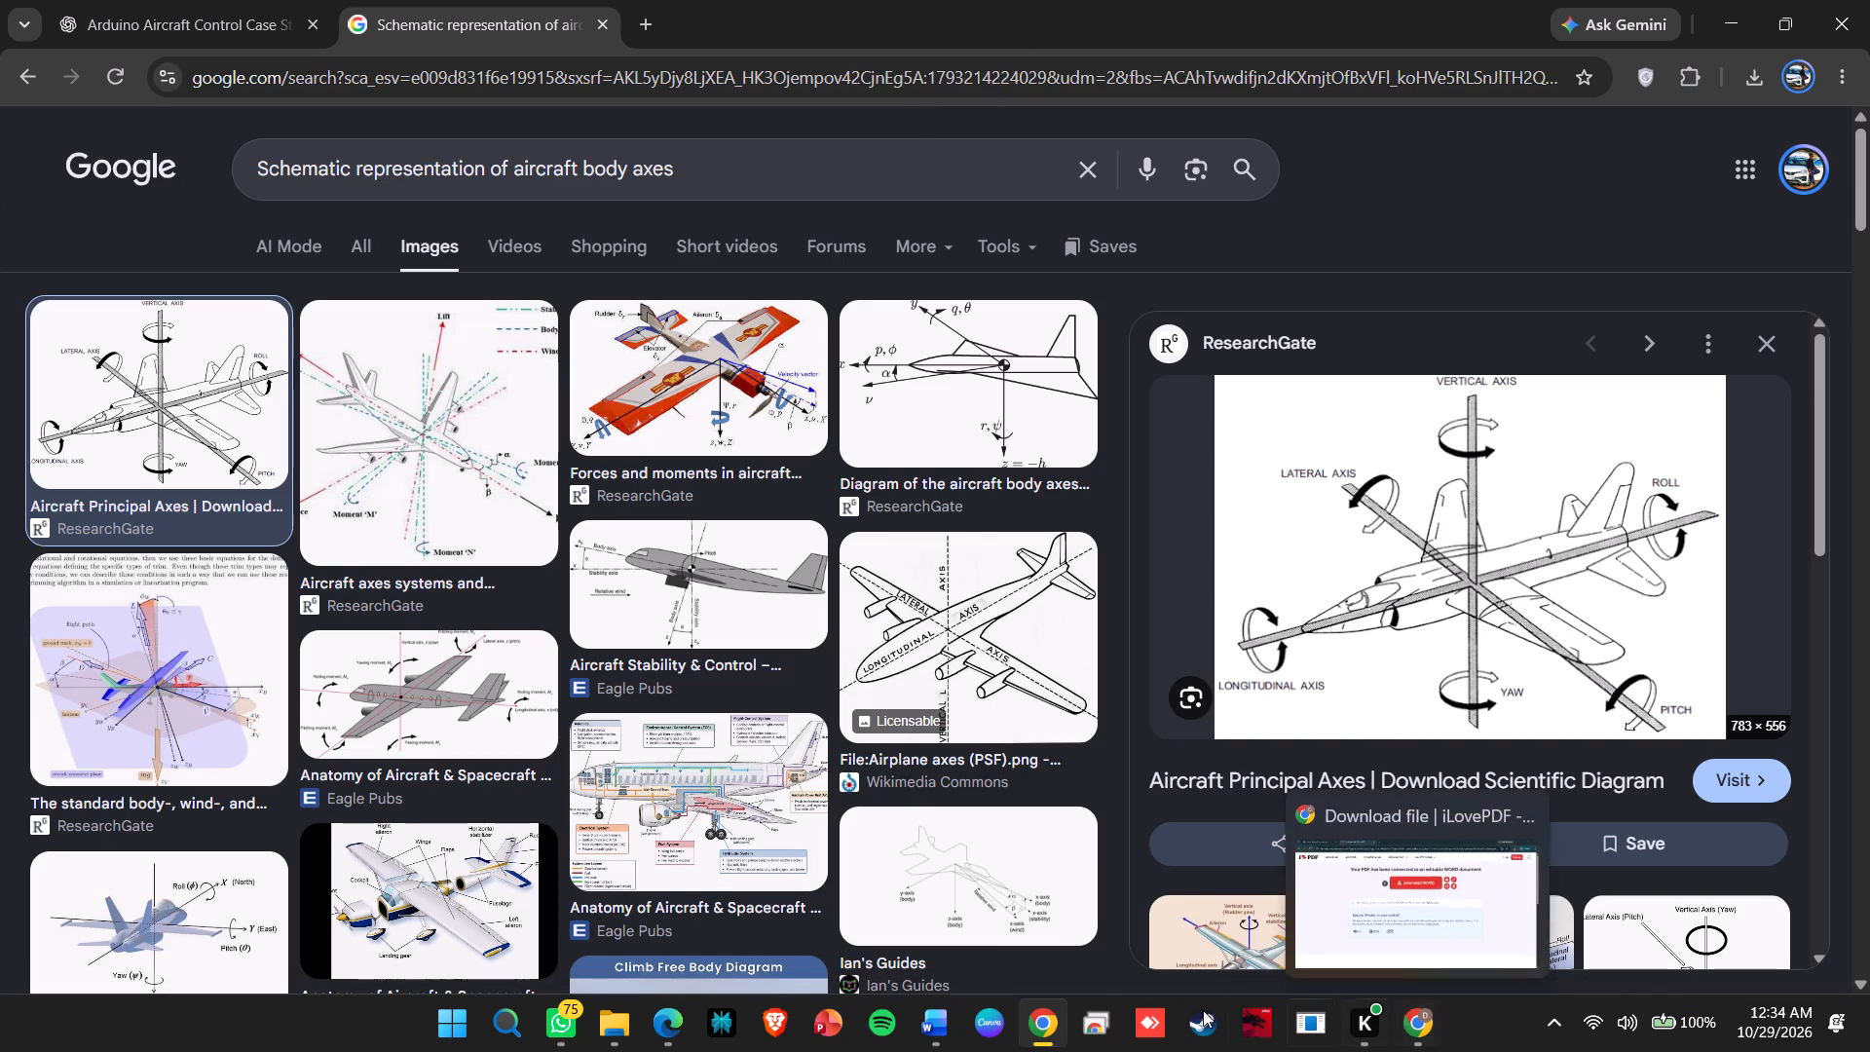
Switch to Word and replace the Figure 1 body-axes schematic with the copied aircraft principal axes picture.
click(928, 1030)
click(1540, 434)
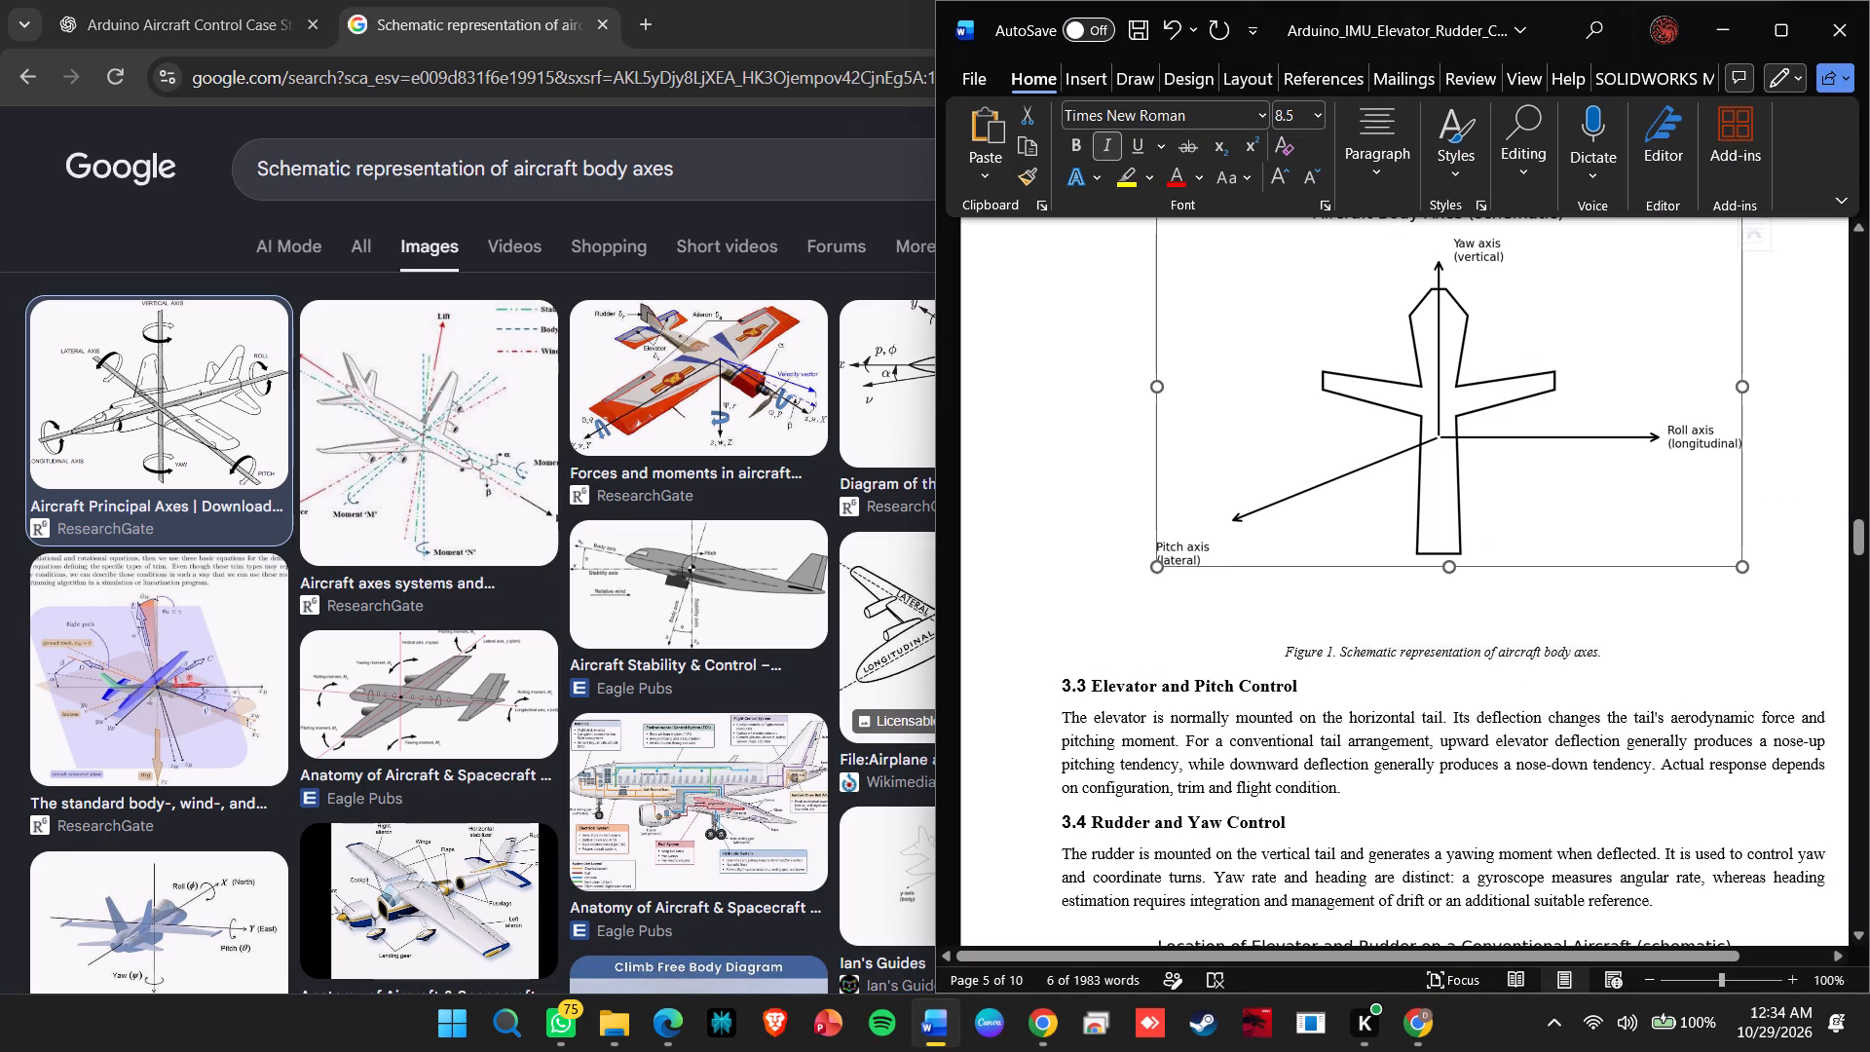
scroll(1507, 509, up, 1)
click(1459, 480)
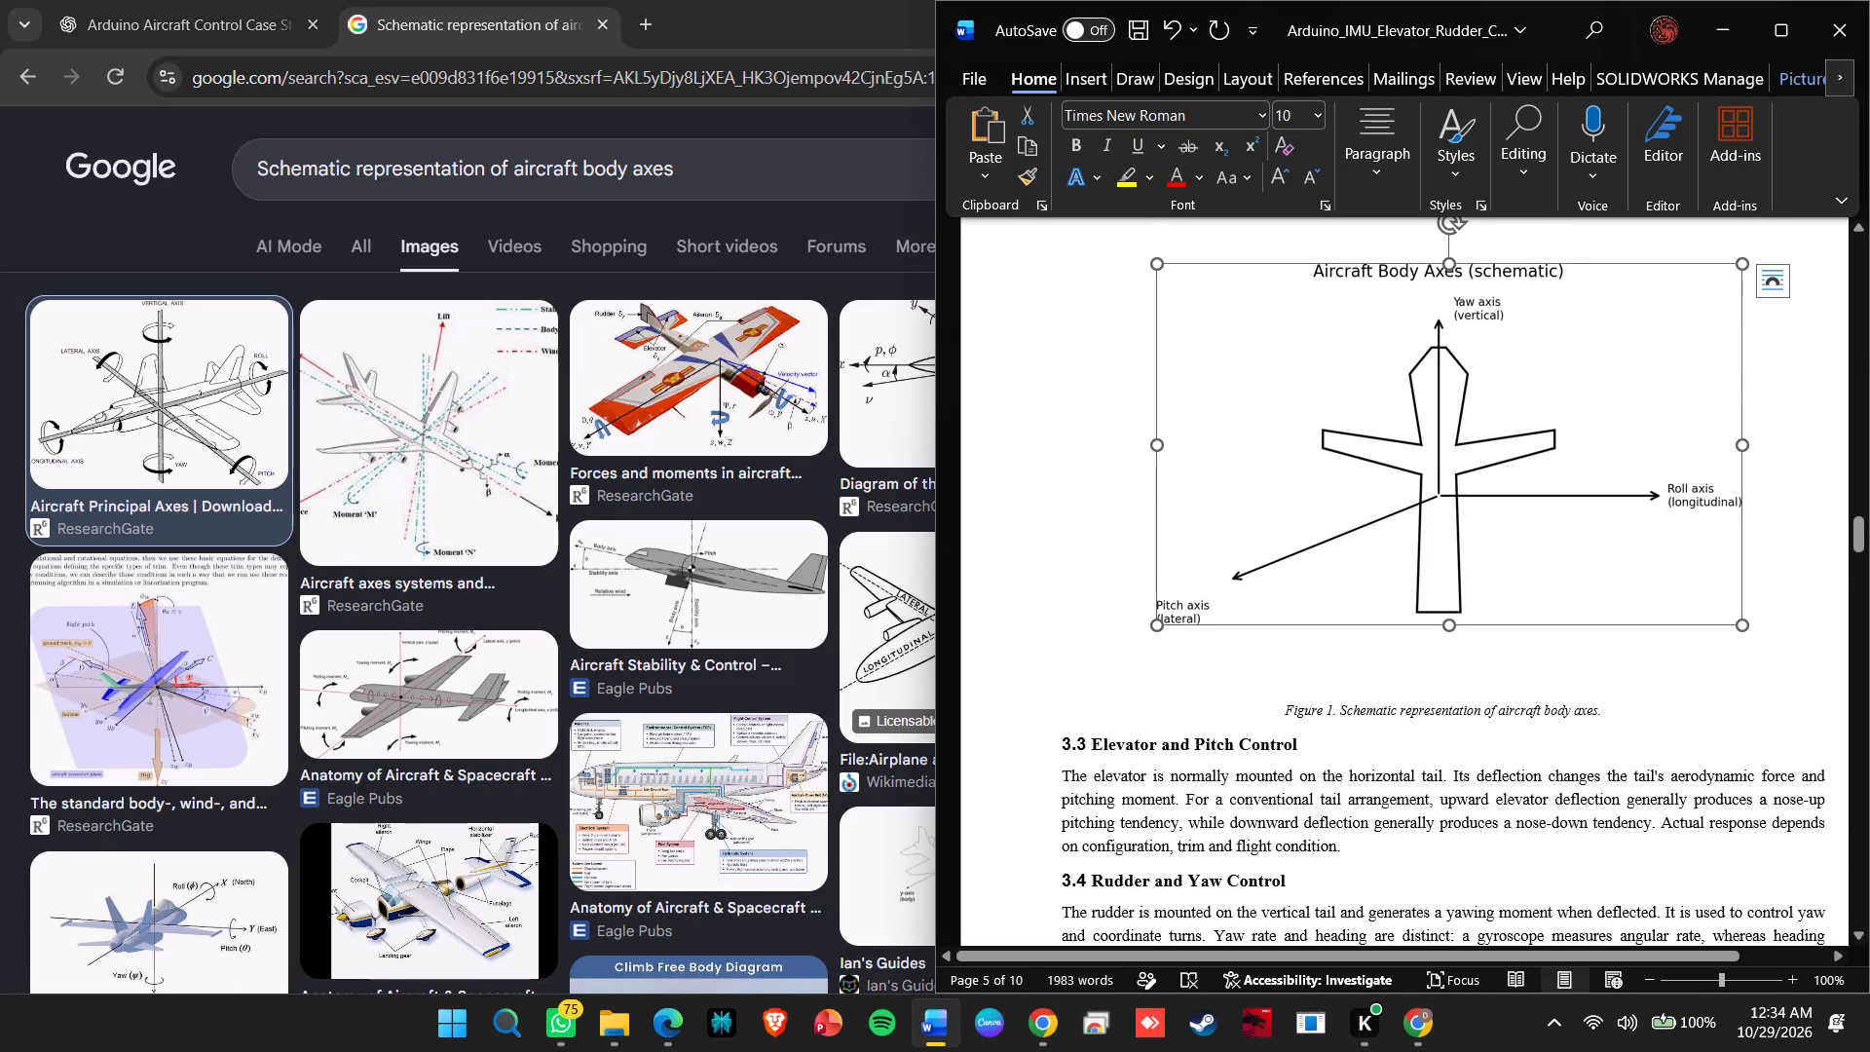
key(BackSpace)
key(ctrl+v)
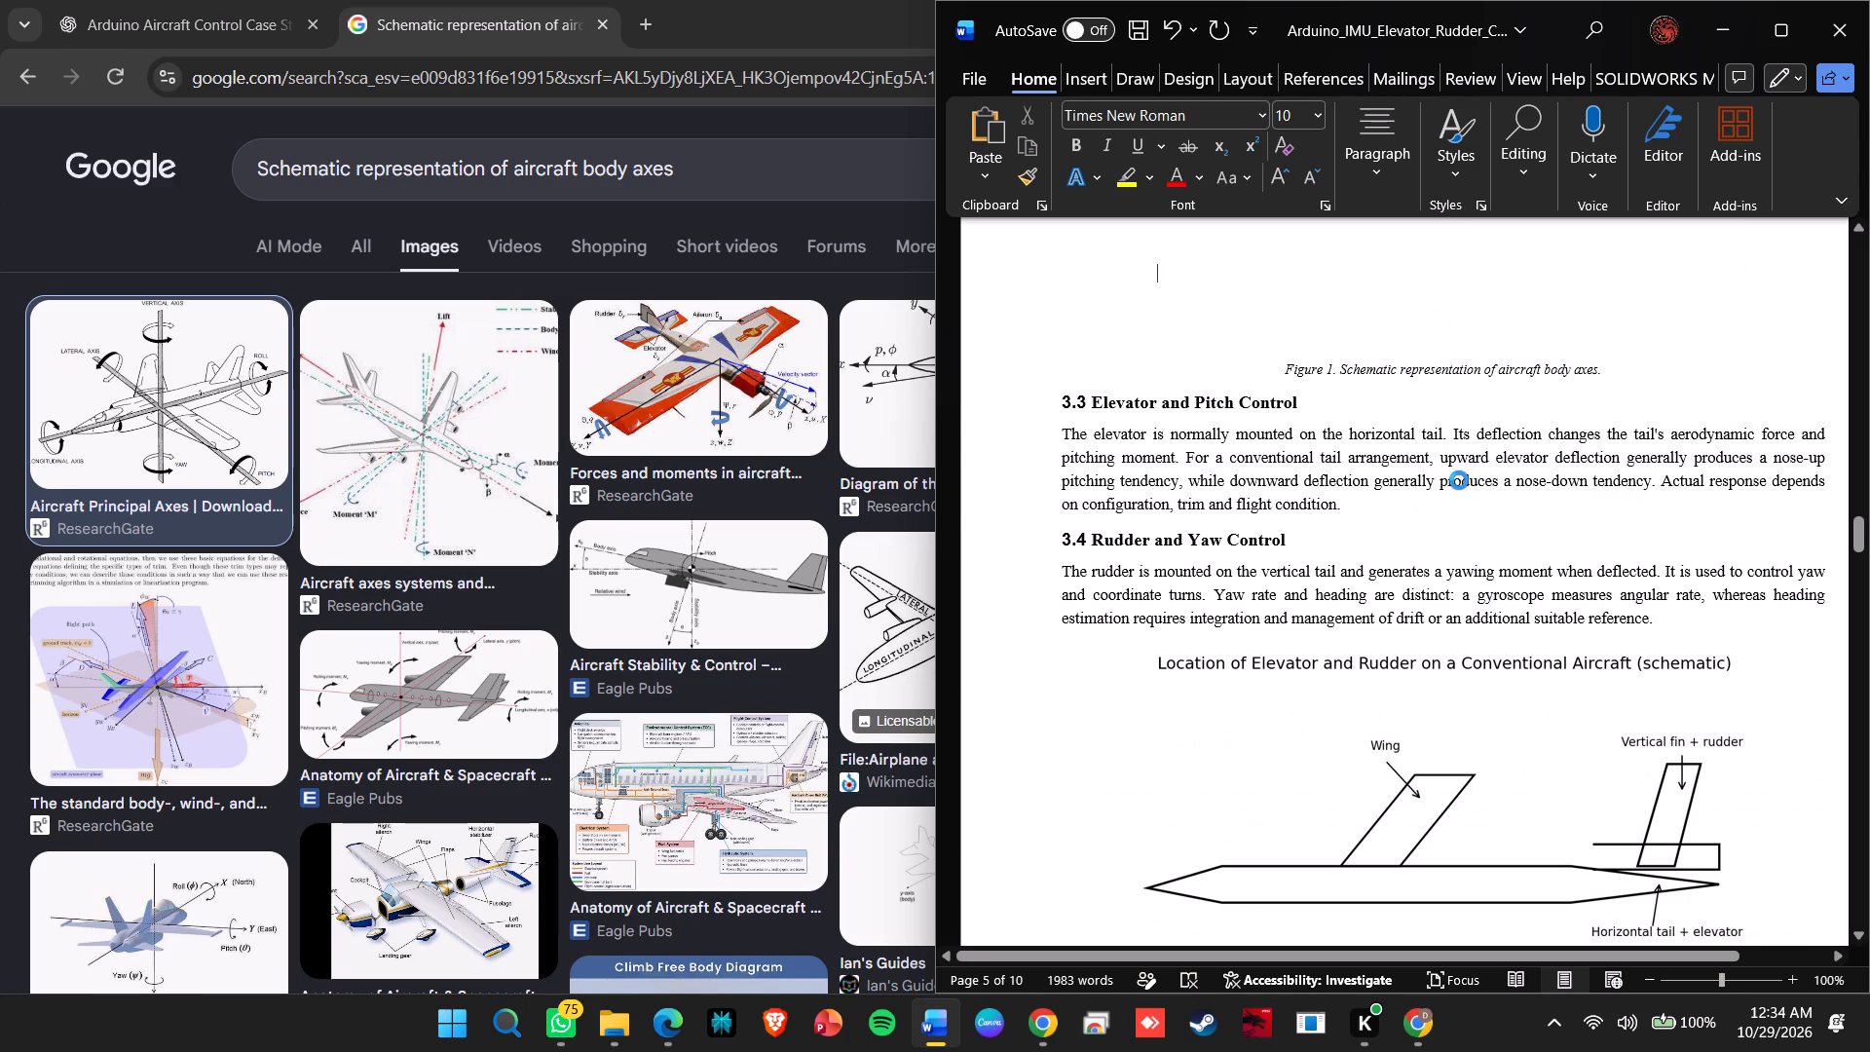
scroll(1516, 528, up, 1)
click(1534, 599)
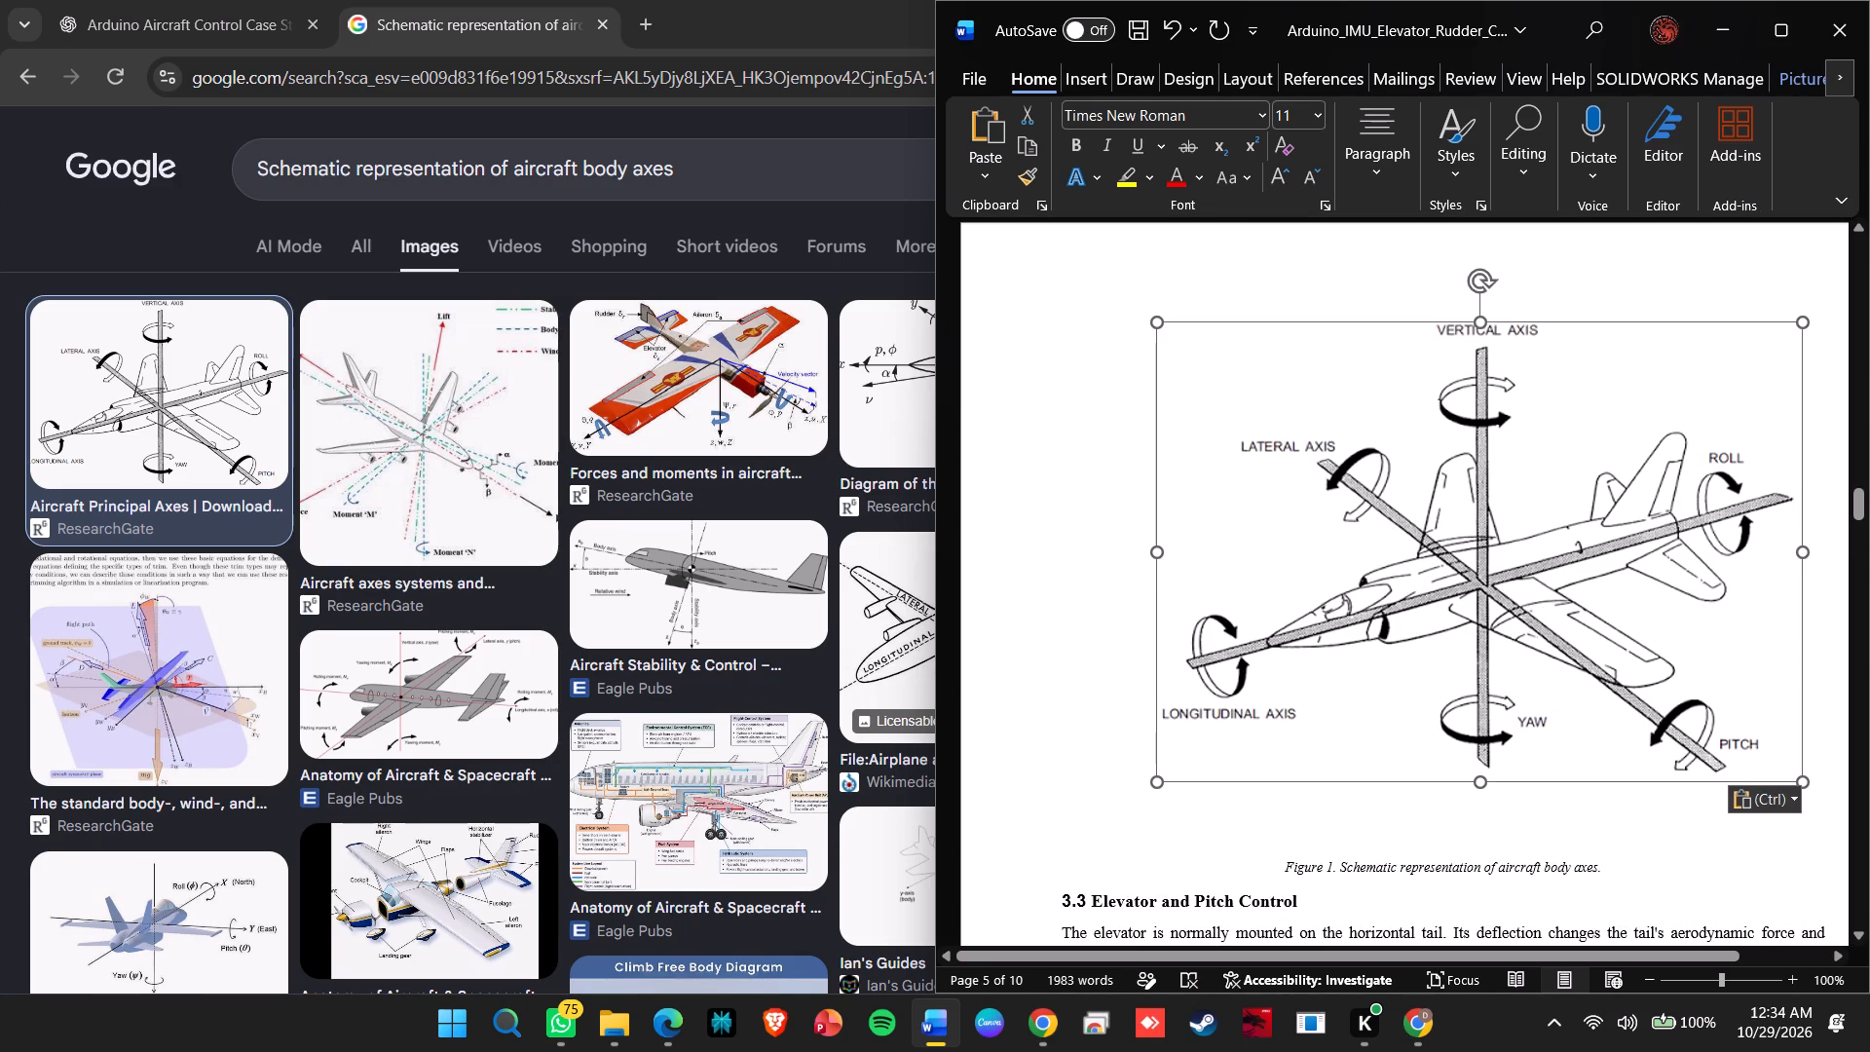
Center the pasted aircraft axes picture above the Figure 1 caption and adjust its size proportionally.
drag(1804, 781, 1780, 717)
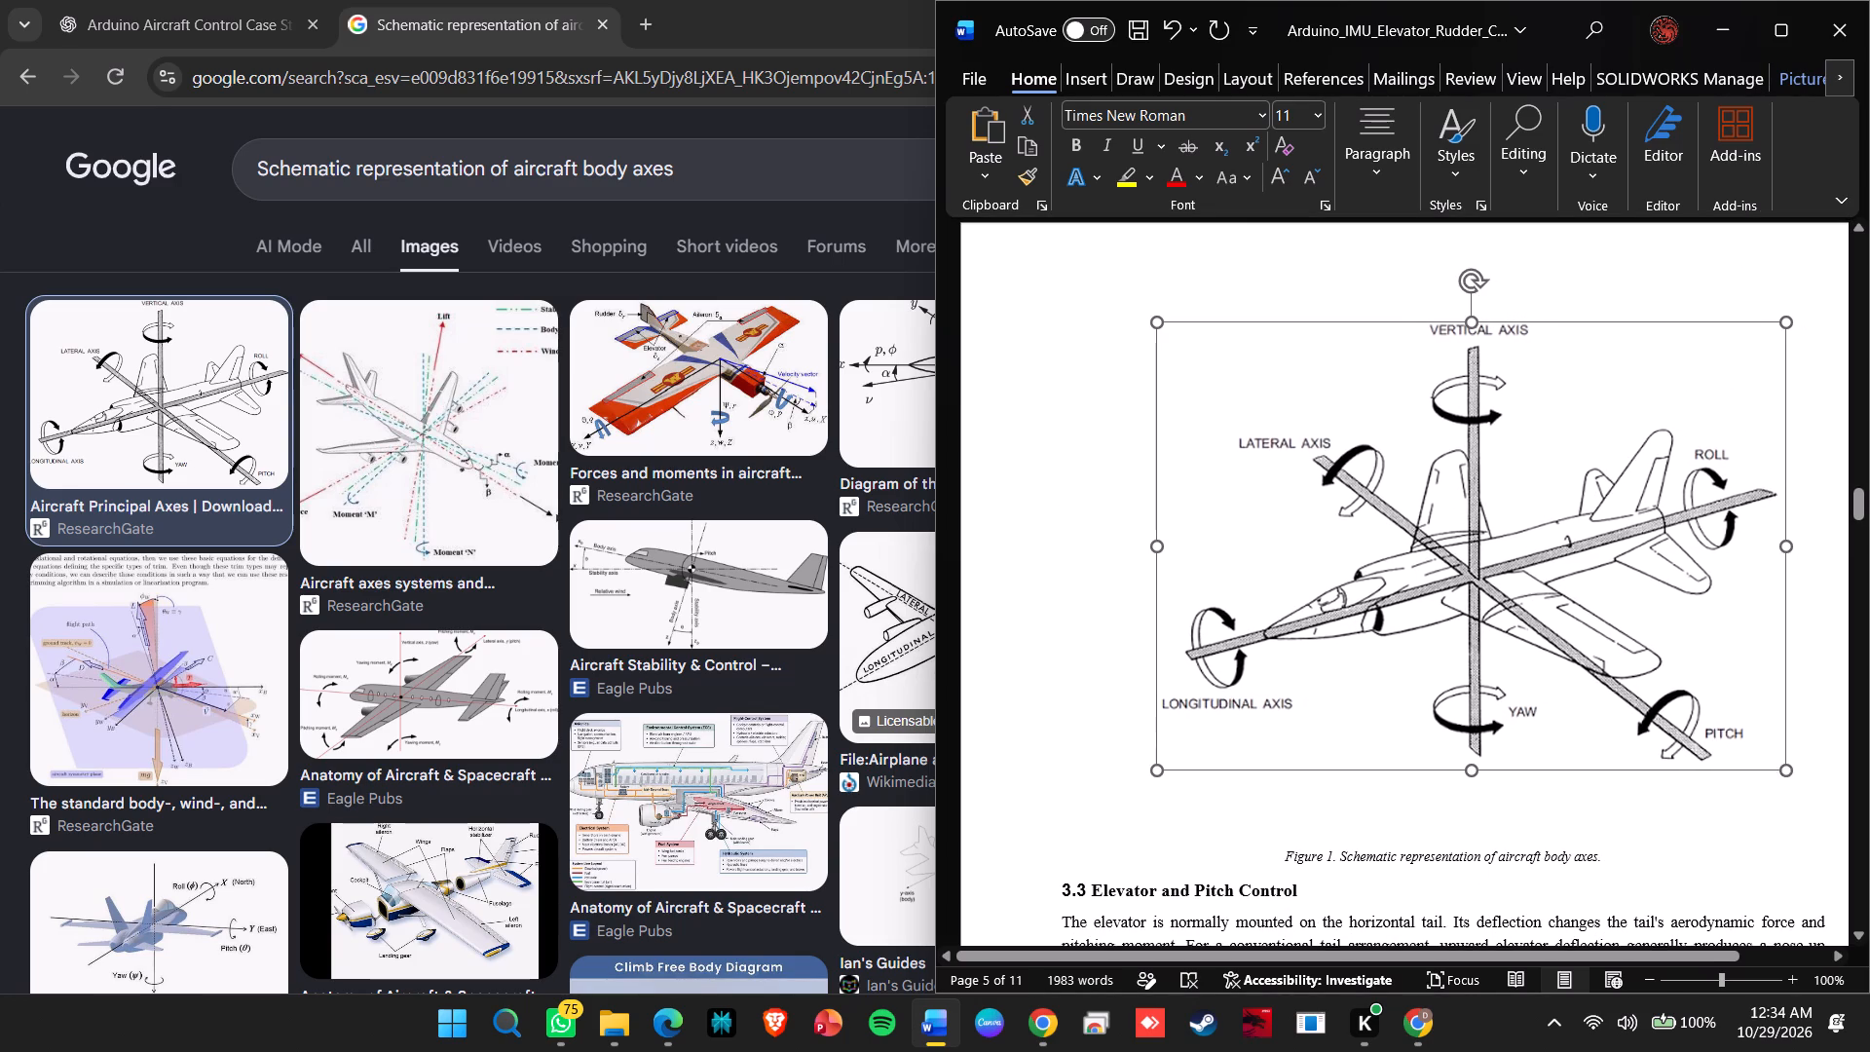
drag(1780, 717, 1748, 564)
click(1513, 489)
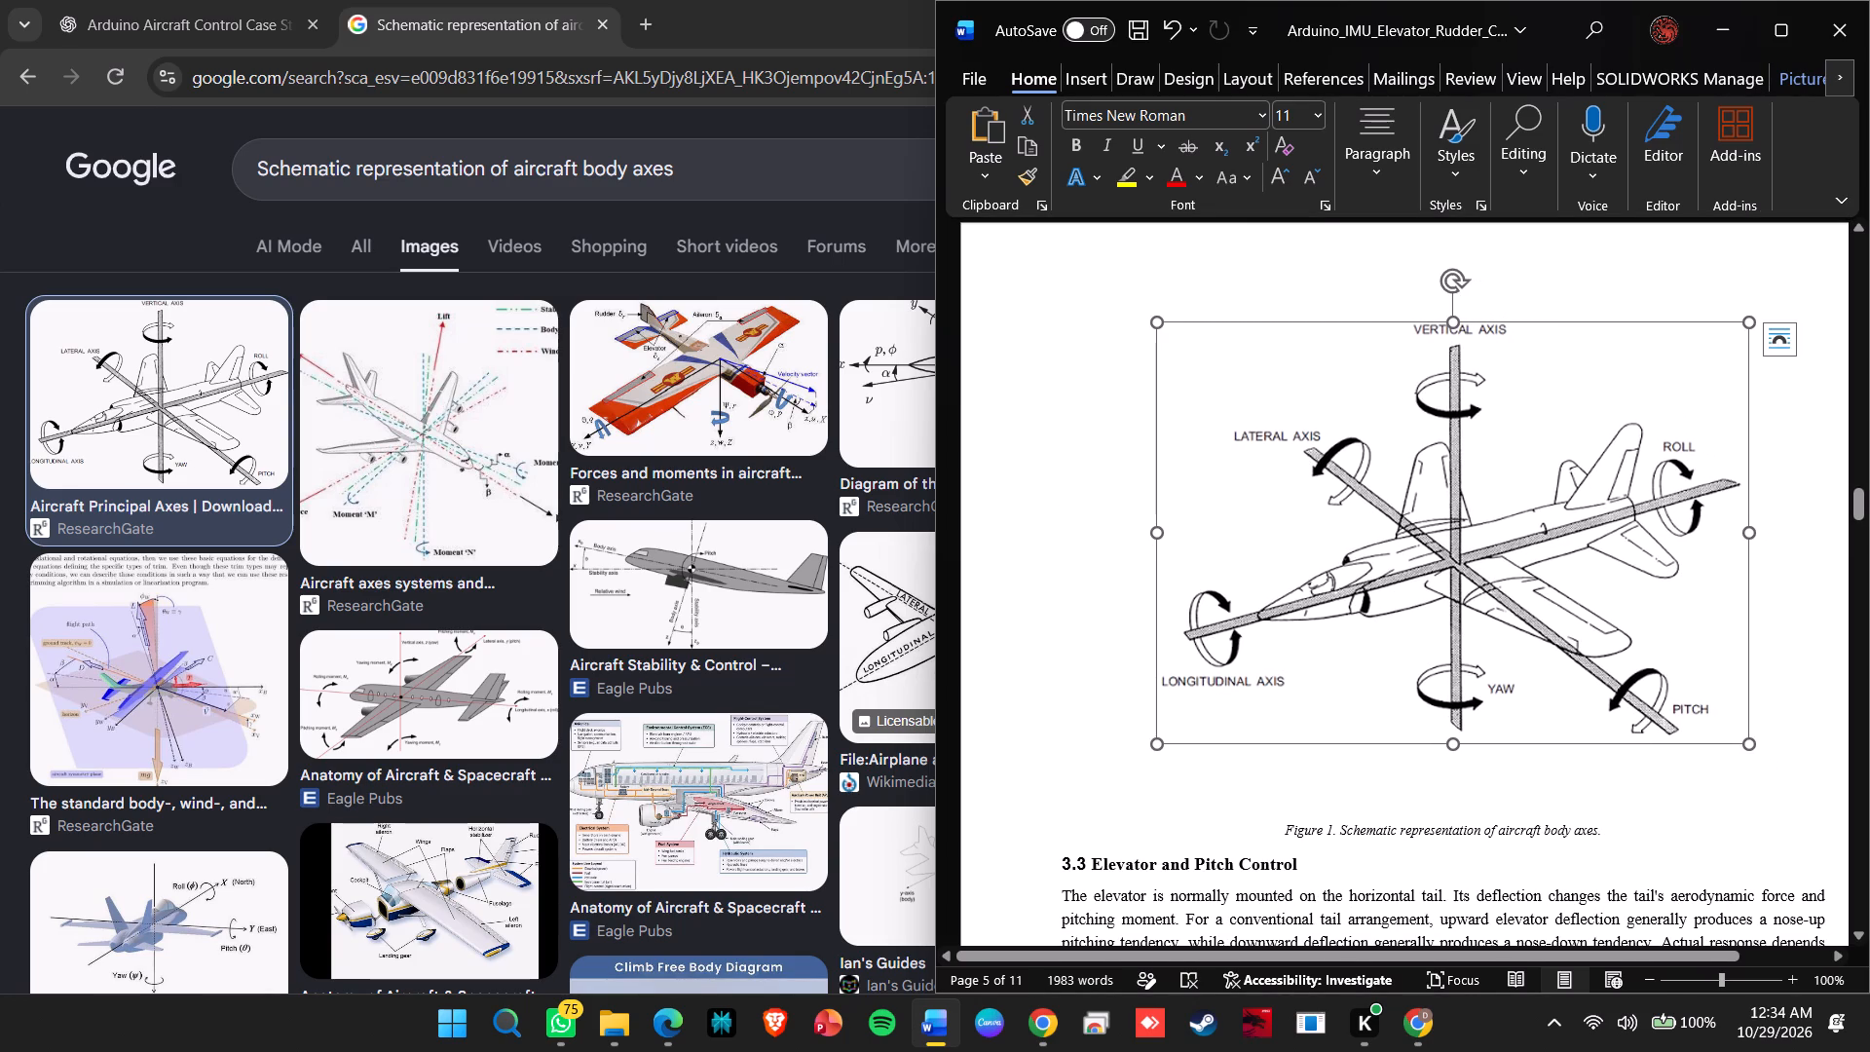
click(1362, 167)
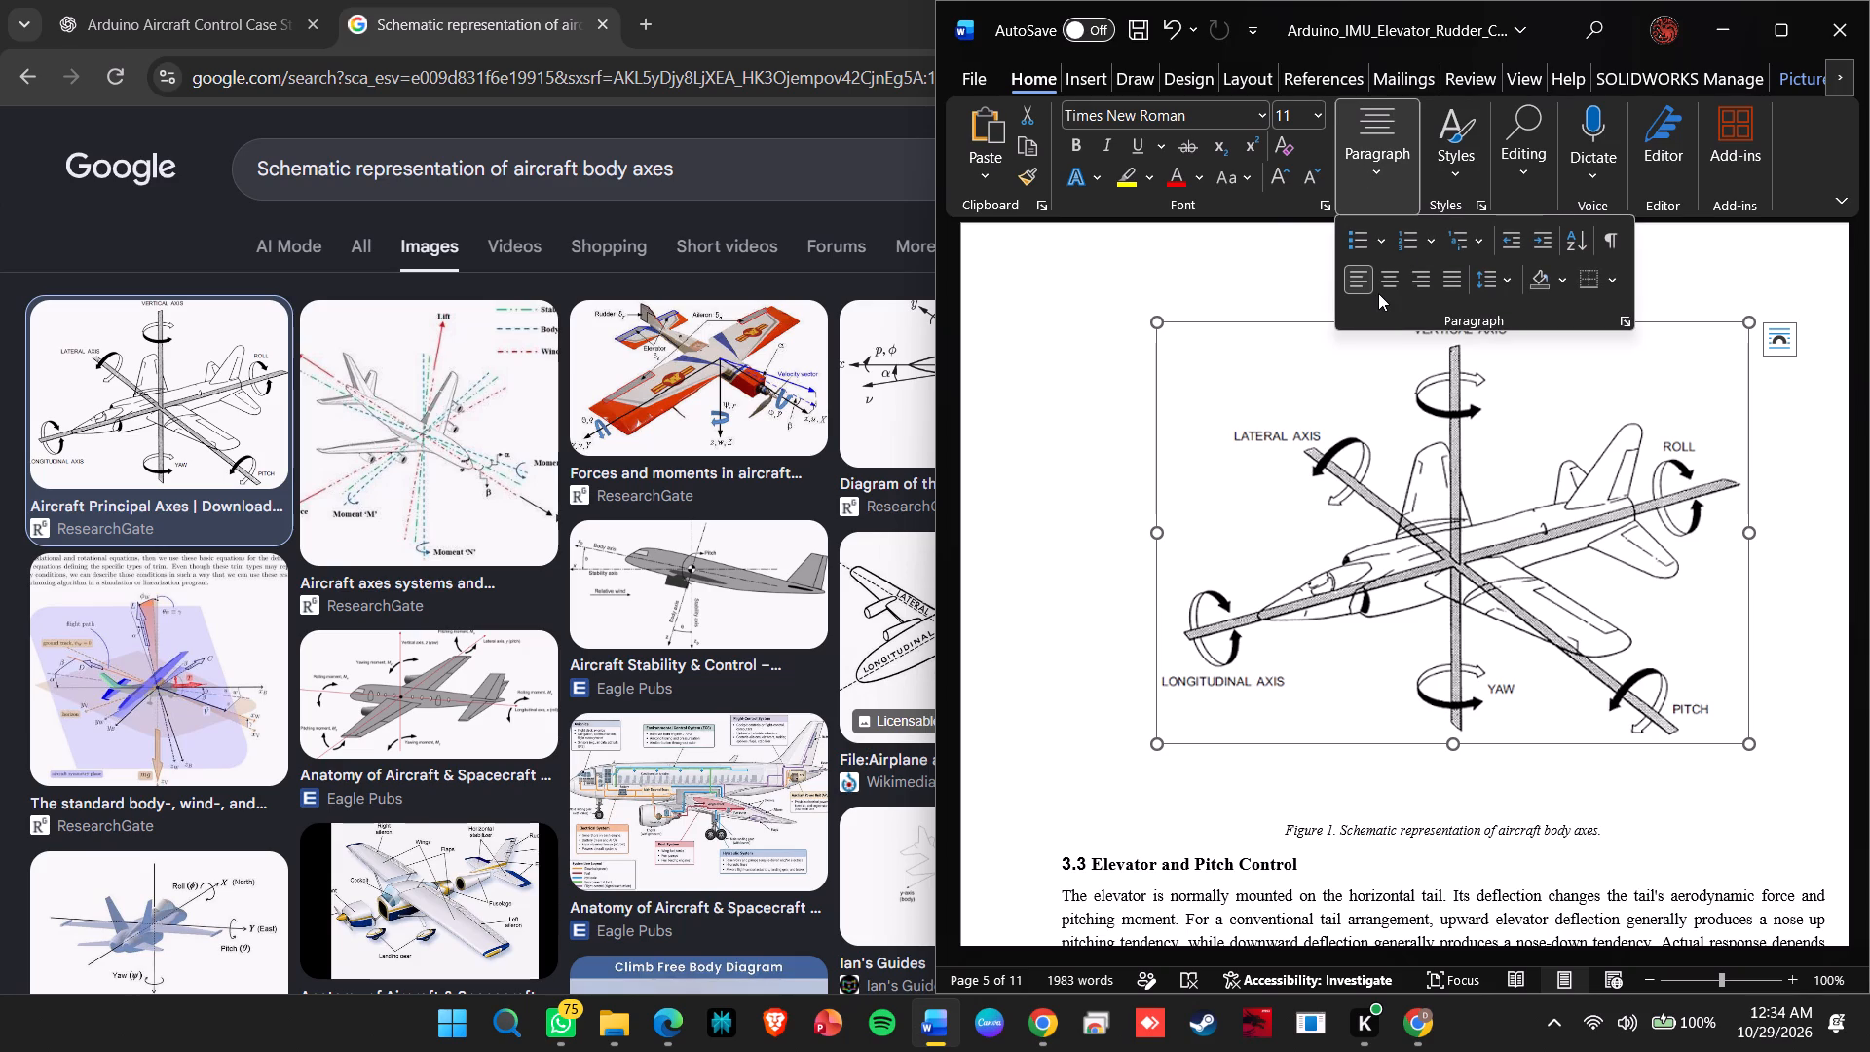
click(1378, 293)
click(1549, 488)
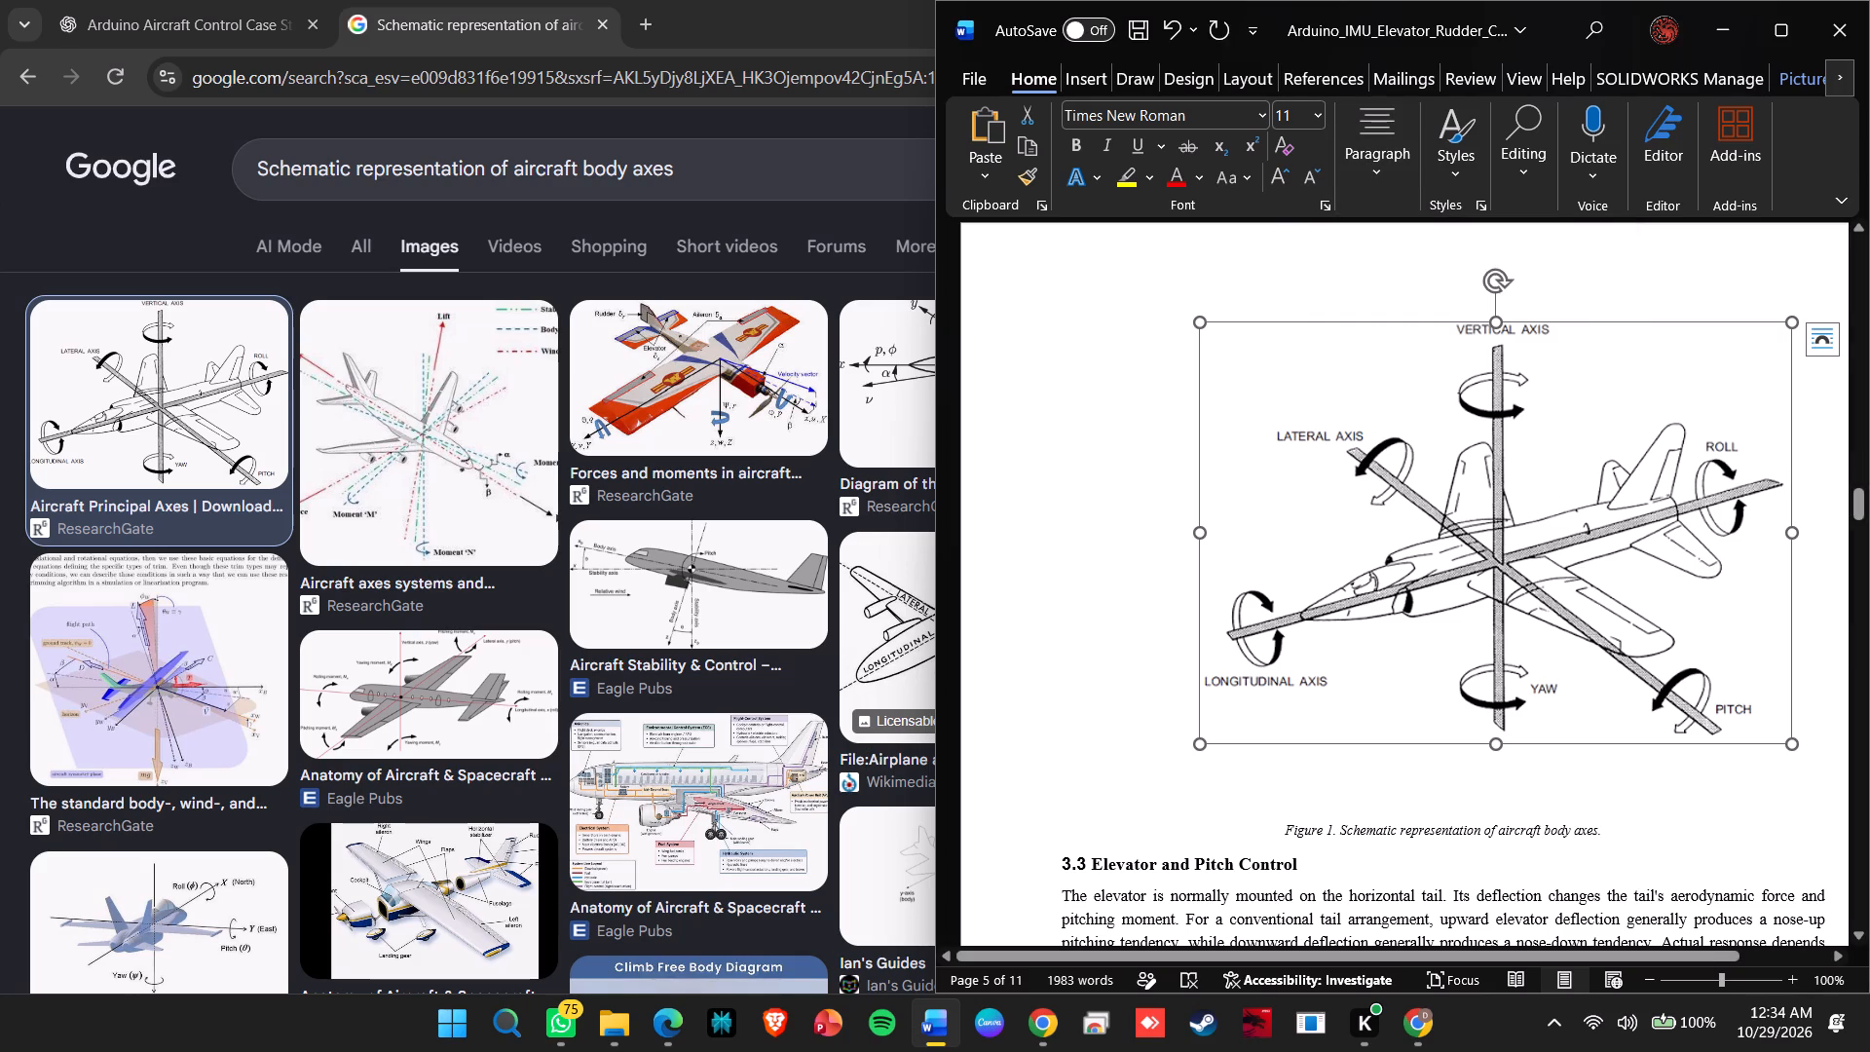
click(1644, 974)
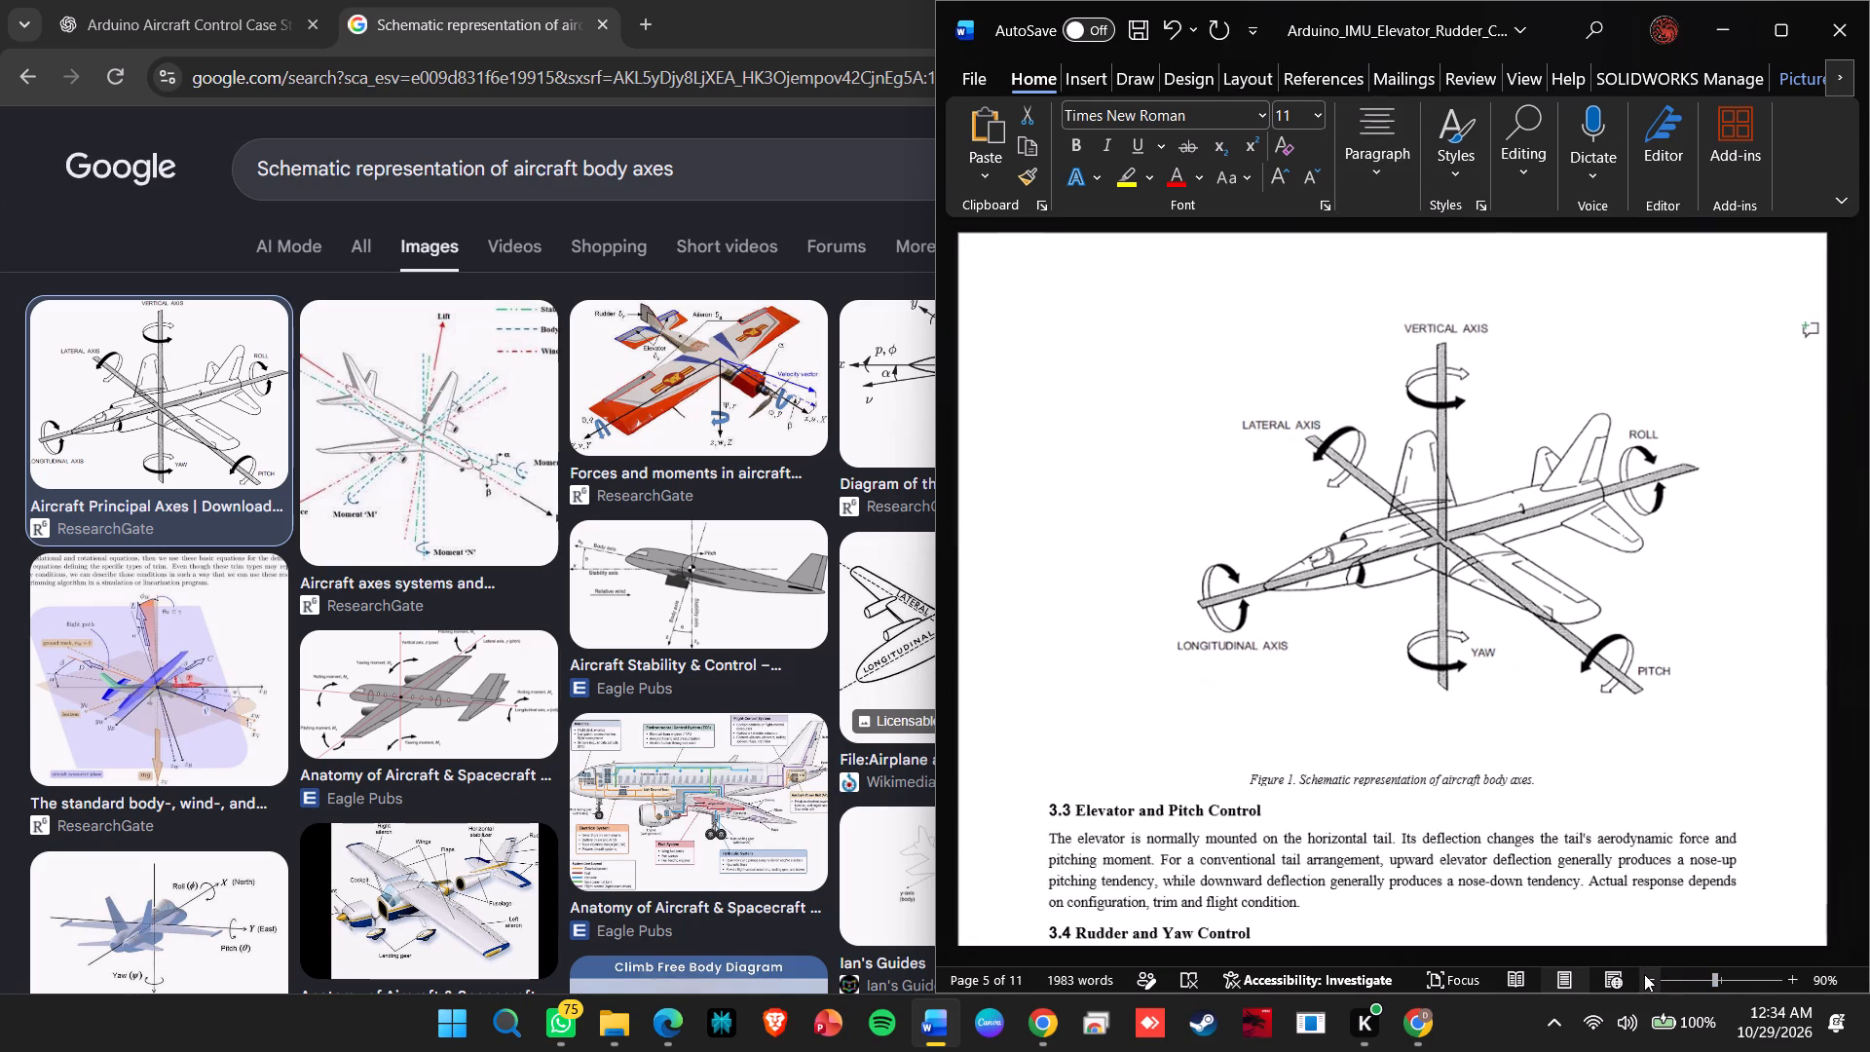
click(1644, 974)
drag(1504, 511, 1464, 510)
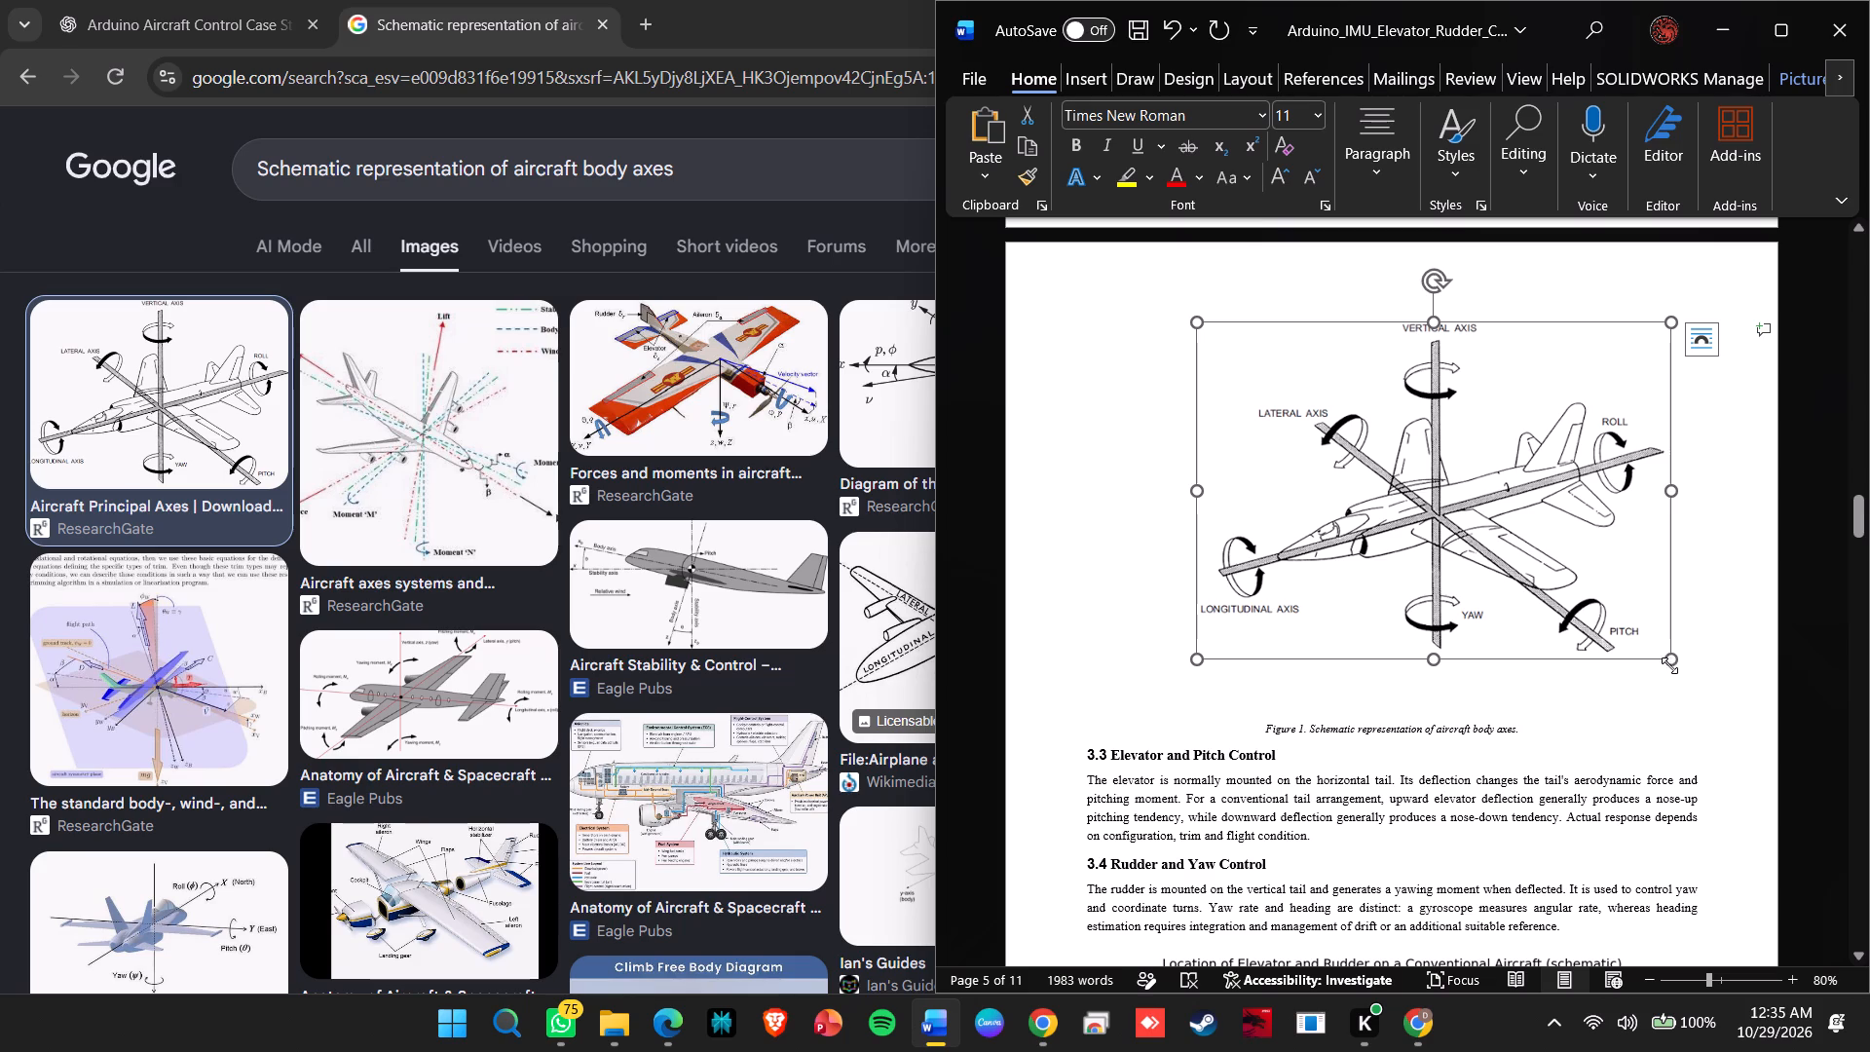
drag(1665, 663, 1556, 594)
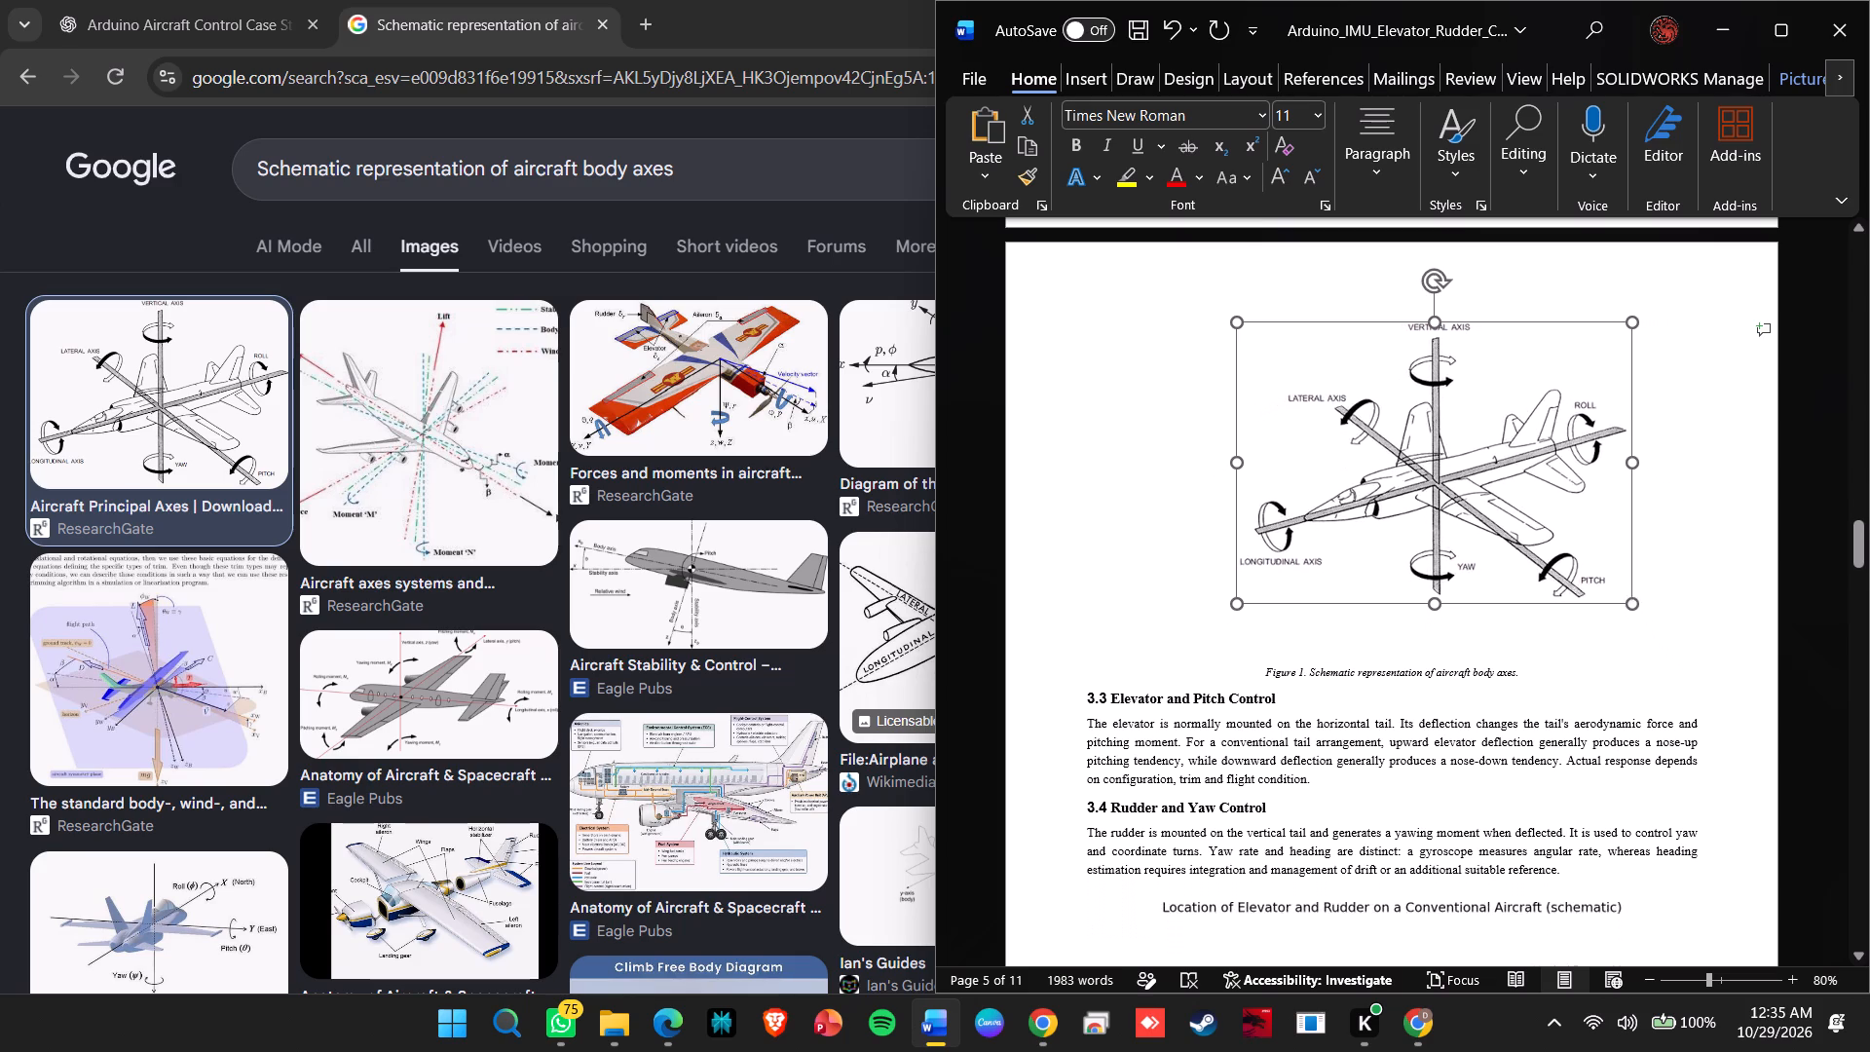
drag(1556, 594, 1698, 617)
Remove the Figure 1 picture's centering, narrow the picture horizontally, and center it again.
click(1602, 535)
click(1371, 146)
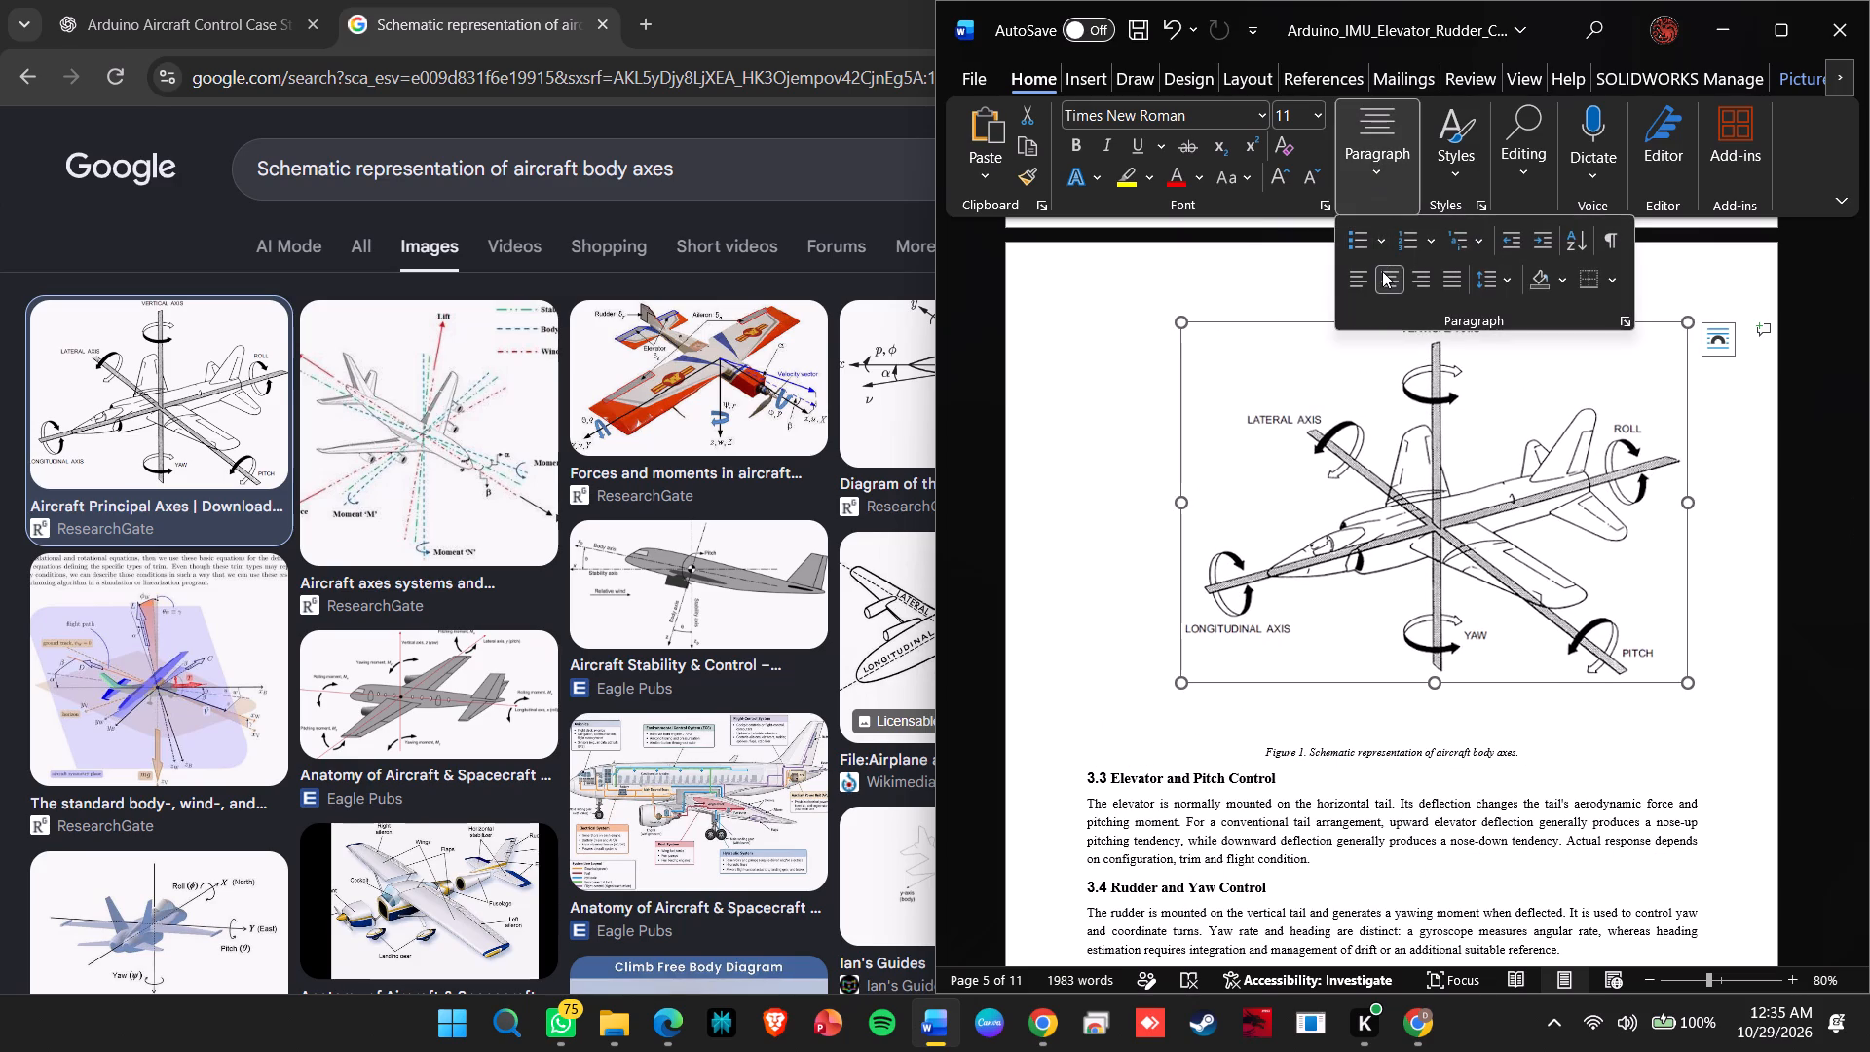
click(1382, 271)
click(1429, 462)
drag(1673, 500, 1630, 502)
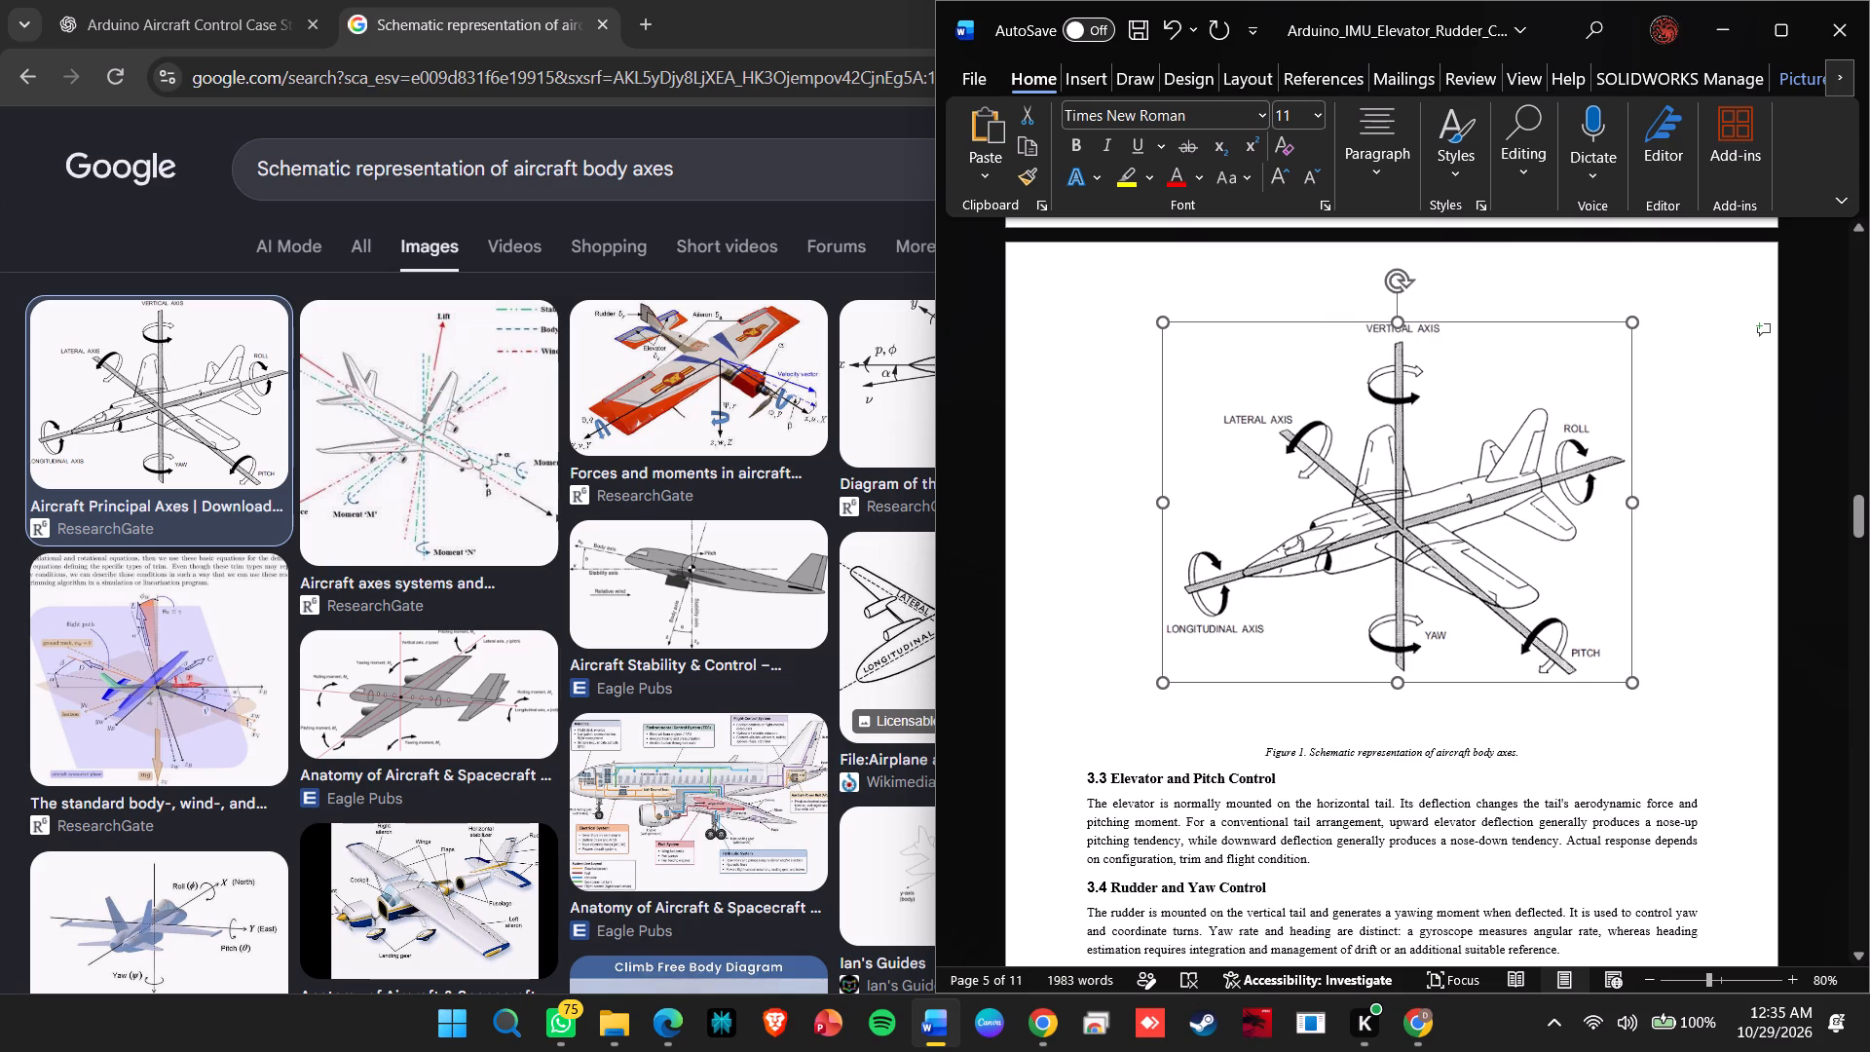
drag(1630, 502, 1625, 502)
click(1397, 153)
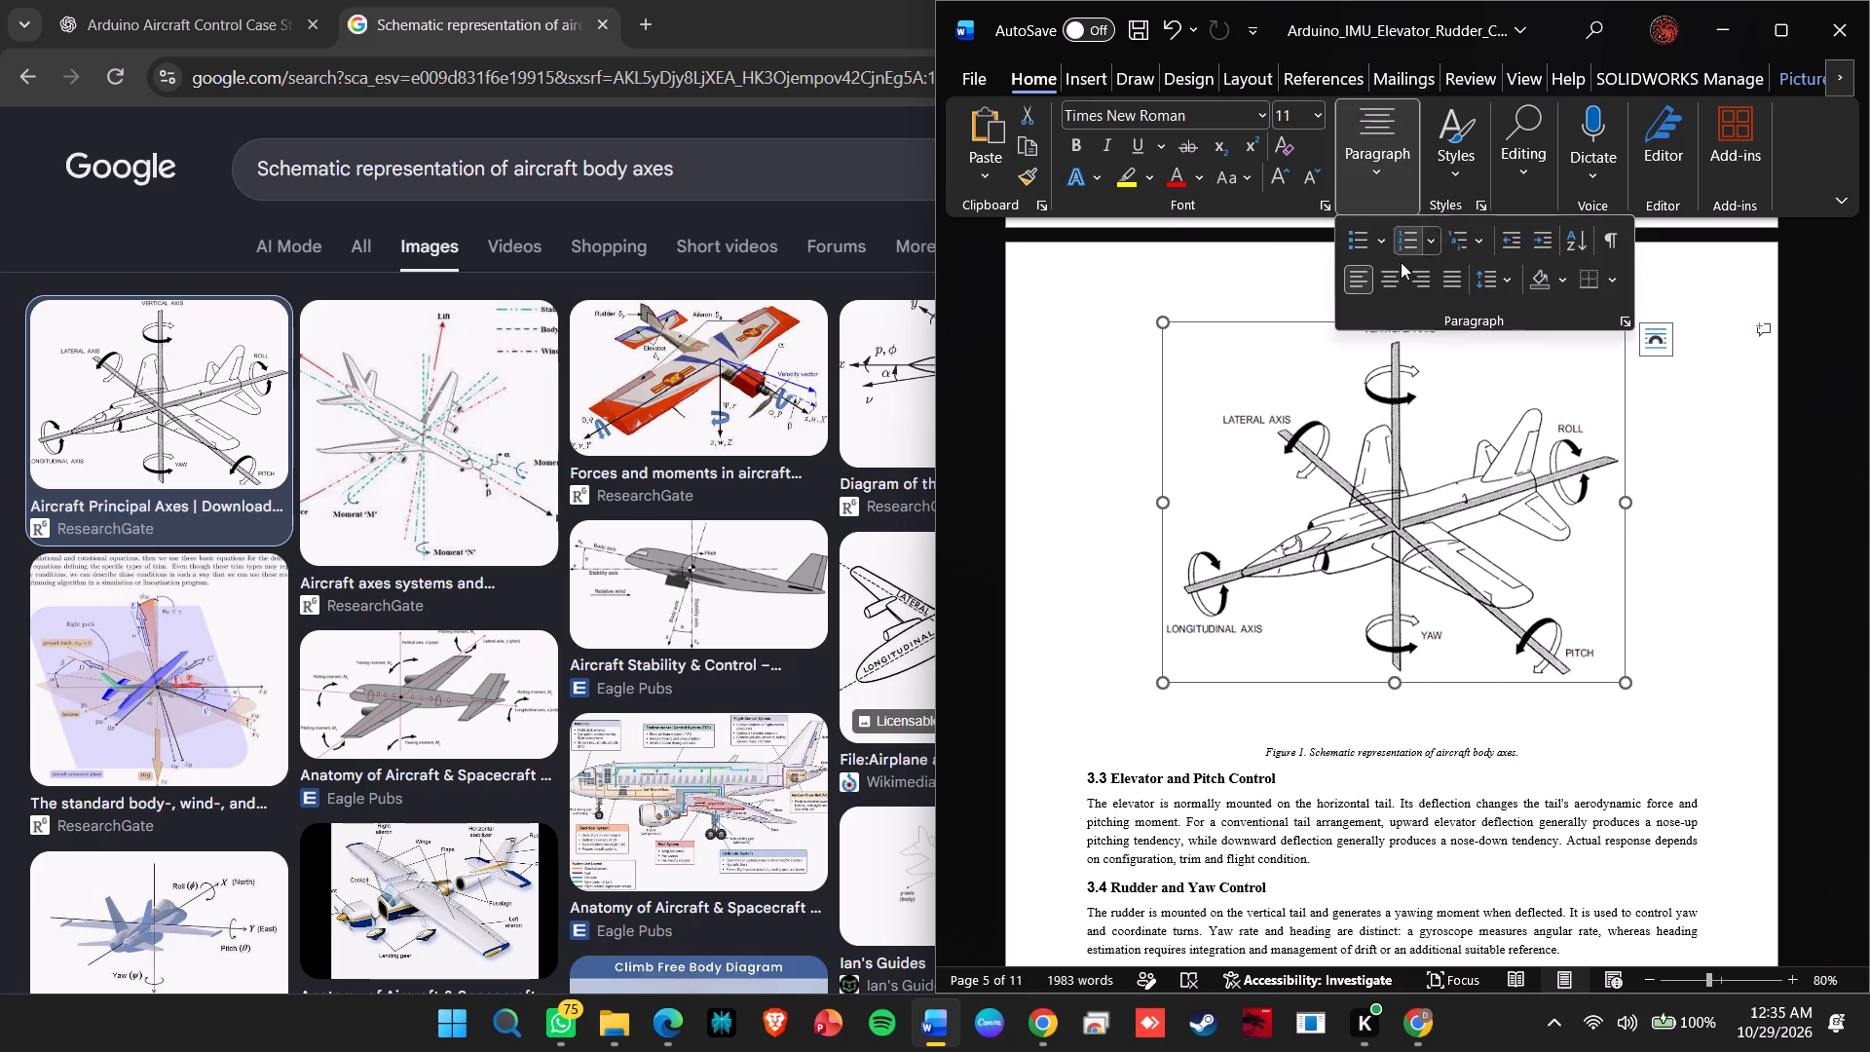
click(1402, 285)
Widen the Figure 1 picture horizontally and return it to left alignment.
drag(1665, 501, 1709, 506)
drag(1664, 507, 1706, 508)
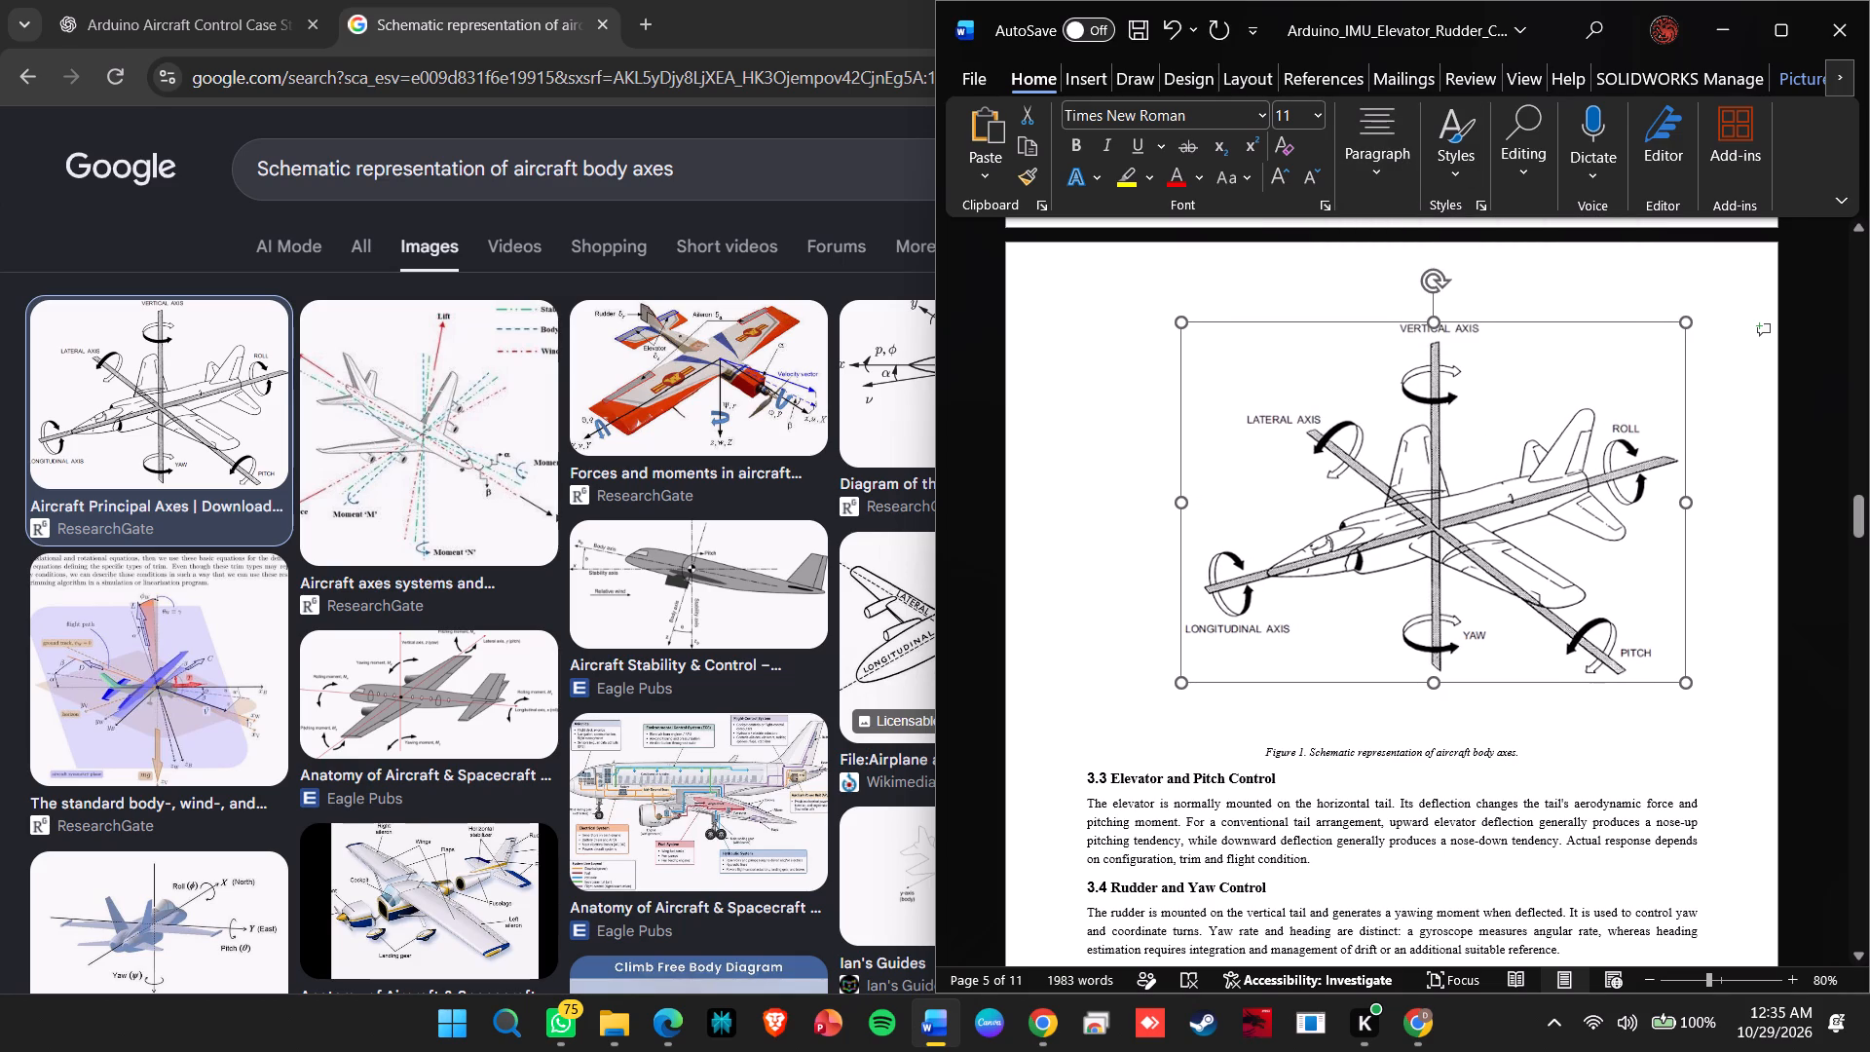
drag(1706, 508, 1713, 508)
click(1485, 467)
click(1382, 144)
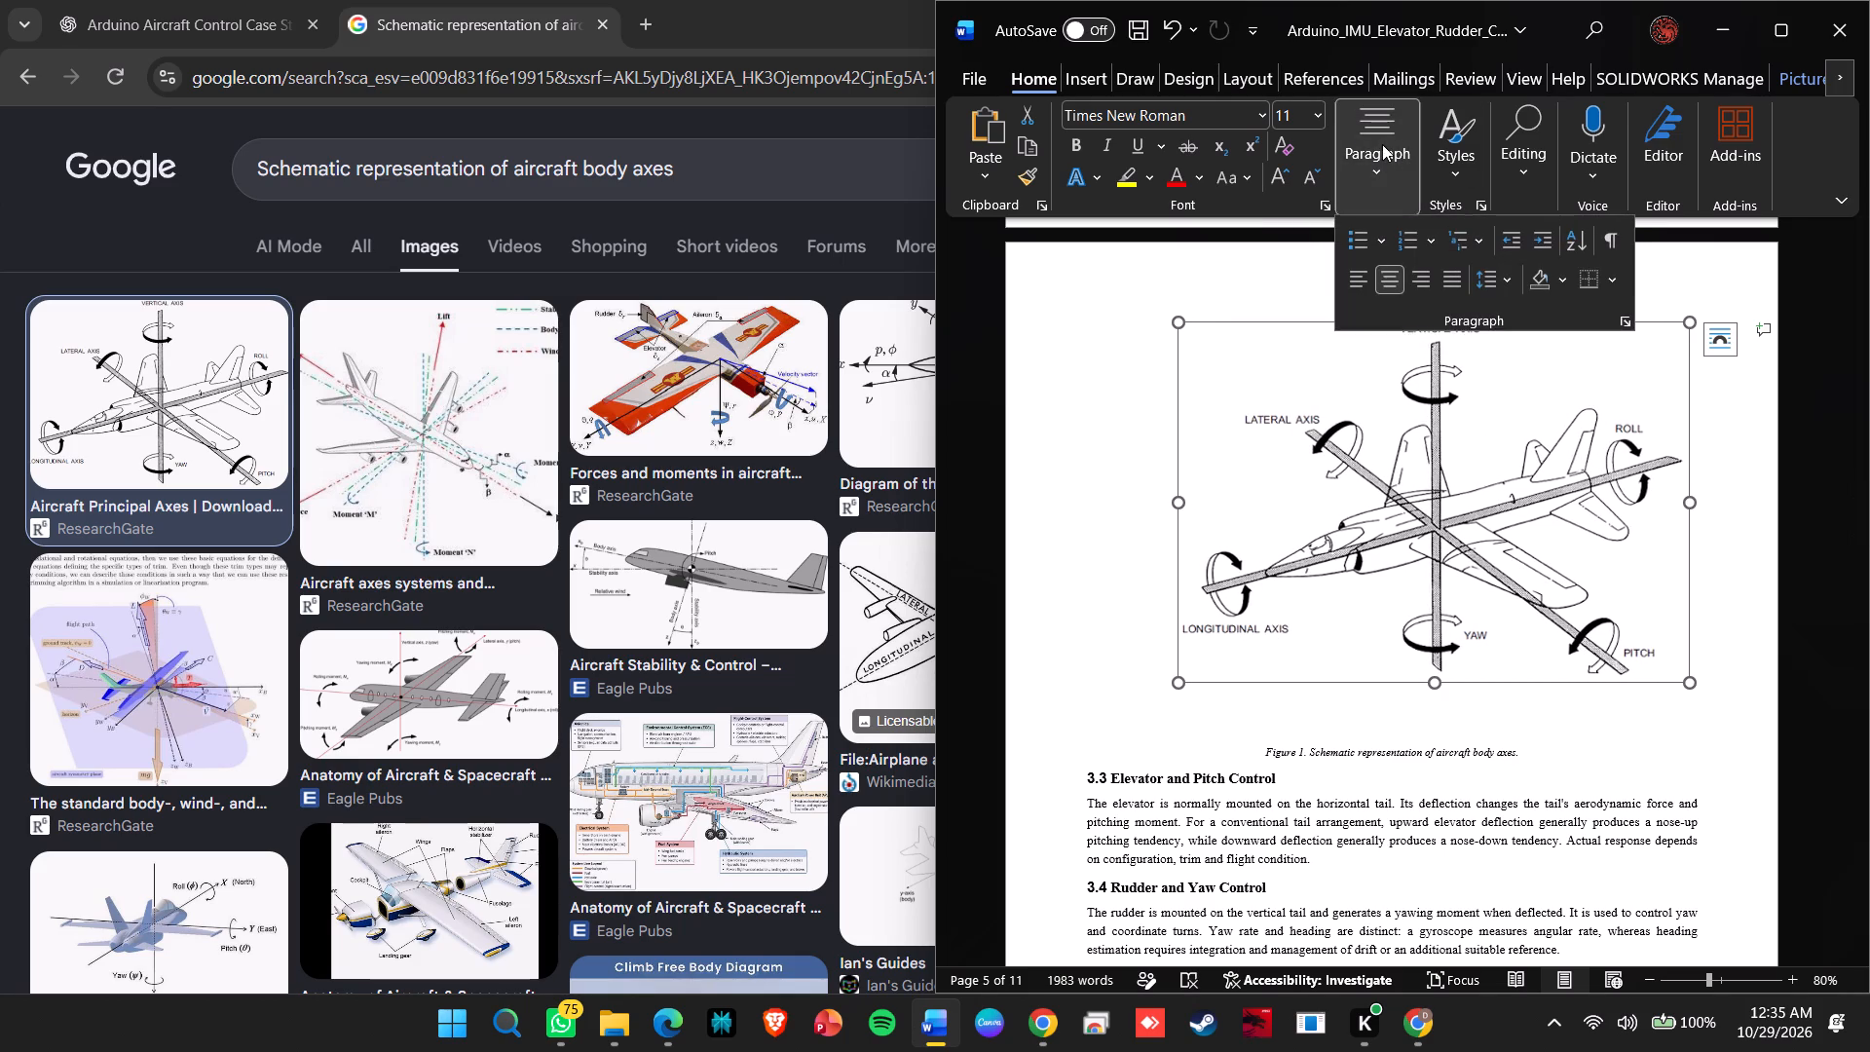
click(1387, 285)
click(1446, 522)
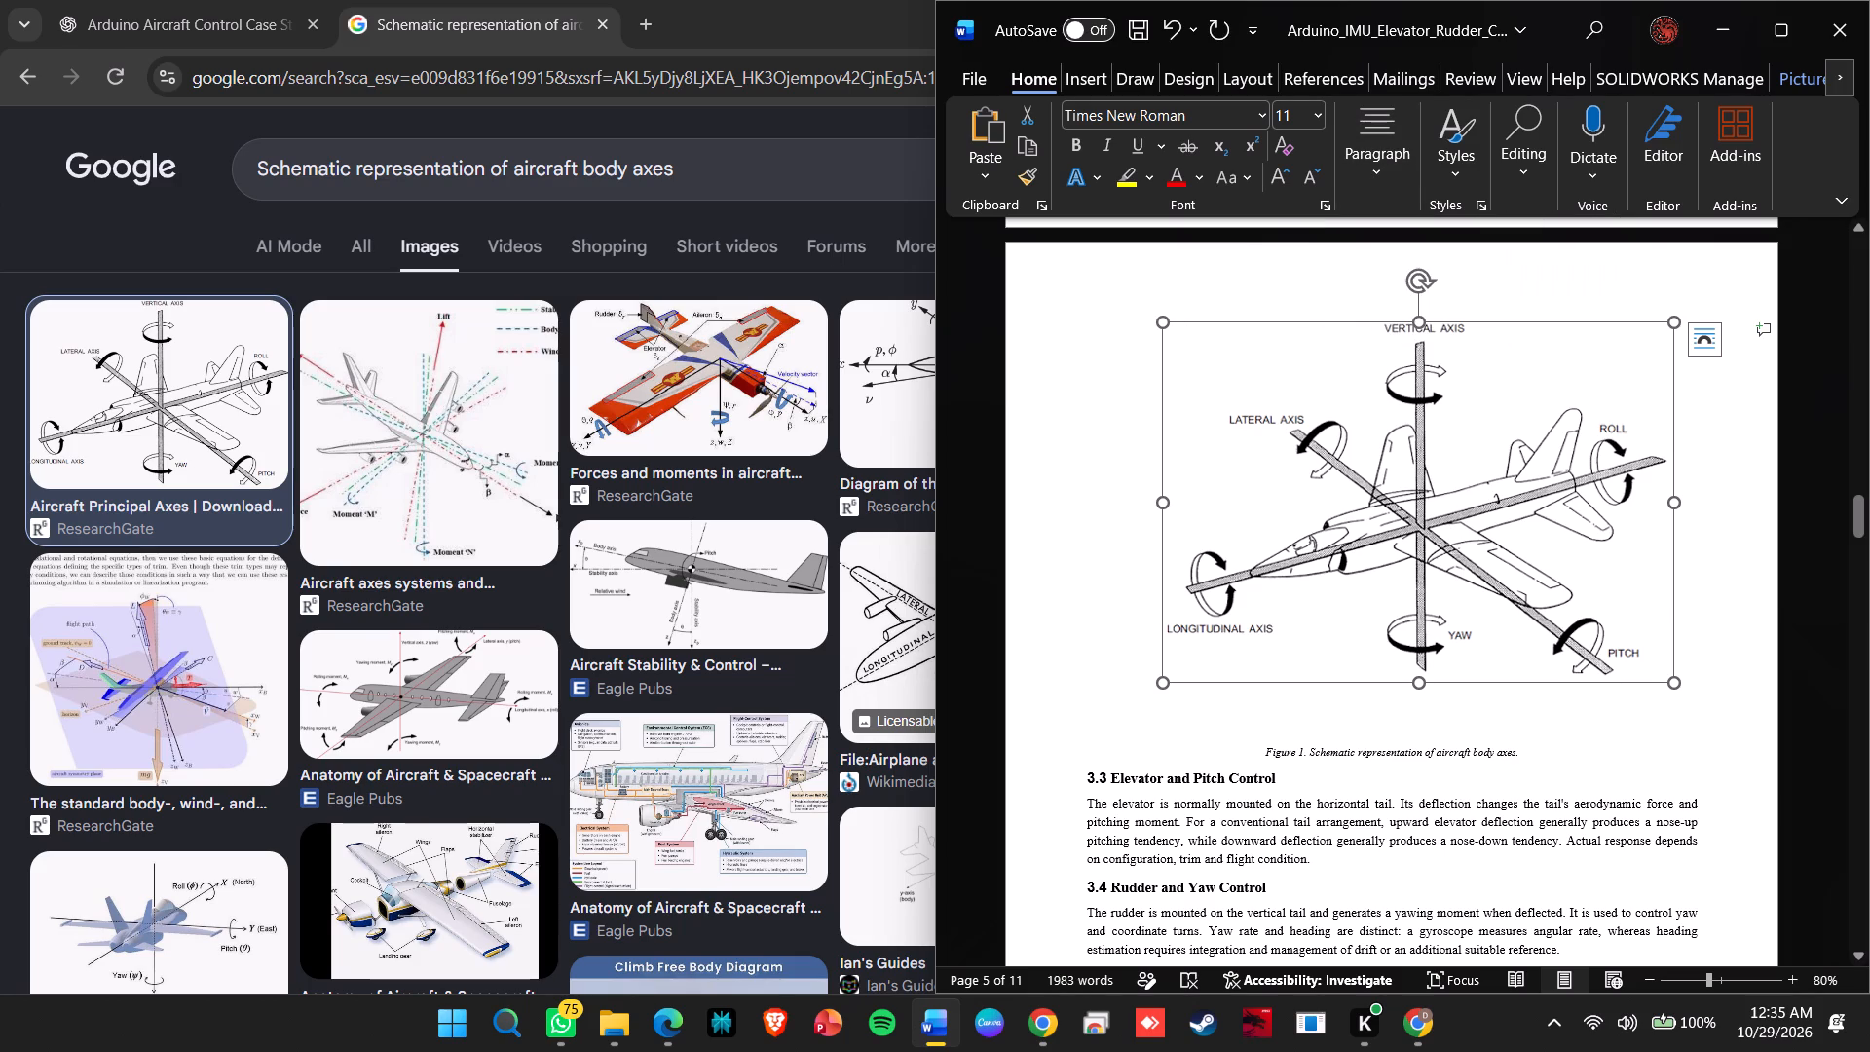
click(1562, 719)
Copy the Figure 2 caption text and search Google Images for it in a new Chrome tab.
scroll(1554, 720, down, 9)
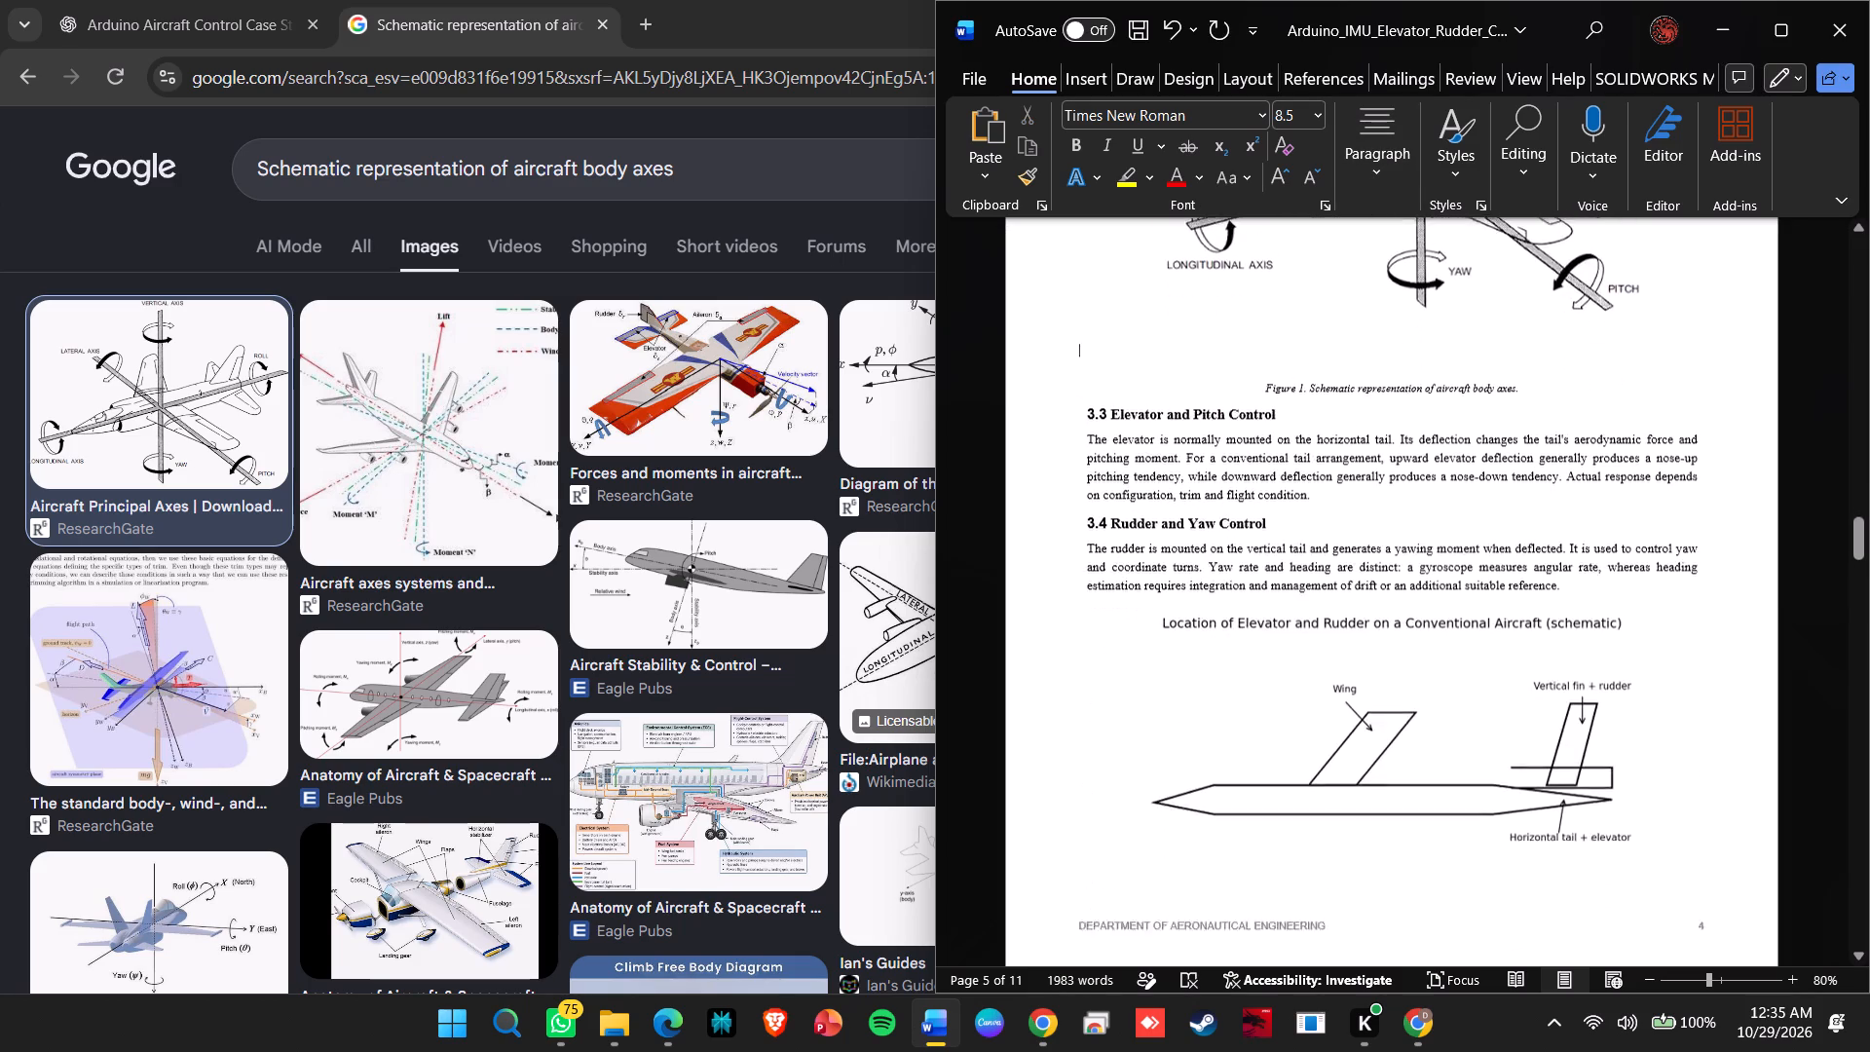
scroll(1531, 722, down, 2)
click(1411, 581)
scroll(1411, 628, down, 1)
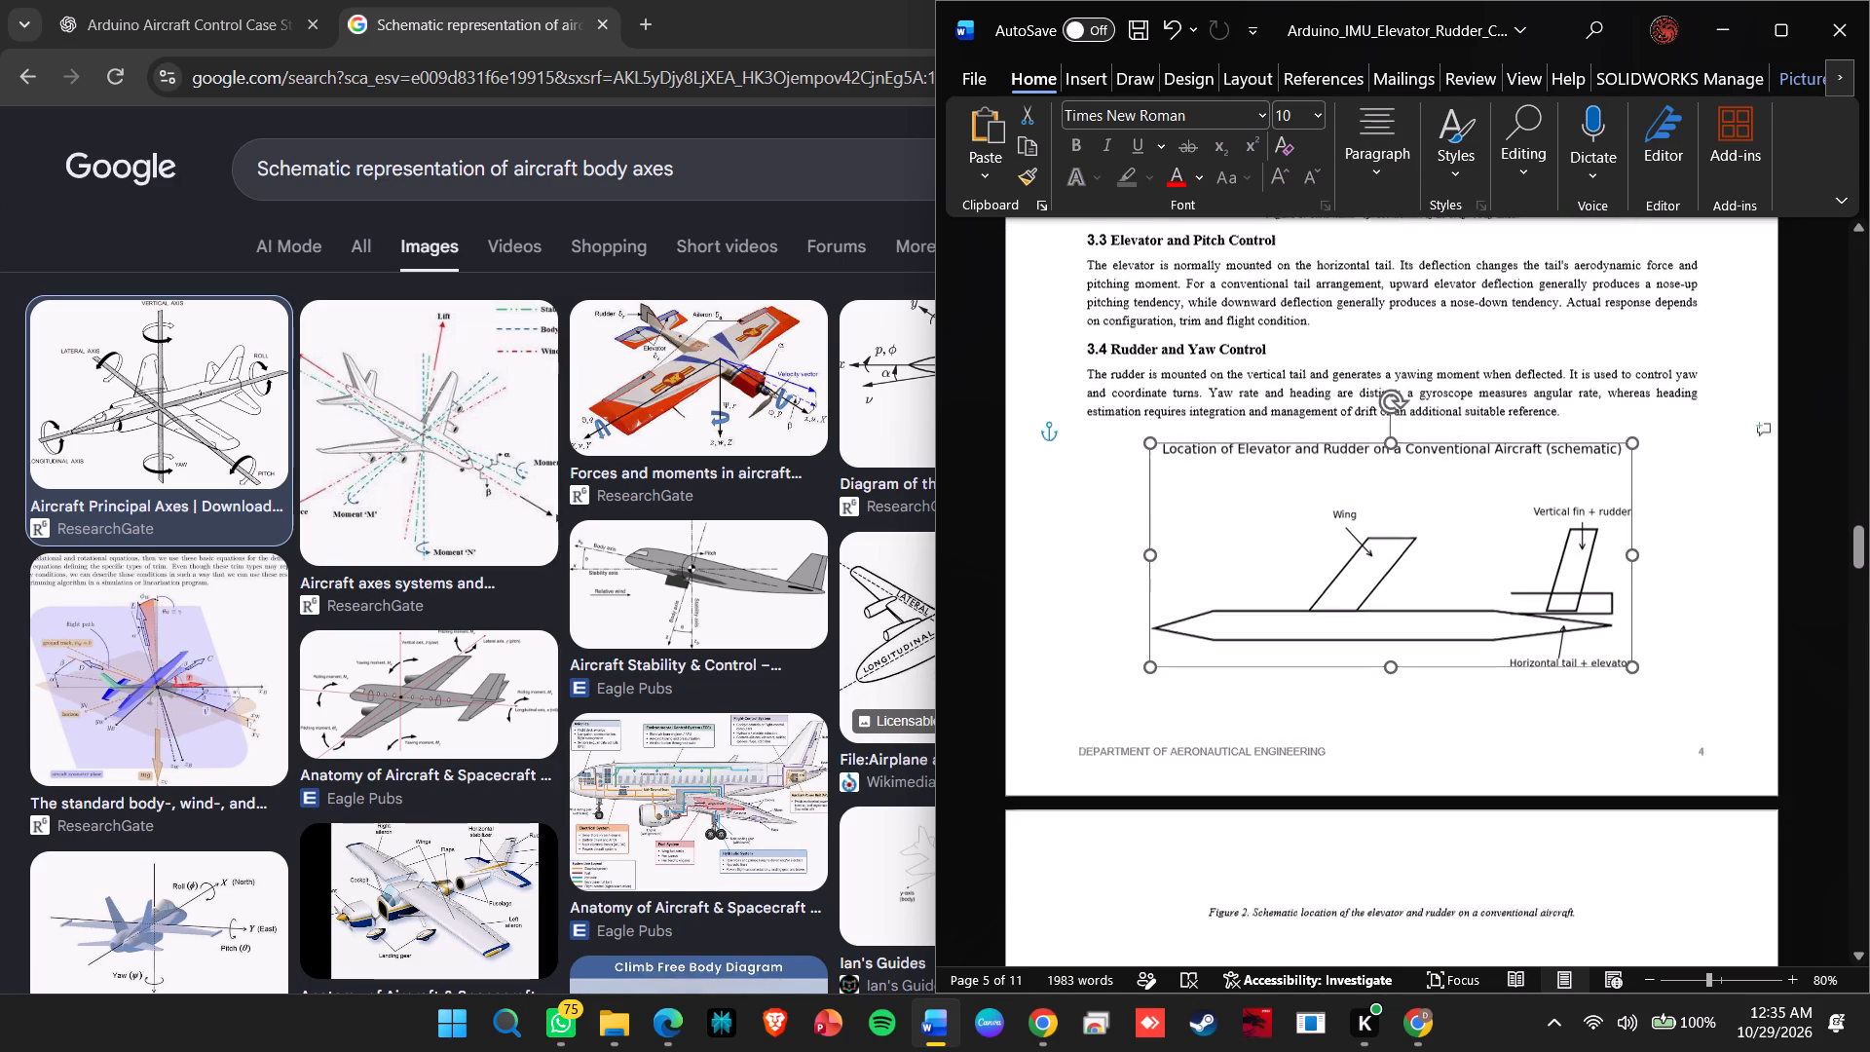
scroll(1411, 631, down, 1)
drag(1253, 844, 1453, 845)
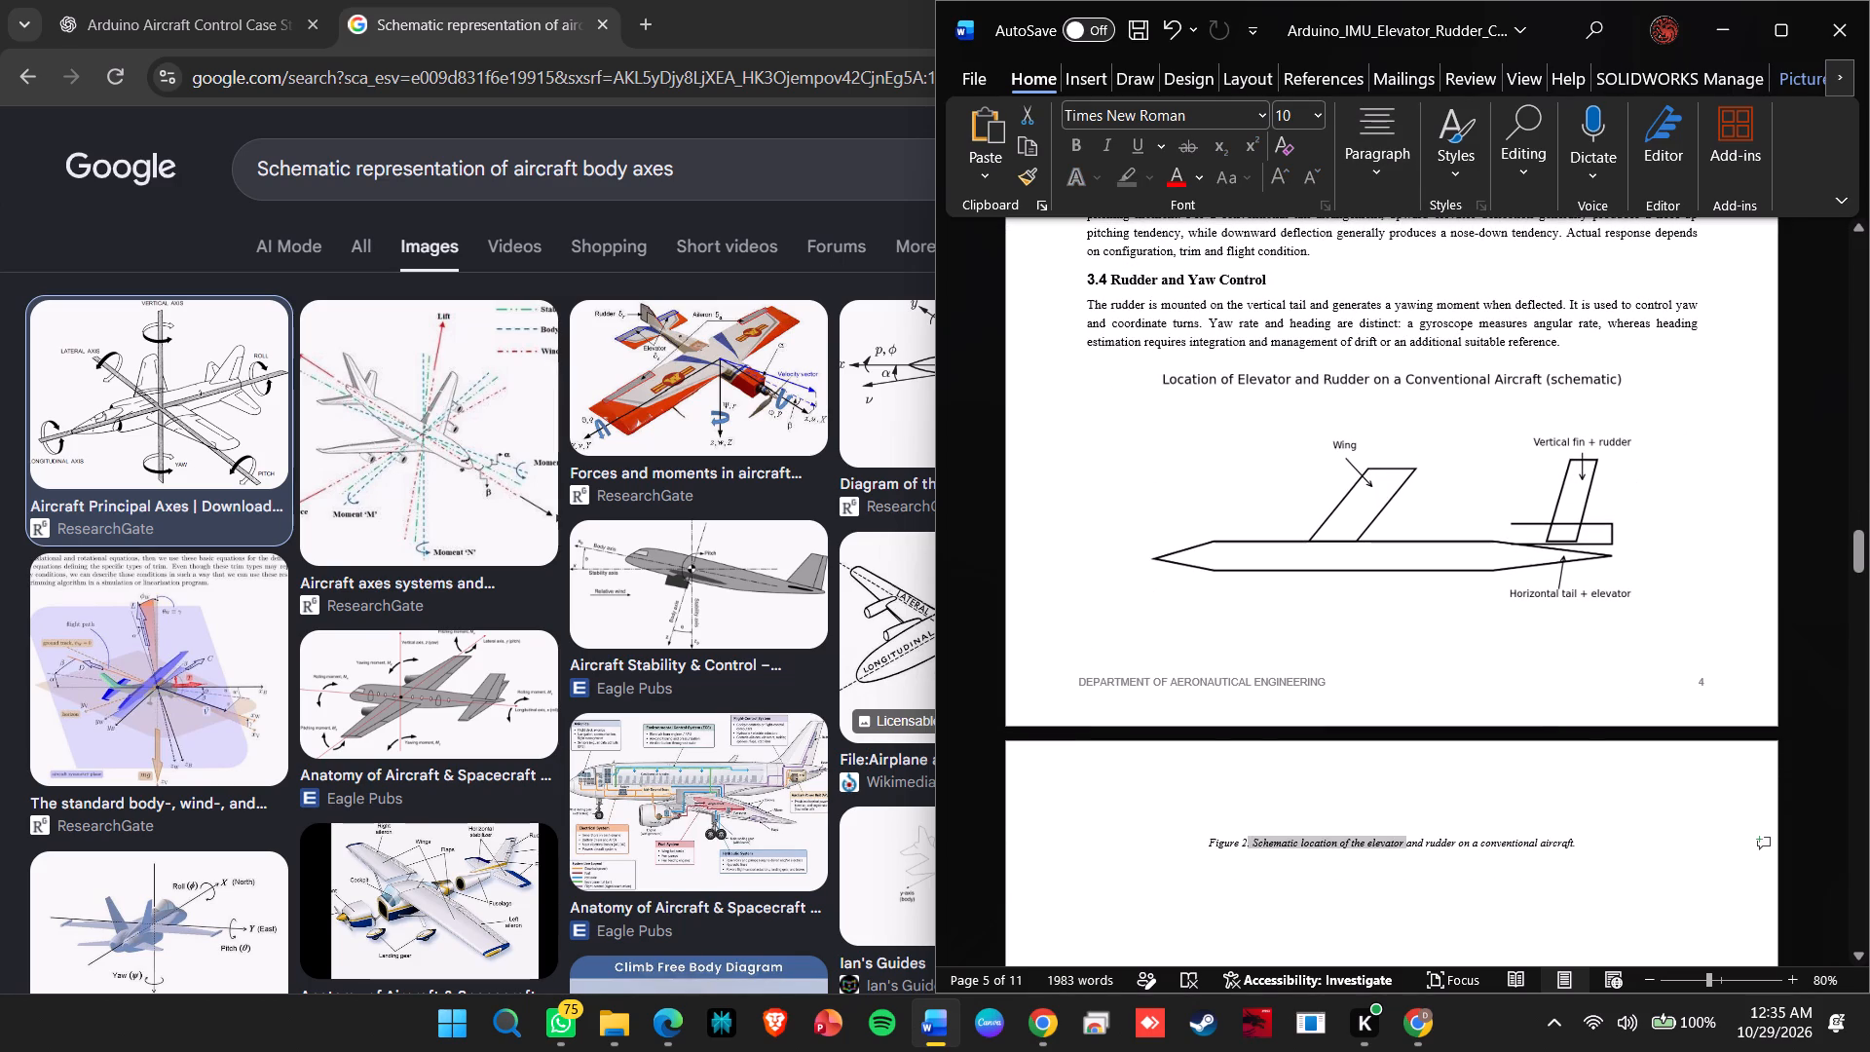
drag(1453, 845, 1589, 855)
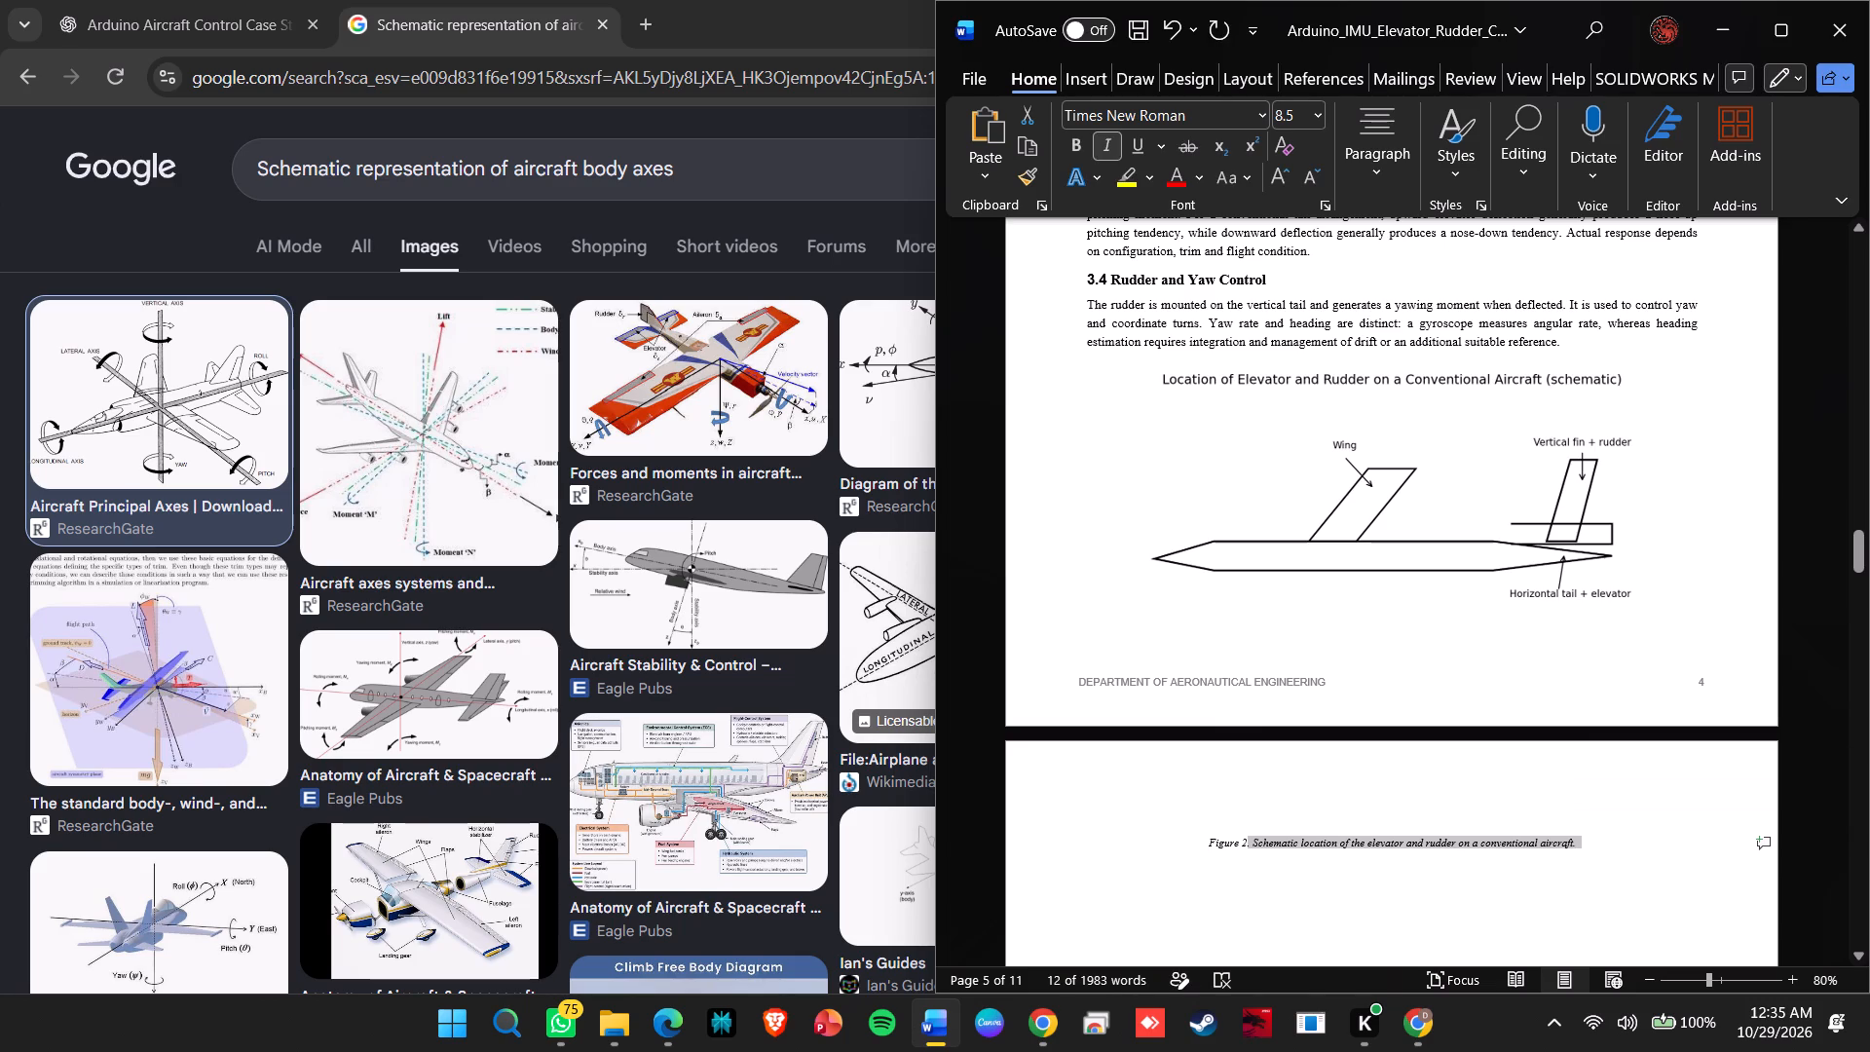
key(ctrl+c)
click(645, 24)
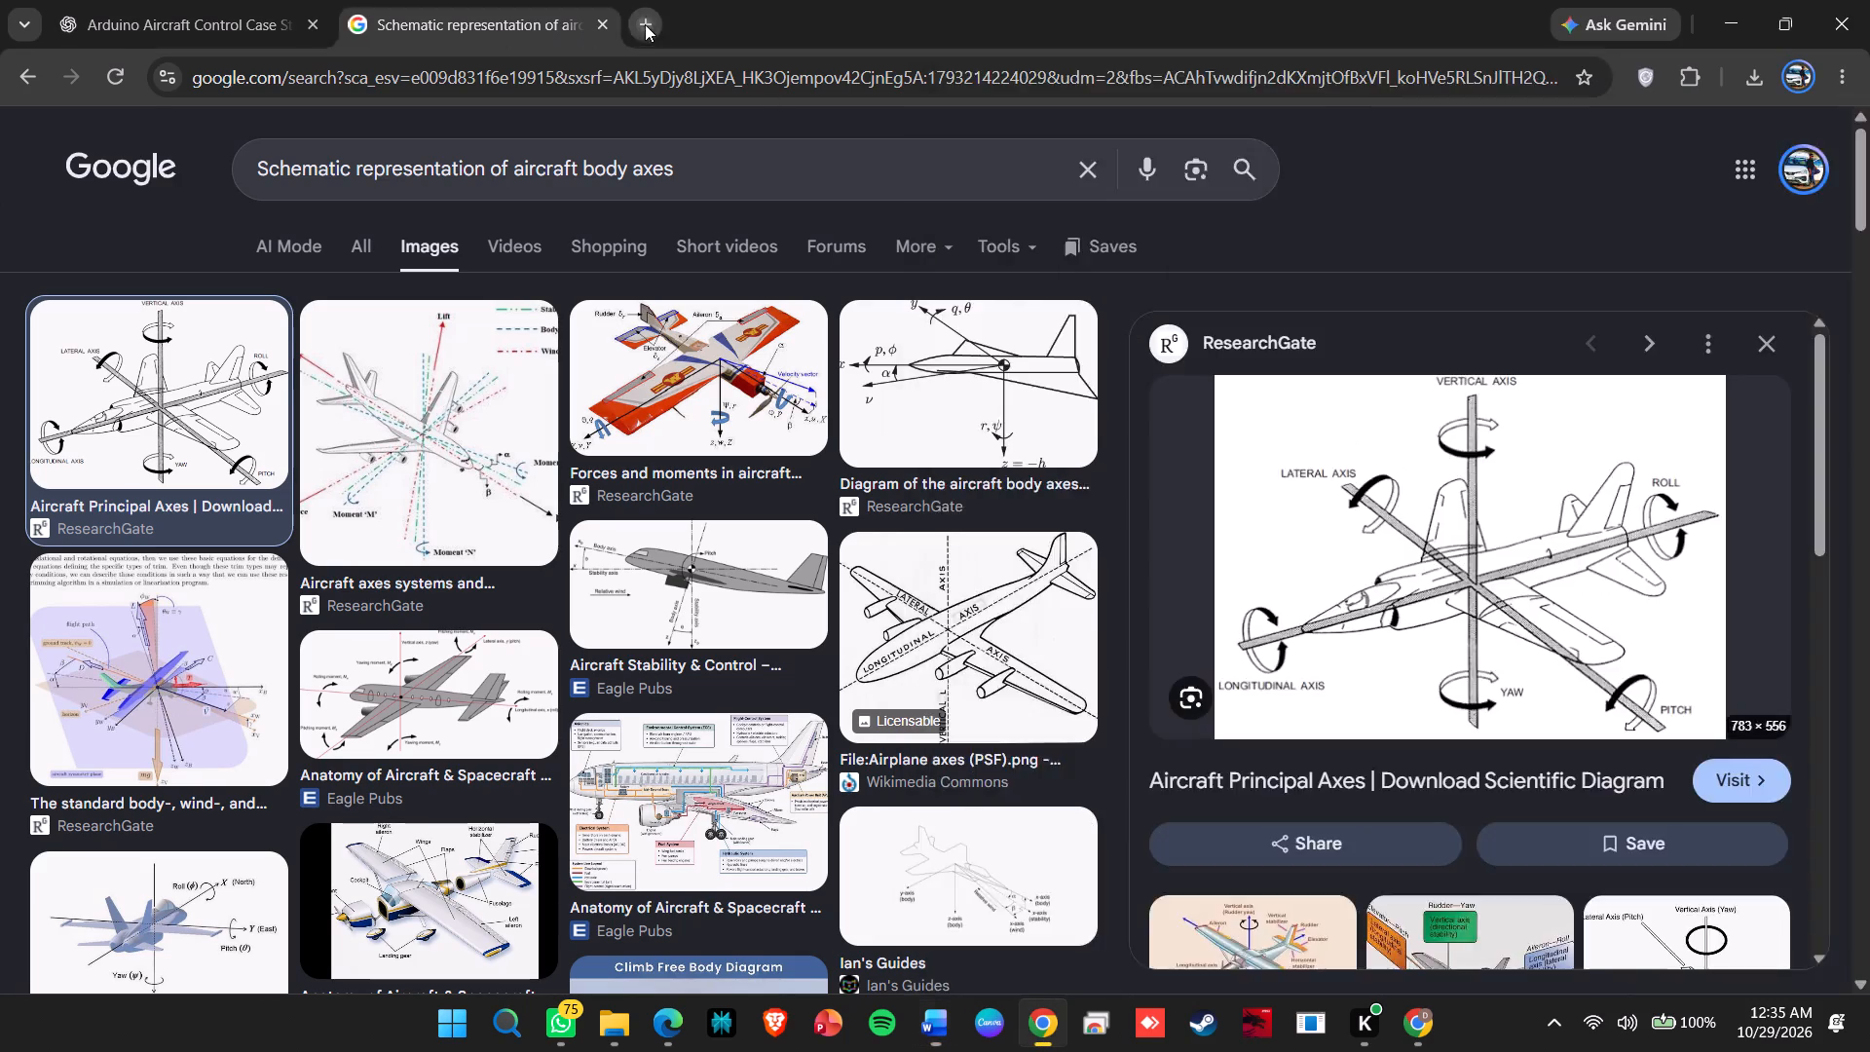
key(ctrl+v)
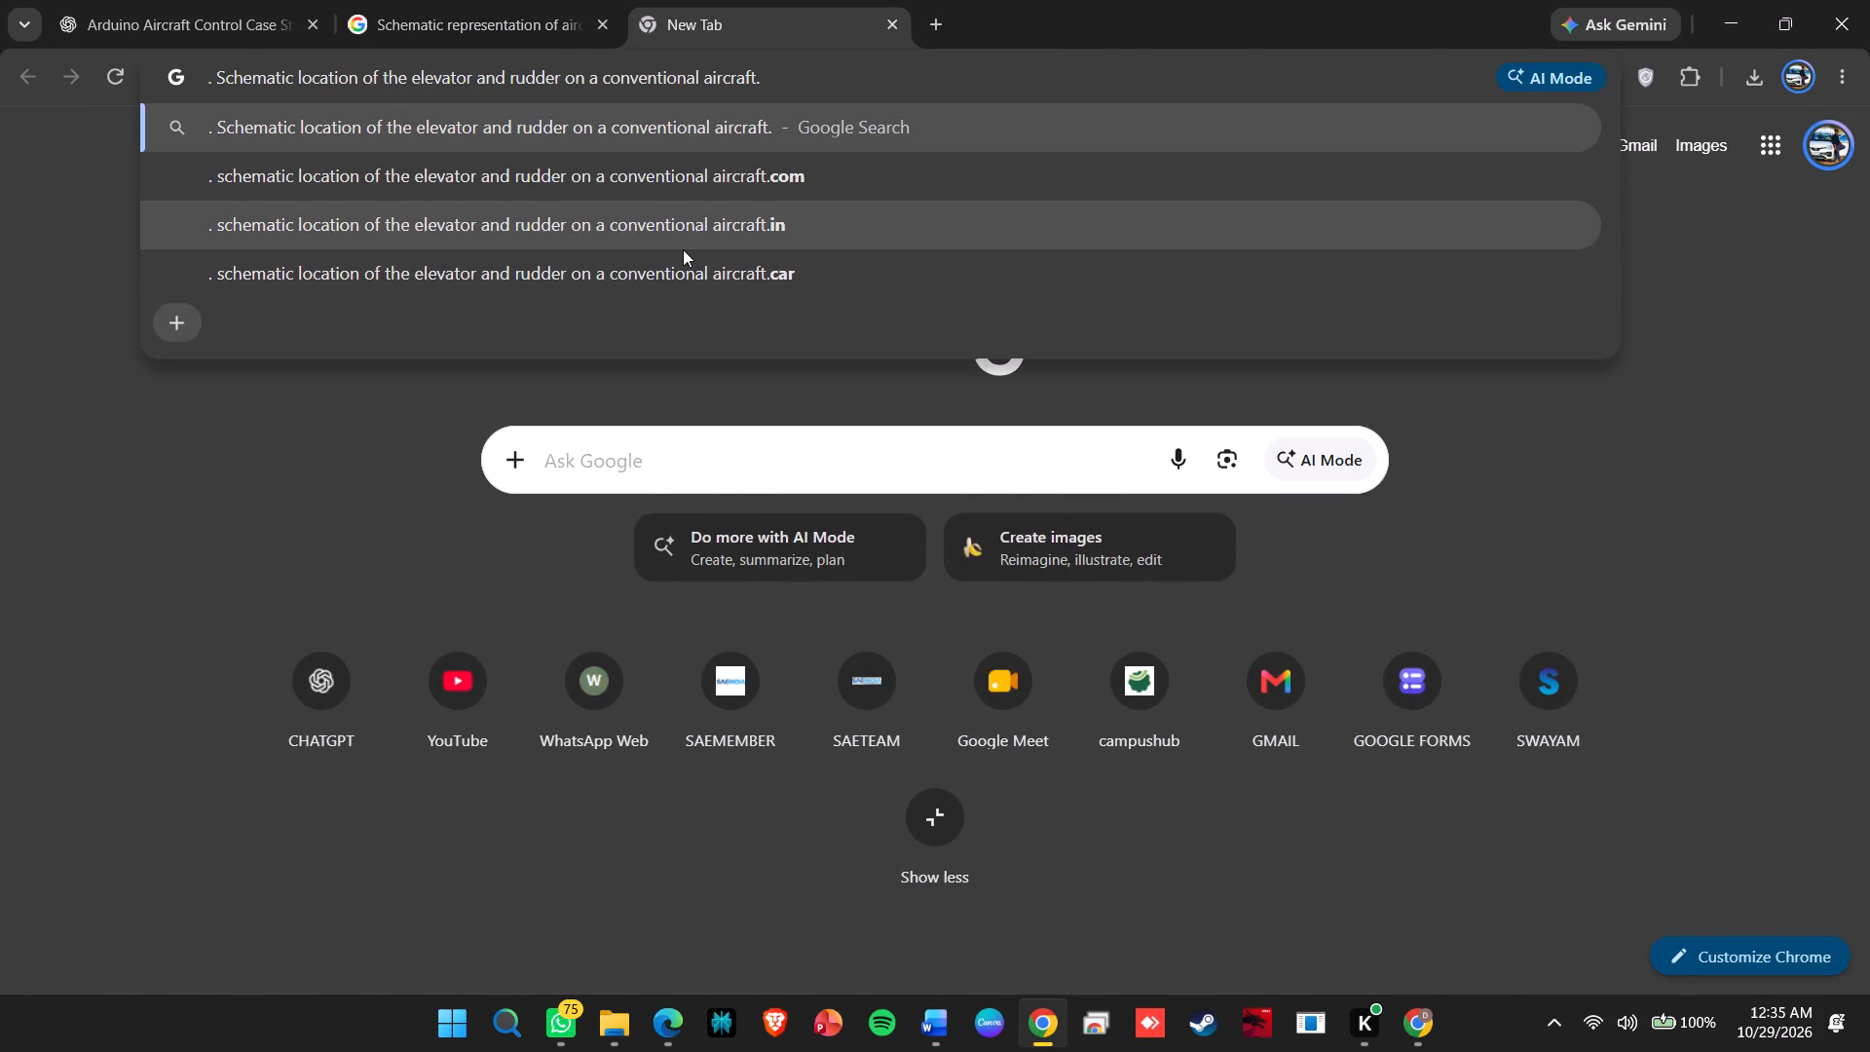
key(Return)
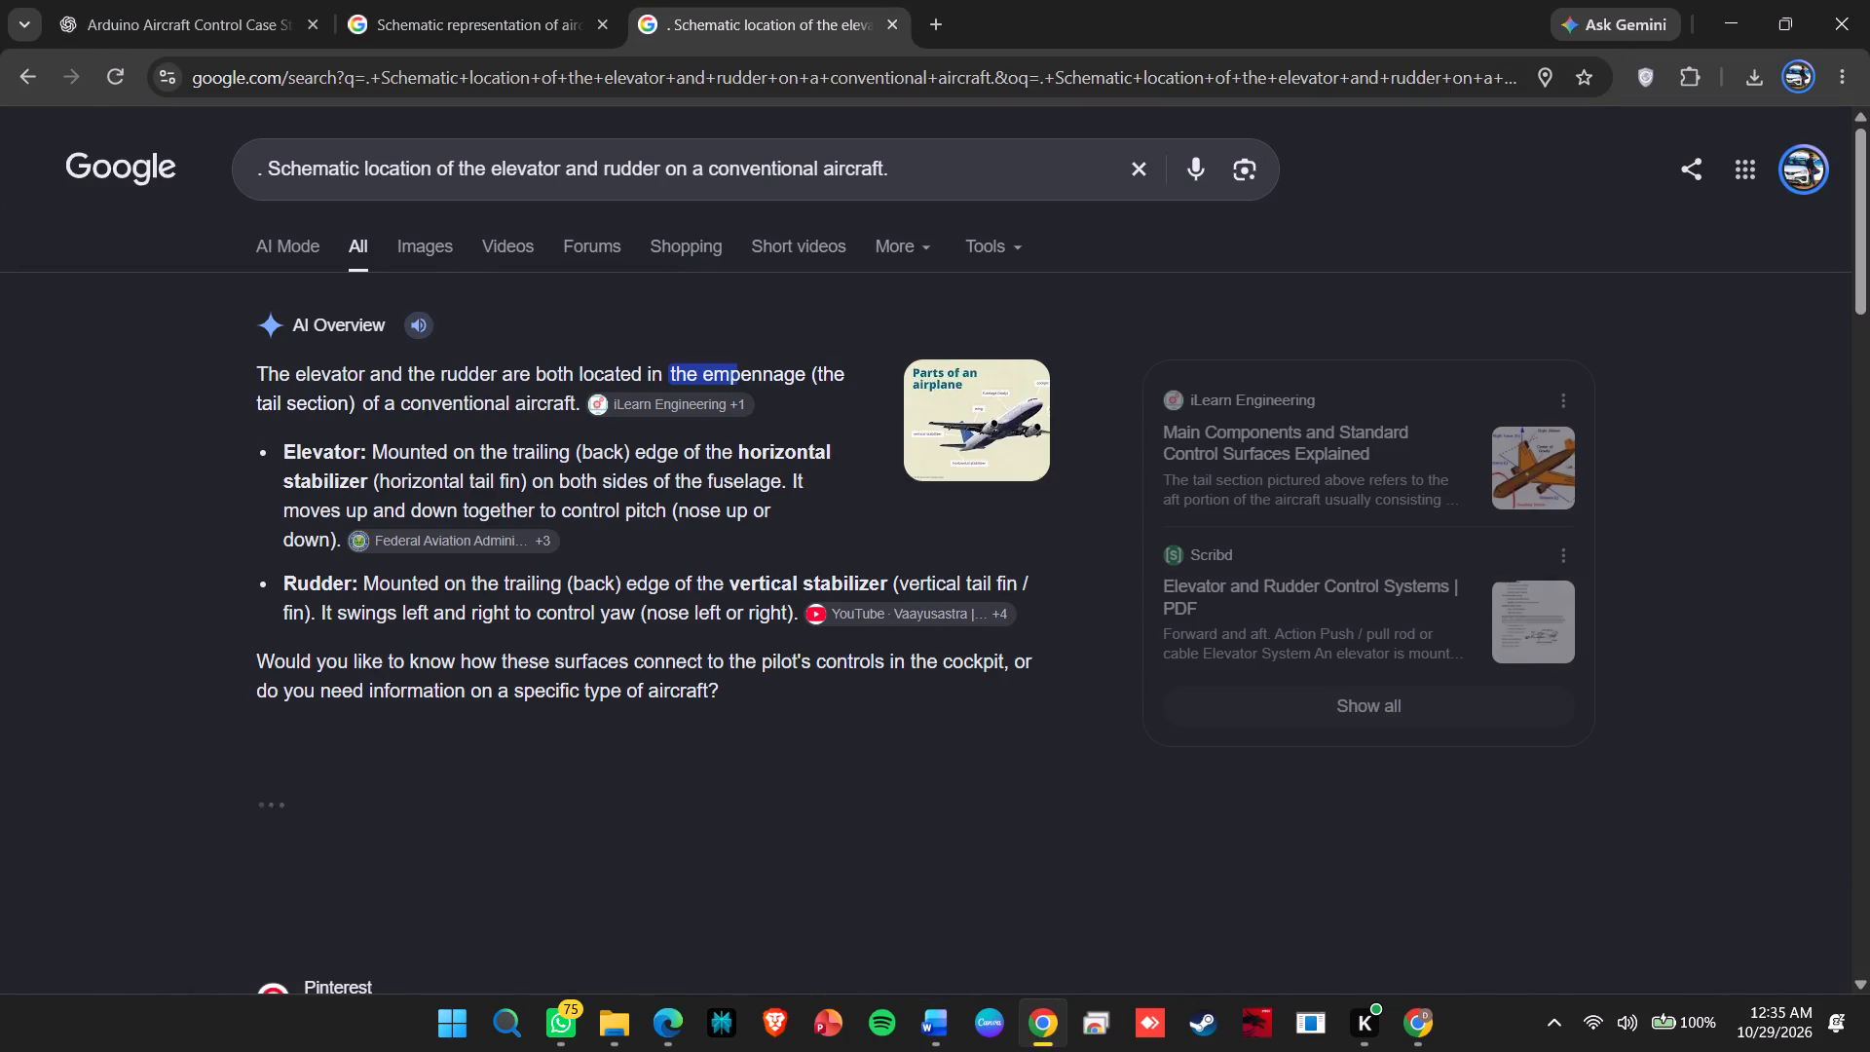
click(415, 269)
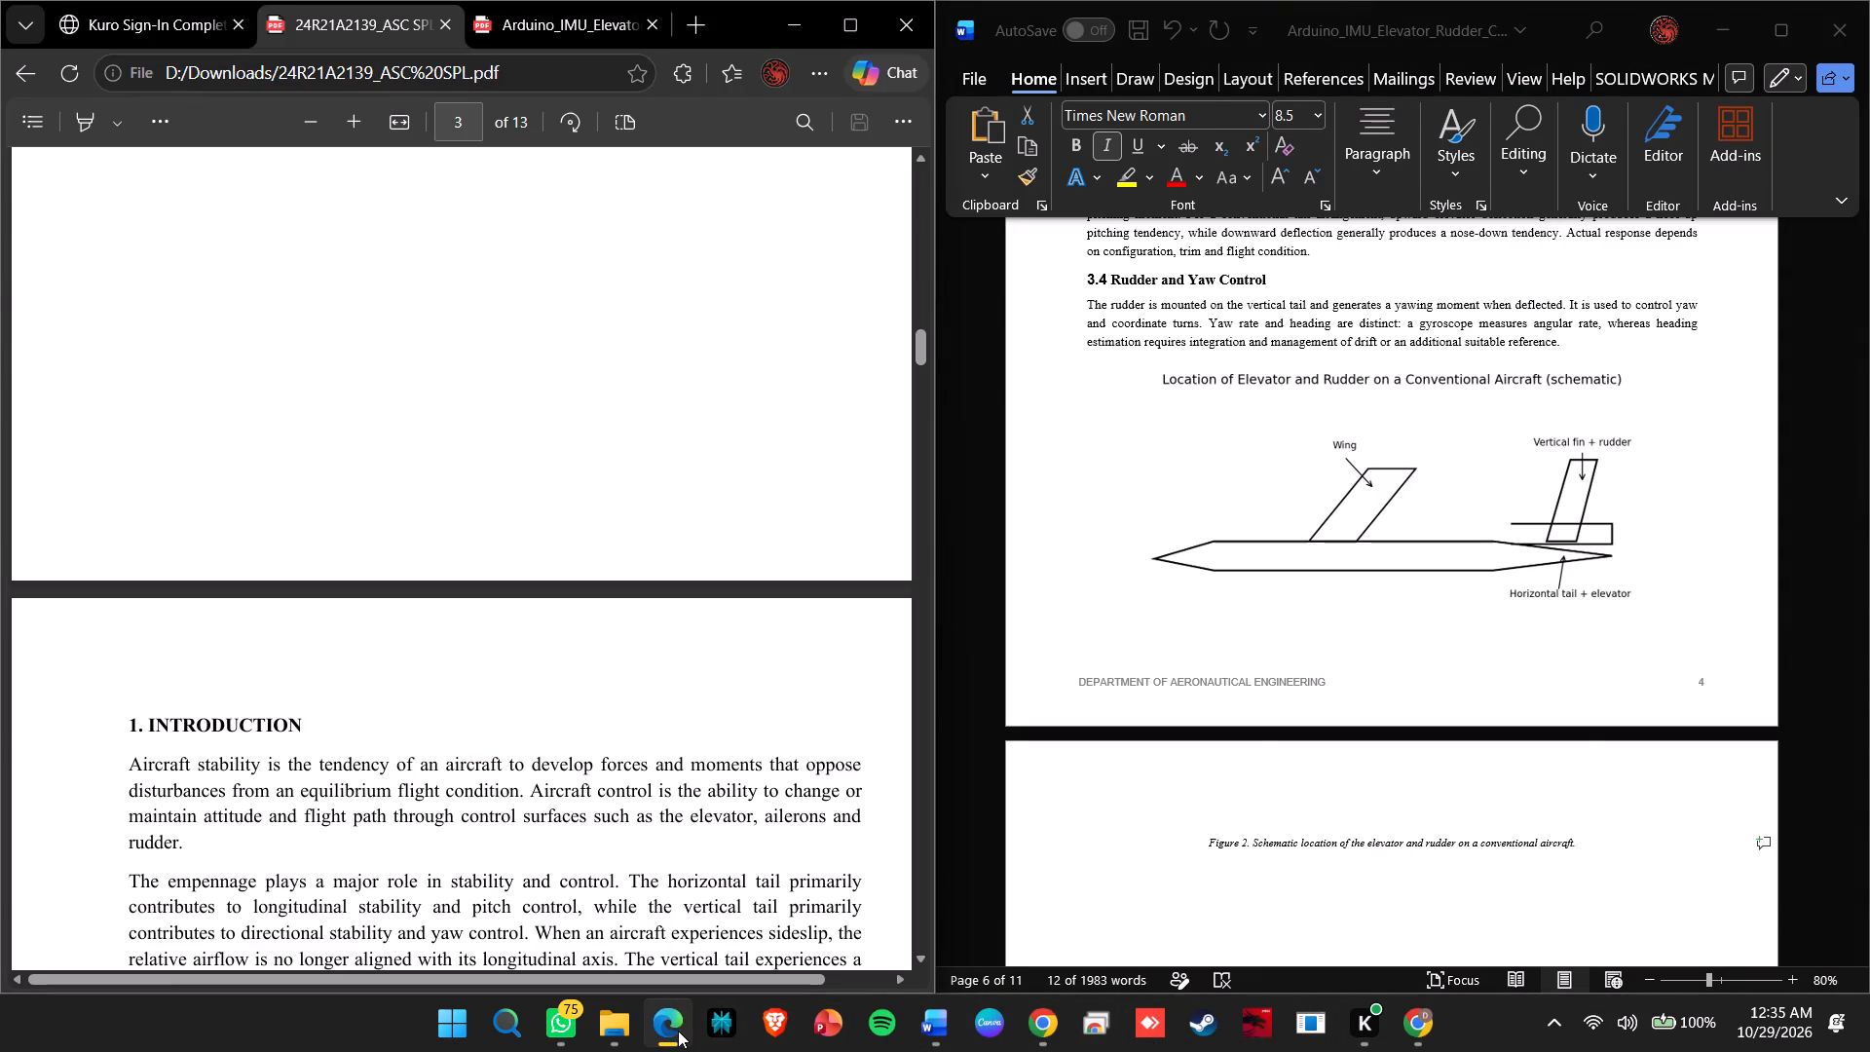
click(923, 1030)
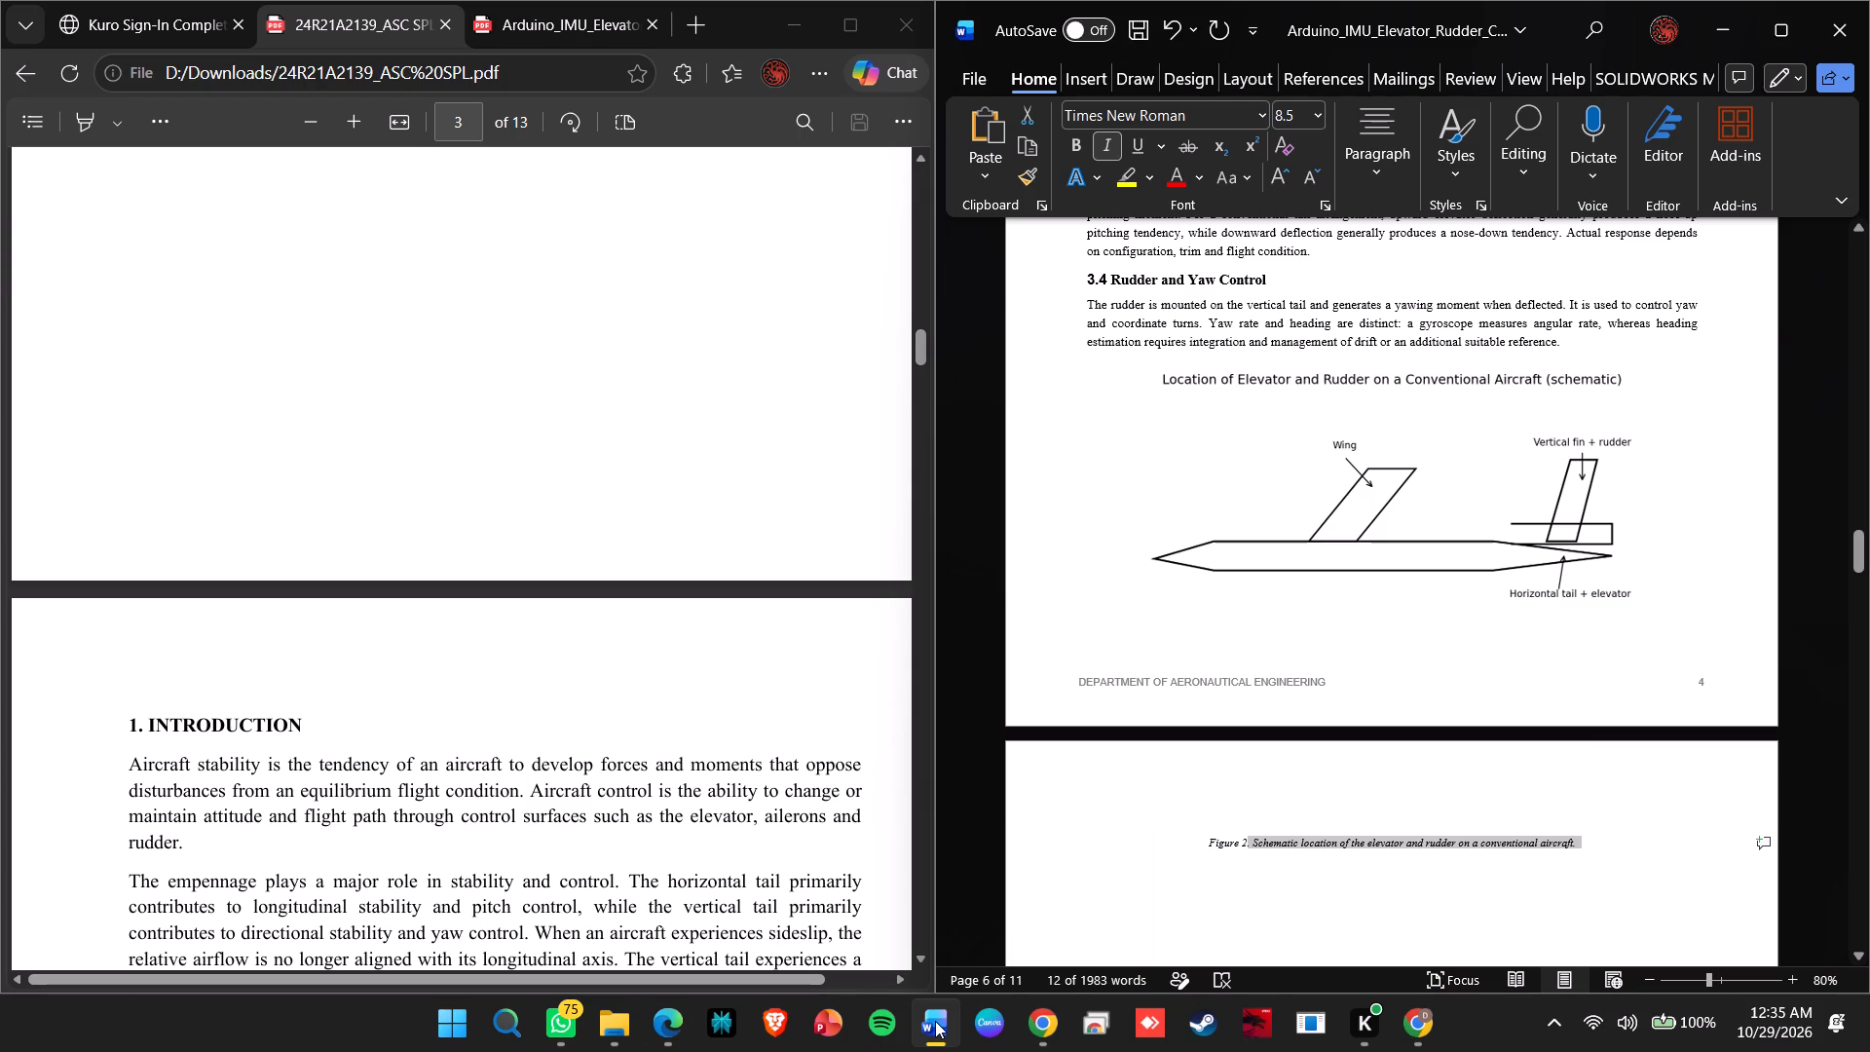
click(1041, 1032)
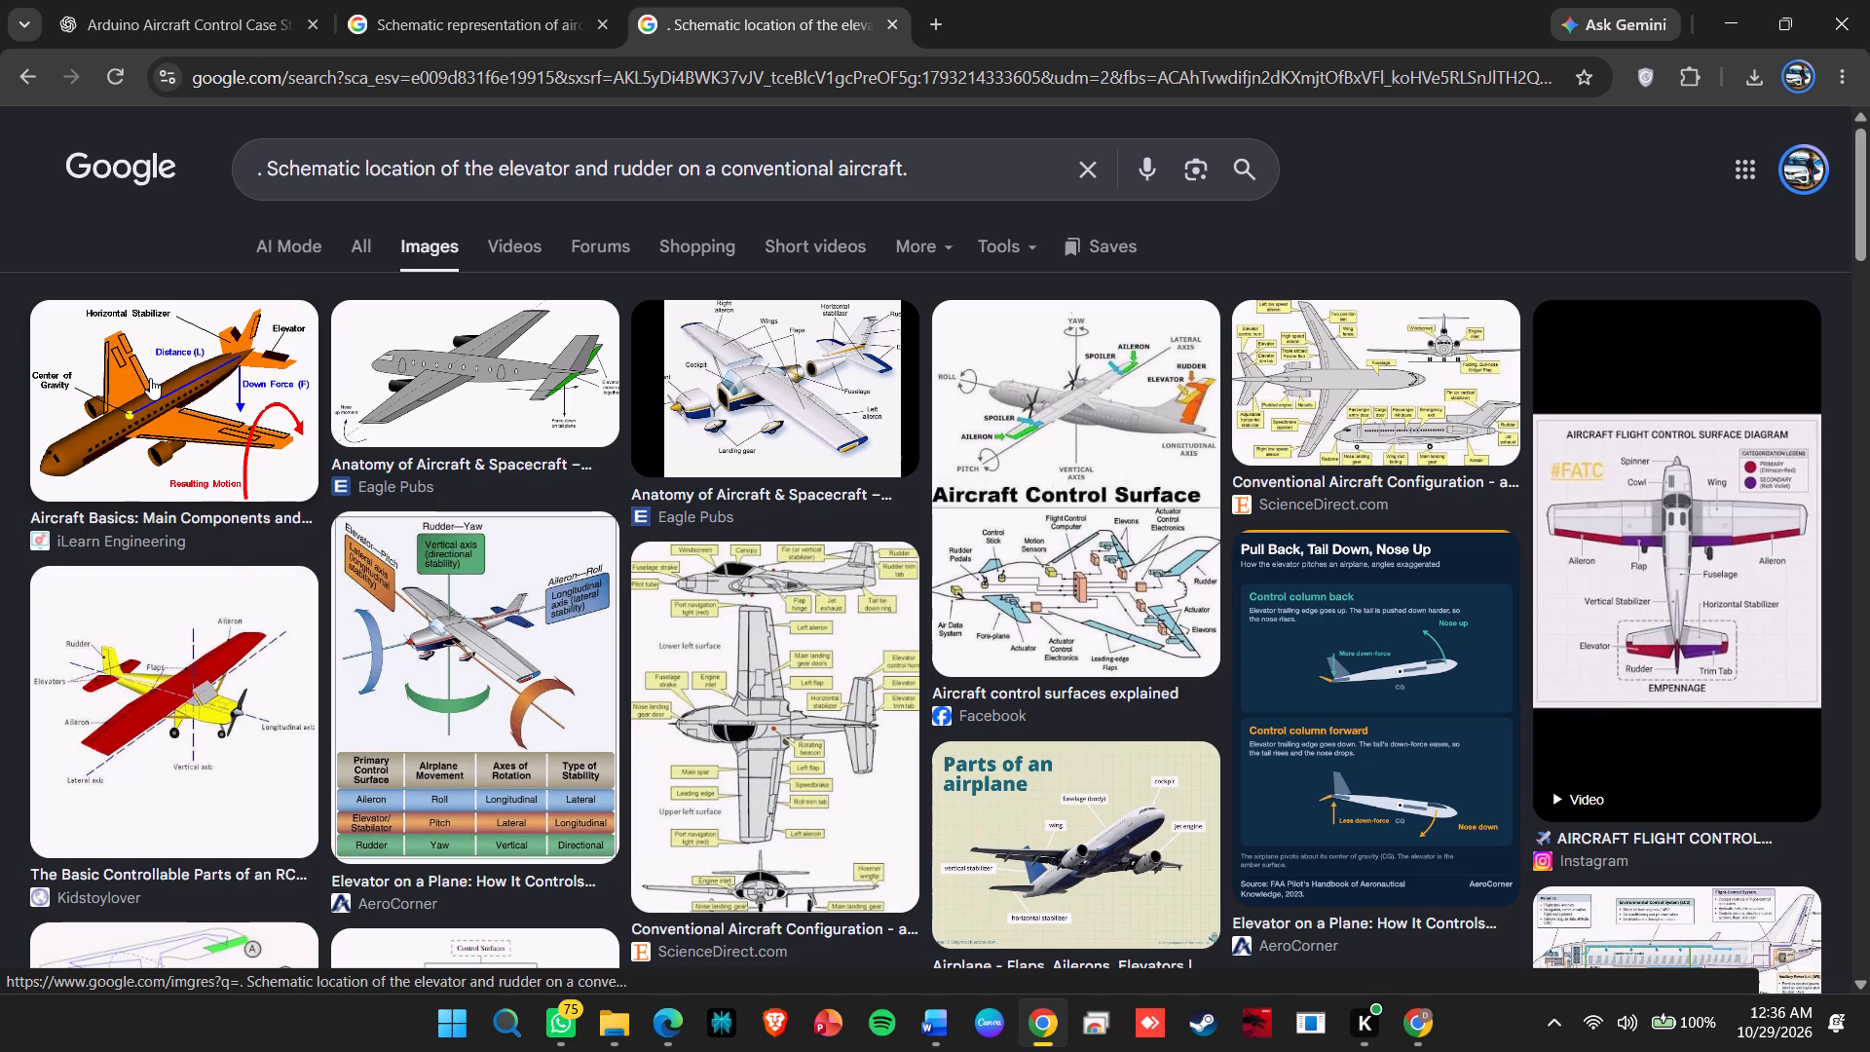
Browse the image results and copy the purple Global Aviation airplane picture labelled with ailerons, rudder and elevators.
scroll(490, 549, down, 4)
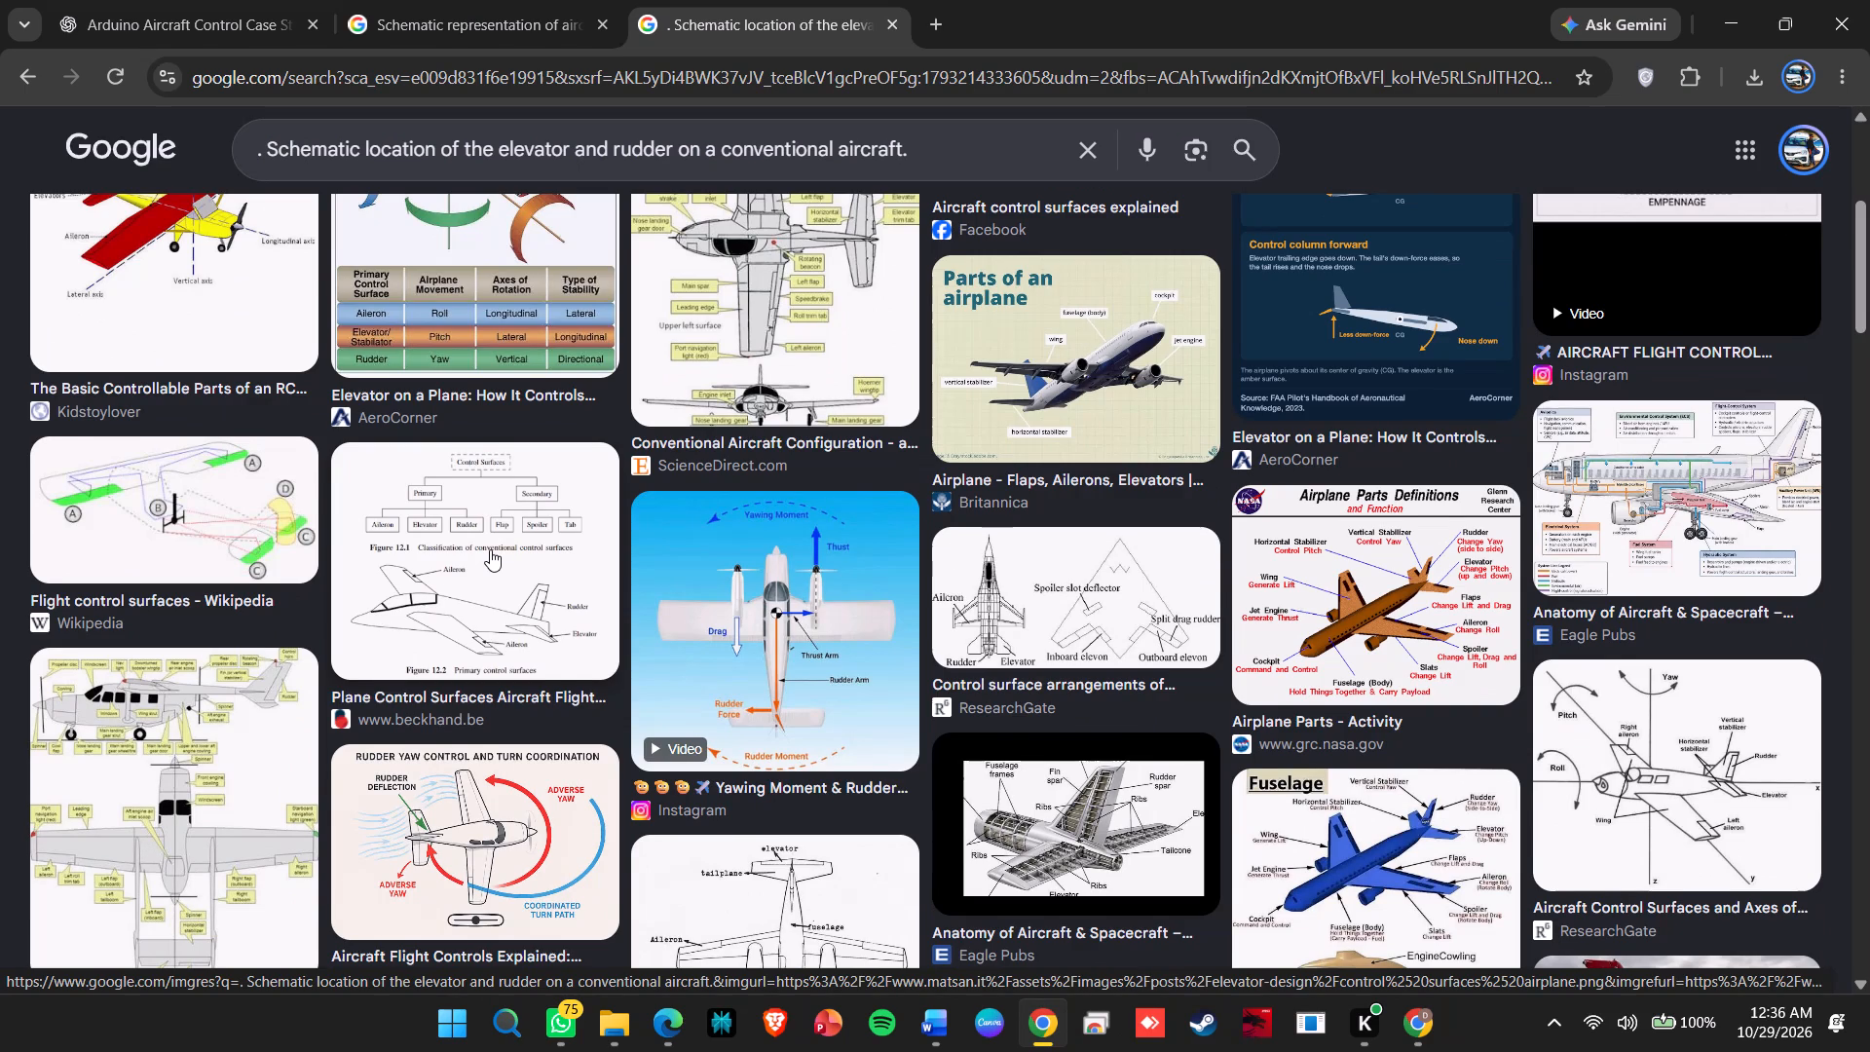
scroll(490, 549, down, 7)
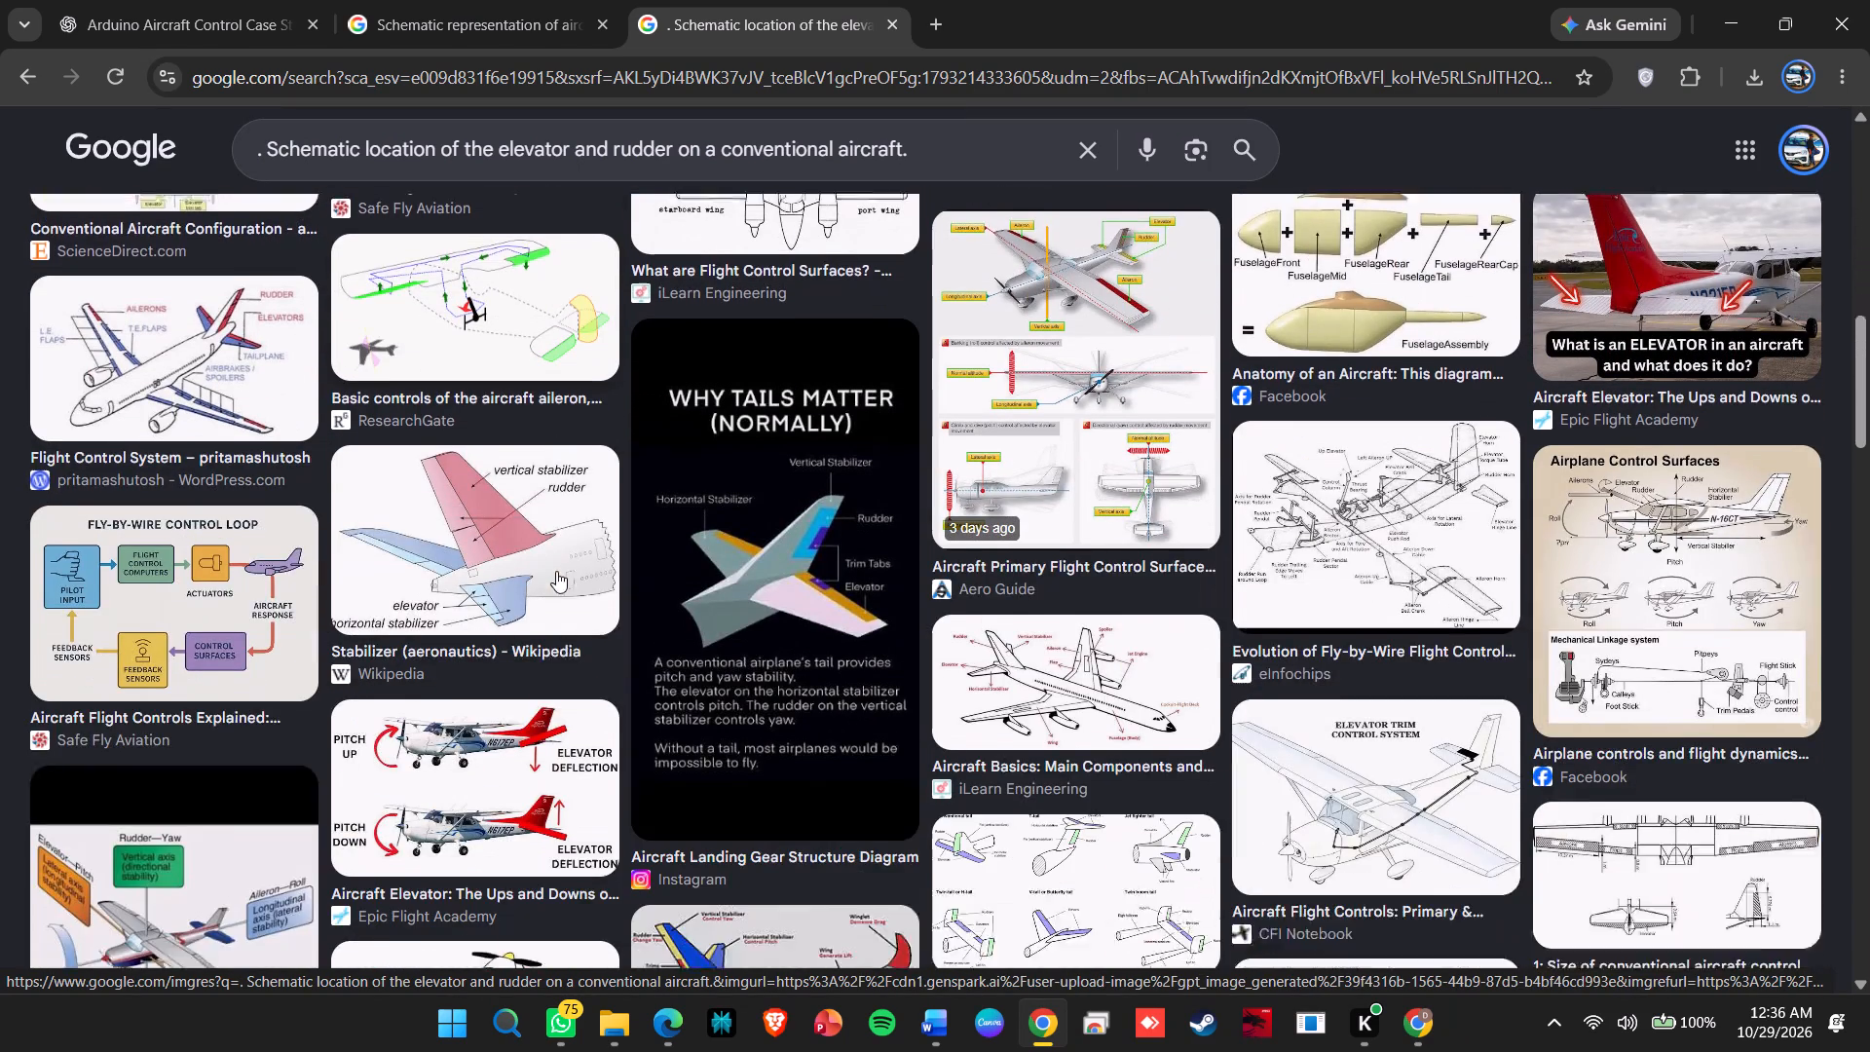
scroll(556, 571, up, 18)
click(276, 402)
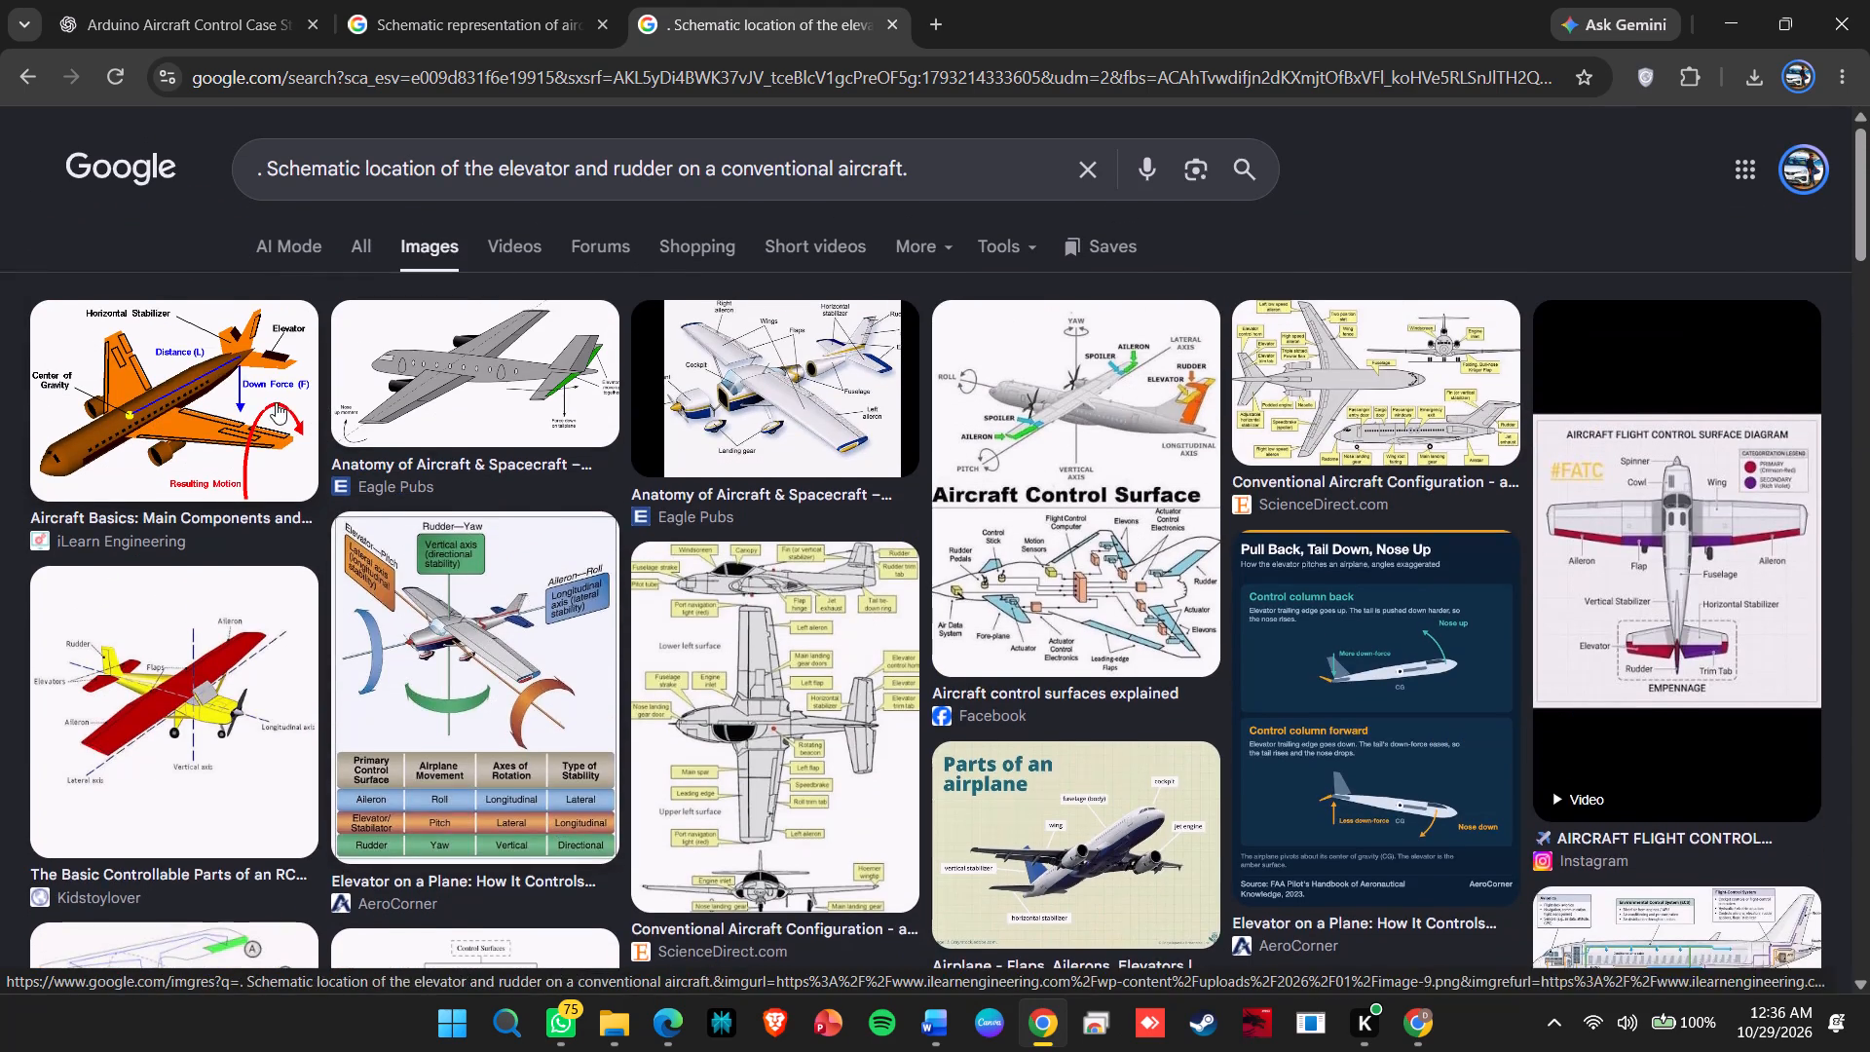
scroll(1380, 624, down, 6)
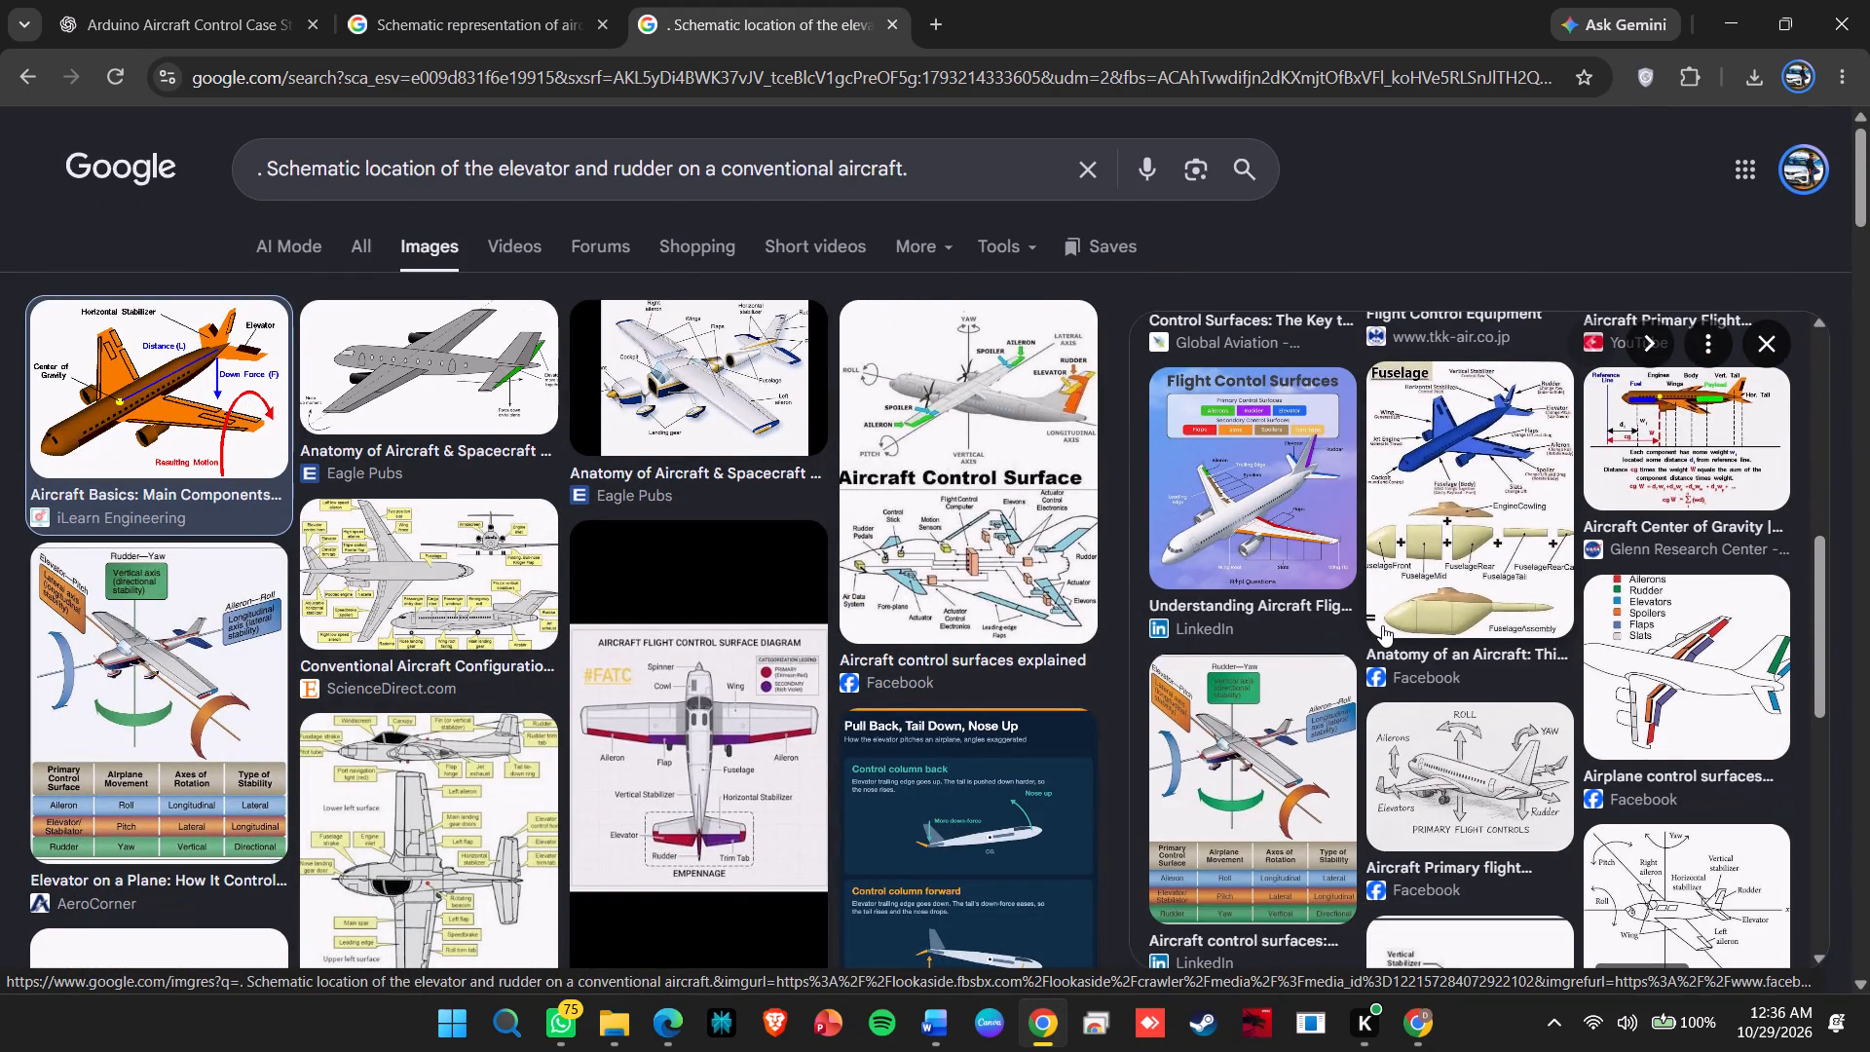
scroll(1382, 625, up, 3)
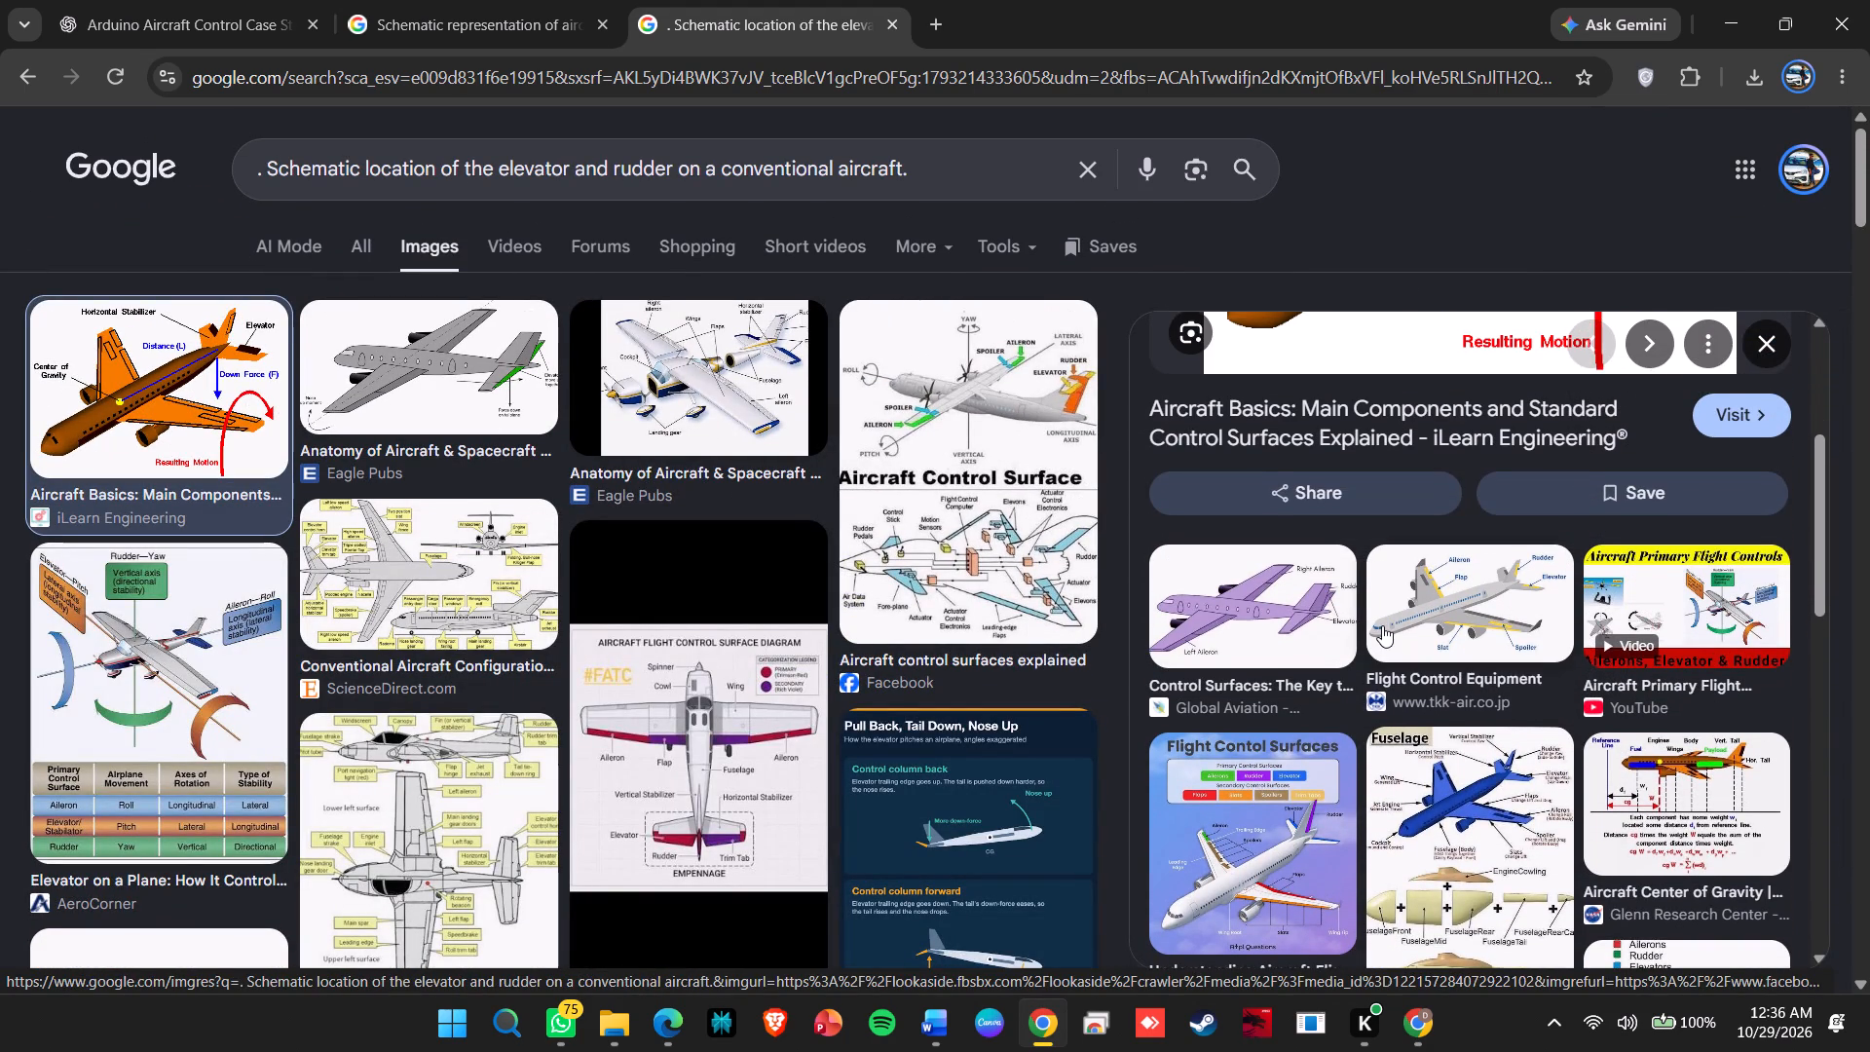
click(1316, 613)
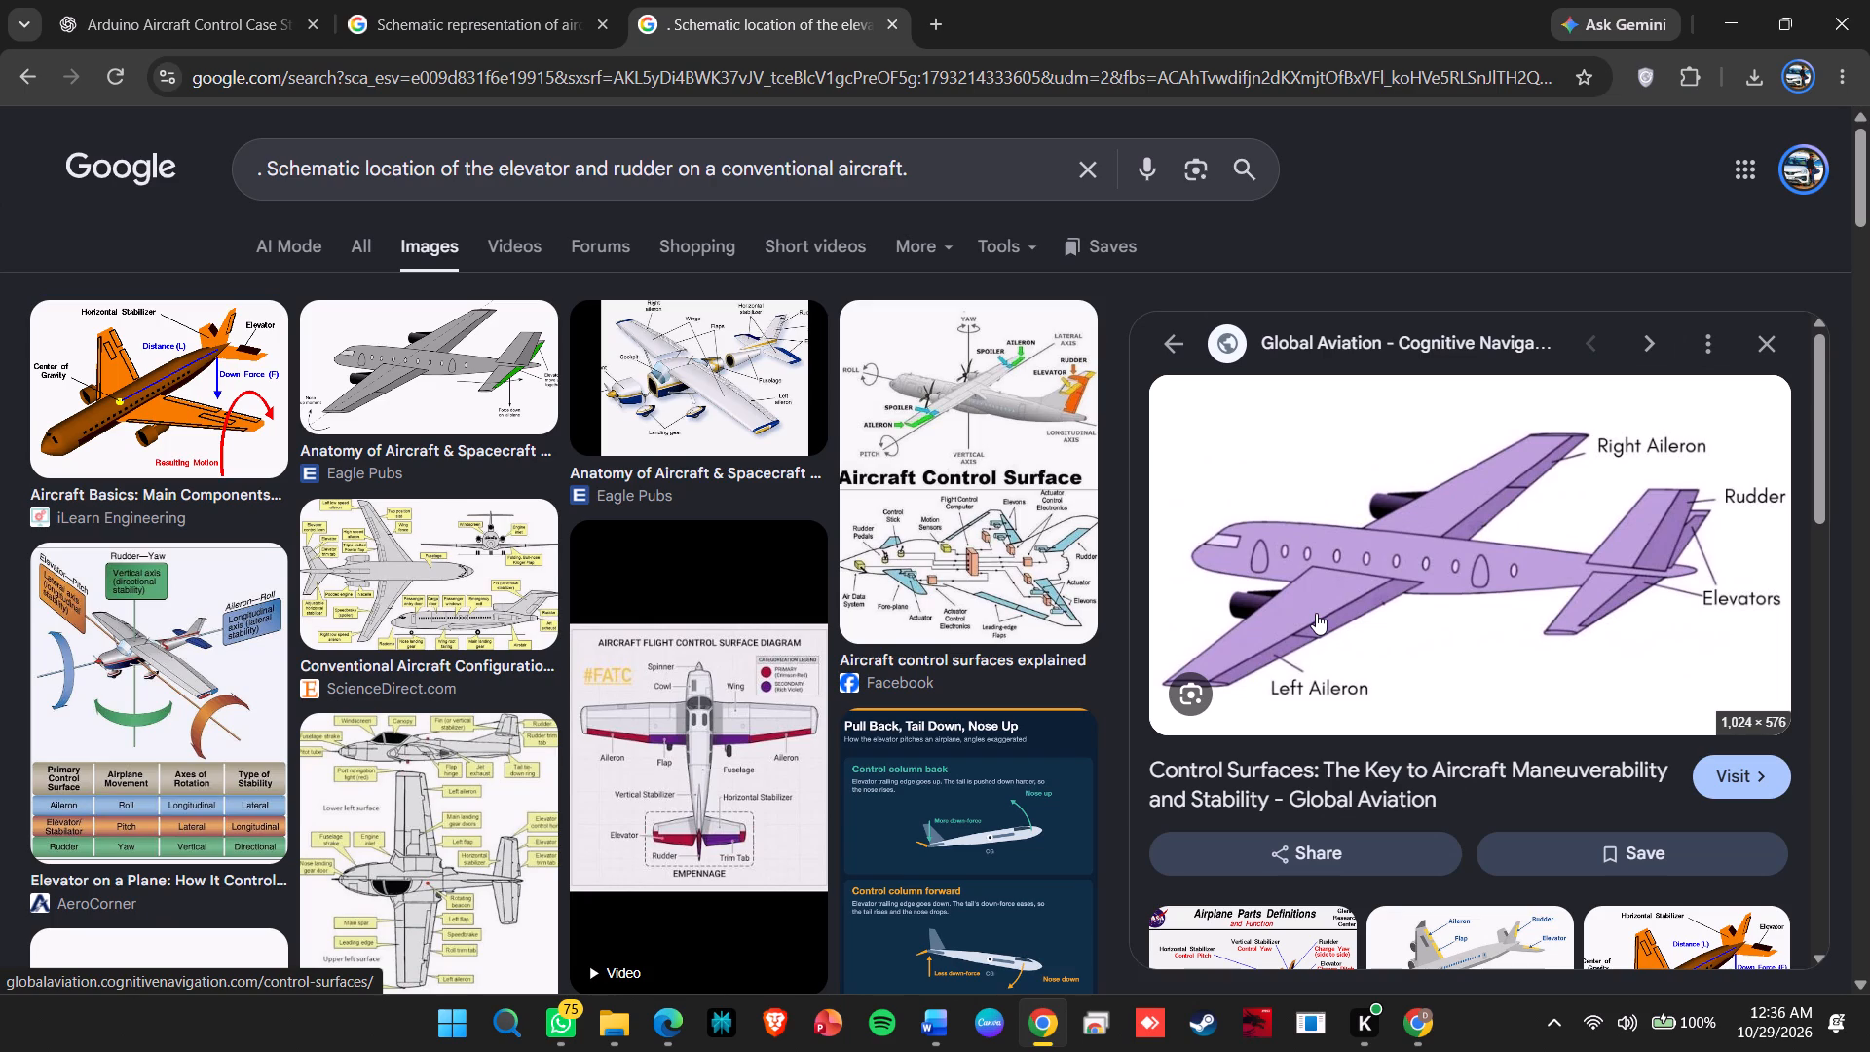
right_click(1352, 552)
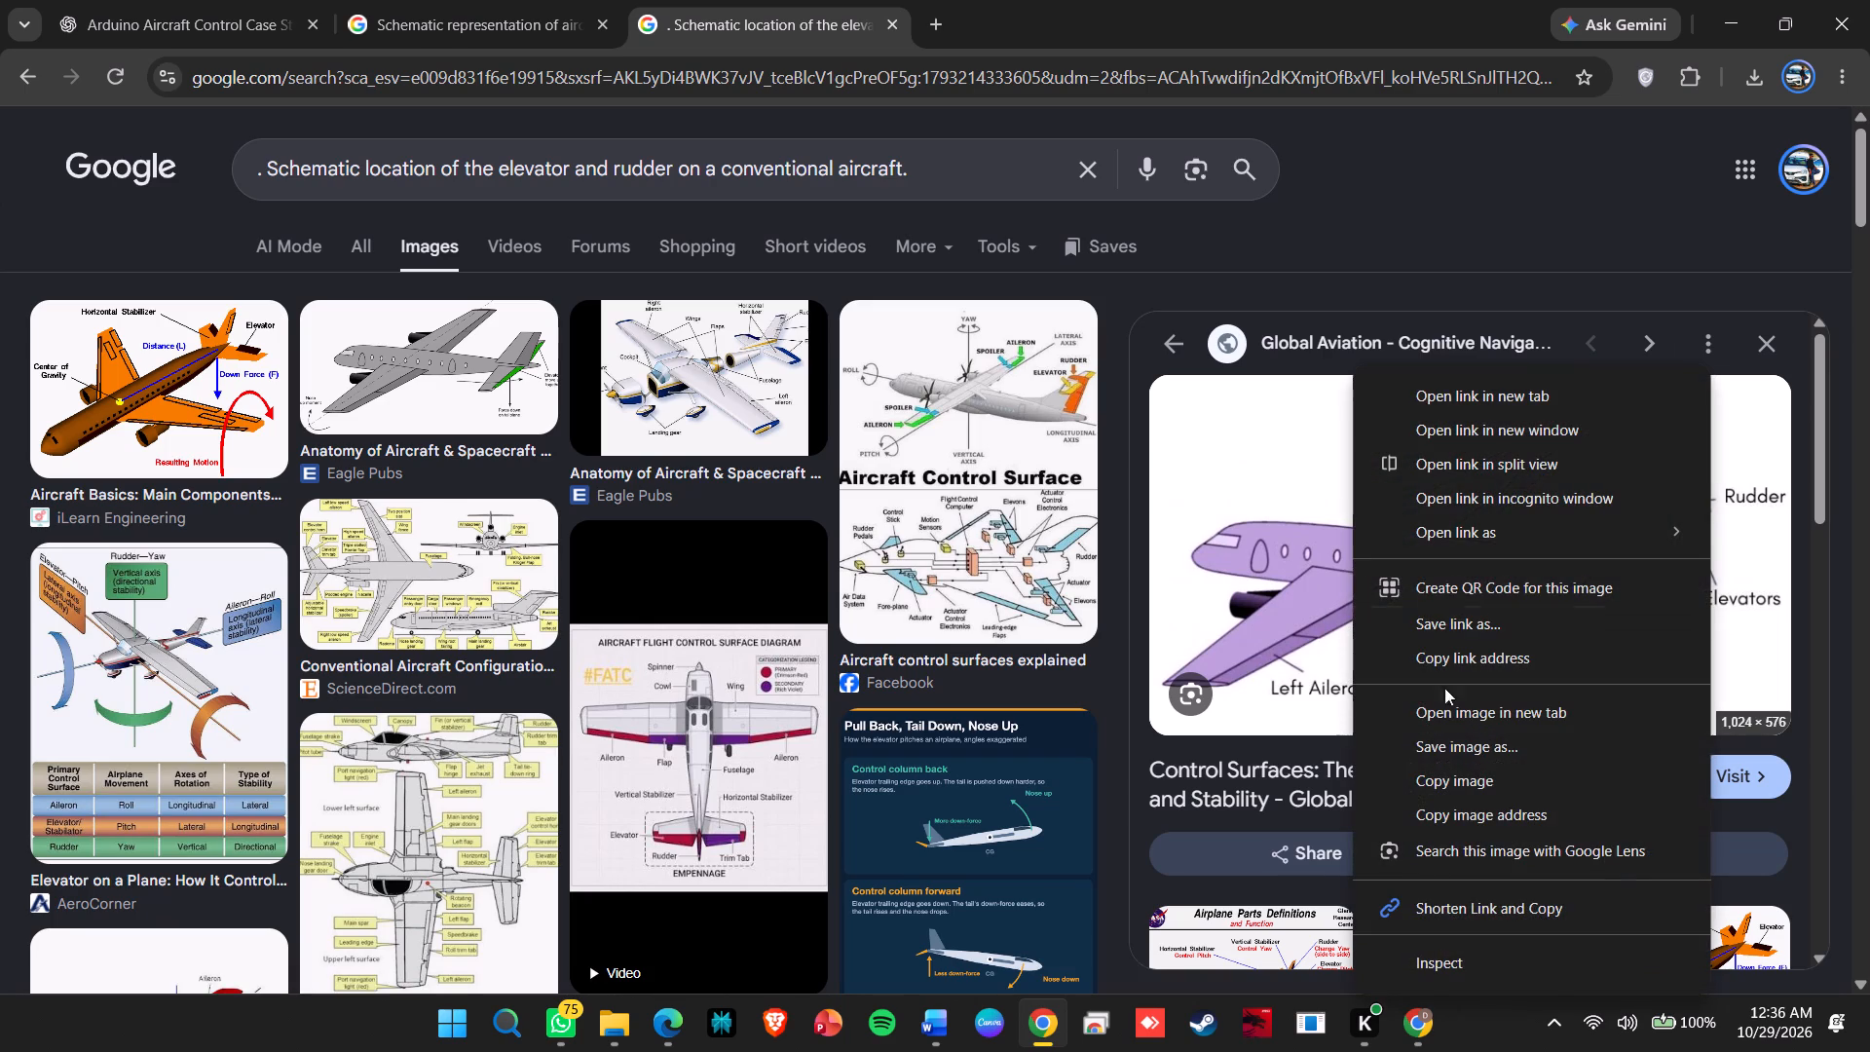
click(1469, 779)
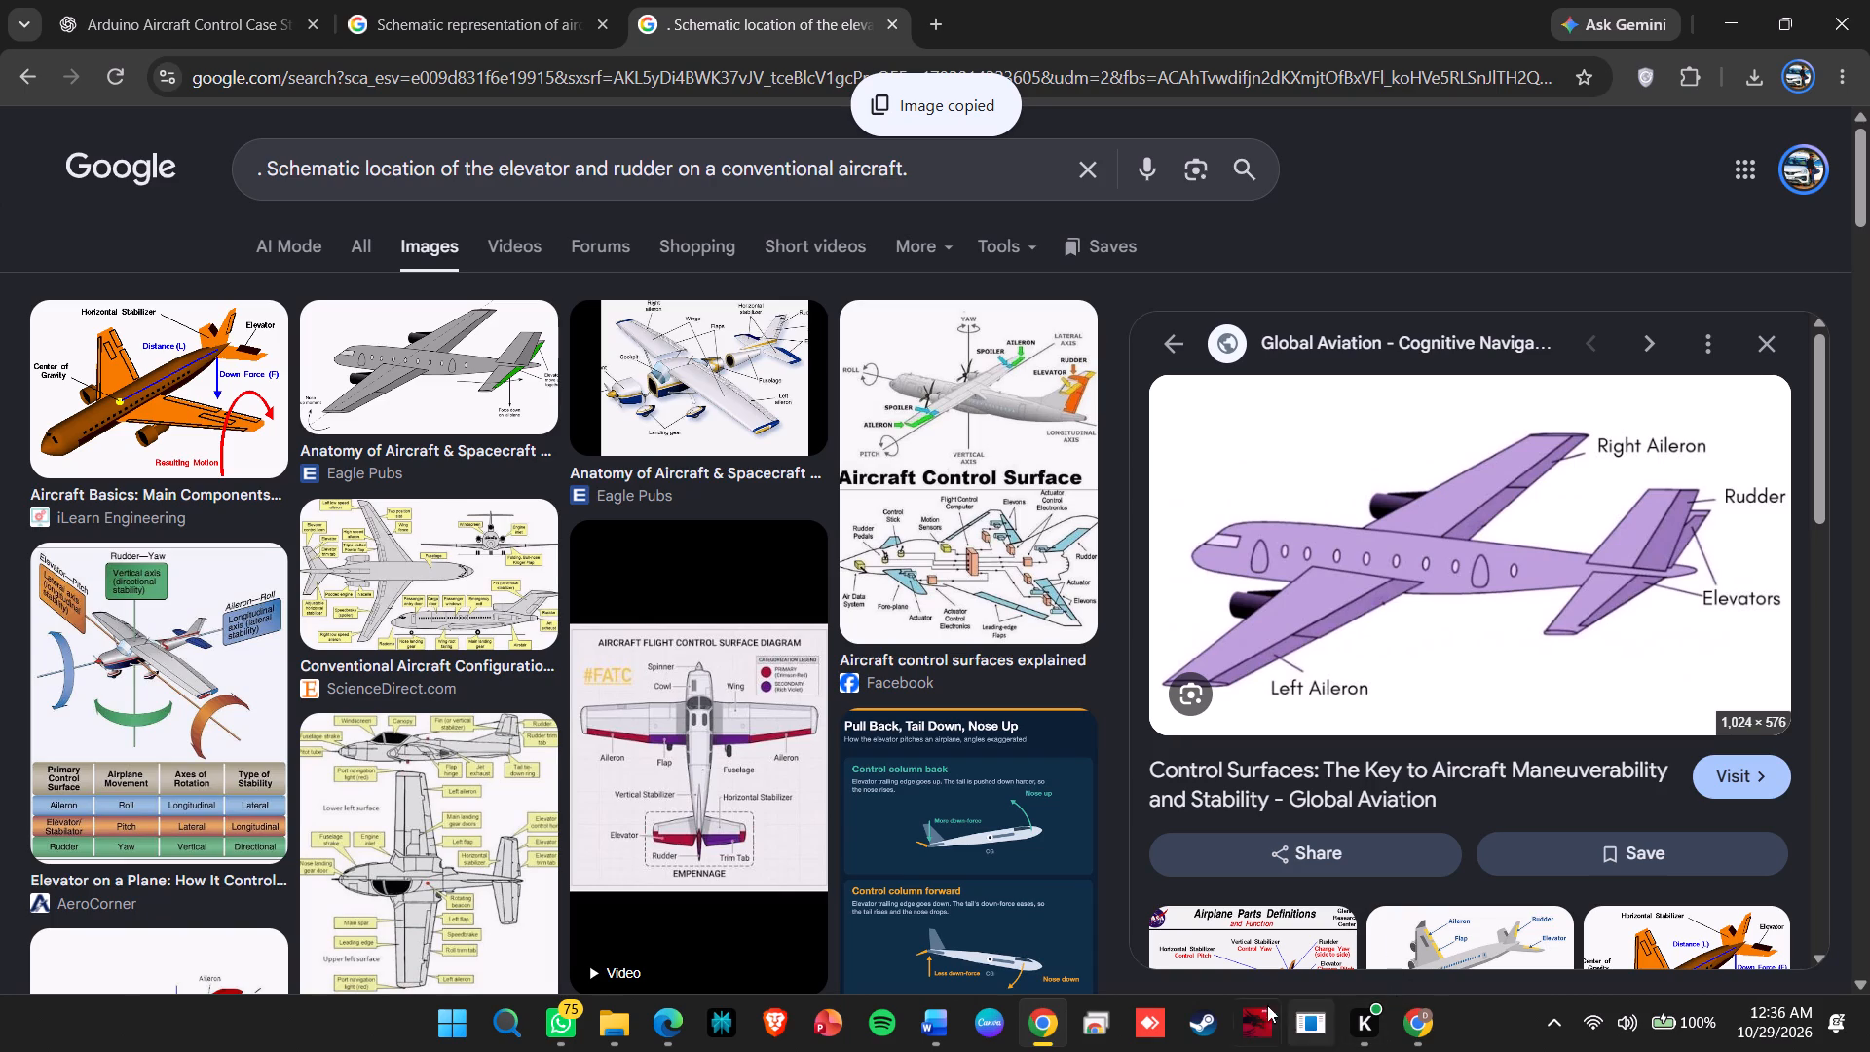
Switch to Word and replace the Figure 2 elevator and rudder schematic with the copied purple airplane picture.
click(937, 1031)
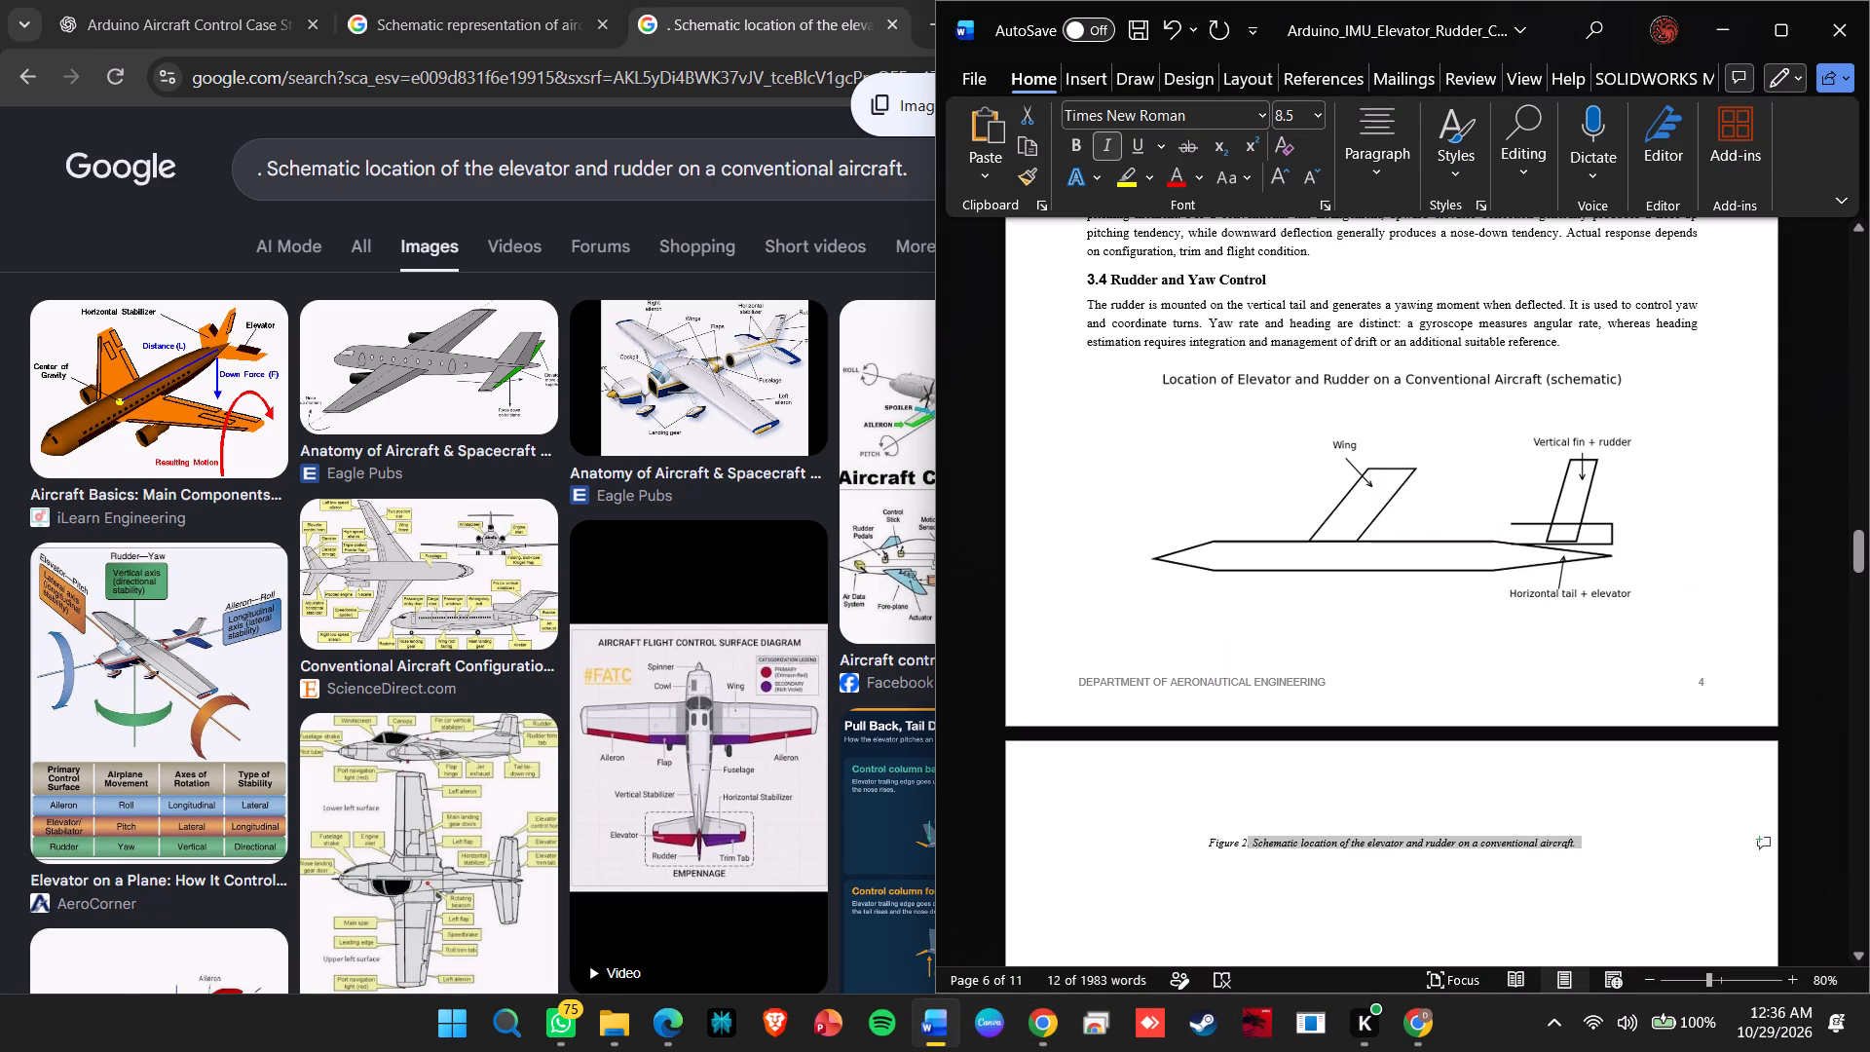
click(1468, 516)
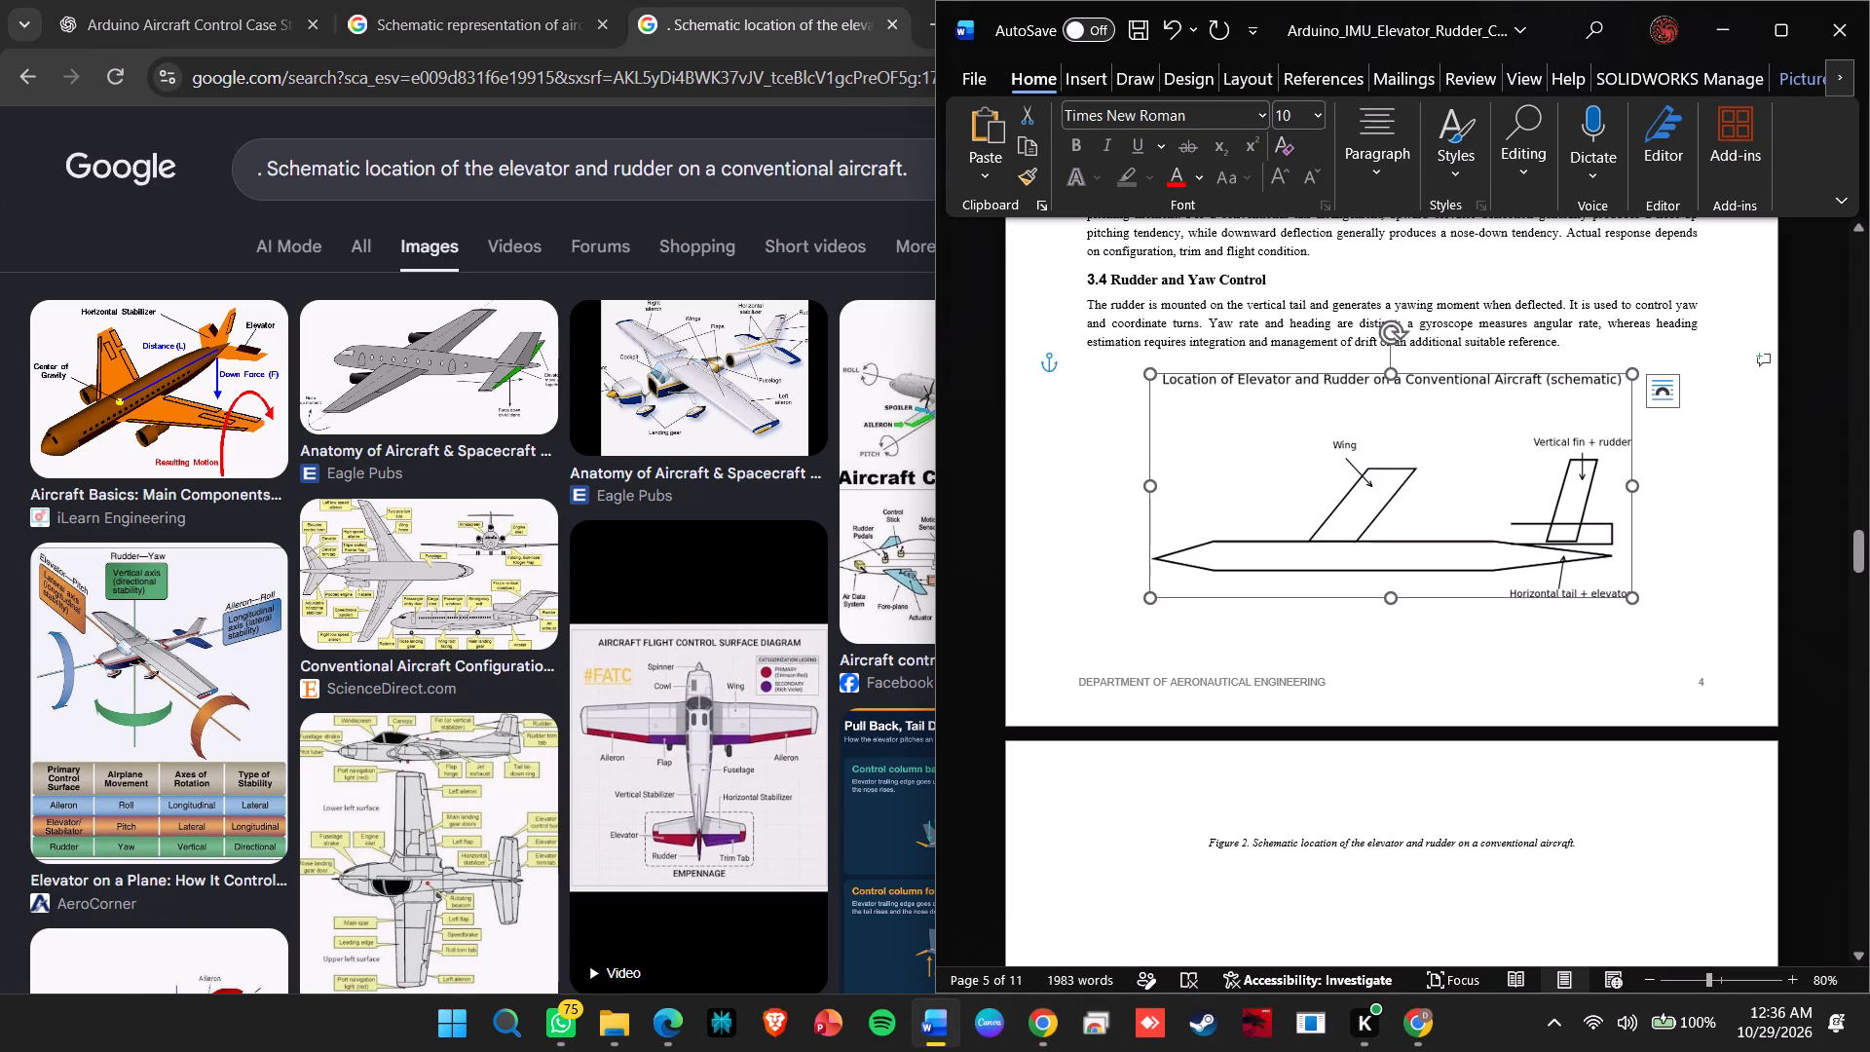
key(ctrl+v)
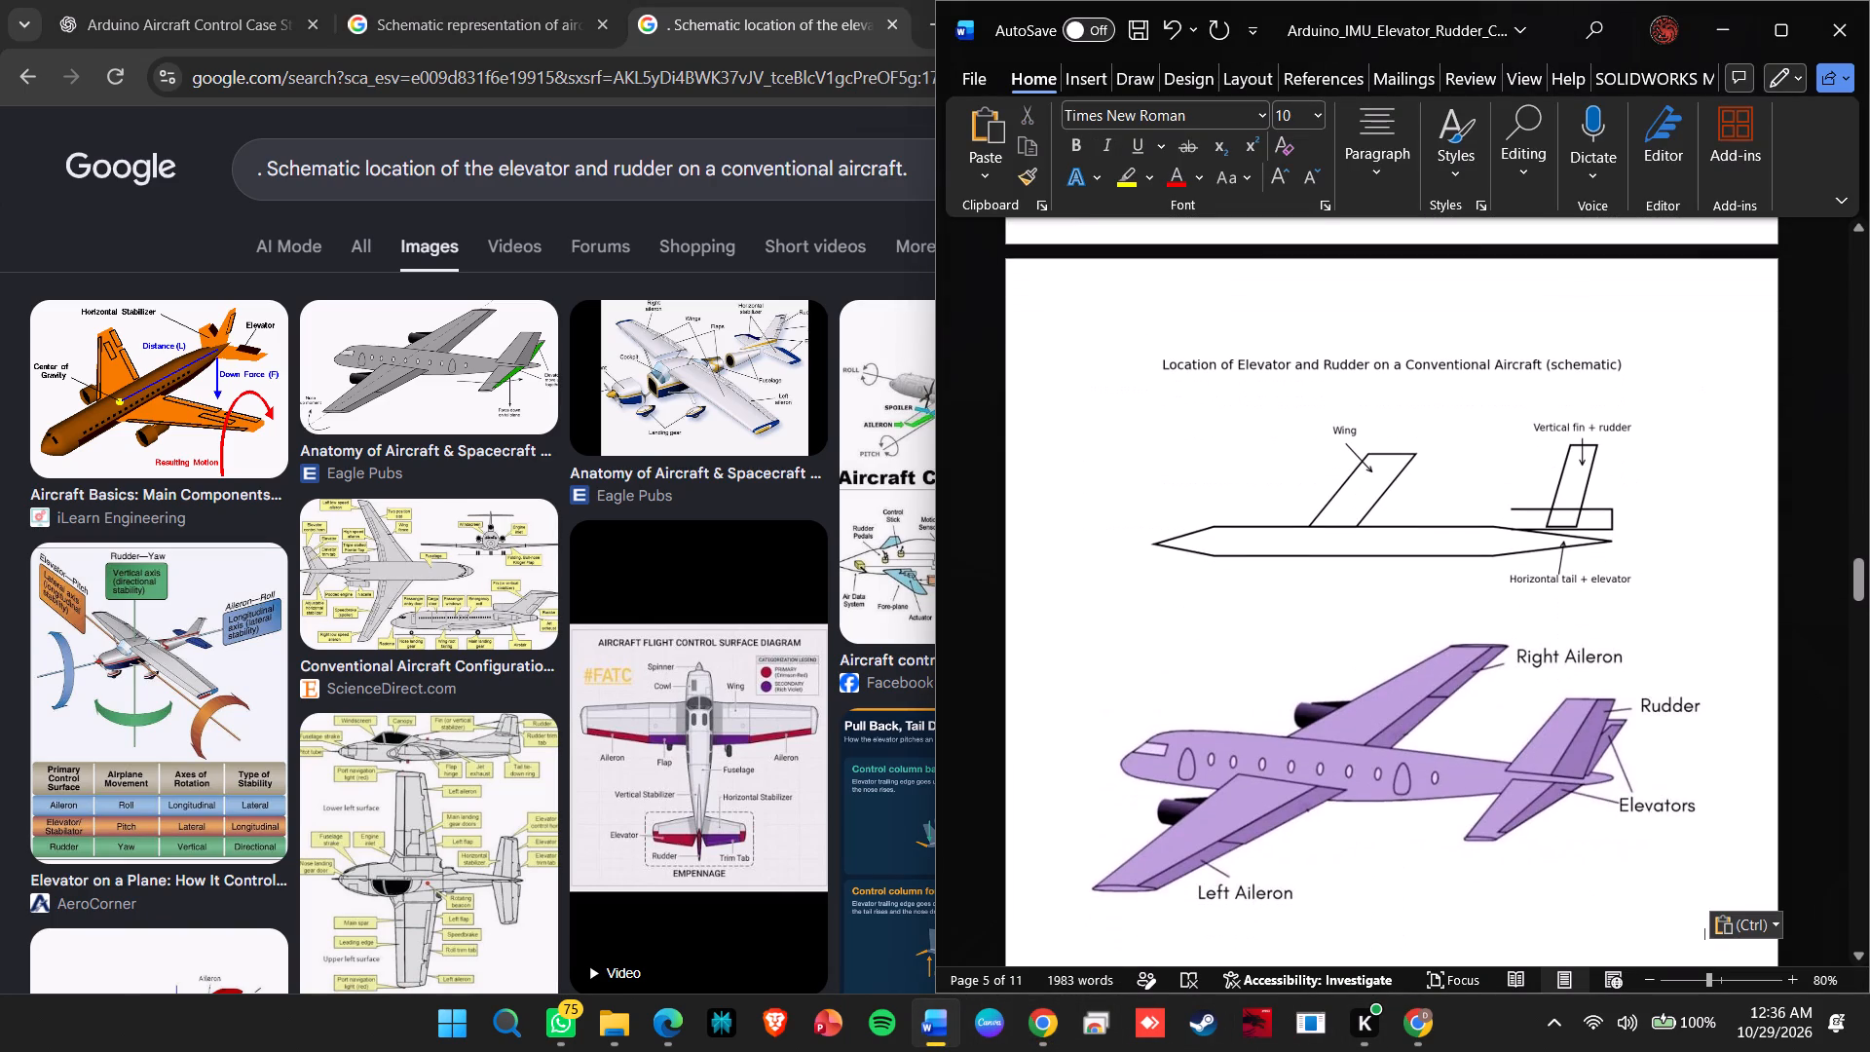
click(1468, 516)
key(BackSpace)
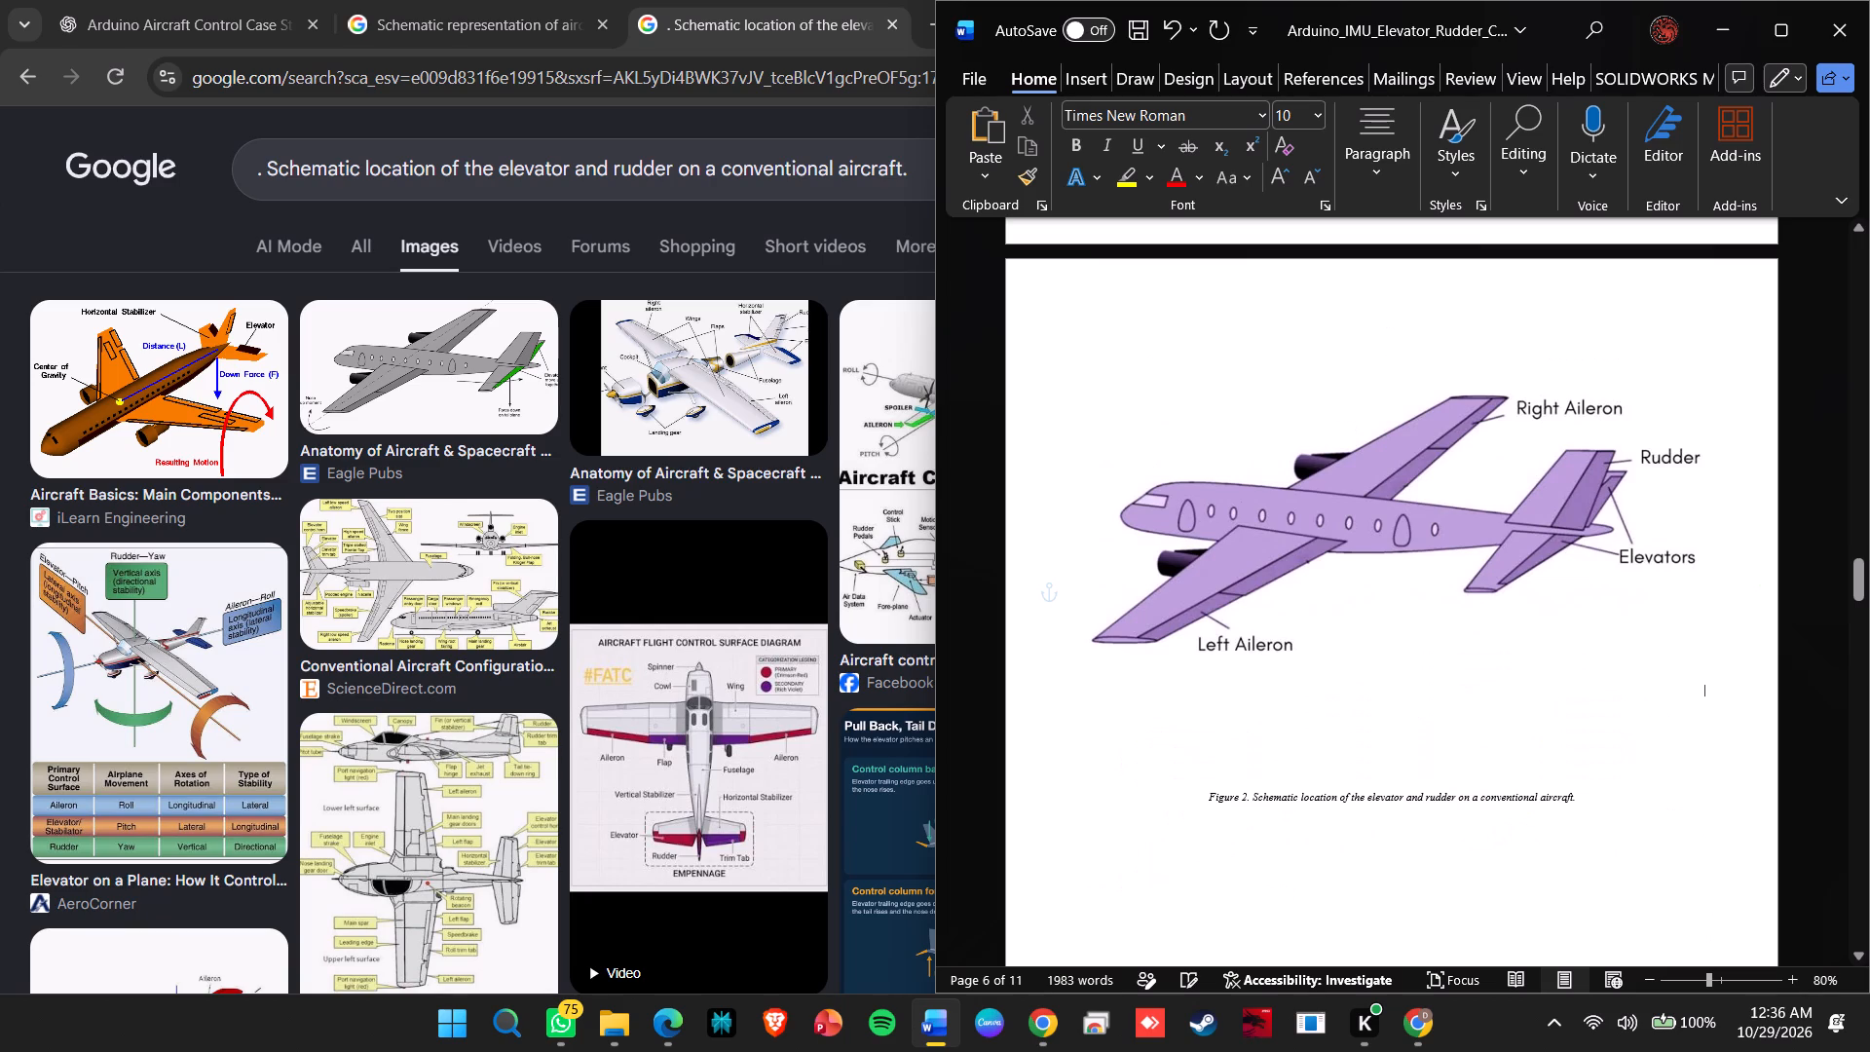
Narrow the purple airplane picture slightly and reduce its height so it fits beneath the section 3.4 text.
scroll(1468, 516, up, 14)
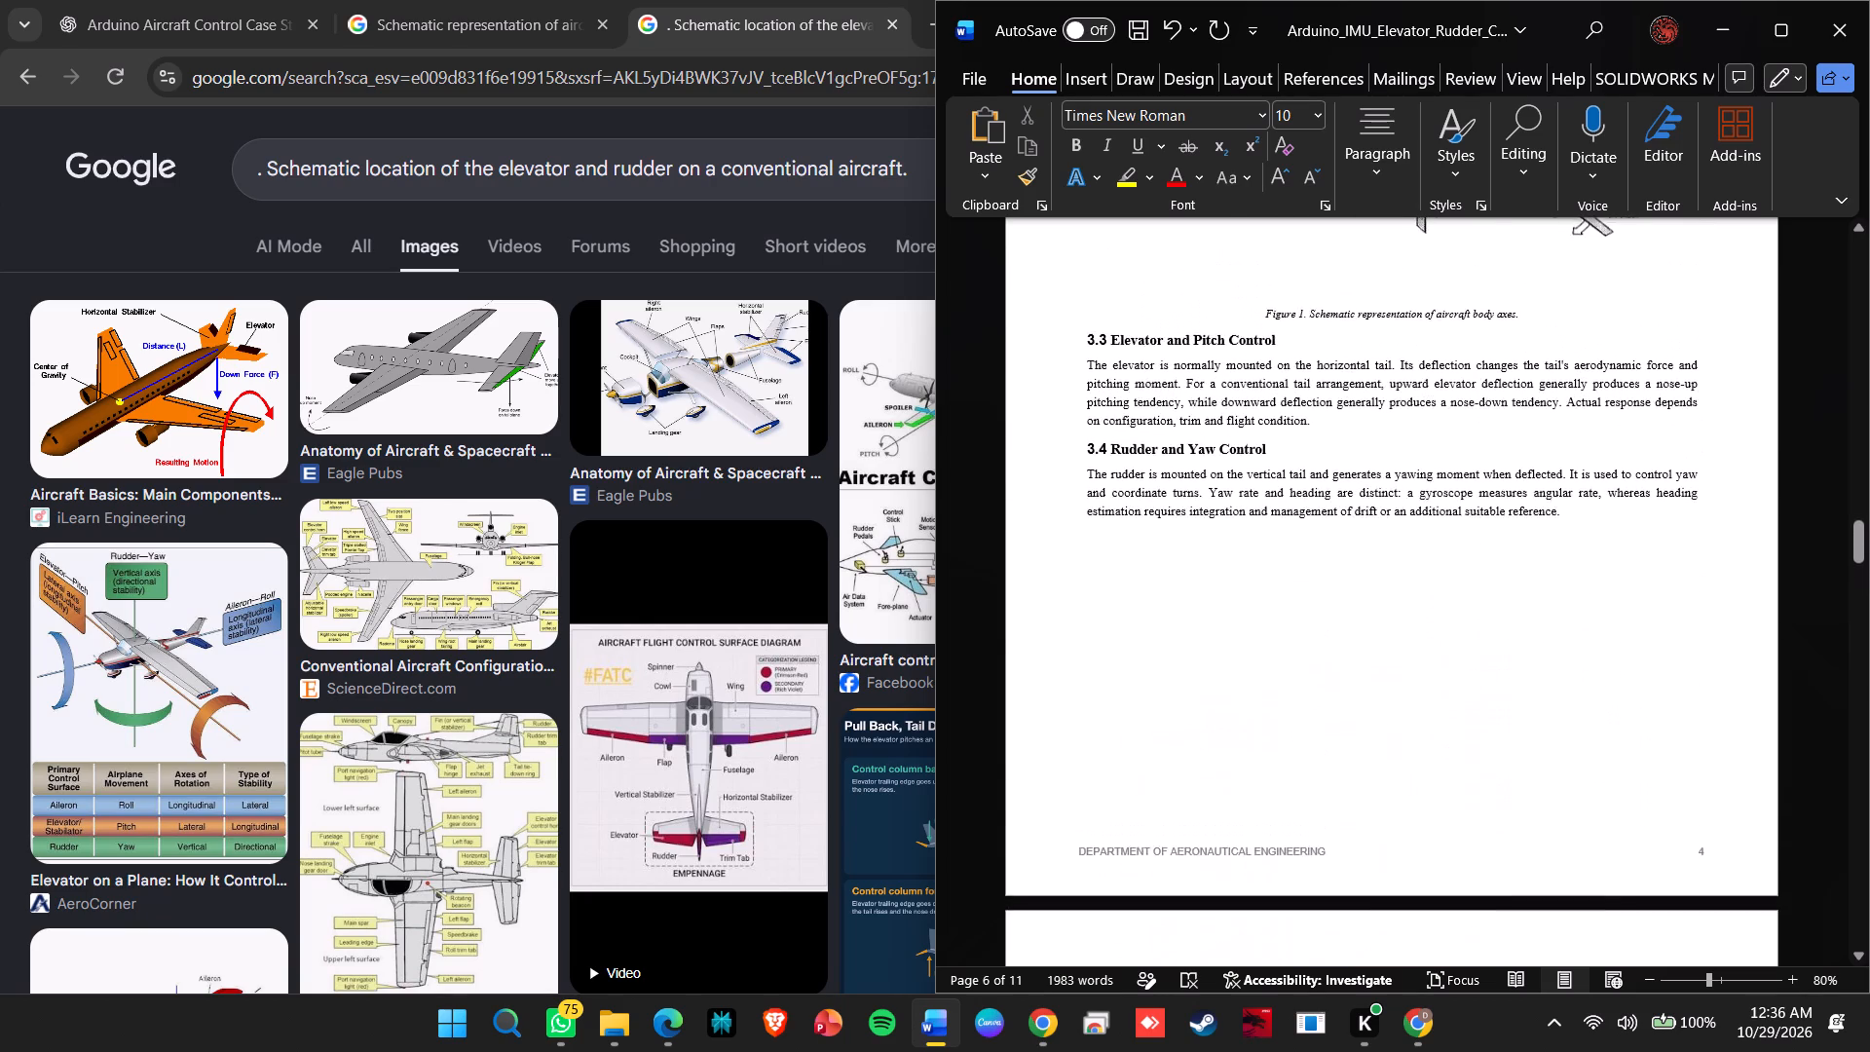
scroll(1468, 516, up, 3)
scroll(1468, 516, down, 13)
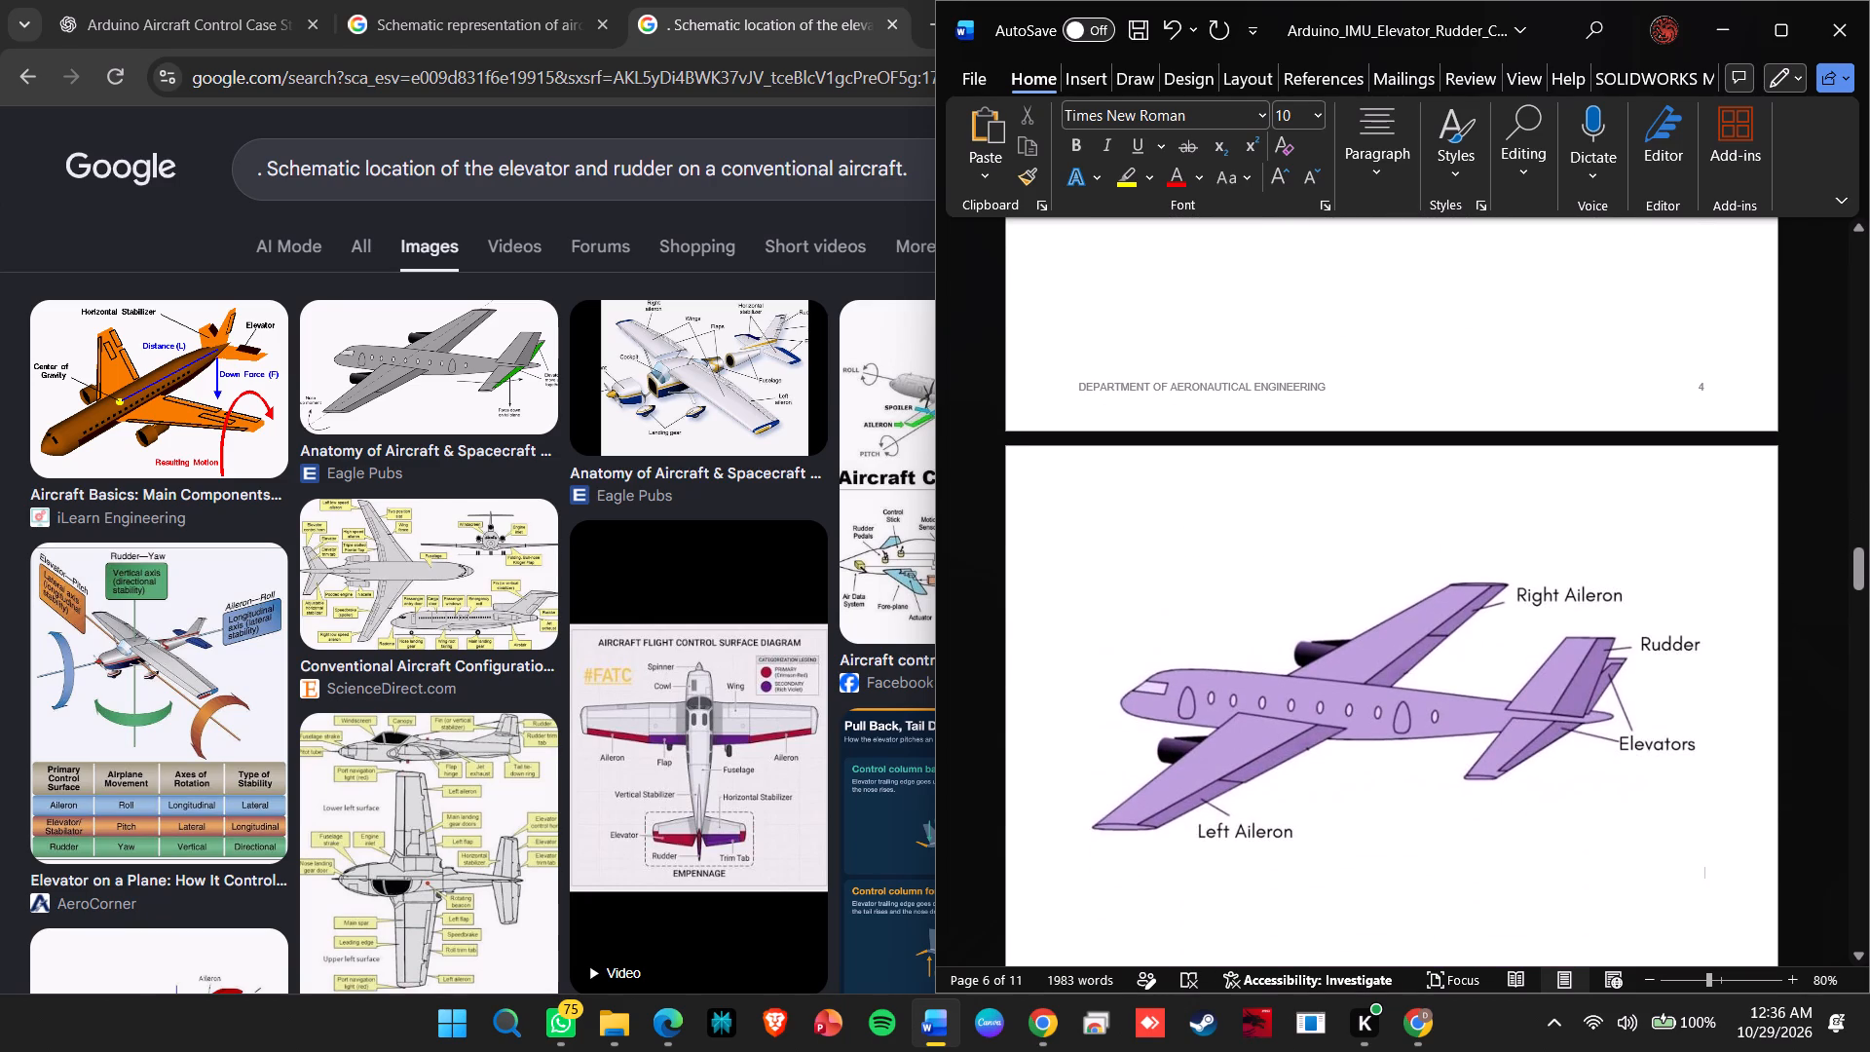
click(1421, 632)
drag(1710, 705, 1677, 706)
drag(1379, 878, 1364, 811)
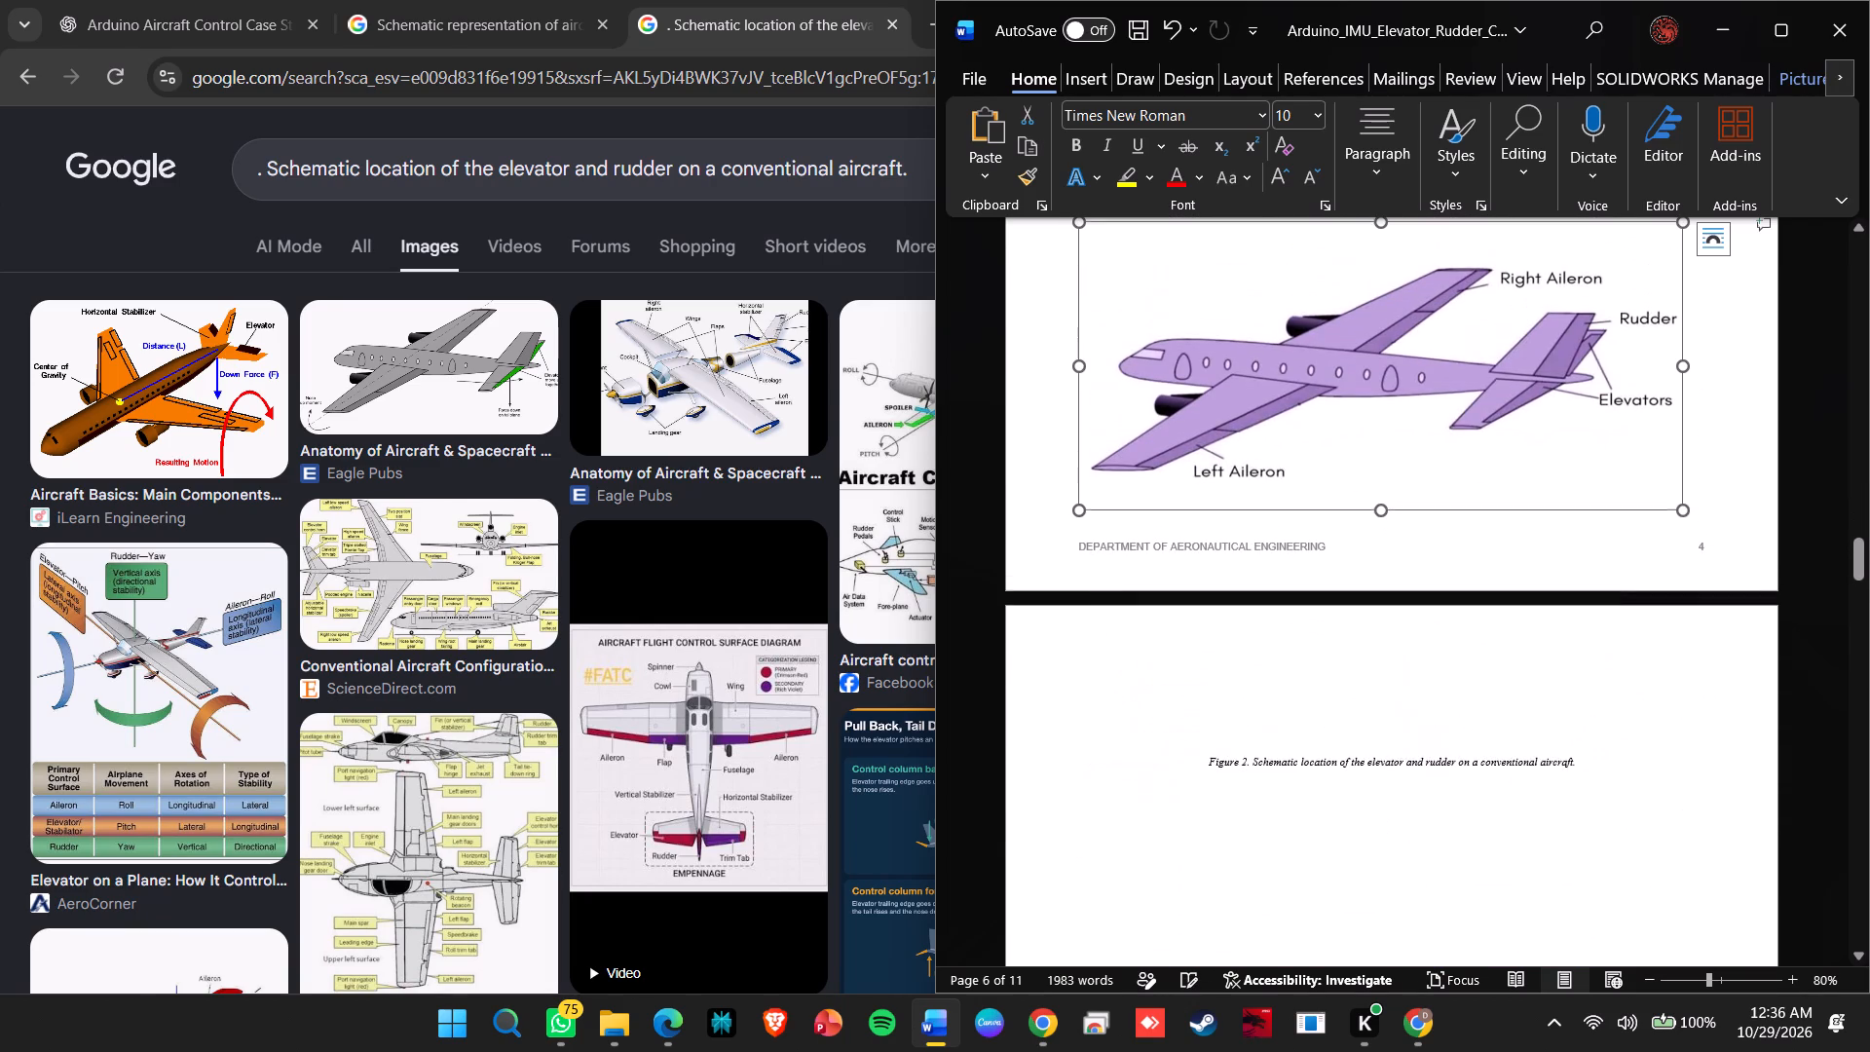
Center the purple airplane picture horizontally beneath the section 3.4 text.
scroll(1389, 507, down, 1)
scroll(1389, 507, up, 4)
click(1389, 507)
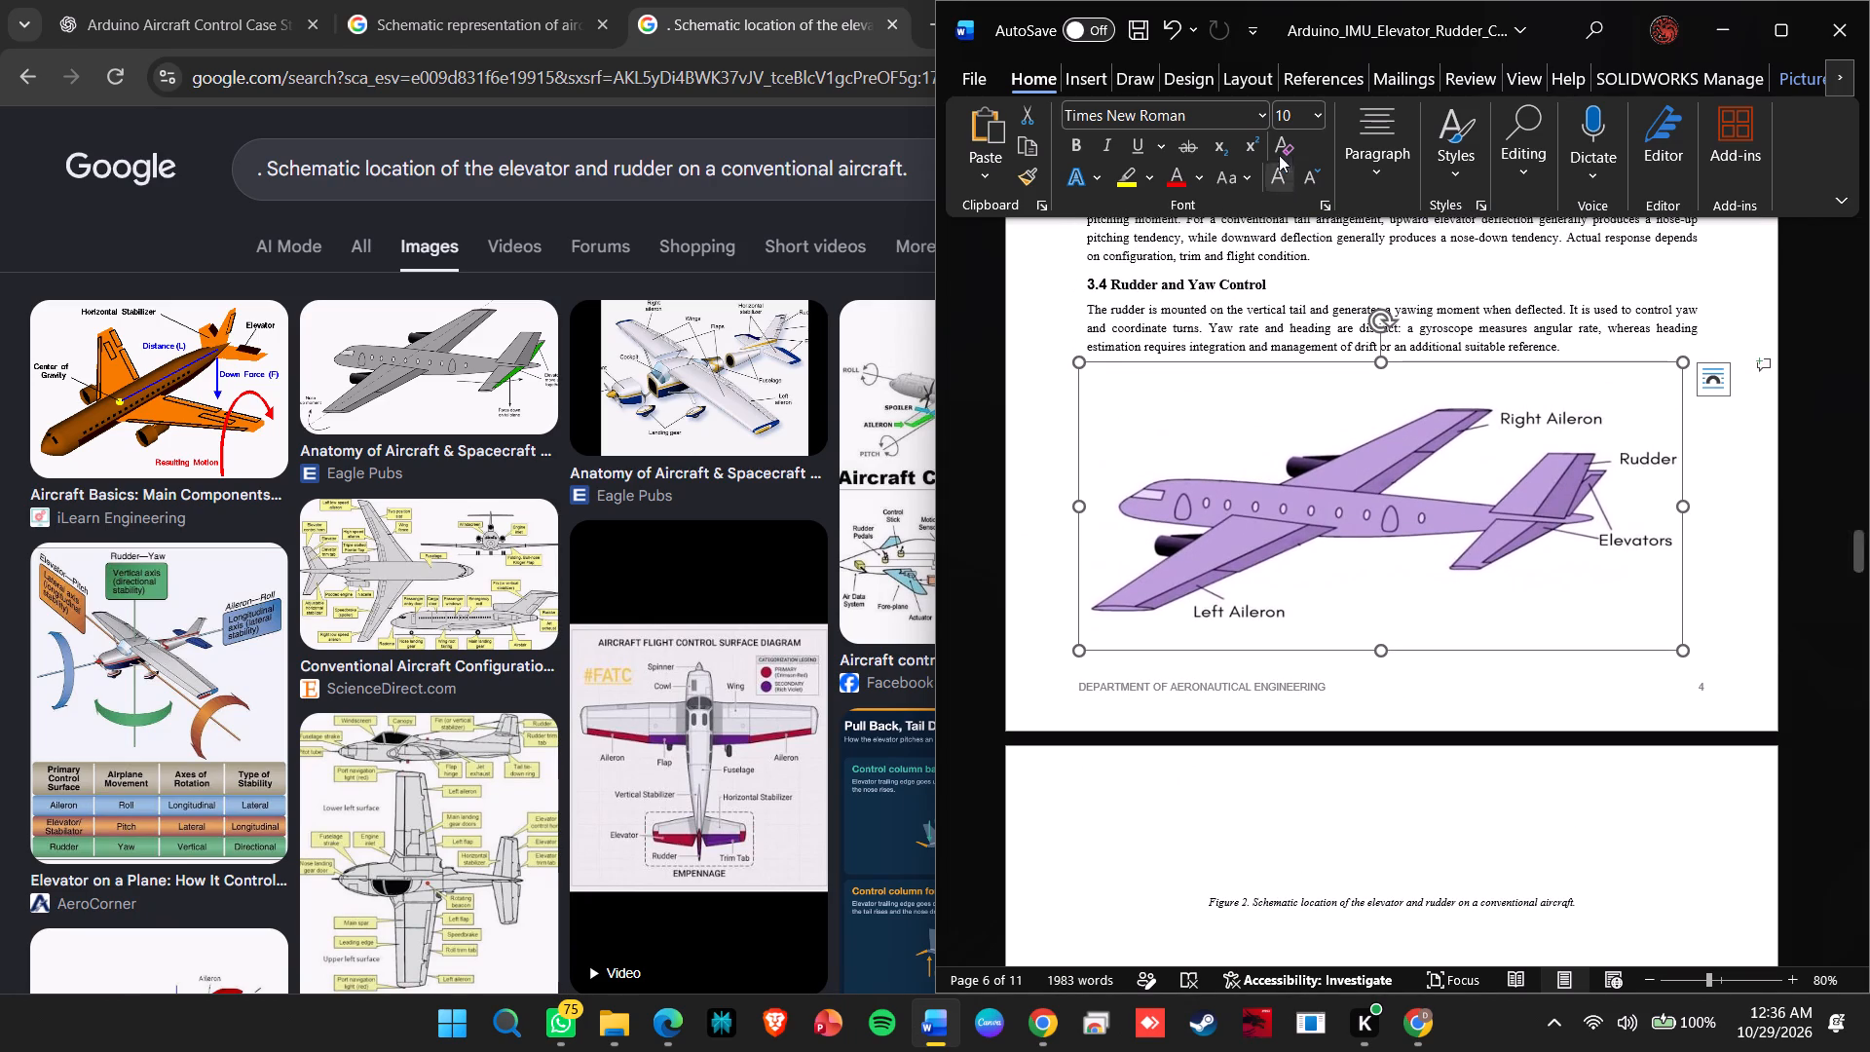
click(1361, 148)
click(1389, 276)
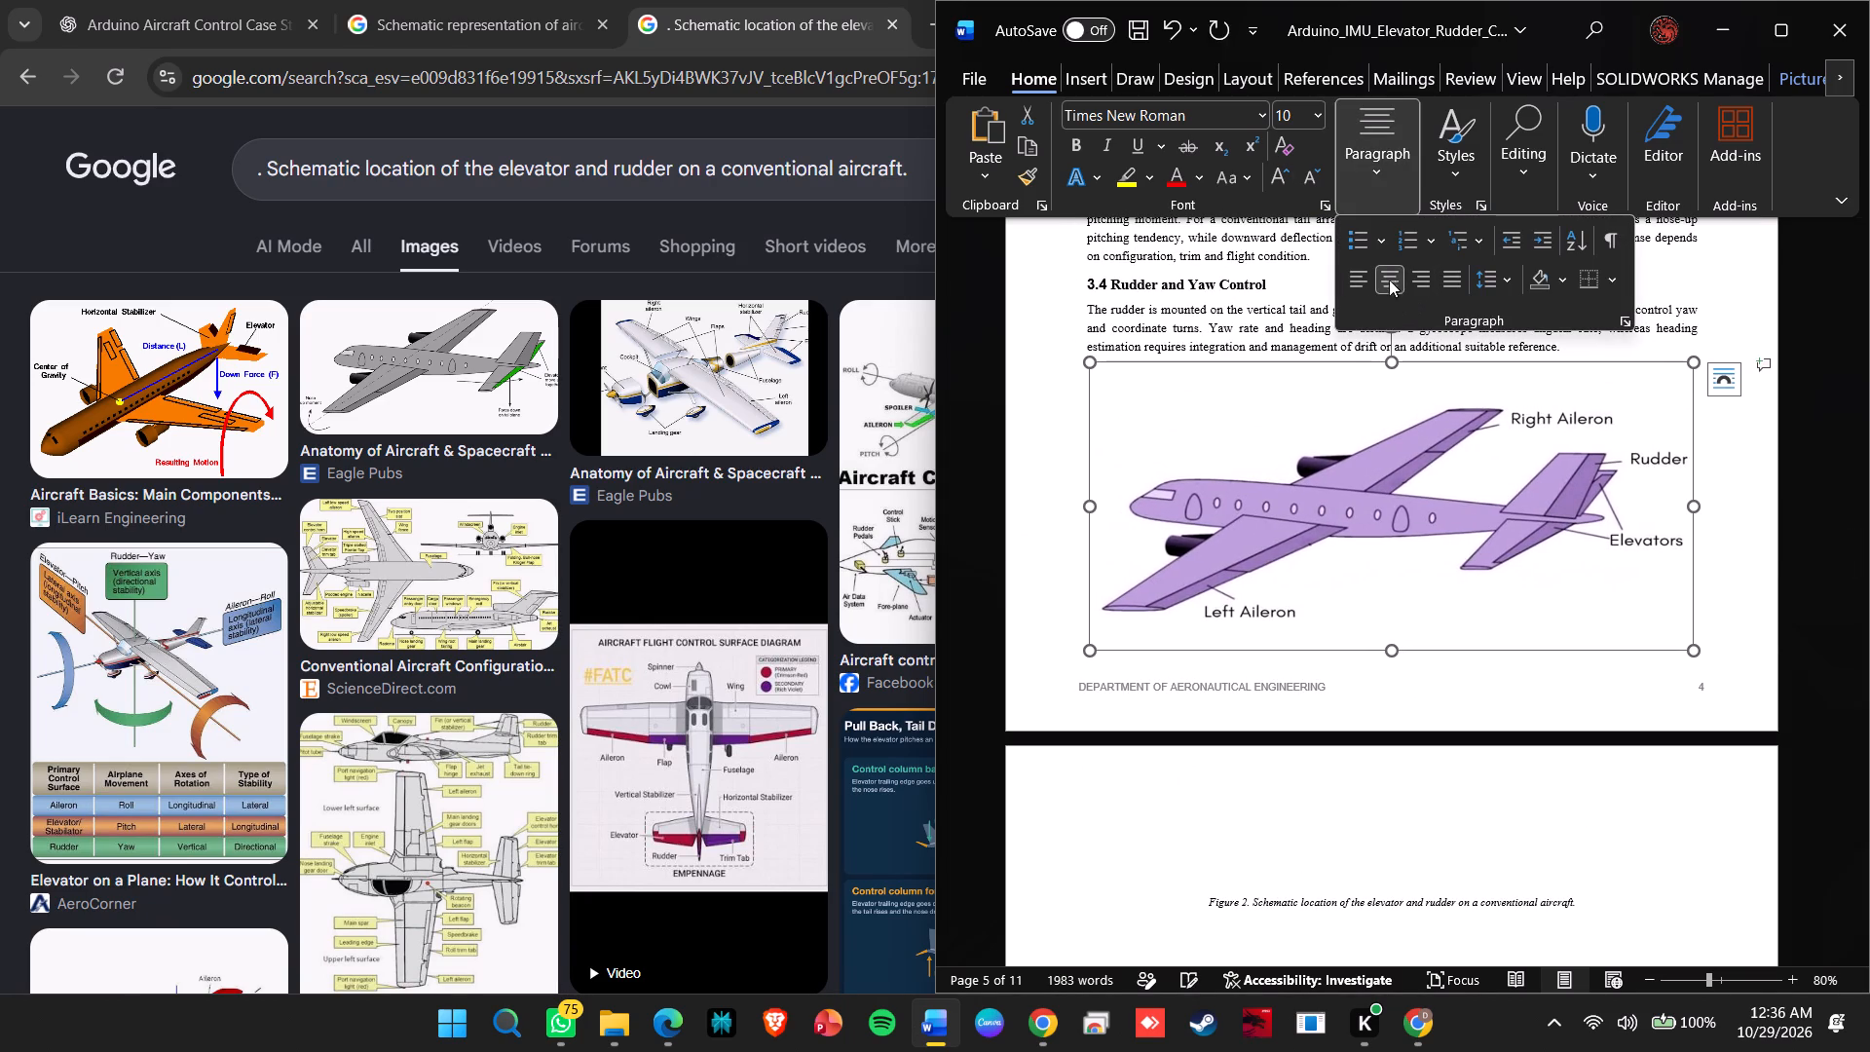
click(1435, 519)
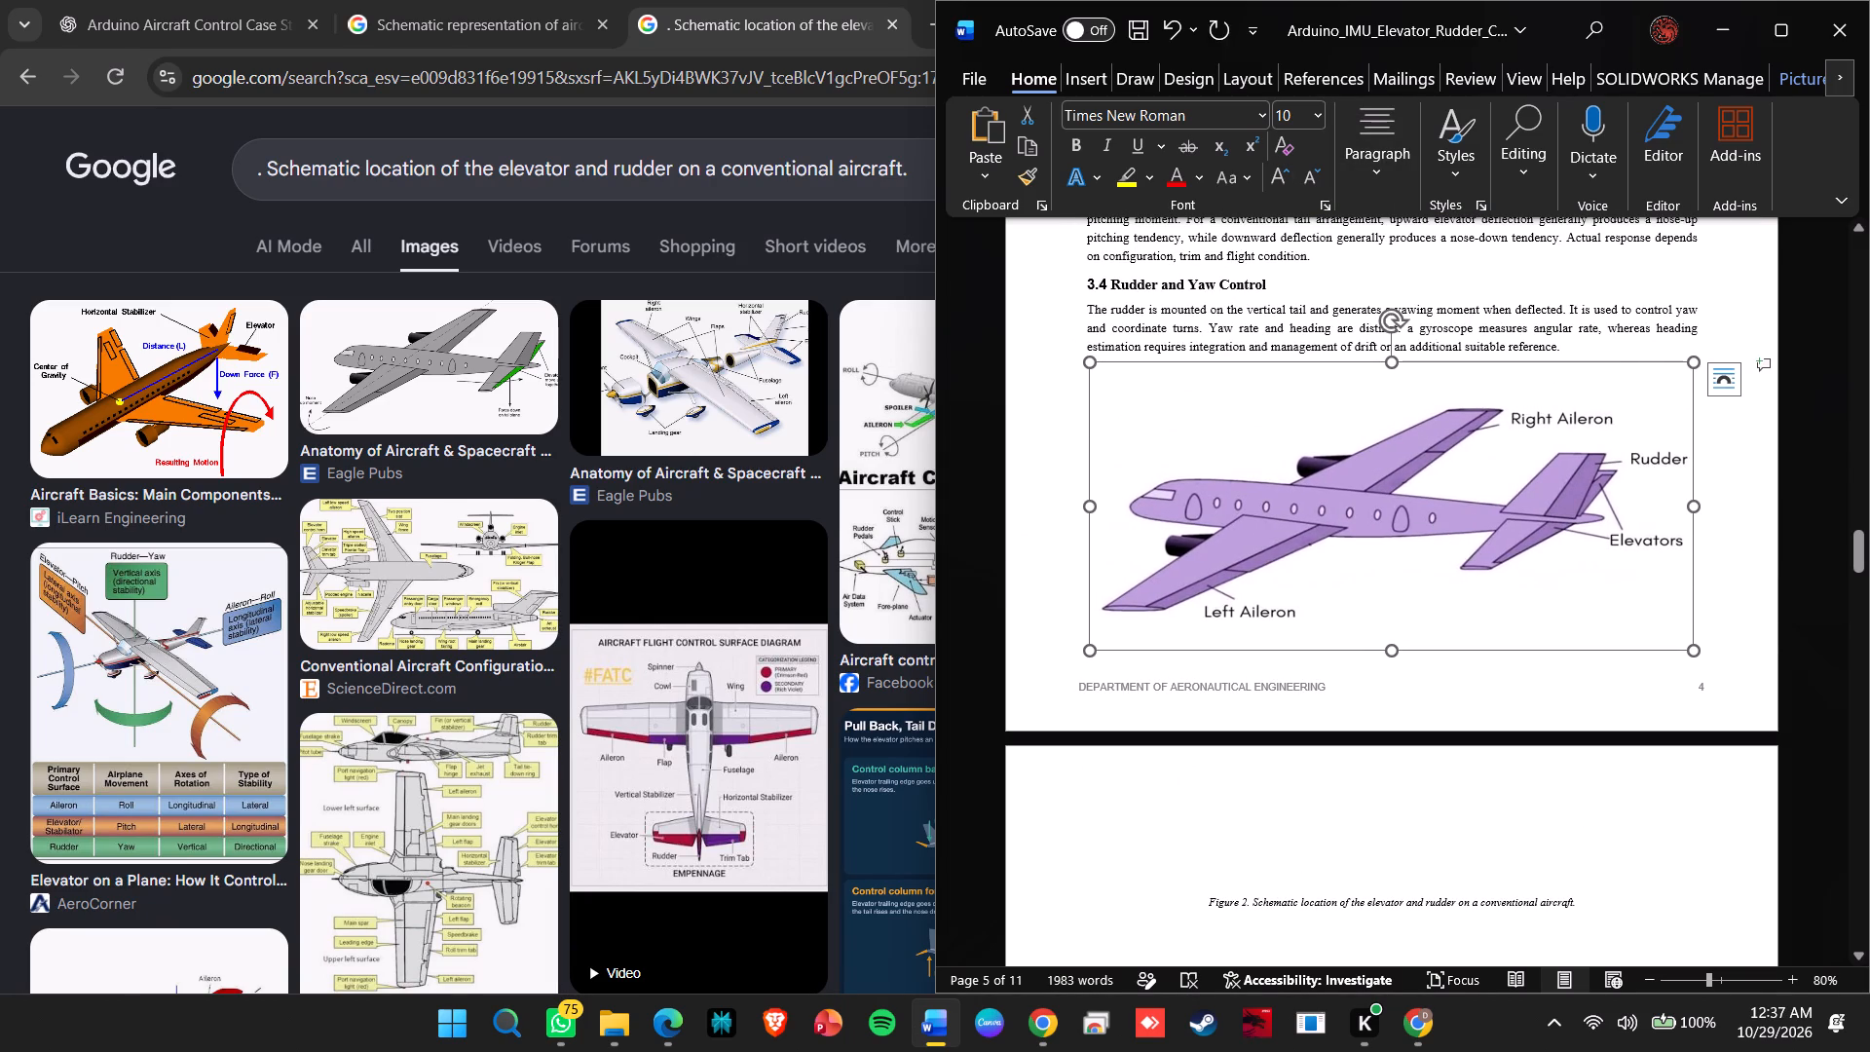
click(1435, 519)
scroll(1399, 408, down, 1)
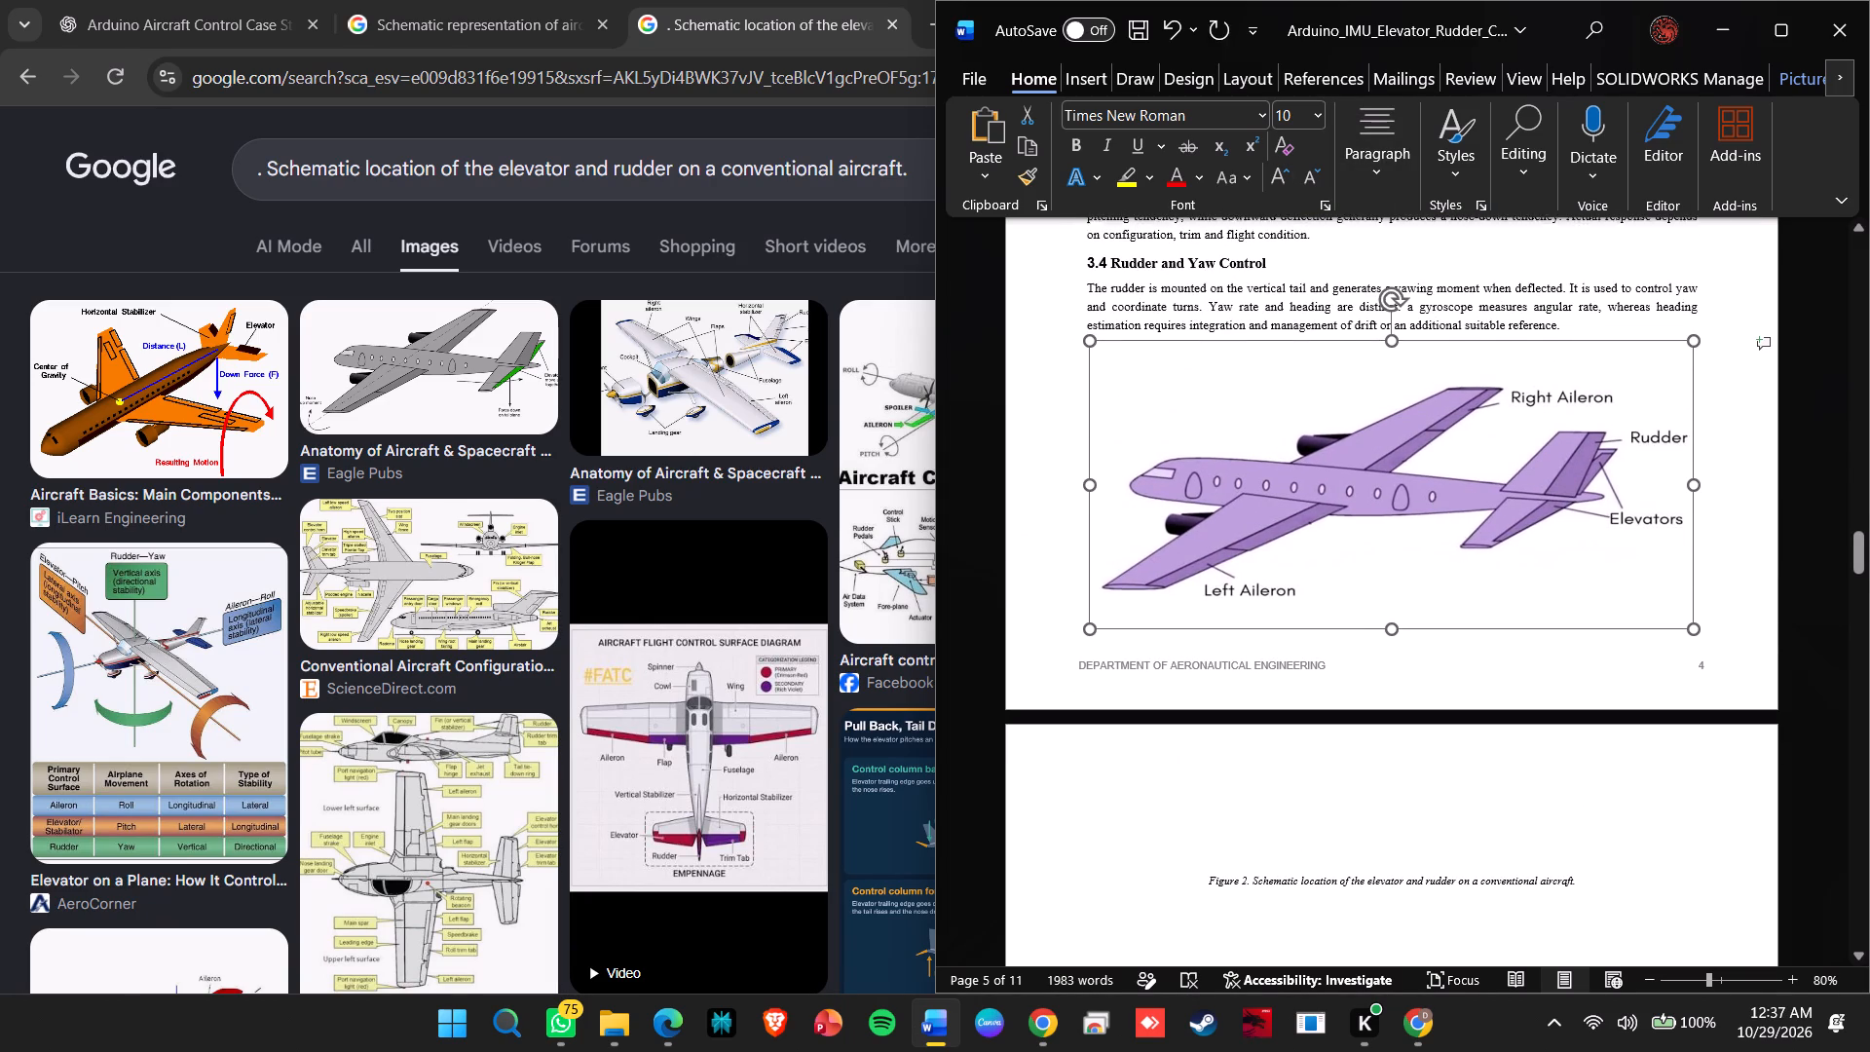
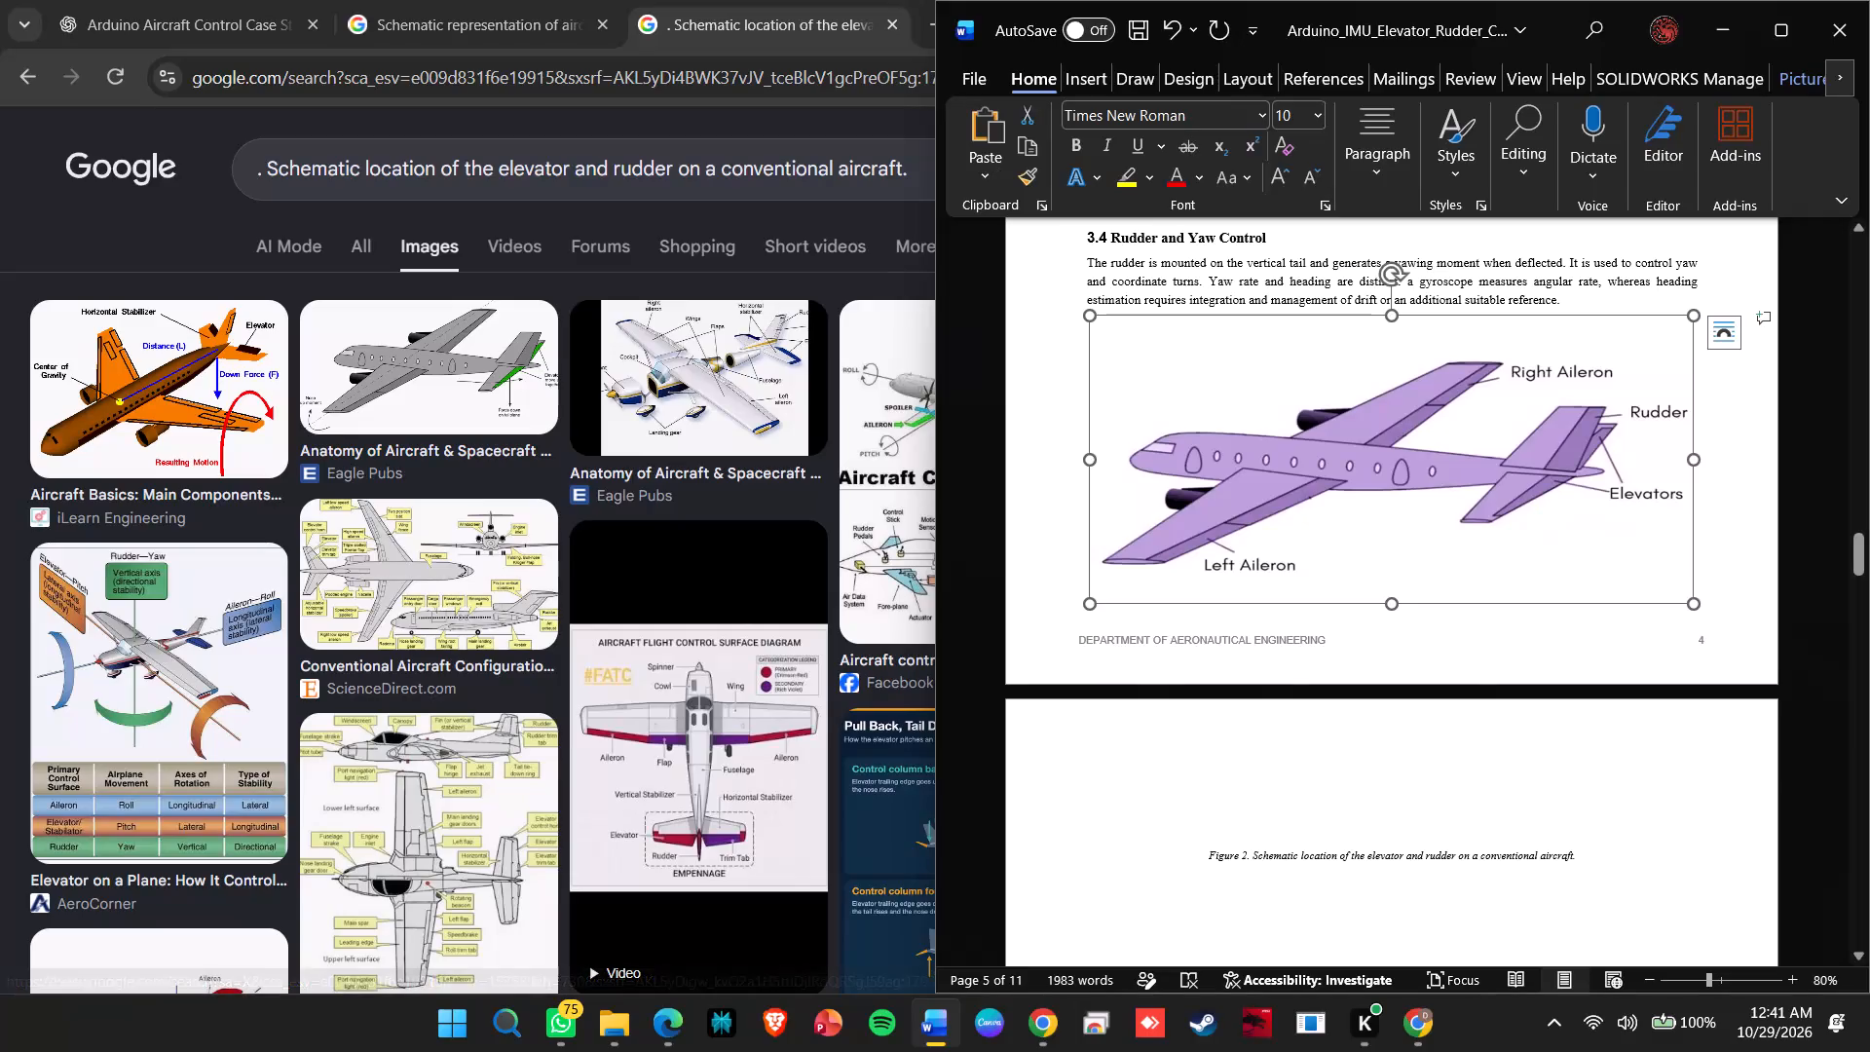
Review the case study's figure placement and text from section 3.4 back to the Introduction.
scroll(1358, 515, up, 7)
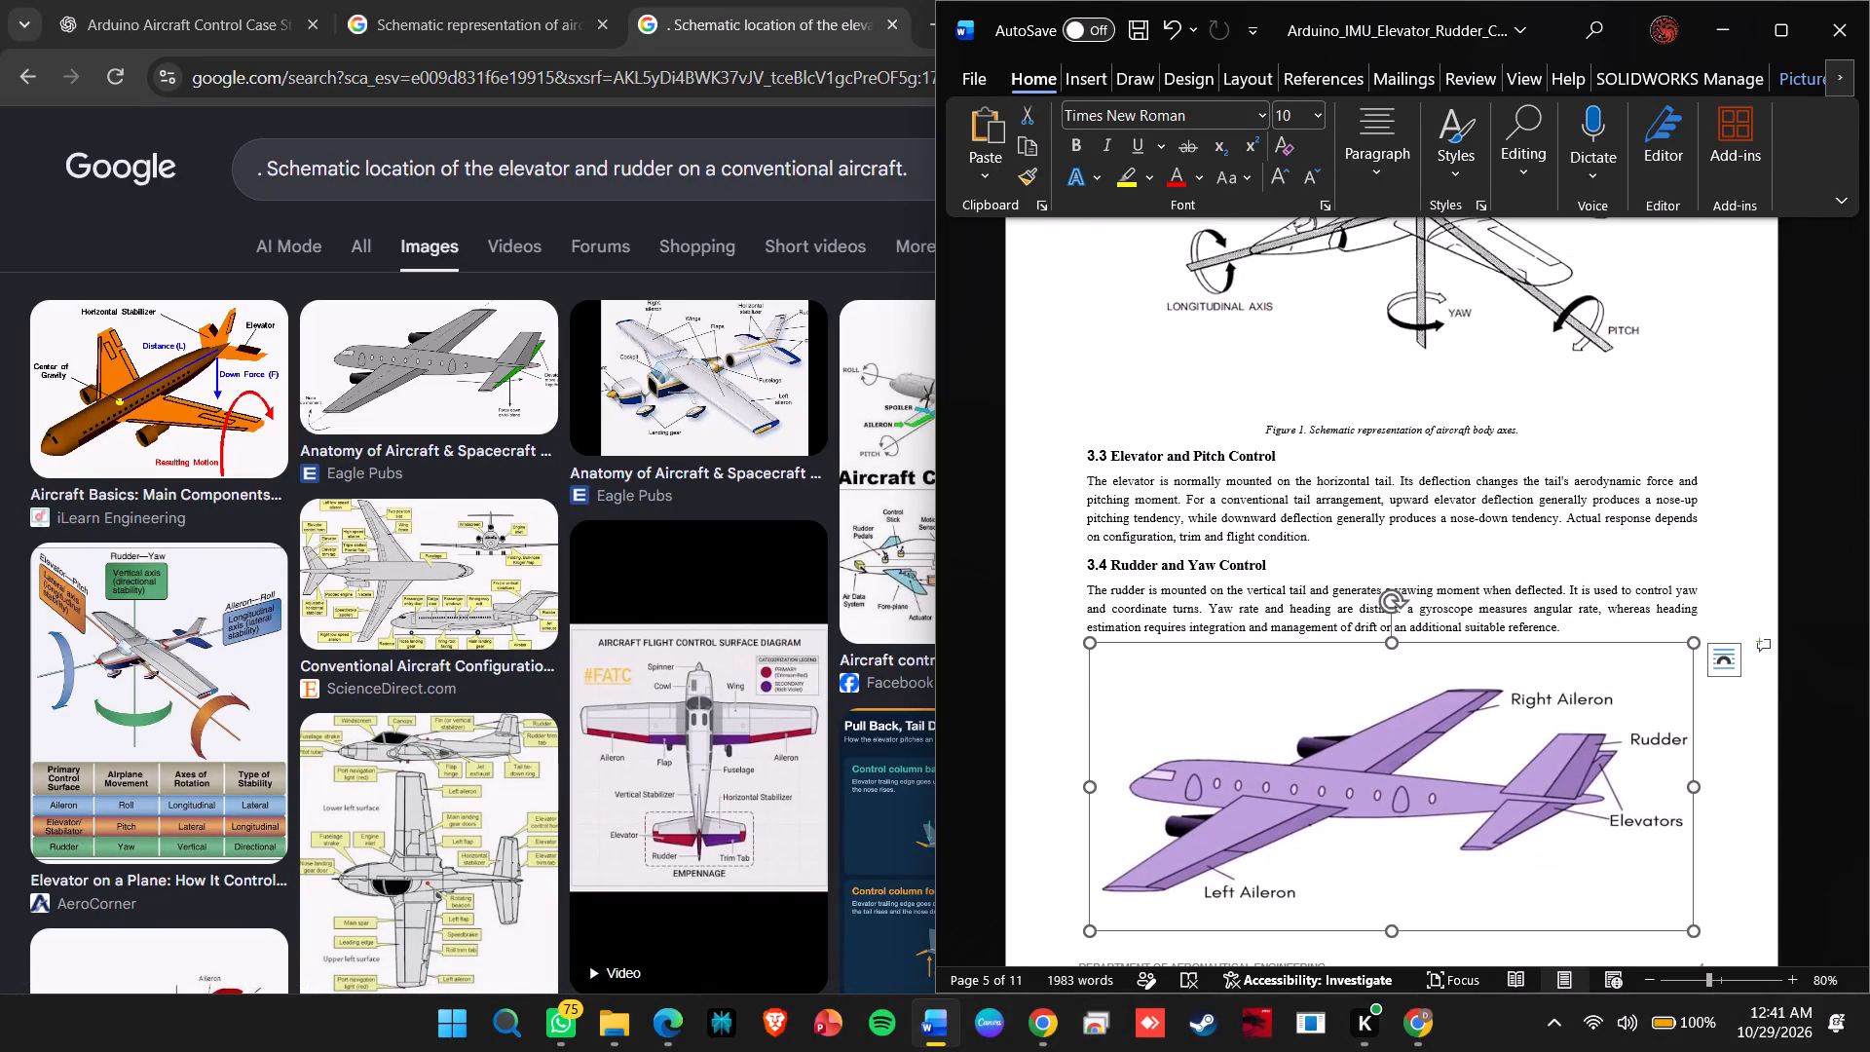
scroll(1303, 548, up, 7)
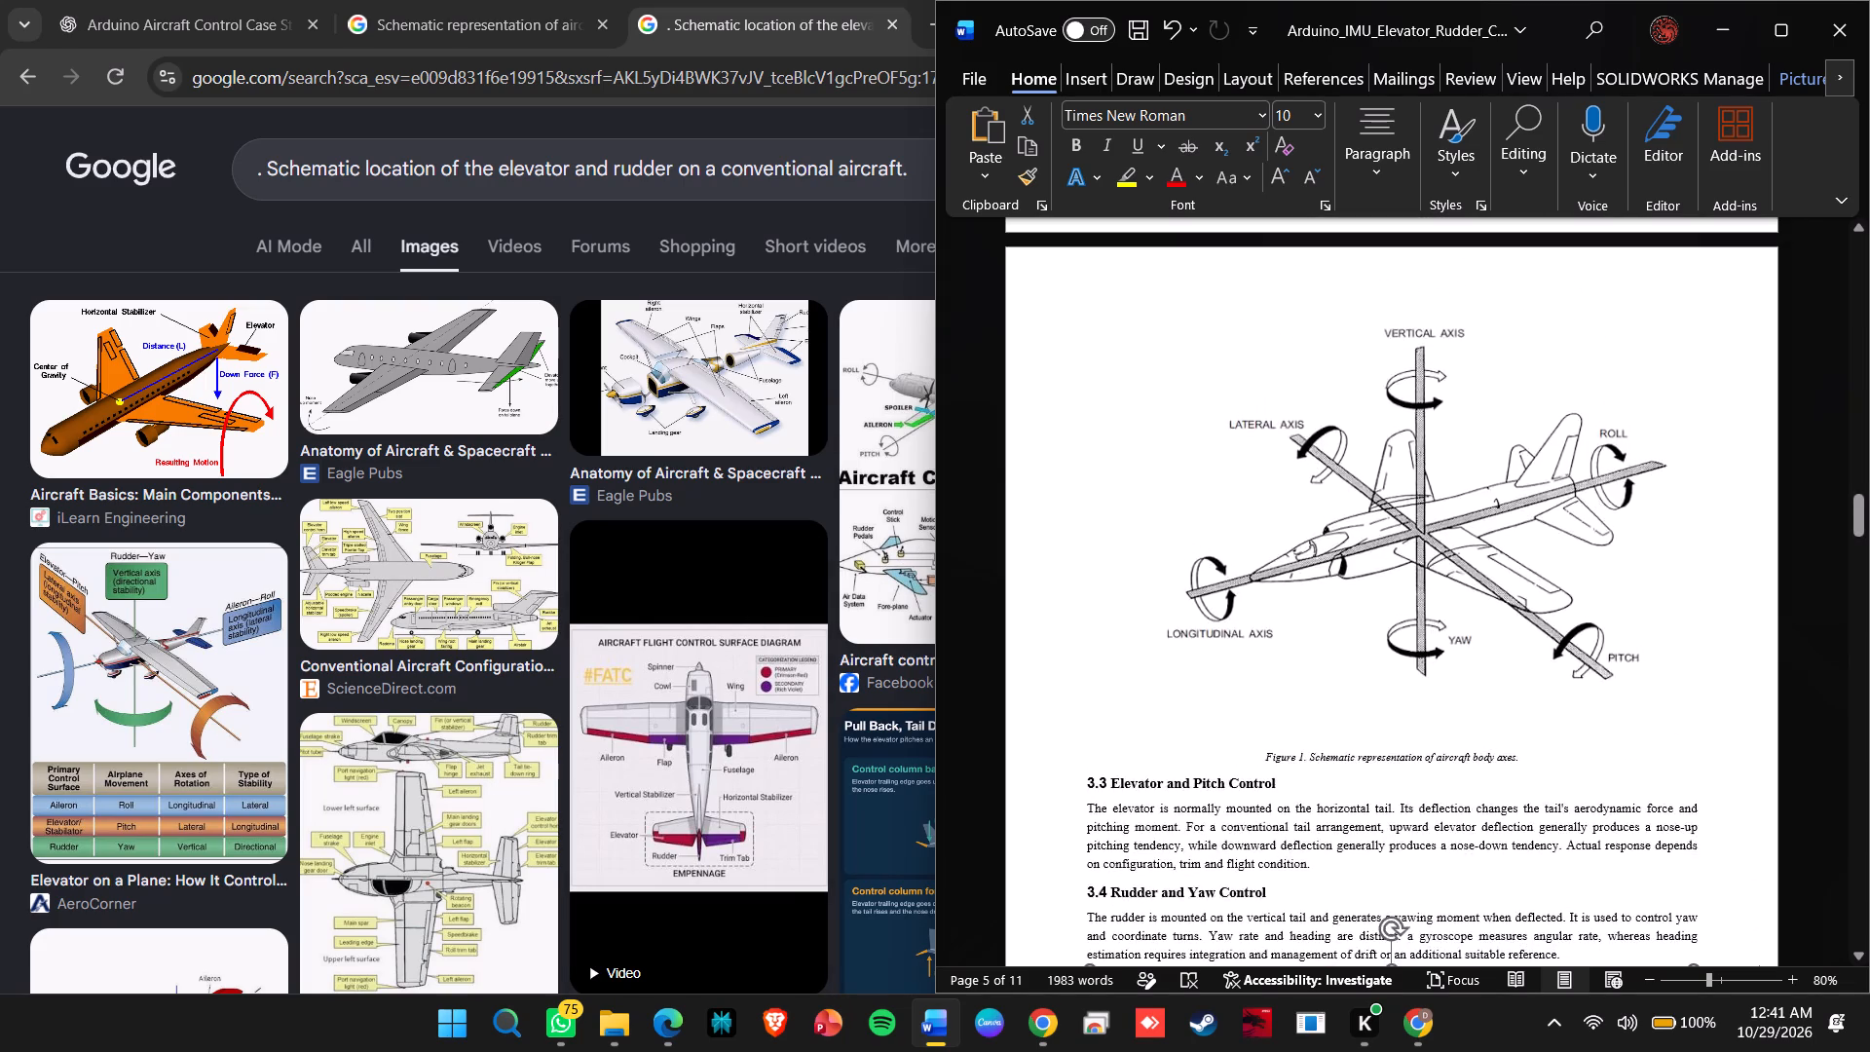
scroll(1303, 548, up, 16)
scroll(1303, 548, up, 7)
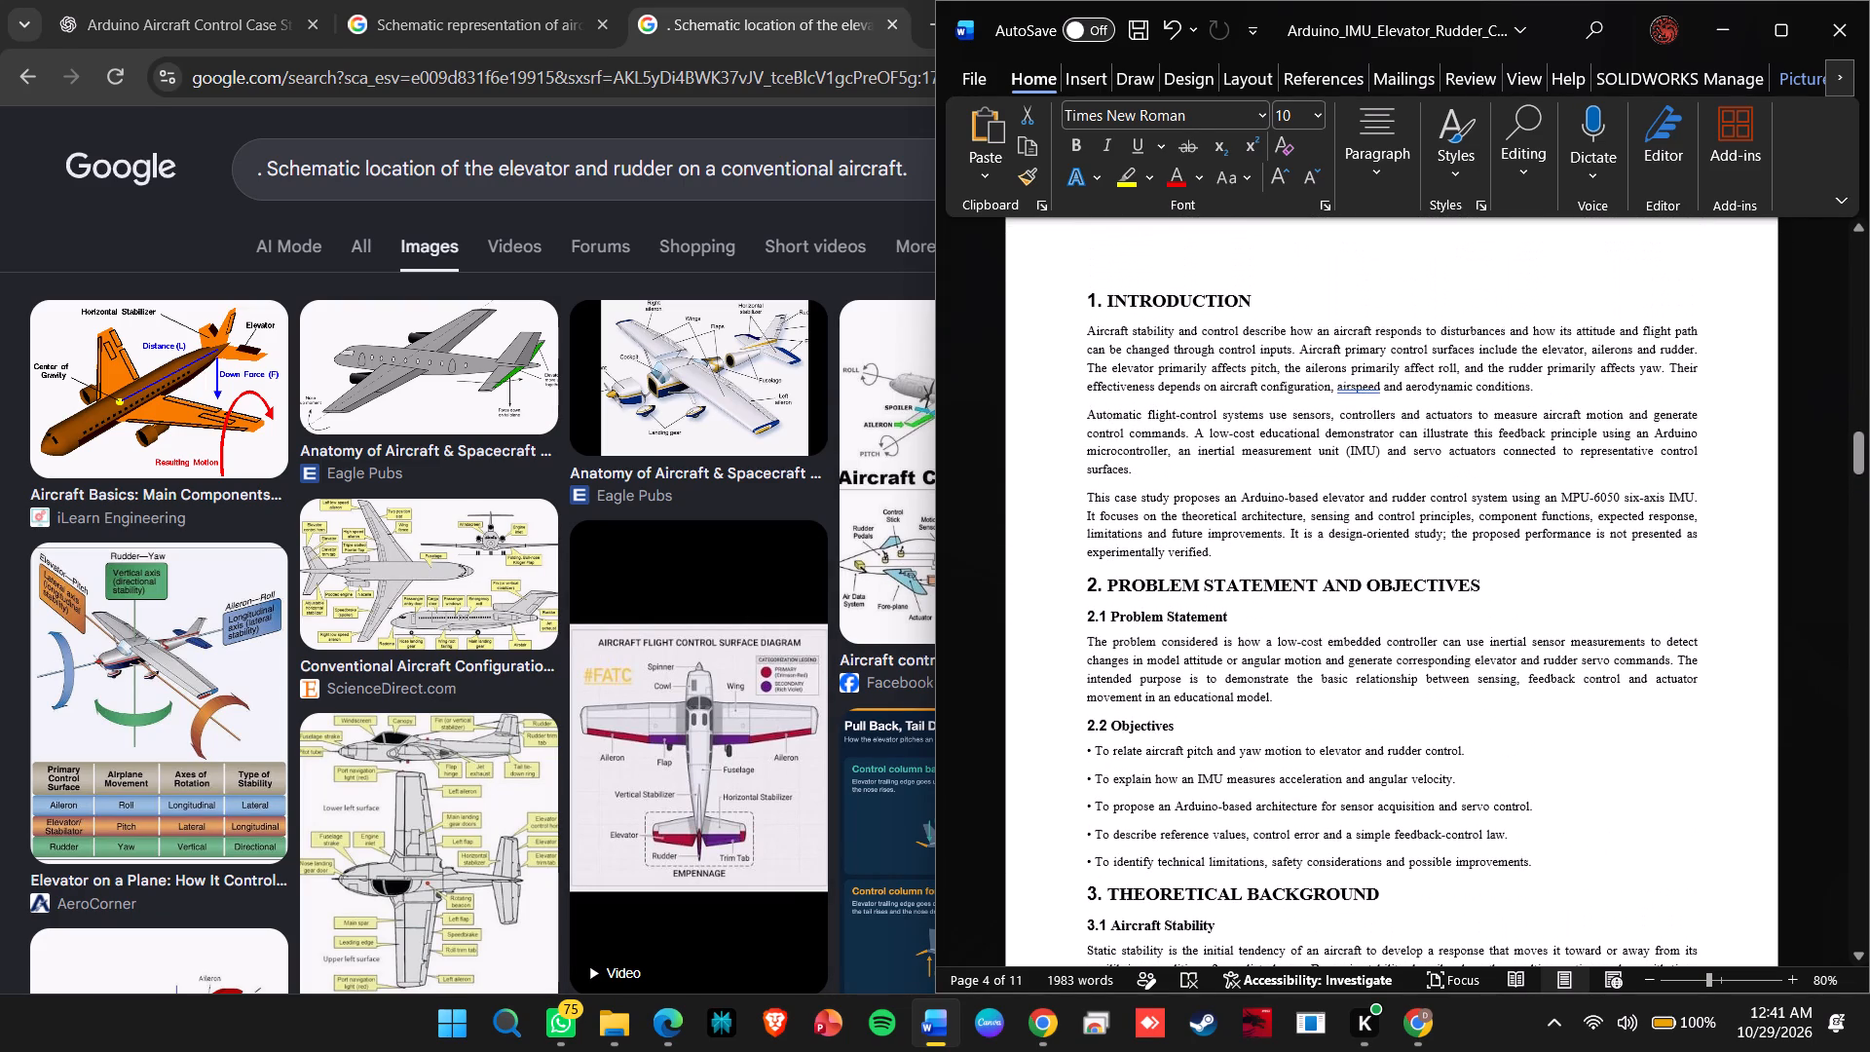
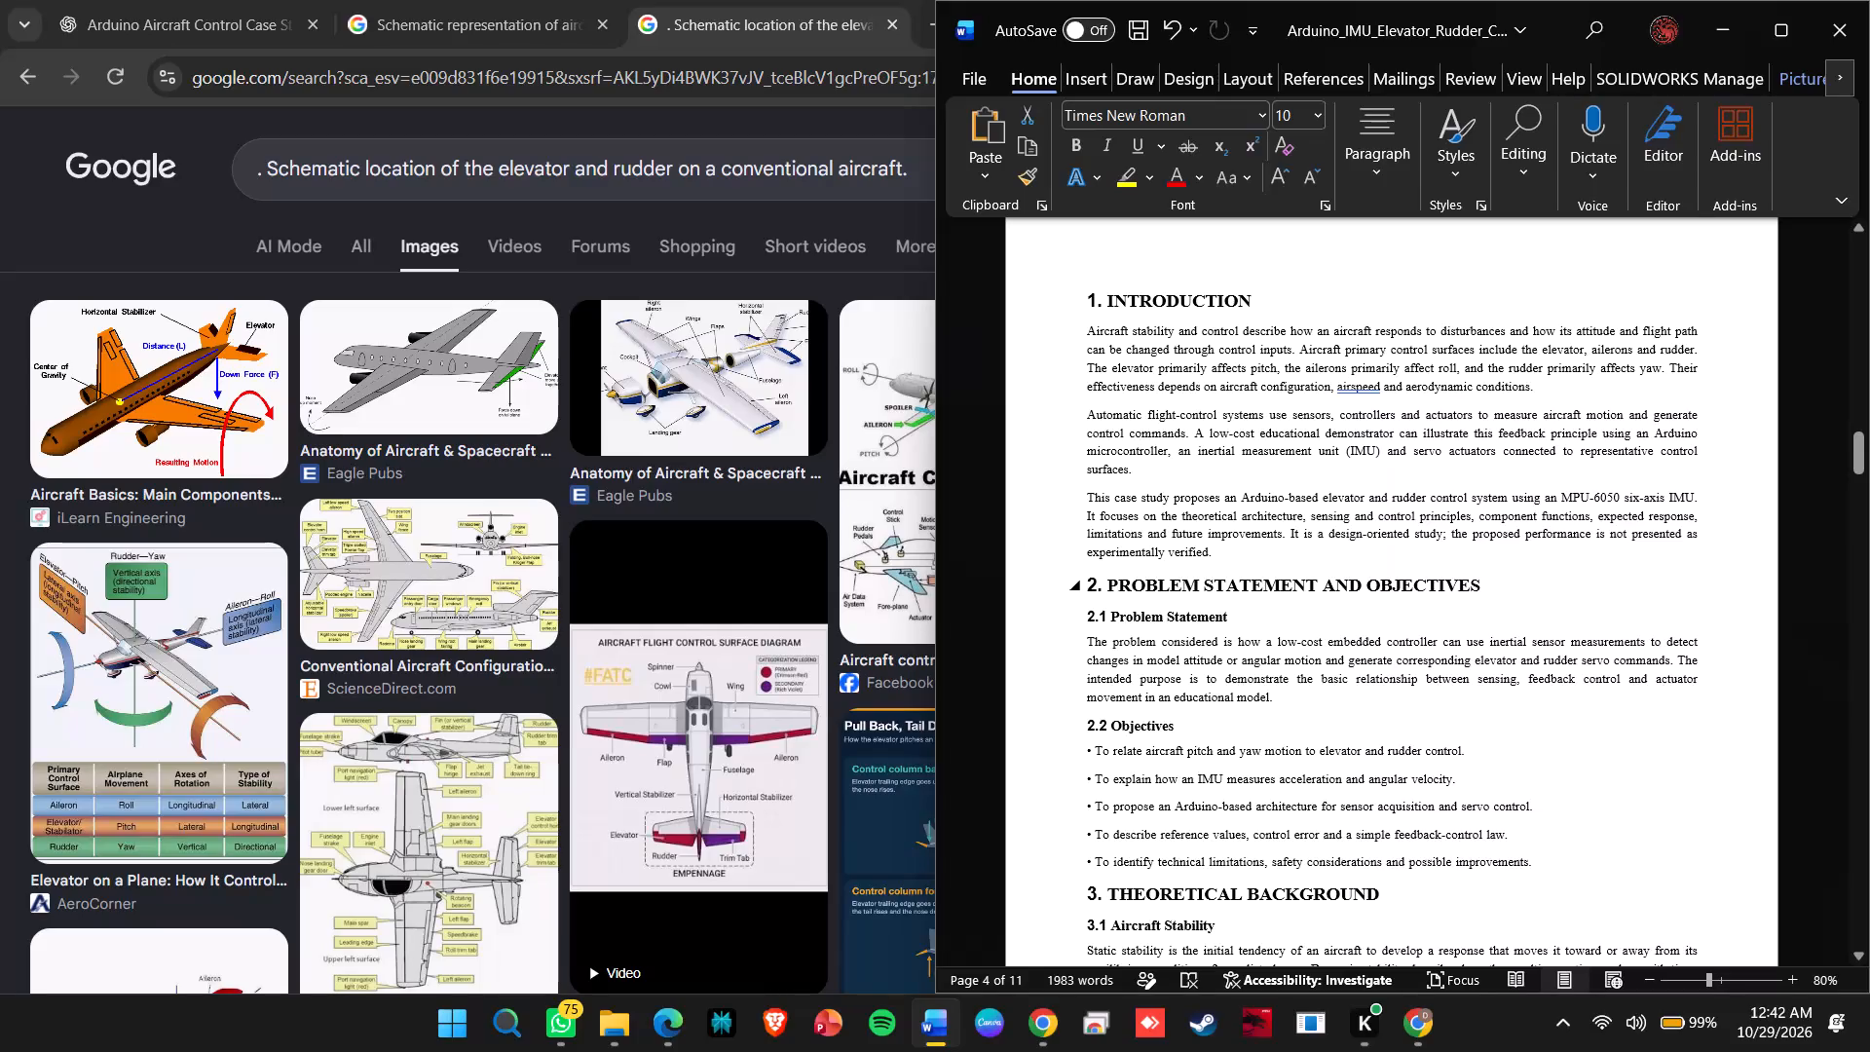
Maximize the document window and remove the opening words "Design and Analysis of an" from the cover page's case study title.
scroll(1337, 578, up, 18)
scroll(1337, 578, up, 17)
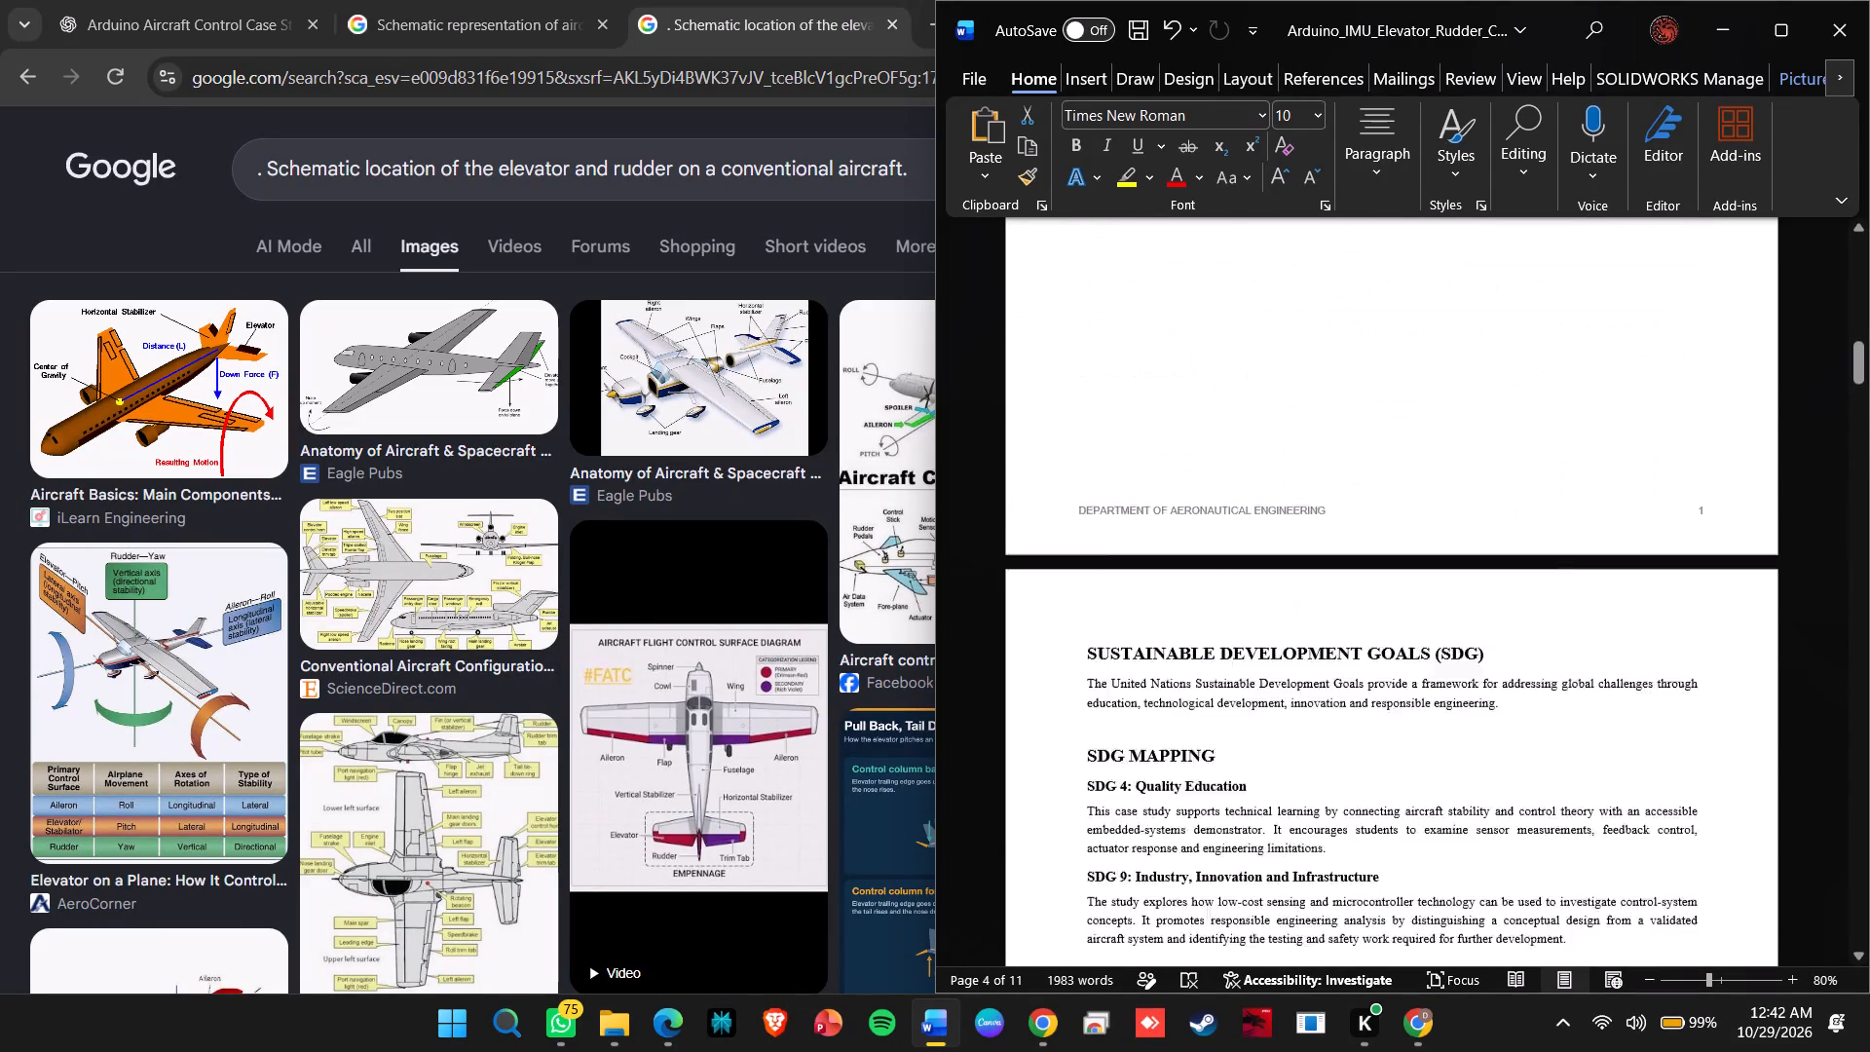
scroll(1337, 578, up, 13)
scroll(1337, 578, up, 16)
scroll(1337, 578, up, 9)
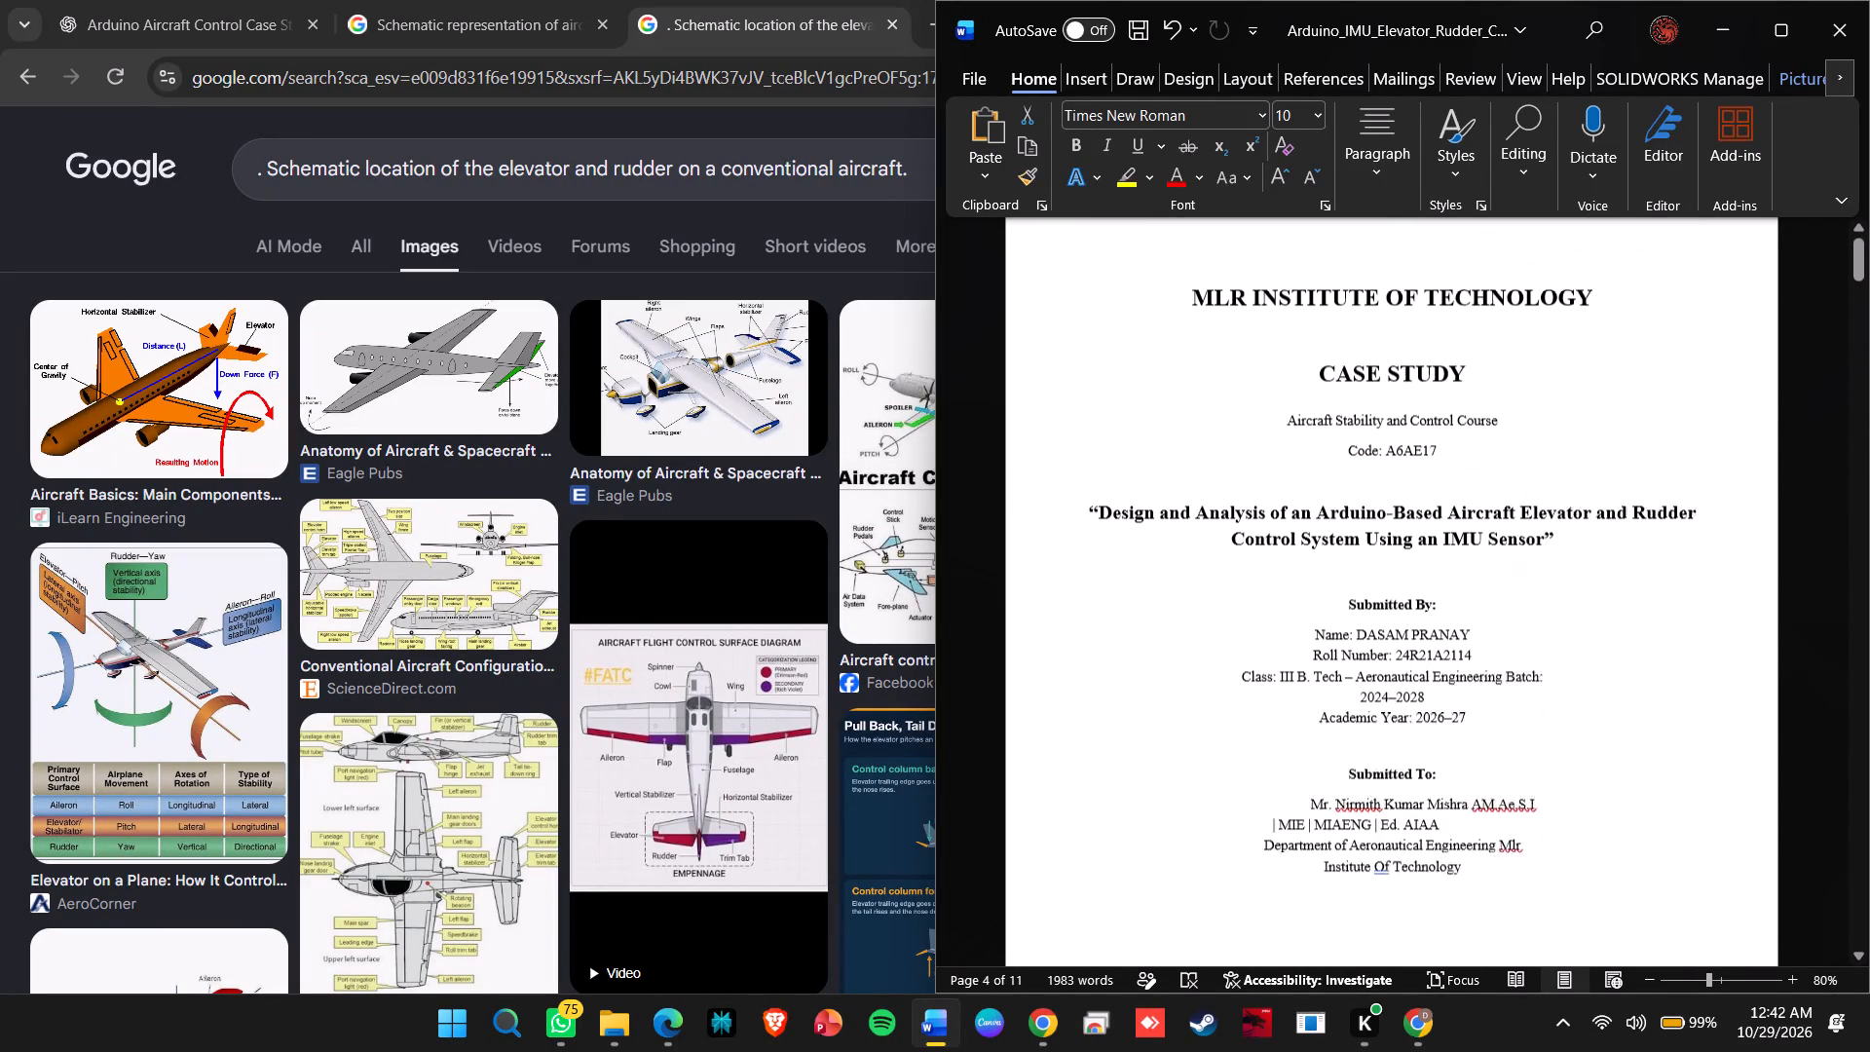
scroll(1337, 578, up, 9)
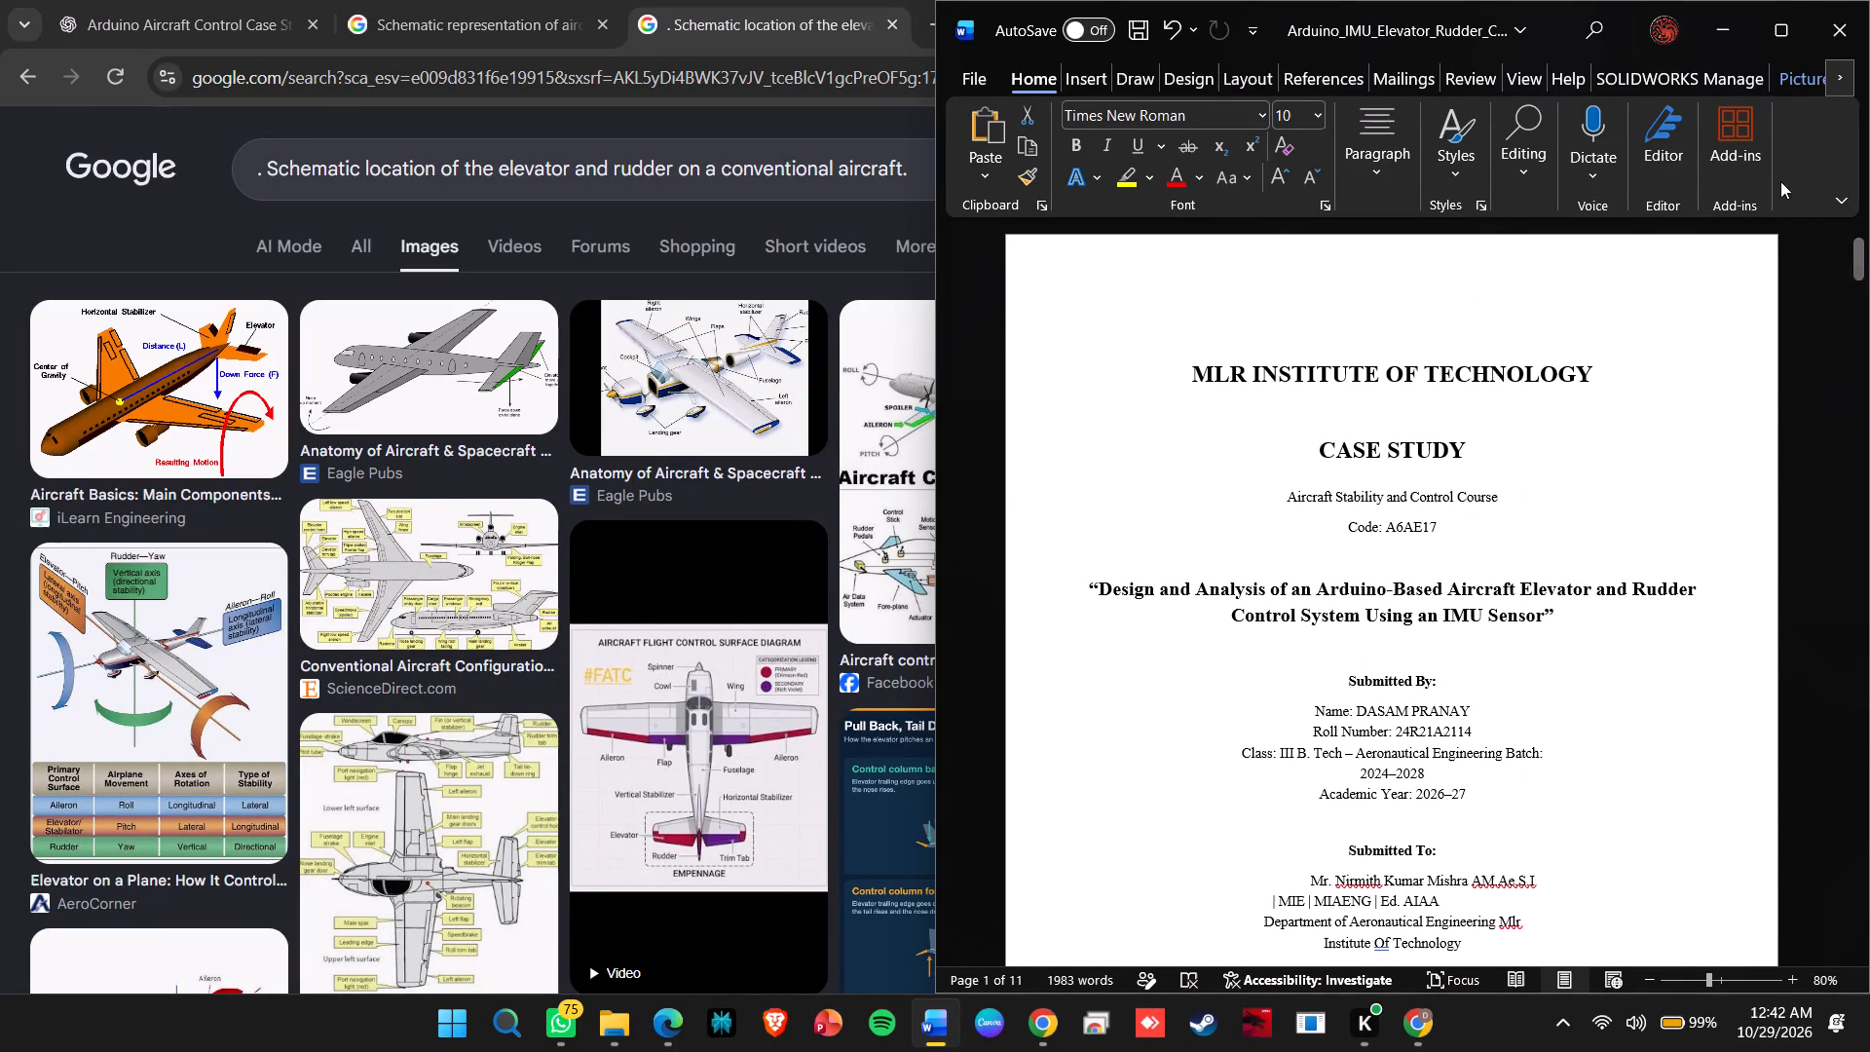
click(1791, 6)
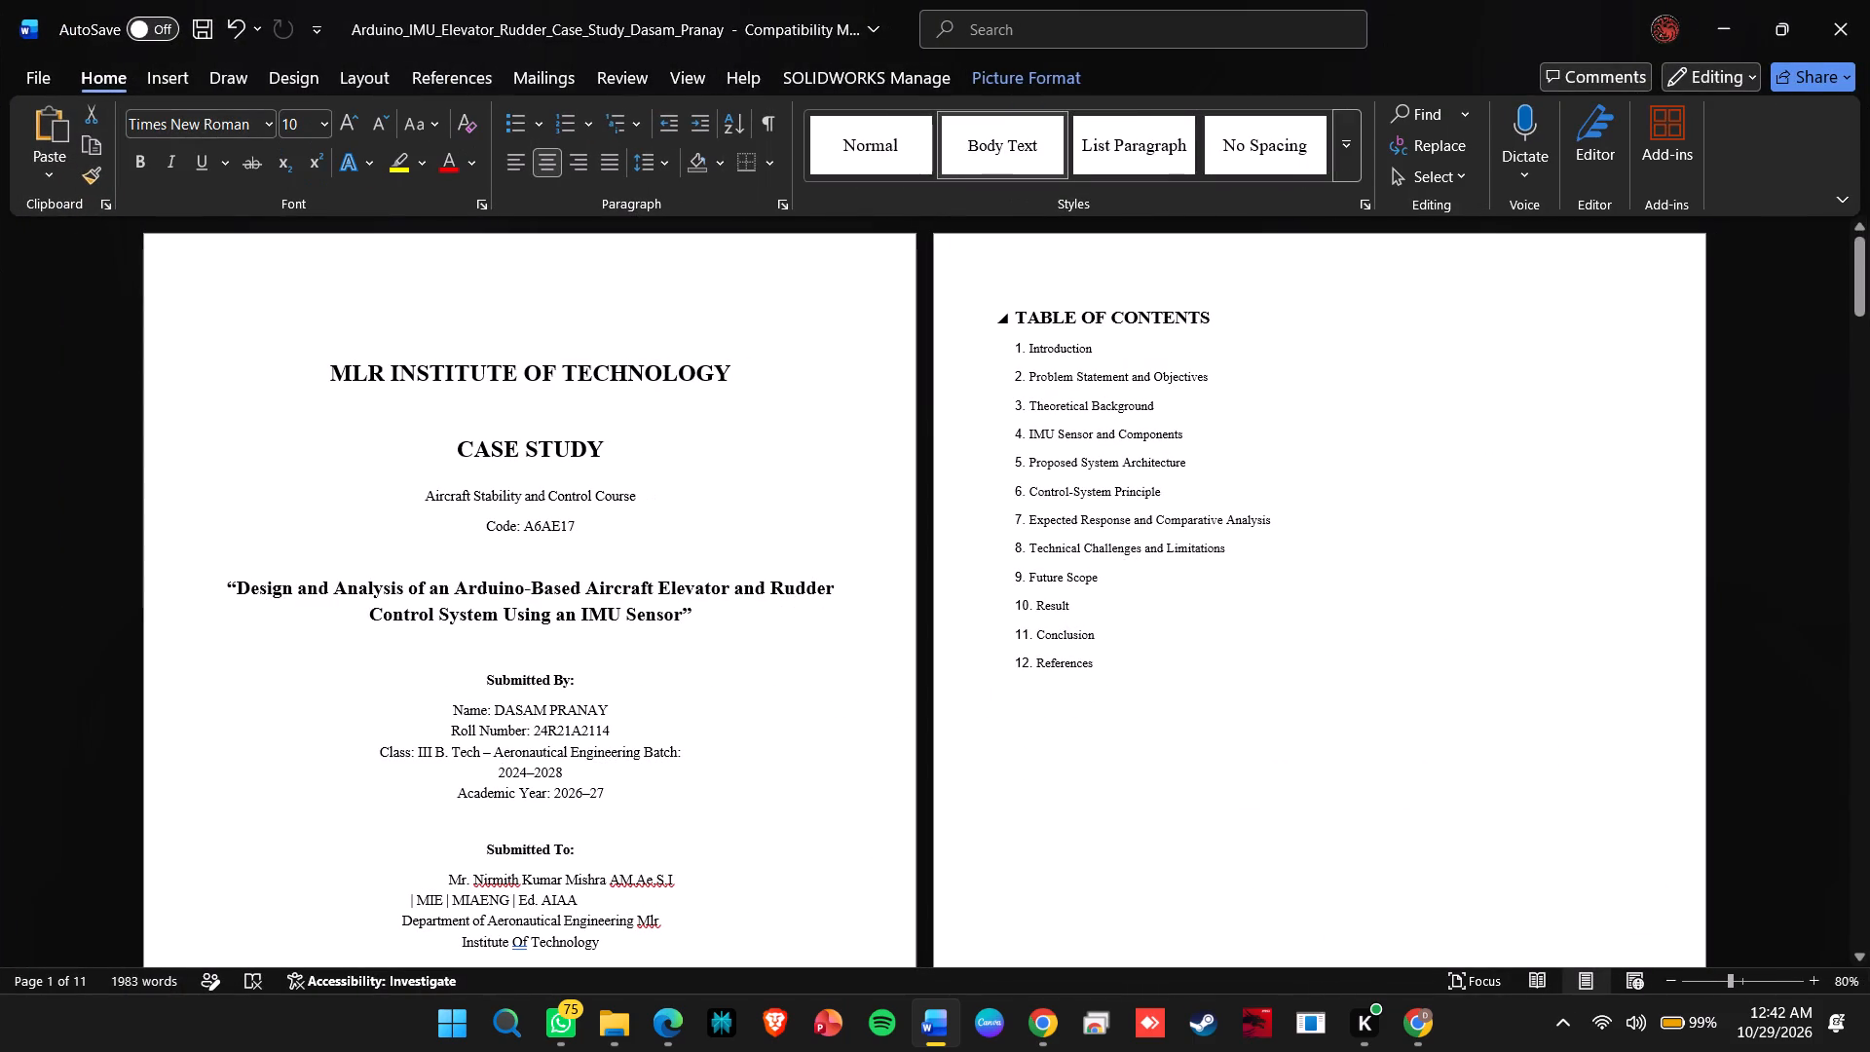
click(1823, 978)
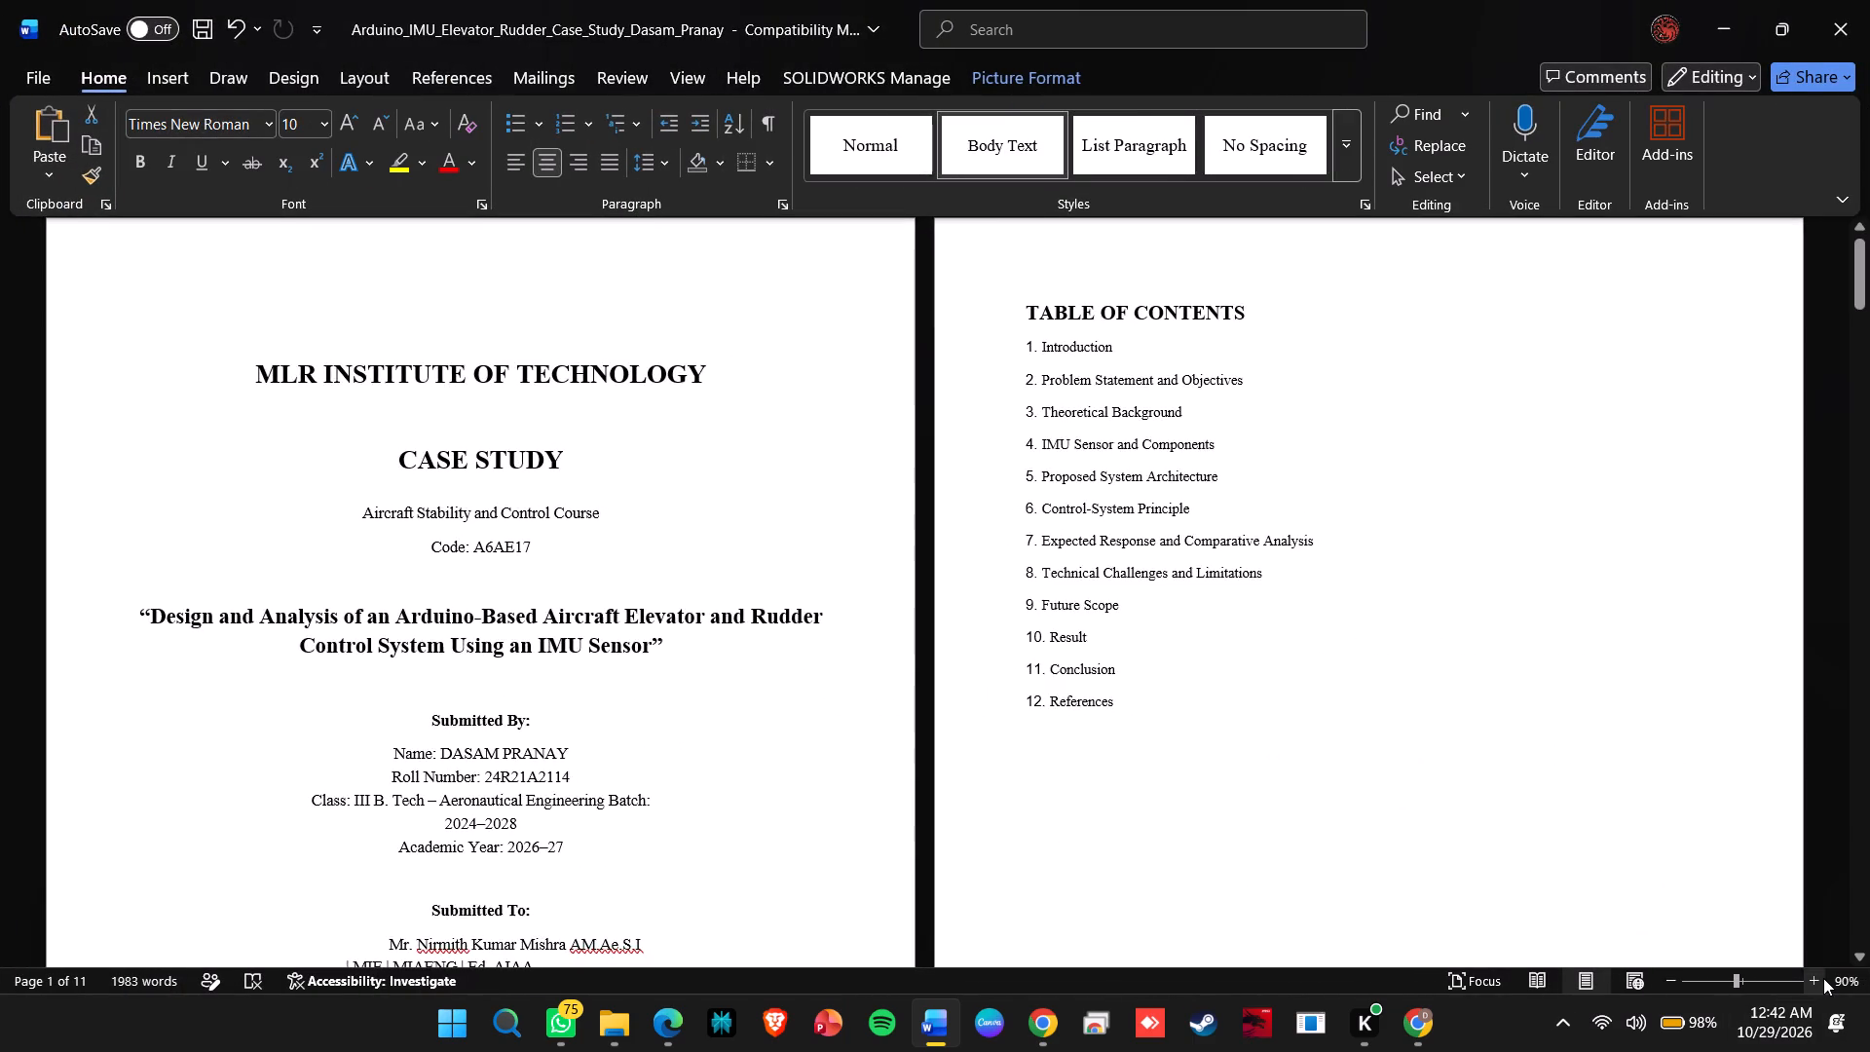
click(1823, 978)
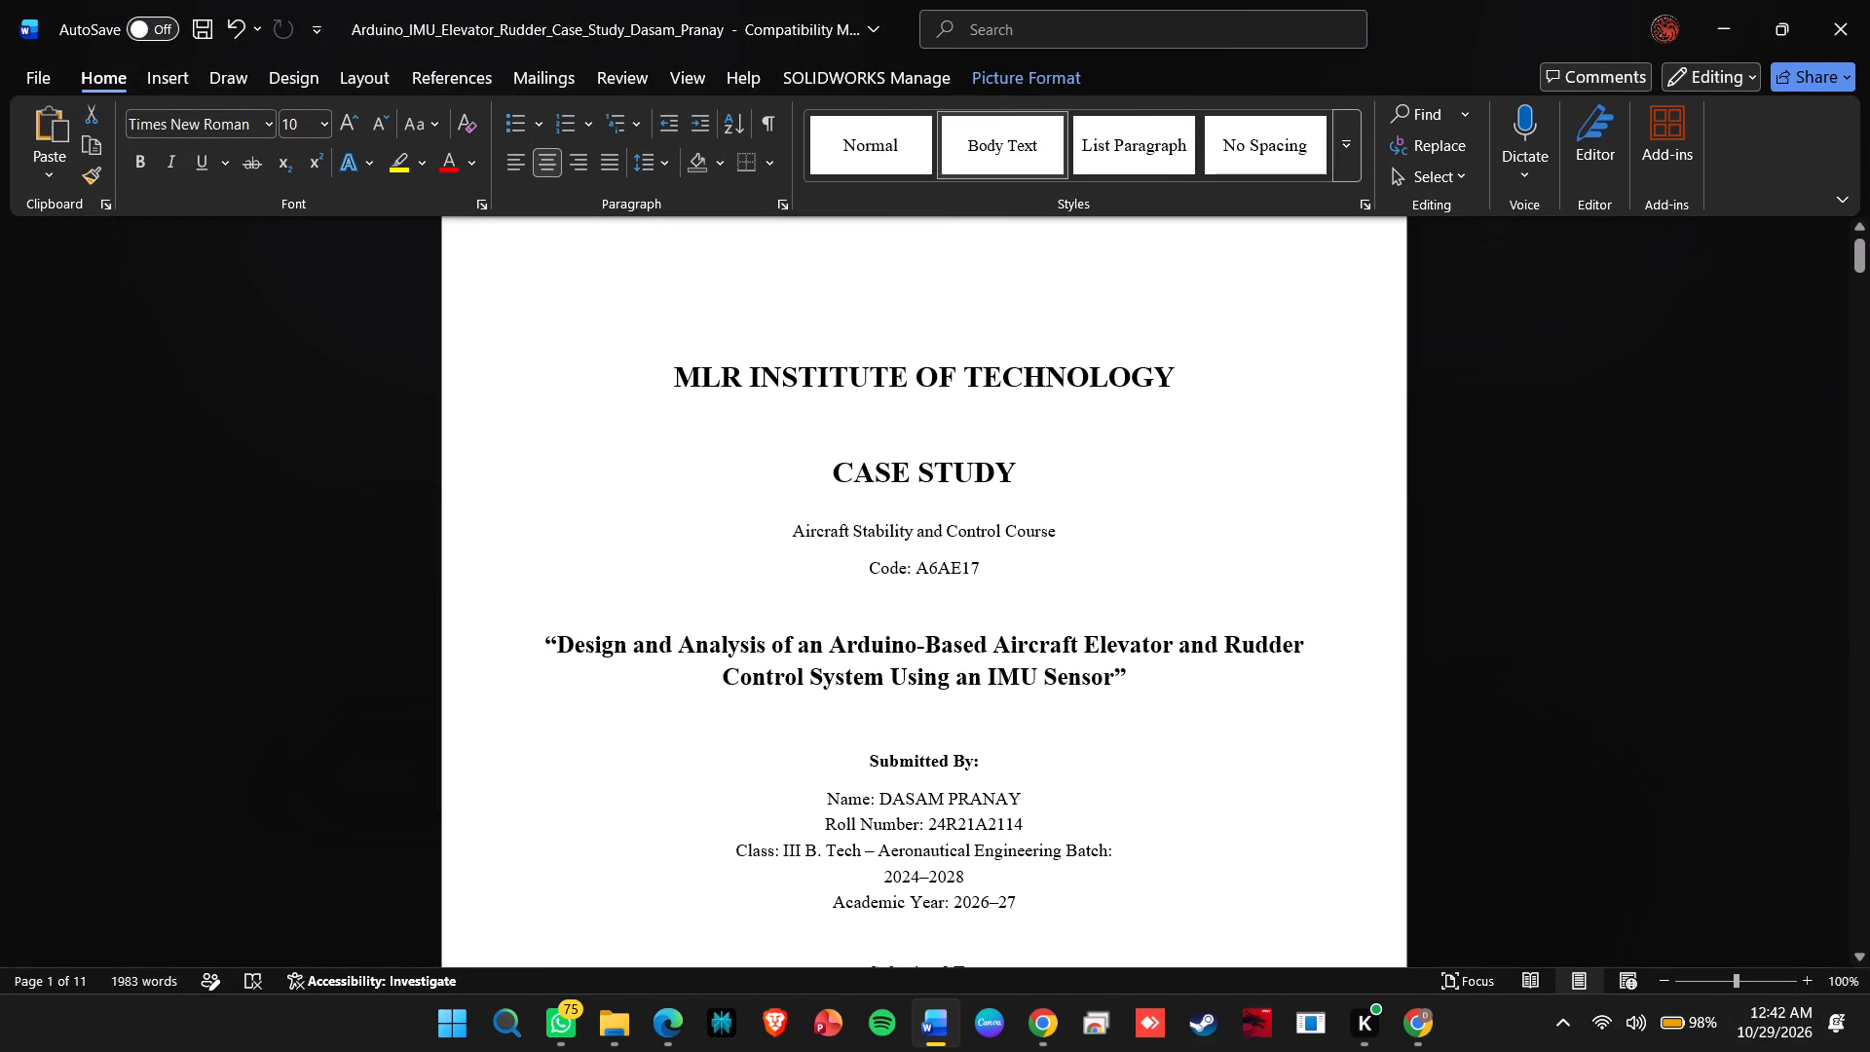
click(830, 655)
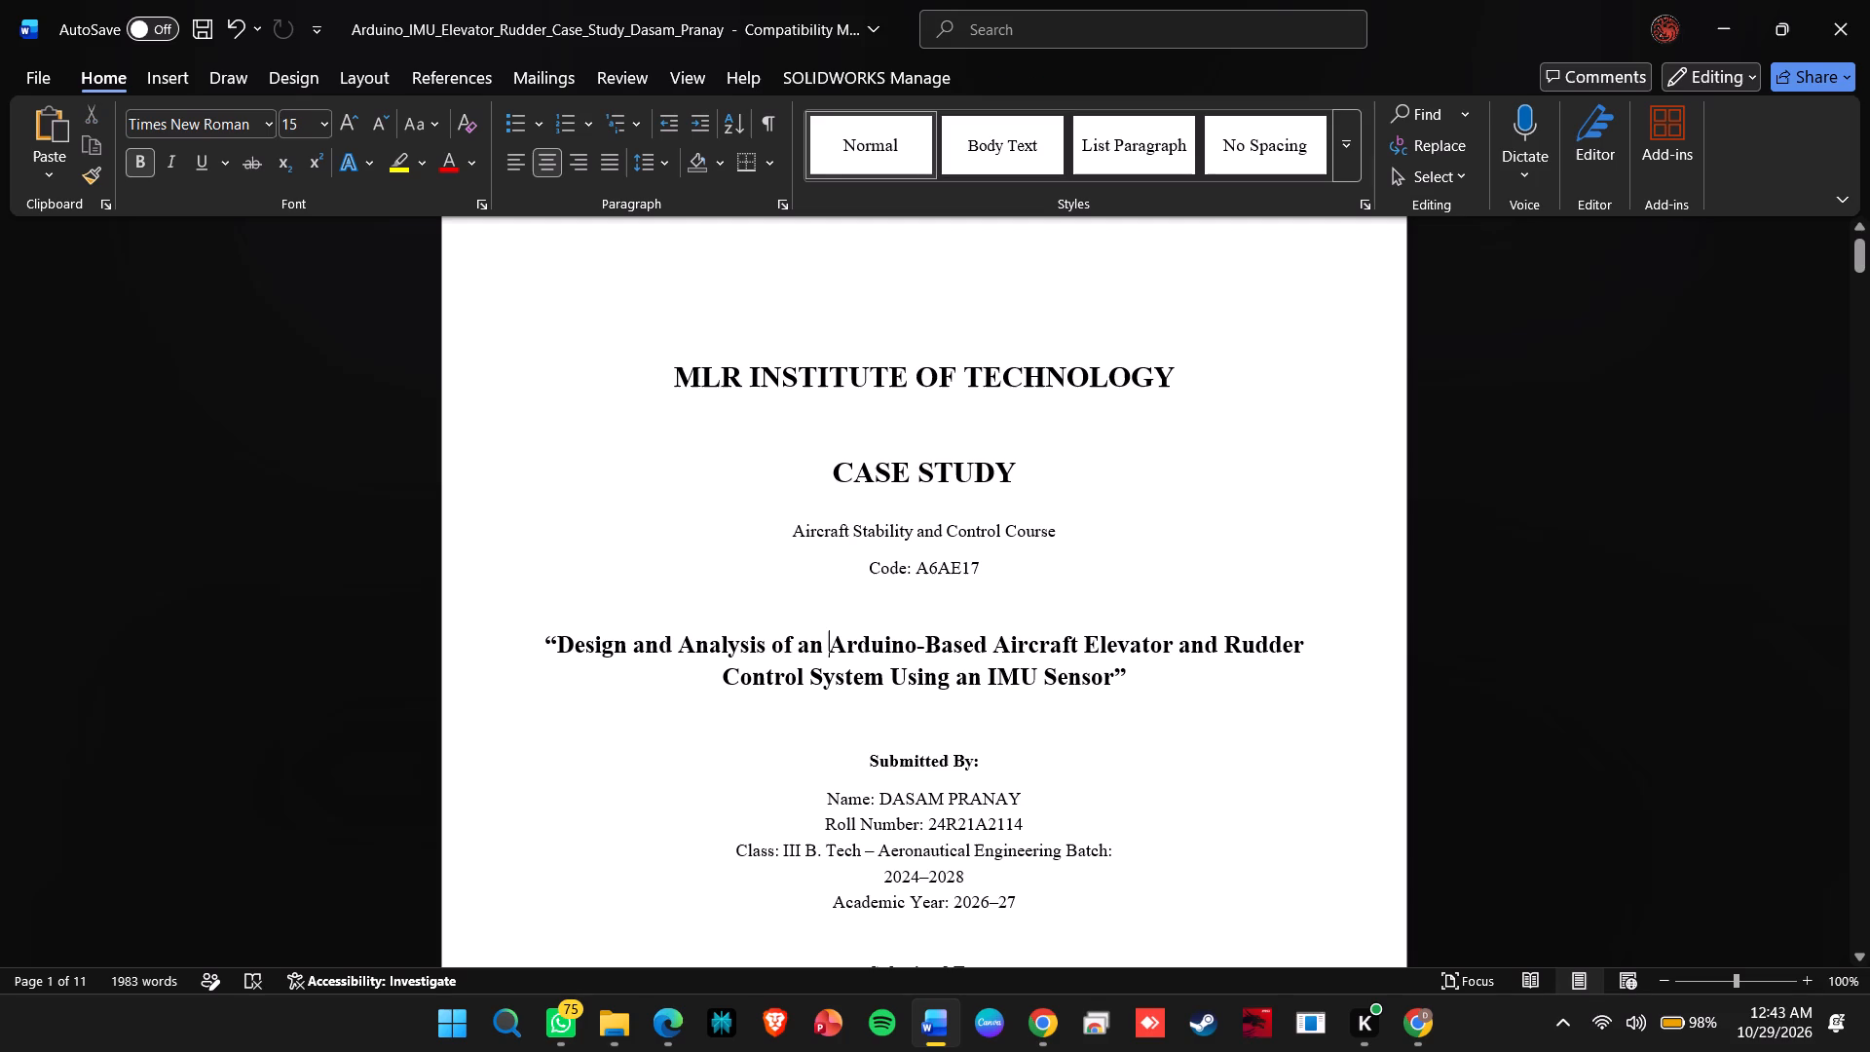
key(BackSpace)
key(BackSpace)
key(BackSpace)
key(BackSpace)
key(BackSpace)
key(BackSpace)
key(BackSpace)
key(BackSpace)
key(BackSpace)
key(BackSpace)
key(BackSpace)
key(BackSpace)
key(BackSpace)
key(BackSpace)
key(BackSpace)
key(BackSpace)
key(BackSpace)
key(BackSpace)
key(BackSpace)
key(BackSpace)
key(BackSpace)
key(BackSpace)
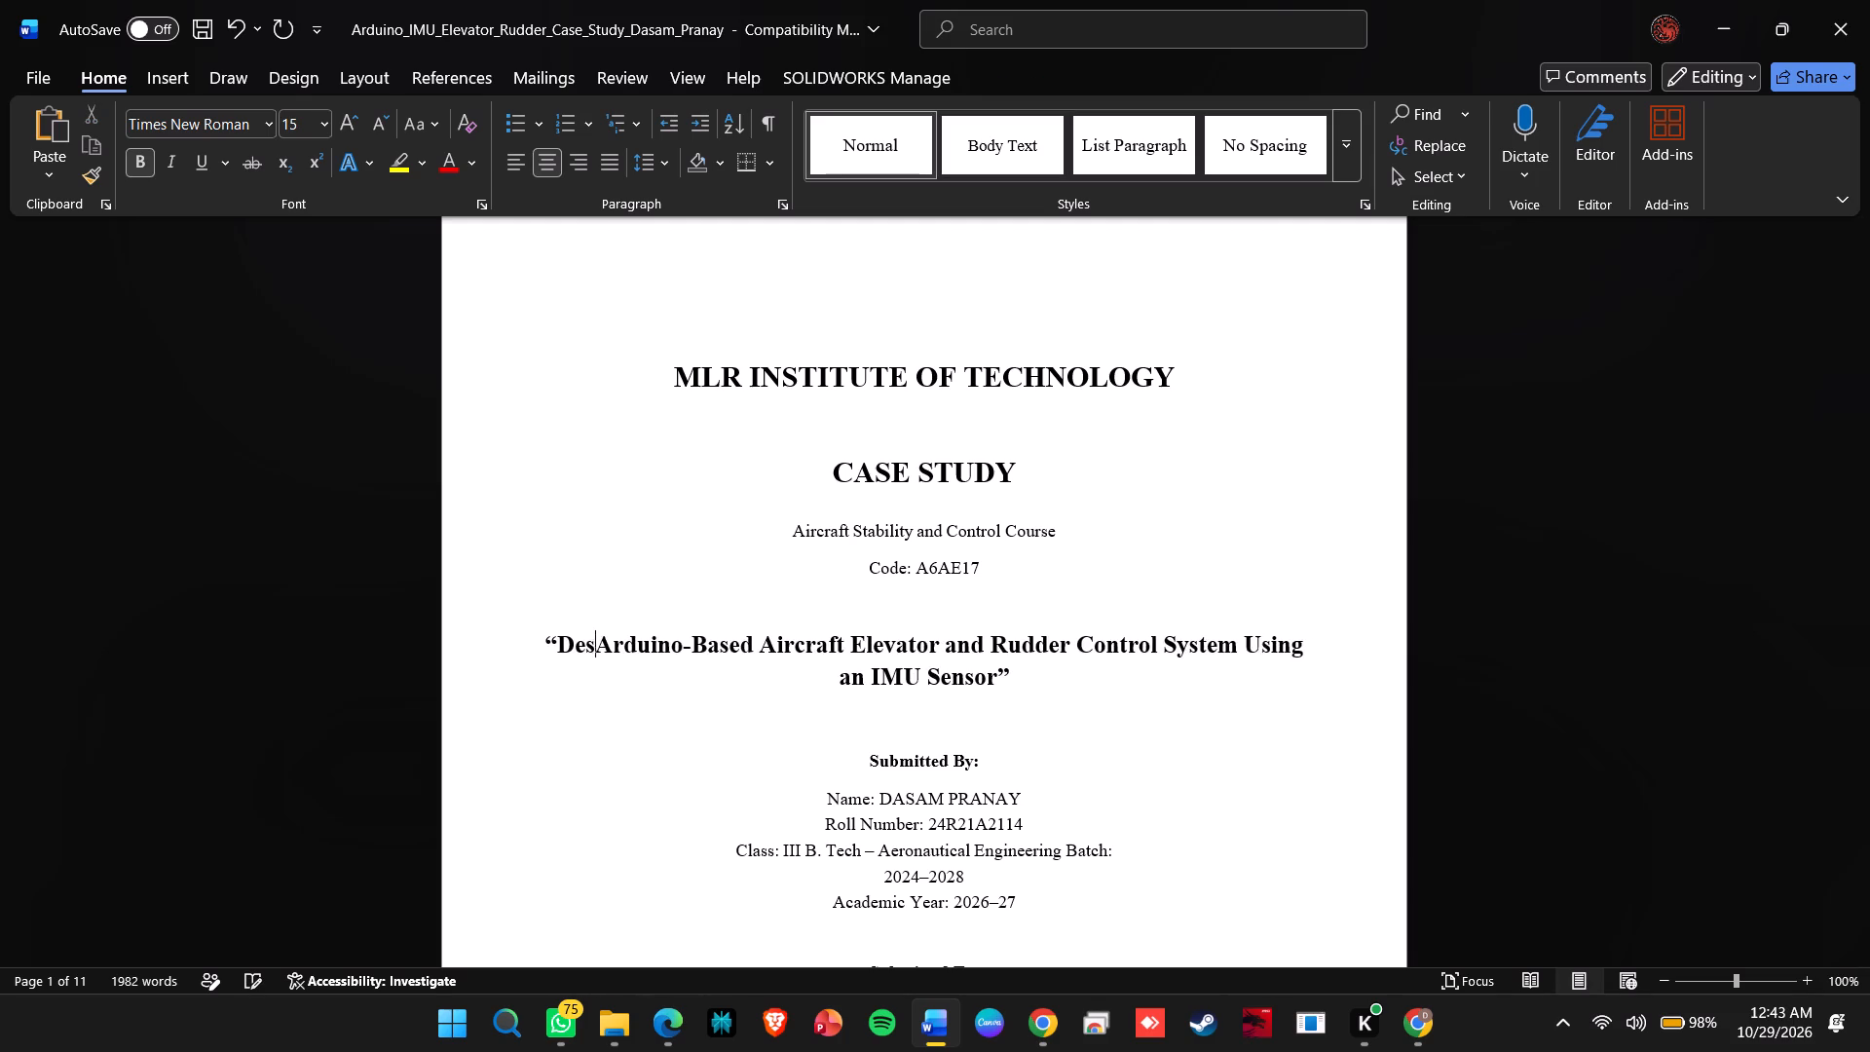
key(BackSpace)
key(BackSpace)
key(BackSpace)
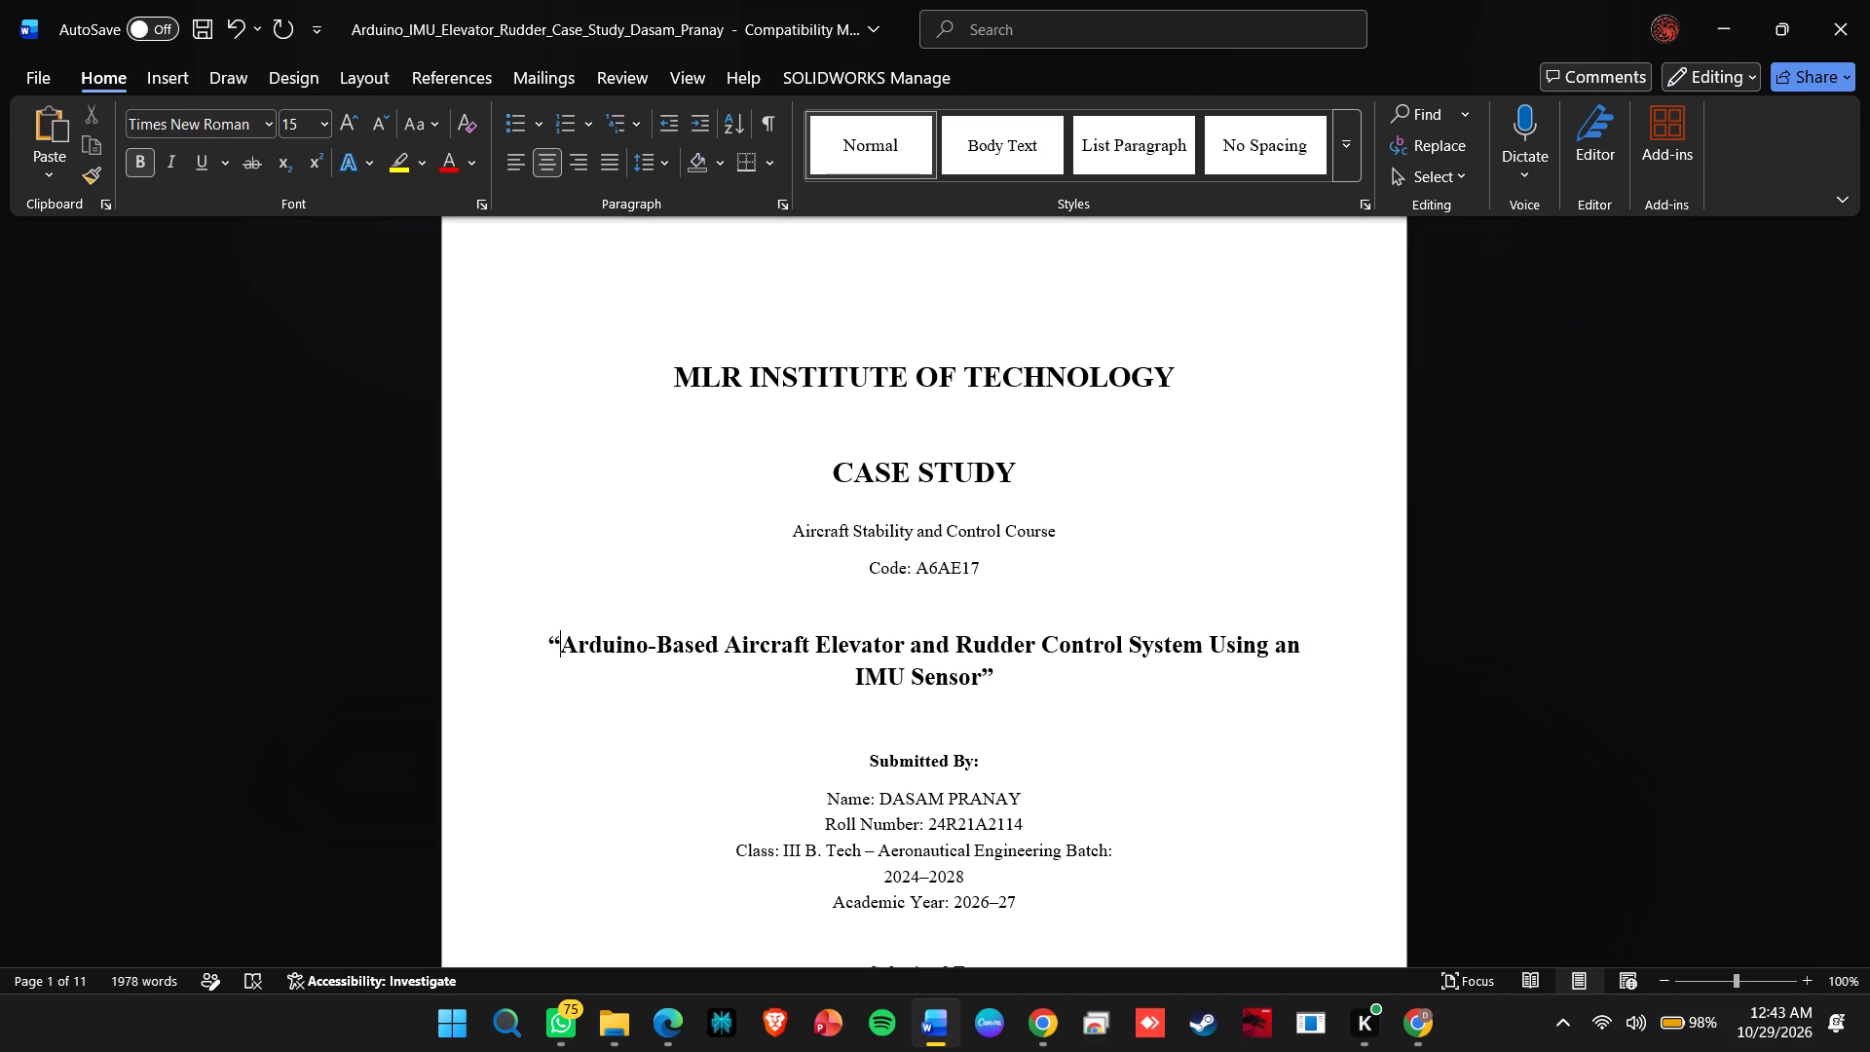
Break the cover page title so that its second line starts at "Rudder Control System Using an IMU Sensor".
click(963, 643)
key(Return)
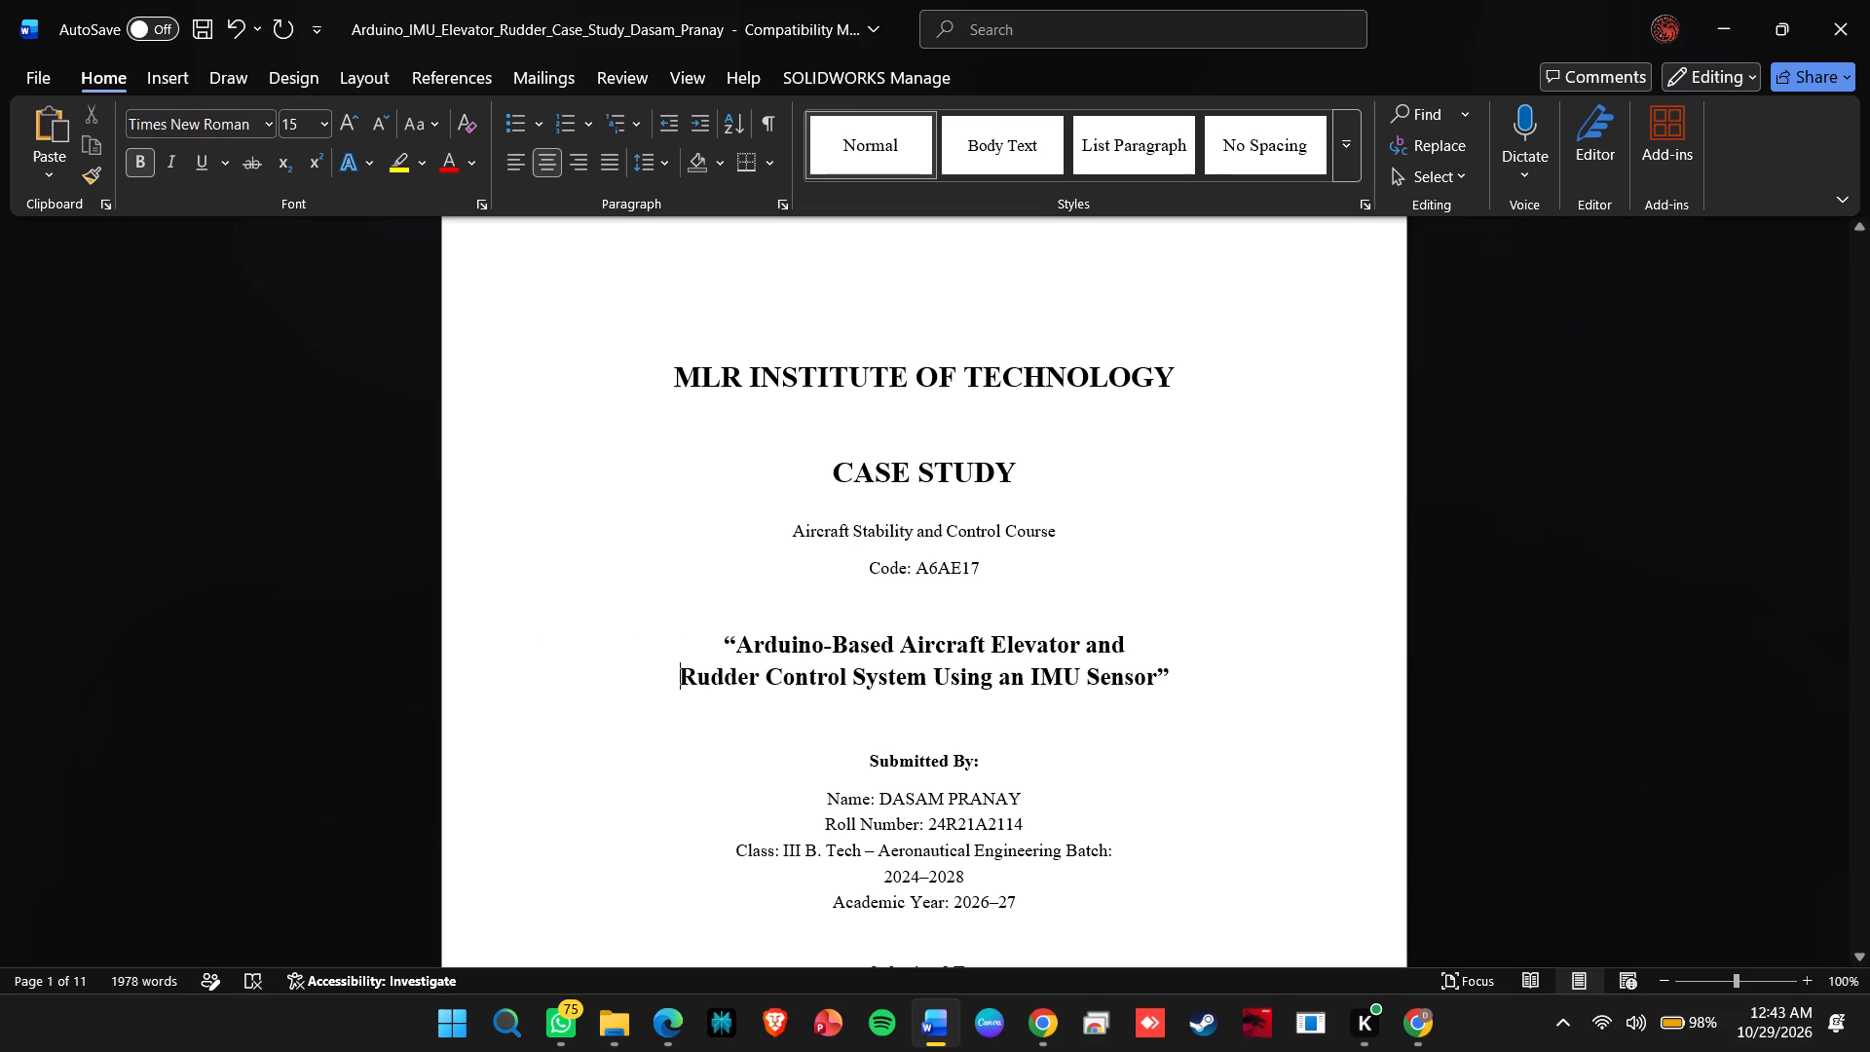
Review the case study's text and layout from the cover page through section 3.2, Aircraft Body Axes.
scroll(1033, 705, down, 15)
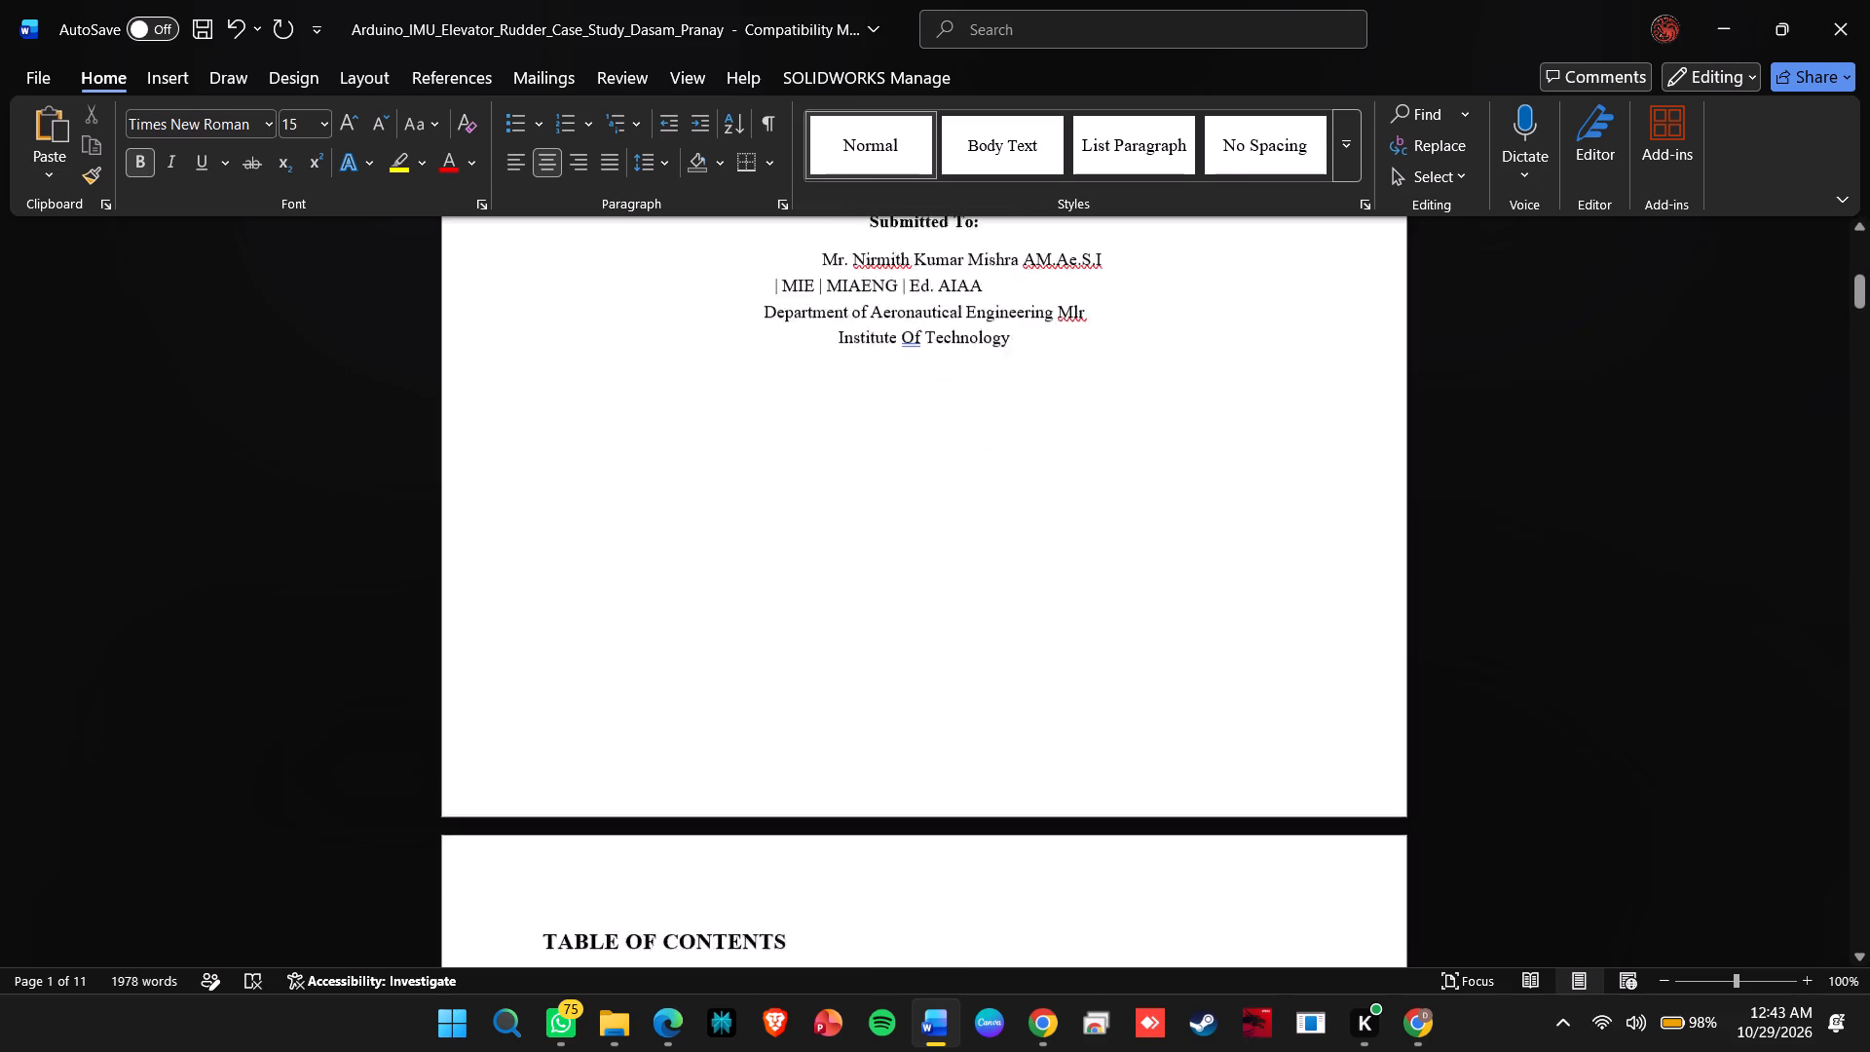
scroll(1033, 705, down, 10)
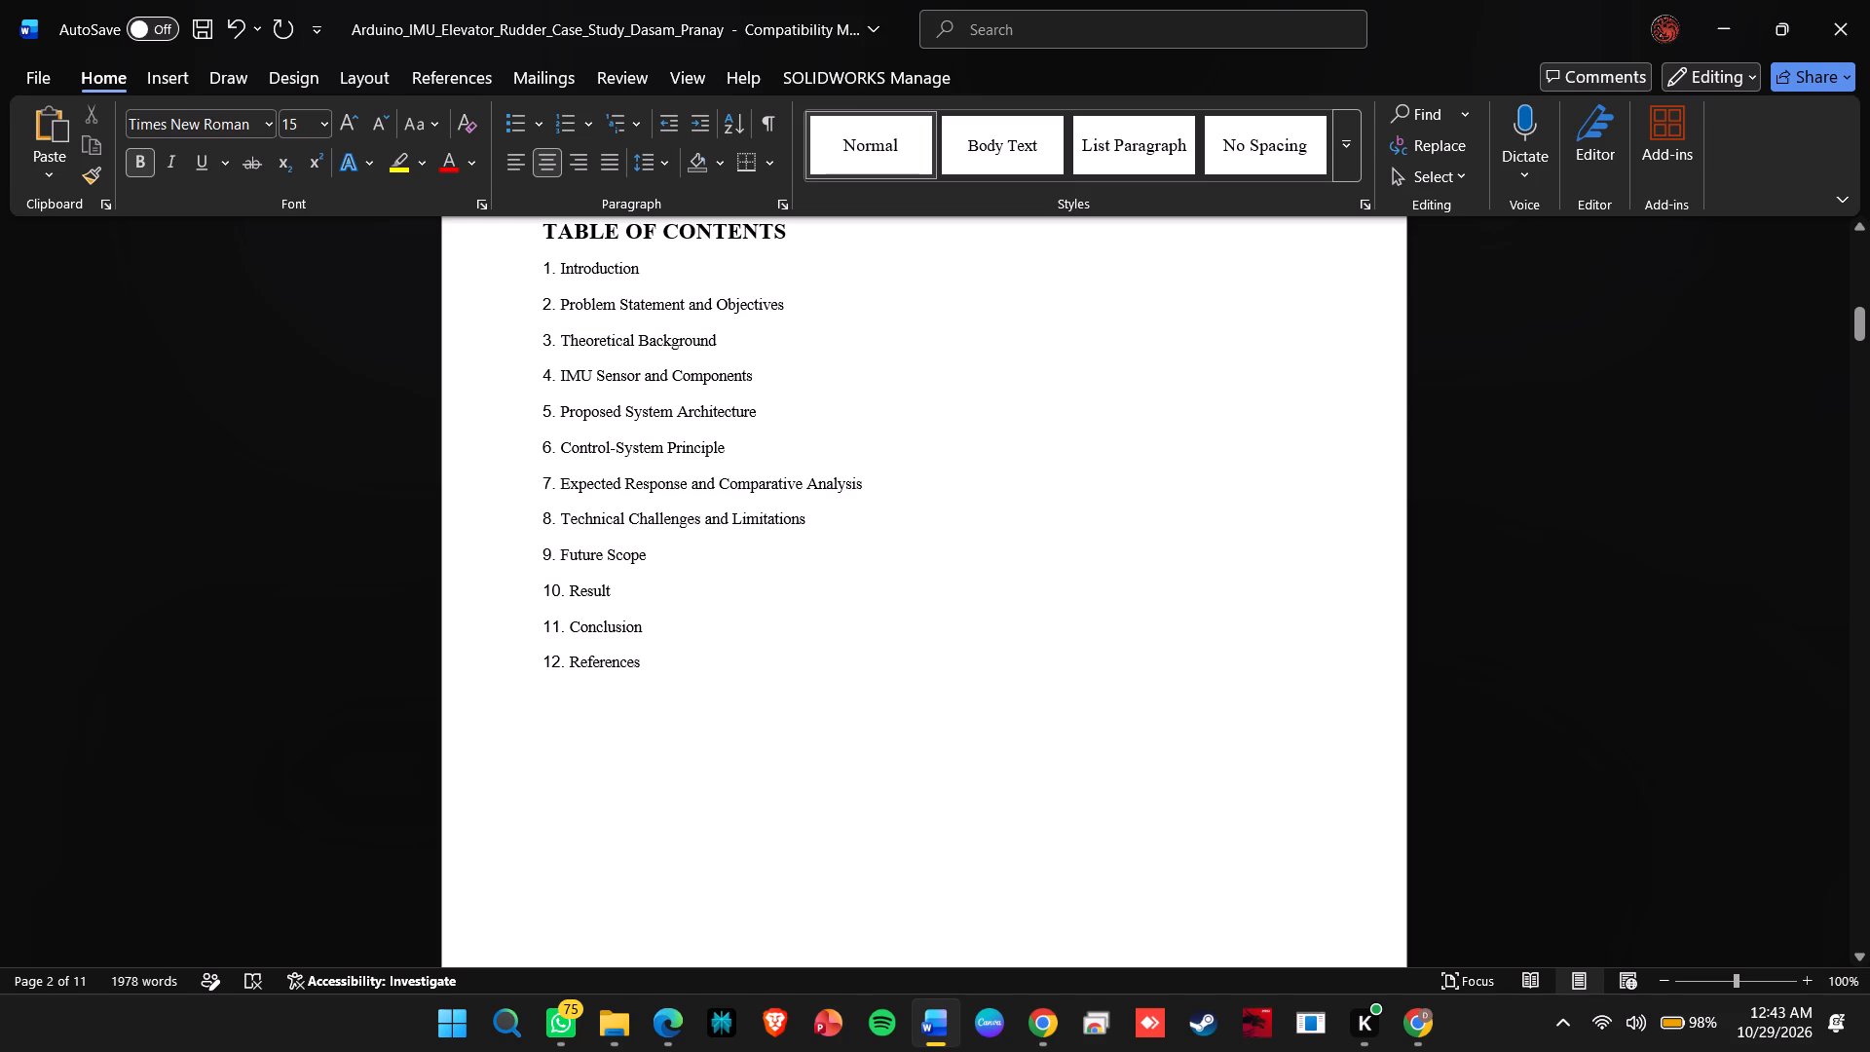
scroll(1033, 705, down, 17)
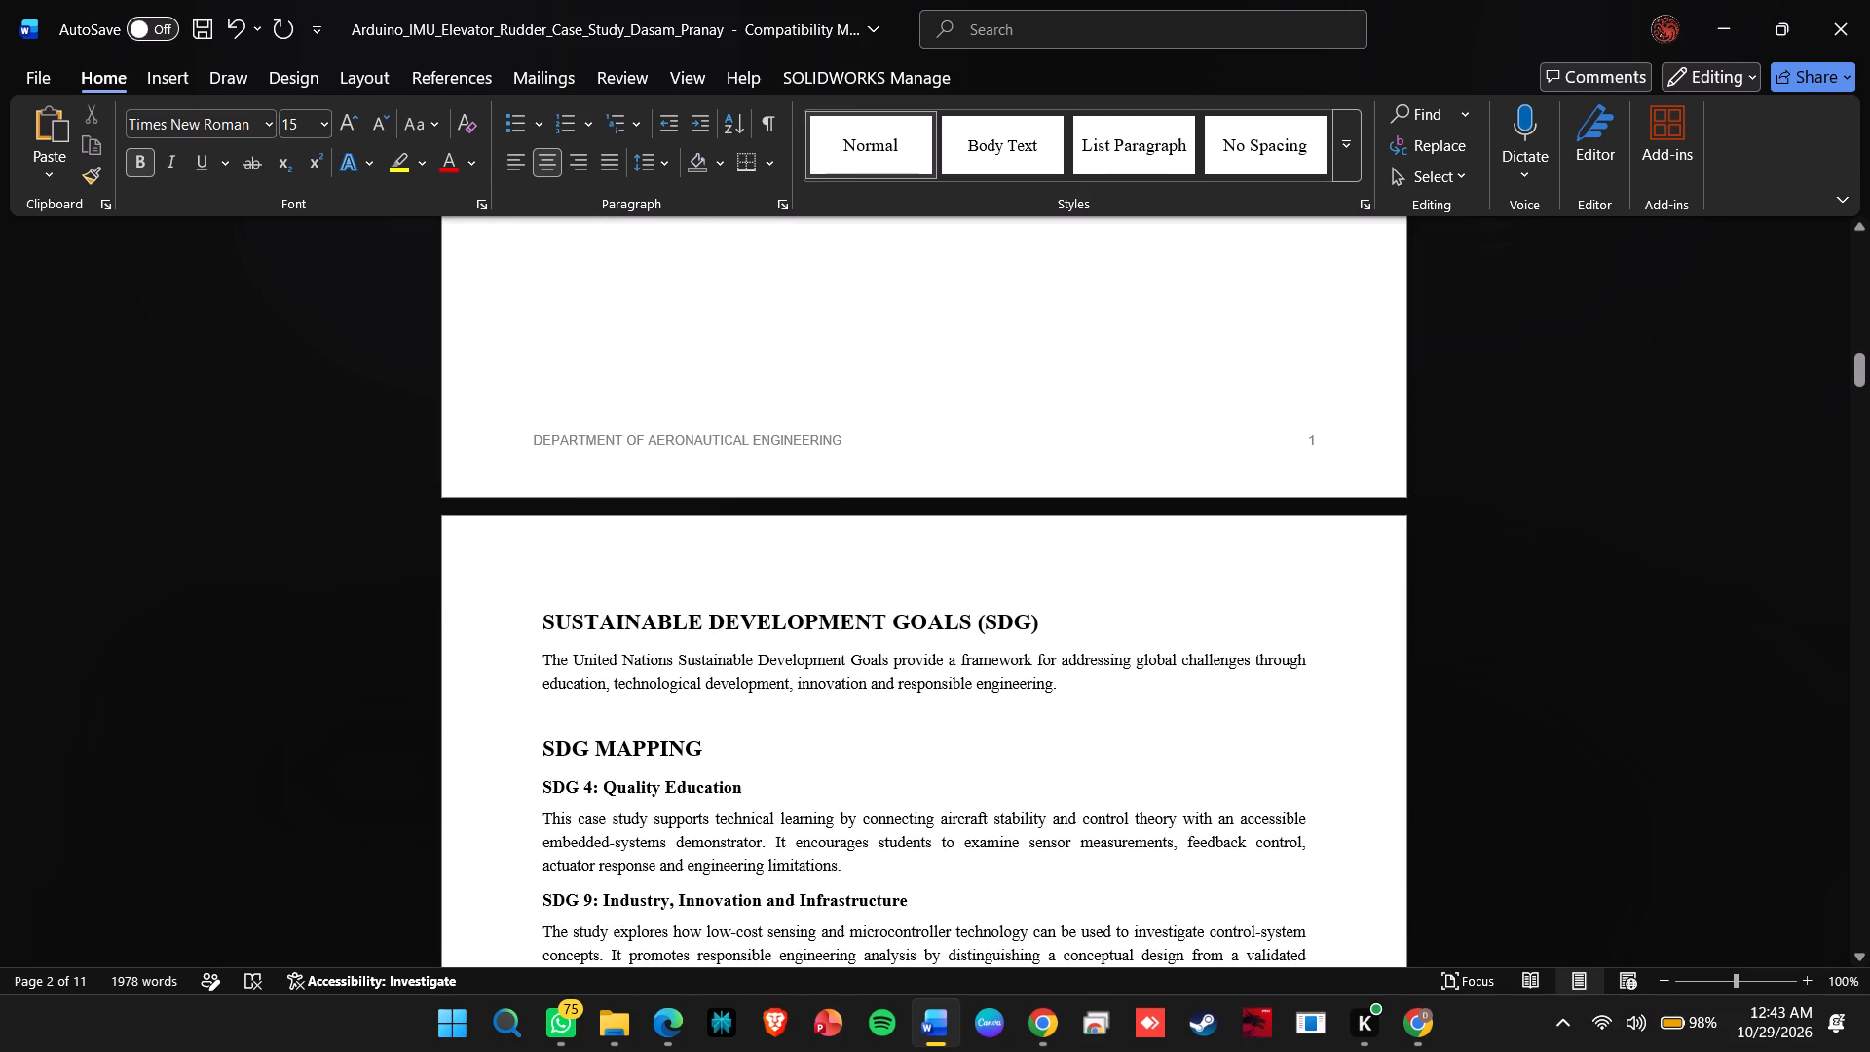
scroll(1033, 705, down, 14)
scroll(1033, 705, down, 15)
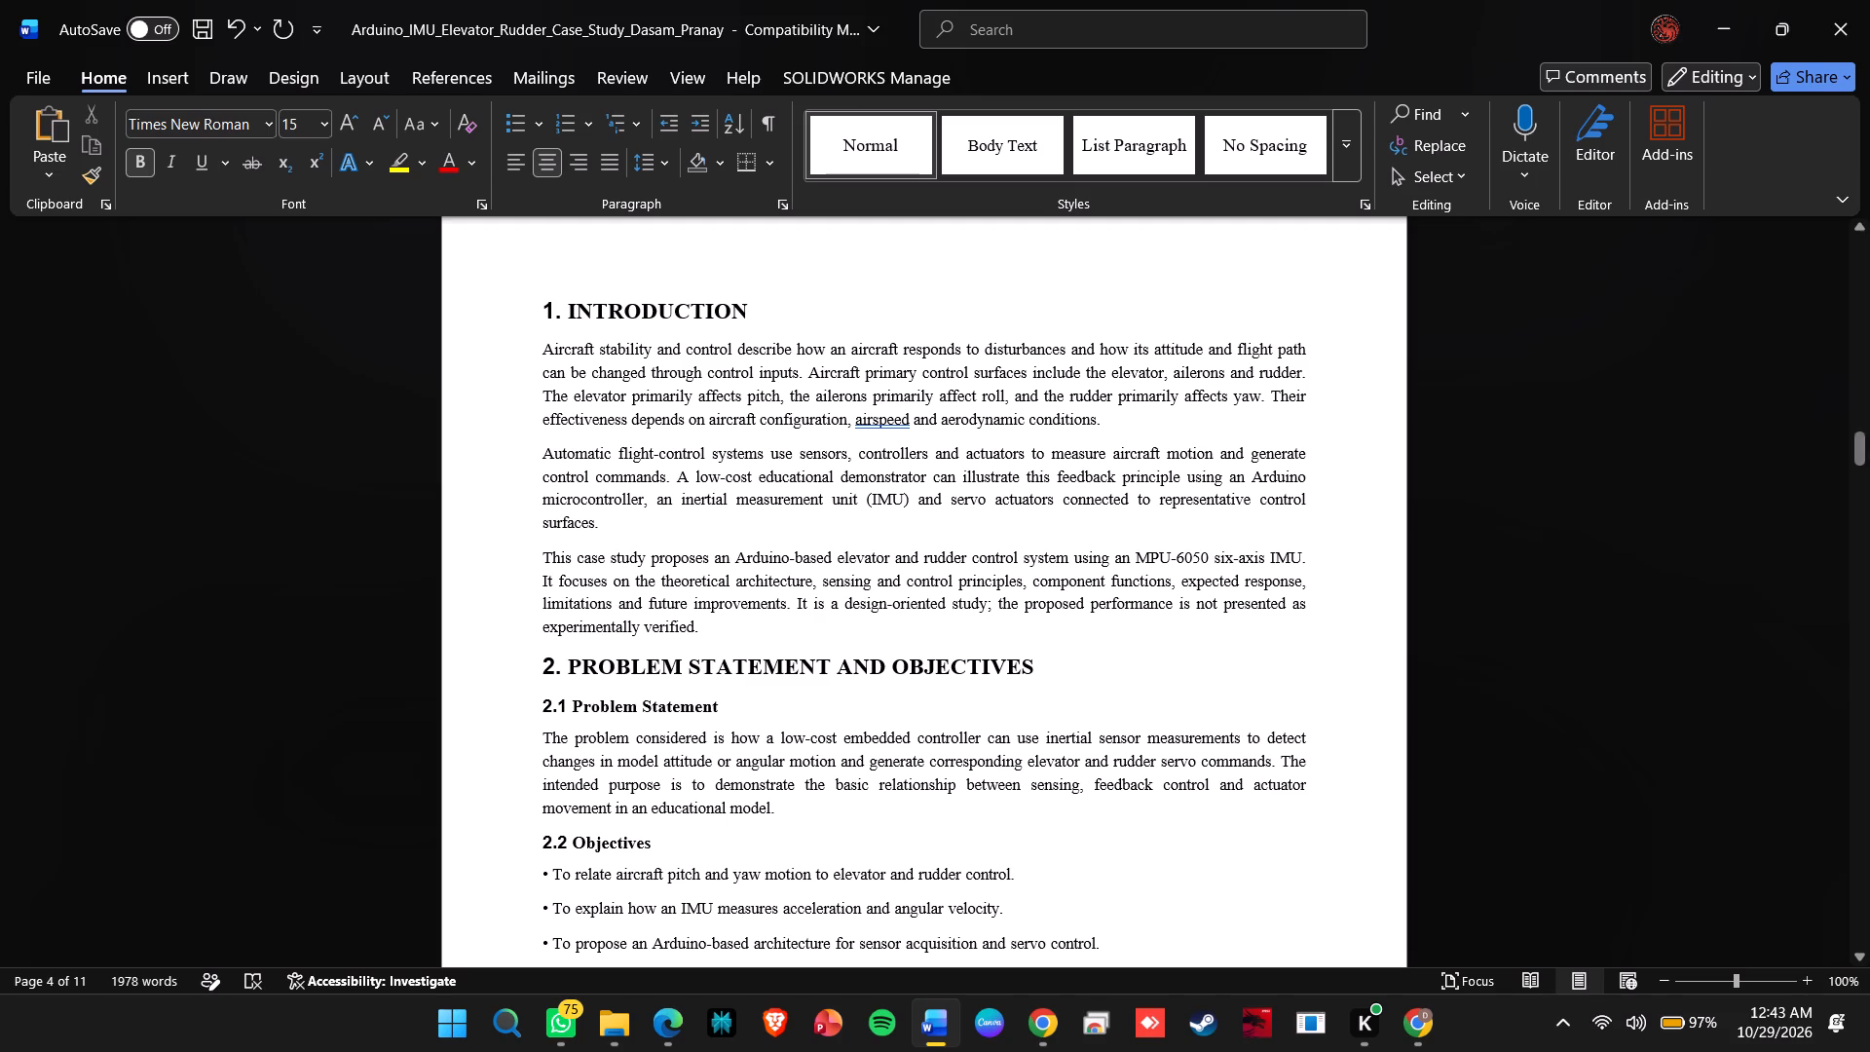
scroll(1148, 608, down, 1)
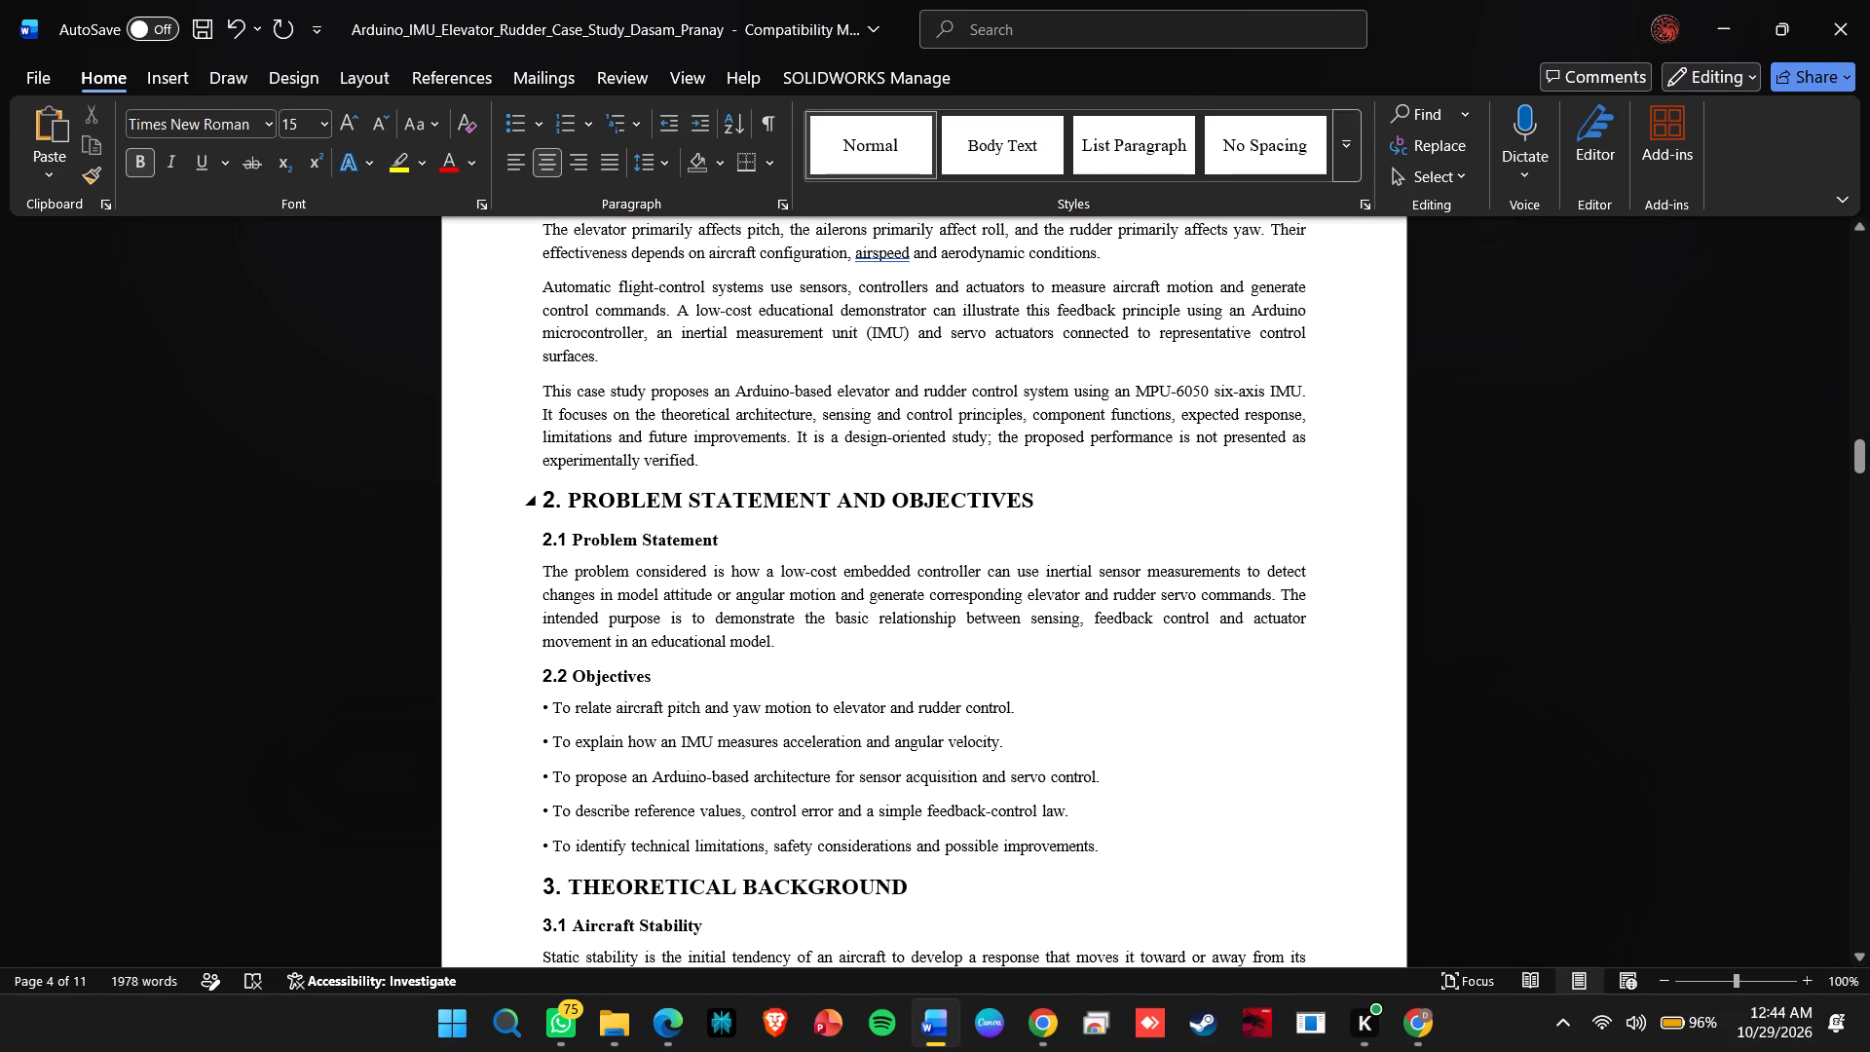
scroll(965, 588, down, 1)
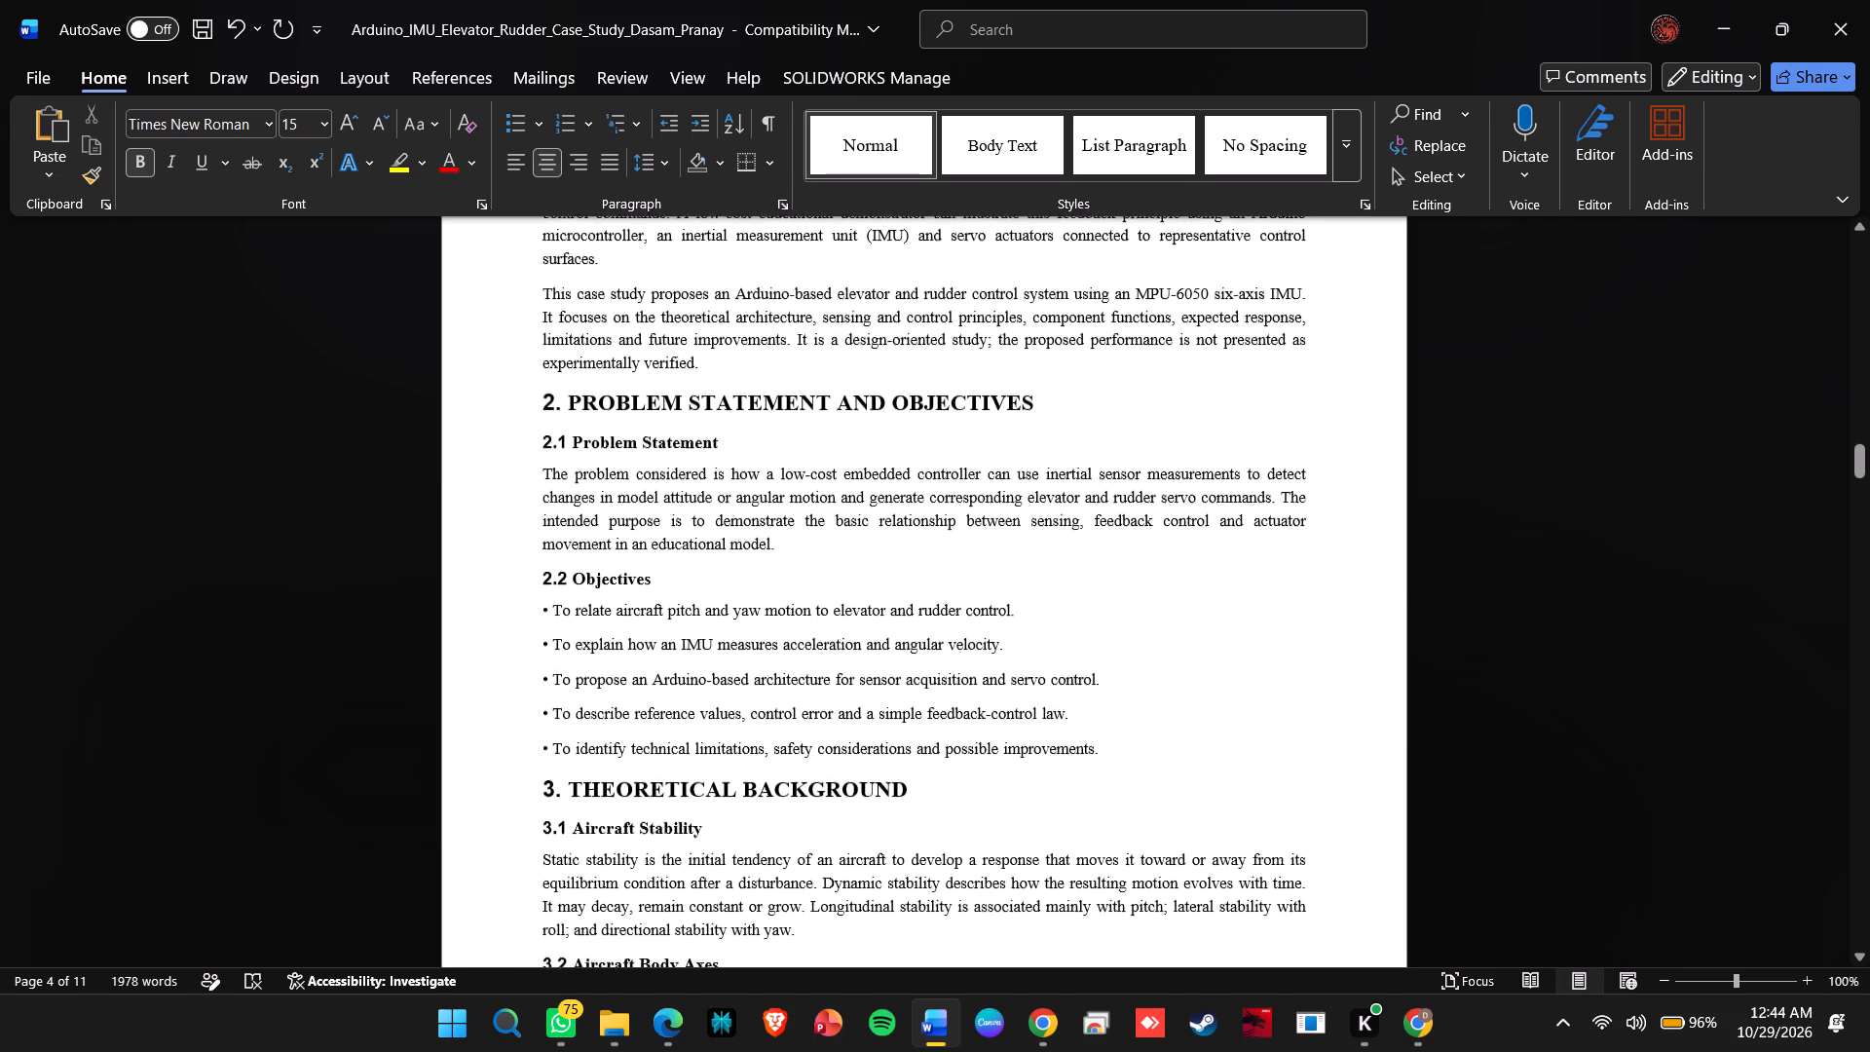
scroll(965, 588, down, 1)
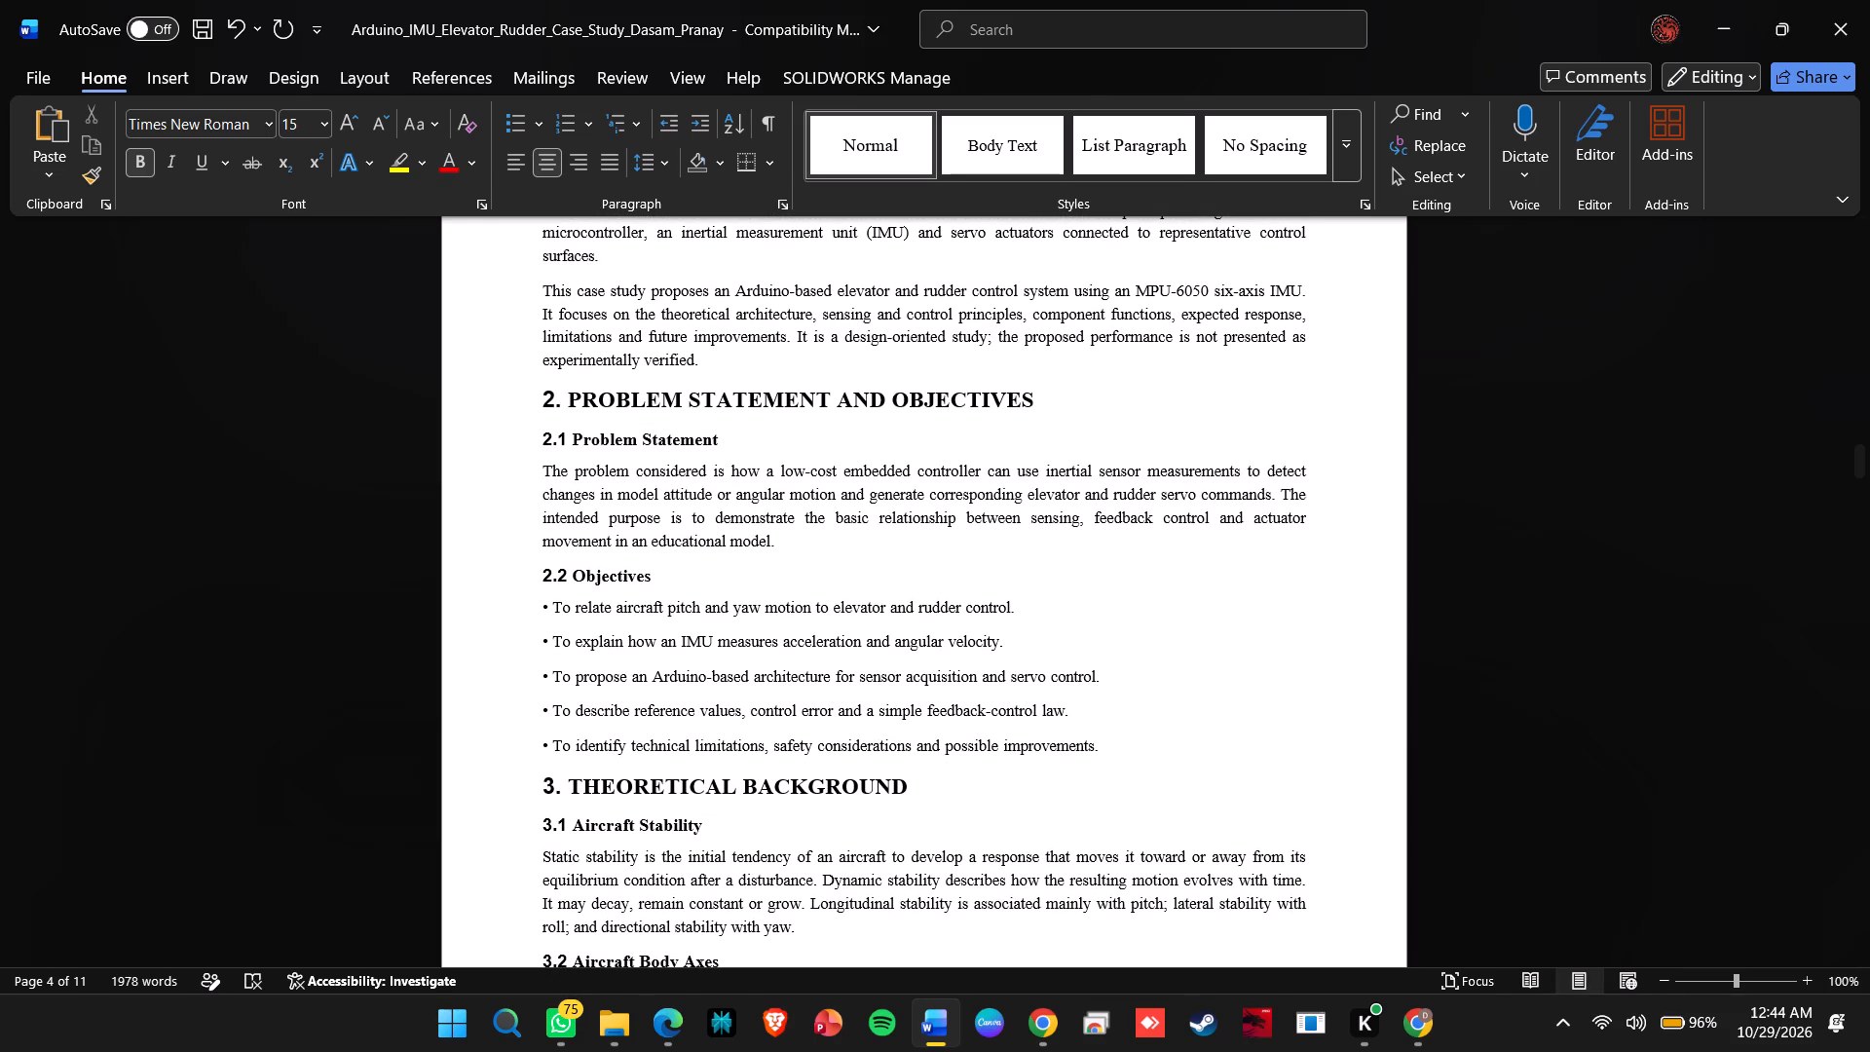
scroll(965, 588, down, 2)
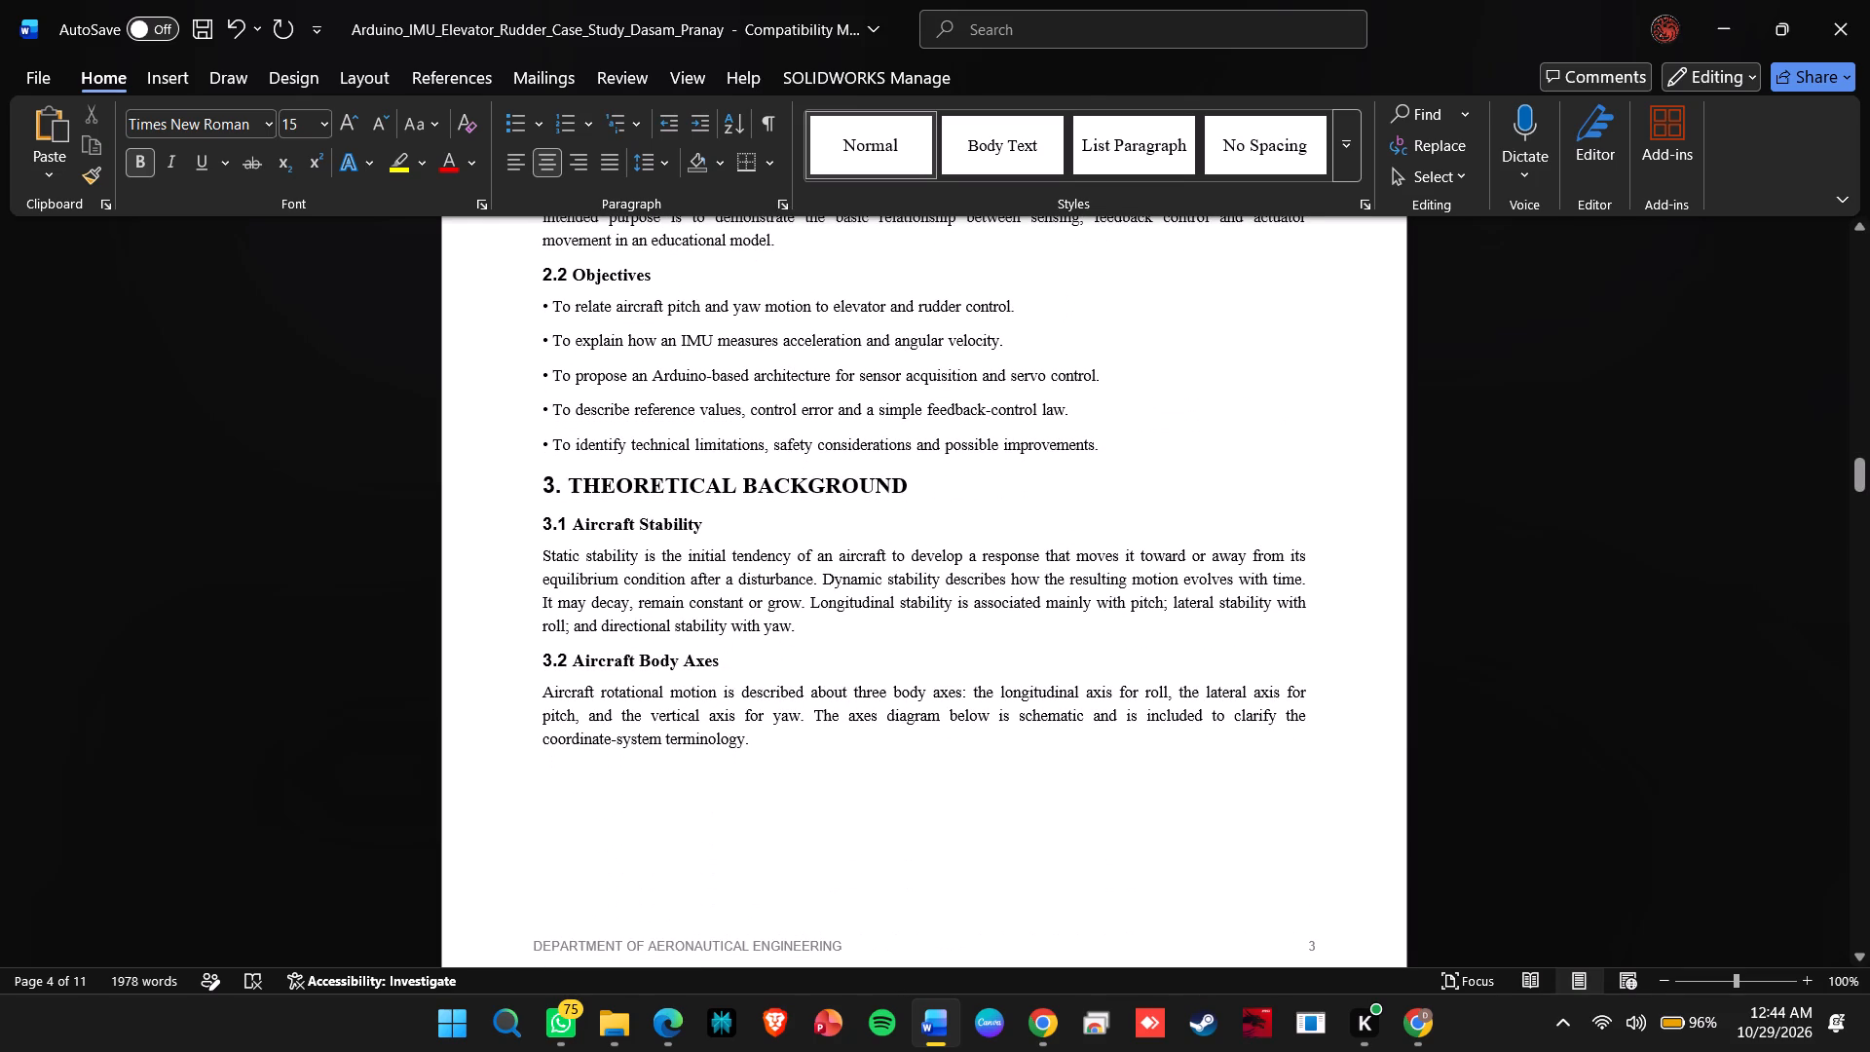
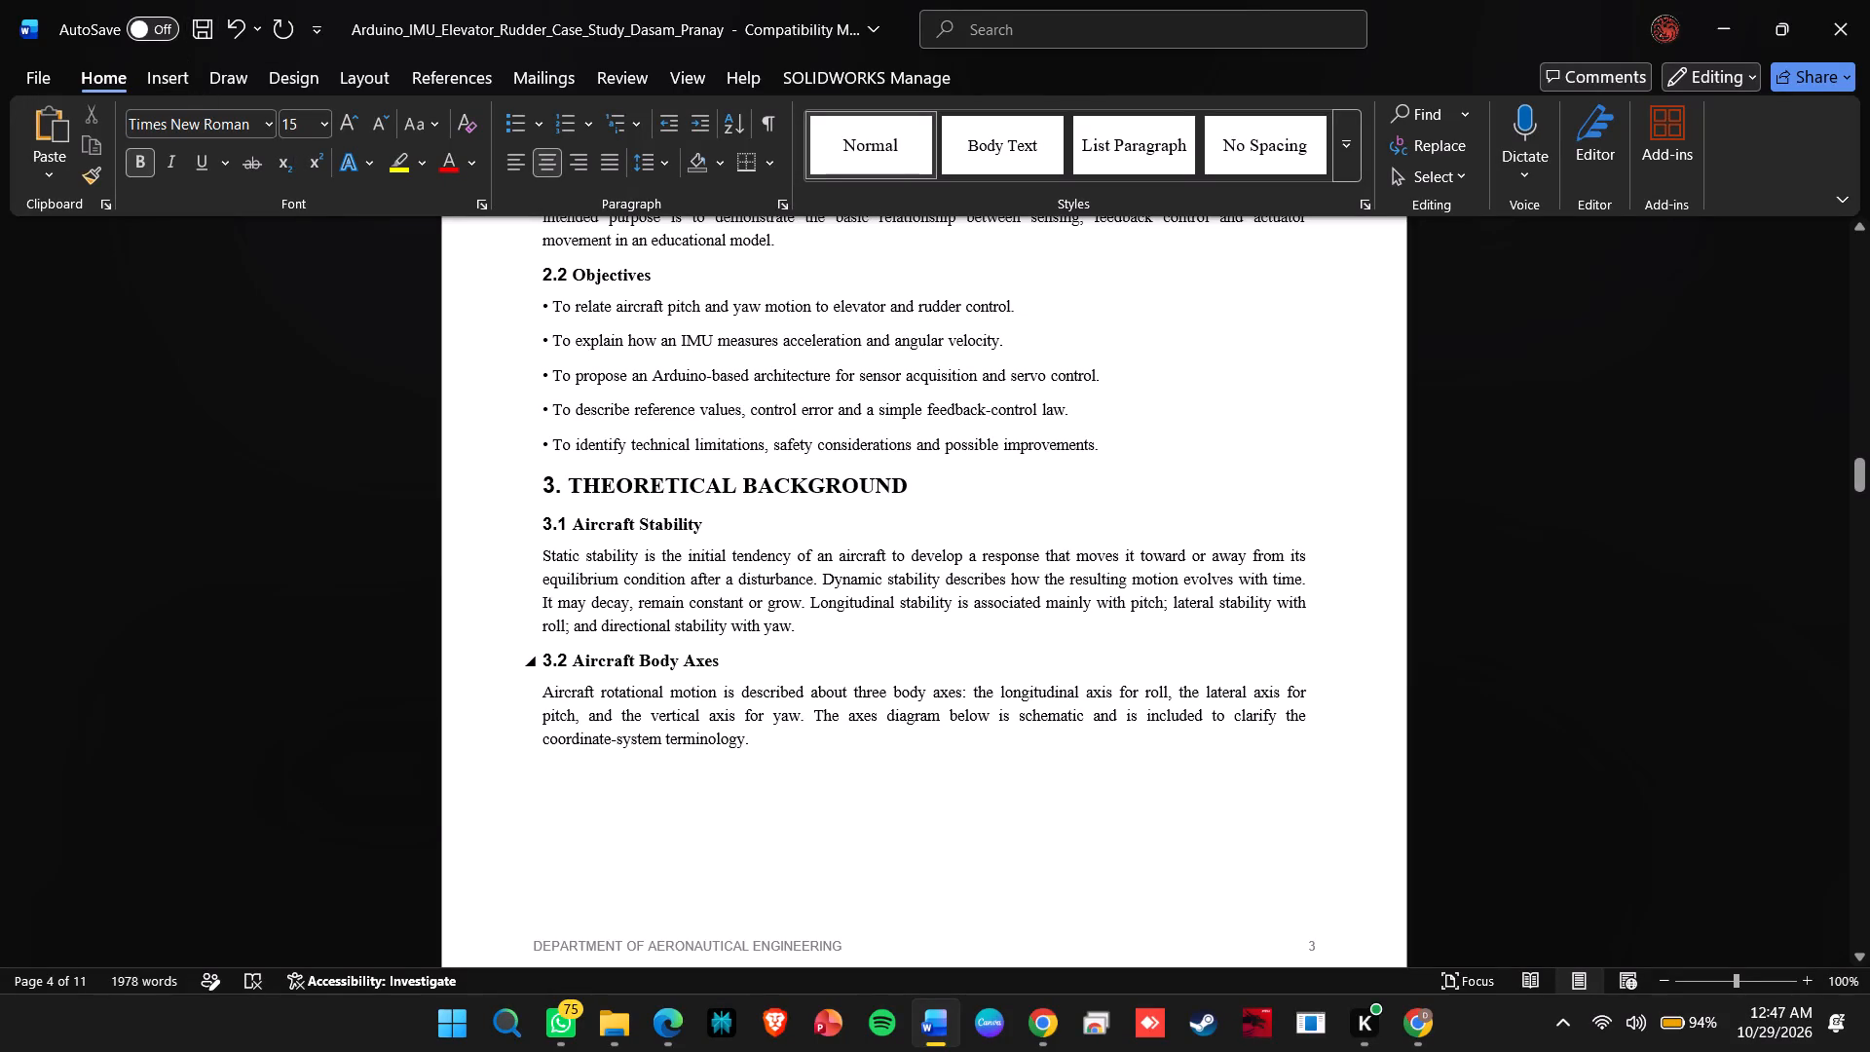
Copy the section 3.1 heading "Aircraft Stability" and search Google Images for it in Chrome, before returning to the Word document.
drag(573, 528, 694, 533)
click(806, 624)
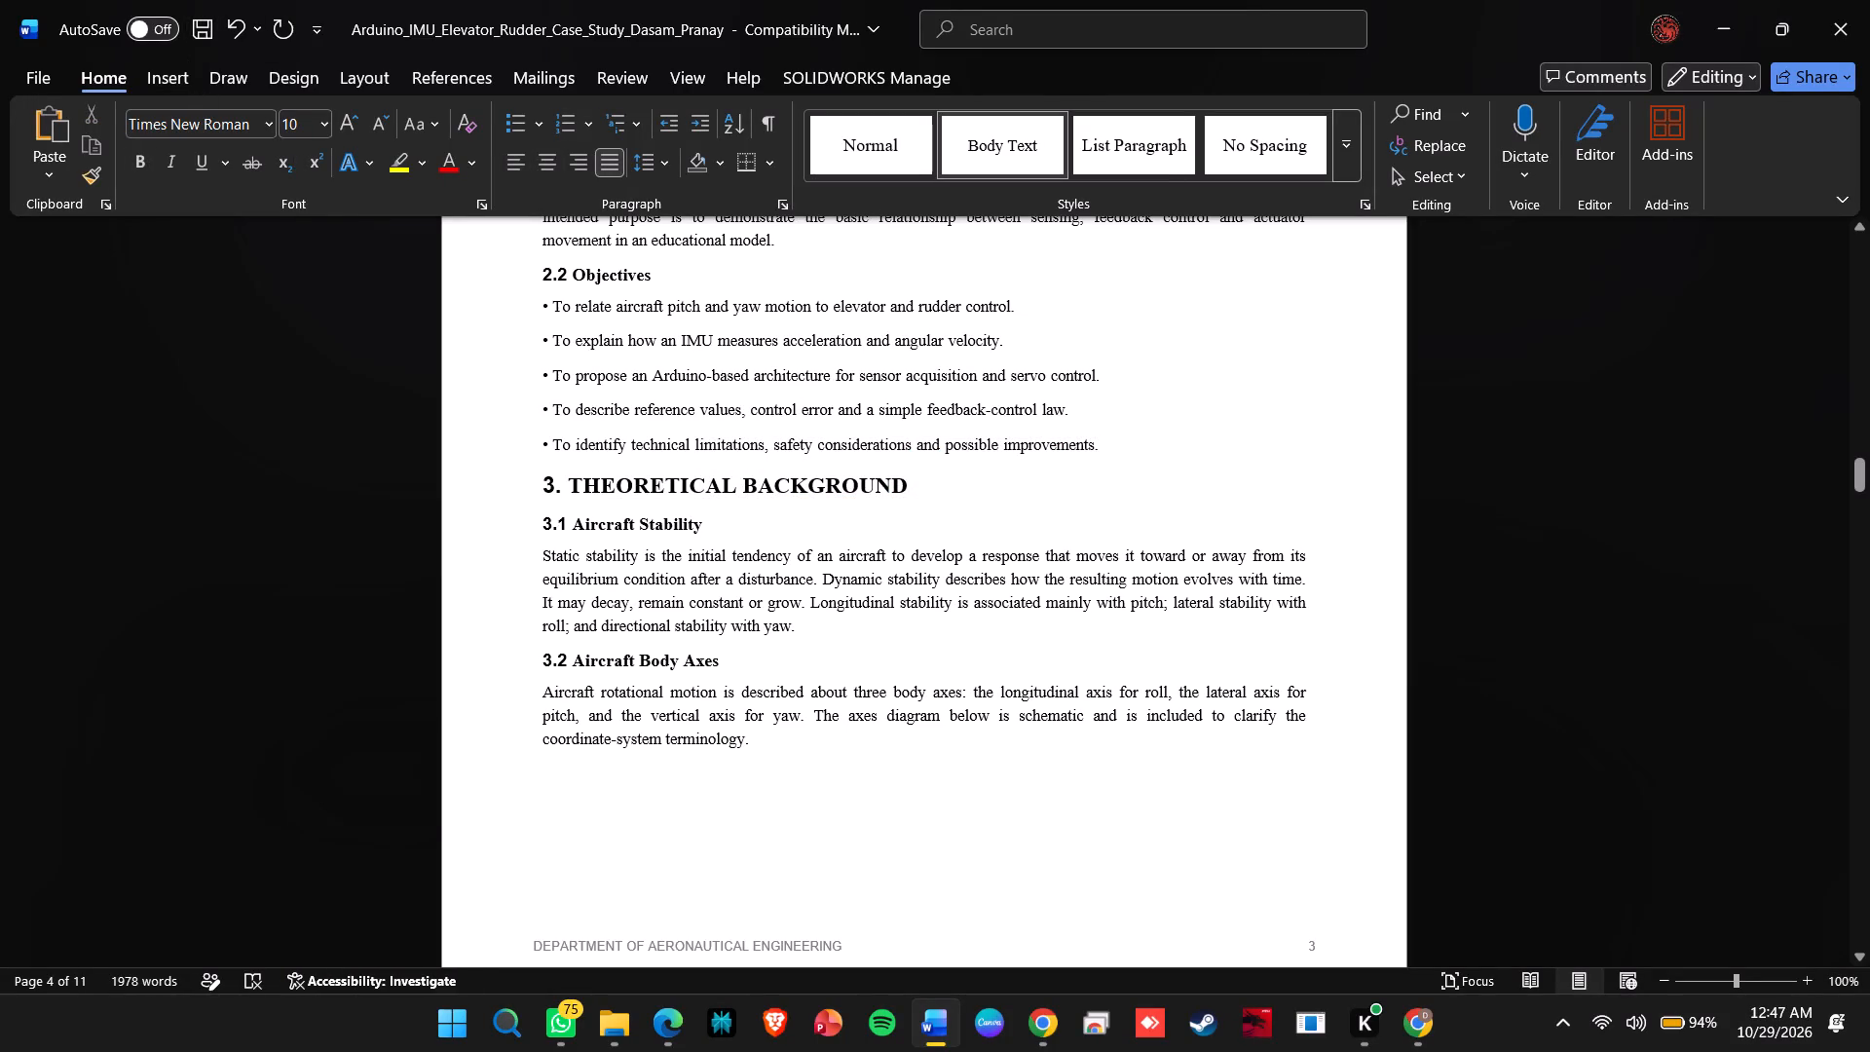
drag(575, 522, 762, 522)
key(ctrl+c)
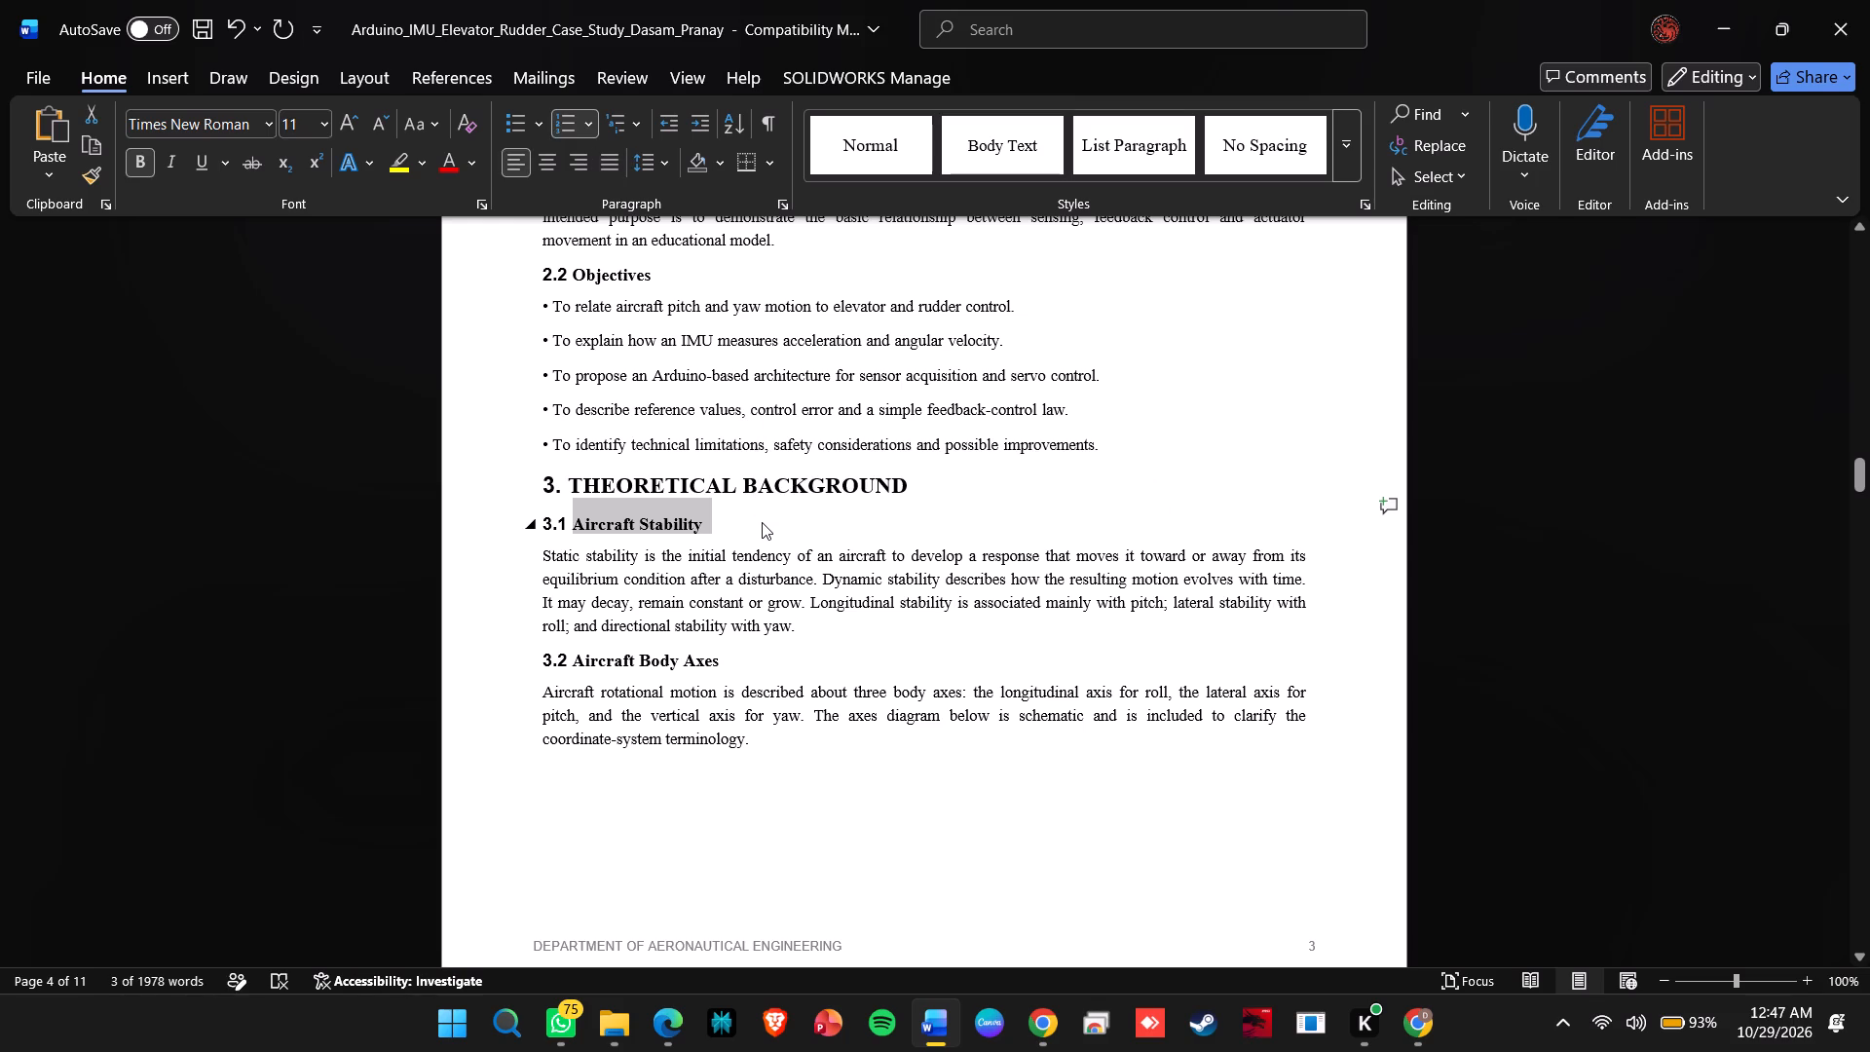
click(1403, 1027)
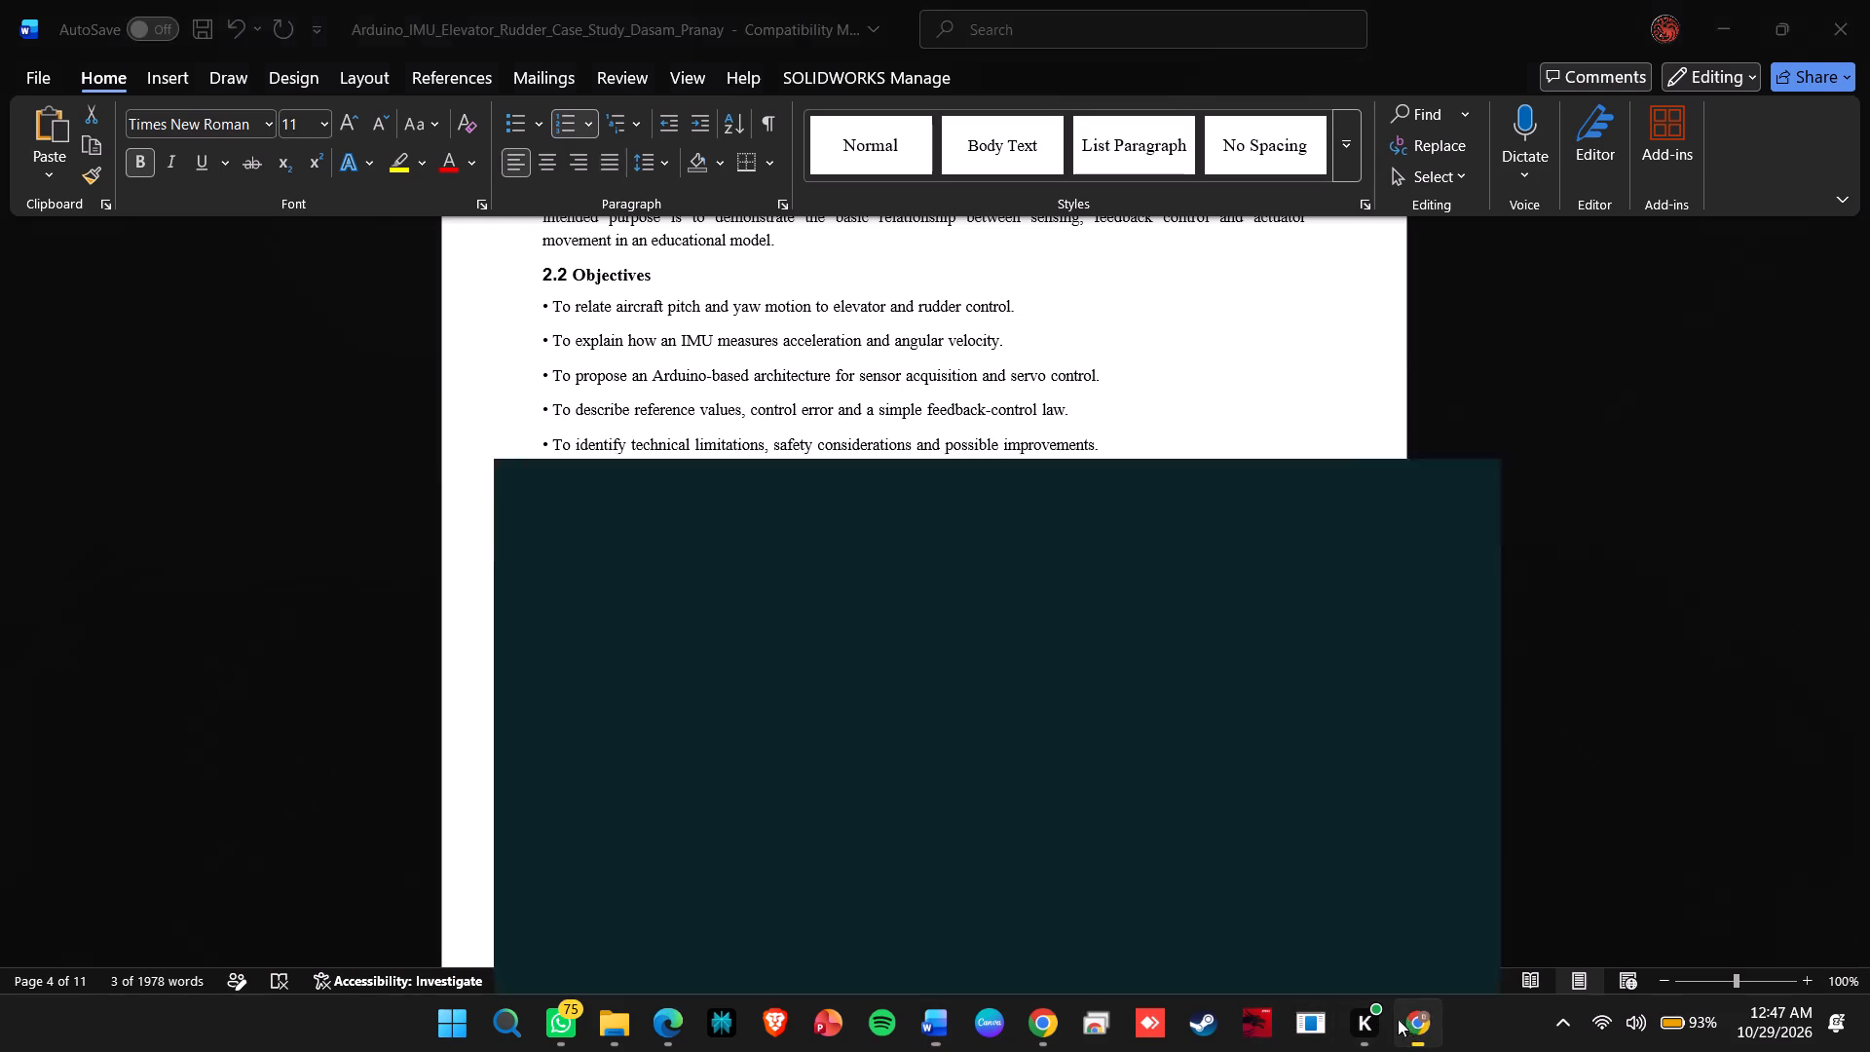
click(652, 34)
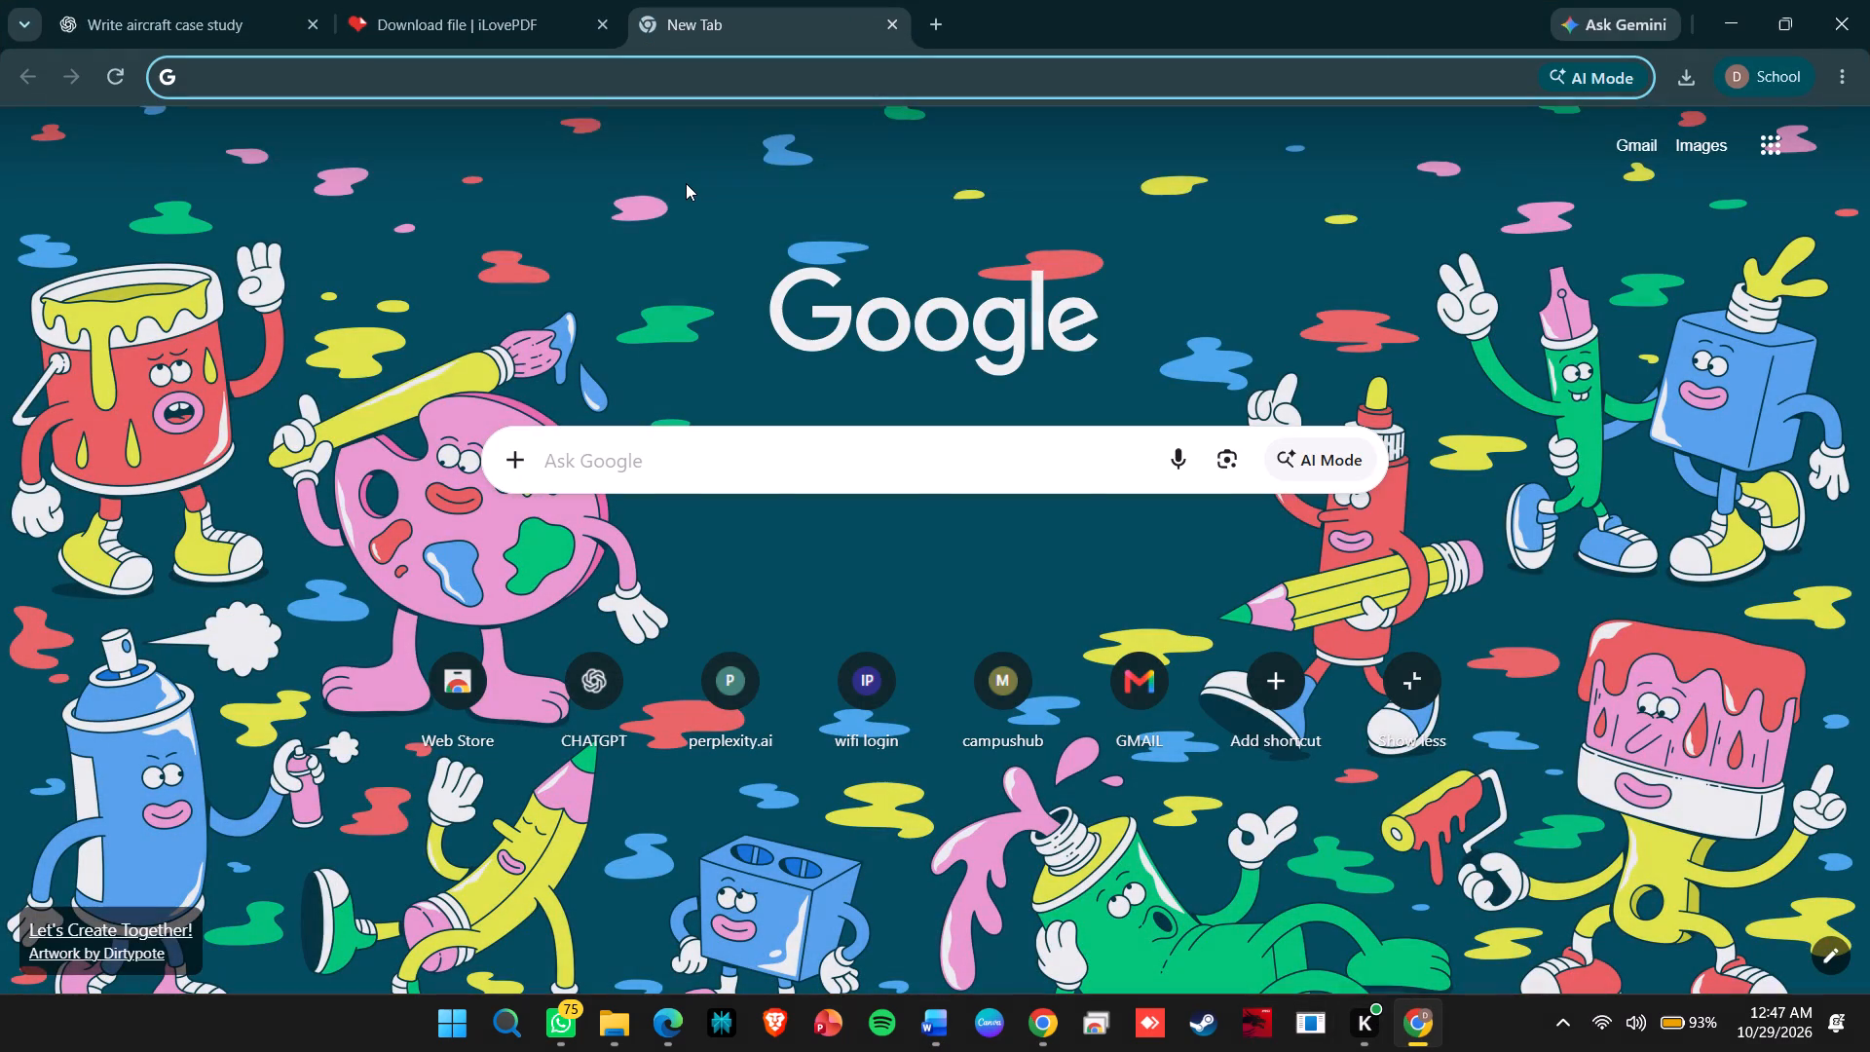
key(ctrl+v)
key(Return)
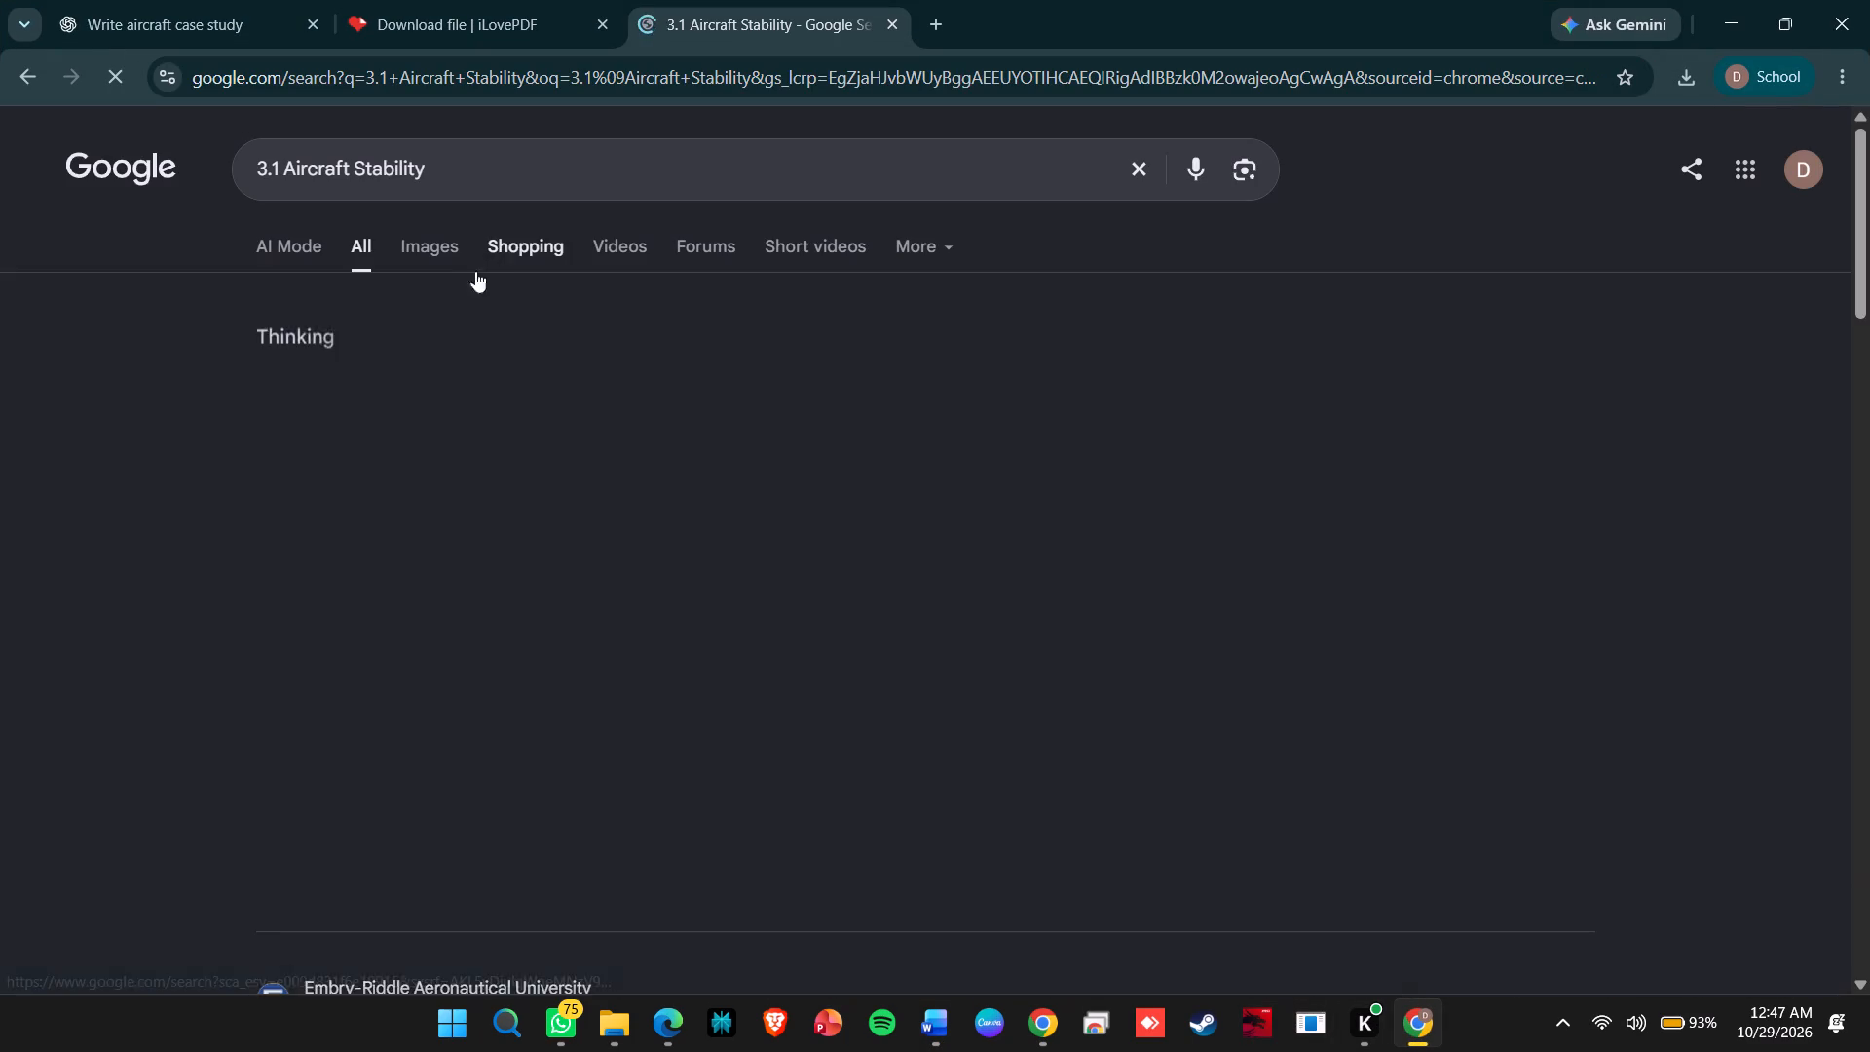
click(413, 264)
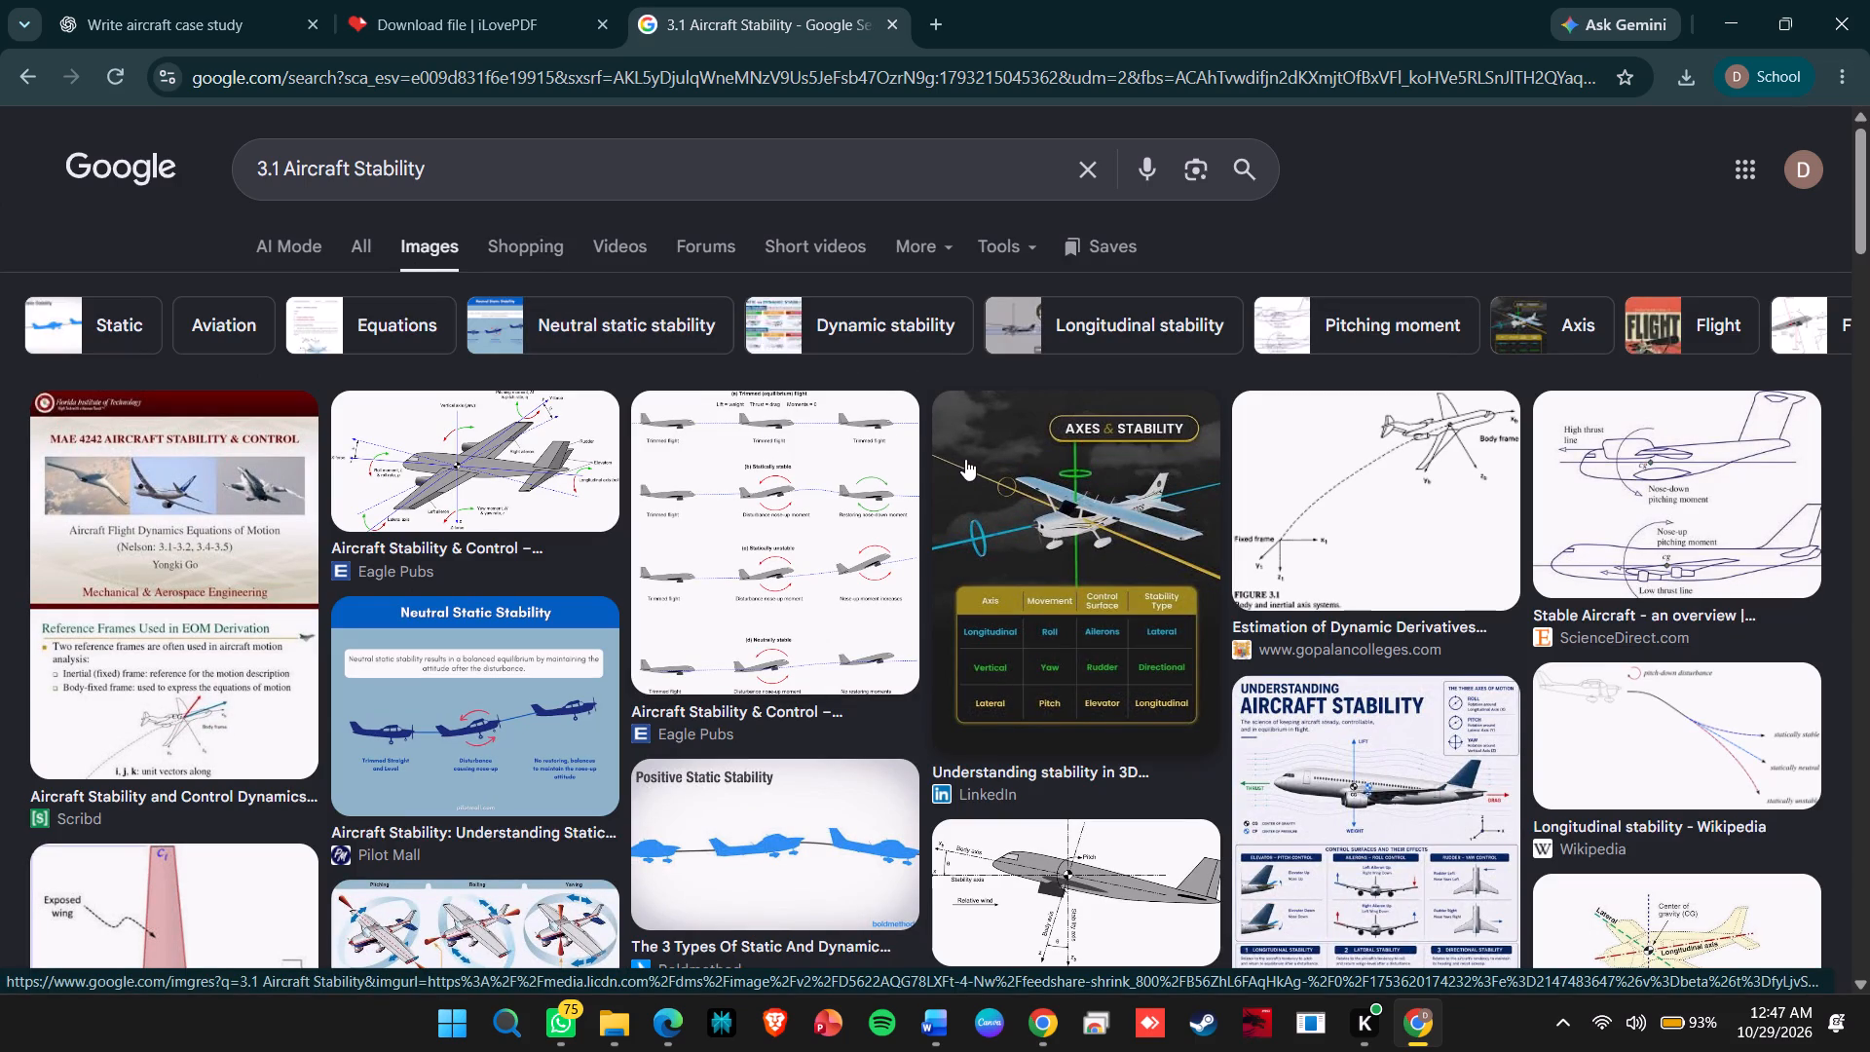
click(1727, 17)
Slightly reduce the height of the aircraft body axes picture above the Figure 1 caption by moving its bottom edge up.
scroll(869, 638, down, 3)
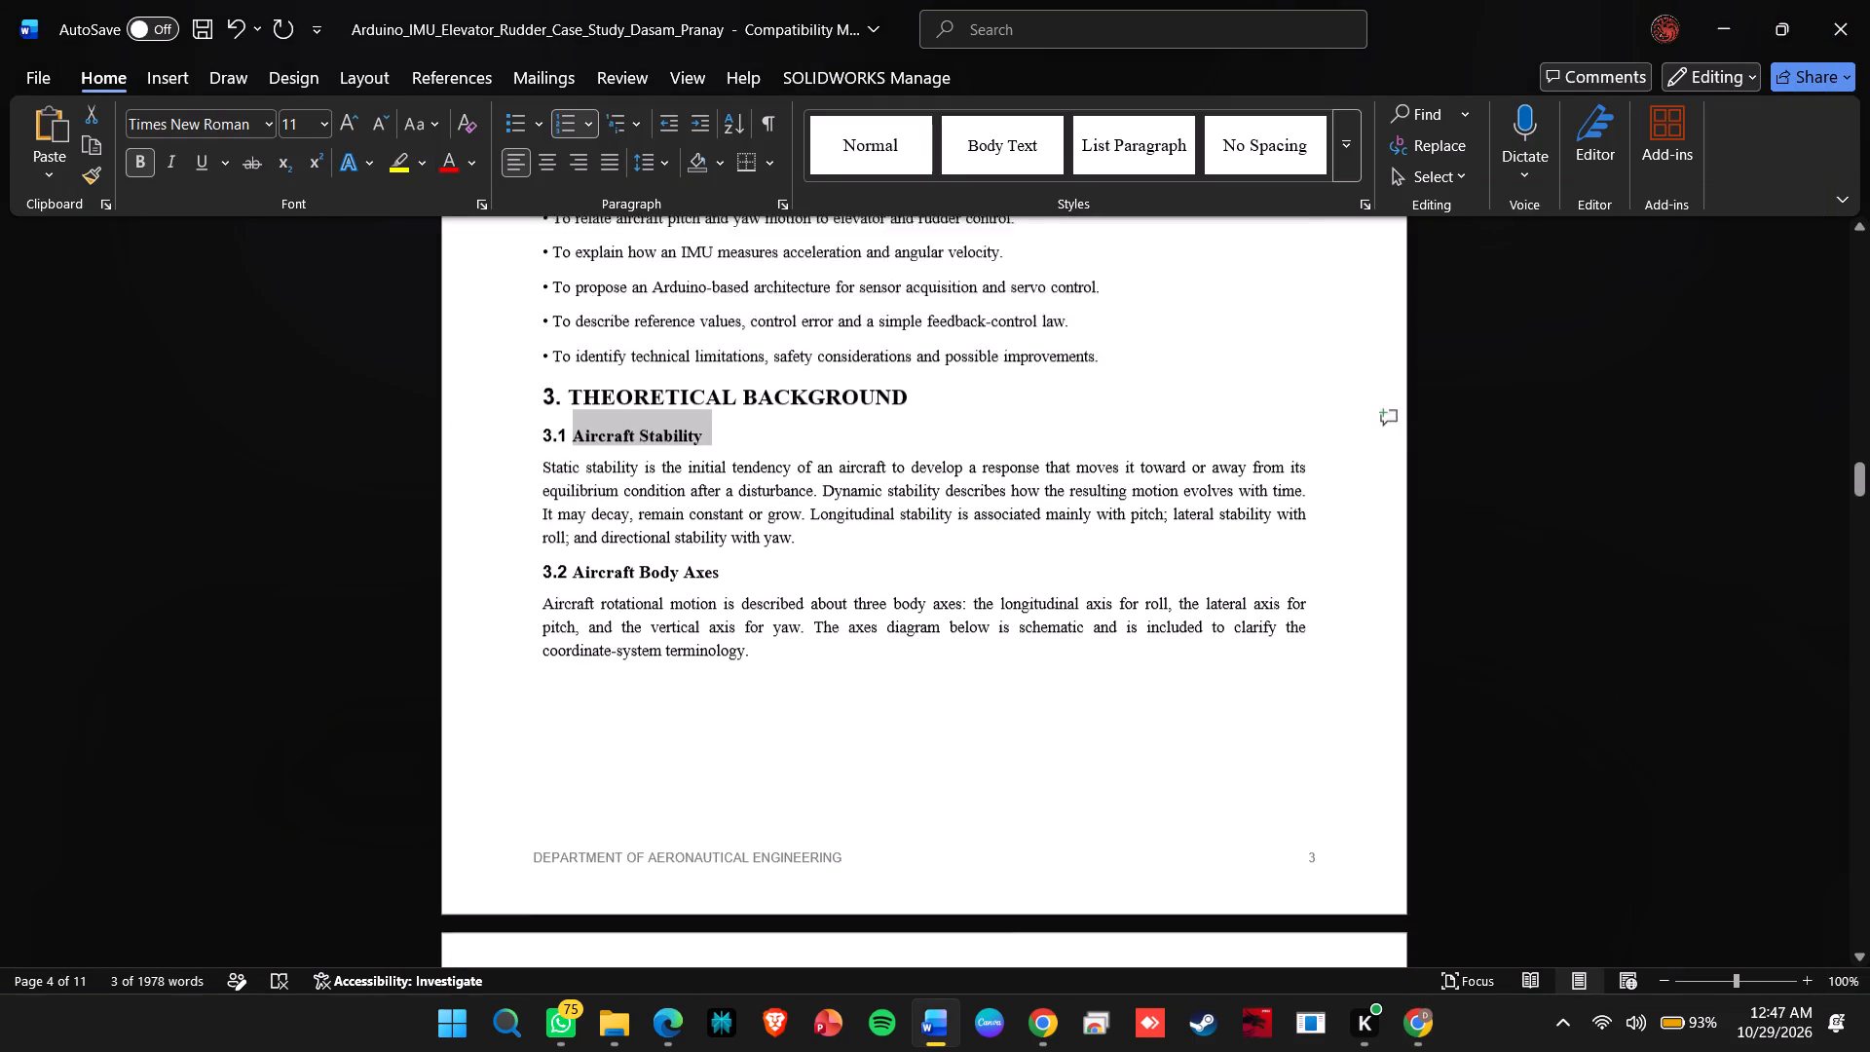
scroll(869, 638, down, 12)
scroll(868, 638, up, 11)
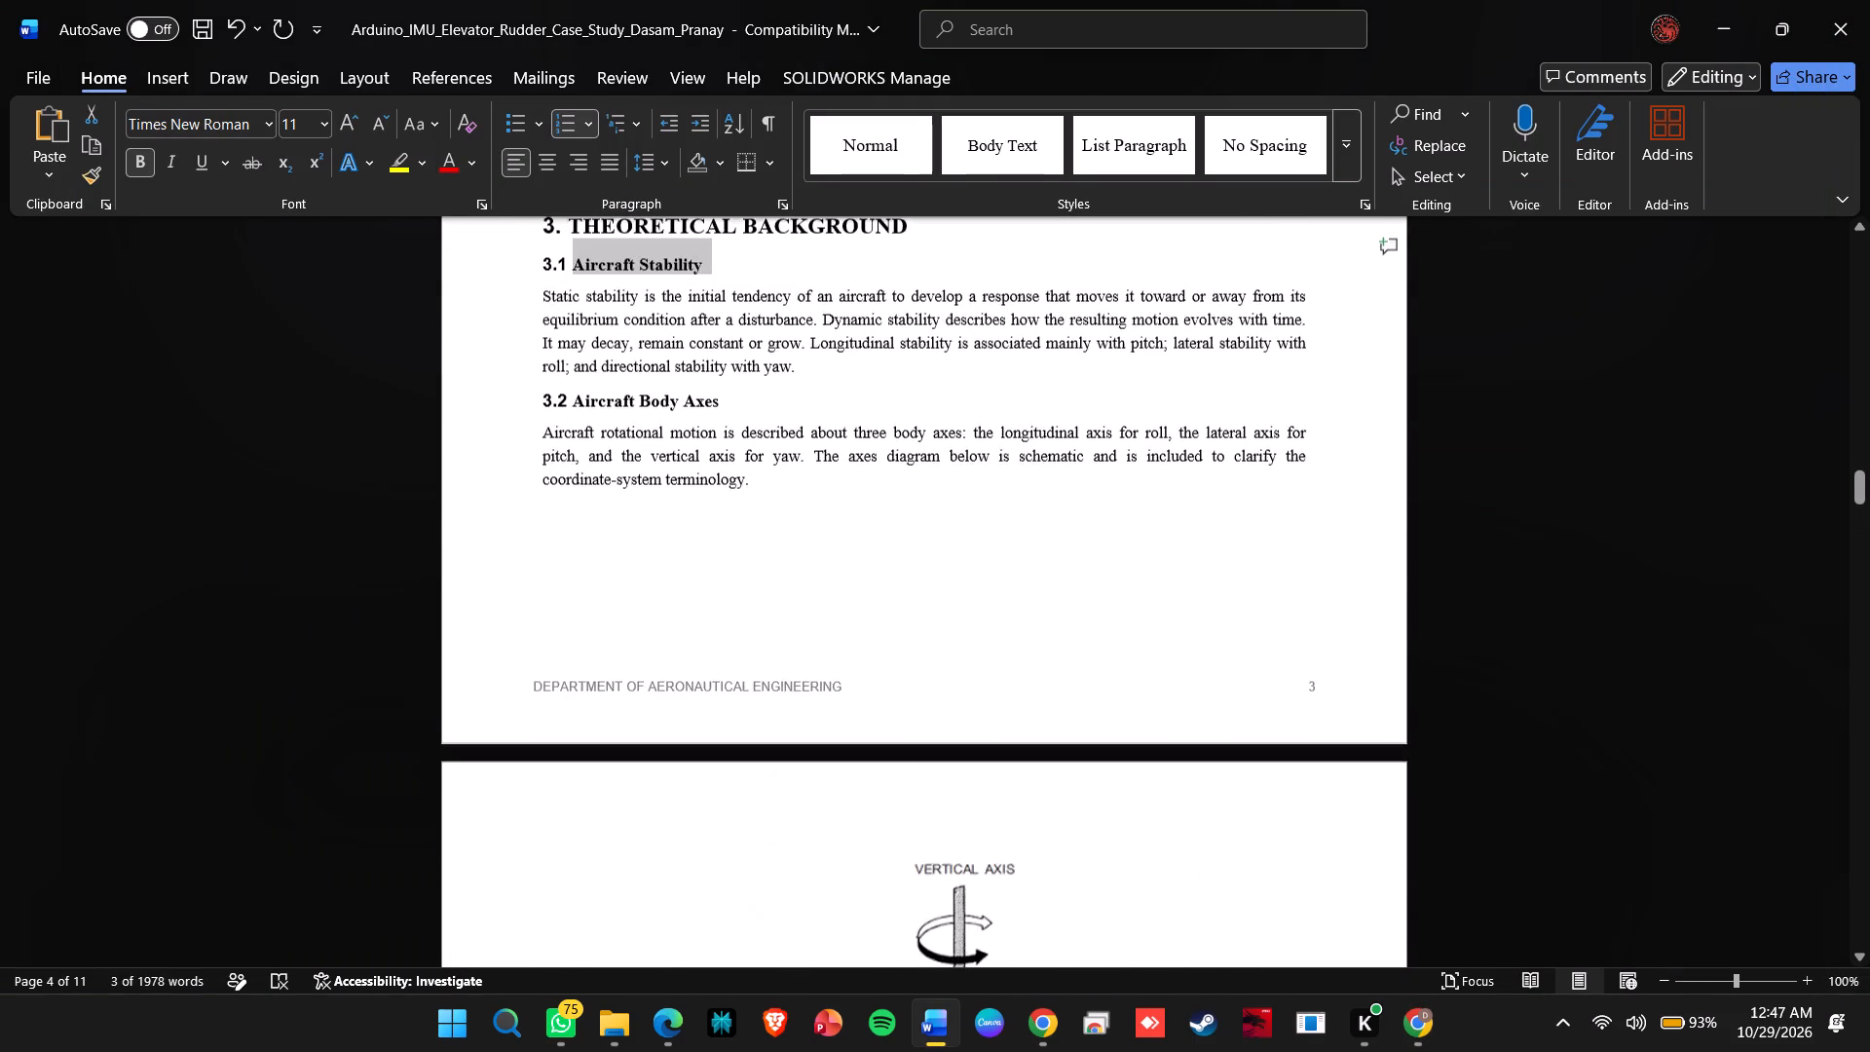
scroll(867, 638, down, 11)
click(929, 510)
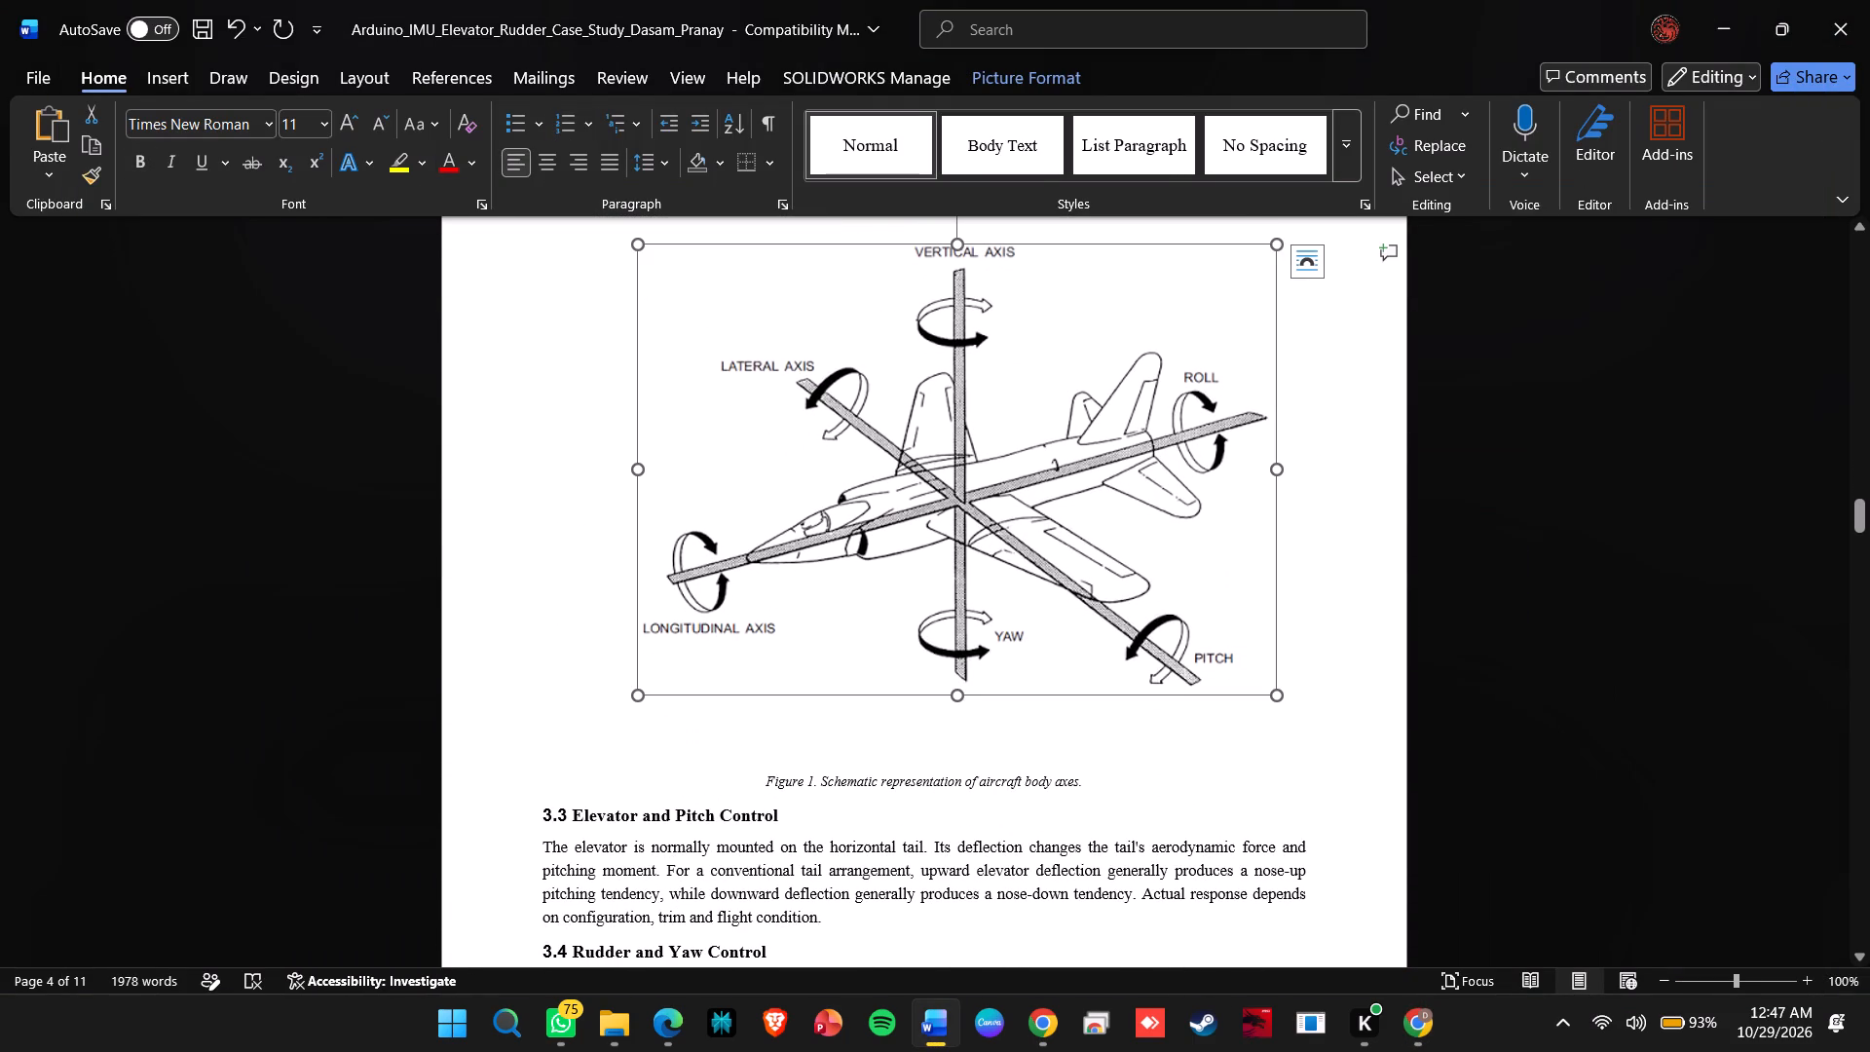
drag(961, 692, 950, 661)
Format the Figure 1 caption under the aircraft body axes picture as bold, non-italic Times New Roman.
drag(769, 742, 945, 744)
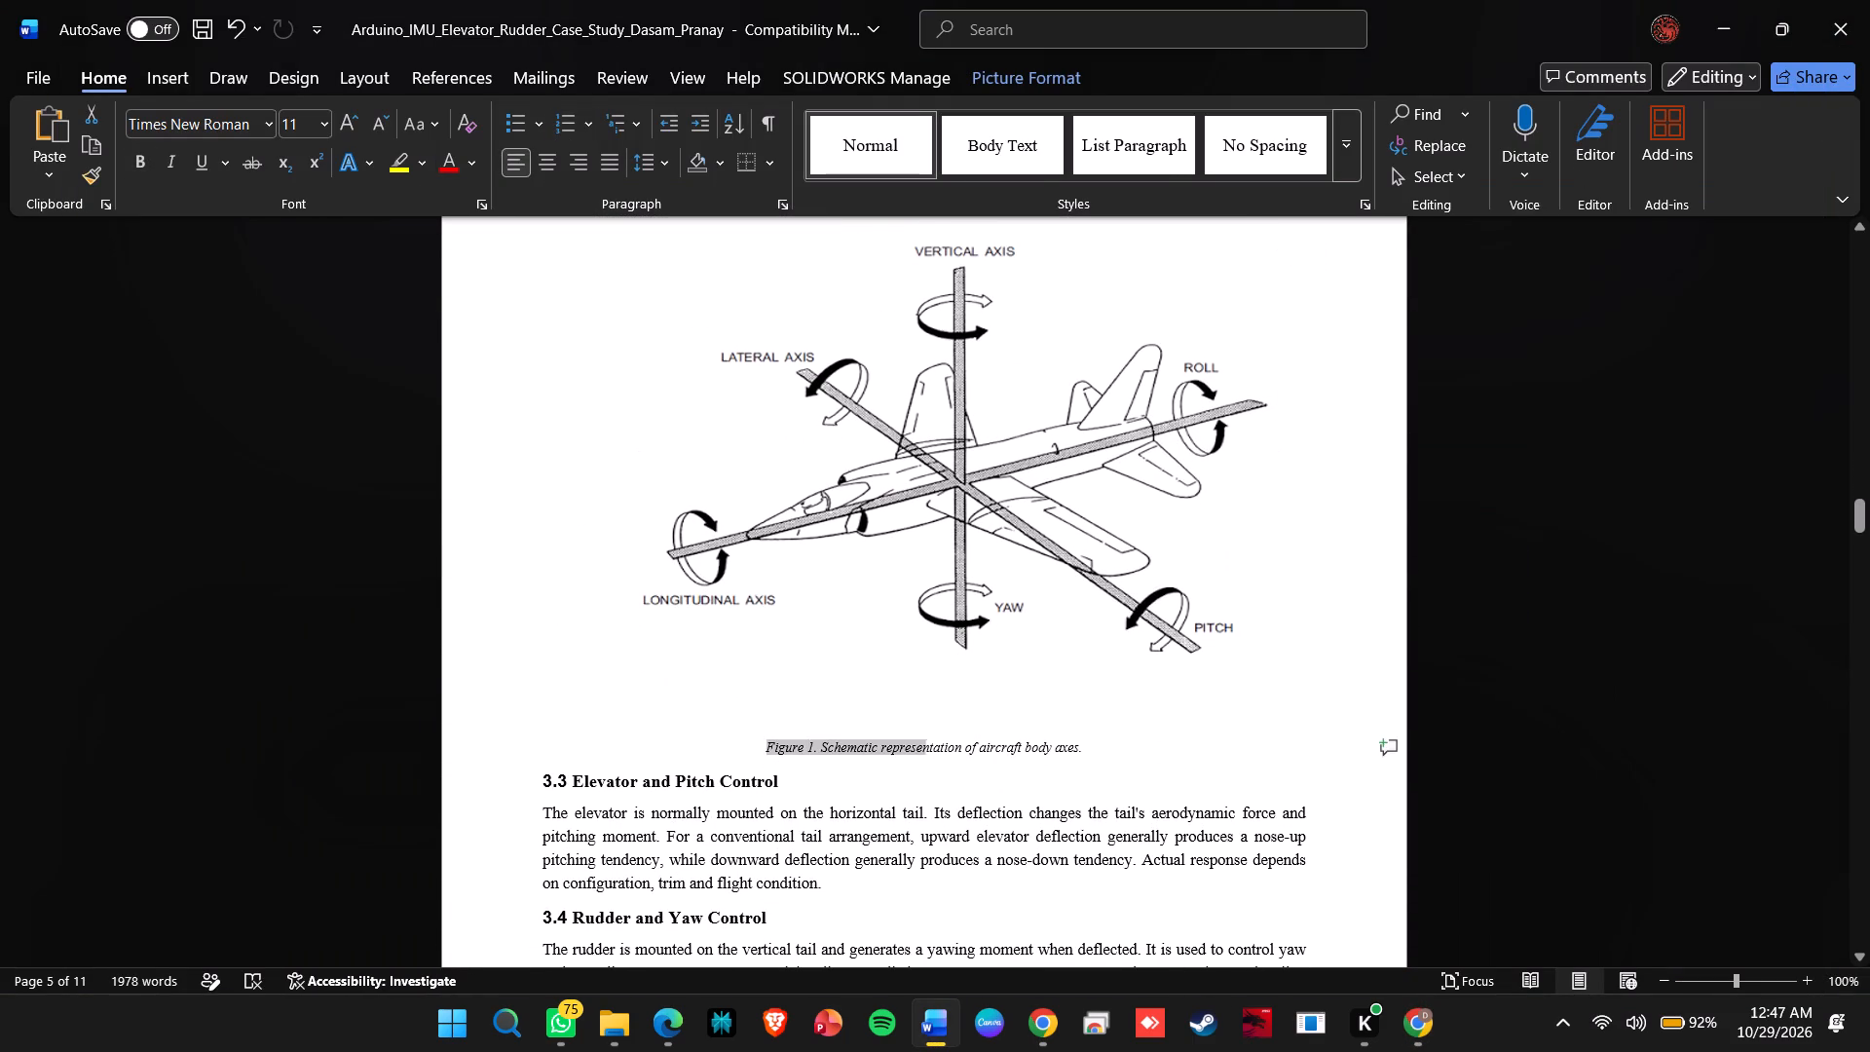
drag(945, 744, 1114, 759)
click(1089, 741)
drag(1089, 741, 1083, 741)
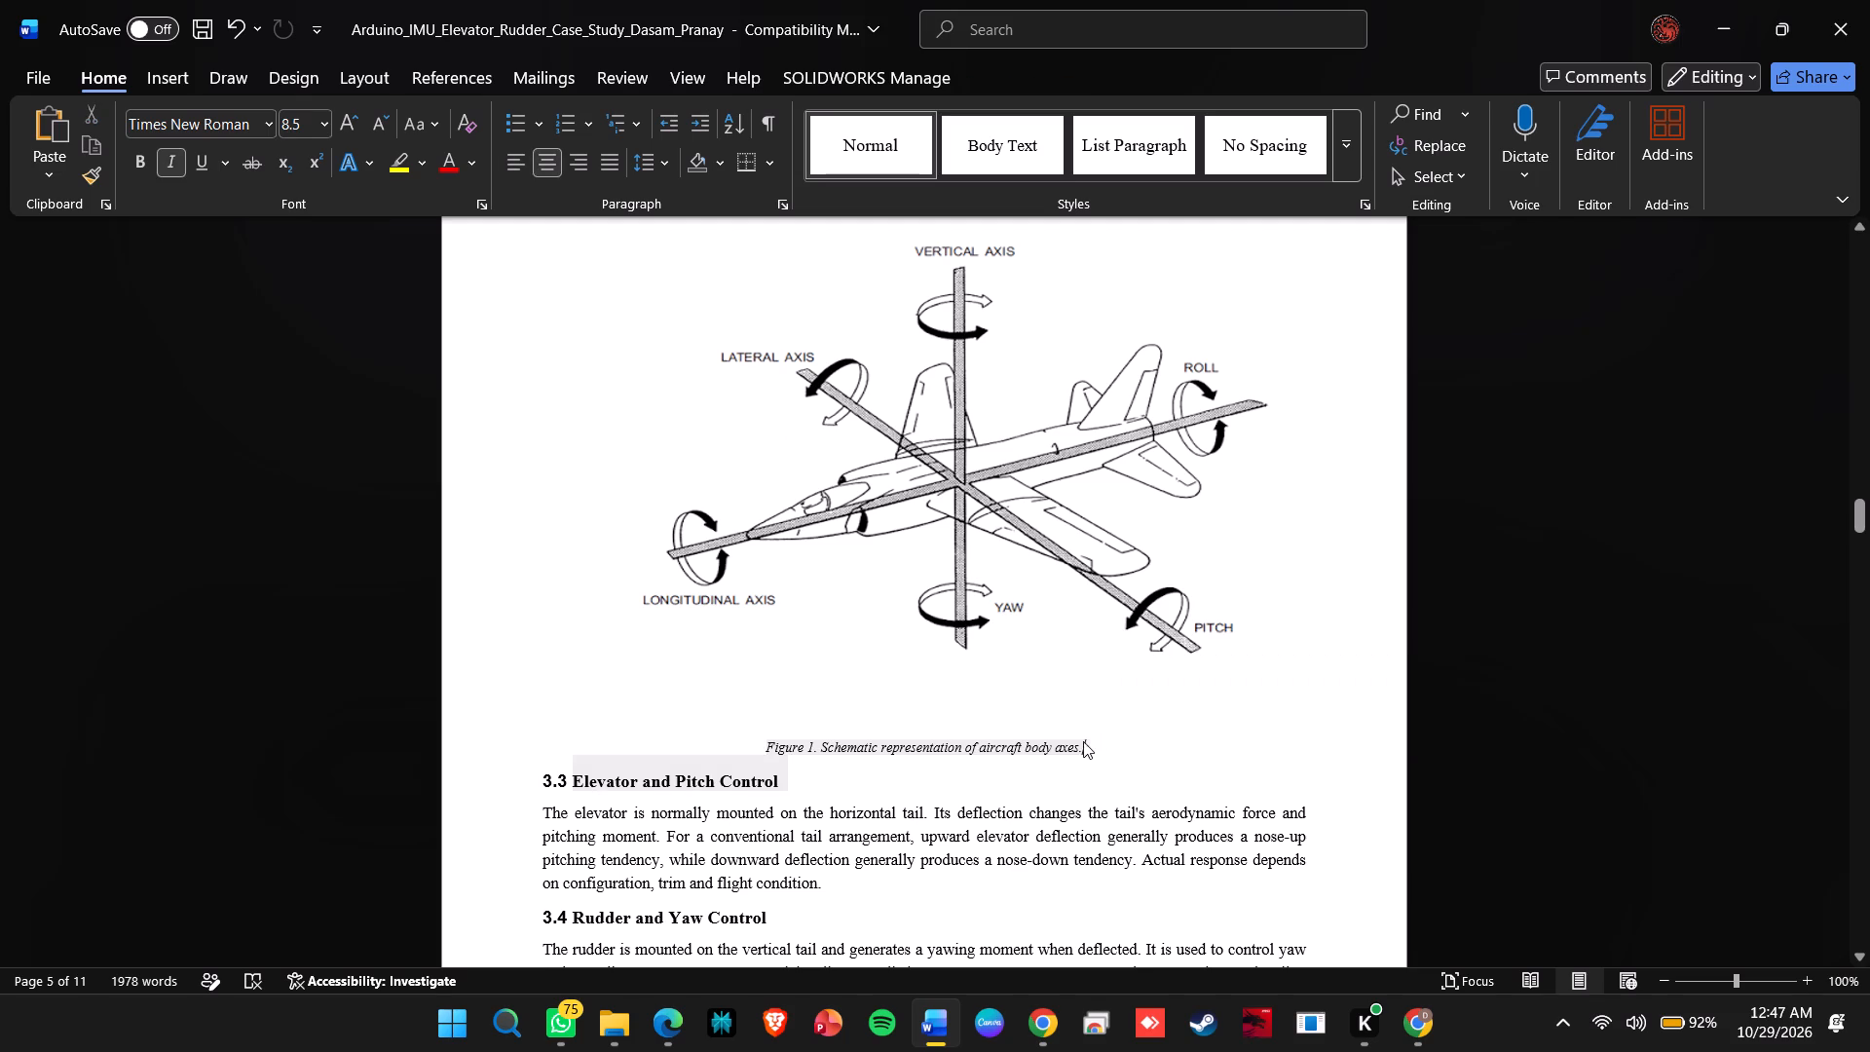
drag(1083, 741, 796, 737)
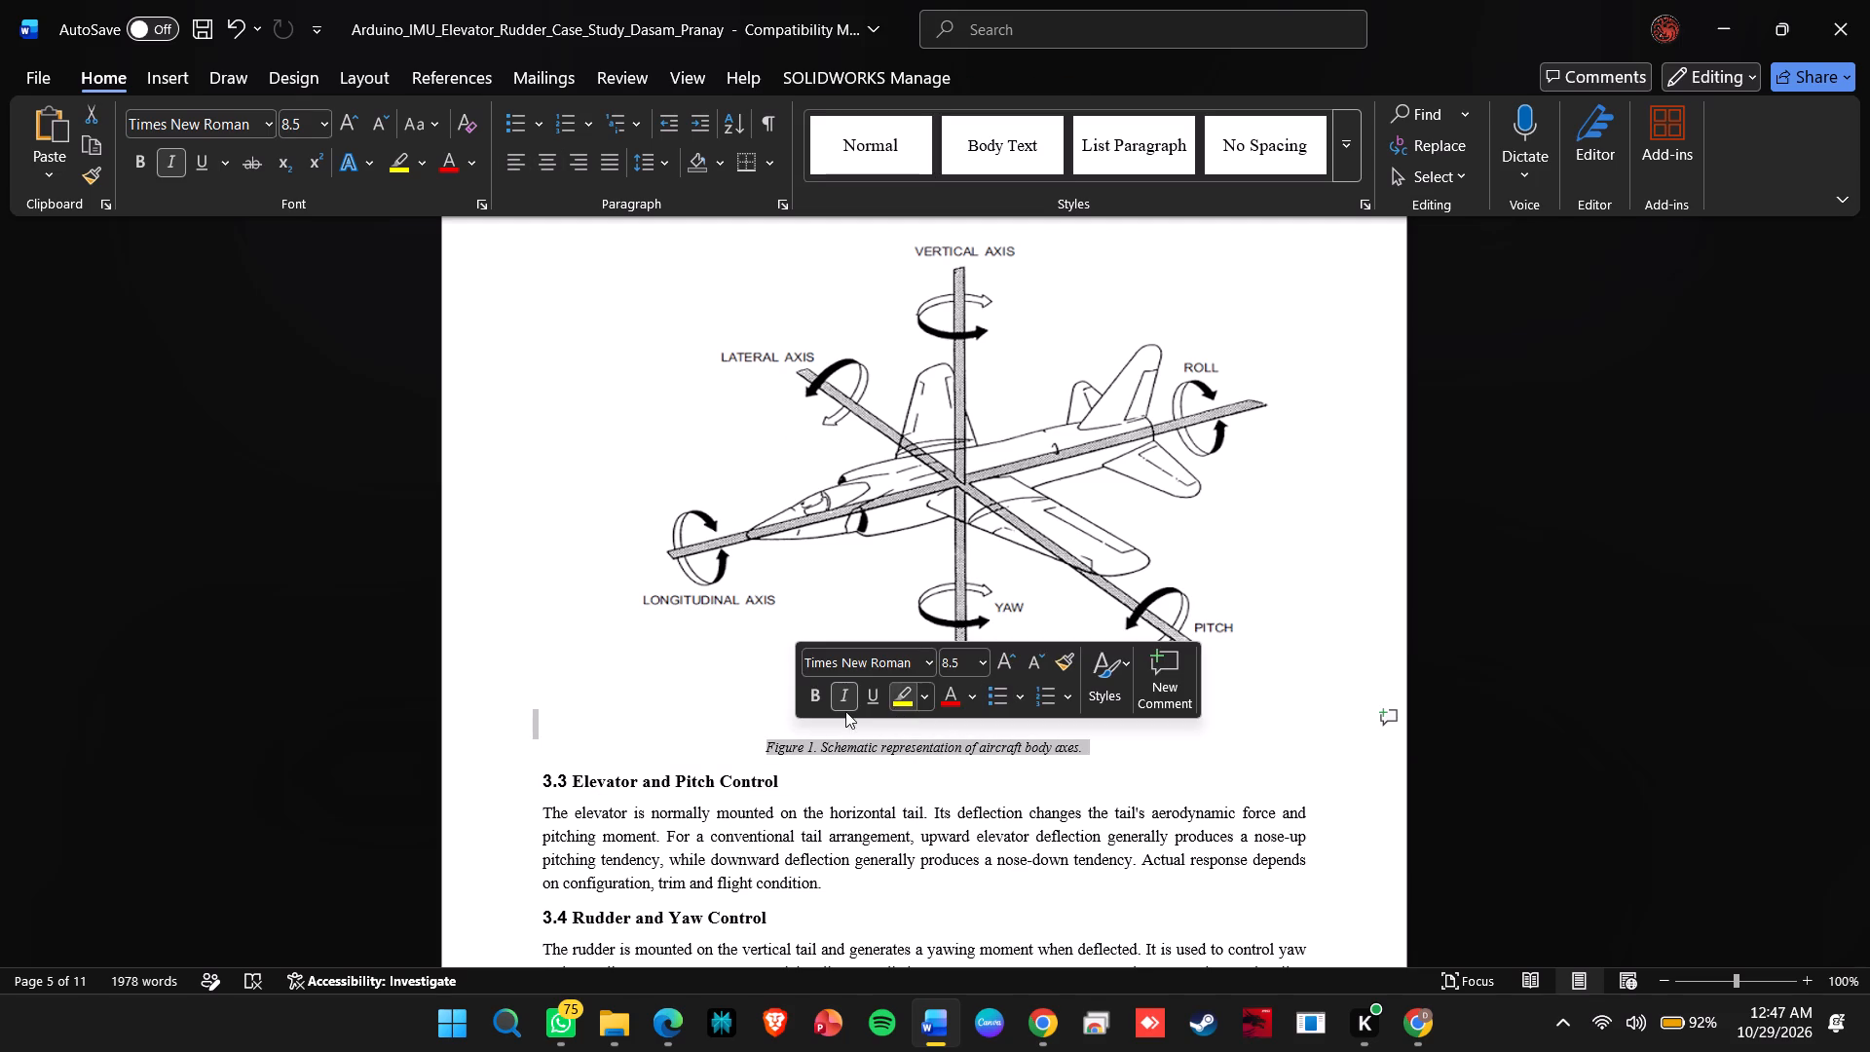
click(842, 701)
click(812, 696)
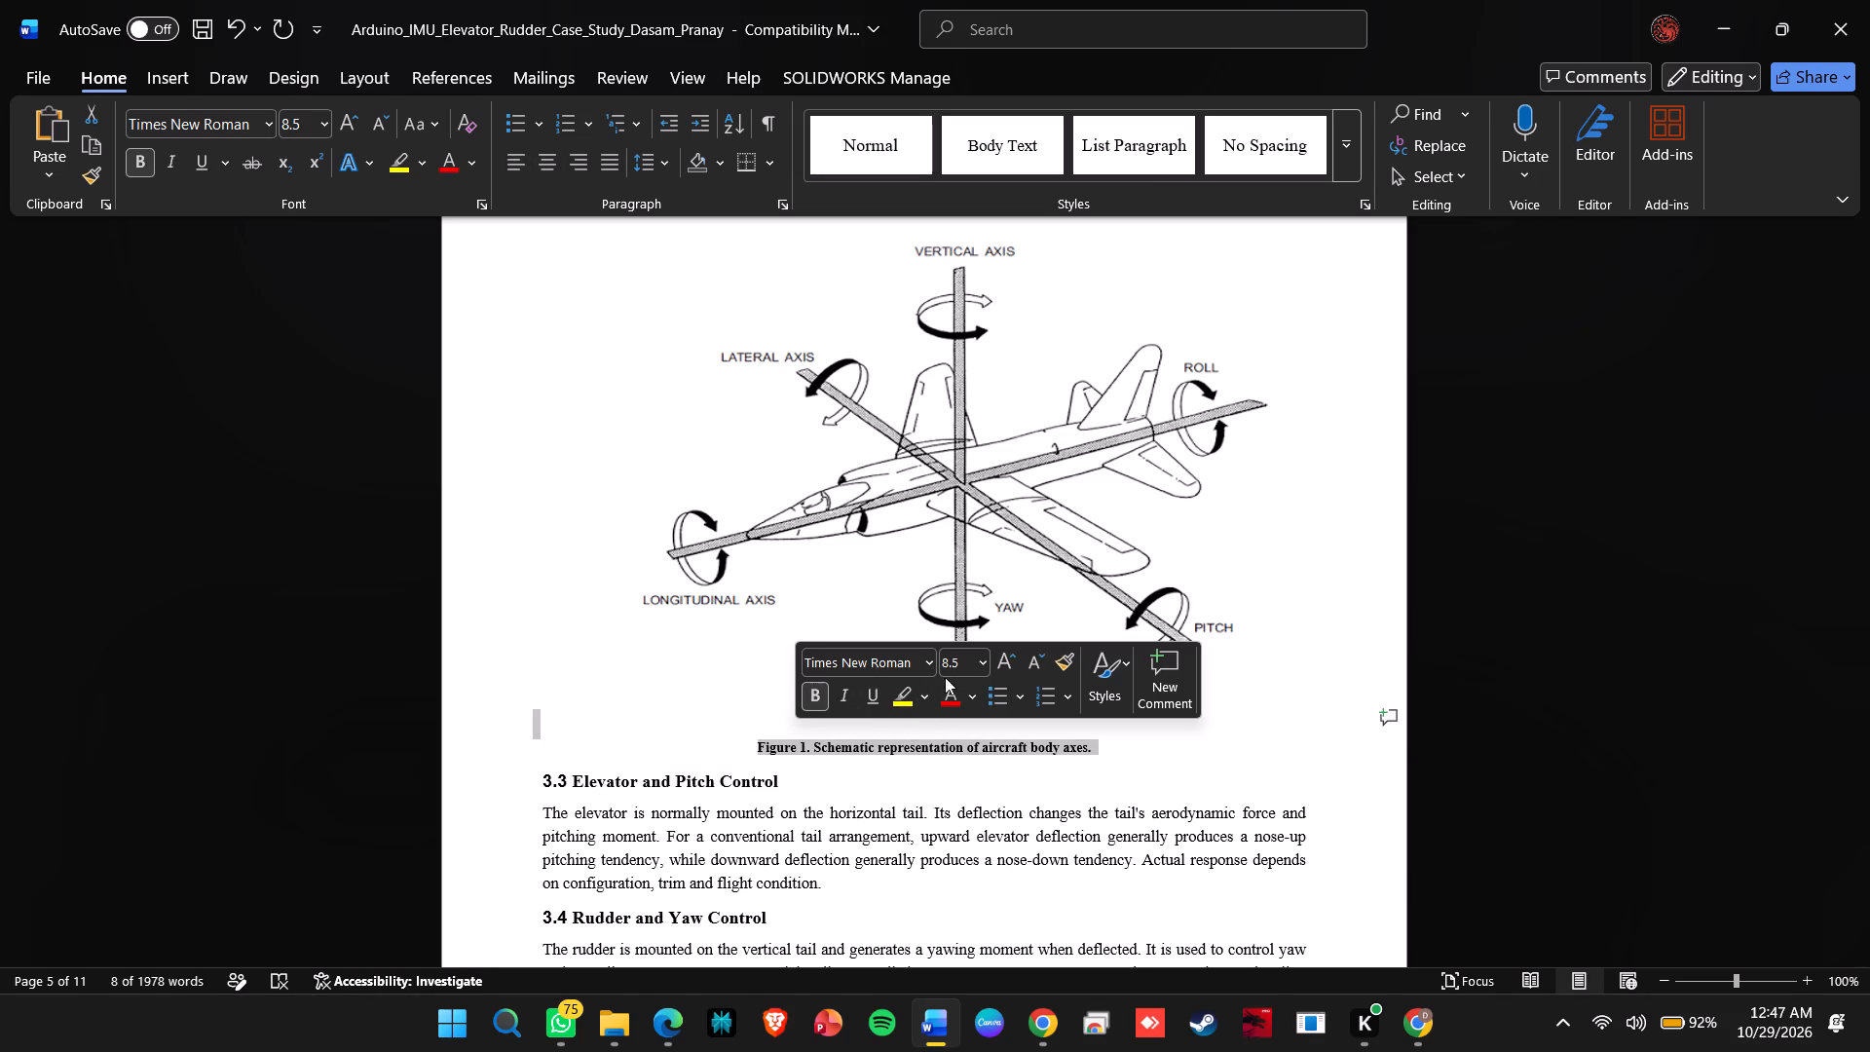
click(926, 663)
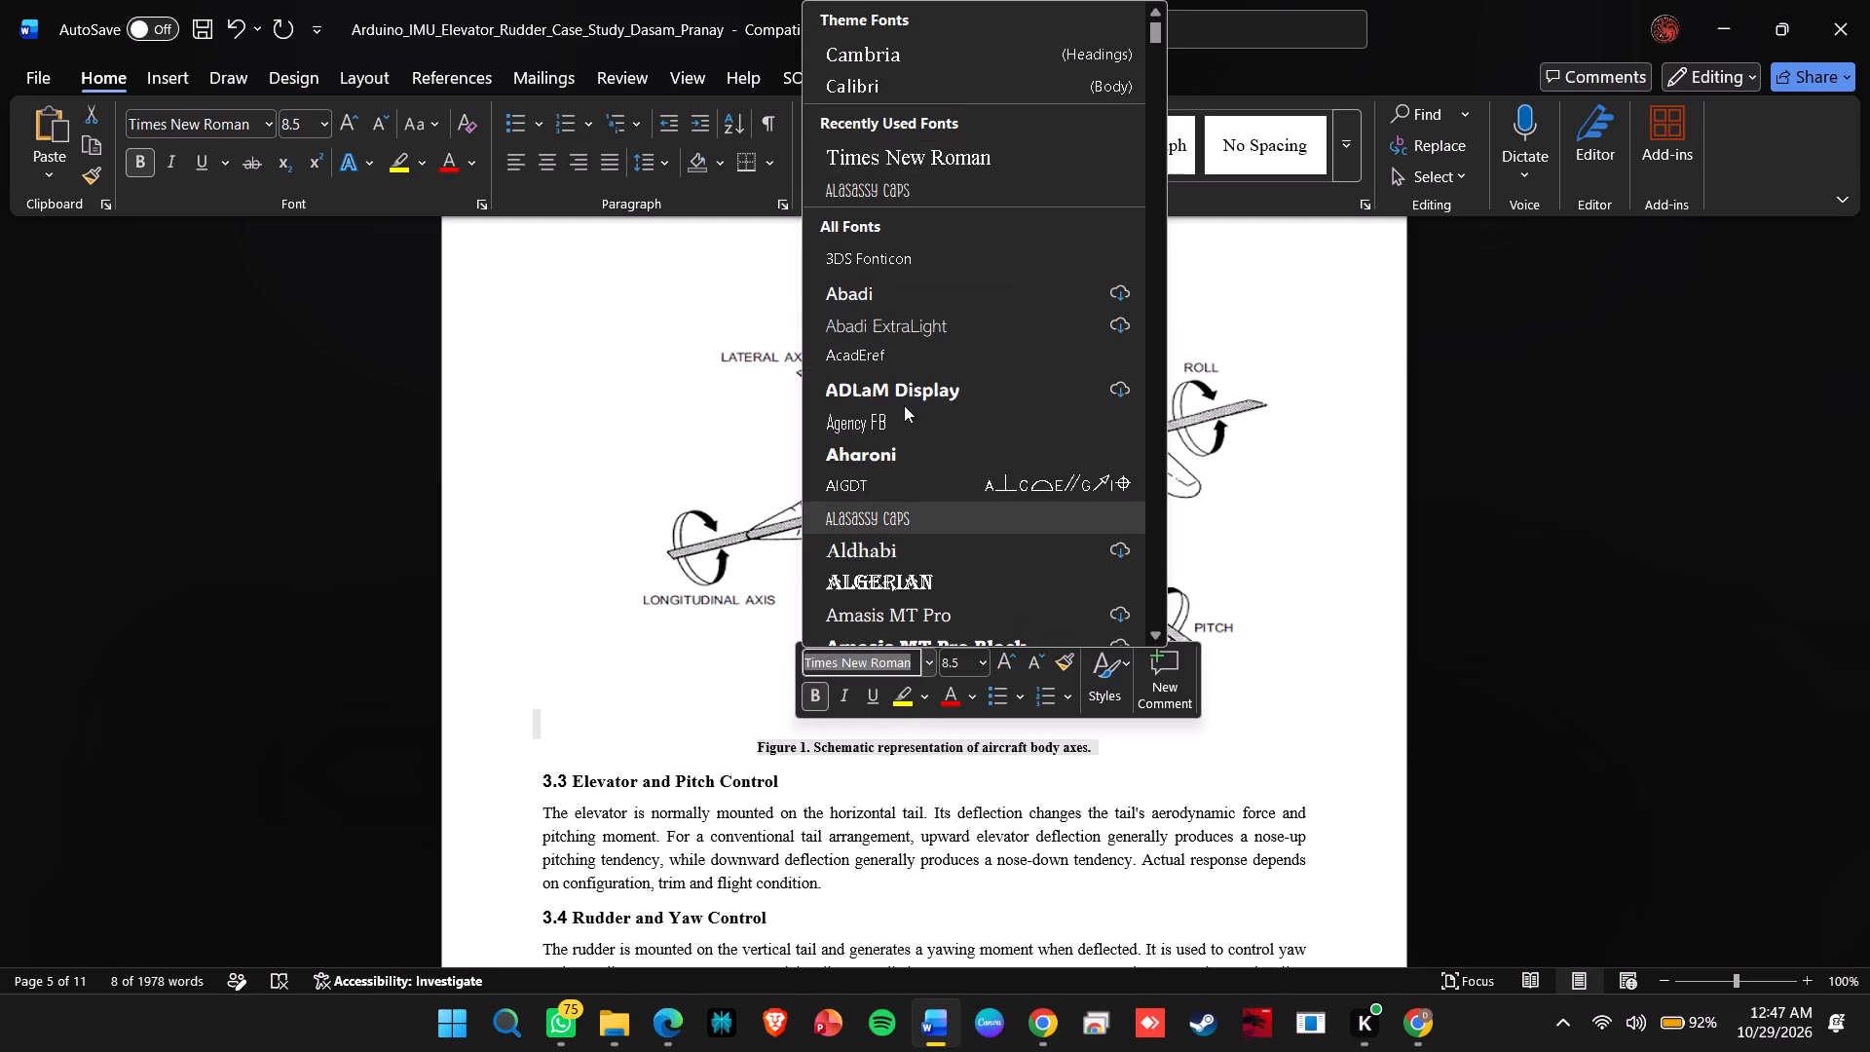
click(992, 169)
click(1162, 733)
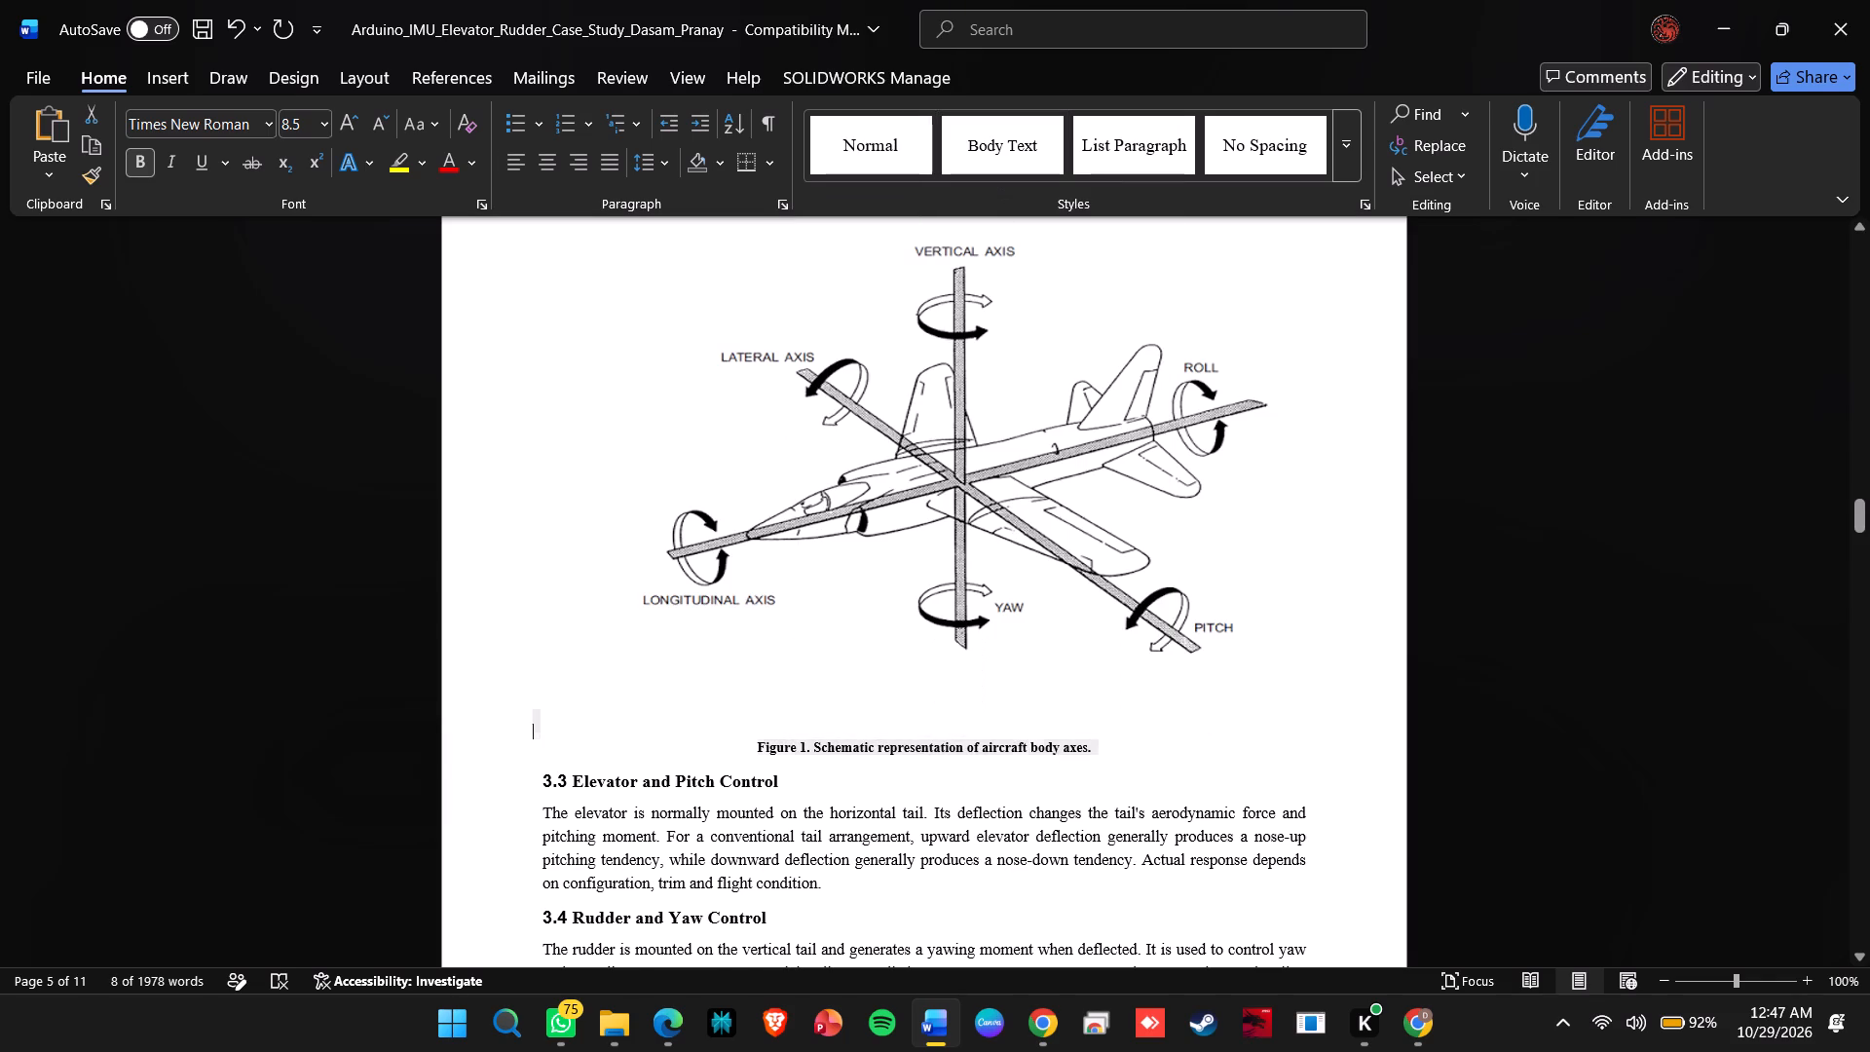
Move the credentials "AM.Ae.S.I | MIE | MIAENG | Ed. AIAA" onto their own line below the recipient's name under "Submitted To:" on the cover page.
scroll(1162, 733, up, 10)
scroll(1162, 733, up, 20)
scroll(1162, 733, up, 7)
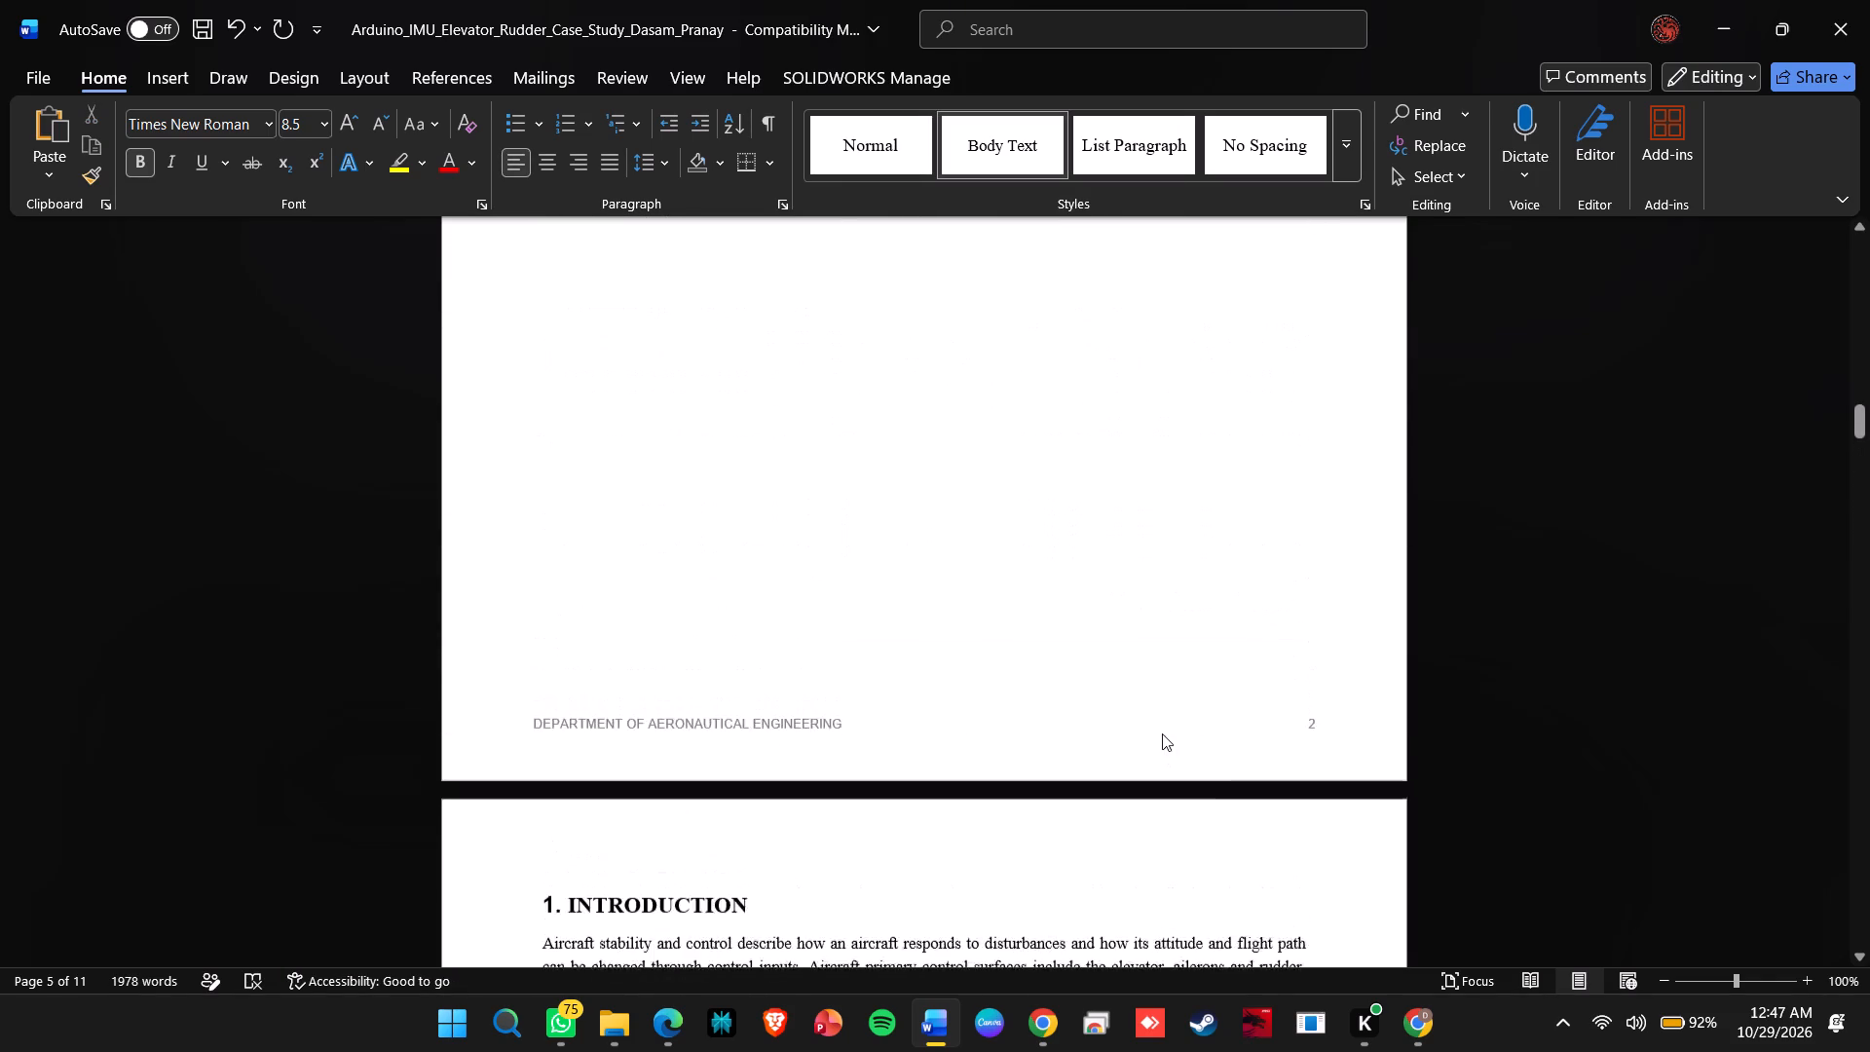
scroll(1162, 733, up, 20)
scroll(1162, 733, up, 20)
scroll(1162, 733, up, 2)
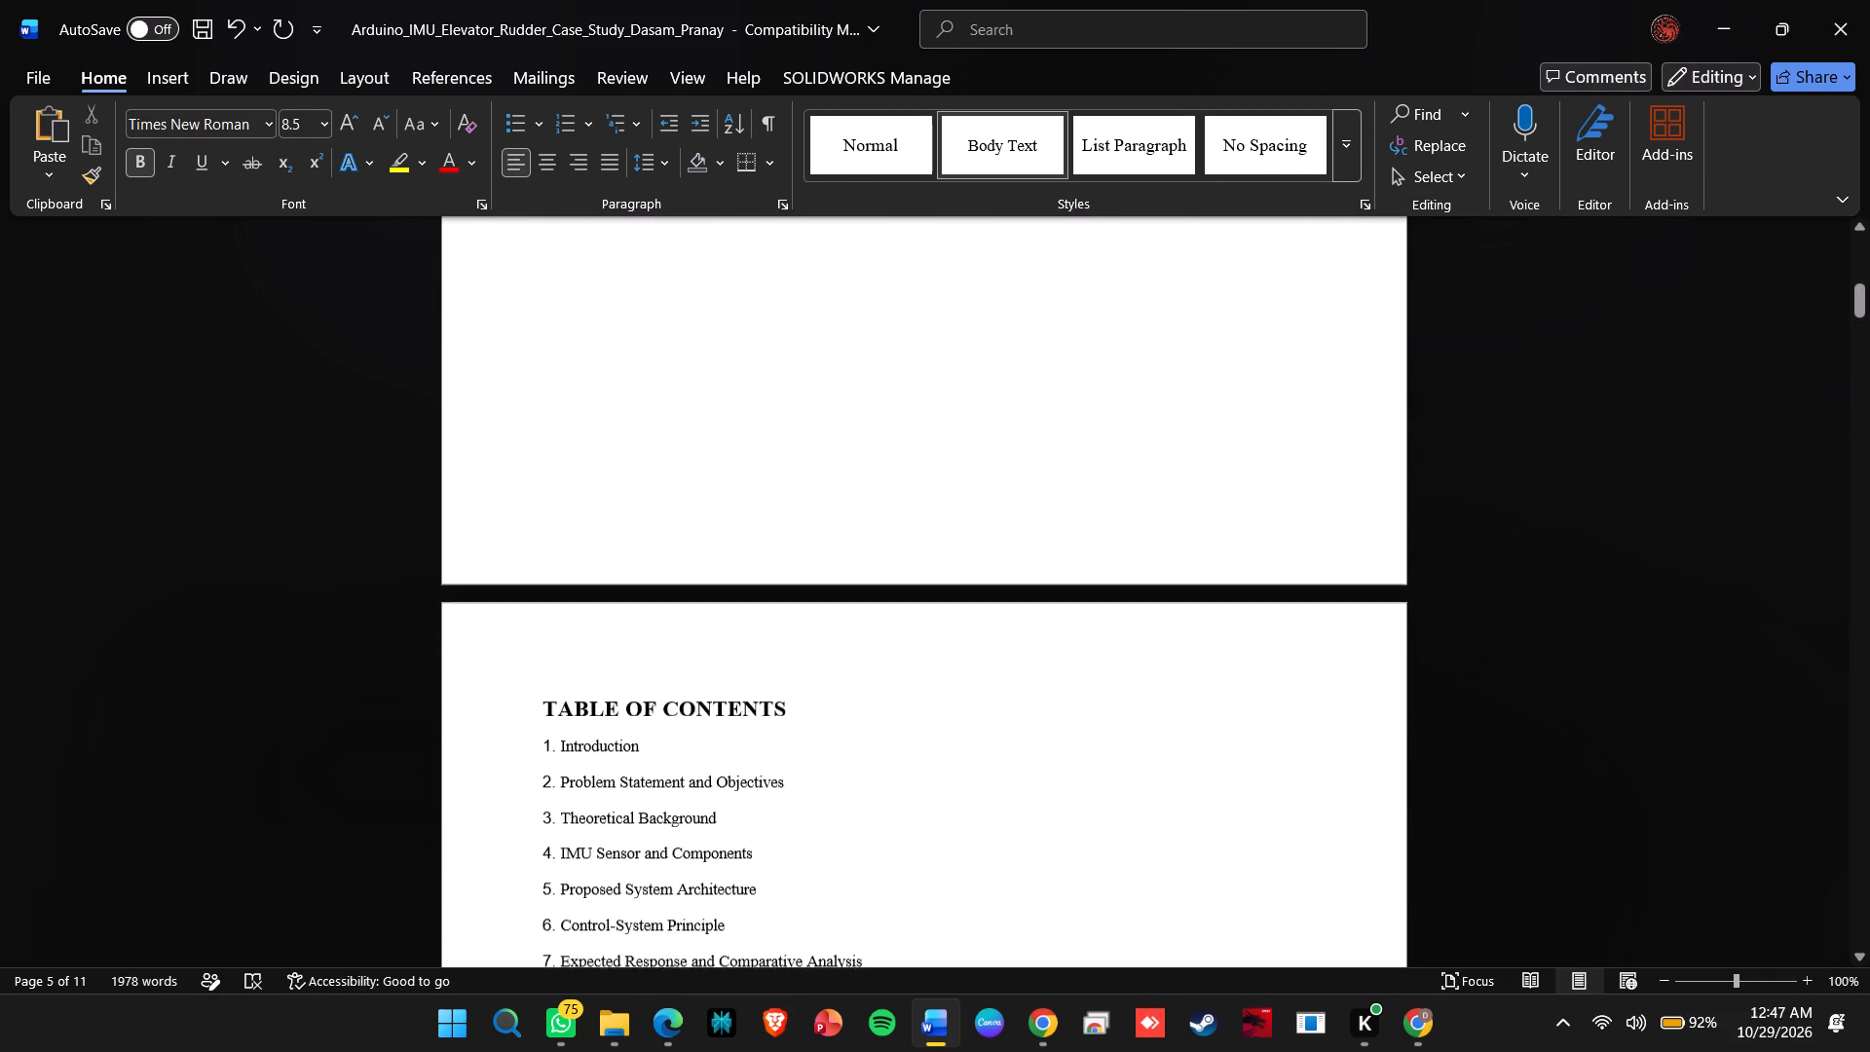
scroll(1162, 733, up, 17)
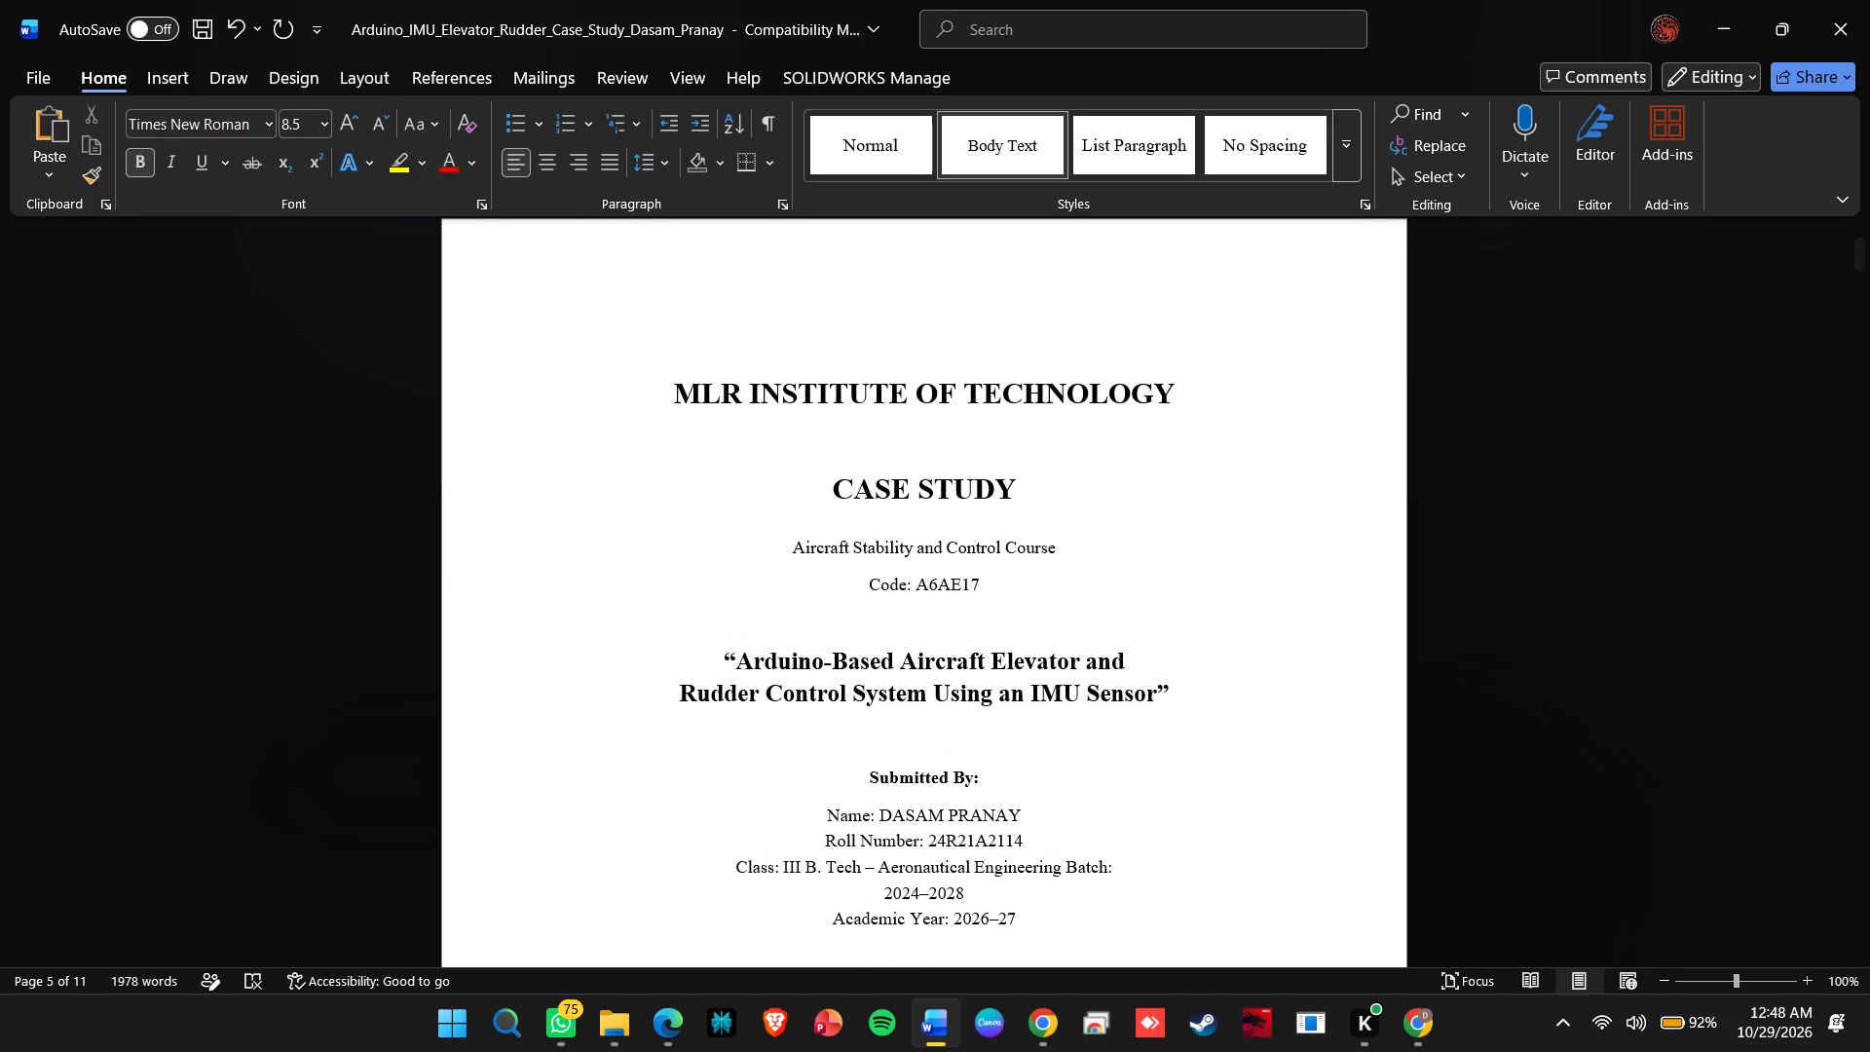
scroll(1162, 733, down, 5)
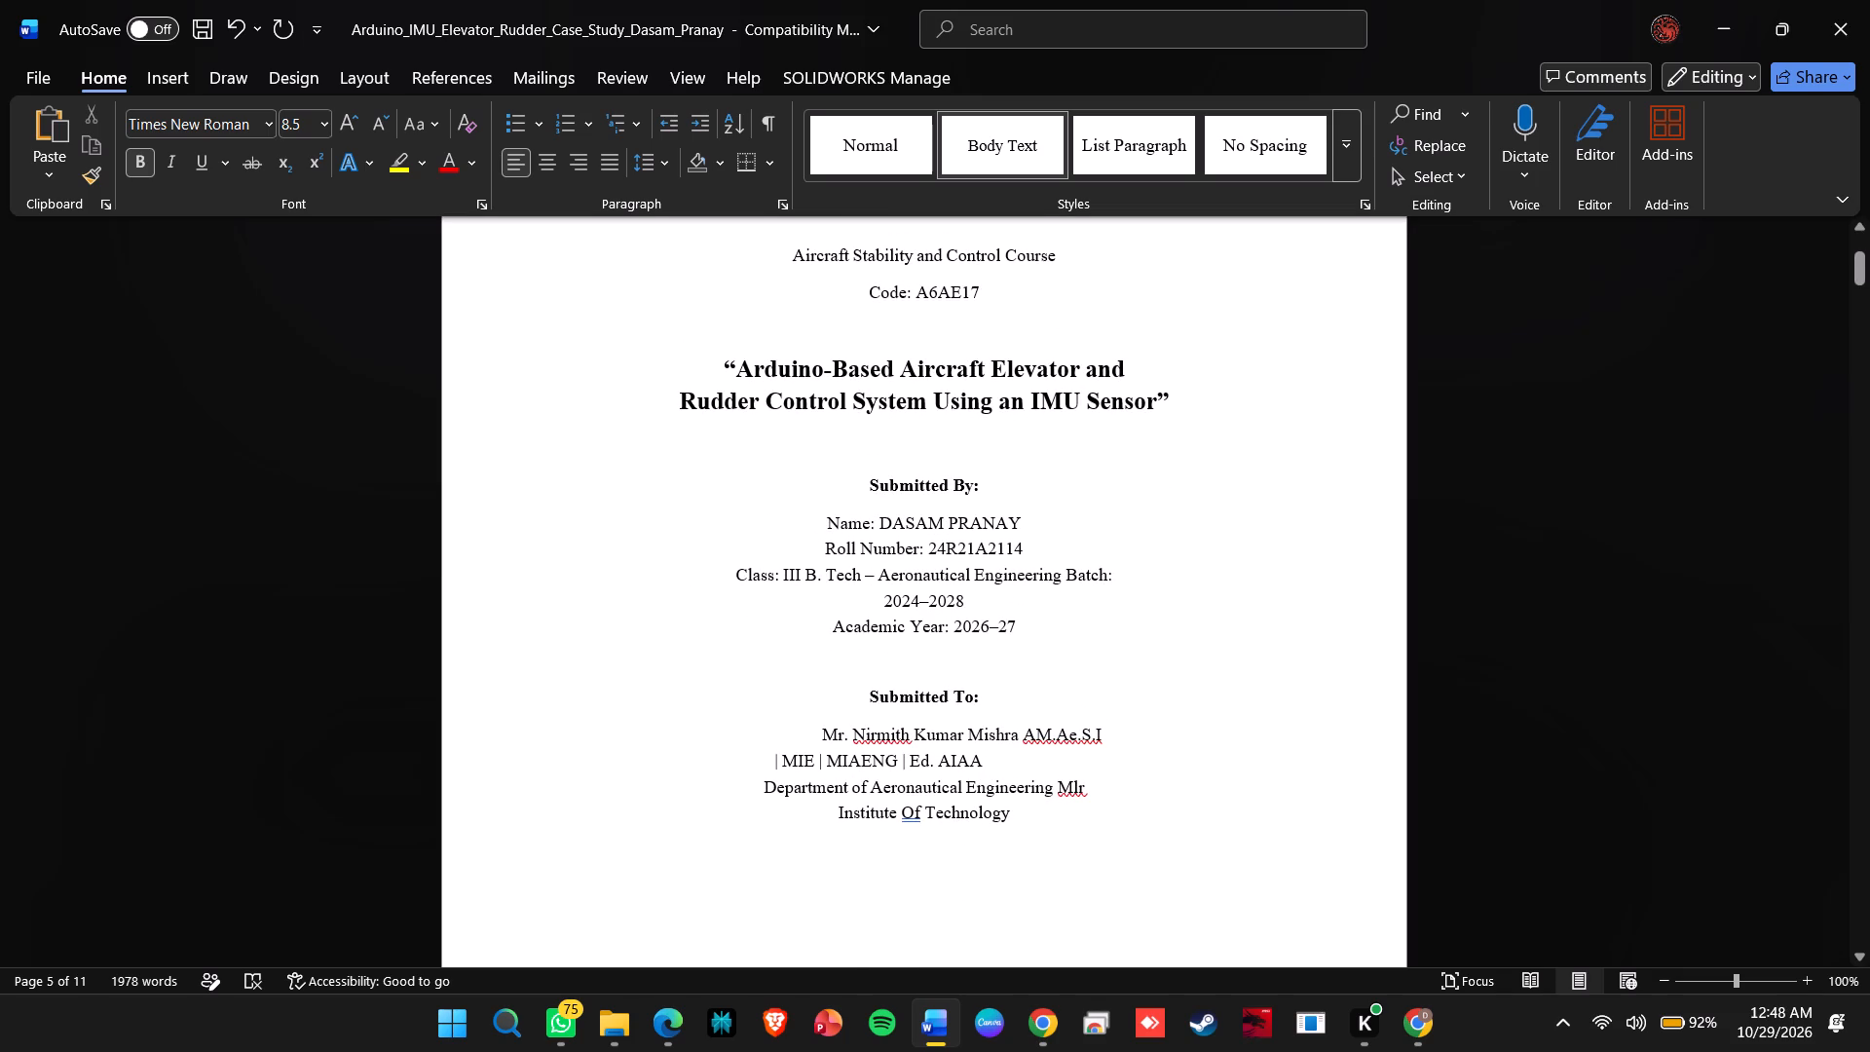
click(1022, 733)
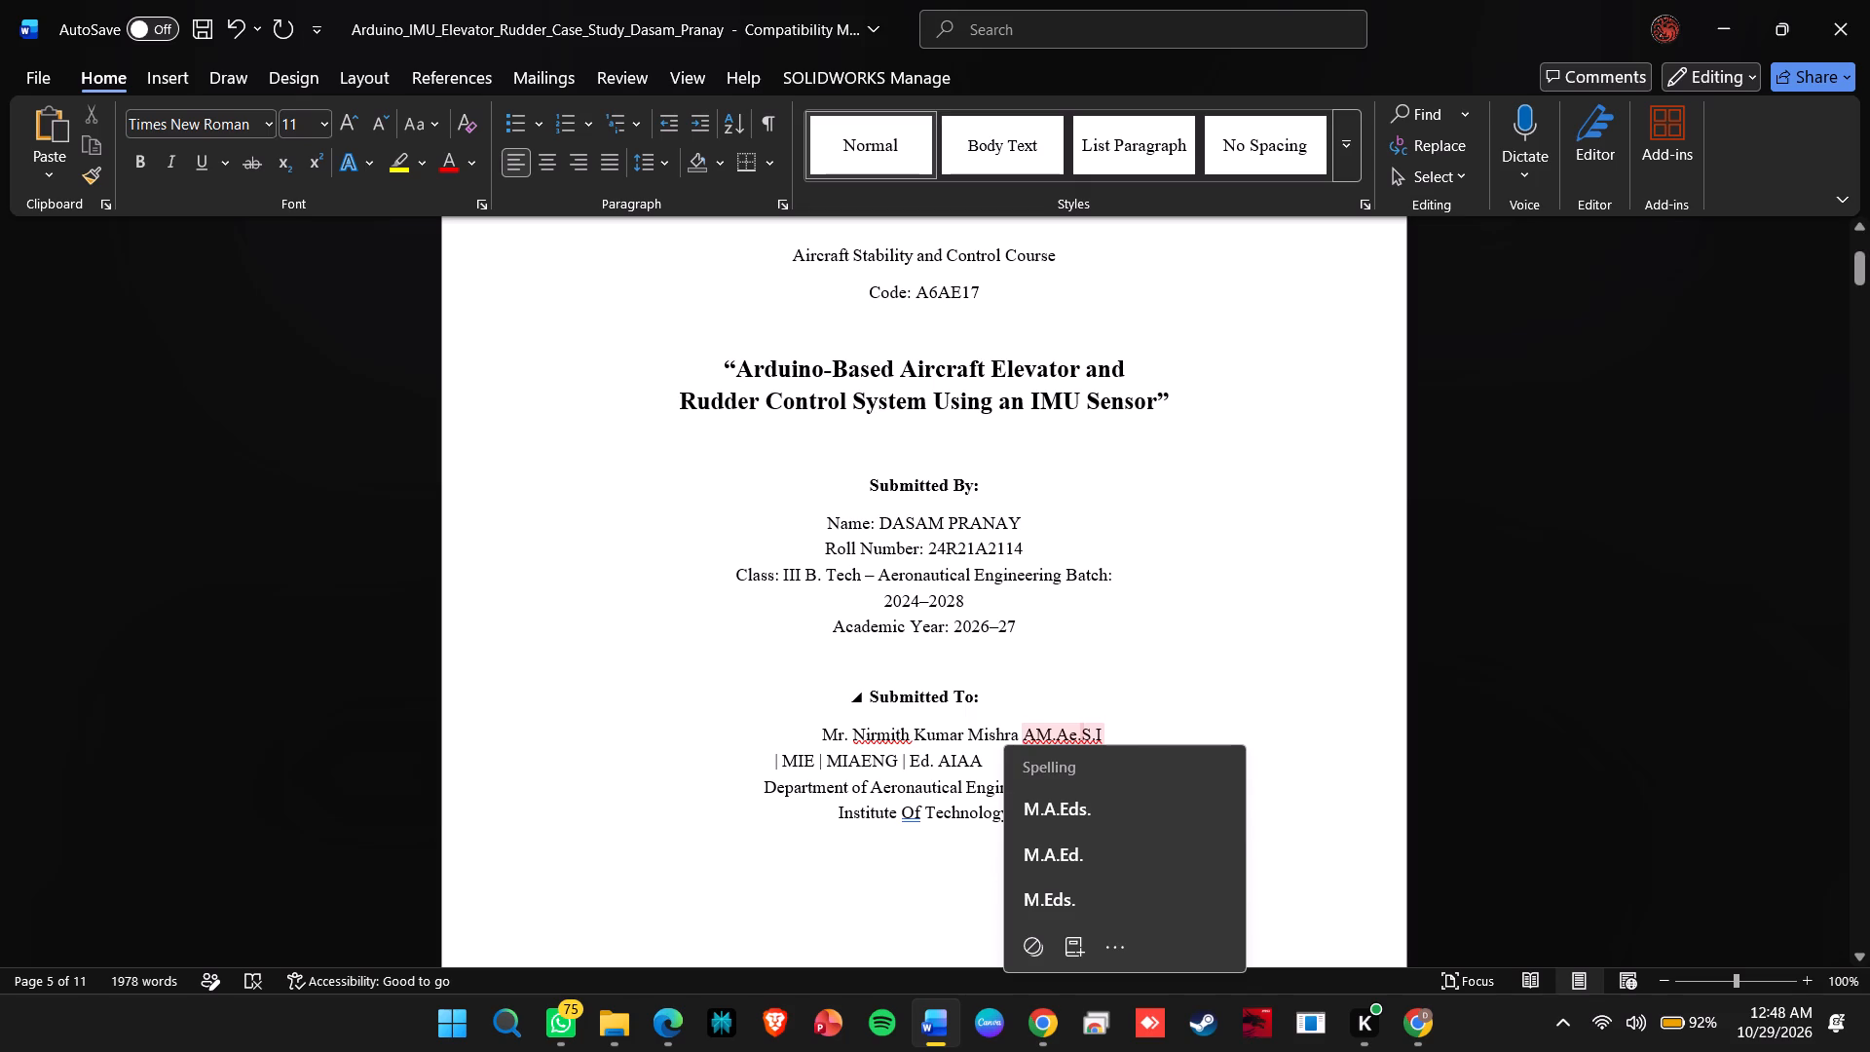
key(Return)
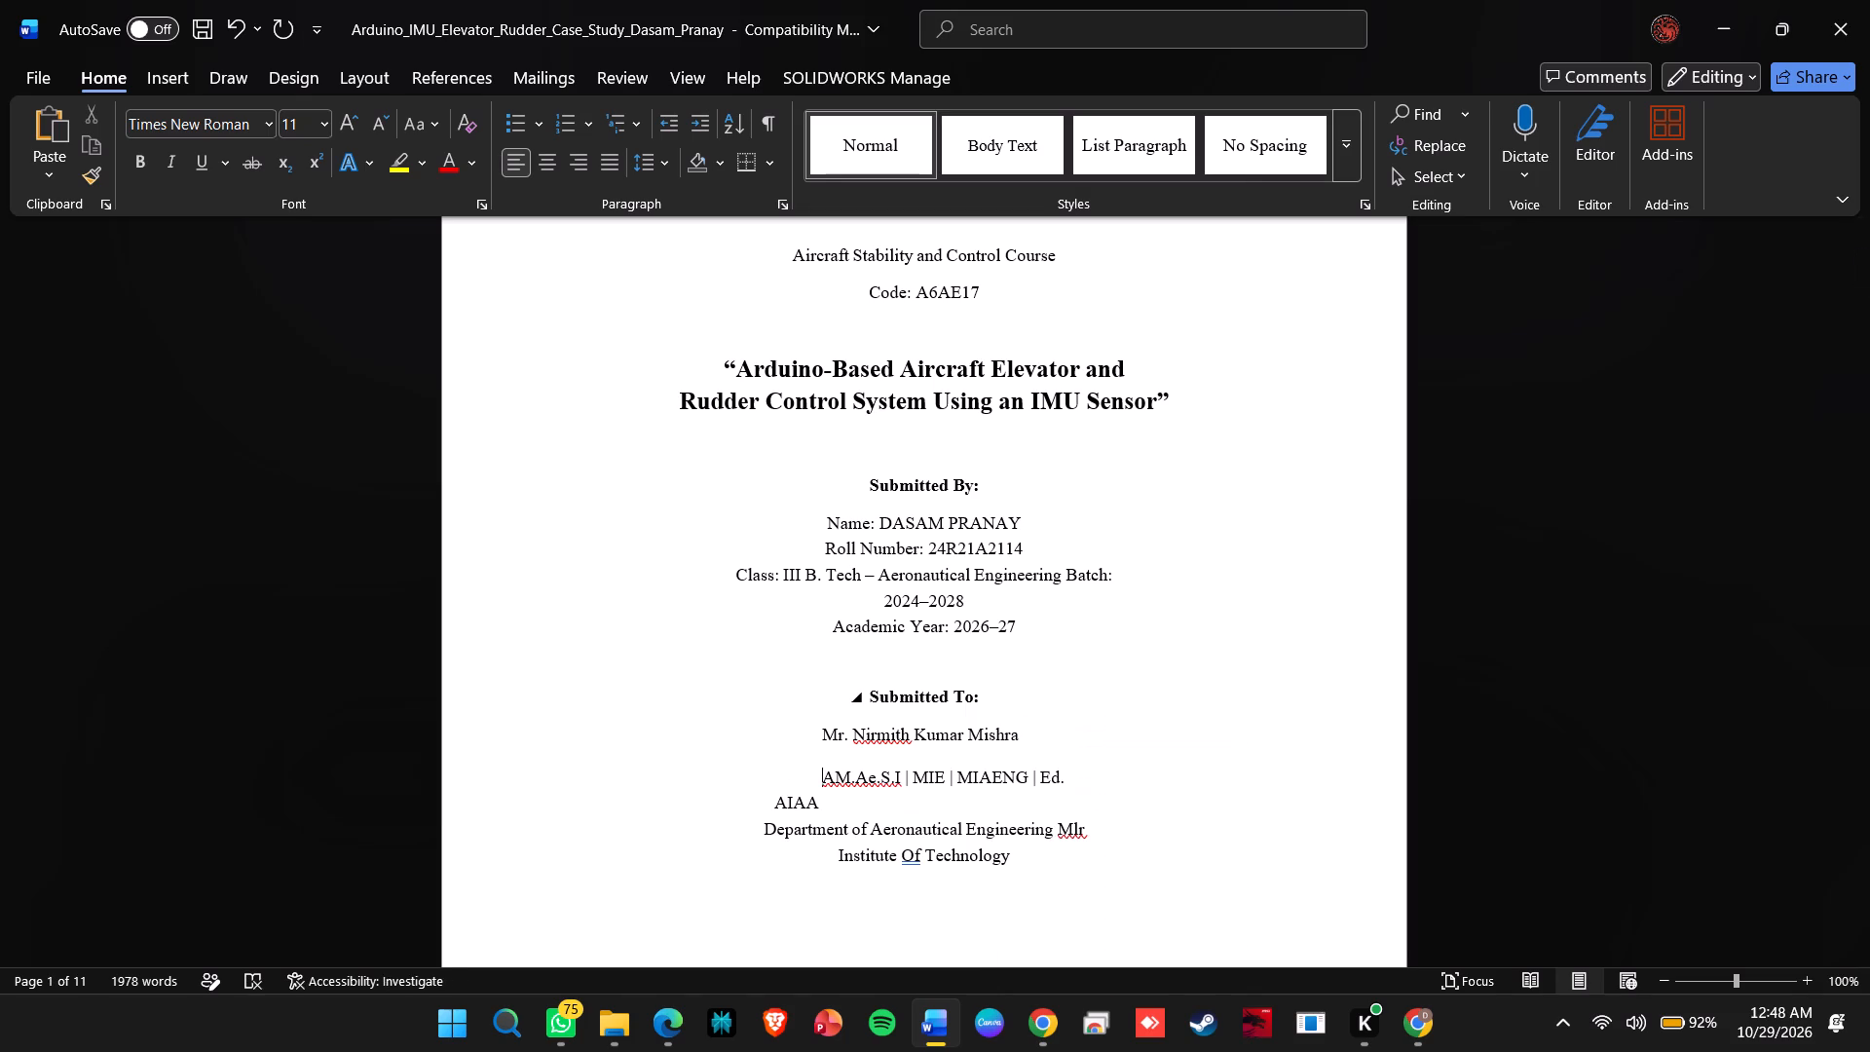
key(BackSpace)
click(1228, 746)
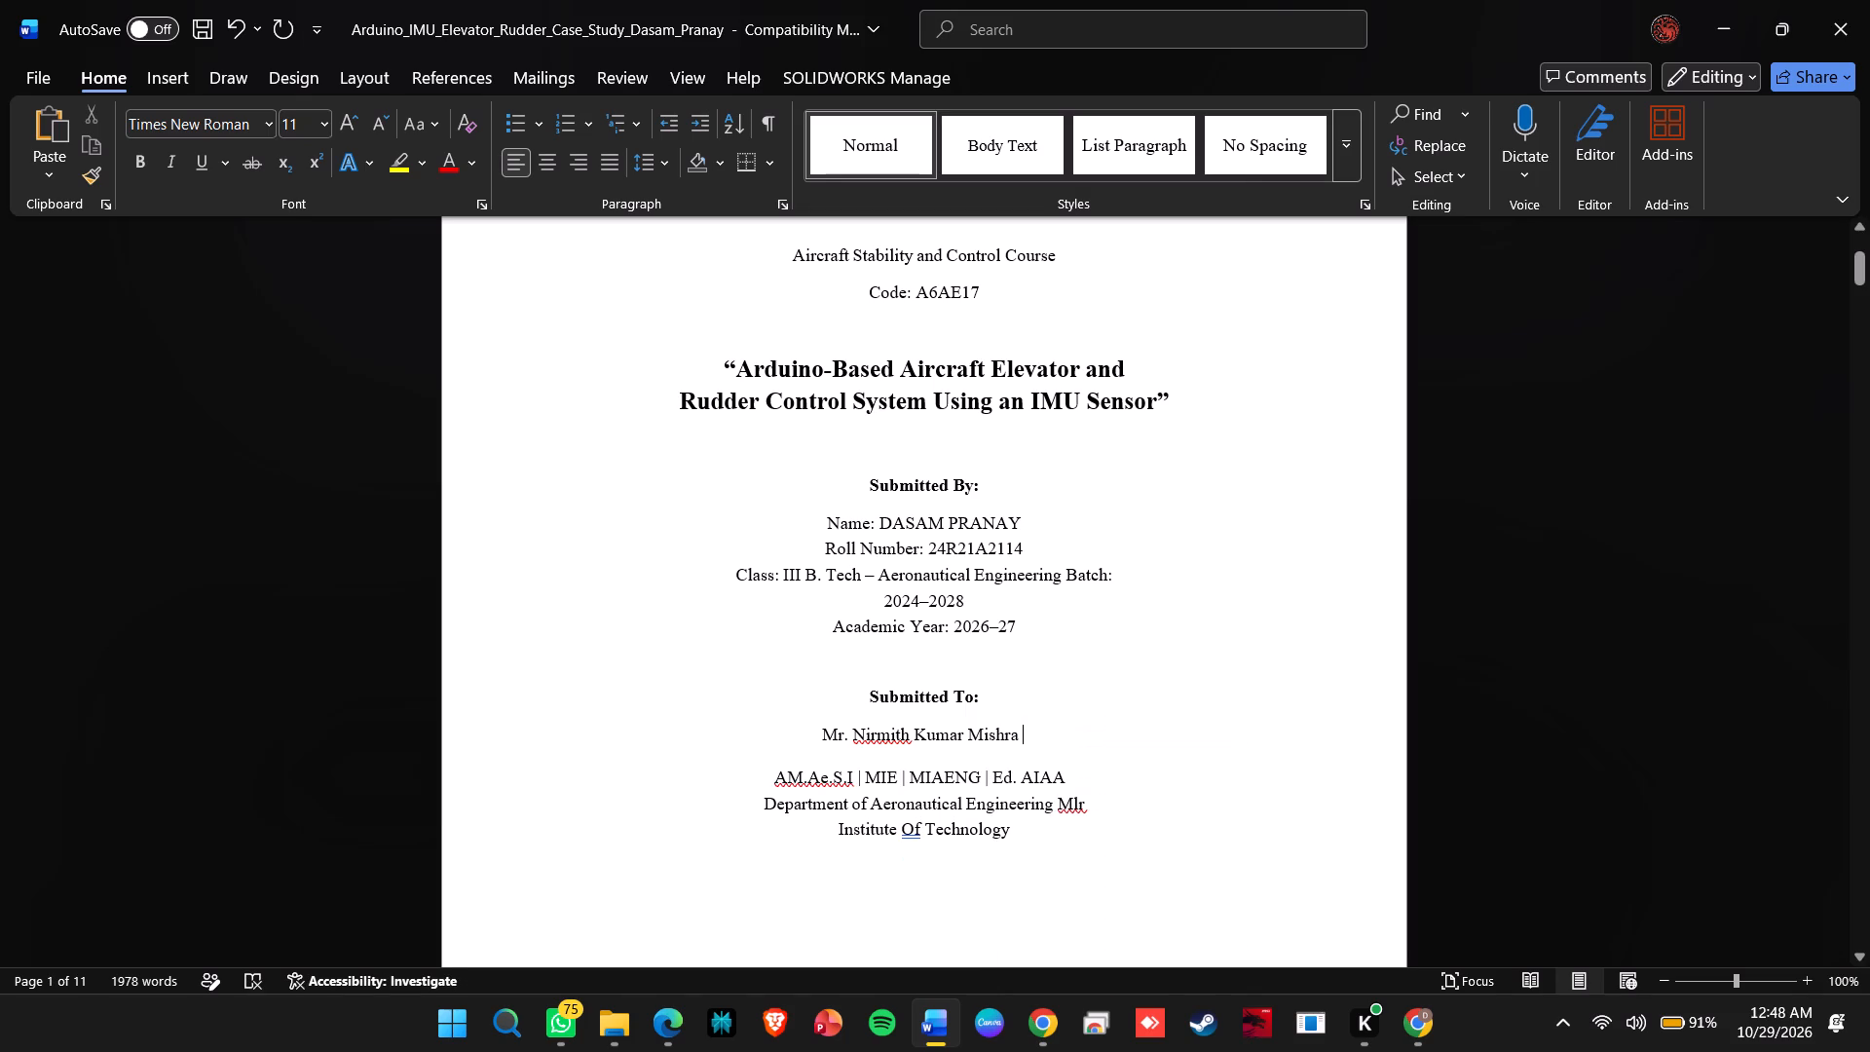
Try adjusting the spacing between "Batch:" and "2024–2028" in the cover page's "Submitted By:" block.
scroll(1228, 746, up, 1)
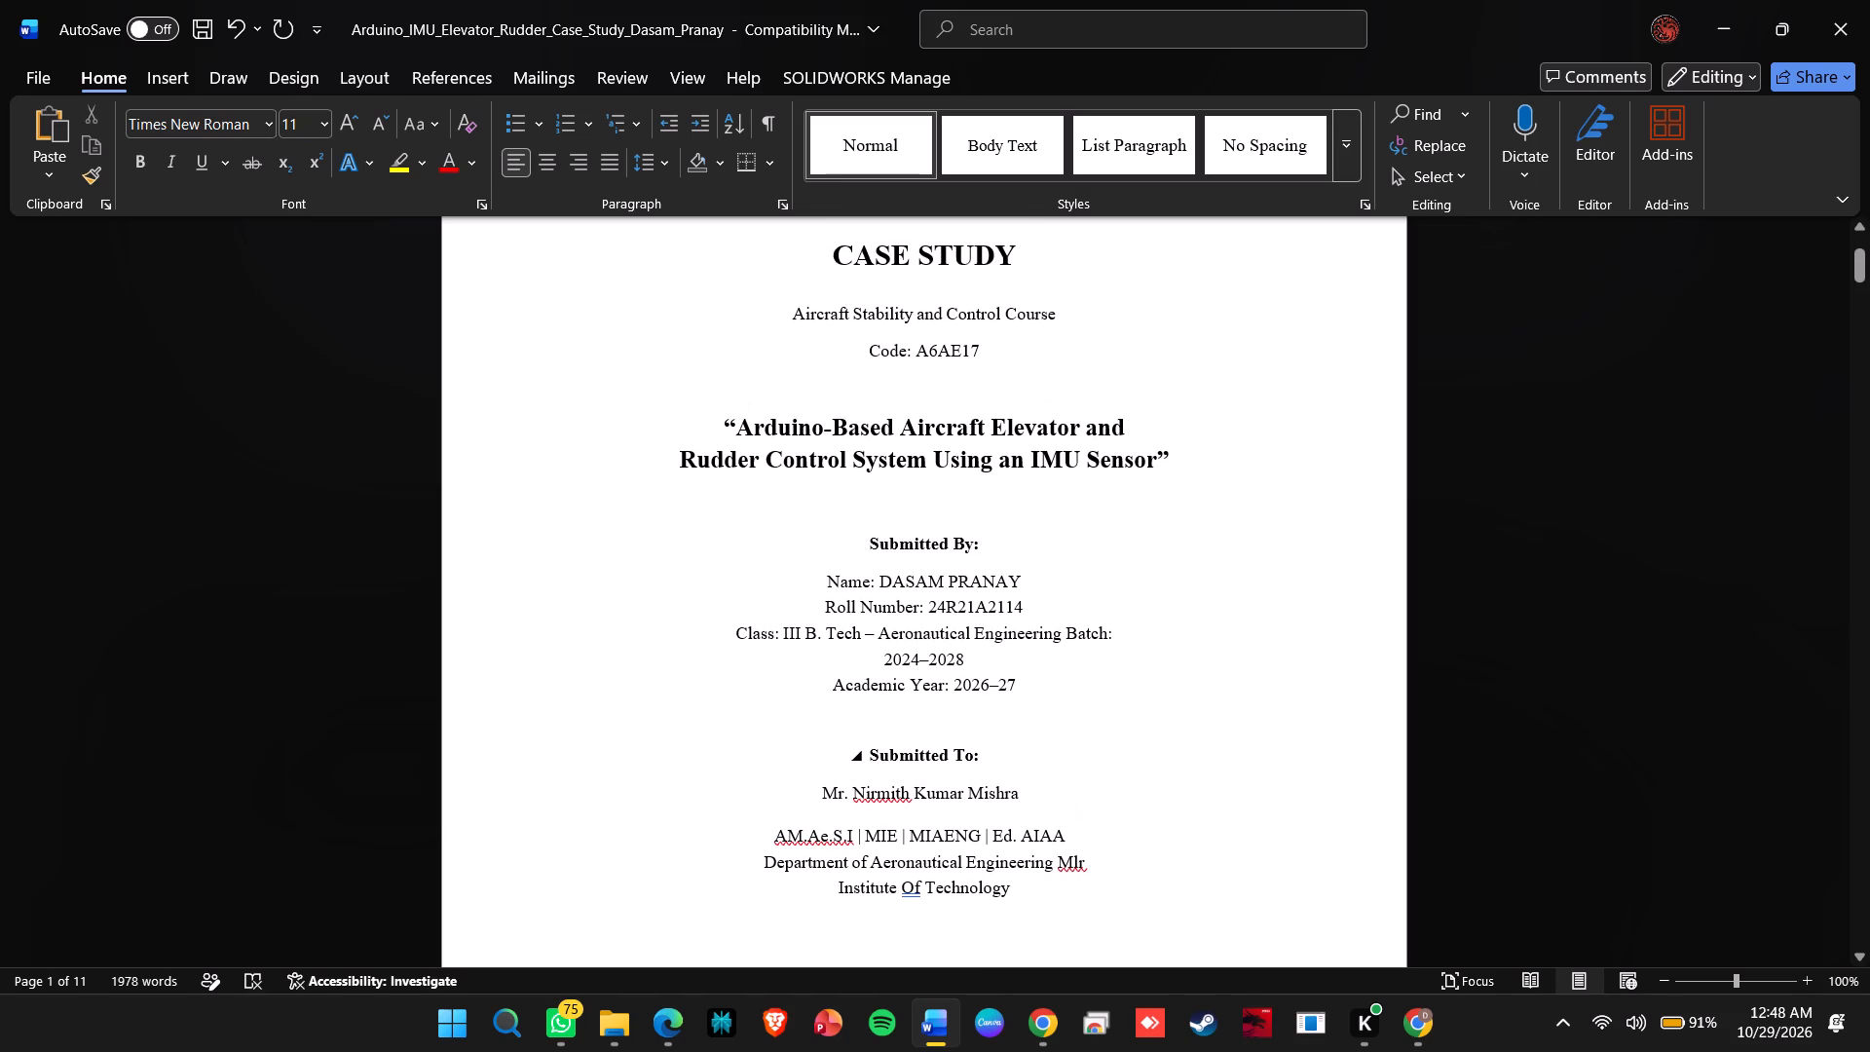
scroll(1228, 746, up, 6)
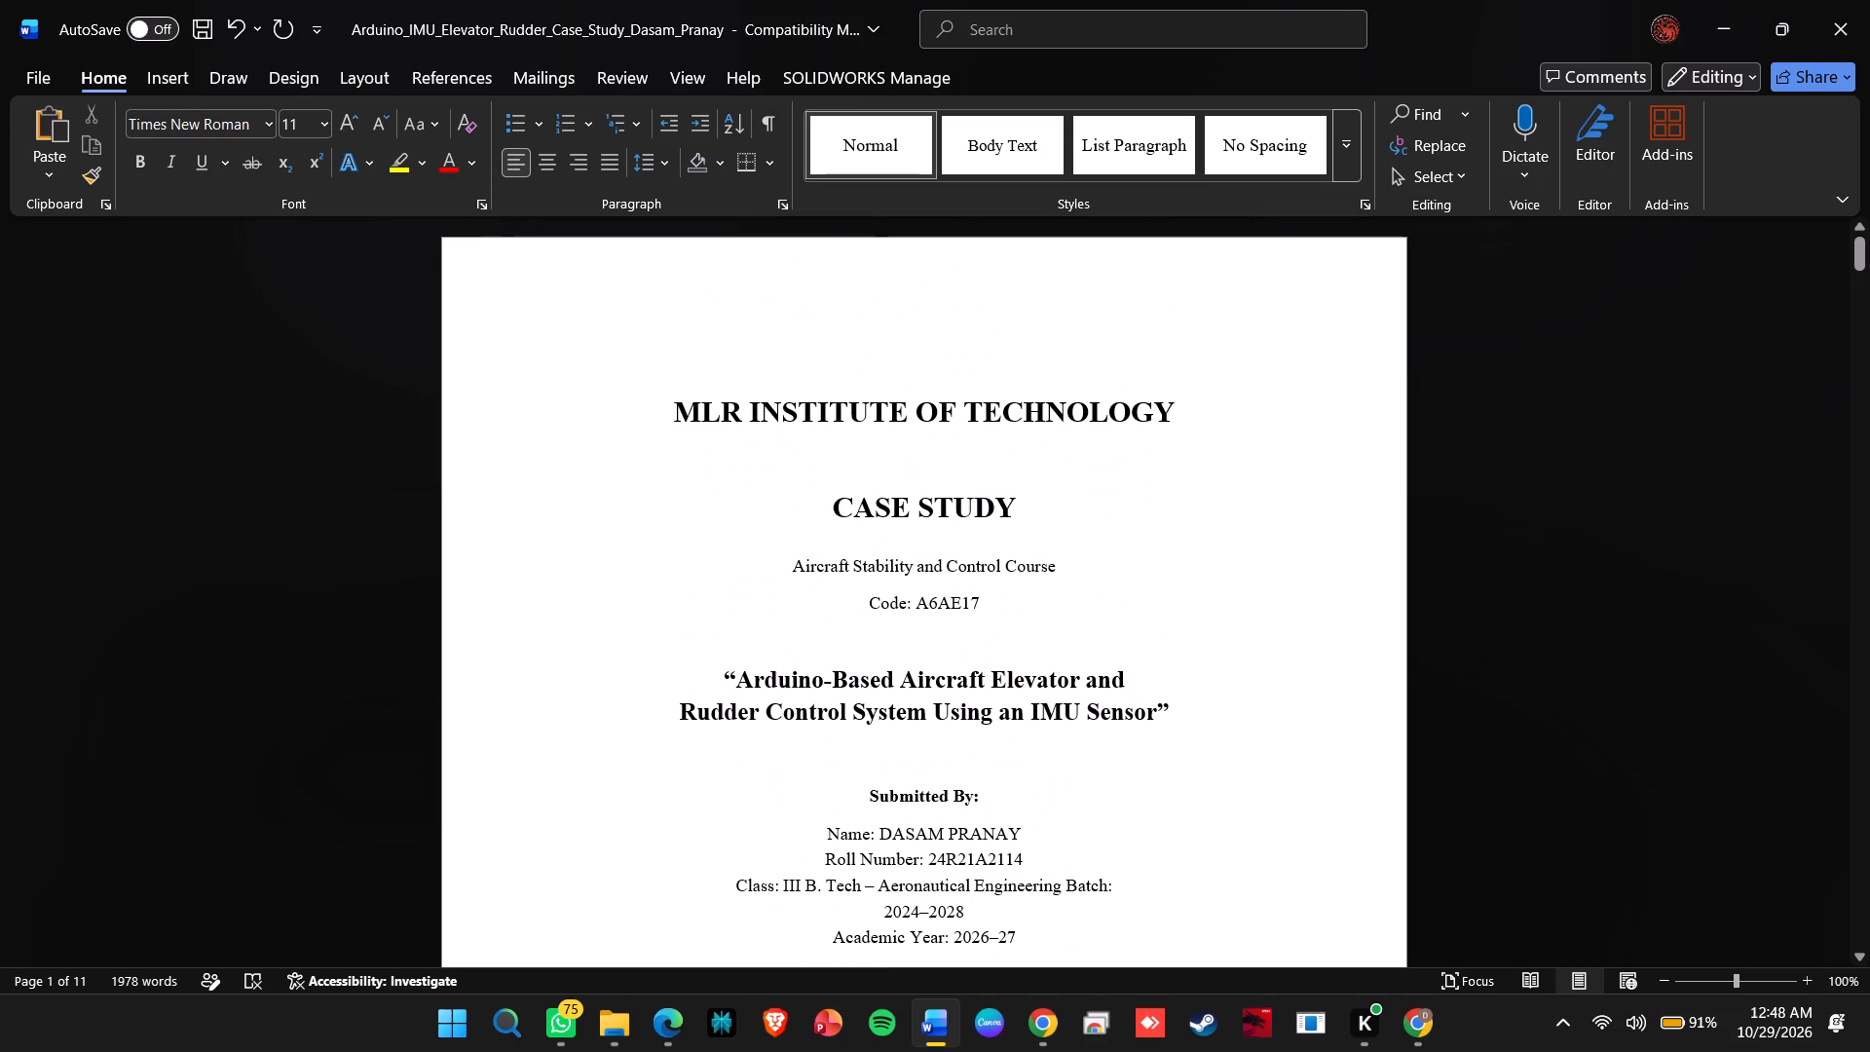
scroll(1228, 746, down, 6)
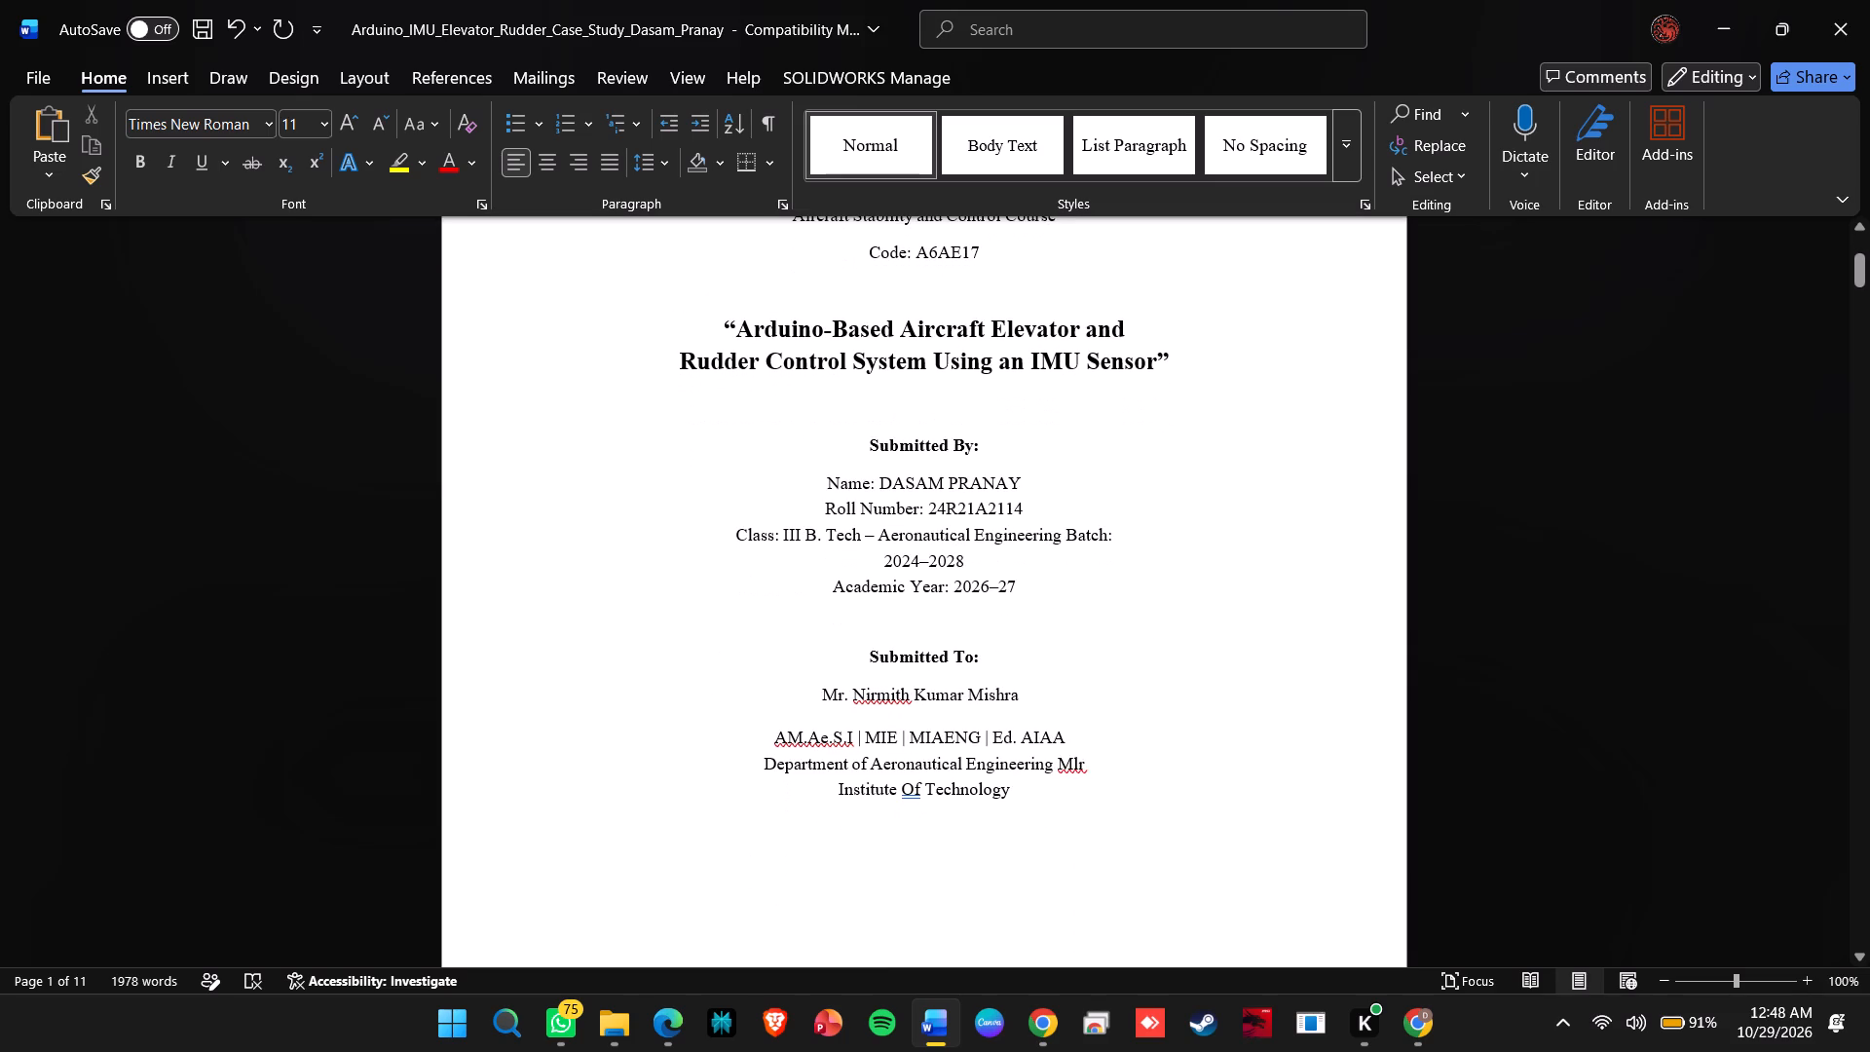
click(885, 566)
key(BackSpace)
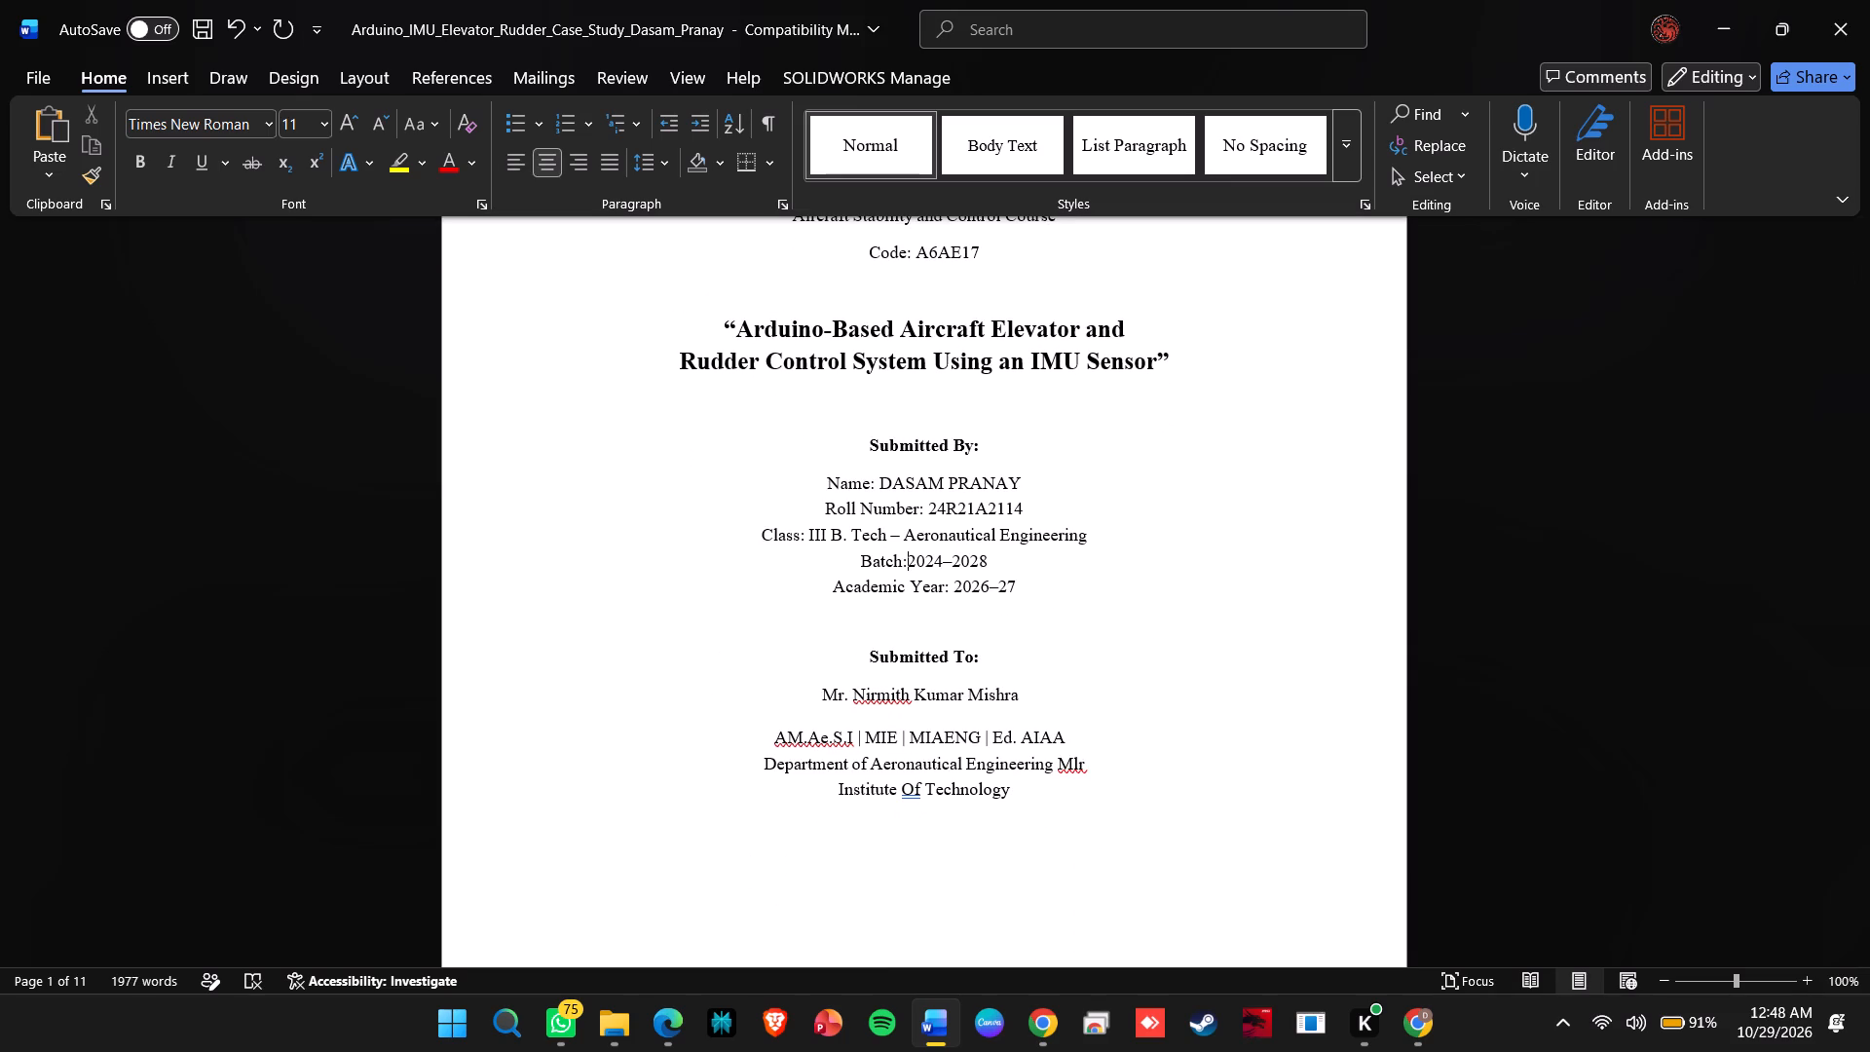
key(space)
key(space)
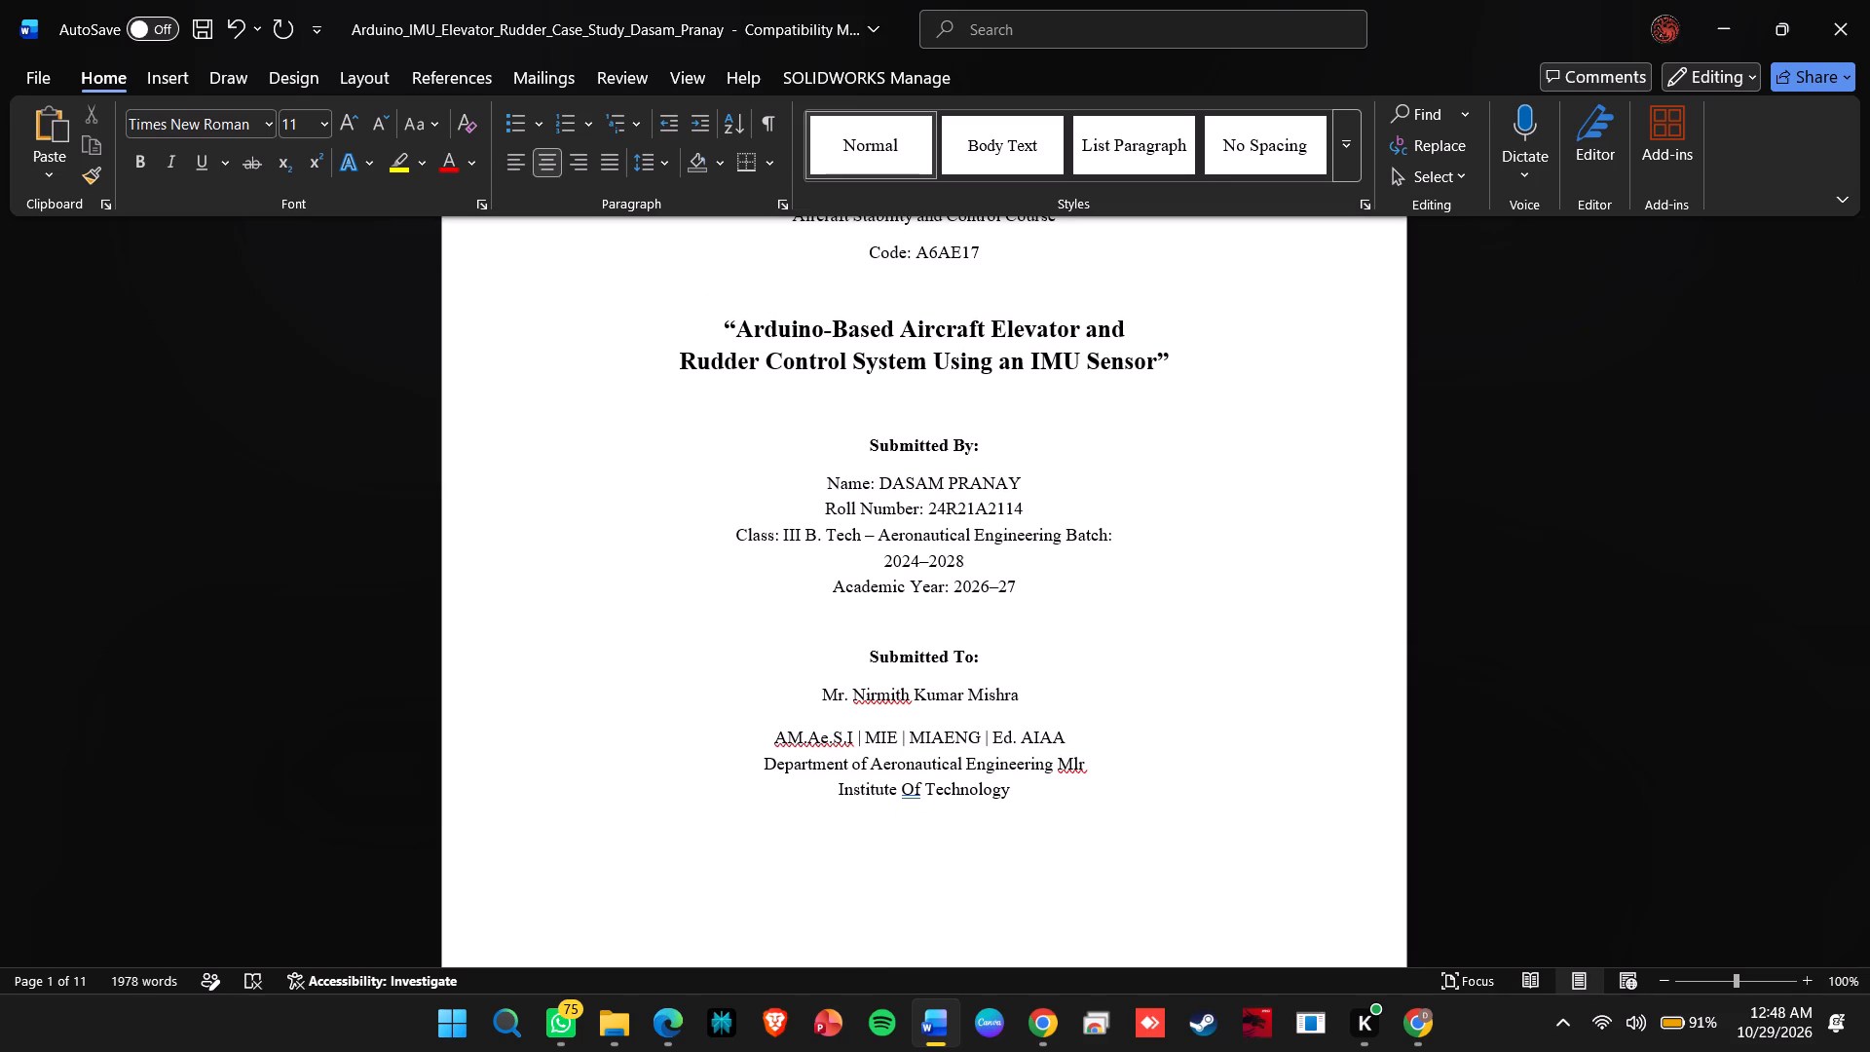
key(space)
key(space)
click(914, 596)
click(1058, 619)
Review the case study's text and layout from the cover page through the aircraft body axes figure.
scroll(1215, 750, down, 6)
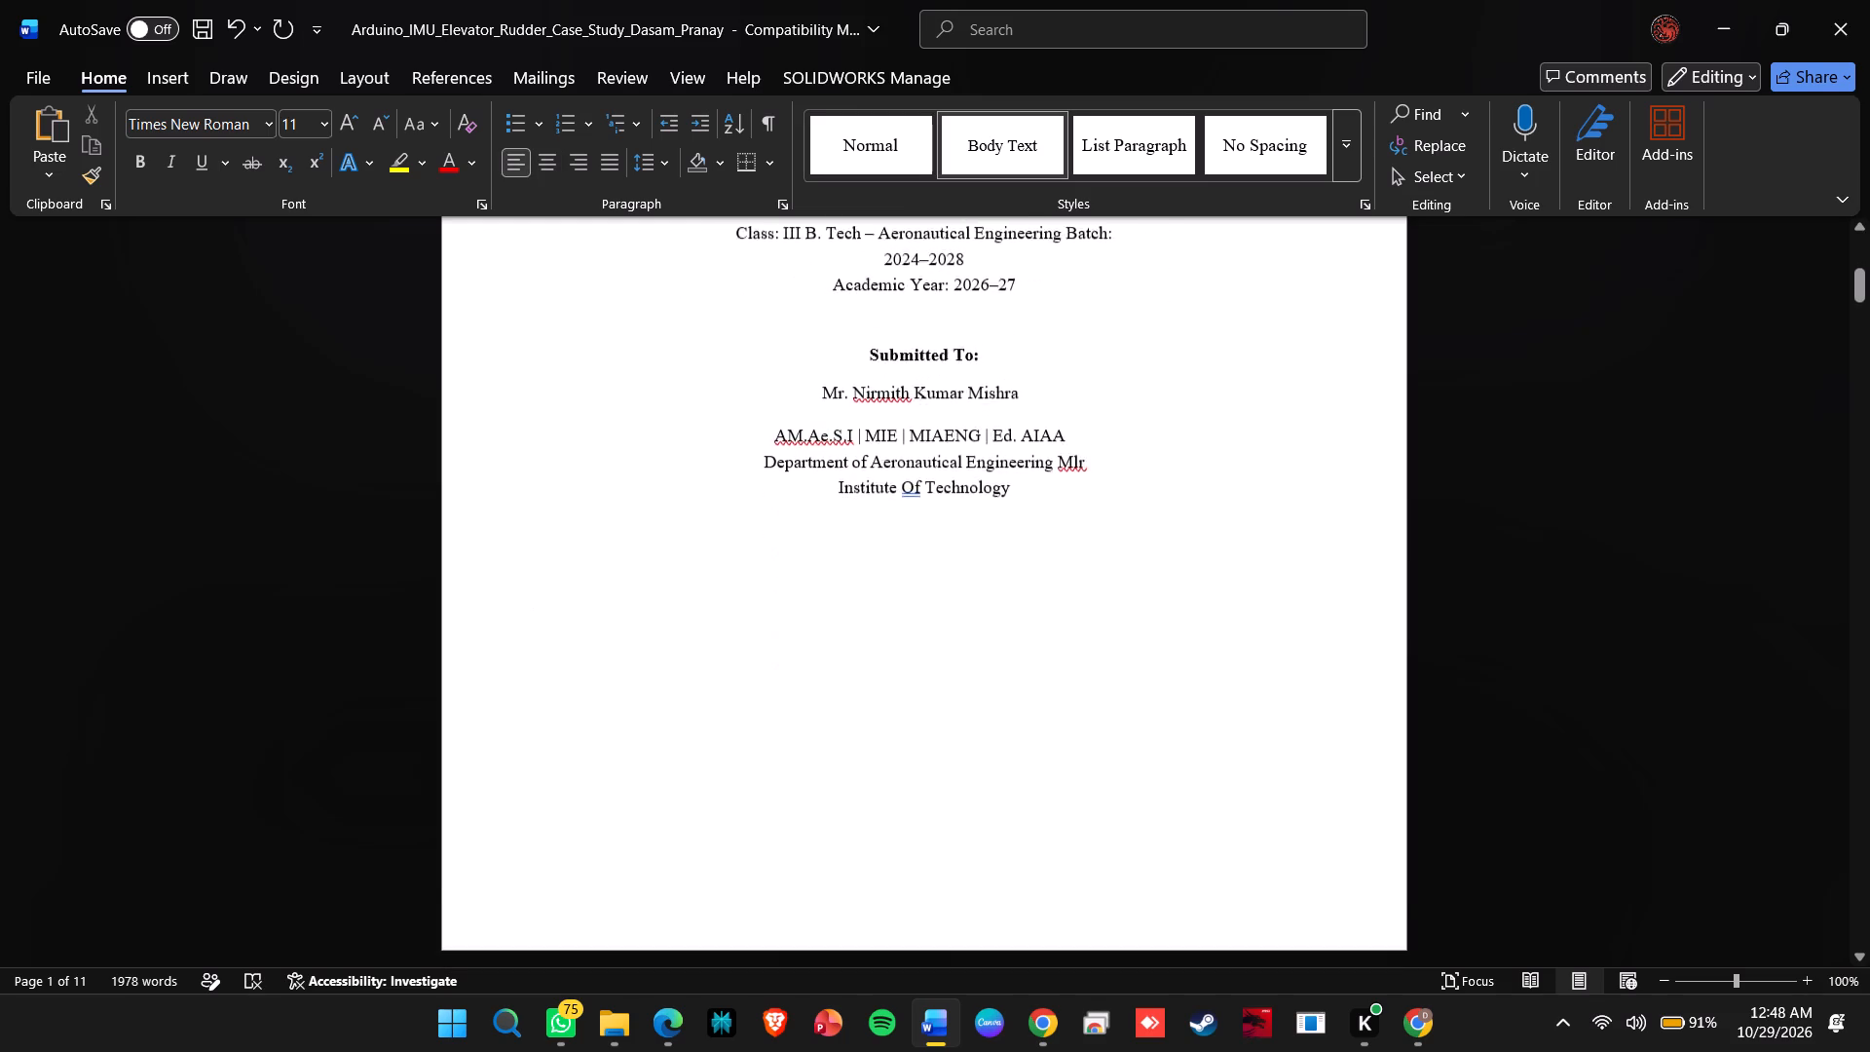
scroll(1215, 750, down, 8)
scroll(1215, 751, down, 20)
scroll(1215, 751, down, 13)
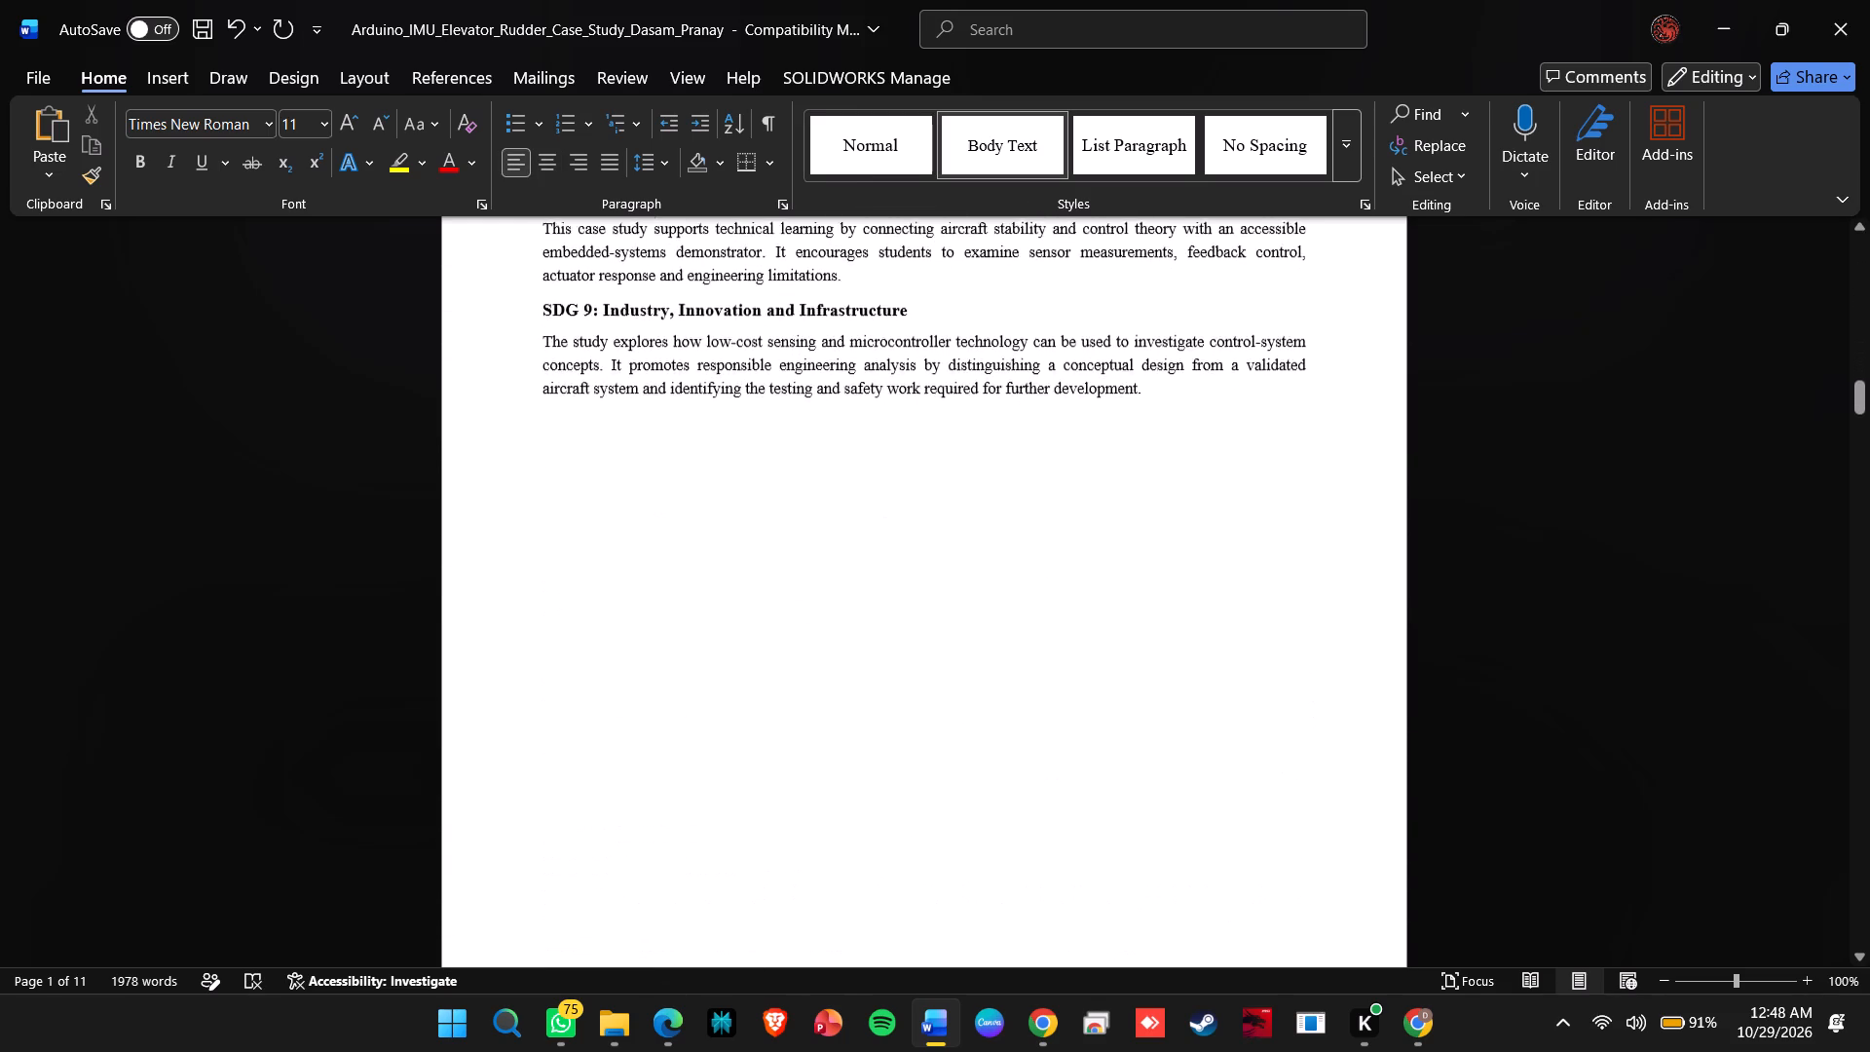
scroll(1190, 739, down, 13)
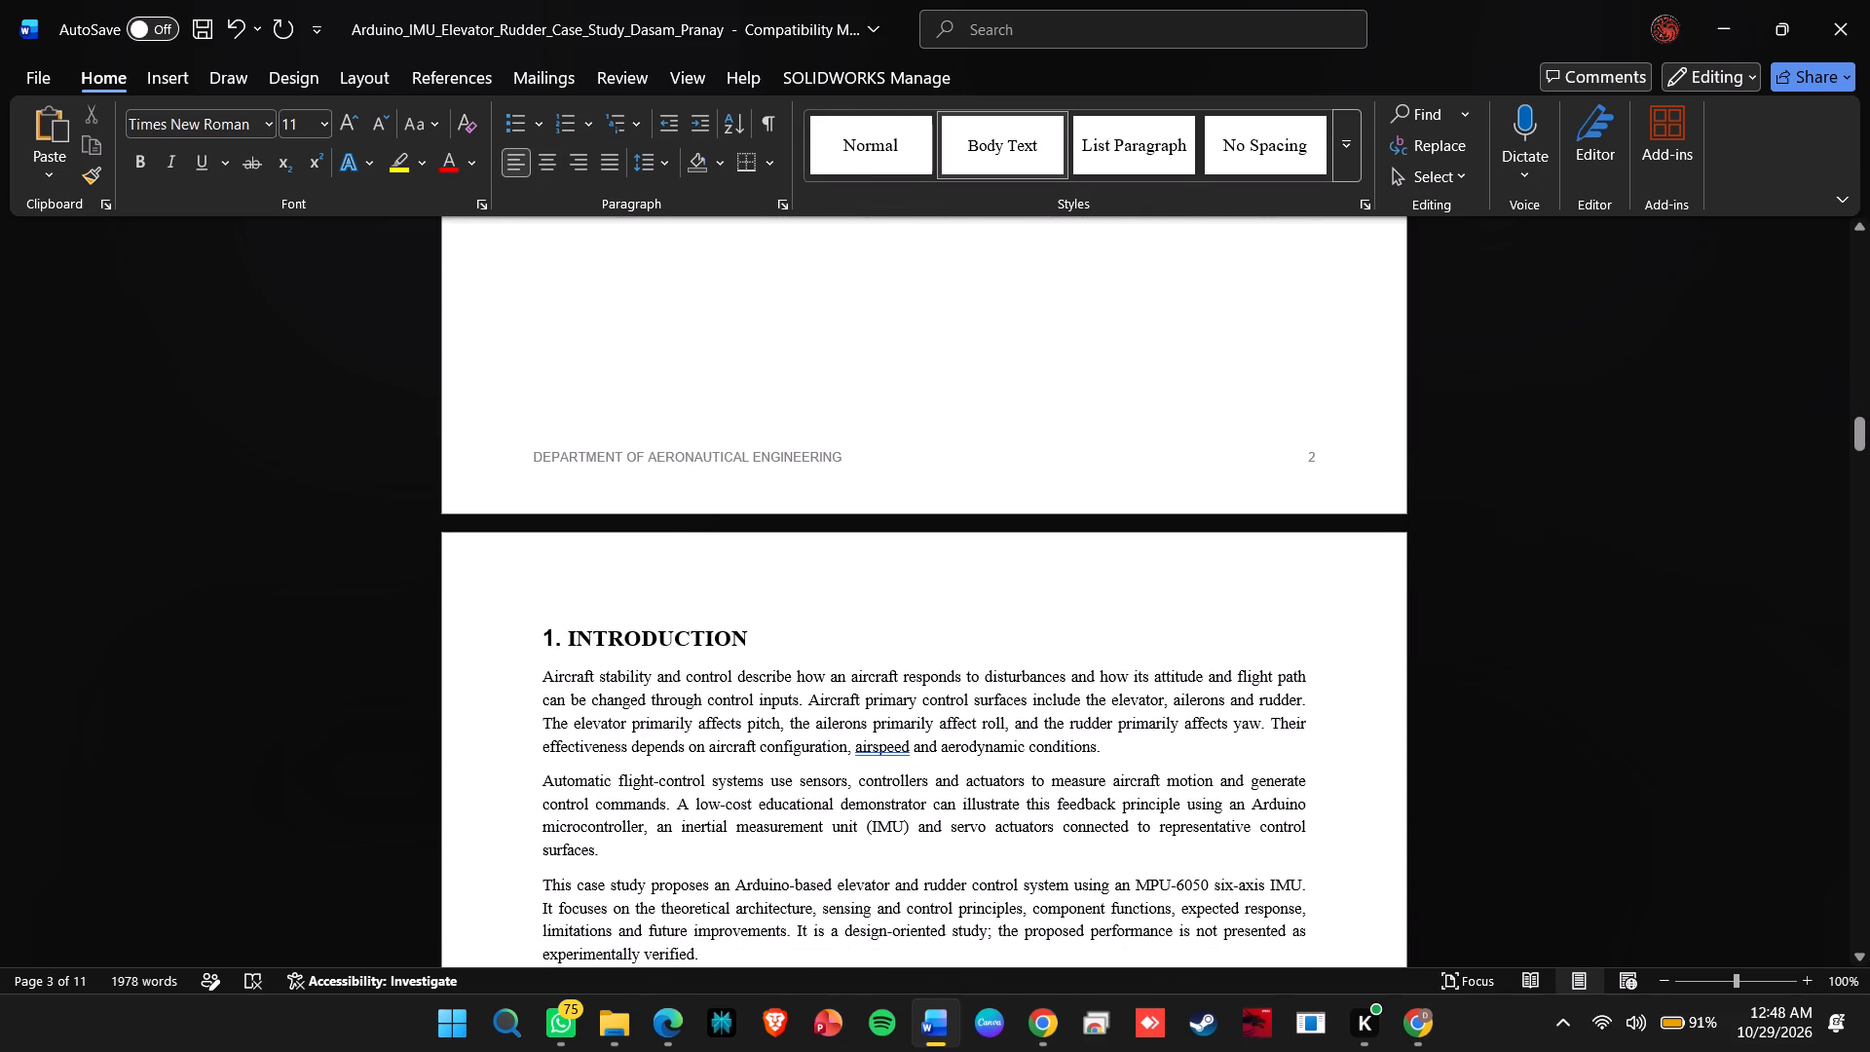
scroll(1186, 736, down, 7)
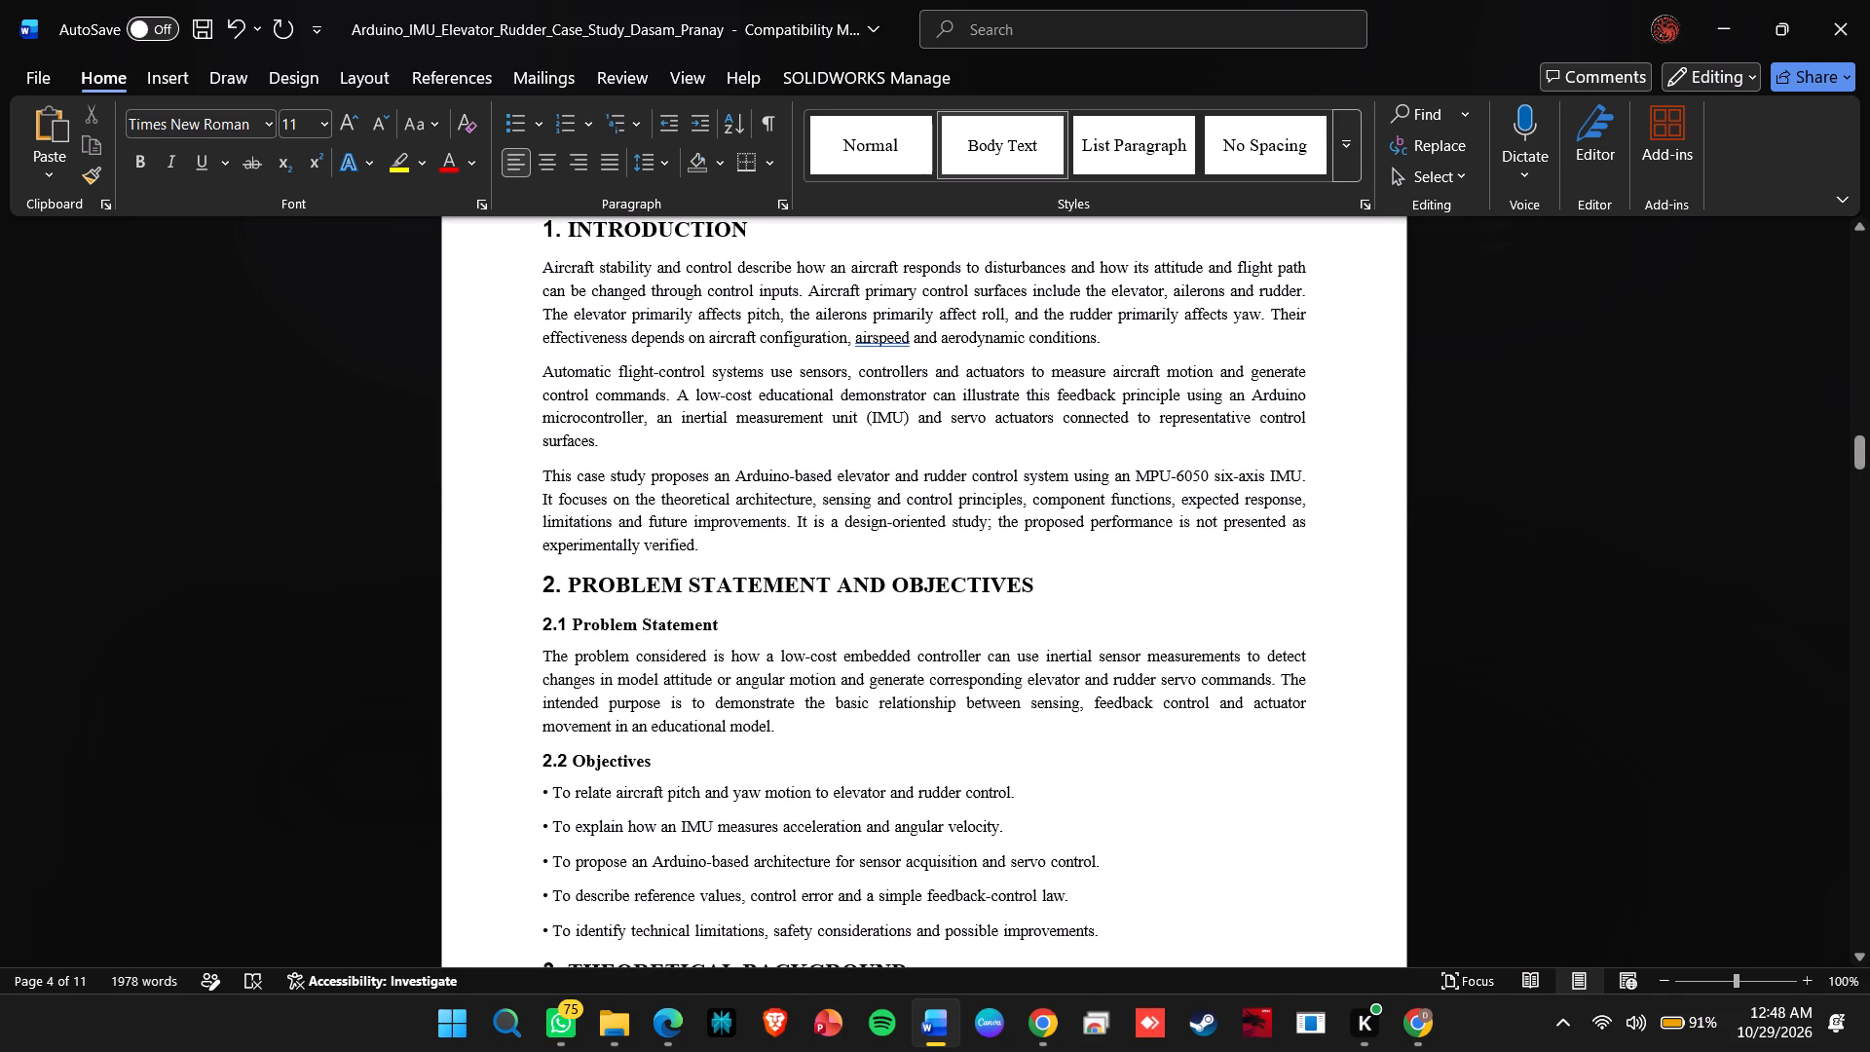
scroll(1153, 733, up, 5)
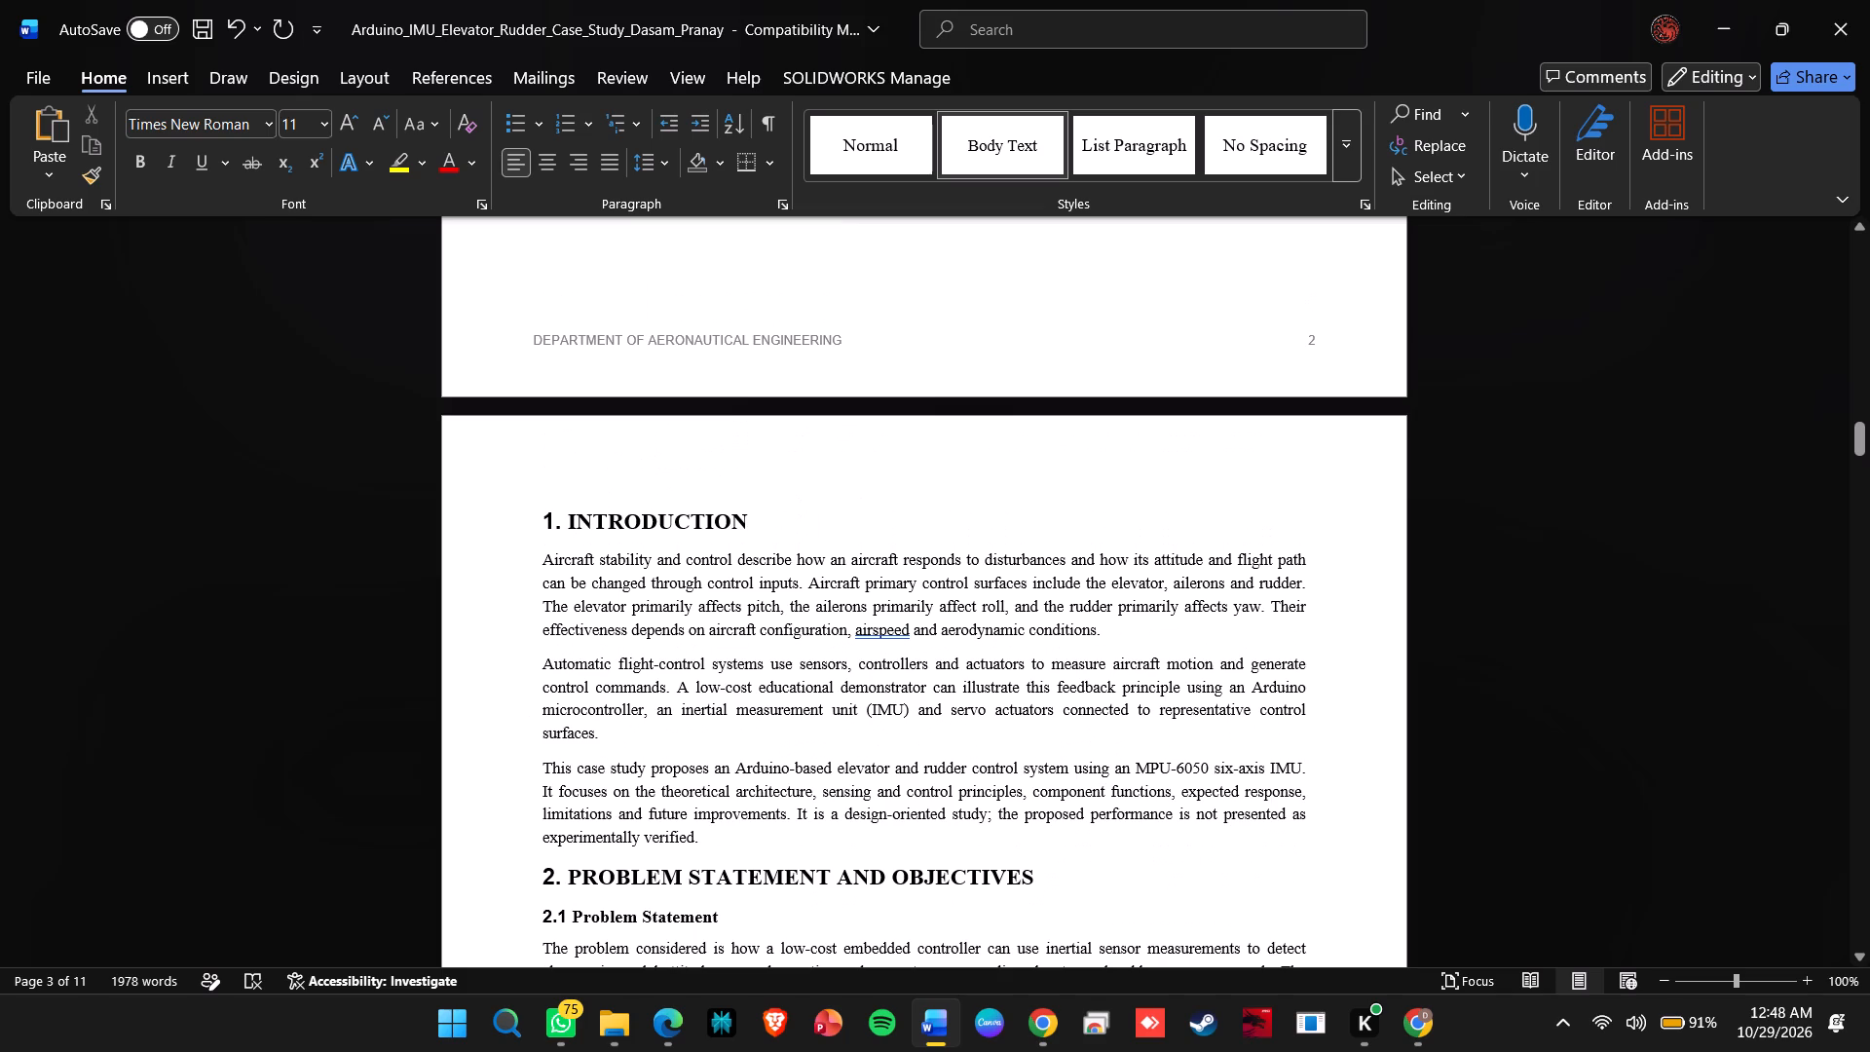
scroll(1141, 733, down, 9)
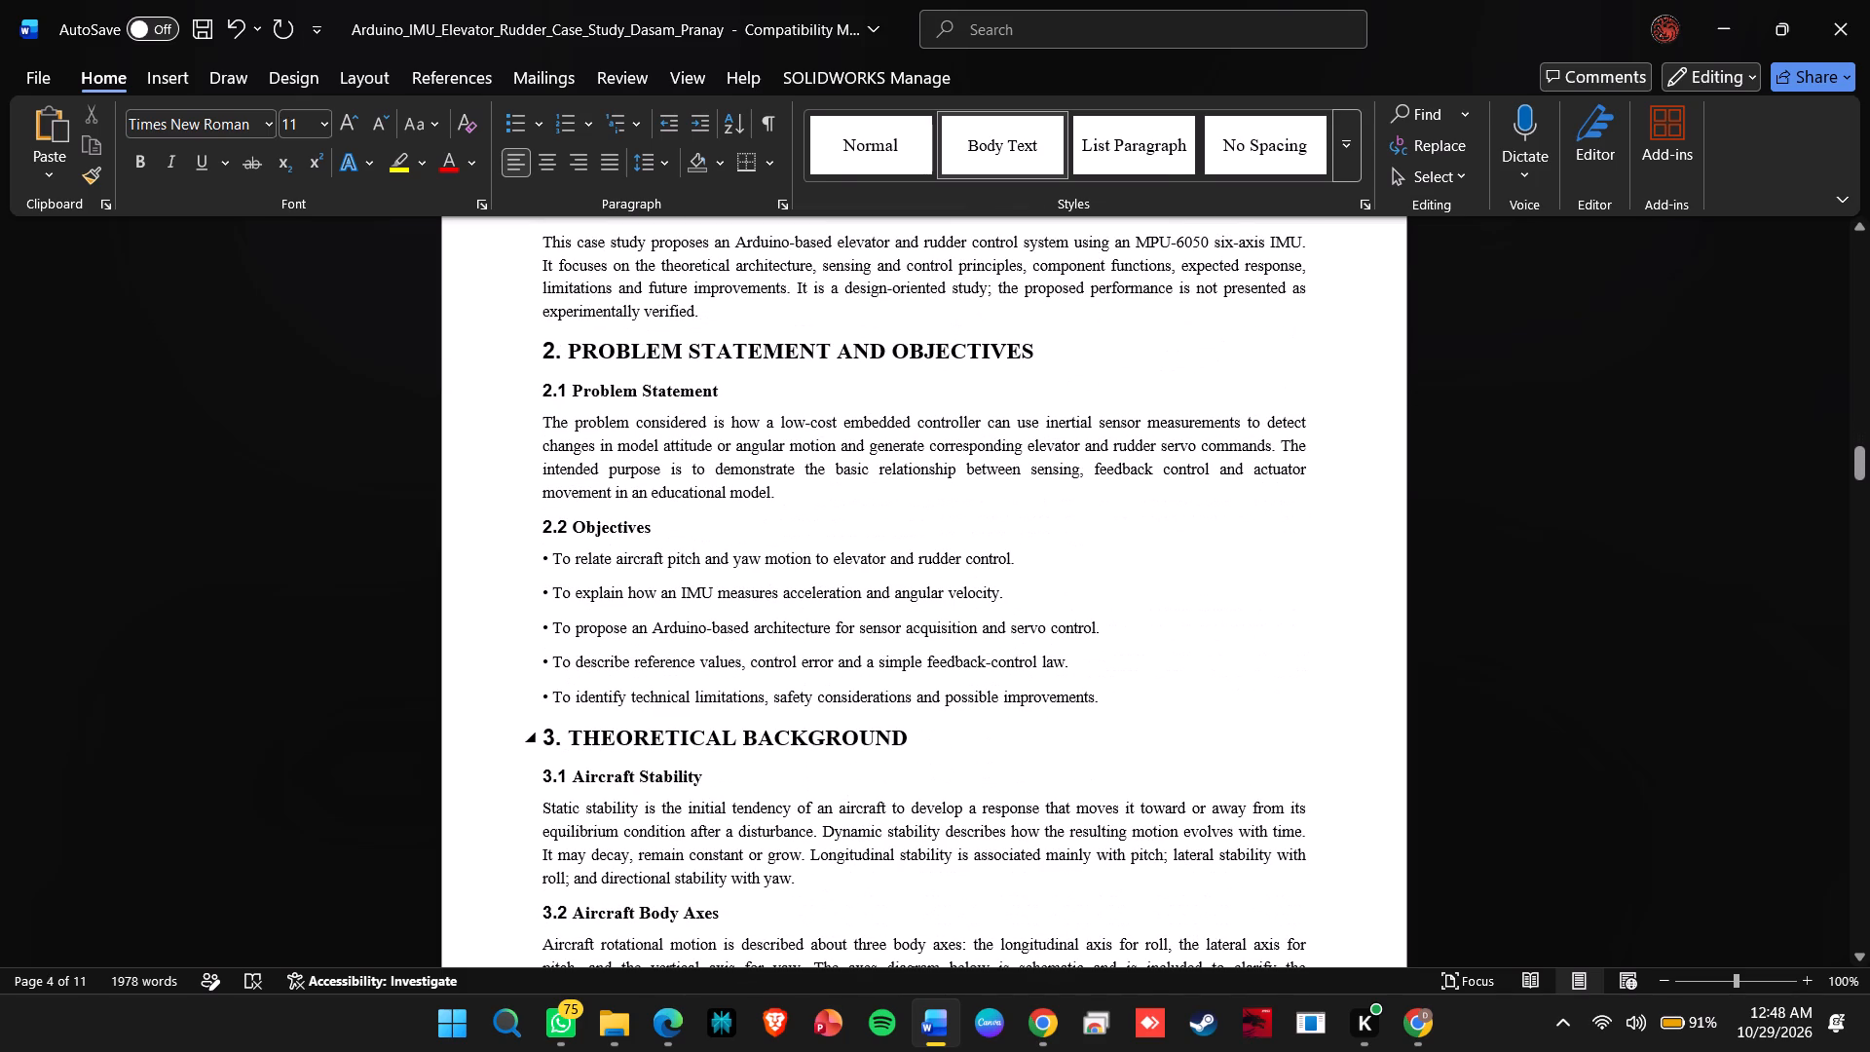
scroll(1139, 733, down, 13)
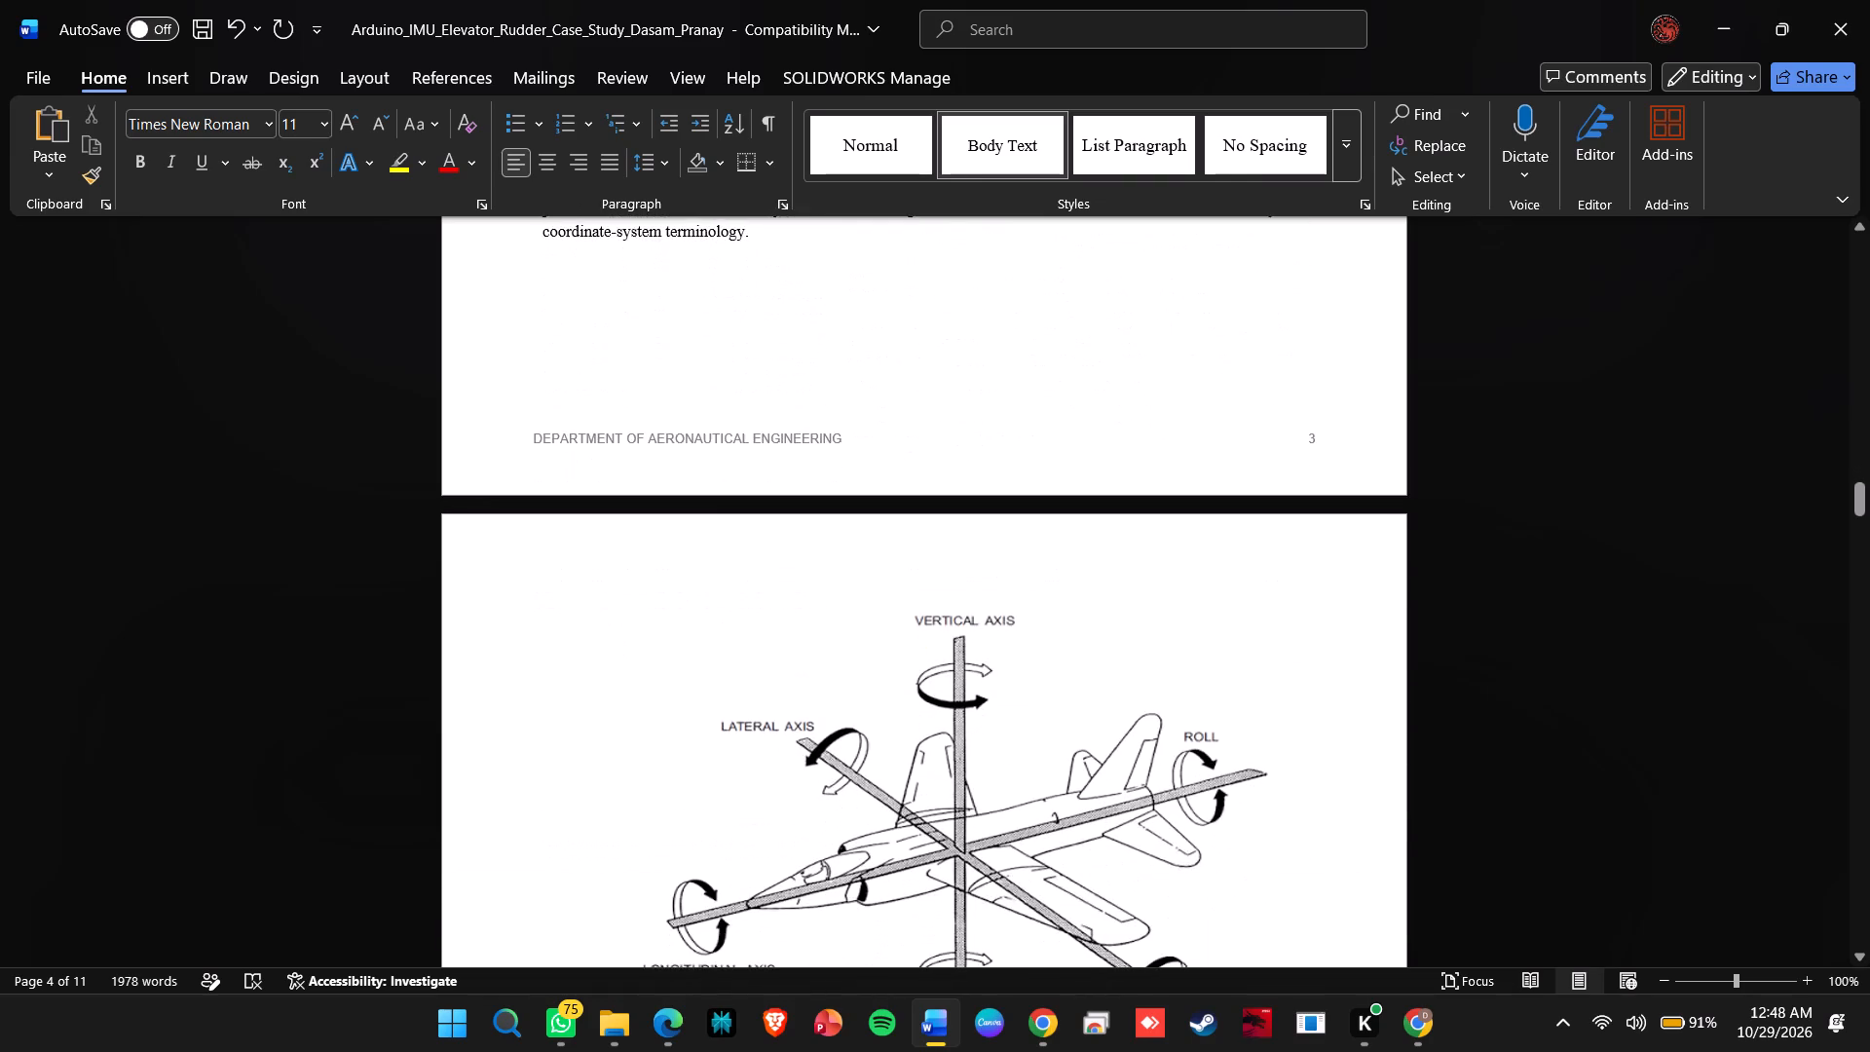
Reword the caption under the aircraft body axes picture to "Figure 1. Representation of aircraft body axes.".
scroll(1136, 733, down, 2)
scroll(1136, 733, up, 1)
scroll(1136, 733, down, 11)
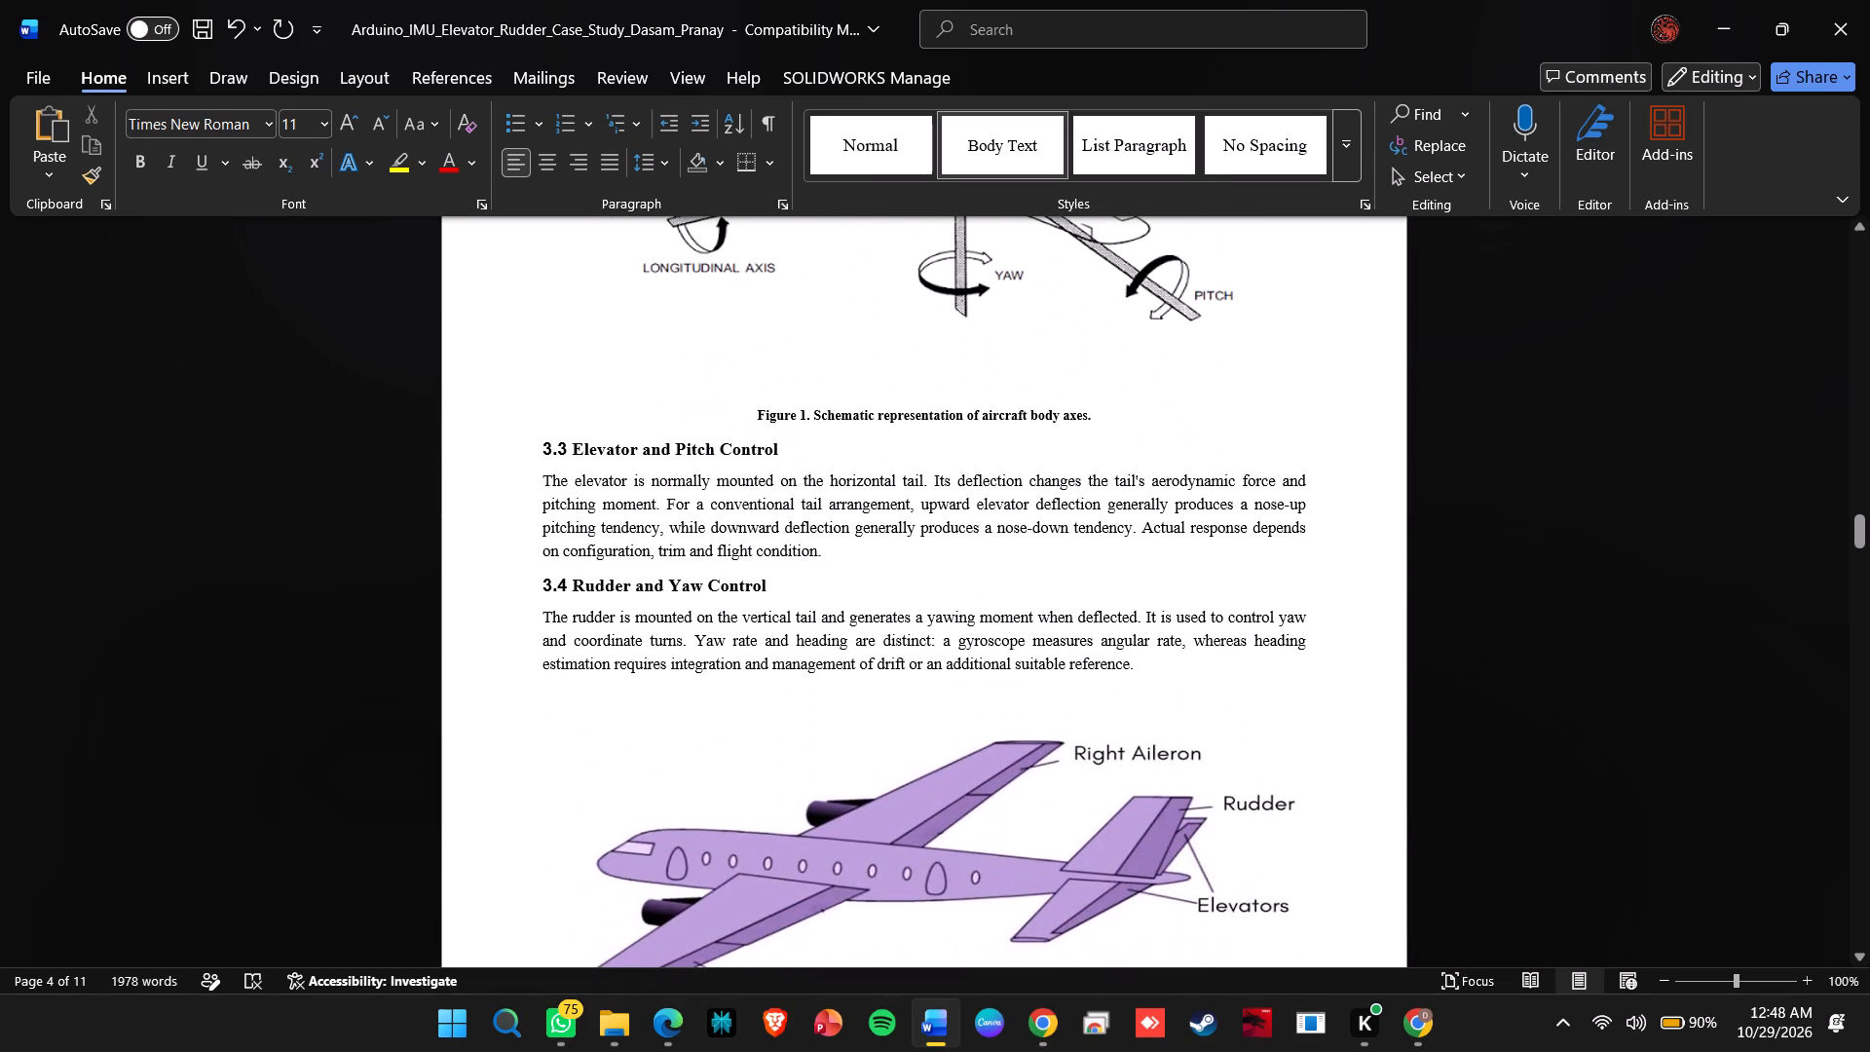
scroll(1131, 733, down, 4)
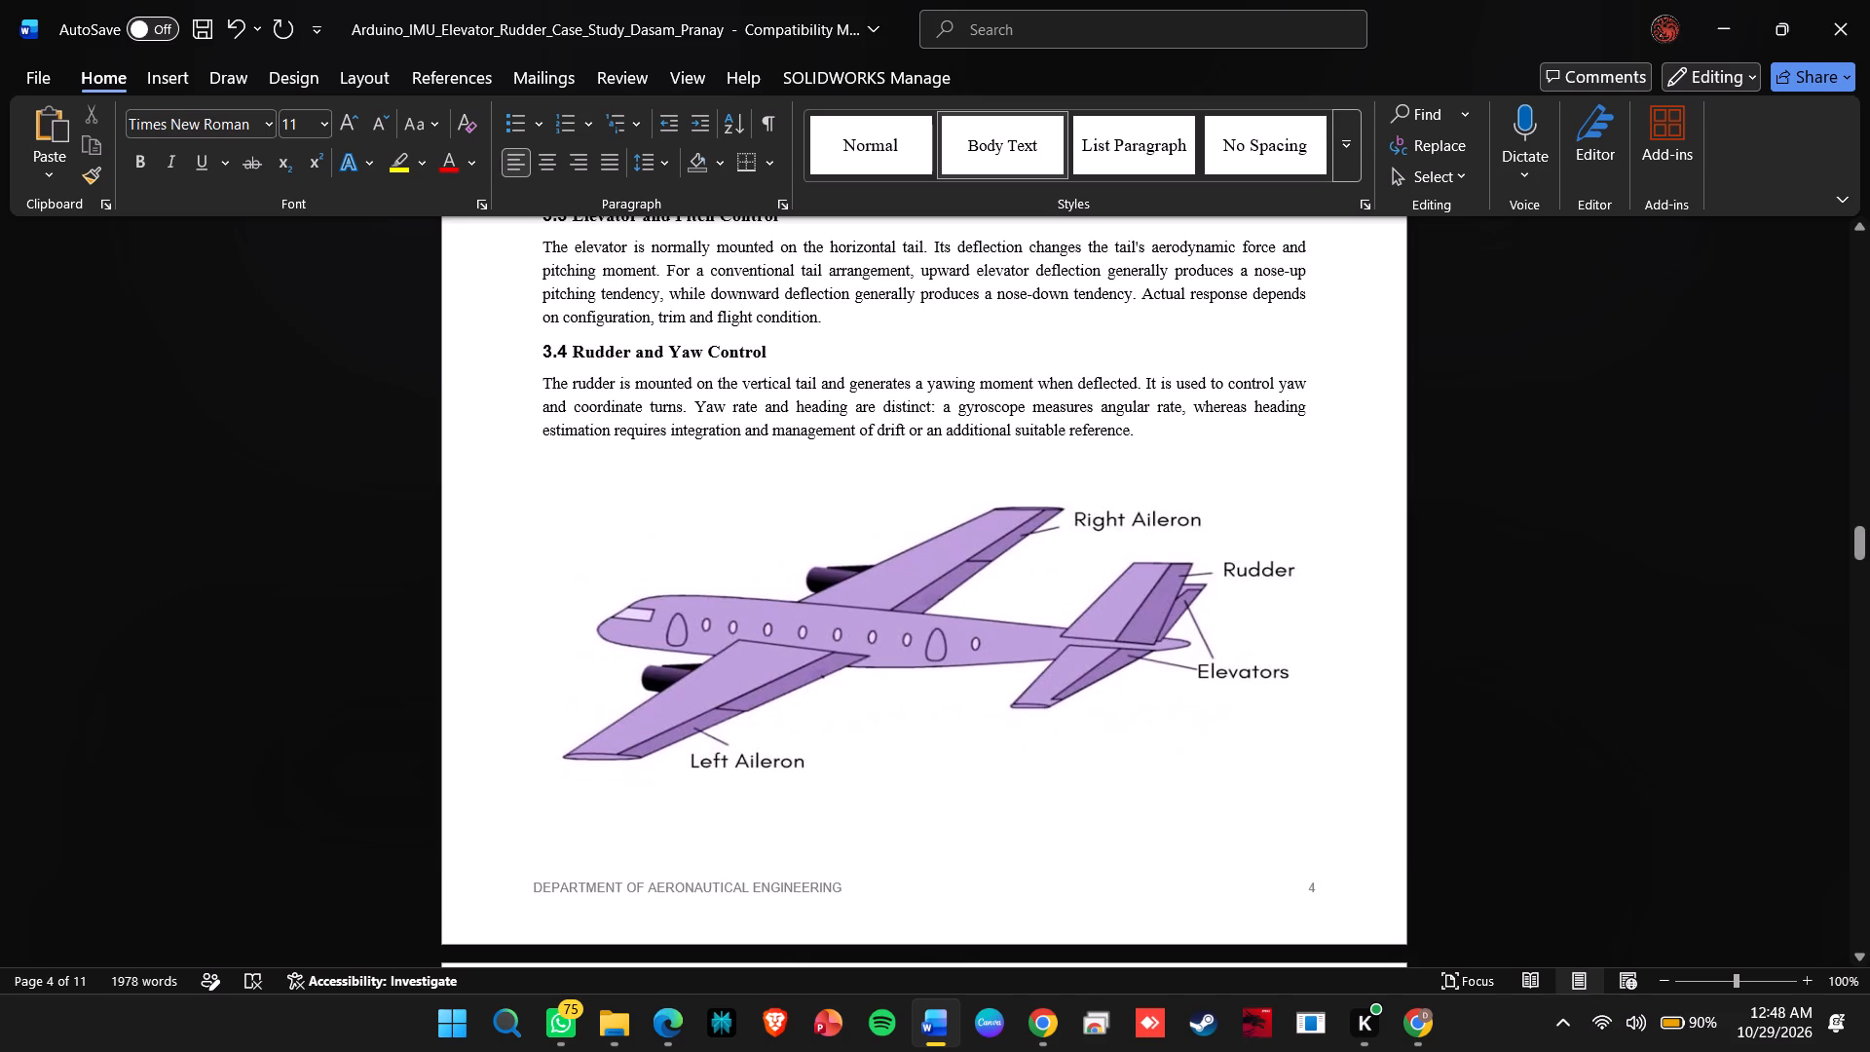
scroll(1131, 733, up, 9)
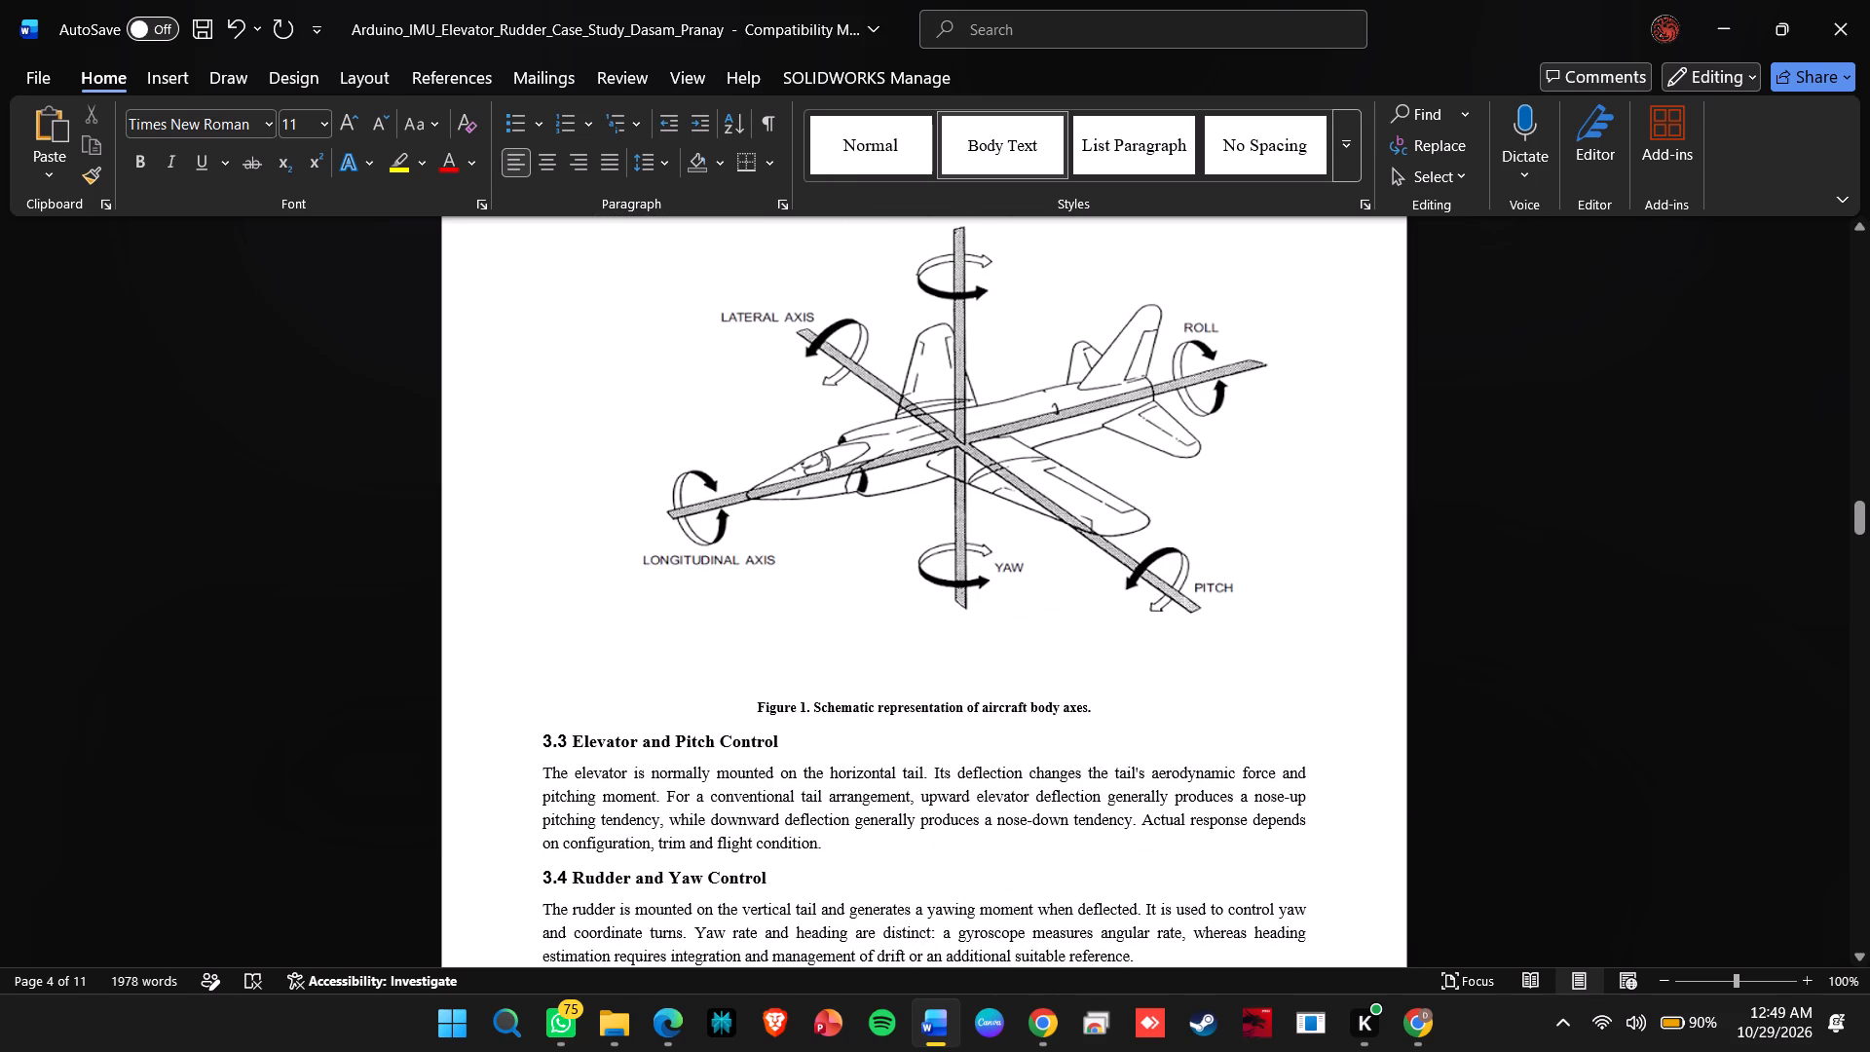
click(879, 707)
key(BackSpace)
key(BackSpace)
key(BackSpace)
key(BackSpace)
key(BackSpace)
key(BackSpace)
key(BackSpace)
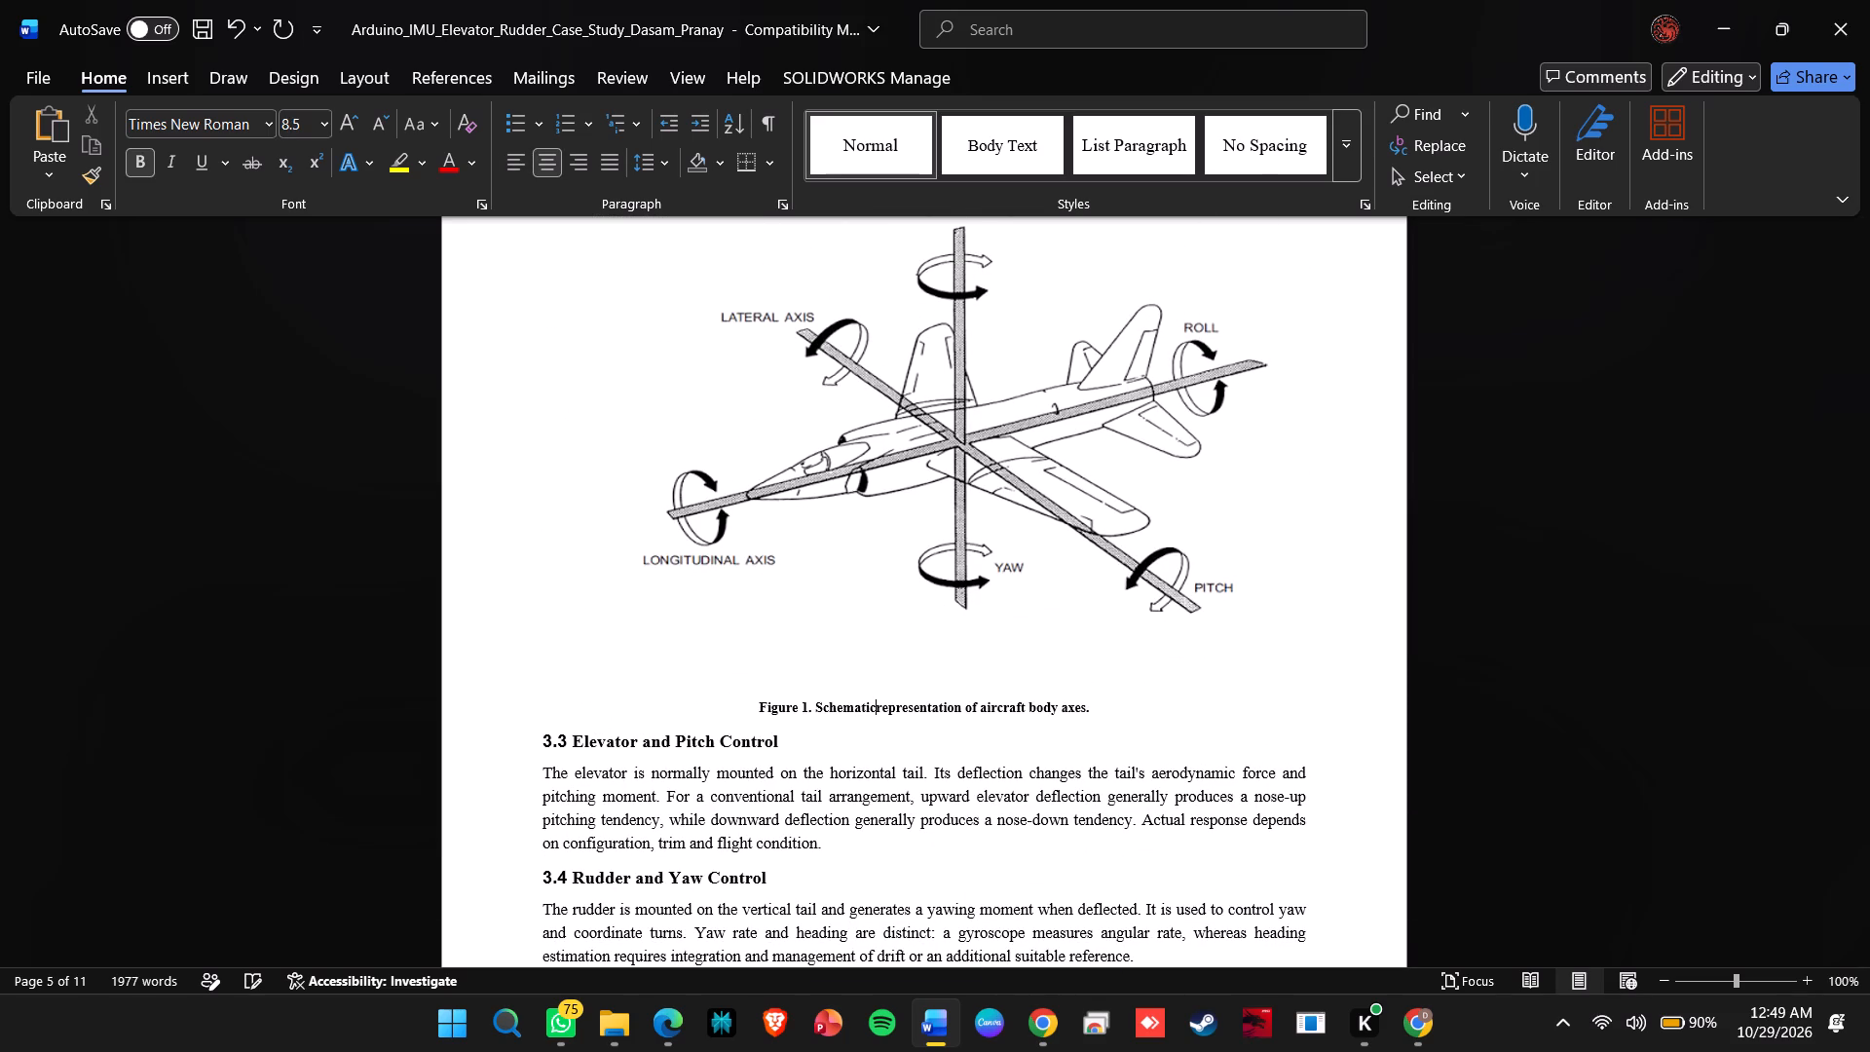
key(BackSpace)
key(BackSpace)
key(BackSpace)
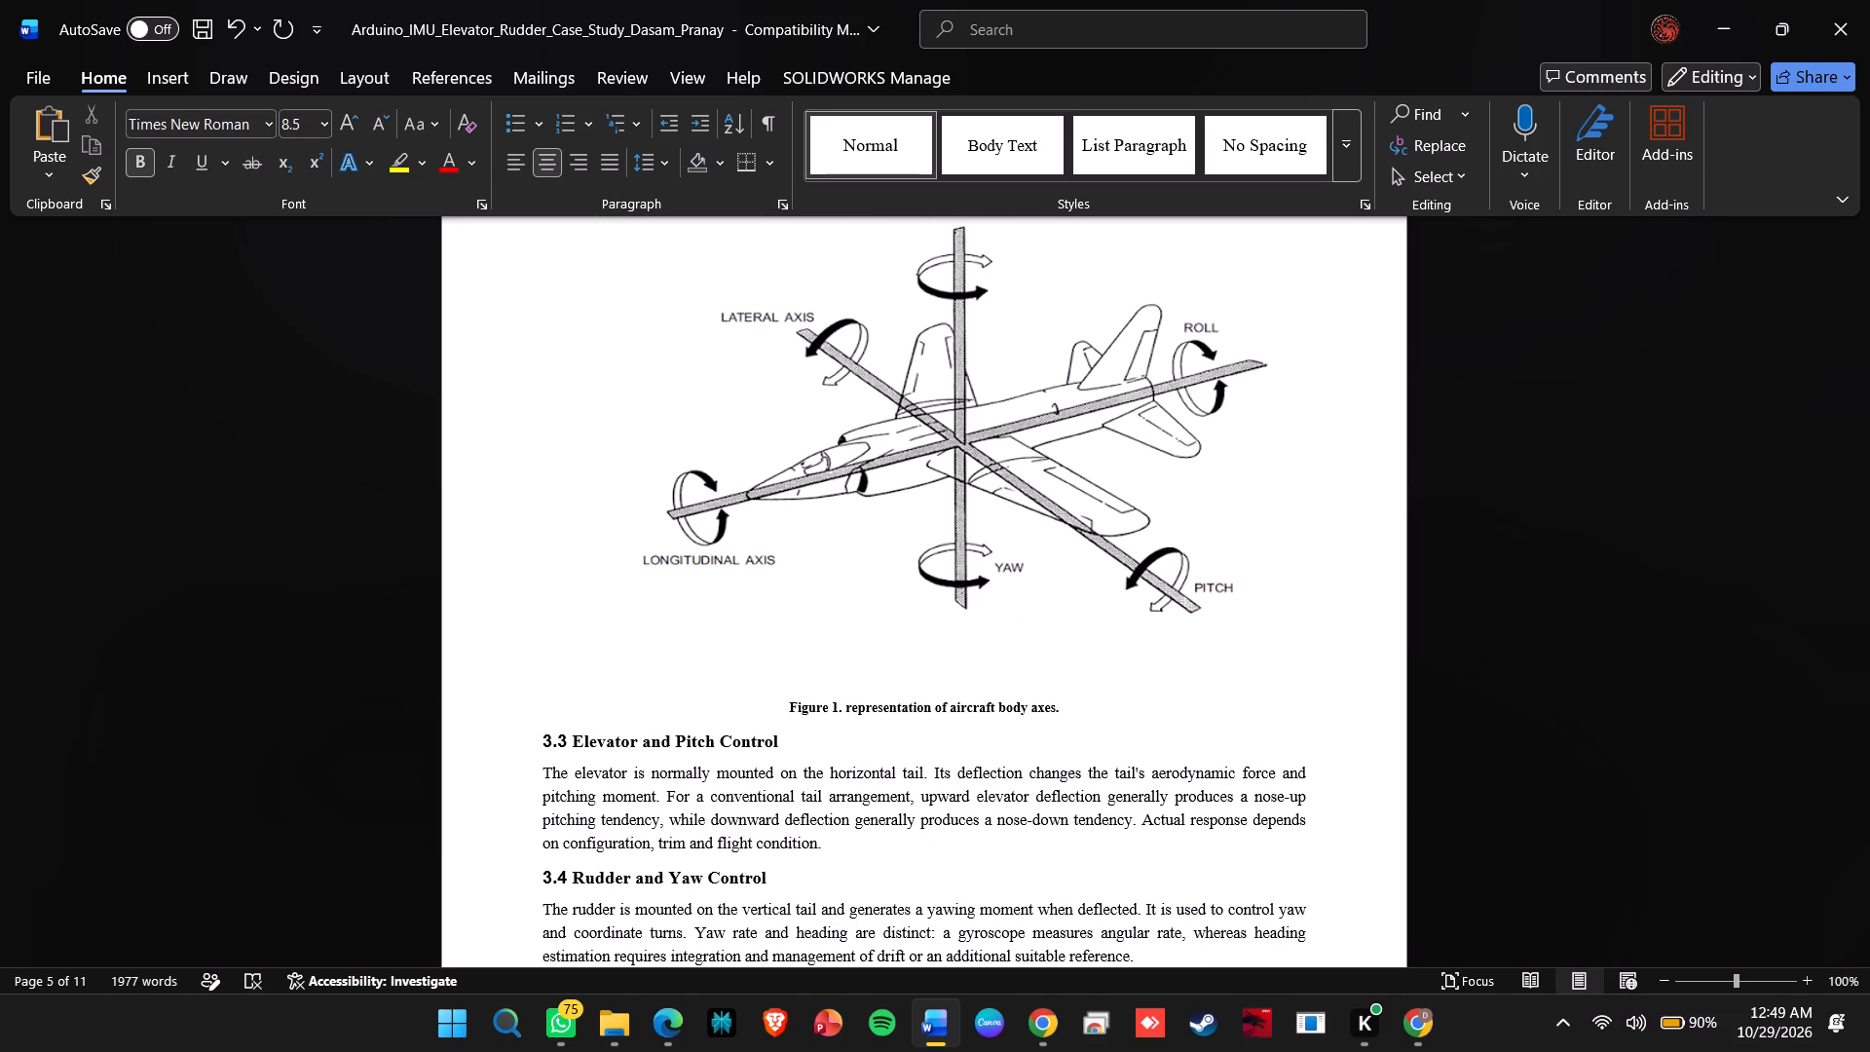
scroll(930, 759, down, 2)
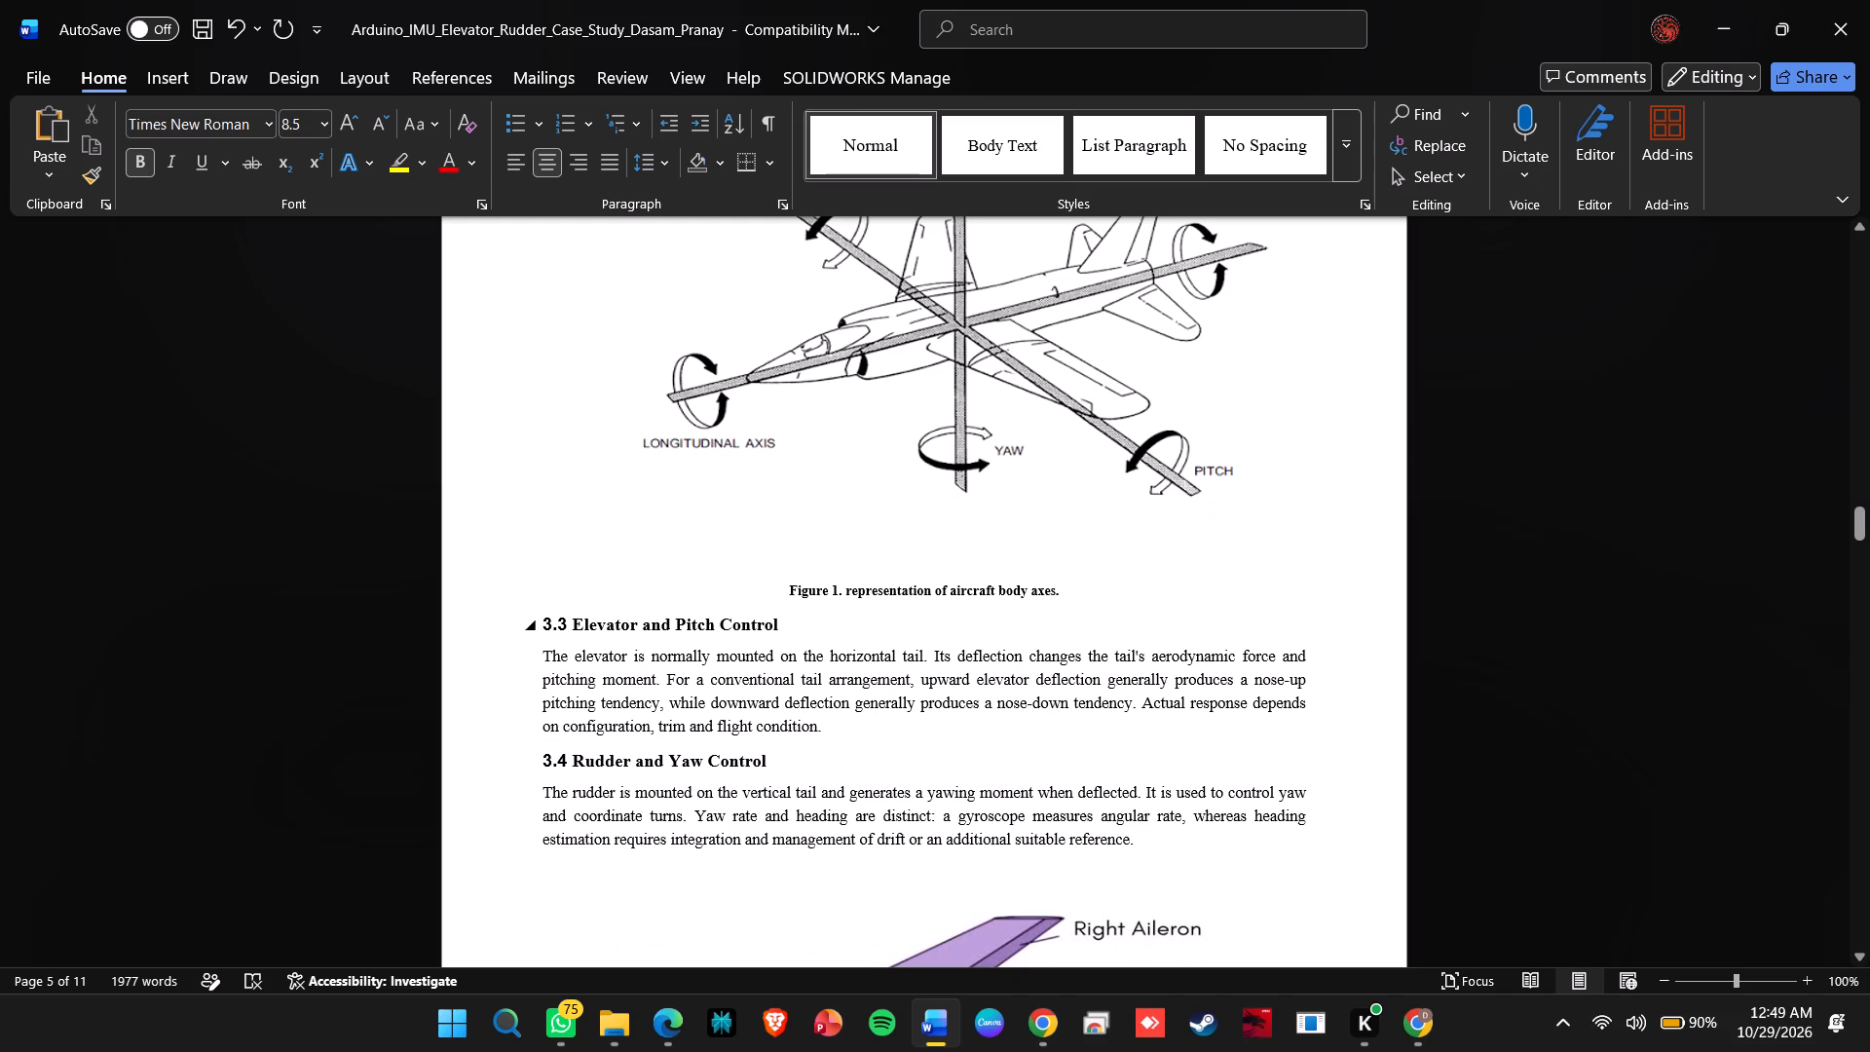
key(Right)
key(BackSpace)
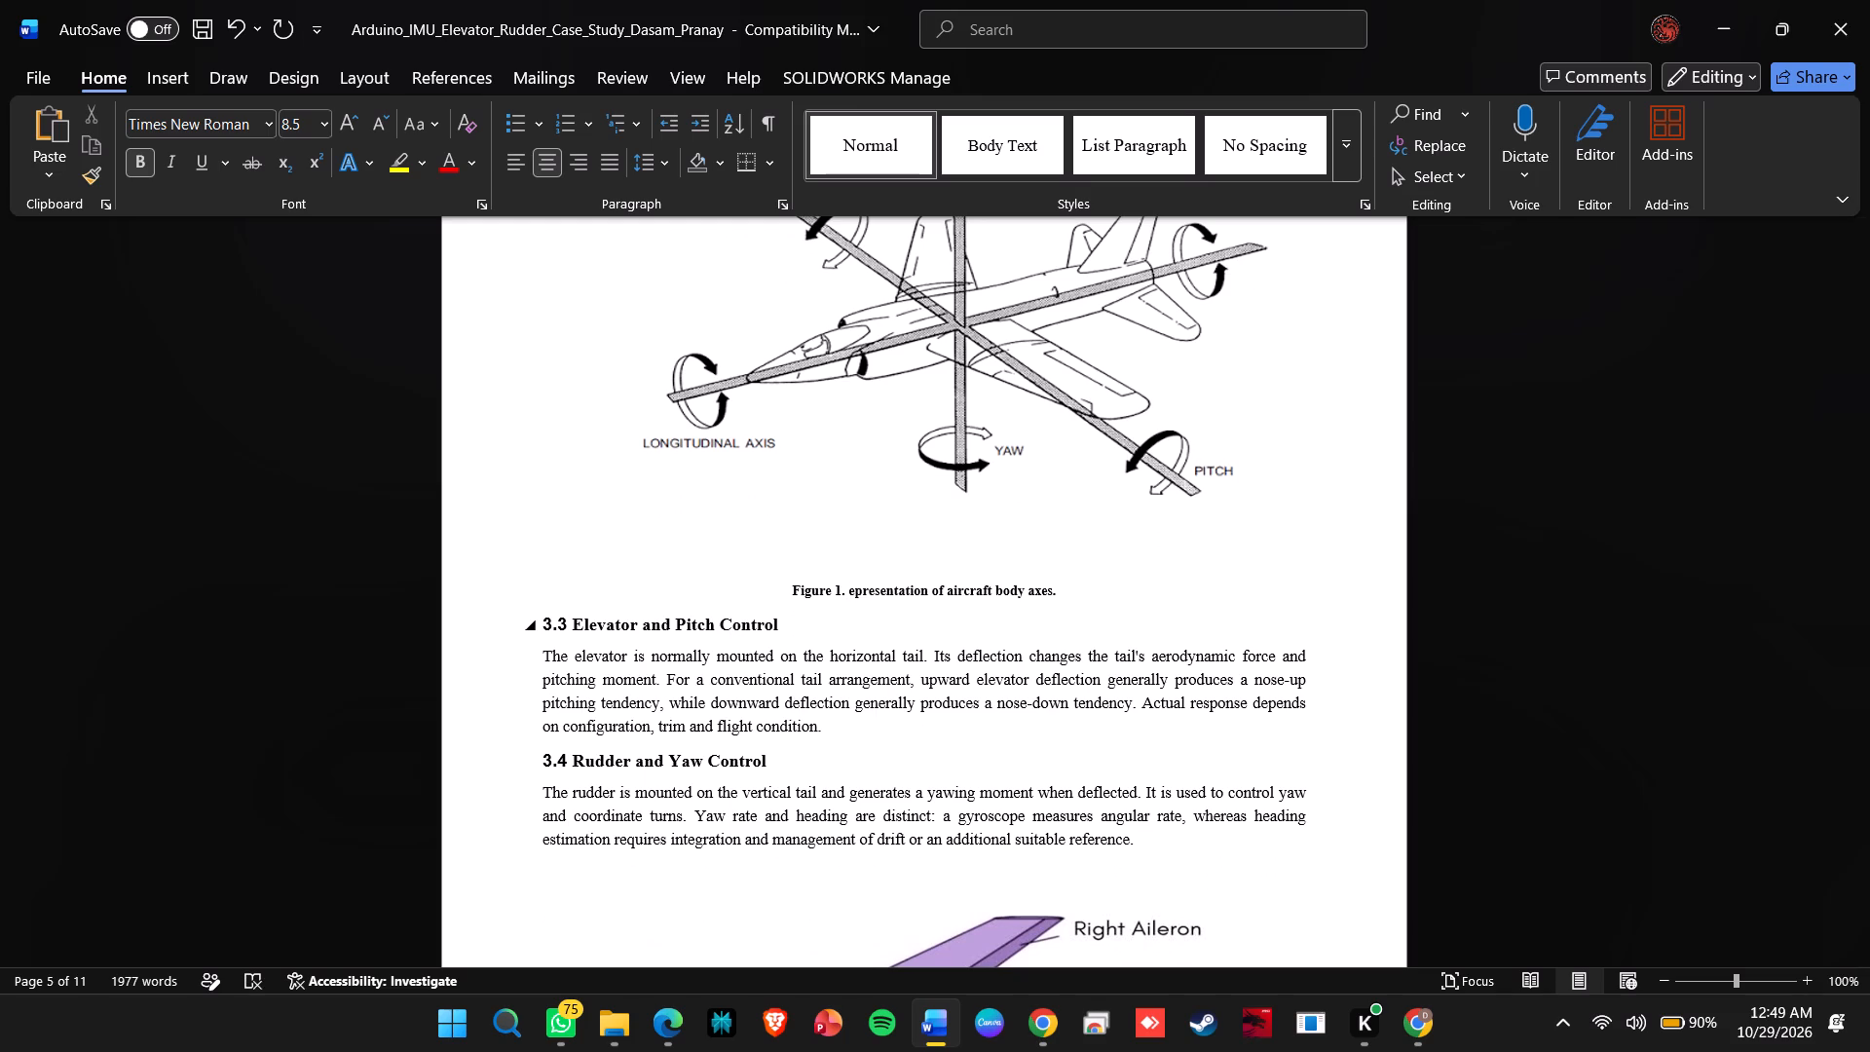
key(r)
Format the Figure 2 caption about the elevator and rudder location as bold, non-italic Times New Roman.
scroll(846, 607, down, 8)
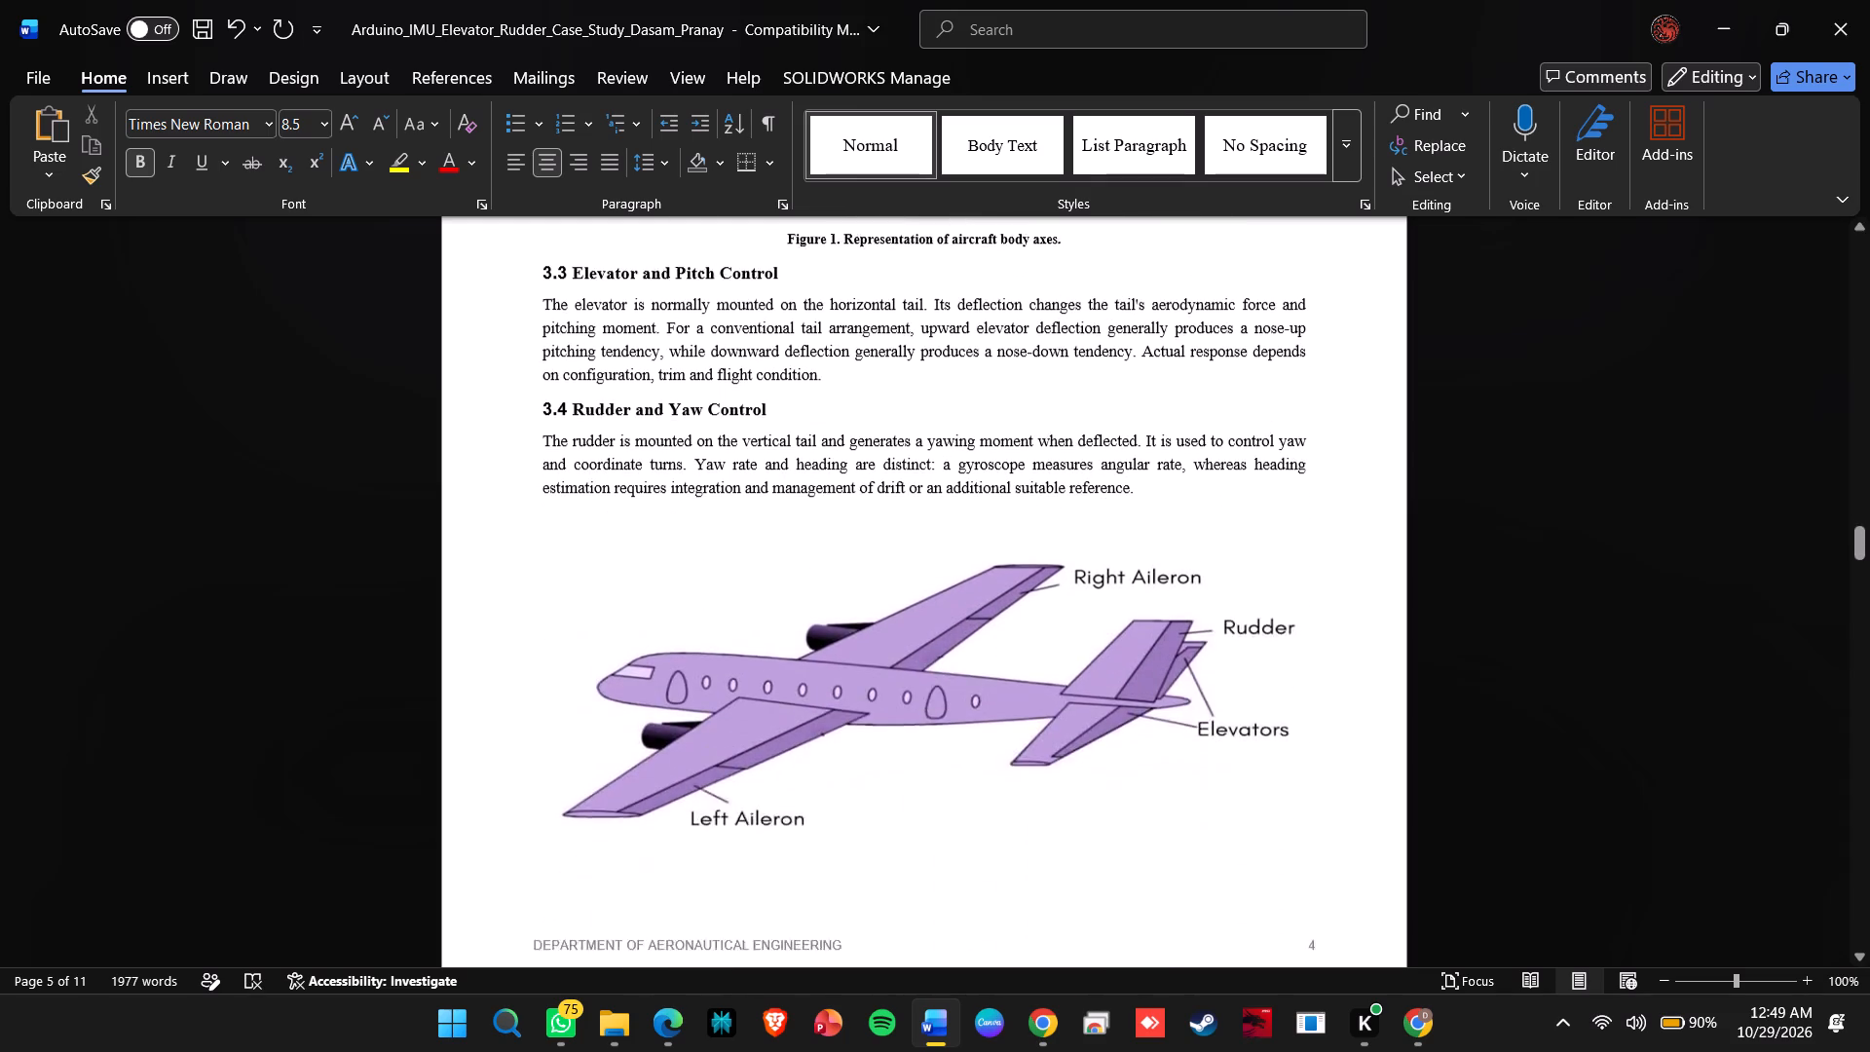
scroll(846, 607, down, 9)
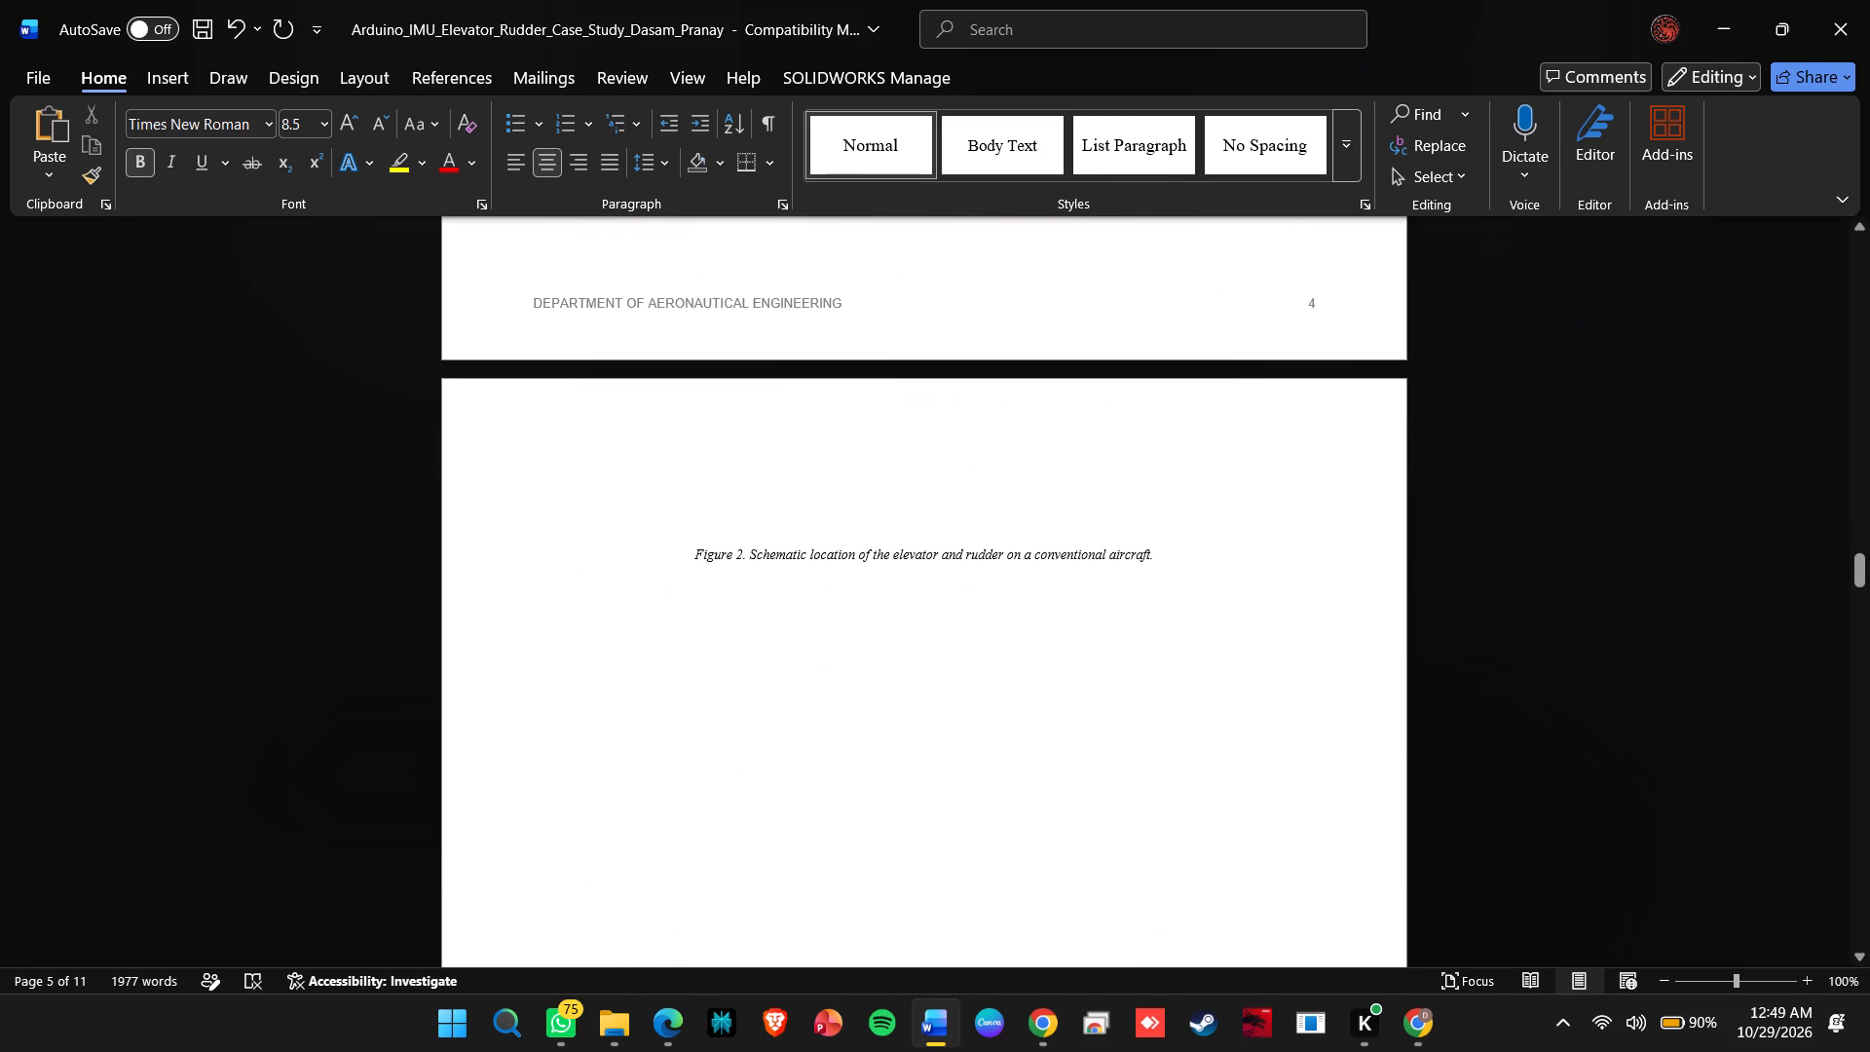
drag(676, 553, 1189, 567)
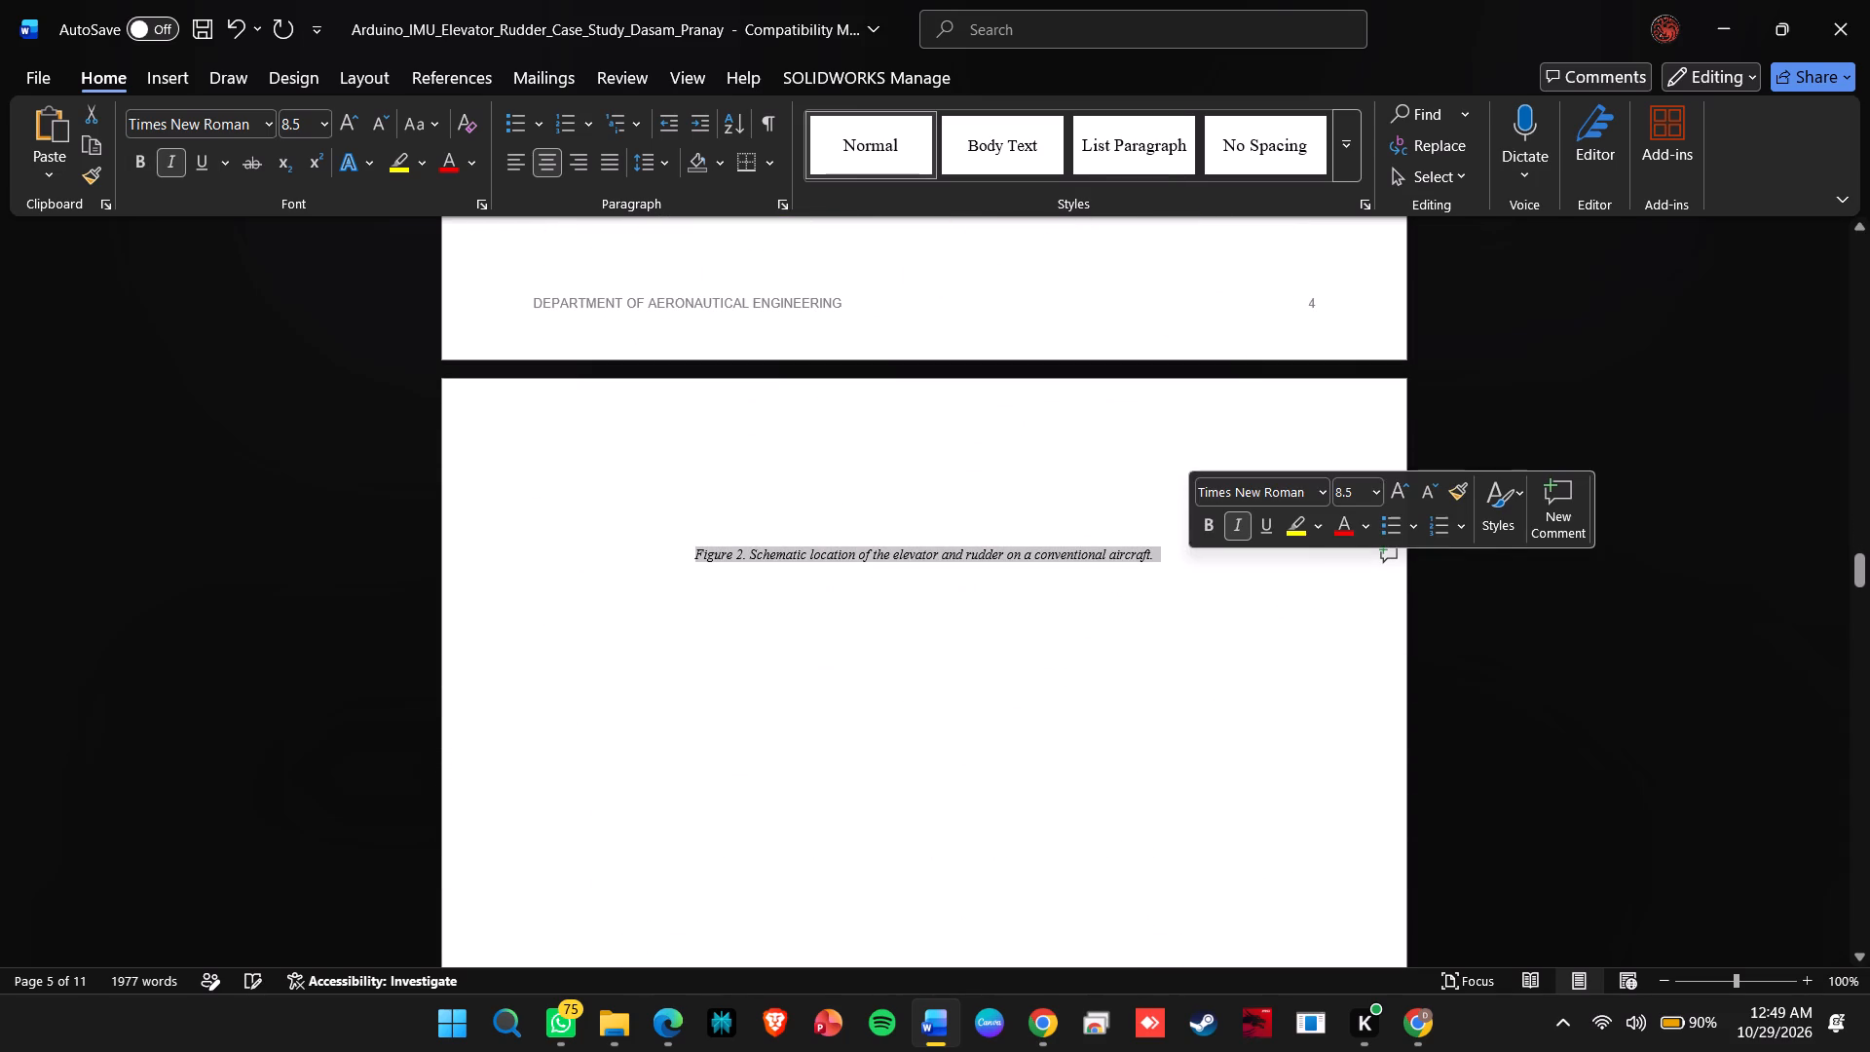
click(1201, 524)
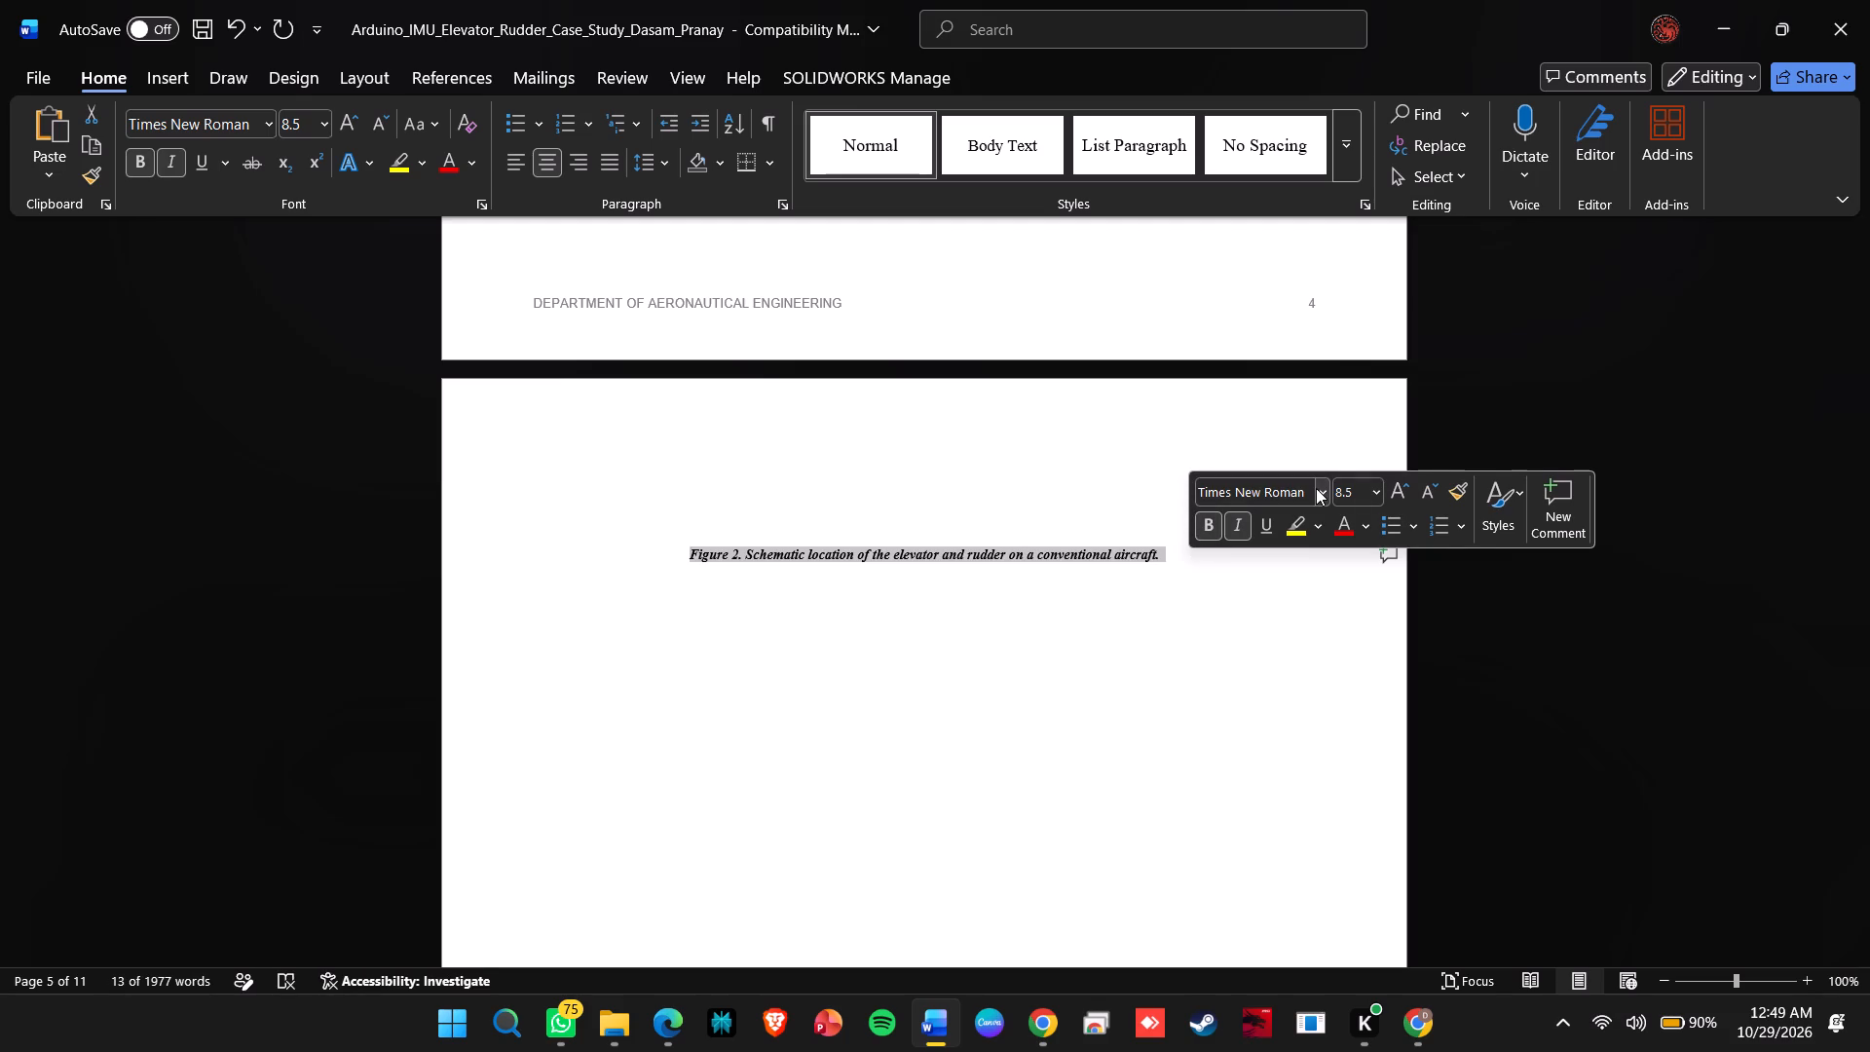
click(1316, 488)
click(1314, 654)
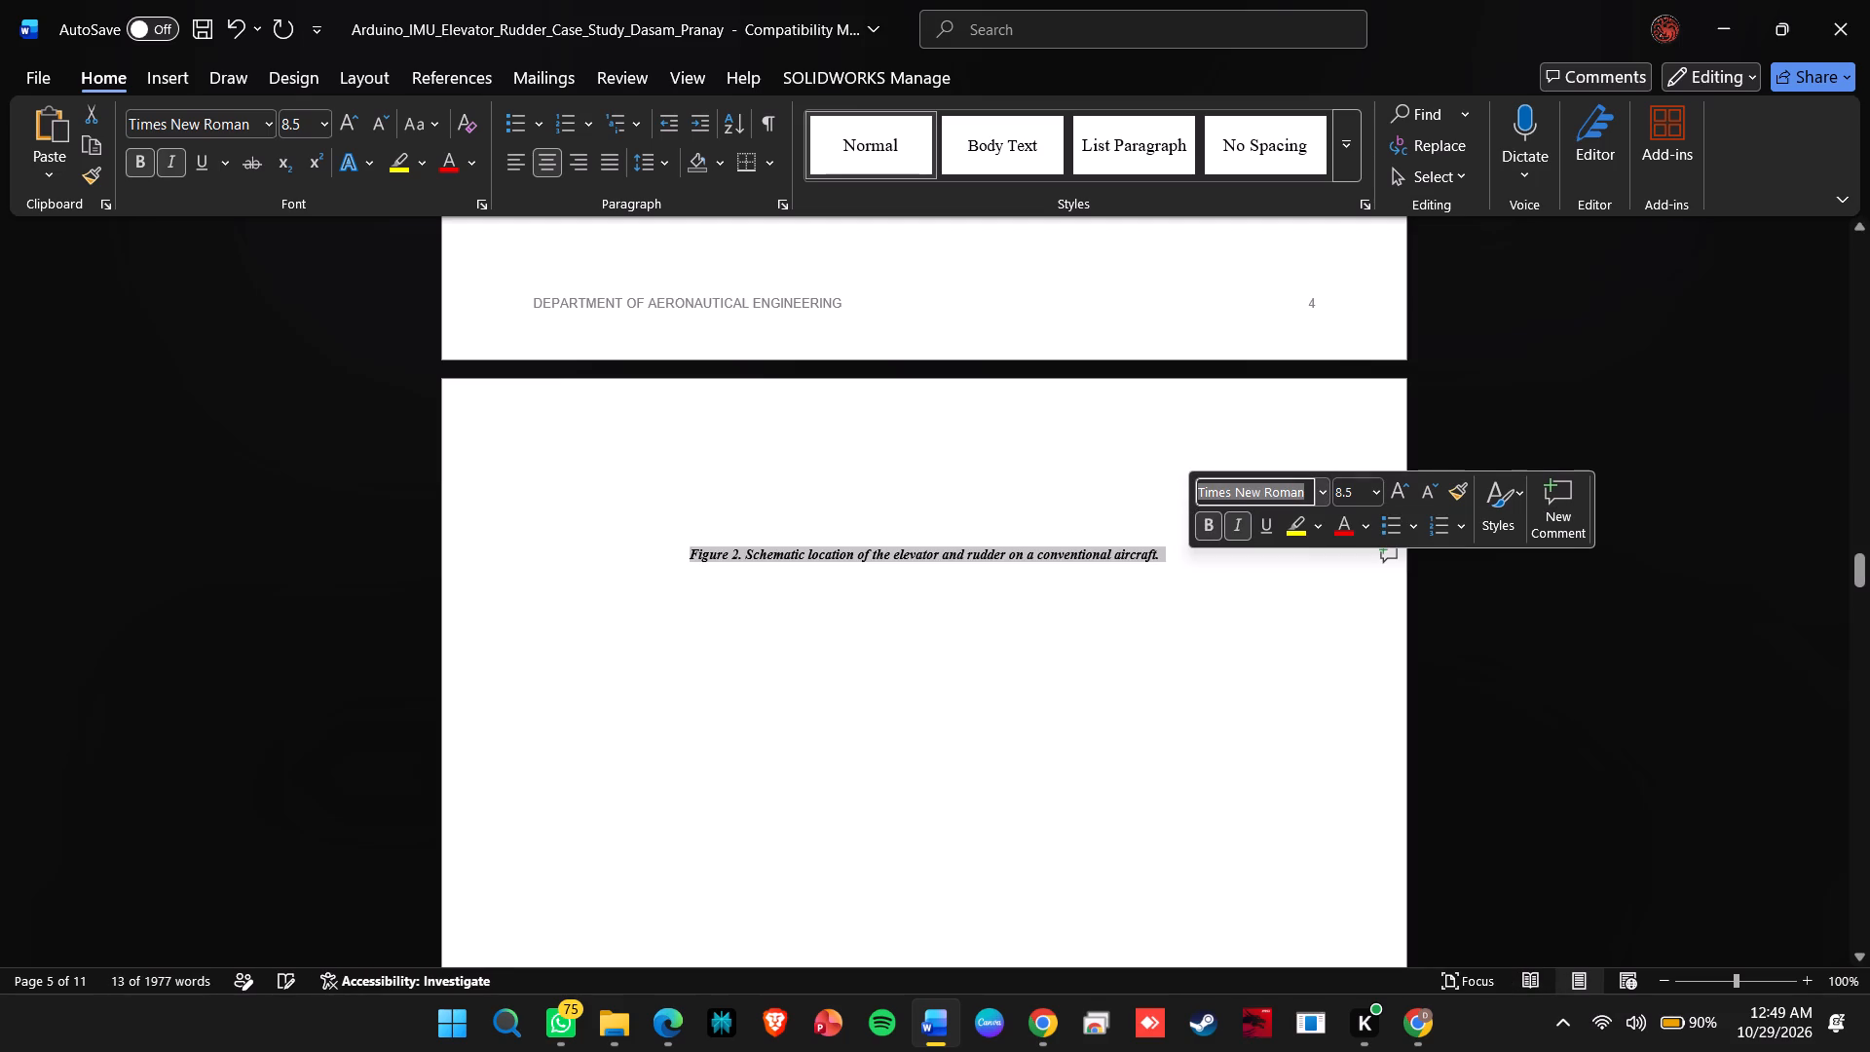
click(1248, 526)
click(1206, 581)
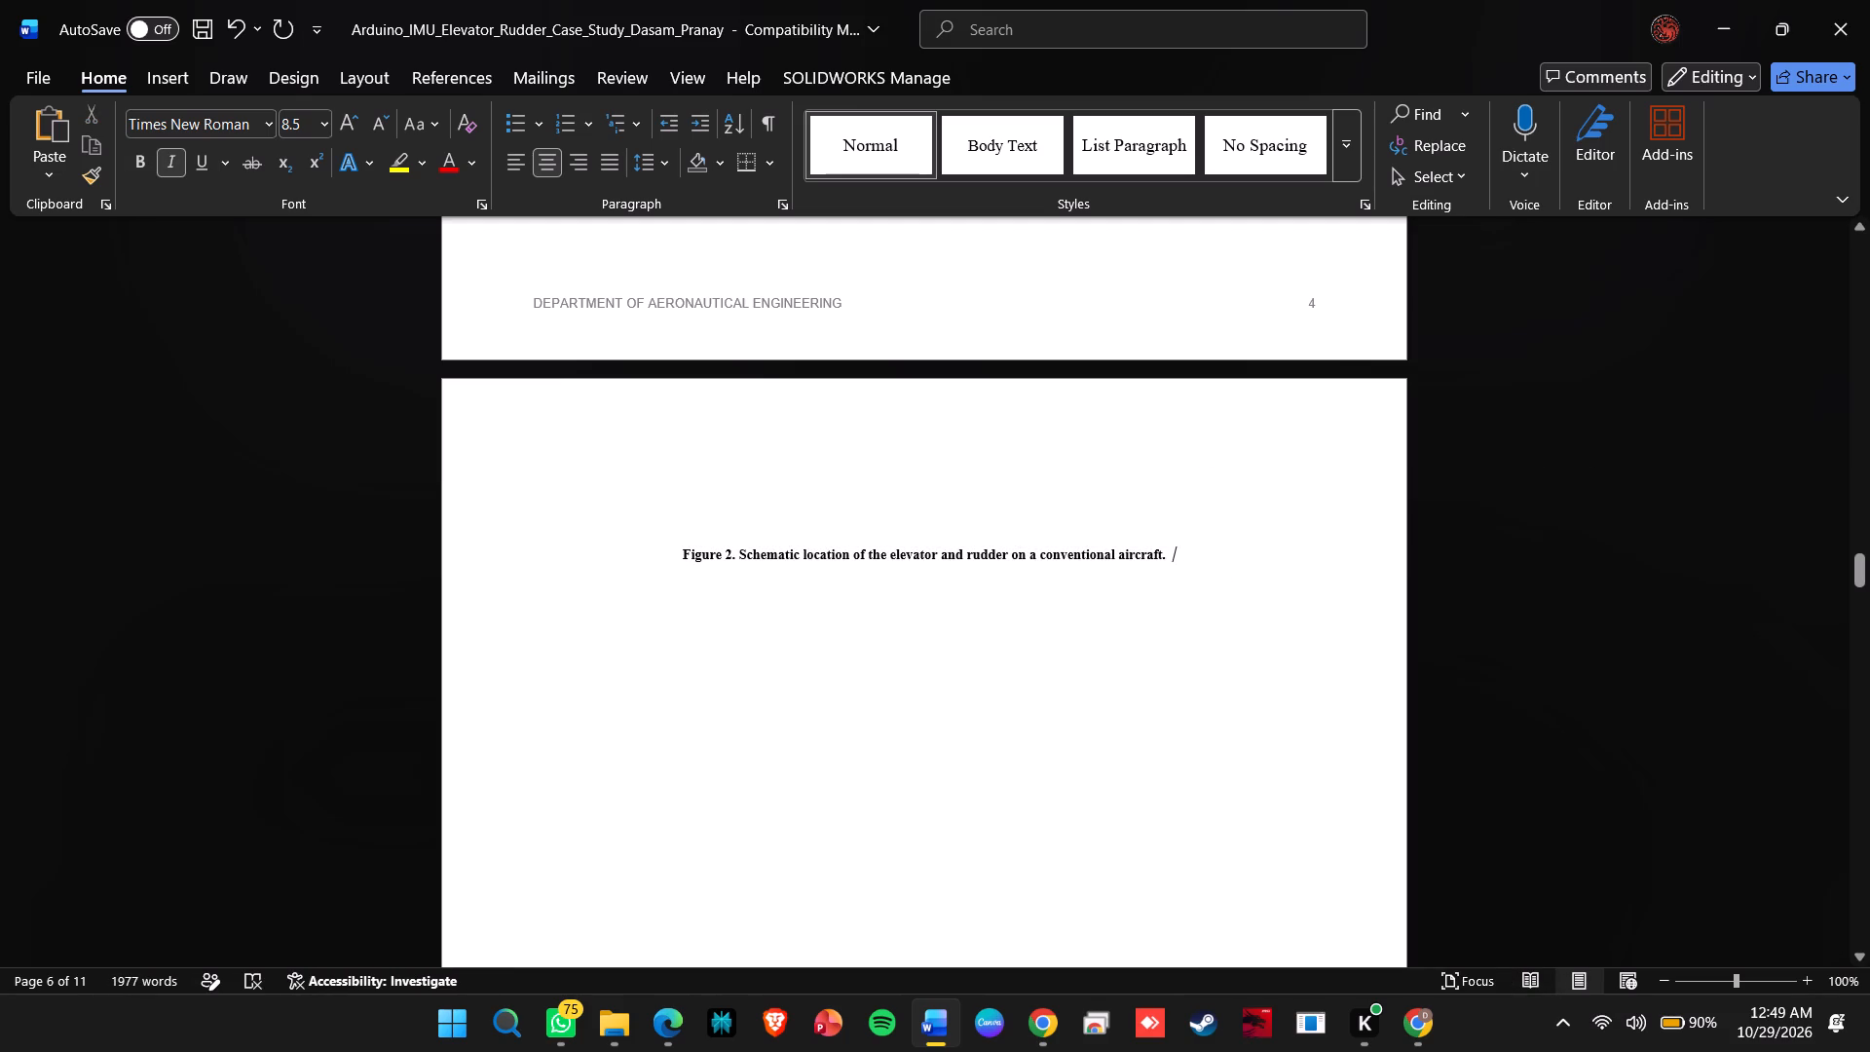
click(1178, 548)
click(1158, 553)
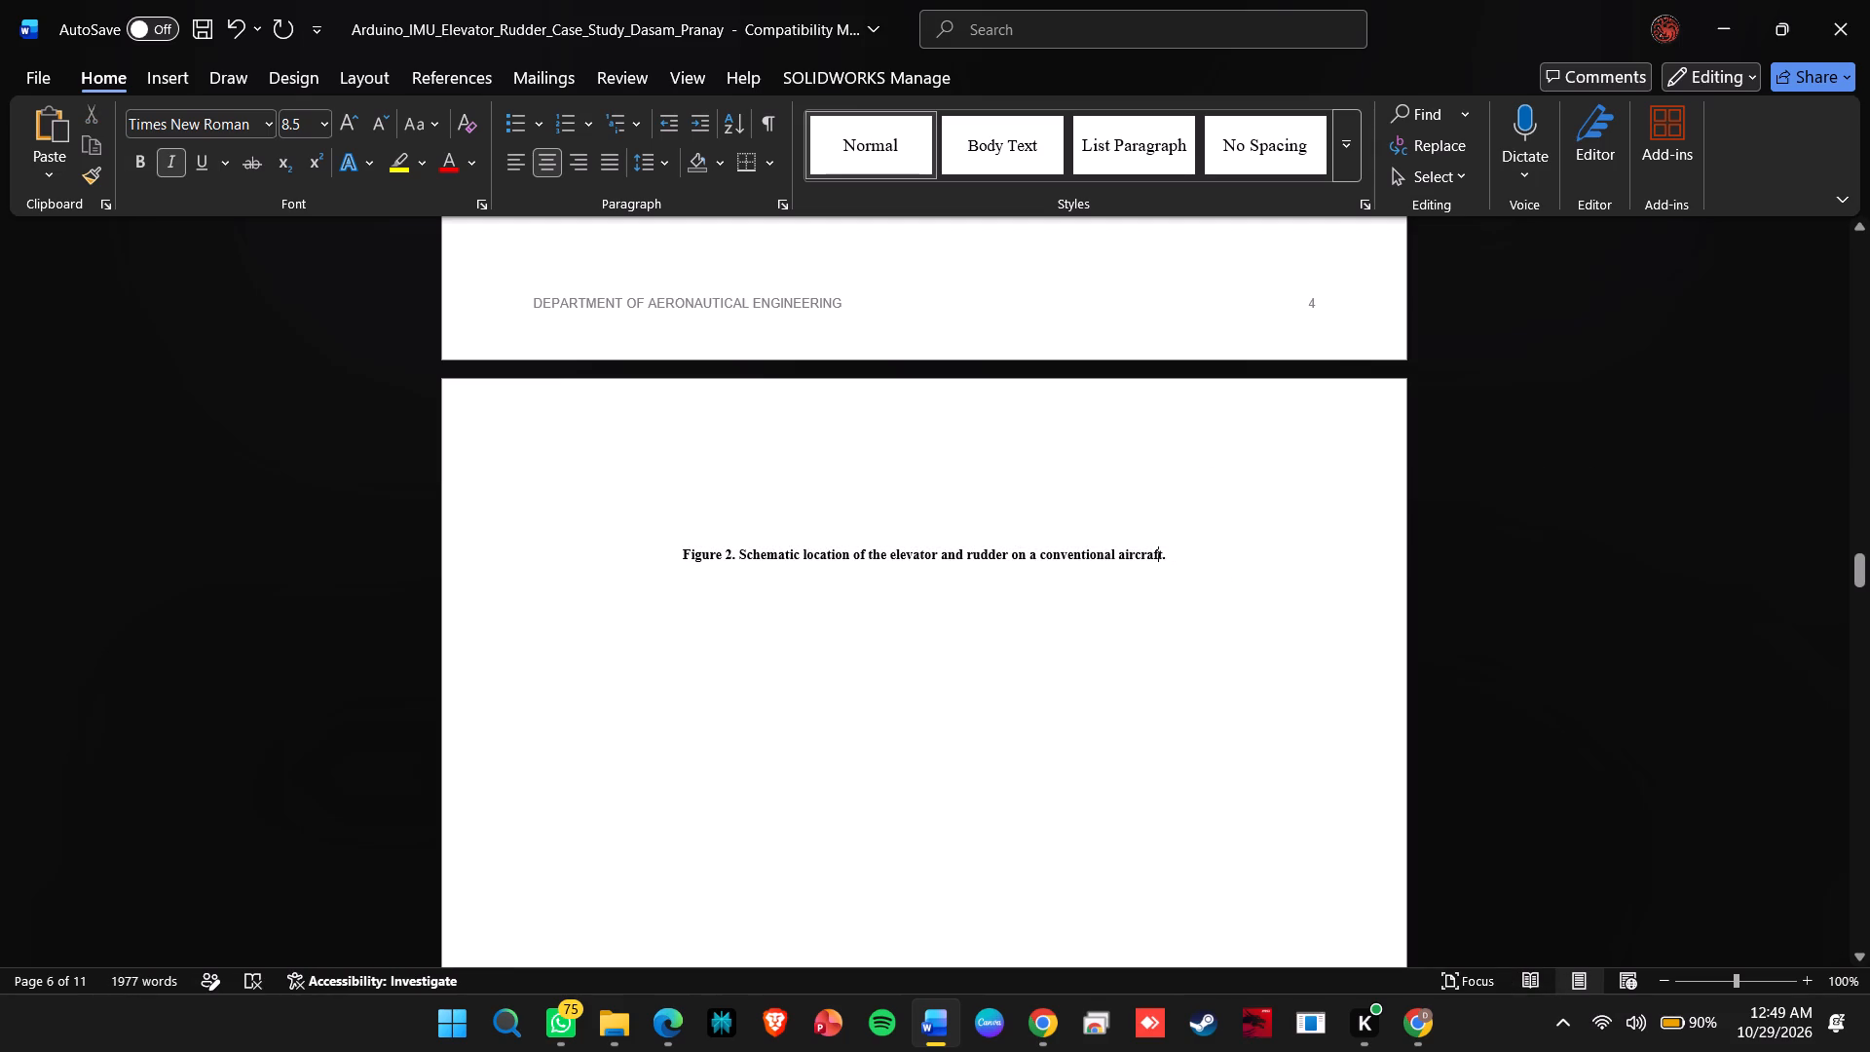
click(1170, 566)
click(1084, 548)
Shrink the purple aircraft control-surfaces picture in height and width so the Figure 2 caption fits on the same page.
scroll(662, 549, up, 7)
click(896, 510)
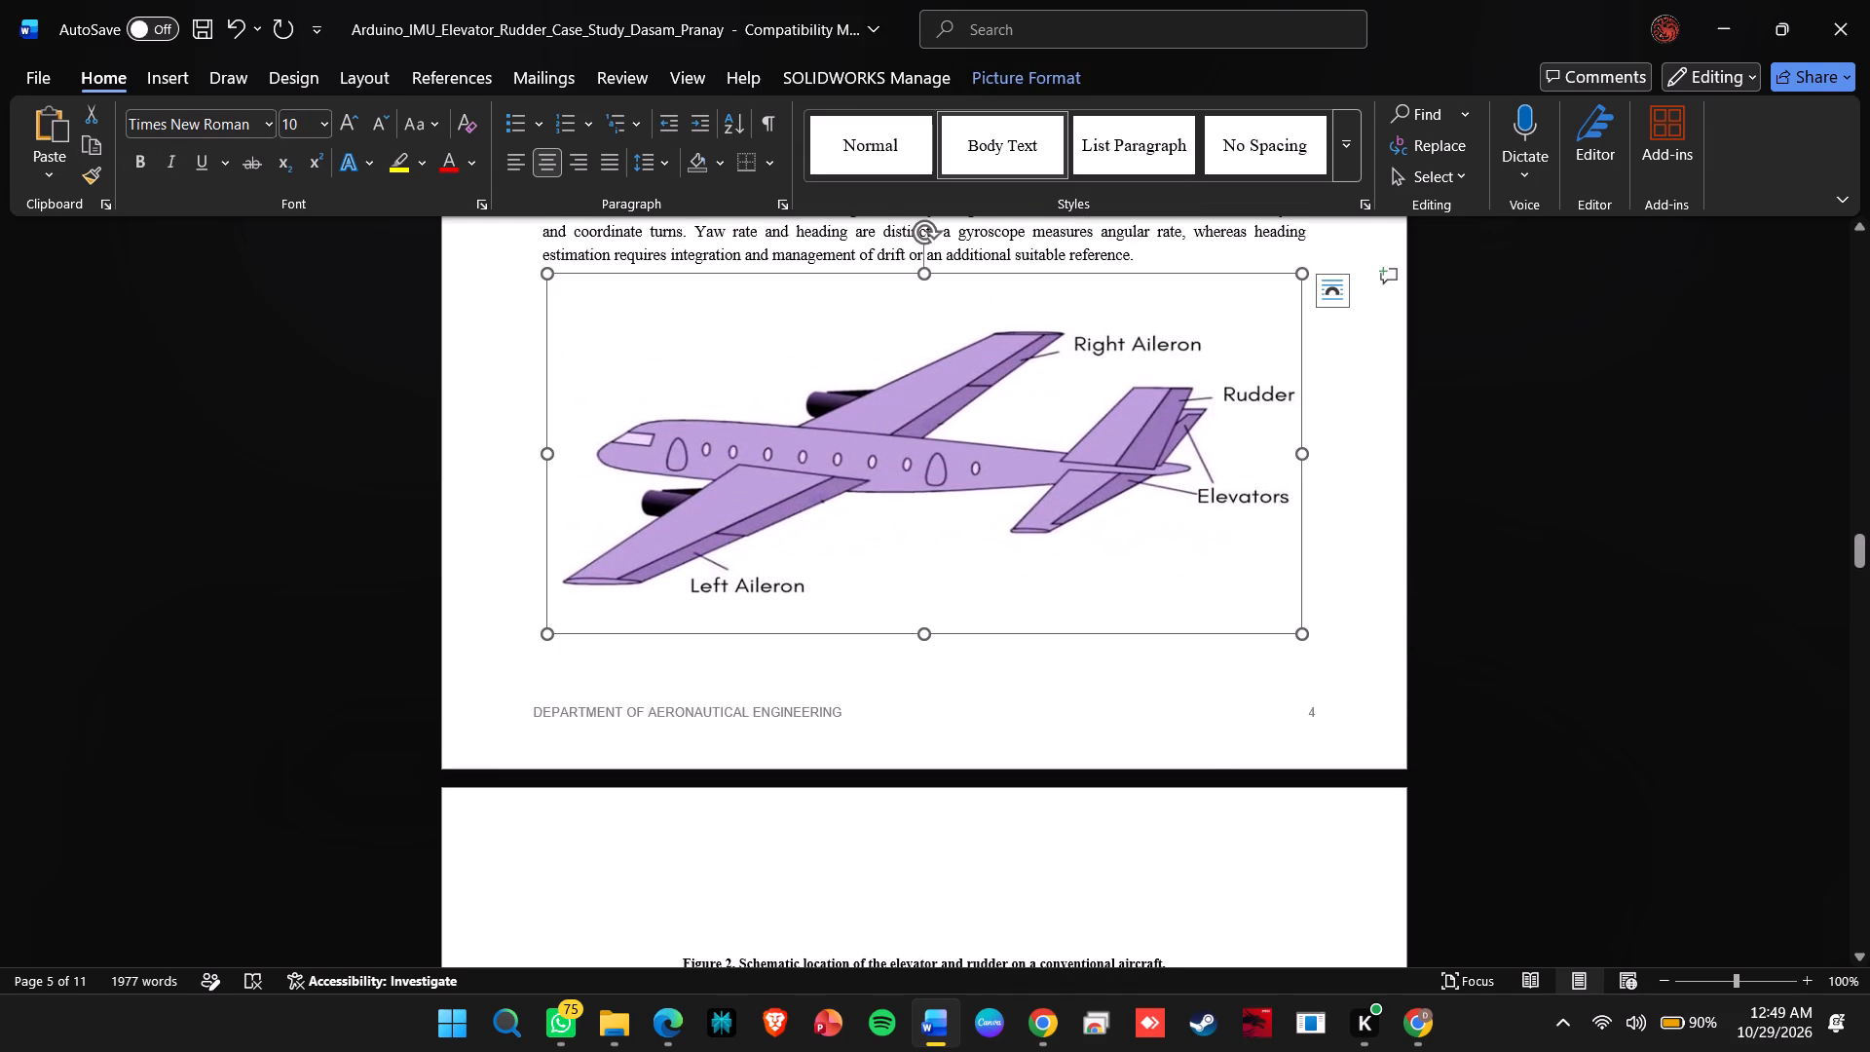
drag(929, 632, 924, 583)
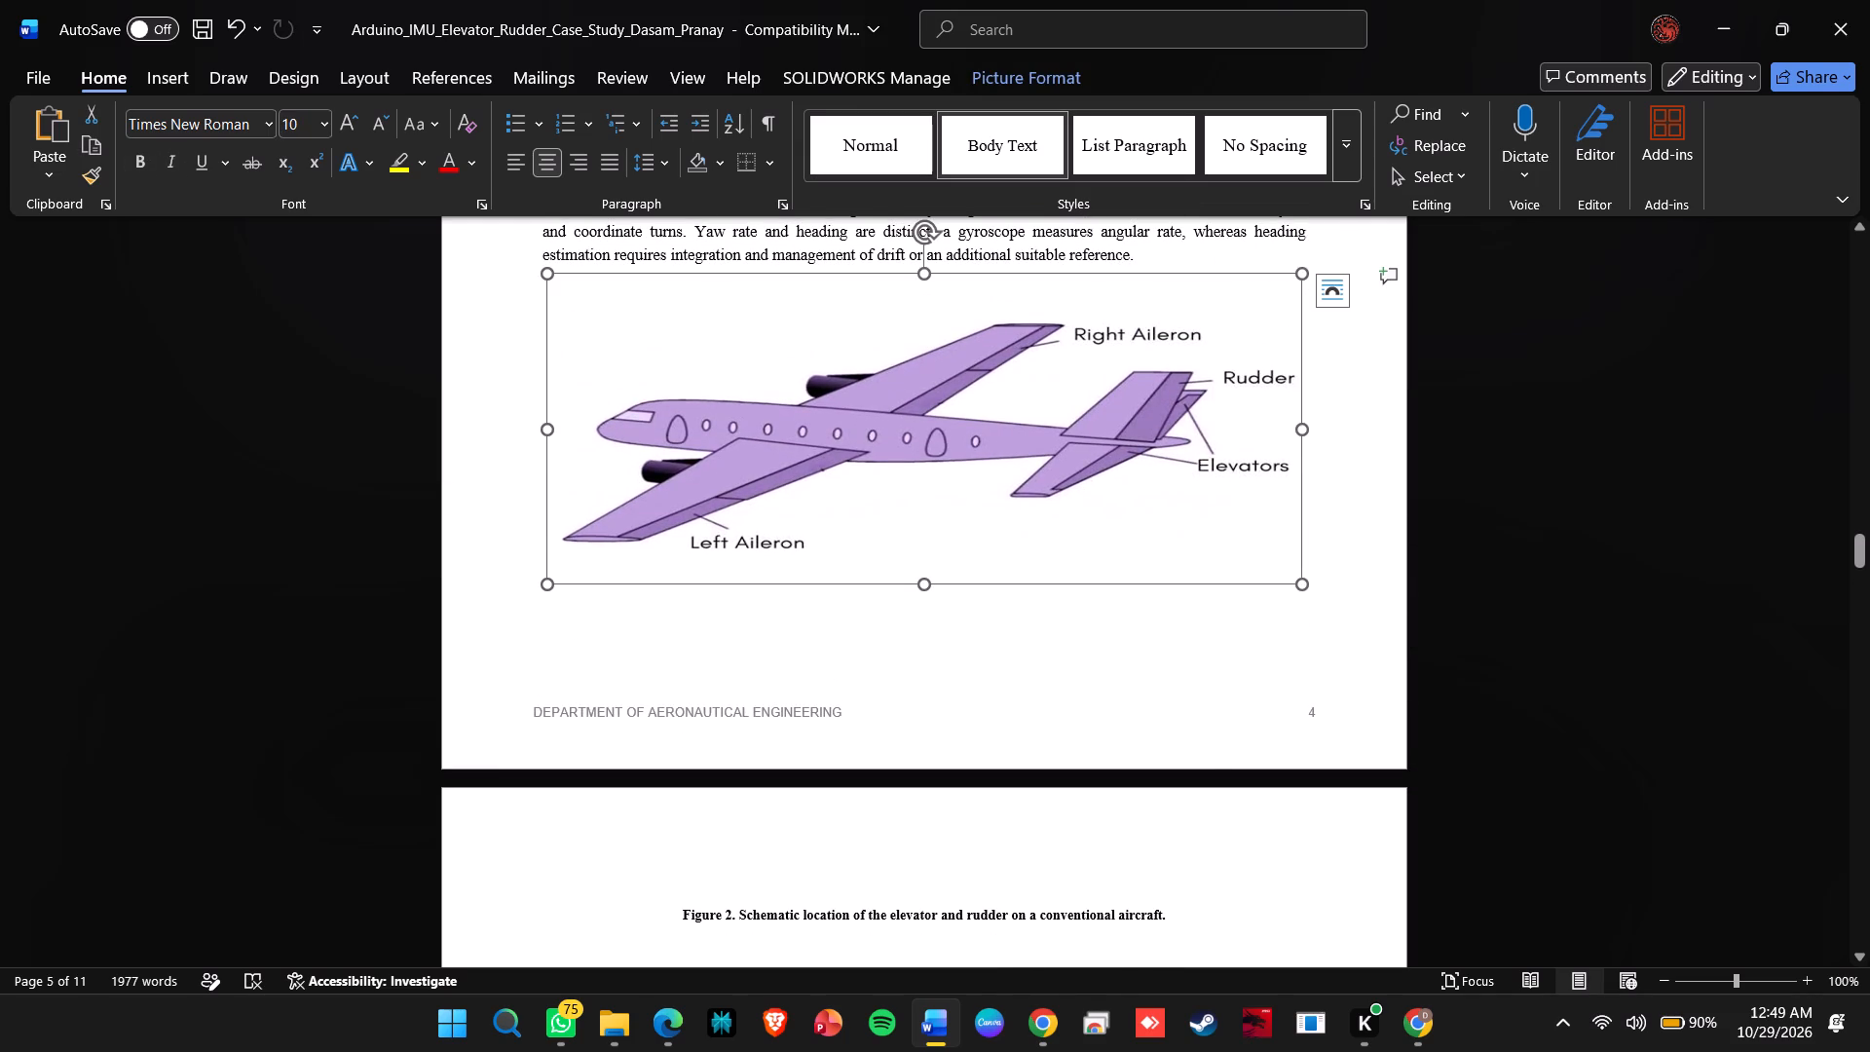
drag(1305, 433, 1240, 430)
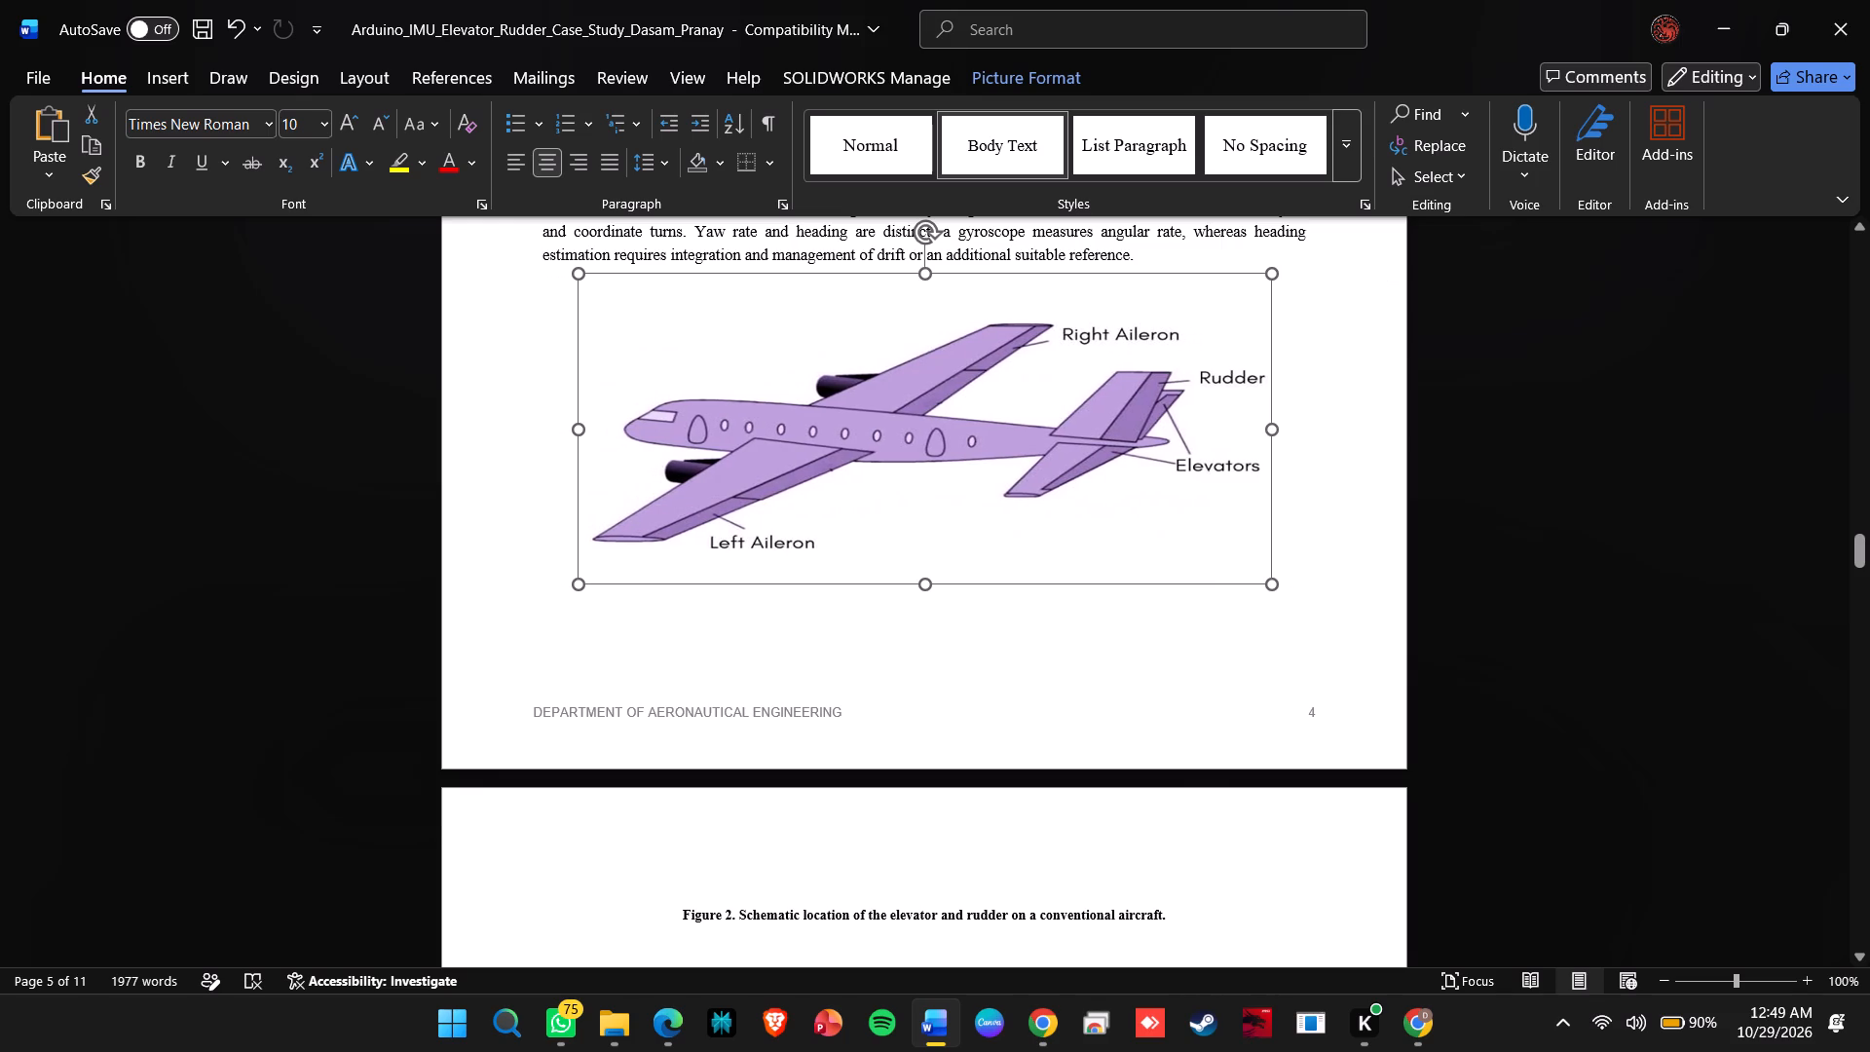
drag(926, 585, 929, 522)
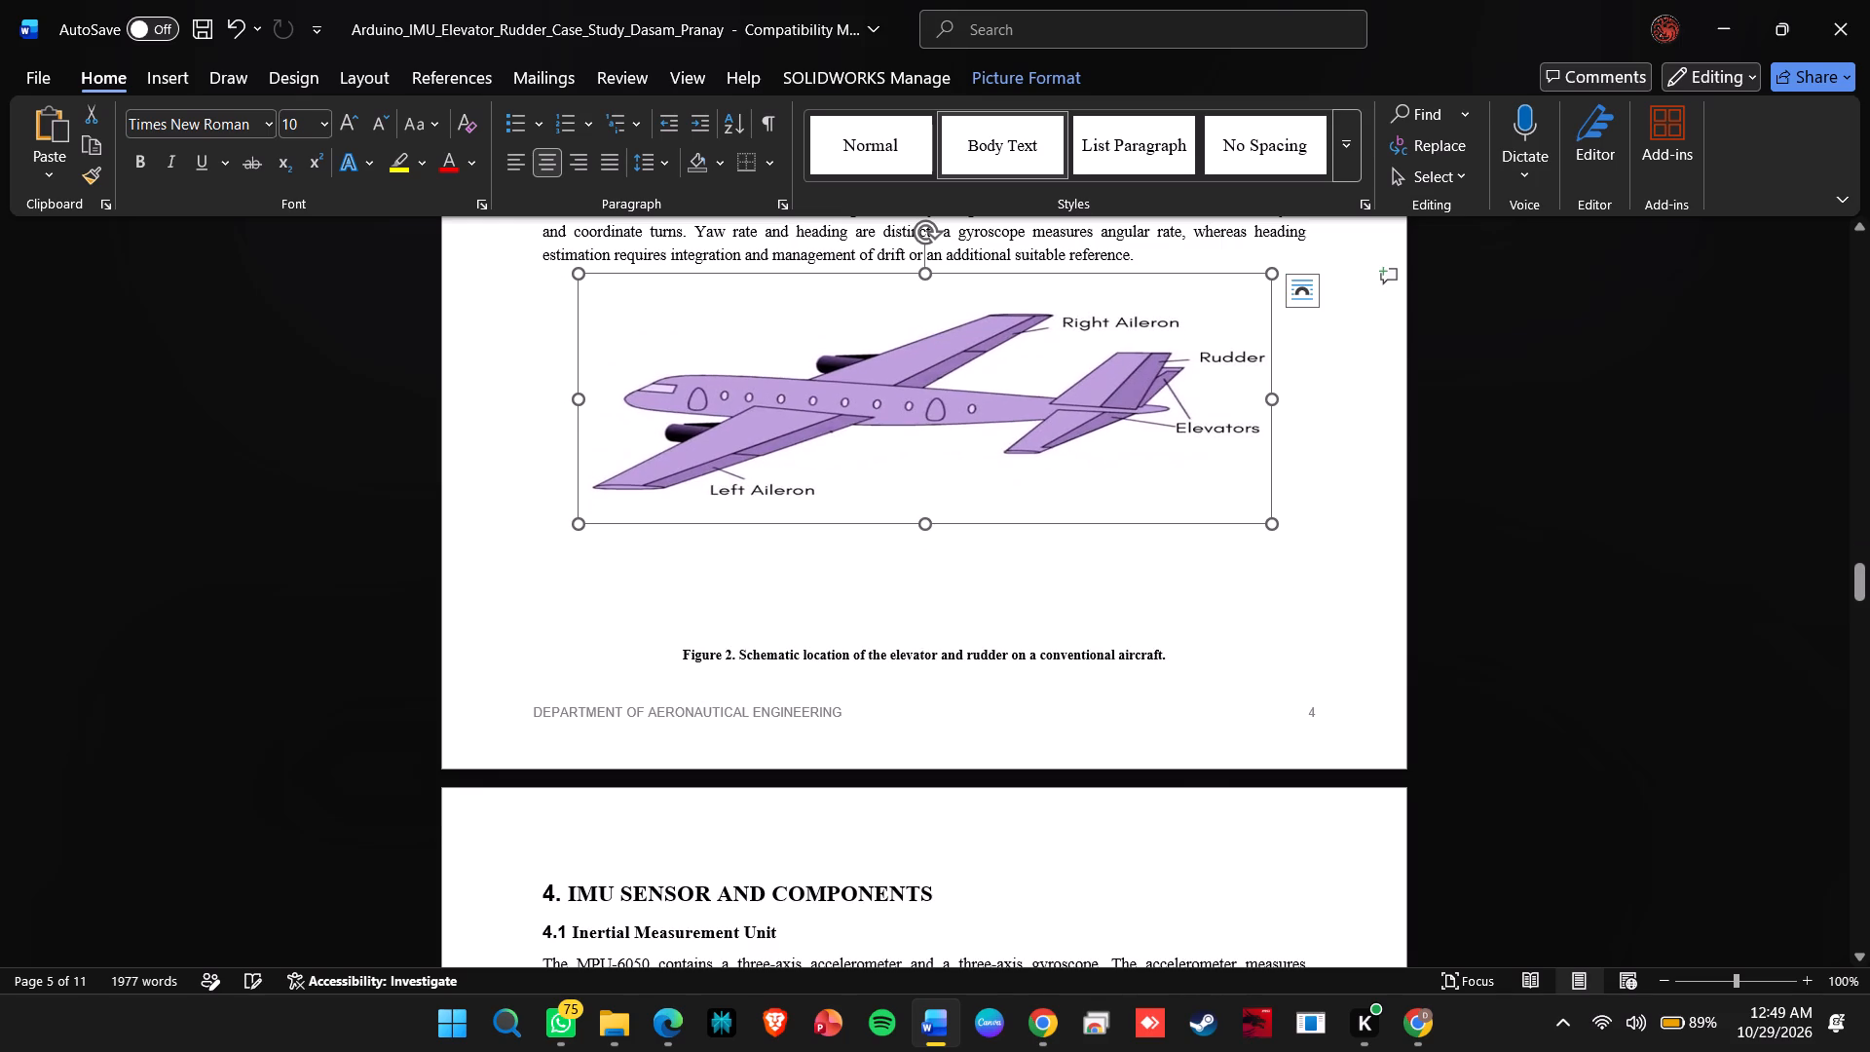
Remove the blank lines between the control-surfaces picture and the Figure 2 caption.
click(997, 609)
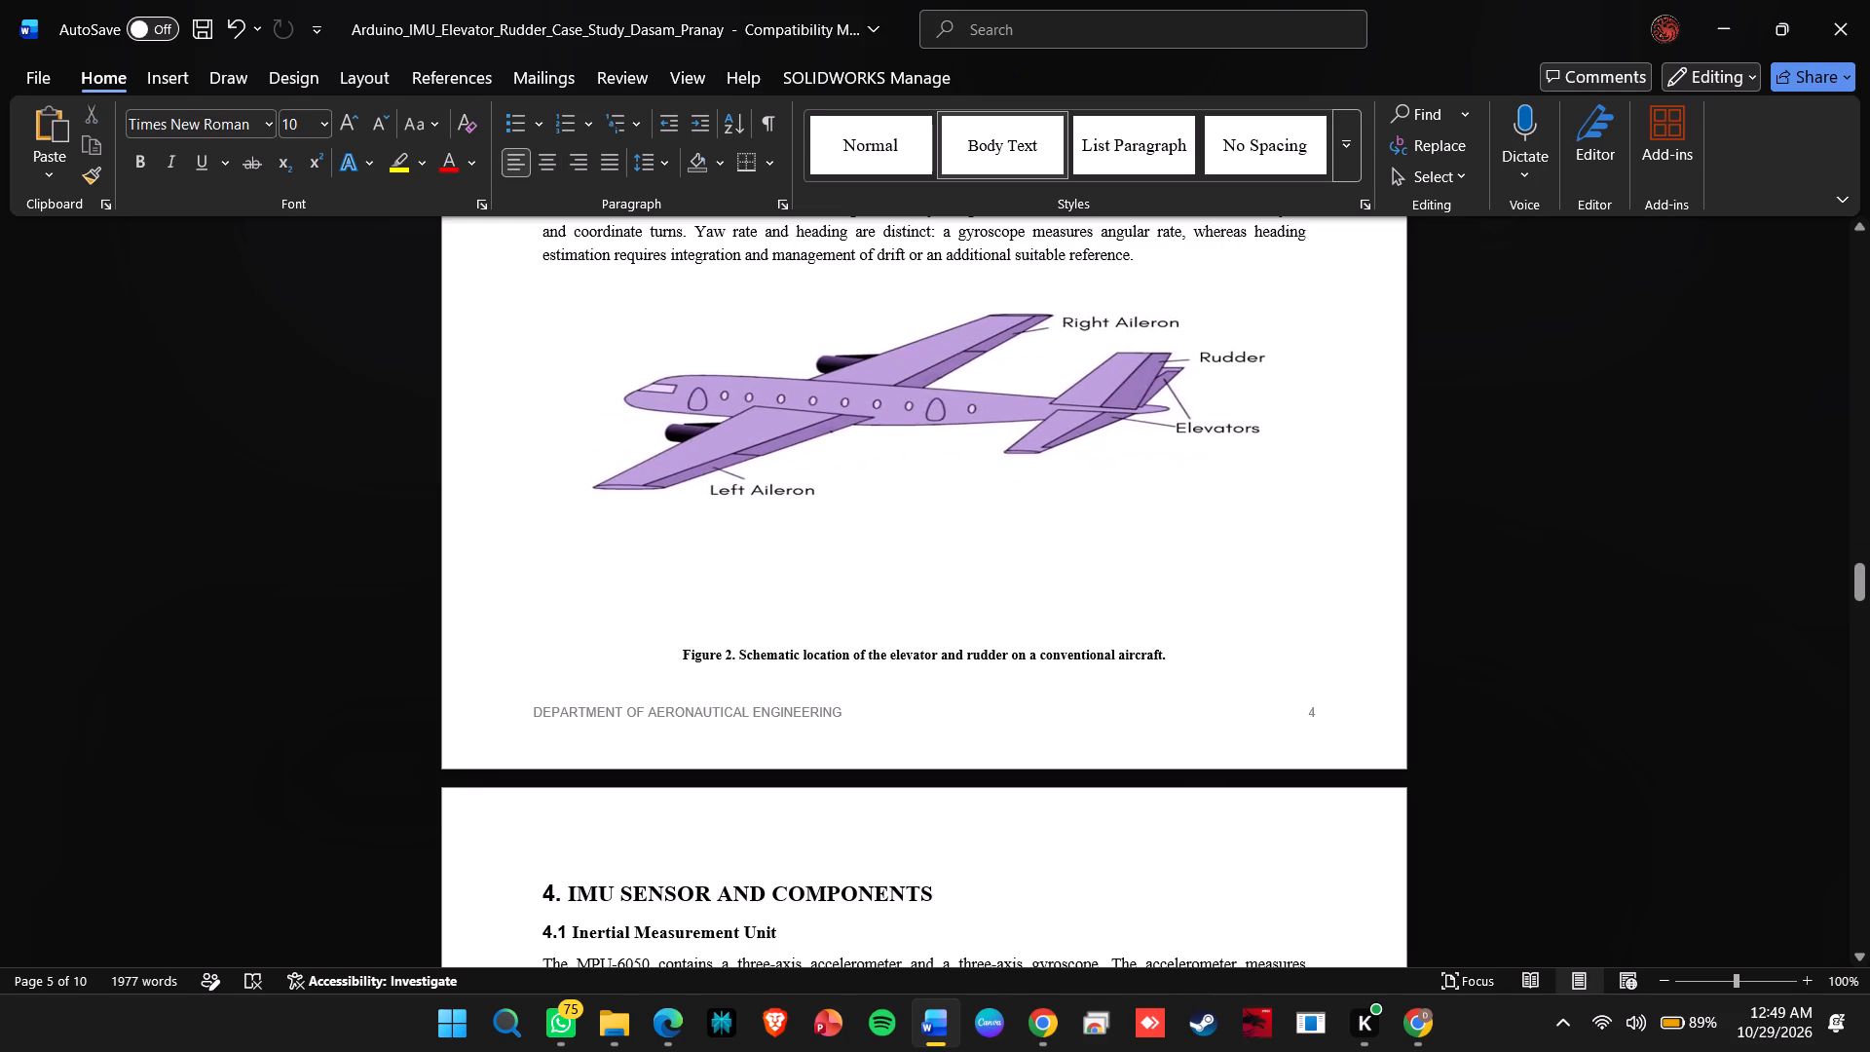
key(BackSpace)
key(BackSpace)
key(BackSpace)
key(BackSpace)
key(BackSpace)
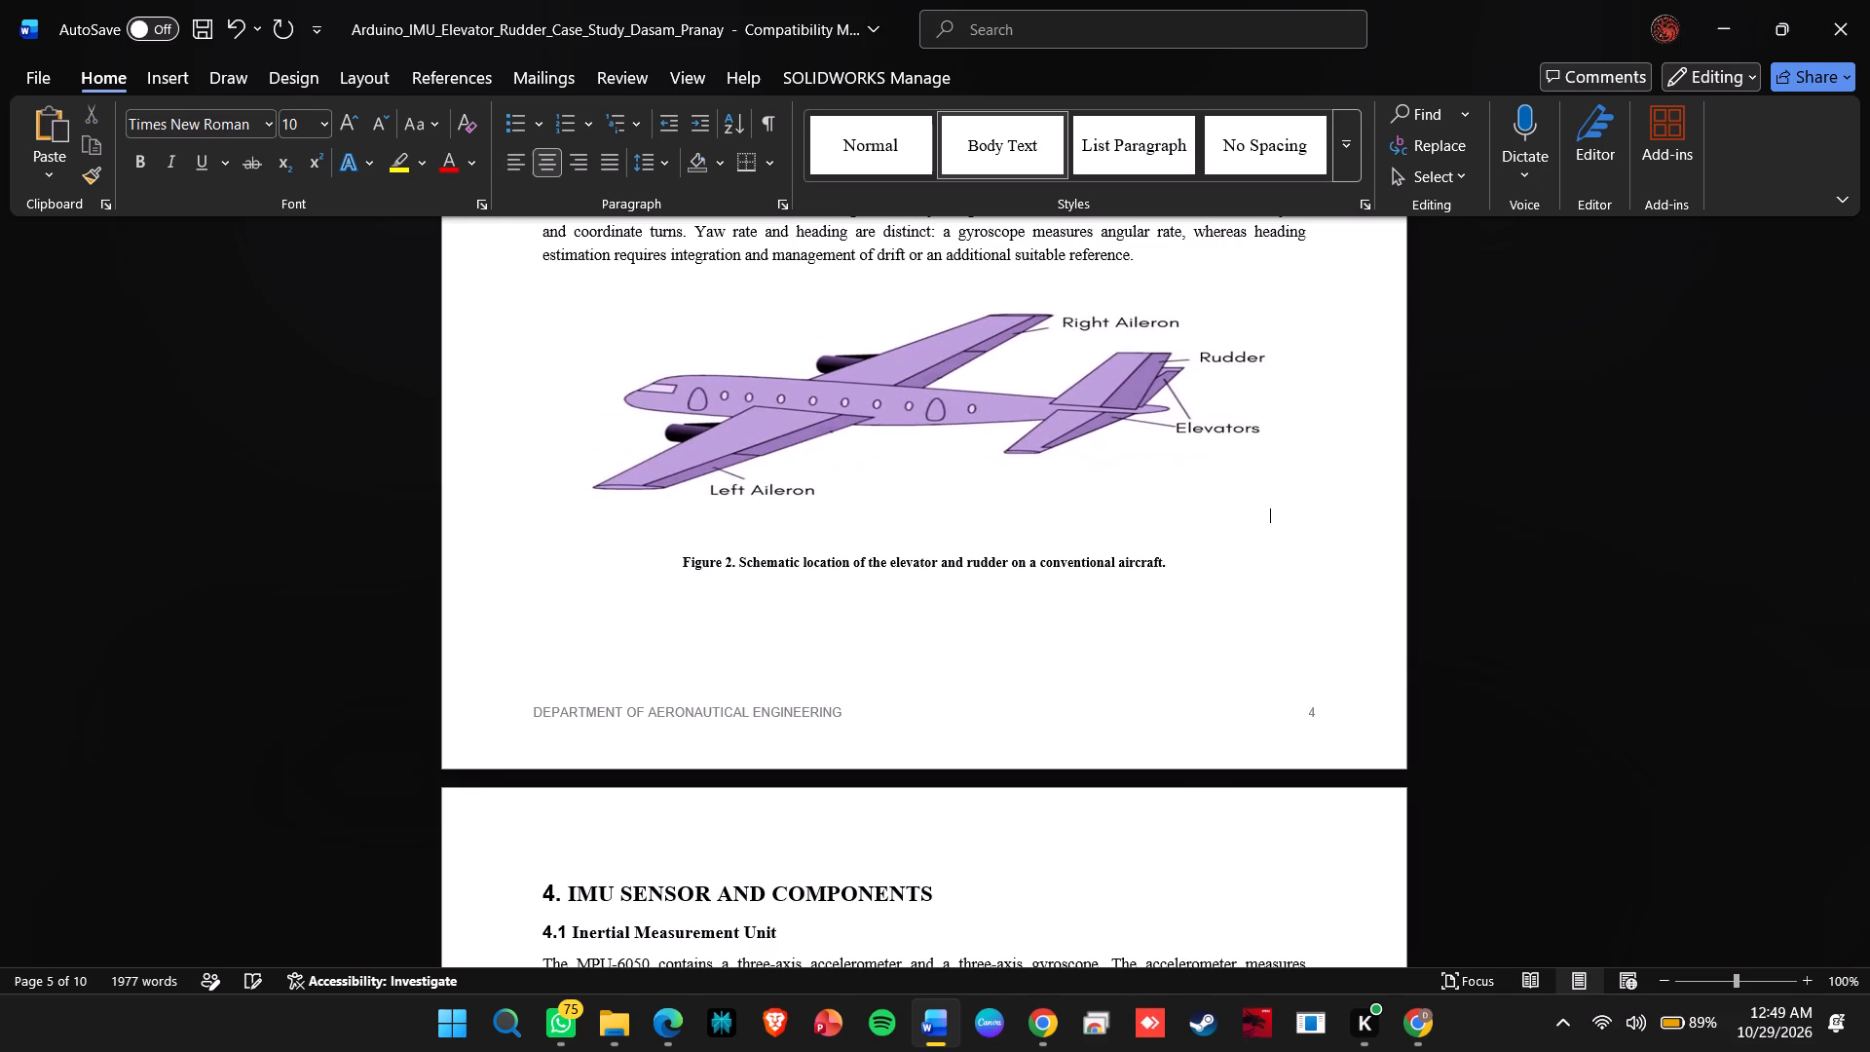
key(BackSpace)
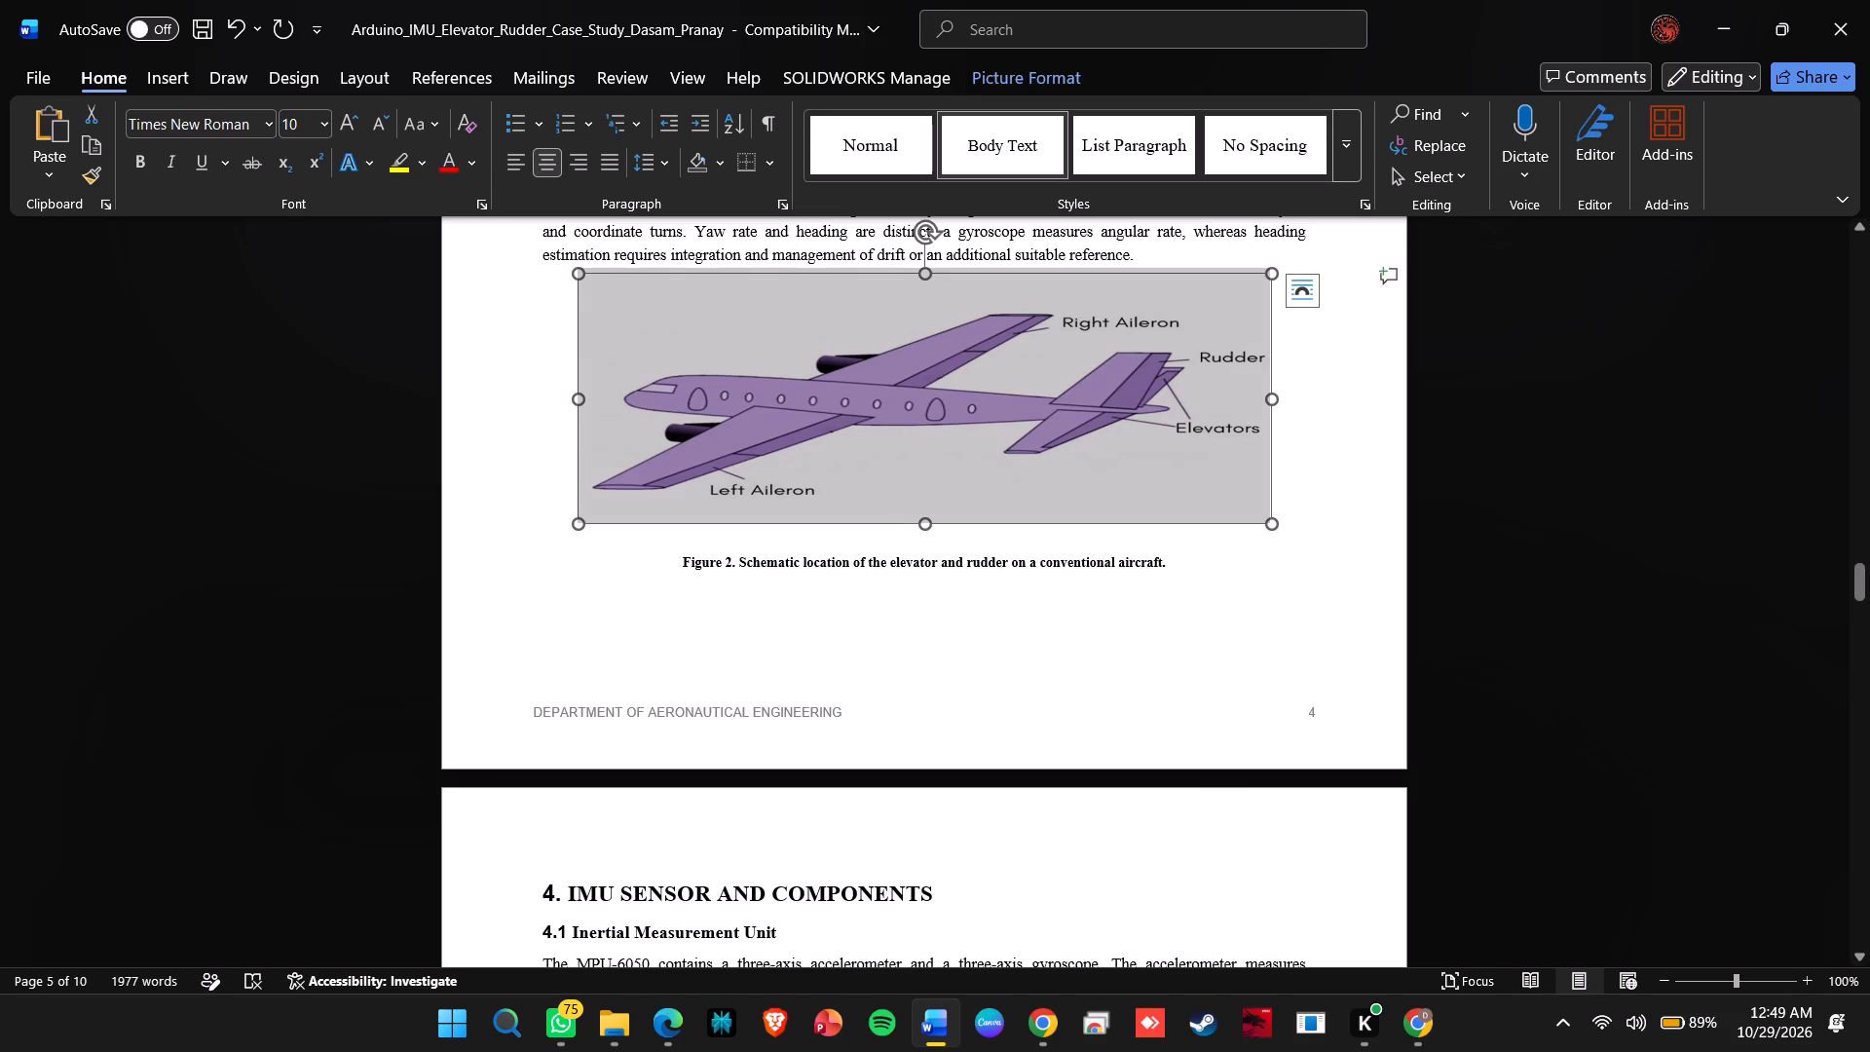
Fine-tune the control-surfaces picture's height and width for balanced proportions, keeping it and the Figure 2 caption on one page.
click(916, 434)
drag(929, 520, 935, 553)
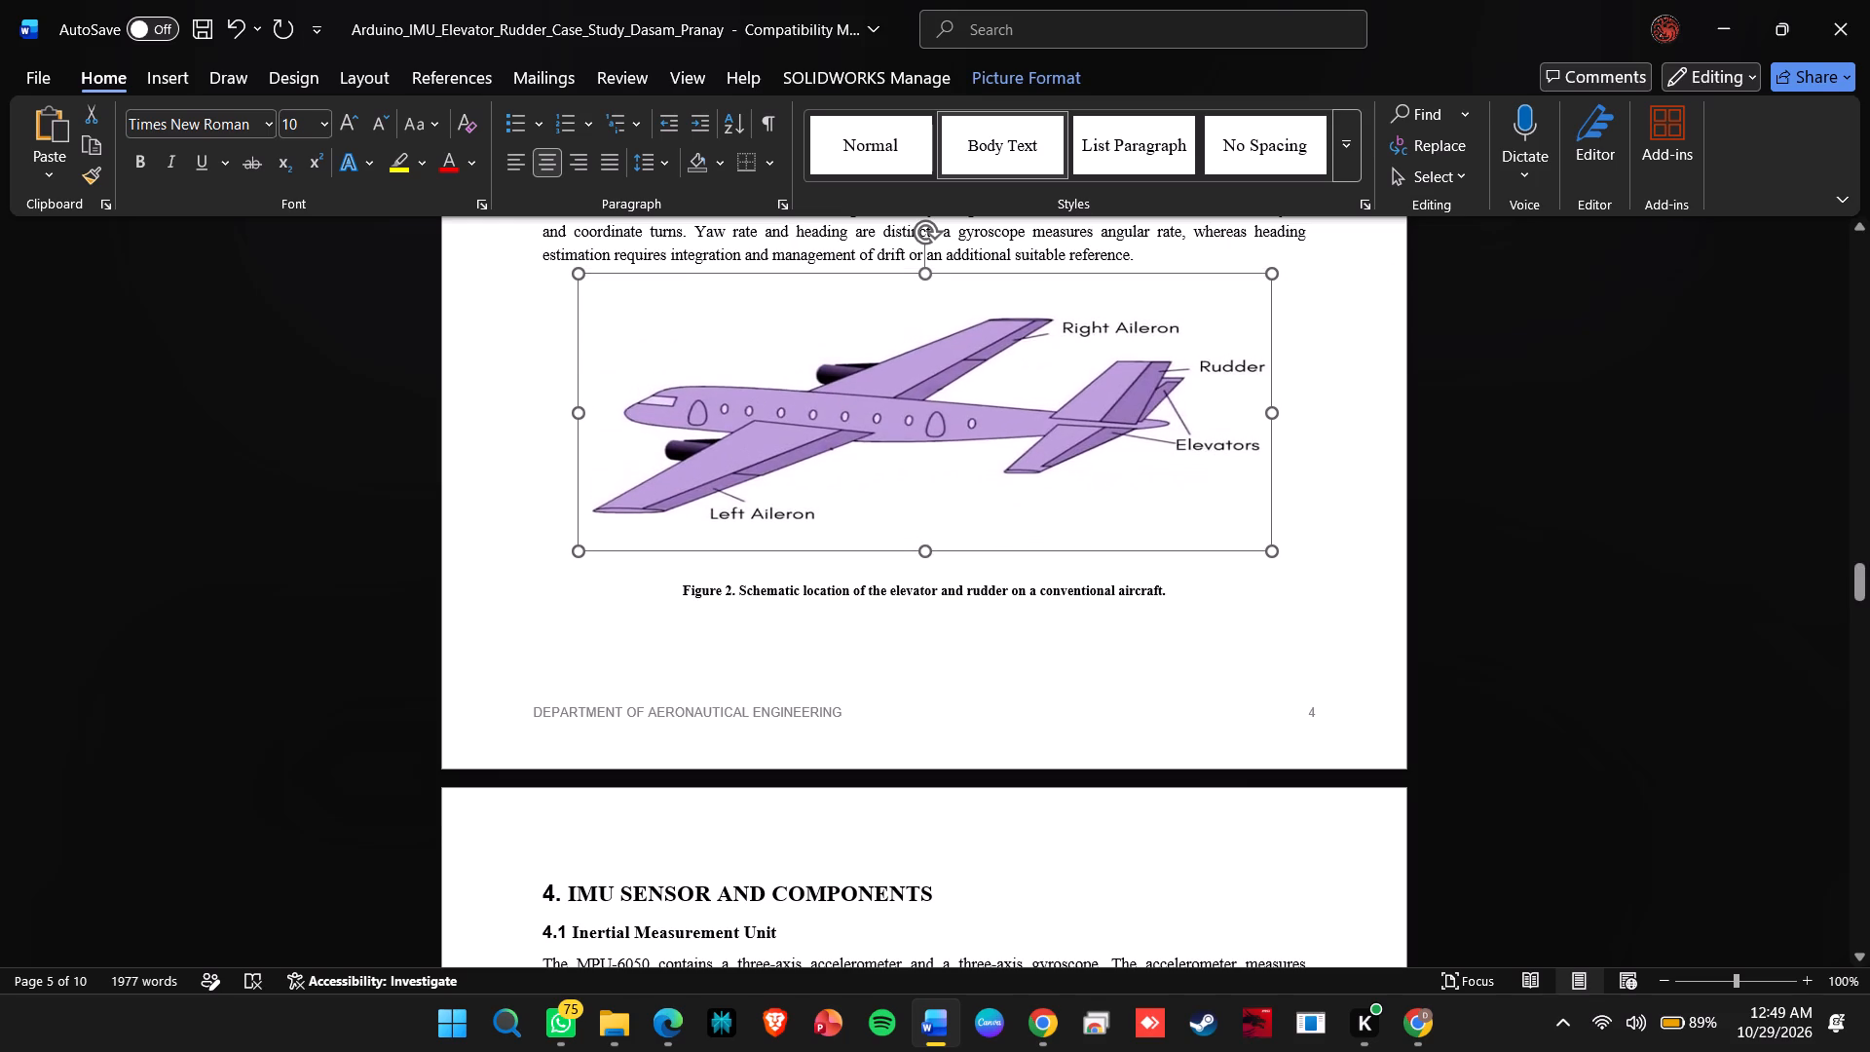
drag(935, 553, 935, 567)
click(922, 567)
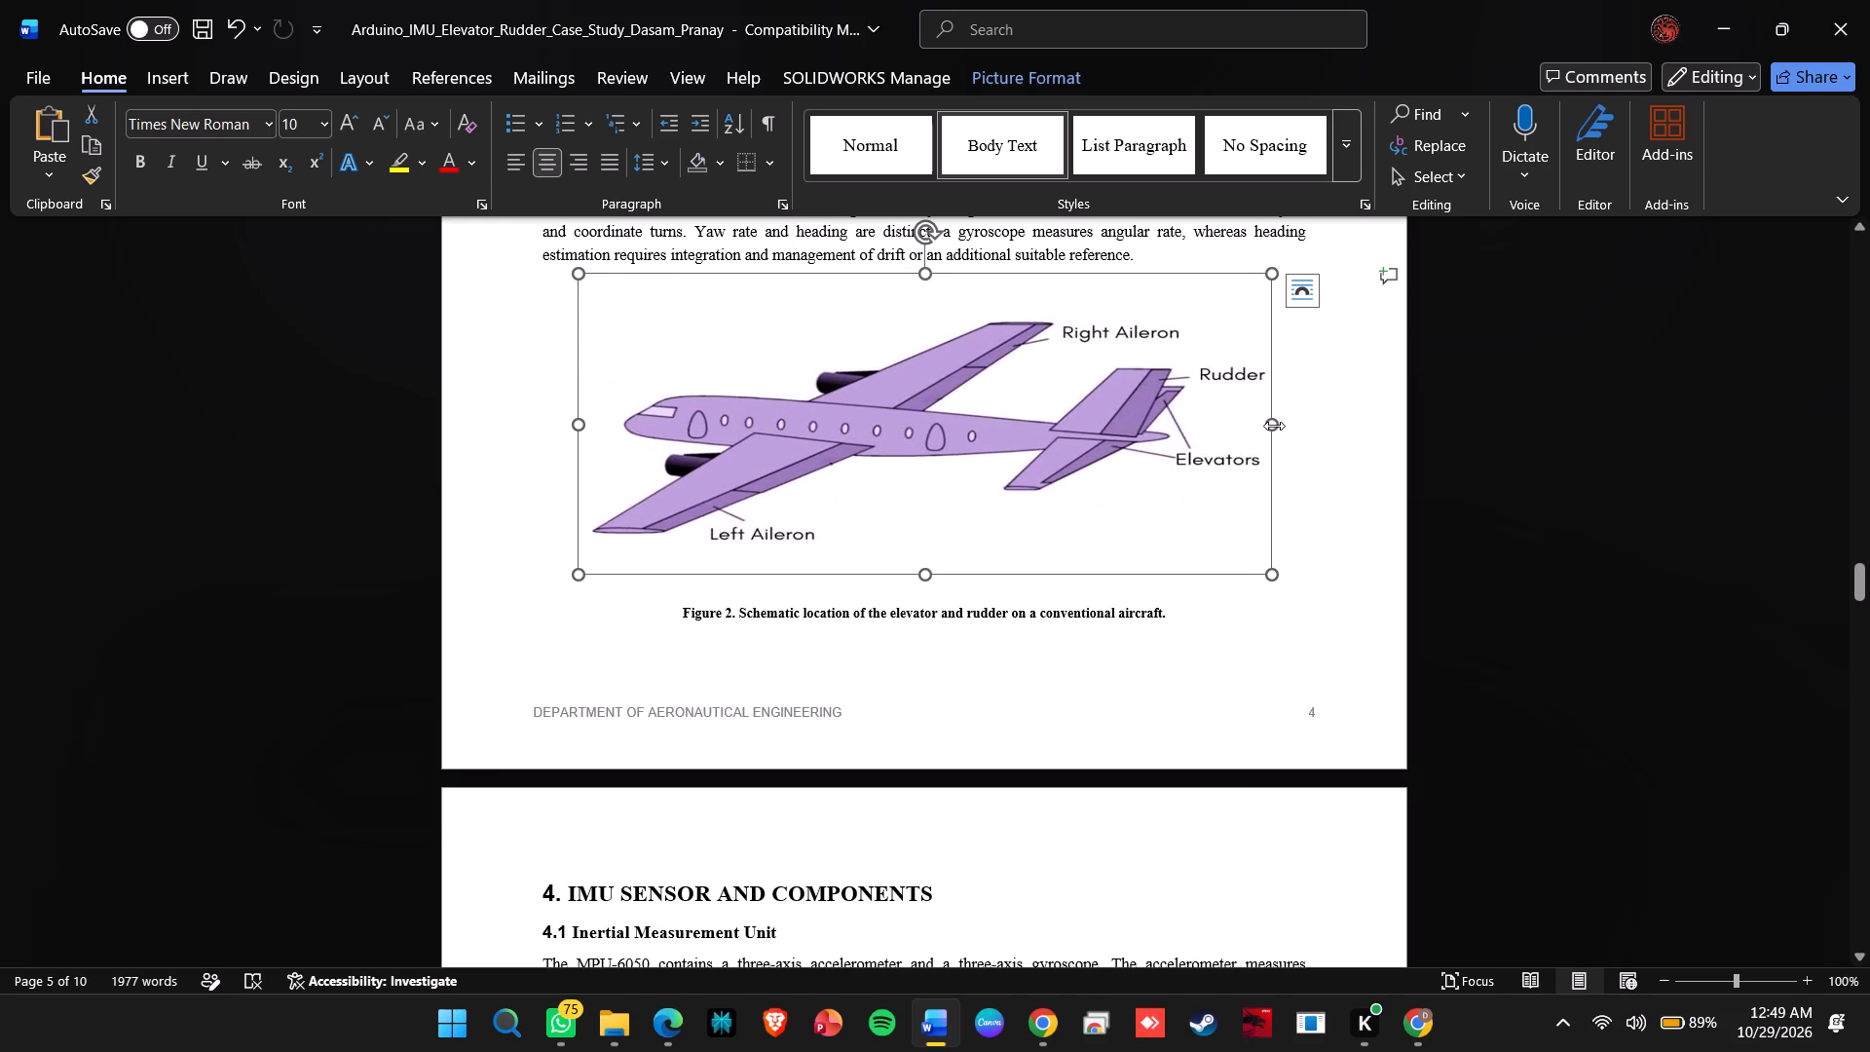
drag(1273, 426, 1296, 429)
click(1062, 639)
scroll(1061, 640, up, 5)
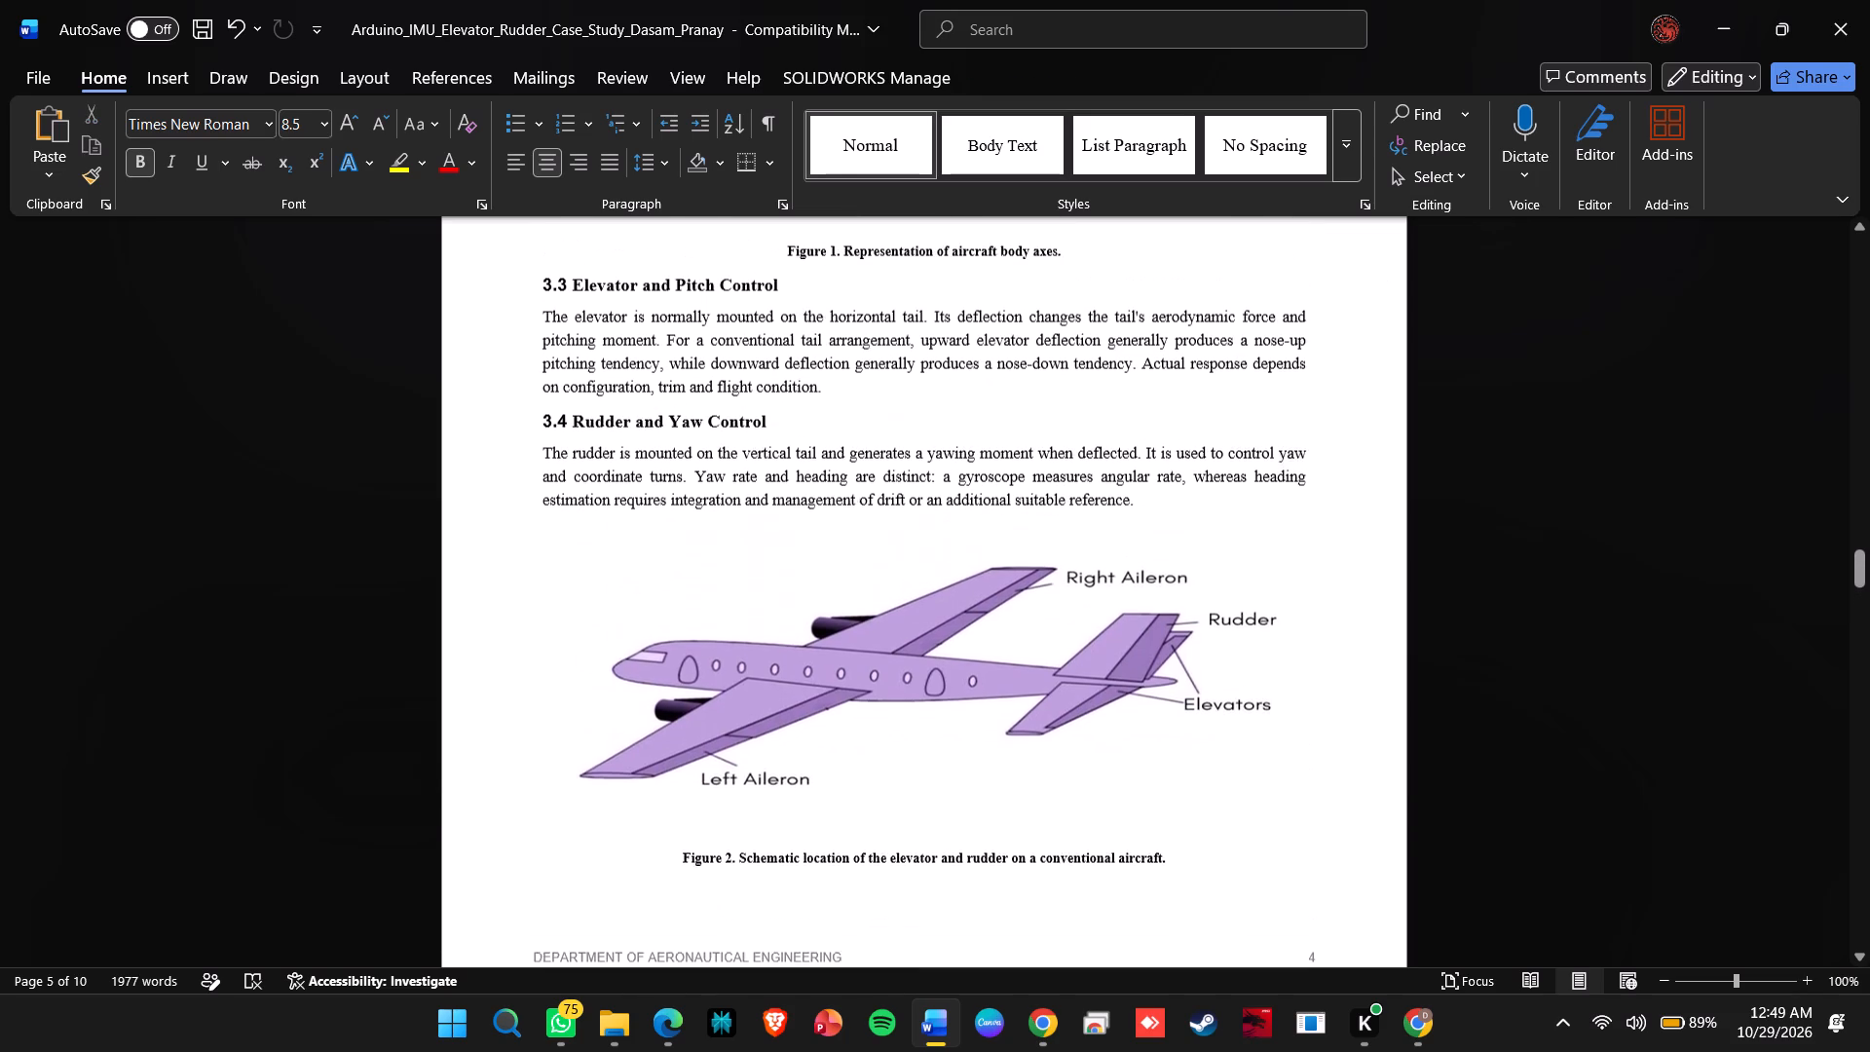
scroll(1061, 640, down, 6)
click(1016, 384)
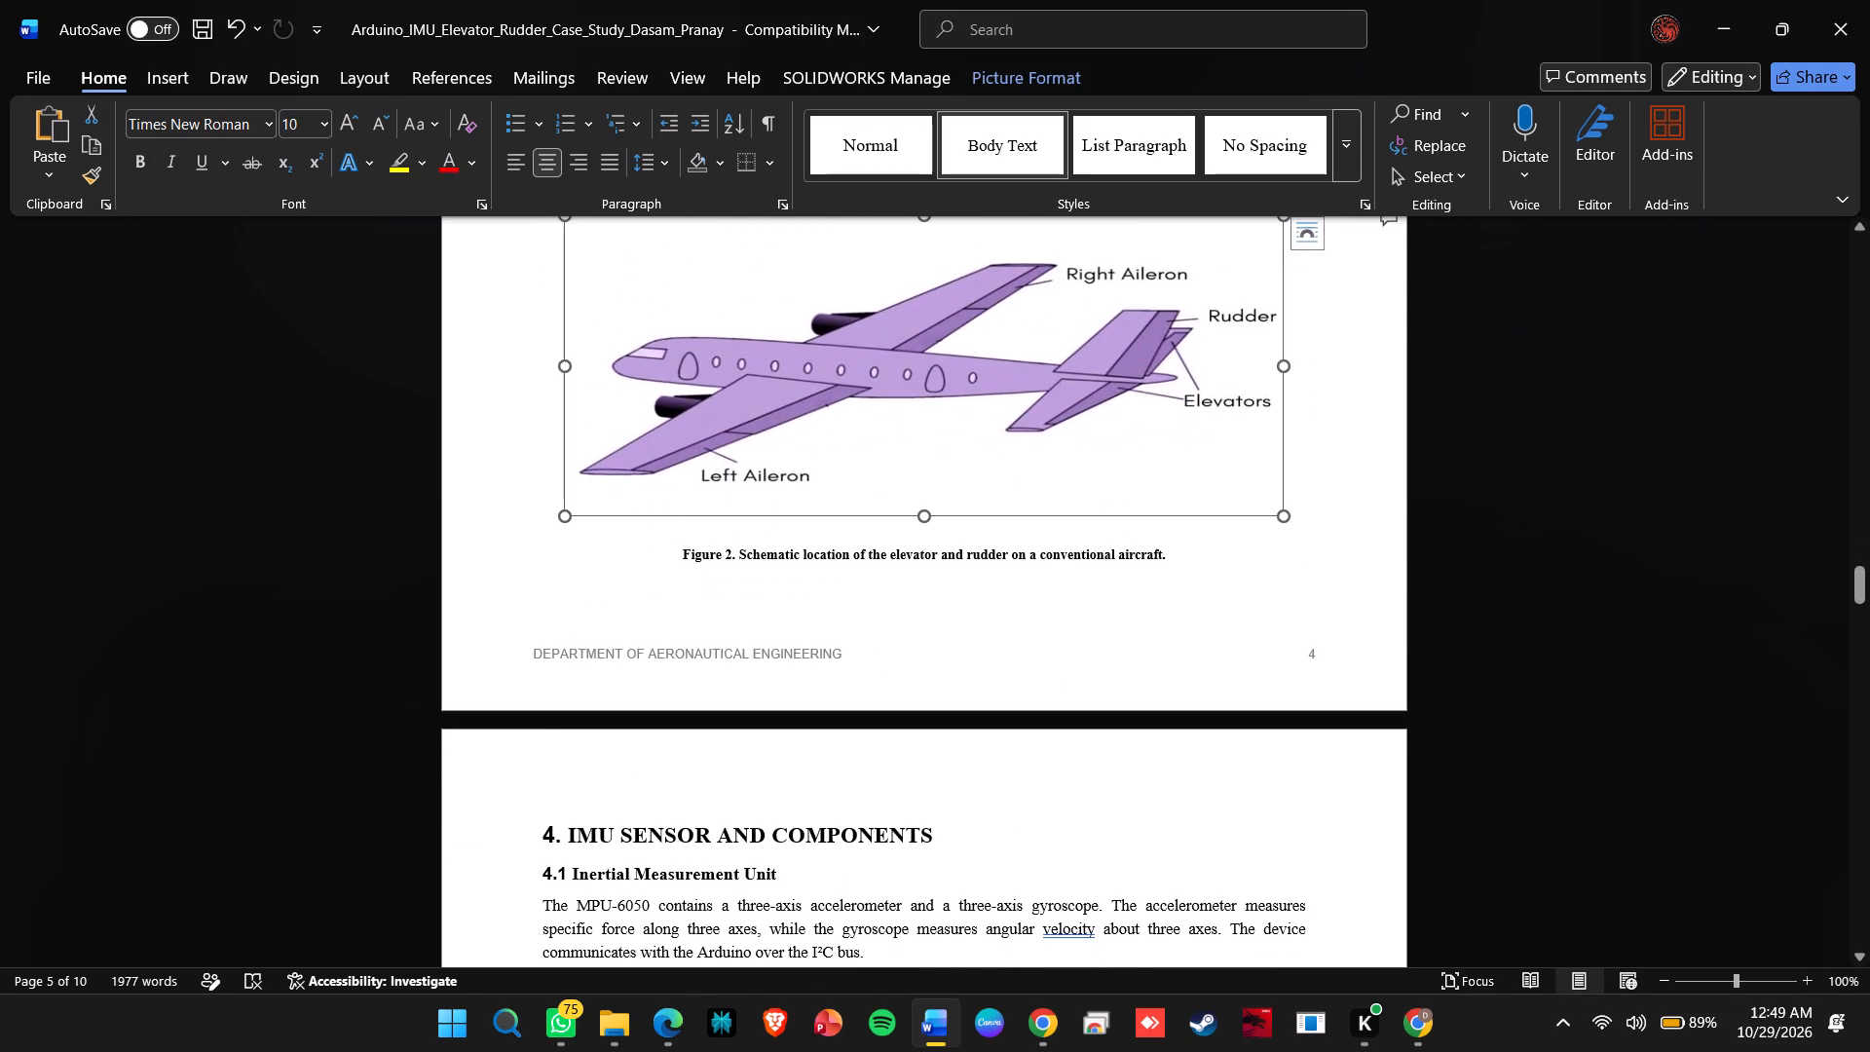
drag(1291, 374, 1257, 375)
click(1257, 375)
drag(1284, 365, 1227, 366)
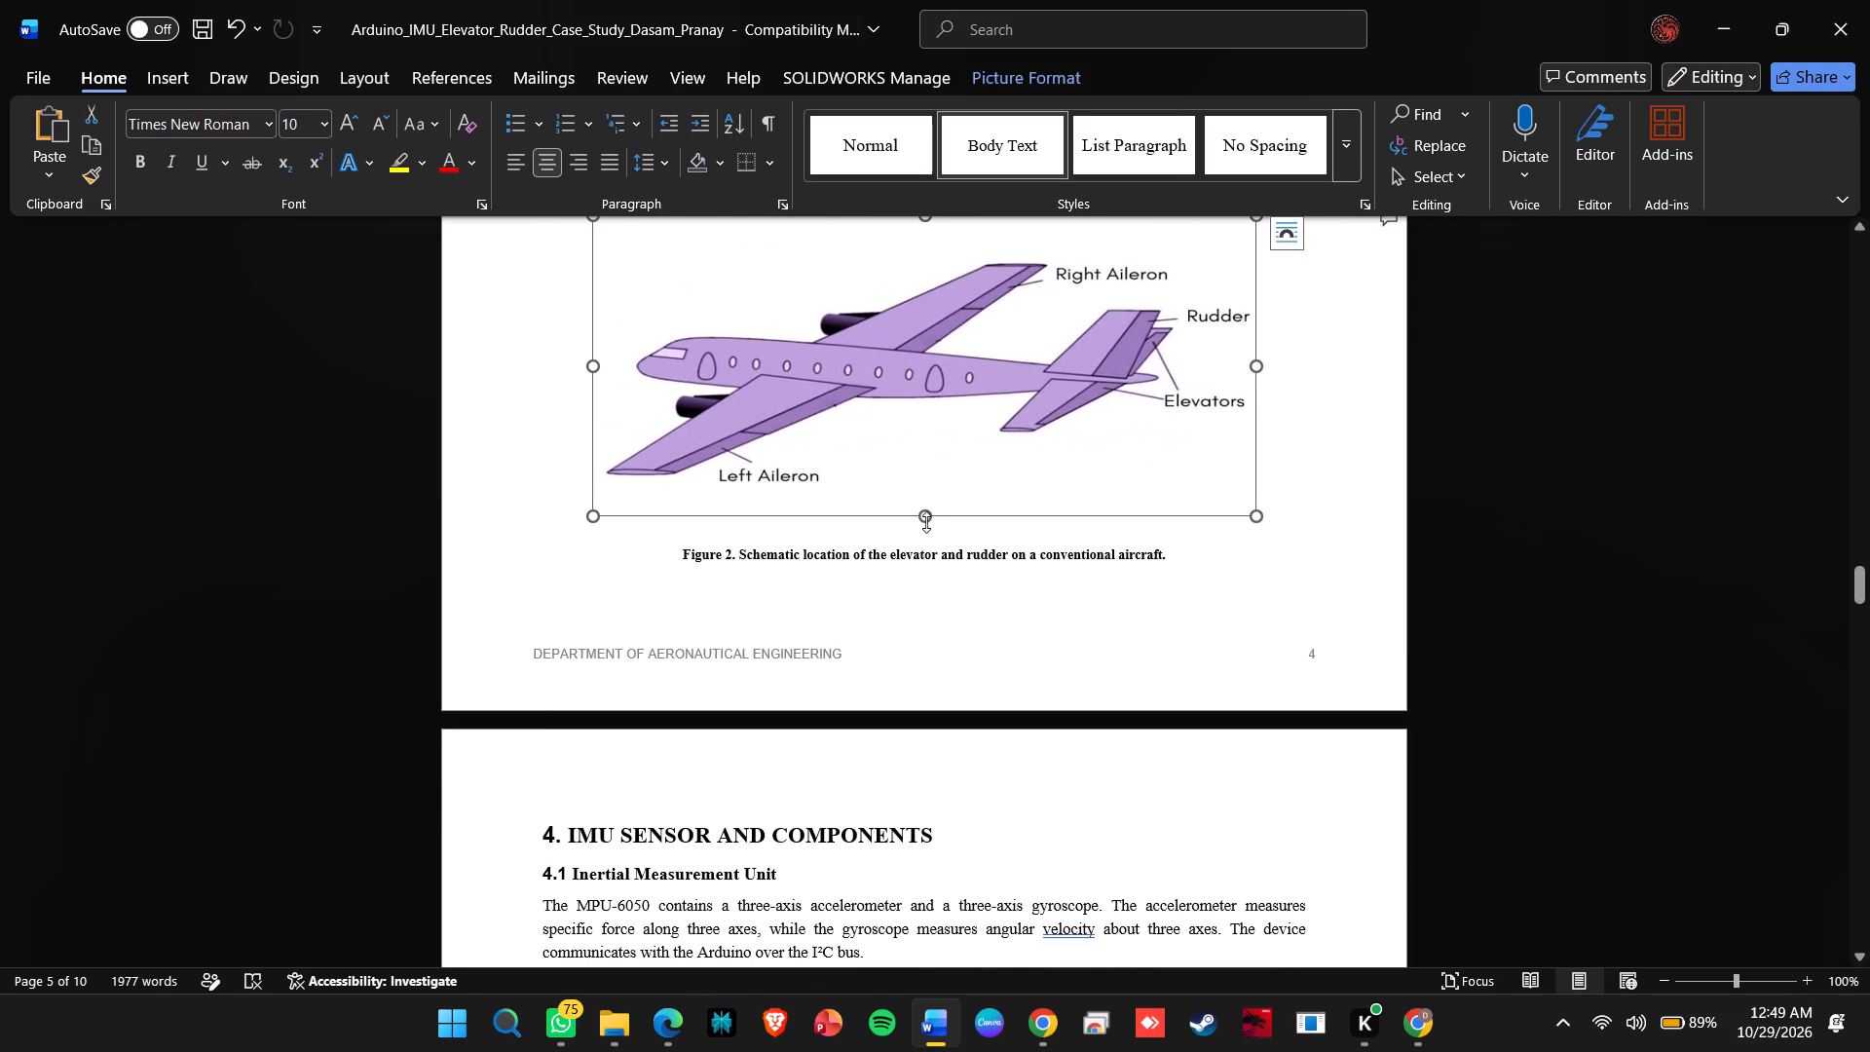
drag(926, 522, 921, 499)
click(937, 582)
Add a blank line after the last paragraph of section 4.1 Inertial Measurement Unit, above the 4.2 heading.
scroll(983, 693, down, 8)
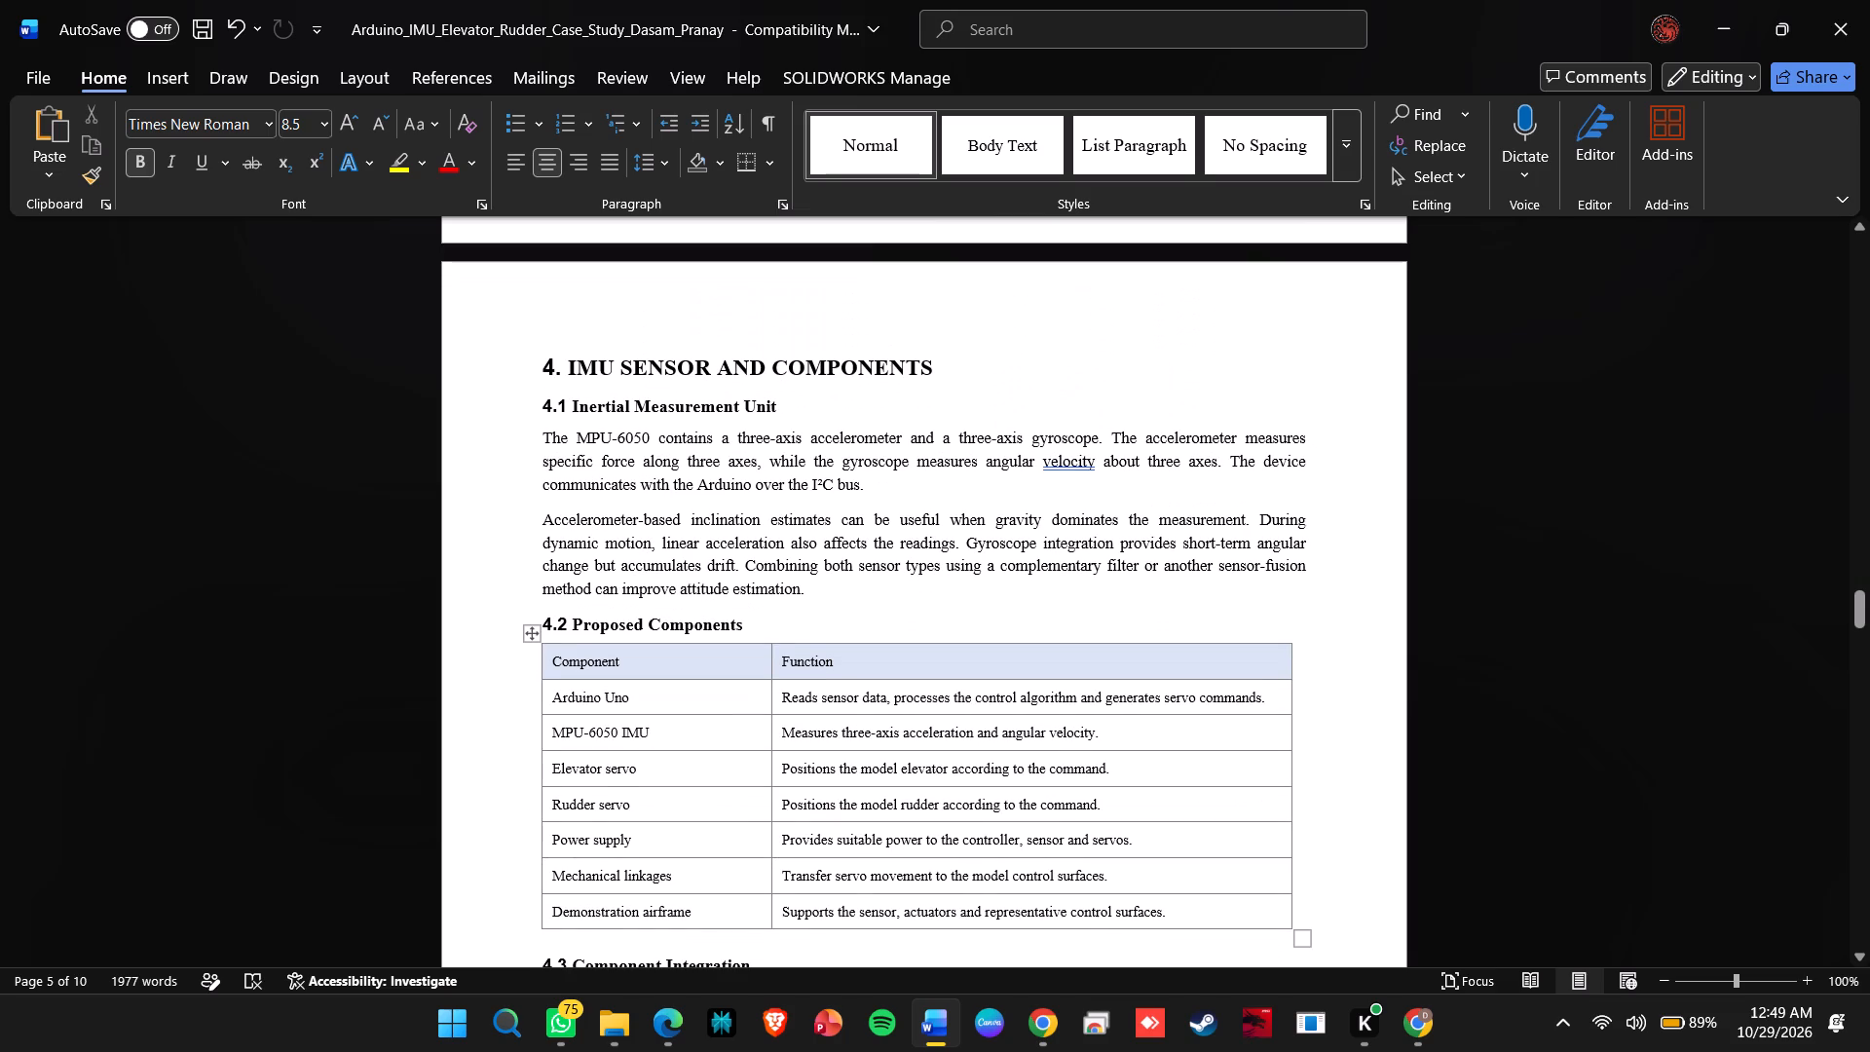
scroll(917, 597, down, 1)
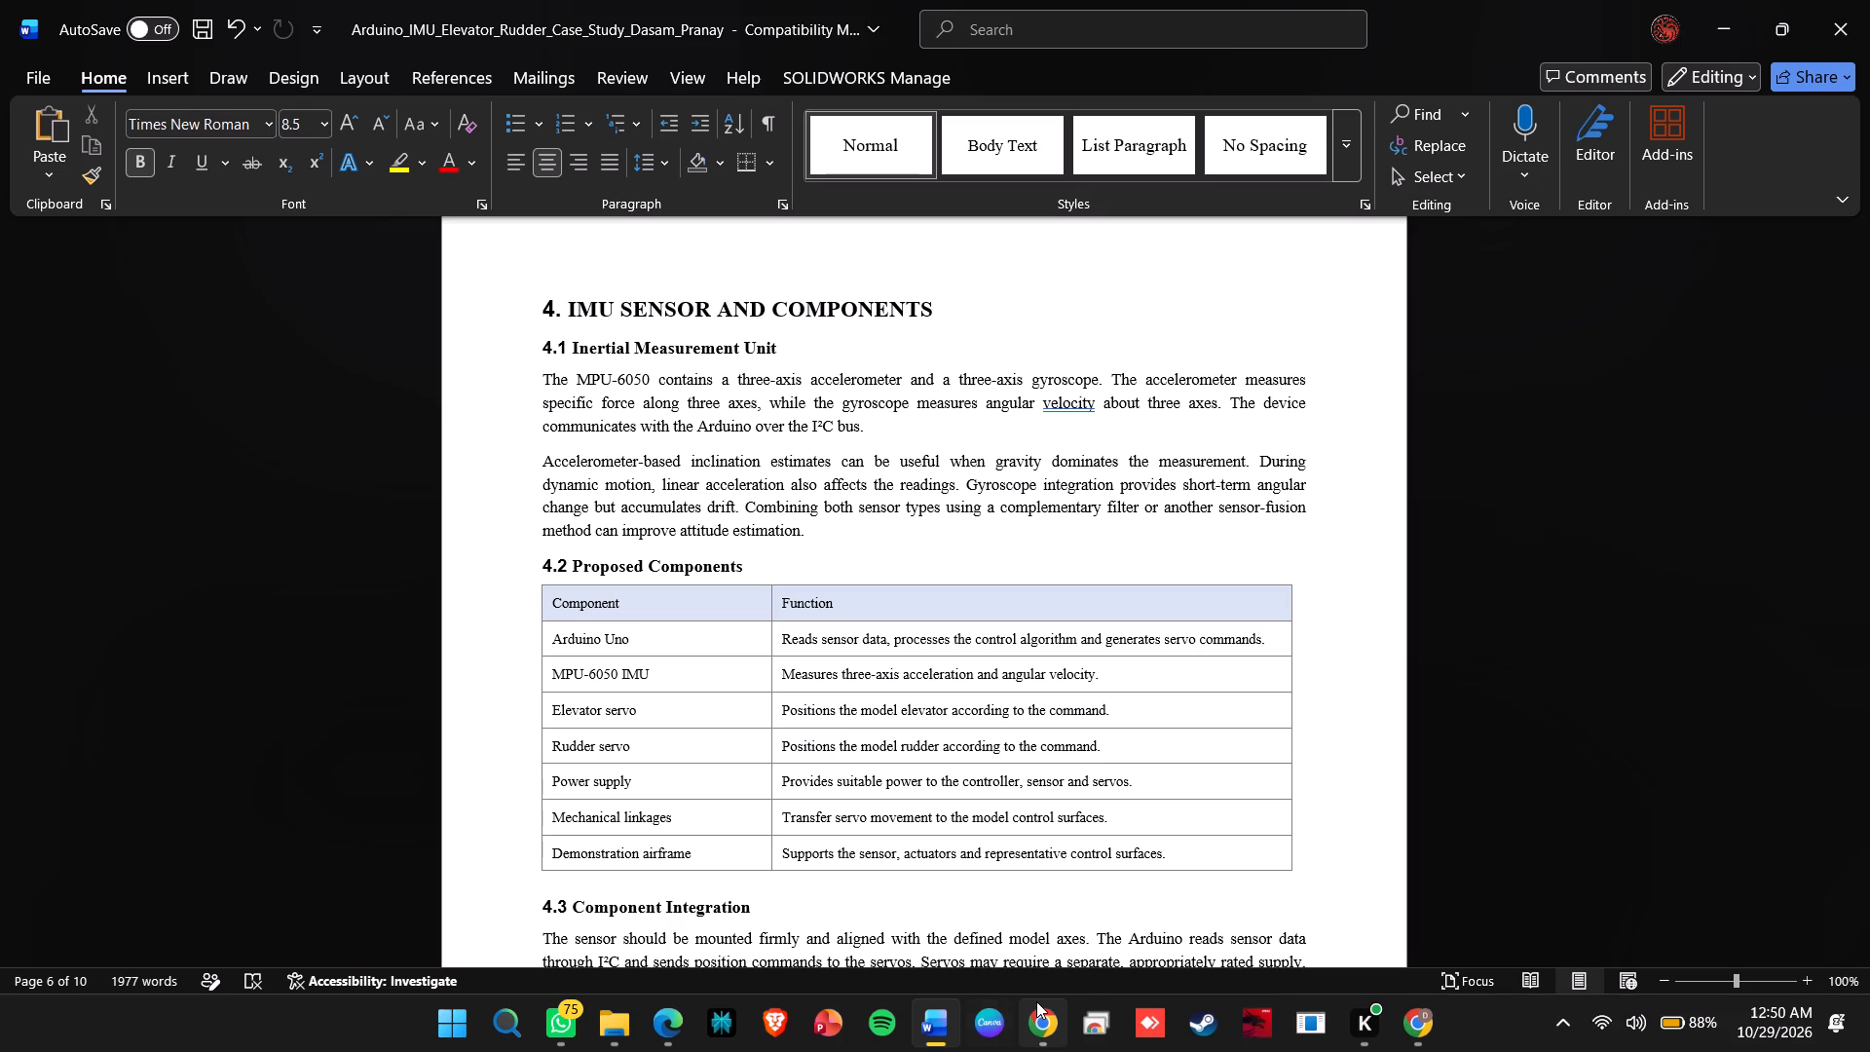
click(857, 526)
key(Return)
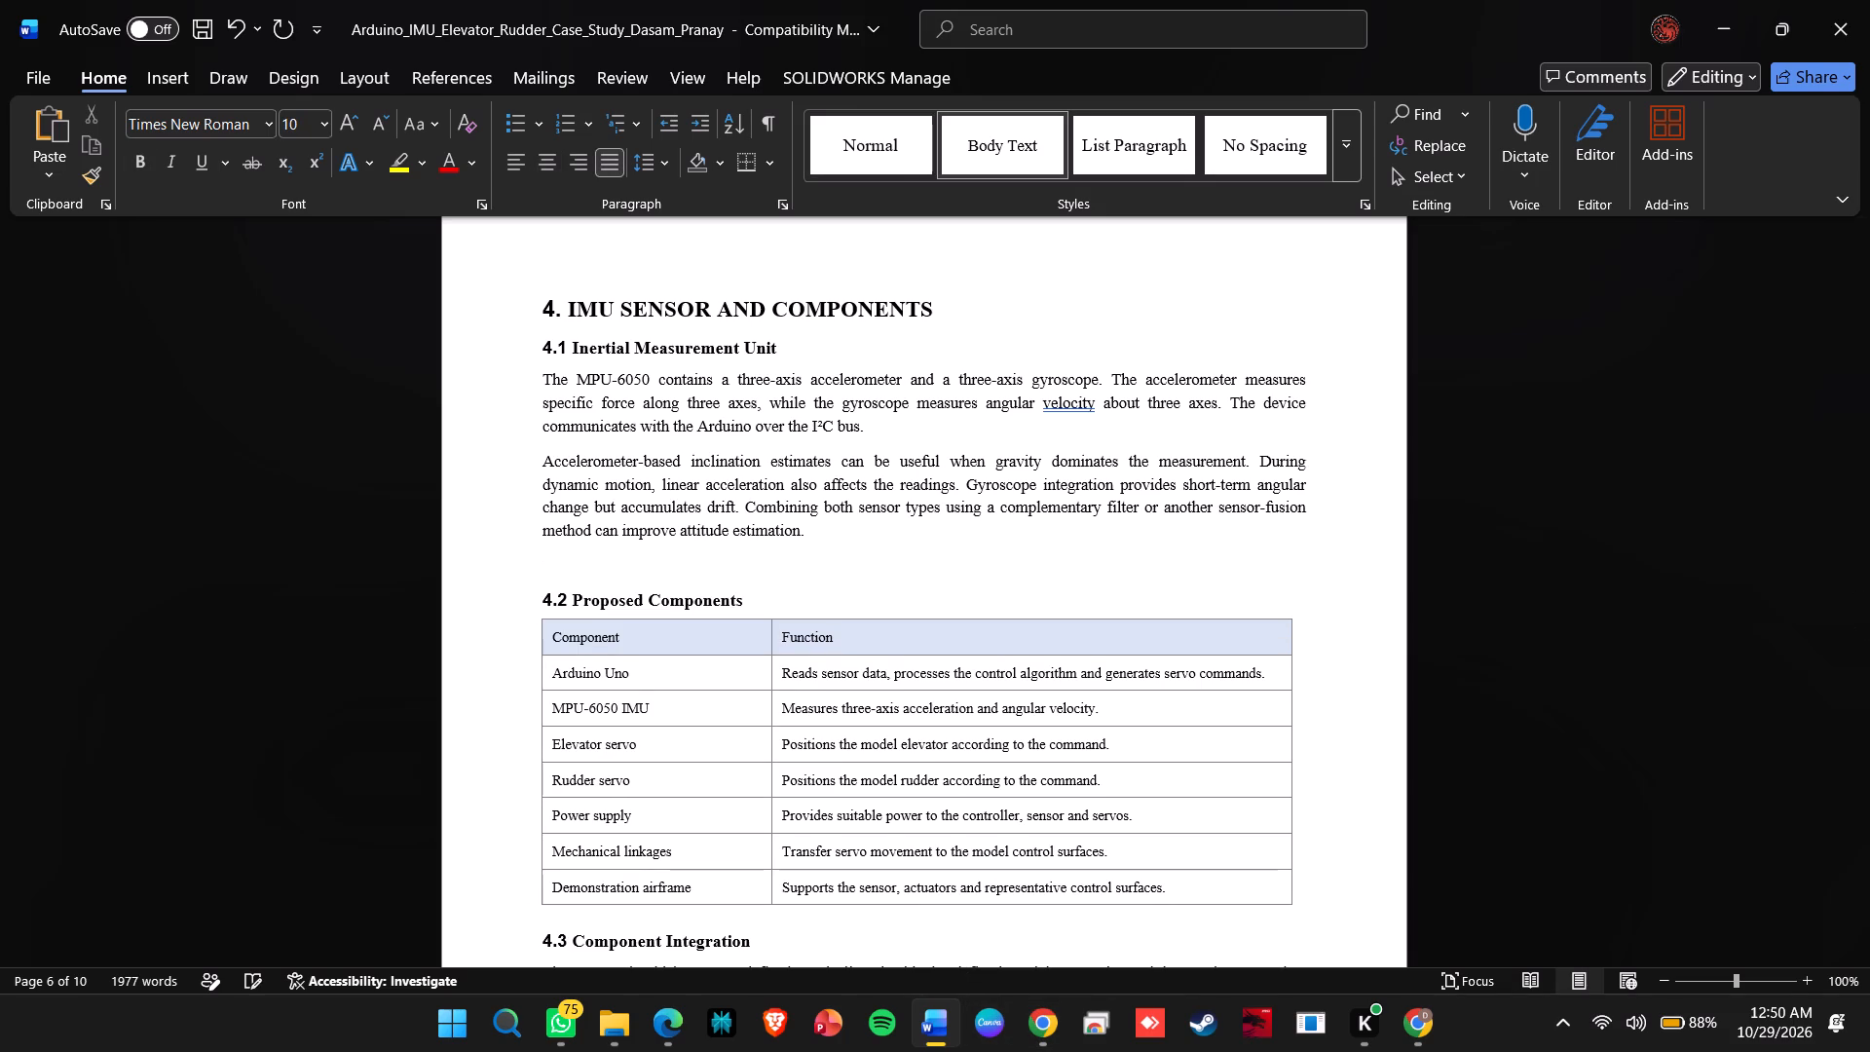
Copy the words IMU SENSOR from the section 4 heading and search Google Images for them in a new Chrome tab.
click(1025, 1017)
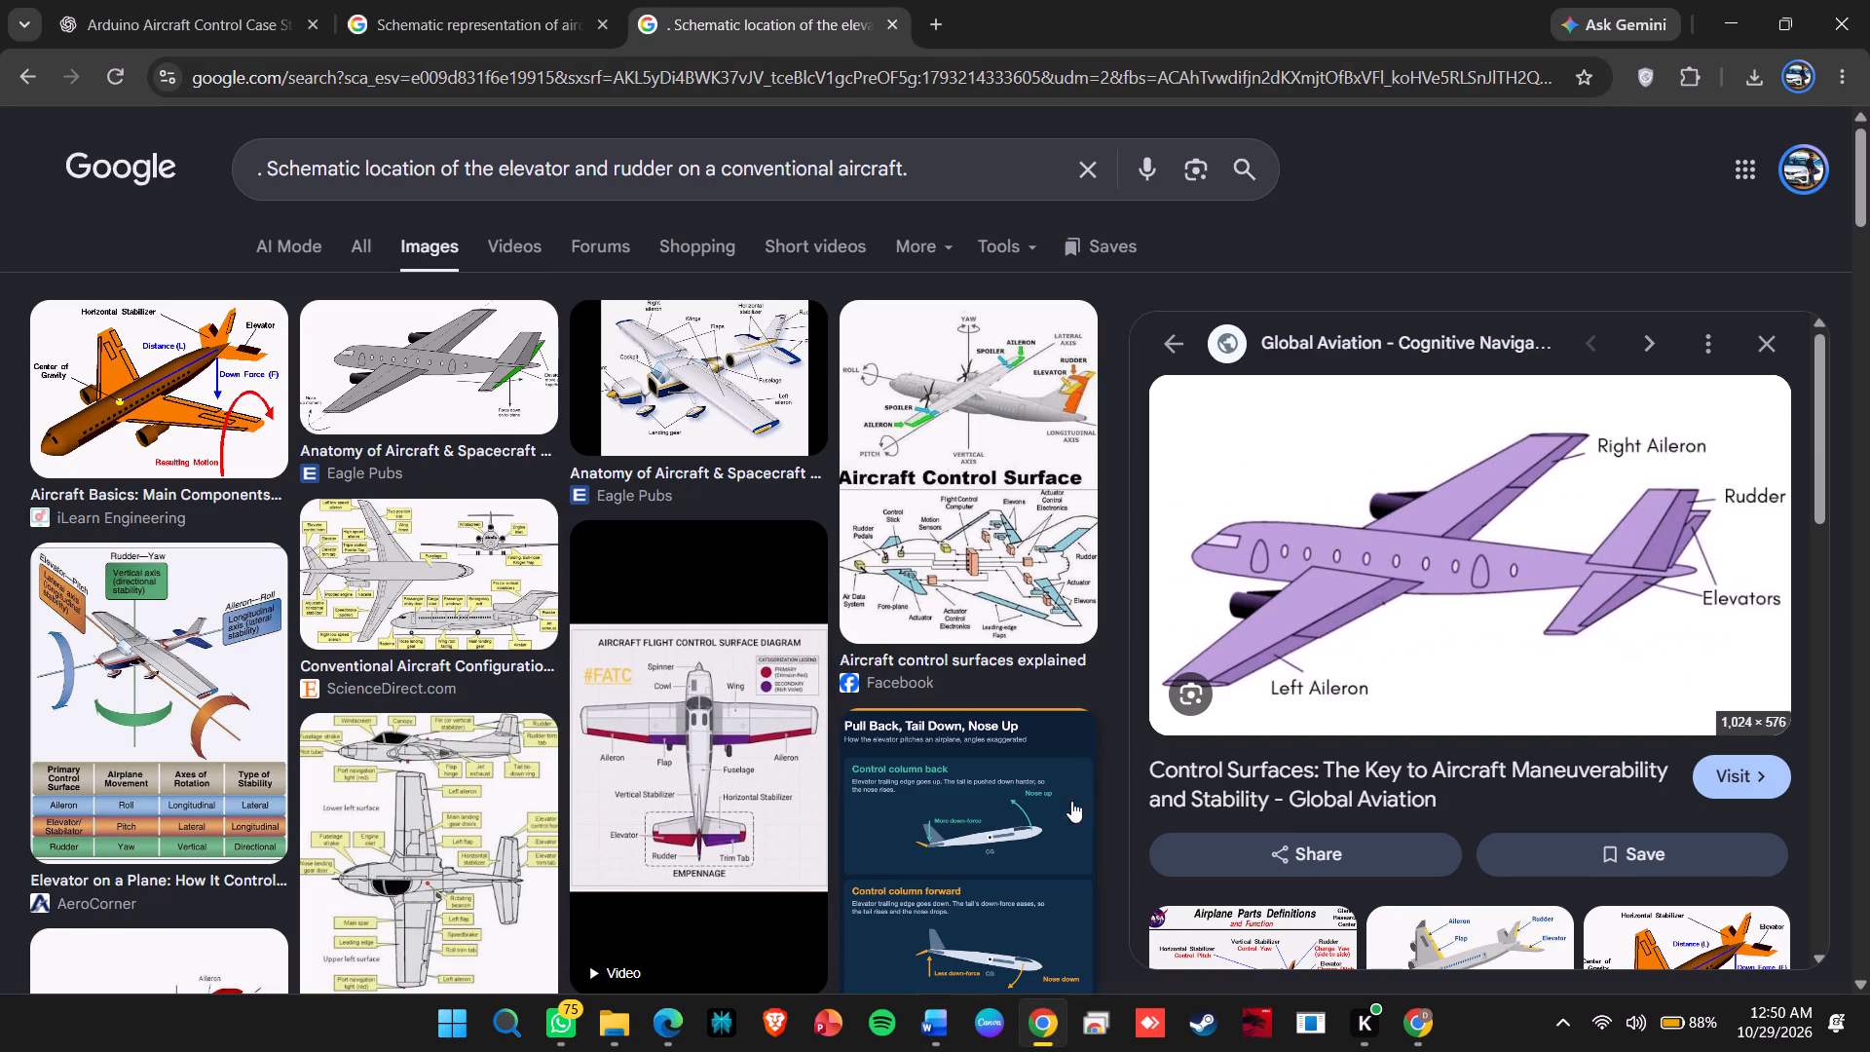
click(928, 1041)
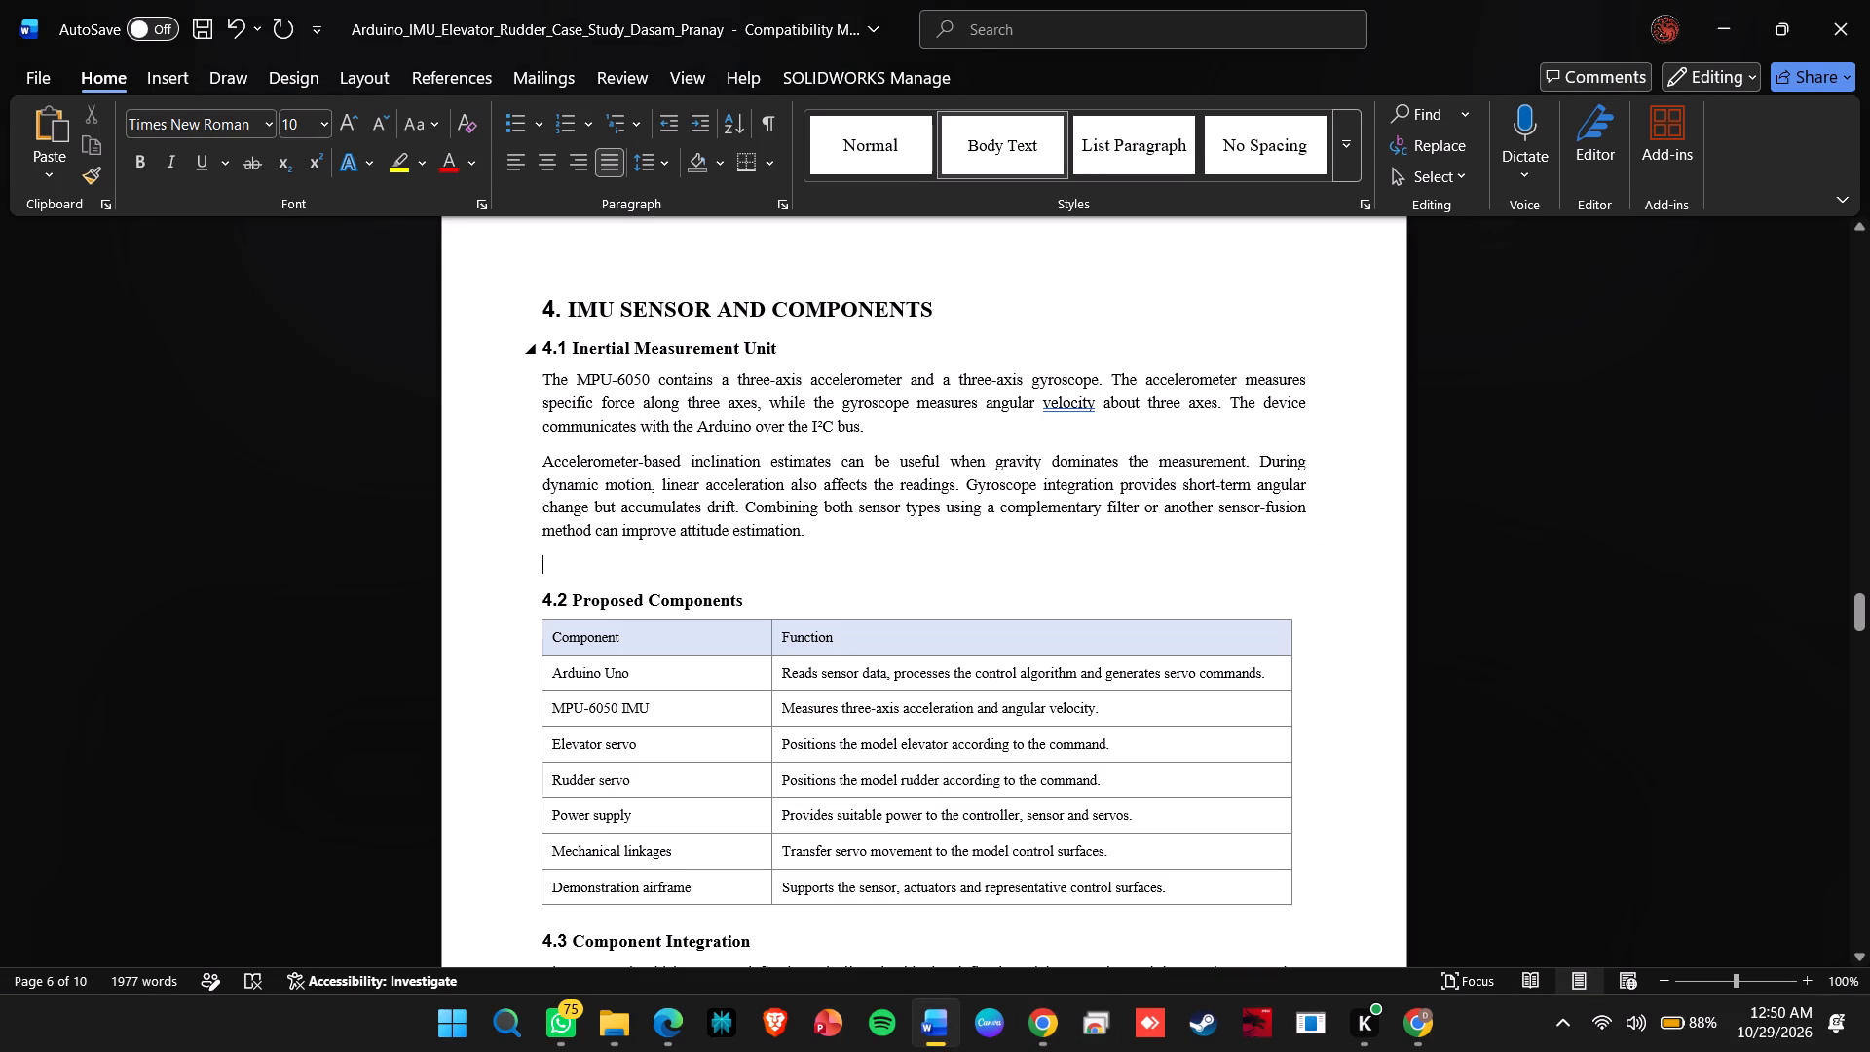
drag(563, 310, 692, 317)
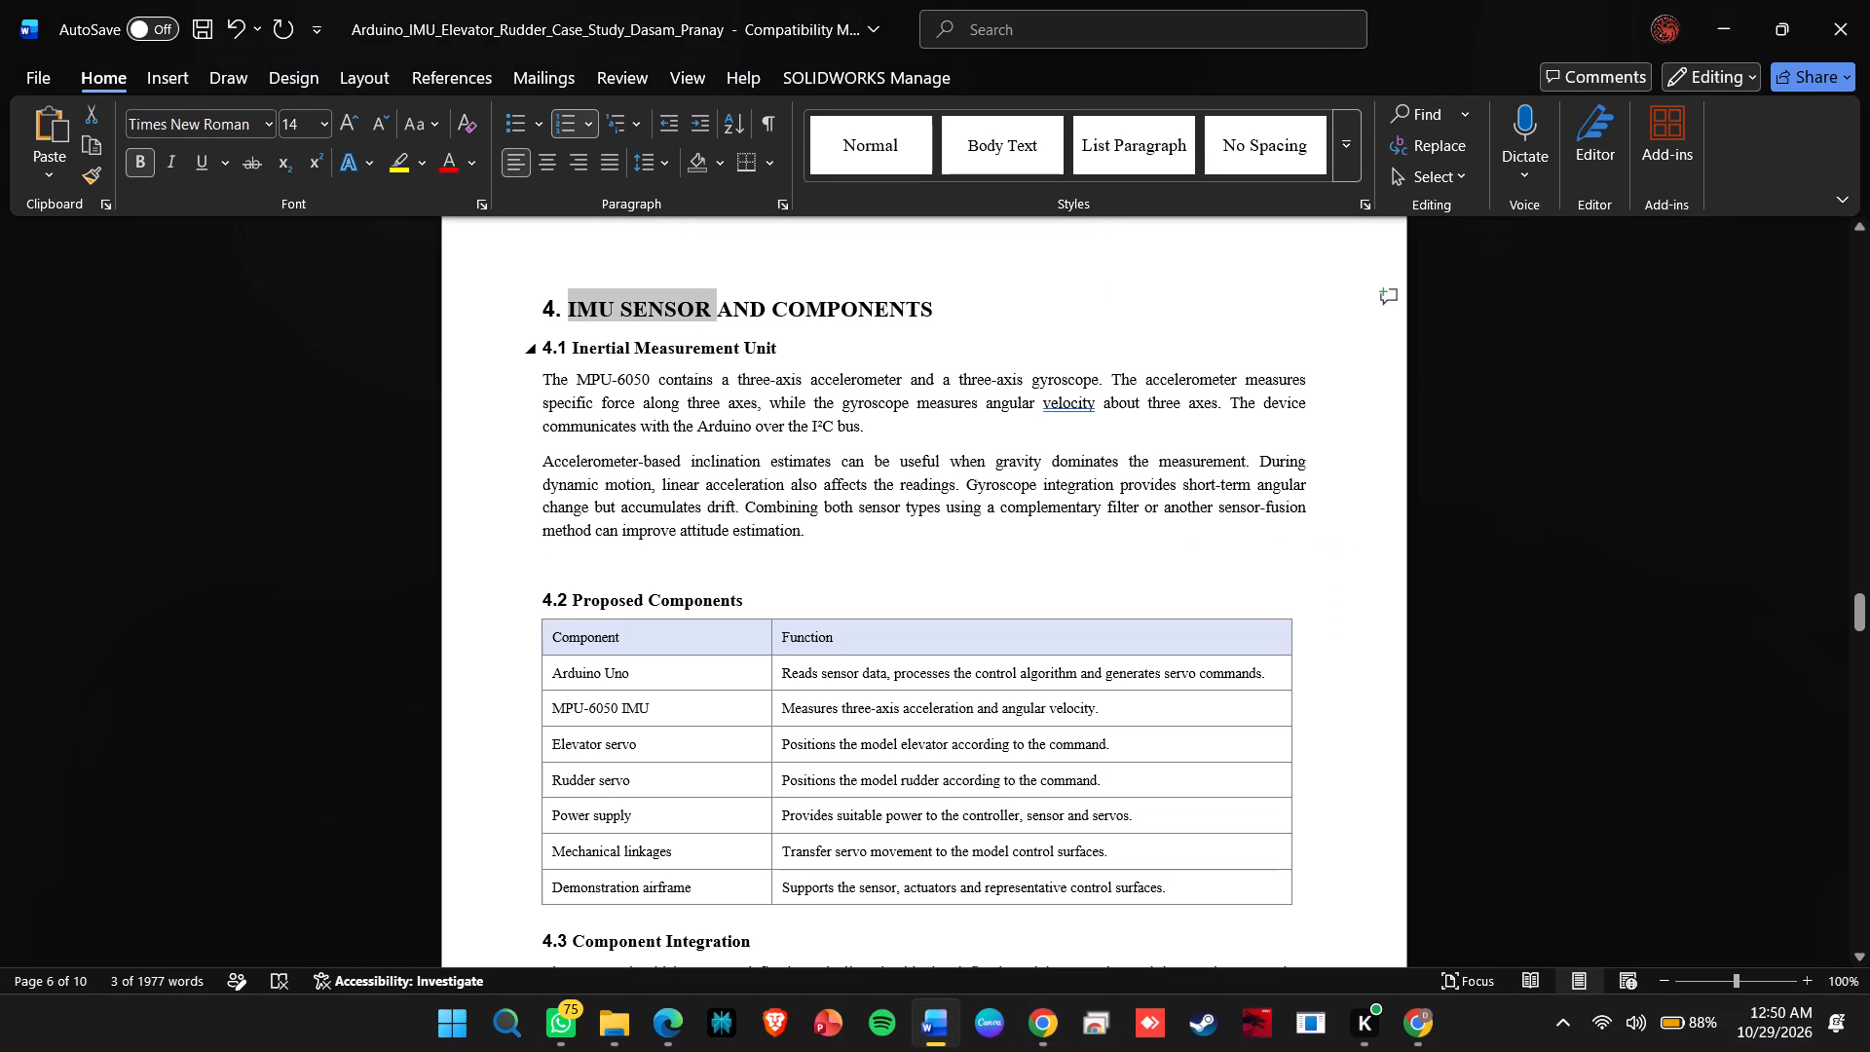
key(ctrl+c)
click(1054, 1022)
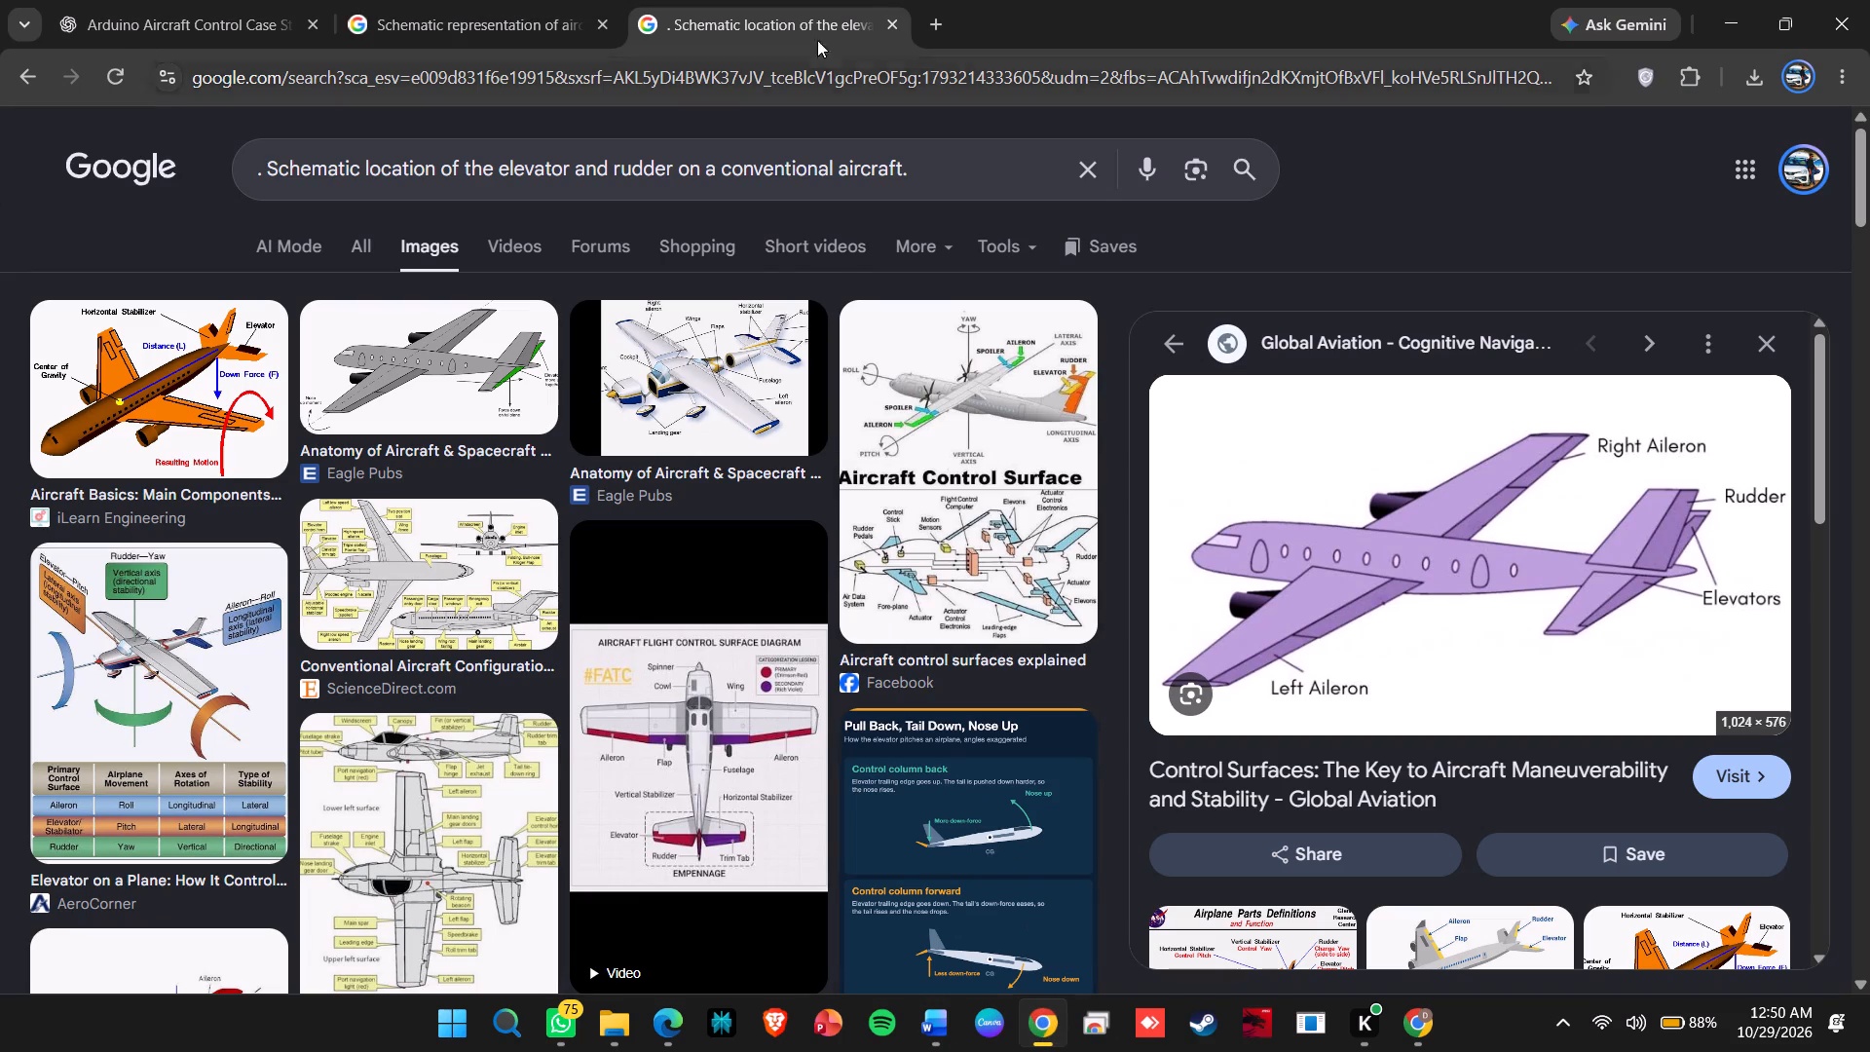
click(931, 32)
key(ctrl+v)
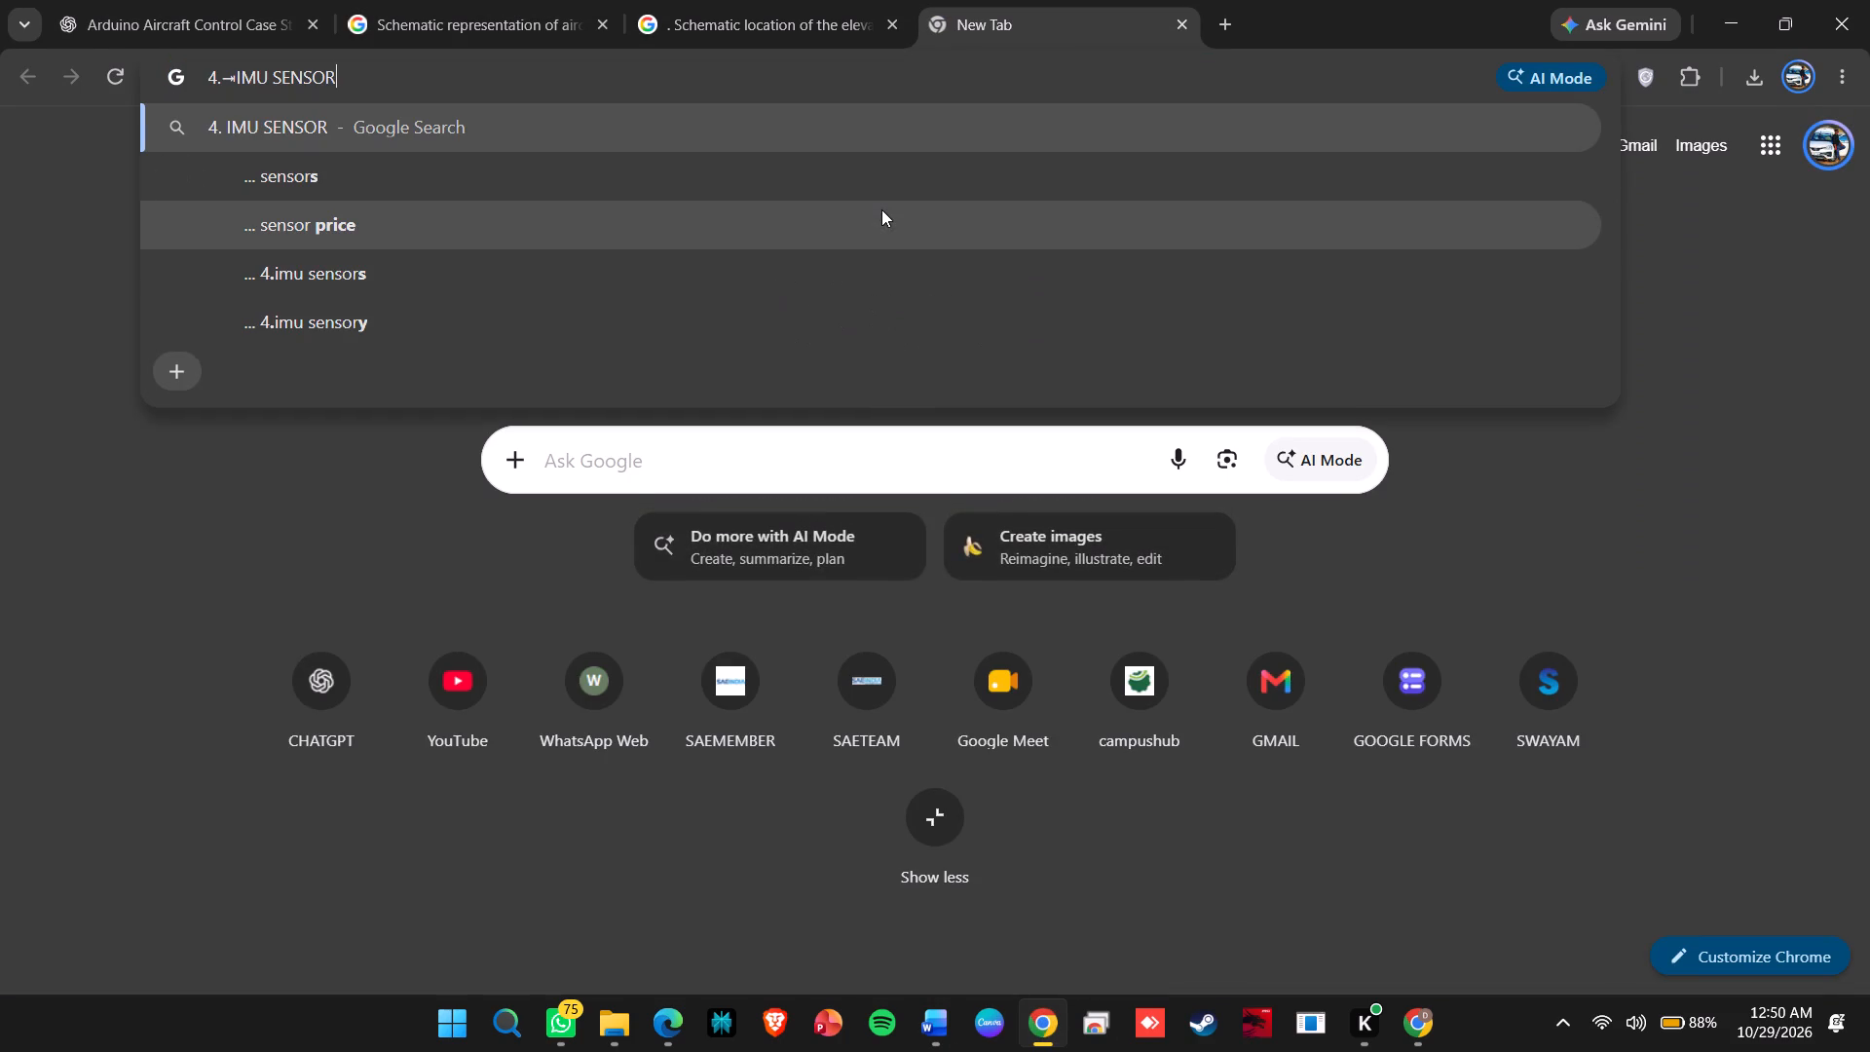
key(Return)
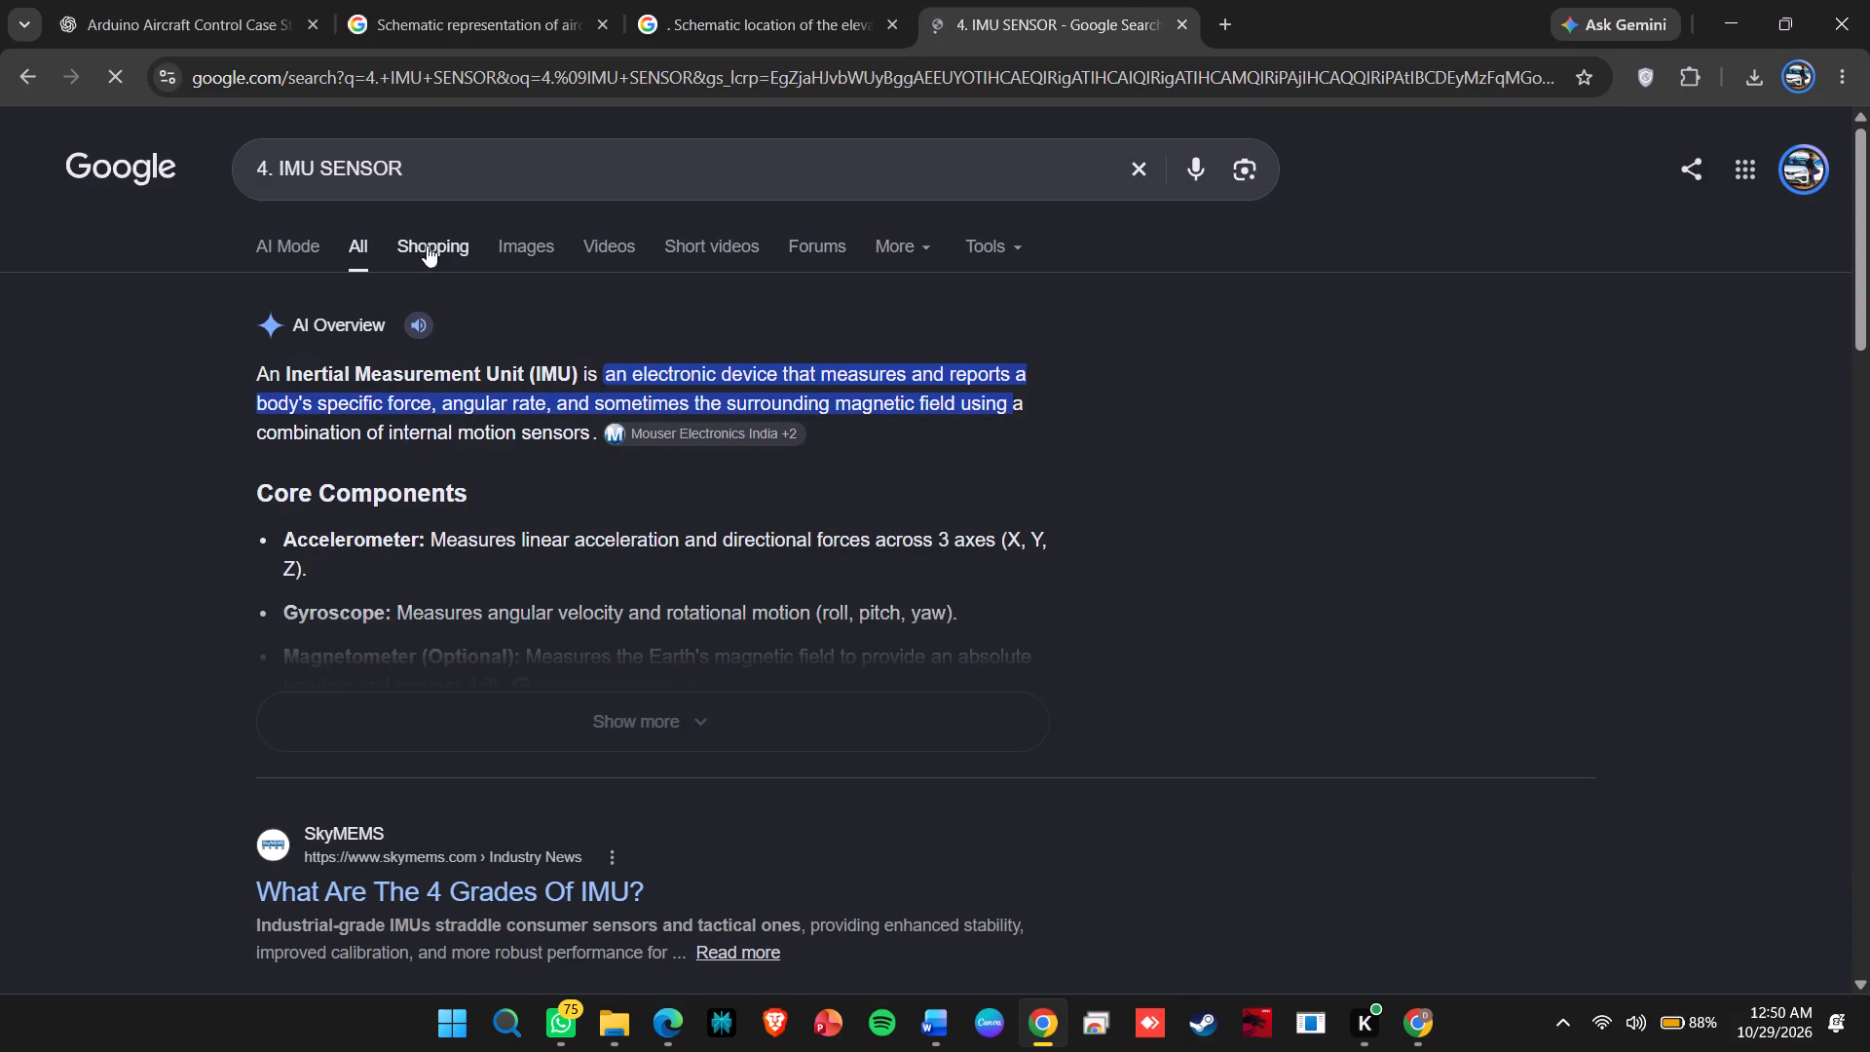
click(517, 252)
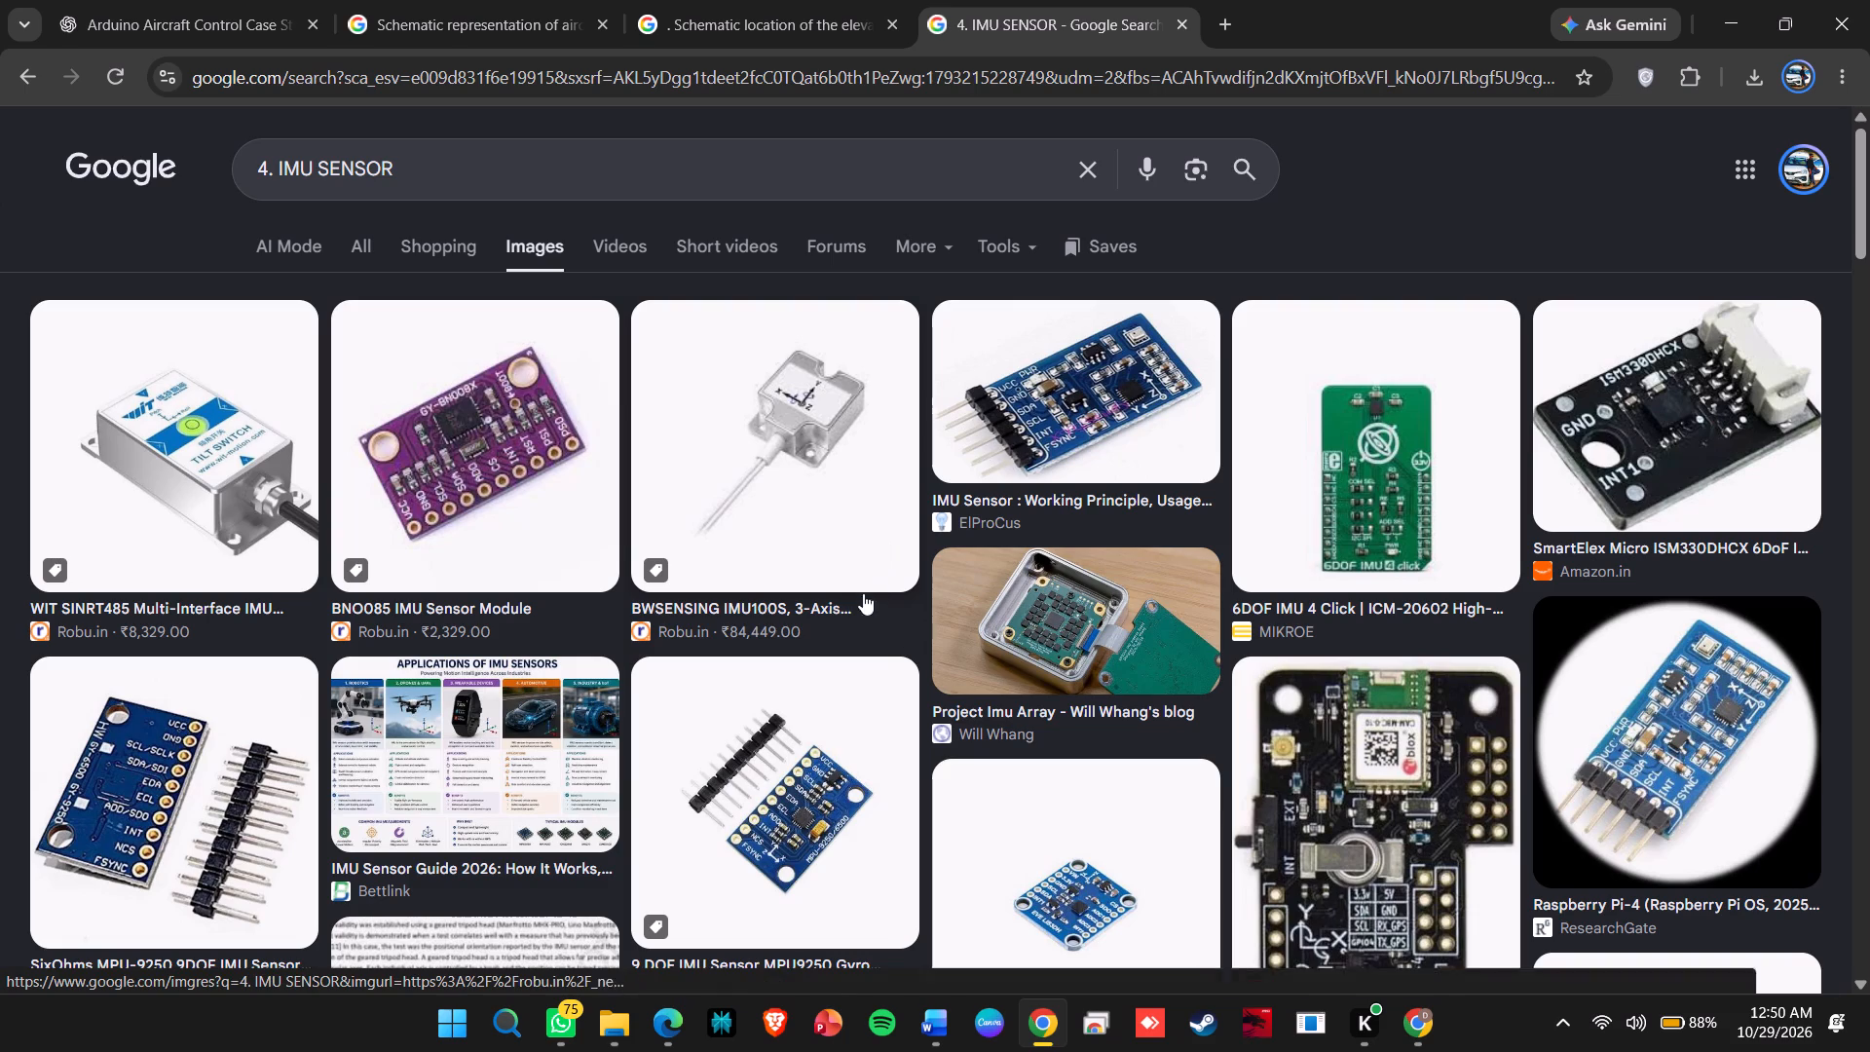
Refine the image search by adding 6050 and open Flyrobo's 6DOF MPU-6050 gyro and accelerometer module picture.
click(690, 175)
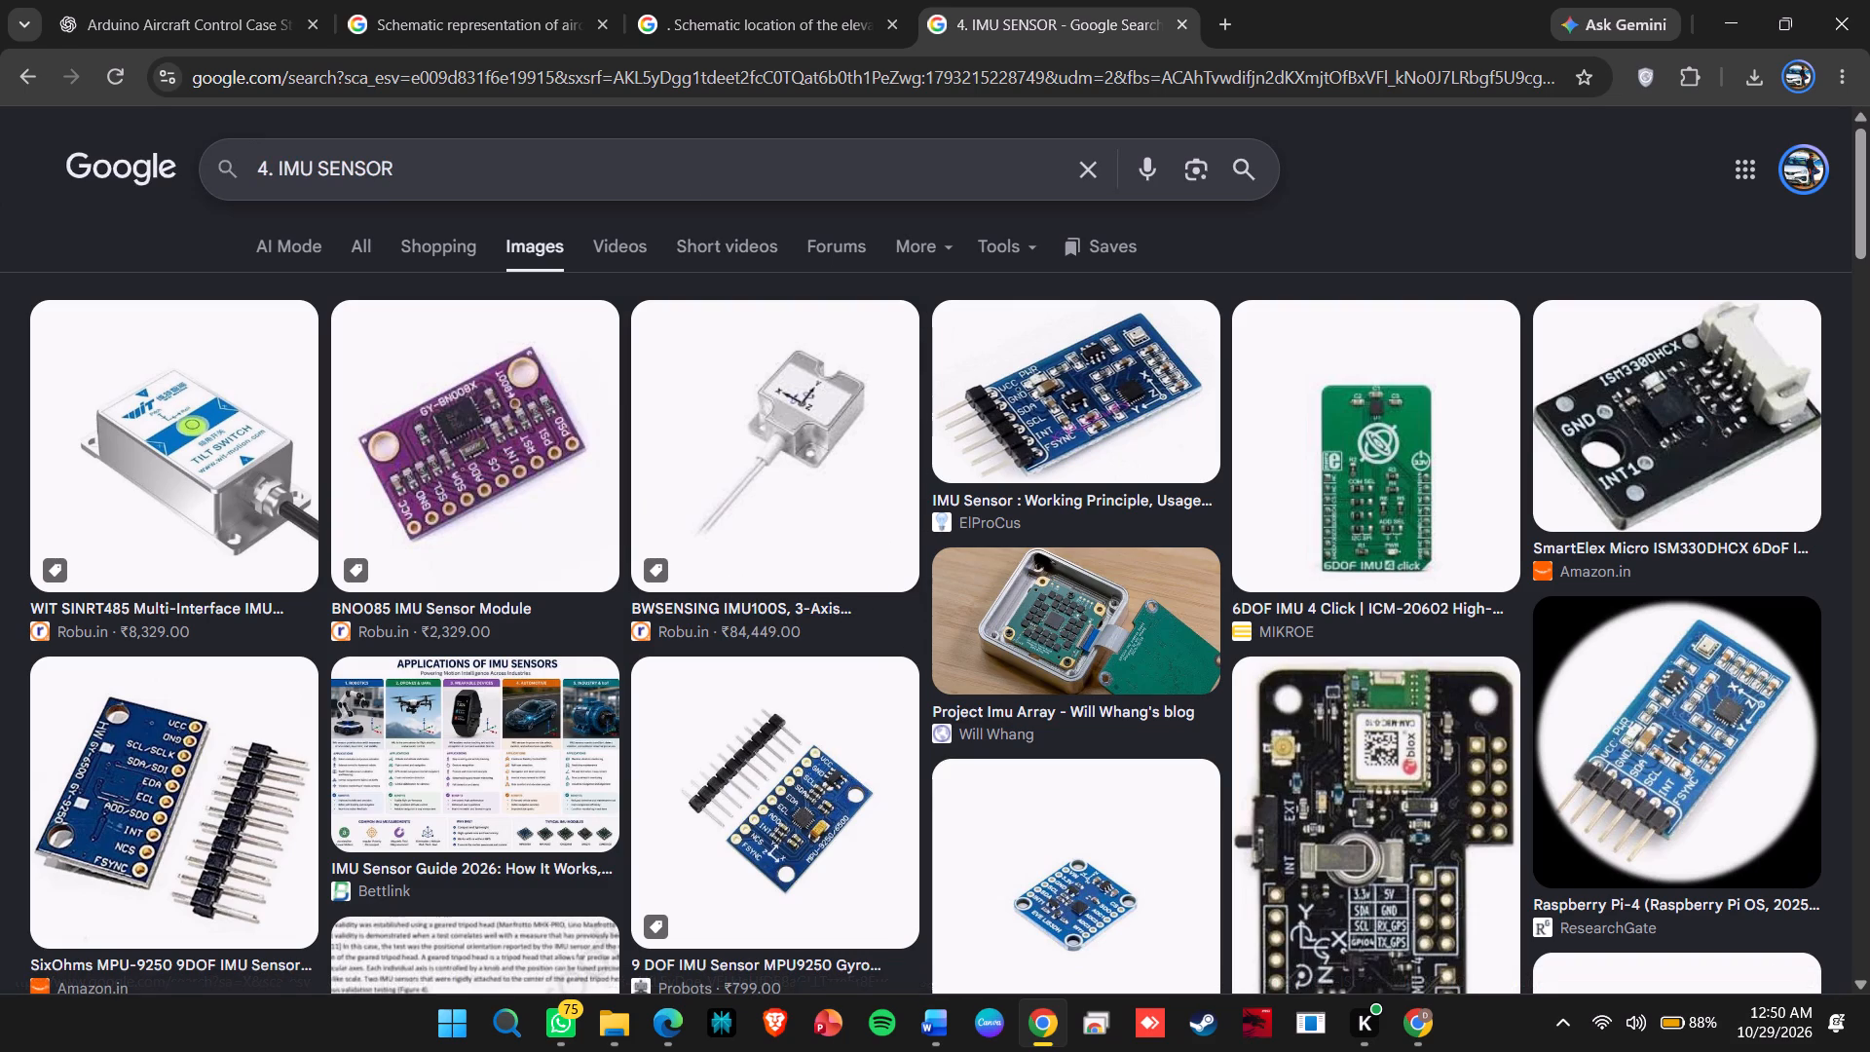
key(space)
text(6050)
key(Return)
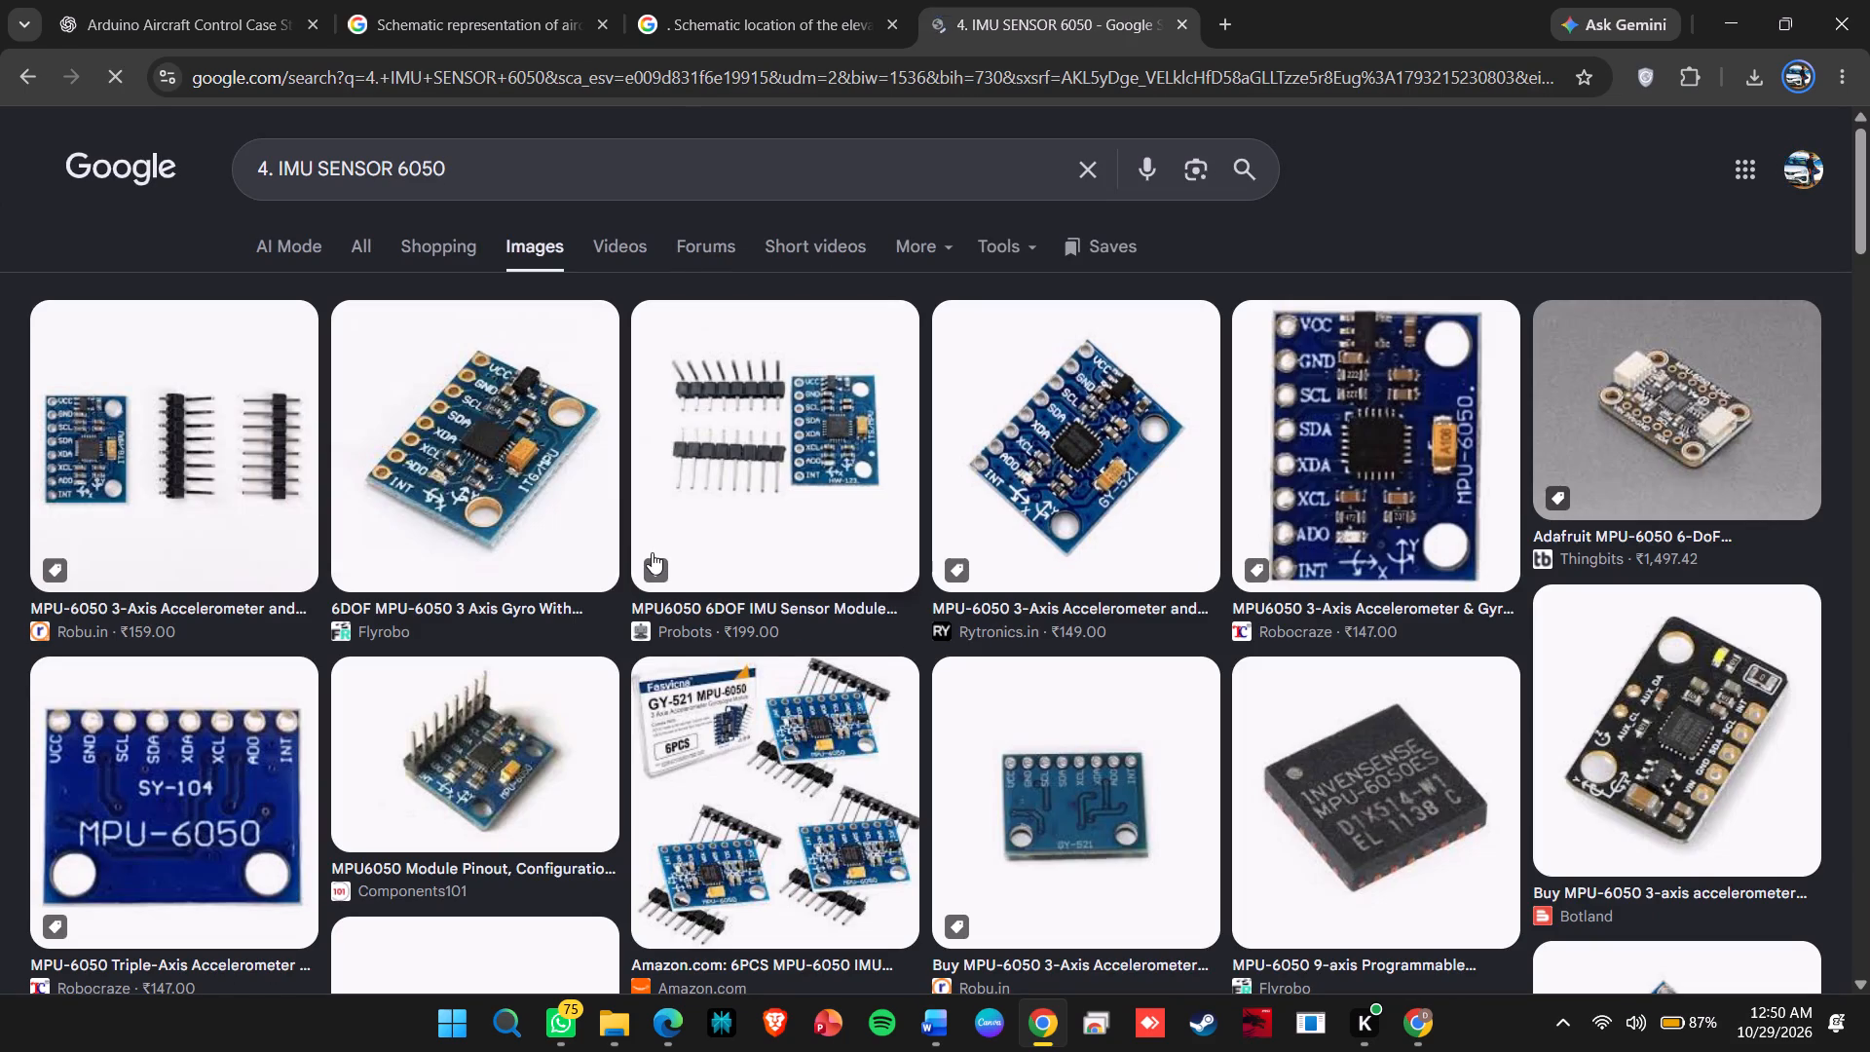
scroll(843, 547, down, 1)
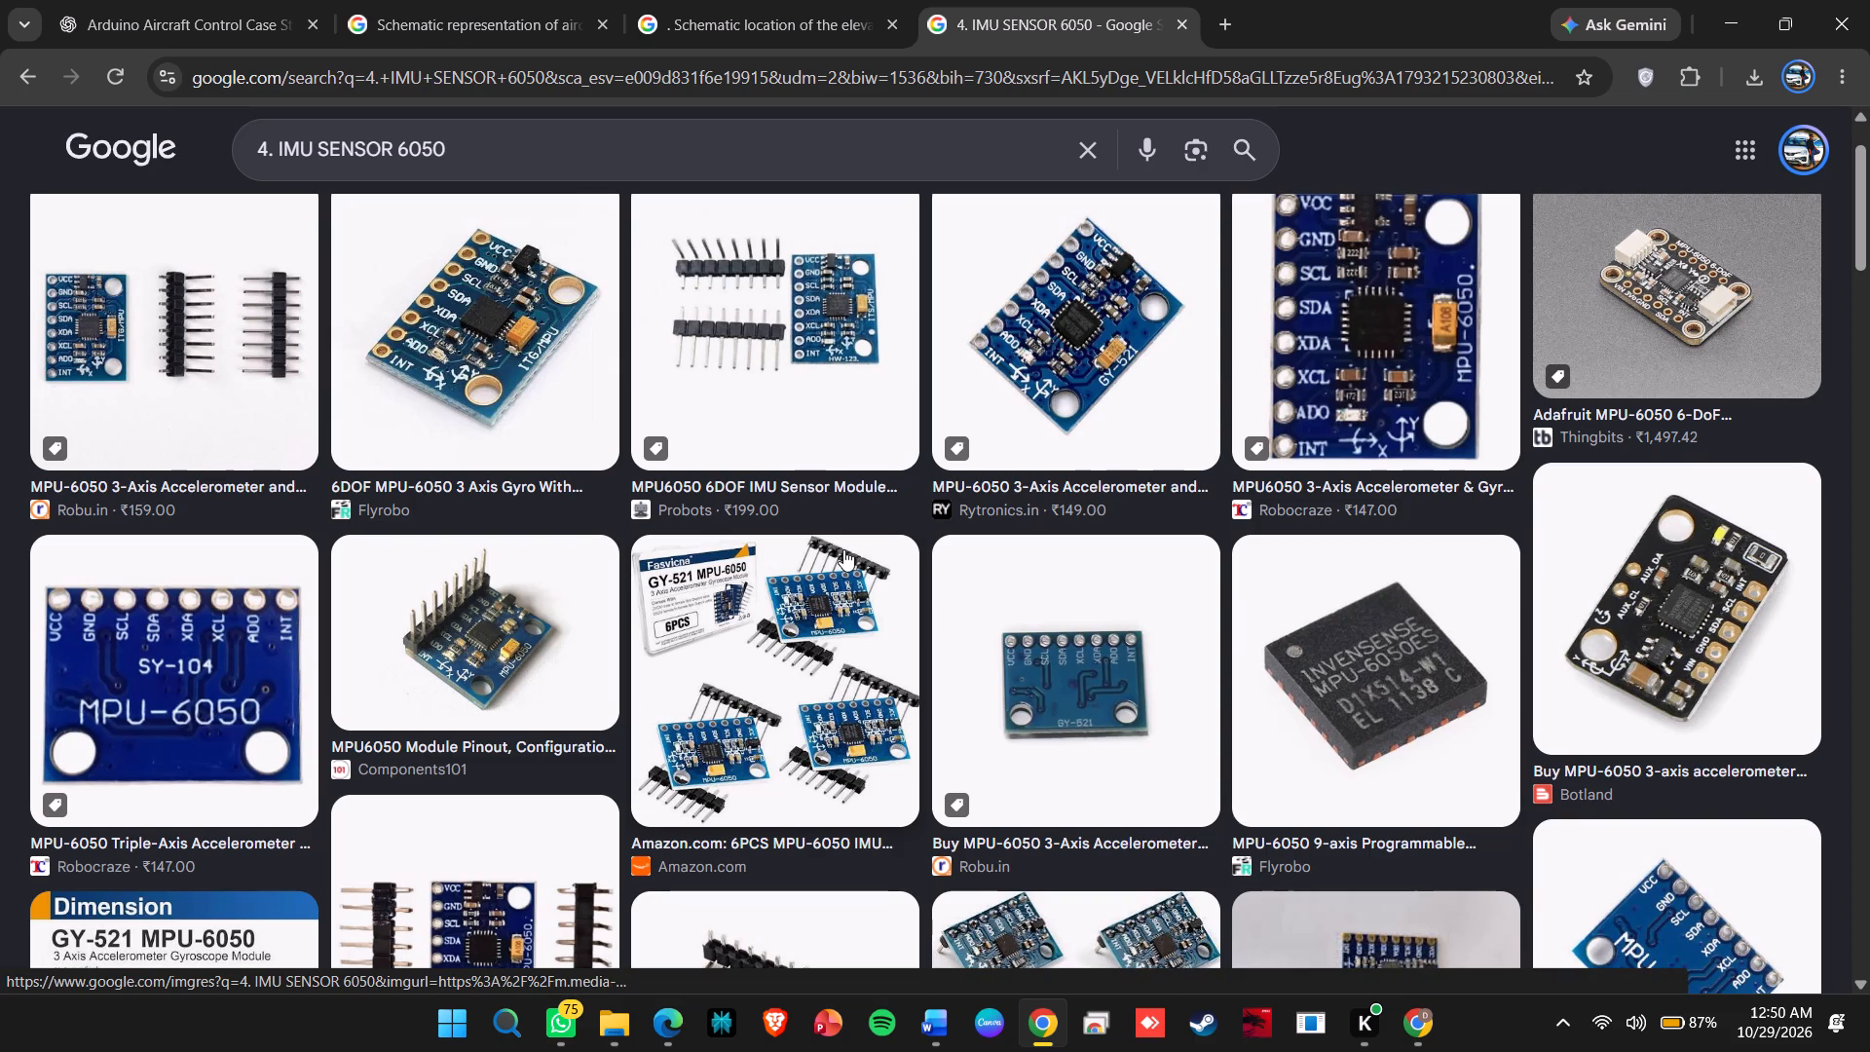
scroll(843, 549, down, 2)
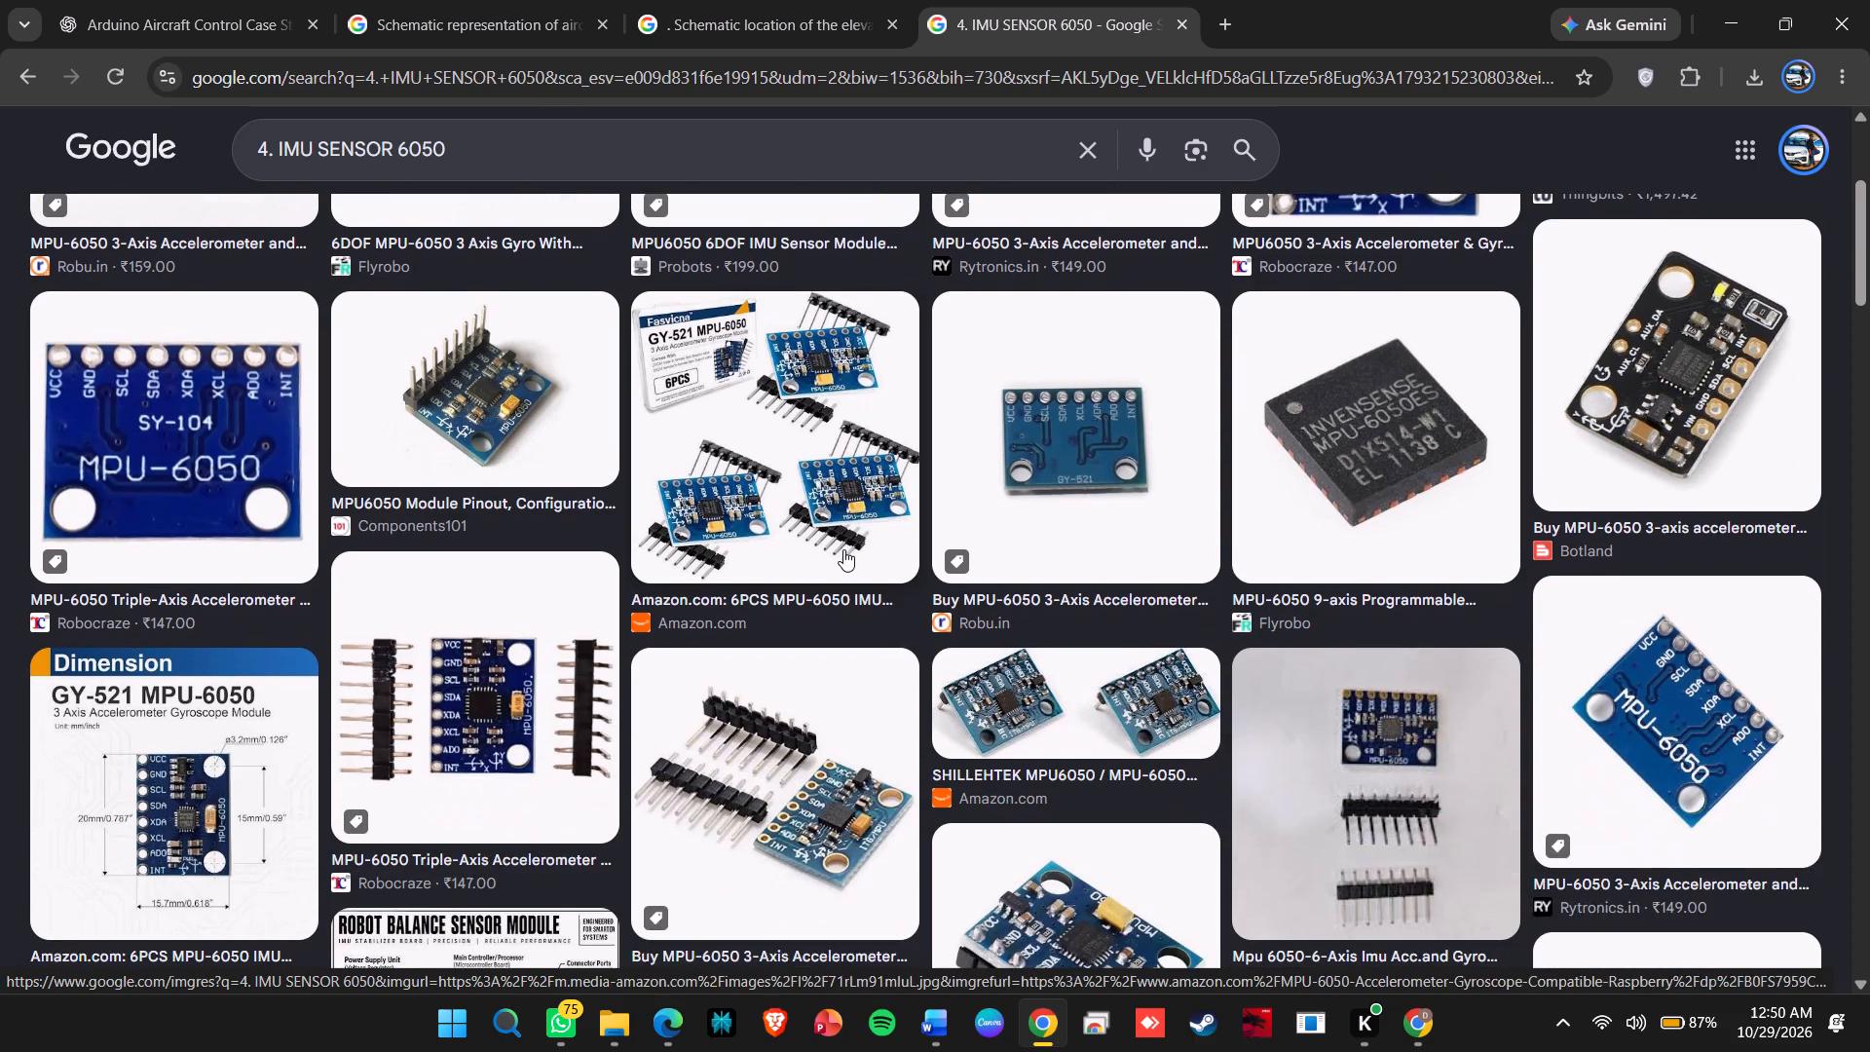
scroll(843, 549, up, 3)
click(475, 447)
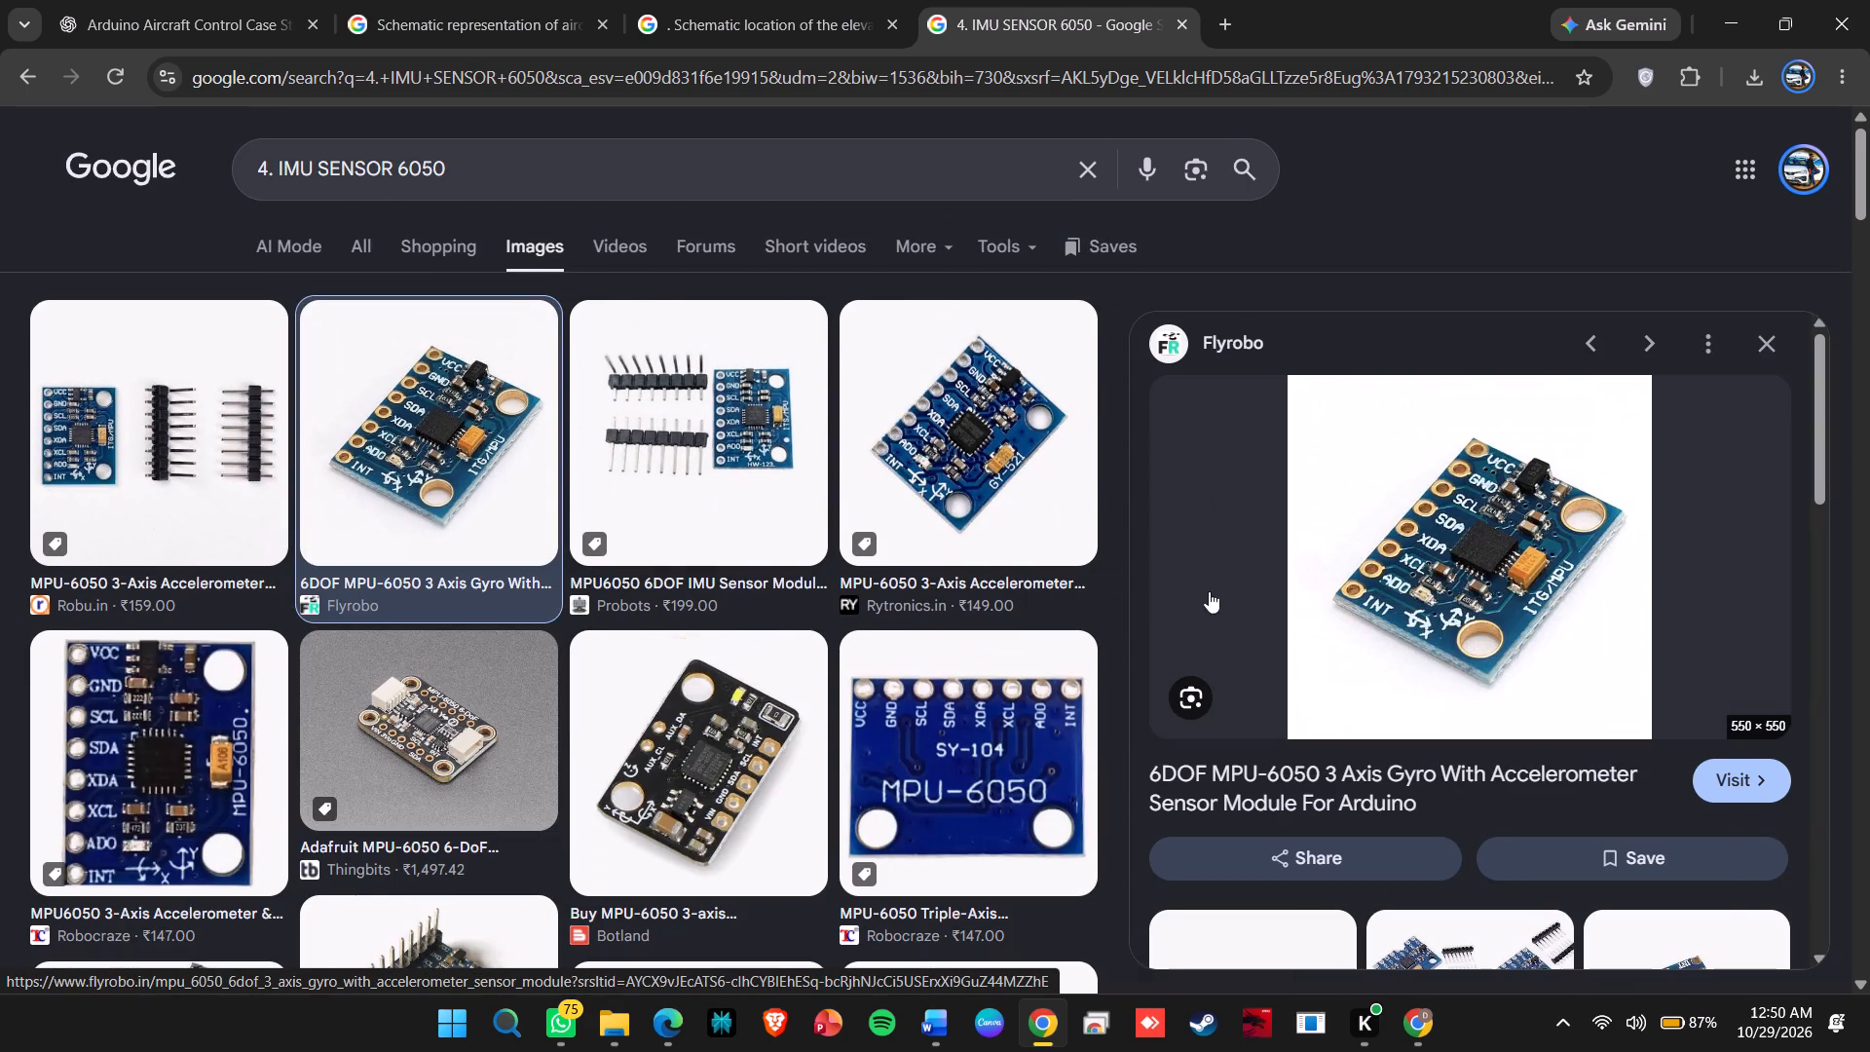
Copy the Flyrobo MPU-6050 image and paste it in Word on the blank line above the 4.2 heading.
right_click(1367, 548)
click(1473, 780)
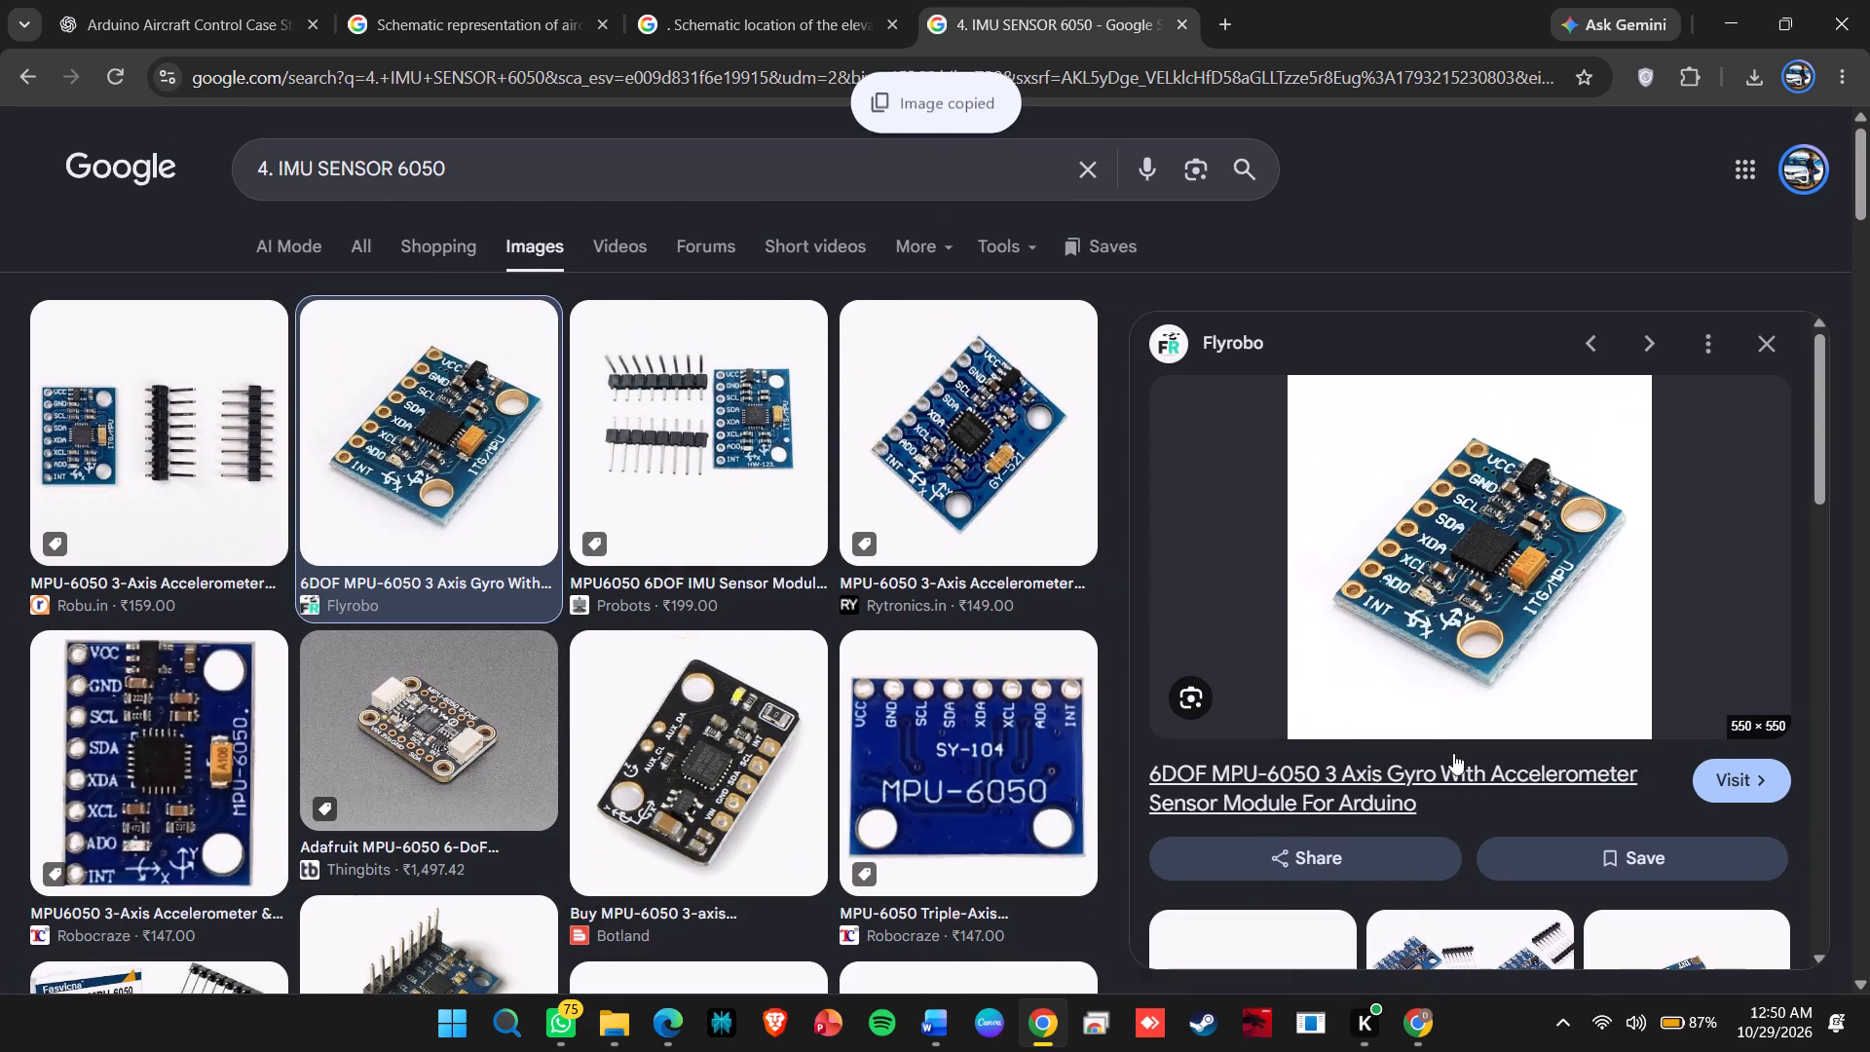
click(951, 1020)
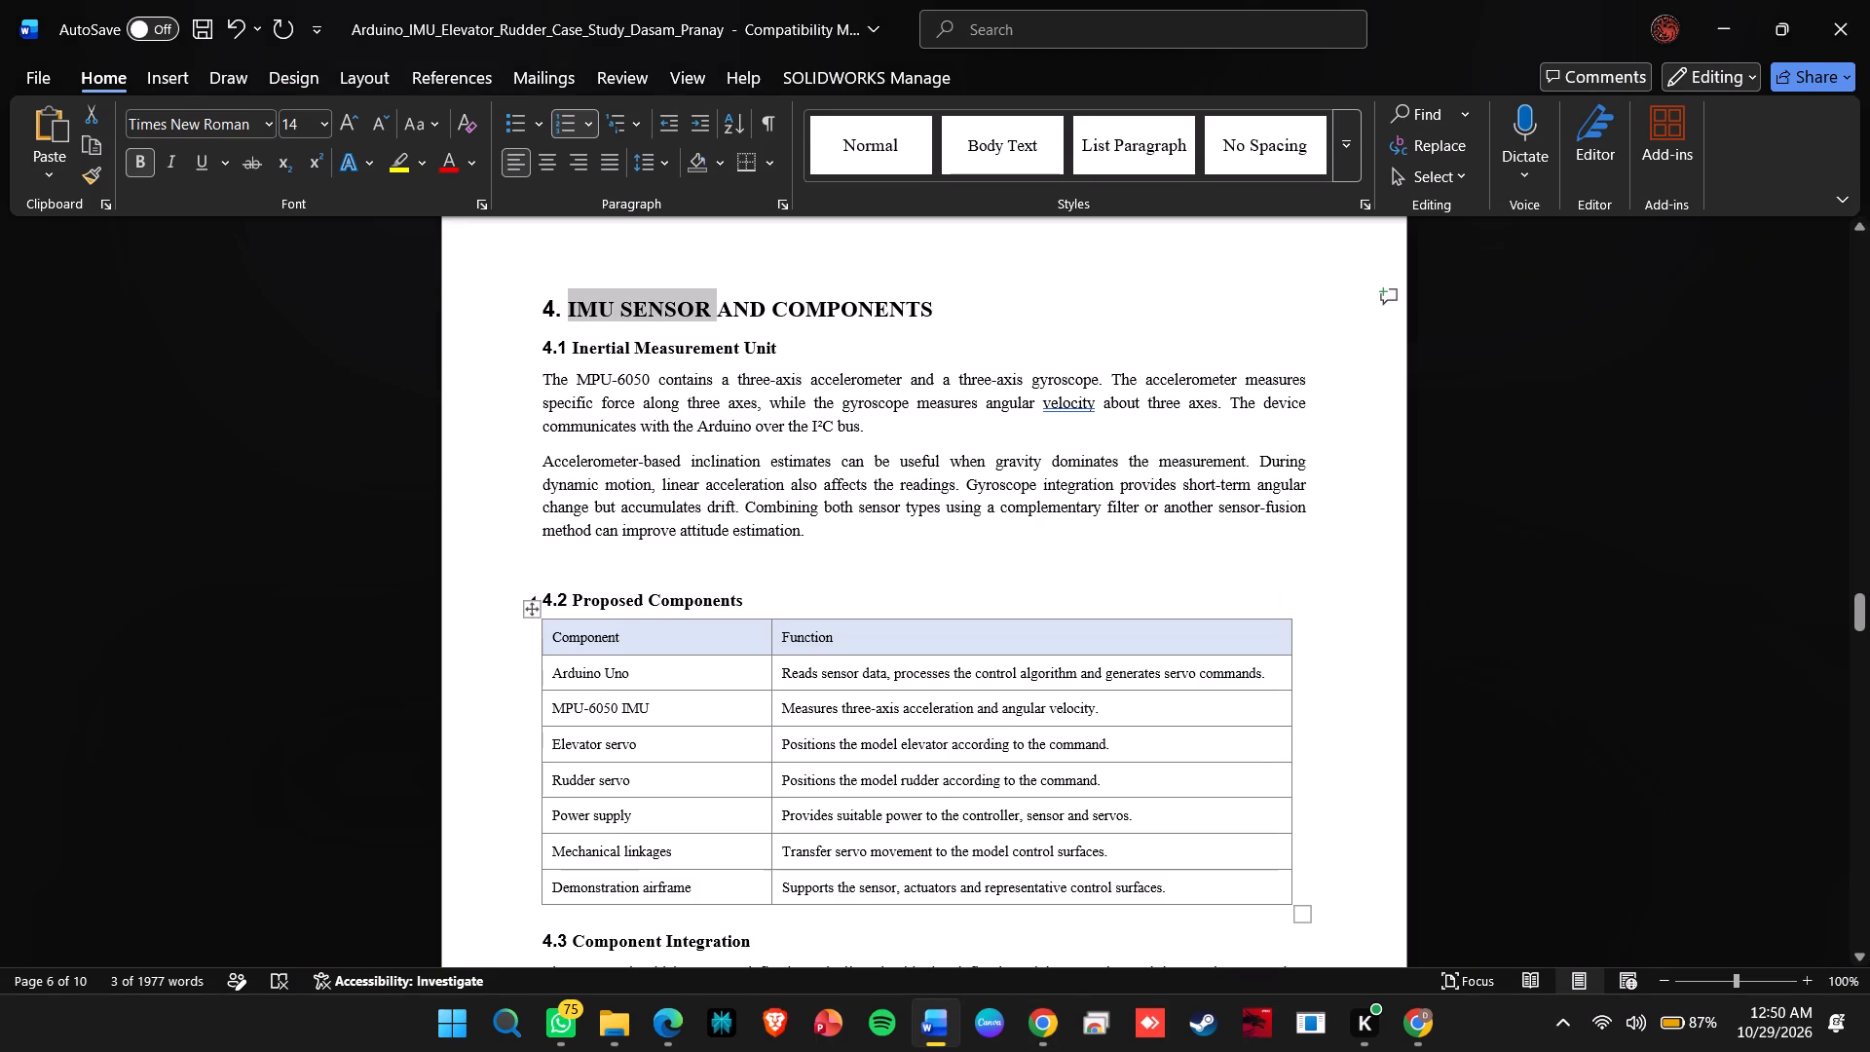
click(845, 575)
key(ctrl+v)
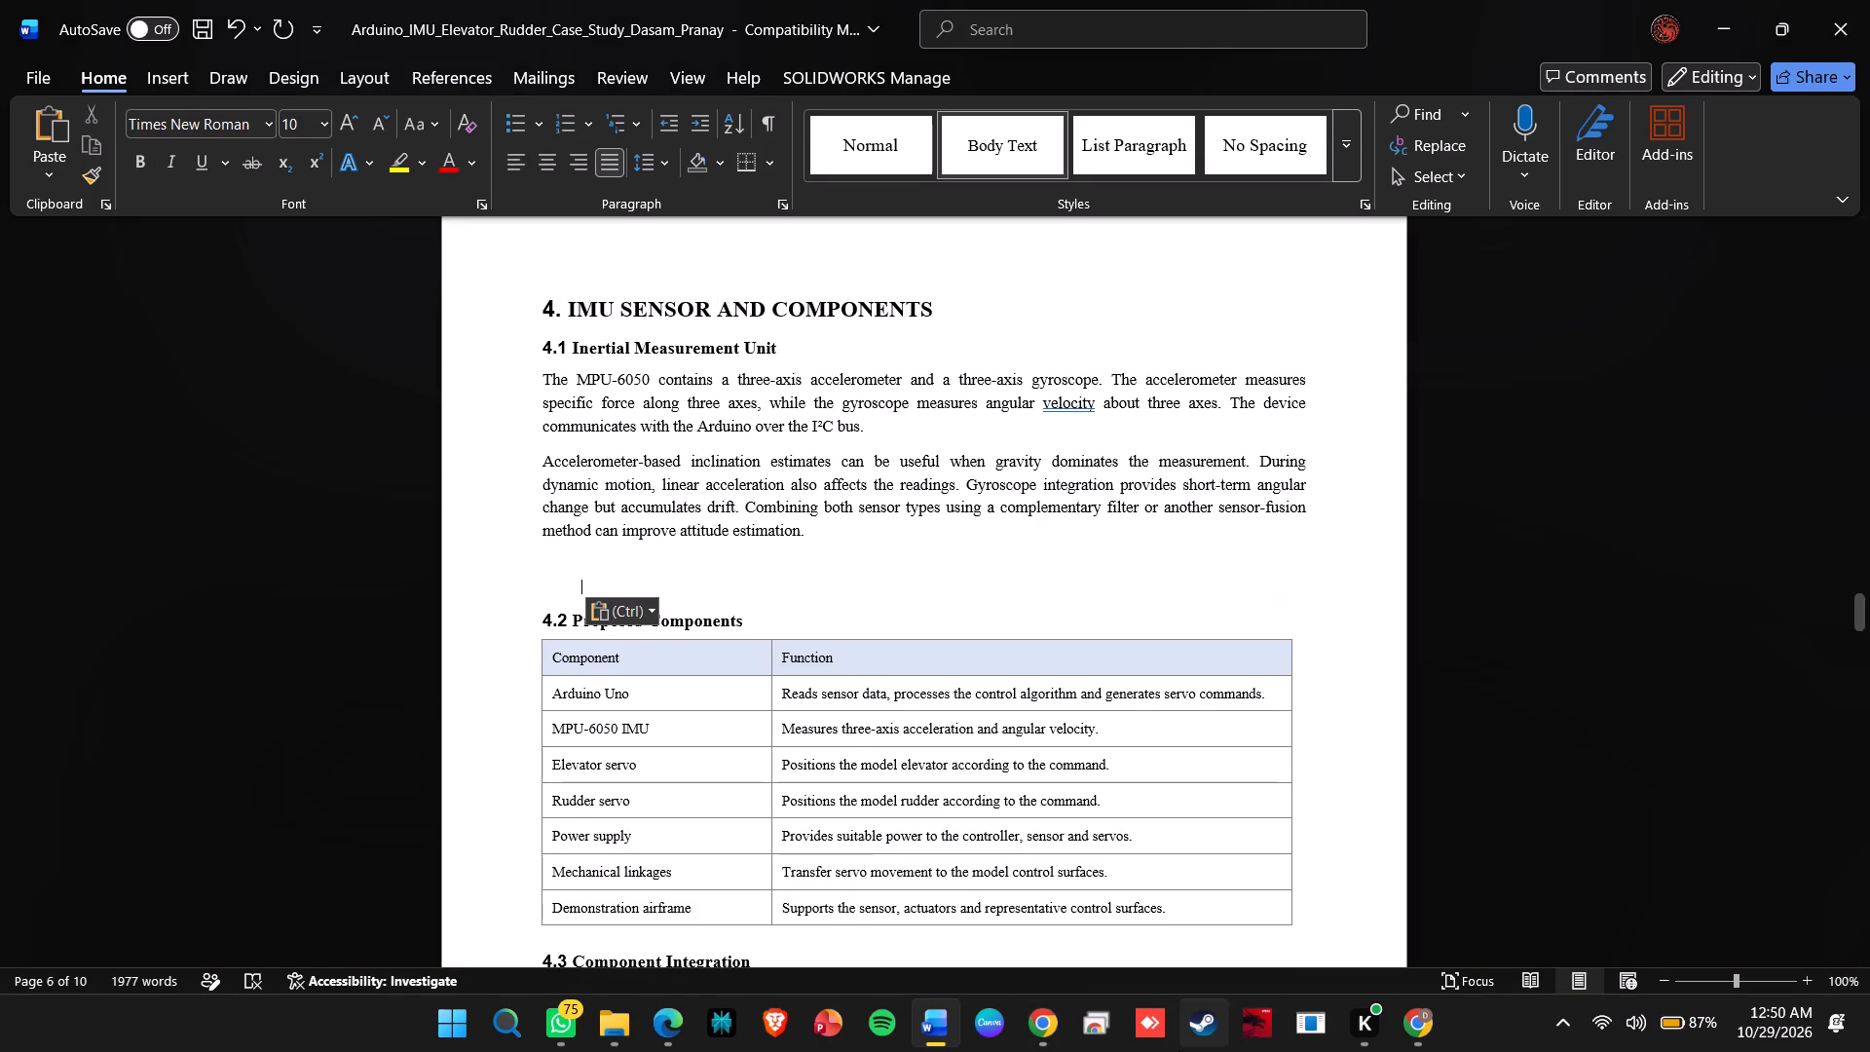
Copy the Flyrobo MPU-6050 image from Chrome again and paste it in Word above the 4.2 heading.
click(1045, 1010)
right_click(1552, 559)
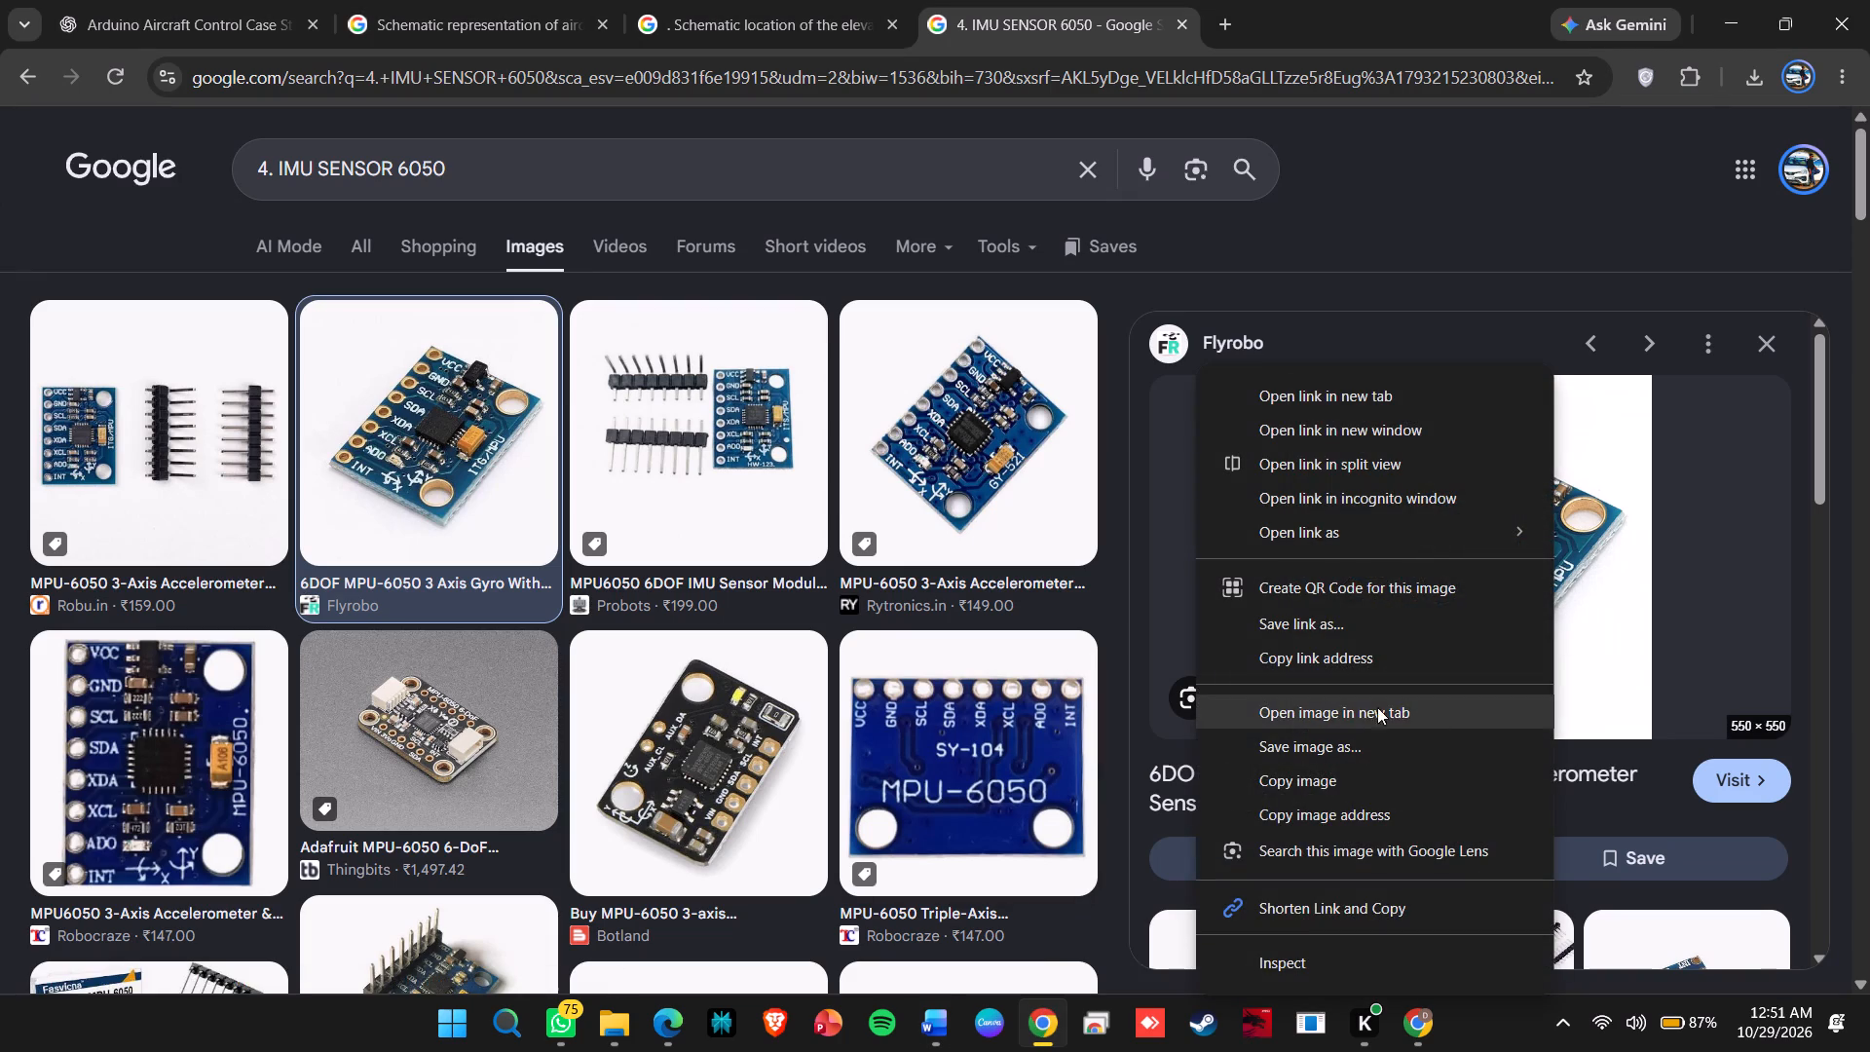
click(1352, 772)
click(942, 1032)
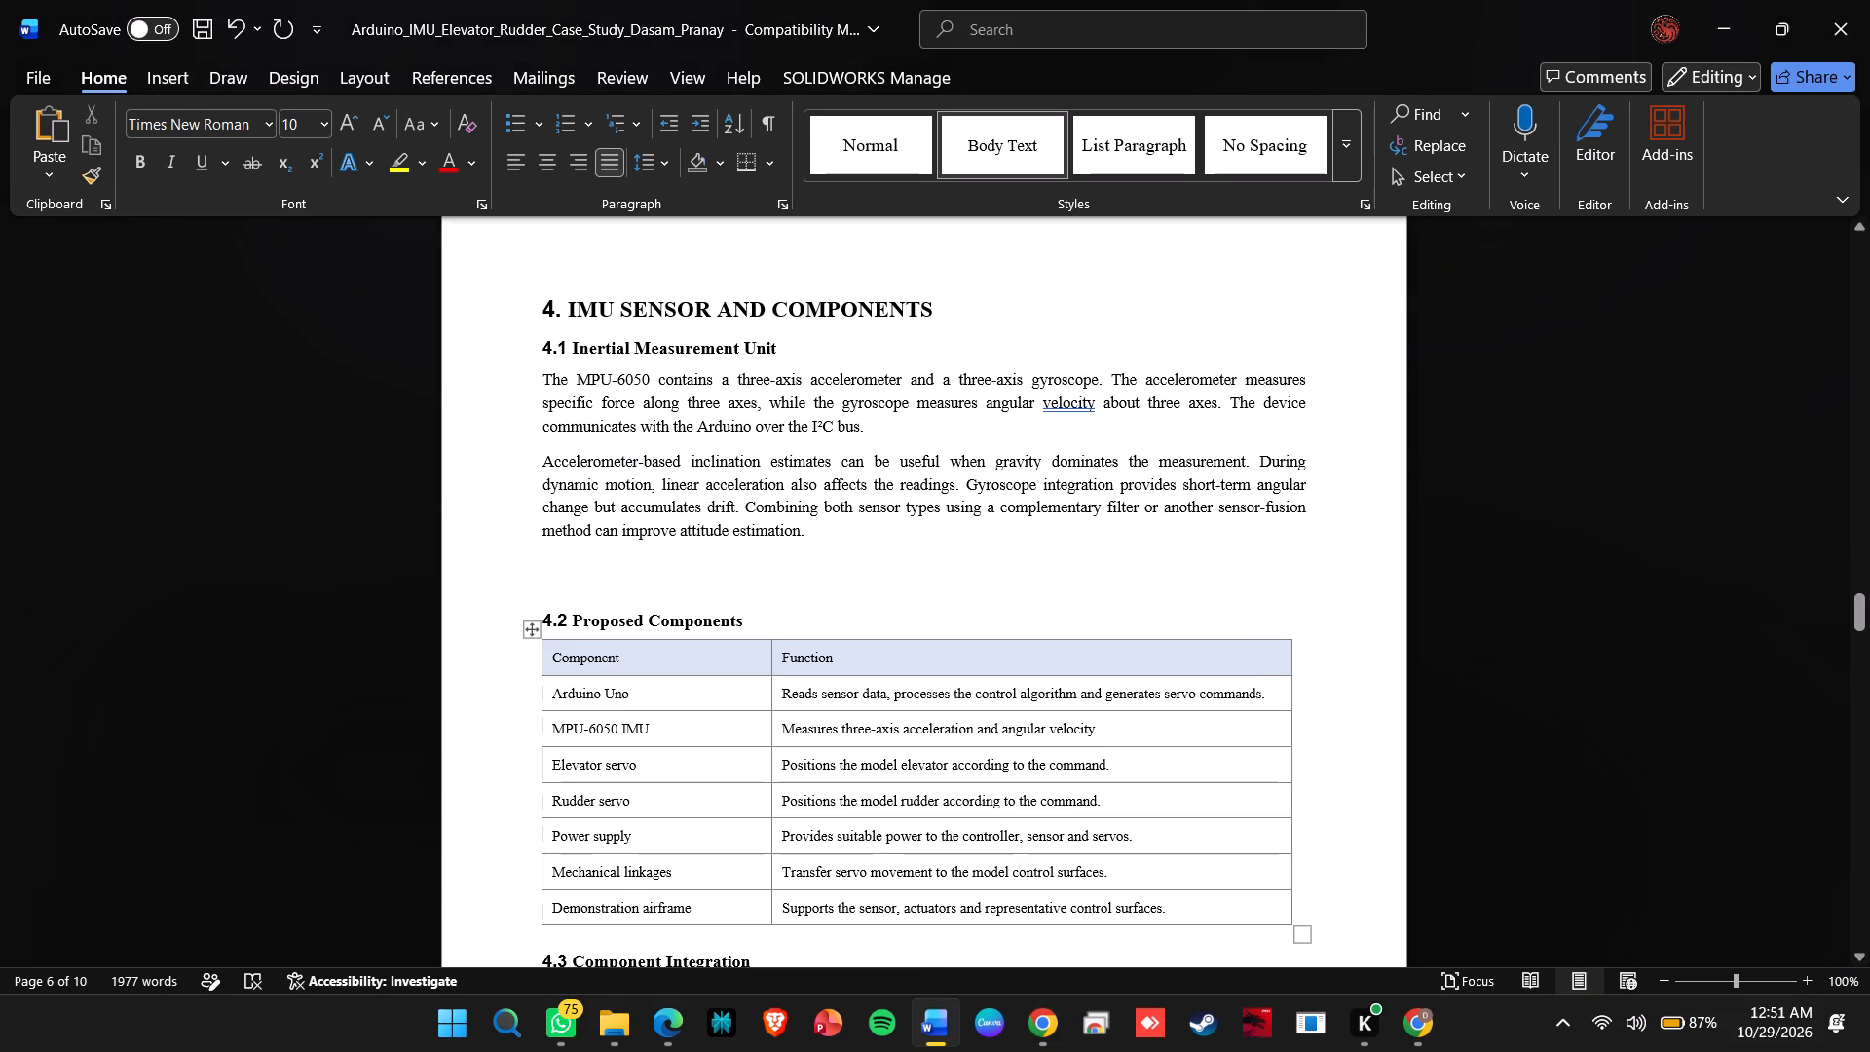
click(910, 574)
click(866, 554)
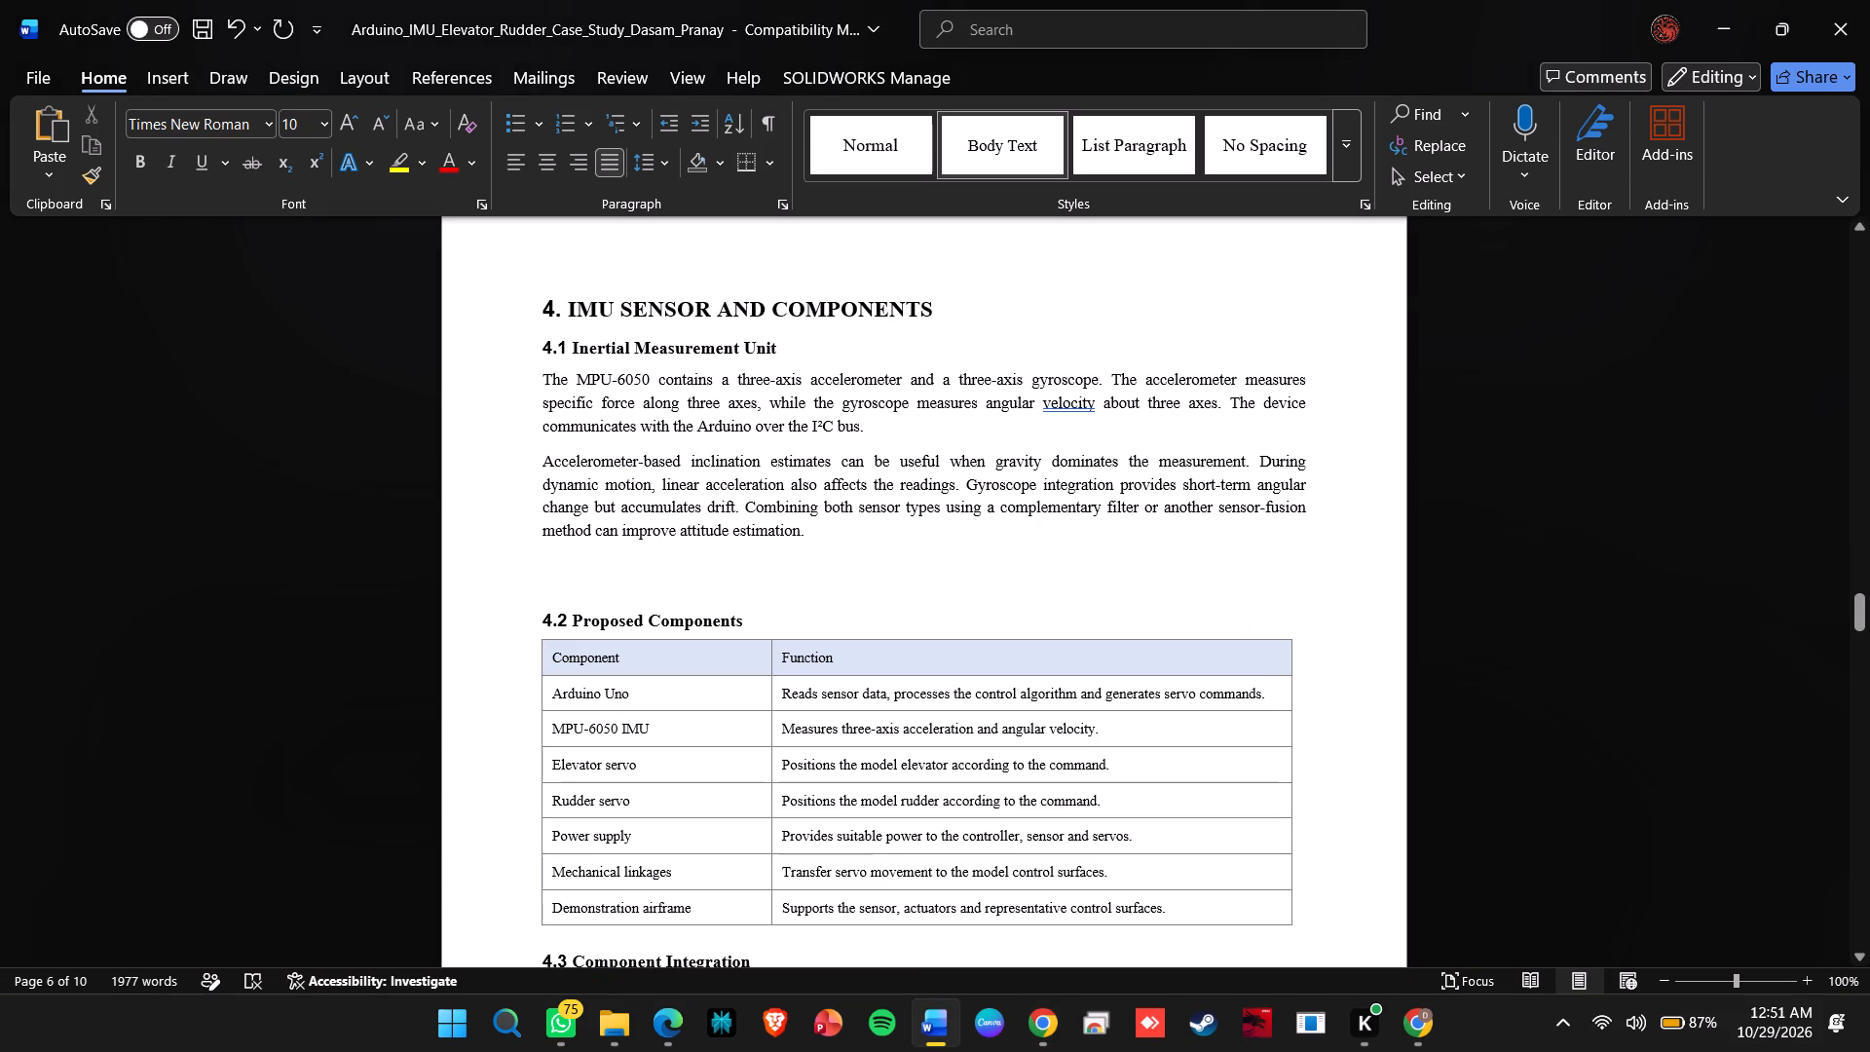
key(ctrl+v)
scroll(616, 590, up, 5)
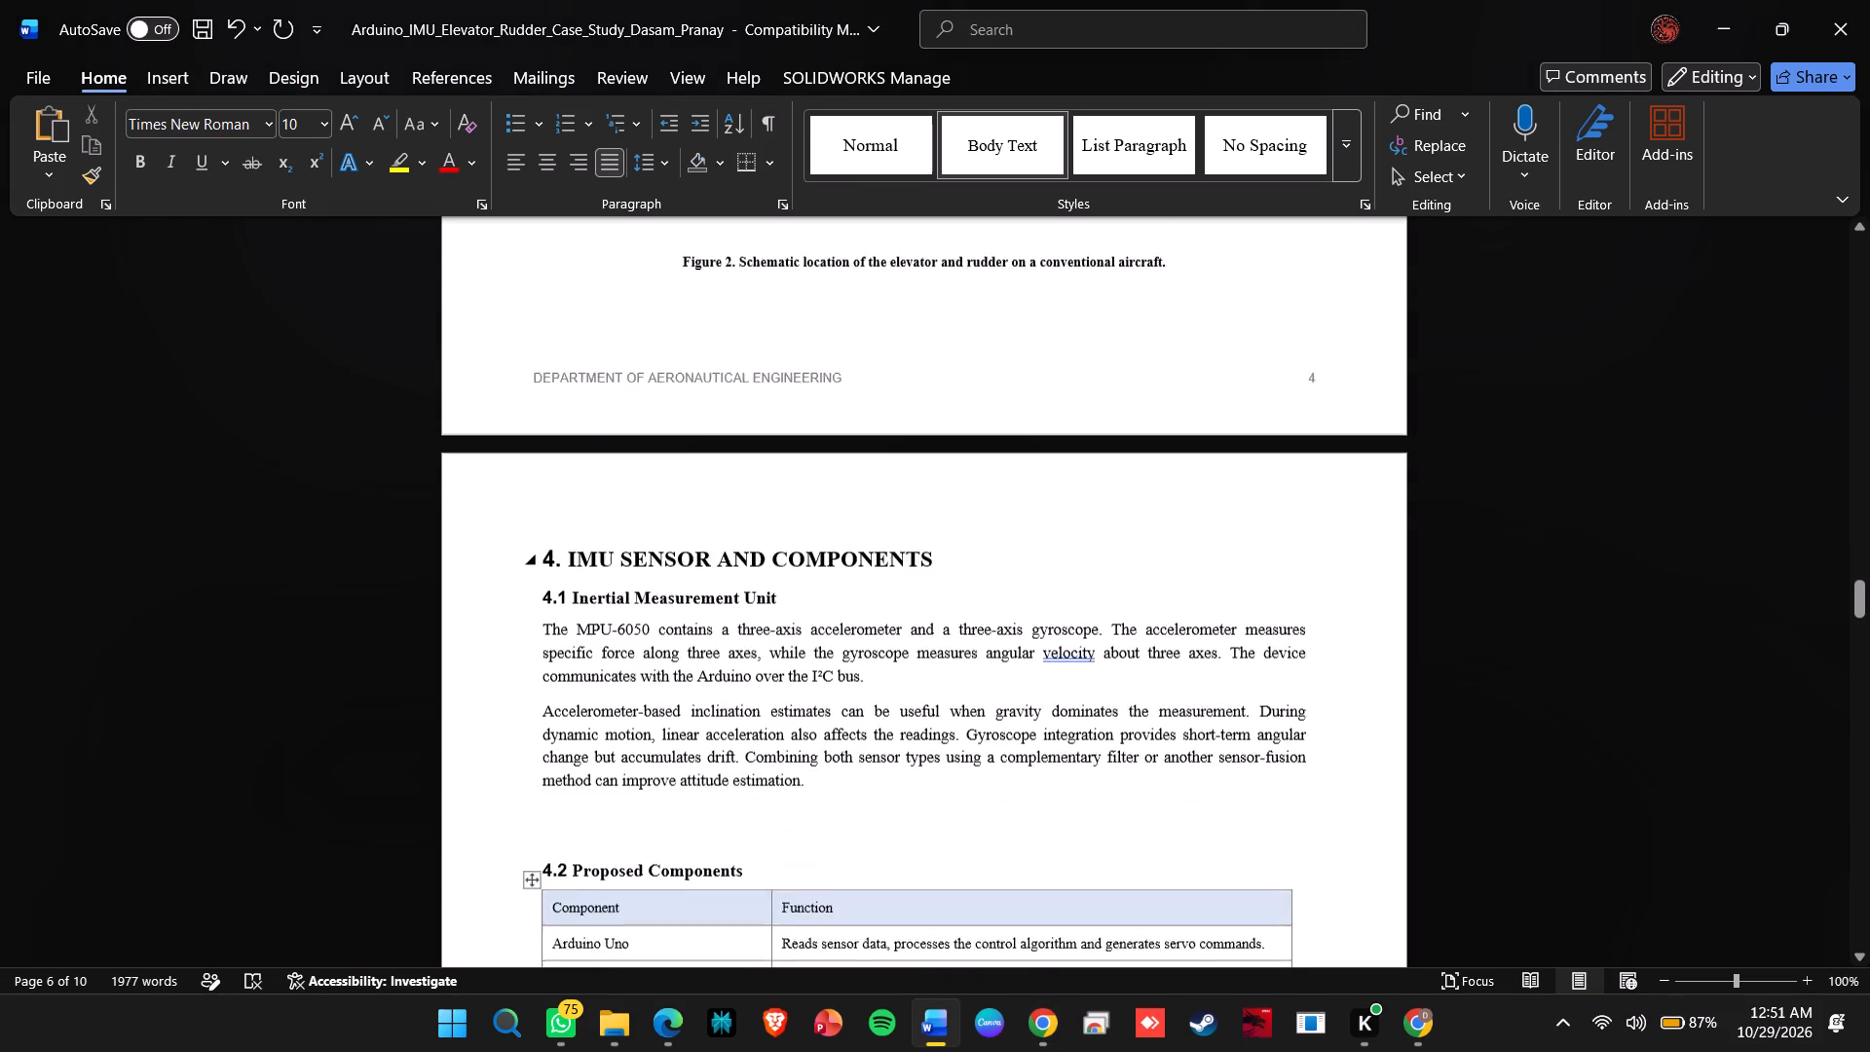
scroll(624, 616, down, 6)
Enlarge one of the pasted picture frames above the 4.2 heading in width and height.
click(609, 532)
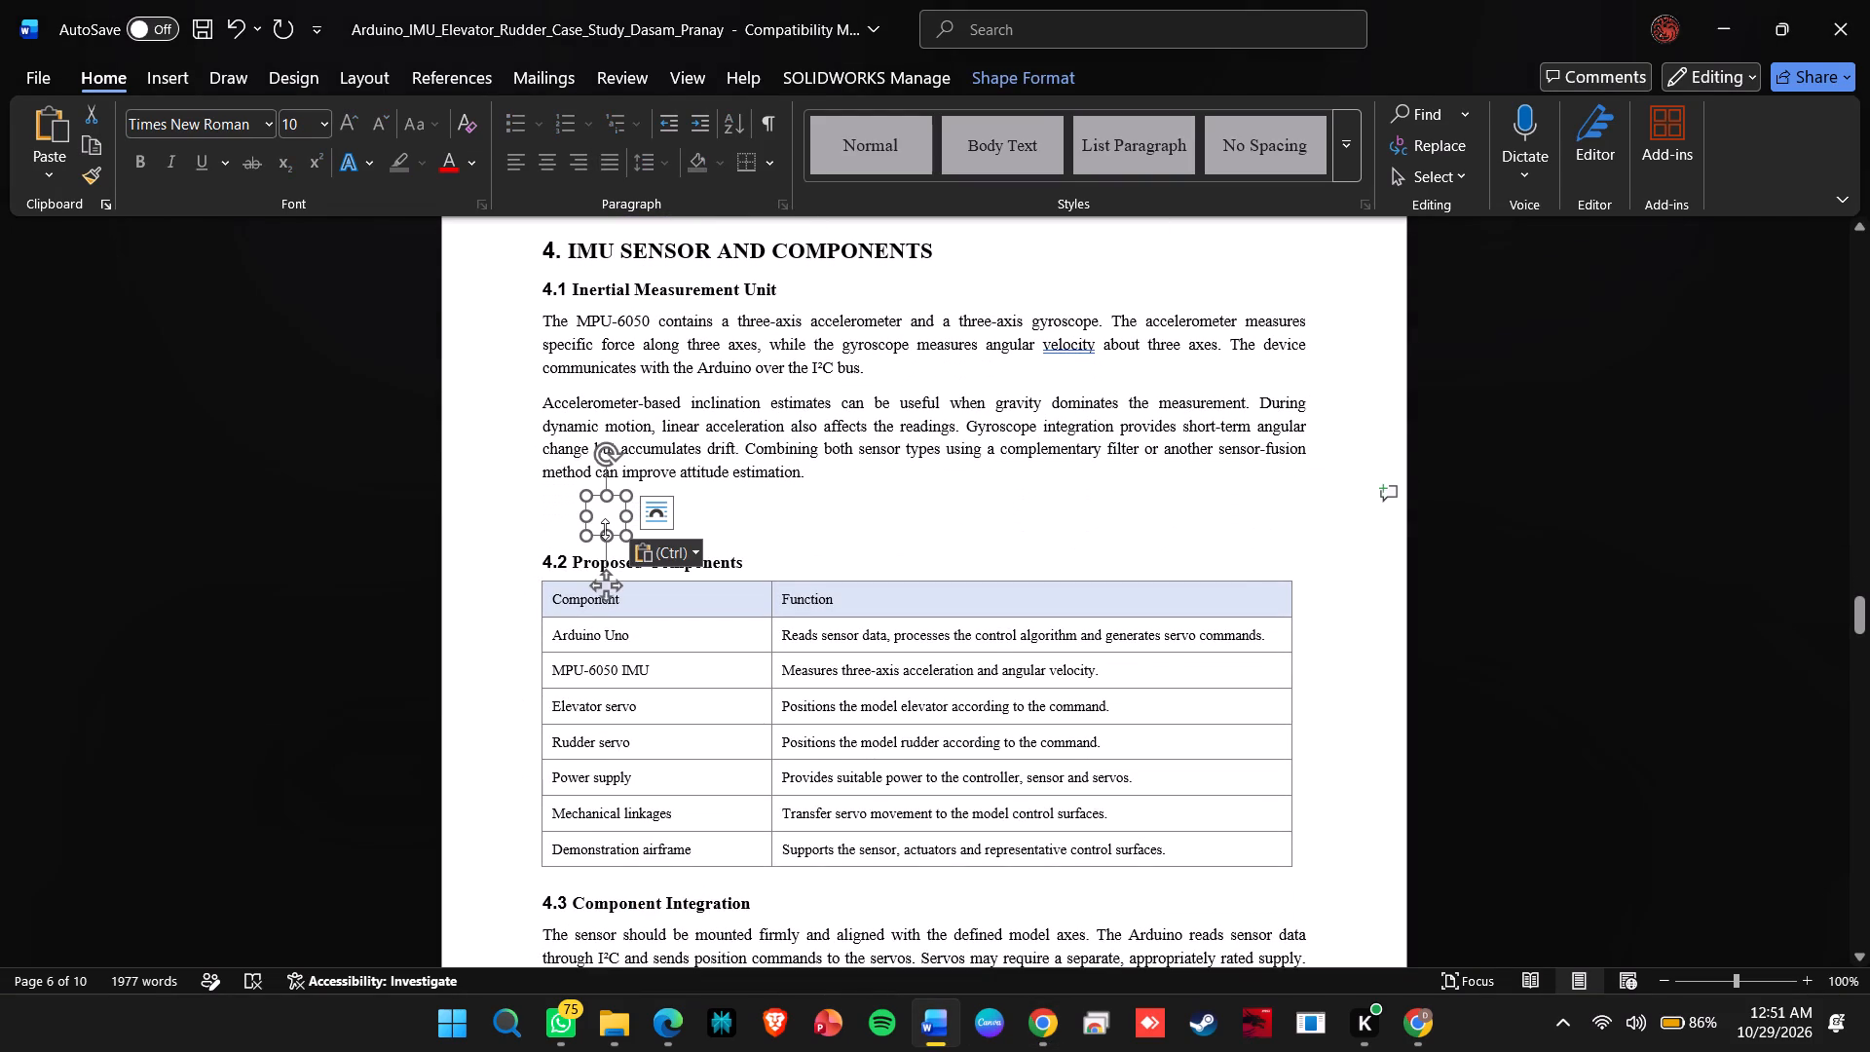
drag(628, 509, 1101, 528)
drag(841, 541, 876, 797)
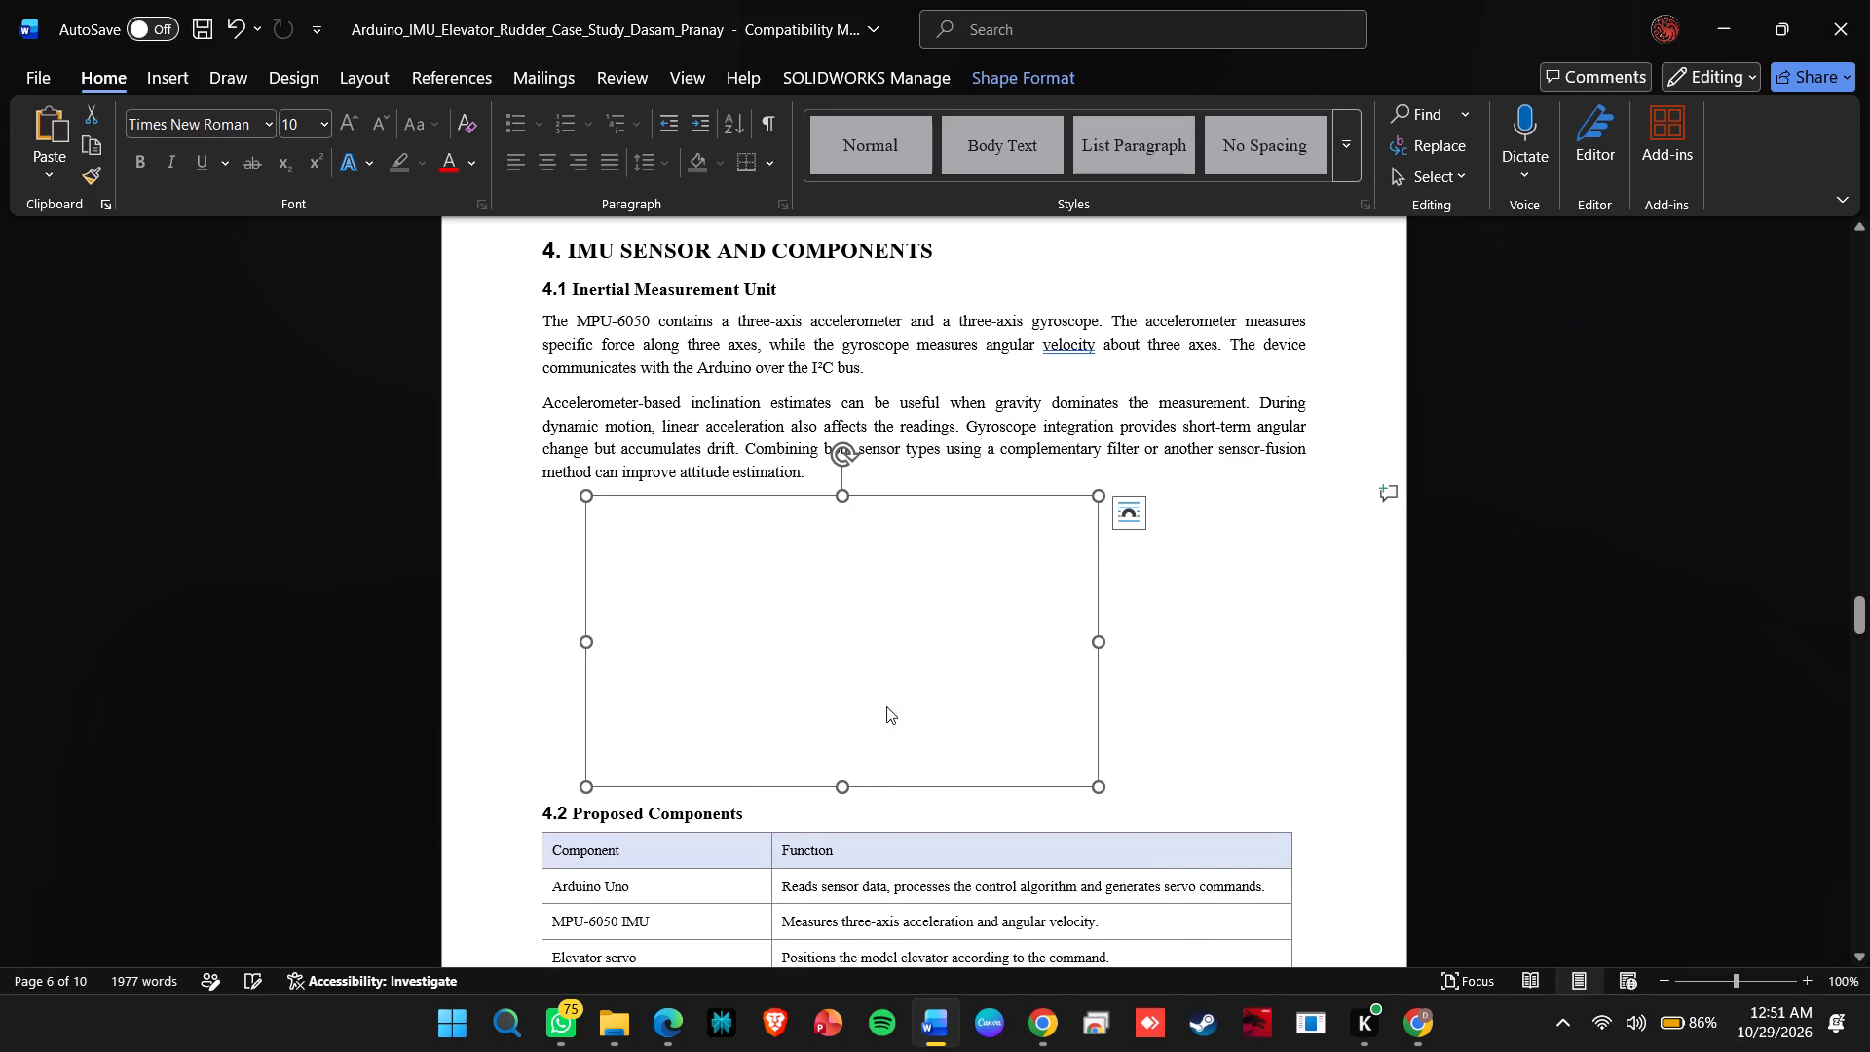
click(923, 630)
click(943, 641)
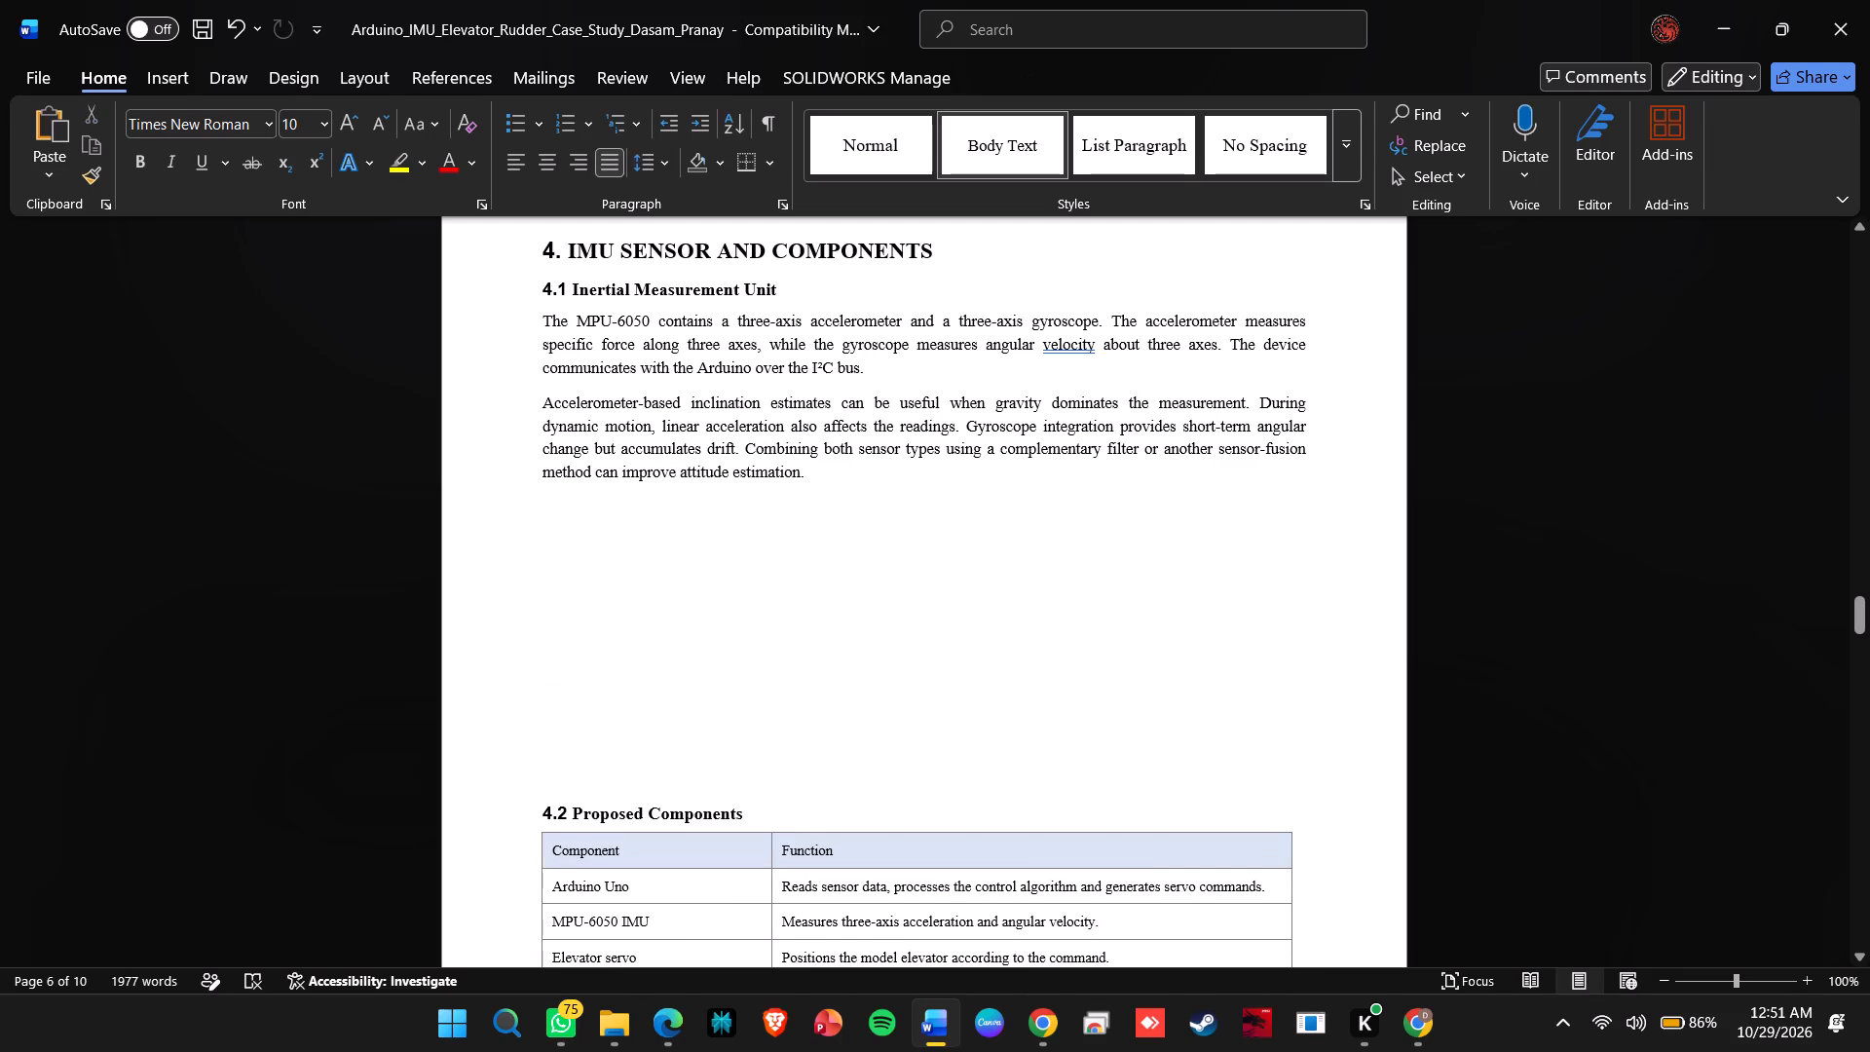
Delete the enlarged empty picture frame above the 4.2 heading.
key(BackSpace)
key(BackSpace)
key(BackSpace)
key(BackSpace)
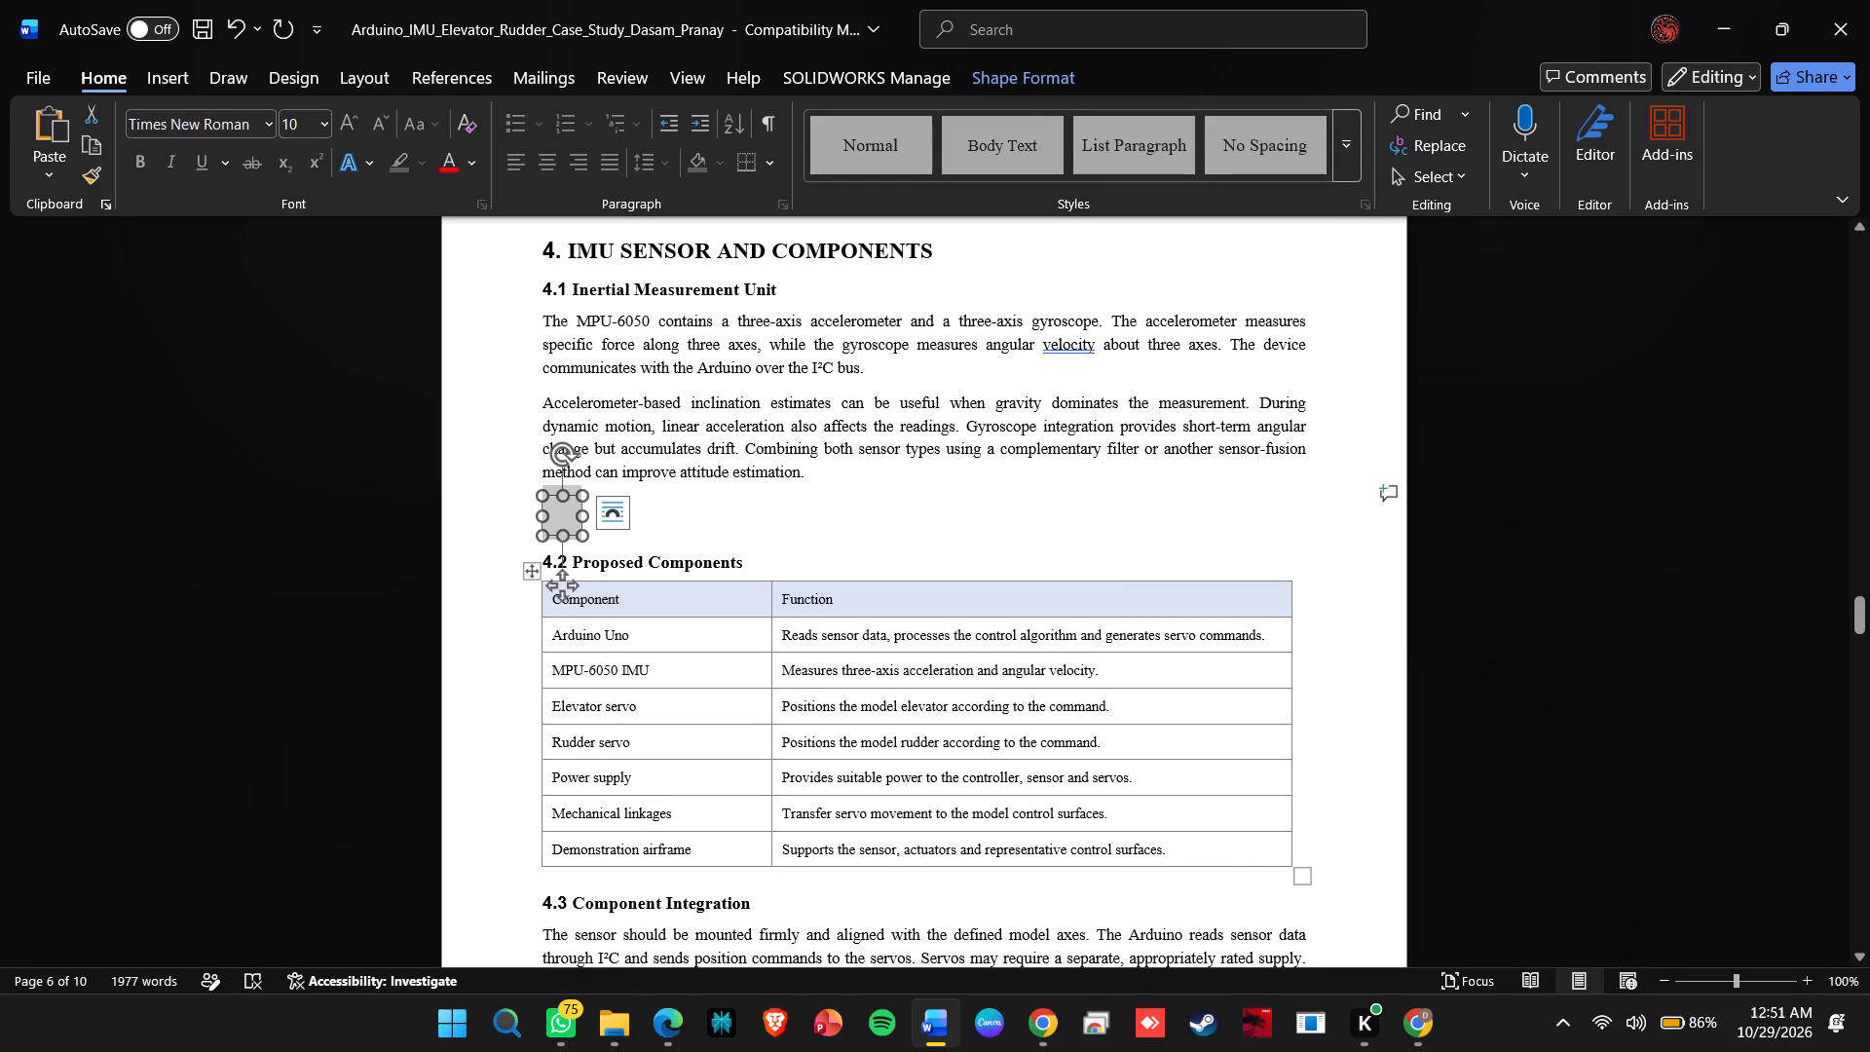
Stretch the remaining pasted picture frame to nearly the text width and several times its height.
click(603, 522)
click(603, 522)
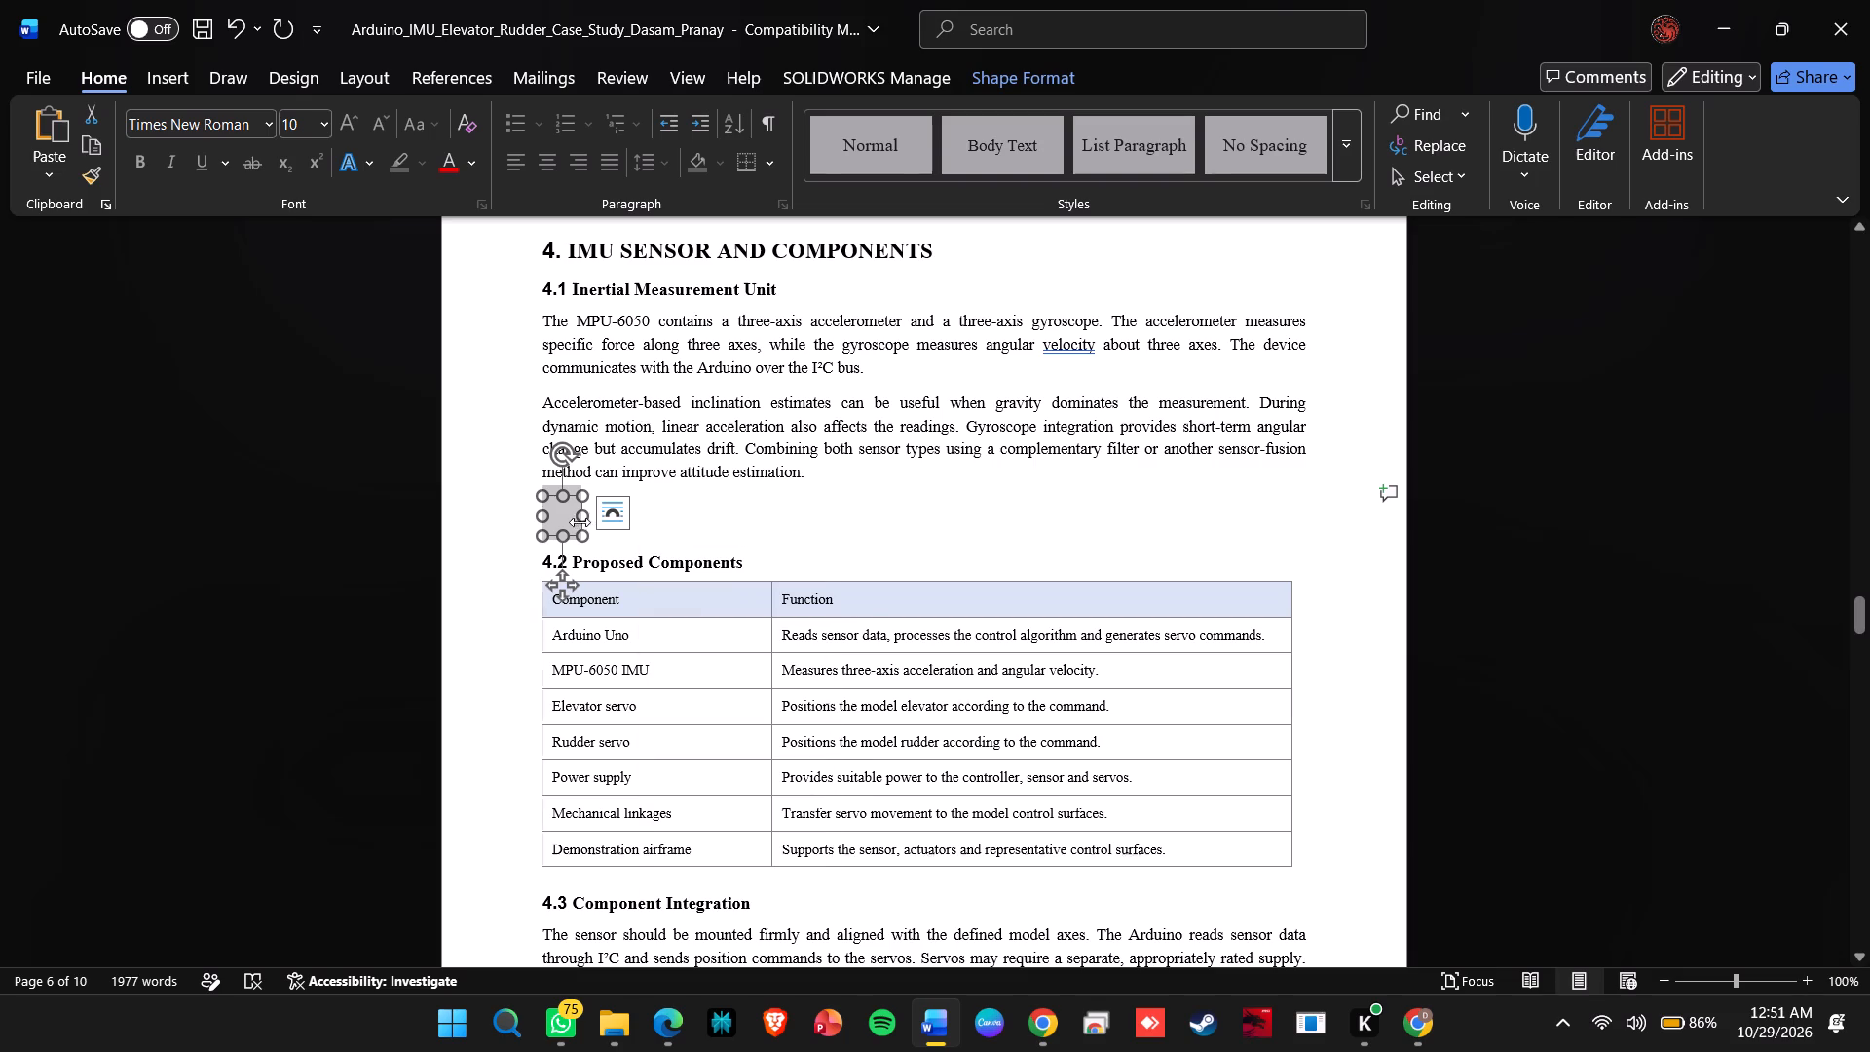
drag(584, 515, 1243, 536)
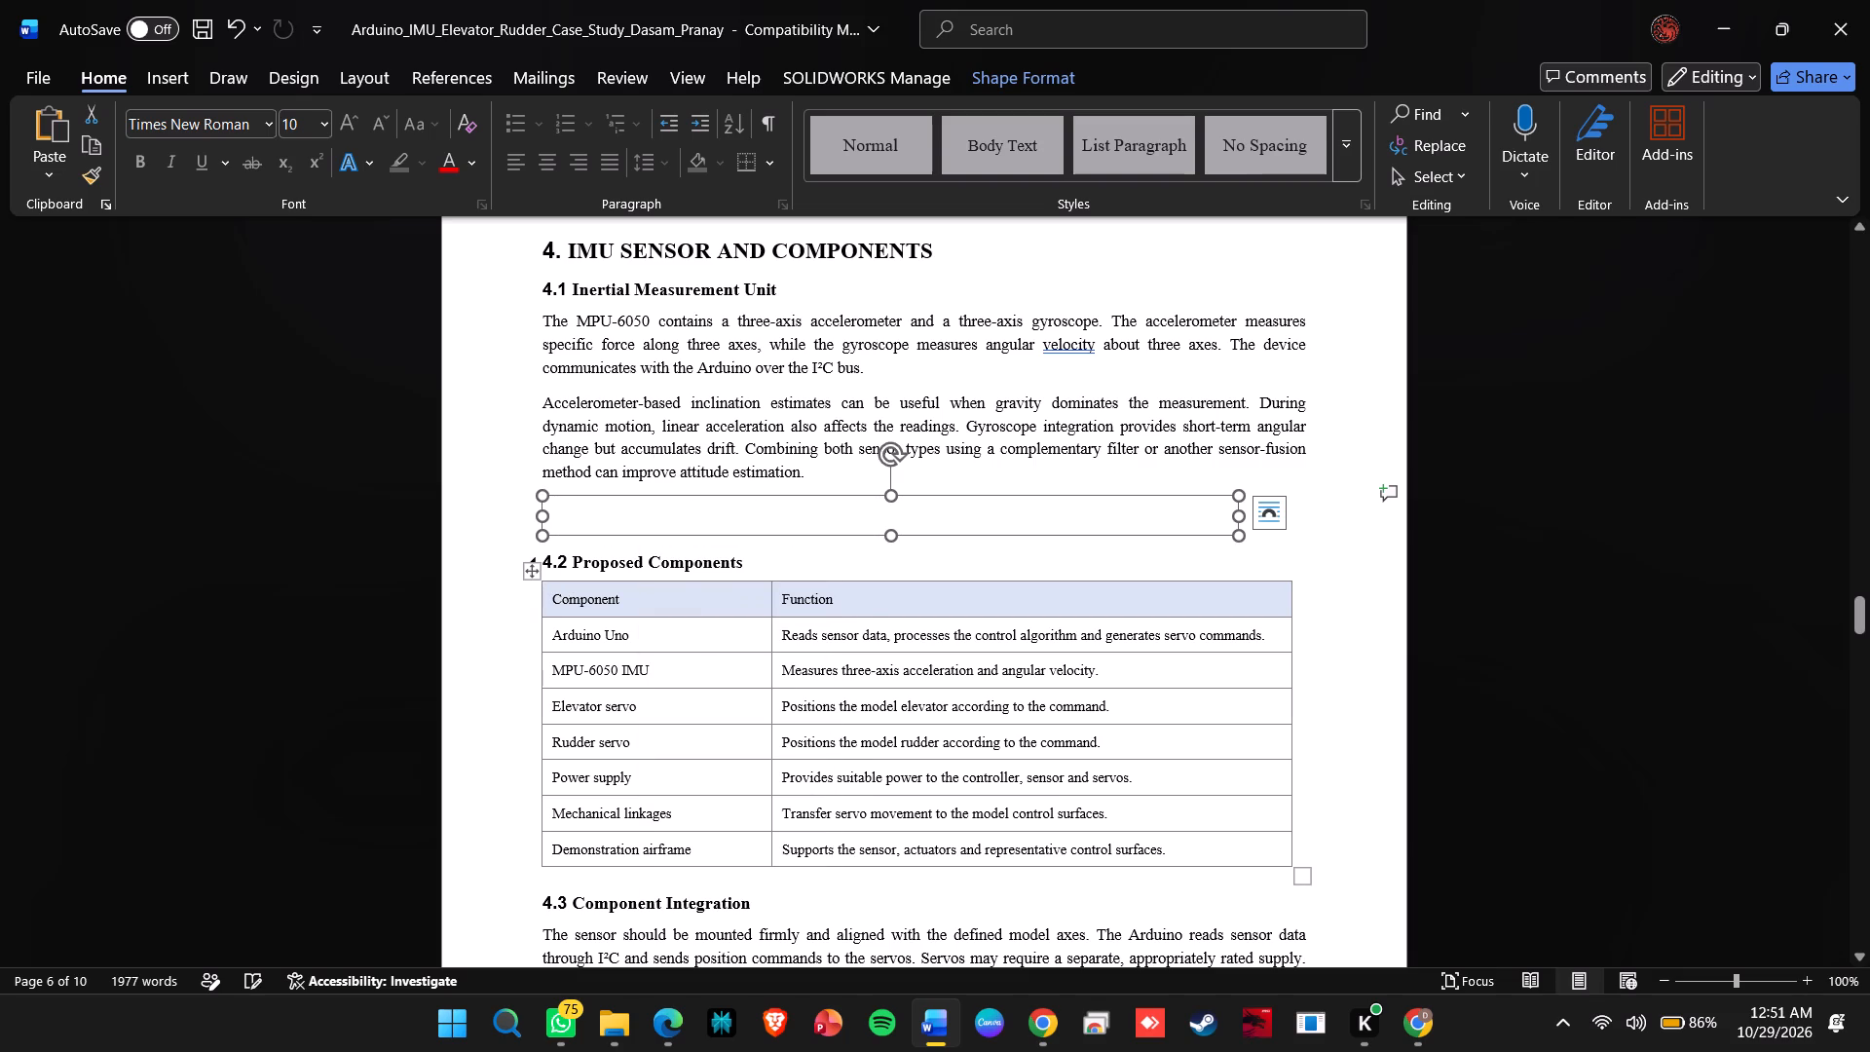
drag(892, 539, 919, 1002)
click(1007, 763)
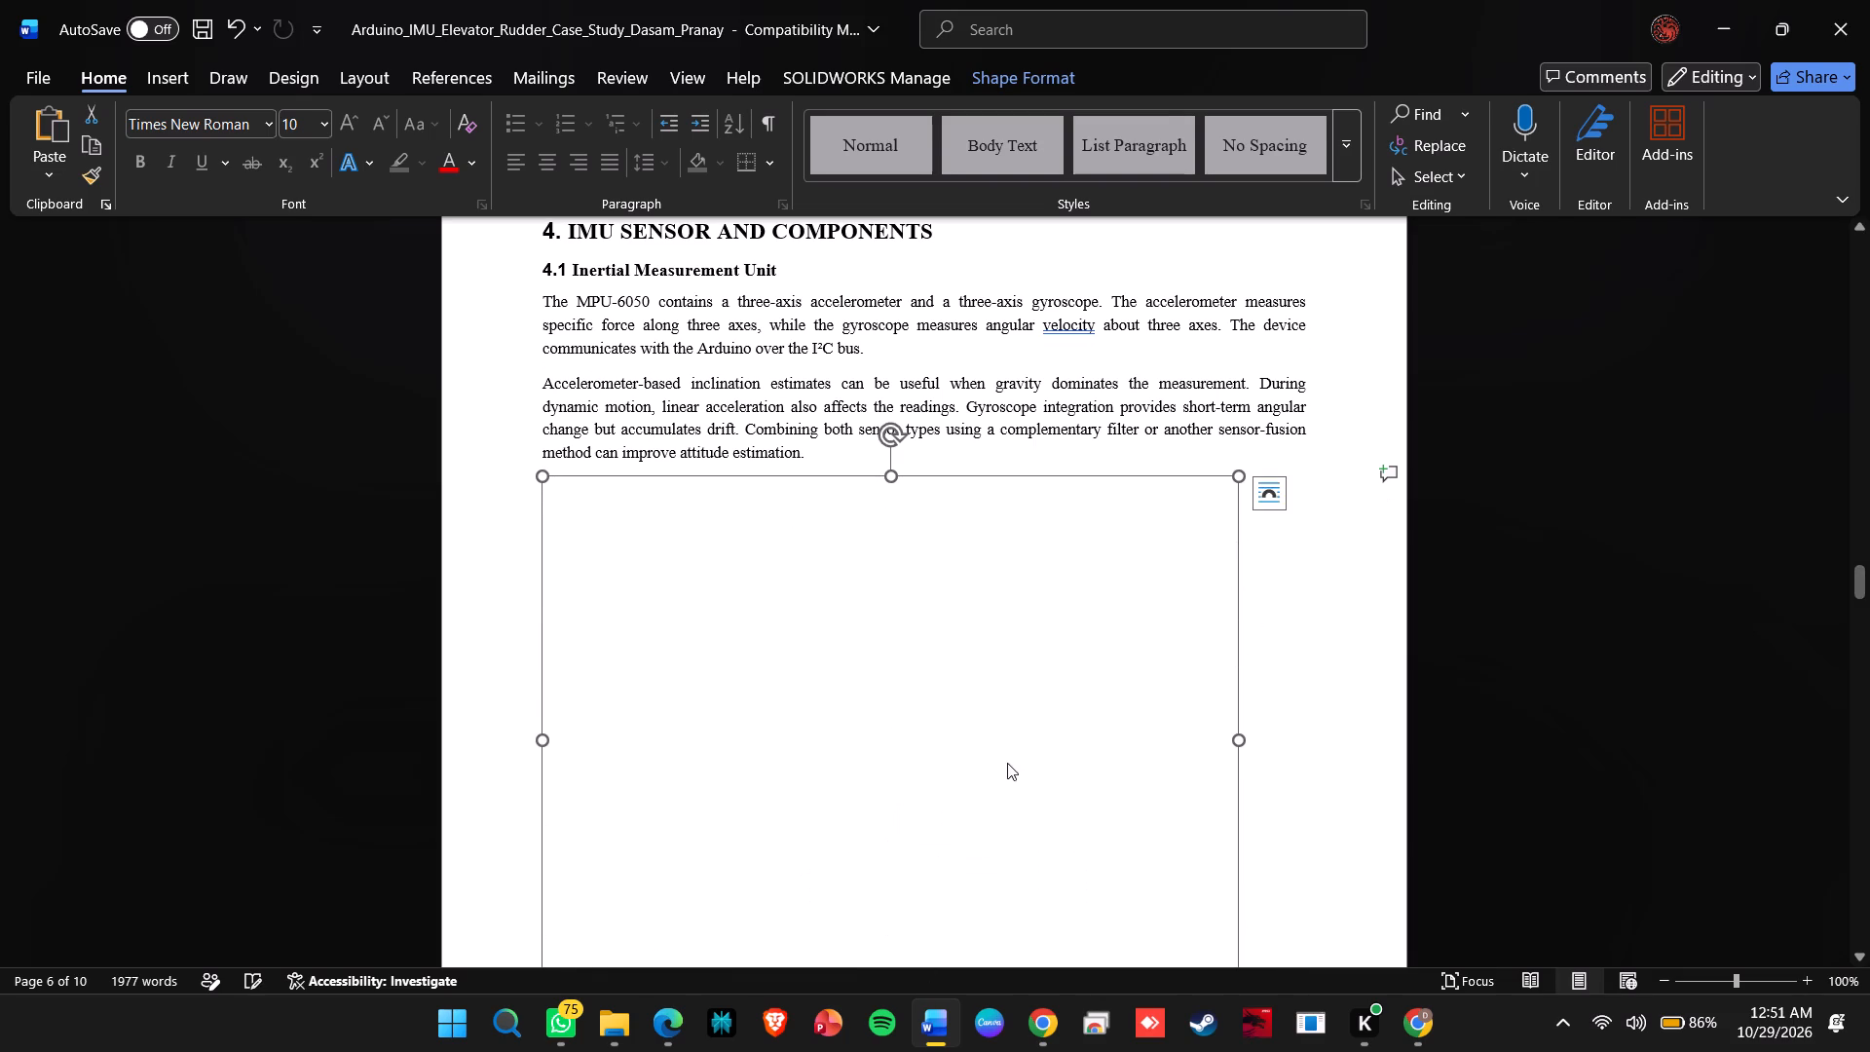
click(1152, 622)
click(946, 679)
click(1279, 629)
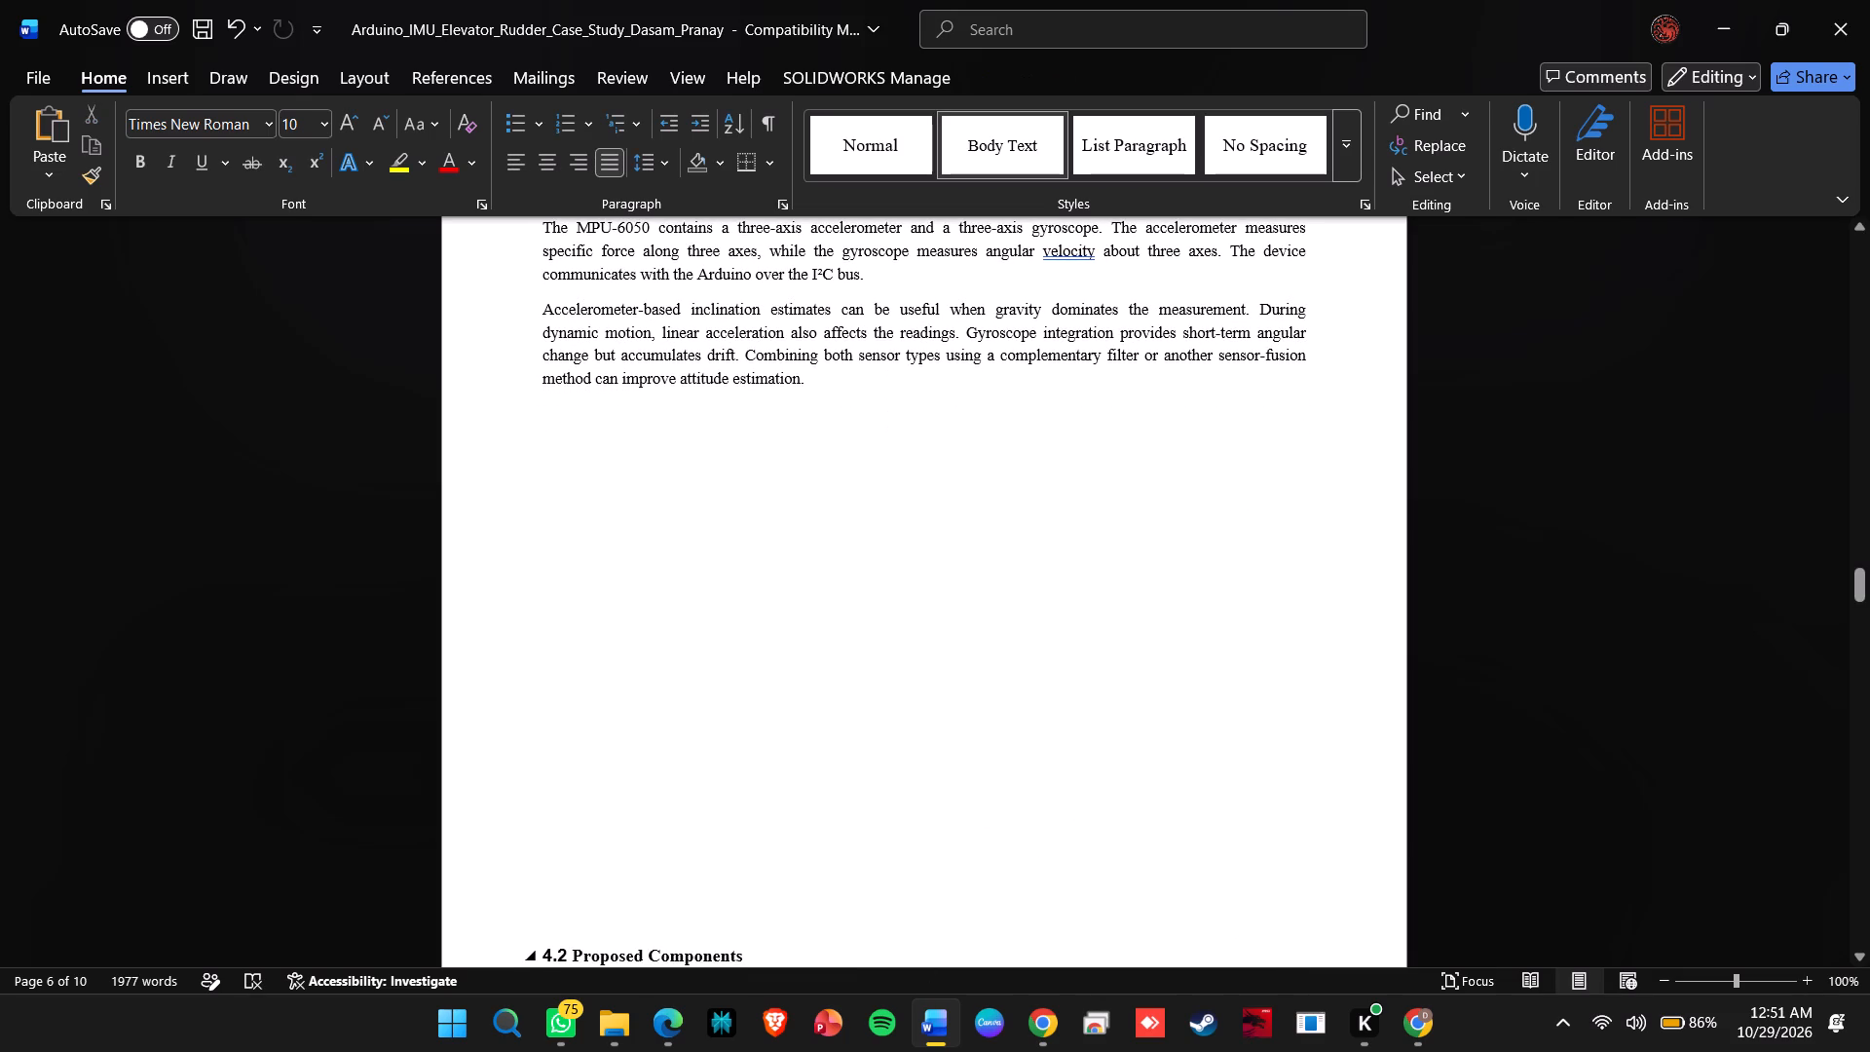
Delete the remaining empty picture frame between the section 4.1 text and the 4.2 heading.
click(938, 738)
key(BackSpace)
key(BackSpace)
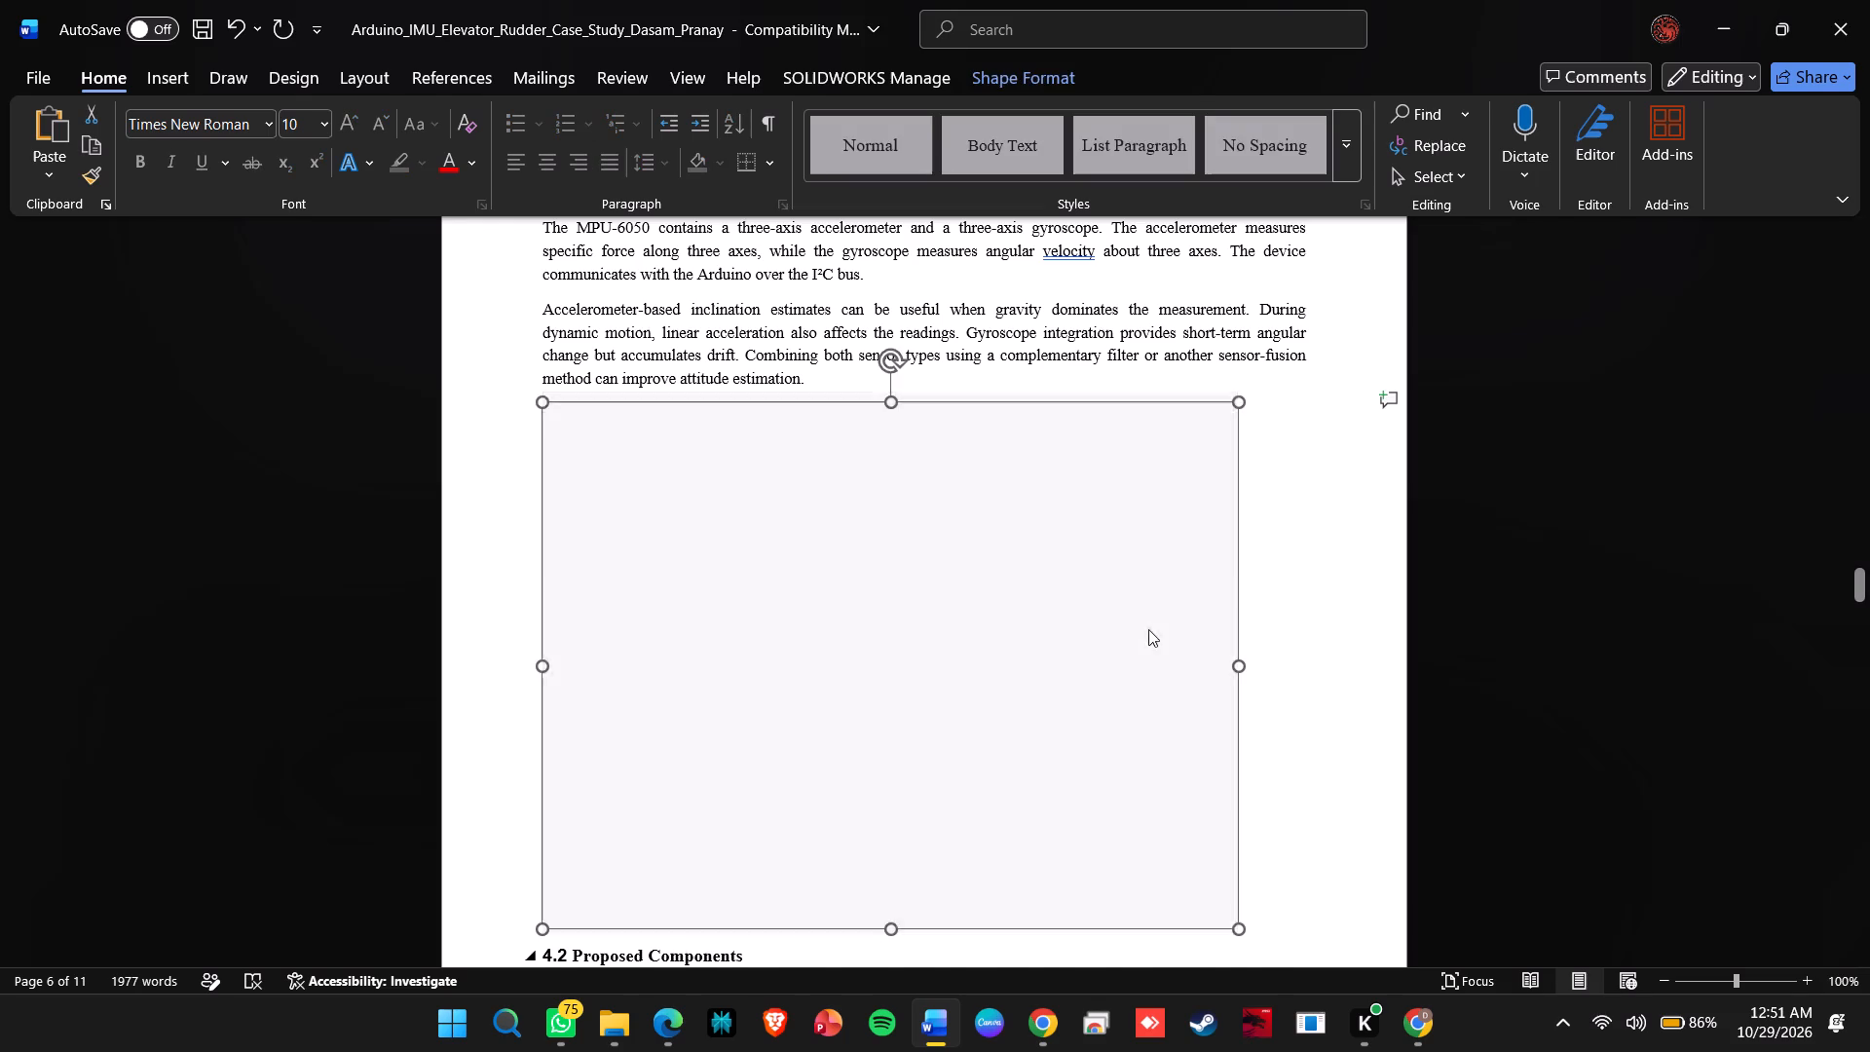
Save the Flyrobo MPU-6050 image from Chrome to the Downloads folder as a .webp file.
click(1043, 1021)
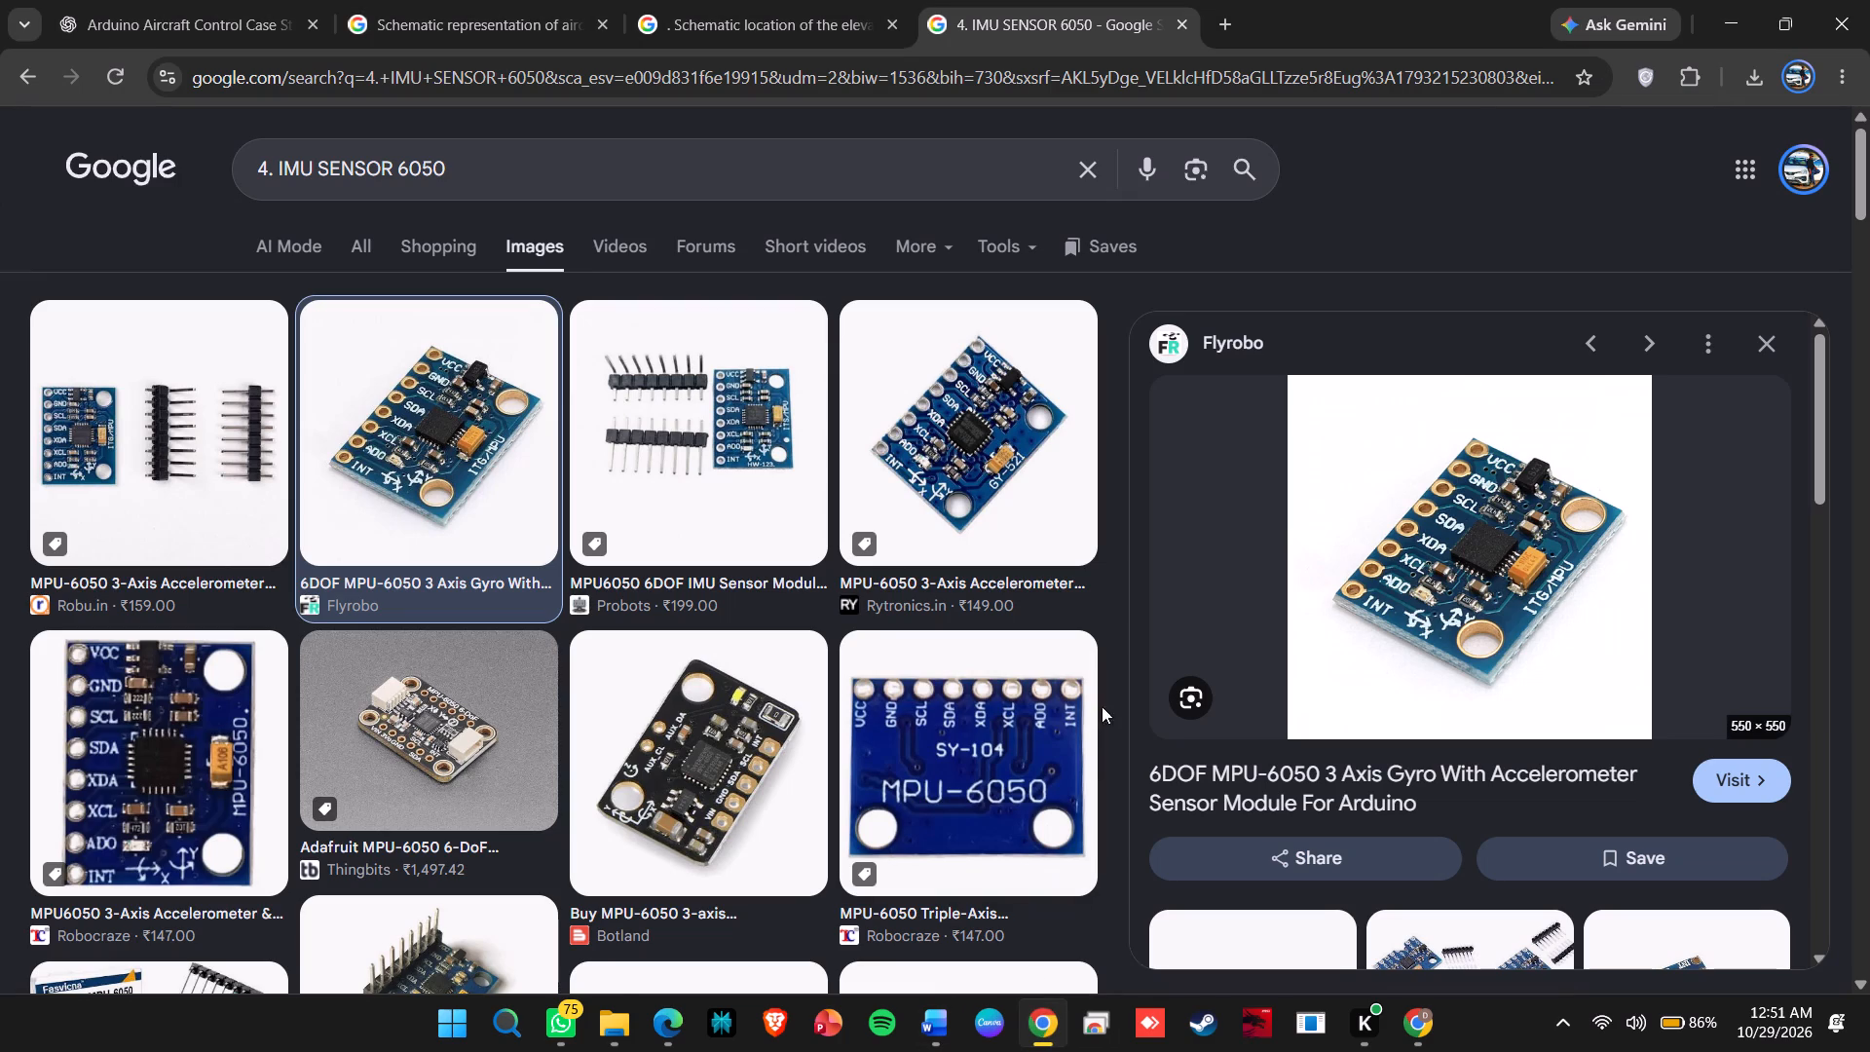
right_click(1479, 515)
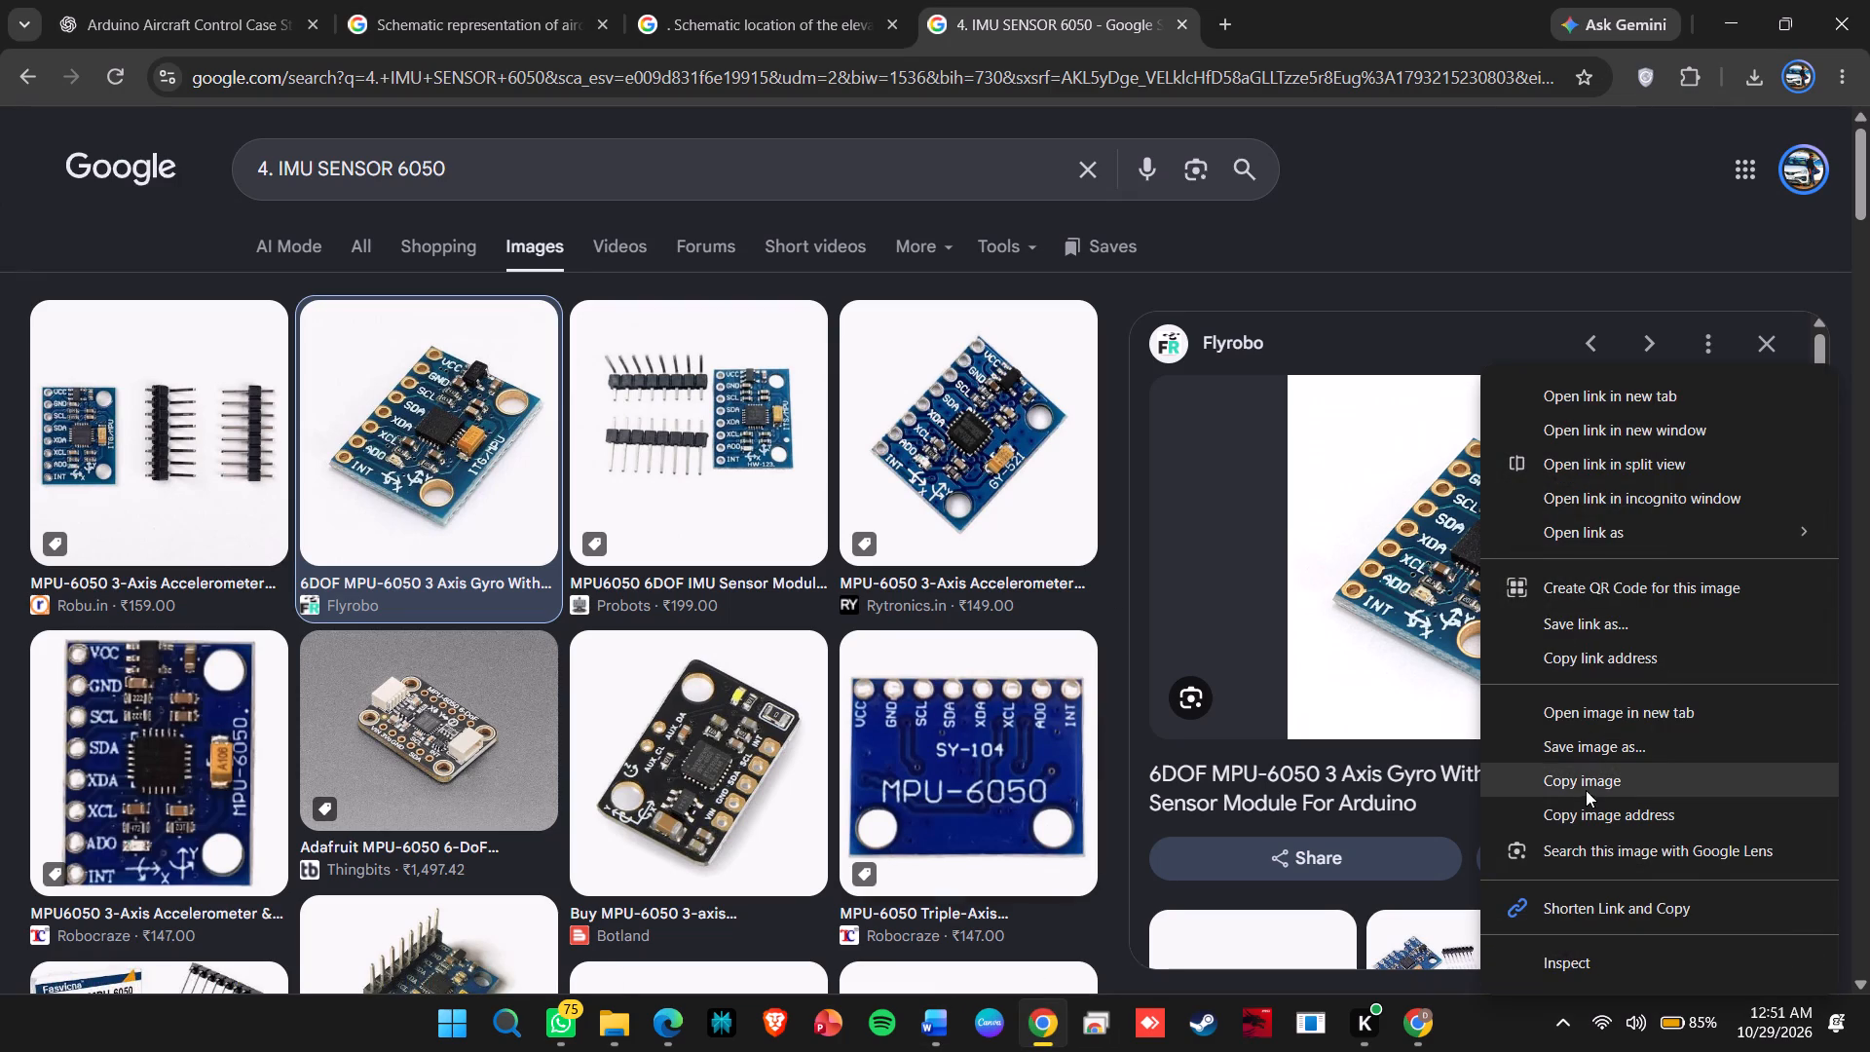
click(1578, 755)
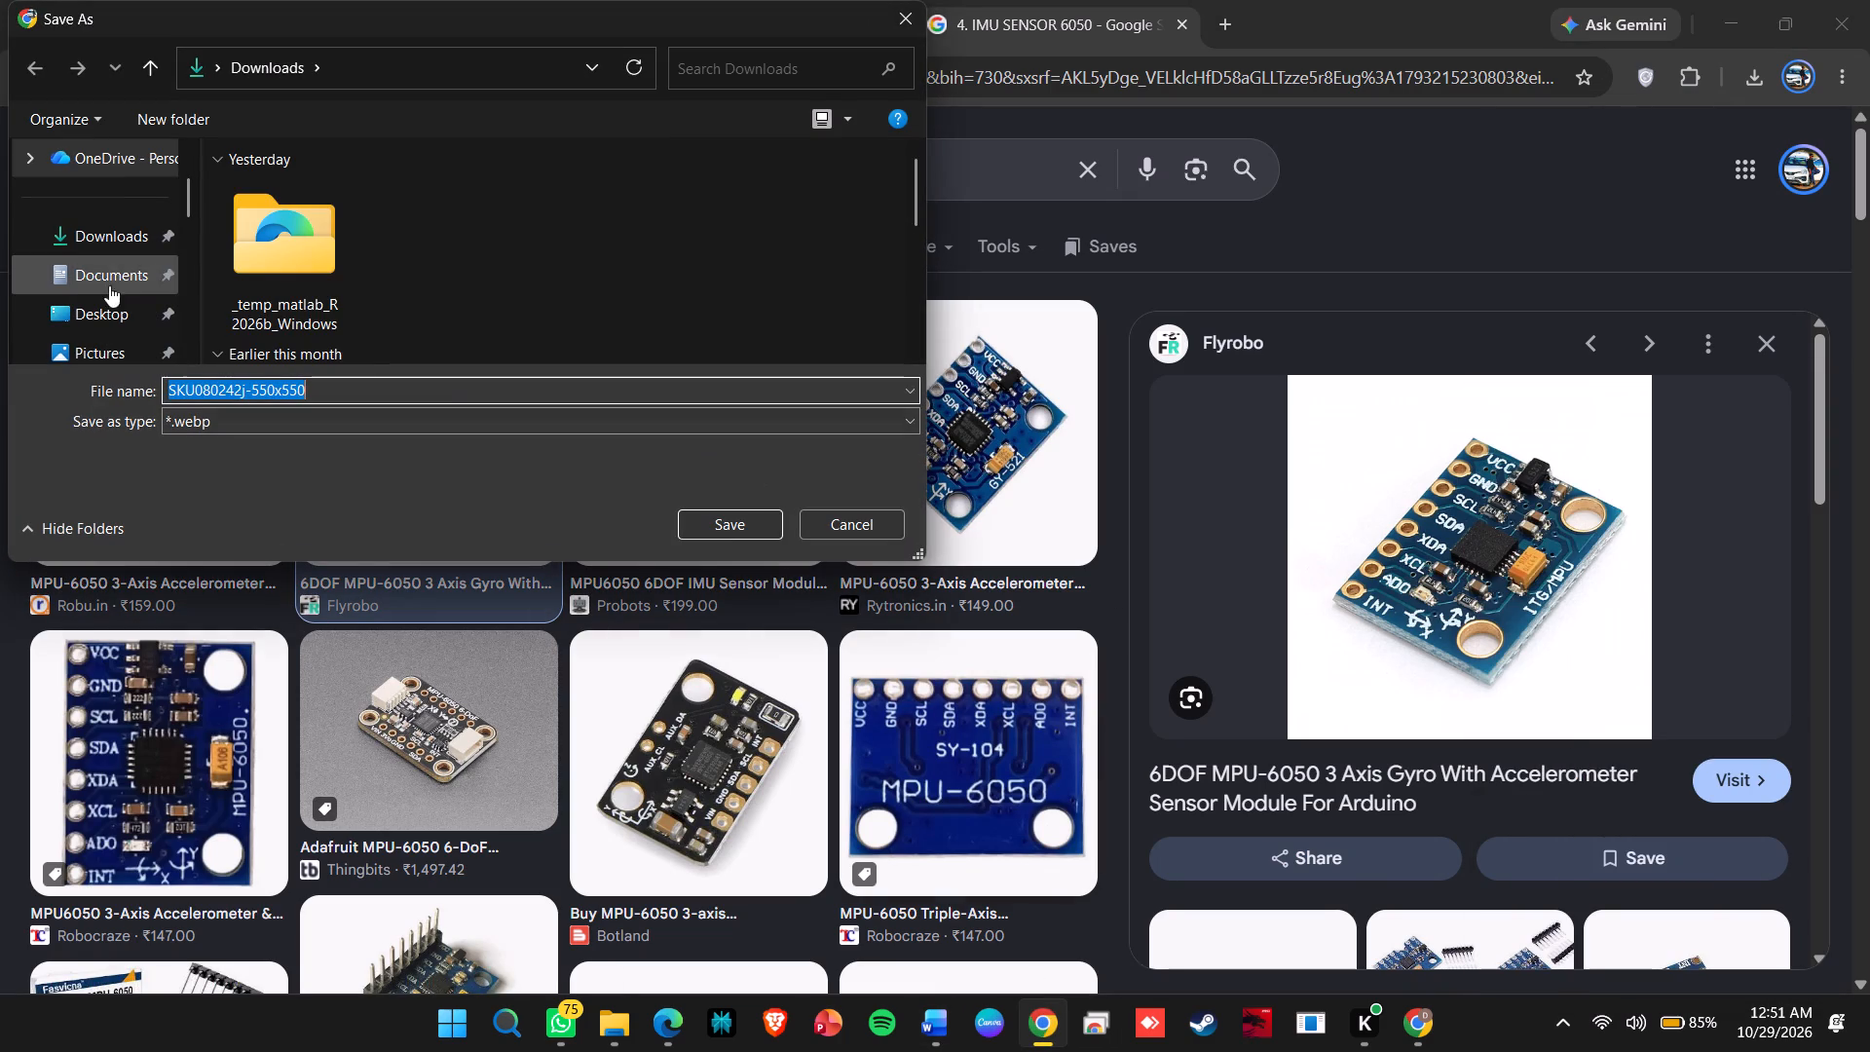
click(106, 244)
click(705, 519)
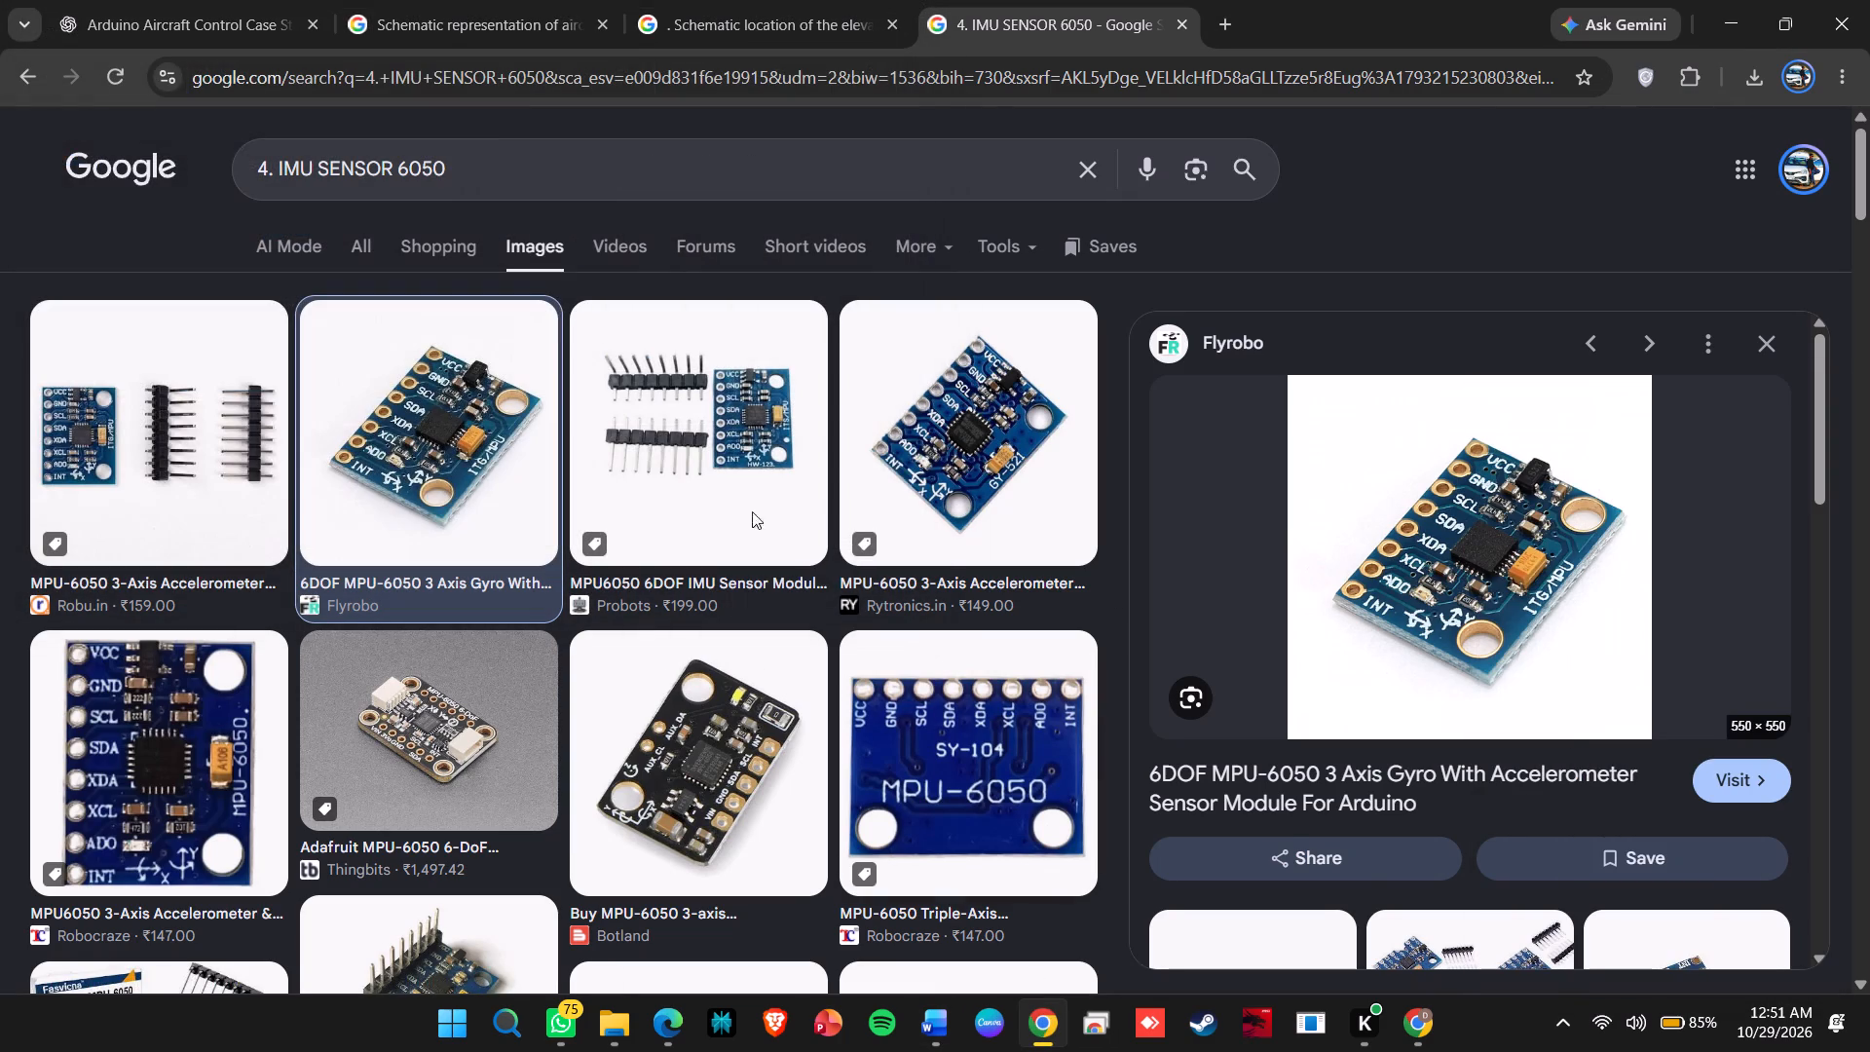
In the Word document, insert the downloaded MPU-6050 image SKU080242j-550x550 on the blank line above the 4.2 Proposed Components heading.
click(949, 1029)
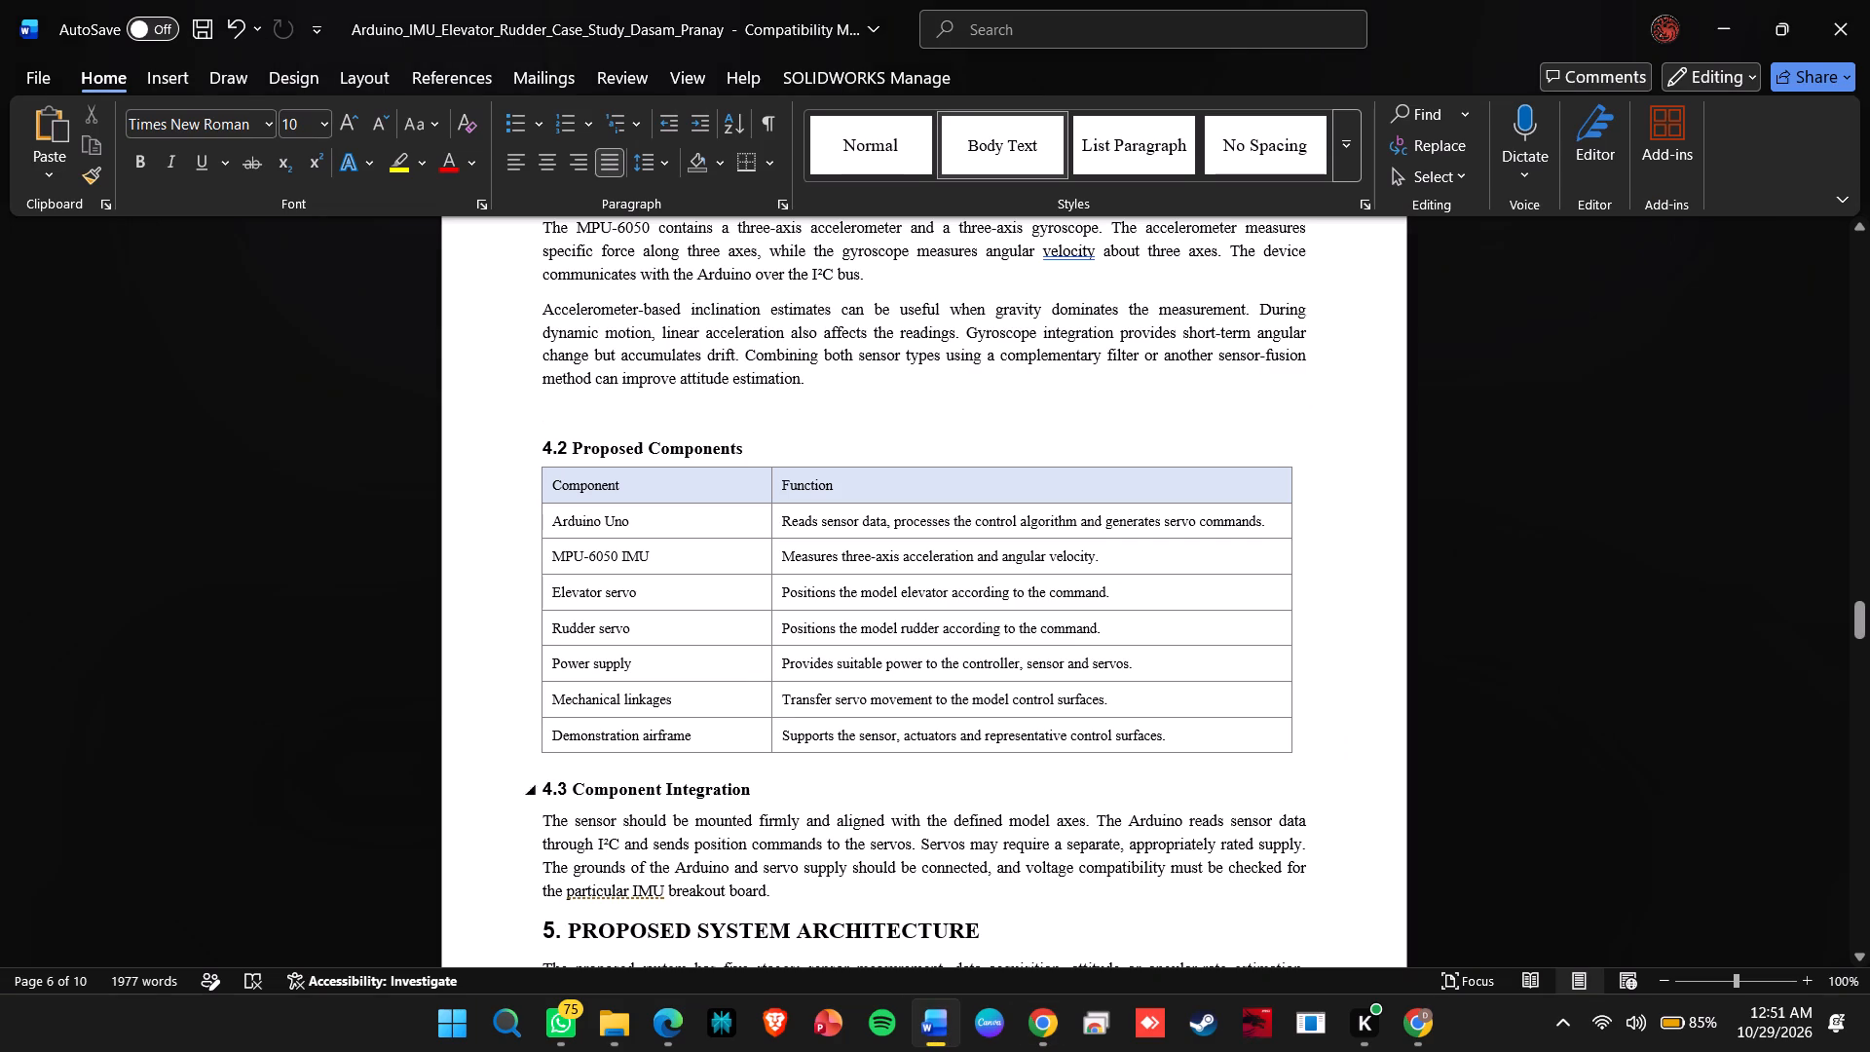
click(610, 417)
click(182, 76)
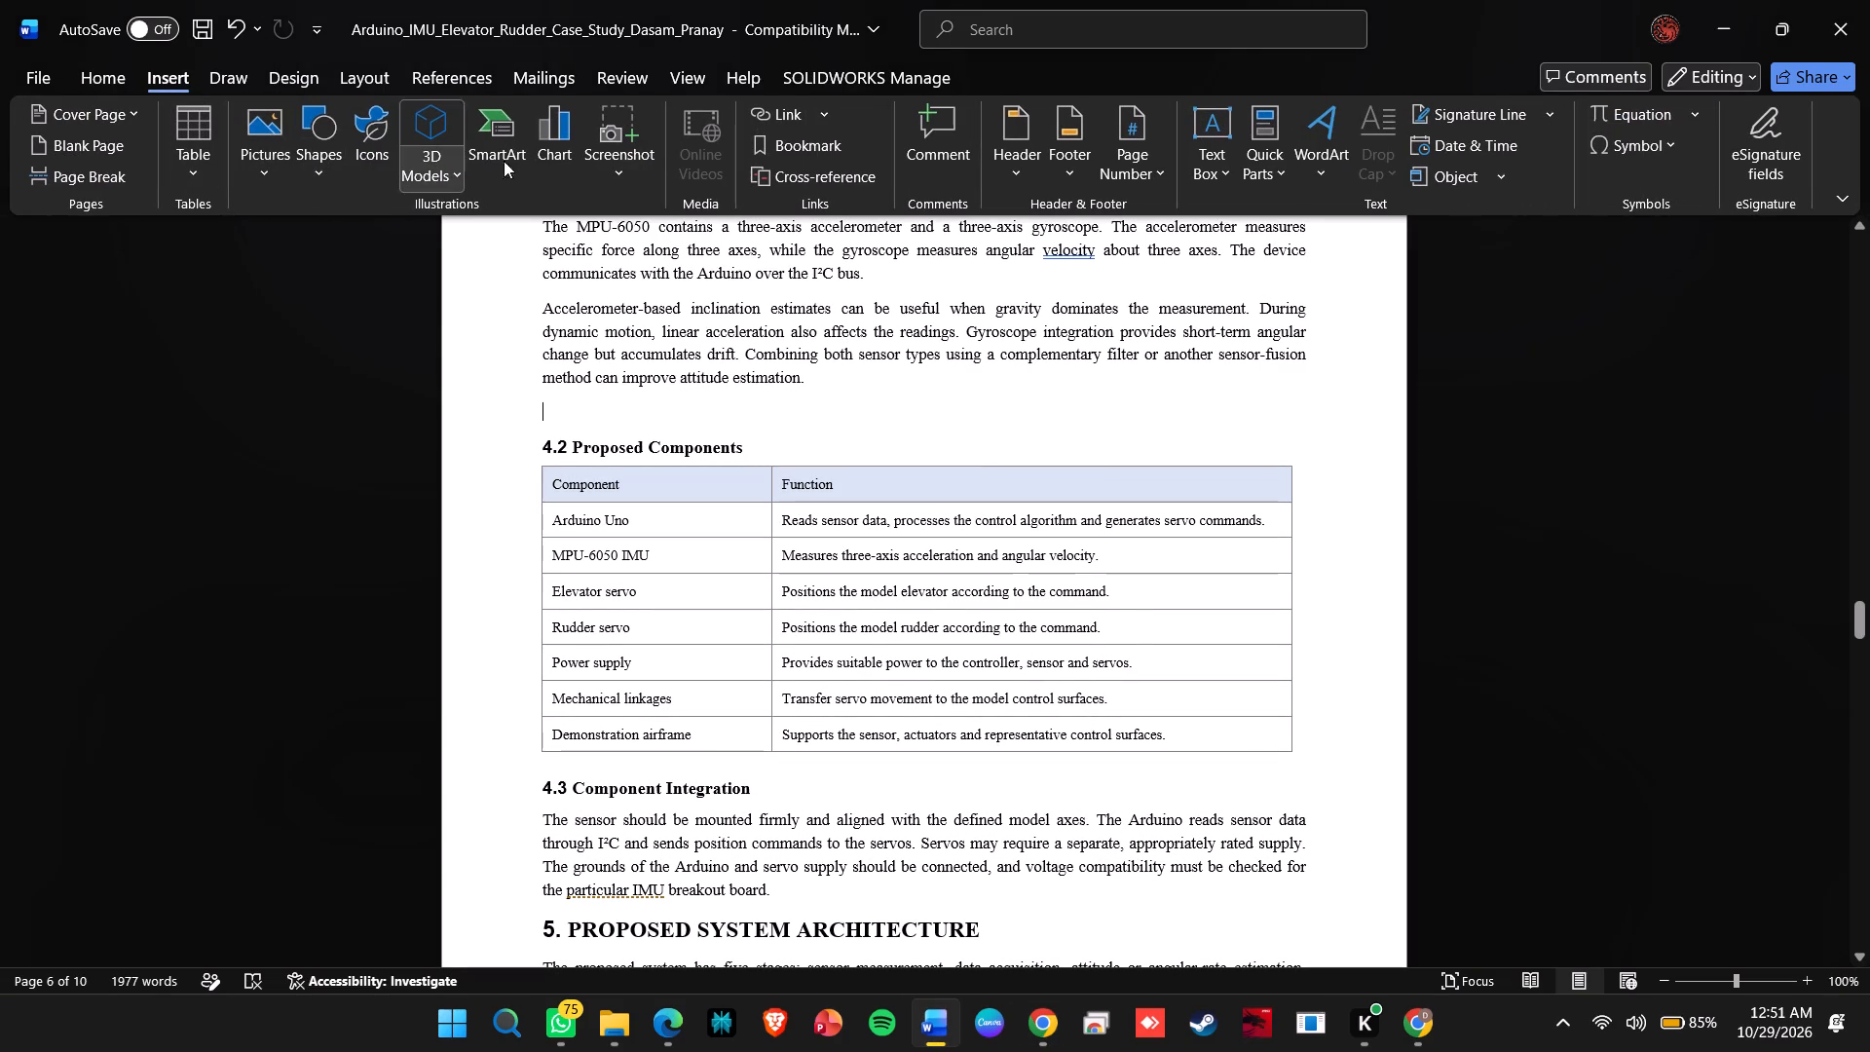
click(272, 150)
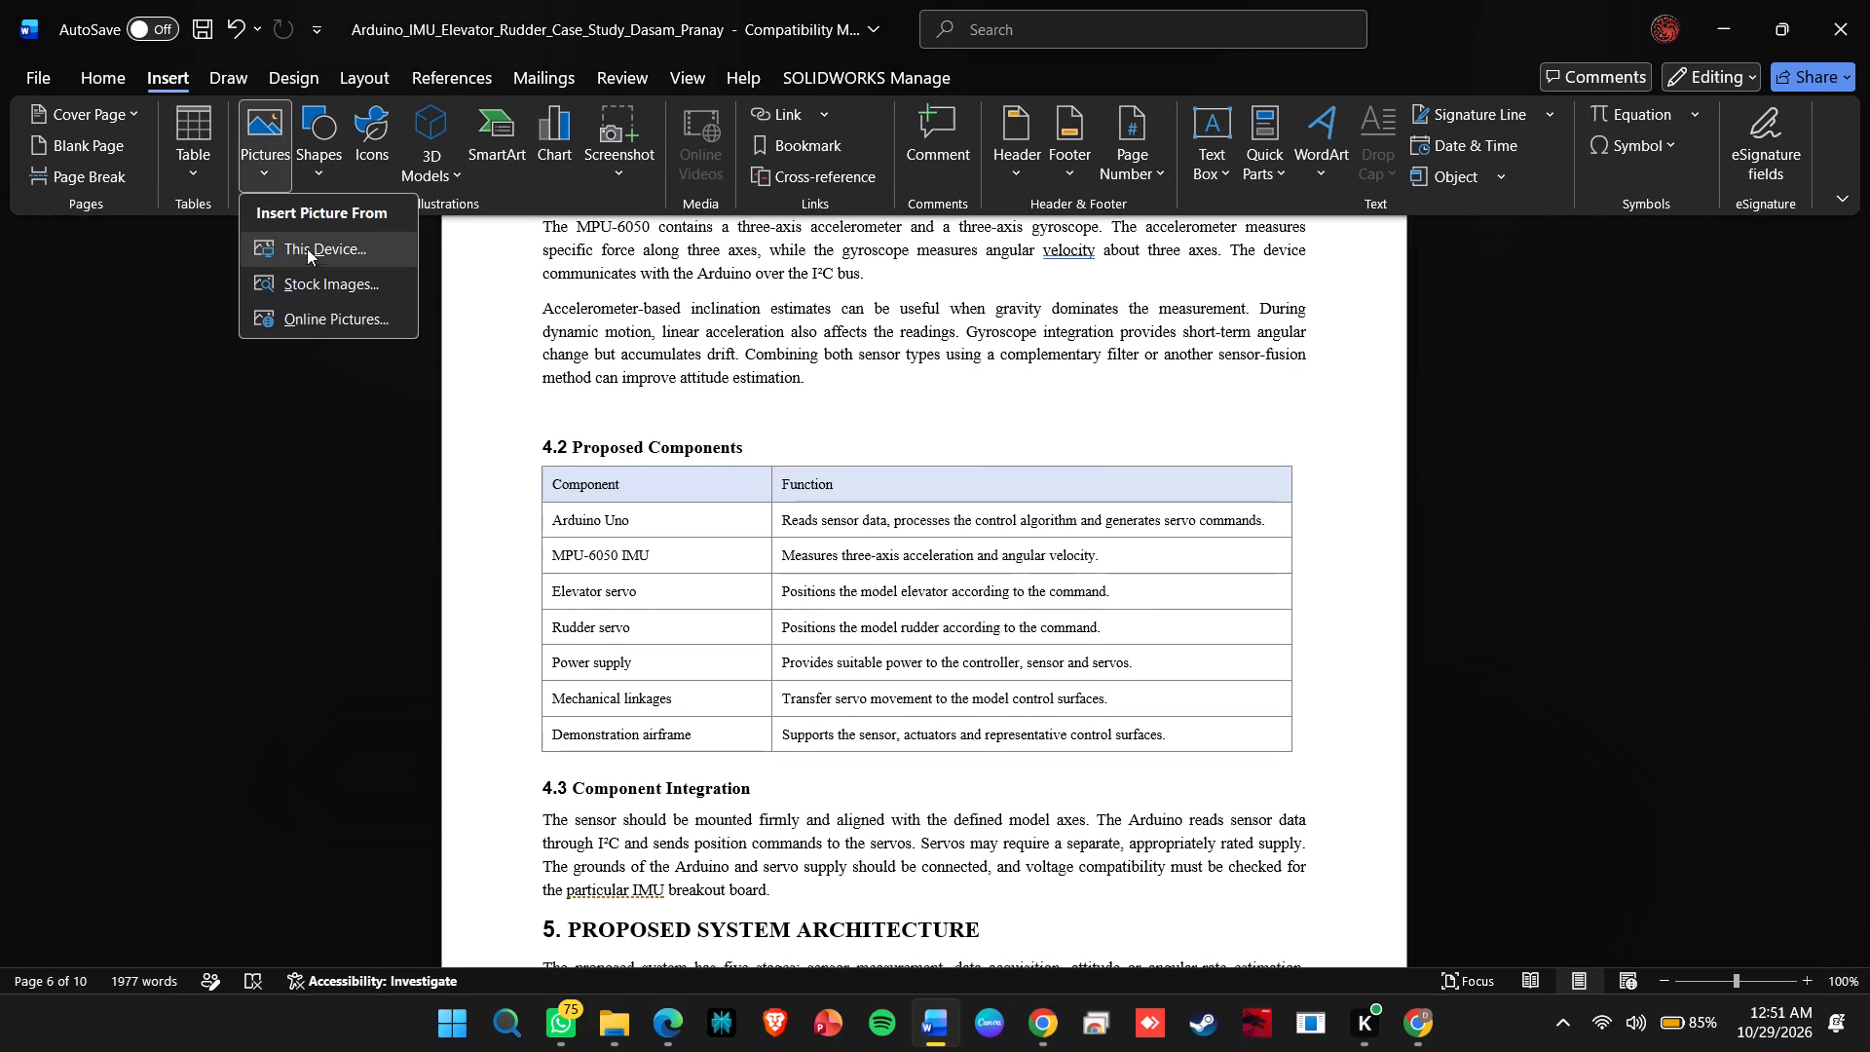
click(310, 256)
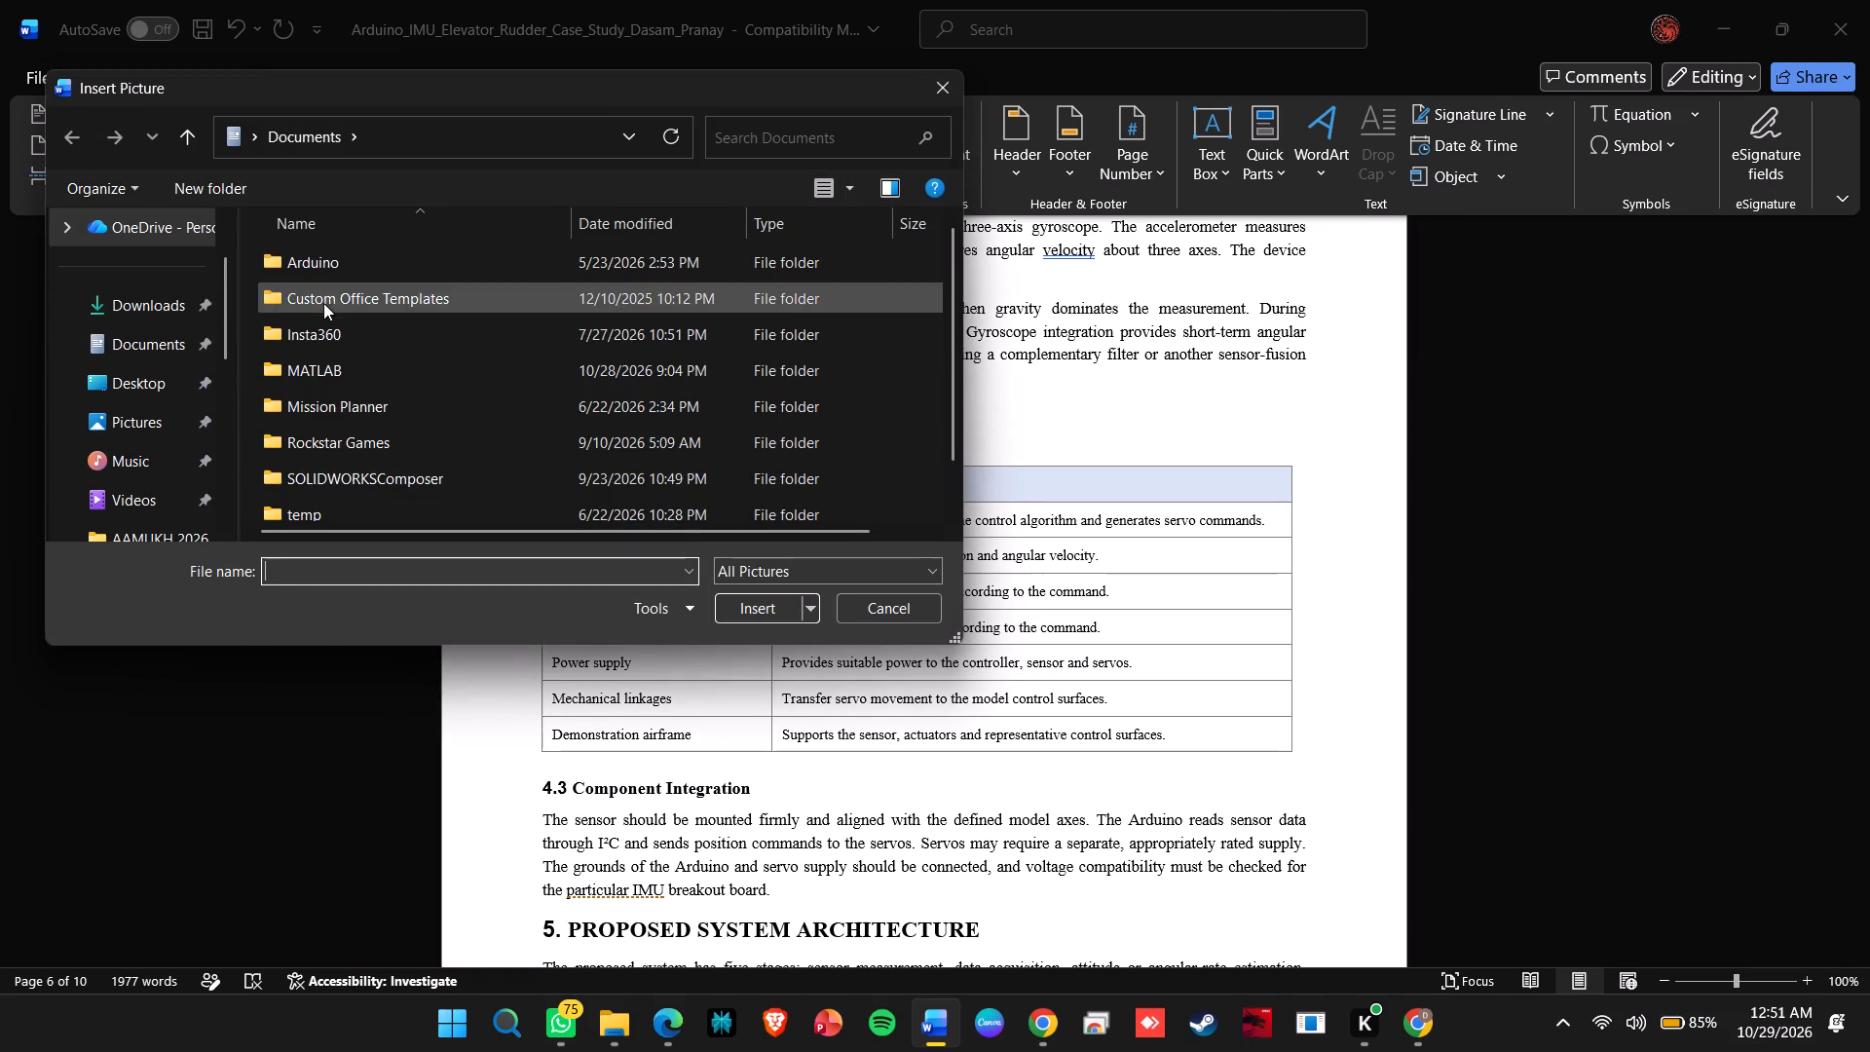
click(168, 318)
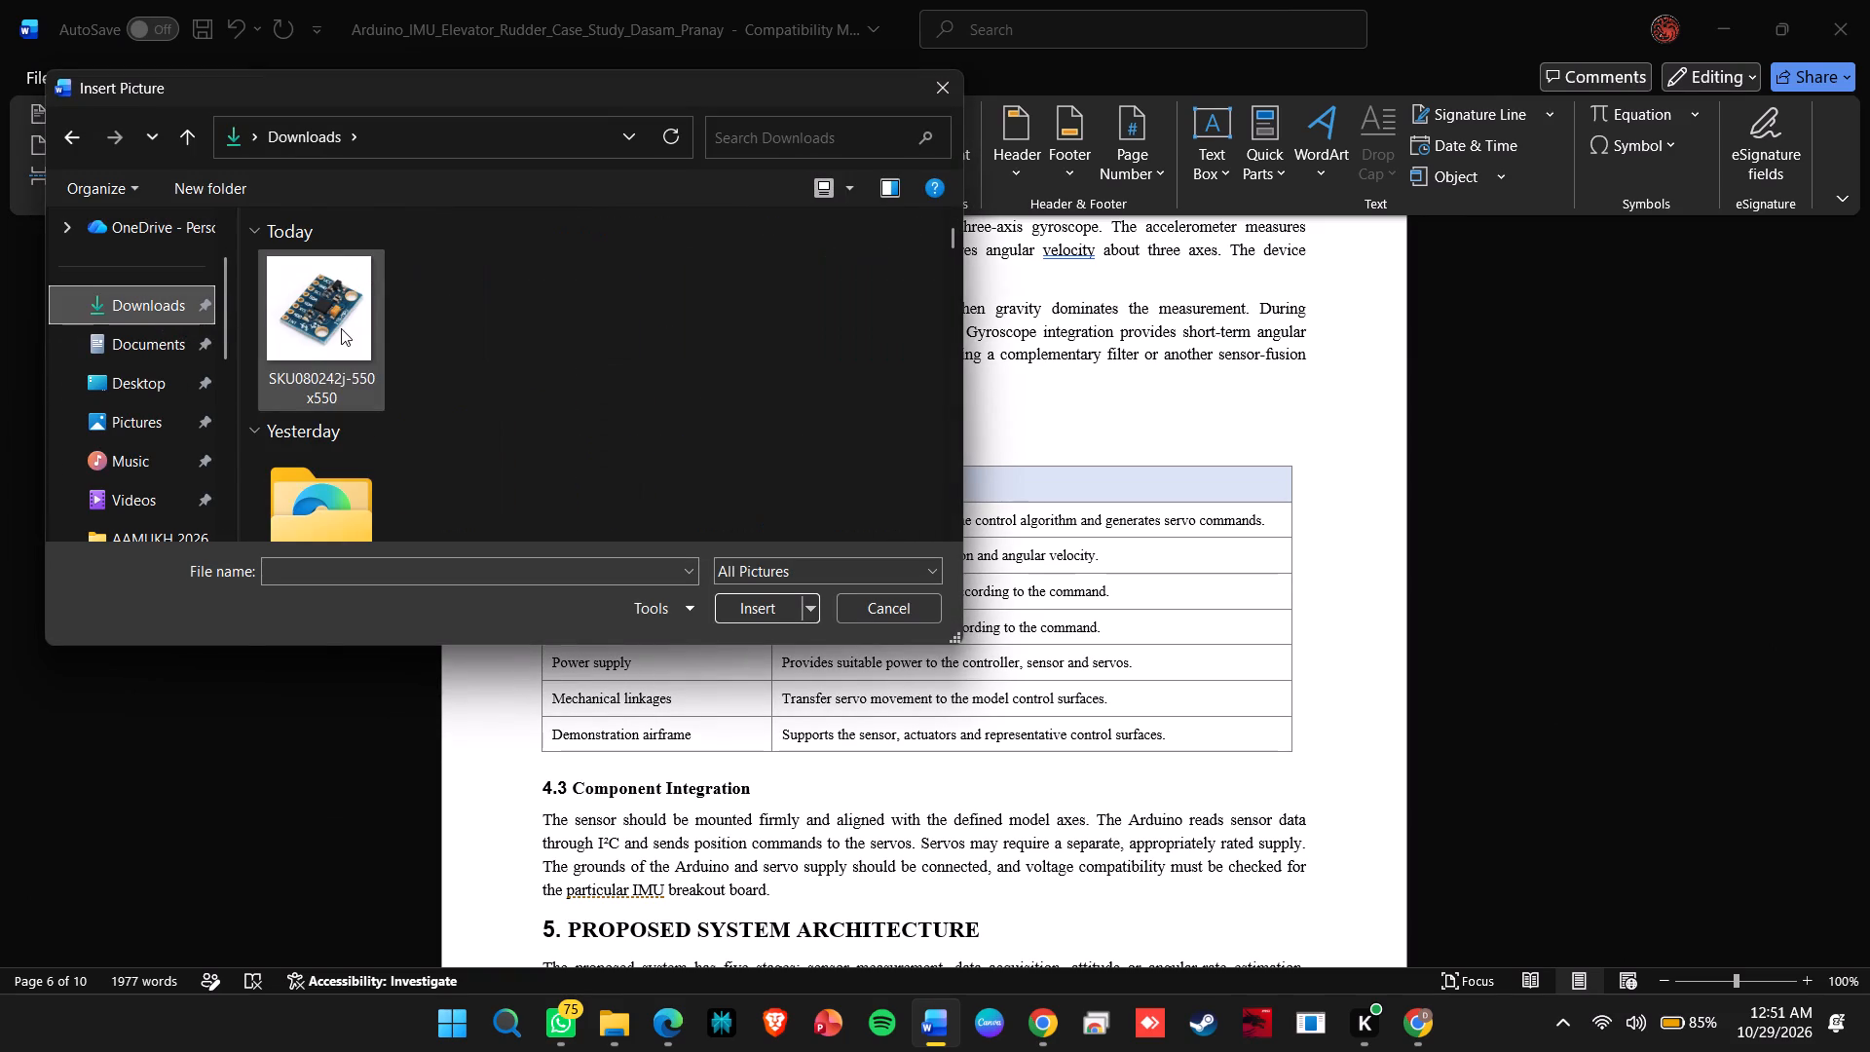
click(341, 328)
click(721, 597)
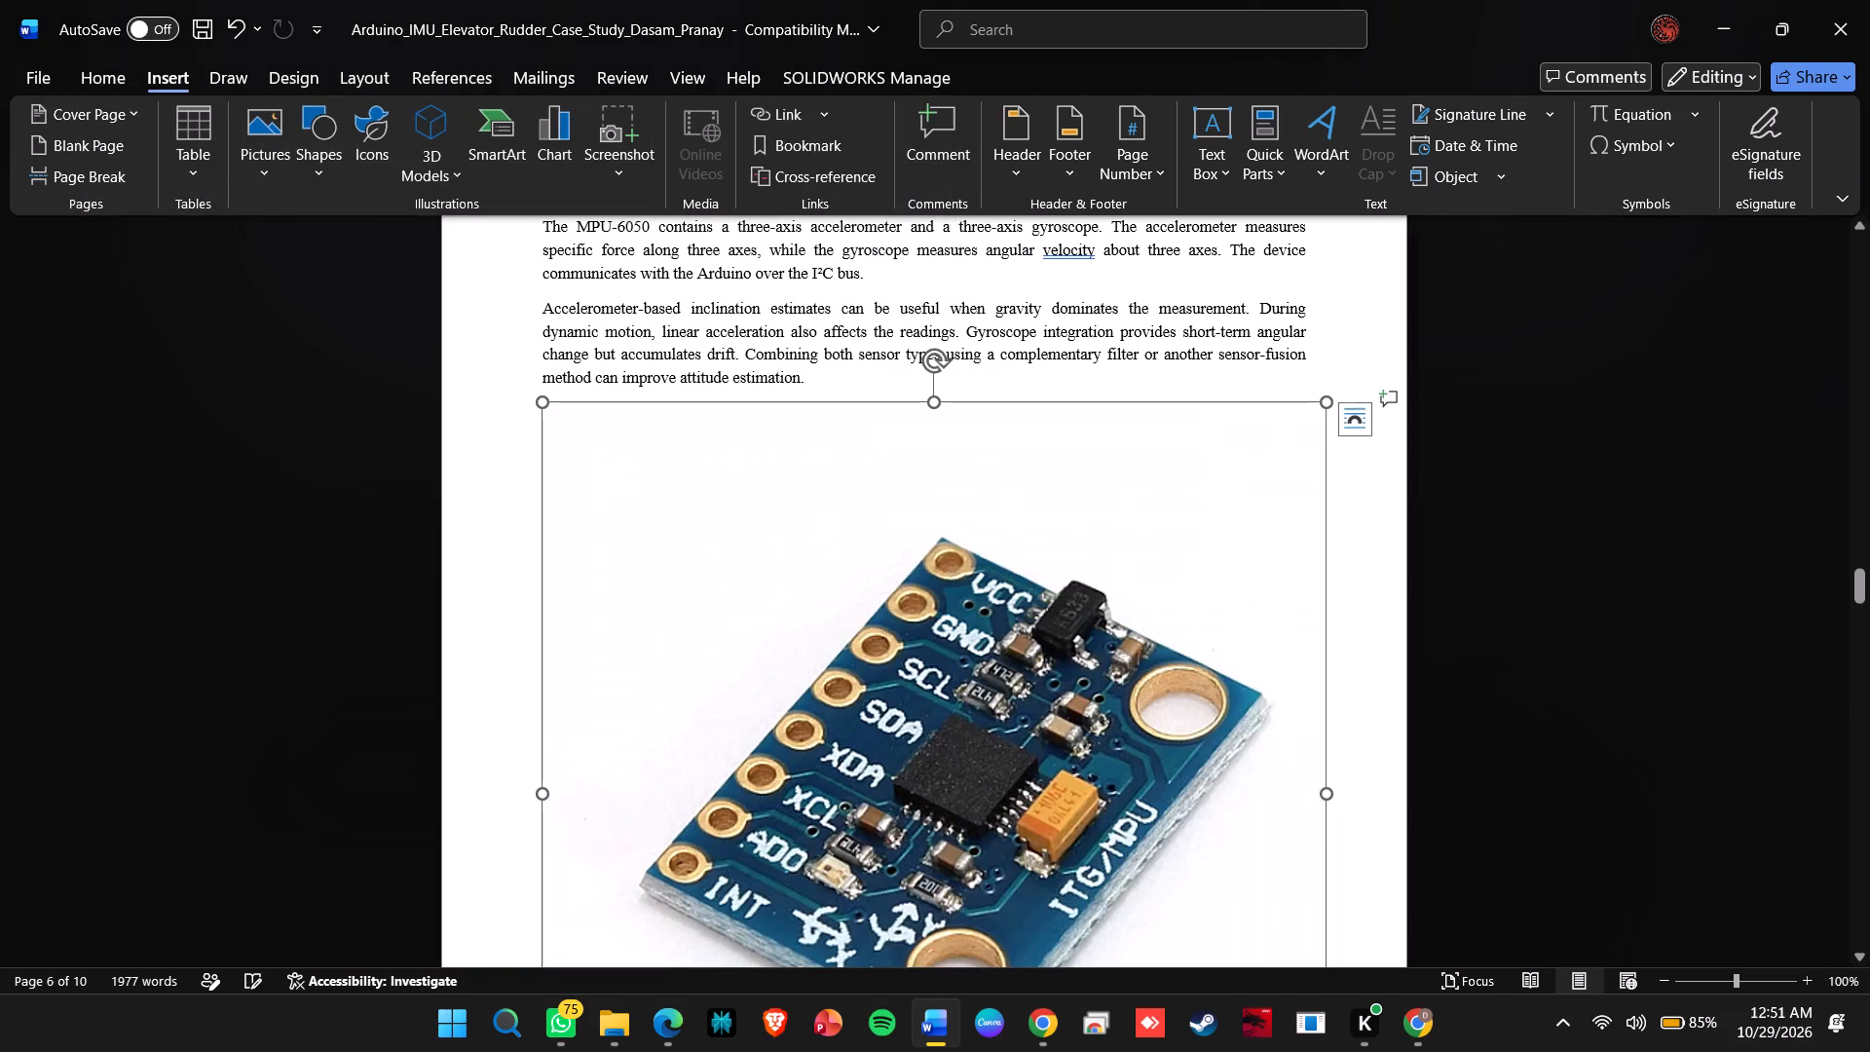
Shrink the inserted MPU-6050 picture to about 3.86 inches high by 3.84 inches wide.
scroll(986, 733, down, 6)
click(954, 534)
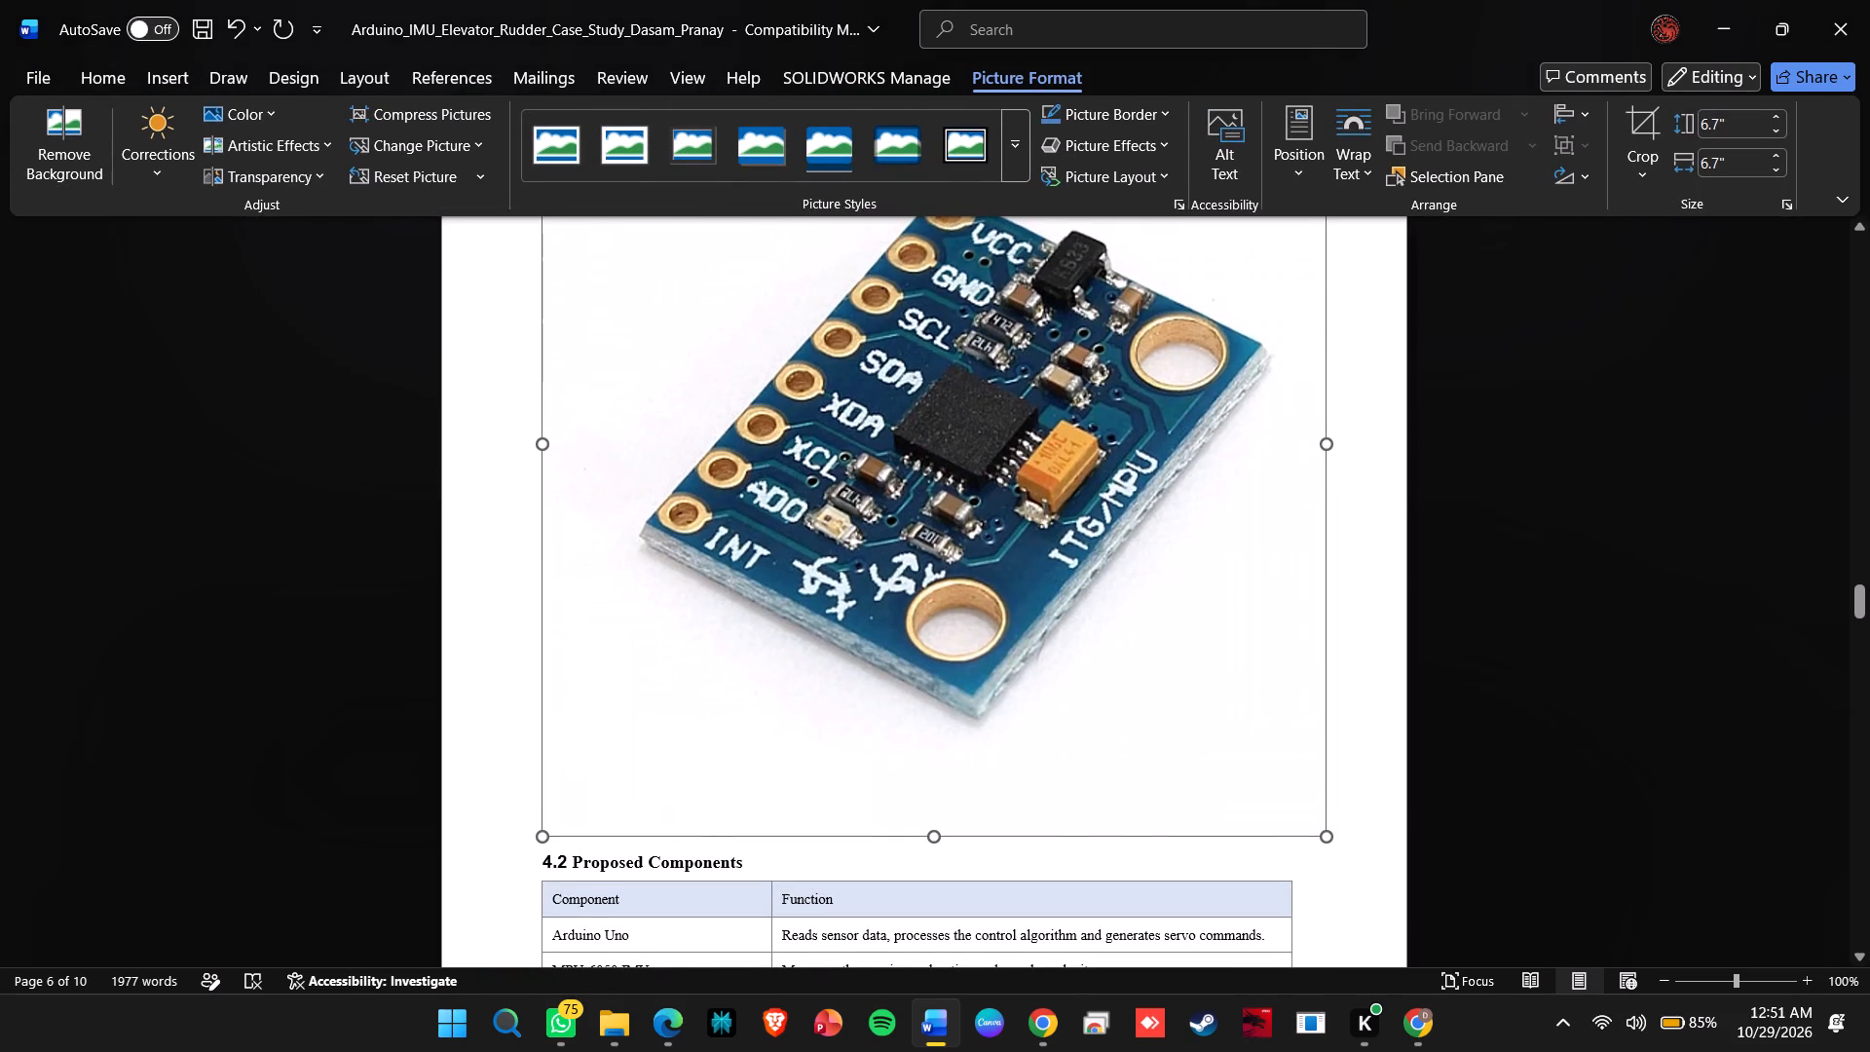
click(934, 843)
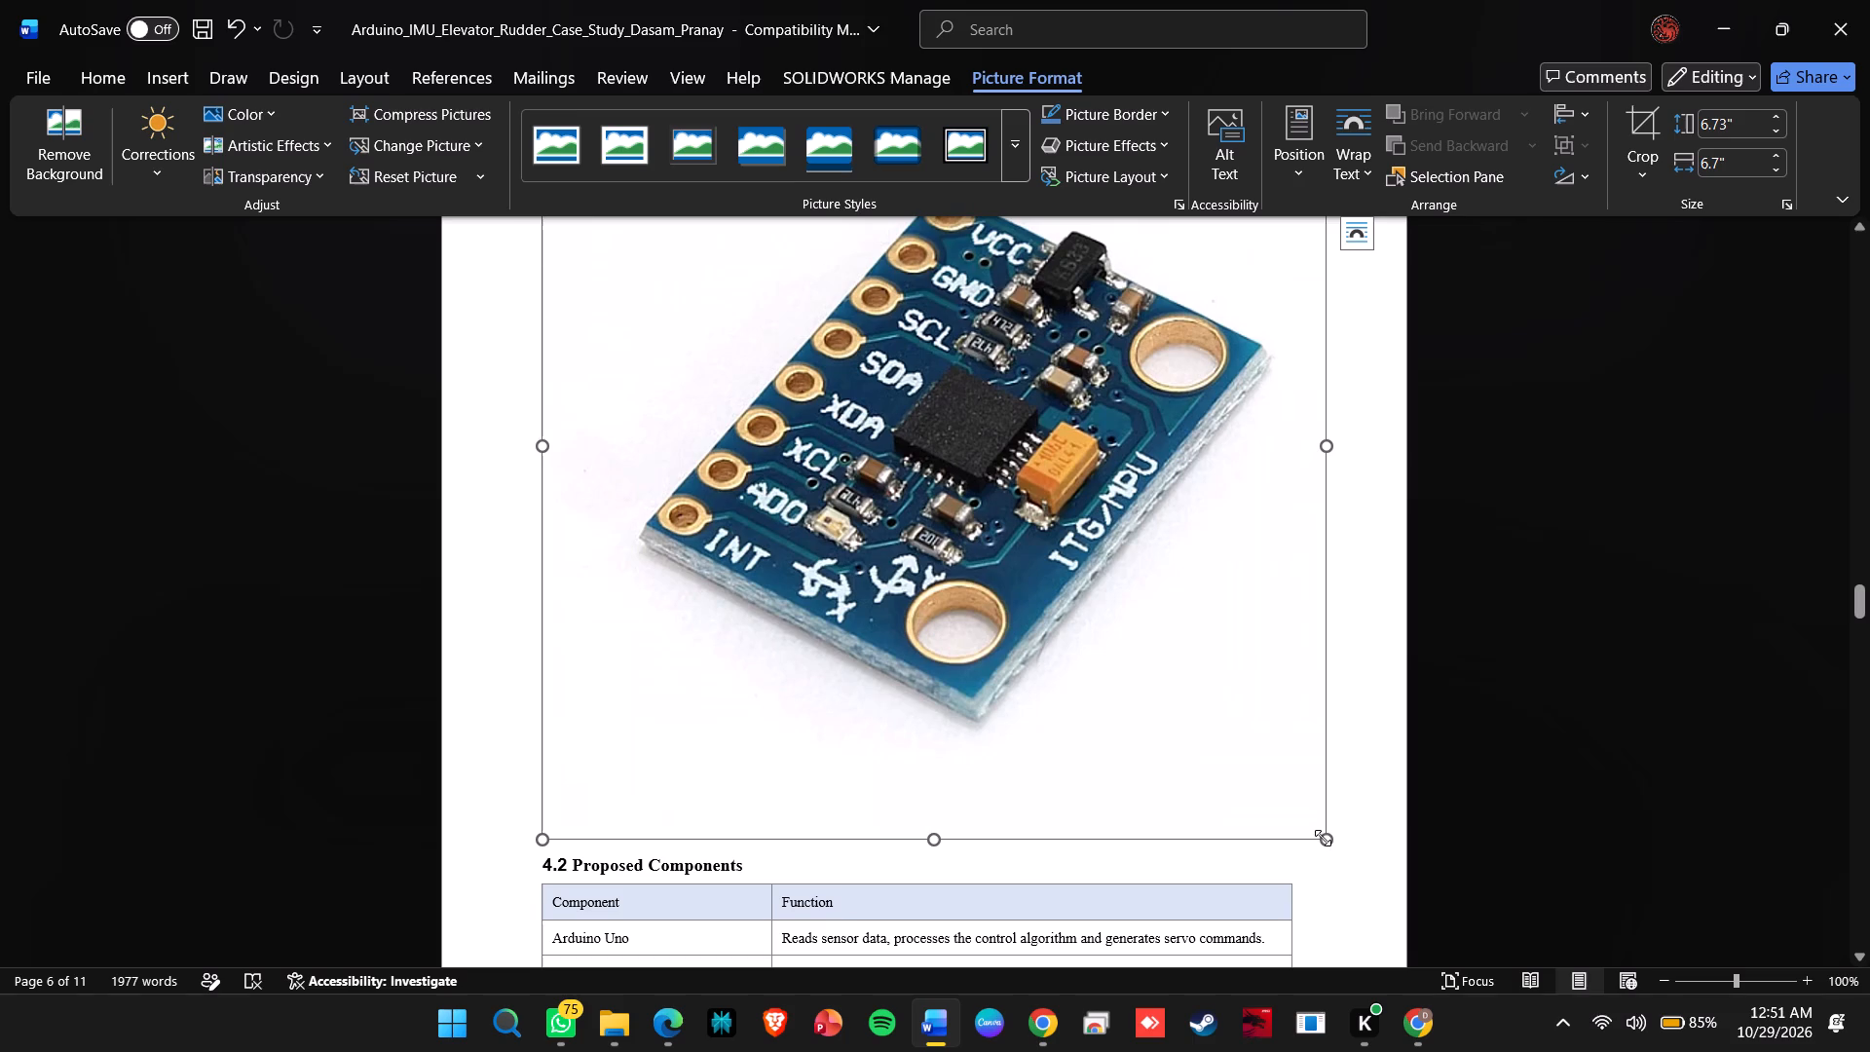
drag(1326, 840, 991, 373)
scroll(1010, 545, up, 4)
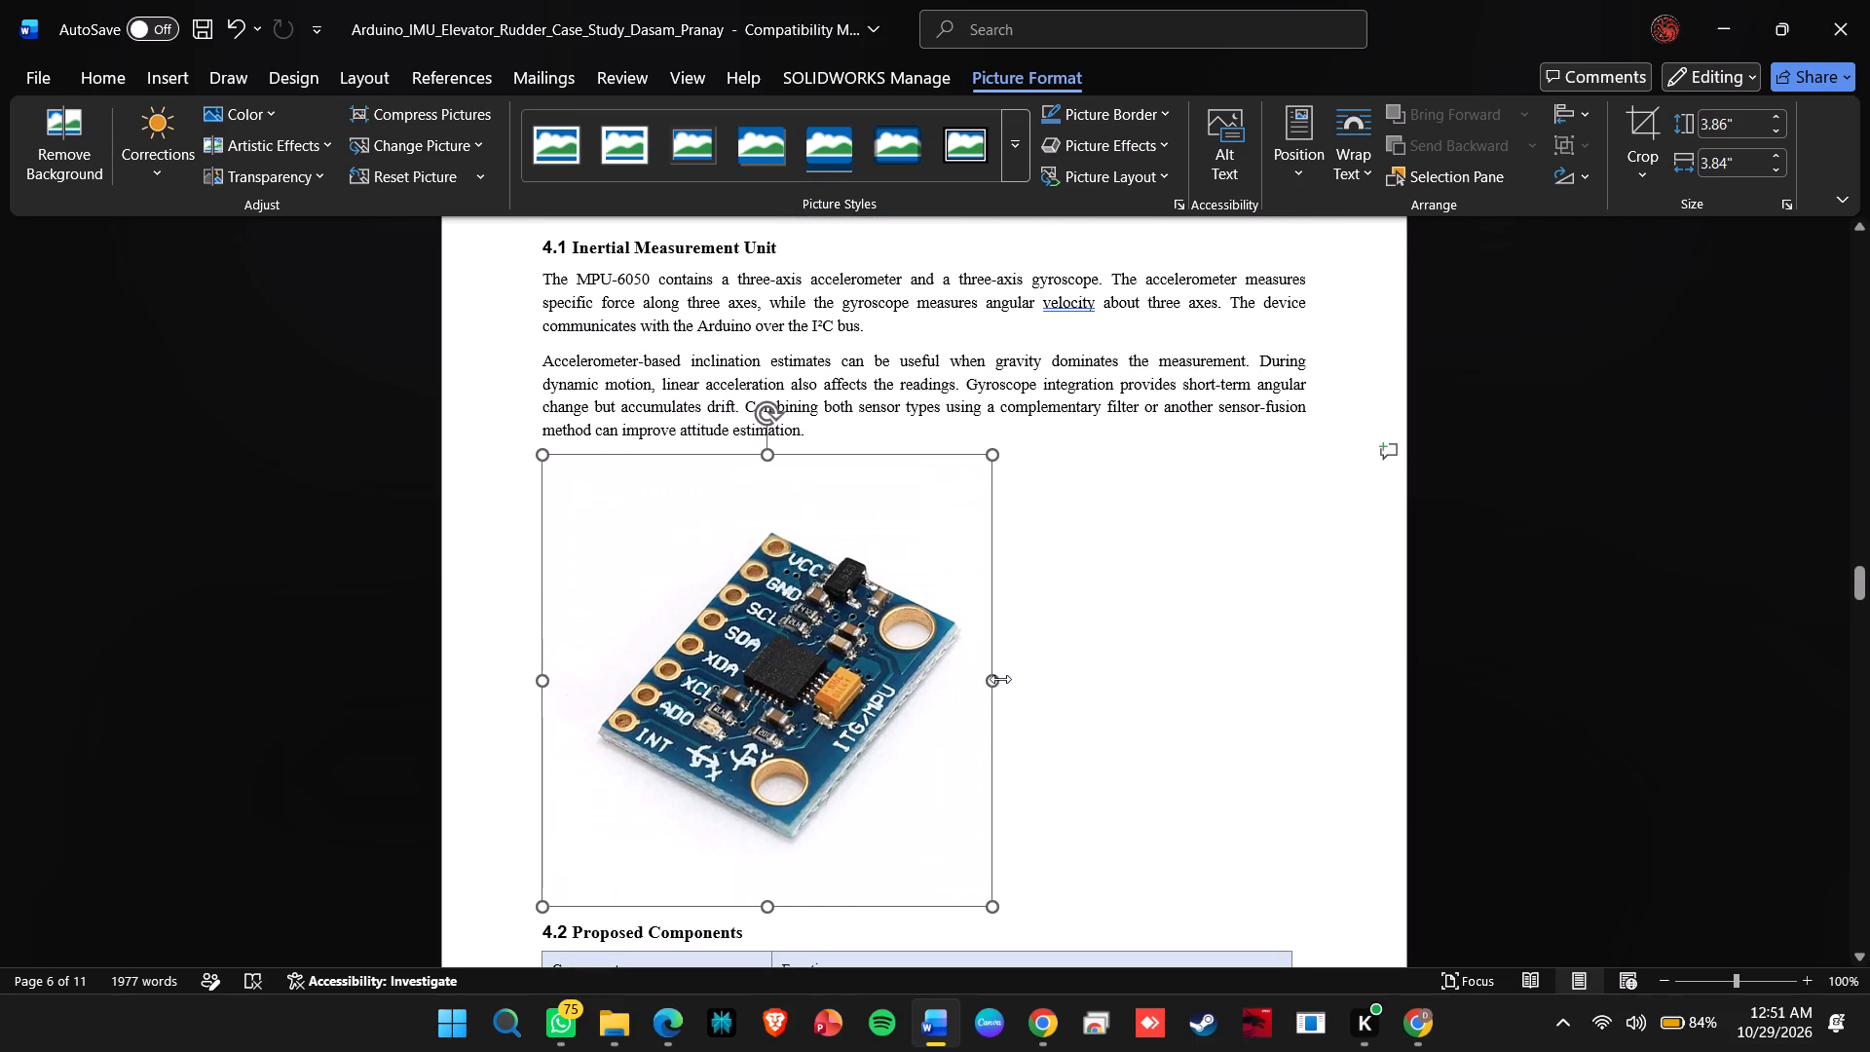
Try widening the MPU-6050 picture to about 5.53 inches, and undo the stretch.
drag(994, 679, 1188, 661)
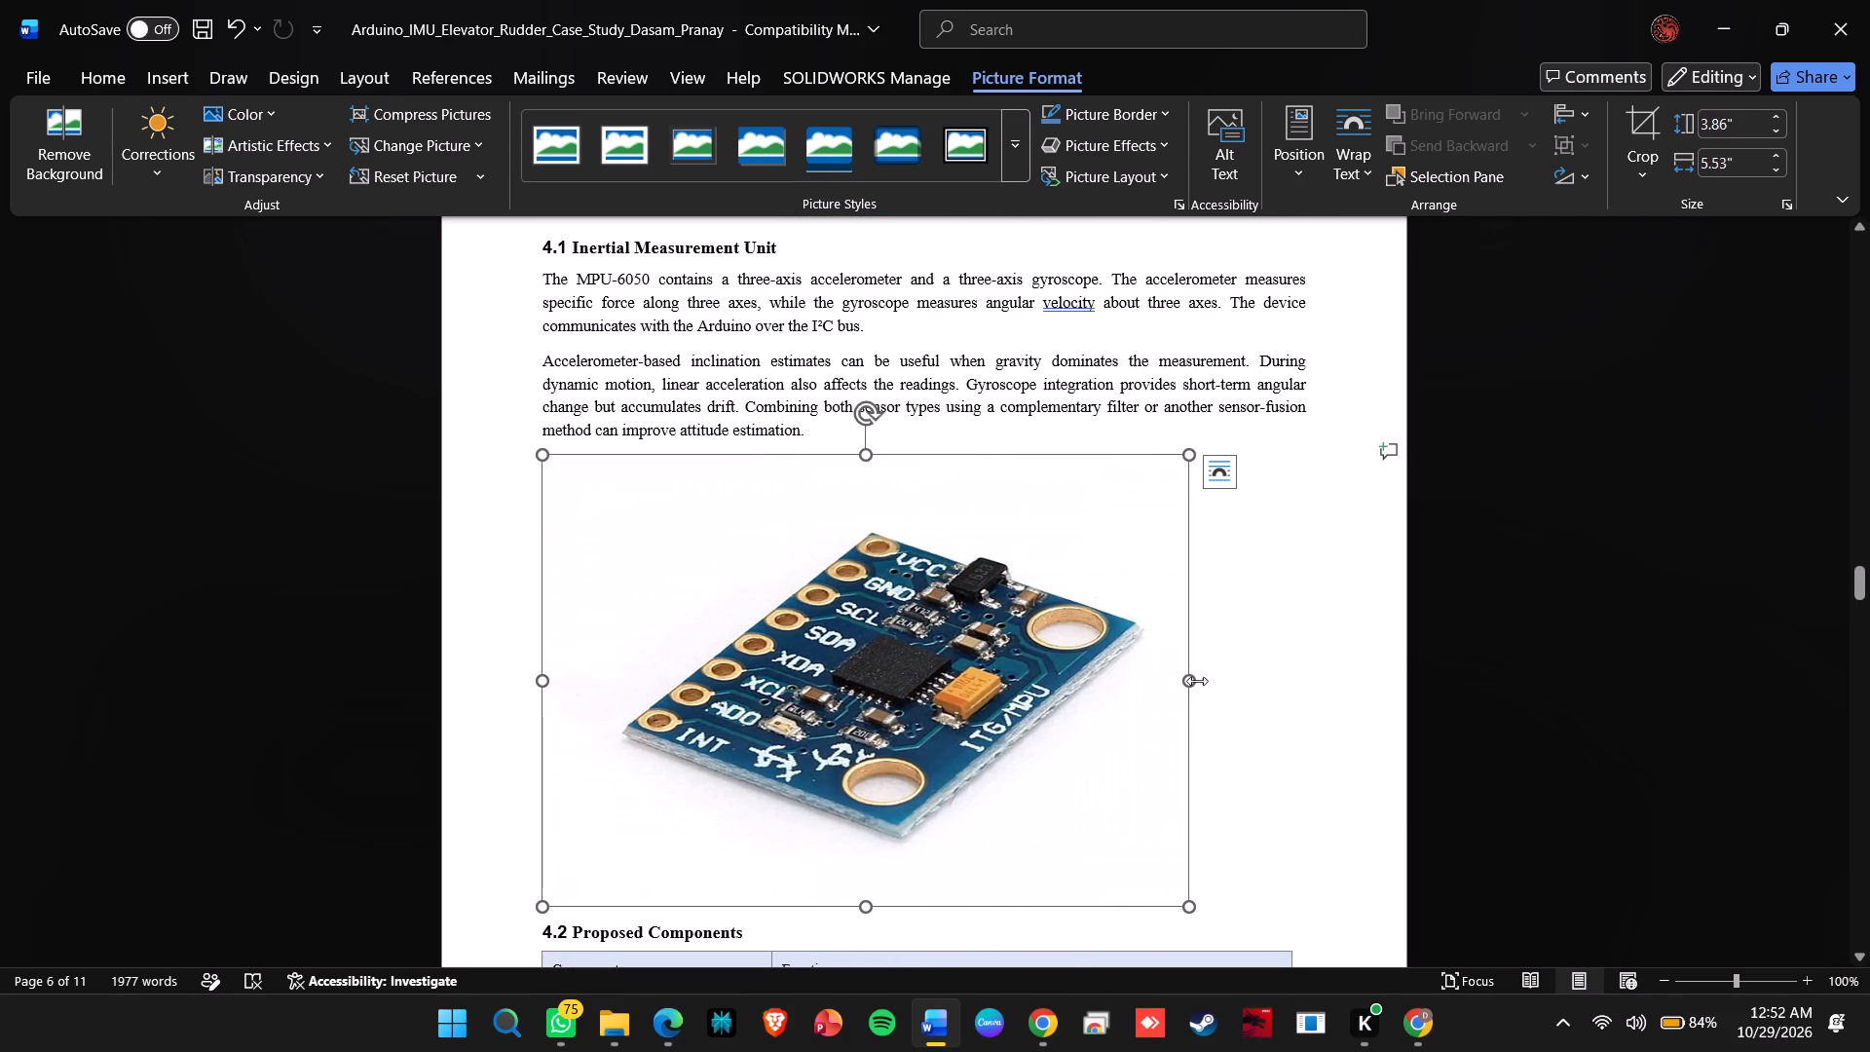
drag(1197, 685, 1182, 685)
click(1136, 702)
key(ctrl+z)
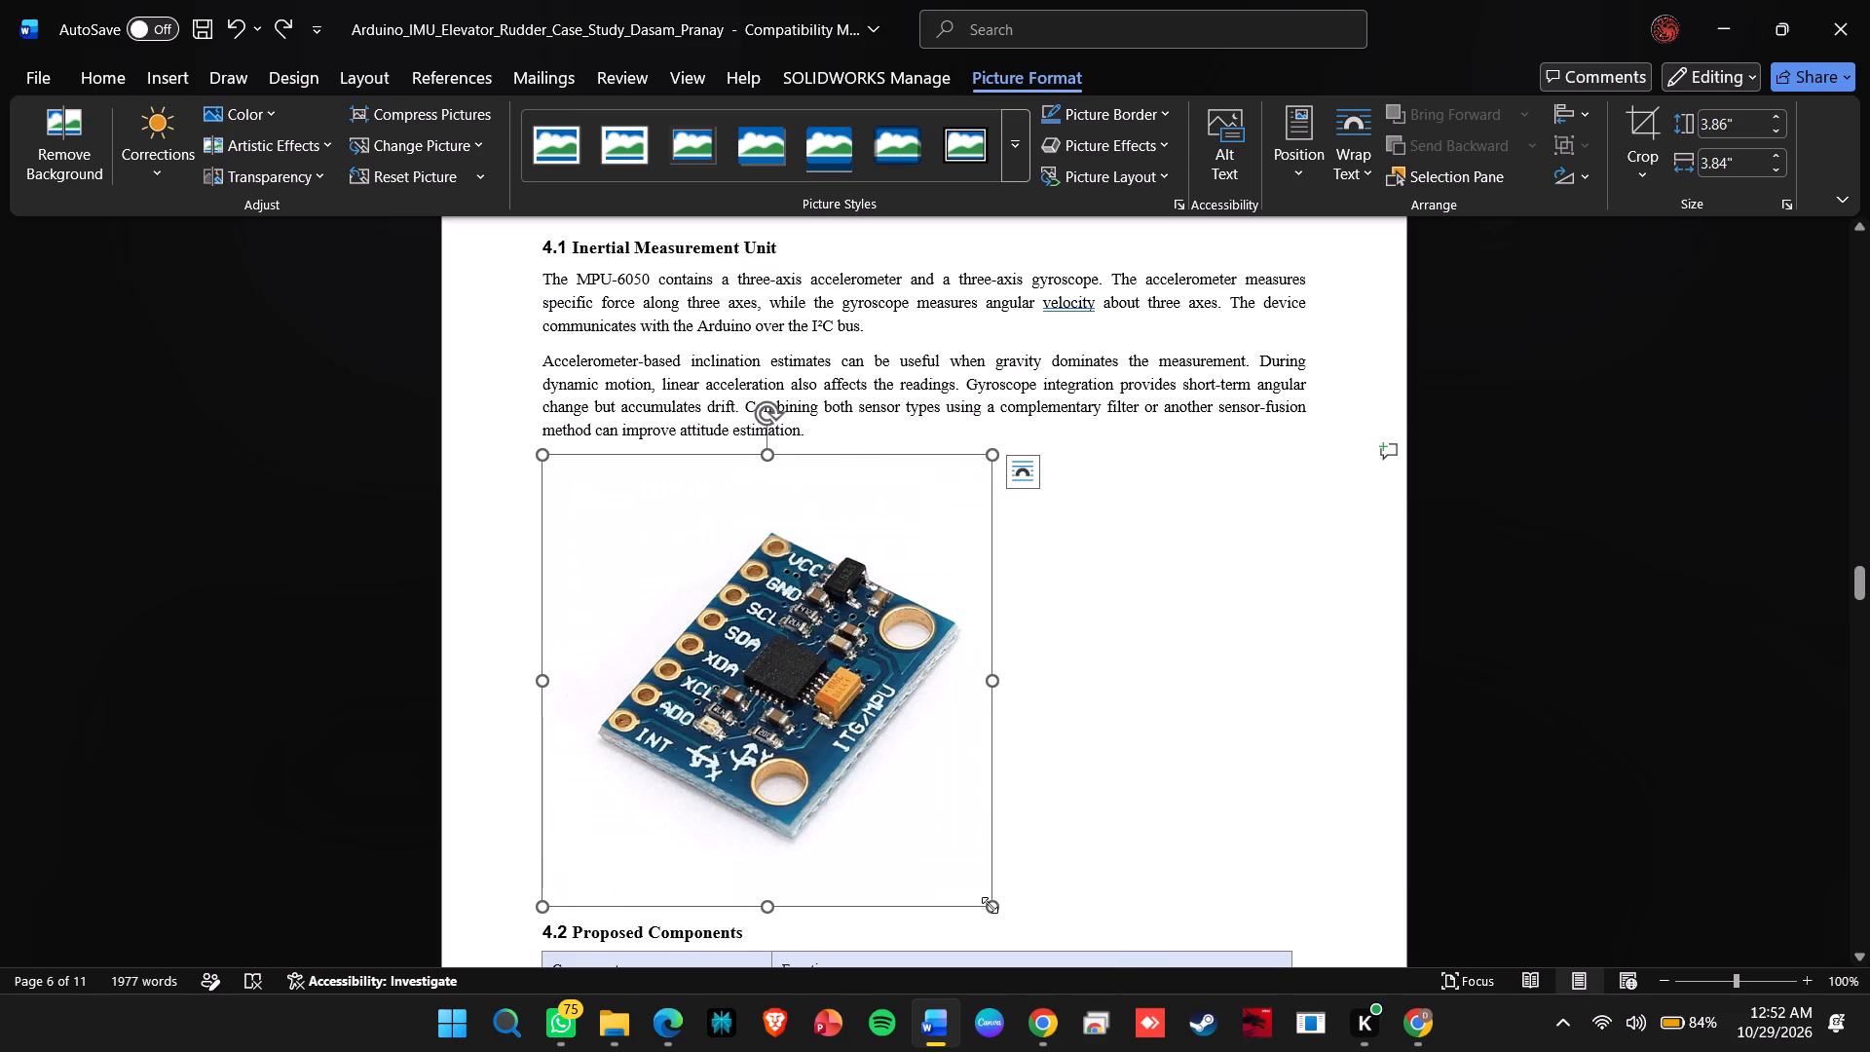
Shrink the MPU-6050 picture proportionally to about 2.64 inches high by 2.63 inches wide.
drag(990, 905, 844, 606)
click(647, 625)
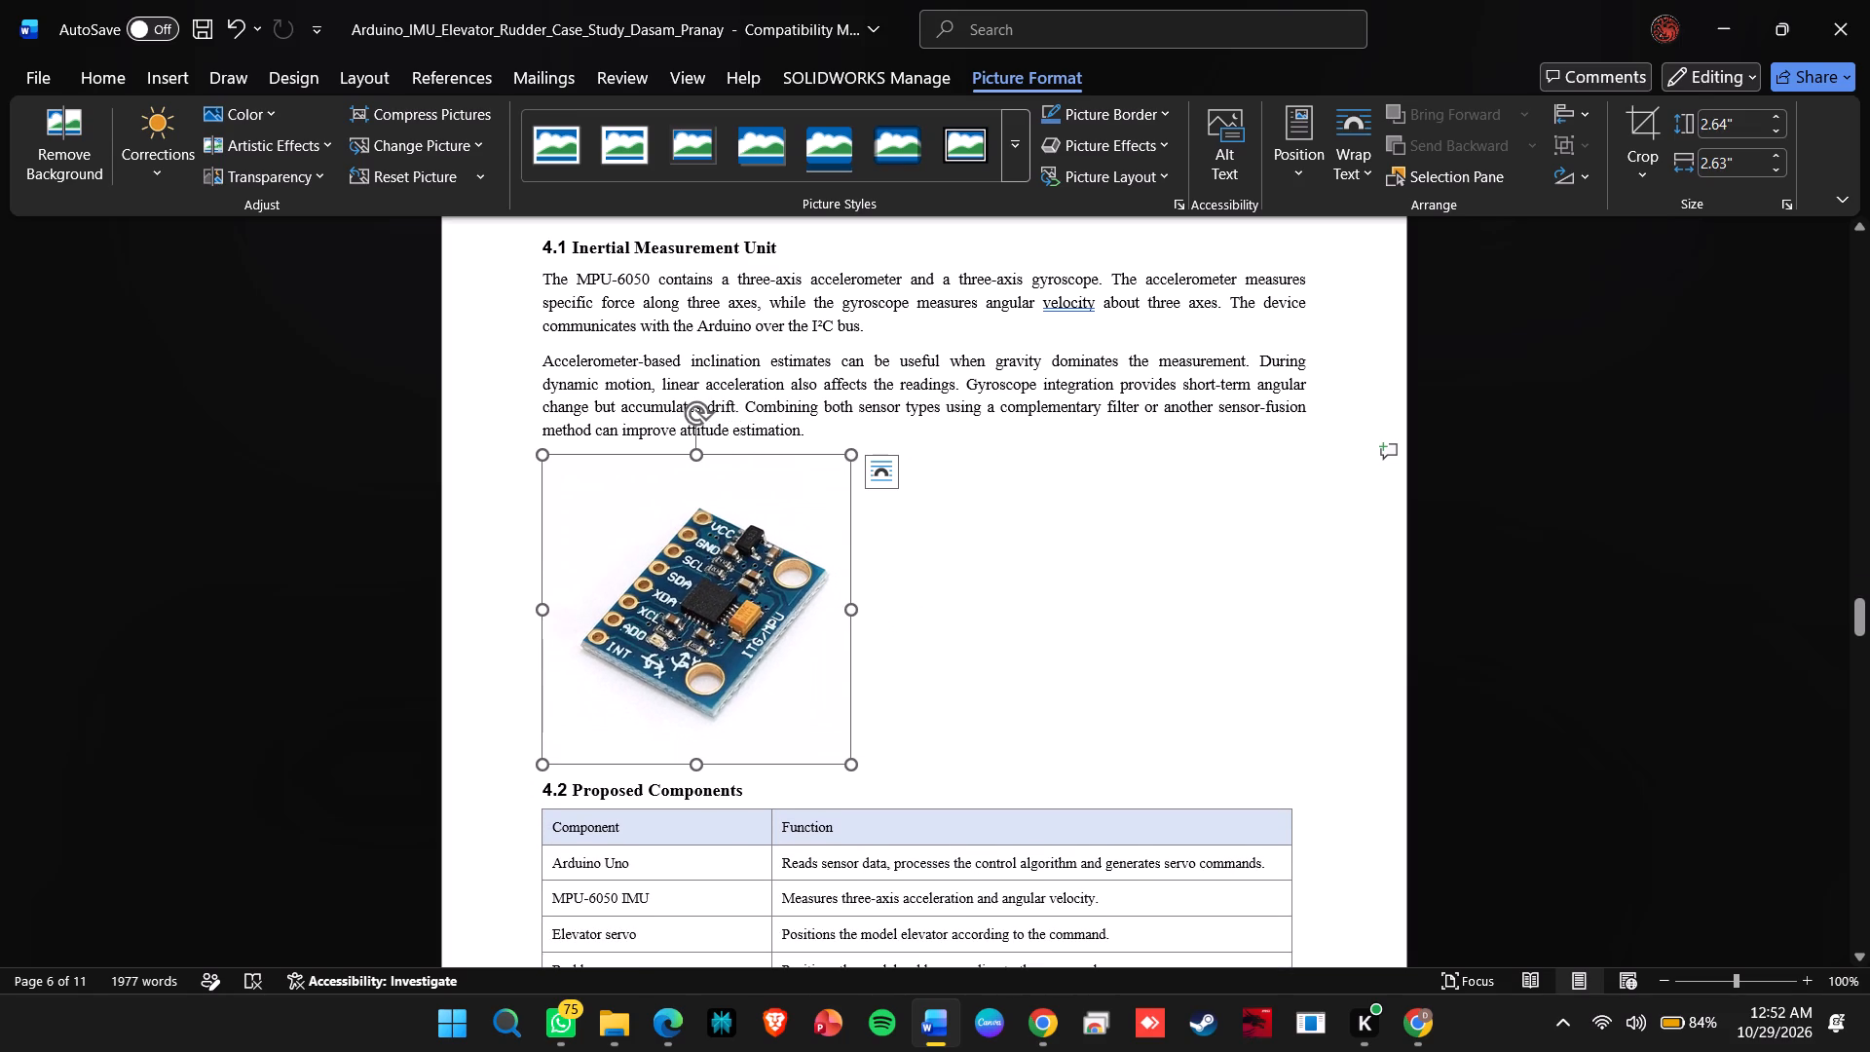
Centre the MPU-6050 picture between the page margins.
click(49, 78)
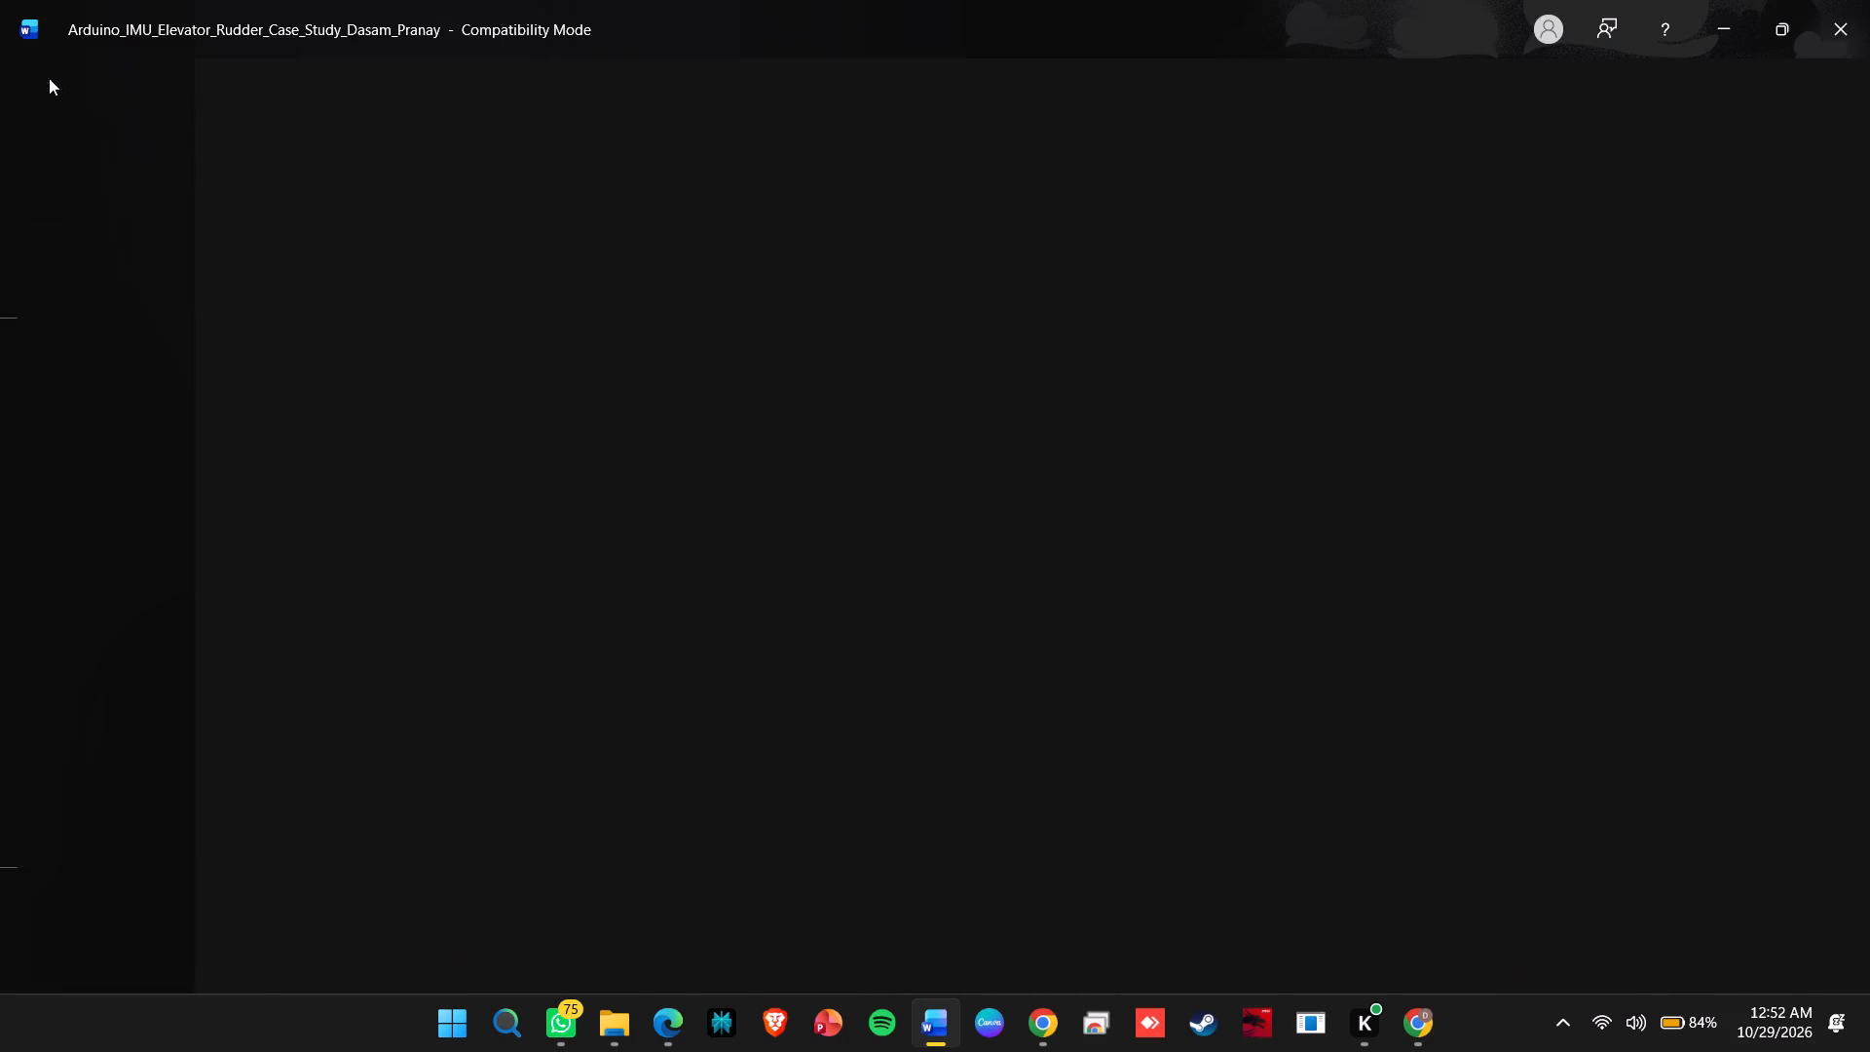
click(37, 86)
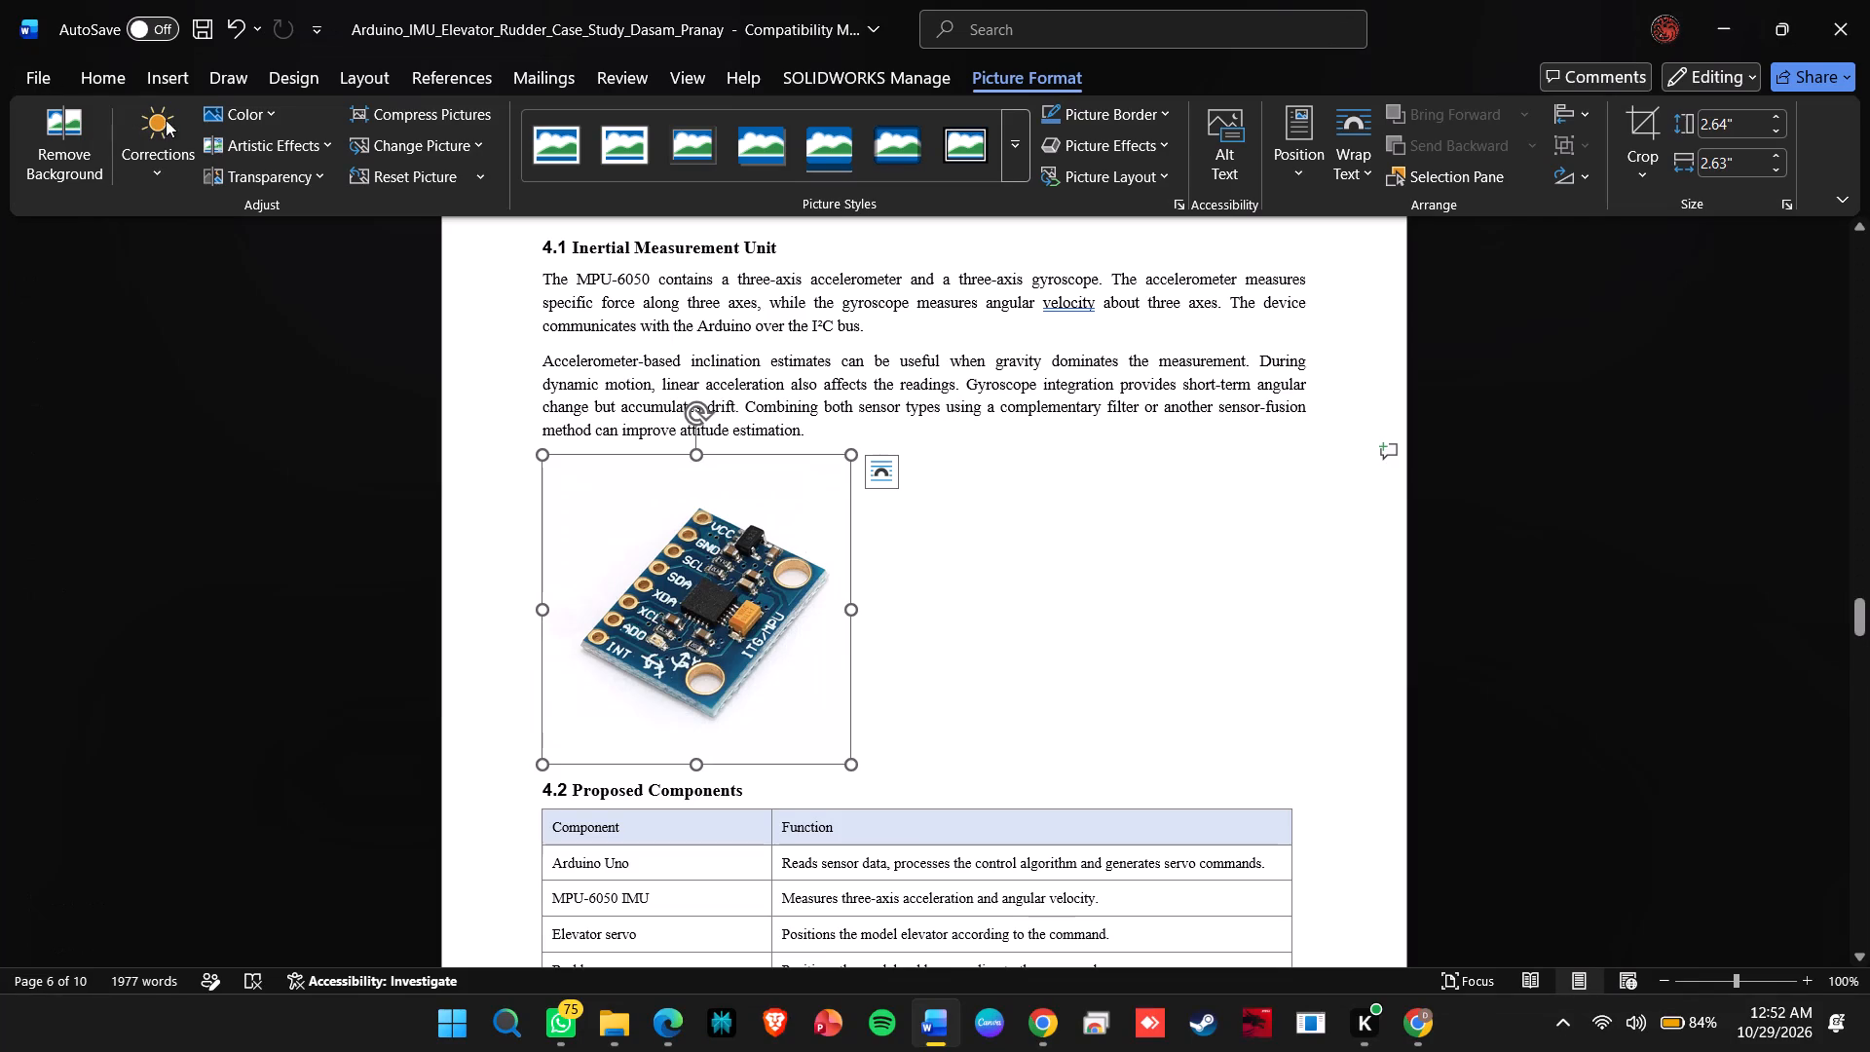
click(121, 91)
click(556, 158)
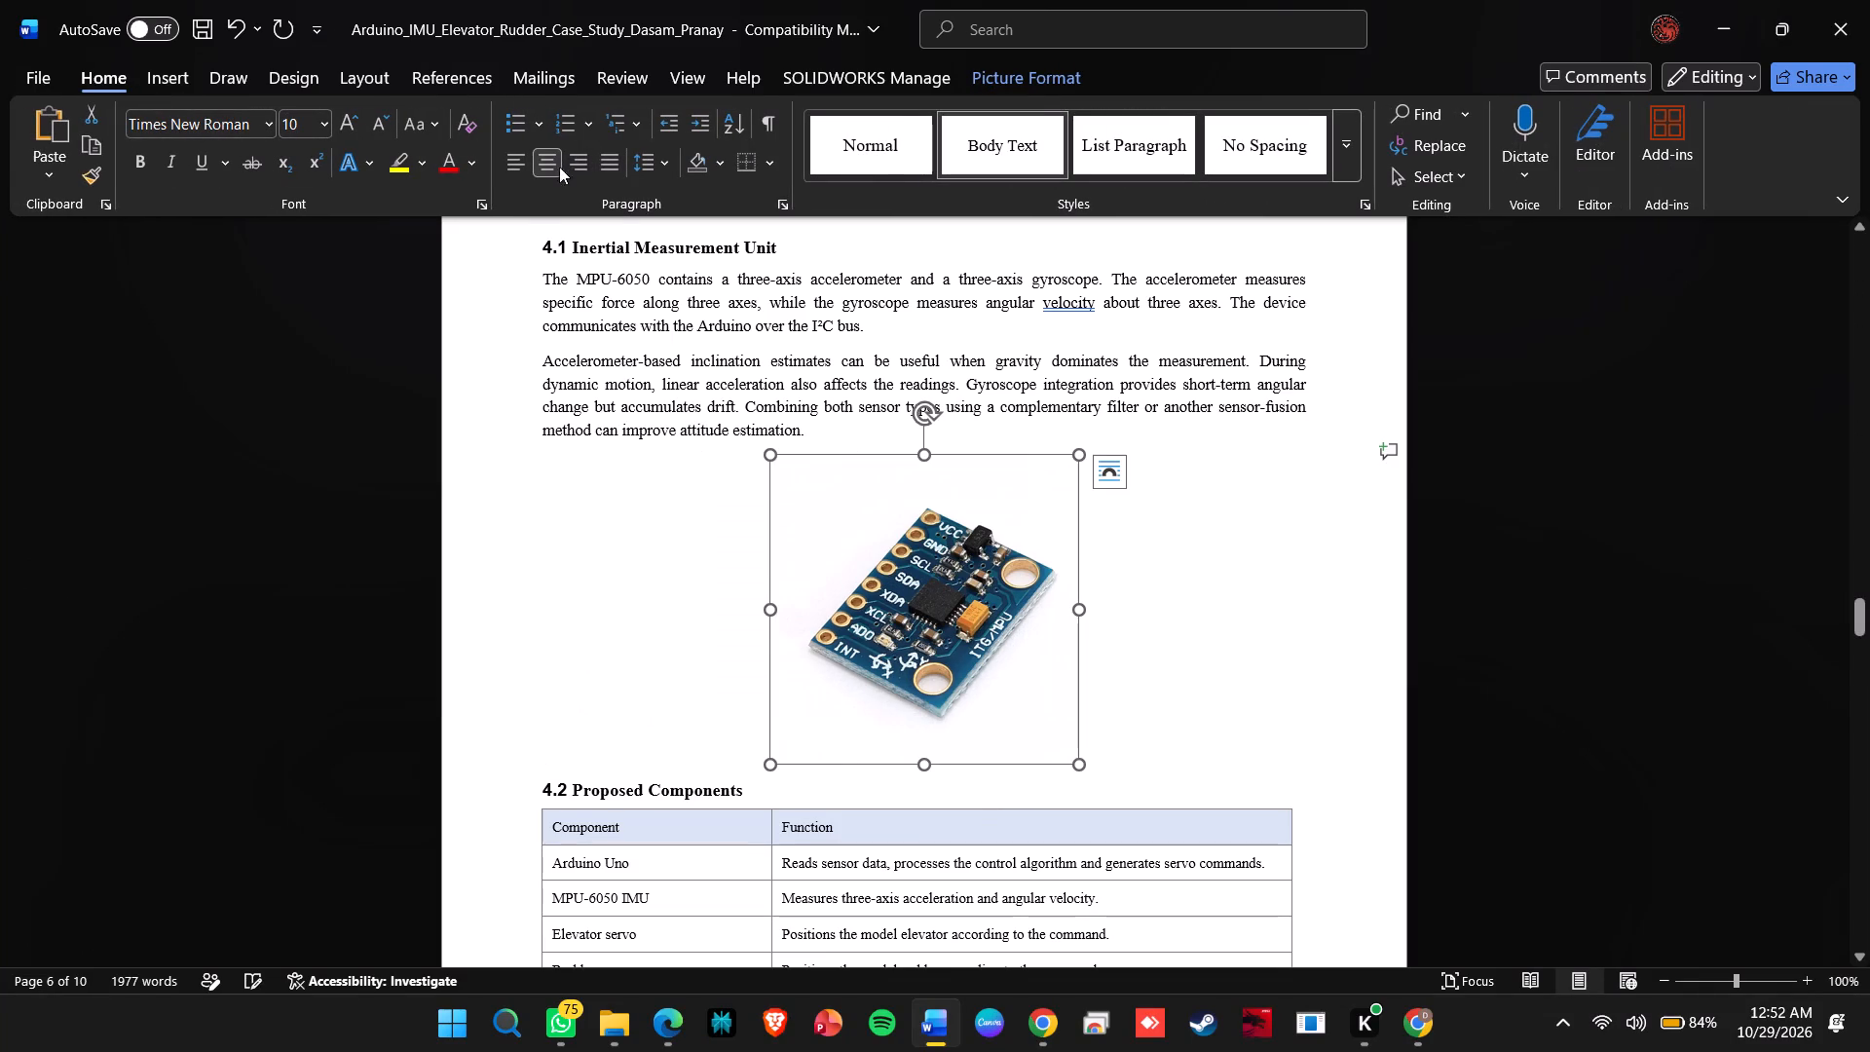
Add the caption "Fig: MPU 6050 sensor" on a new centred line below the picture.
click(1162, 574)
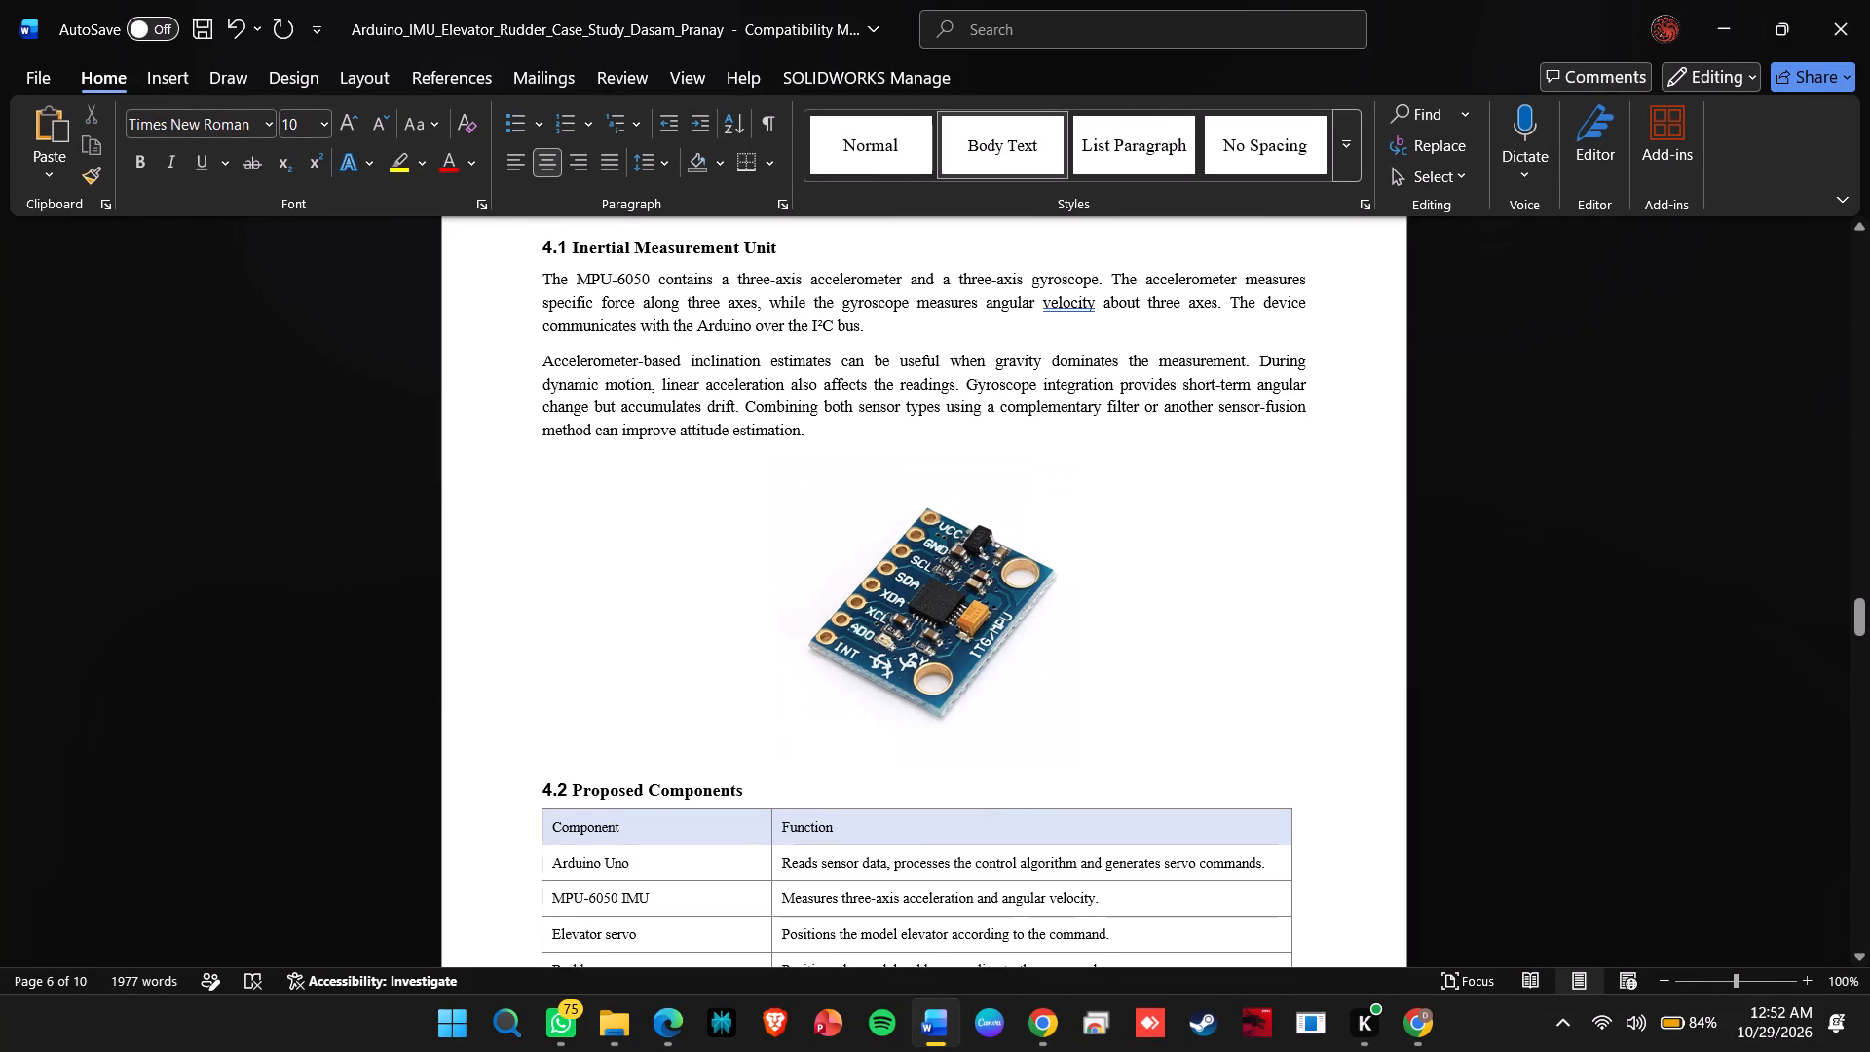
key(Return)
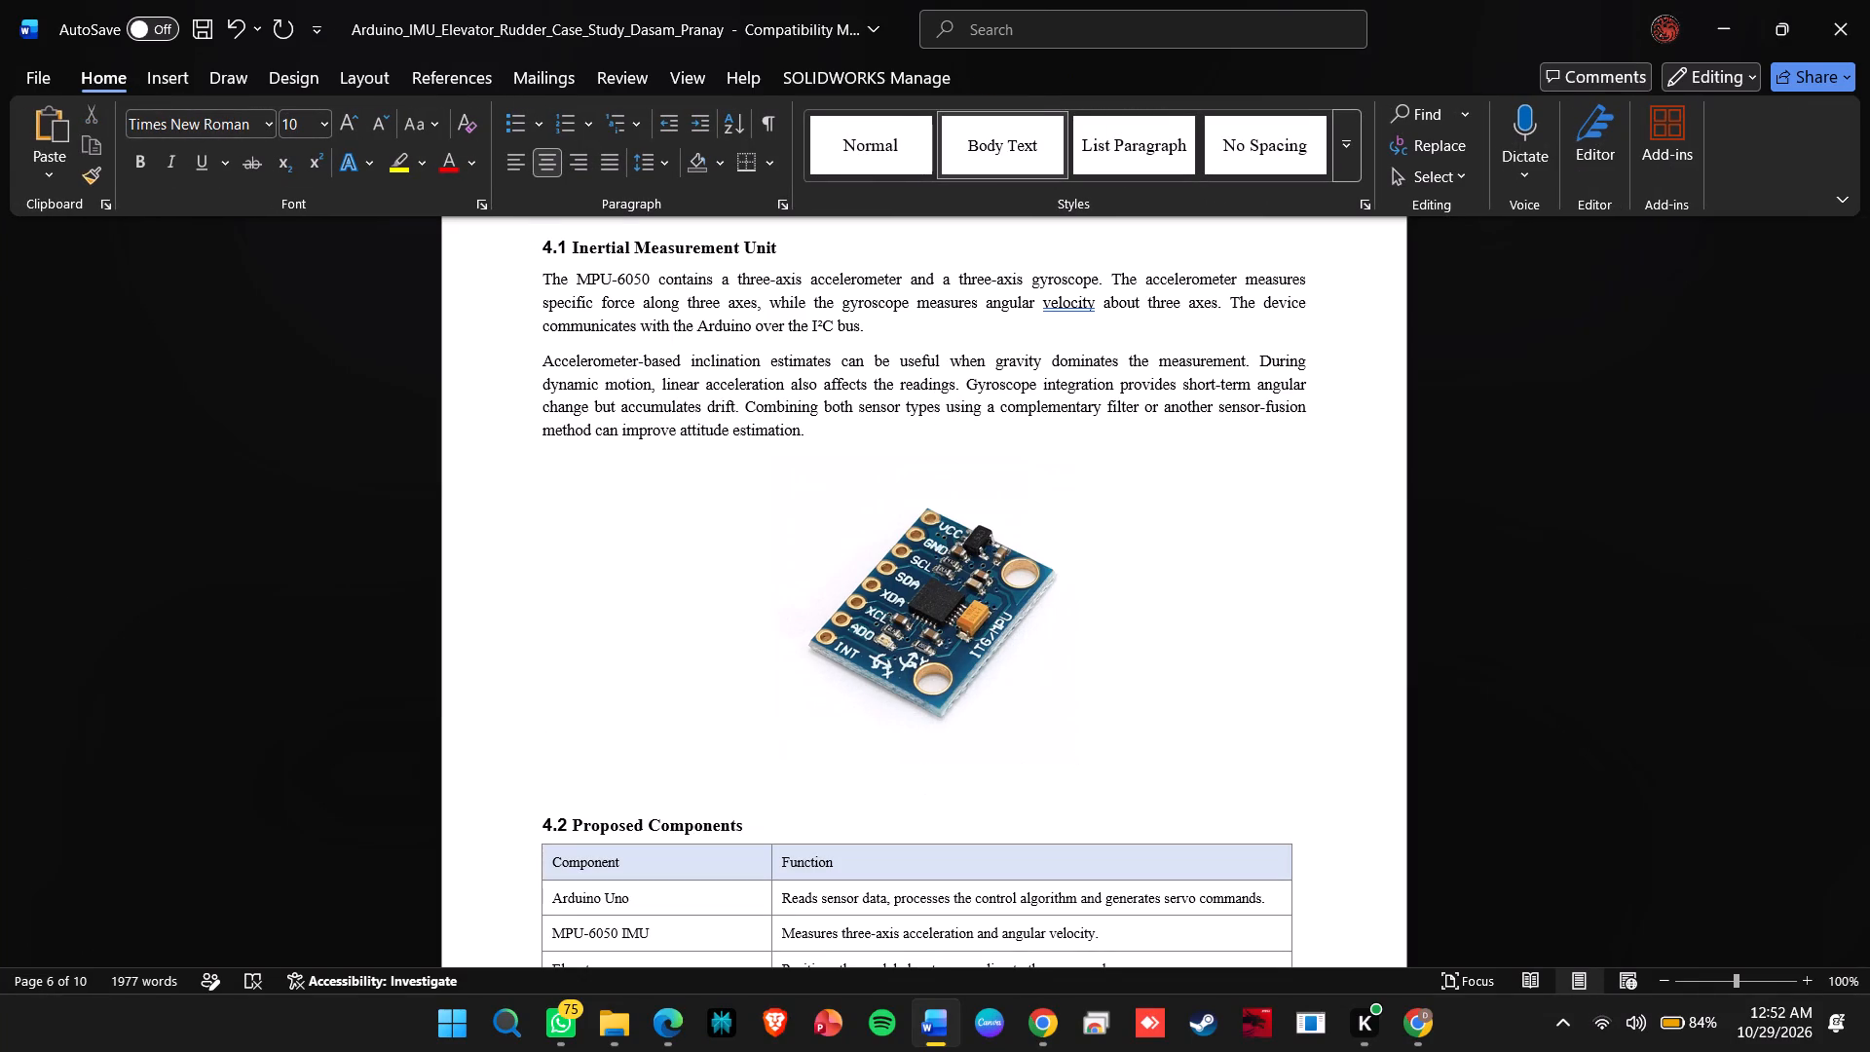
text(fig)
key(BackSpace)
key(BackSpace)
key(BackSpace)
text(ig)
text(:)
key(space)
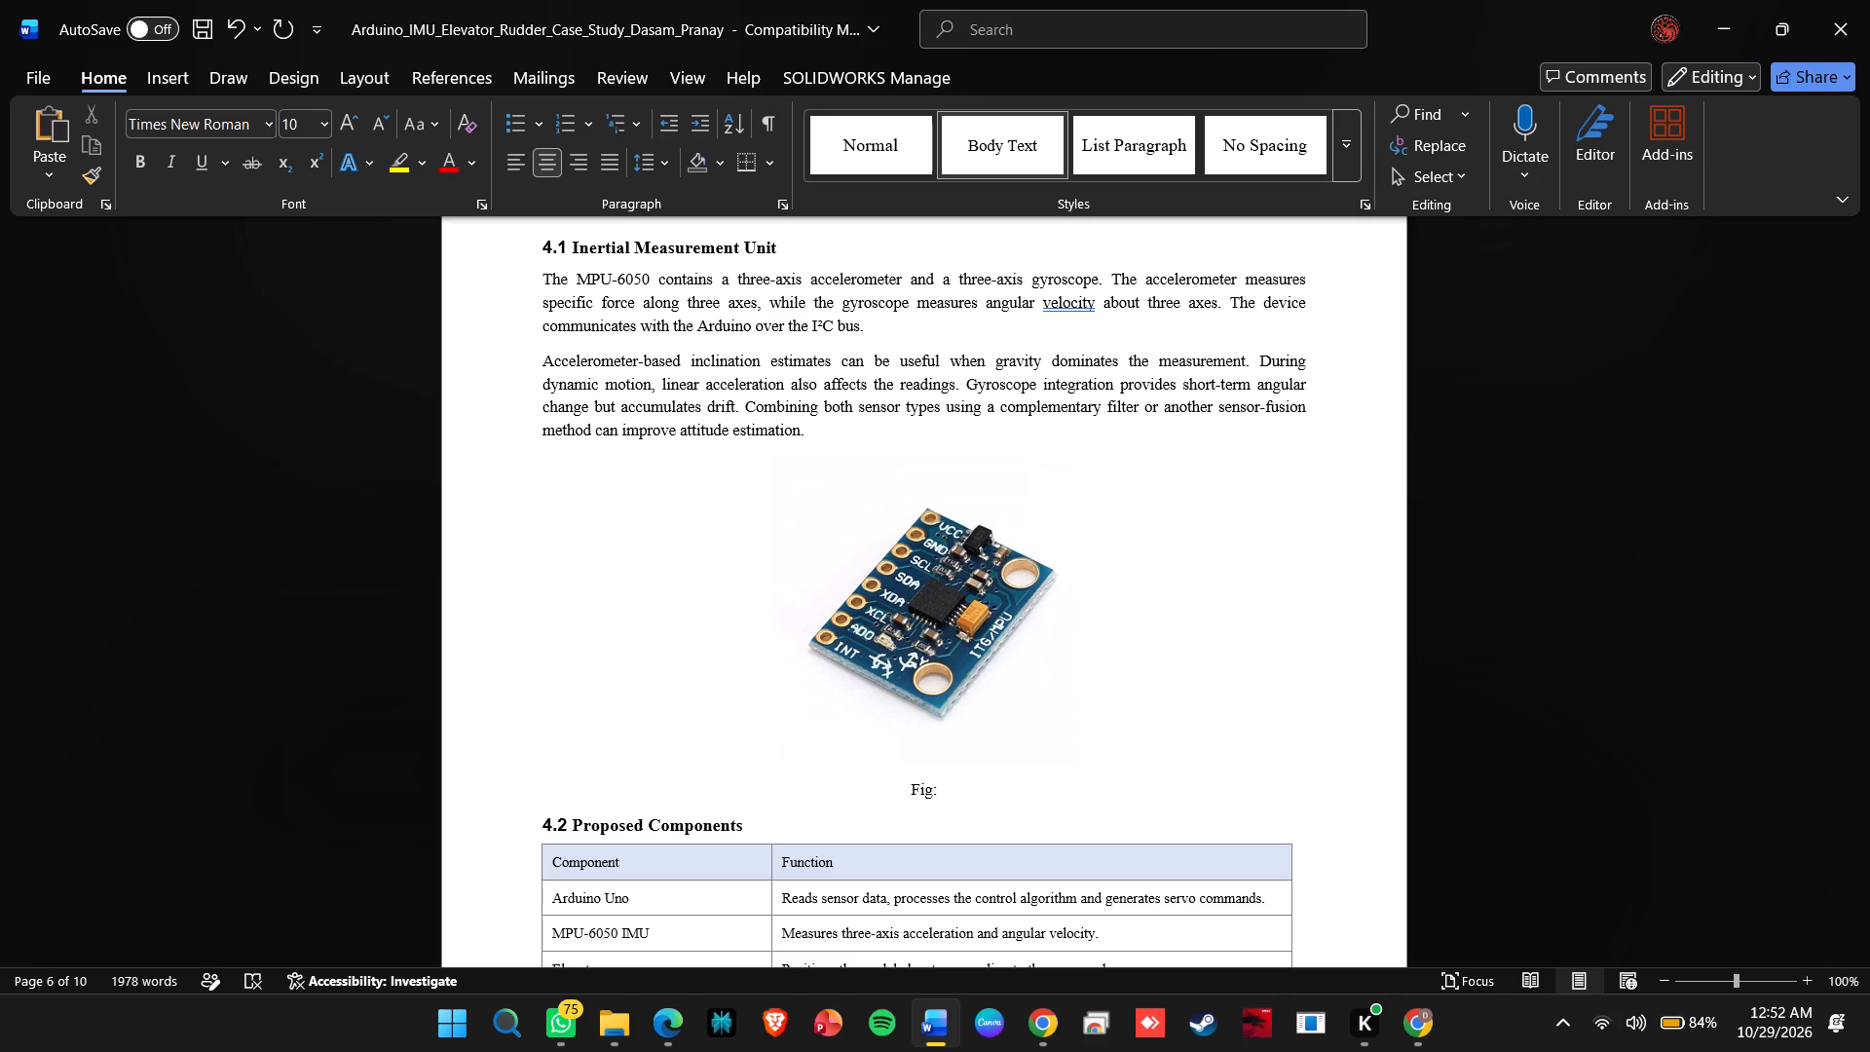
scroll(1156, 705, up, 1)
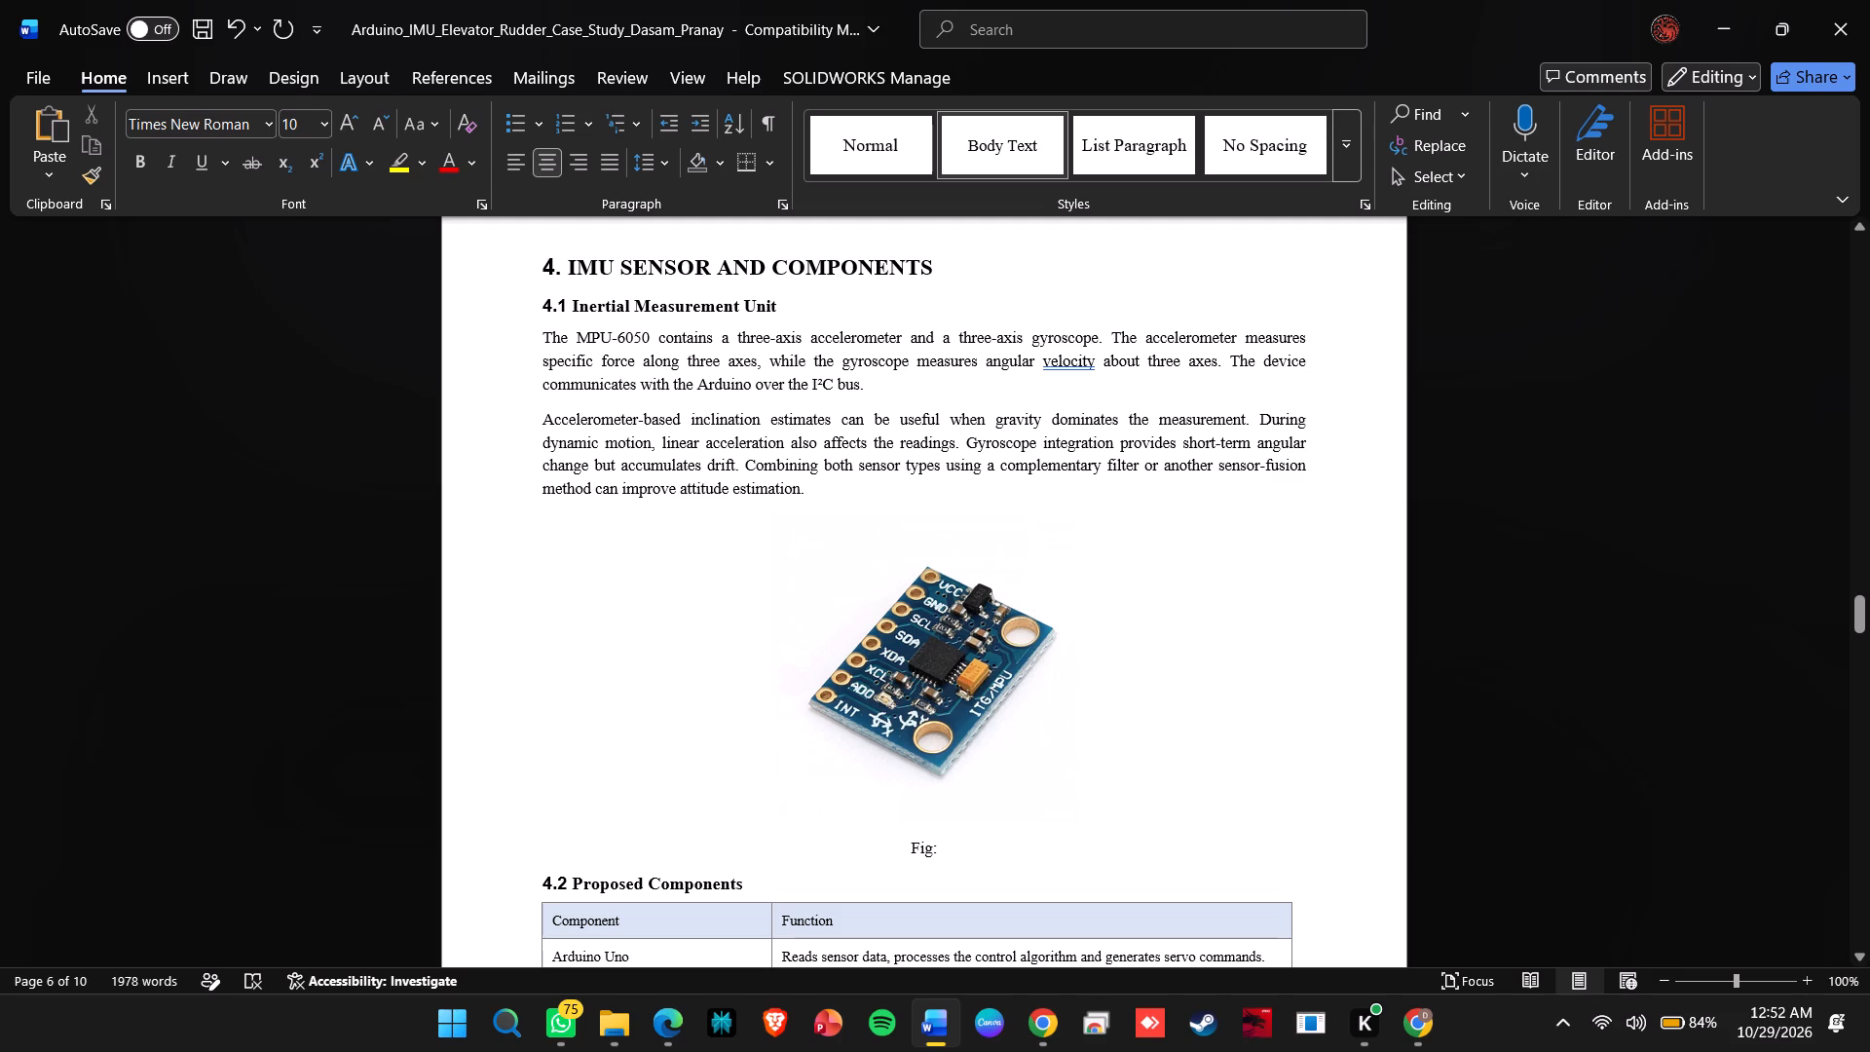
text(MPU)
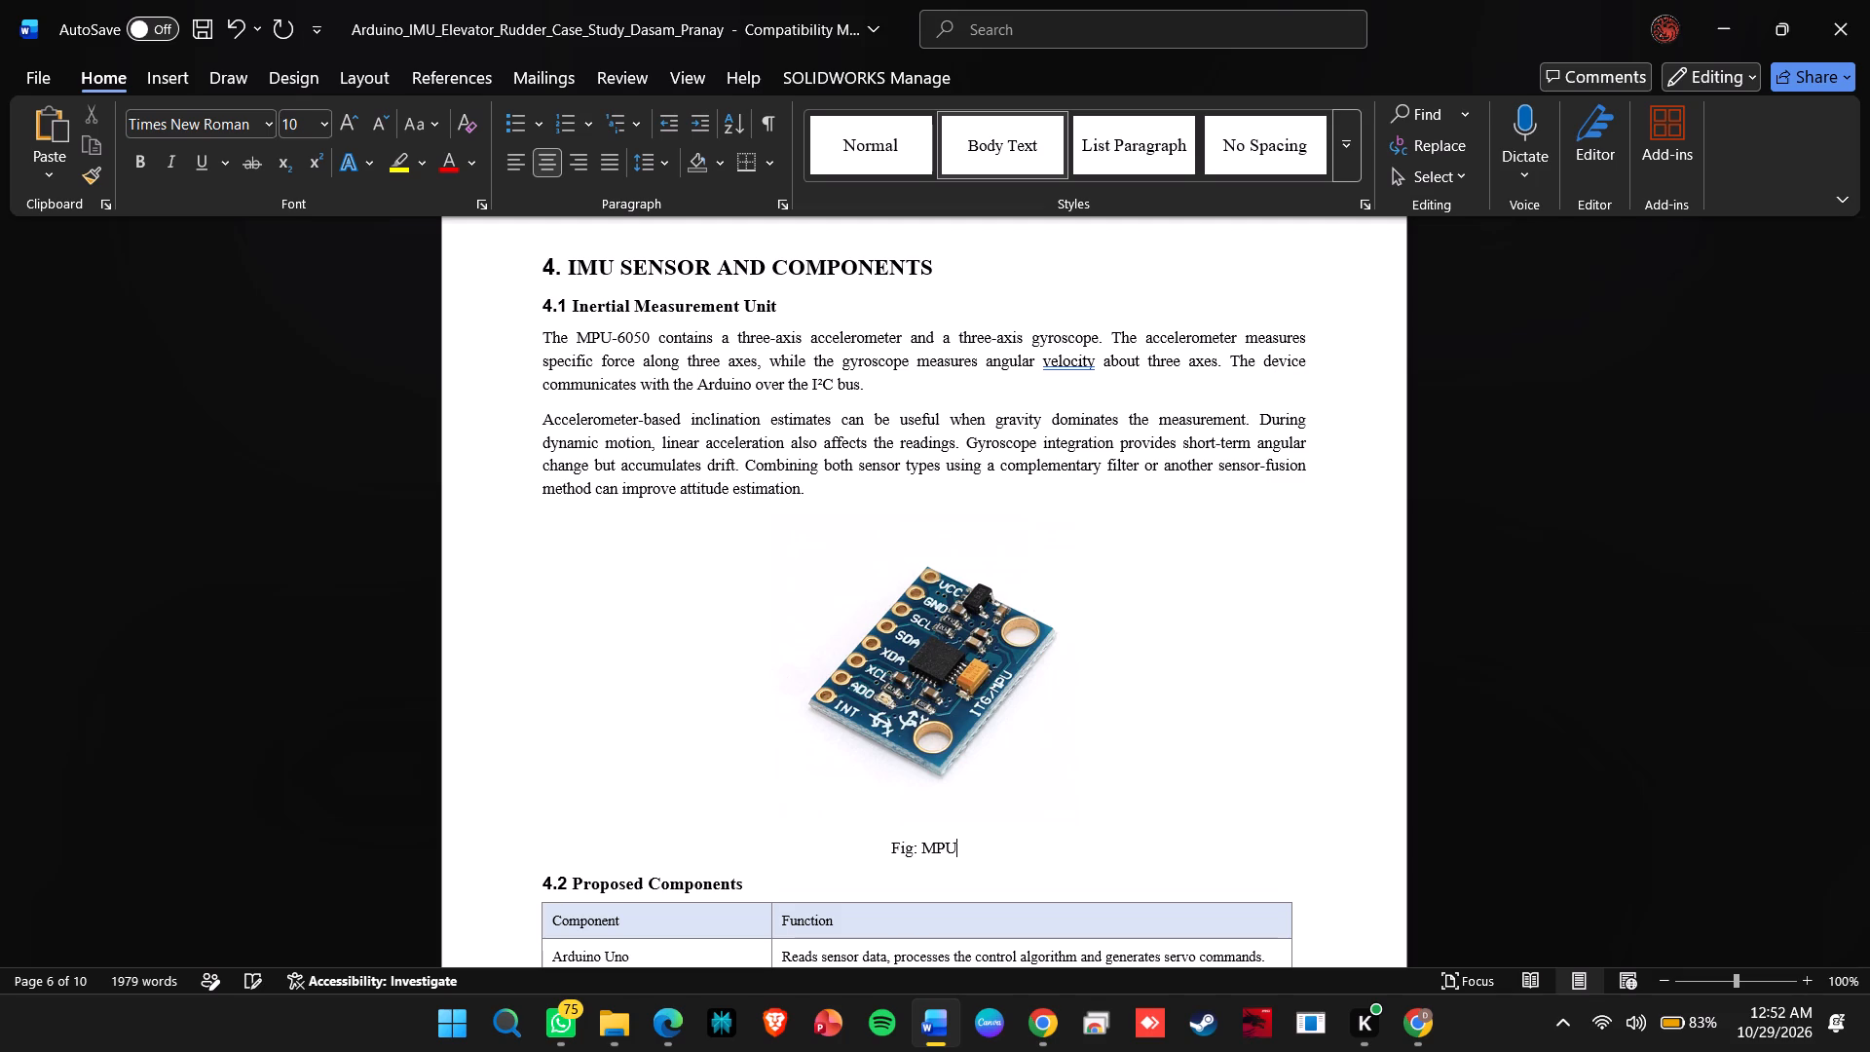
key(space)
text(6050)
key(space)
text(sensor)
click(1245, 719)
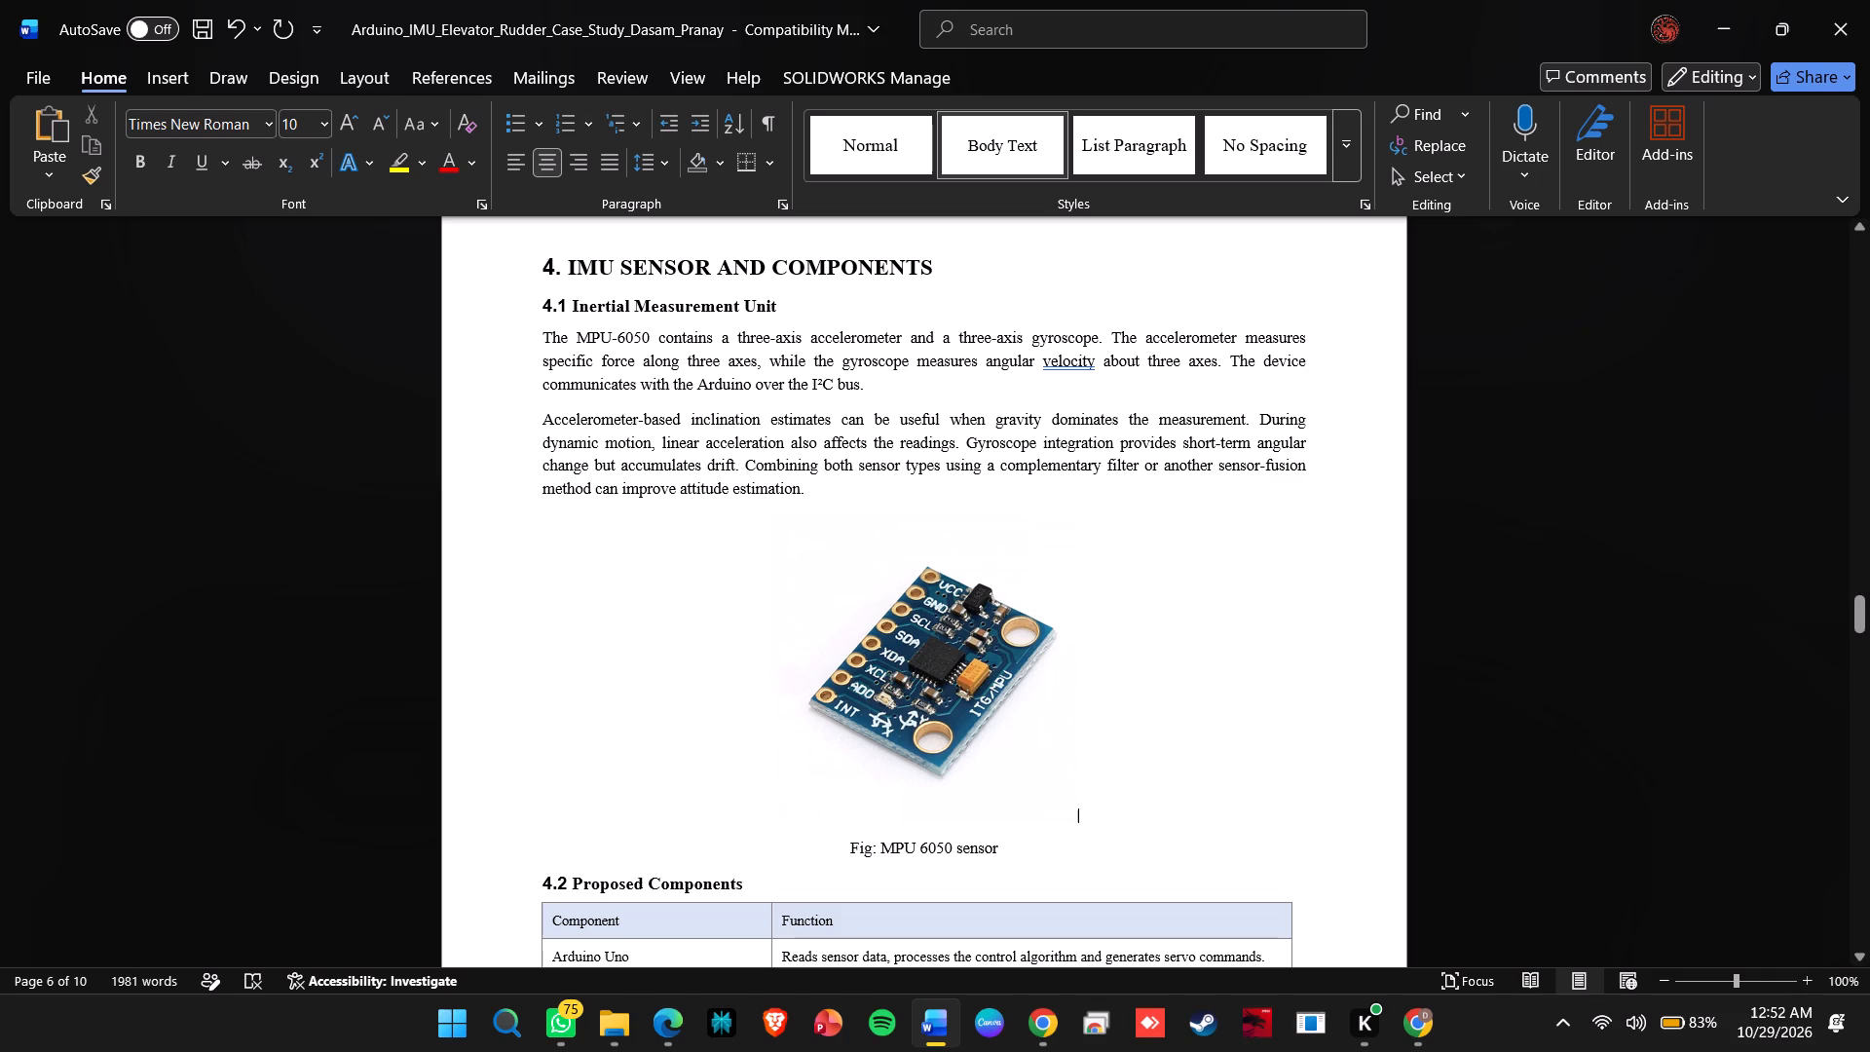
In the 4.2 components table, extend the Mechanical linkages function with "through control rods and linkage" before the full stop.
scroll(1290, 751, down, 5)
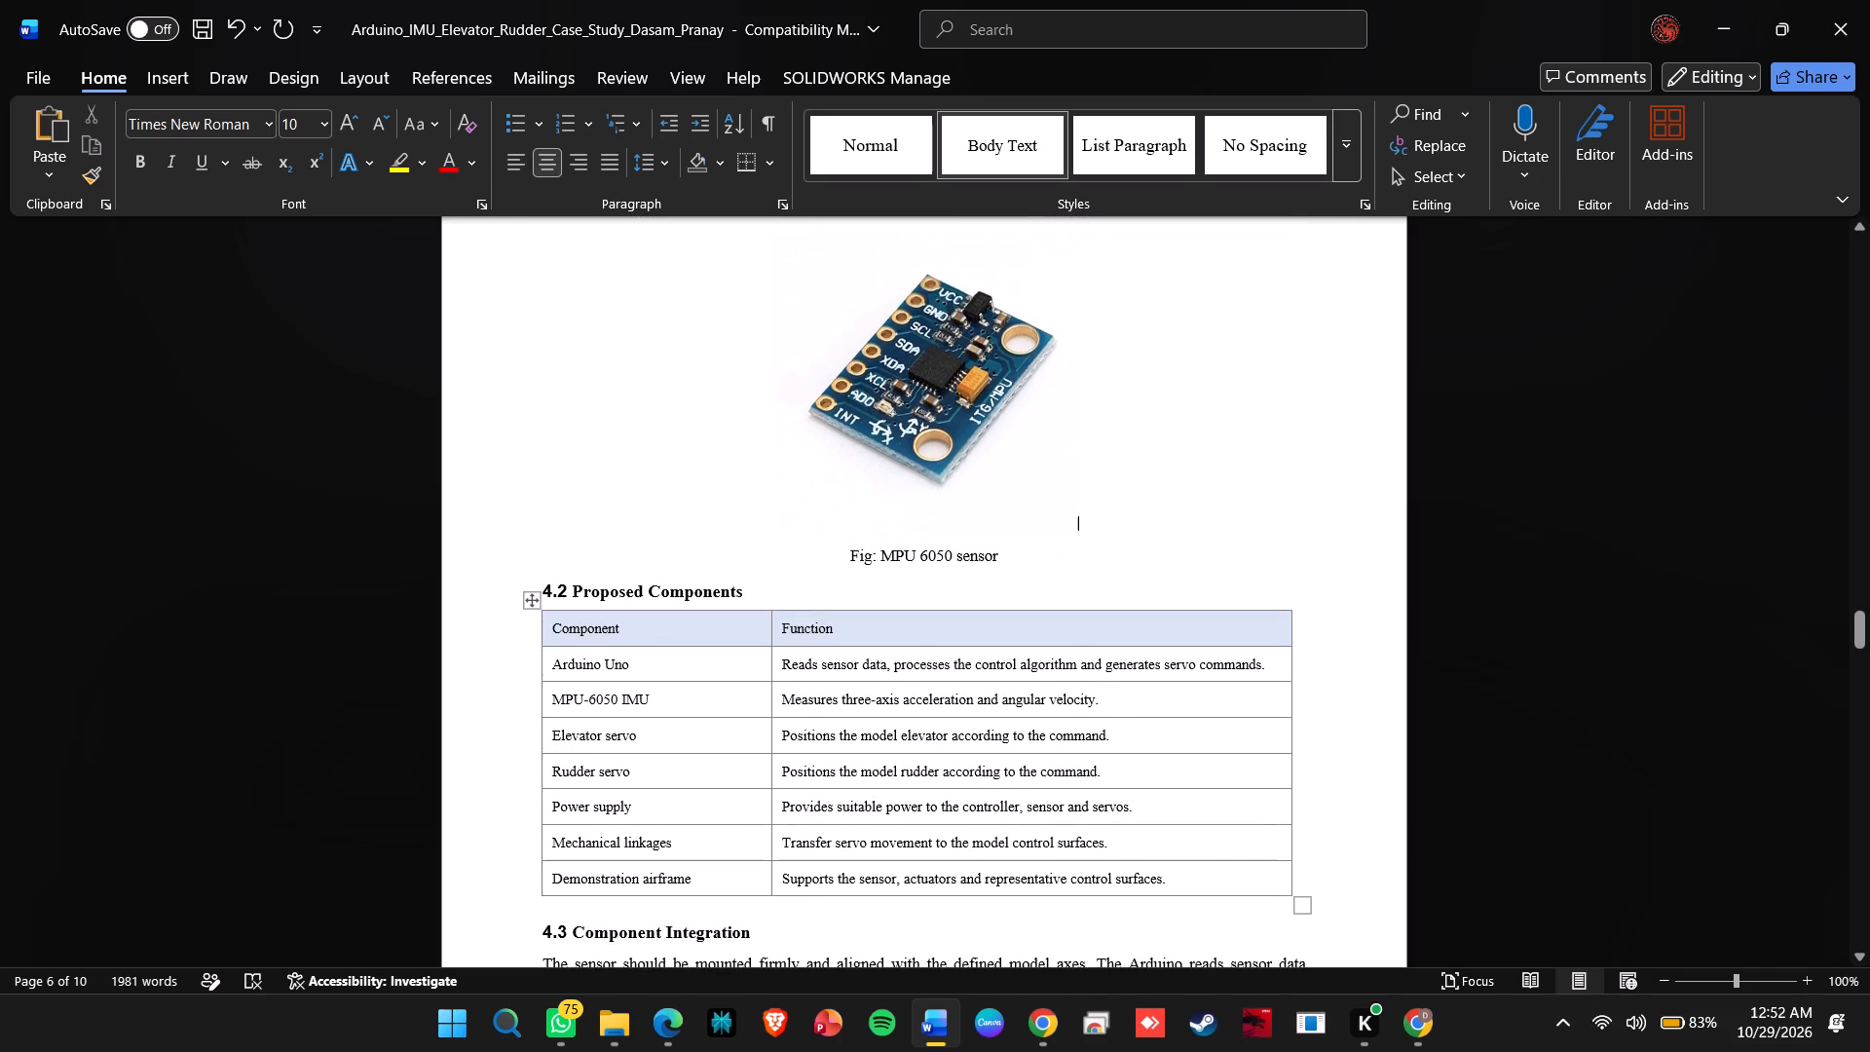
scroll(1290, 751, down, 2)
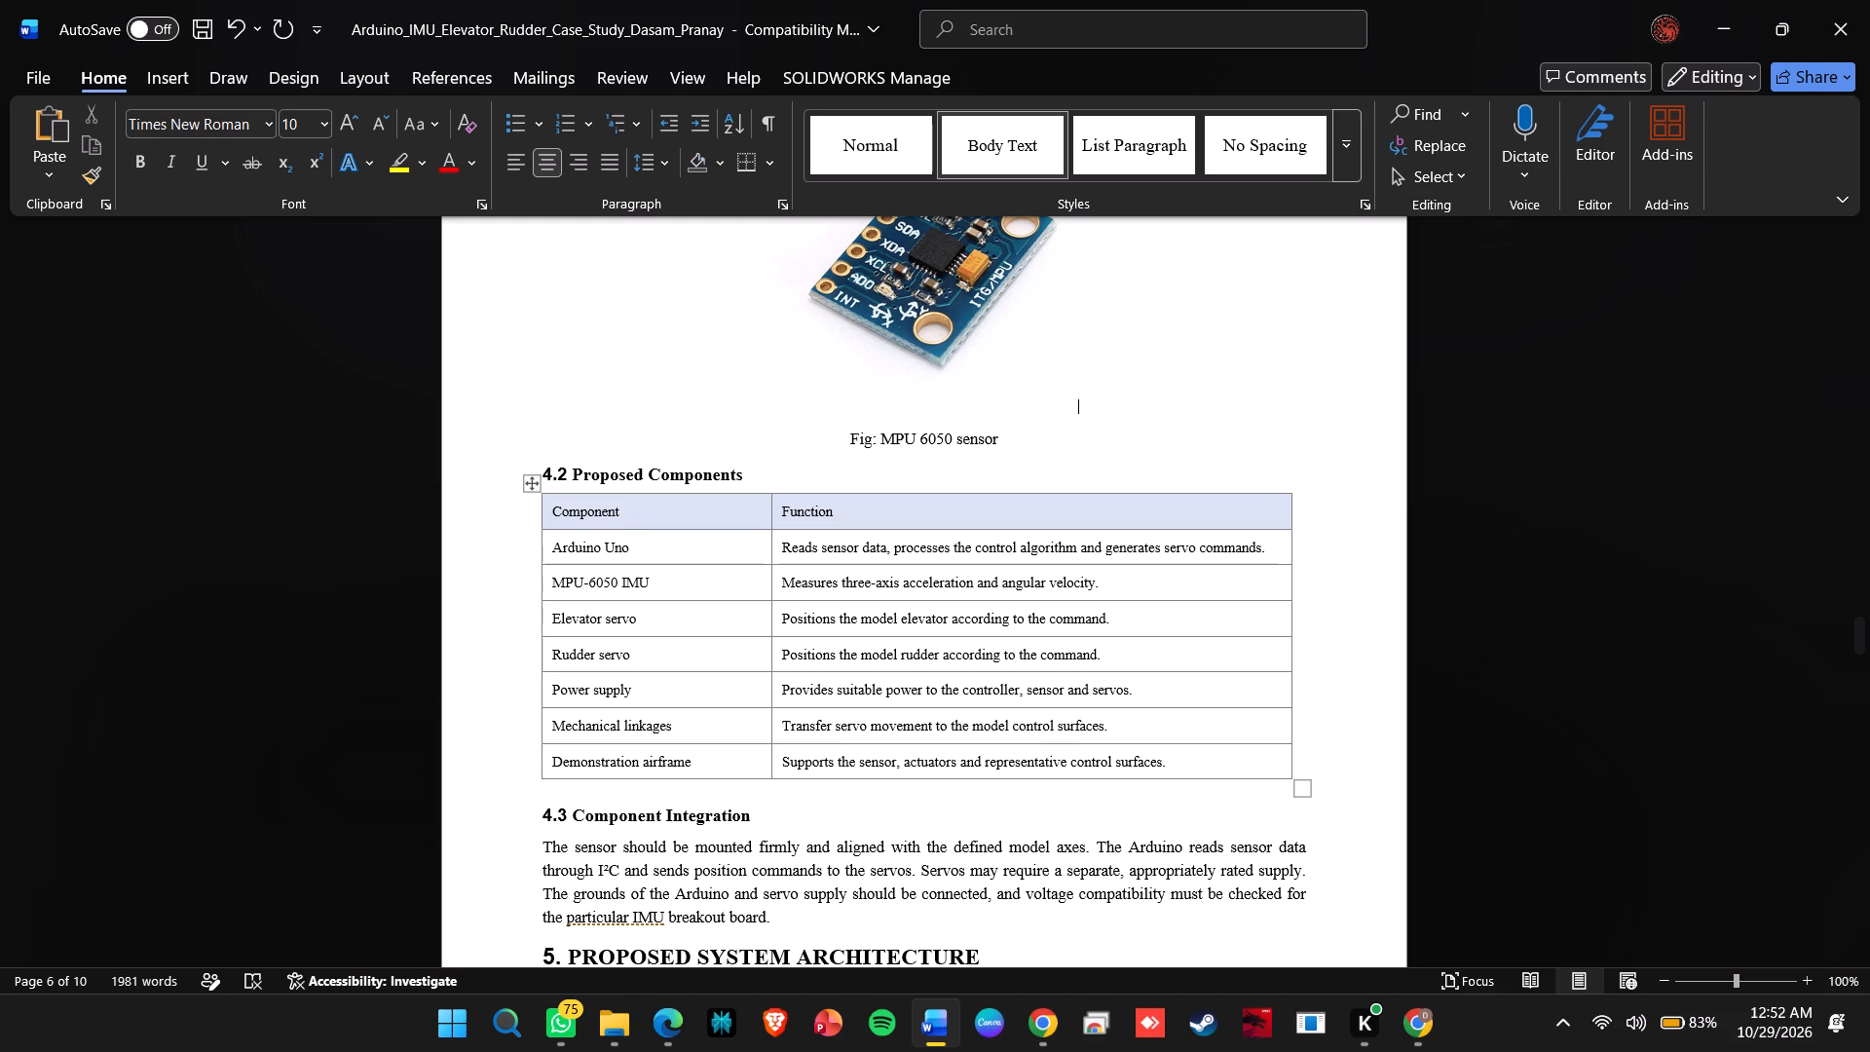
scroll(1290, 751, down, 2)
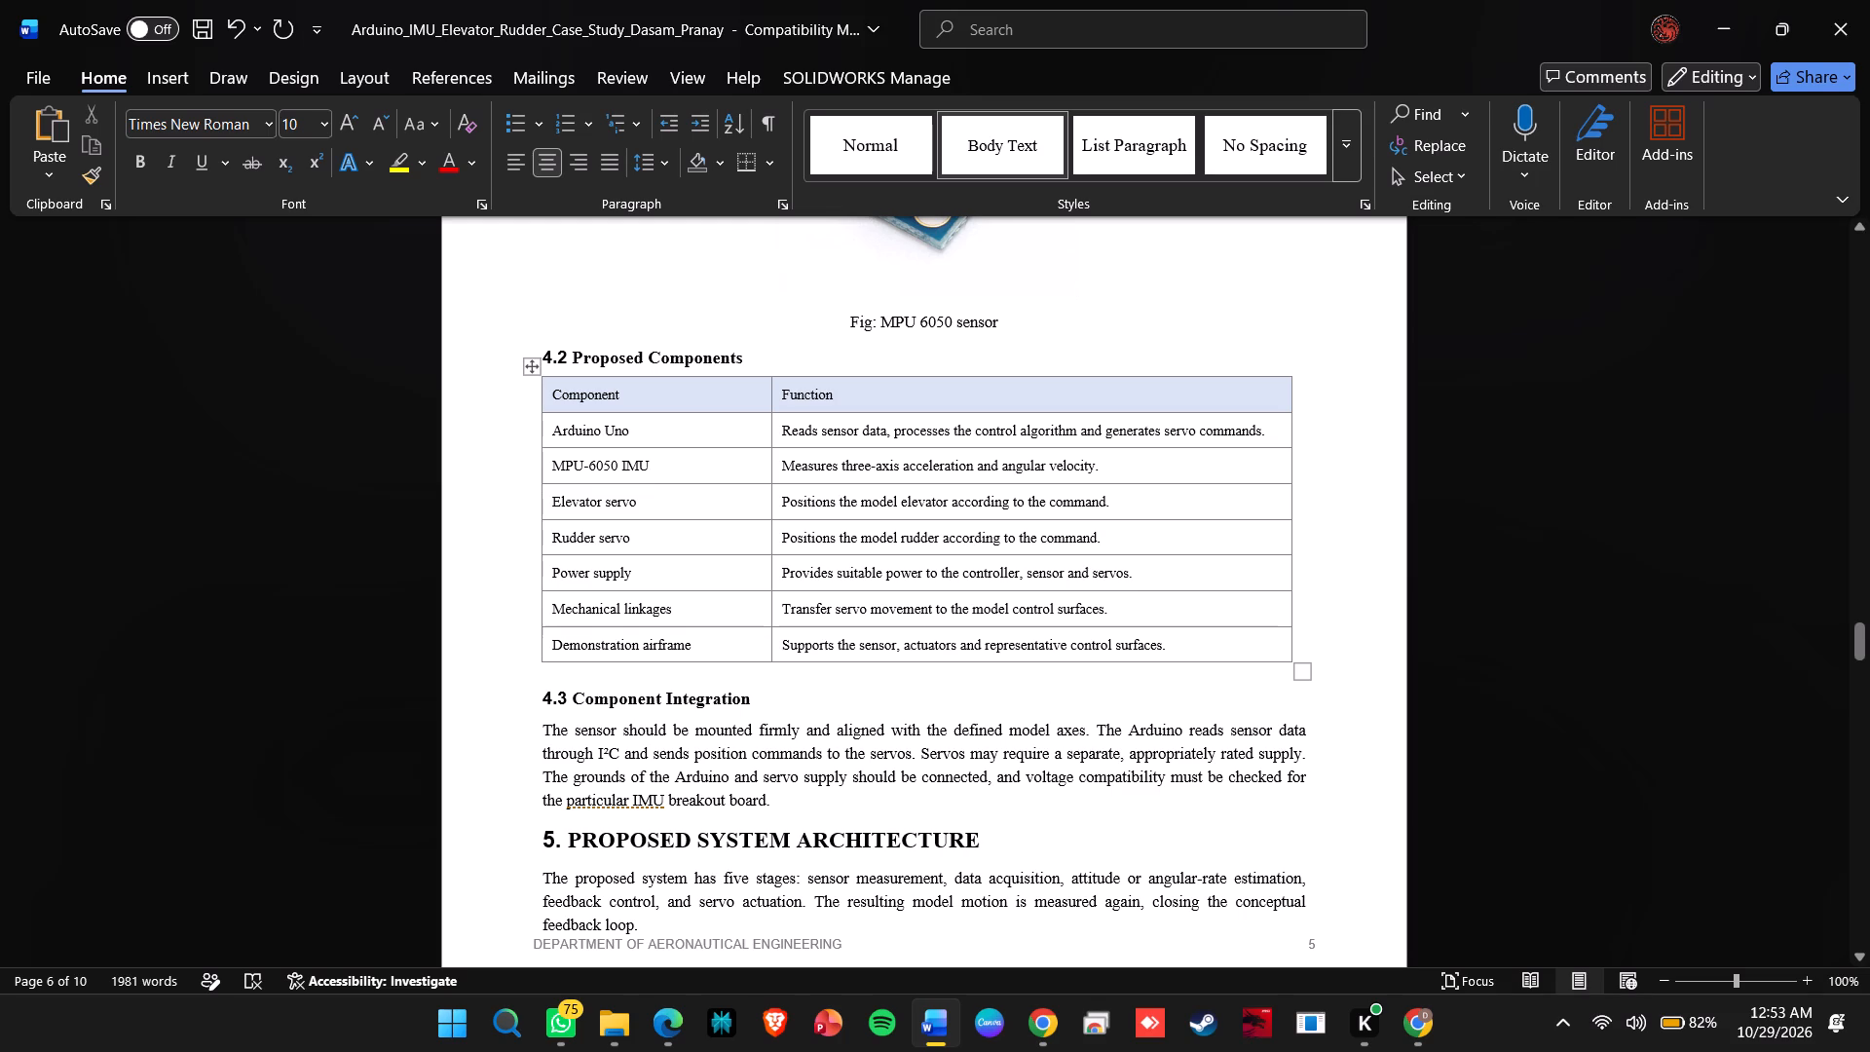
click(1102, 604)
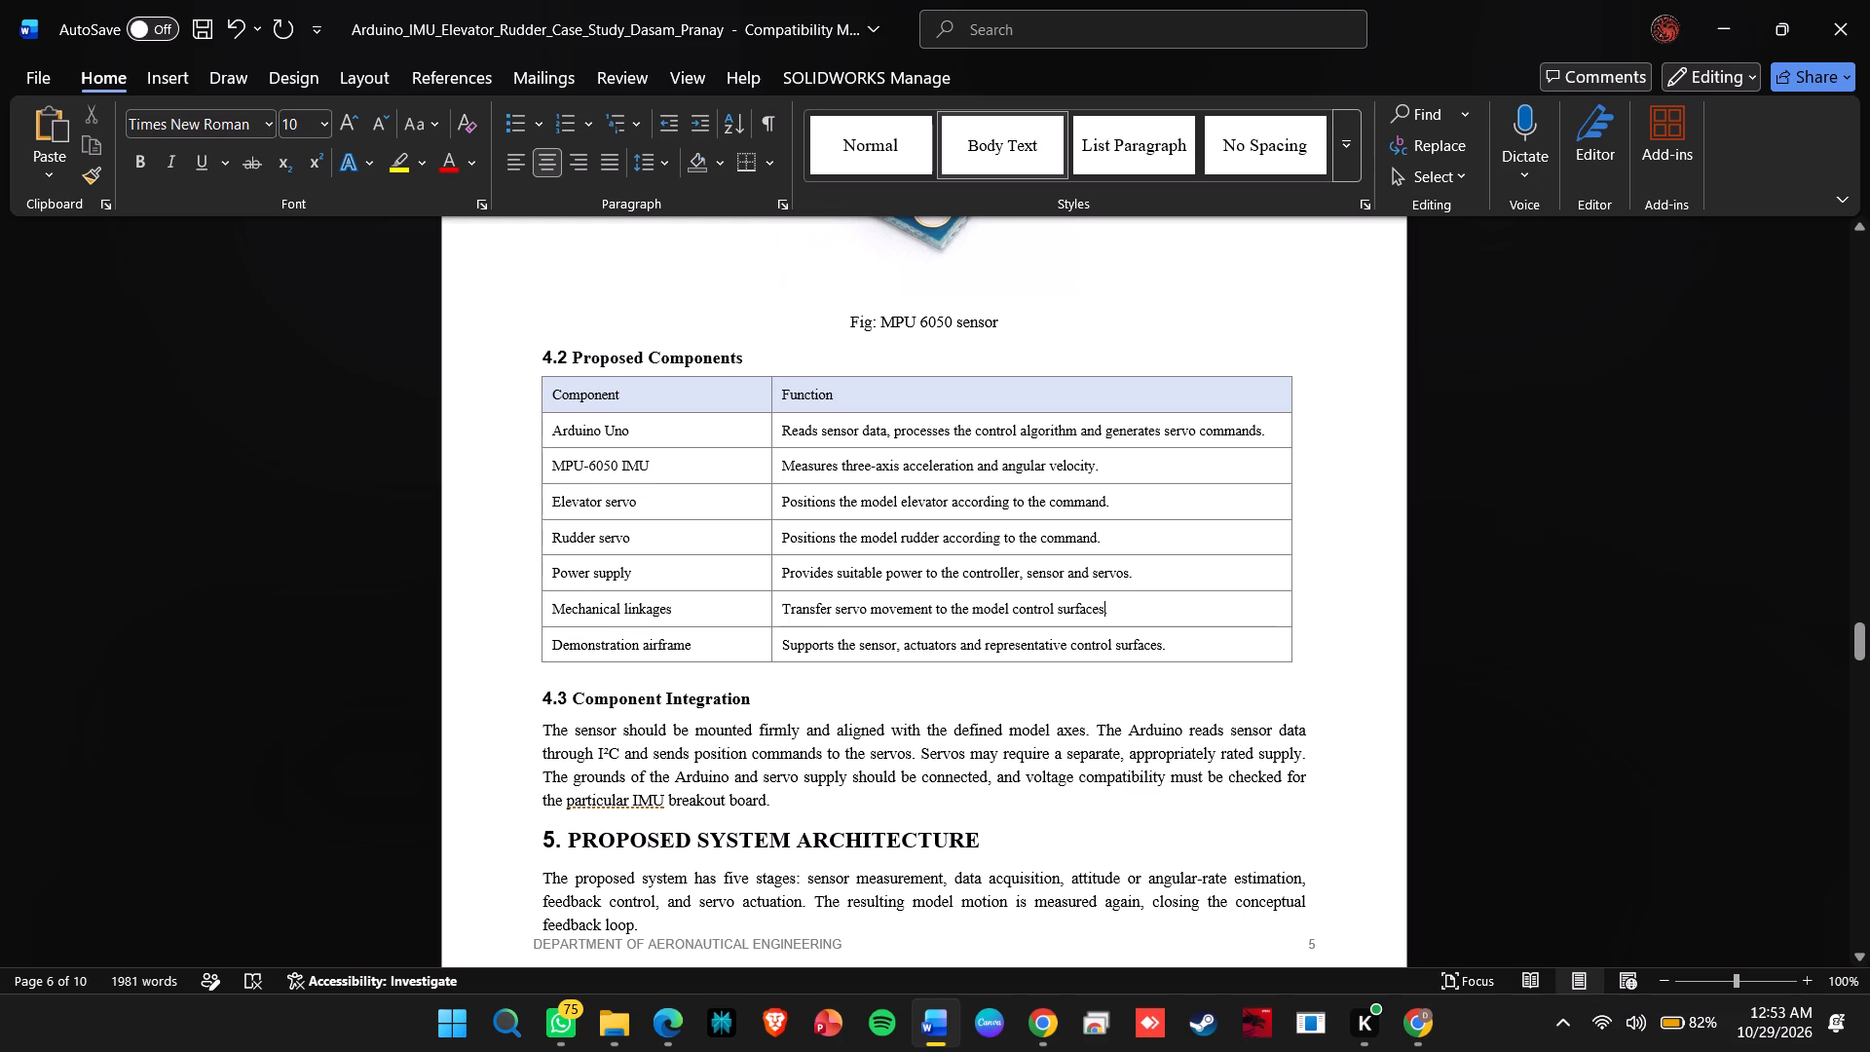
key(space)
text(through)
key(space)
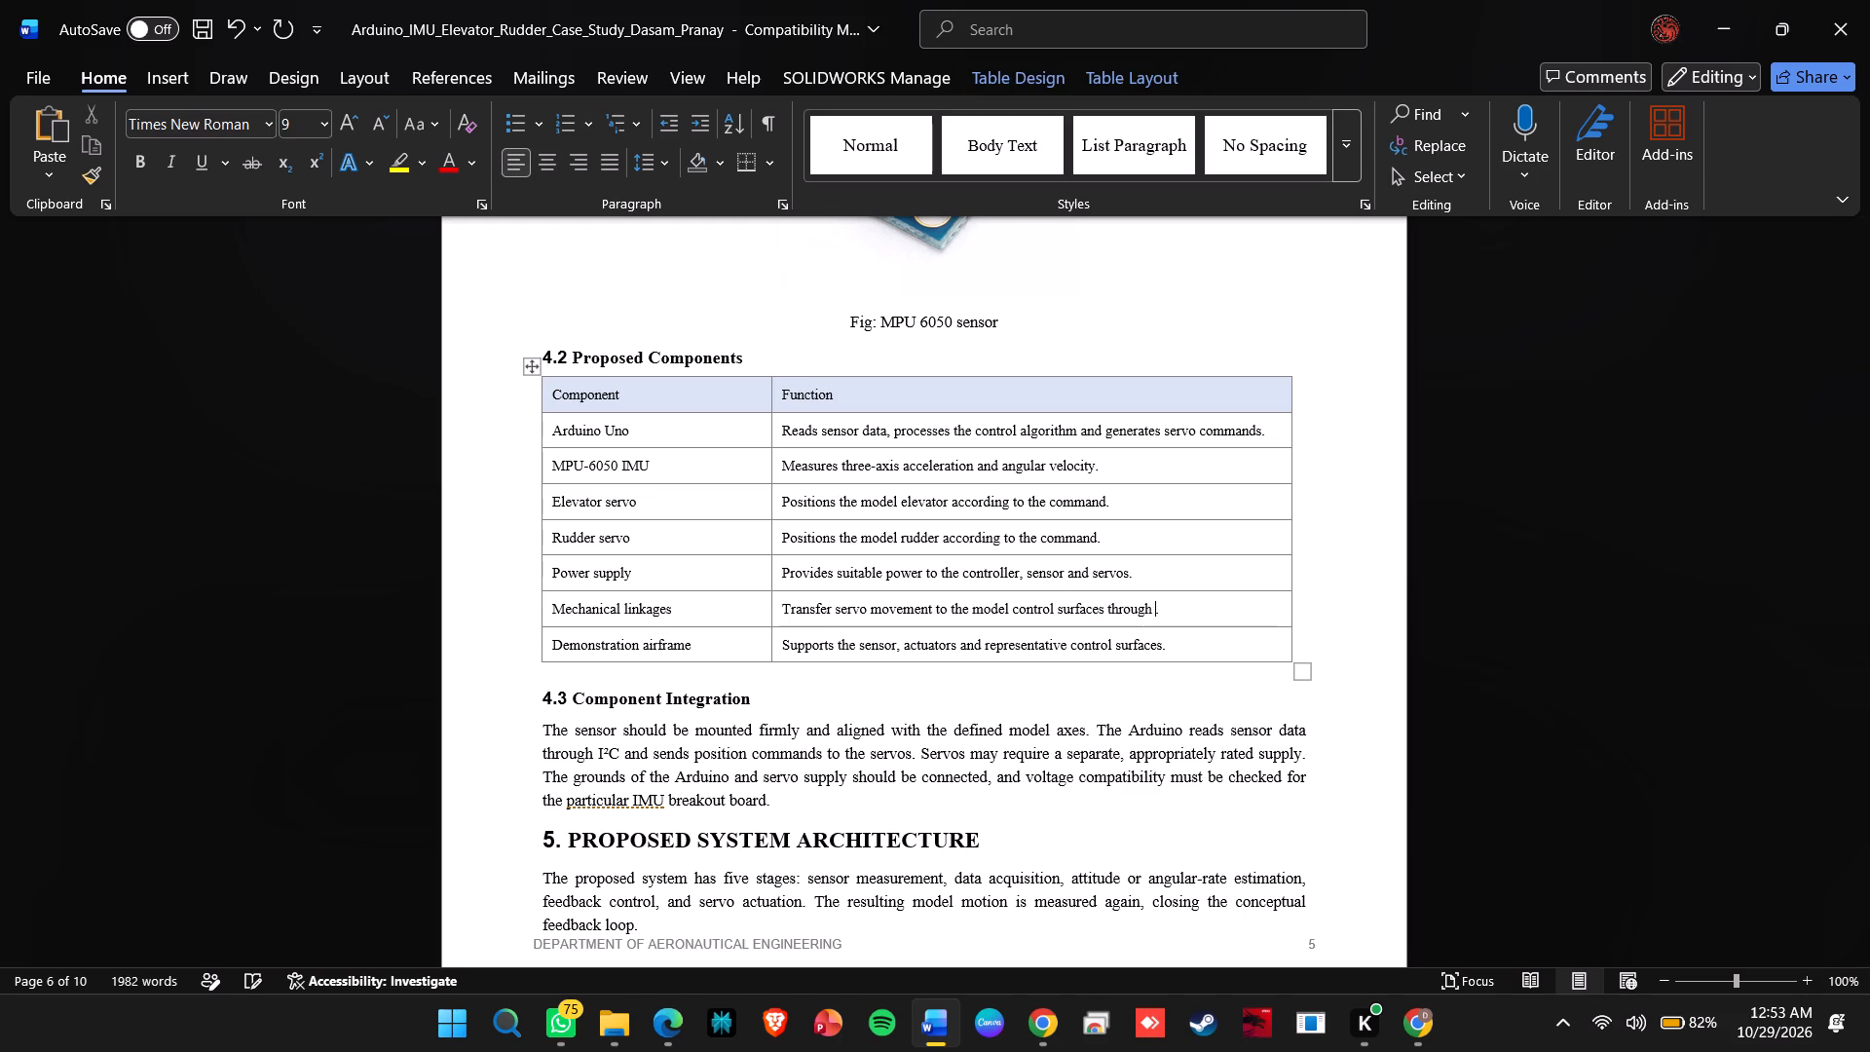
text(control)
key(space)
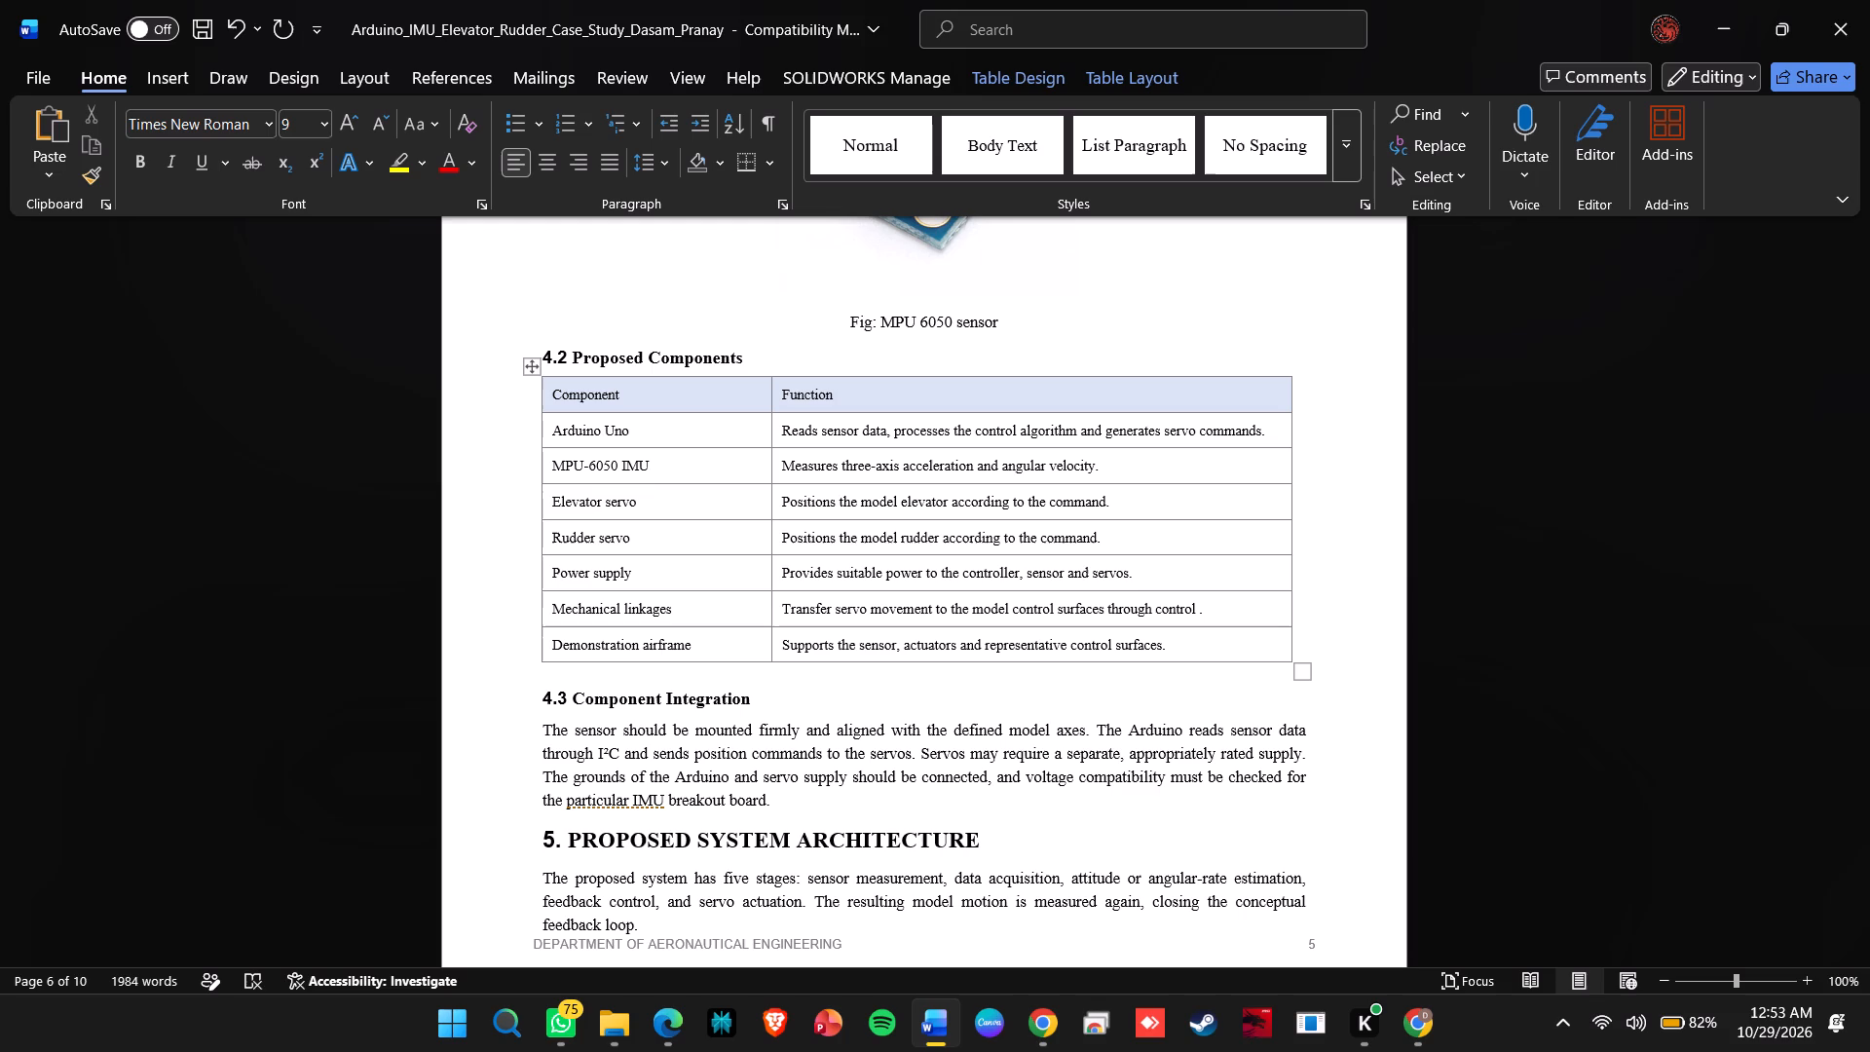
text(rods)
key(space)
text(and)
key(space)
text(link)
text(age)
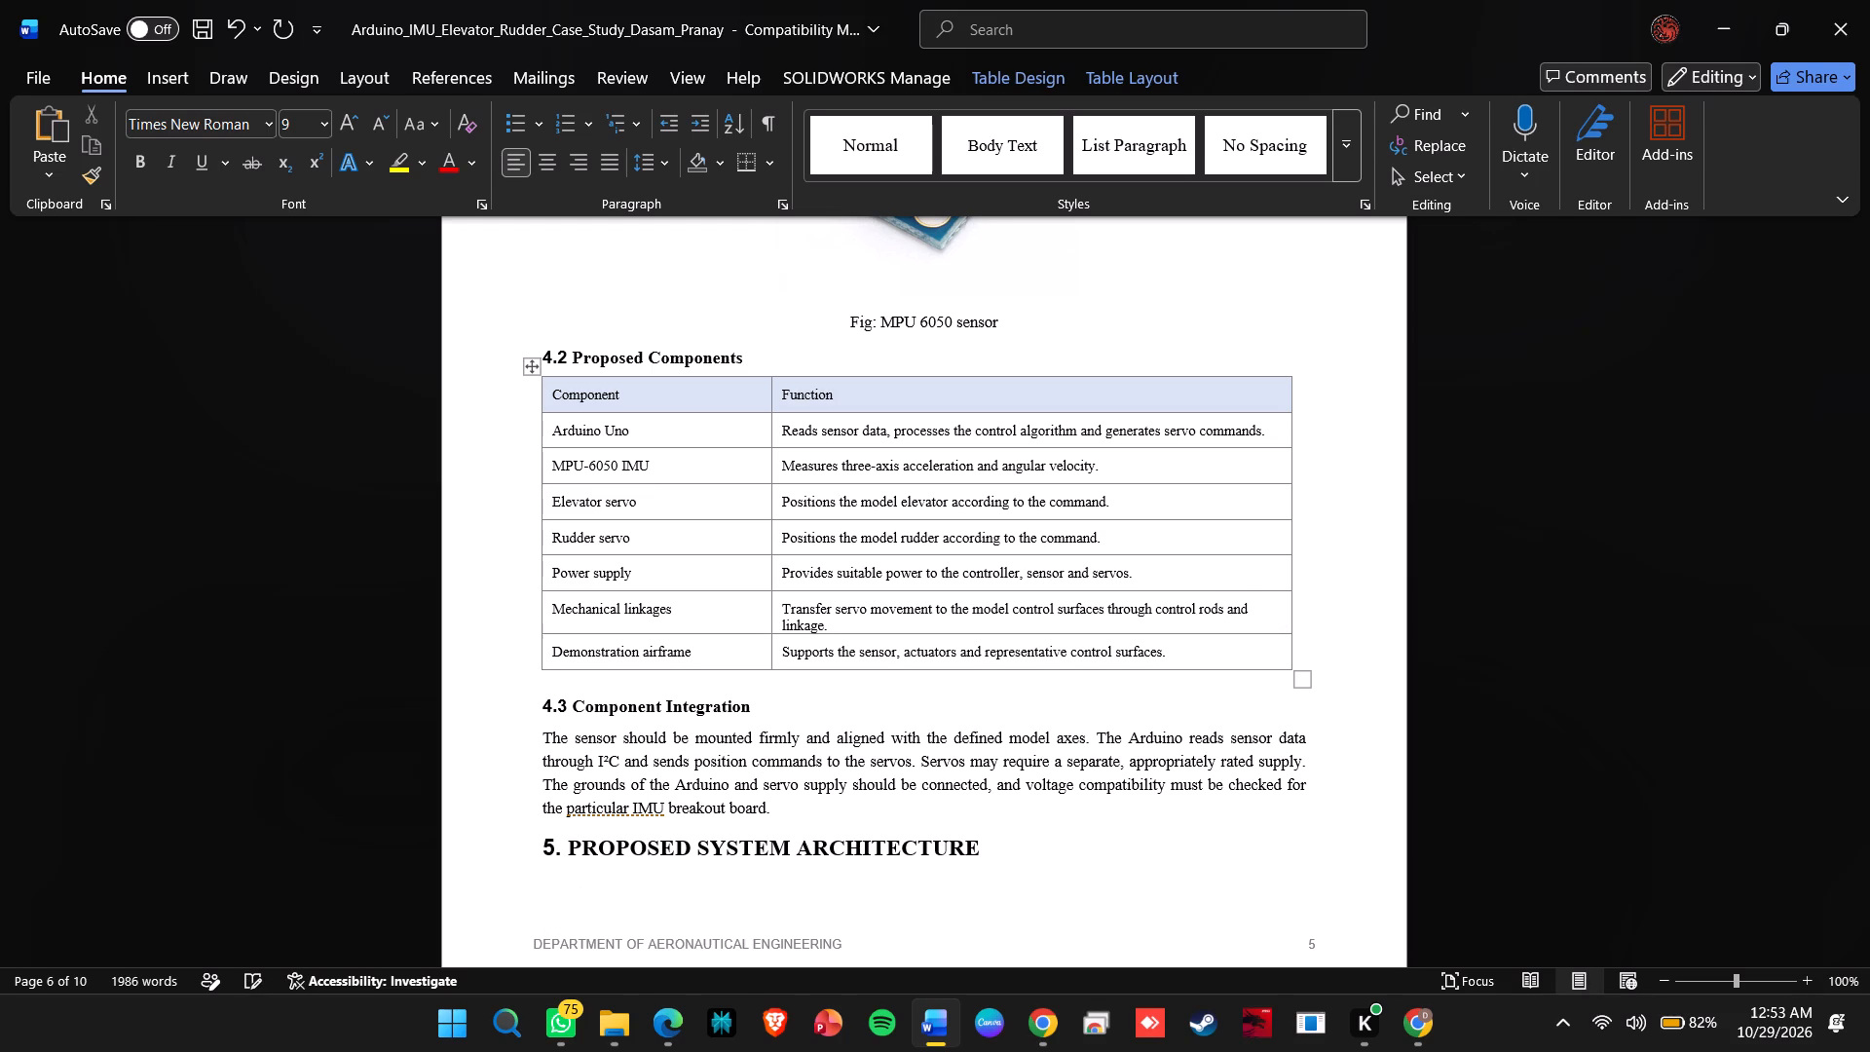
Add "stopers" after "linkage" in the Mechanical linkages function, keeping the full stop directly after the word.
key(space)
text(stopers)
key(space)
key(BackSpace)
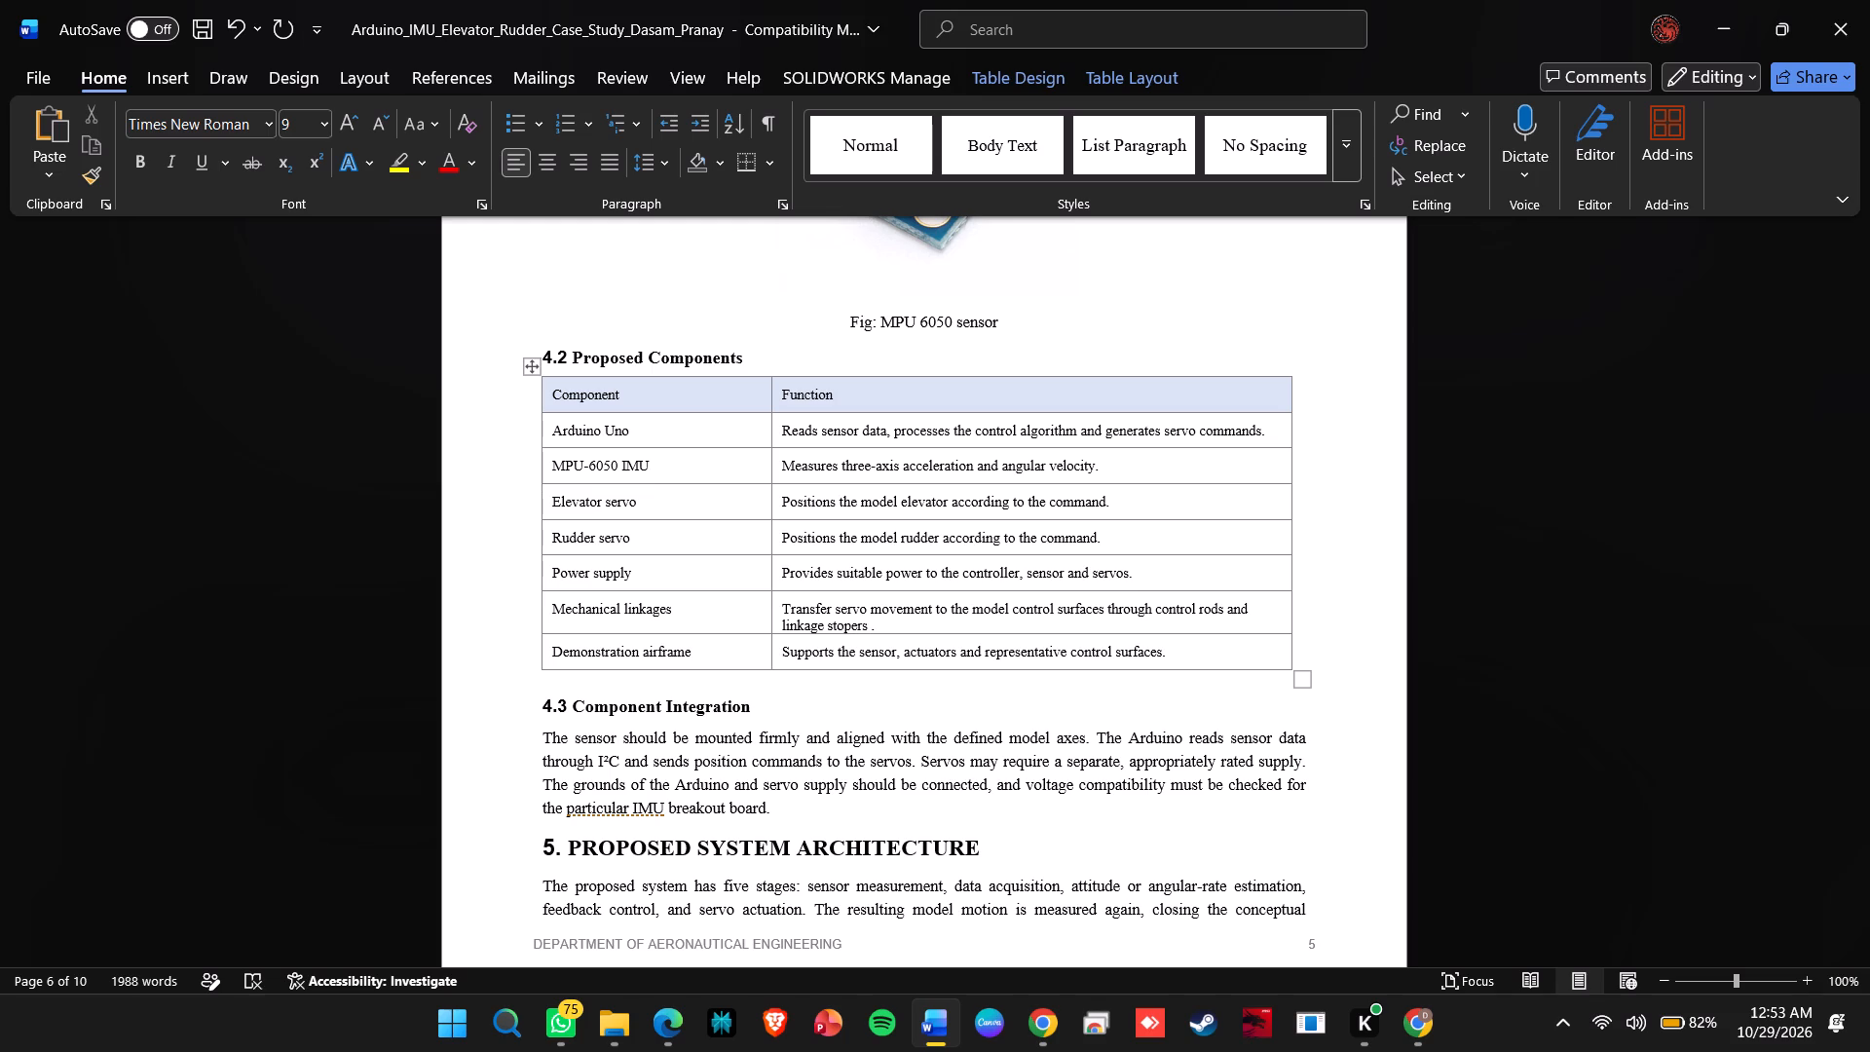
click(1184, 691)
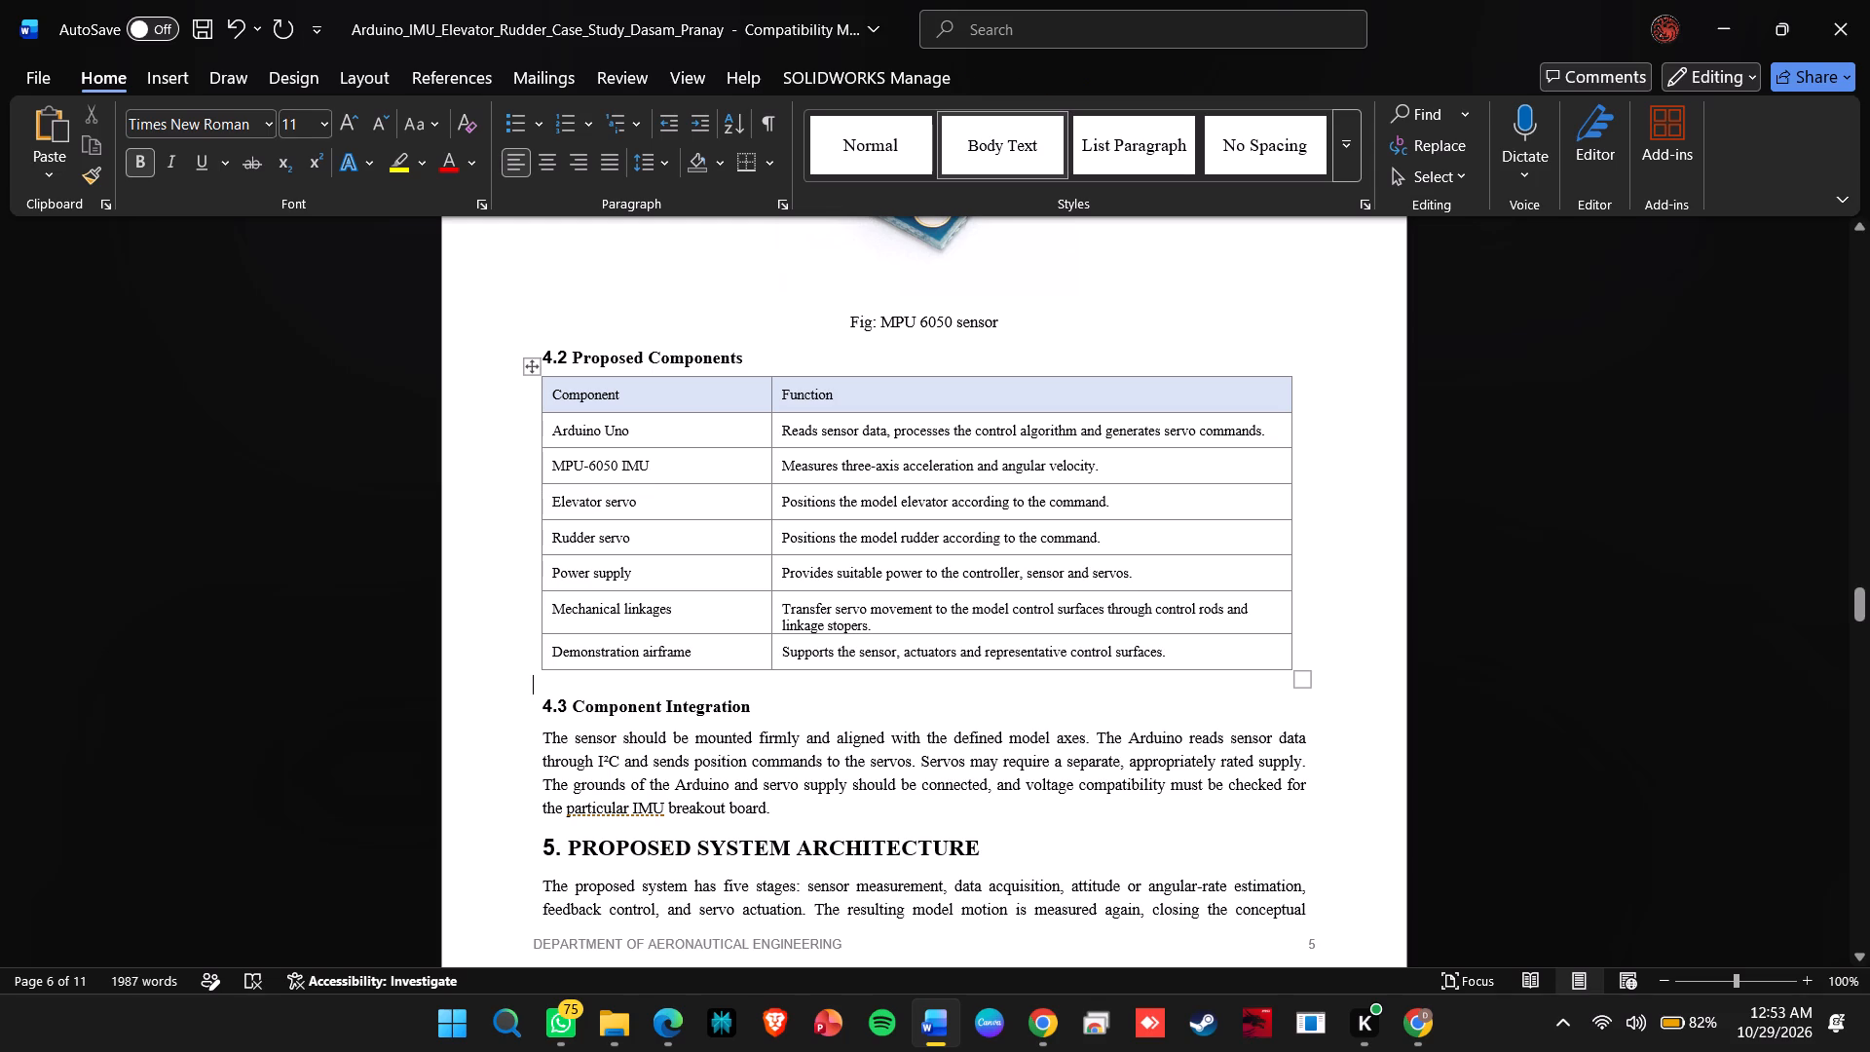
Extend the Mechanical linkages function with "and control horns" before the full stop.
click(866, 633)
click(863, 620)
key(Right)
key(space)
text(and control j)
key(BackSpace)
text(horns)
key(space)
key(BackSpace)
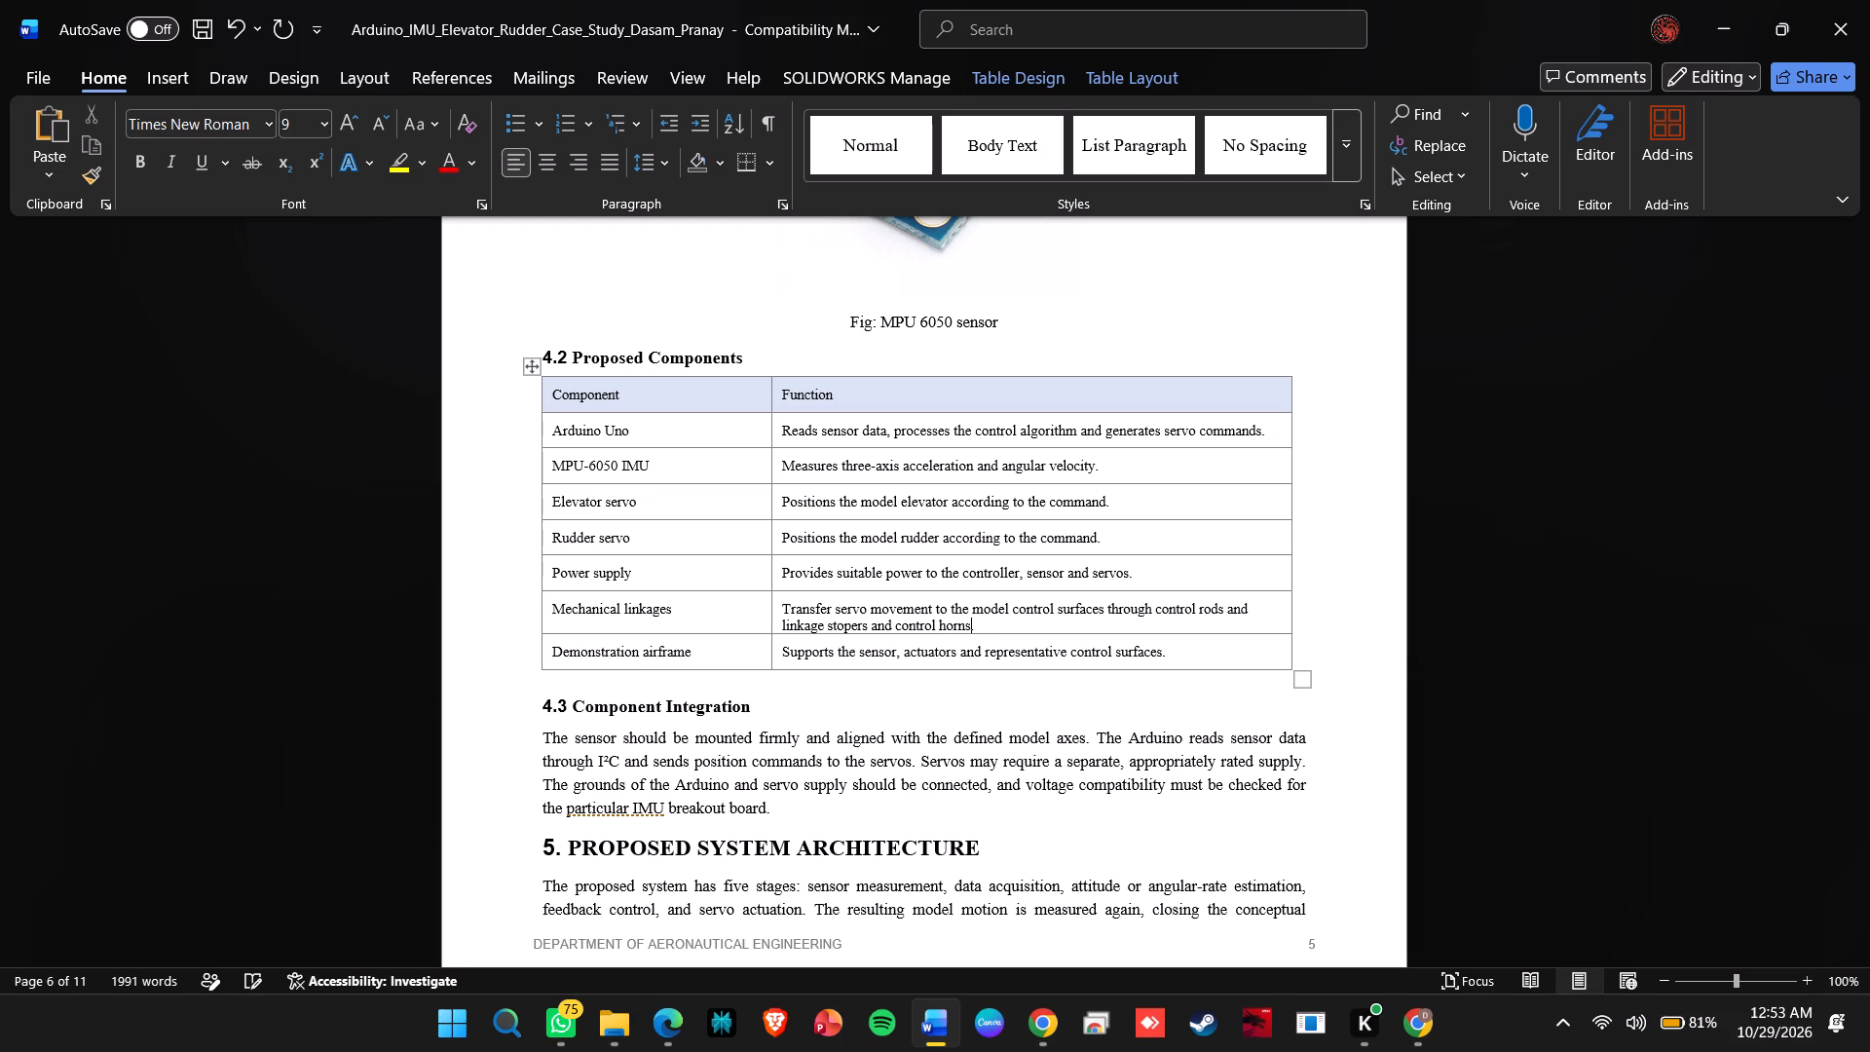
click(929, 702)
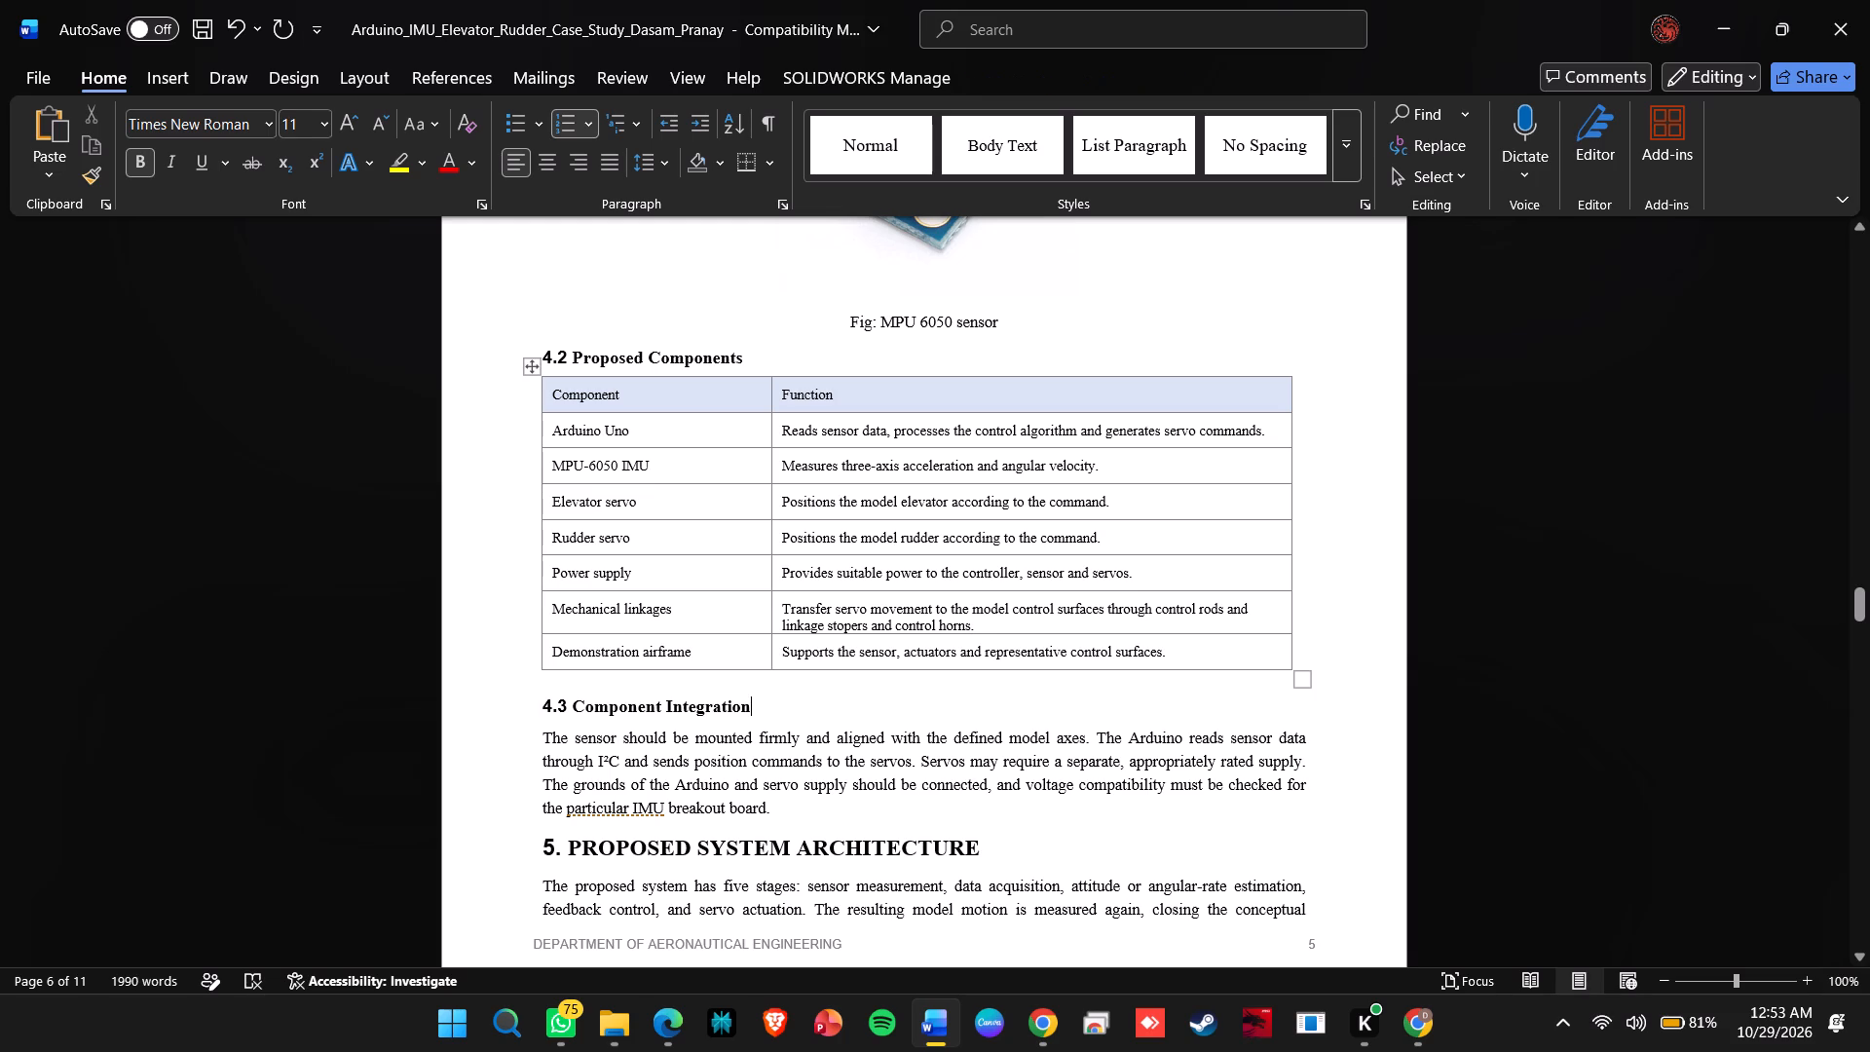
click(958, 624)
key(Right)
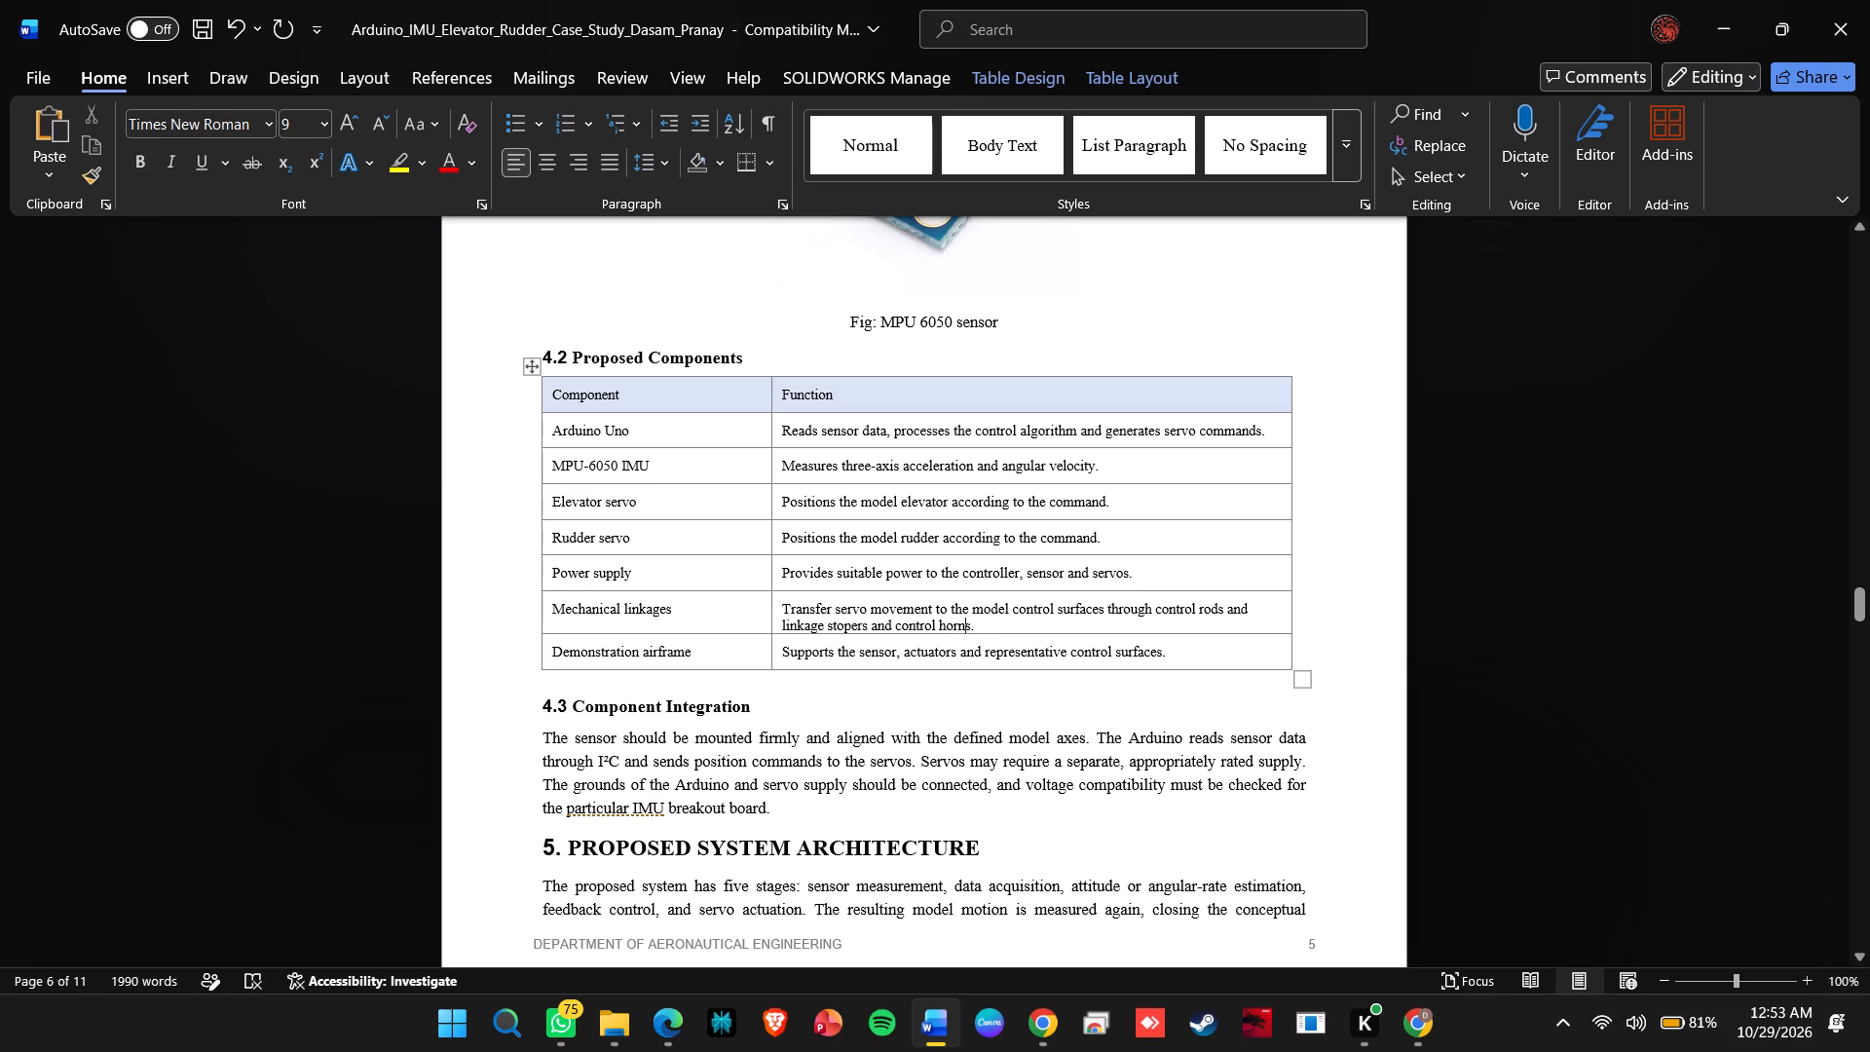
key(BackSpace)
key(BackSpace)
text(rn)
click(1046, 720)
Review the layout from section 4.3 through the section 5 architecture figure and the 5.1 Operating Sequence list.
scroll(1044, 719, down, 4)
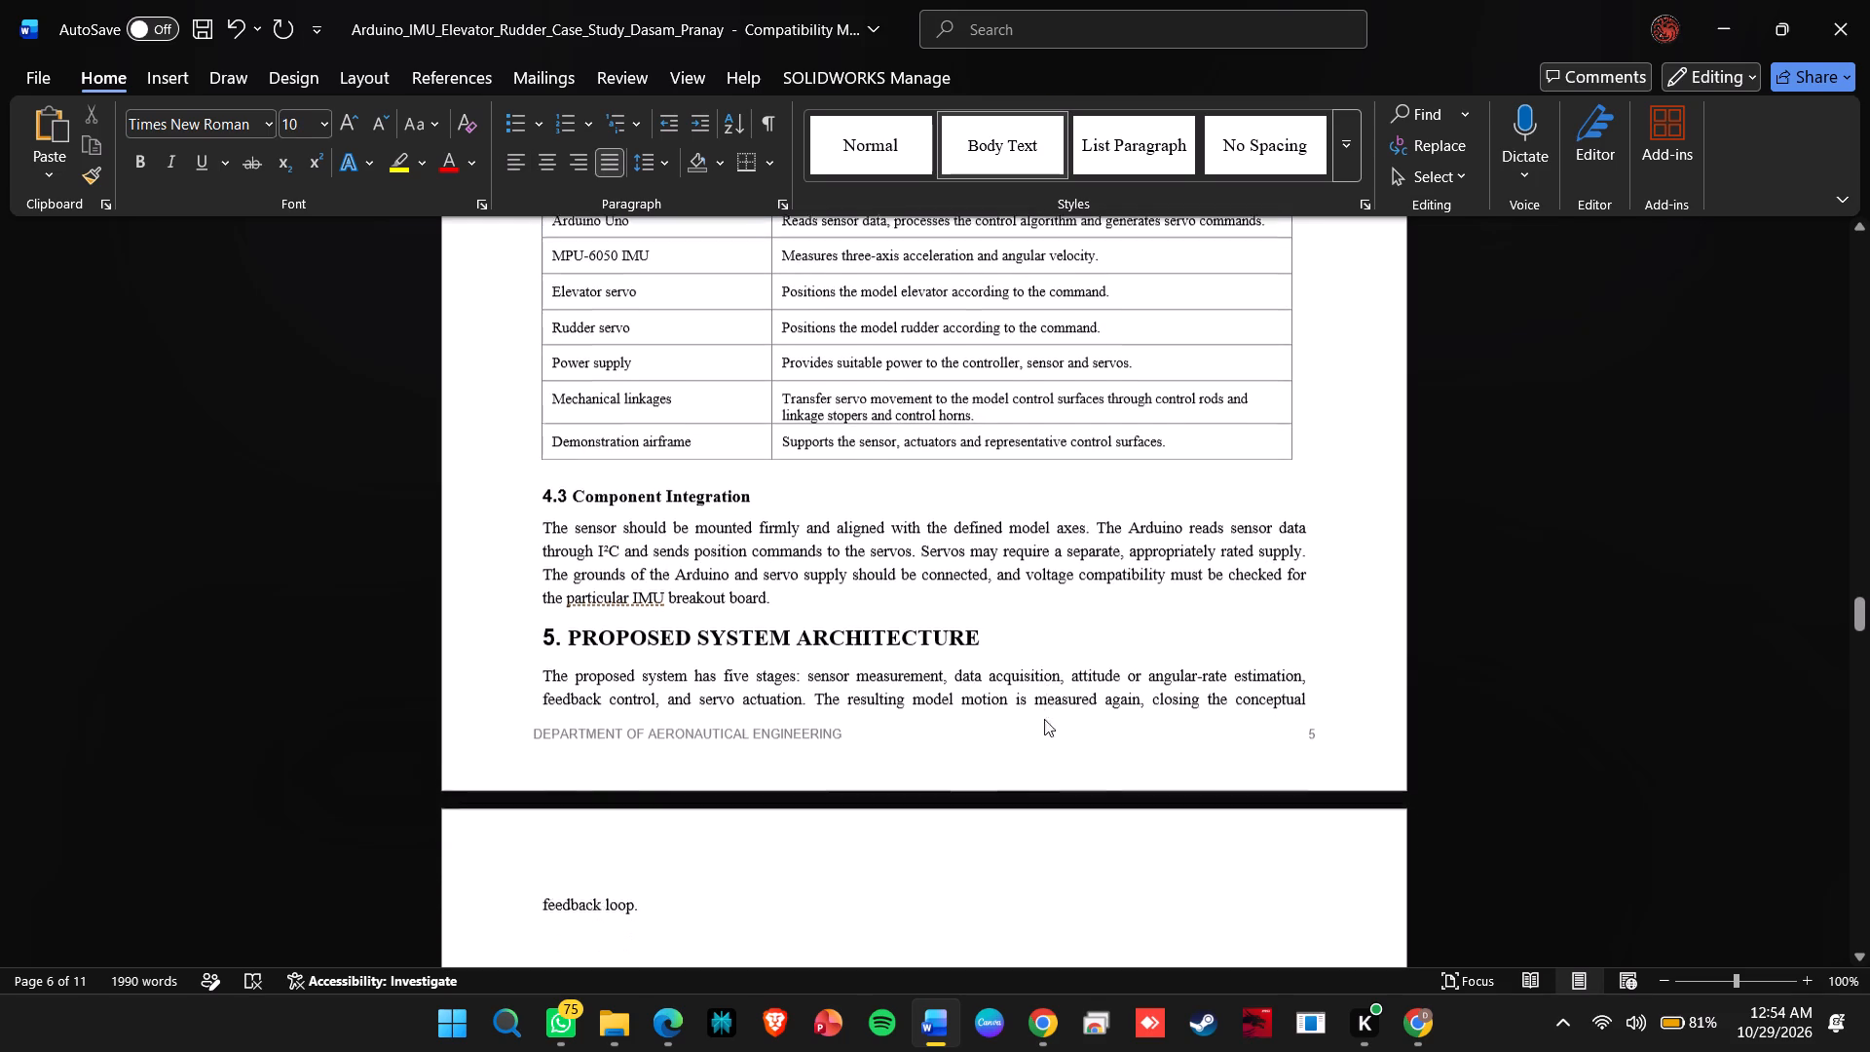
scroll(1044, 719, down, 12)
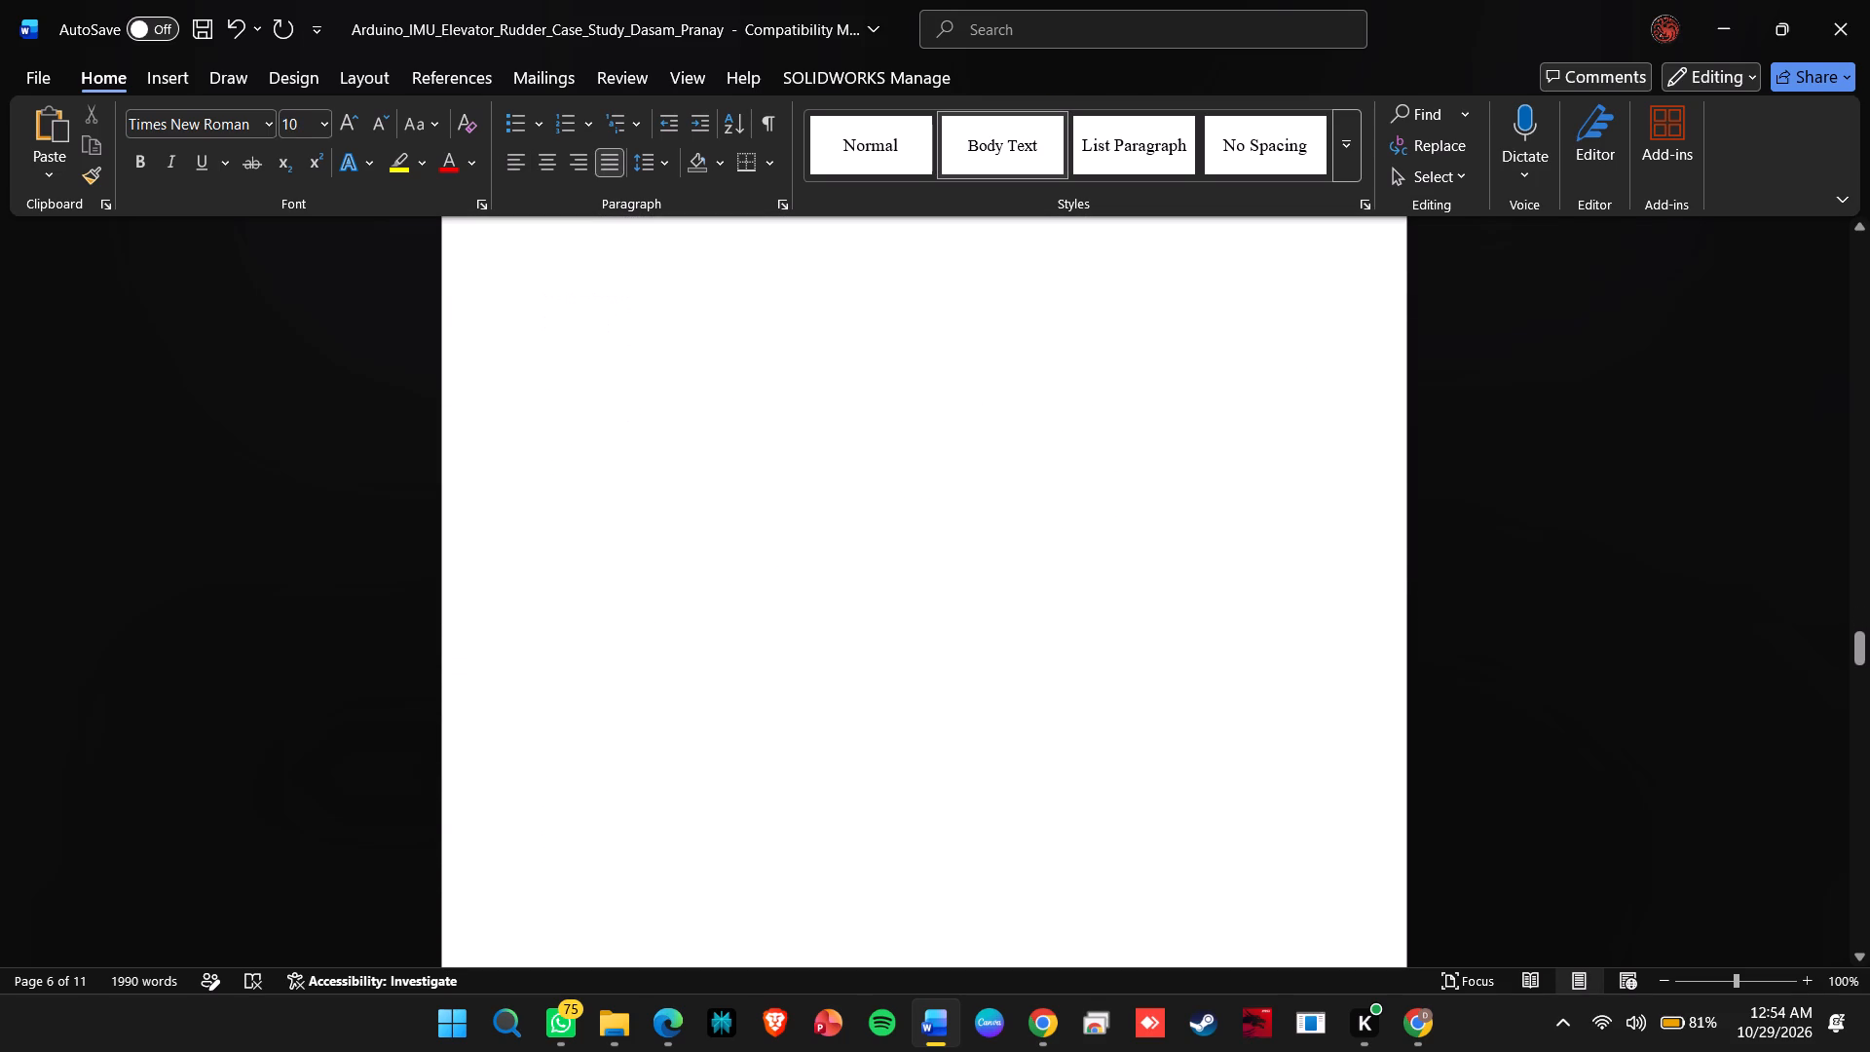
scroll(1044, 719, down, 18)
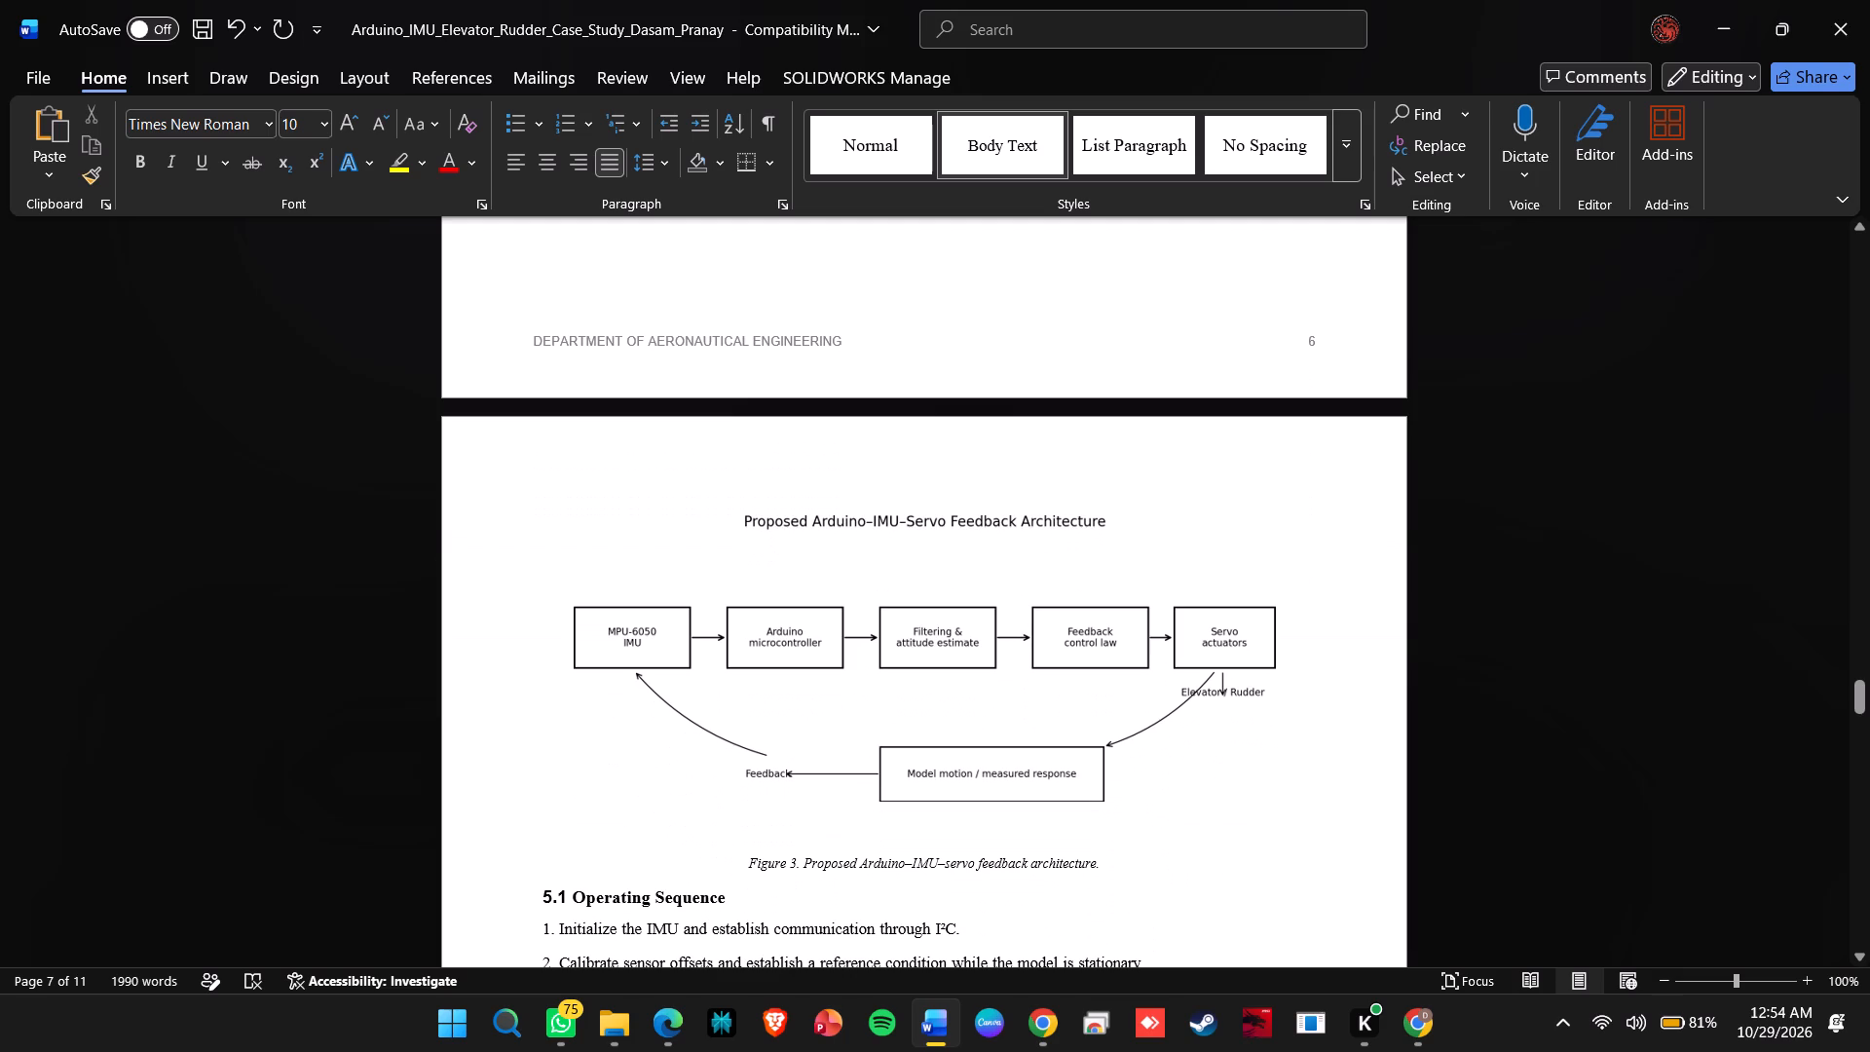
scroll(1044, 719, up, 9)
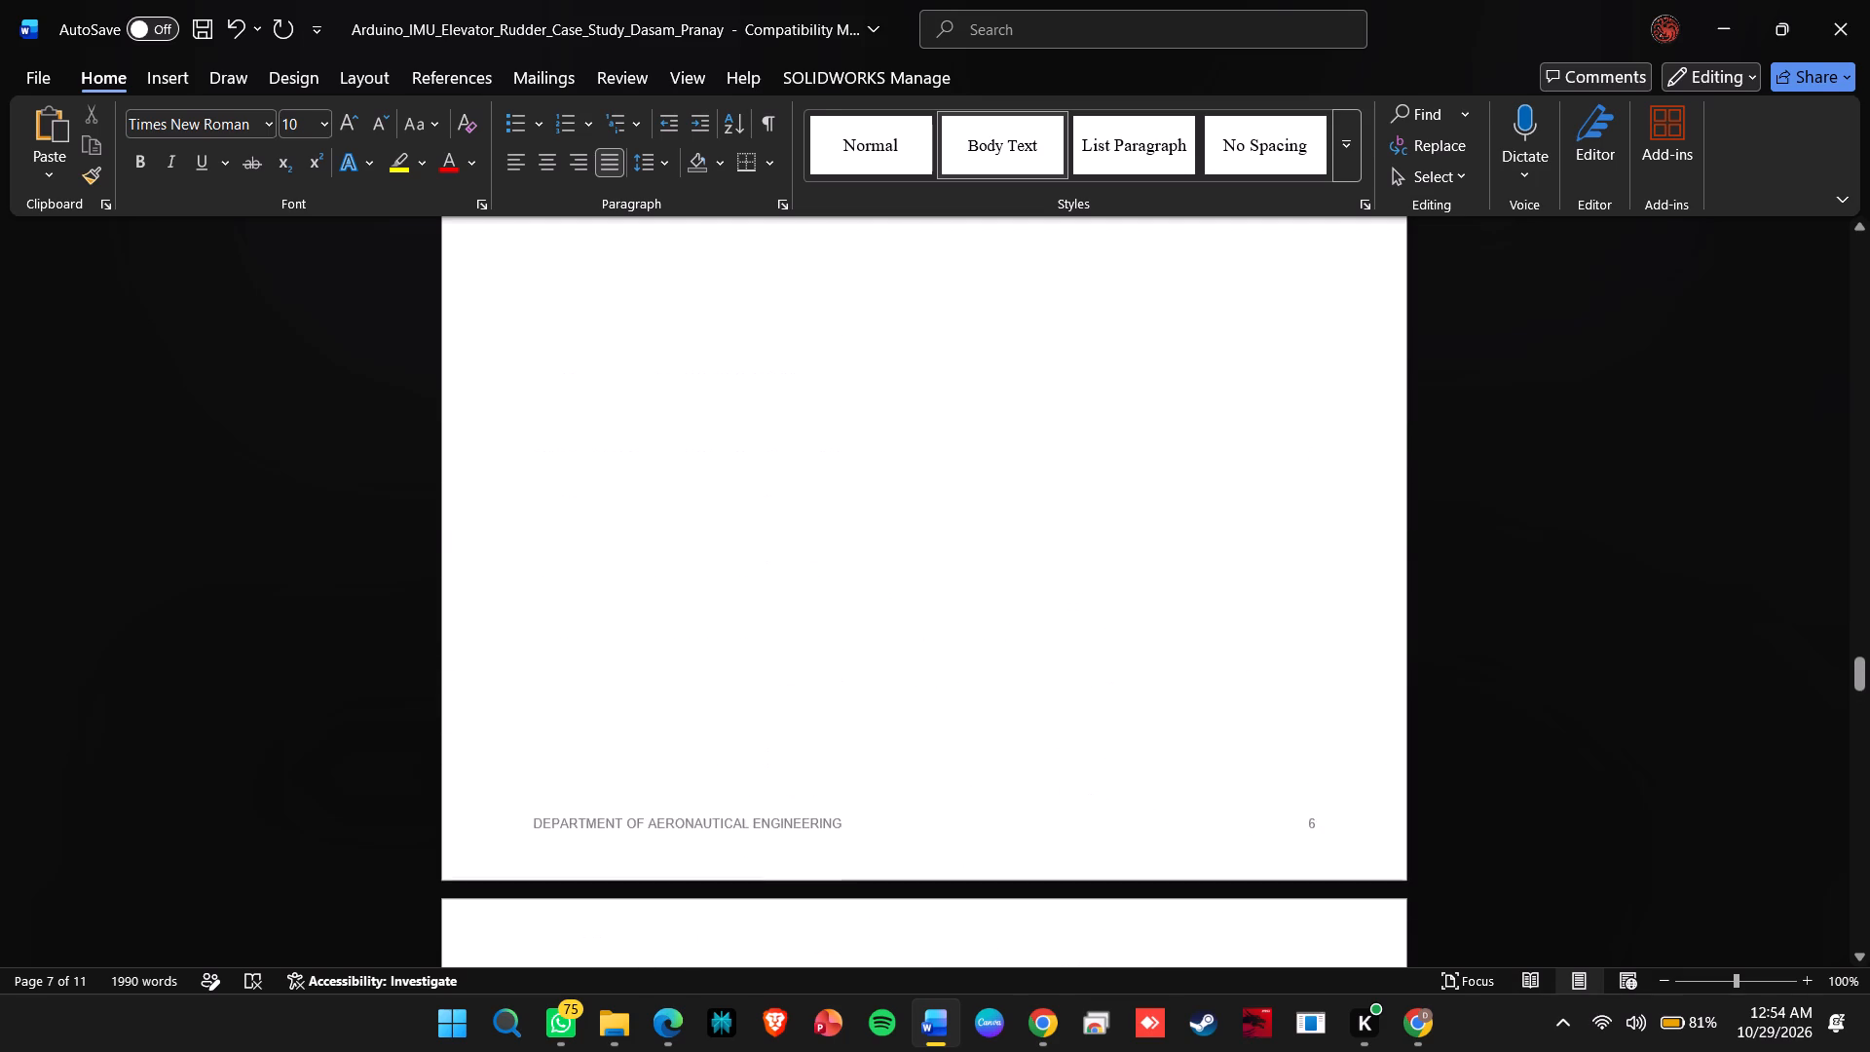
scroll(1044, 719, up, 18)
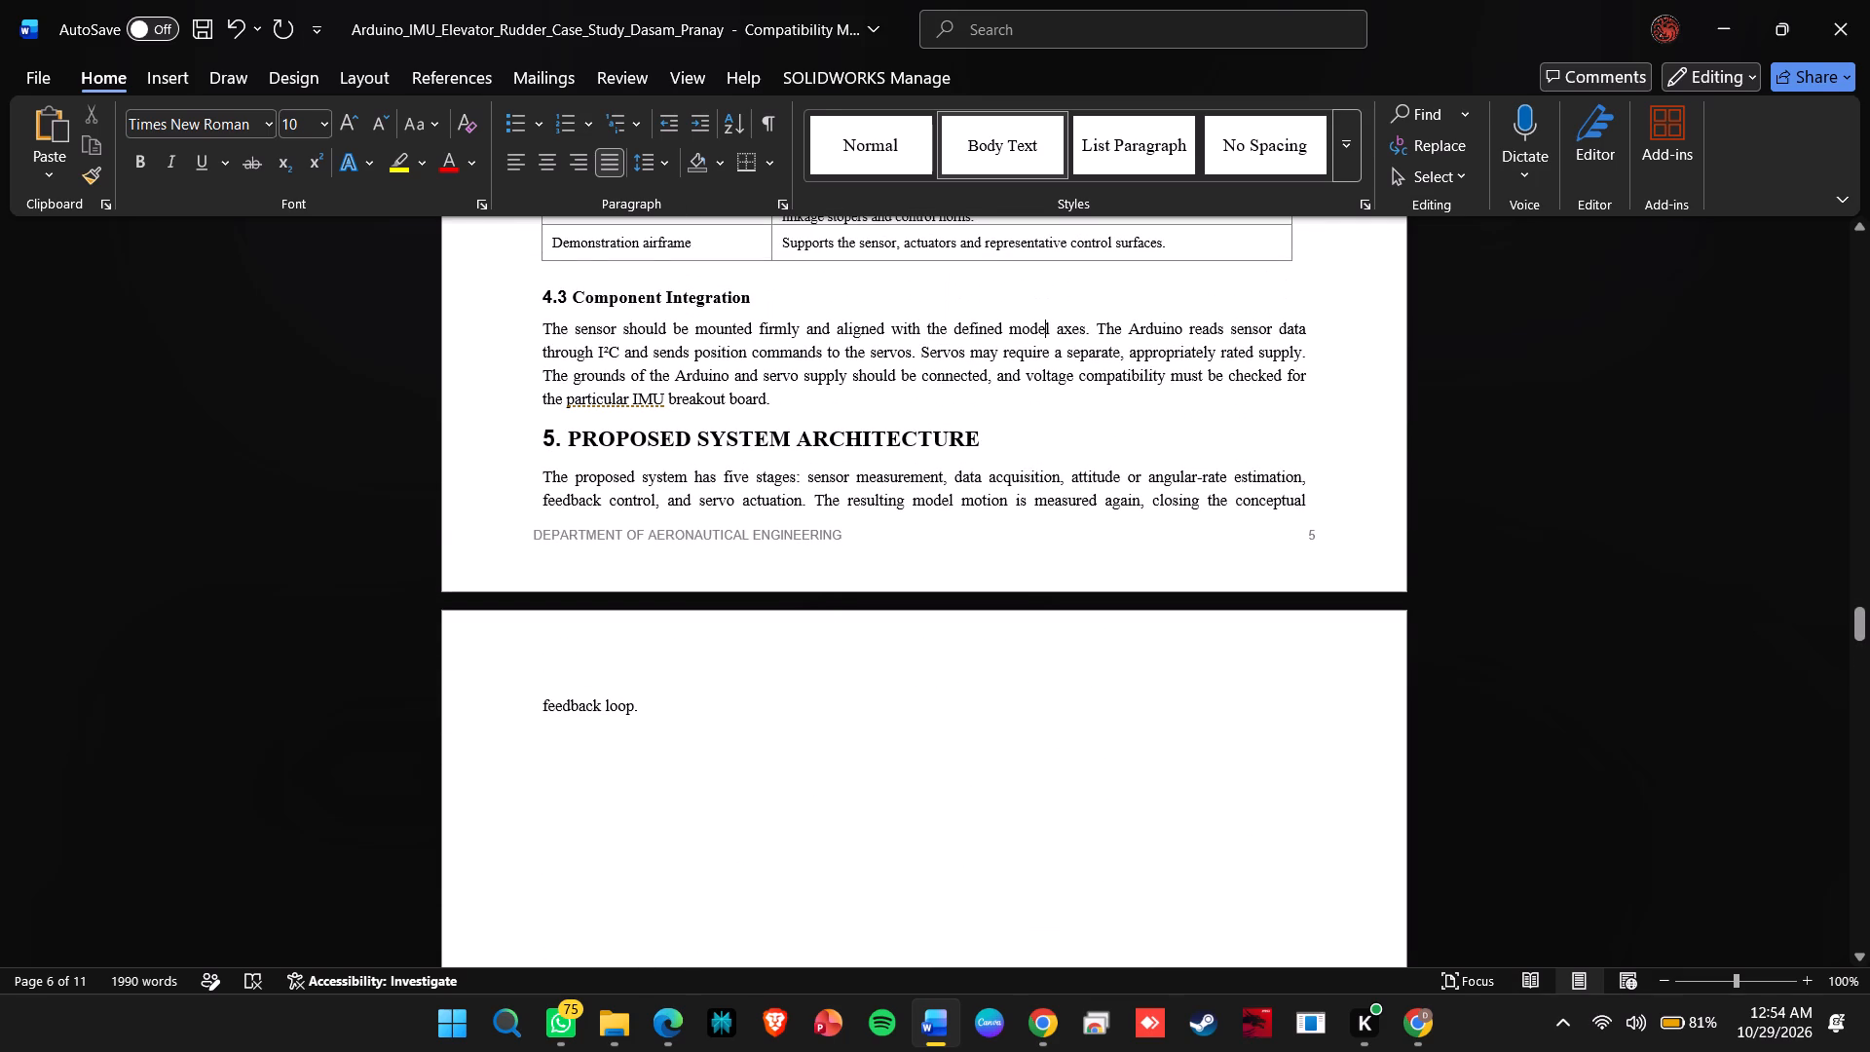
scroll(1044, 719, down, 17)
scroll(1044, 719, down, 4)
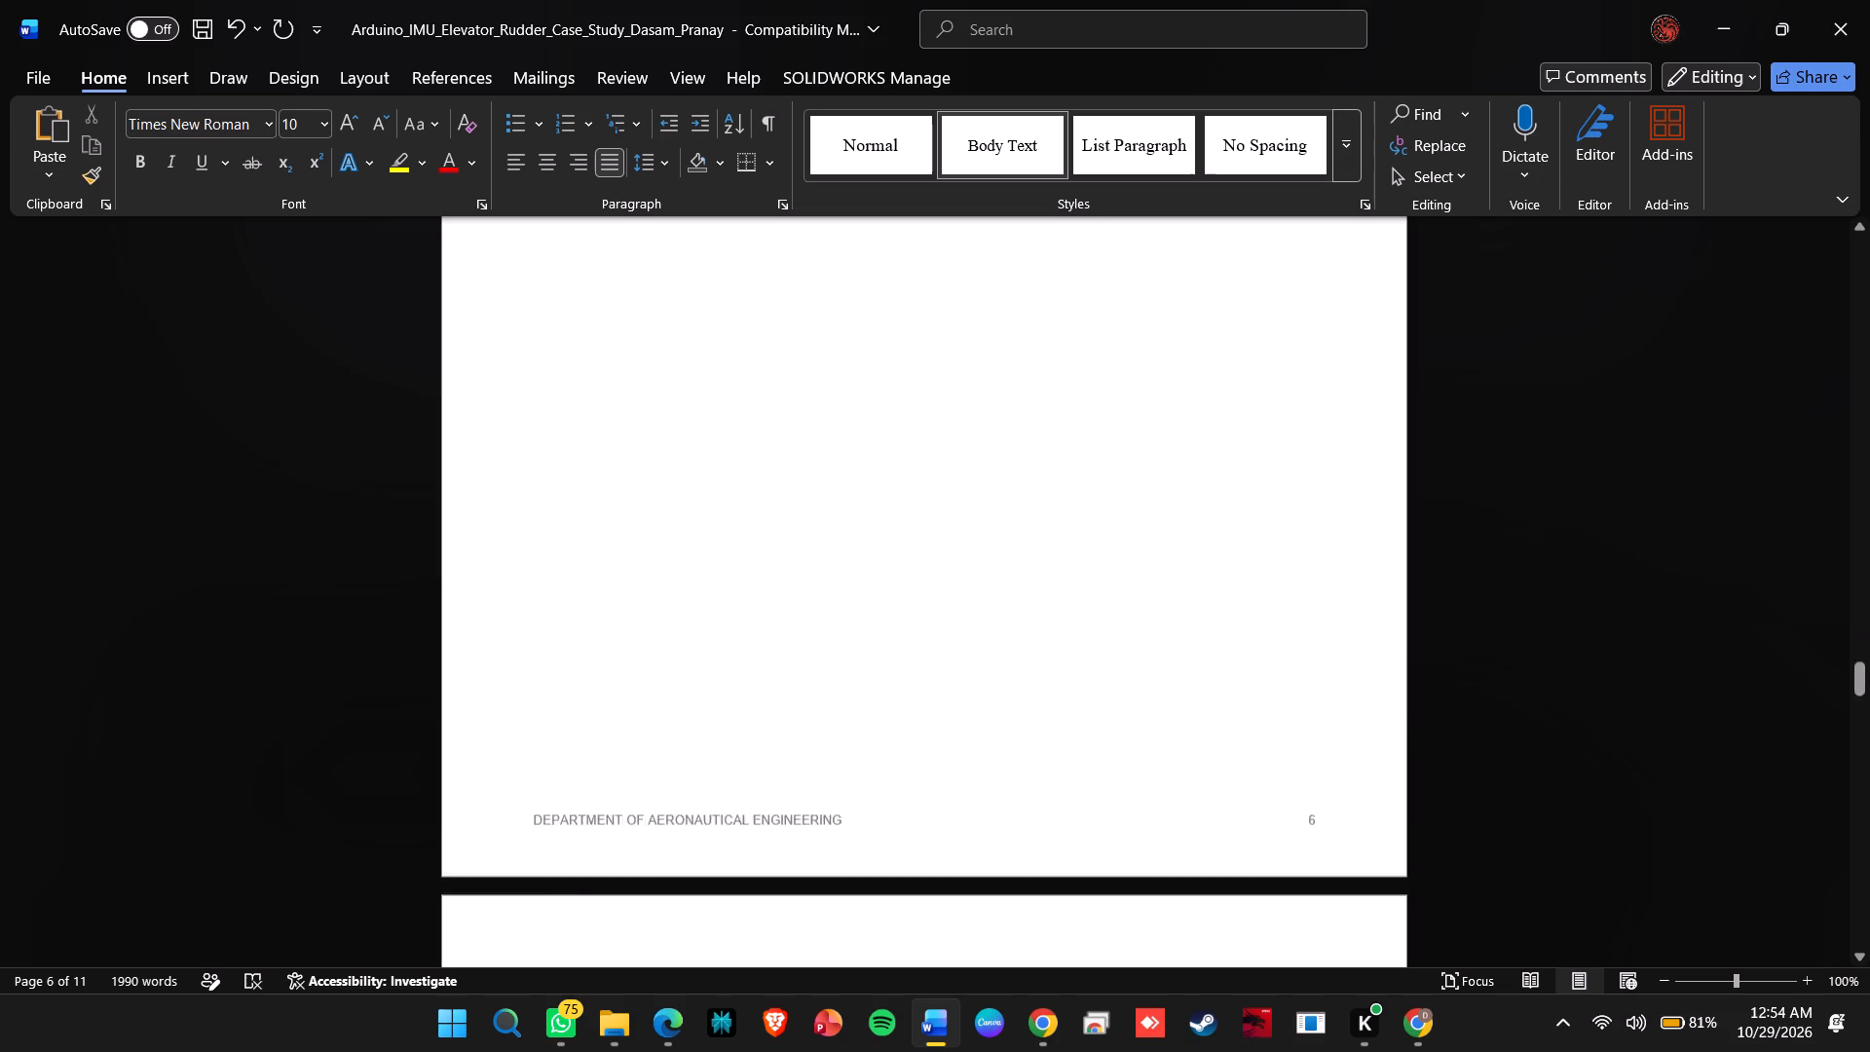
scroll(1044, 719, down, 11)
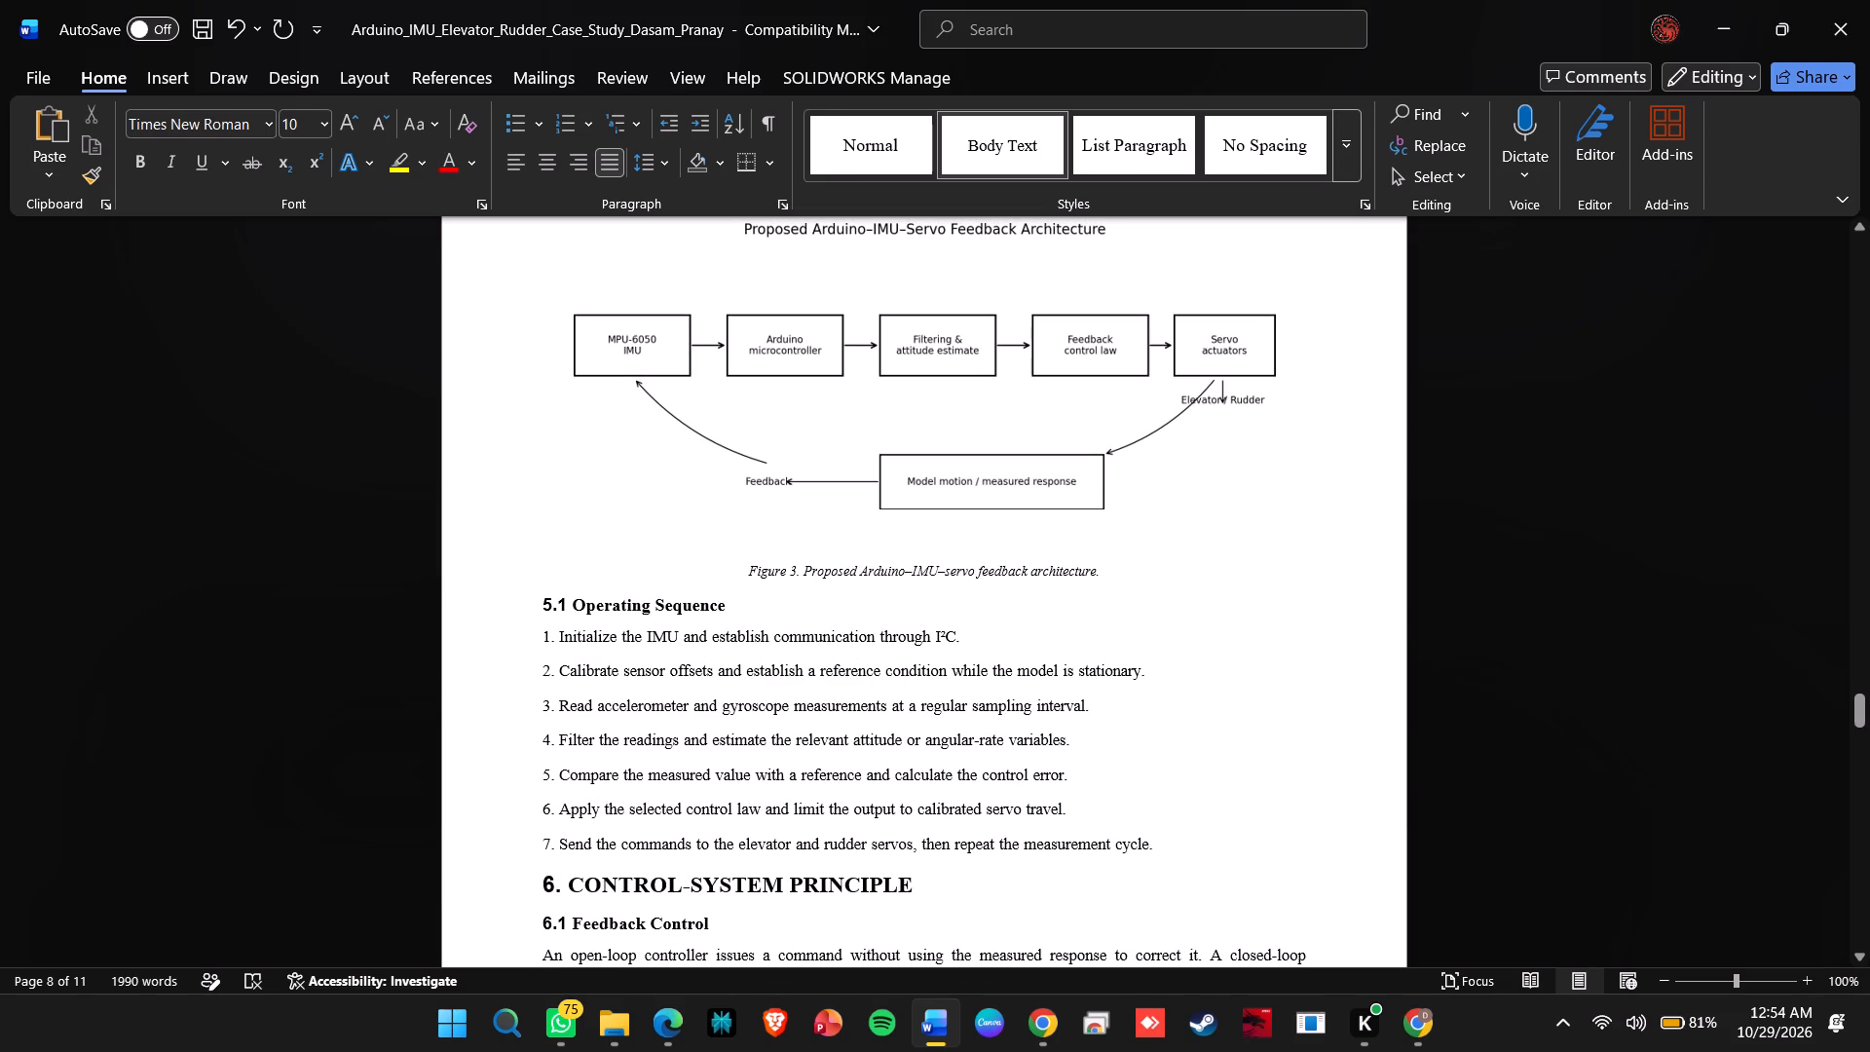
Copy the Figure 3 caption text "Proposed Arduino–IMU–servo feedback architecture." without its figure number.
drag(804, 570, 1105, 563)
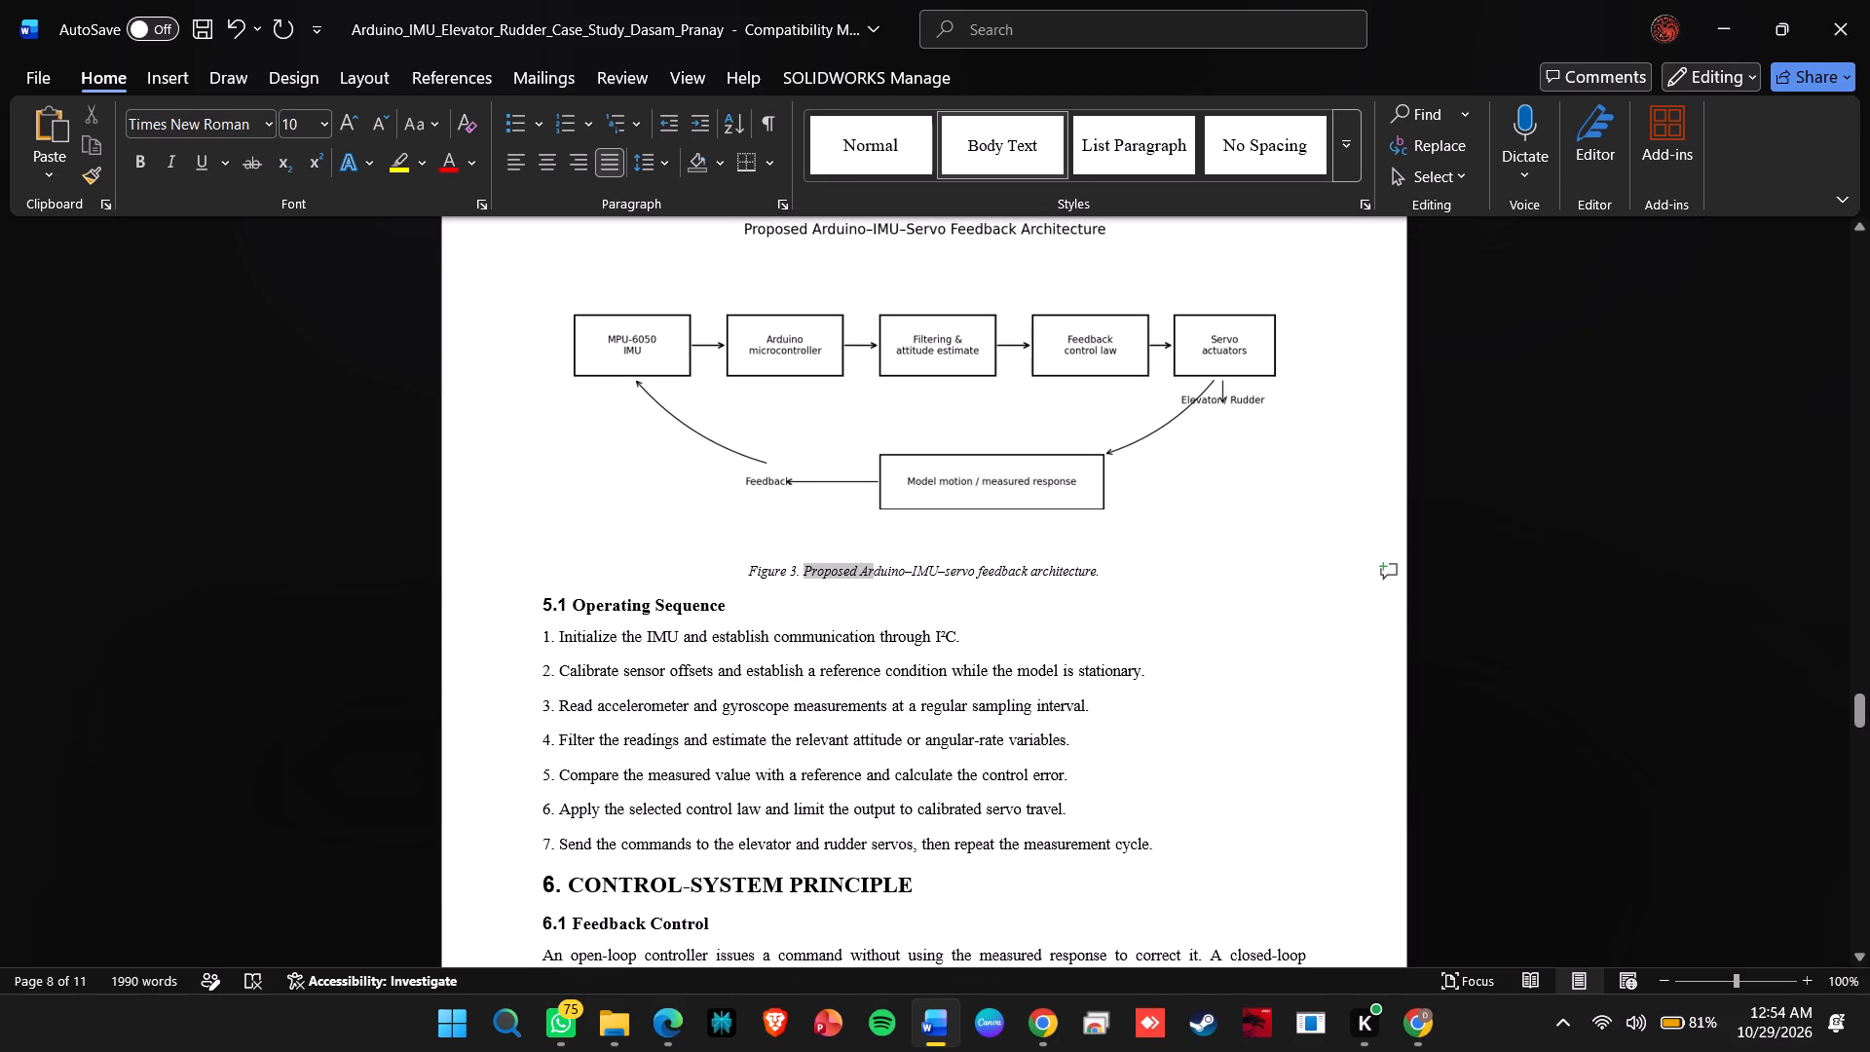
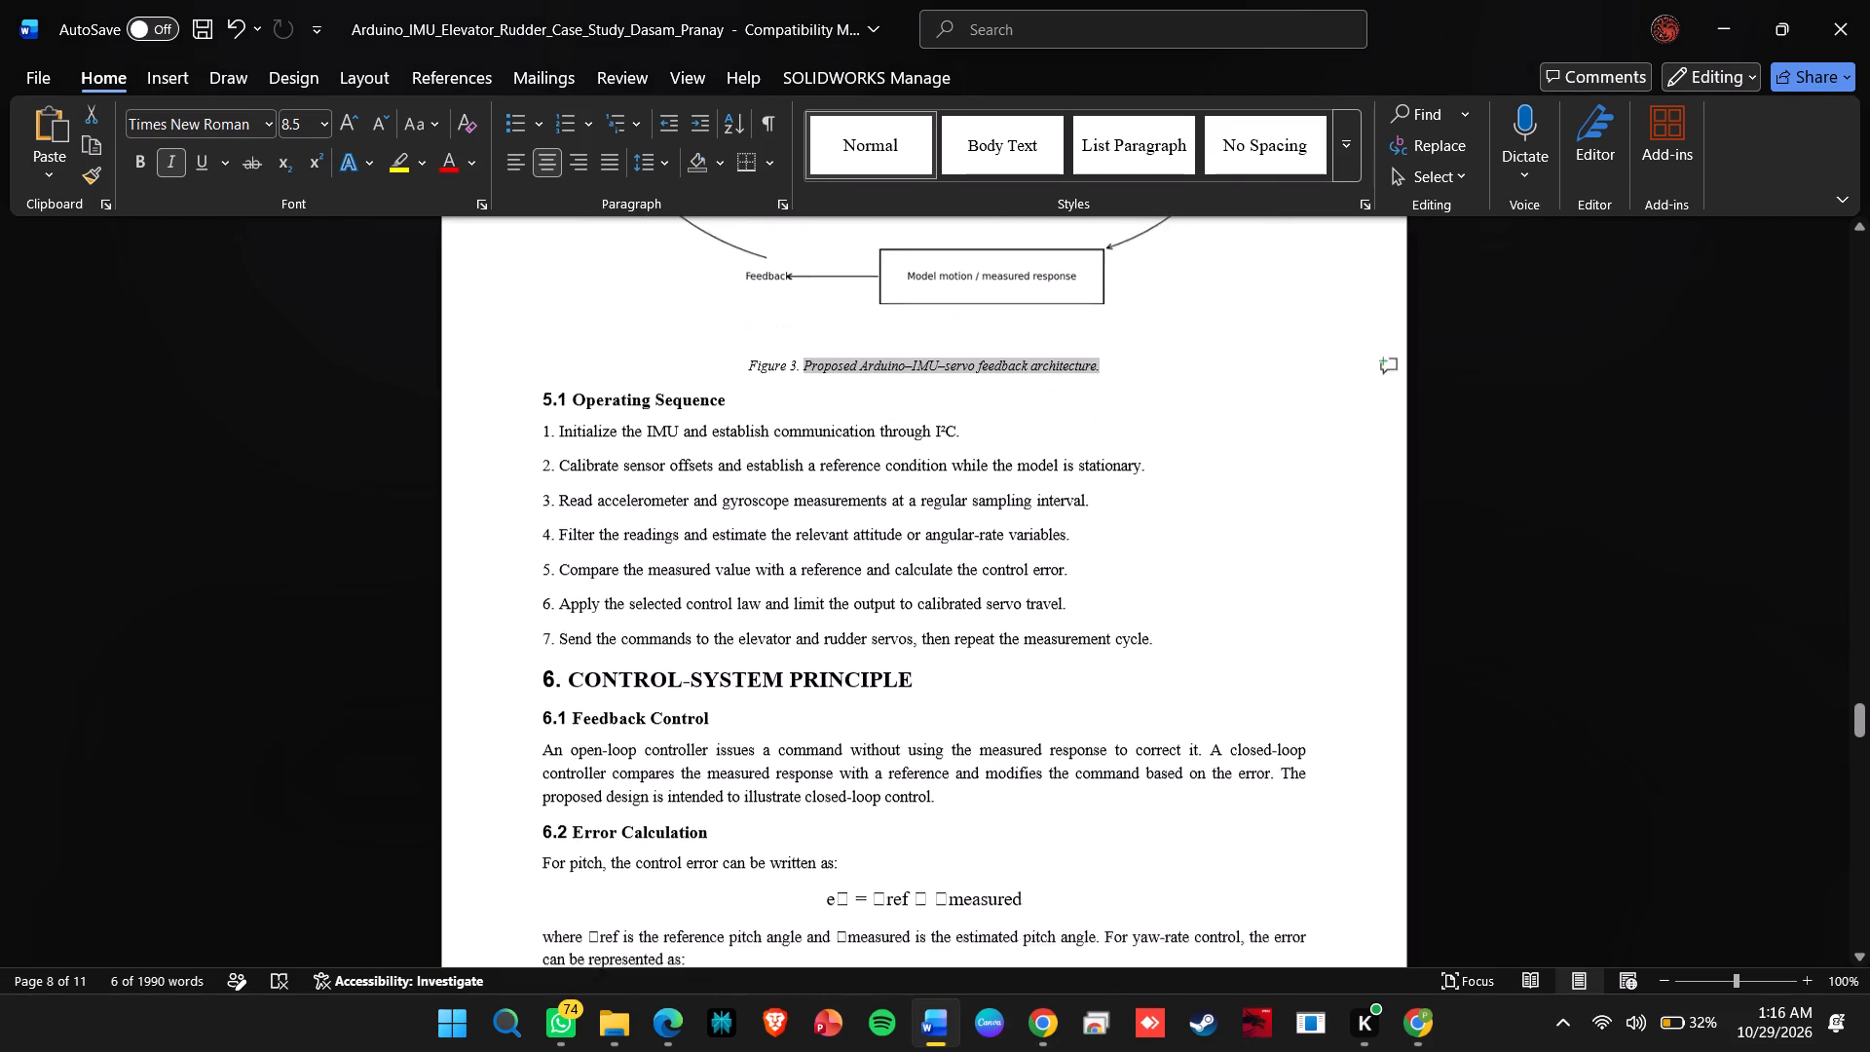
scroll(1103, 592, down, 4)
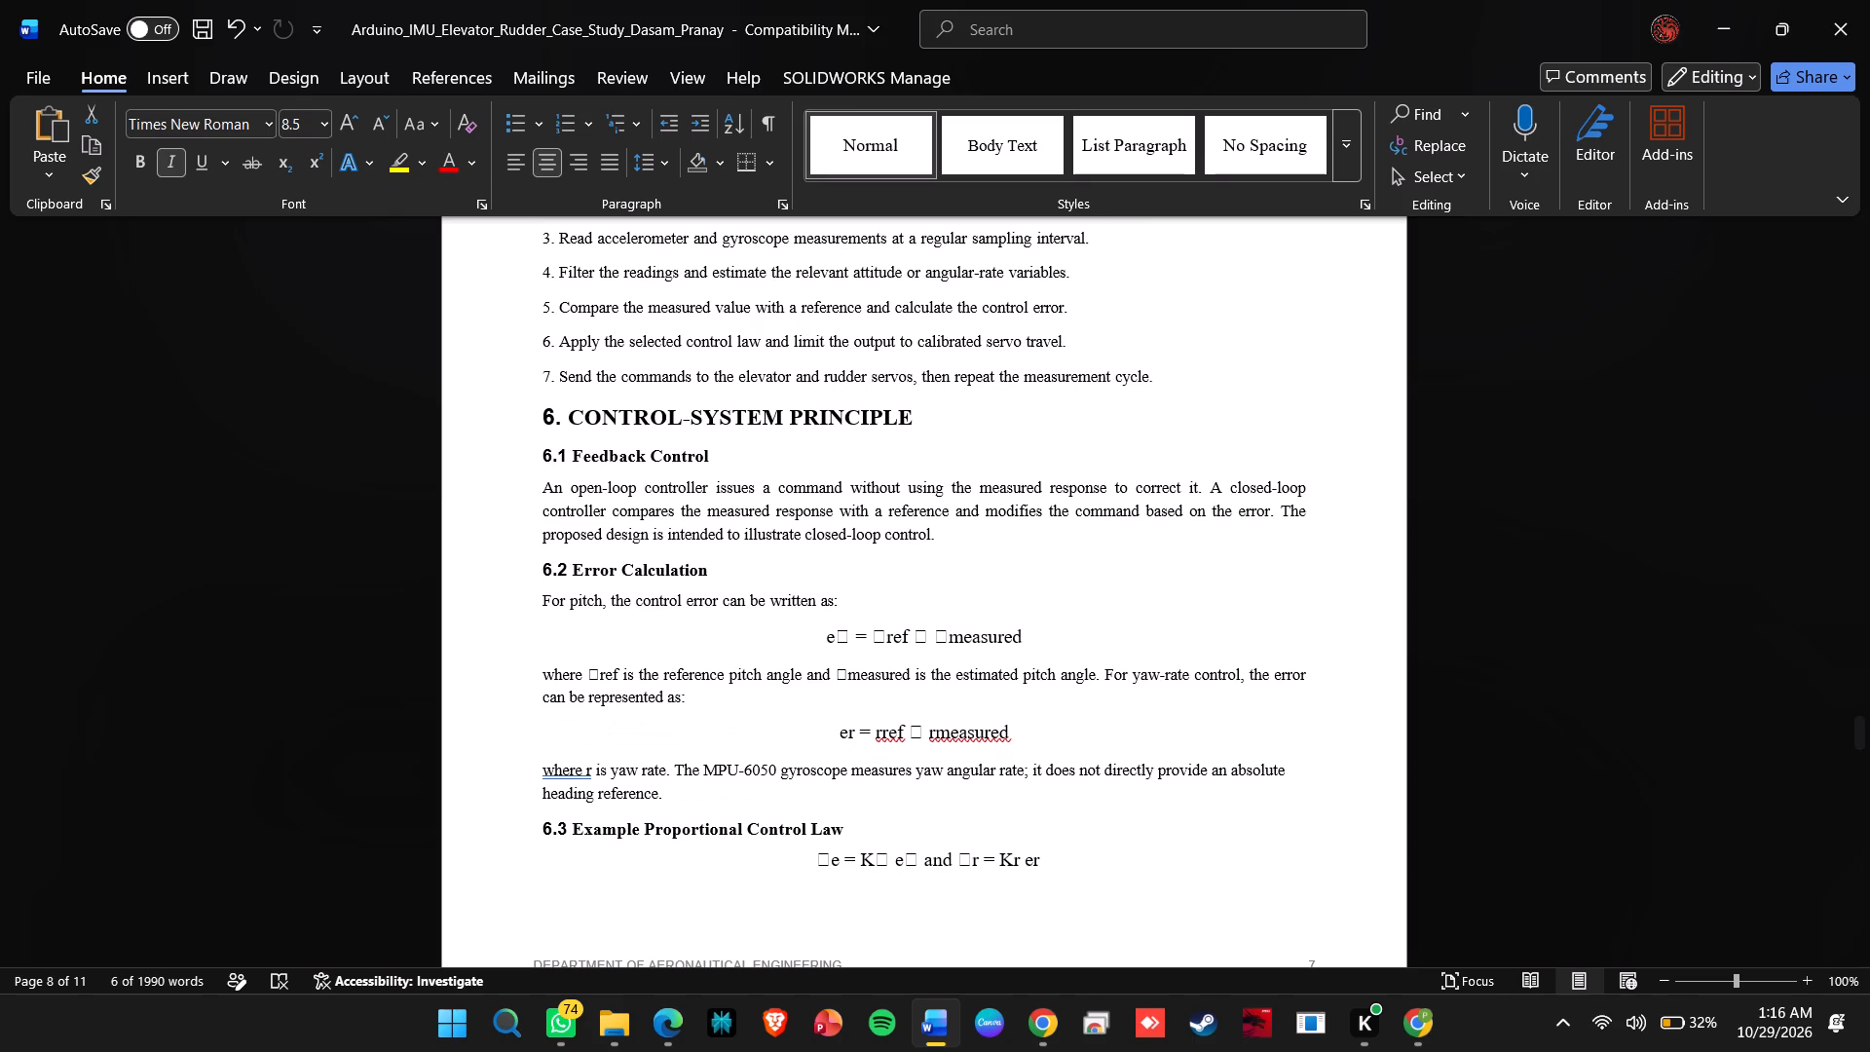
scroll(1103, 592, down, 7)
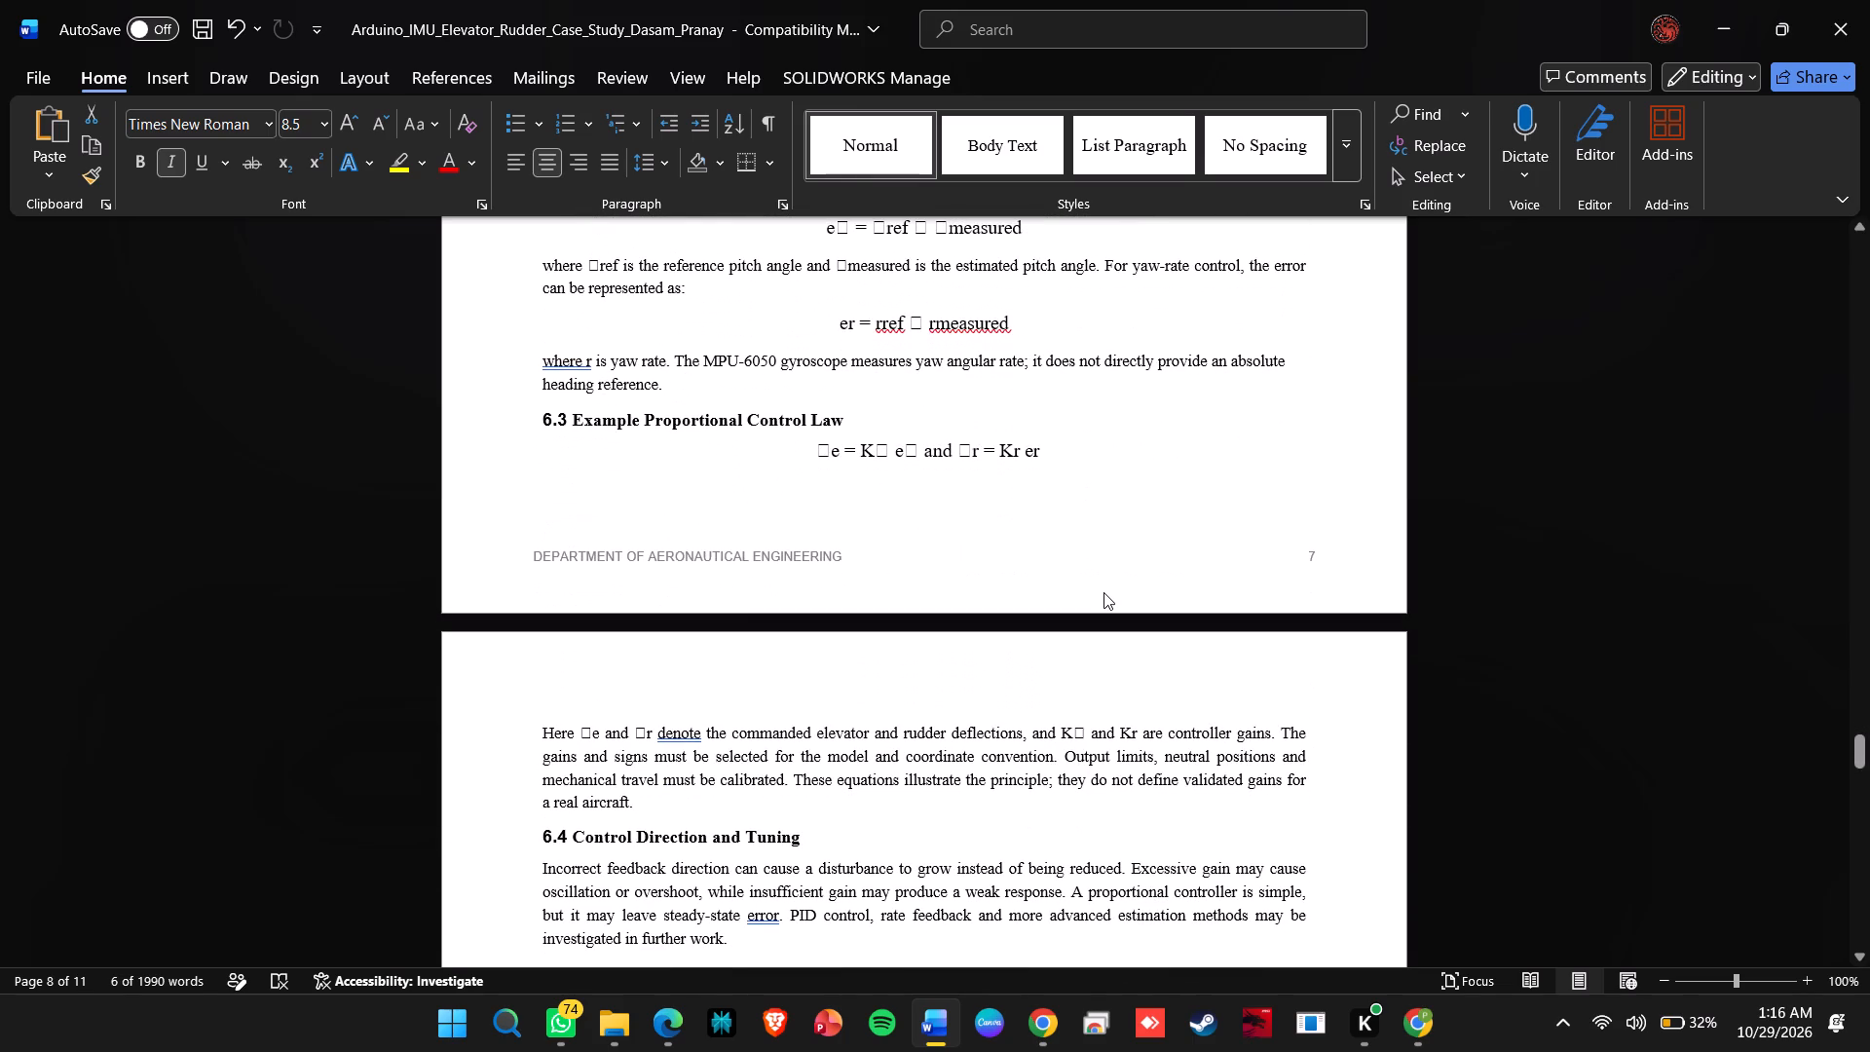
scroll(1103, 592, up, 3)
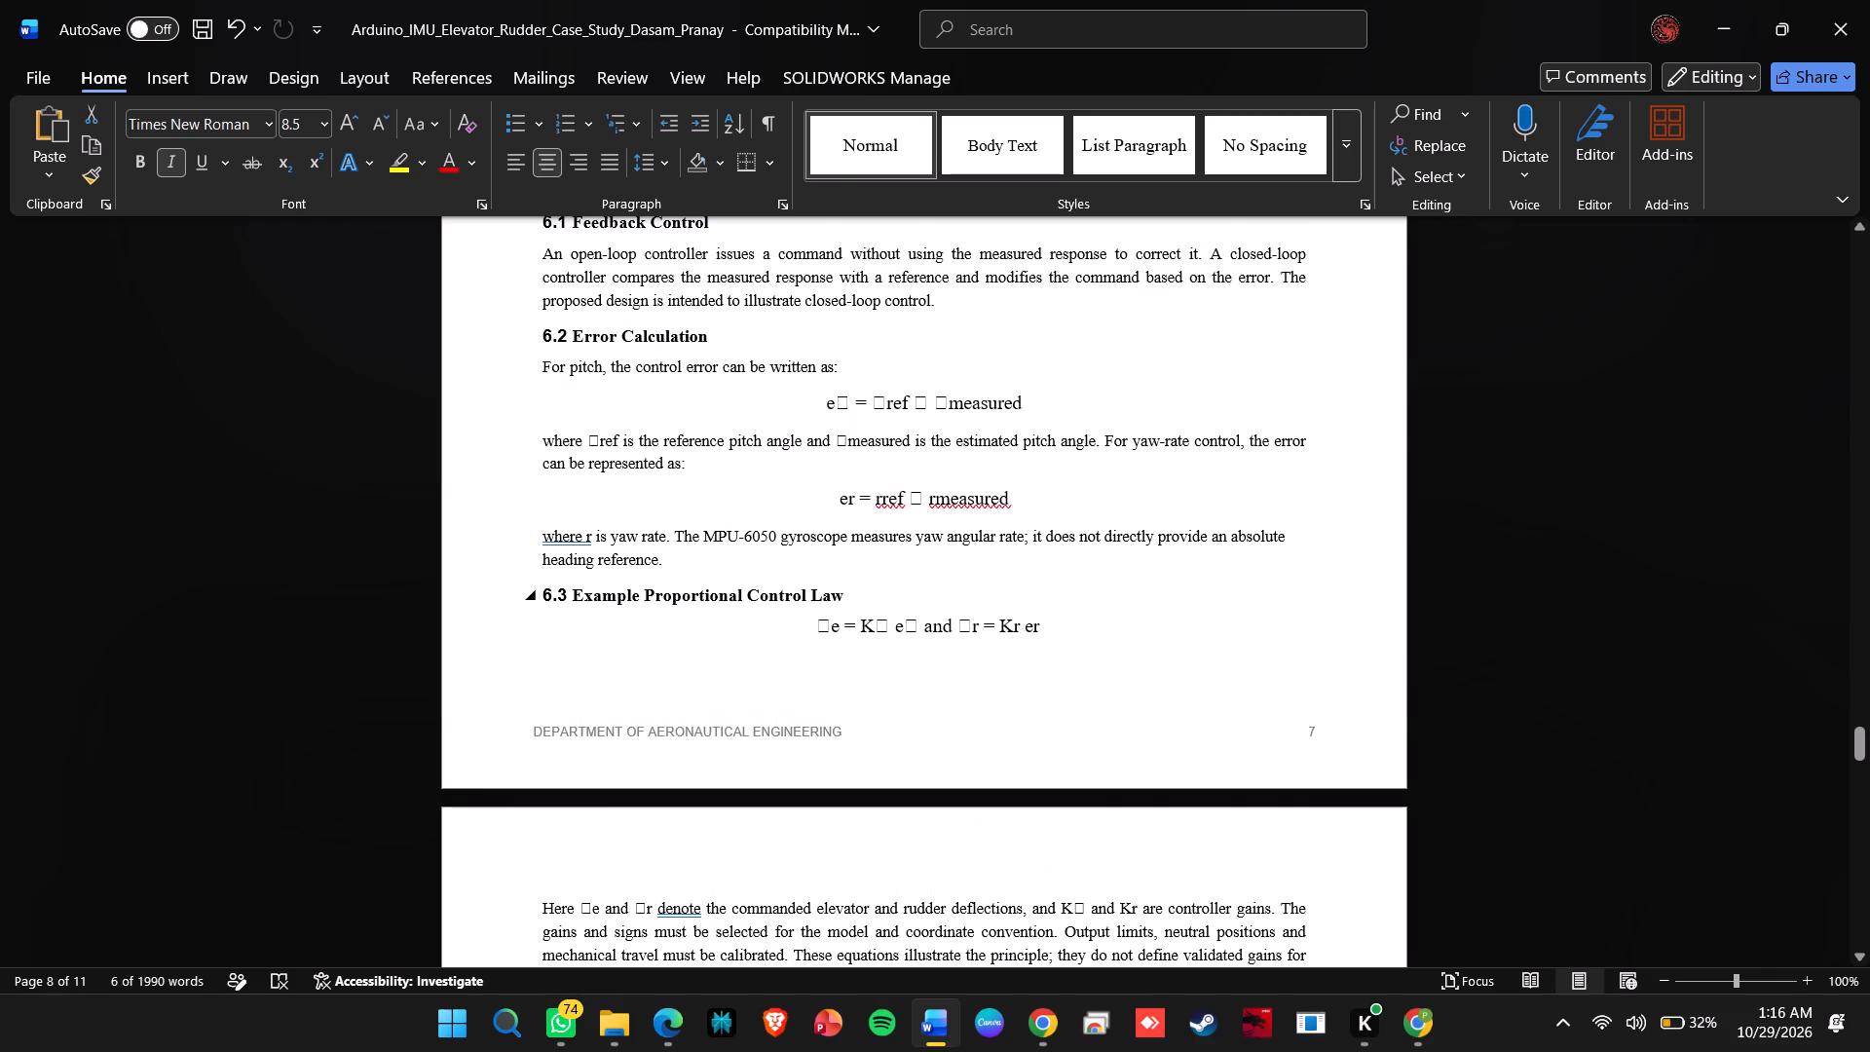
scroll(1103, 592, down, 9)
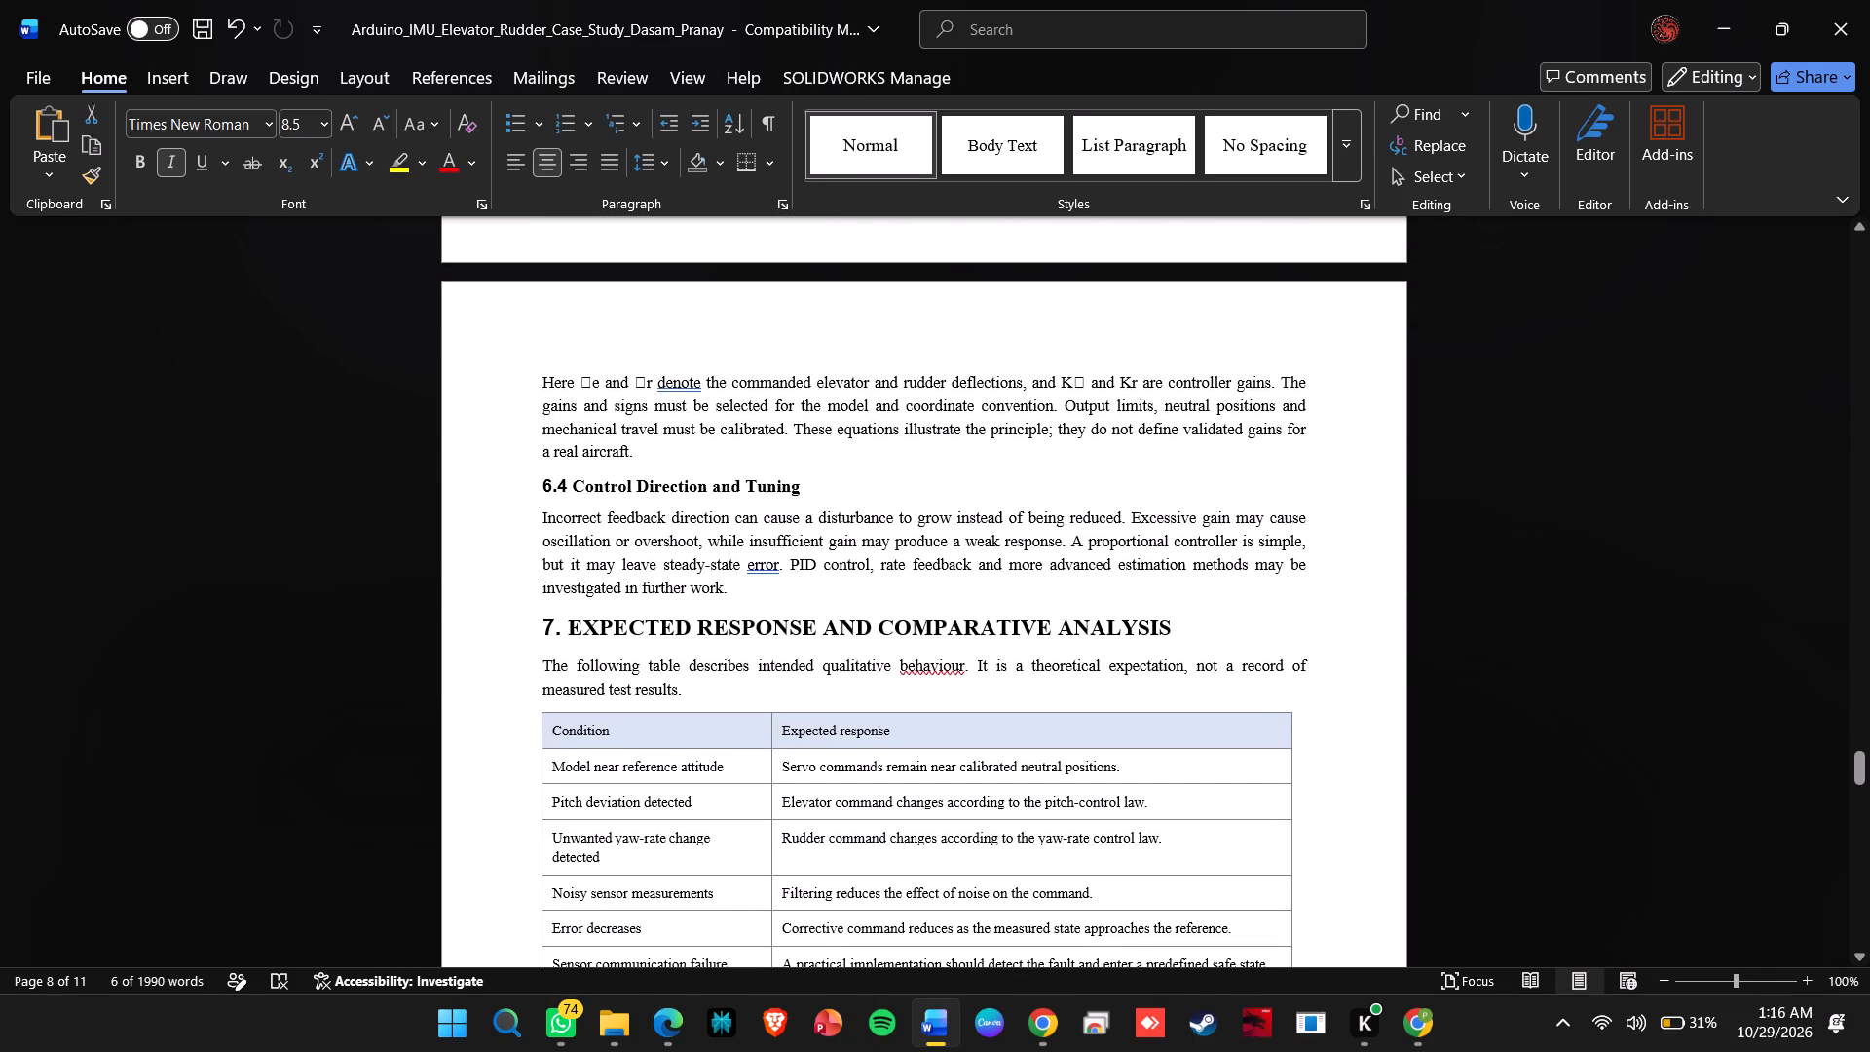
scroll(1103, 592, down, 5)
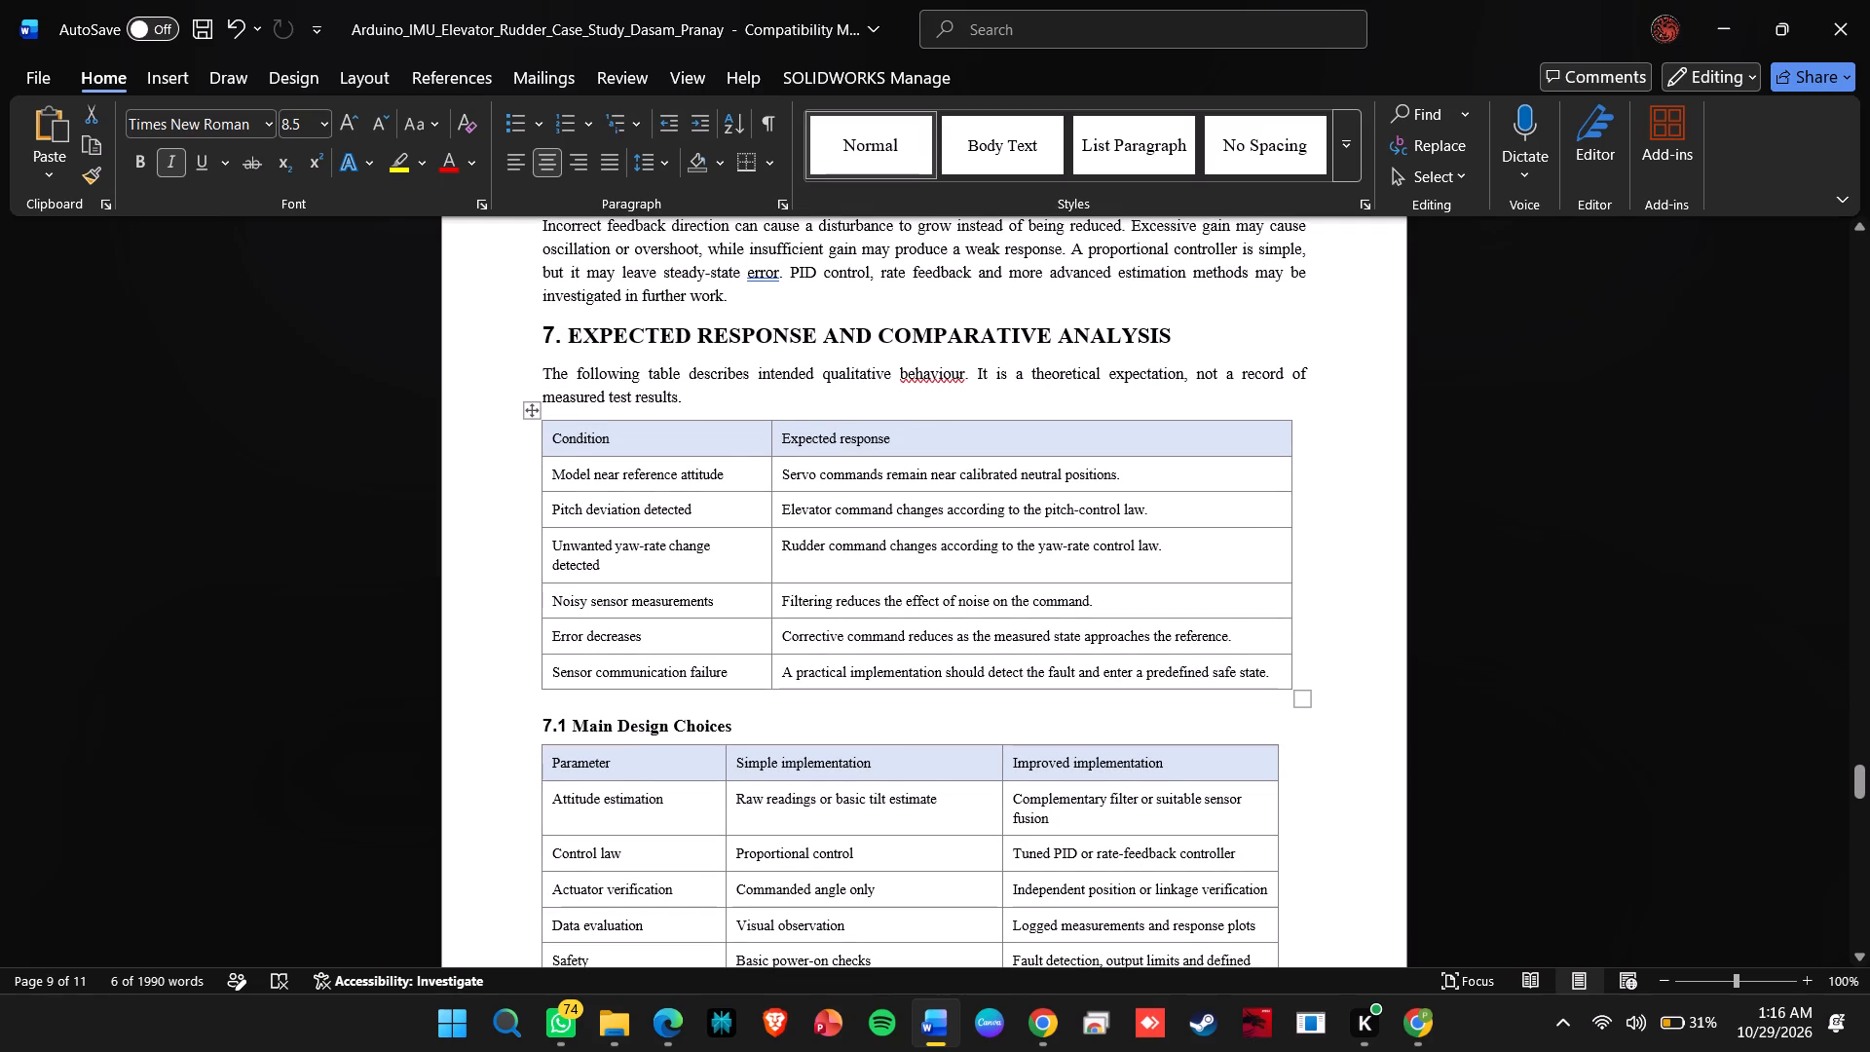
scroll(1103, 592, down, 6)
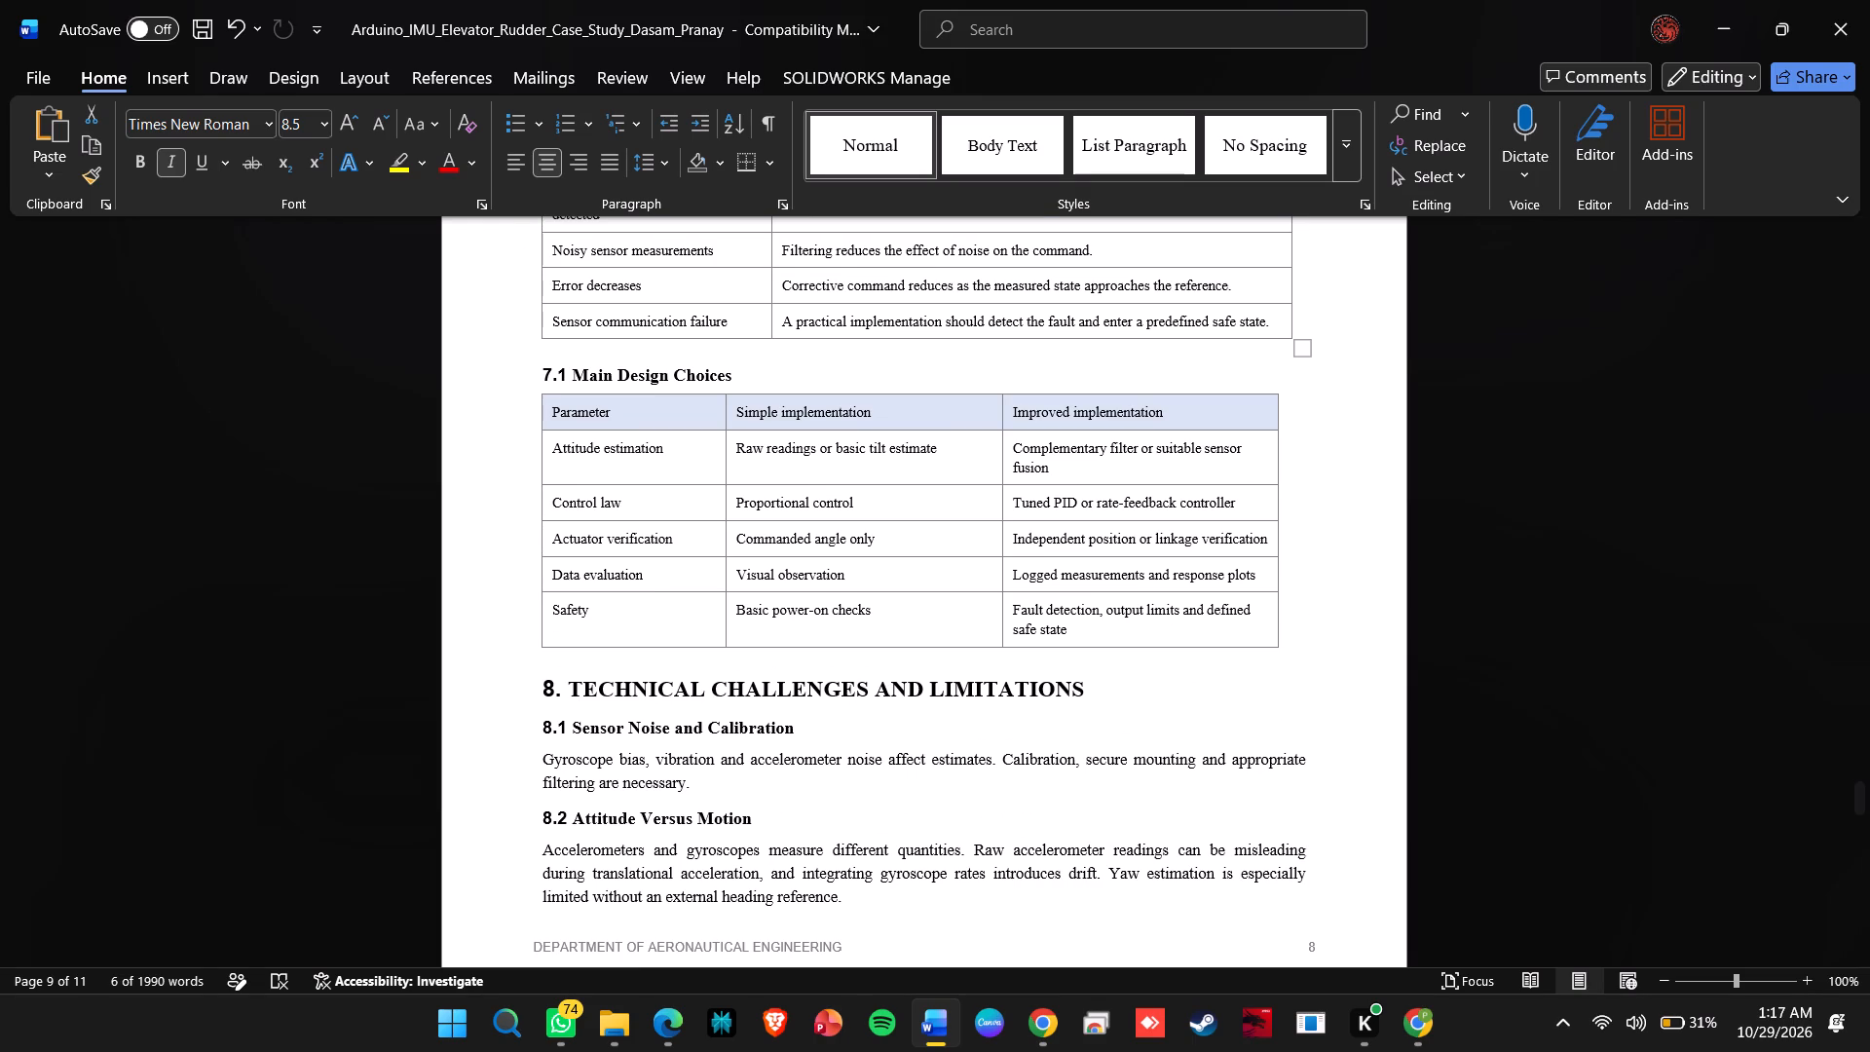
scroll(1103, 591, up, 4)
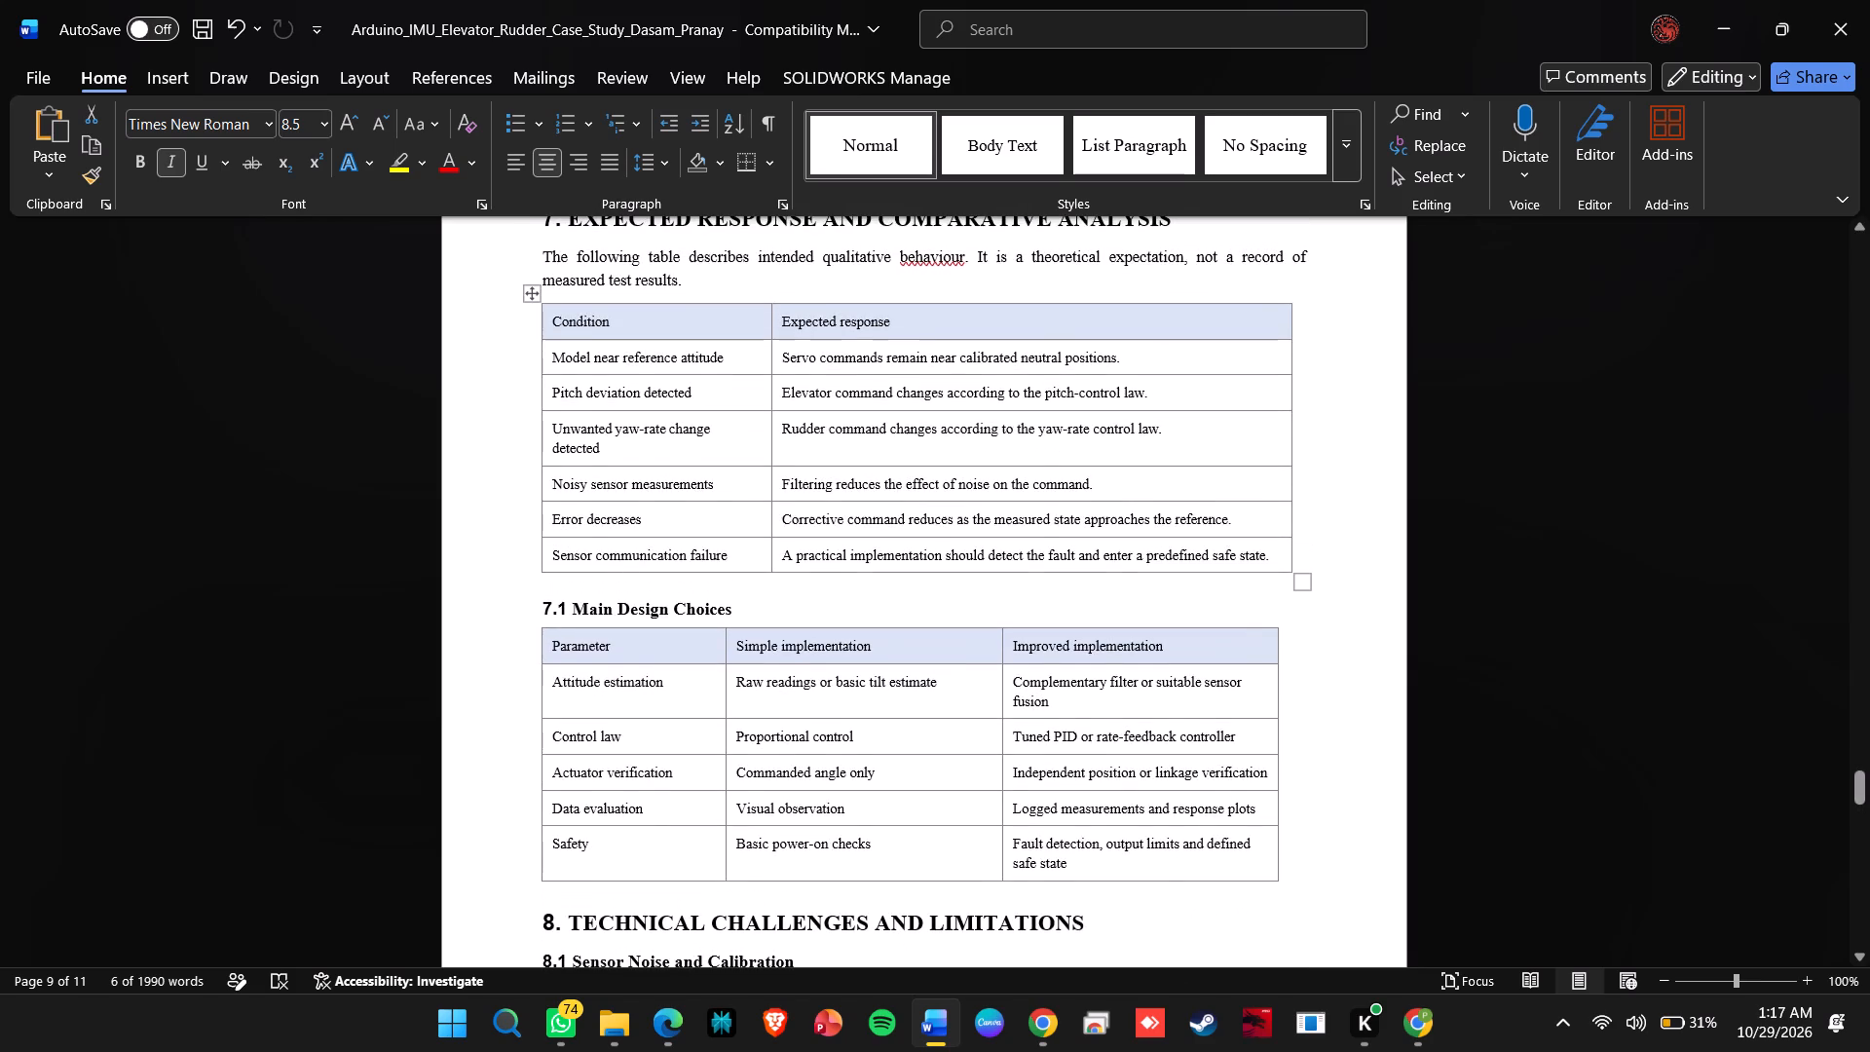
scroll(1103, 591, up, 3)
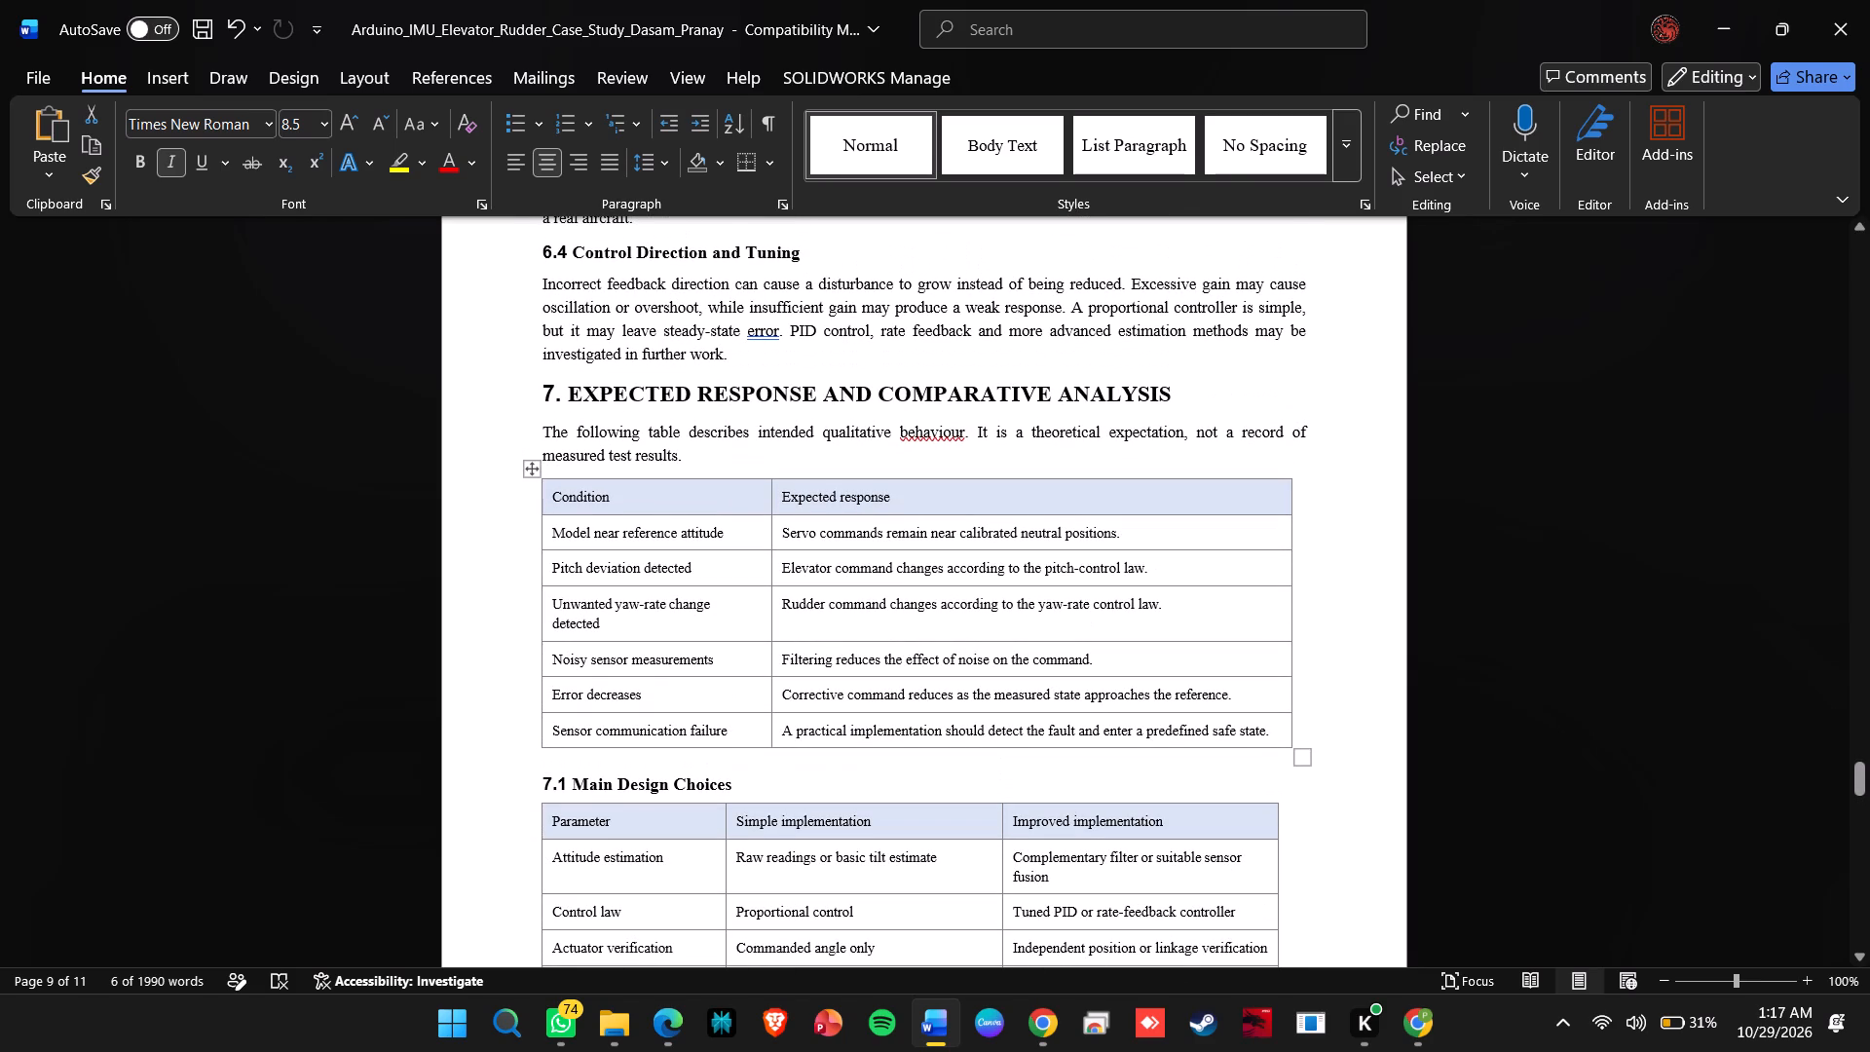
scroll(1103, 591, down, 1)
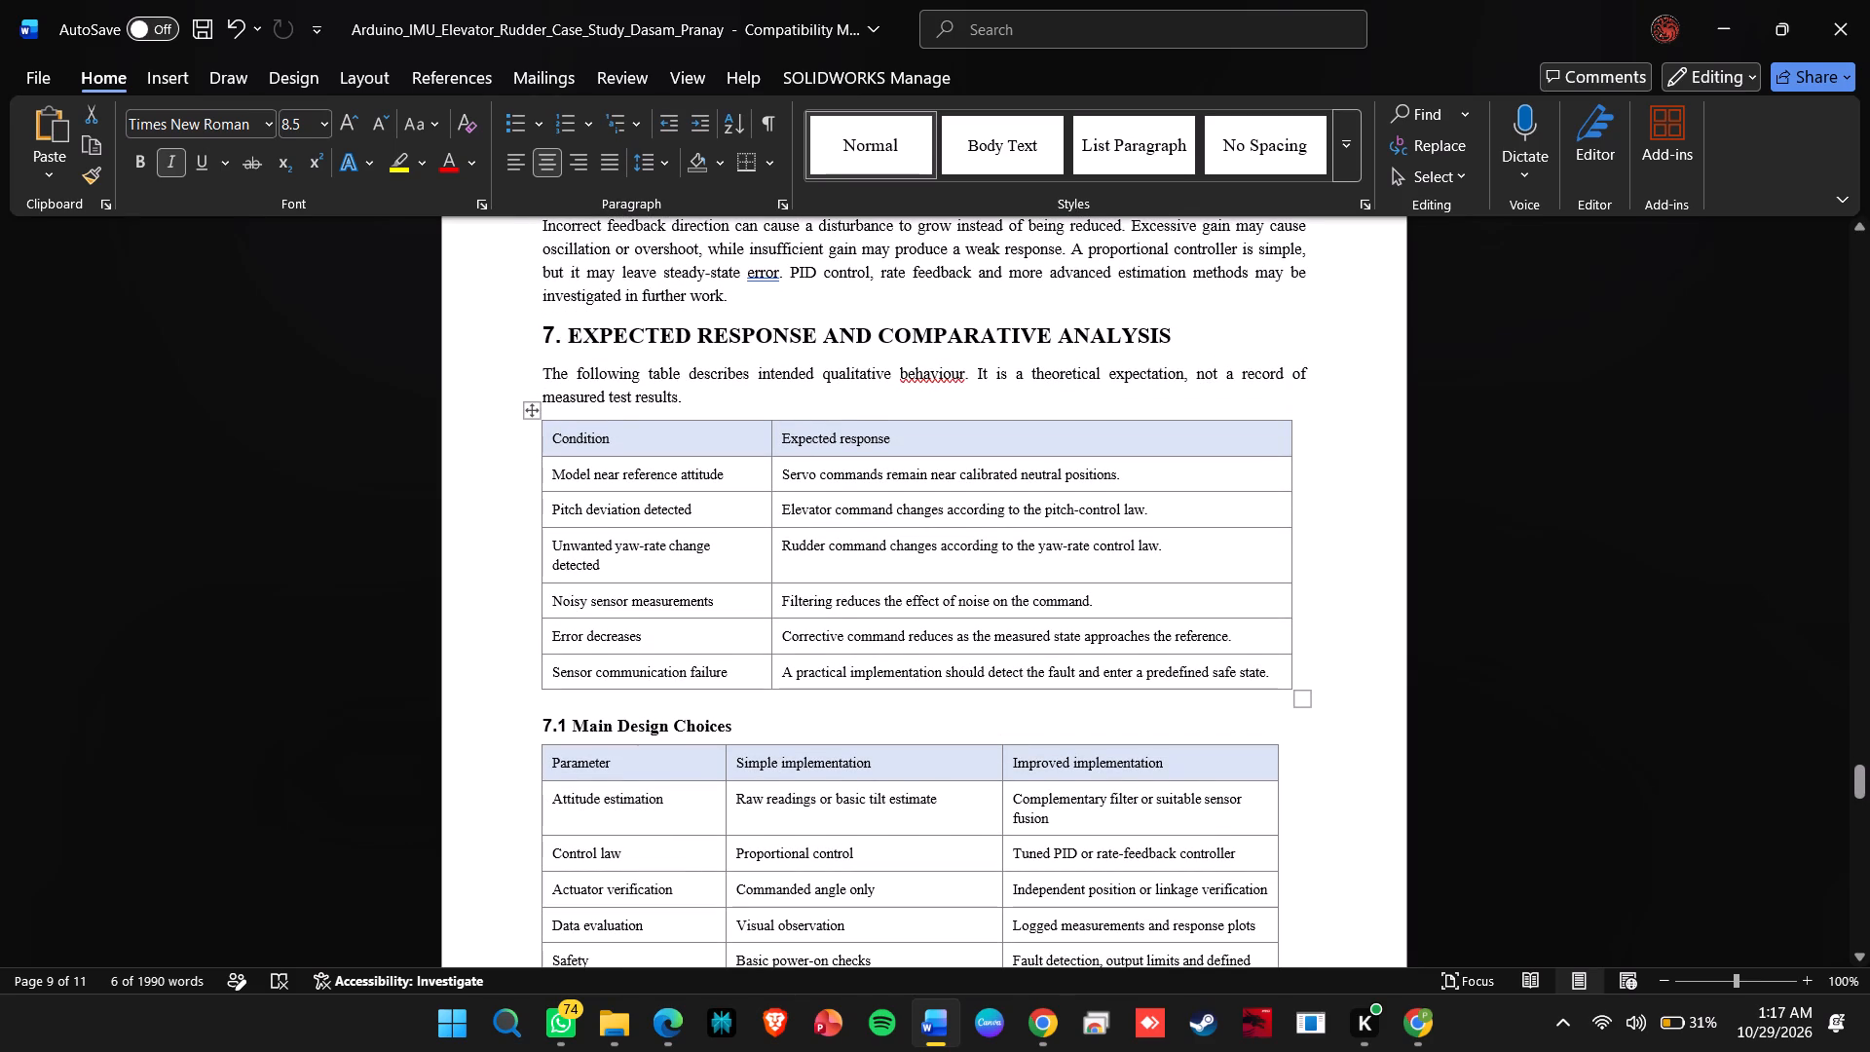
scroll(590, 814, down, 2)
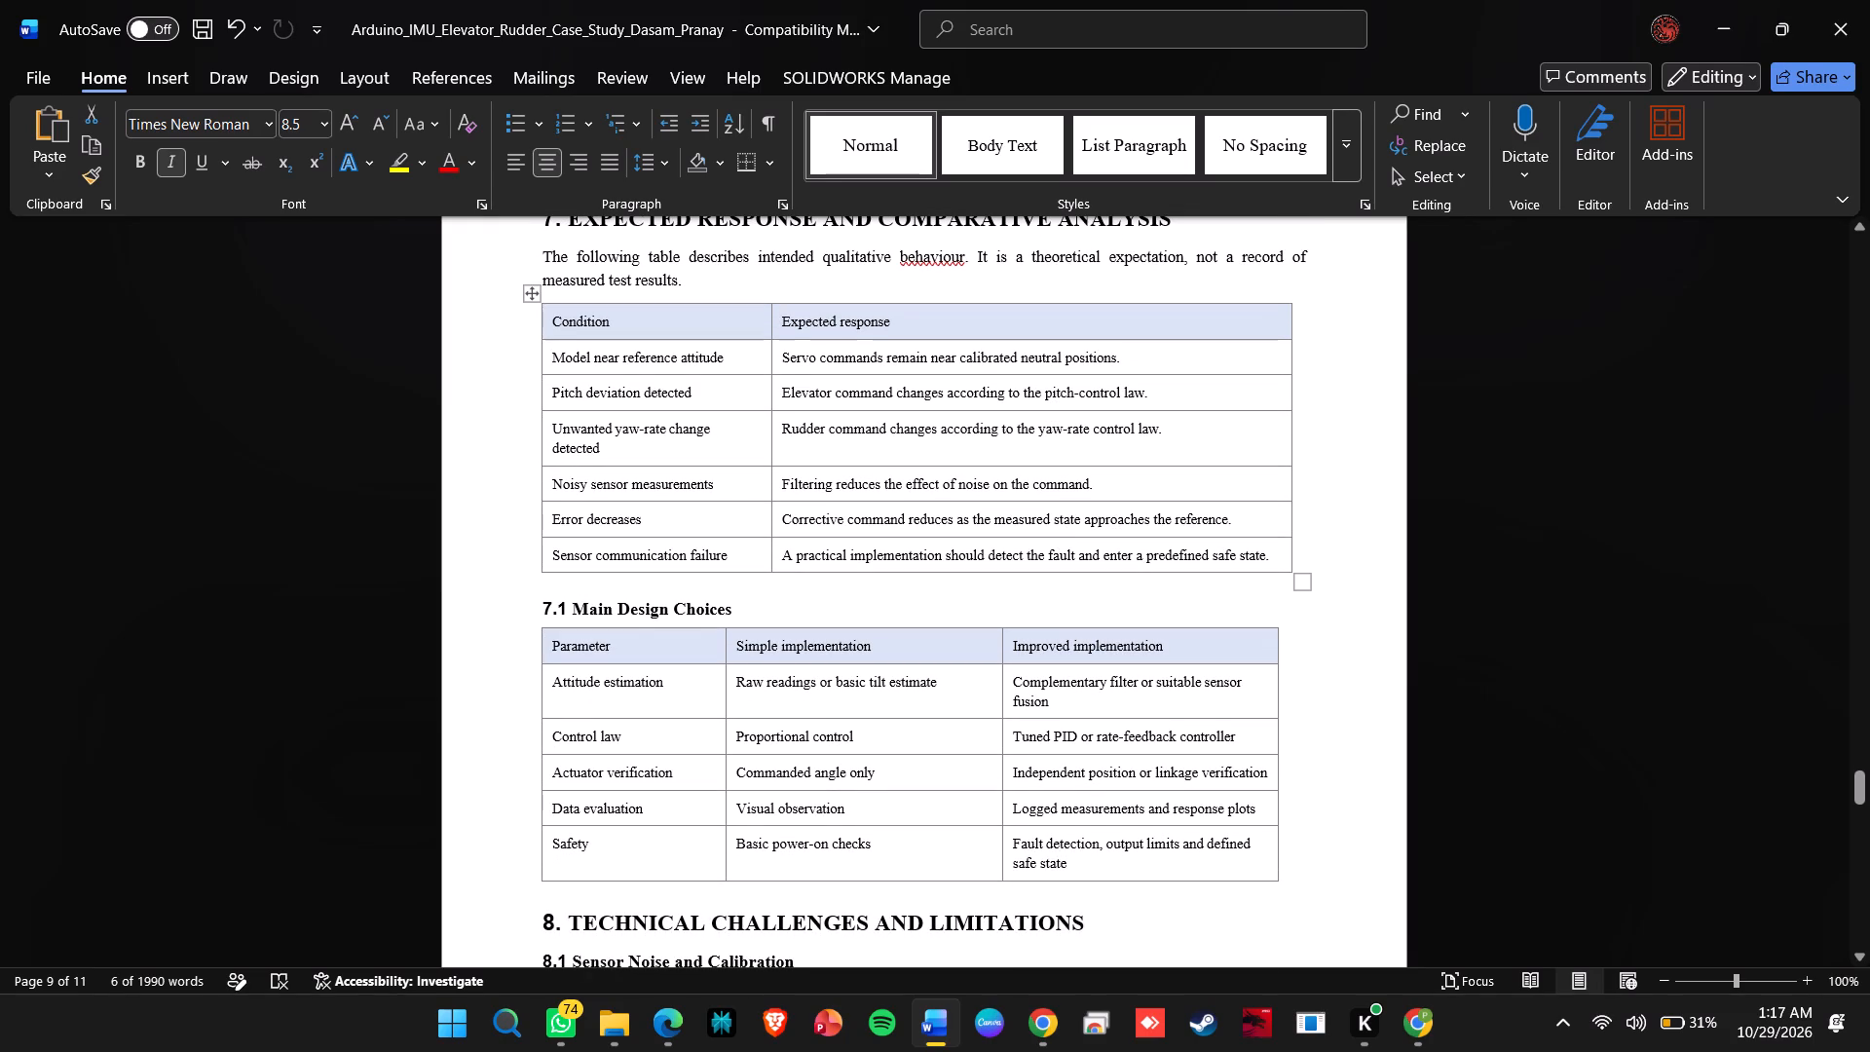
scroll(590, 814, down, 9)
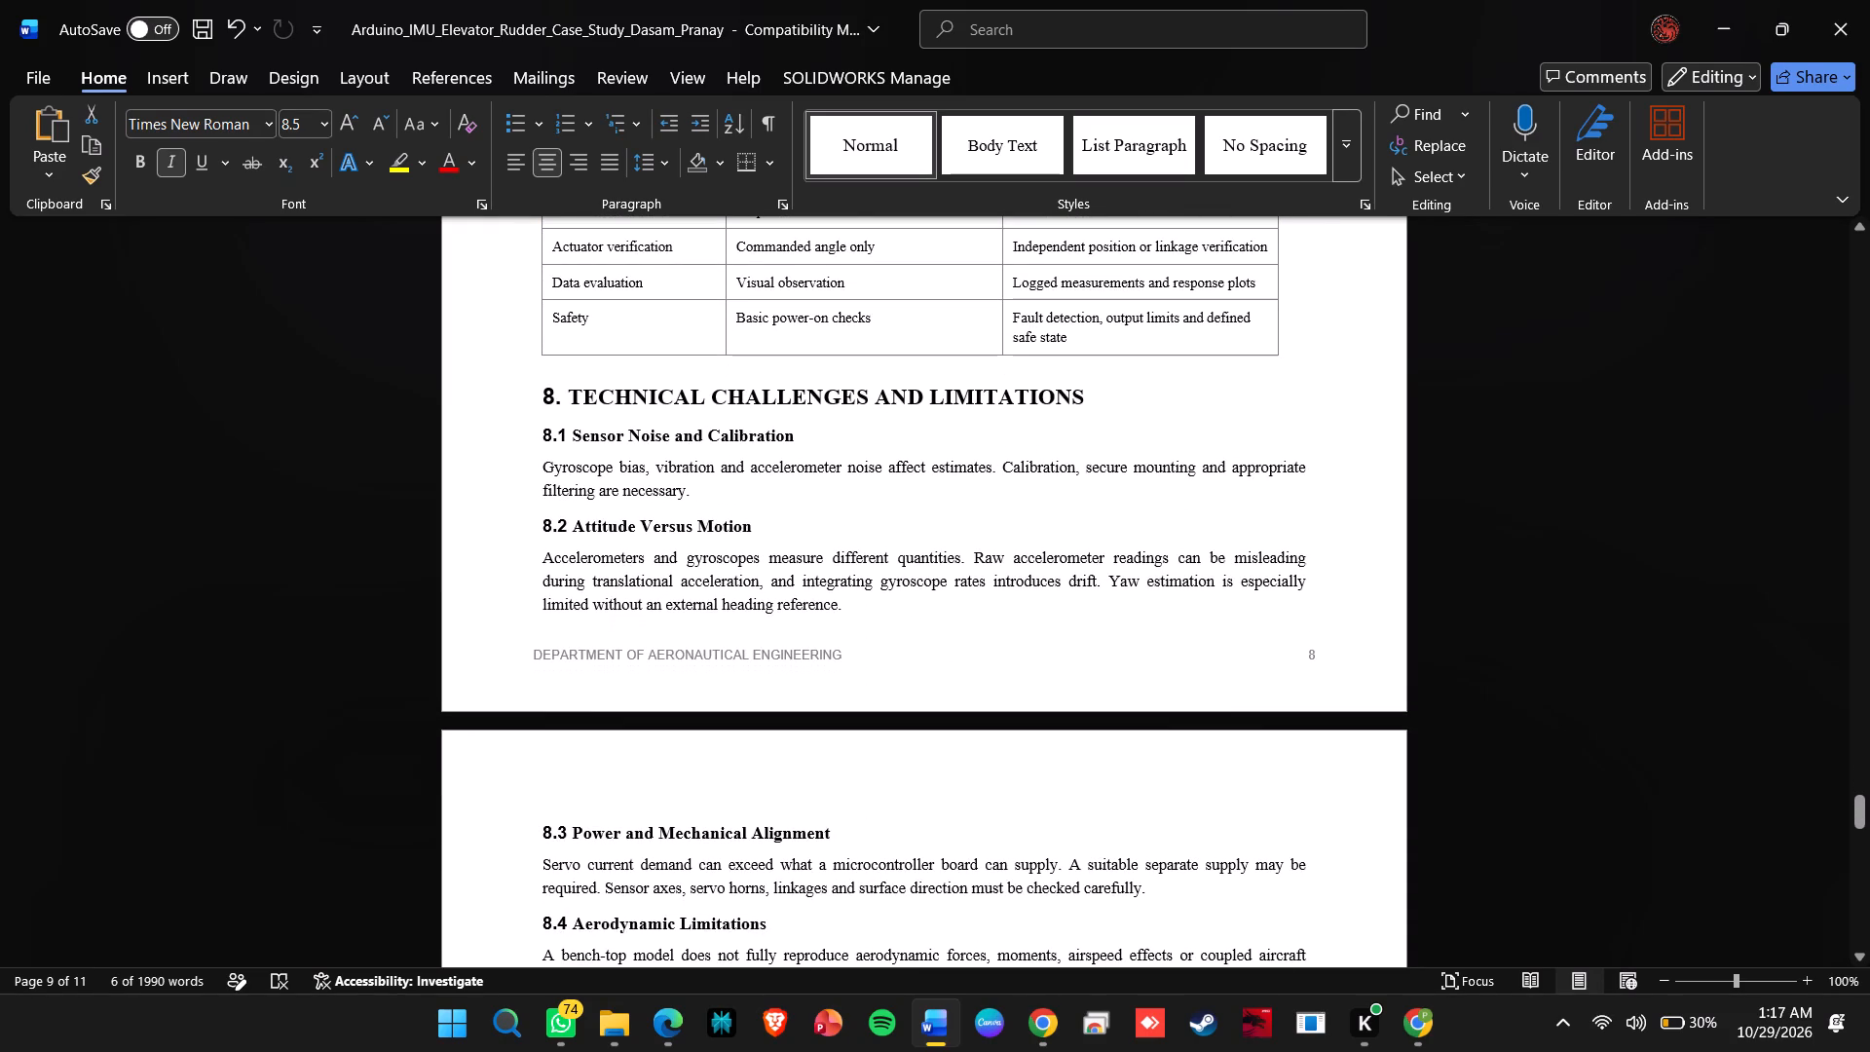
scroll(590, 814, down, 3)
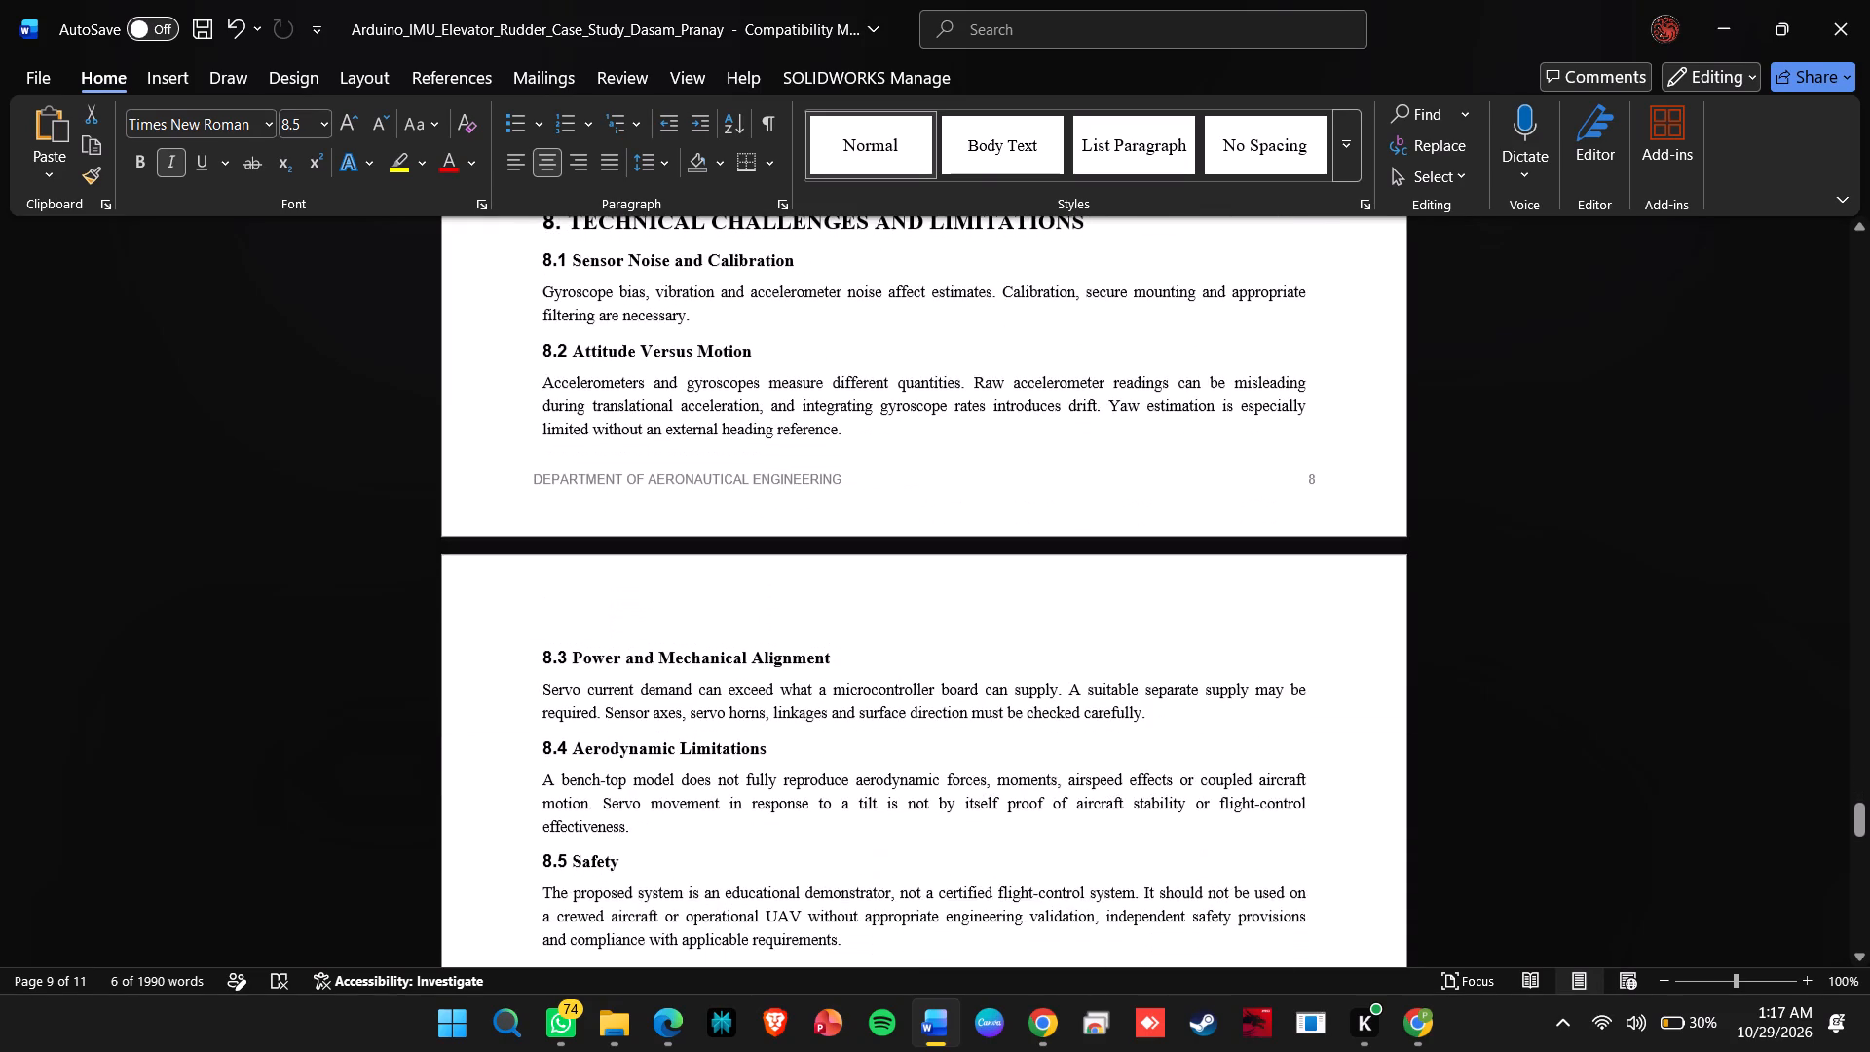
scroll(590, 814, down, 4)
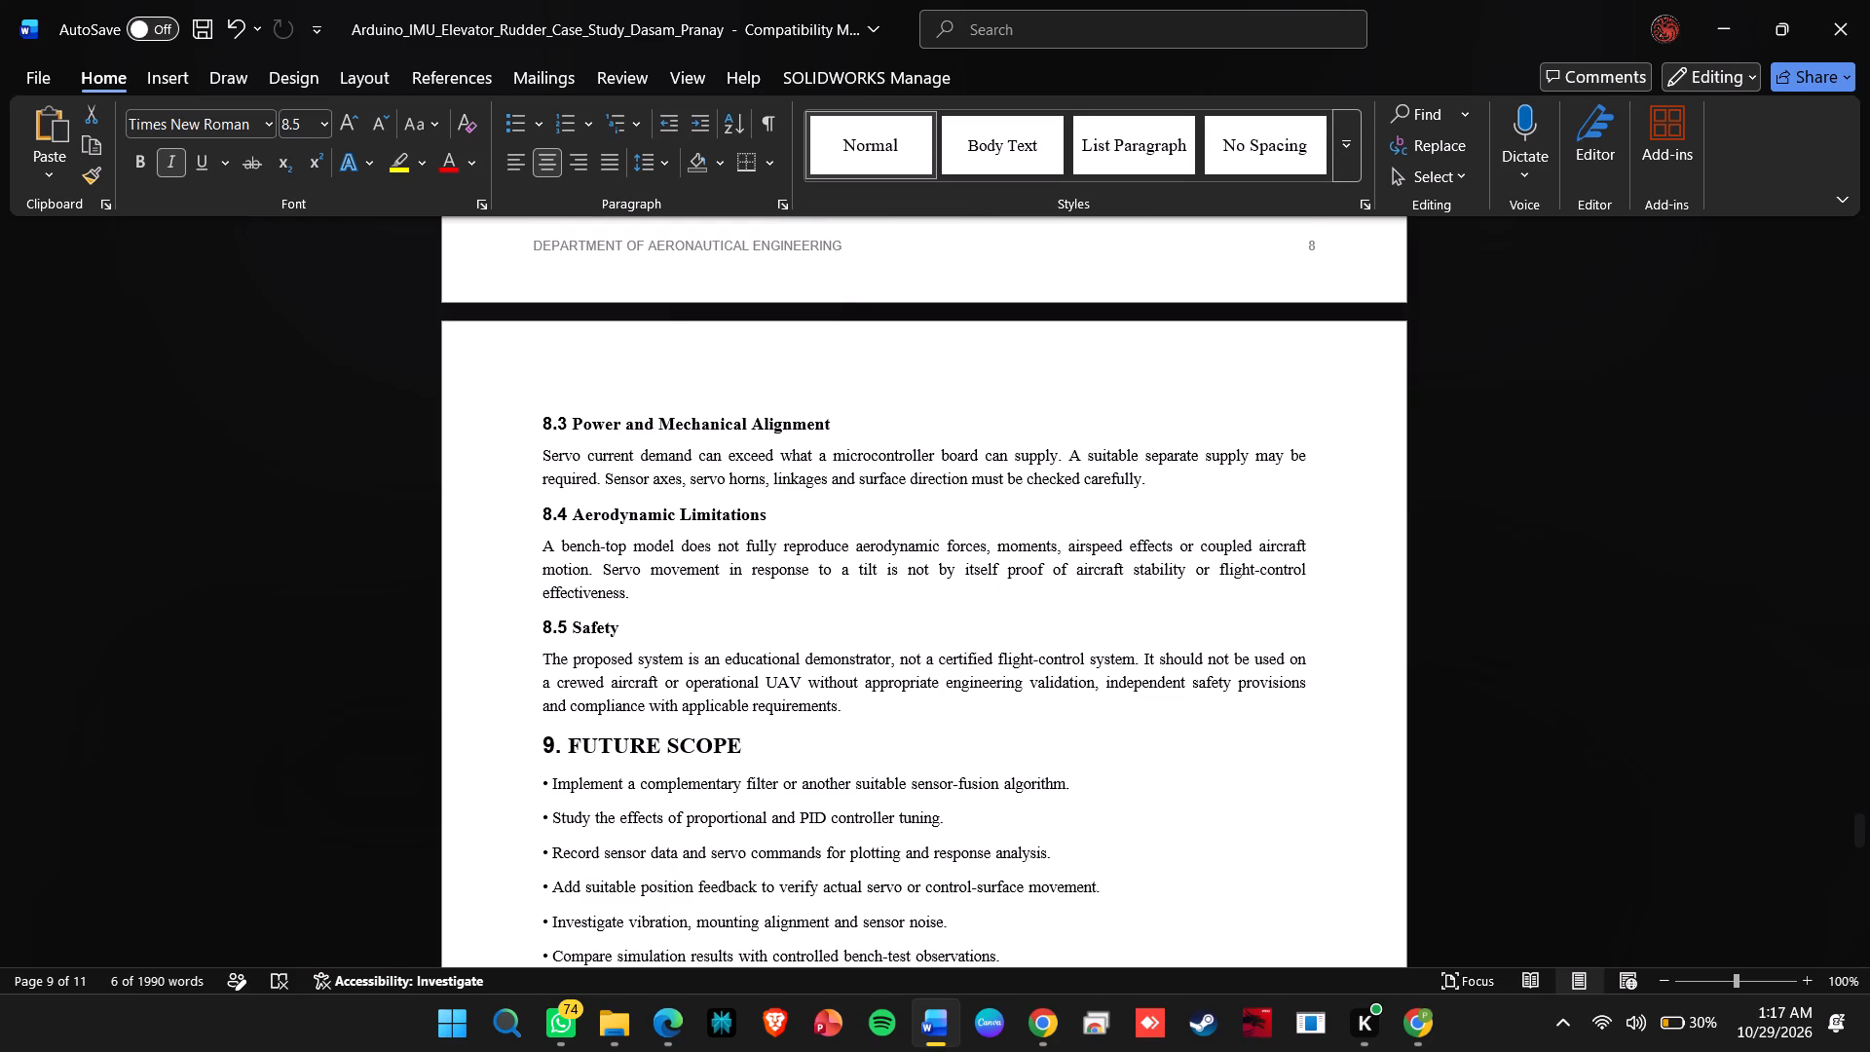
scroll(590, 814, down, 6)
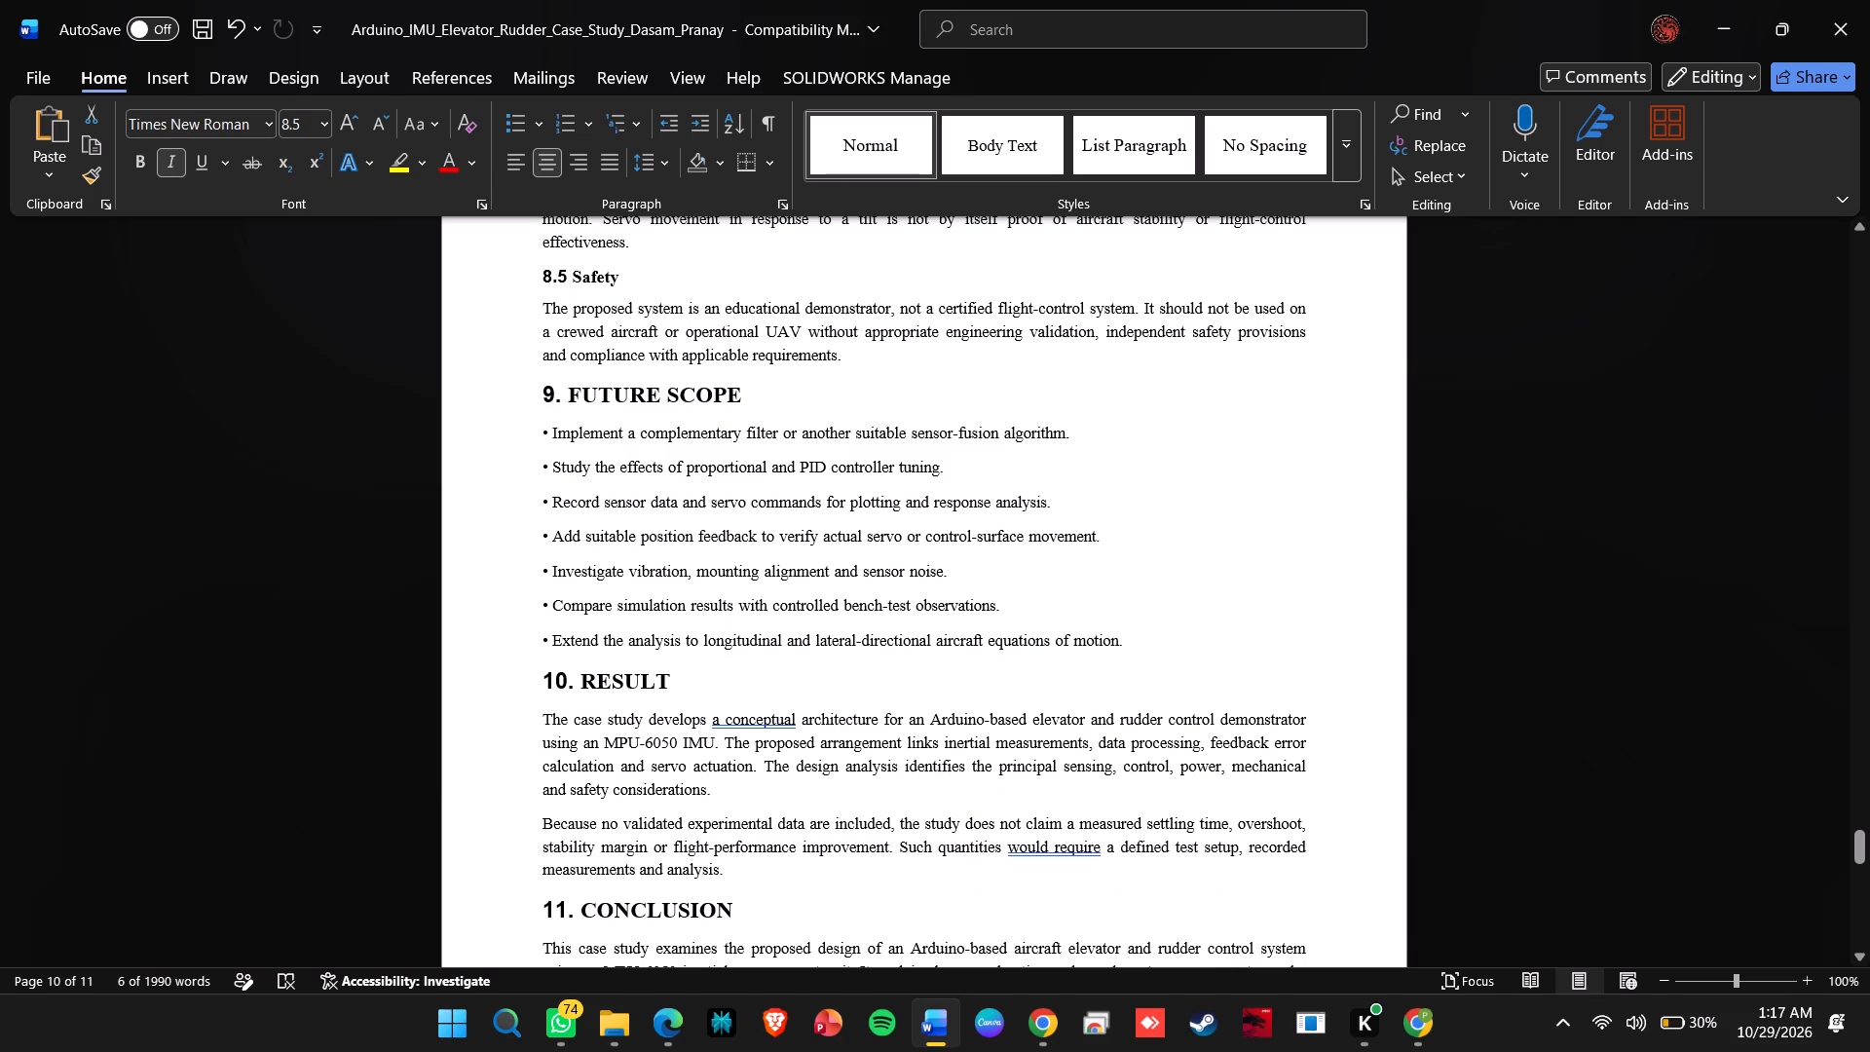
scroll(604, 817, down, 5)
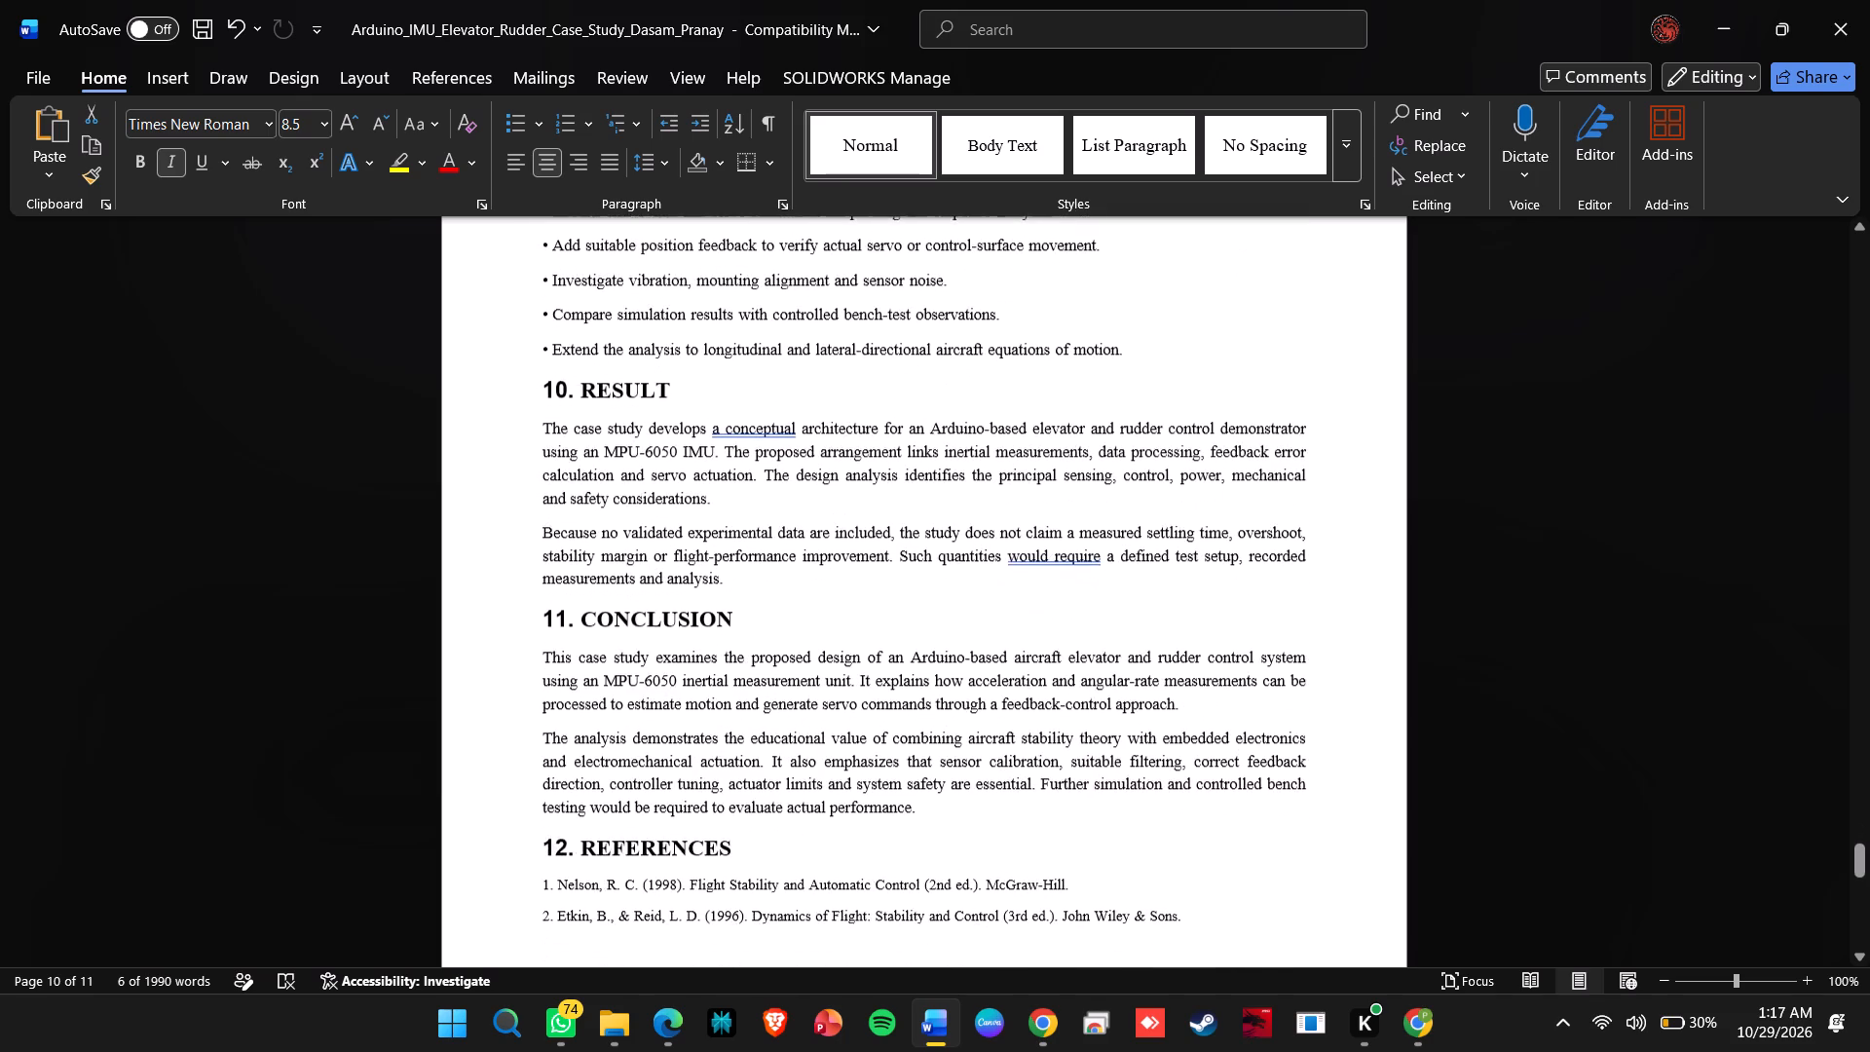
scroll(604, 817, down, 10)
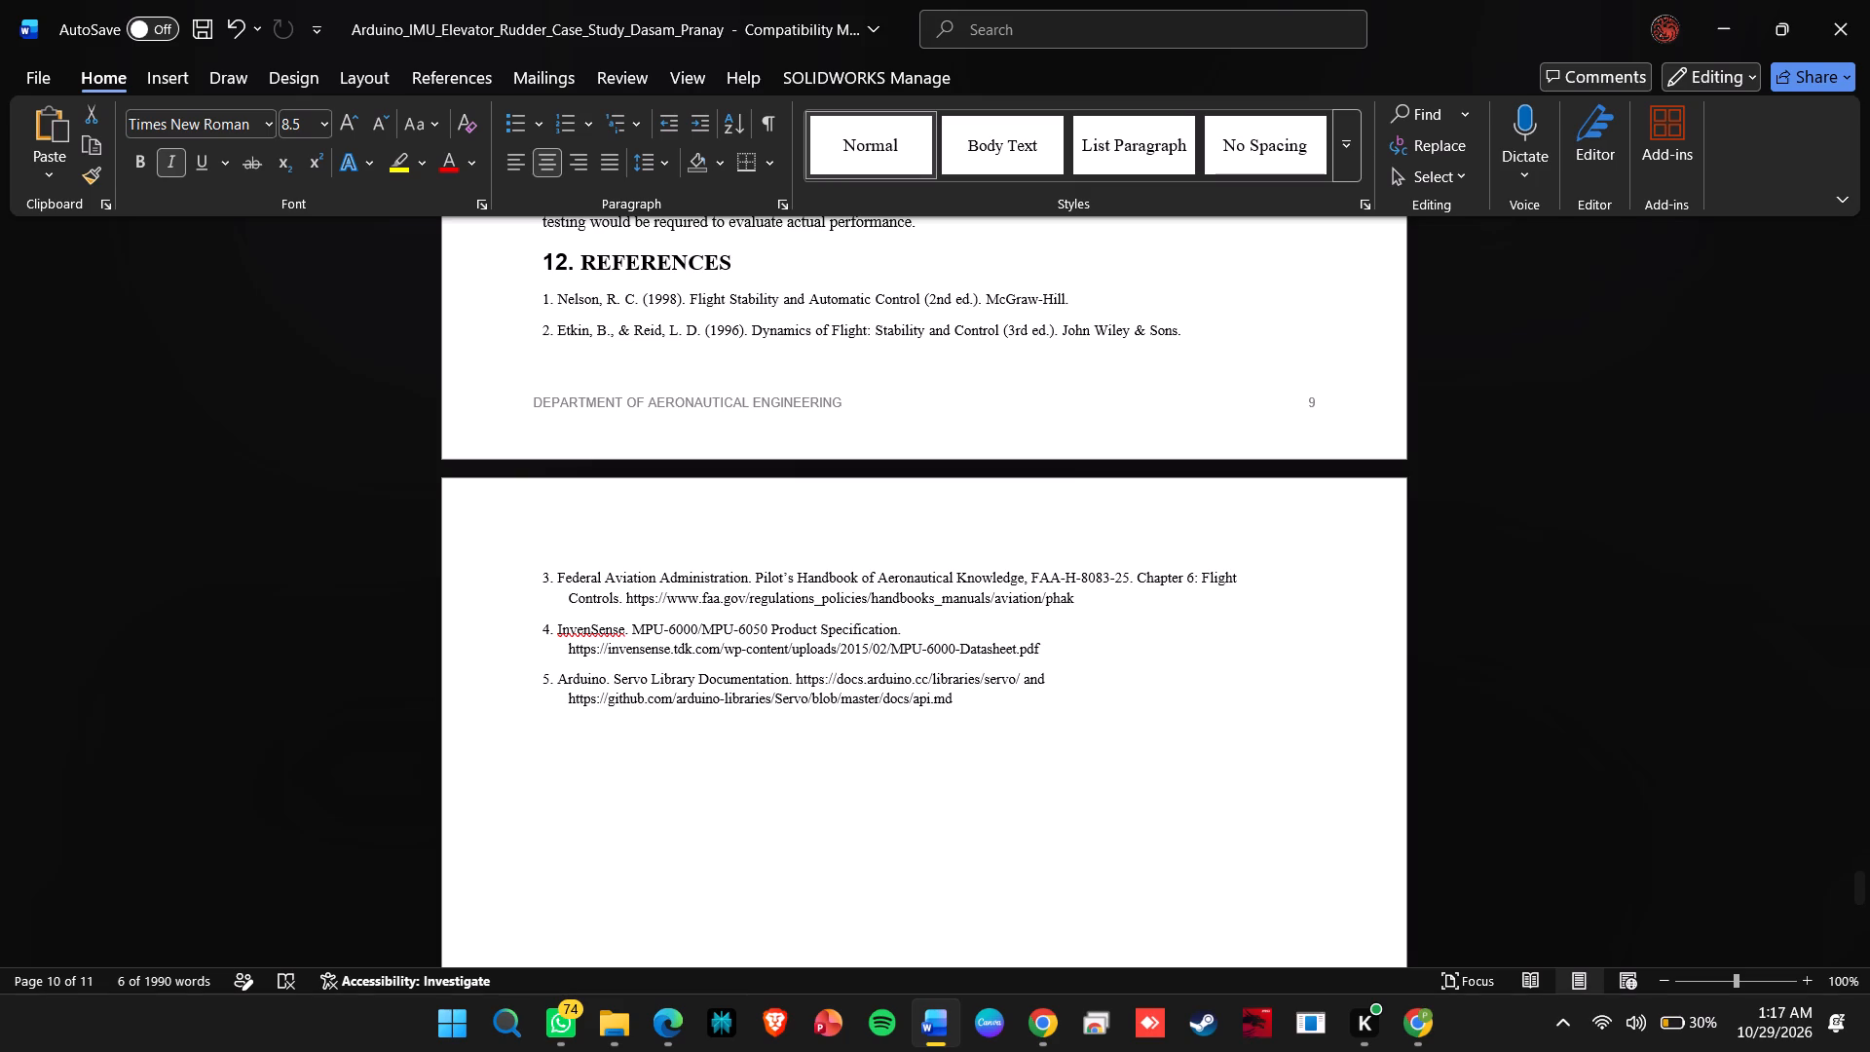
Delete the 7.1 Main Design Choices heading together with its table.
scroll(604, 817, up, 7)
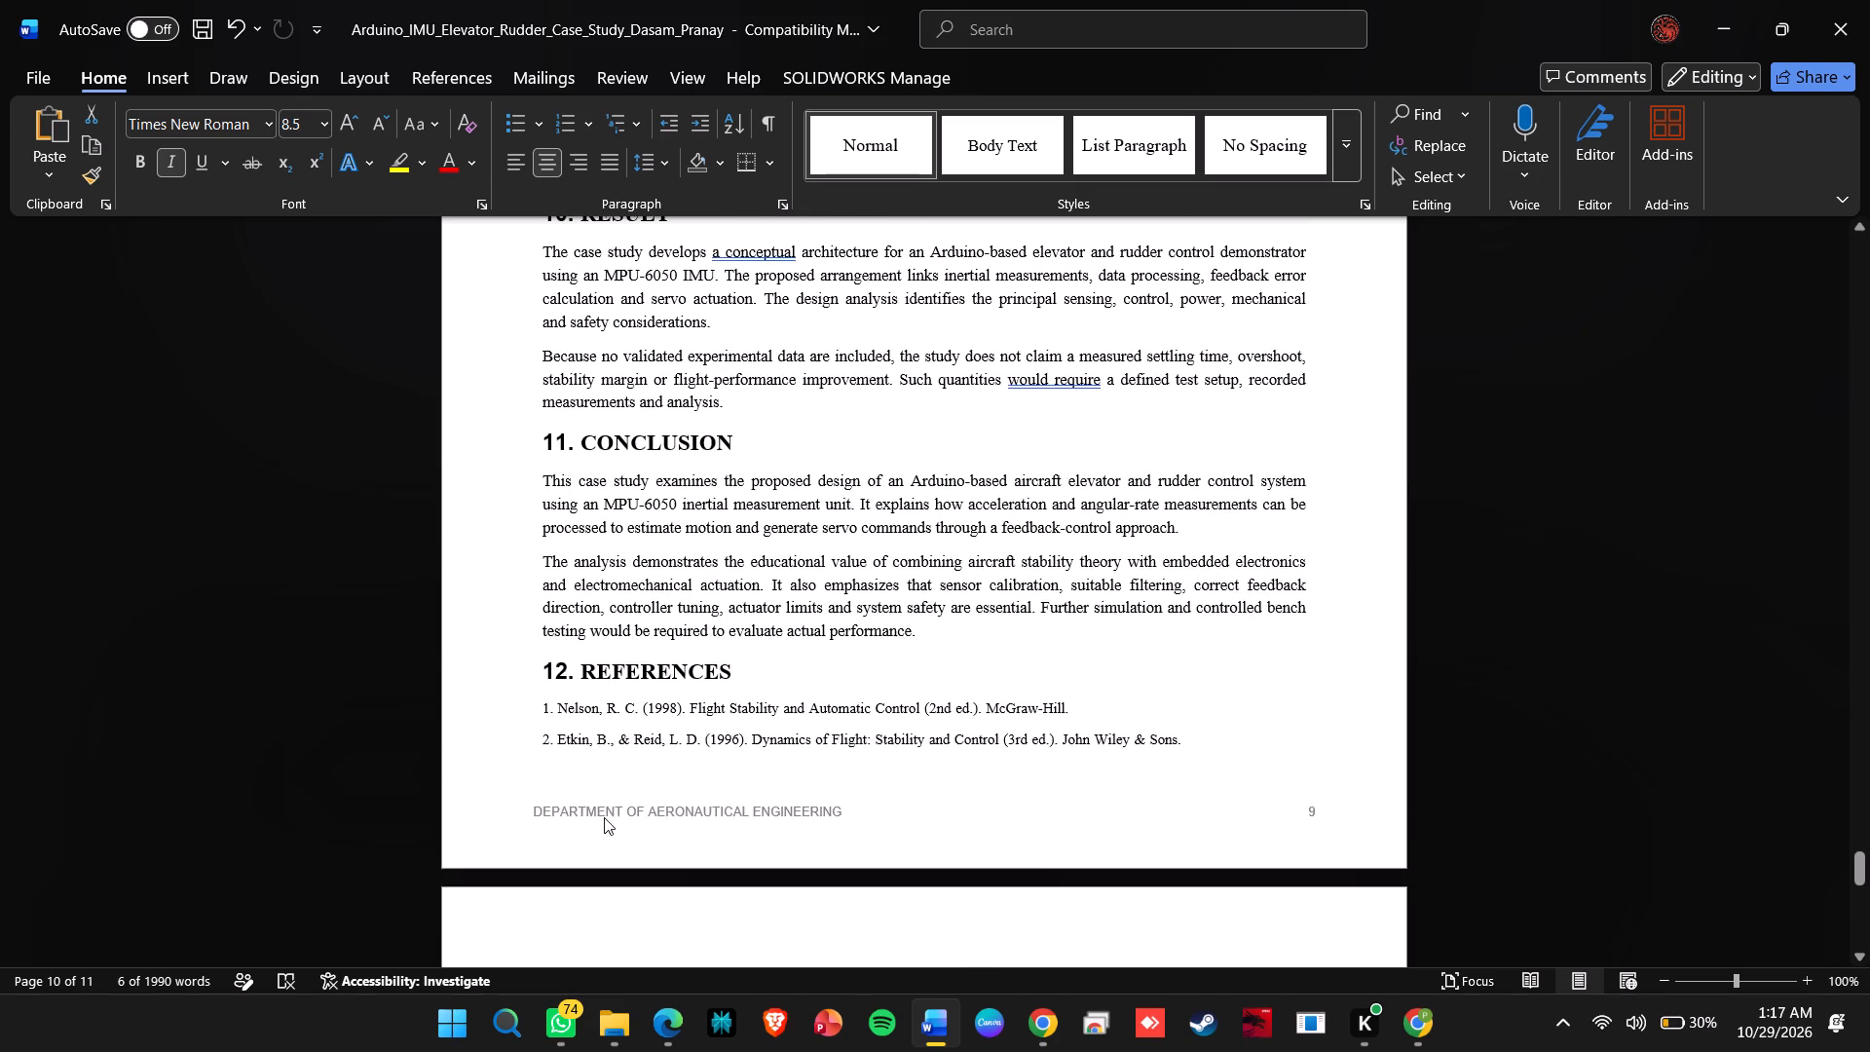
scroll(604, 817, up, 16)
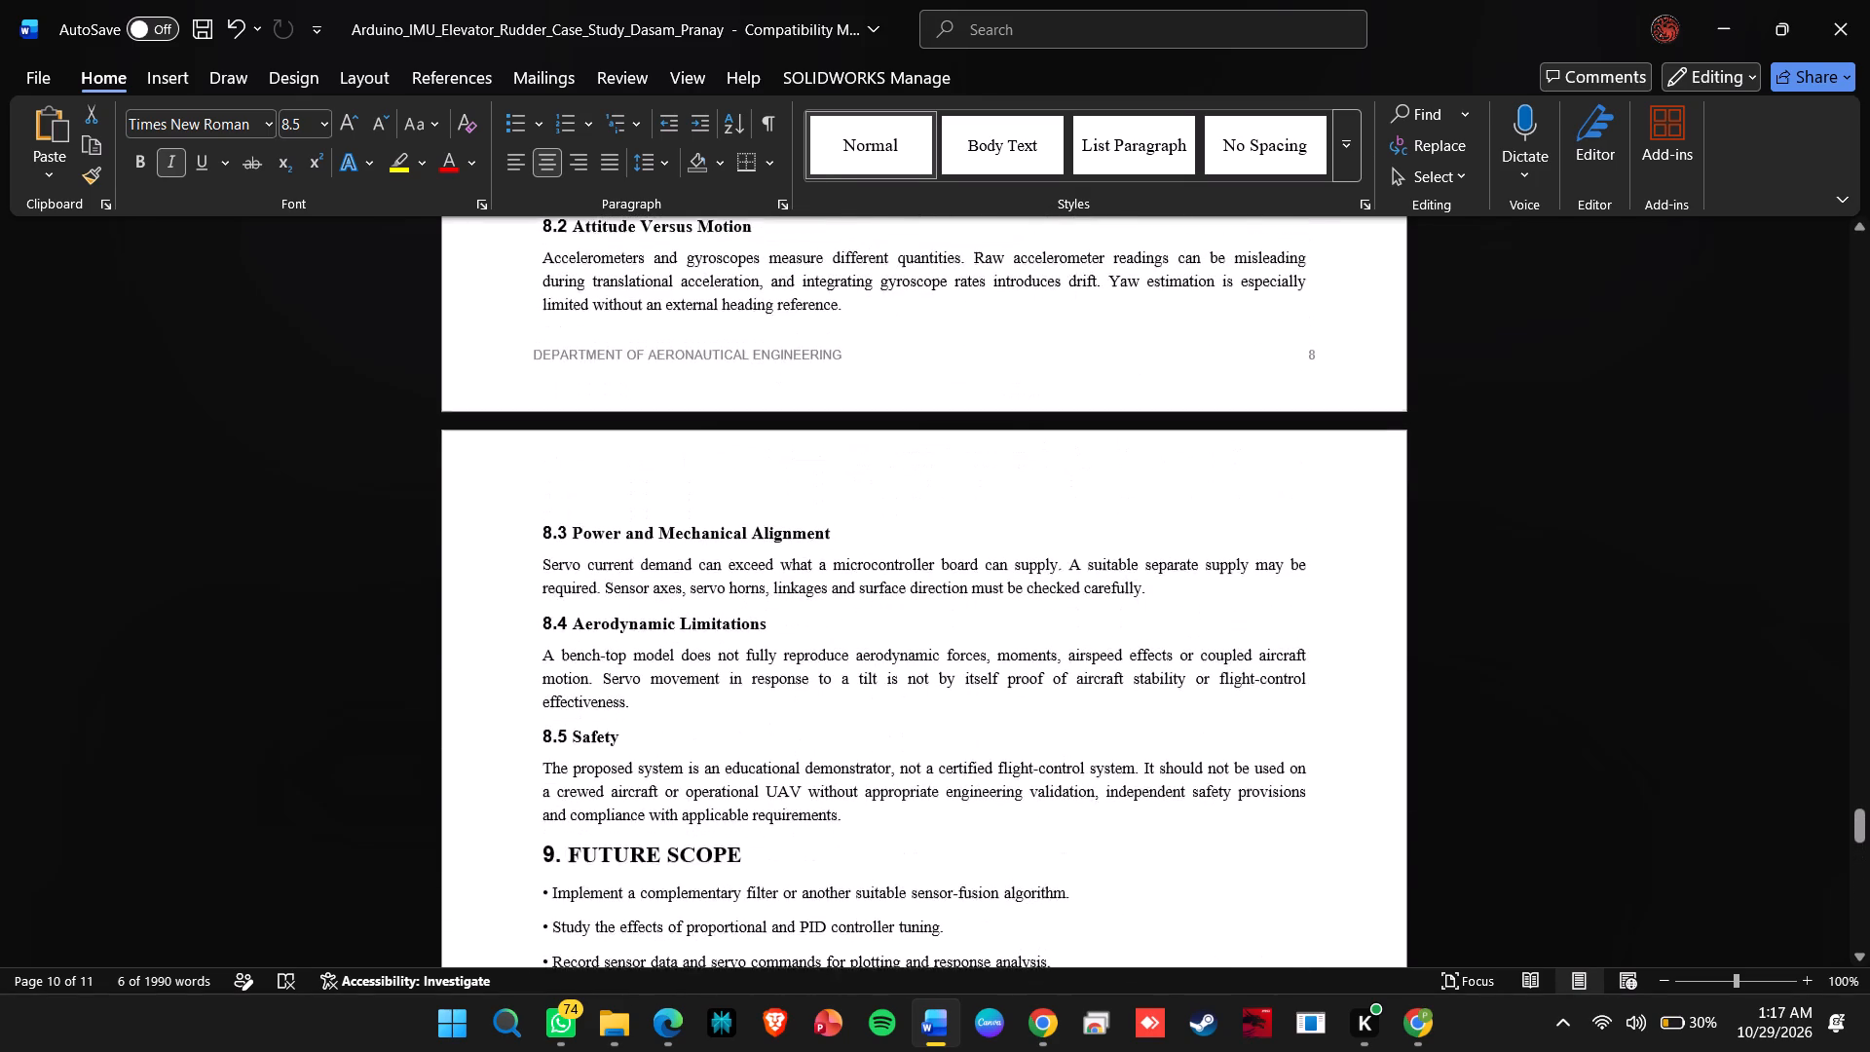
scroll(604, 817, up, 13)
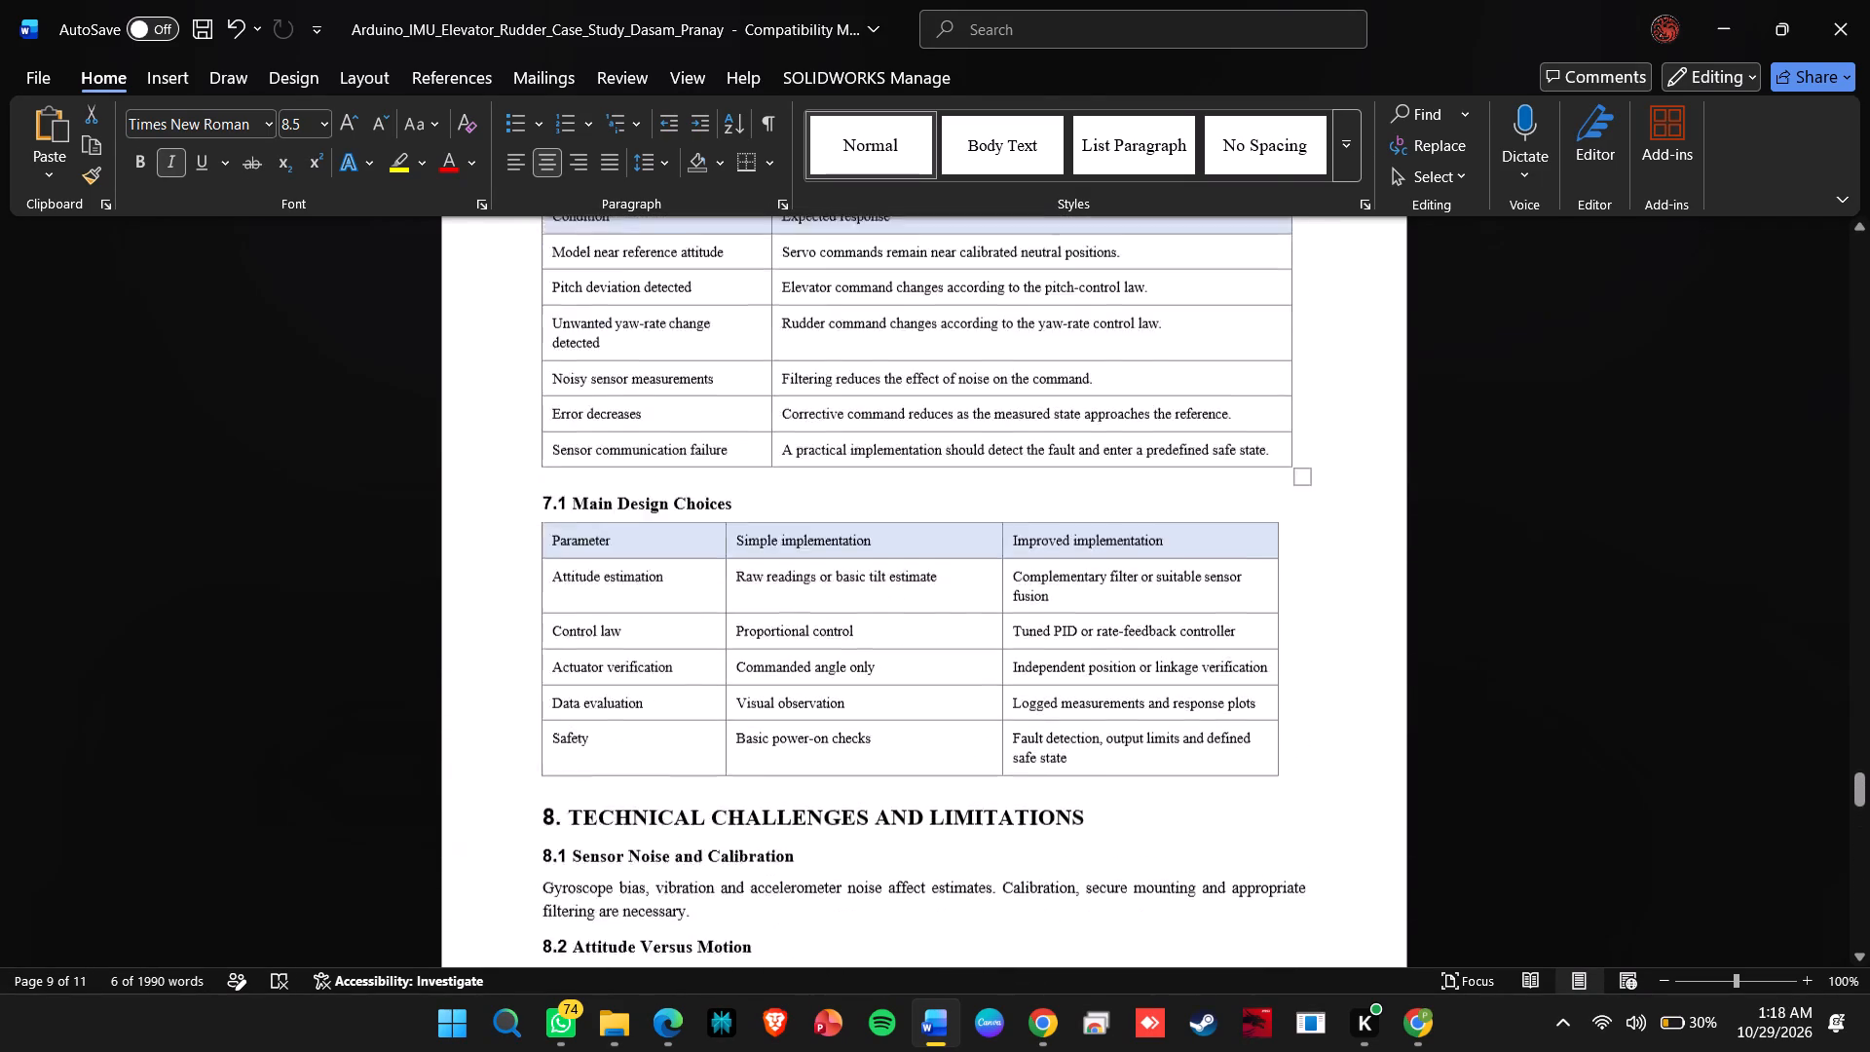
scroll(604, 817, up, 1)
drag(533, 603, 709, 800)
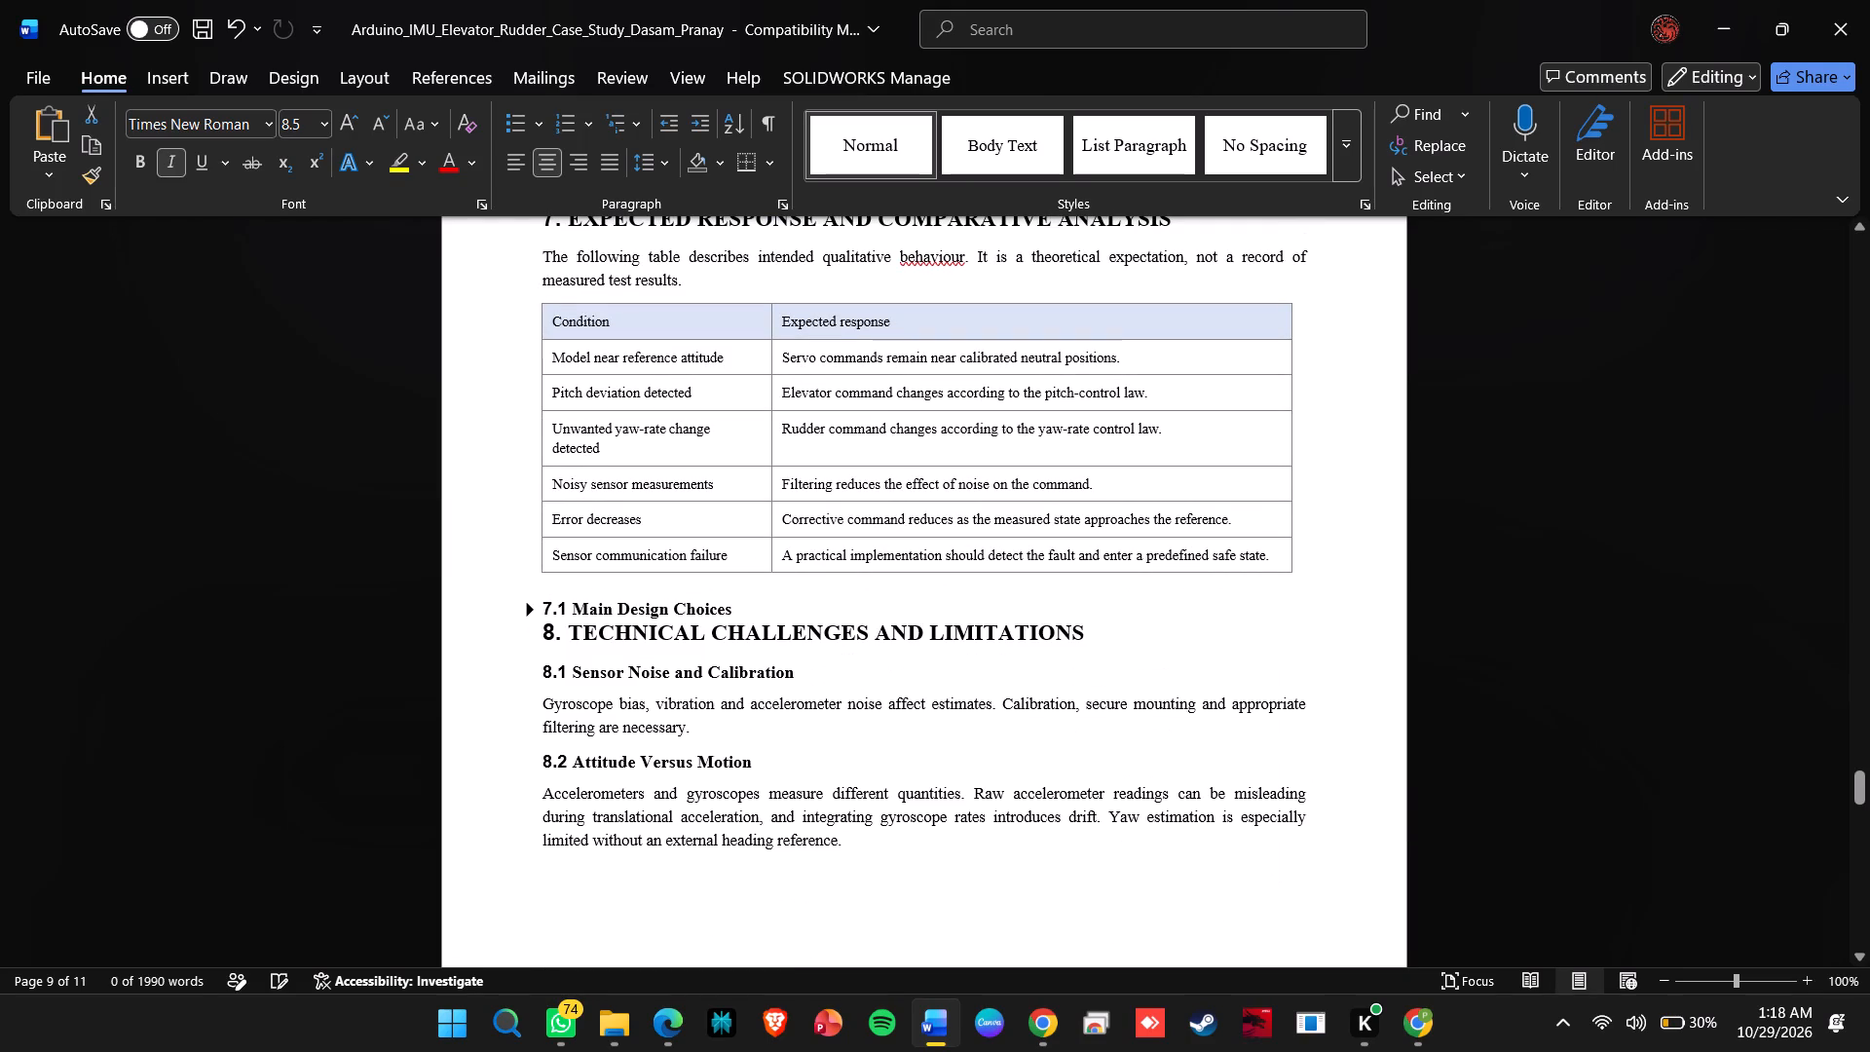
click(532, 608)
drag(514, 600, 1063, 853)
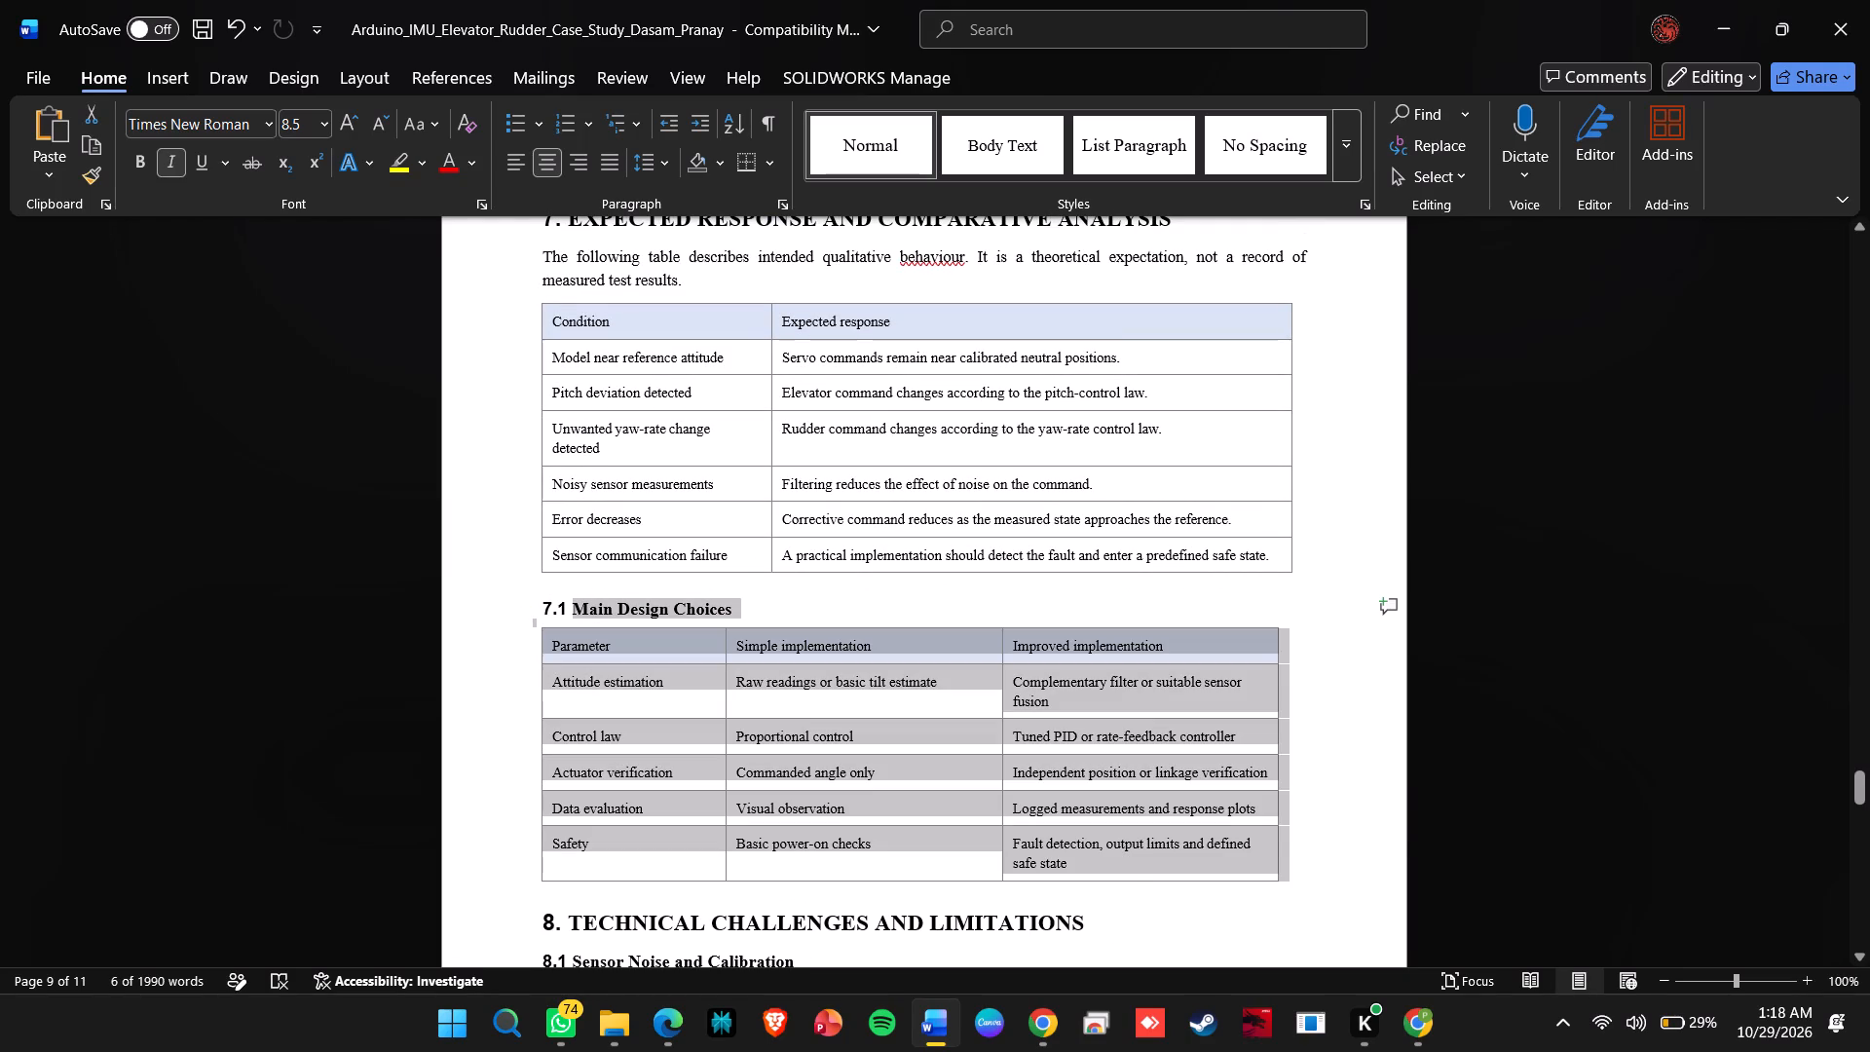
drag(1063, 853, 1127, 861)
key(BackSpace)
key(BackSpace)
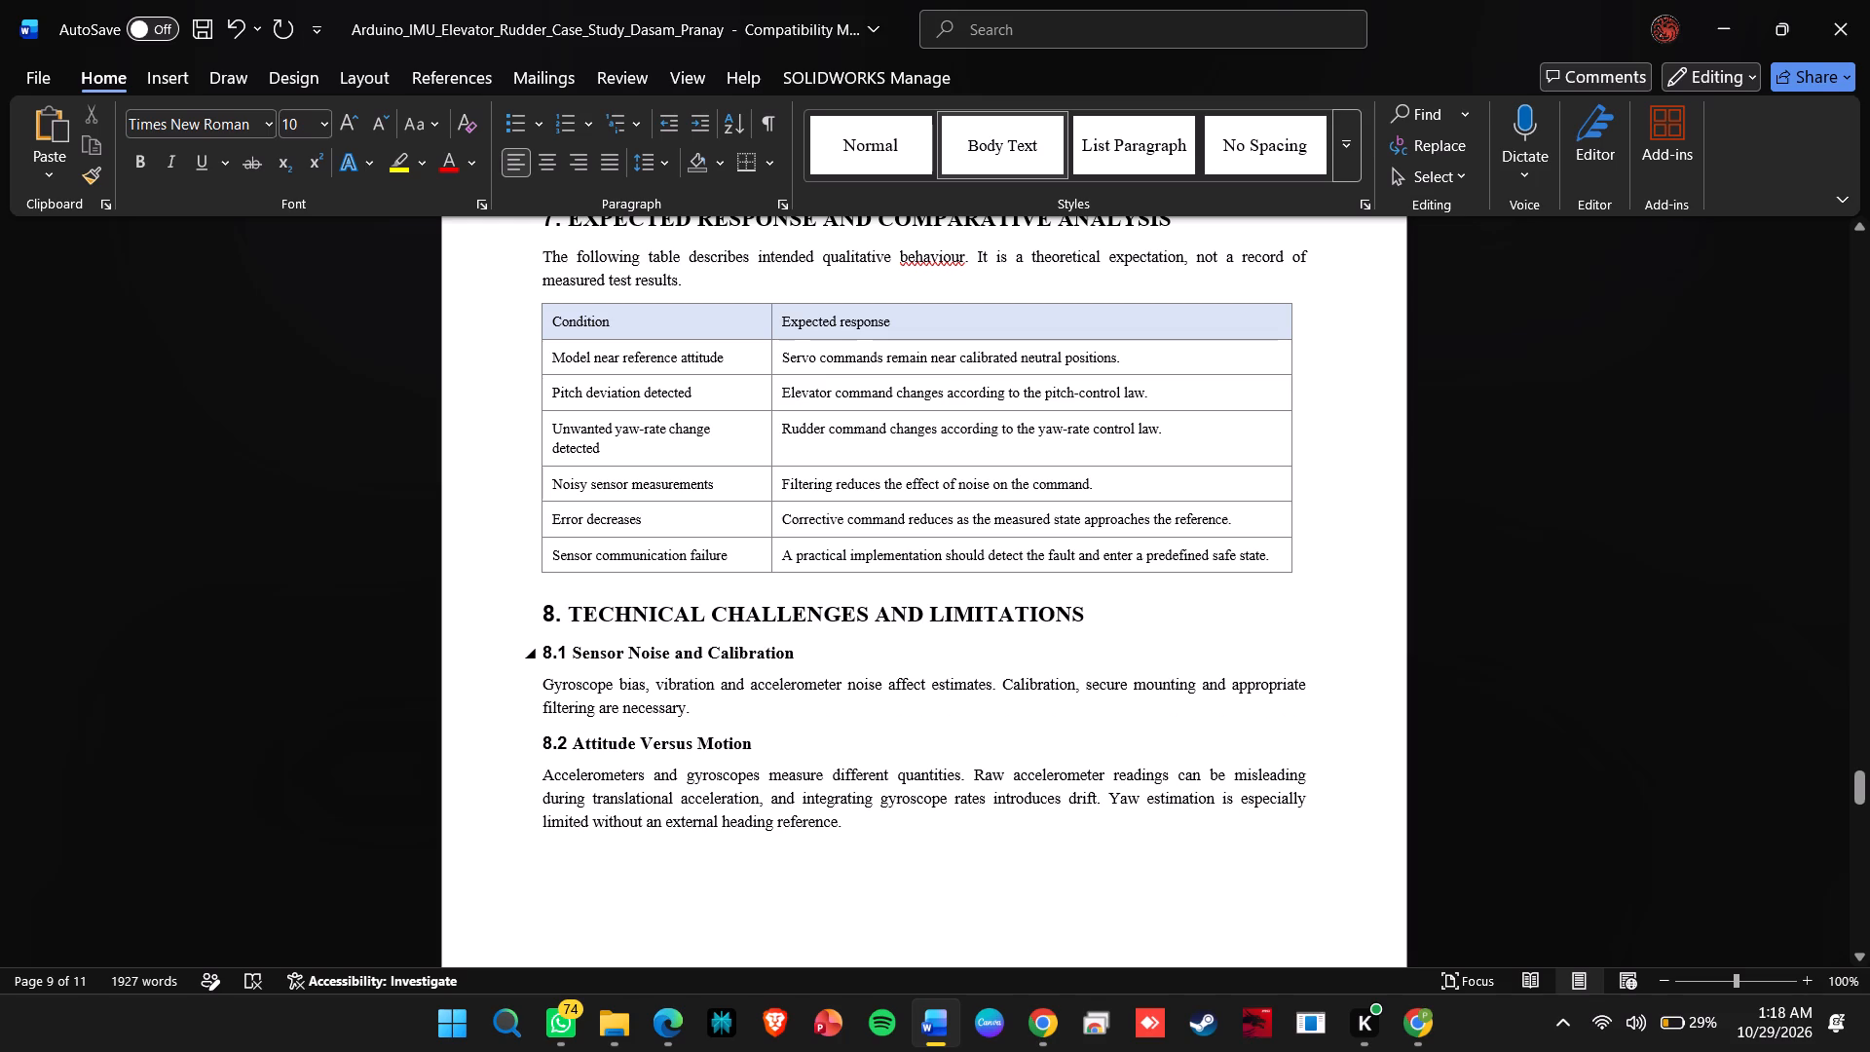
Delete section 6.2 Error Calculation and the 6.3 Example Proportional Control Law heading with its equation line.
scroll(654, 654, down, 1)
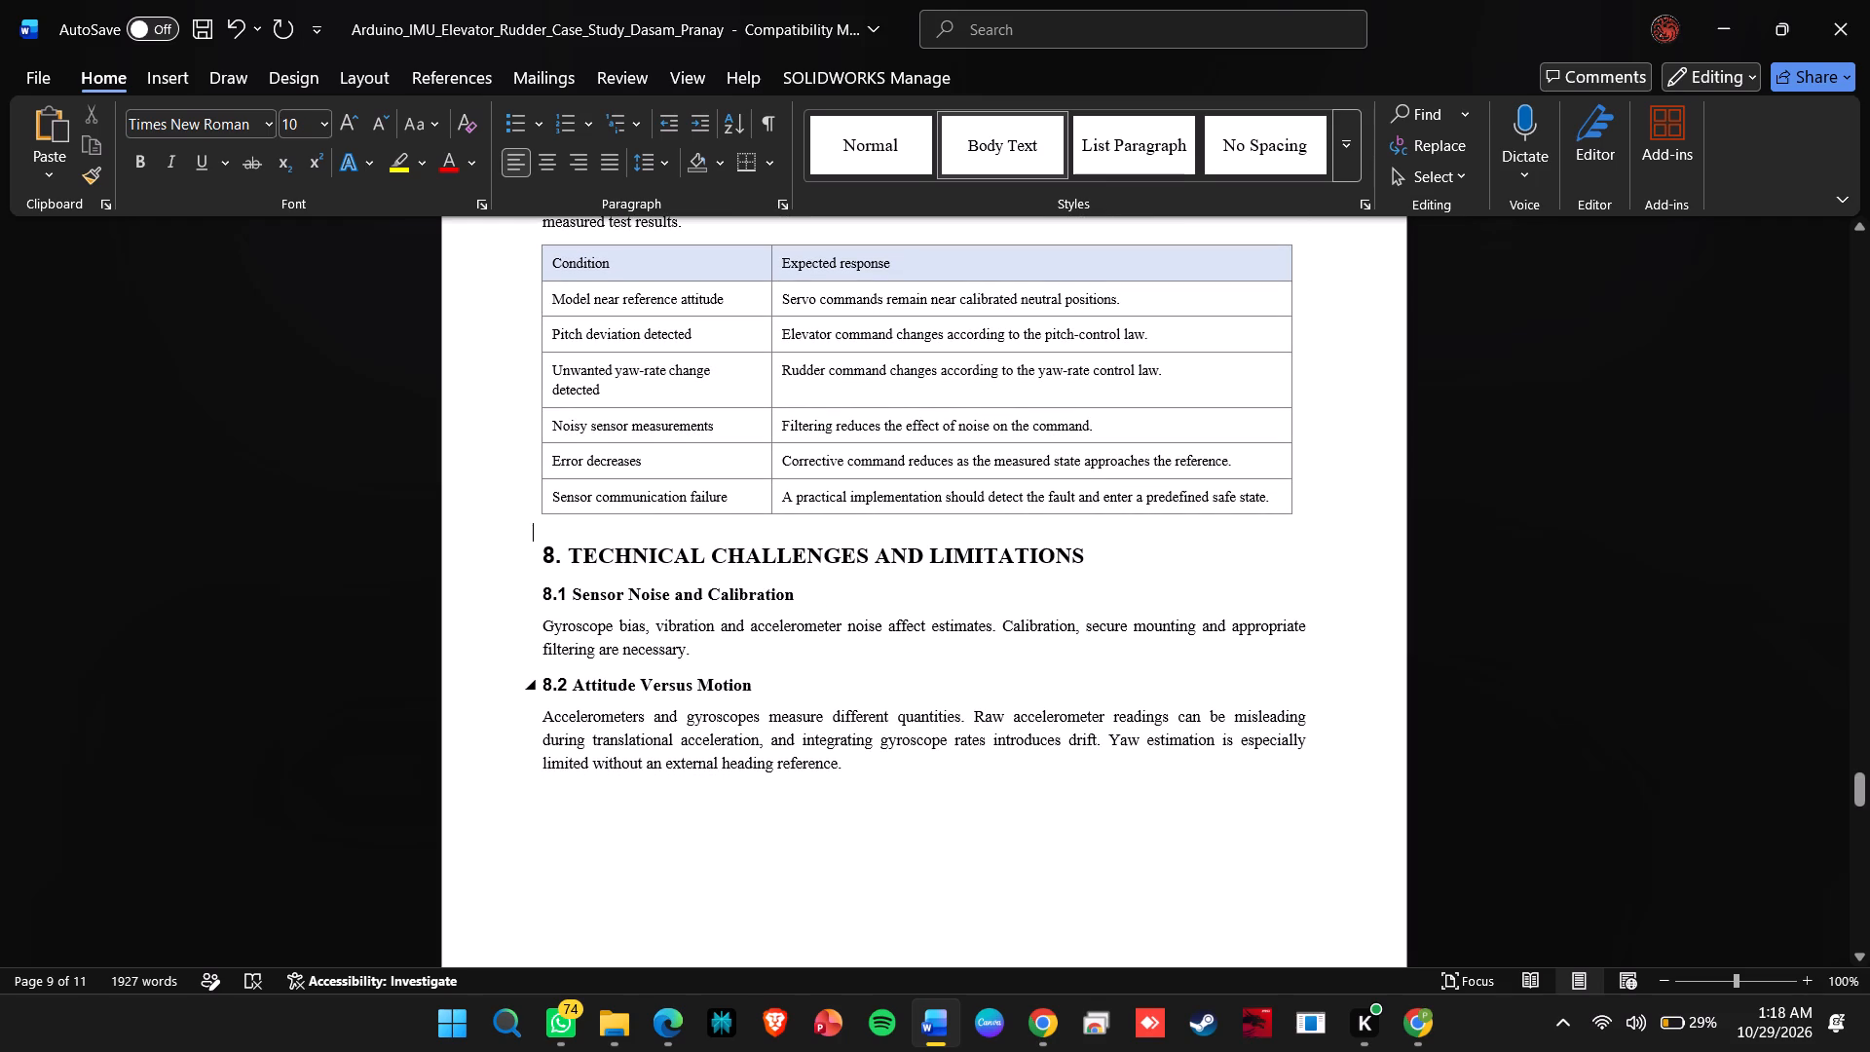
scroll(687, 688, down, 7)
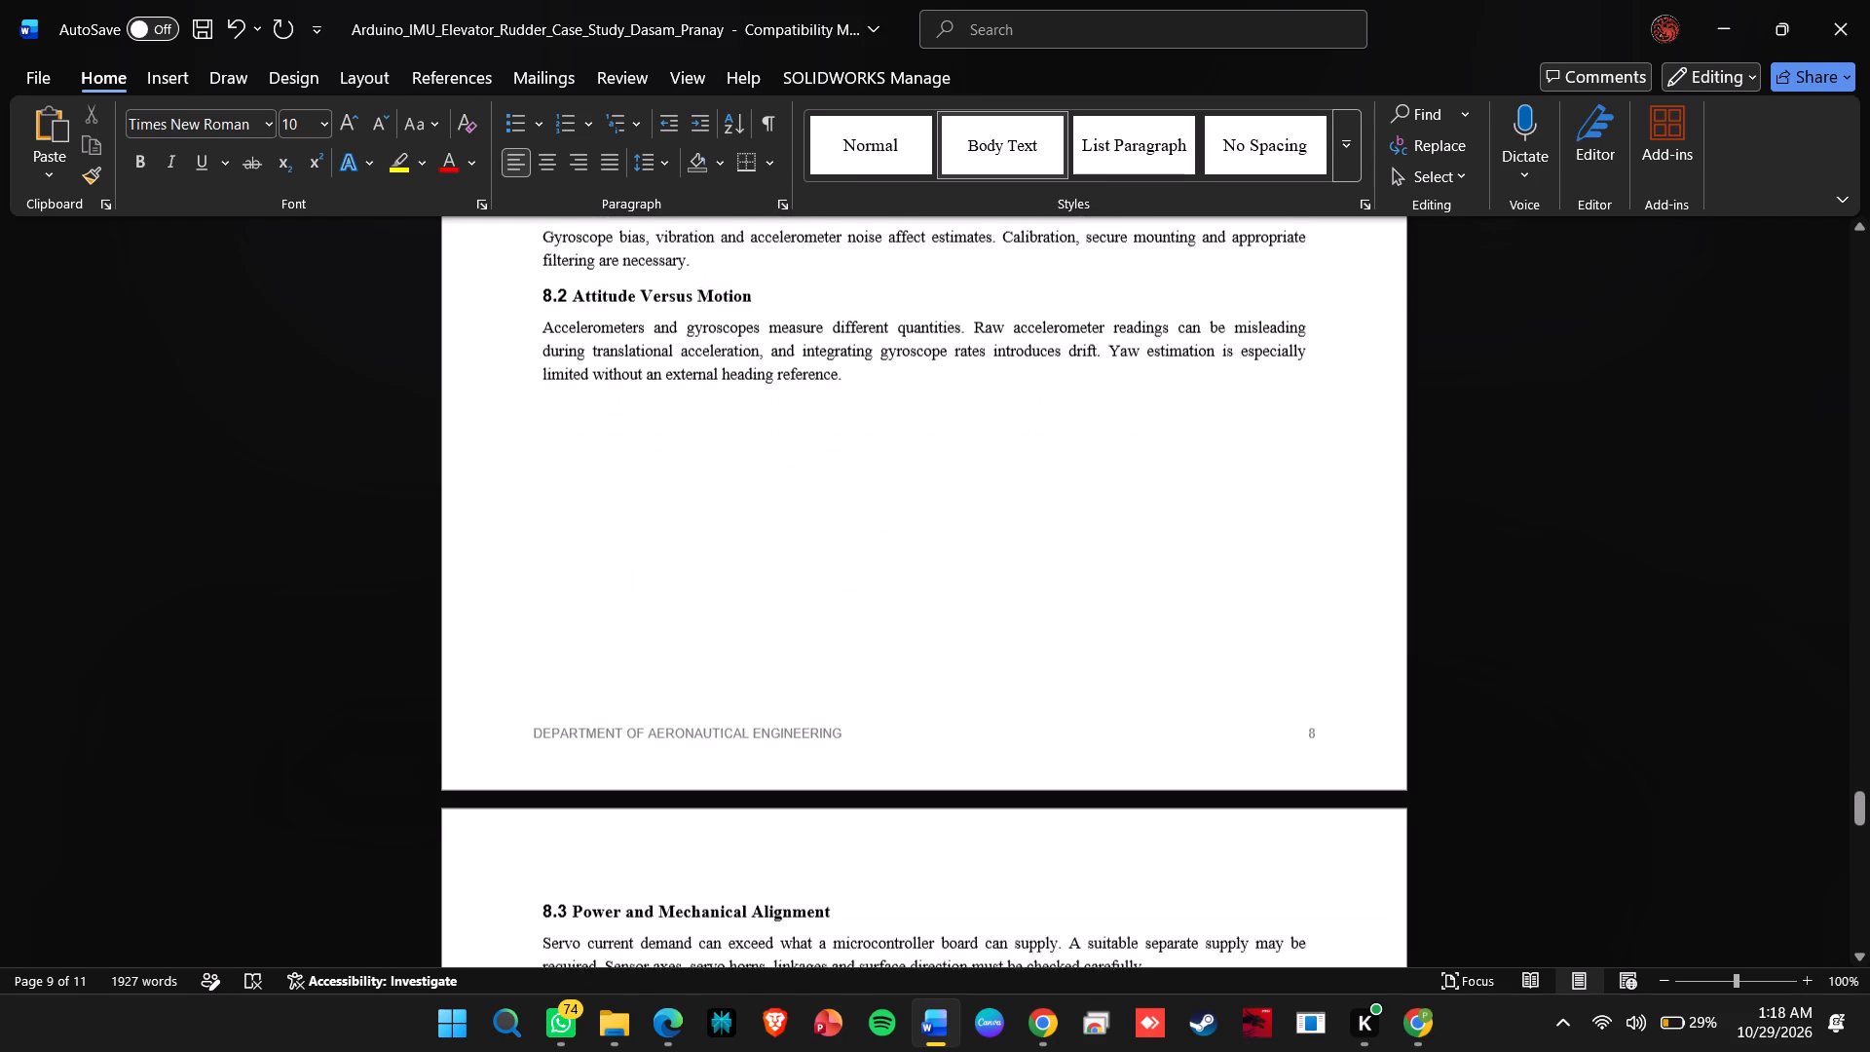
scroll(687, 688, up, 20)
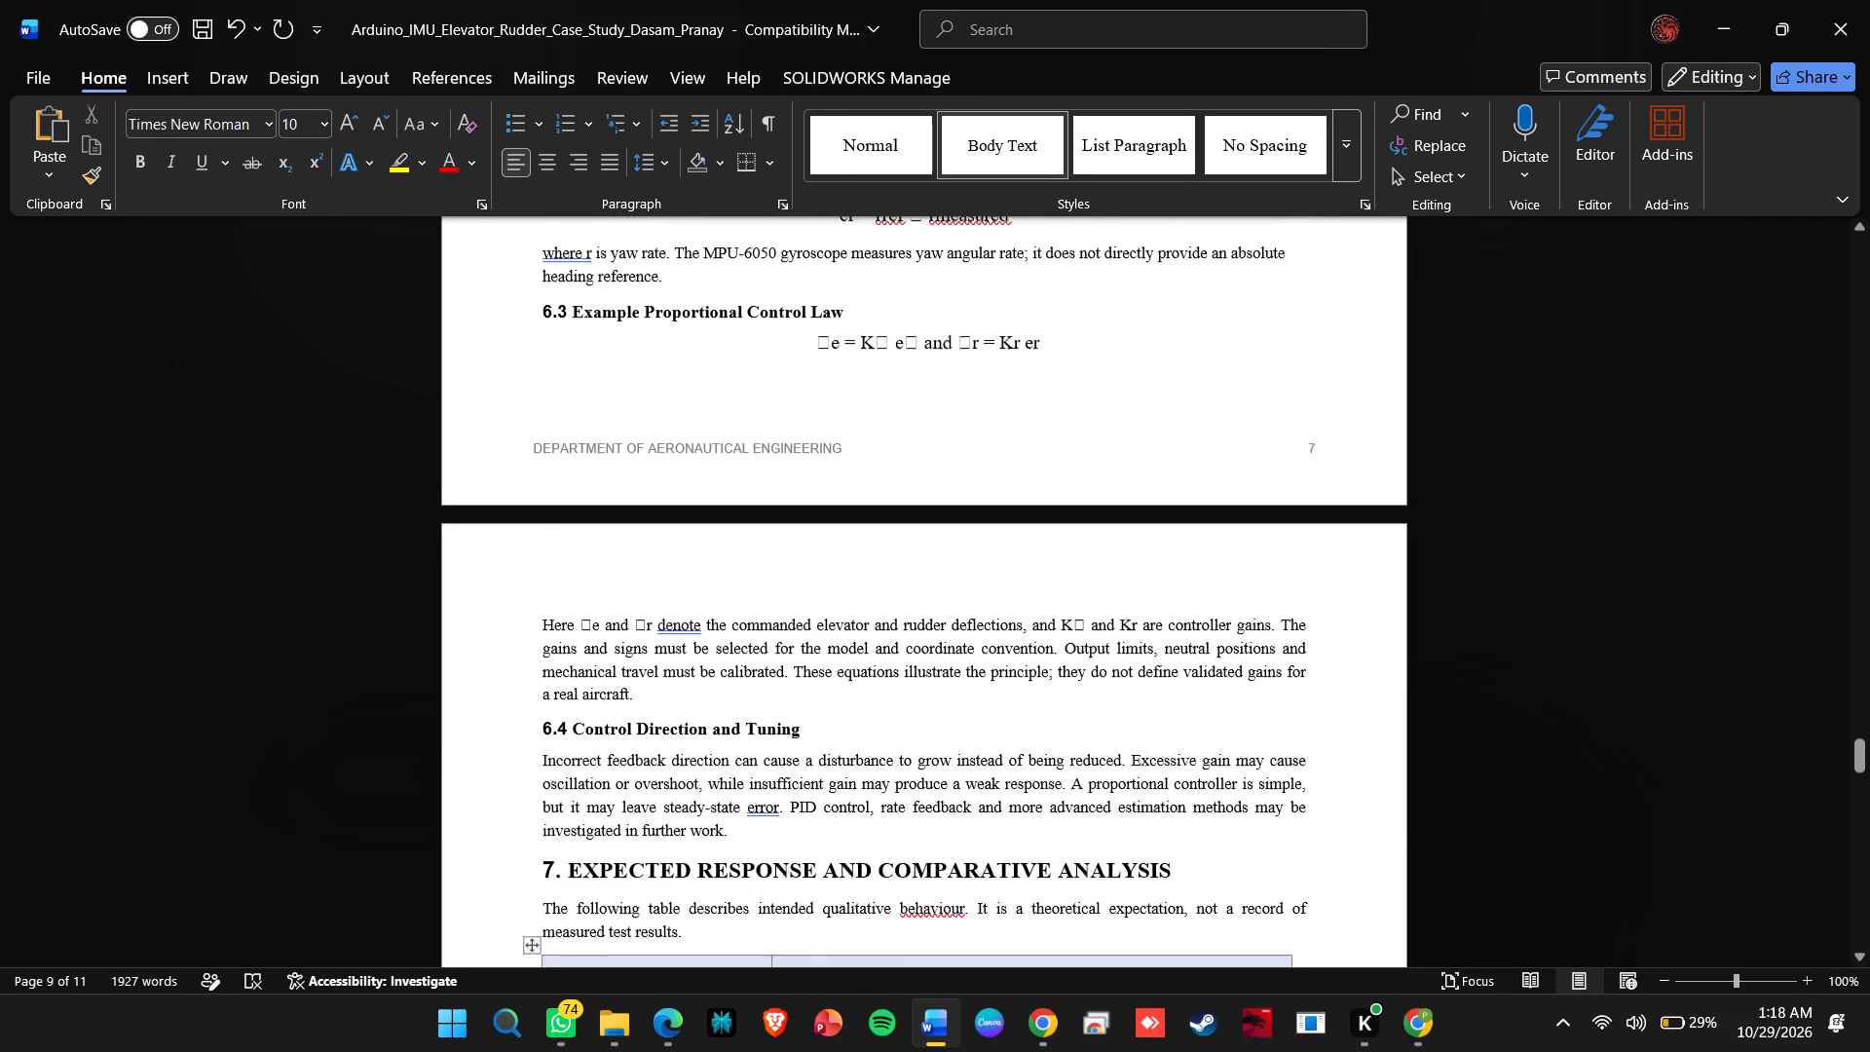
scroll(687, 688, up, 4)
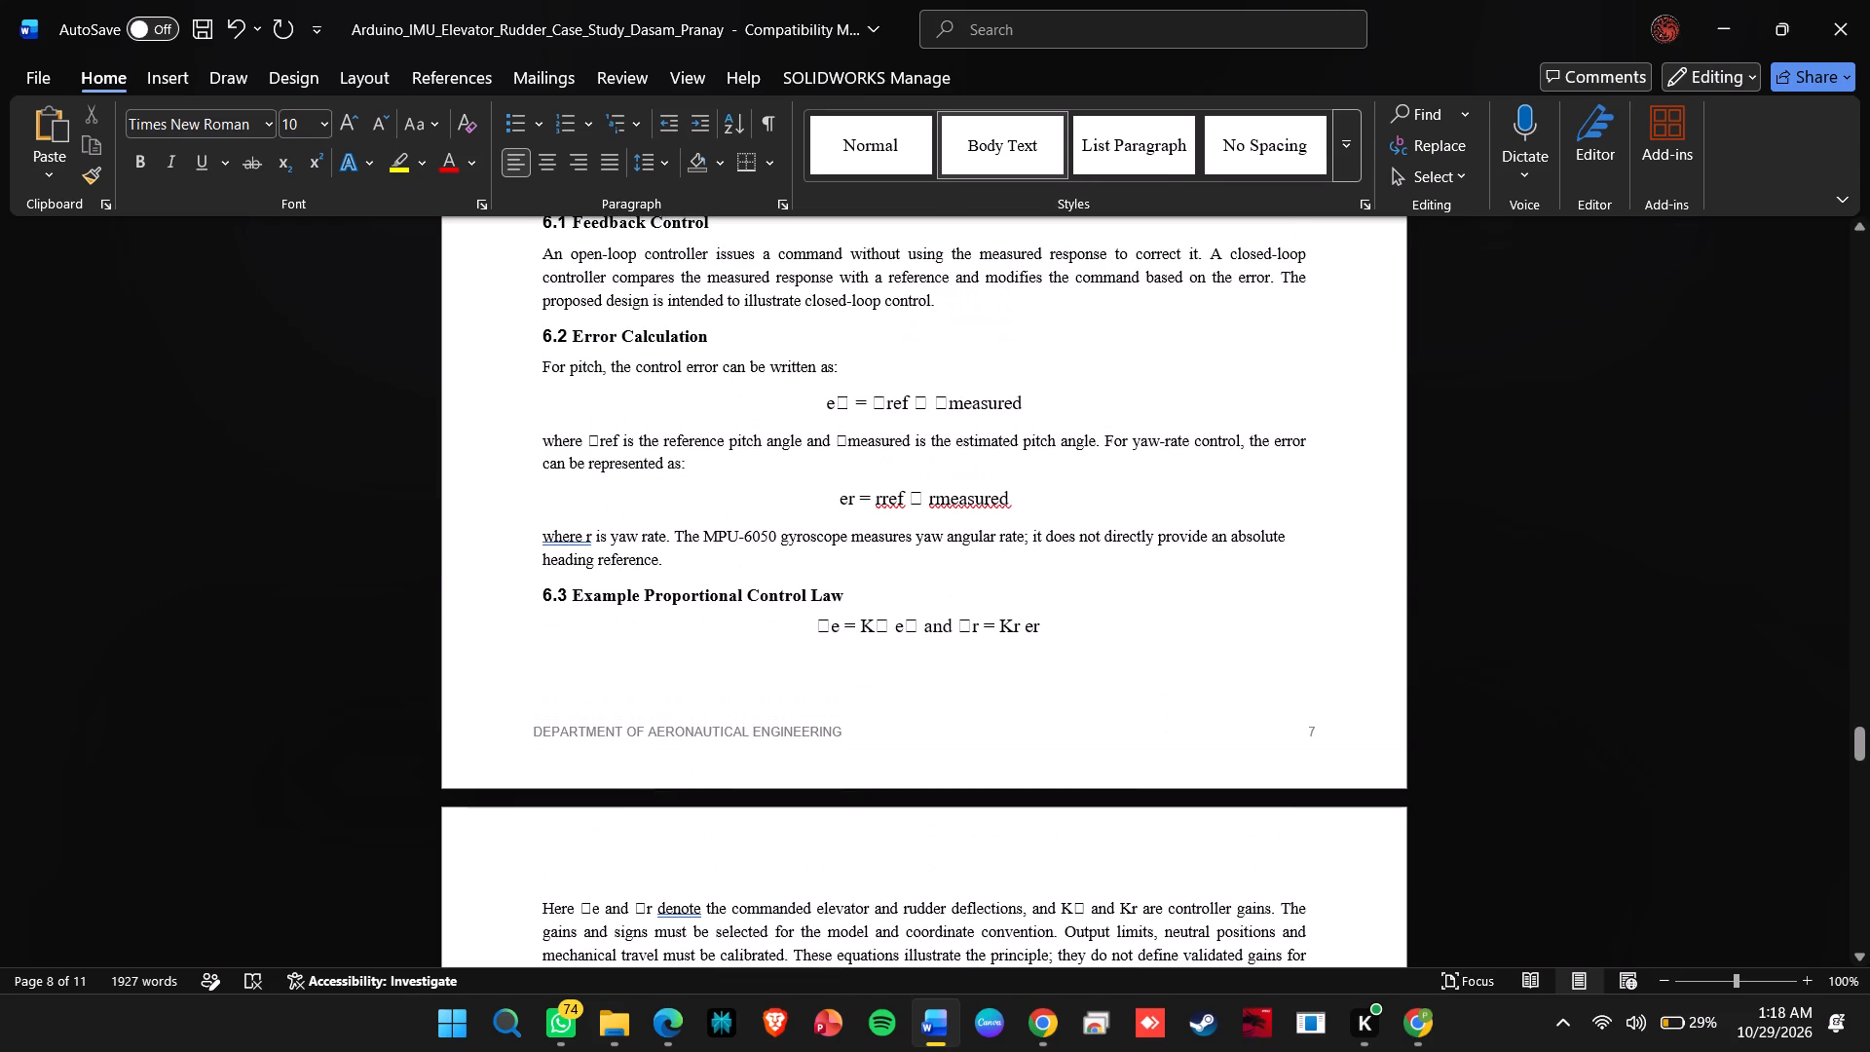
scroll(687, 687, up, 2)
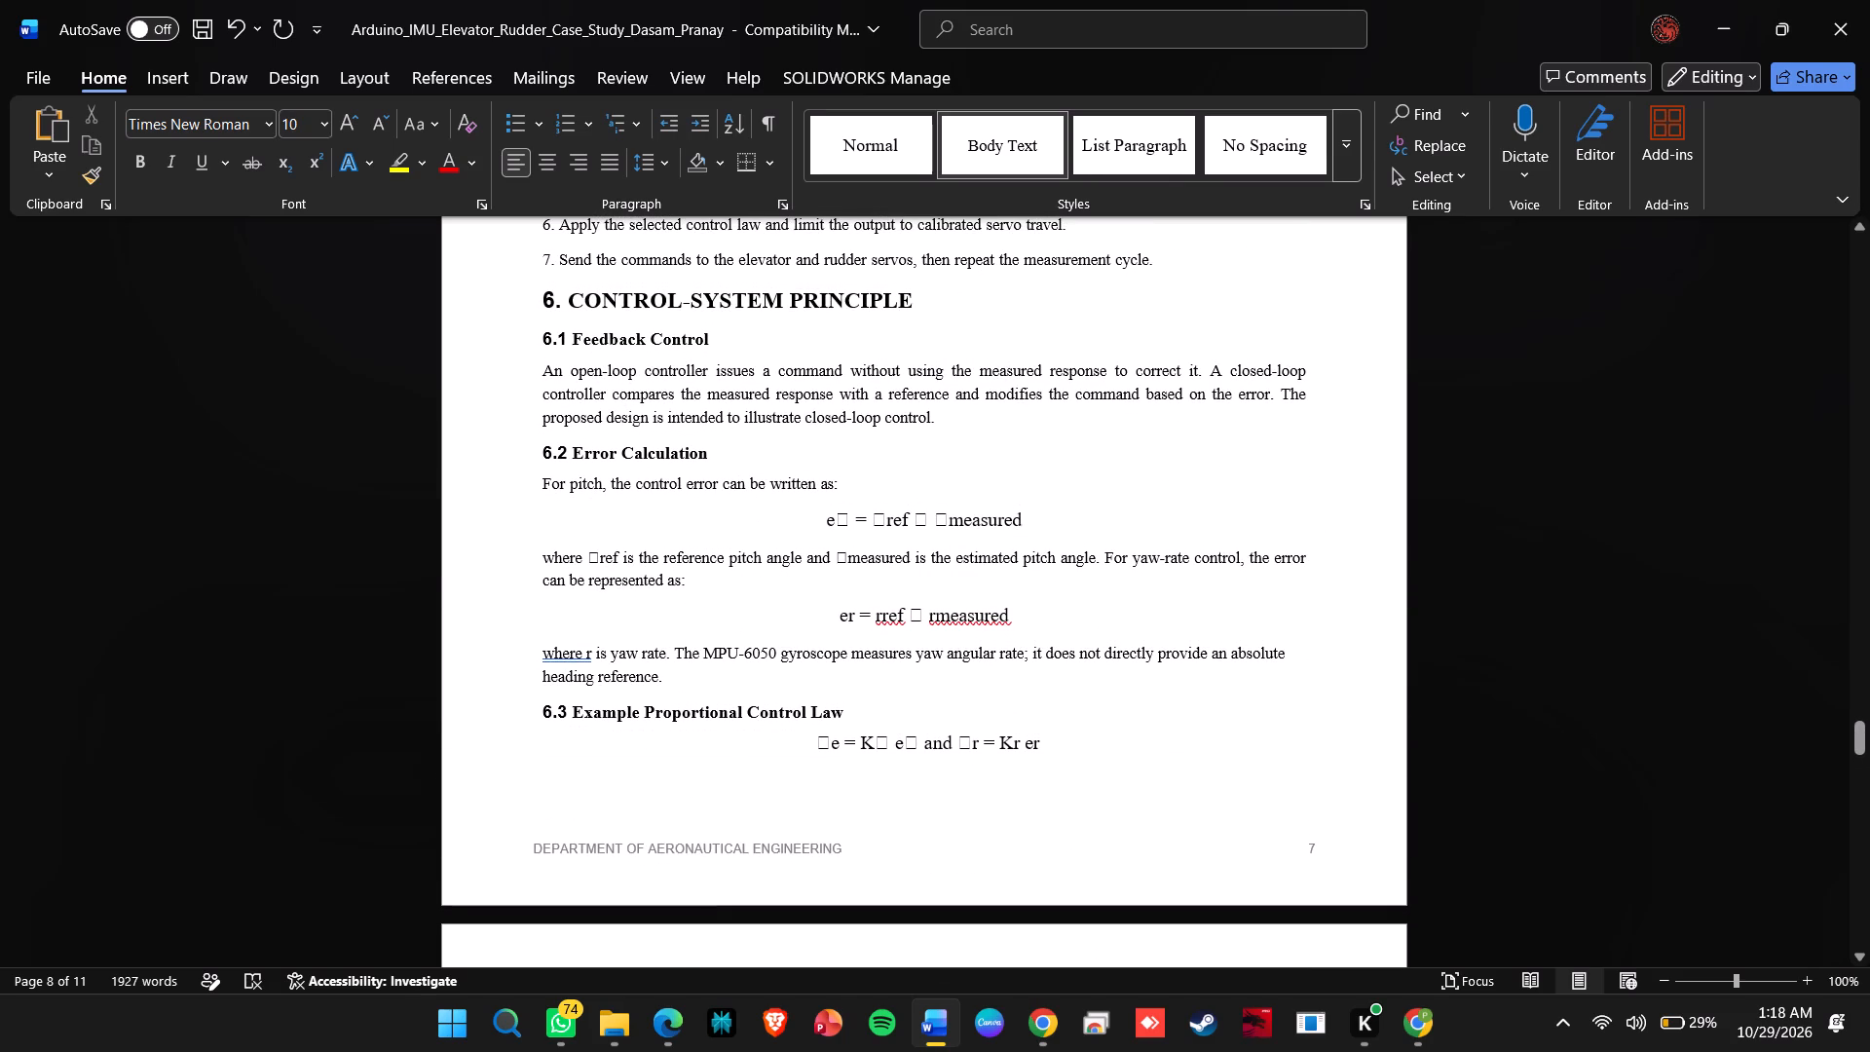
scroll(687, 685, up, 1)
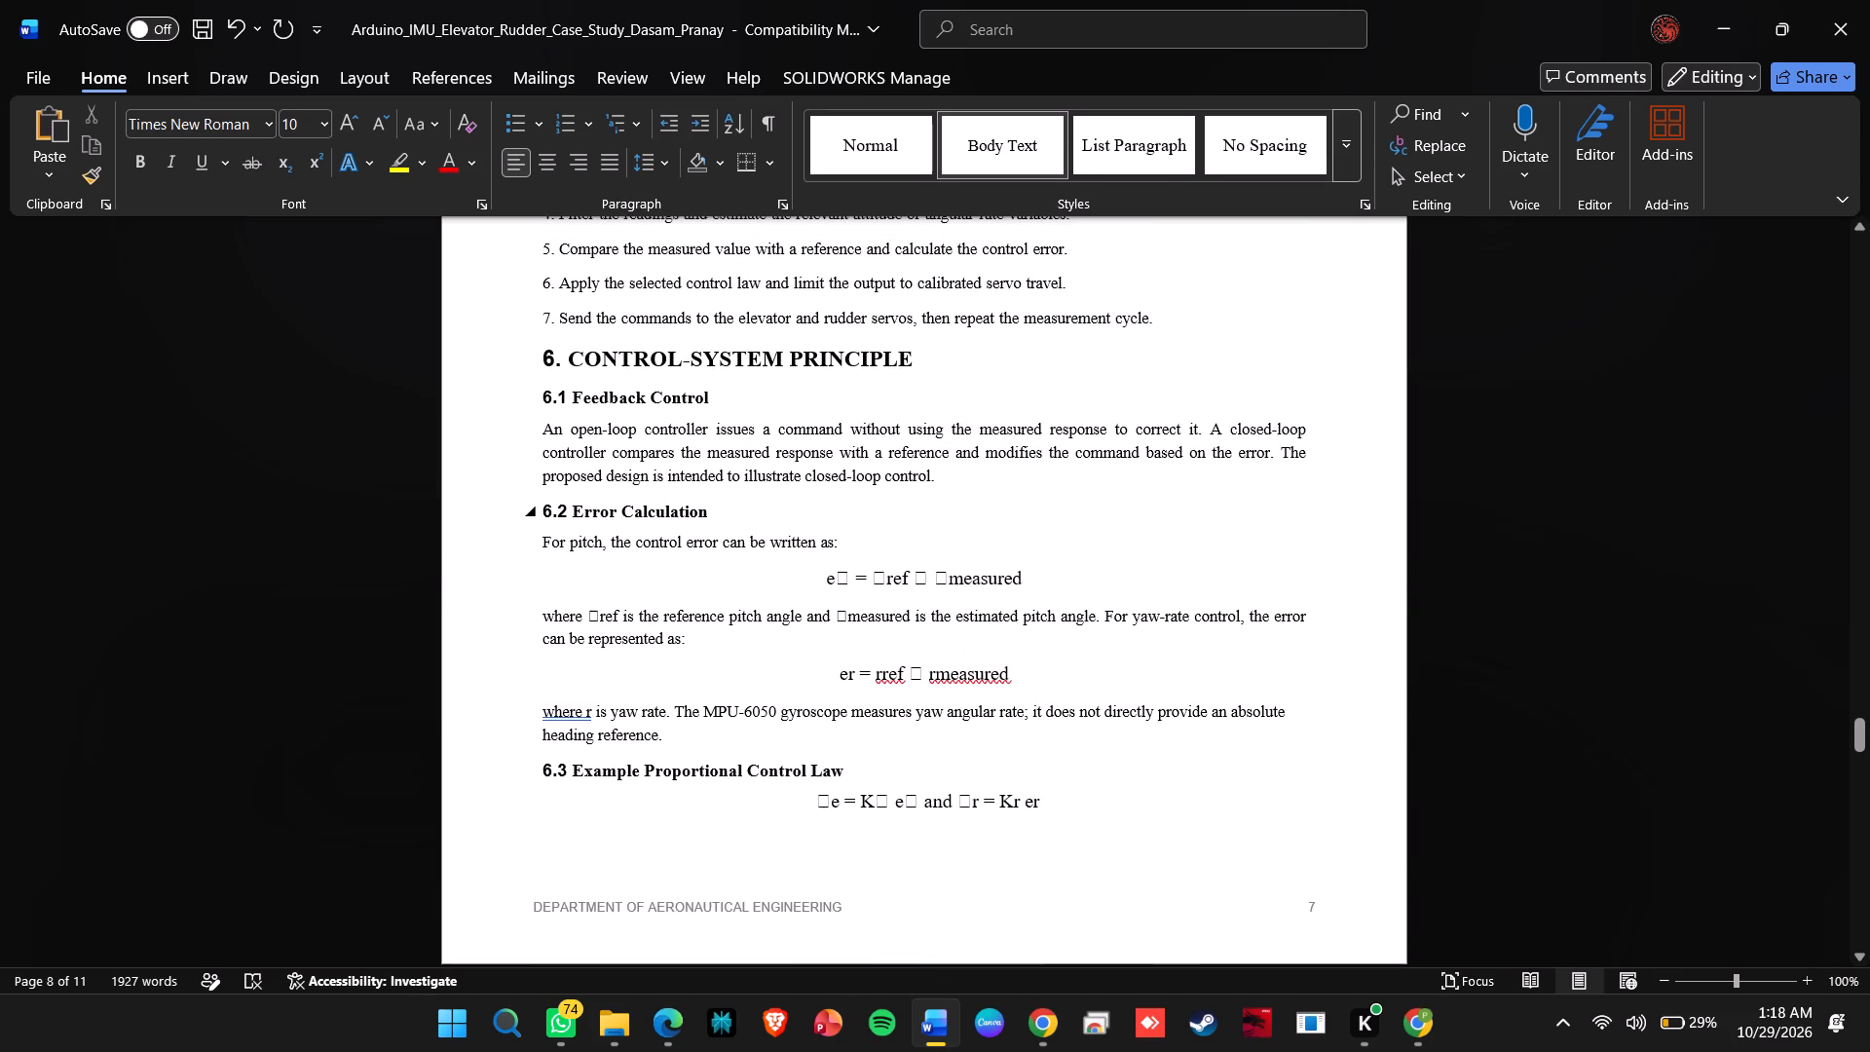
drag(537, 508, 992, 801)
key(BackSpace)
key(BackSpace)
click(877, 517)
key(BackSpace)
key(BackSpace)
key(BackSpace)
key(BackSpace)
key(BackSpace)
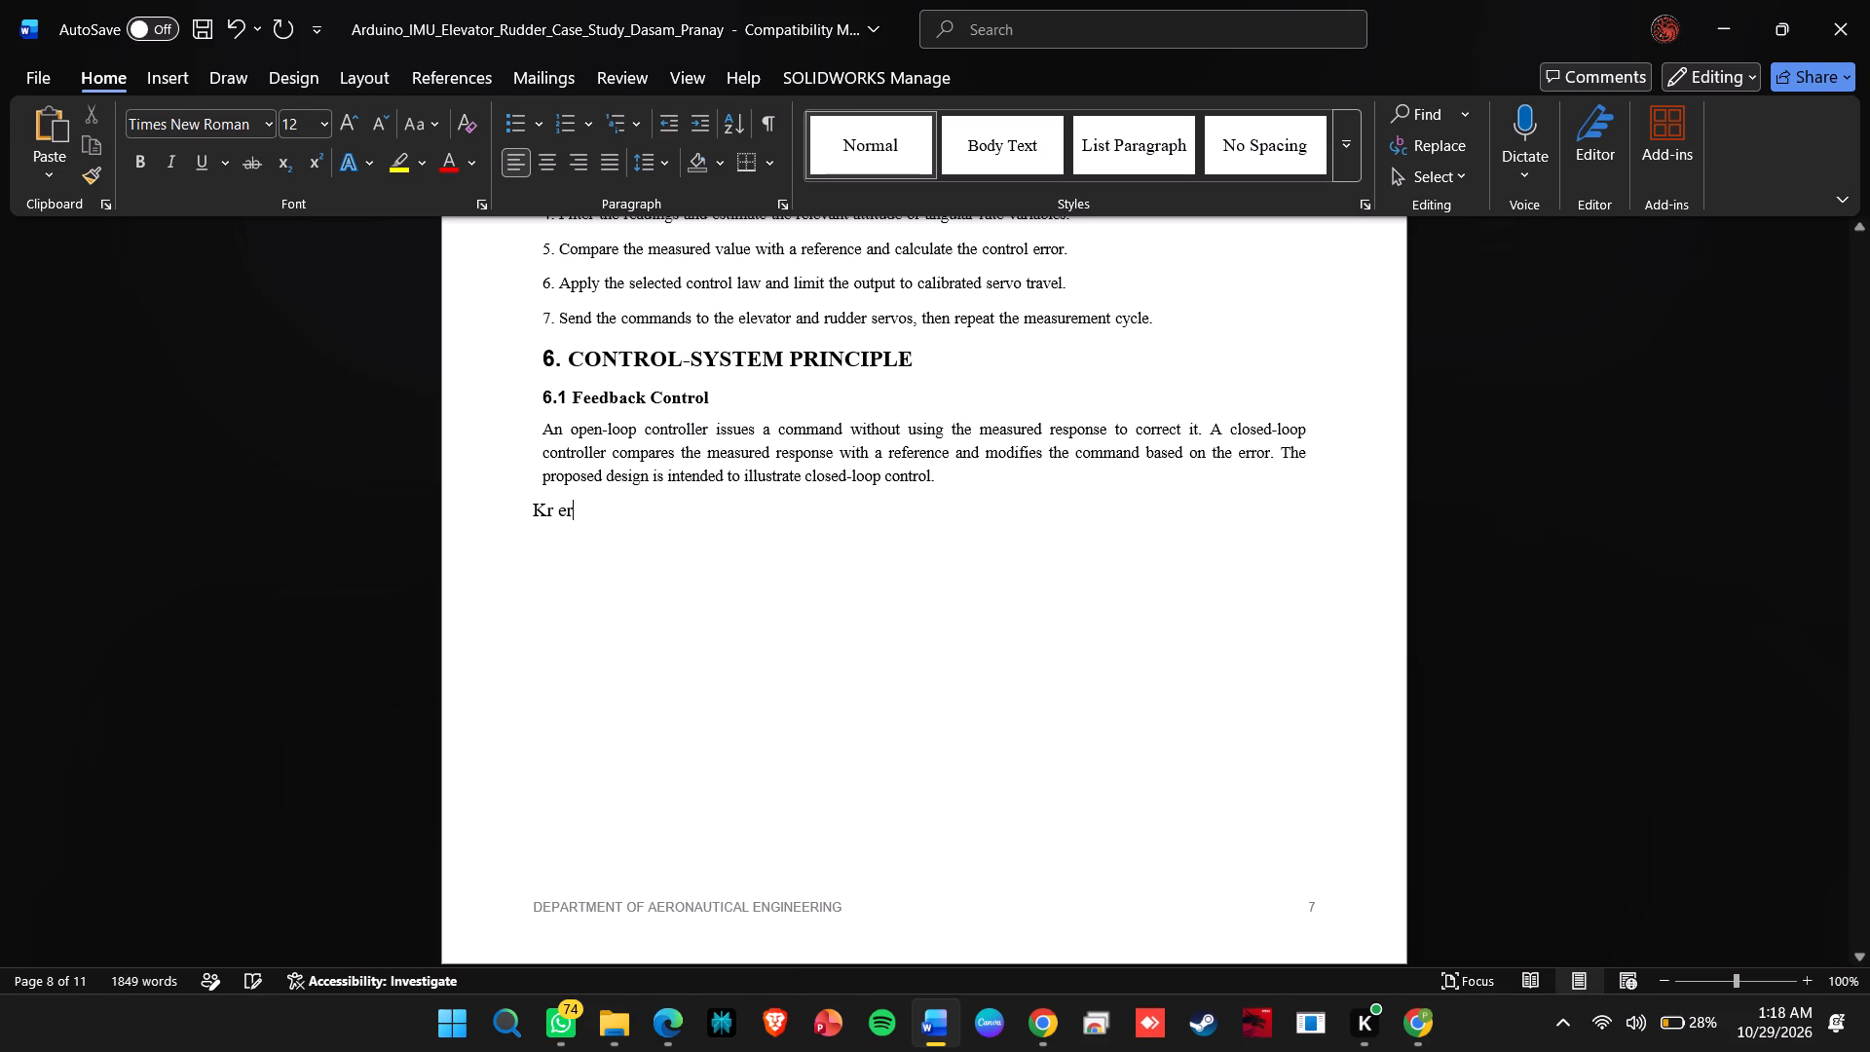
key(BackSpace)
scroll(866, 644, down, 3)
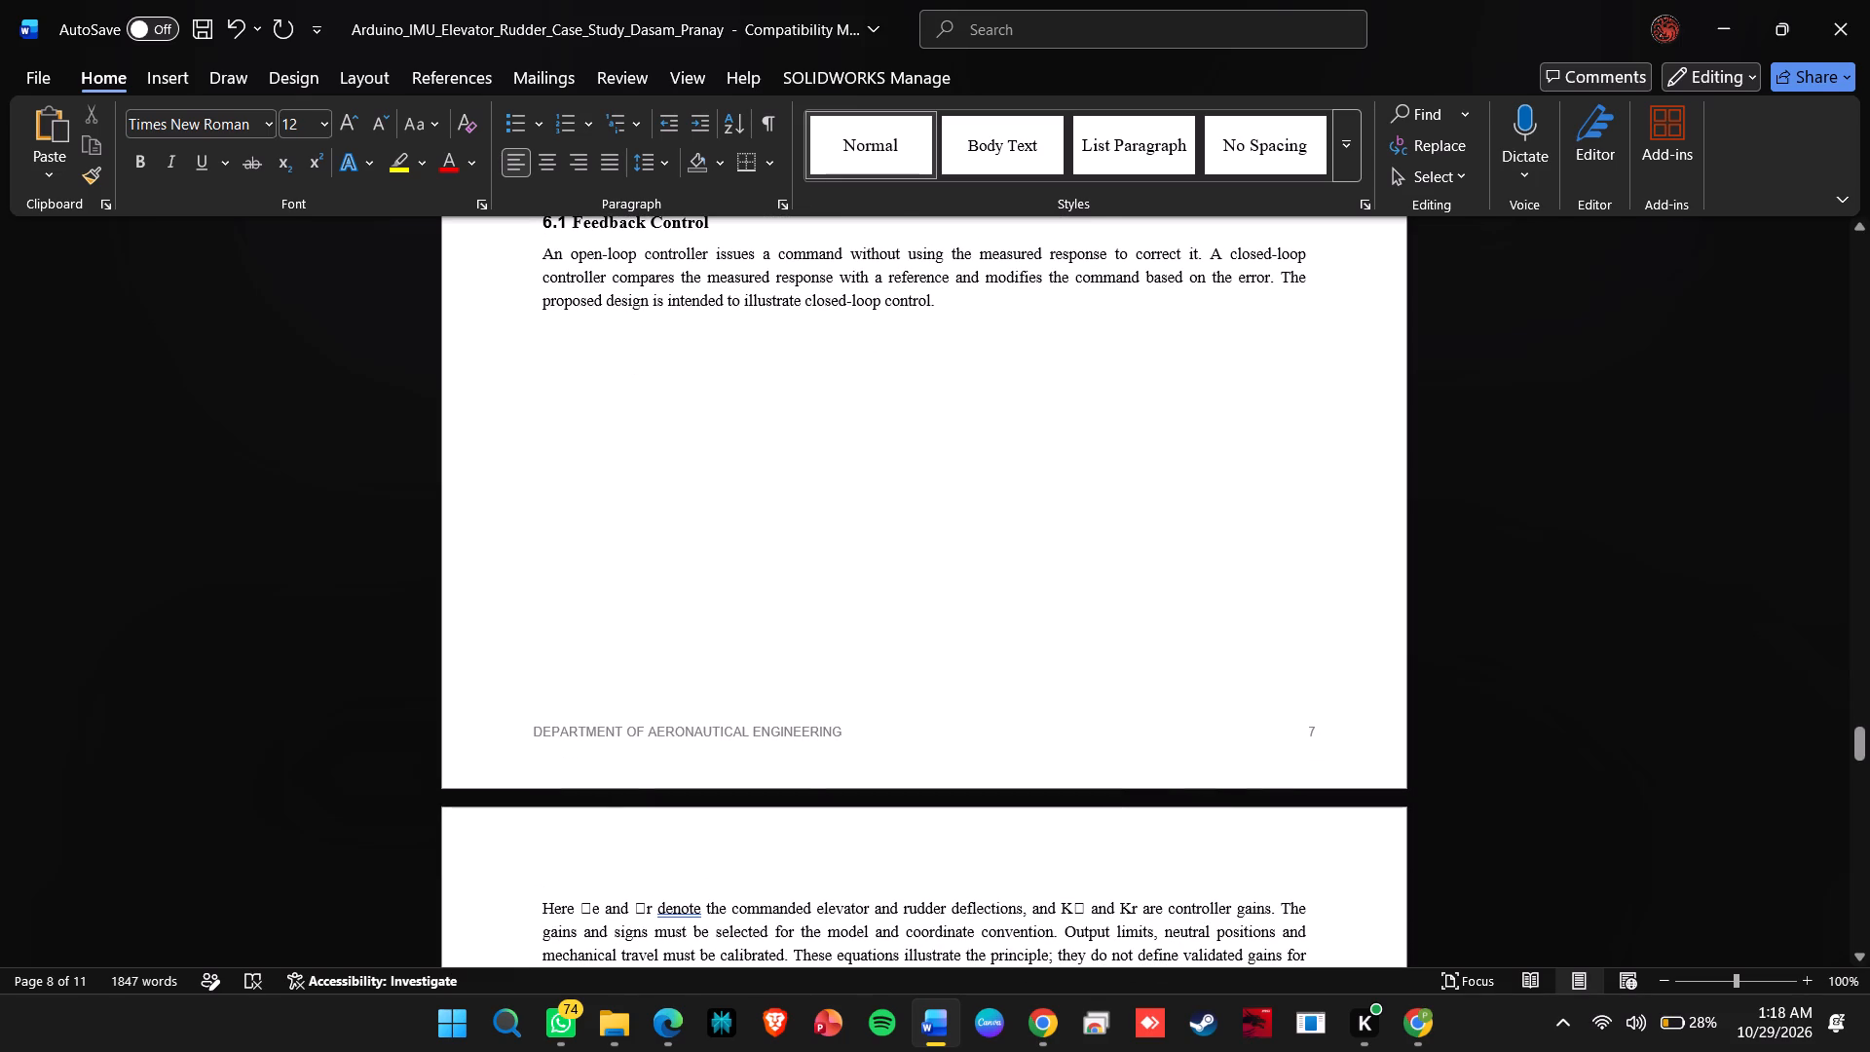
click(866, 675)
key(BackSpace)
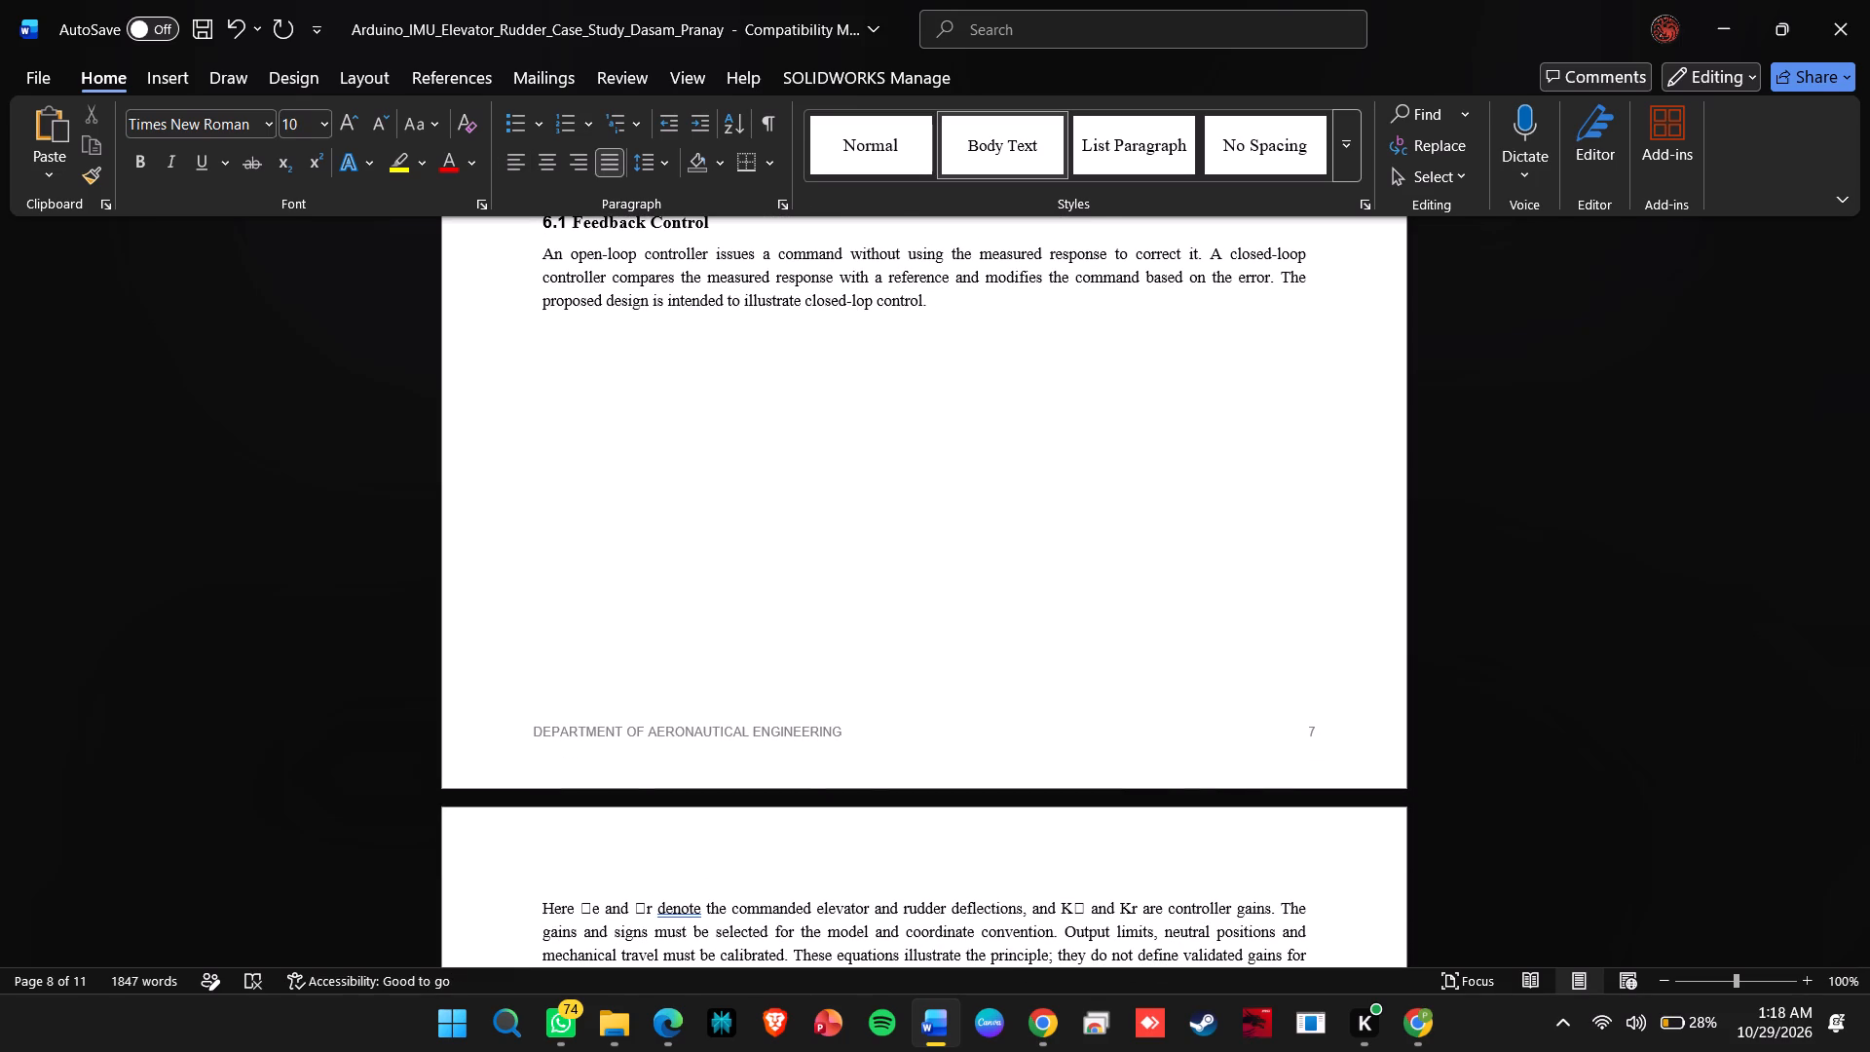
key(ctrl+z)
Delete the leftover controller-gains paragraph together with section 6.2 Control Direction and Tuning above section 7.
scroll(879, 670, down, 7)
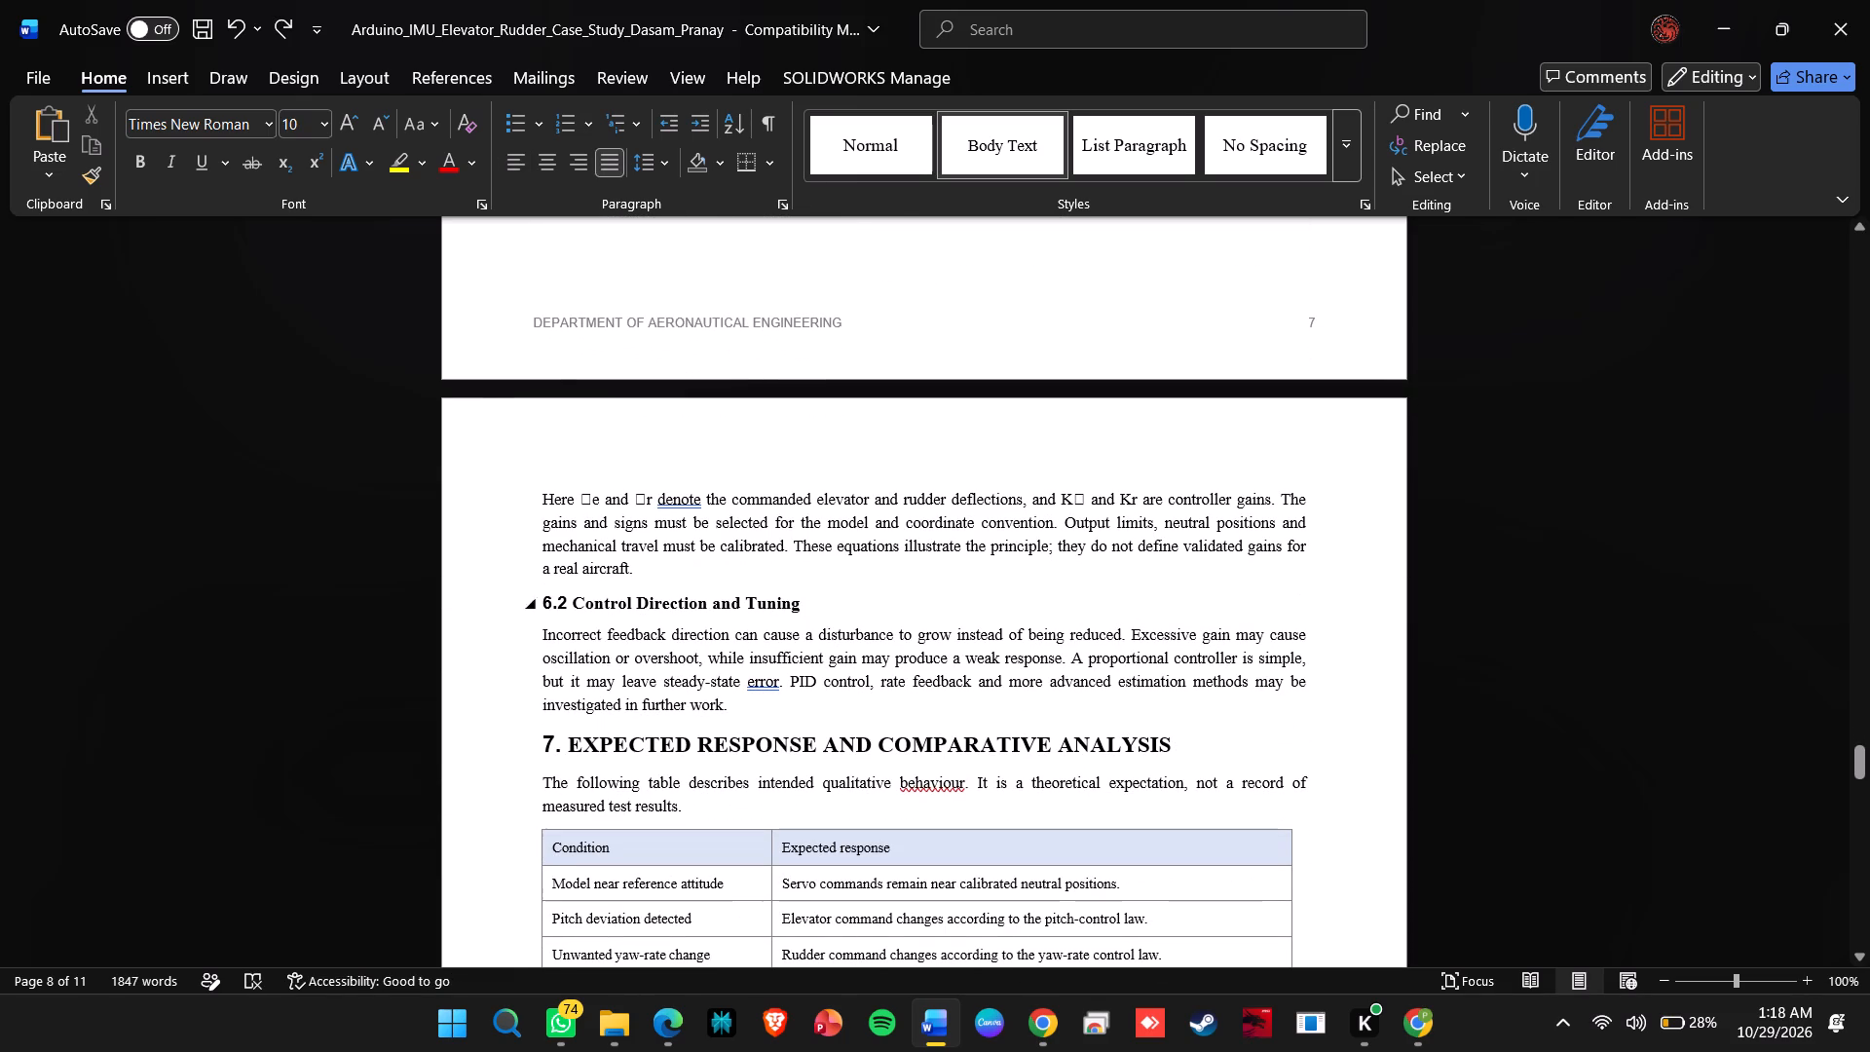
click(857, 574)
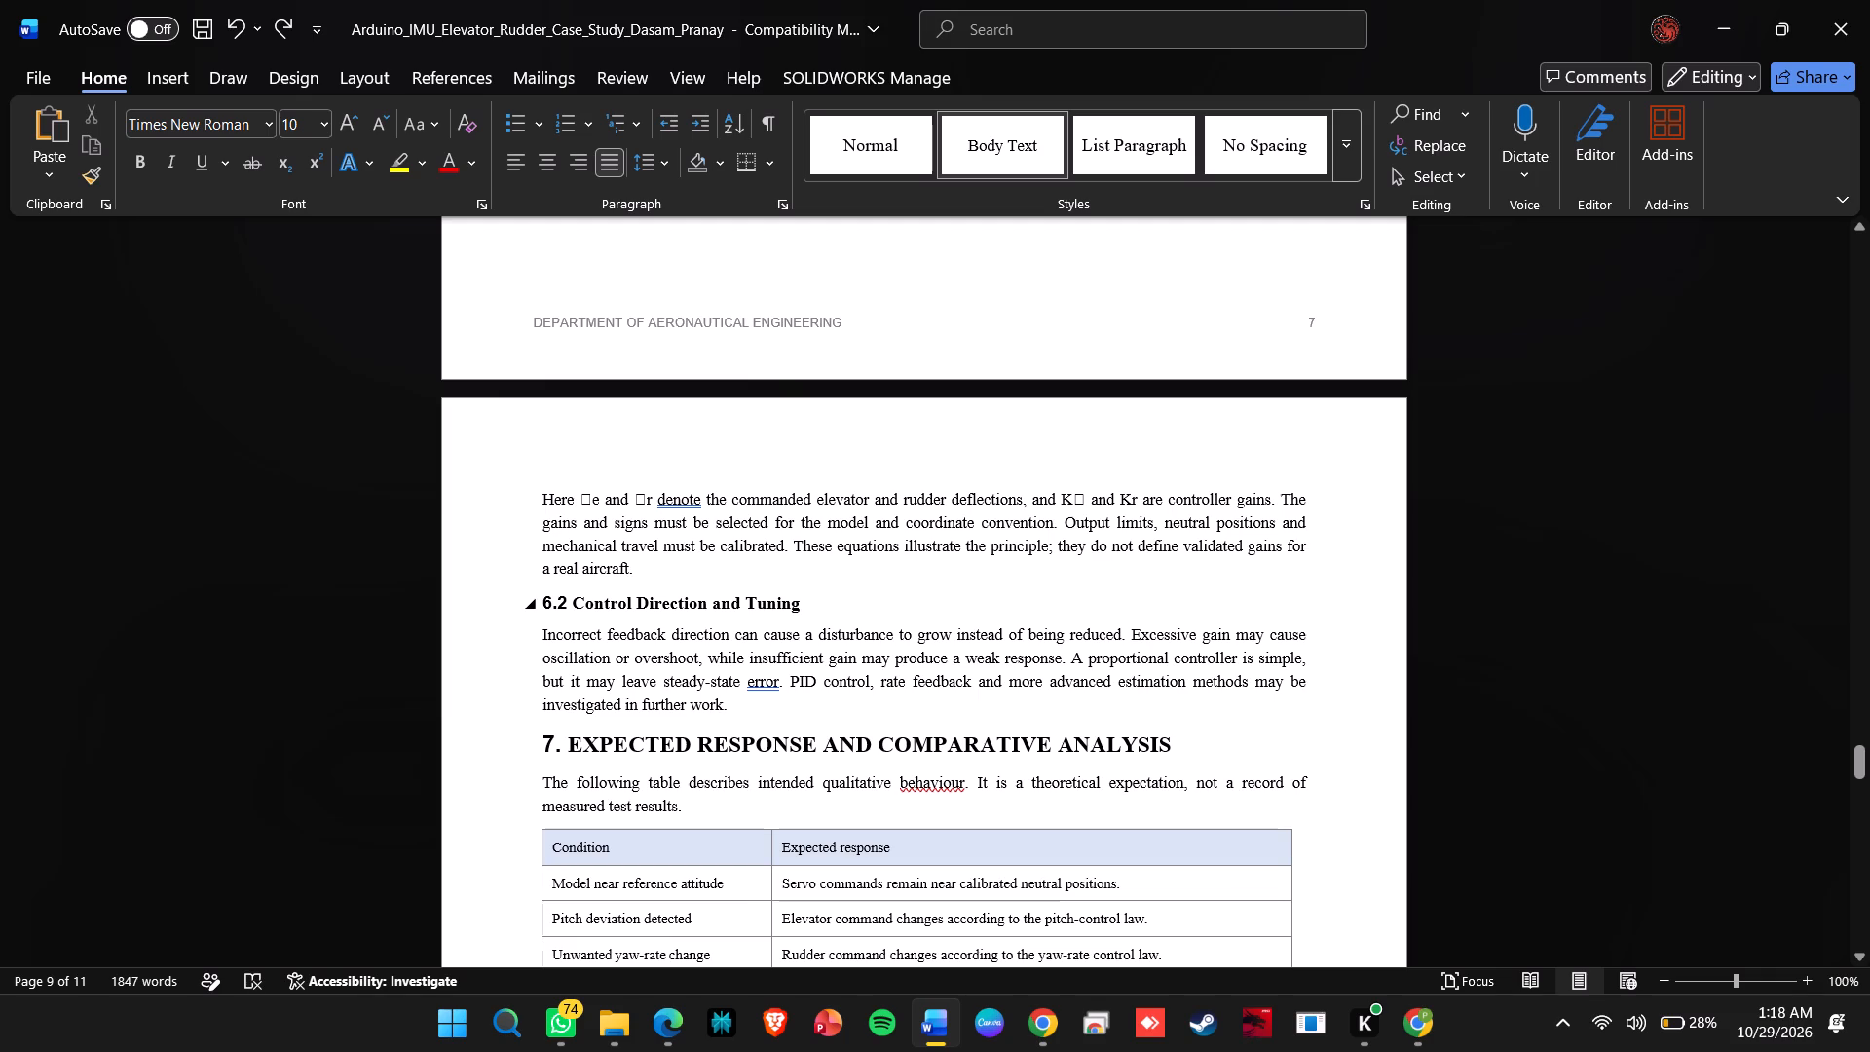
drag(542, 490, 784, 709)
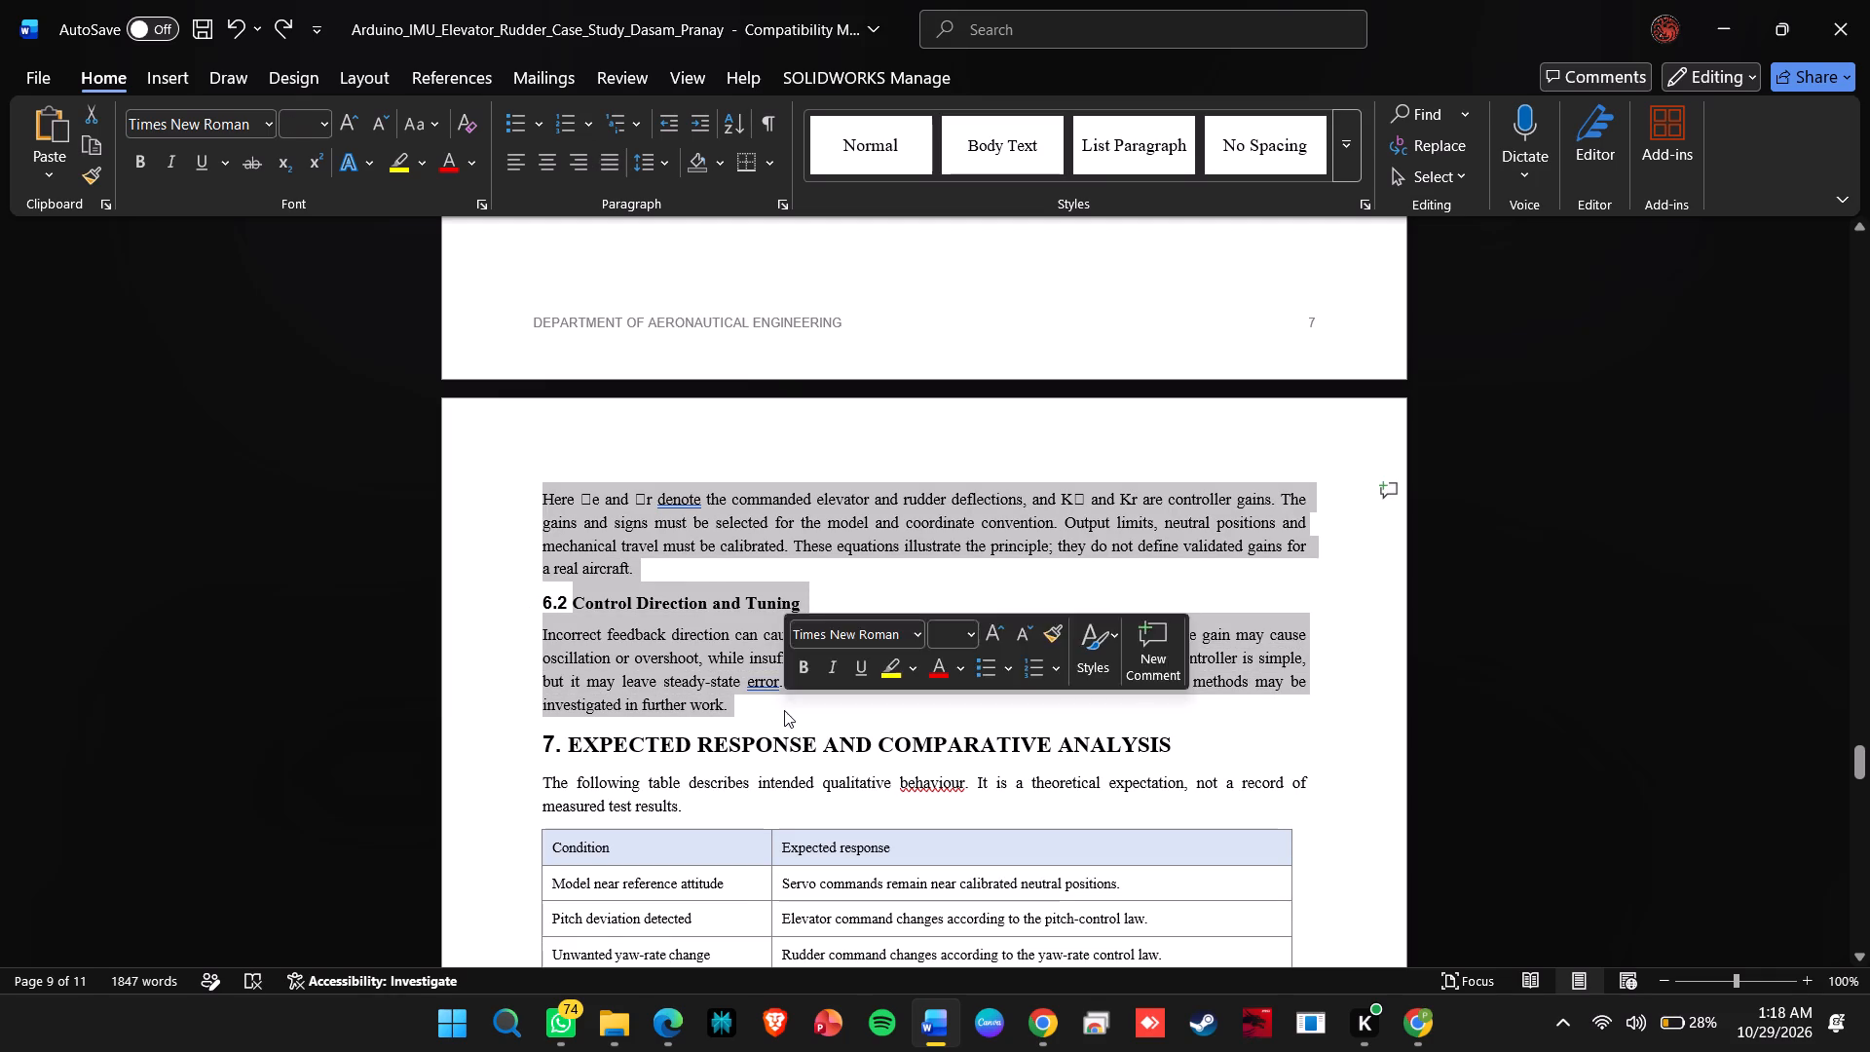
key(BackSpace)
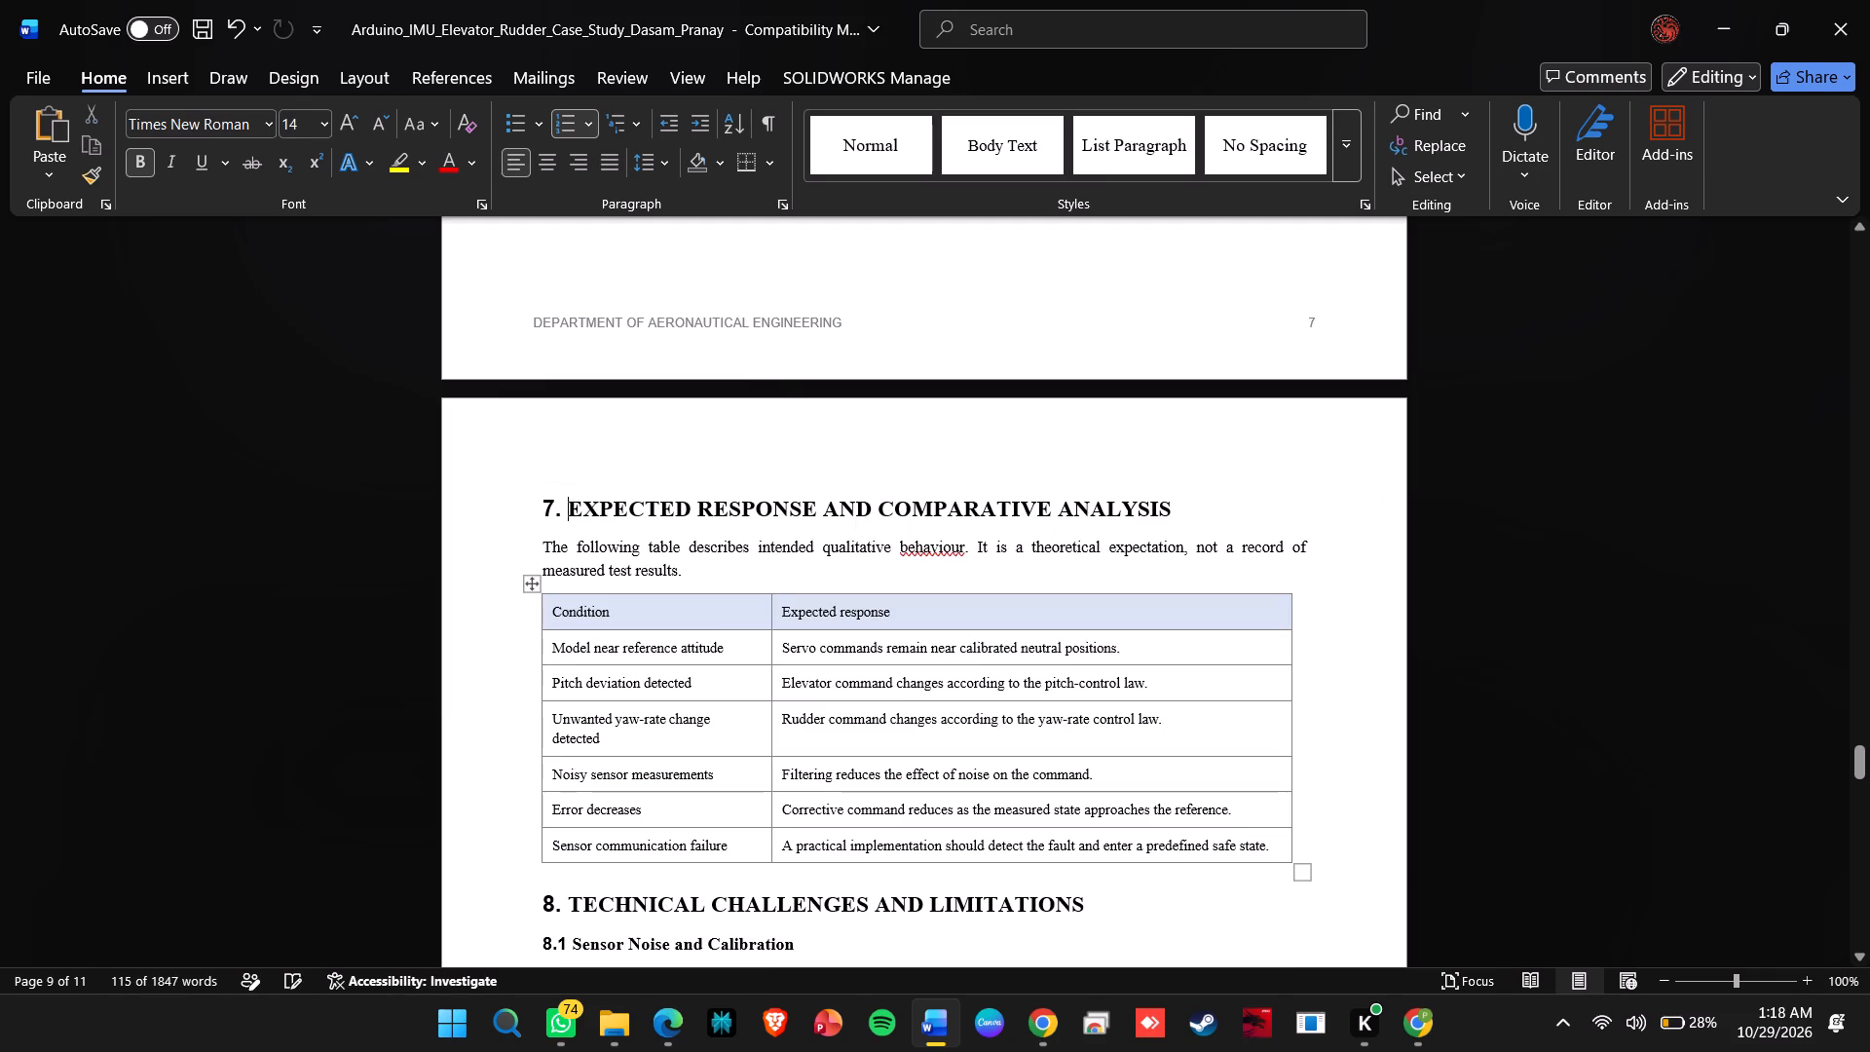
Shorten the section 7 heading to "EXPECTED RESPONSE" by removing "AND COMPARATIVE ANALYSIS".
scroll(840, 631, down, 2)
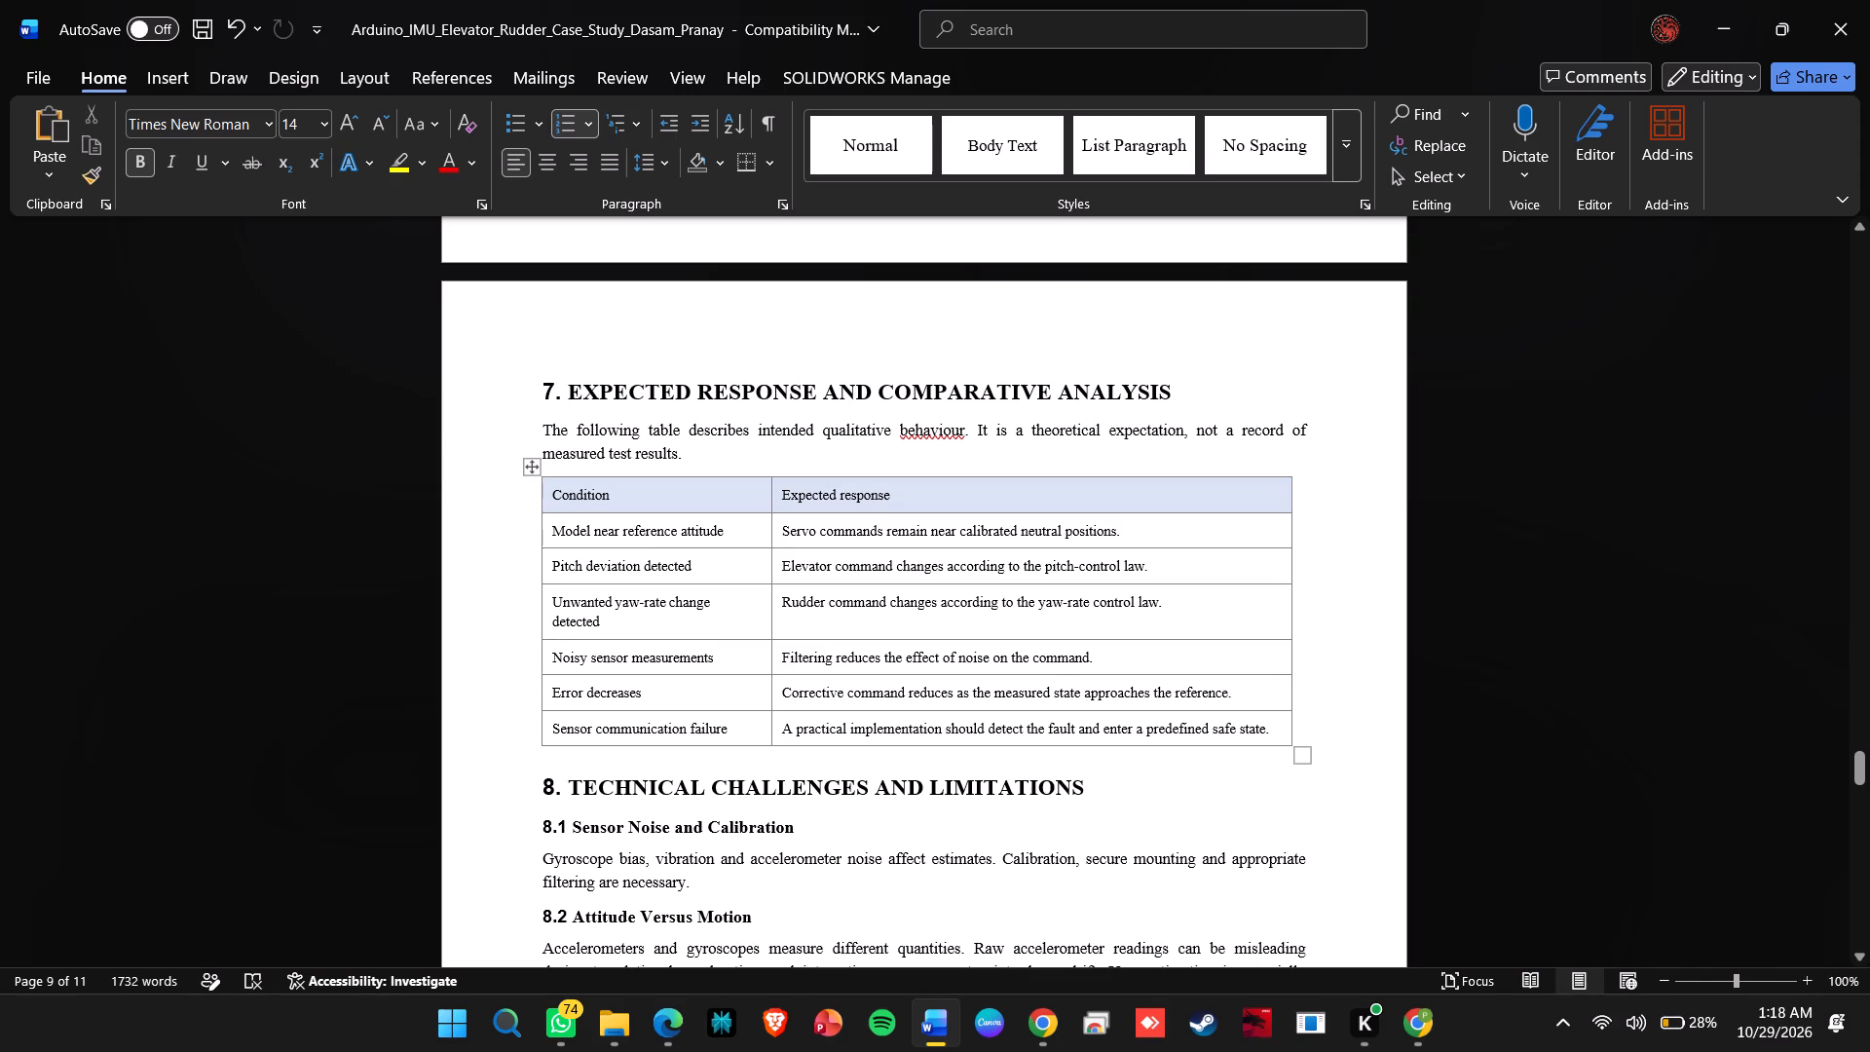
click(783, 748)
scroll(698, 460, up, 3)
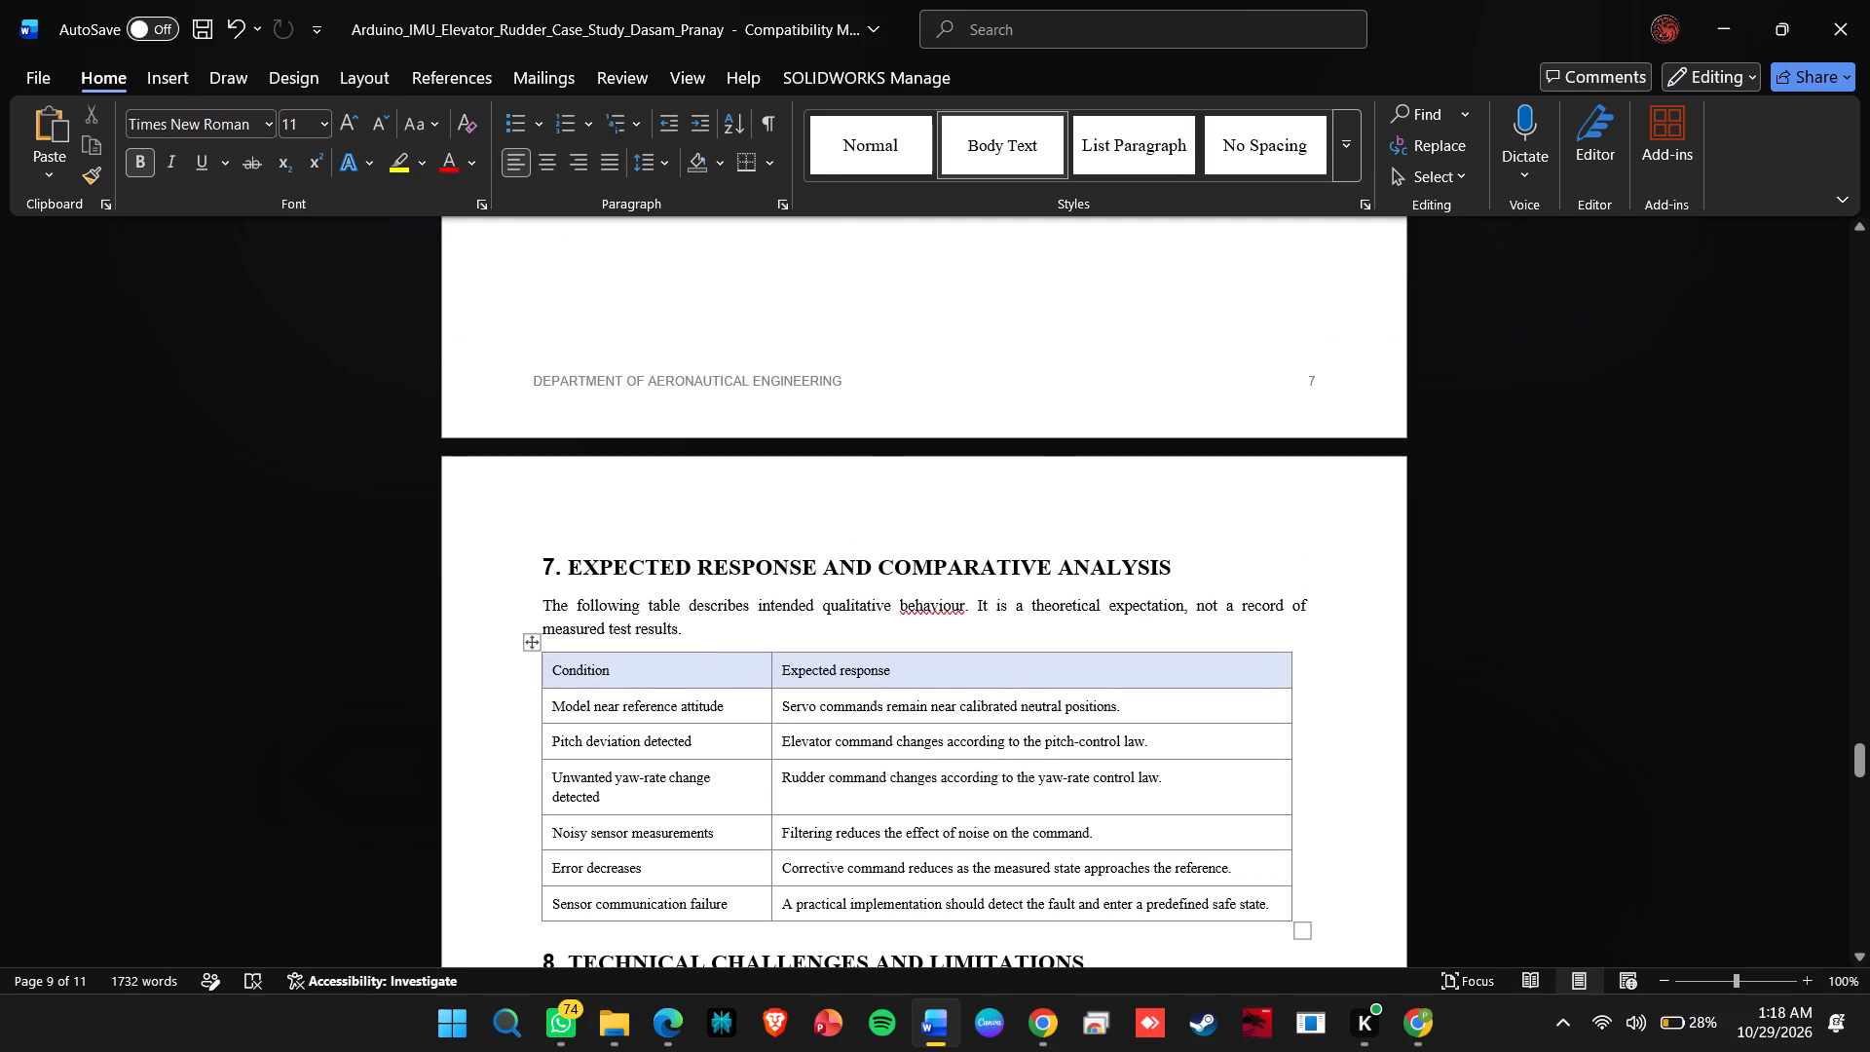
scroll(698, 460, down, 2)
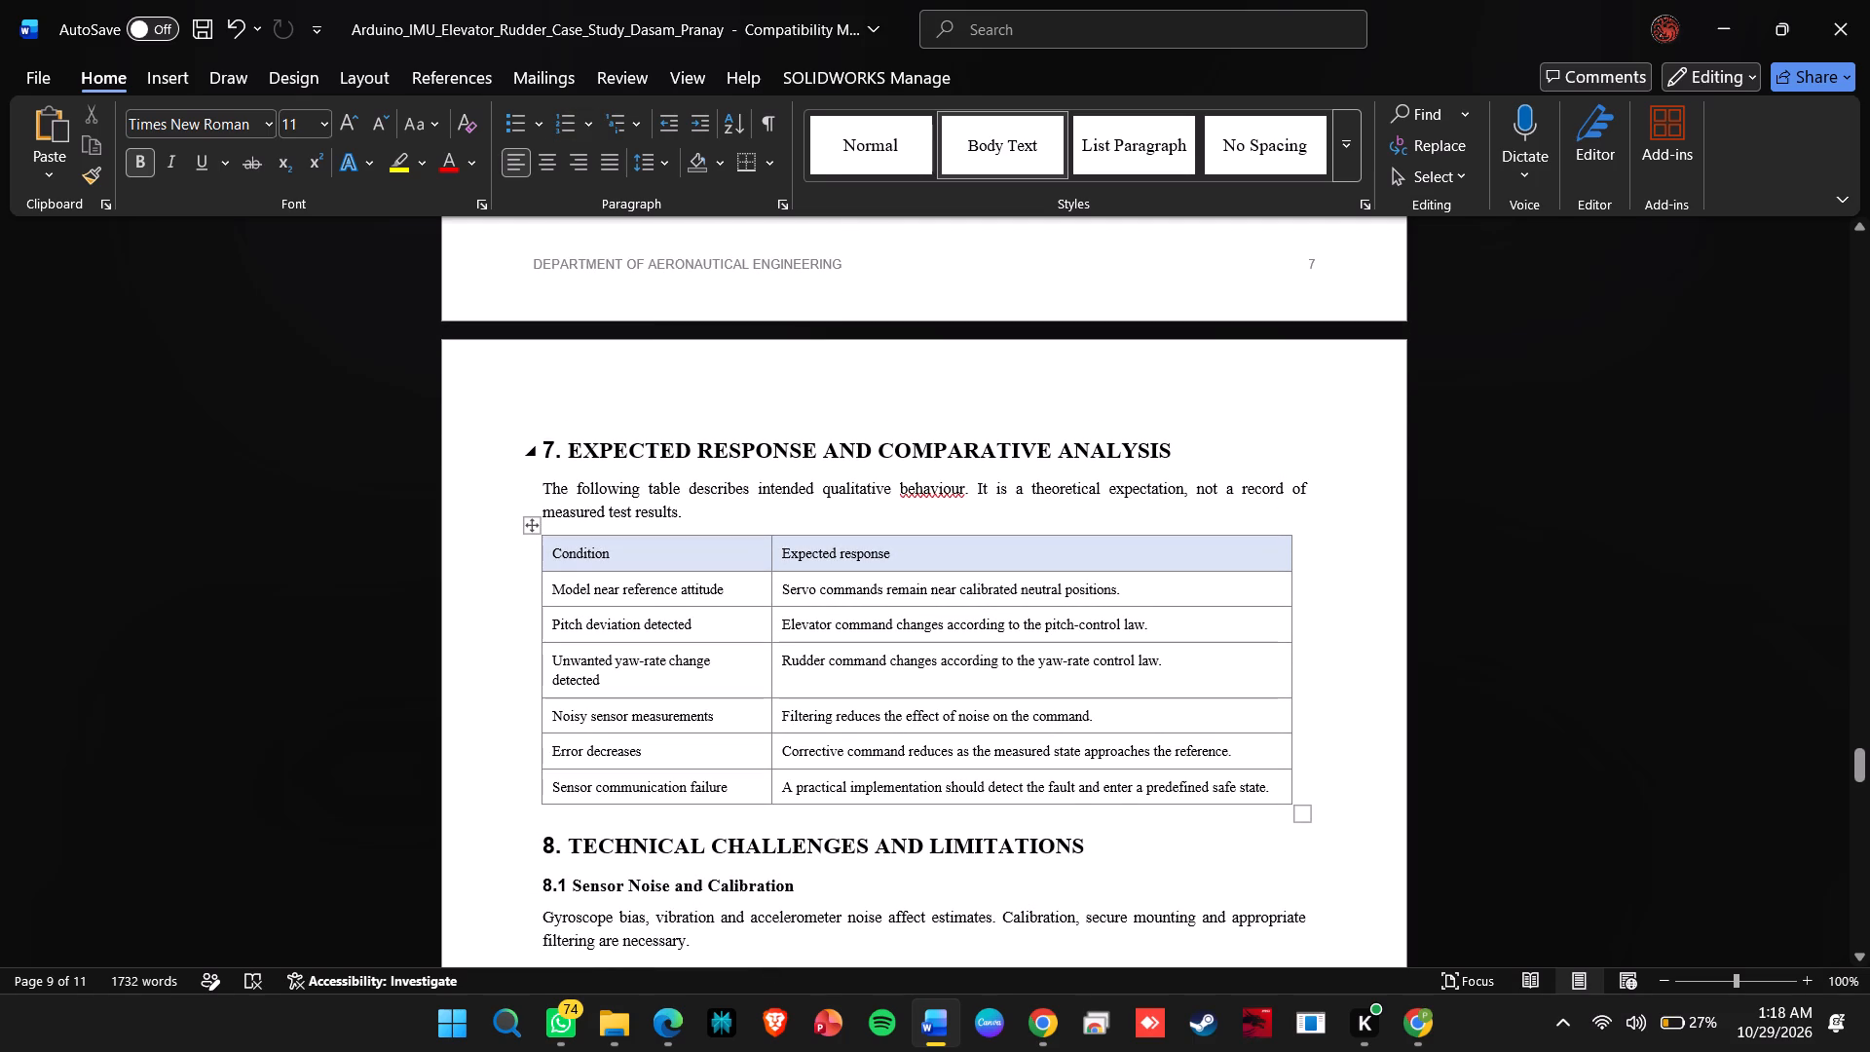
click(1182, 441)
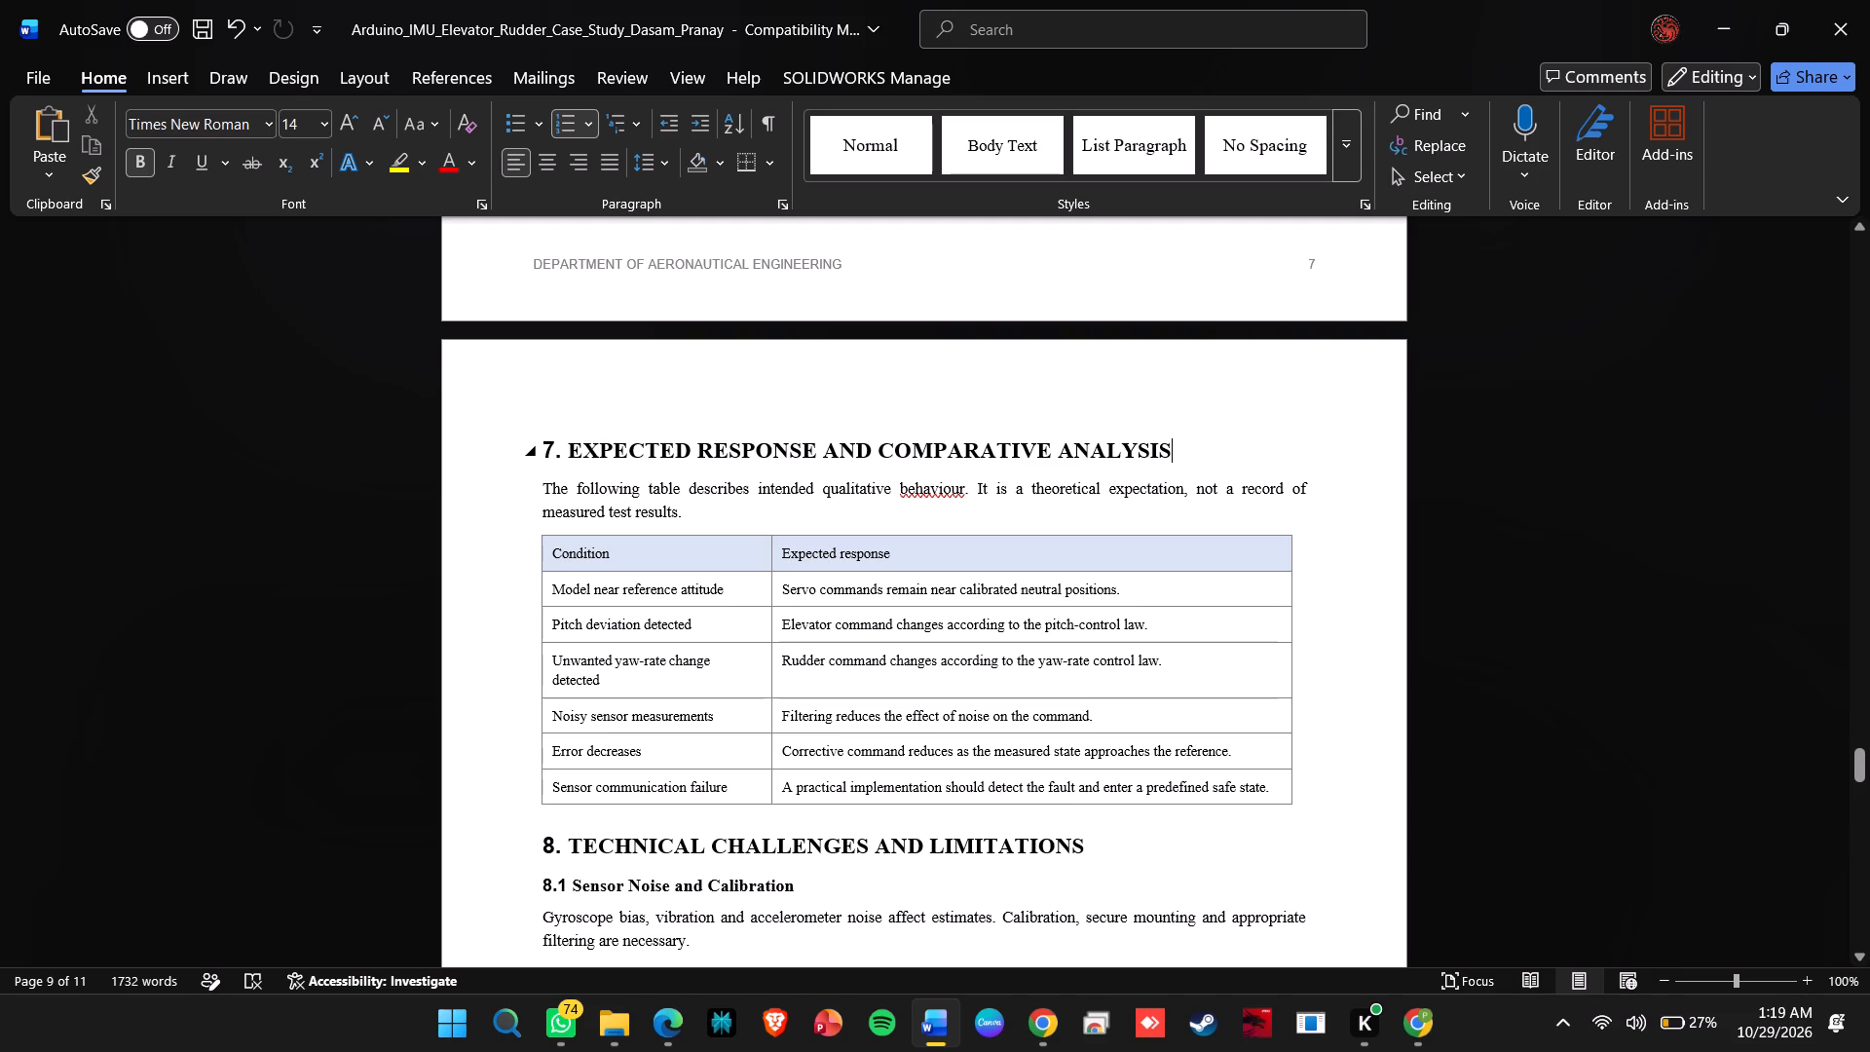
key(BackSpace)
key(BackSpace)
key(BackSpace)
key(BackSpace)
key(BackSpace)
key(BackSpace)
key(BackSpace)
key(BackSpace)
key(BackSpace)
key(BackSpace)
key(BackSpace)
key(BackSpace)
key(BackSpace)
key(BackSpace)
key(BackSpace)
key(BackSpace)
key(BackSpace)
key(BackSpace)
key(BackSpace)
key(BackSpace)
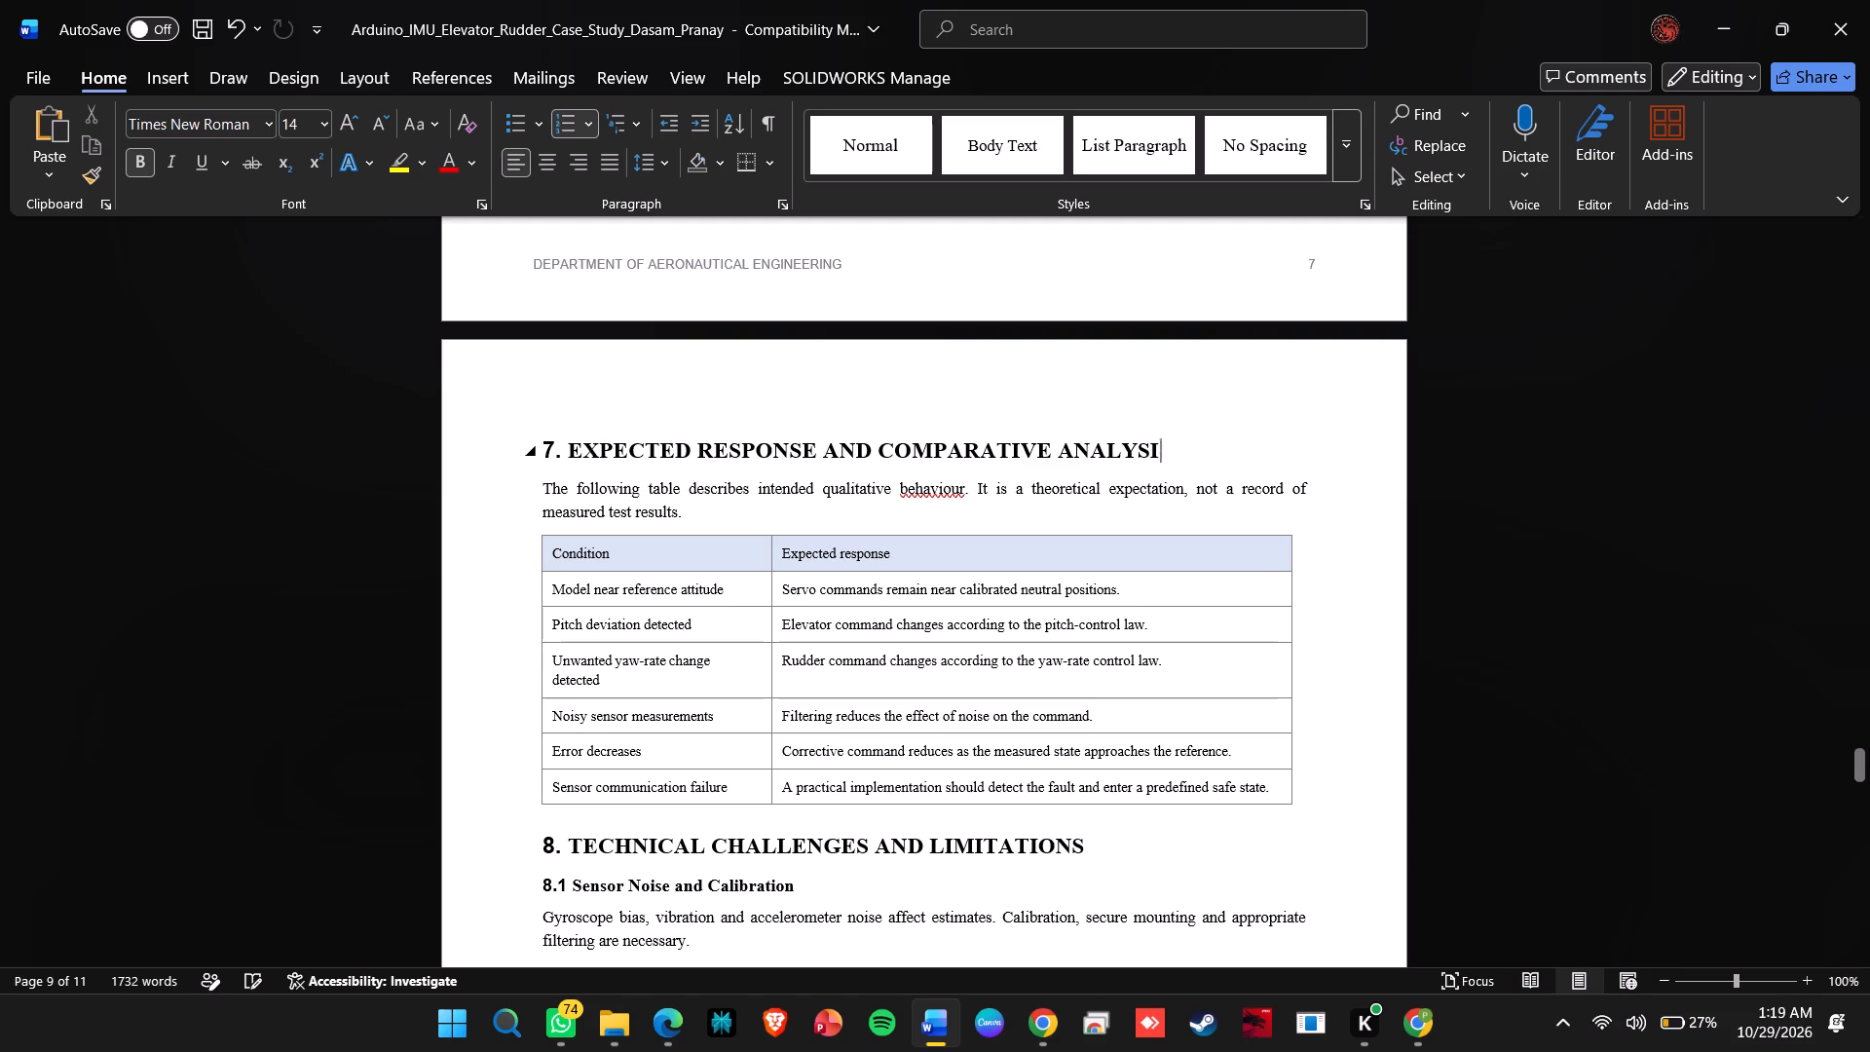
key(BackSpace)
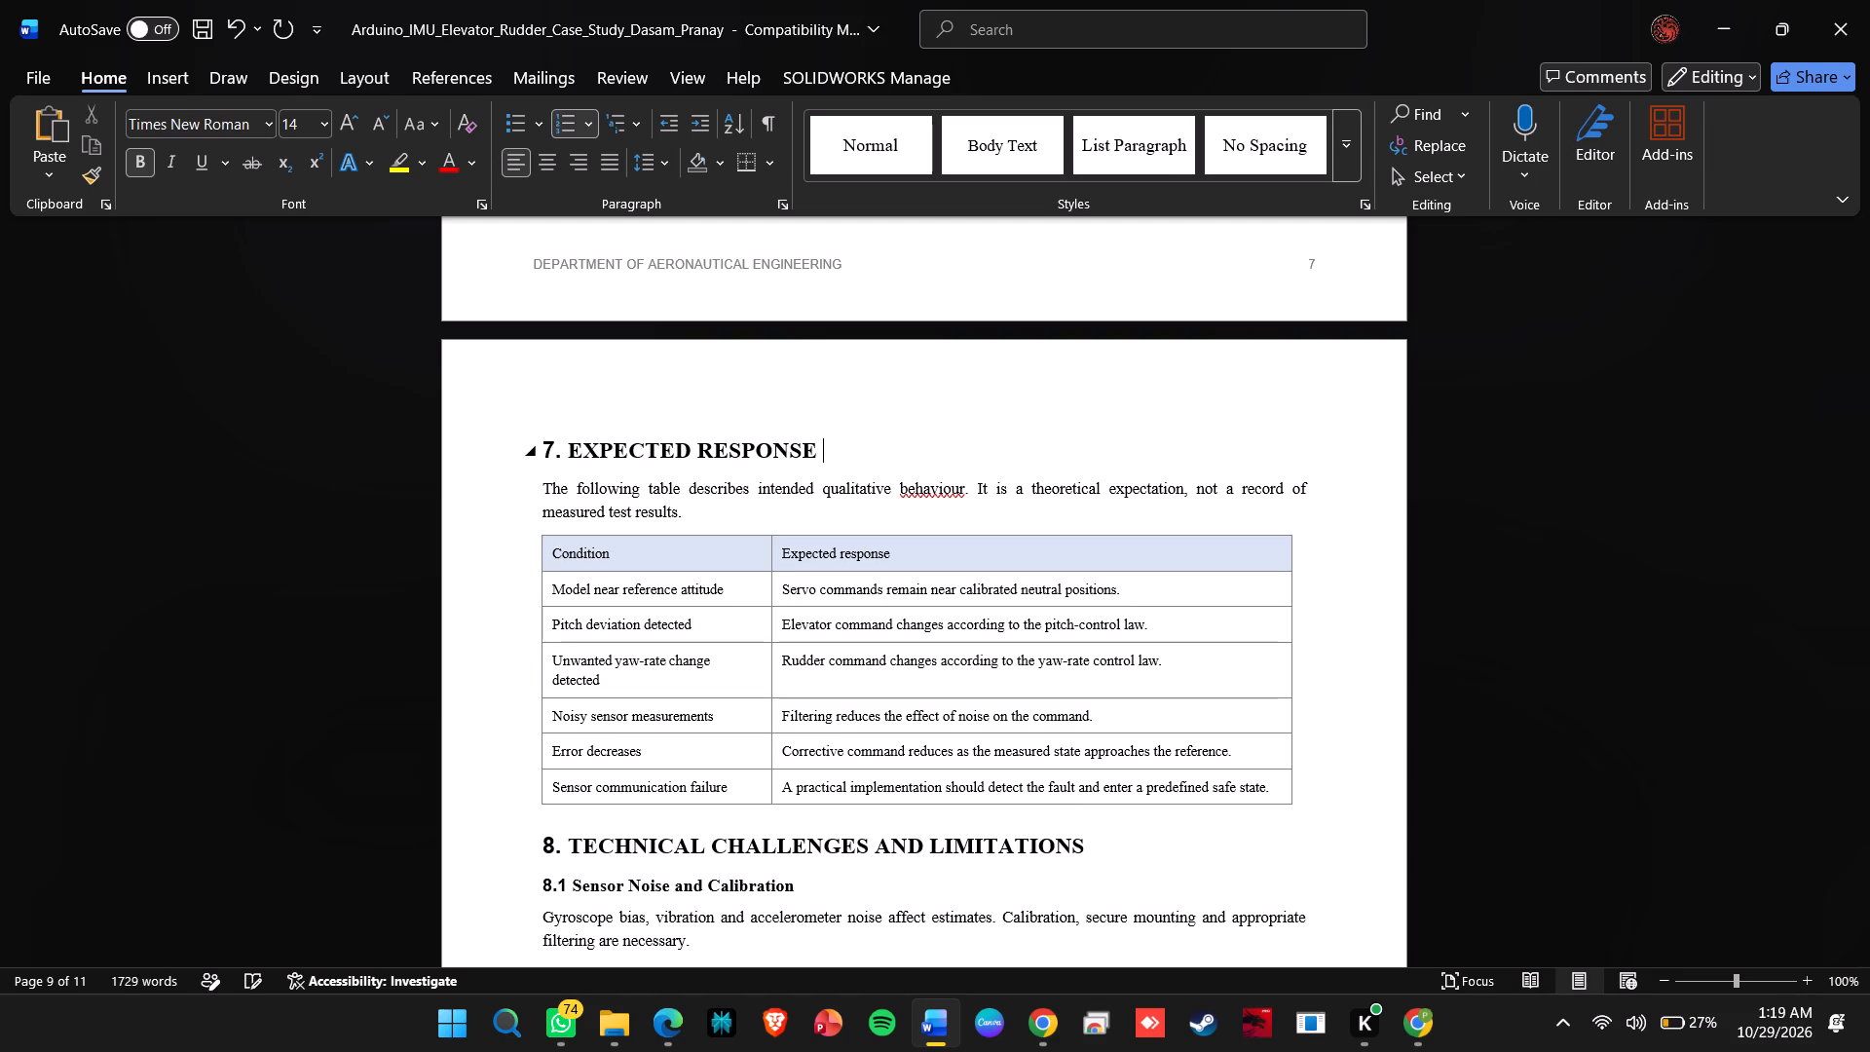
Remove the 8.3 numbering and the indent from the Power and Mechanical Alignment heading.
scroll(1182, 446, down, 11)
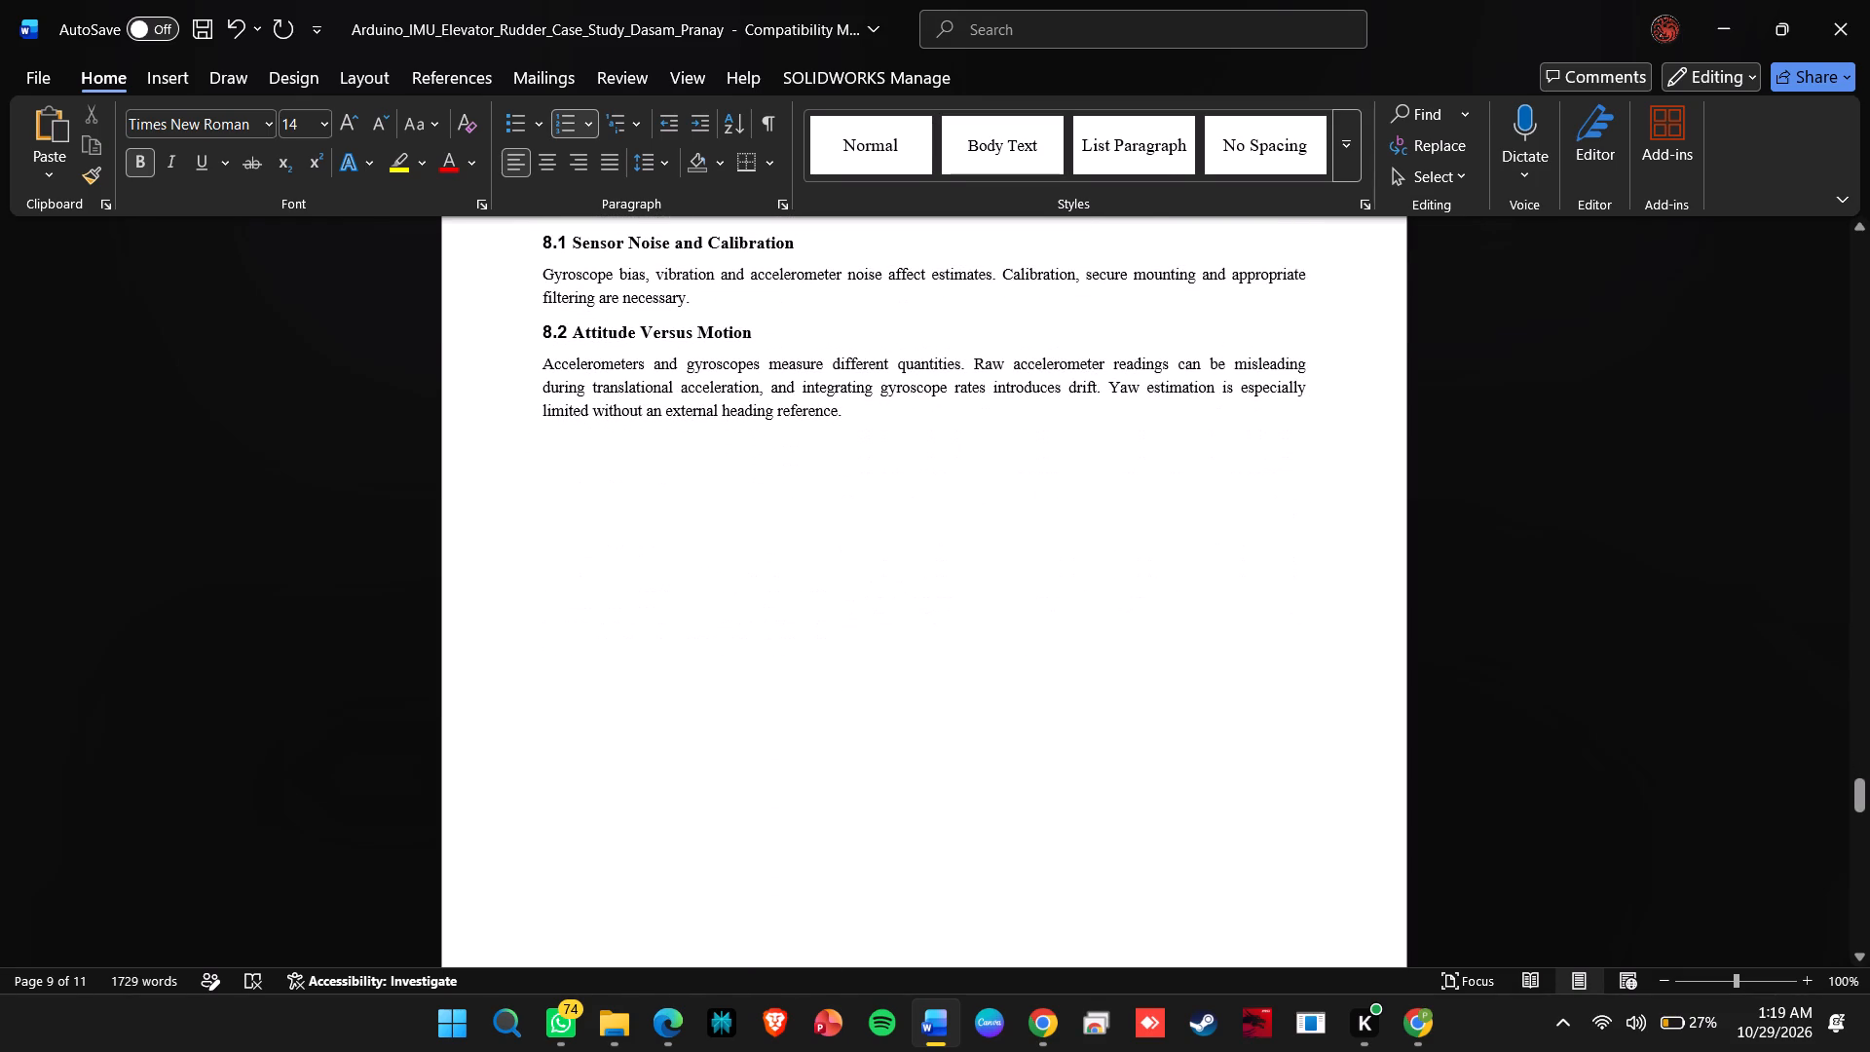
scroll(730, 450, down, 1)
scroll(698, 741, up, 7)
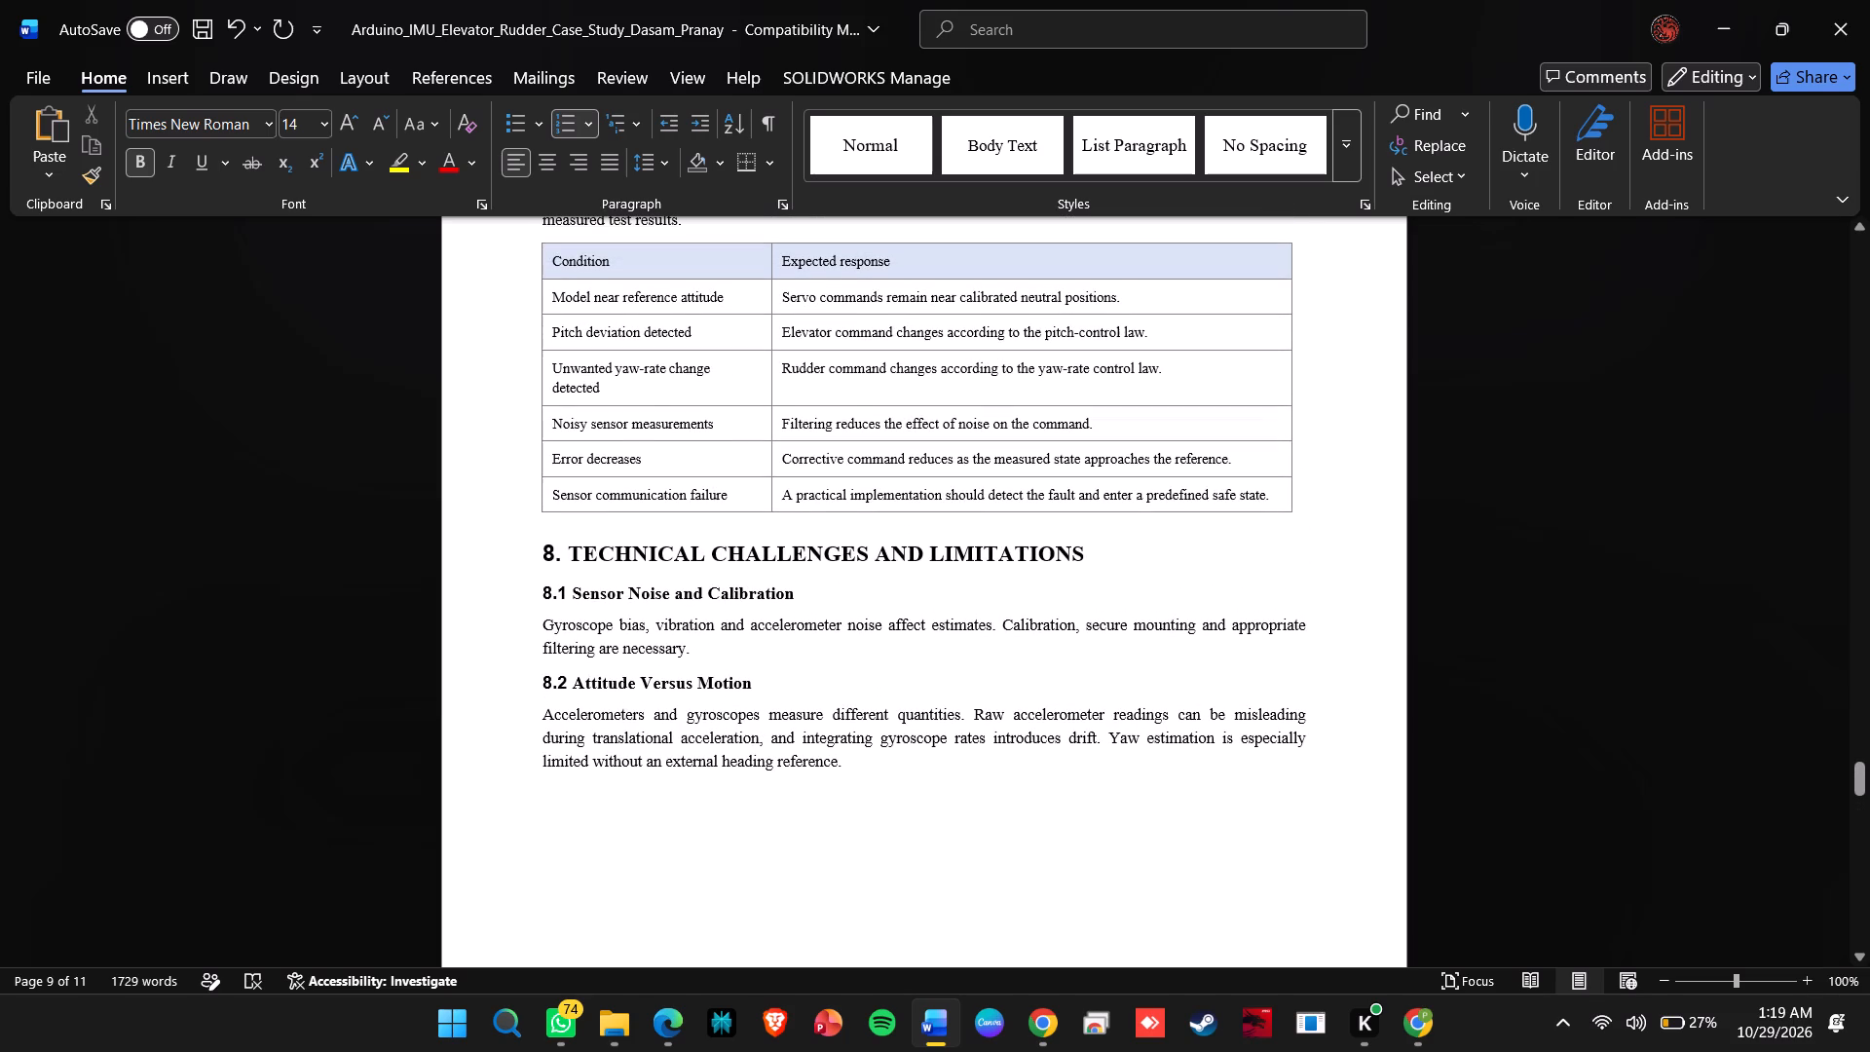
scroll(698, 741, down, 17)
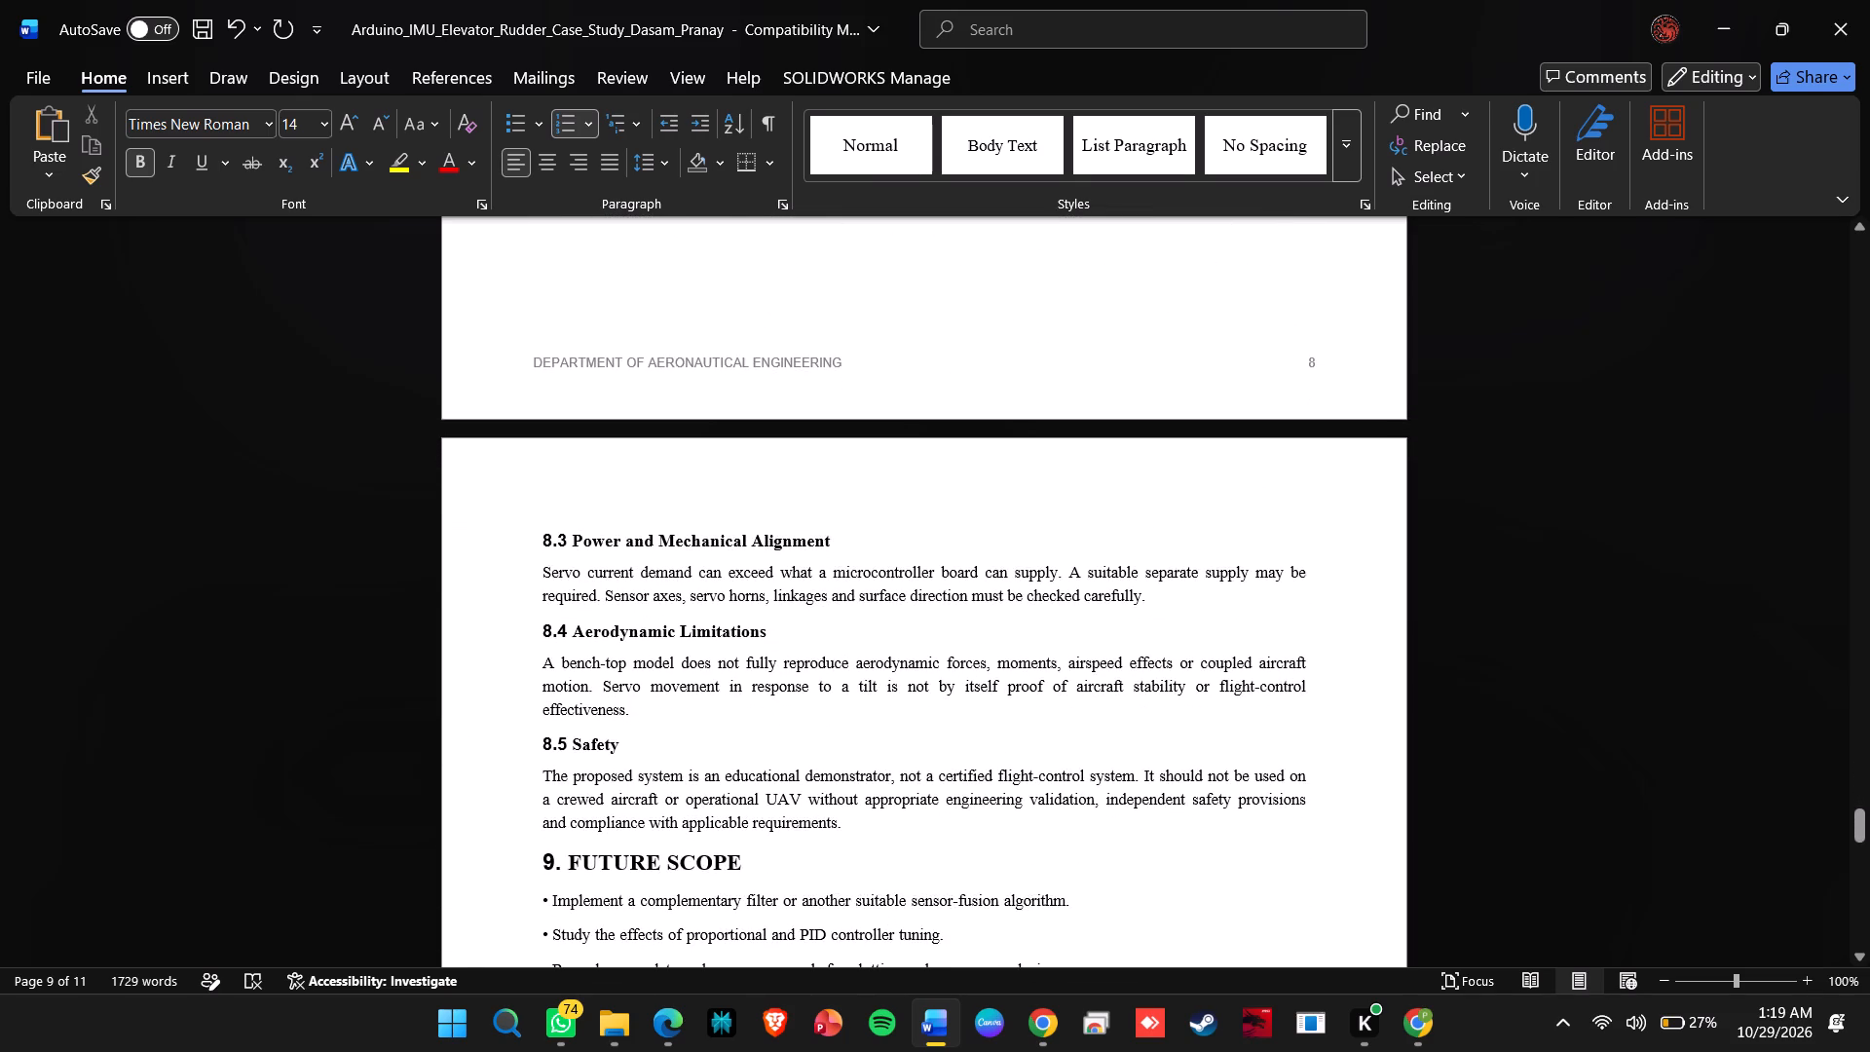
scroll(699, 671, up, 11)
scroll(700, 673, down, 5)
click(668, 553)
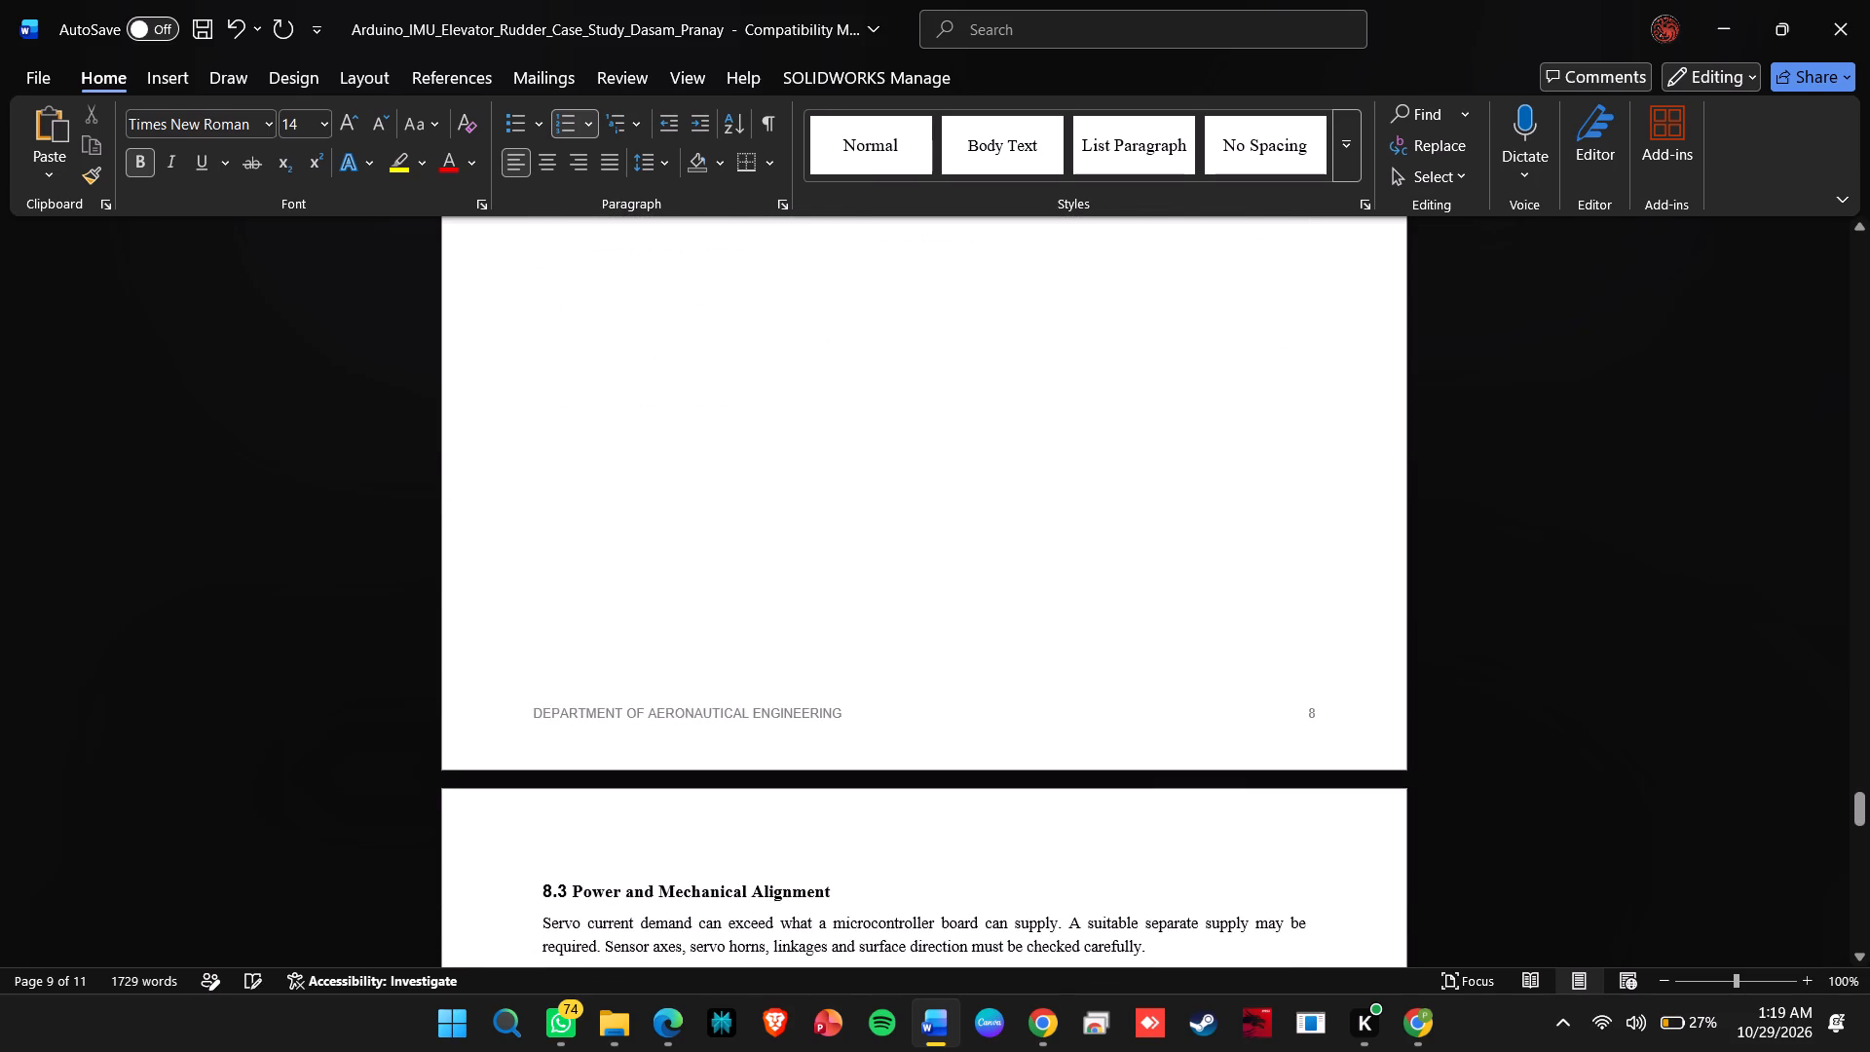
click(705, 701)
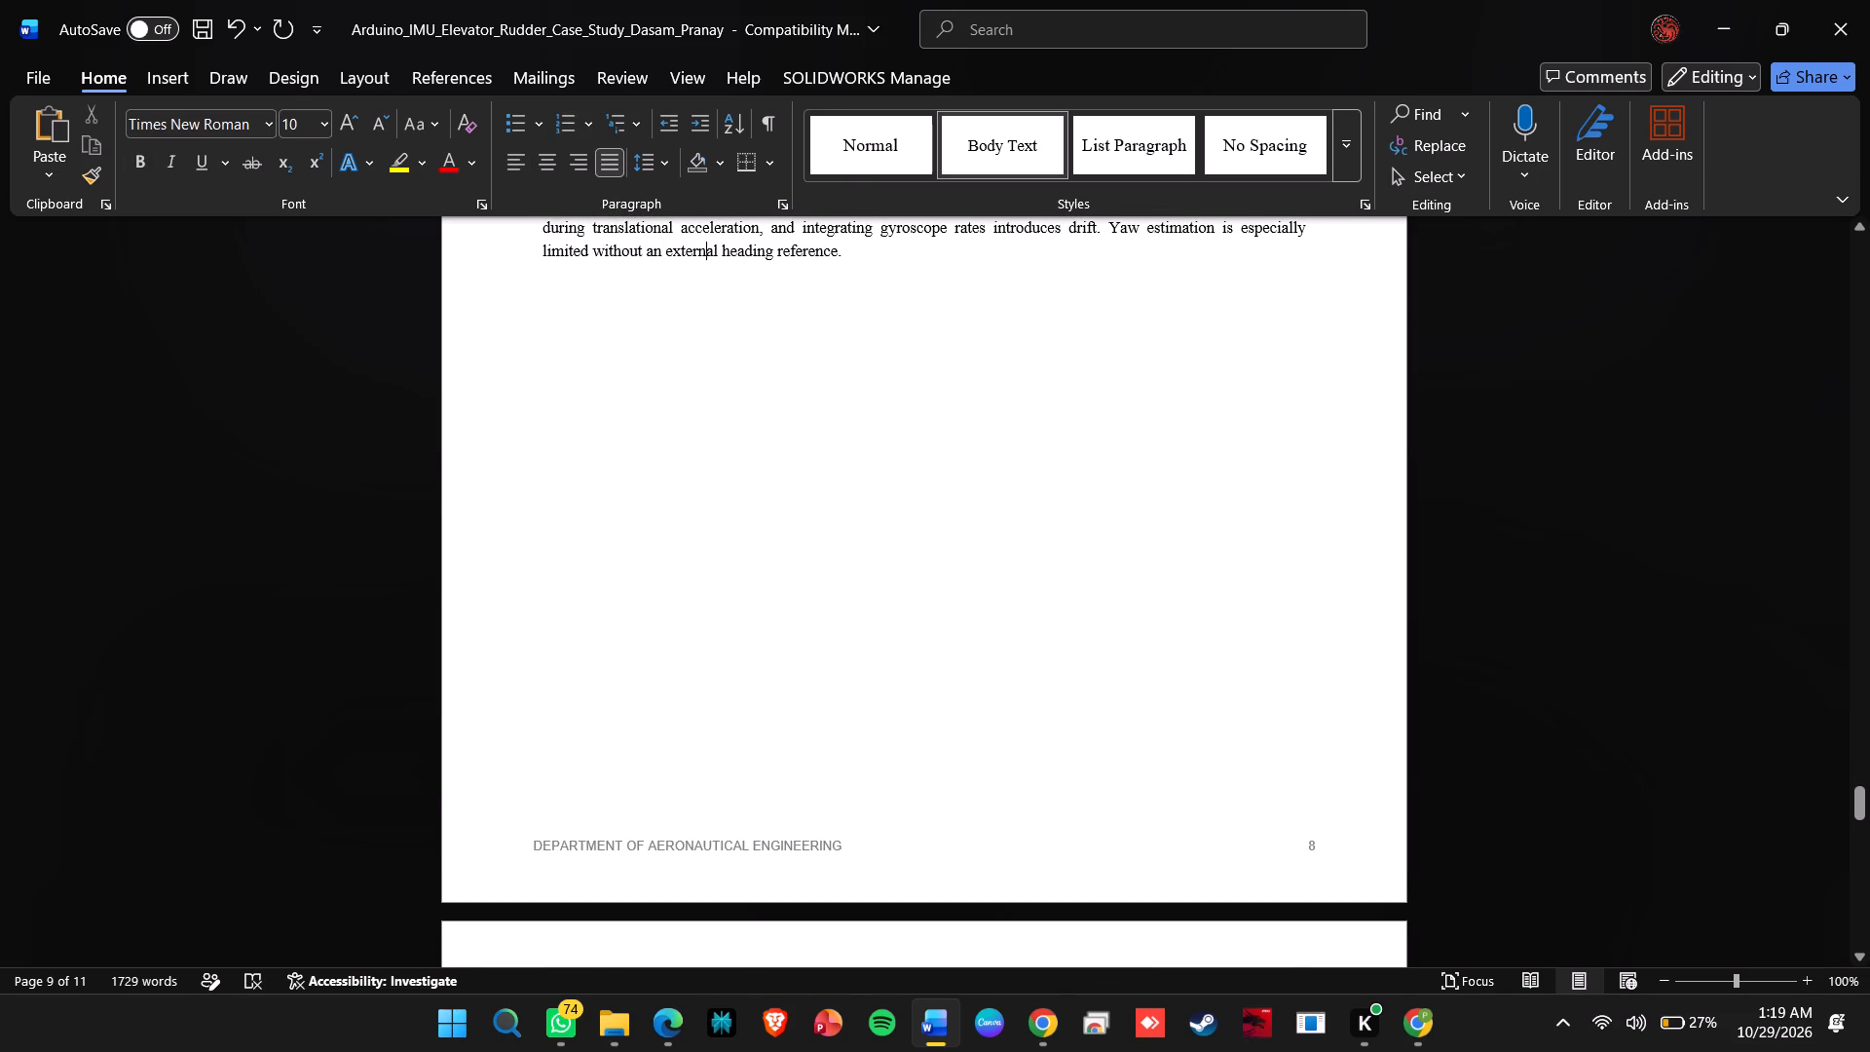
key(Down)
key(Right)
key(Left)
key(Left)
key(Left)
key(Left)
key(Left)
key(Left)
key(Left)
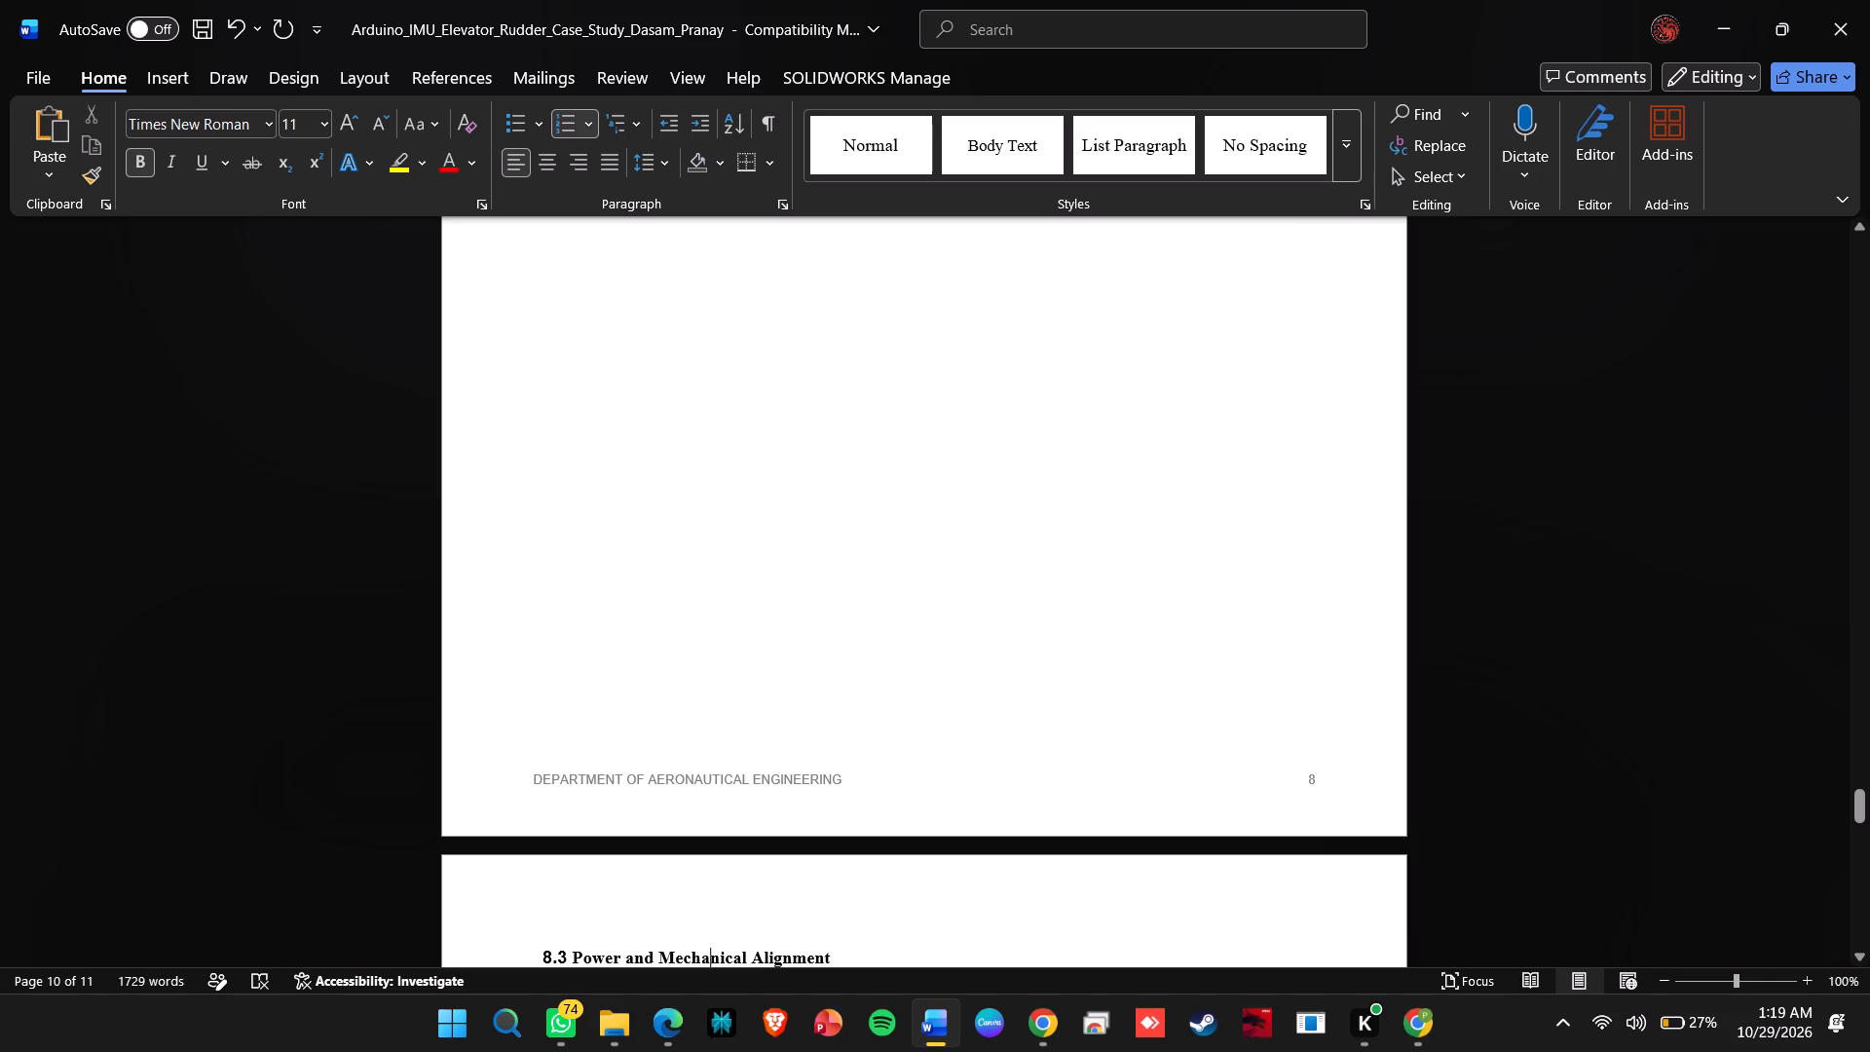
key(Left)
key(Left)
key(Left)
key(Left)
key(Left)
key(Left)
key(Left)
key(Left)
key(Left)
key(Left)
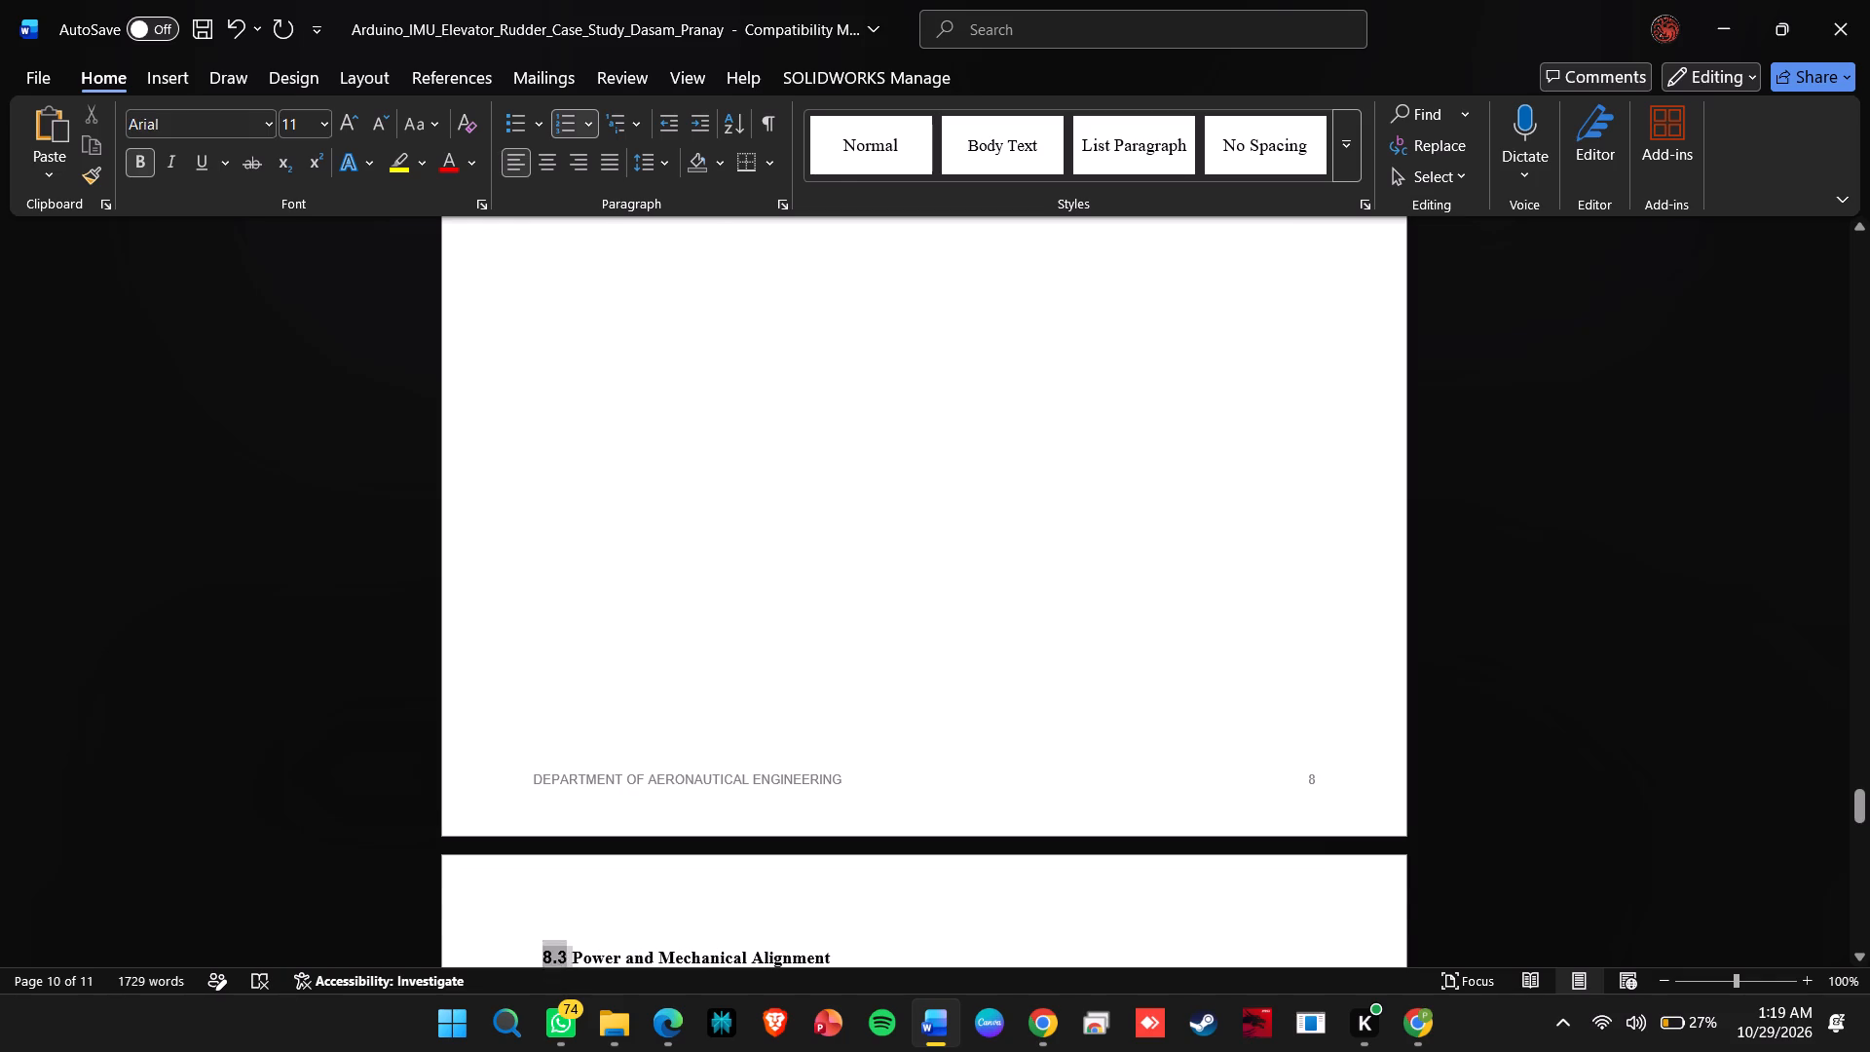
key(Left)
key(Right)
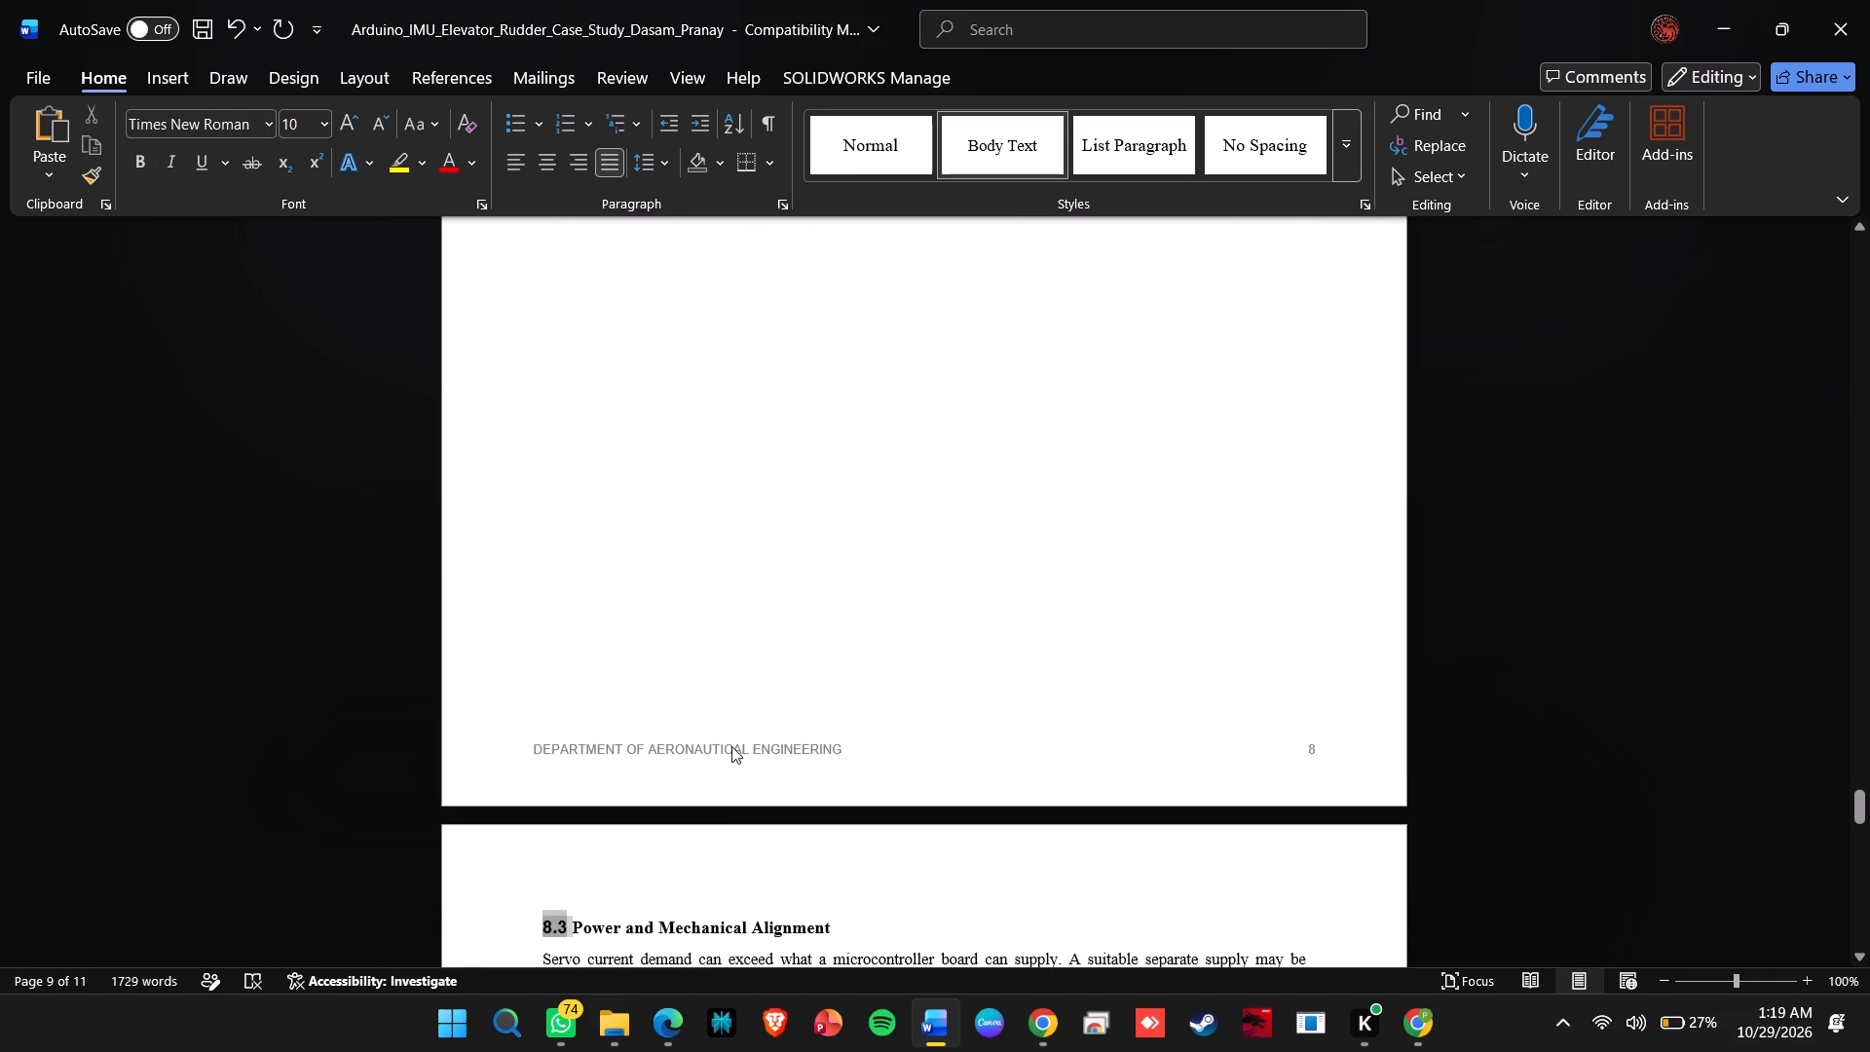
key(BackSpace)
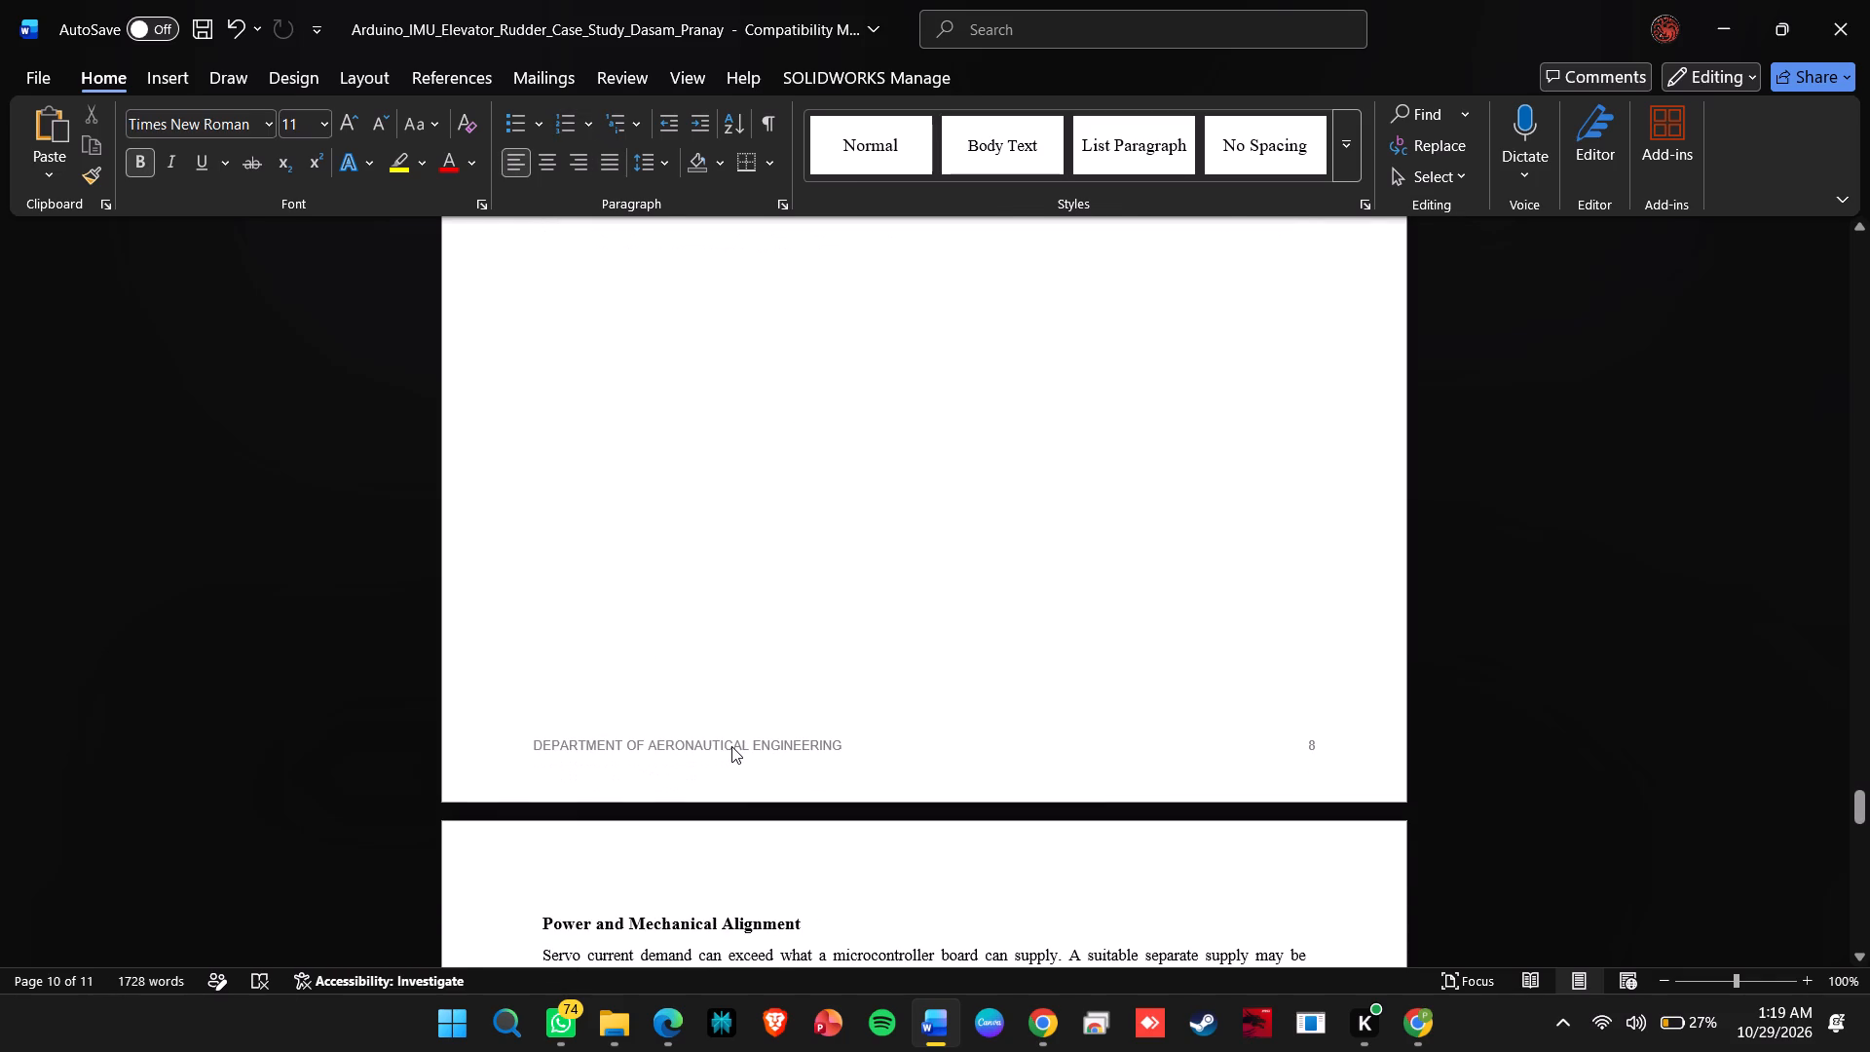
key(BackSpace)
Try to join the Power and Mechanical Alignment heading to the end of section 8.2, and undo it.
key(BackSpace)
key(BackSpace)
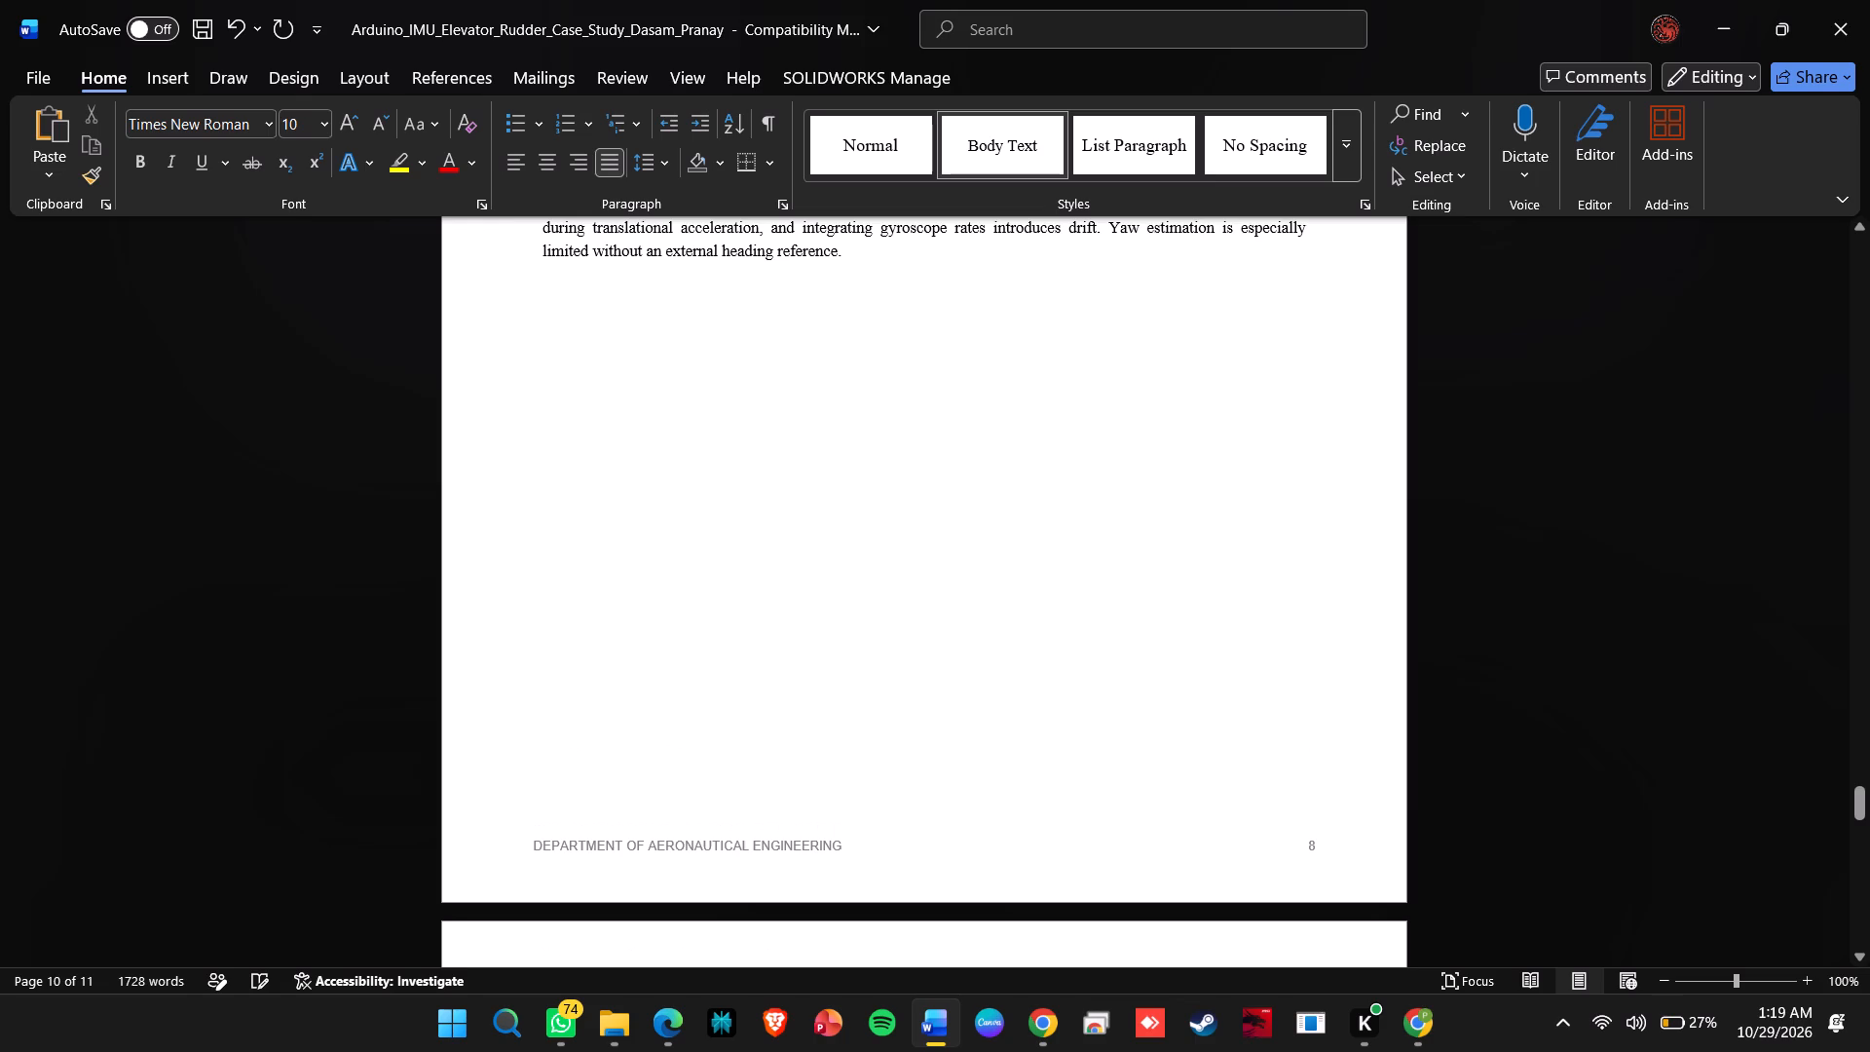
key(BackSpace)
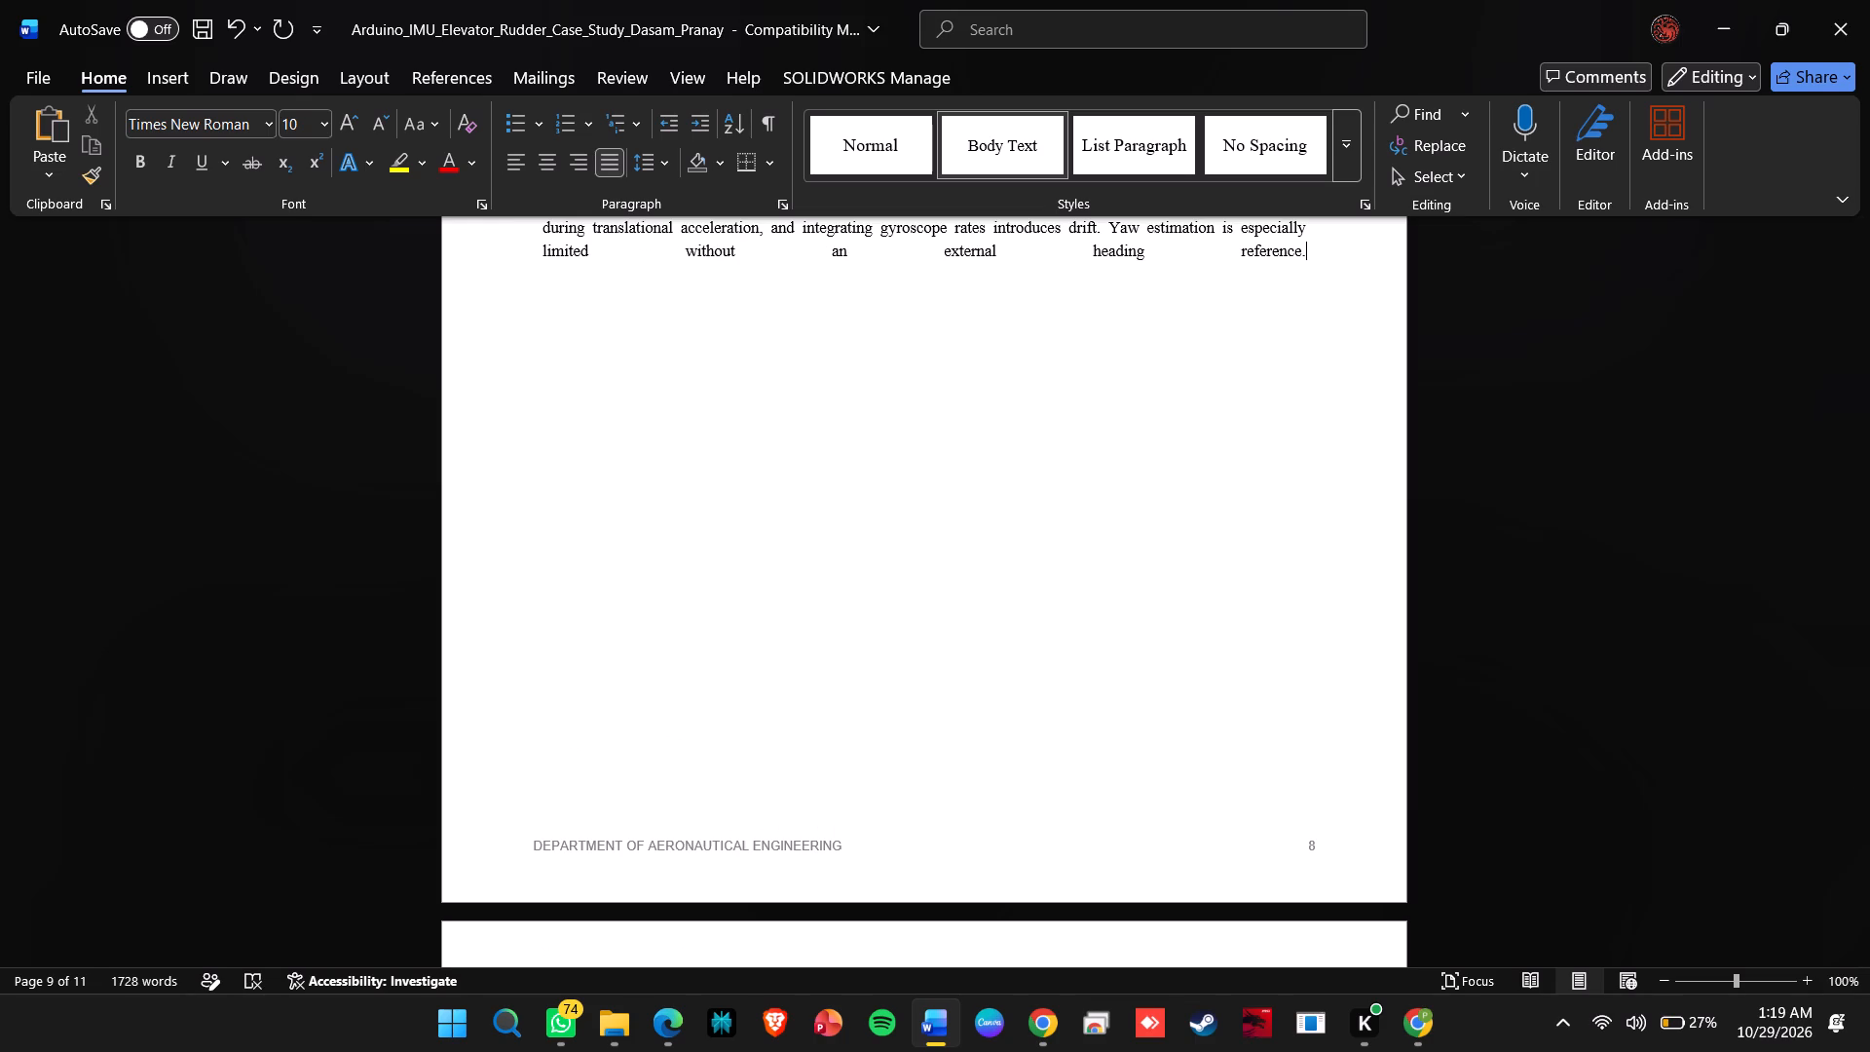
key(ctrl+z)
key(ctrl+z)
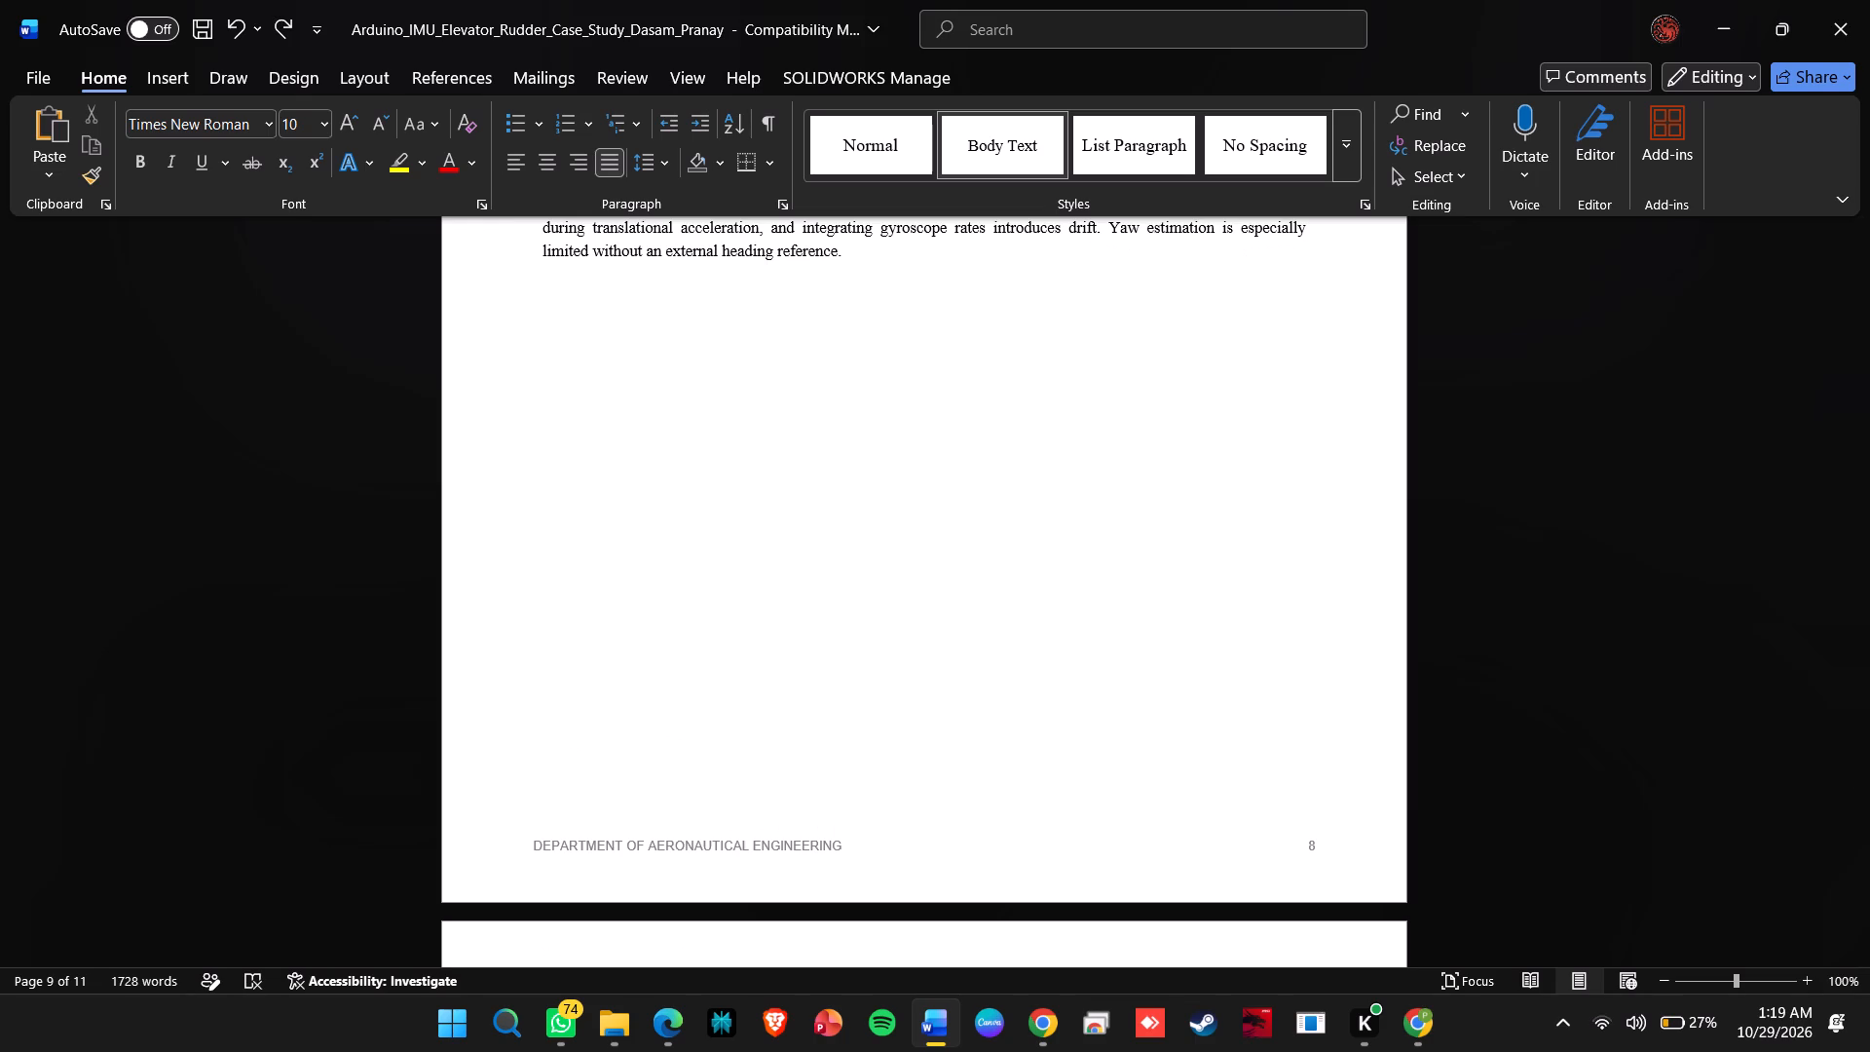
Check the layout of sections 7 and 8 and the pages before them.
scroll(731, 746, down, 5)
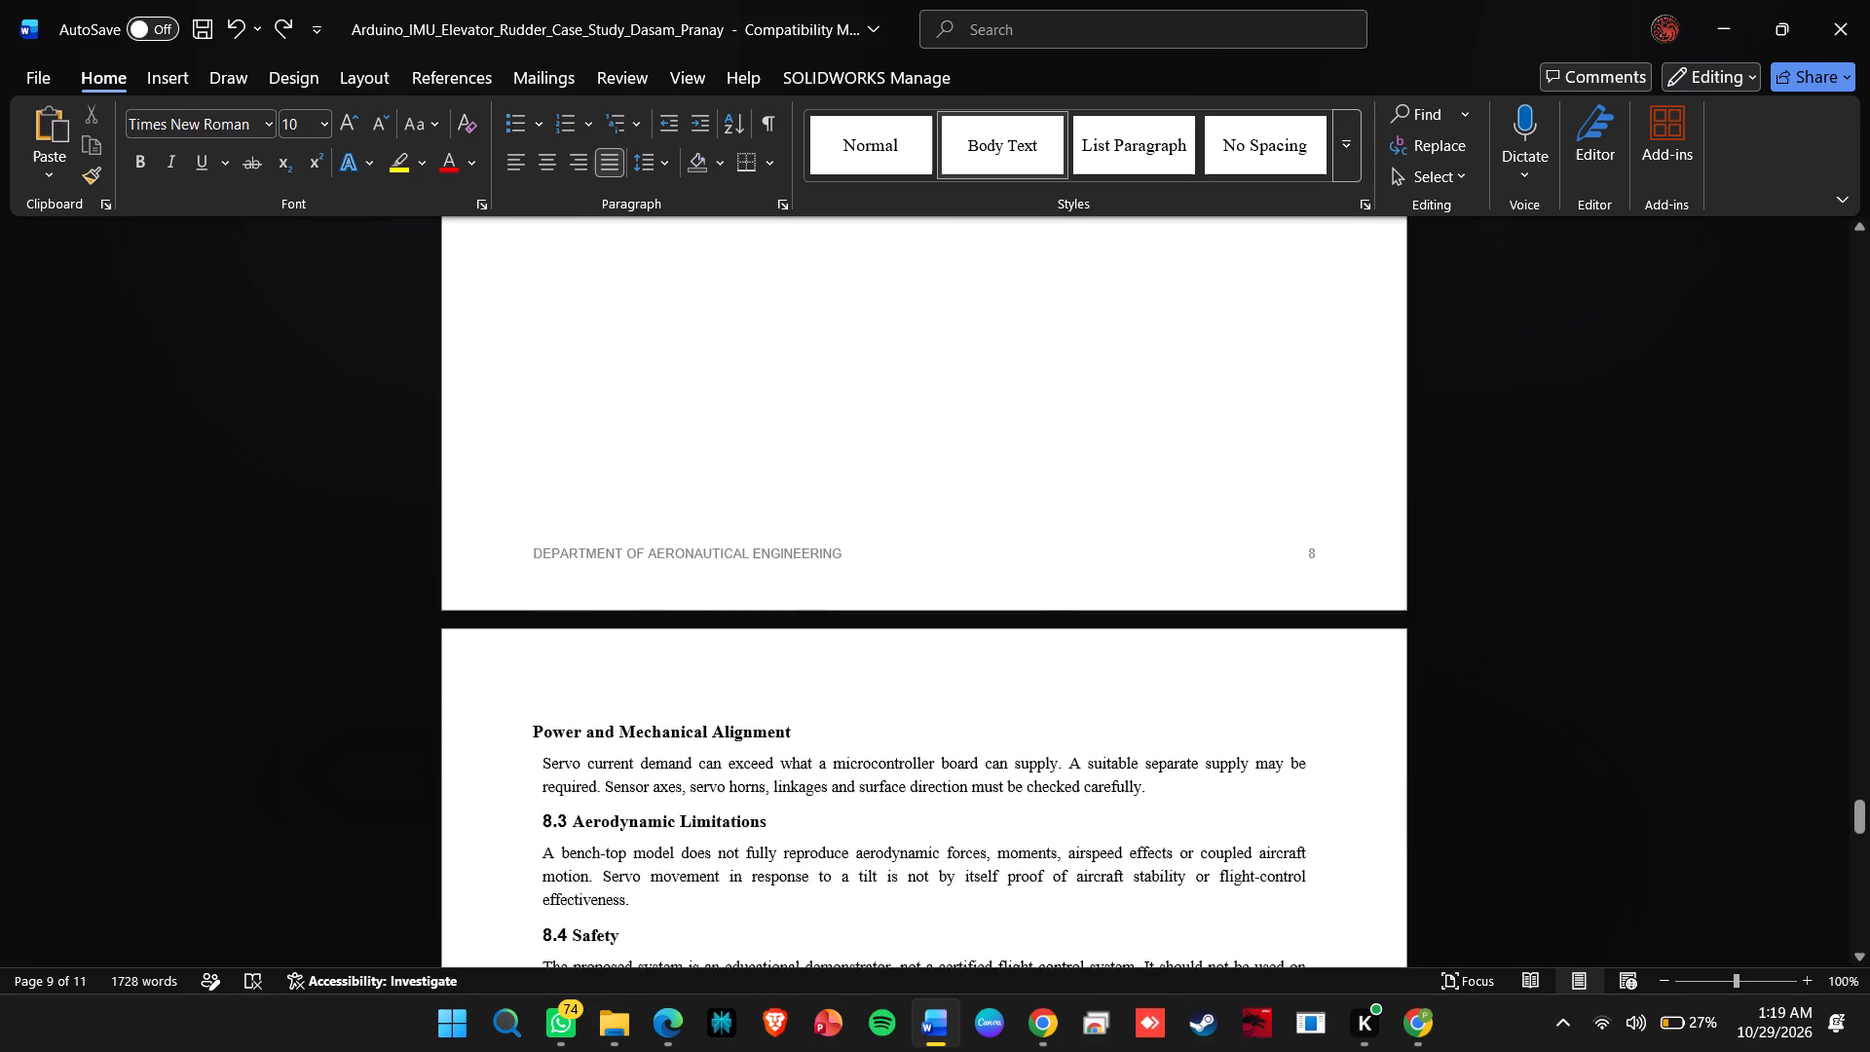
scroll(731, 744, down, 3)
scroll(732, 695, up, 17)
scroll(732, 695, up, 4)
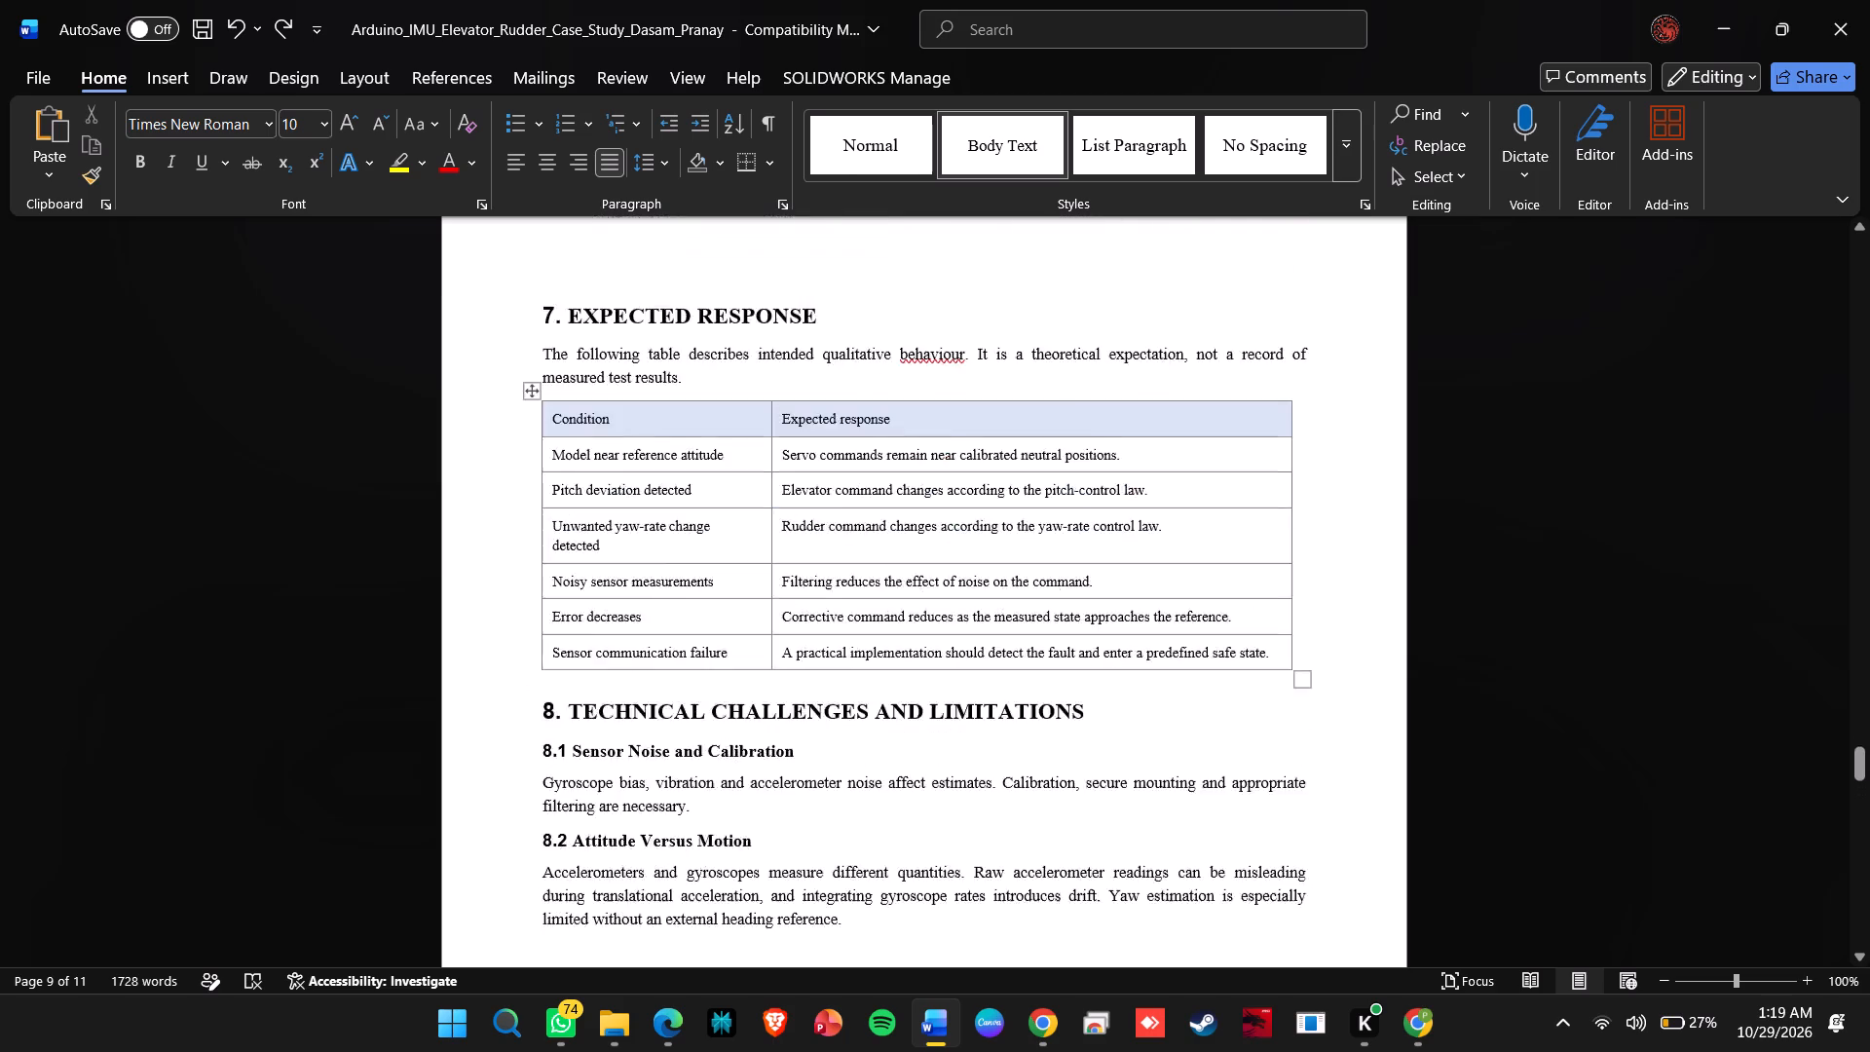
scroll(732, 695, up, 20)
scroll(732, 695, up, 18)
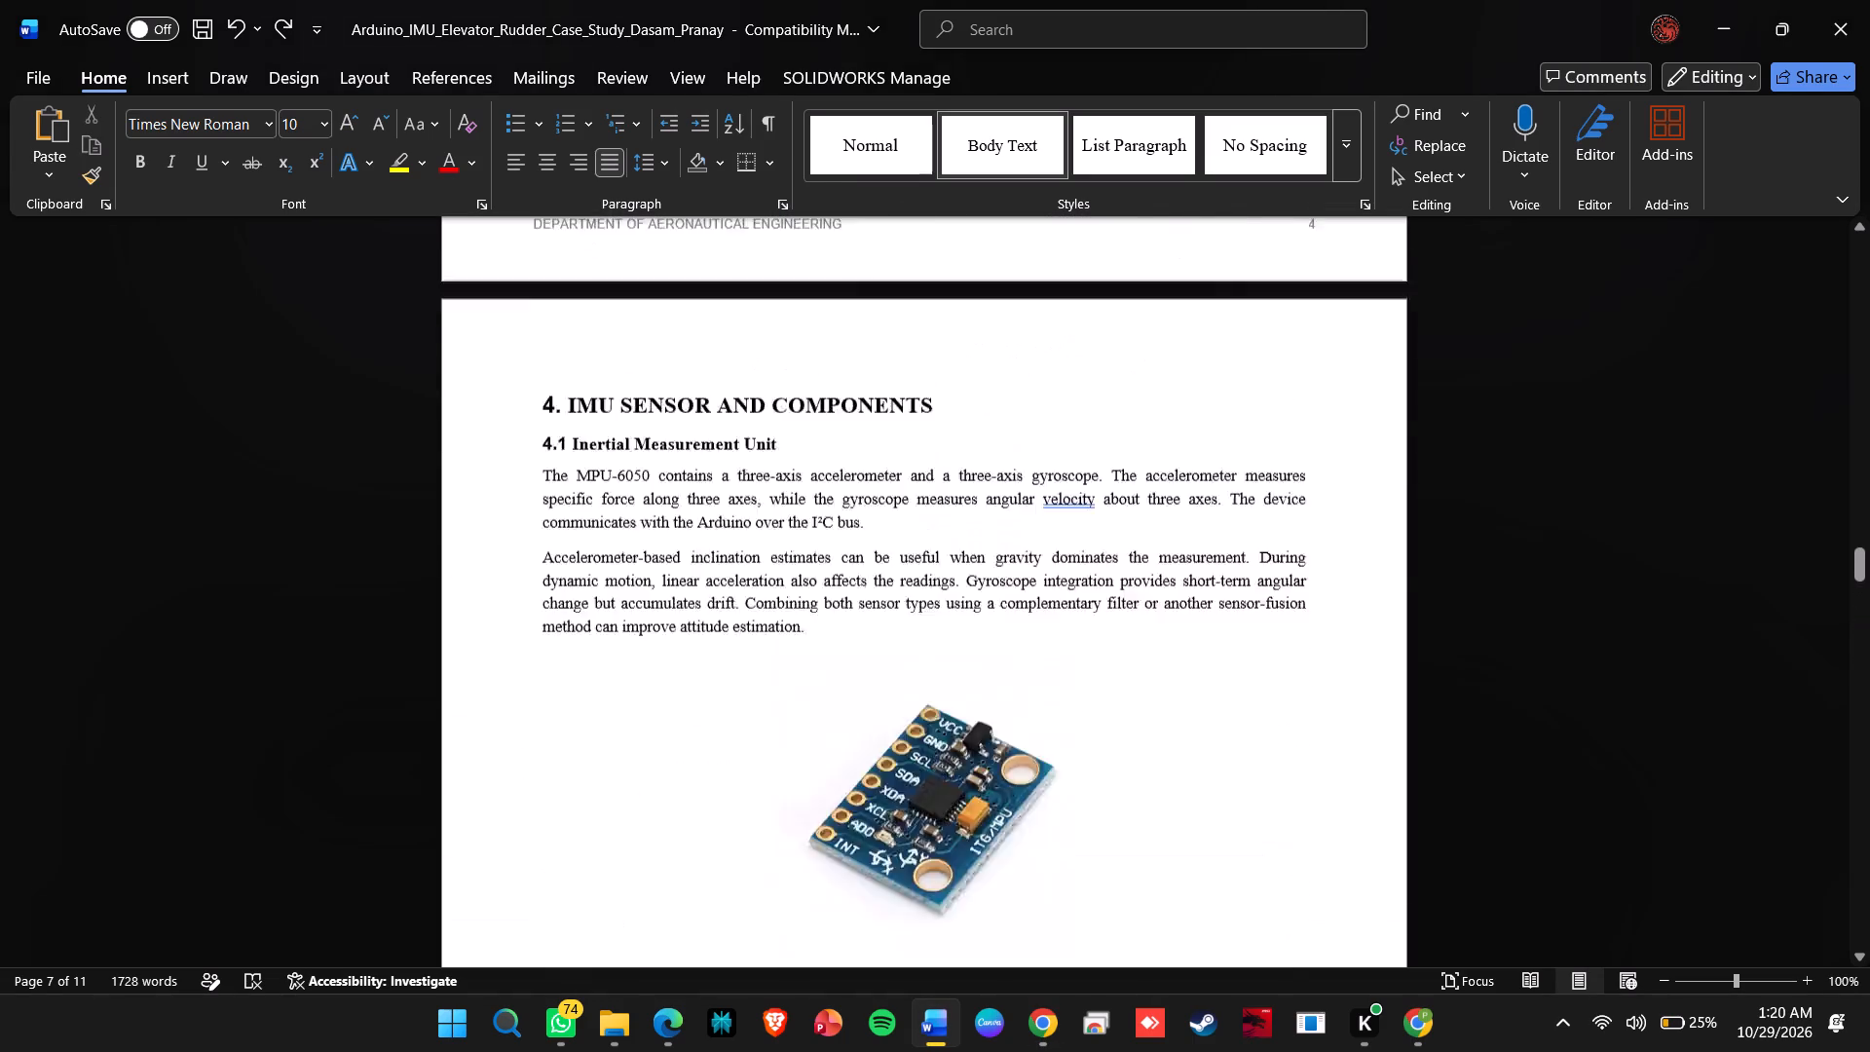
scroll(960, 440, up, 20)
scroll(960, 440, up, 4)
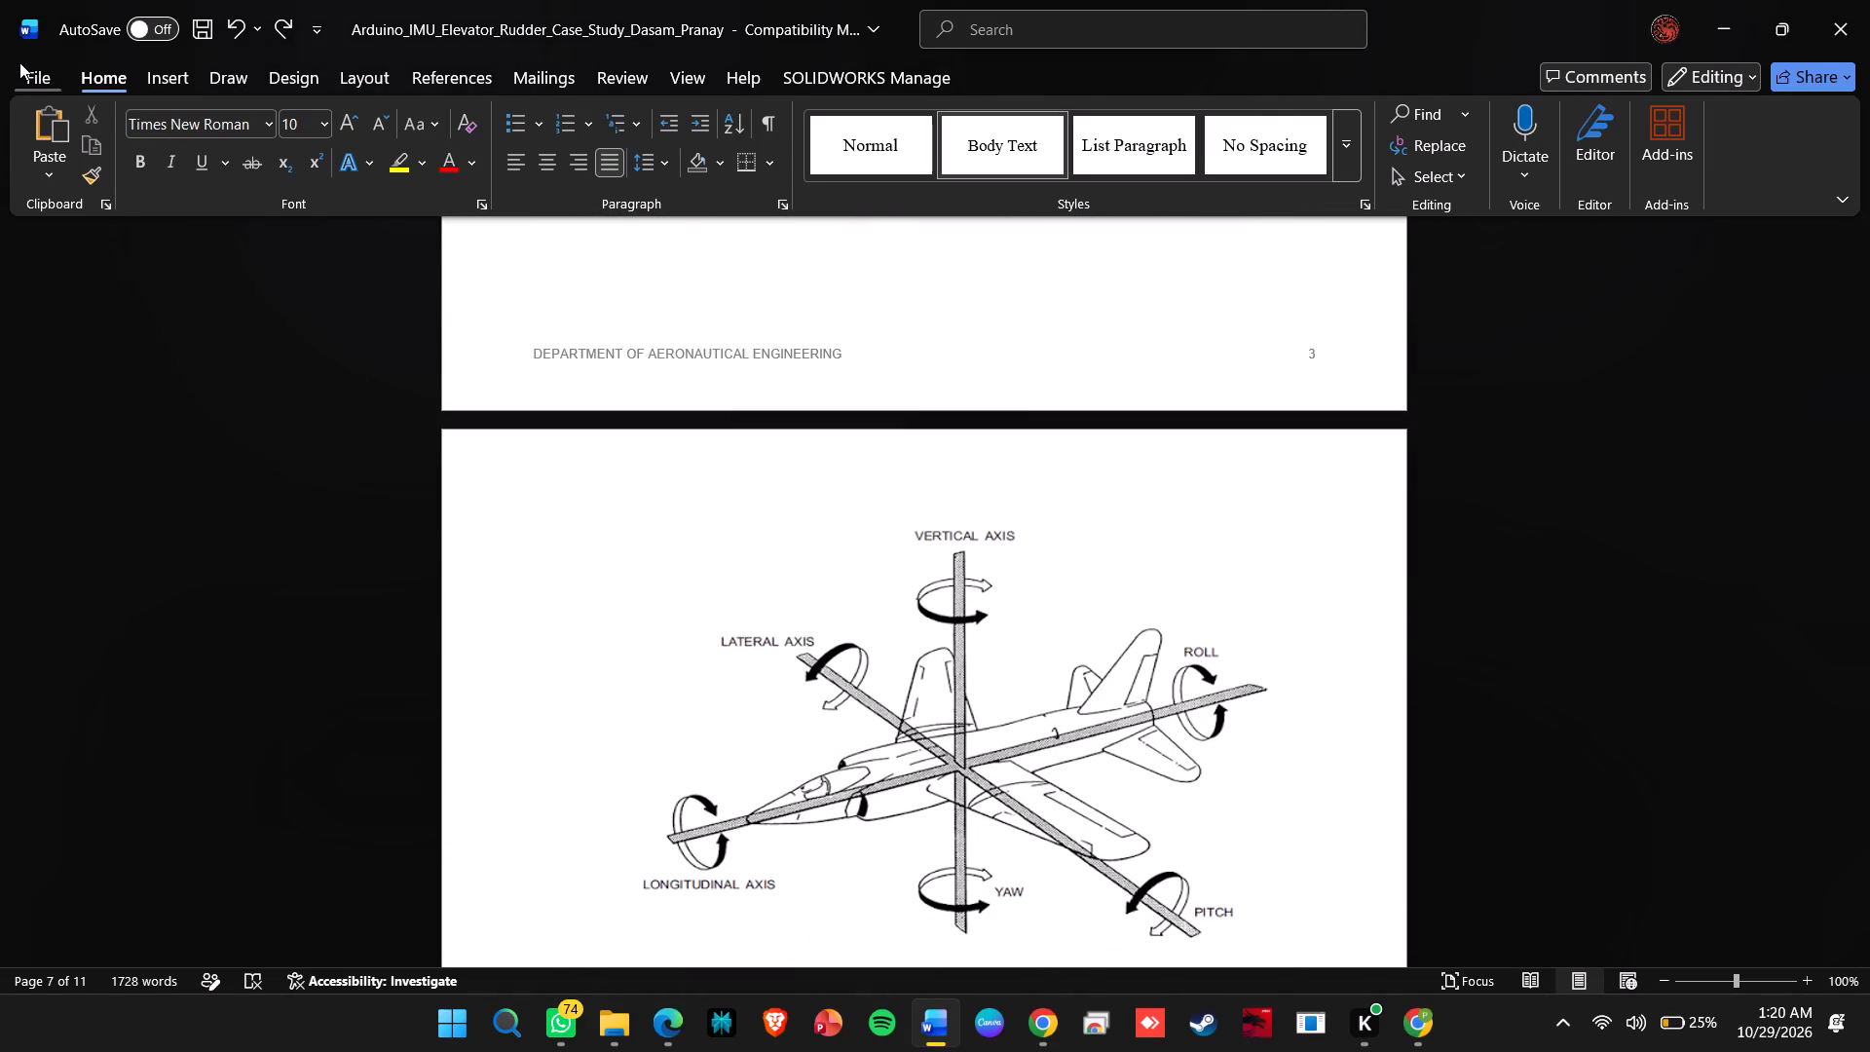
drag(1466, 25, 1869, 418)
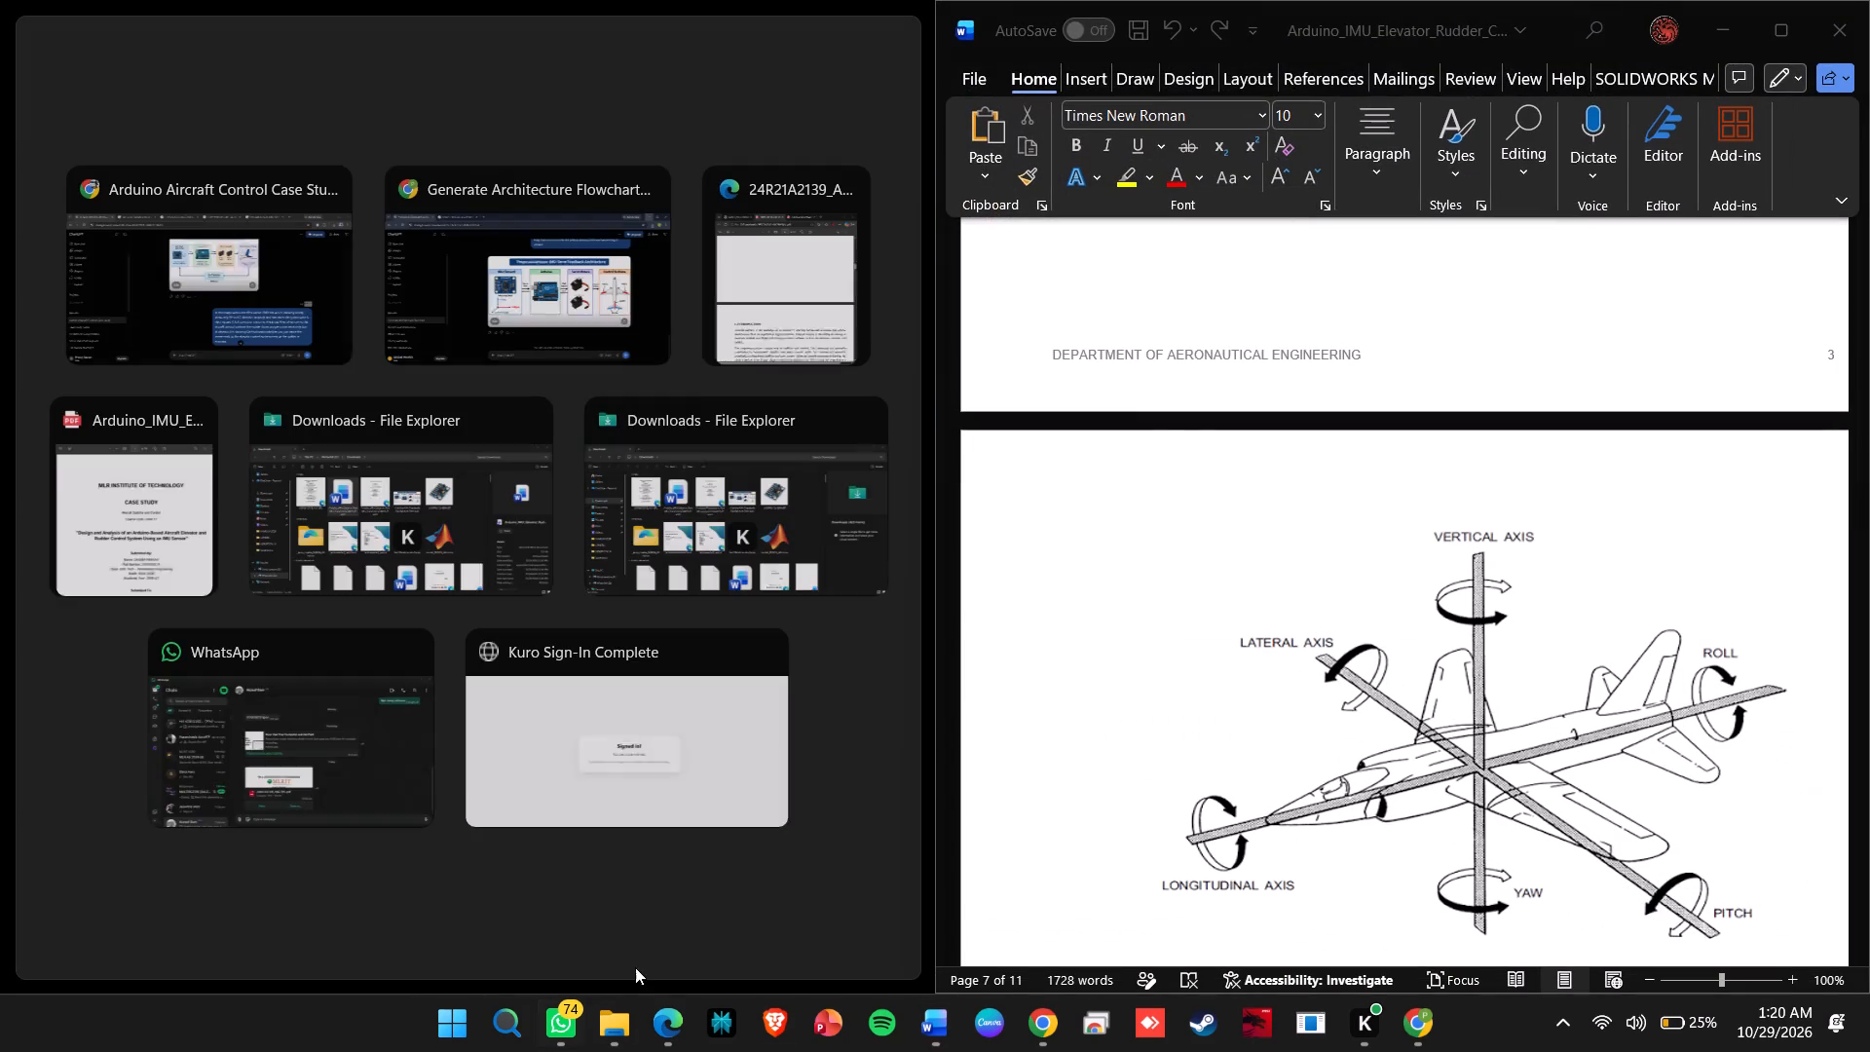
right_click(943, 1031)
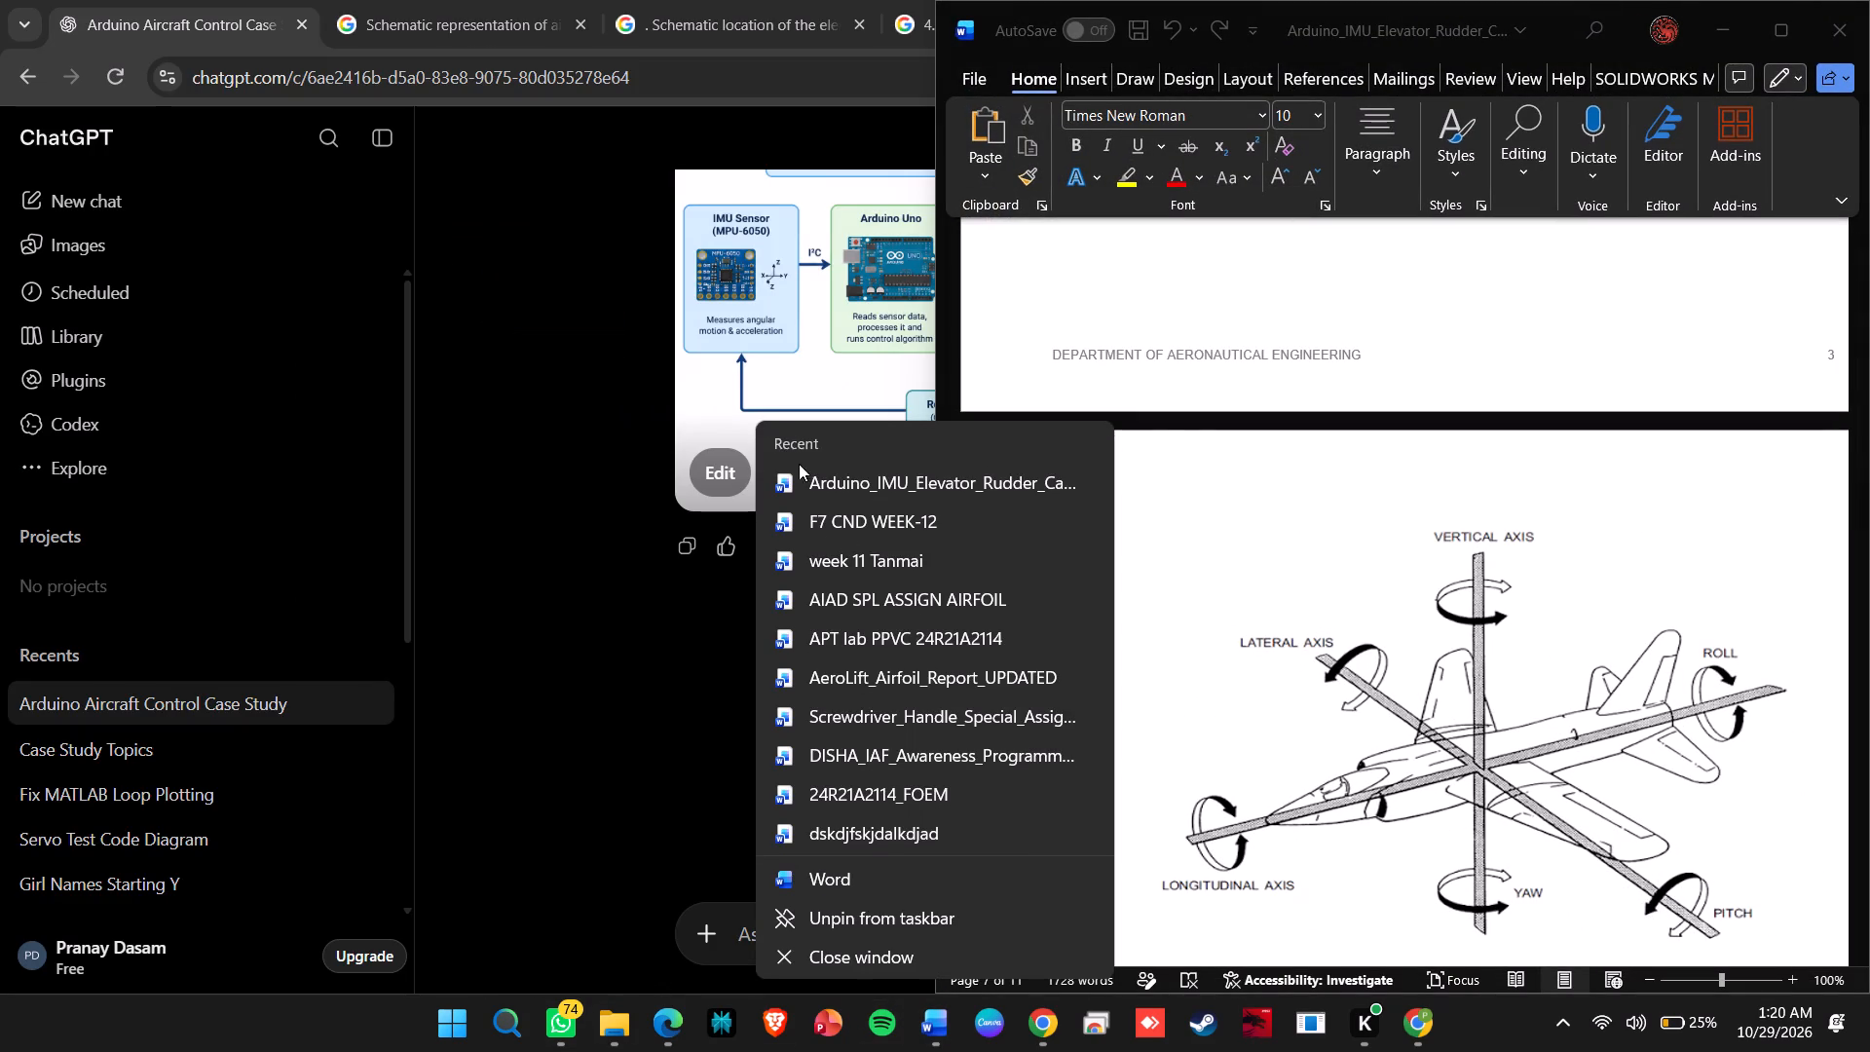
click(912, 886)
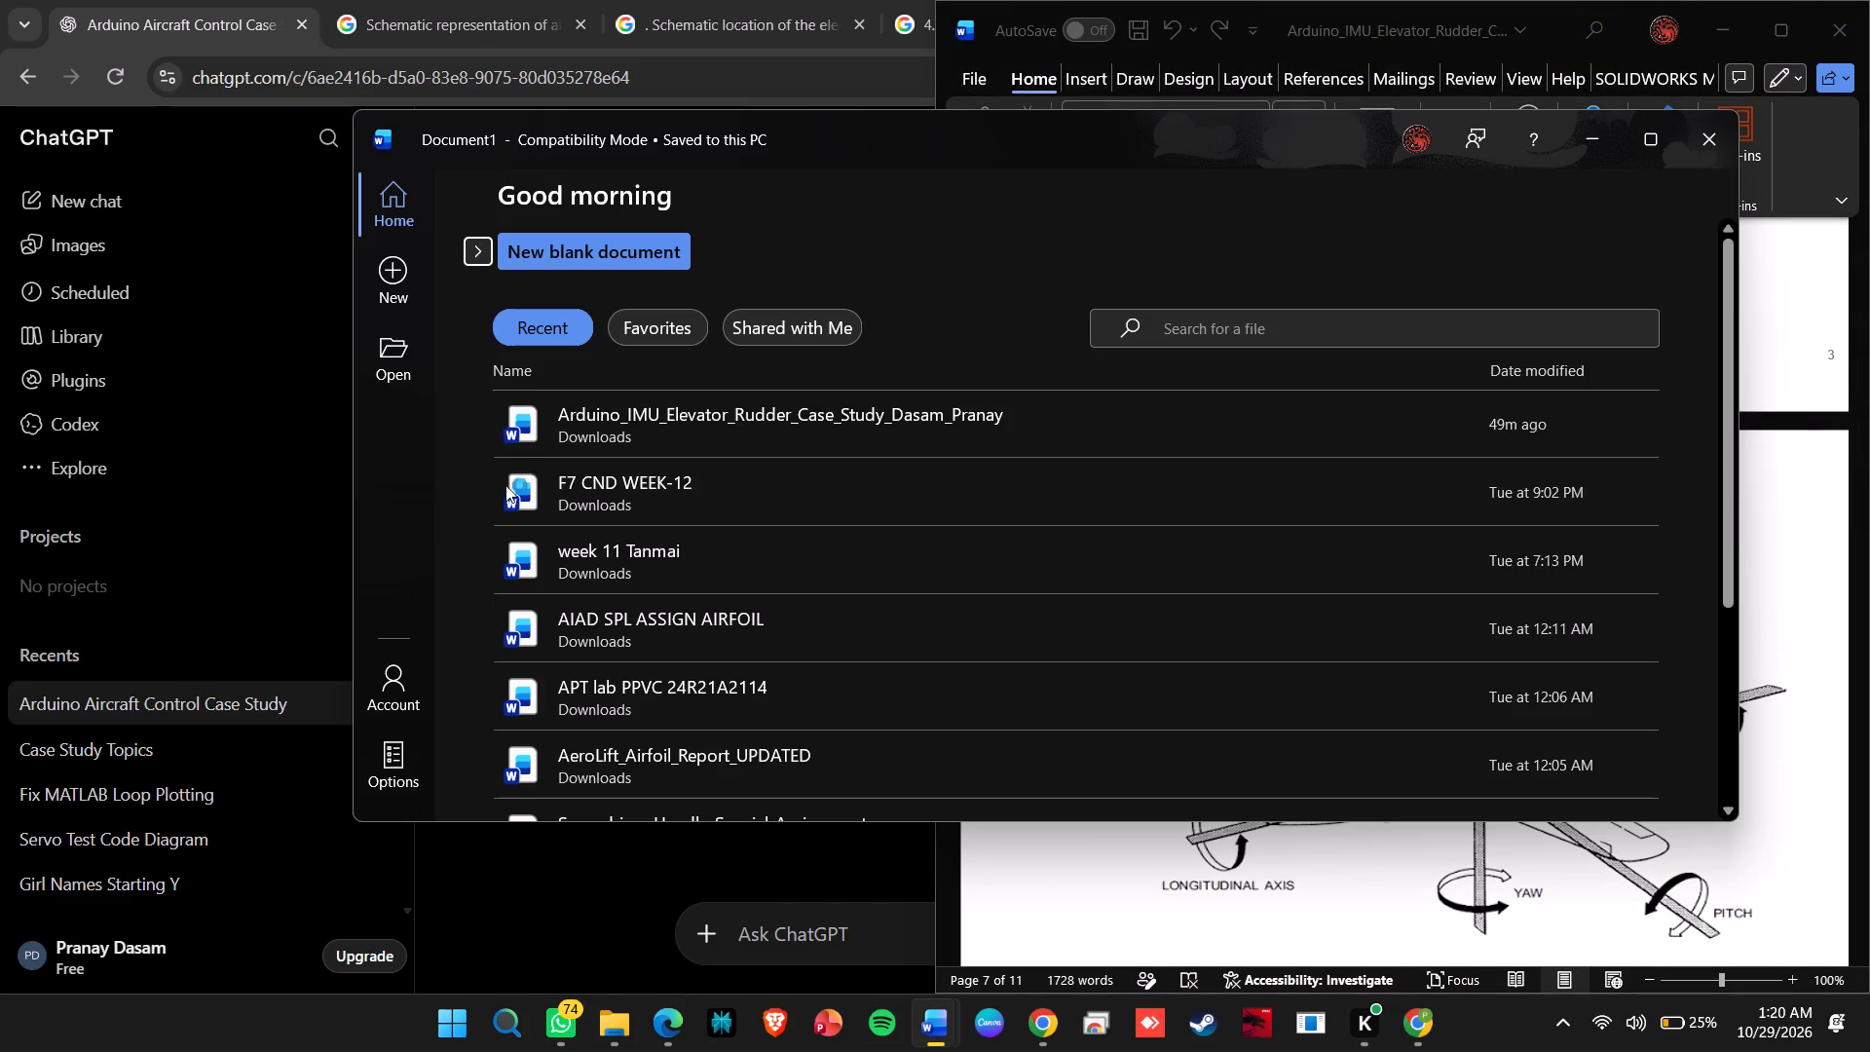
click(588, 264)
drag(1498, 126, 1438, 182)
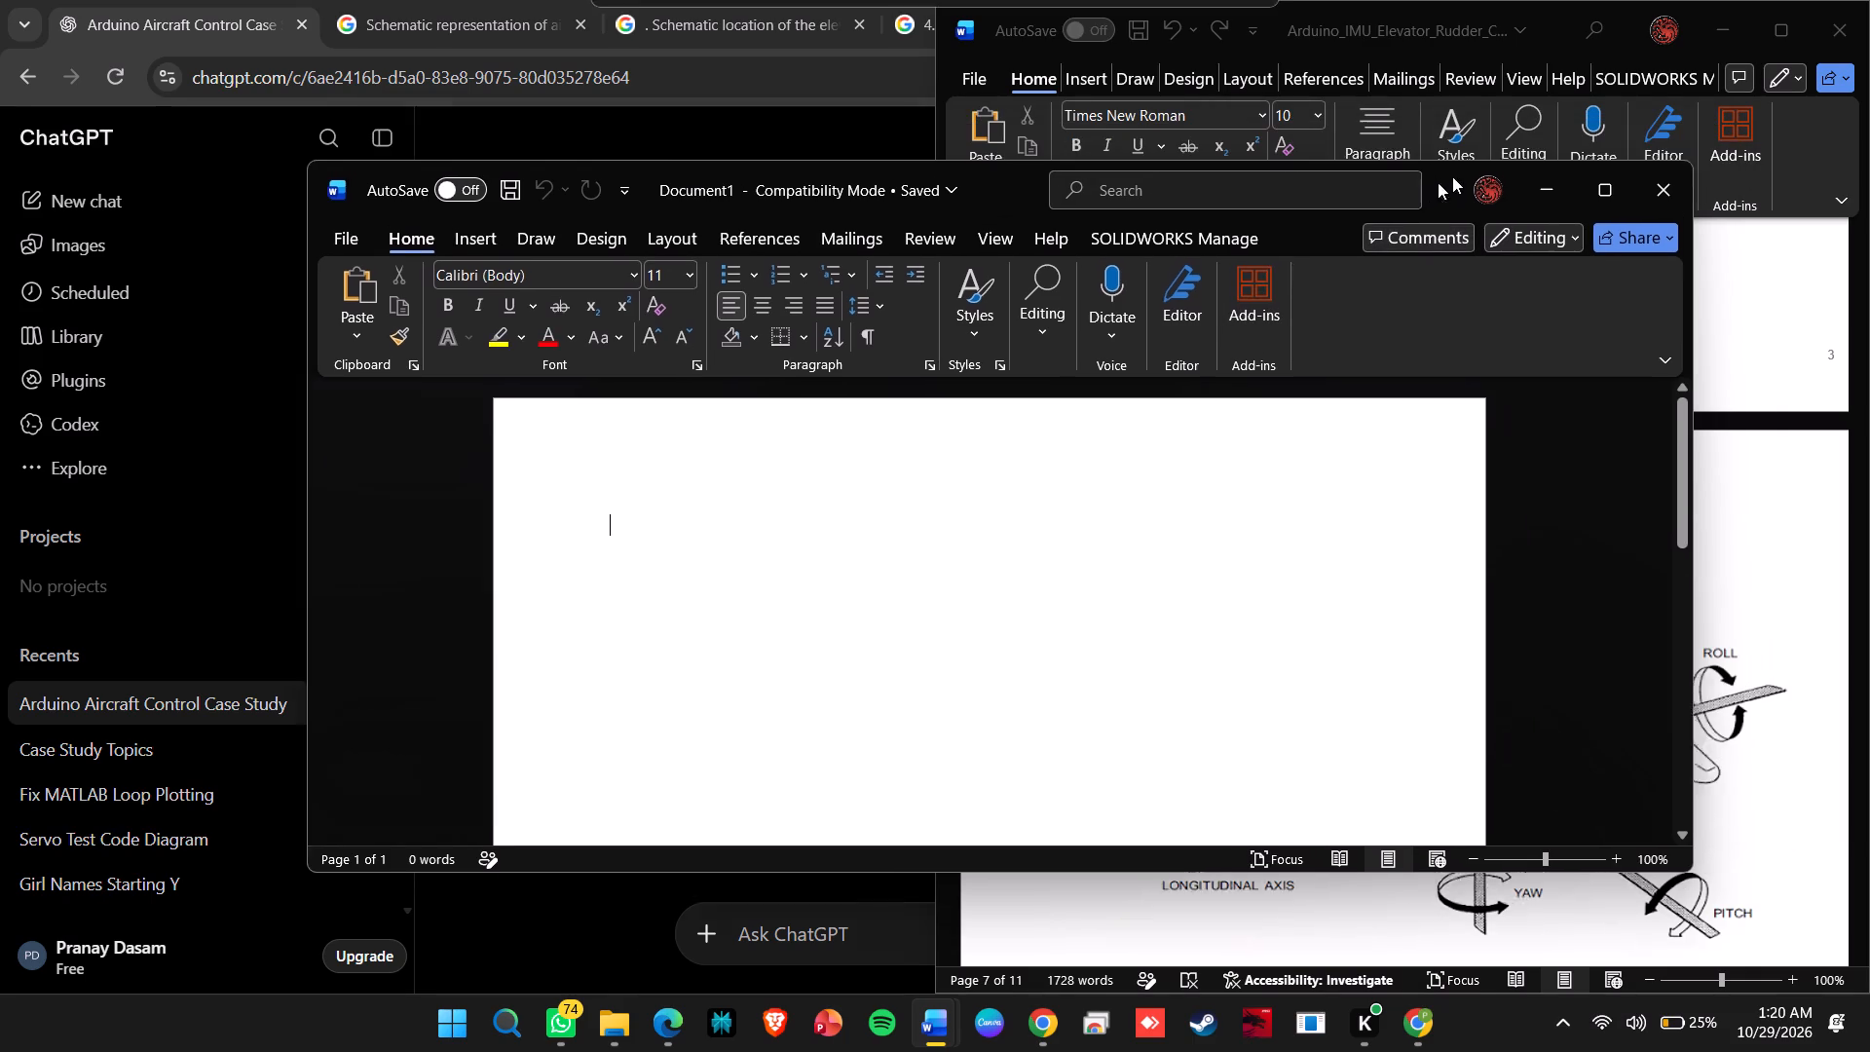
drag(1438, 182, 0, 424)
Copy the entire cover page text of the case study into the new blank document.
scroll(1427, 861, up, 8)
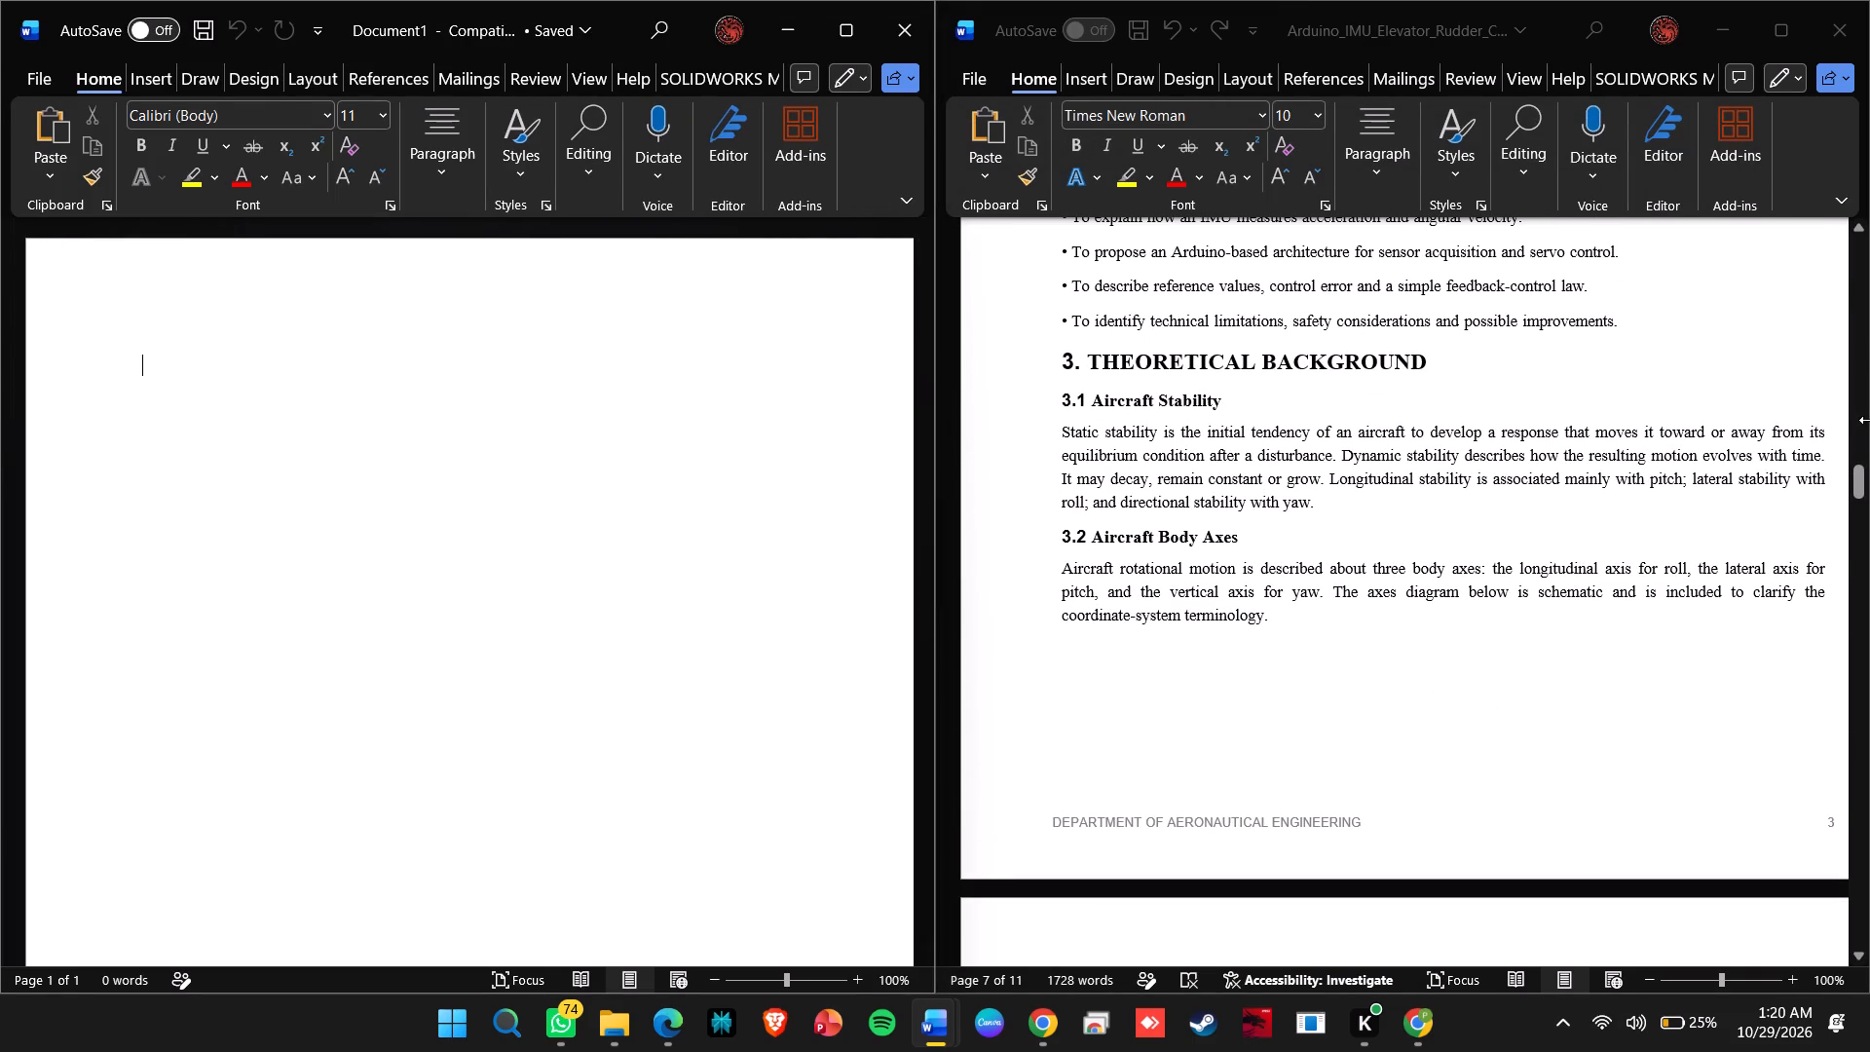
drag(1860, 486, 1857, 228)
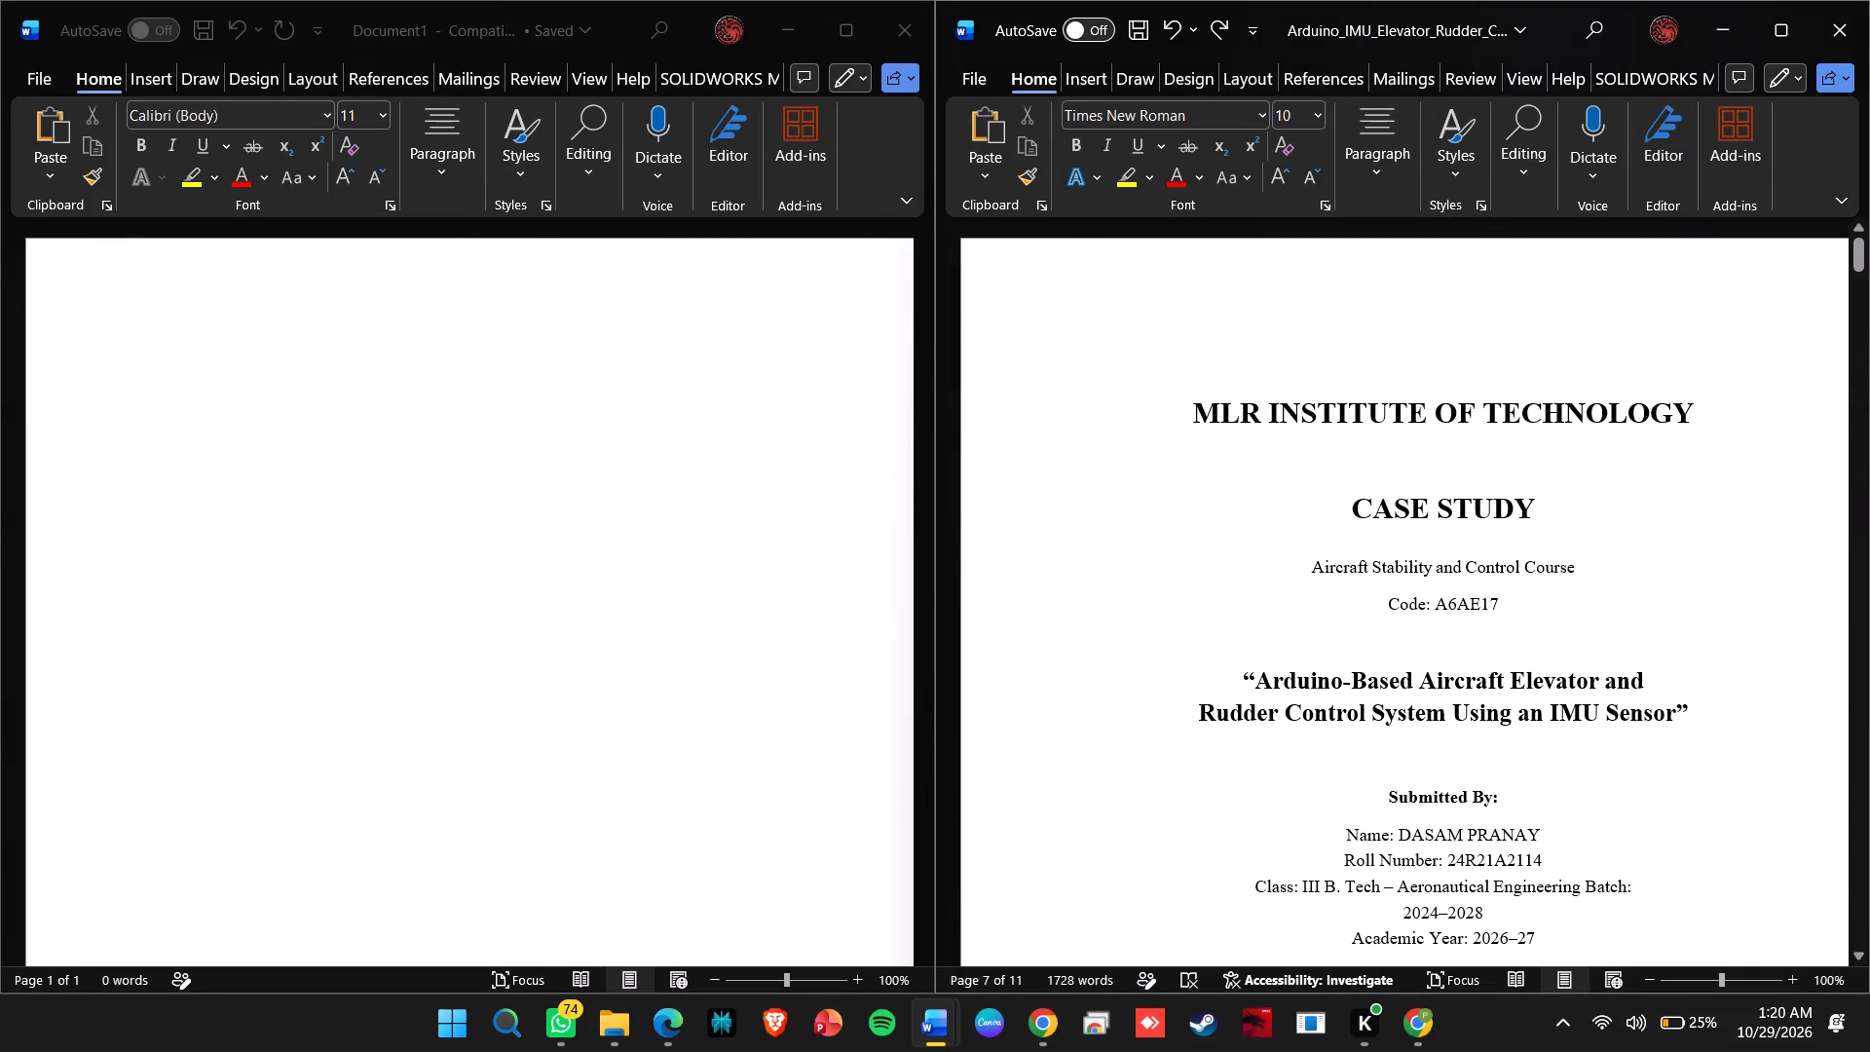
scroll(1706, 442, down, 2)
drag(1175, 262, 1623, 922)
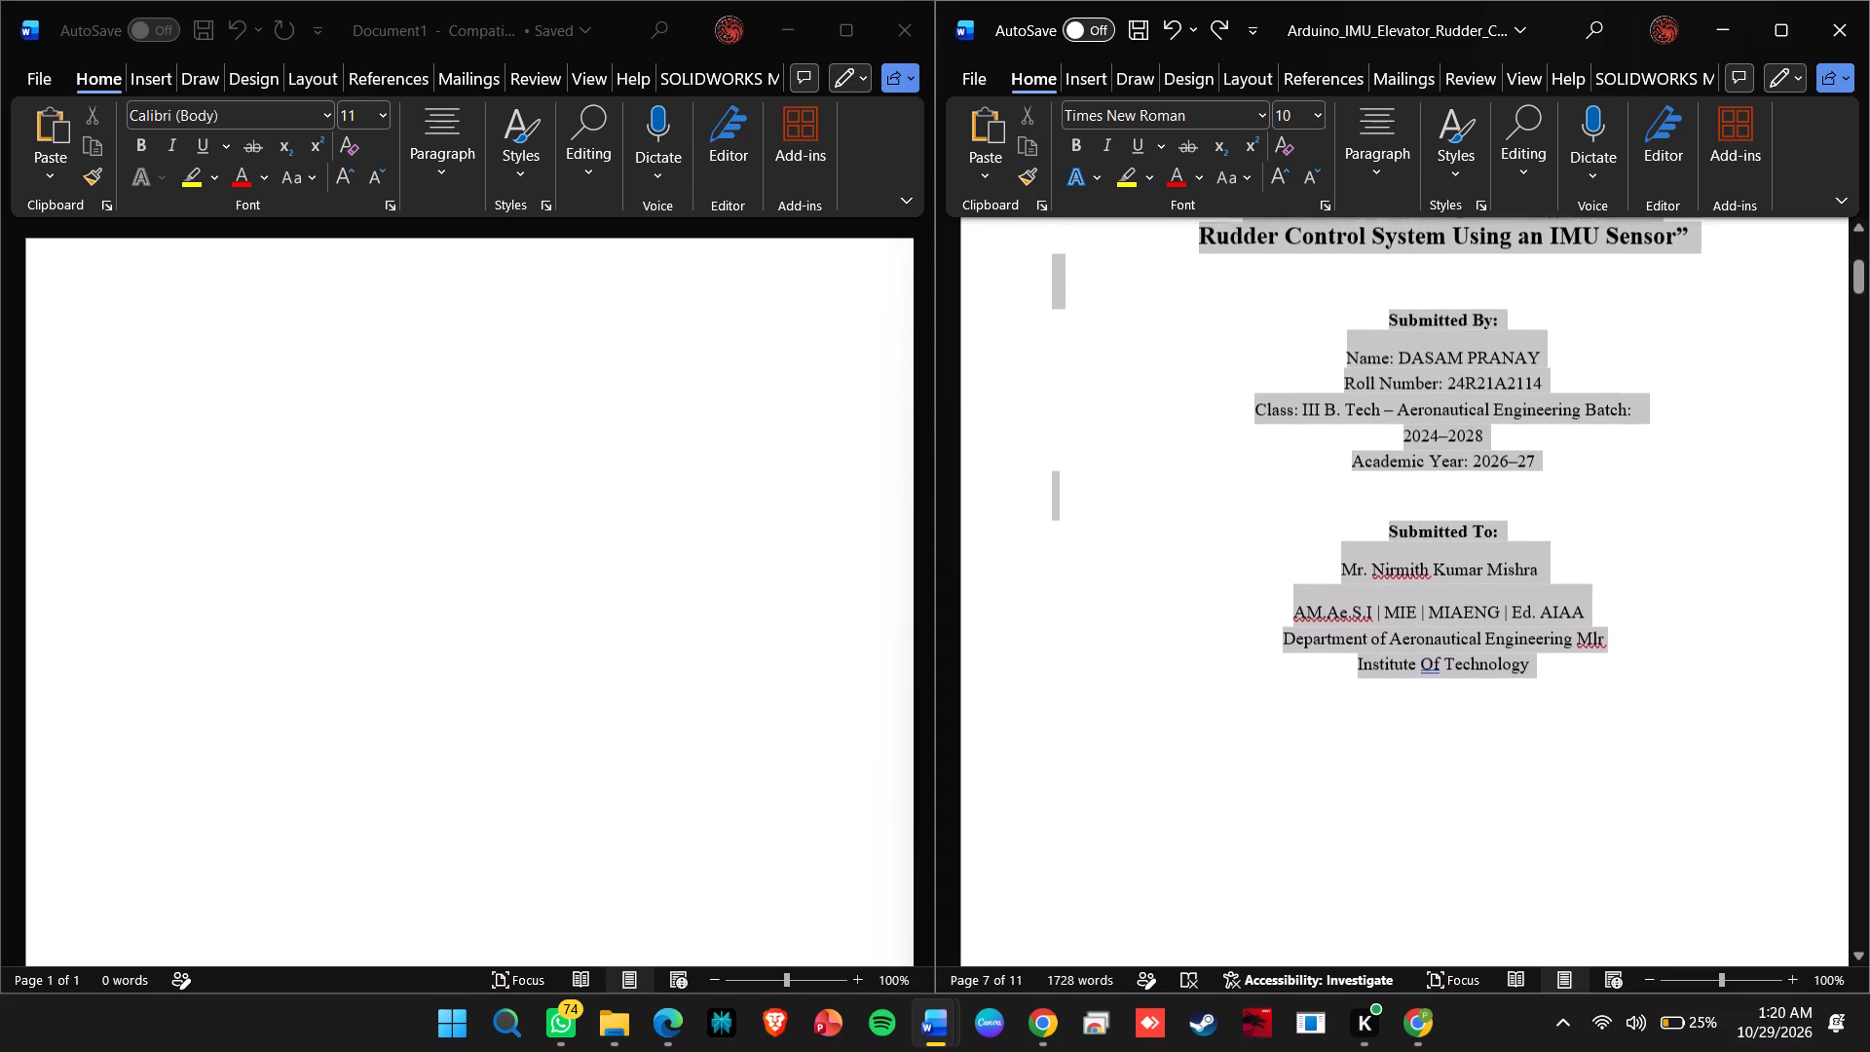
drag(1623, 922, 1611, 809)
key(ctrl+c)
click(414, 407)
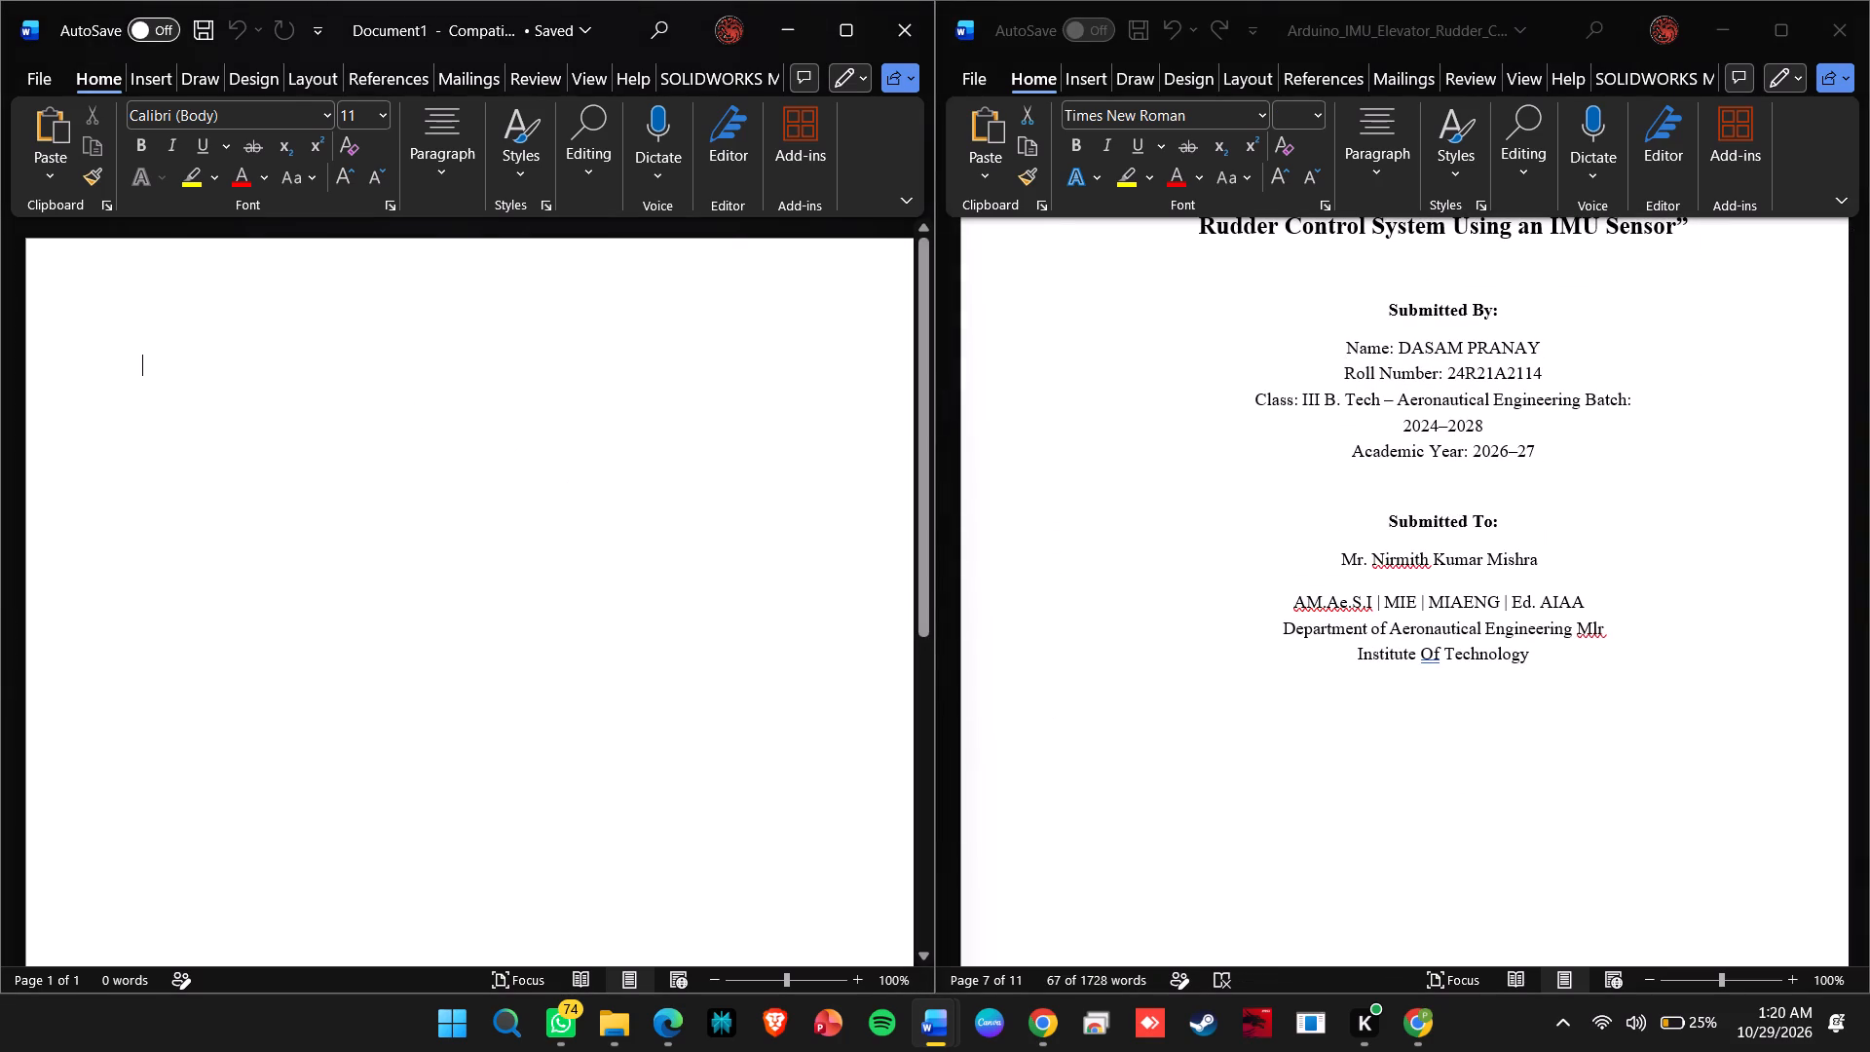
key(ctrl+v)
scroll(414, 407, up, 8)
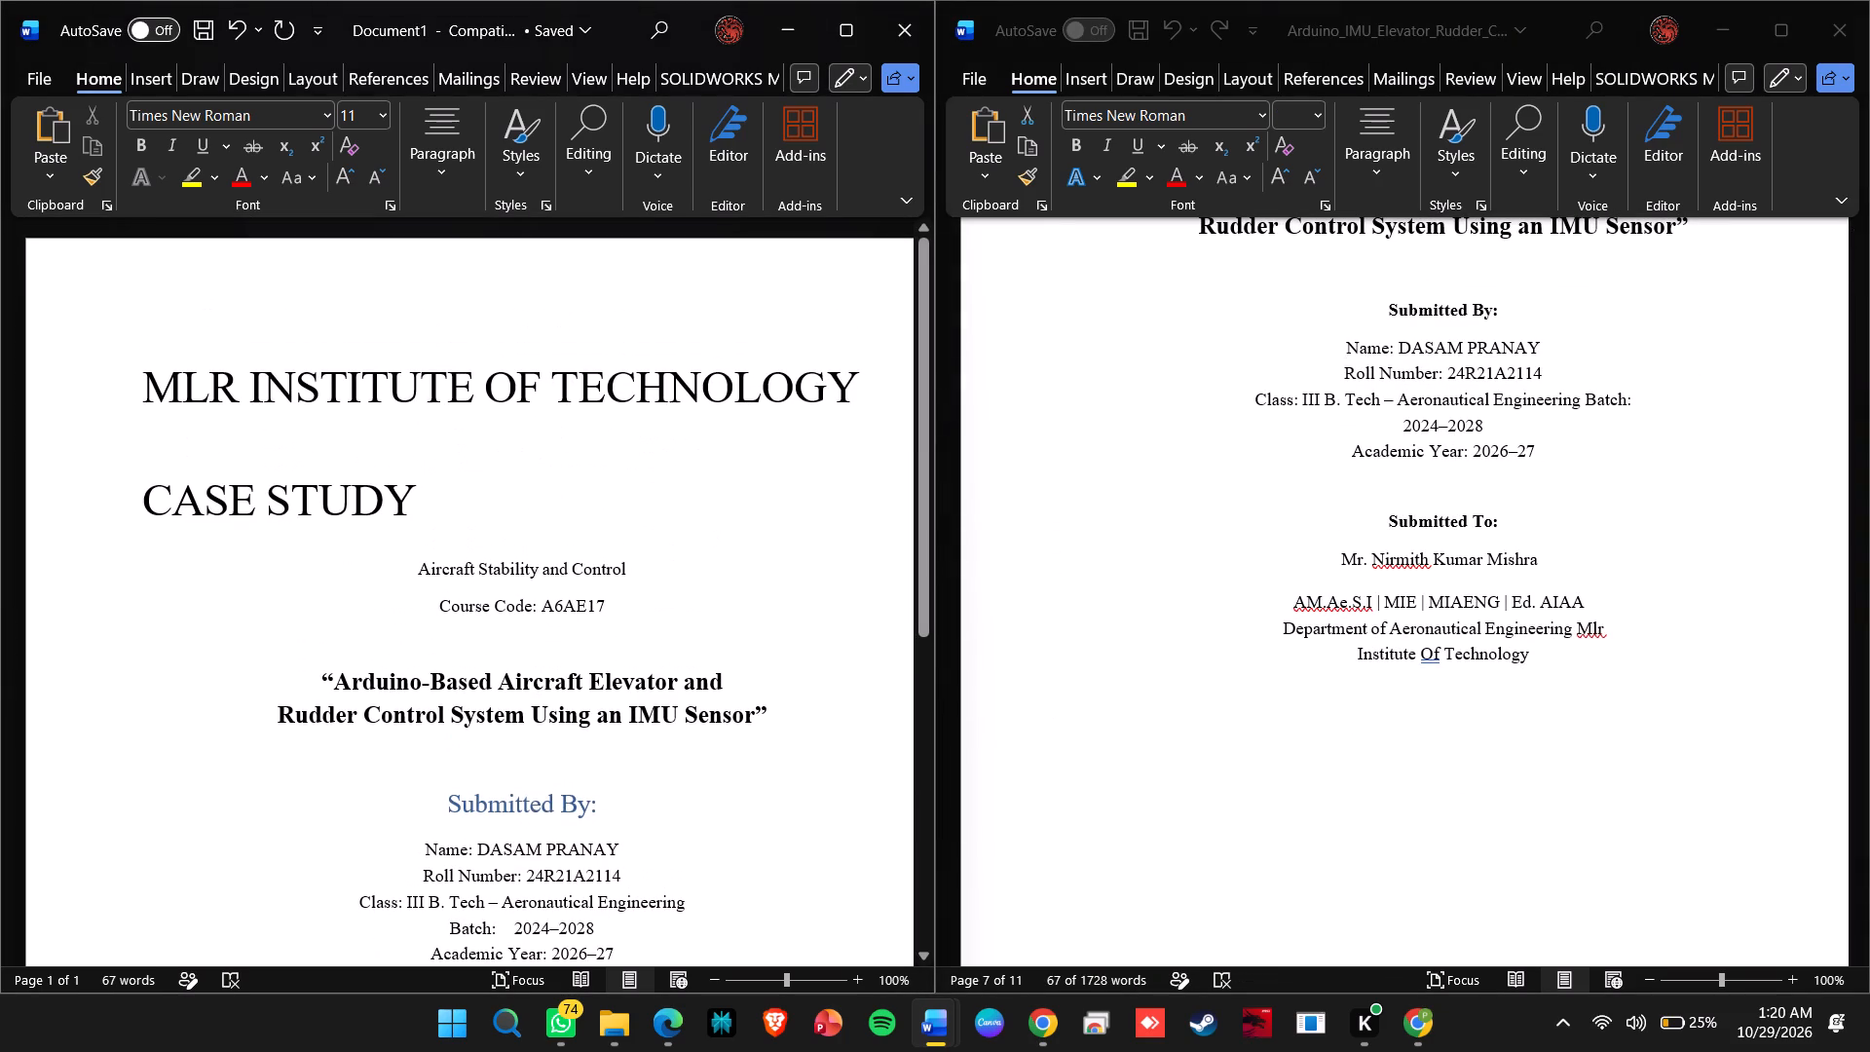
scroll(414, 407, up, 1)
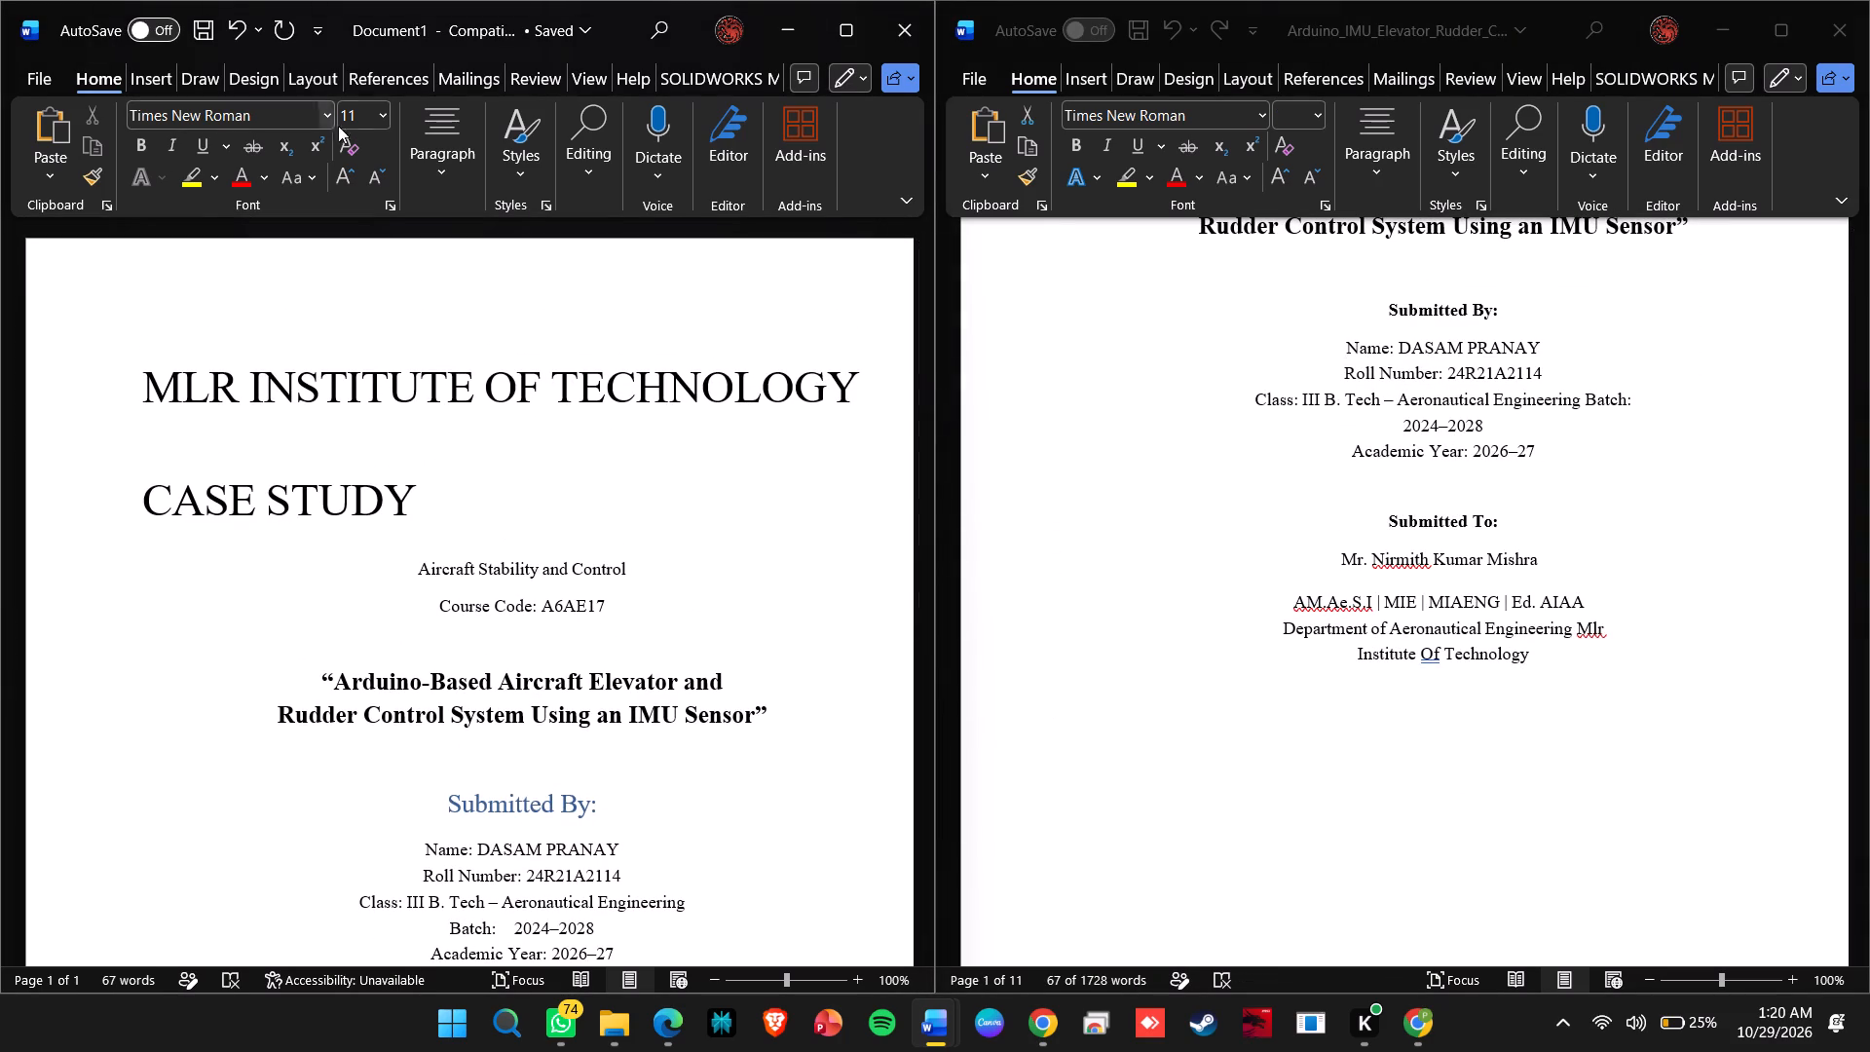
Set the font size to 10 pt at the end of the pasted cover text.
click(381, 116)
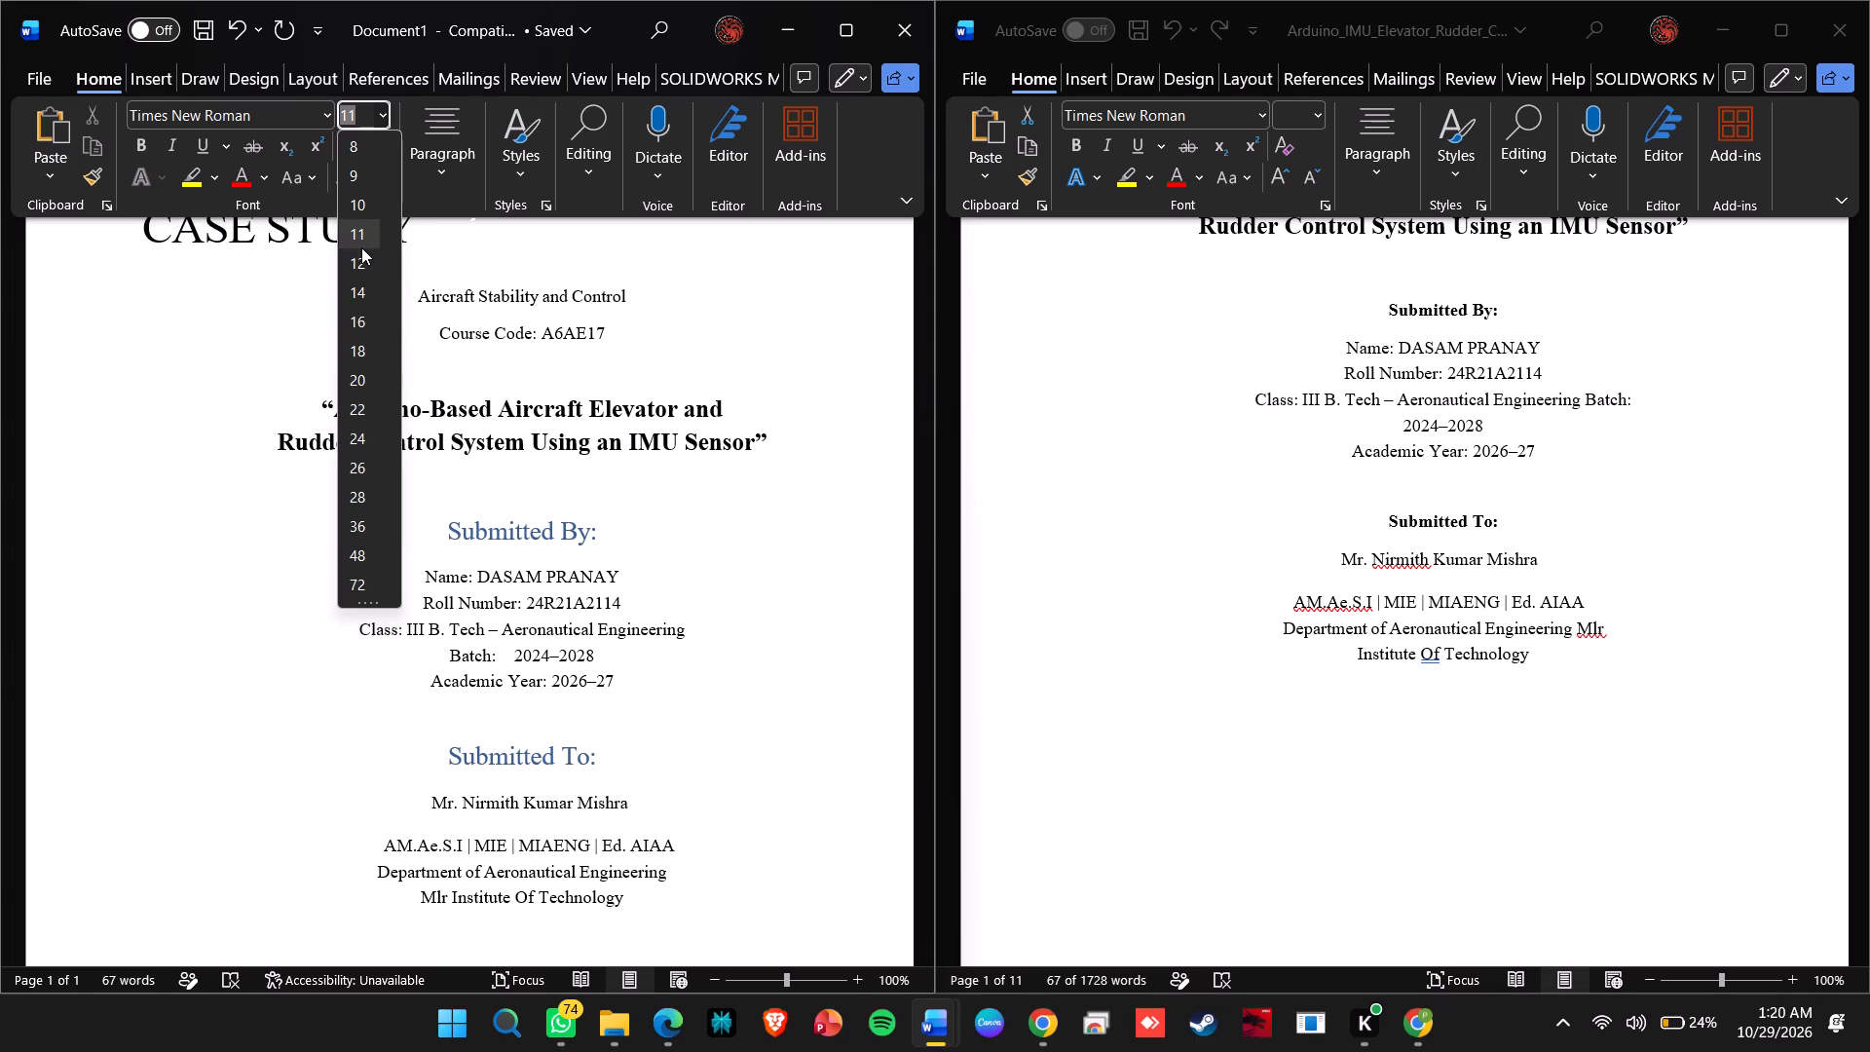
click(355, 212)
Centre the CASE STUDY heading in the new document.
scroll(424, 400, up, 7)
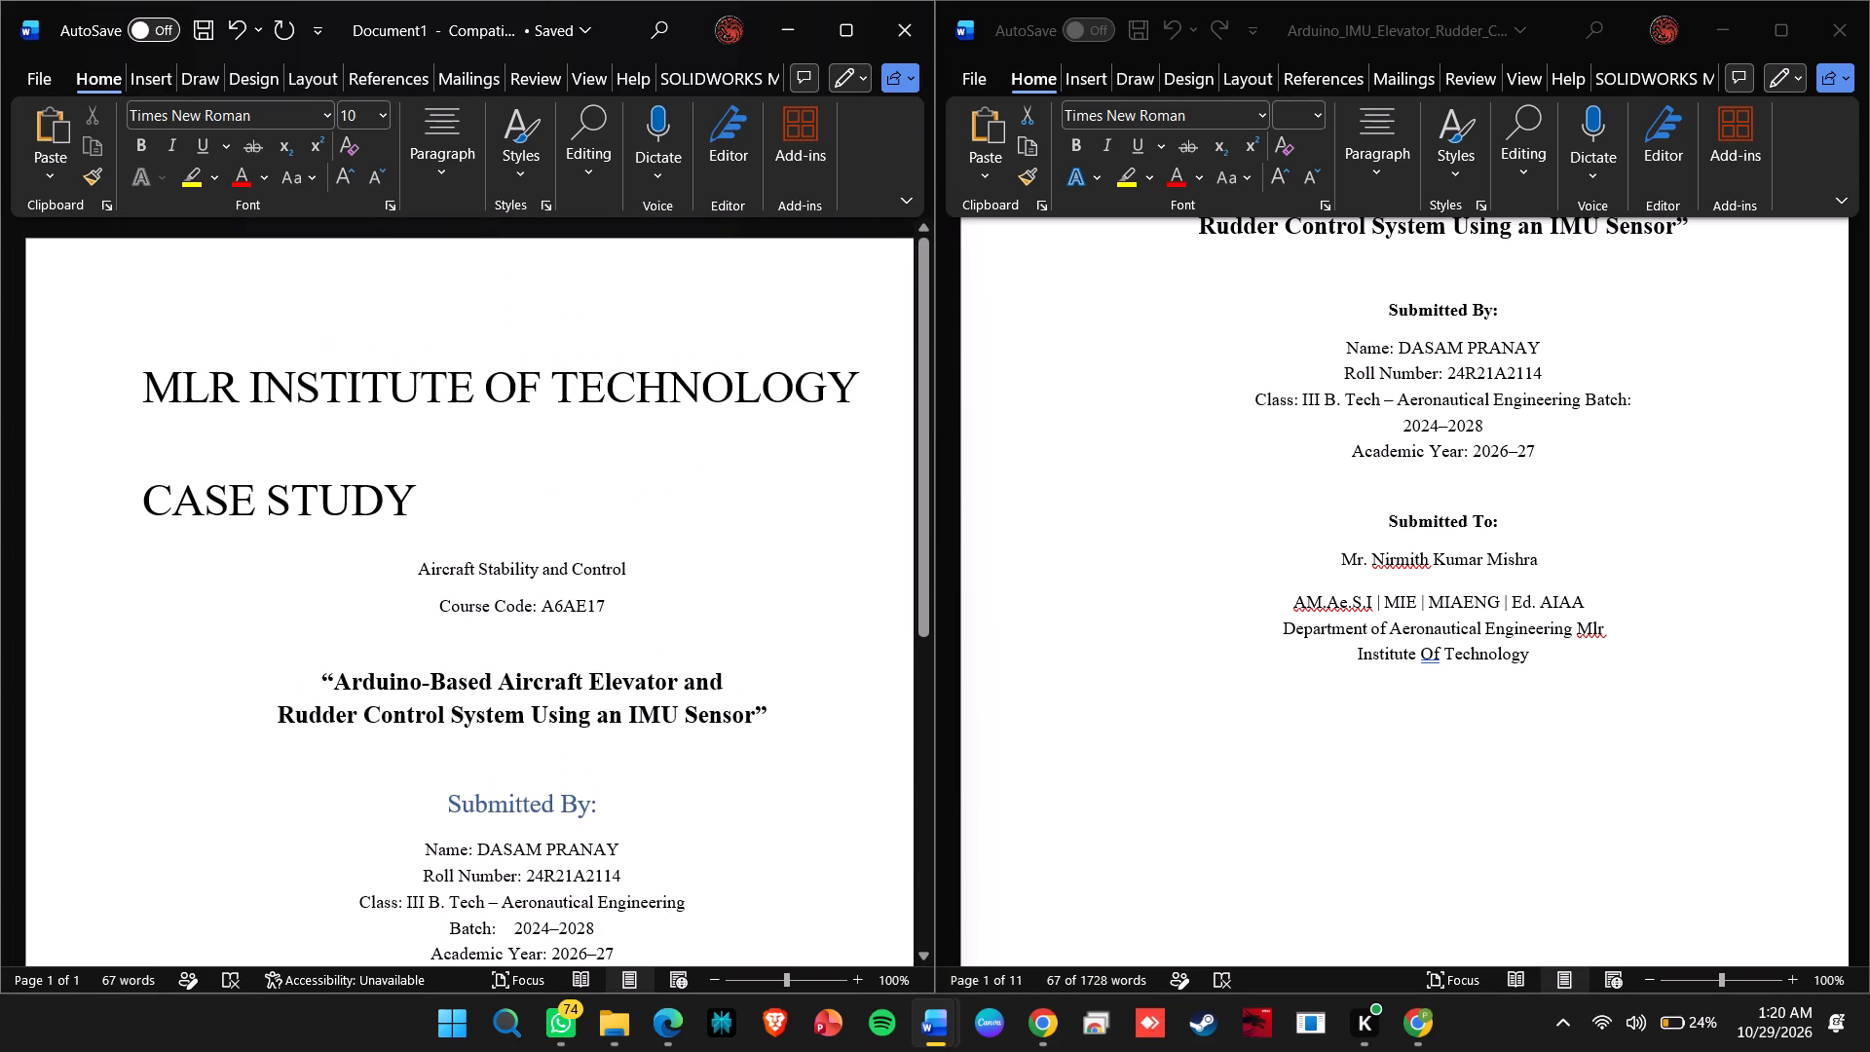
scroll(486, 489, up, 6)
scroll(1345, 492, up, 10)
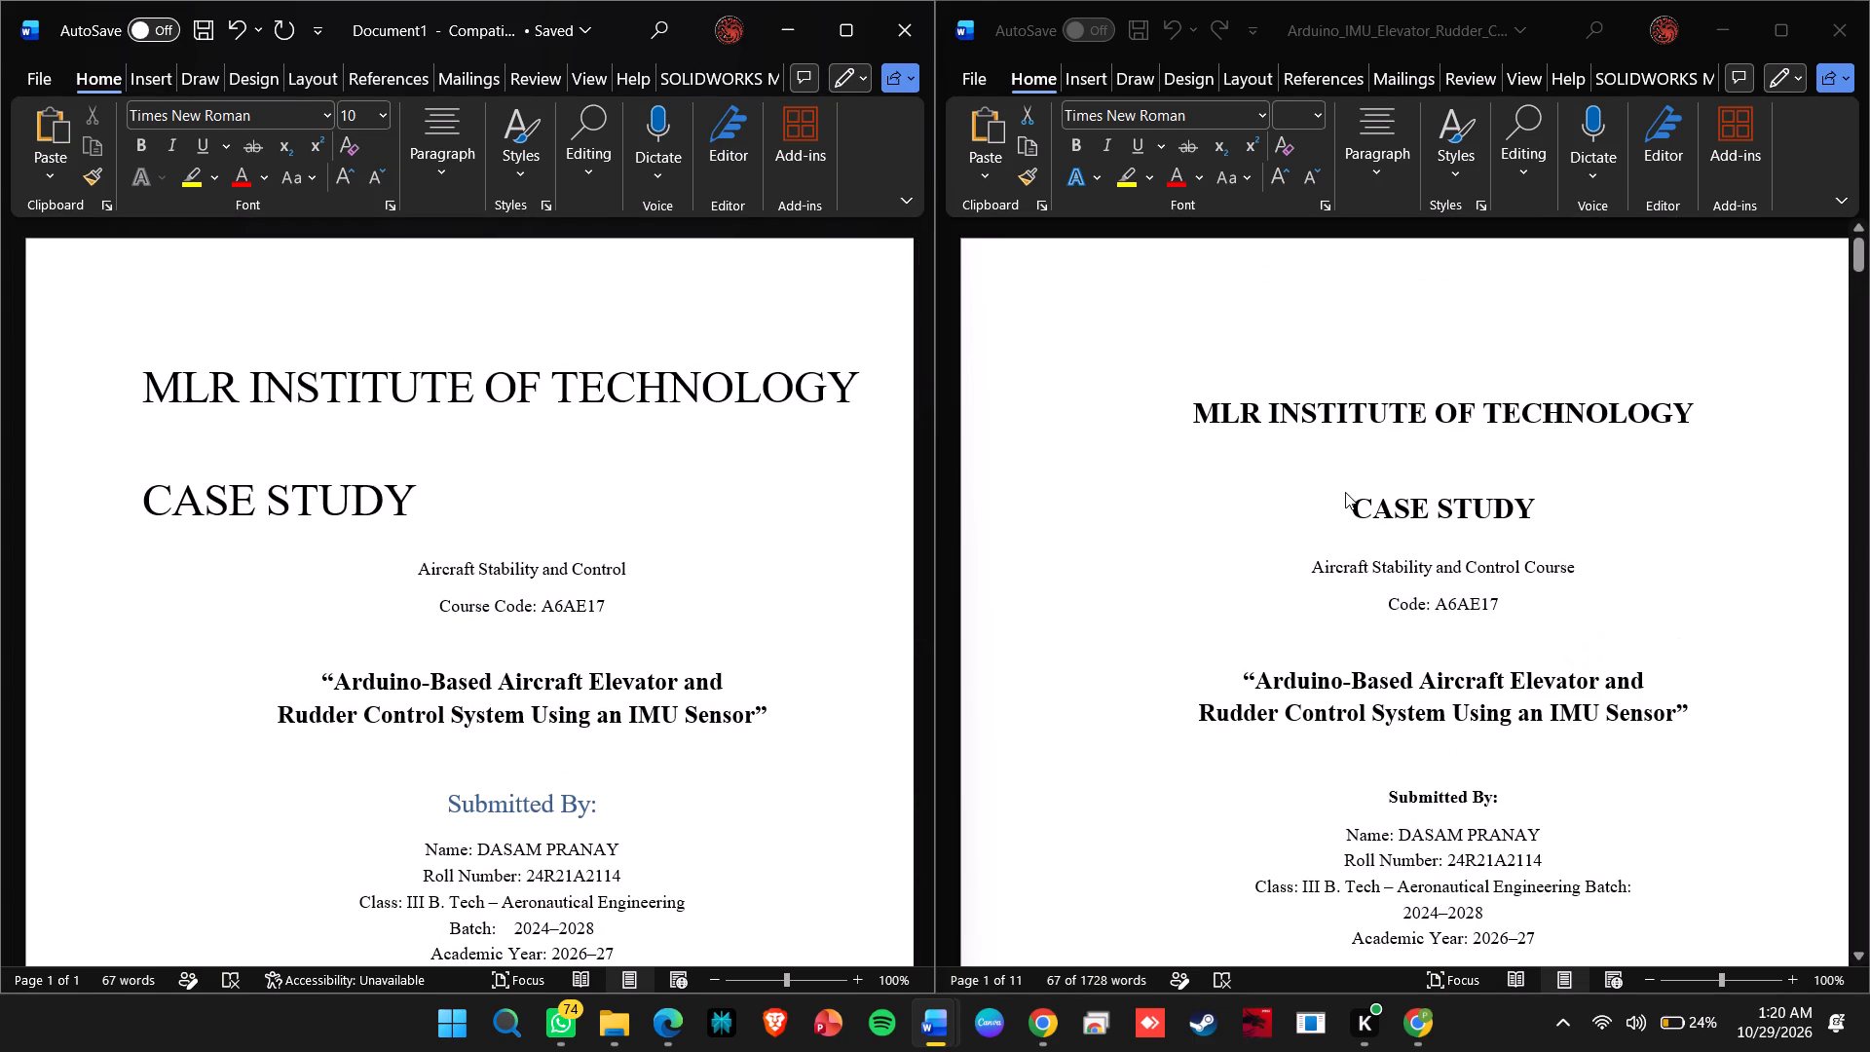
click(629, 478)
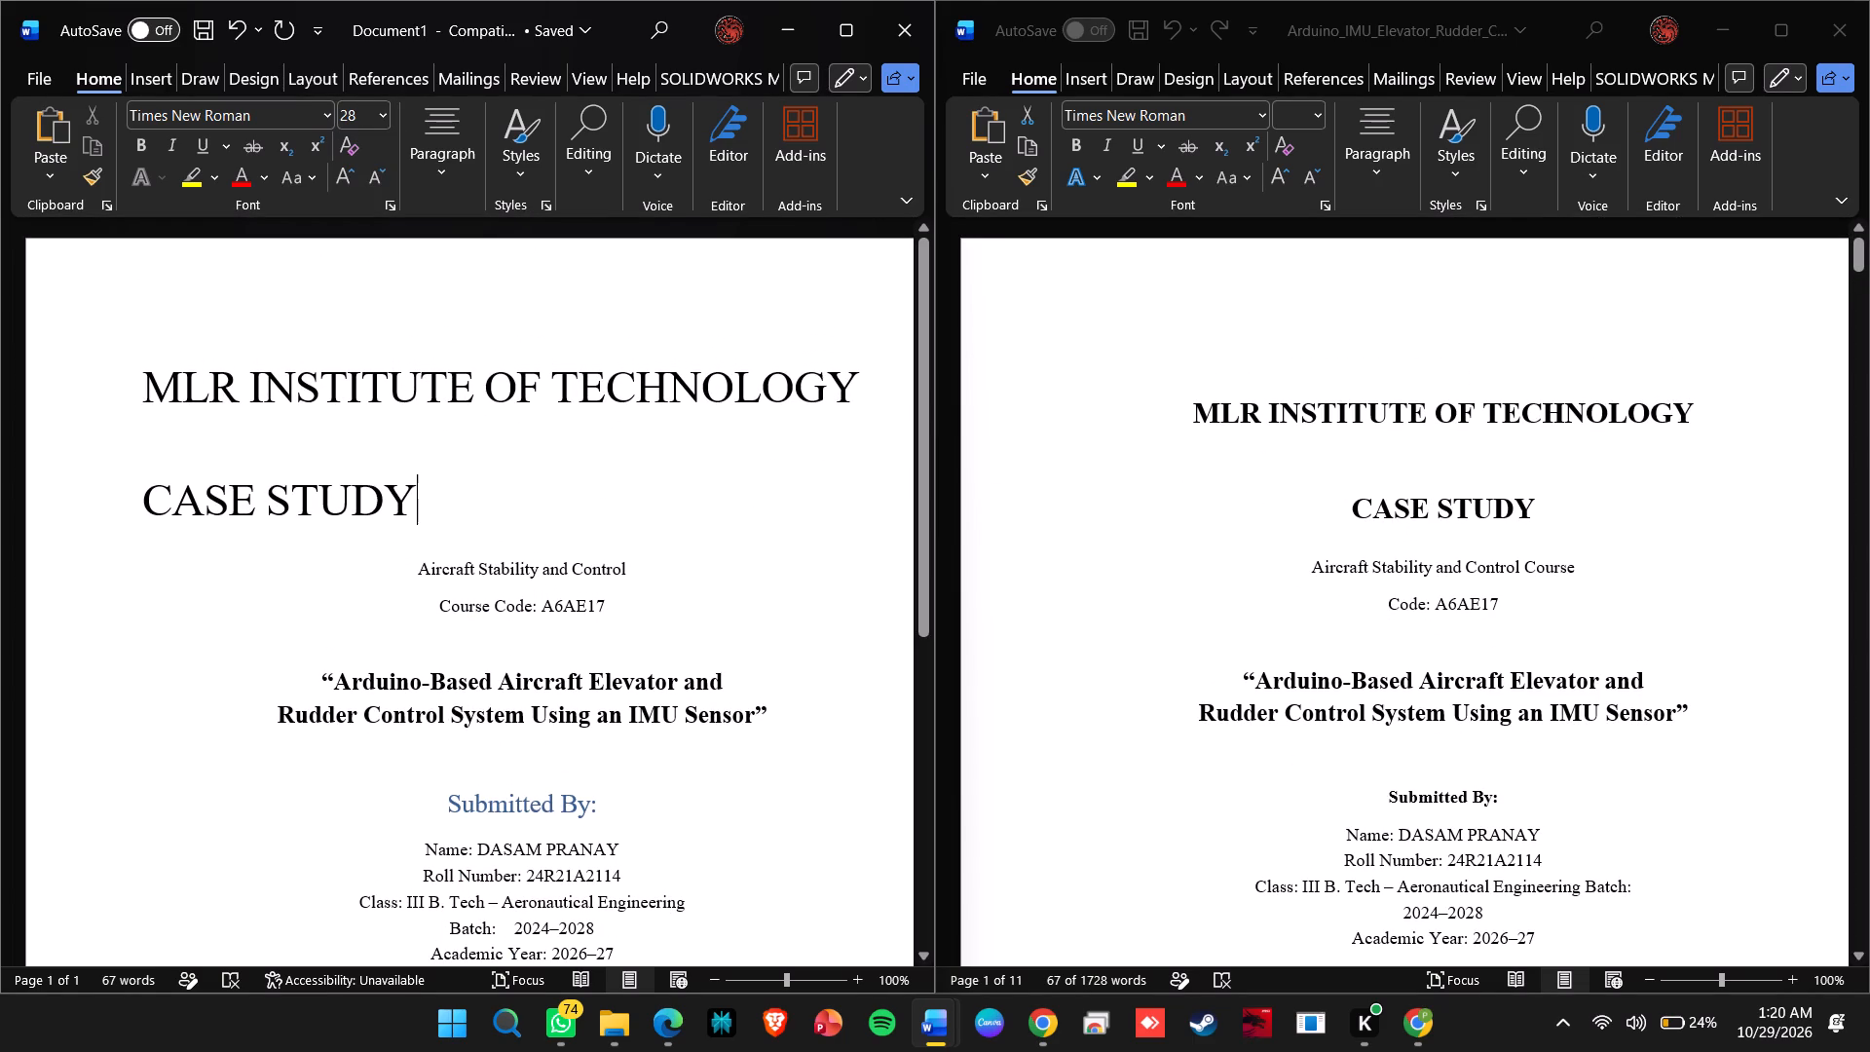
drag(141, 492, 543, 463)
drag(483, 501, 232, 541)
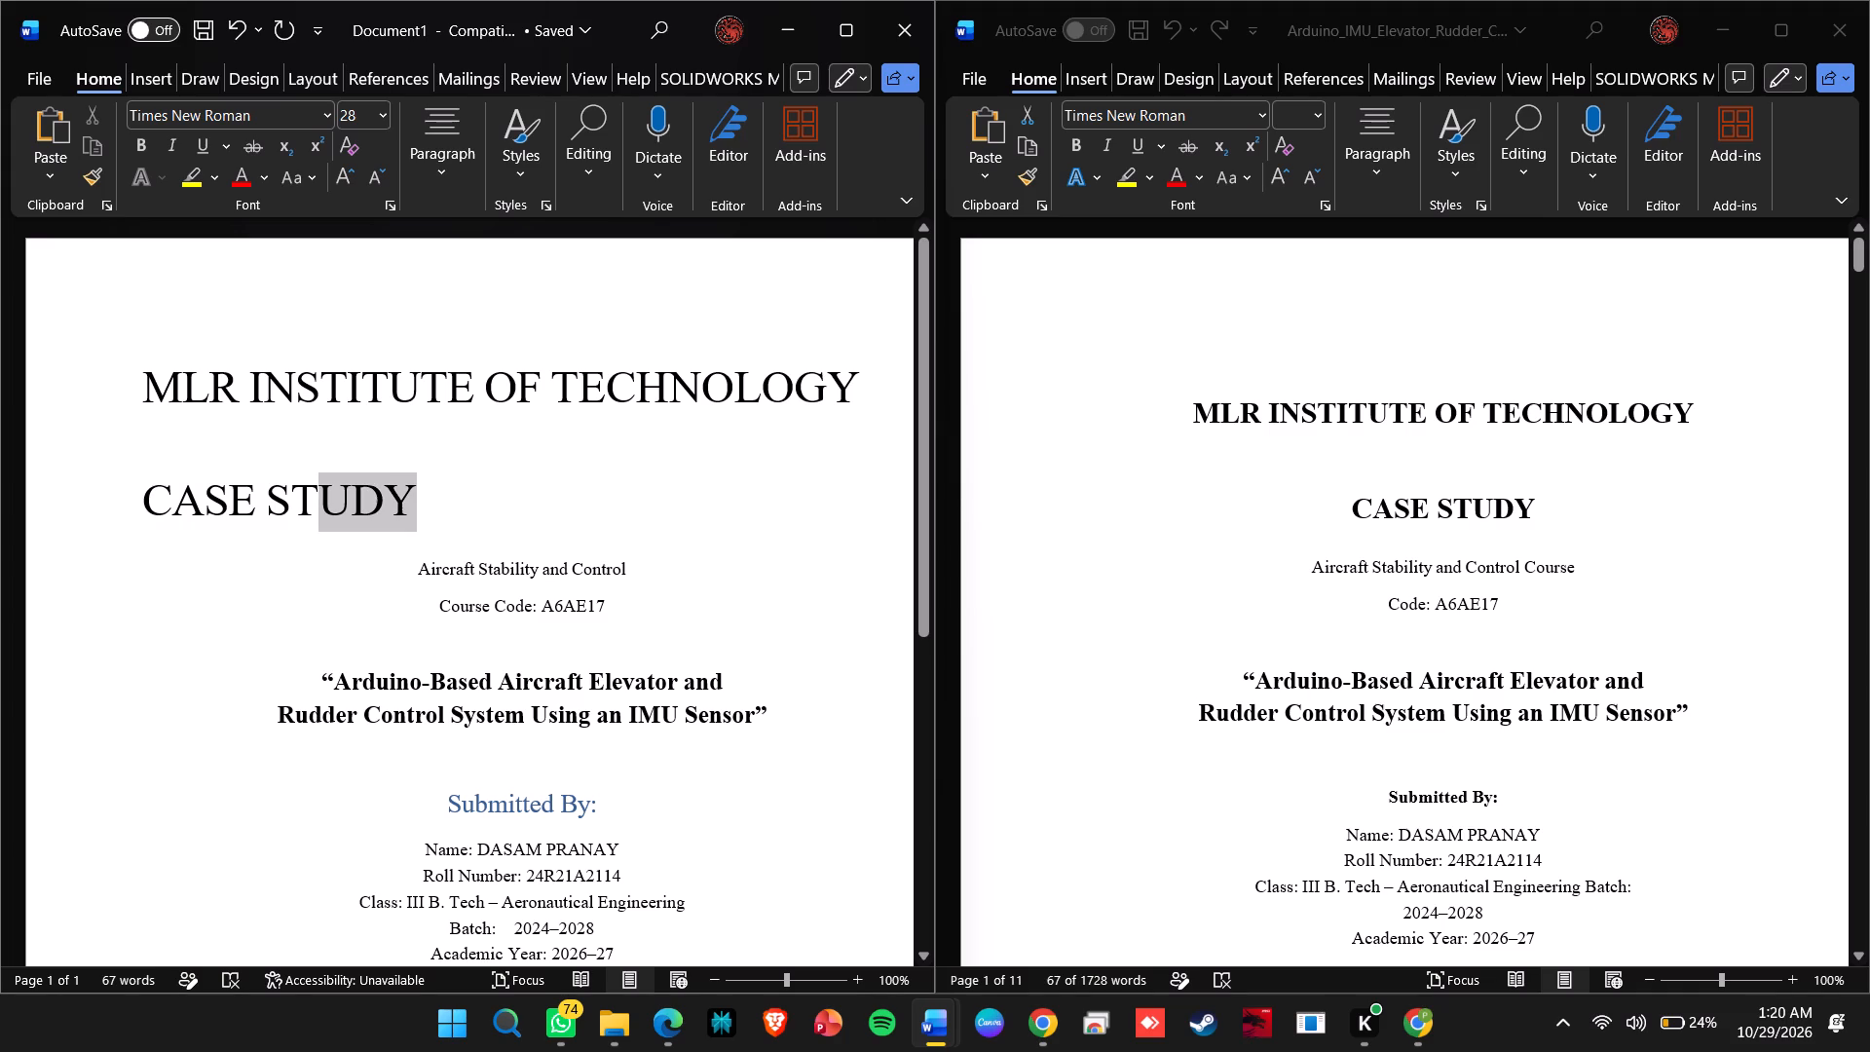
drag(232, 541, 134, 506)
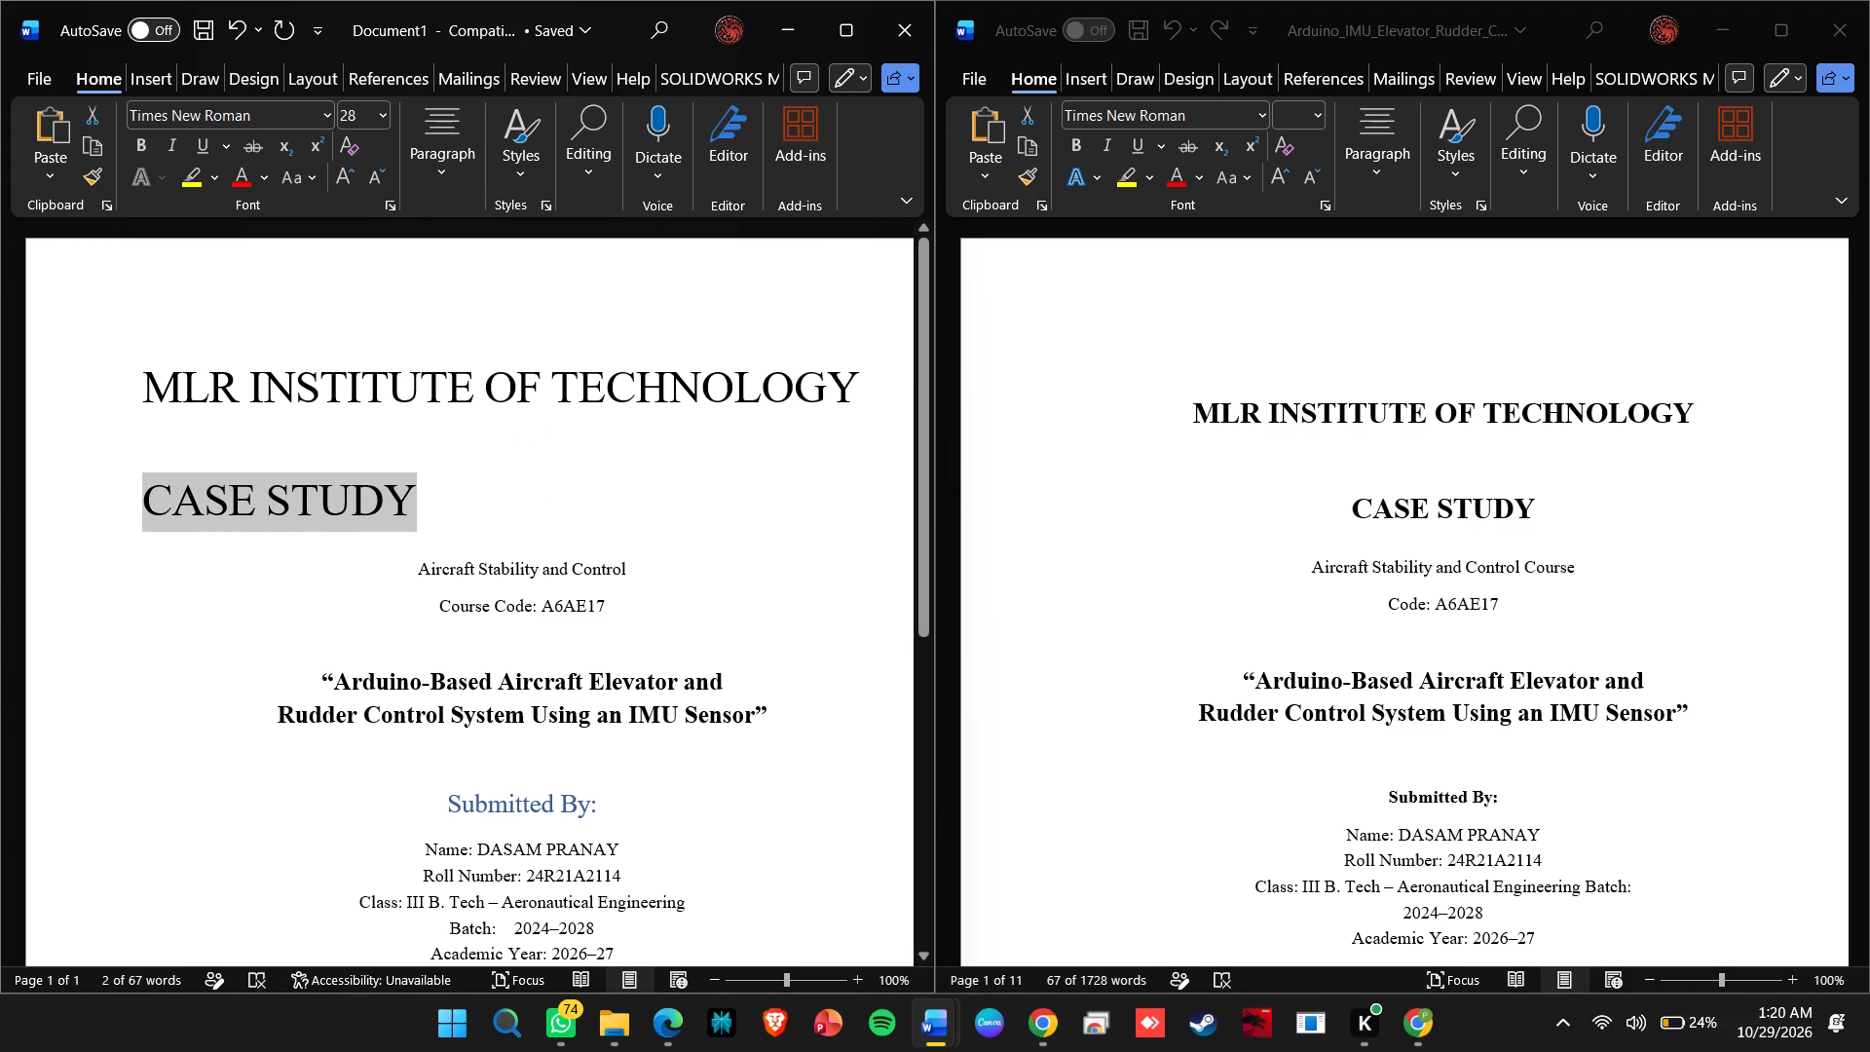
click(457, 166)
click(452, 292)
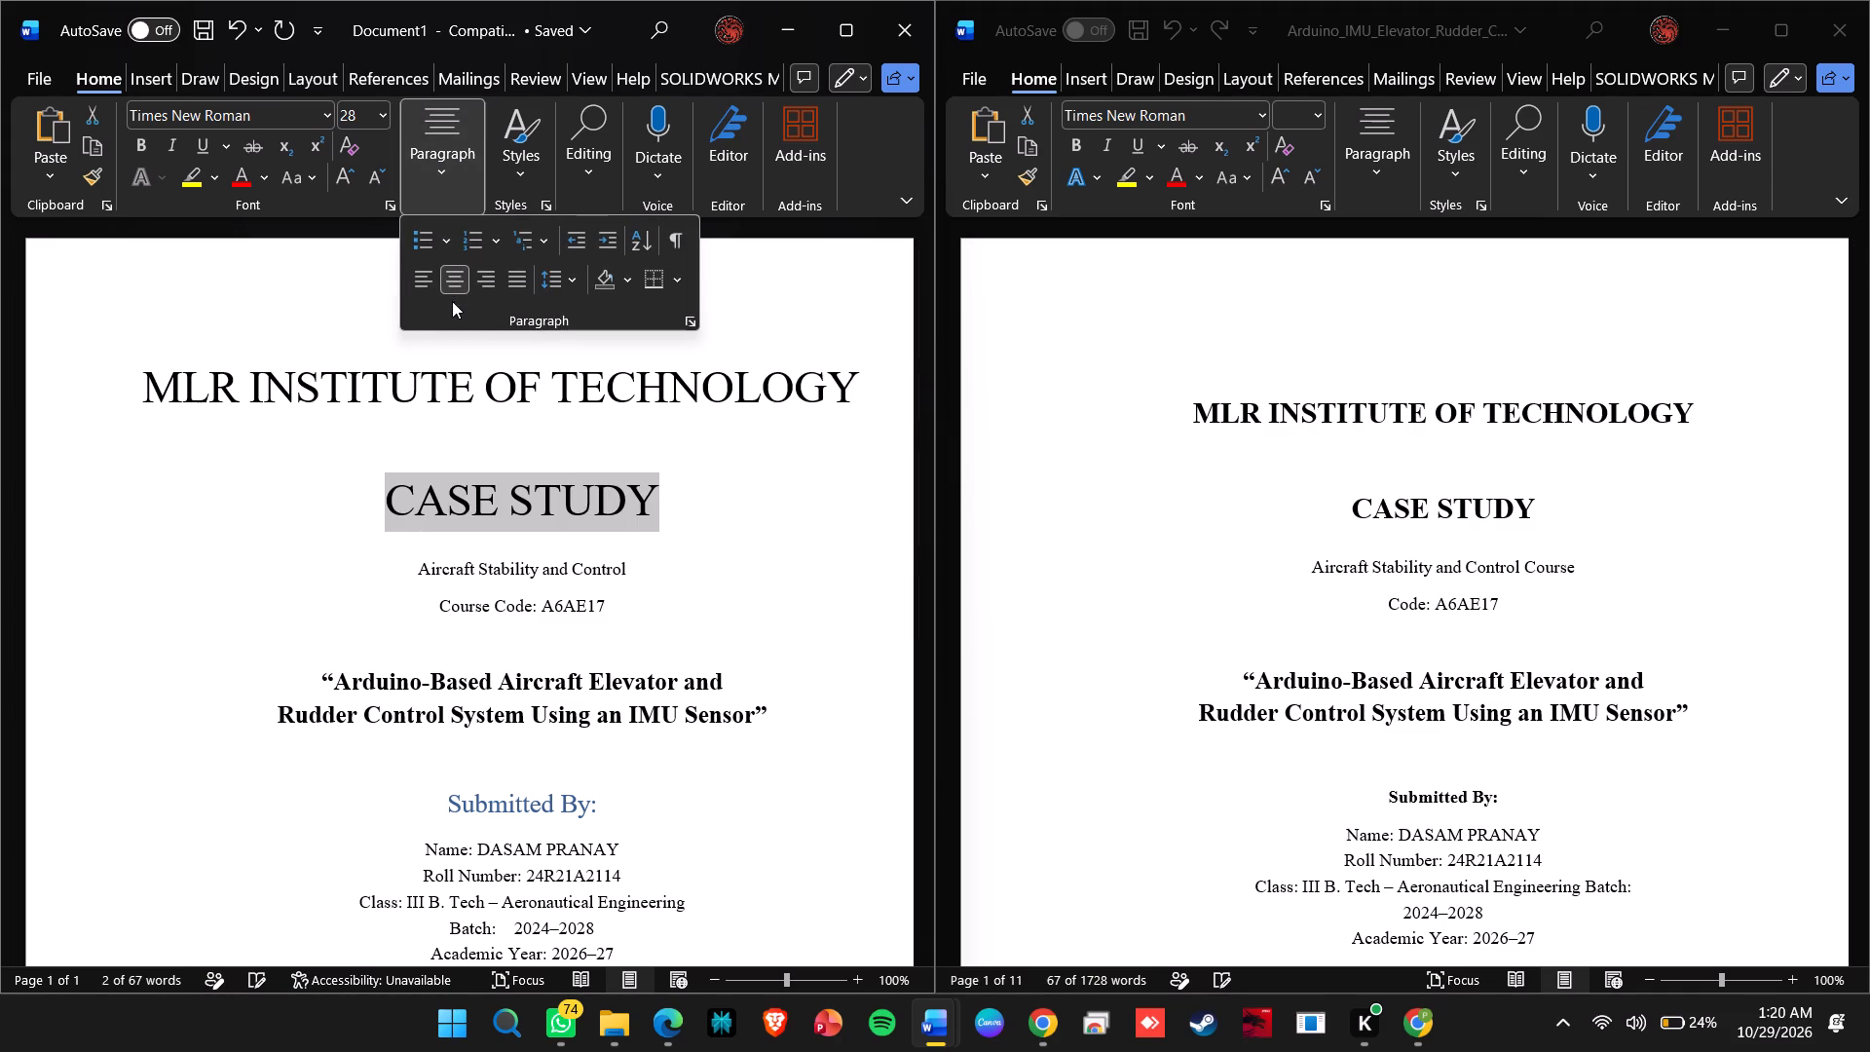
click(572, 474)
click(694, 504)
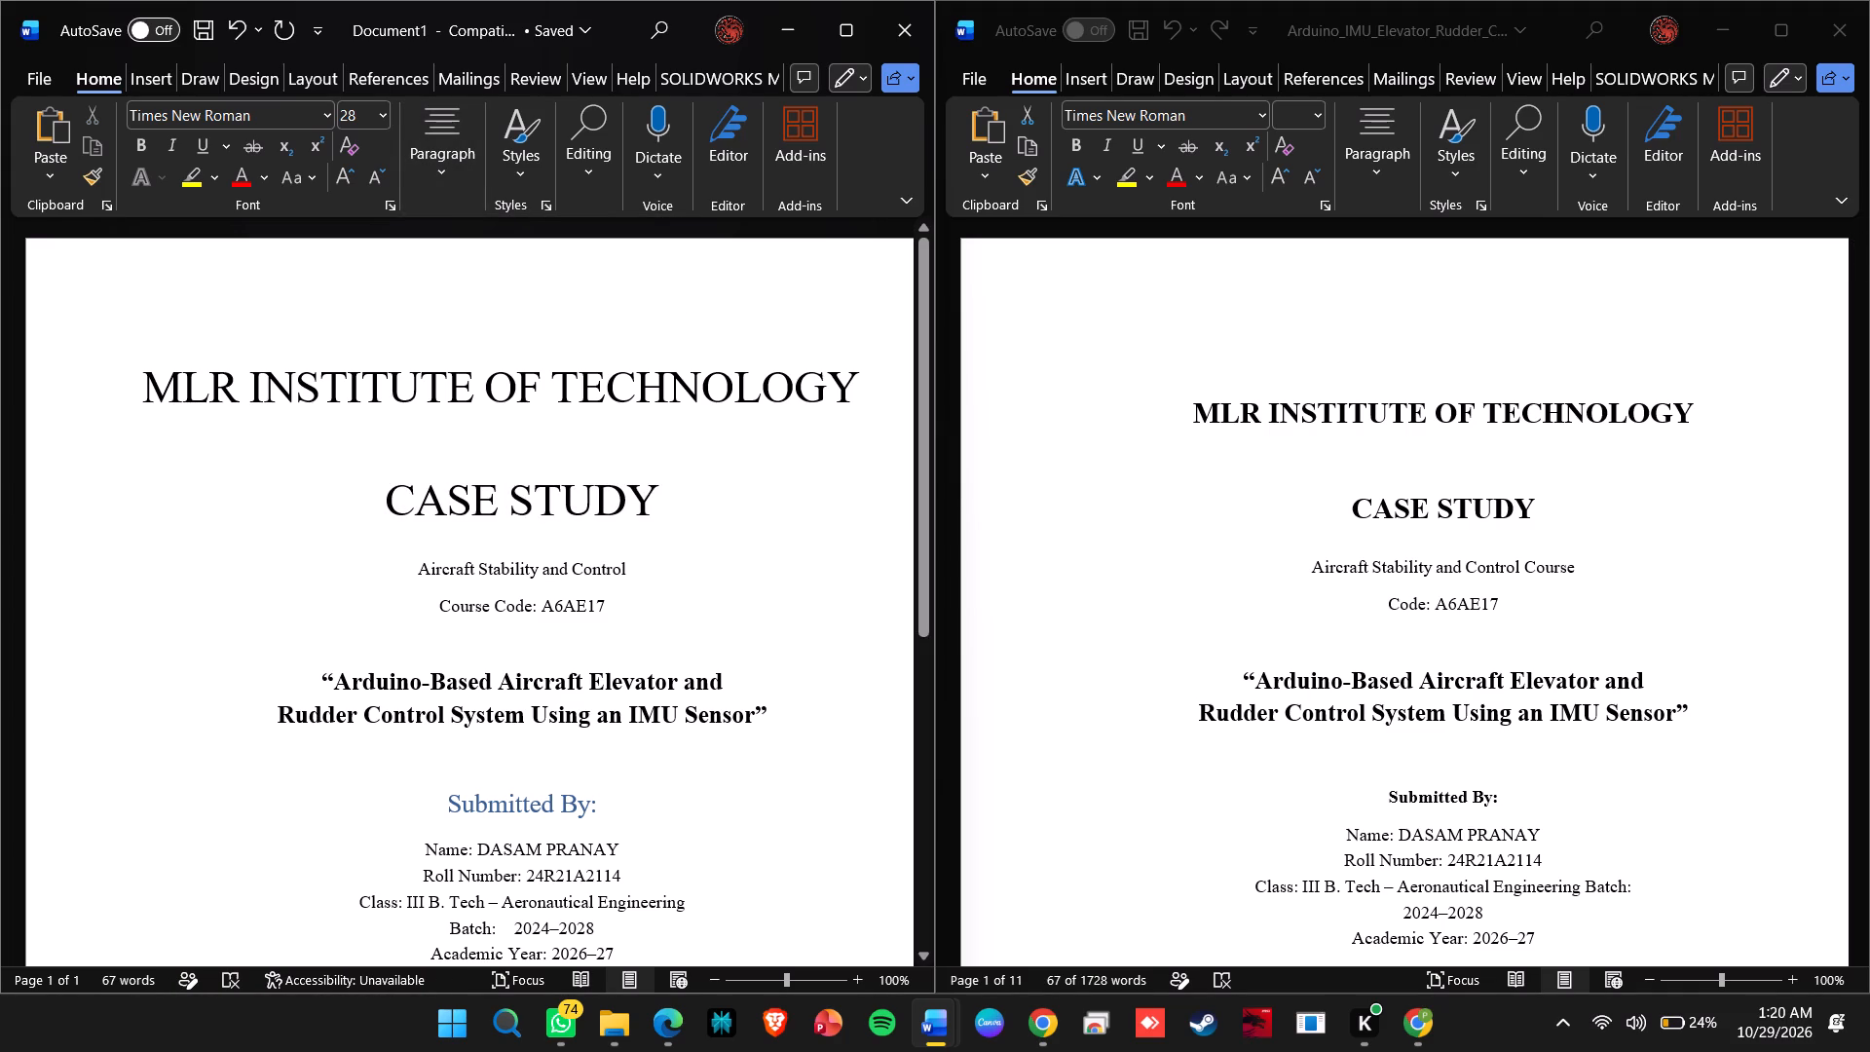
Make the MLR INSTITUTE OF TECHNOLOGY title bold in the new document.
drag(132, 373, 763, 374)
click(789, 325)
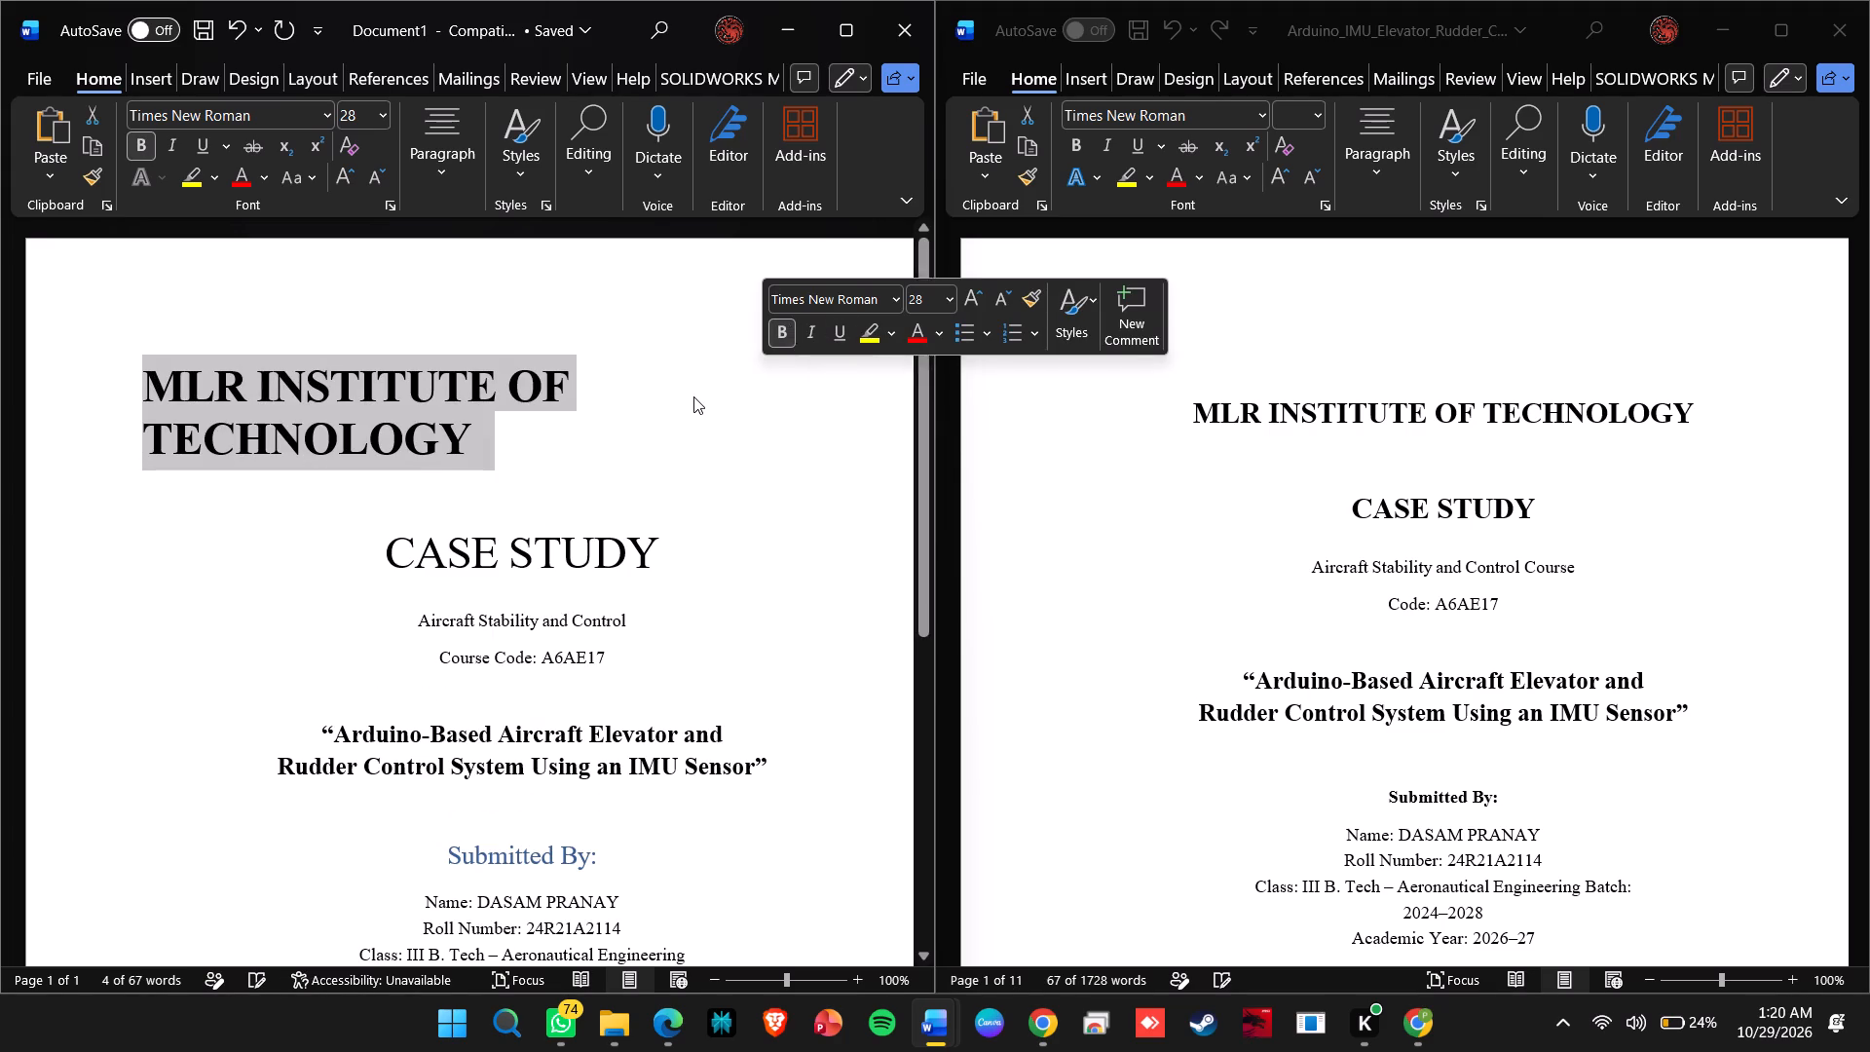
click(693, 396)
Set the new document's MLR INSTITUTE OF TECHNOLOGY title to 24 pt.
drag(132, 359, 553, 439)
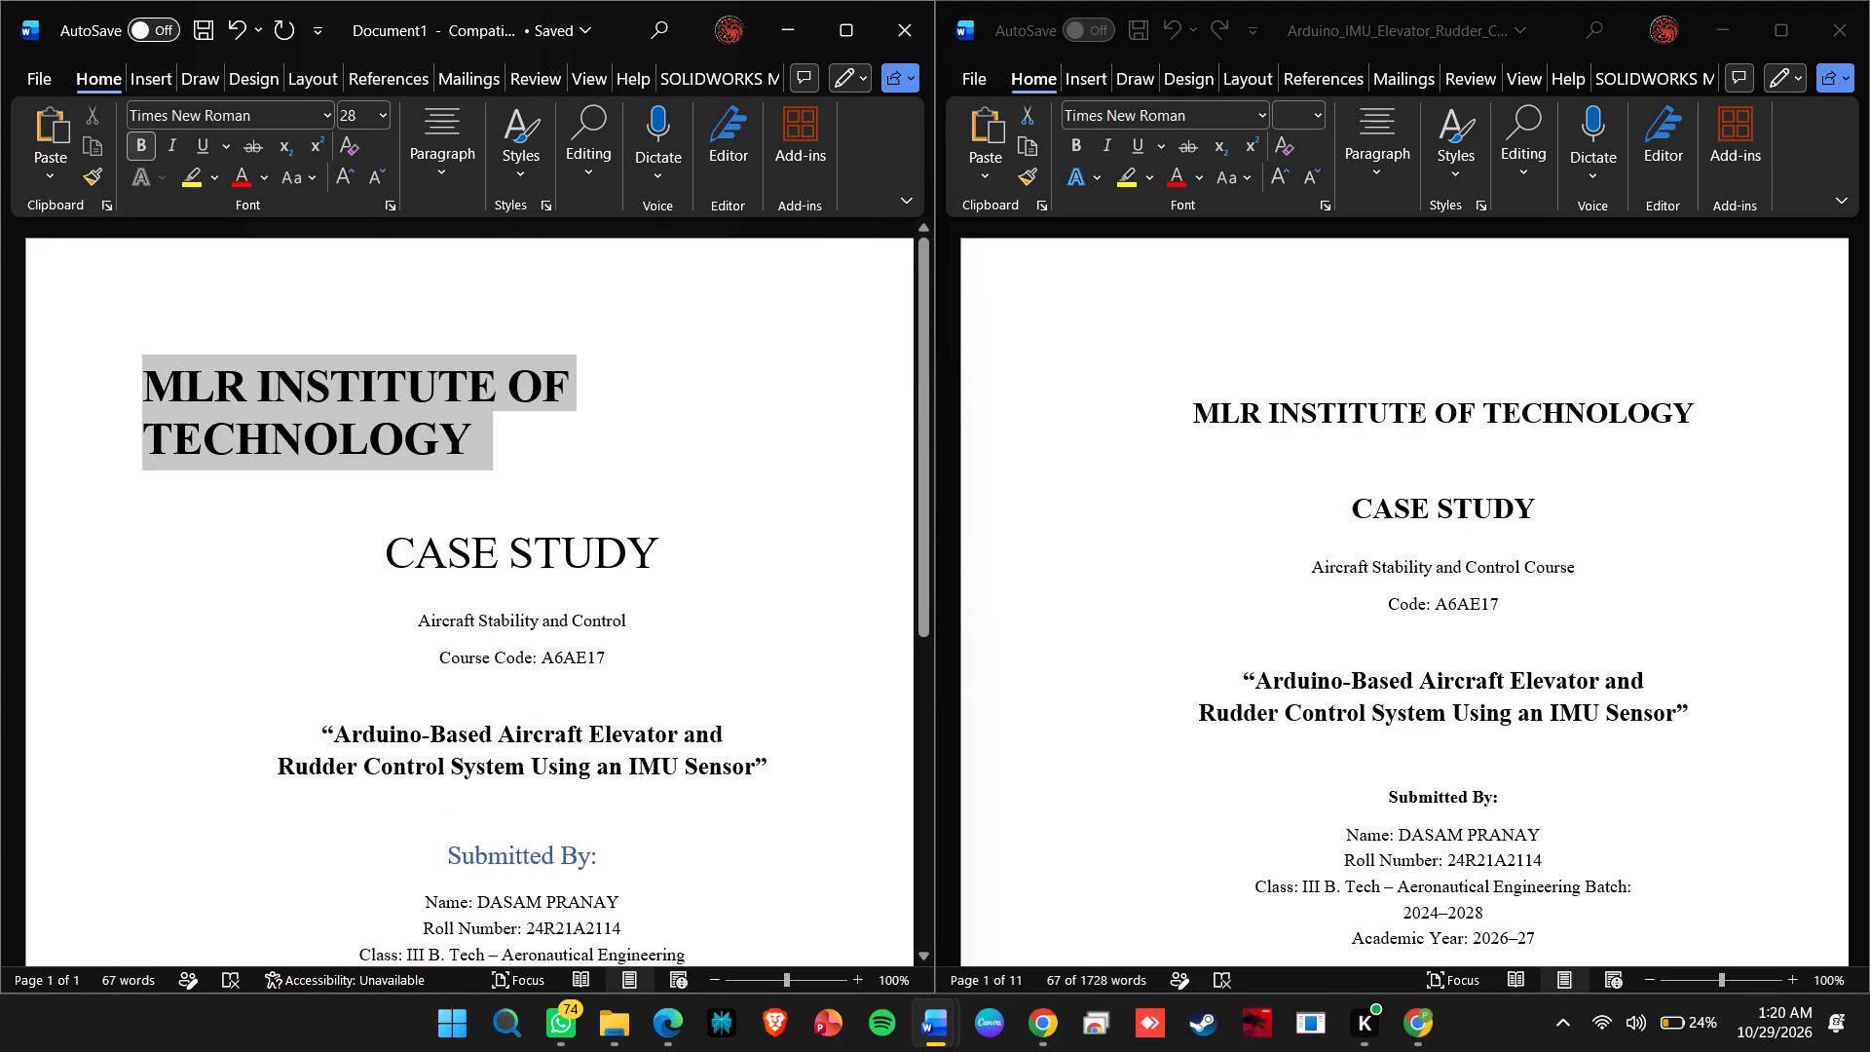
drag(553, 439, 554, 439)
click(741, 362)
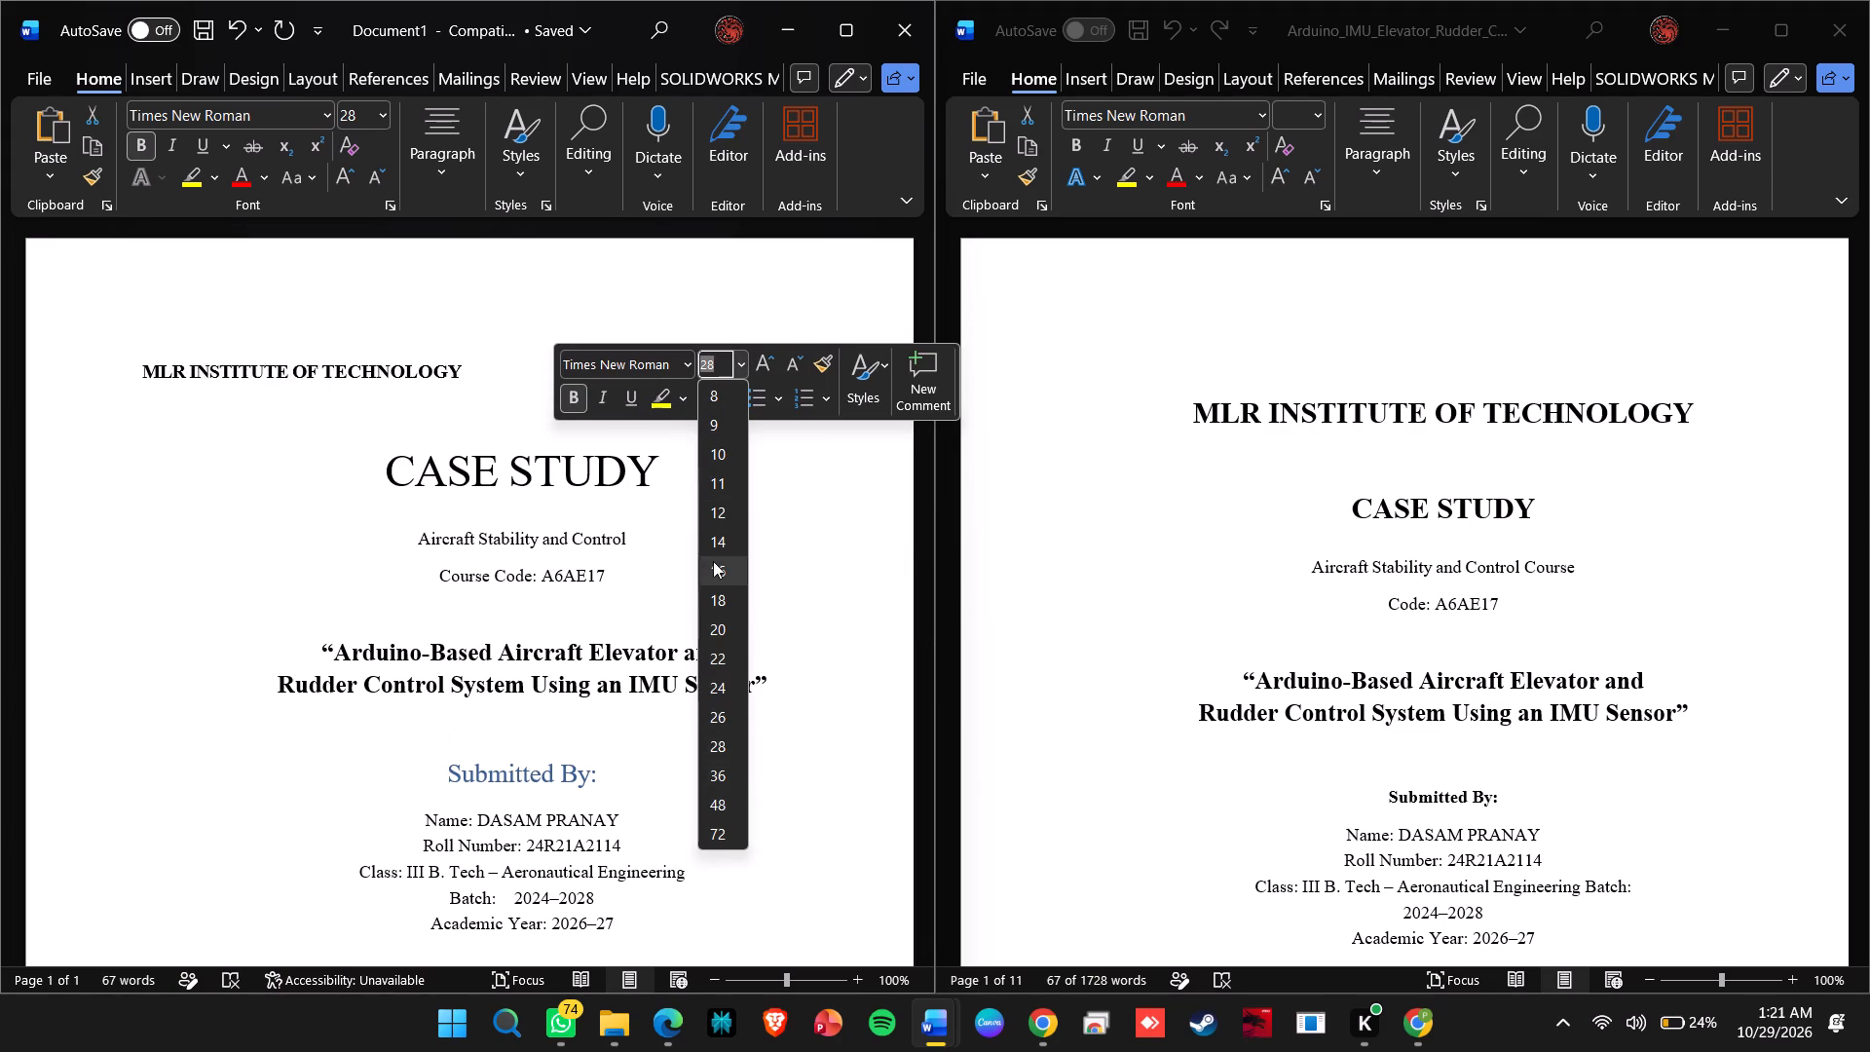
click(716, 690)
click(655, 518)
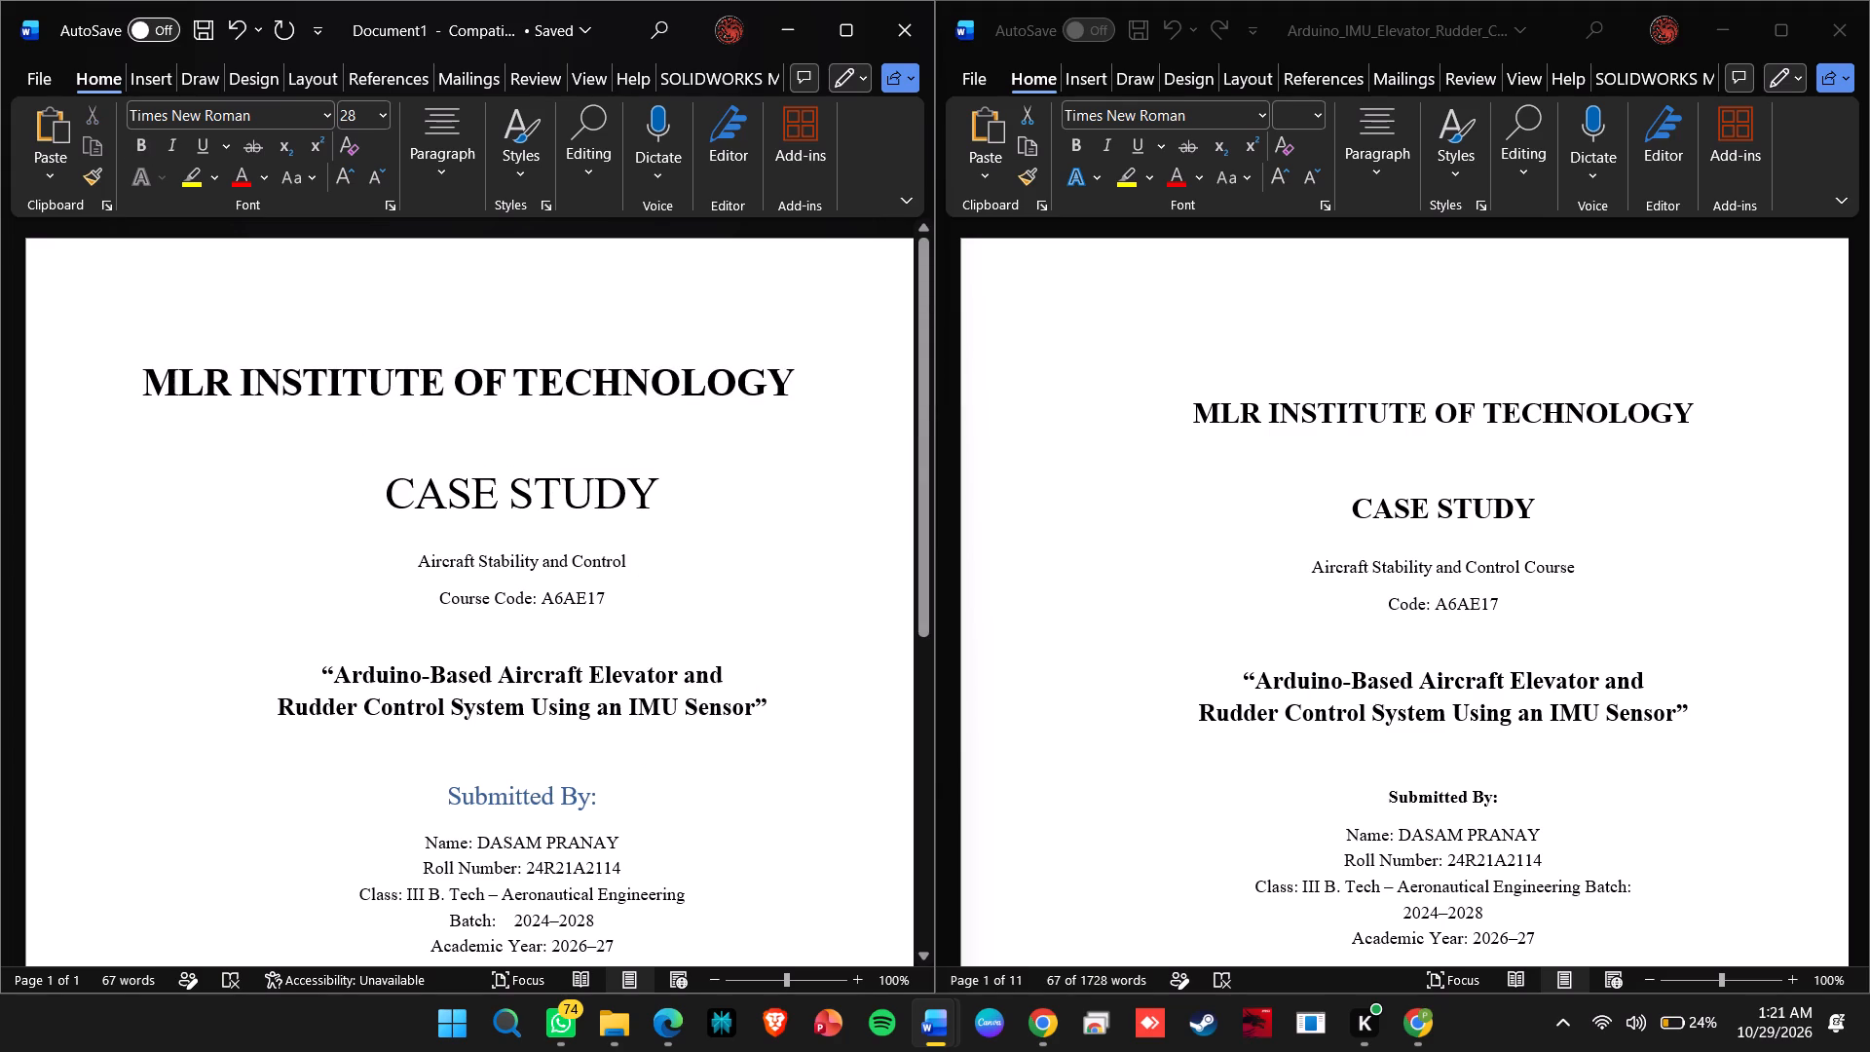
Match the new document's MLR INSTITUTE OF TECHNOLOGY title to the original cover's 18 pt size and centre it.
click(149, 384)
drag(1189, 409, 1470, 420)
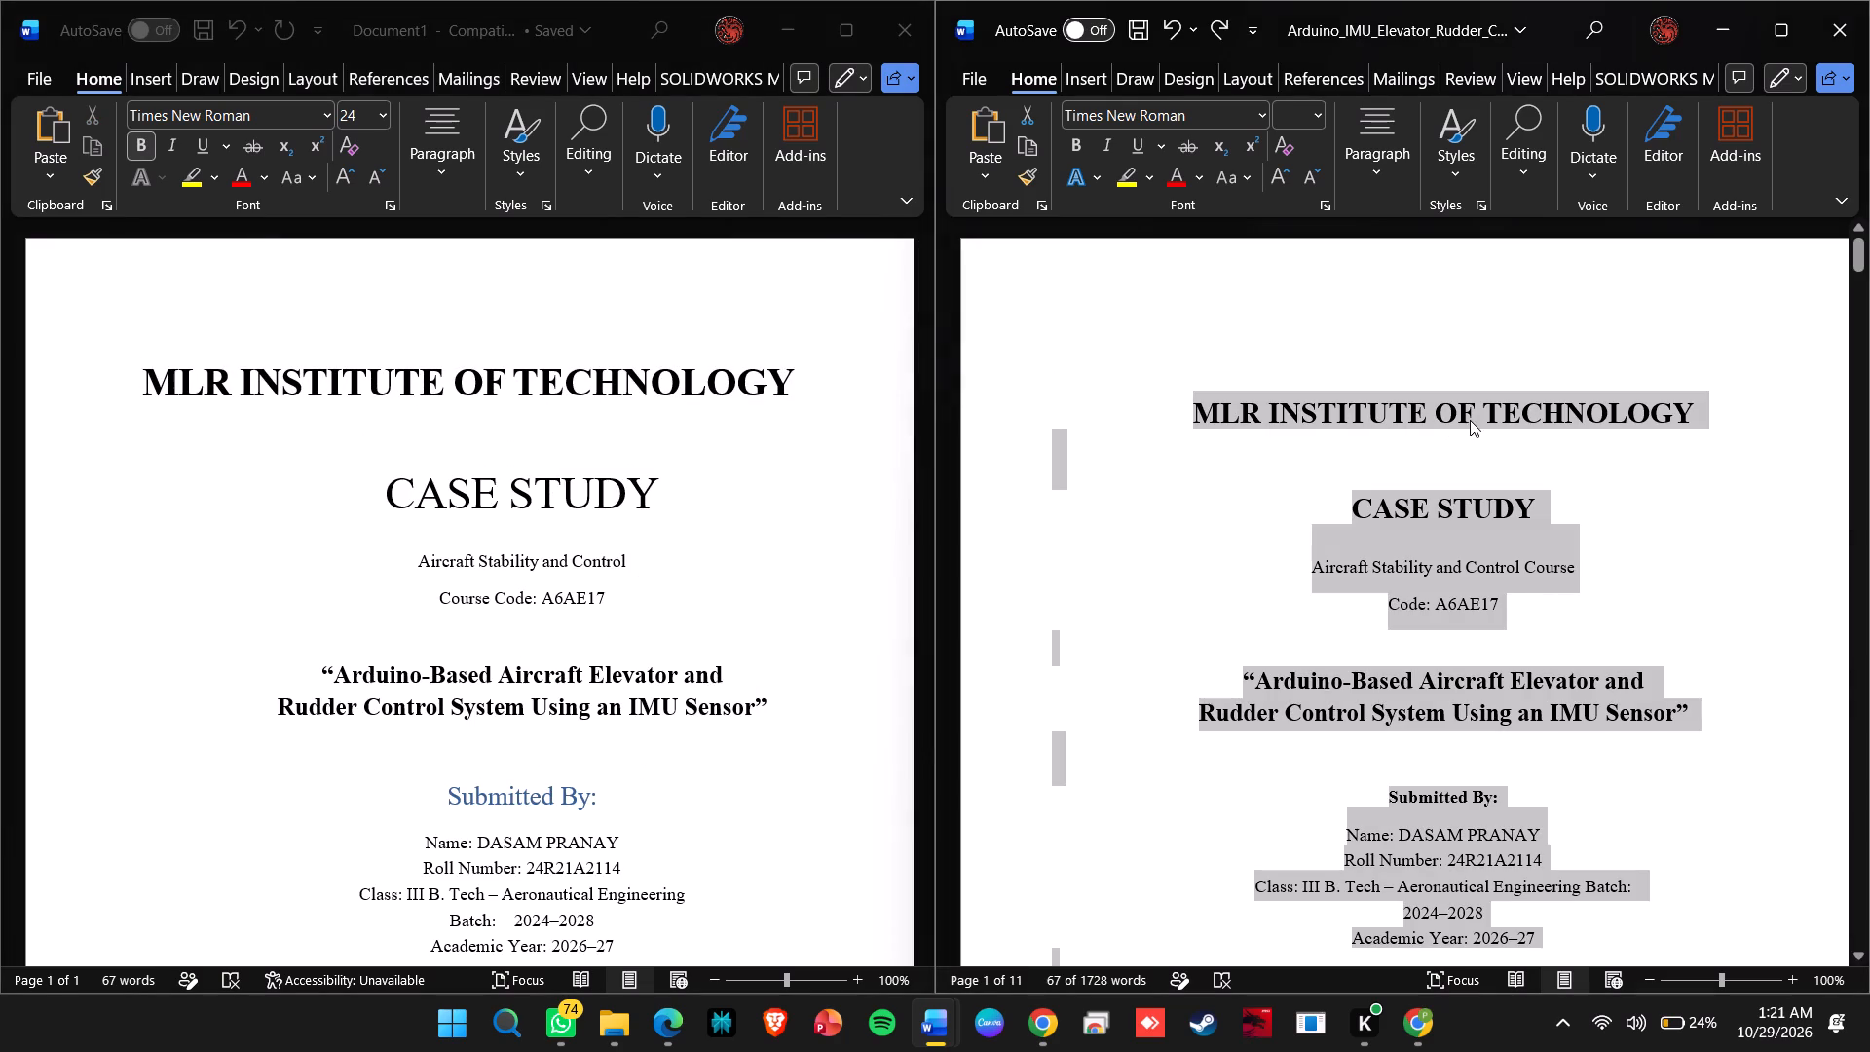
click(1470, 420)
drag(1213, 411, 1348, 428)
click(776, 381)
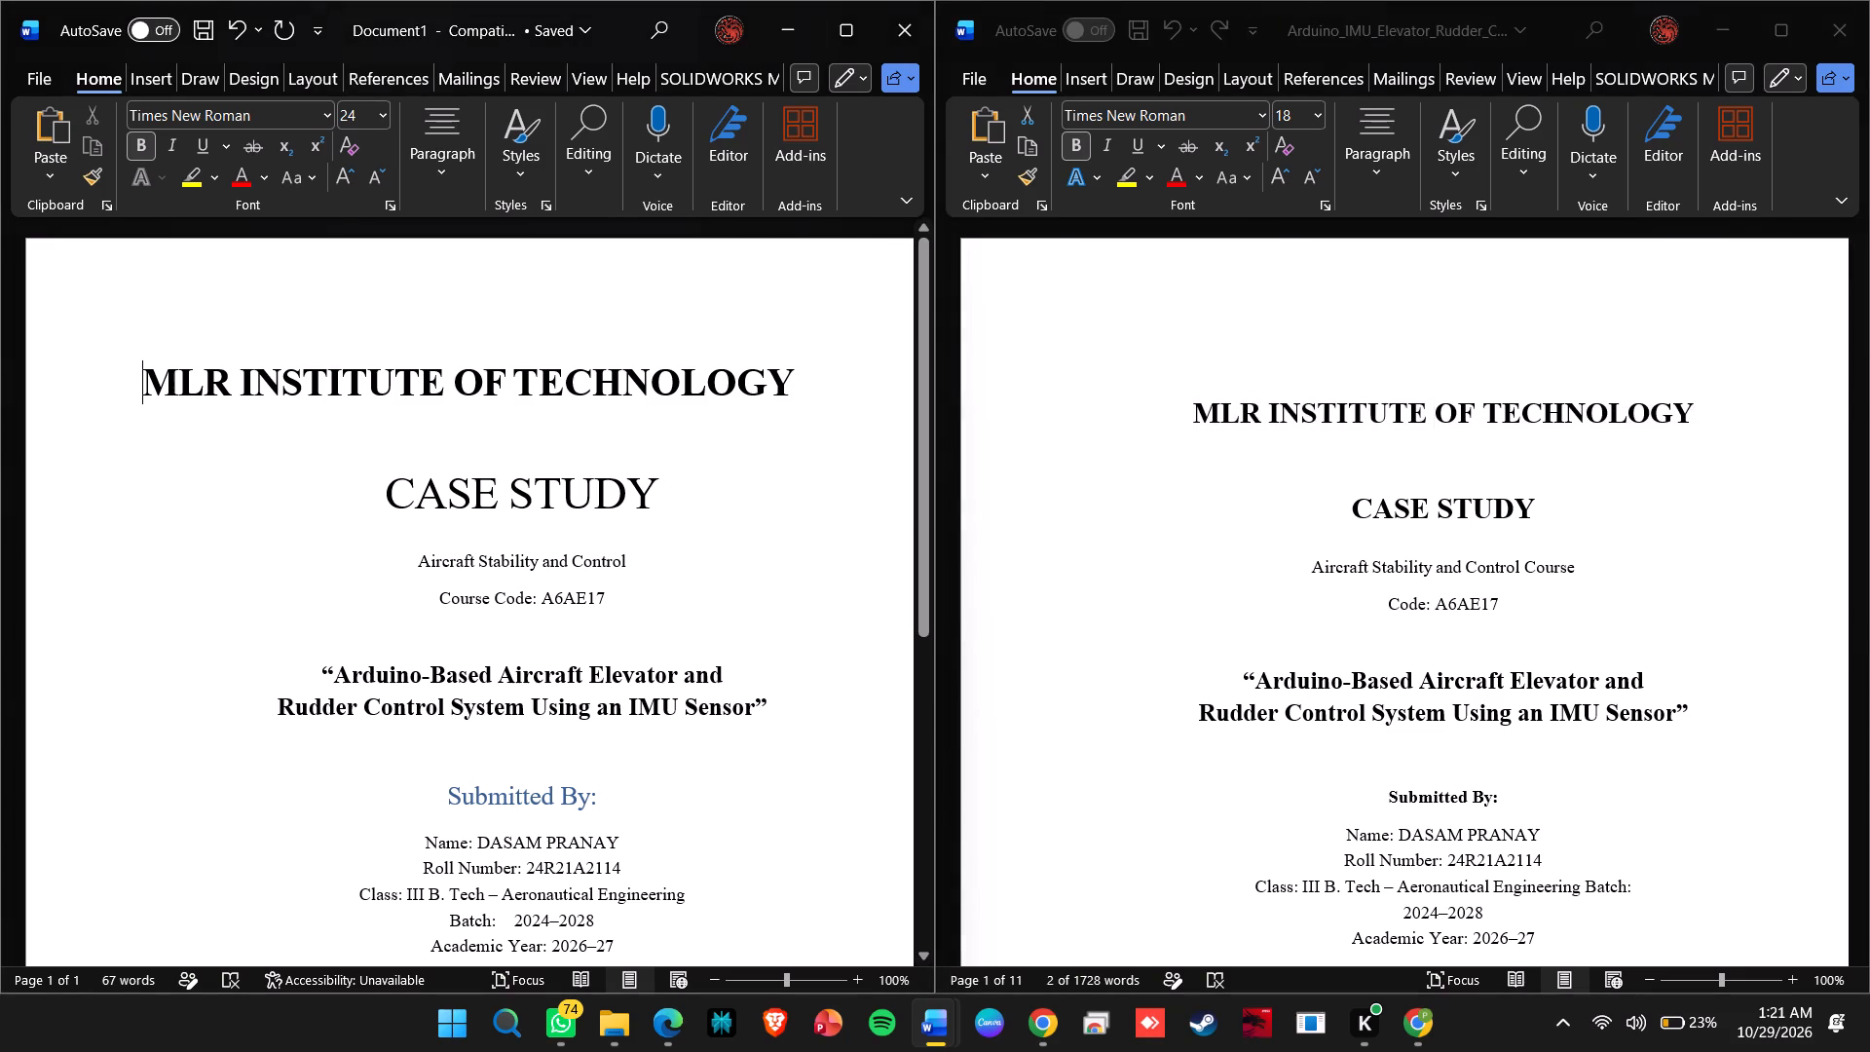
drag(153, 376, 748, 393)
click(929, 318)
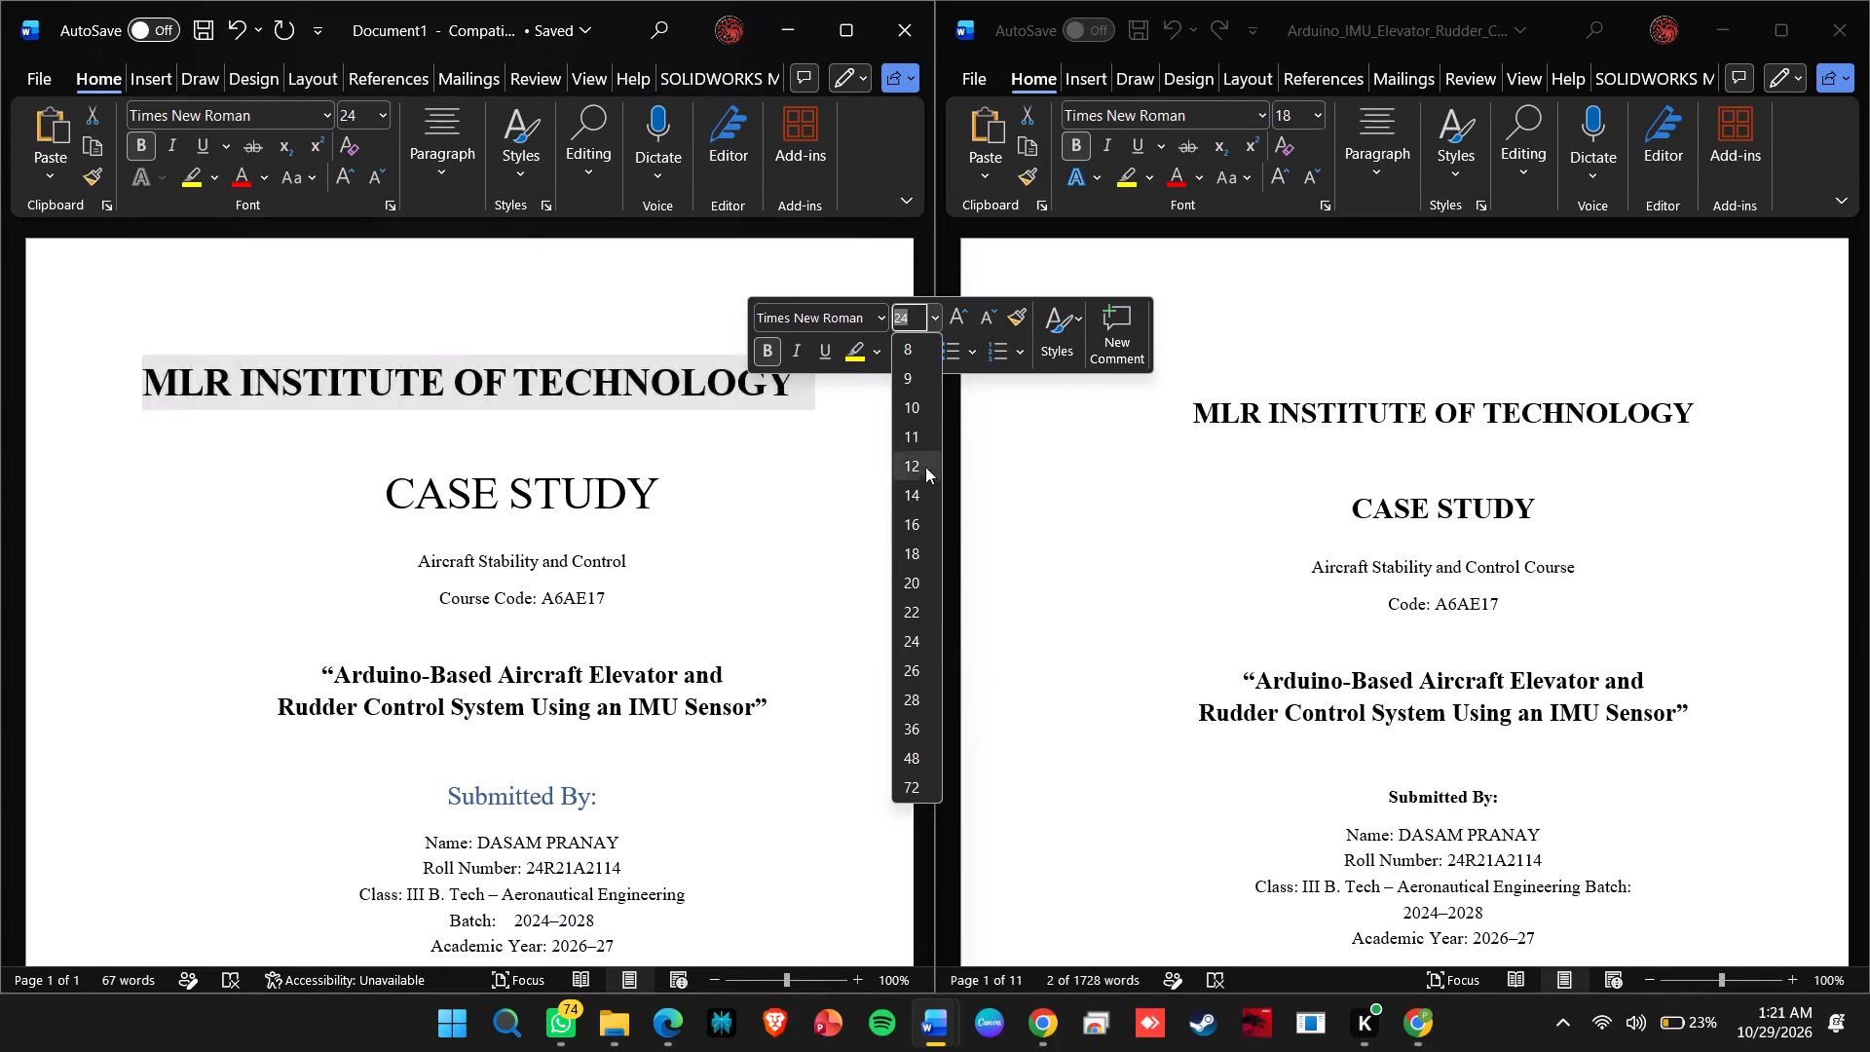
click(932, 561)
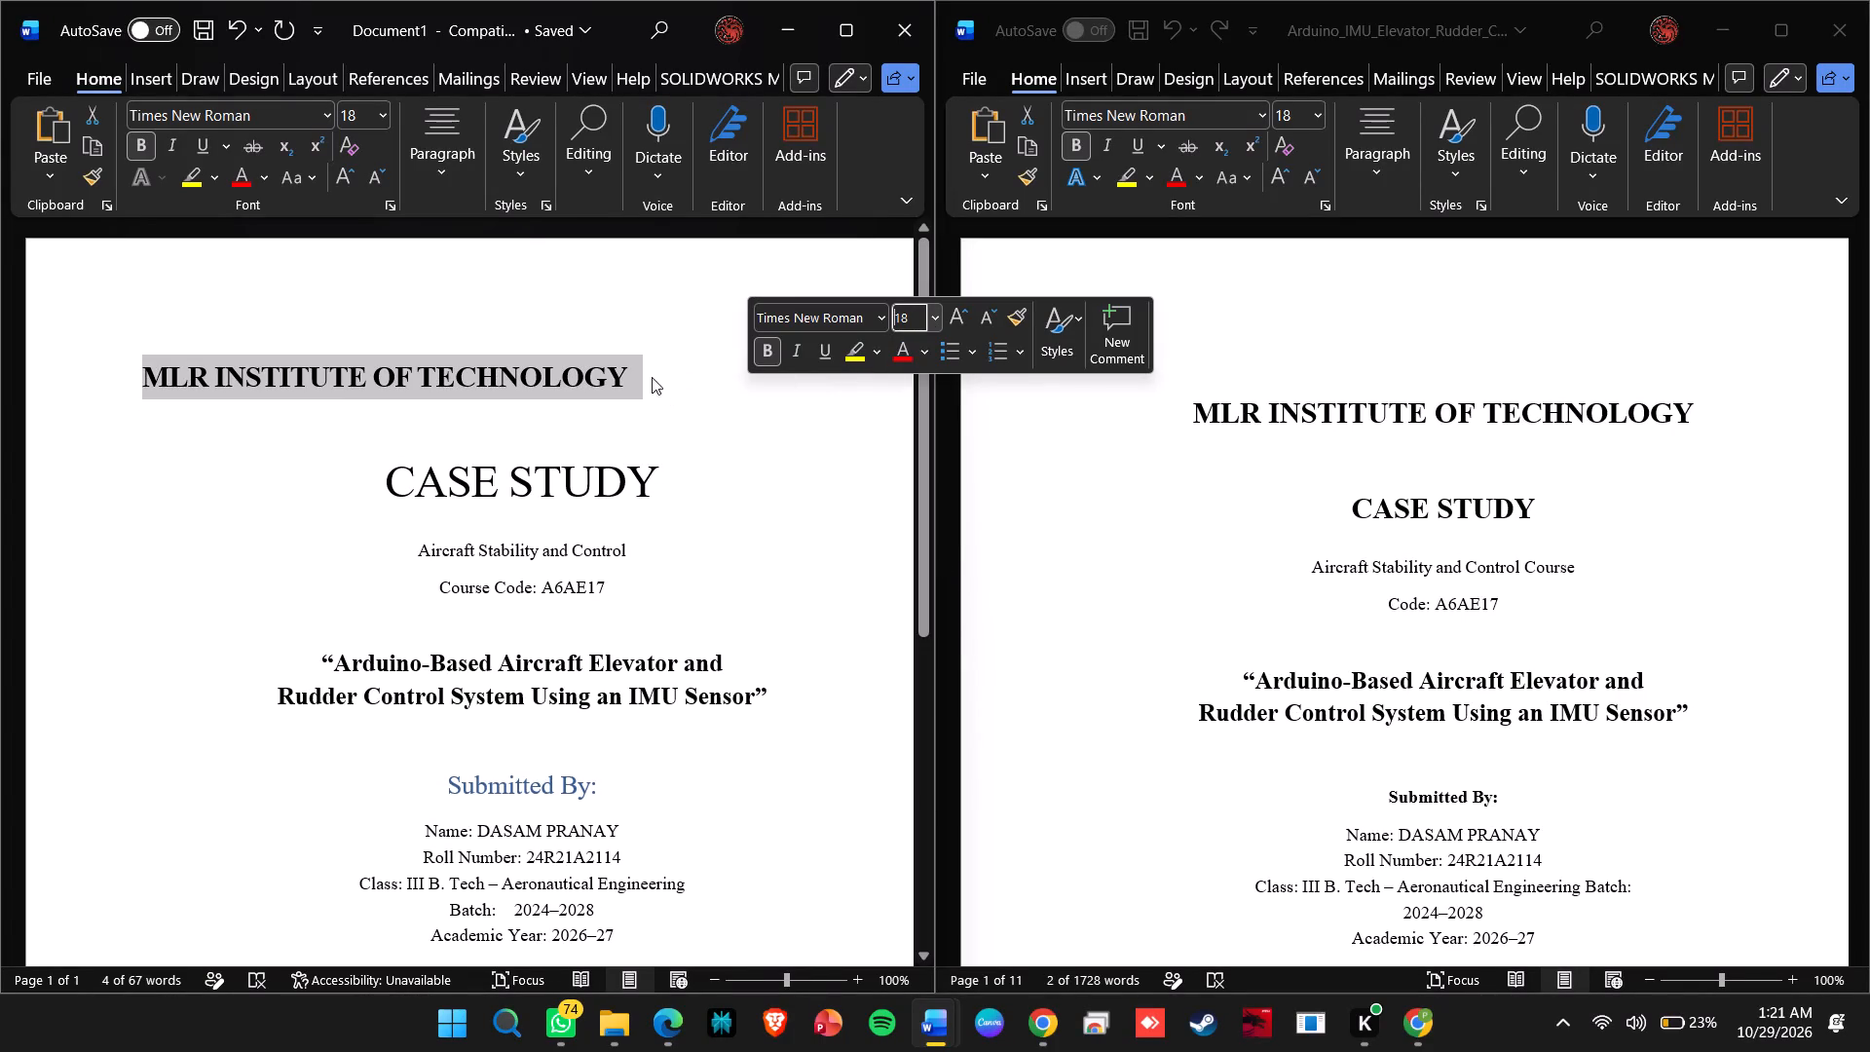
click(454, 150)
click(458, 272)
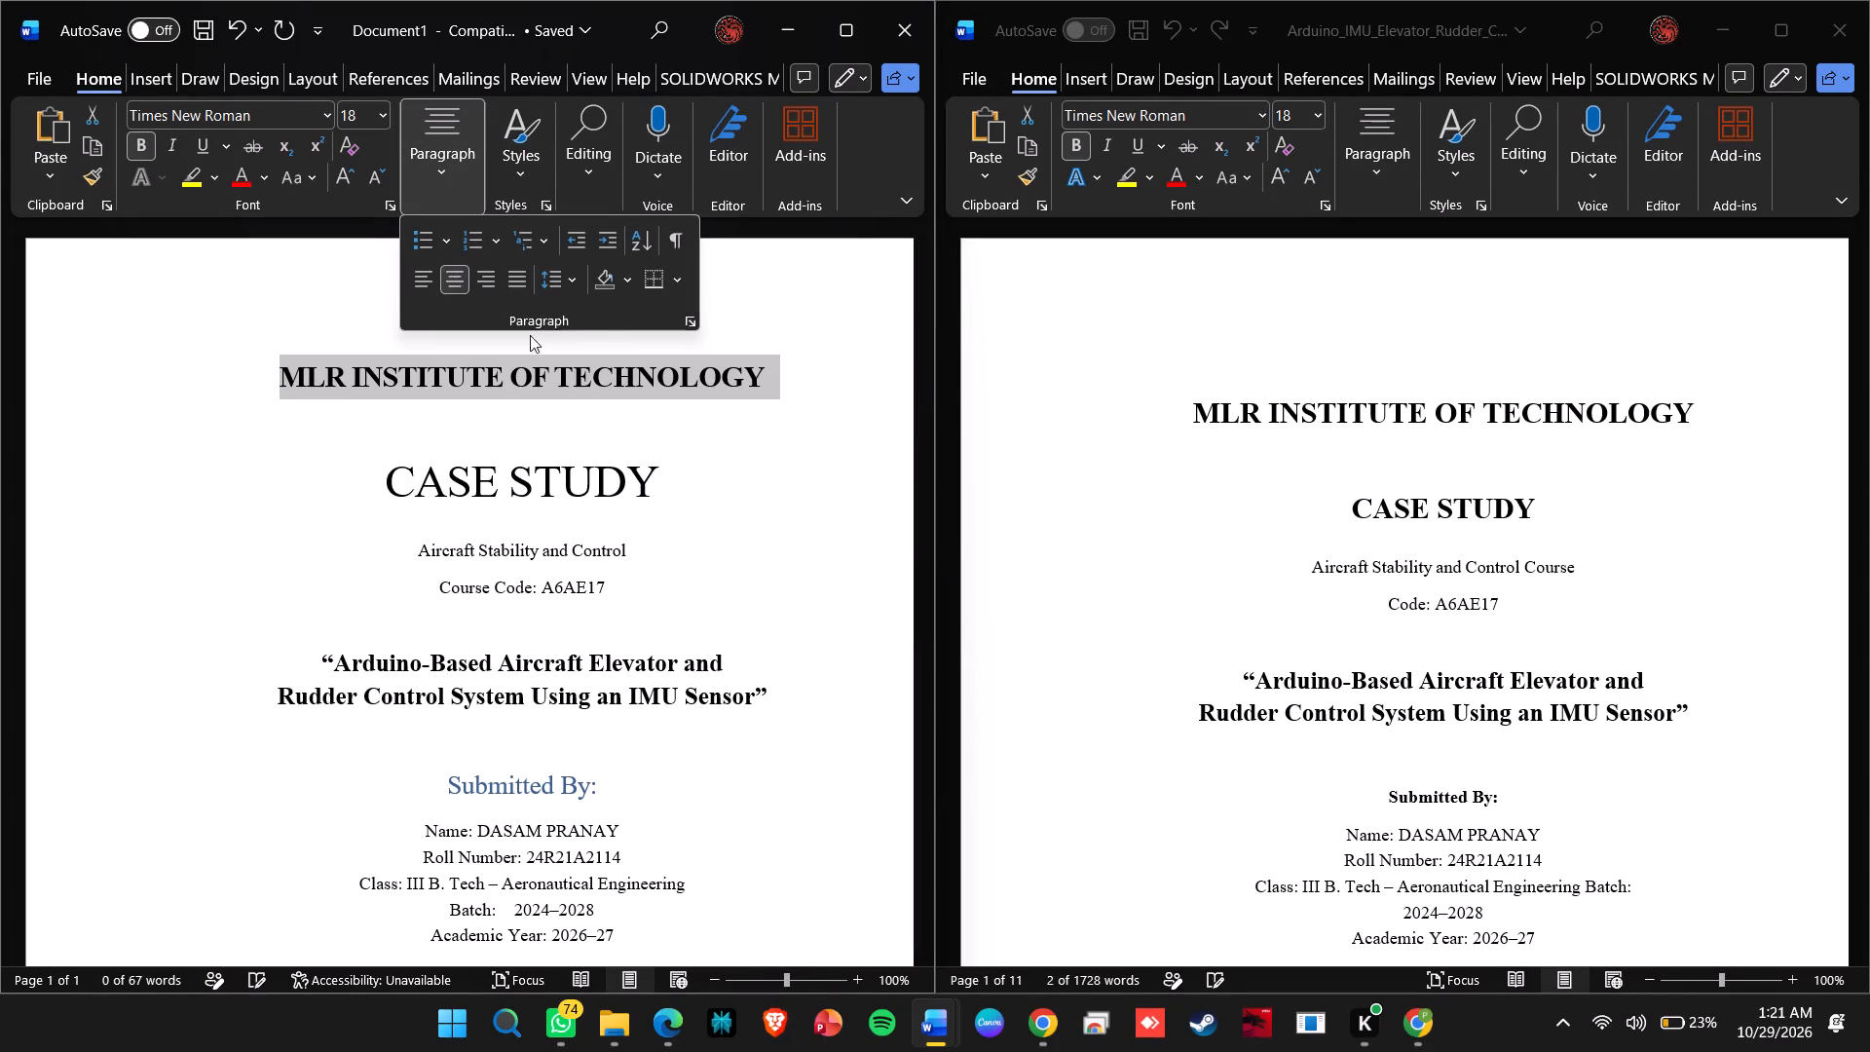
click(668, 445)
Match the new document's CASE STUDY heading to the original cover's 18 pt size.
drag(400, 468, 712, 482)
click(1455, 484)
drag(1444, 506, 1365, 500)
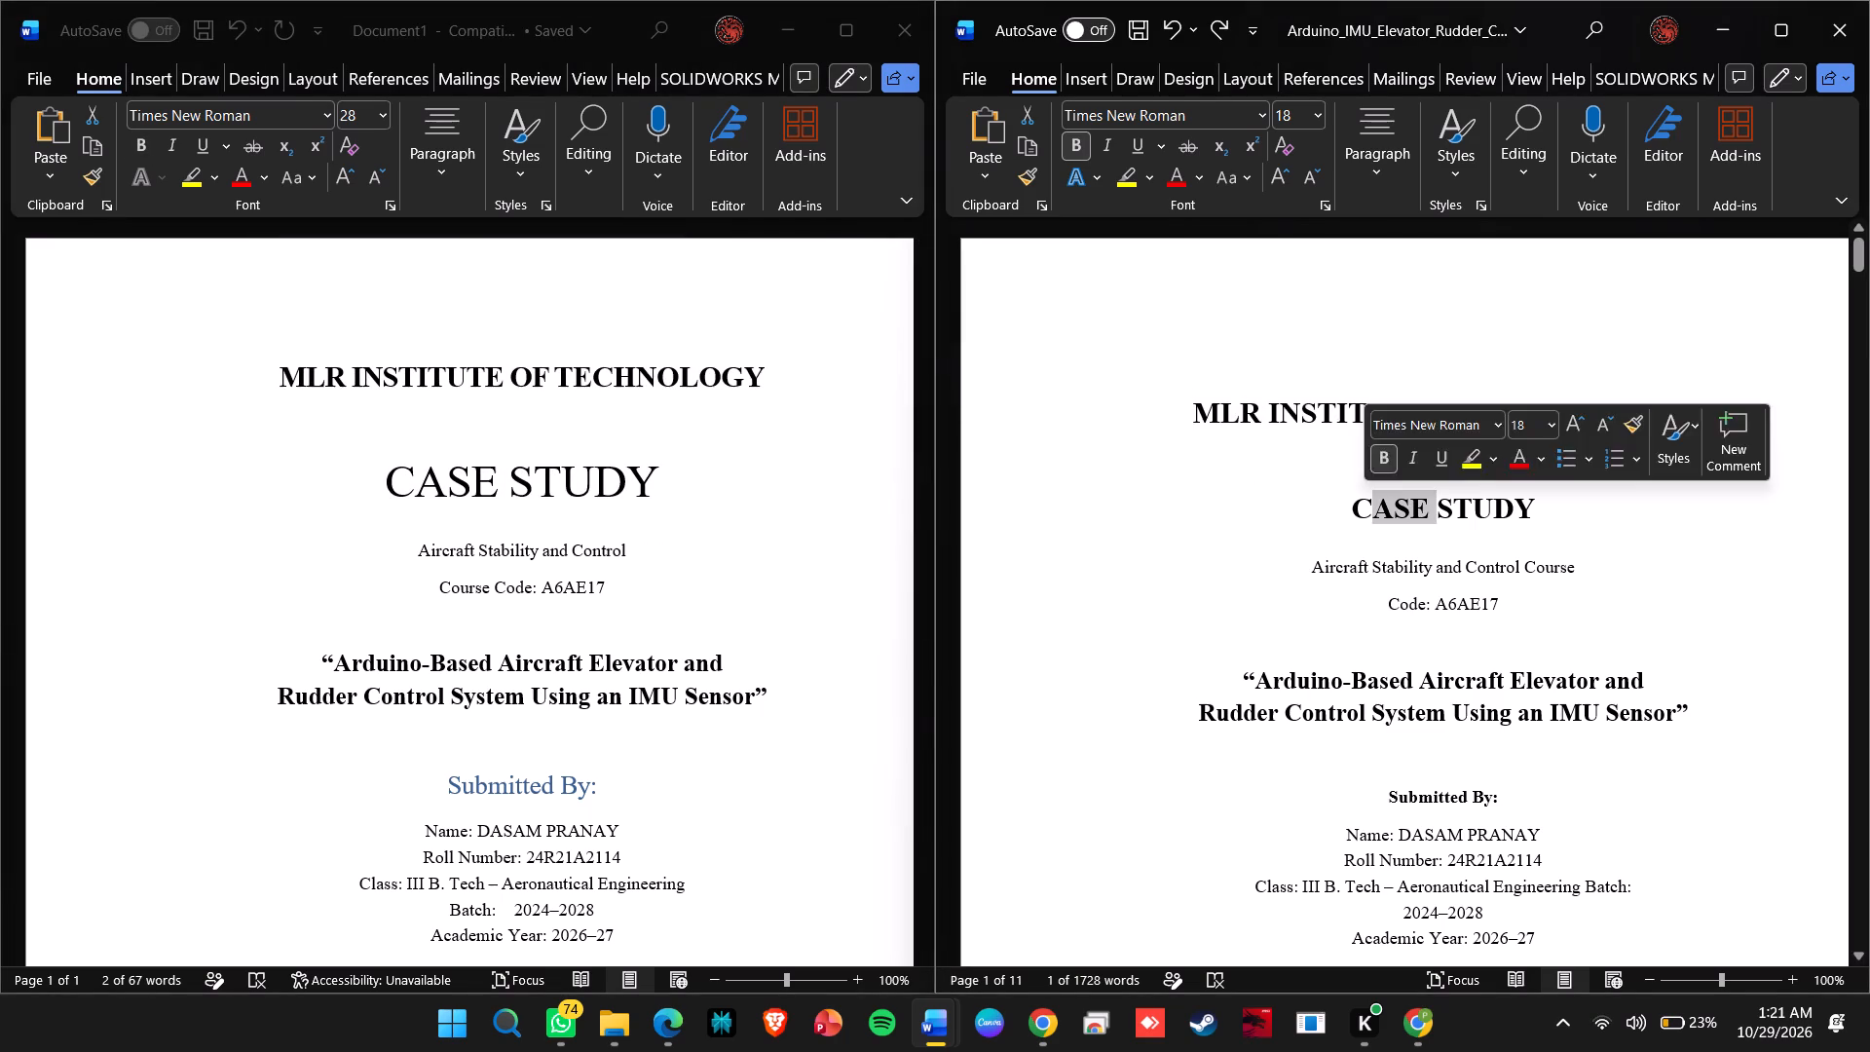
click(382, 484)
drag(382, 484, 568, 482)
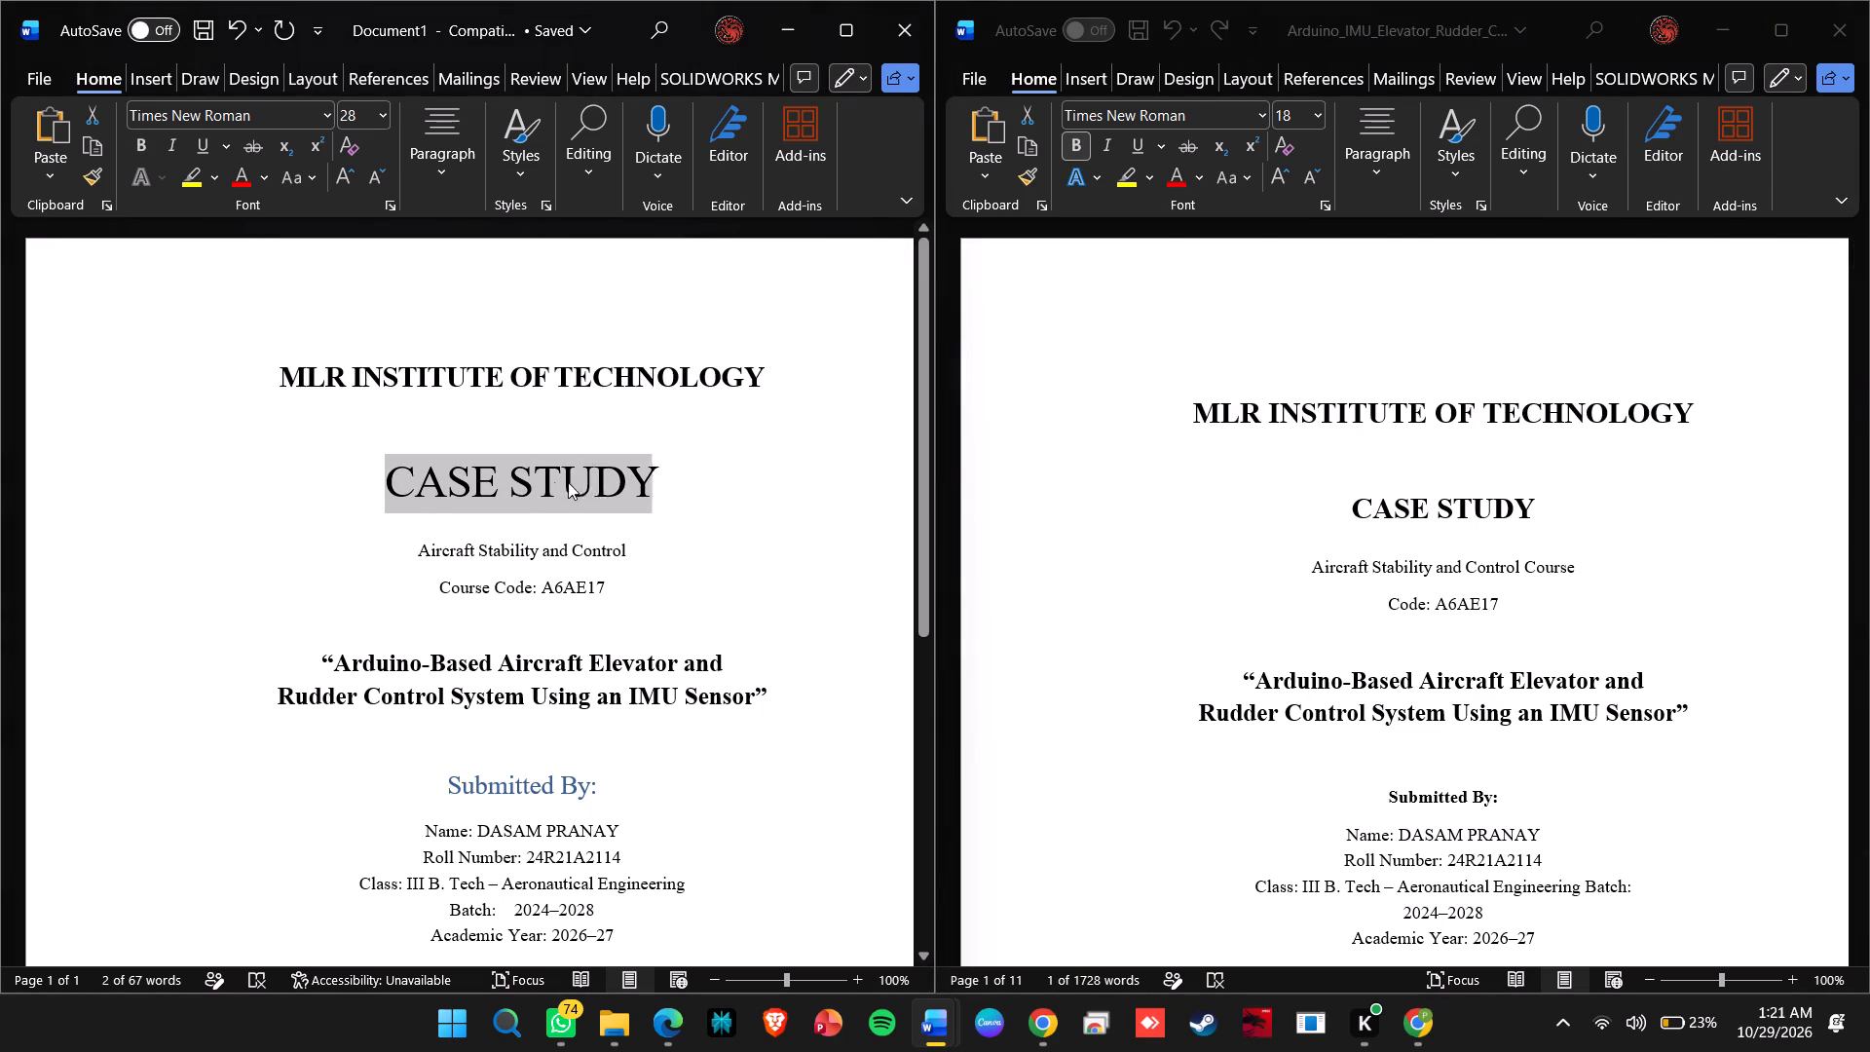
drag(568, 482, 593, 482)
click(782, 394)
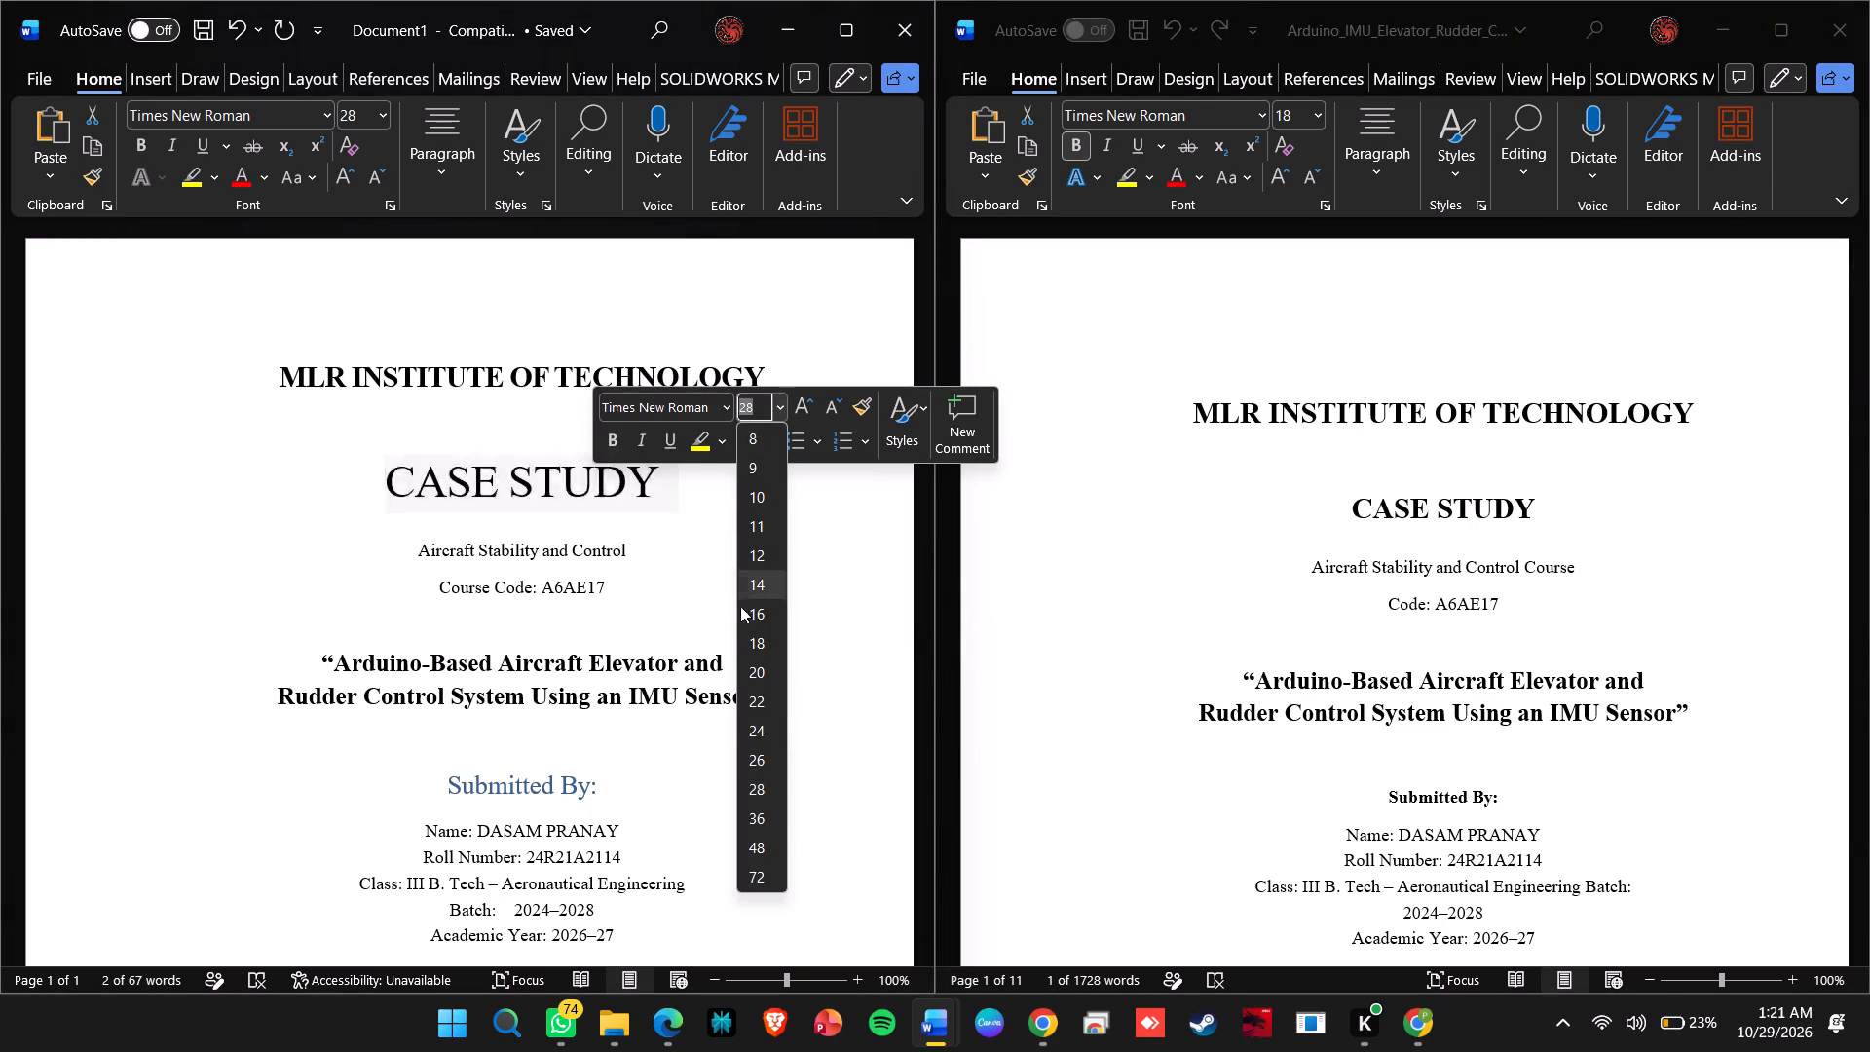
click(757, 638)
click(545, 408)
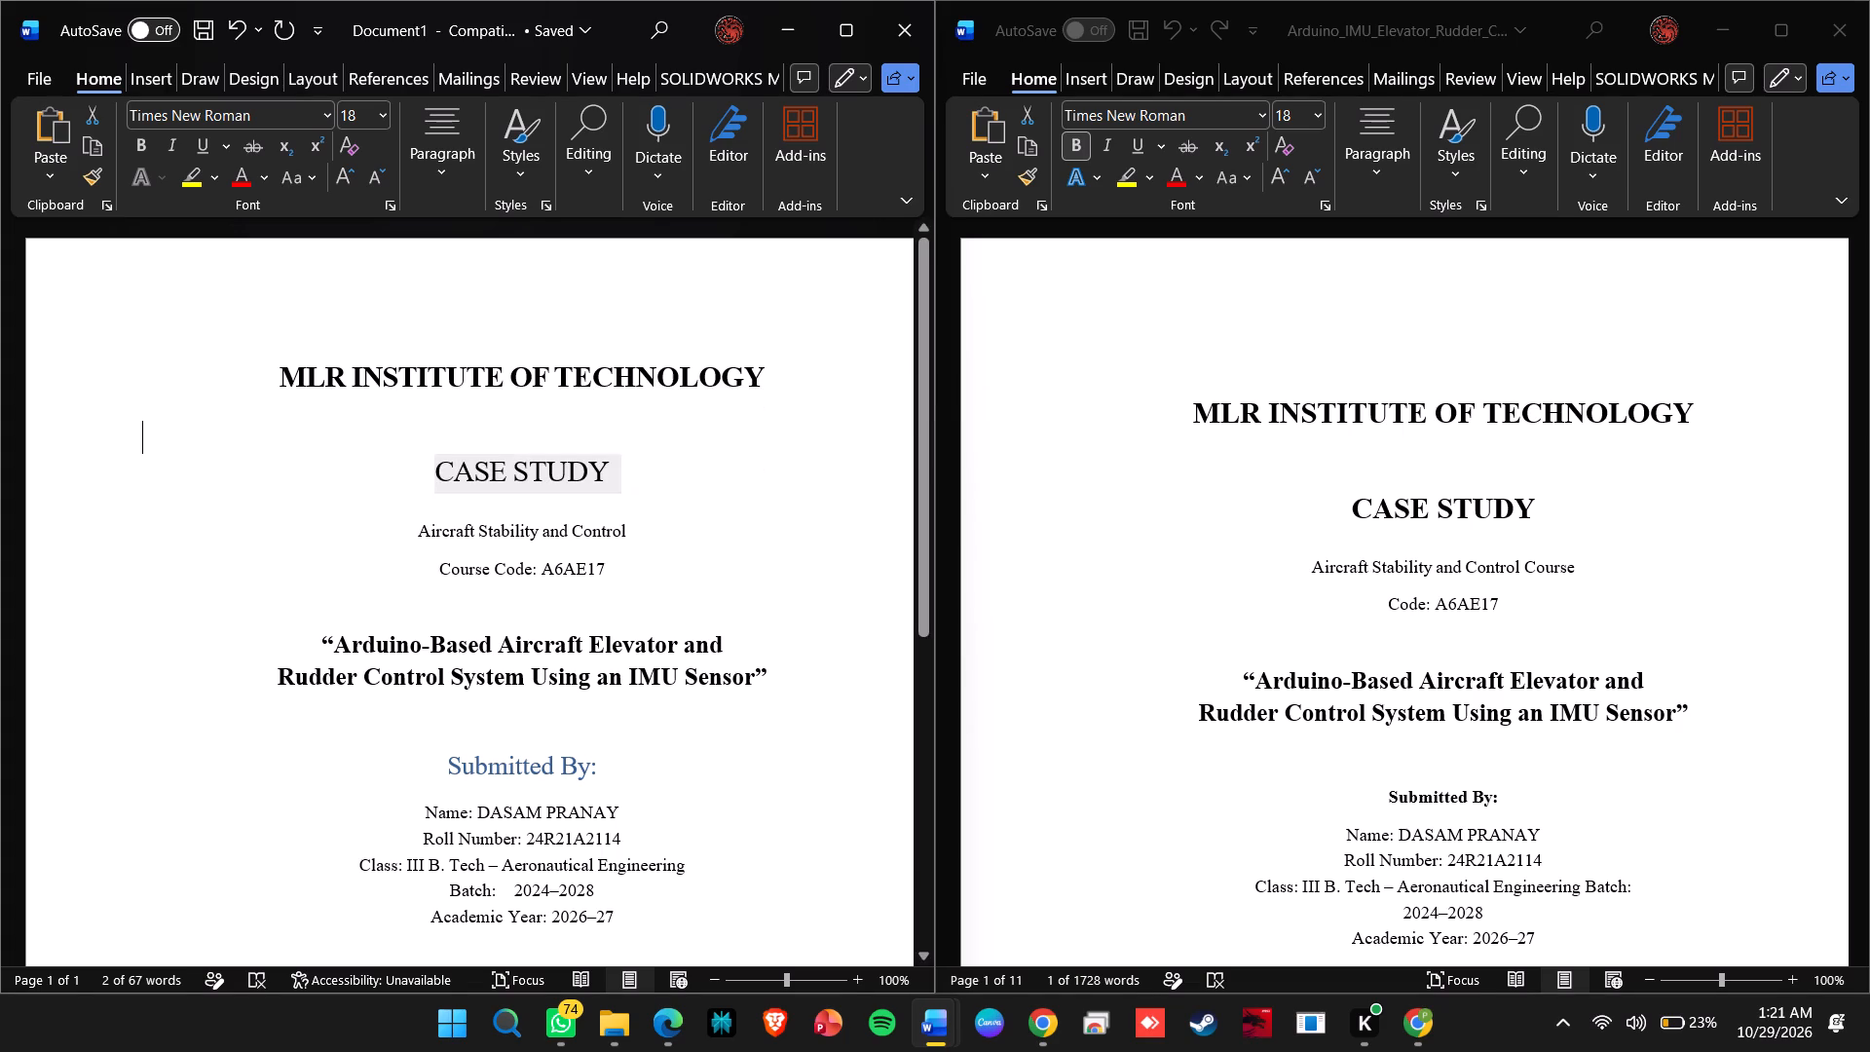
Compare the font sizes of the CASE STUDY heading and the course name and code lines between the two documents.
drag(1386, 568, 1339, 564)
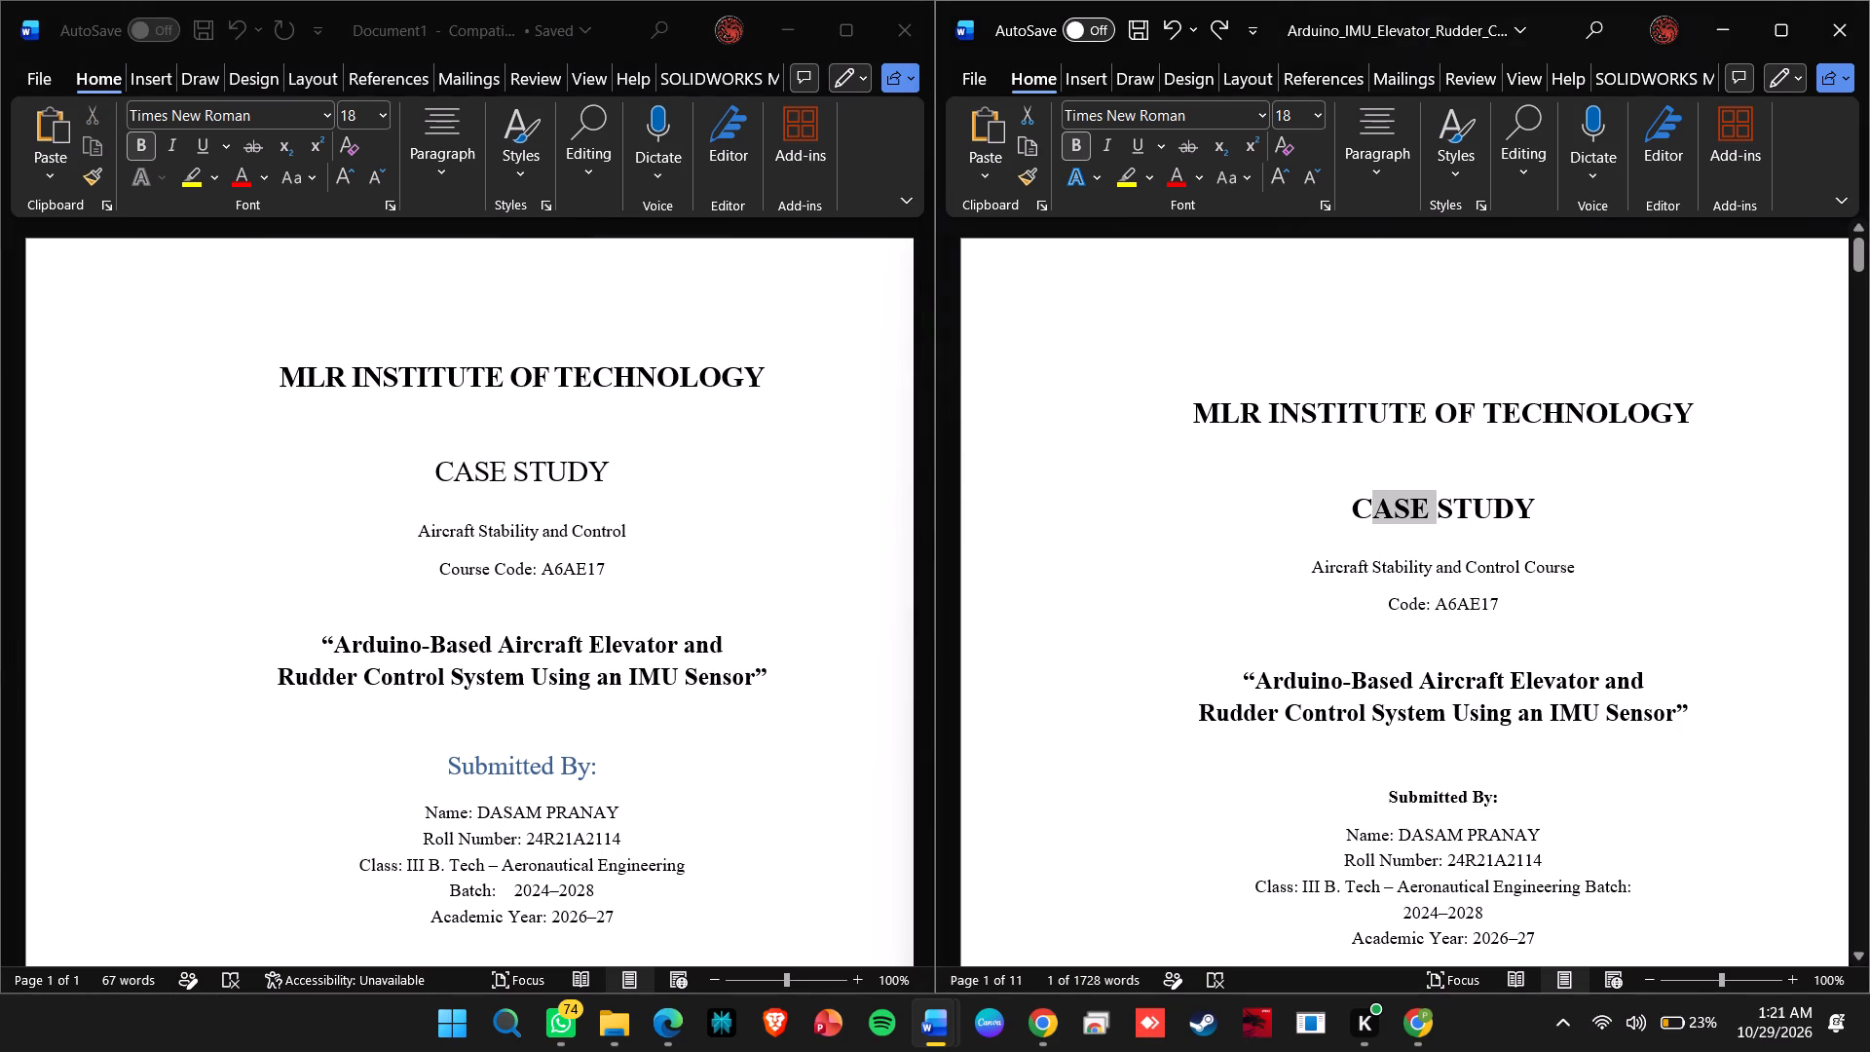
drag(1360, 564, 1431, 569)
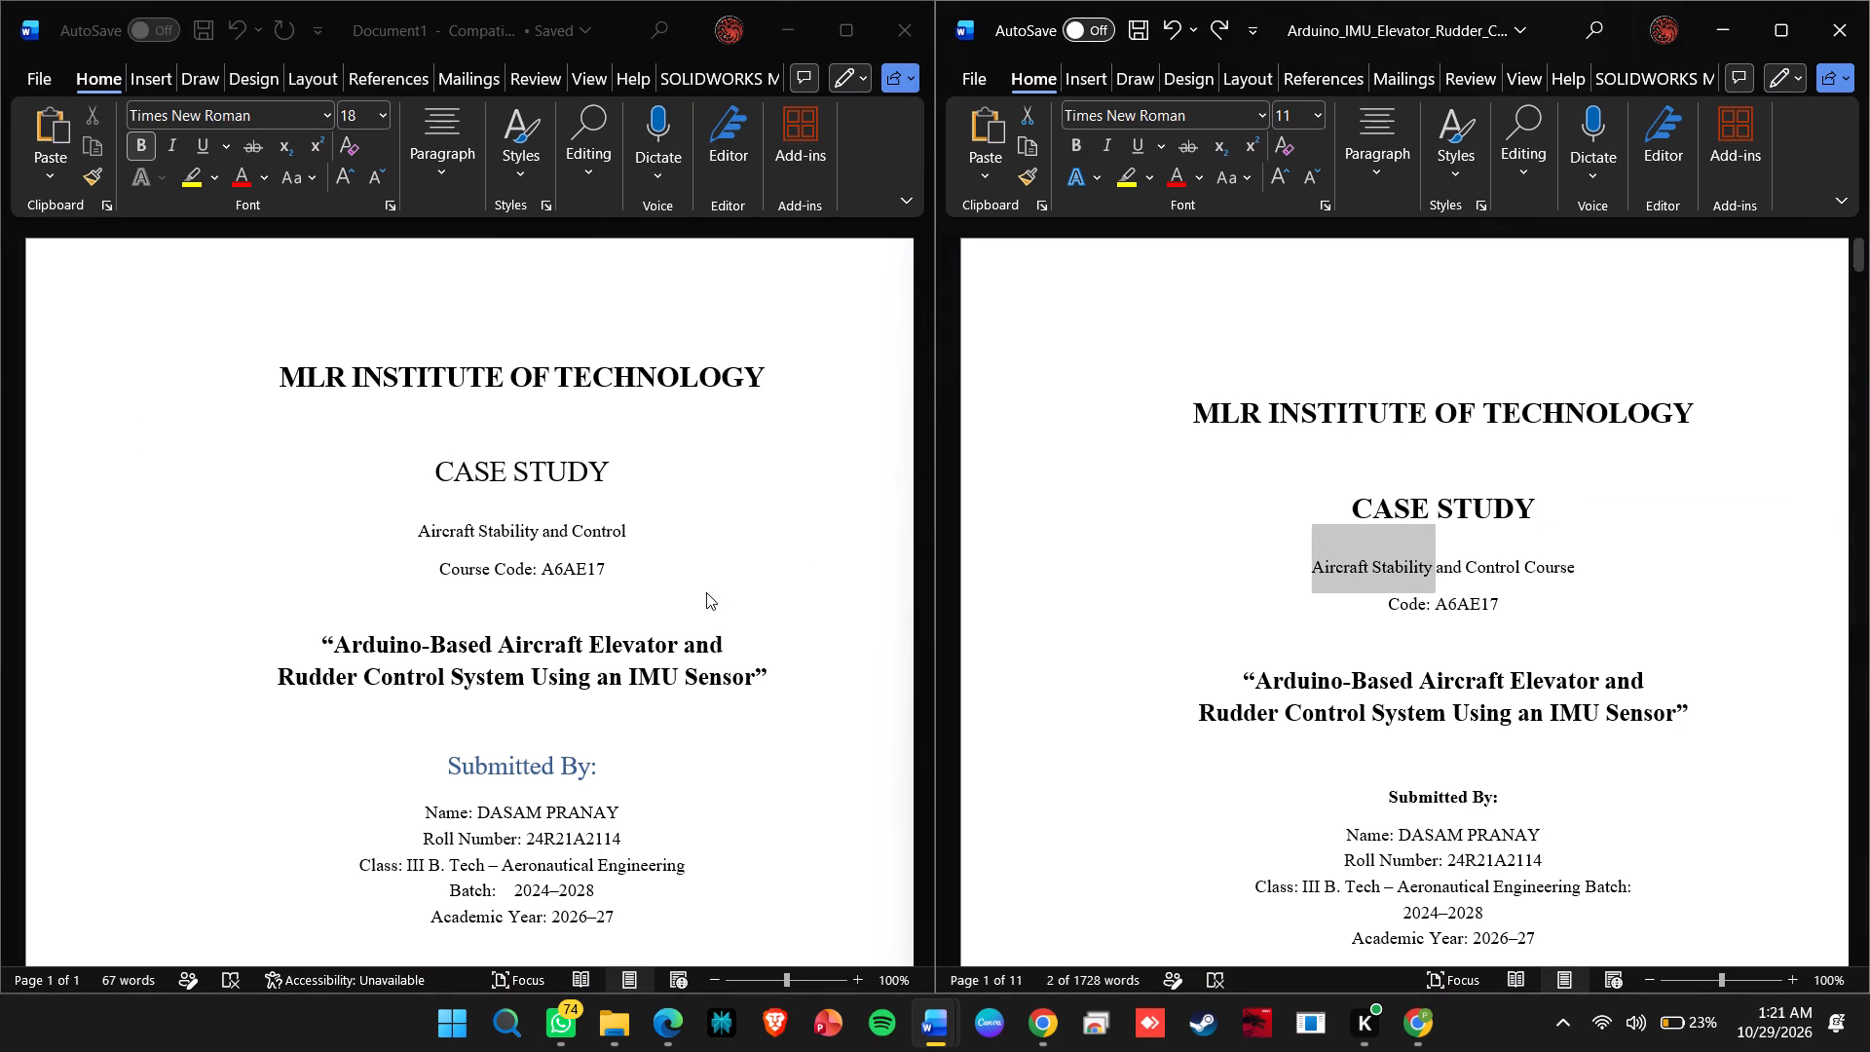
click(635, 532)
drag(410, 524, 666, 581)
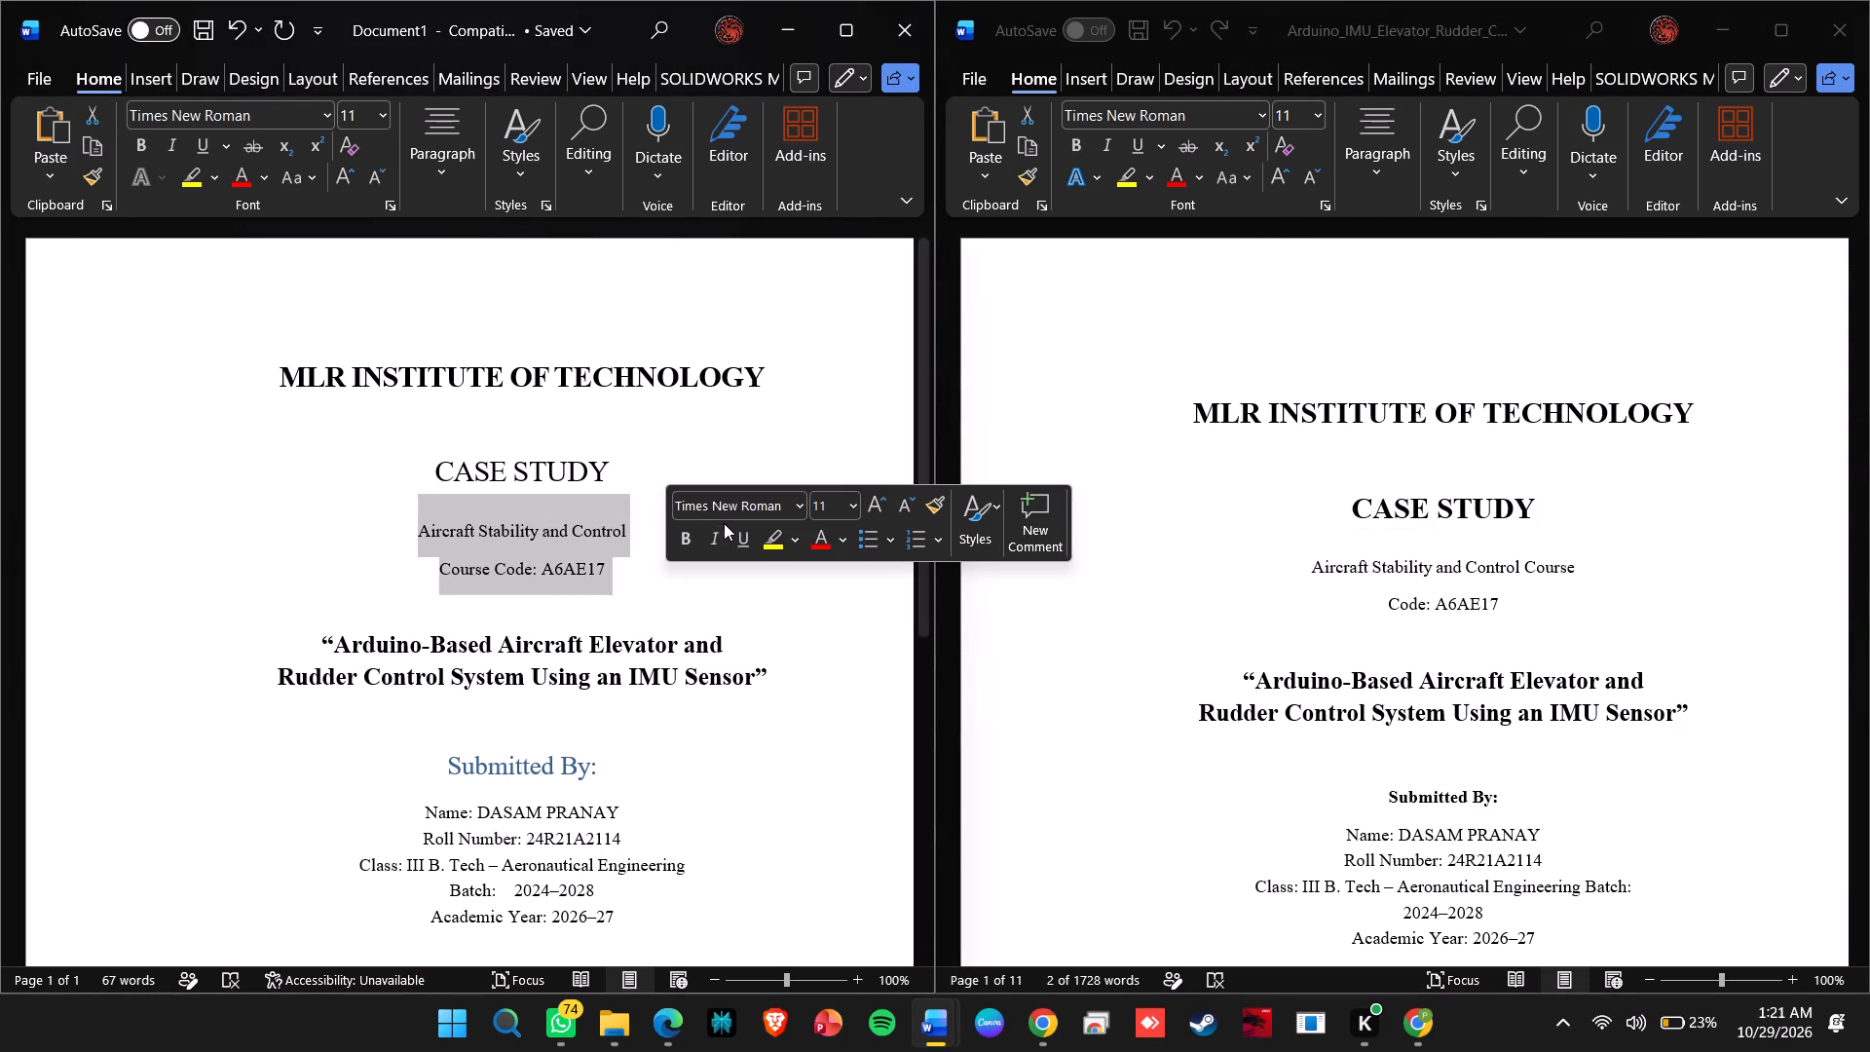
click(678, 616)
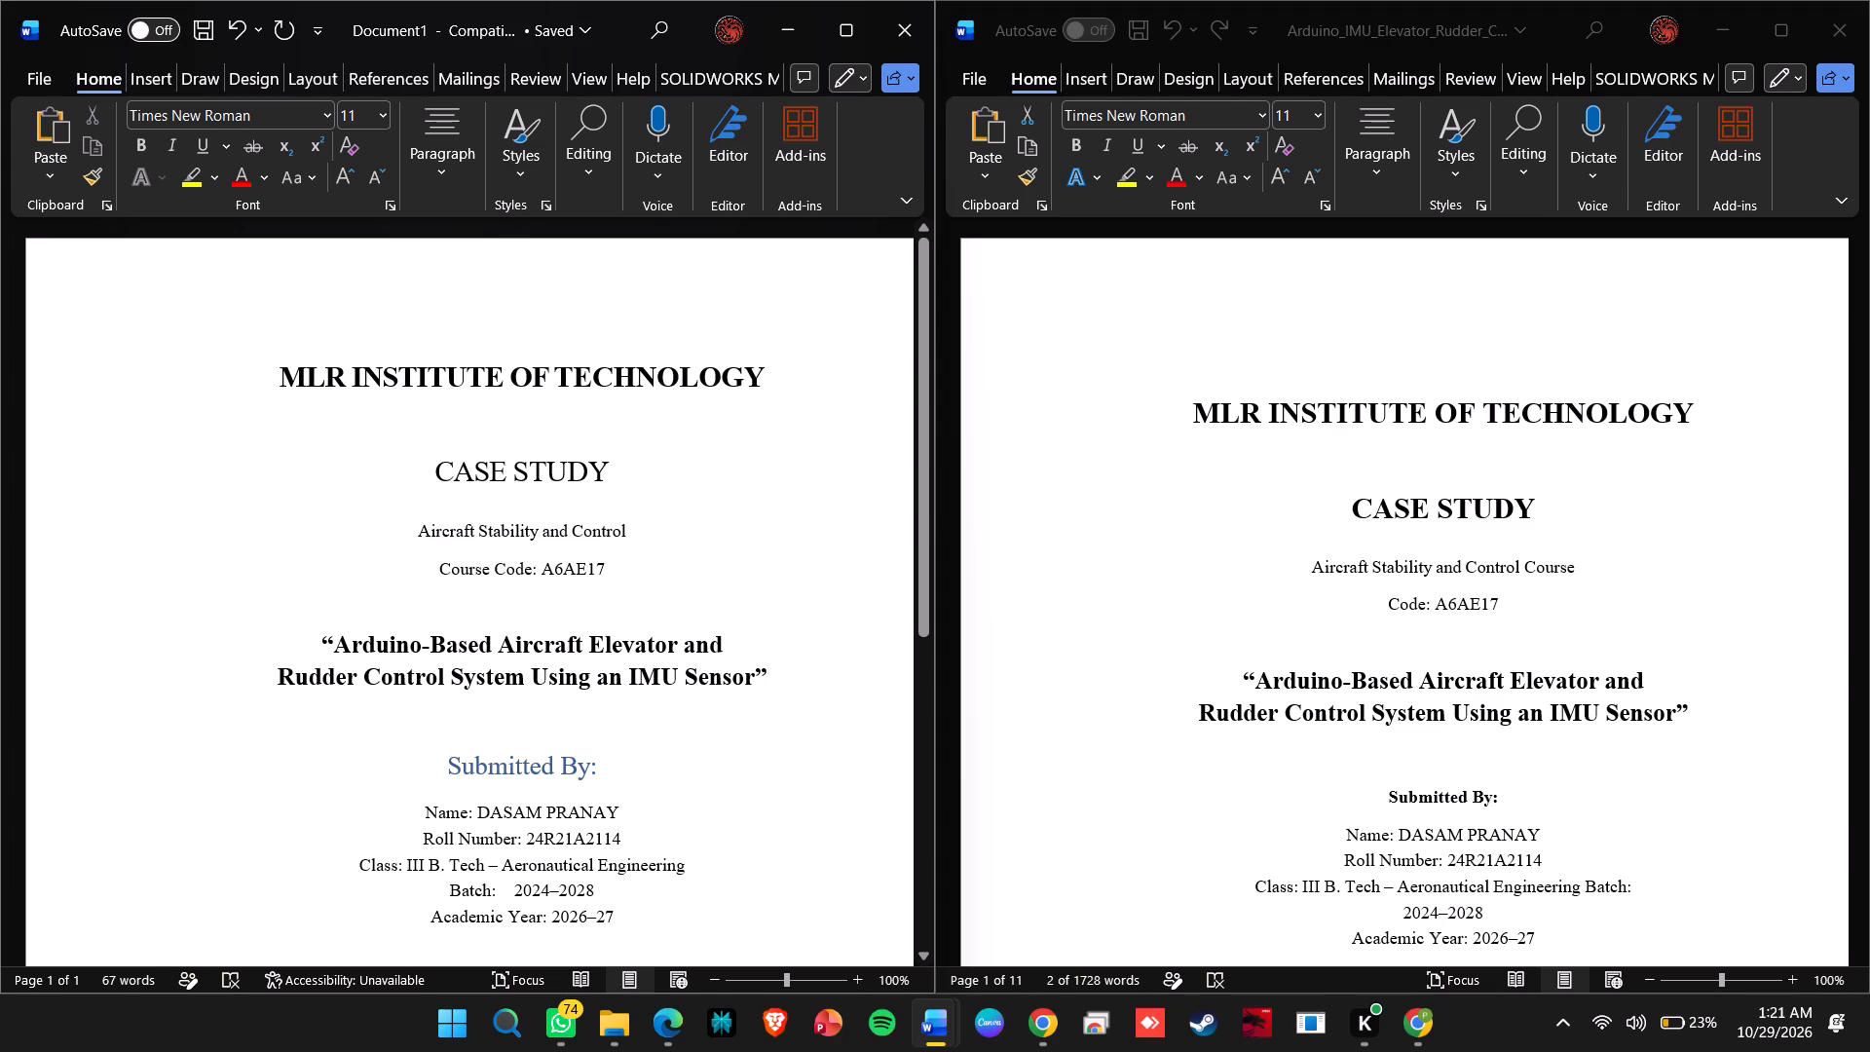
Add blank lines below the new document's cover text until the insertion point reaches the start of a second page.
scroll(671, 622, down, 5)
scroll(1344, 633, down, 7)
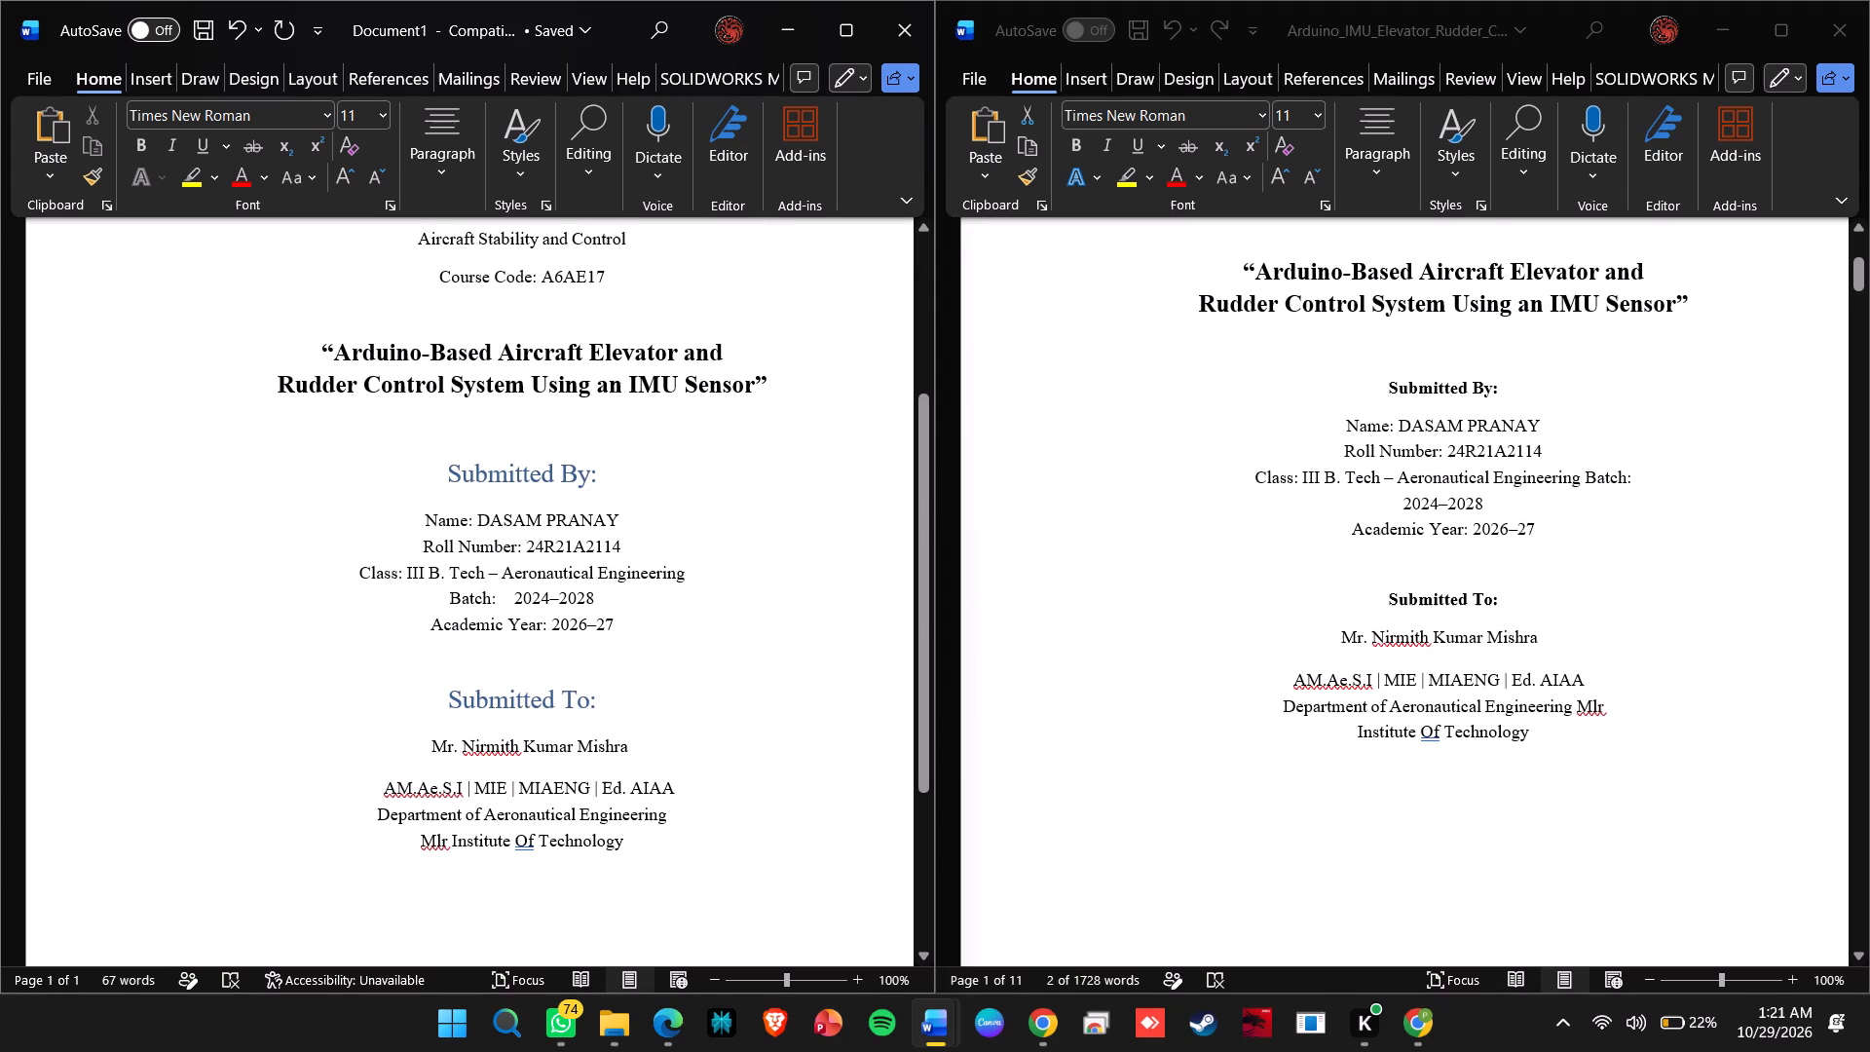
scroll(704, 568, down, 11)
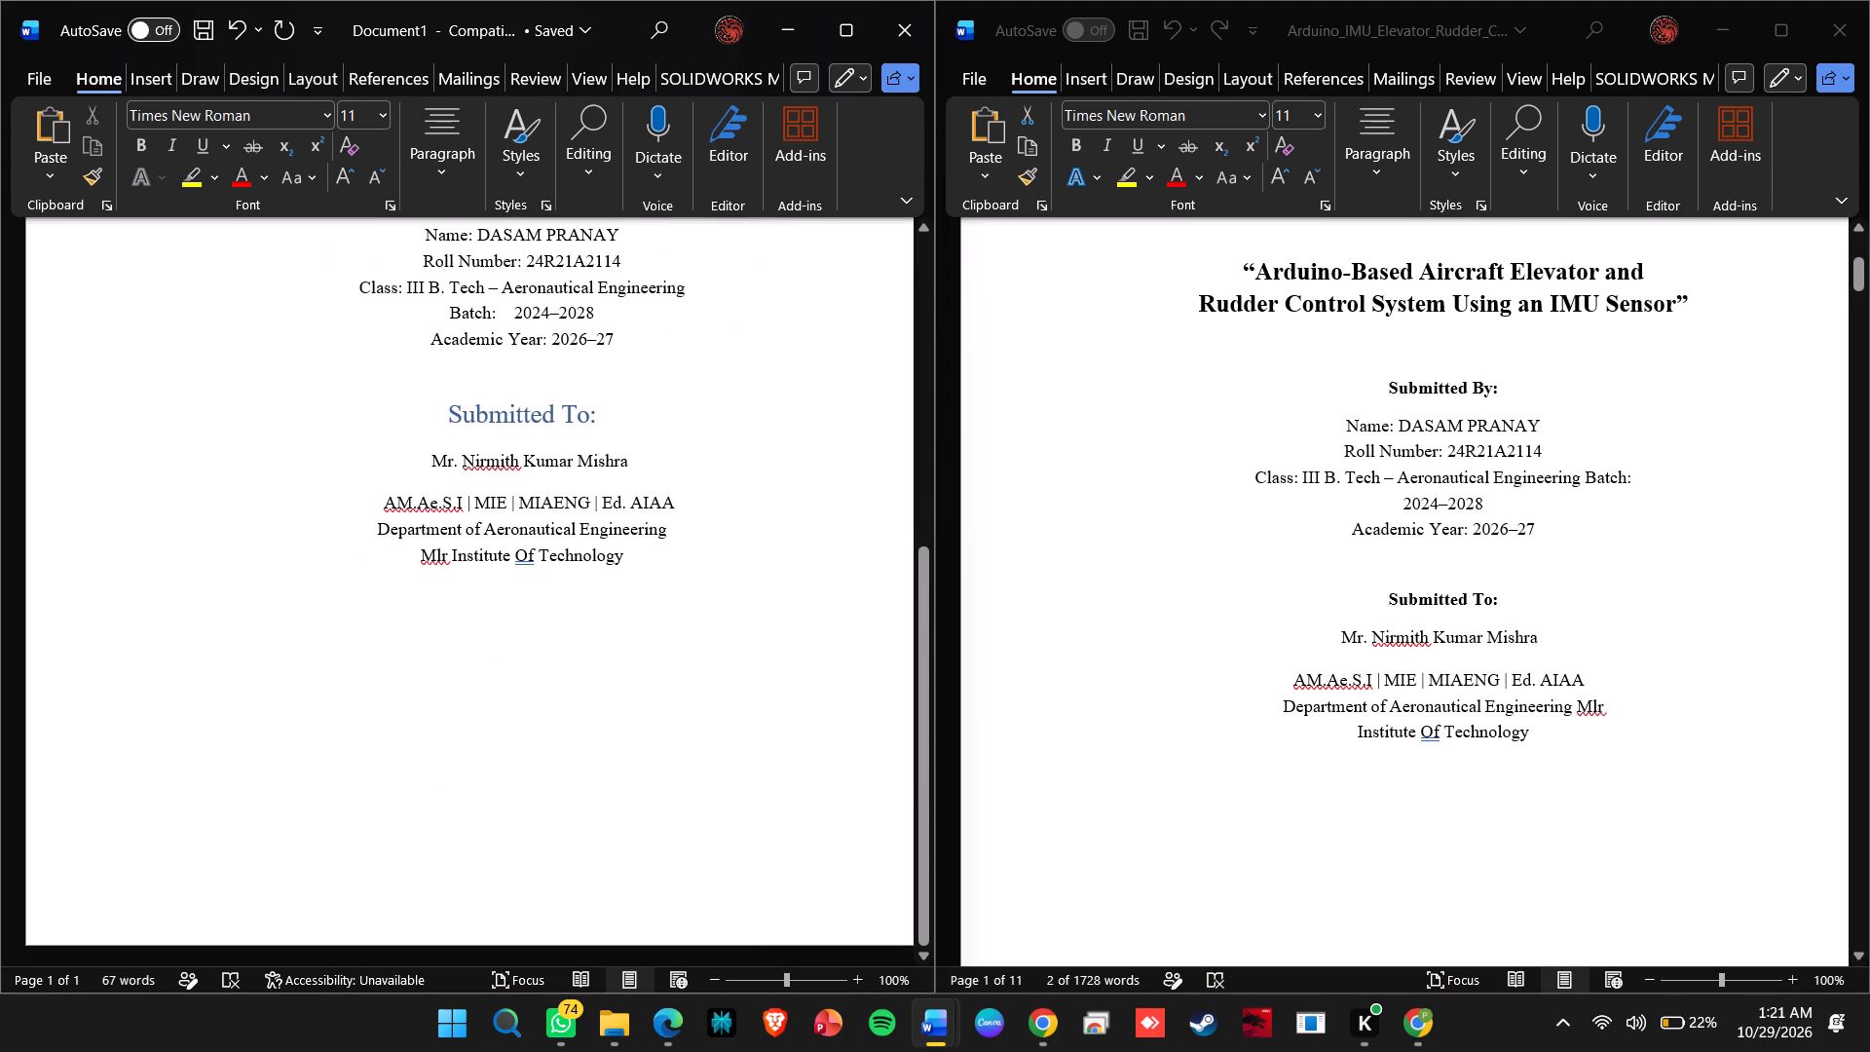
scroll(699, 568, down, 3)
click(773, 675)
key(Return)
key(Return)
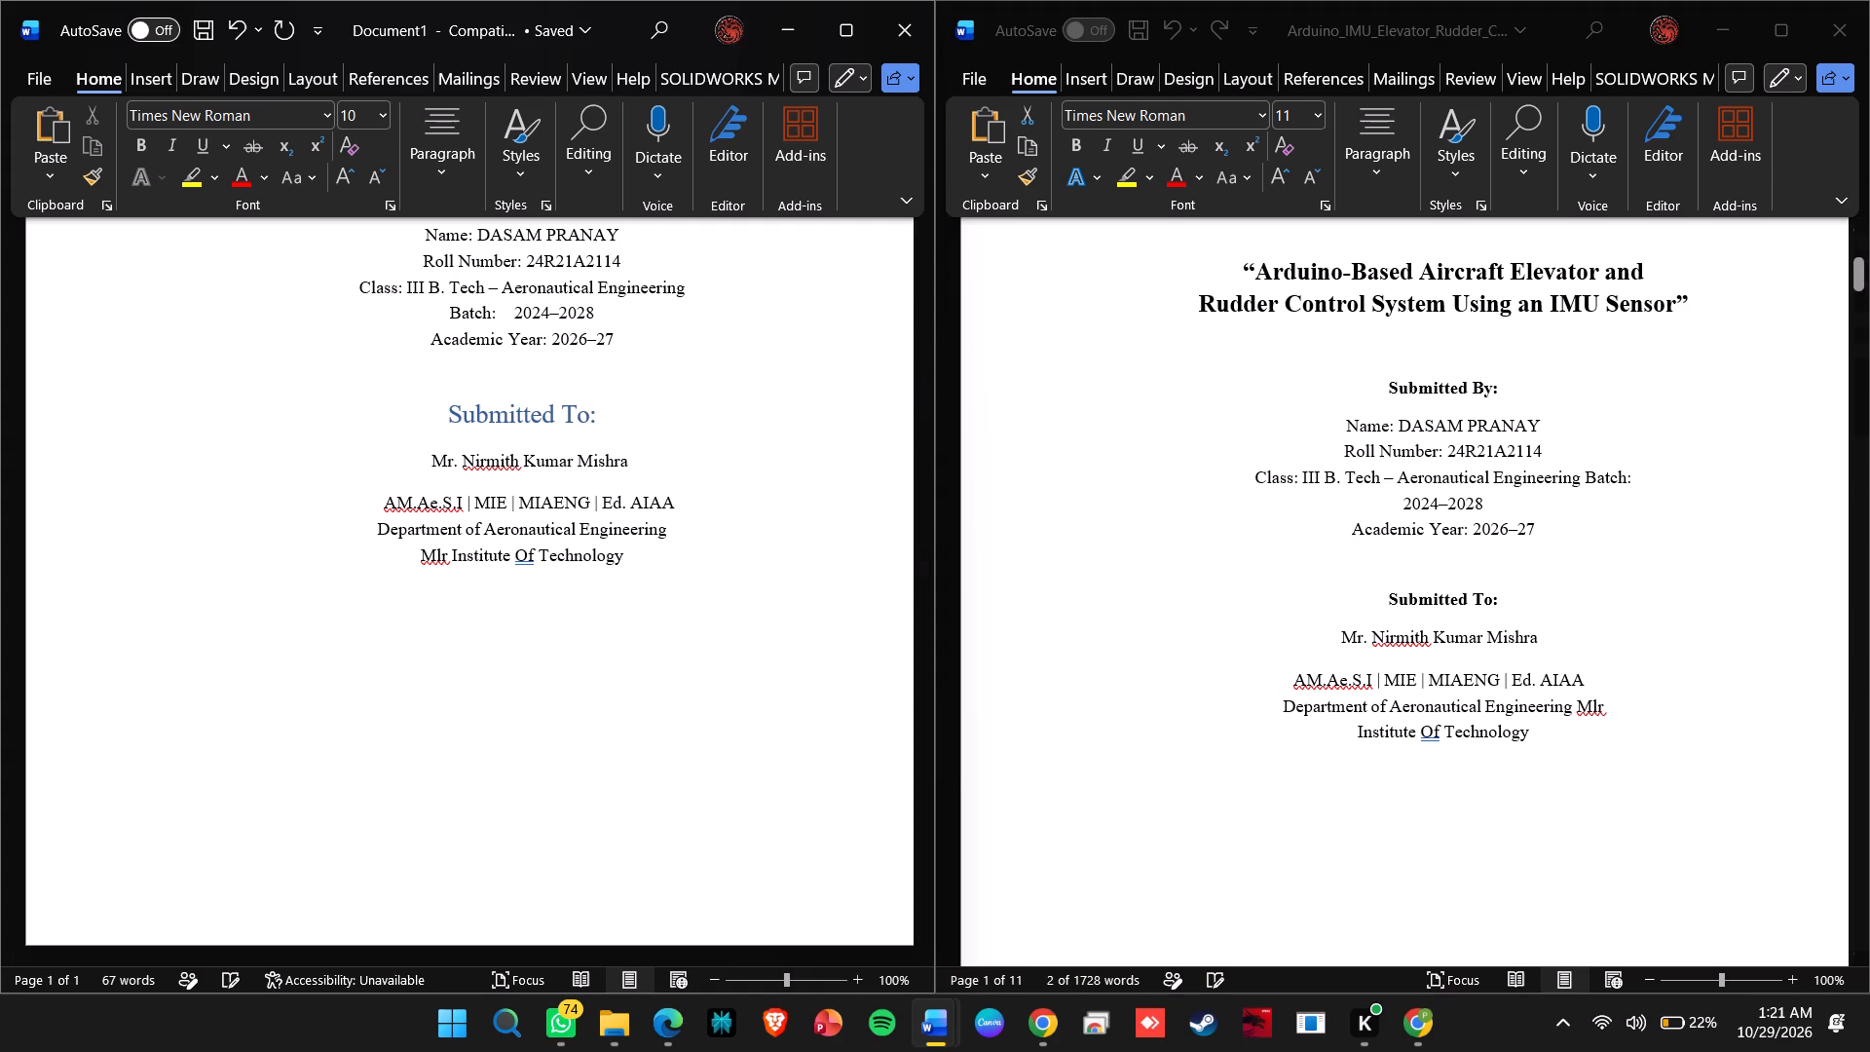
key(Return)
key(Return)
key(Return)
key(Return)
key(Return)
key(Return)
key(Return)
key(Return)
key(Return)
key(Return)
key(Return)
key(Return)
key(Return)
key(Return)
key(Return)
key(Return)
key(Return)
key(BackSpace)
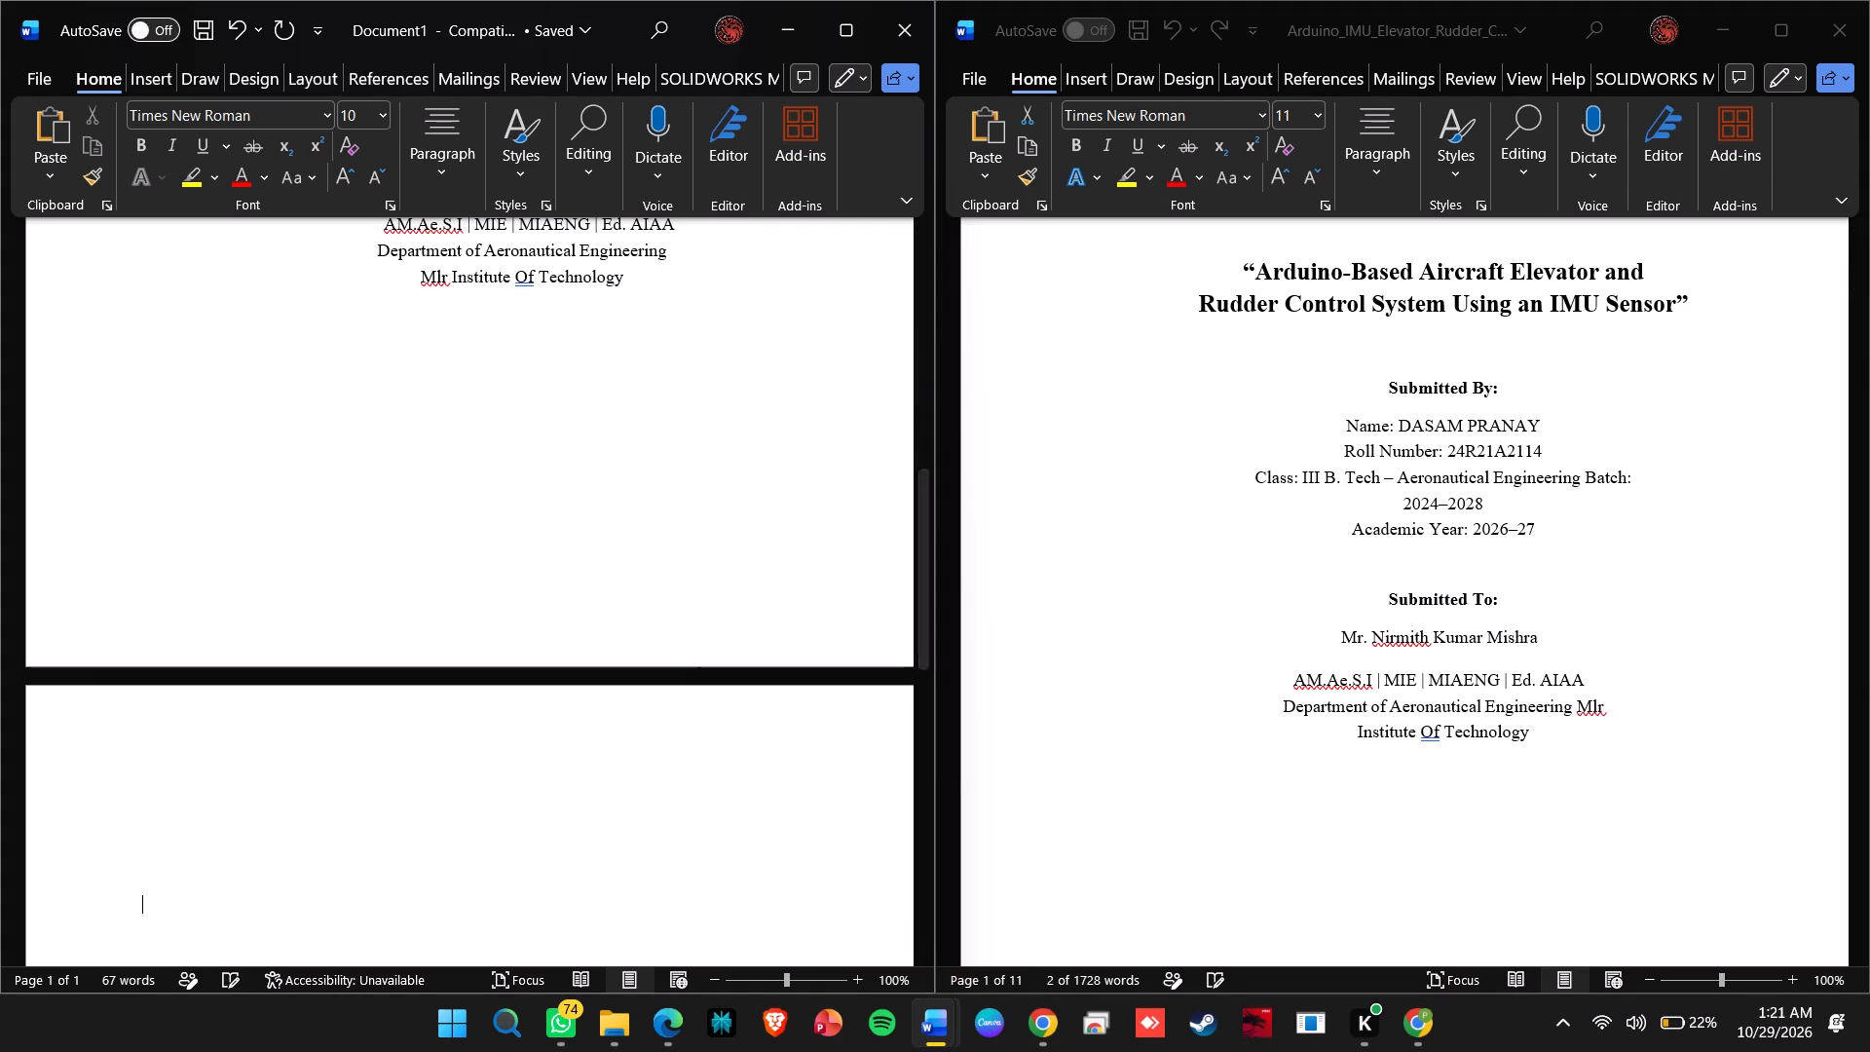
key(BackSpace)
key(BackSpace)
key(BackSpace)
key(BackSpace)
key(BackSpace)
key(BackSpace)
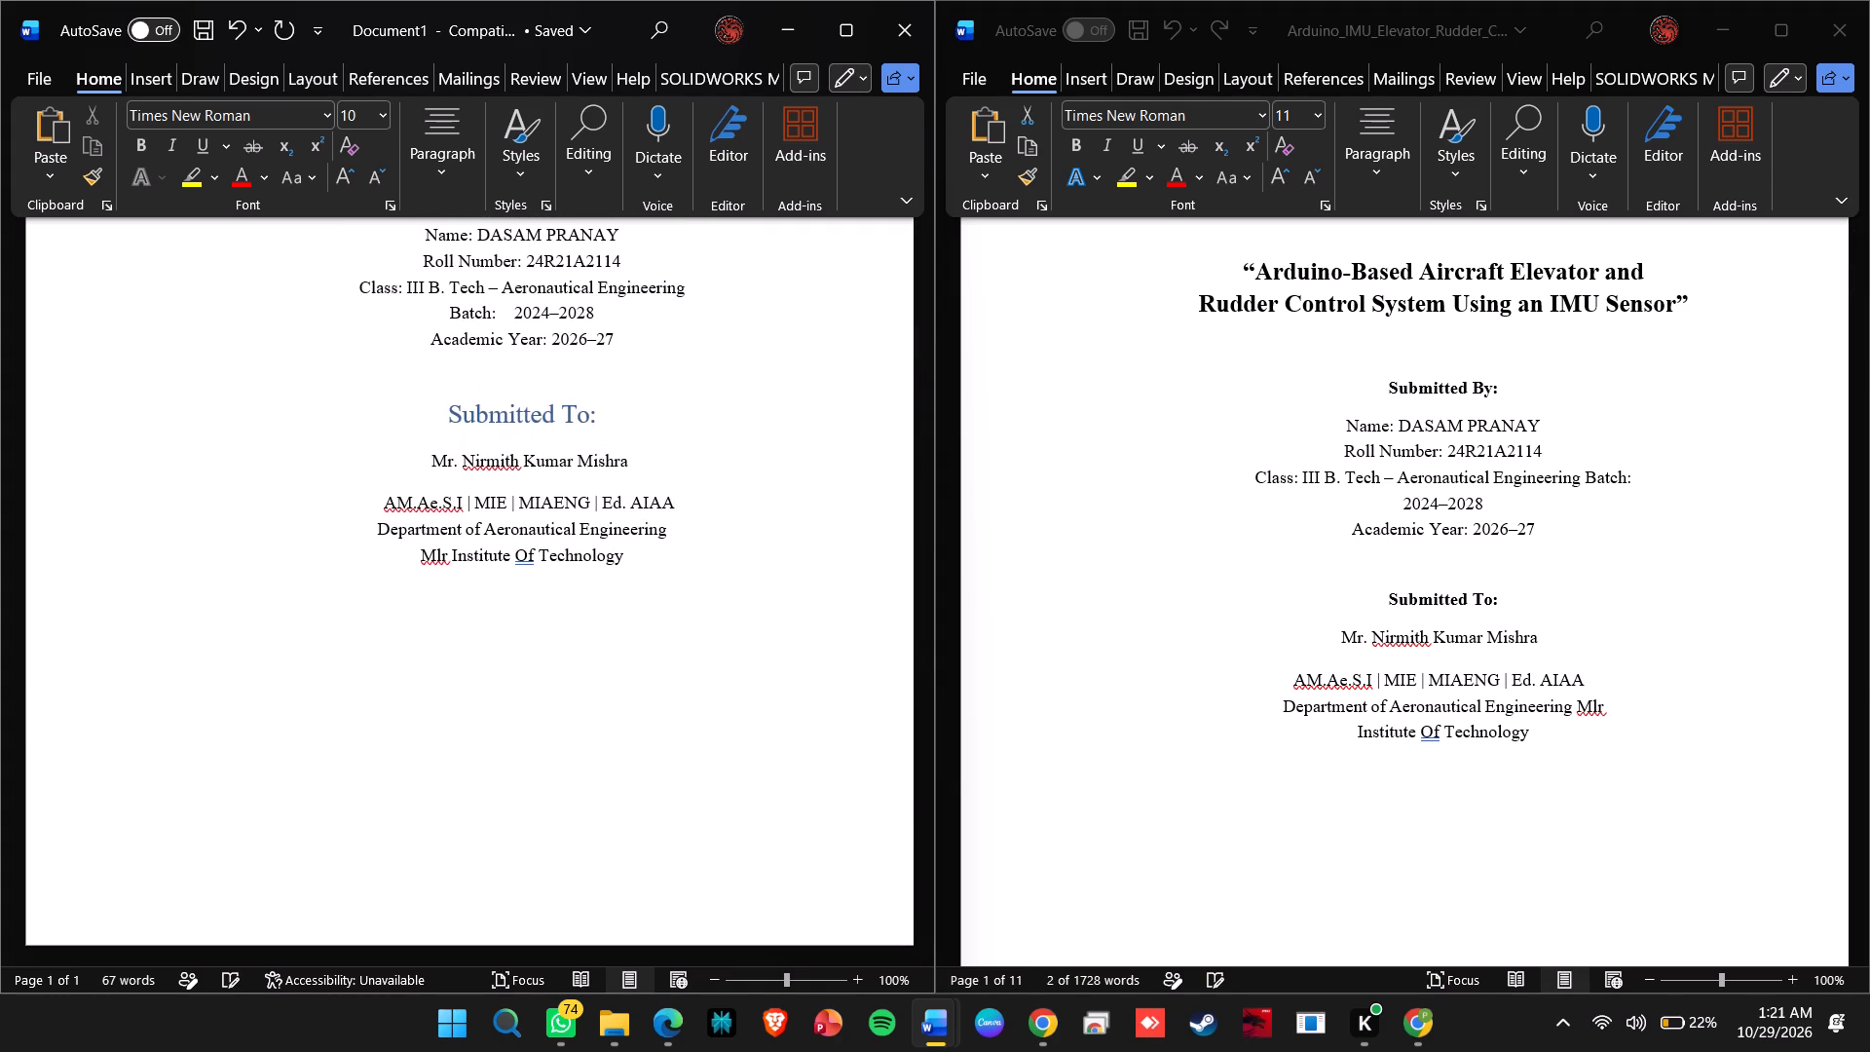
key(Return)
Copy the original's TABLE OF CONTENTS heading and its 12 entries onto the second page of the new document.
scroll(1462, 639, down, 11)
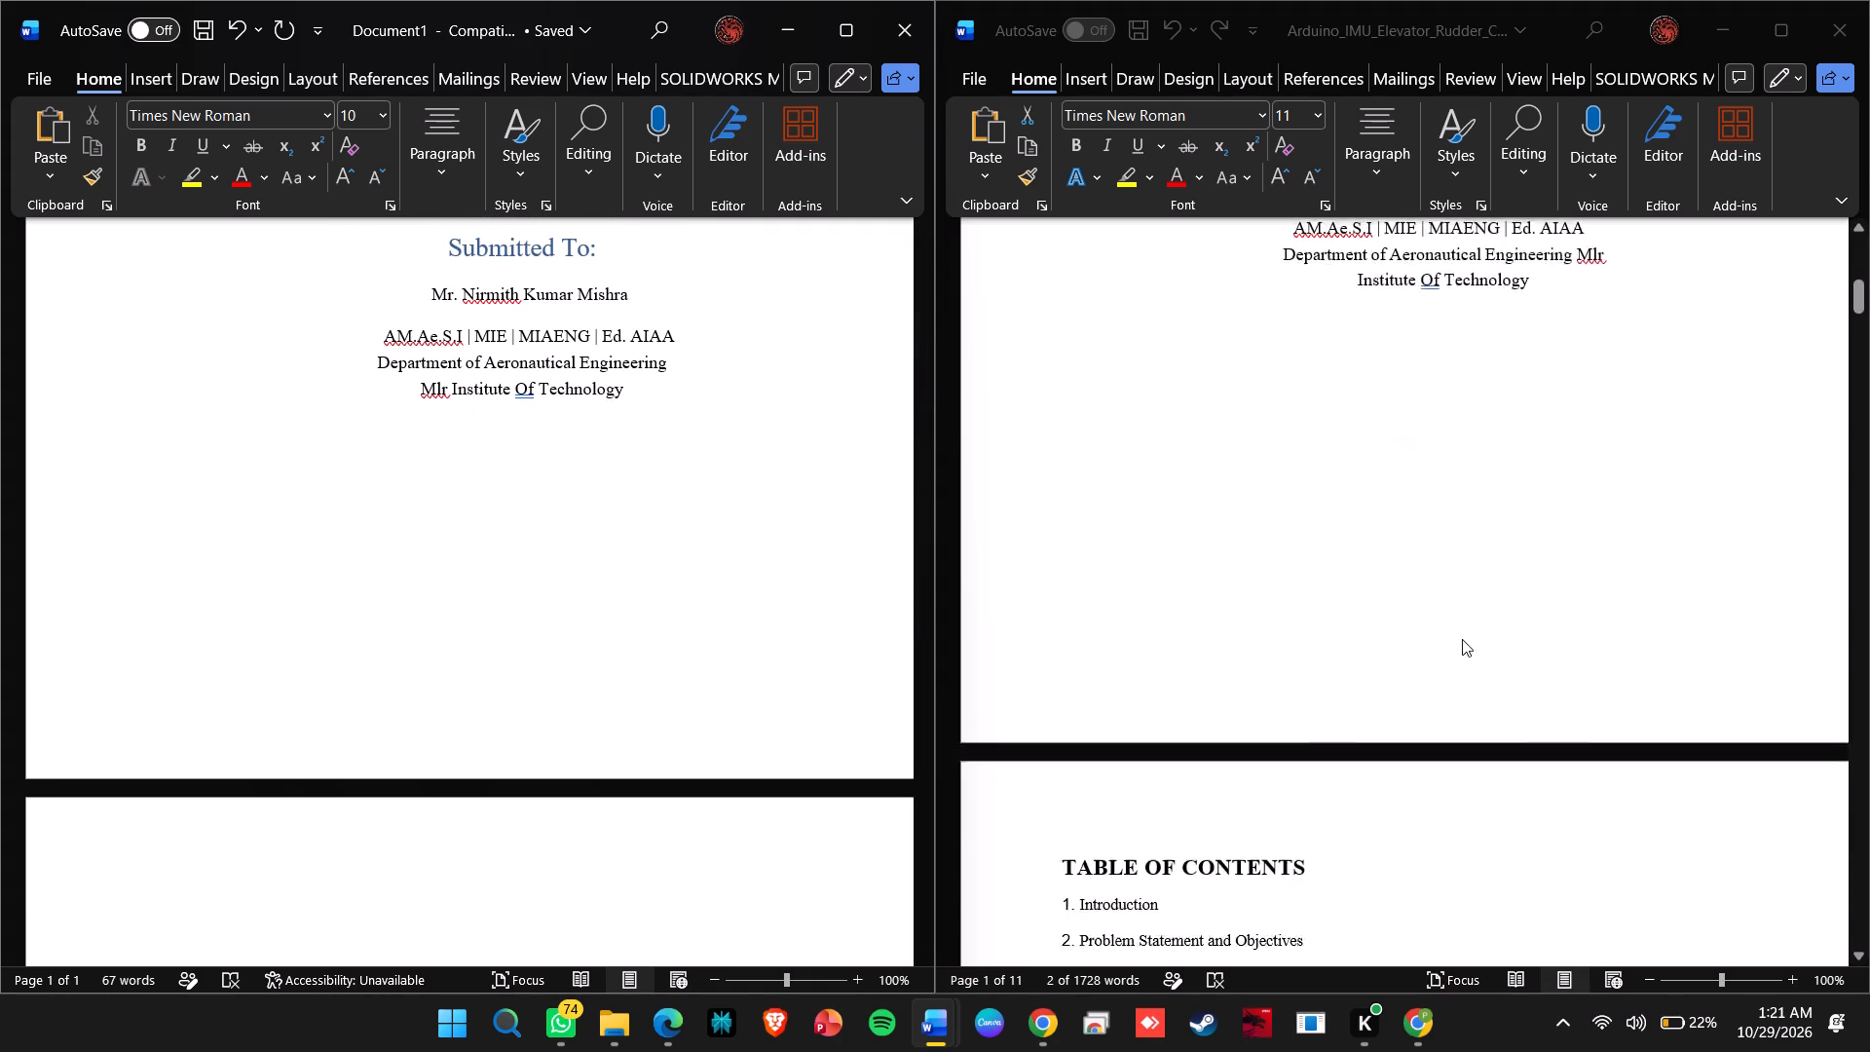
scroll(1462, 639, down, 3)
drag(1052, 490, 1238, 799)
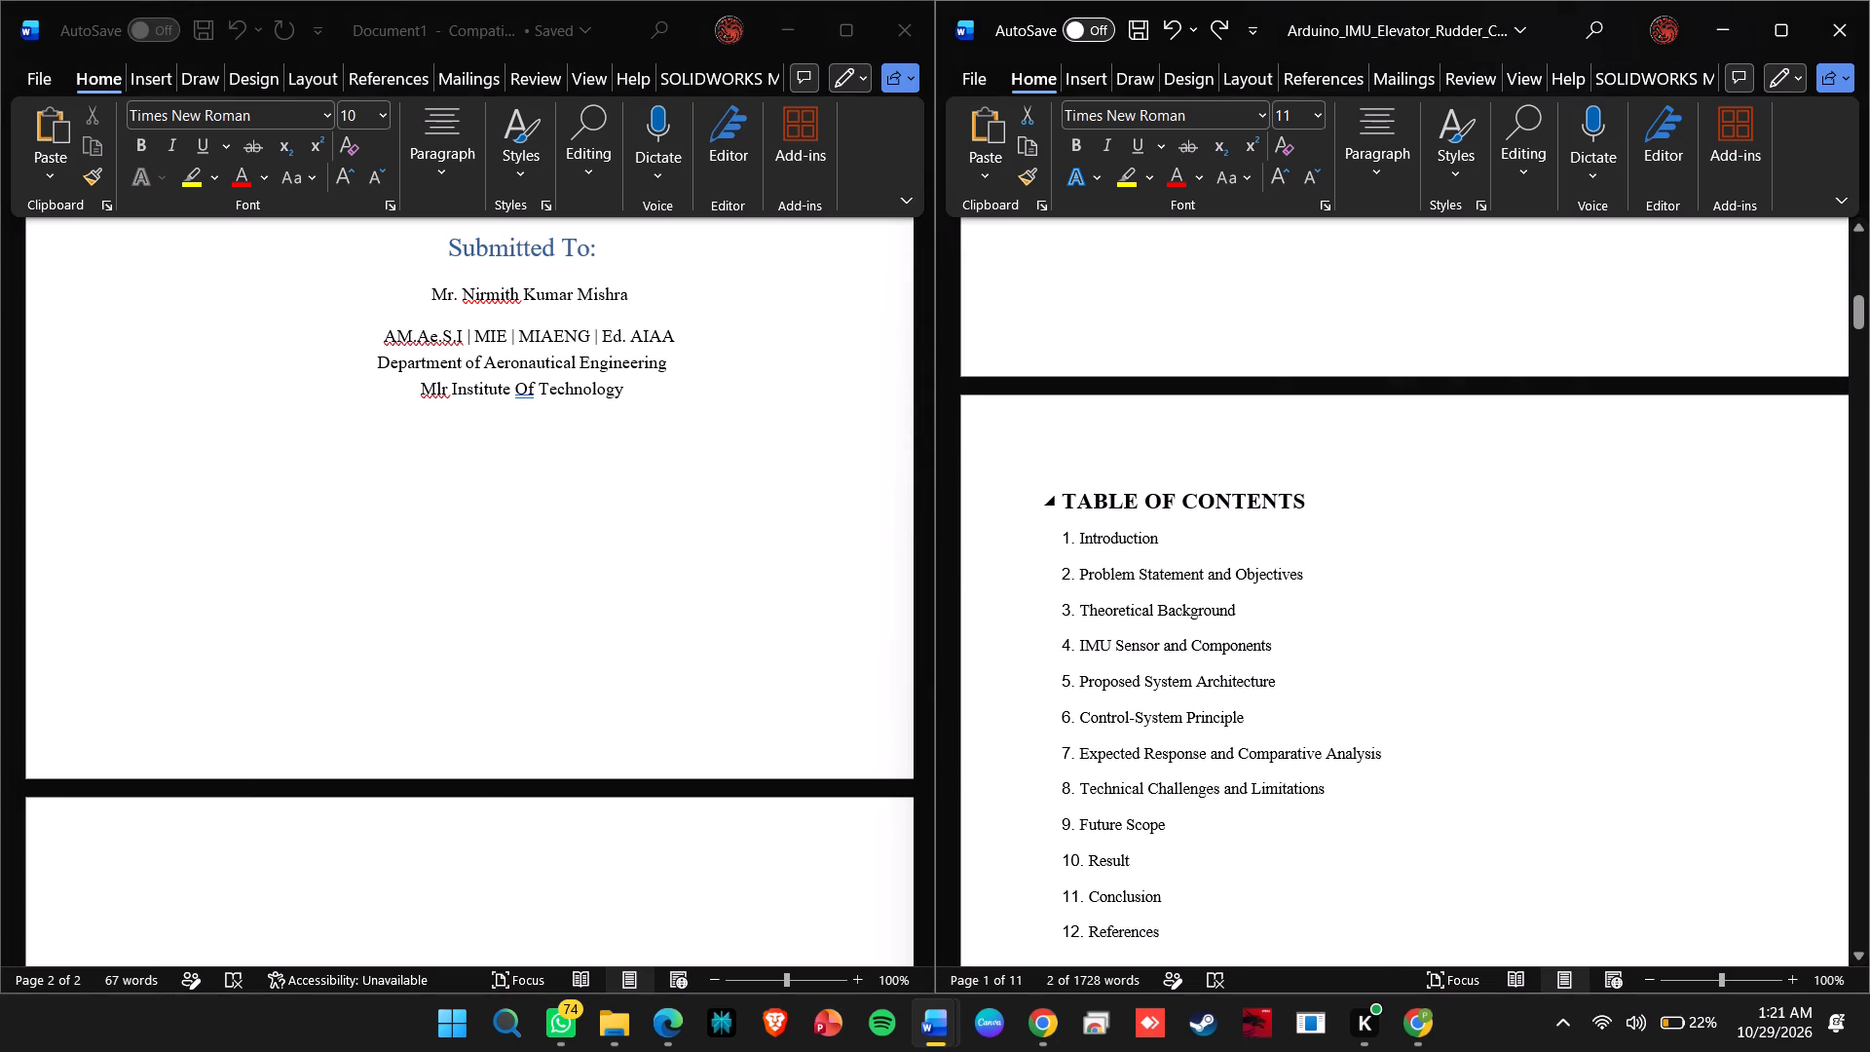
click(1384, 407)
scroll(1402, 545, down, 2)
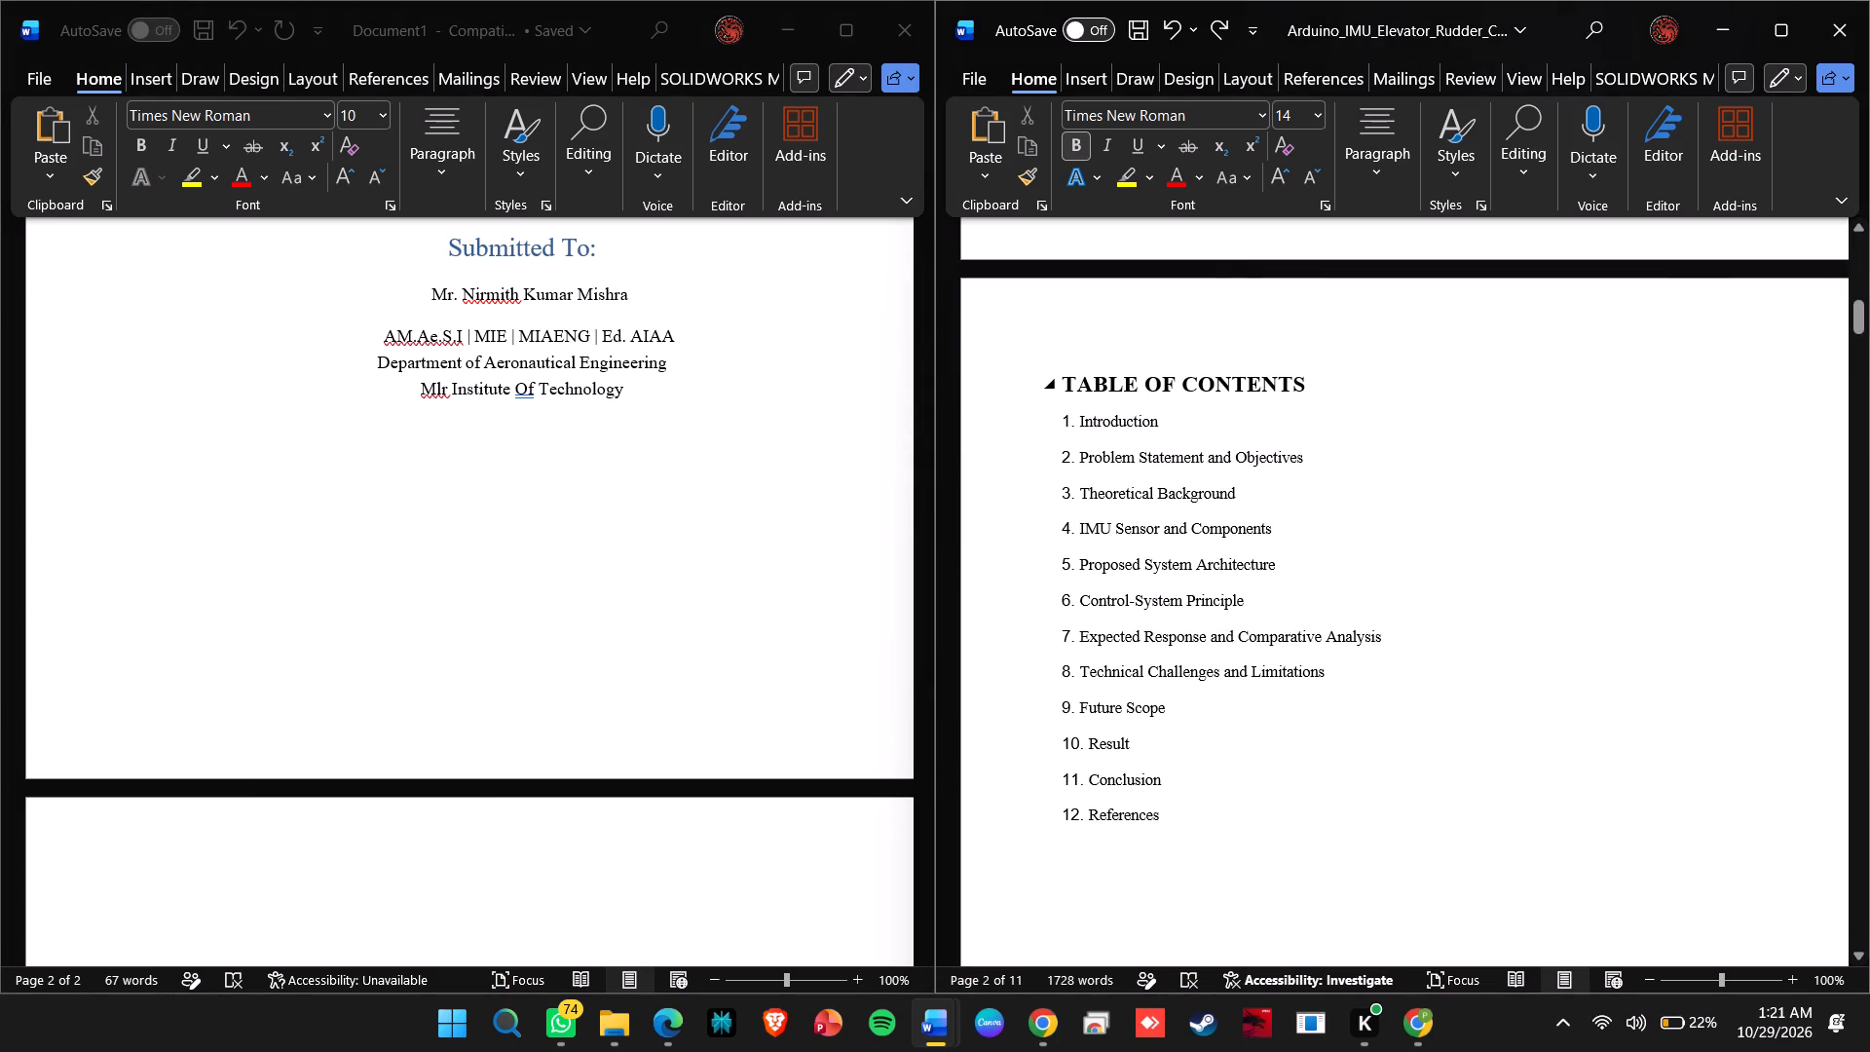
drag(1057, 372, 1336, 898)
key(ctrl+c)
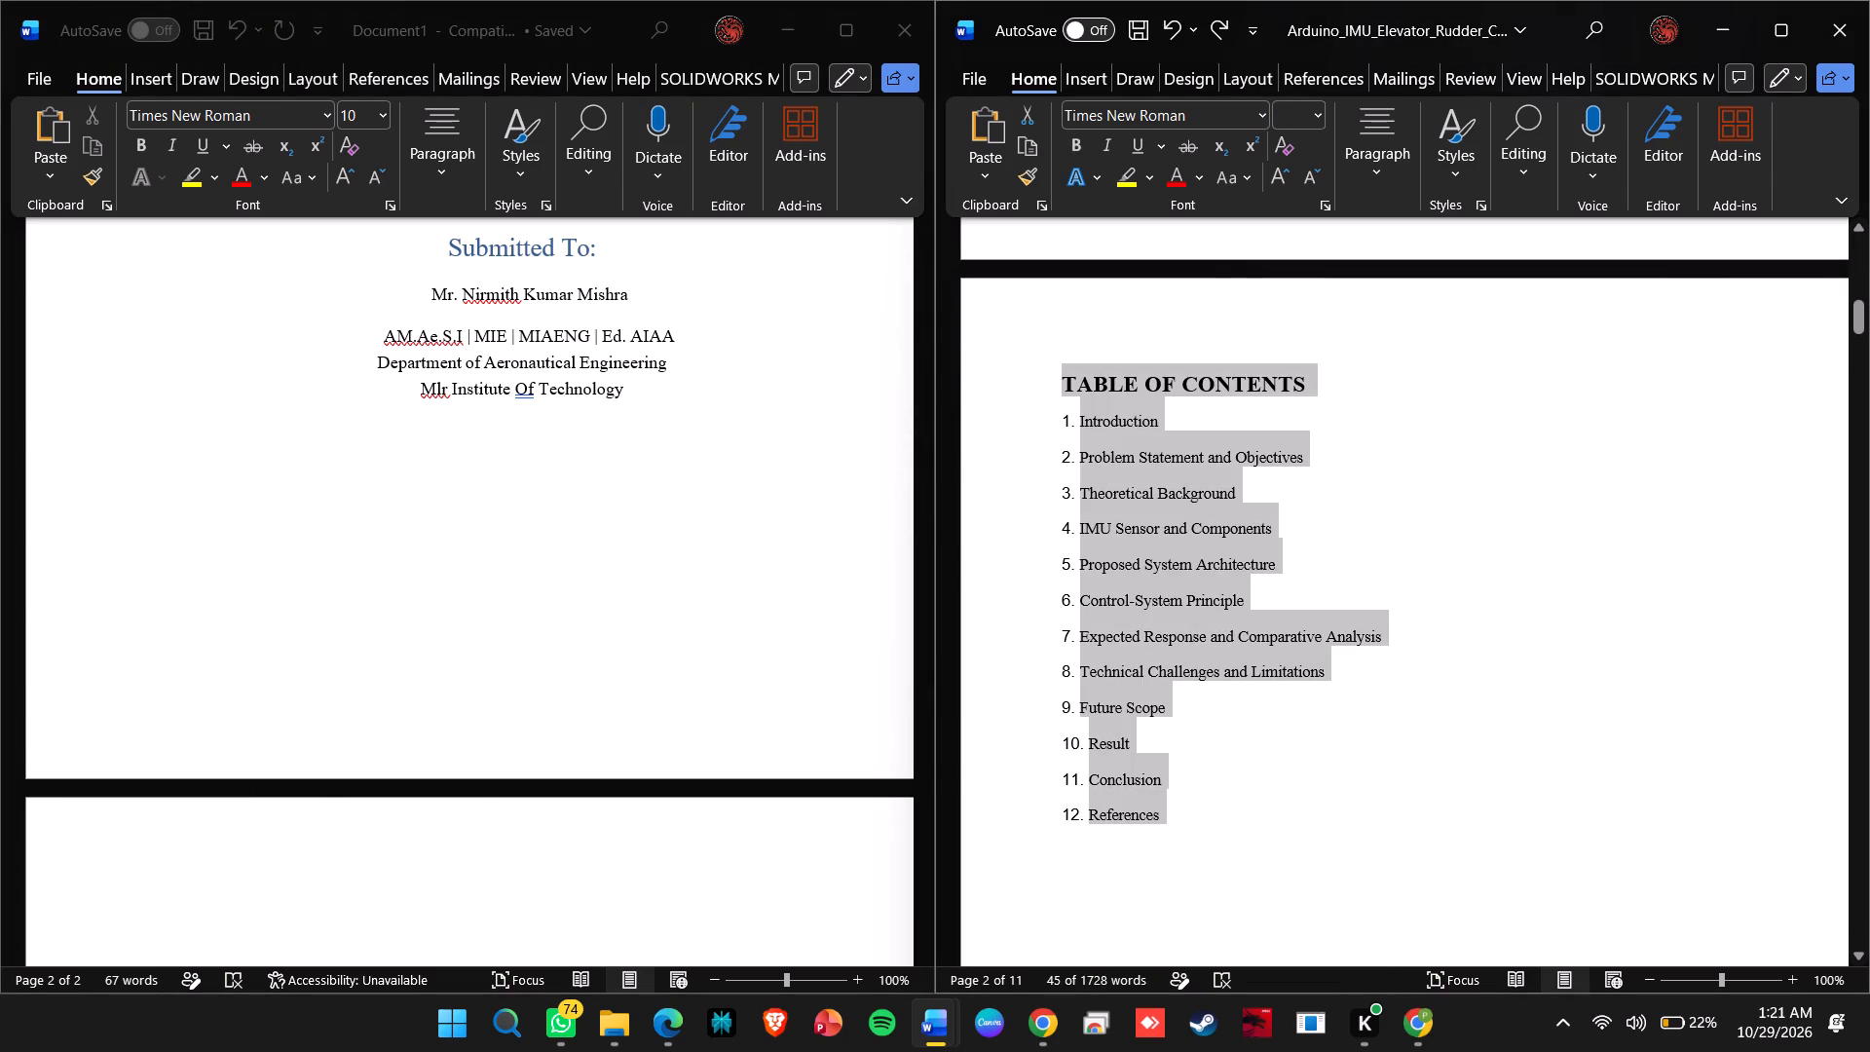
click(259, 818)
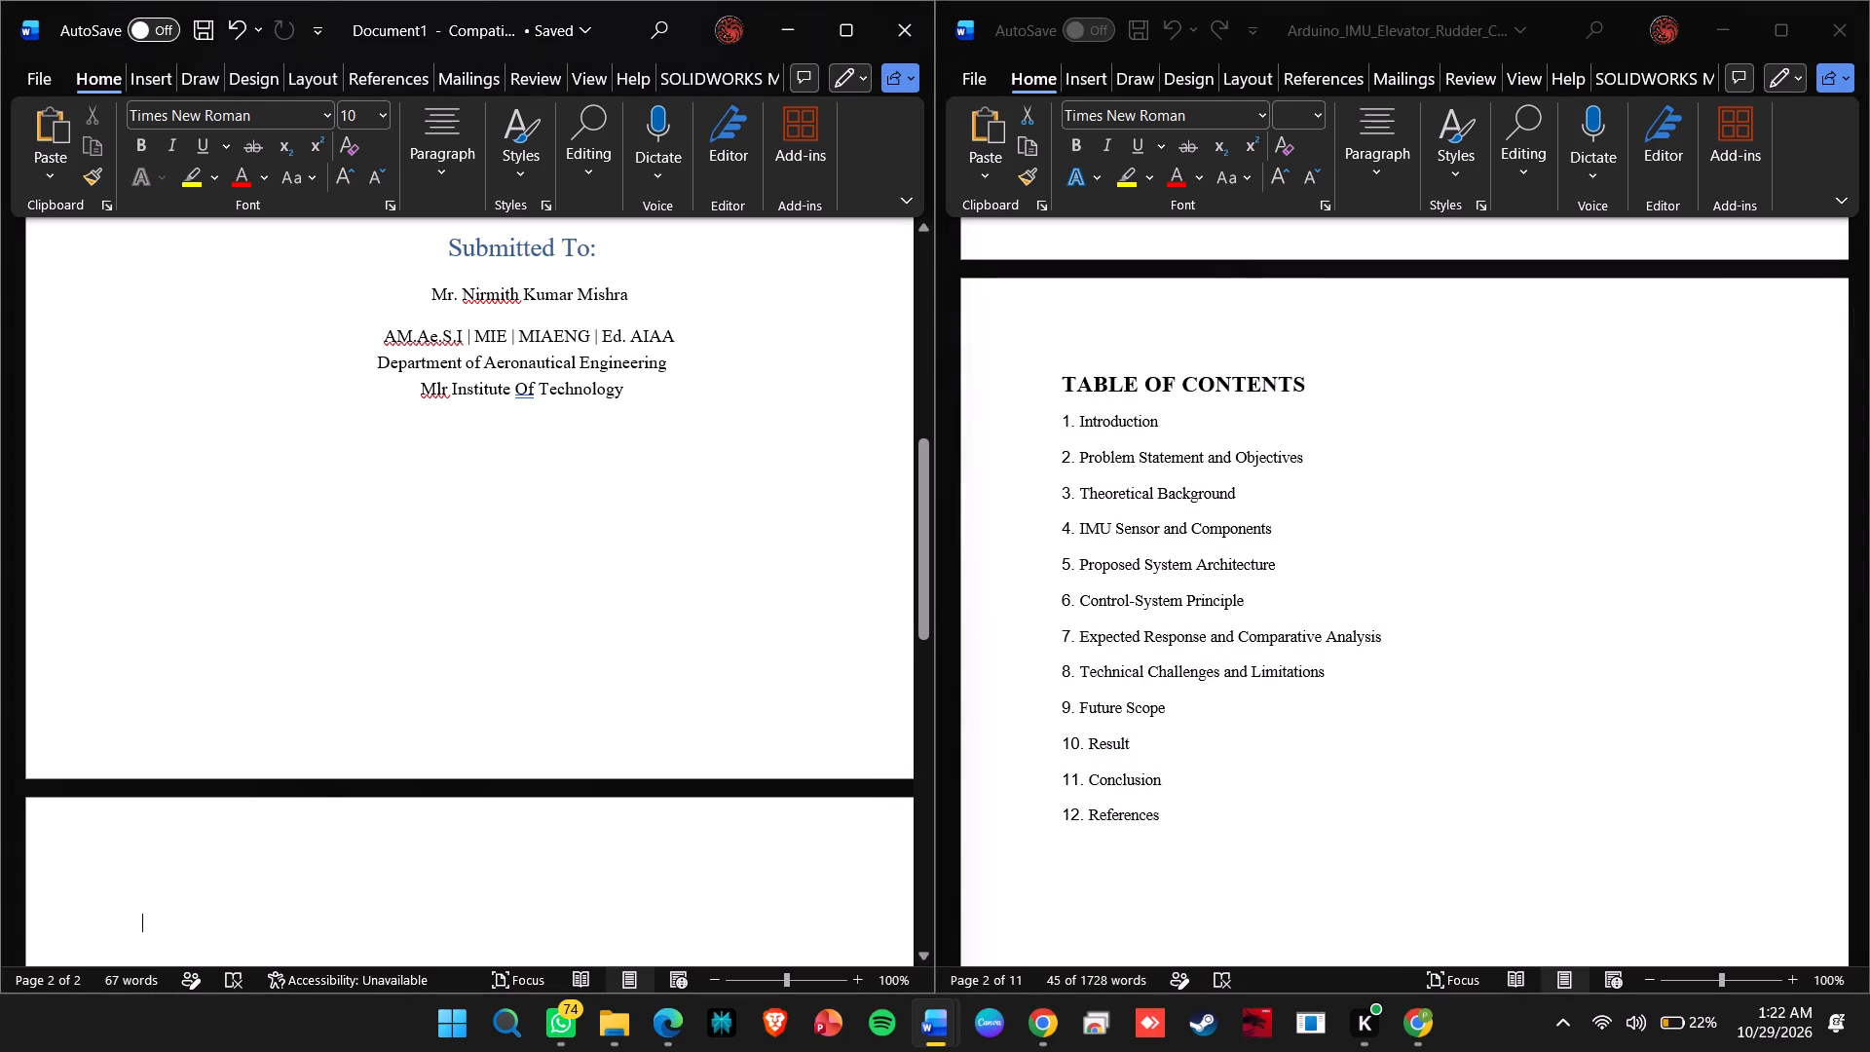
key(ctrl+v)
Add blank lines below the References entry of the new table of contents until a third page starts.
scroll(521, 684, down, 4)
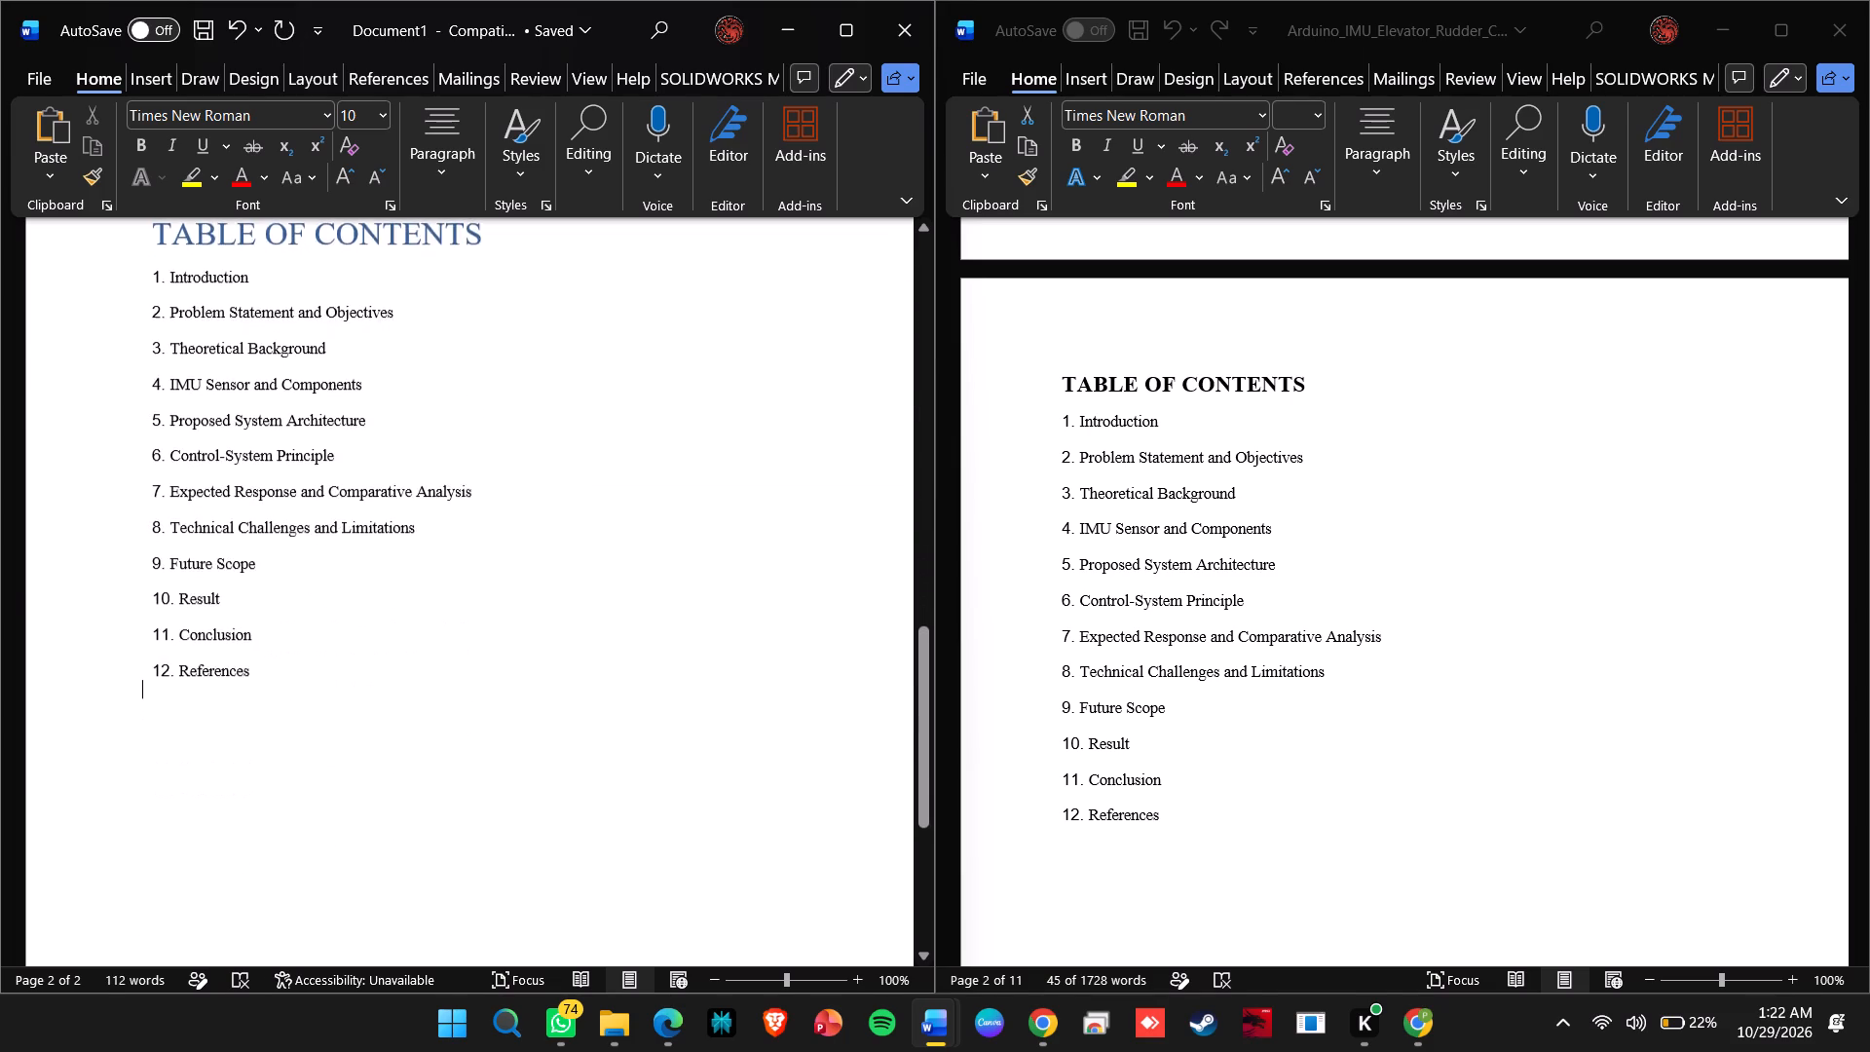
scroll(525, 678, down, 6)
key(Return)
key(Return)
key(Return)
key(Return)
key(Return)
key(Return)
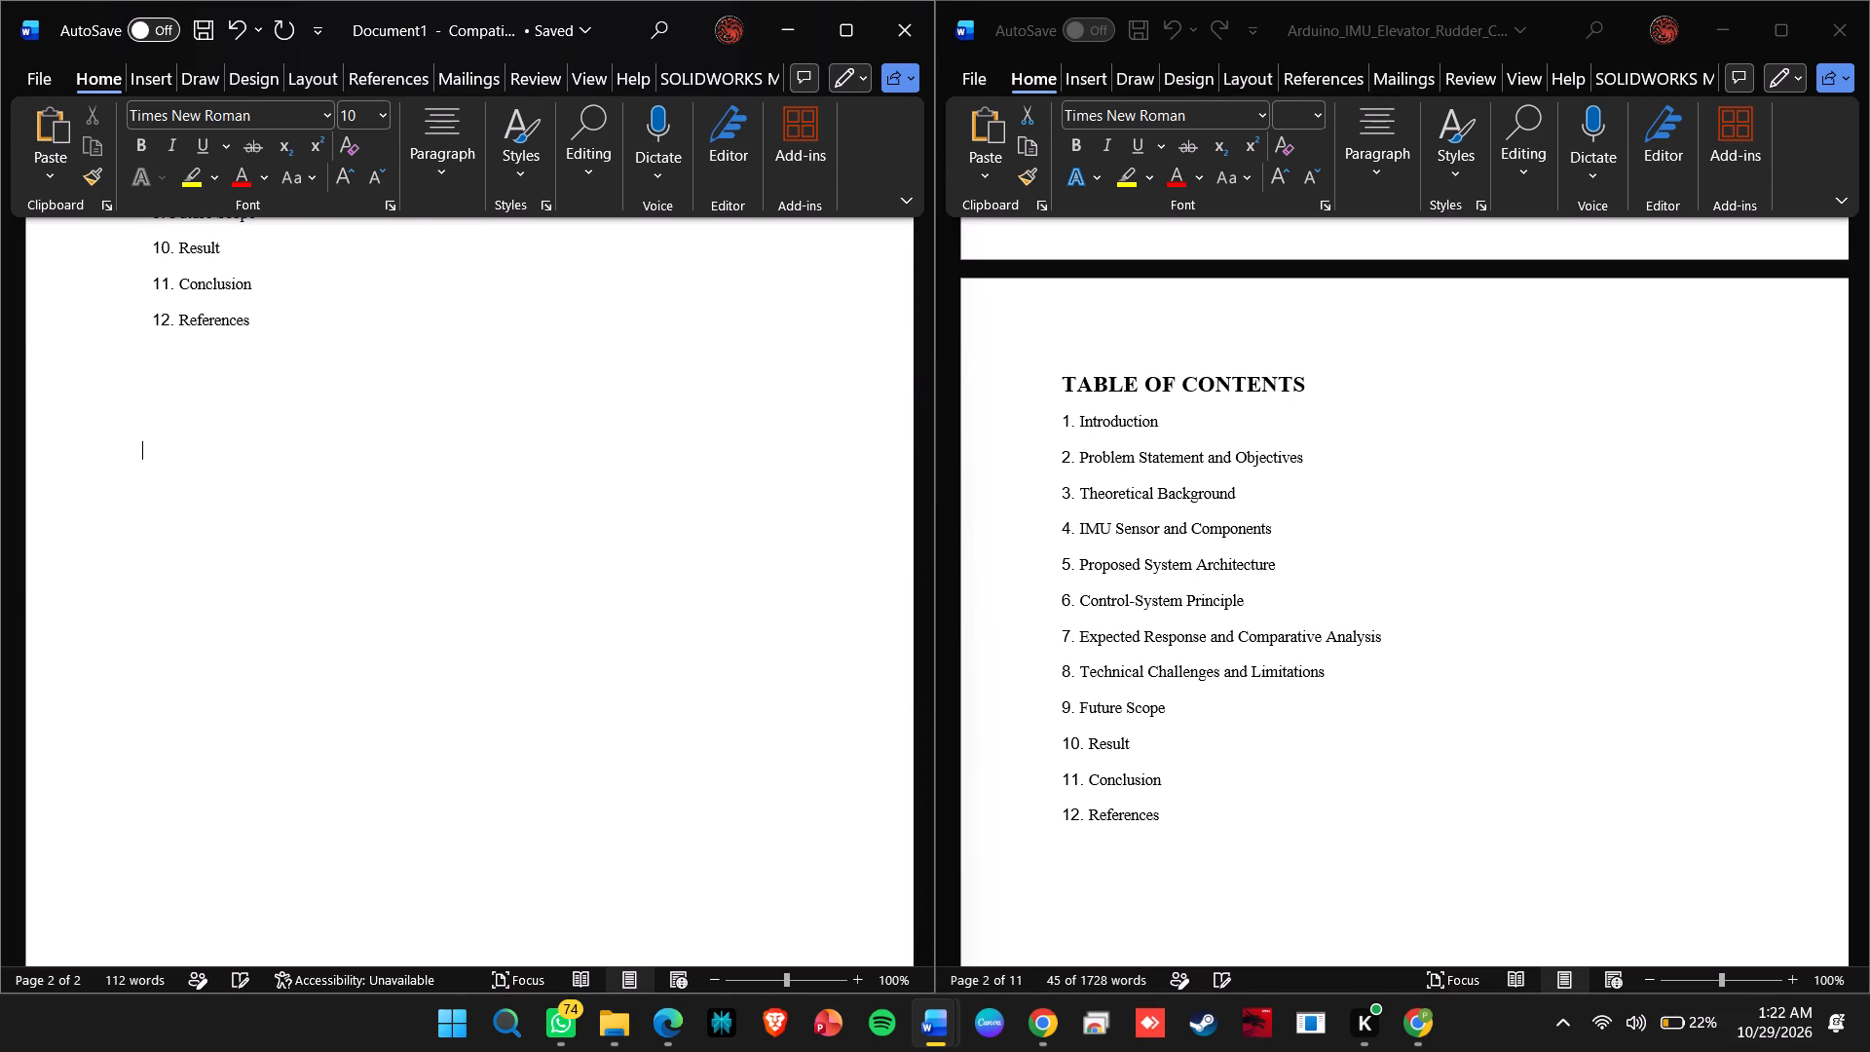
key(Return)
key(Return)
key(Return)
scroll(525, 678, down, 5)
scroll(475, 603, down, 4)
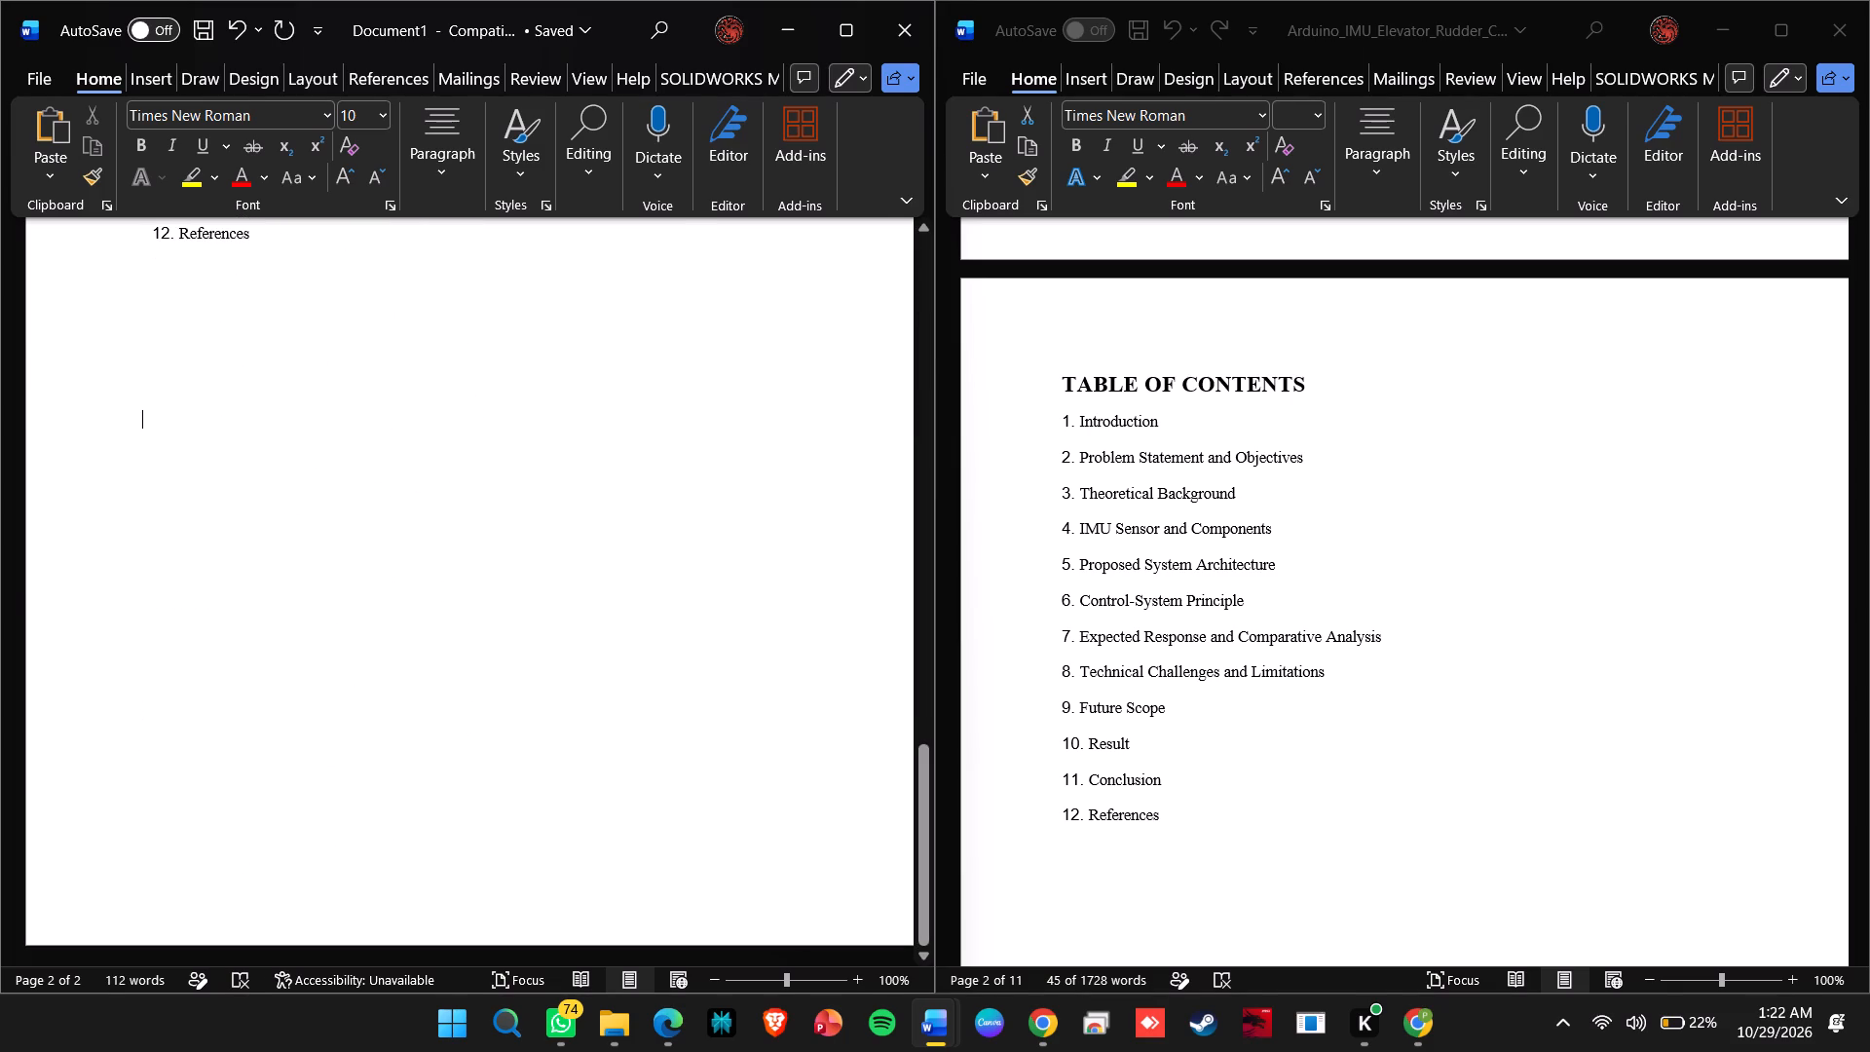
key(Return)
key(Return)
key(Return)
key(Return)
key(Return)
key(Return)
key(Return)
key(Return)
key(Return)
key(Return)
key(Return)
key(Return)
key(Return)
key(Return)
key(Return)
key(Return)
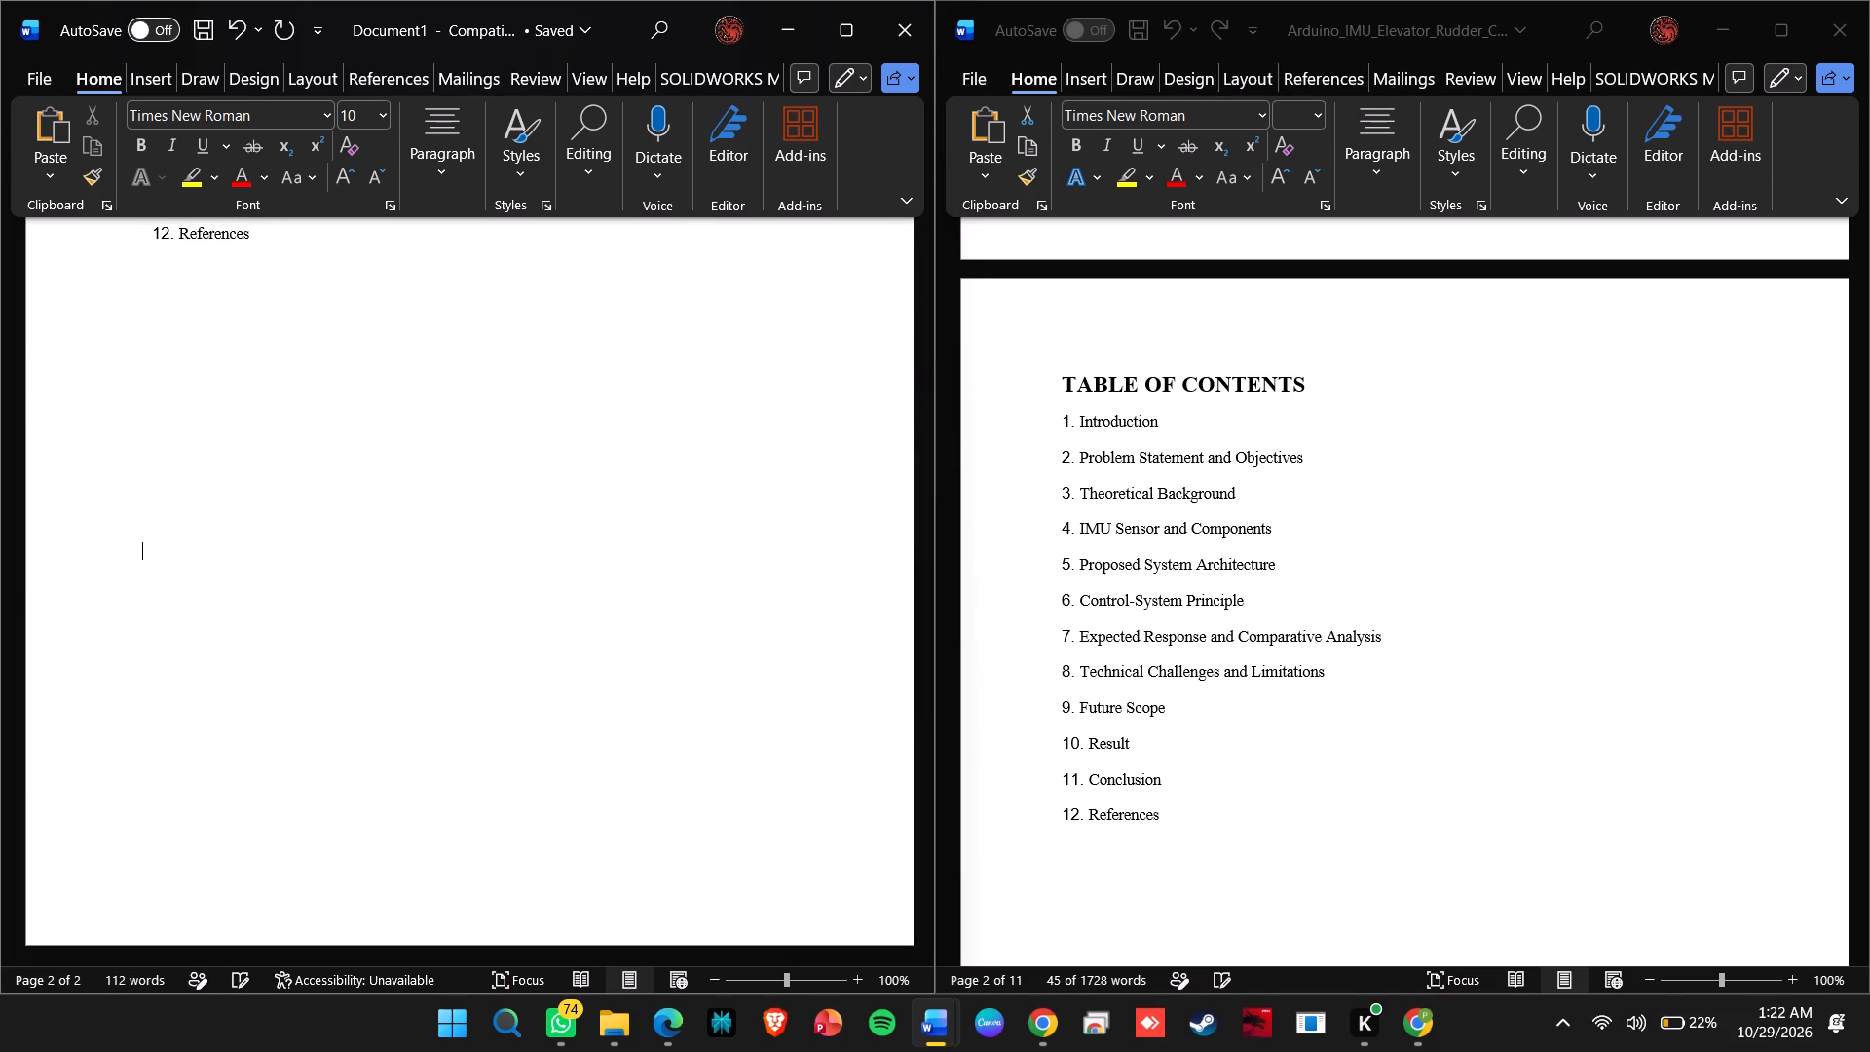
key(Return)
key(Return)
key(Return)
key(Return)
key(Return)
key(Return)
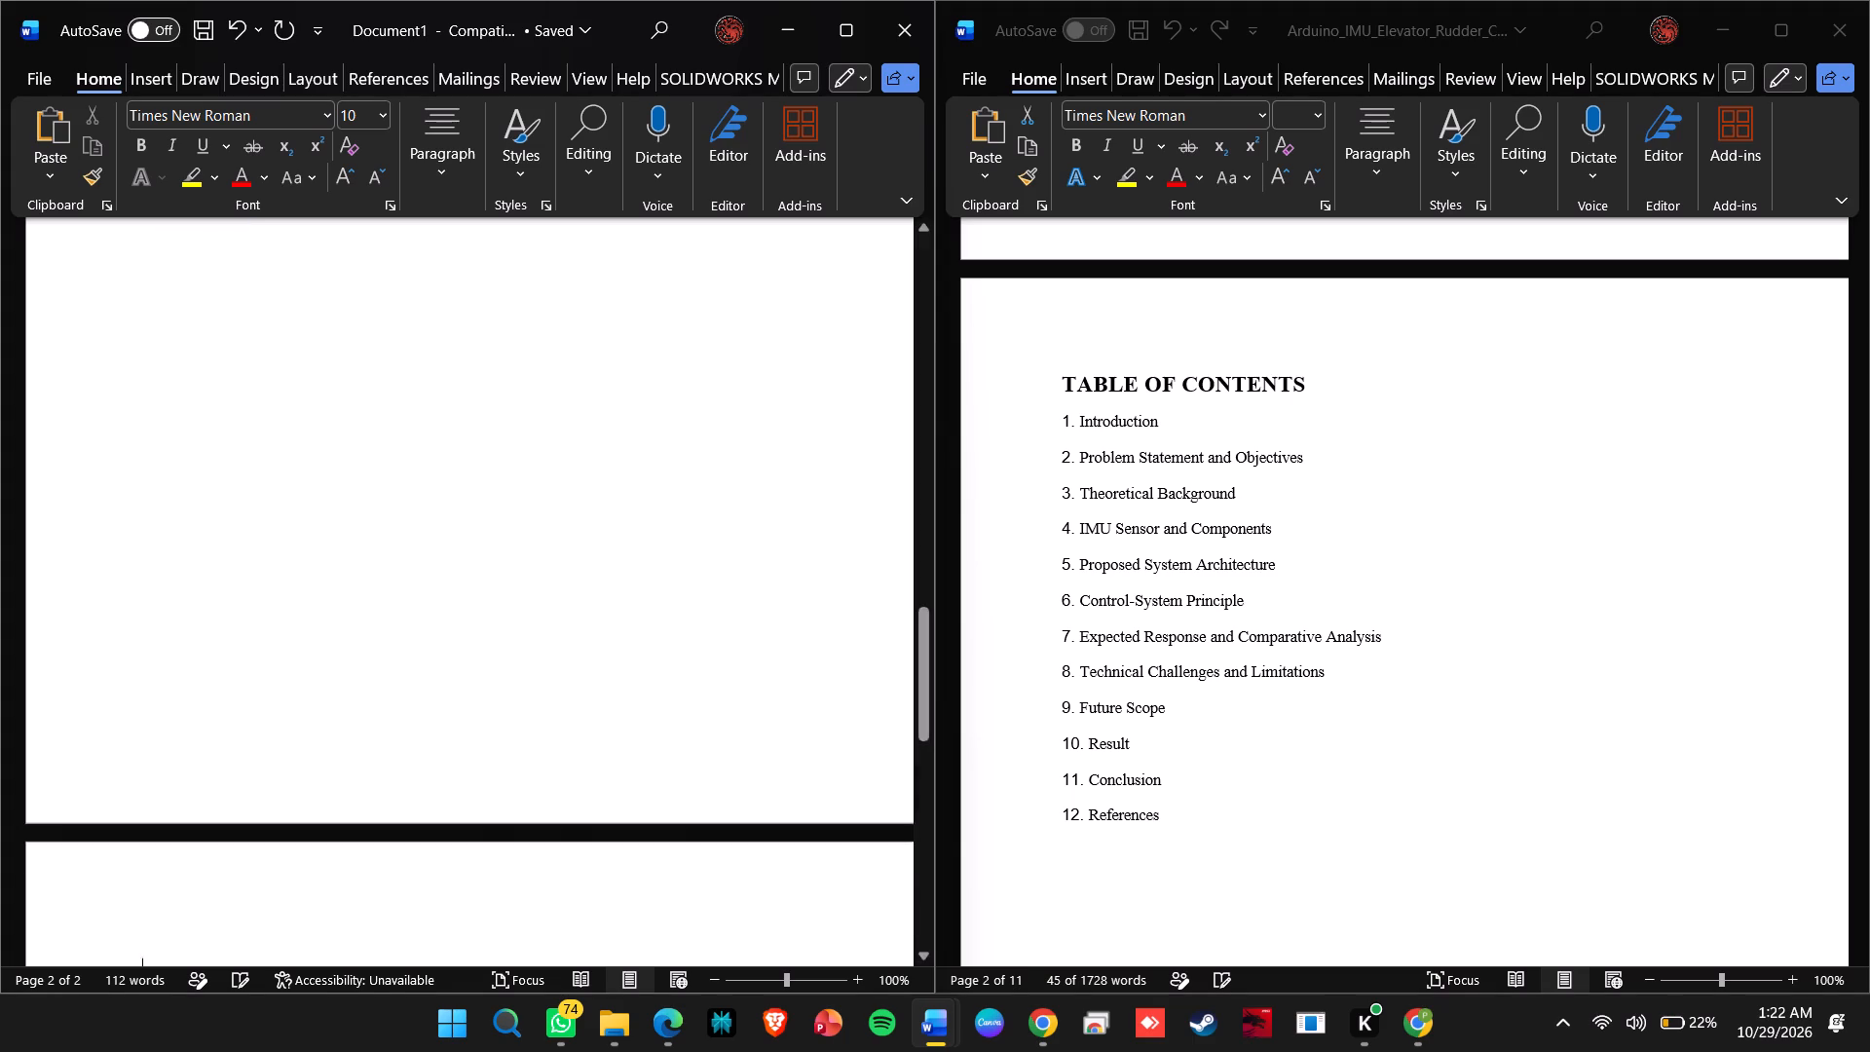
key(Return)
key(BackSpace)
key(BackSpace)
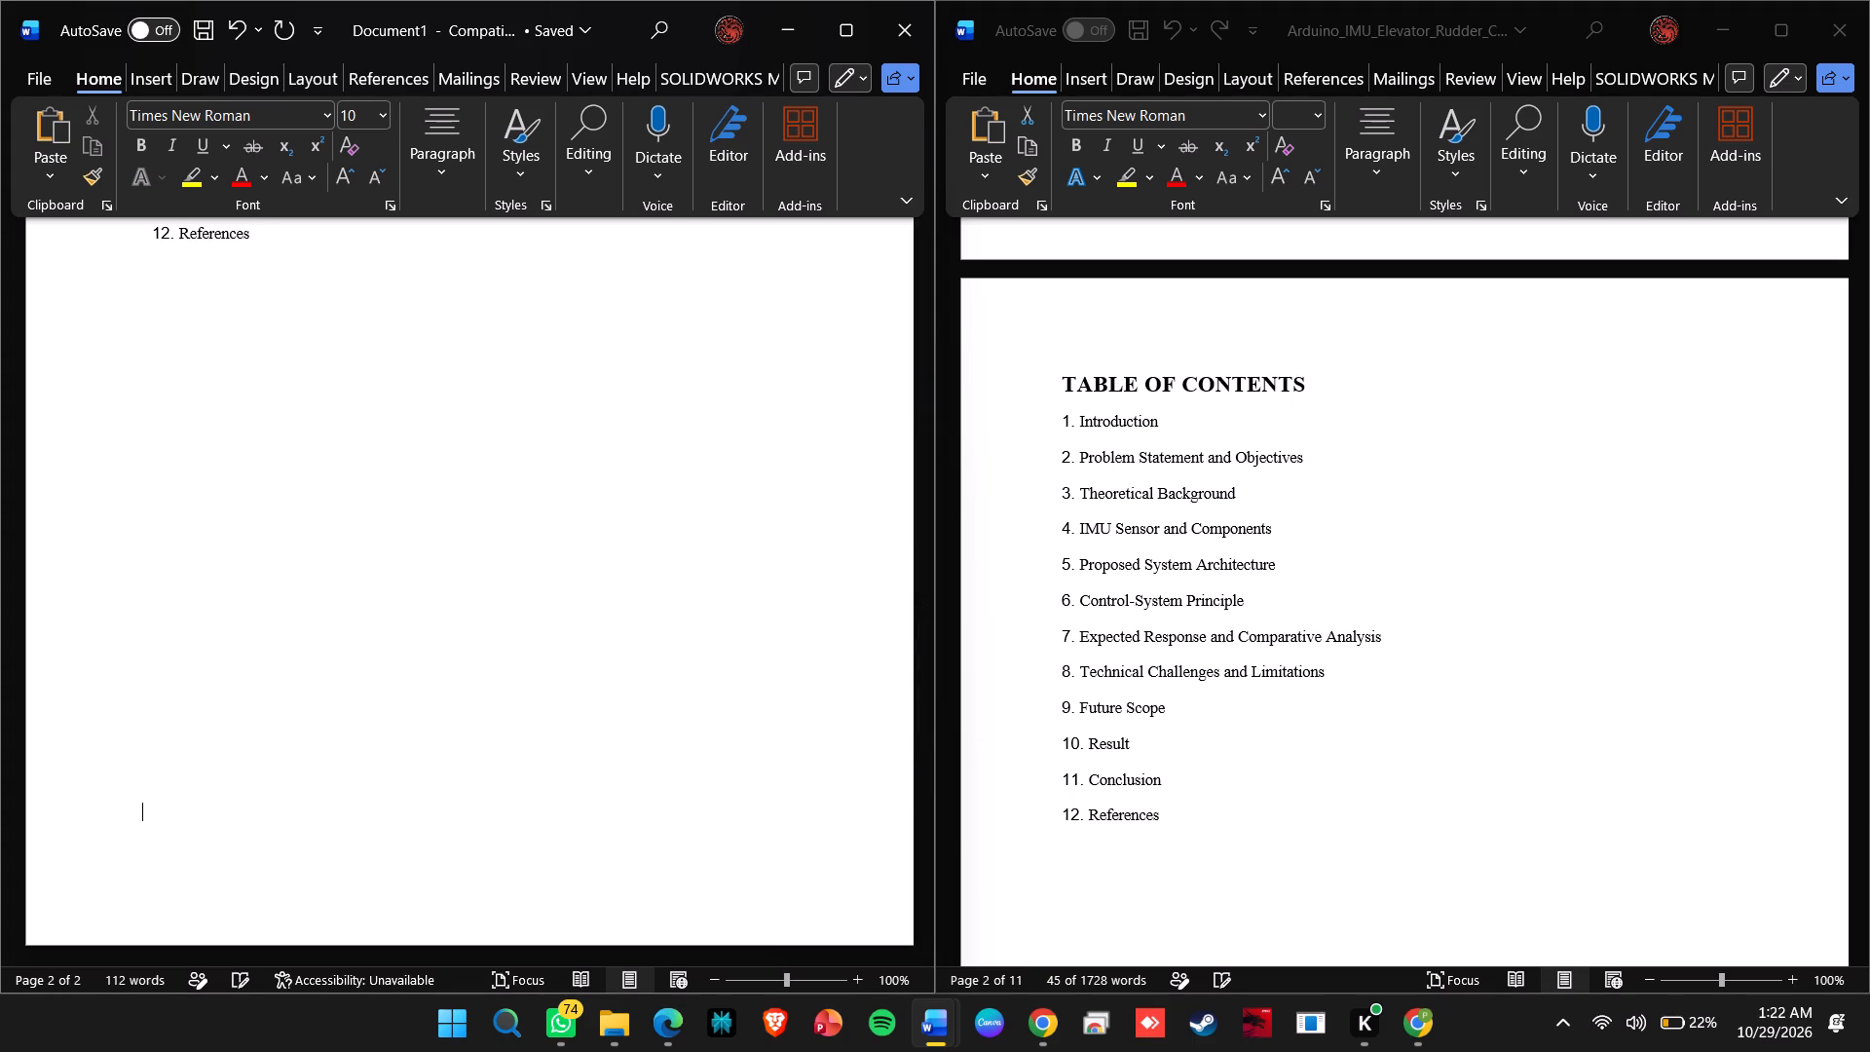
key(Return)
Copy the original's SUSTAINABLE DEVELOPMENT GOALS (SDG) and SDG MAPPING sections onto the third page of the new document.
scroll(1802, 479, down, 10)
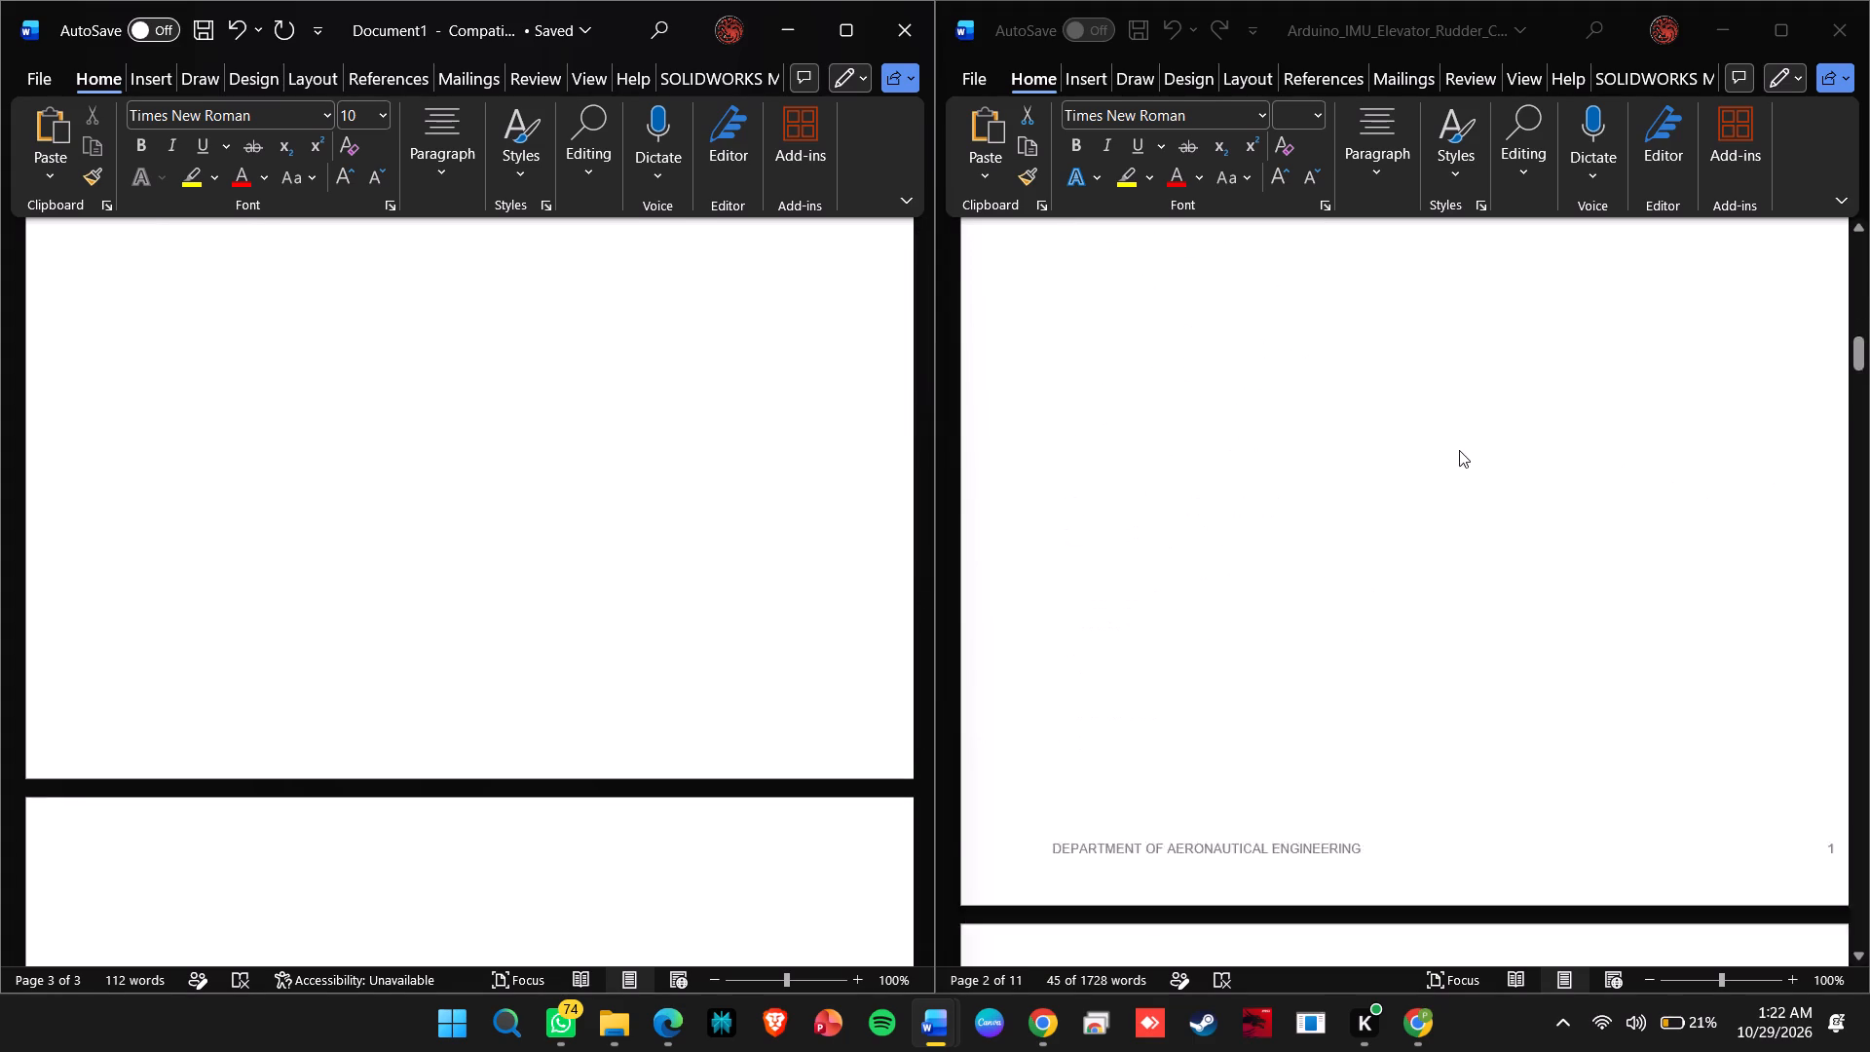
scroll(1459, 450, down, 12)
drag(1058, 481, 1127, 570)
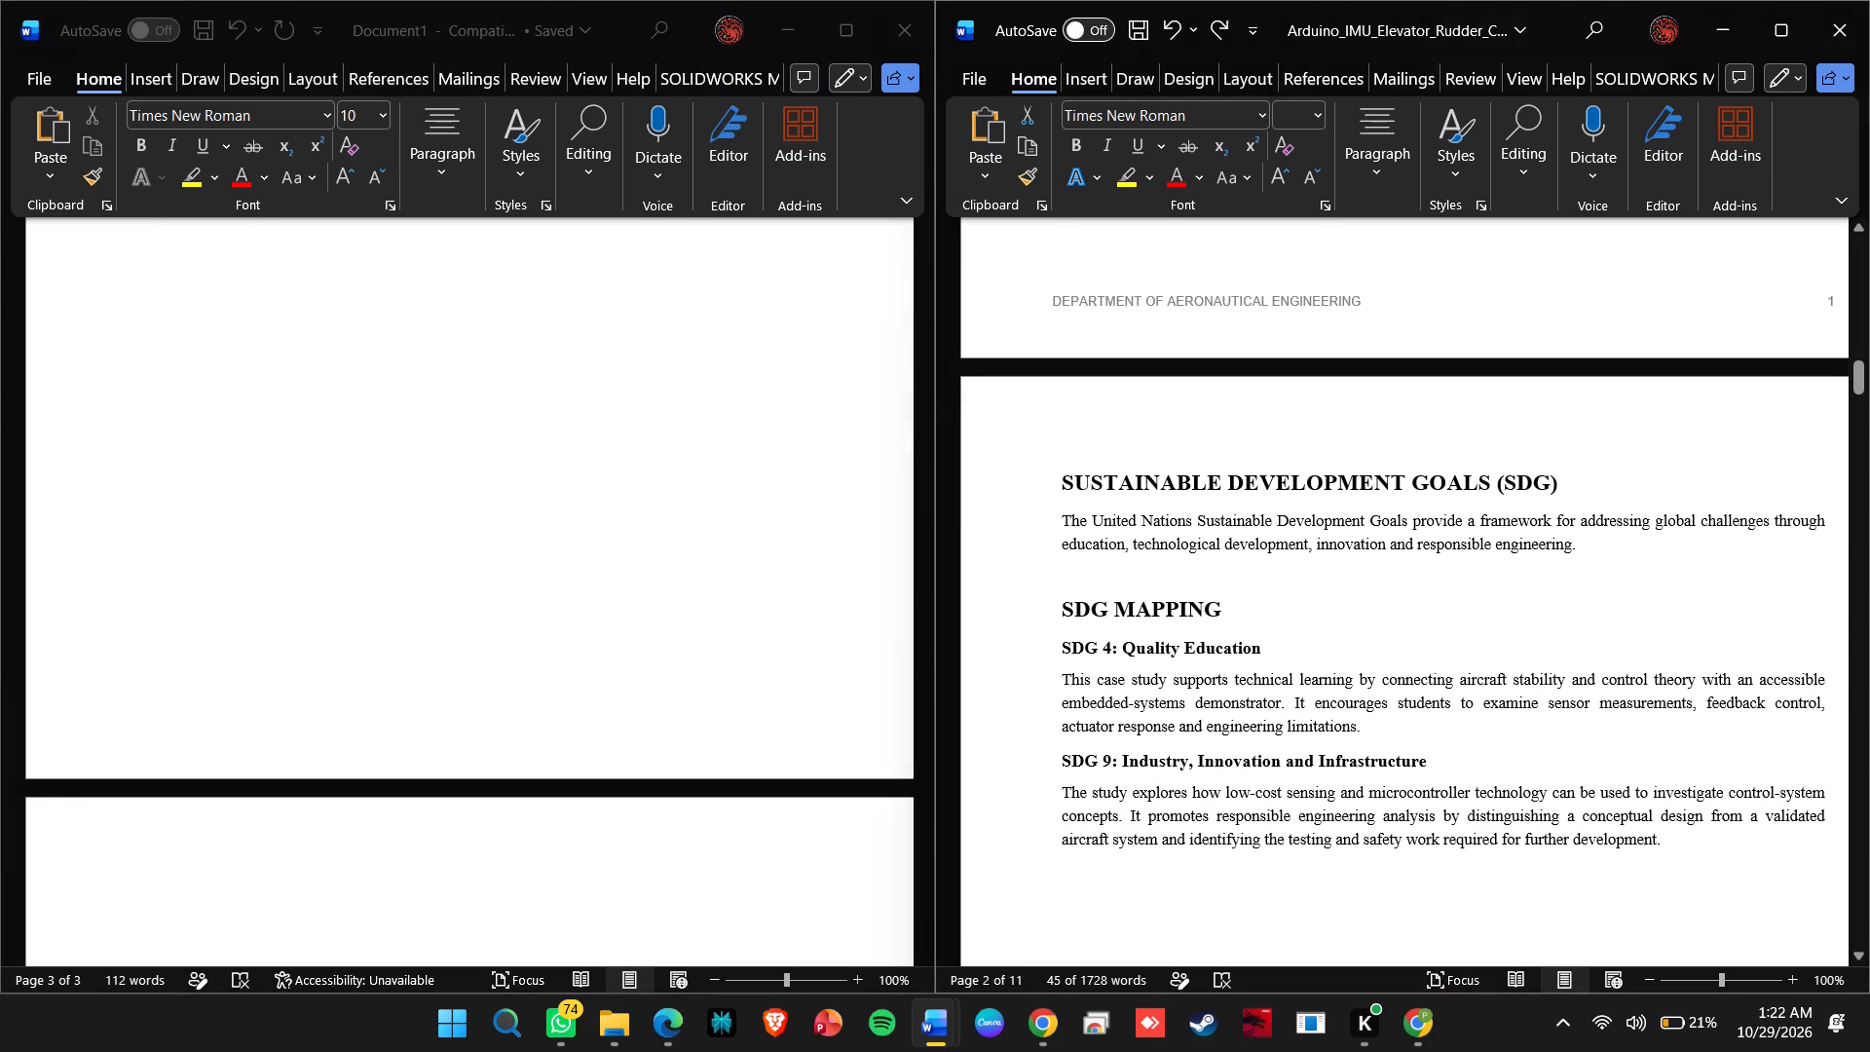
drag(1127, 570, 1261, 720)
drag(1055, 460, 1649, 931)
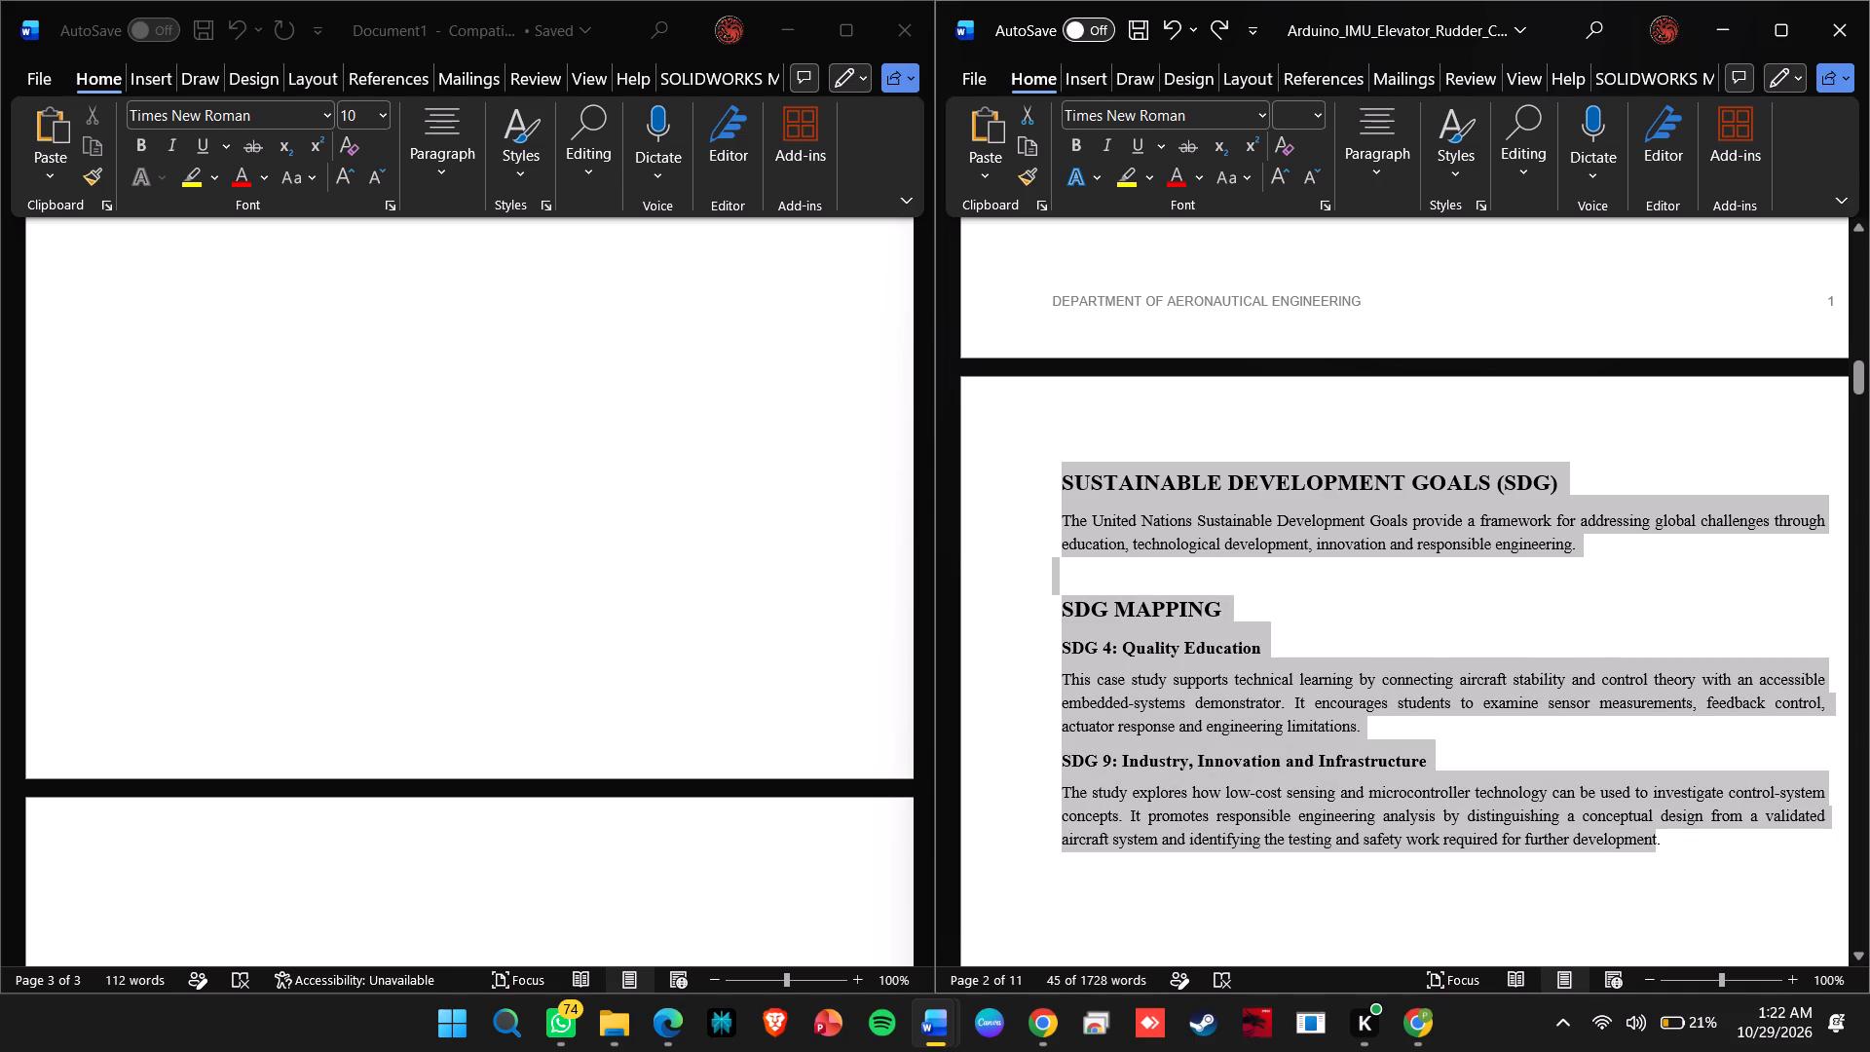
drag(1649, 931, 1653, 931)
key(ctrl+c)
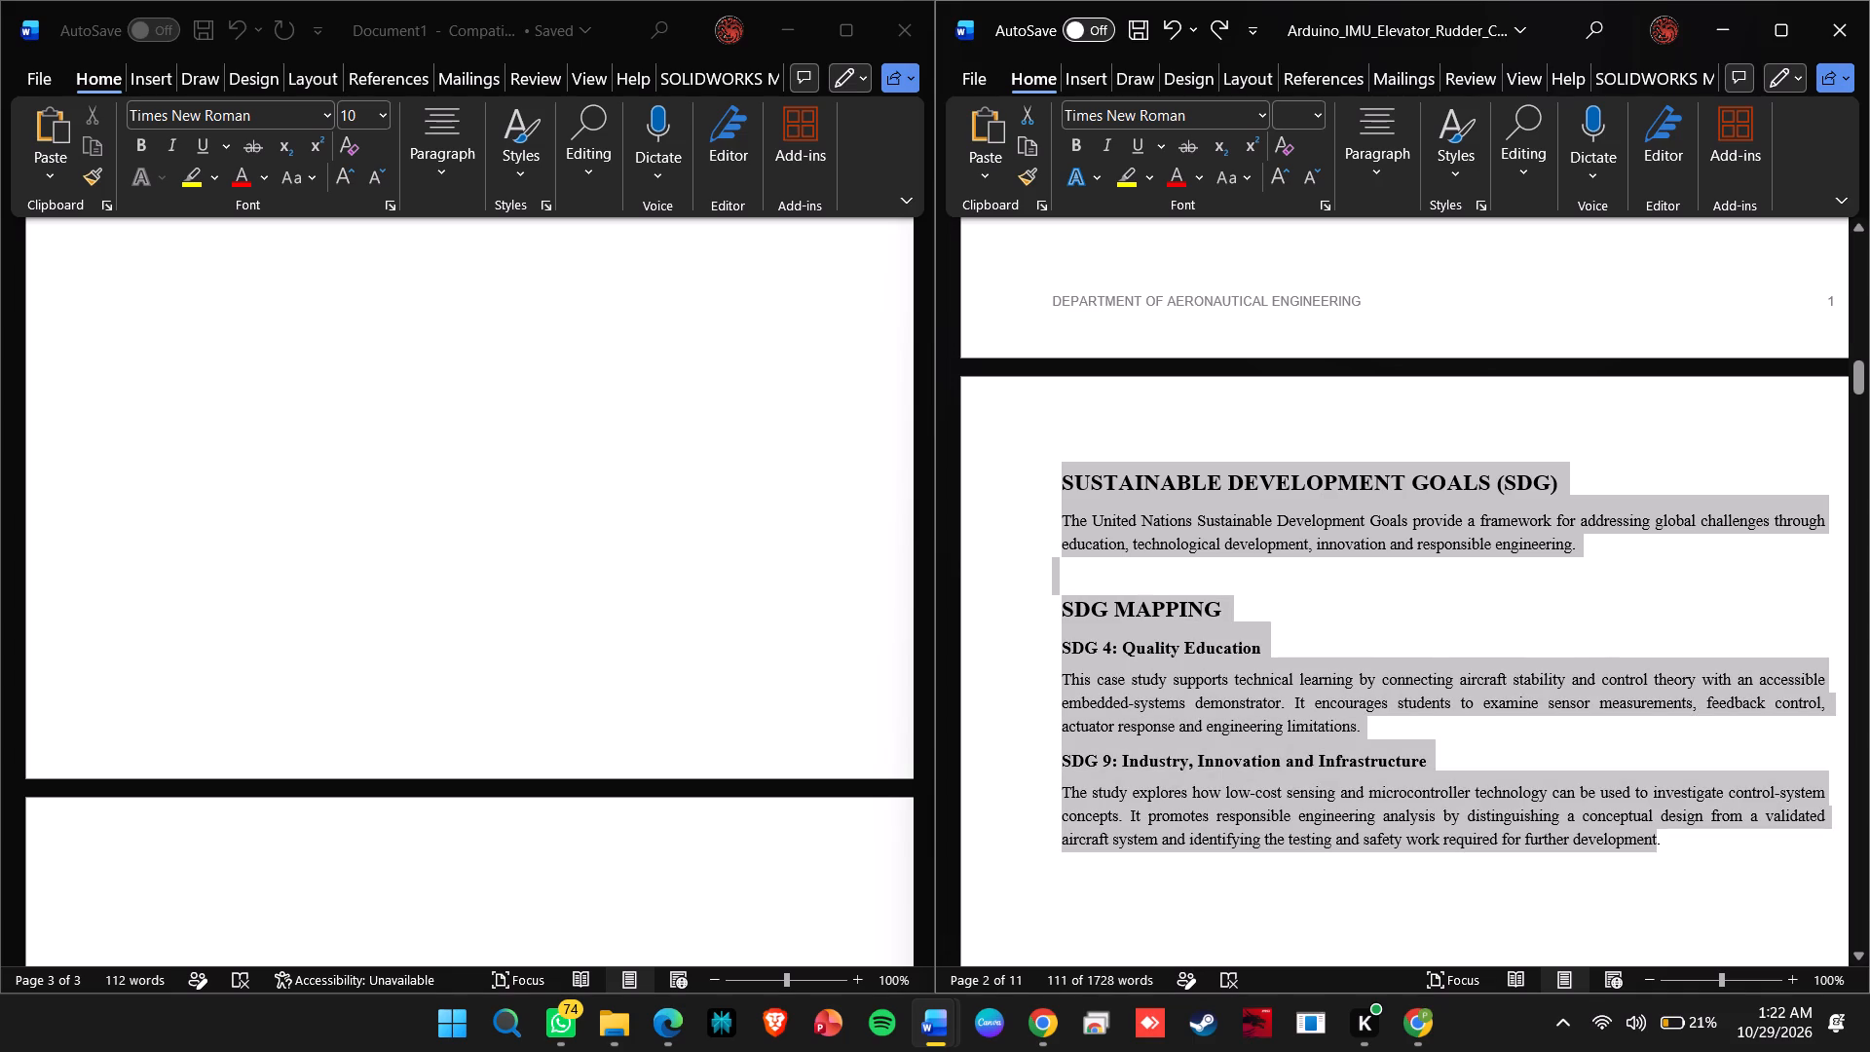
scroll(699, 708, down, 4)
click(304, 602)
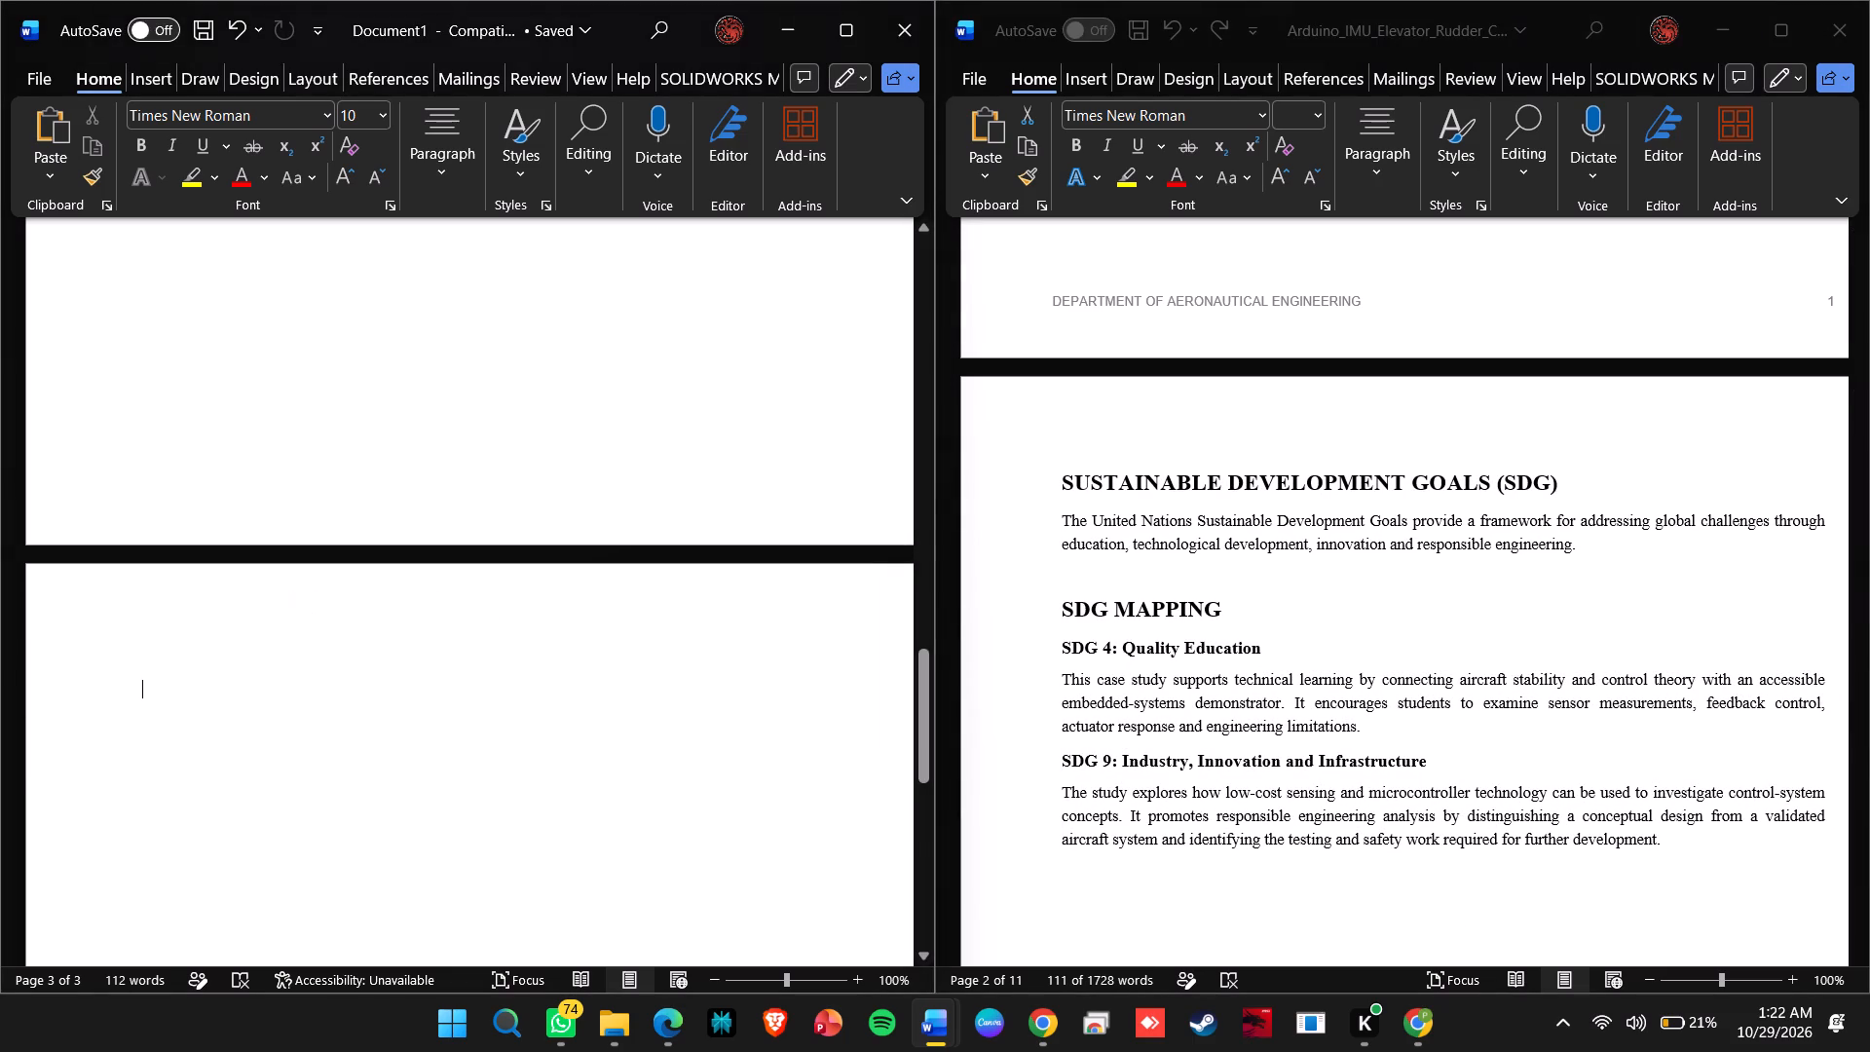
key(ctrl+v)
Add blank lines below the new document's SDG 9 paragraph until a fourth page starts.
scroll(304, 602, down, 7)
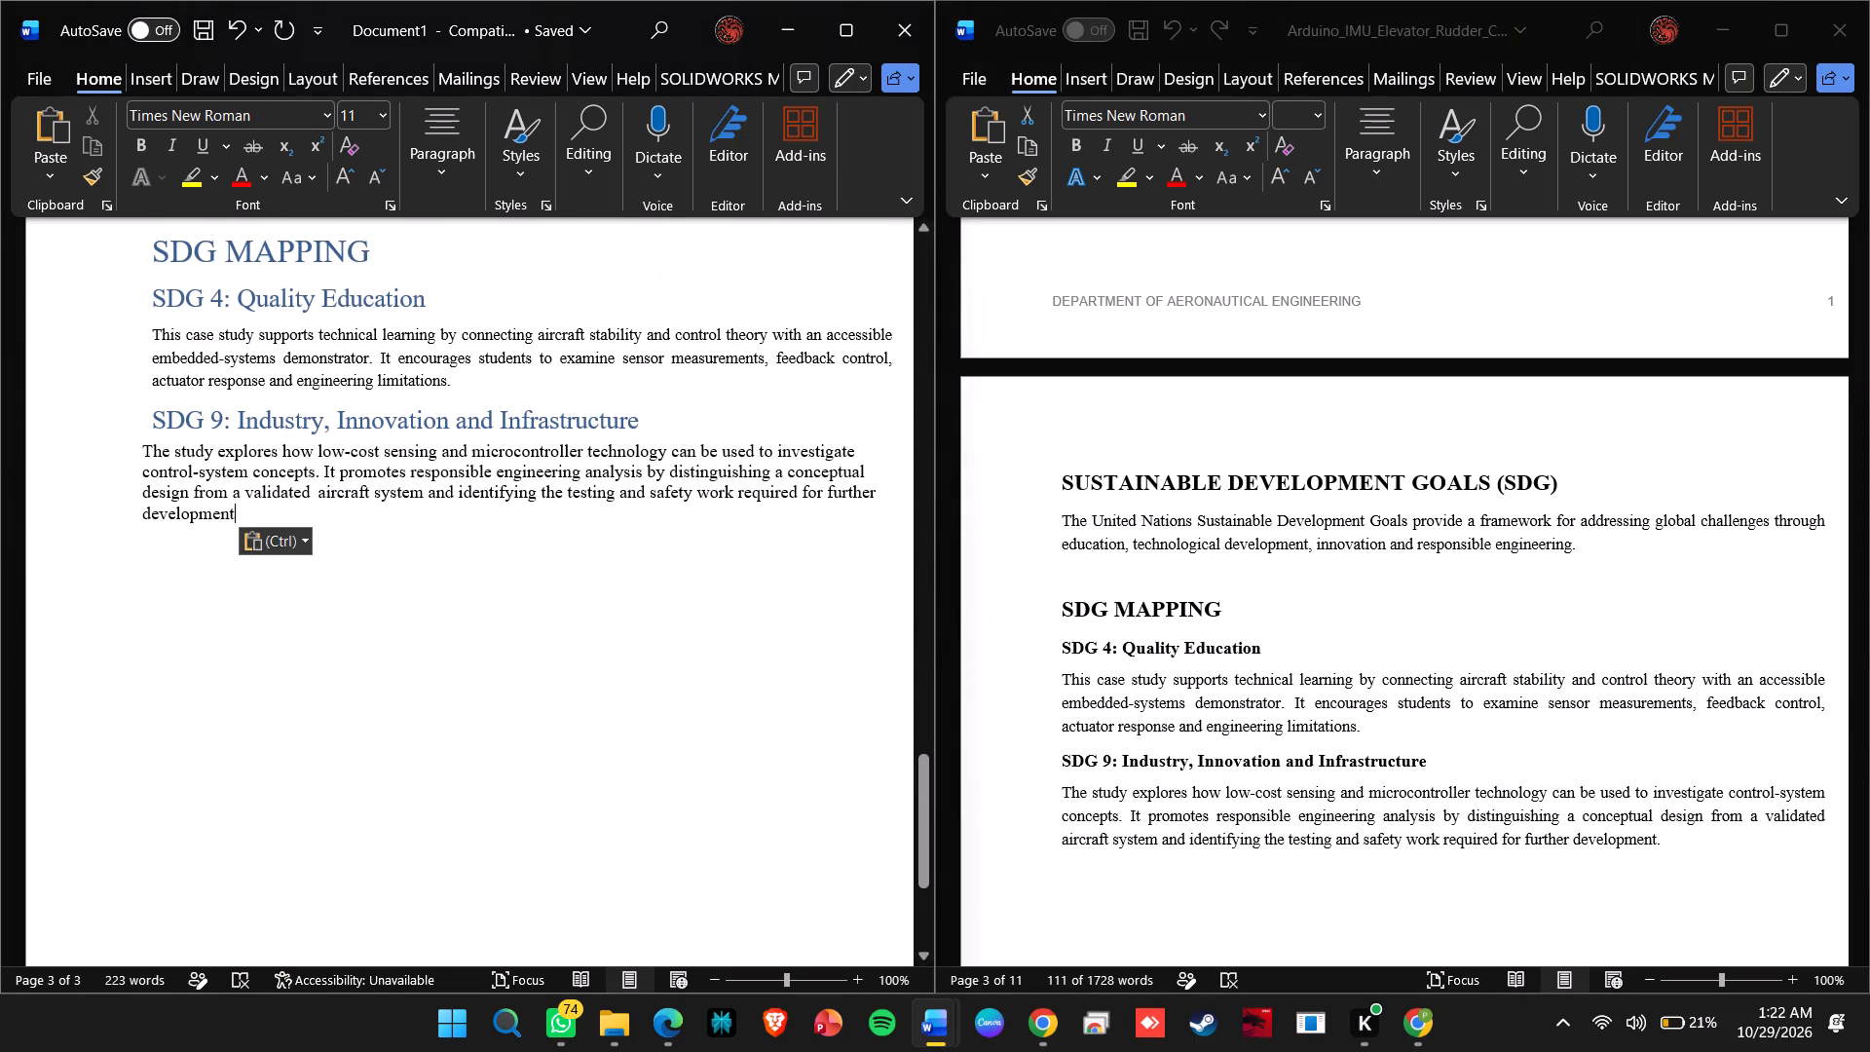
key(Return)
key(Return)
key(Return)
key(Return)
key(Return)
key(Return)
key(Return)
key(Return)
key(Return)
key(Return)
key(Return)
key(Return)
key(Return)
key(Return)
key(Return)
key(Return)
key(Return)
key(Return)
key(Return)
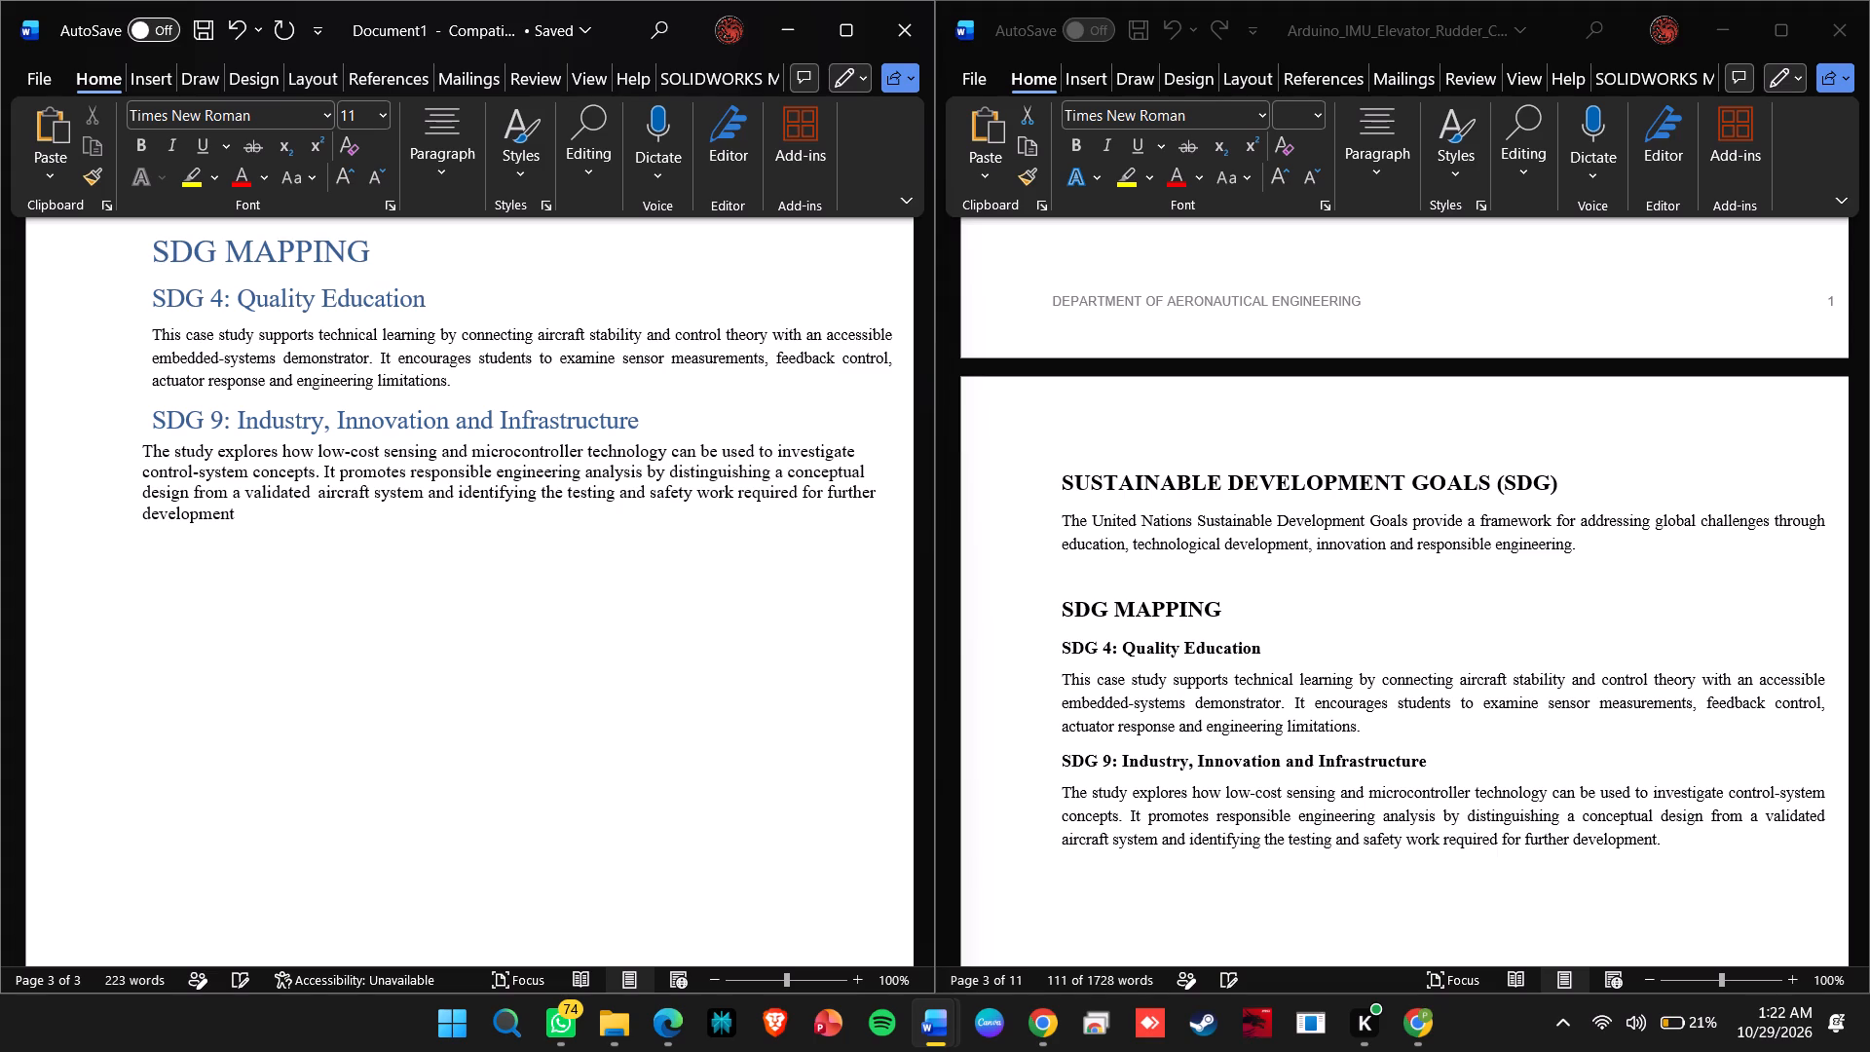
scroll(384, 576, down, 10)
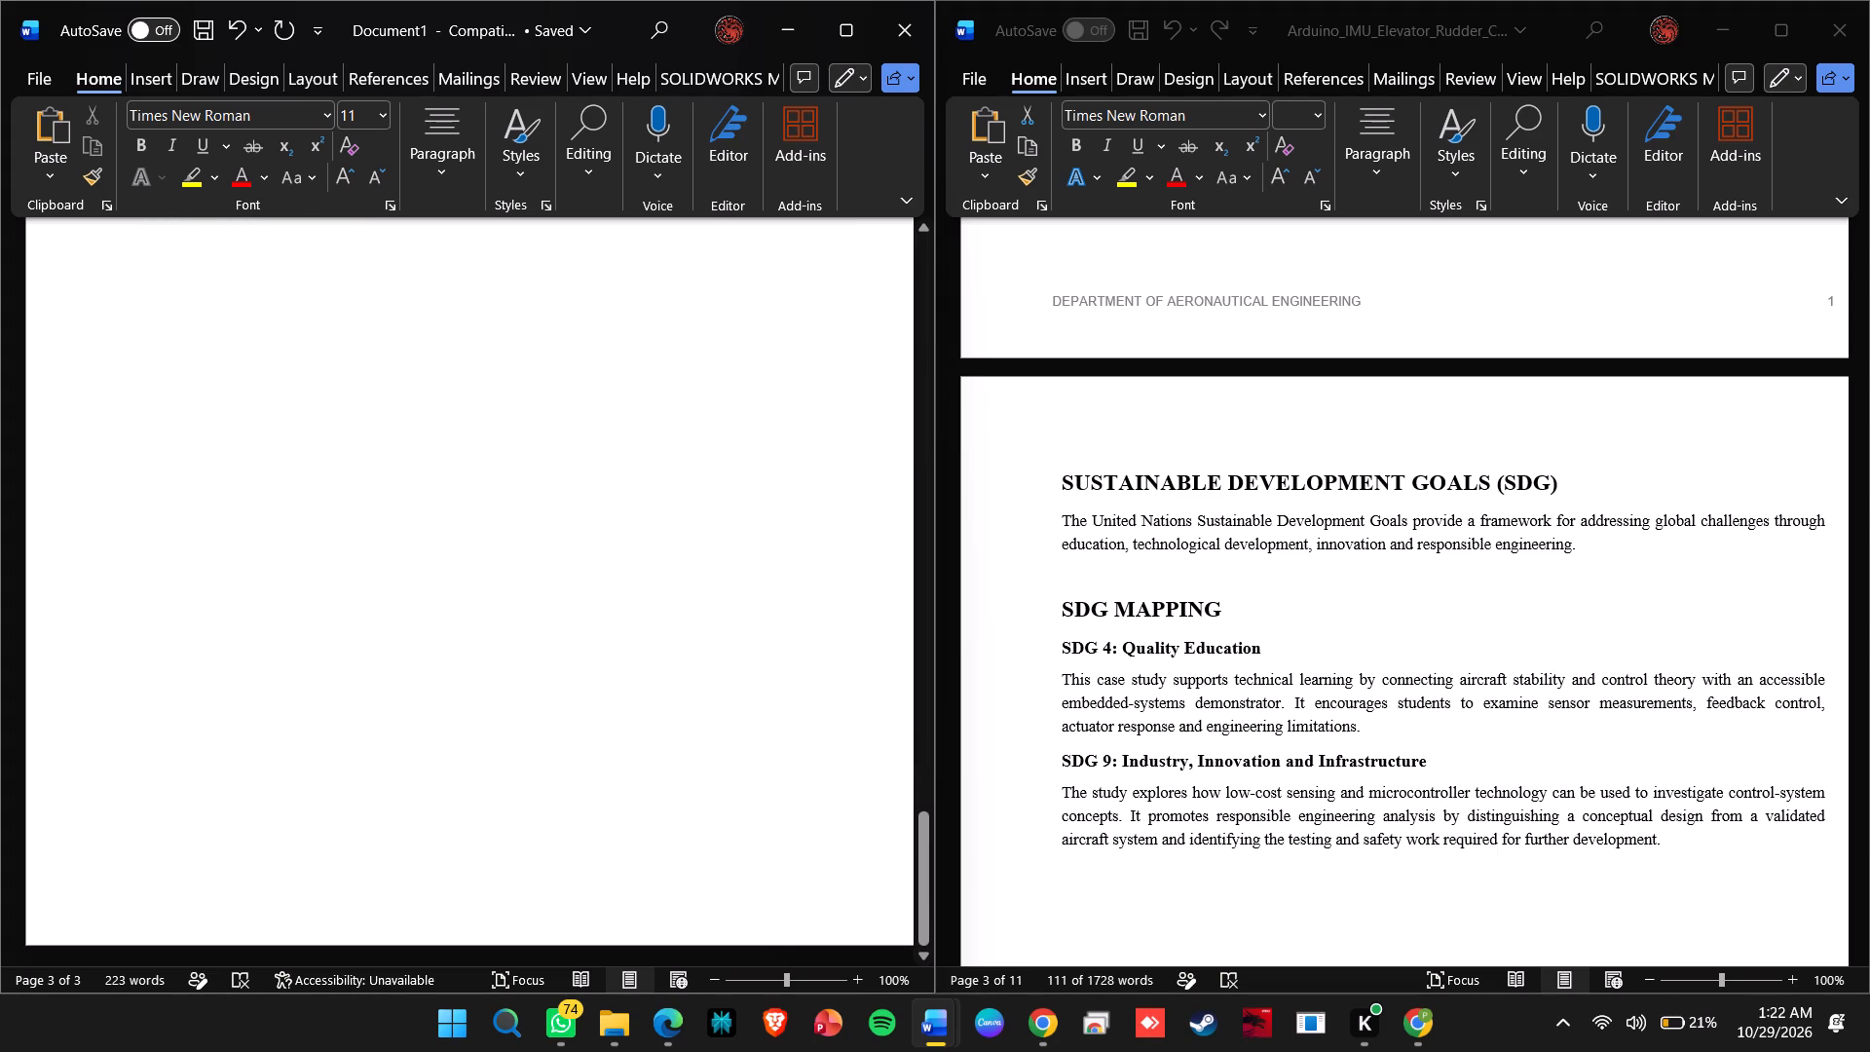
key(Return)
key(Return)
key(Return)
key(Return)
key(Return)
key(Return)
key(Return)
key(Return)
key(Return)
key(Return)
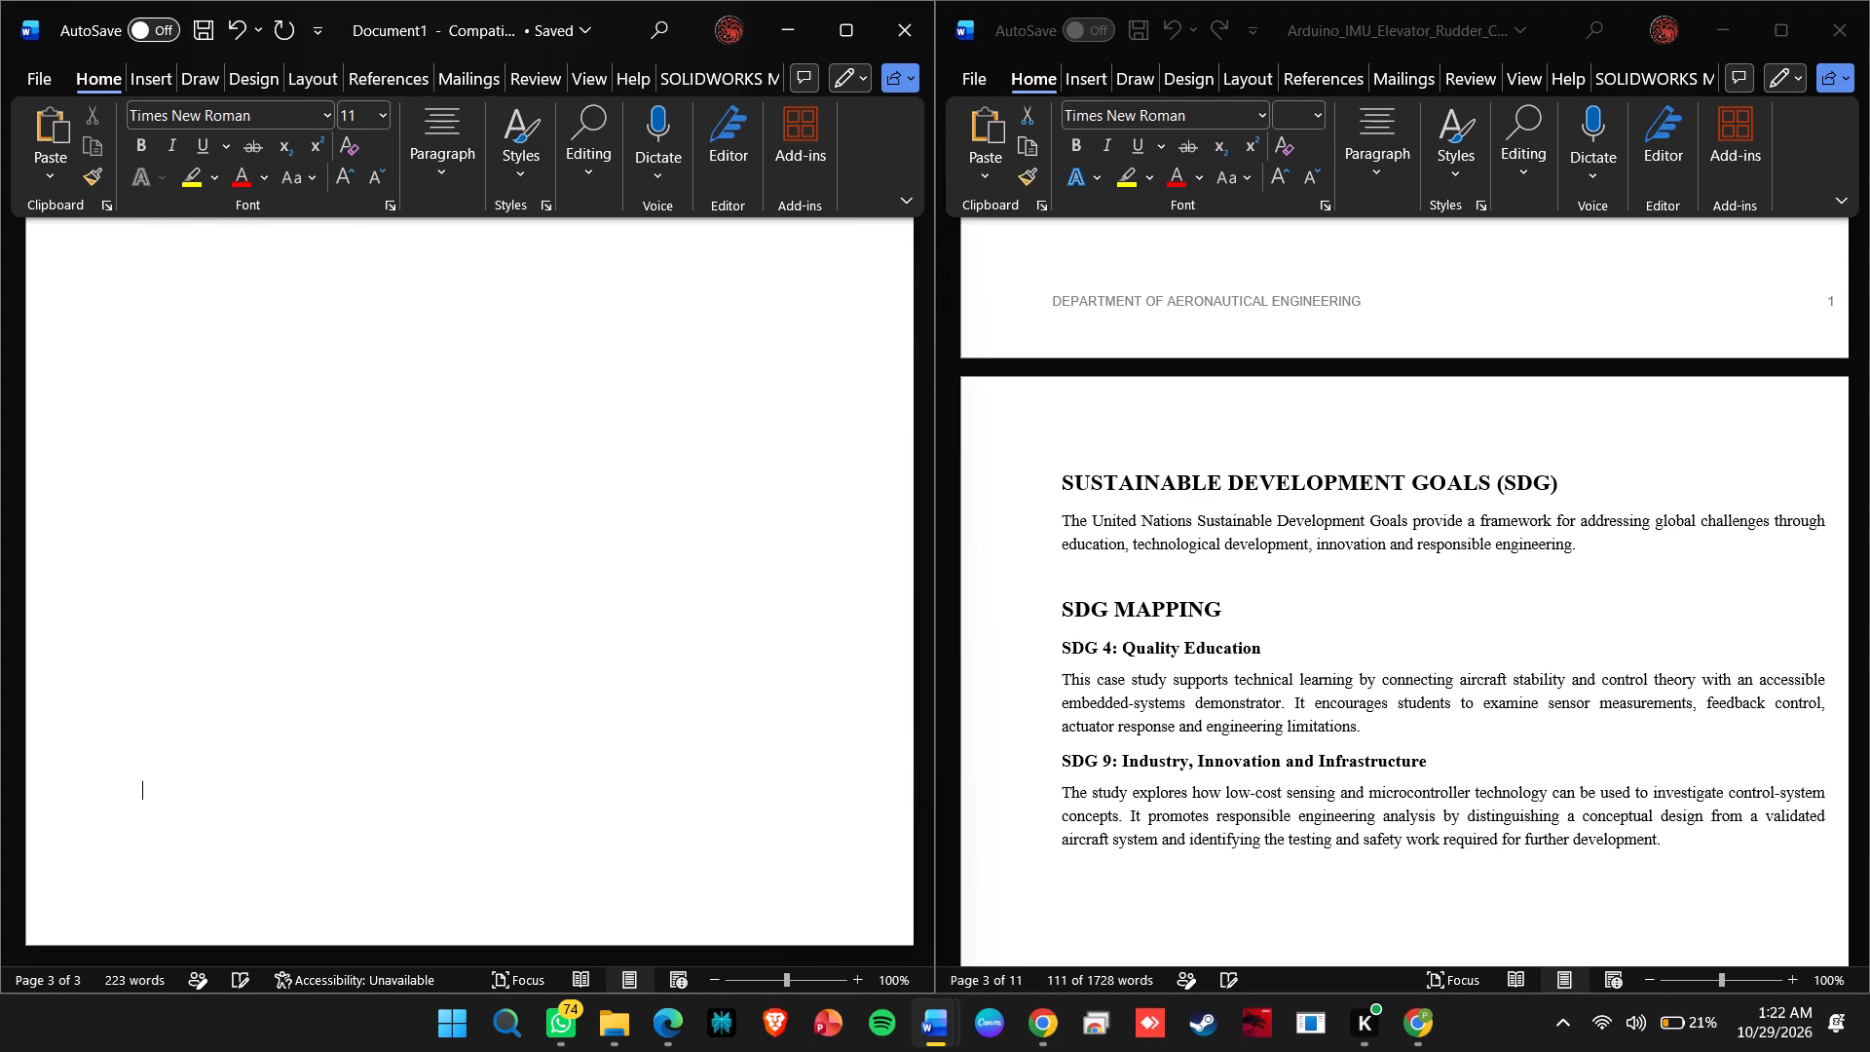
key(Return)
key(Return)
key(Return)
key(BackSpace)
key(BackSpace)
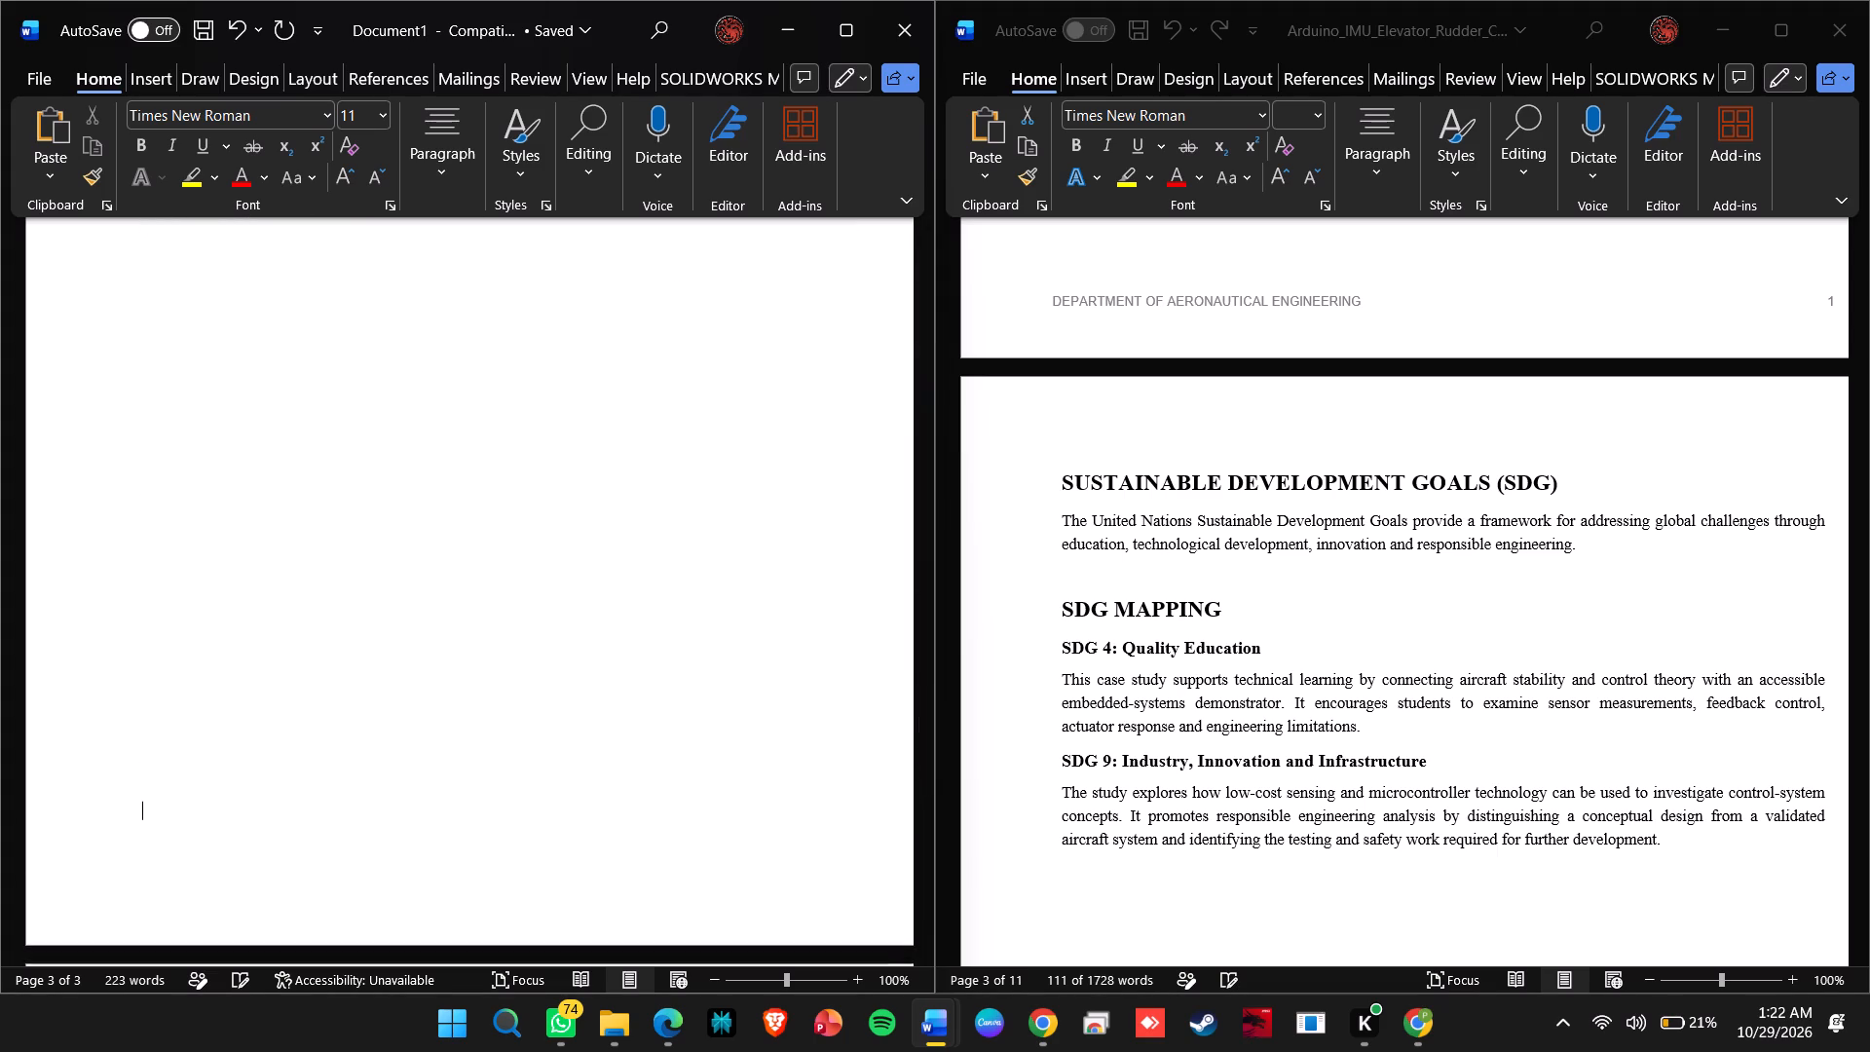
key(Return)
Copy the original's content from 1. INTRODUCTION through the paragraph under 5. PROPOSED SYSTEM ARCHITECTURE onto the fourth page of the new document.
scroll(1258, 438, down, 6)
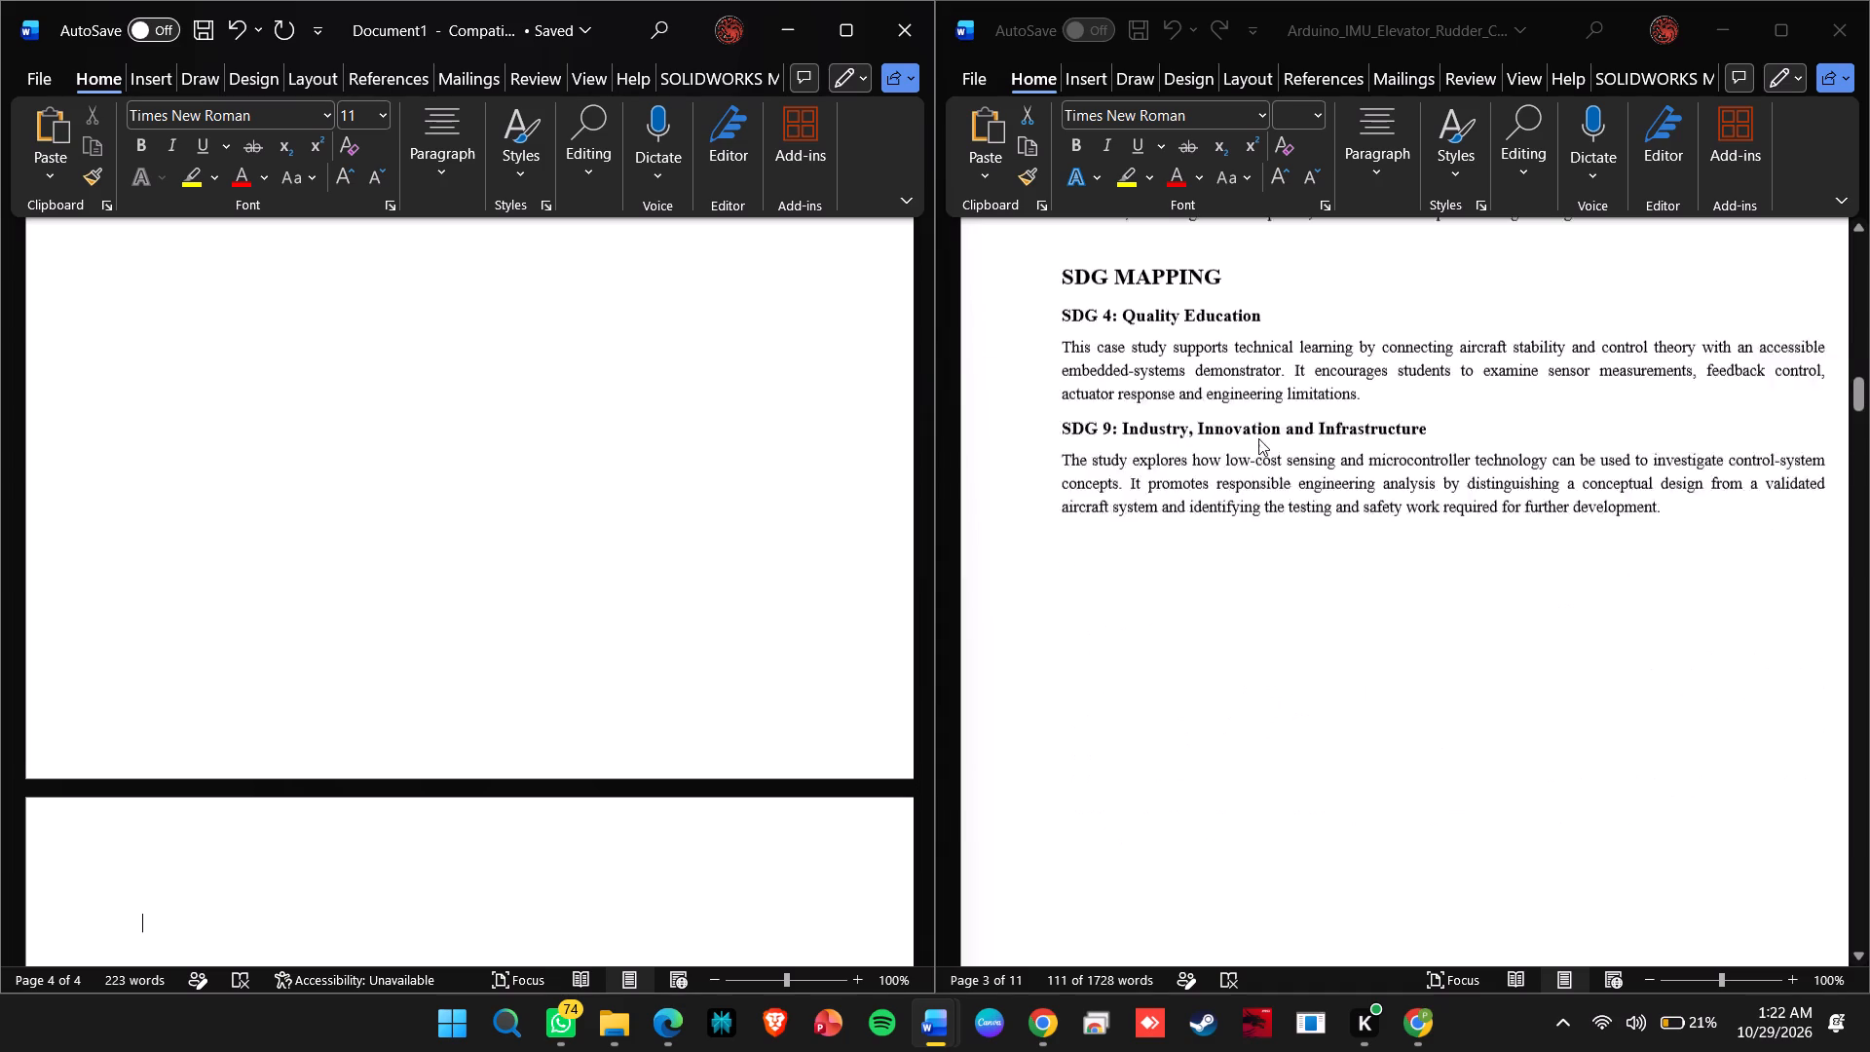
scroll(1258, 438, down, 20)
scroll(1317, 541, down, 1)
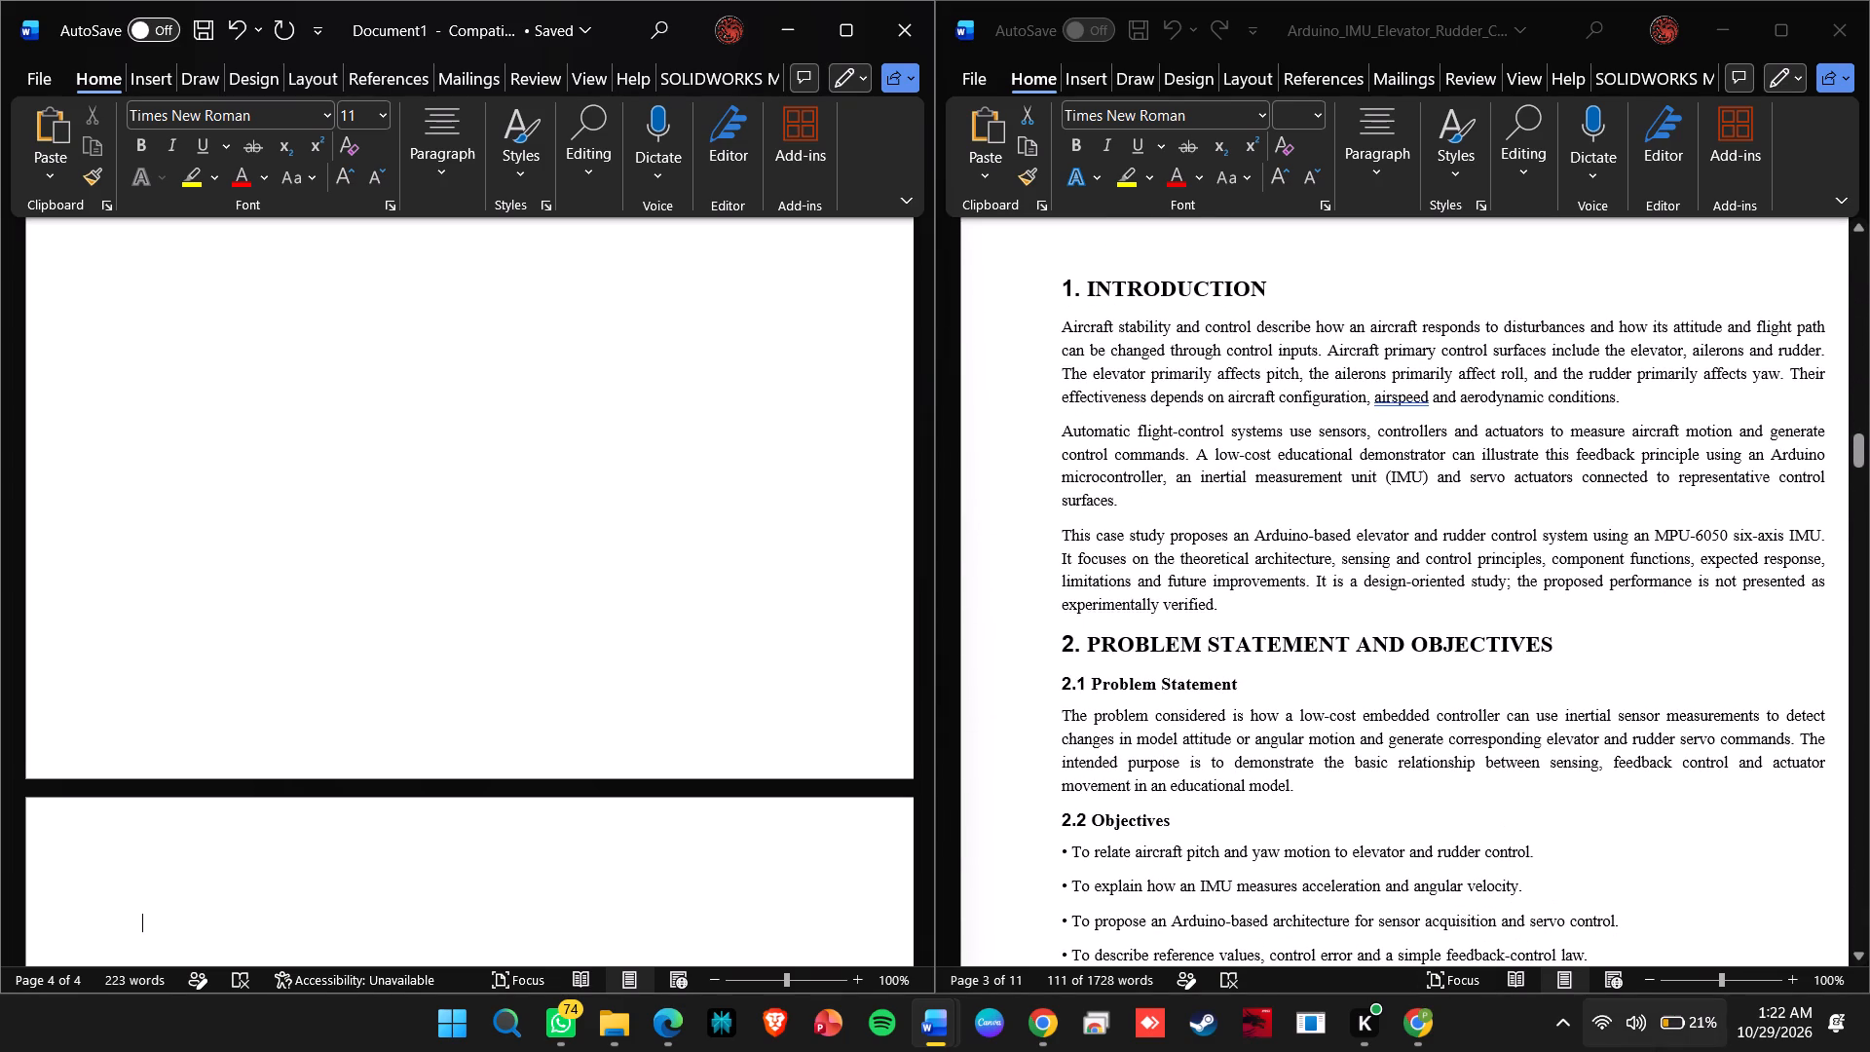
click(1651, 993)
click(1648, 978)
click(1648, 978)
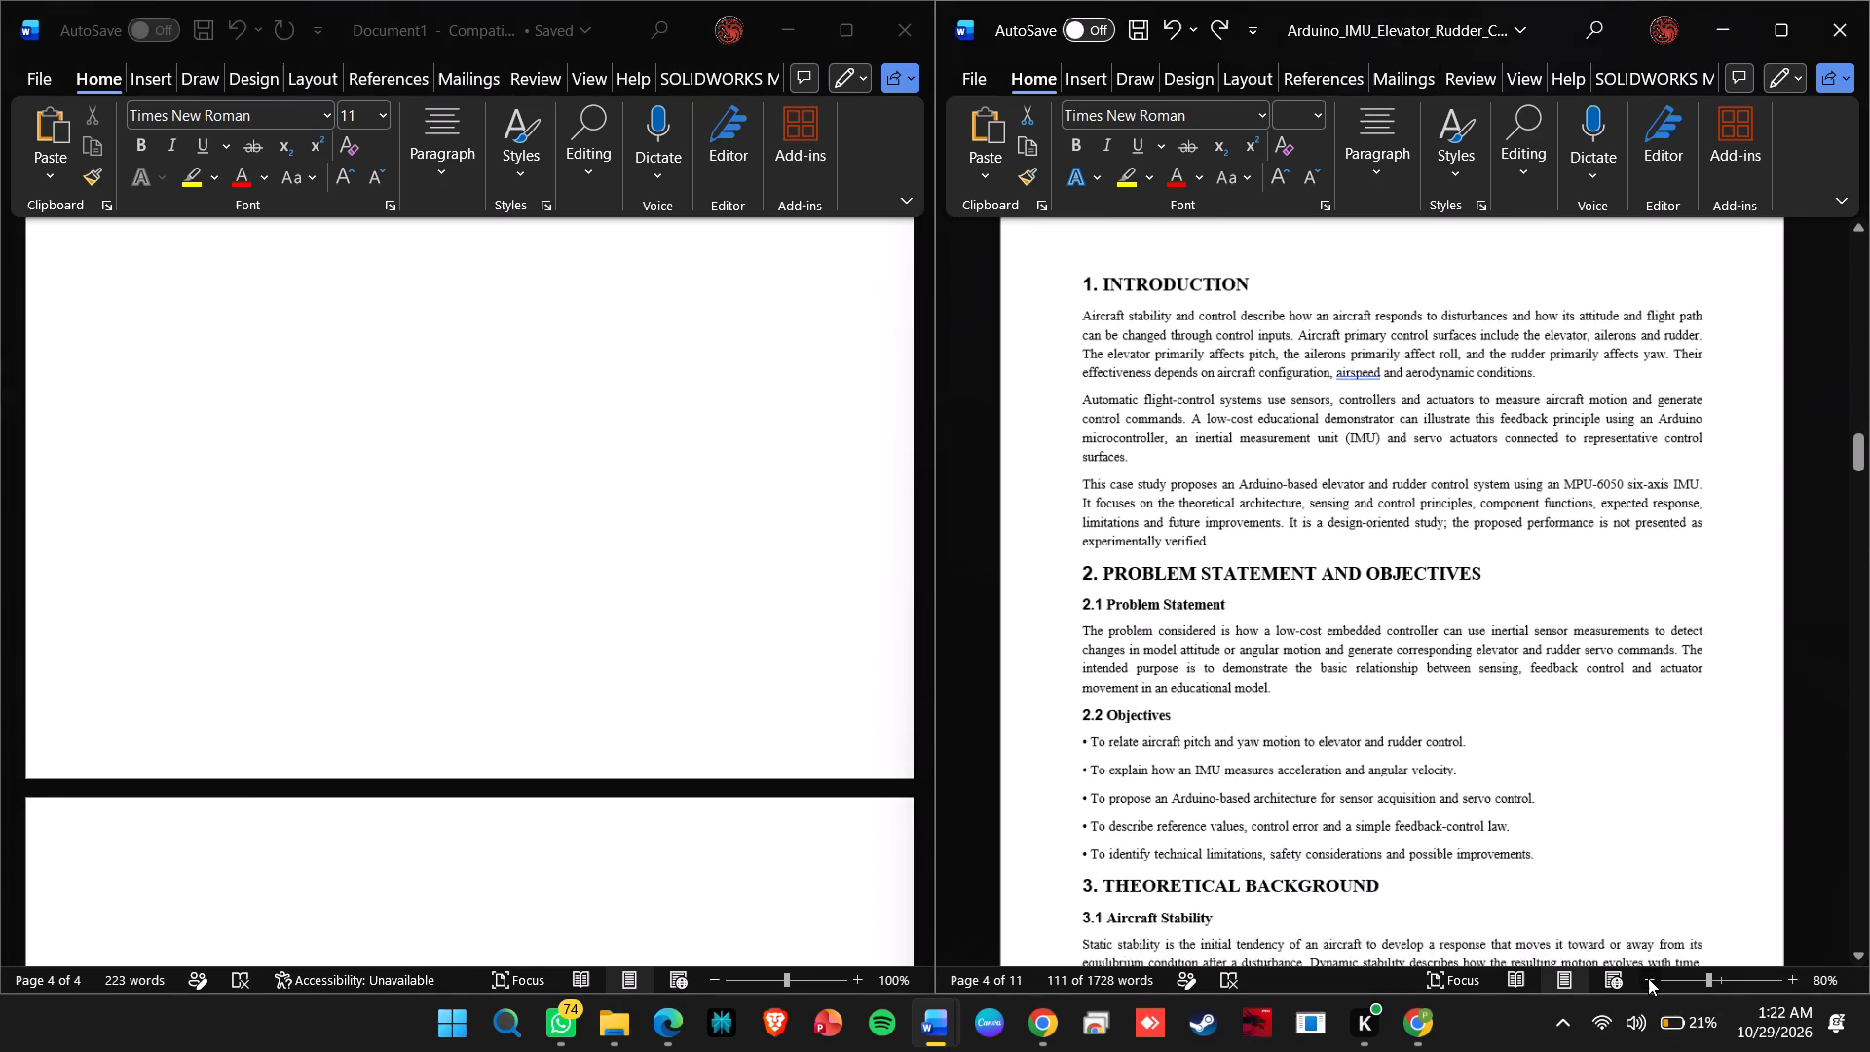
scroll(1337, 569, up, 3)
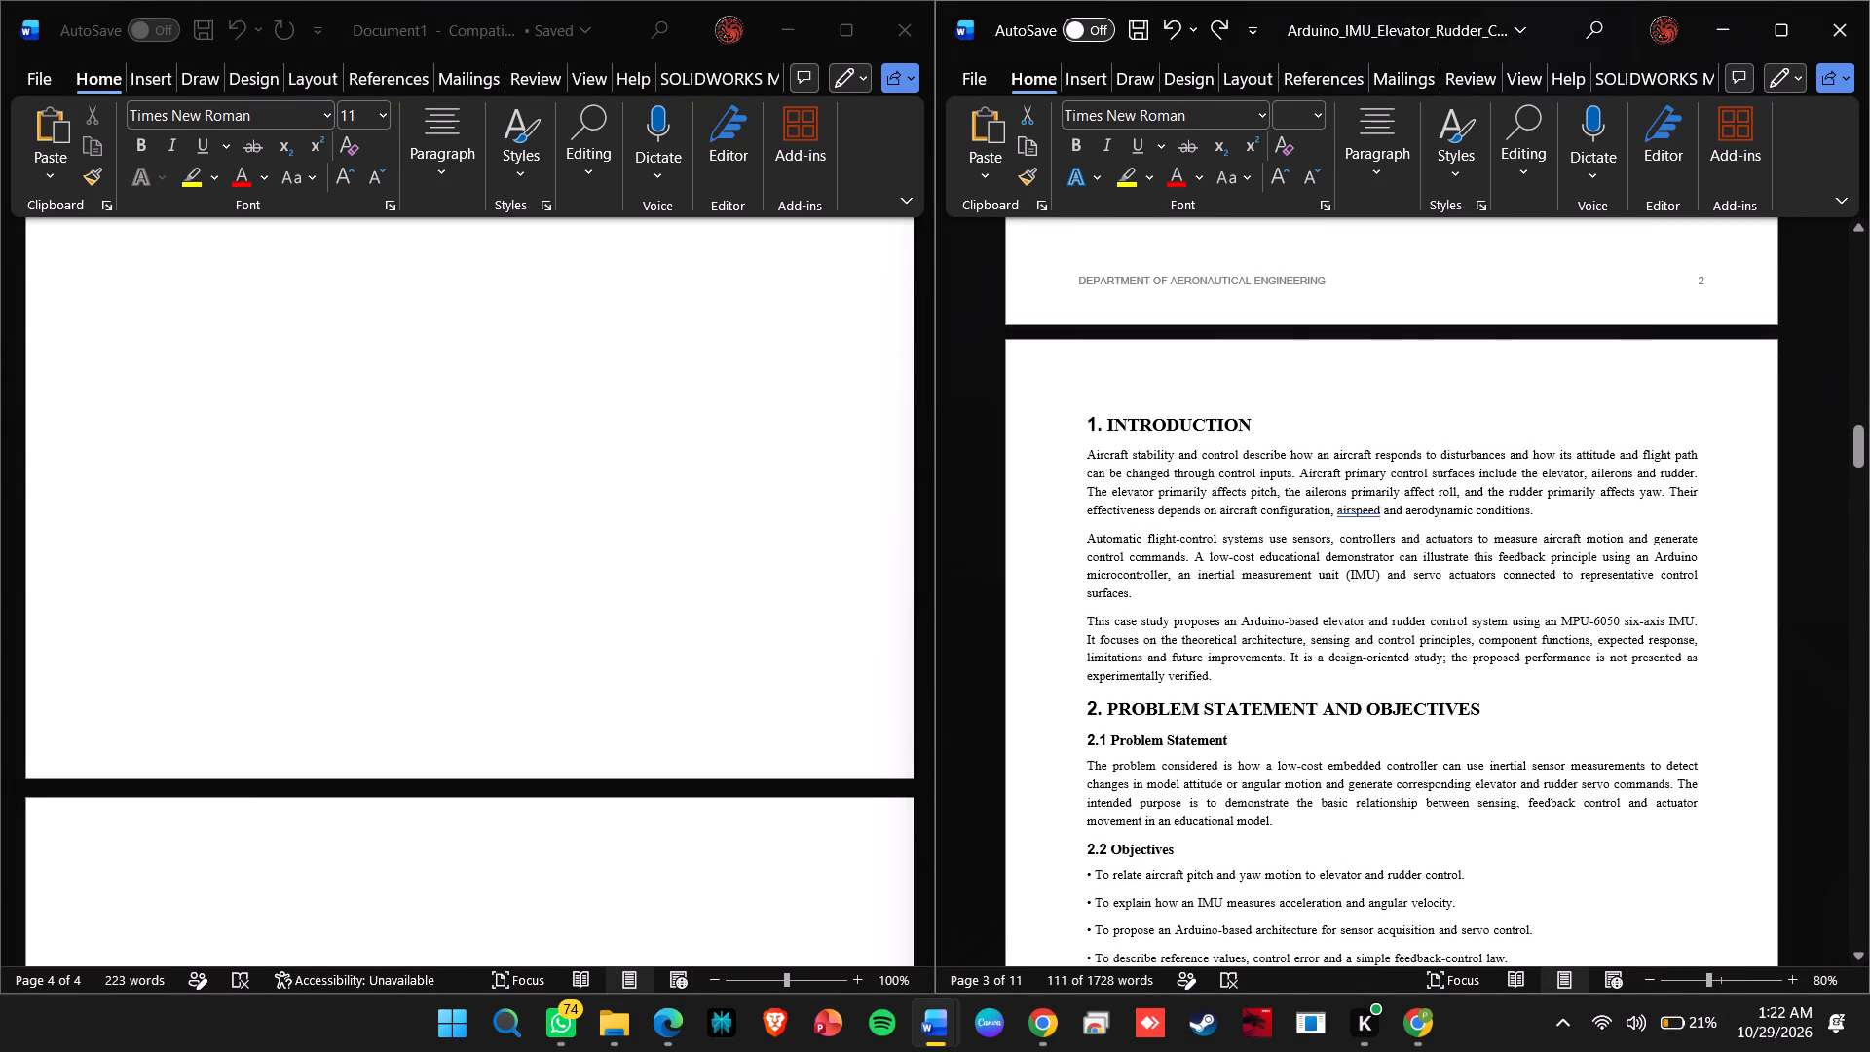
scroll(1084, 430, down, 1)
drag(1087, 373, 1202, 550)
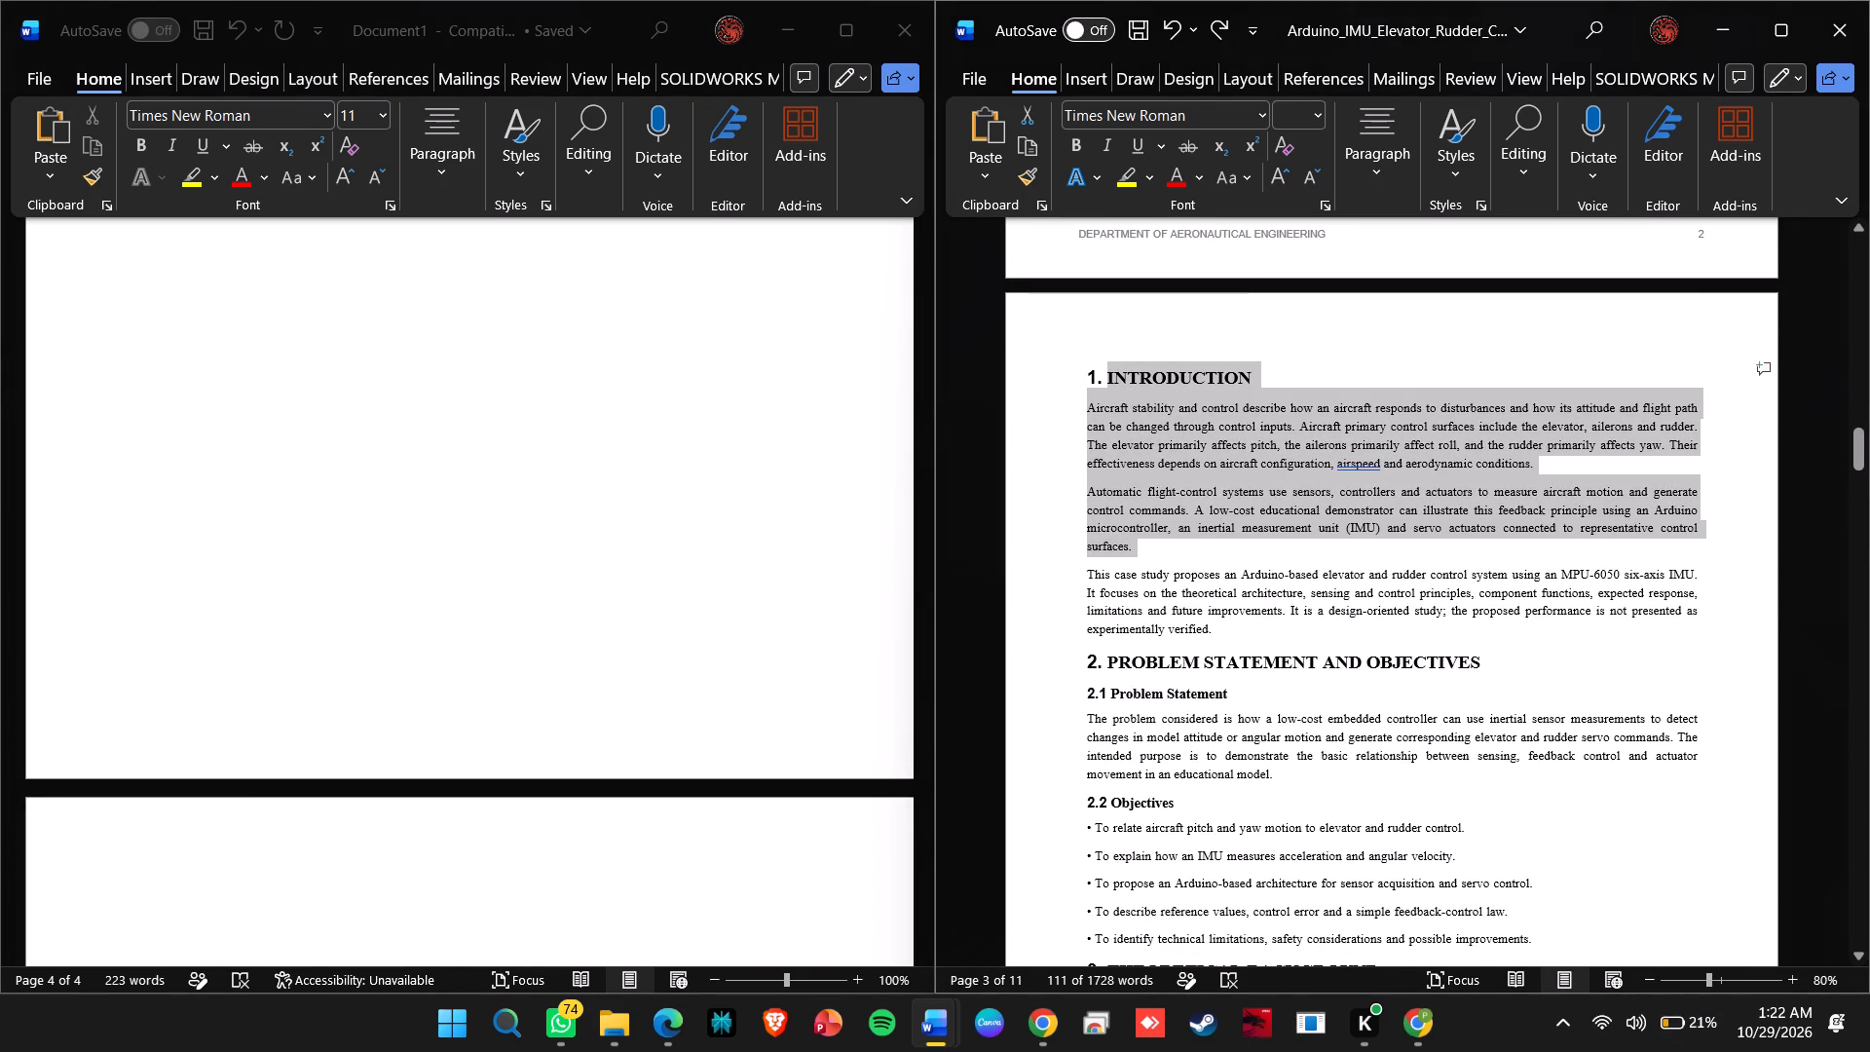
drag(1202, 550, 1347, 893)
click(1145, 279)
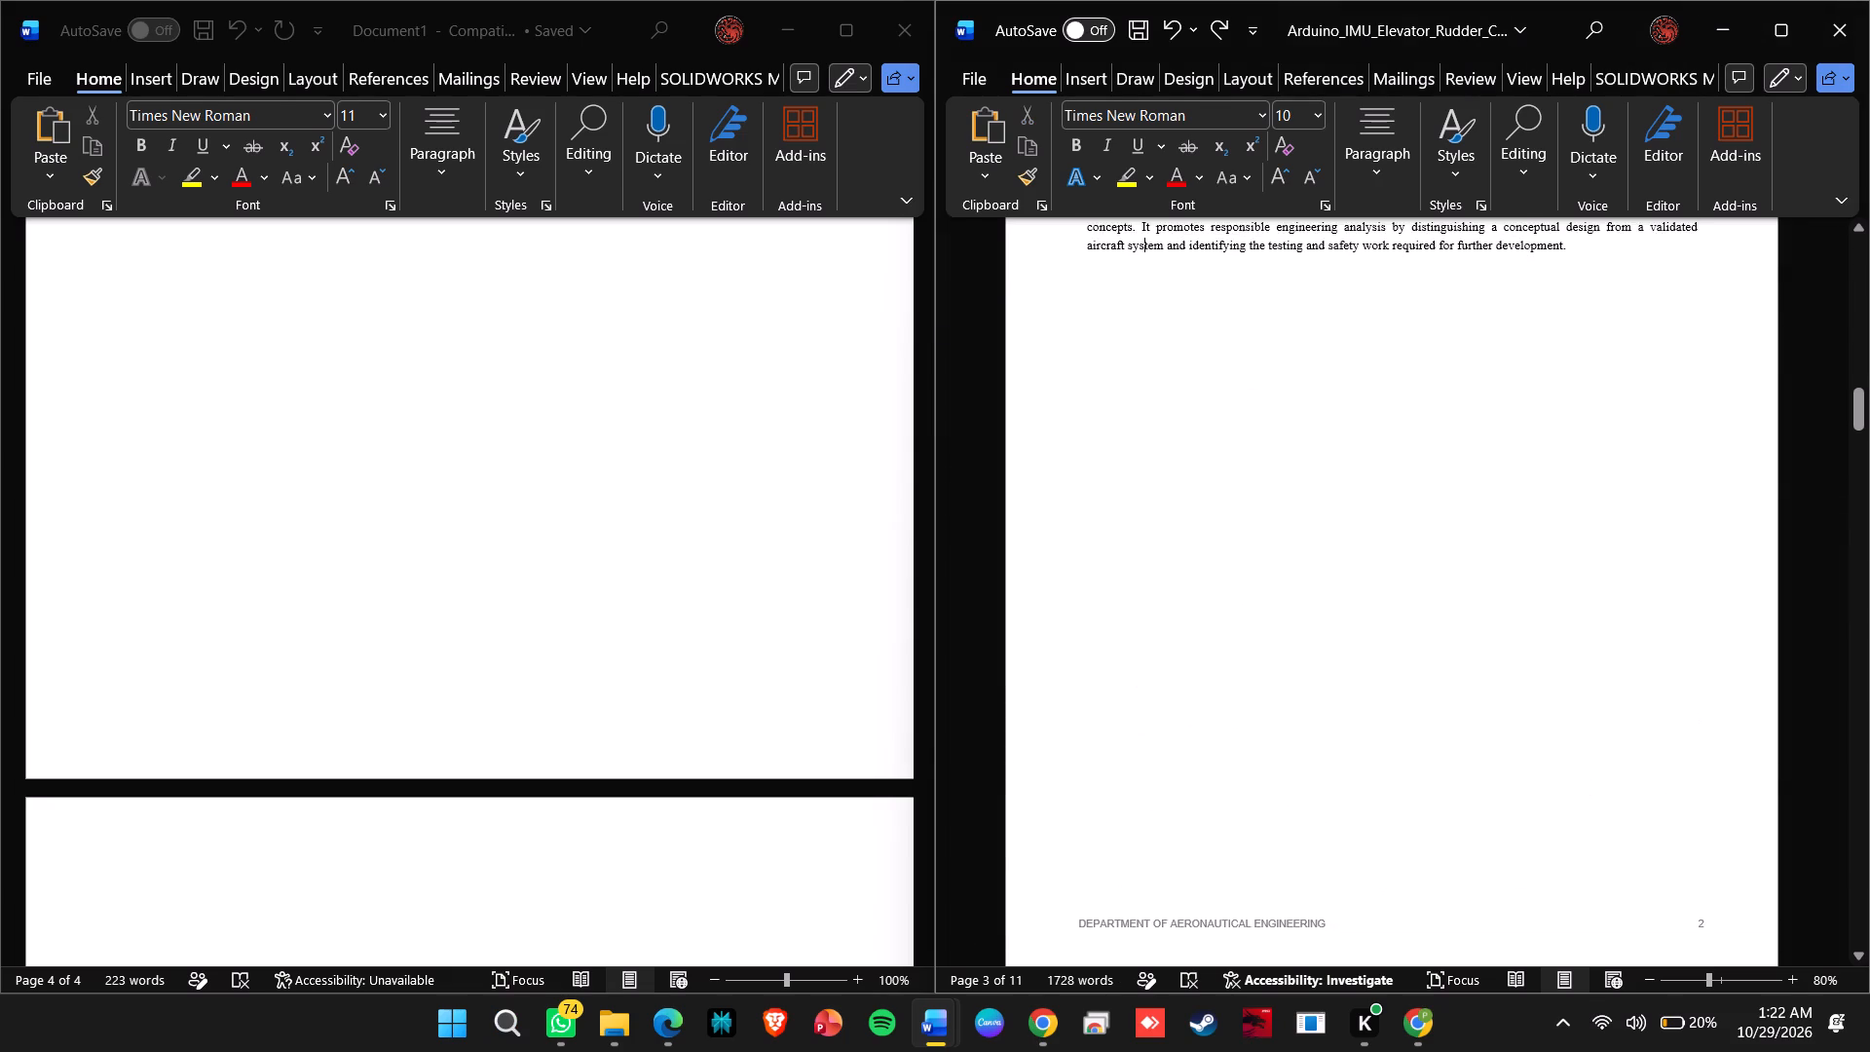
scroll(1157, 561, down, 13)
click(1086, 455)
drag(1086, 455, 1148, 543)
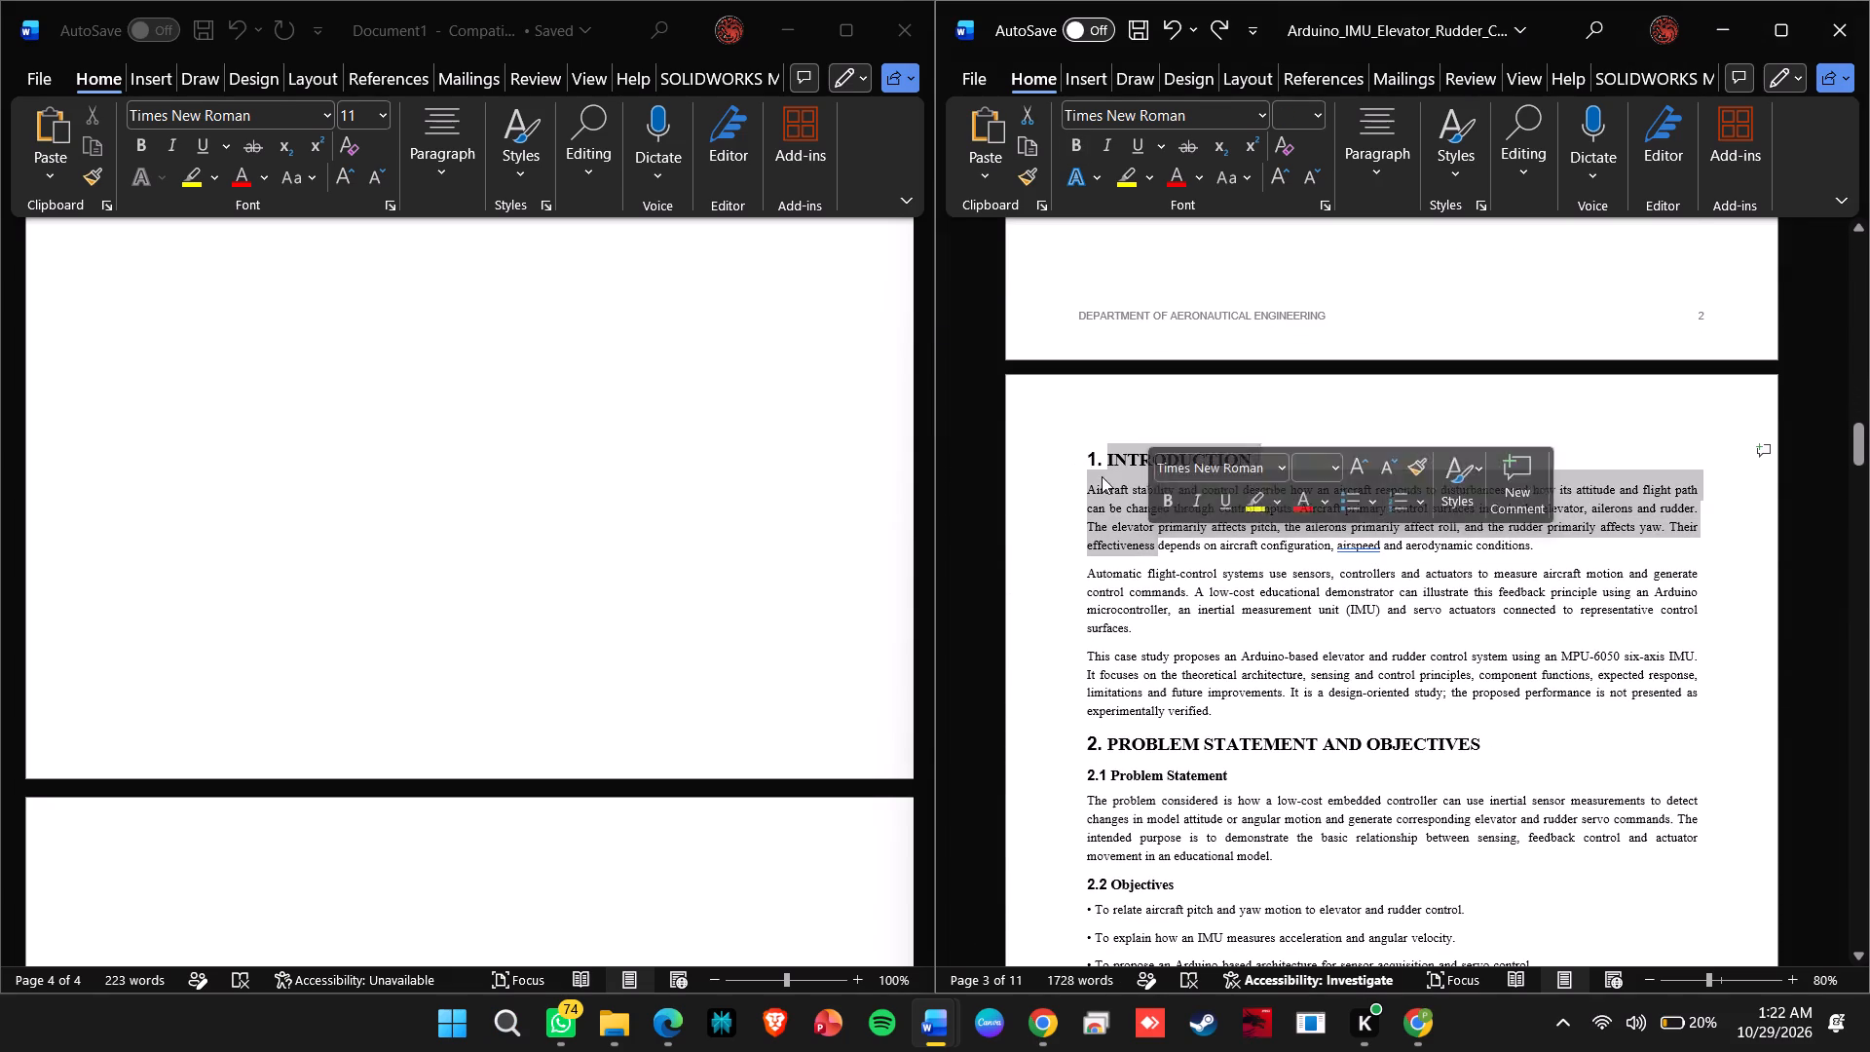
click(1075, 450)
click(1061, 432)
click(1074, 456)
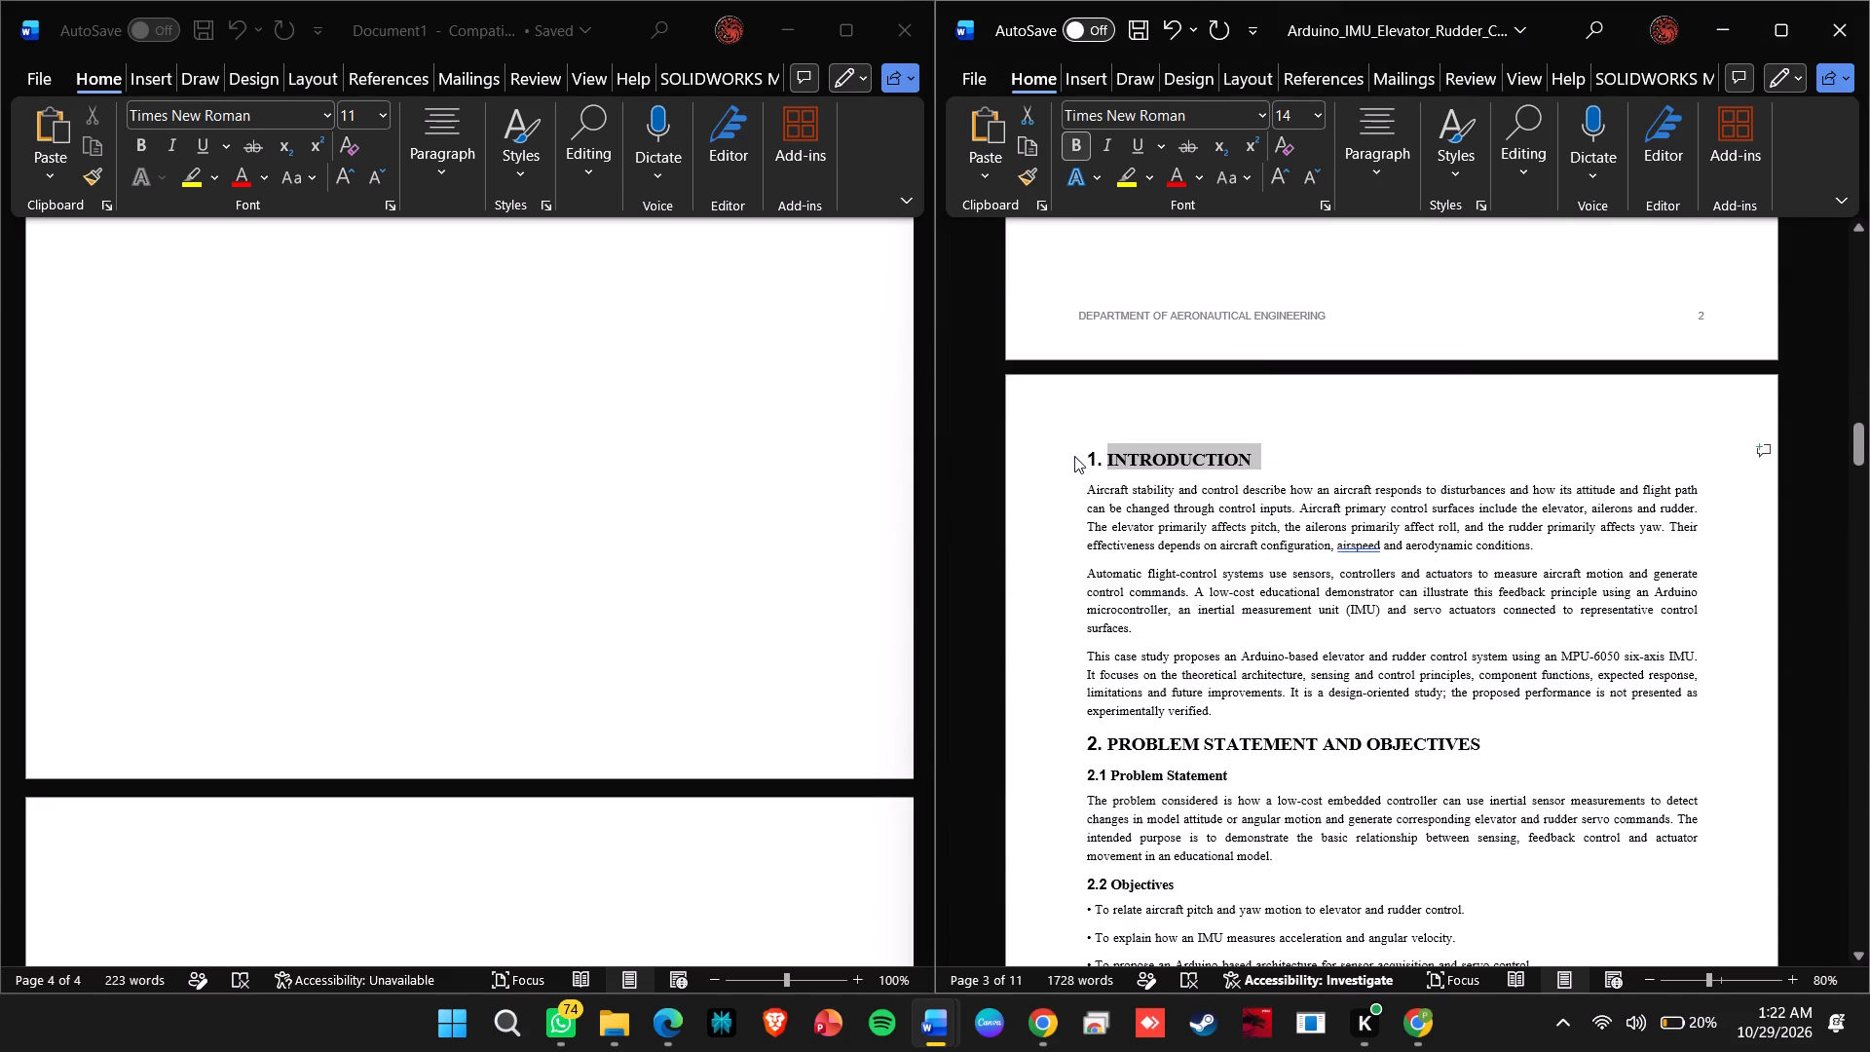
drag(1072, 419, 1347, 925)
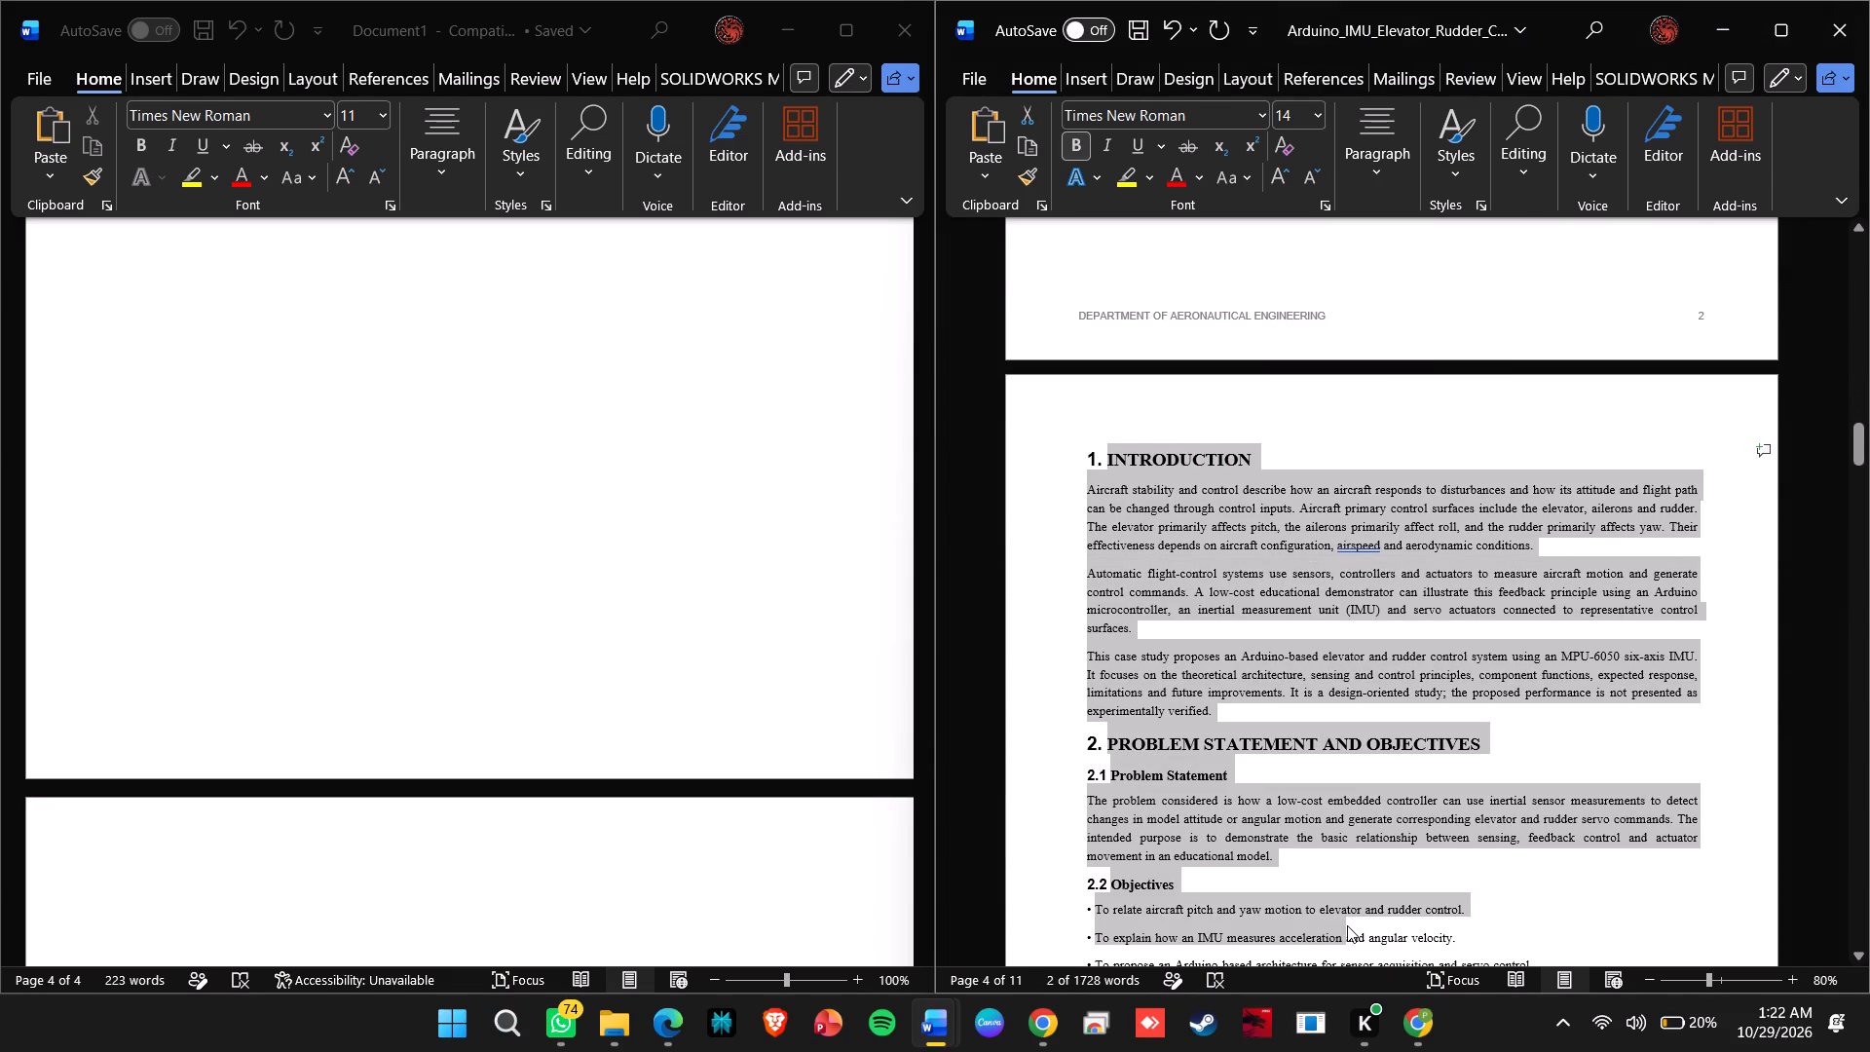
drag(1347, 925, 1368, 913)
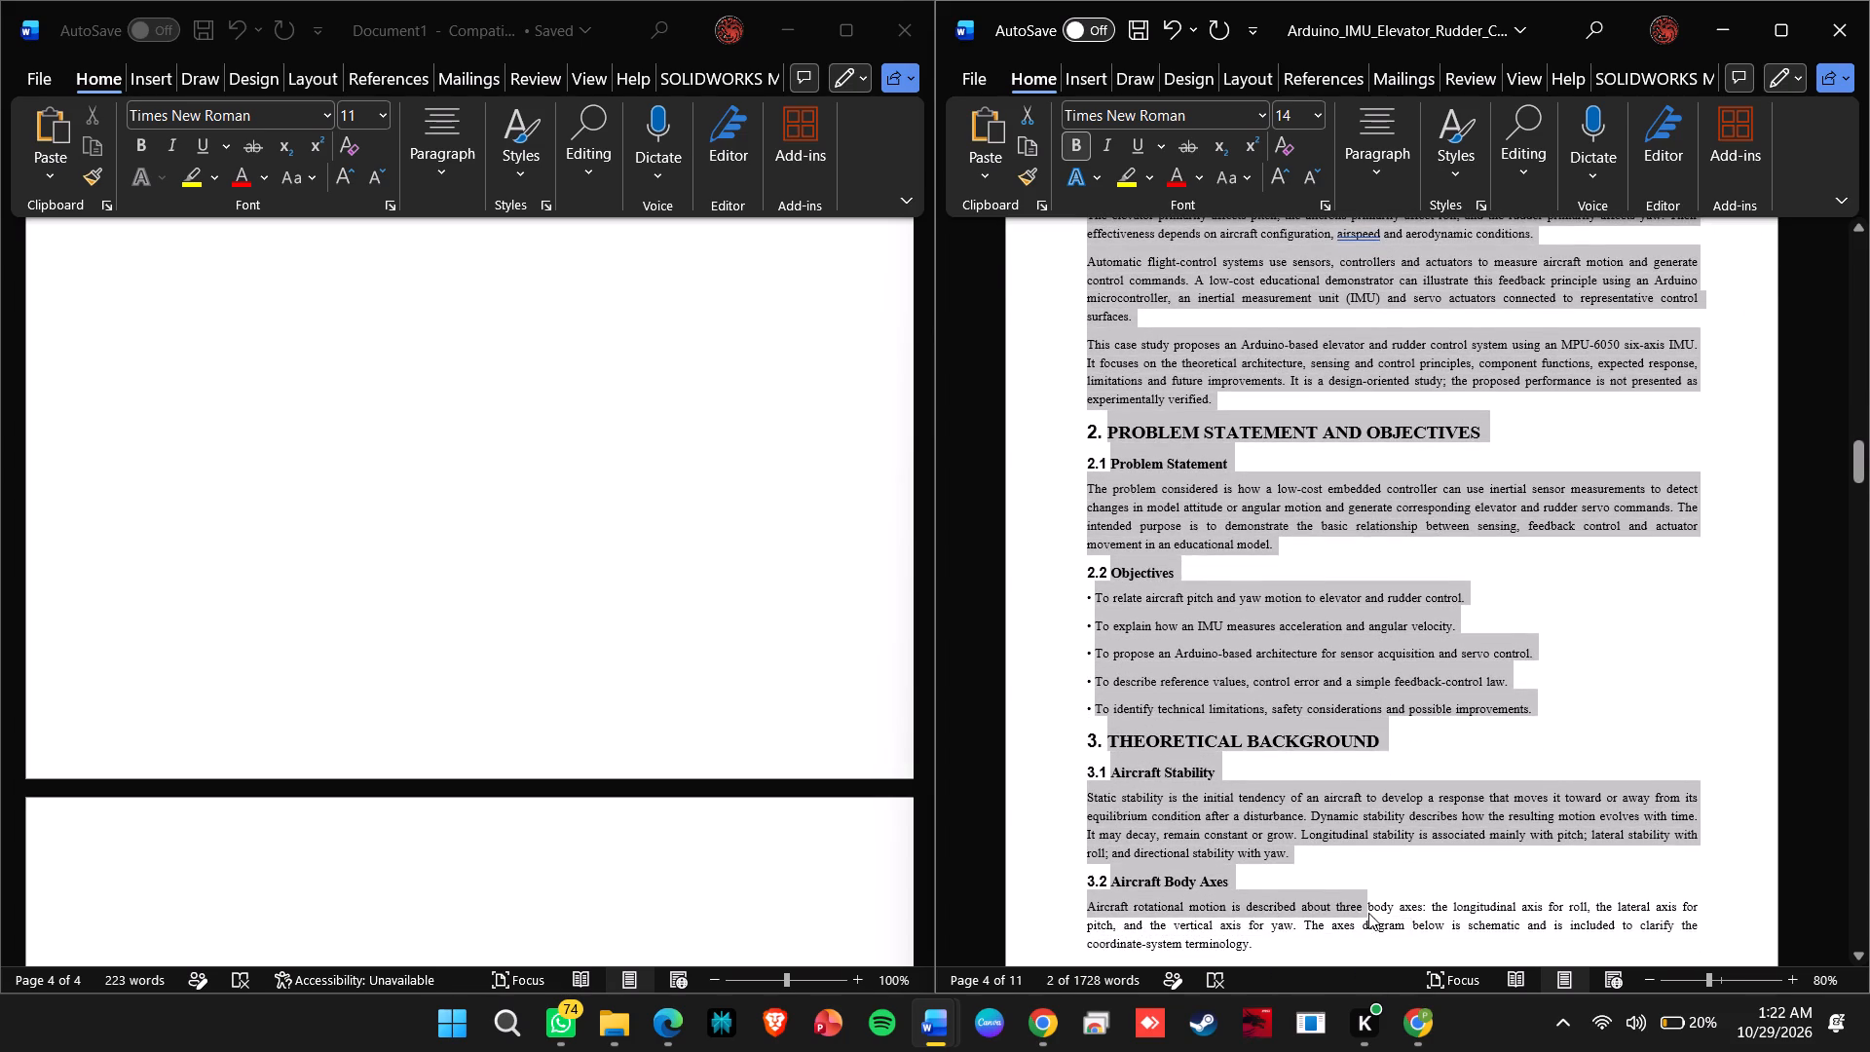
drag(1368, 913, 1399, 970)
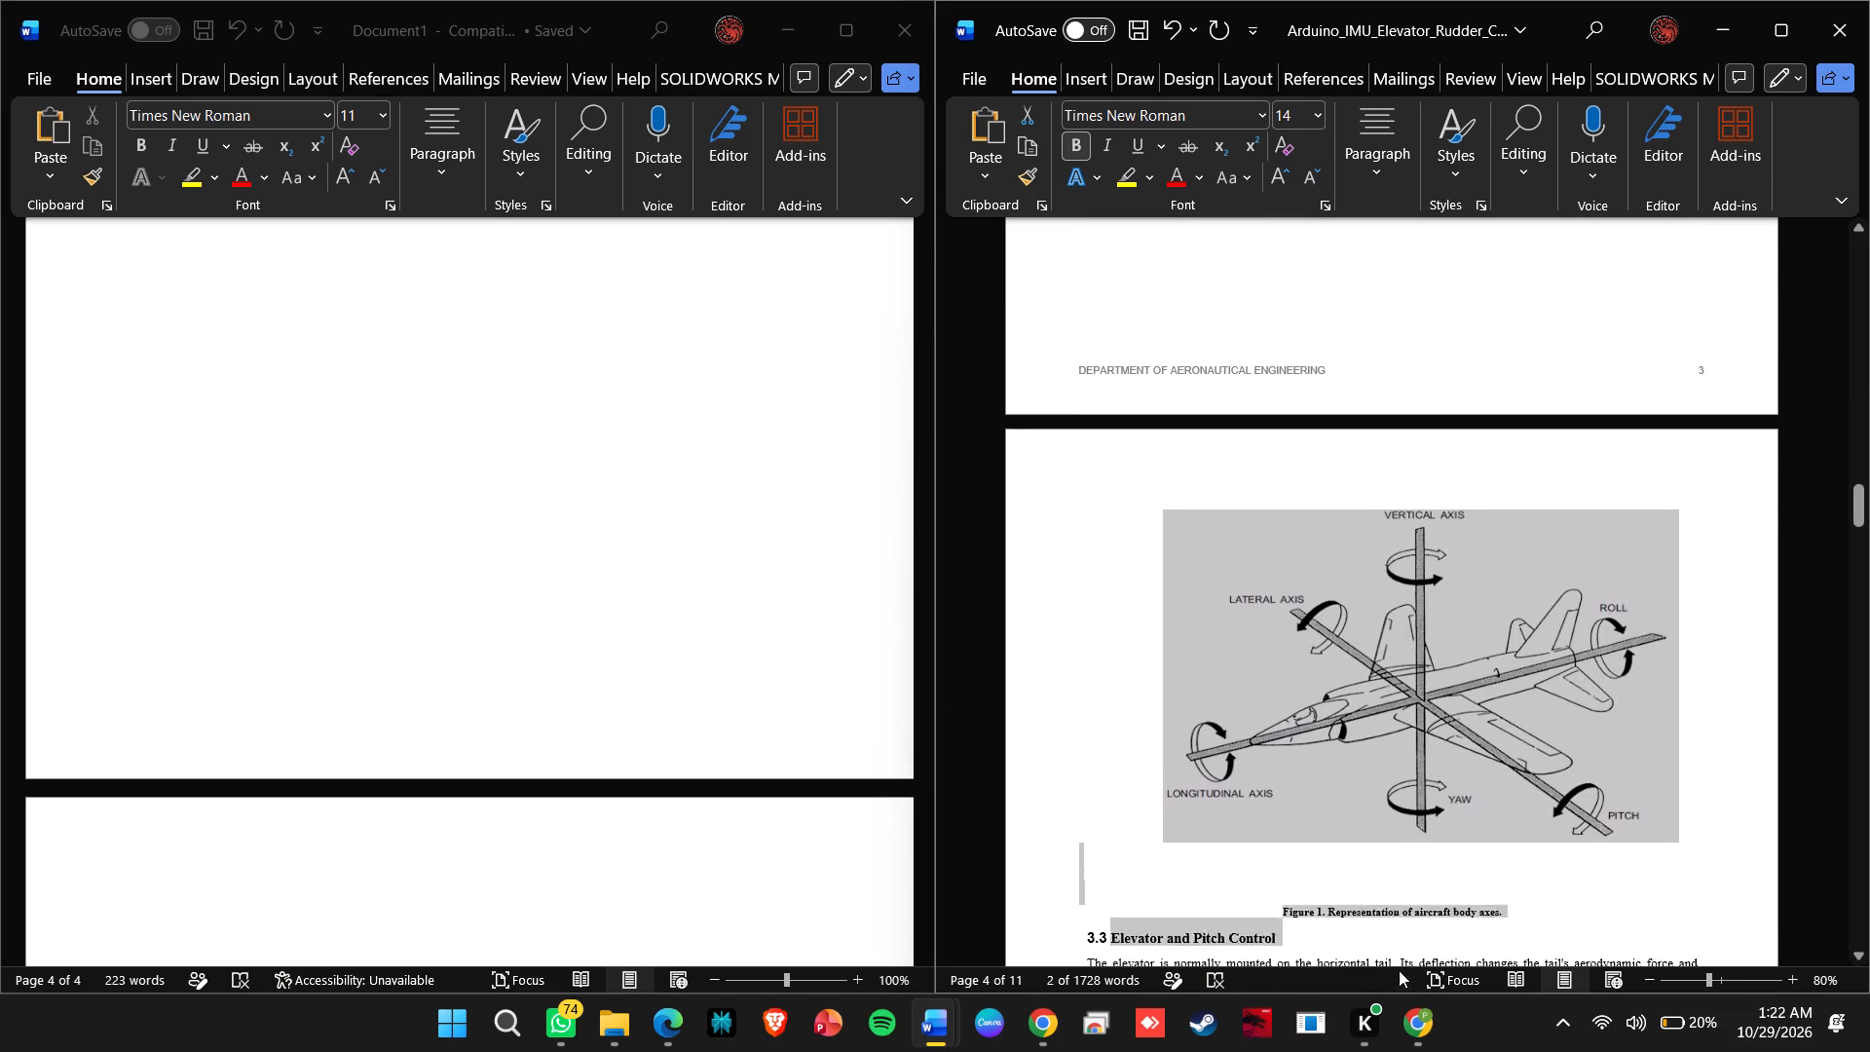
drag(1399, 970, 1407, 949)
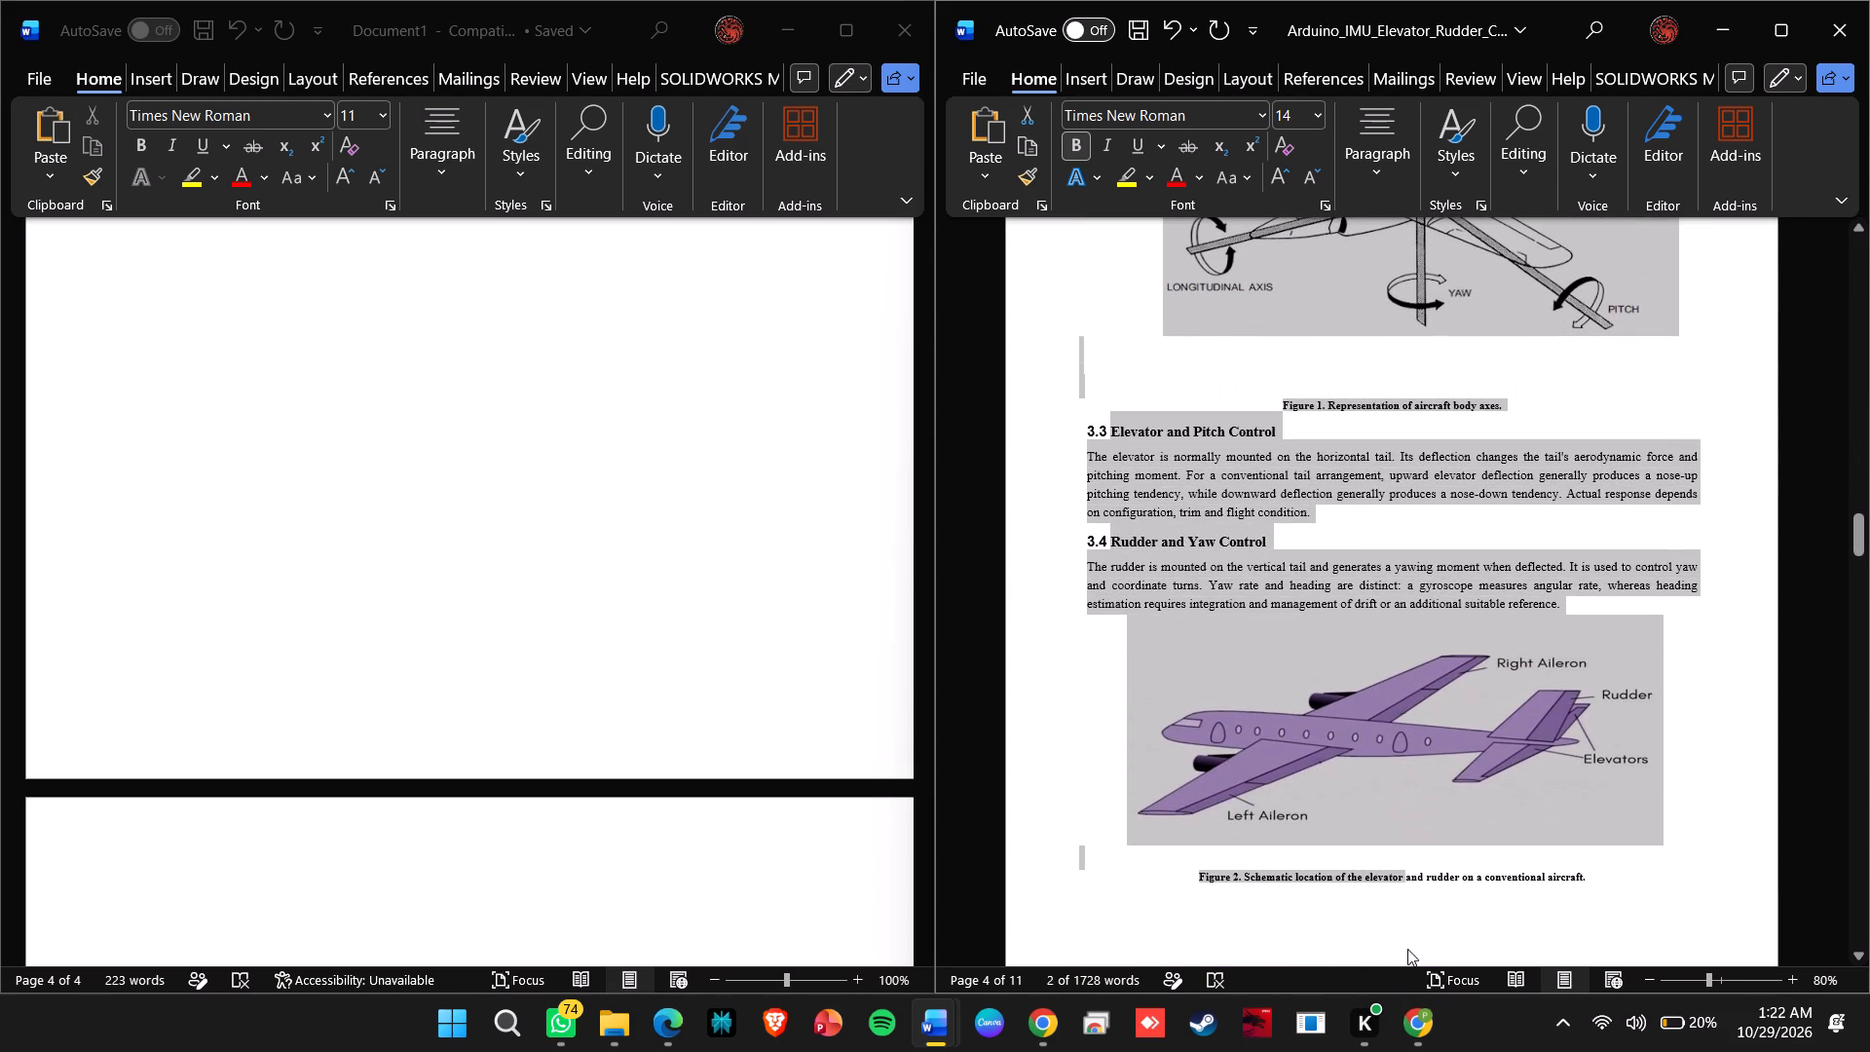
drag(1407, 949, 1410, 991)
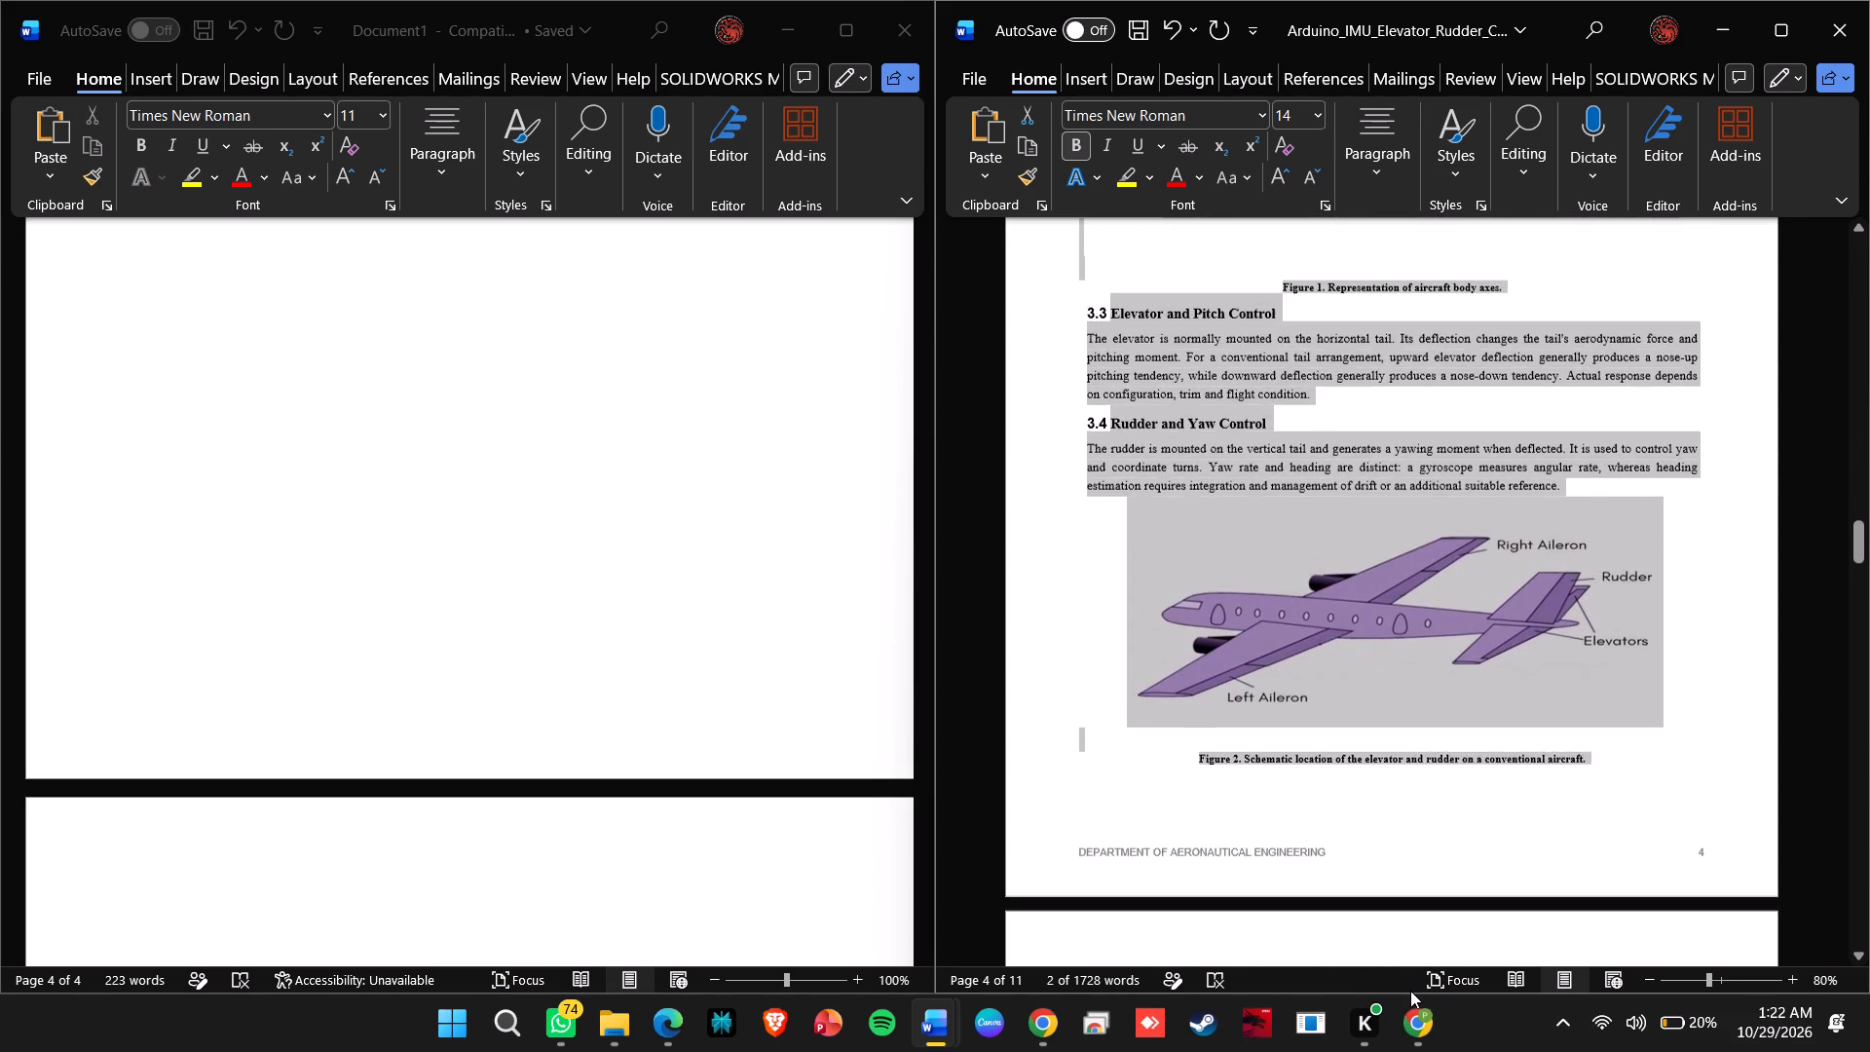
drag(1410, 991, 1429, 987)
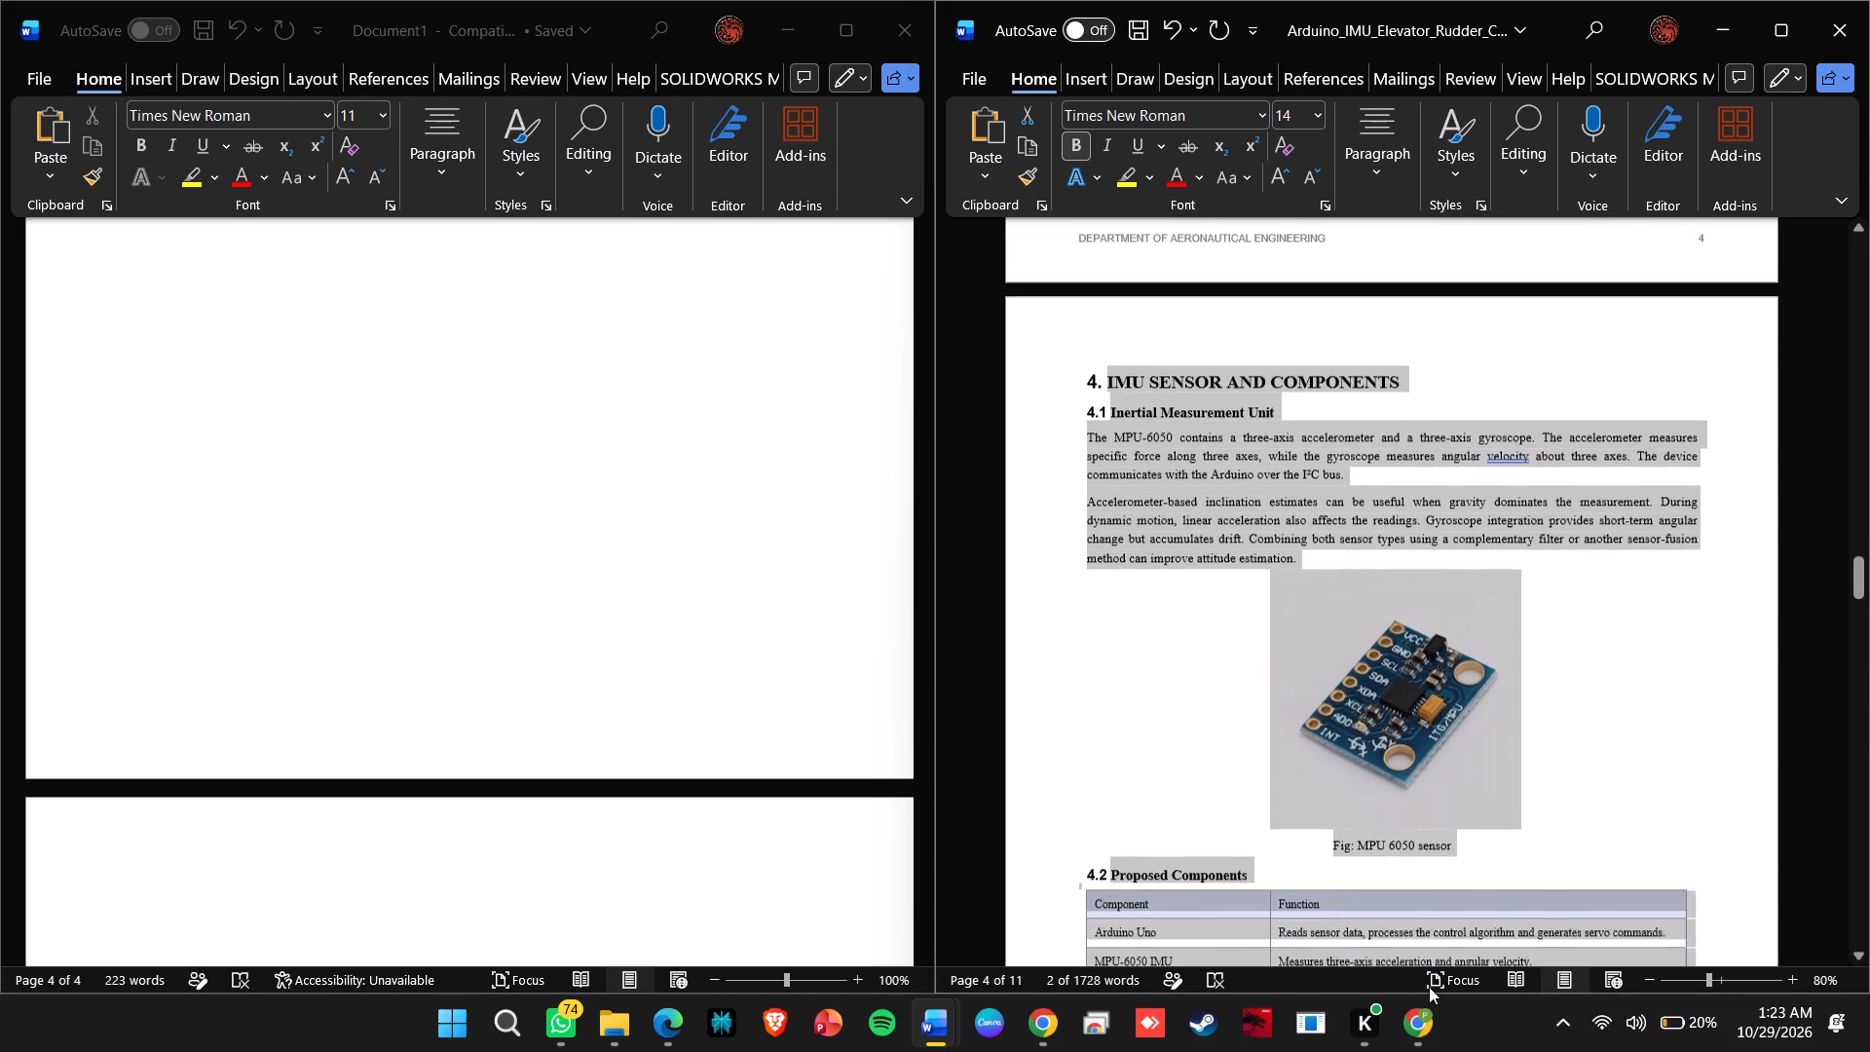
drag(1429, 987, 1435, 906)
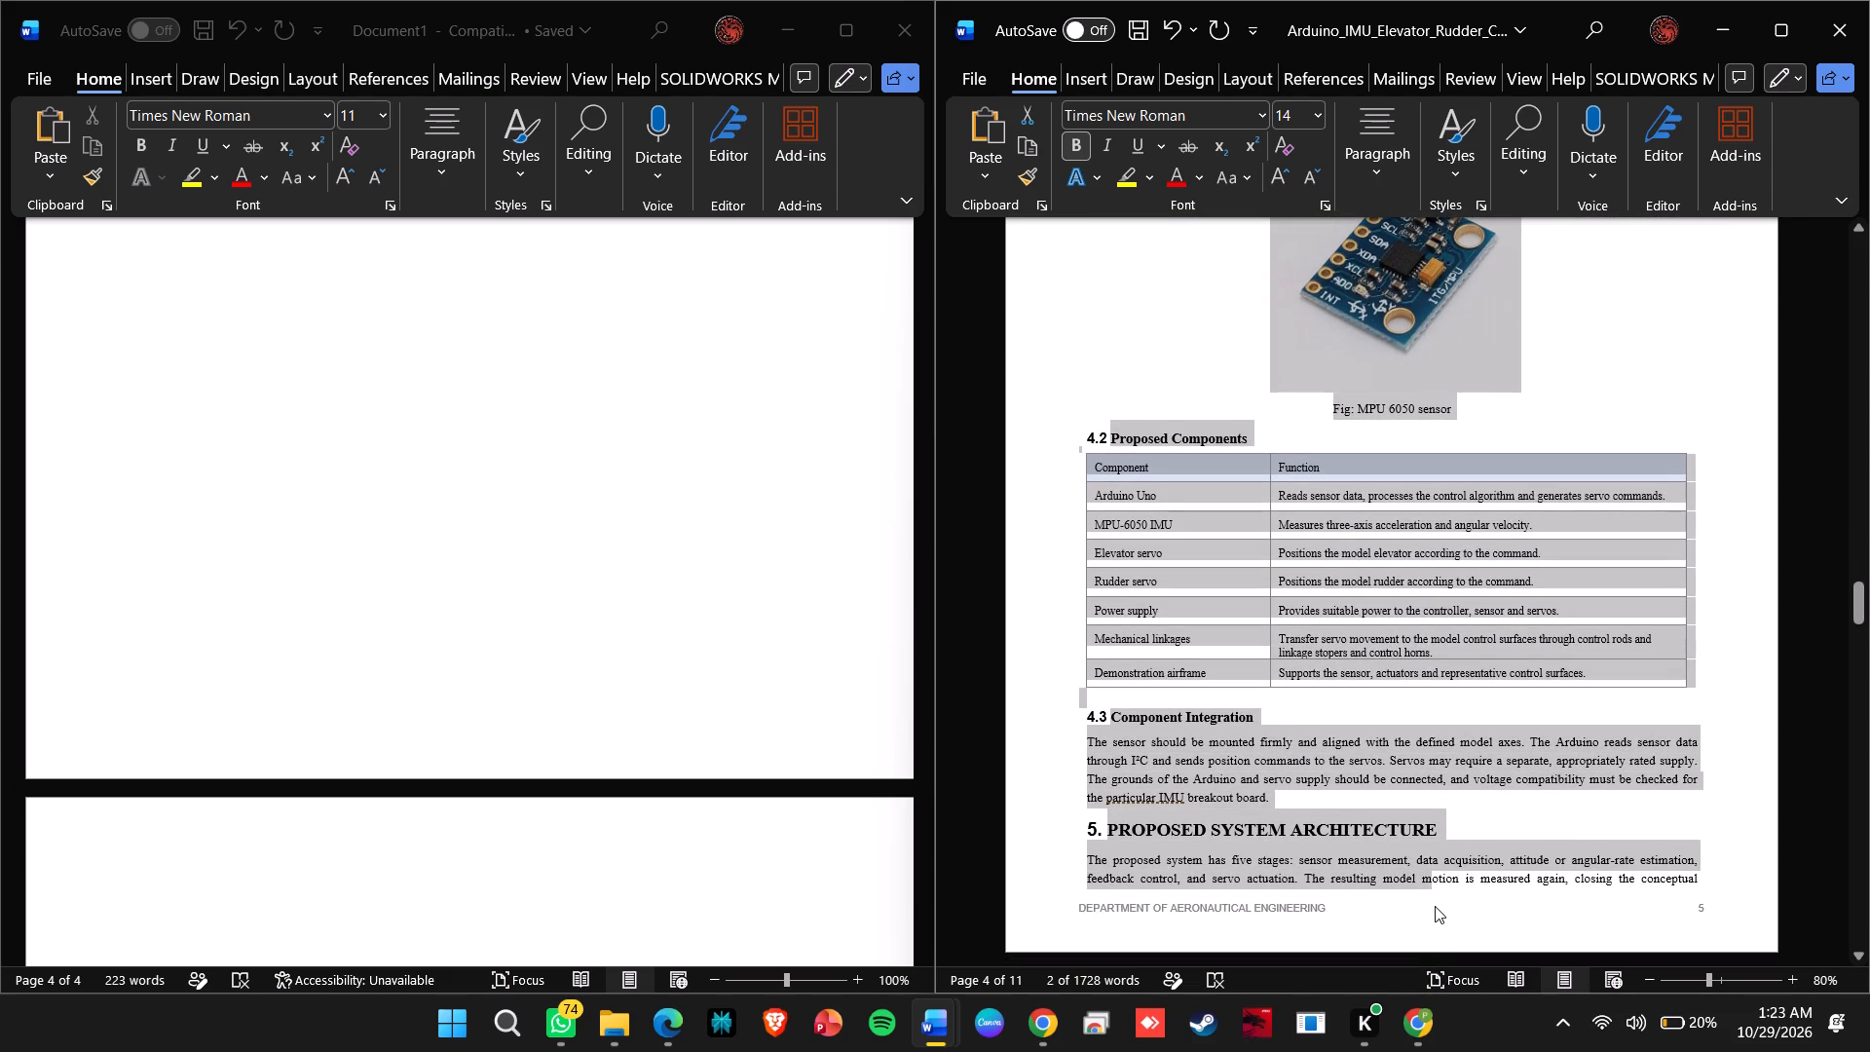
drag(1435, 906, 1433, 938)
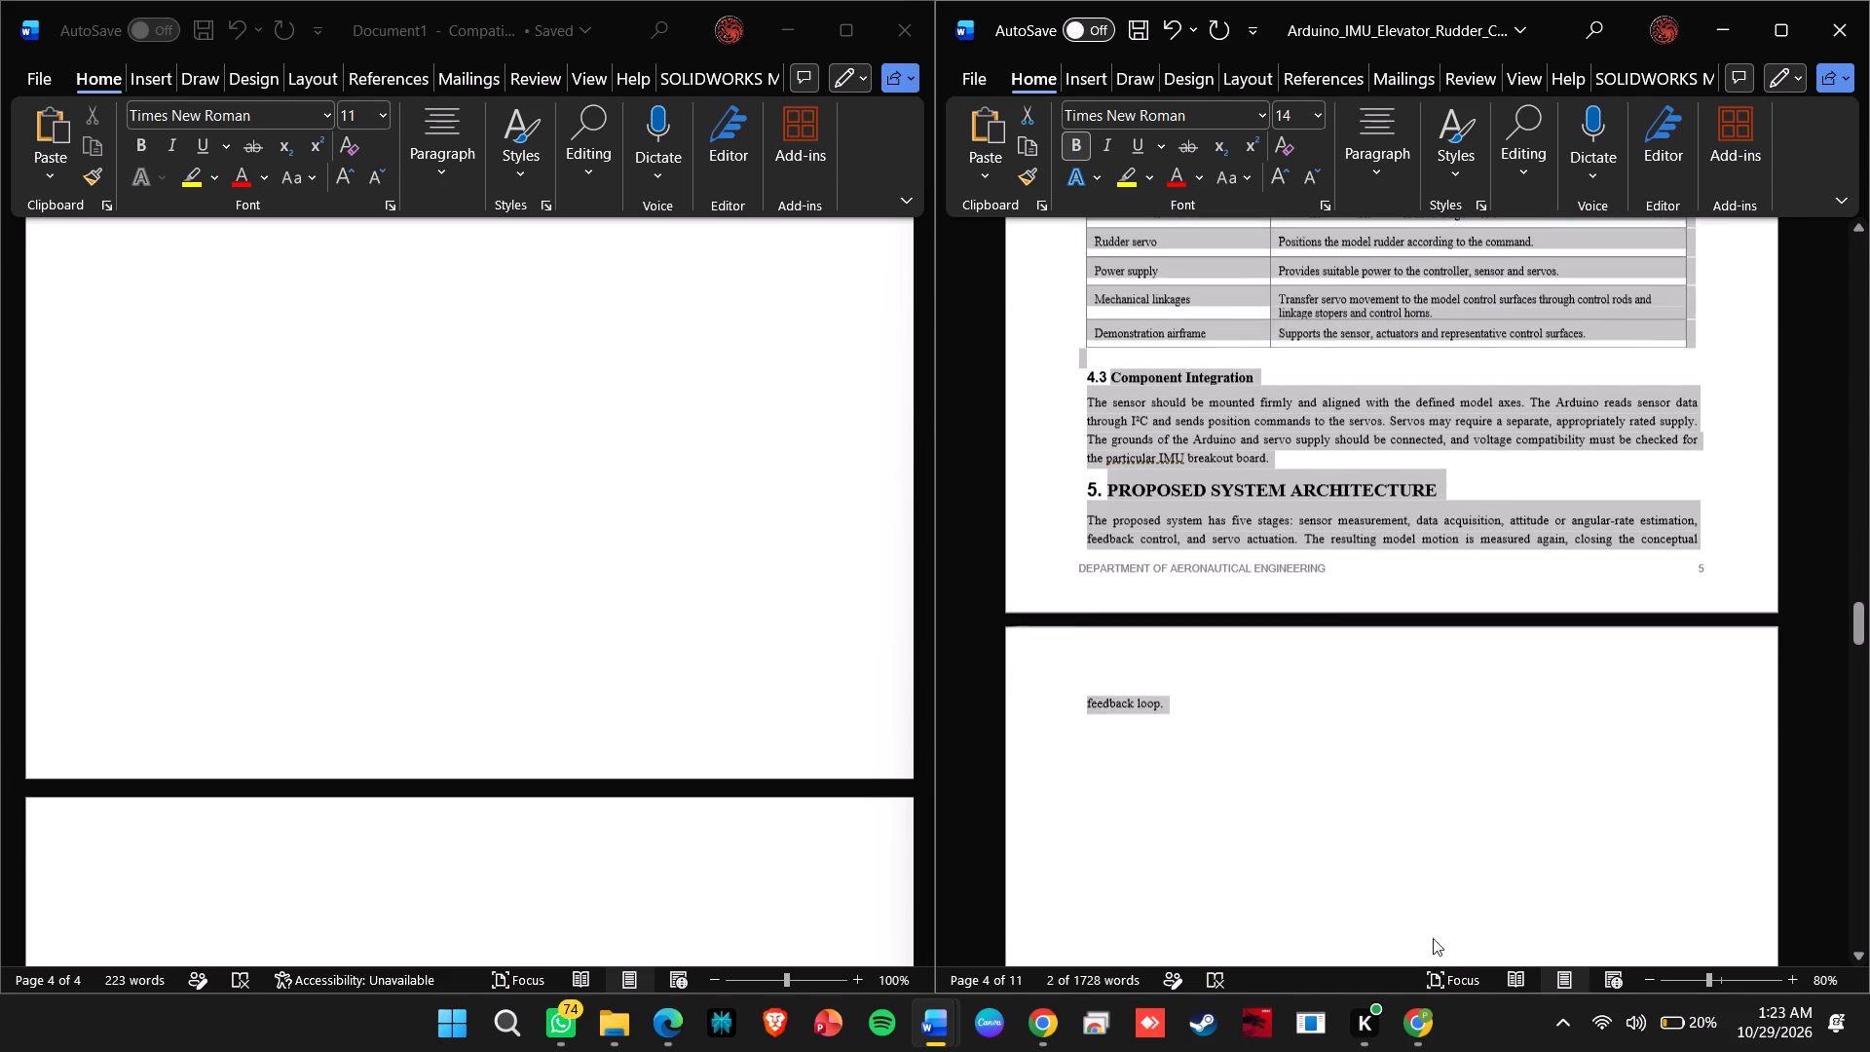
drag(1433, 938, 1727, 675)
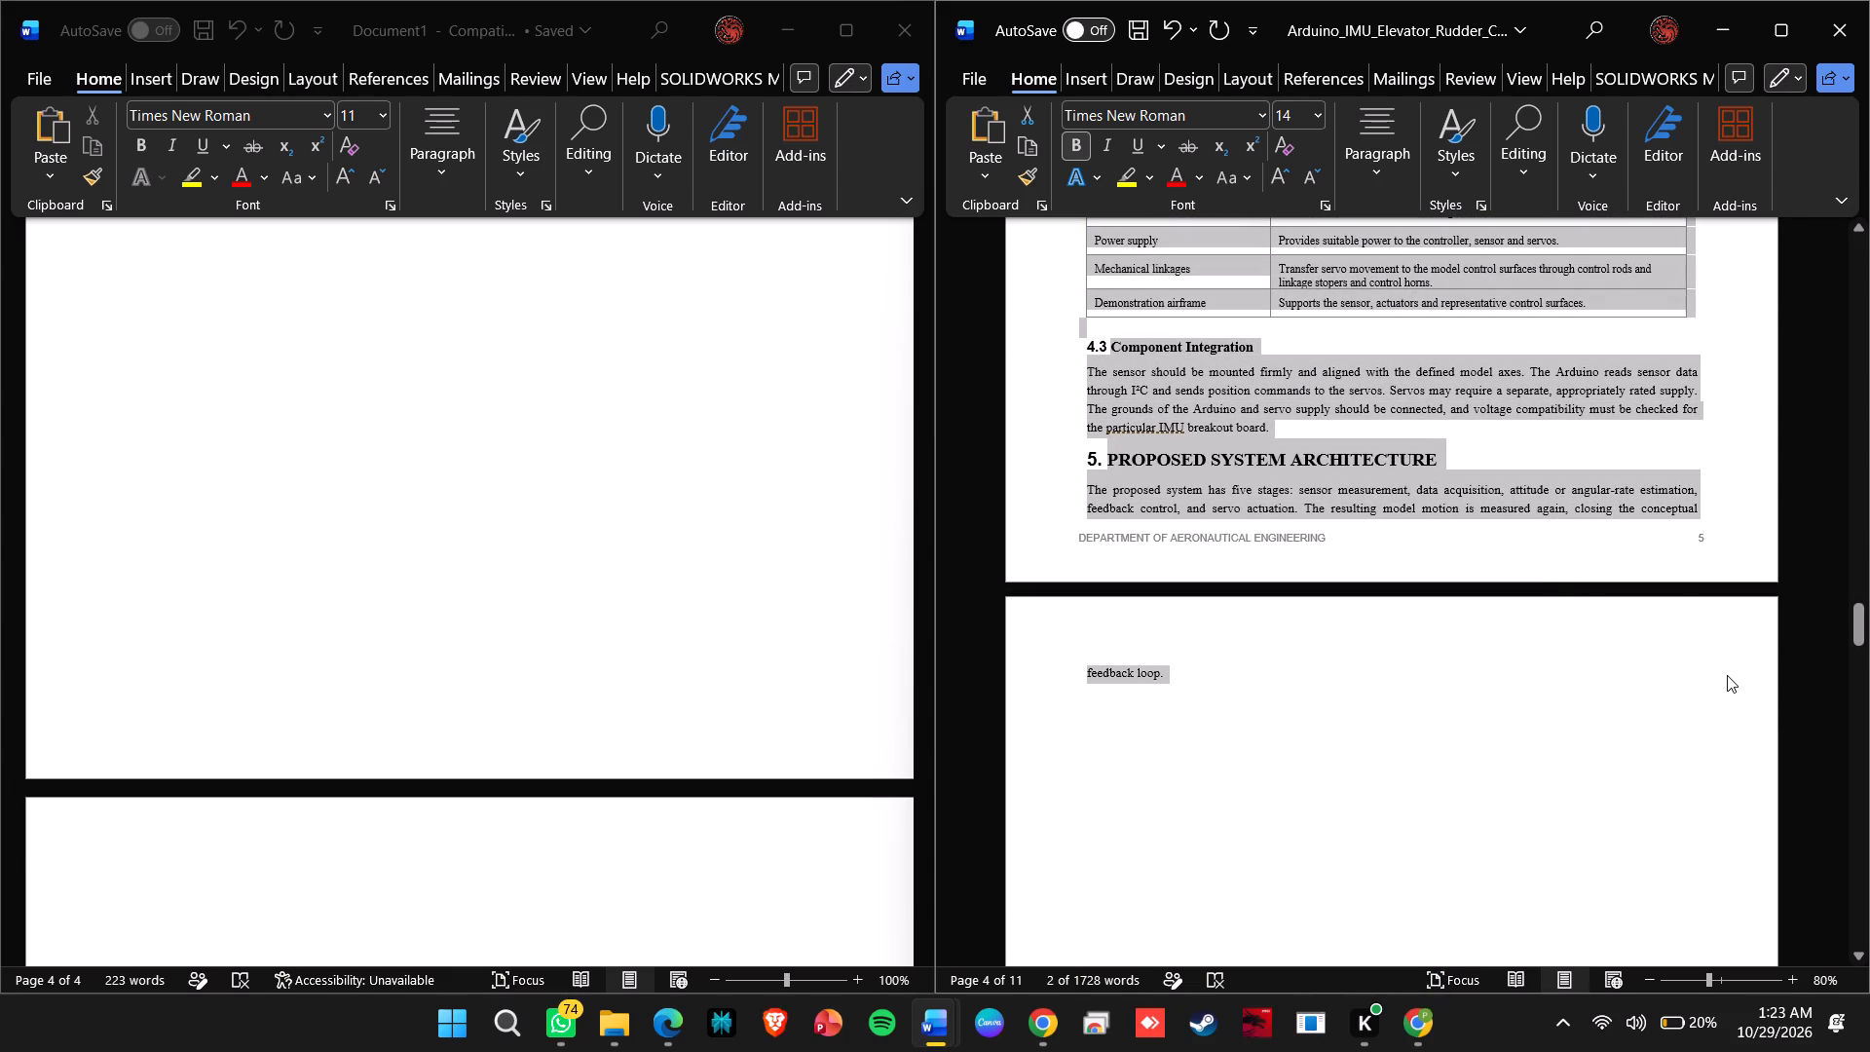
drag(1727, 675, 1727, 680)
key(ctrl+c)
scroll(969, 453, down, 7)
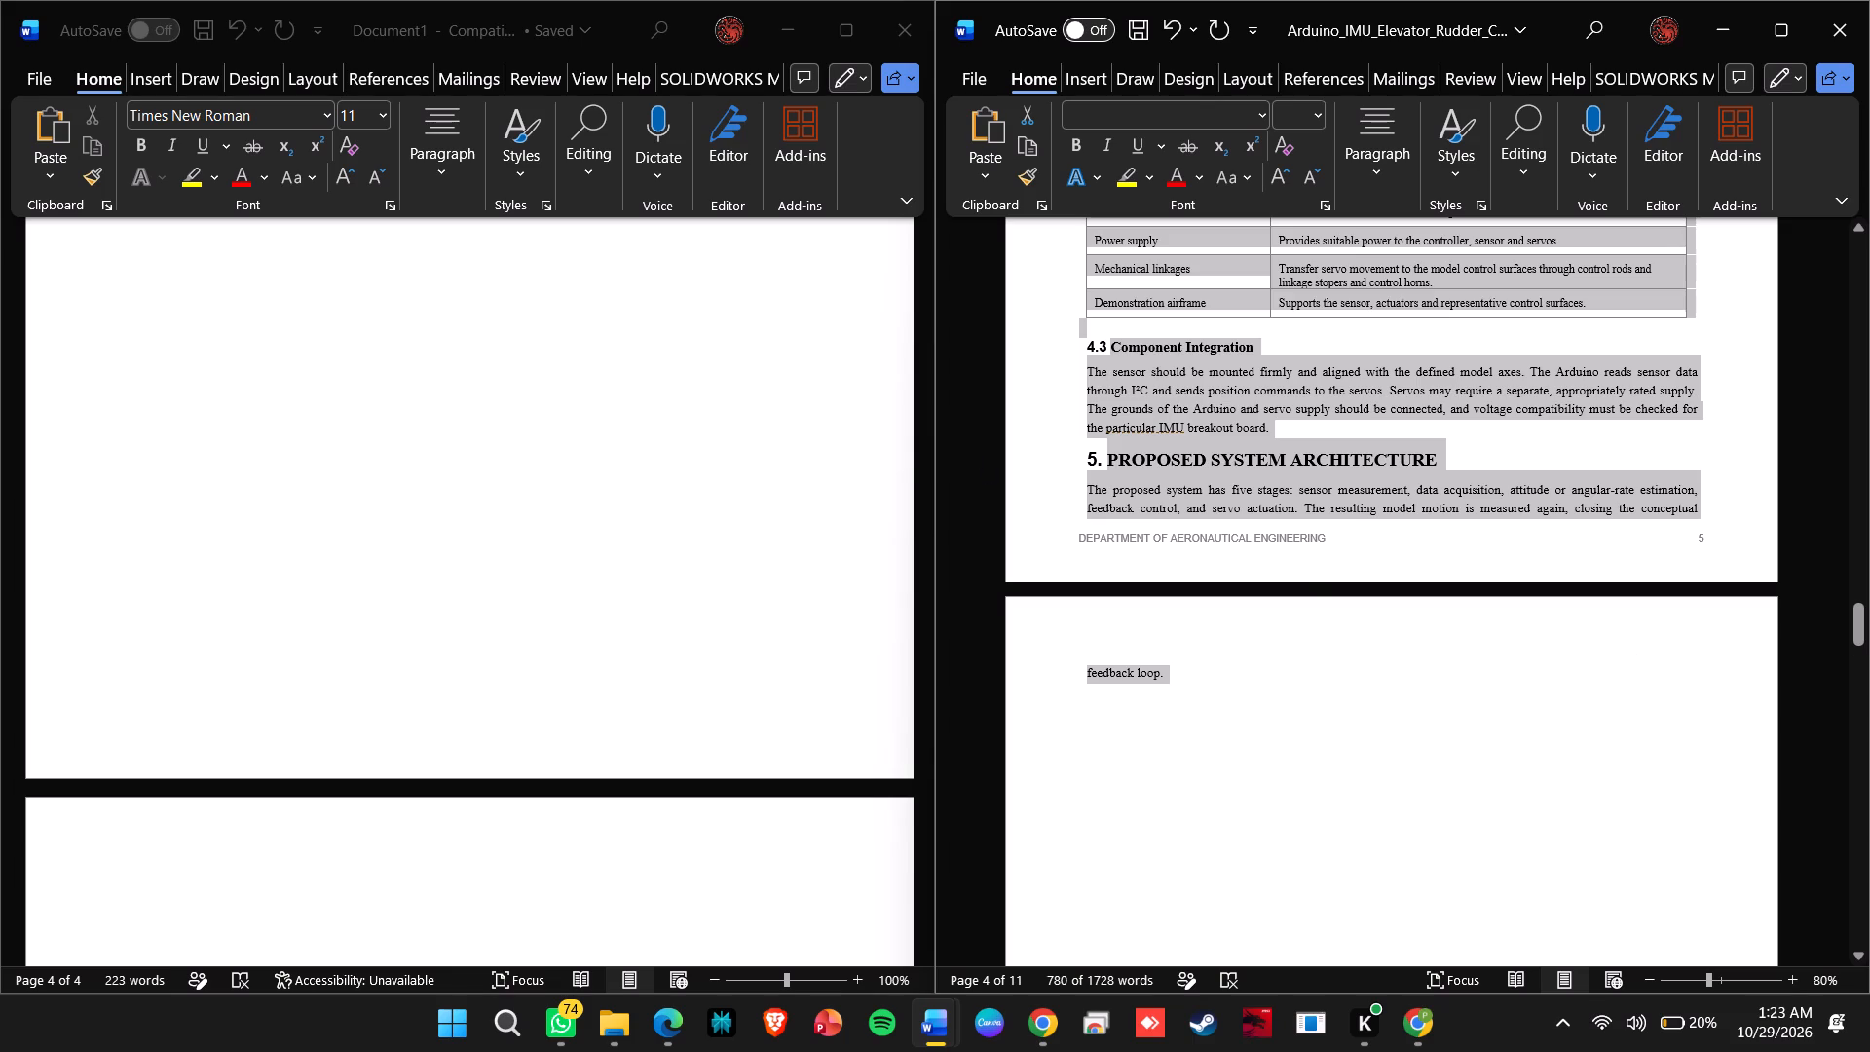
scroll(465, 515, up, 8)
scroll(465, 515, down, 15)
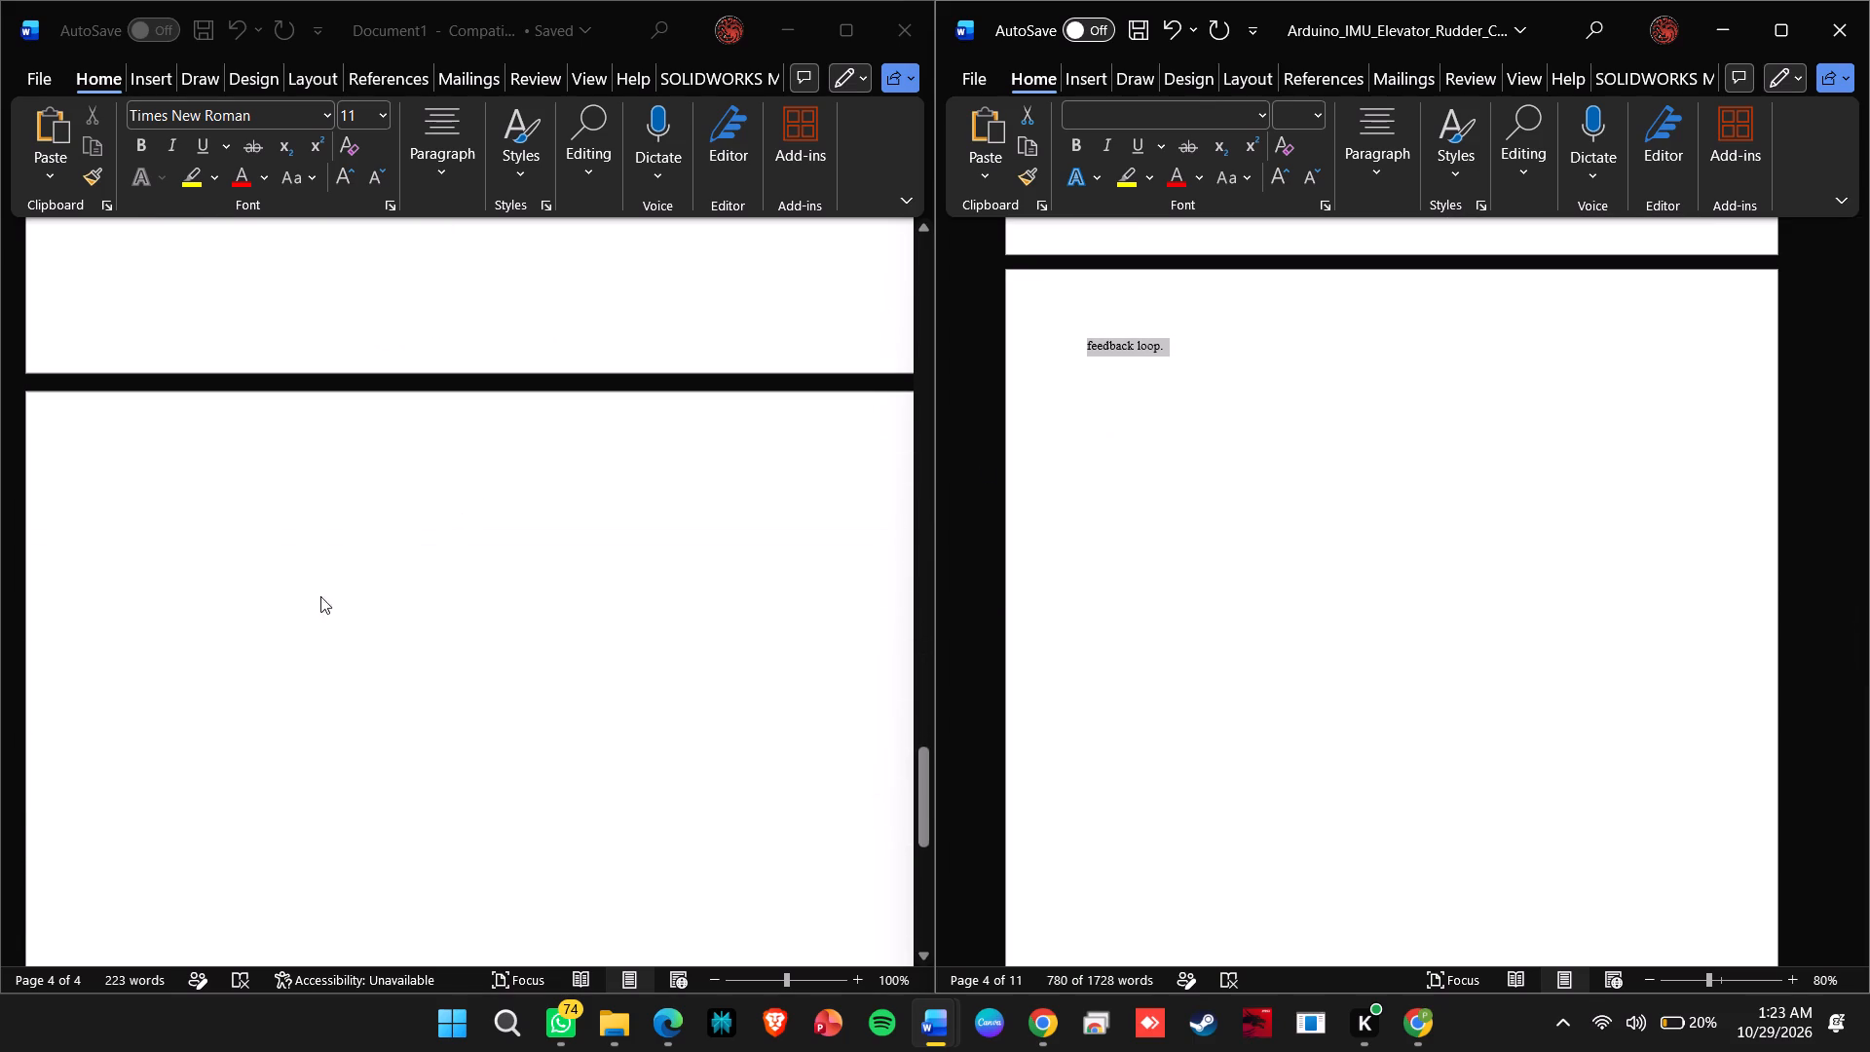
click(313, 477)
key(ctrl+v)
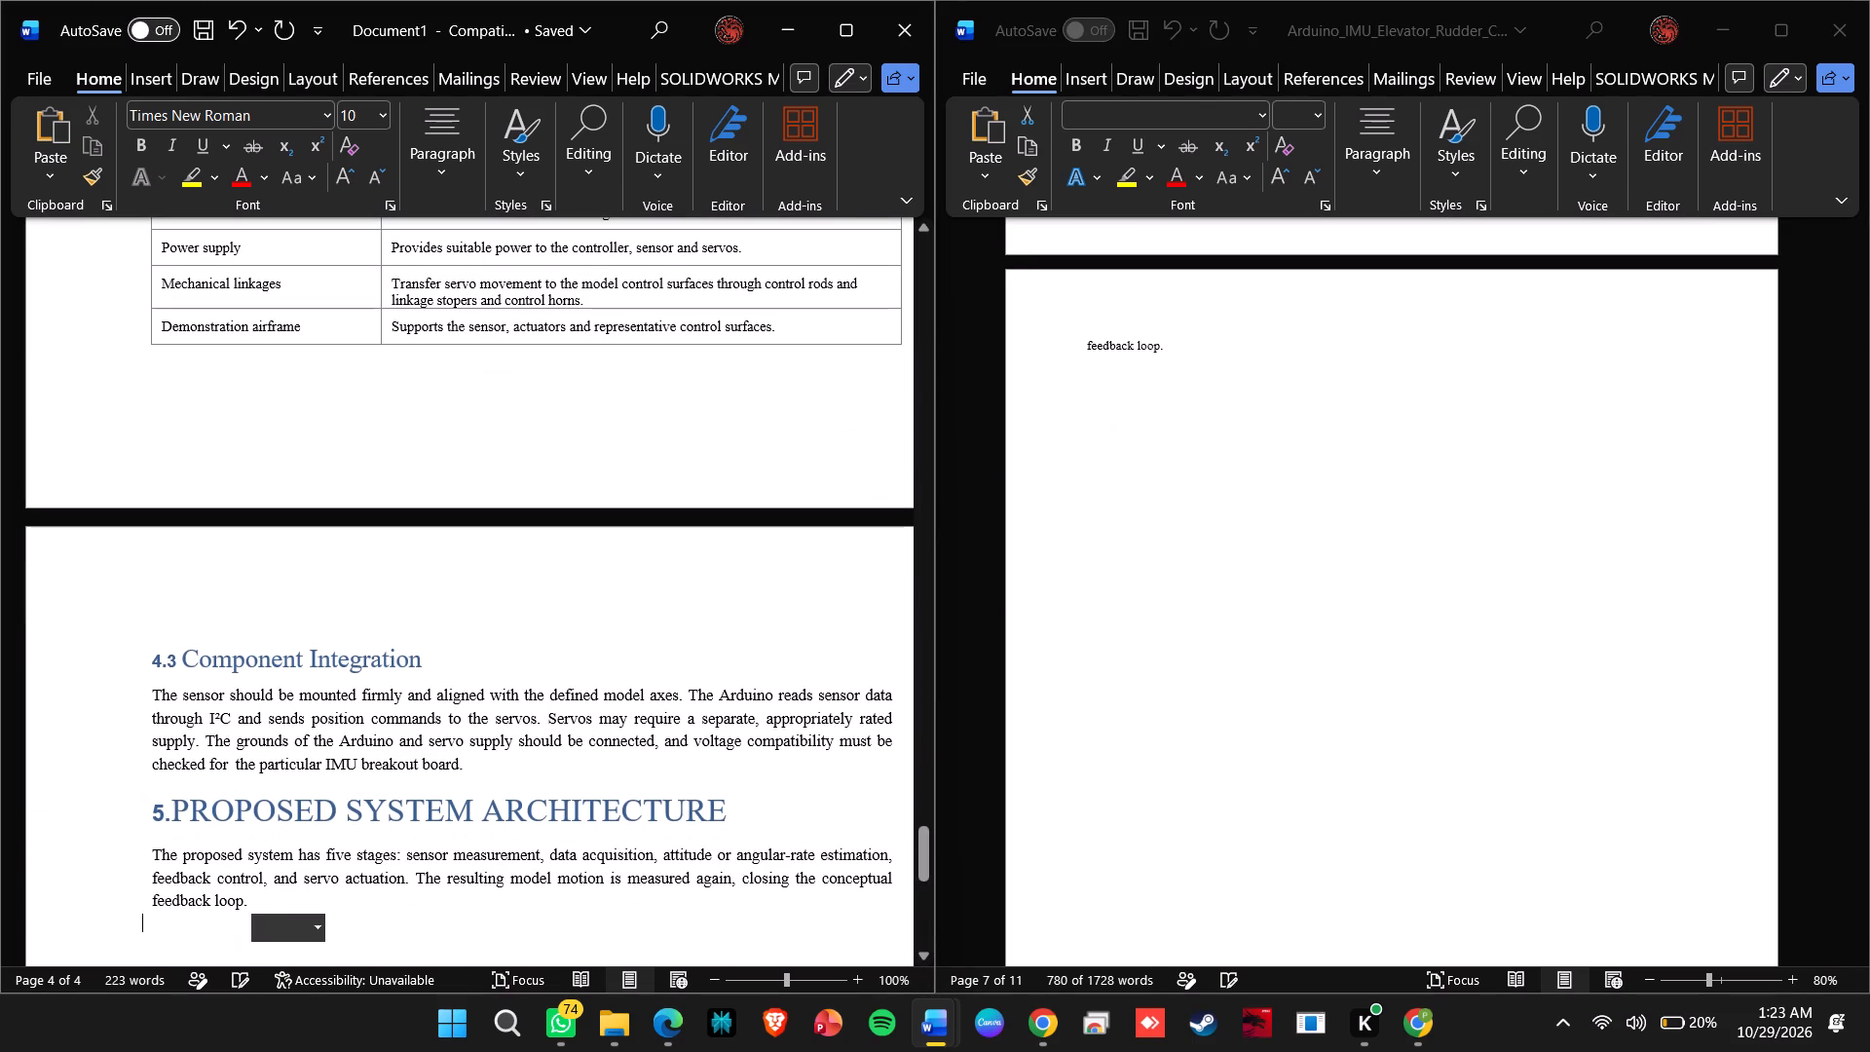
Review the layout of the pasted sections and figures in the new document at 90% zoom, from section 5 back to section 3.
scroll(496, 496, up, 1)
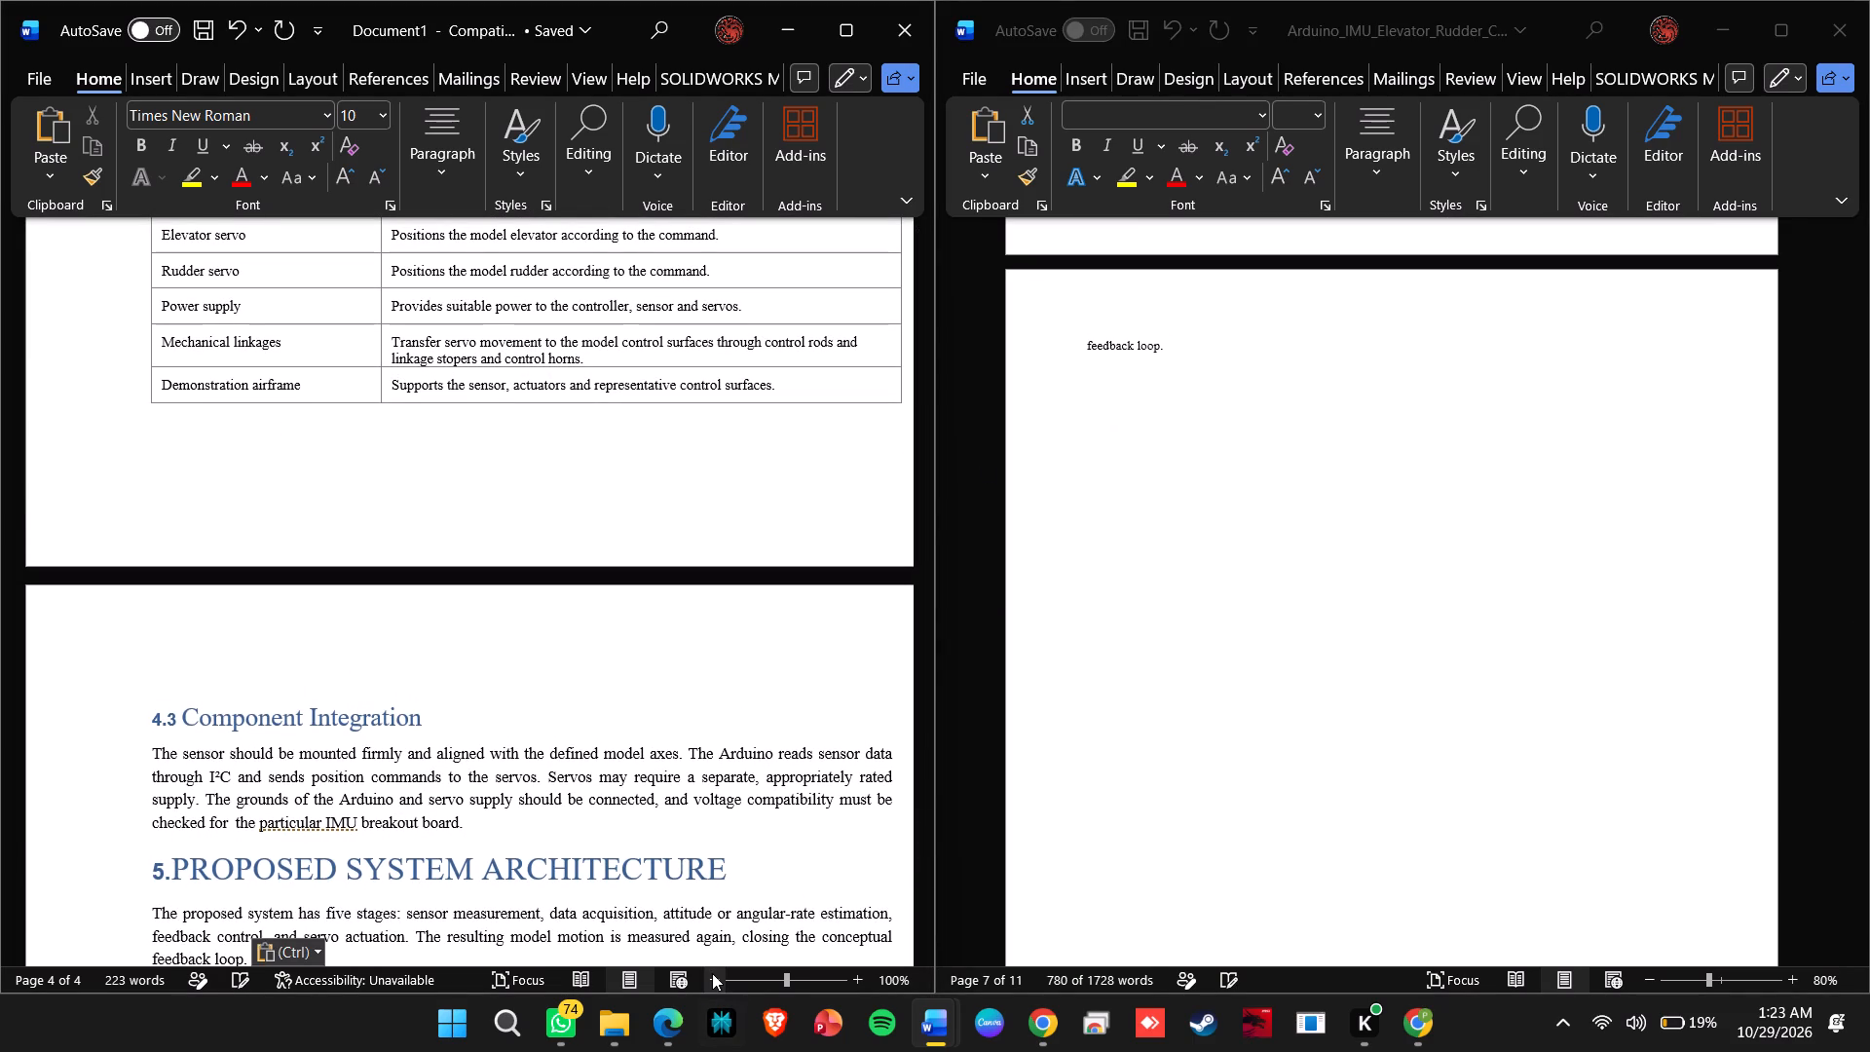
click(712, 973)
scroll(663, 695, up, 8)
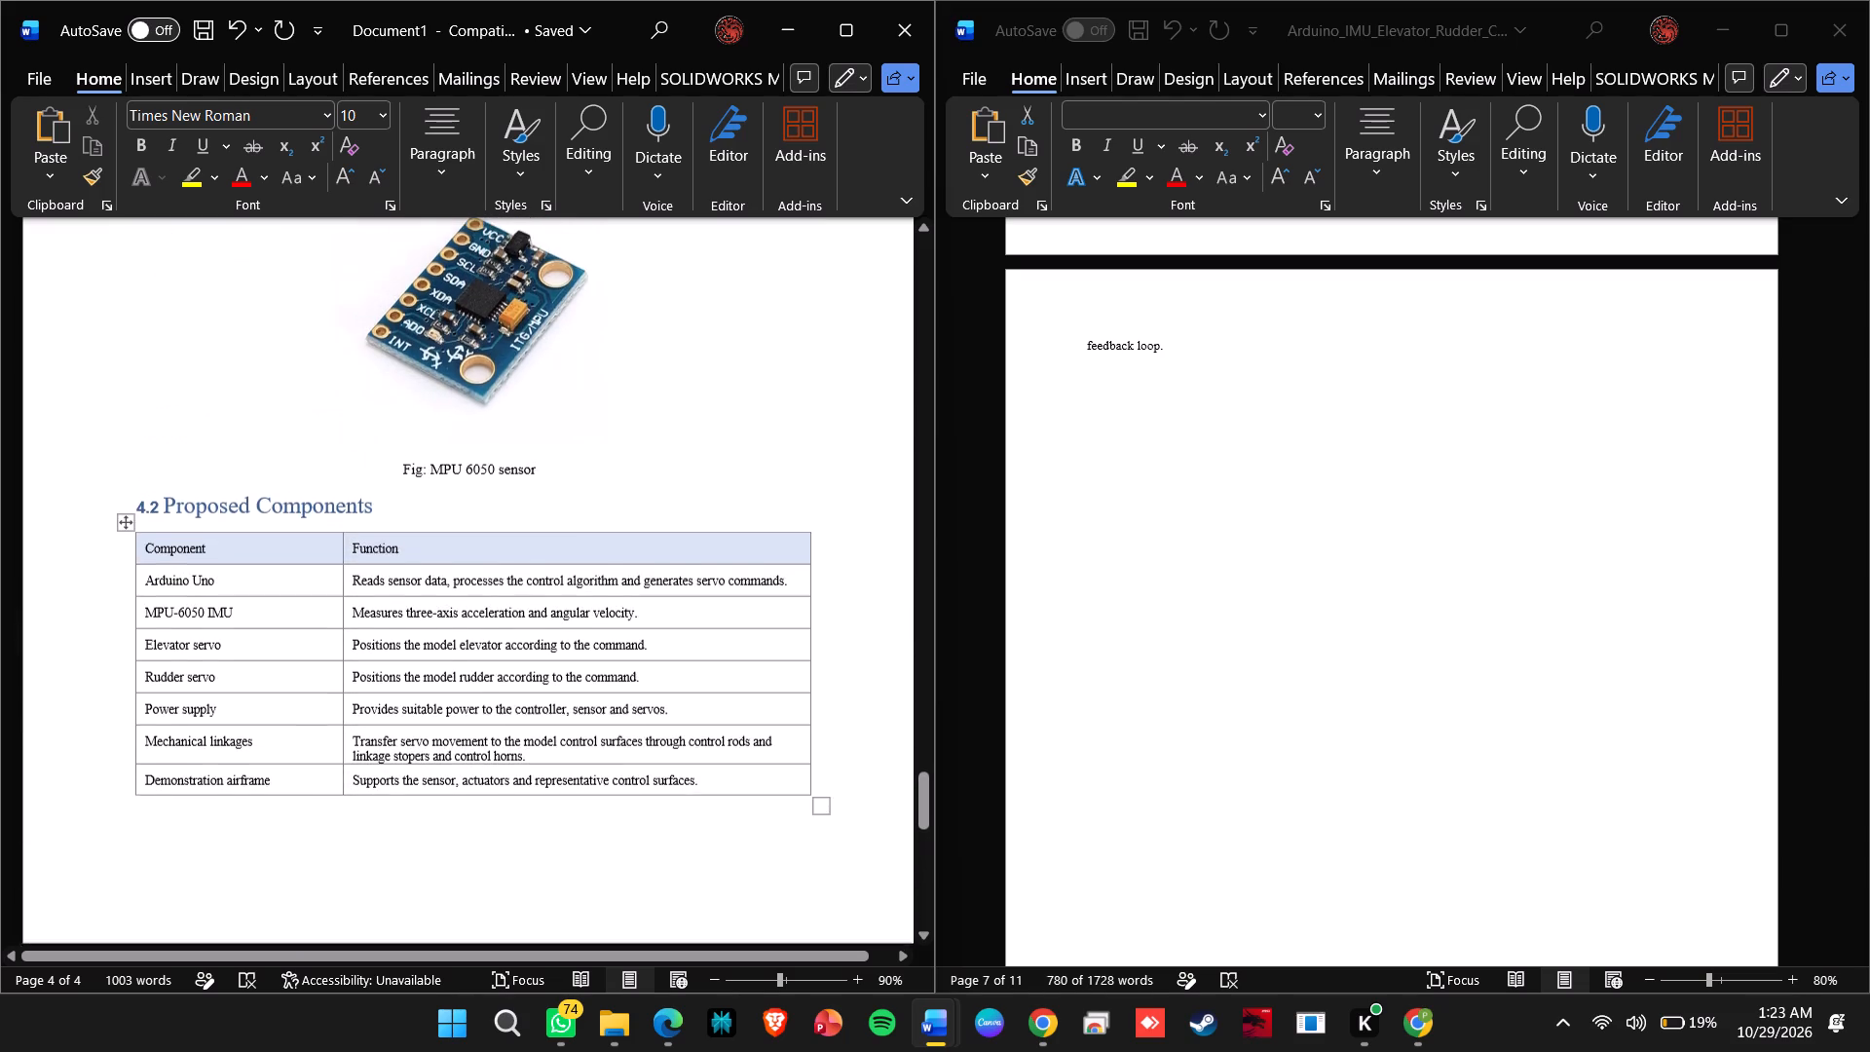
scroll(663, 685, up, 20)
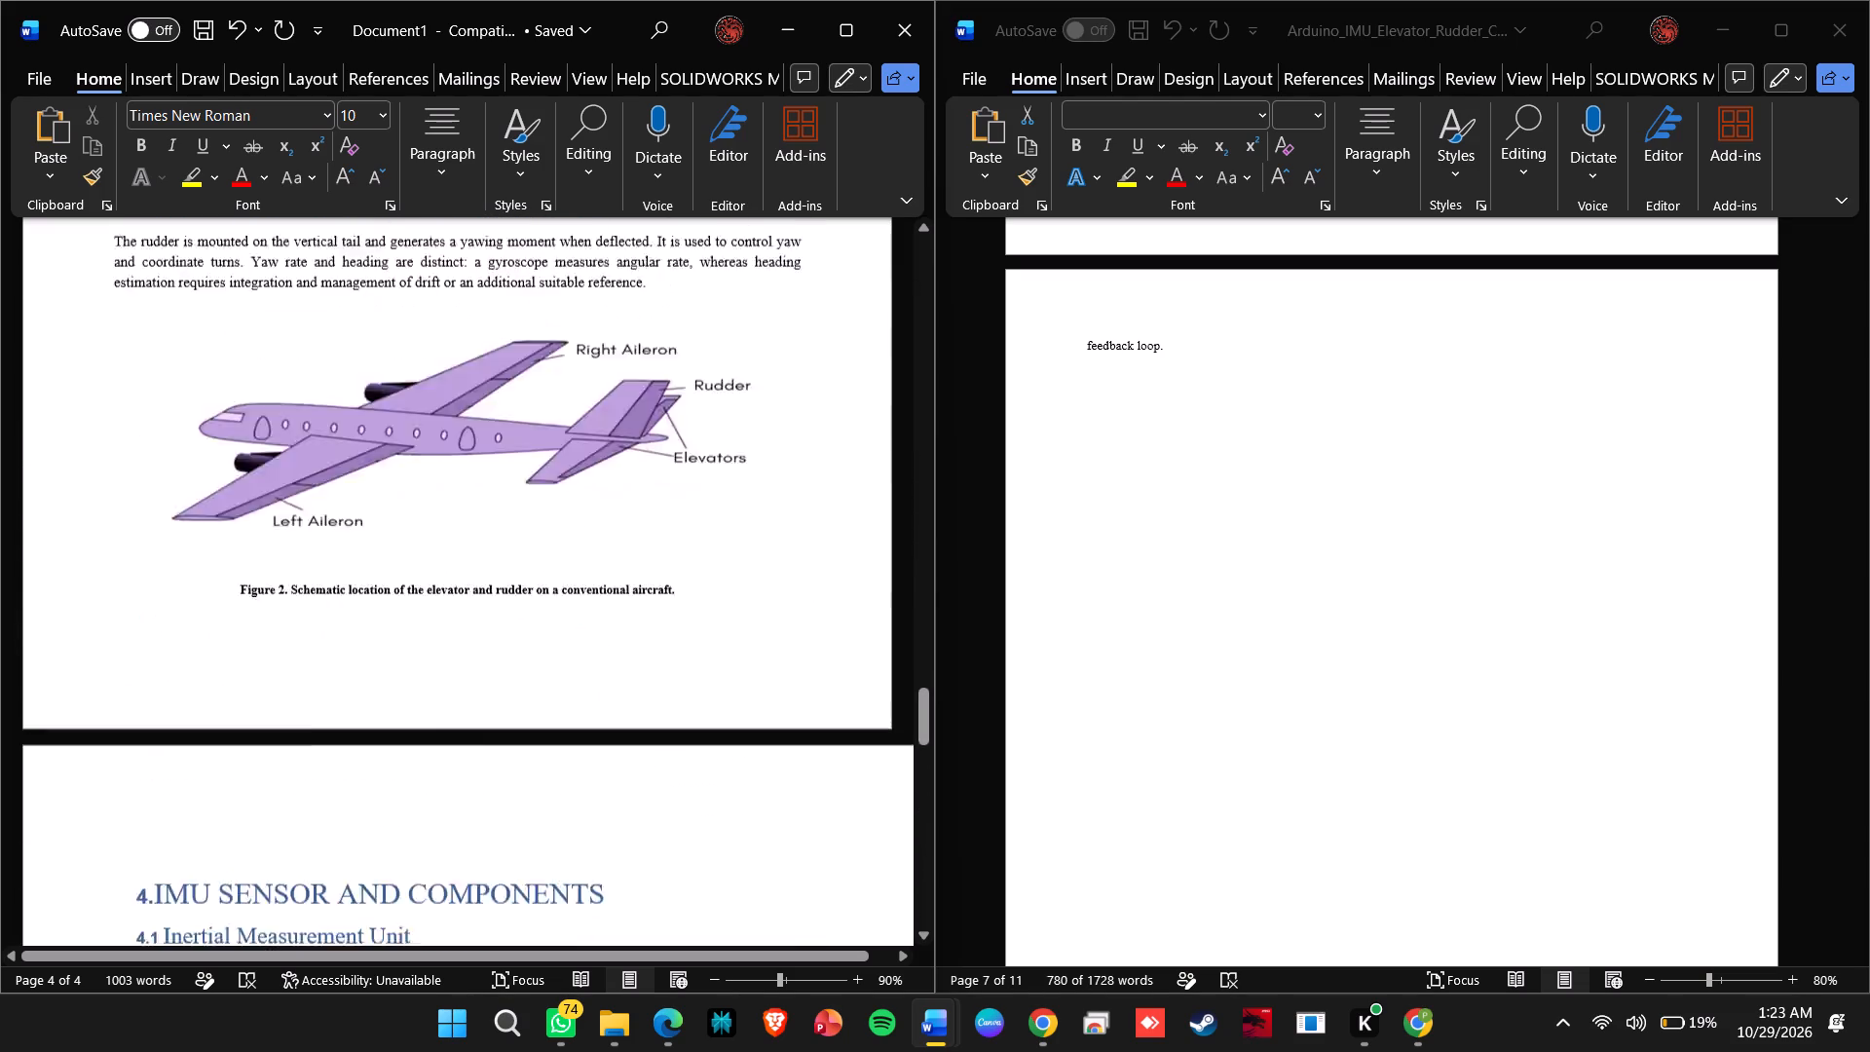
scroll(658, 678, up, 12)
scroll(658, 678, up, 19)
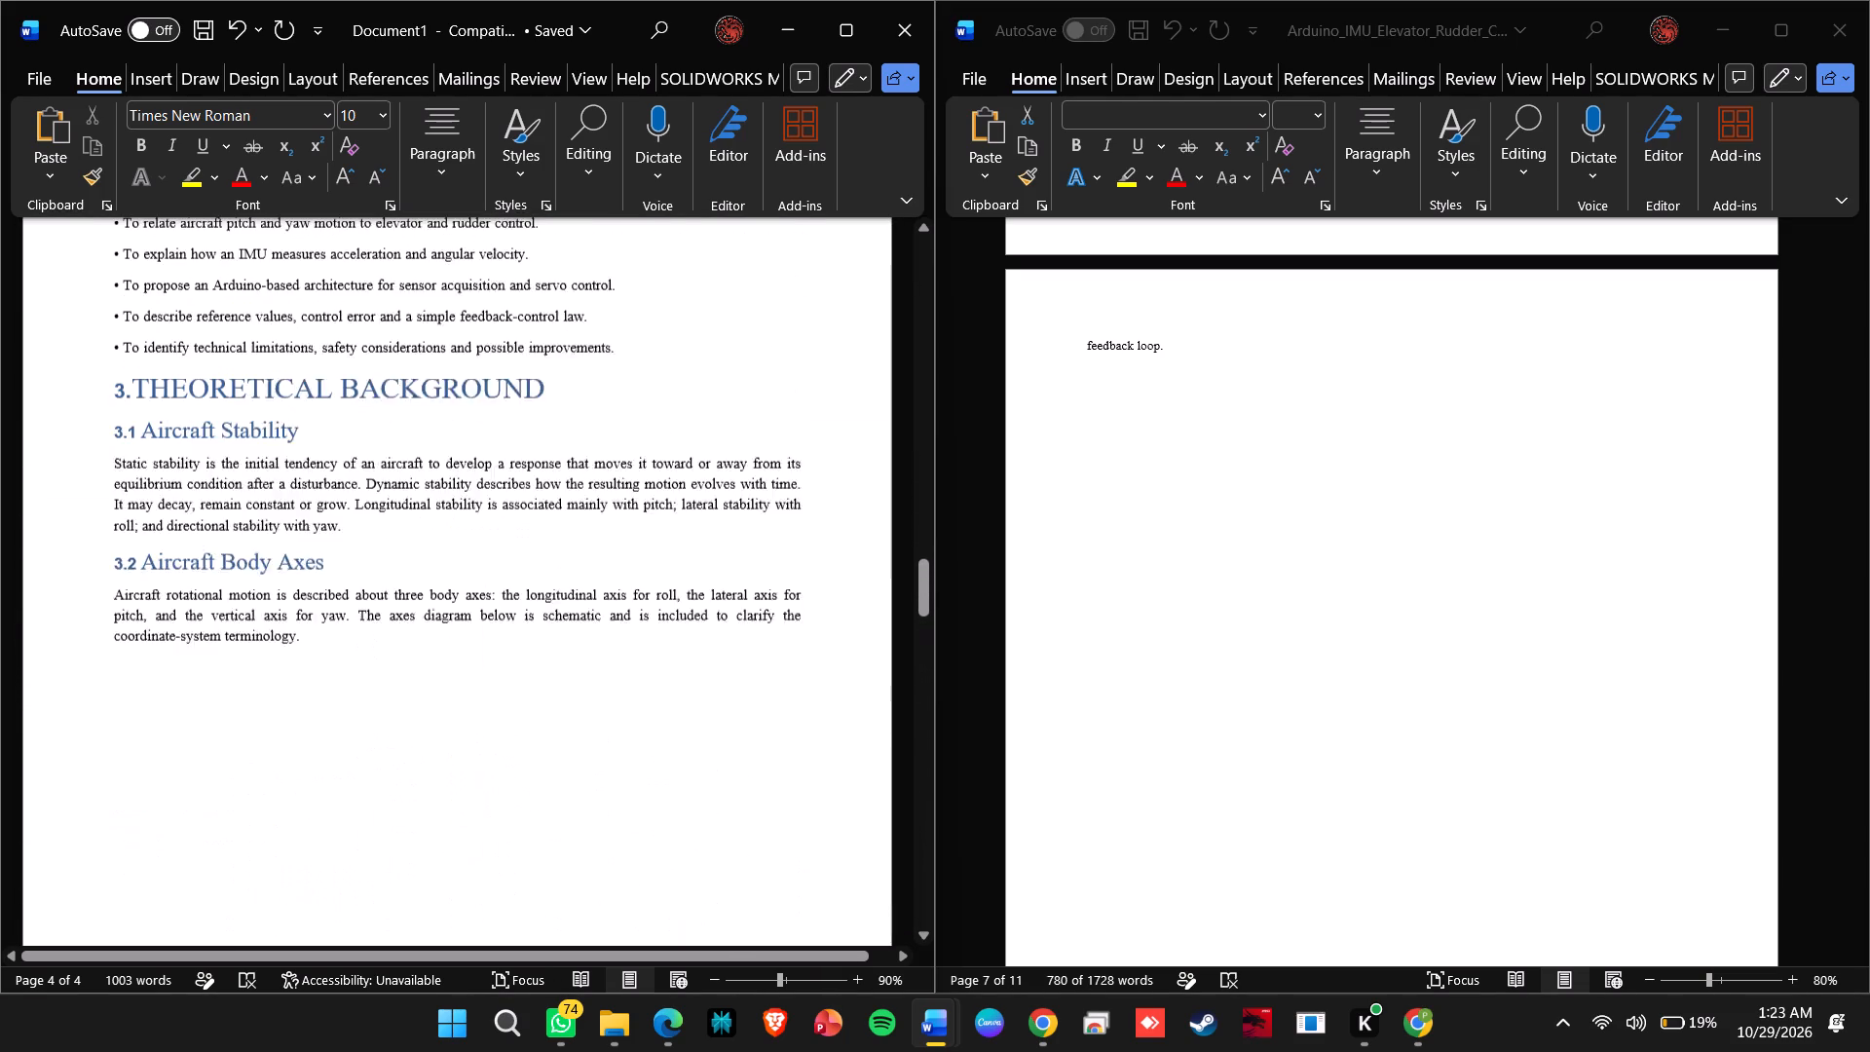
scroll(658, 678, up, 2)
Widen the aircraft body axes picture of Figure 1 slightly in the new document and centre it.
scroll(658, 678, down, 12)
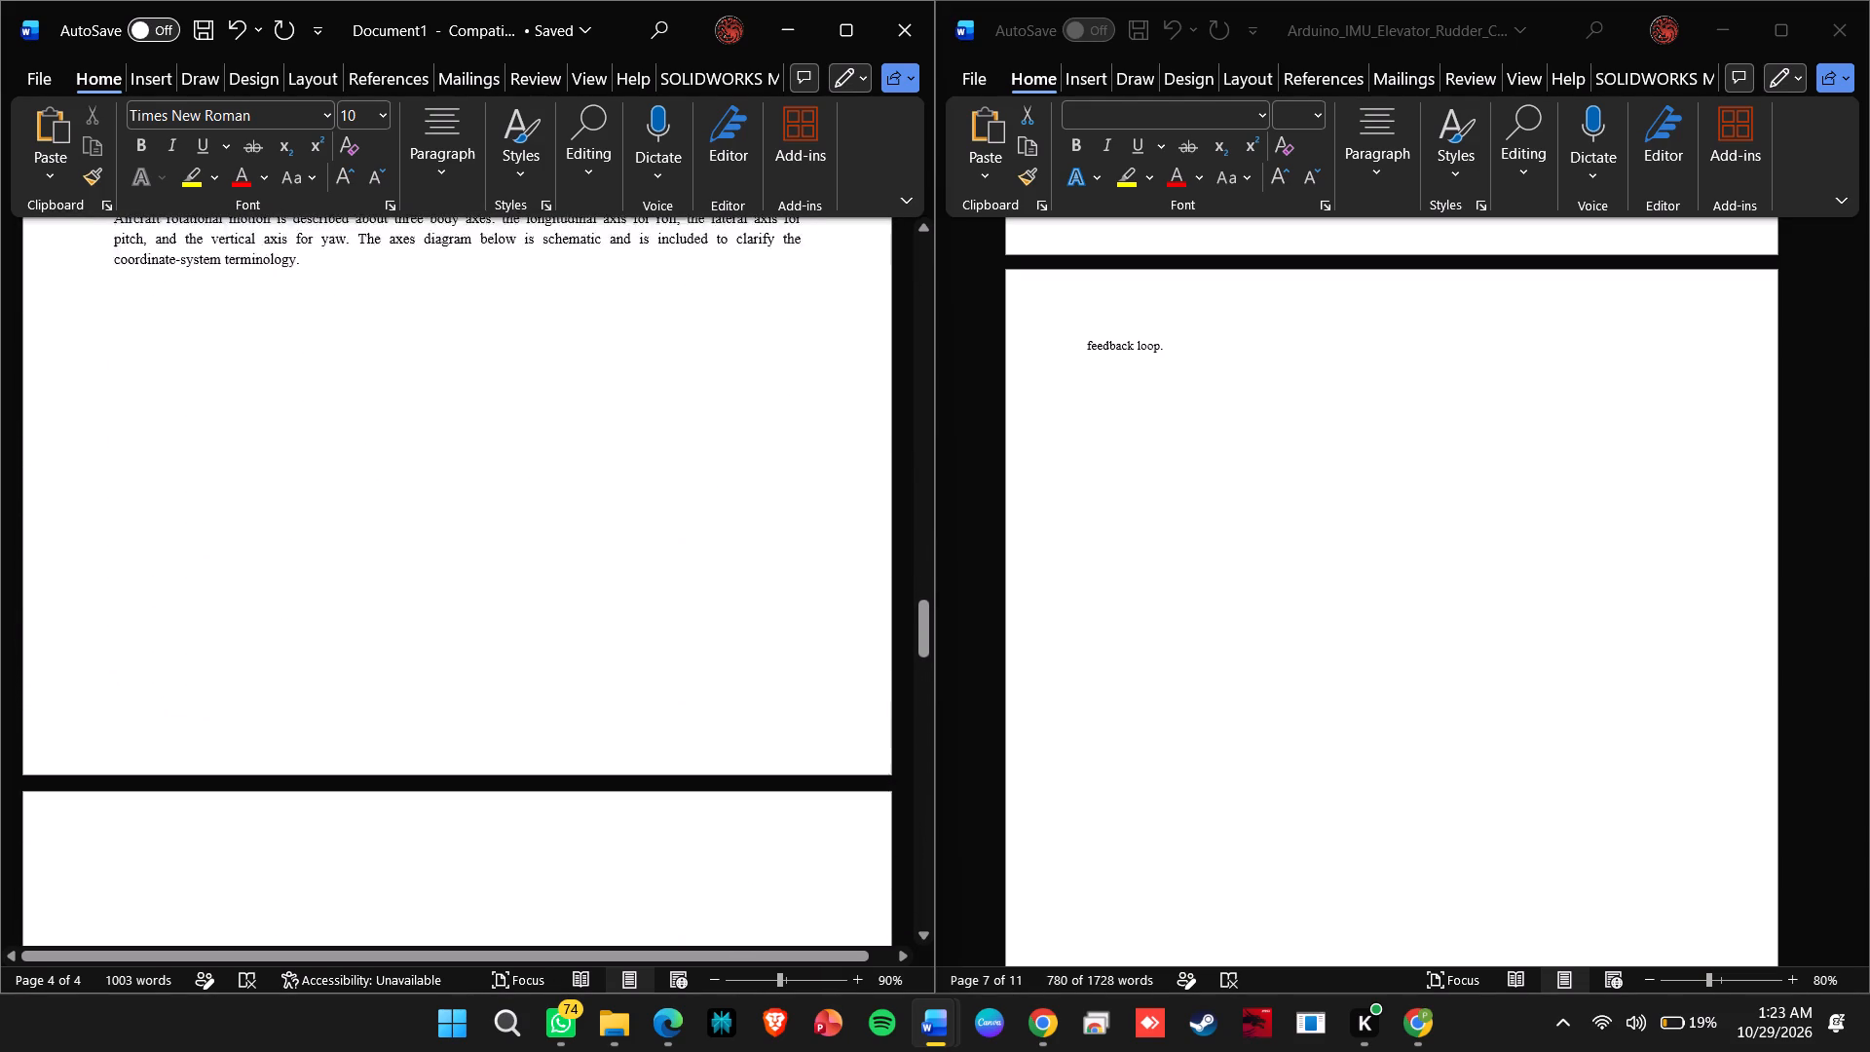
scroll(654, 677, down, 2)
click(494, 774)
scroll(494, 774, down, 8)
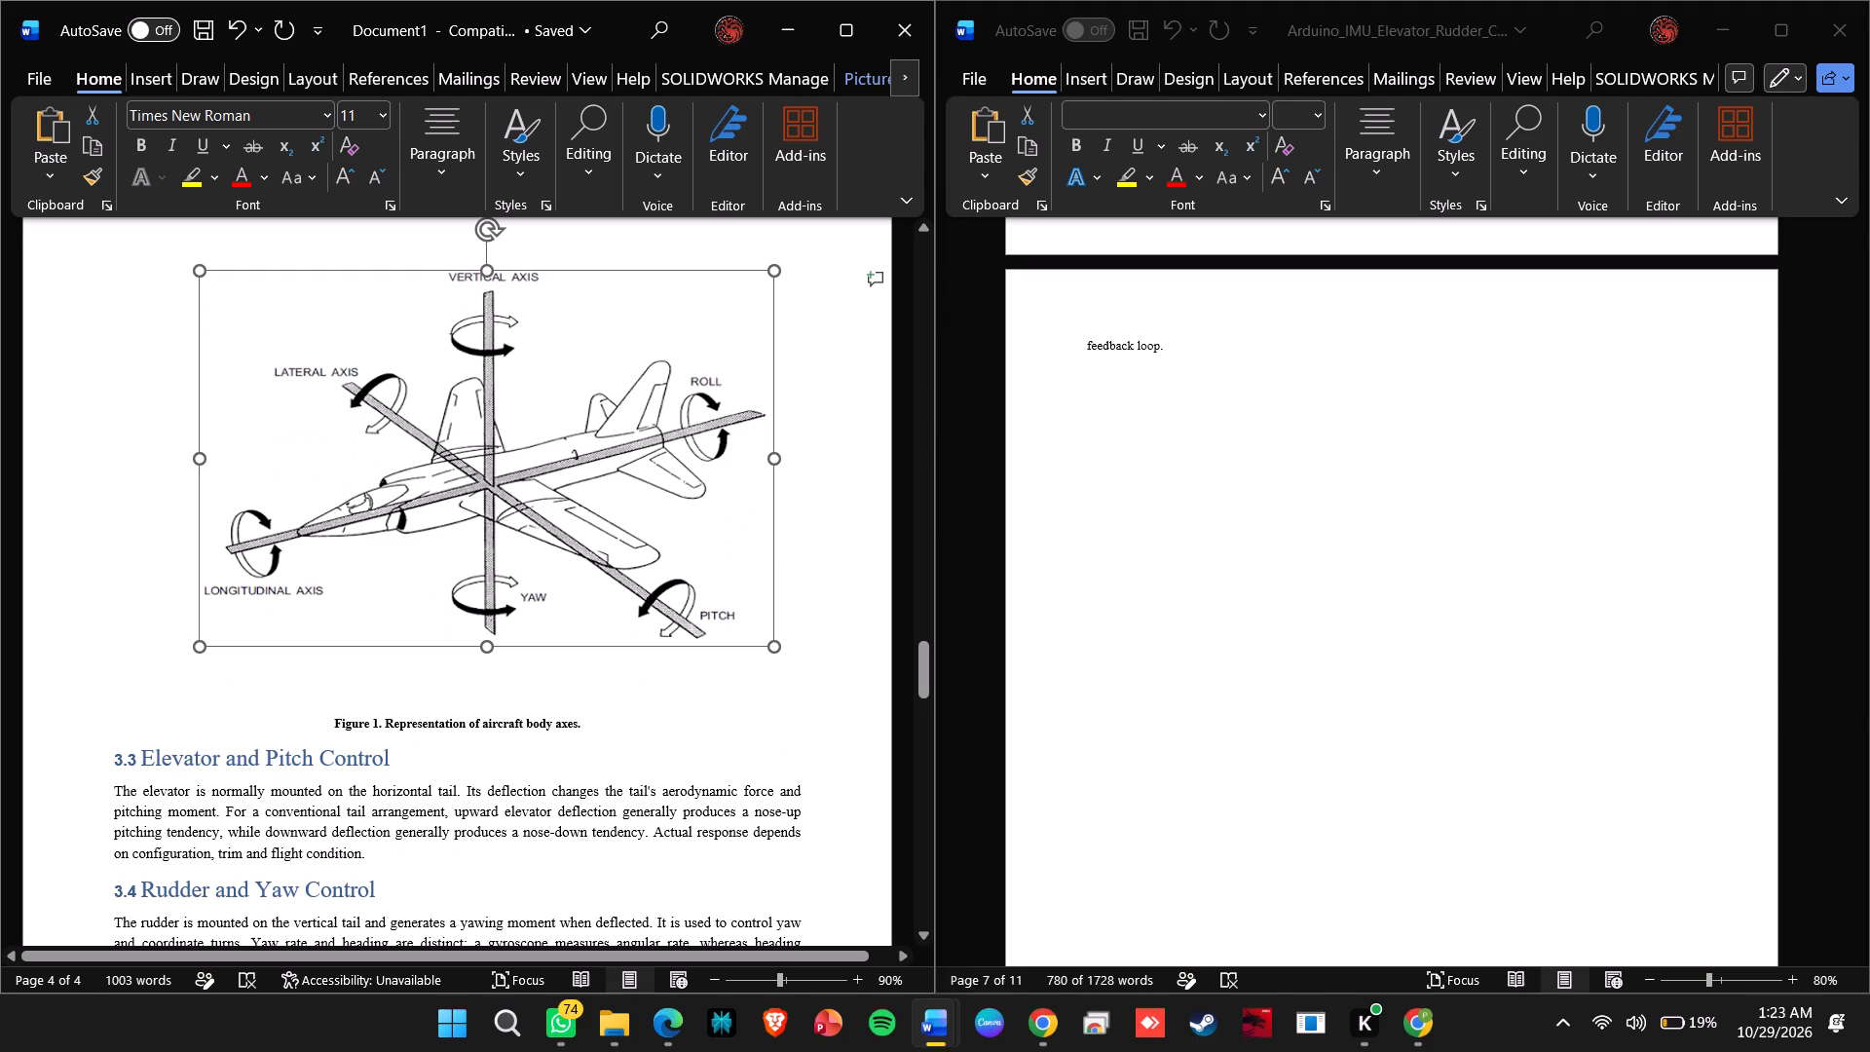
drag(782, 467, 819, 469)
click(761, 457)
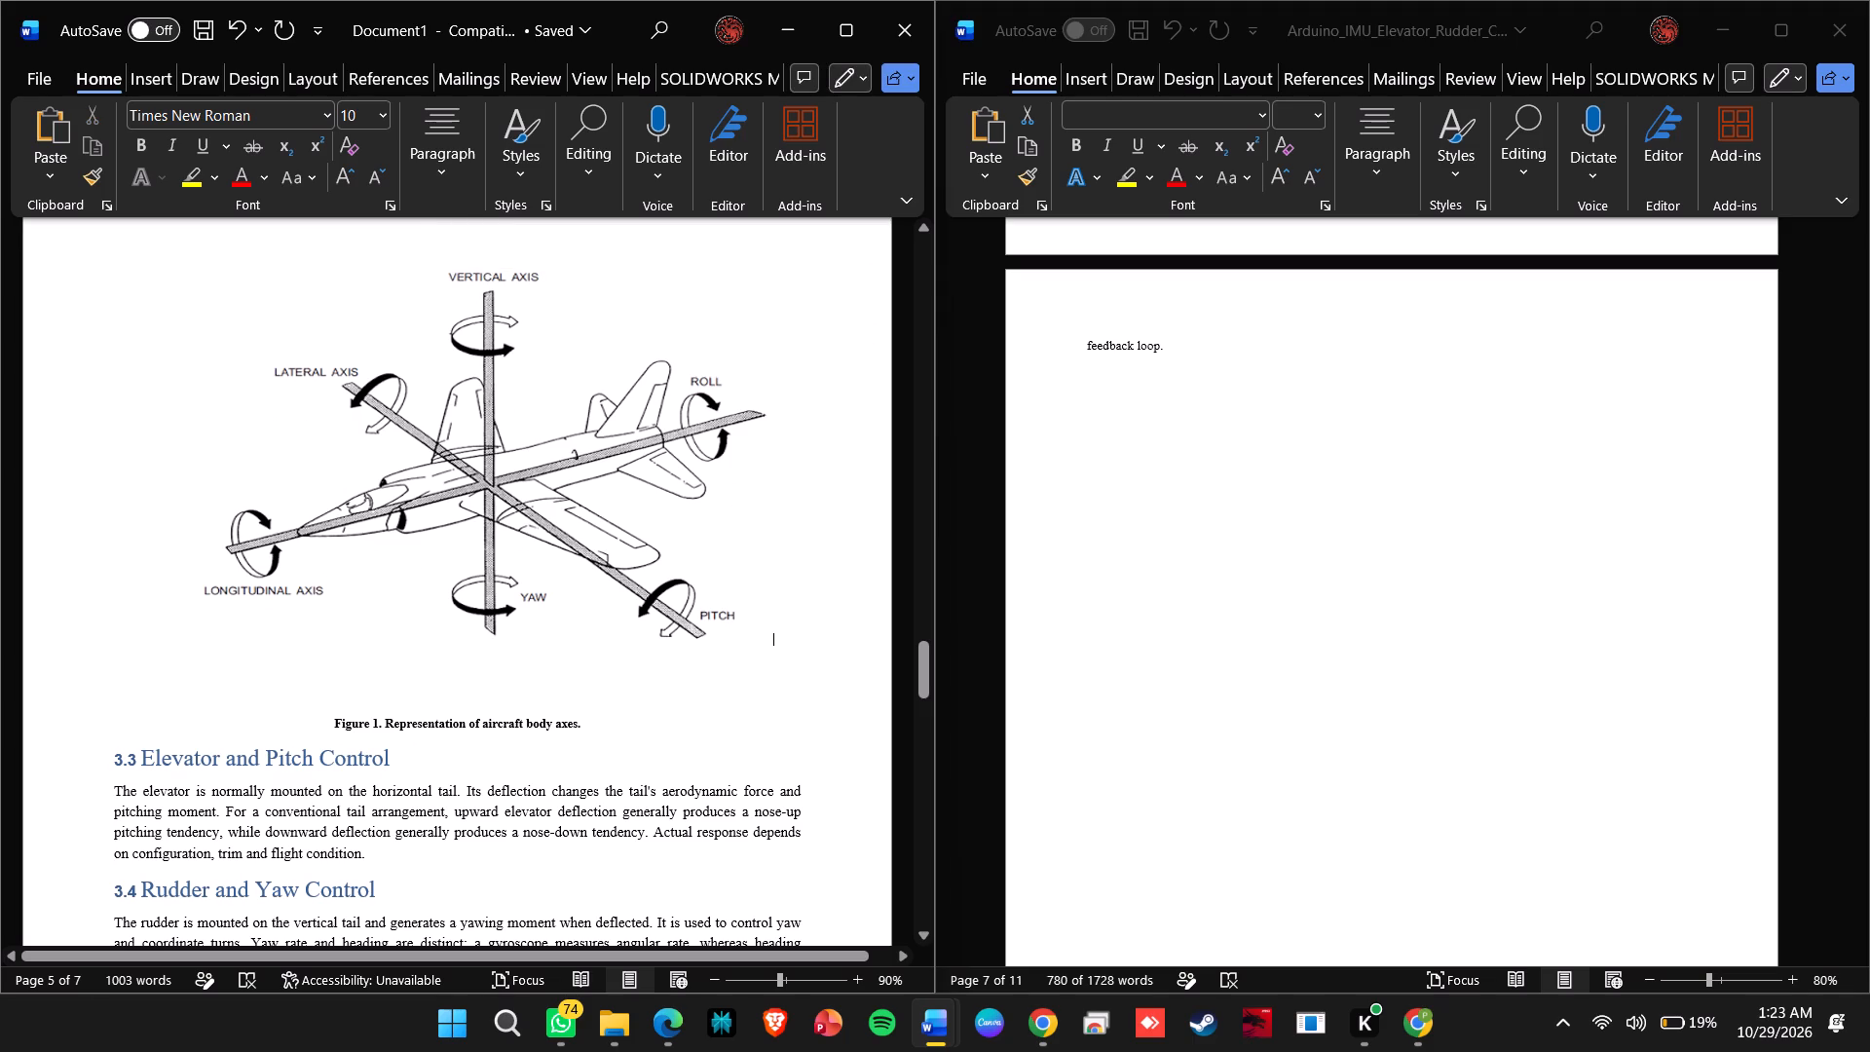
drag(778, 456, 802, 460)
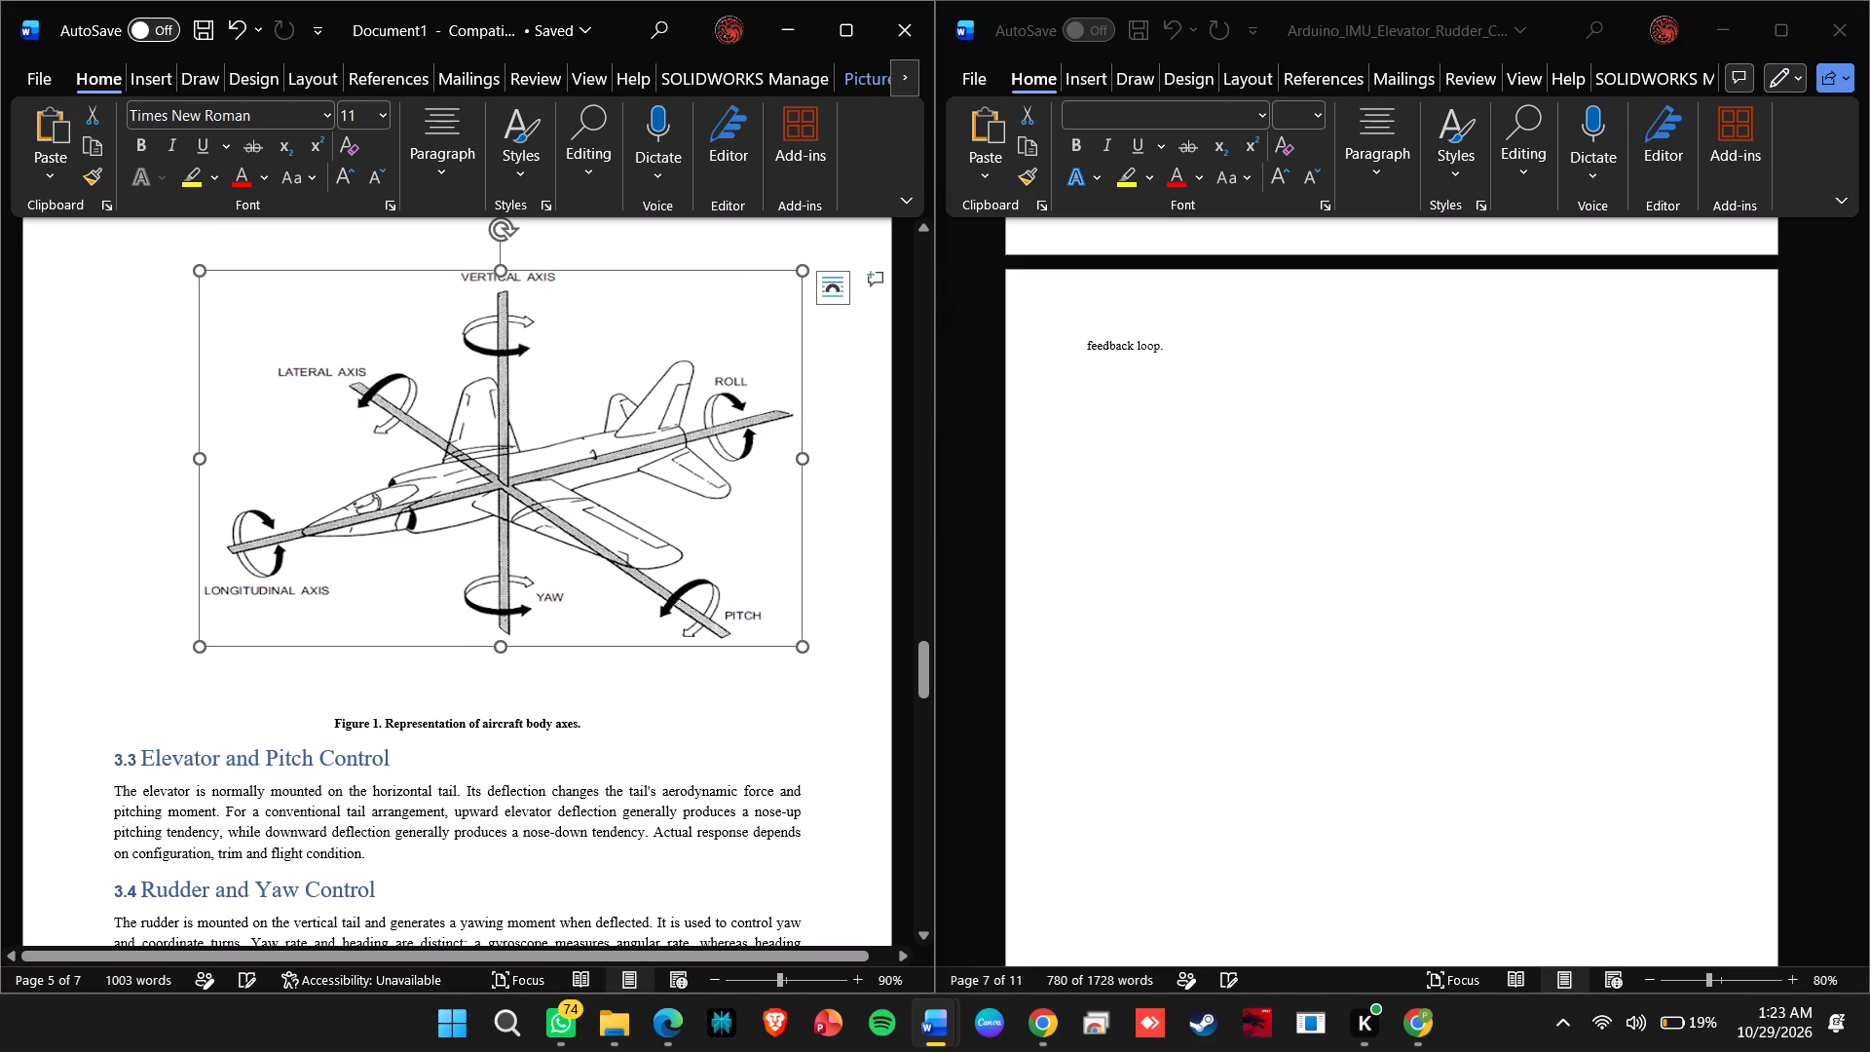
click(440, 162)
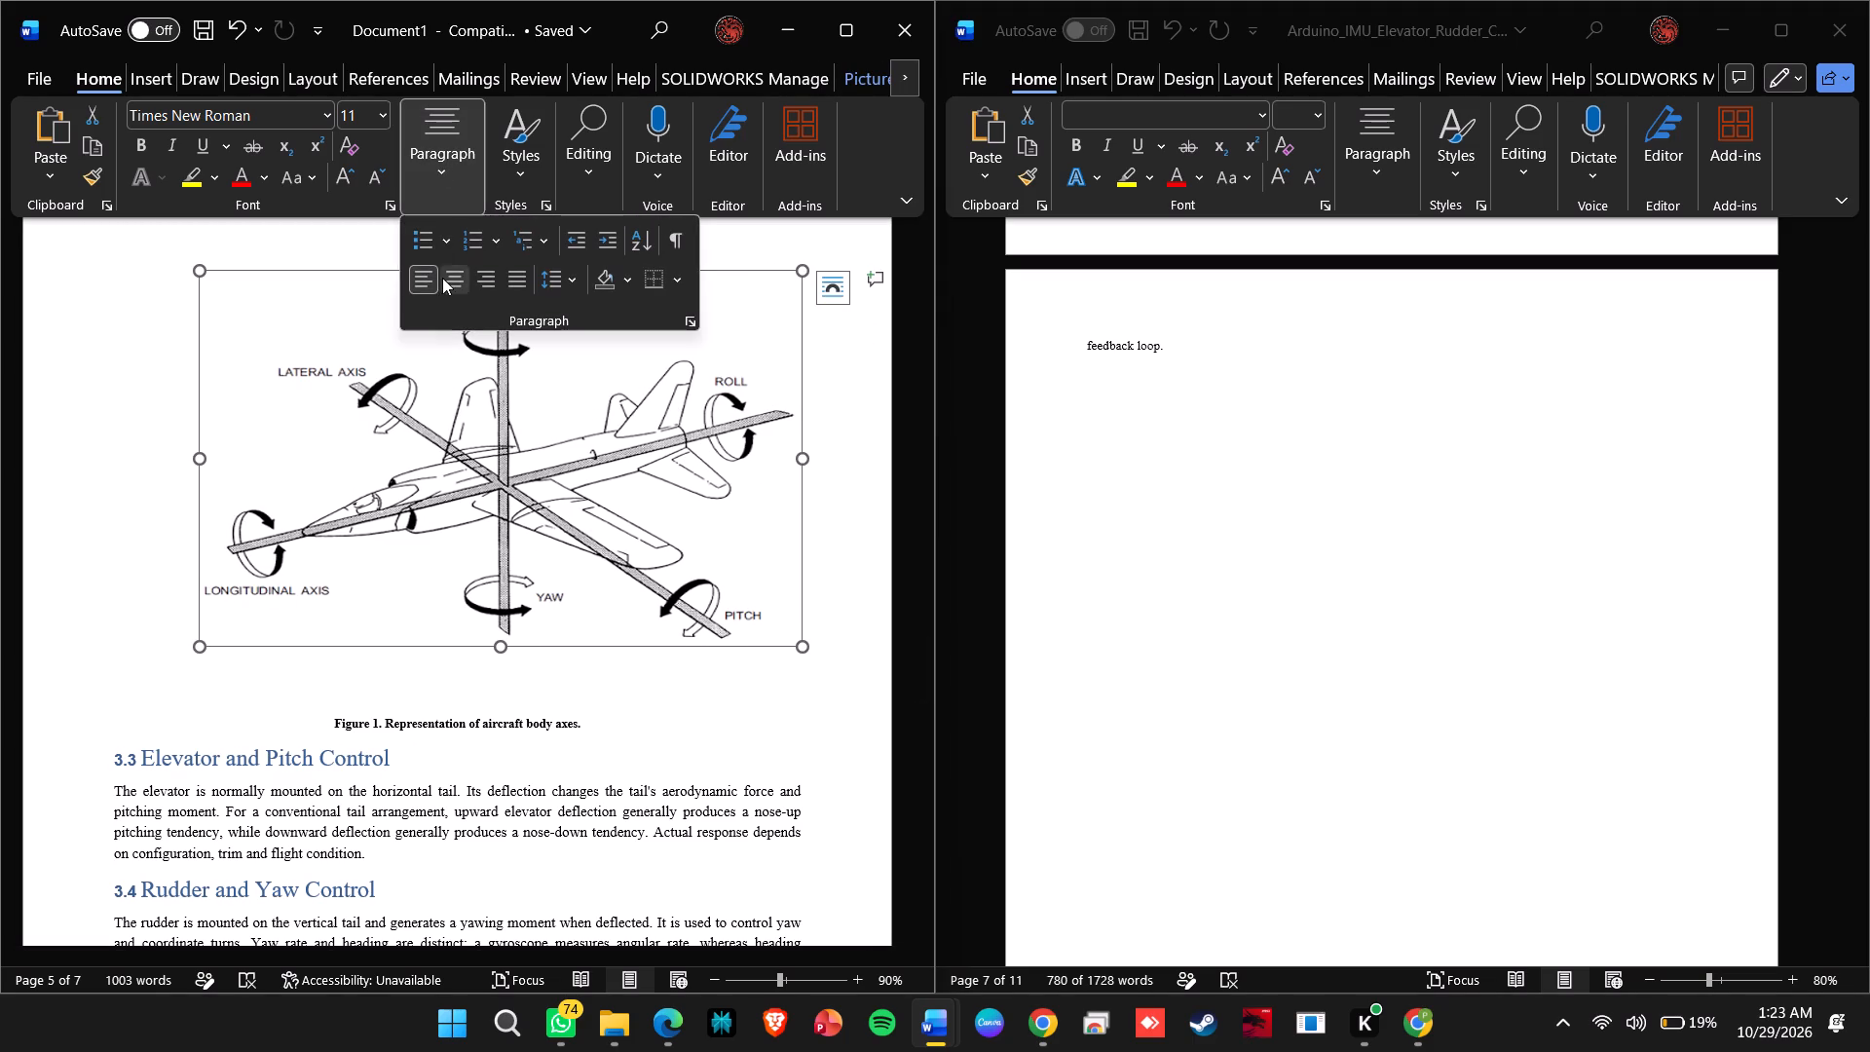
click(442, 278)
Shrink the Figure 1 body axes picture, reducing its height and its overall size.
click(505, 421)
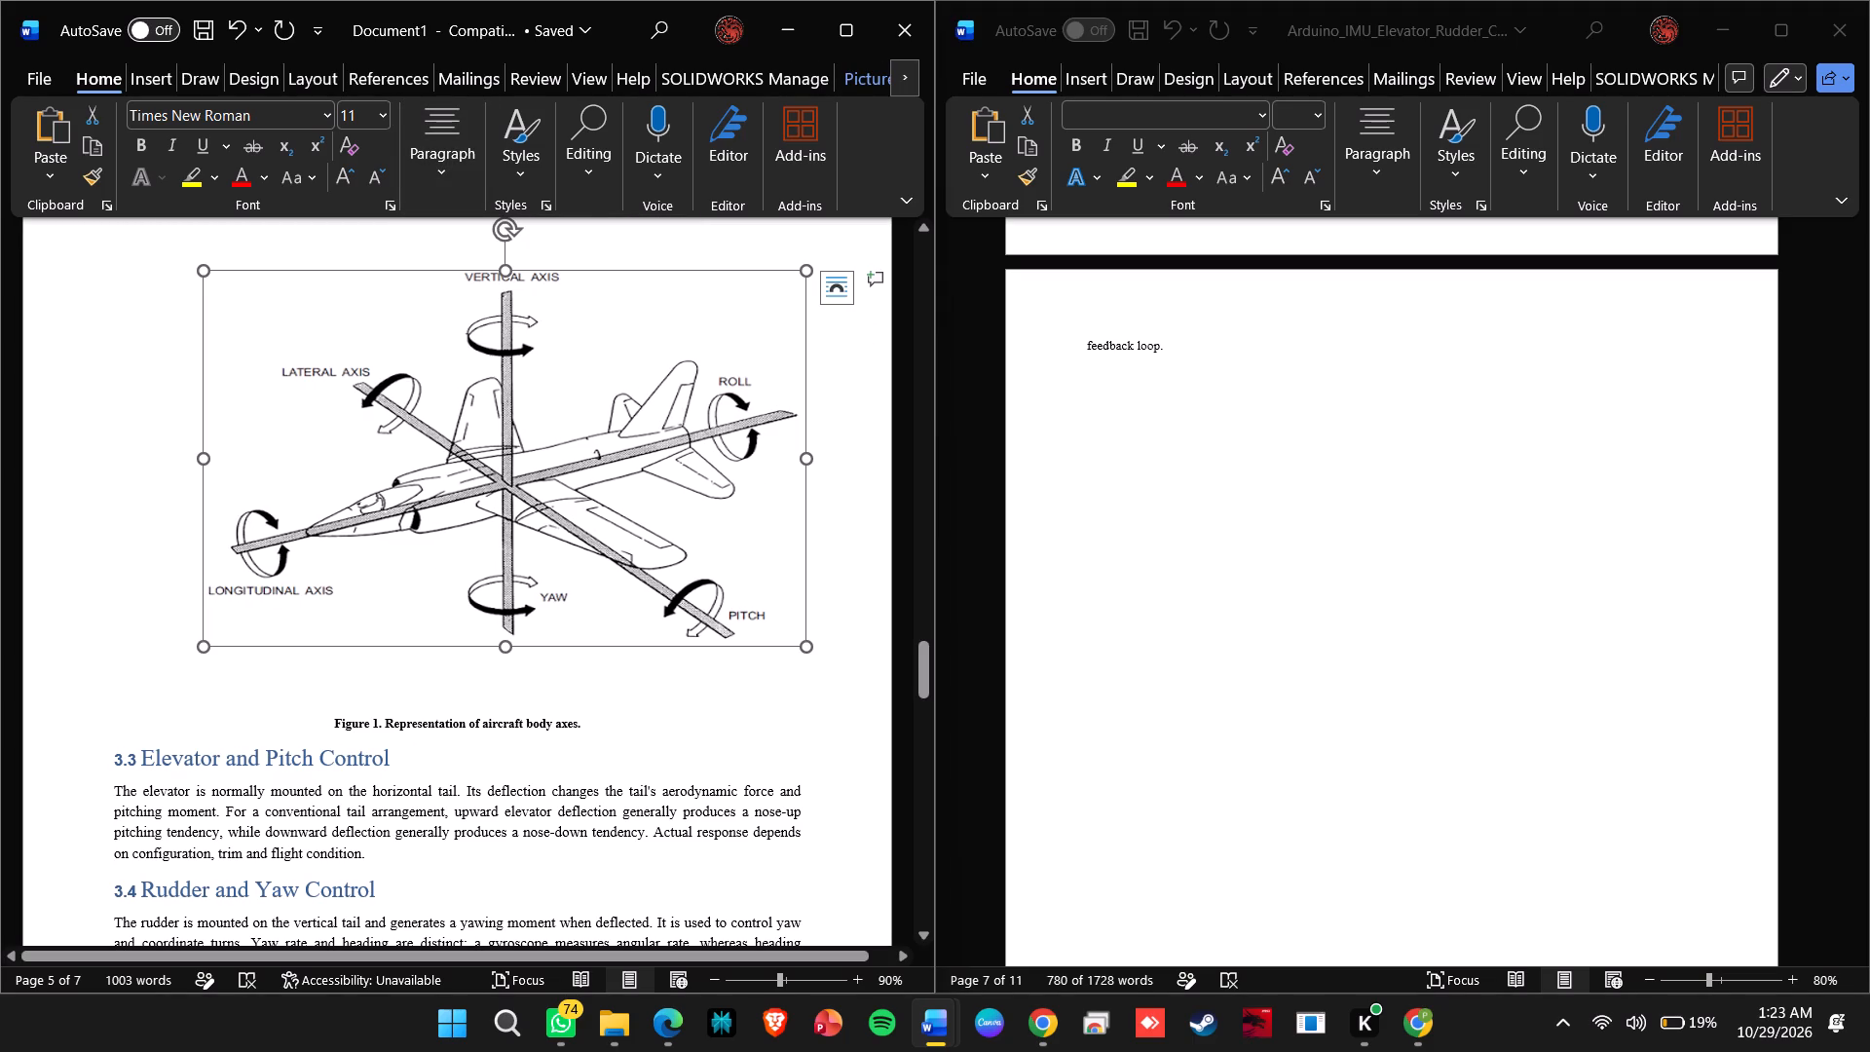
drag(509, 648, 499, 565)
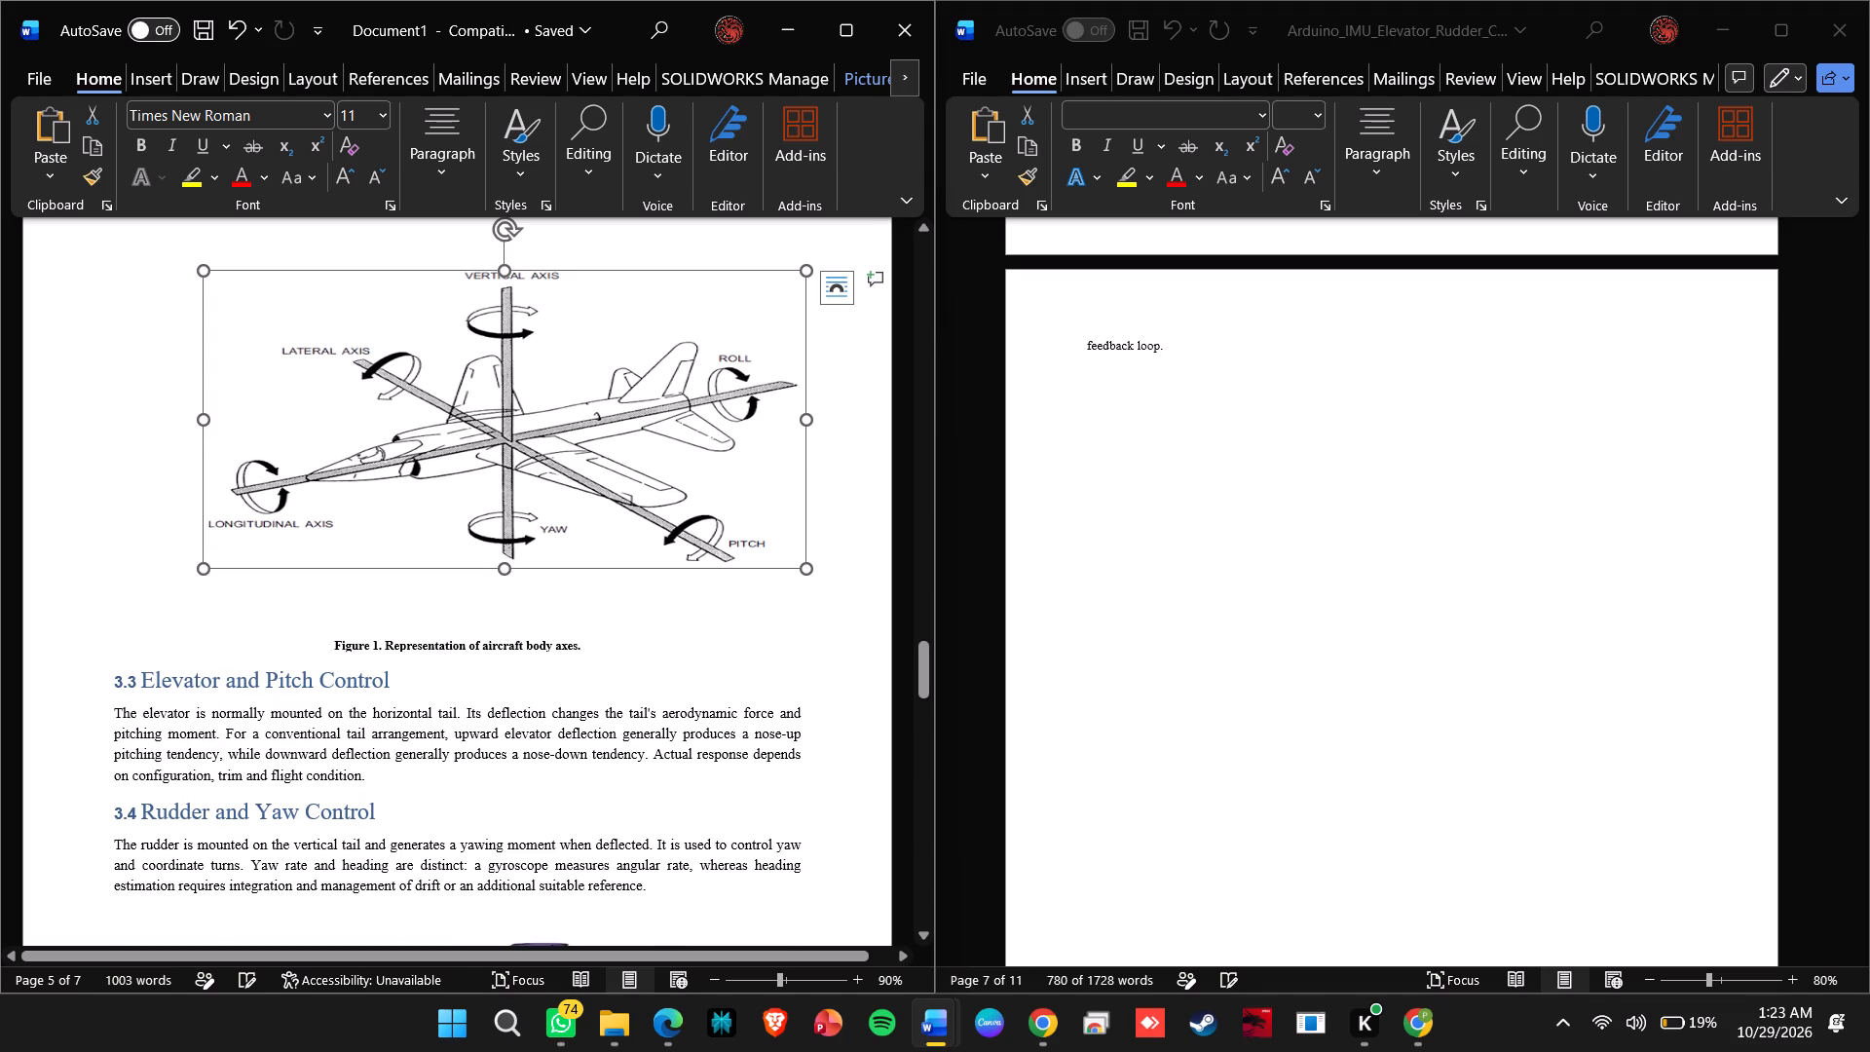
drag(809, 568, 774, 500)
scroll(599, 483, up, 2)
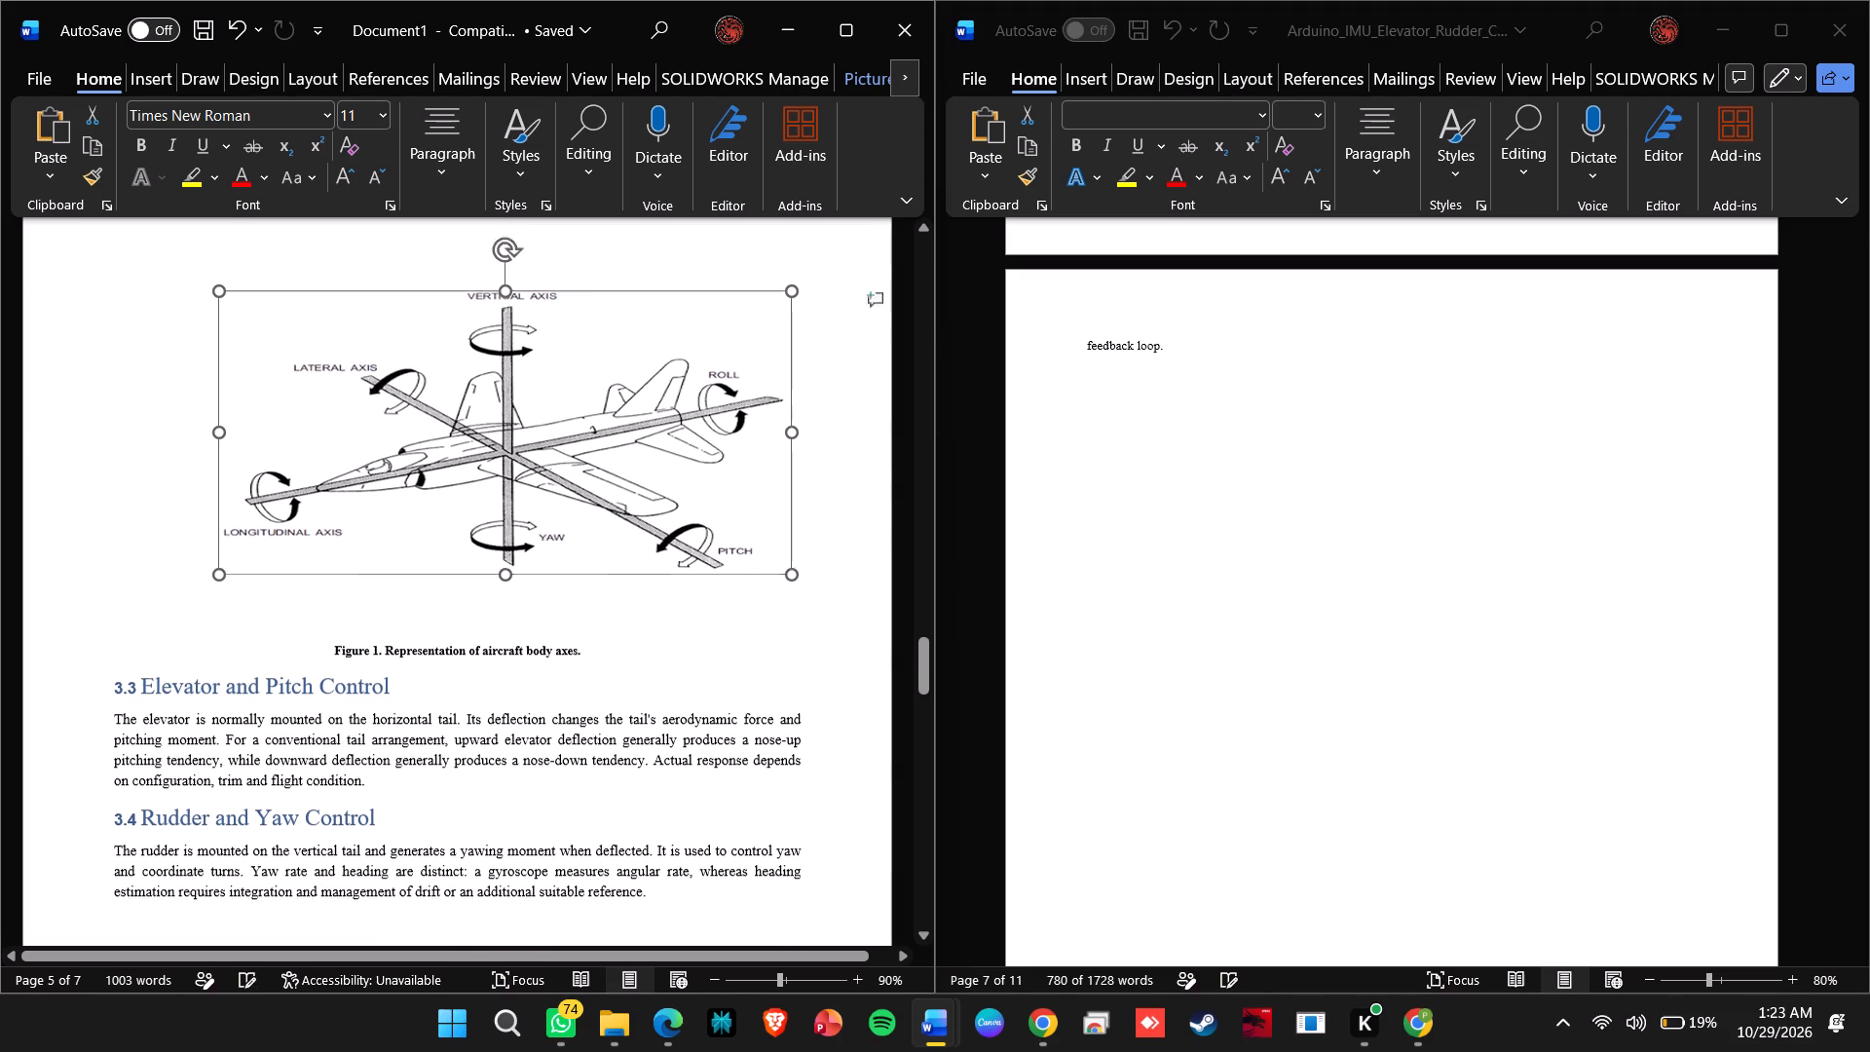
scroll(598, 483, up, 3)
click(513, 534)
drag(505, 530, 504, 530)
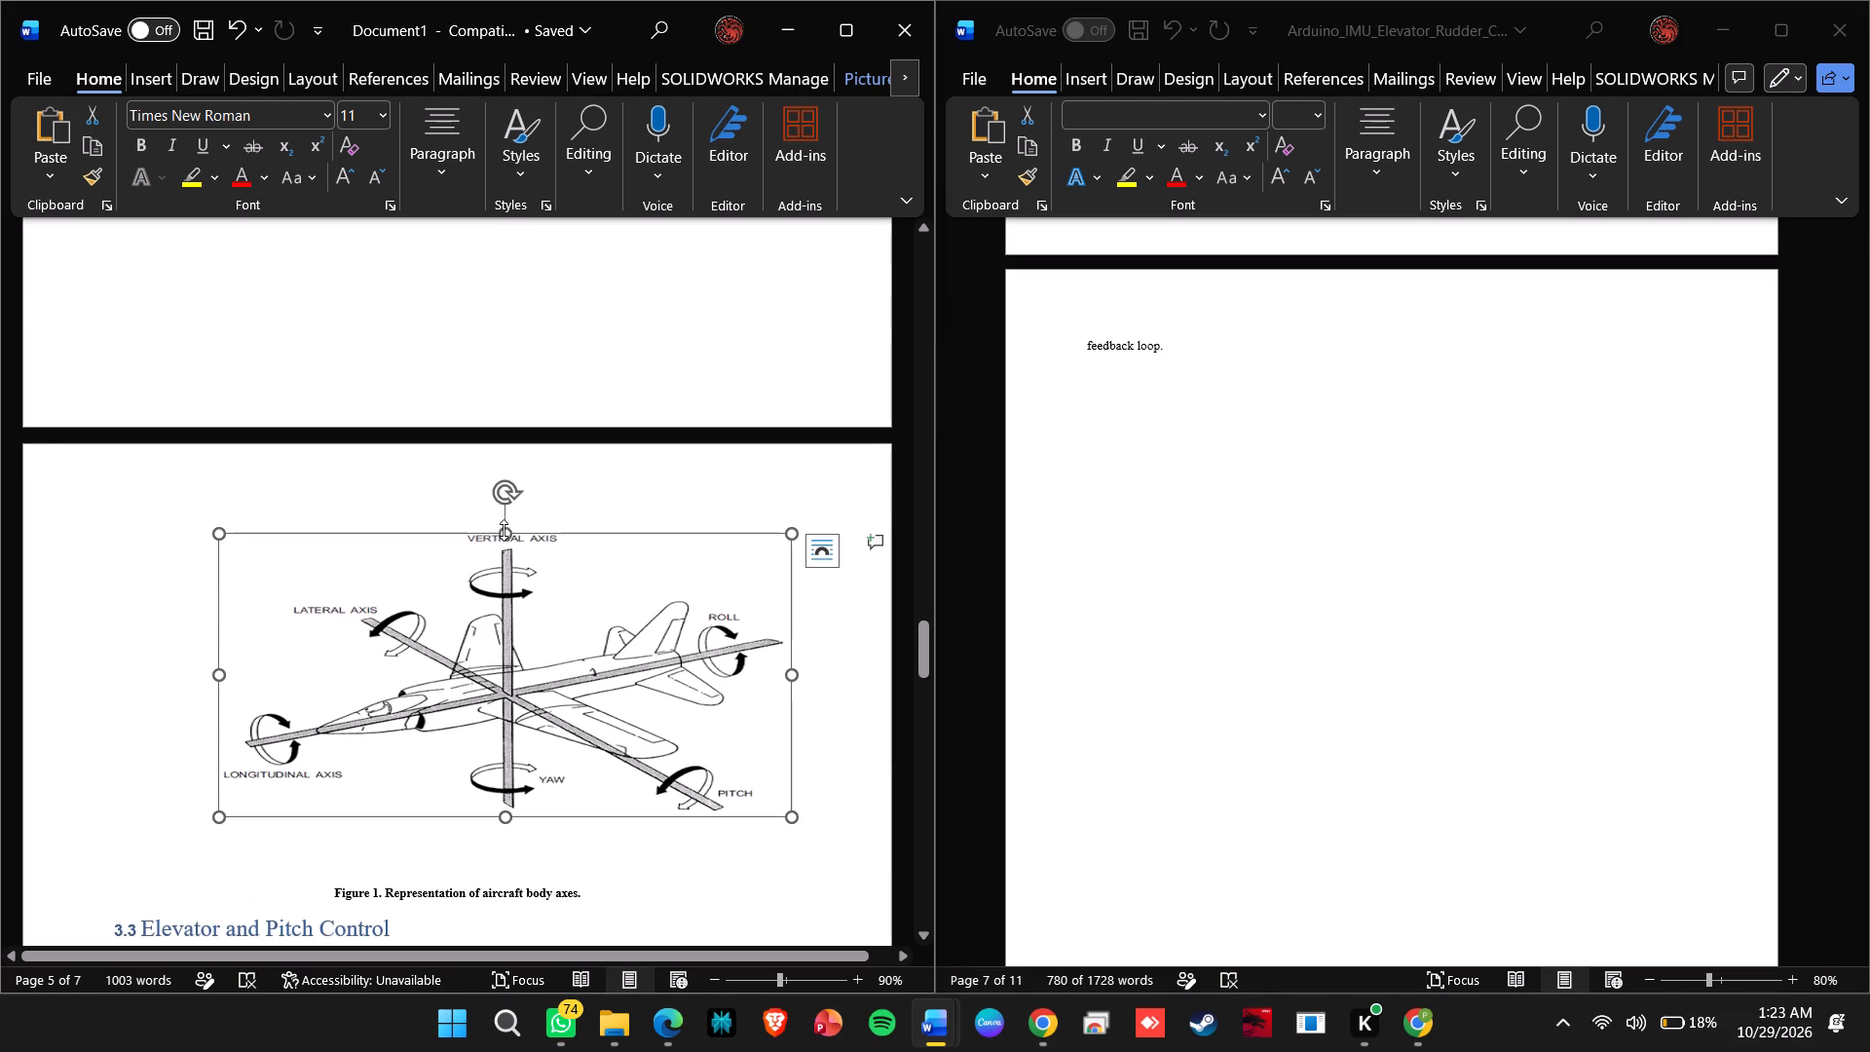
drag(504, 530, 510, 588)
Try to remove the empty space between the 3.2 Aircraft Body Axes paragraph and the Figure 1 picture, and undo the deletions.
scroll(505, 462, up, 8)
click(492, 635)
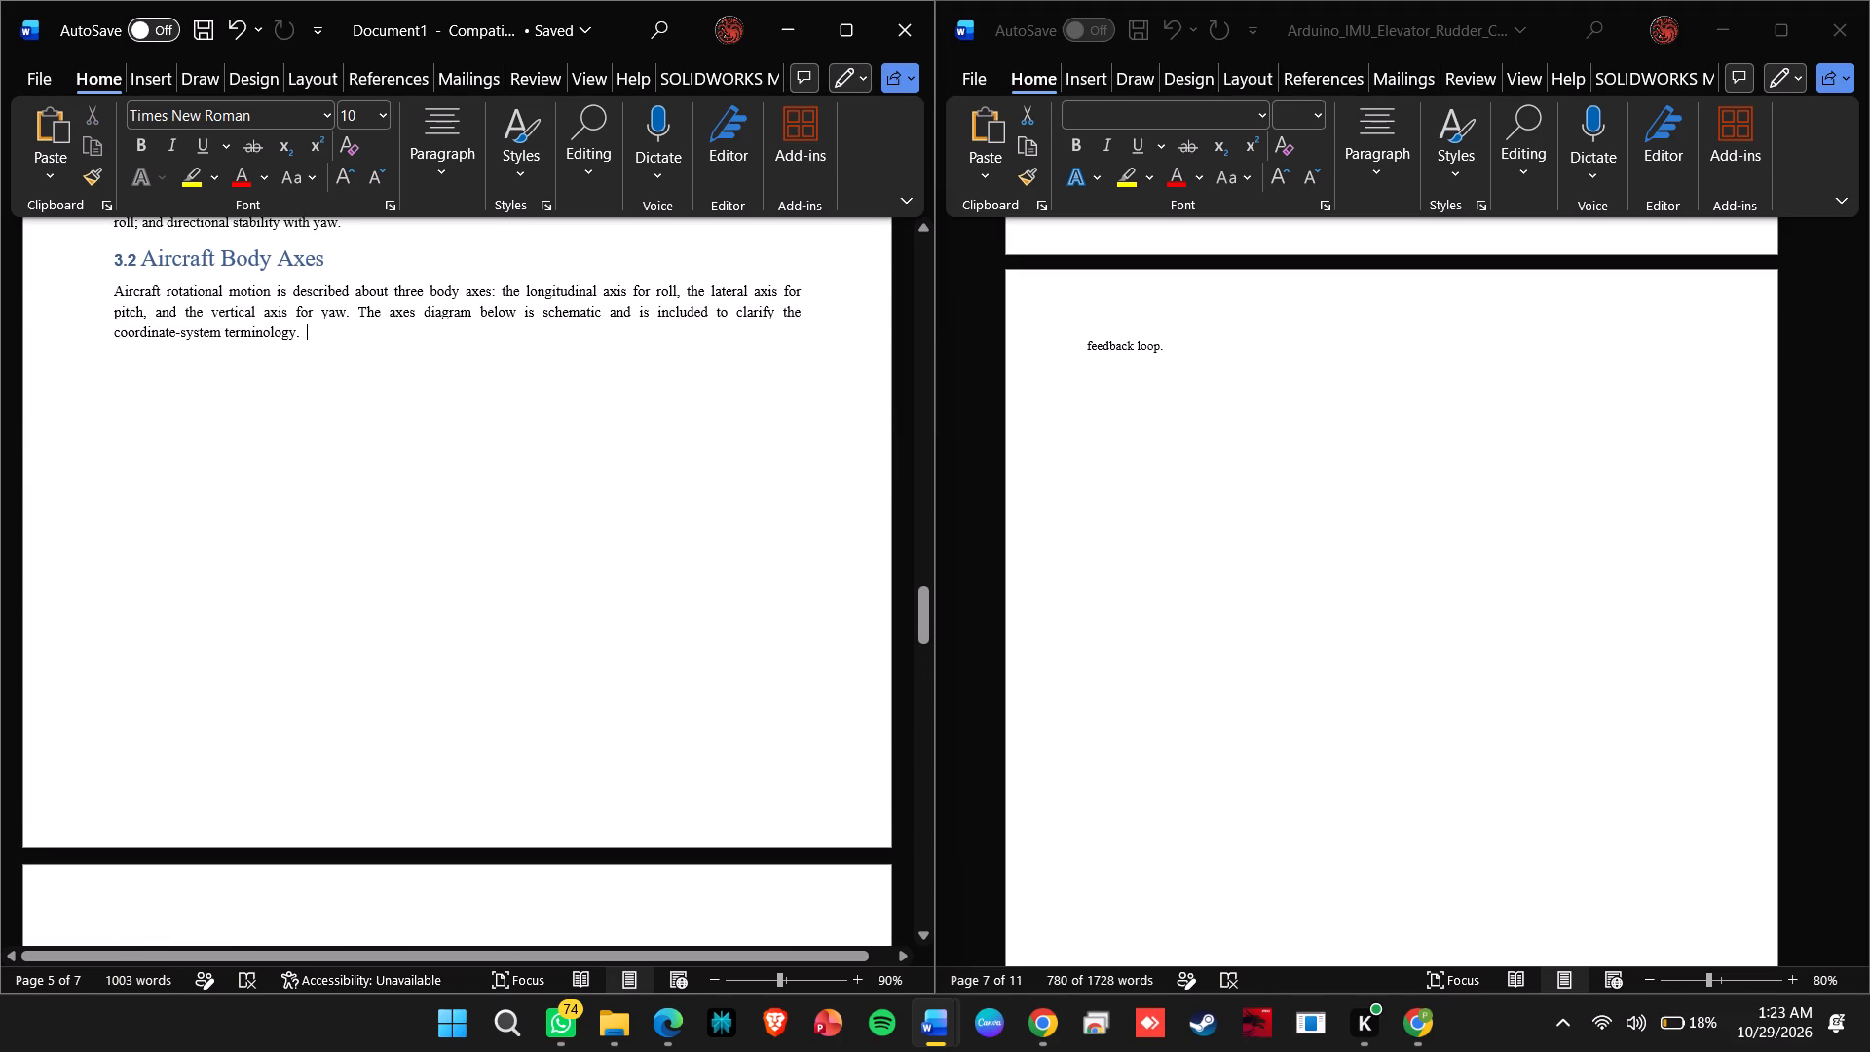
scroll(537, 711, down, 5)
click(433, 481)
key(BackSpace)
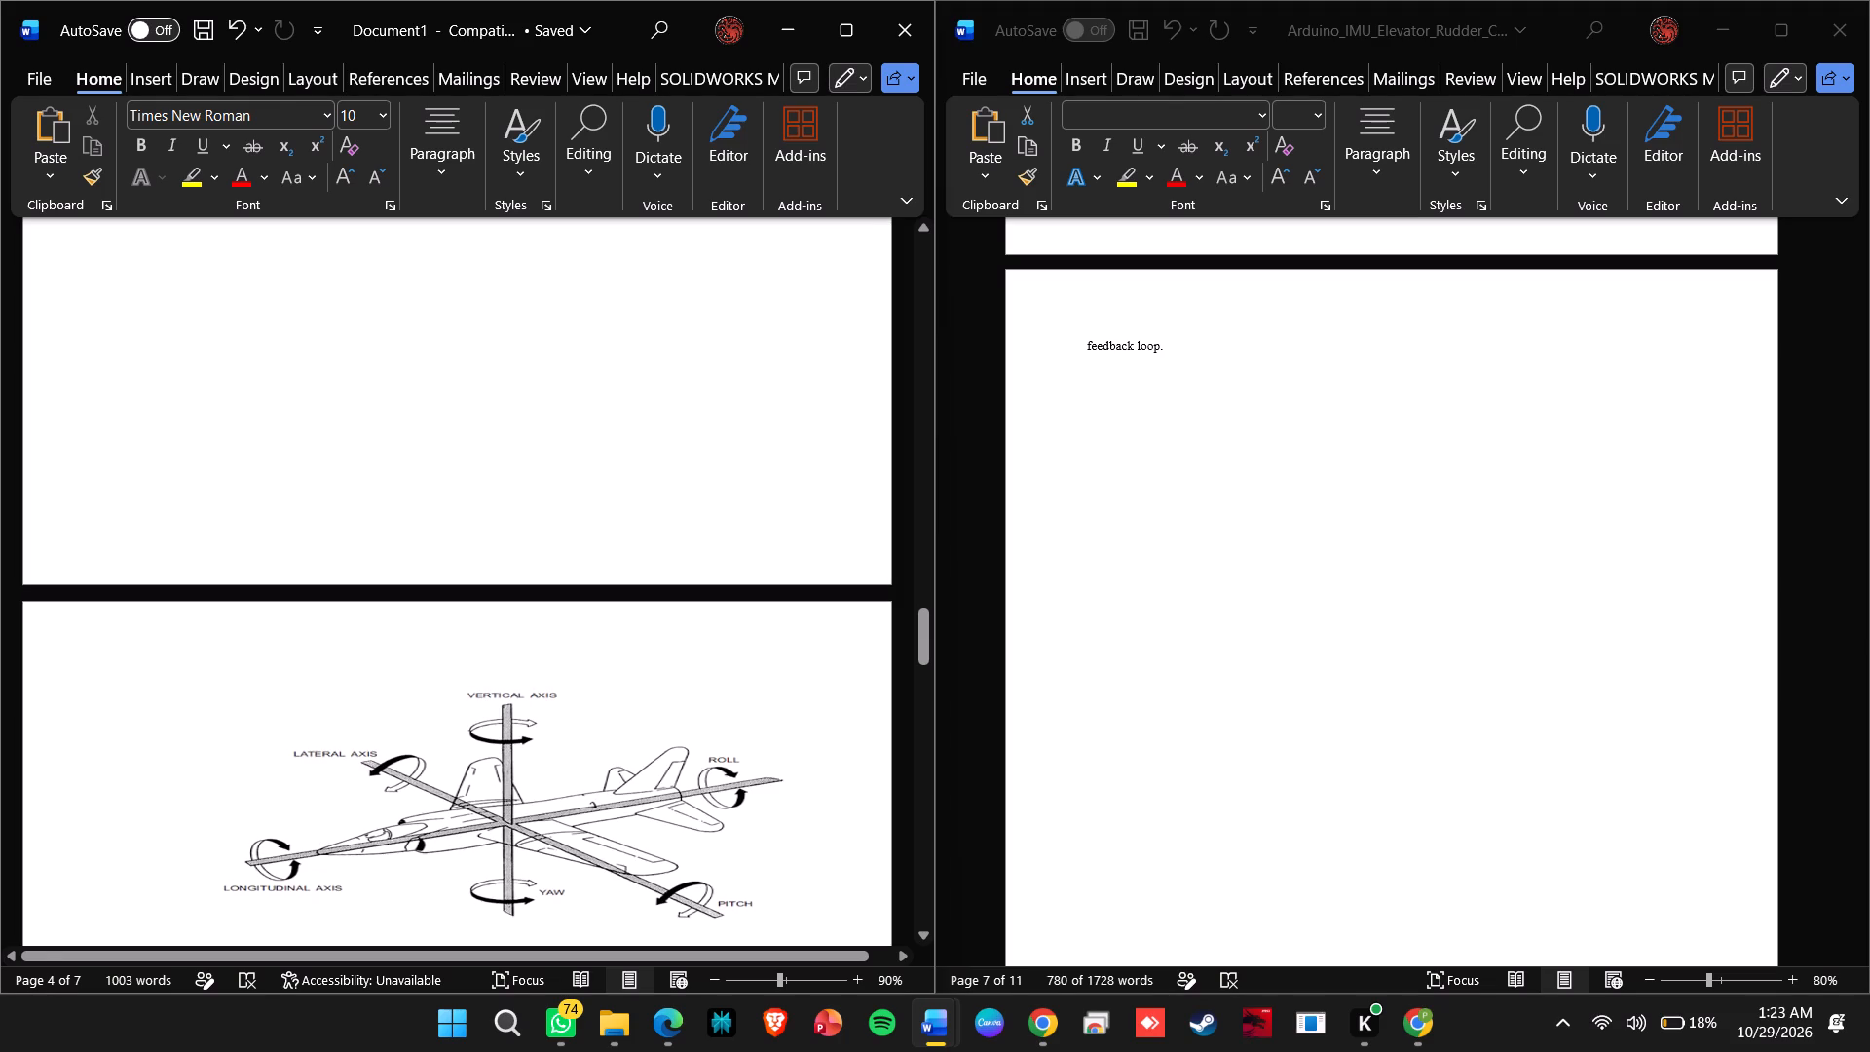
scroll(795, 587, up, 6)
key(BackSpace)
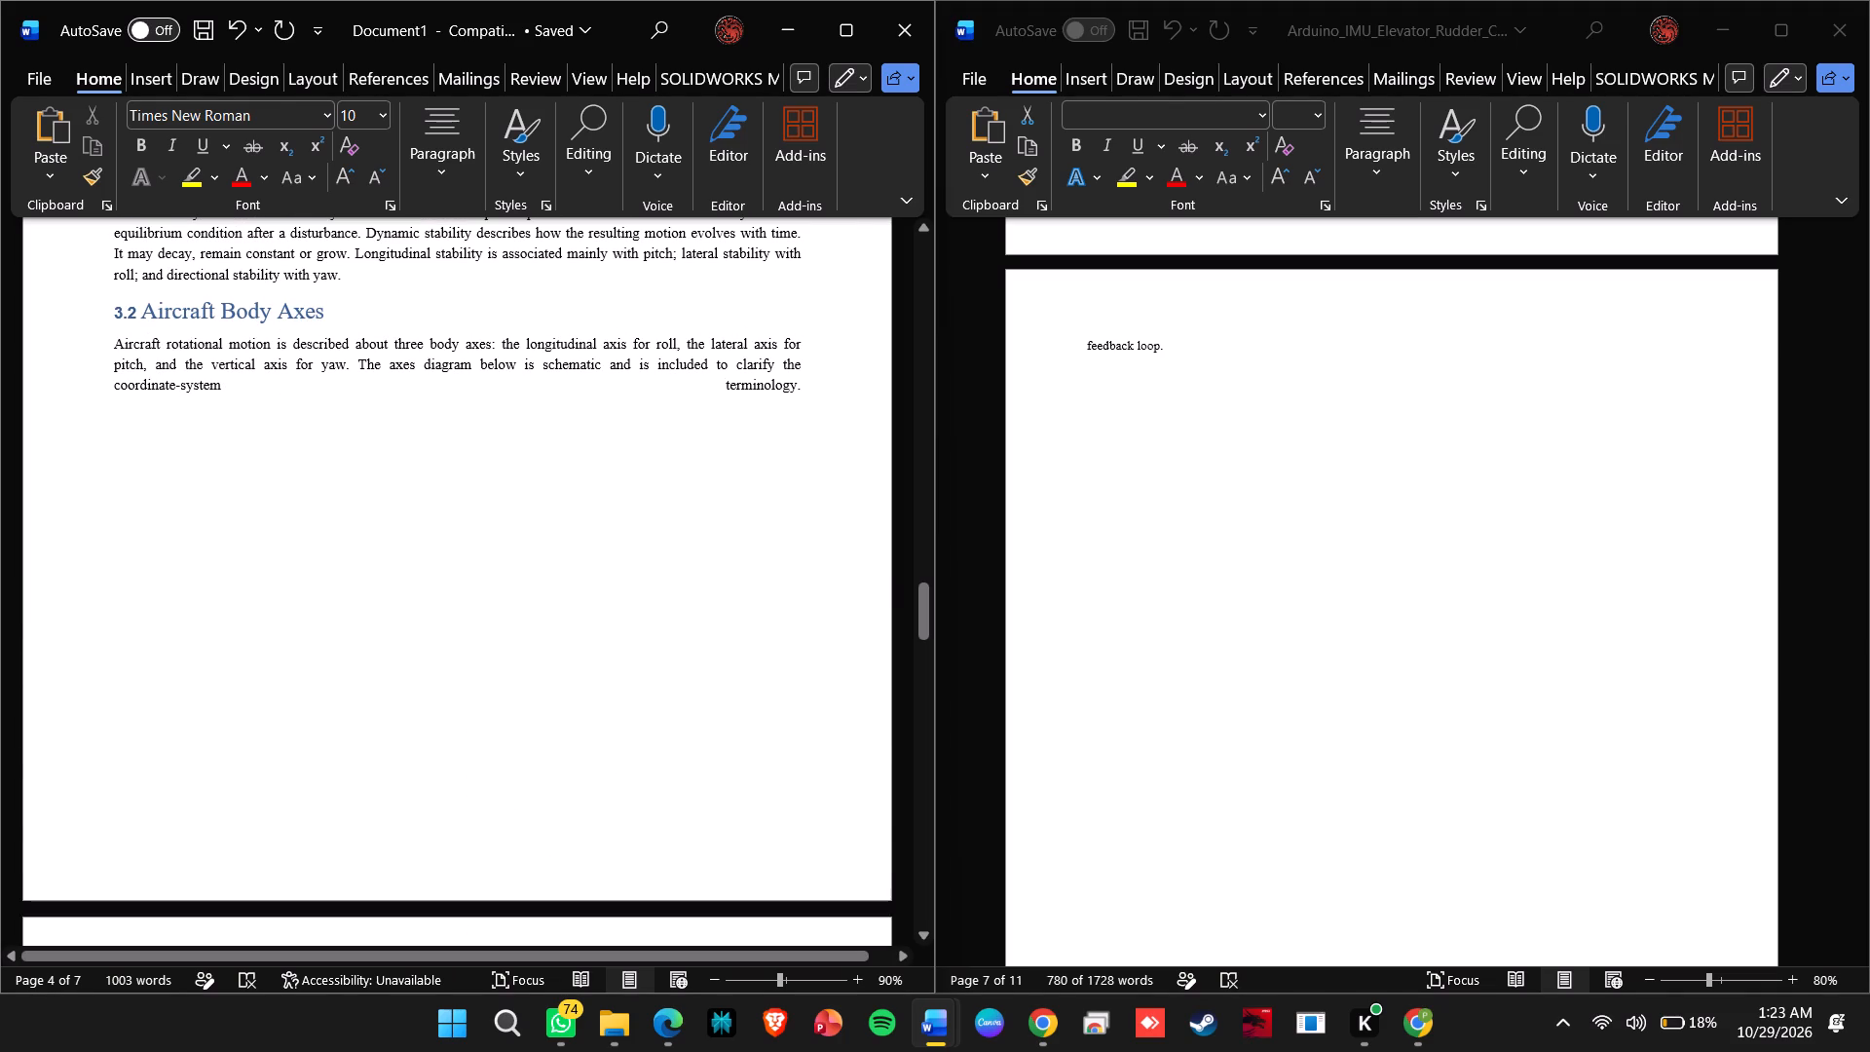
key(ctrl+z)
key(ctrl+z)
Enlarge the Figure 1 body axes picture, making it slightly wider and taller.
scroll(796, 562, down, 2)
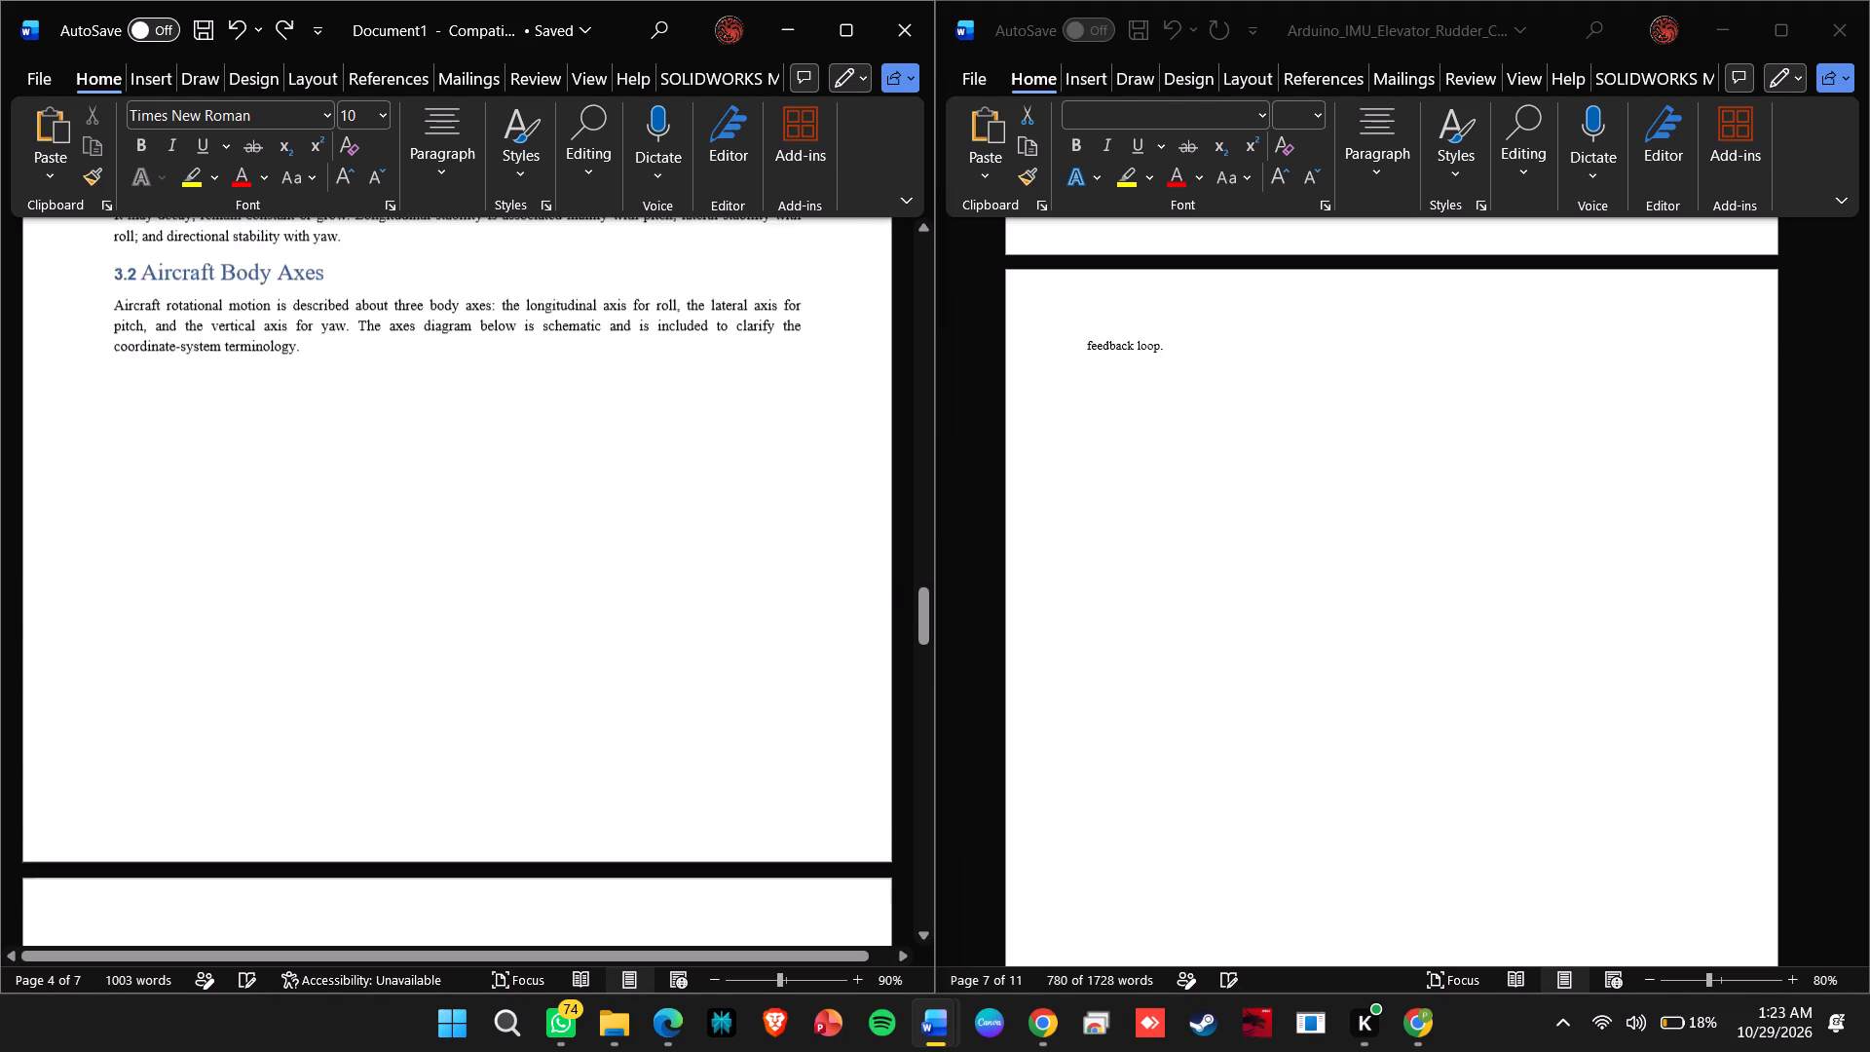
scroll(796, 562, down, 6)
scroll(531, 668, down, 3)
click(479, 575)
drag(505, 531, 486, 444)
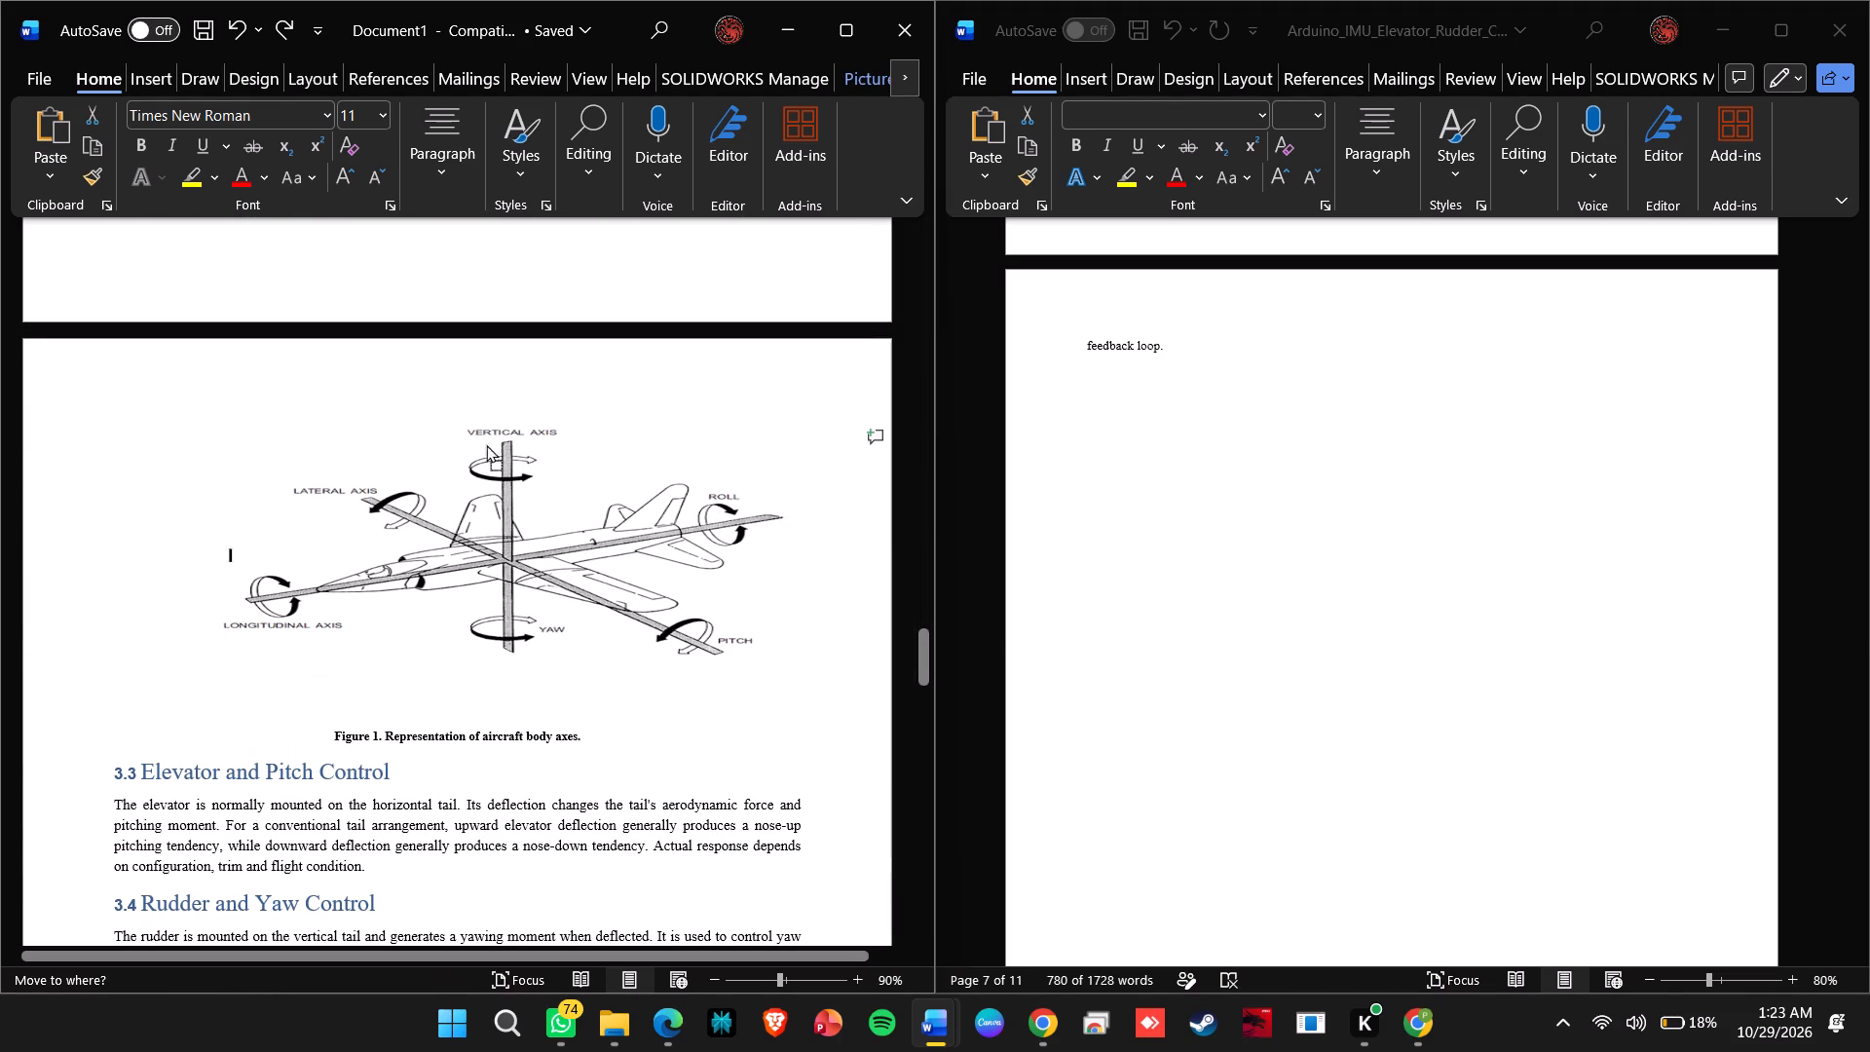
drag(486, 444, 471, 394)
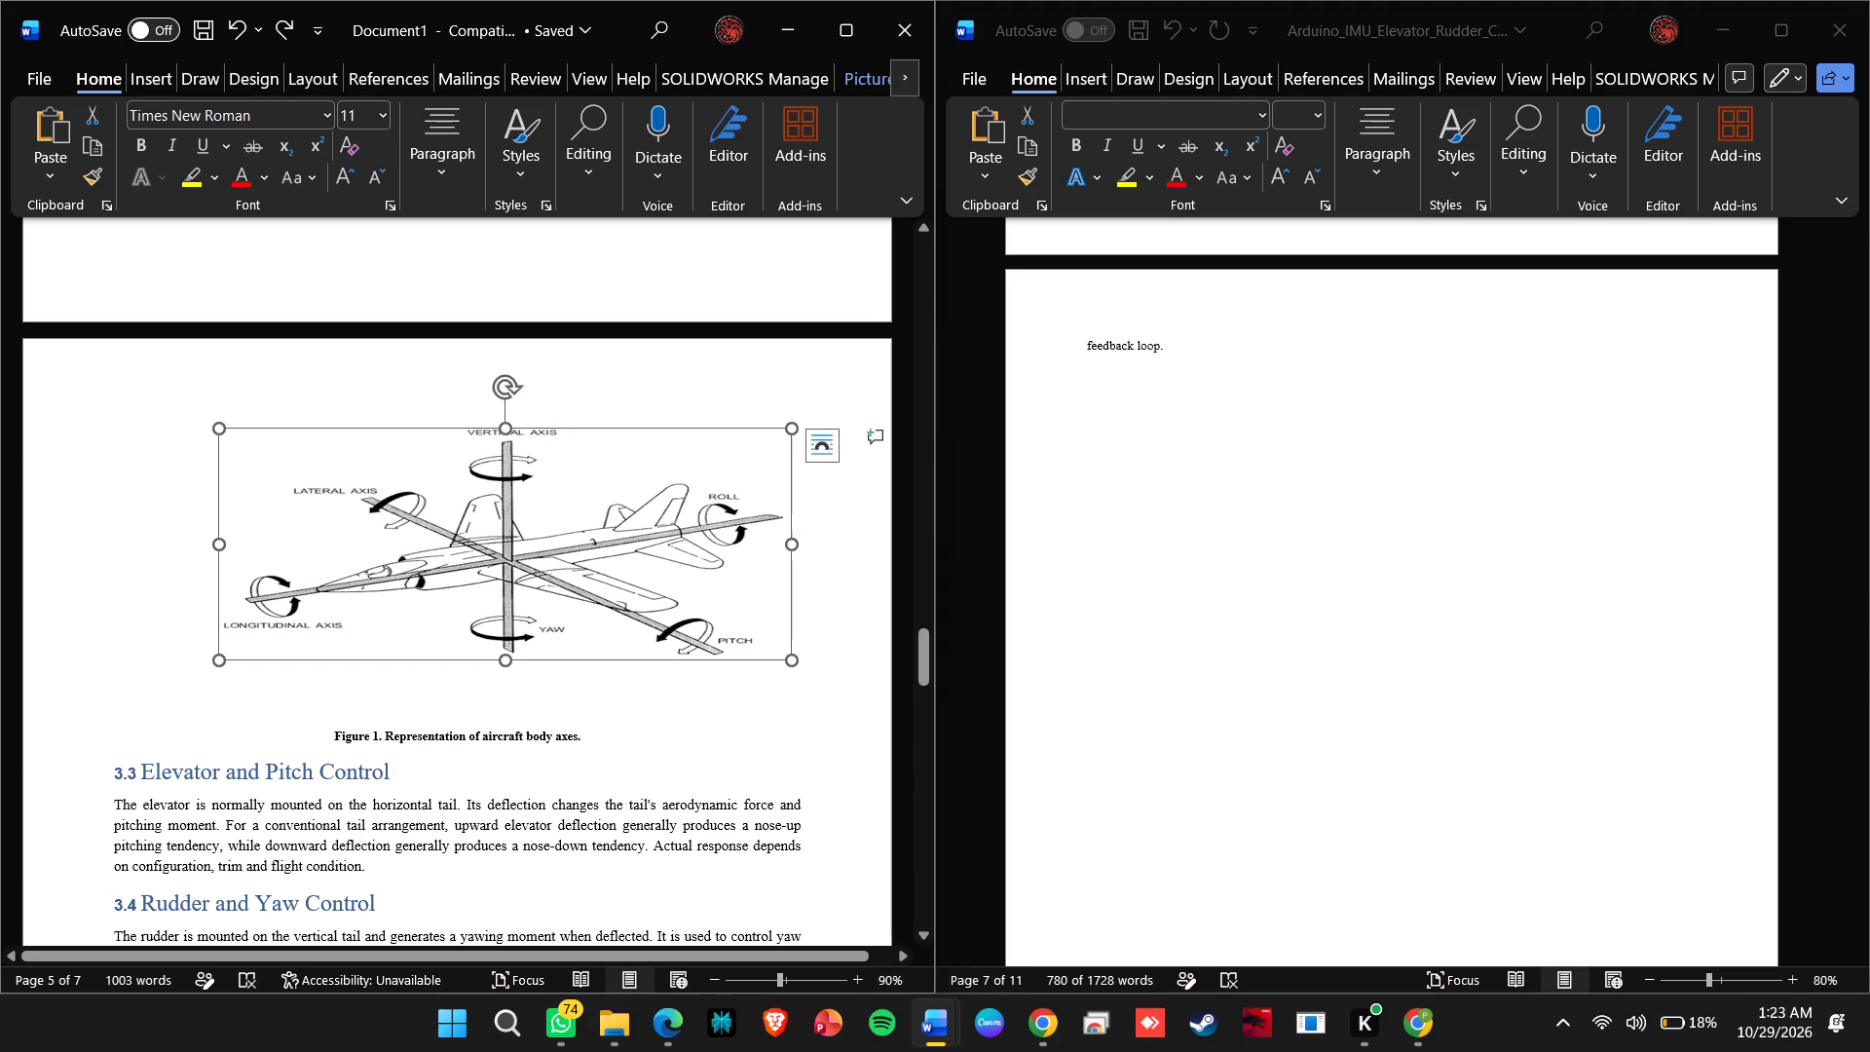
drag(799, 546, 847, 556)
drag(515, 658, 504, 733)
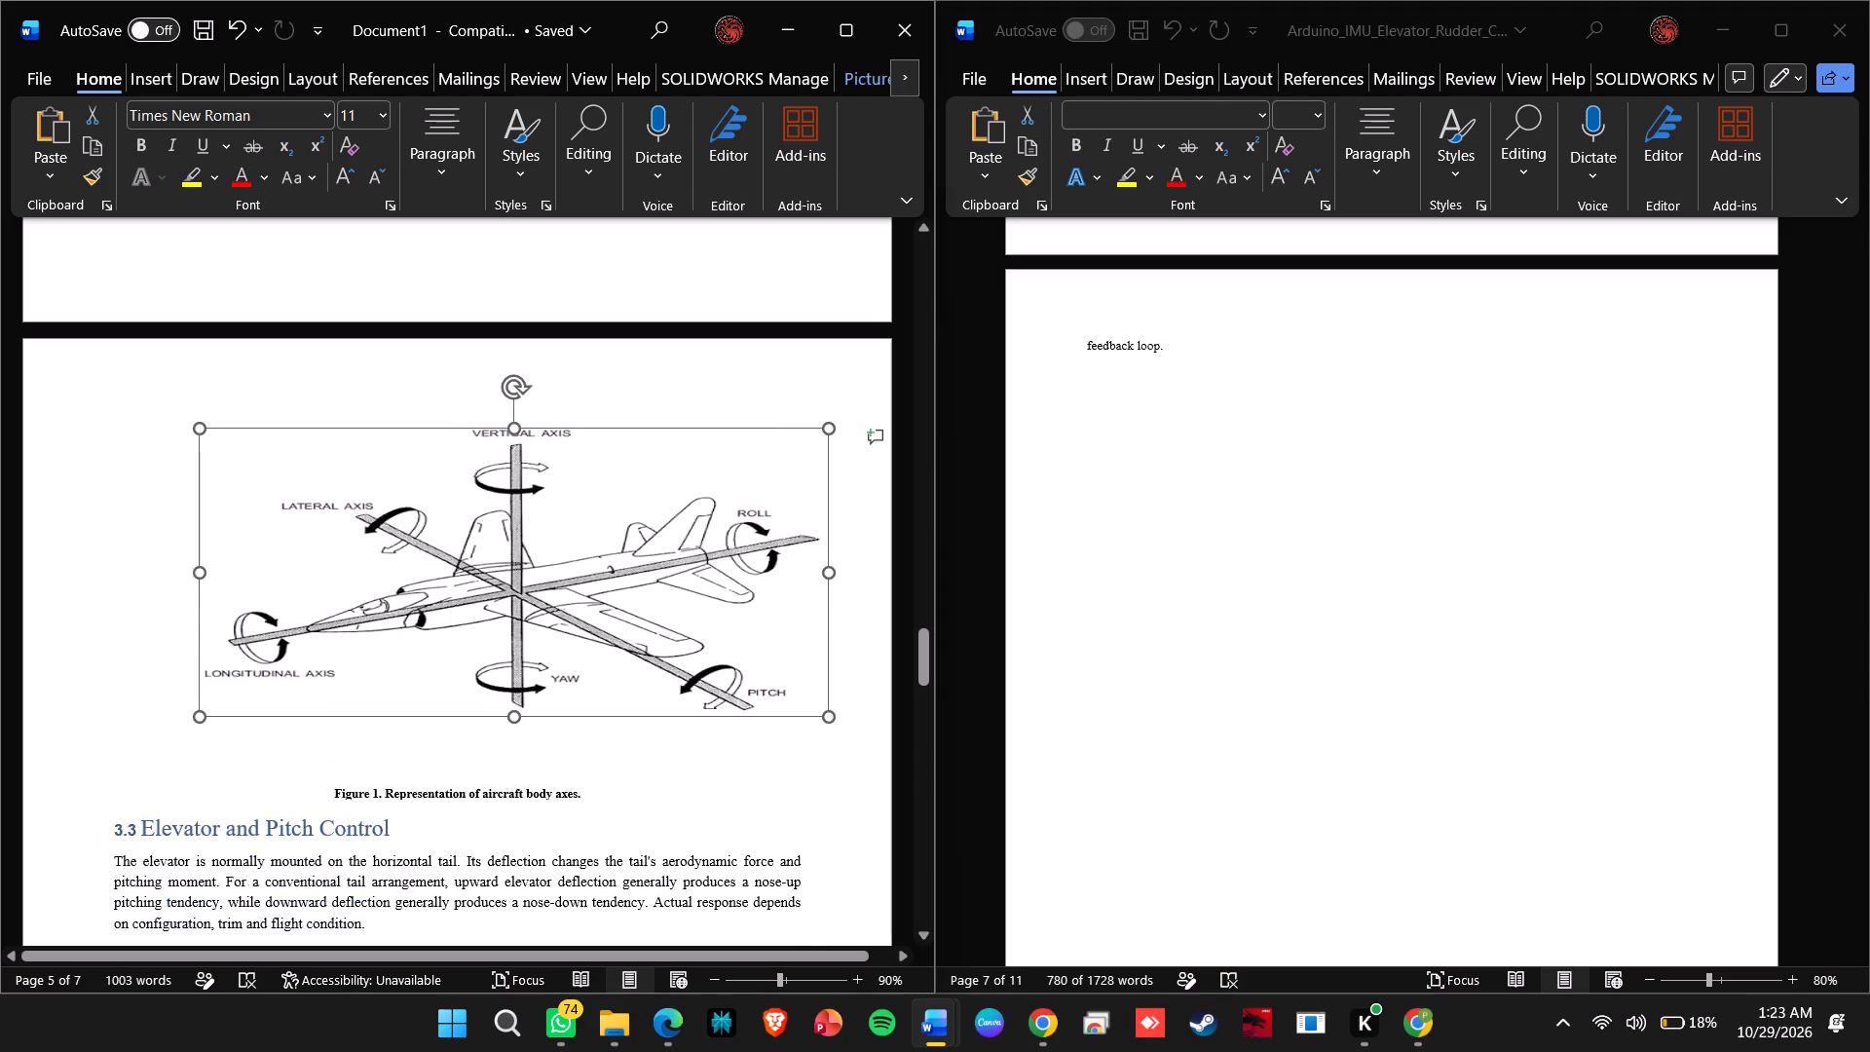
drag(504, 733, 492, 762)
Delete the blank space between the Figure 1 picture and its caption.
click(449, 845)
click(436, 816)
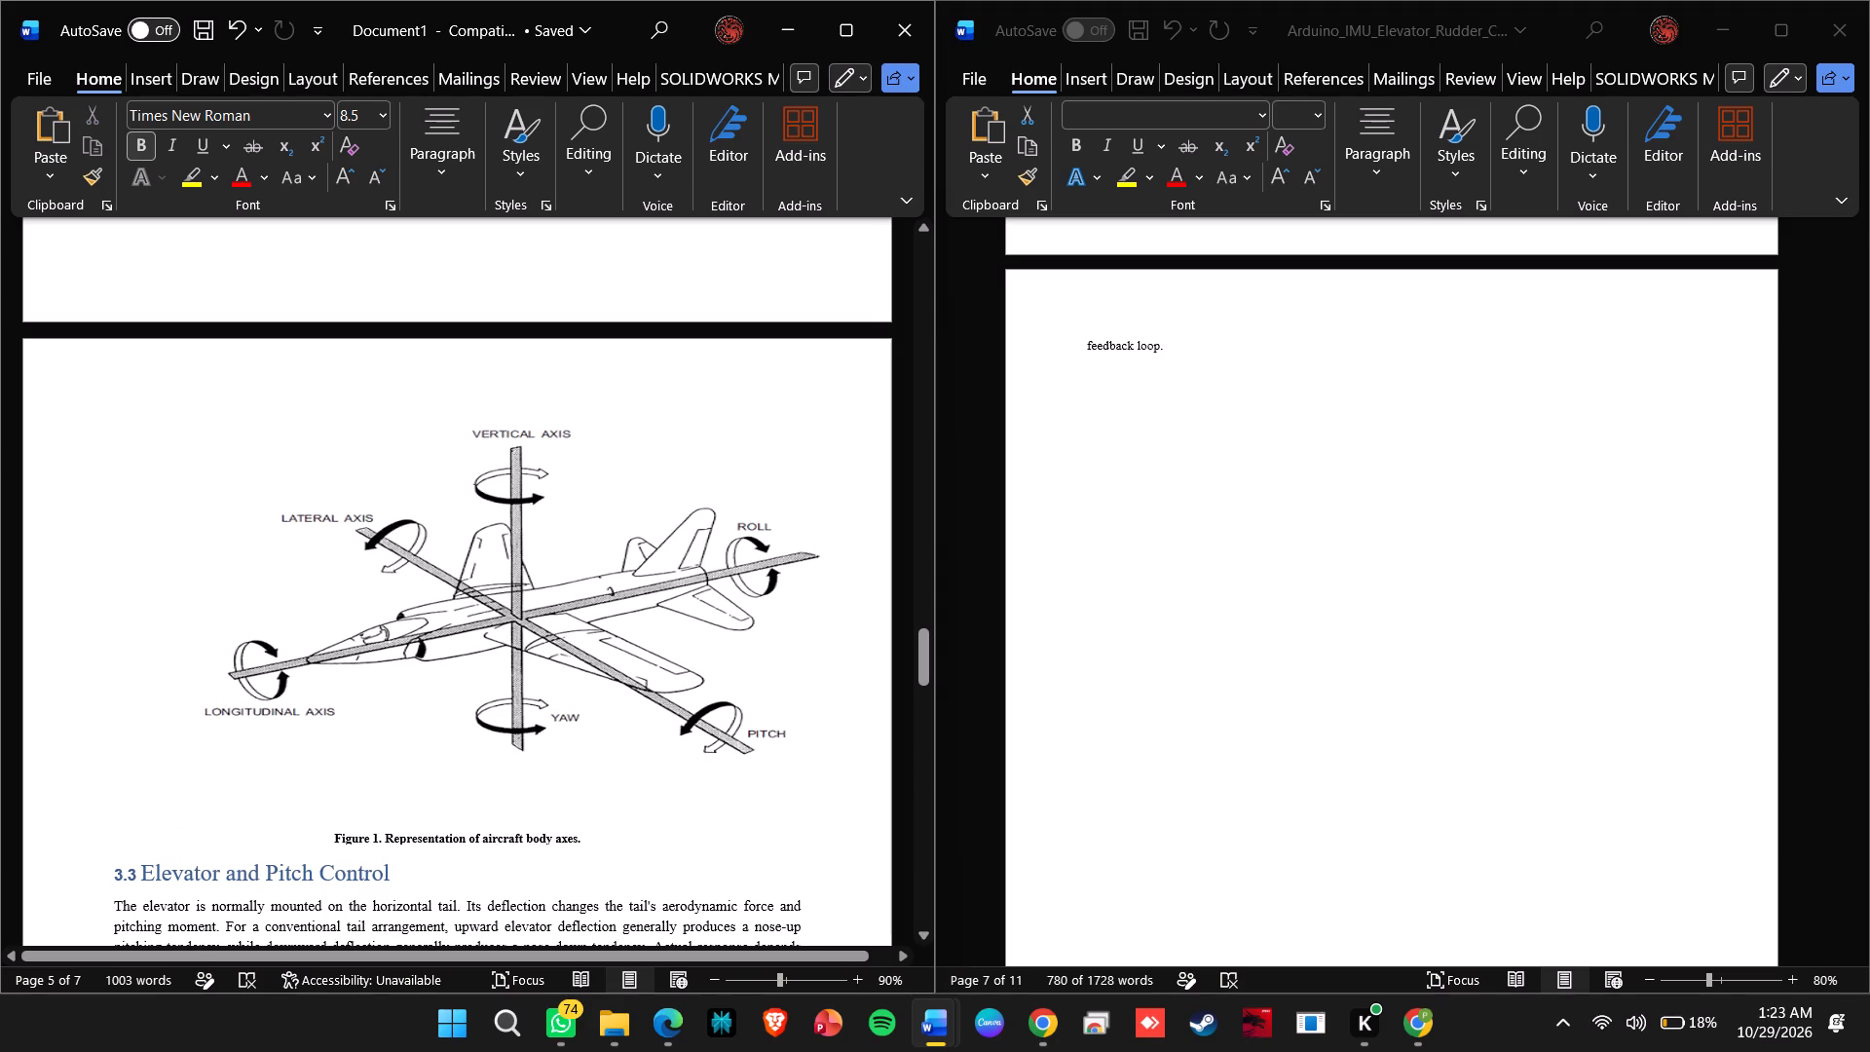
key(BackSpace)
key(BackSpace)
key(BackSpace)
key(BackSpace)
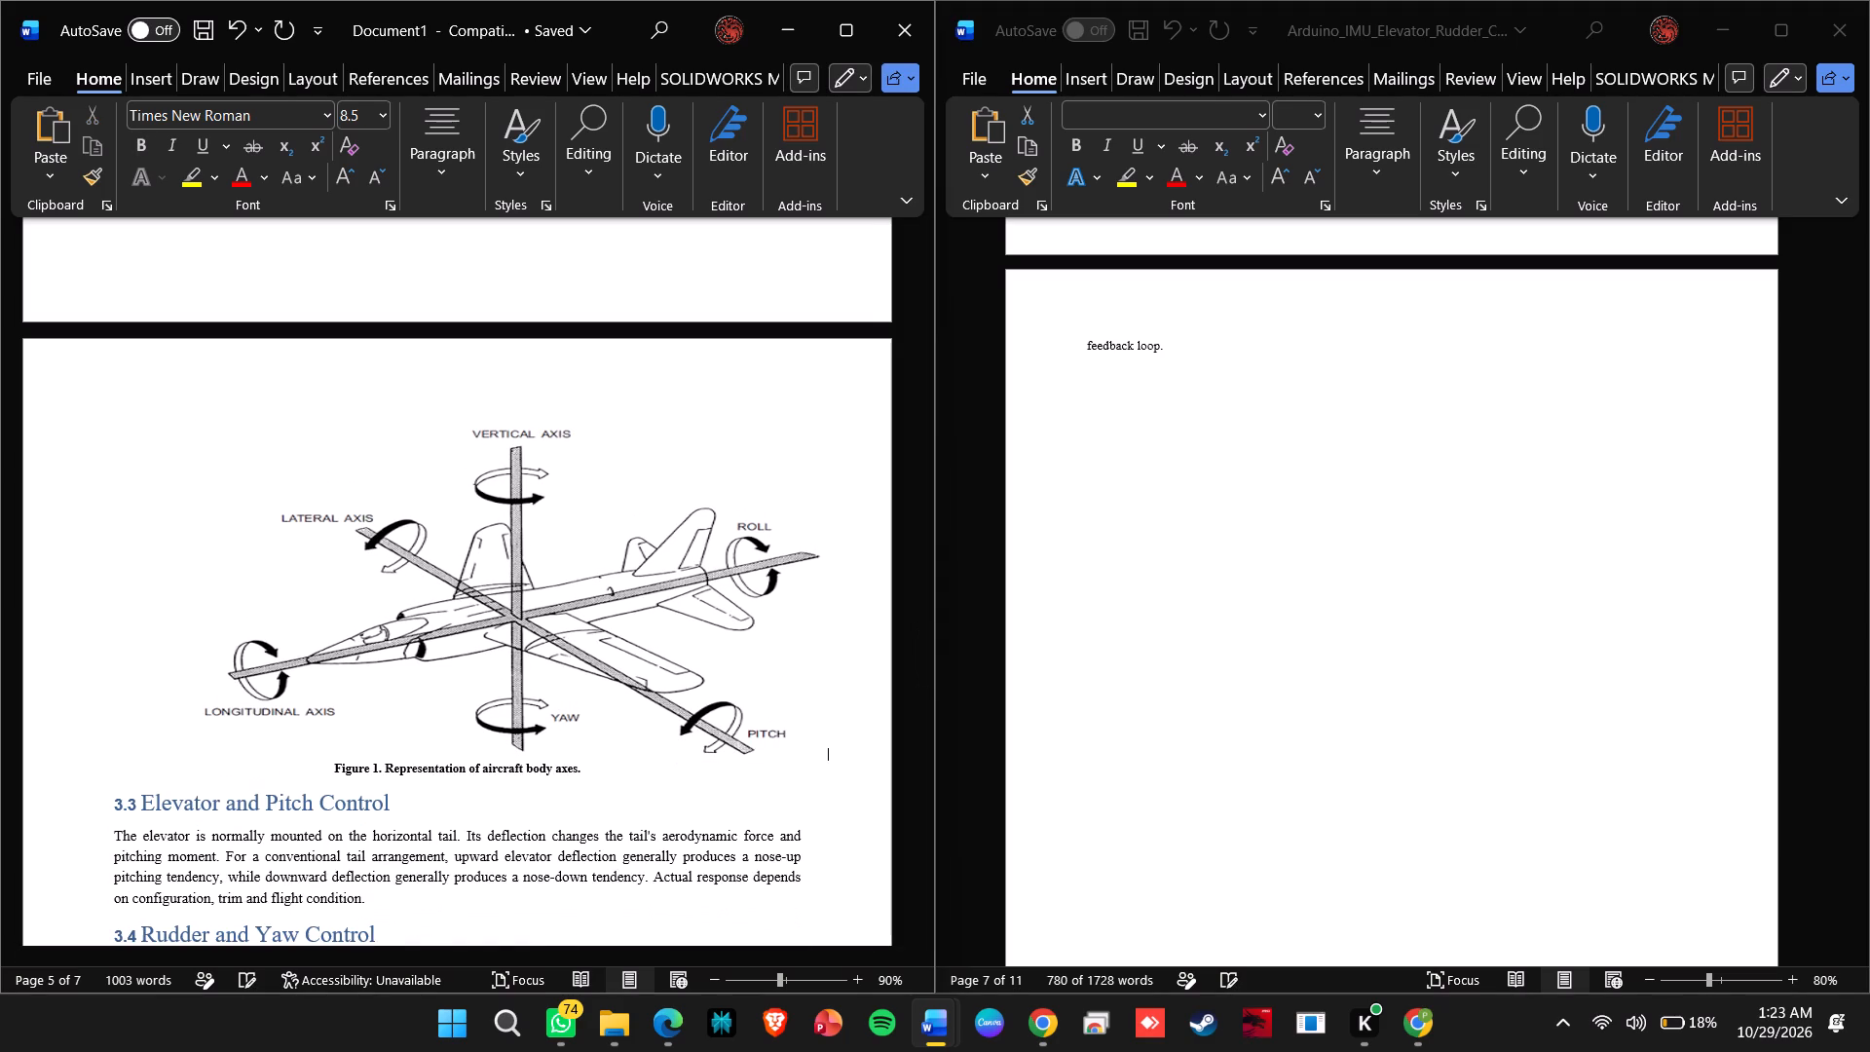
click(647, 760)
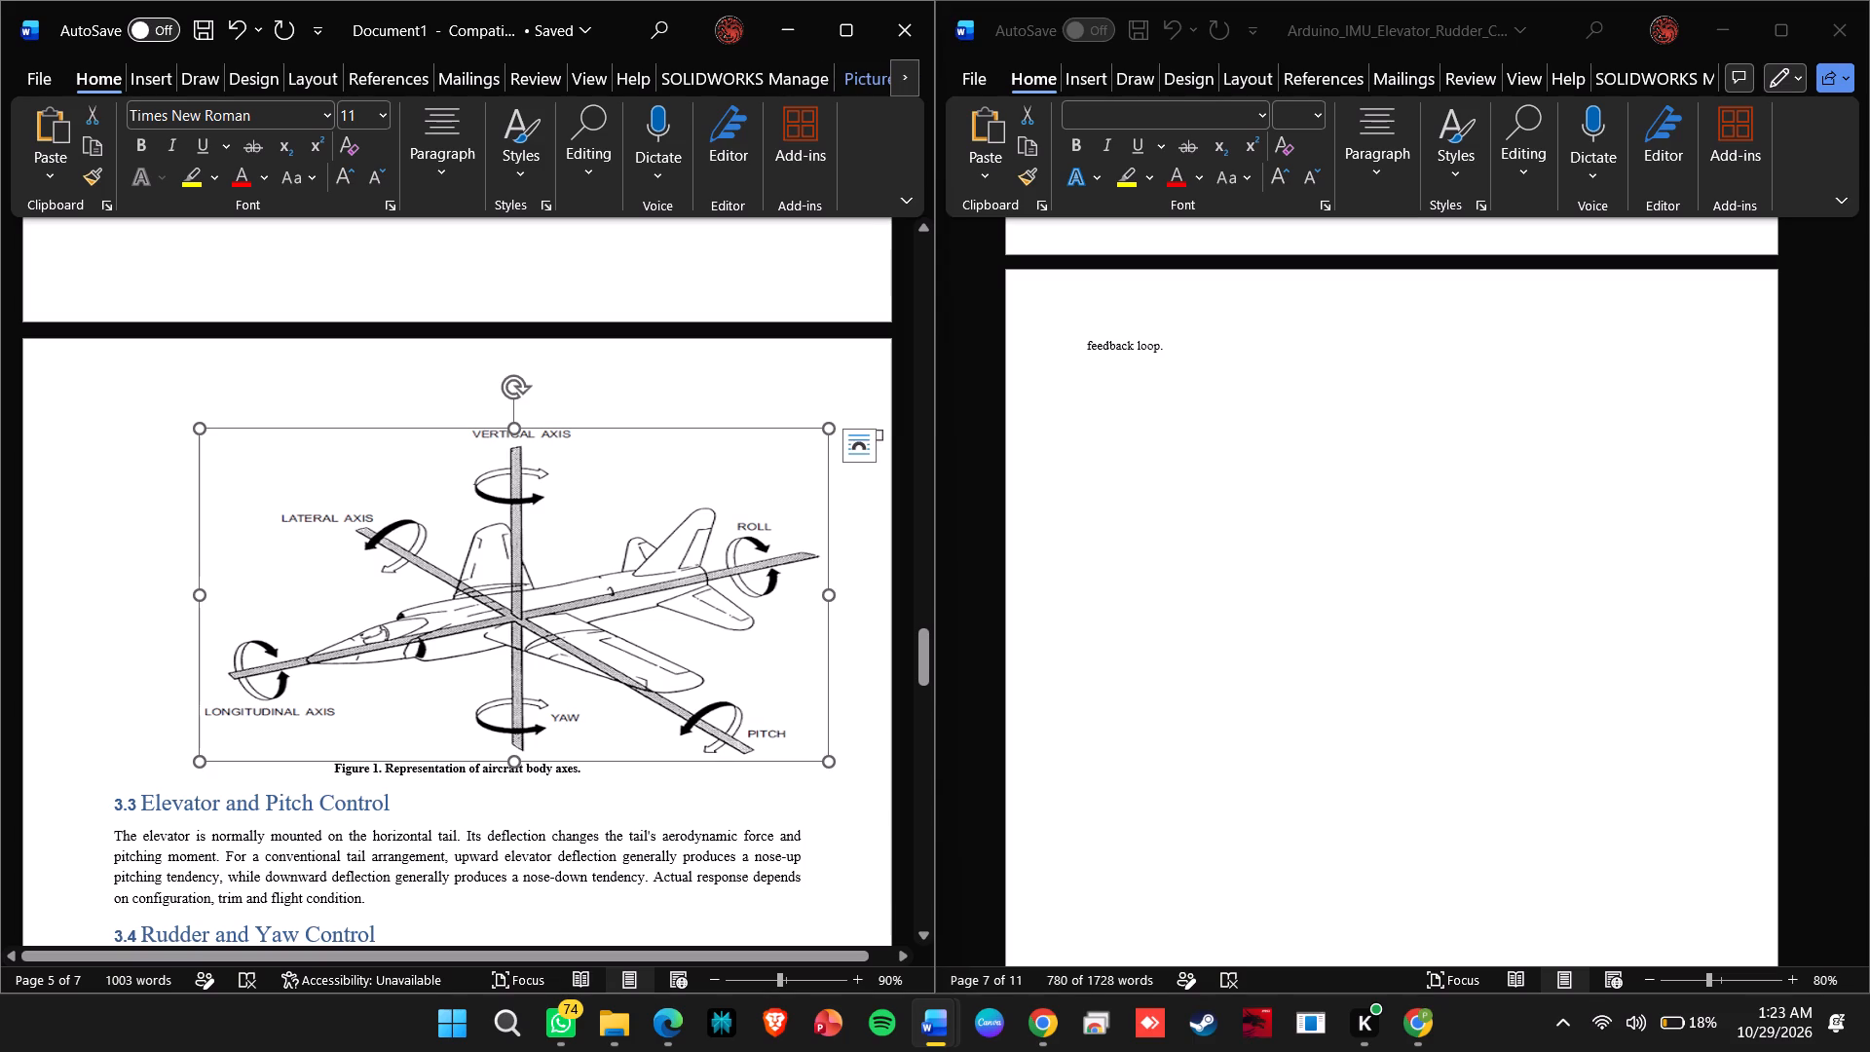
Insert five blank lines below the Submitted To block on the first page to push the TABLE OF CONTENTS heading down.
scroll(632, 622, up, 20)
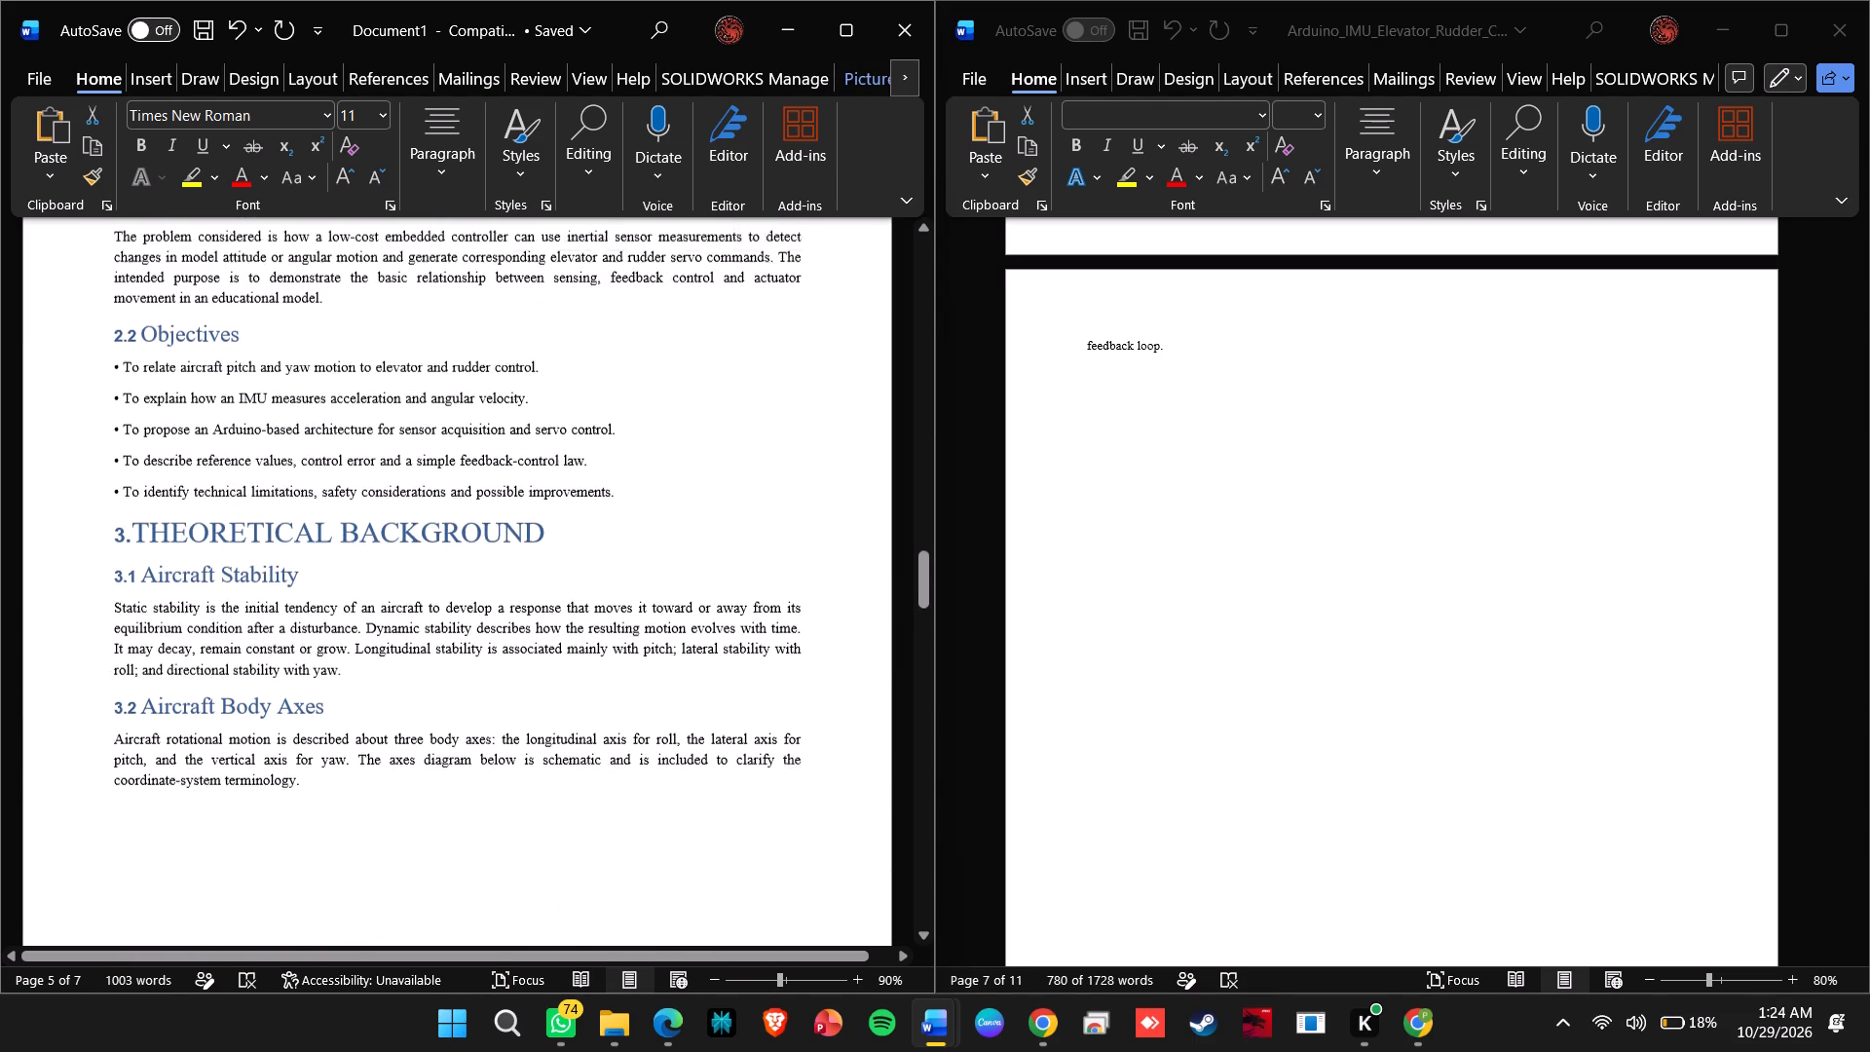
scroll(632, 622, up, 12)
scroll(632, 622, up, 16)
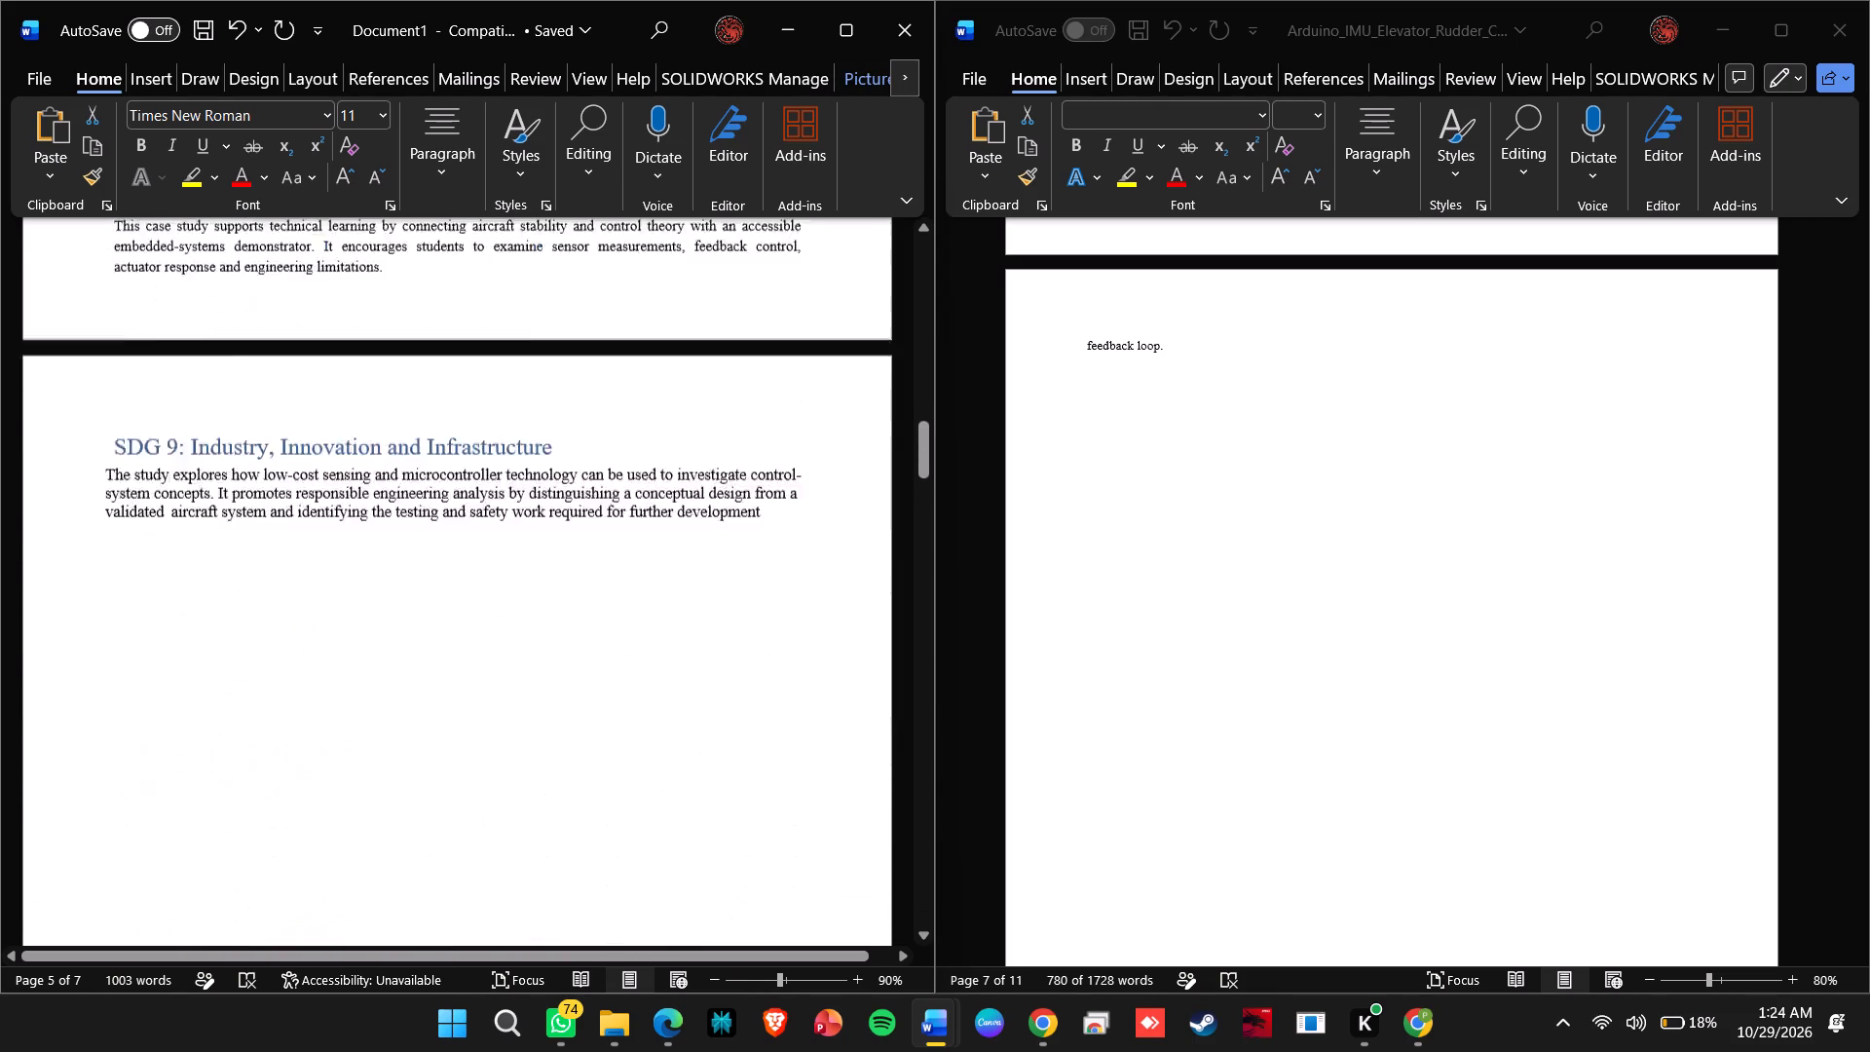
scroll(632, 622, up, 3)
scroll(632, 622, down, 8)
scroll(632, 622, up, 10)
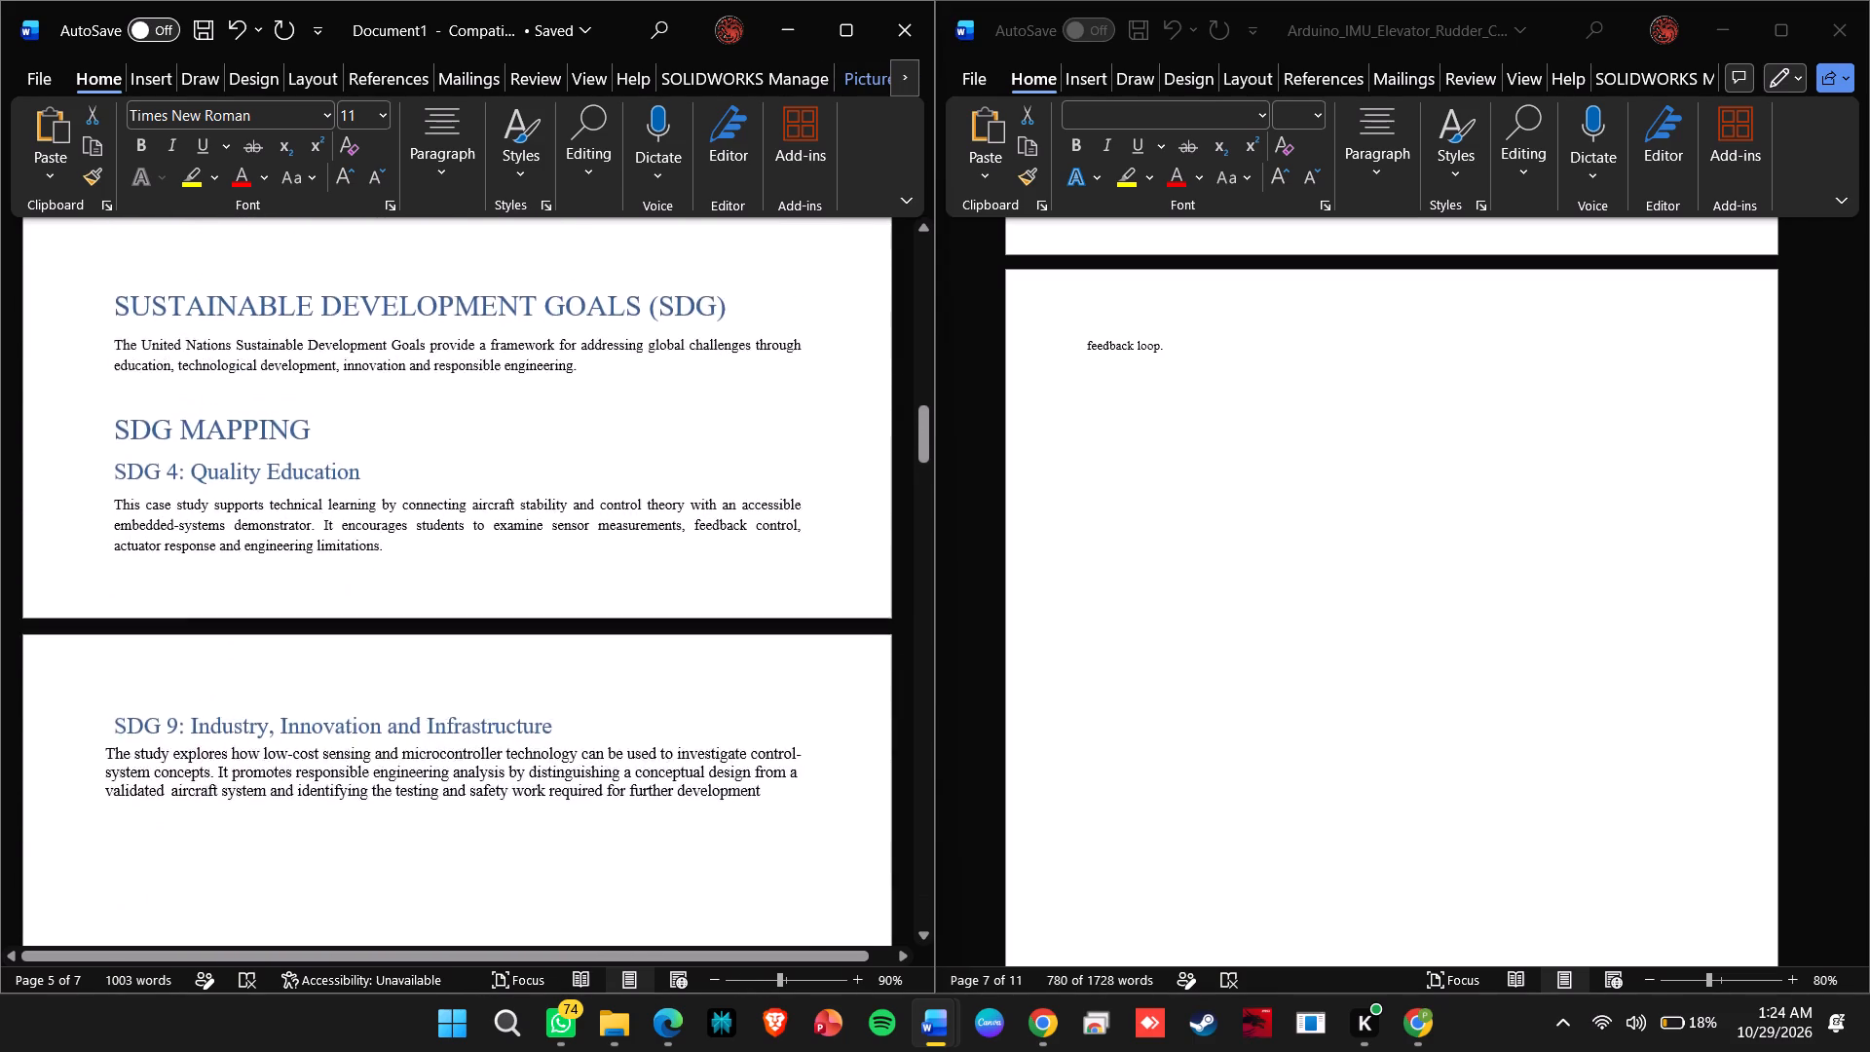
scroll(632, 622, up, 18)
scroll(632, 622, up, 13)
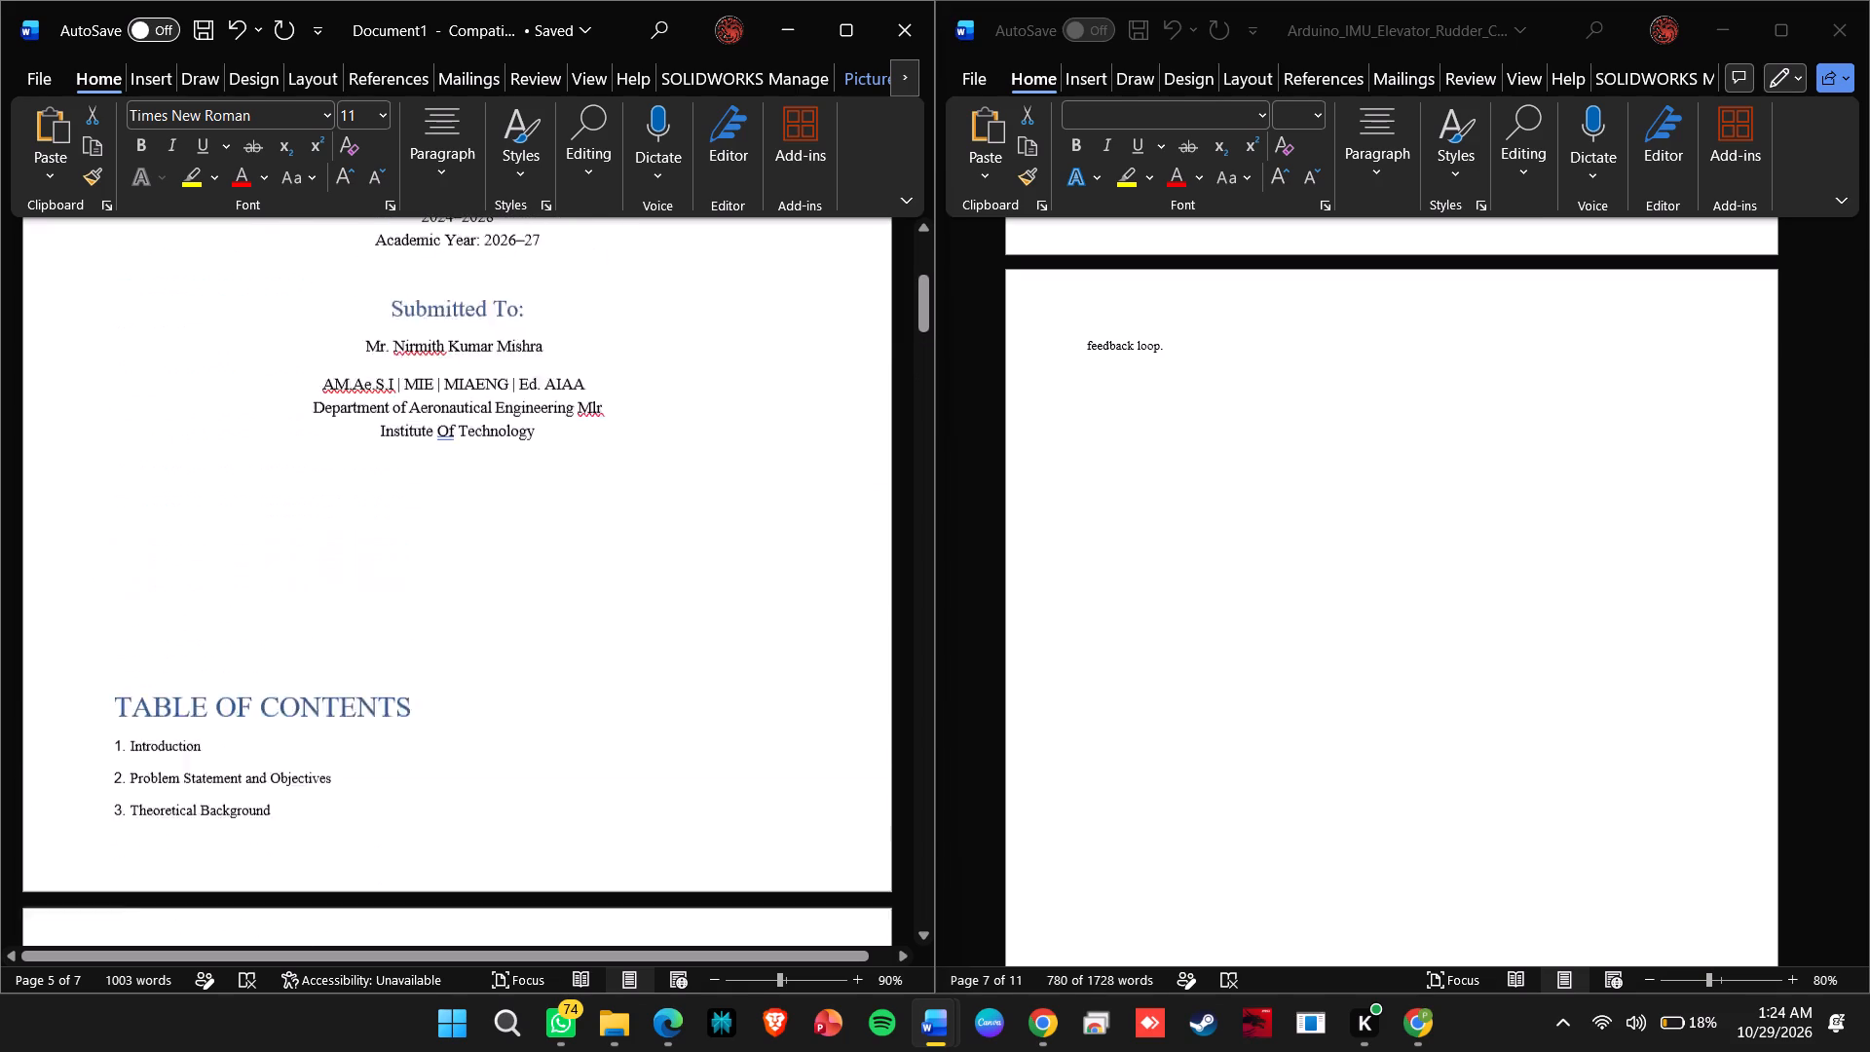
scroll(632, 622, up, 18)
scroll(632, 622, down, 10)
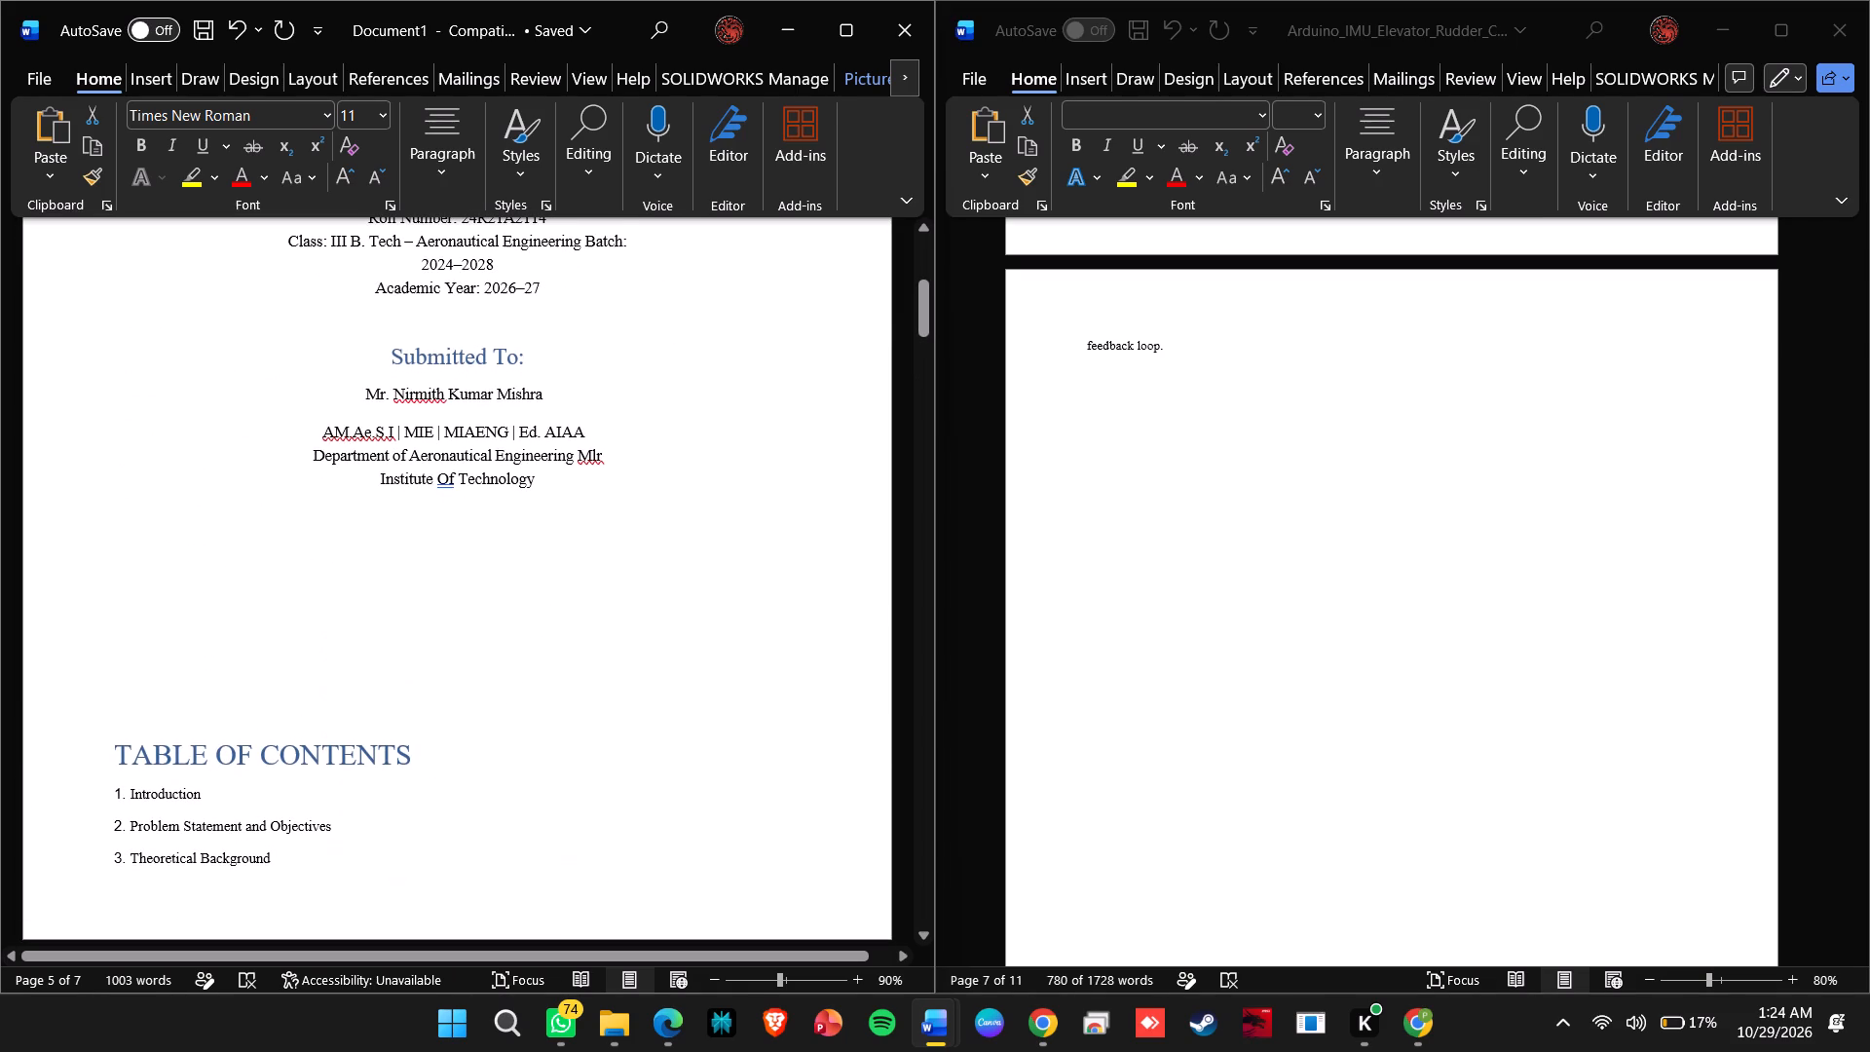
click(538, 558)
key(Return)
key(Return)
scroll(610, 634, down, 8)
key(Return)
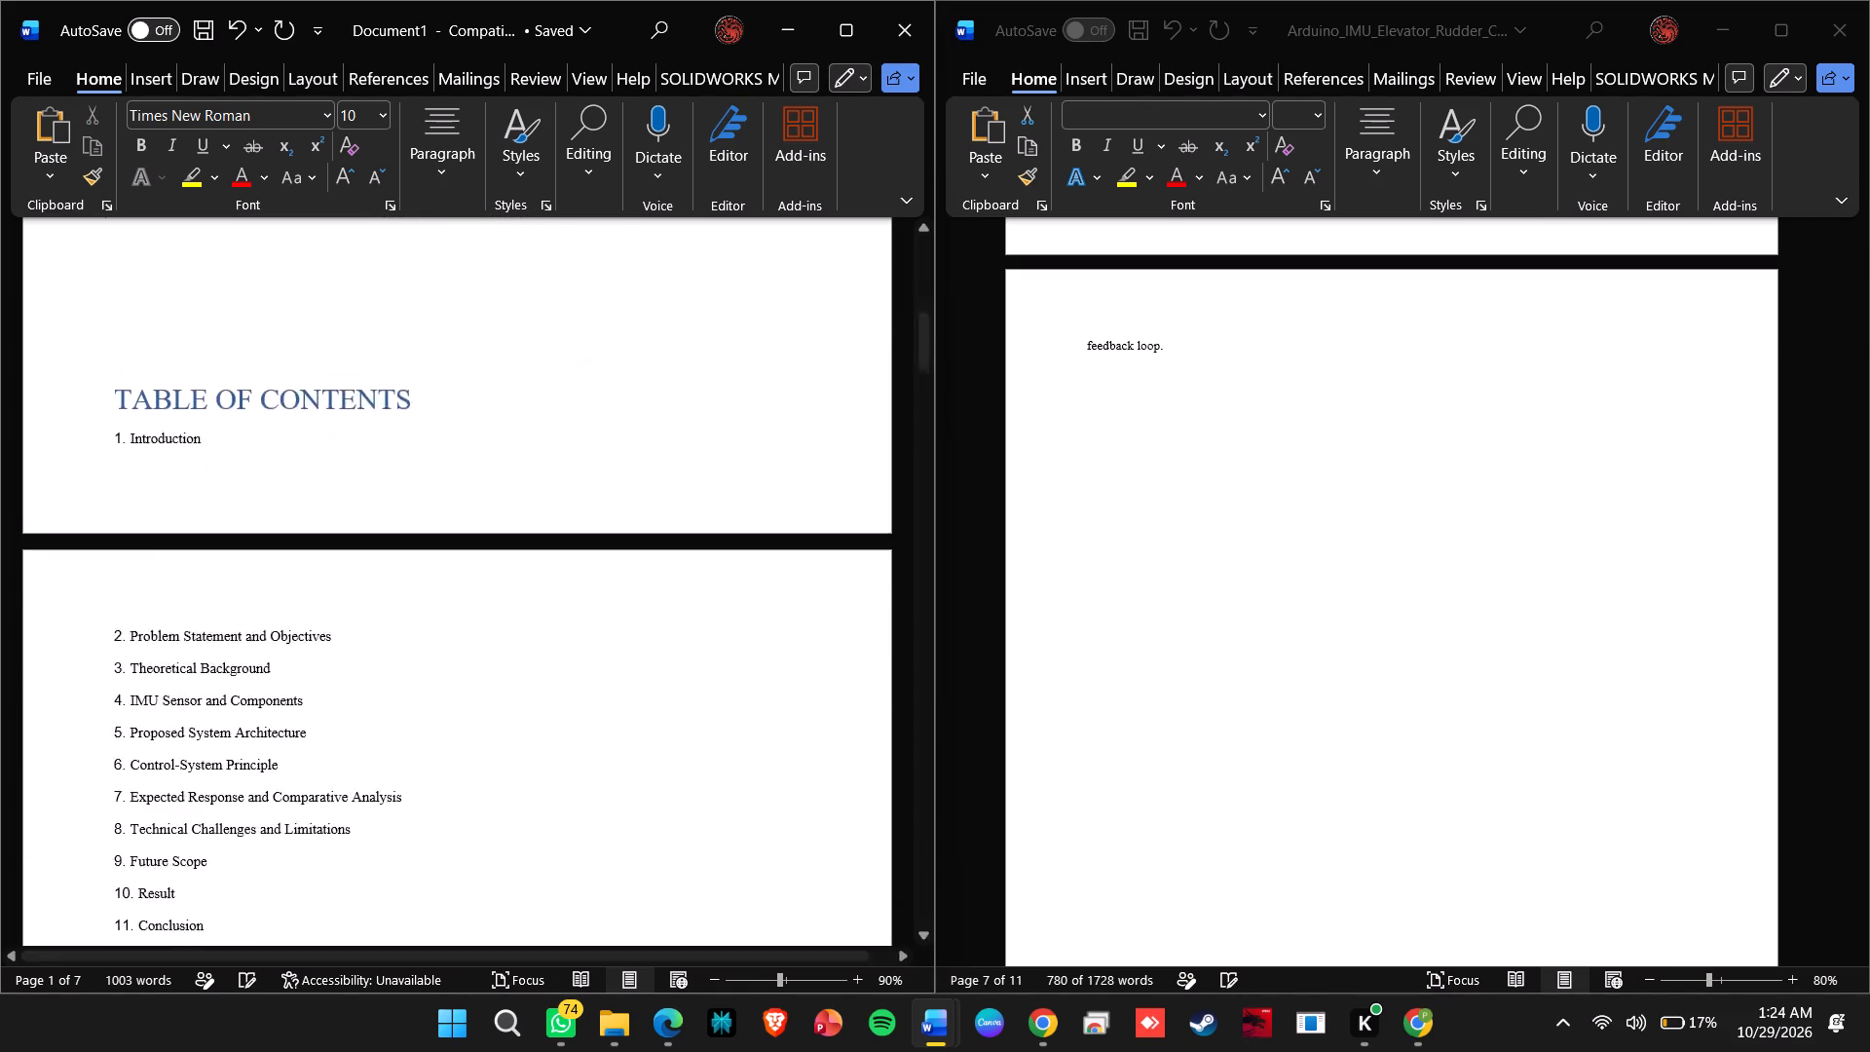
key(Return)
key(Return)
Insert four blank lines above the SUSTAINABLE DEVELOPMENT GOALS (SDG) heading to move it to the top of the following page.
scroll(622, 678, down, 19)
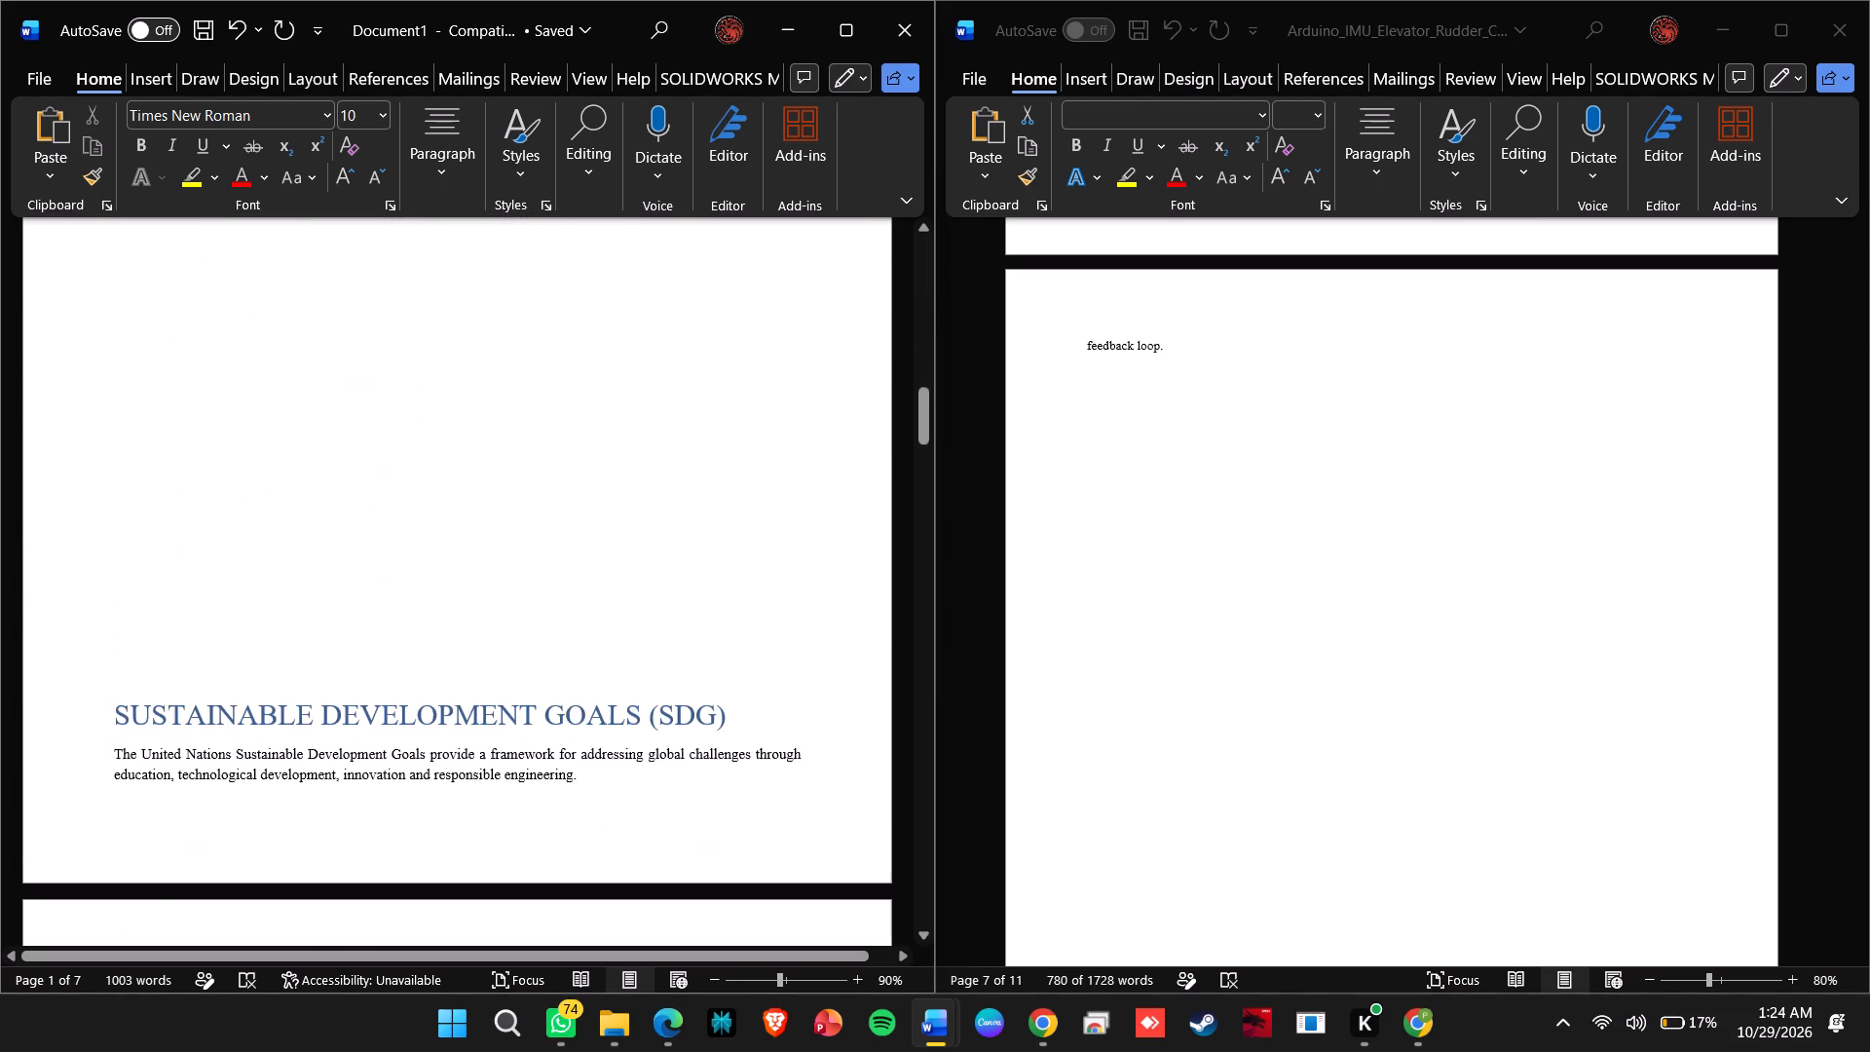
scroll(532, 716, down, 1)
click(507, 528)
key(Return)
key(Return)
key(Return)
key(Return)
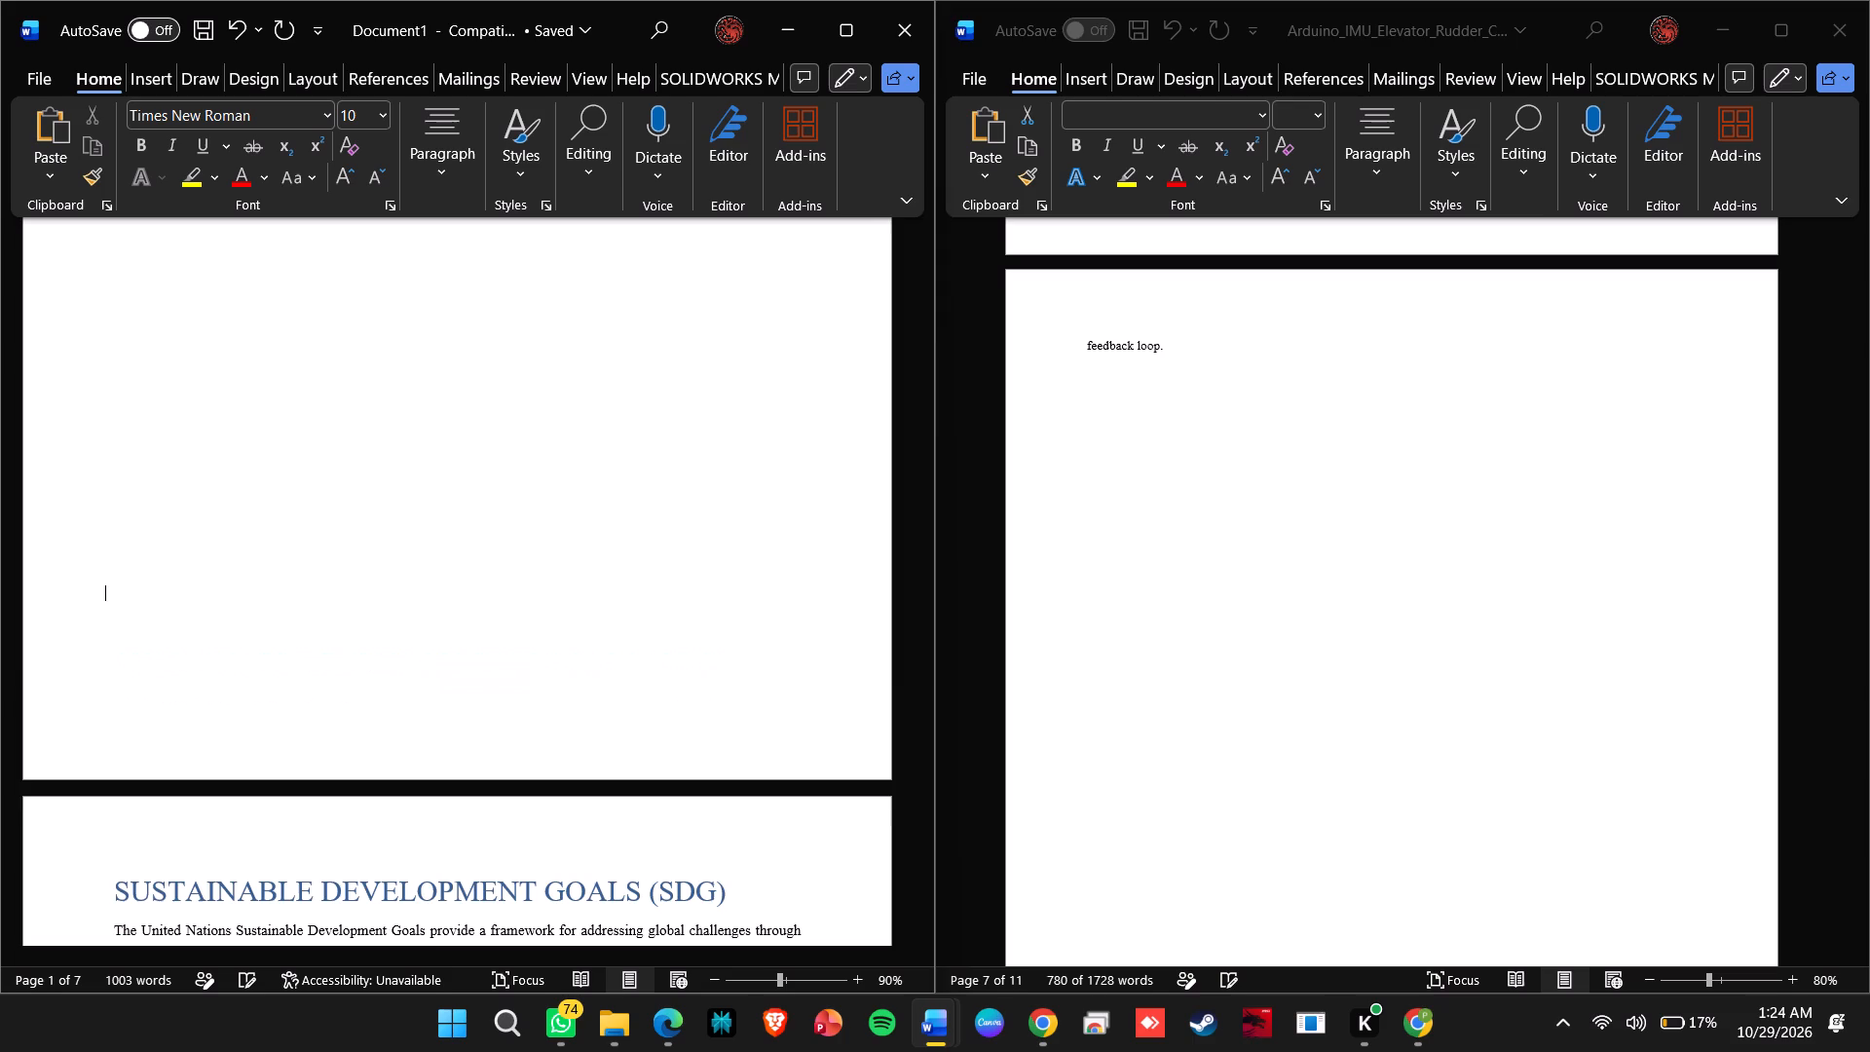
Insert five blank lines above the 1. INTRODUCTION heading to push it down the page.
scroll(507, 528, down, 9)
scroll(507, 528, down, 15)
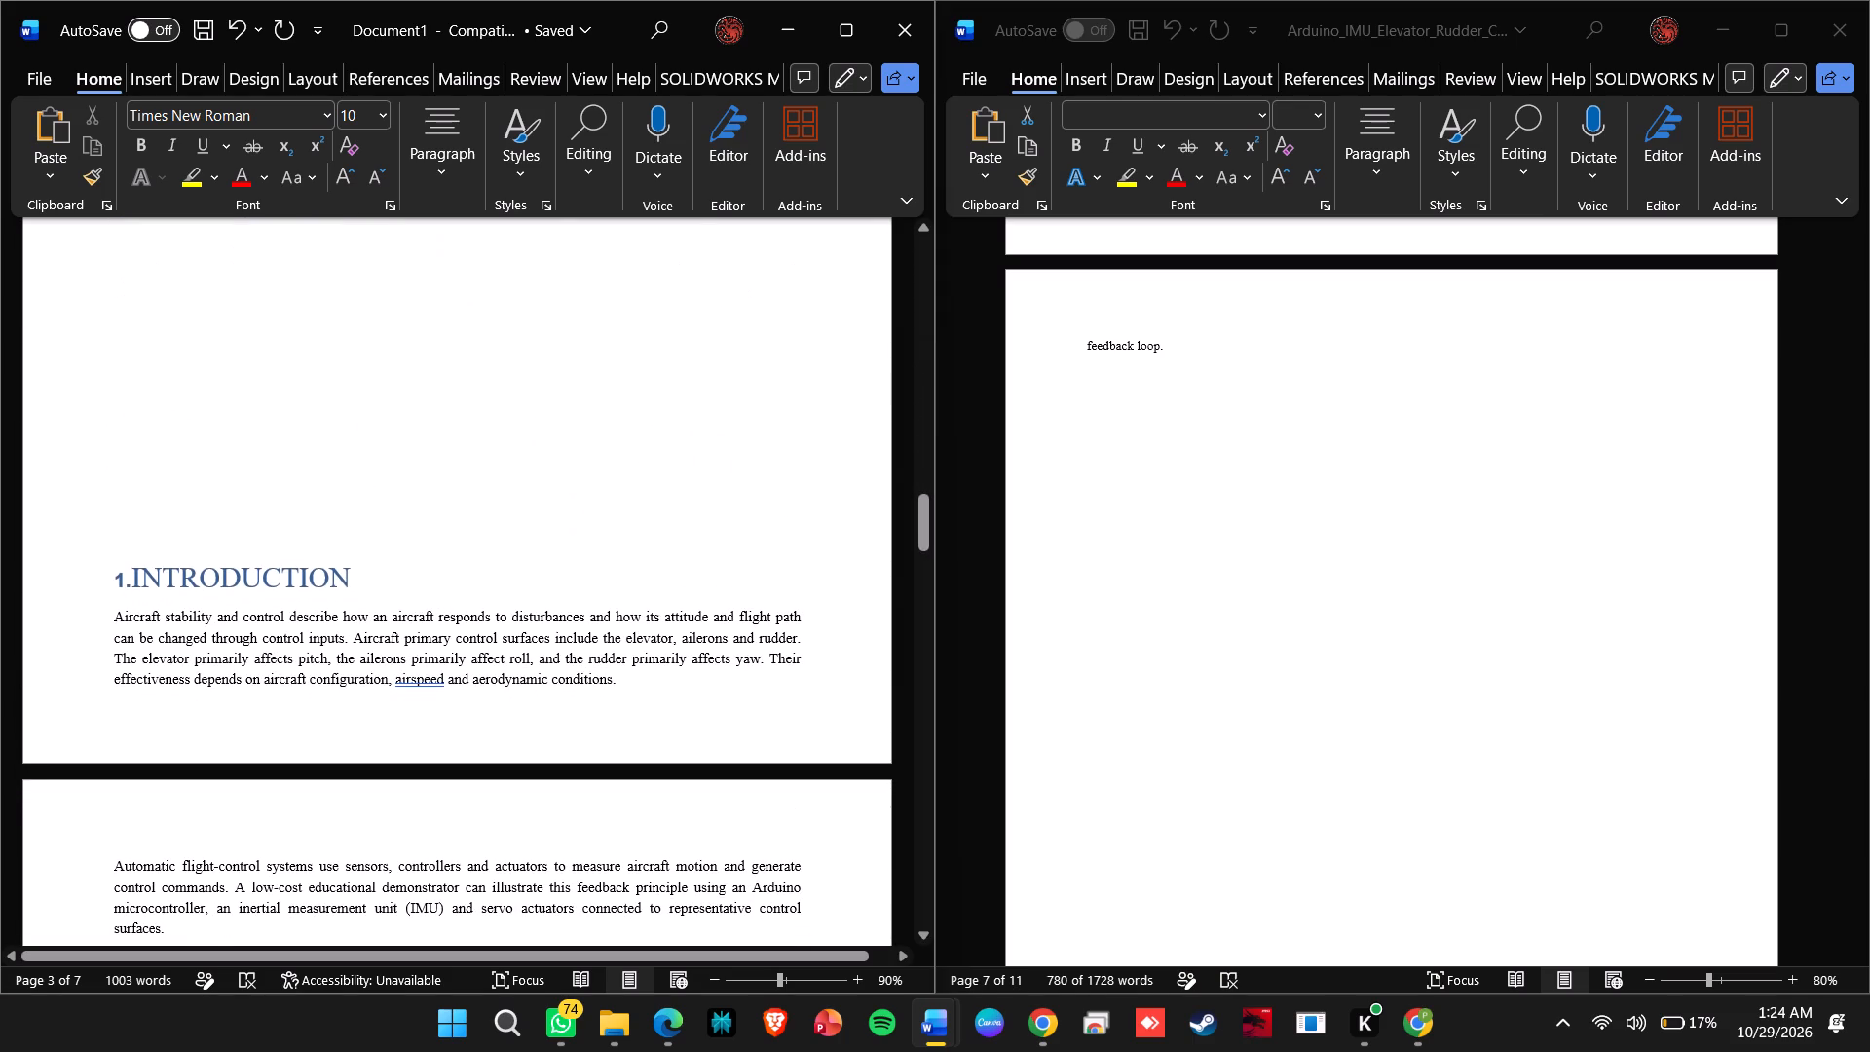
click(316, 453)
key(Return)
key(Return)
key(Return)
key(Return)
key(Return)
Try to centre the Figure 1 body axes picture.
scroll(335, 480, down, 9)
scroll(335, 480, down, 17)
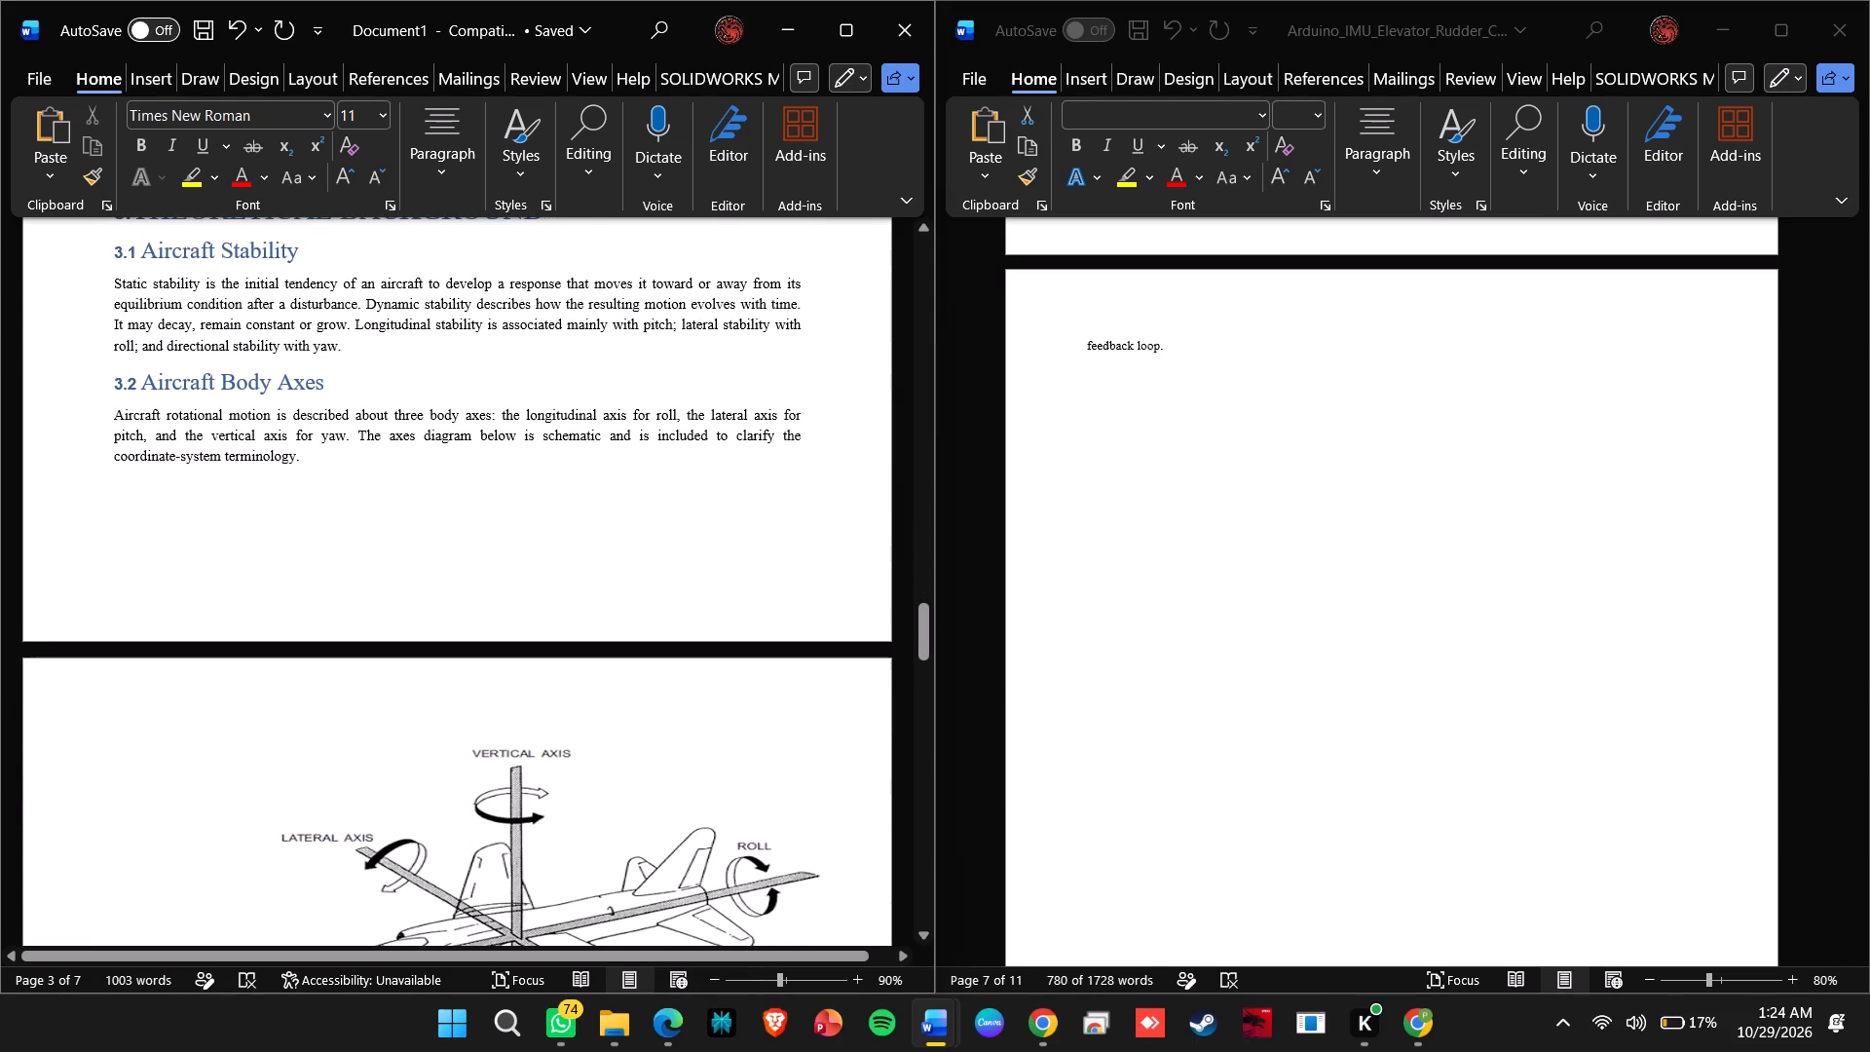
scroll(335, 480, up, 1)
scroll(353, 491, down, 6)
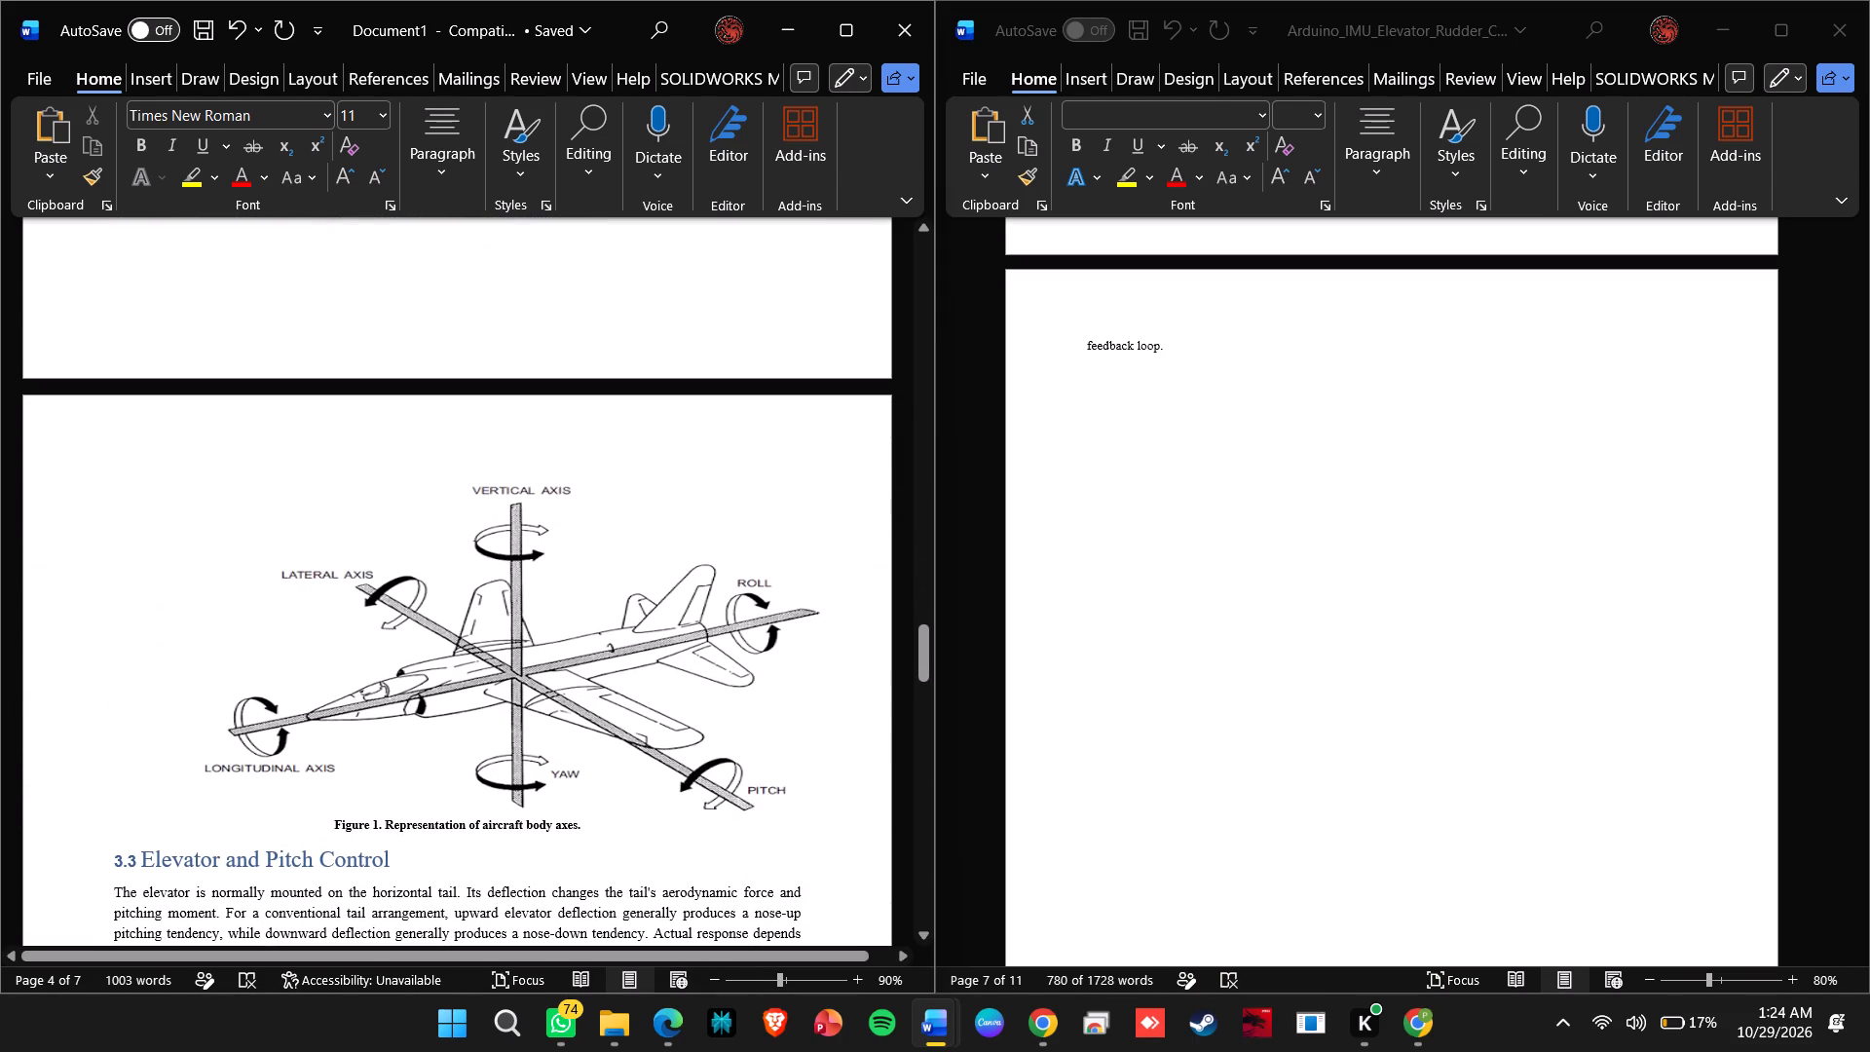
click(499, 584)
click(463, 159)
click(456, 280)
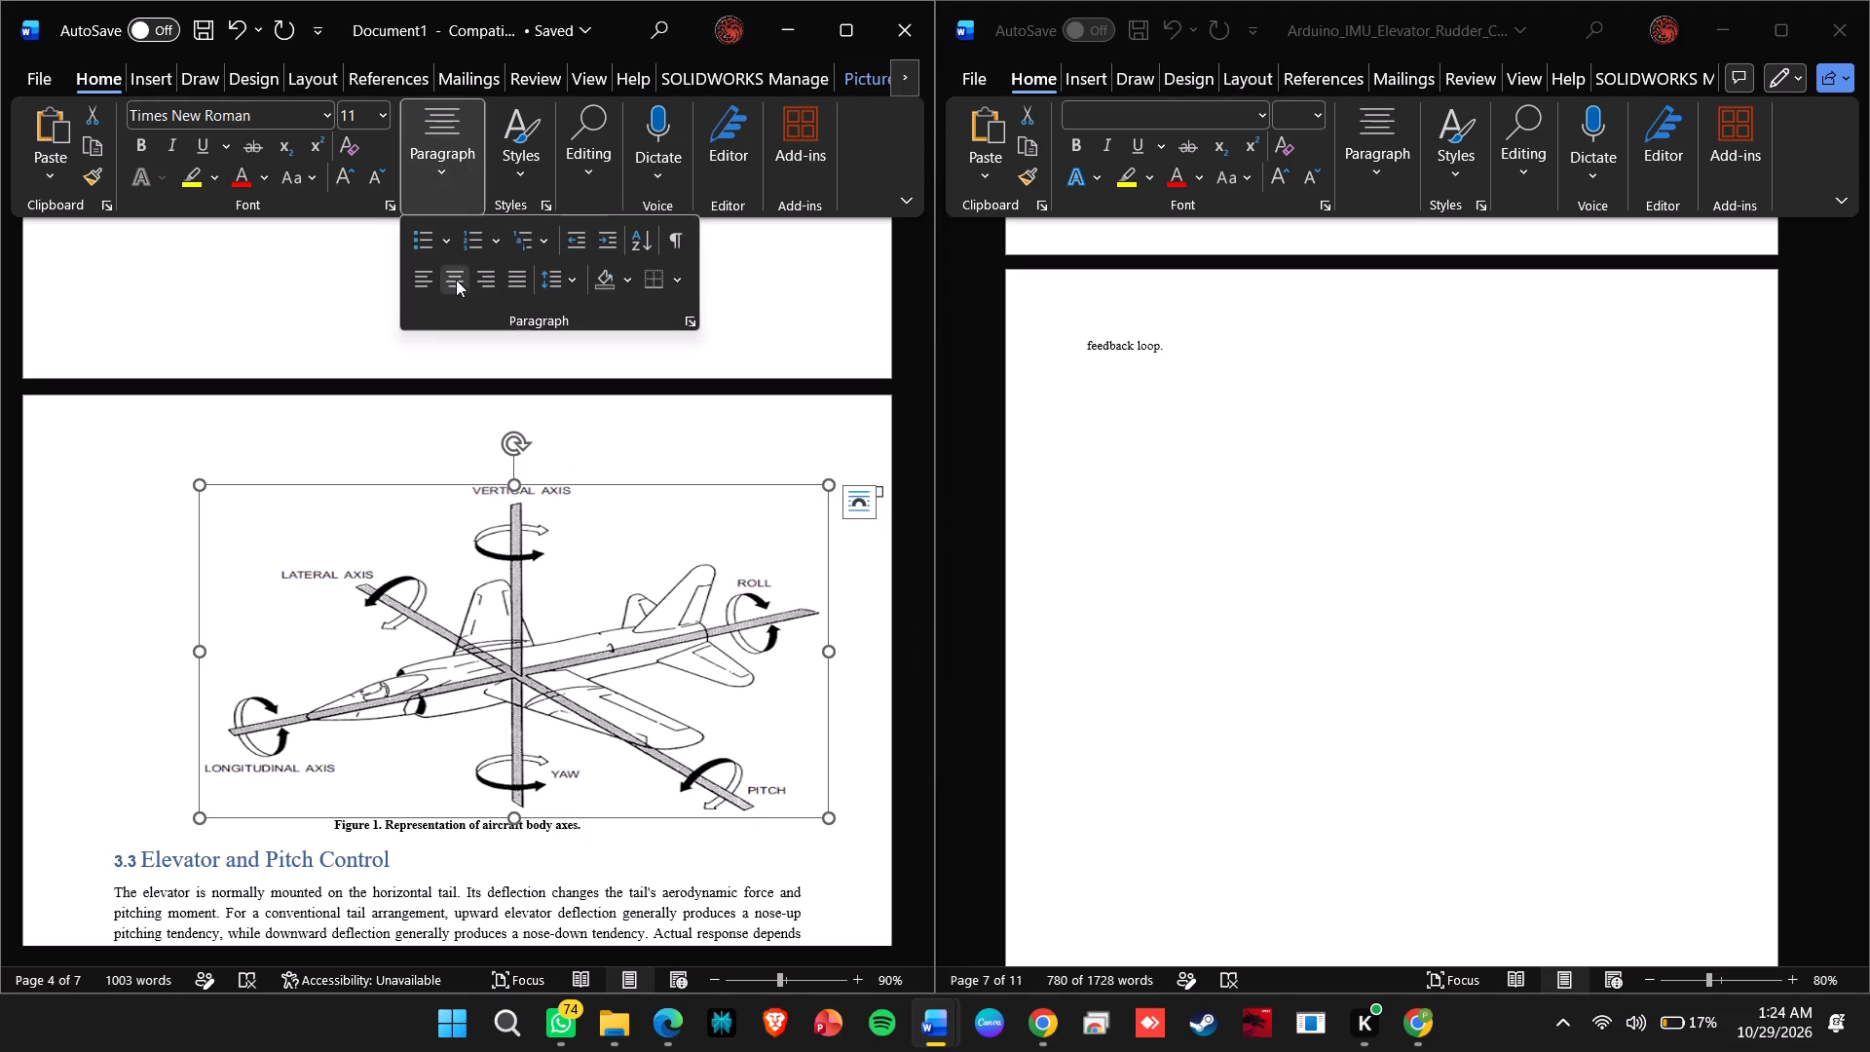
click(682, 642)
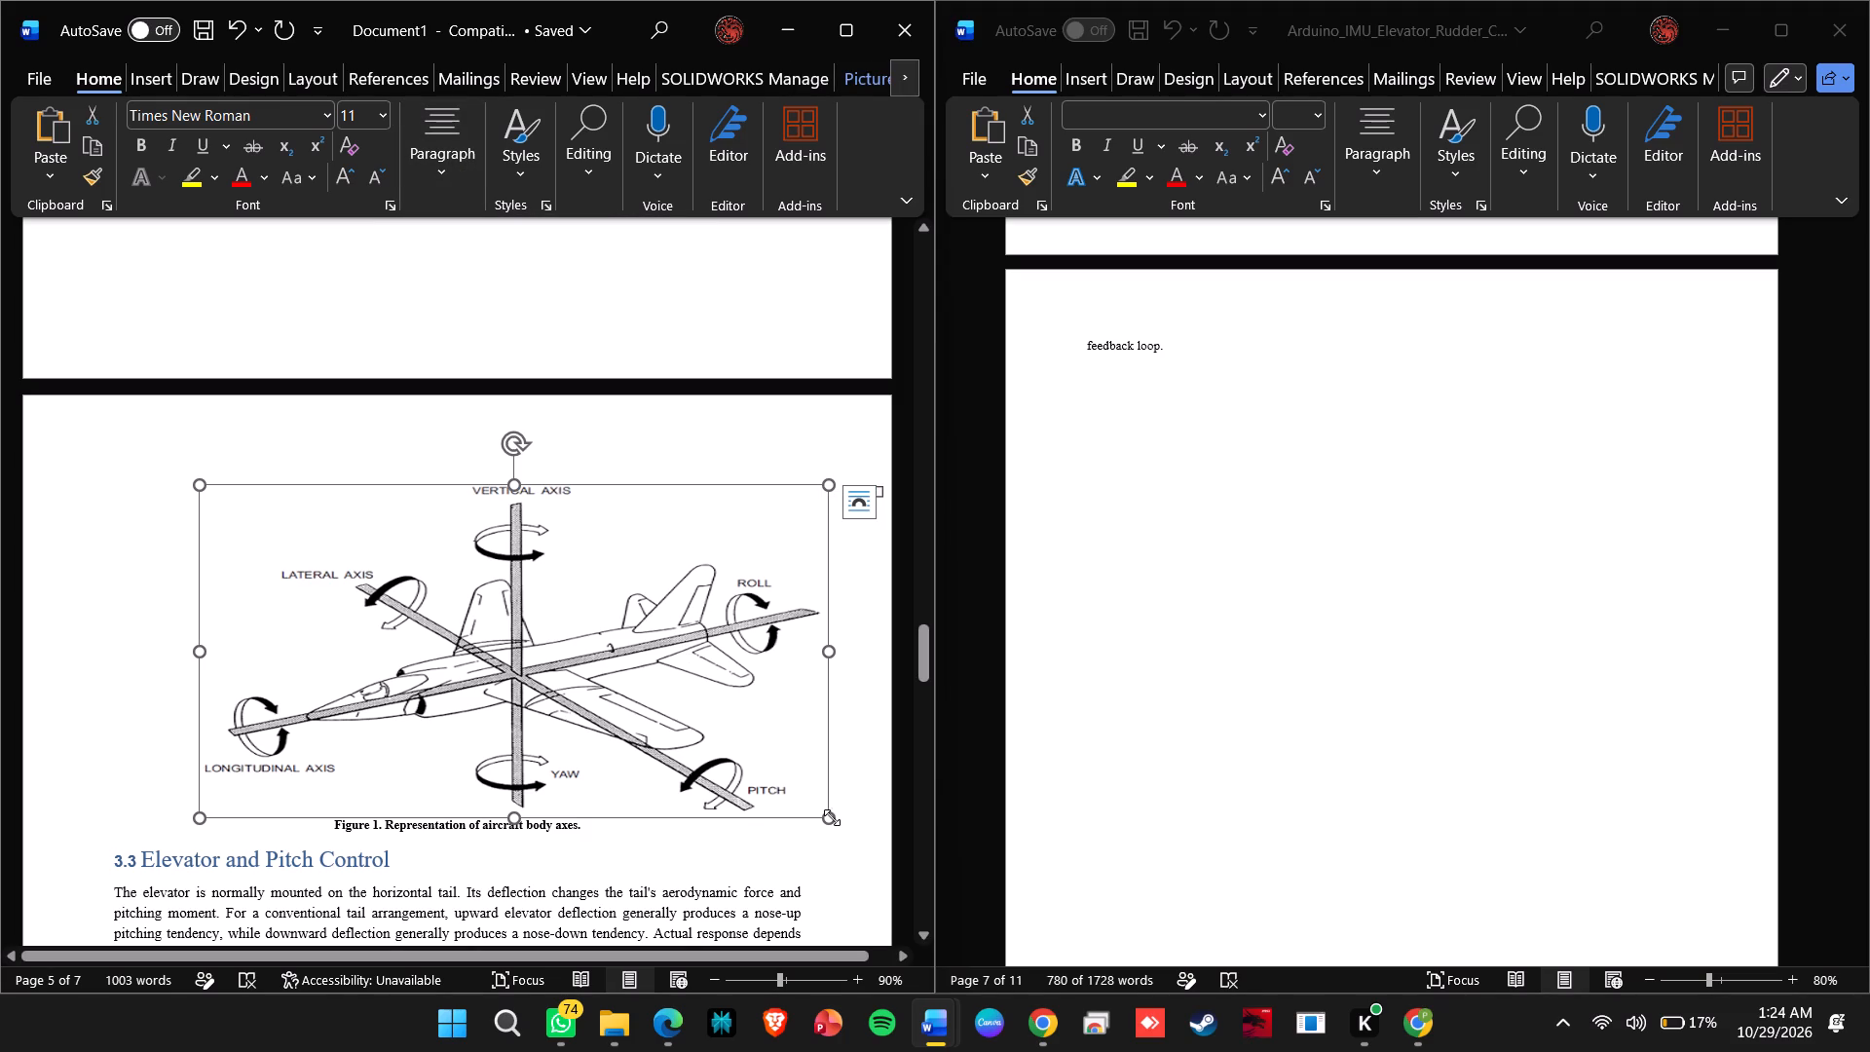
Shrink the Figure 1 body axes picture slightly in both width and height.
drag(832, 827, 790, 781)
click(776, 761)
drag(826, 816, 755, 767)
Add a blank line between the Figure 1 picture and its caption.
click(804, 763)
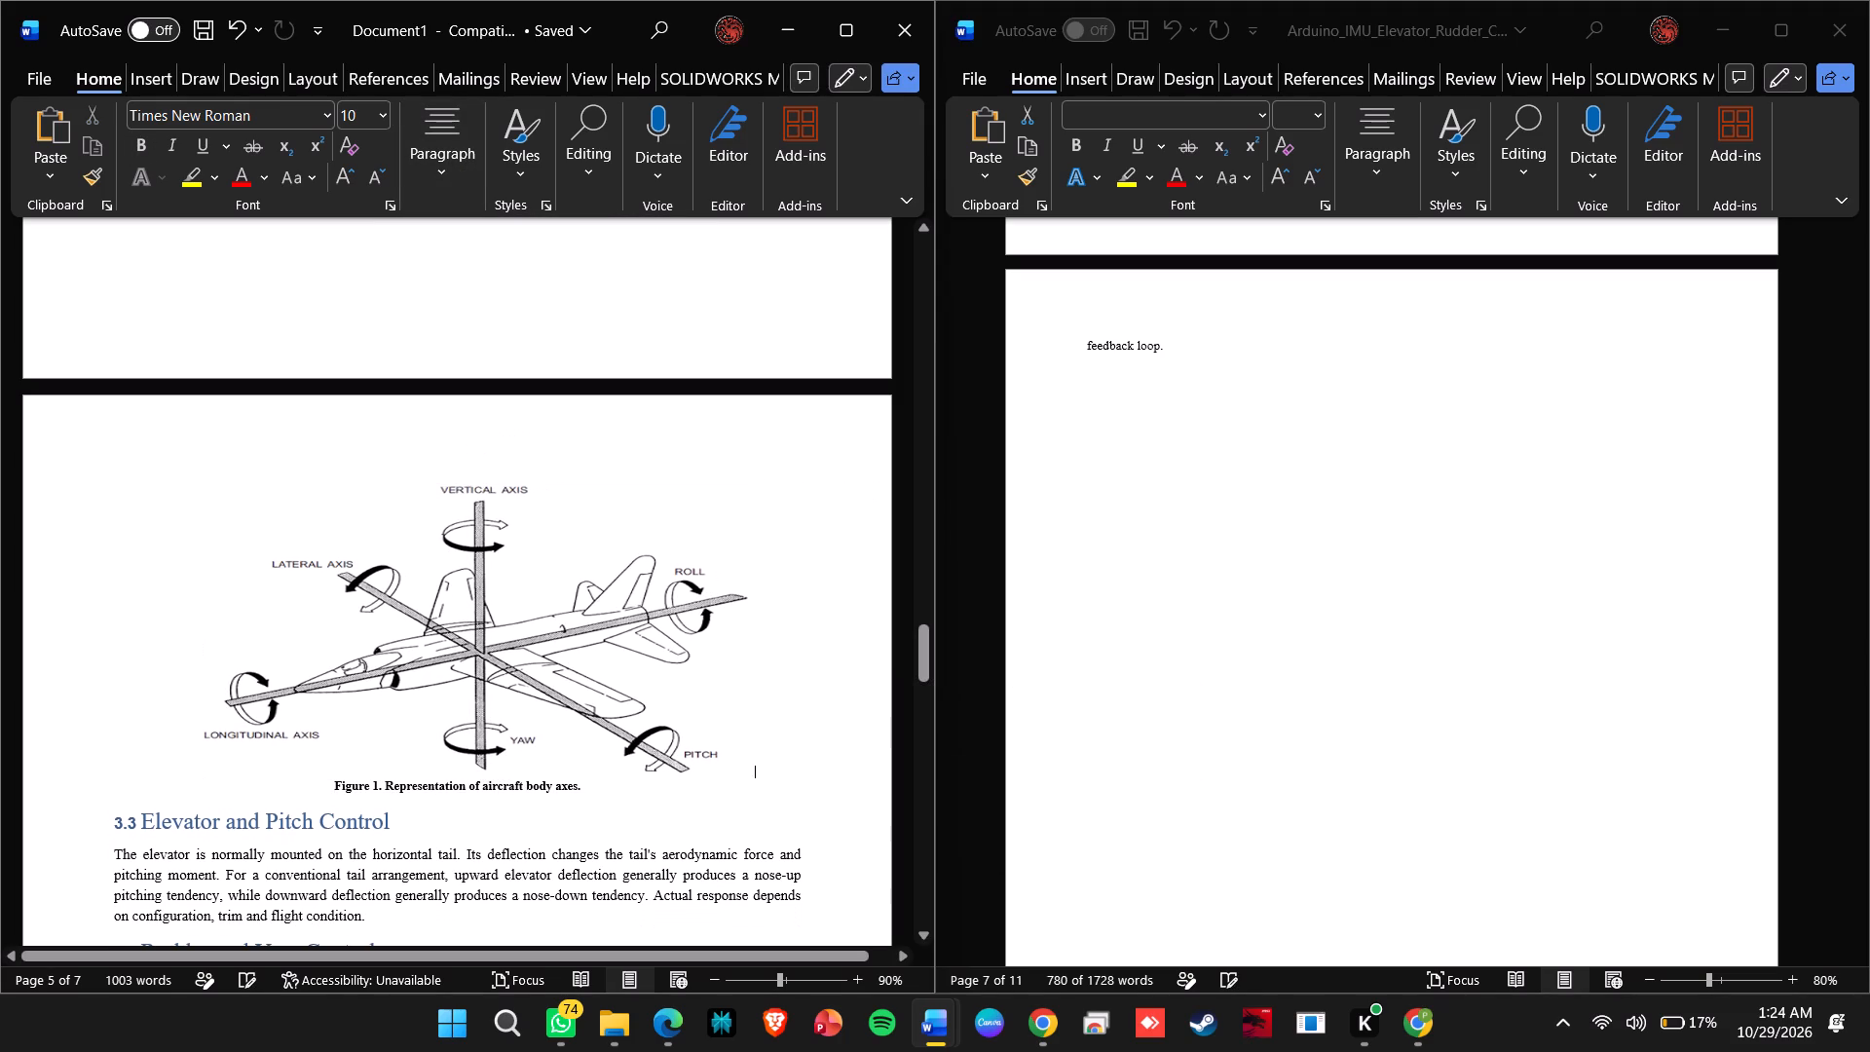
key(Return)
Centre the Figure 1 body axes picture above its caption.
scroll(816, 724, down, 1)
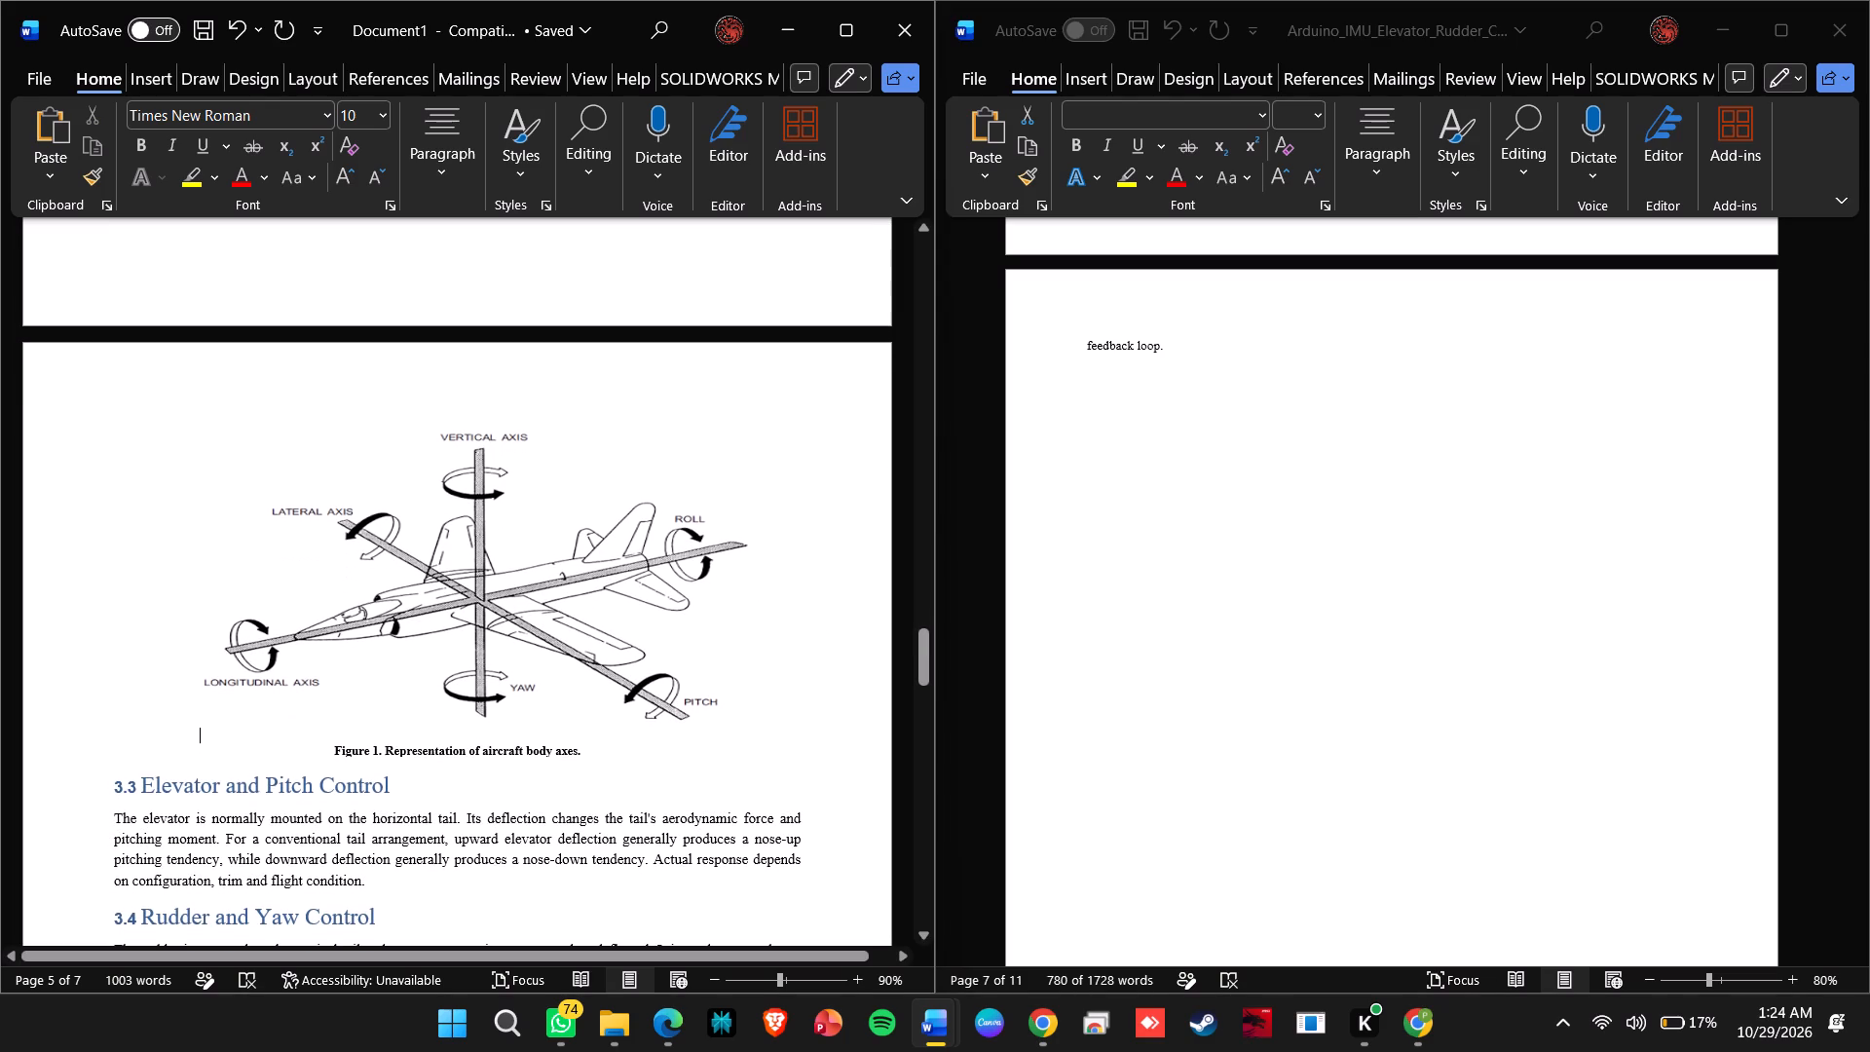
click(574, 591)
click(424, 166)
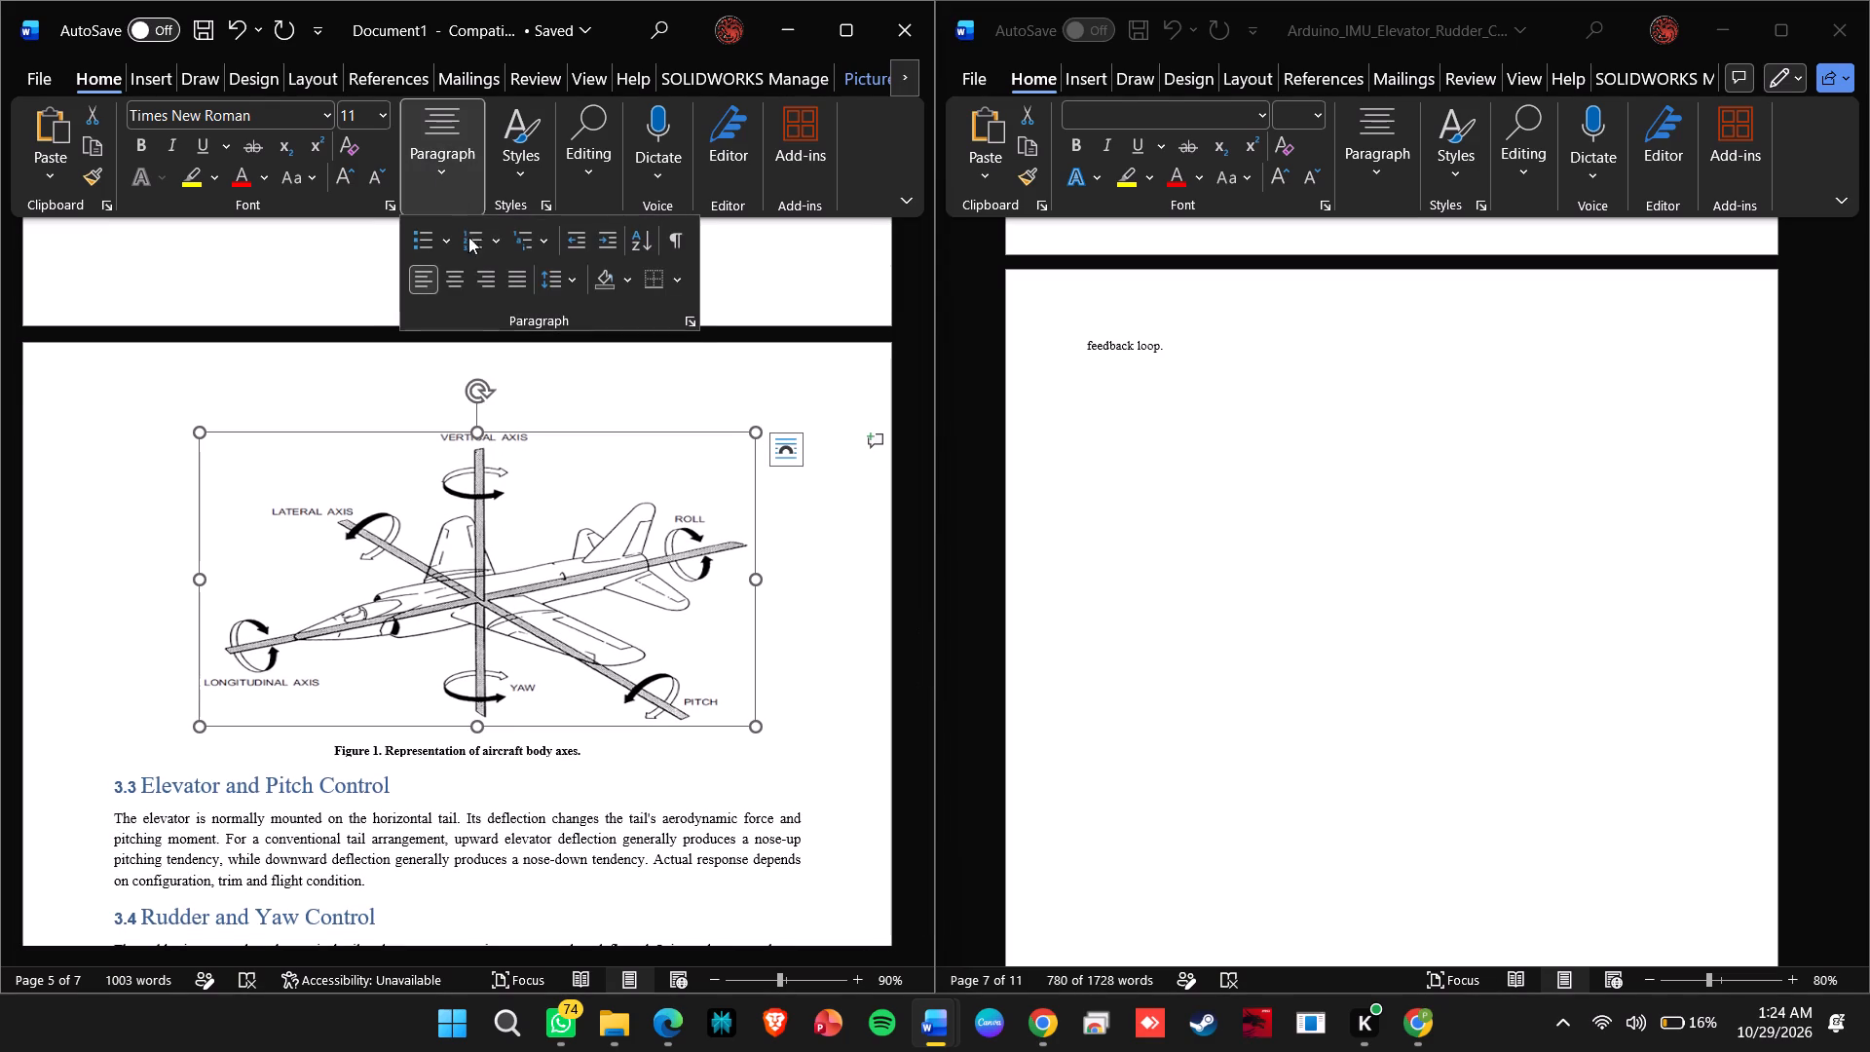
click(458, 273)
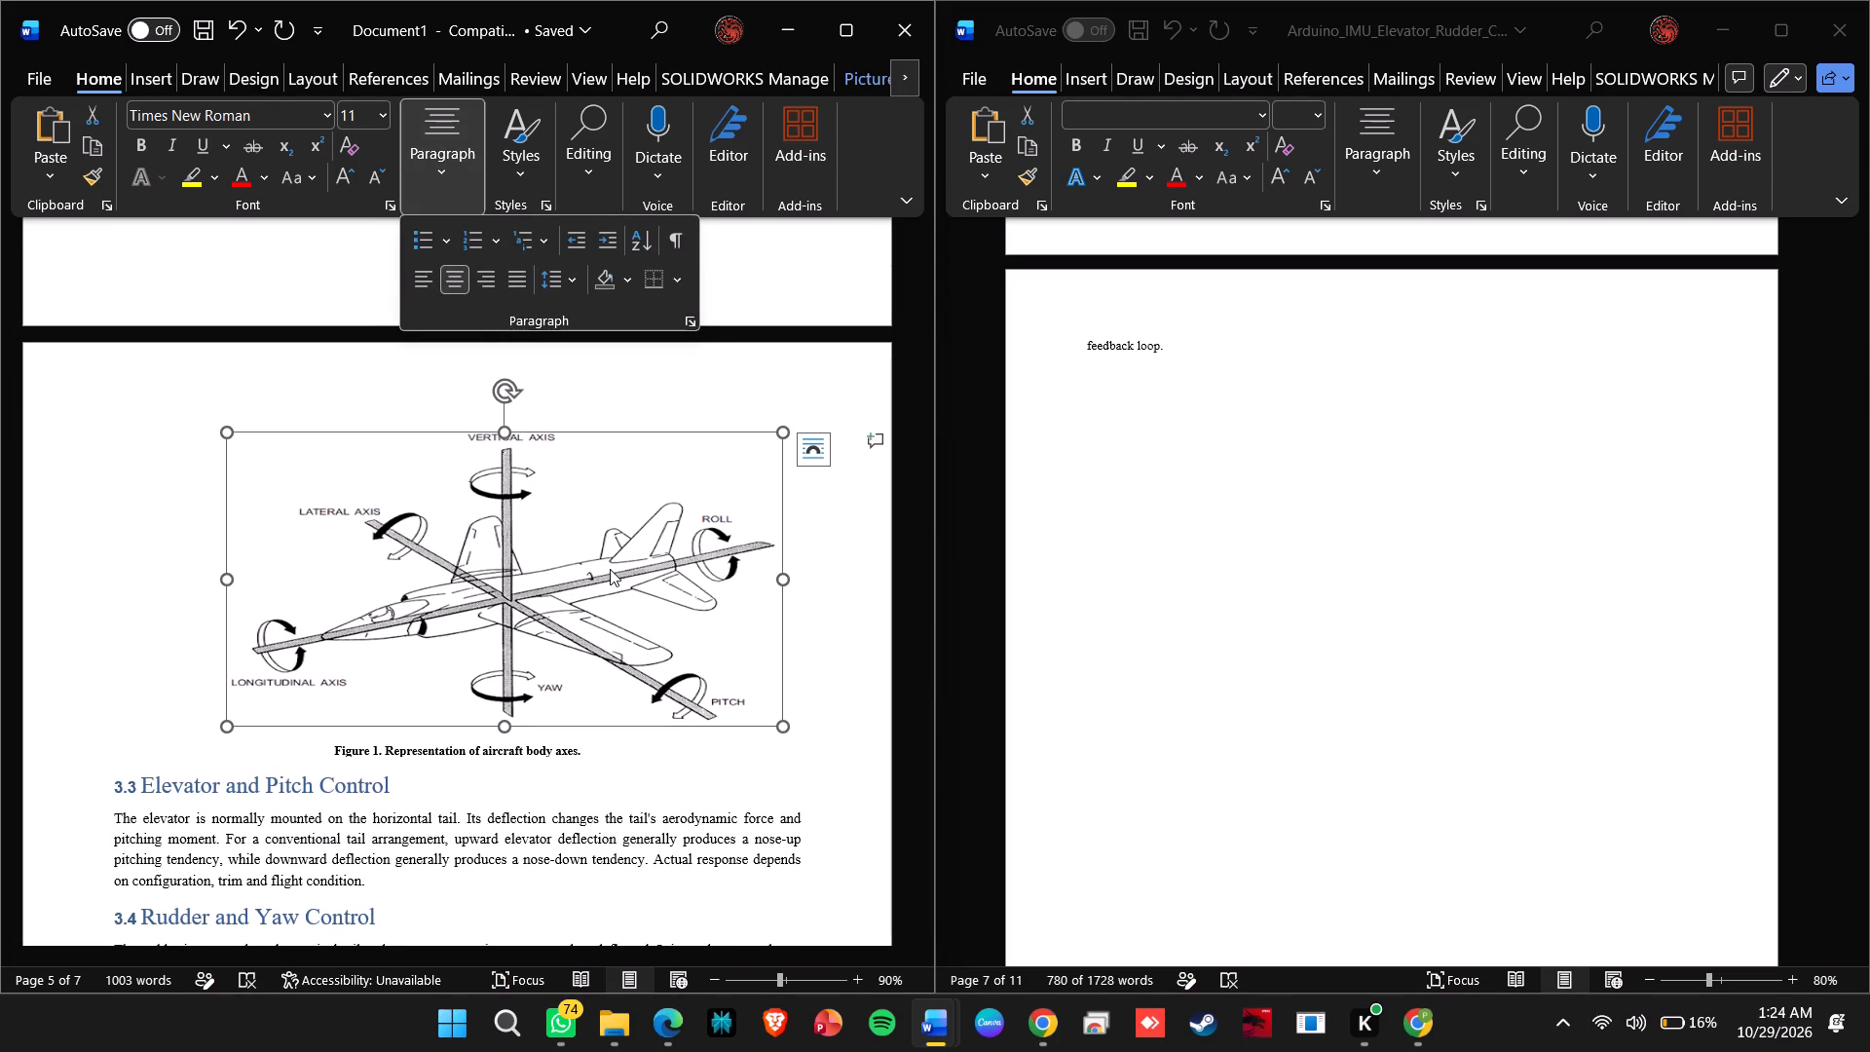
click(818, 548)
Review the layout of the new document from section 3.3 through section 5, including the figures and the components table.
scroll(819, 586, down, 5)
scroll(742, 548, down, 5)
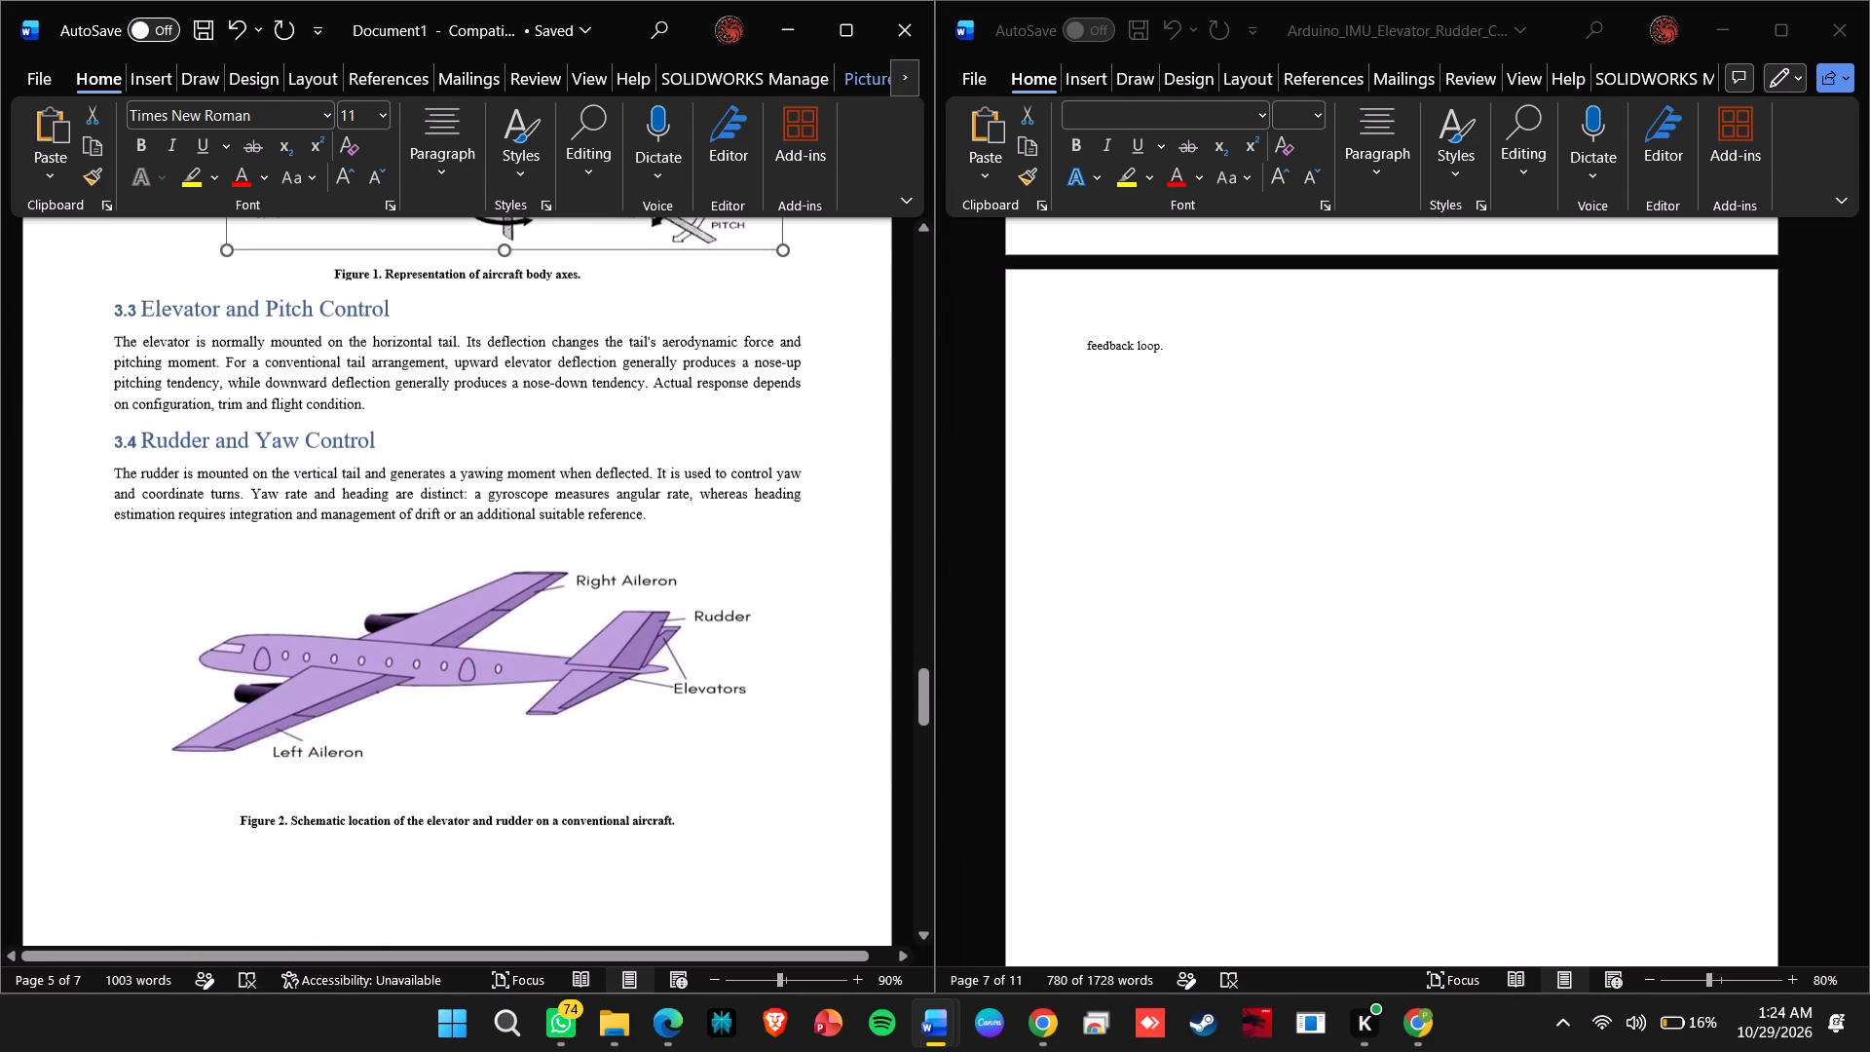
scroll(714, 513, down, 13)
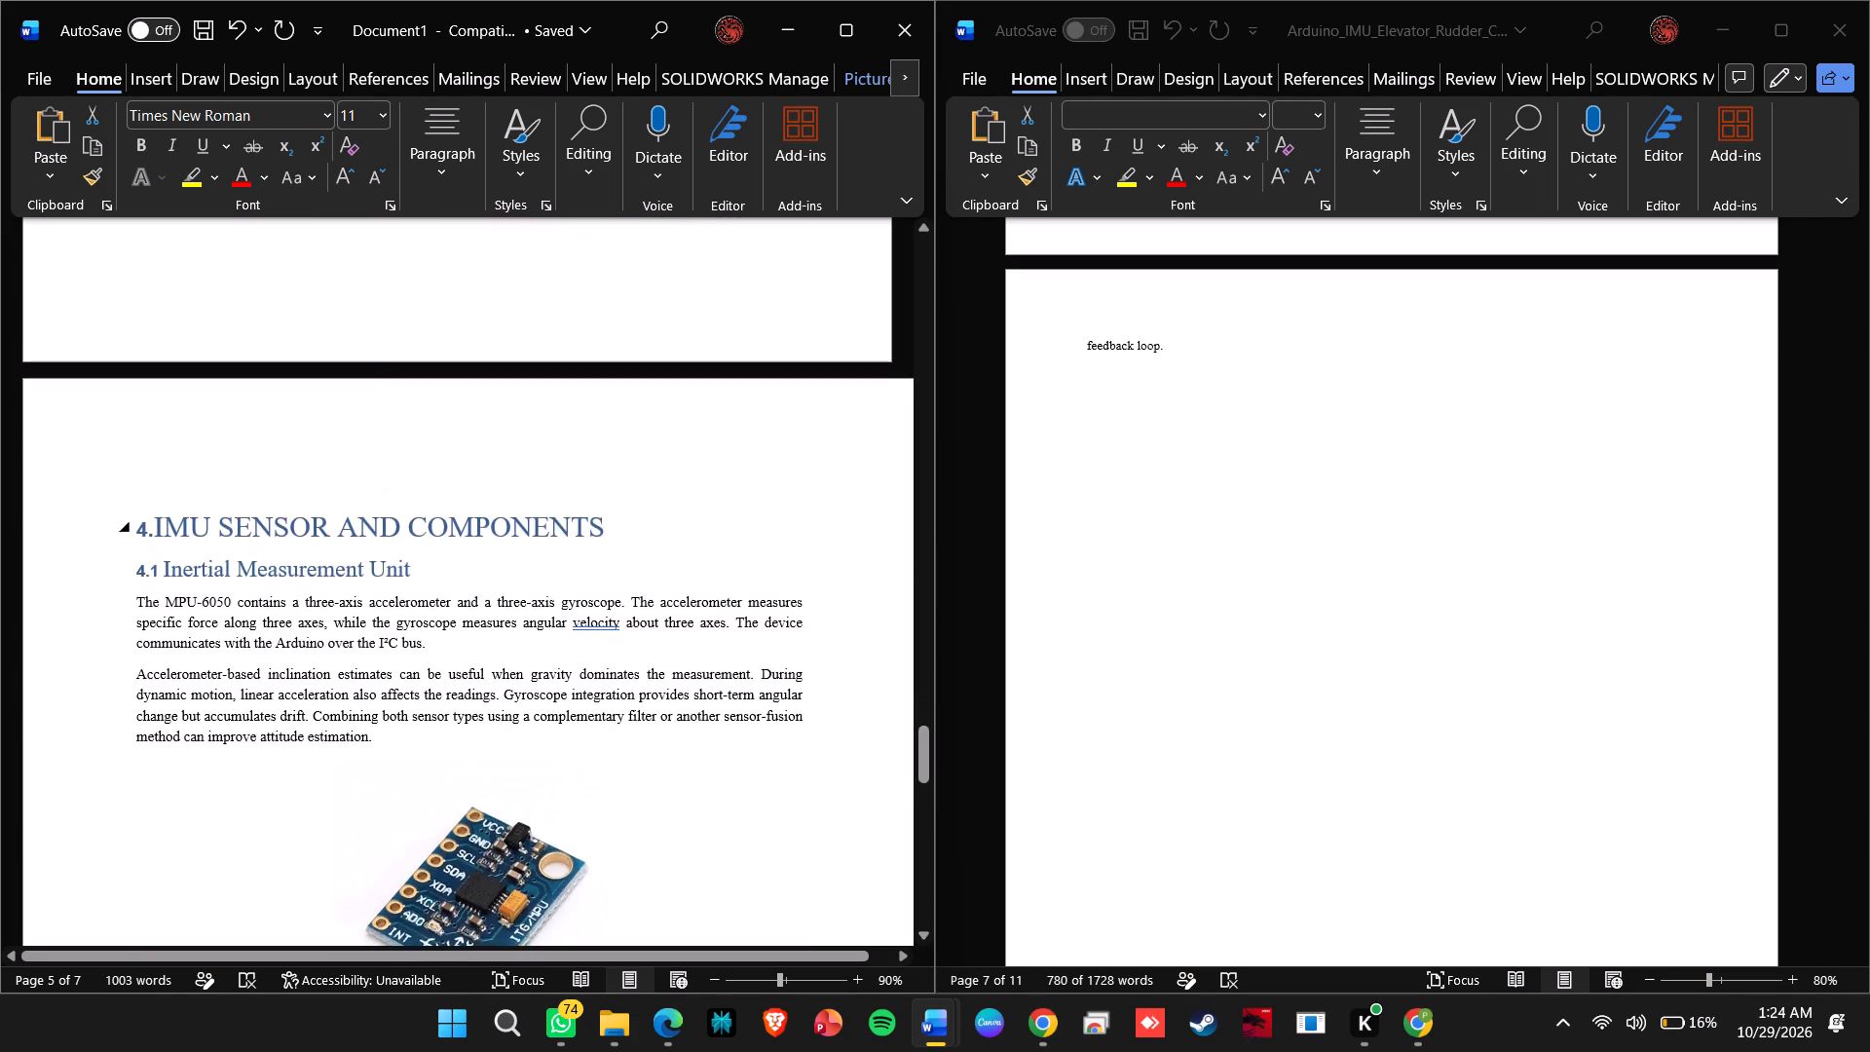
scroll(704, 483, down, 19)
scroll(704, 483, up, 4)
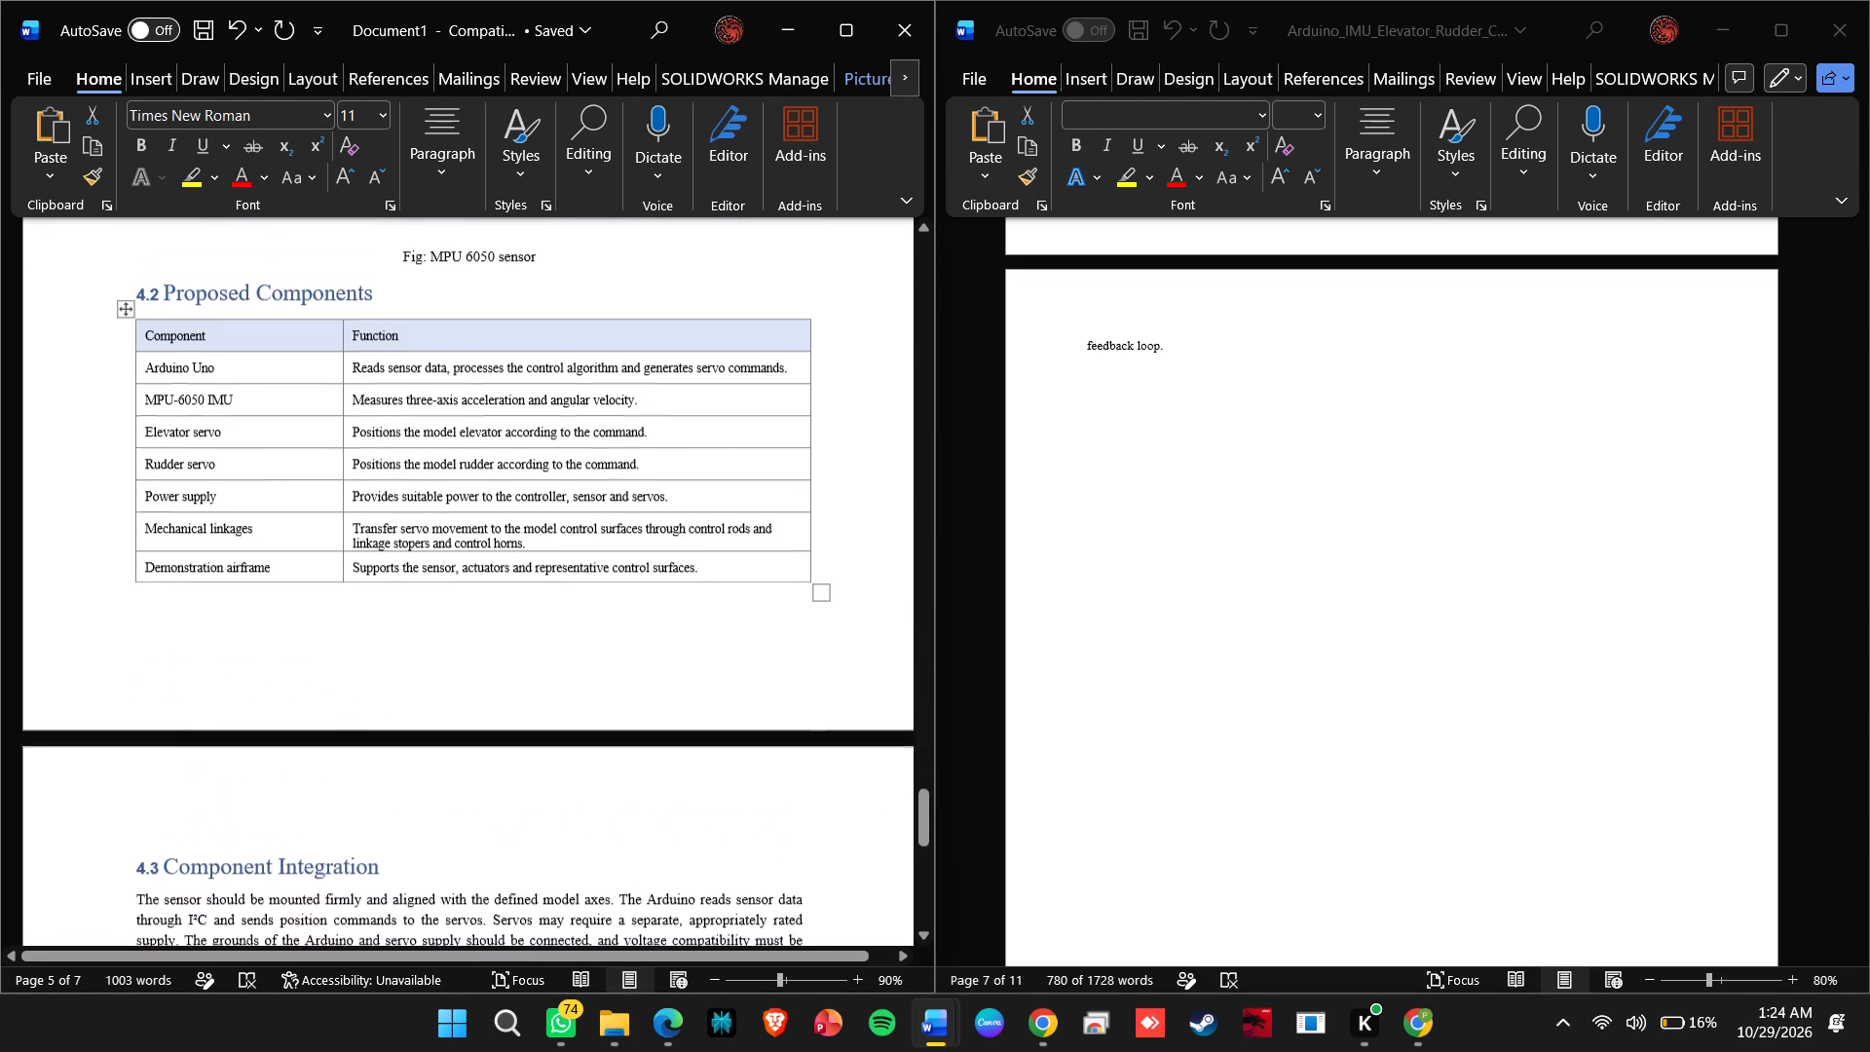
scroll(703, 482, down, 8)
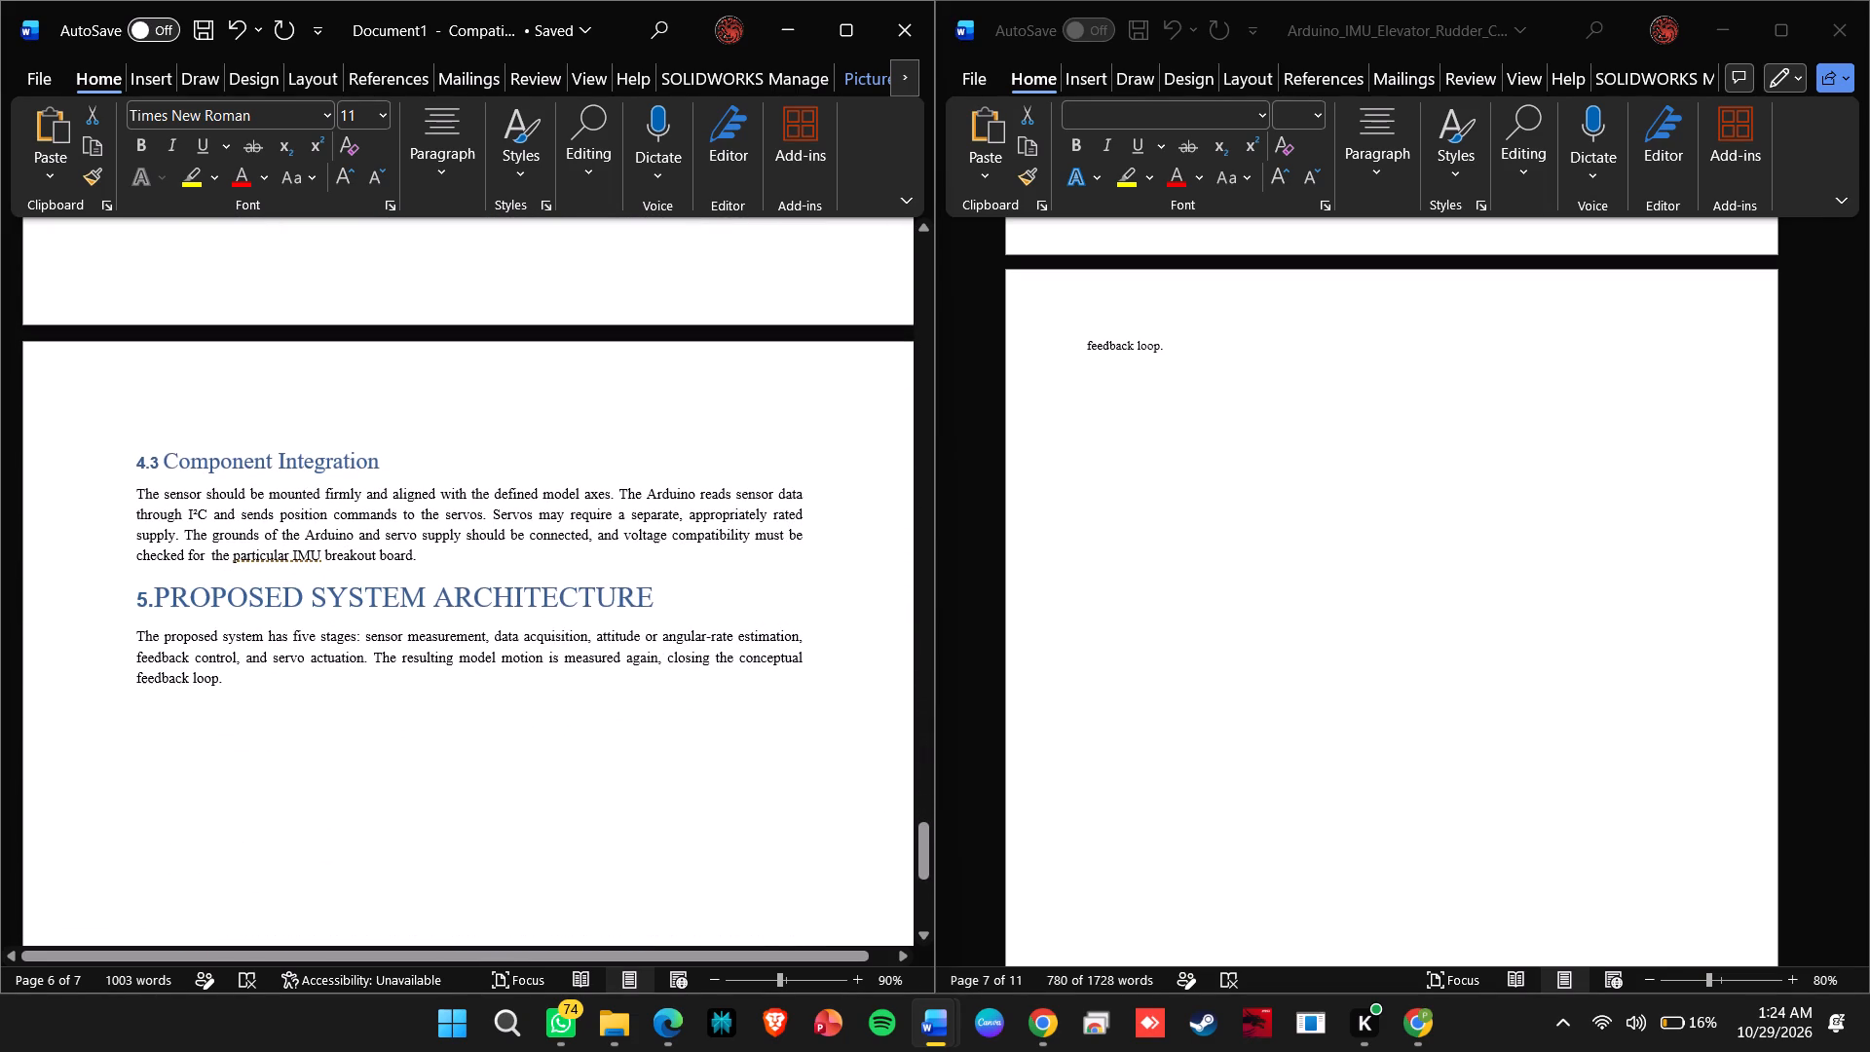
scroll(701, 466, up, 8)
scroll(718, 450, down, 6)
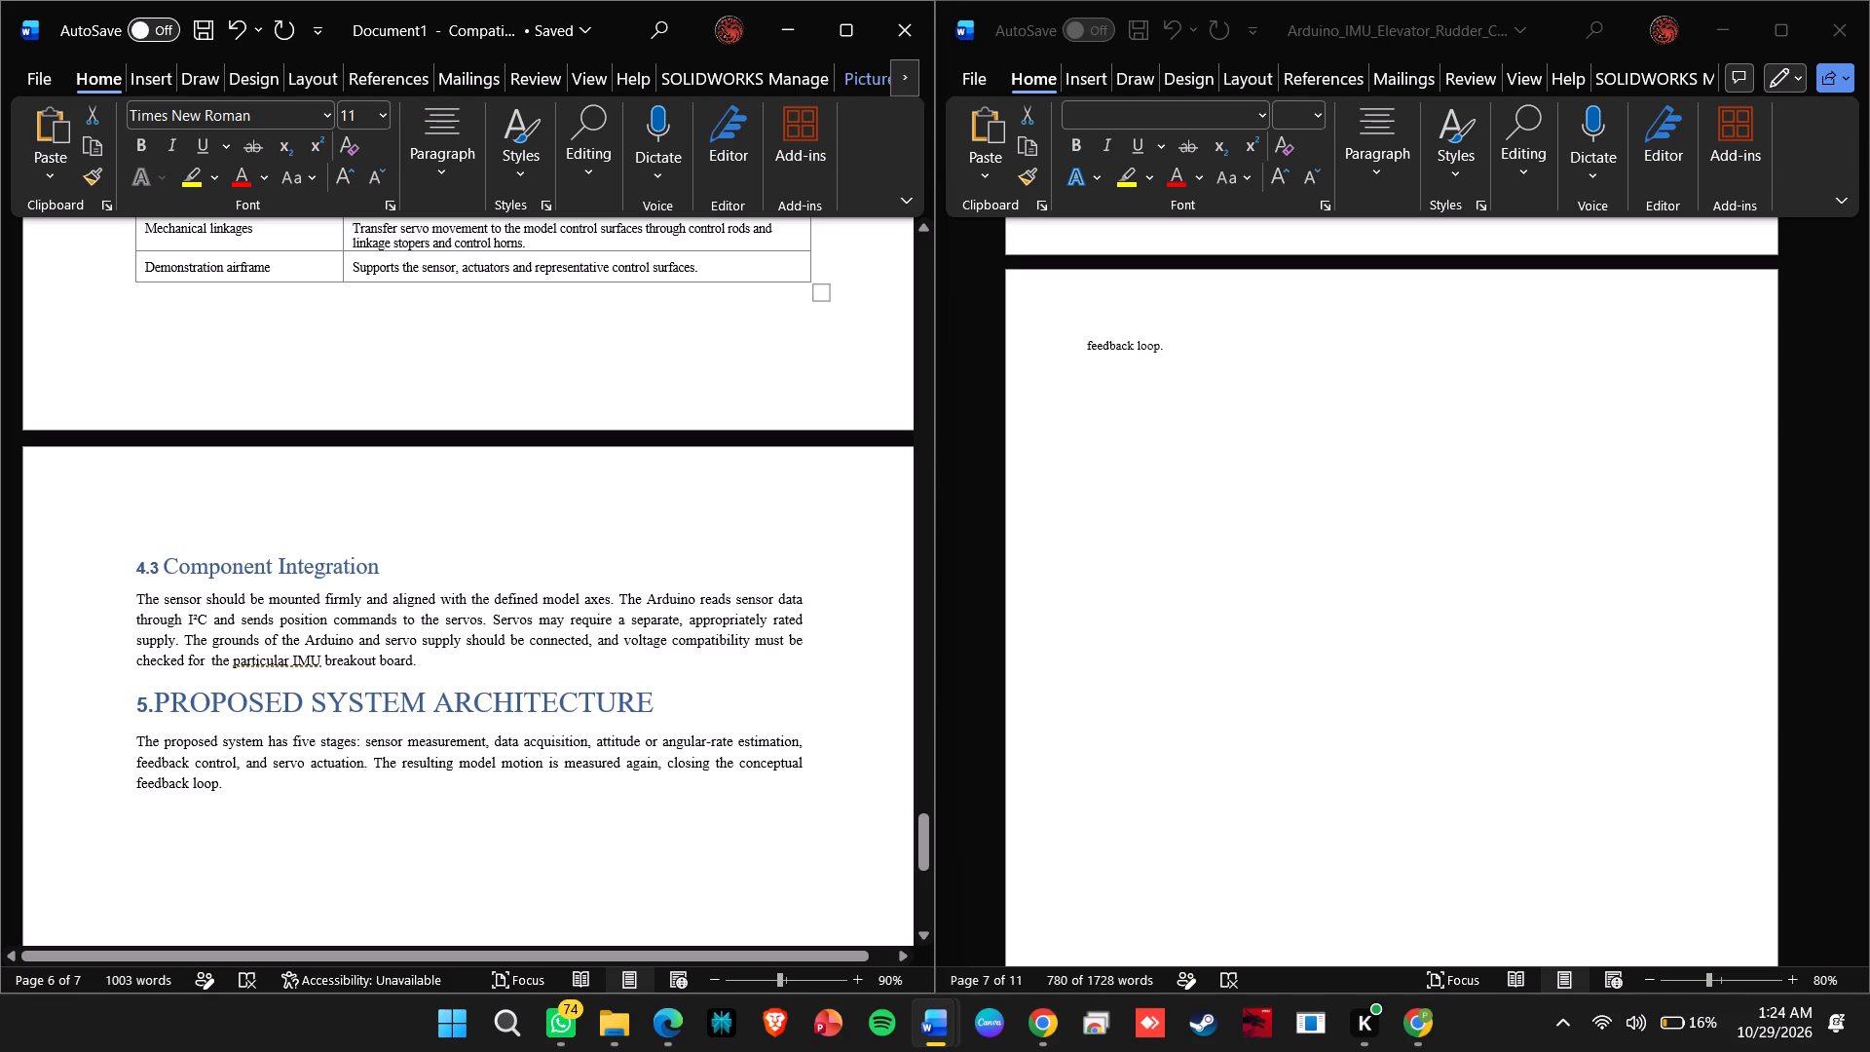
scroll(320, 513, up, 5)
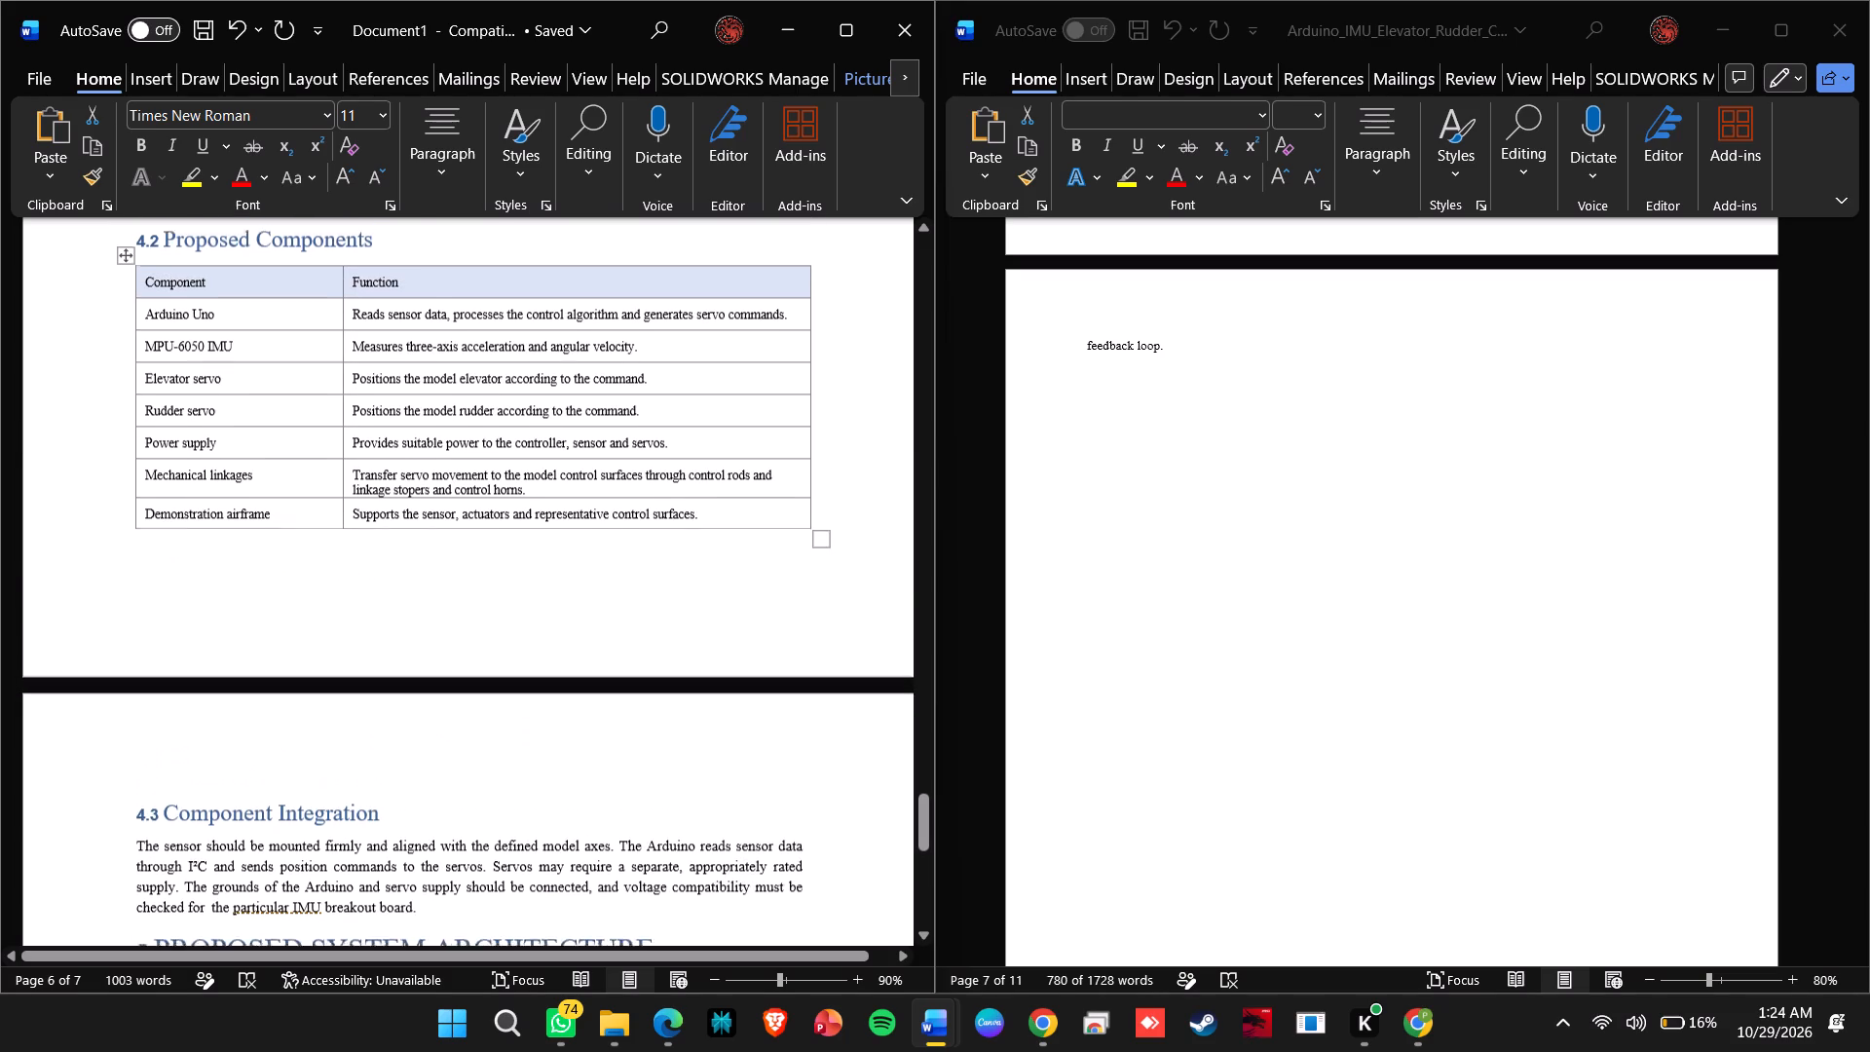
scroll(320, 513, down, 8)
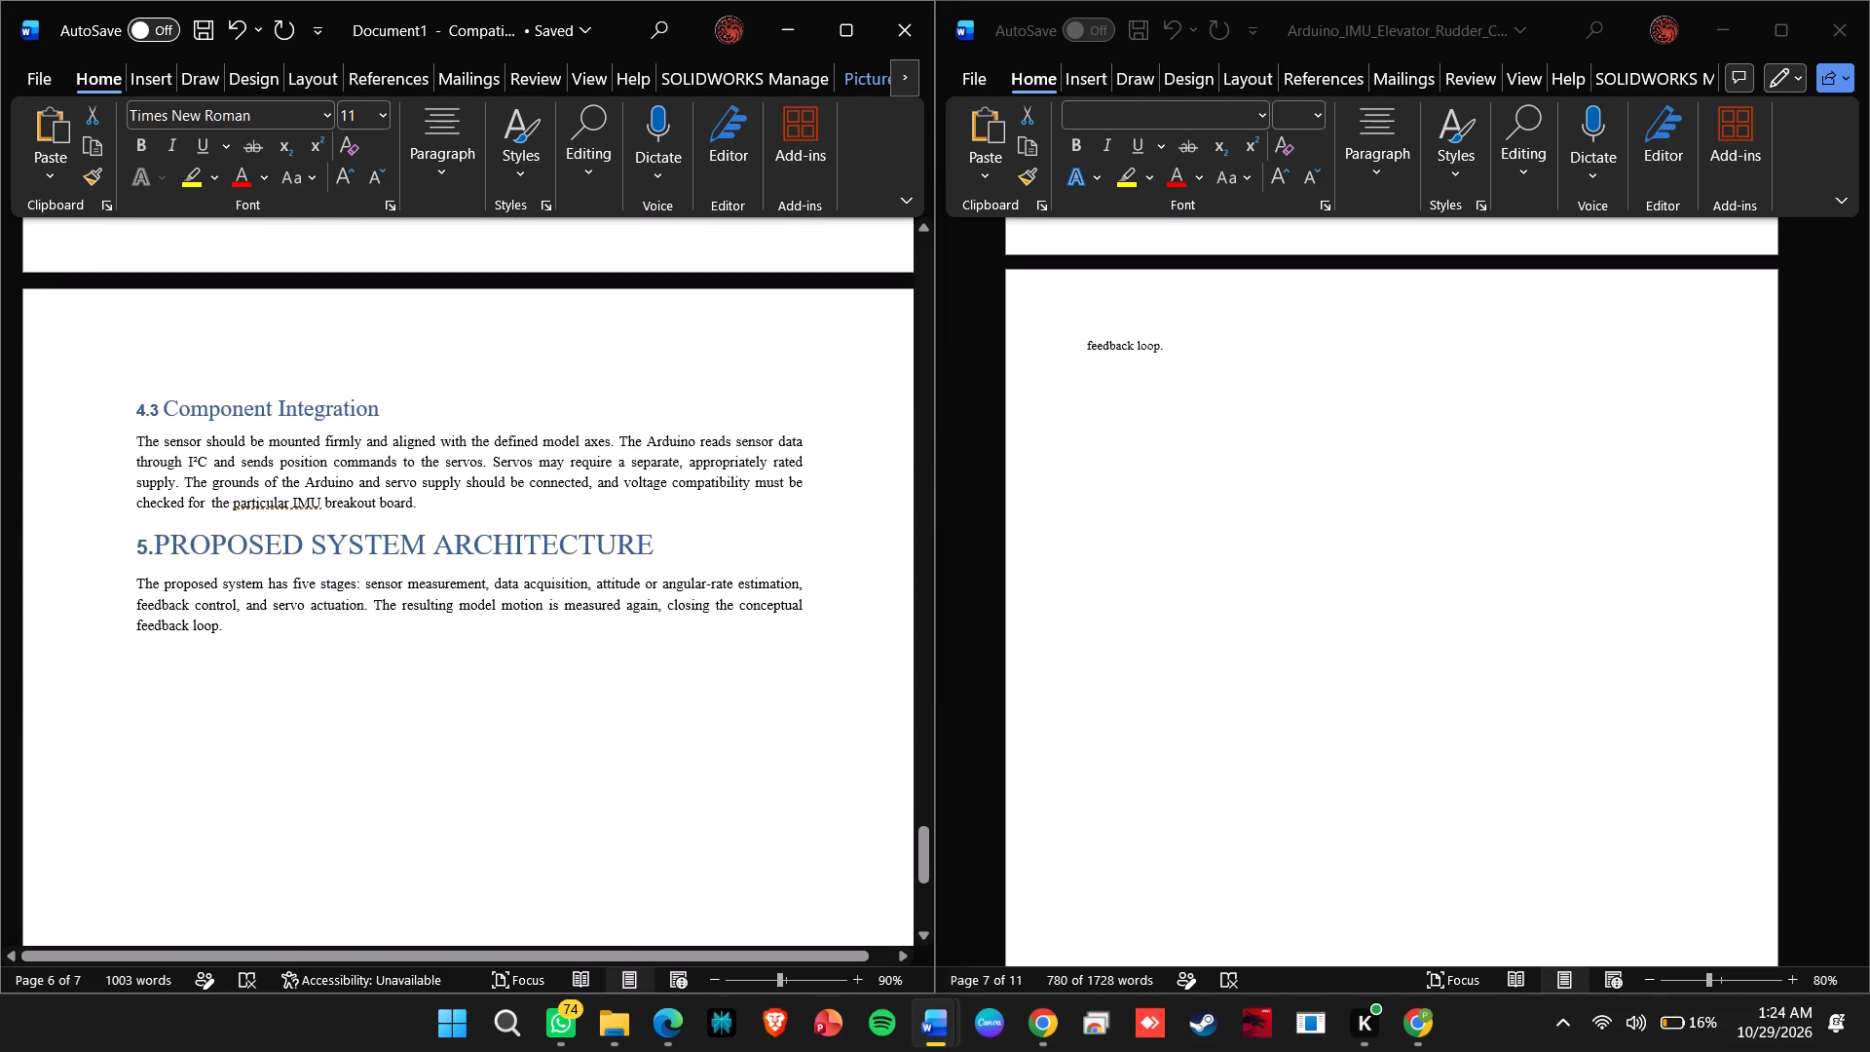
Insert the "Arduino–IMU Feedback Architecture Flowchart" picture from the Downloads folder below the section 5 paragraph.
scroll(320, 513, down, 5)
click(324, 503)
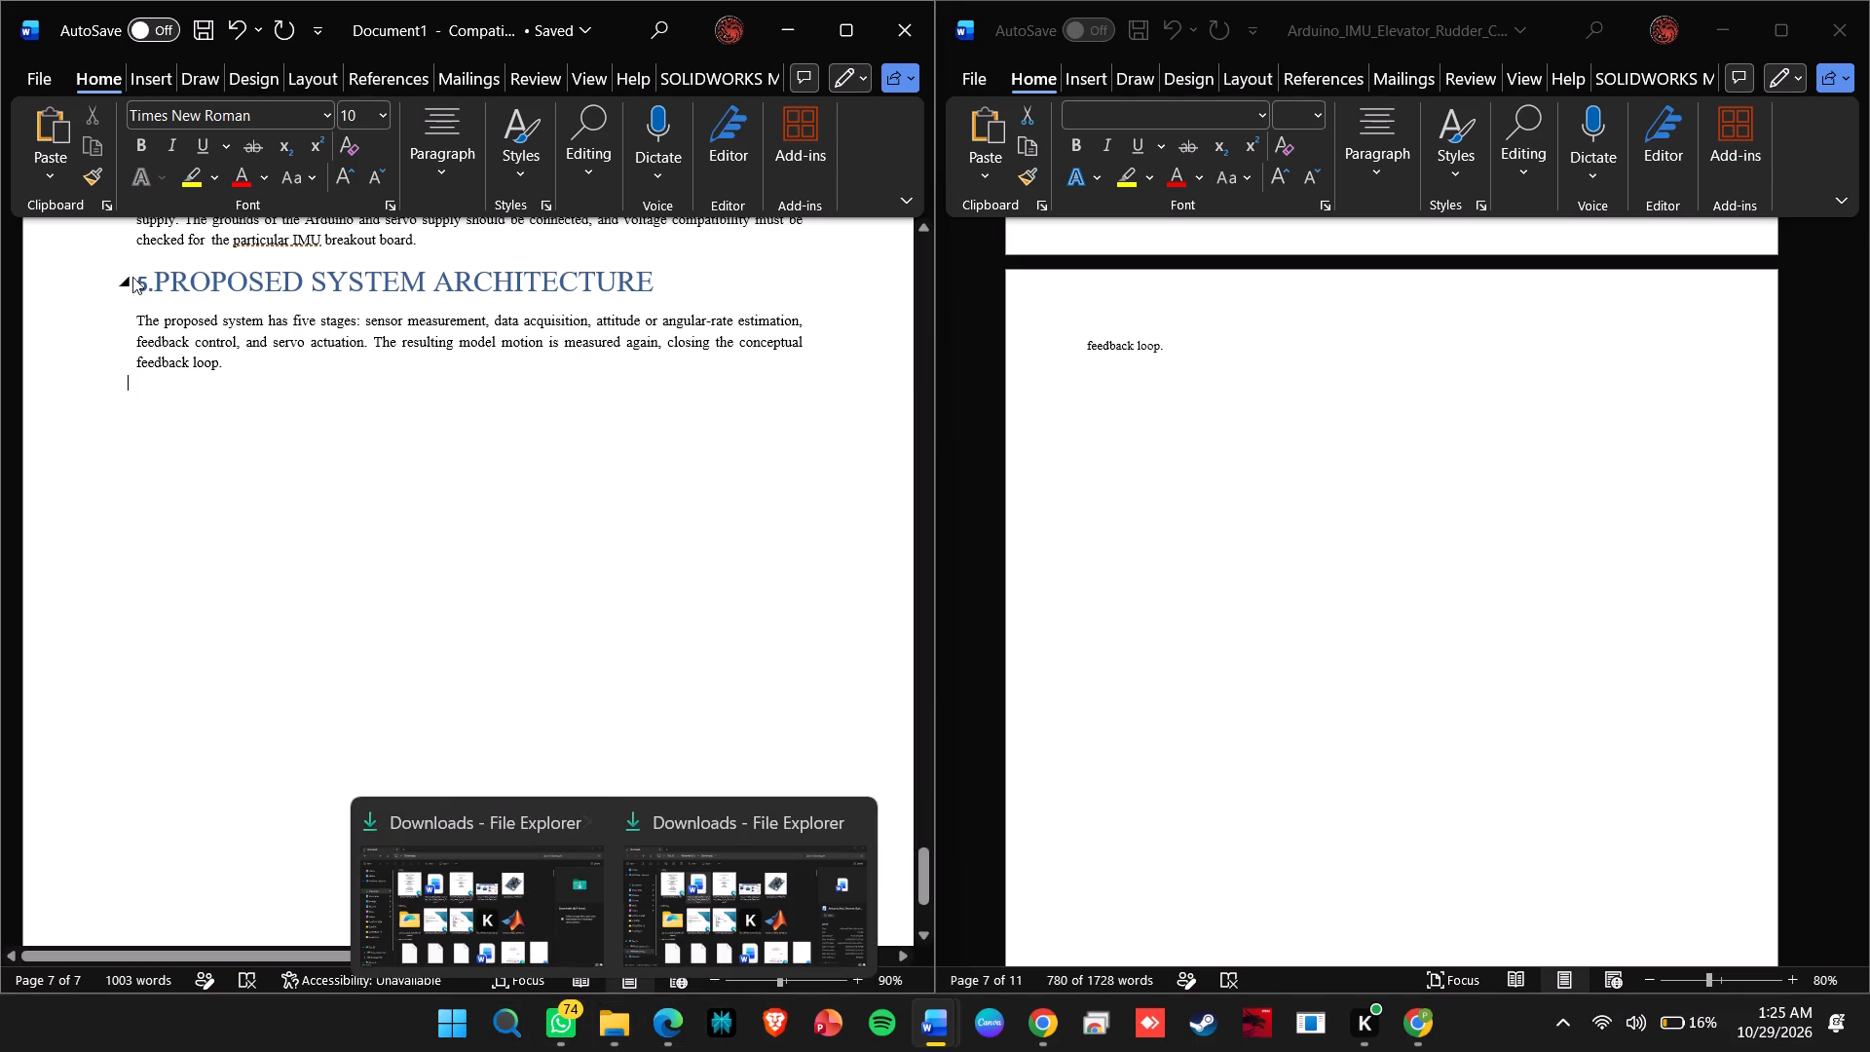
click(156, 79)
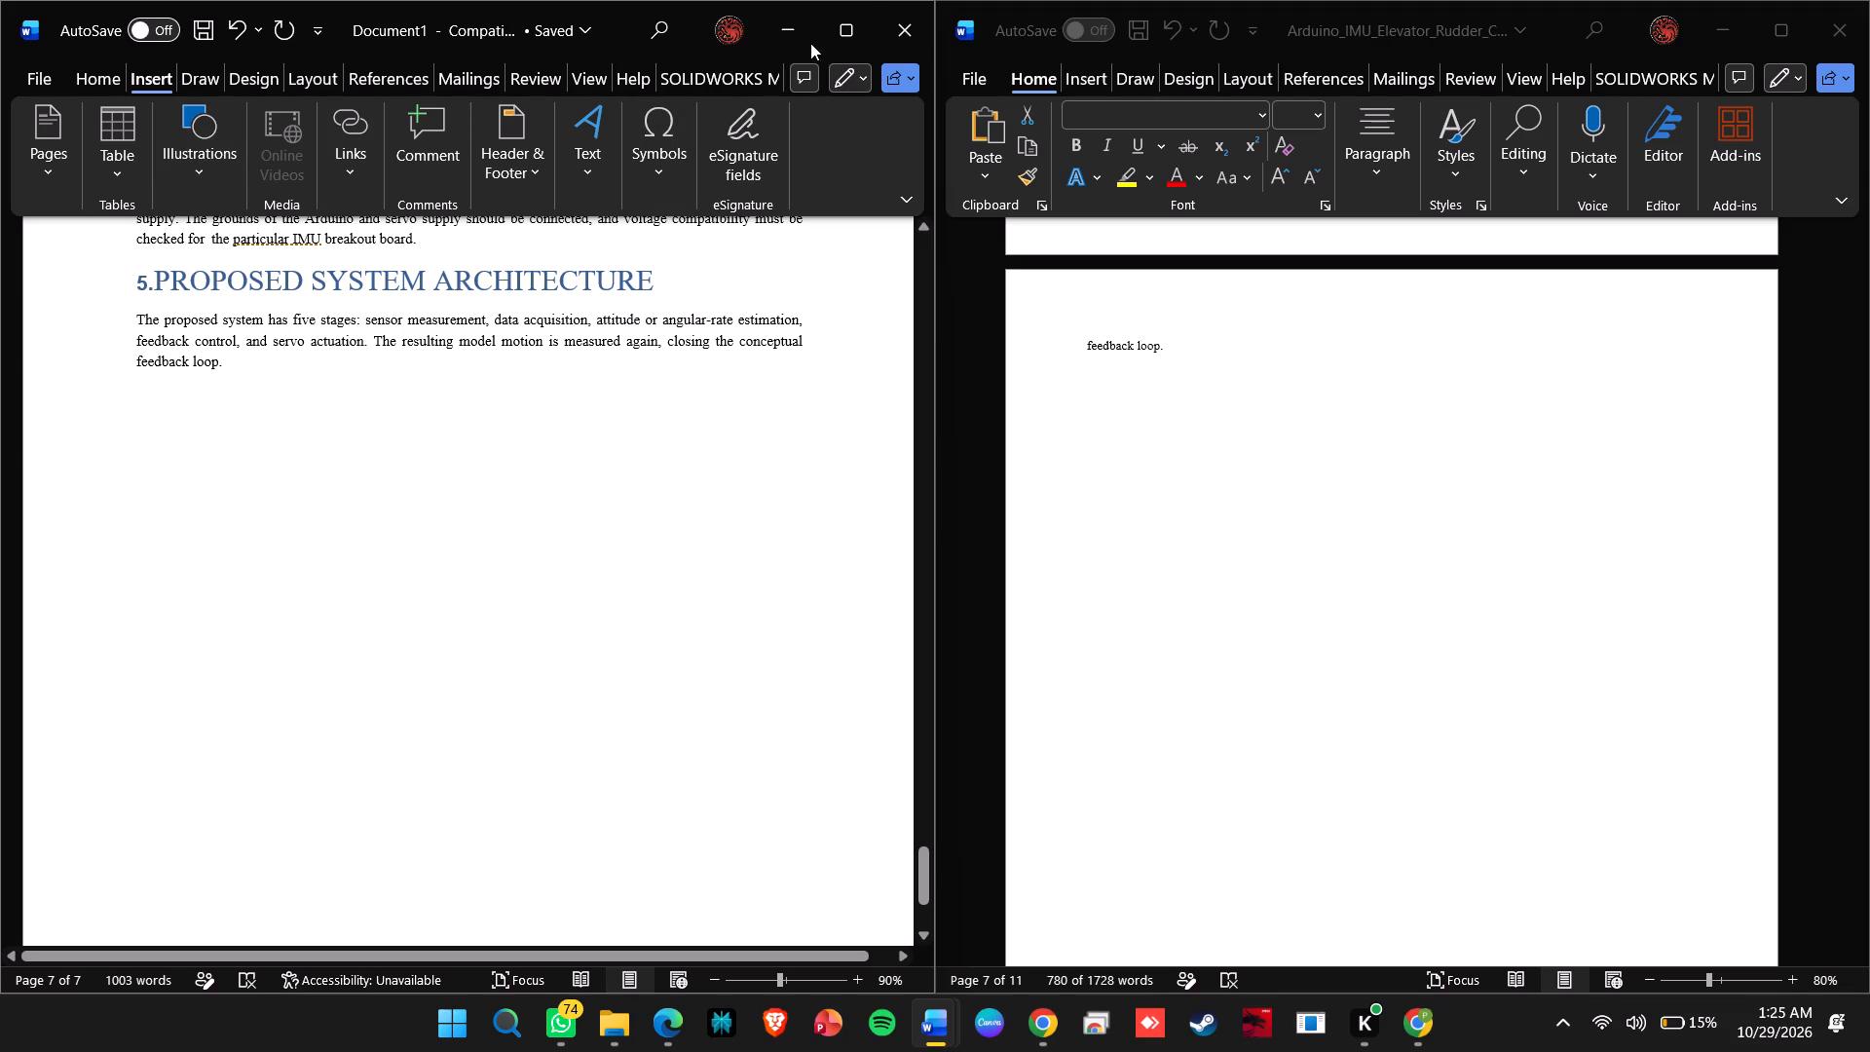
click(832, 35)
click(263, 163)
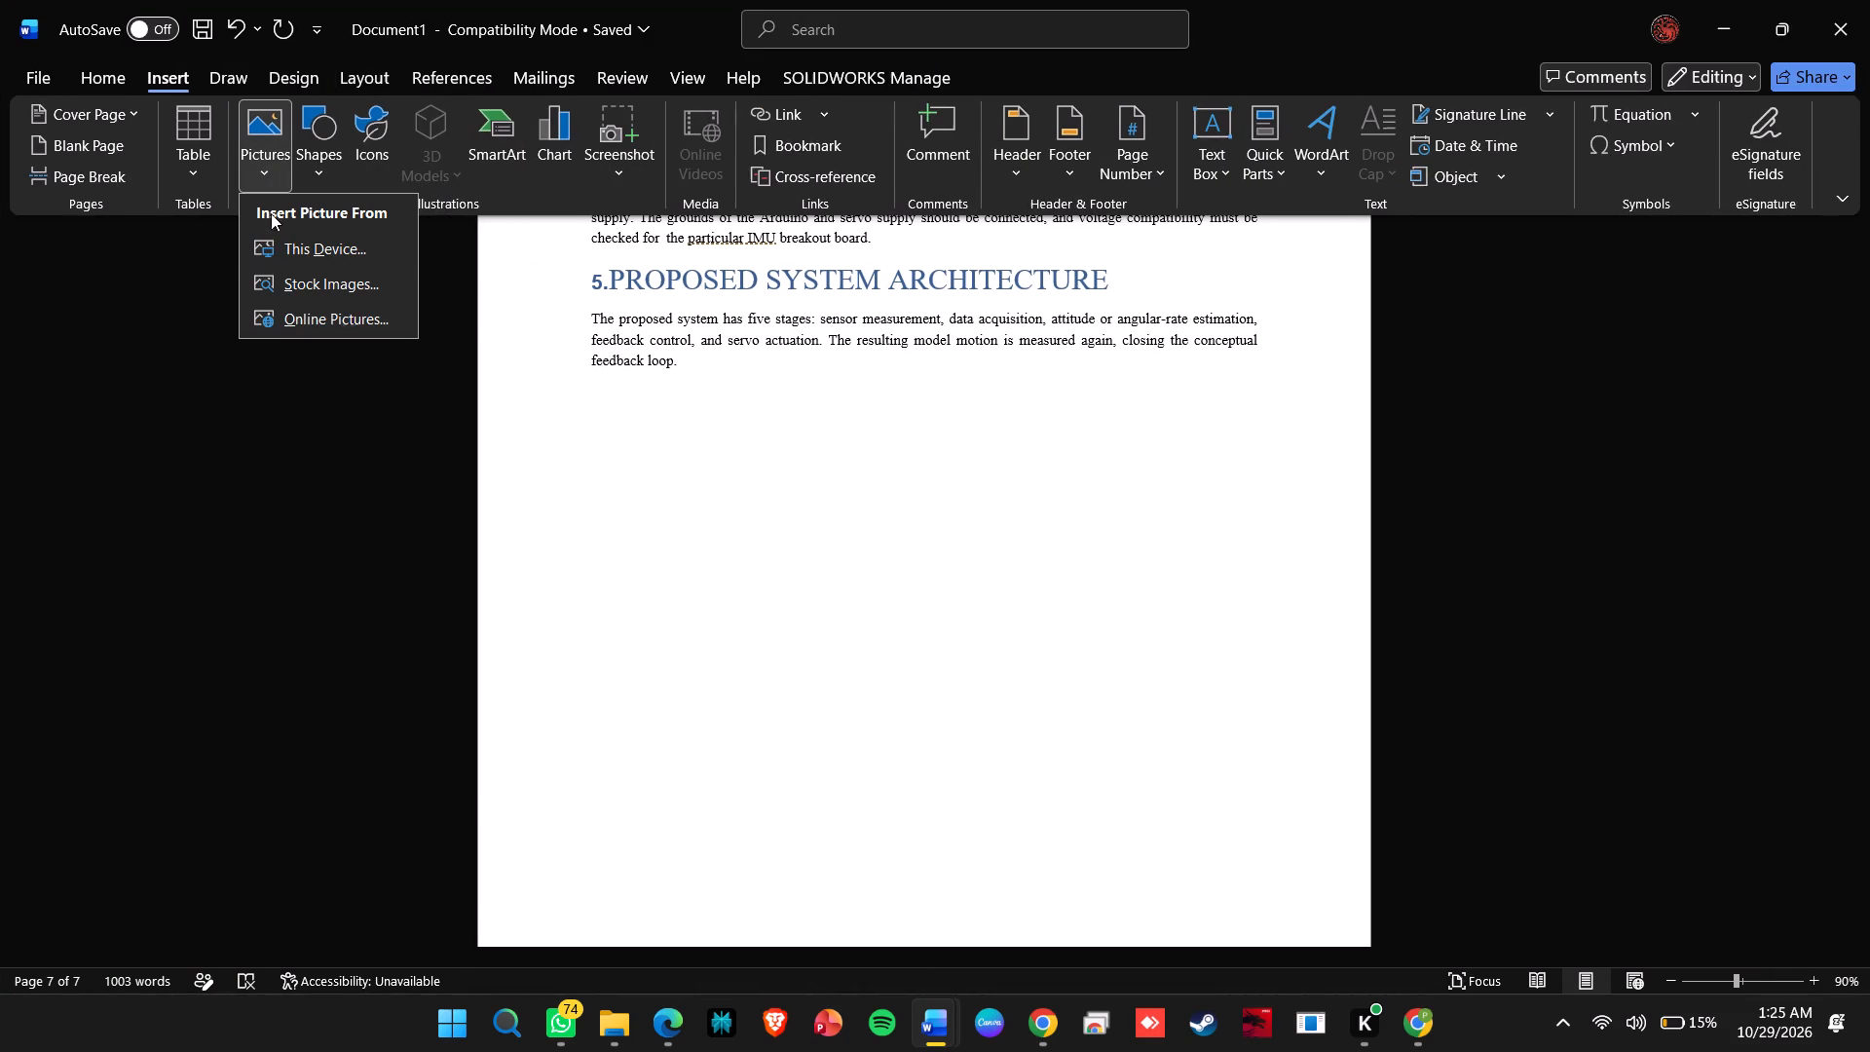
click(293, 250)
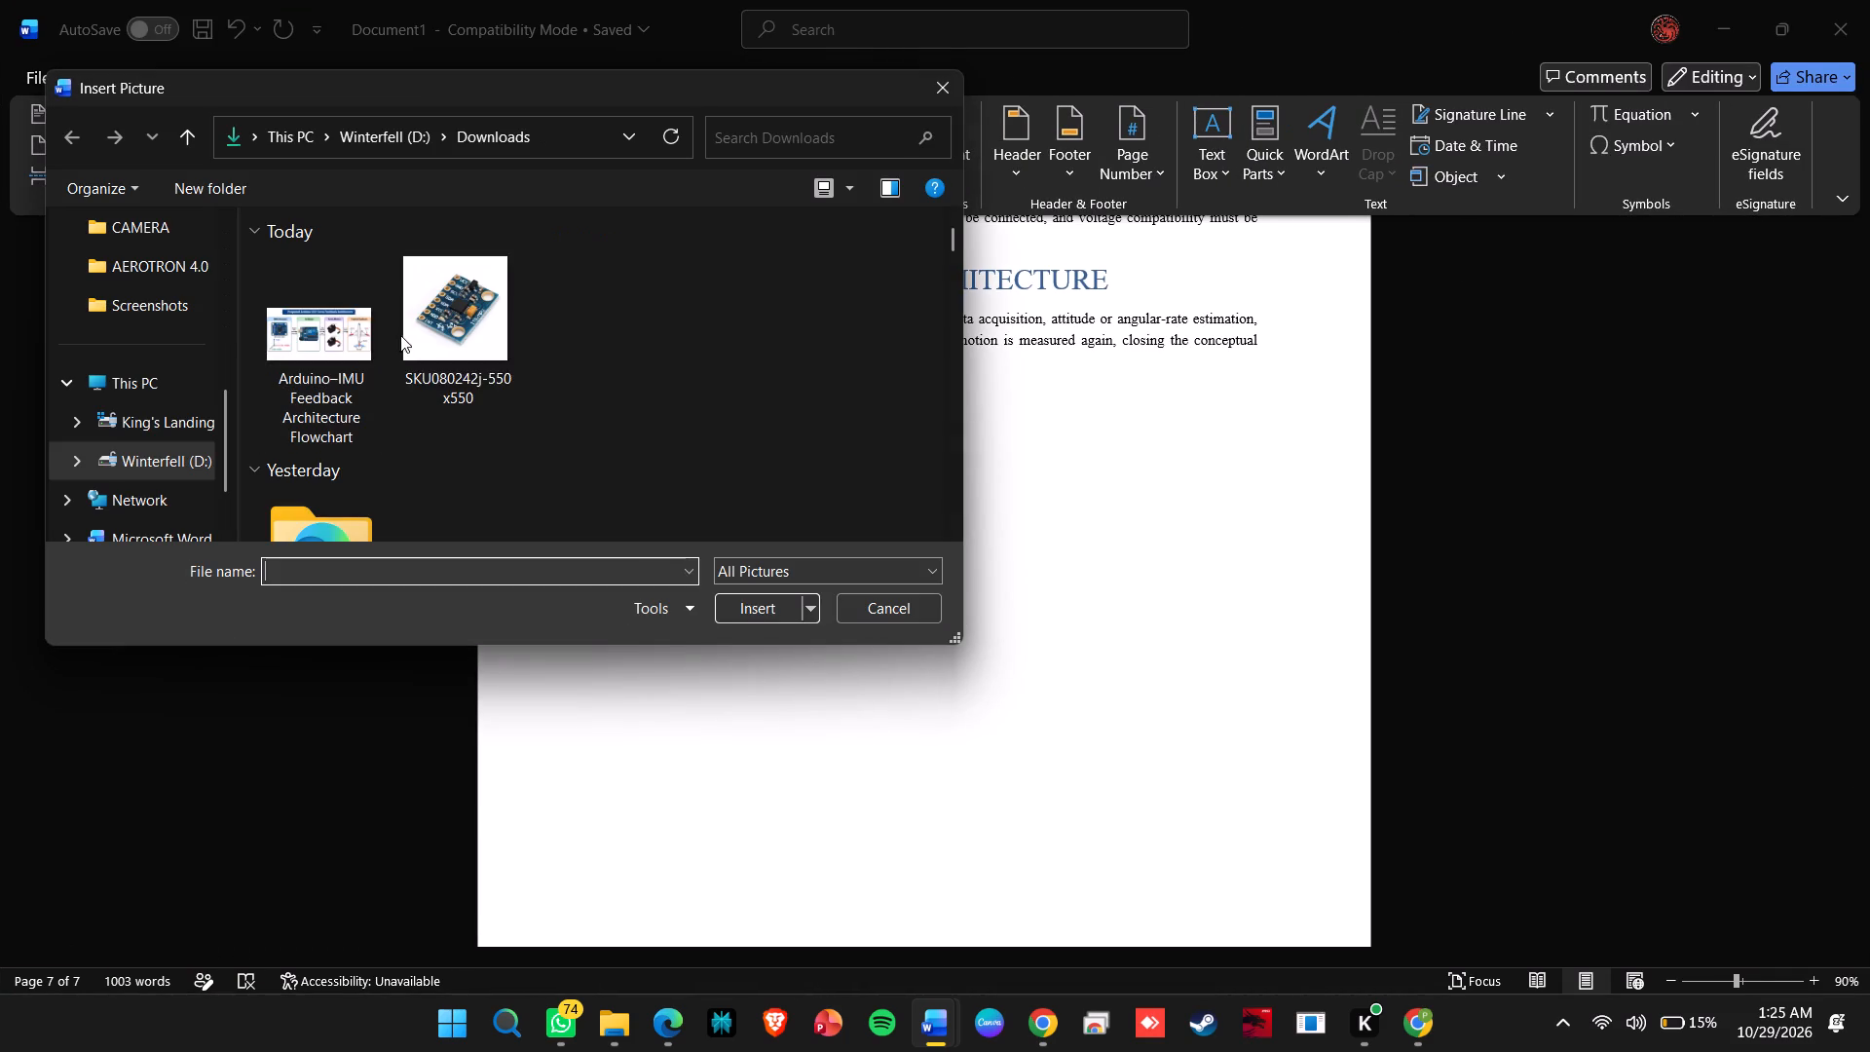
click(367, 351)
click(751, 600)
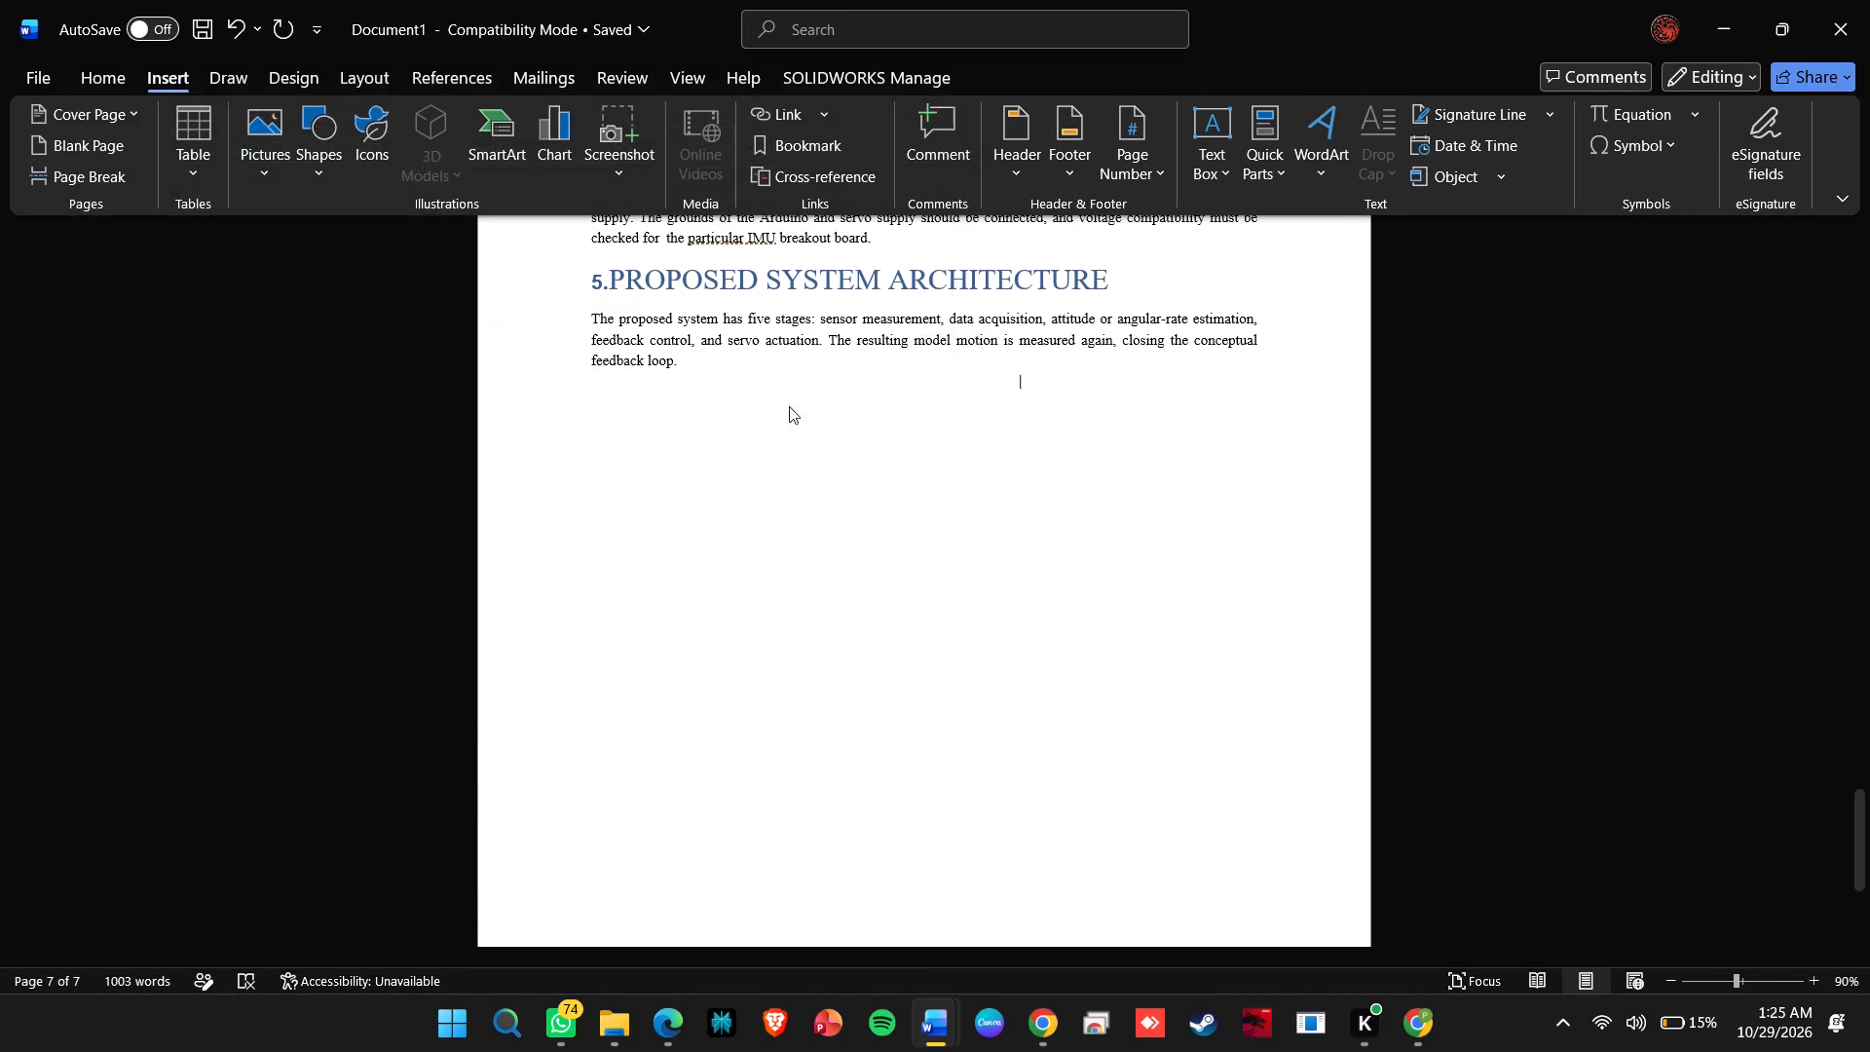
click(954, 546)
click(1026, 770)
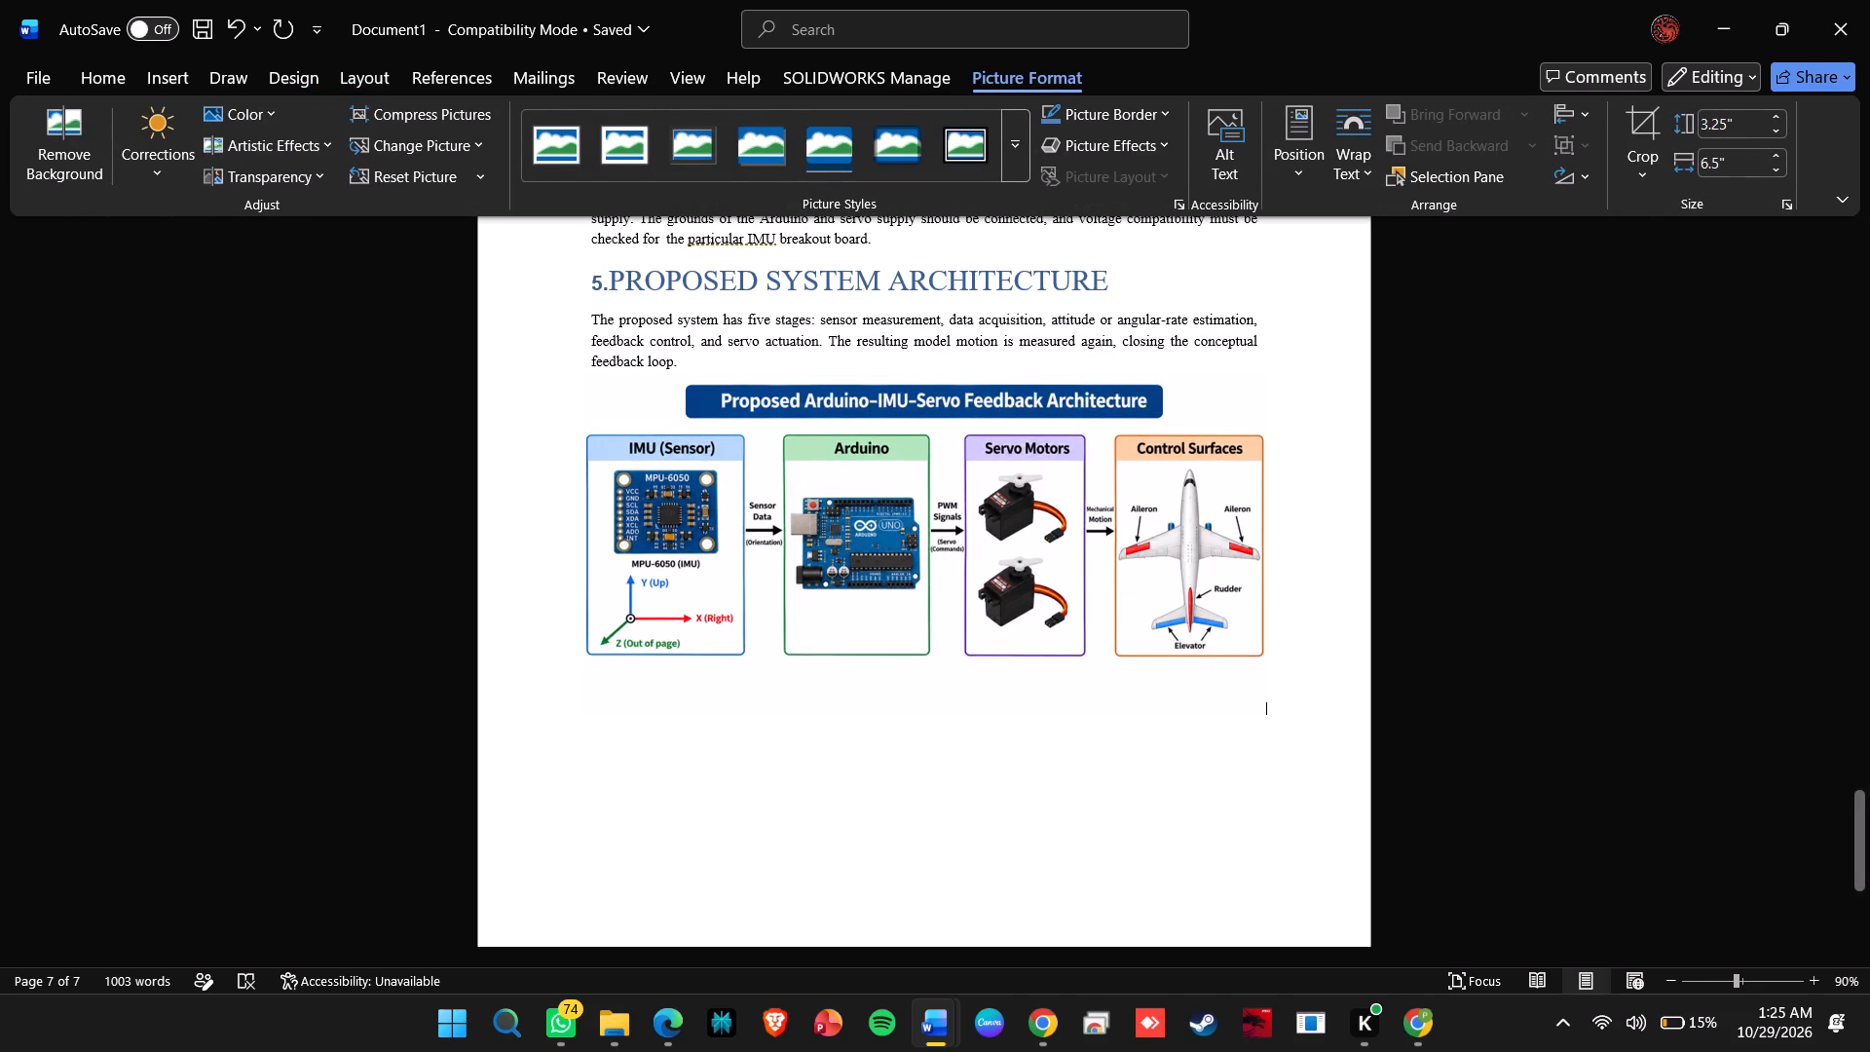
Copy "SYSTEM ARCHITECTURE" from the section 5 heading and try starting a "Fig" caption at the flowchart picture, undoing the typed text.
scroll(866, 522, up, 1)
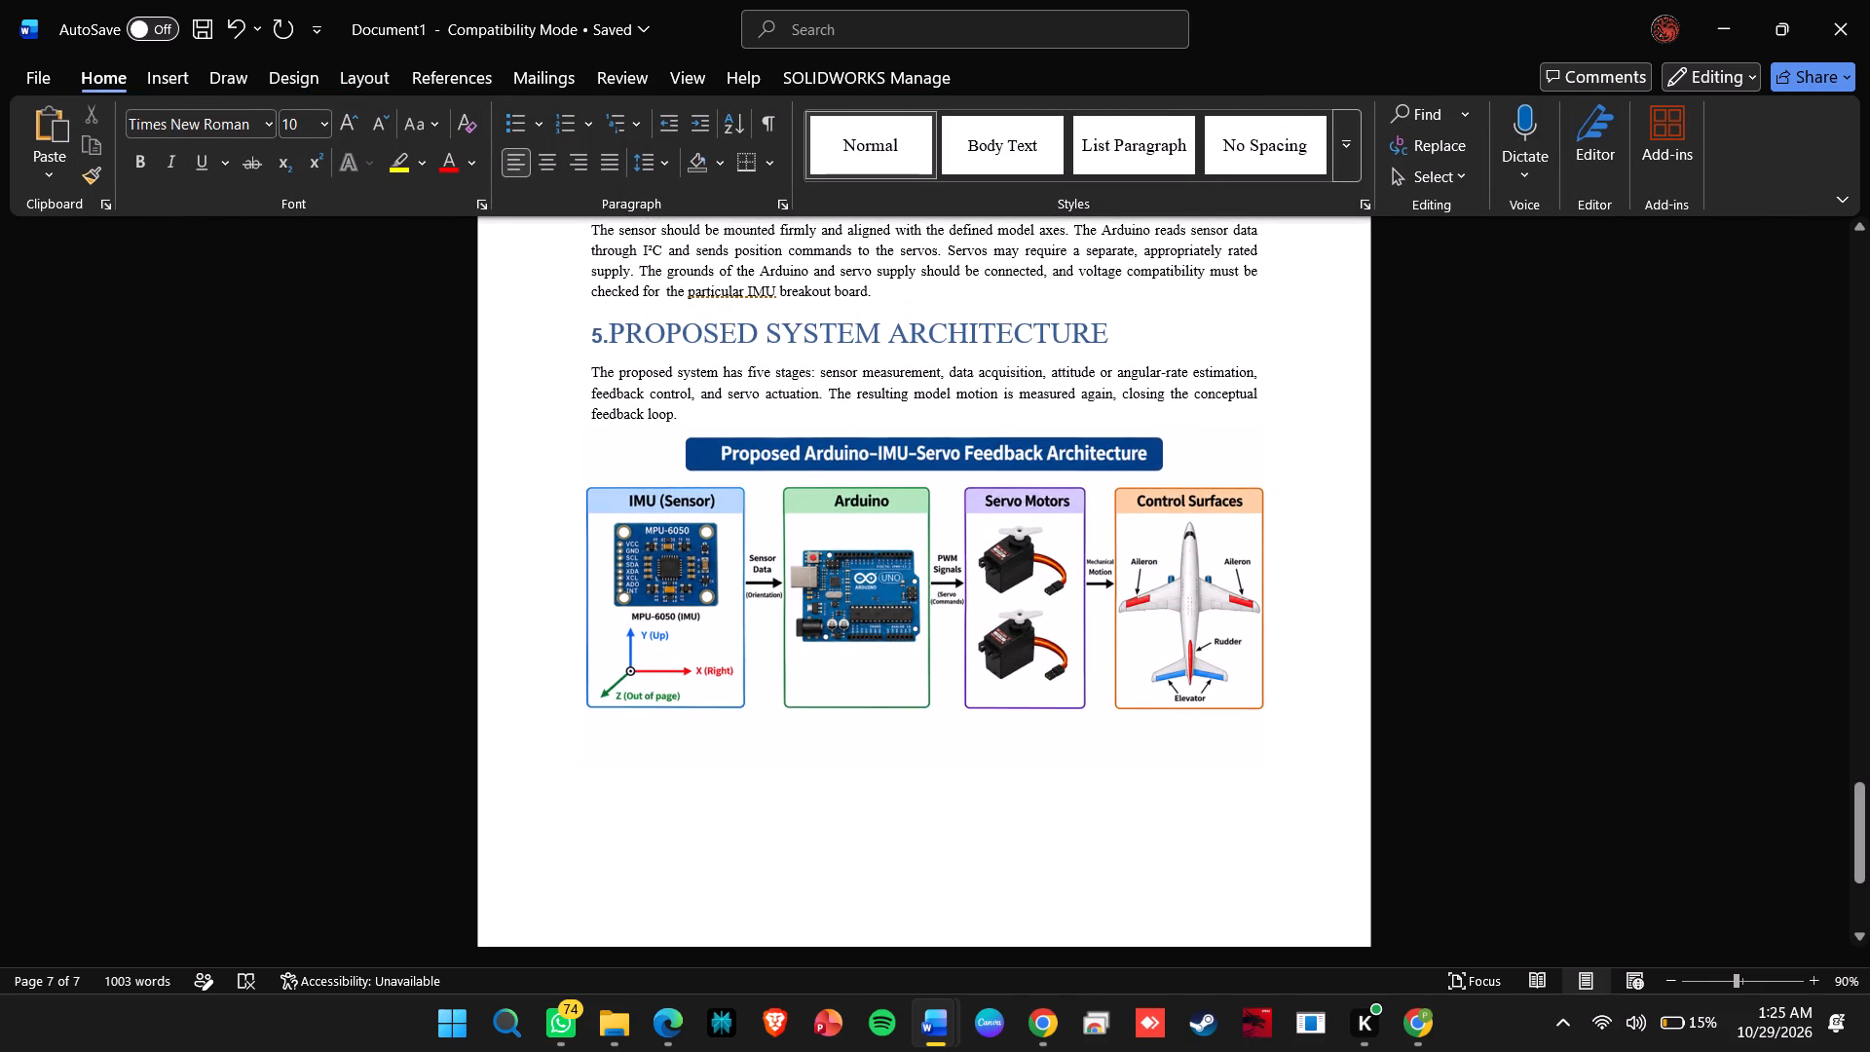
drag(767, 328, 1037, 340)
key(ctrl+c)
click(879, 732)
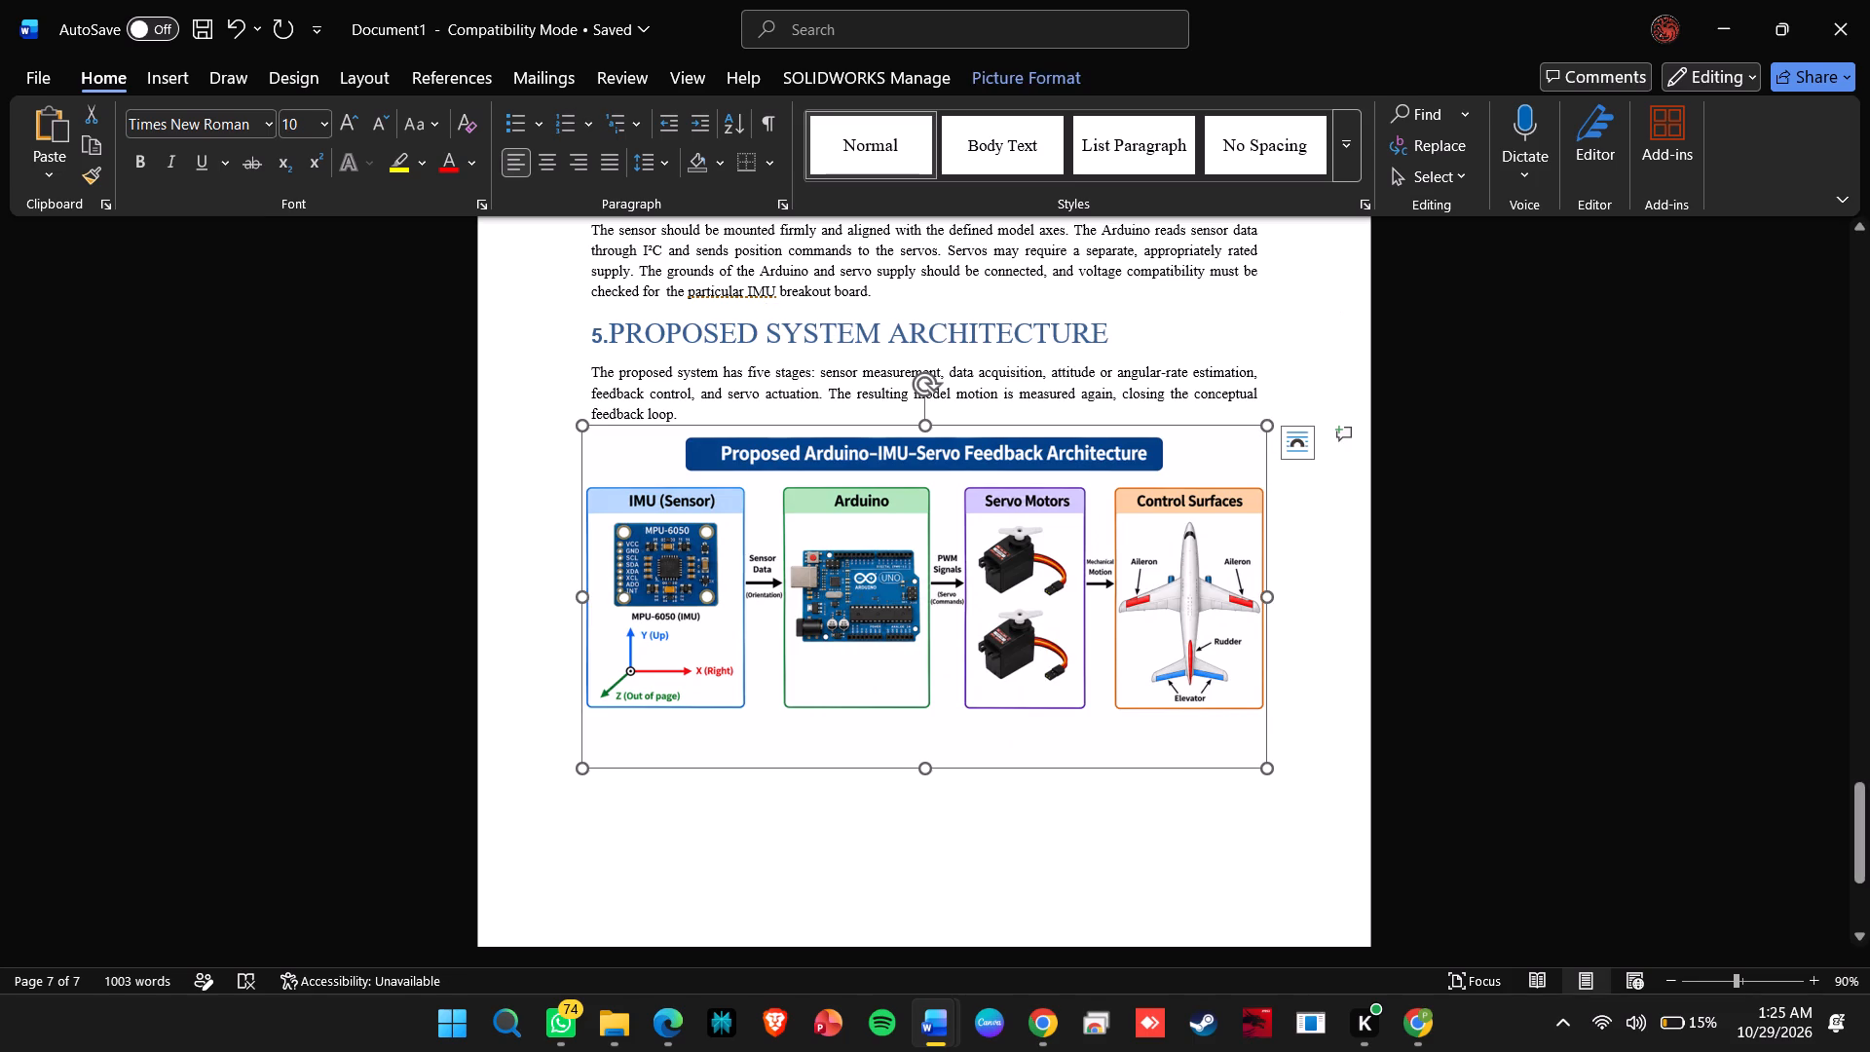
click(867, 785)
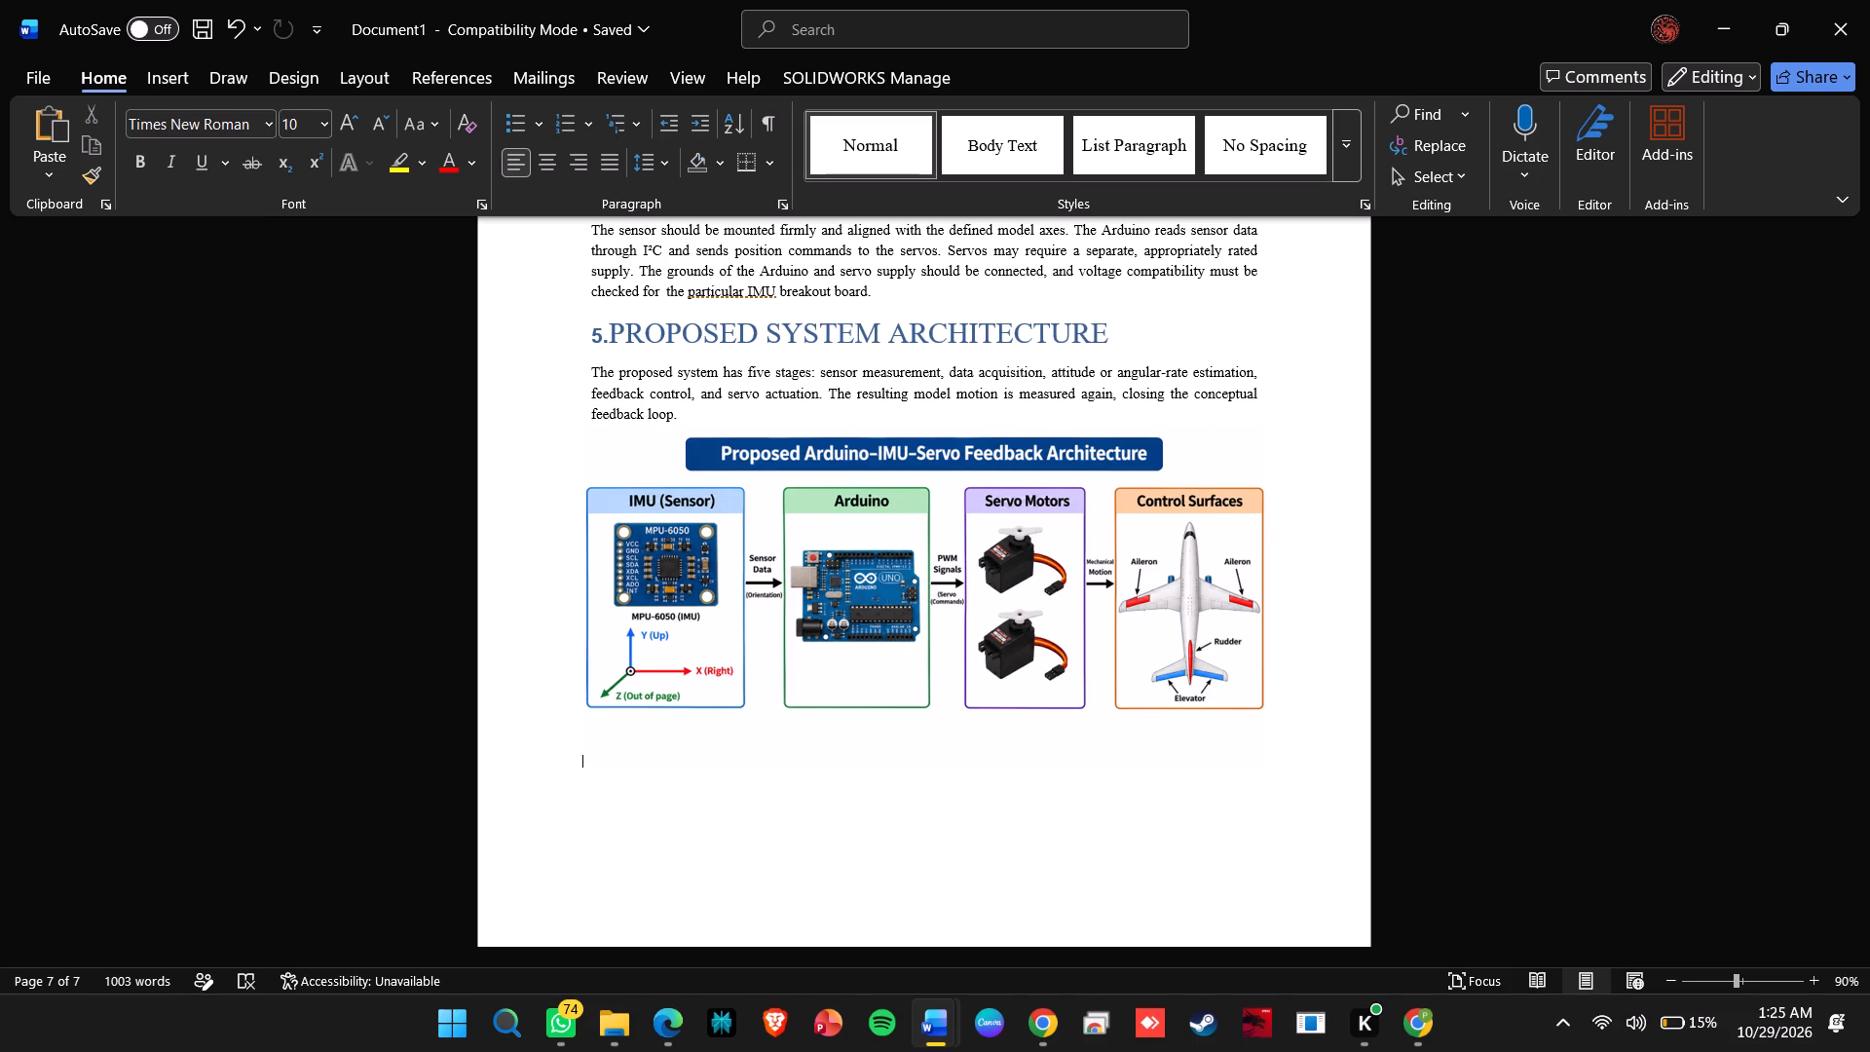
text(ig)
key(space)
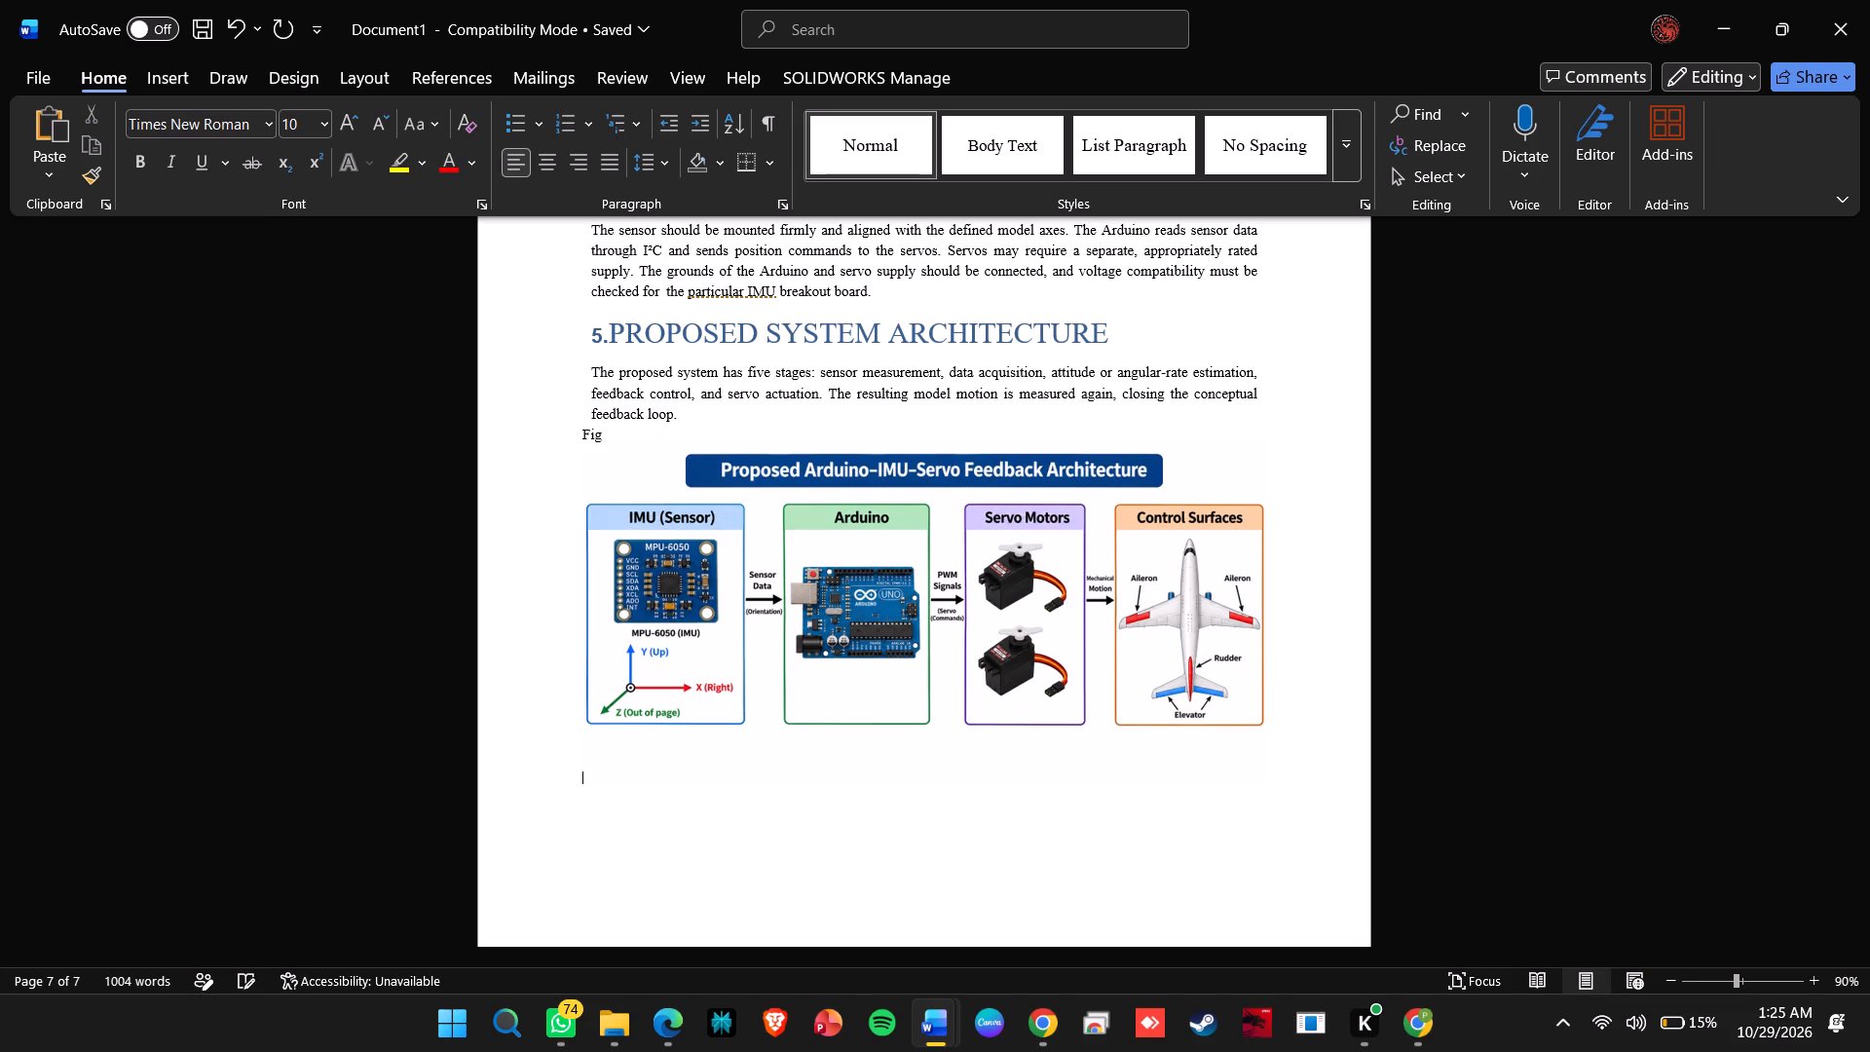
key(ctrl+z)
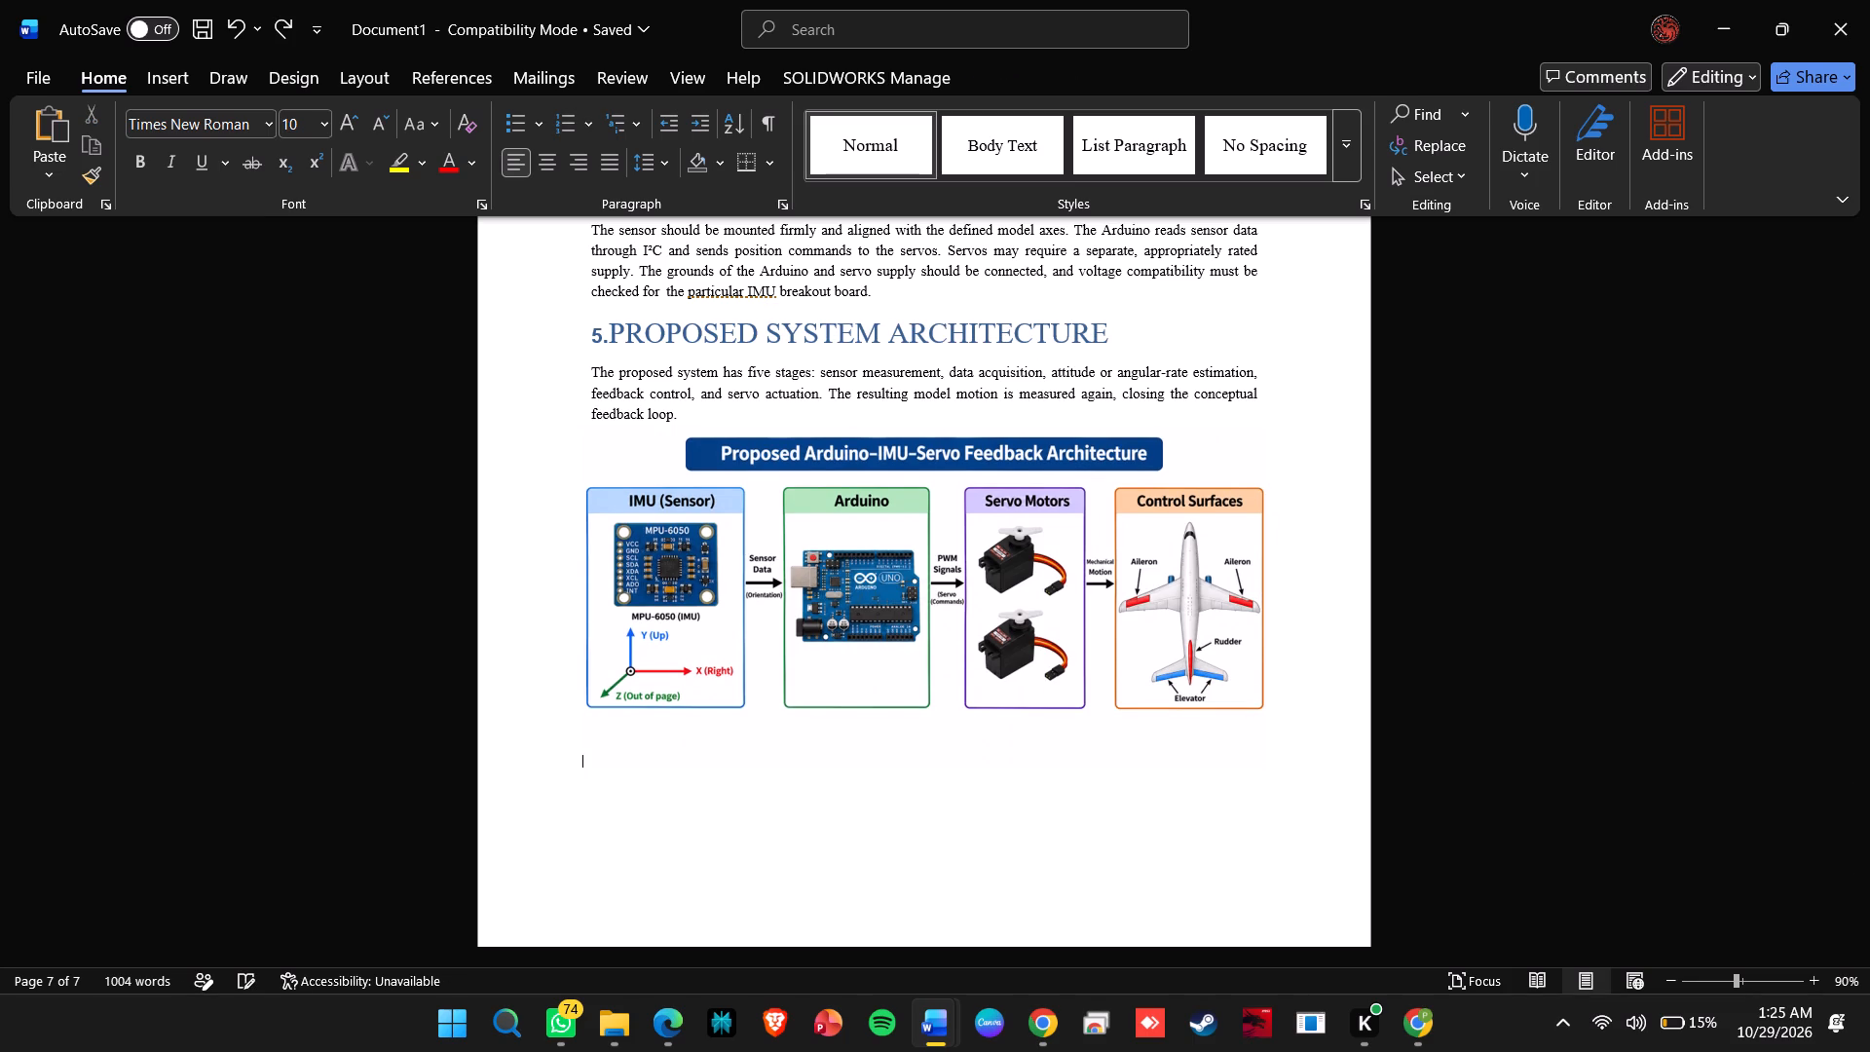
Add a blank line after the section 5 paragraph and start a caption reading "Fig:" directly above the flowchart picture.
drag(872, 868, 870, 859)
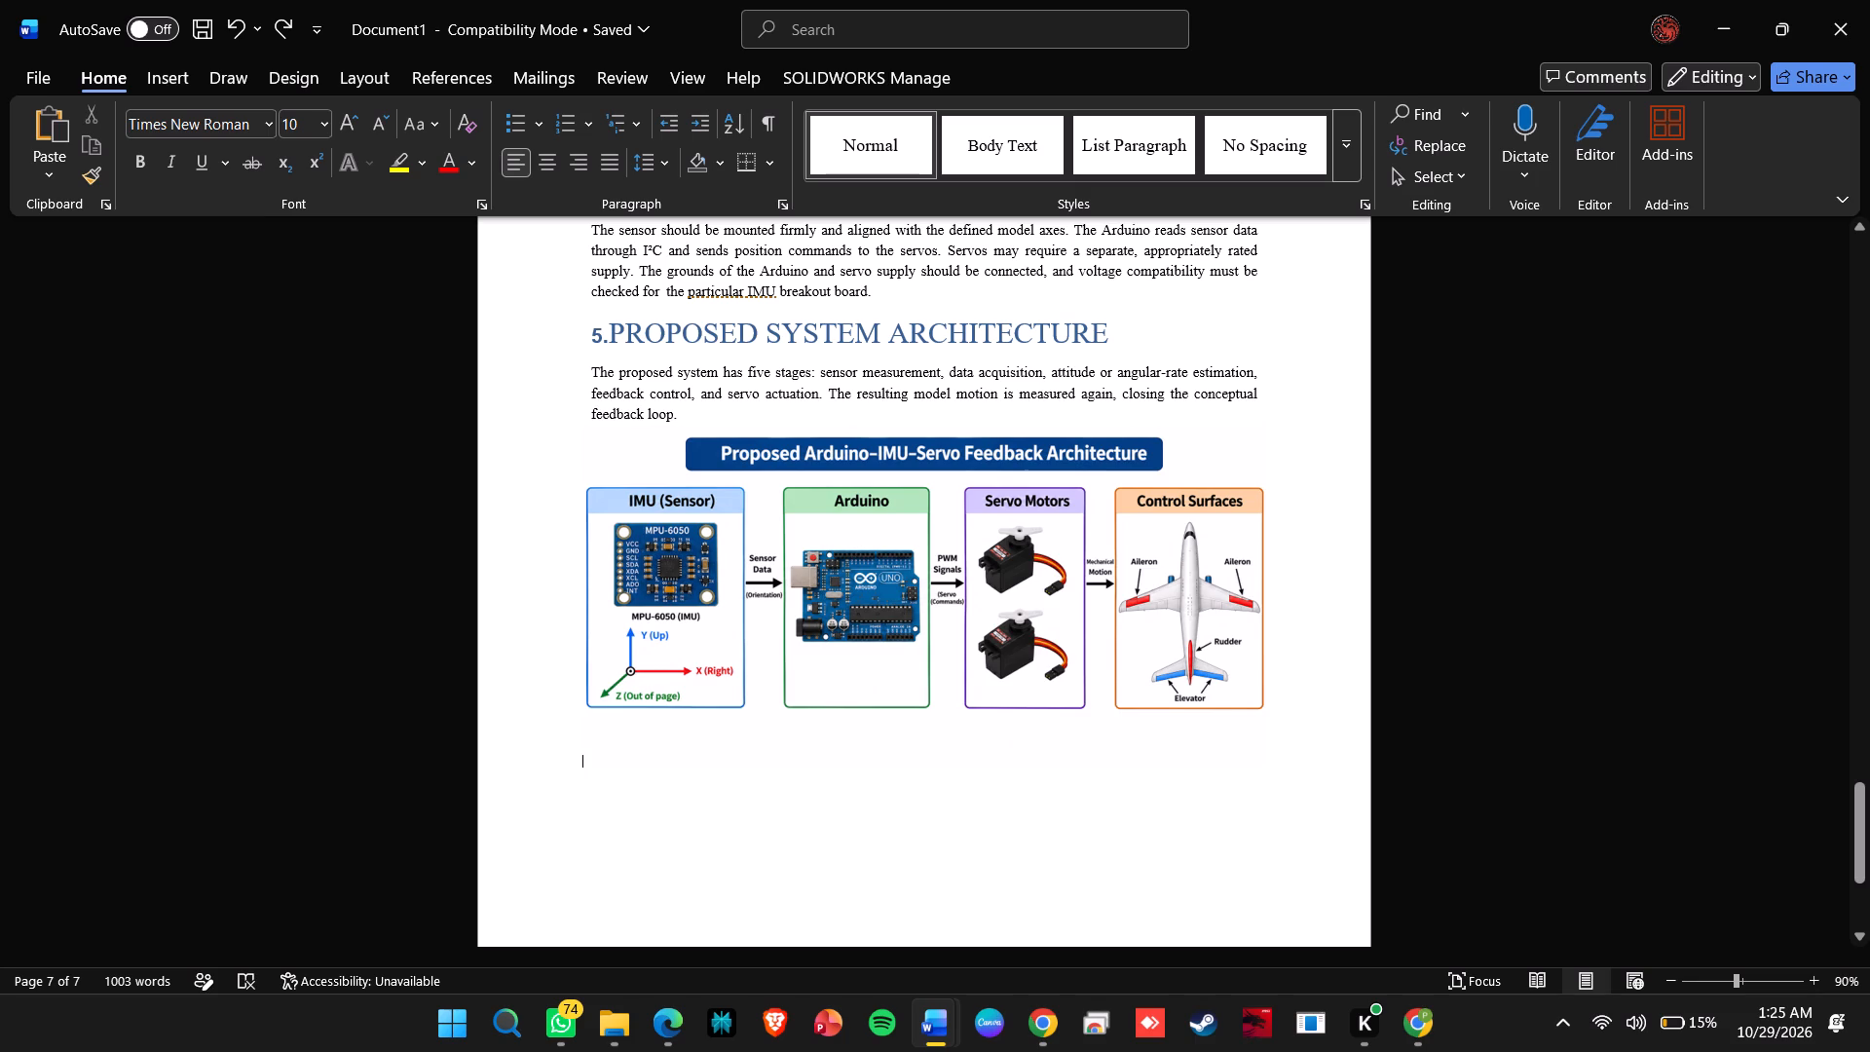
key(Return)
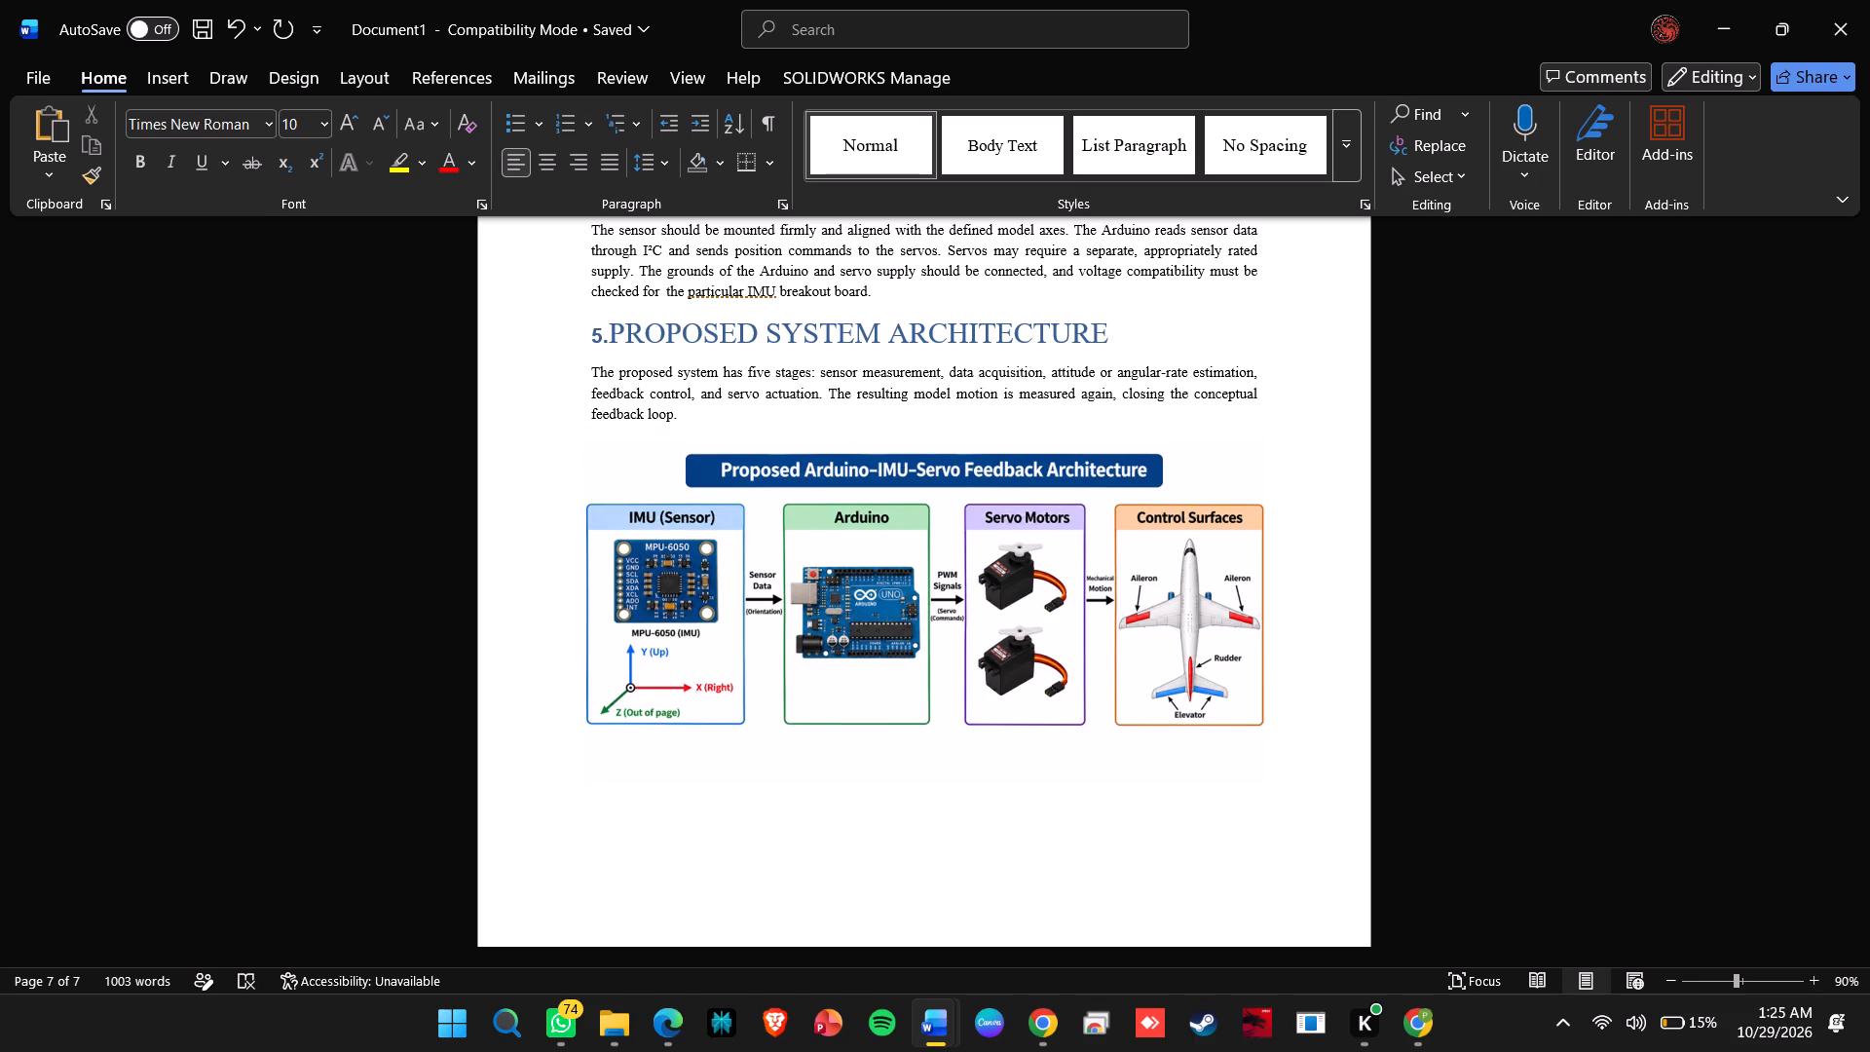
key(f)
key(BackSpace)
text(FIG)
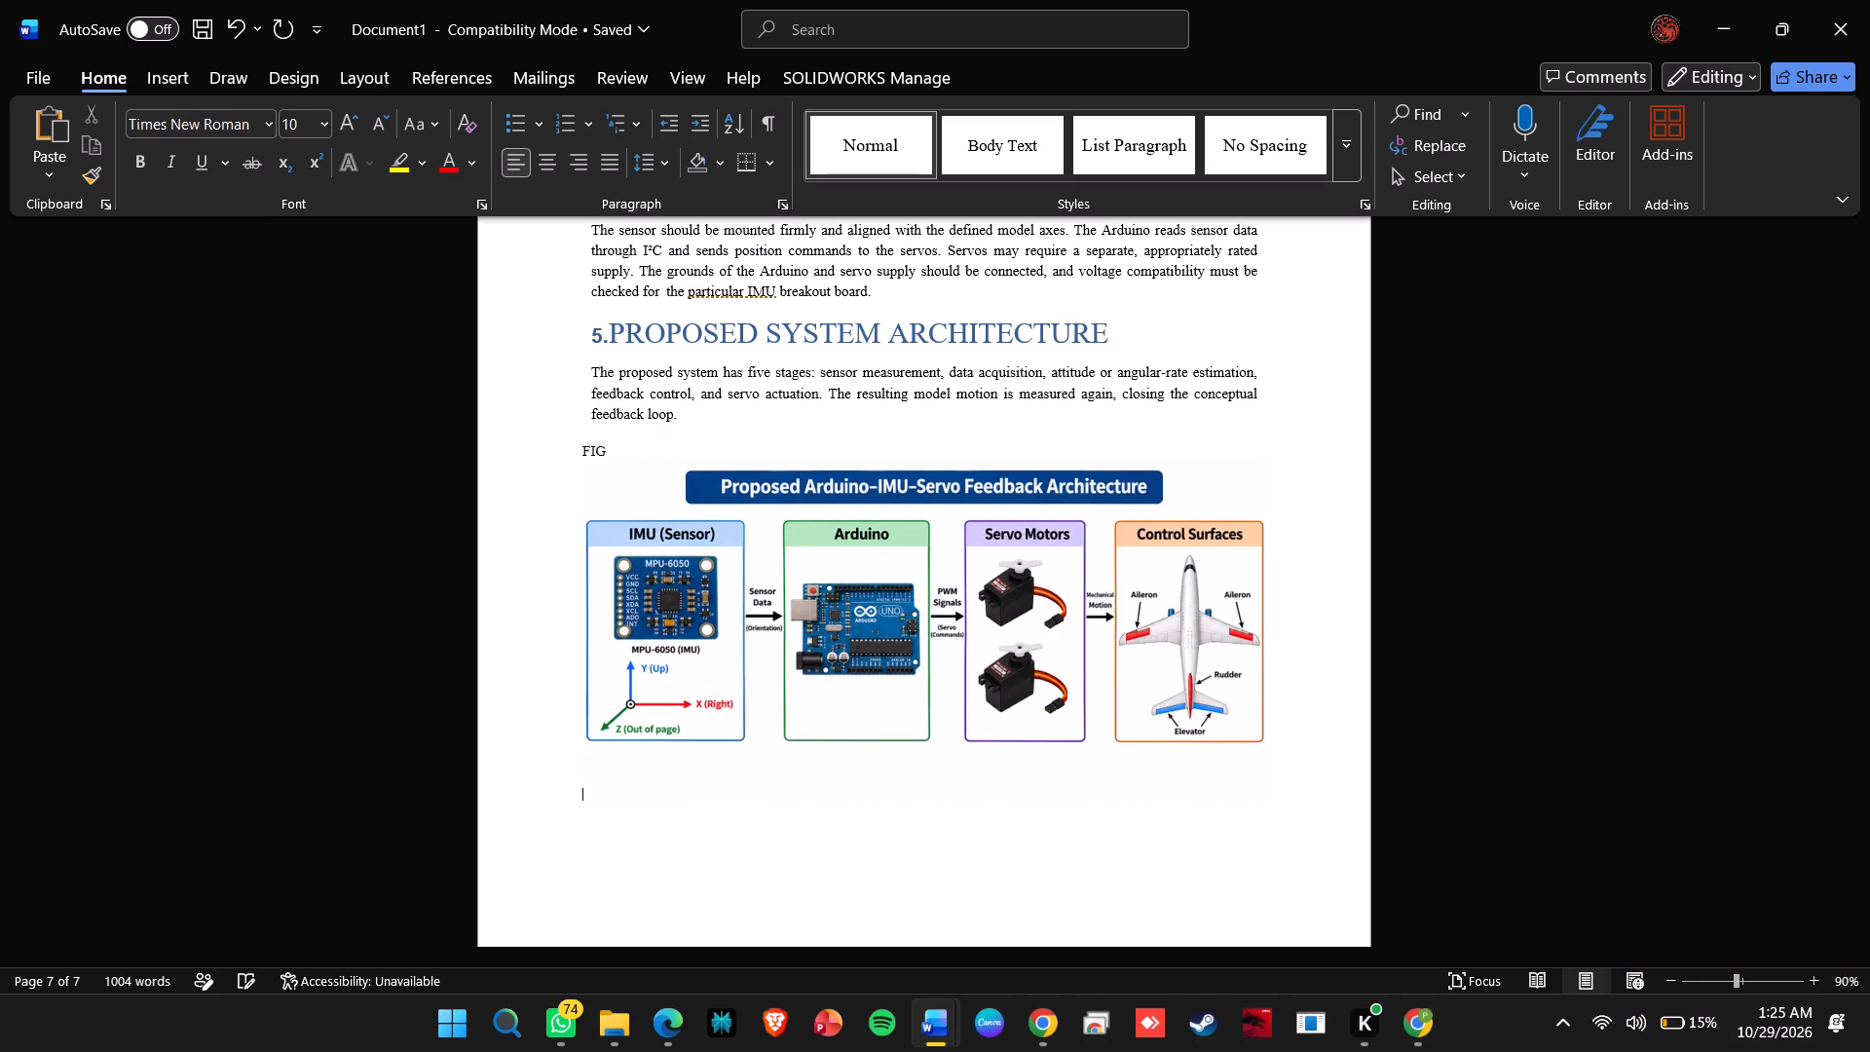
key(space)
key(BackSpace)
key(BackSpace)
key(BackSpace)
text(if)
key(BackSpace)
text(g:)
key(space)
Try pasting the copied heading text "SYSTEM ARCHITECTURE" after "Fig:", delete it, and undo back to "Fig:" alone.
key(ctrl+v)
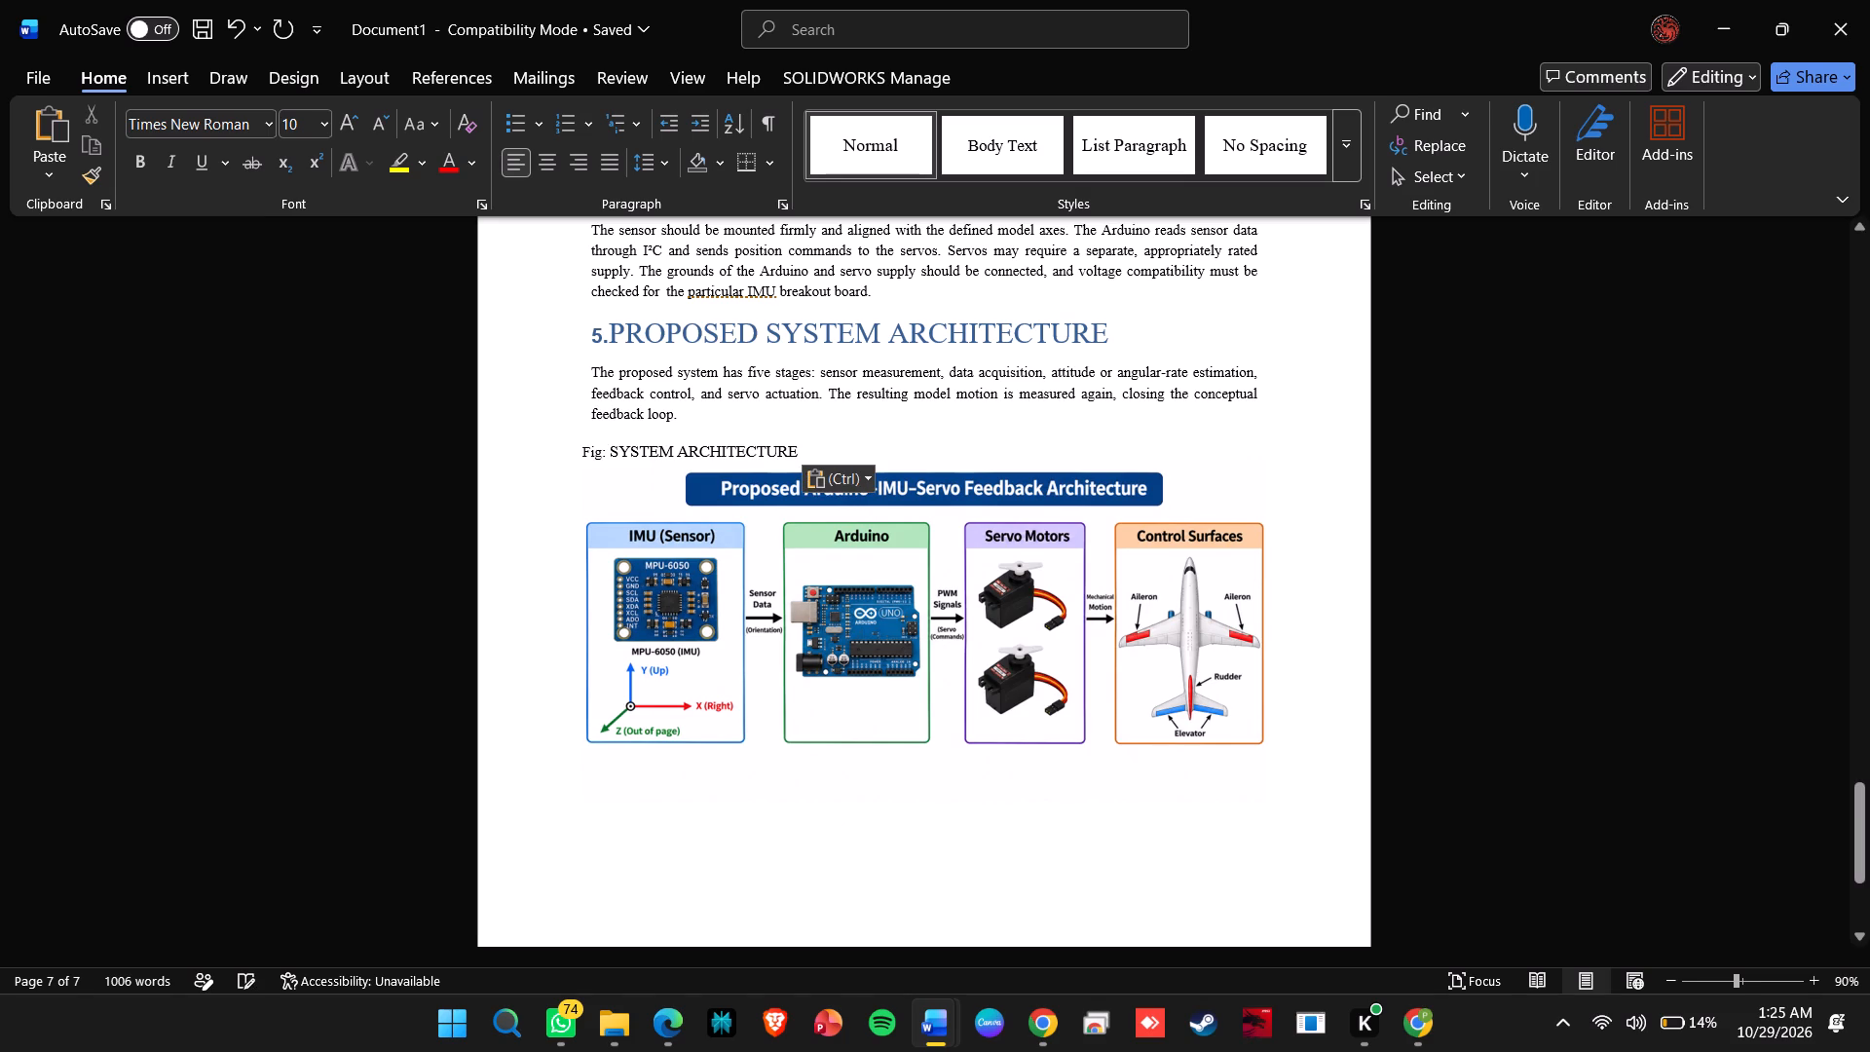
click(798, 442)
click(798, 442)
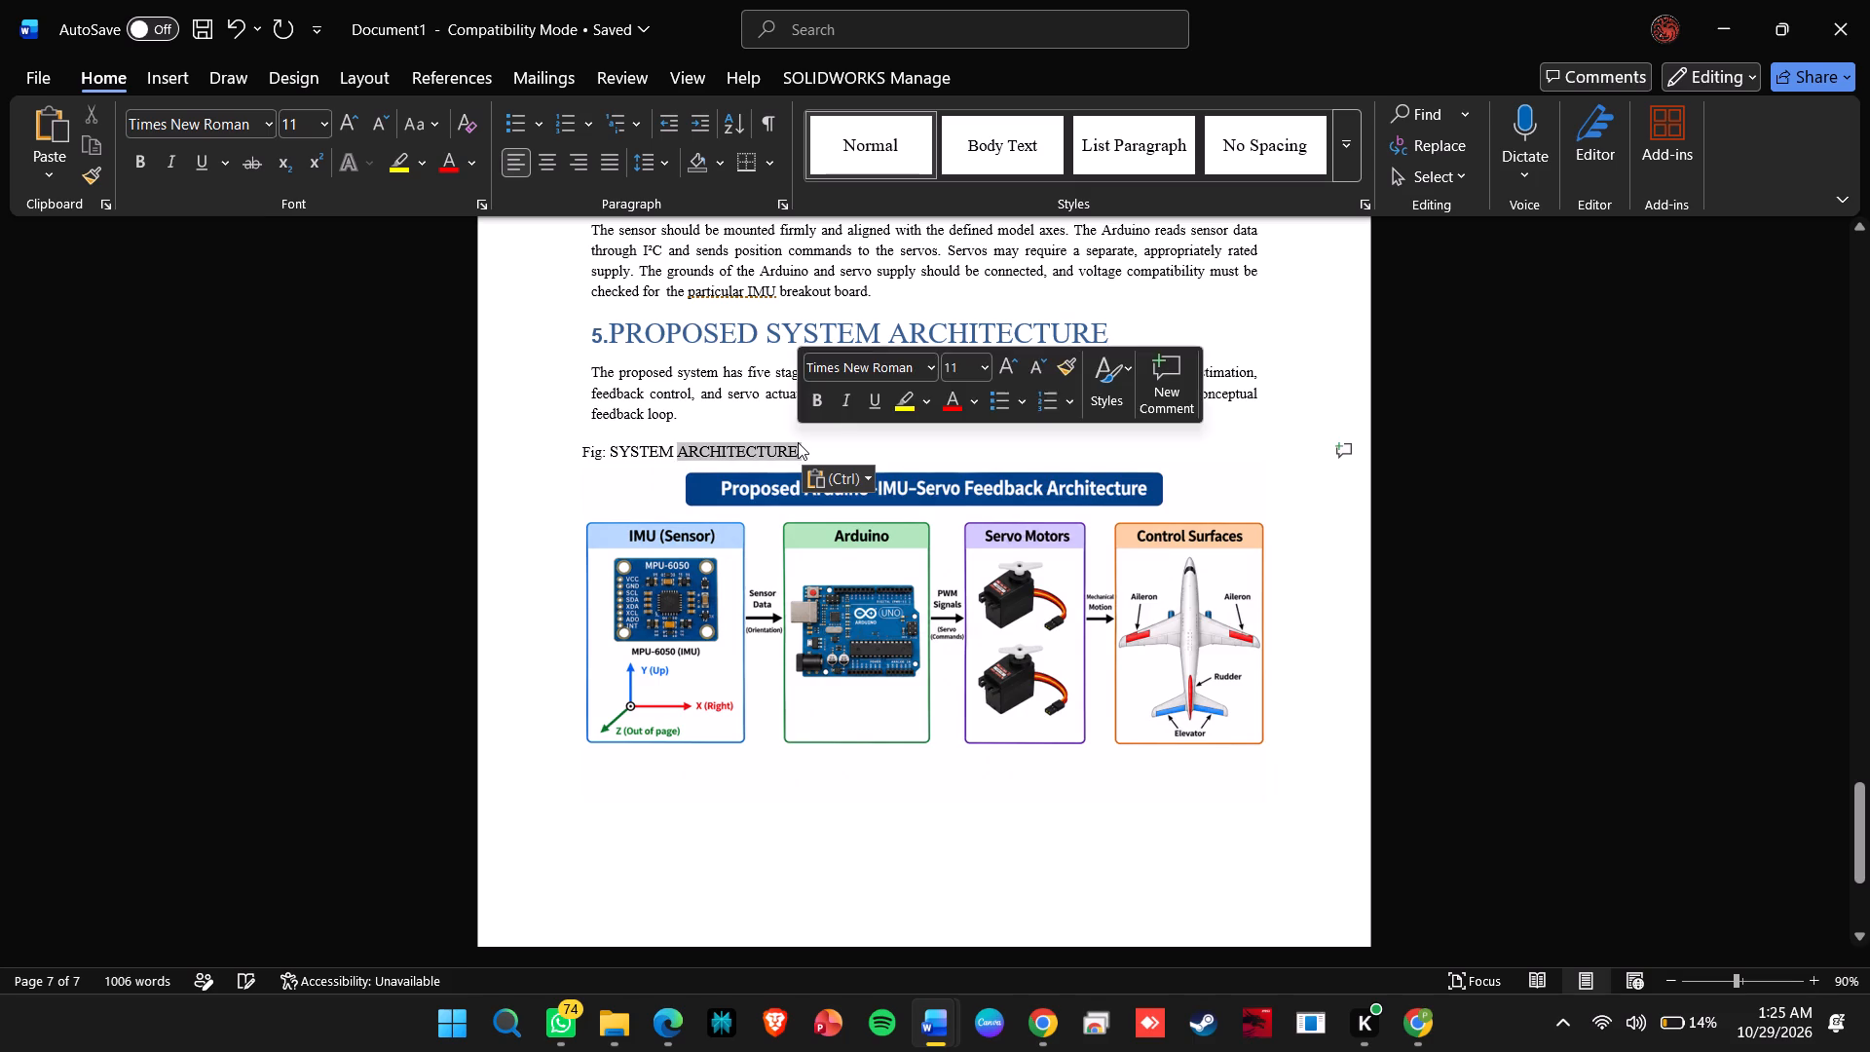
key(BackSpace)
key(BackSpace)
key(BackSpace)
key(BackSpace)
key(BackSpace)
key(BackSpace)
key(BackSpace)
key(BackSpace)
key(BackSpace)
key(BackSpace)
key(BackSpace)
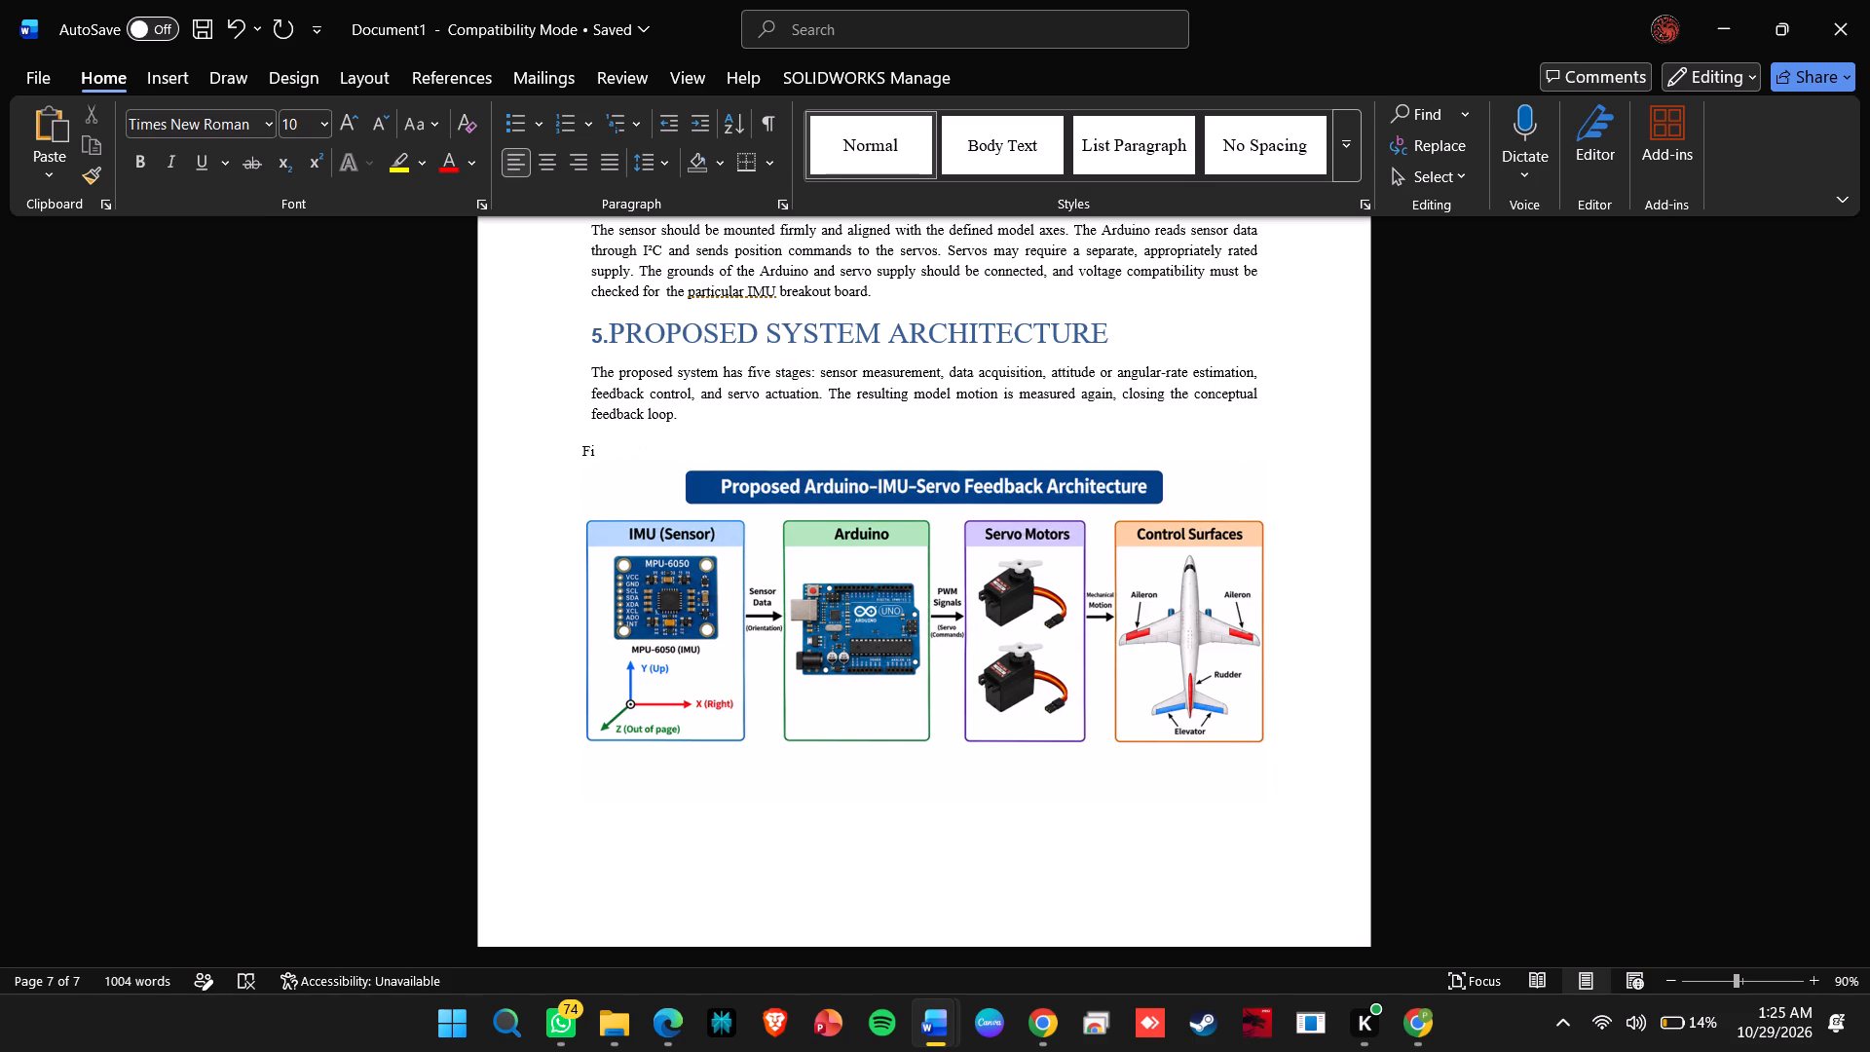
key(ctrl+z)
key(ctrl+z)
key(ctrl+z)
Complete the flowchart caption with the words "System Architecture" after "Fig:".
key(space)
key(s)
key(s)
text(ystem)
key(space)
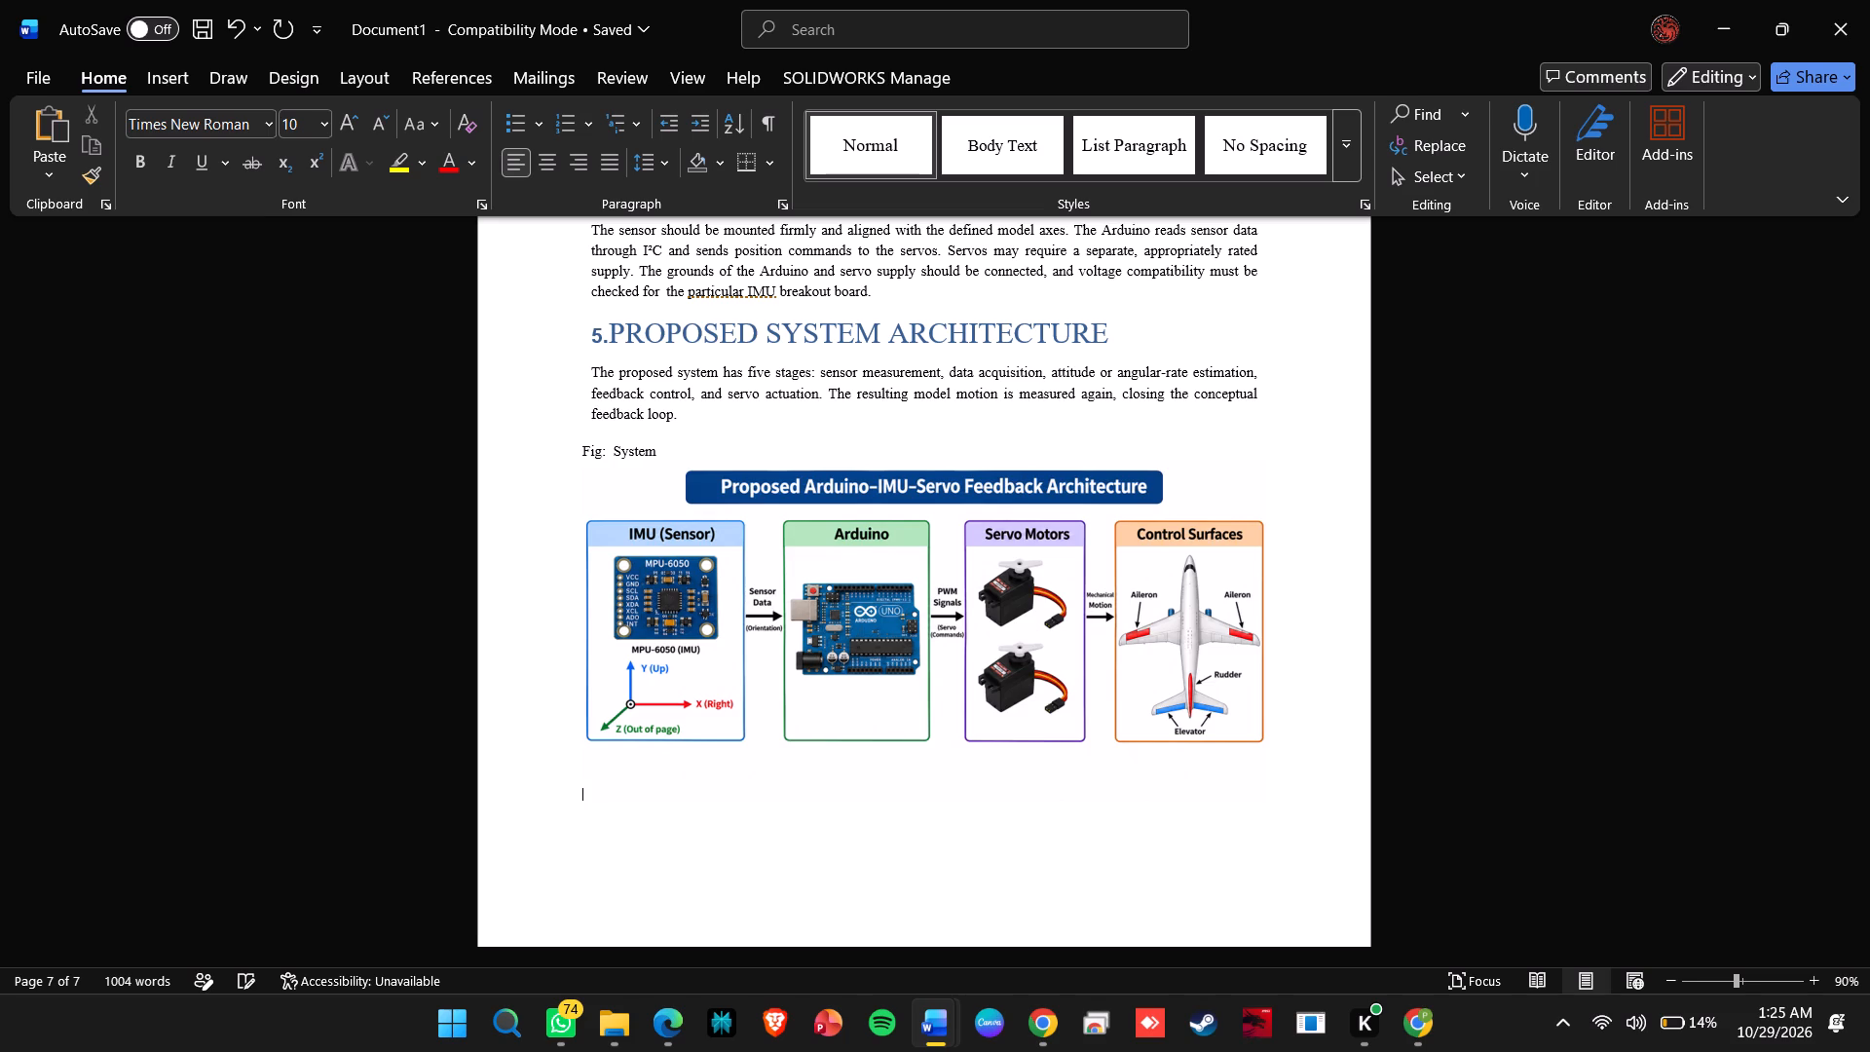
key(a)
key(r)
text(ch)
key(i)
key(r)
key(BackSpace)
text(te)
text(ct)
text(ure)
Copy the "Fig: System Architecture" caption and paste it on a new line below the flowchart picture.
drag(577, 456, 723, 456)
key(ctrl+c)
scroll(952, 707, down, 1)
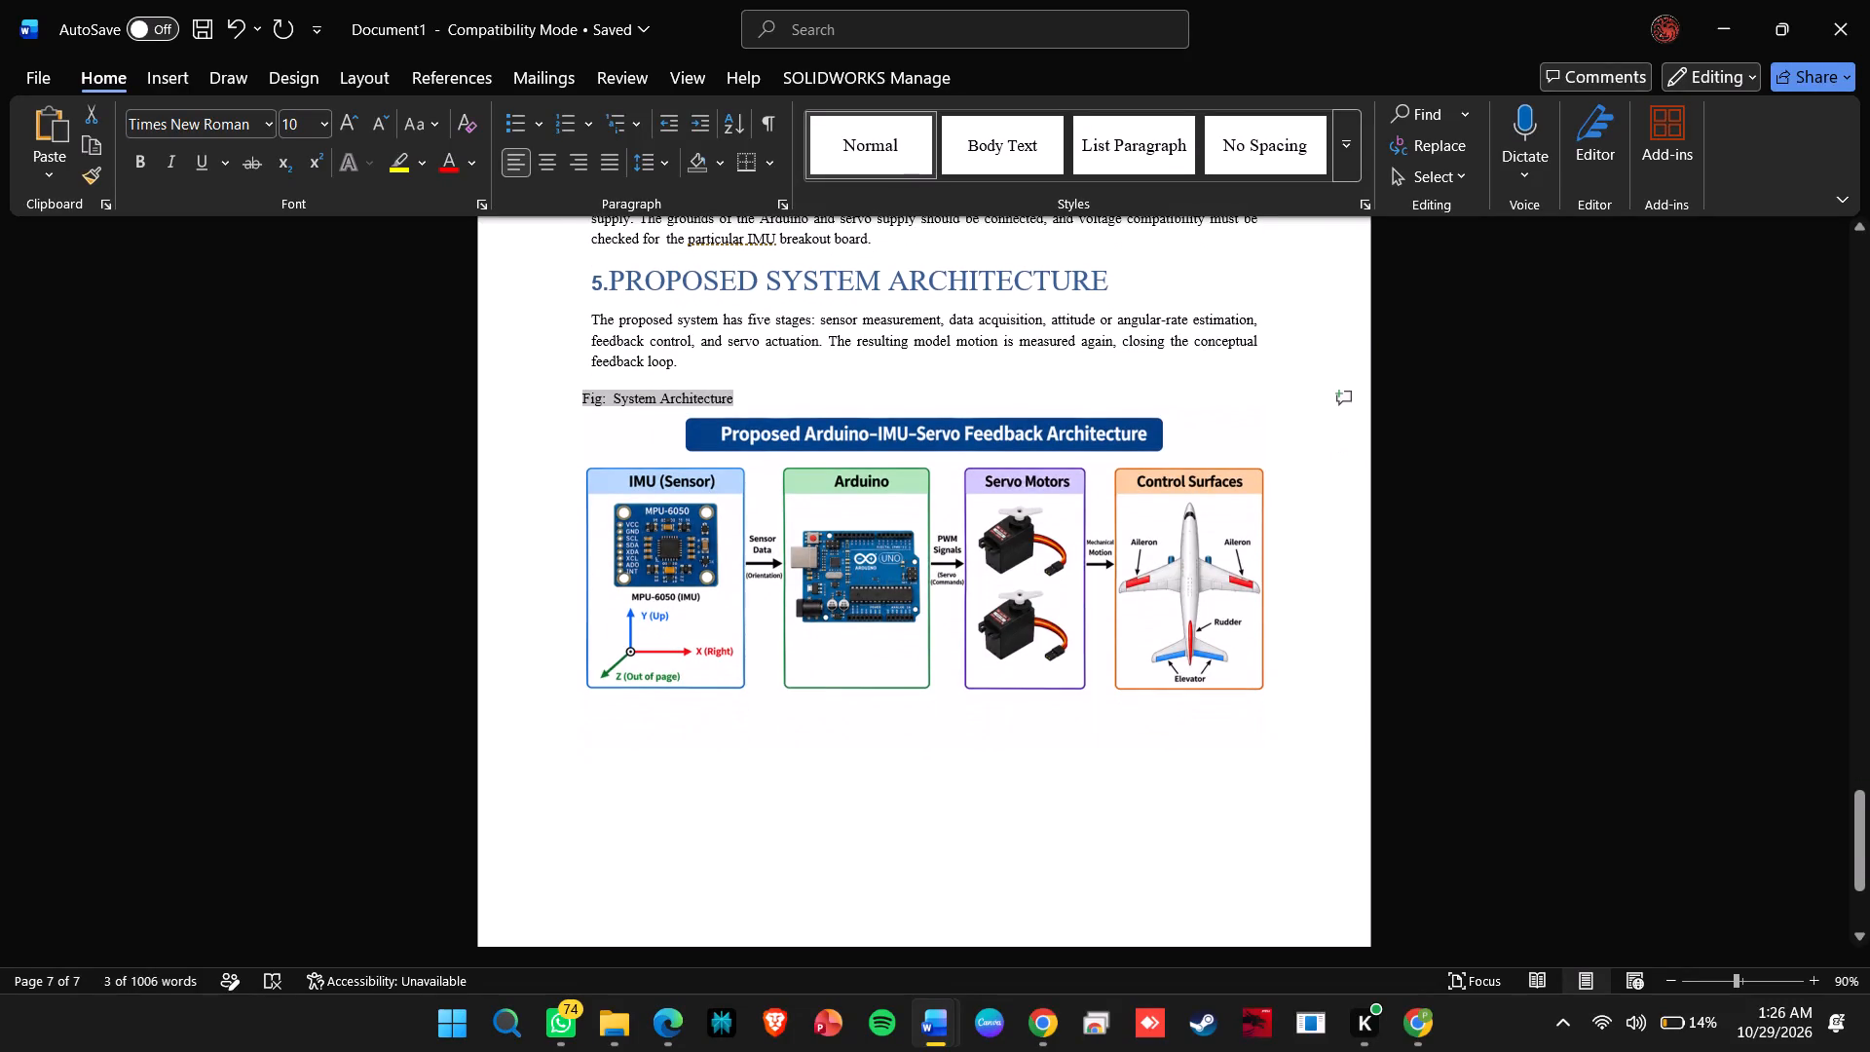
click(941, 769)
click(1285, 685)
click(1282, 695)
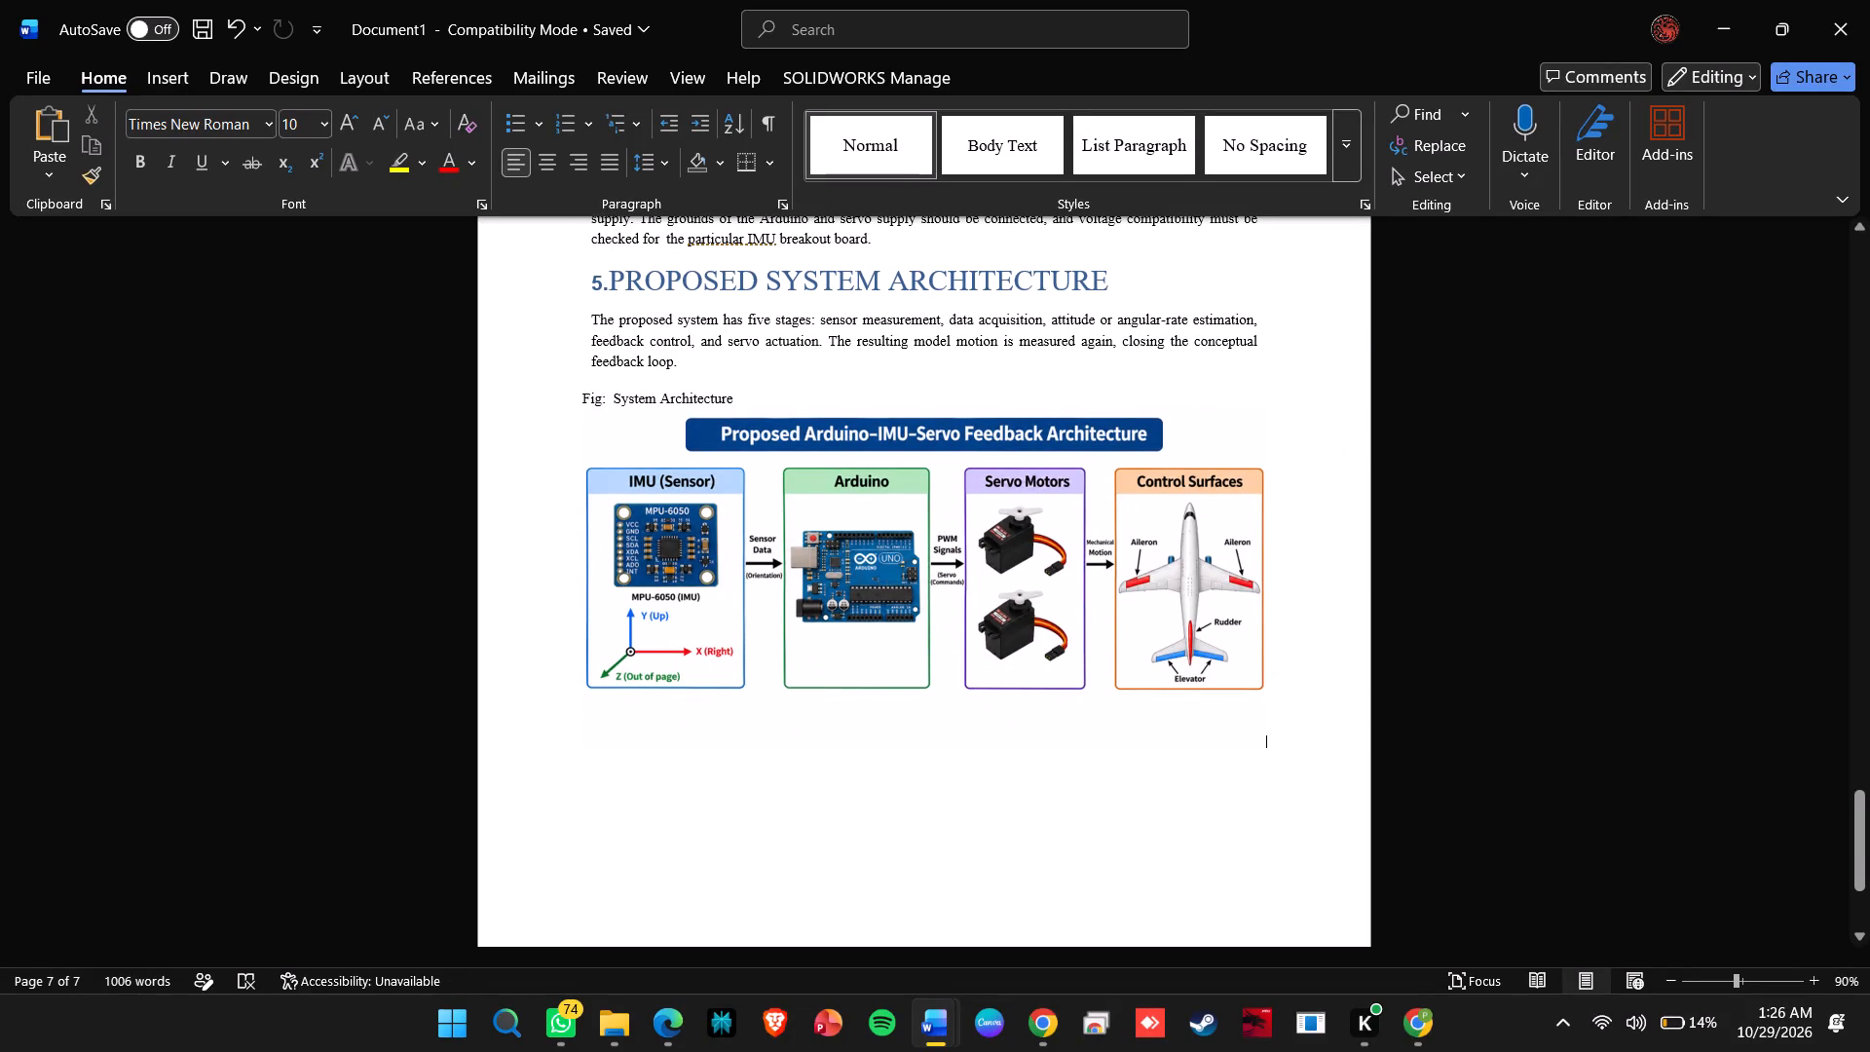
key(Return)
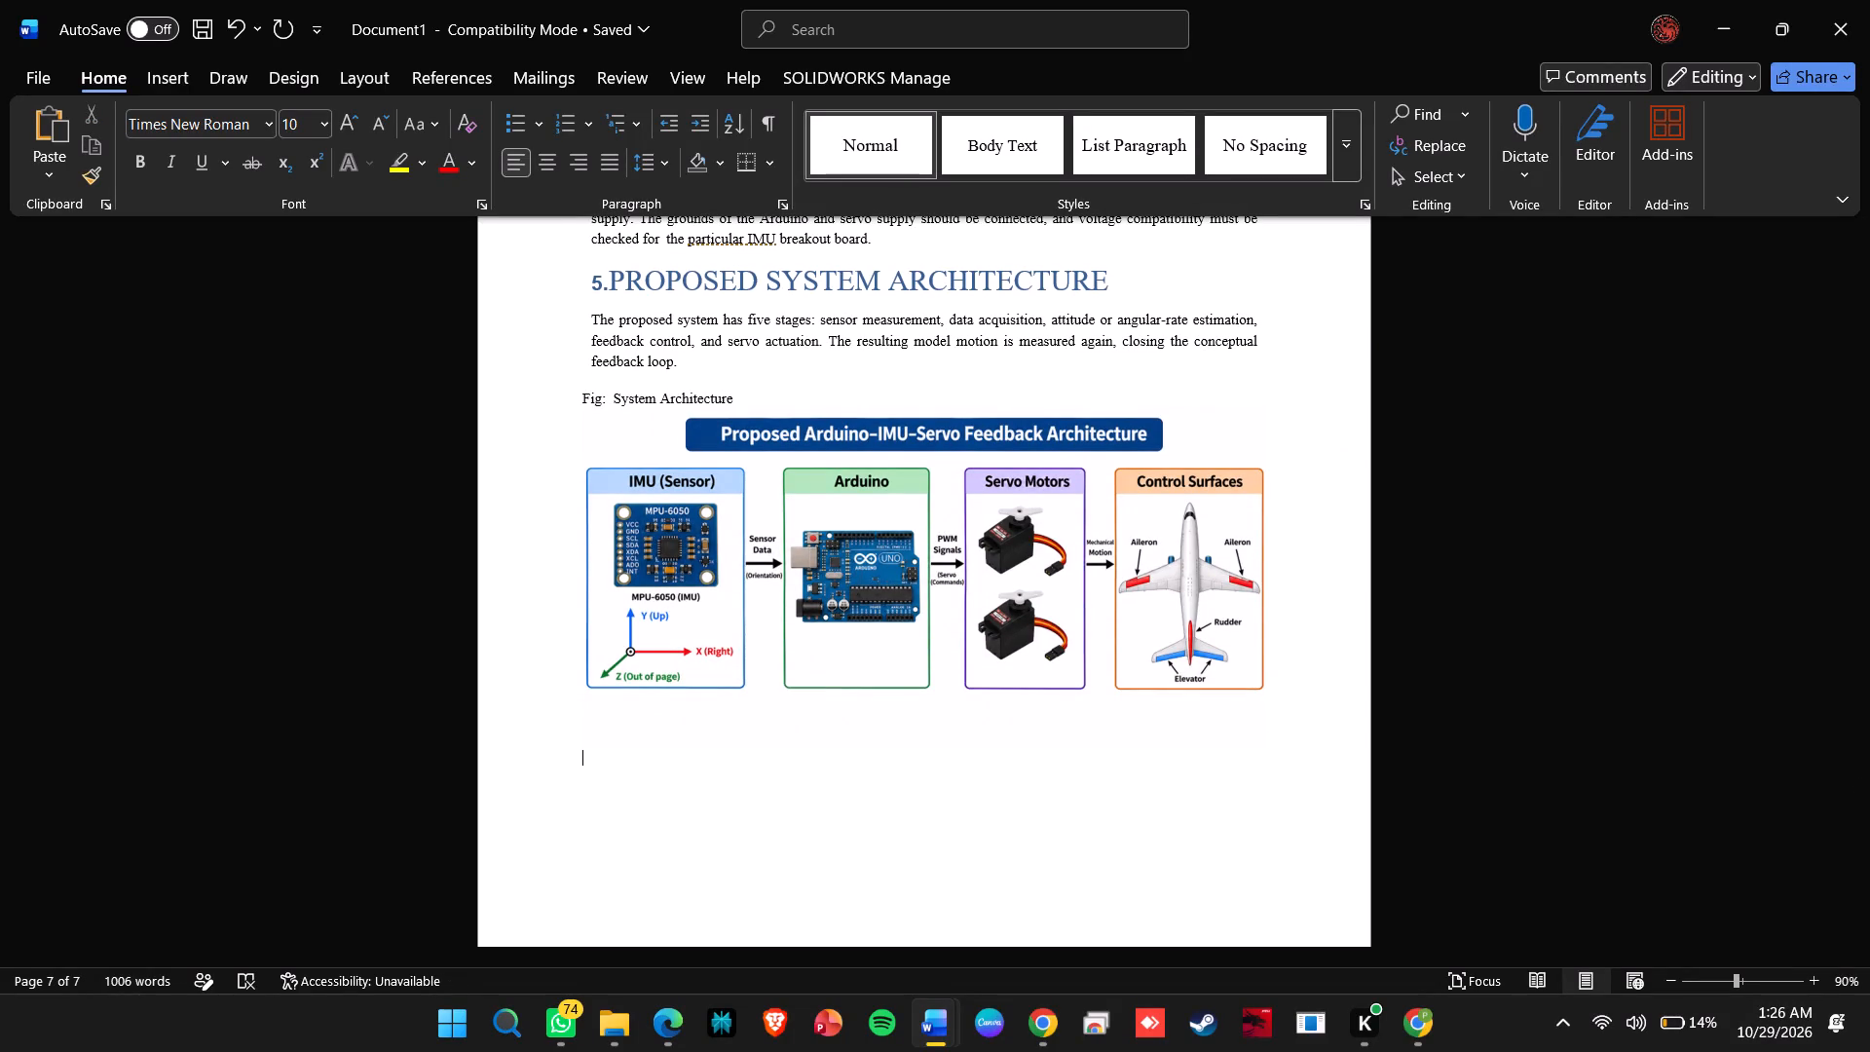
key(ctrl+v)
Centre the "Fig: System Architecture" caption below the flowchart picture.
drag(569, 756, 865, 759)
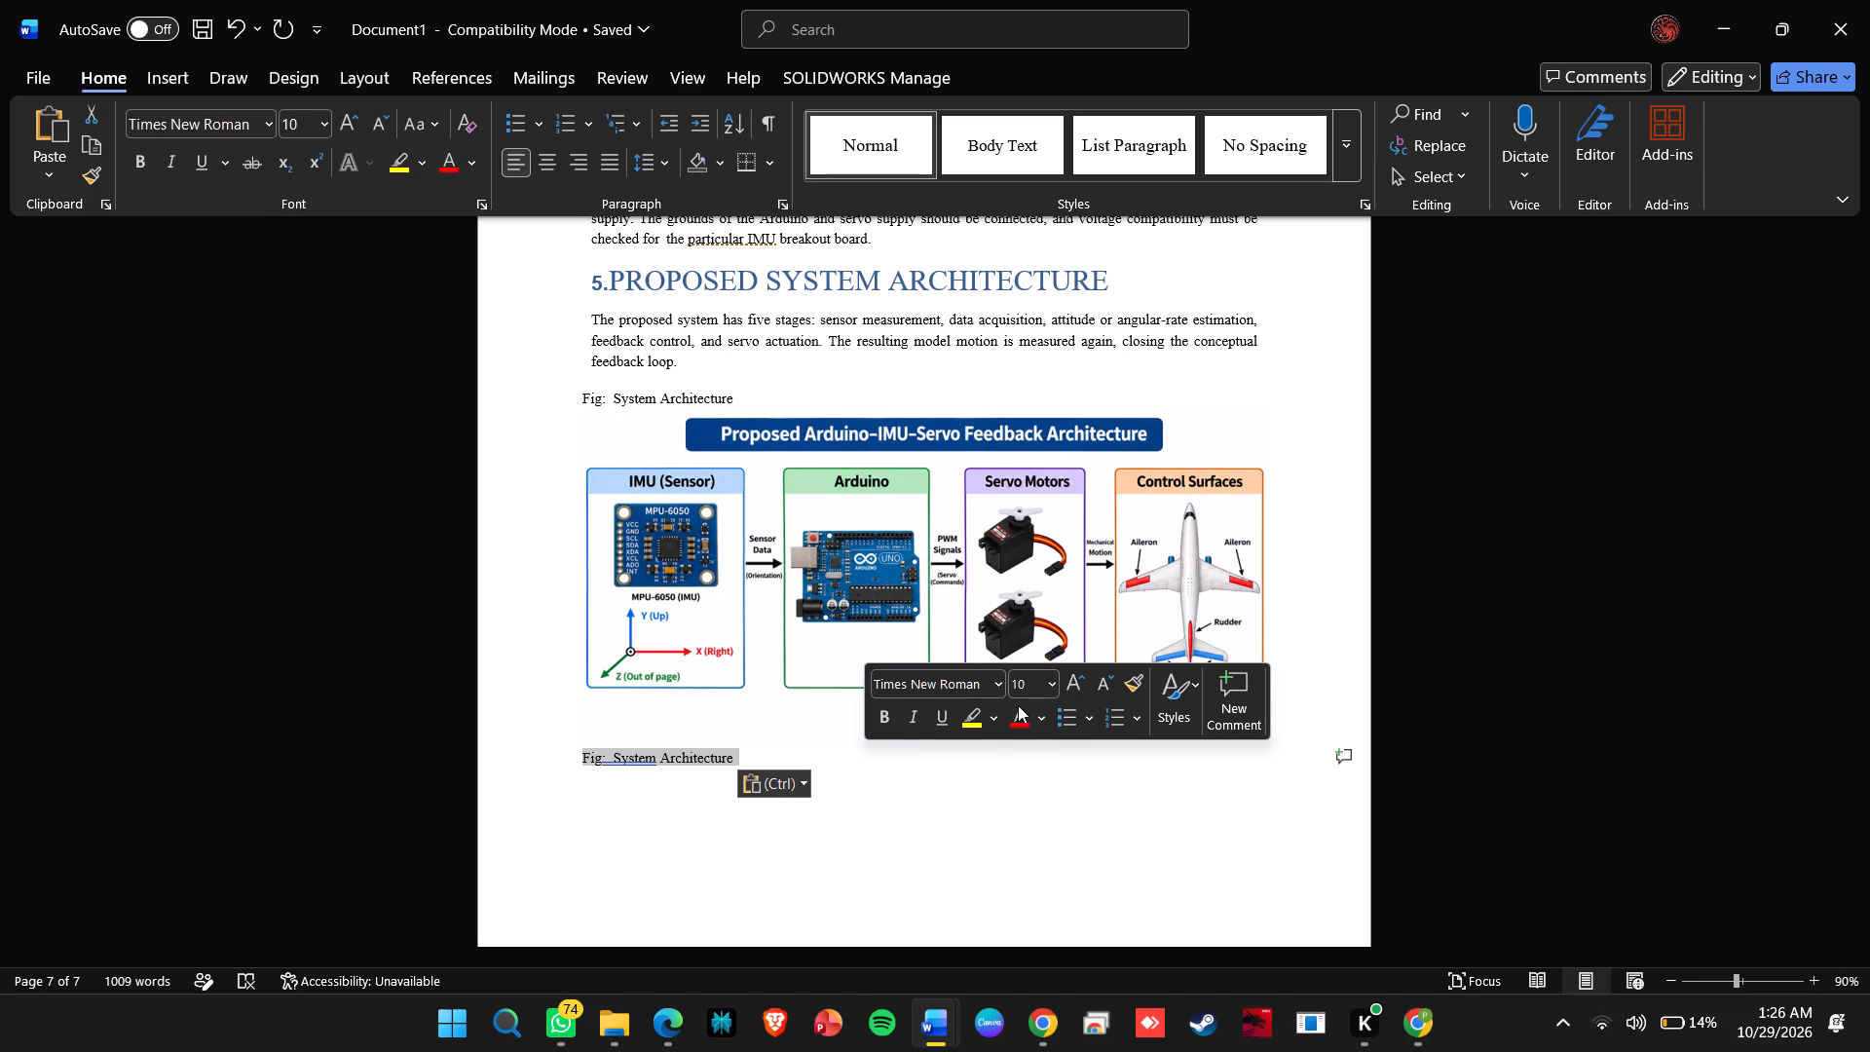
click(543, 159)
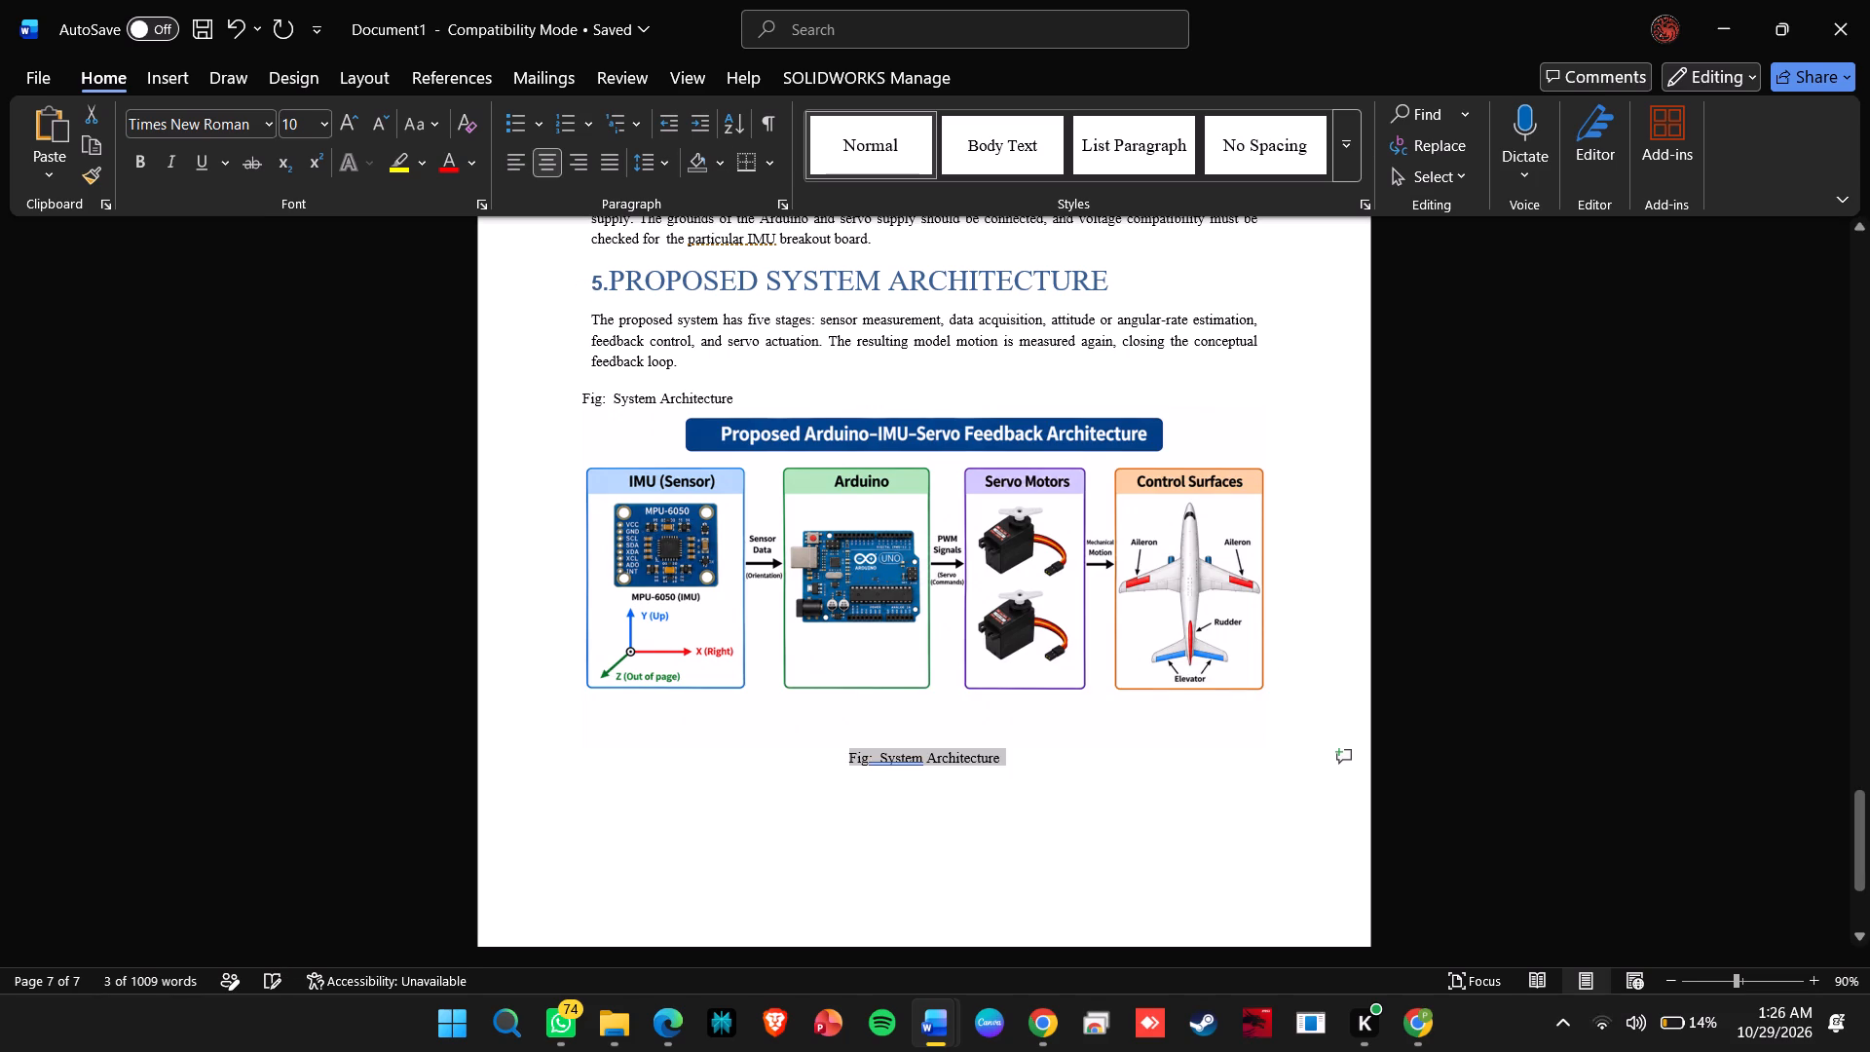
Delete the duplicate "Fig: System Architecture" caption and its empty line above the architecture picture, keeping the centred one below.
drag(745, 401, 565, 392)
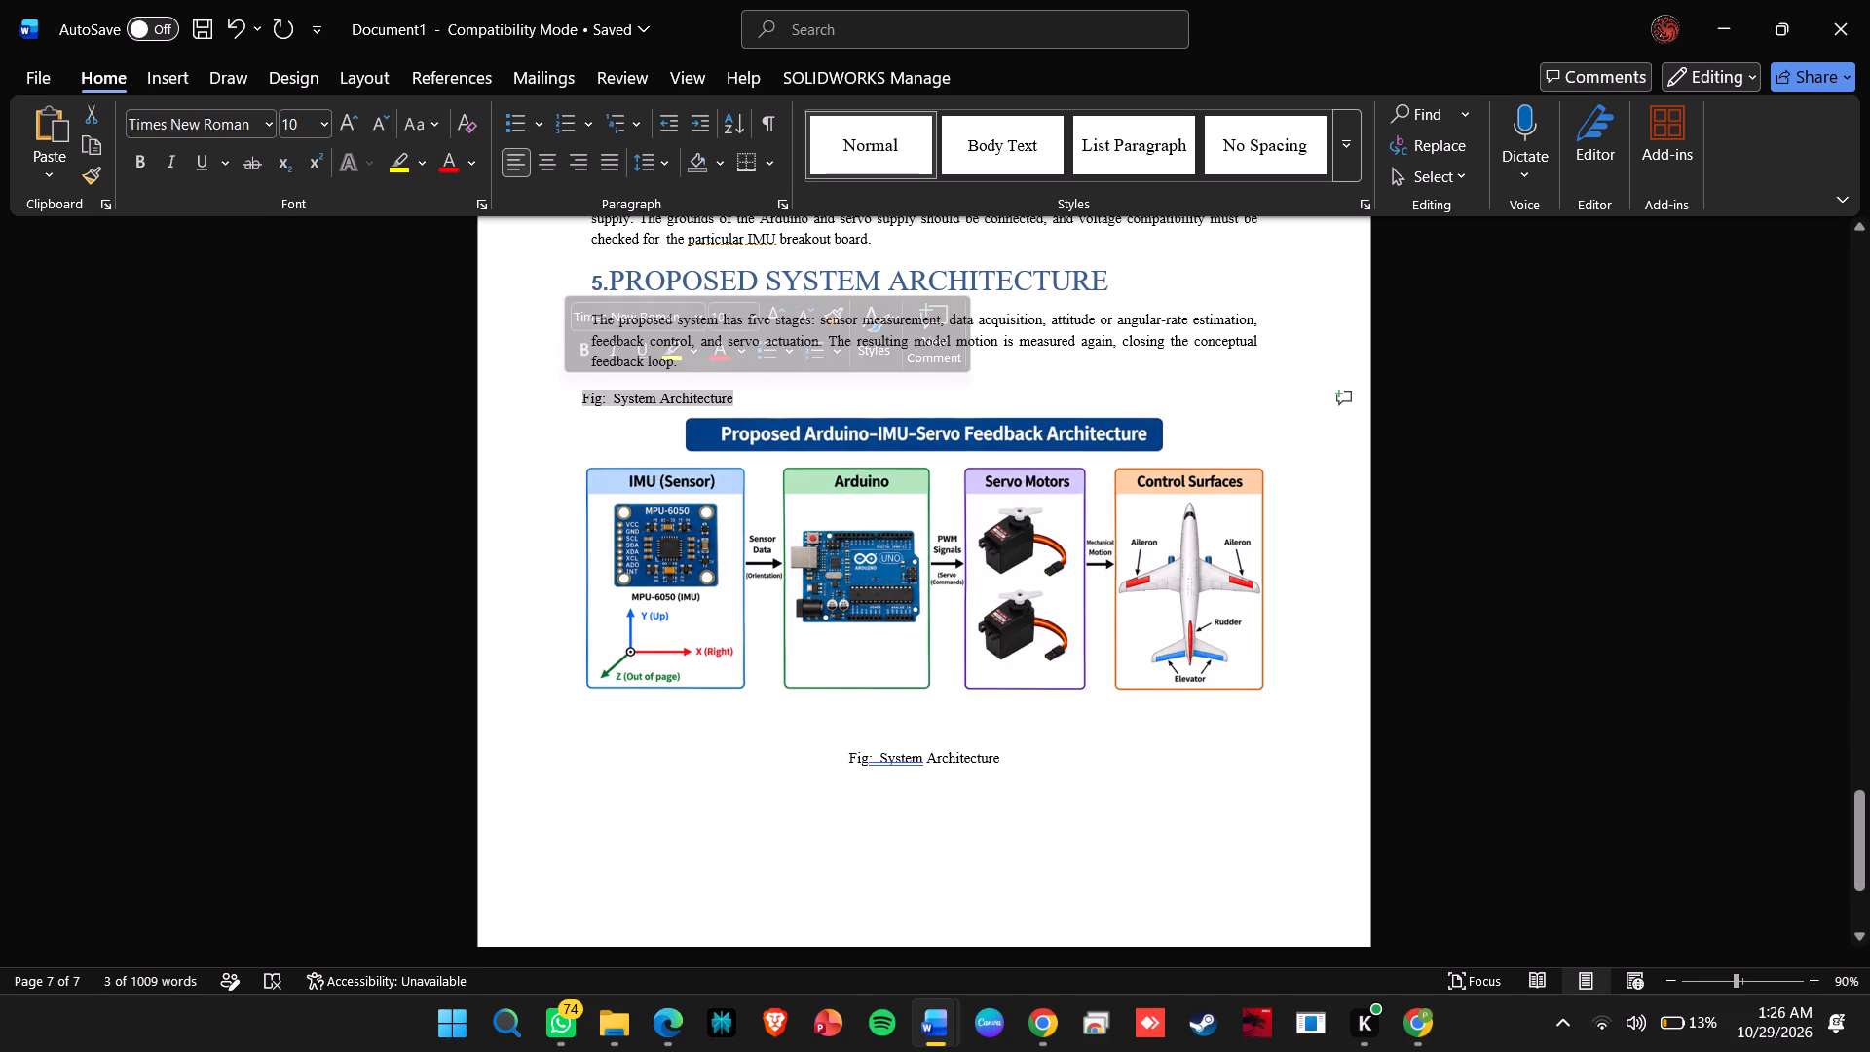
key(BackSpace)
key(BackSpace)
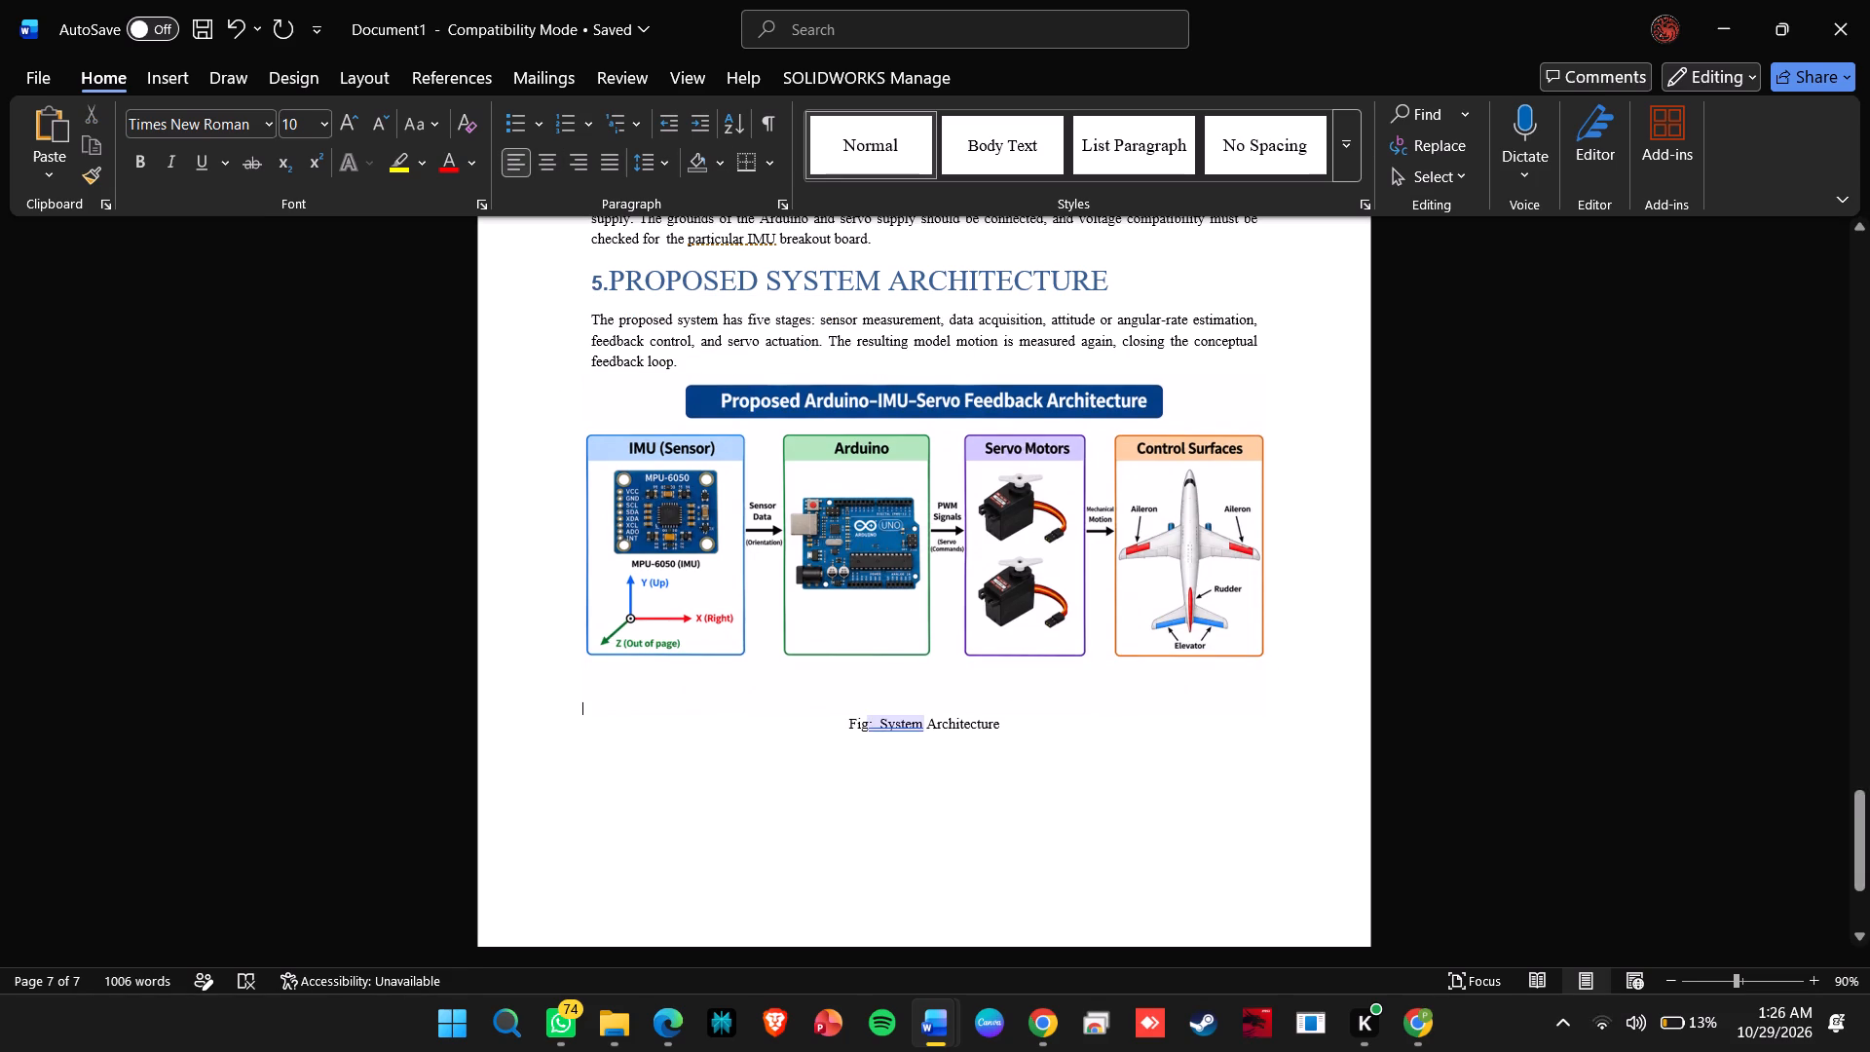
drag(837, 726, 1045, 725)
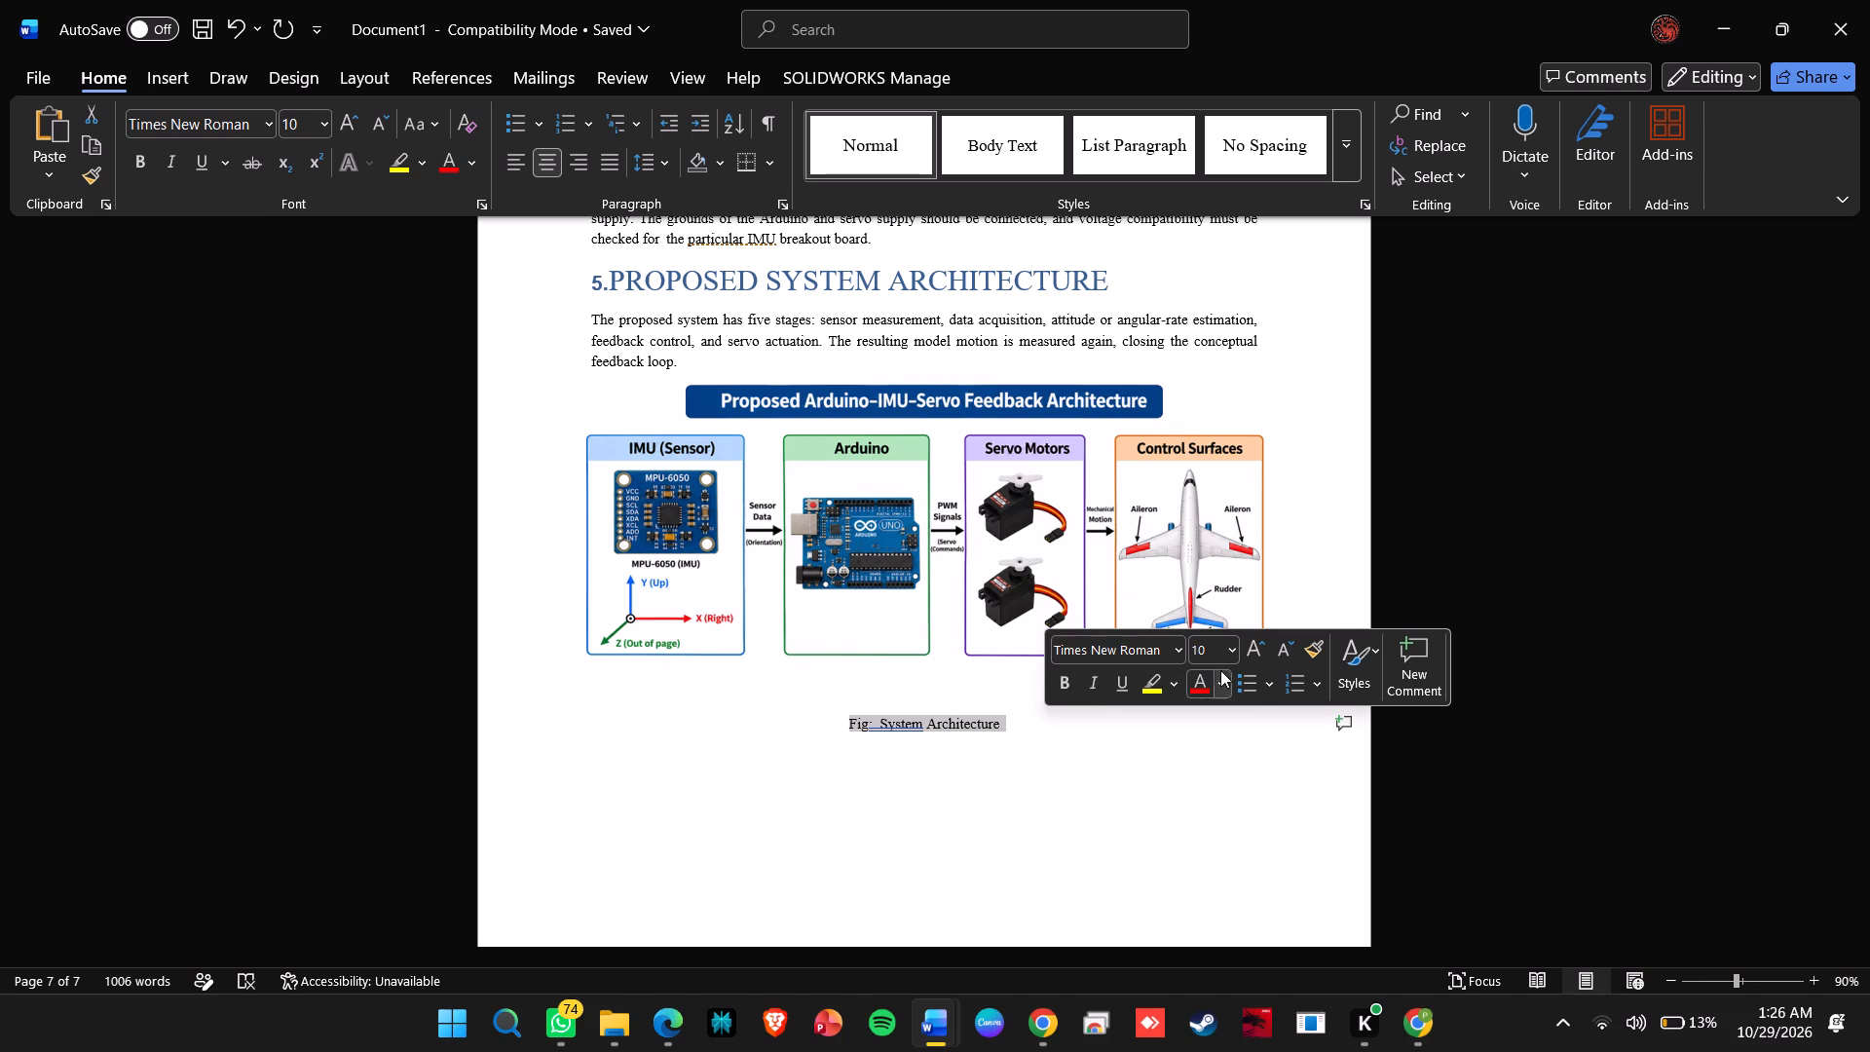
click(1178, 742)
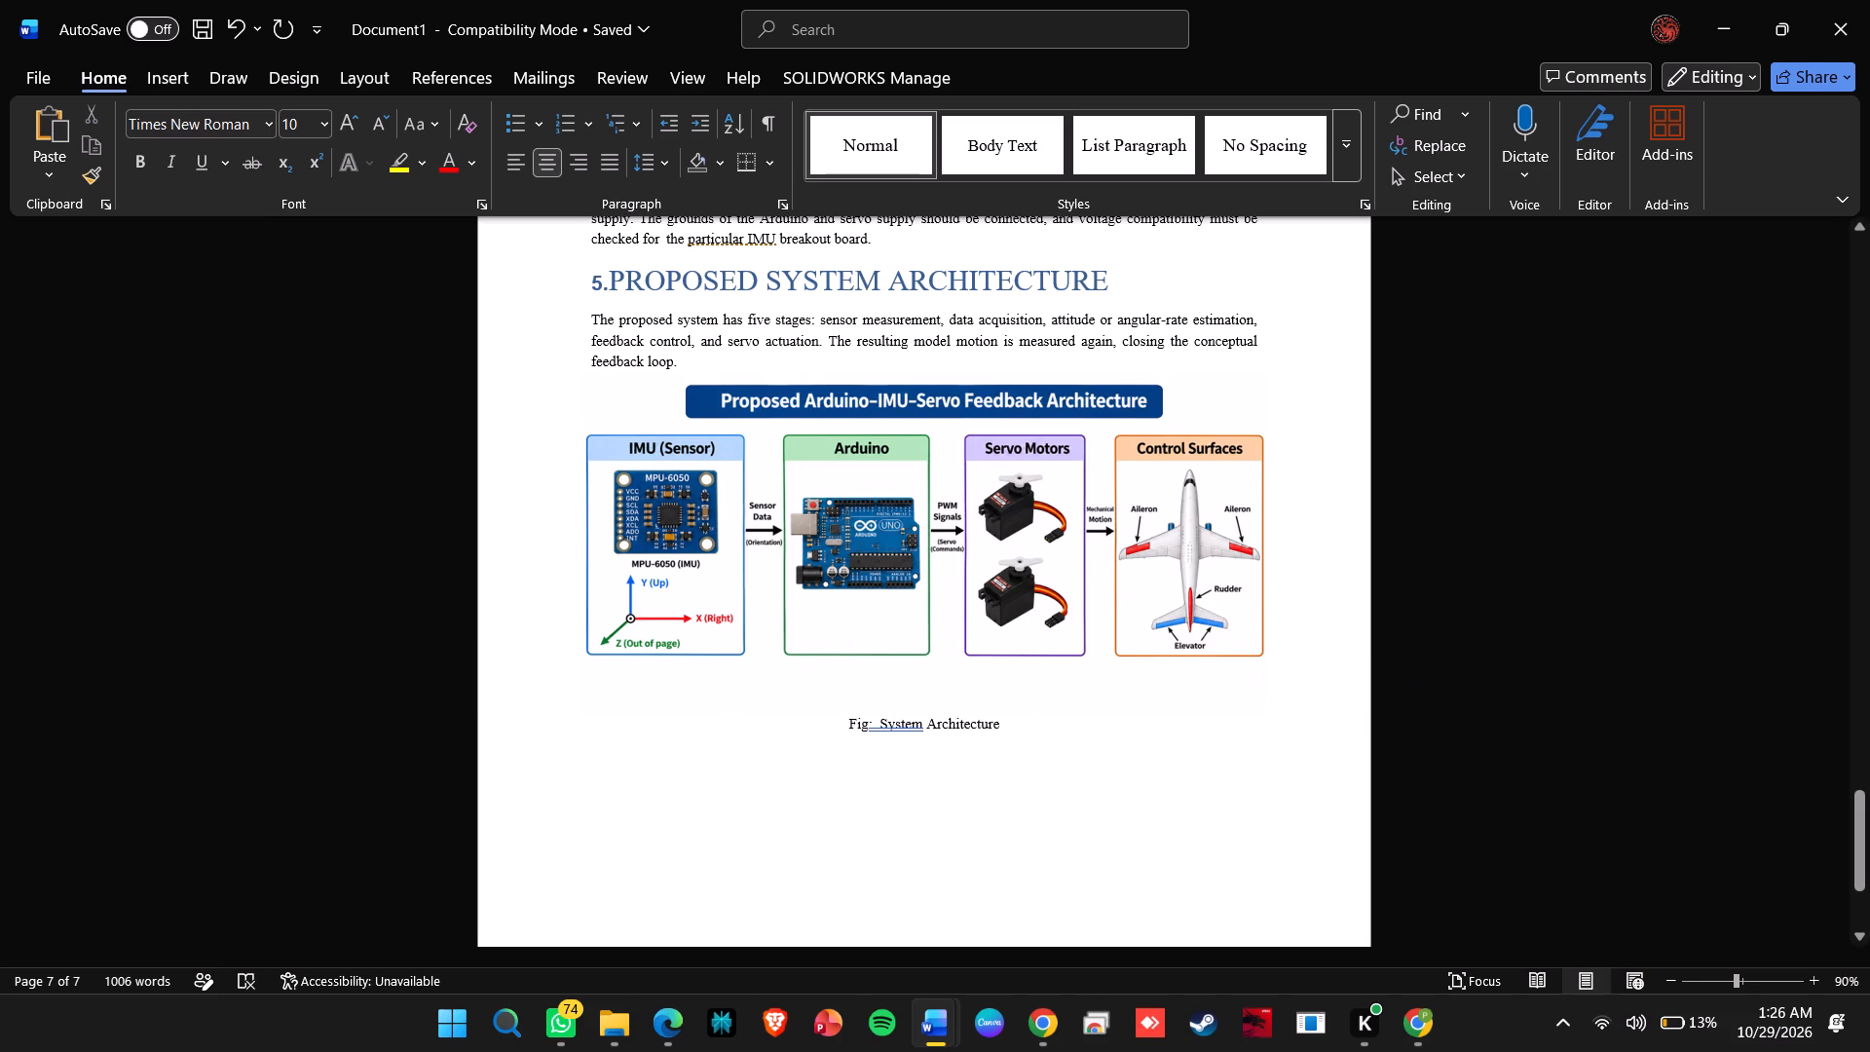
Arrange the new document side by side with the original Arduino IMU elevator and rudder document.
scroll(792, 633, up, 16)
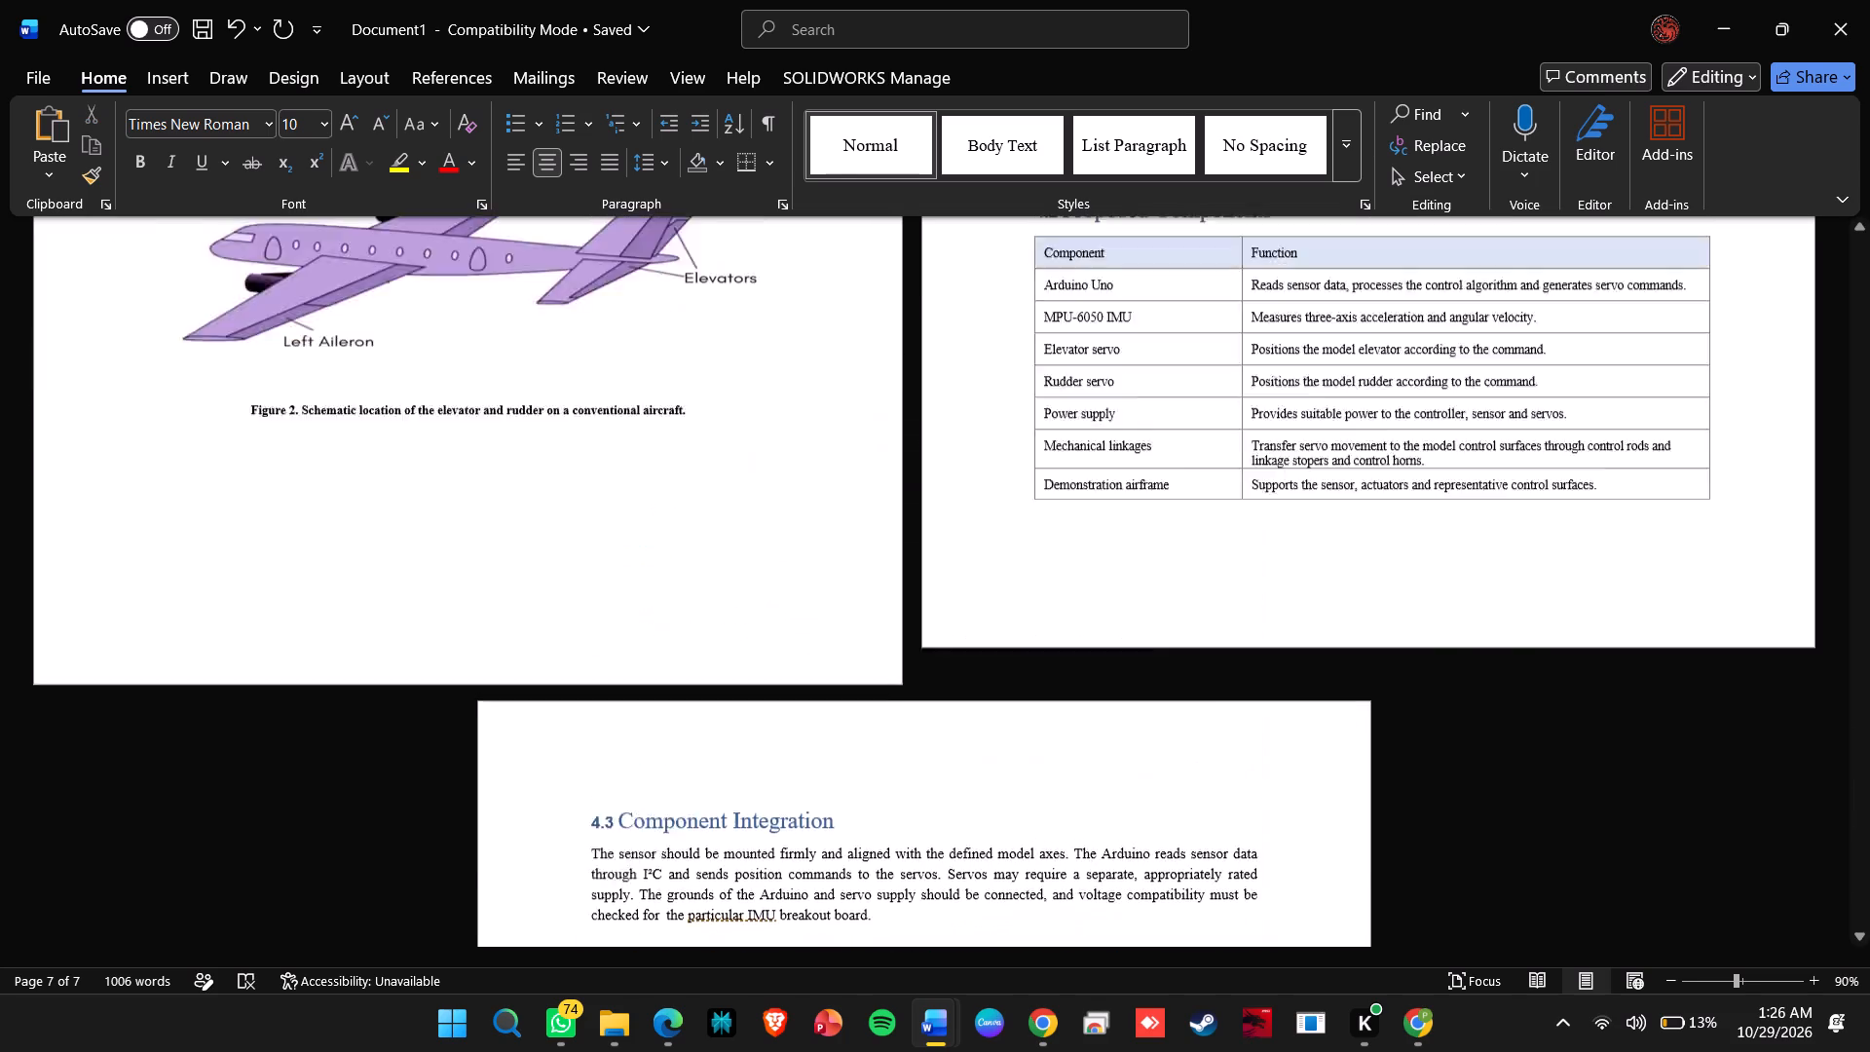
scroll(792, 633, up, 6)
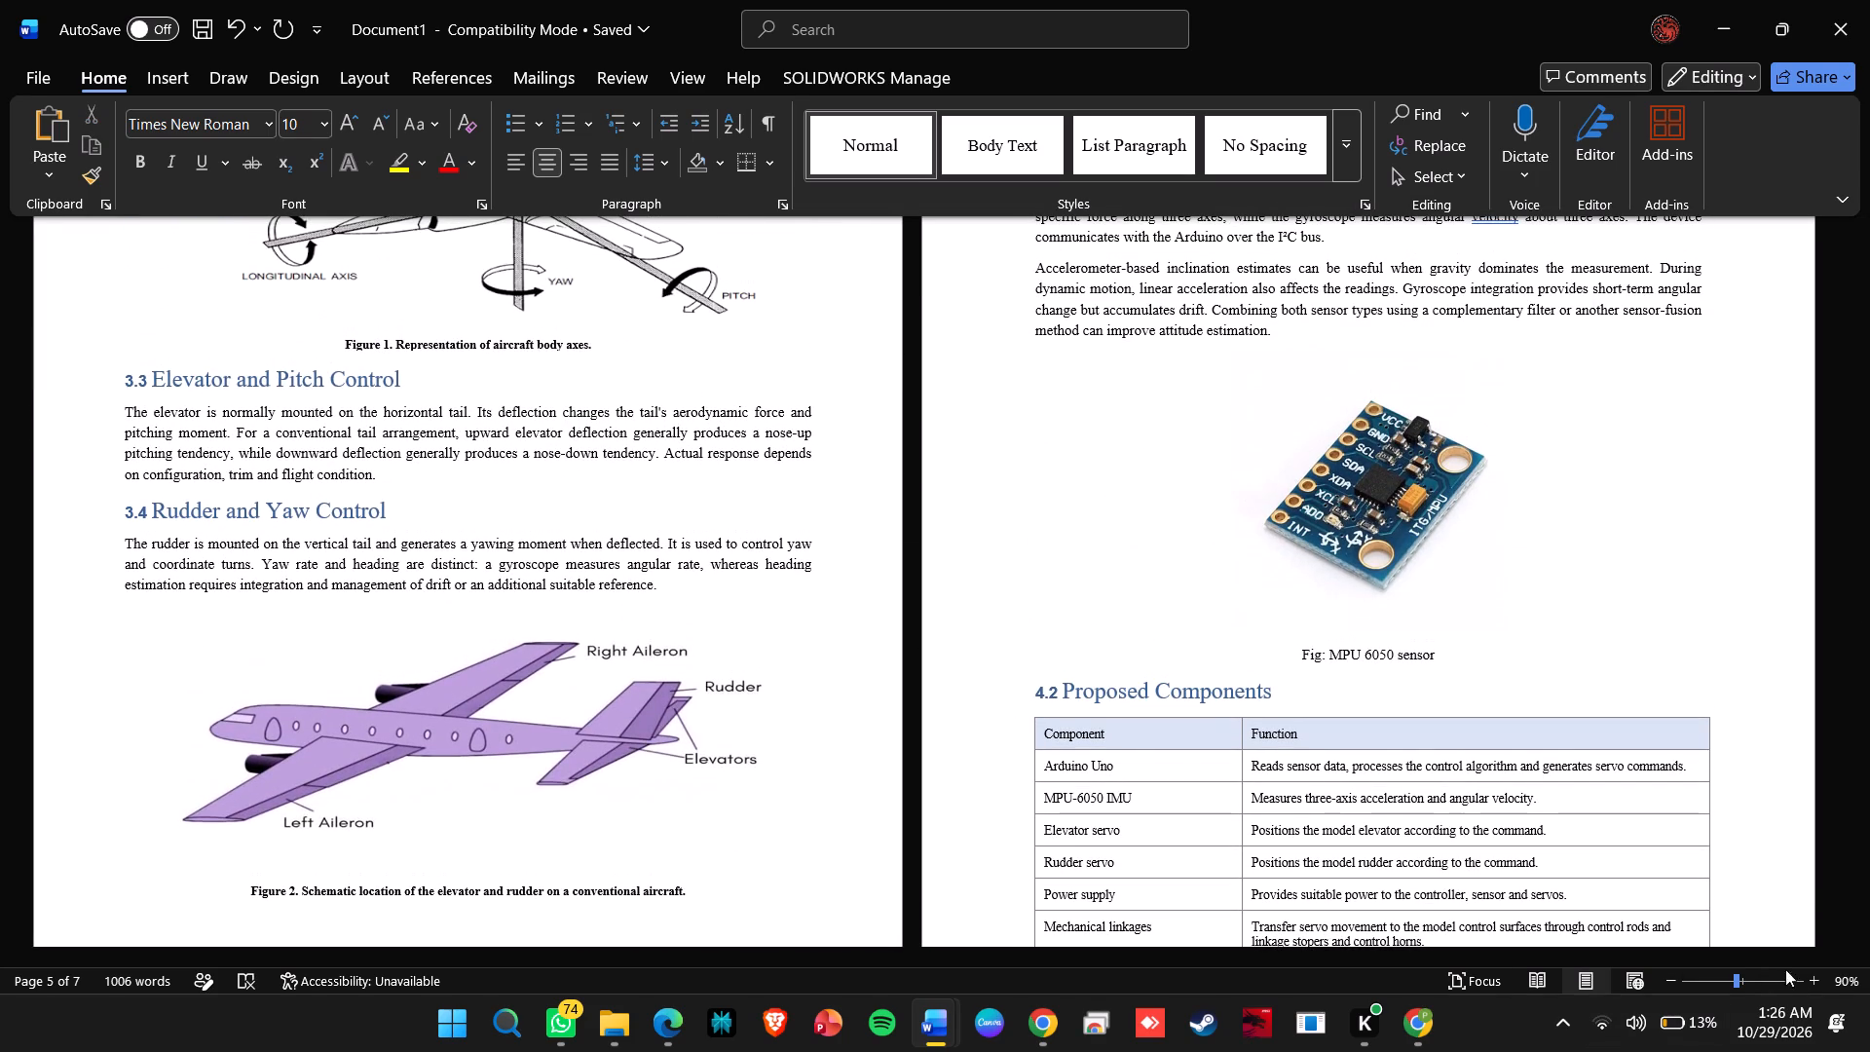
click(1816, 984)
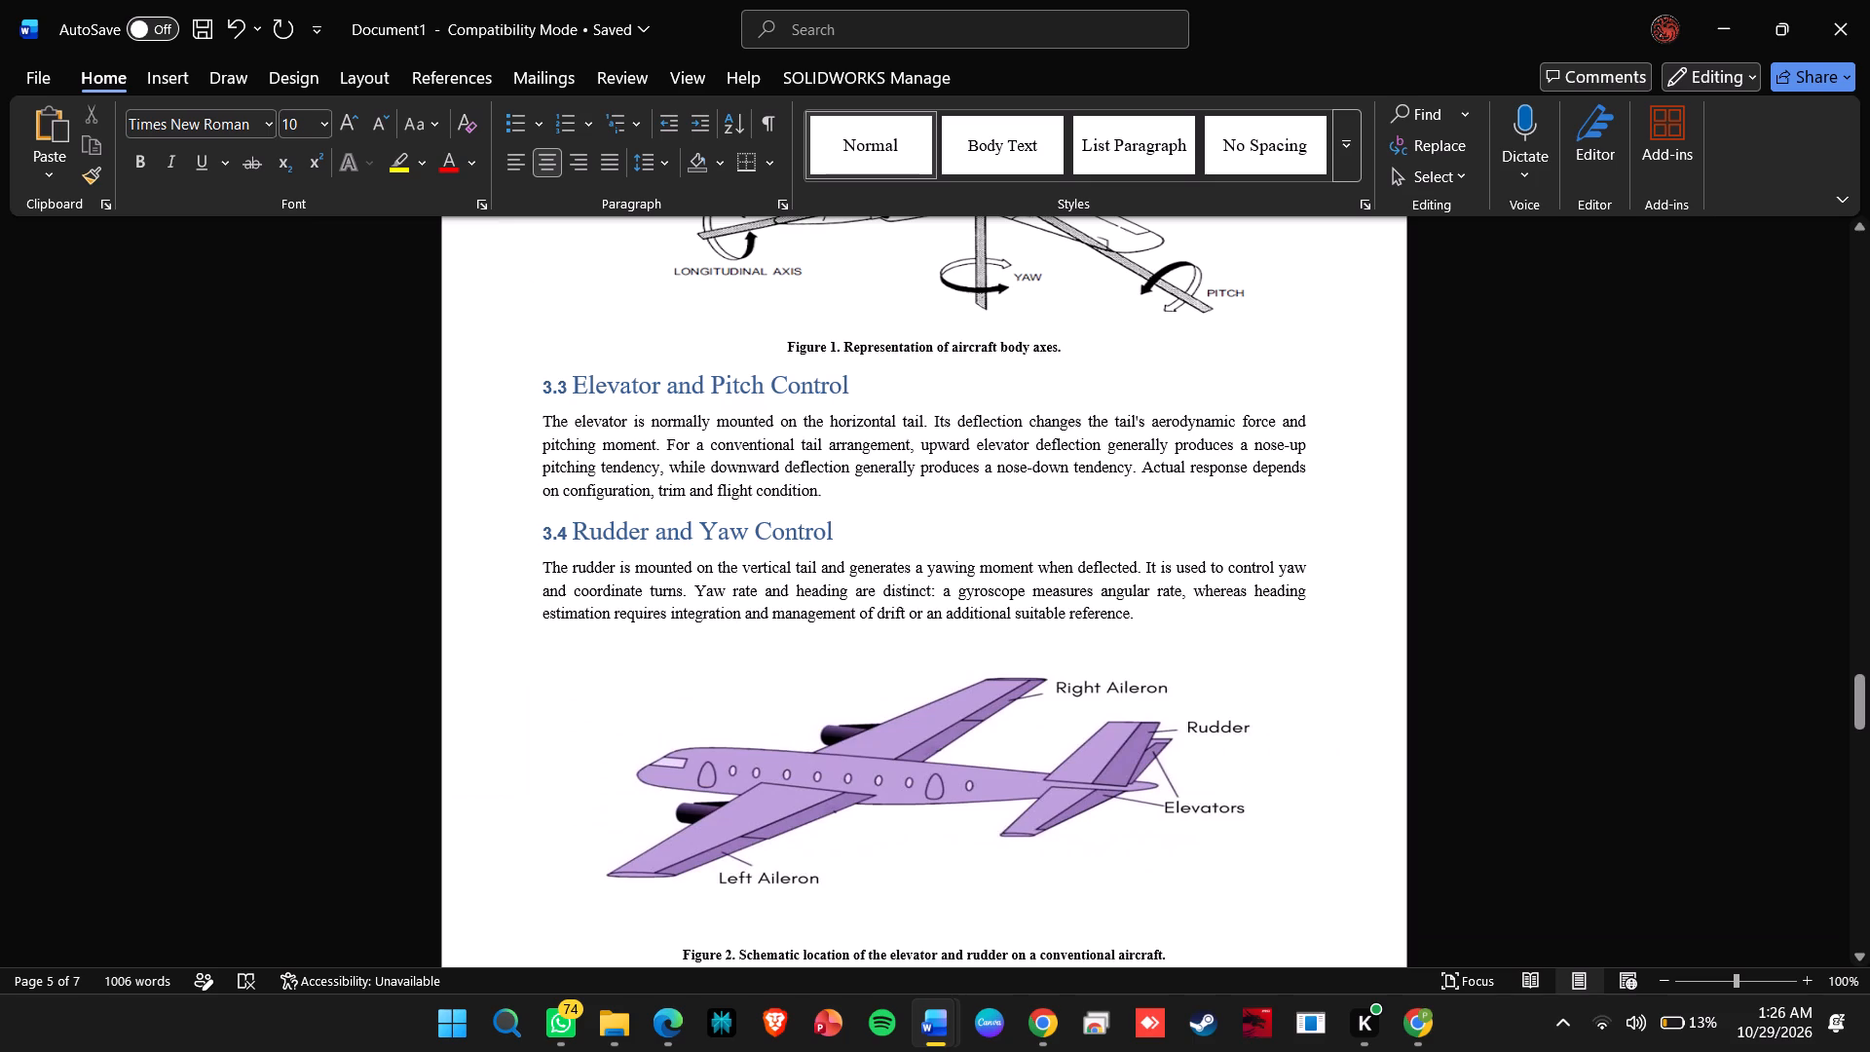
drag(1329, 29, 0, 327)
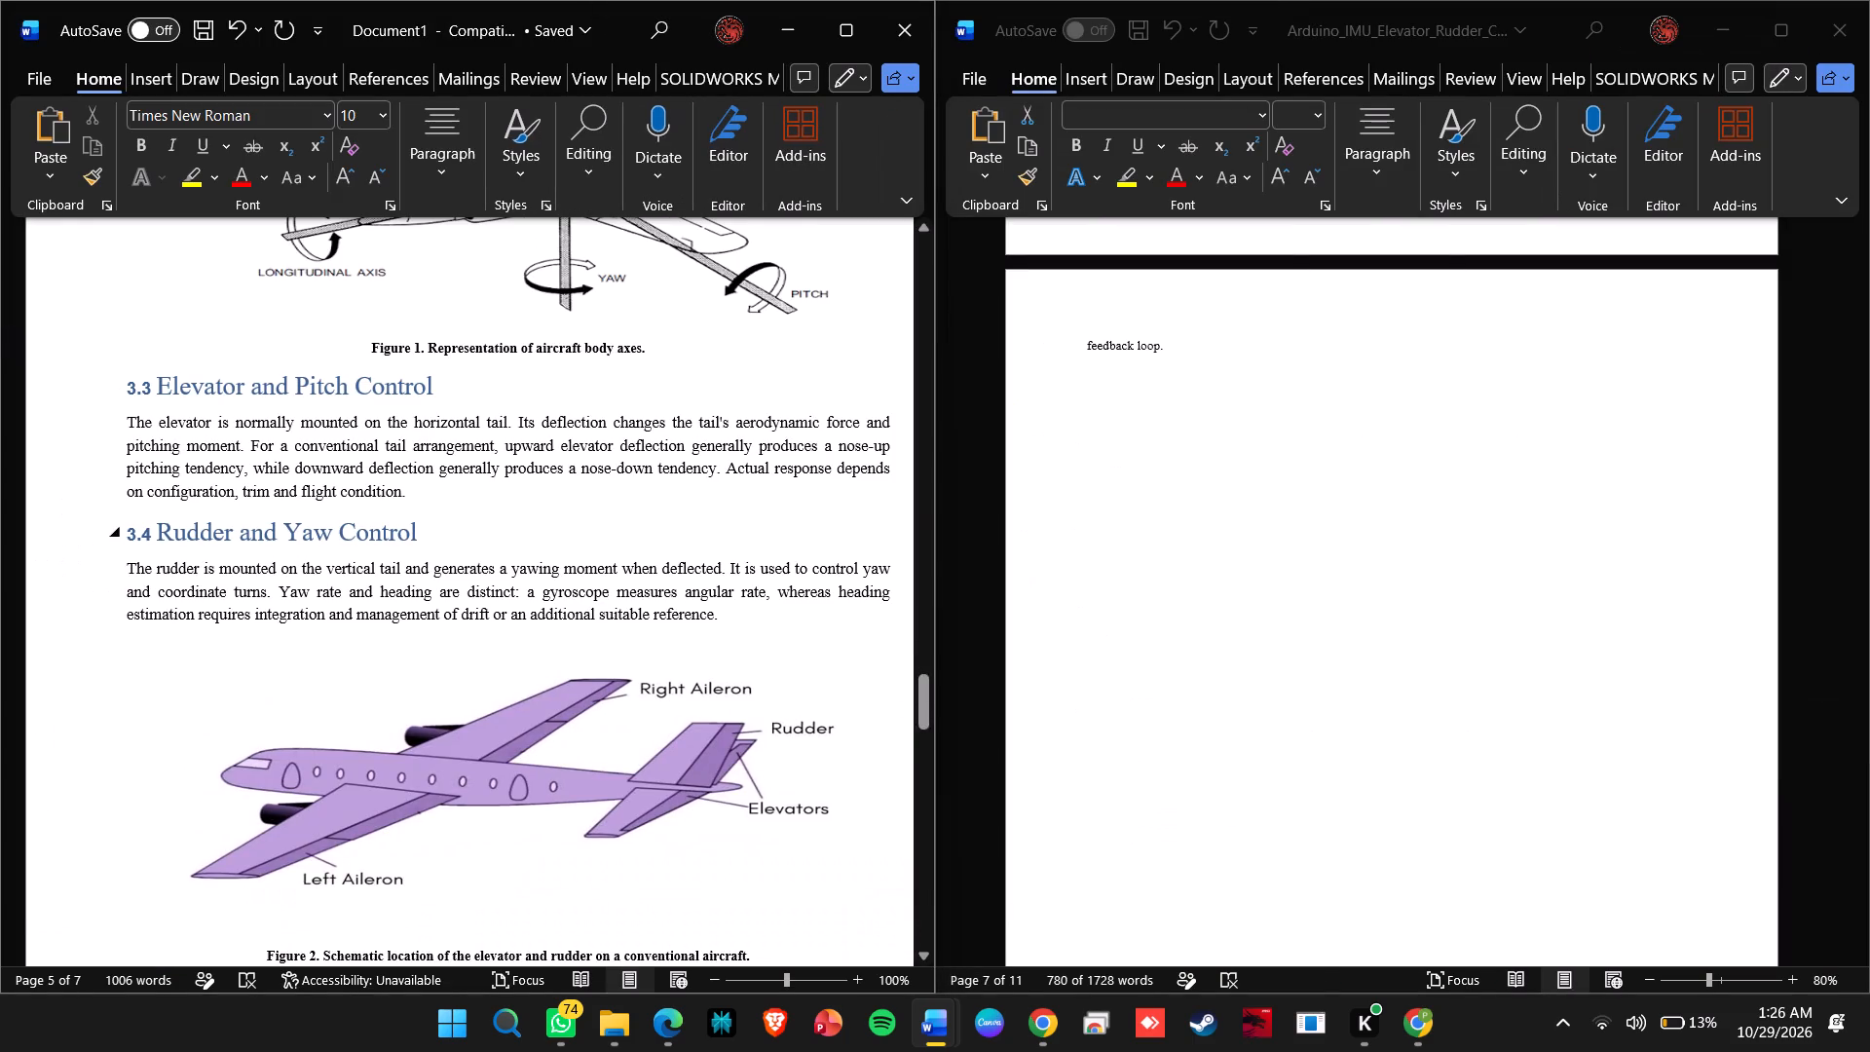
Review the new document at 90% zoom from section 3.4 down to the System Architecture caption.
scroll(514, 616, down, 2)
scroll(609, 641, down, 3)
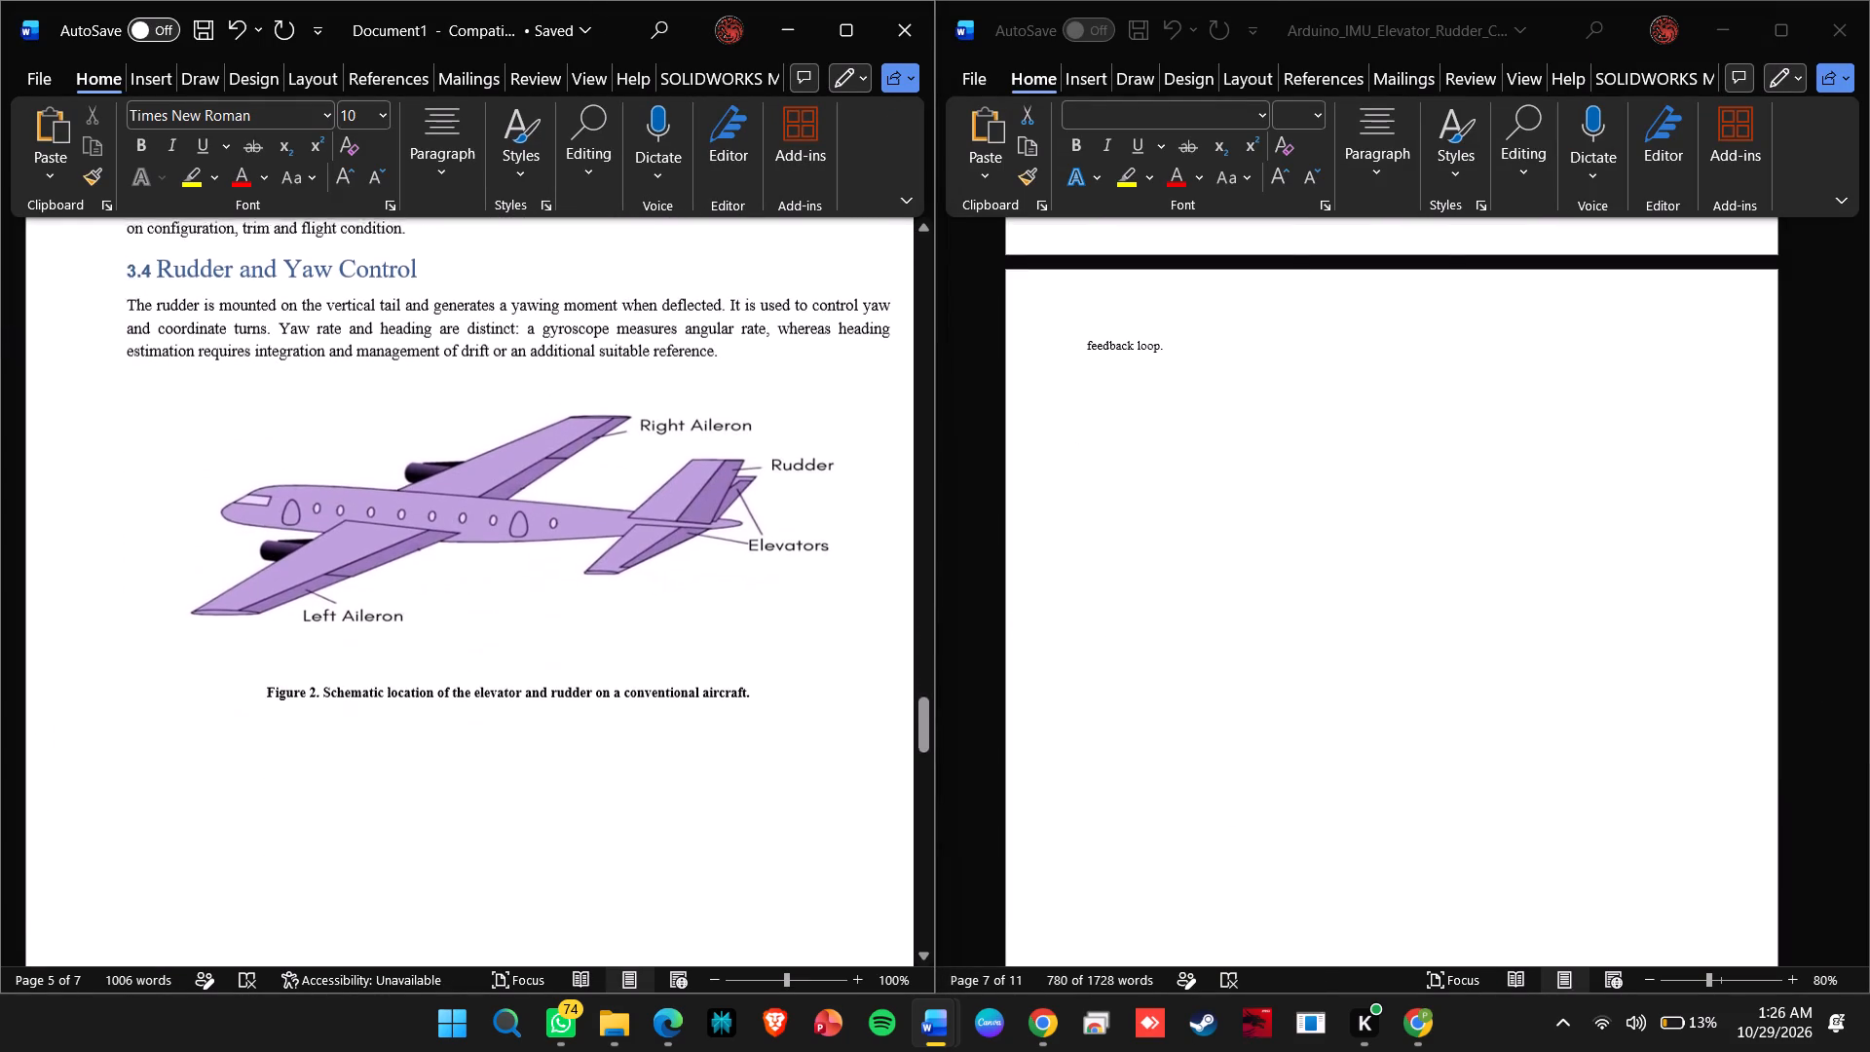
scroll(609, 641, down, 16)
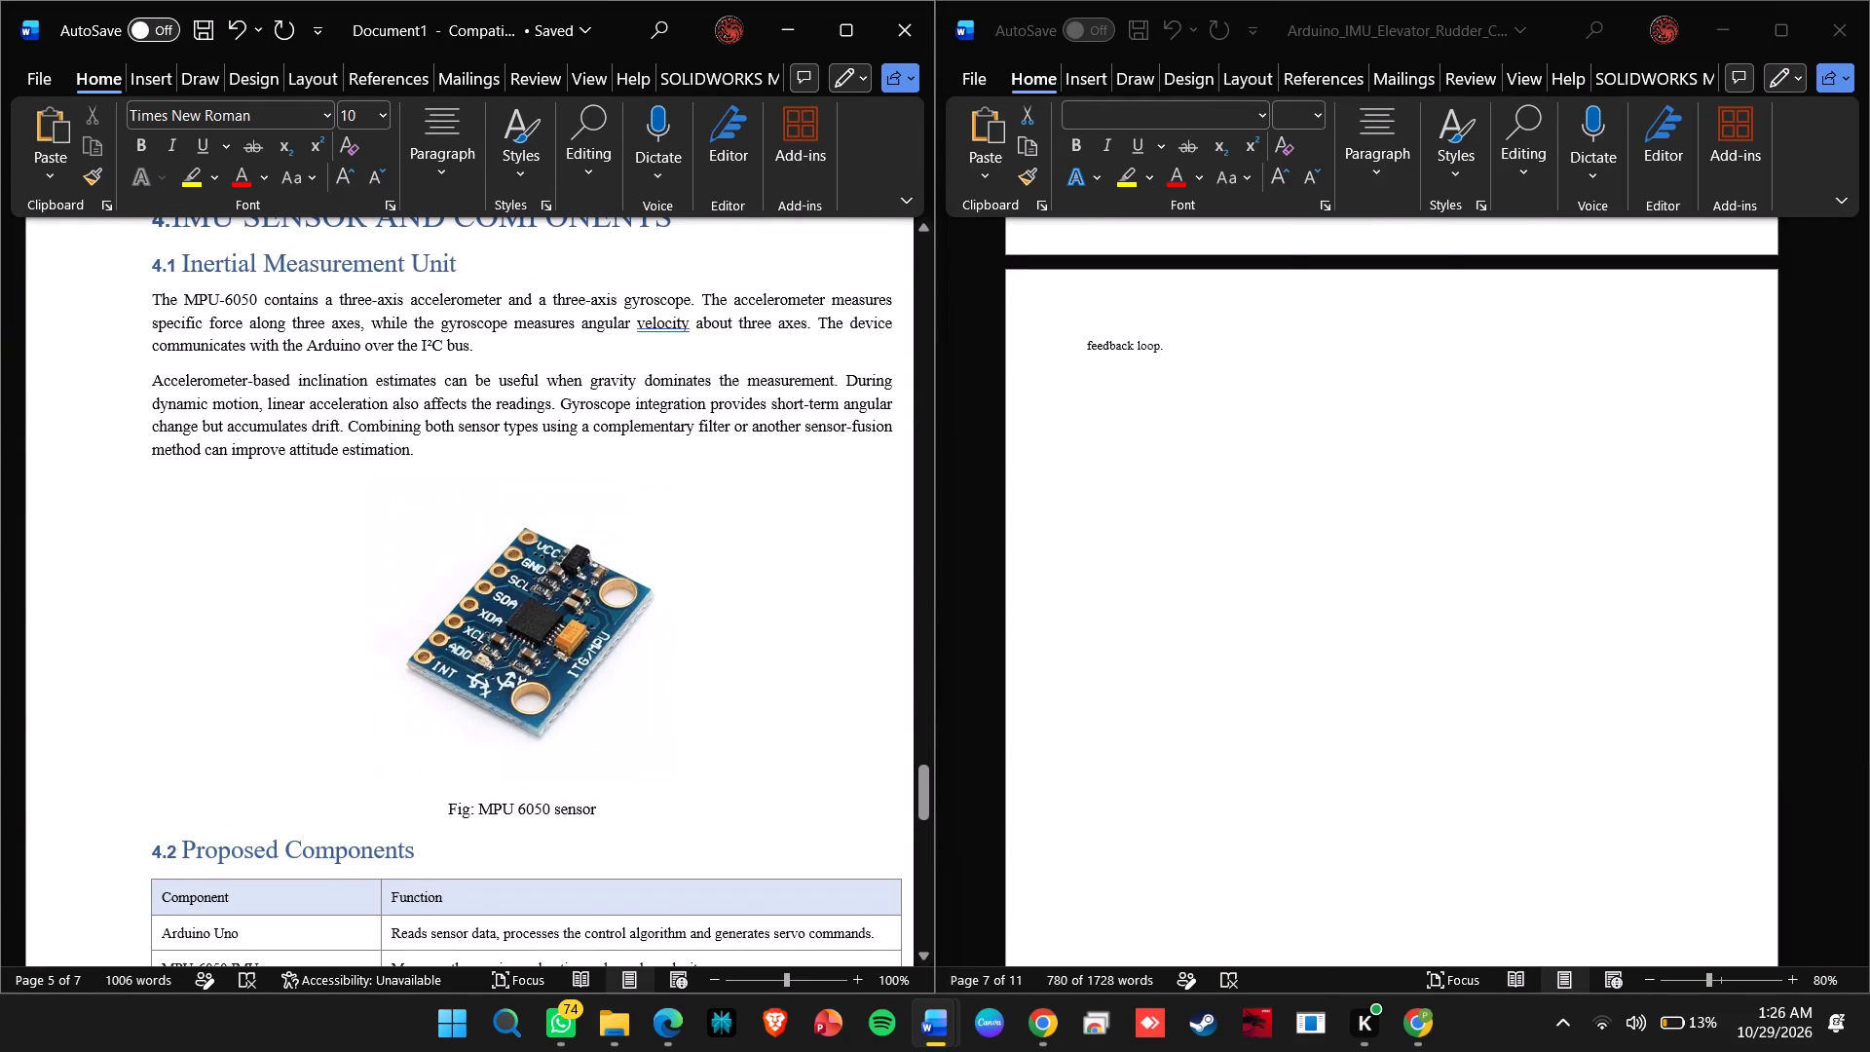
click(613, 637)
click(853, 663)
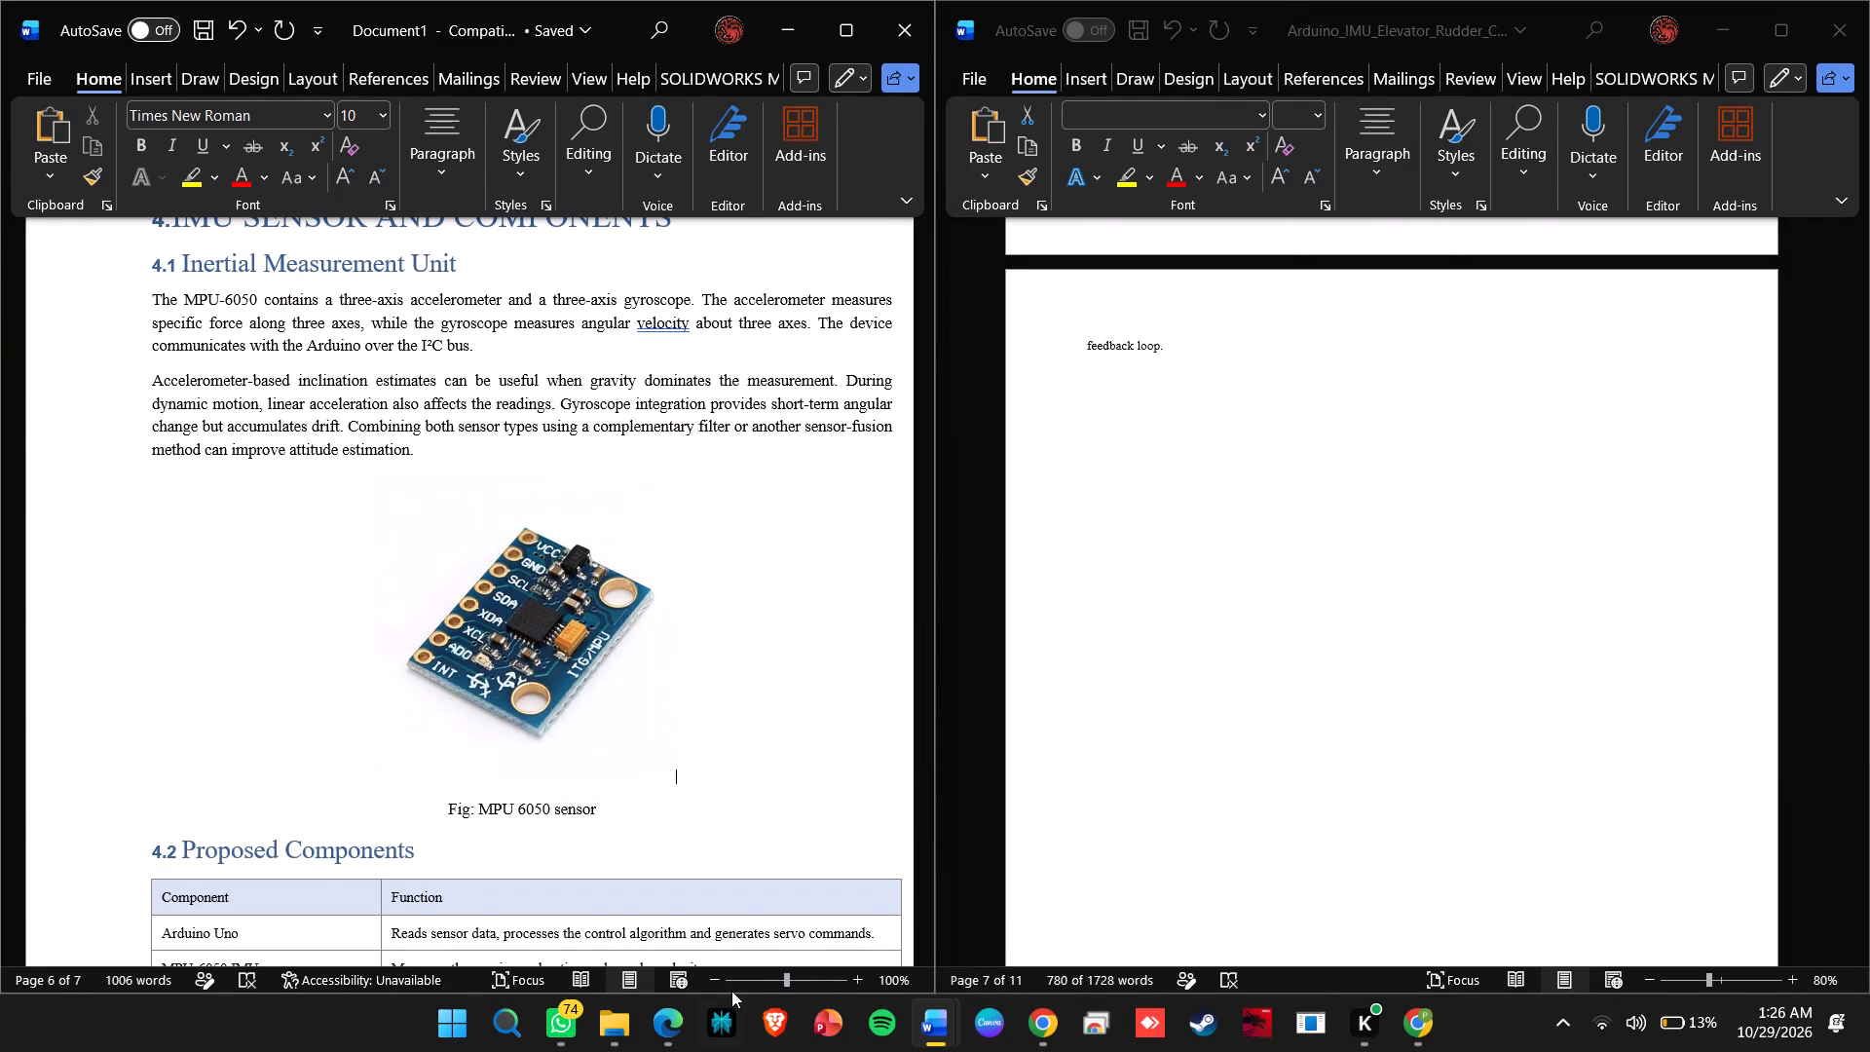
click(721, 982)
scroll(711, 633, down, 7)
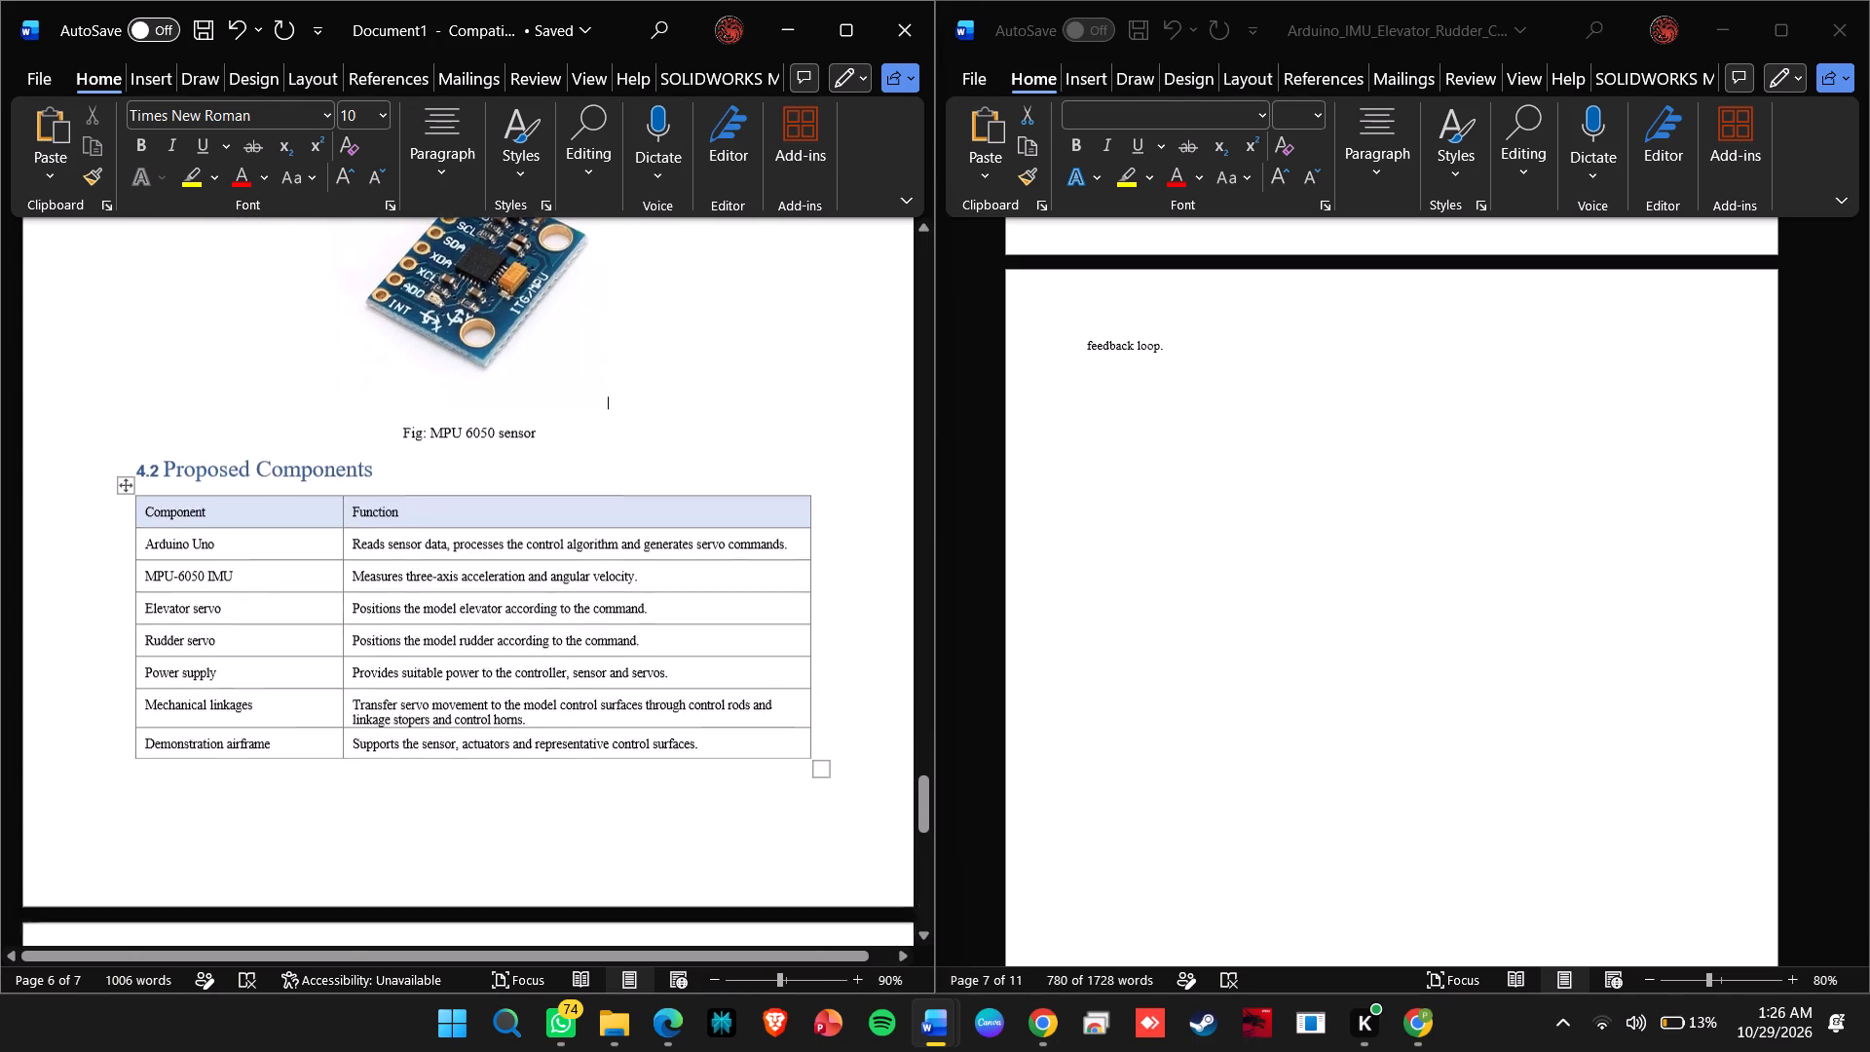
scroll(711, 633, down, 12)
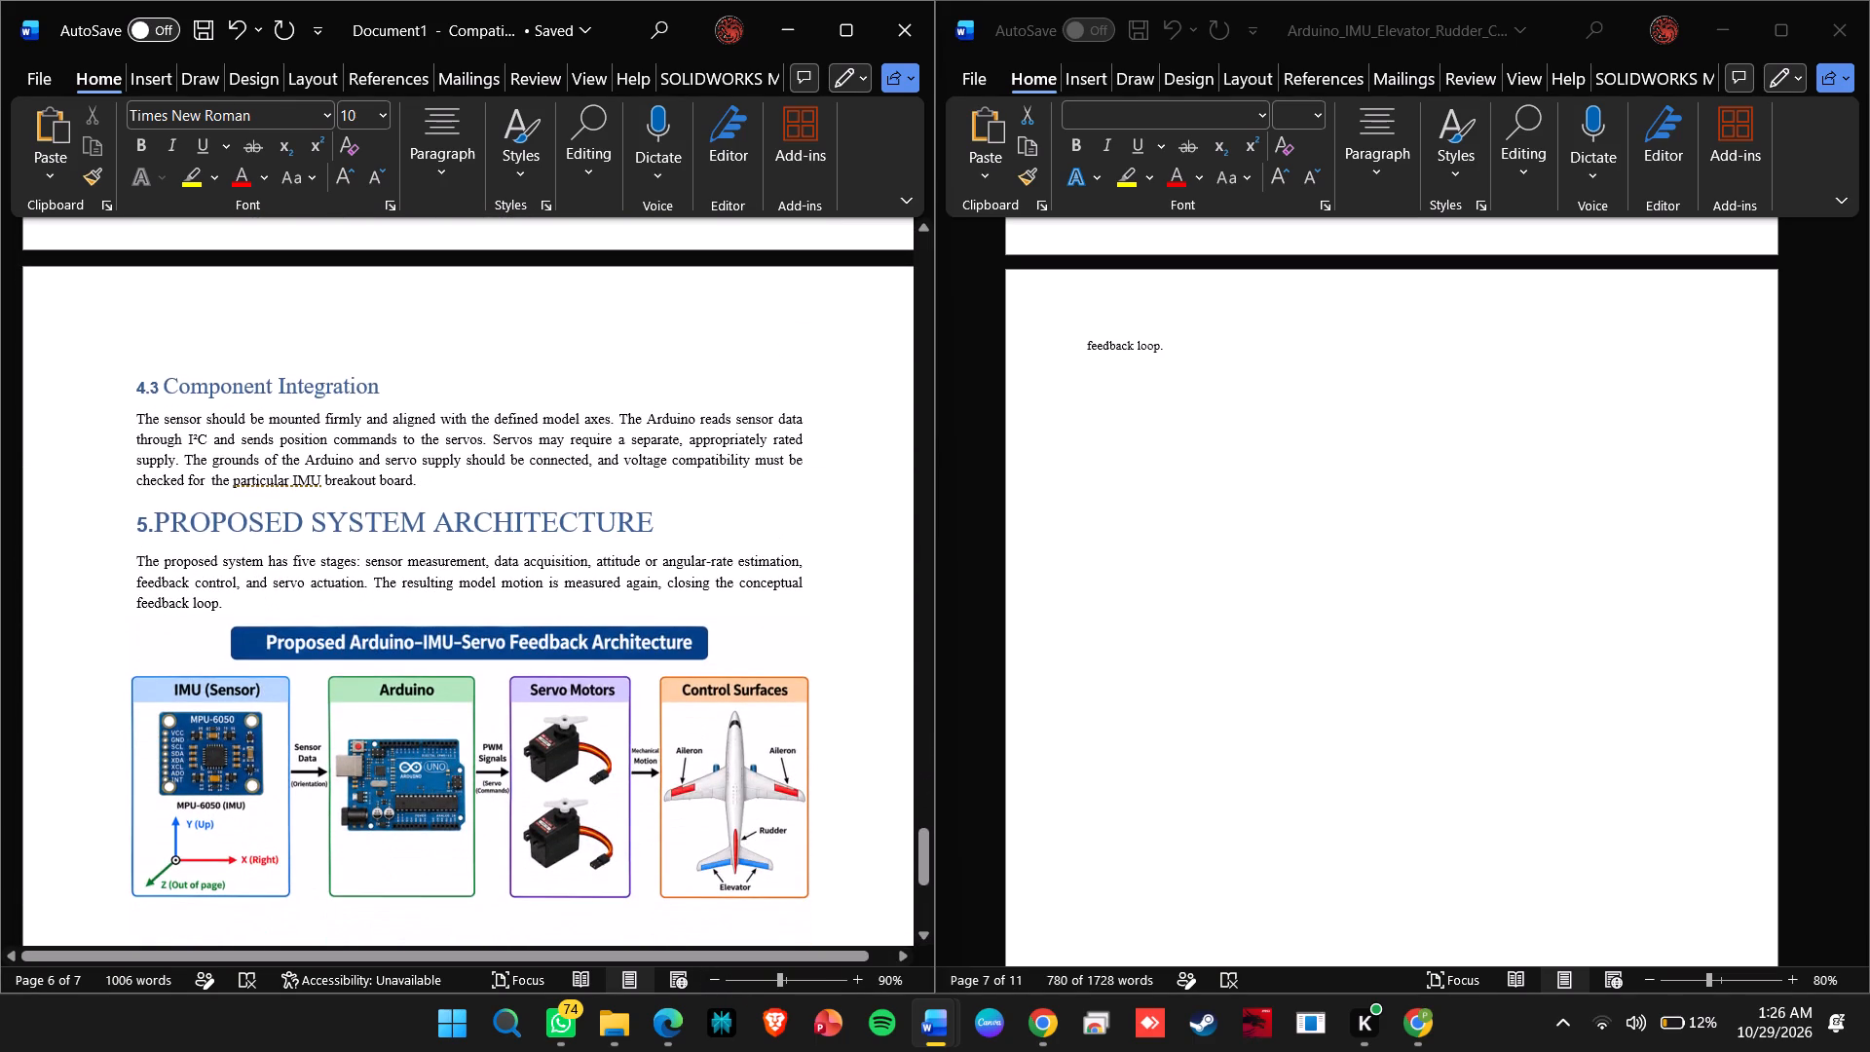
scroll(711, 633, down, 8)
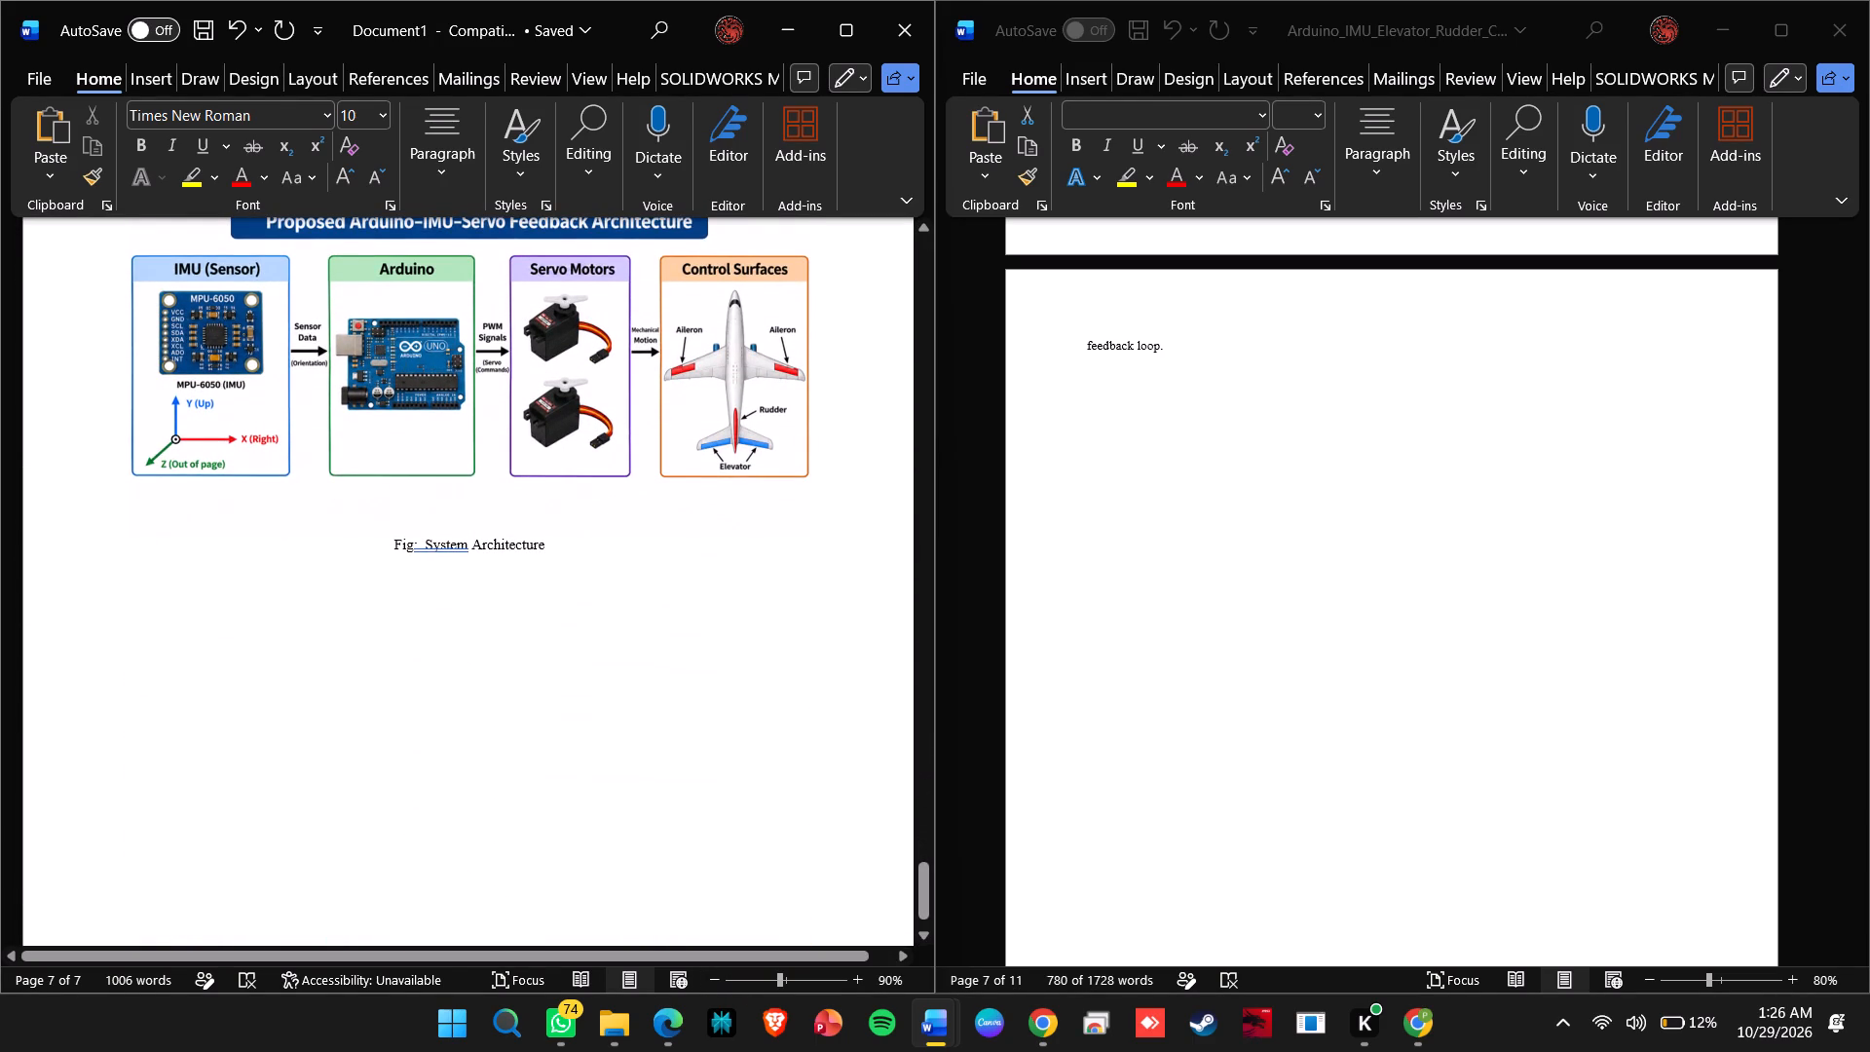
scroll(664, 501, down, 14)
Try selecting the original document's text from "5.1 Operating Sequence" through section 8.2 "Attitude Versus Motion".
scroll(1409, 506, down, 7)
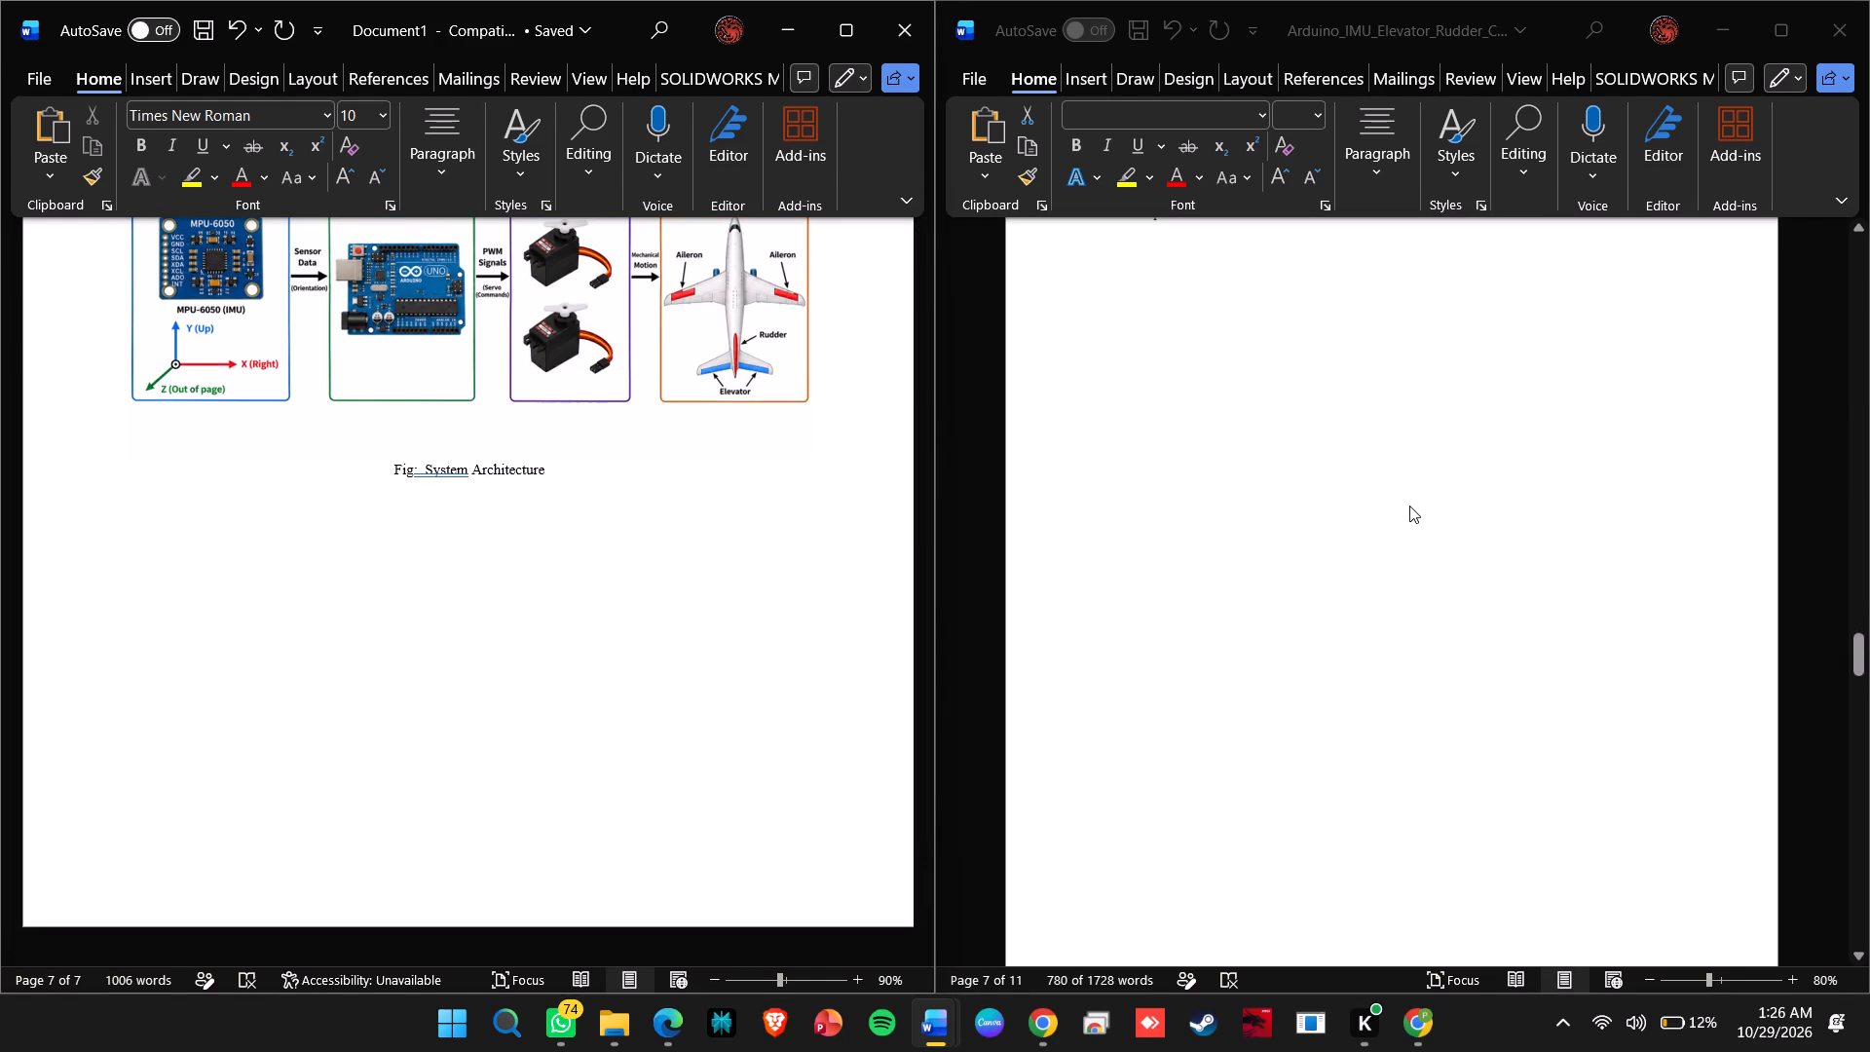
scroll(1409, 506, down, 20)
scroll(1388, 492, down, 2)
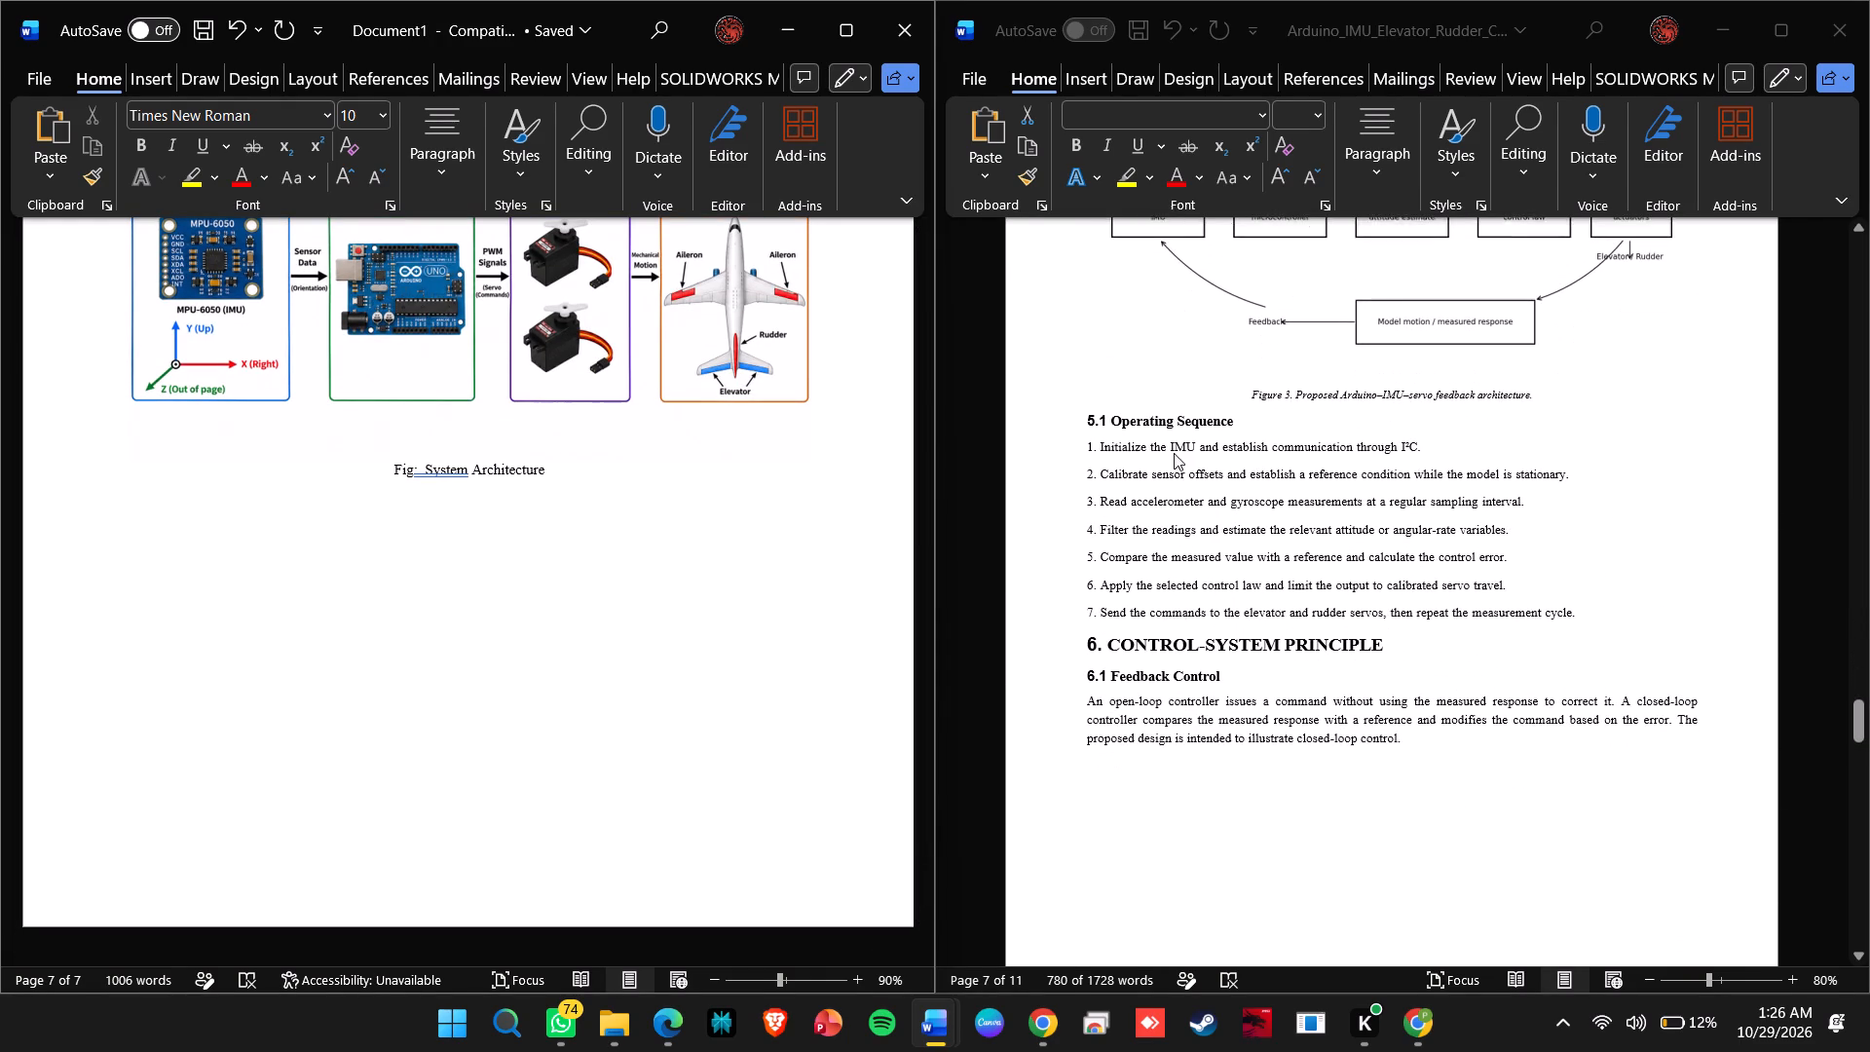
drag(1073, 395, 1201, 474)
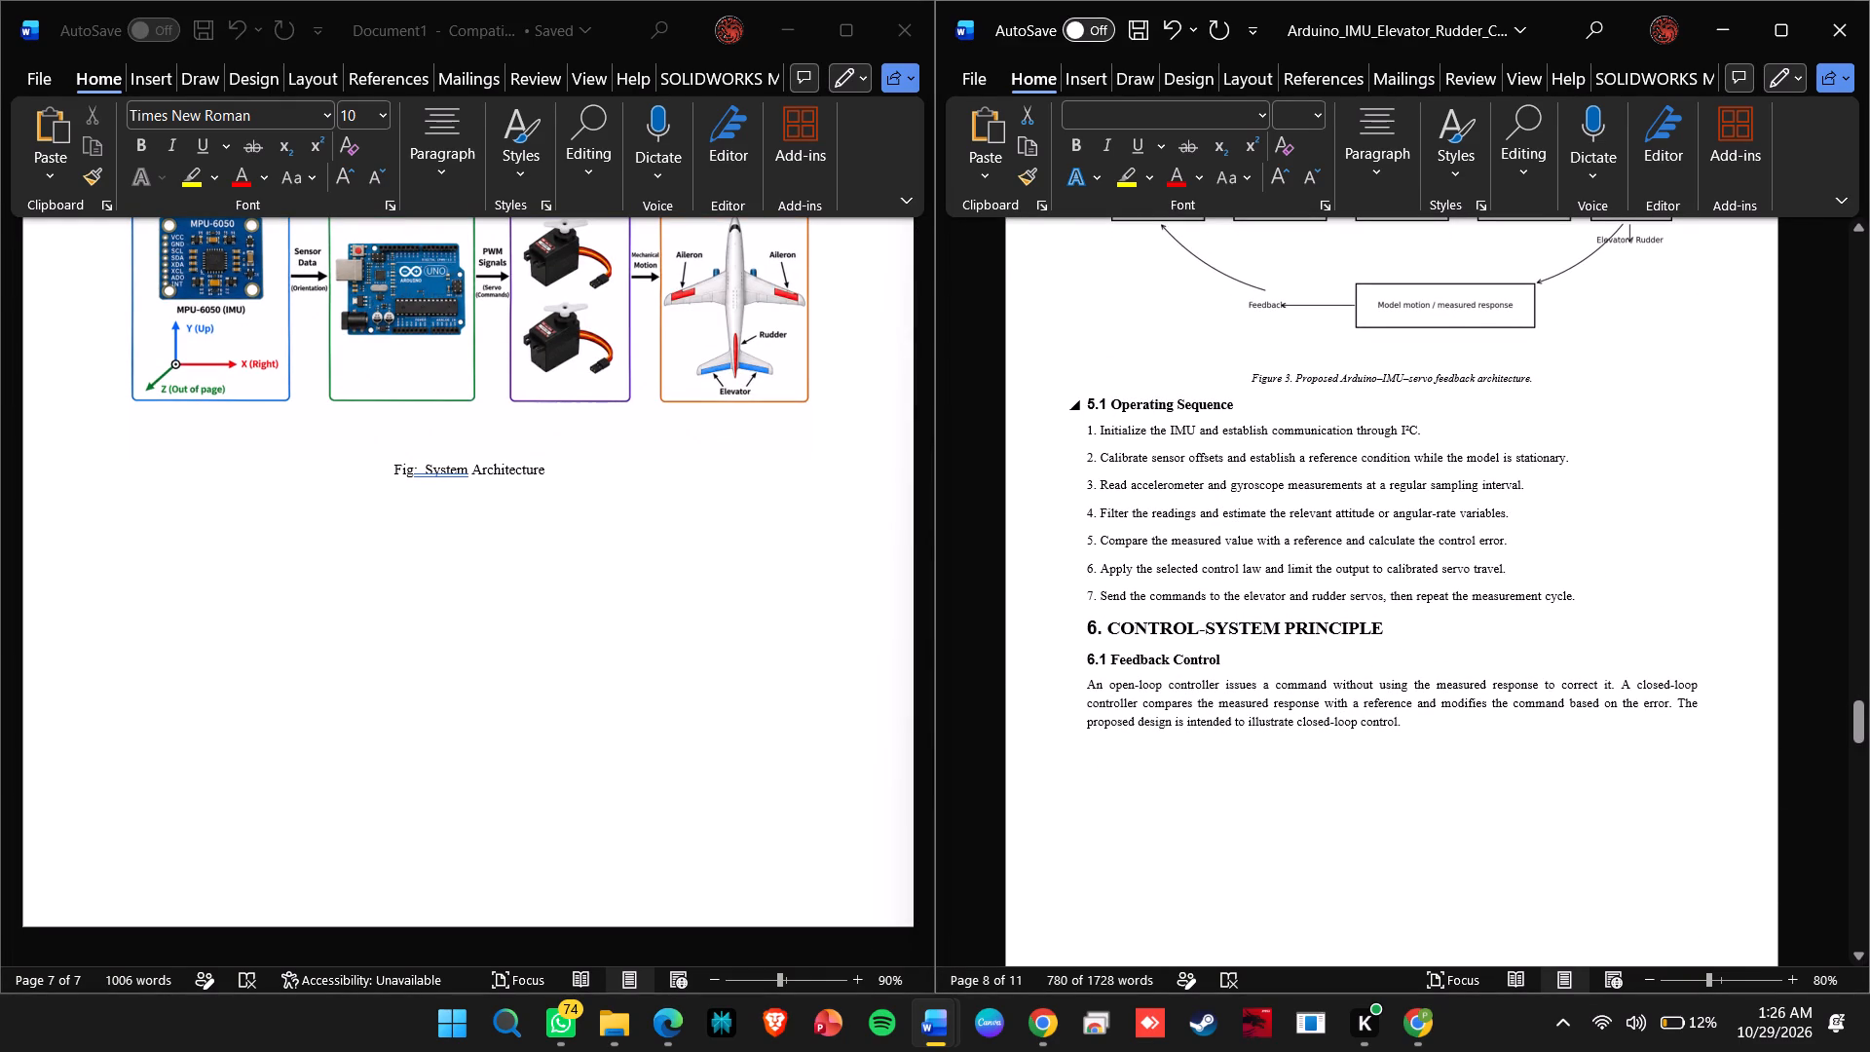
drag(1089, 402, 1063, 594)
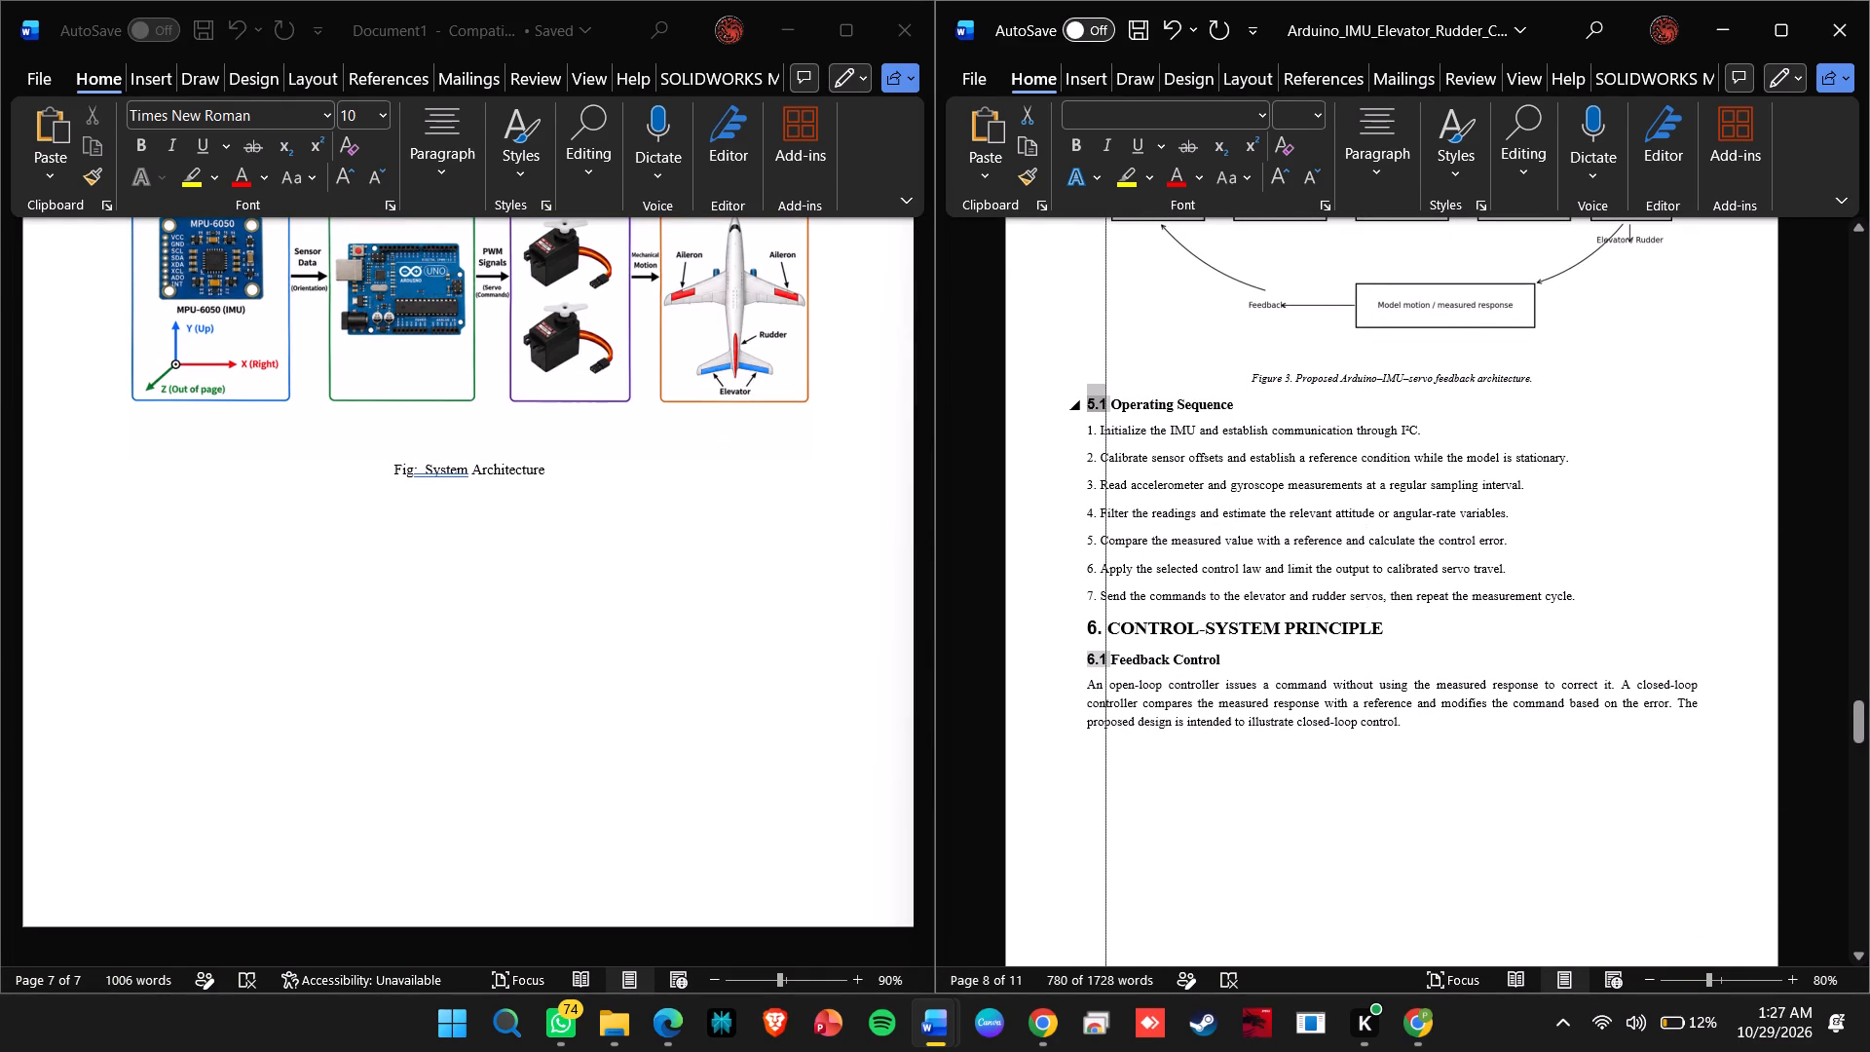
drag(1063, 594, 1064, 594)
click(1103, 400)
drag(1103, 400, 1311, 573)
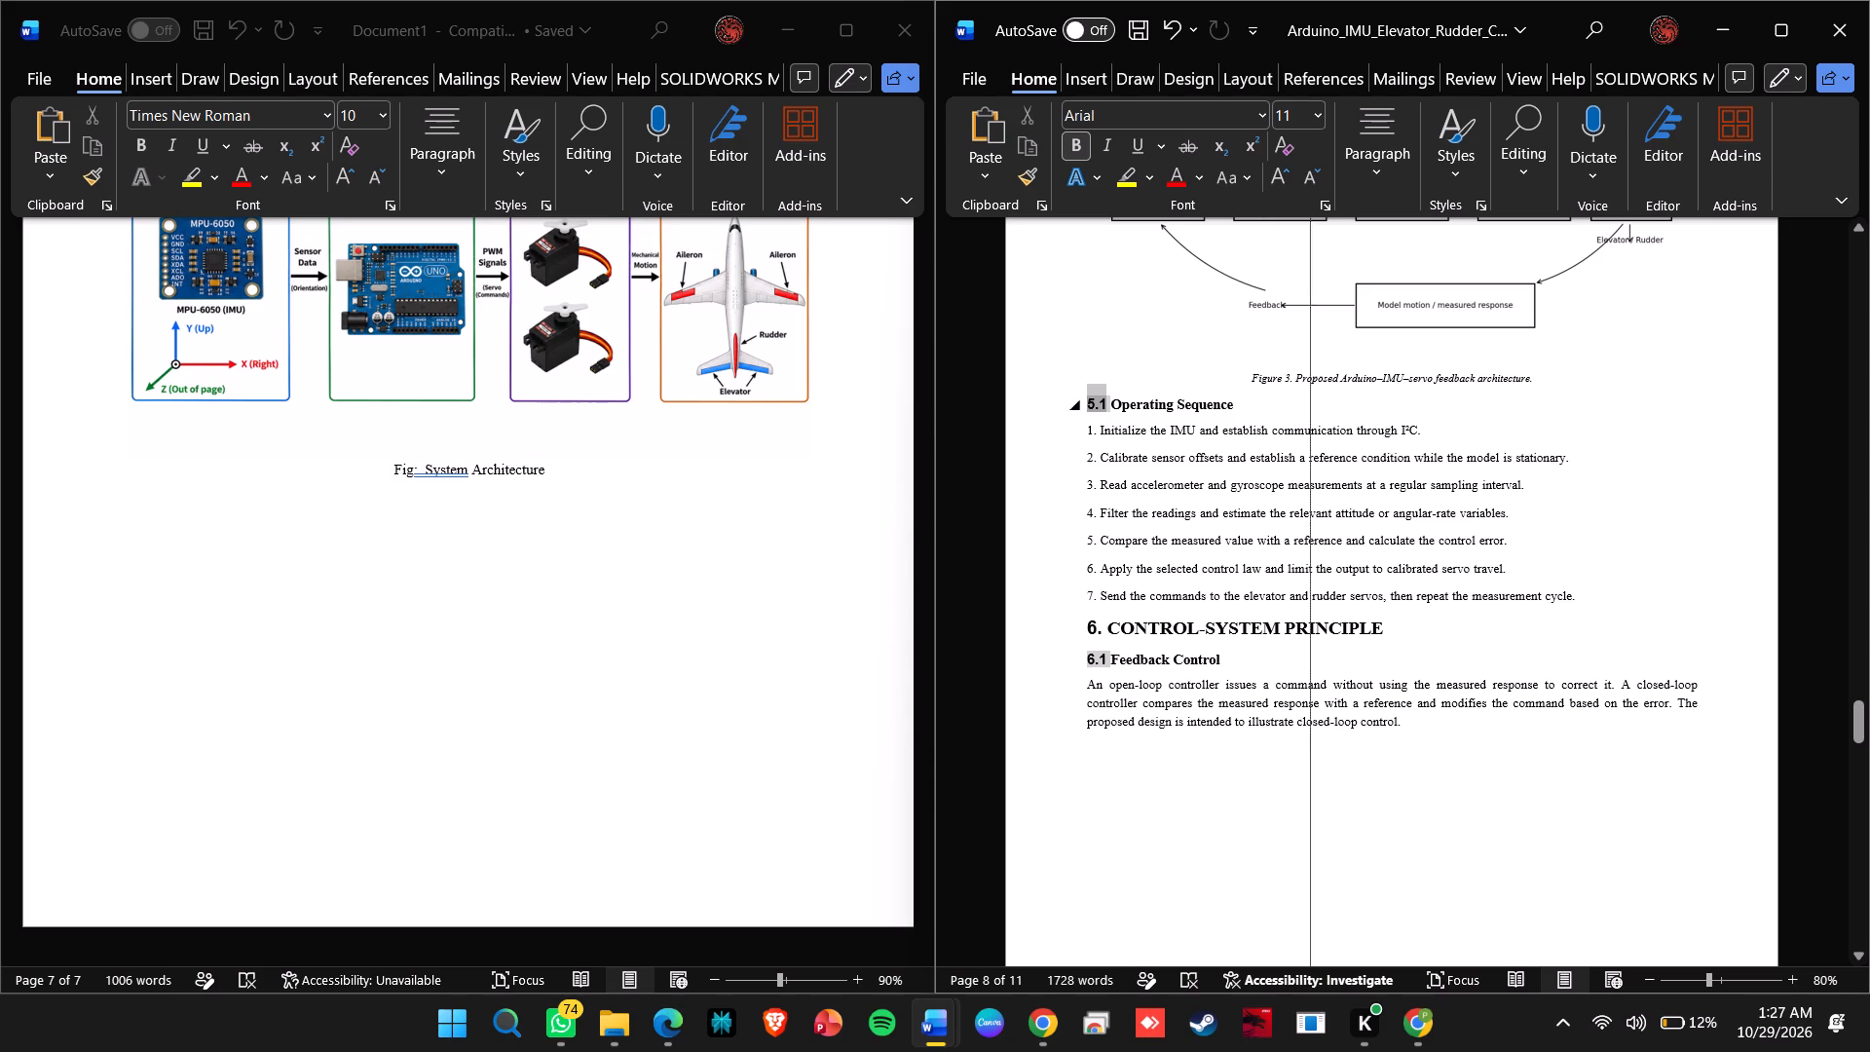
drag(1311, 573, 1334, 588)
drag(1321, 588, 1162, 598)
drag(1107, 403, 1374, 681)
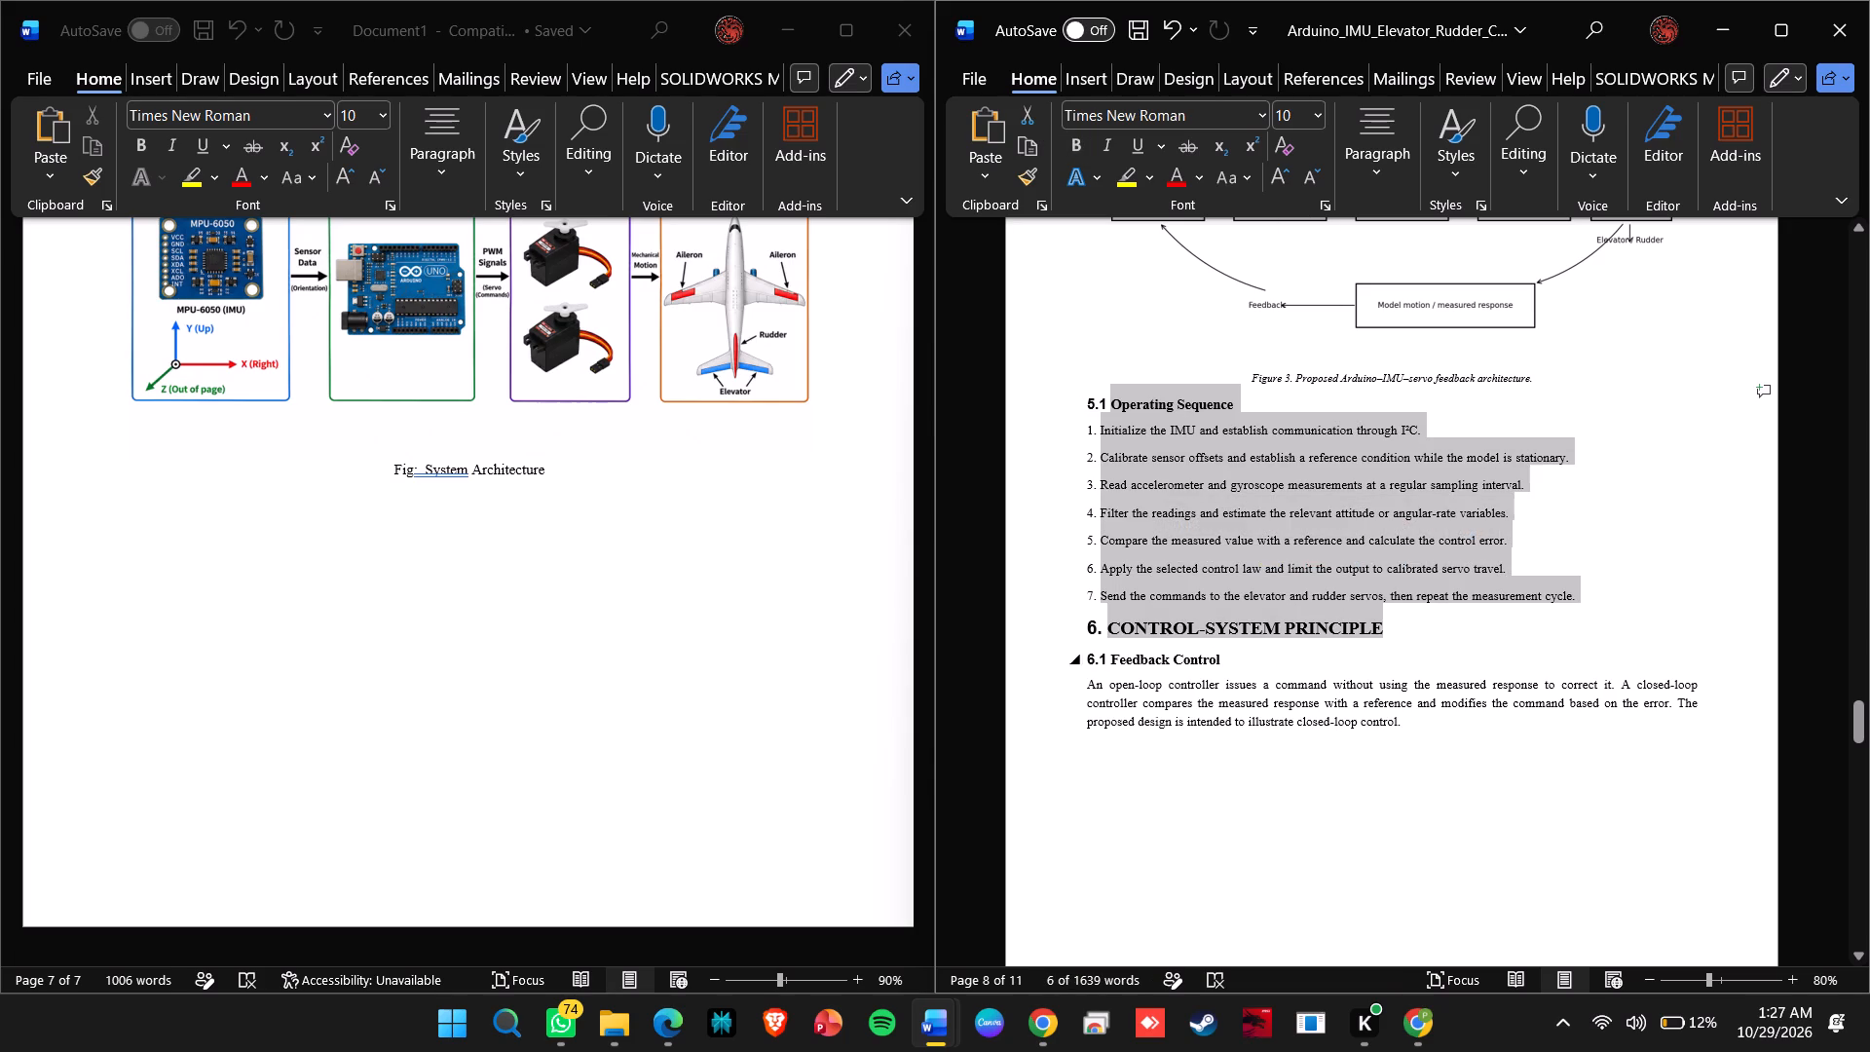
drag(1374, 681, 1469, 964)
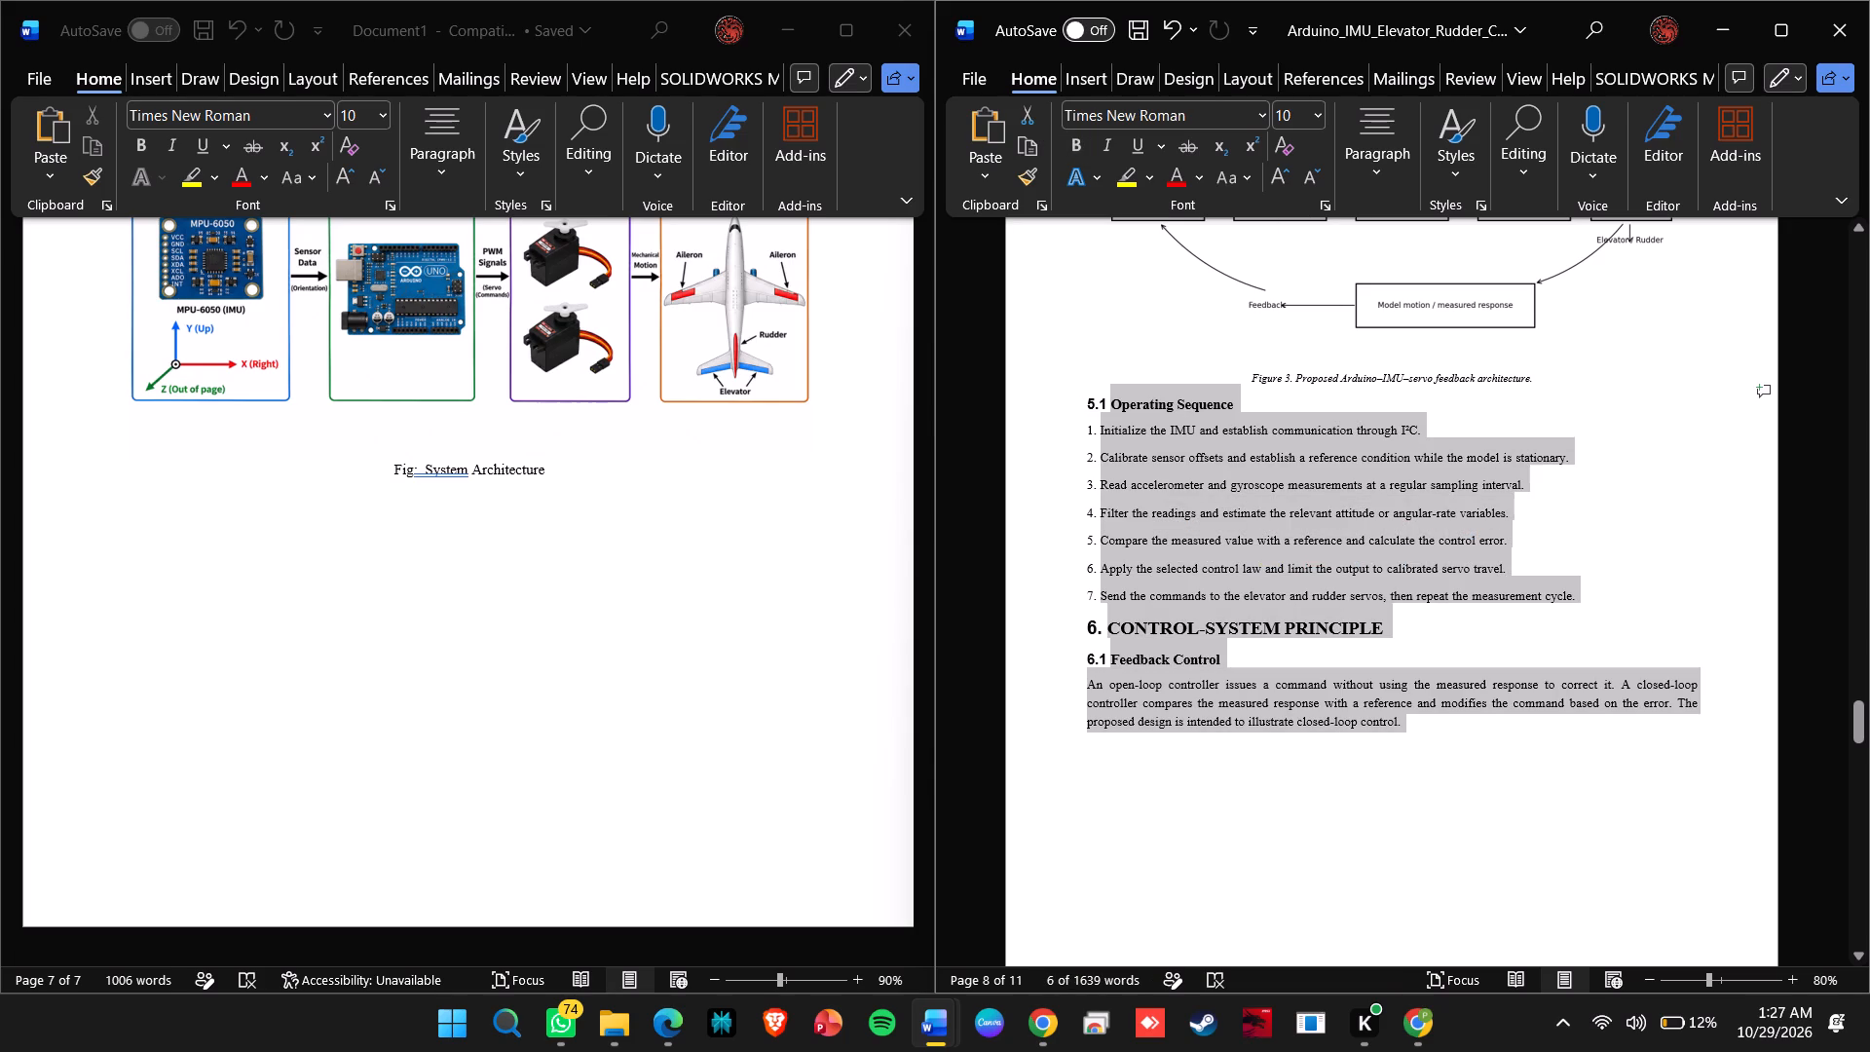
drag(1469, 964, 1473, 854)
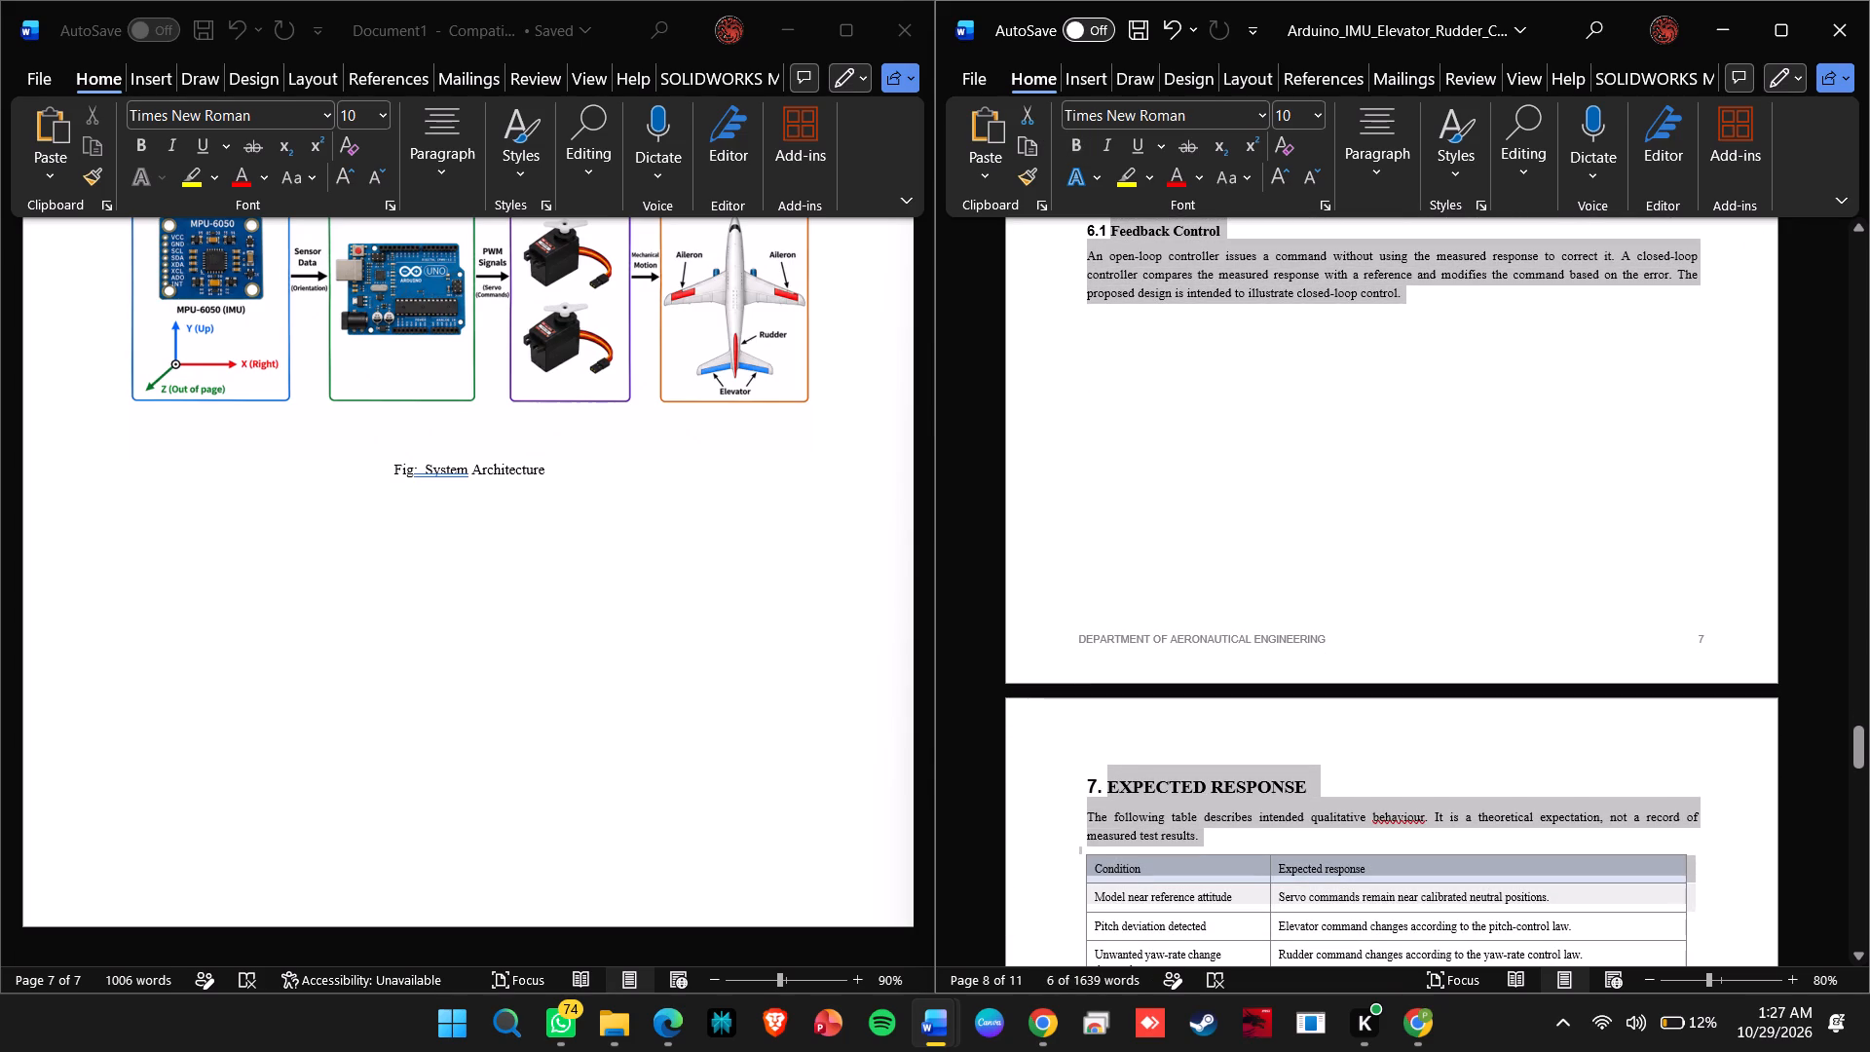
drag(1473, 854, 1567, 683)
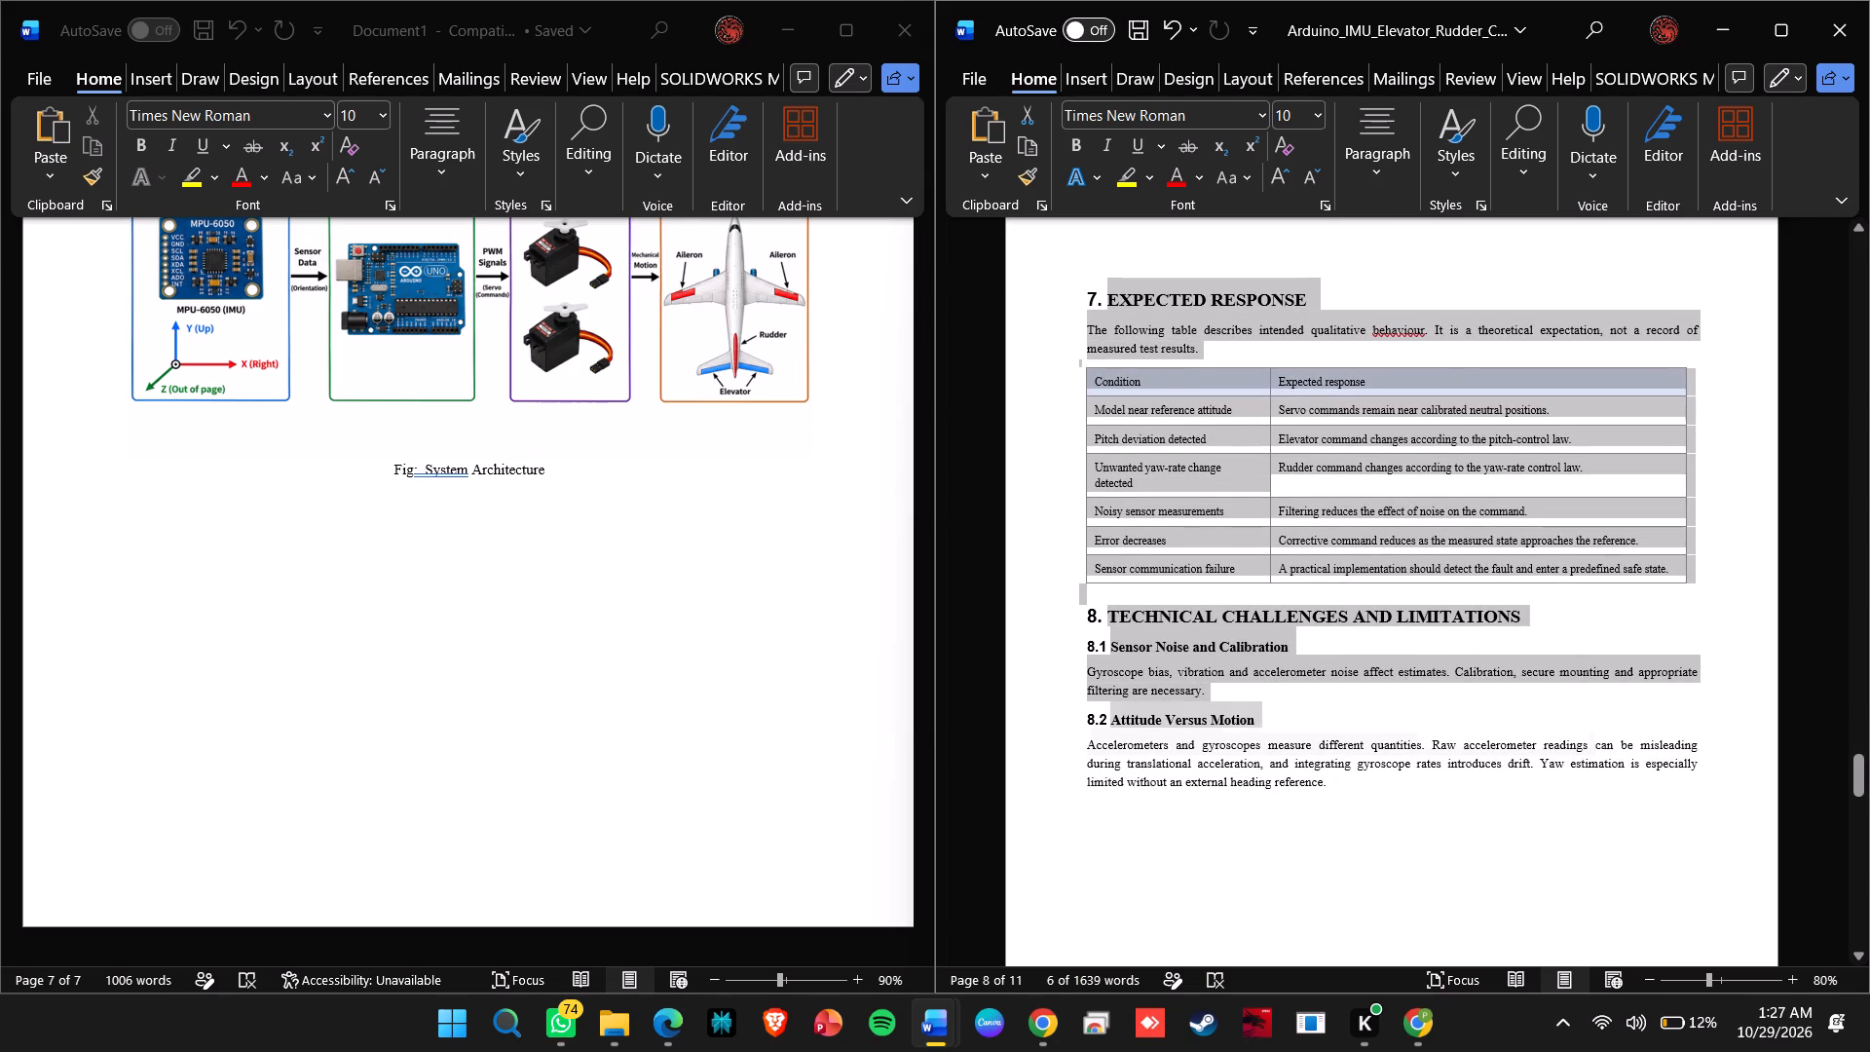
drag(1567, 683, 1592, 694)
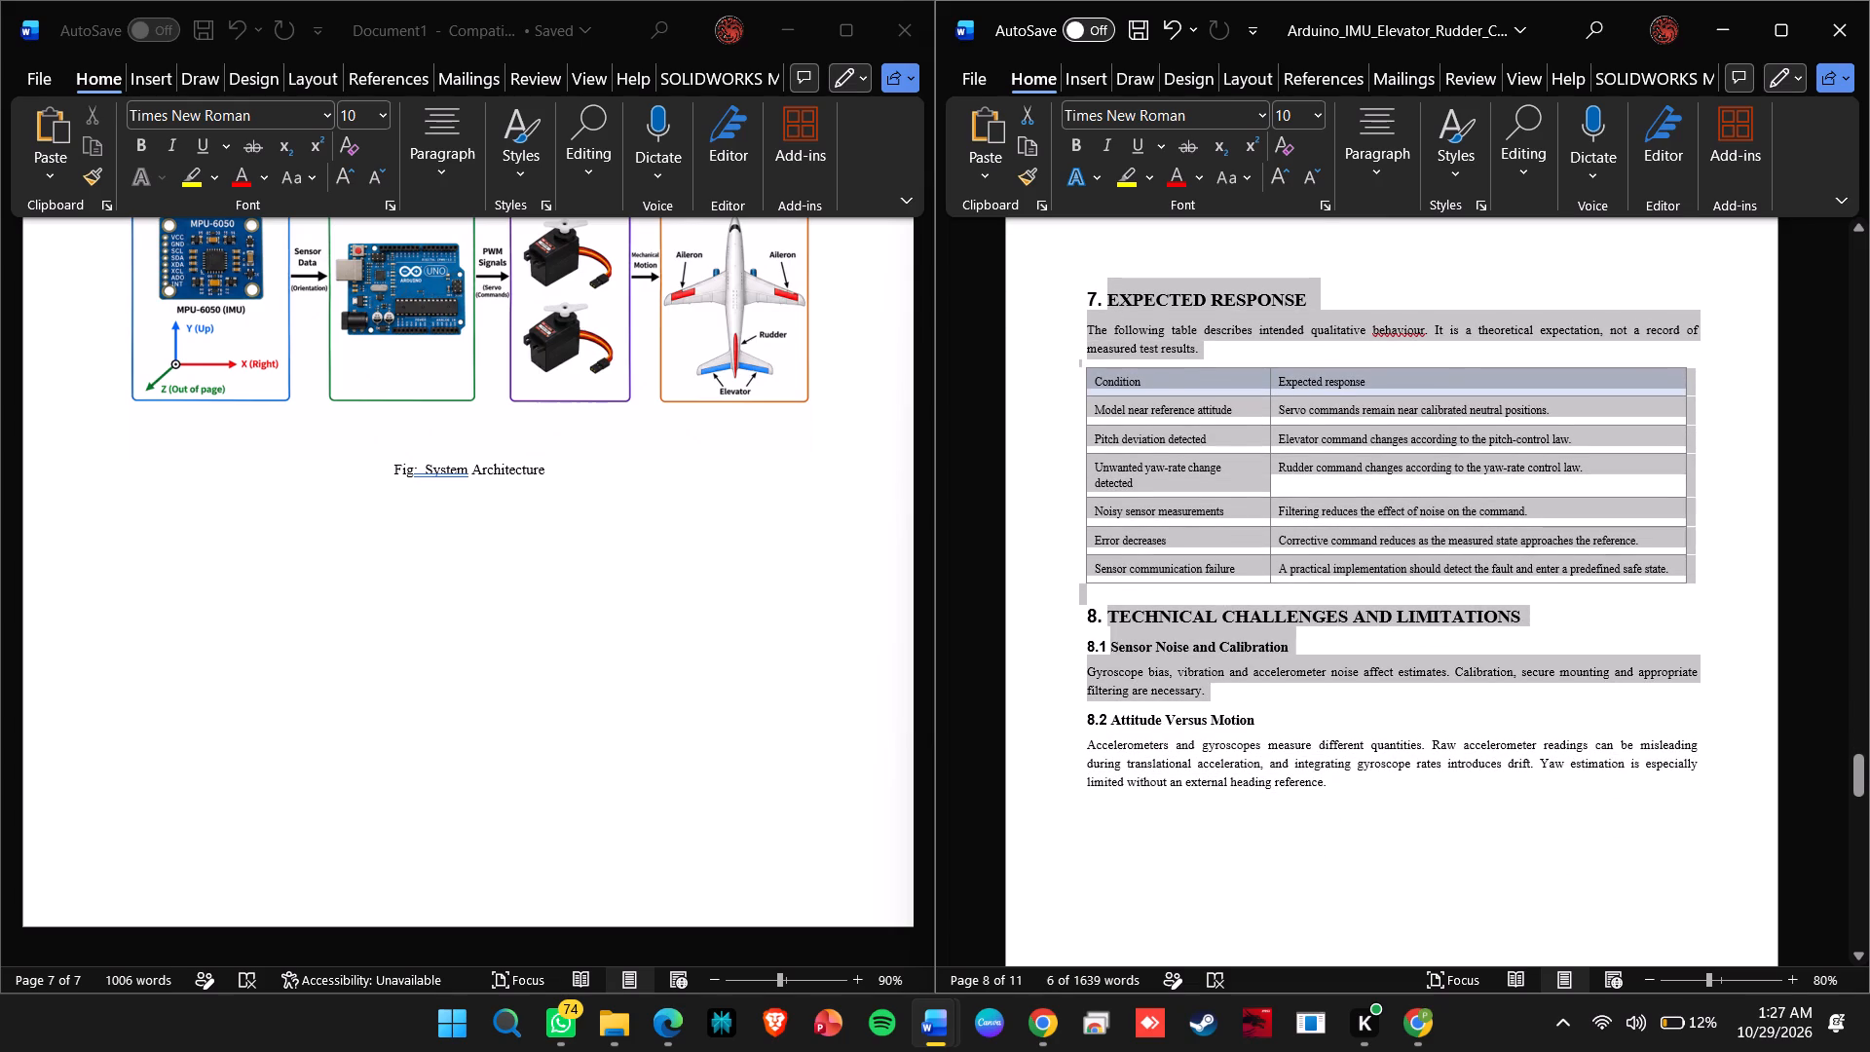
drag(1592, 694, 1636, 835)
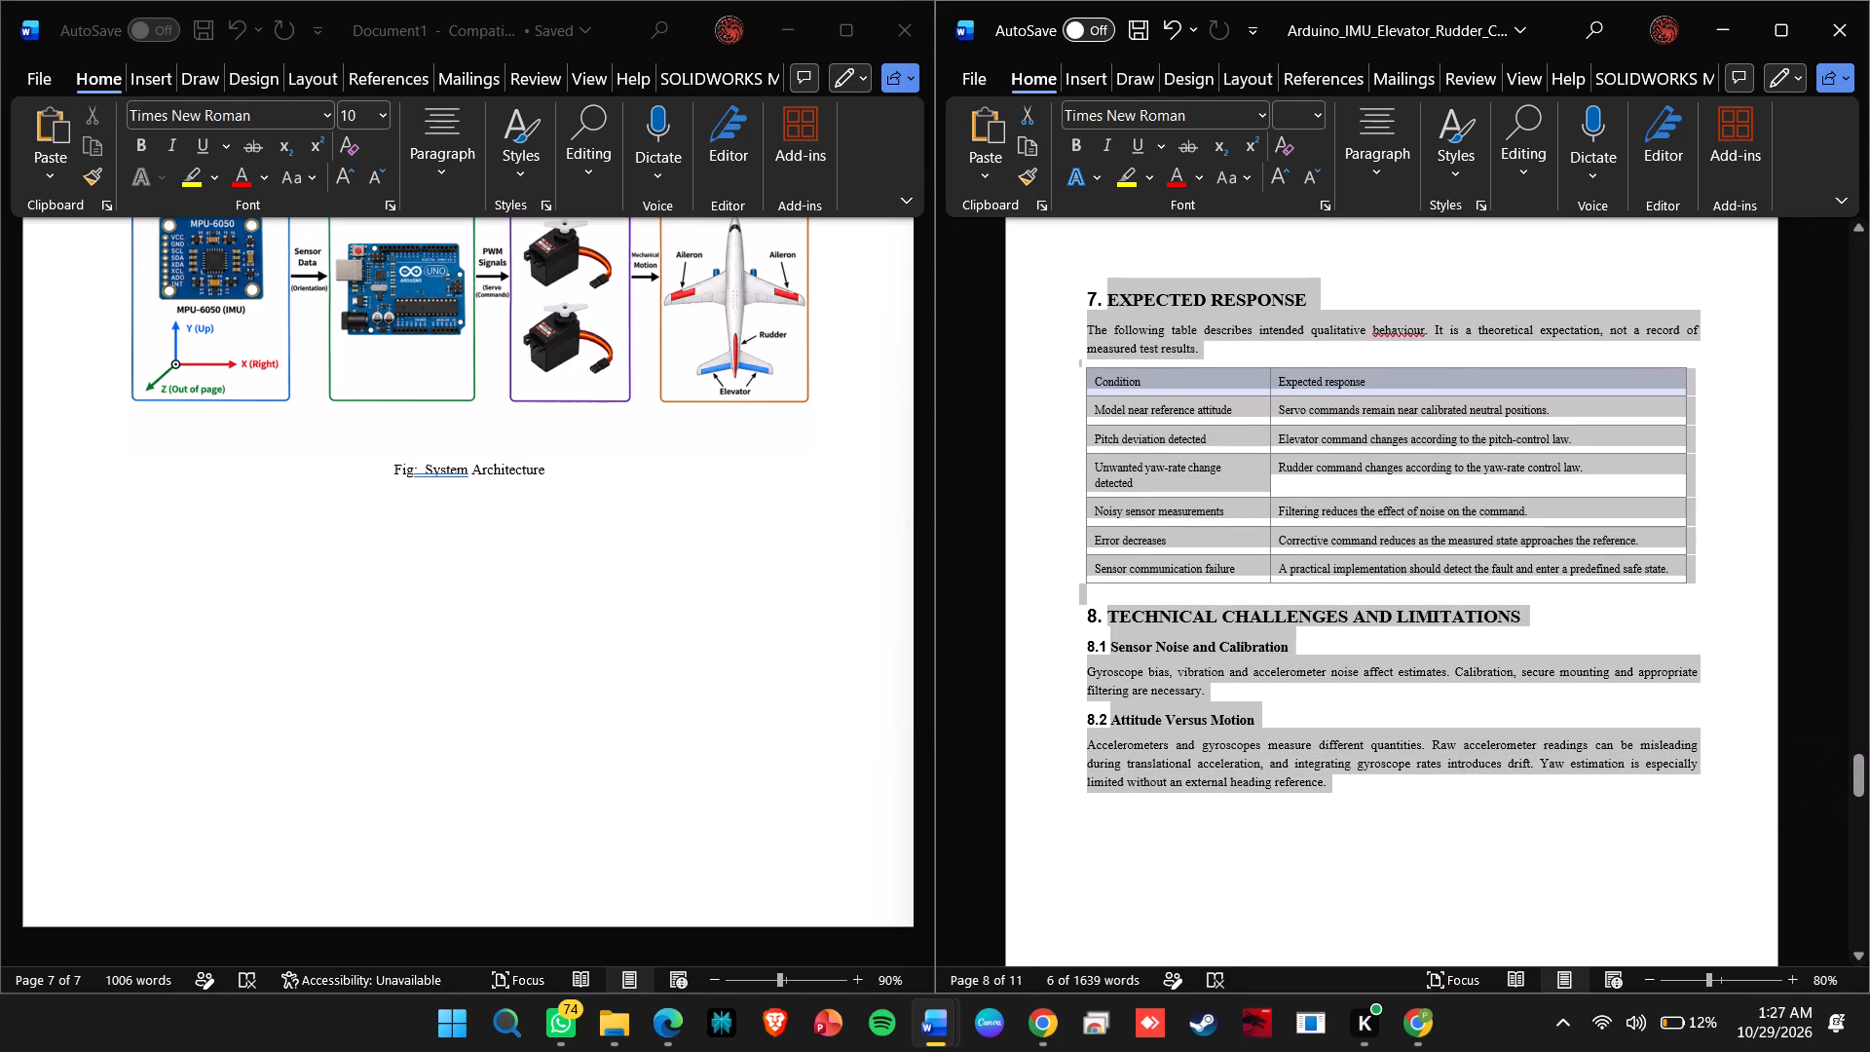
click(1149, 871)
Examine the original document's remaining content from section 5.1 to the references.
scroll(1149, 871, up, 20)
scroll(1149, 871, up, 3)
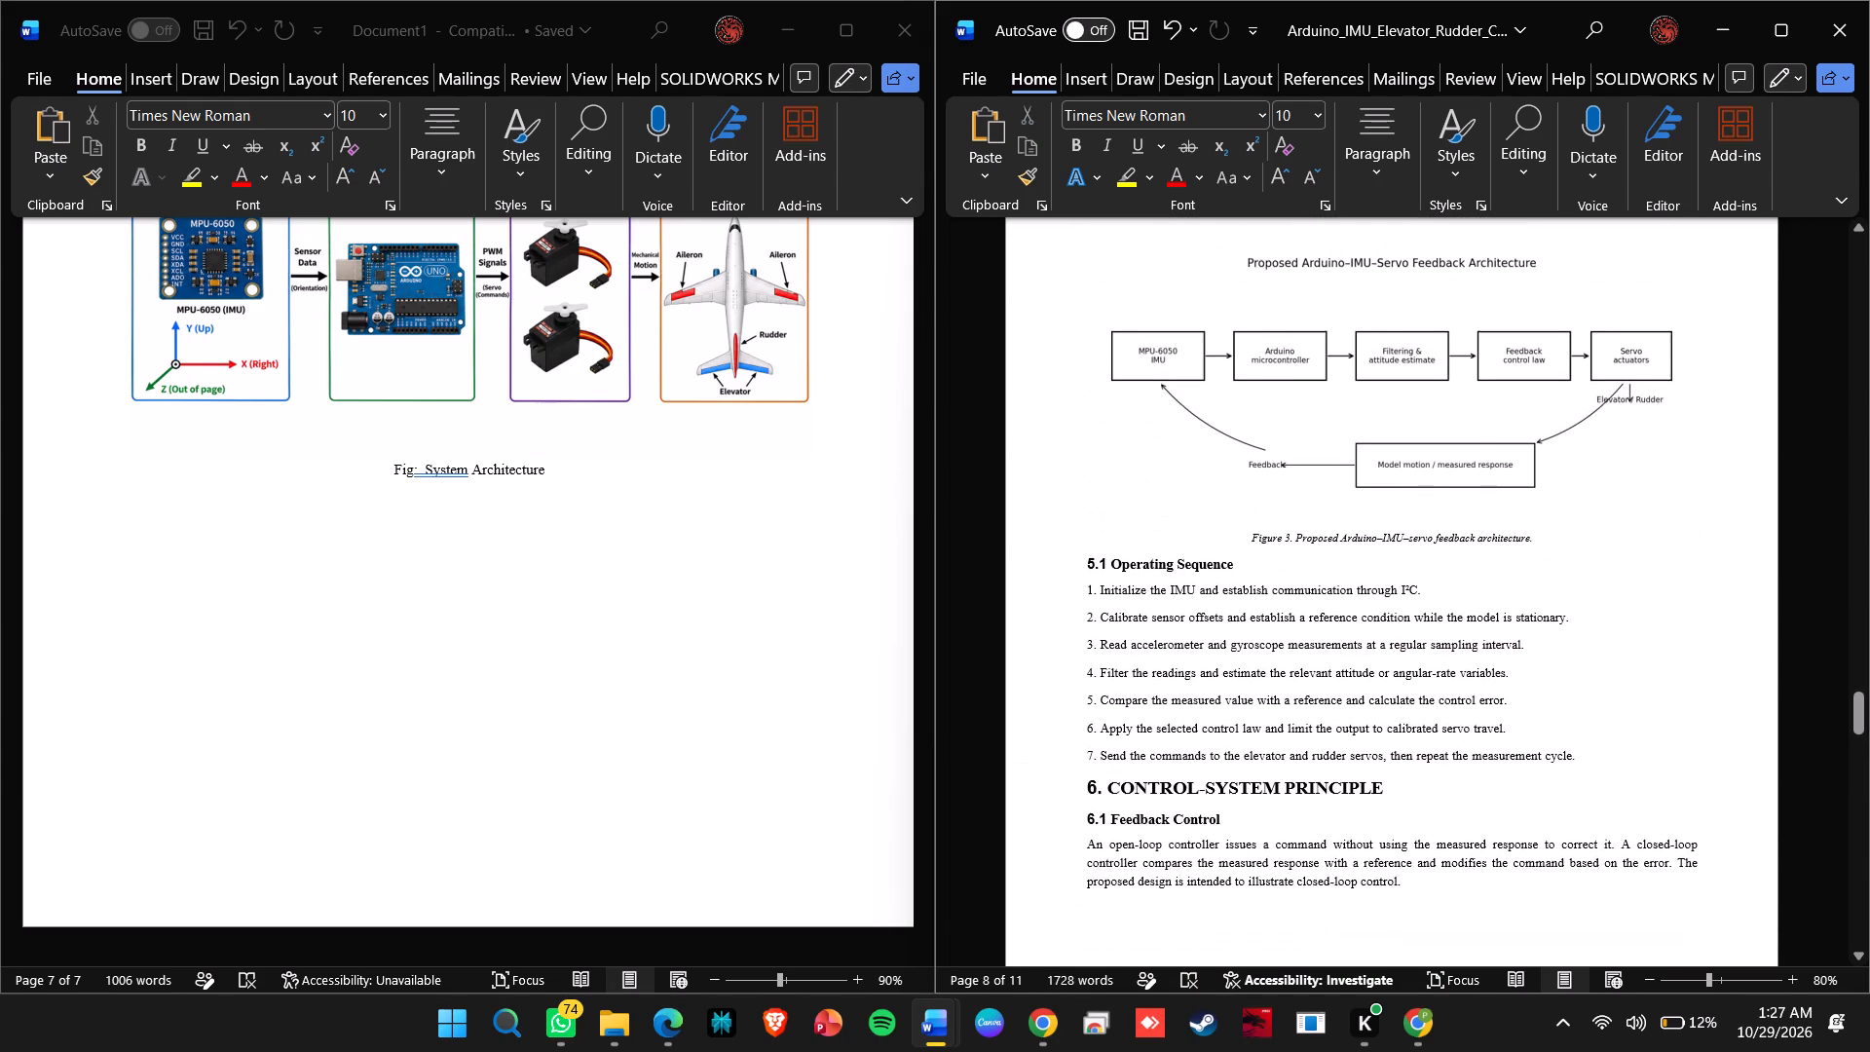
scroll(1149, 871, down, 12)
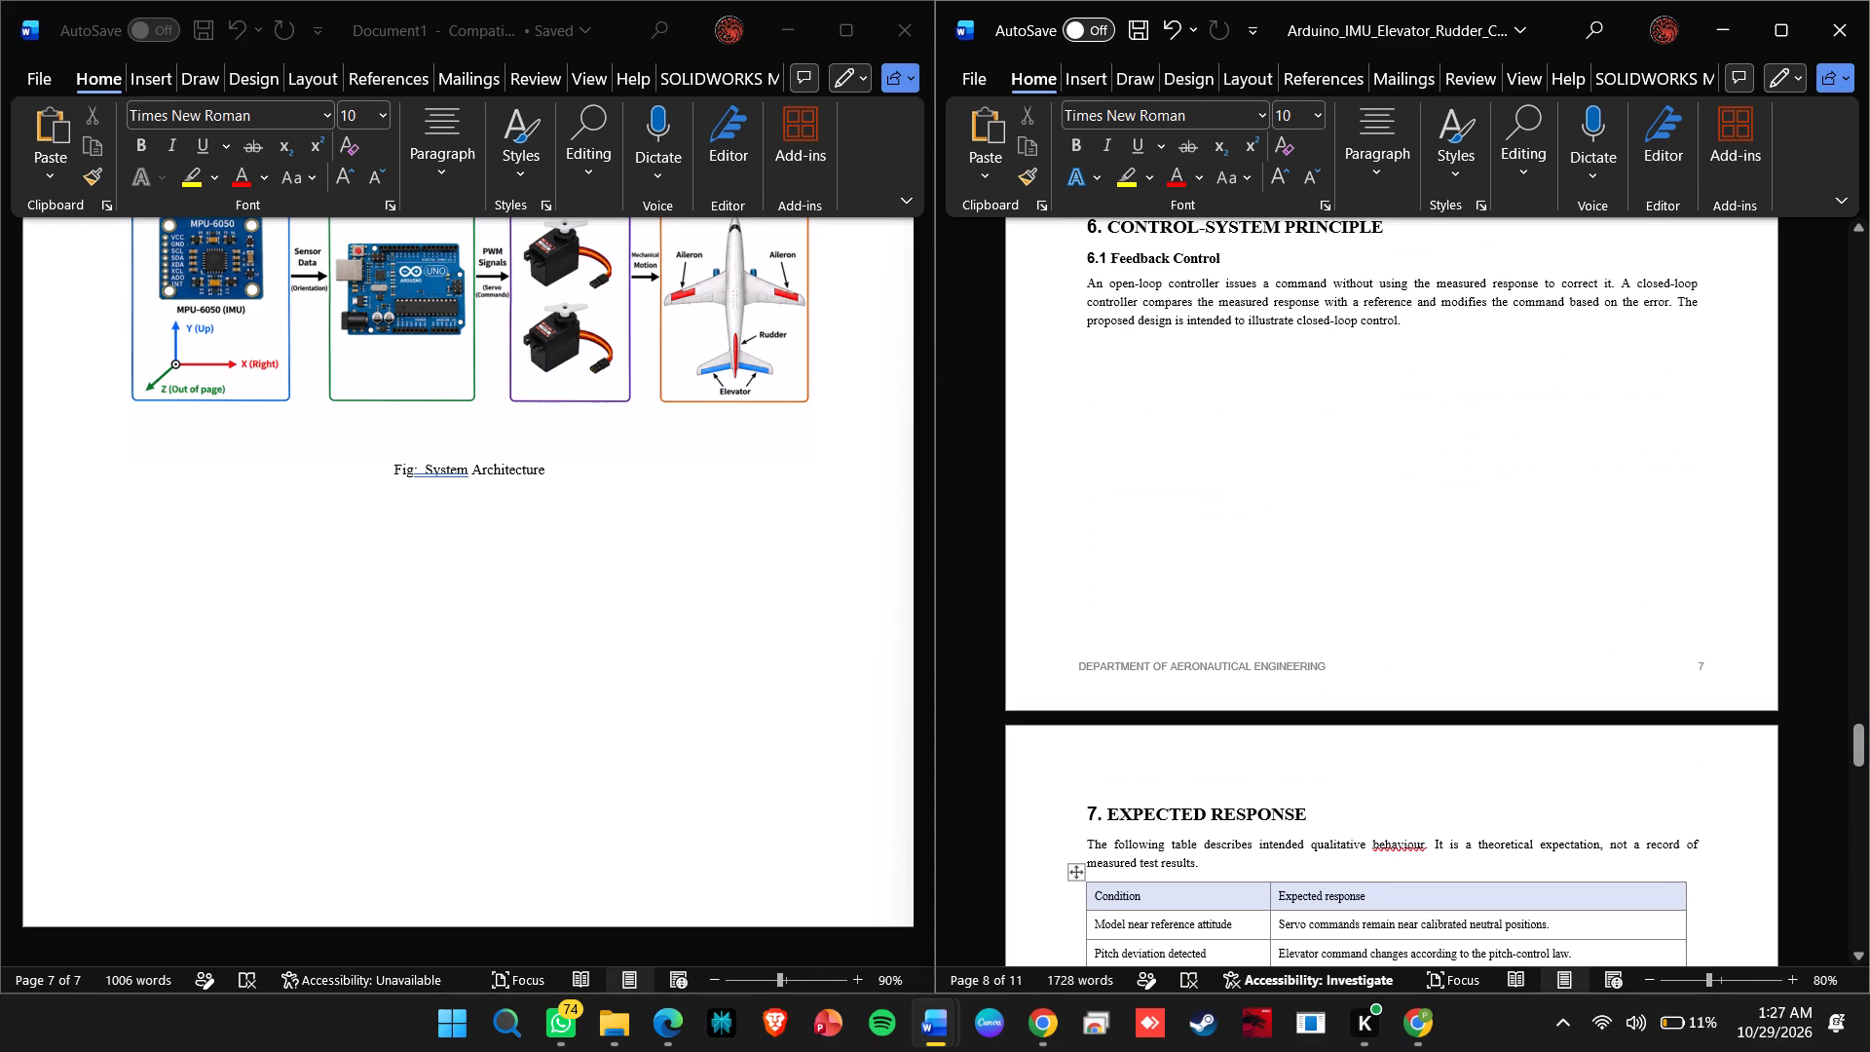
scroll(1149, 871, down, 5)
scroll(1149, 871, up, 6)
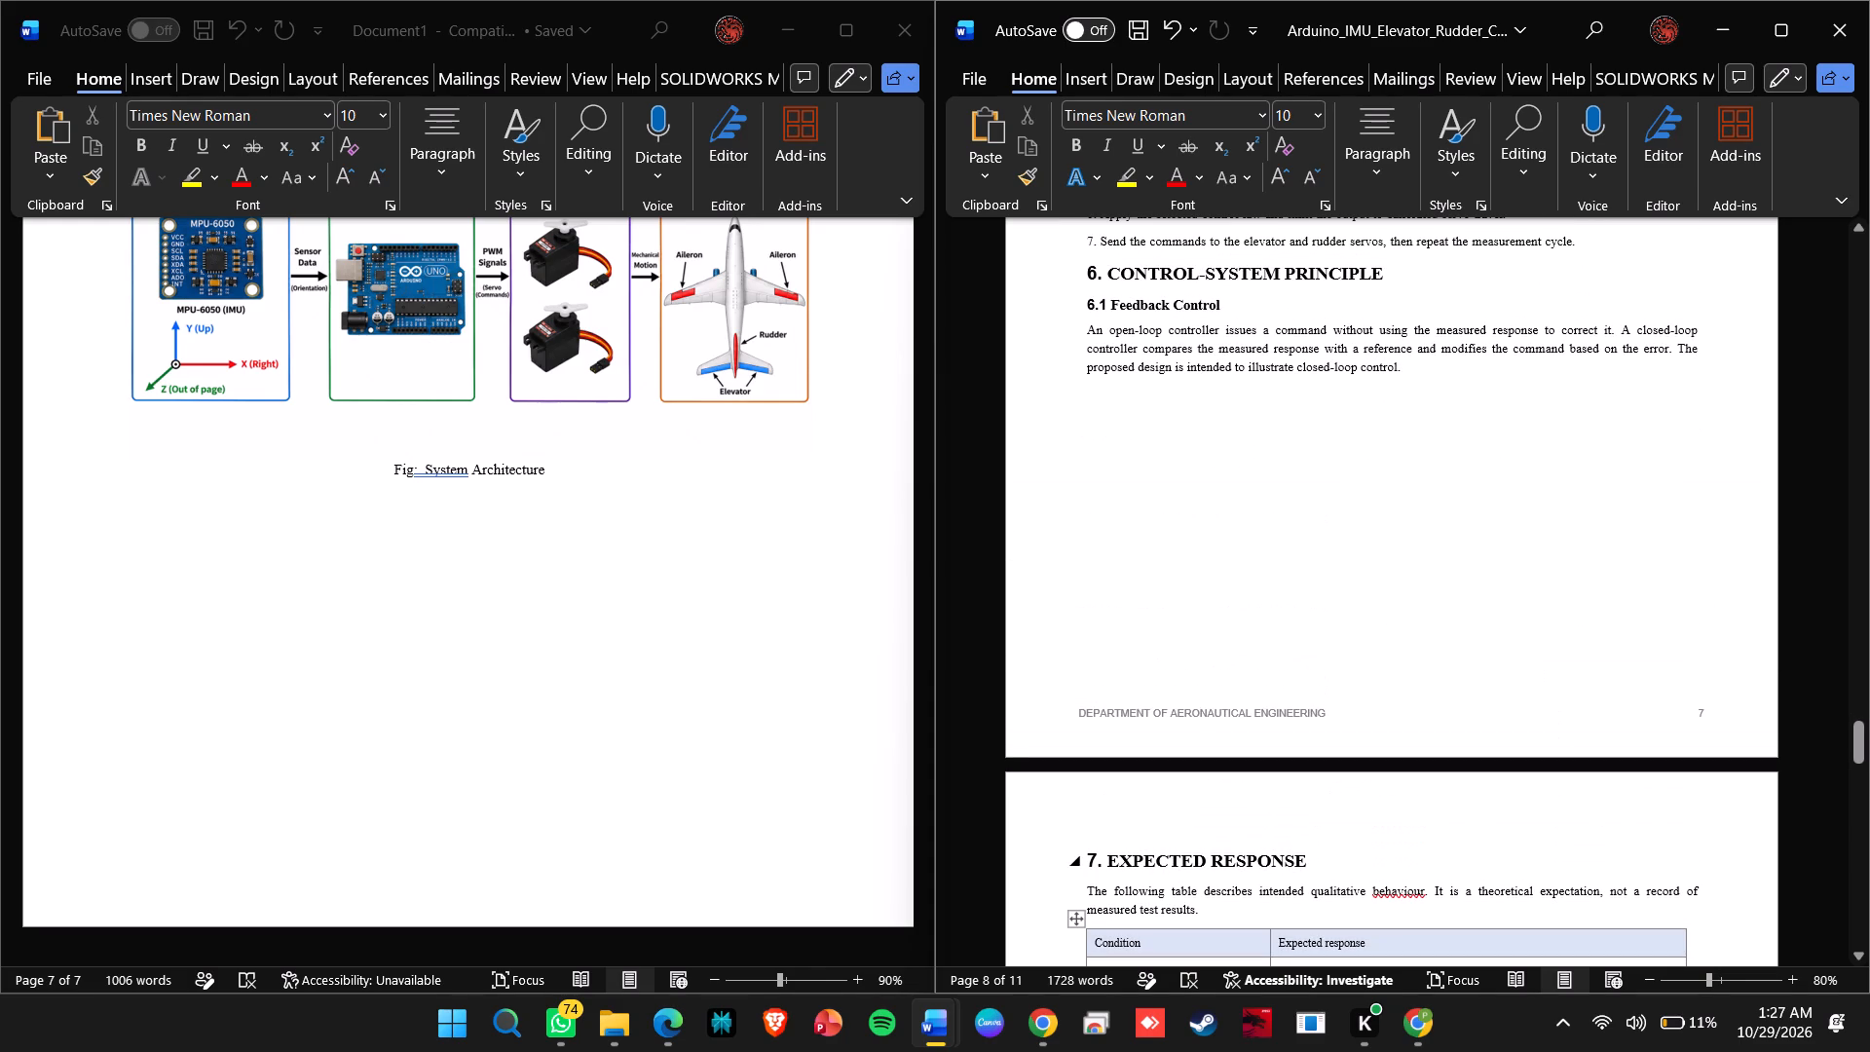
scroll(1149, 871, down, 17)
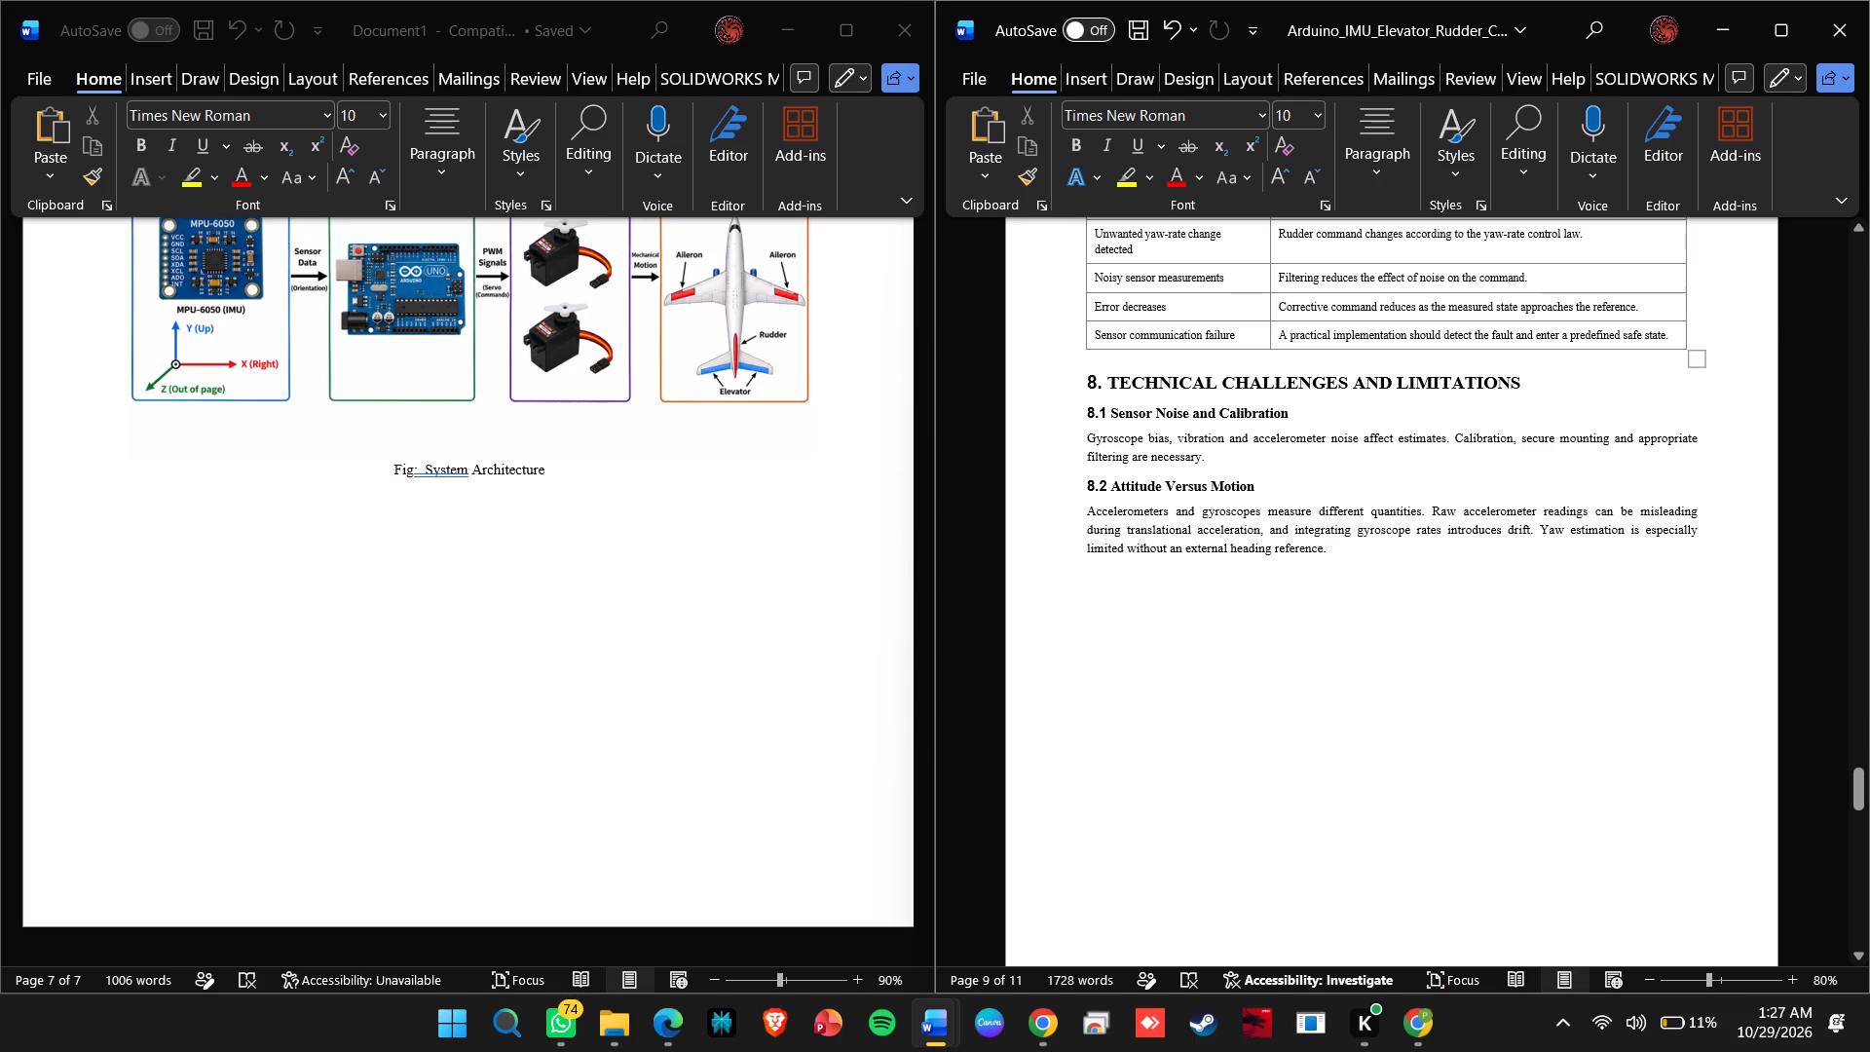
scroll(1149, 871, down, 15)
scroll(1149, 871, down, 6)
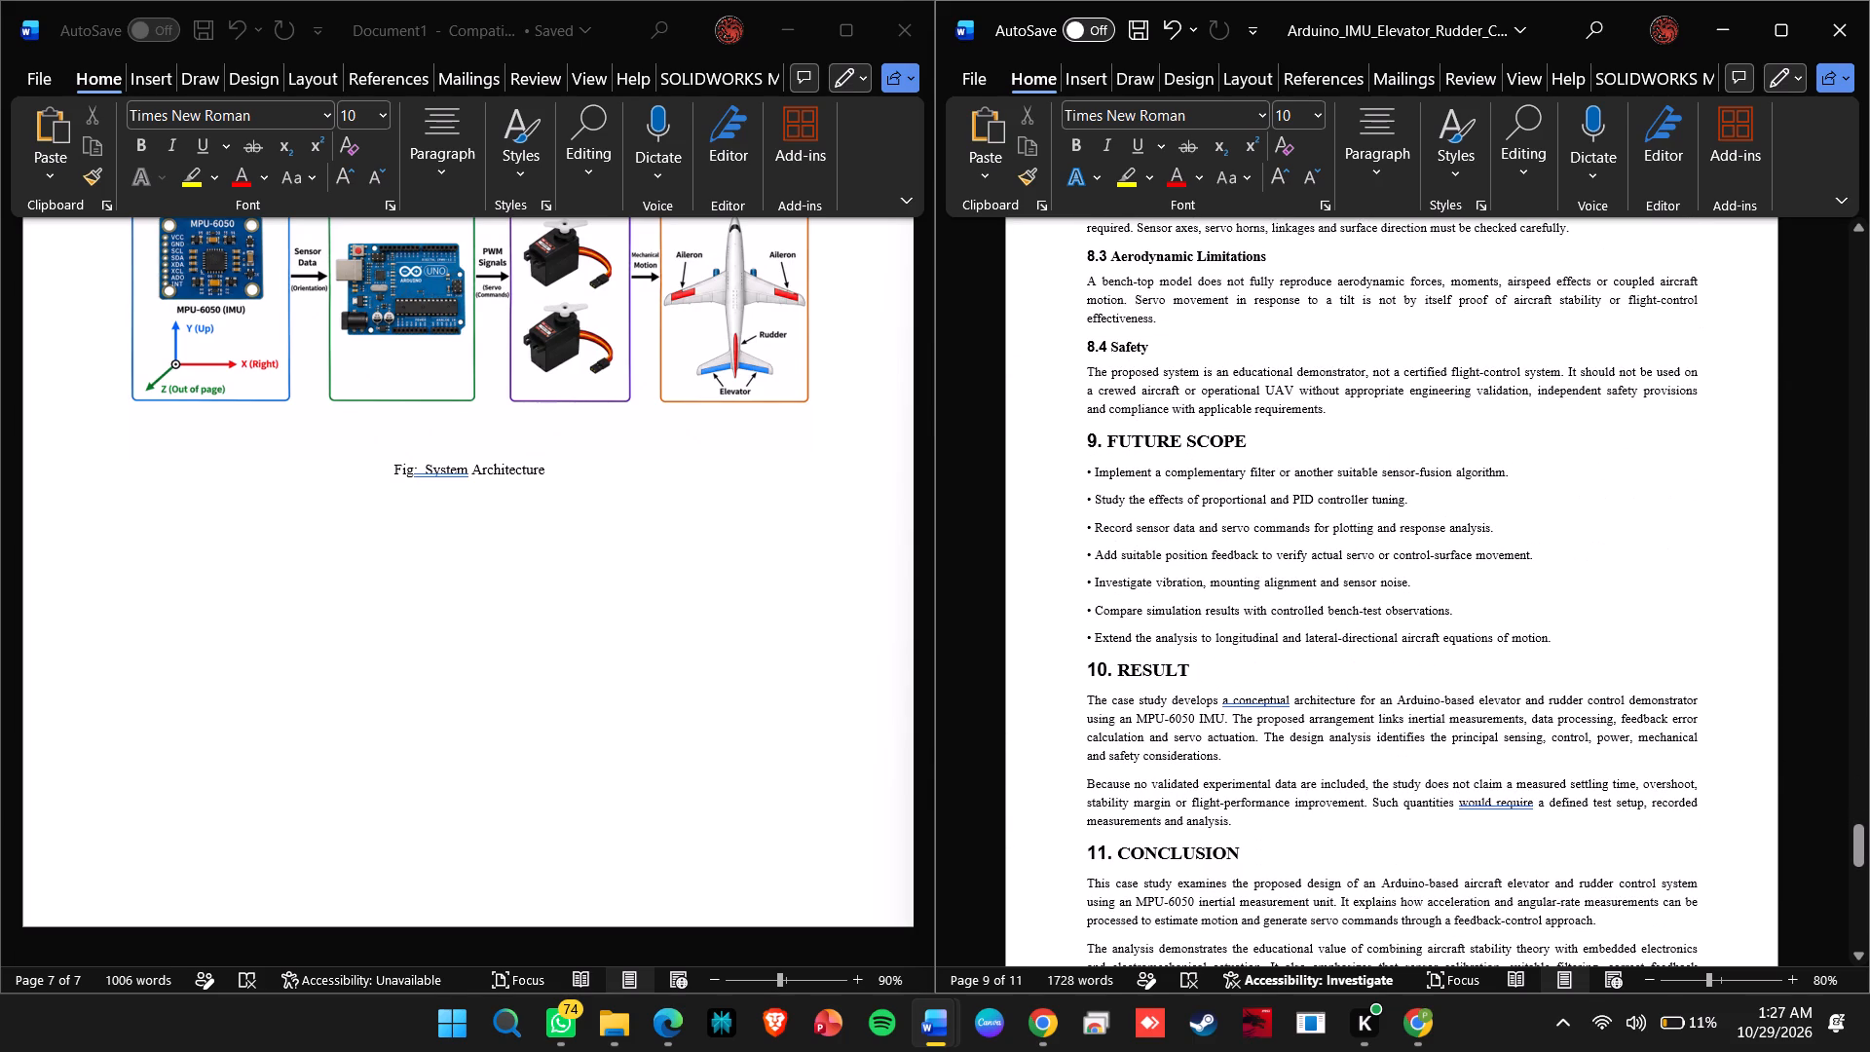
scroll(1149, 871, down, 13)
scroll(1149, 871, up, 9)
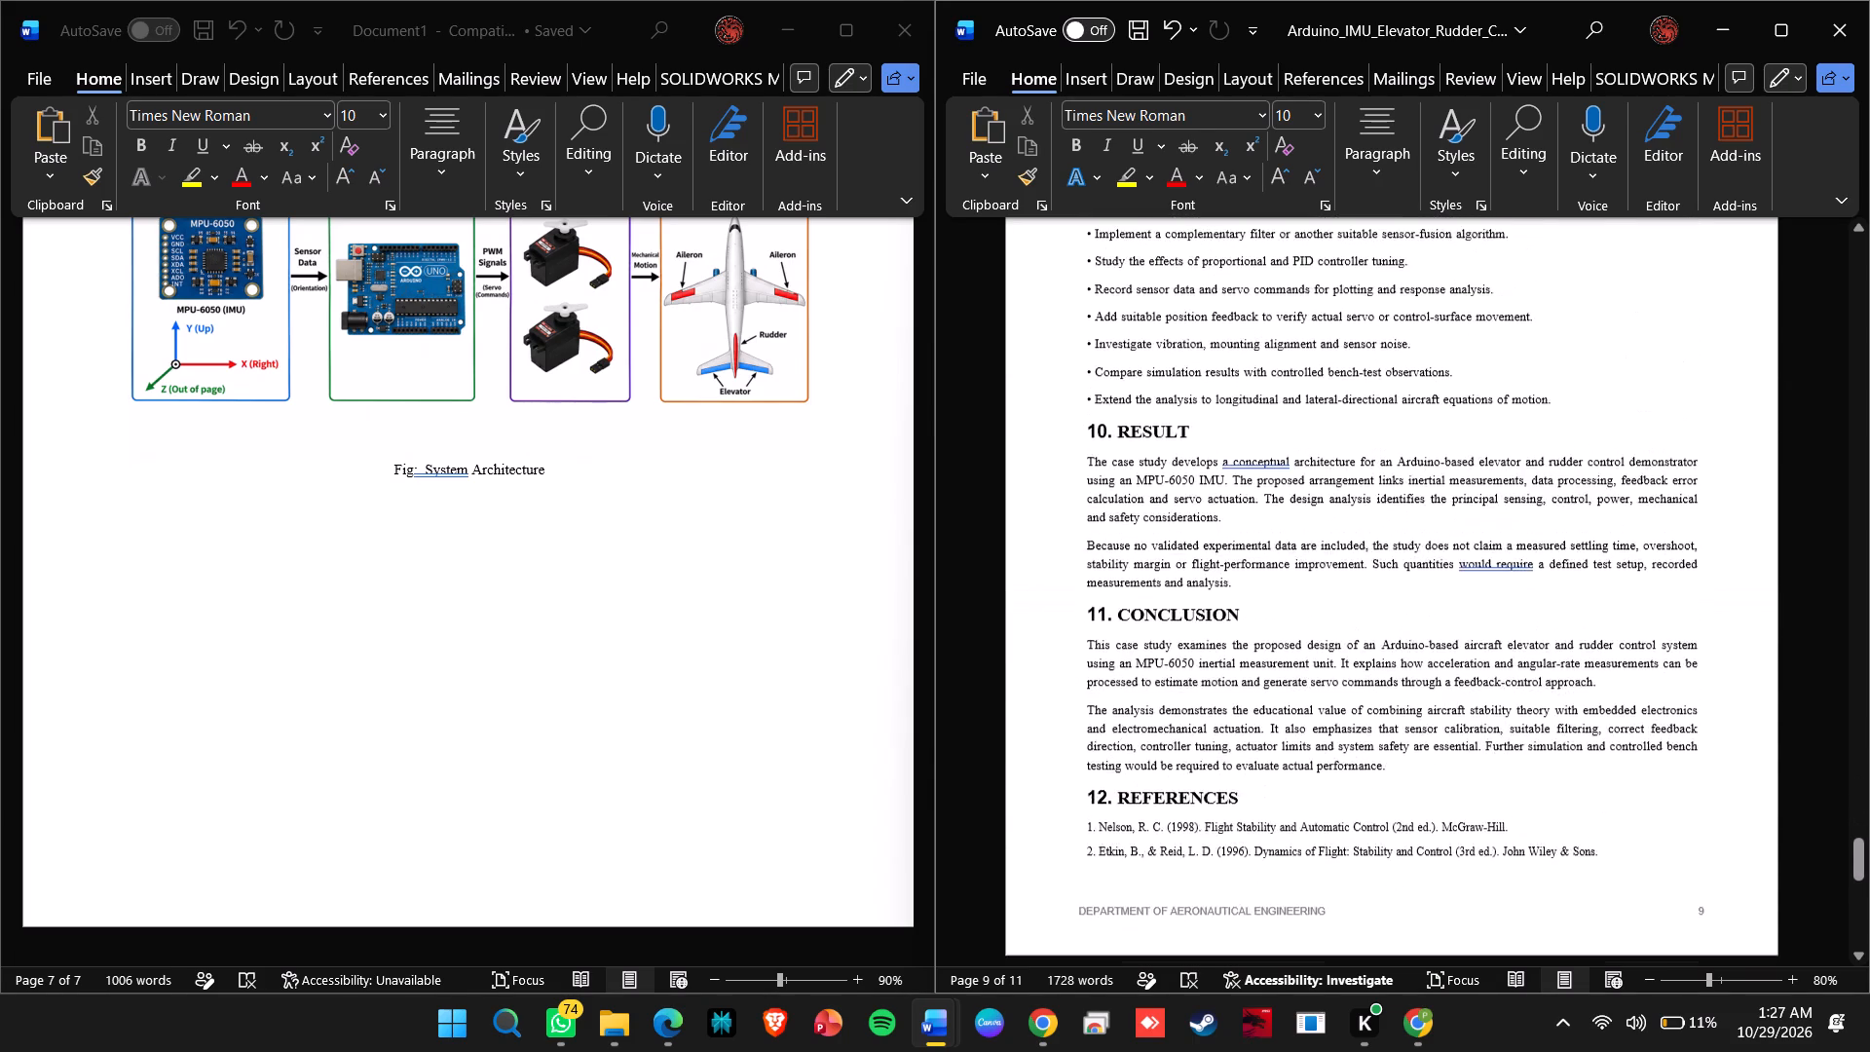
scroll(1149, 871, up, 20)
scroll(1149, 871, up, 15)
scroll(1149, 871, up, 13)
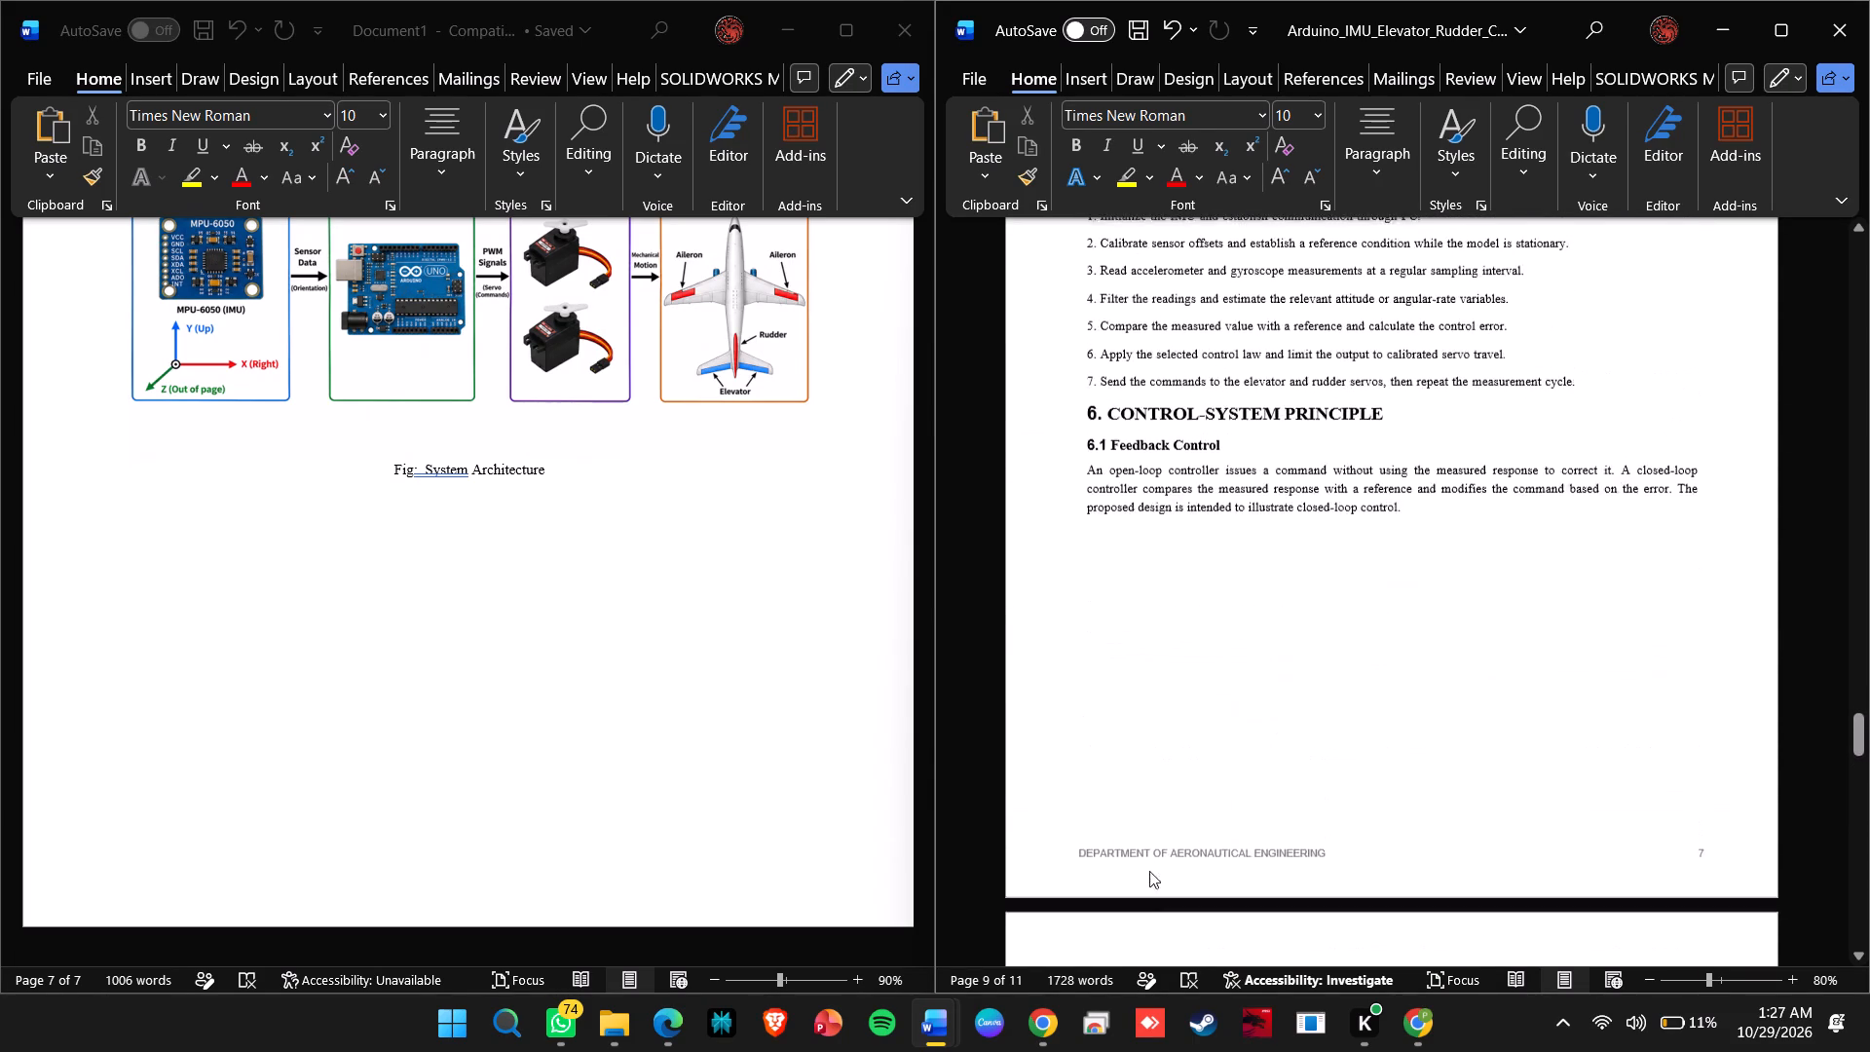
scroll(1149, 871, up, 13)
scroll(1141, 817, down, 4)
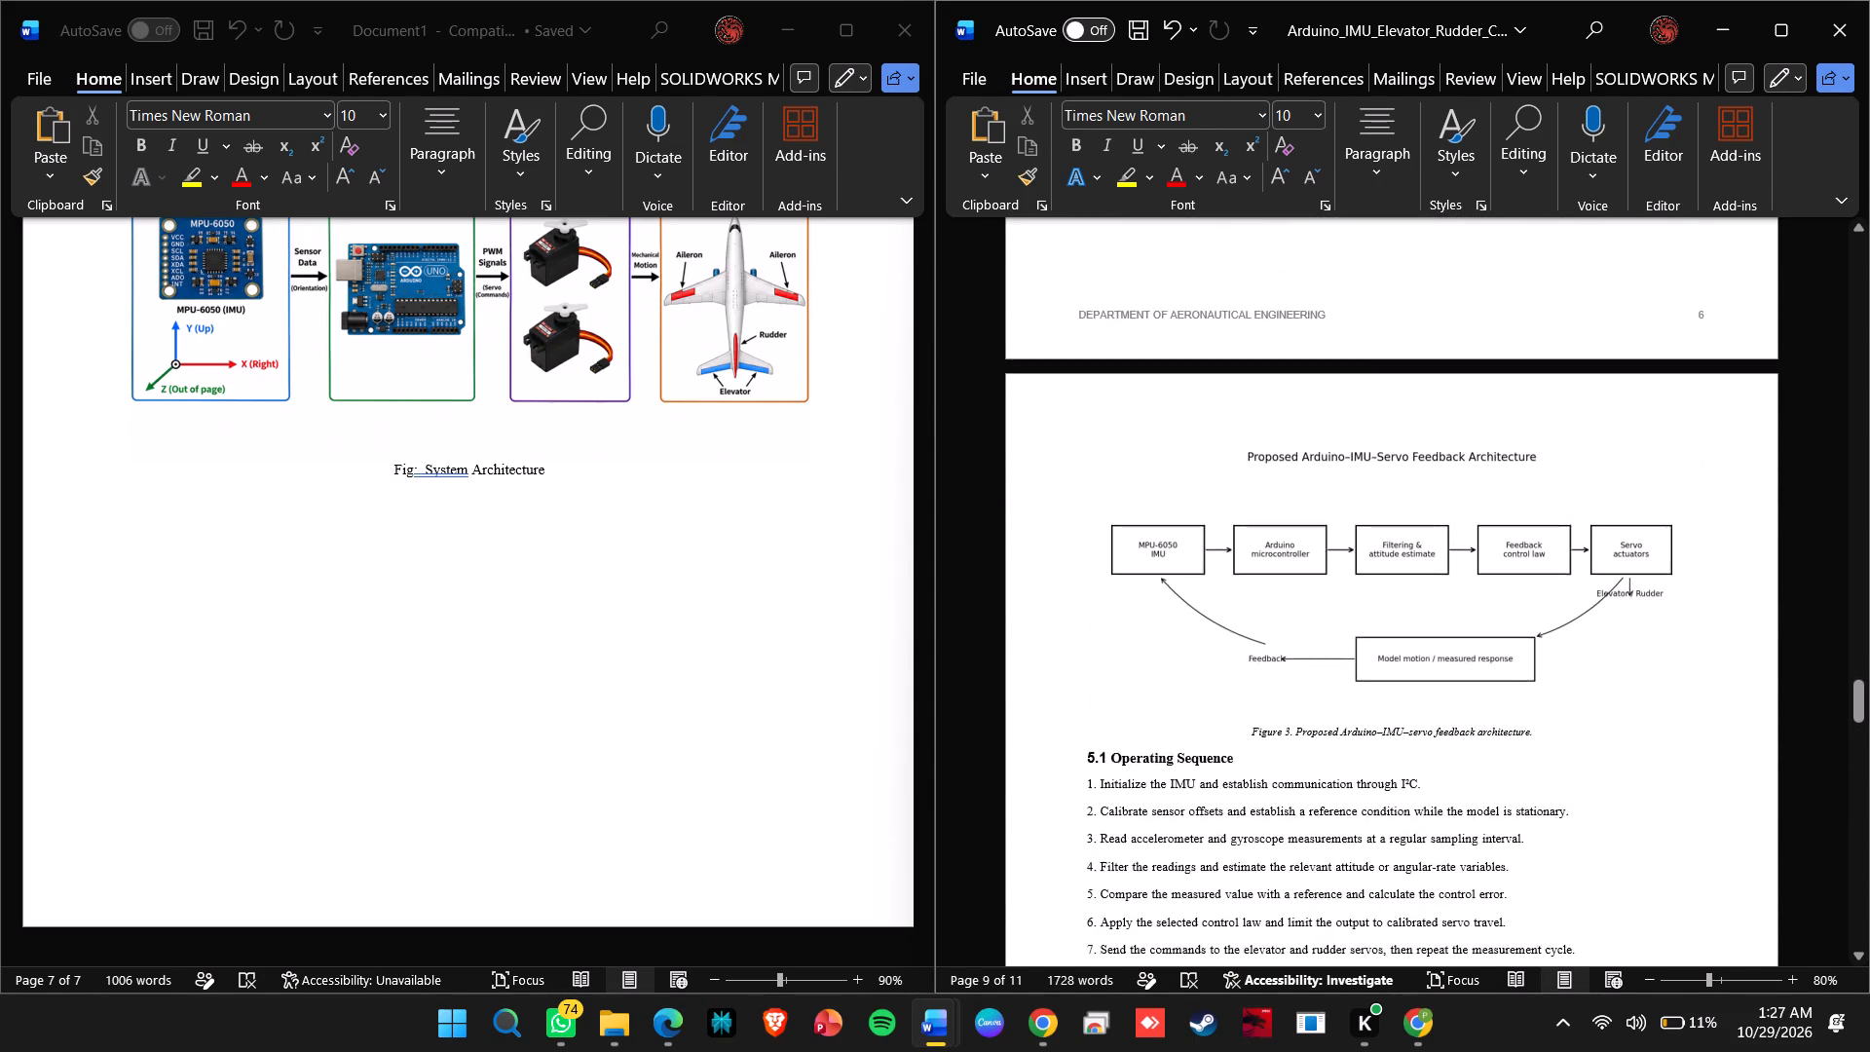
Copy the original document's content from the Figure 5 caption above "5.1 Operating Sequence" through the end of the document.
drag(1104, 749, 1204, 888)
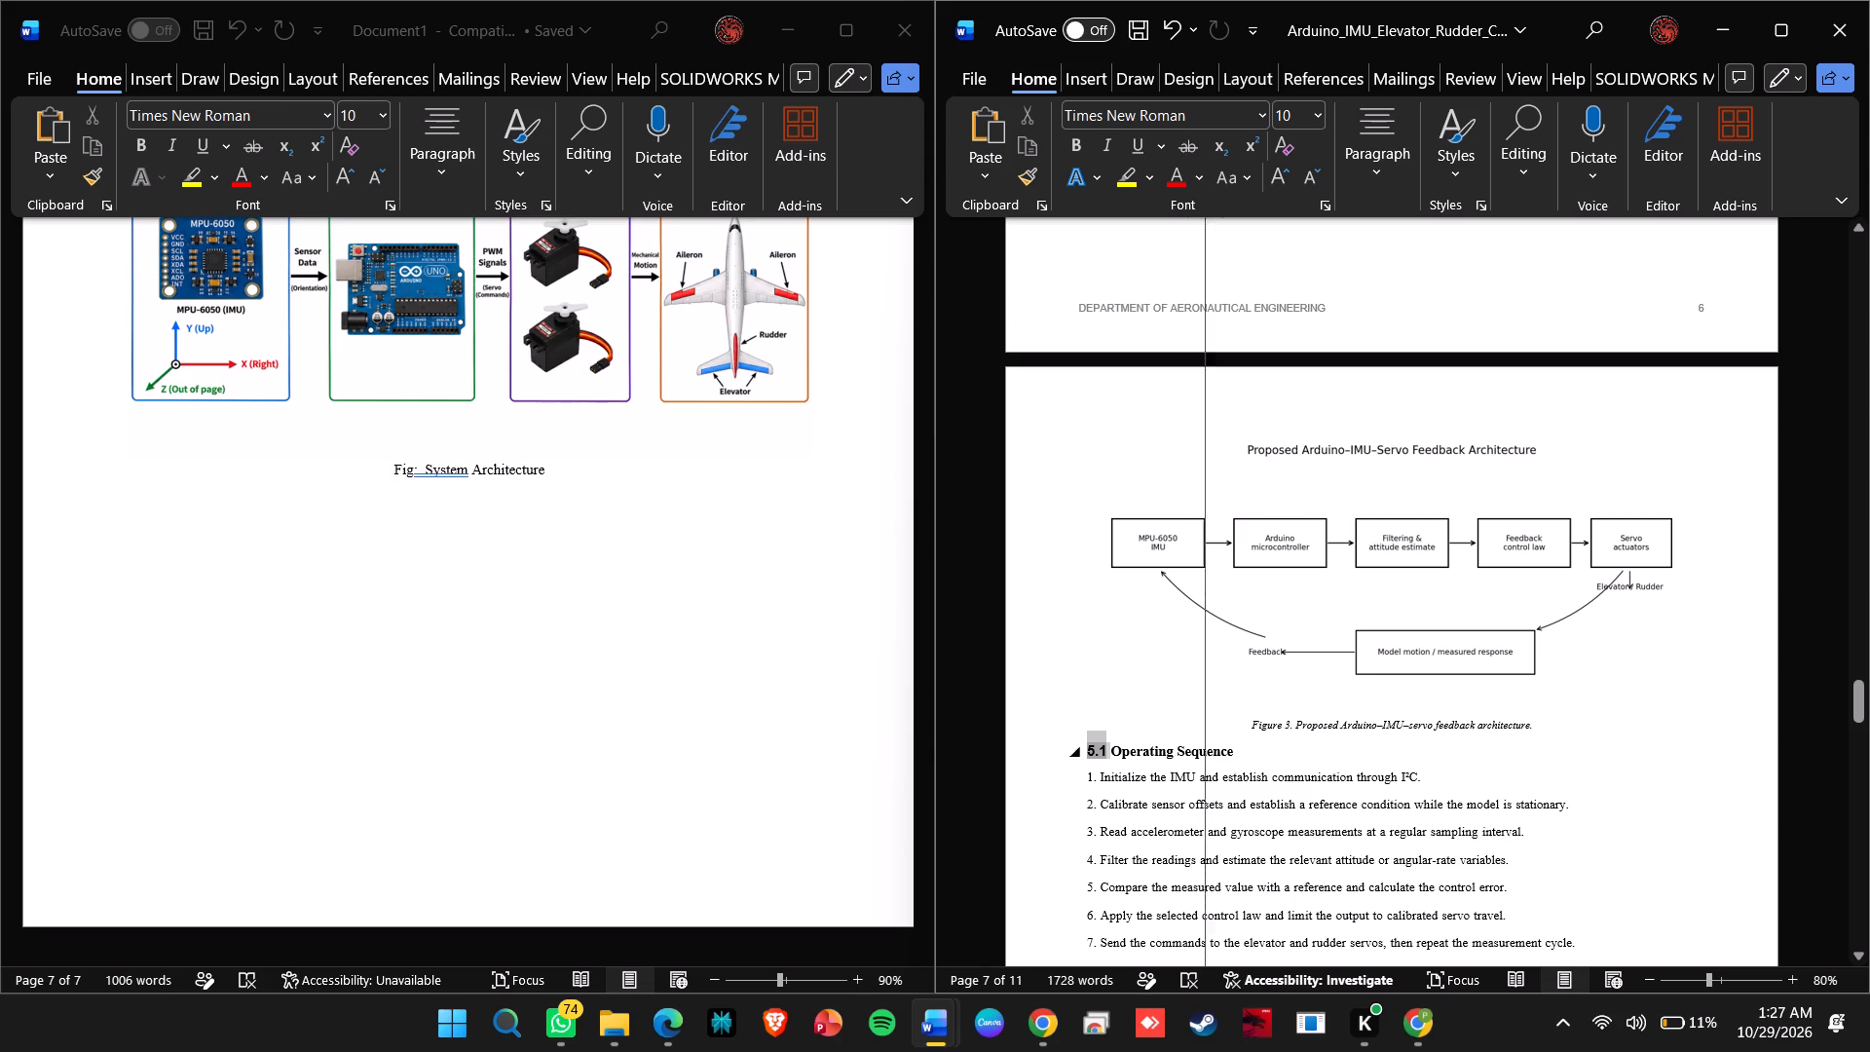
drag(1204, 888, 982, 798)
click(1068, 686)
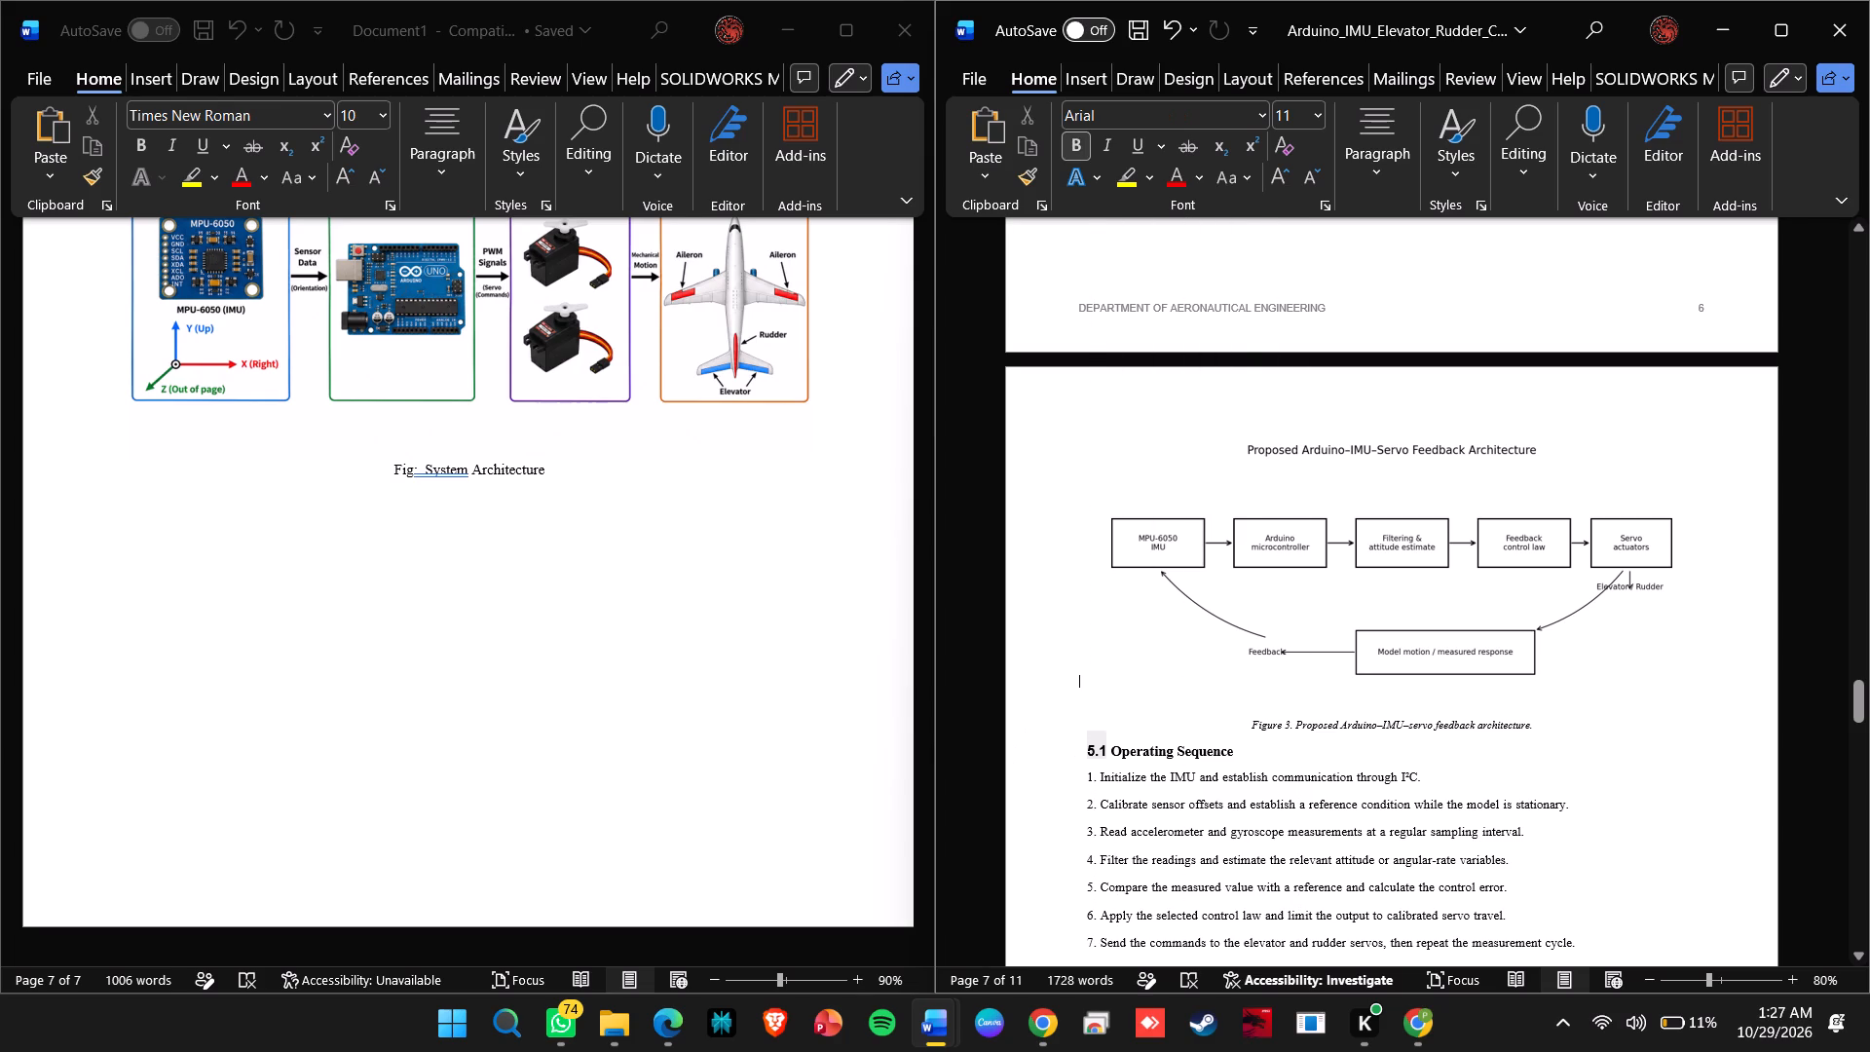
drag(1089, 698, 1378, 961)
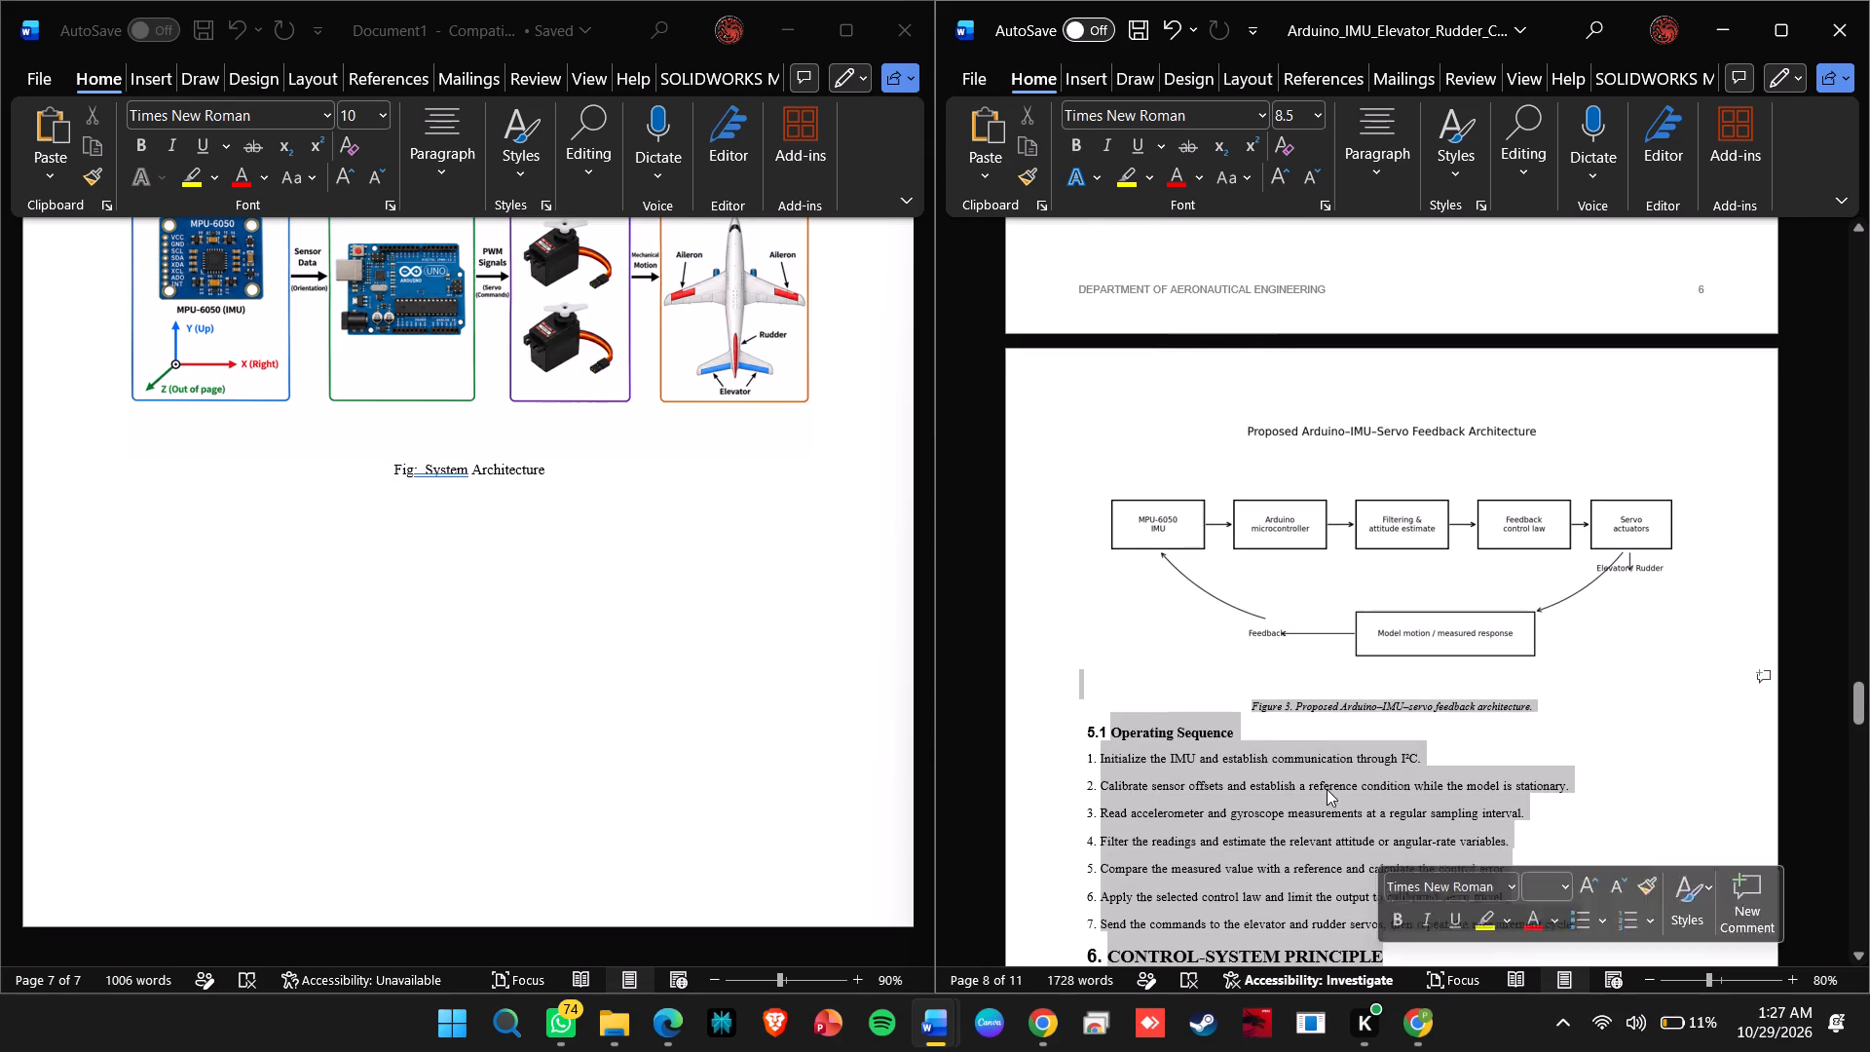
click(1248, 700)
drag(1088, 708, 1341, 867)
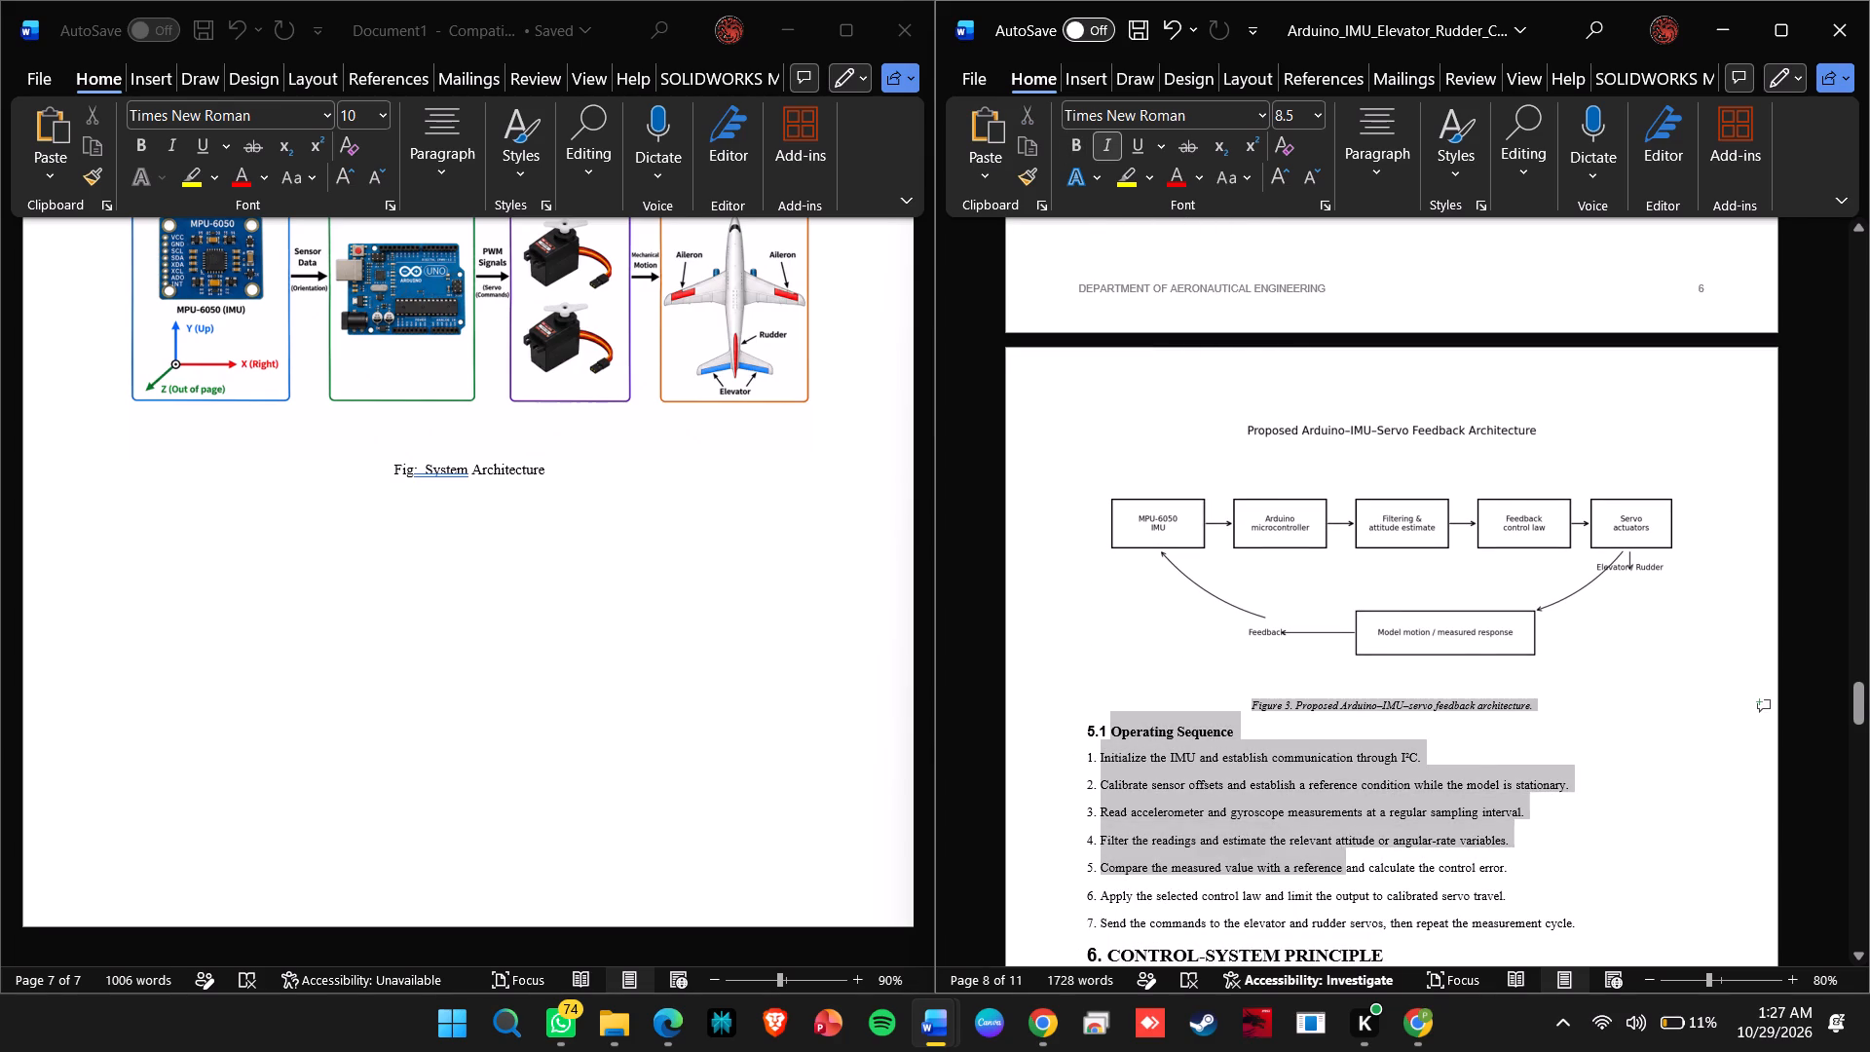
drag(1341, 867, 1525, 1051)
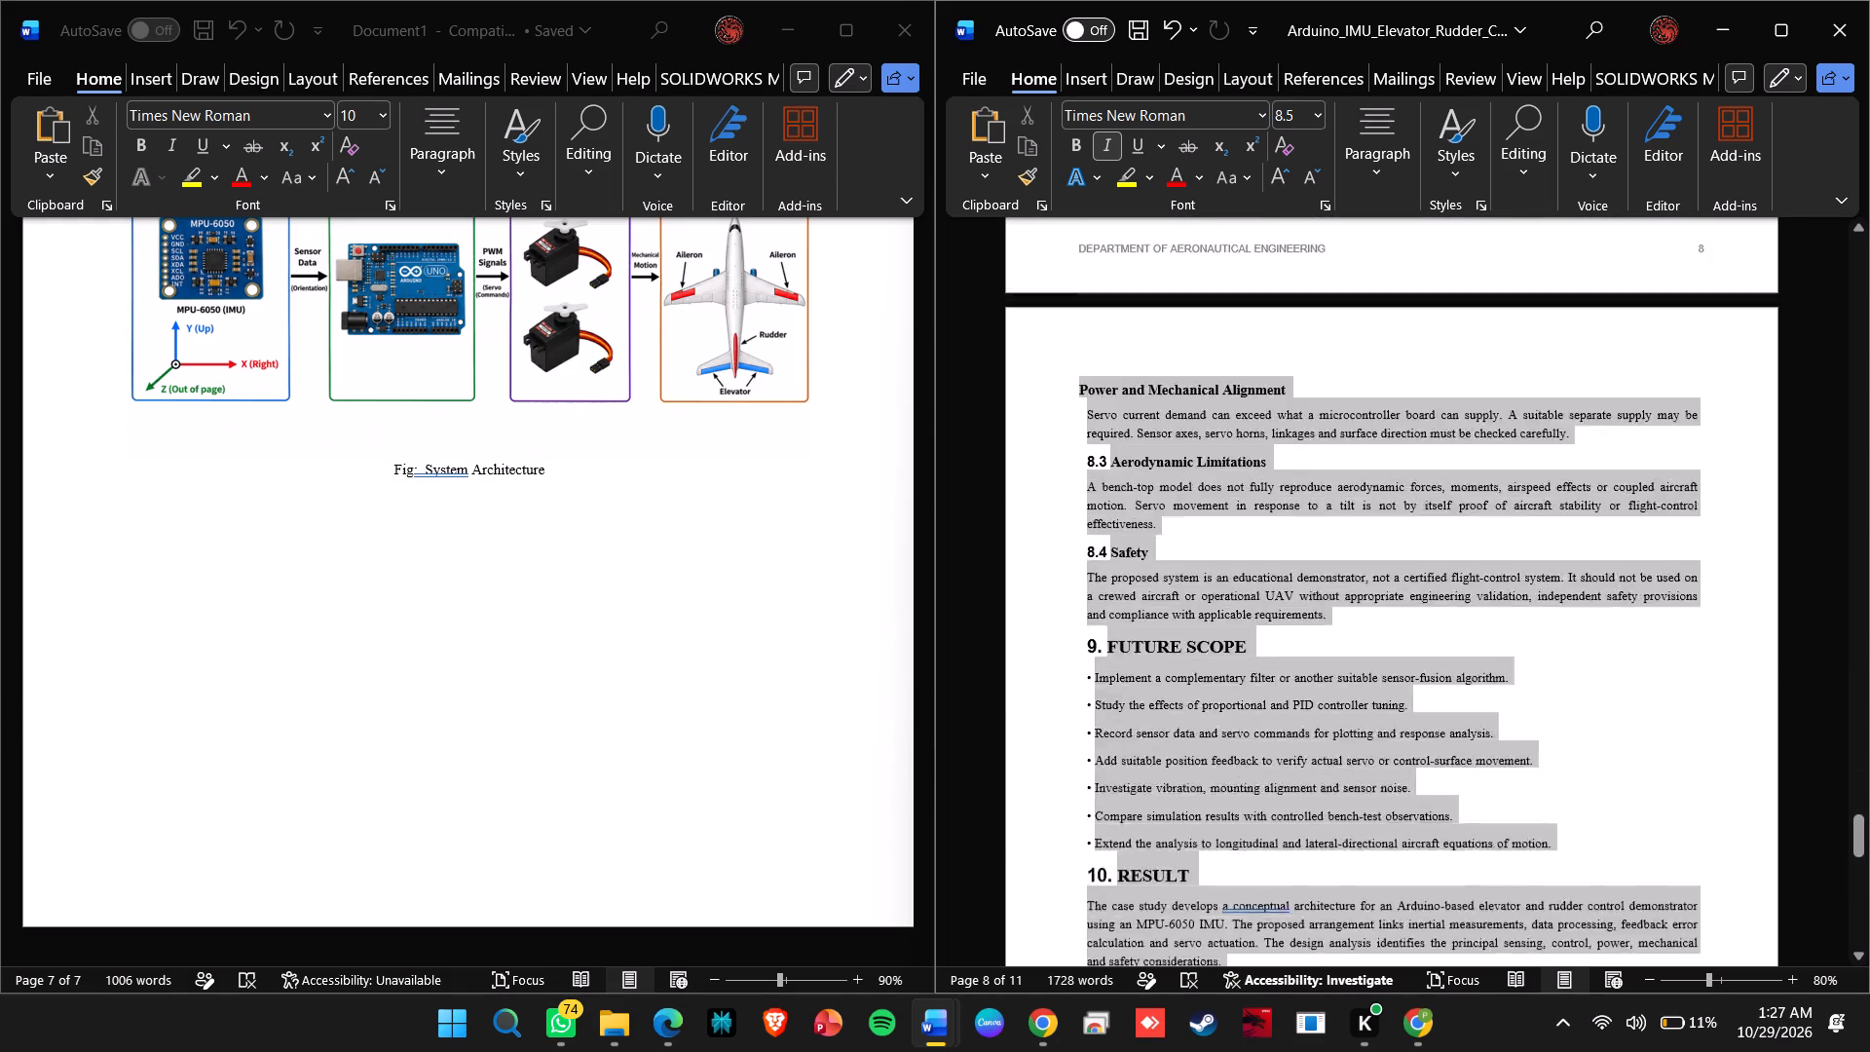
drag(1525, 1051, 1480, 736)
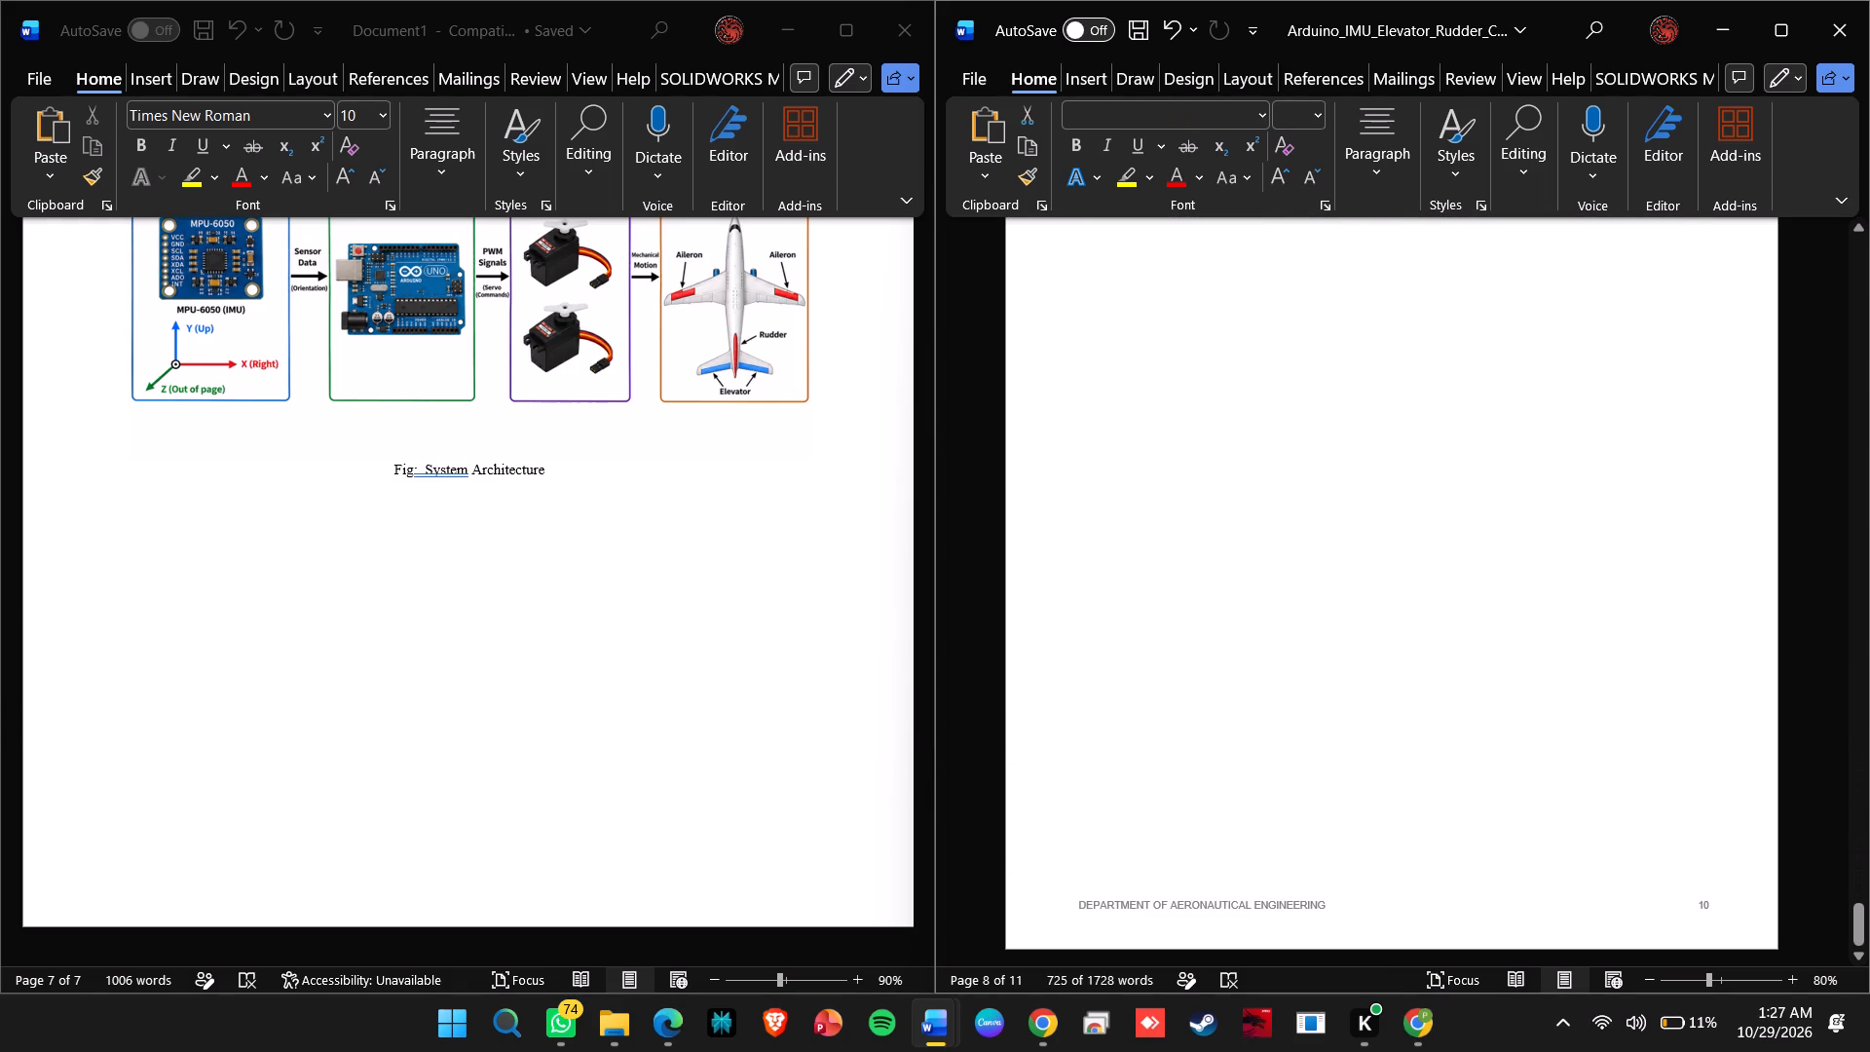
key(ctrl+c)
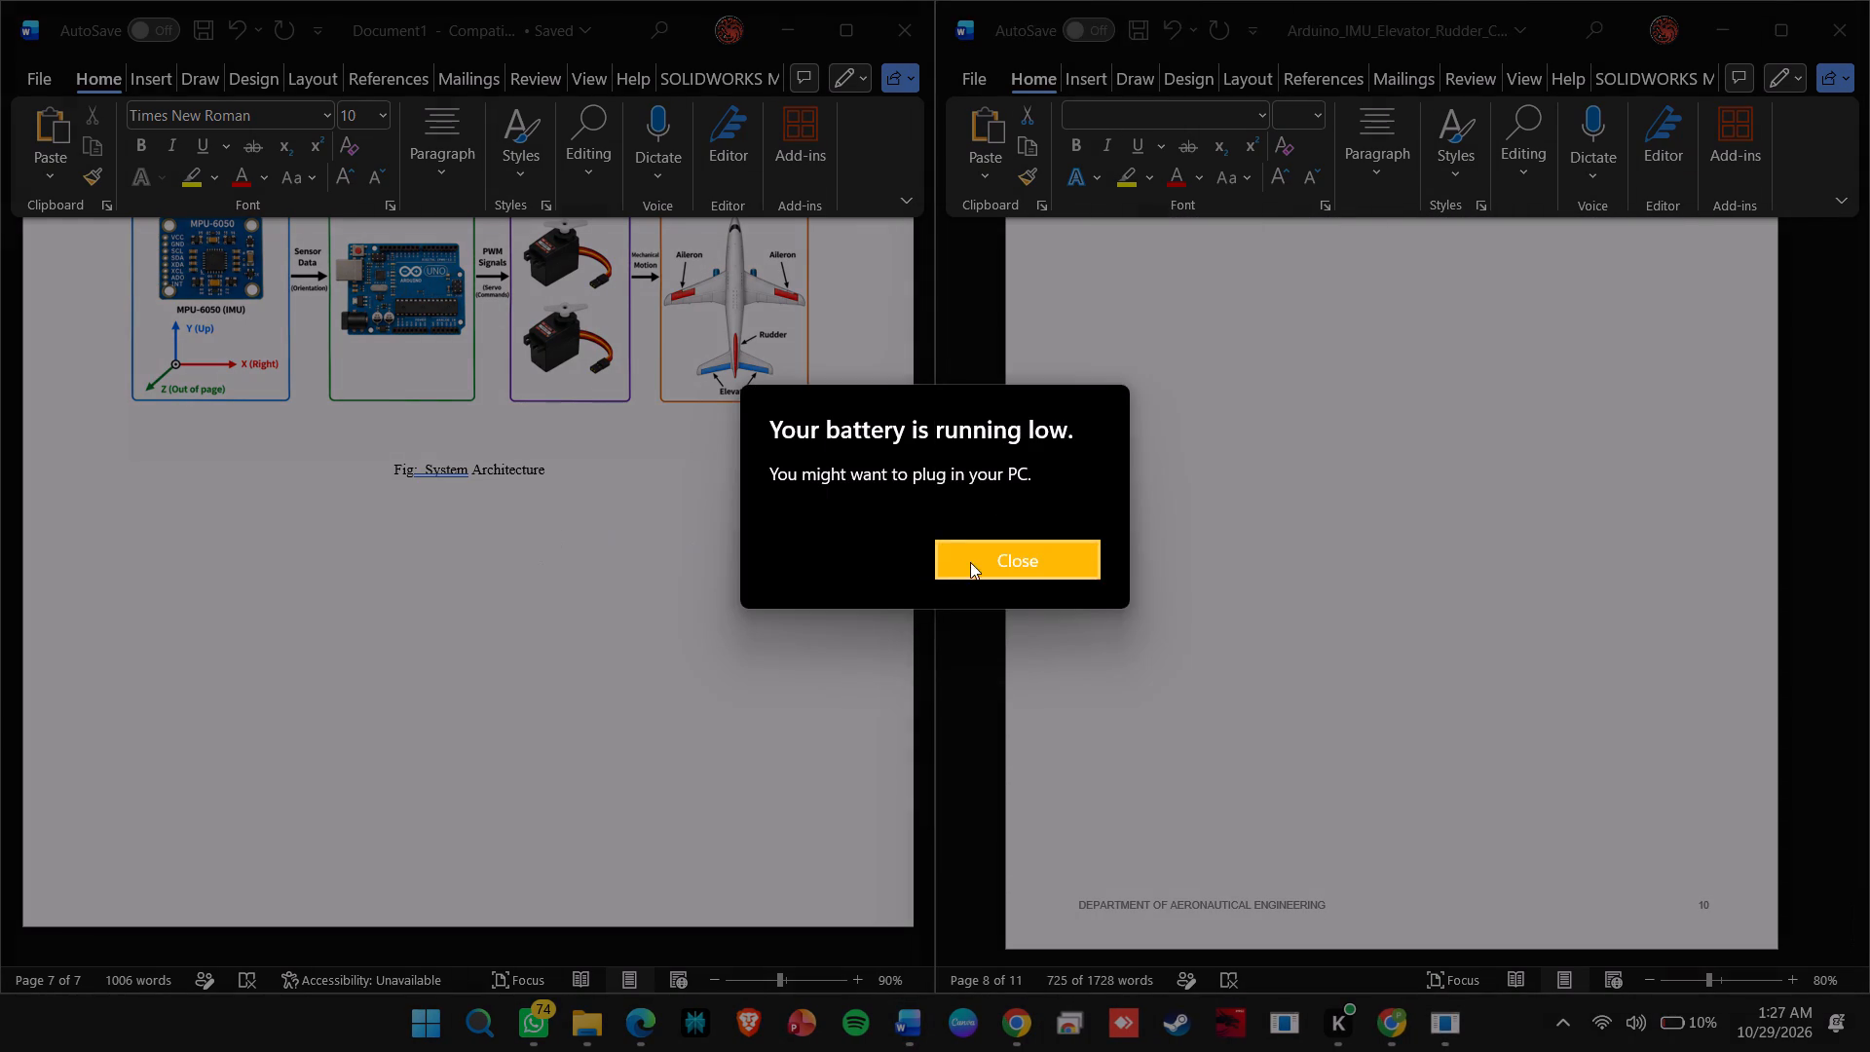
click(970, 562)
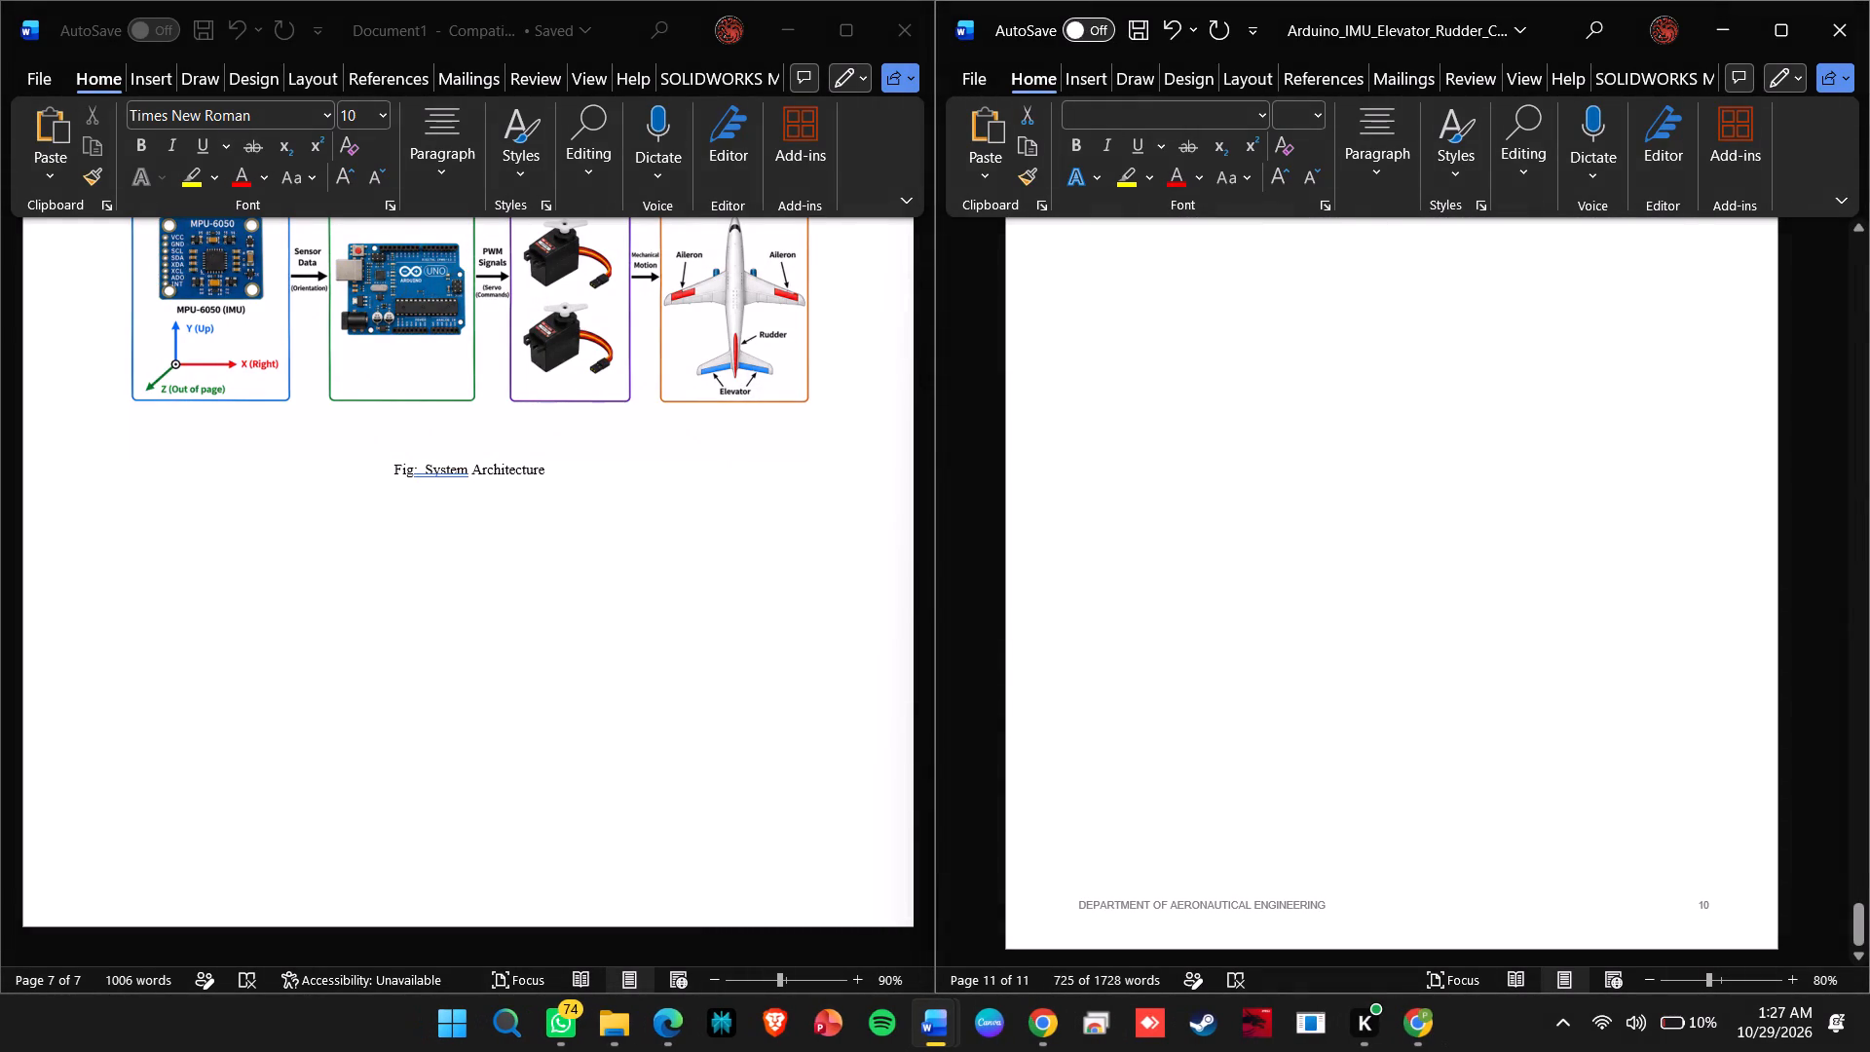
Start a new left-aligned line below the "Fig: System Architecture" caption in the new document.
click(174, 510)
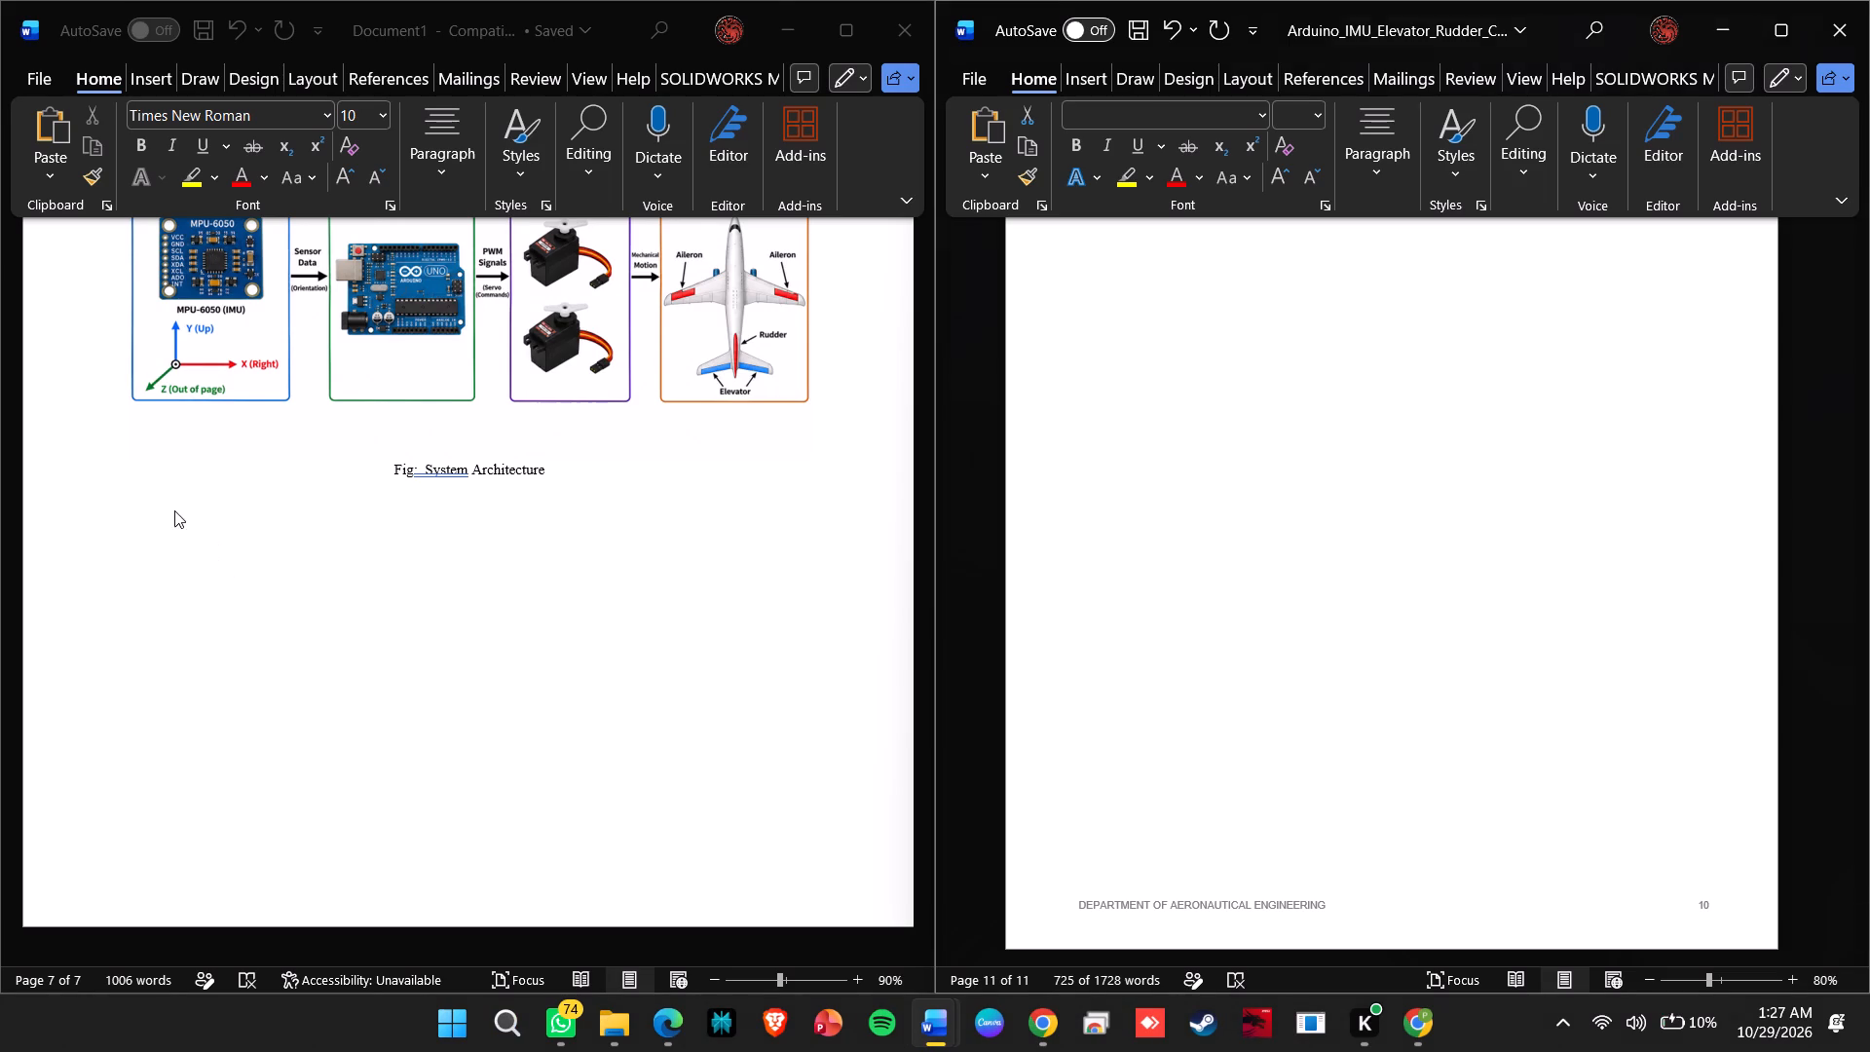
click(182, 550)
click(167, 539)
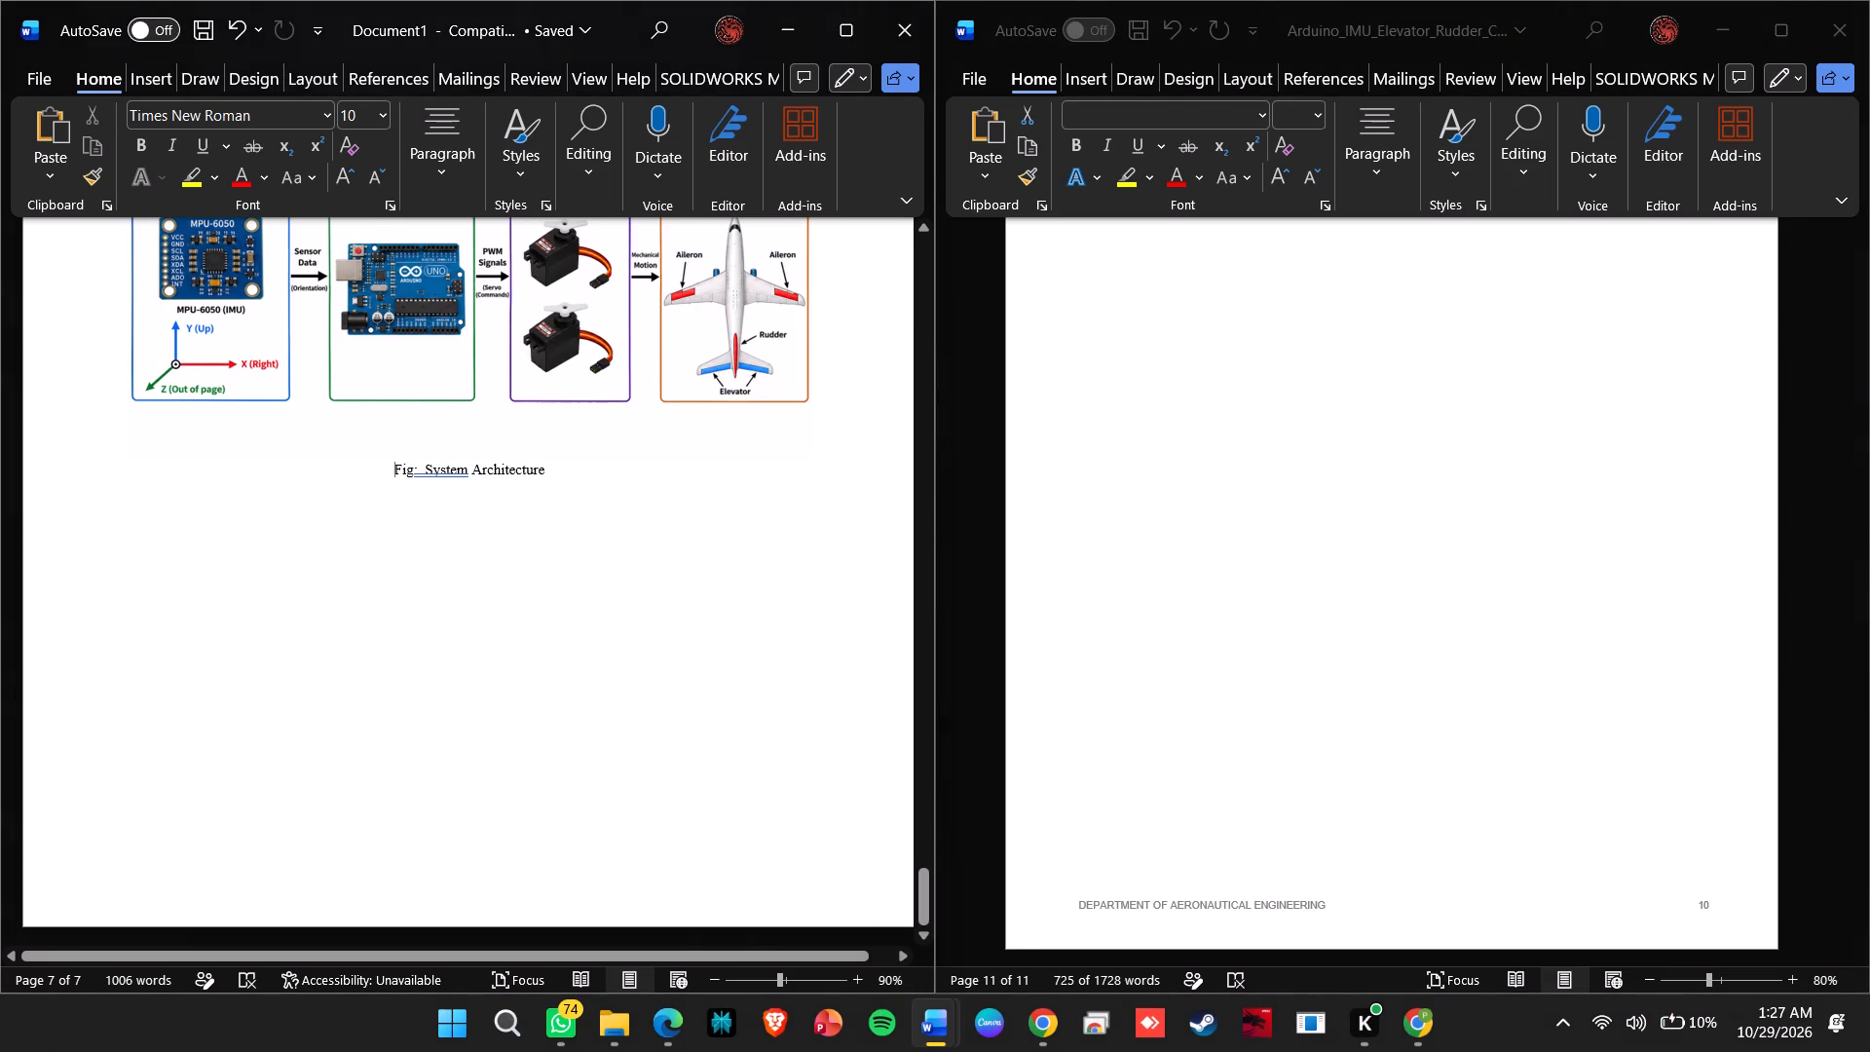
key(Down)
key(Right)
key(Right)
key(Right)
key(Right)
key(Right)
key(Right)
key(Right)
key(Right)
key(Right)
key(Right)
key(Right)
key(Right)
key(Right)
key(Right)
key(Right)
key(Right)
key(Right)
key(Right)
key(Right)
key(Right)
key(Return)
key(Return)
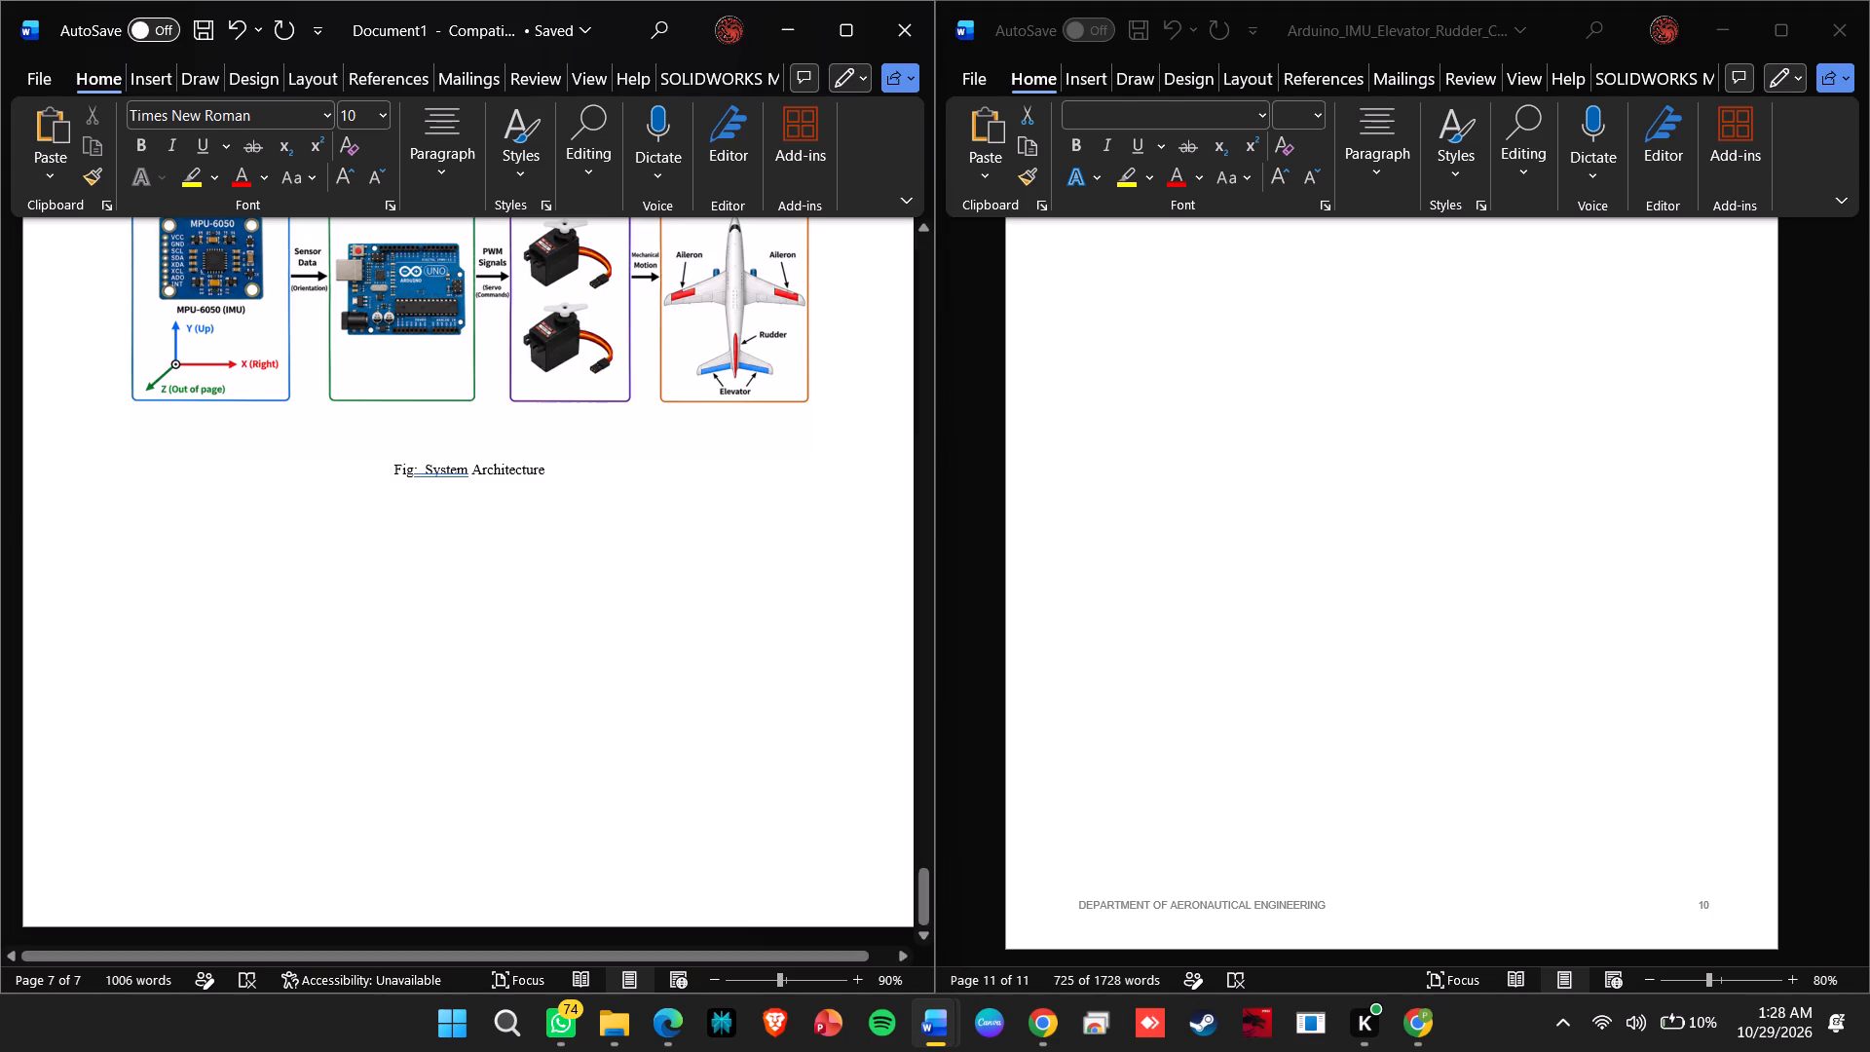
click(455, 179)
click(438, 268)
click(430, 269)
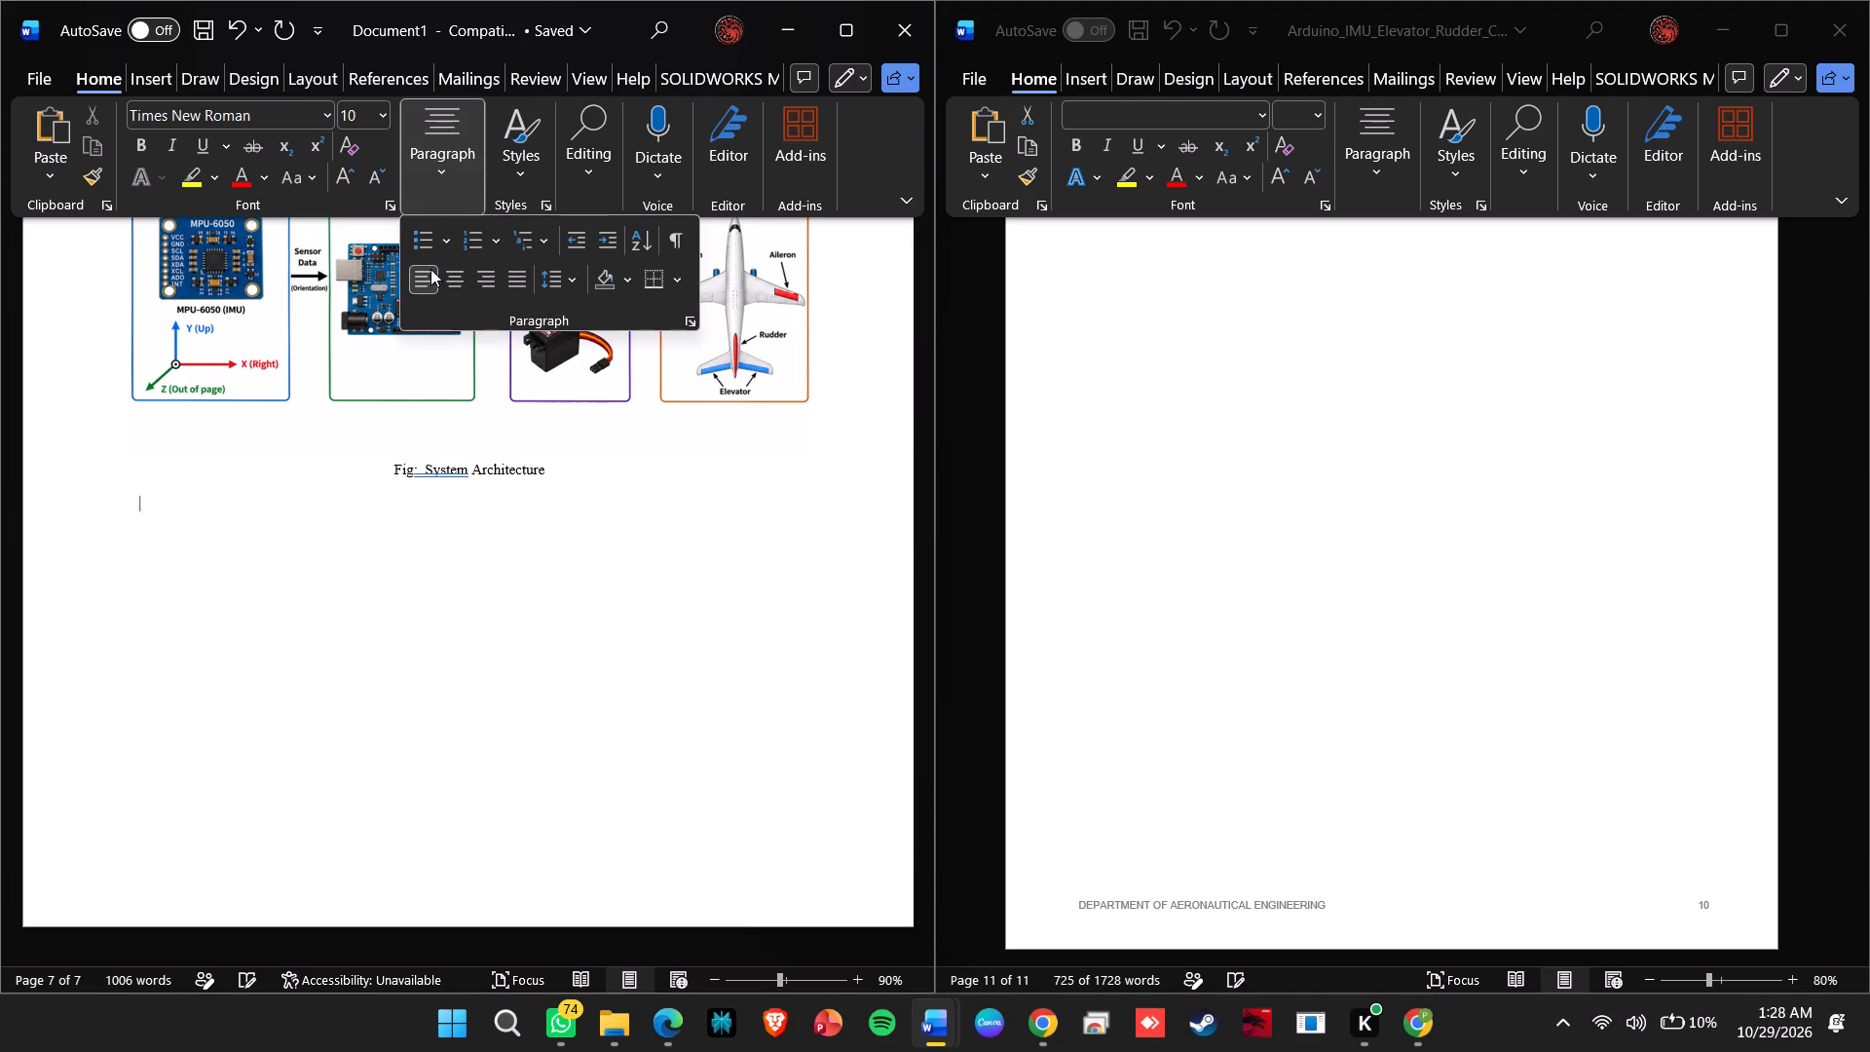
Paste the copied sections, from Operating Sequence through References, below the System Architecture caption.
key(ctrl+v)
click(132, 514)
click(140, 502)
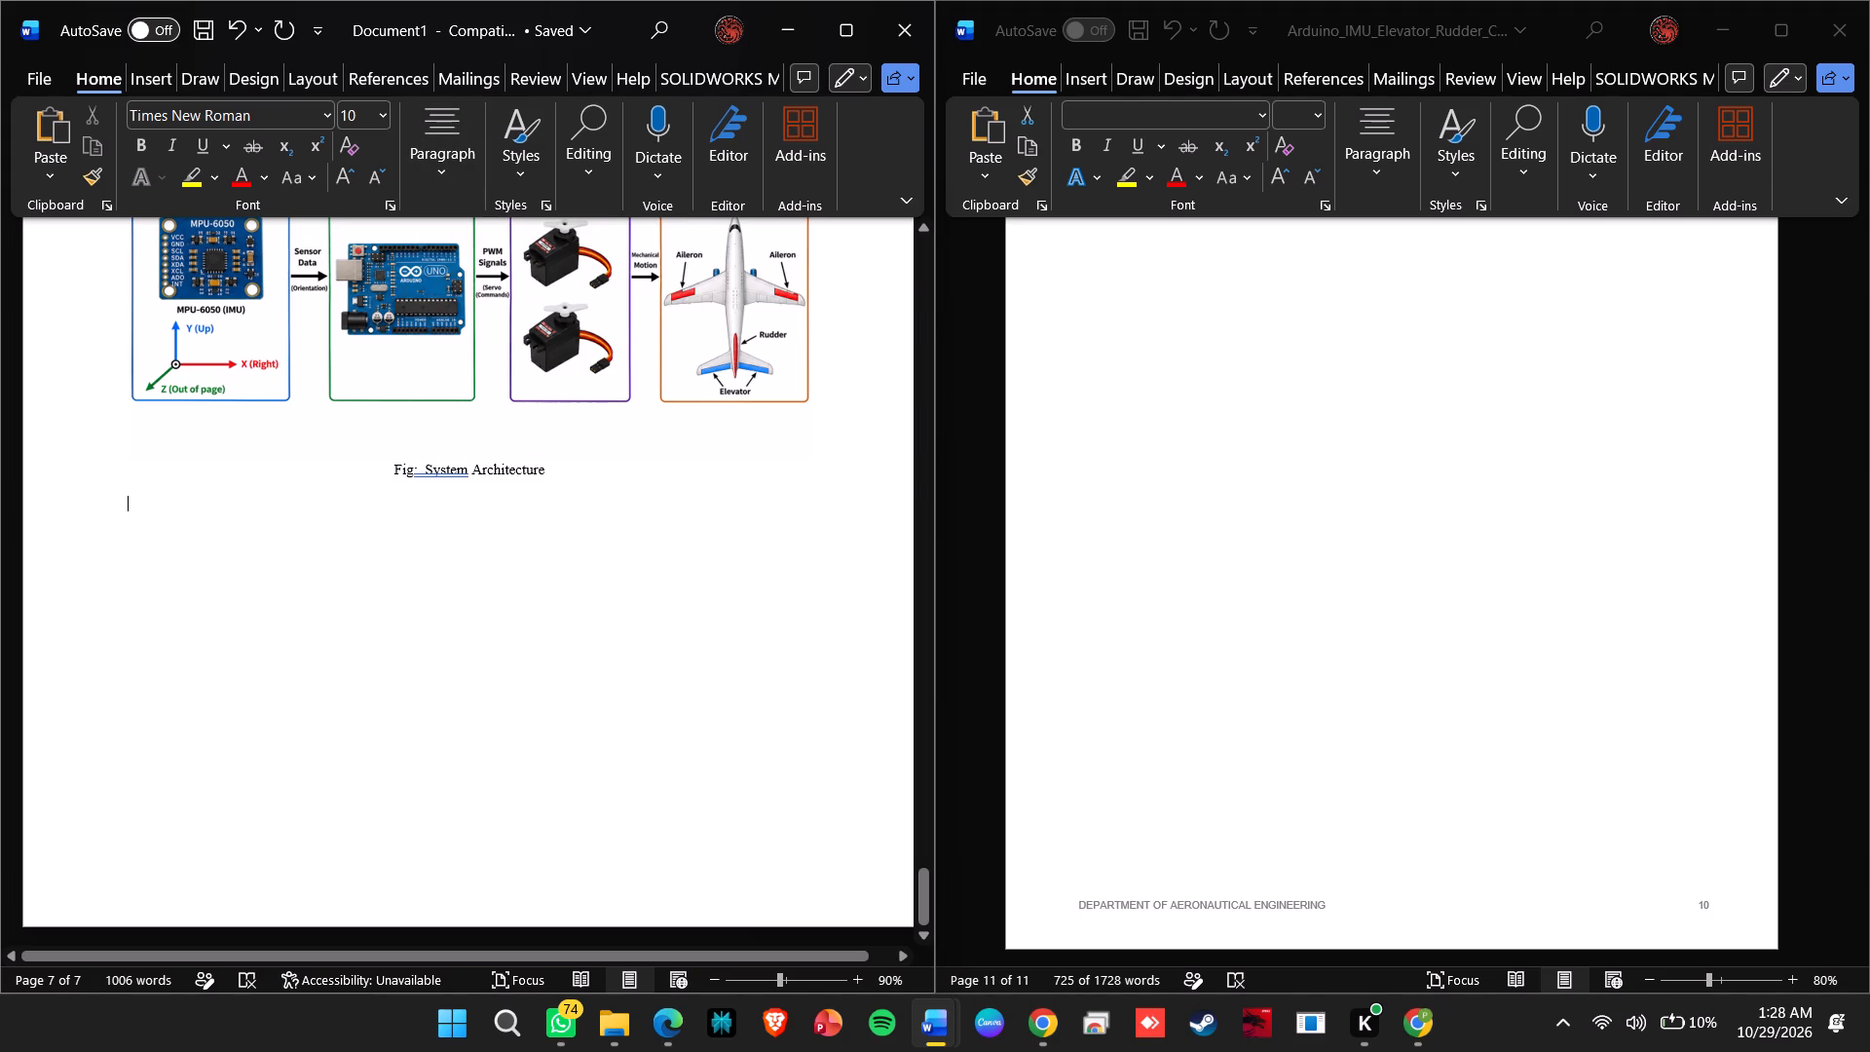
key(ctrl+v)
scroll(465, 549, up, 5)
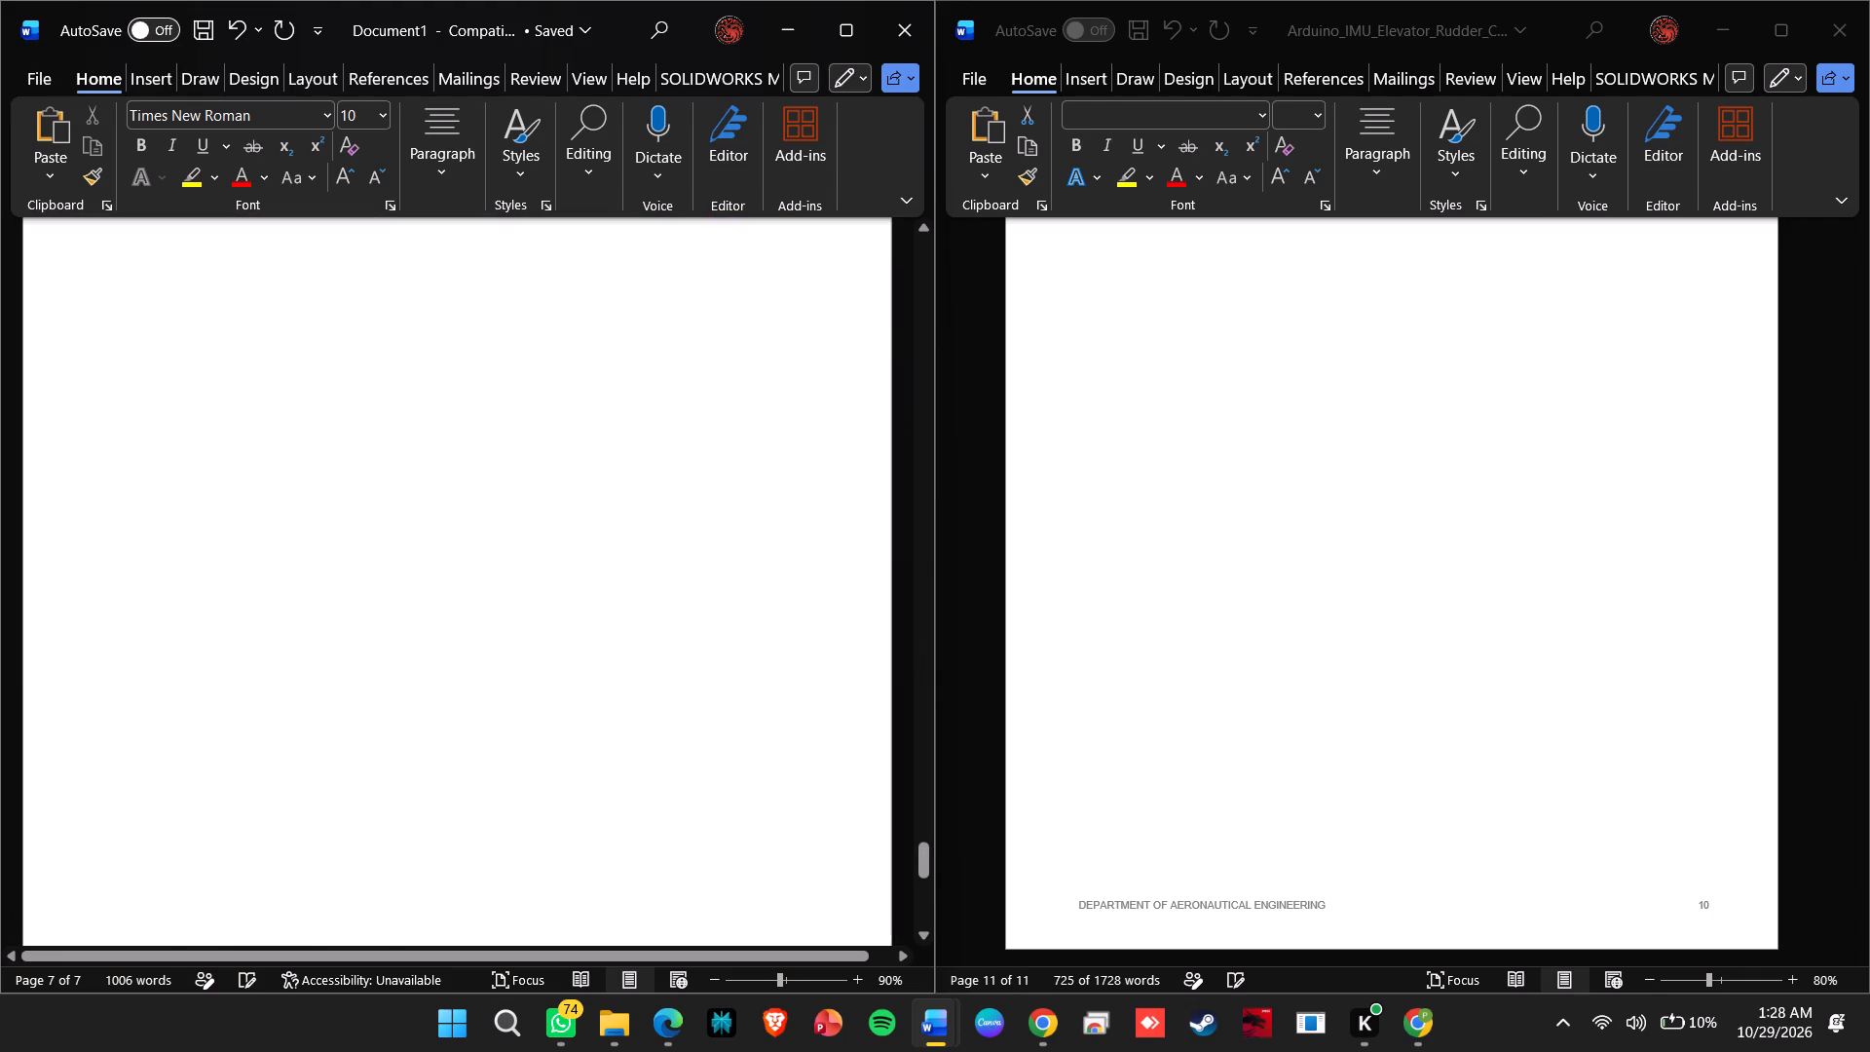
scroll(479, 533, up, 9)
scroll(479, 533, up, 17)
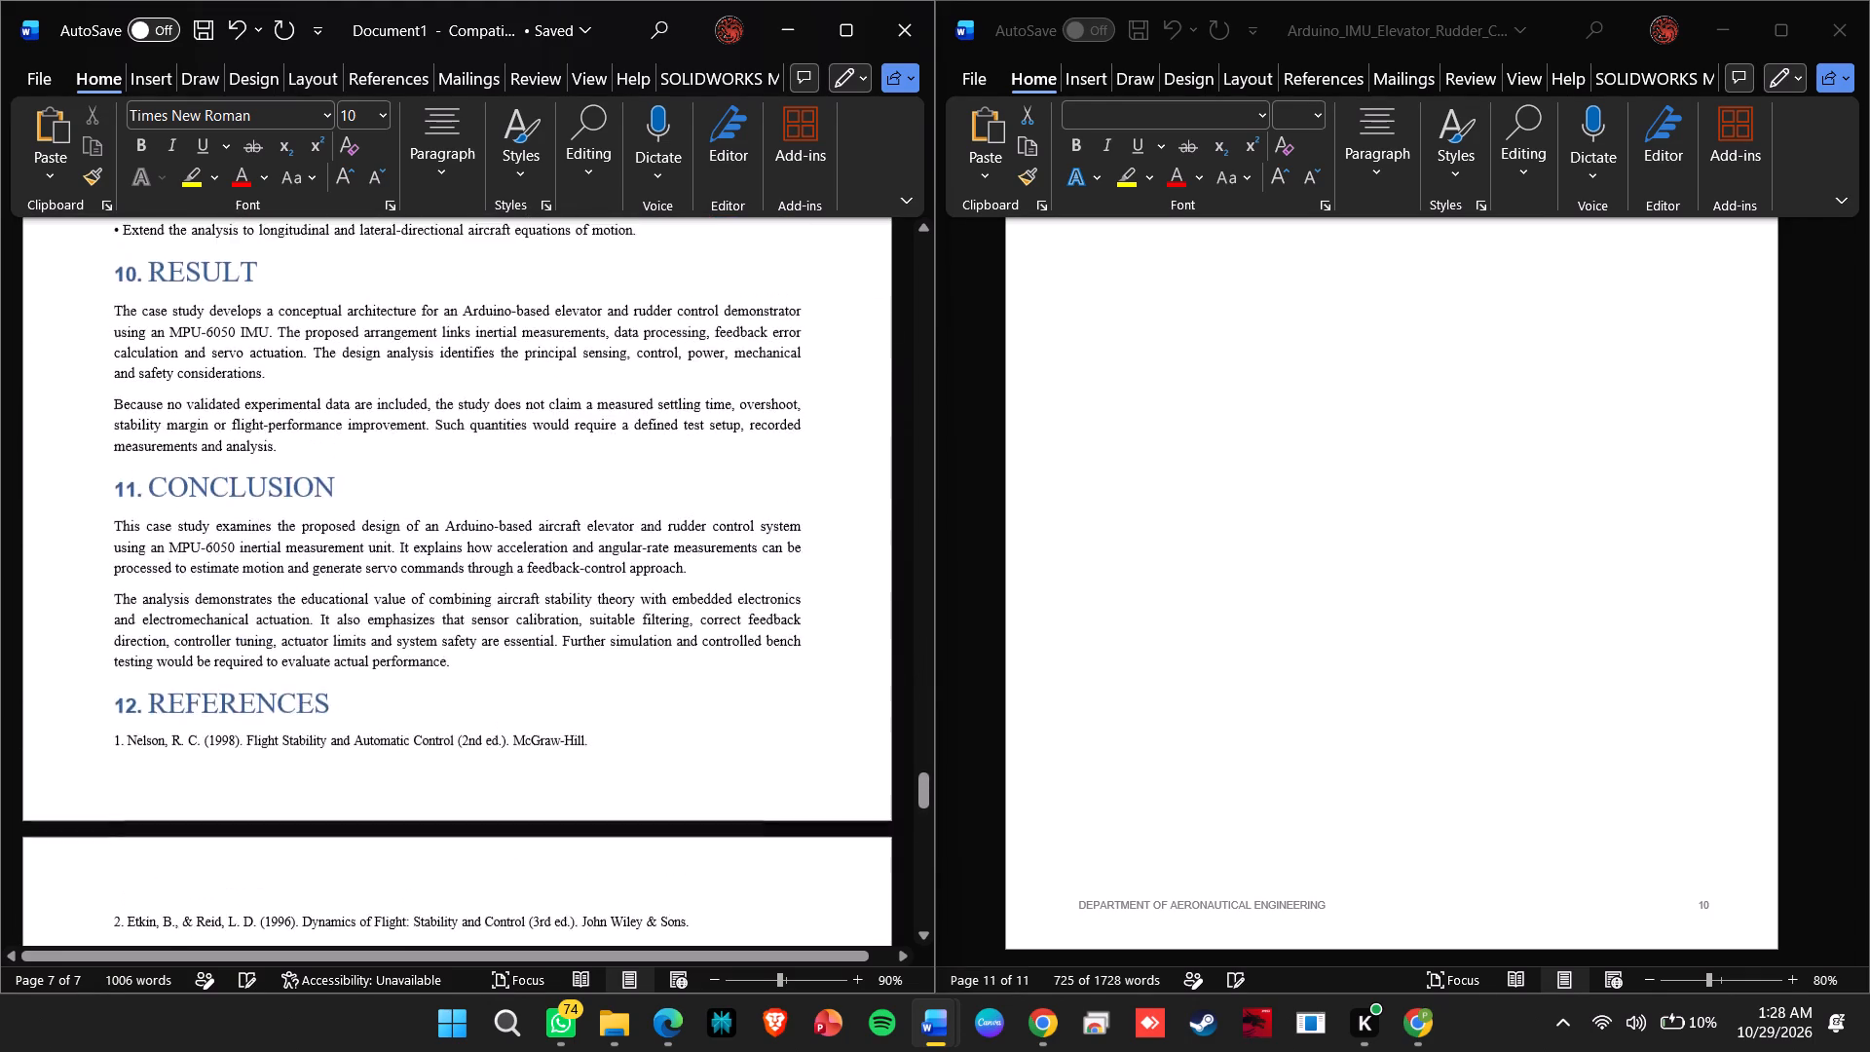
scroll(479, 533, up, 18)
scroll(479, 533, up, 20)
scroll(479, 533, up, 4)
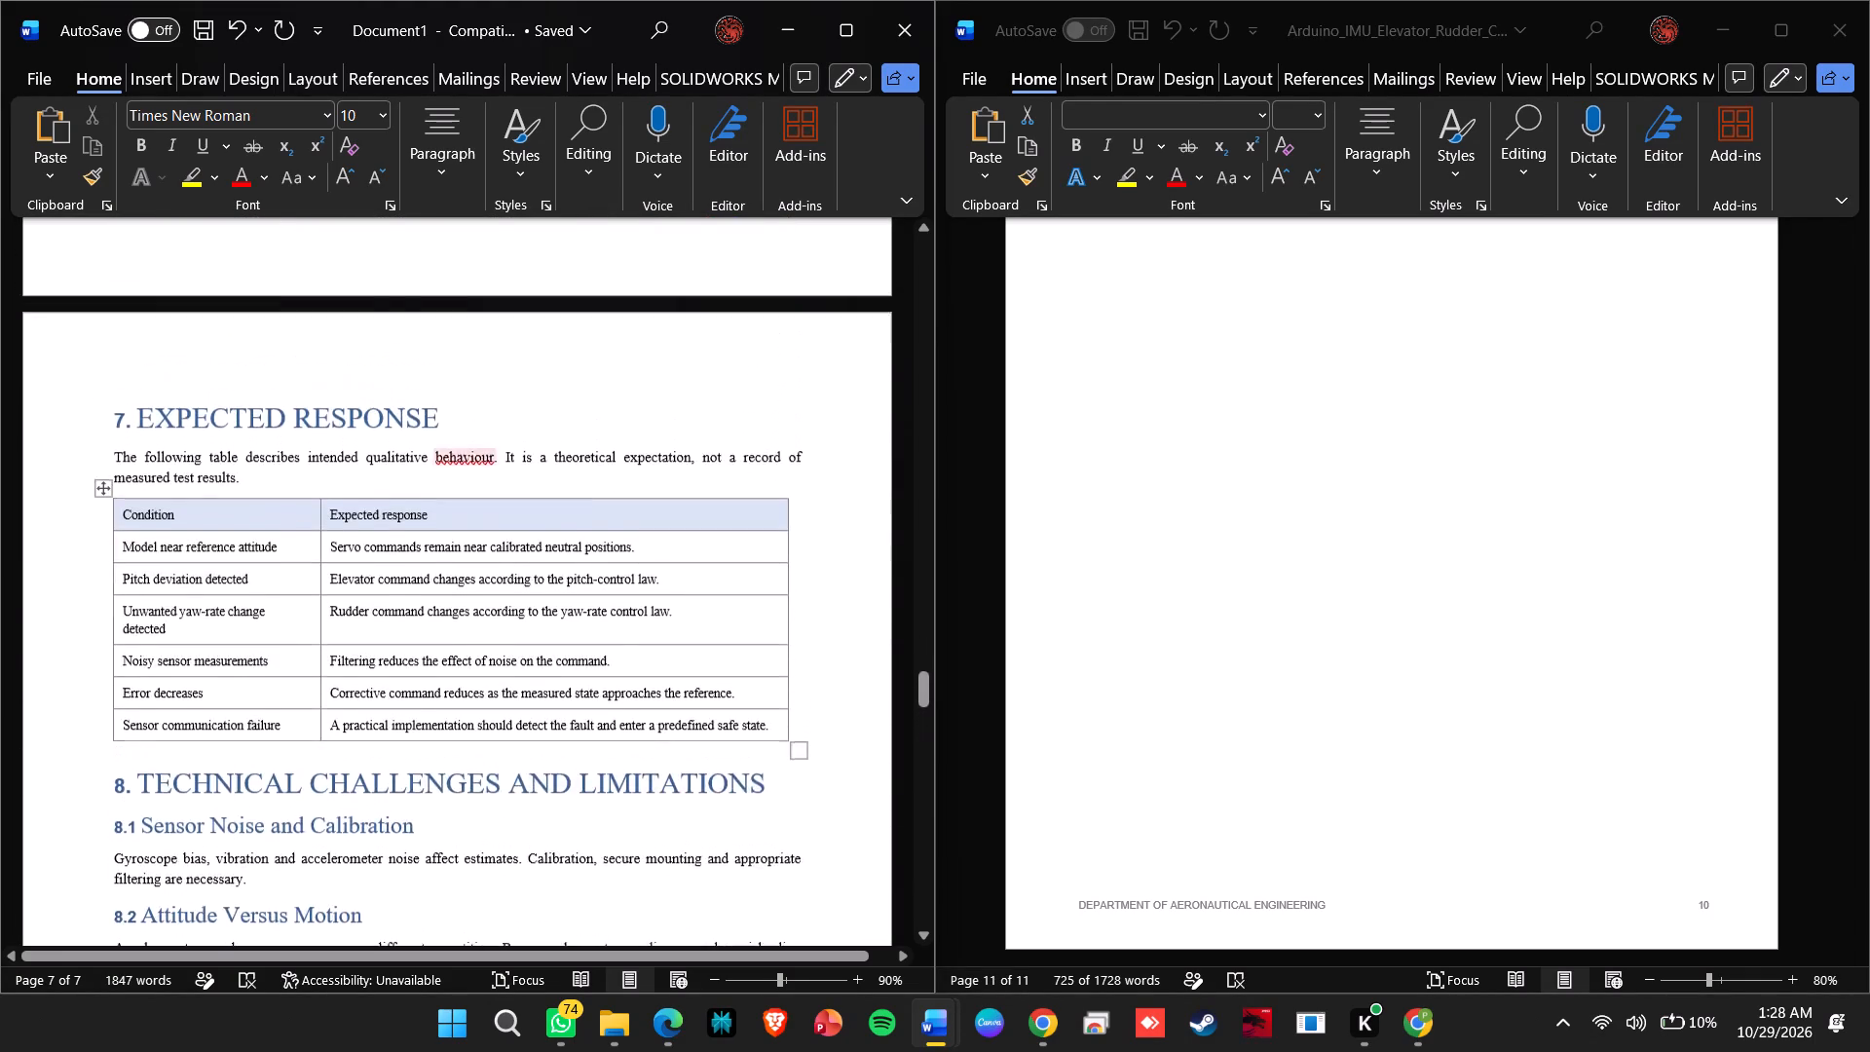
scroll(479, 533, up, 2)
Maximize the new document's window and set its zoom to 100%.
click(850, 23)
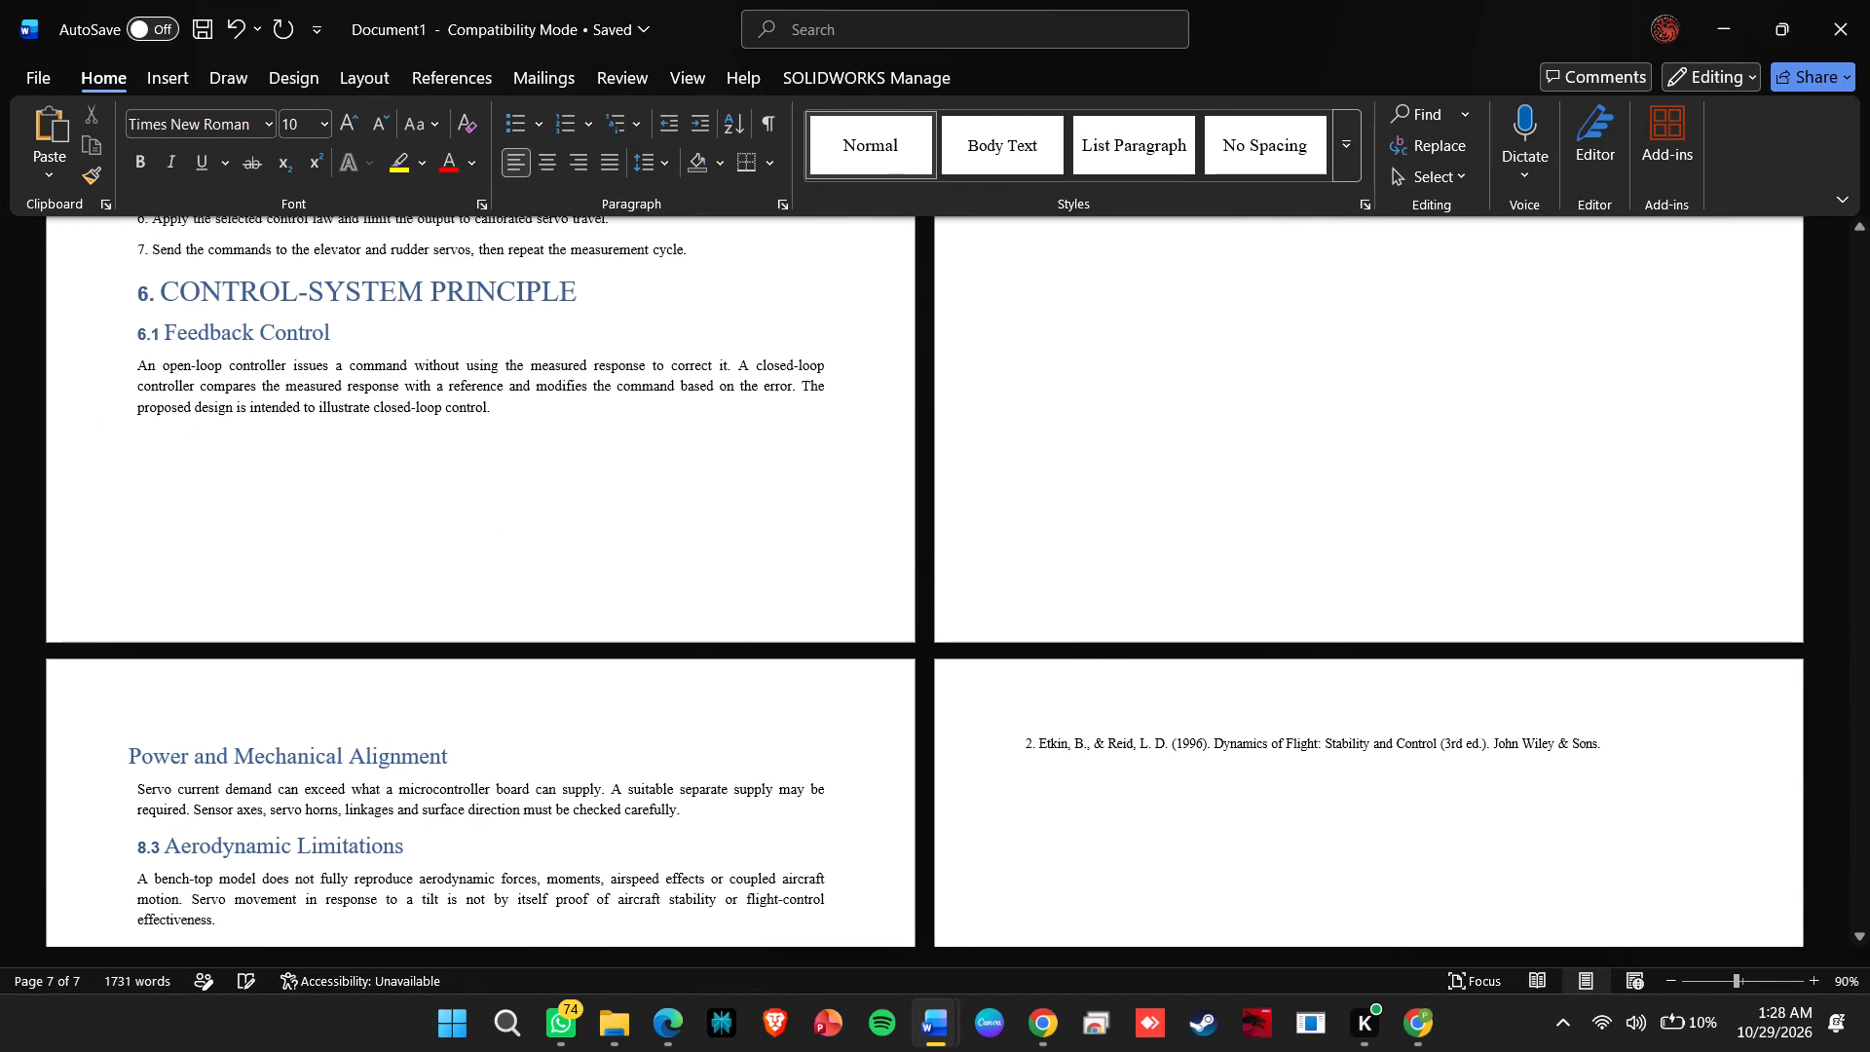
click(1816, 982)
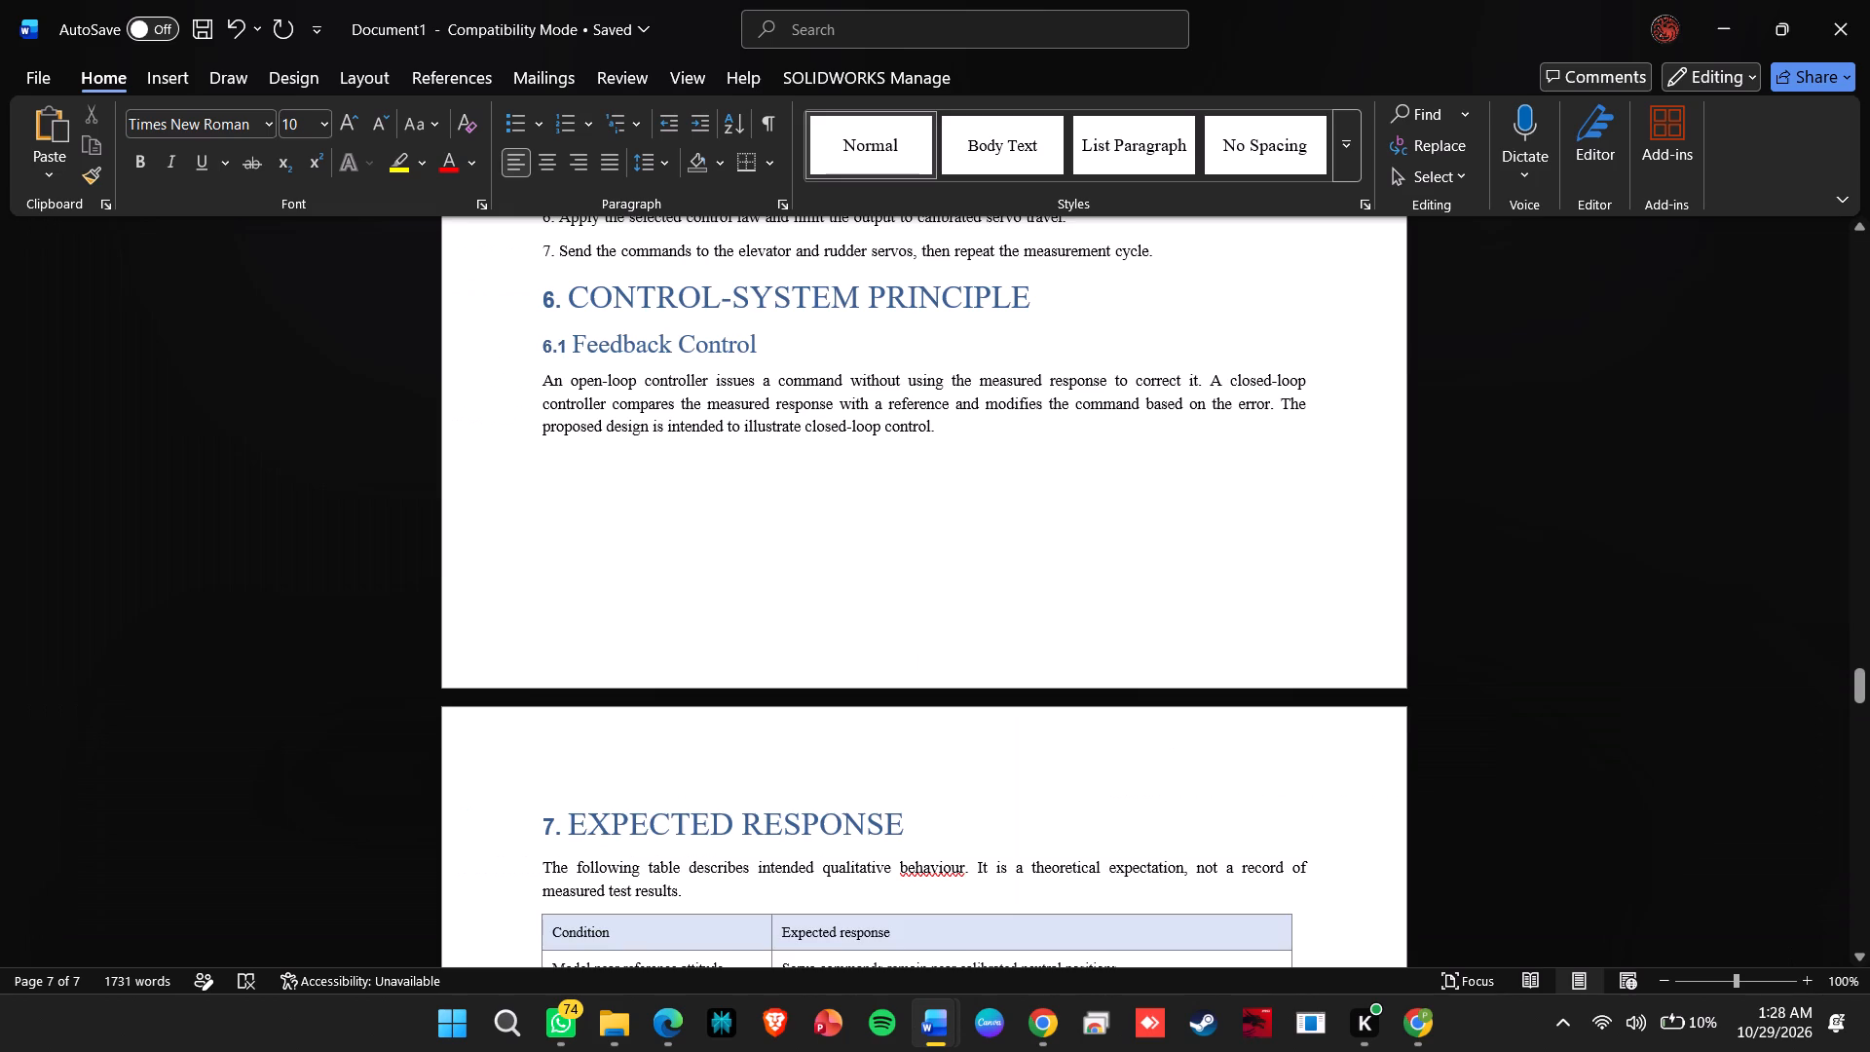
Delete the pasted "Figure 3. Proposed Arduino–IMU–servo feedback architecture." caption above the Operating Sequence heading.
scroll(806, 670, up, 15)
scroll(806, 670, down, 6)
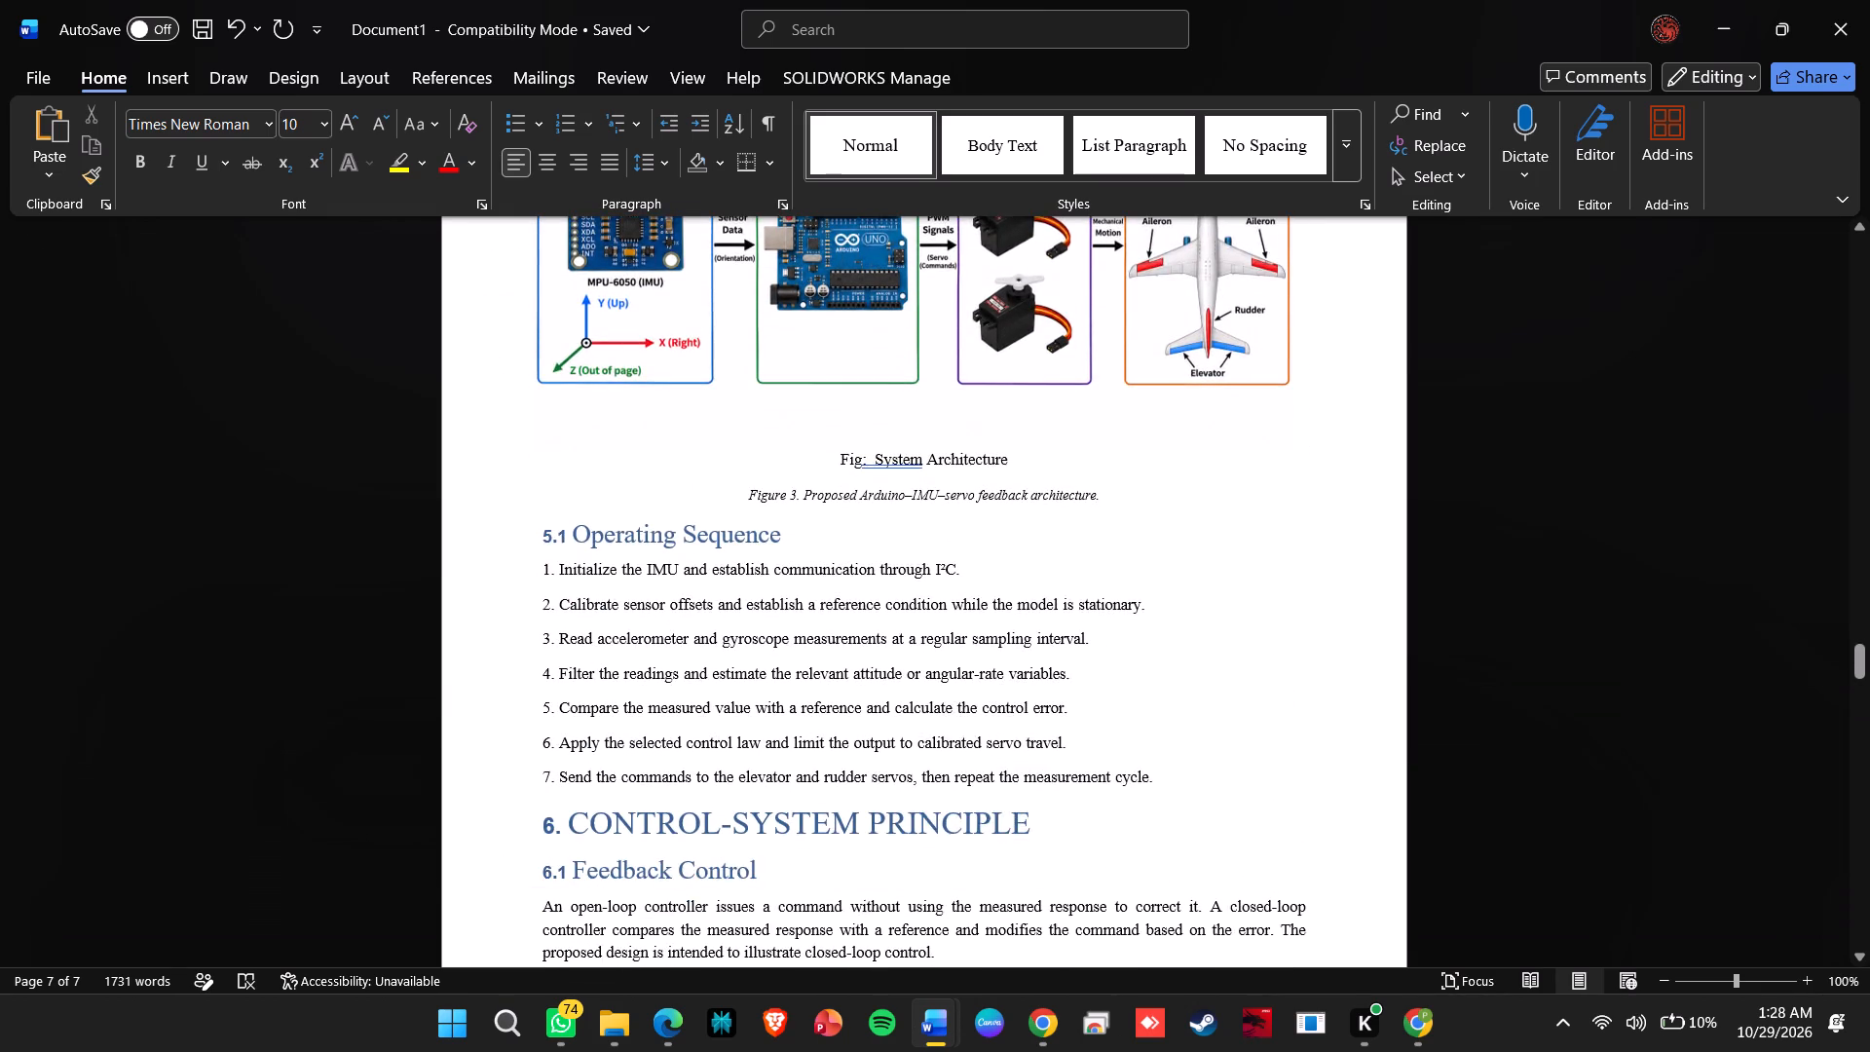
scroll(806, 669, down, 1)
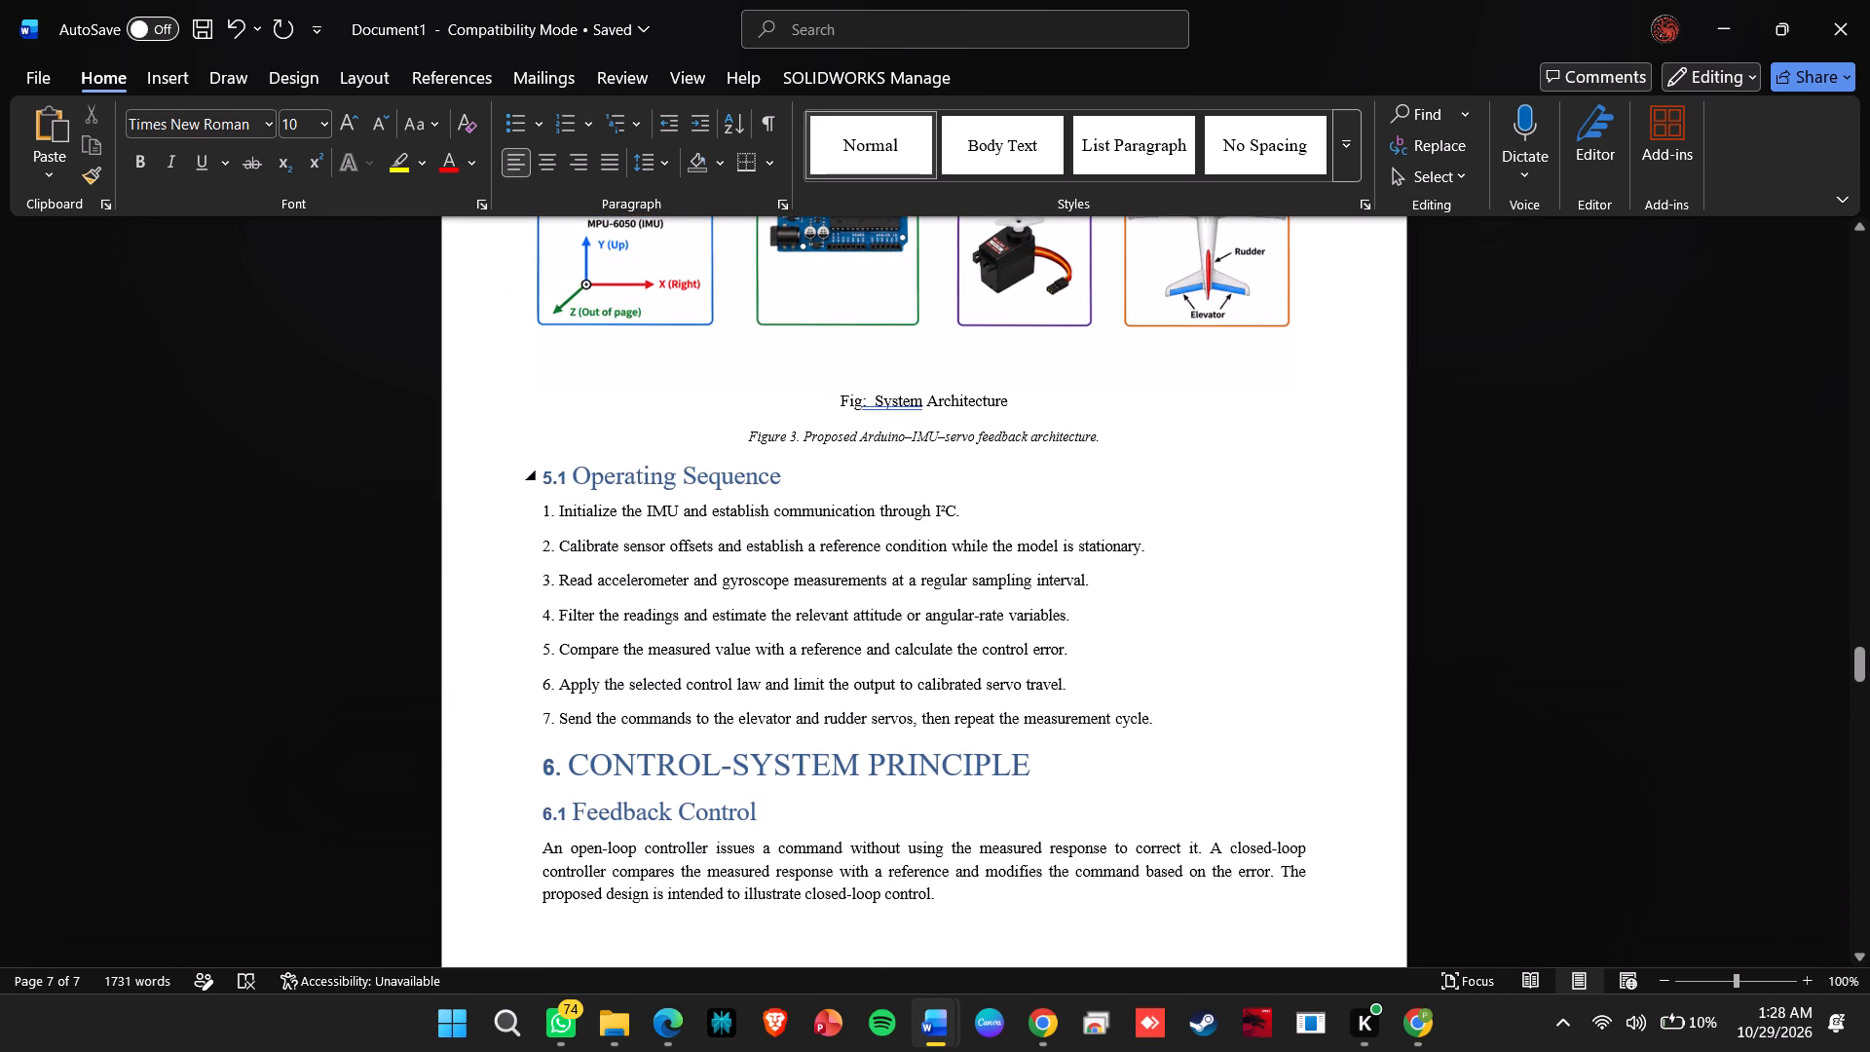
drag(749, 434, 1079, 450)
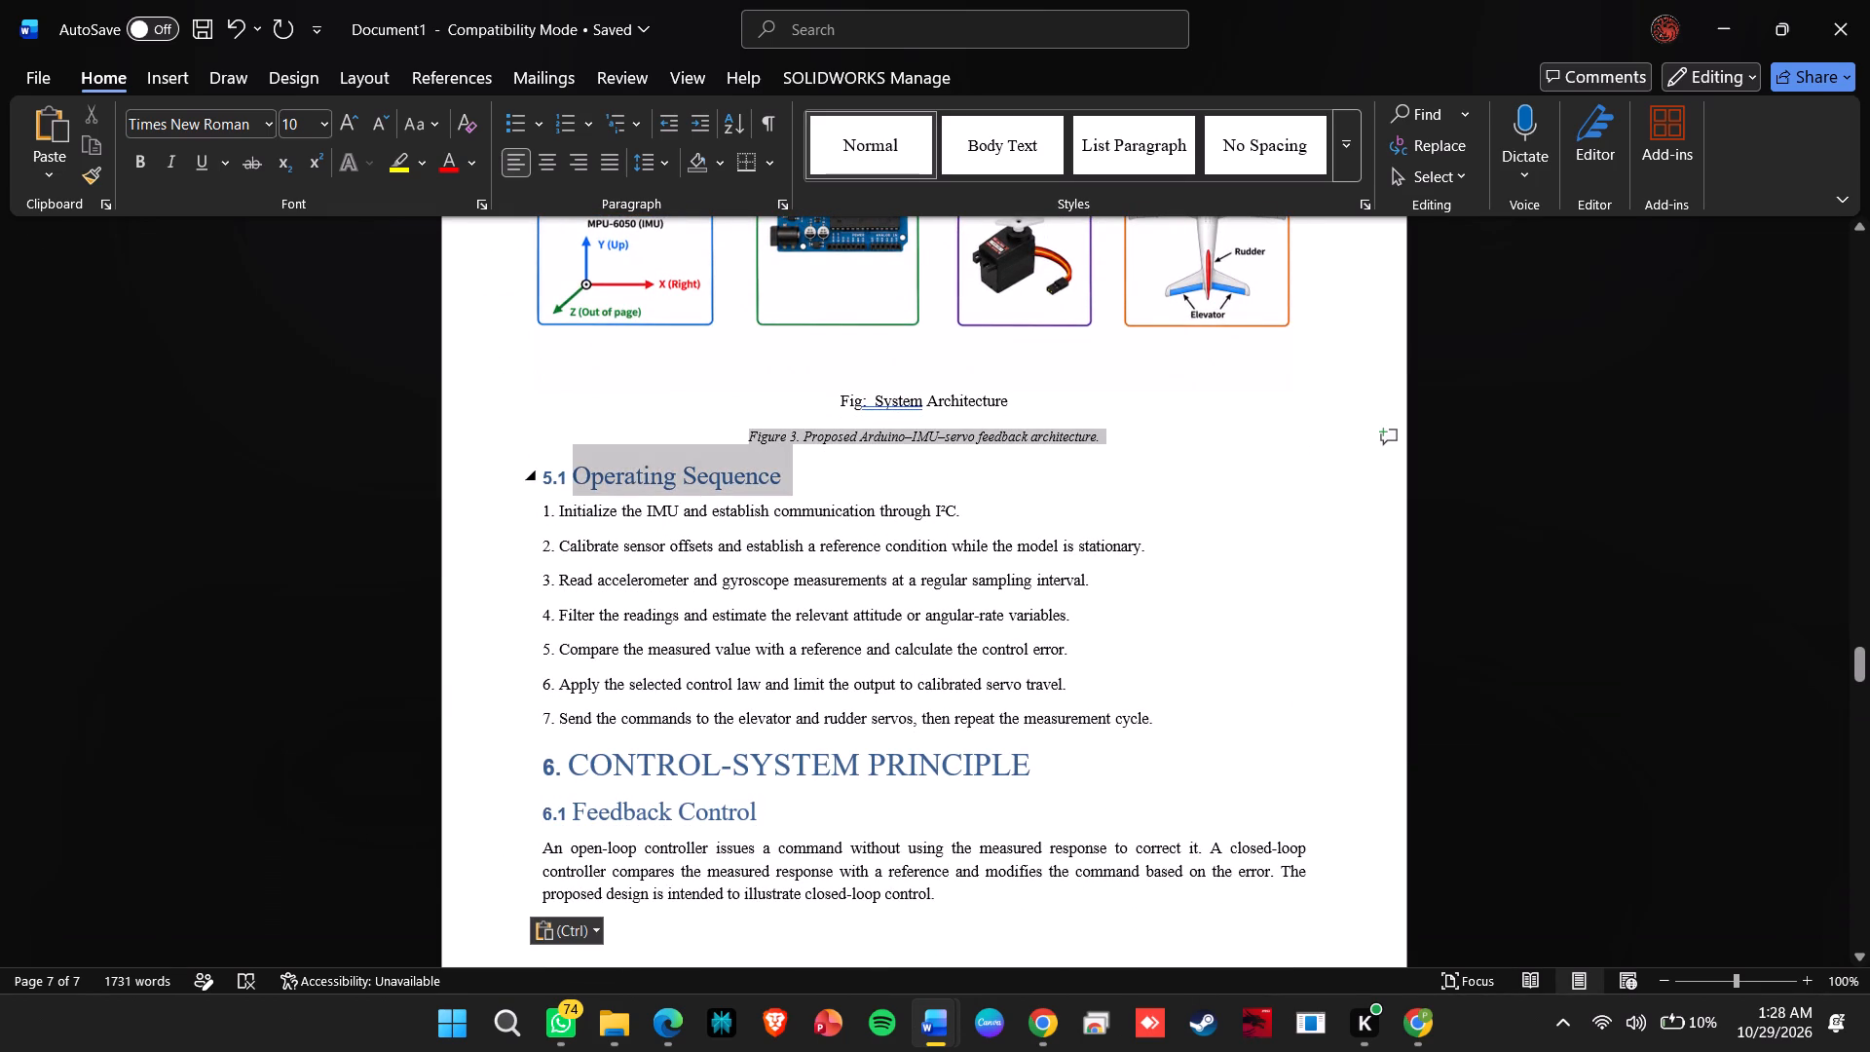
drag(1079, 450, 1122, 432)
key(BackSpace)
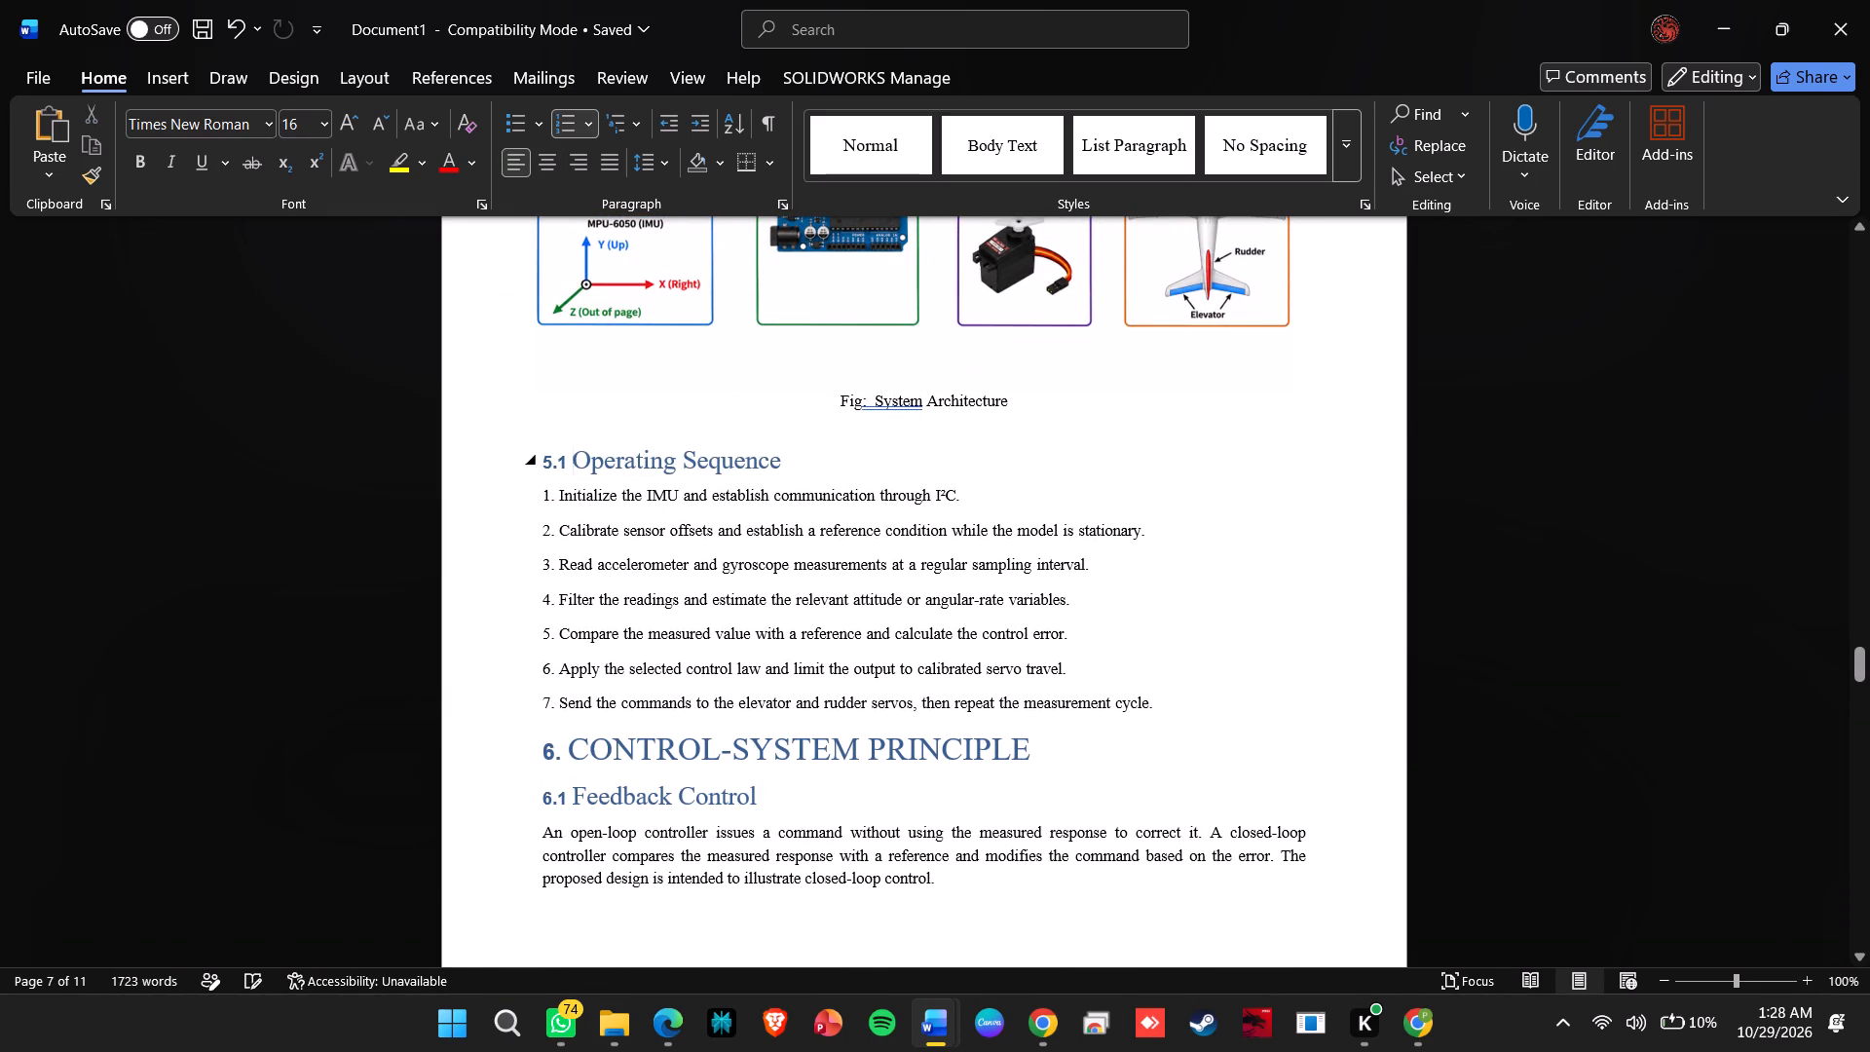
Try to close the page gap between section 8.2's text and the "Power and Mechanical Alignment" heading.
scroll(1122, 432, down, 17)
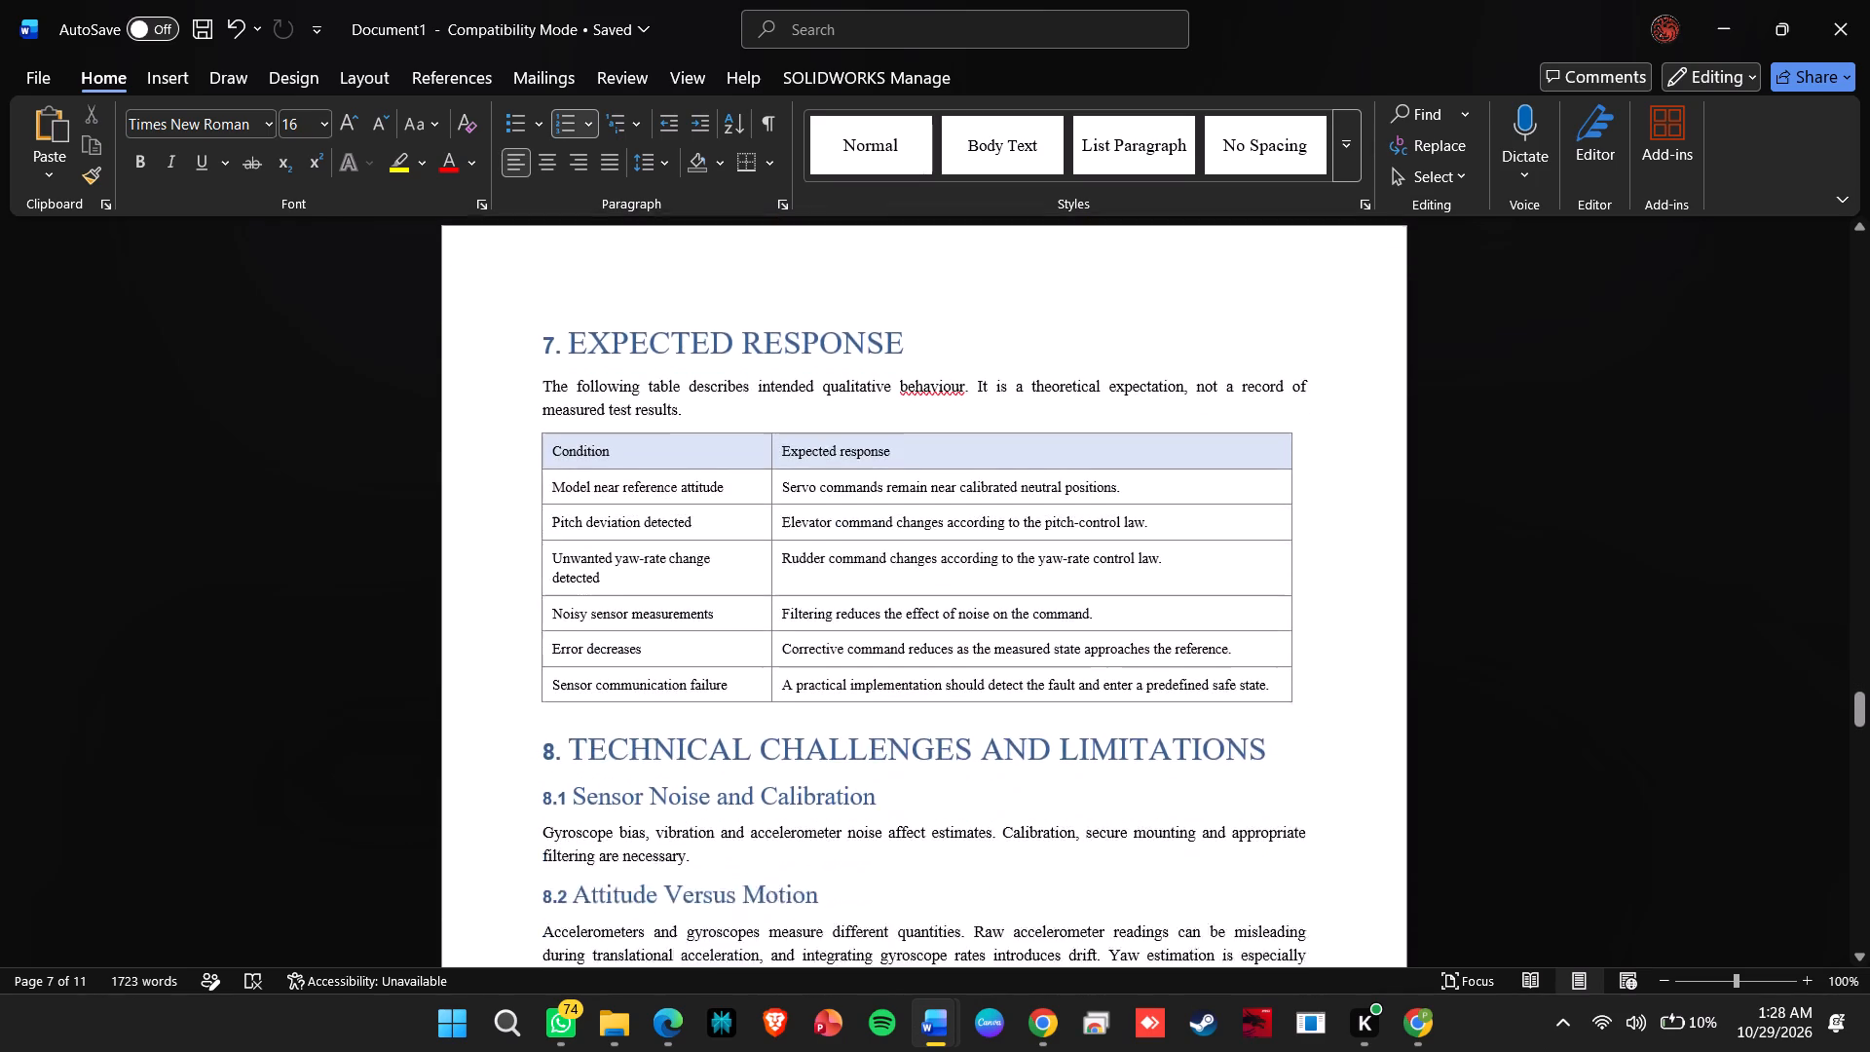
scroll(1122, 432, down, 17)
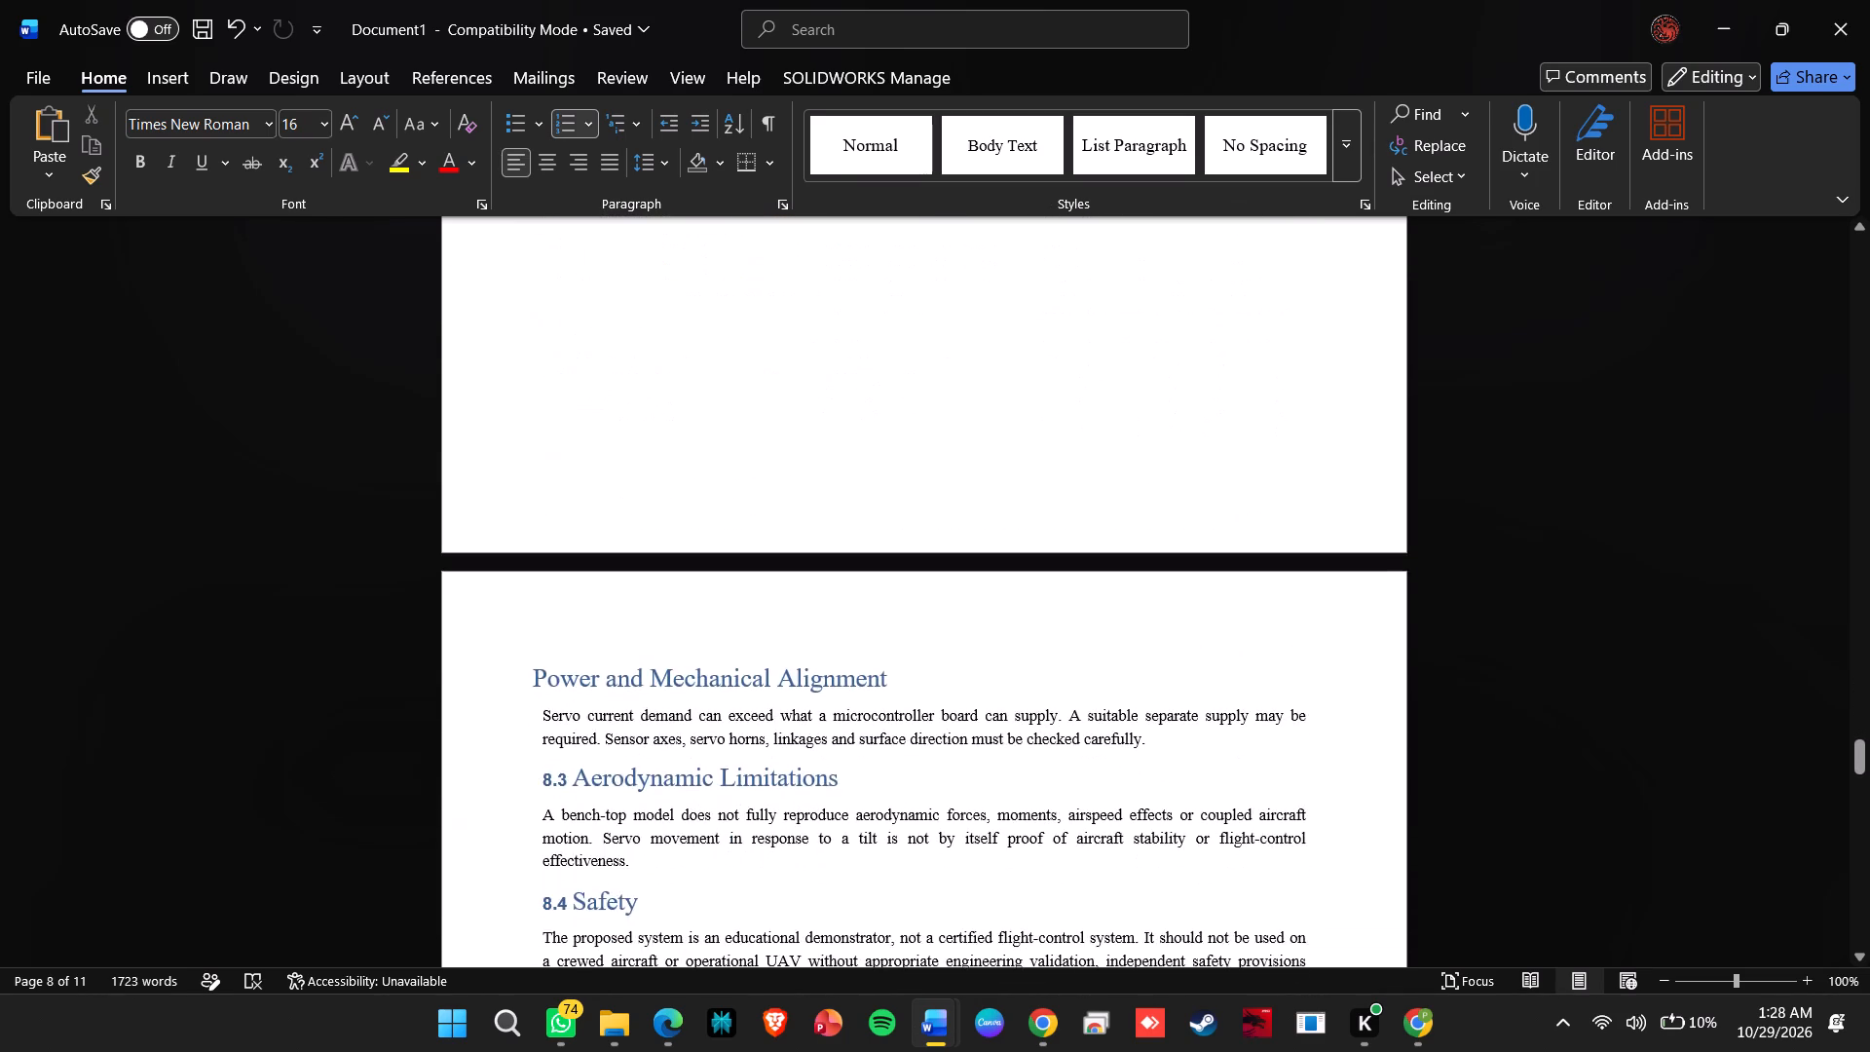
scroll(1122, 432, up, 6)
scroll(904, 769, up, 1)
scroll(904, 769, down, 6)
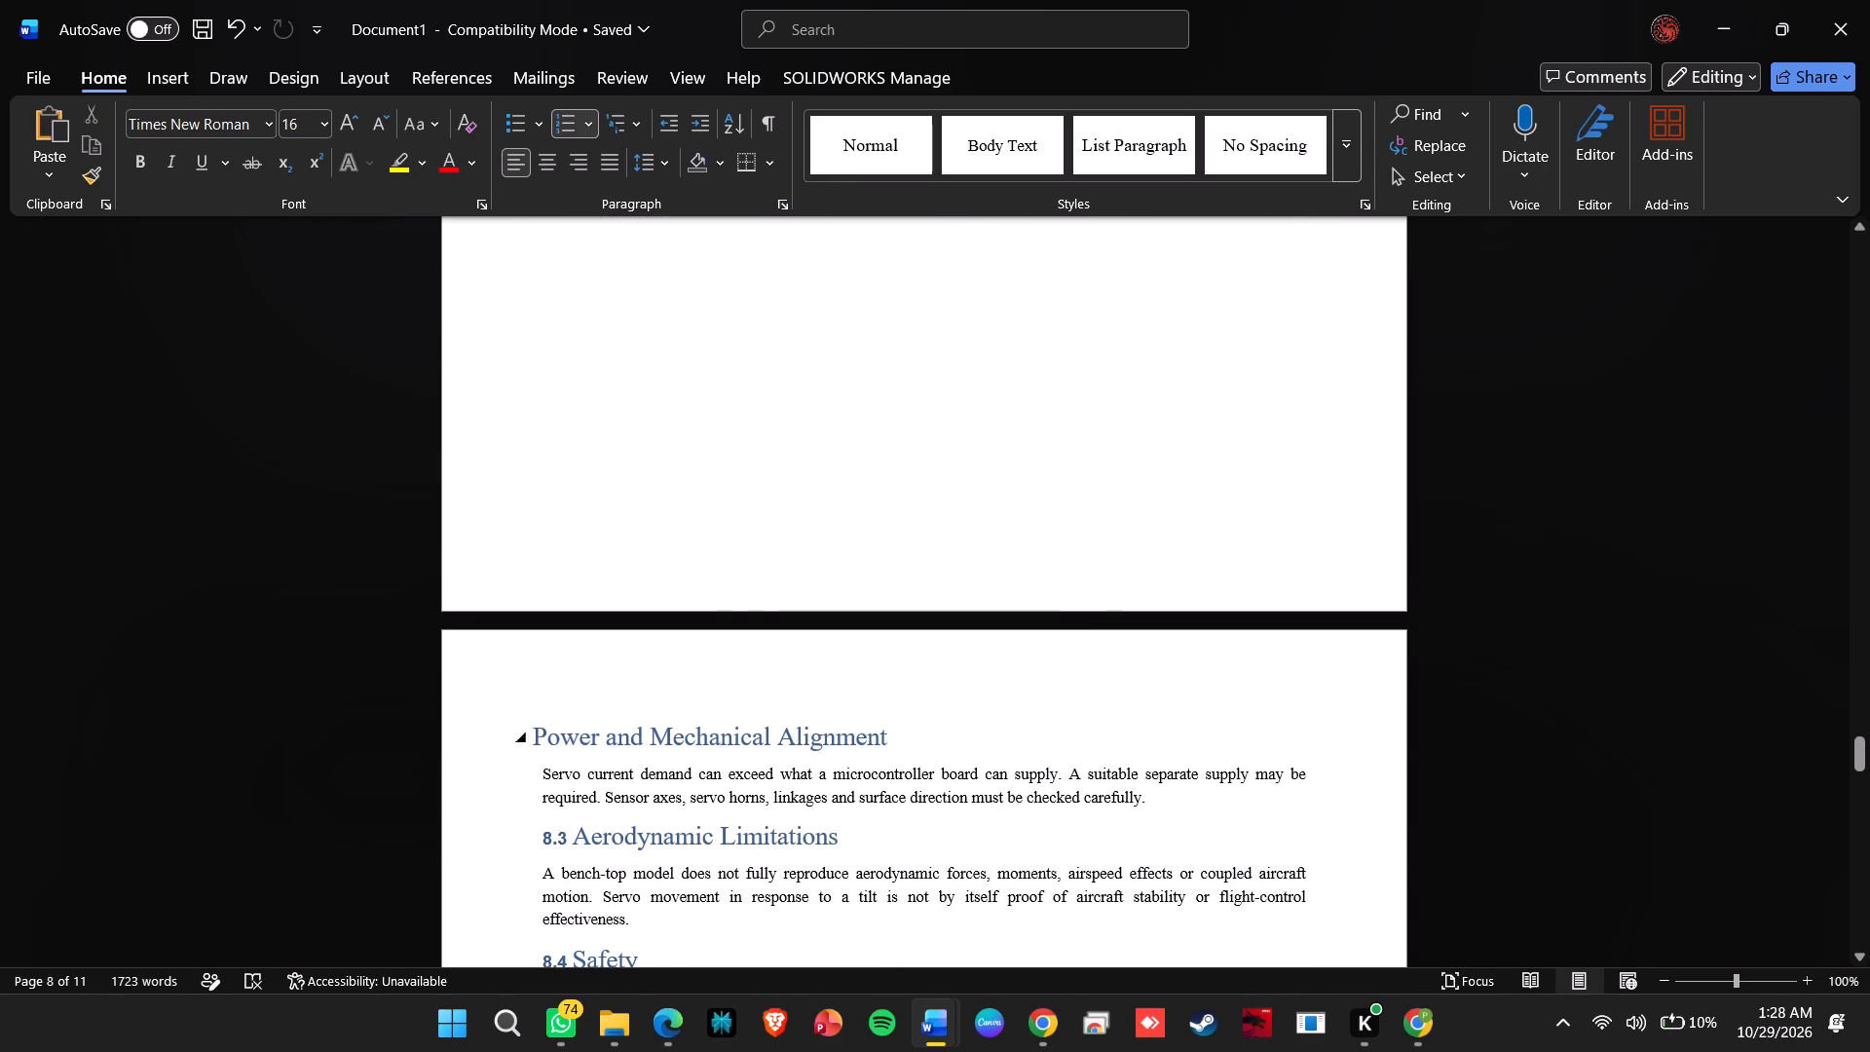
click(545, 738)
key(Left)
key(Left)
key(Left)
key(Down)
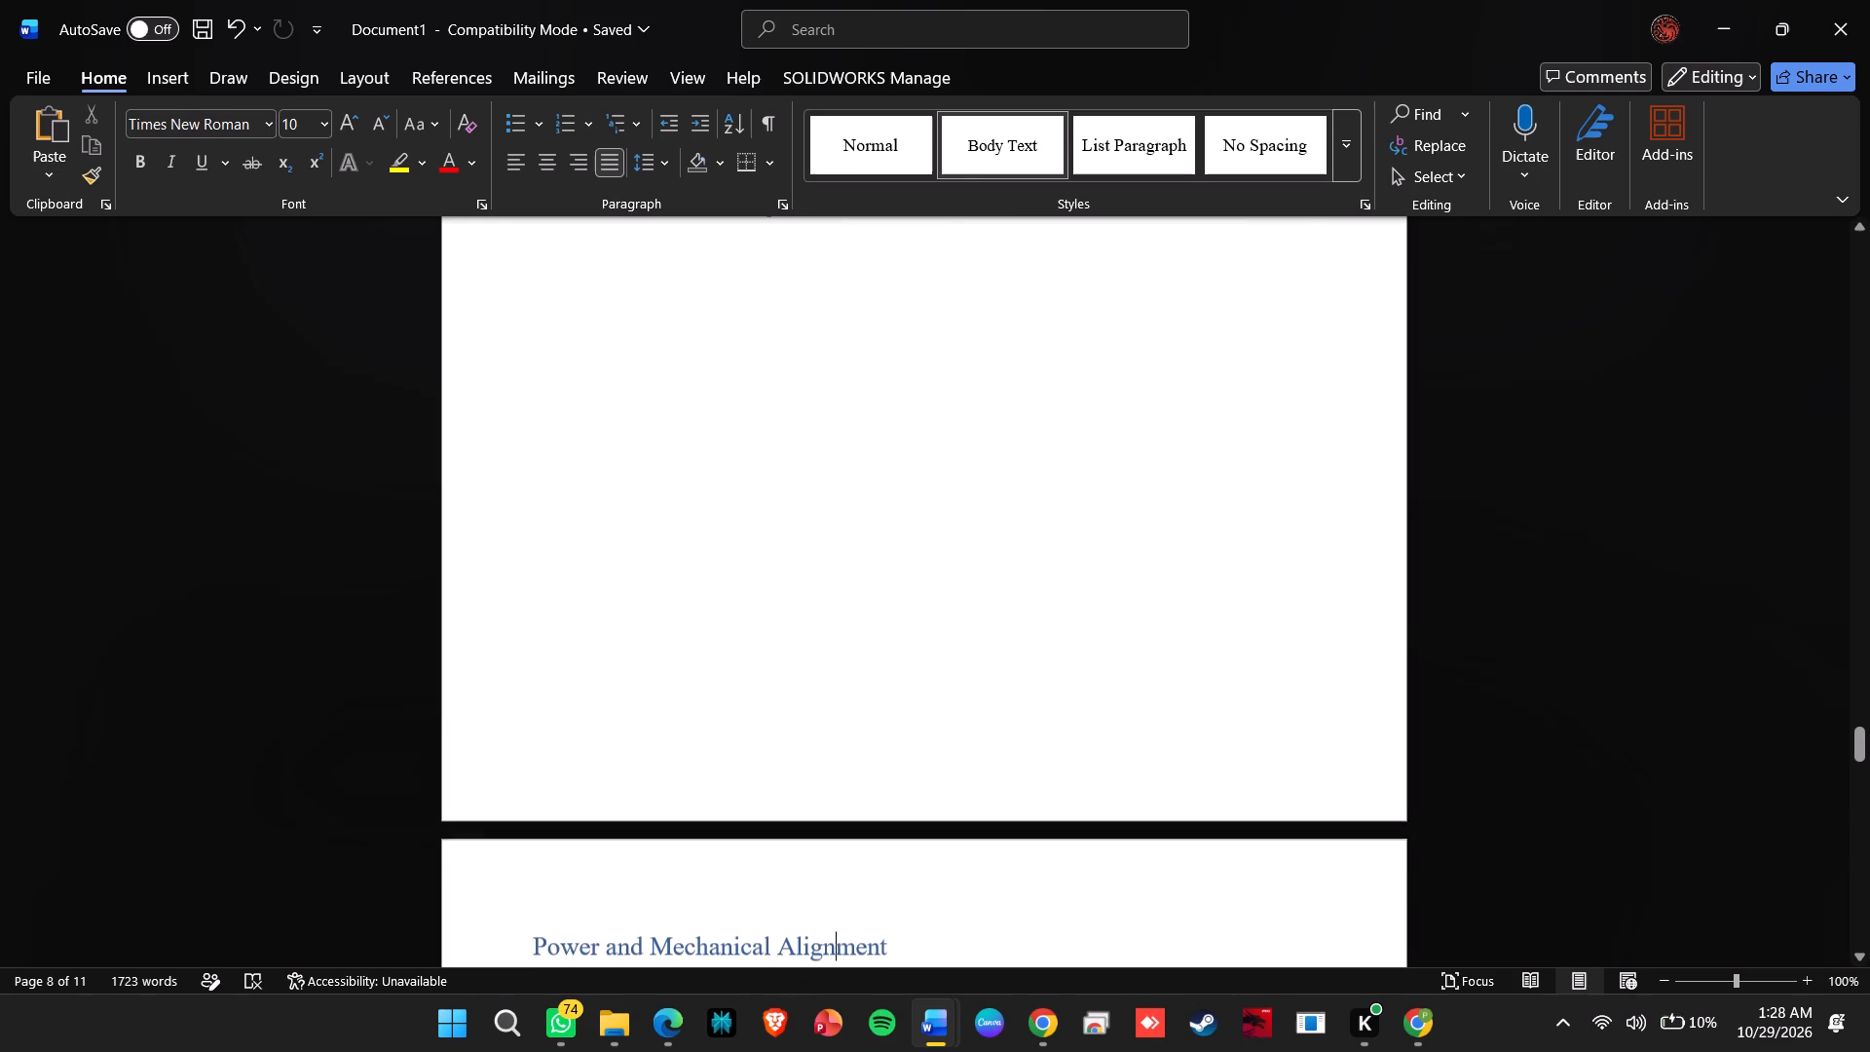
key(Left)
key(Left)
key(Left)
key(Left)
key(Left)
key(Left)
key(Left)
key(Left)
key(Left)
key(Left)
key(Left)
key(Left)
key(Left)
key(Left)
key(Left)
key(Left)
key(Left)
key(Left)
key(Left)
key(Left)
key(Left)
key(Left)
key(Left)
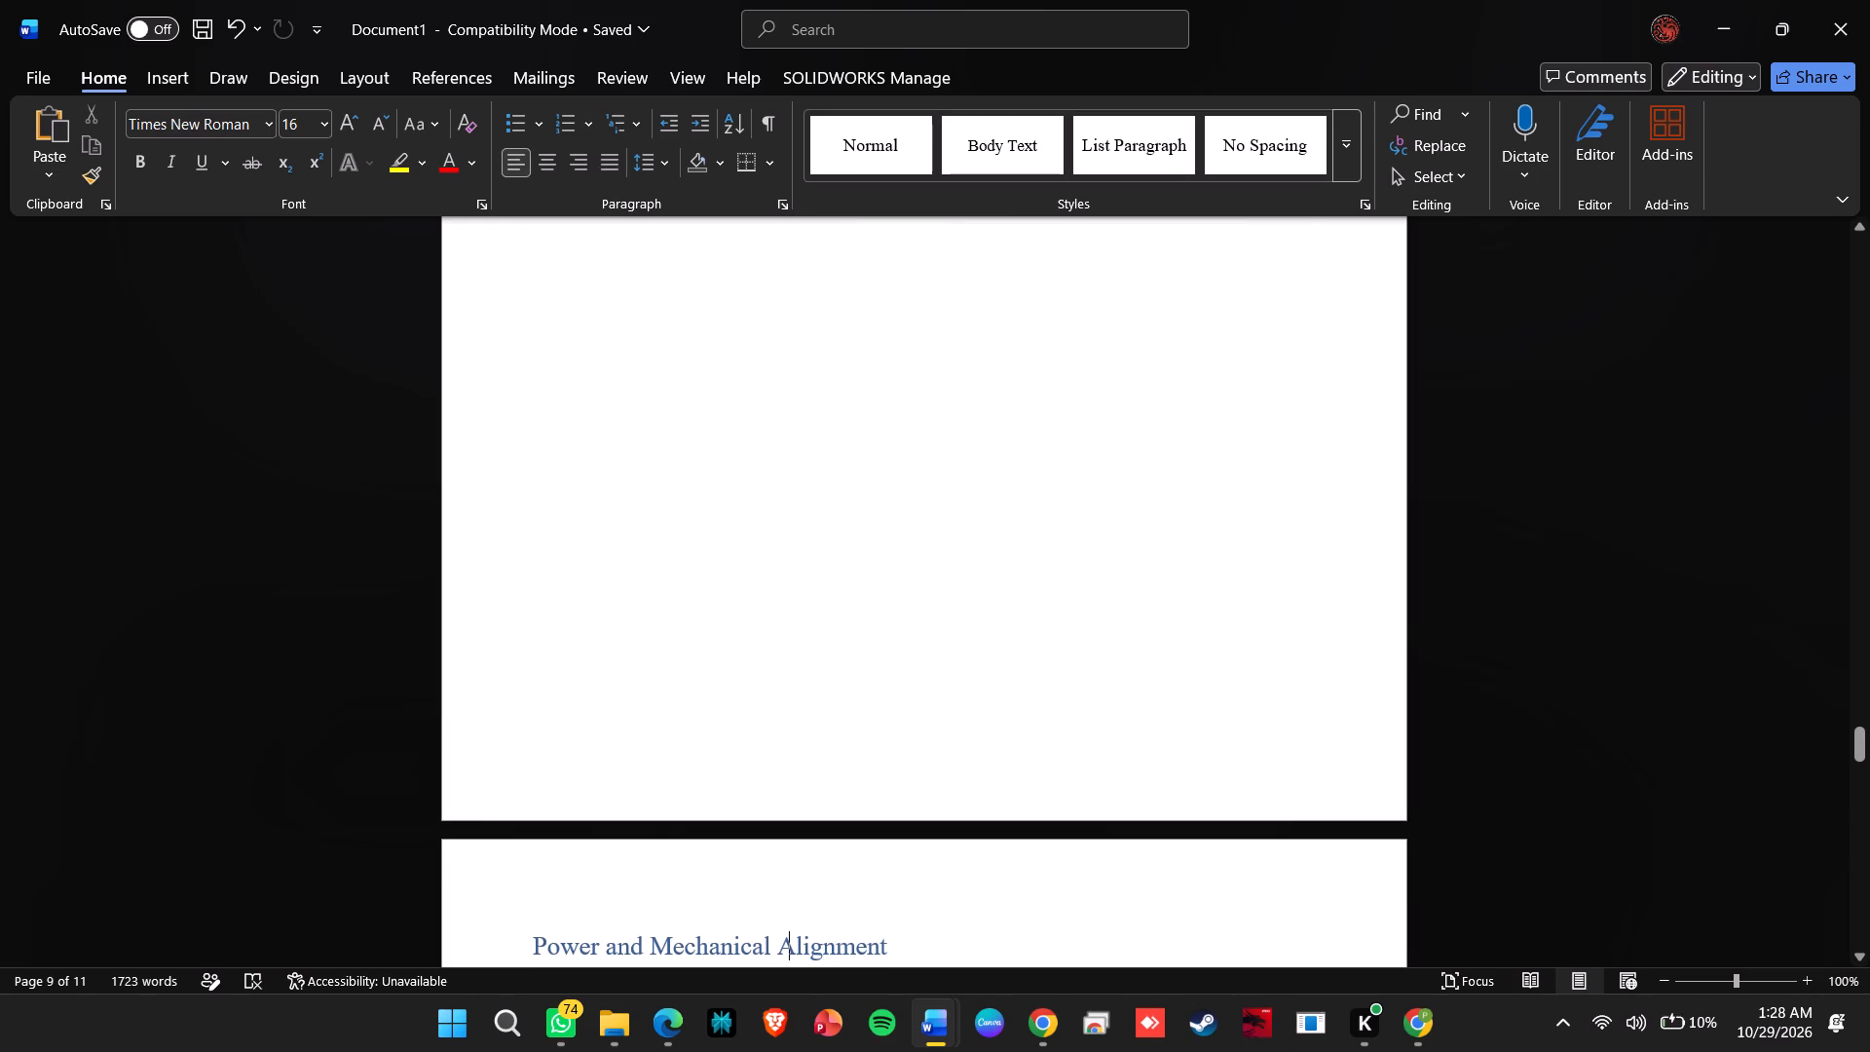
key(Left)
key(Left)
key(BackSpace)
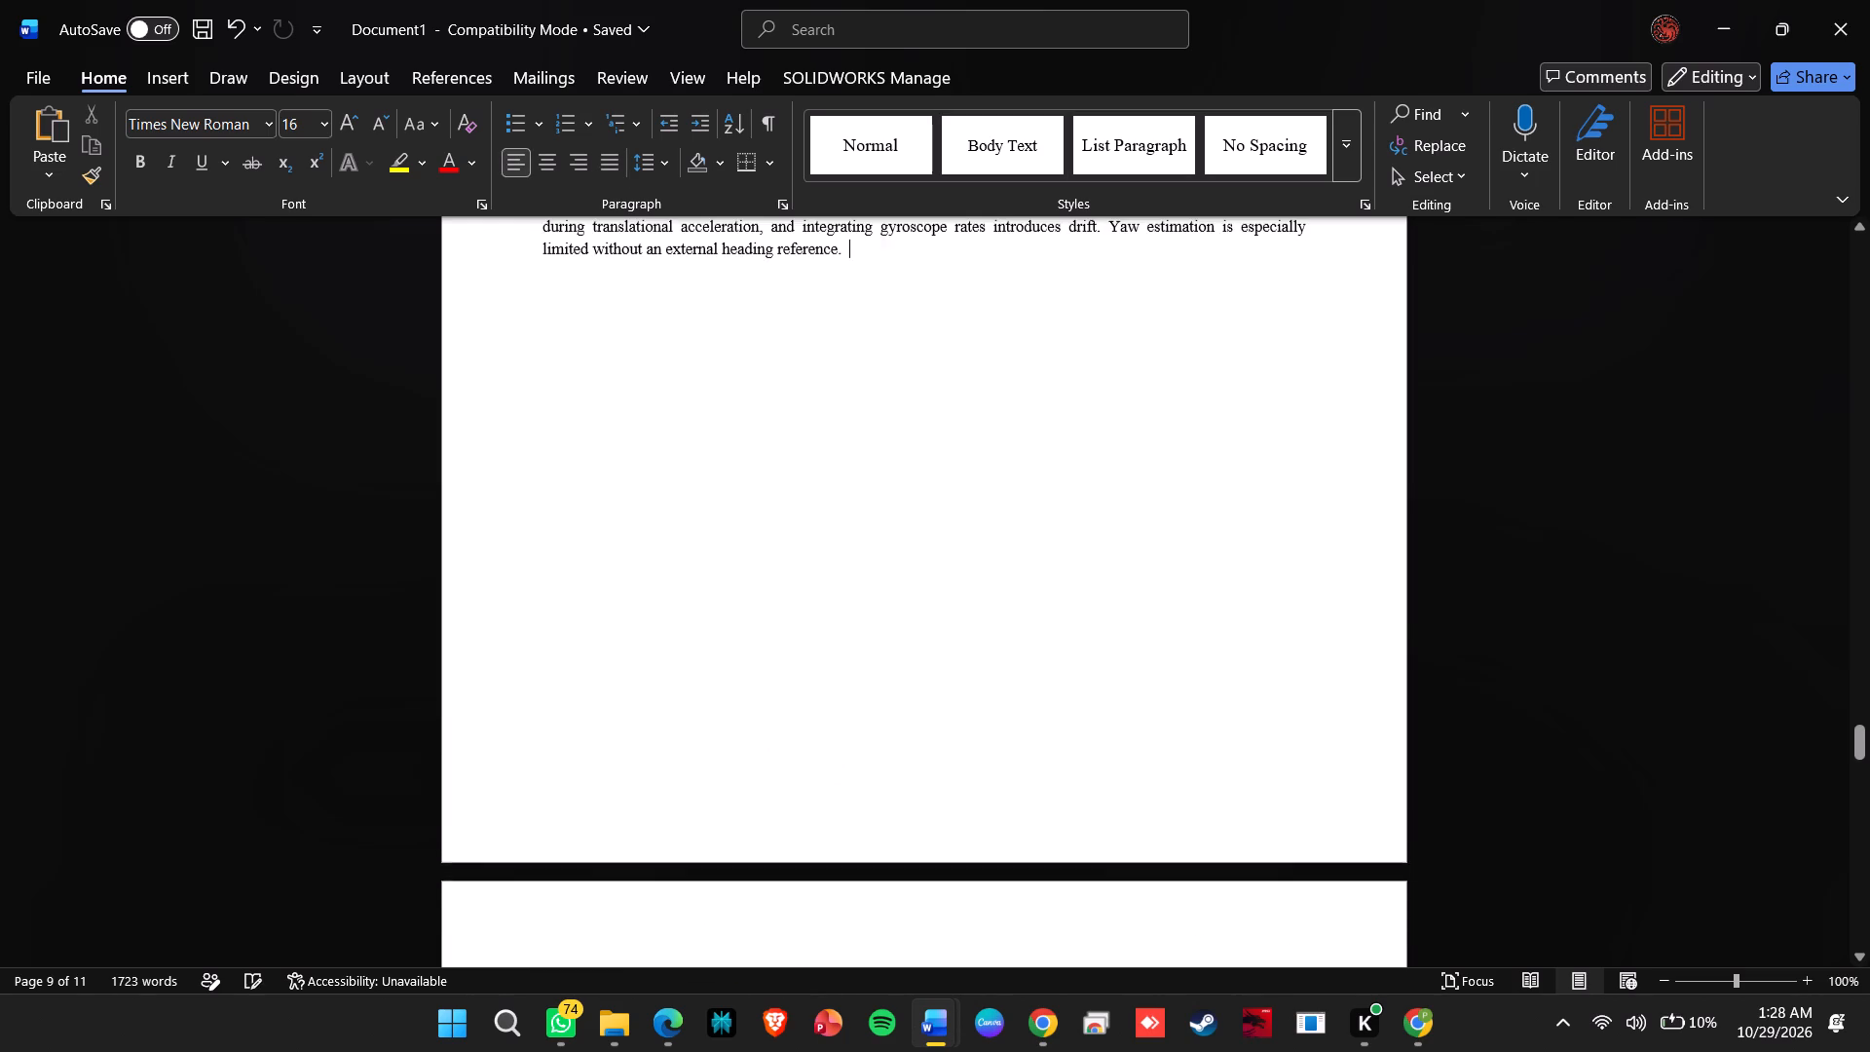
Review the whole new document from the table of contents to the references for page gaps and layout problems.
scroll(573, 744, up, 5)
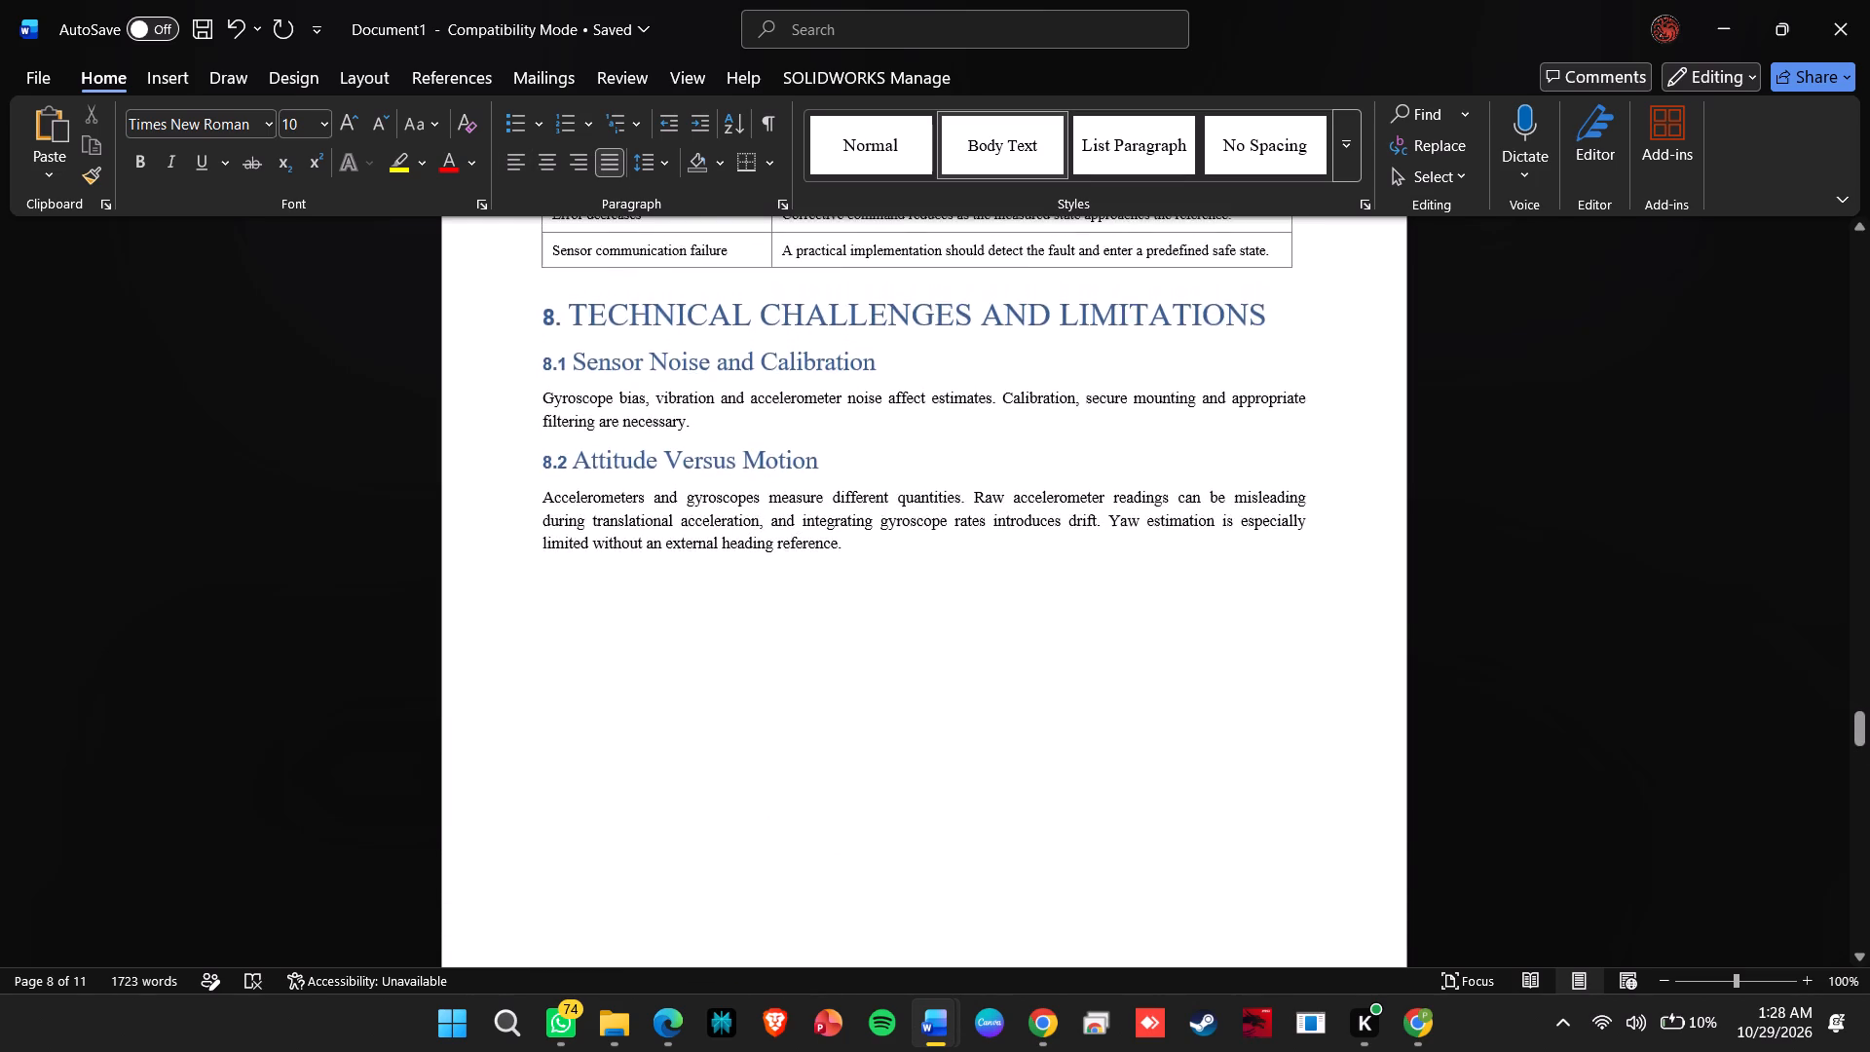
scroll(582, 745, down, 20)
scroll(582, 745, down, 12)
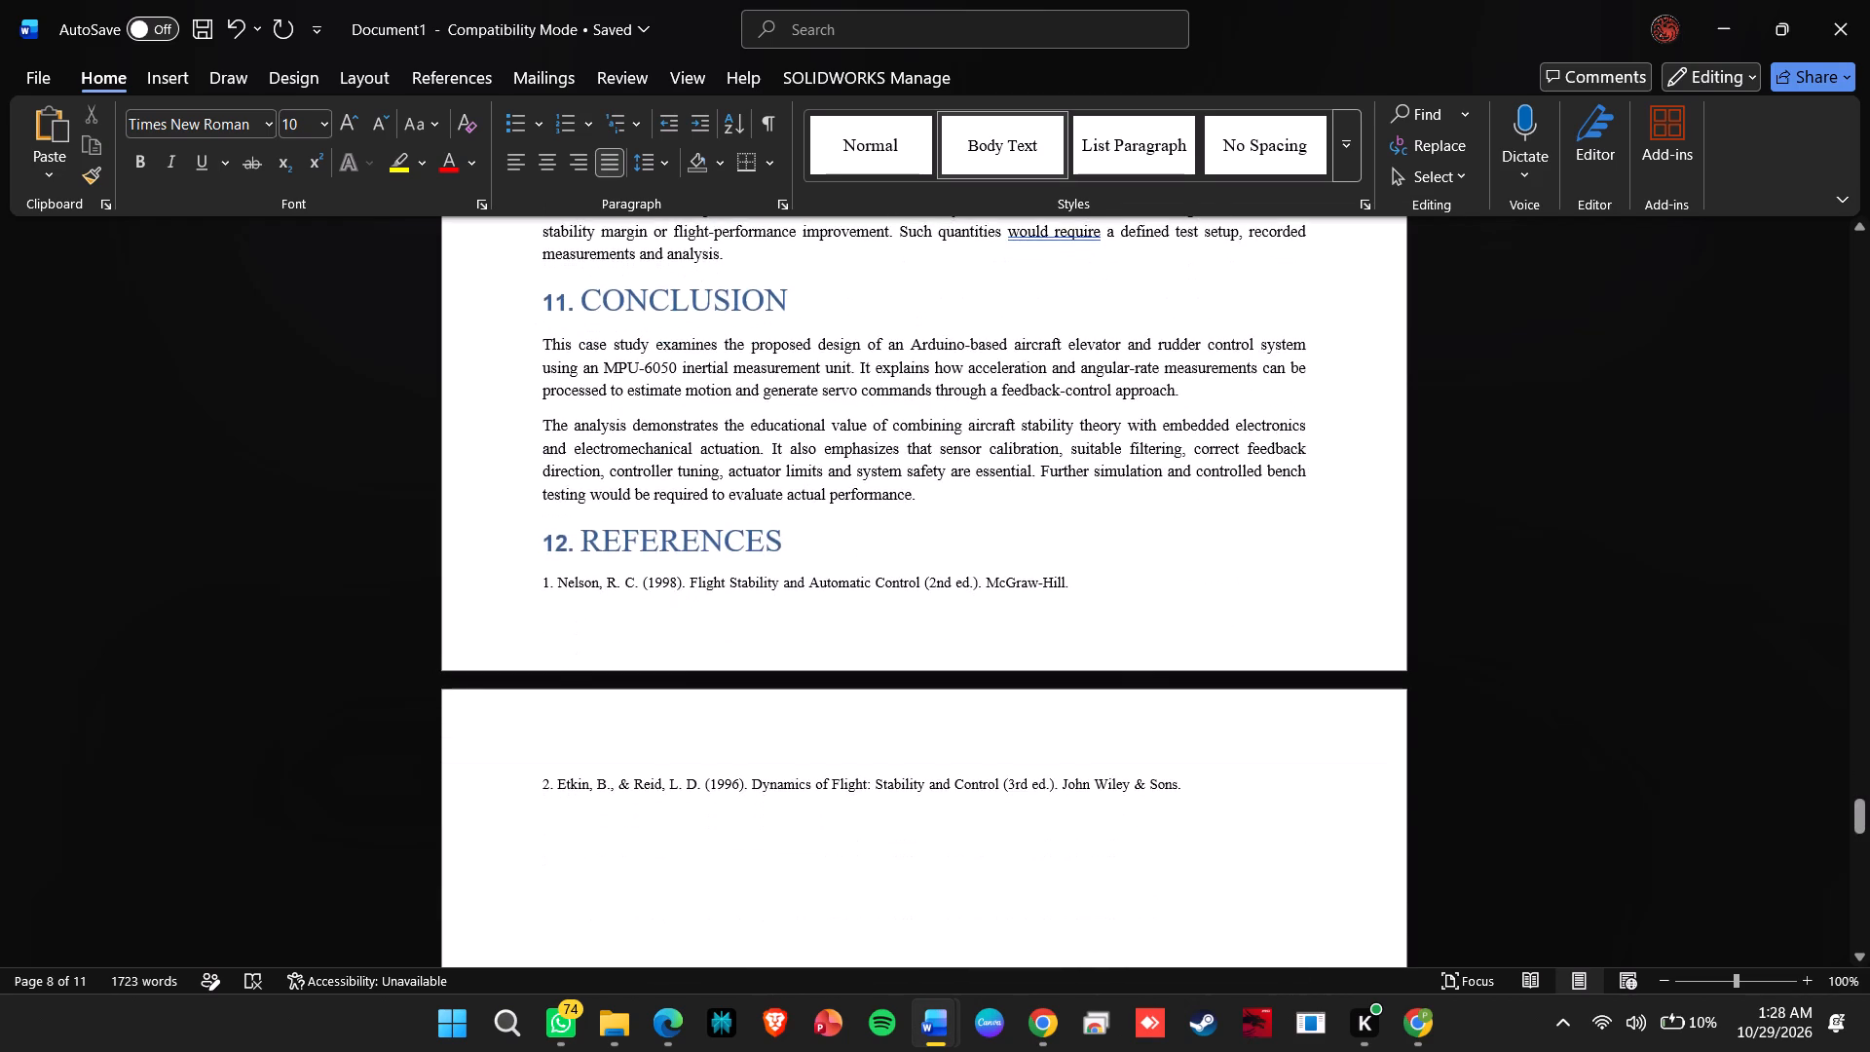
scroll(585, 746, down, 10)
scroll(585, 746, down, 20)
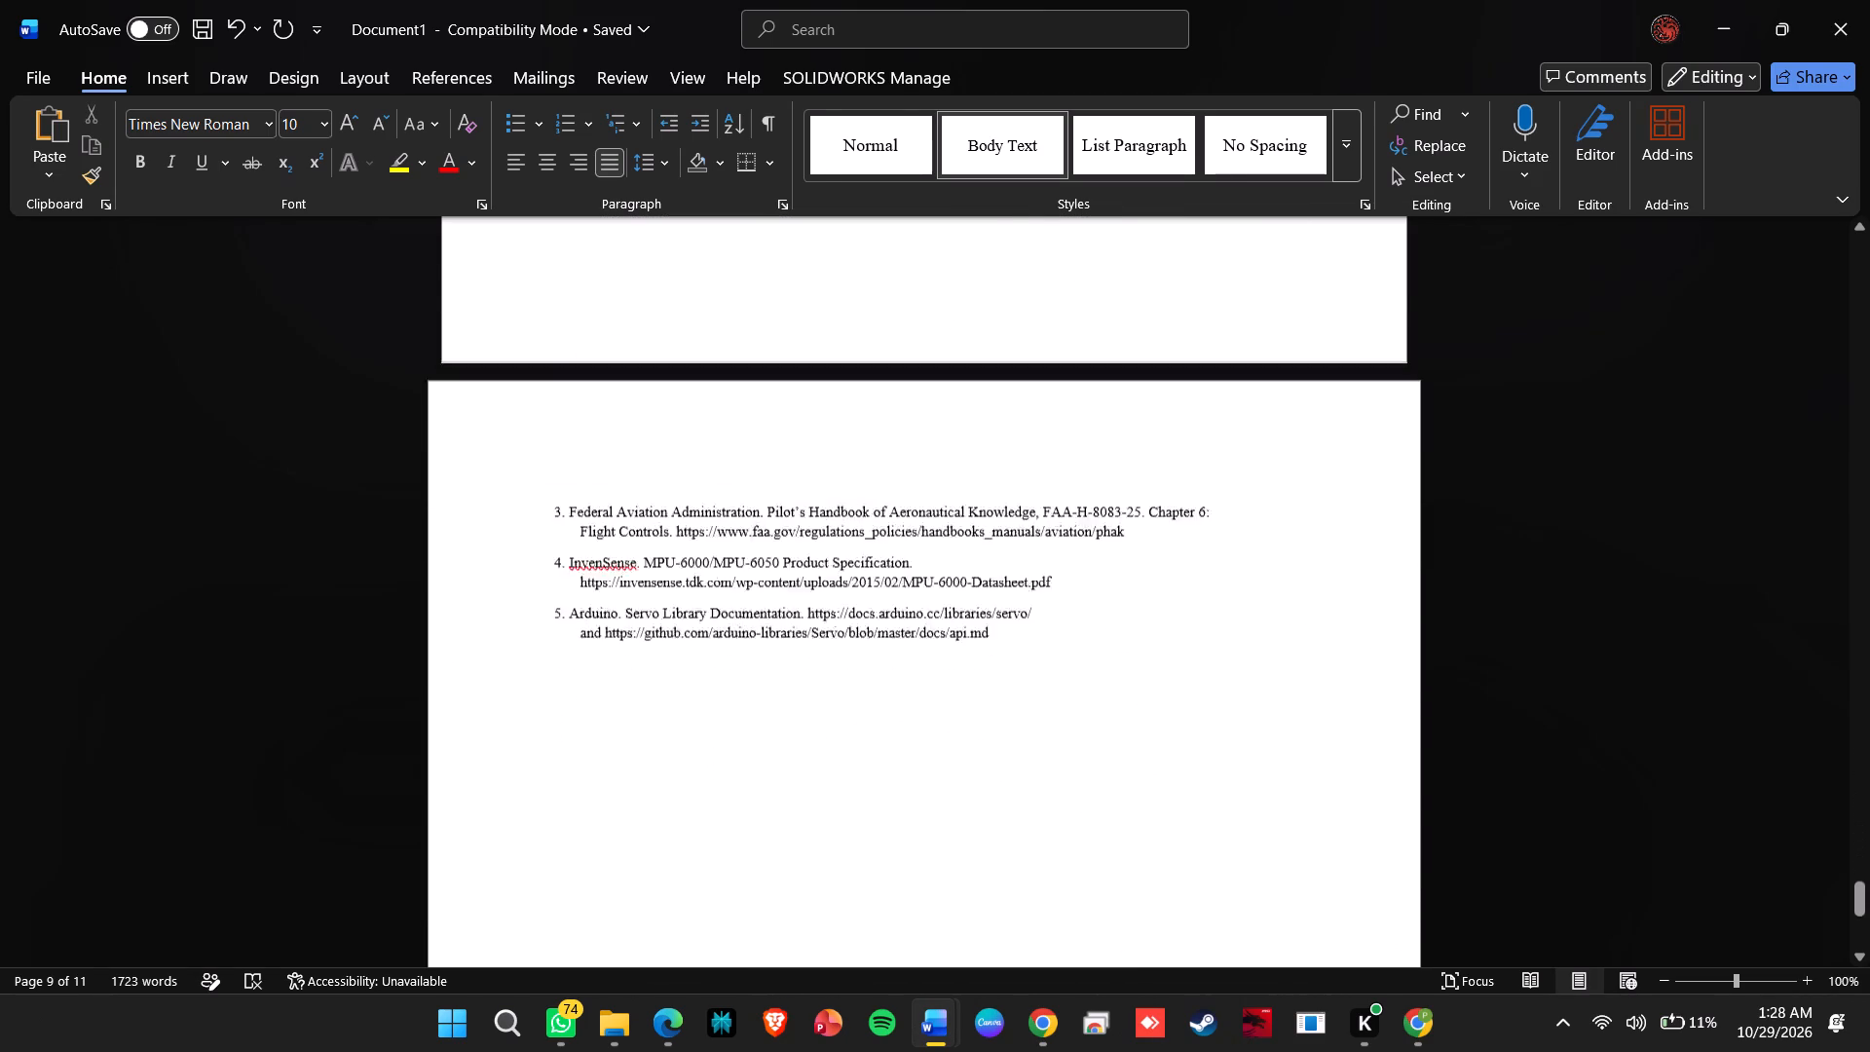
scroll(585, 746, down, 2)
scroll(585, 746, up, 9)
click(713, 650)
scroll(713, 651, up, 3)
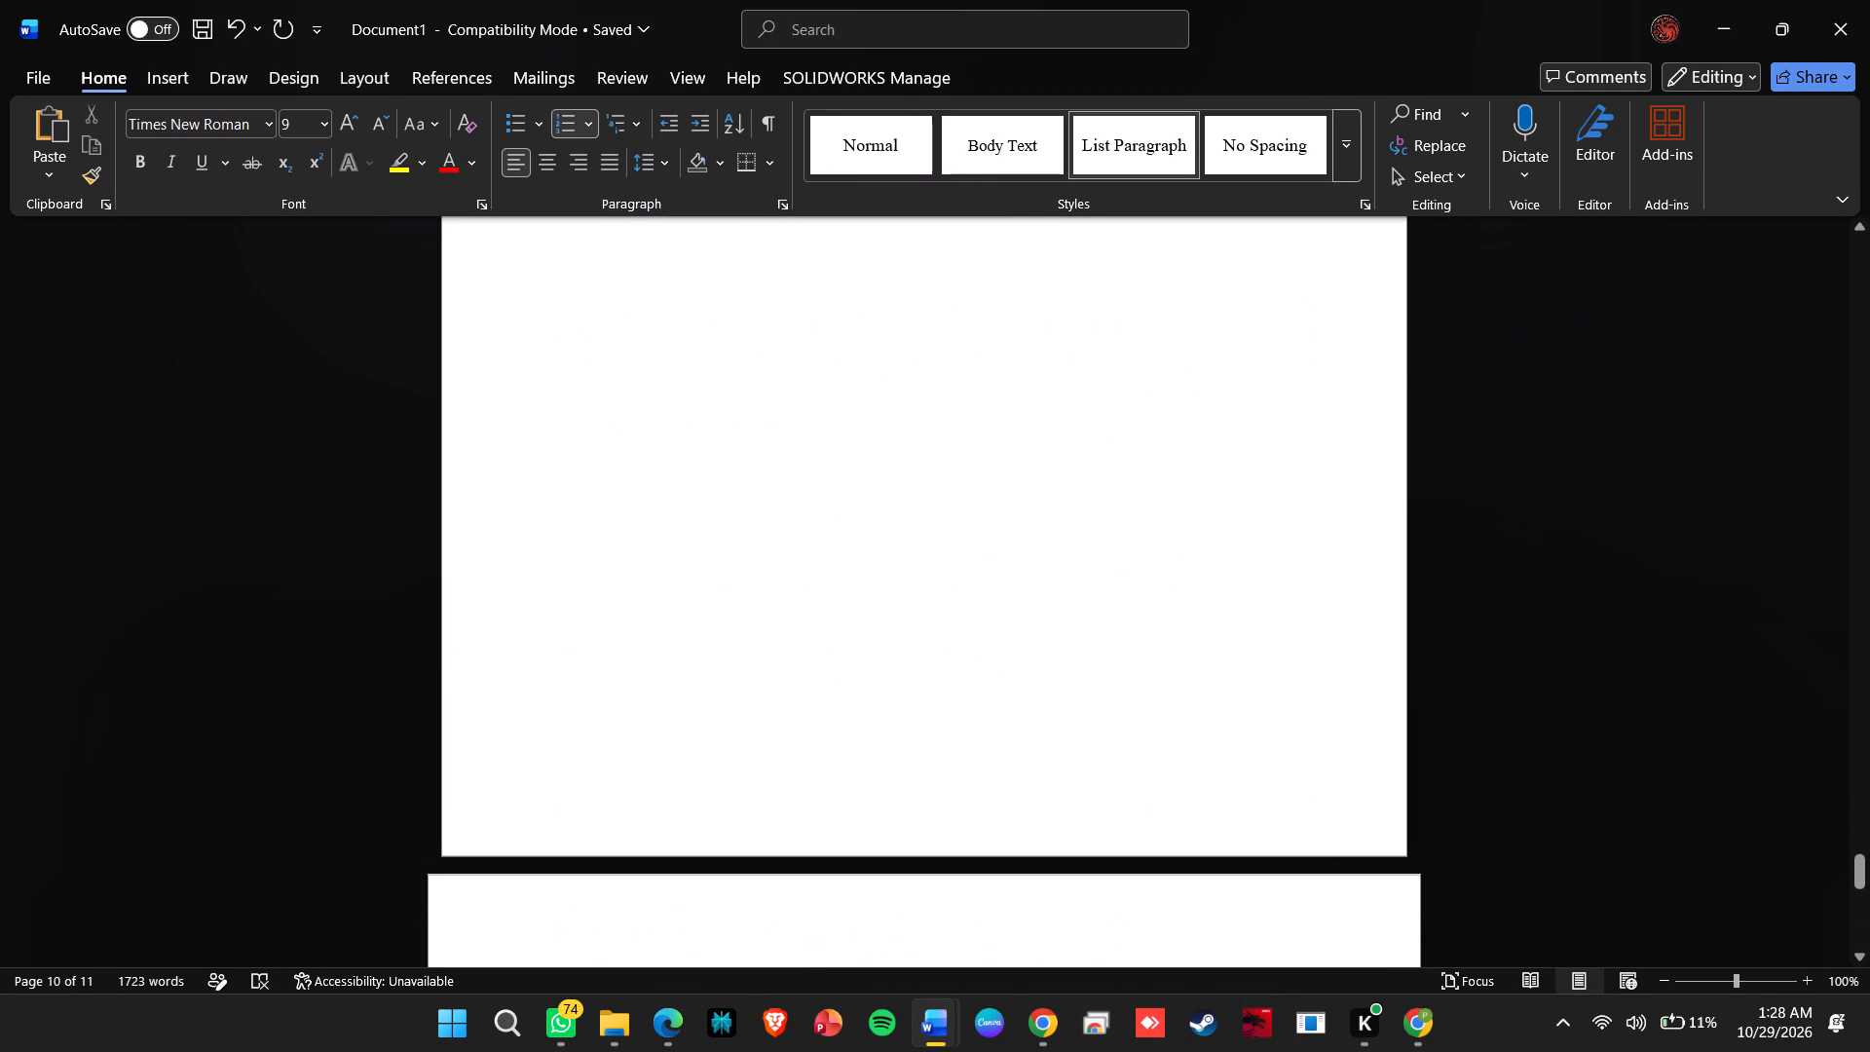
drag(1864, 872, 1848, 193)
scroll(1190, 572, down, 19)
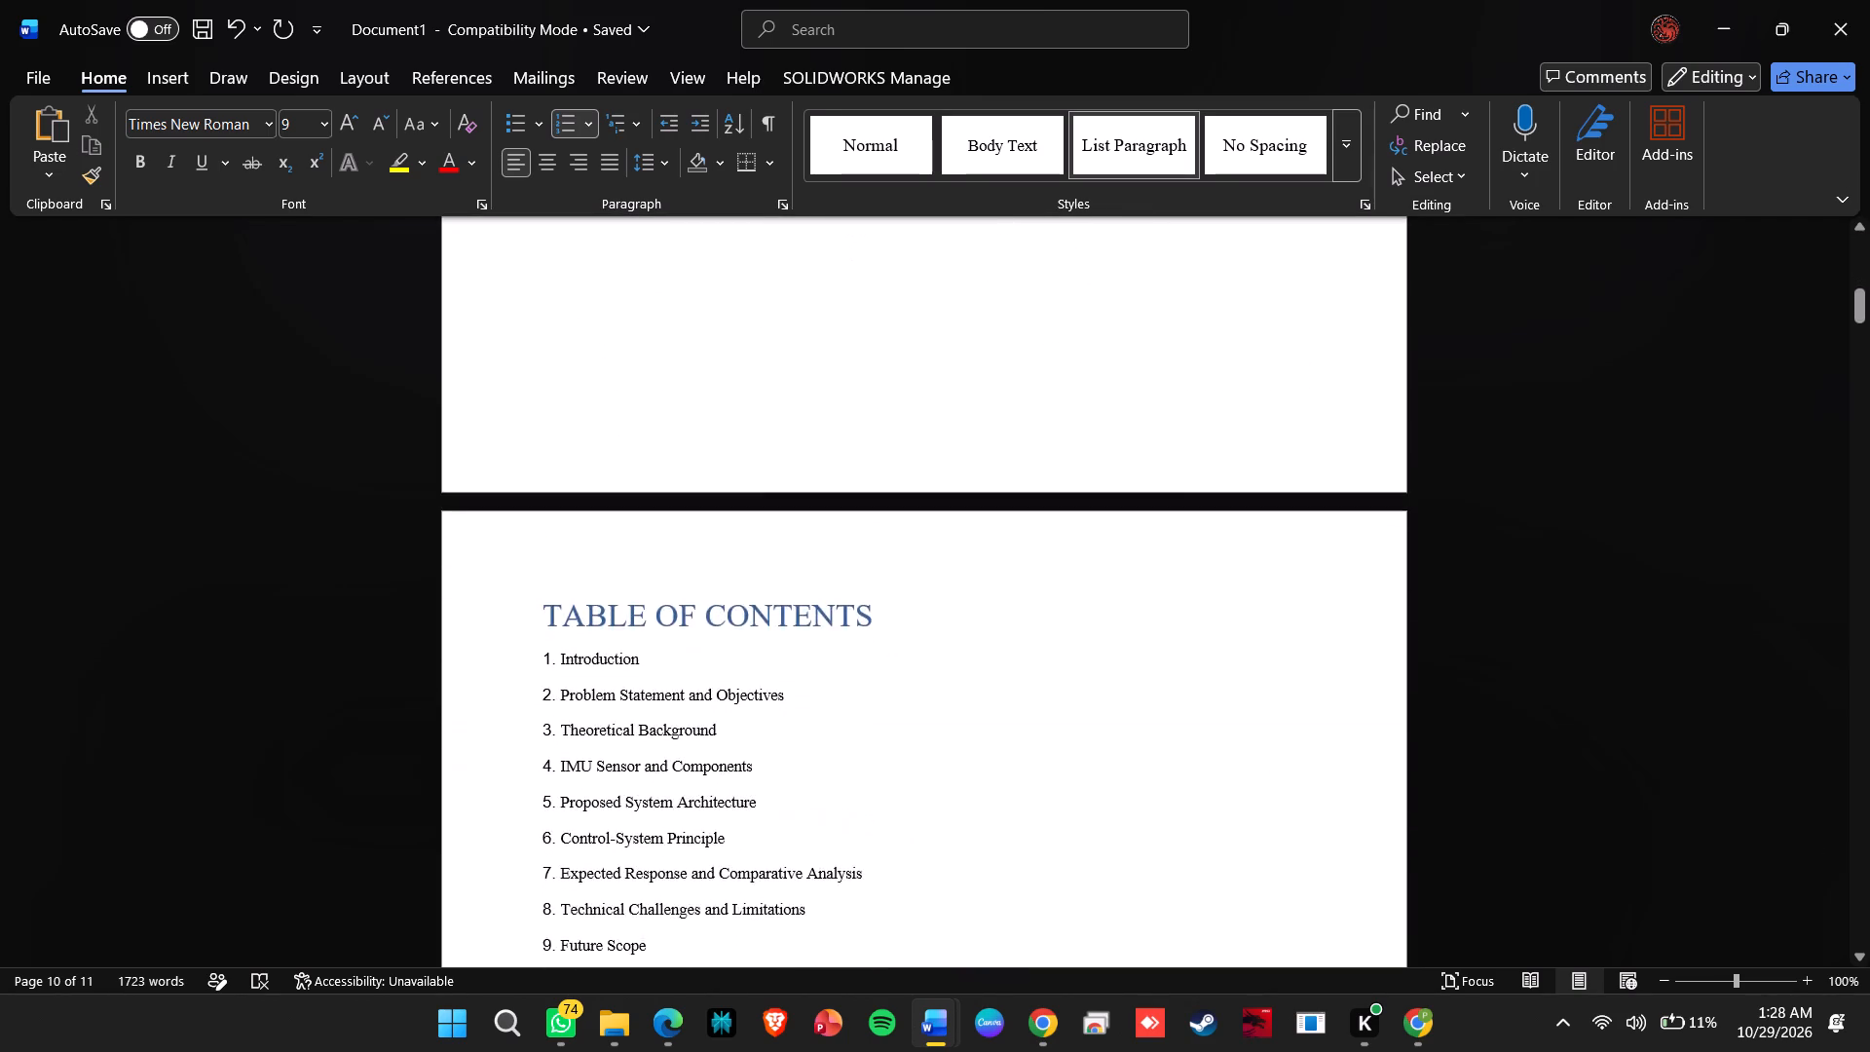
scroll(1189, 573, down, 16)
scroll(1178, 565, down, 15)
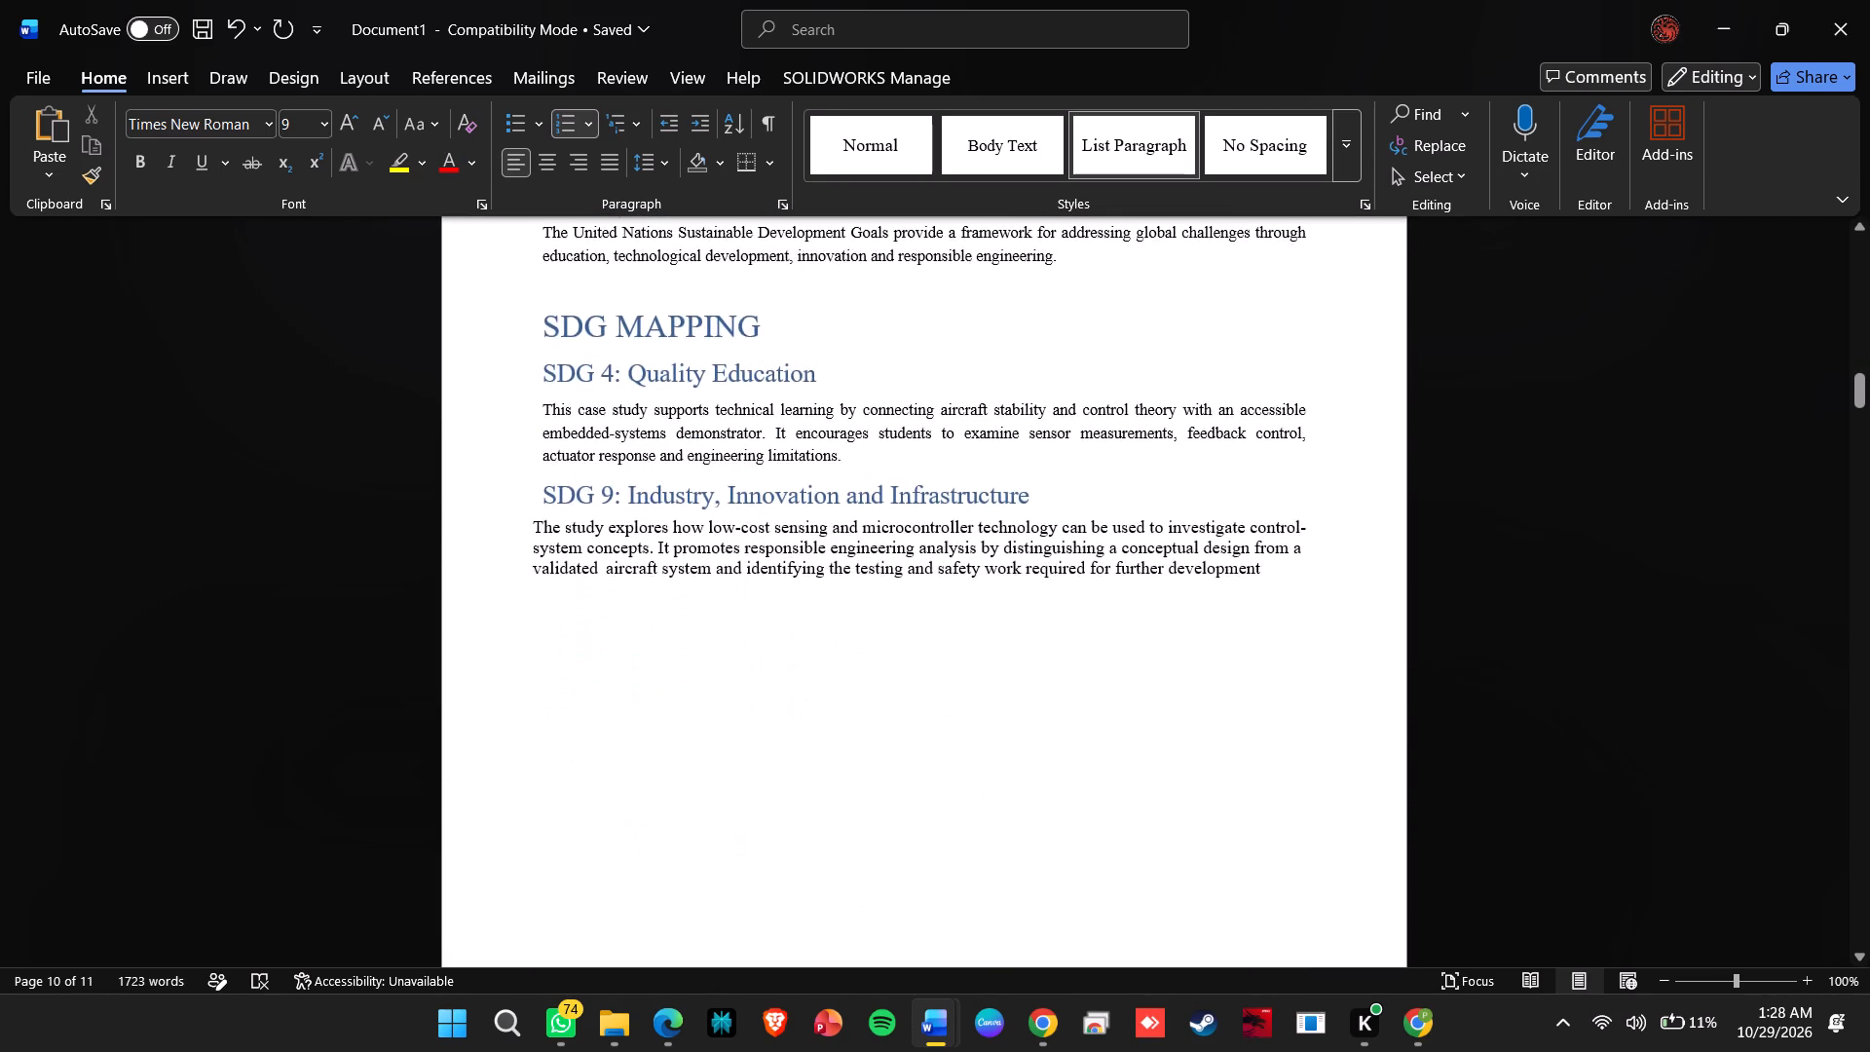
scroll(1174, 560, down, 16)
scroll(1174, 560, down, 14)
scroll(1174, 560, down, 8)
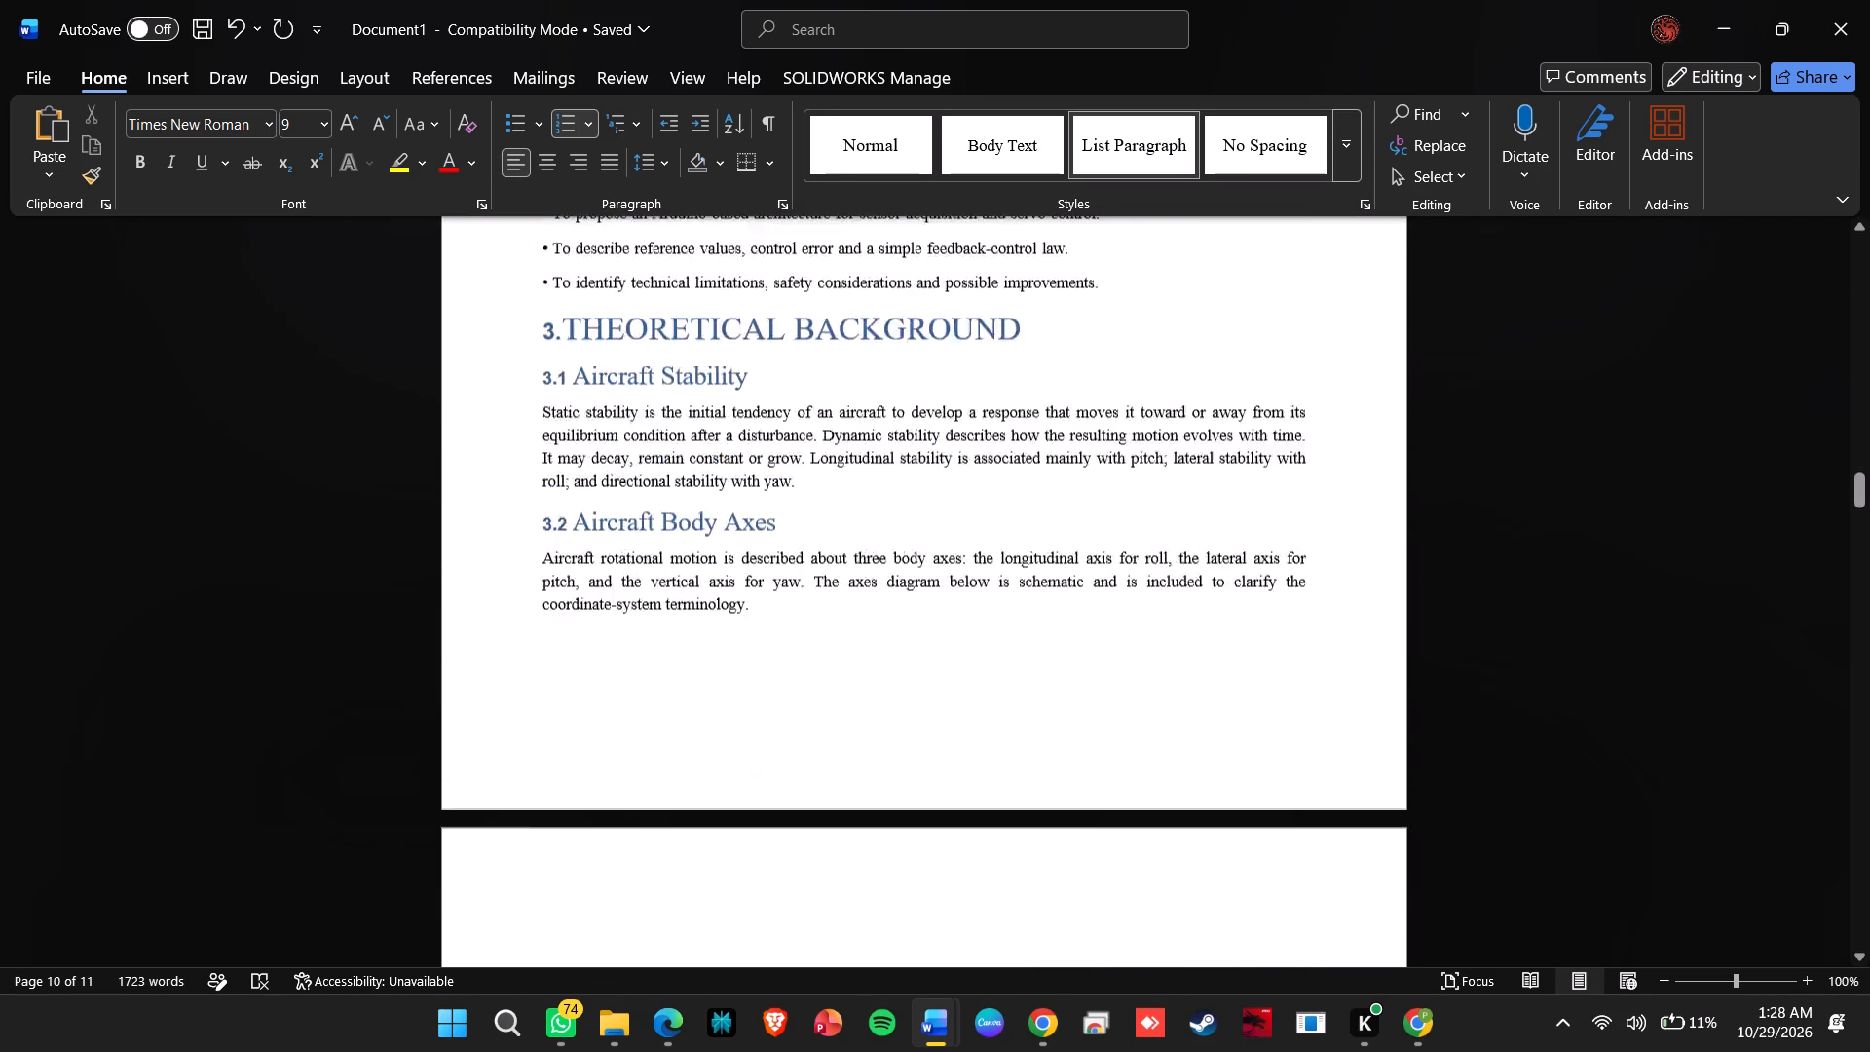
scroll(1174, 560, down, 16)
scroll(1174, 560, down, 9)
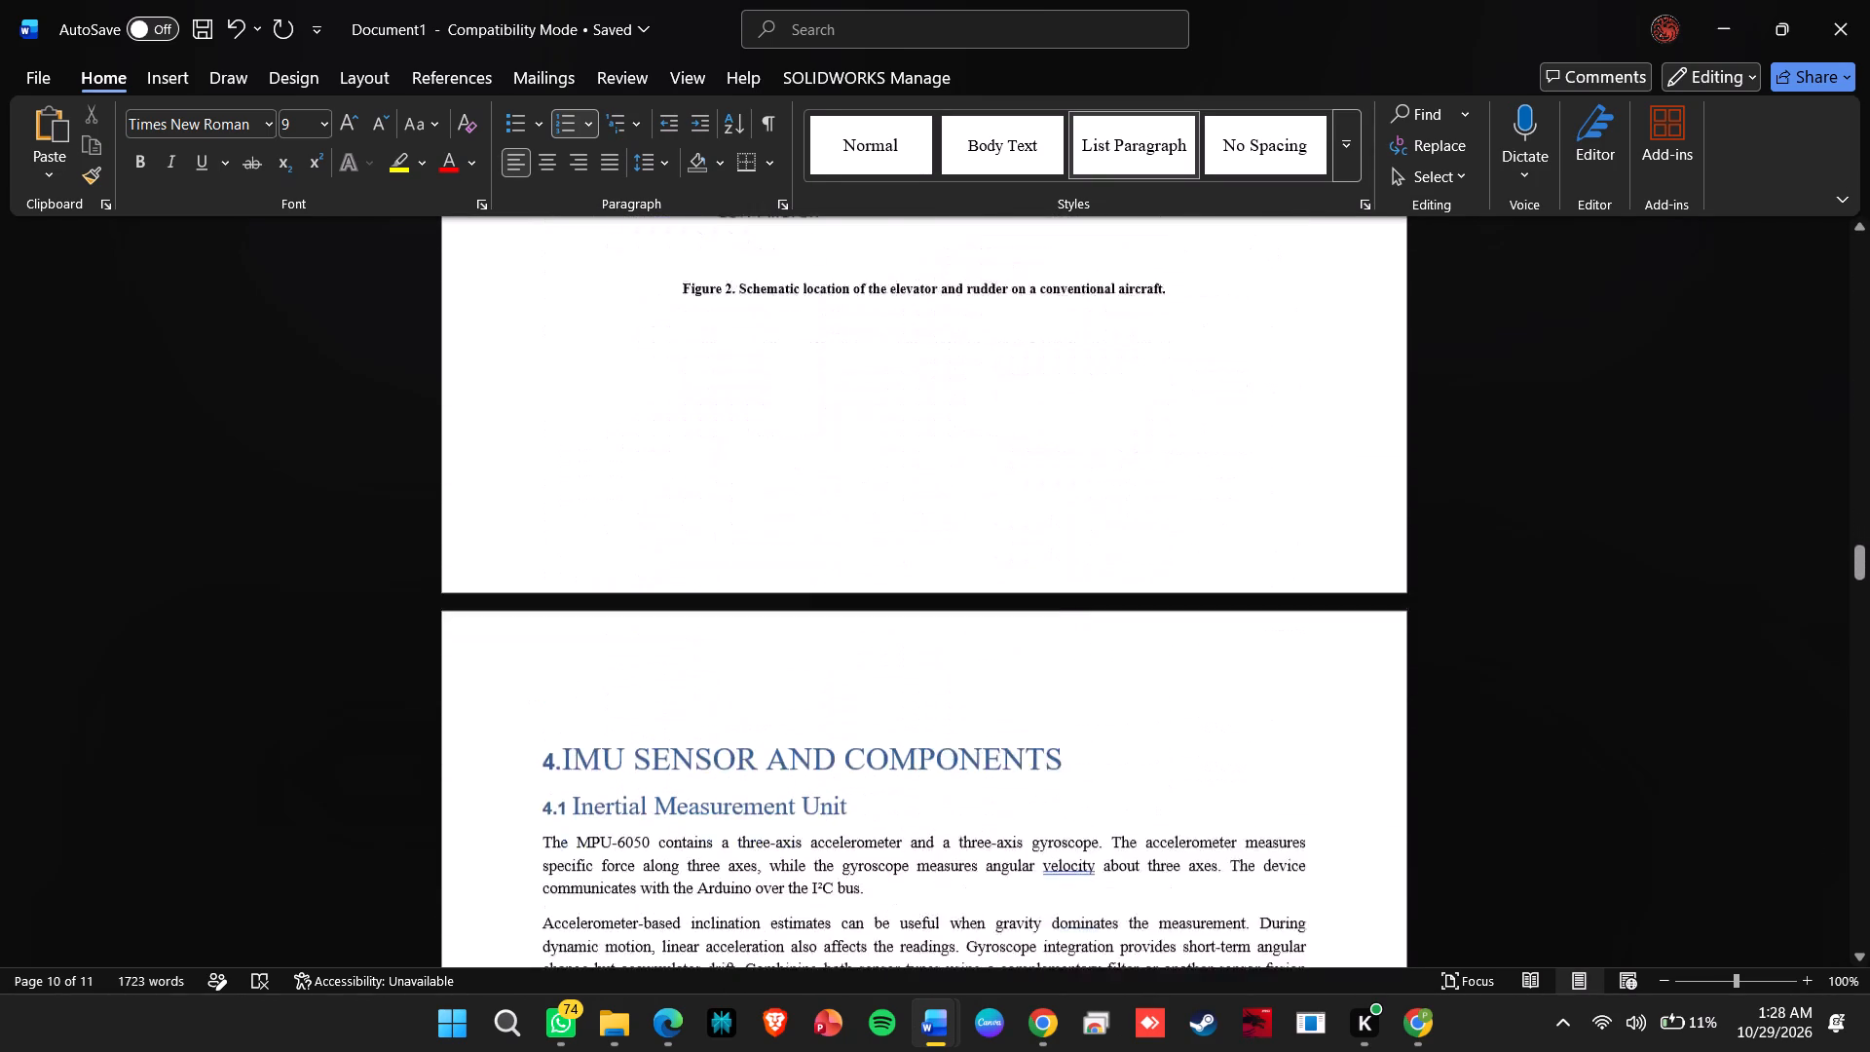
scroll(1174, 560, down, 17)
scroll(1174, 560, down, 17)
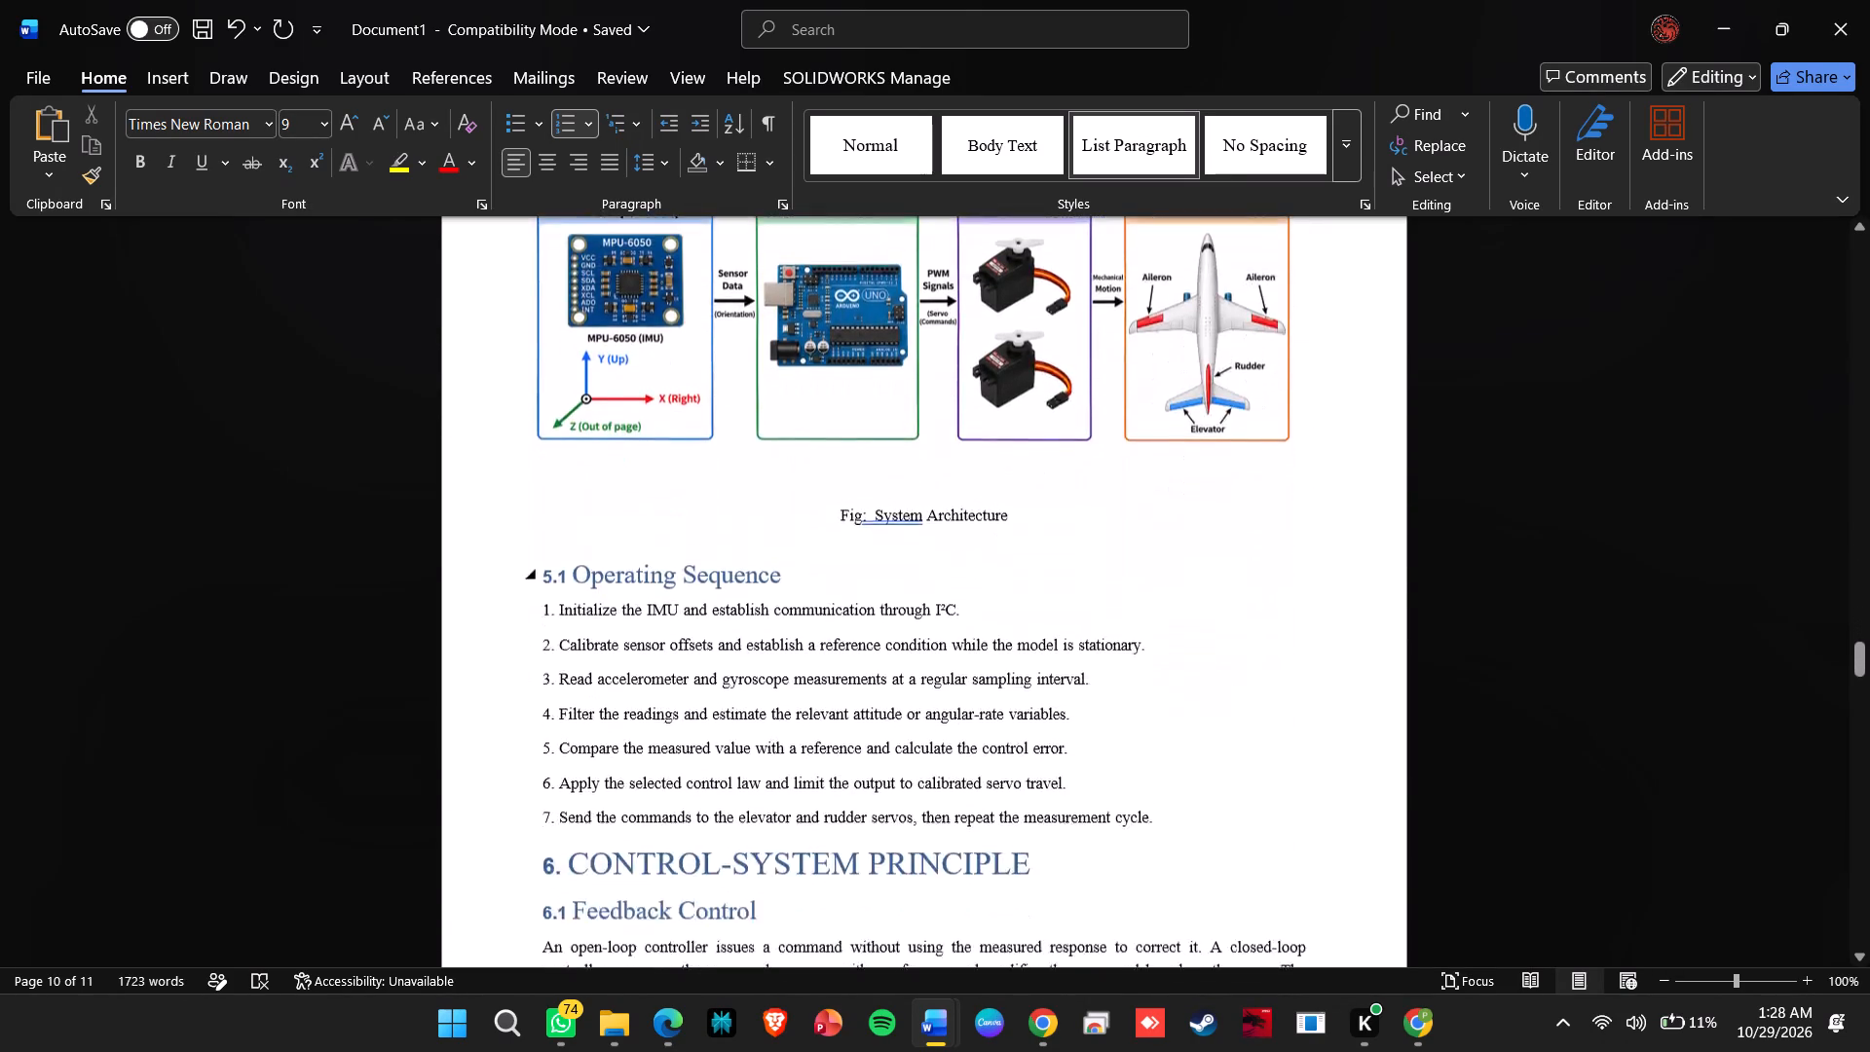
scroll(1174, 560, down, 13)
scroll(1170, 555, down, 15)
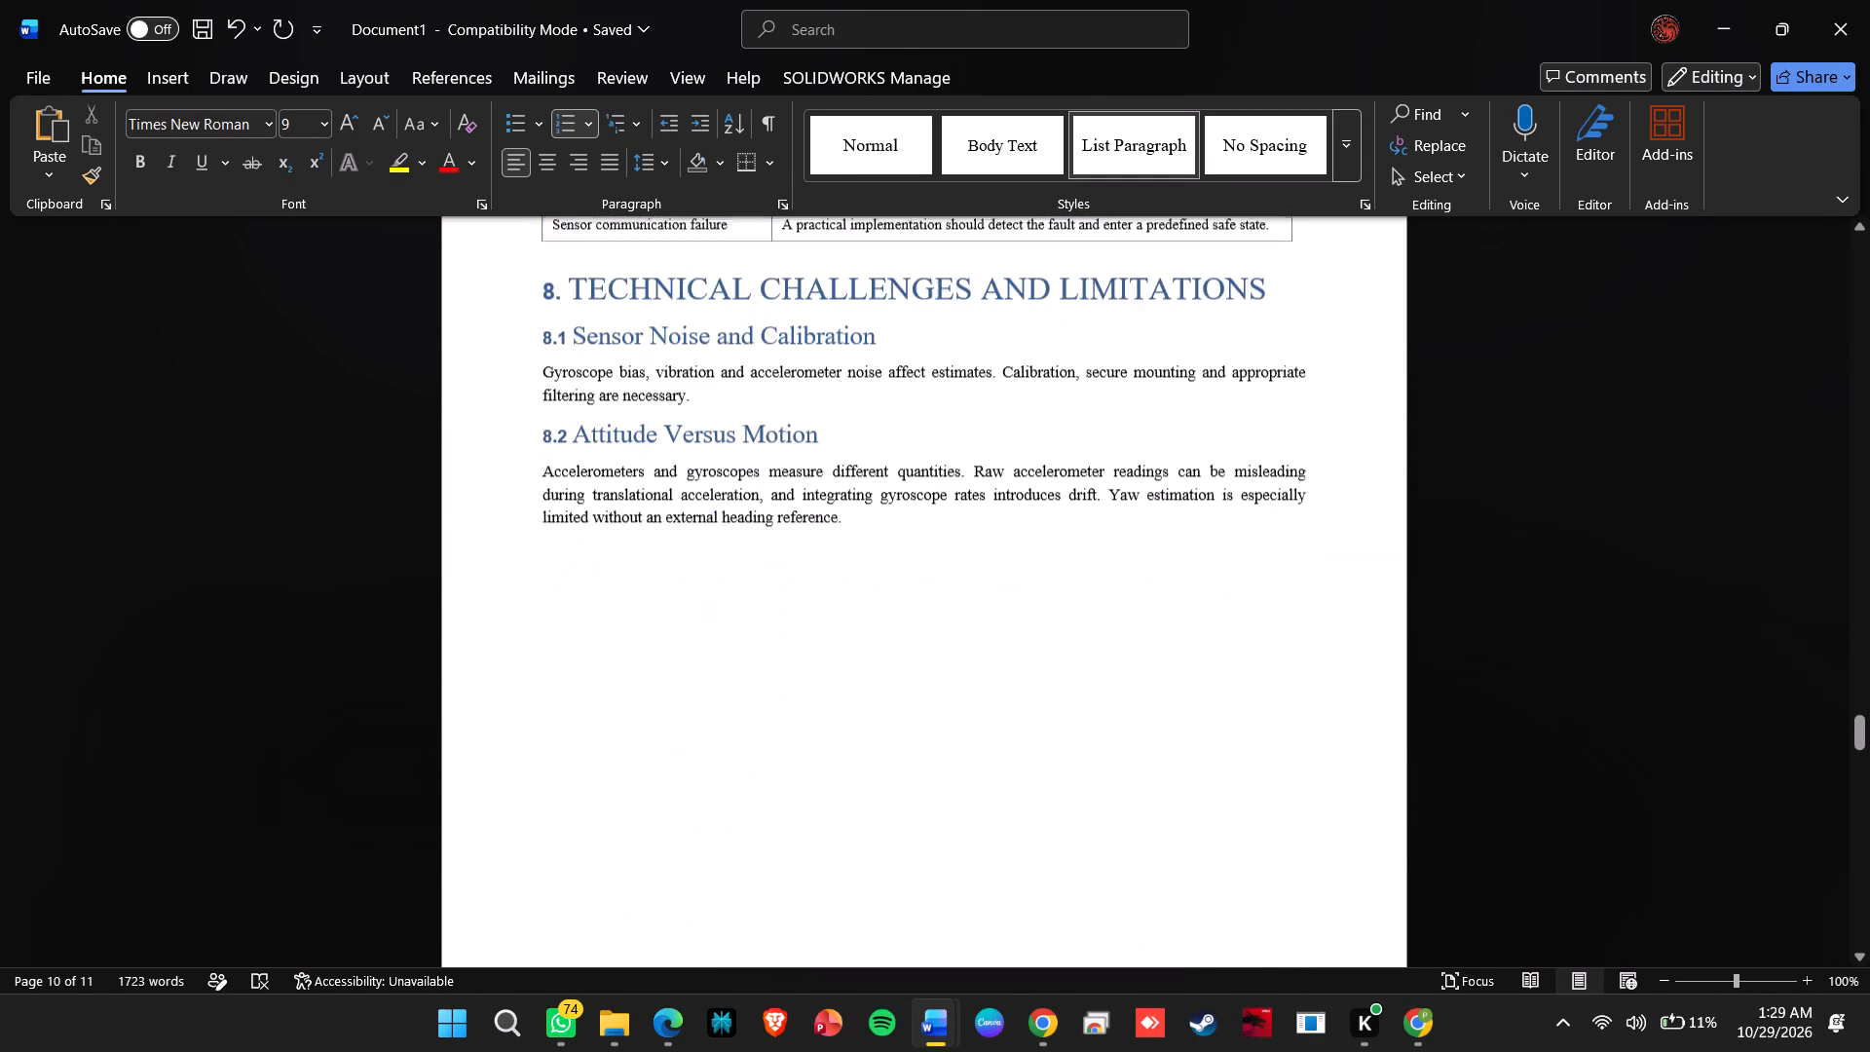
Copy the Power and Mechanical Alignment, Aerodynamic Limitations and Safety sections directly below section 8.2's text, leaving no blank line.
scroll(1165, 555, down, 11)
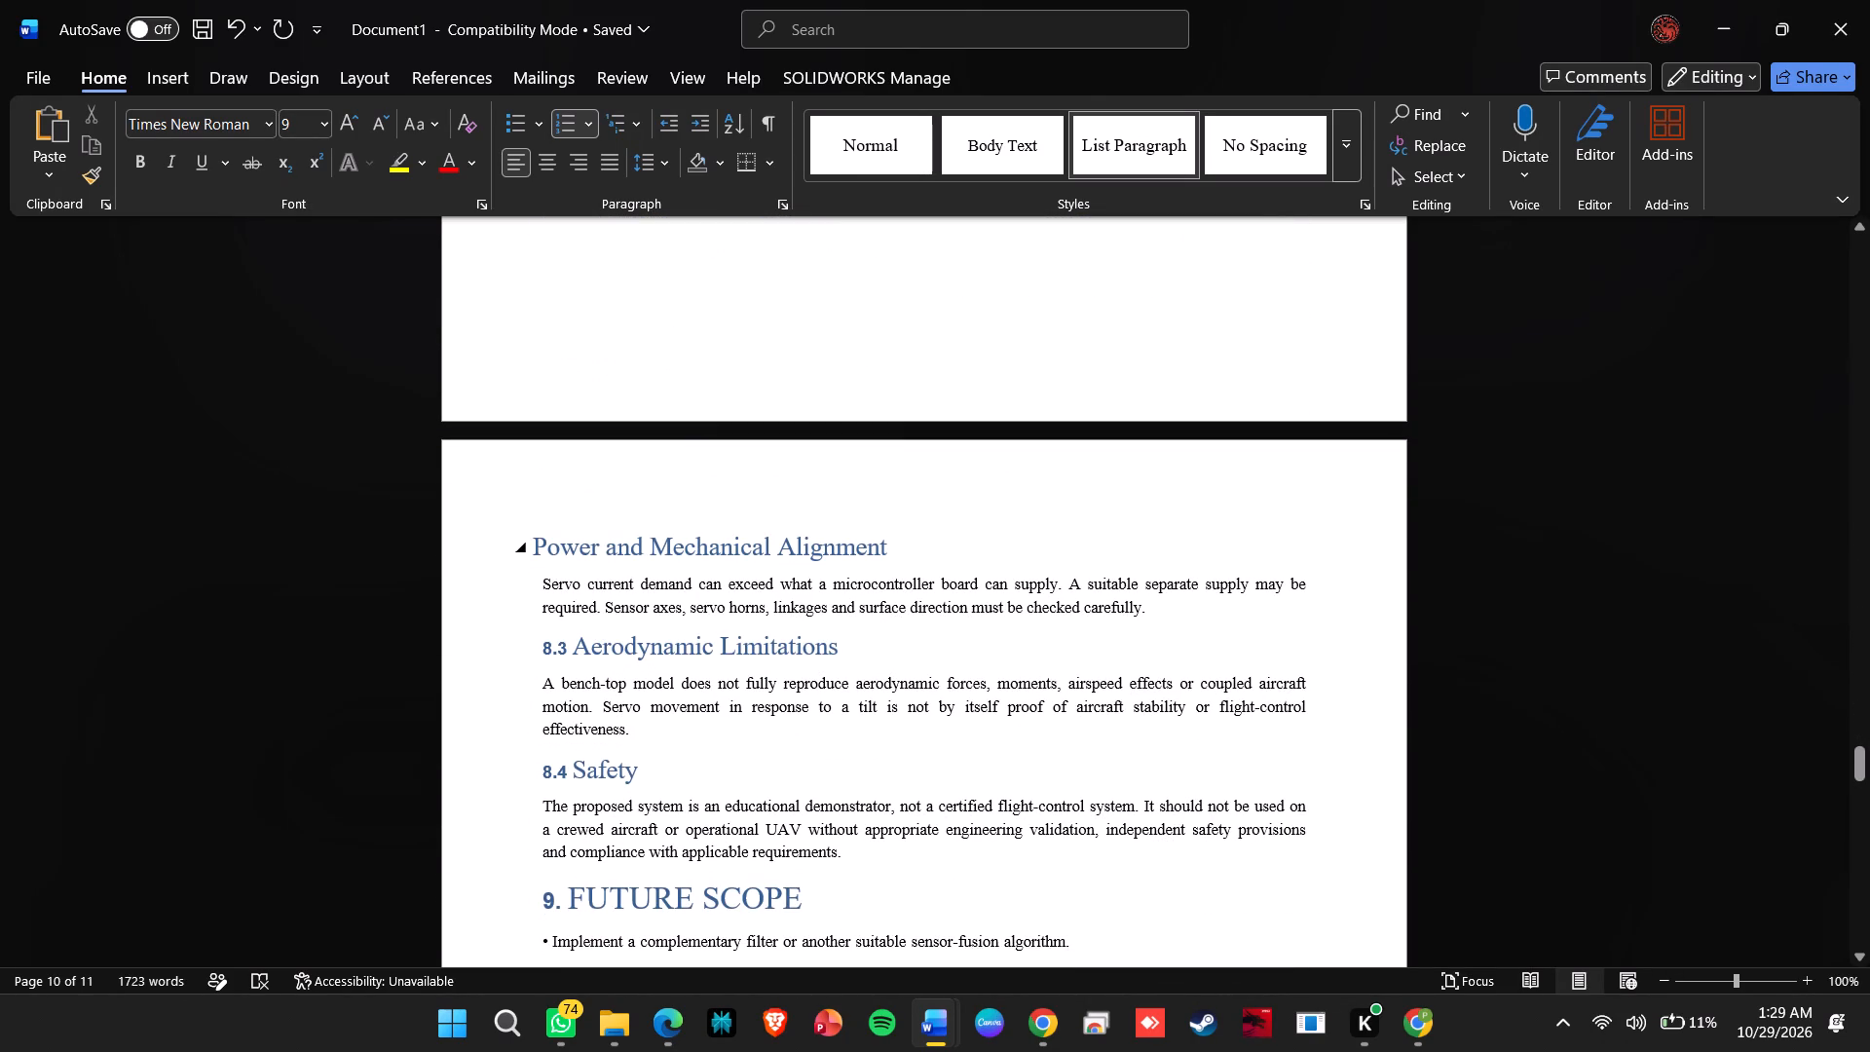
drag(536, 539, 867, 878)
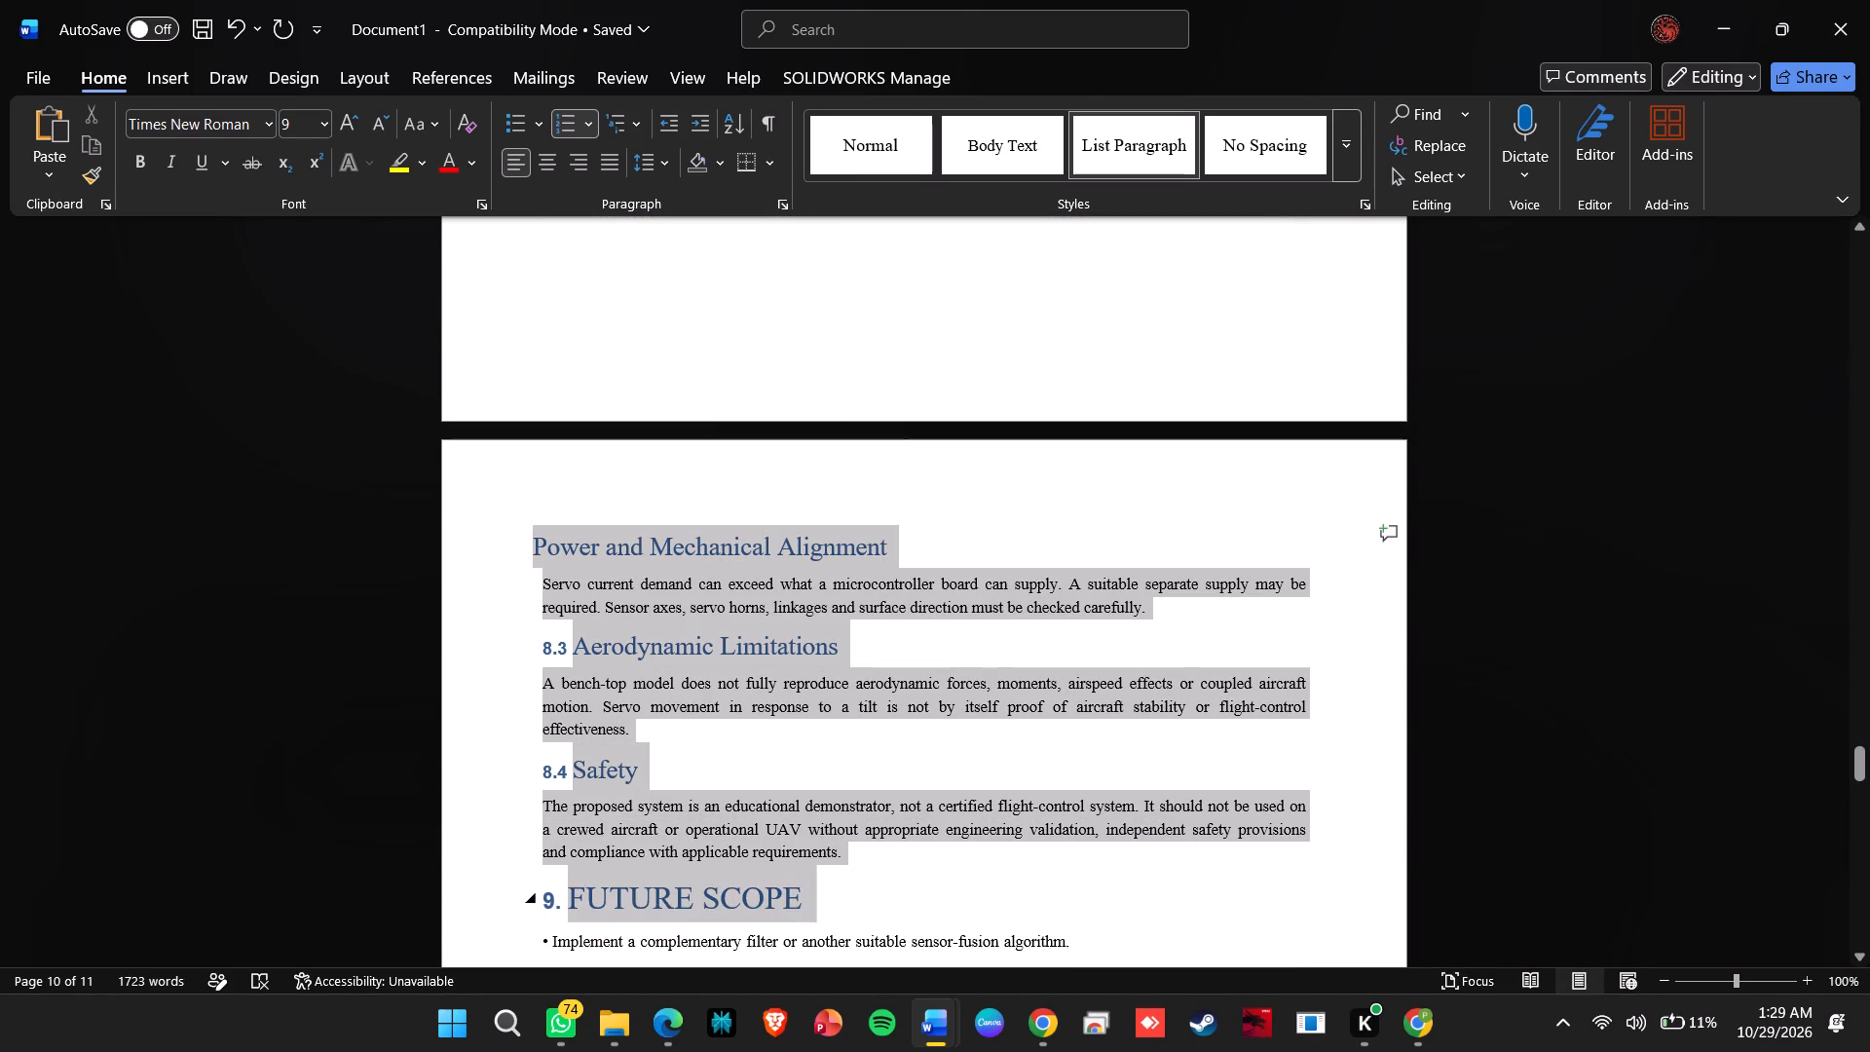
drag(867, 878, 910, 858)
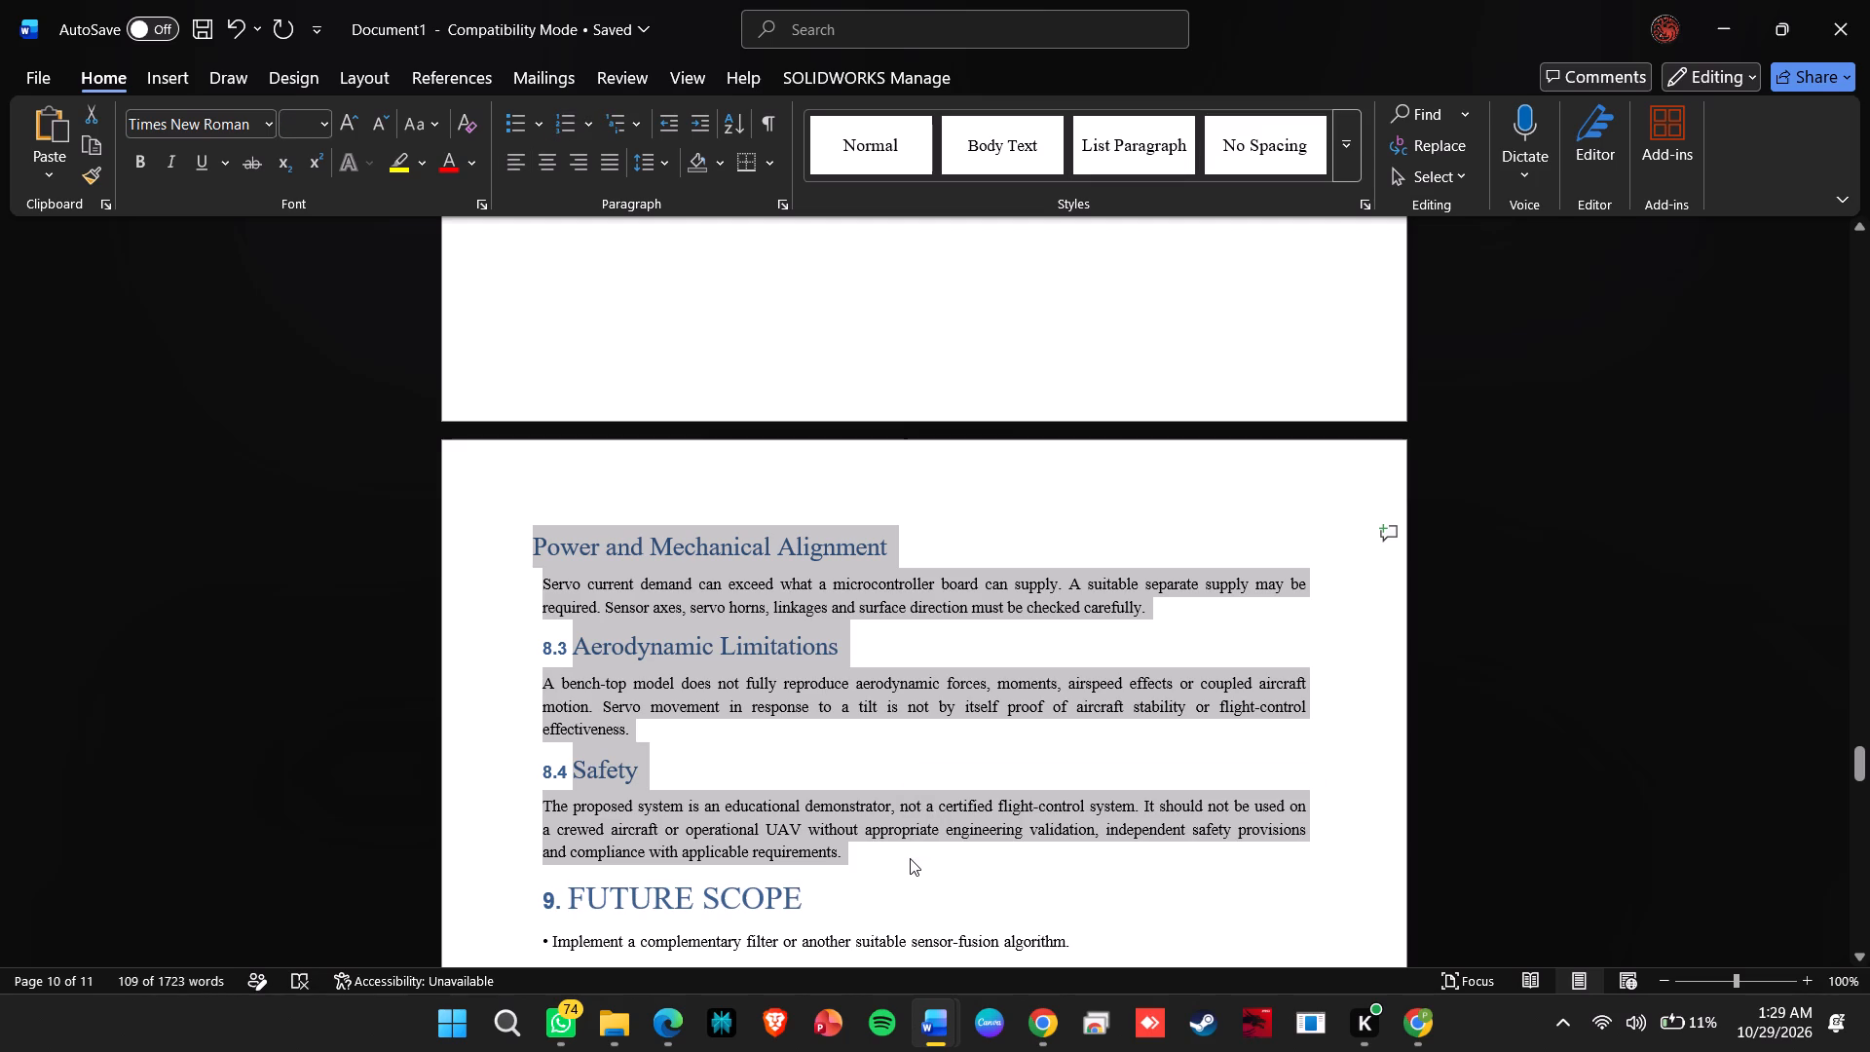
key(ctrl+c)
scroll(743, 613, up, 14)
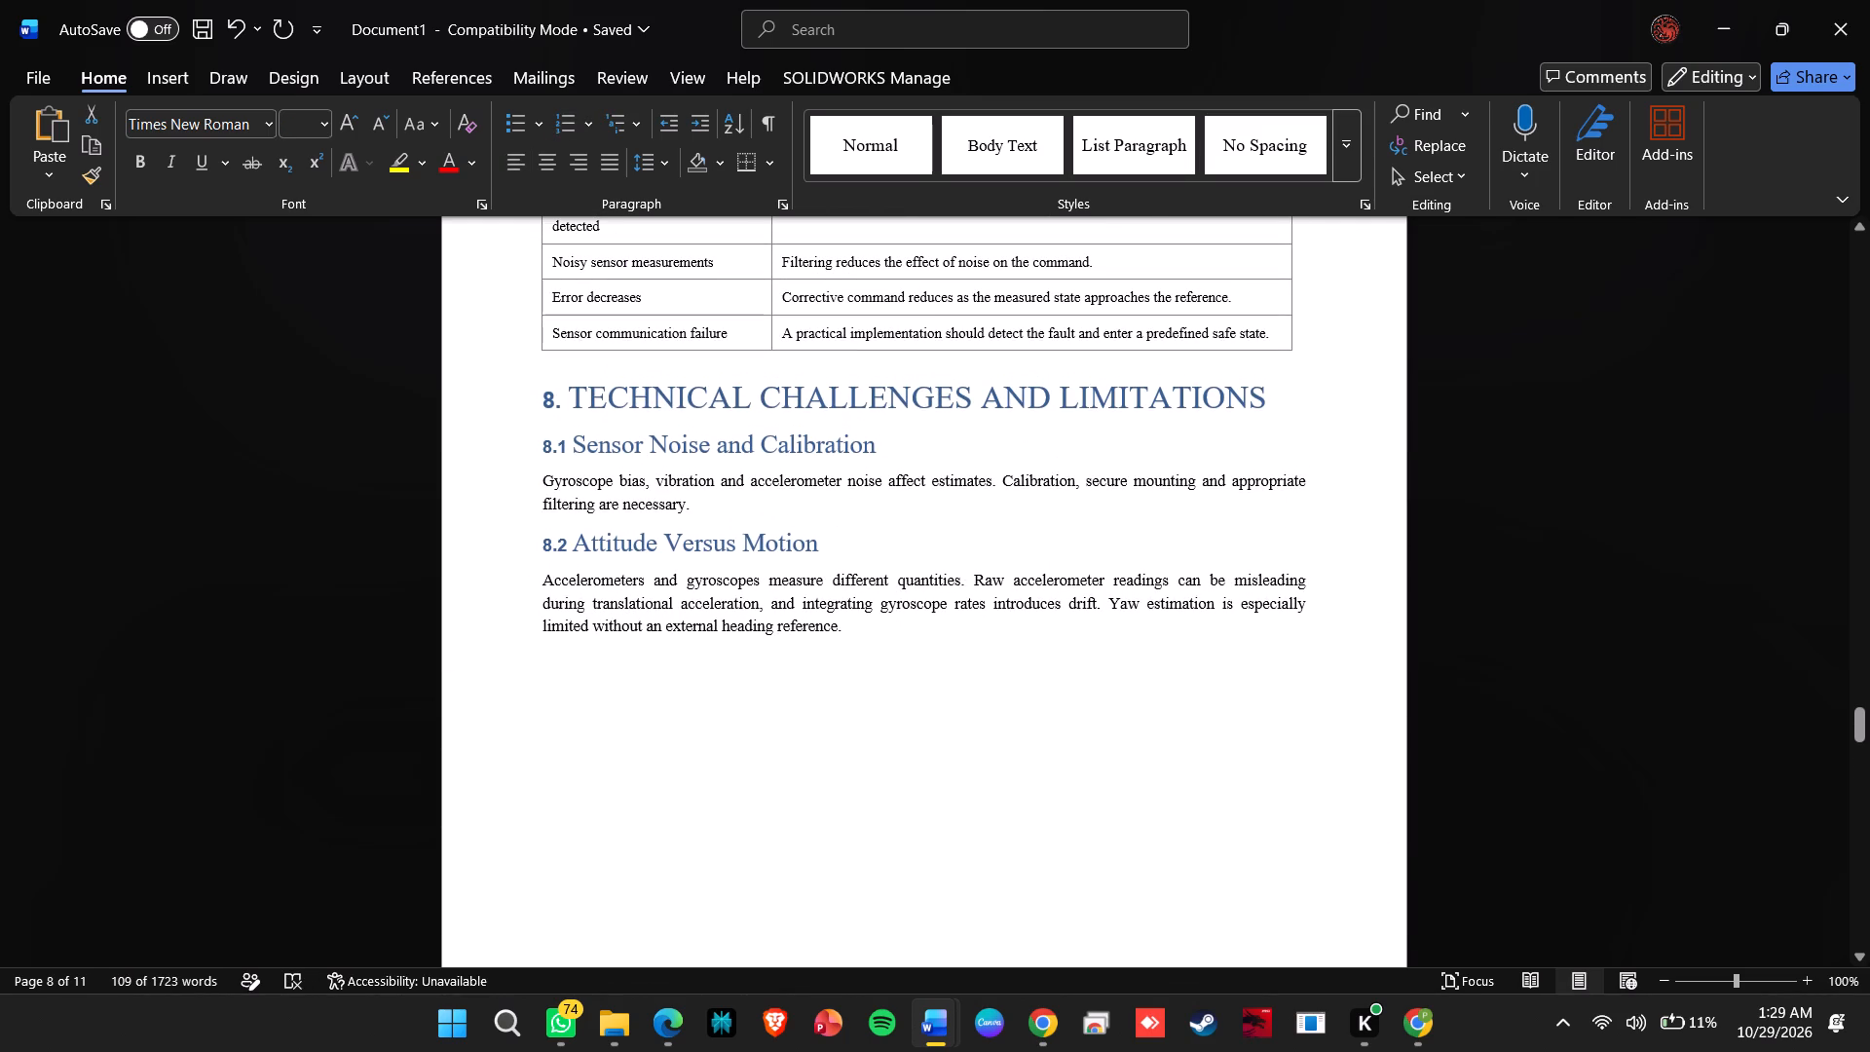
click(863, 632)
key(Return)
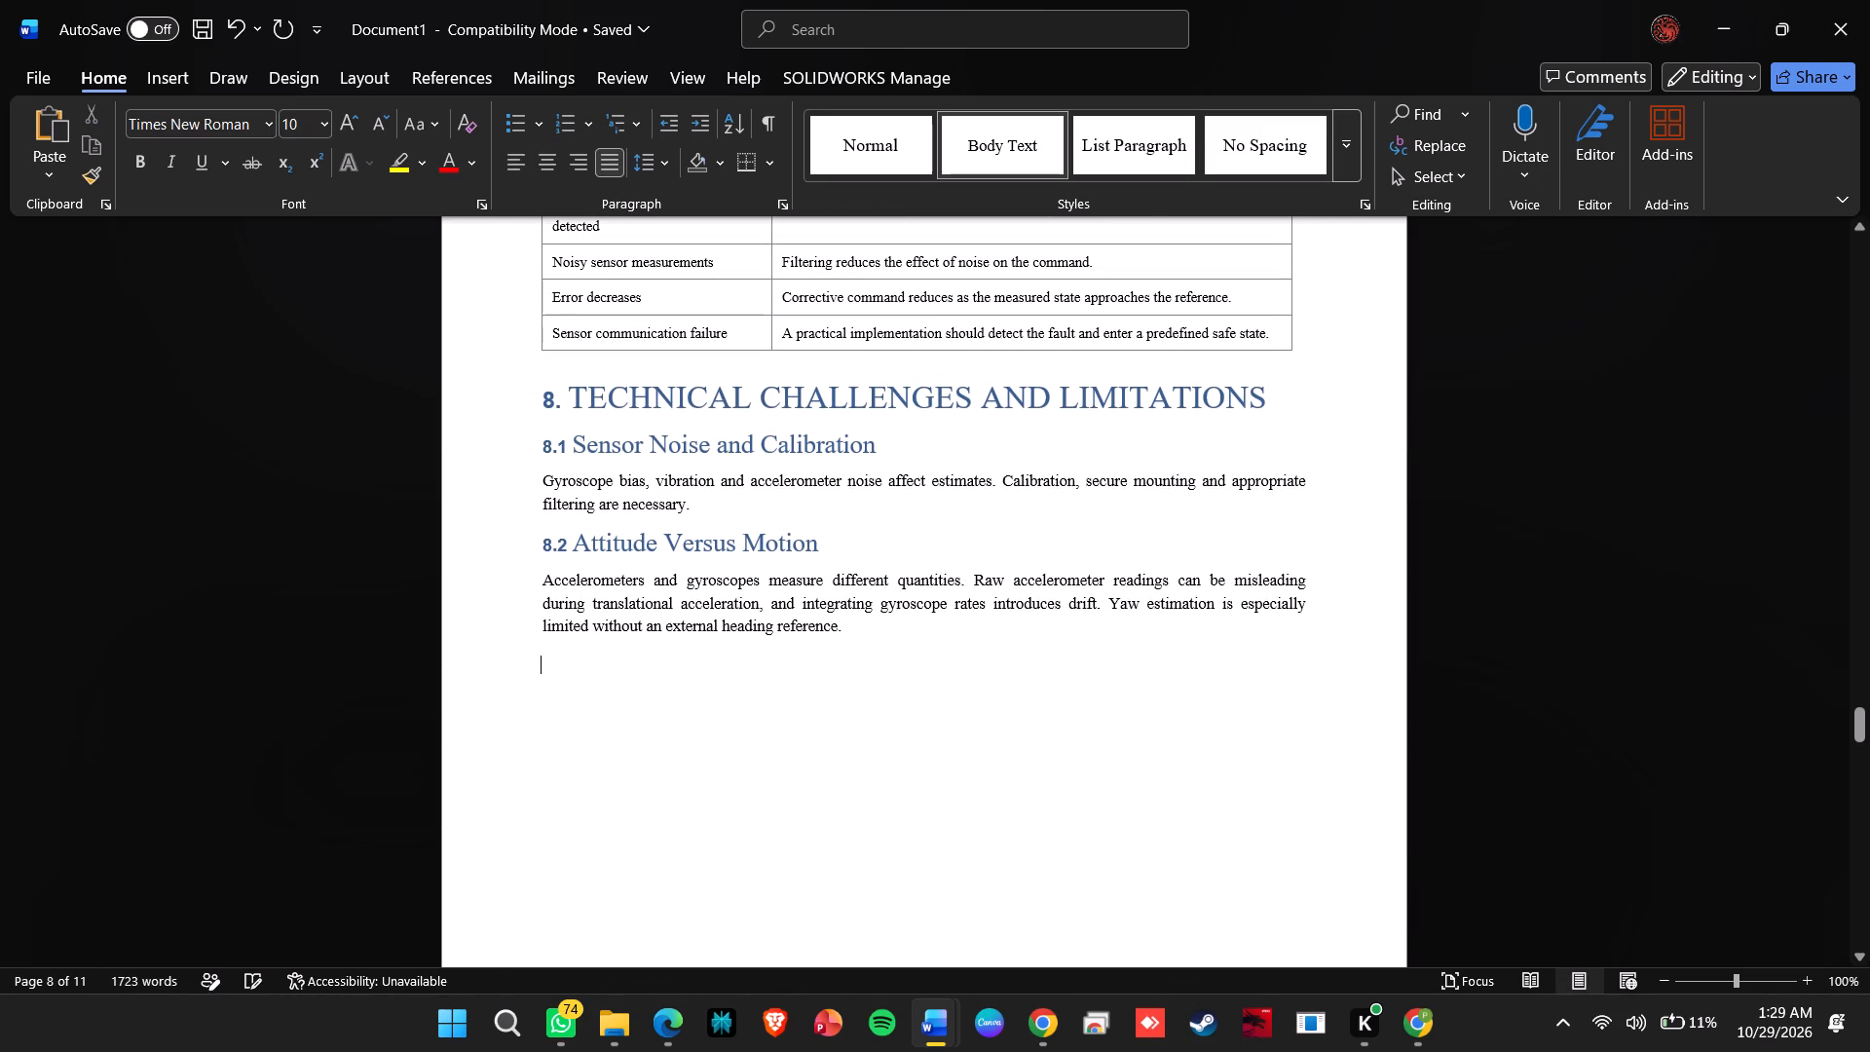
key(ctrl+v)
click(839, 582)
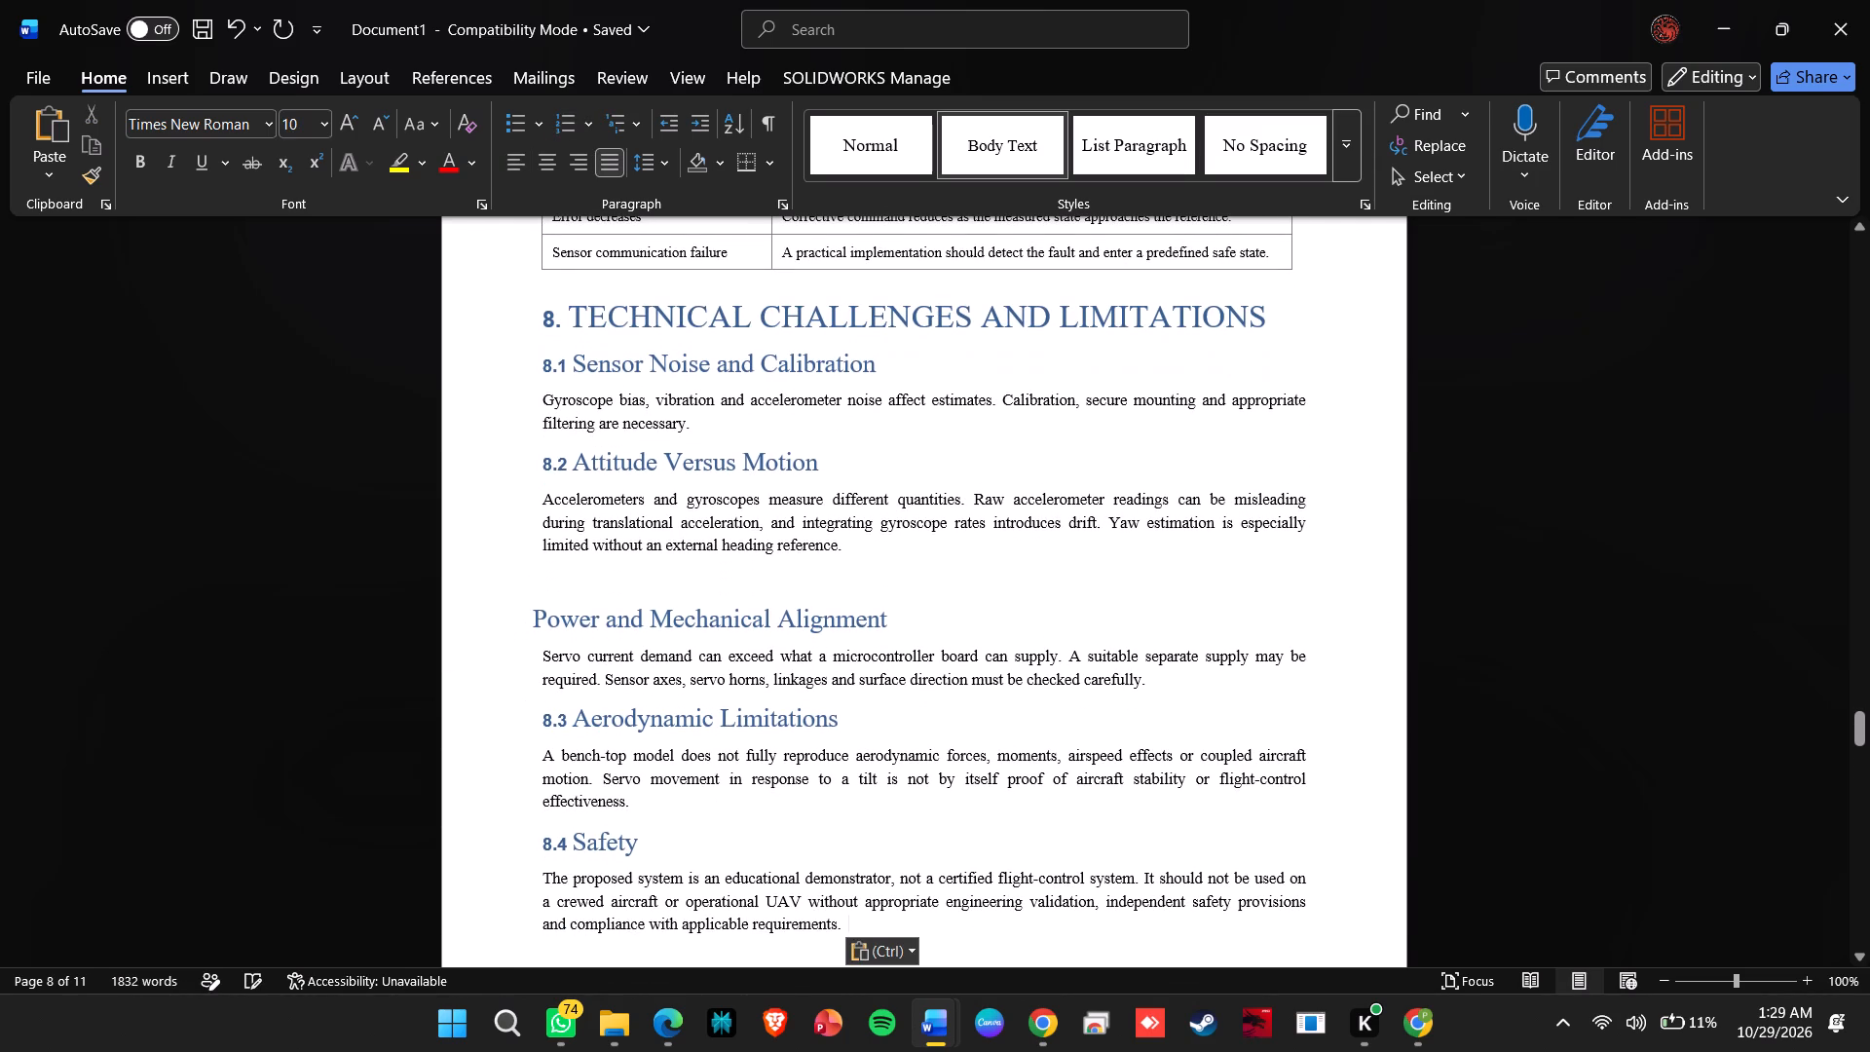
key(BackSpace)
Delete the duplicate Power and Mechanical Alignment, Aerodynamic Limitations and Safety sections above the Future Scope heading.
scroll(839, 582, down, 9)
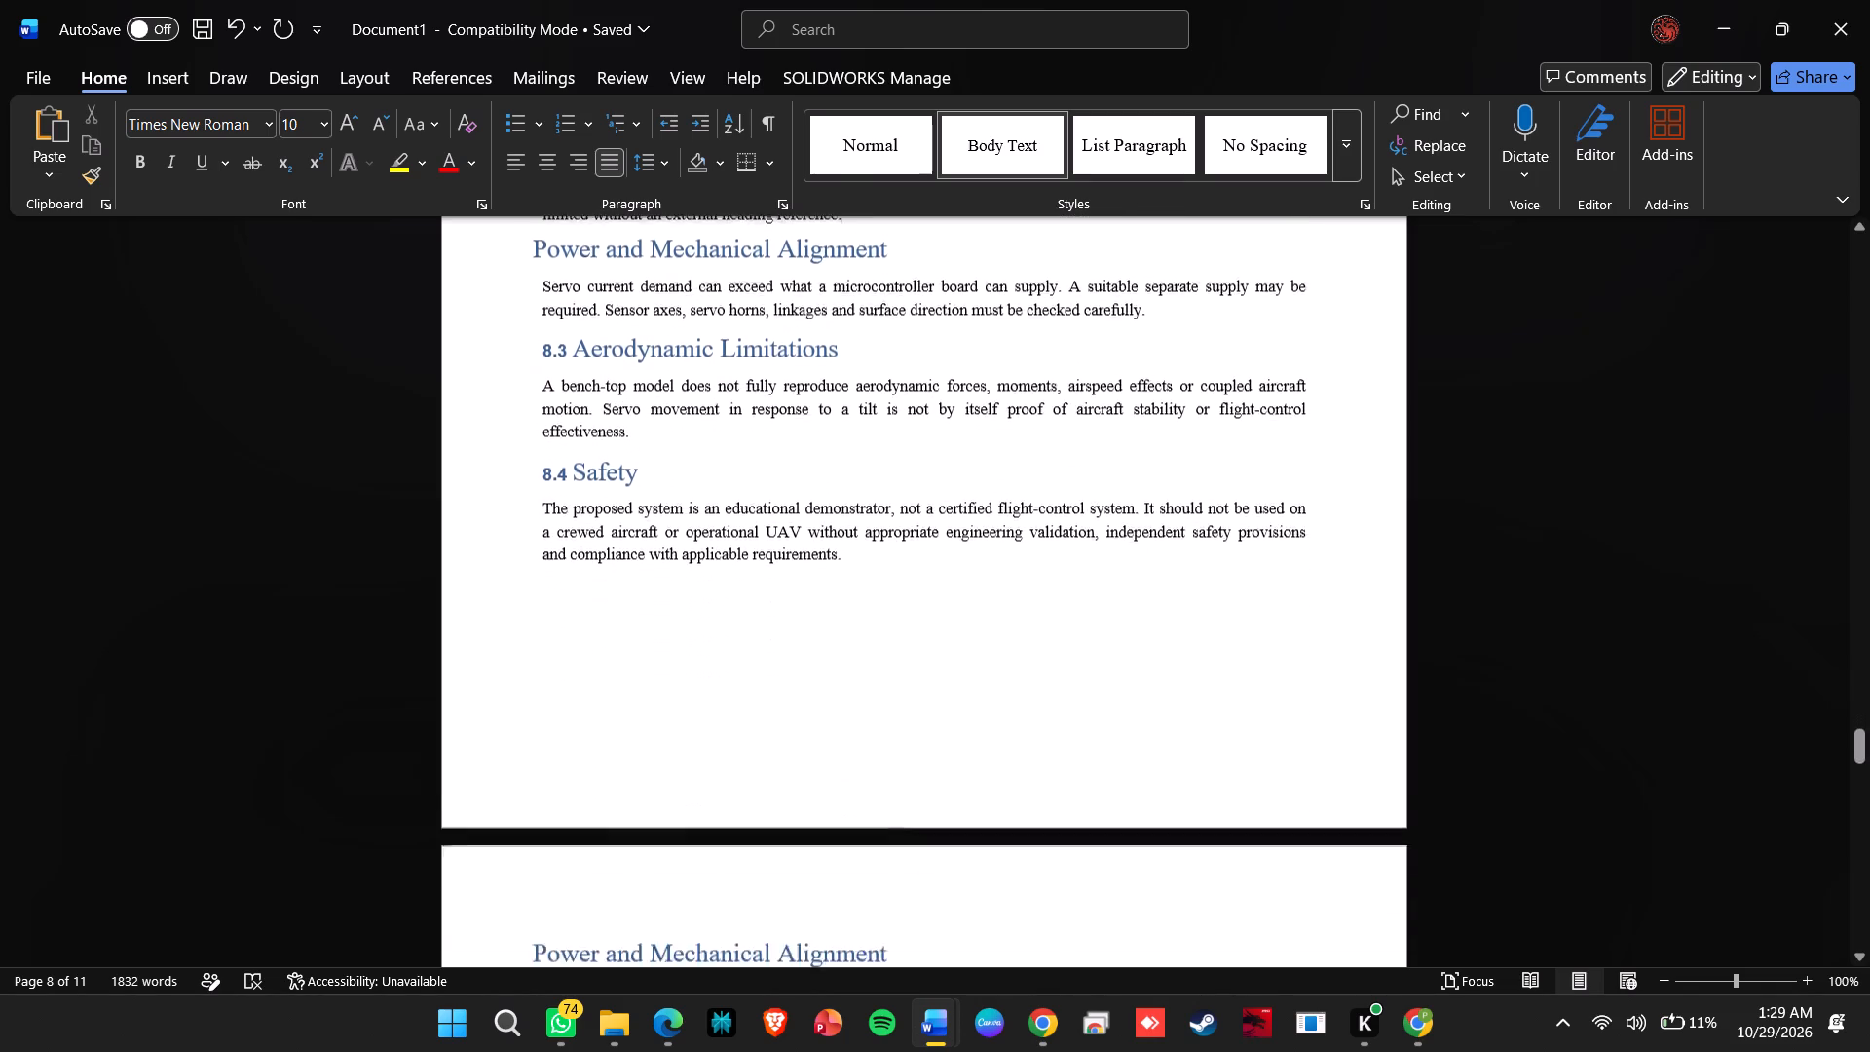
scroll(839, 582, down, 3)
drag(533, 574, 539, 580)
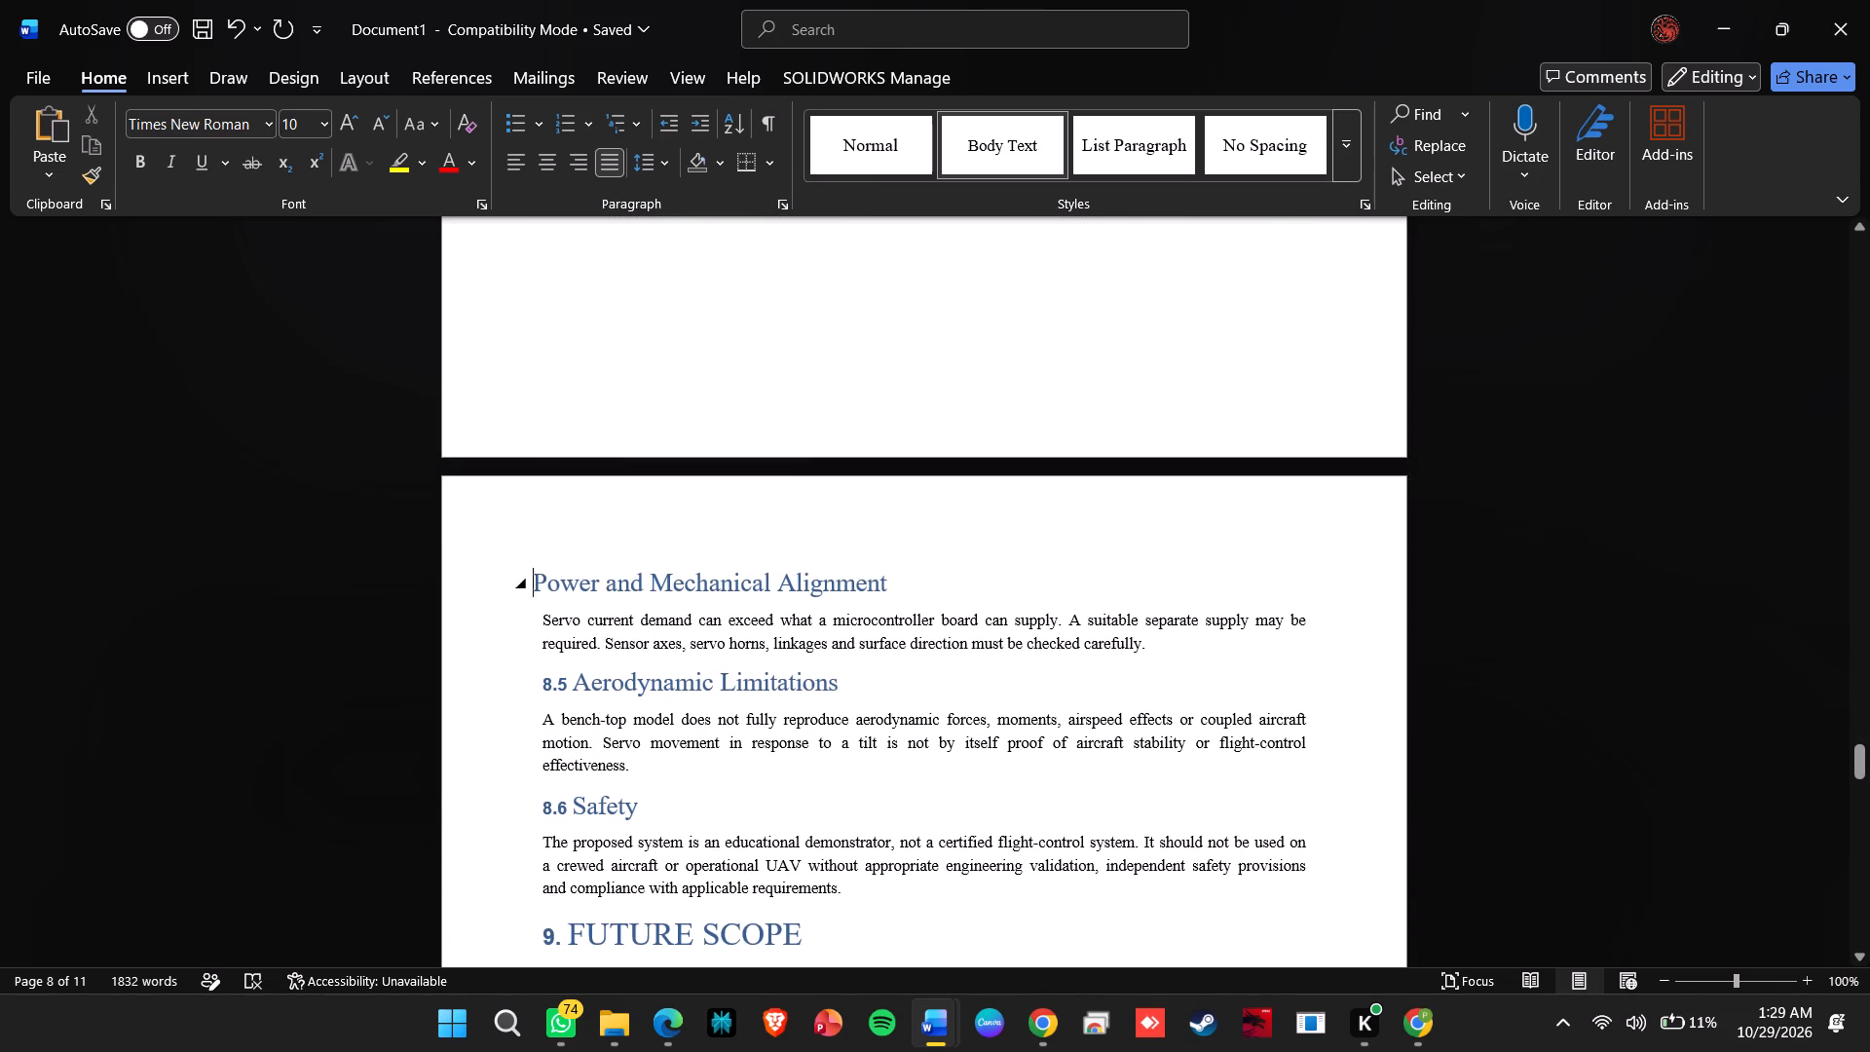
drag(539, 580, 851, 891)
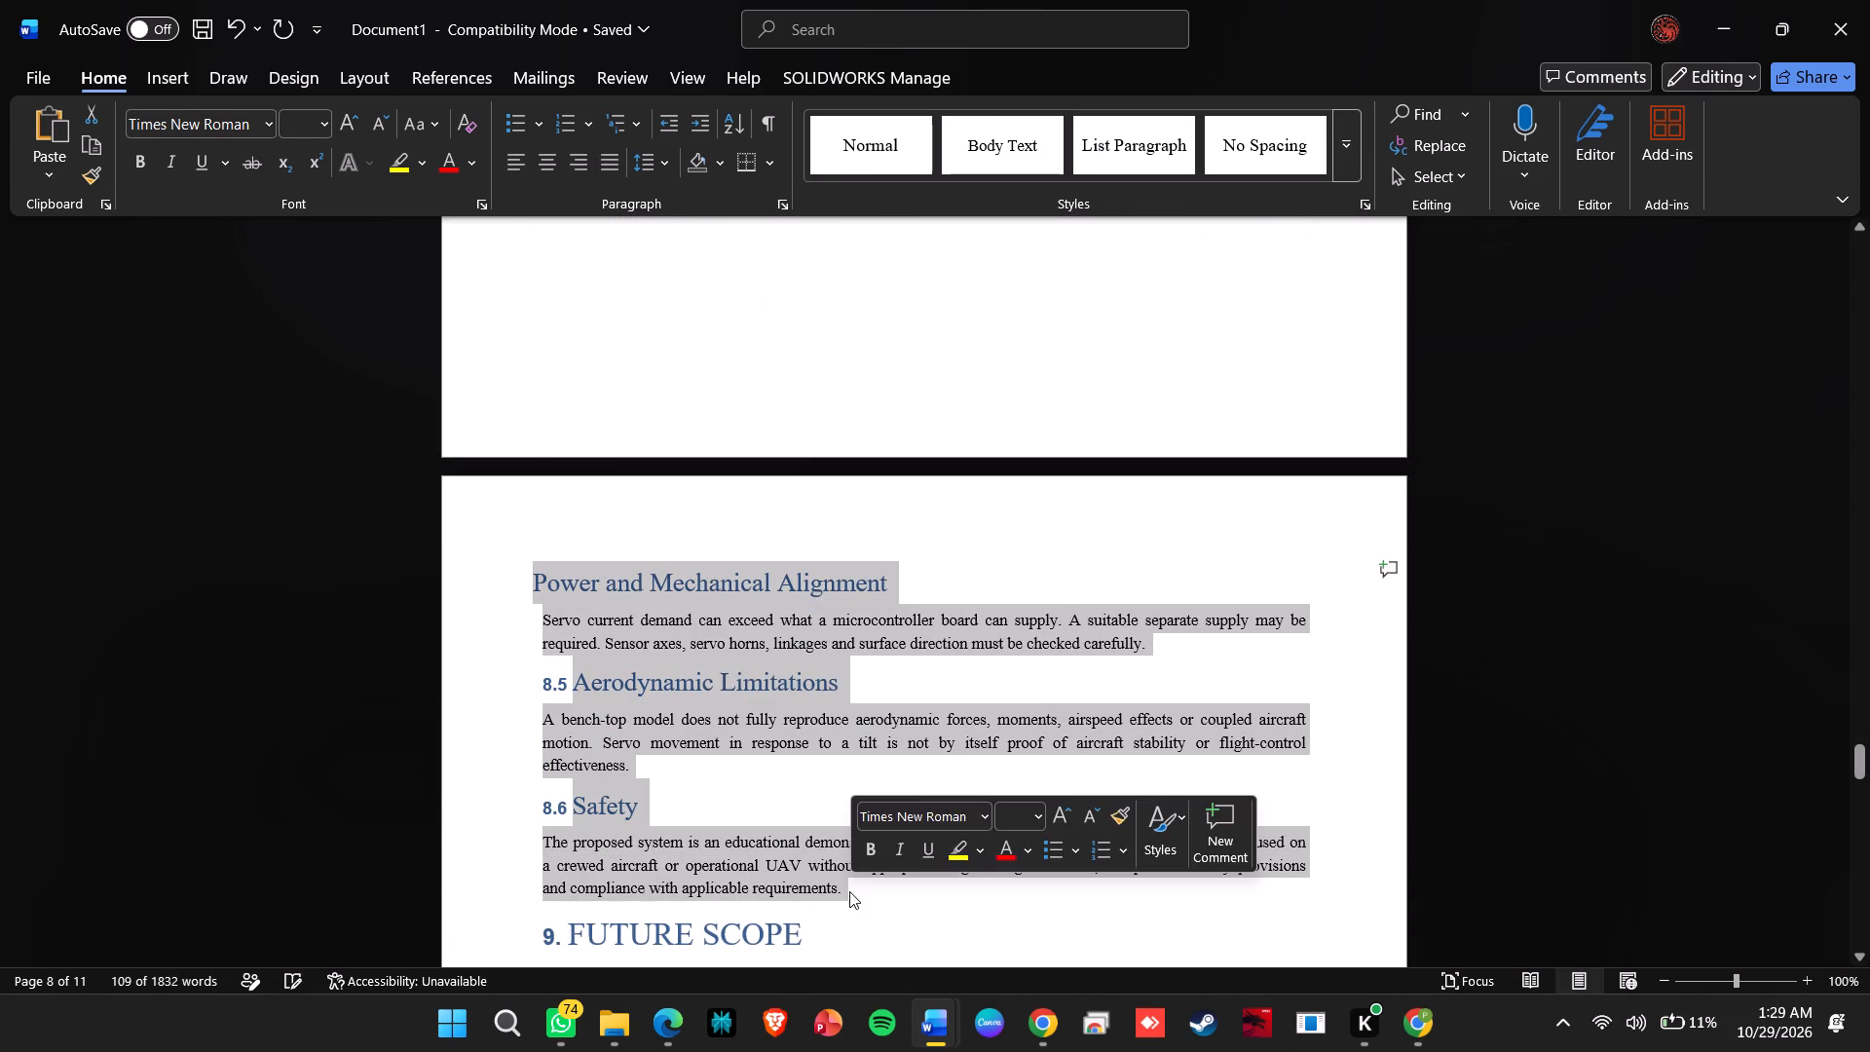
key(BackSpace)
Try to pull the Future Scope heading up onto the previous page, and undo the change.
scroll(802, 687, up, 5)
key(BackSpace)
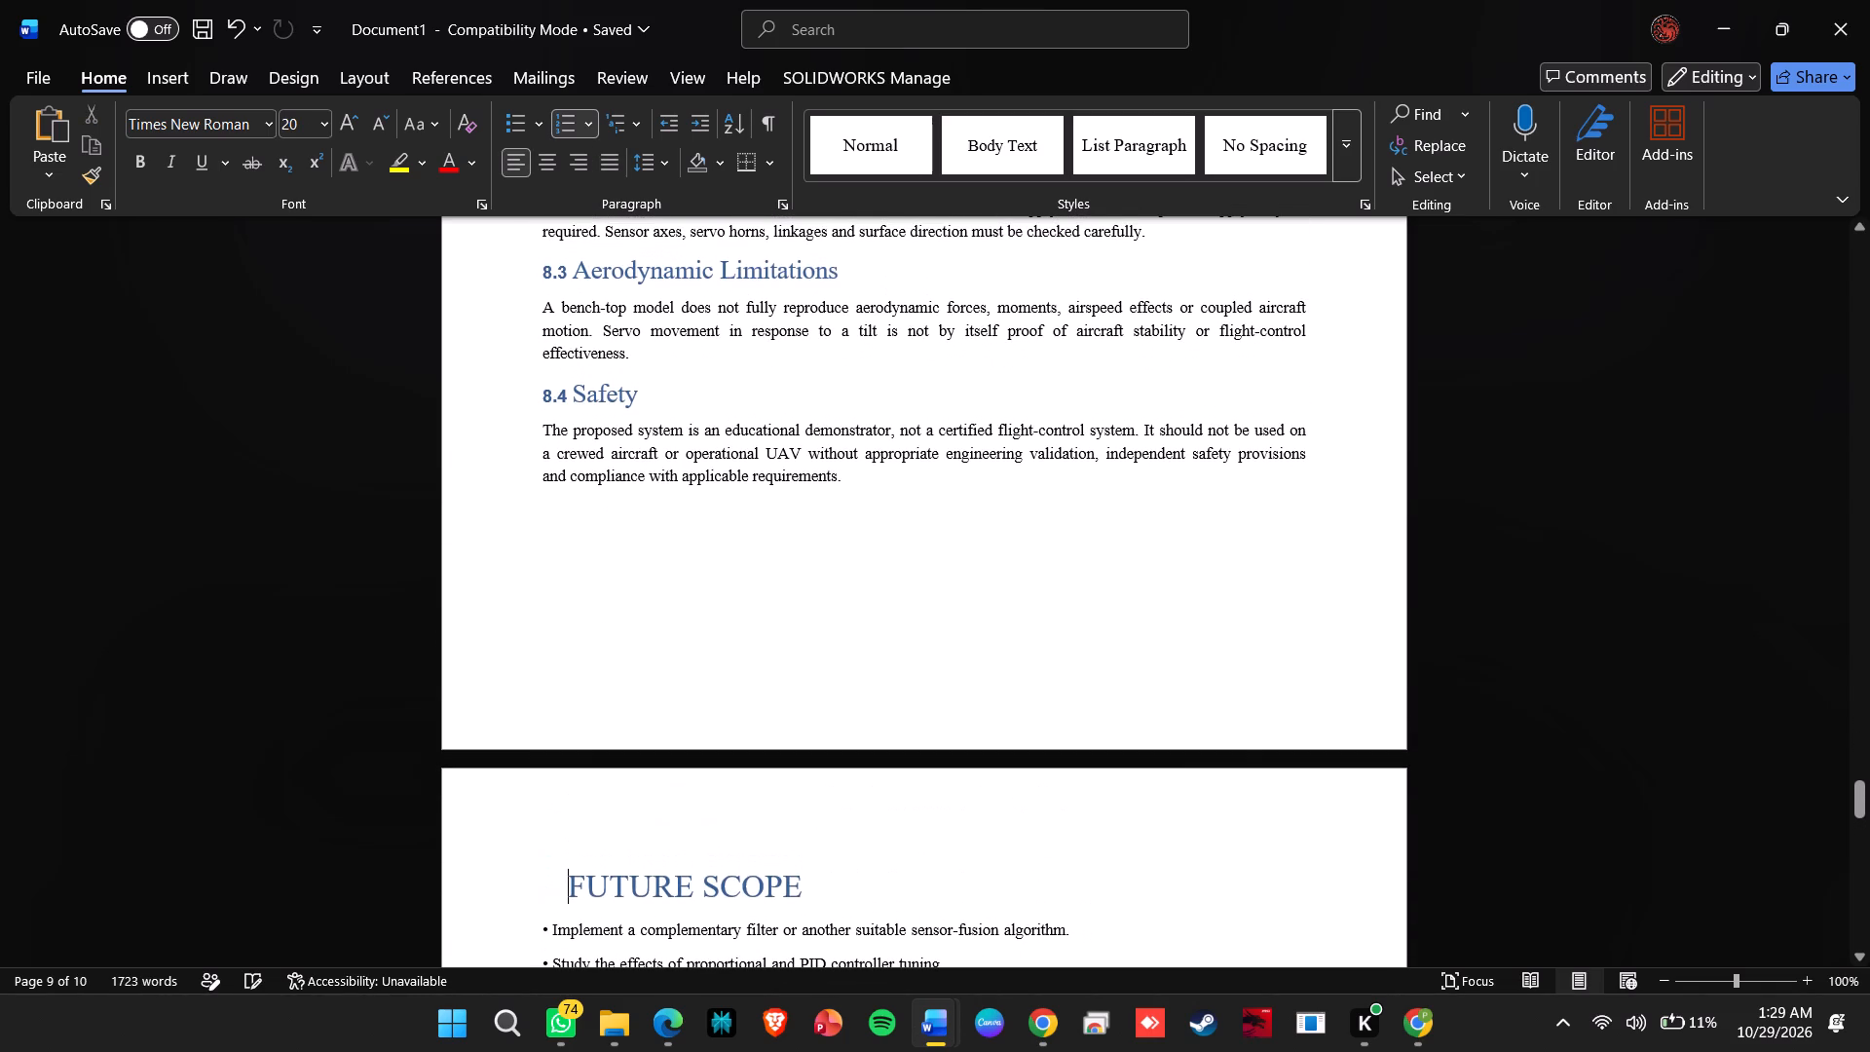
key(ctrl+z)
Copy references 3 to 5, from Federal Aviation Administration through Arduino, on the document's last page.
scroll(767, 679, down, 18)
scroll(766, 679, down, 11)
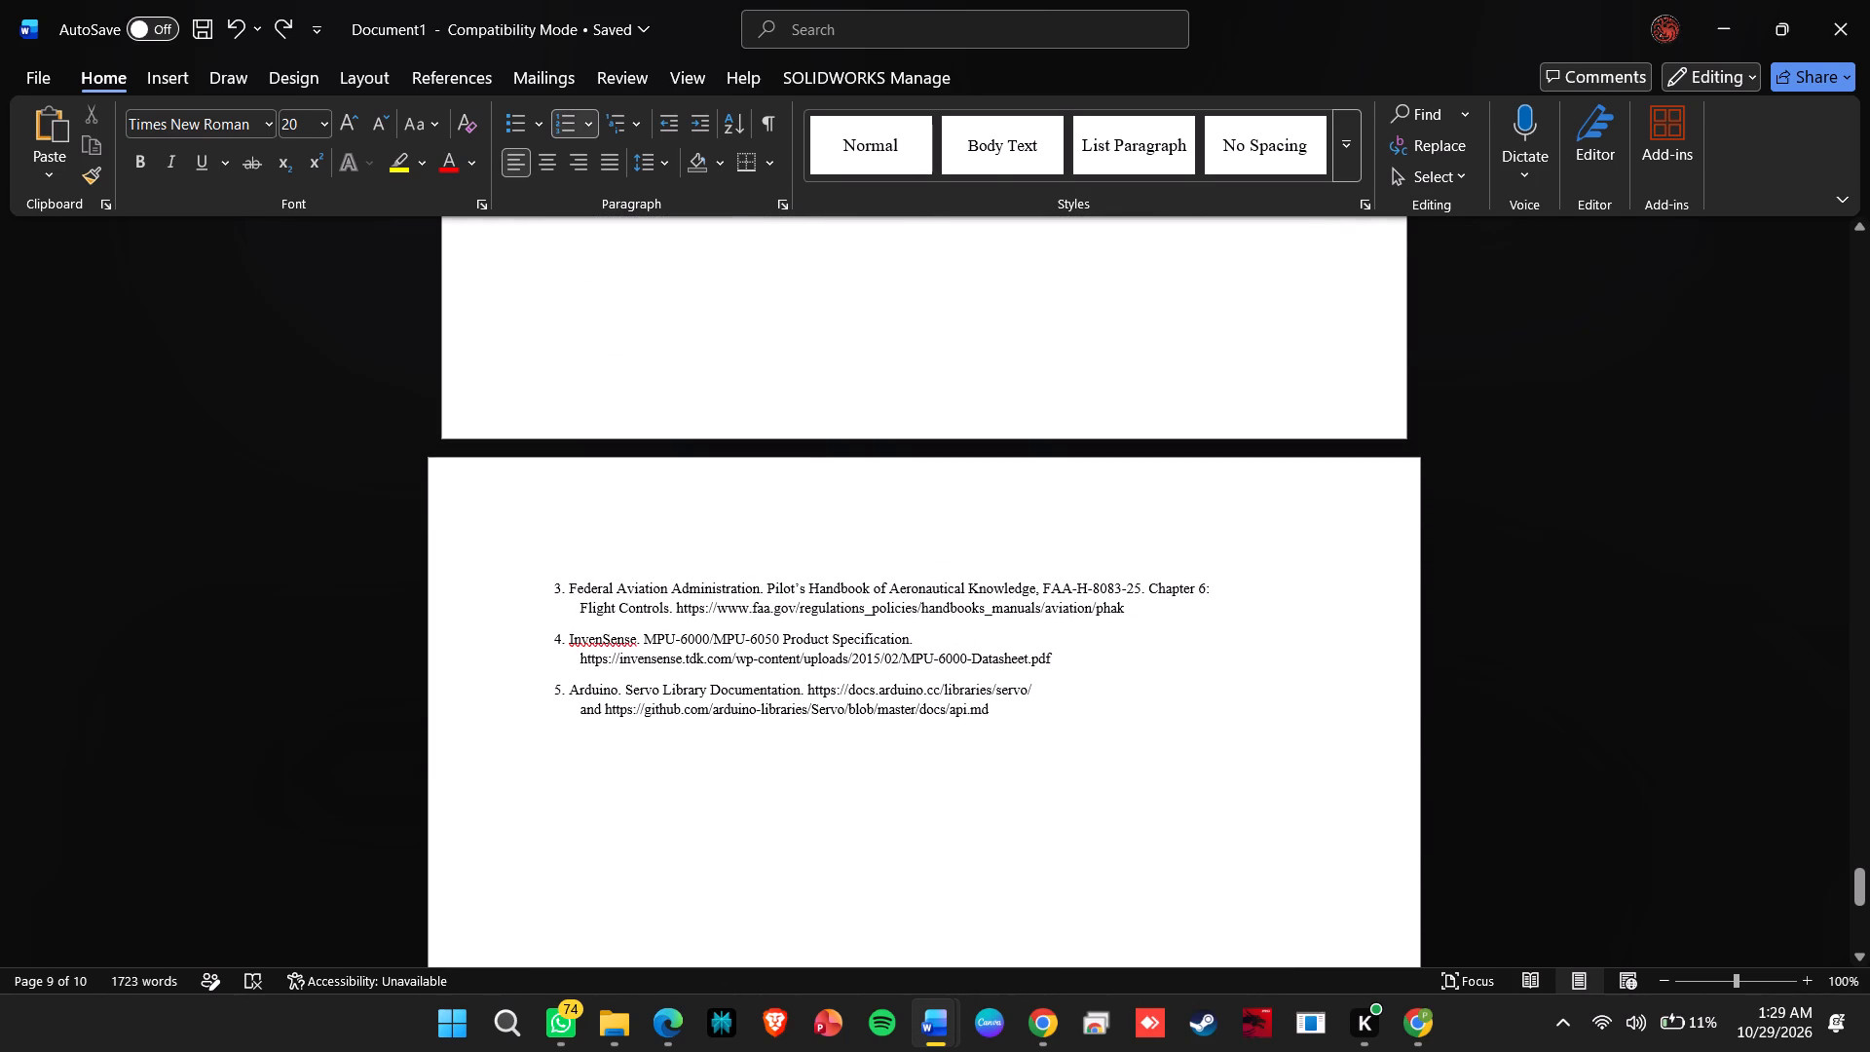
drag(553, 588, 1034, 728)
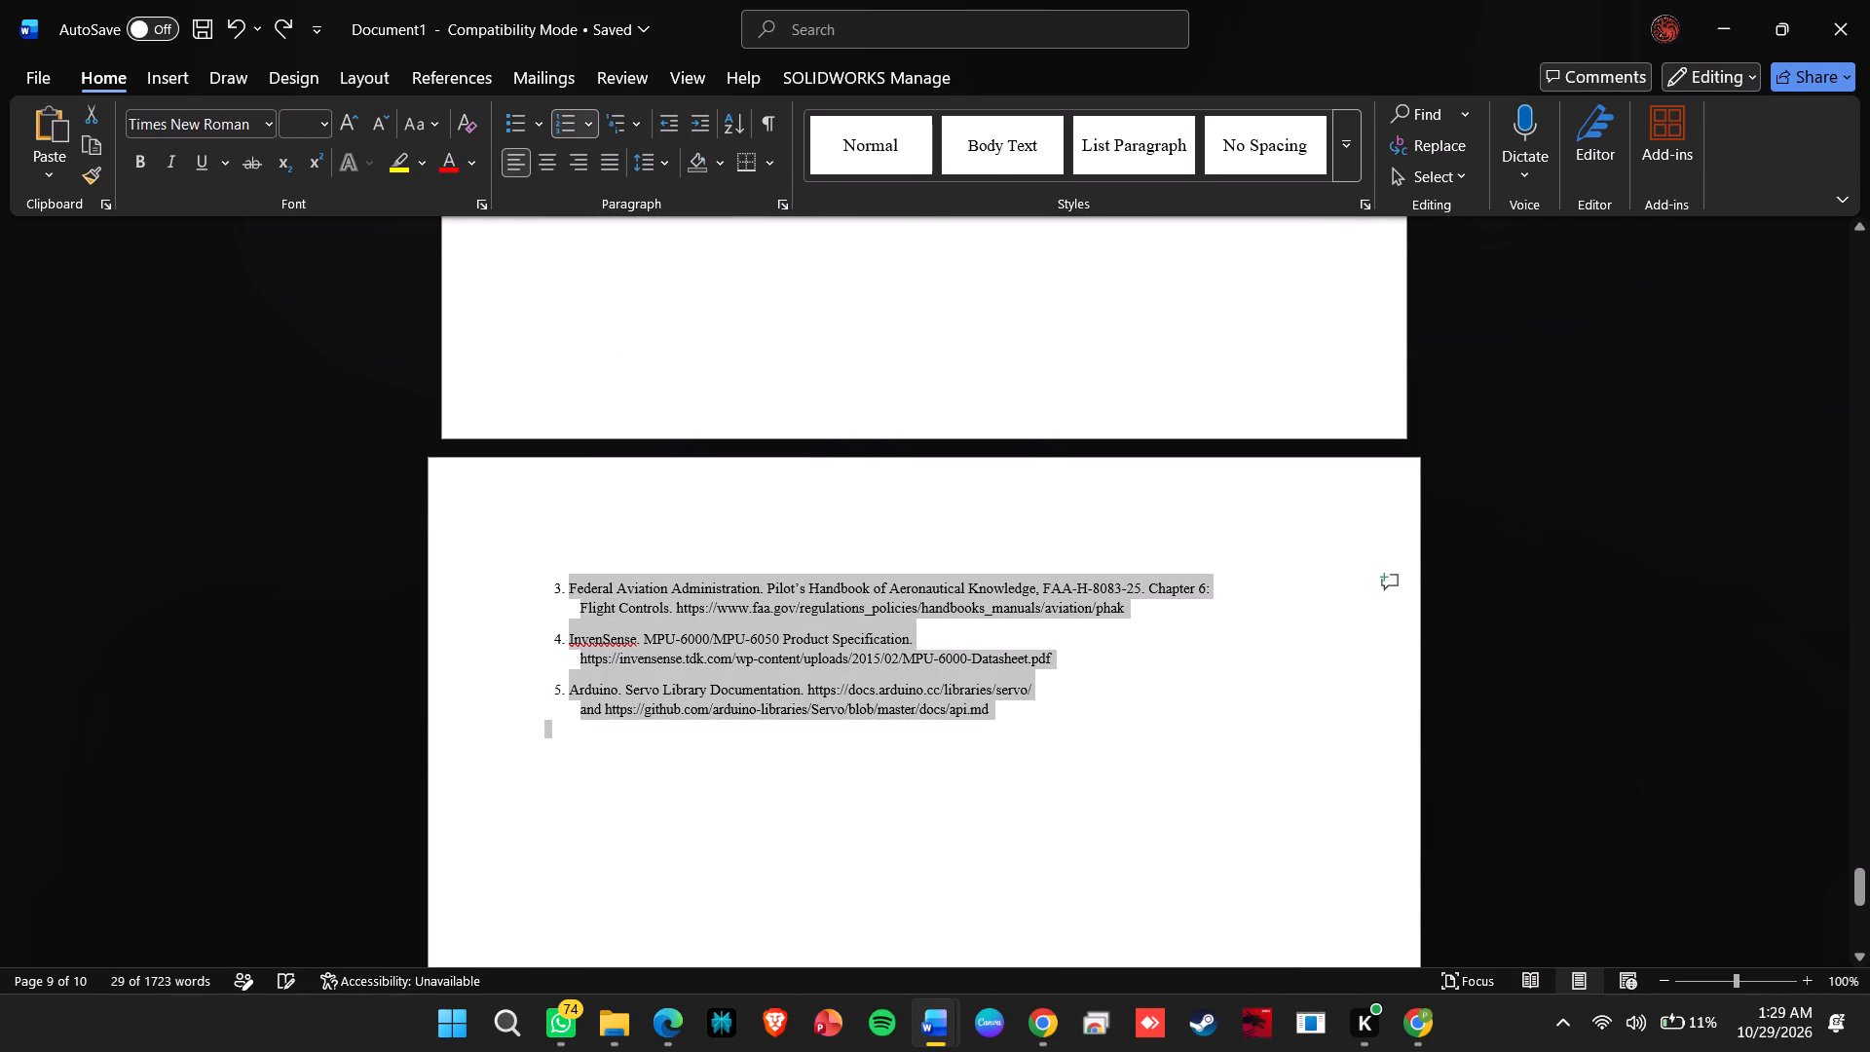
key(ctrl+c)
Paste the copied references on a new line below reference 2 in the References section.
scroll(730, 592, up, 7)
click(1189, 449)
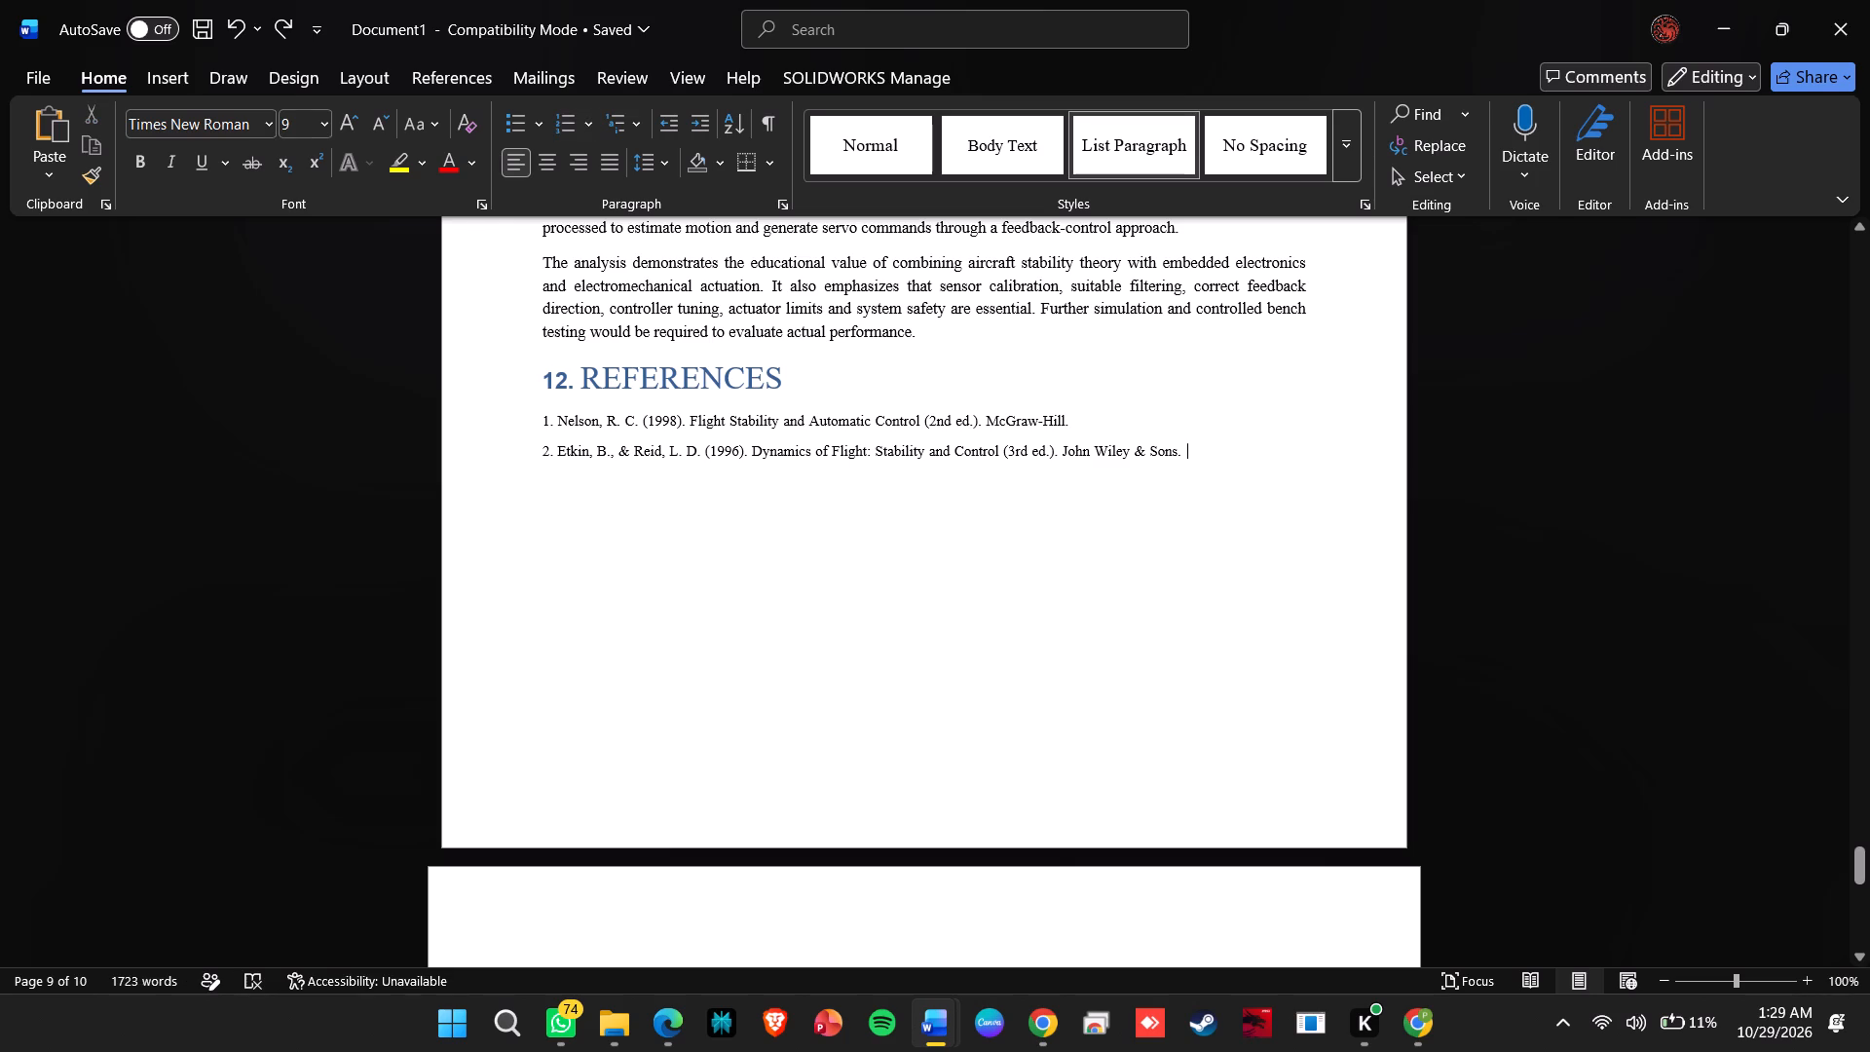
key(BackSpace)
key(BackSpace)
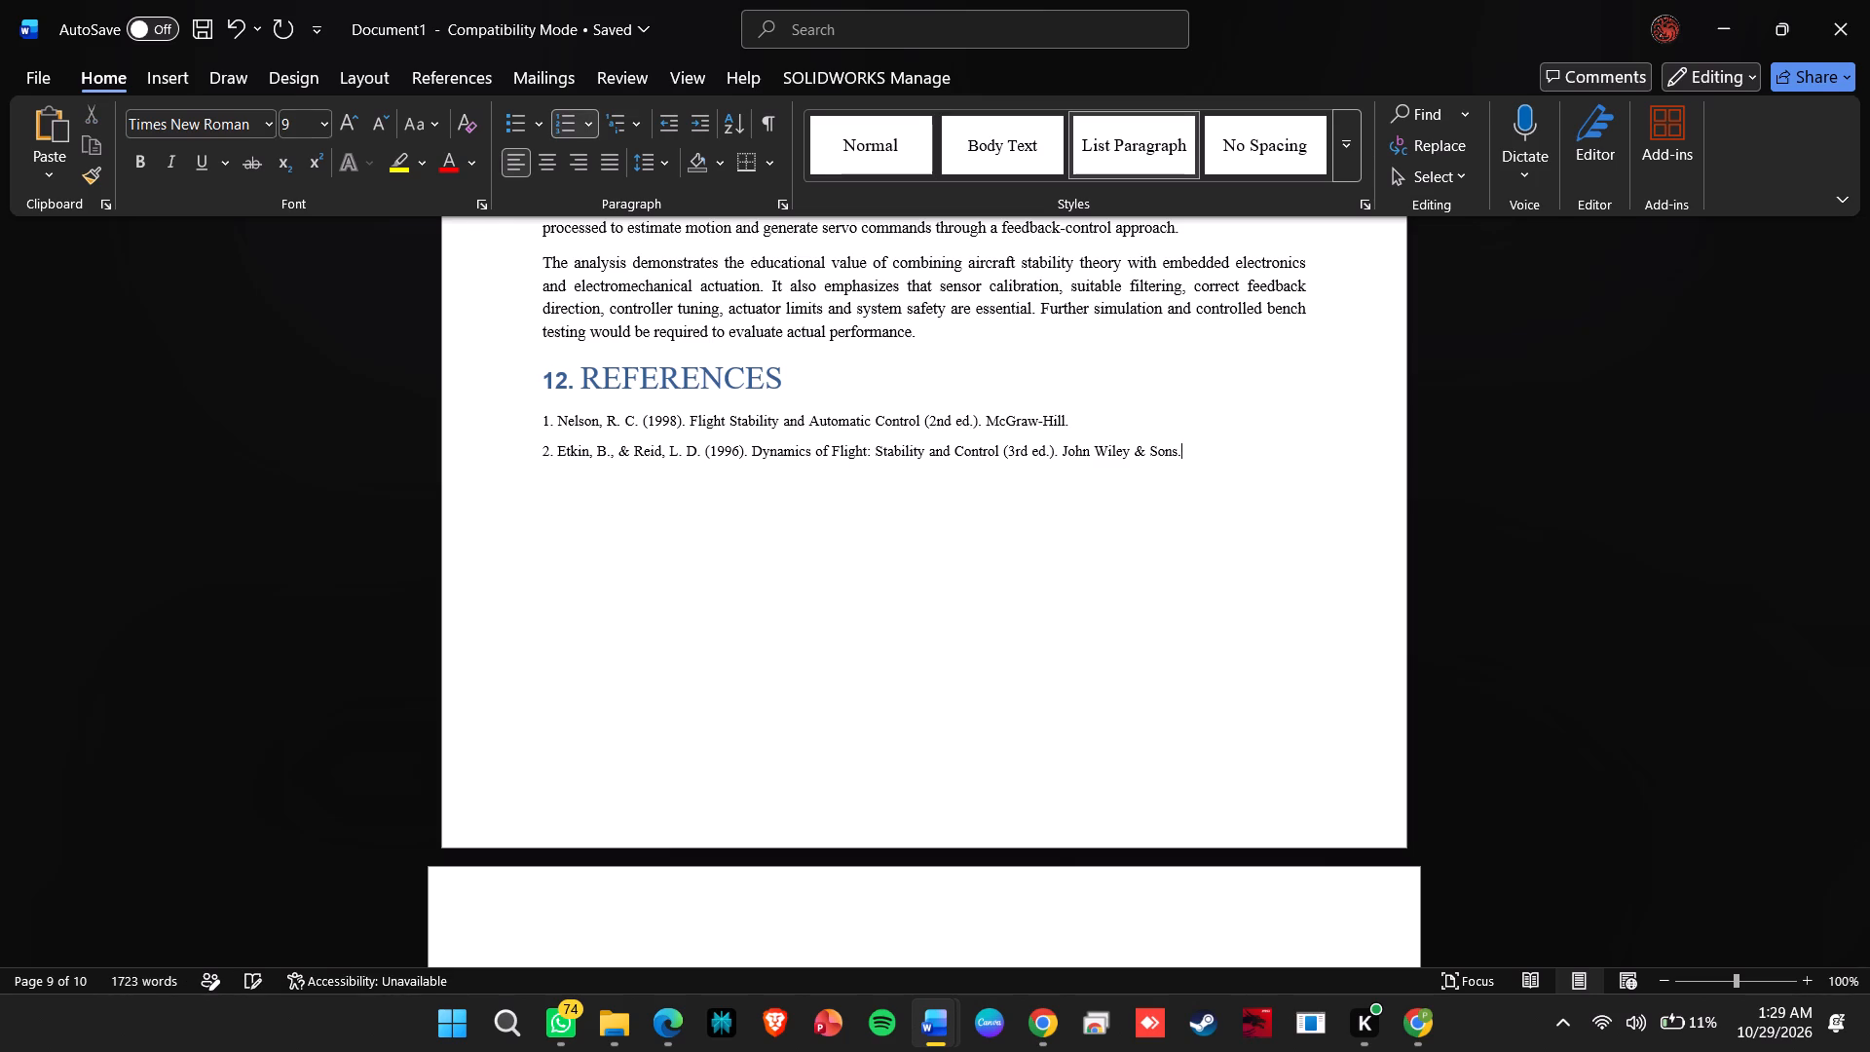
key(Return)
key(Return)
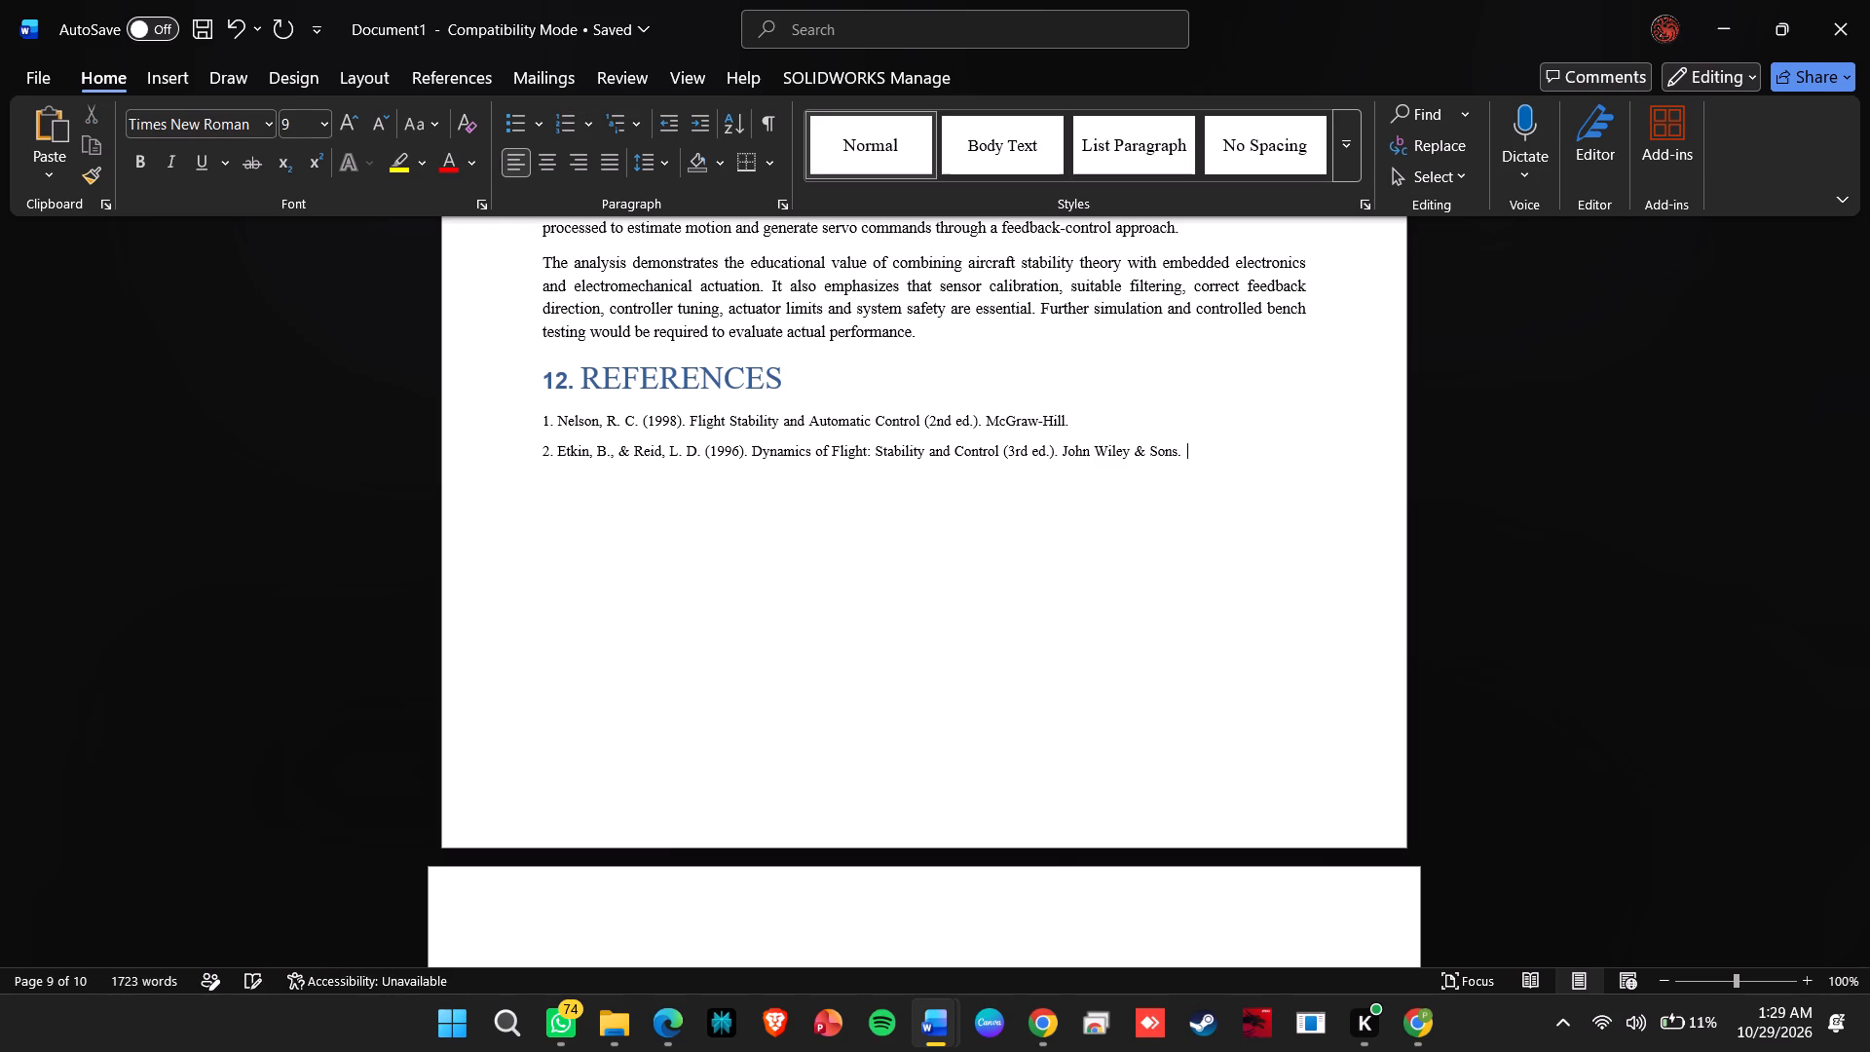
key(Return)
key(Return)
key(BackSpace)
key(BackSpace)
key(Return)
key(ctrl+v)
Remove the blank line between references 2 and 3.
click(710, 487)
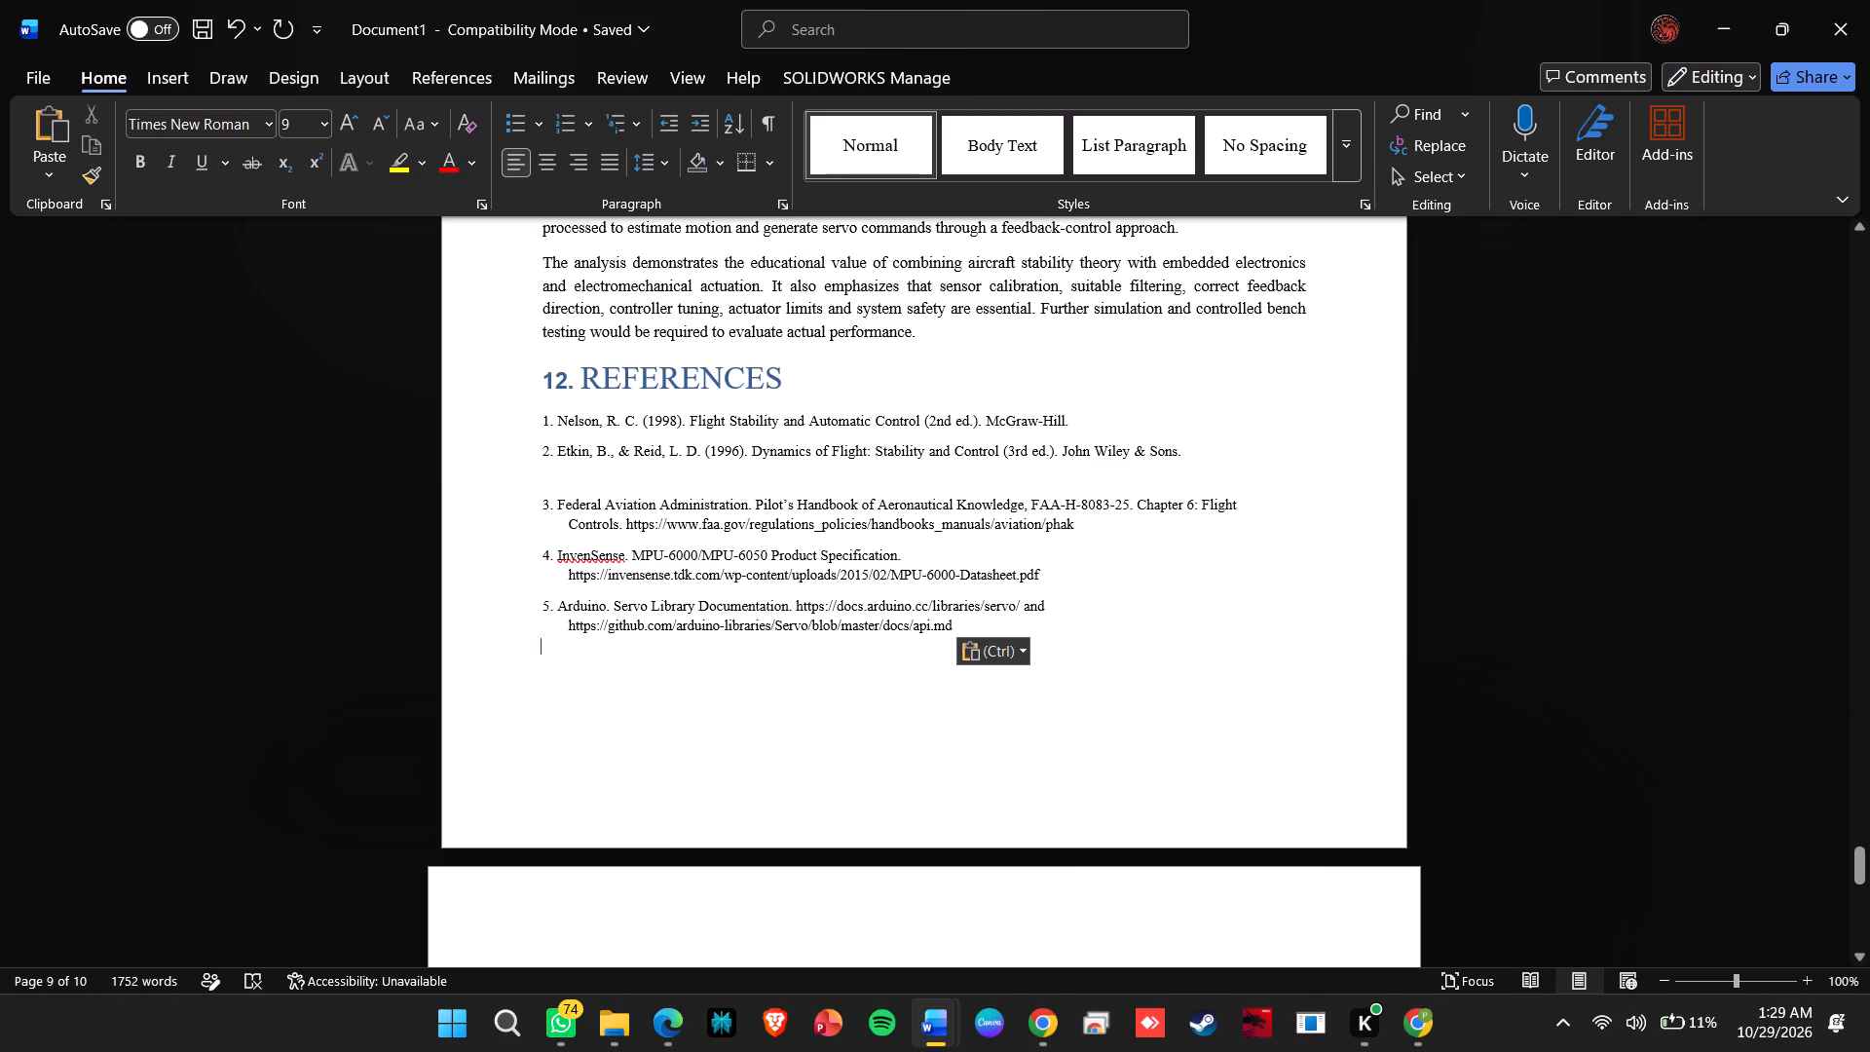
key(BackSpace)
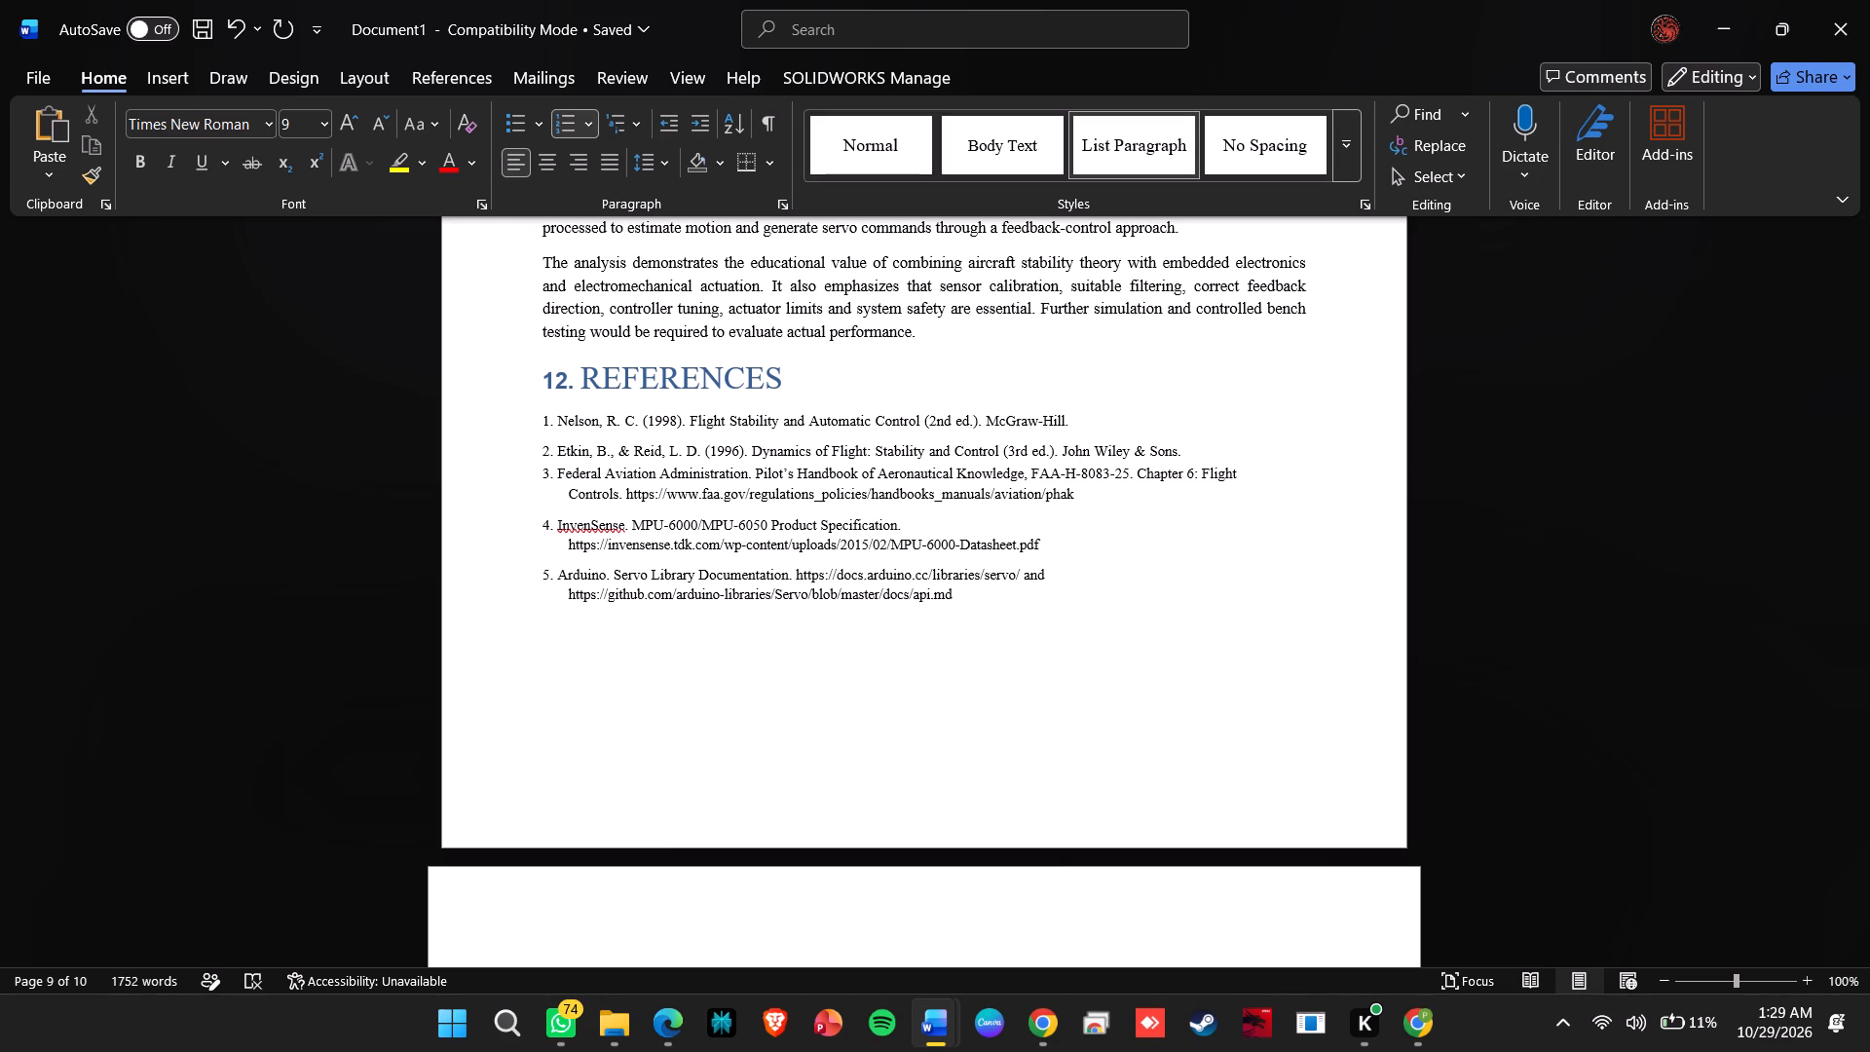
key(Return)
key(BackSpace)
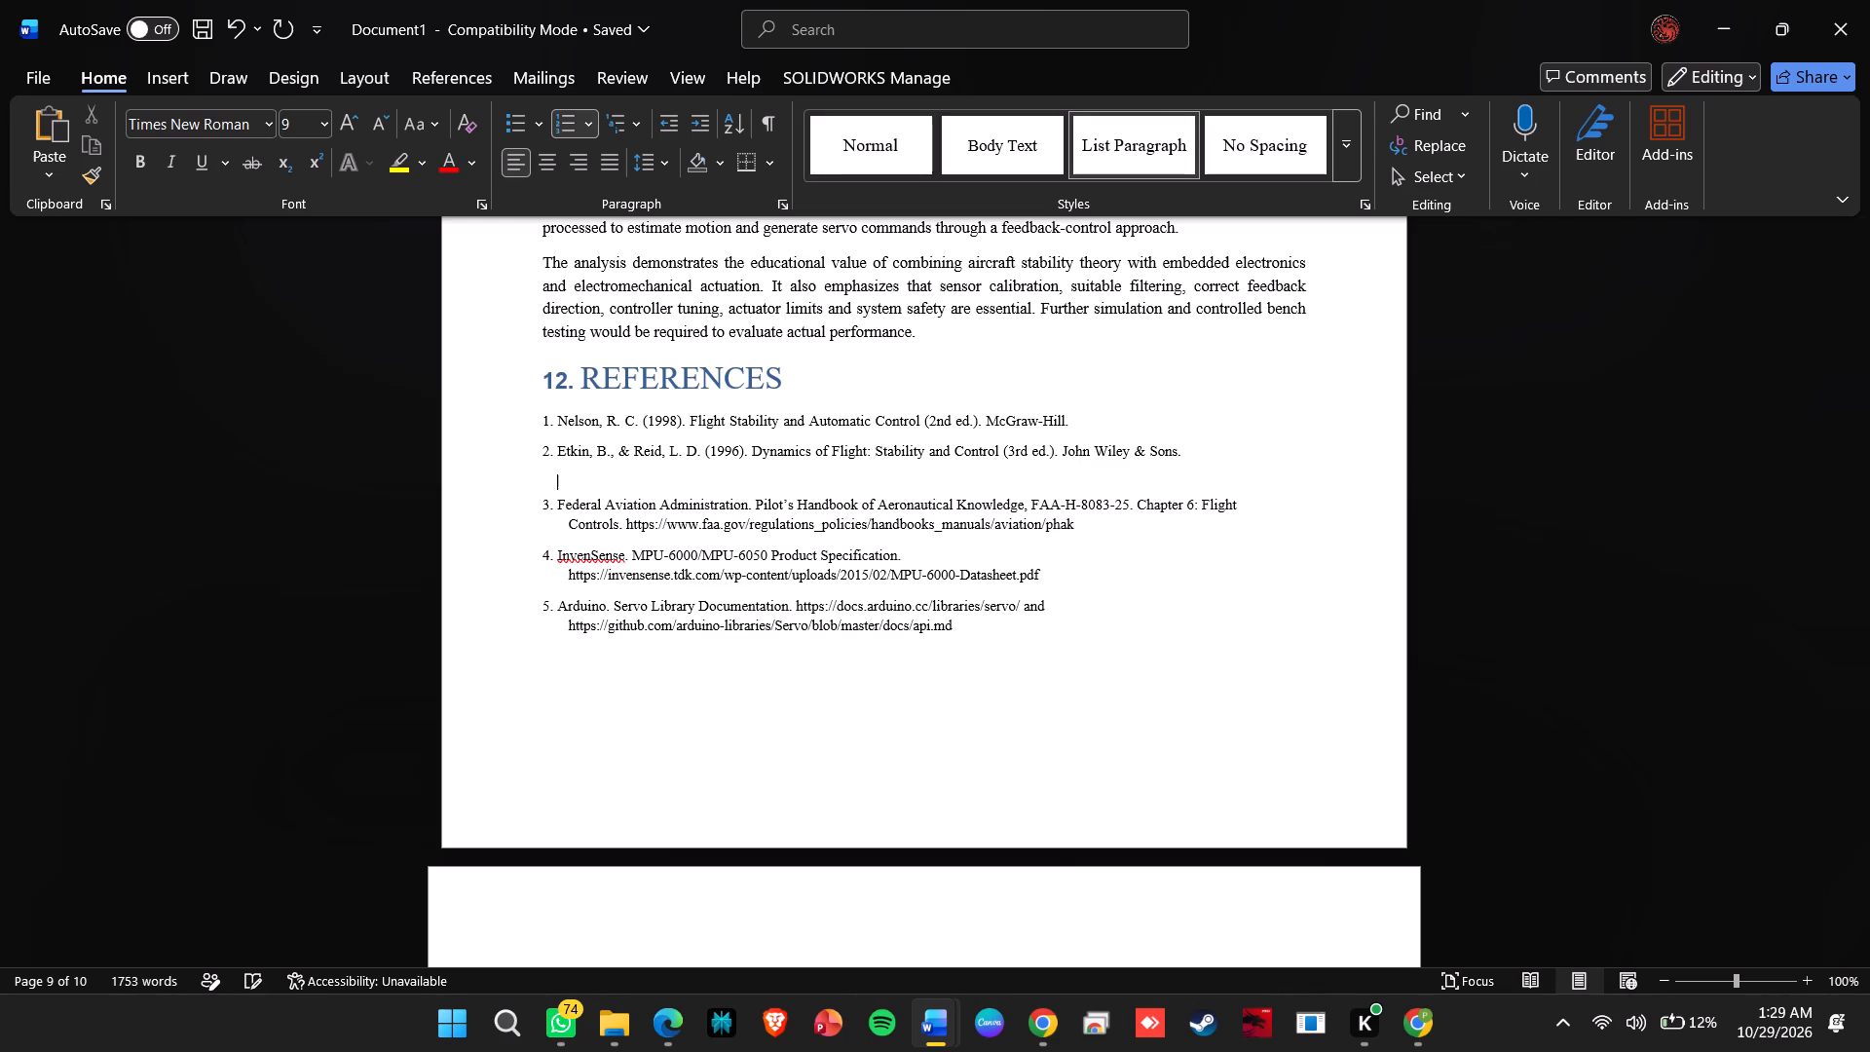
key(BackSpace)
key(BackSpace)
key(BackSpace)
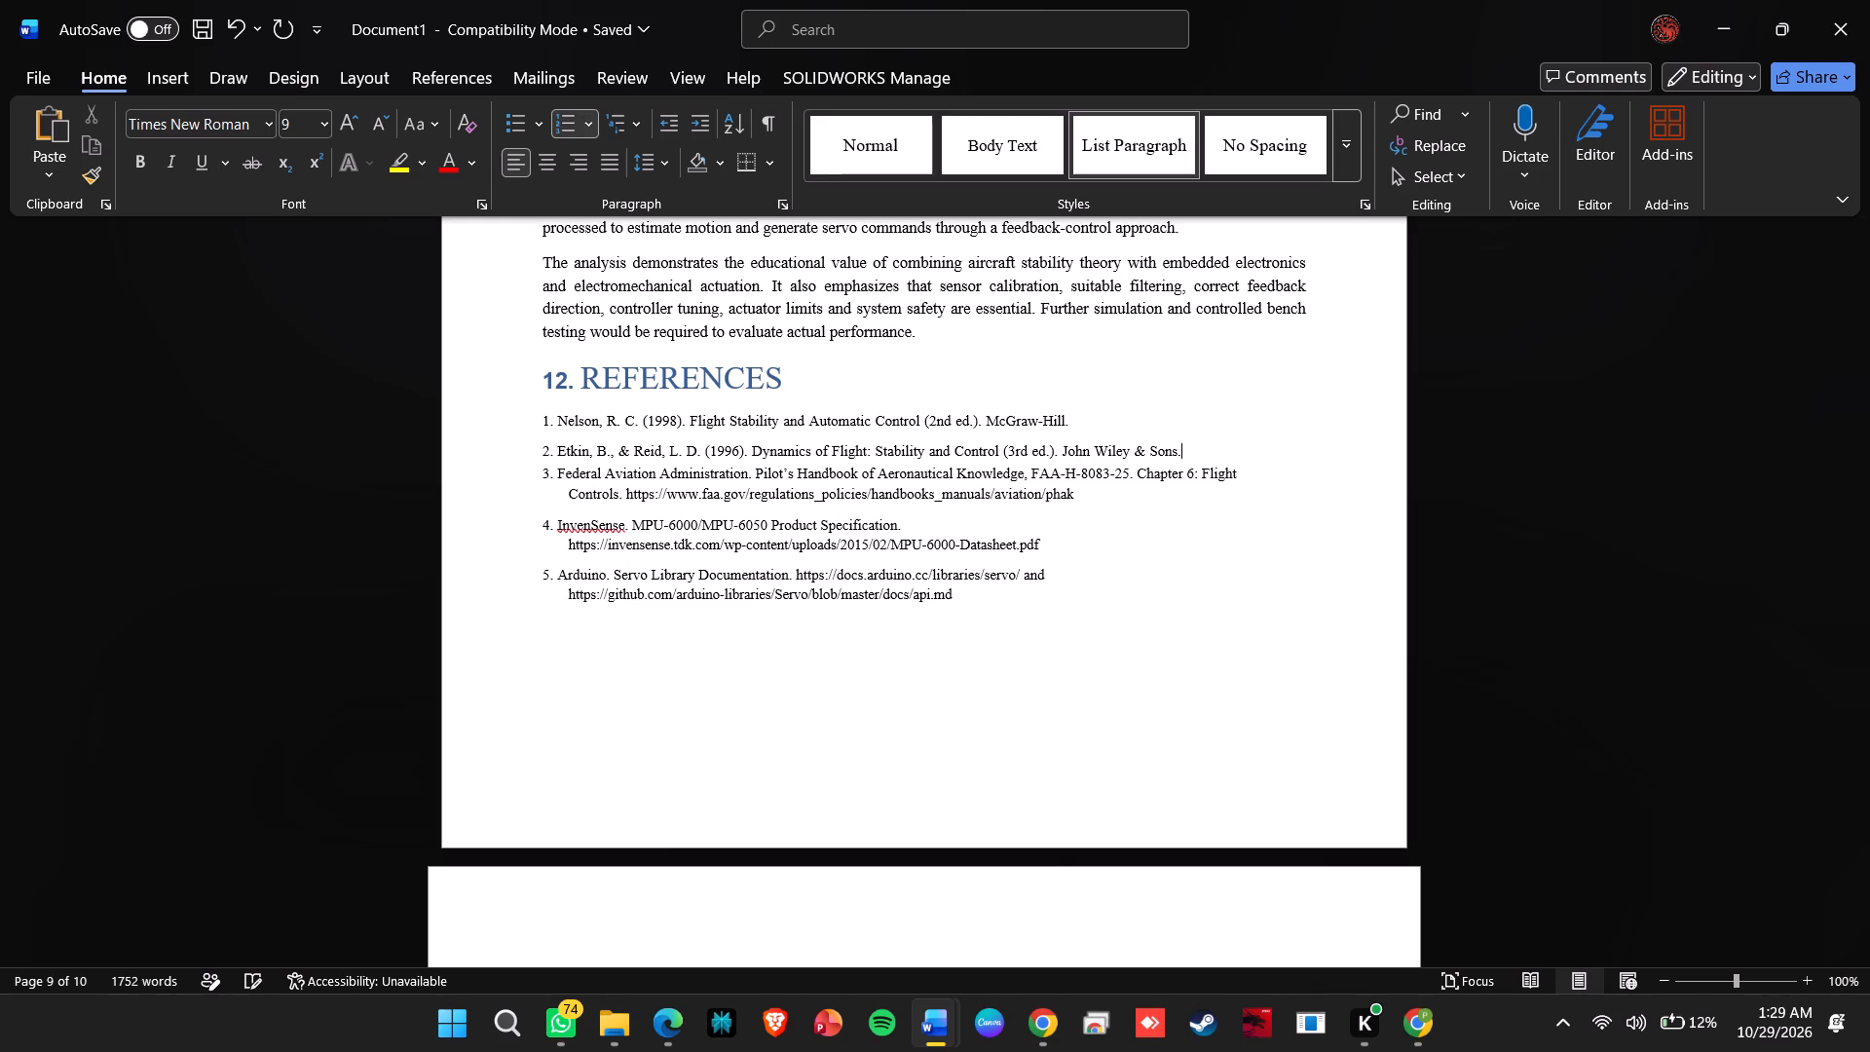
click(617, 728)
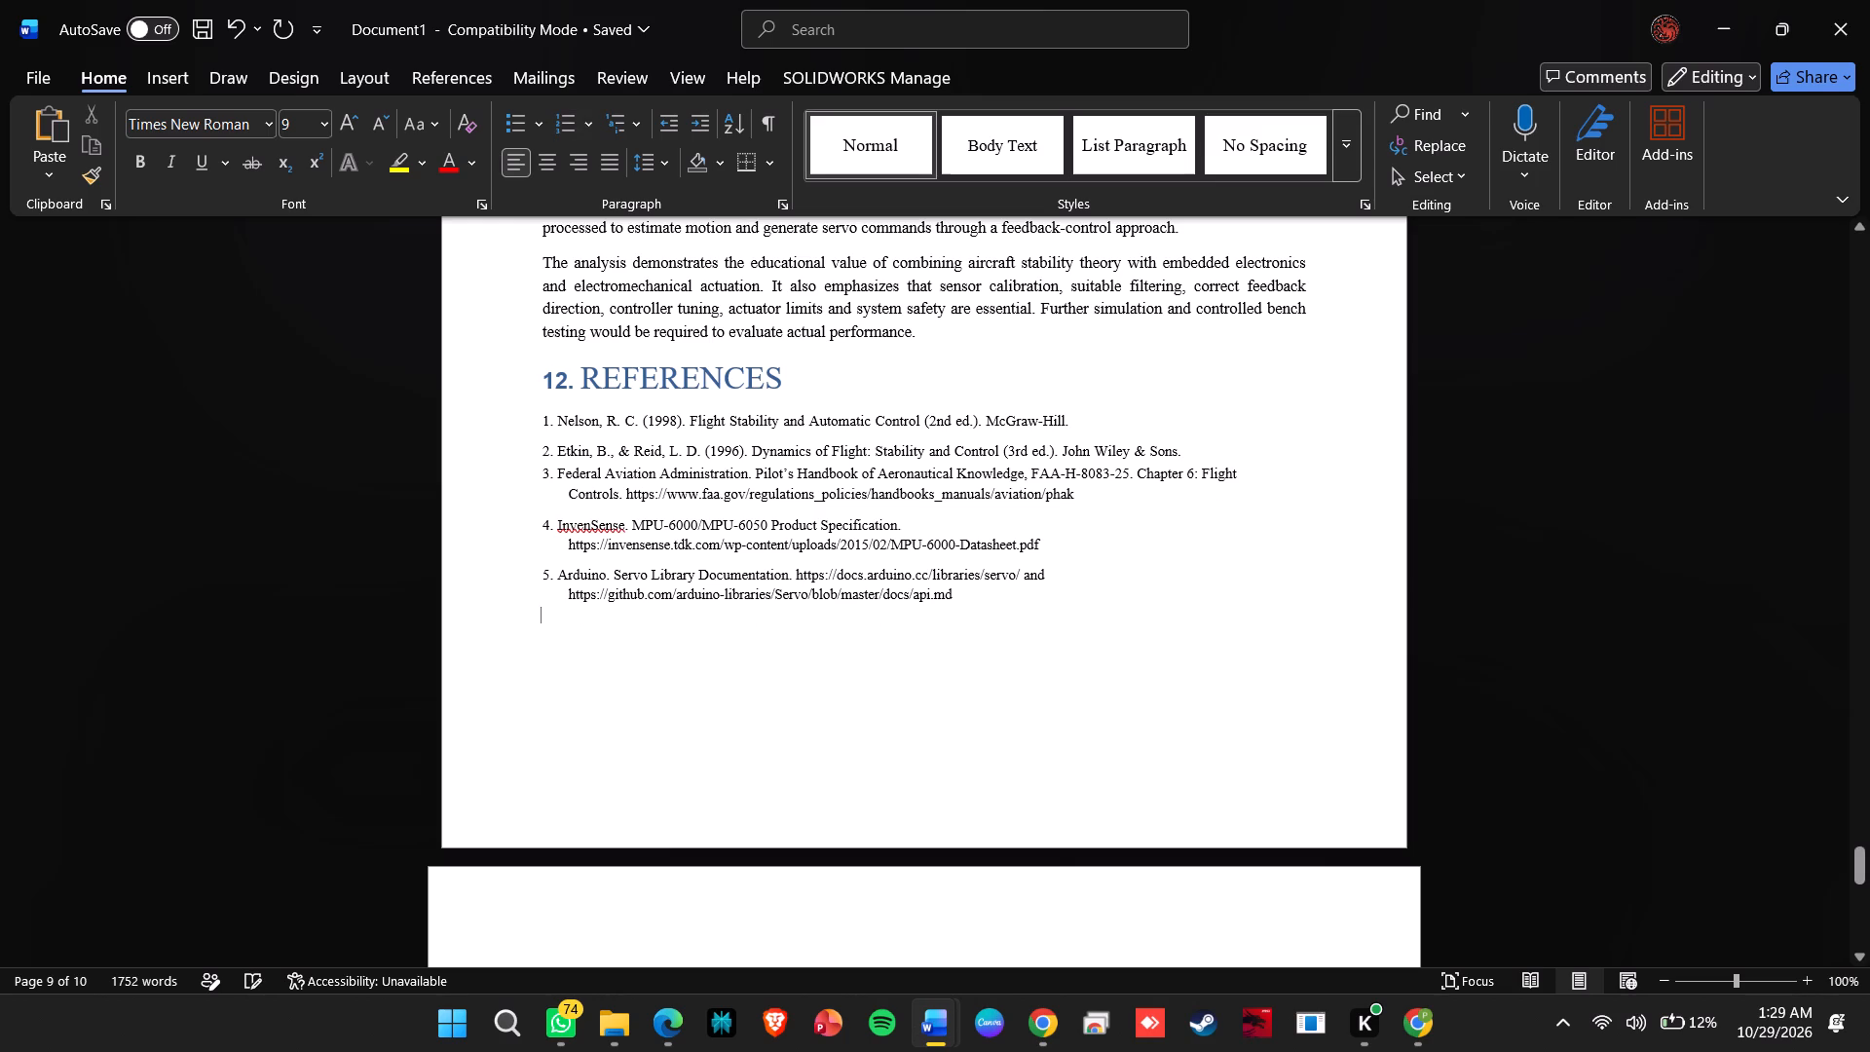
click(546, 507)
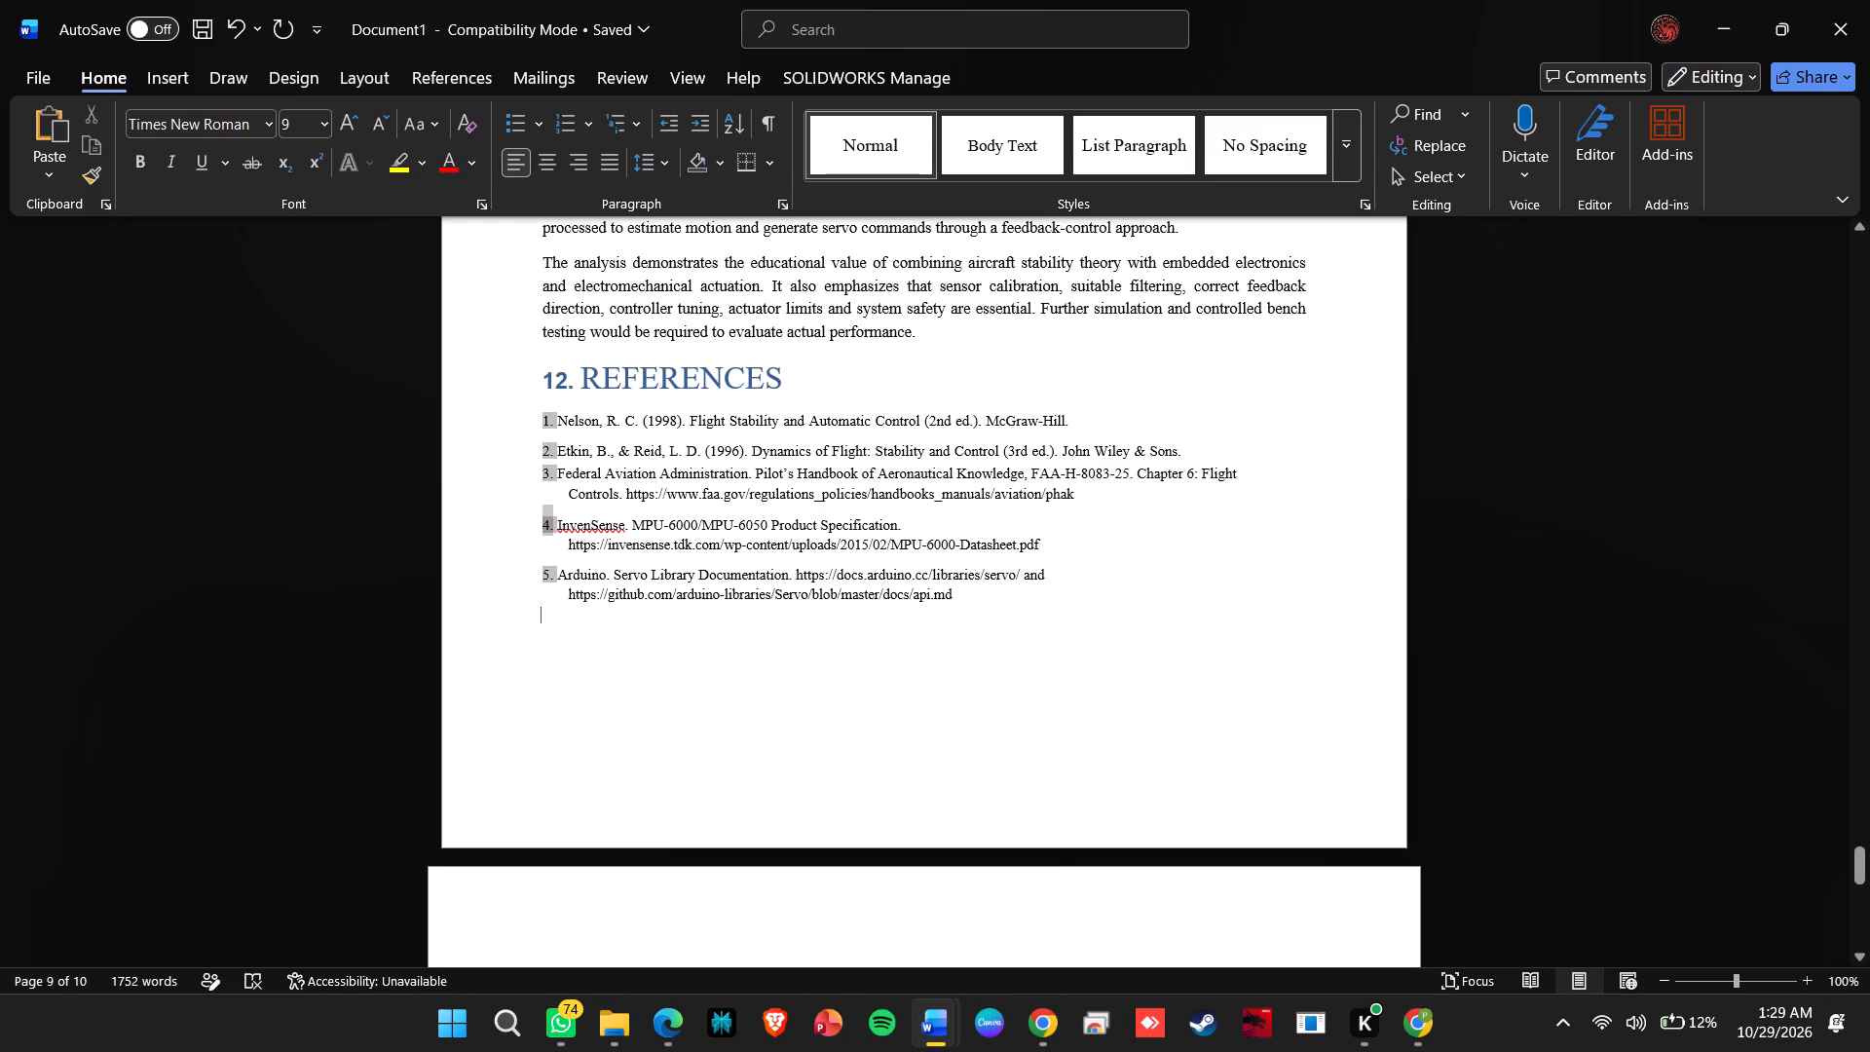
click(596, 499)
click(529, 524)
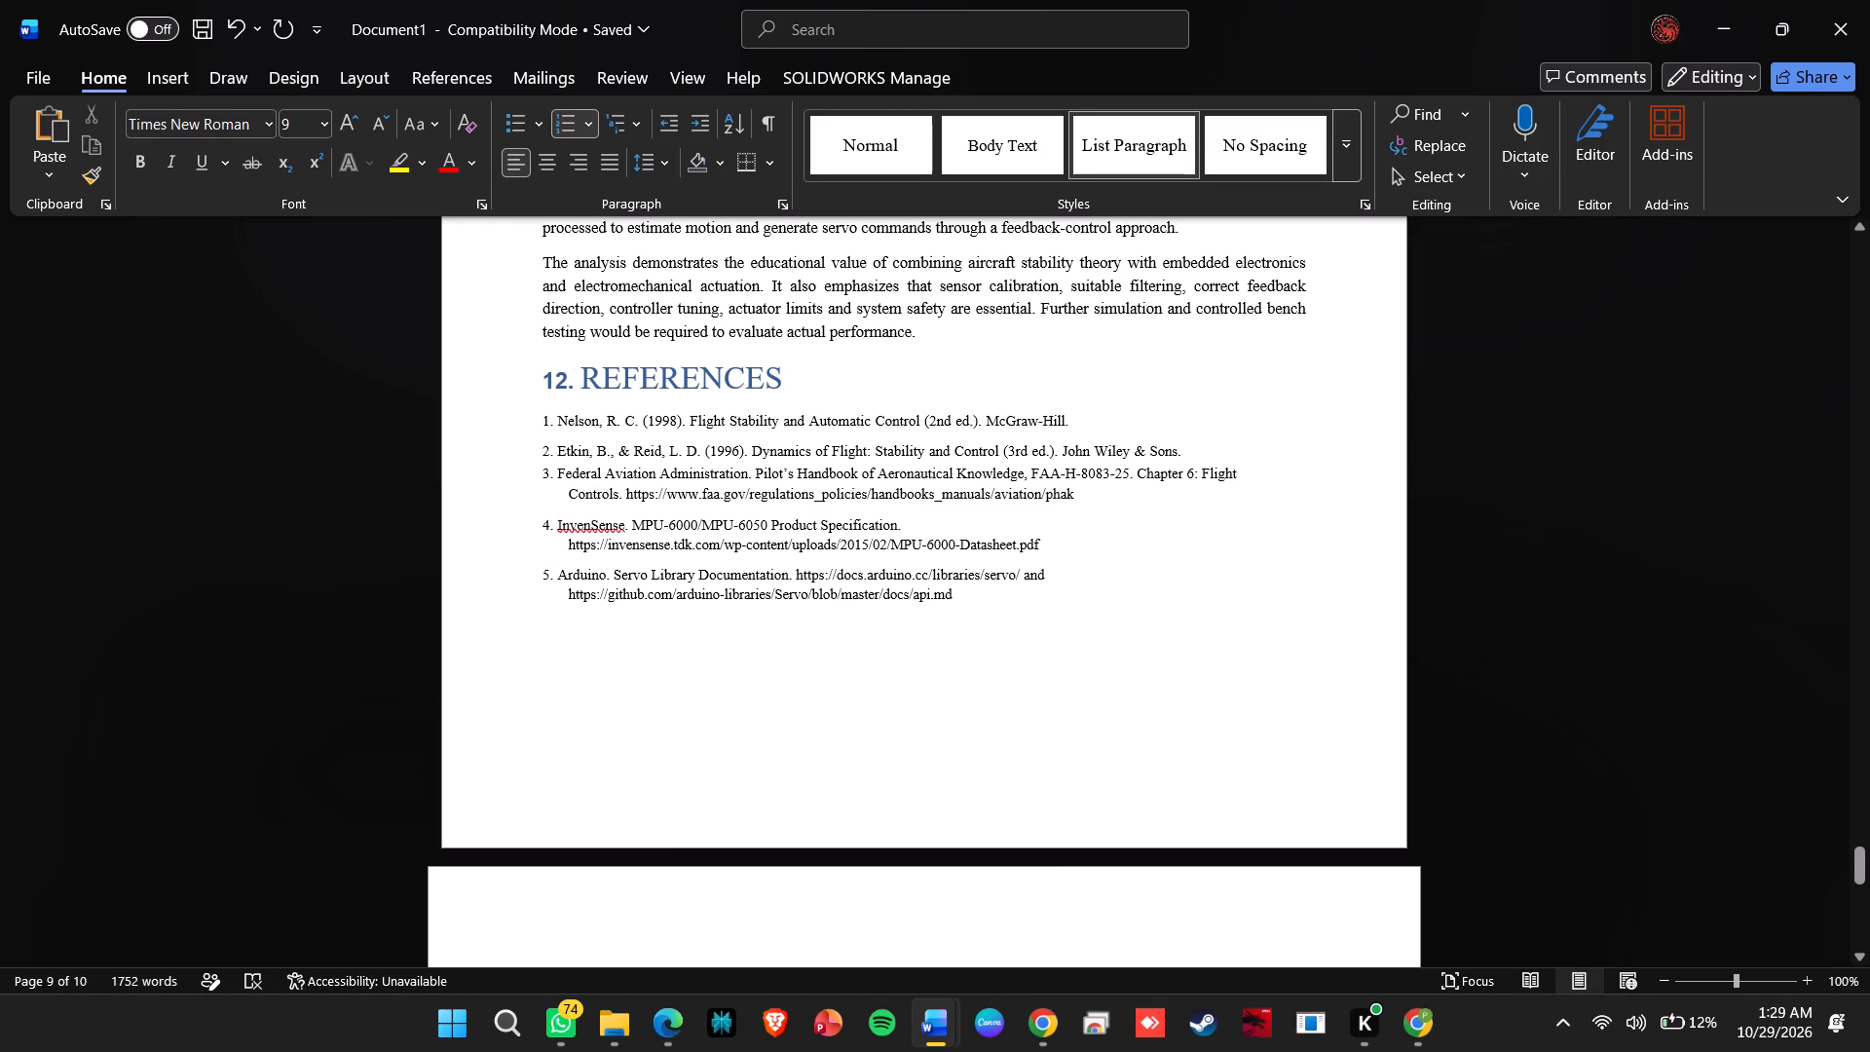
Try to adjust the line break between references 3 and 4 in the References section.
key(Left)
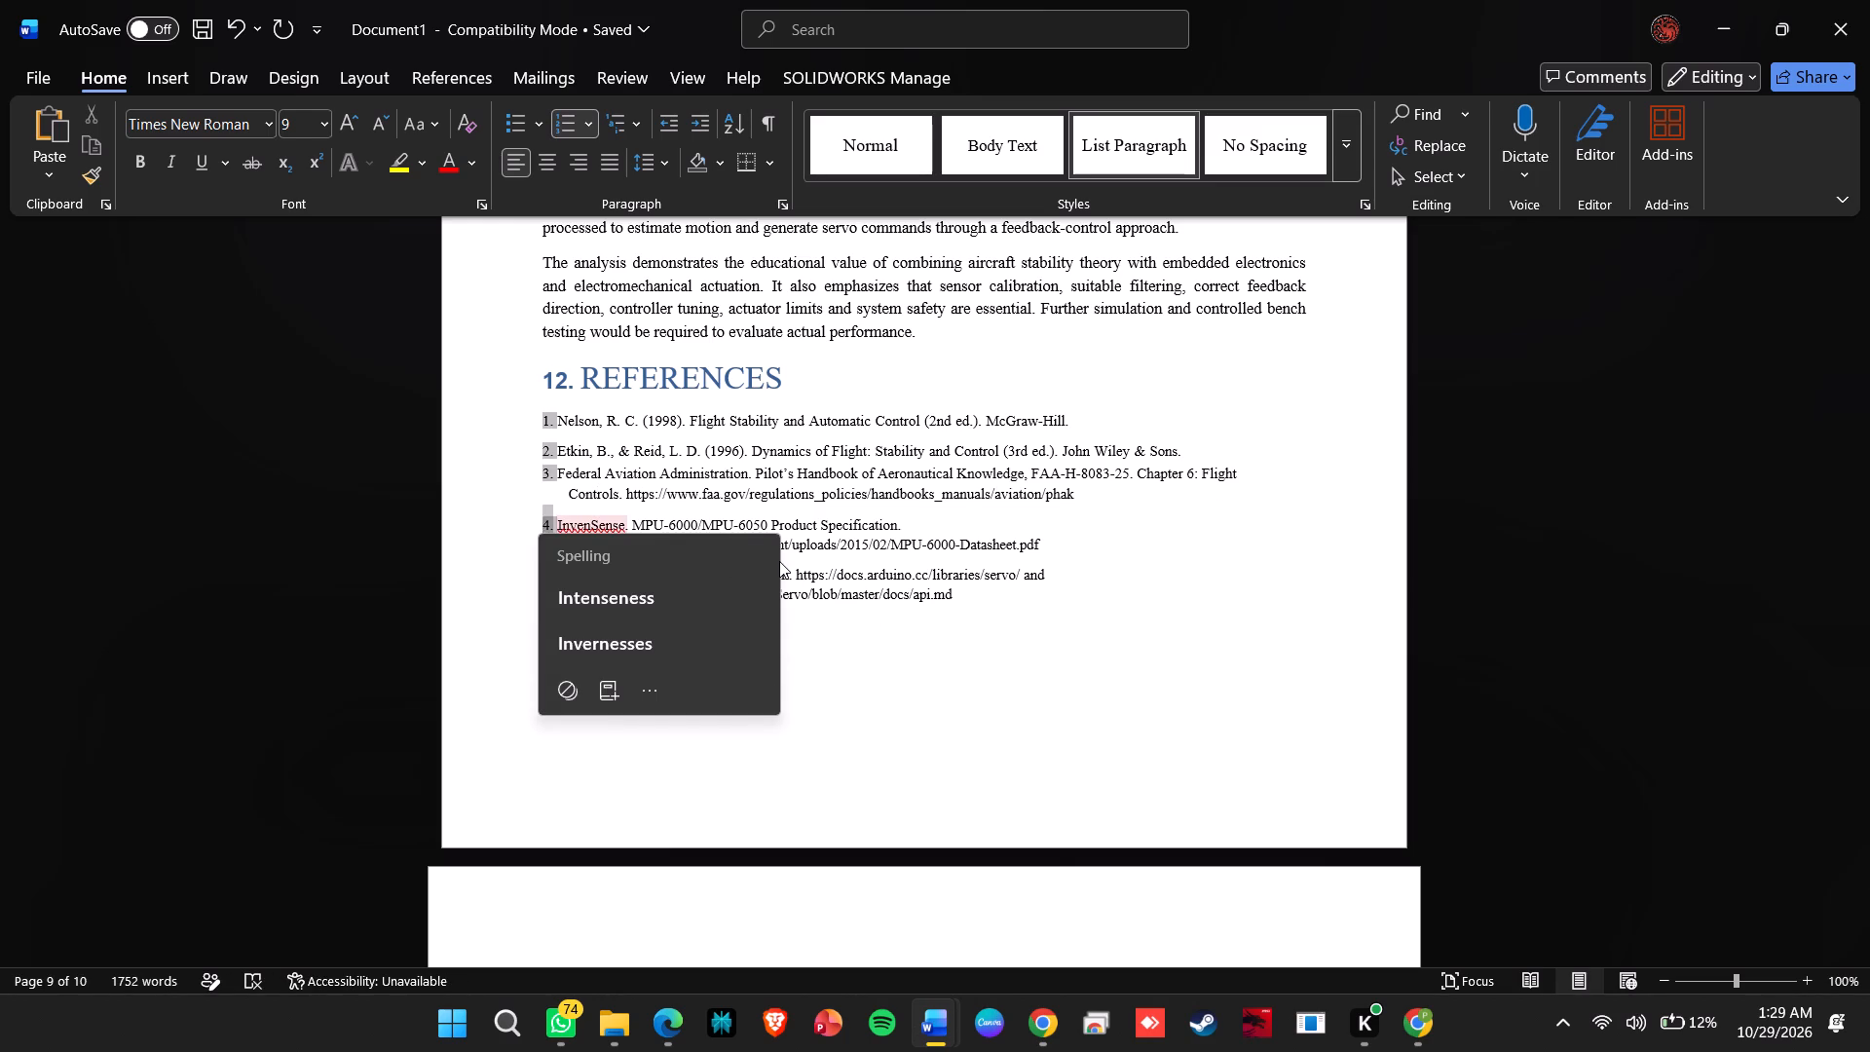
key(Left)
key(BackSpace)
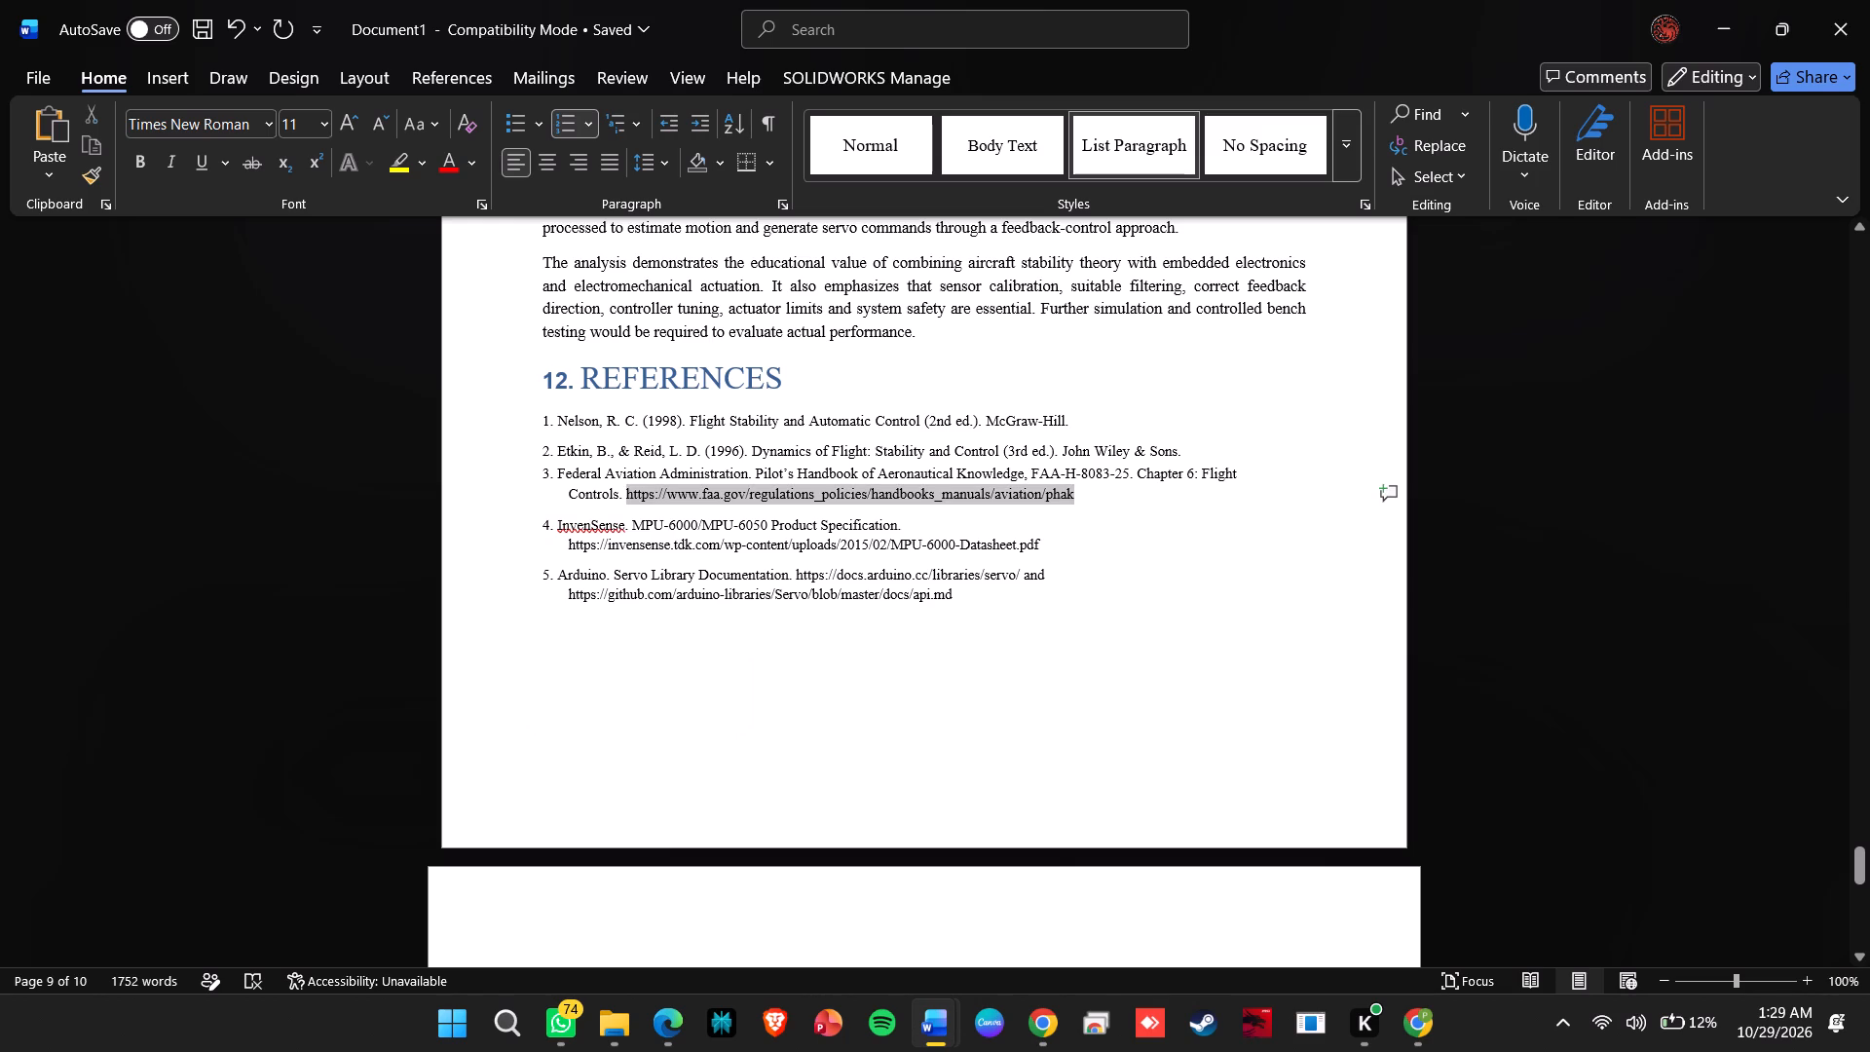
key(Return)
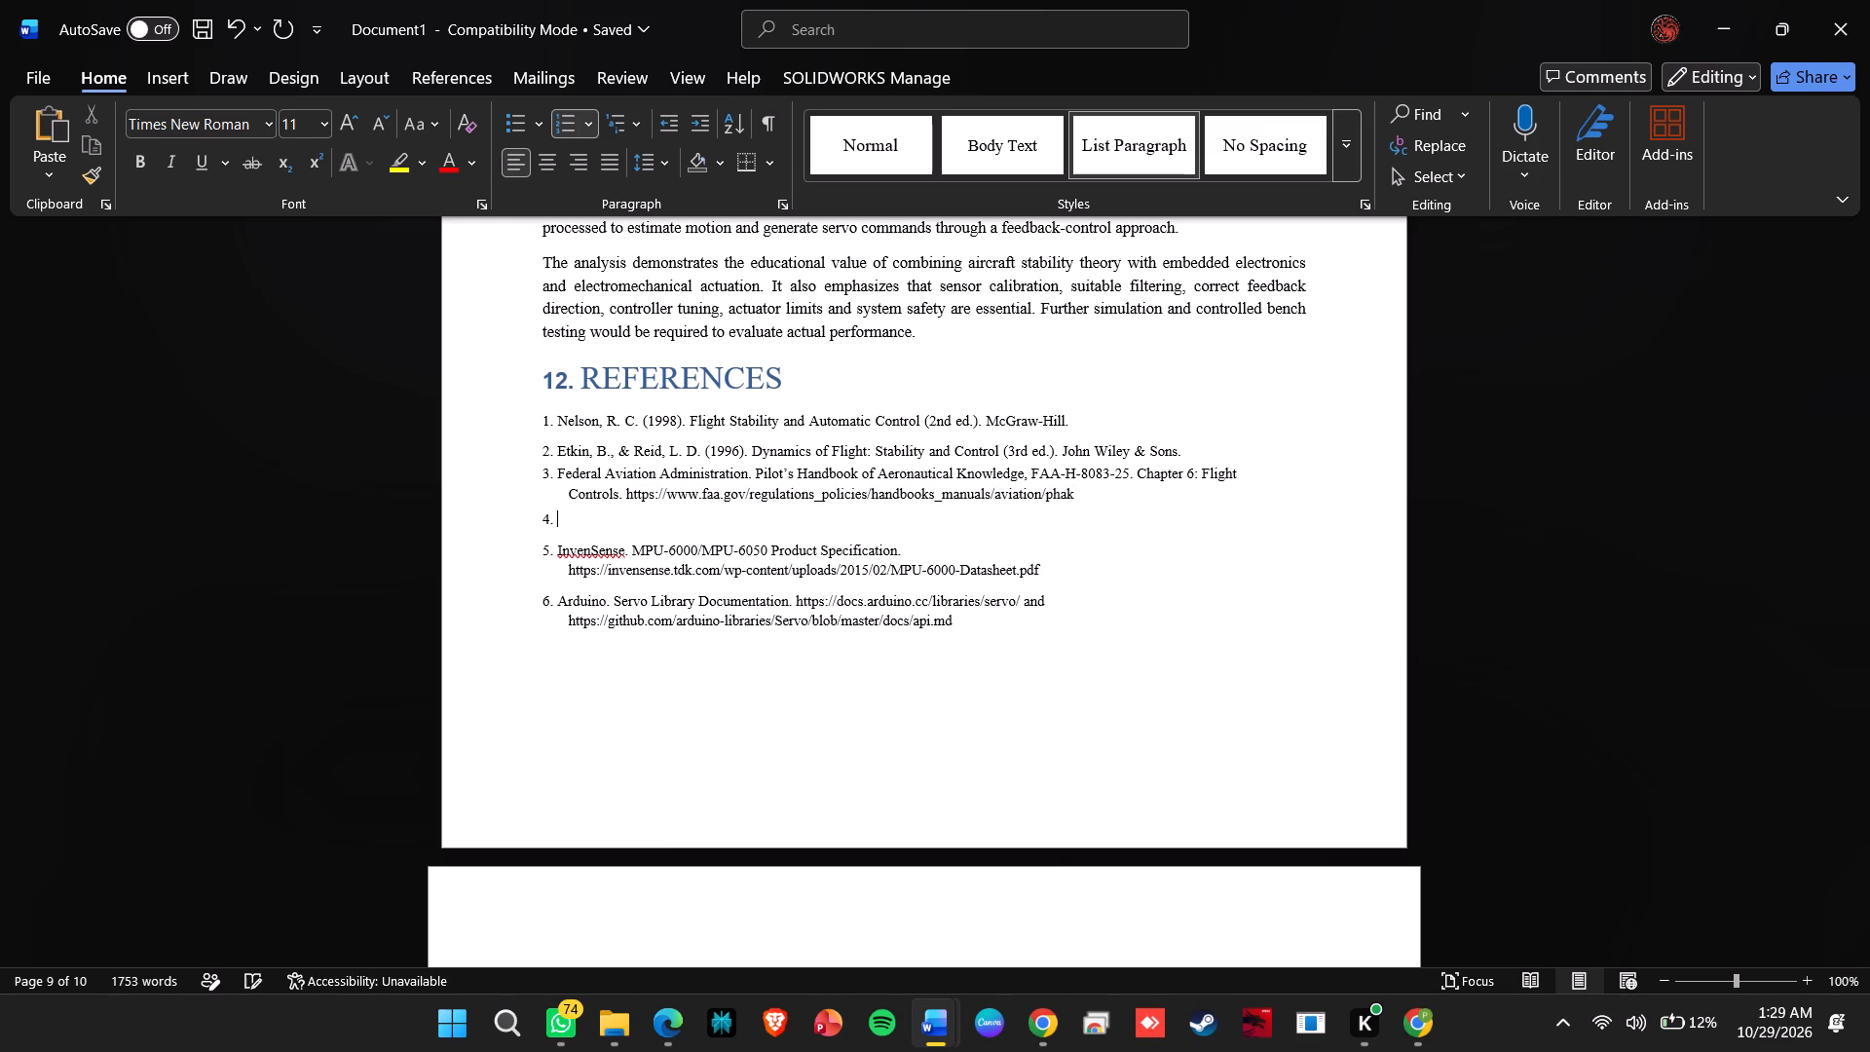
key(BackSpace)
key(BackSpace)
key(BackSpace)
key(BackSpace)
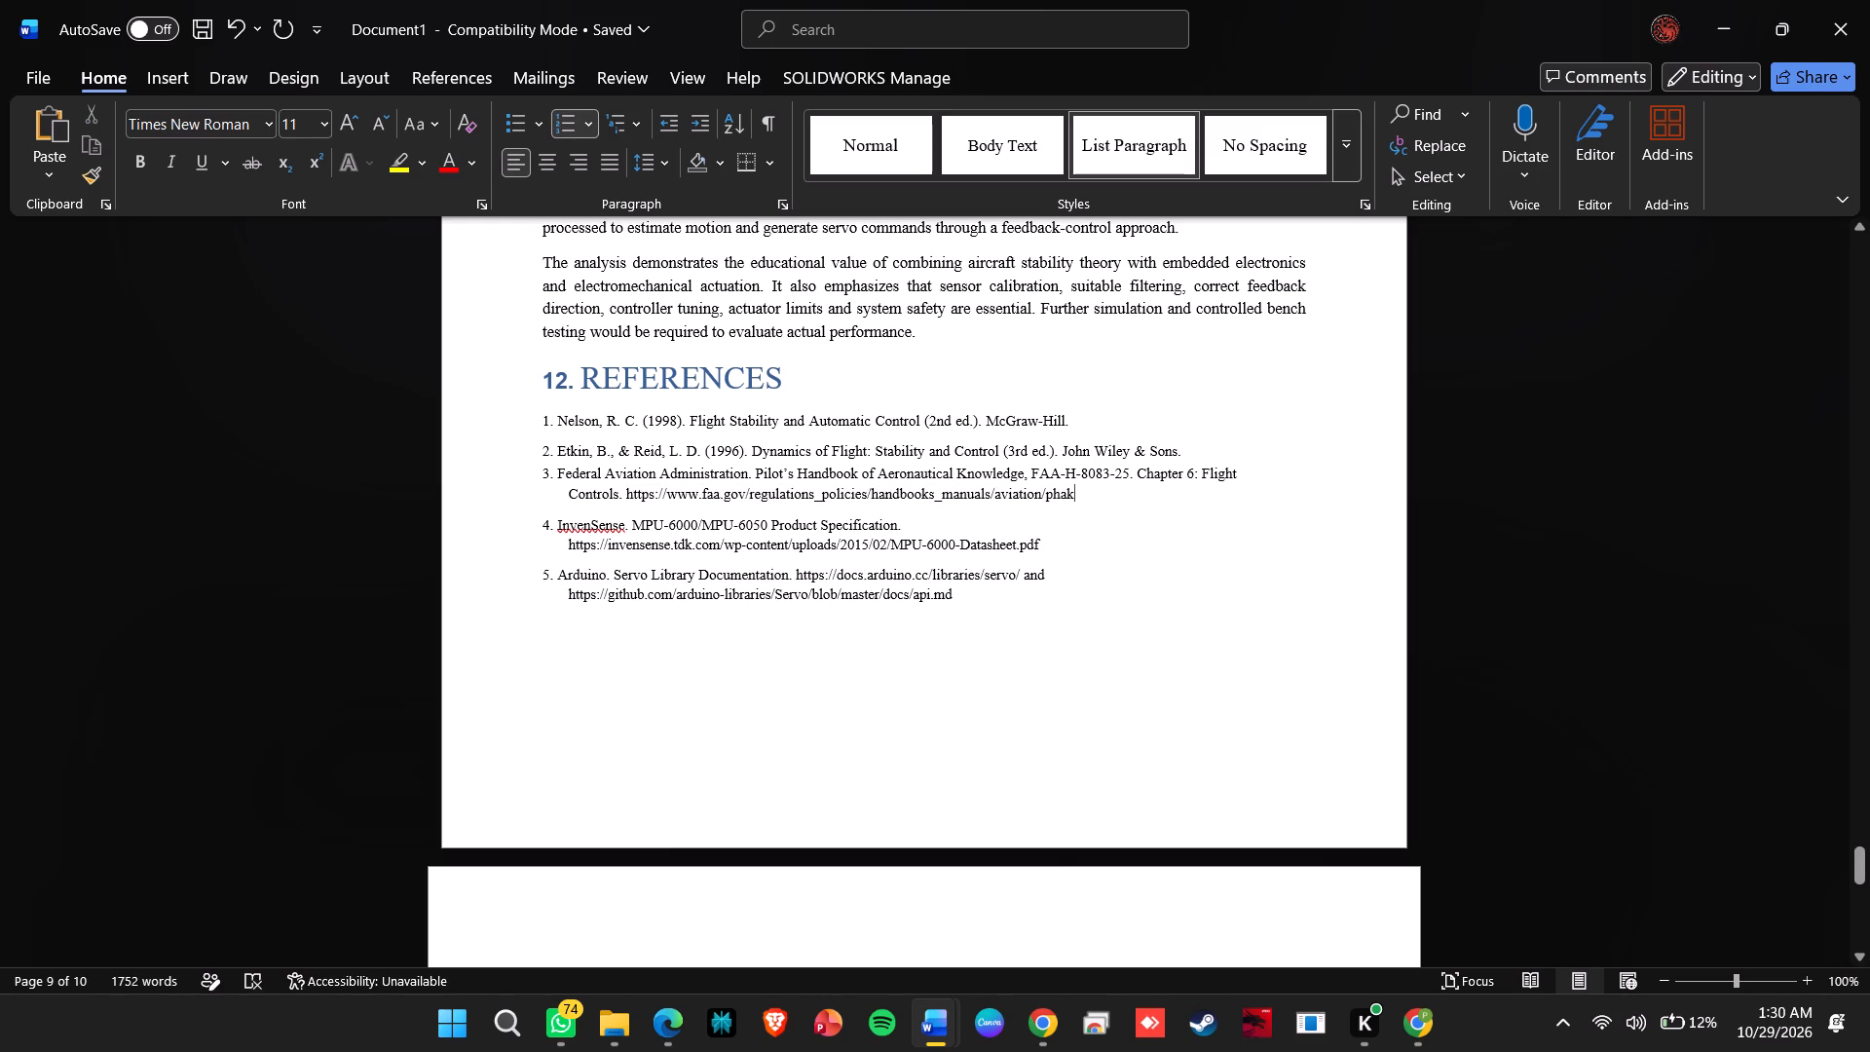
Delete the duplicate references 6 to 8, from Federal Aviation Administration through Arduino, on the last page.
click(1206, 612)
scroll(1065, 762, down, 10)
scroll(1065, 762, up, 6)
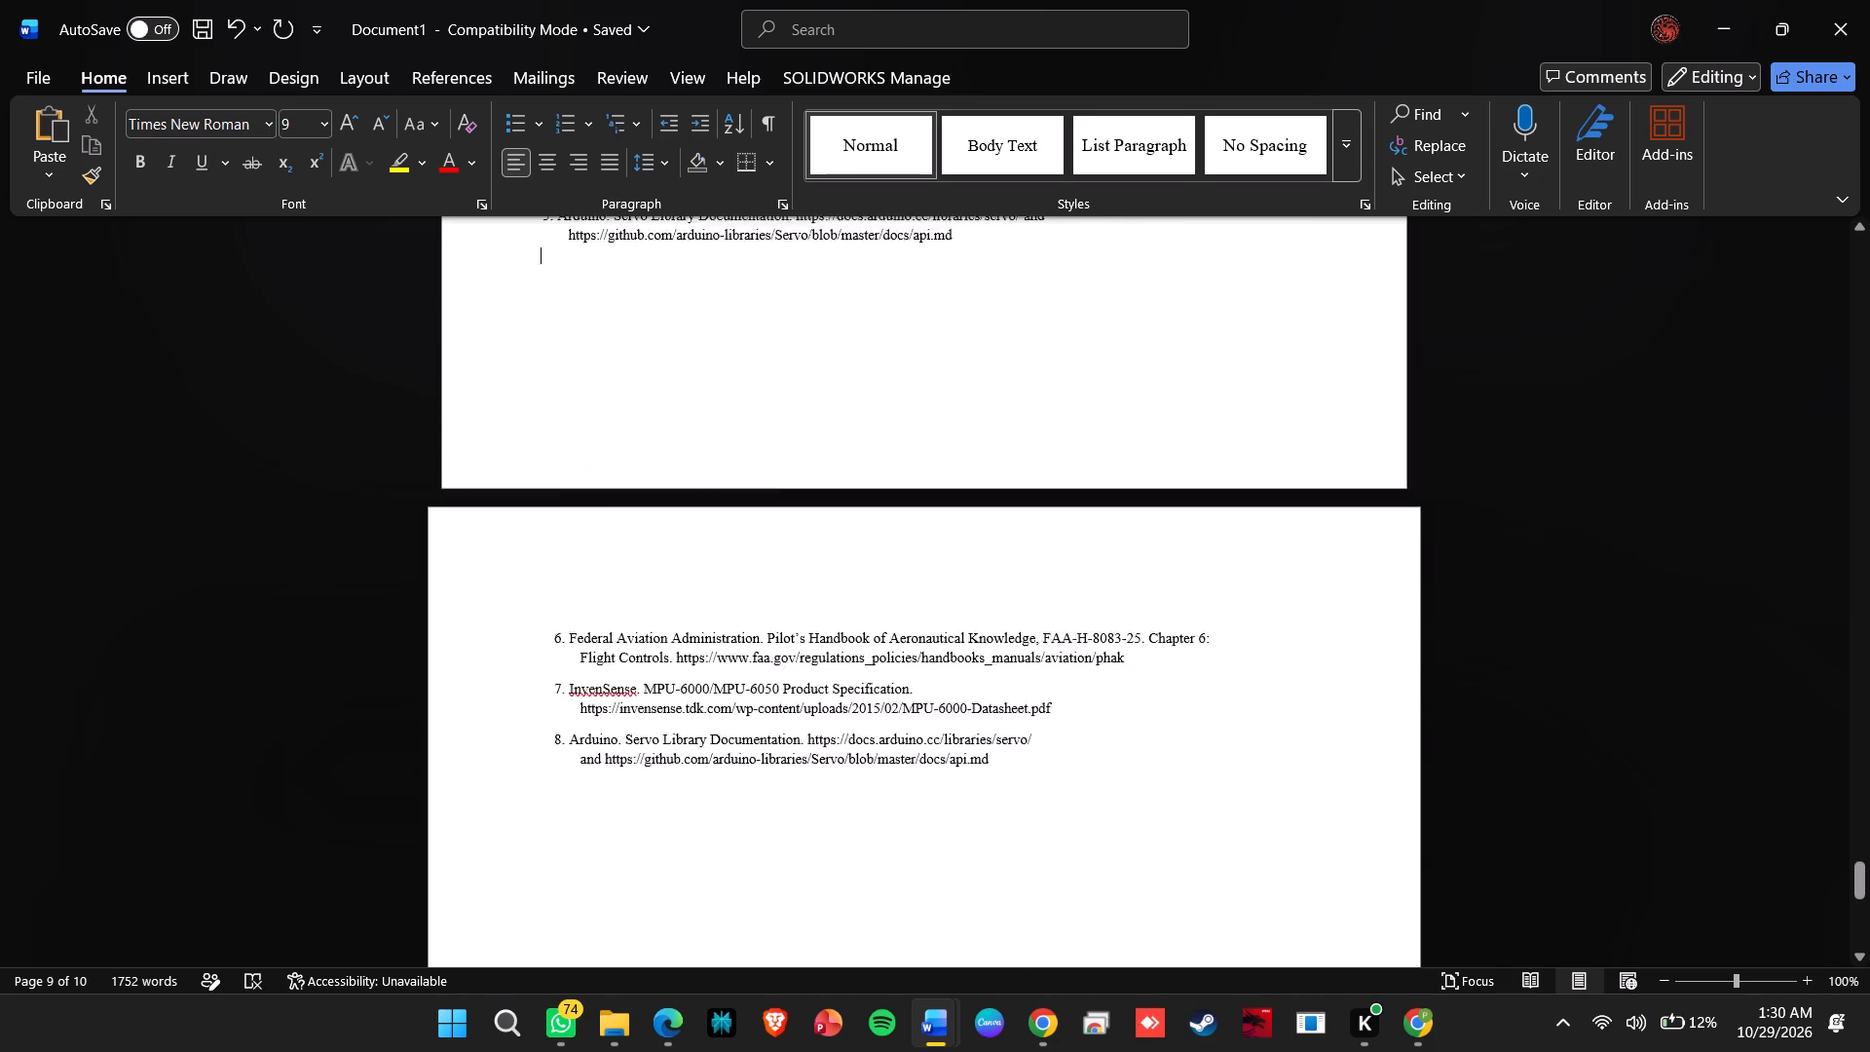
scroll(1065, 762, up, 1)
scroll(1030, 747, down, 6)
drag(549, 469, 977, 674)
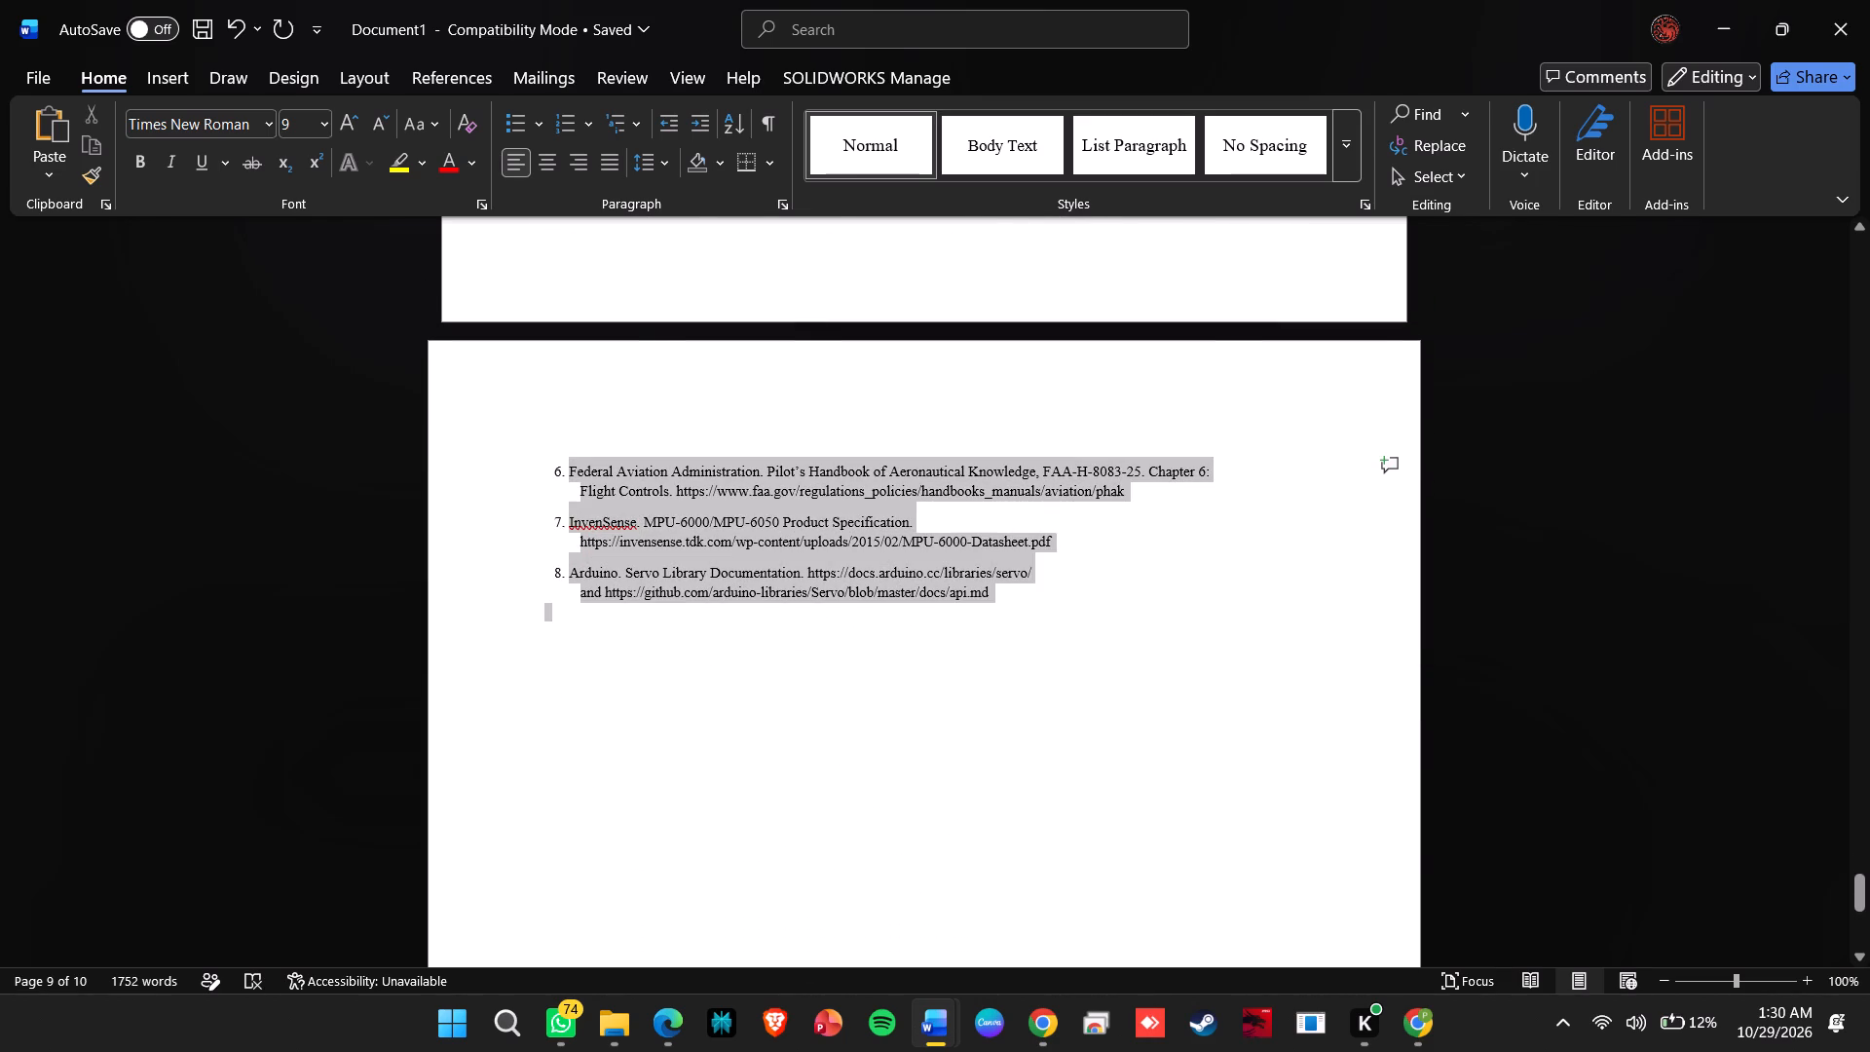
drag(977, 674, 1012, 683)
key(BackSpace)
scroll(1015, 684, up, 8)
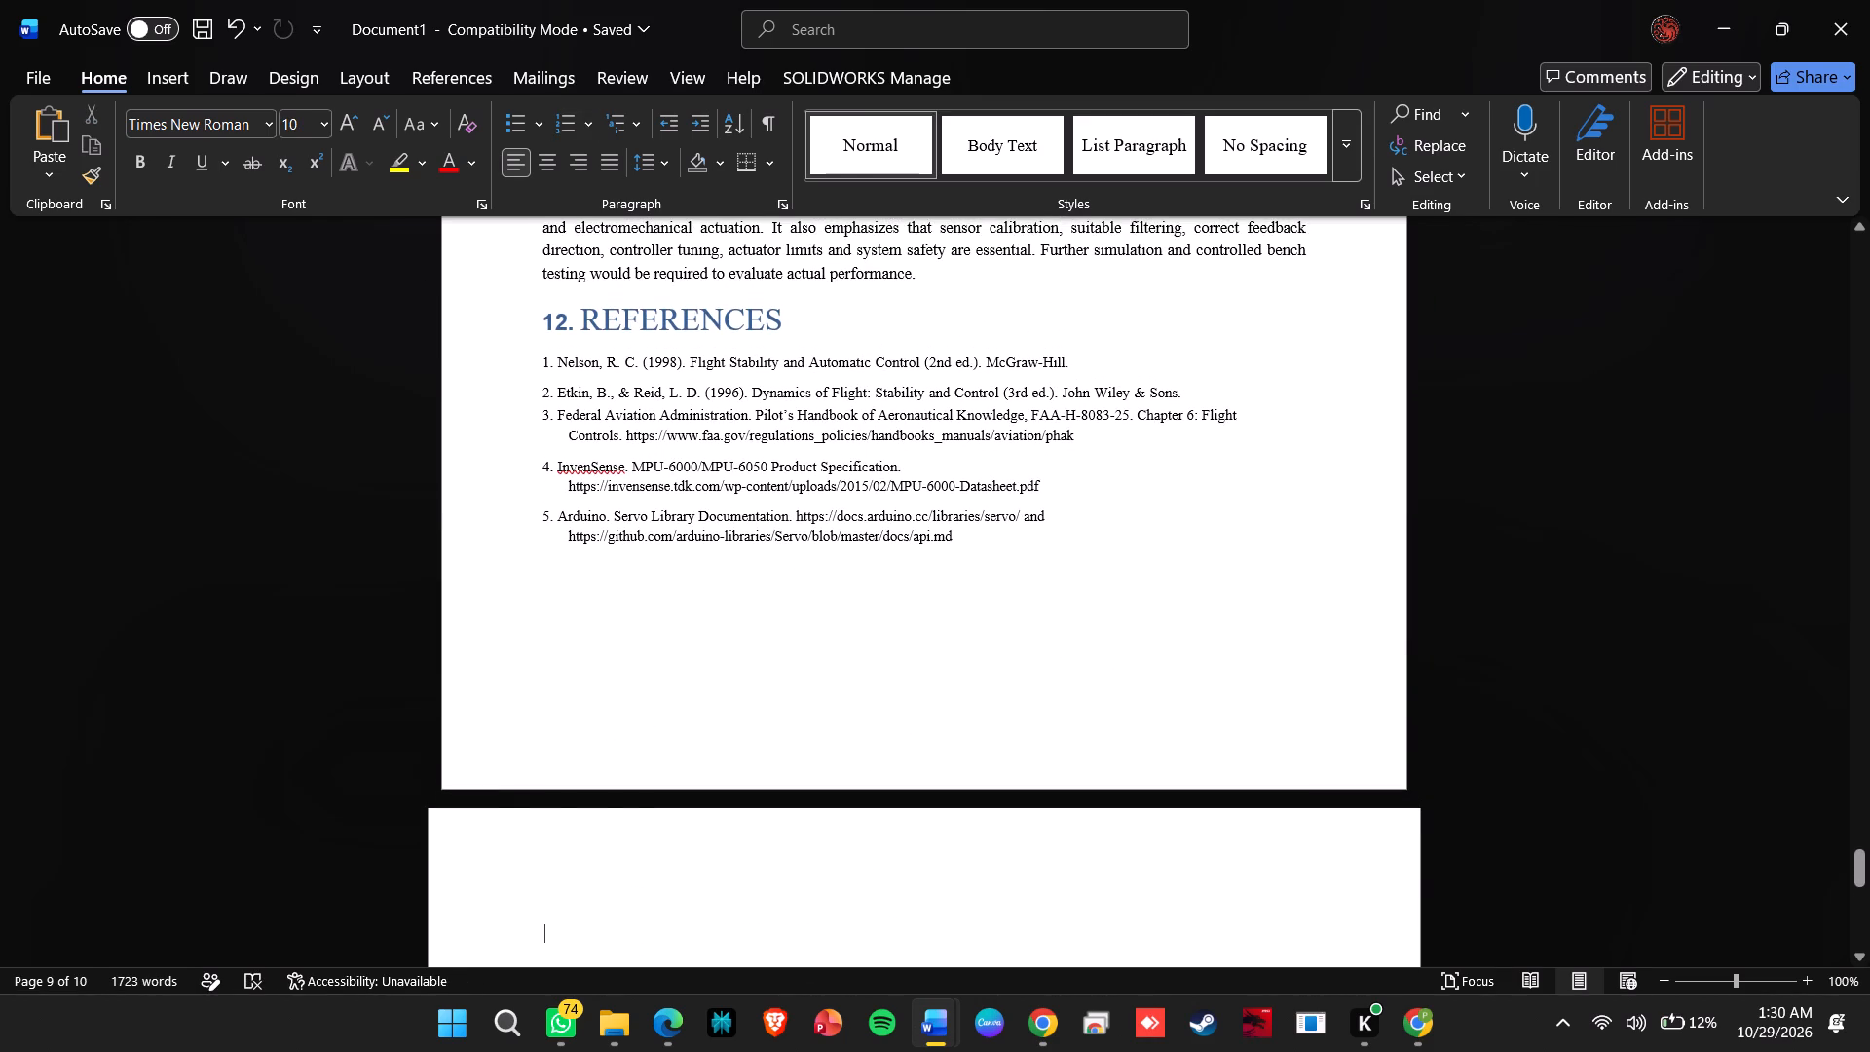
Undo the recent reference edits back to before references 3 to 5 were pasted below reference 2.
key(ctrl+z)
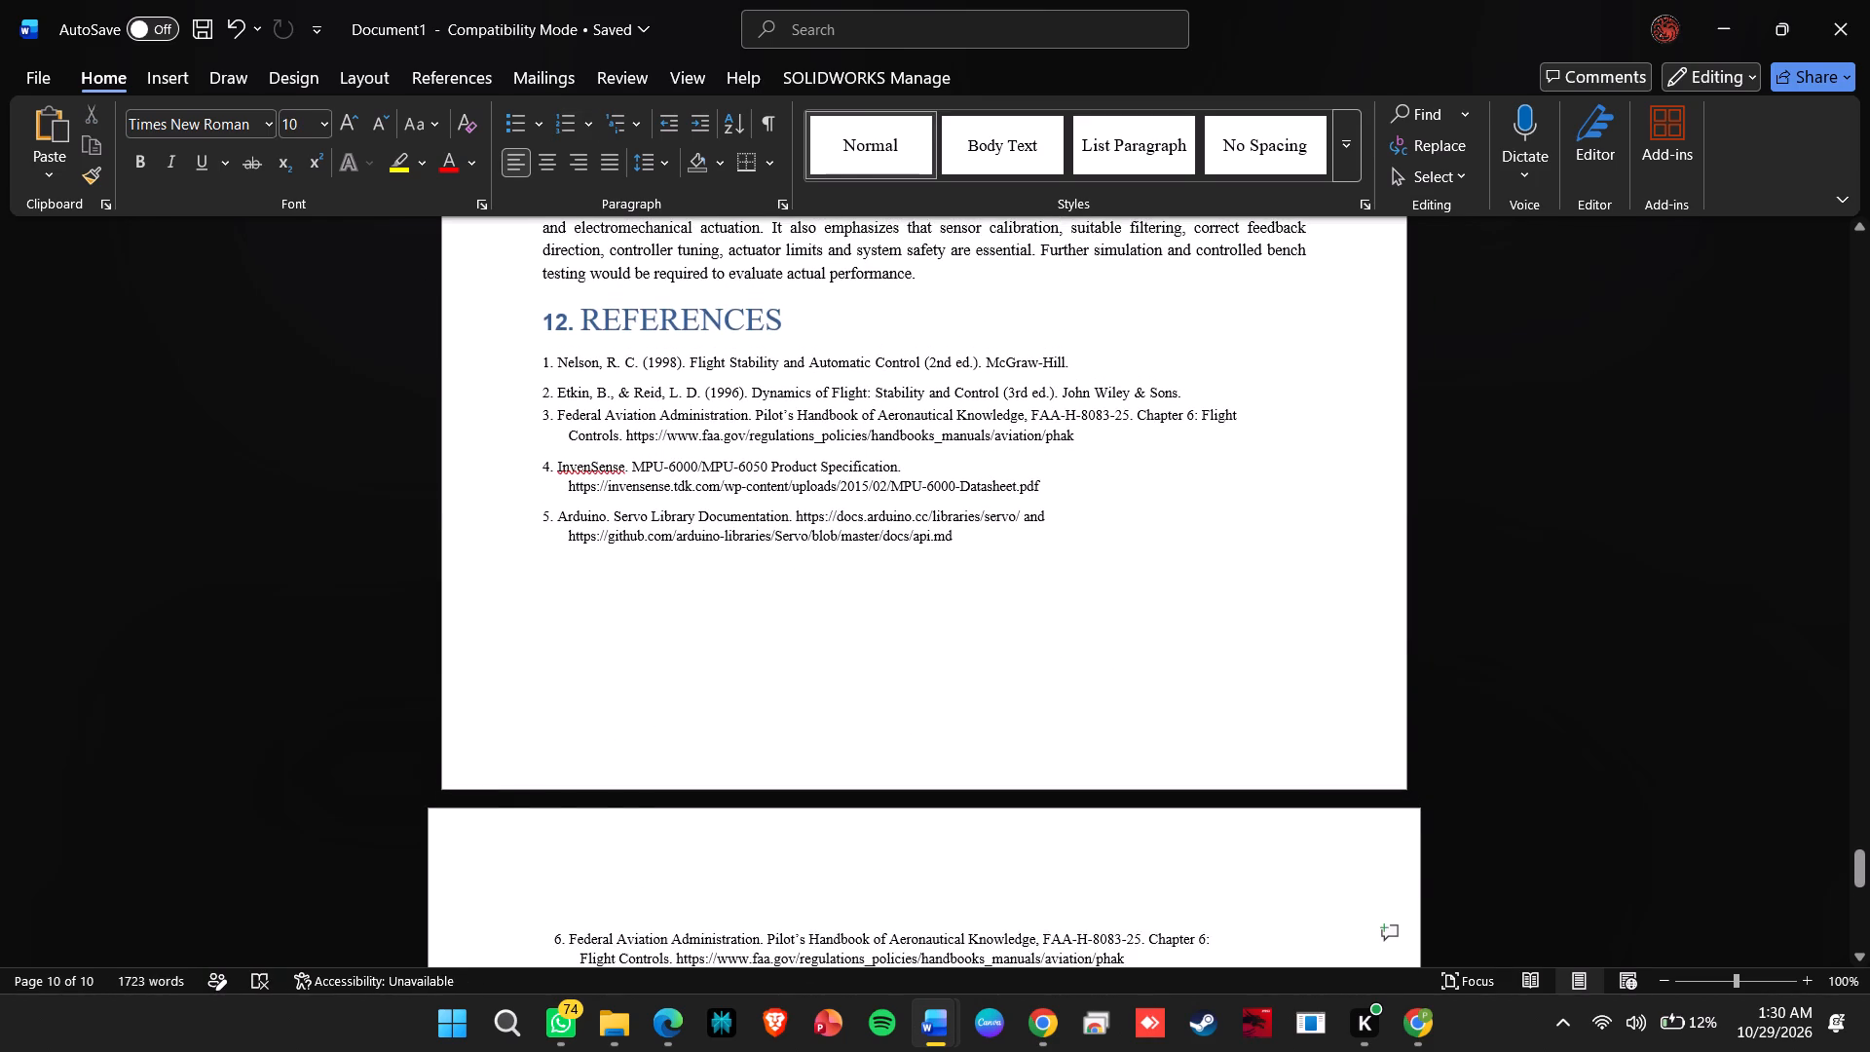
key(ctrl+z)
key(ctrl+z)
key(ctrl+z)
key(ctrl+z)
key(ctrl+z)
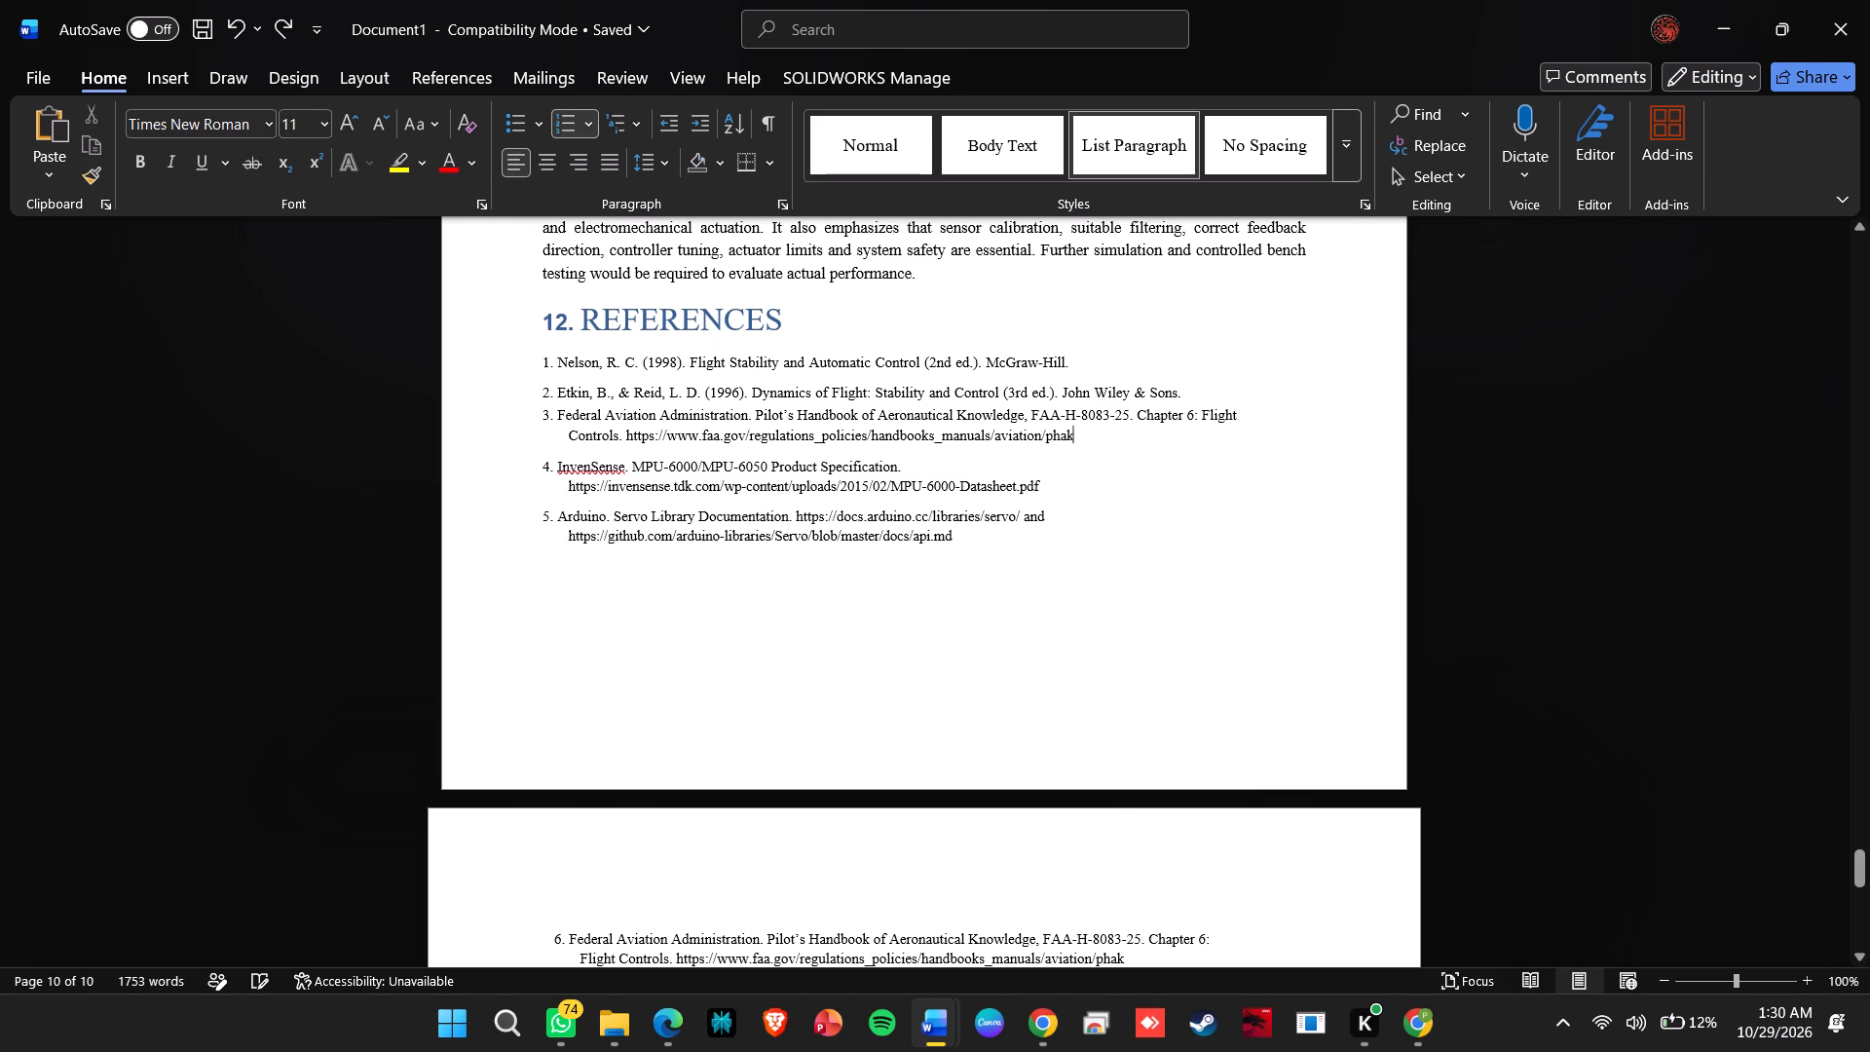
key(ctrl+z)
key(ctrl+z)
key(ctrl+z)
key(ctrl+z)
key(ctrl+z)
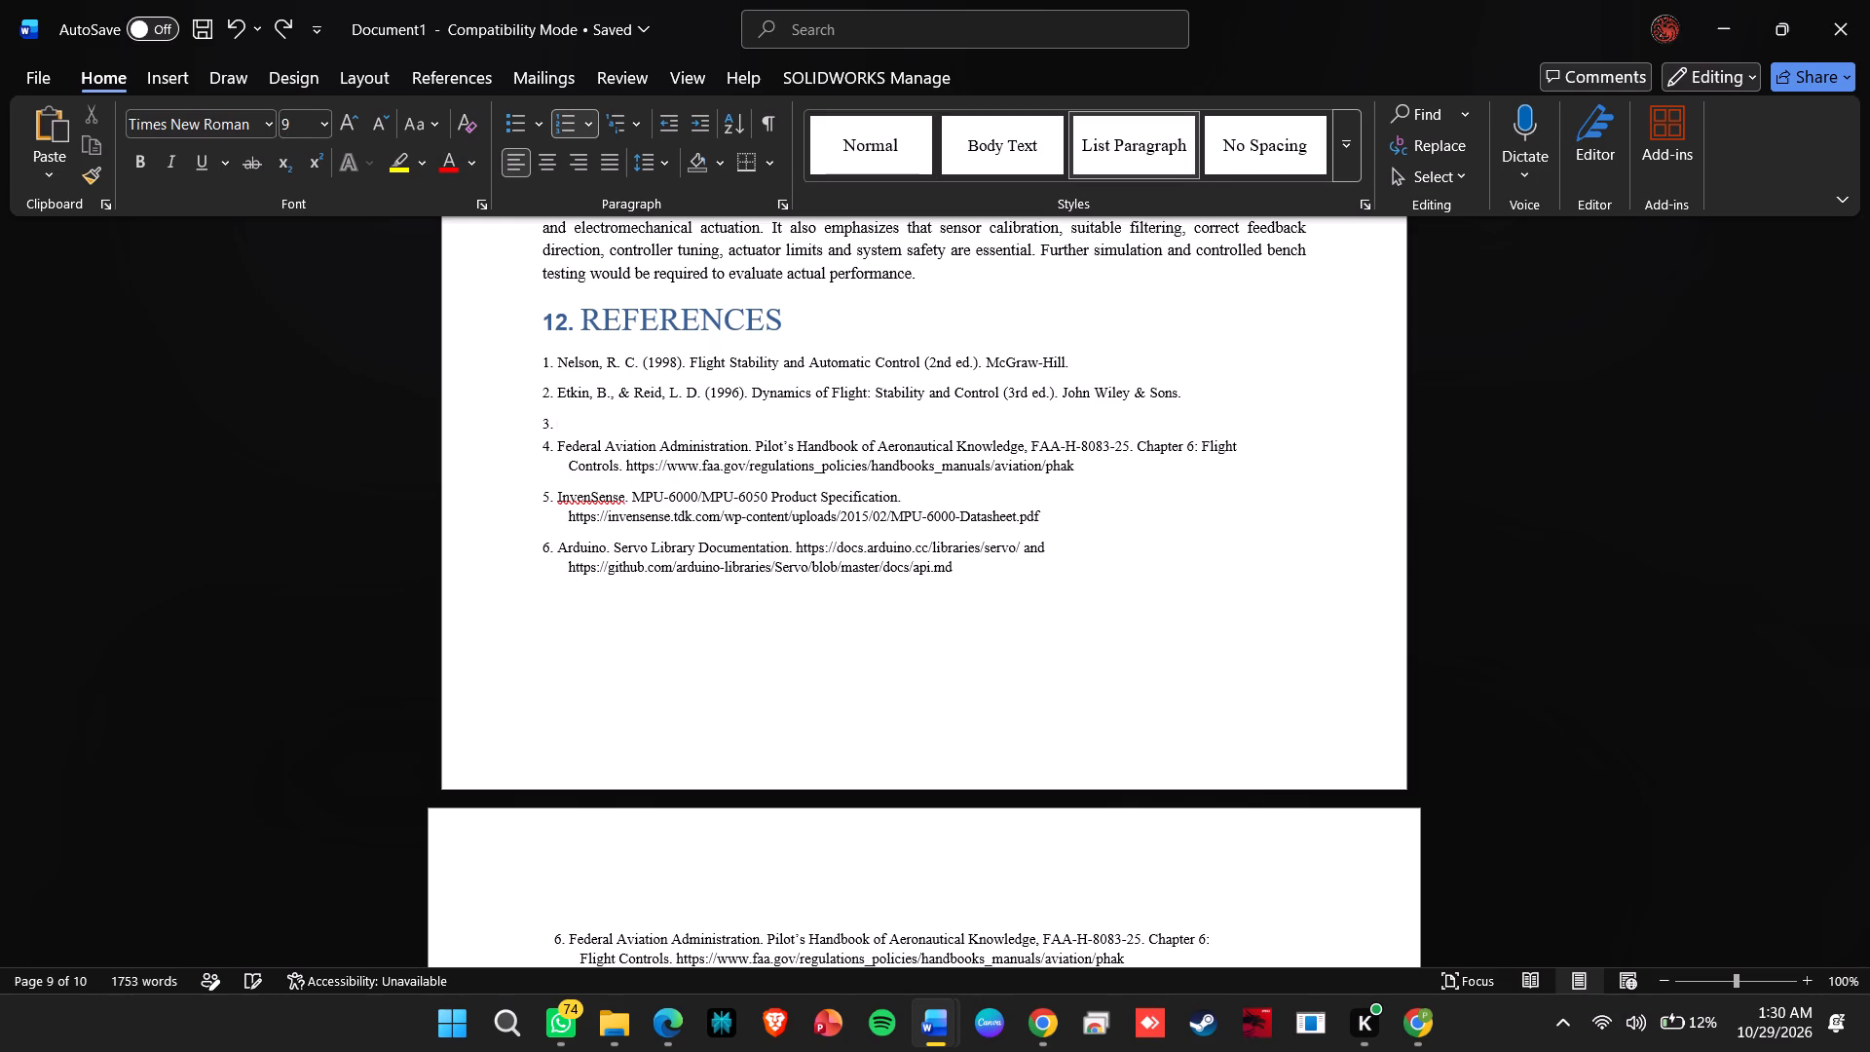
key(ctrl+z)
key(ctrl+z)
Copy references 3 to 5, from Federal Aviation Administration through Arduino, and delete them from the last page.
ctrl+scroll(969, 649, down, 2)
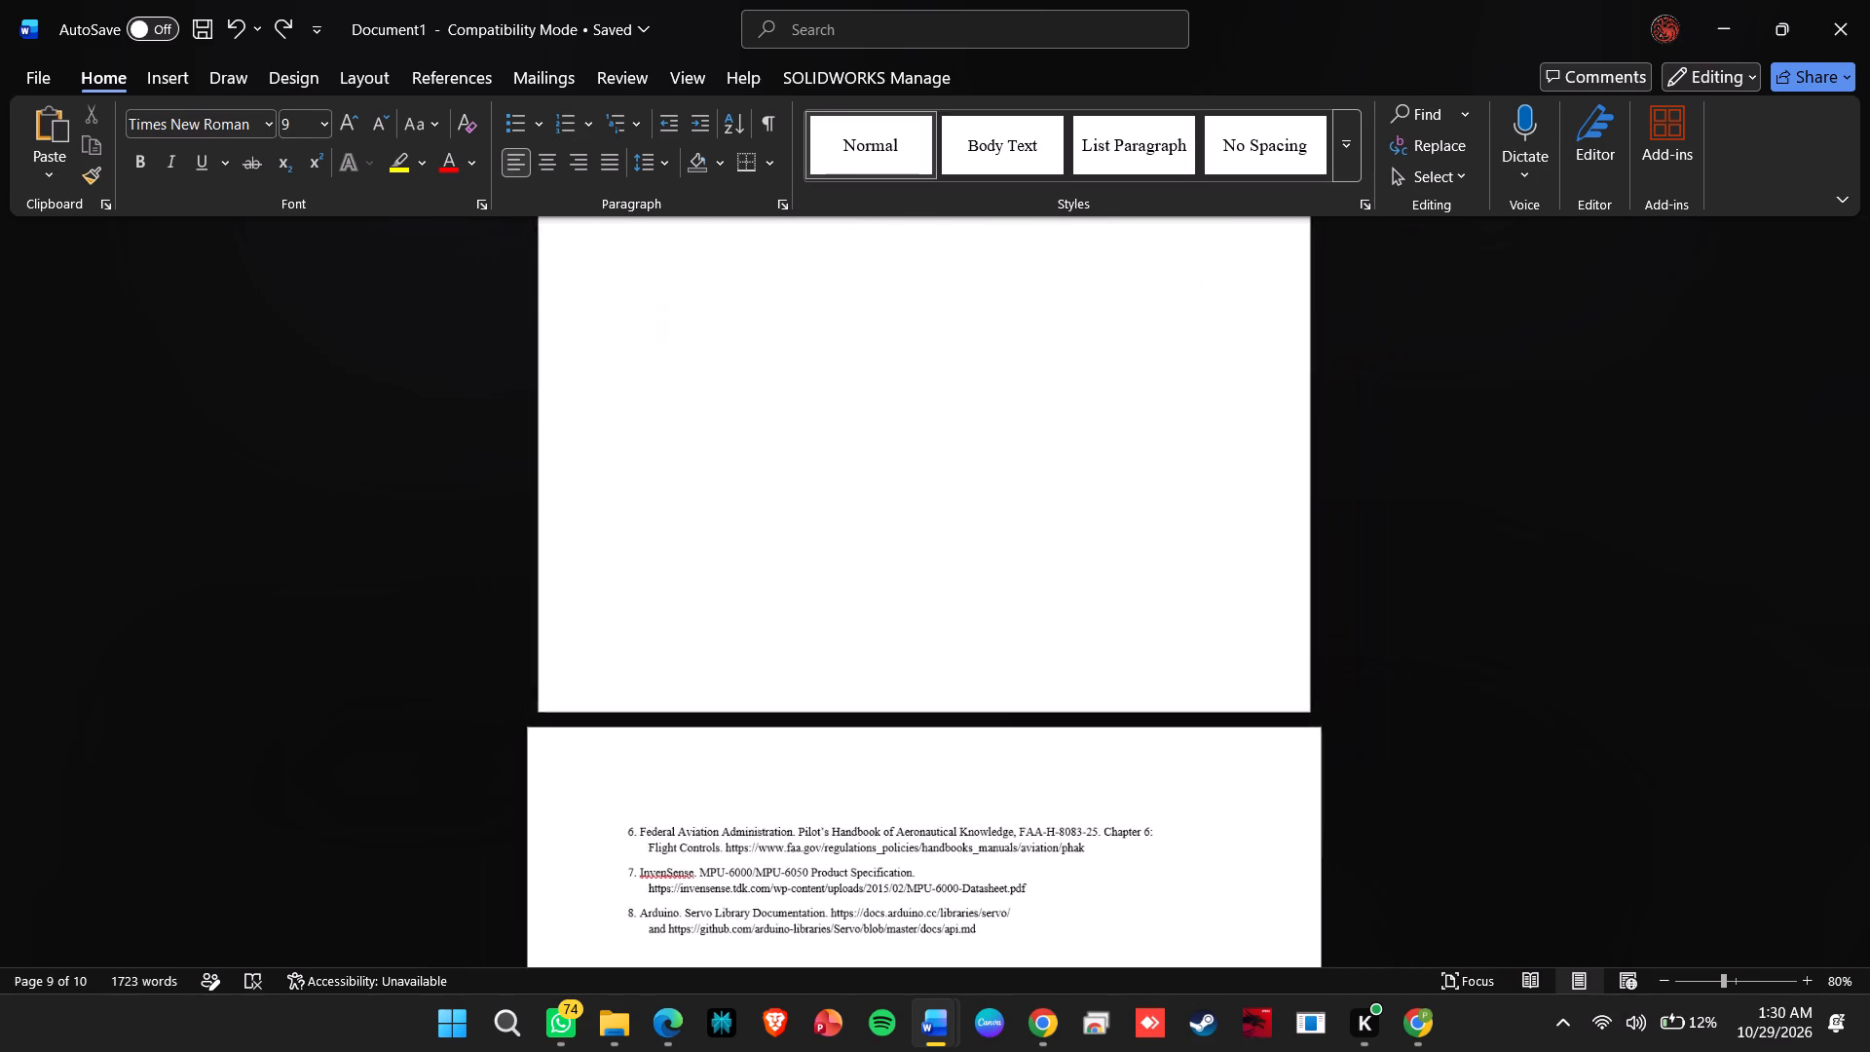
ctrl+scroll(969, 649, up, 2)
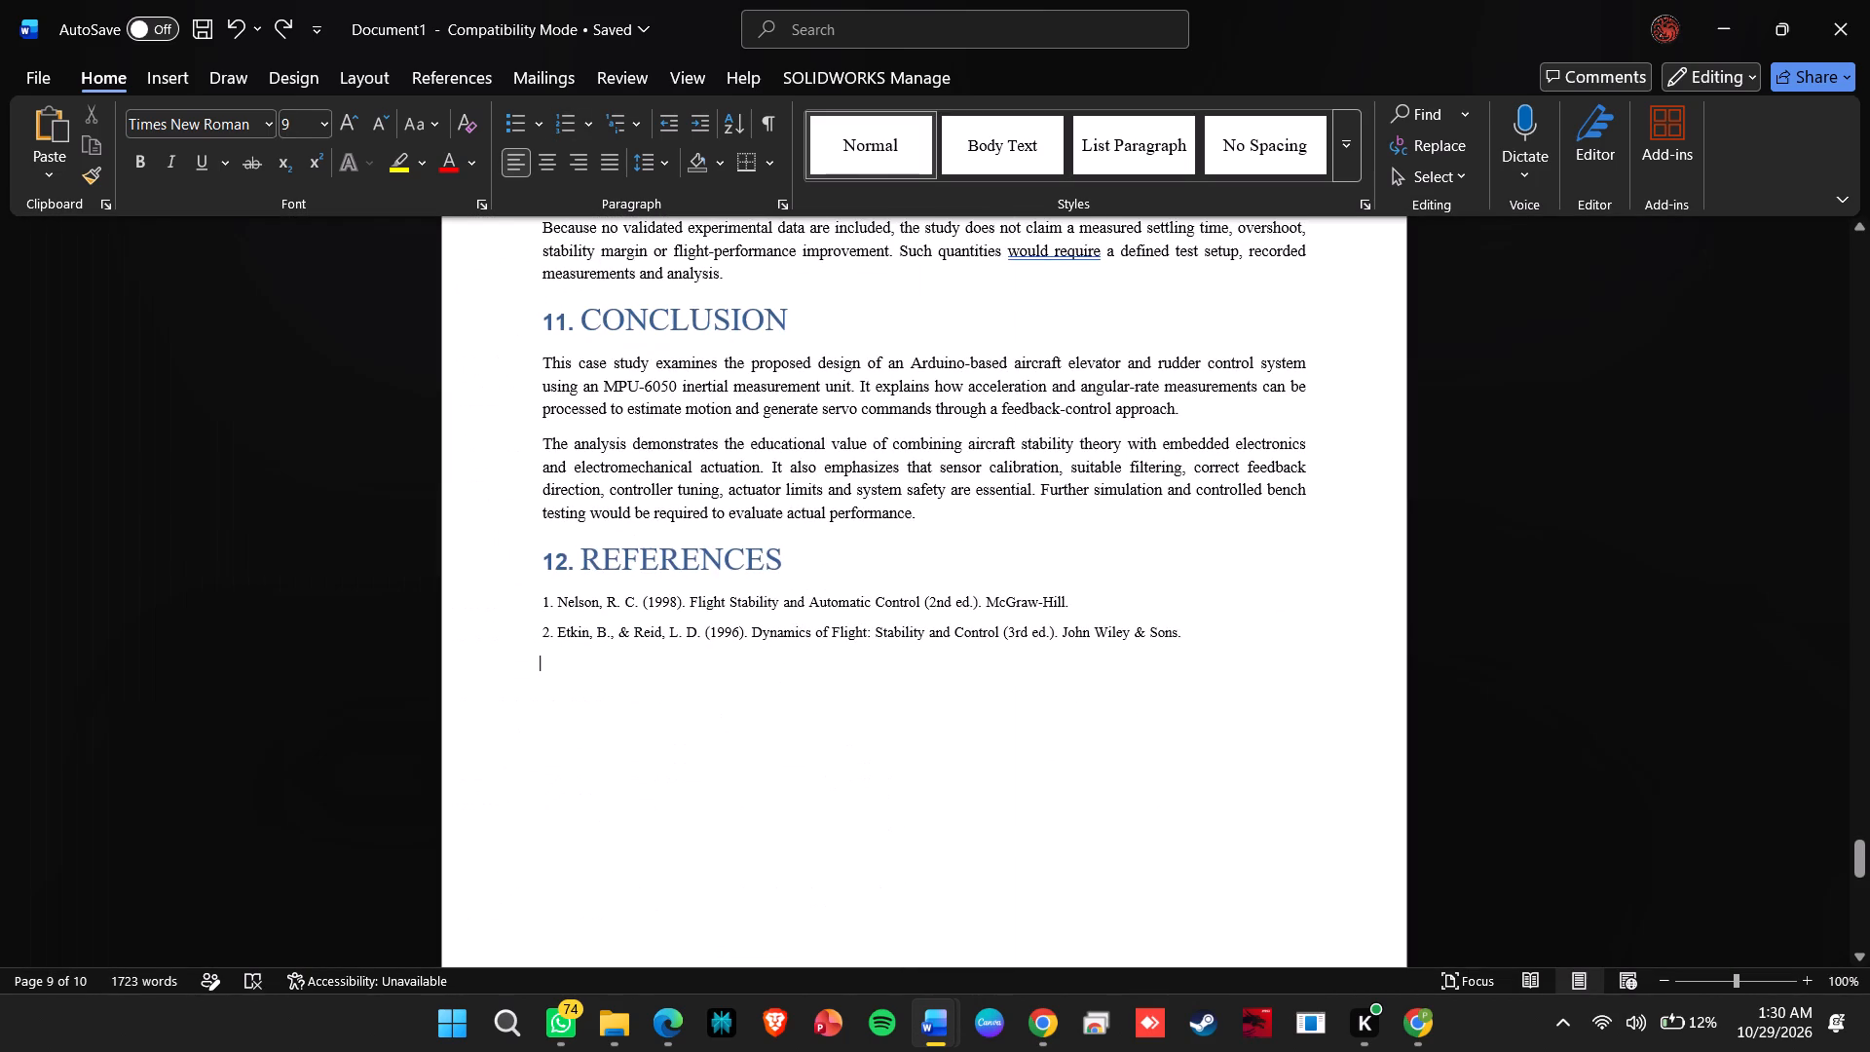
scroll(969, 649, down, 12)
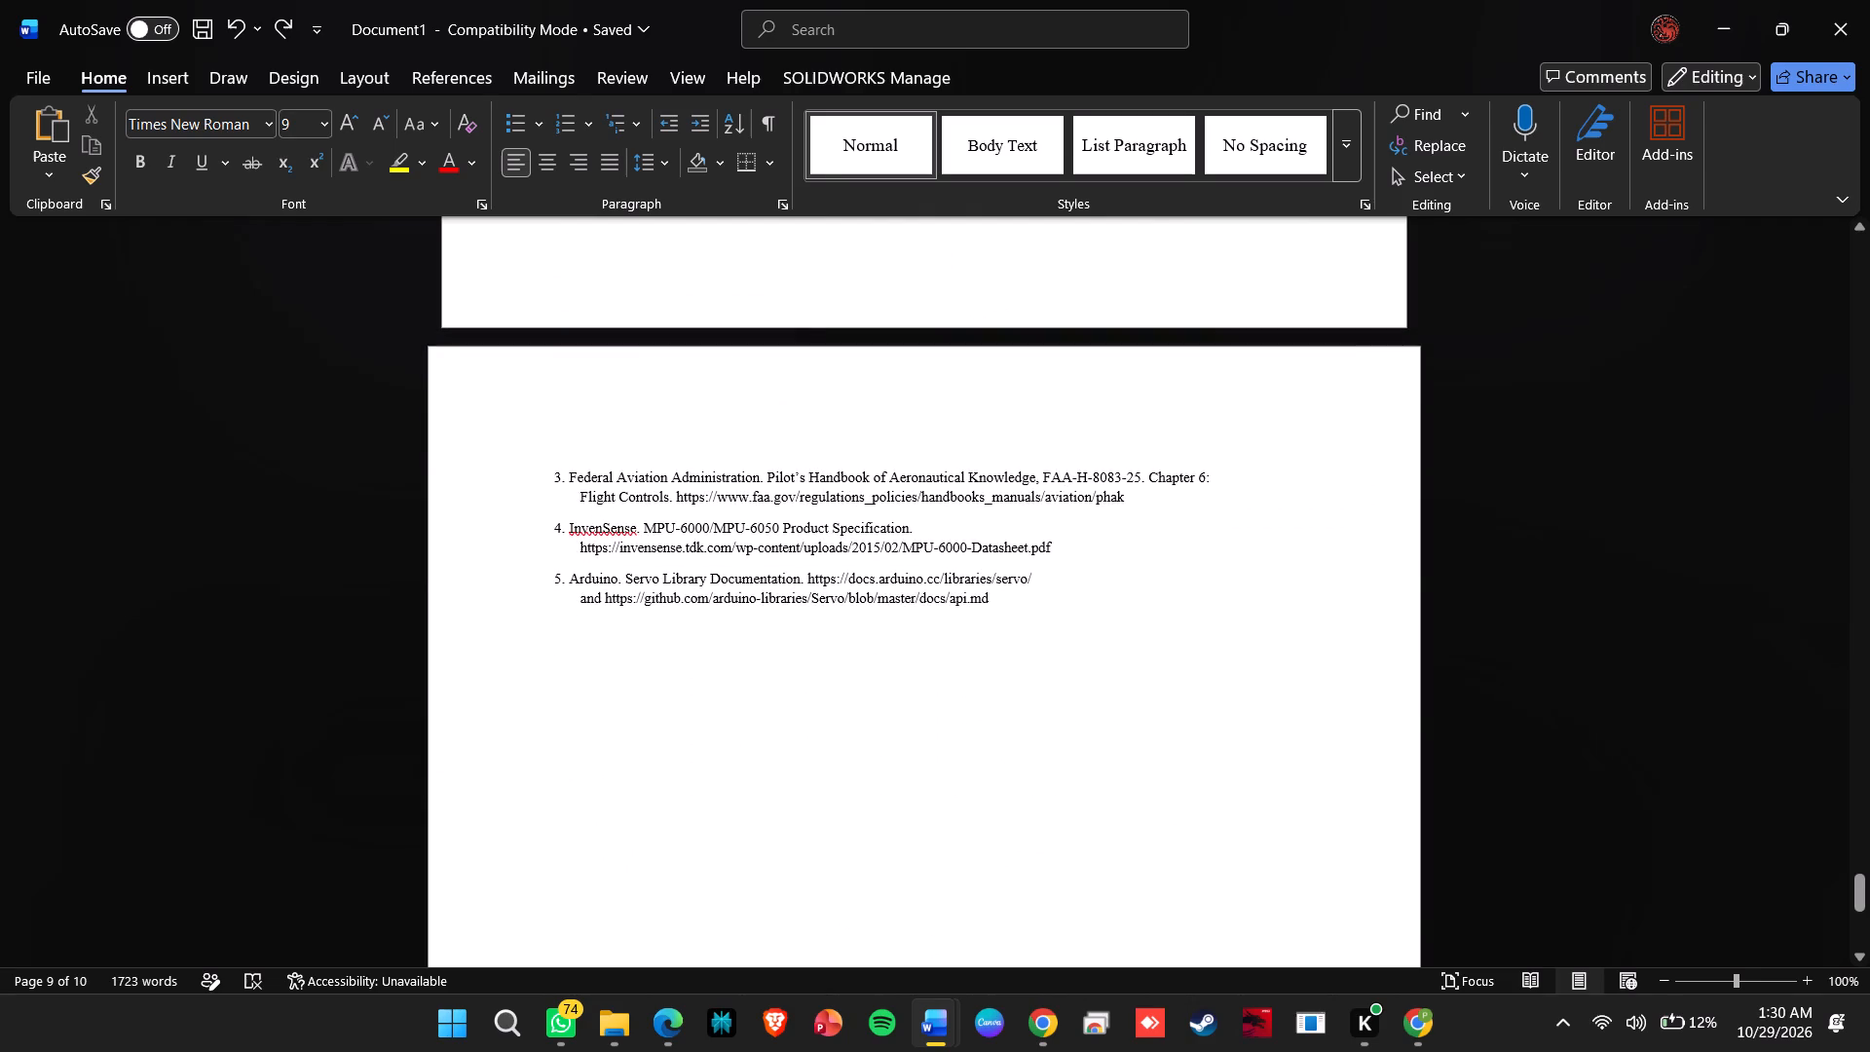
scroll(969, 649, up, 6)
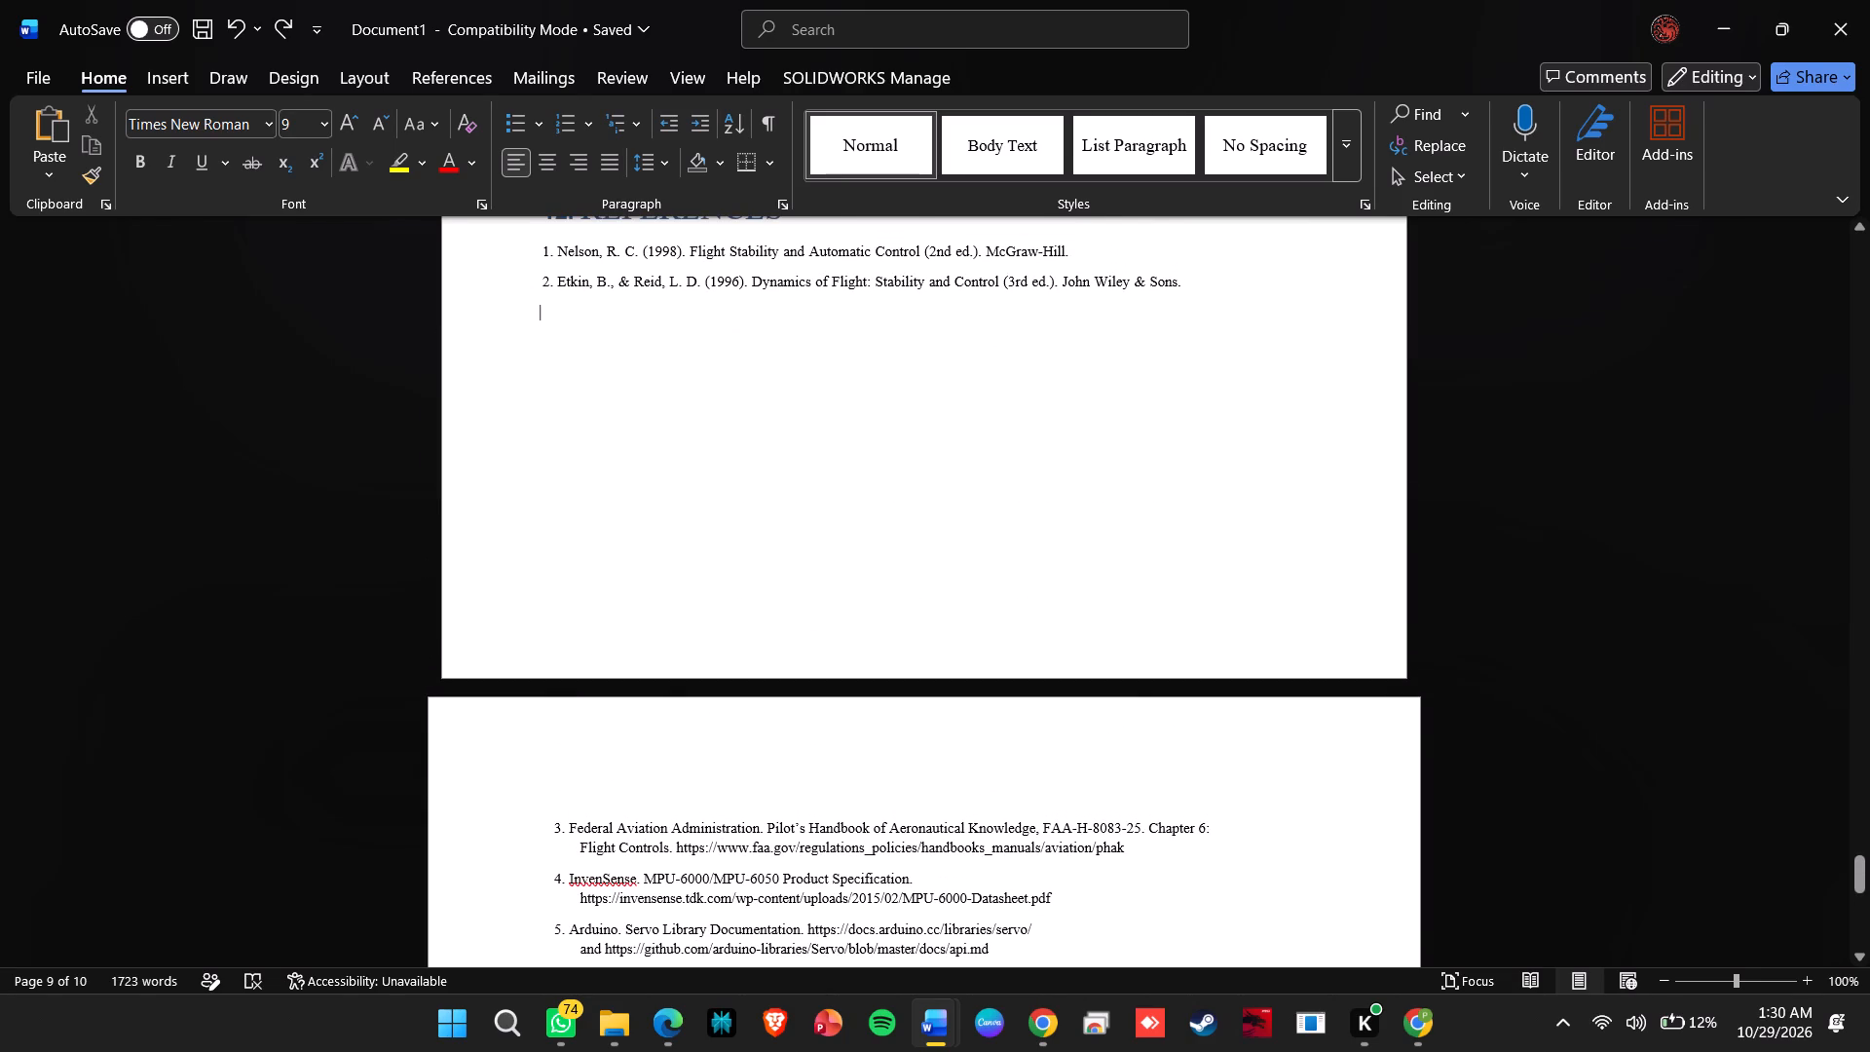
drag(552, 817, 936, 942)
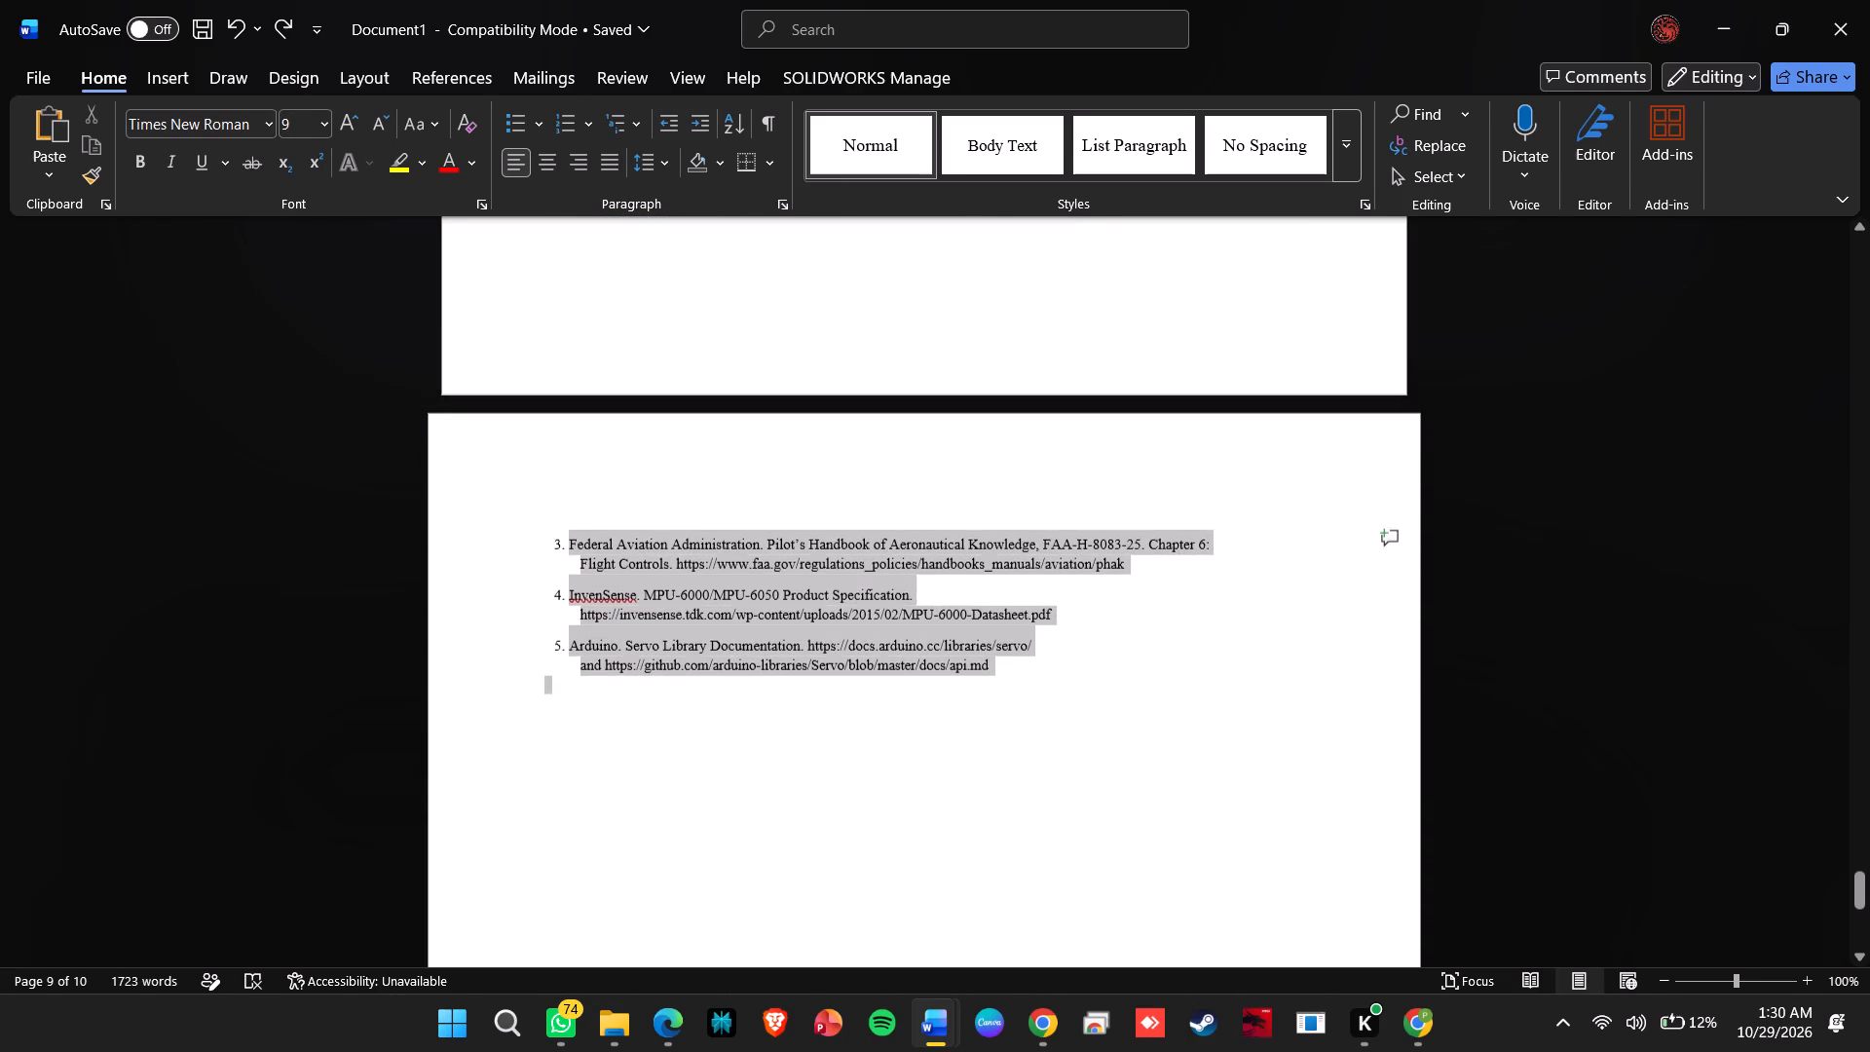
drag(936, 942, 1043, 731)
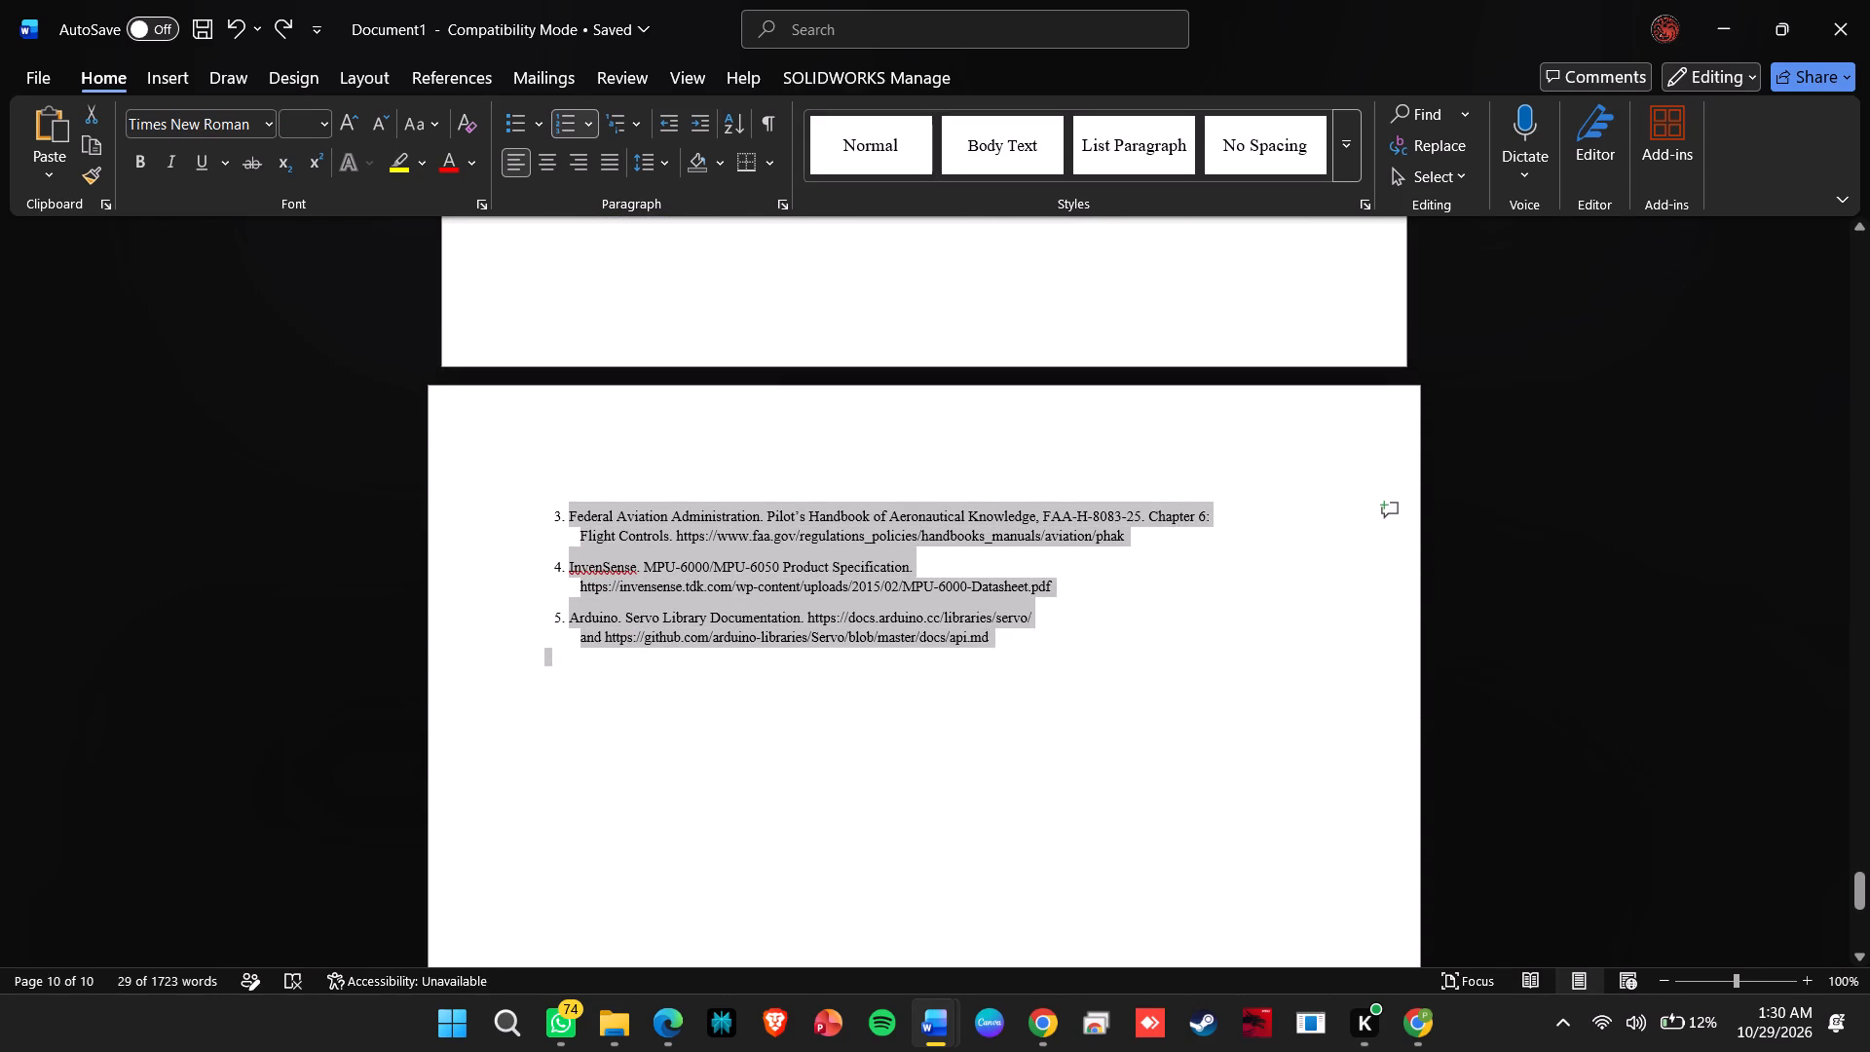
click(527, 515)
click(549, 515)
drag(549, 515, 953, 652)
drag(953, 652, 1025, 663)
key(ctrl+c)
scroll(1009, 665, up, 3)
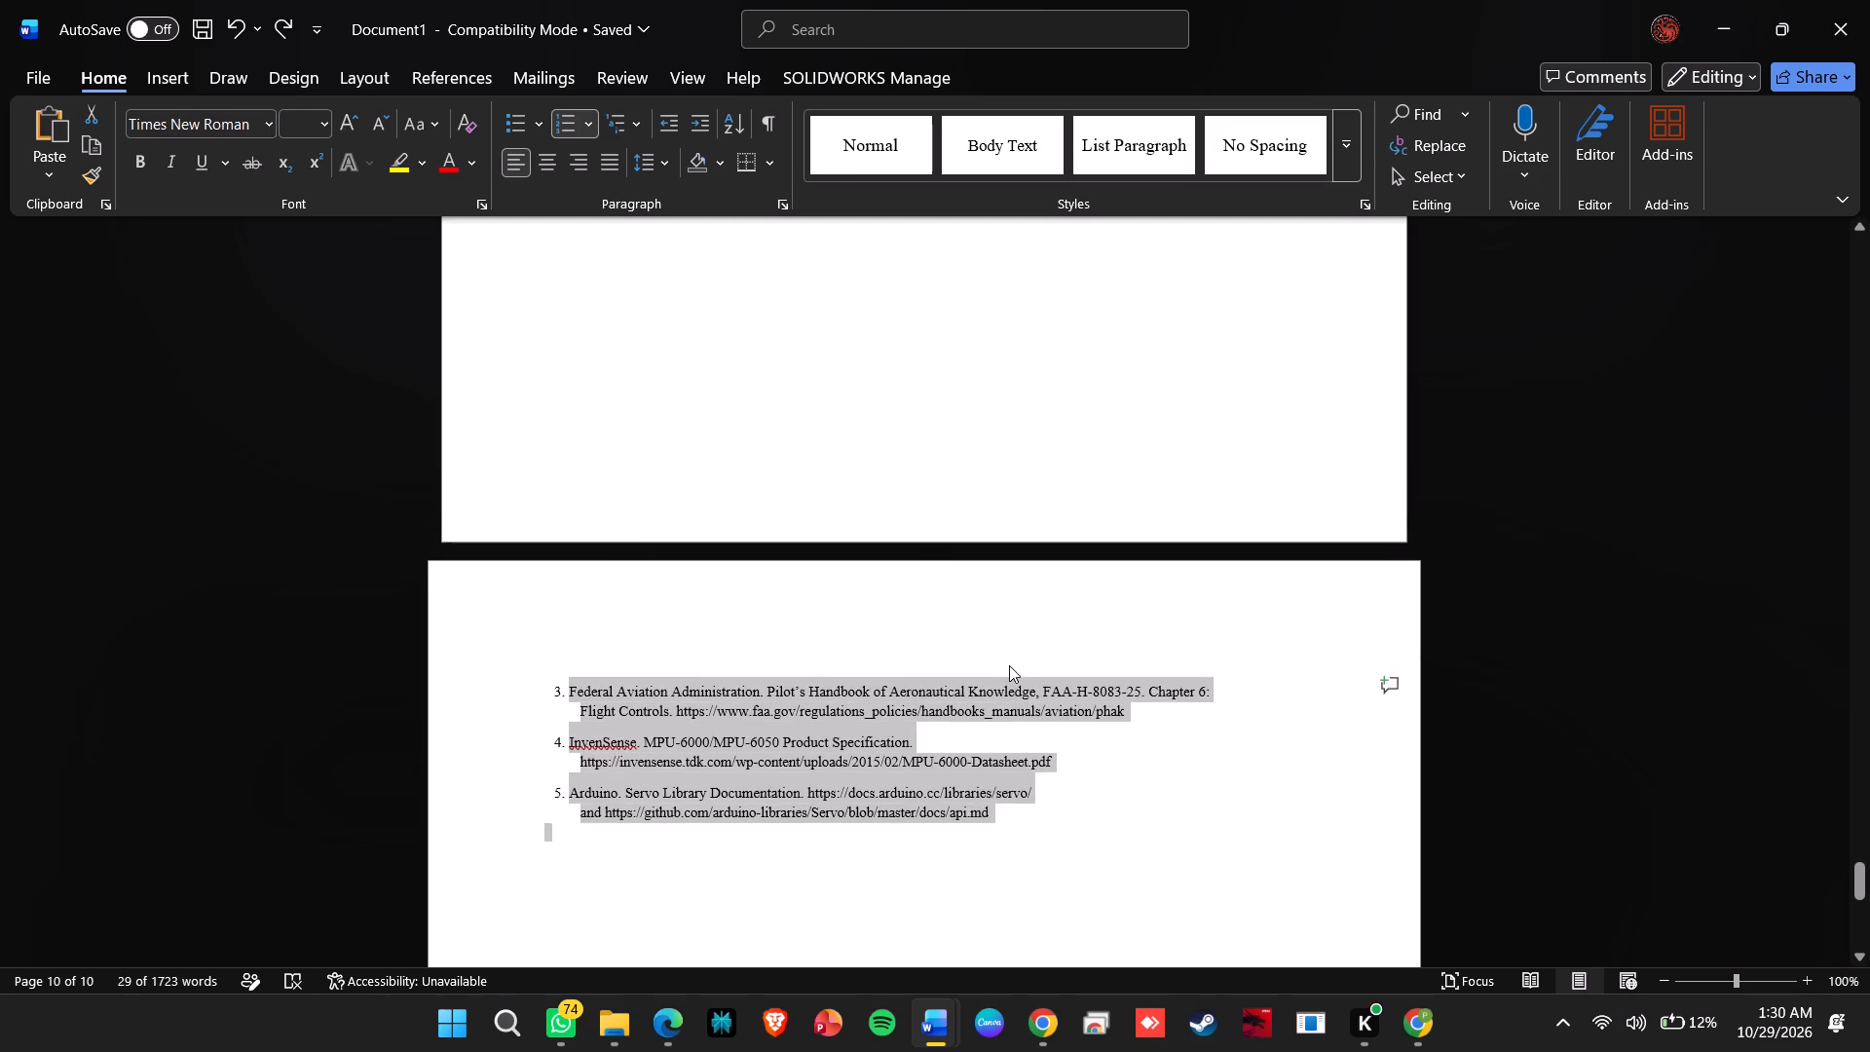
key(BackSpace)
Remove the blank lines following reference 2 in the References section.
scroll(967, 674, up, 3)
scroll(1079, 775, up, 3)
key(BackSpace)
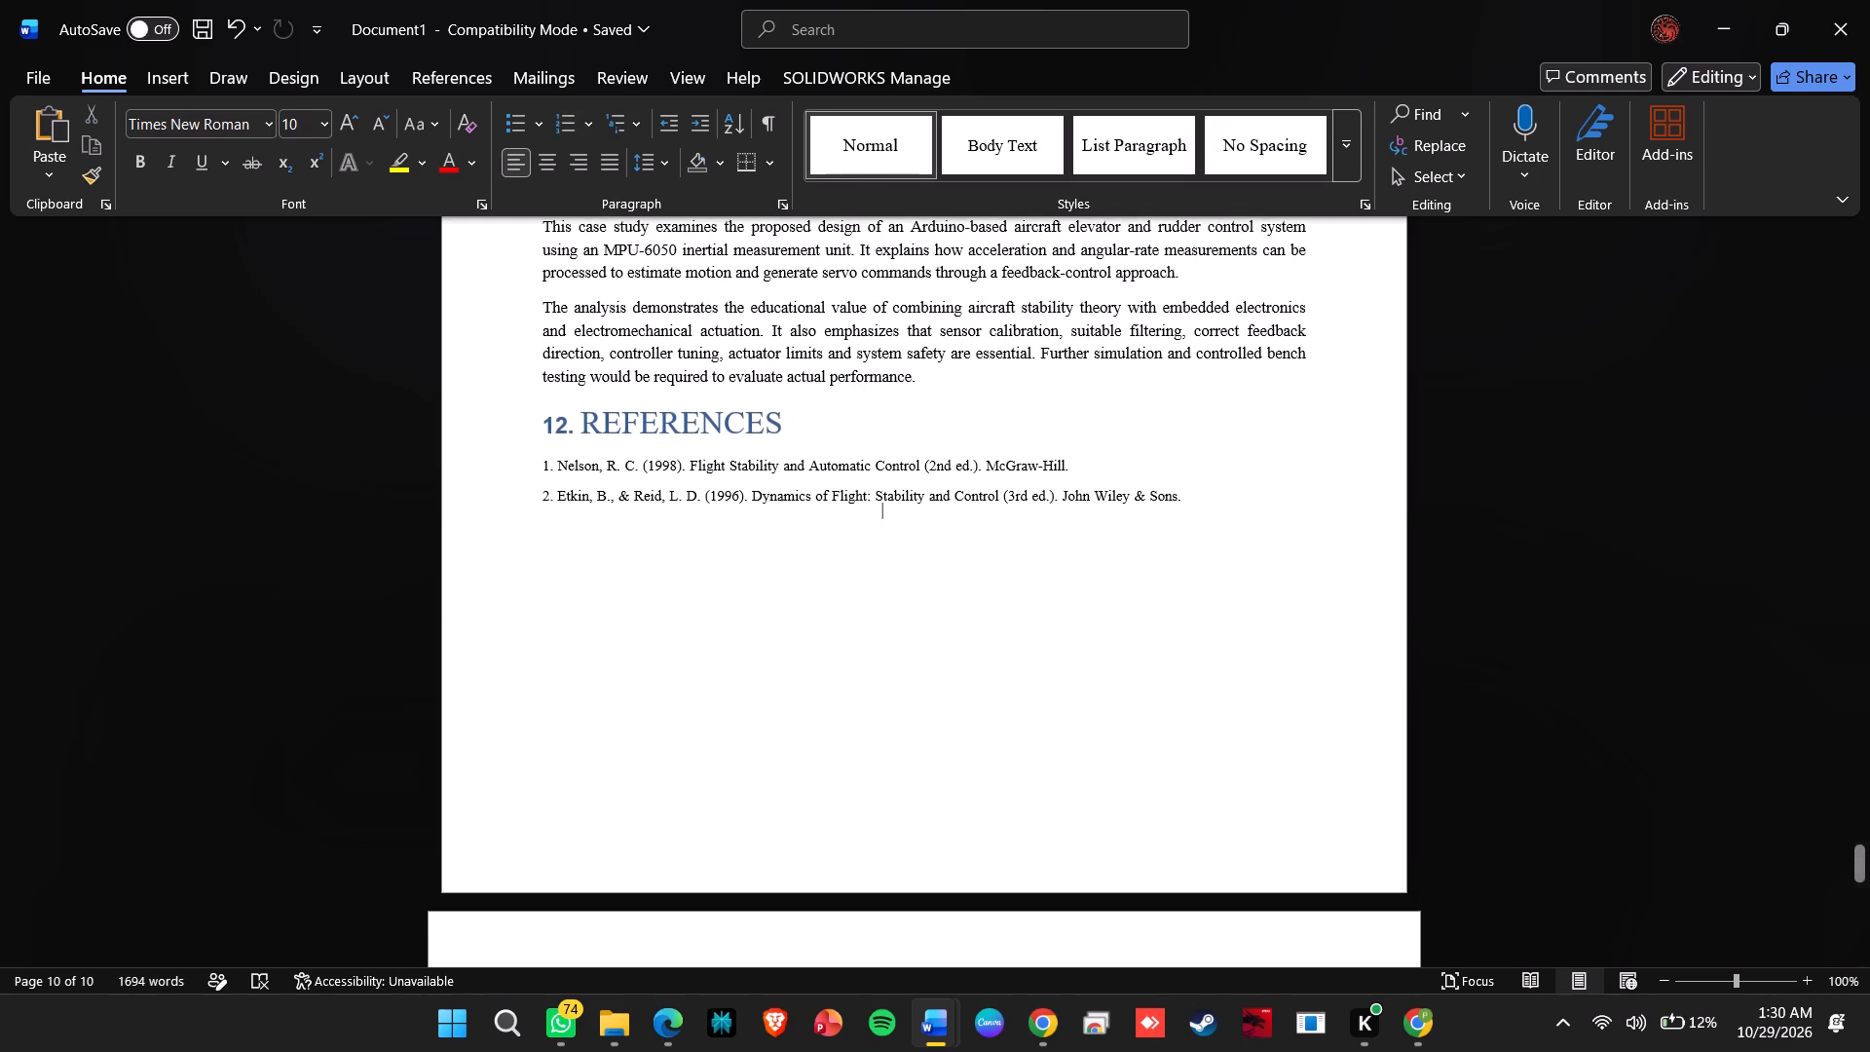
key(BackSpace)
key(Return)
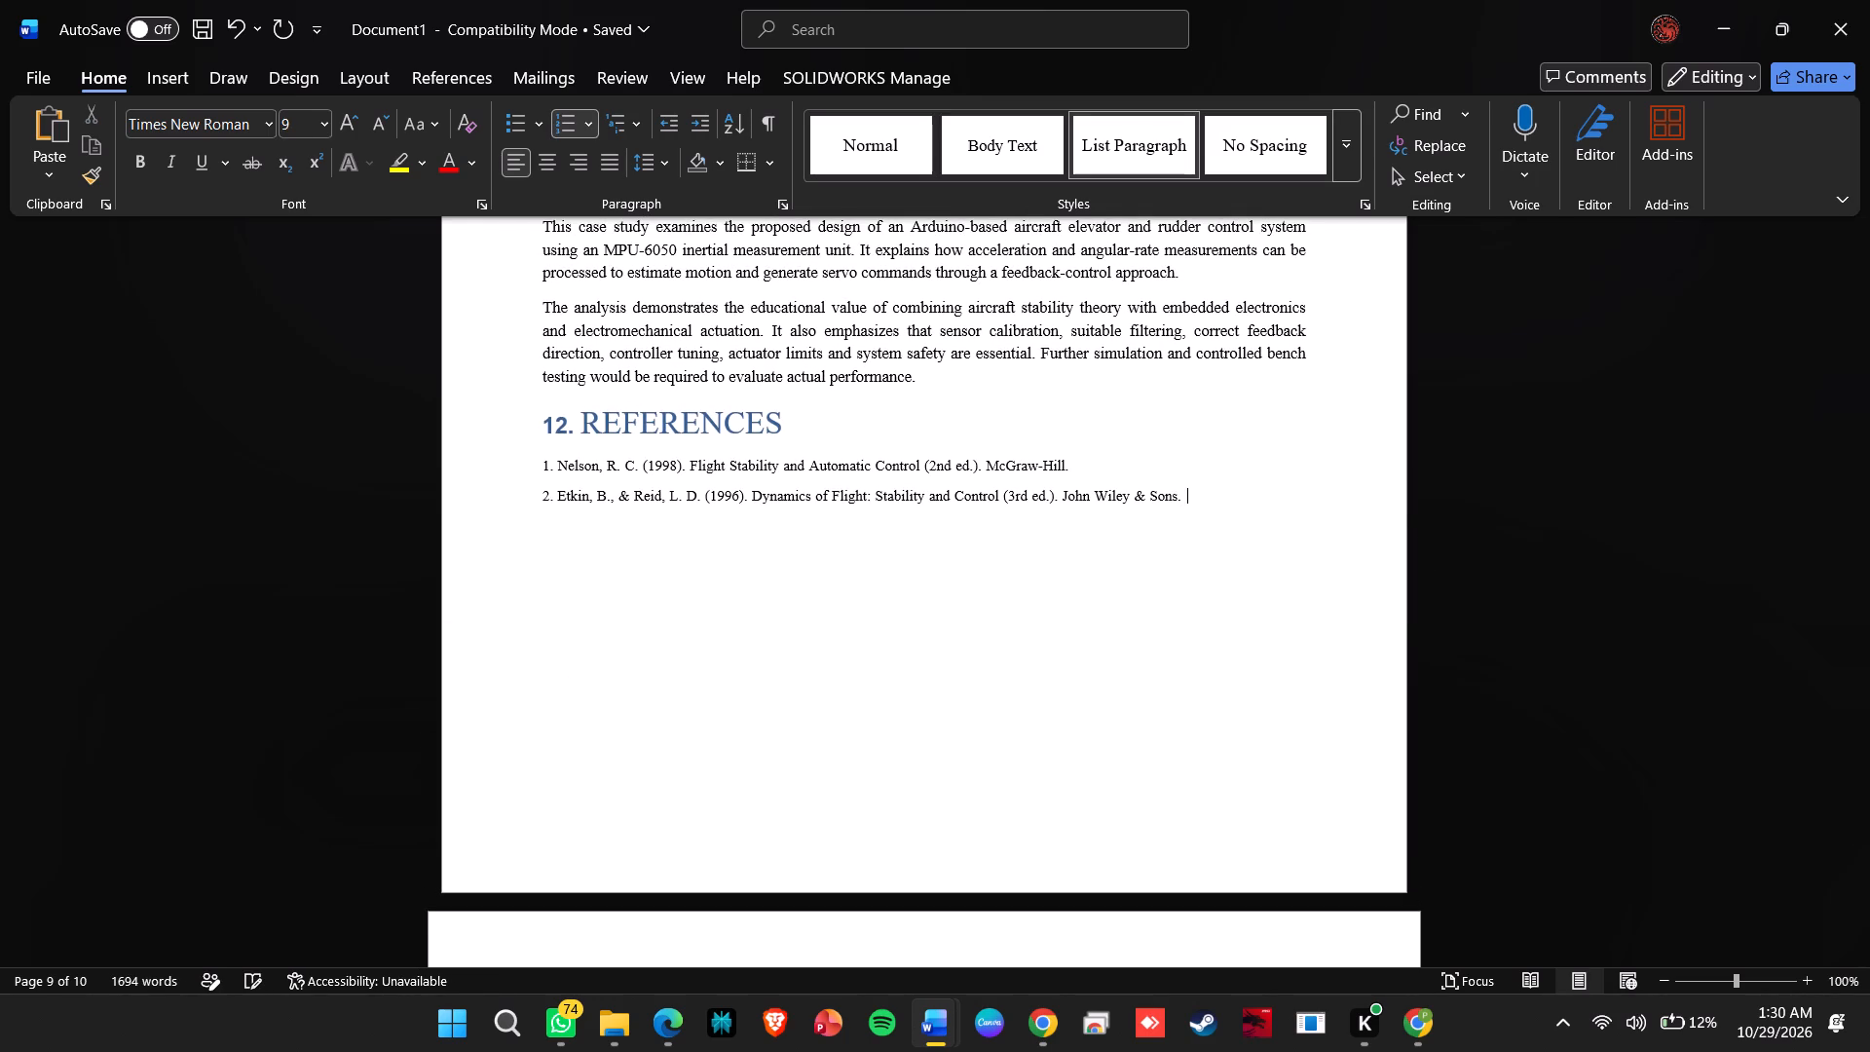
key(BackSpace)
key(BackSpace)
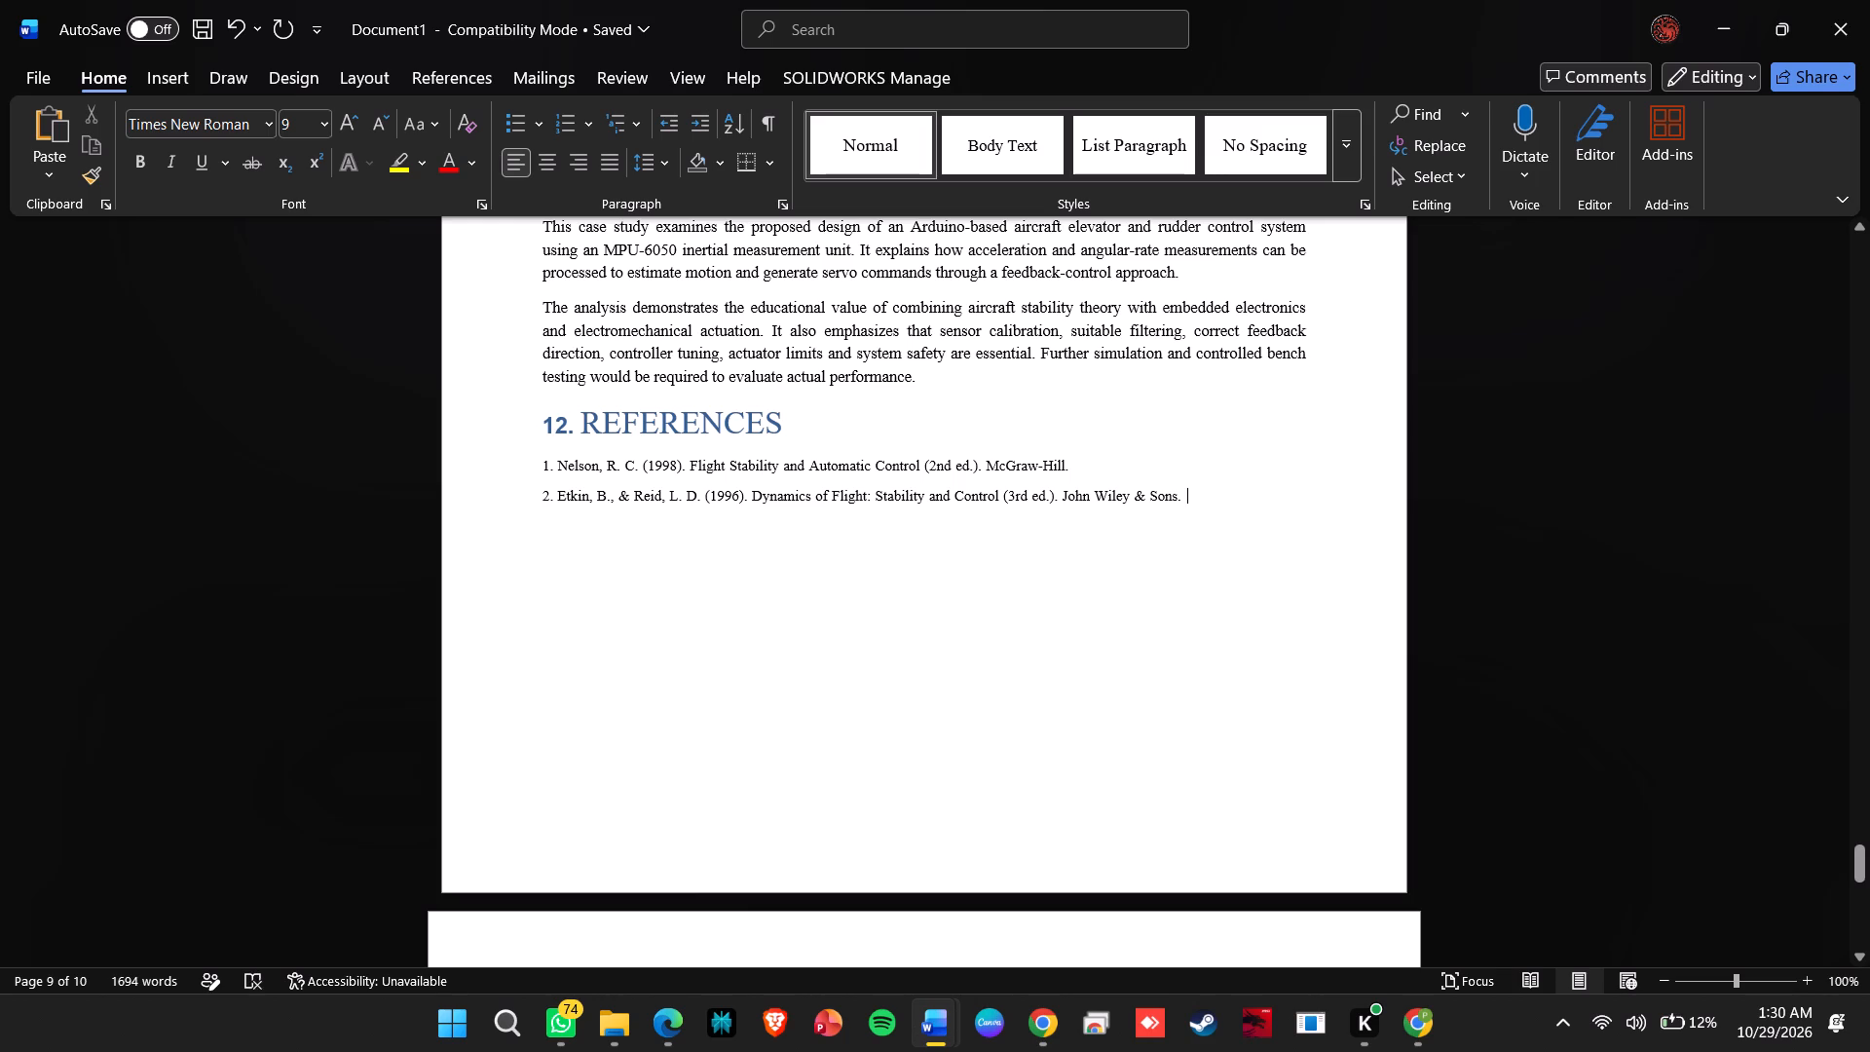
key(BackSpace)
Paste the copied references on a new line below reference 2 and remove the empty numbered item after them.
click(537, 518)
click(561, 531)
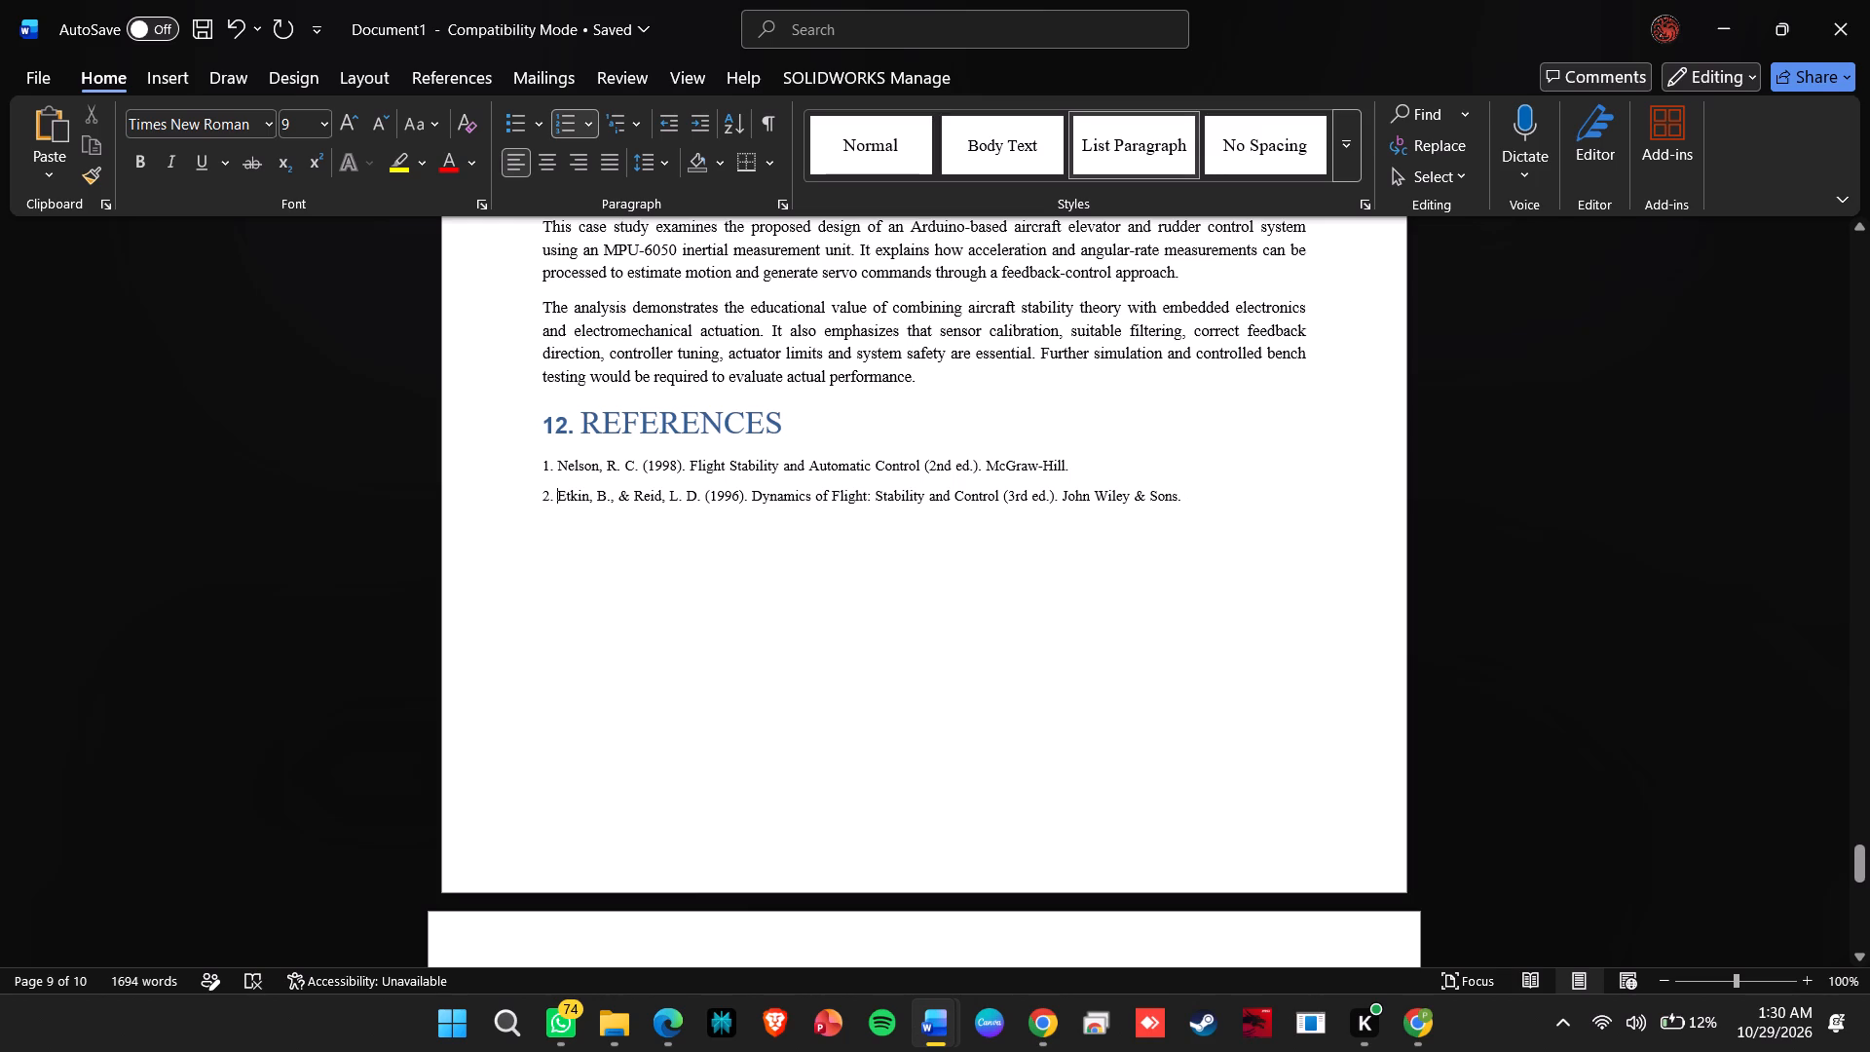
click(1182, 494)
key(Return)
key(ctrl+v)
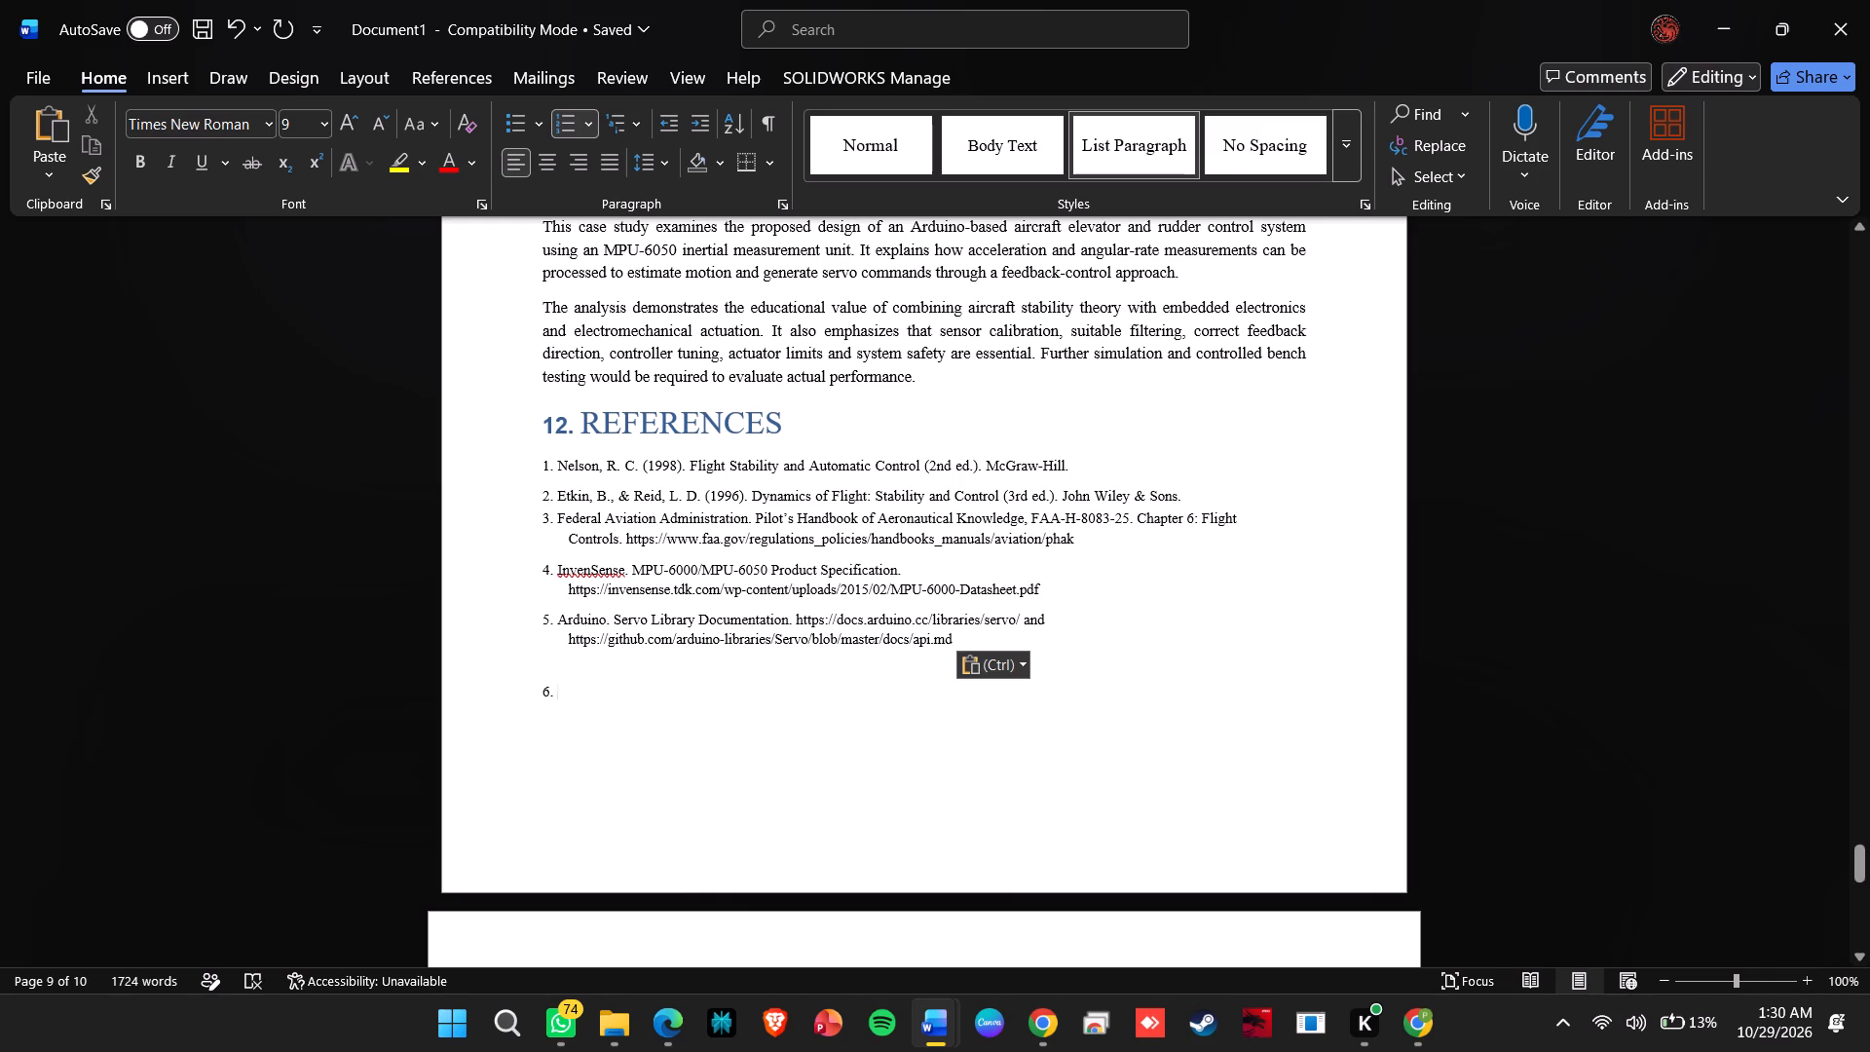
key(BackSpace)
key(BackSpace)
key(BackSpace)
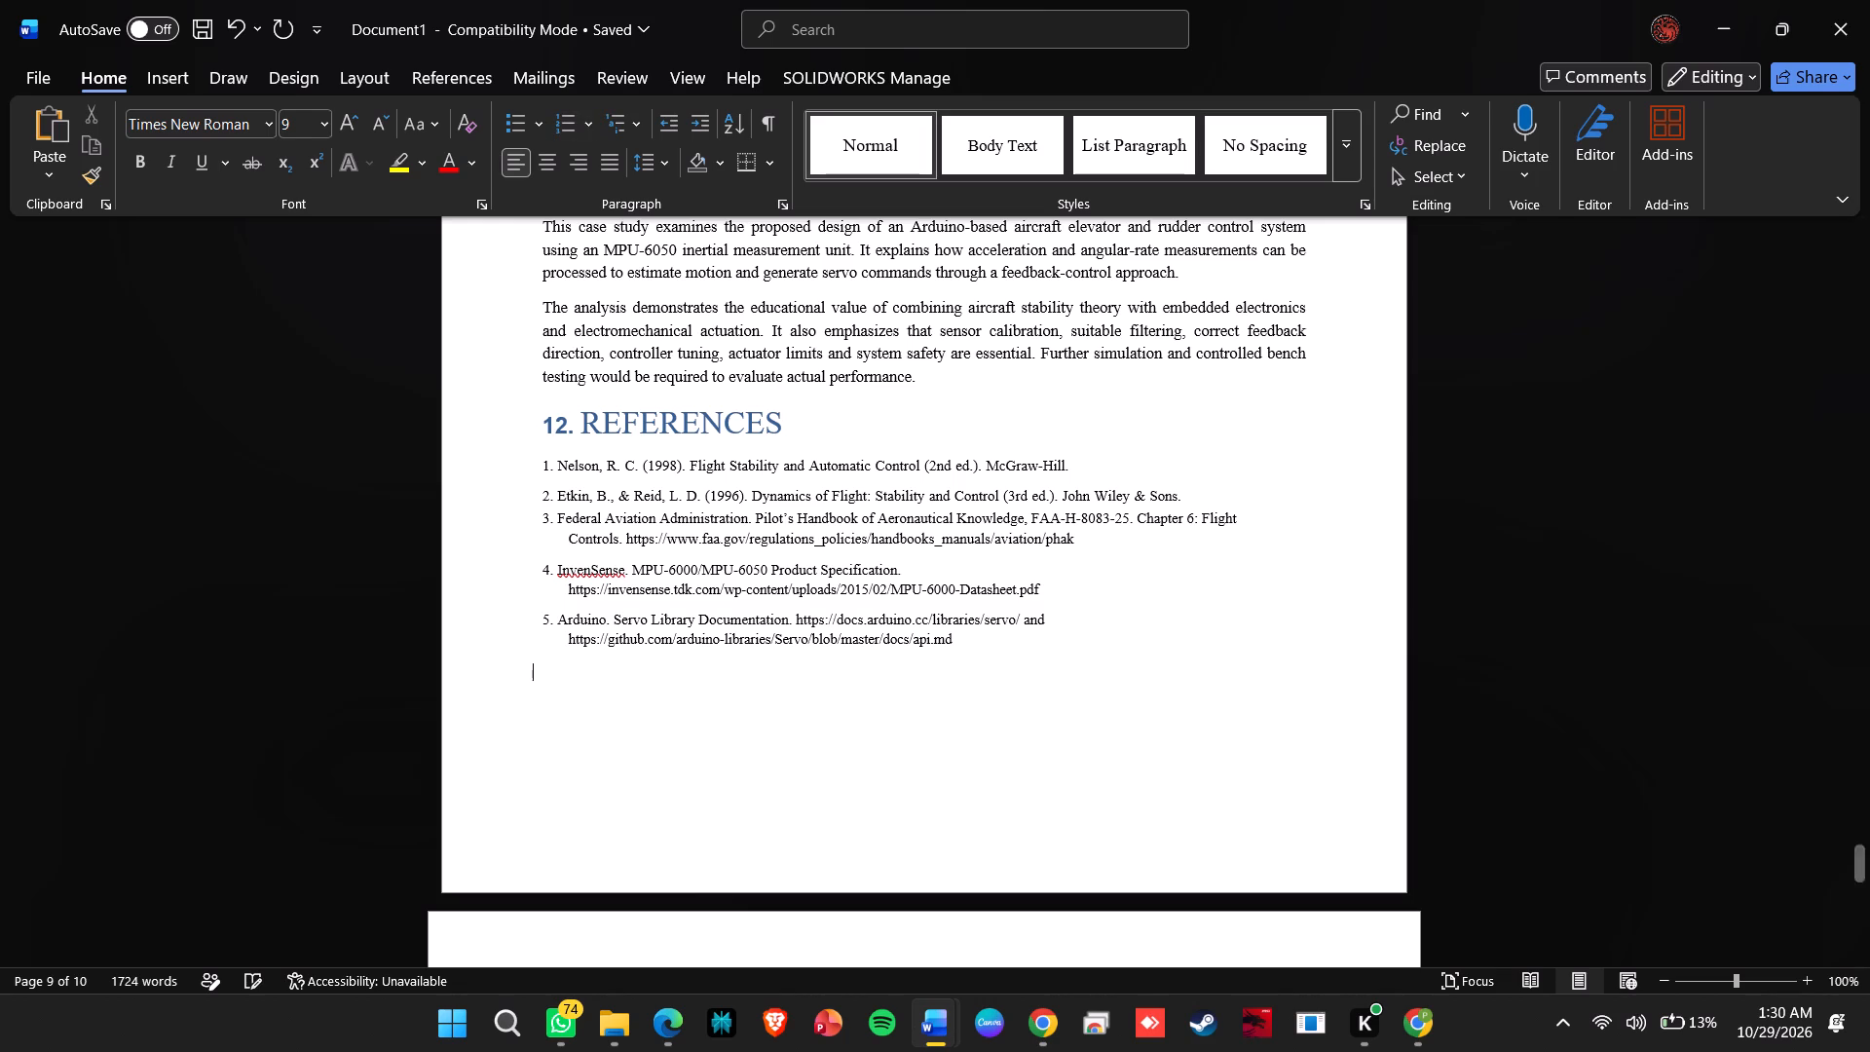
On the cover page, move "Course" from the end of the subject line down to read "Course Code: A6AE17".
scroll(825, 671, up, 7)
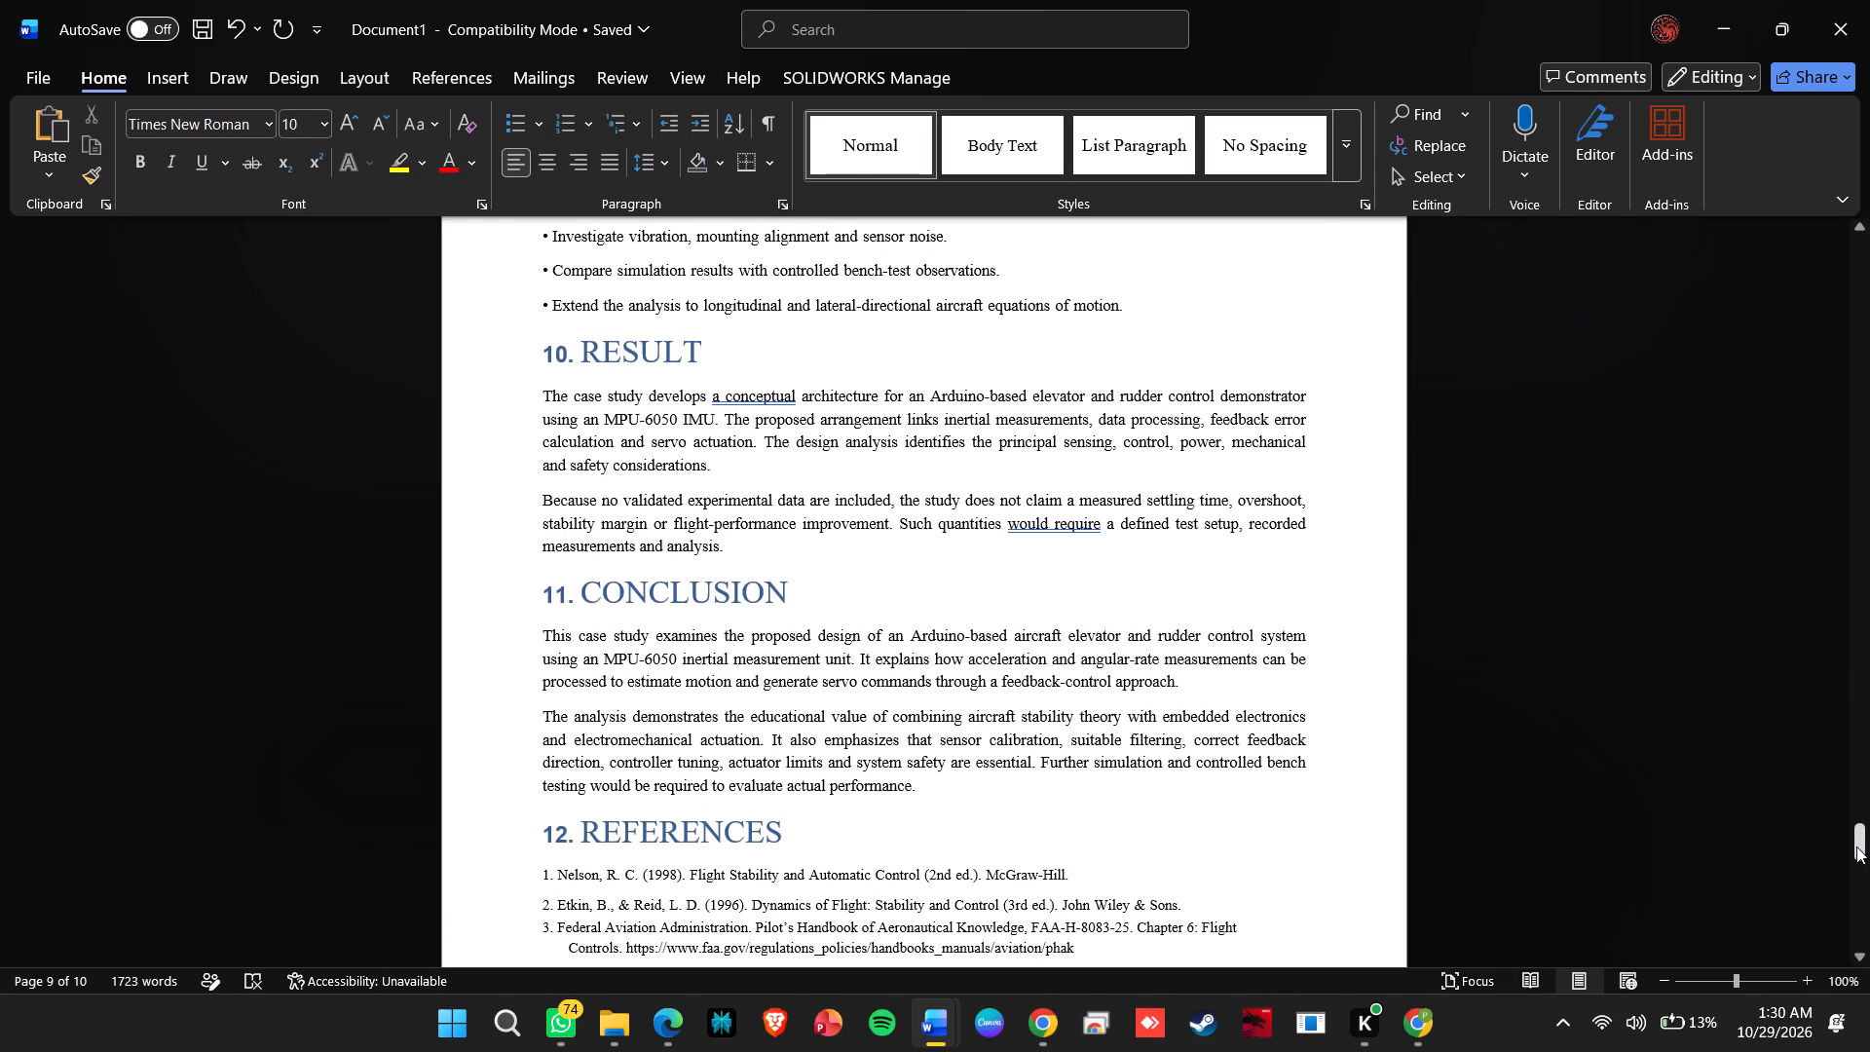
drag(1856, 846, 1751, 247)
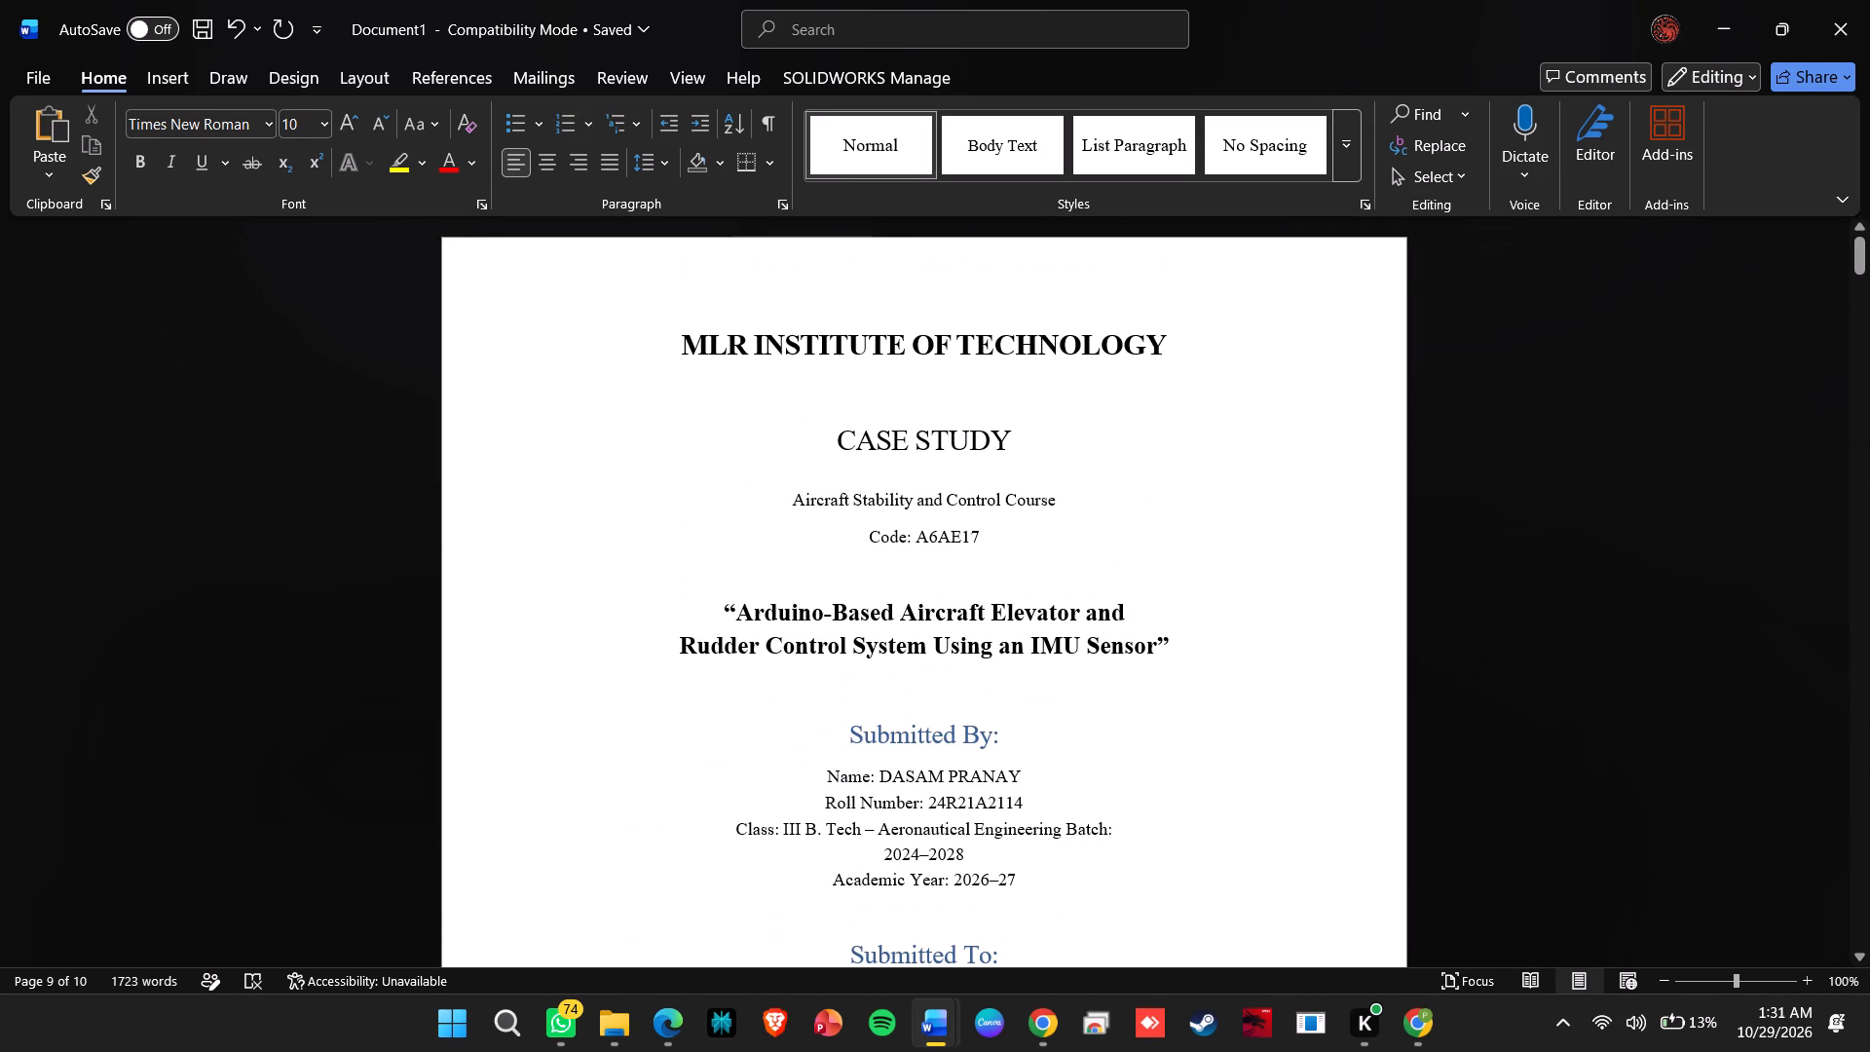
scroll(1262, 512, down, 3)
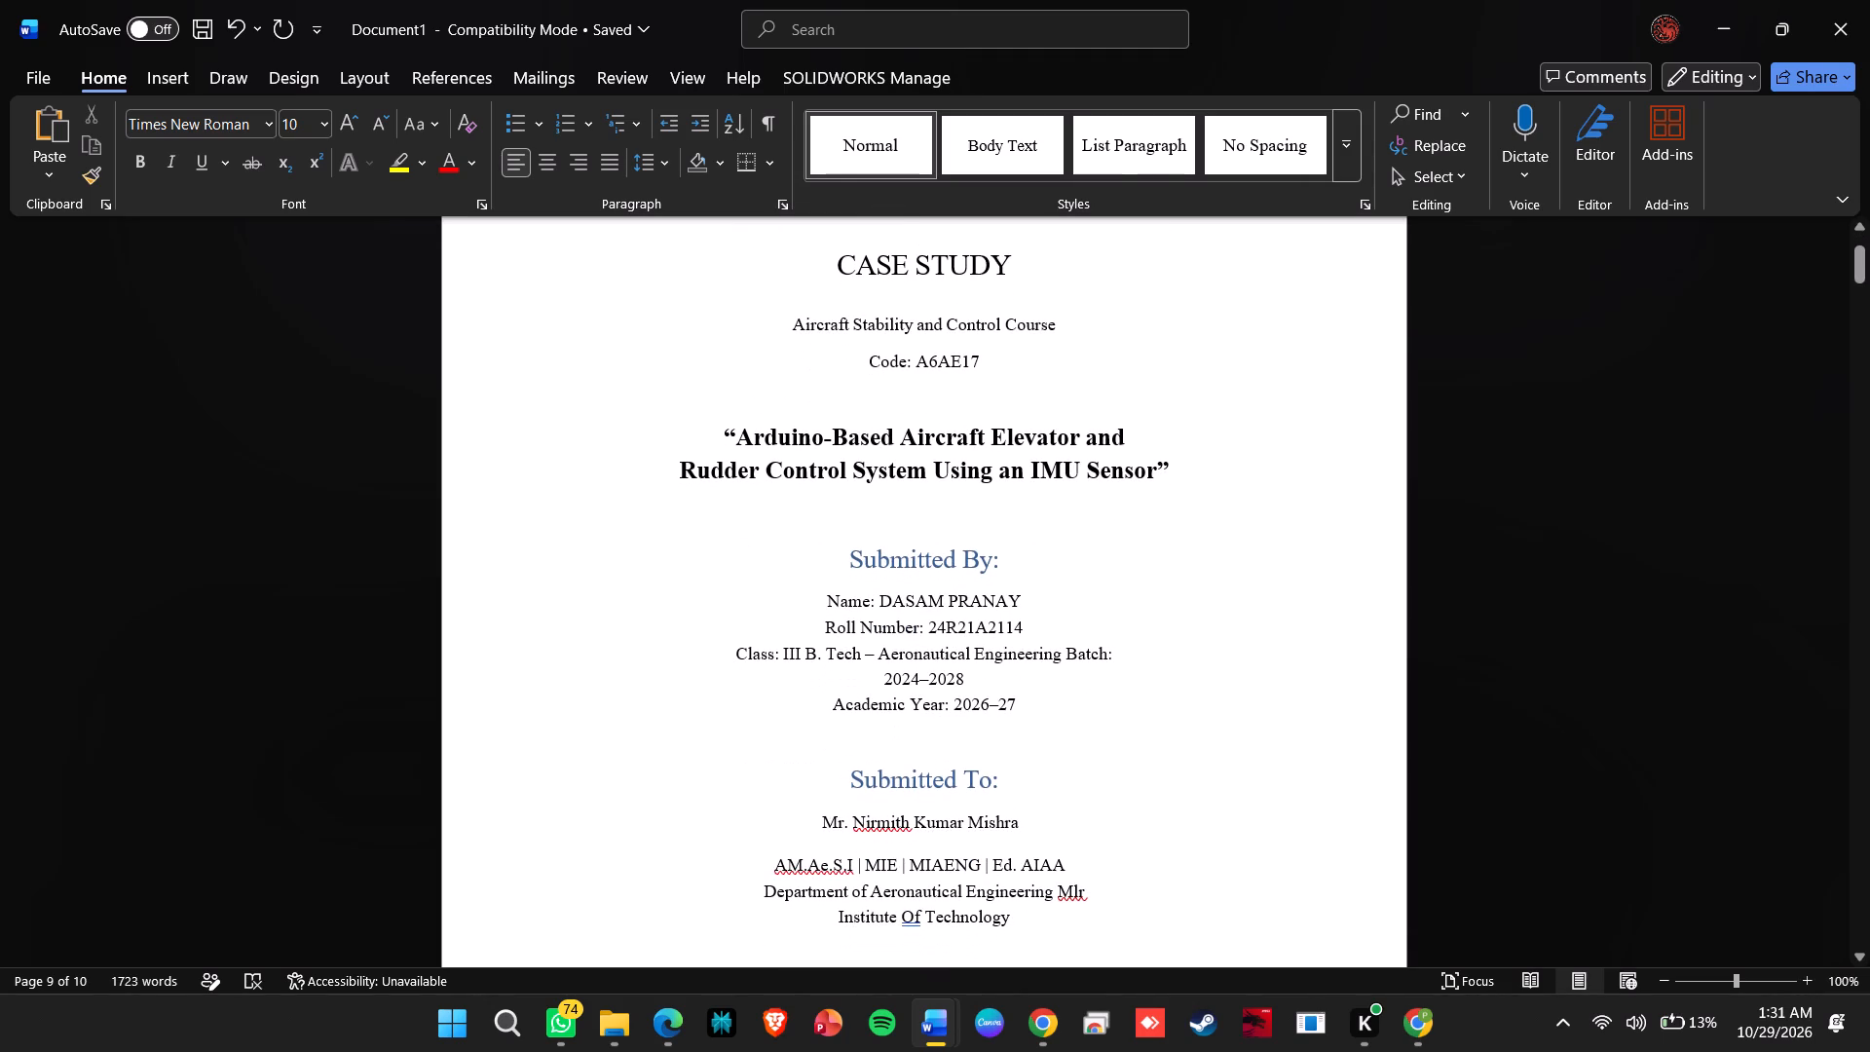
click(1005, 325)
key(Return)
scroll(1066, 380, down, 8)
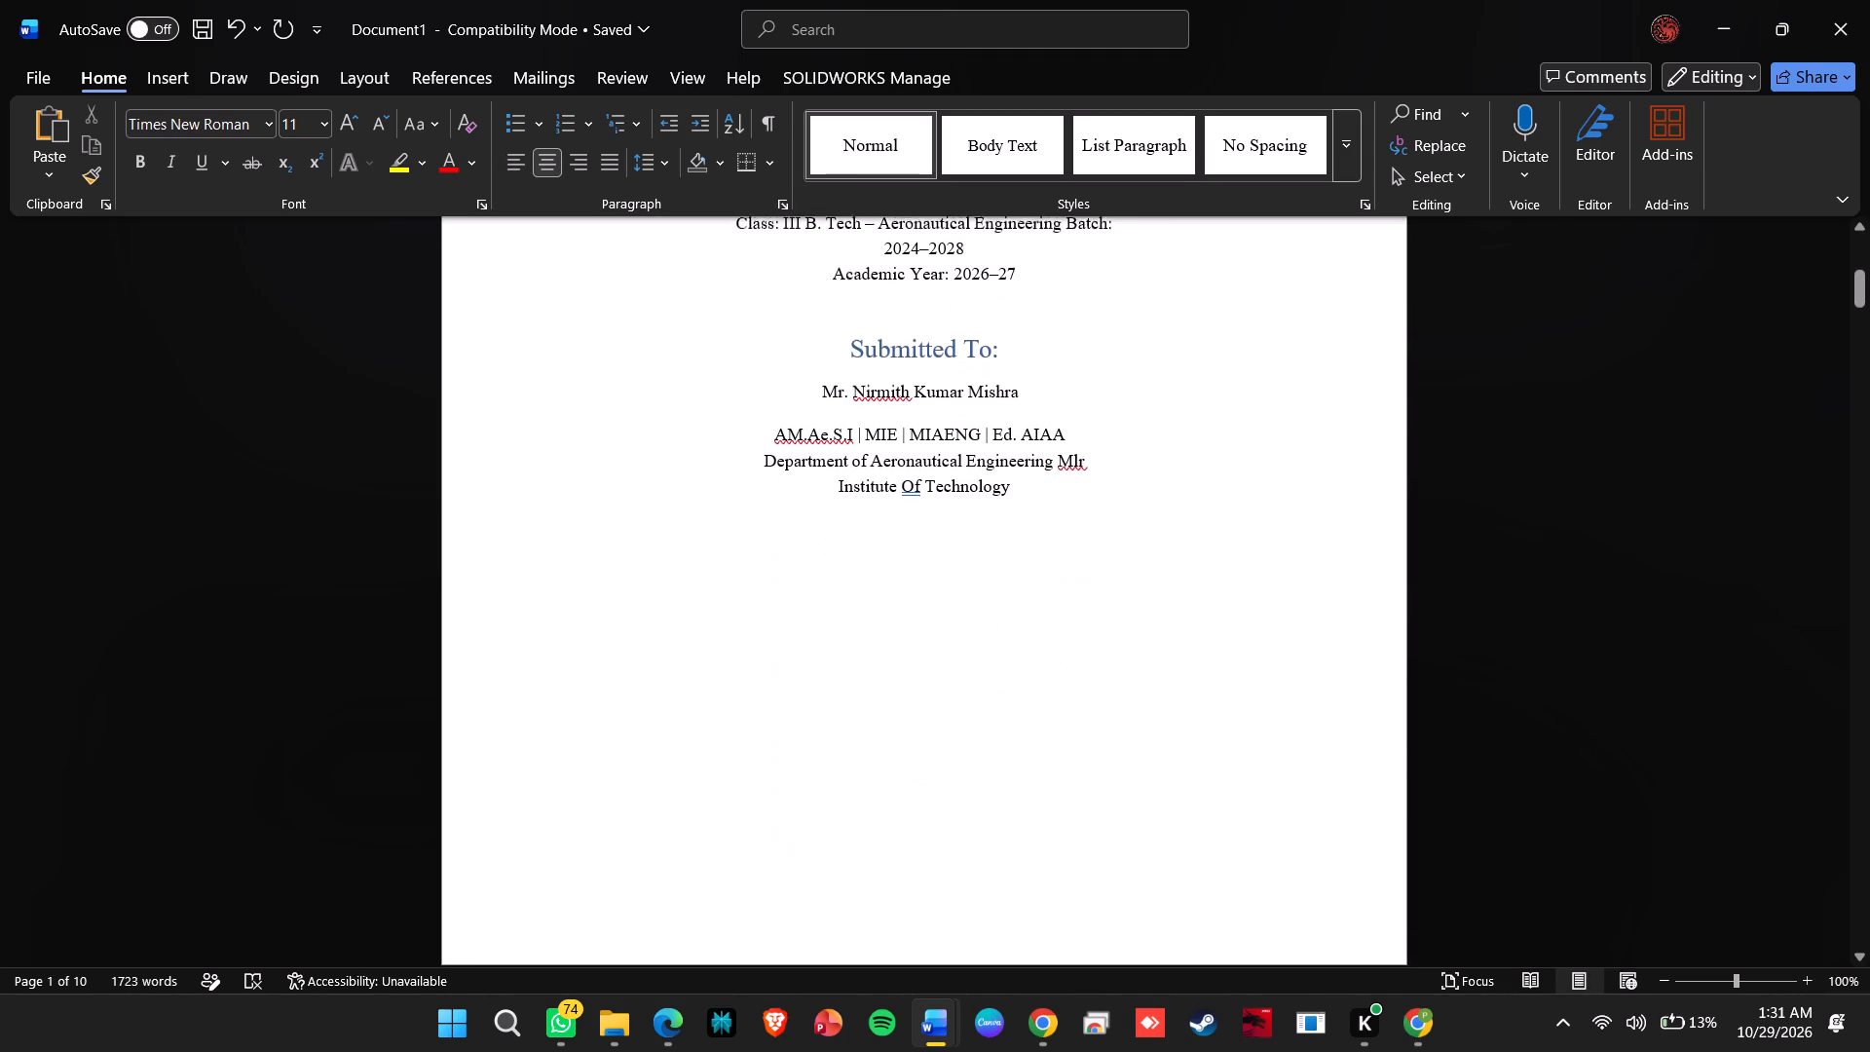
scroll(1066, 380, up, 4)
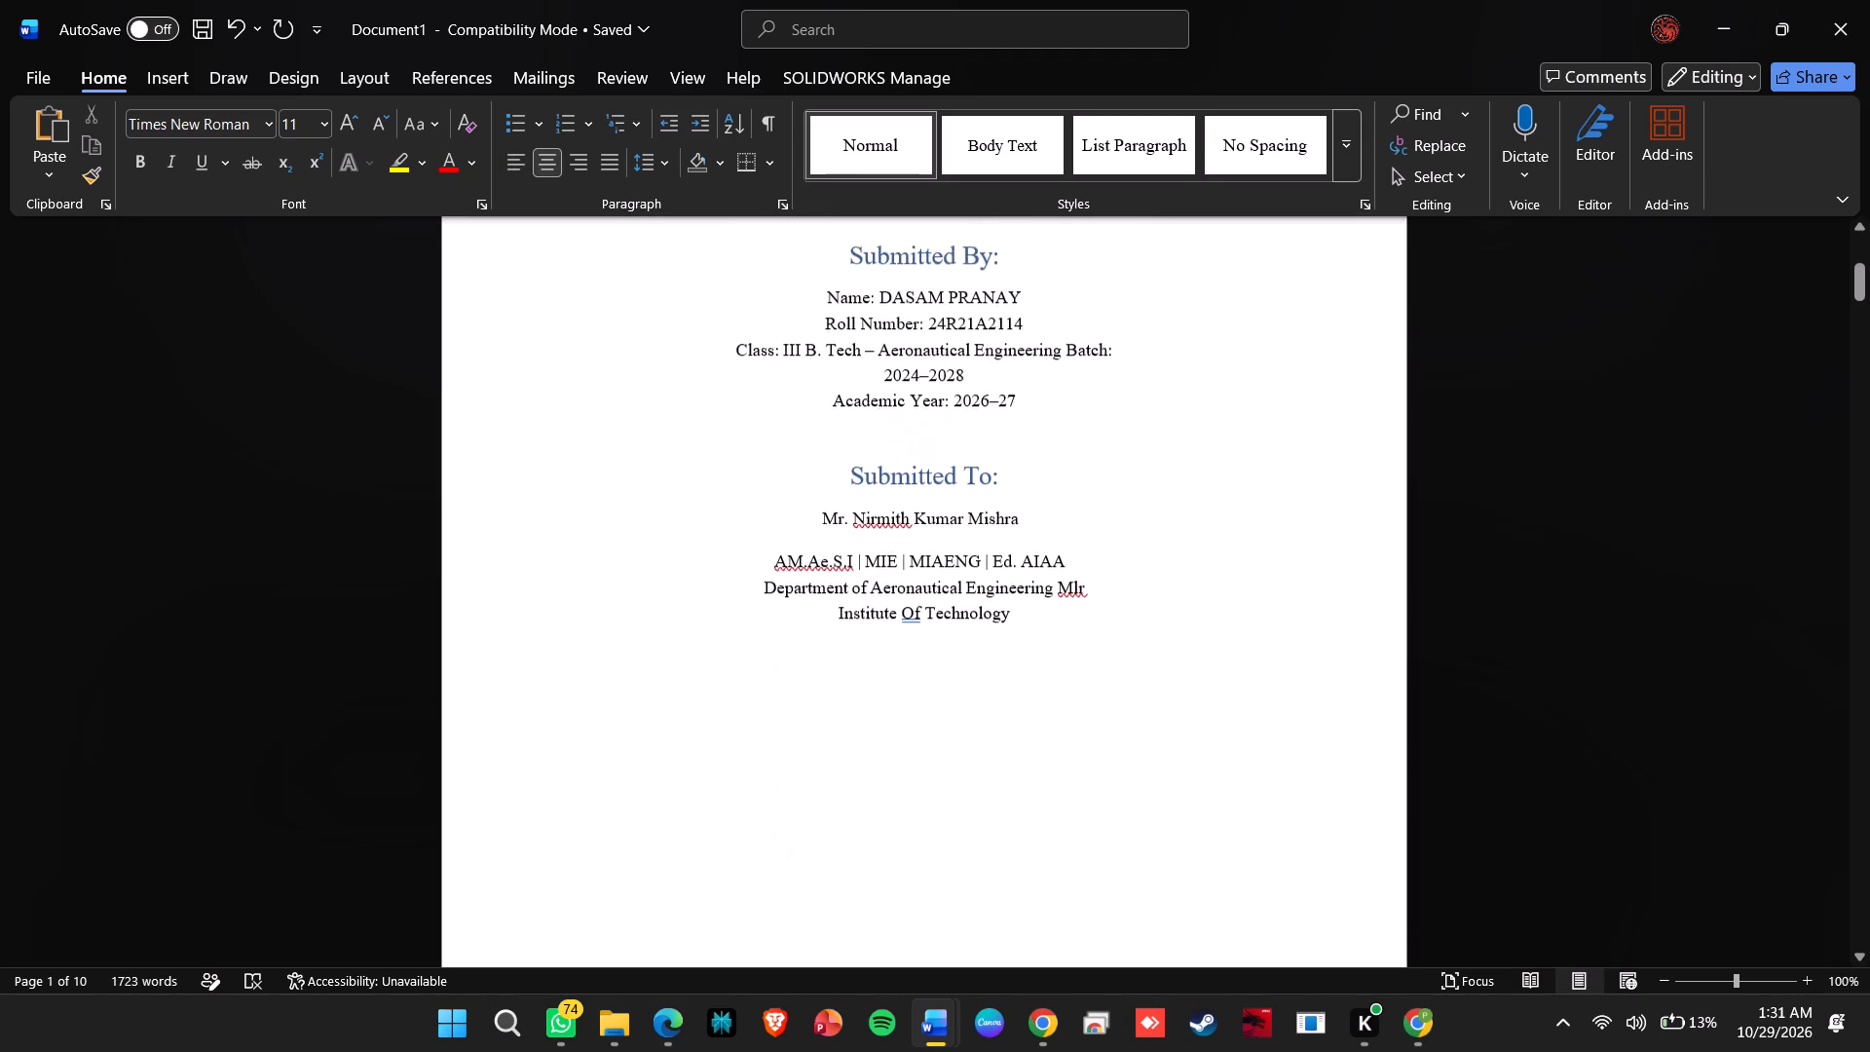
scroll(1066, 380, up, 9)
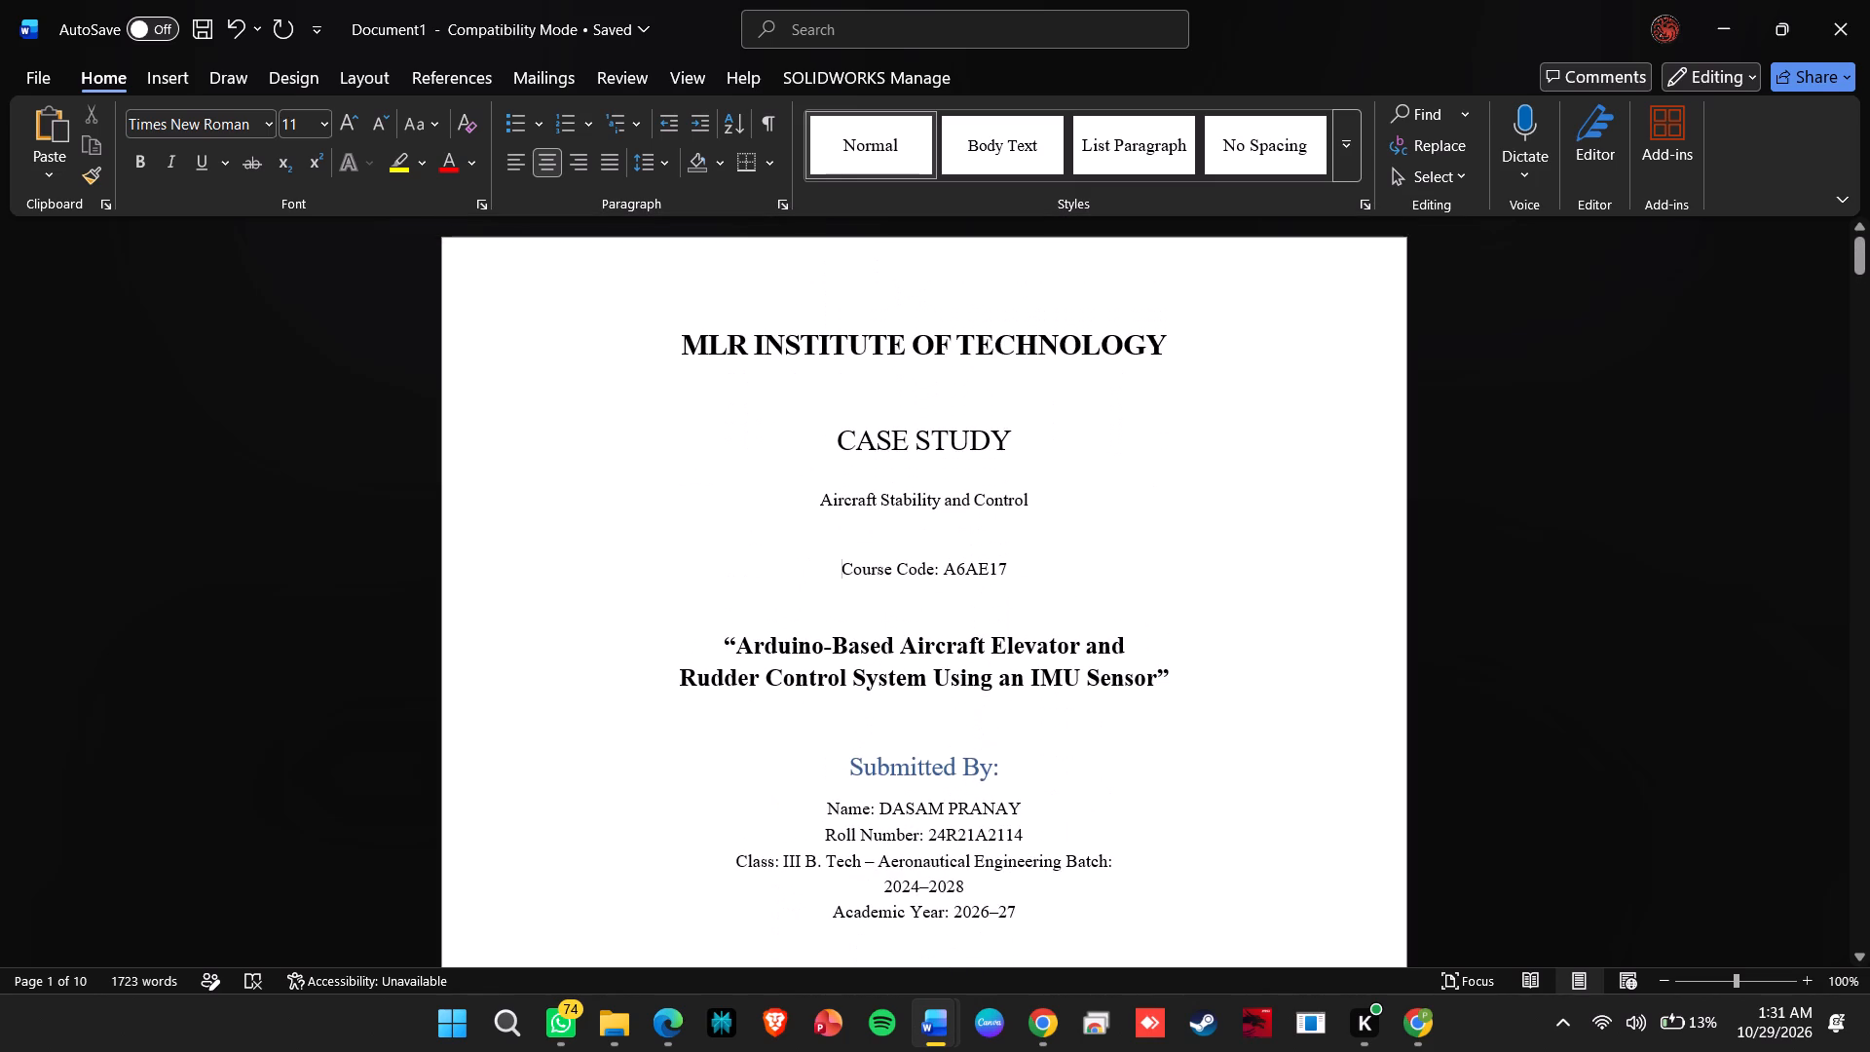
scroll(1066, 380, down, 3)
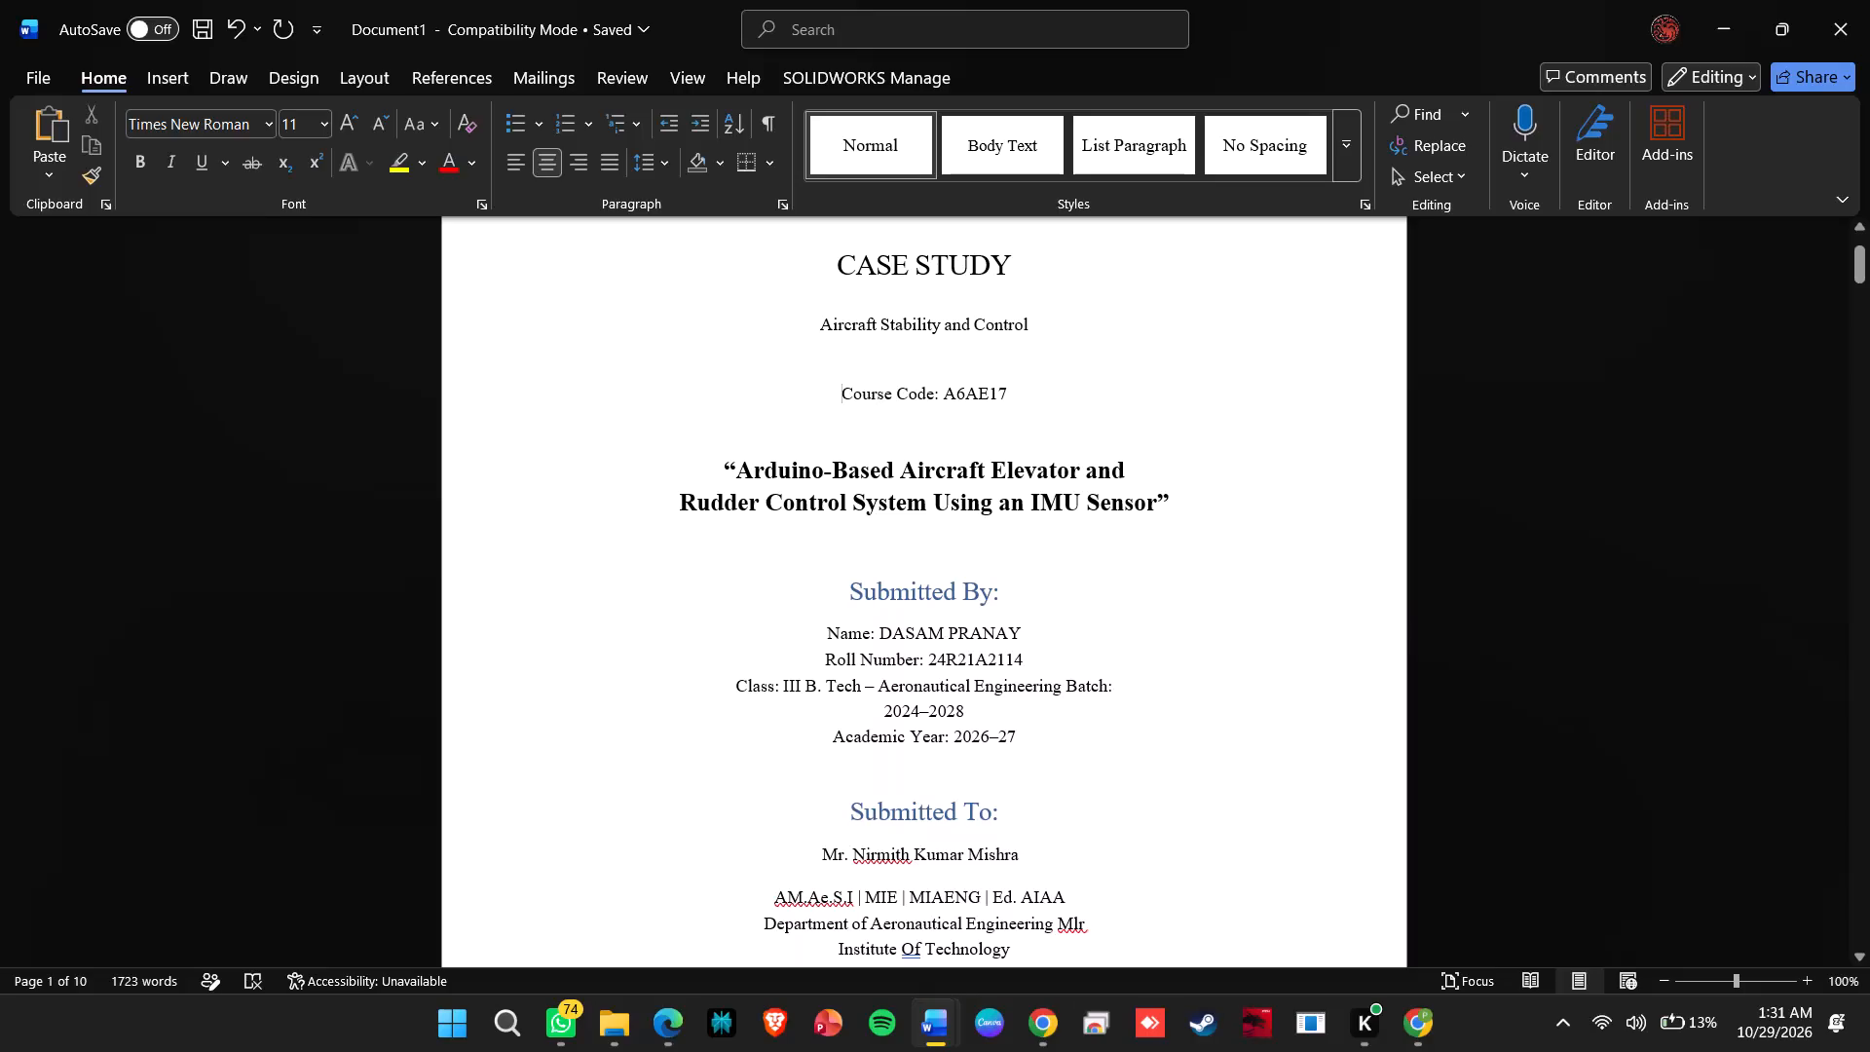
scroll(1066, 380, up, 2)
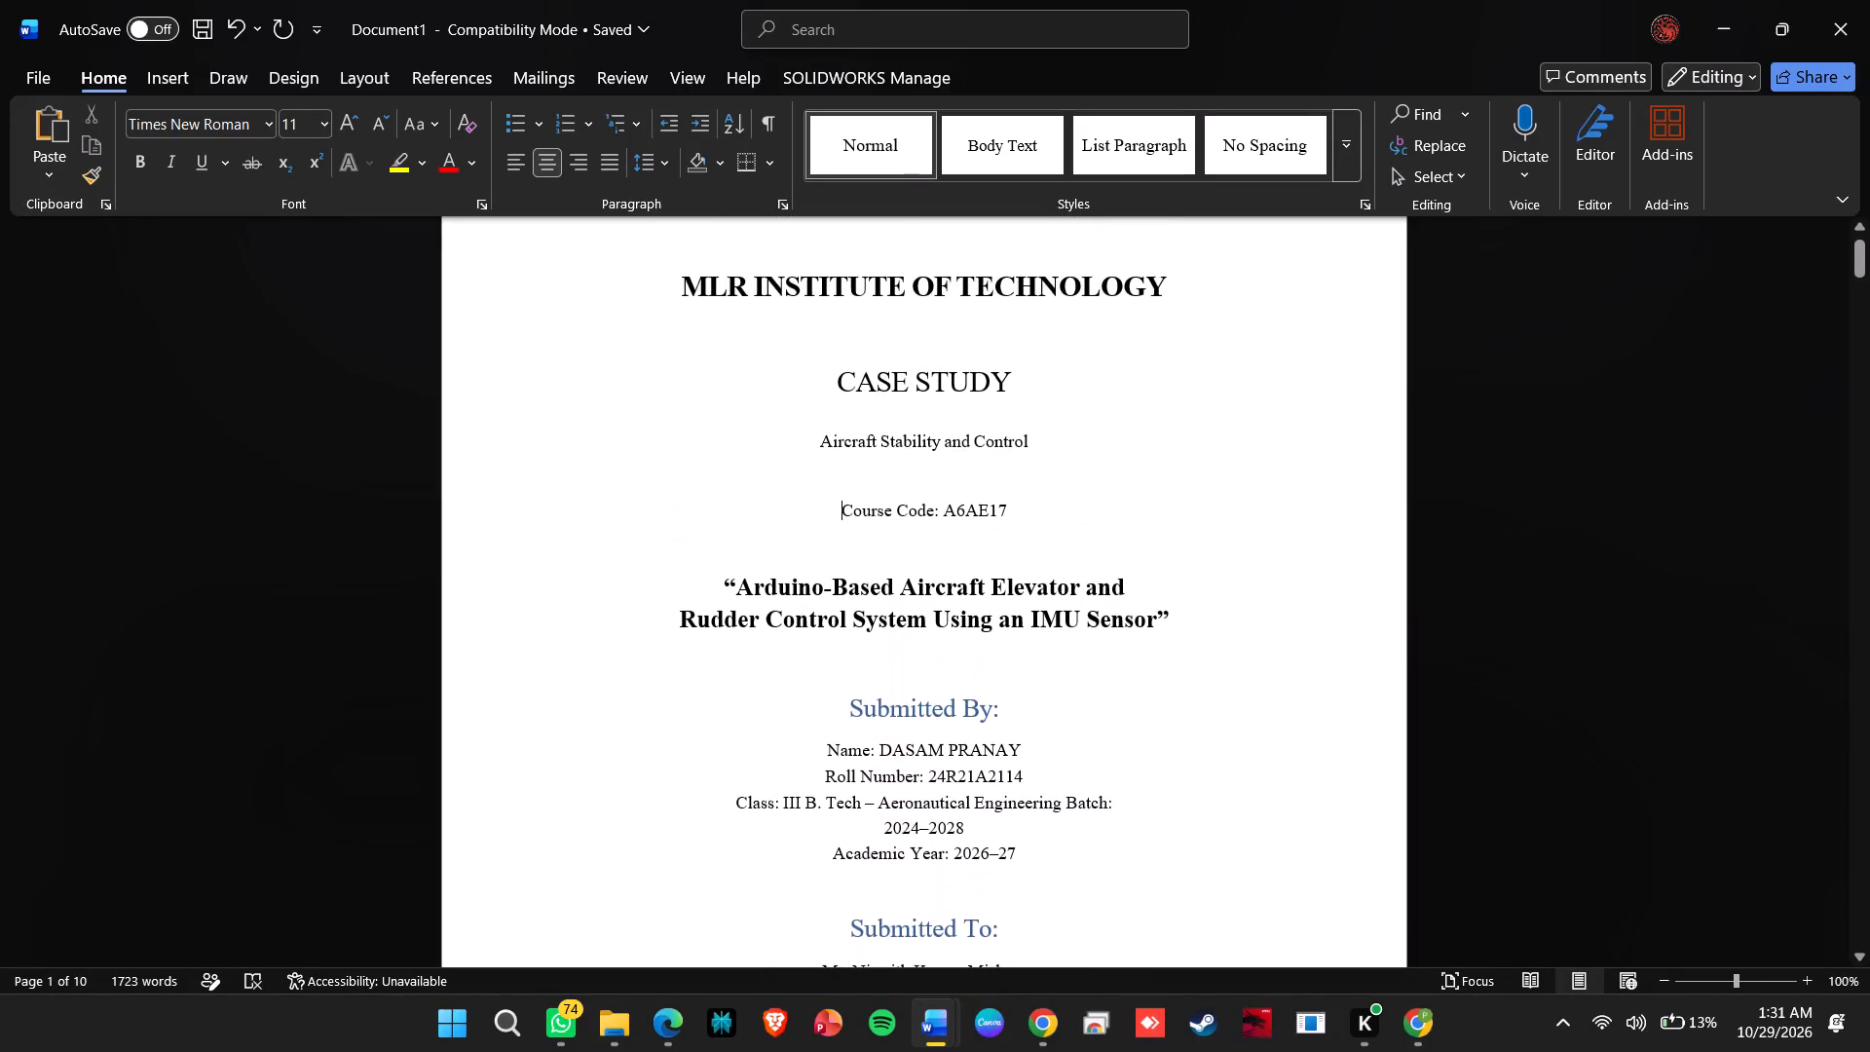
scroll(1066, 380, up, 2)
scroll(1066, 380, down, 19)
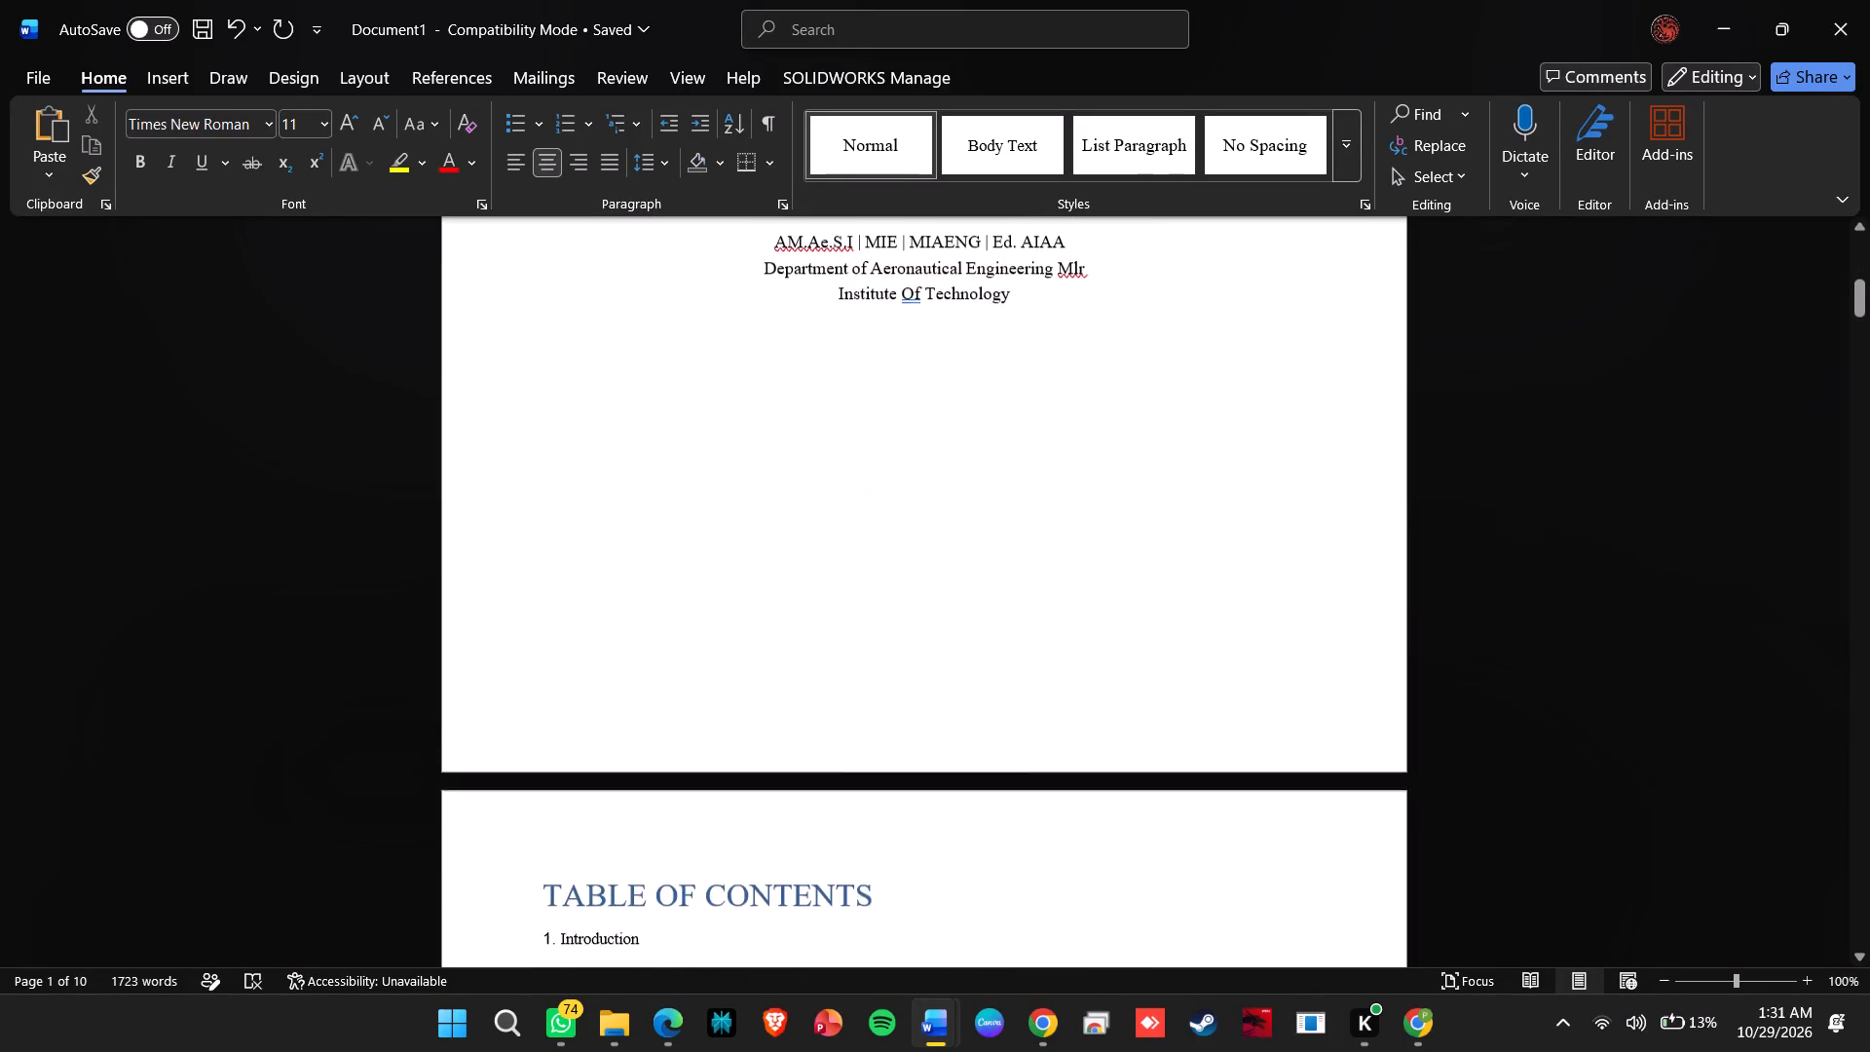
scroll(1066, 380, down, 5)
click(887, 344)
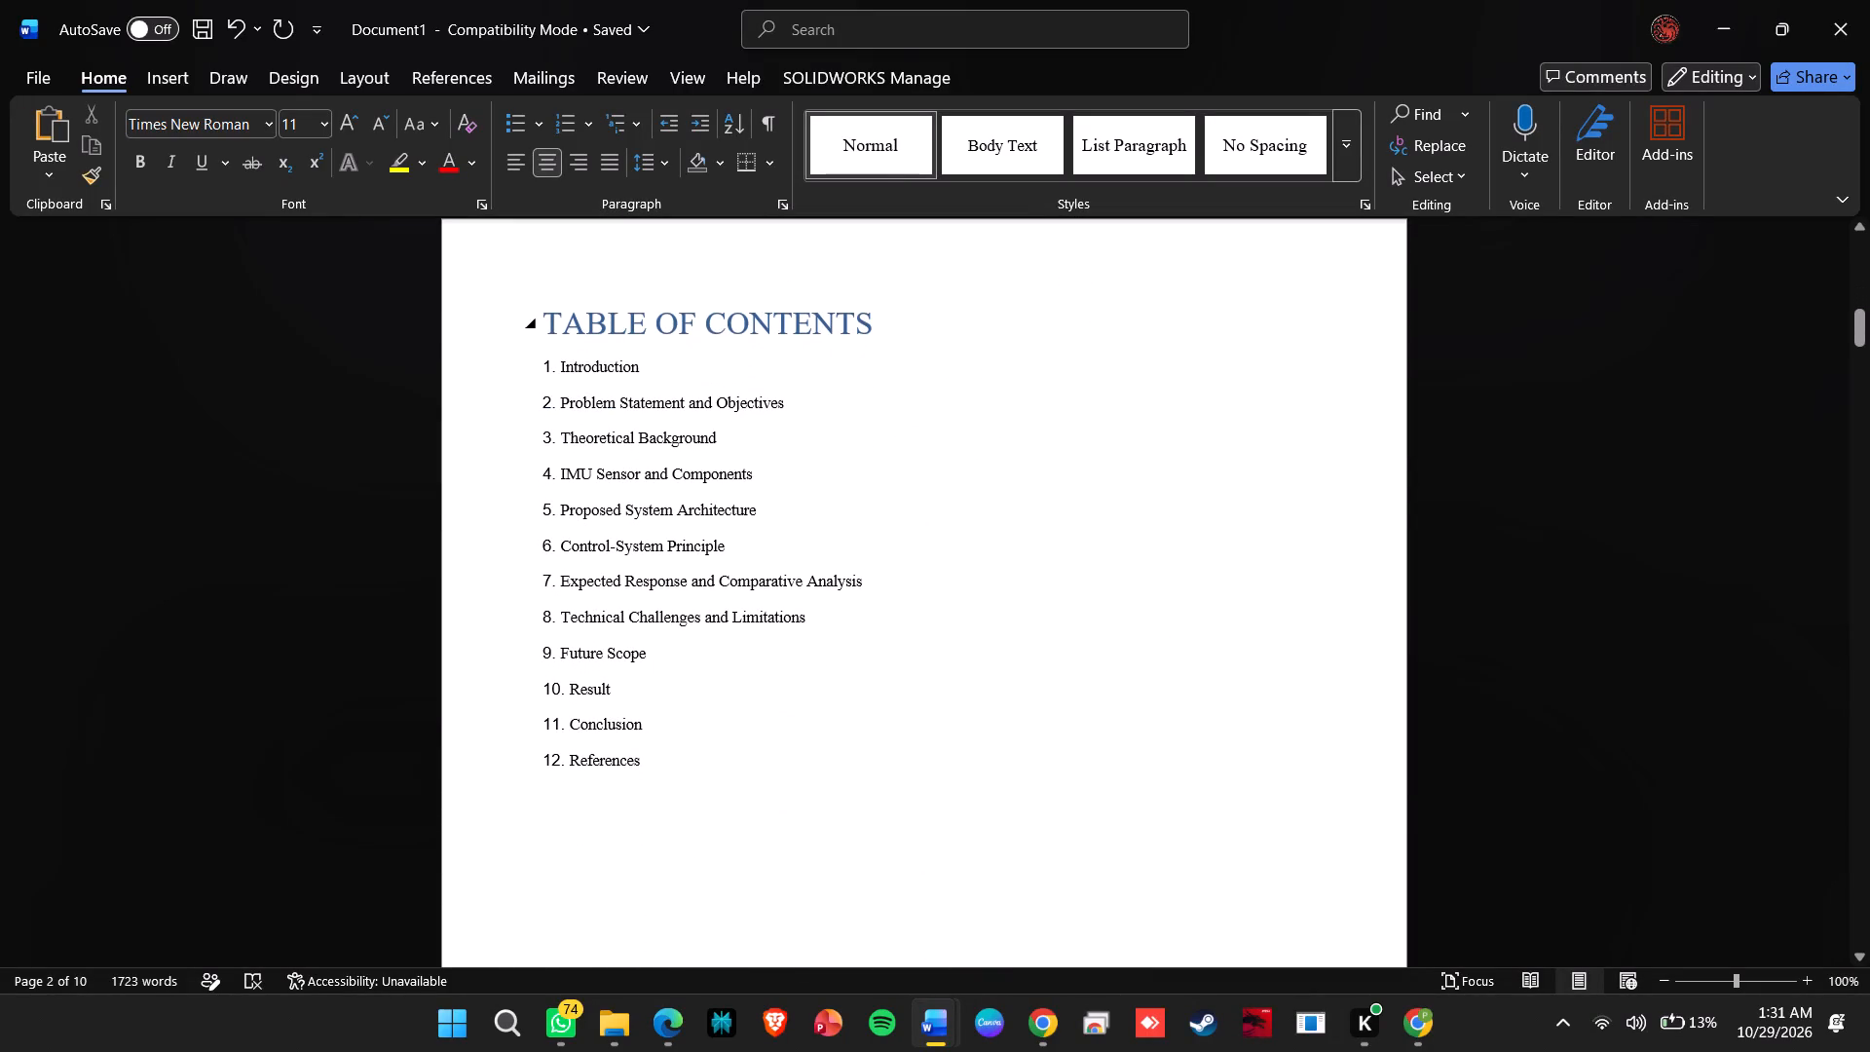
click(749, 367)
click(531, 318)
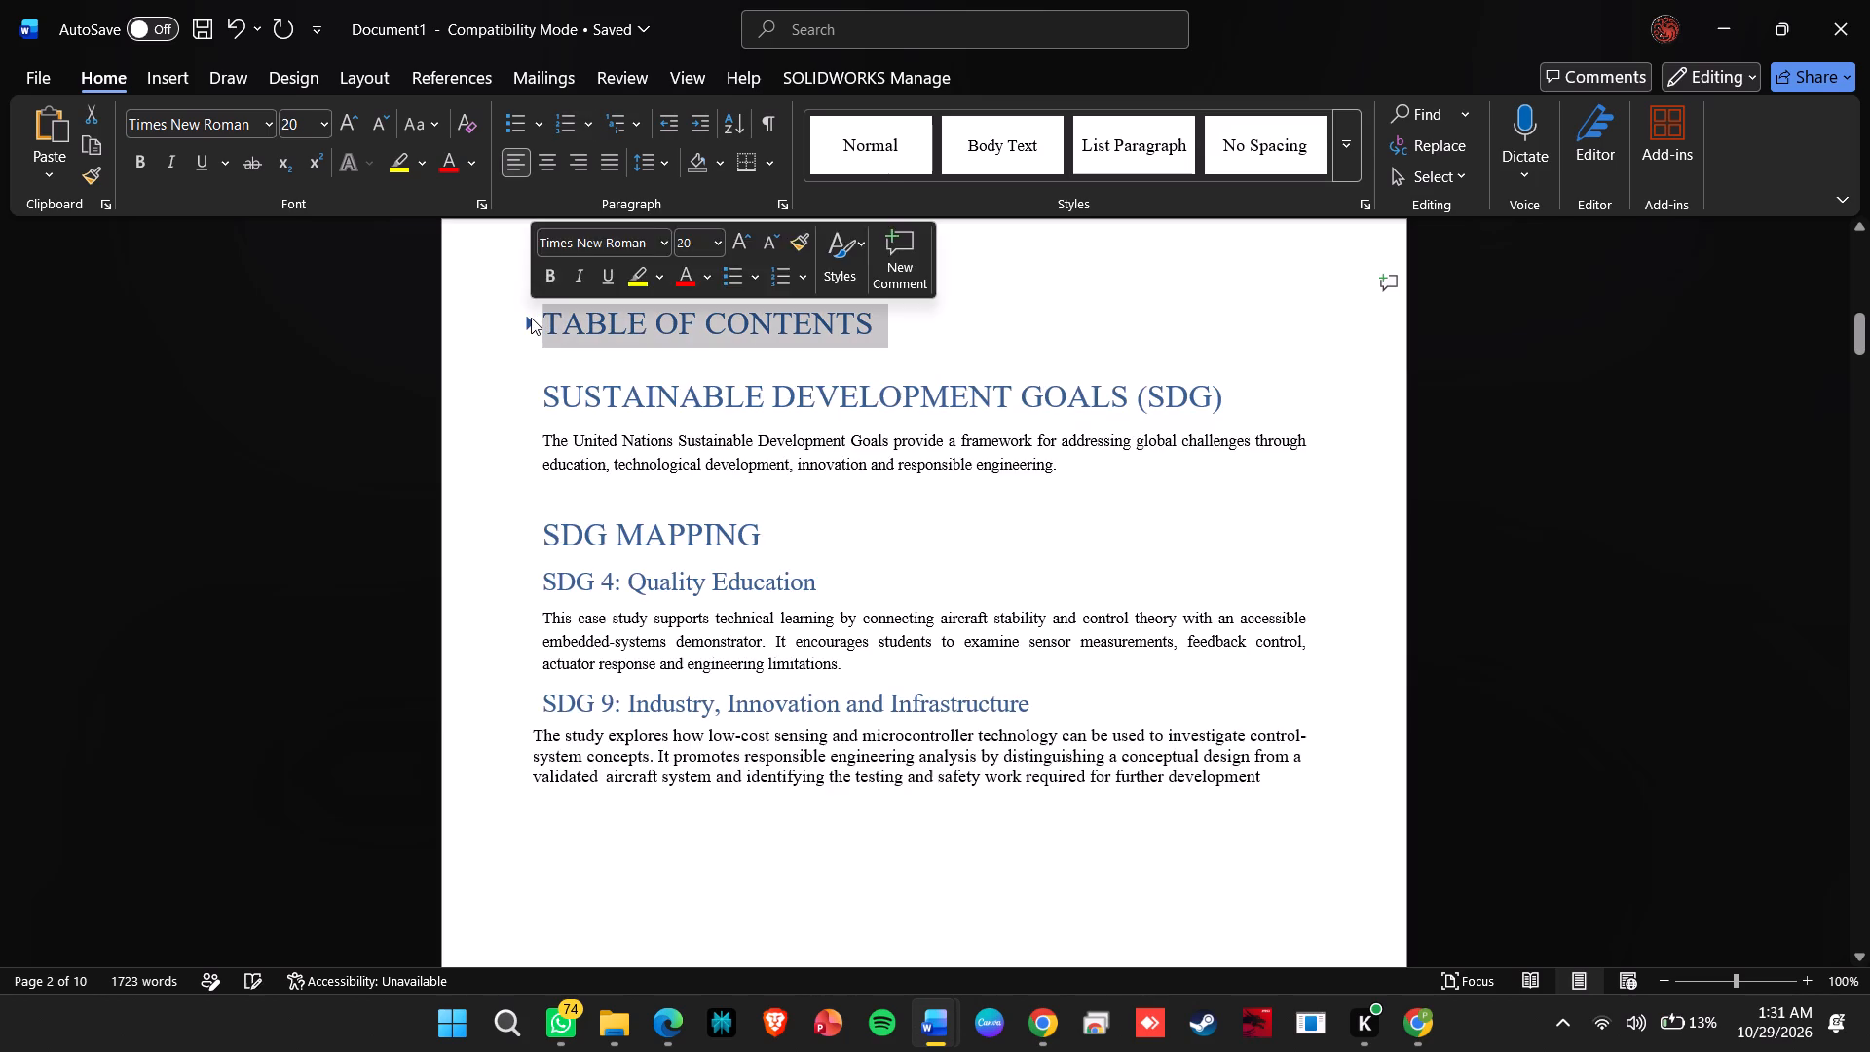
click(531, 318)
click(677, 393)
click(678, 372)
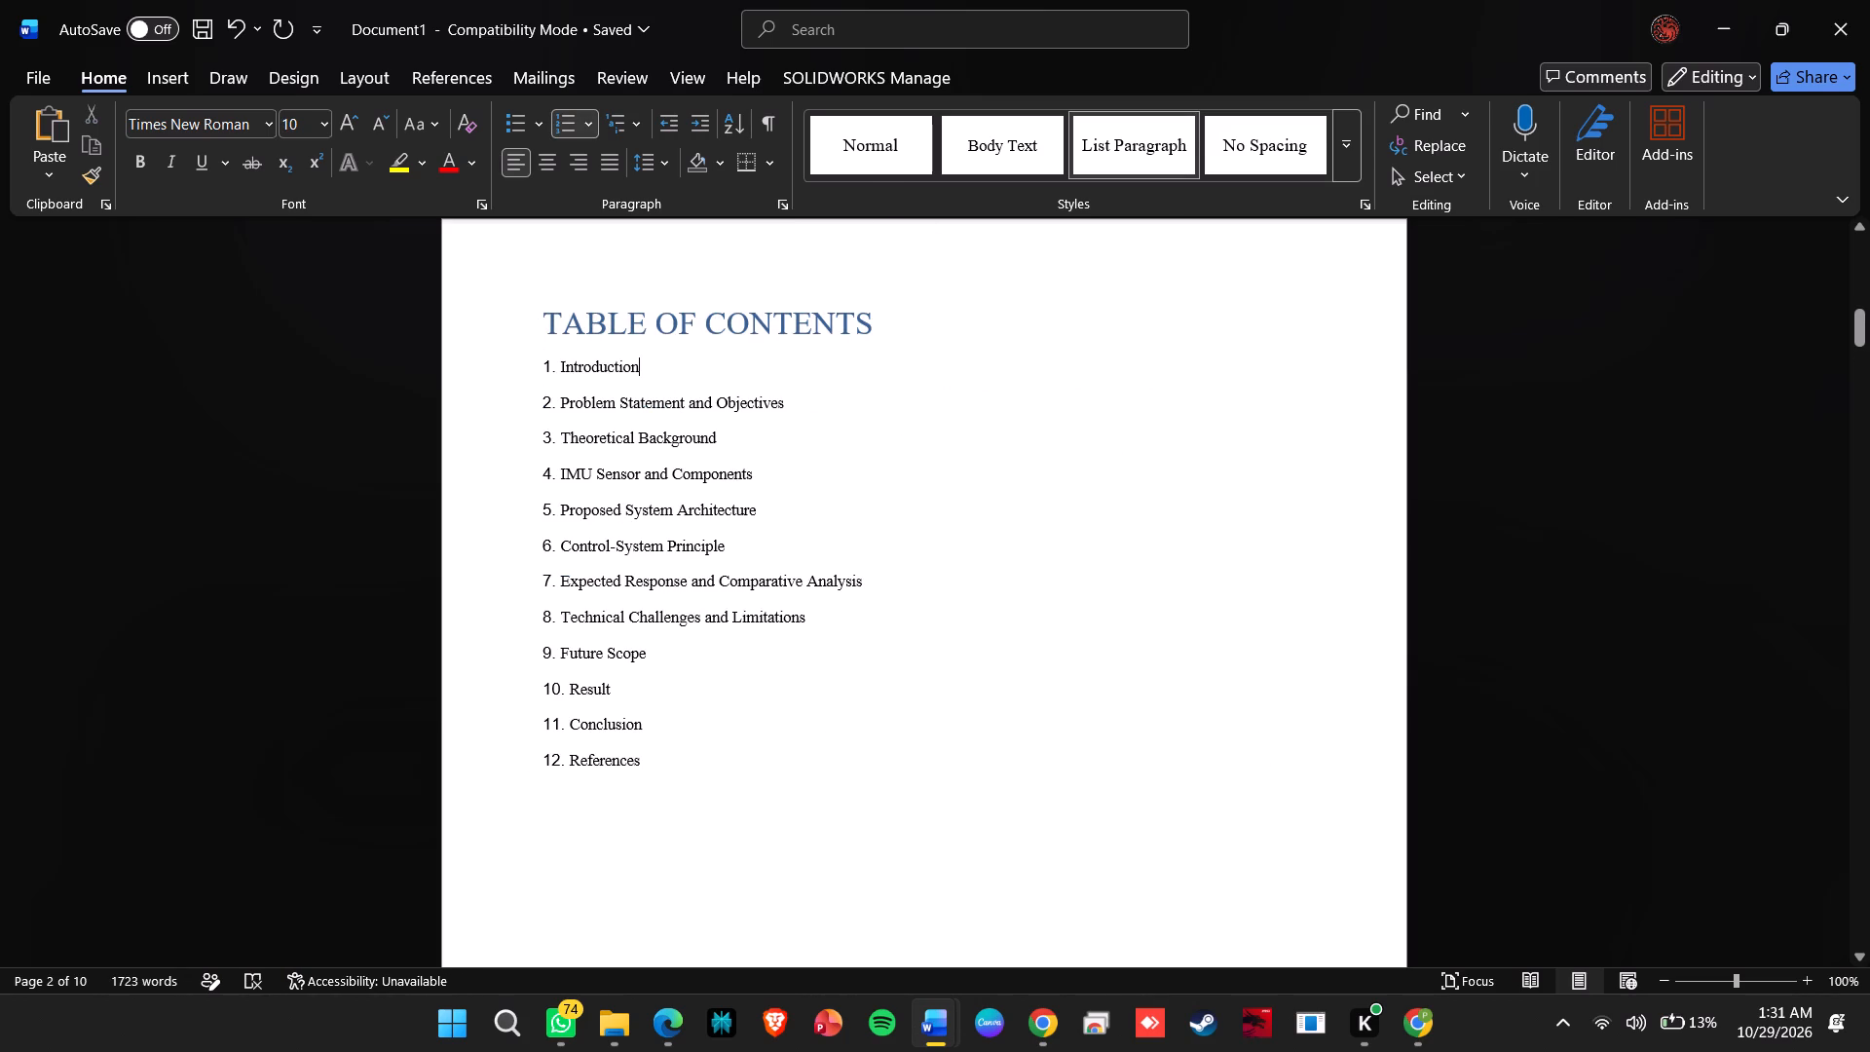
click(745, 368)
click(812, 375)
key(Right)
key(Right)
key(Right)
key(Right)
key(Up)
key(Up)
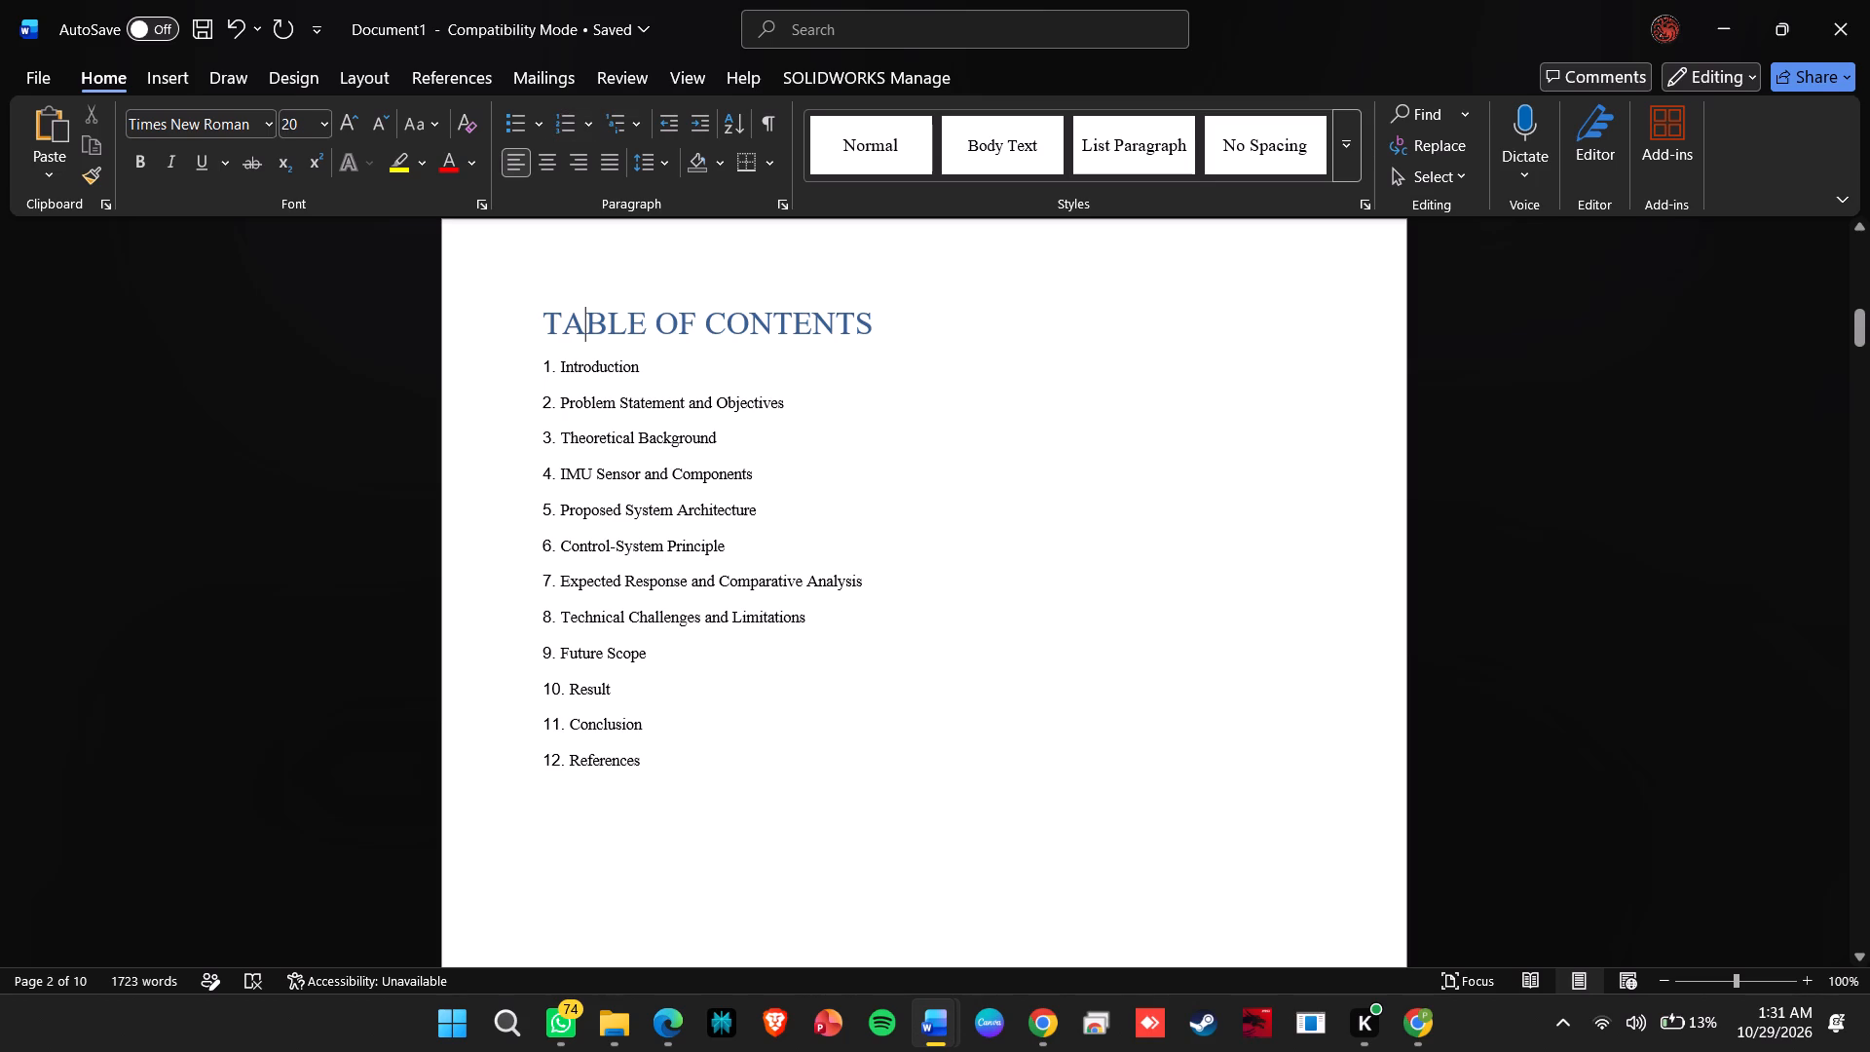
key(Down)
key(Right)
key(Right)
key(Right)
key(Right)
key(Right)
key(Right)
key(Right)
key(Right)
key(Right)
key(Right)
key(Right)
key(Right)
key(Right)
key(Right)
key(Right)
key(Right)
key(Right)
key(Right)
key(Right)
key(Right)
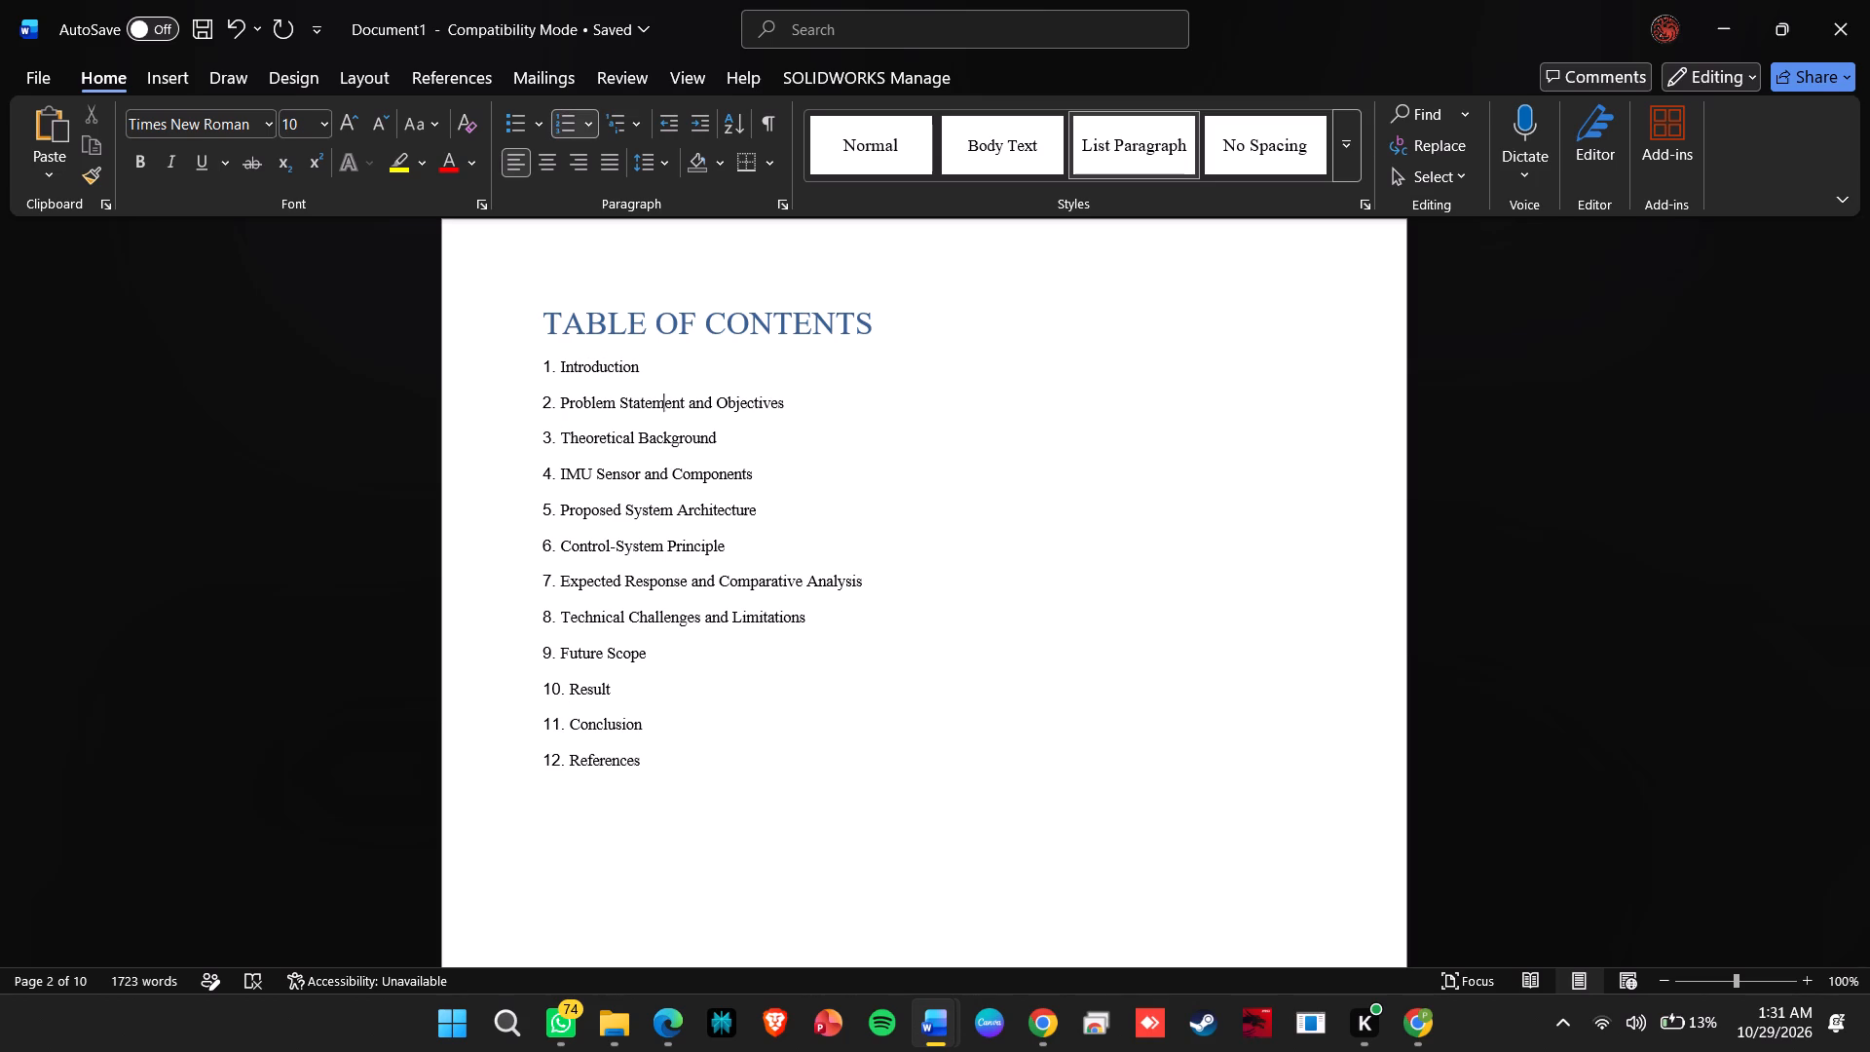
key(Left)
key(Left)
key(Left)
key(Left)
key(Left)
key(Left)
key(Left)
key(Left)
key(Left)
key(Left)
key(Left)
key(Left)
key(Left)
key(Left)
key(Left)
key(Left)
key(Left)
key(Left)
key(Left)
Insert a long run of spaces after "Introduction" in the table of contents, reaching past the middle of the line.
key(Right)
key(Right)
key(Right)
key(space)
key(space)
Review the pages from the table of contents through the Sustainable Development Goals page to section 3, Theoretical Background.
scroll(748, 647, down, 9)
scroll(741, 633, up, 8)
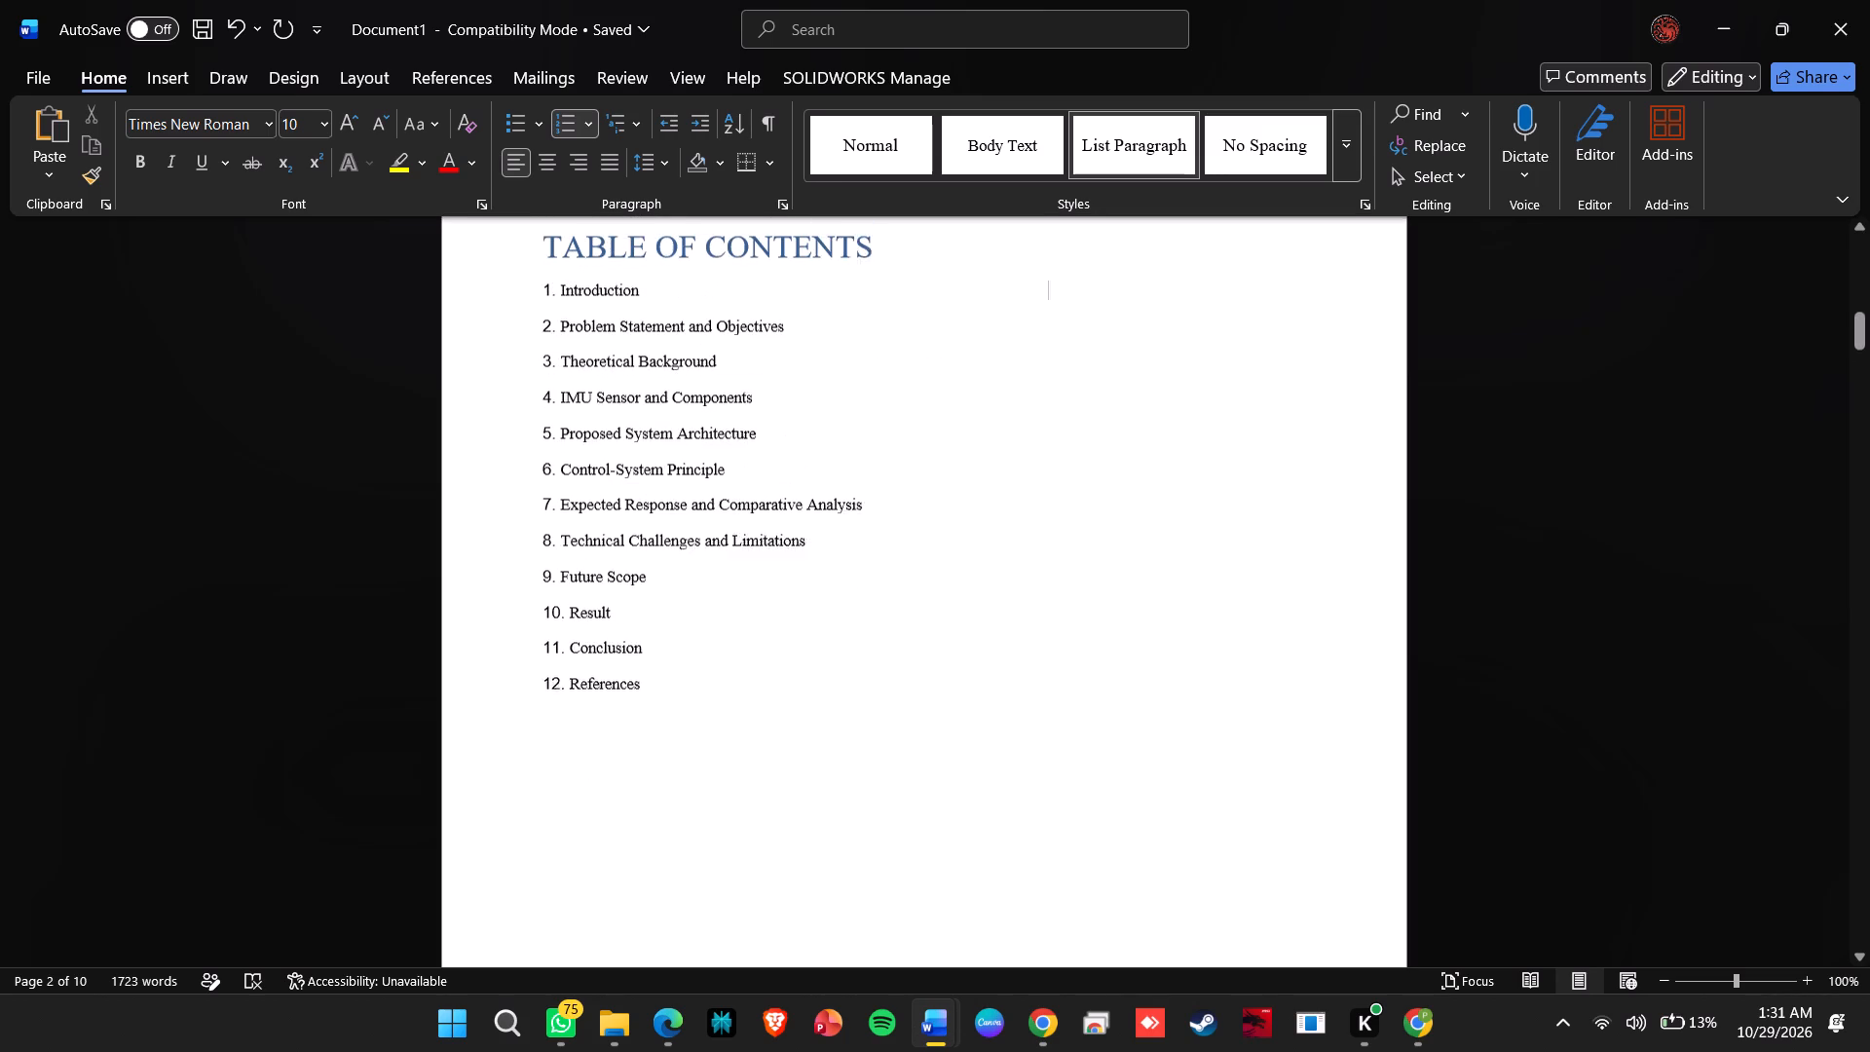
scroll(741, 633, down, 16)
scroll(946, 657, down, 7)
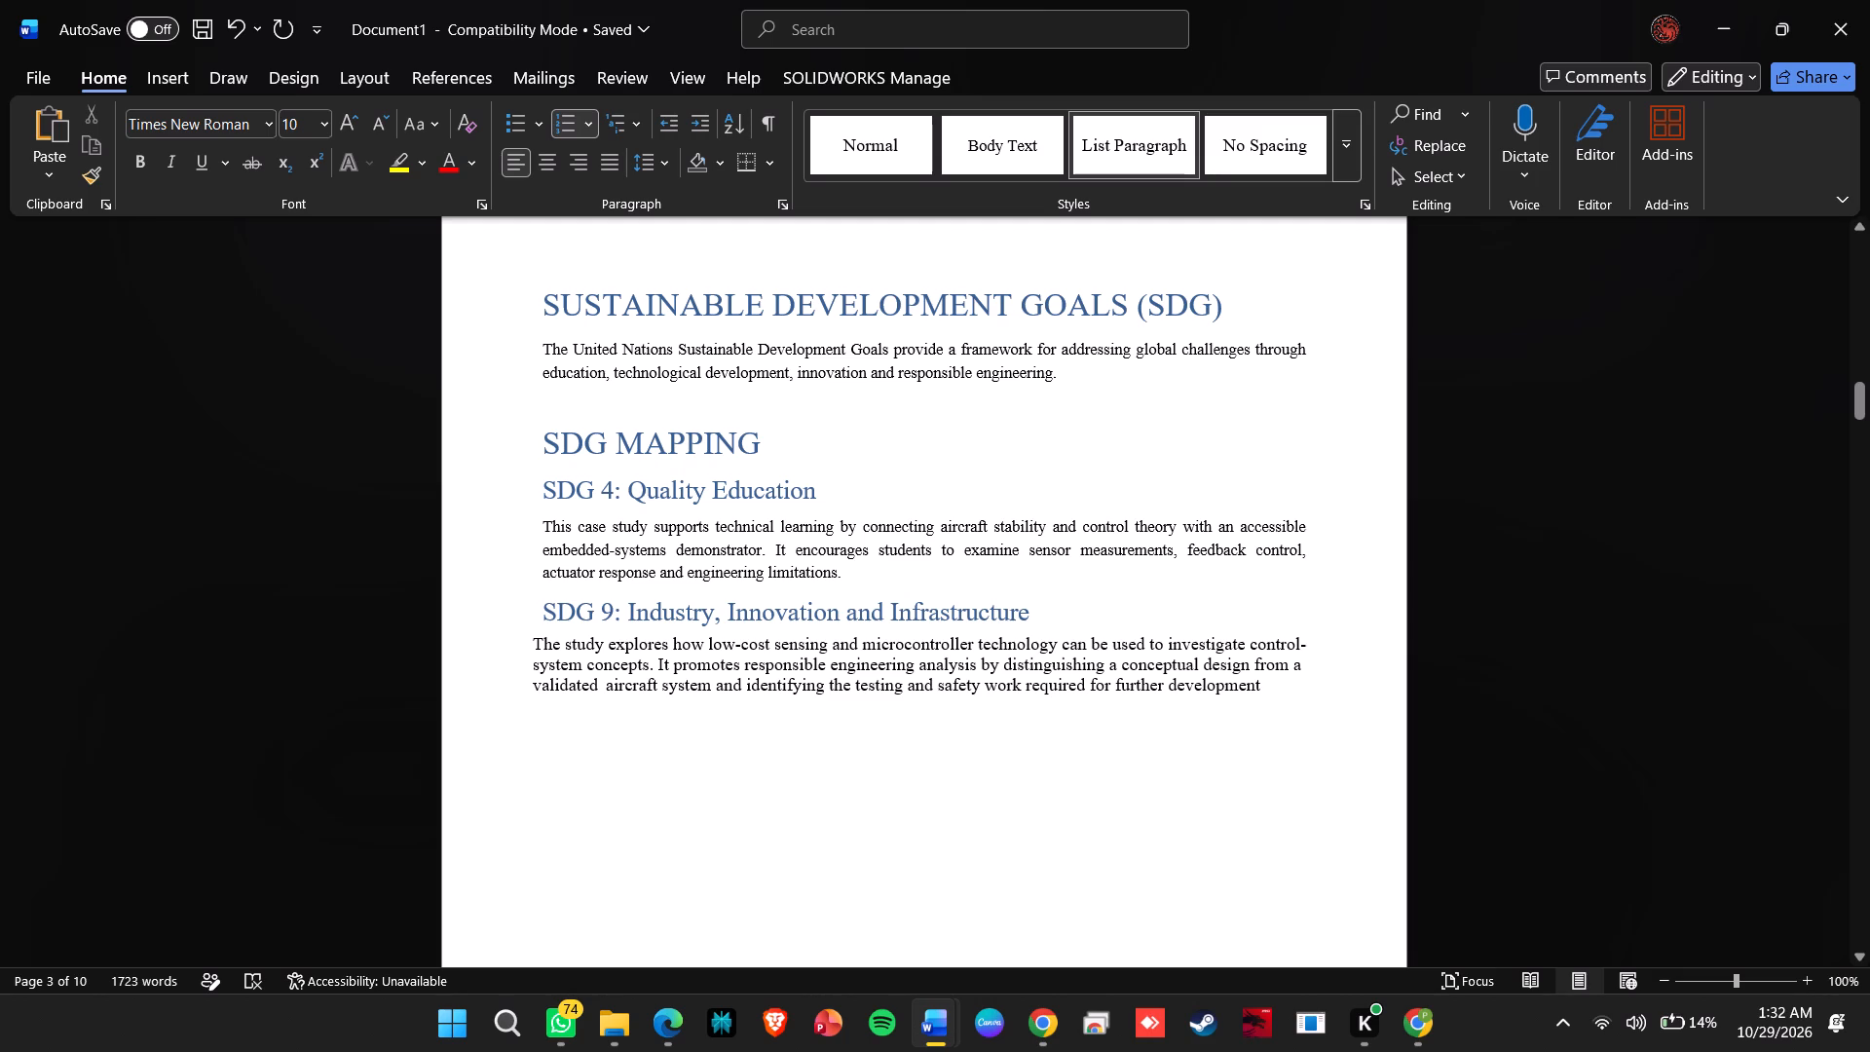
scroll(938, 651, up, 4)
scroll(938, 651, down, 5)
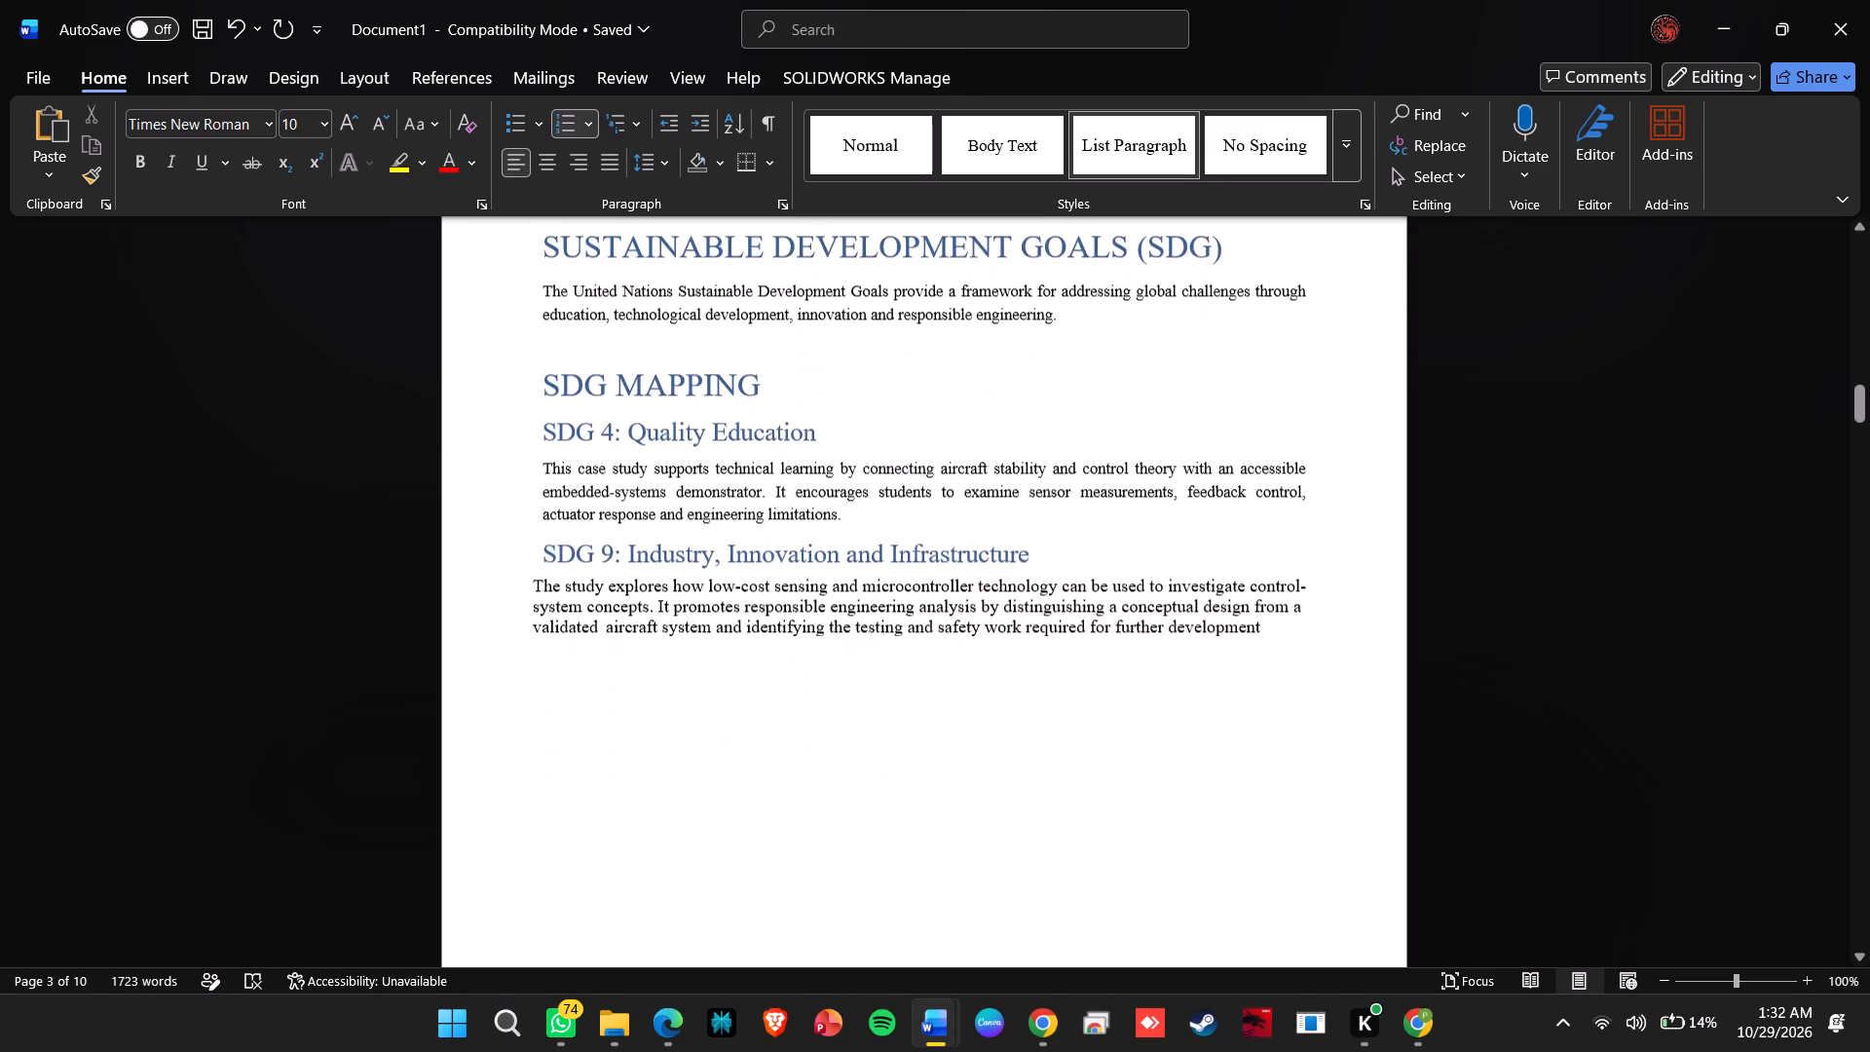
scroll(938, 651, down, 14)
scroll(938, 651, up, 4)
scroll(938, 651, down, 5)
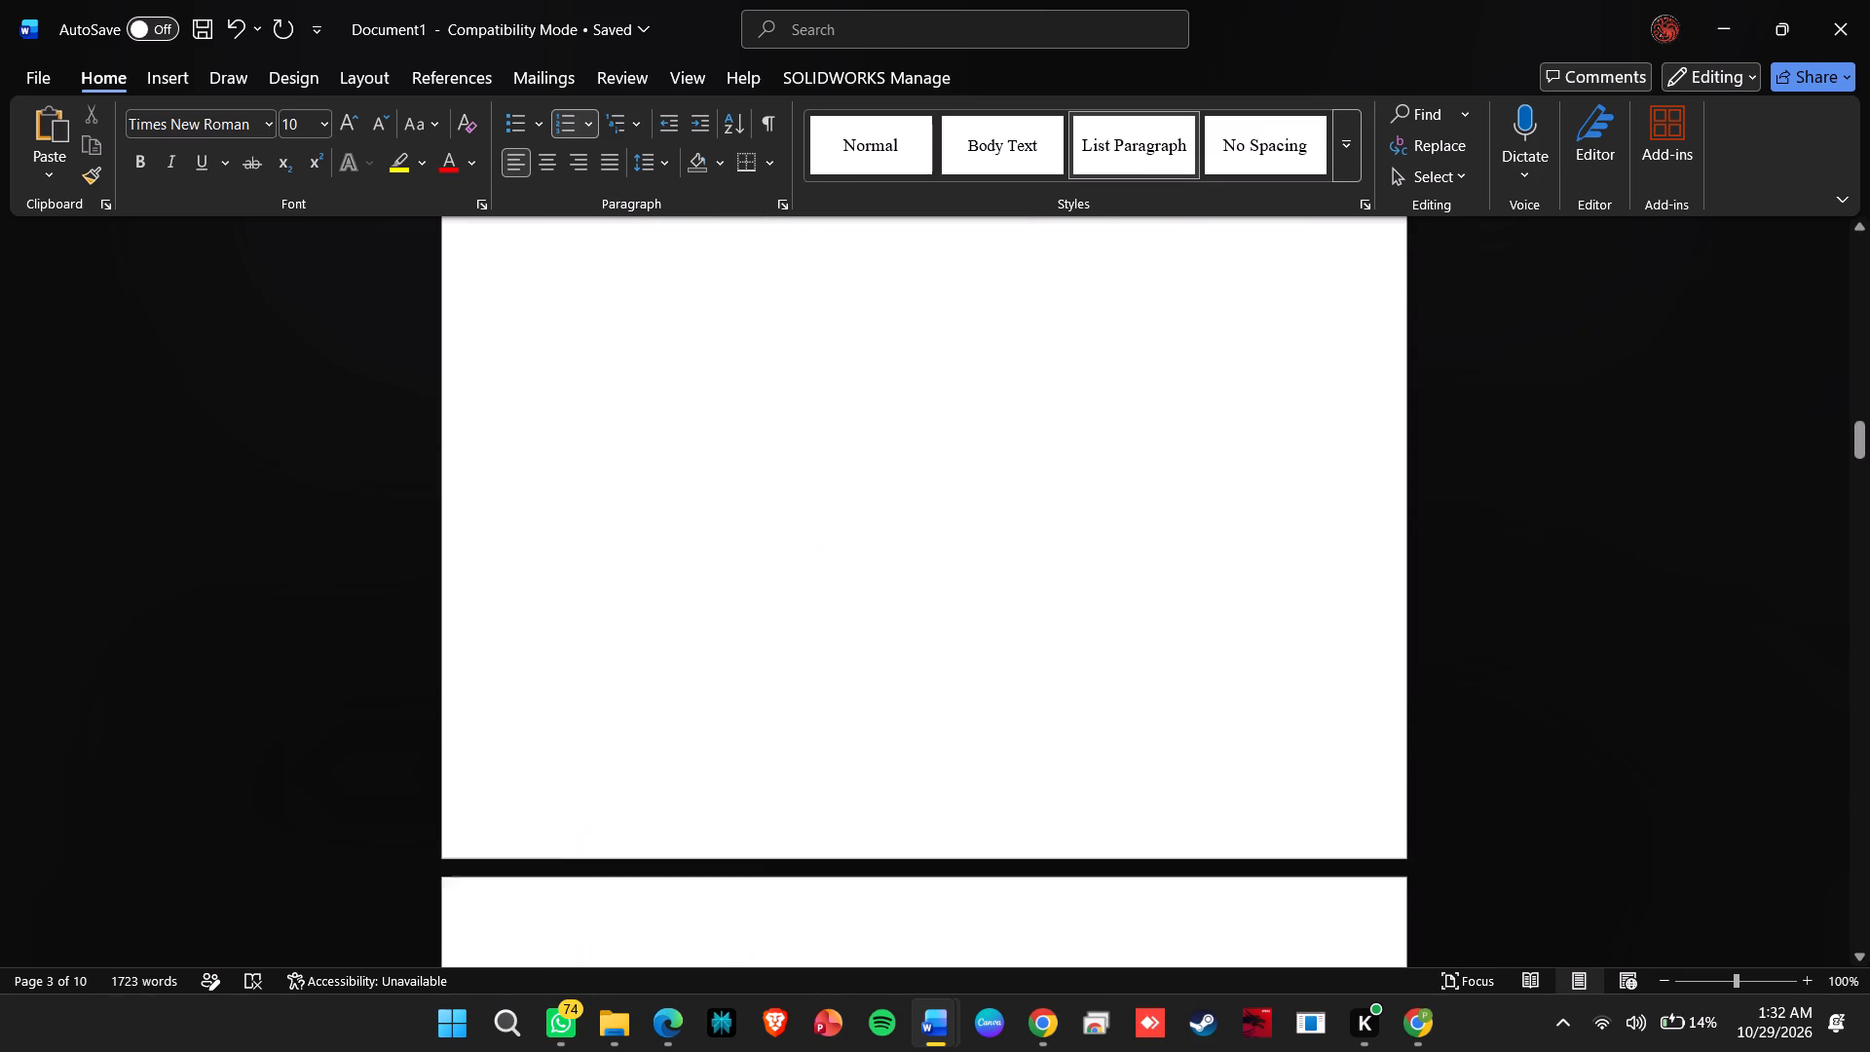
scroll(938, 651, down, 8)
scroll(938, 651, up, 18)
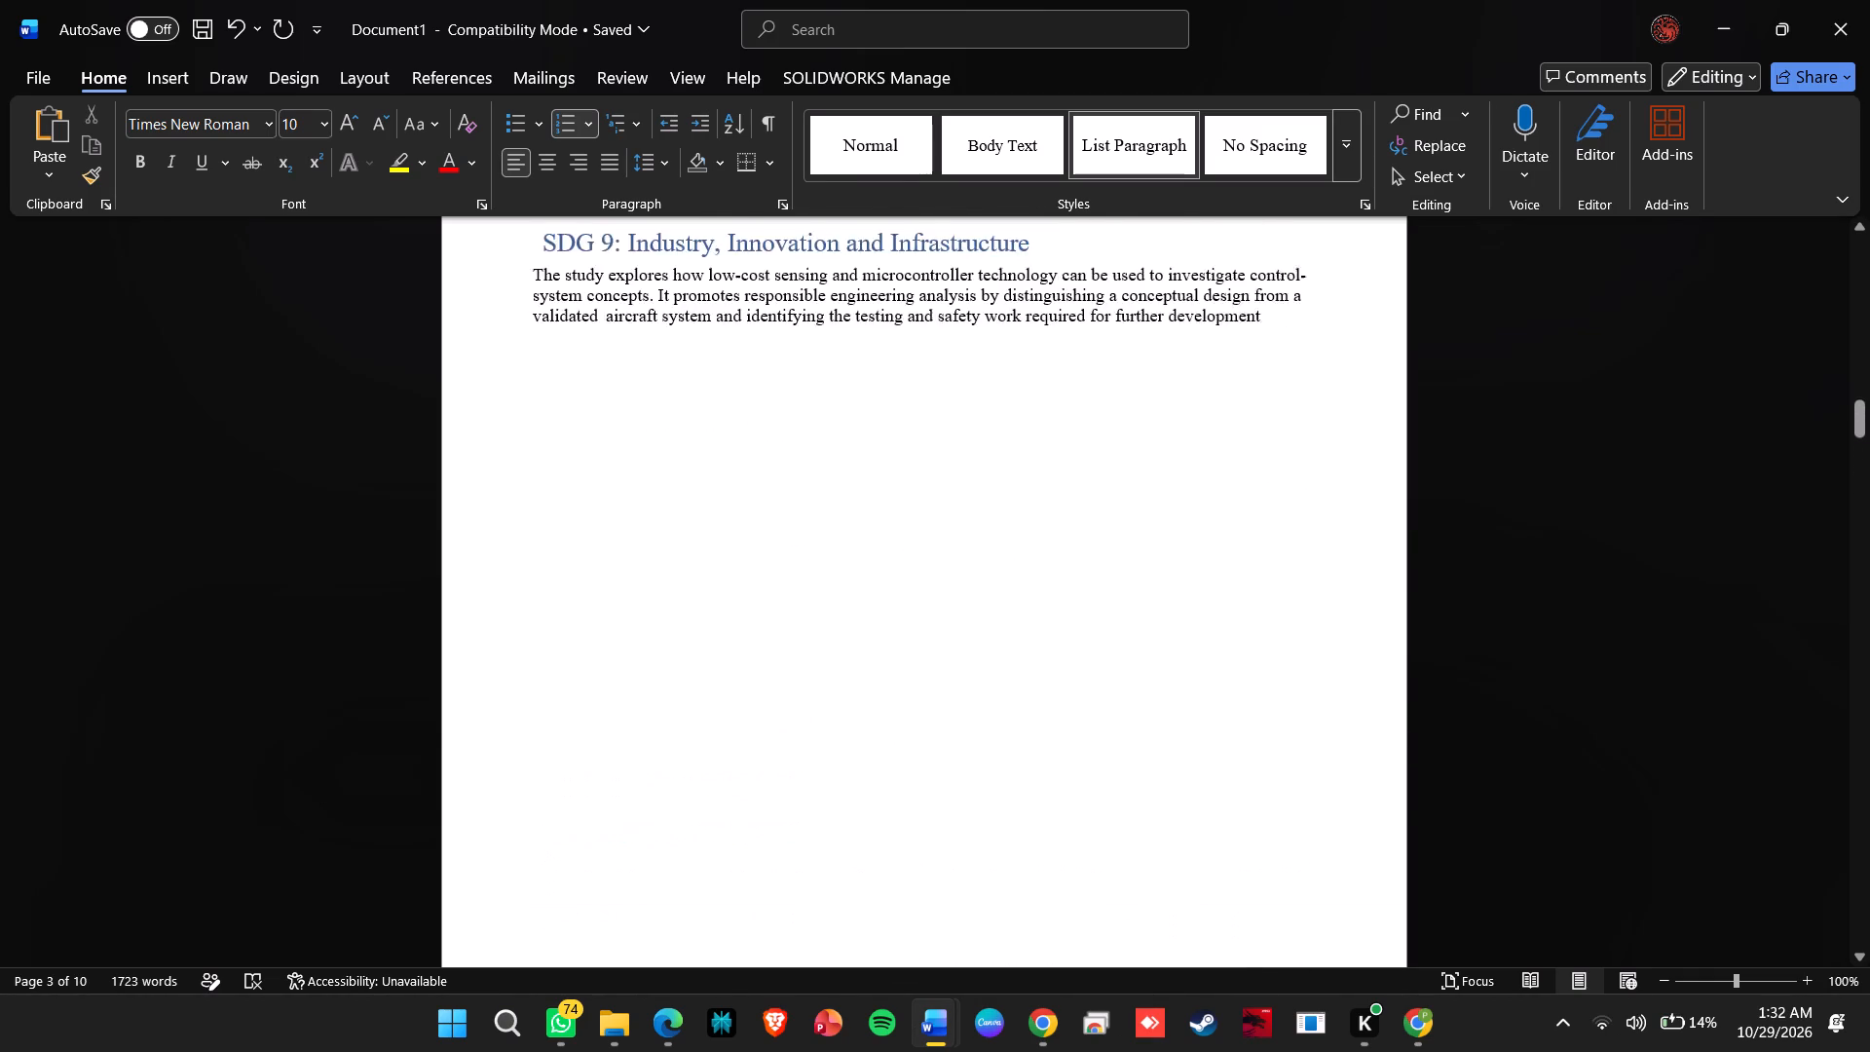
scroll(938, 651, up, 13)
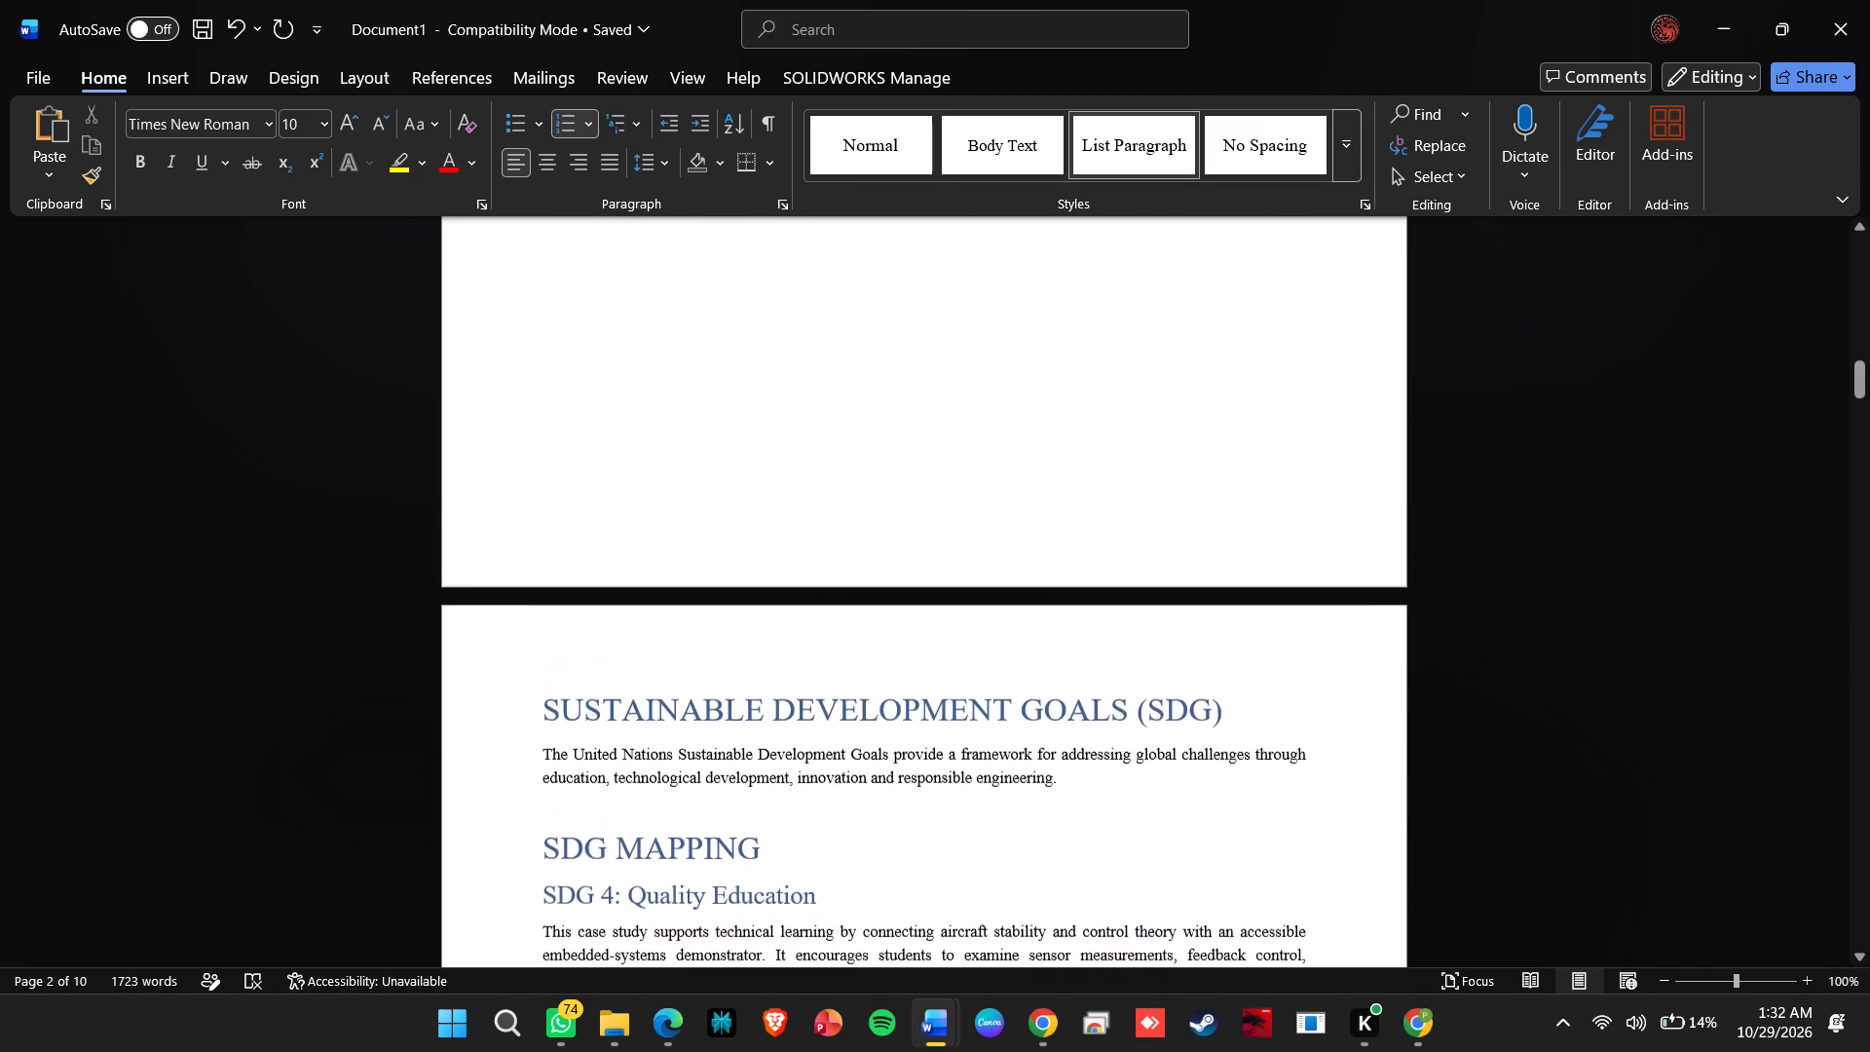
scroll(938, 651, up, 20)
scroll(938, 651, down, 2)
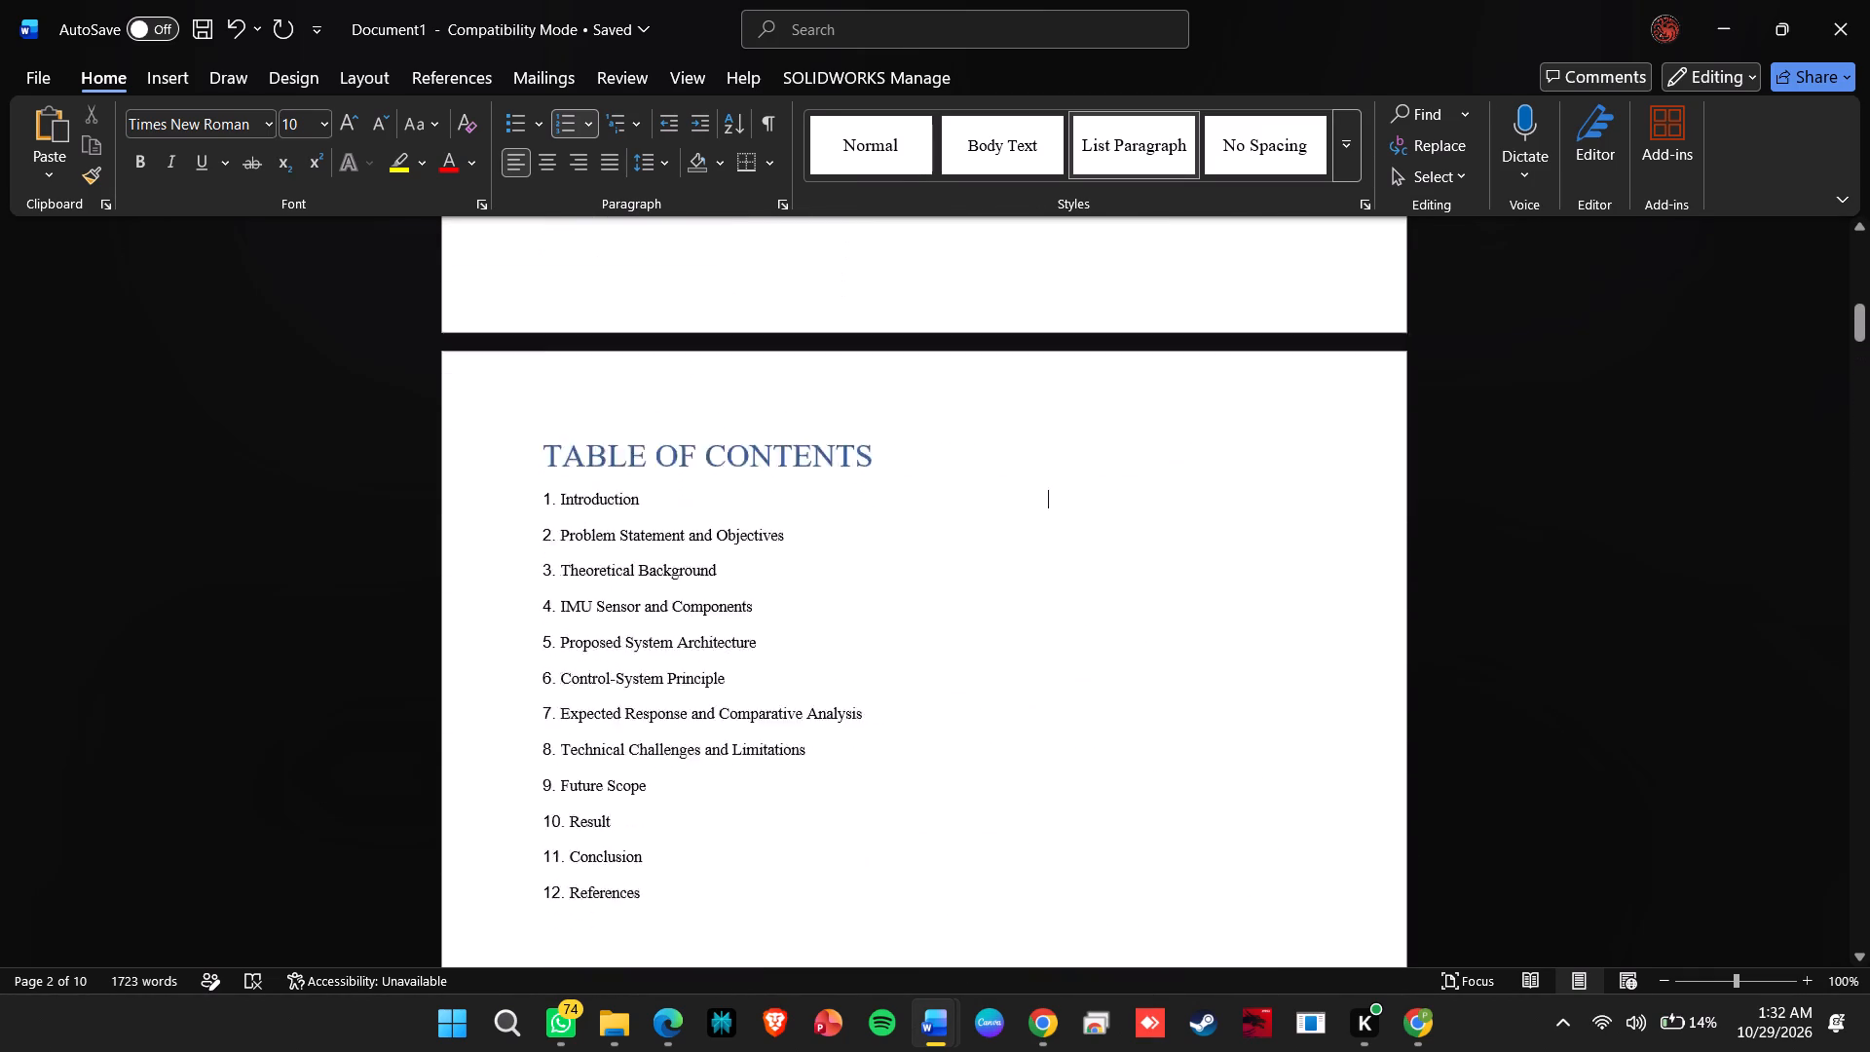
scroll(938, 651, down, 1)
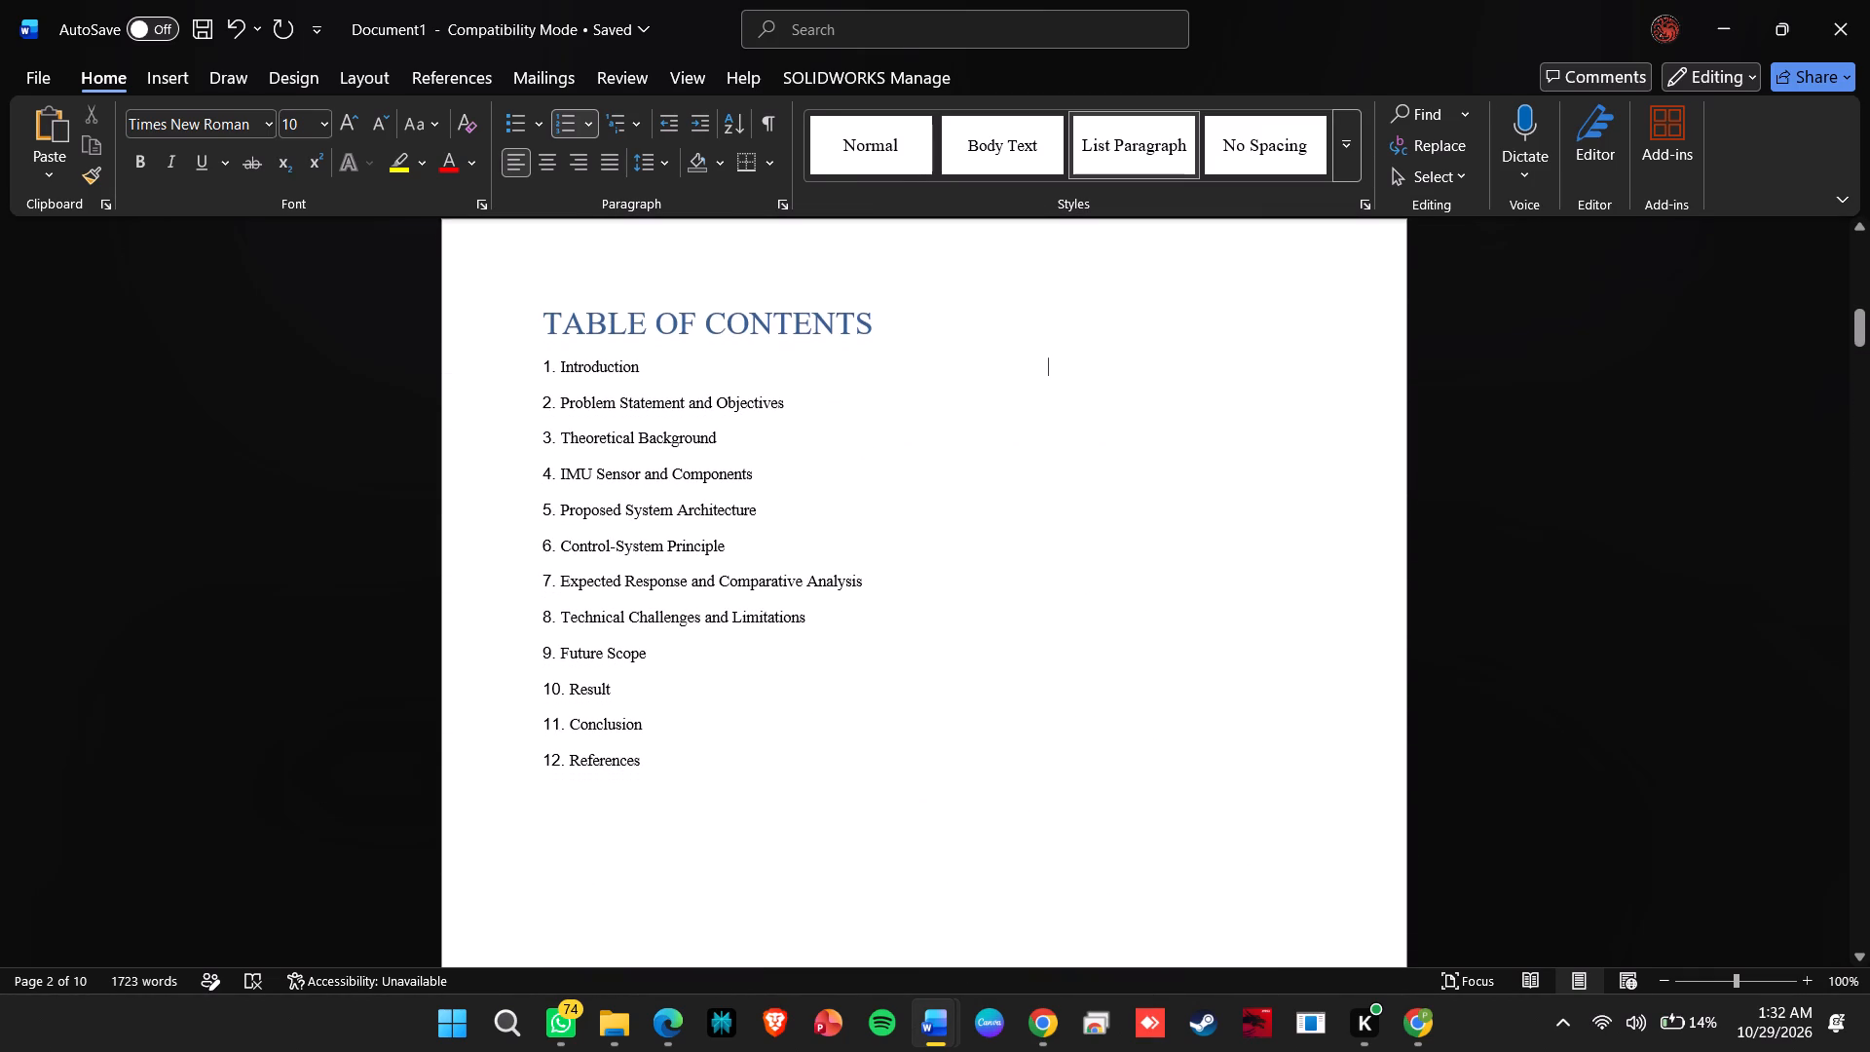
scroll(952, 627, down, 2)
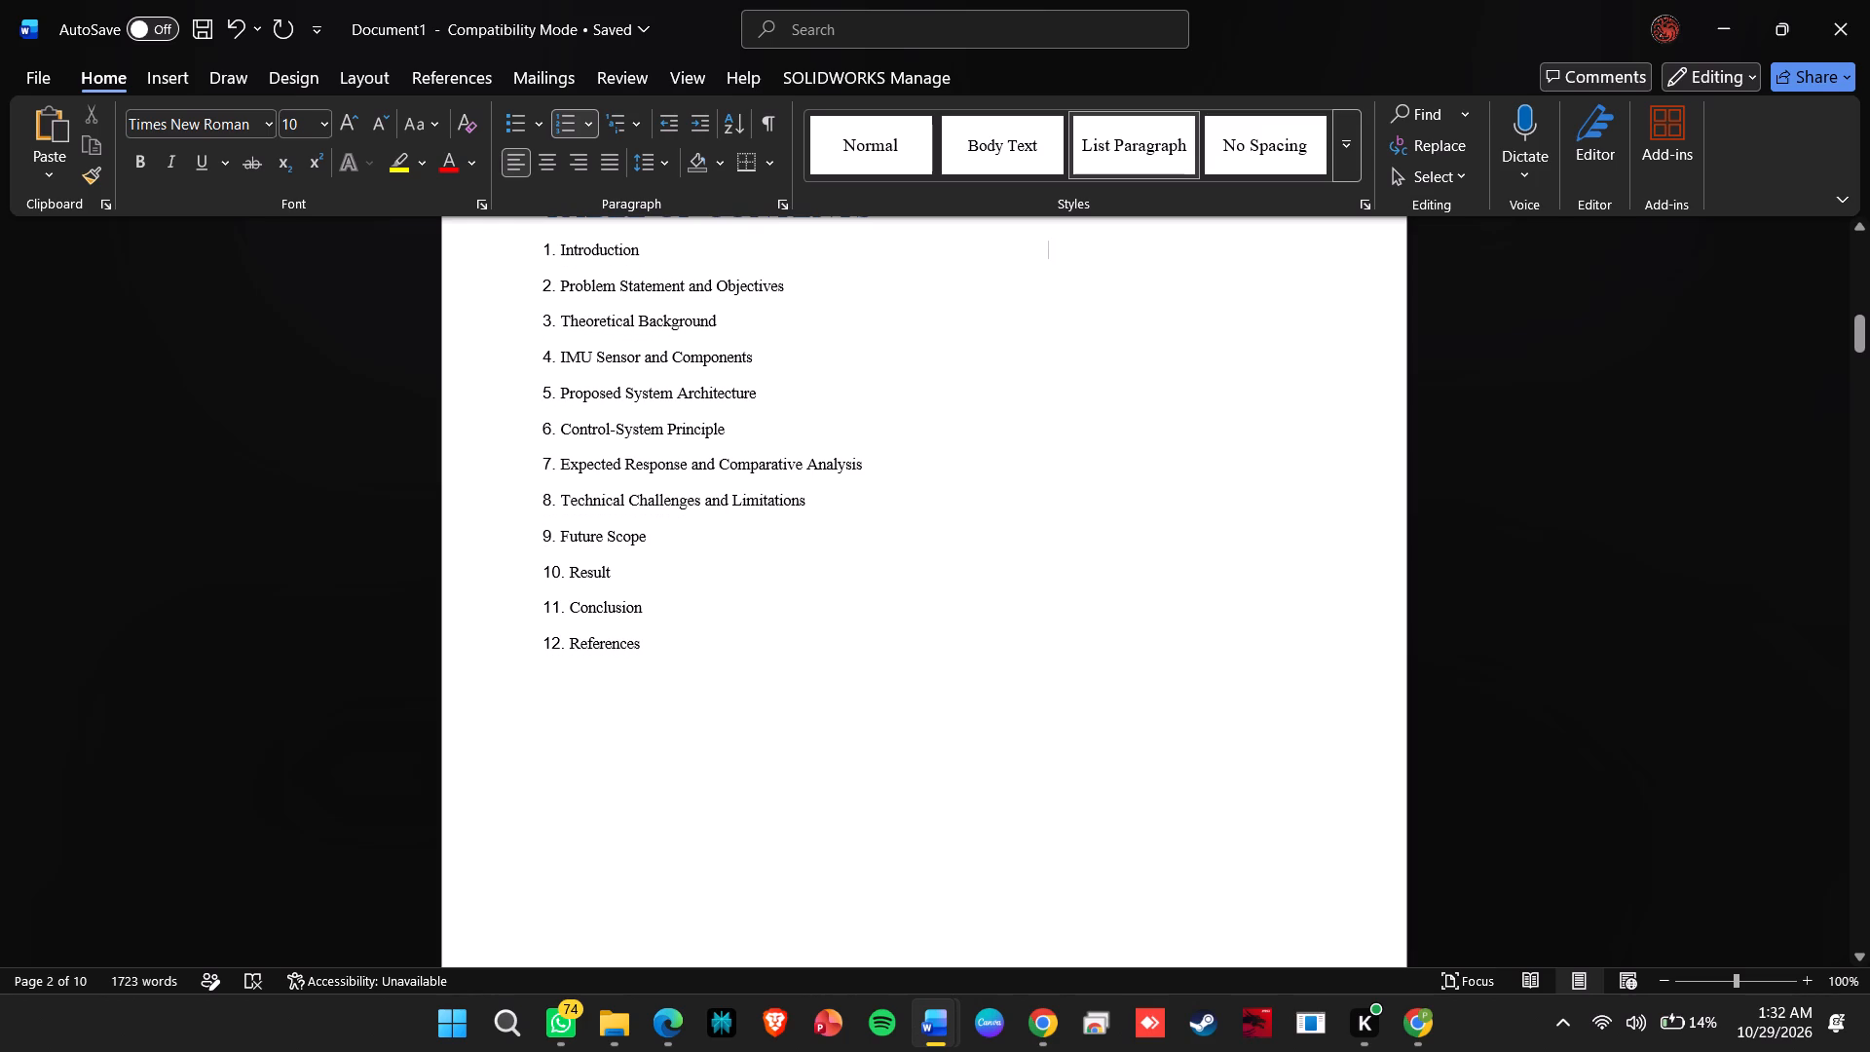
scroll(952, 627, down, 17)
scroll(952, 627, down, 7)
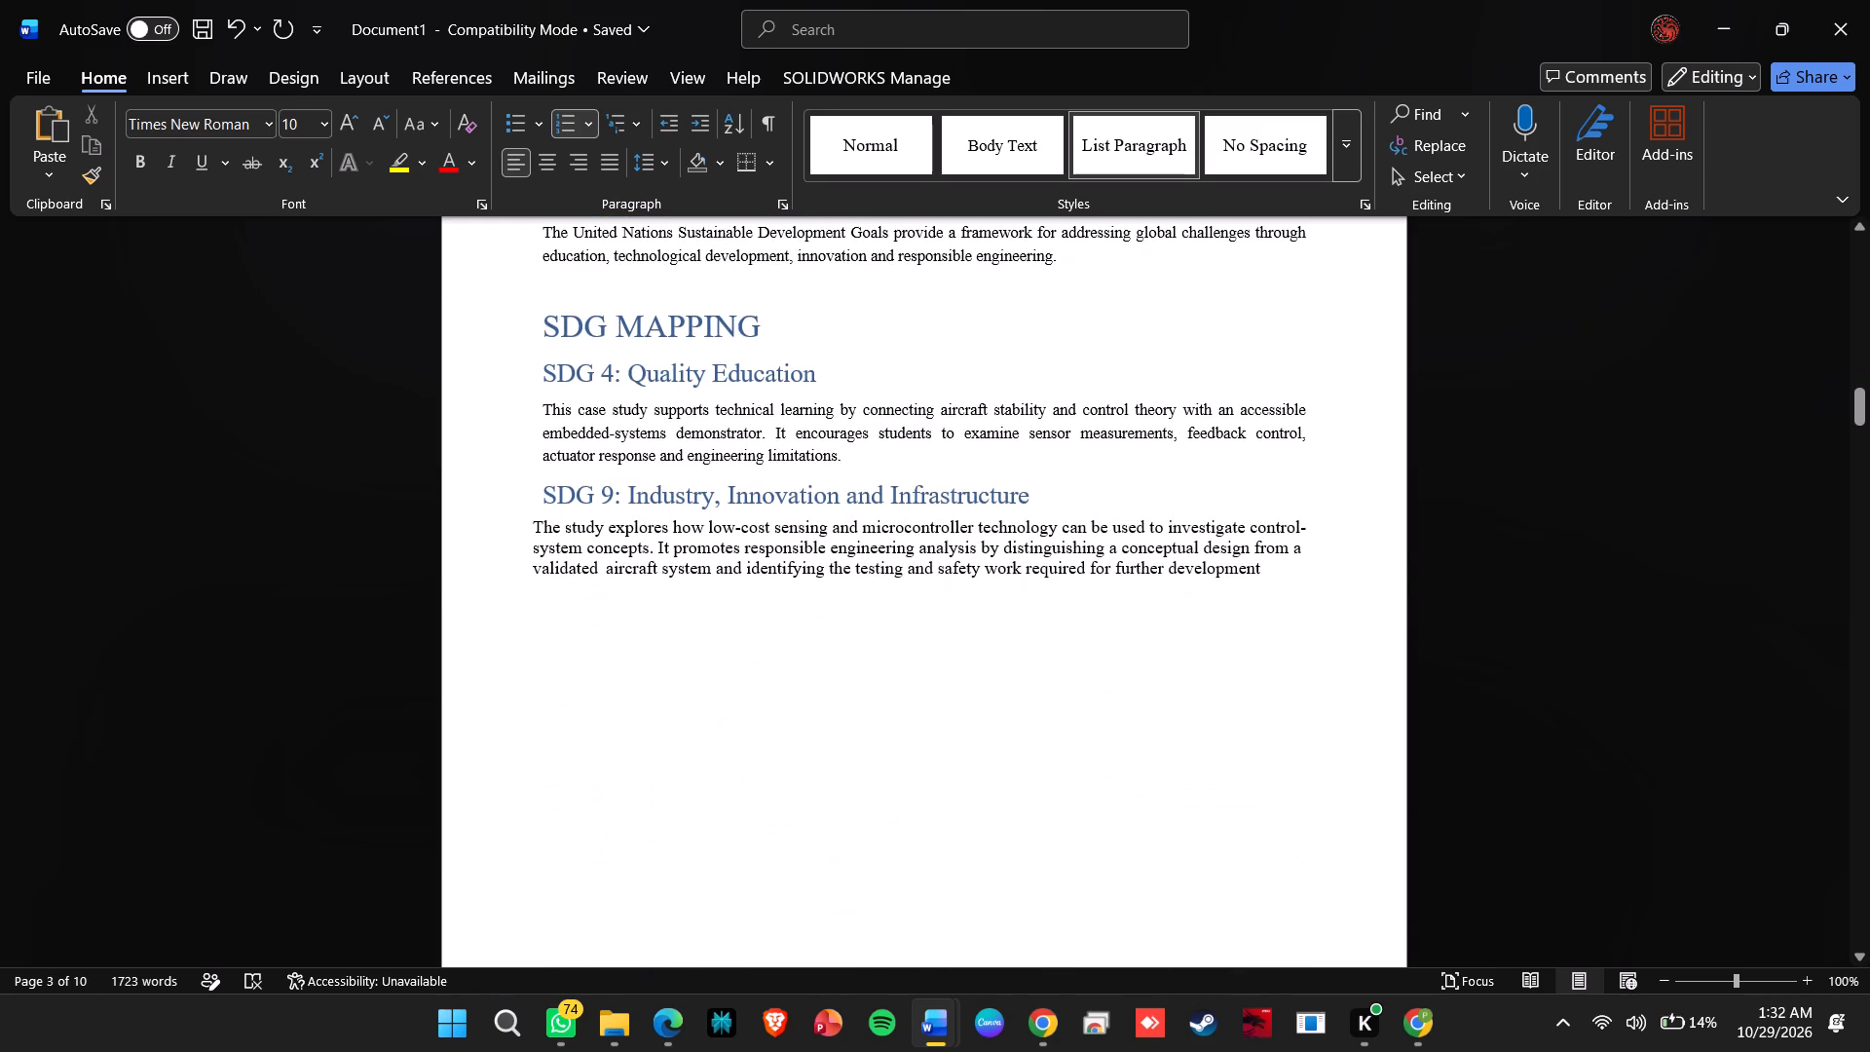
scroll(952, 627, down, 16)
scroll(952, 627, down, 12)
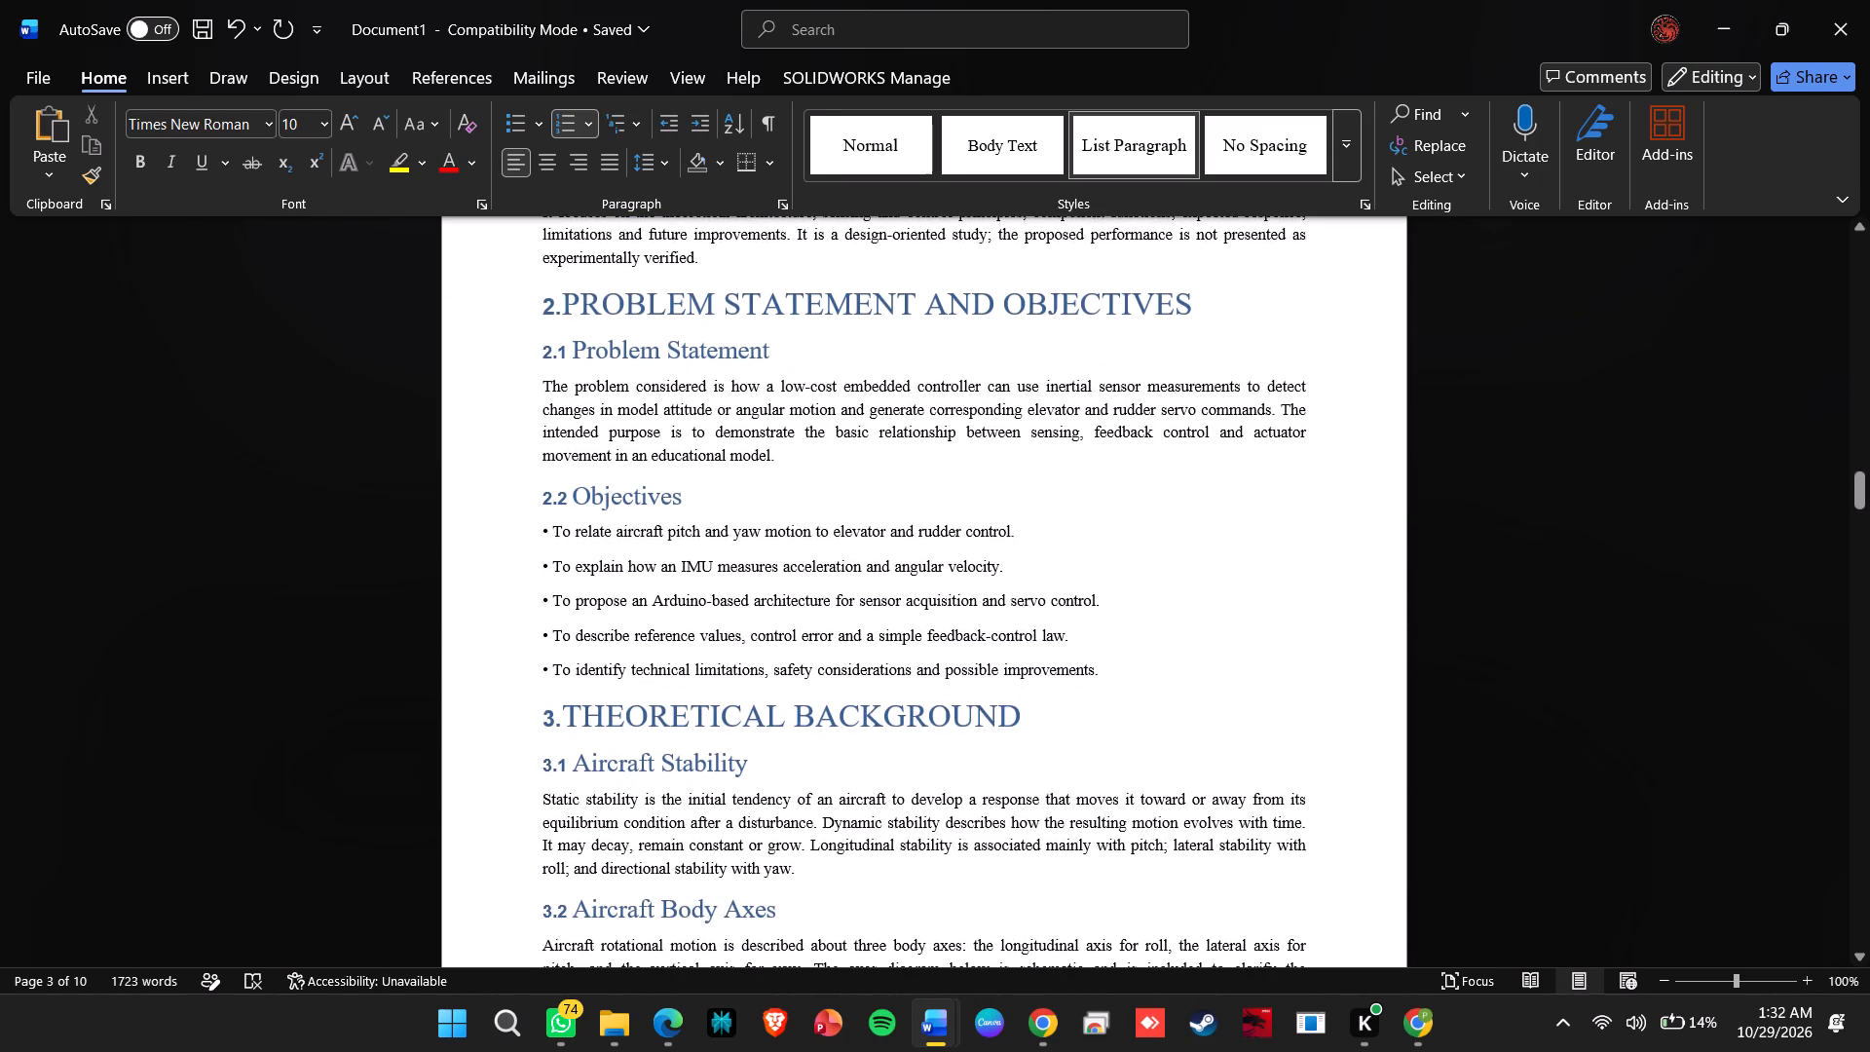
scroll(952, 627, down, 9)
scroll(952, 627, up, 4)
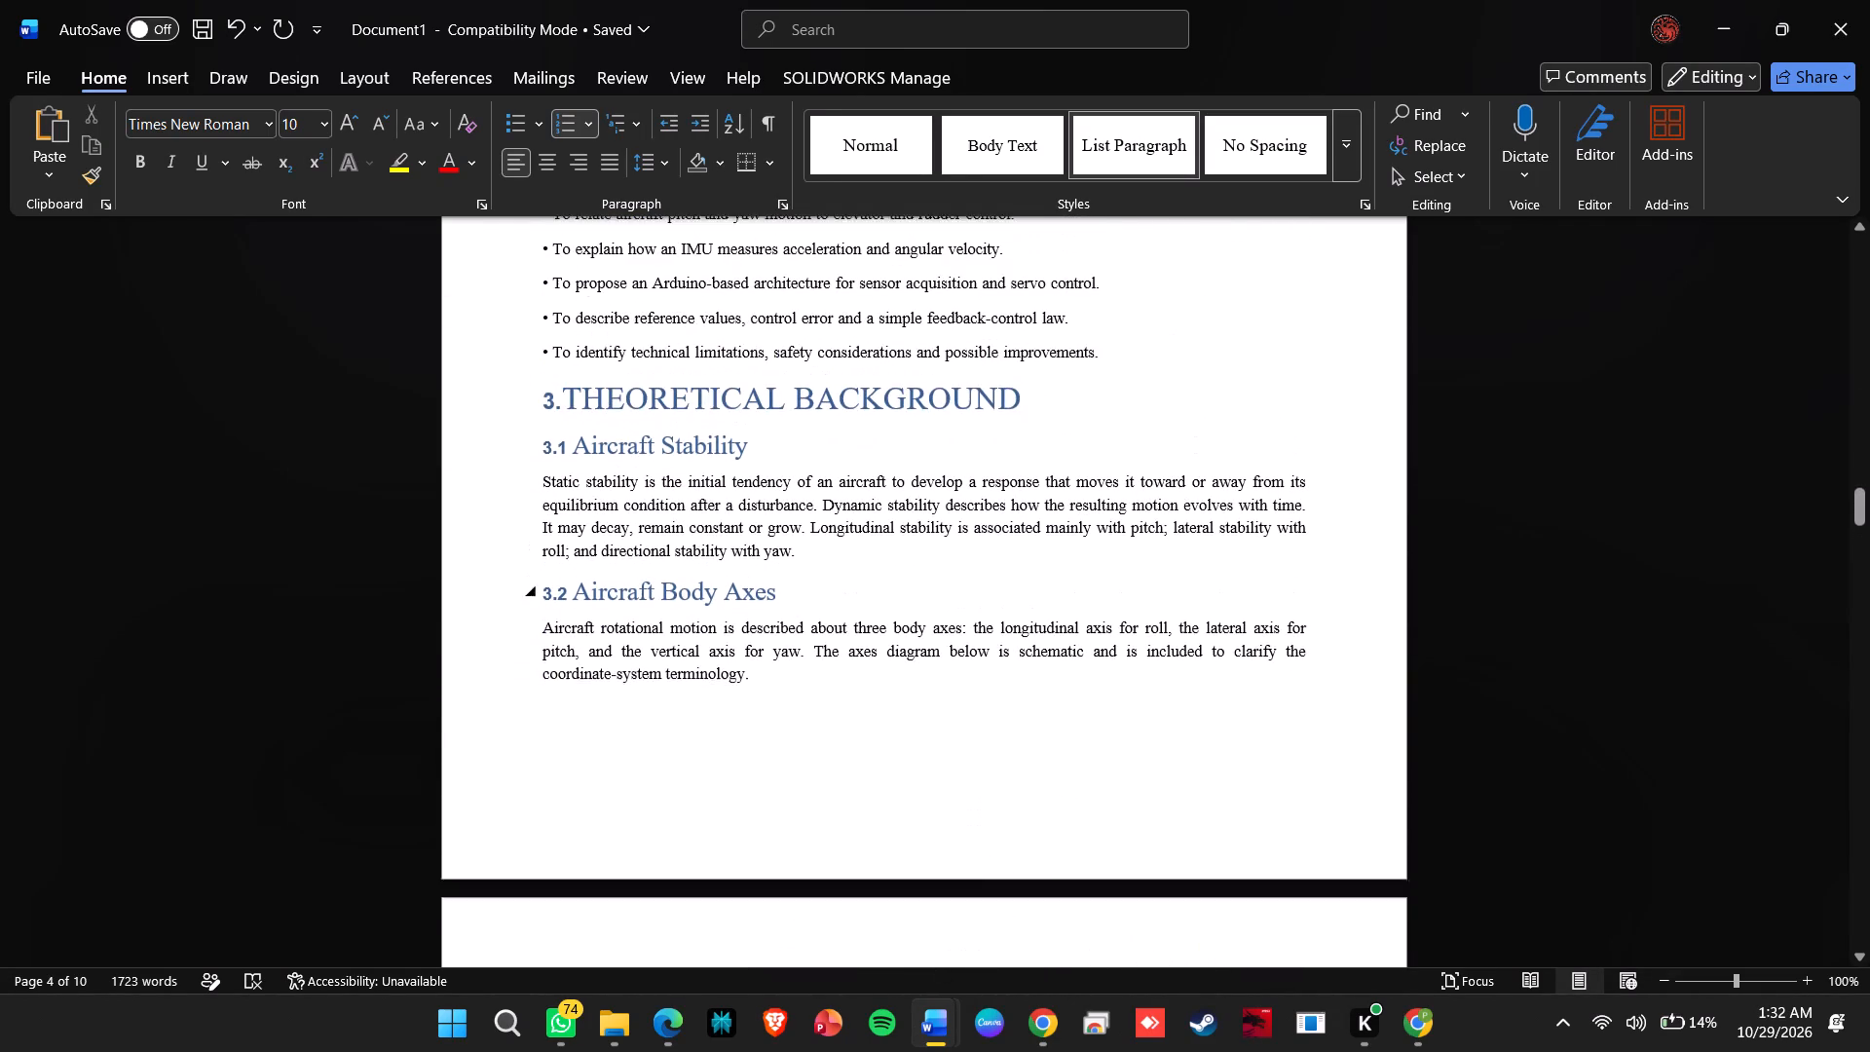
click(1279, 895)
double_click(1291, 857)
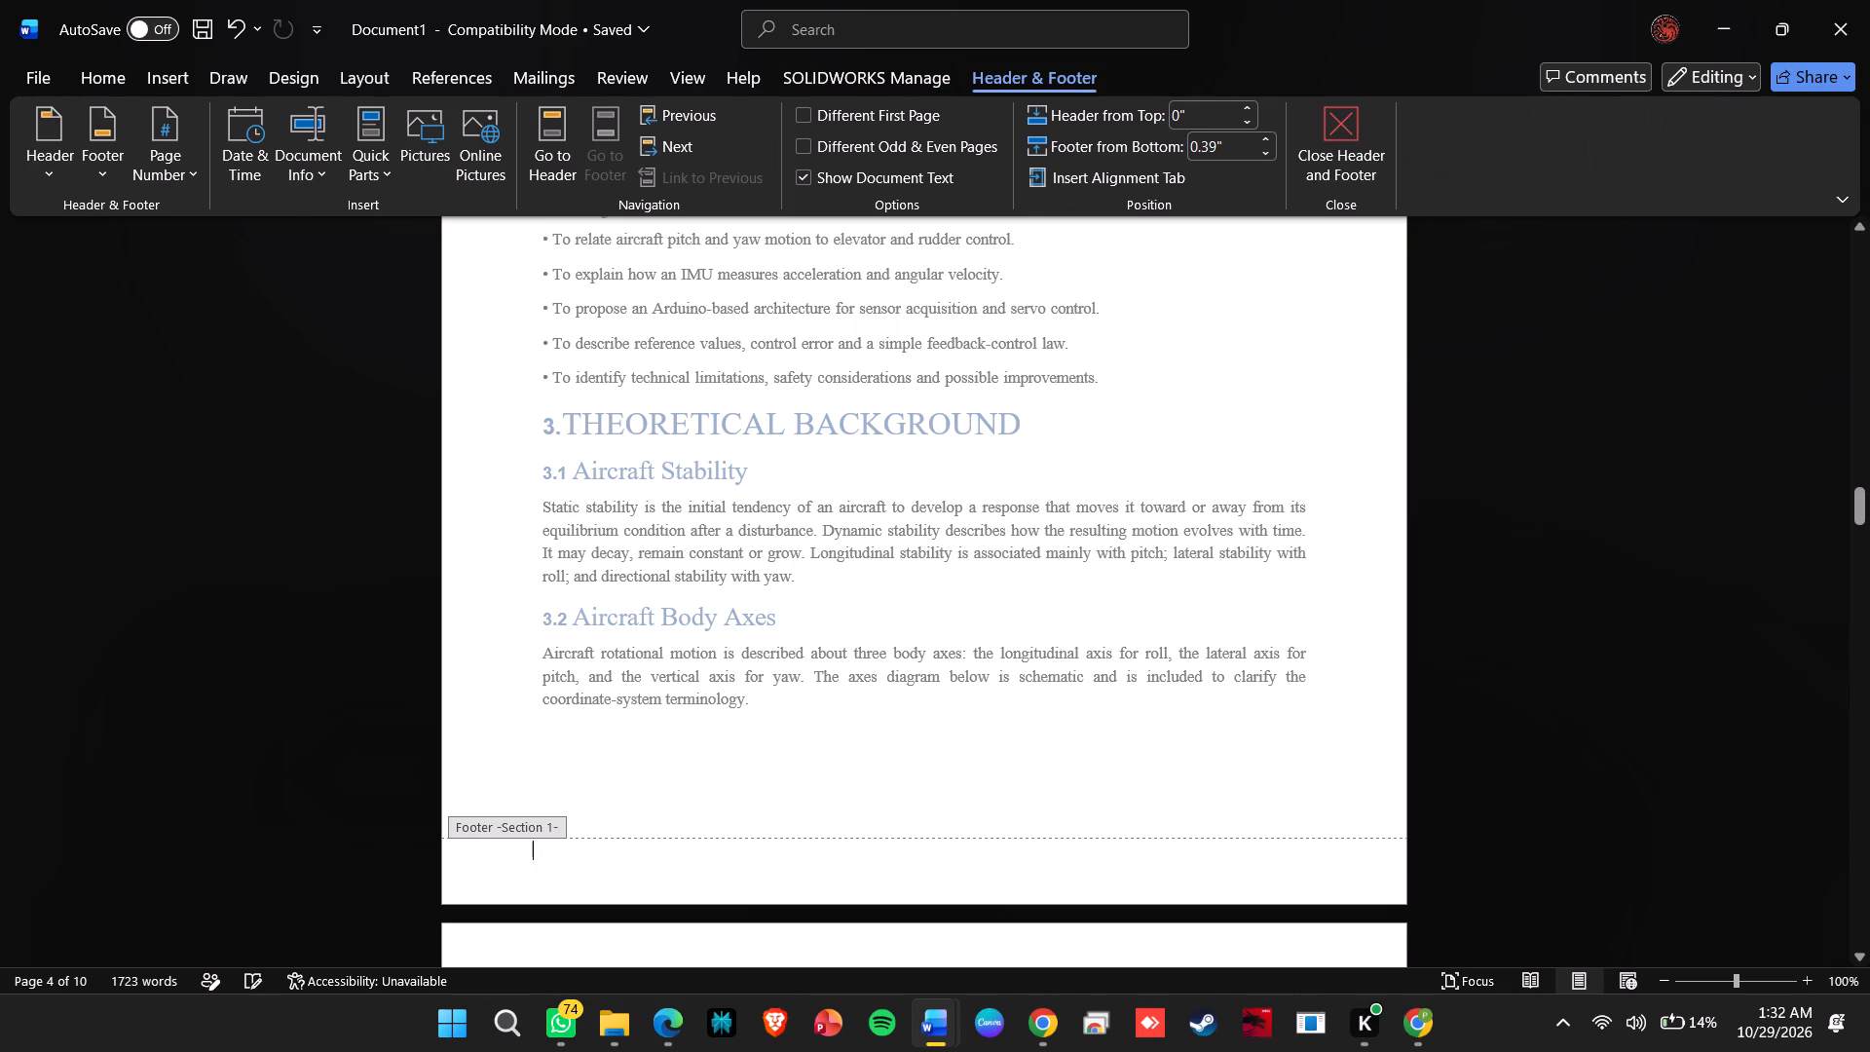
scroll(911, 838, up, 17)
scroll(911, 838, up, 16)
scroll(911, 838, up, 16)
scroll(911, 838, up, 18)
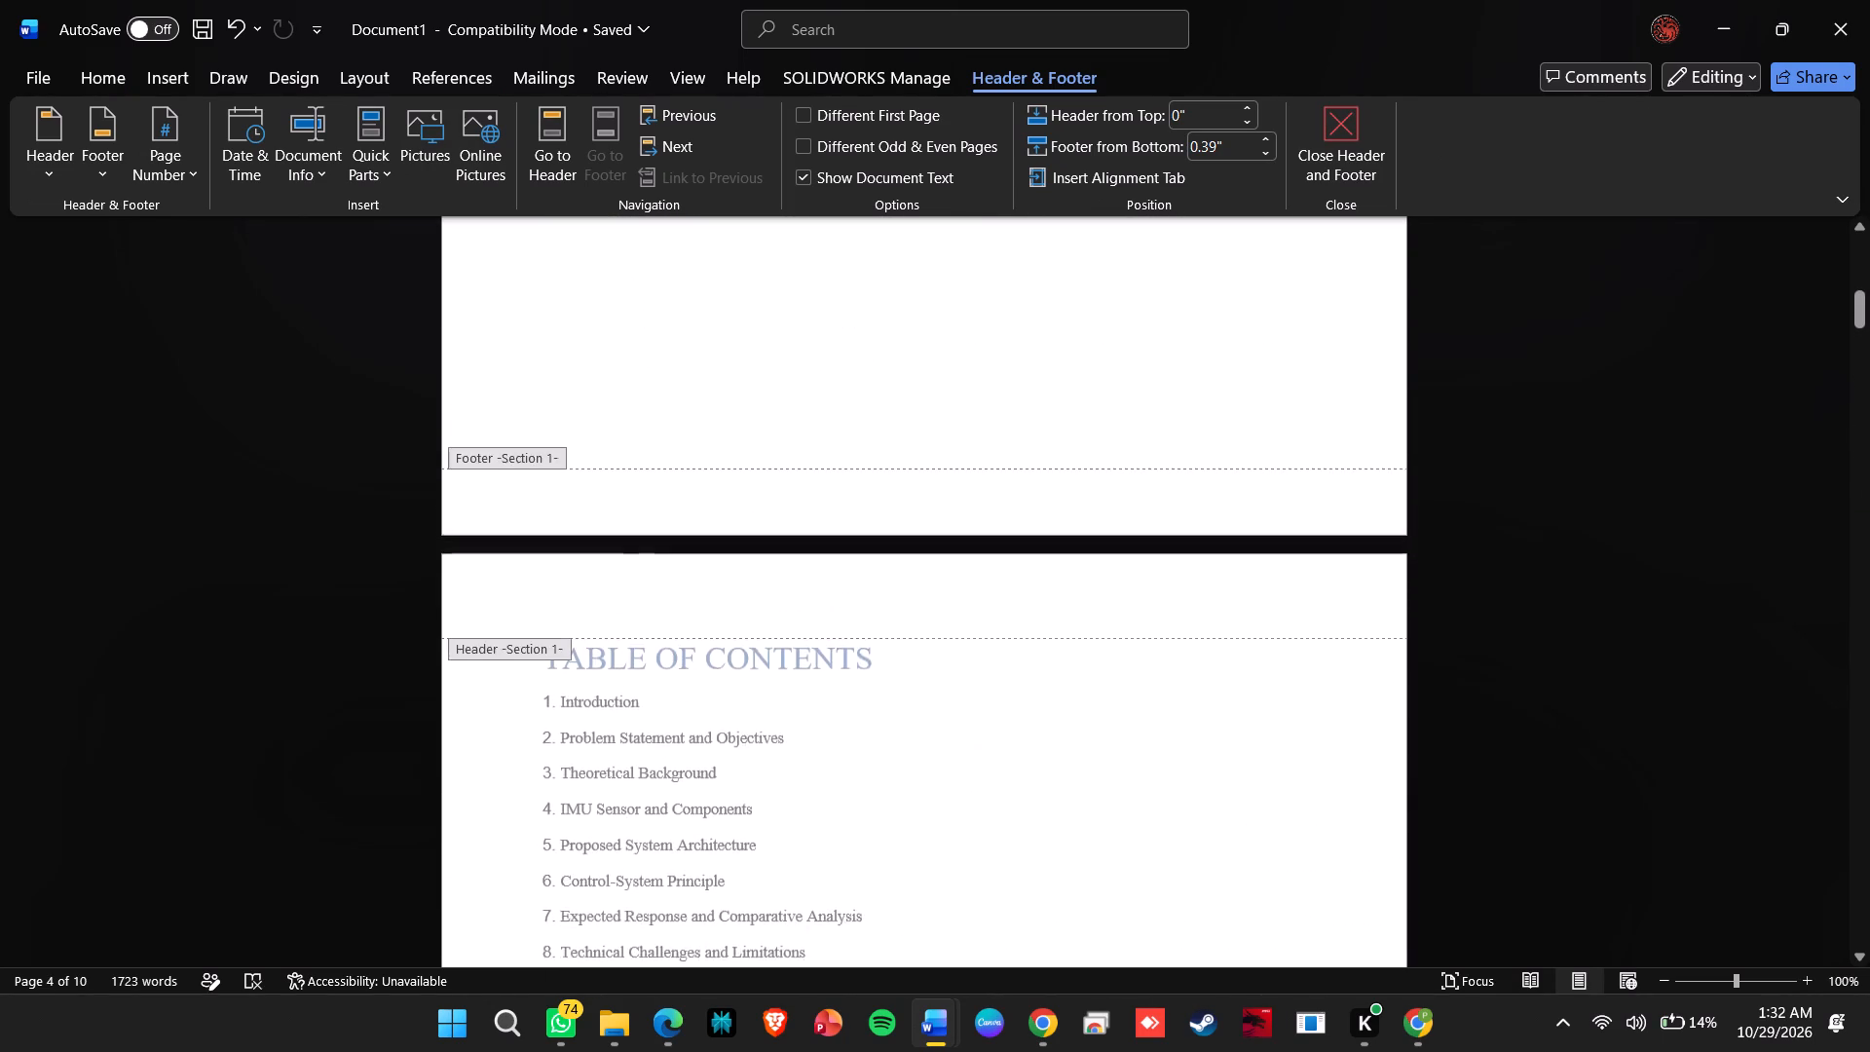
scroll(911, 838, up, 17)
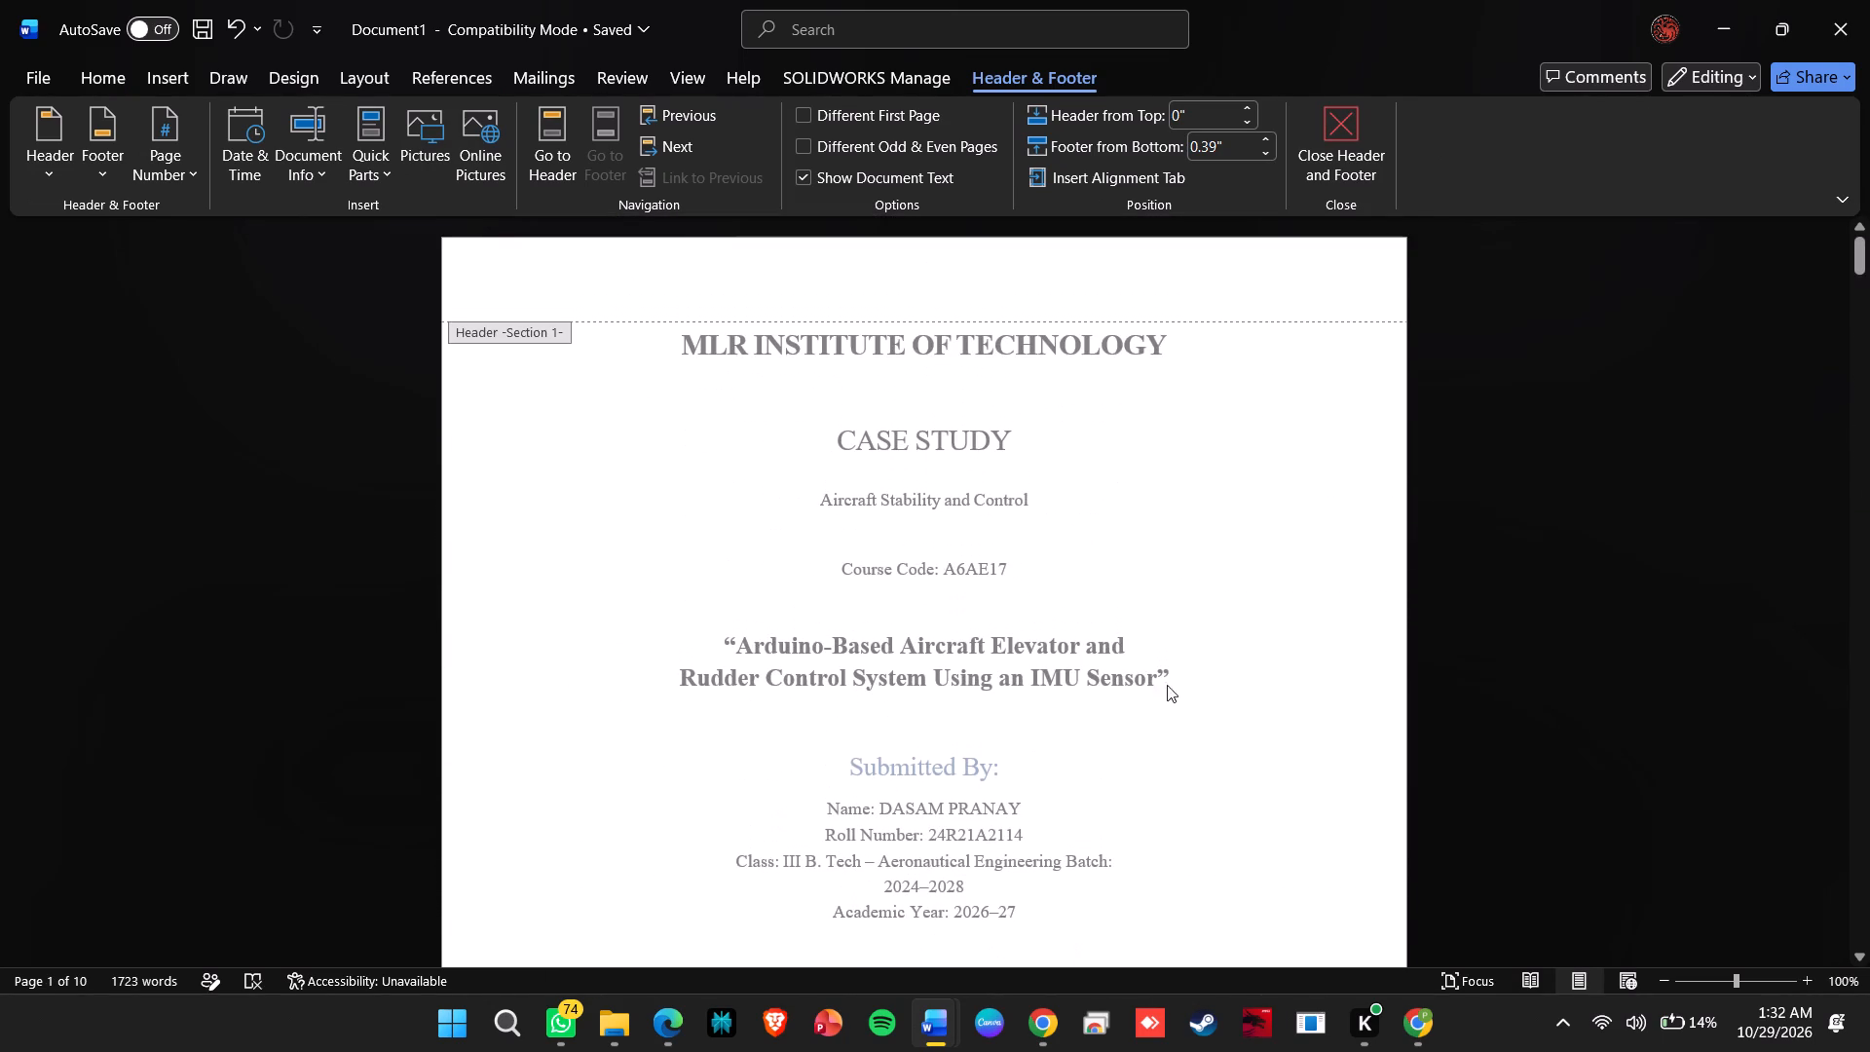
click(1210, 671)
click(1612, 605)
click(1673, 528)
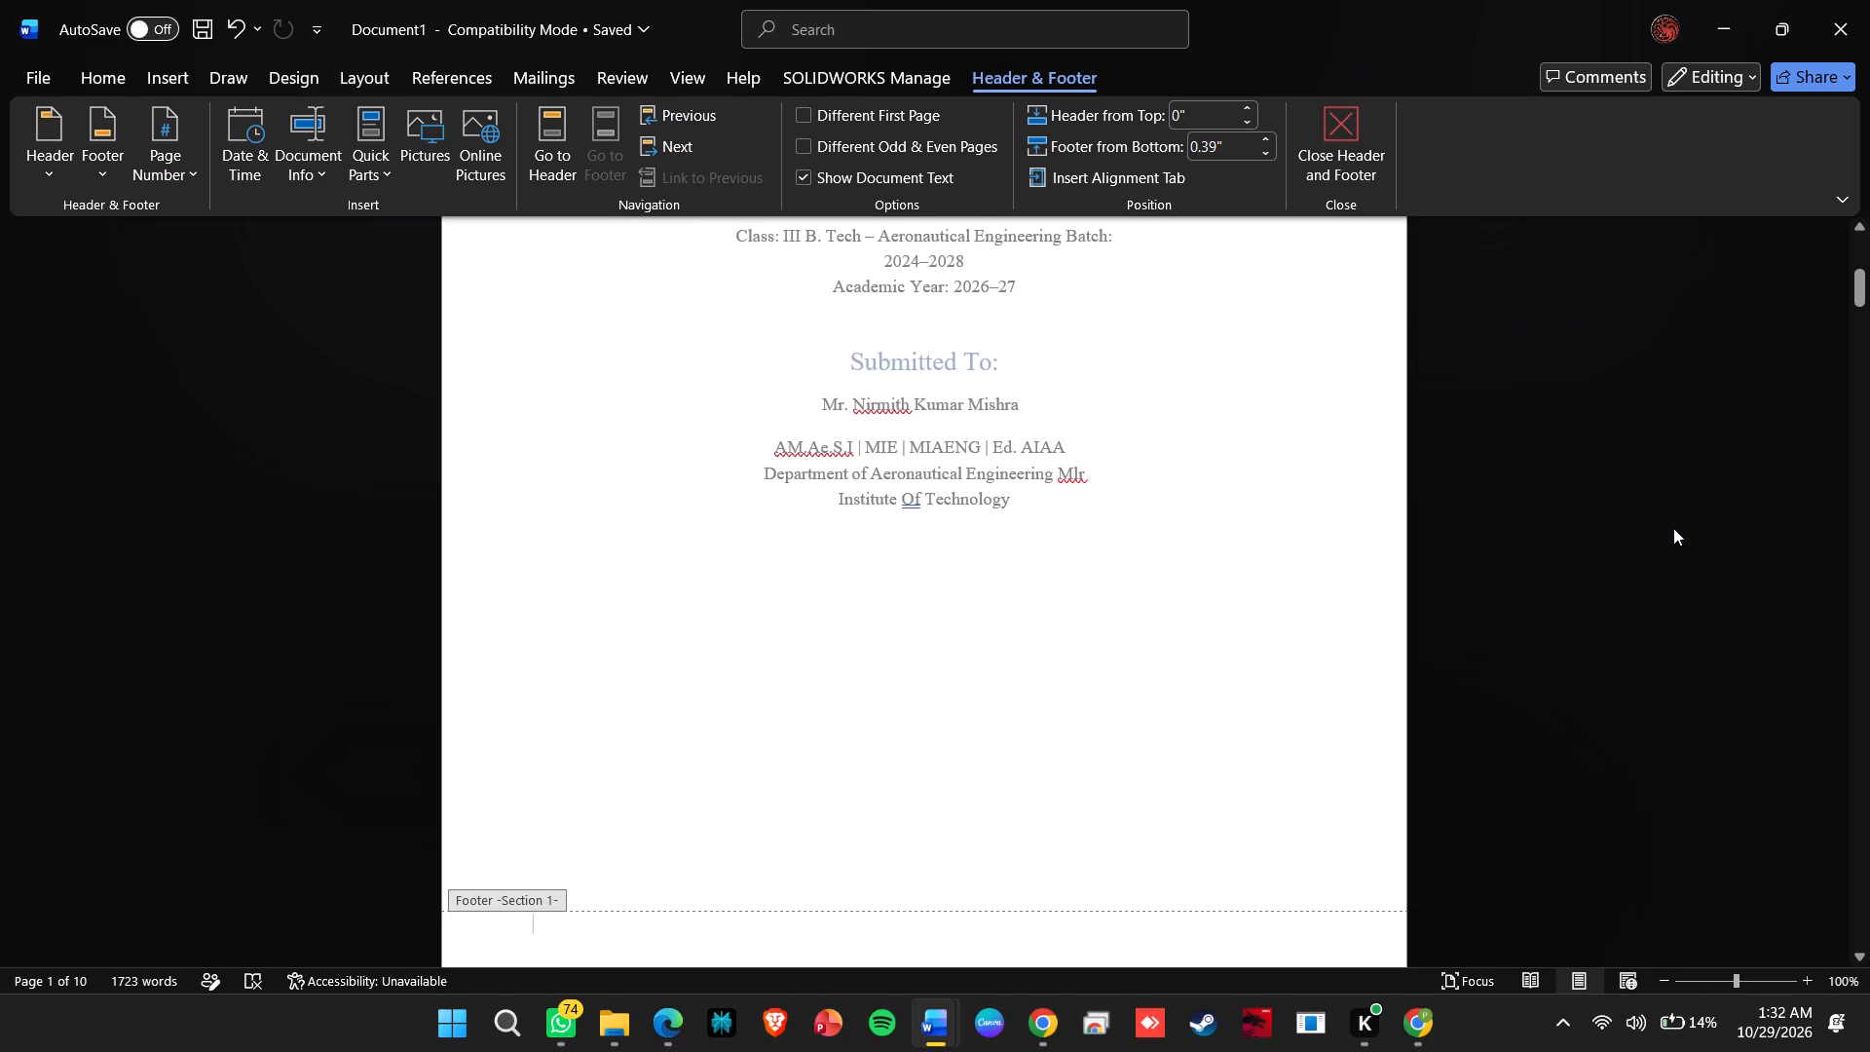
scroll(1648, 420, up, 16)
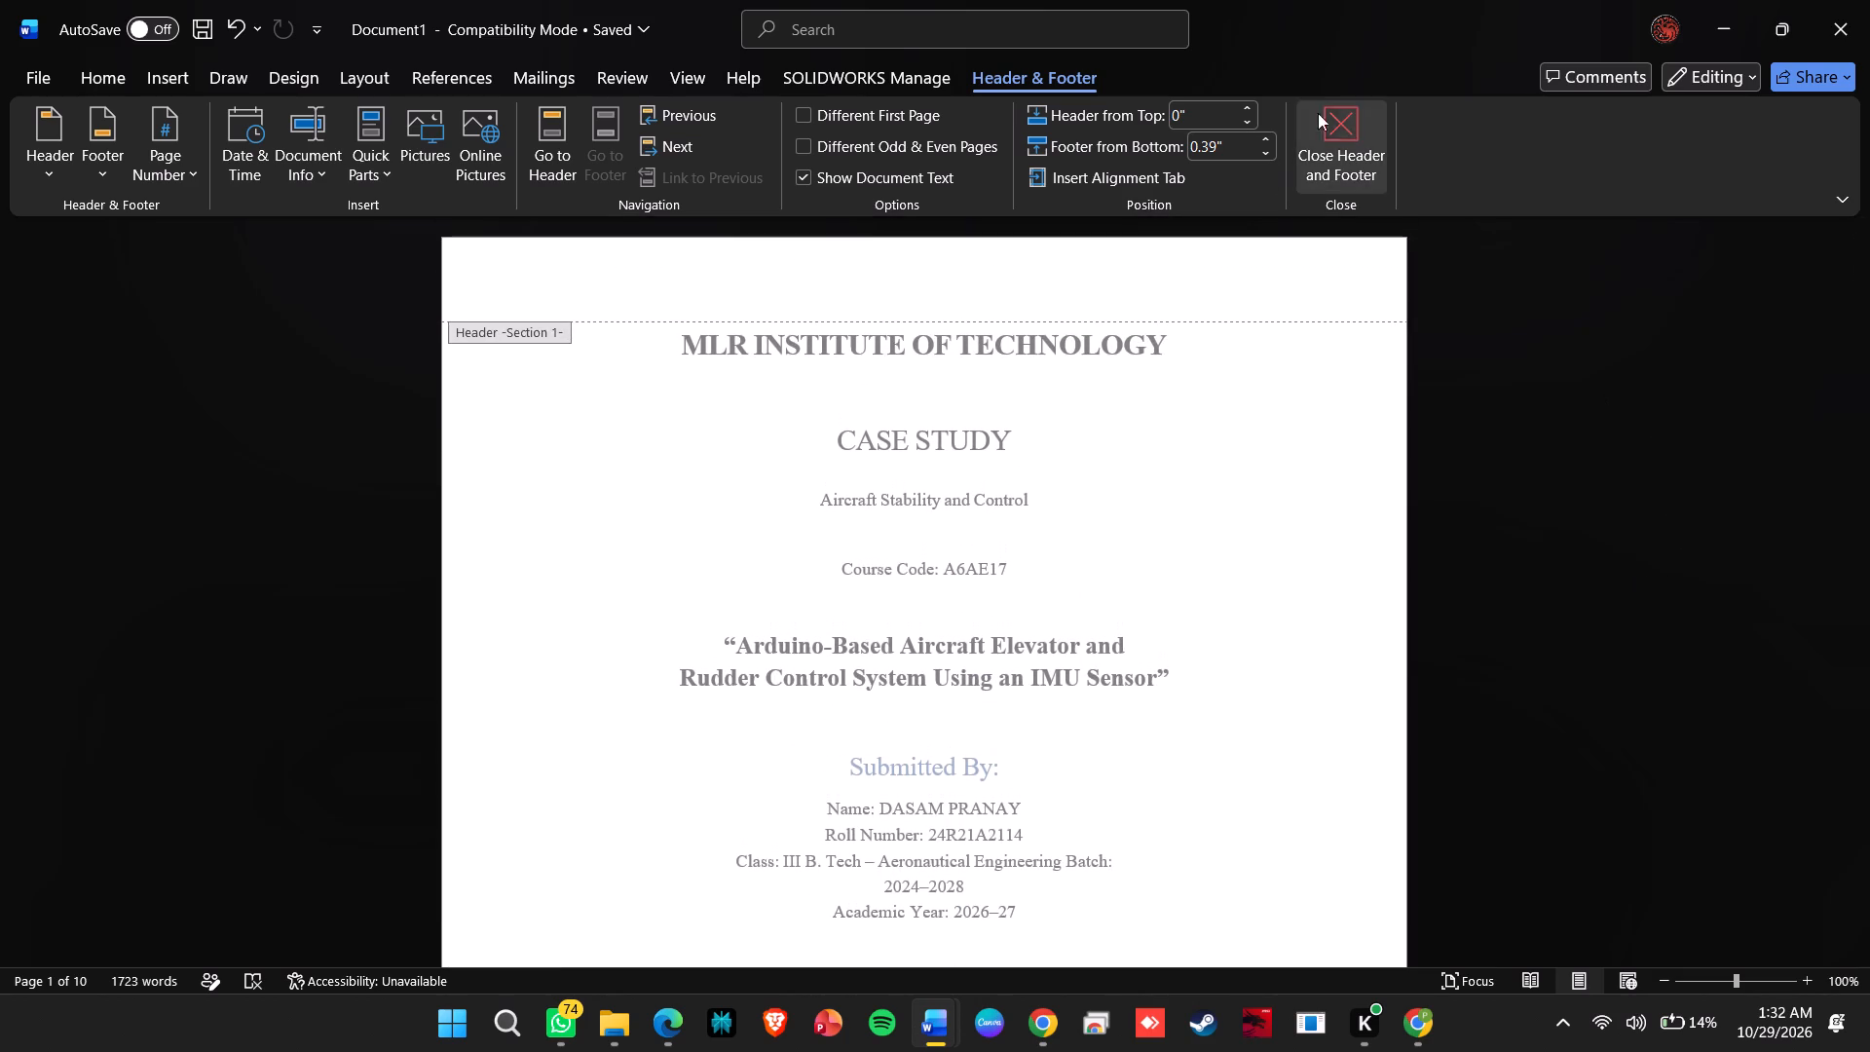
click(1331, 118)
Look over the pages around the Sustainable Development Goals and Introduction sections.
scroll(1176, 487, up, 8)
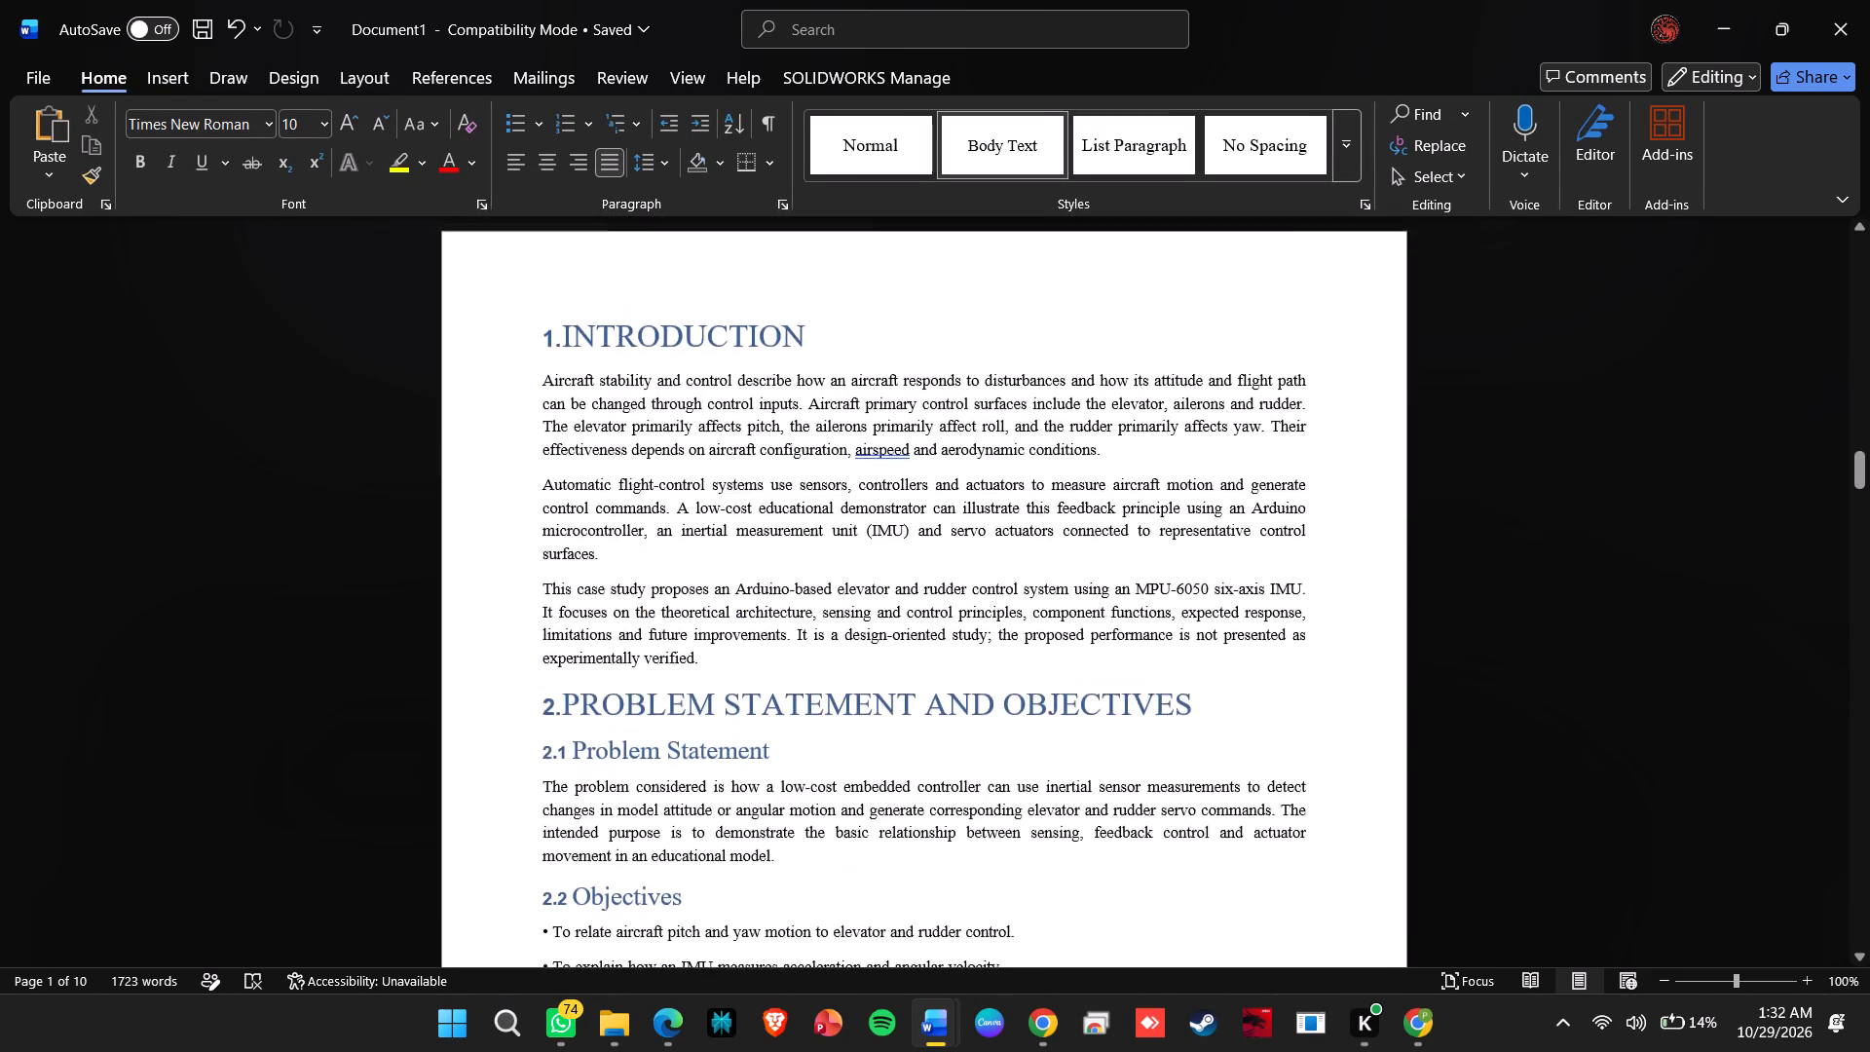
scroll(1176, 487, up, 17)
scroll(1176, 487, up, 16)
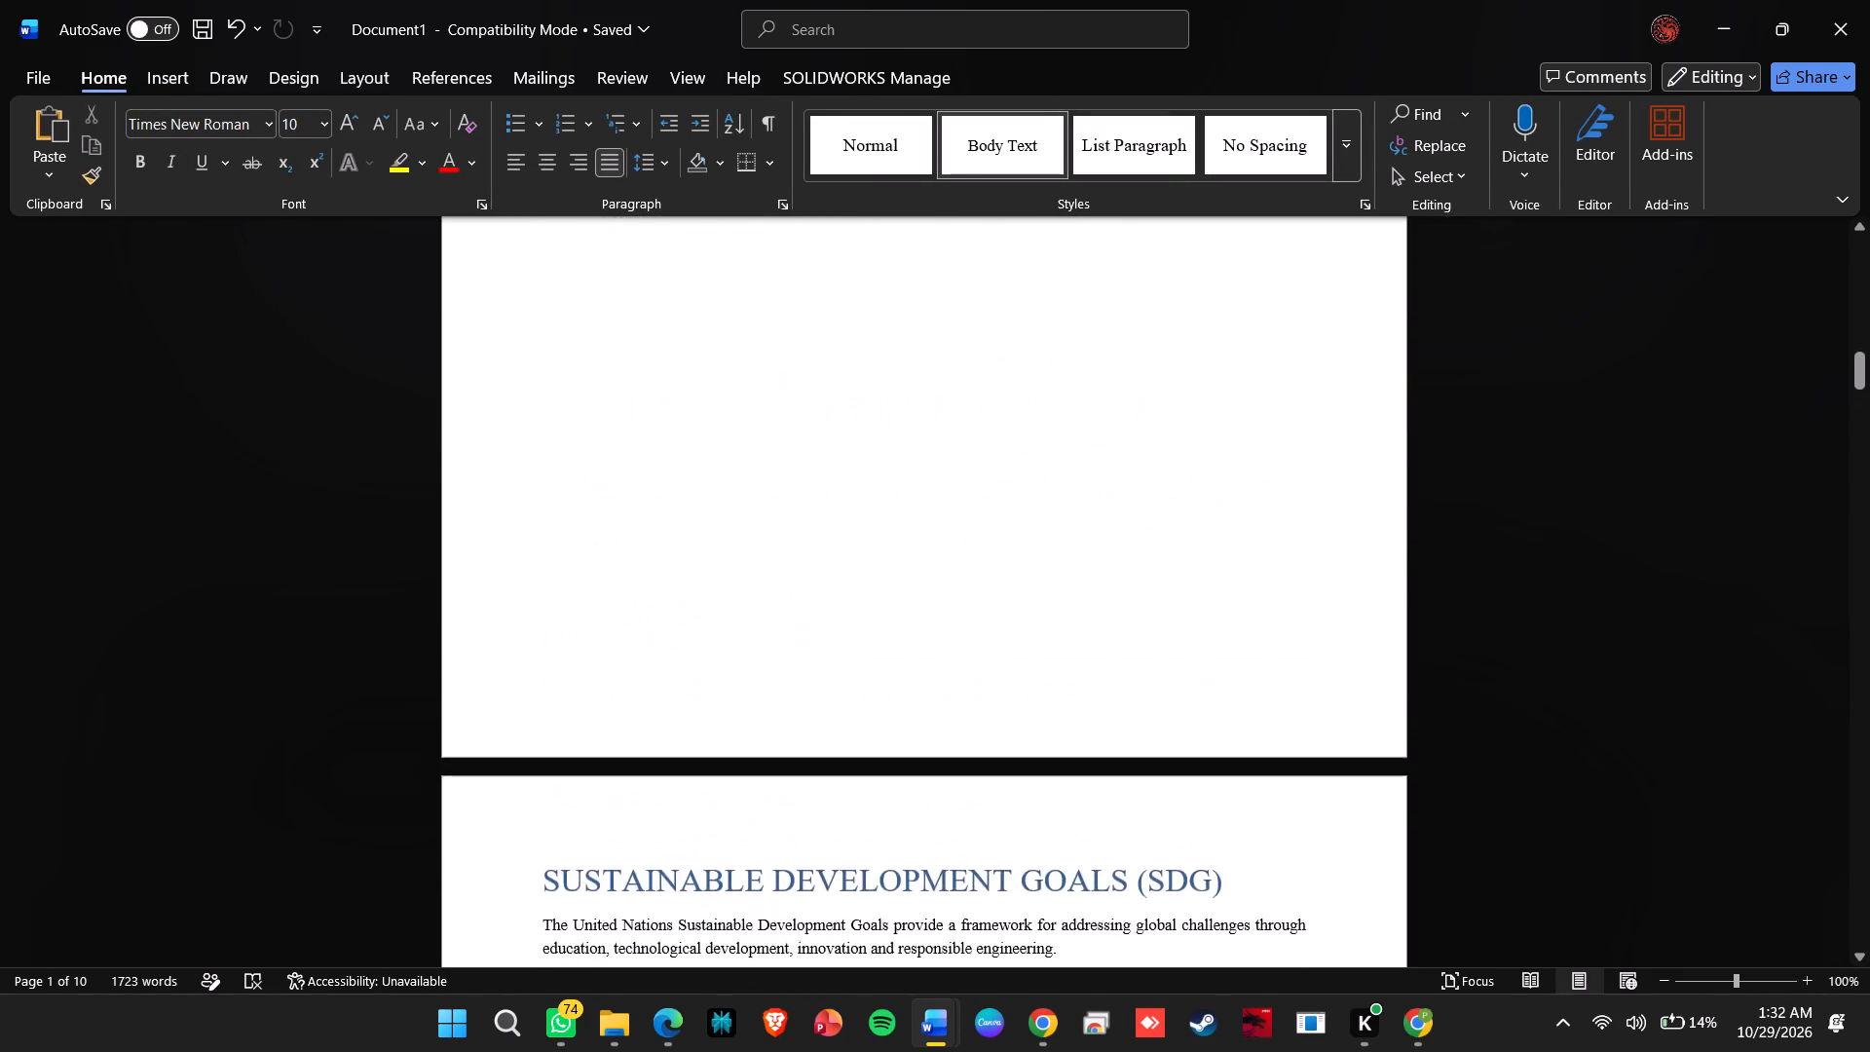
scroll(1176, 487, up, 13)
scroll(1176, 487, down, 17)
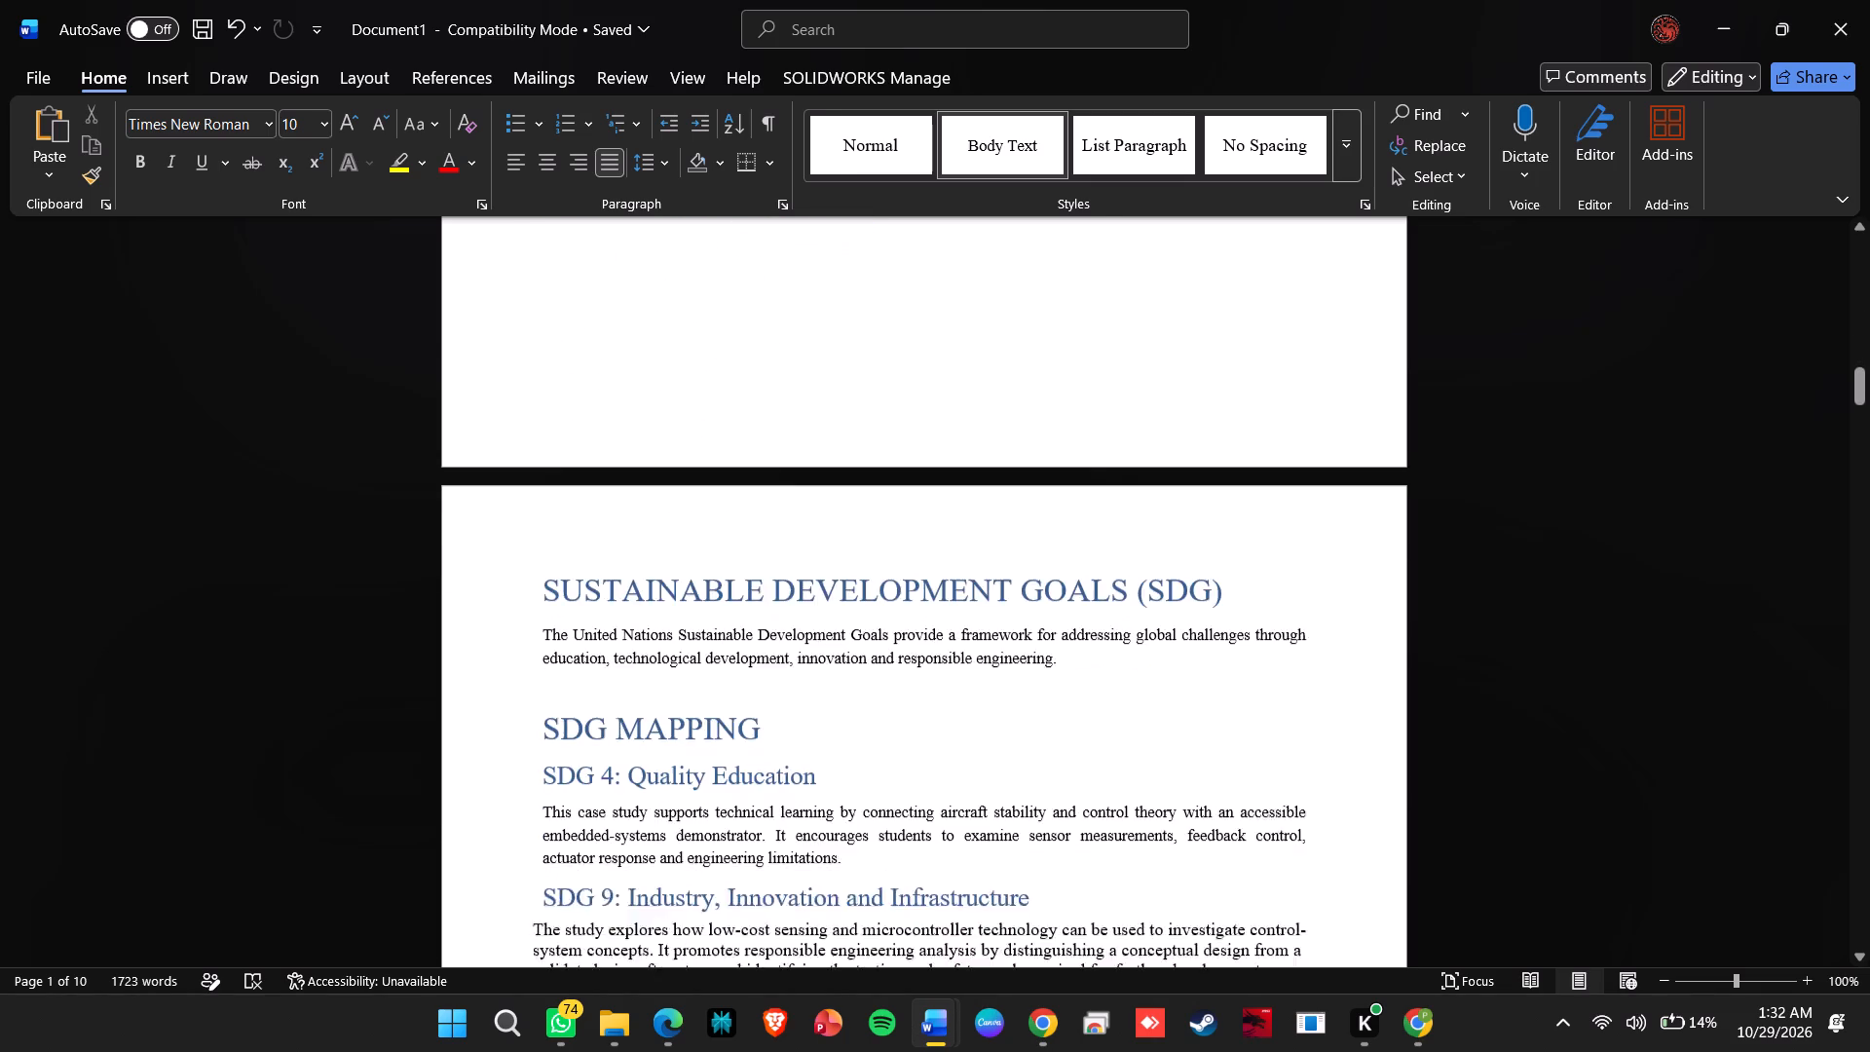
scroll(1176, 487, down, 20)
scroll(1176, 487, down, 2)
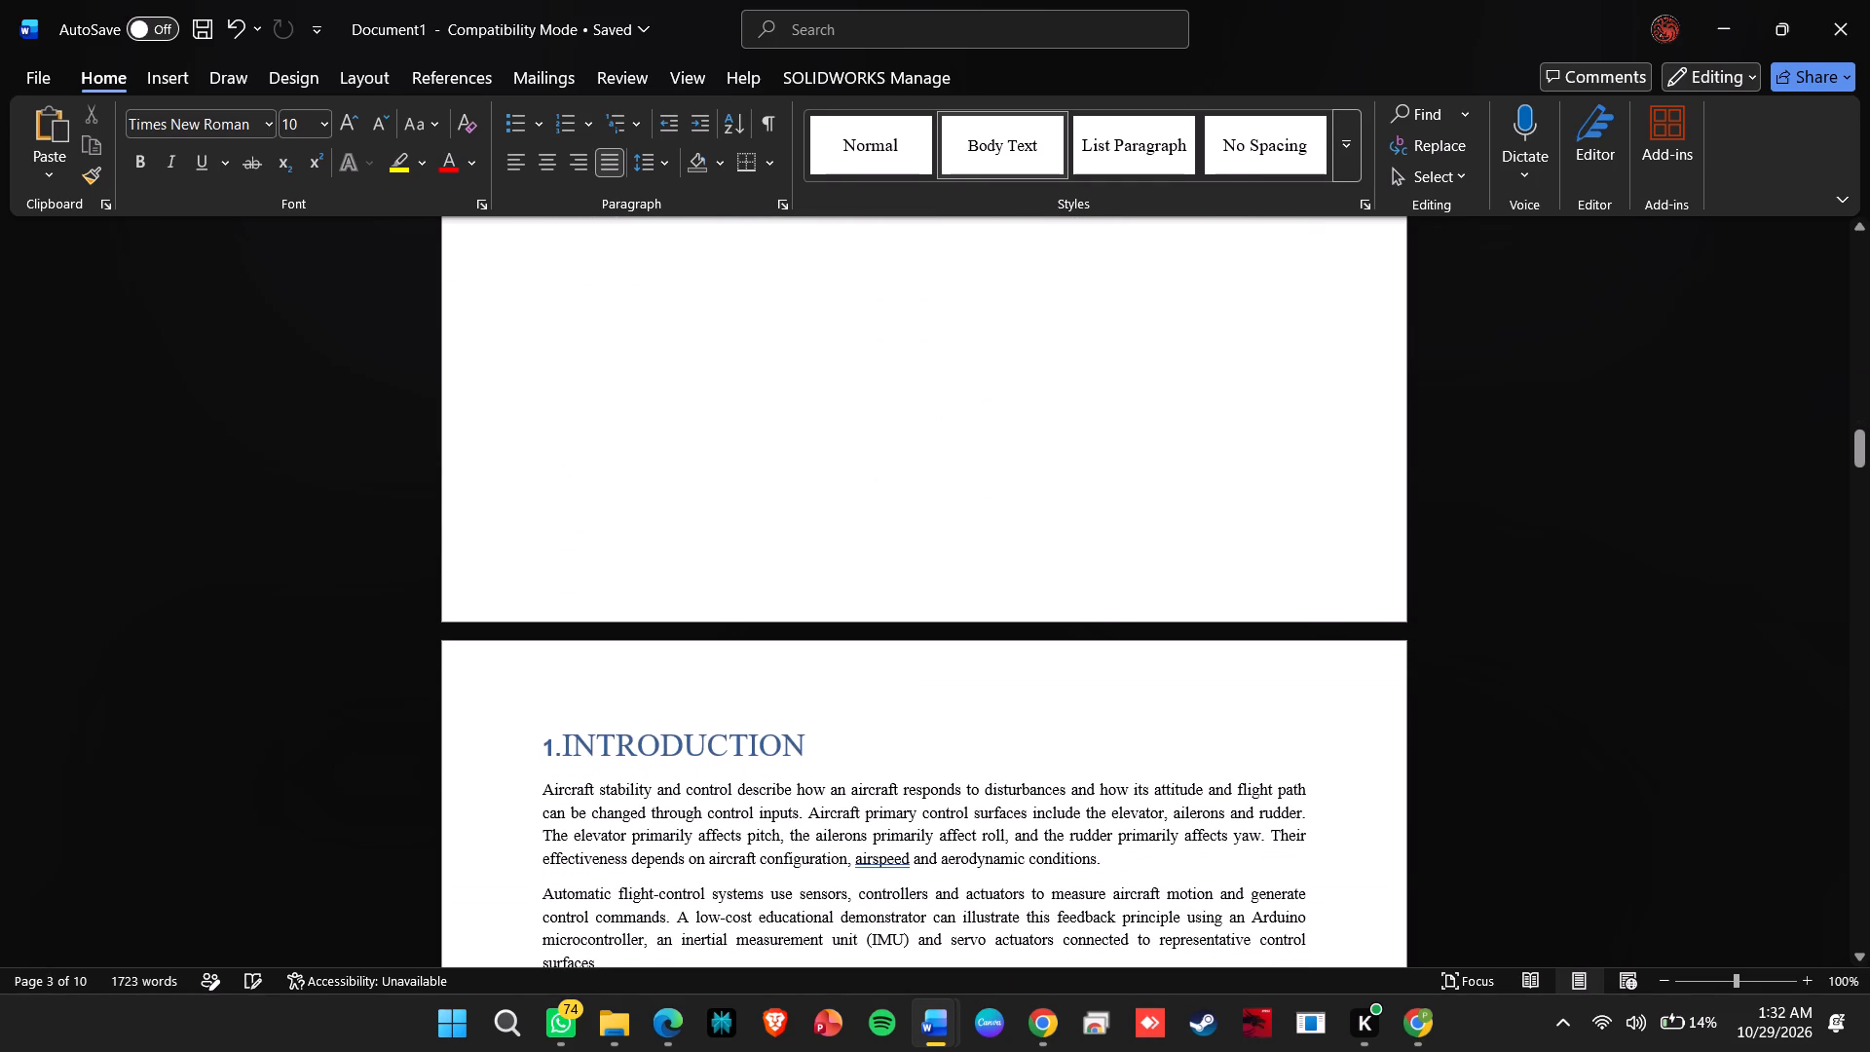
scroll(718, 581, down, 4)
scroll(870, 494, down, 1)
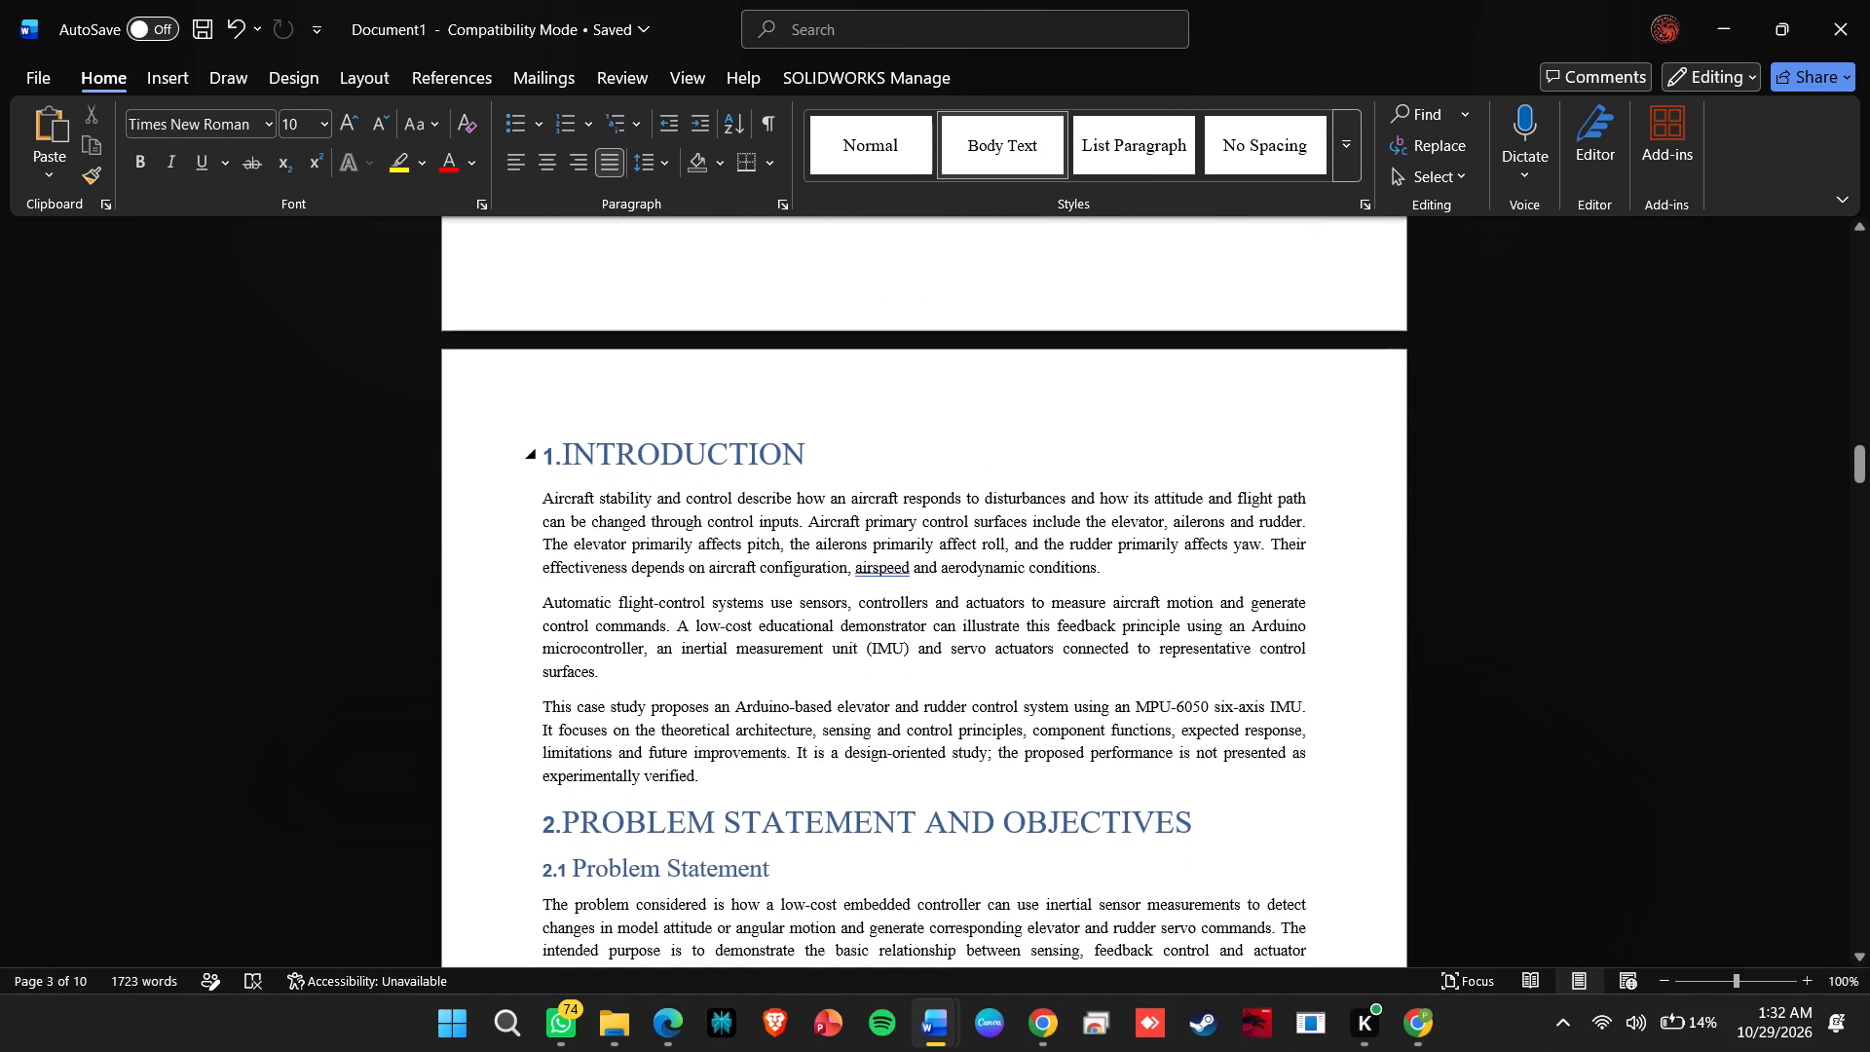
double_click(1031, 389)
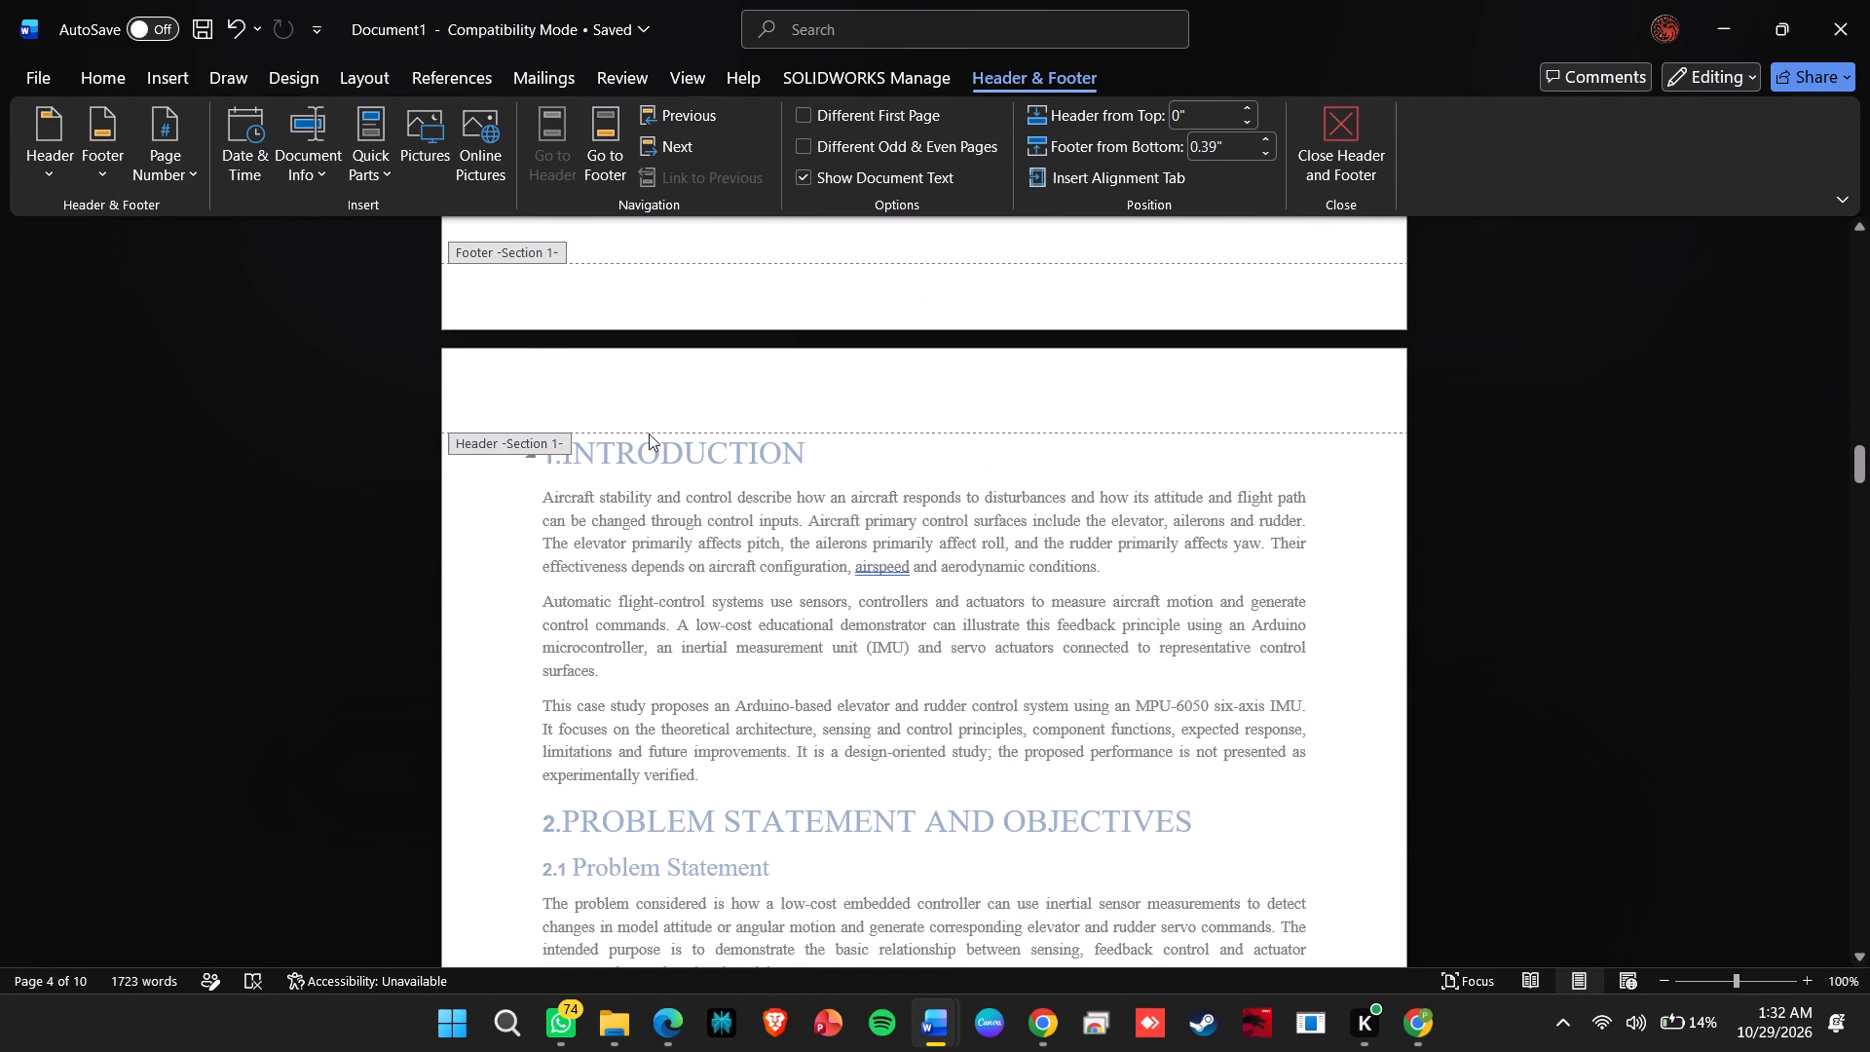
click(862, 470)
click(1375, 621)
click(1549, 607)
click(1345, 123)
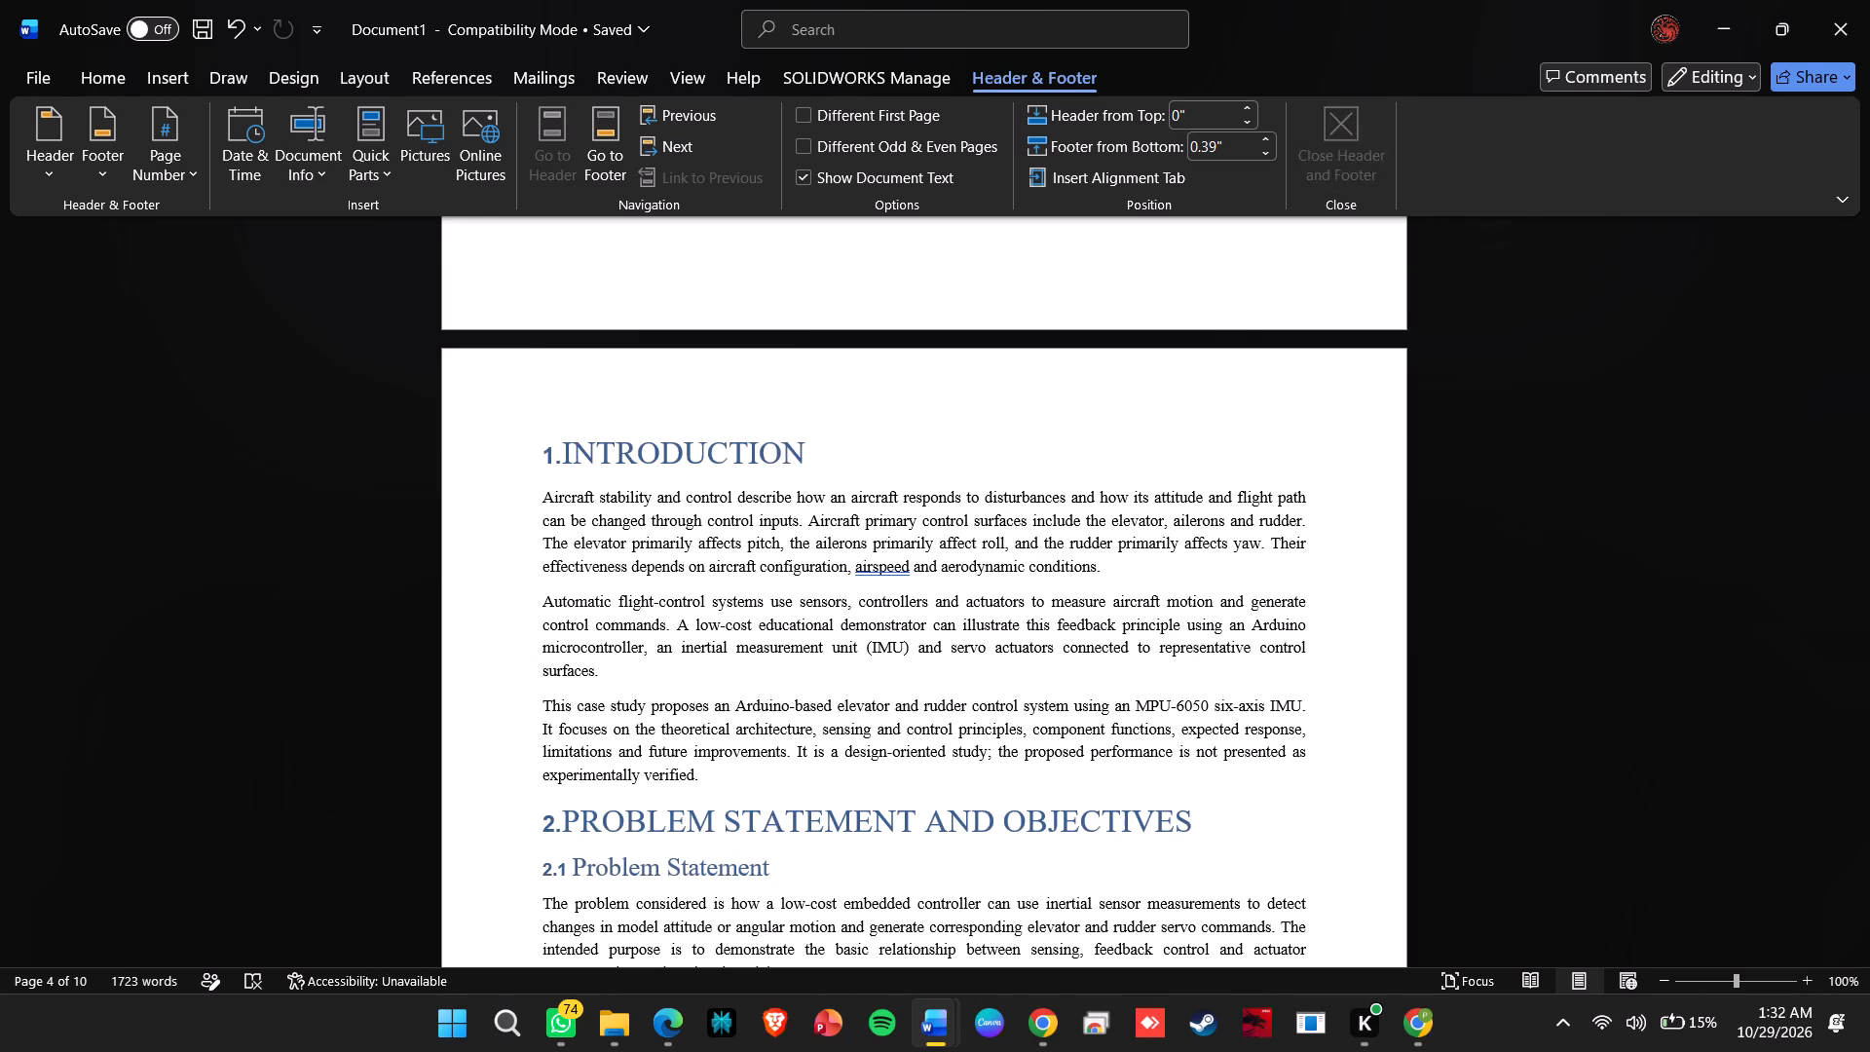
Switch to the sample case study PDF in Edge and examine its page layout and footers, from the table of contents to Comparative Analysis.
click(679, 1032)
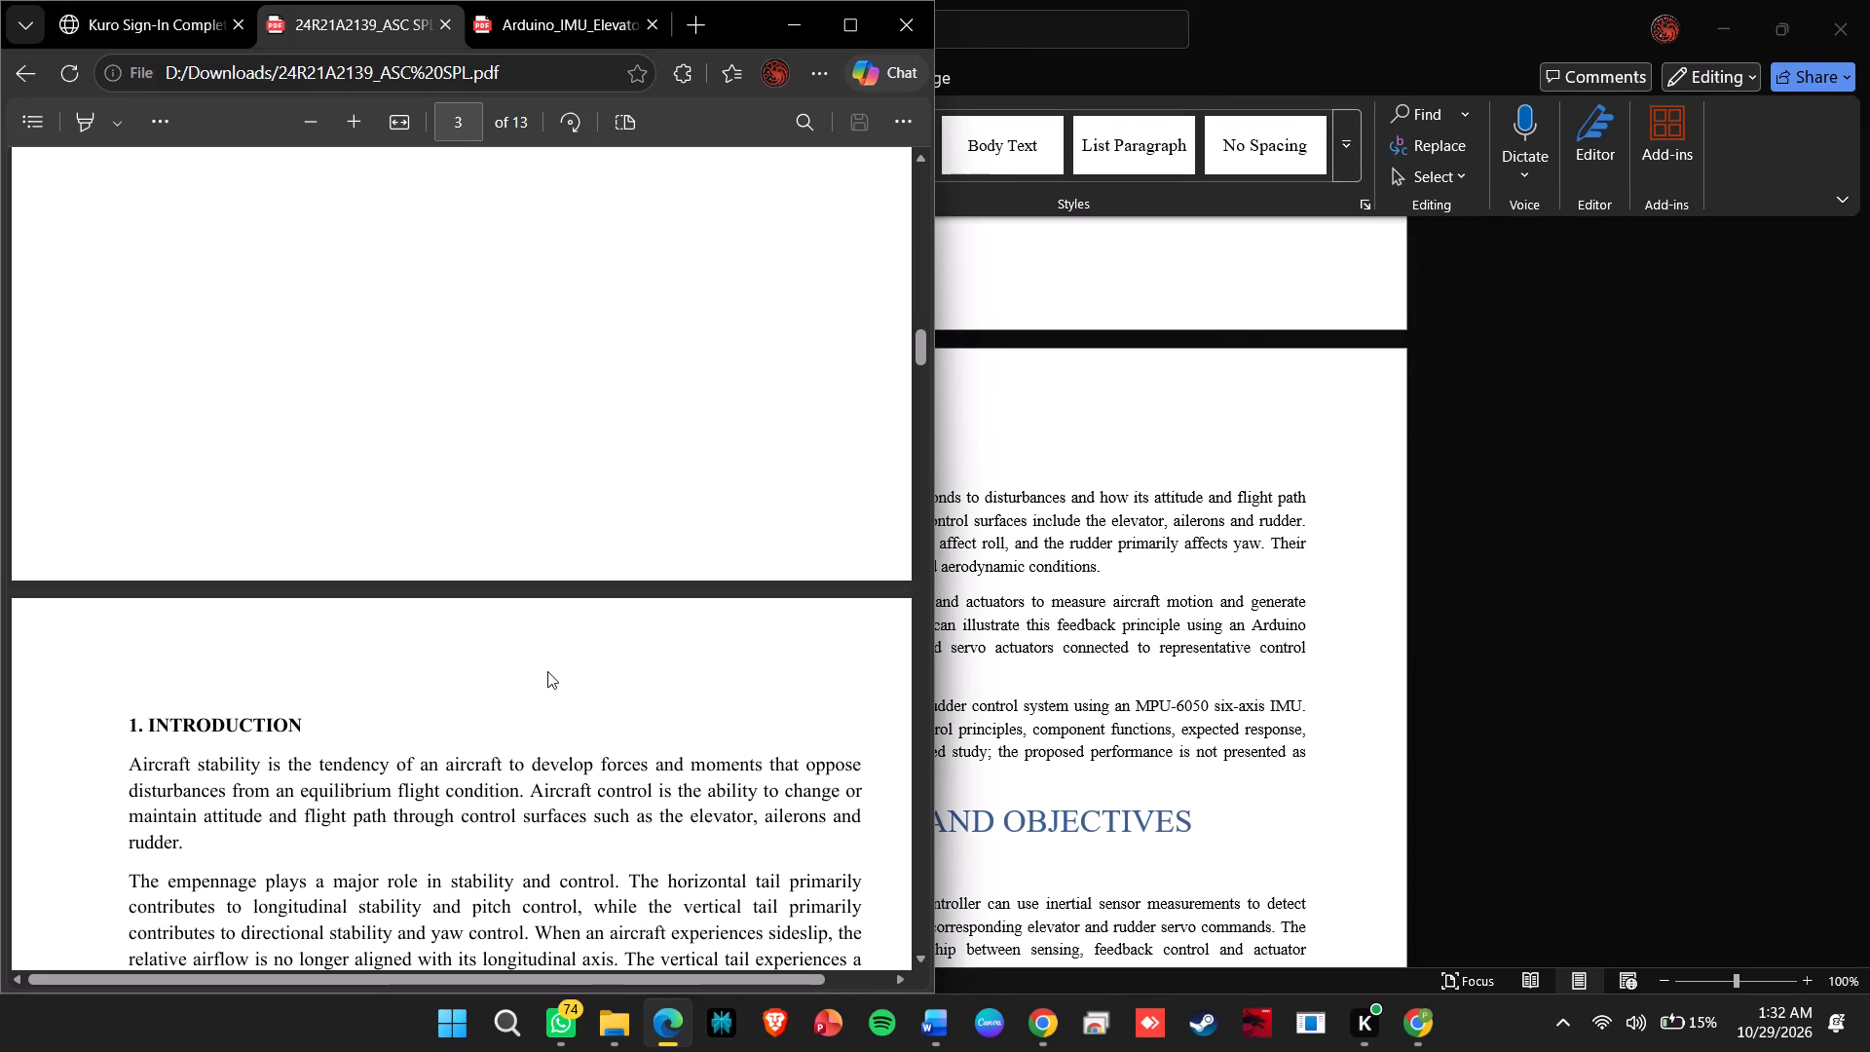
scroll(547, 671, down, 6)
drag(922, 395, 912, 167)
scroll(573, 507, down, 12)
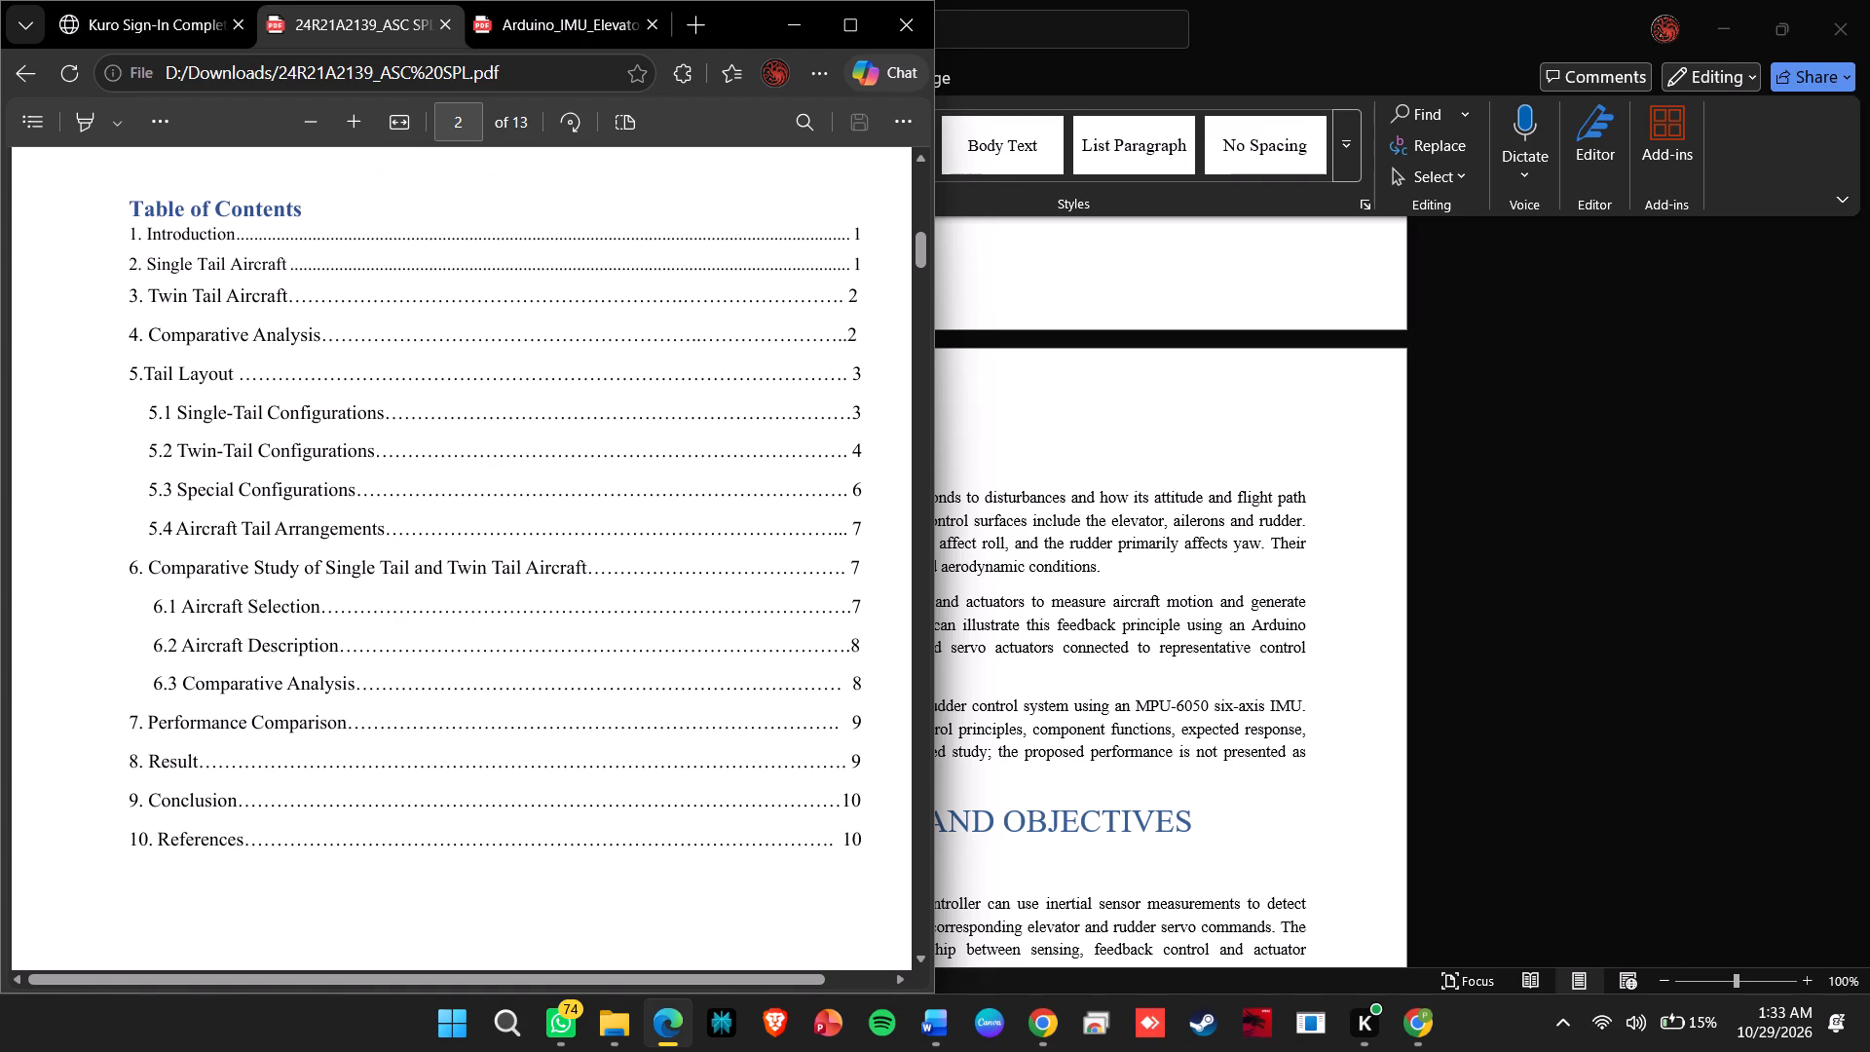
scroll(571, 507, down, 6)
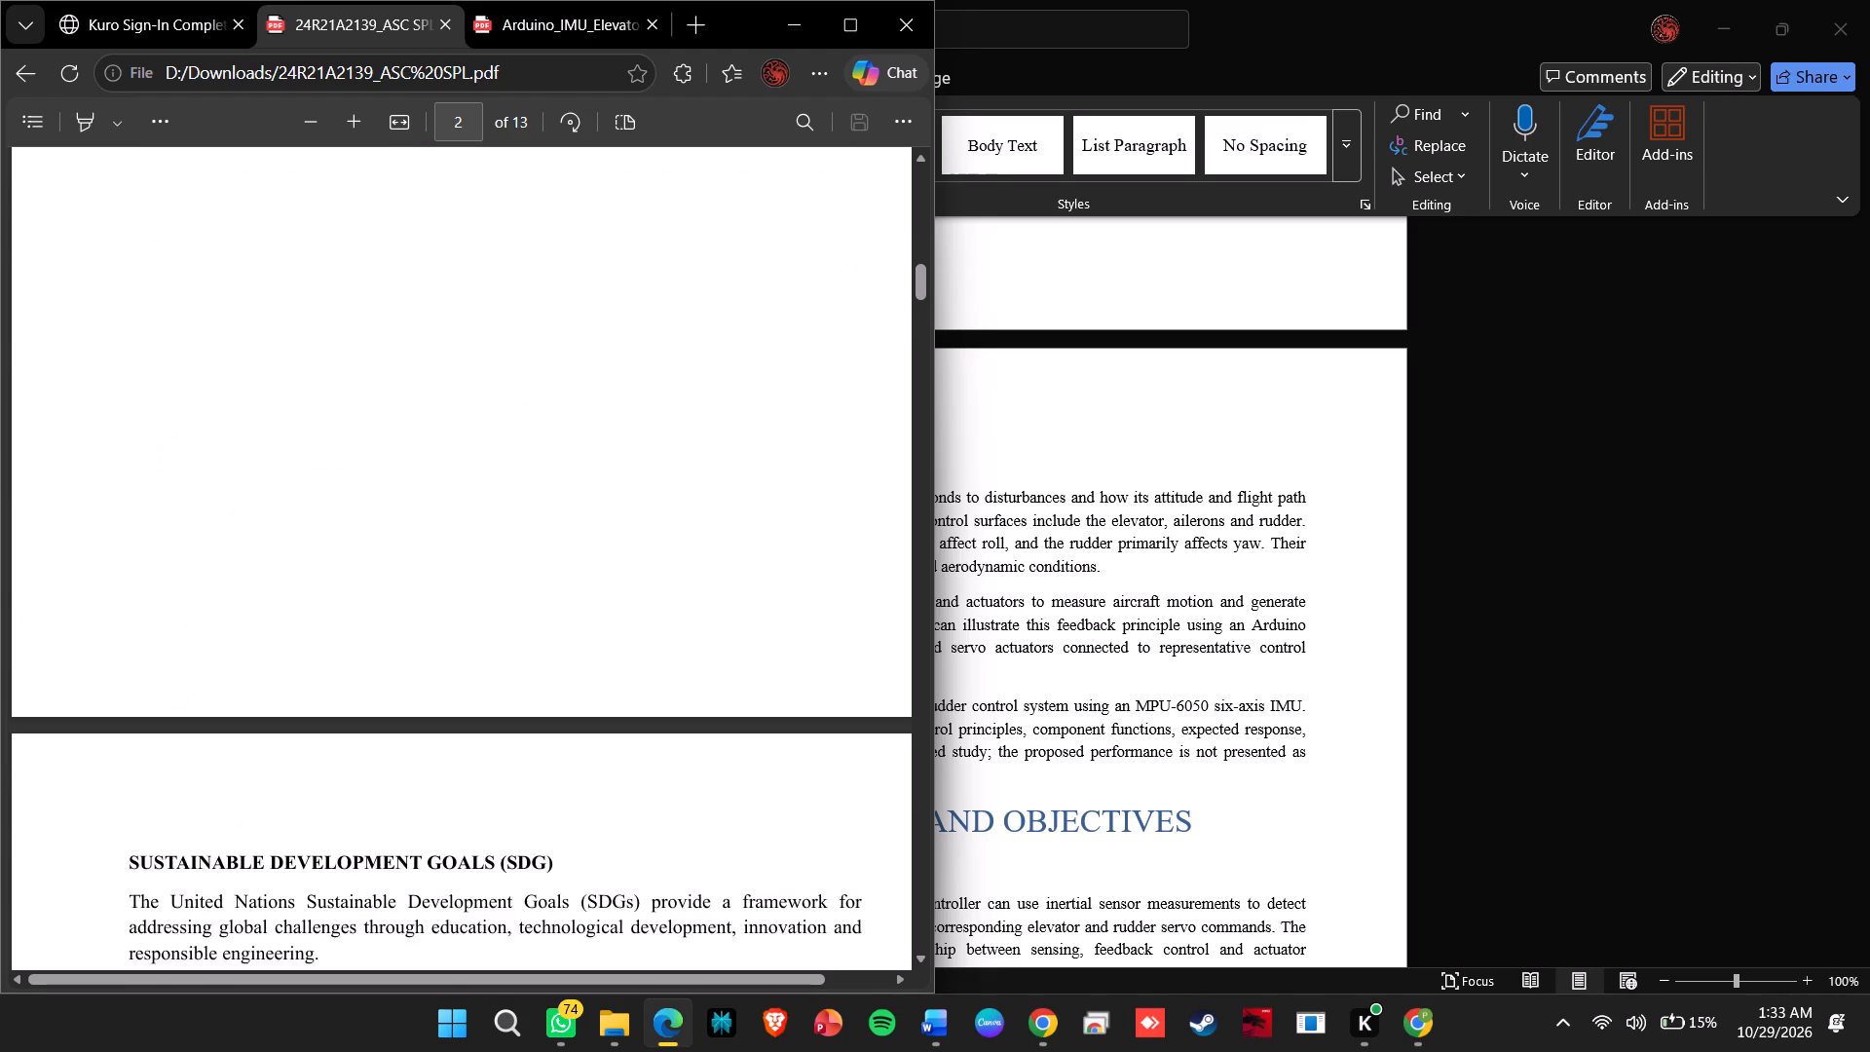
scroll(571, 507, down, 13)
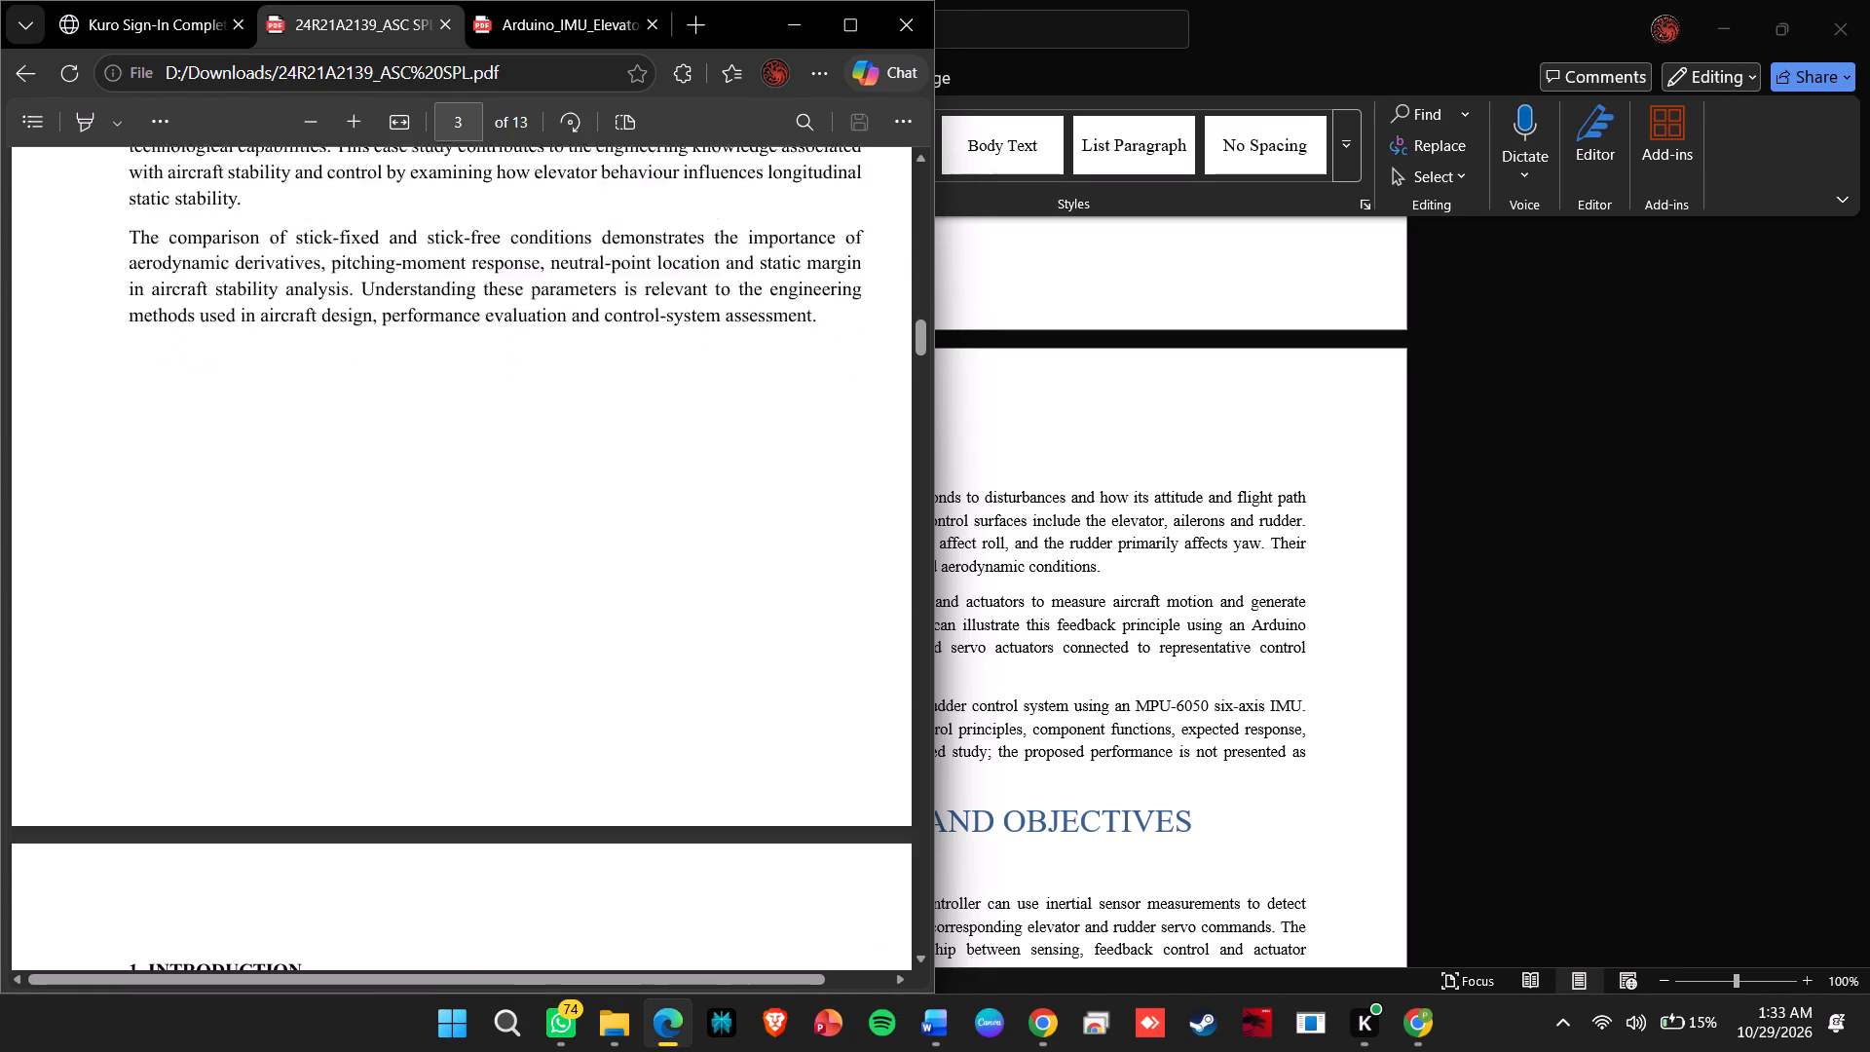
scroll(571, 507, down, 11)
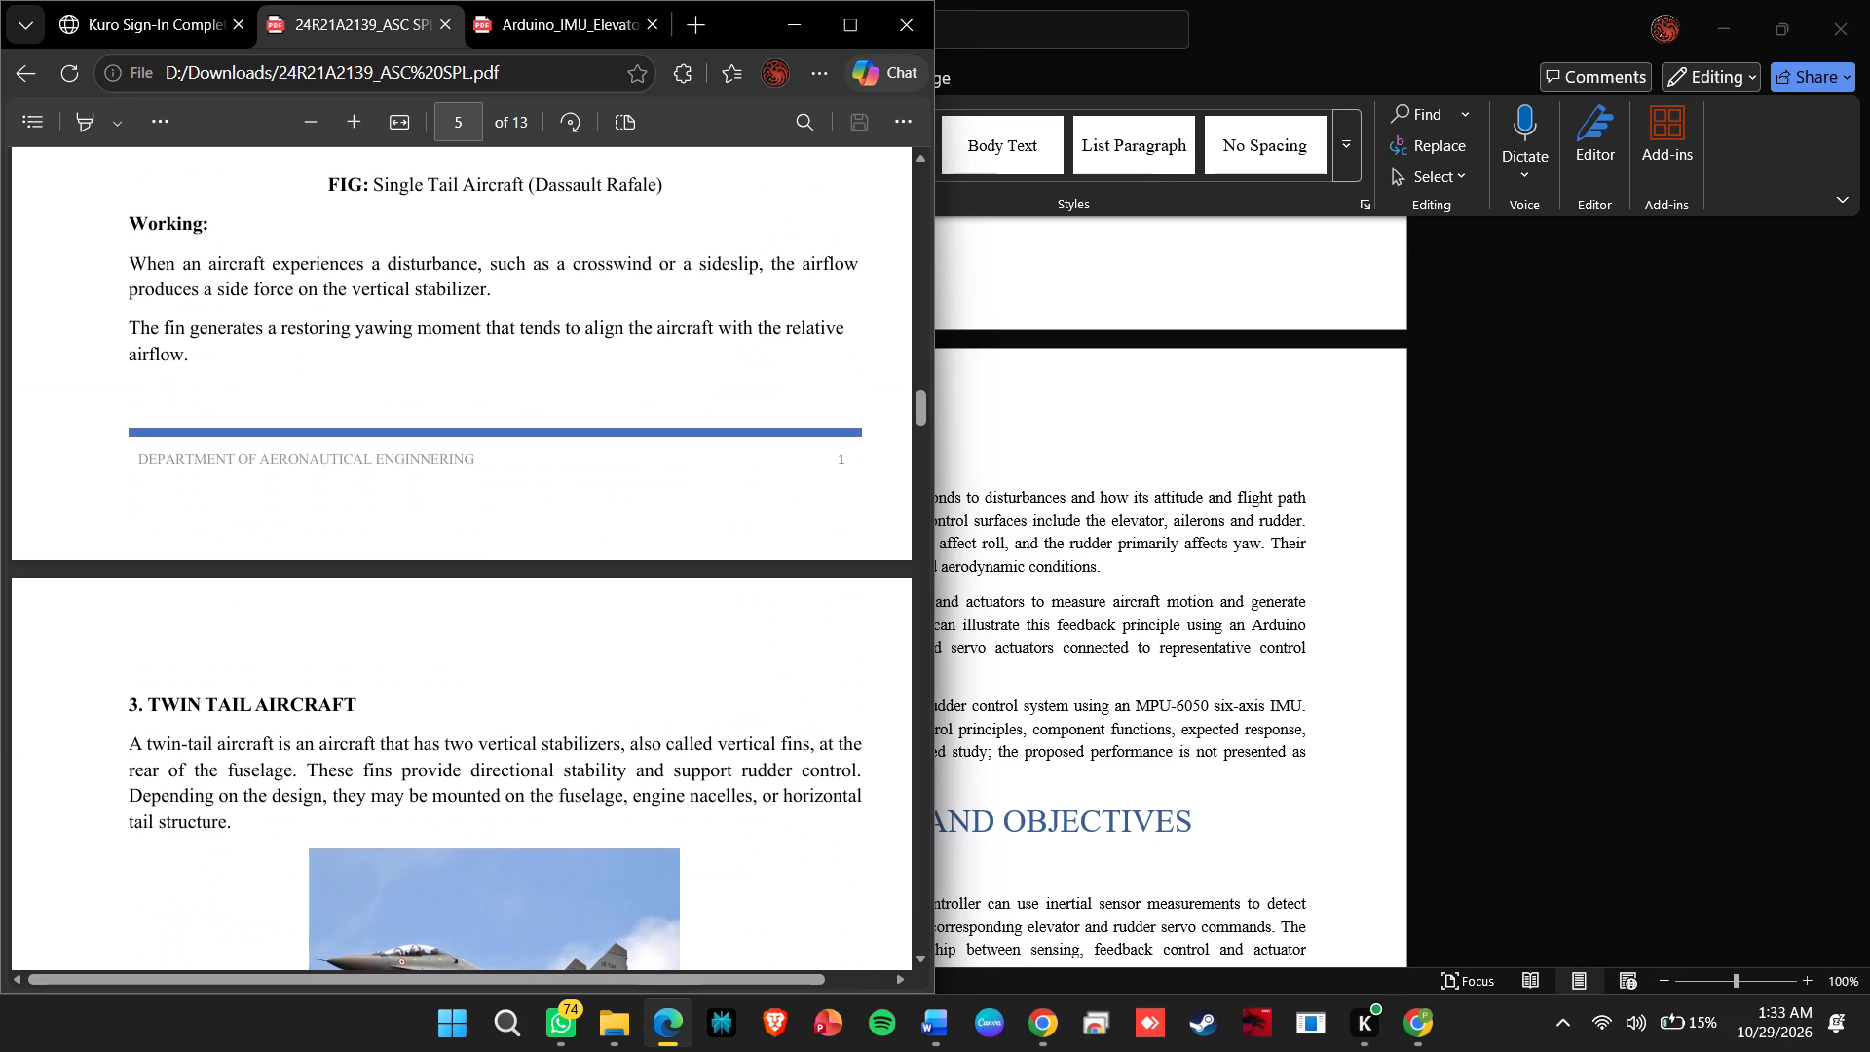
scroll(571, 507, down, 6)
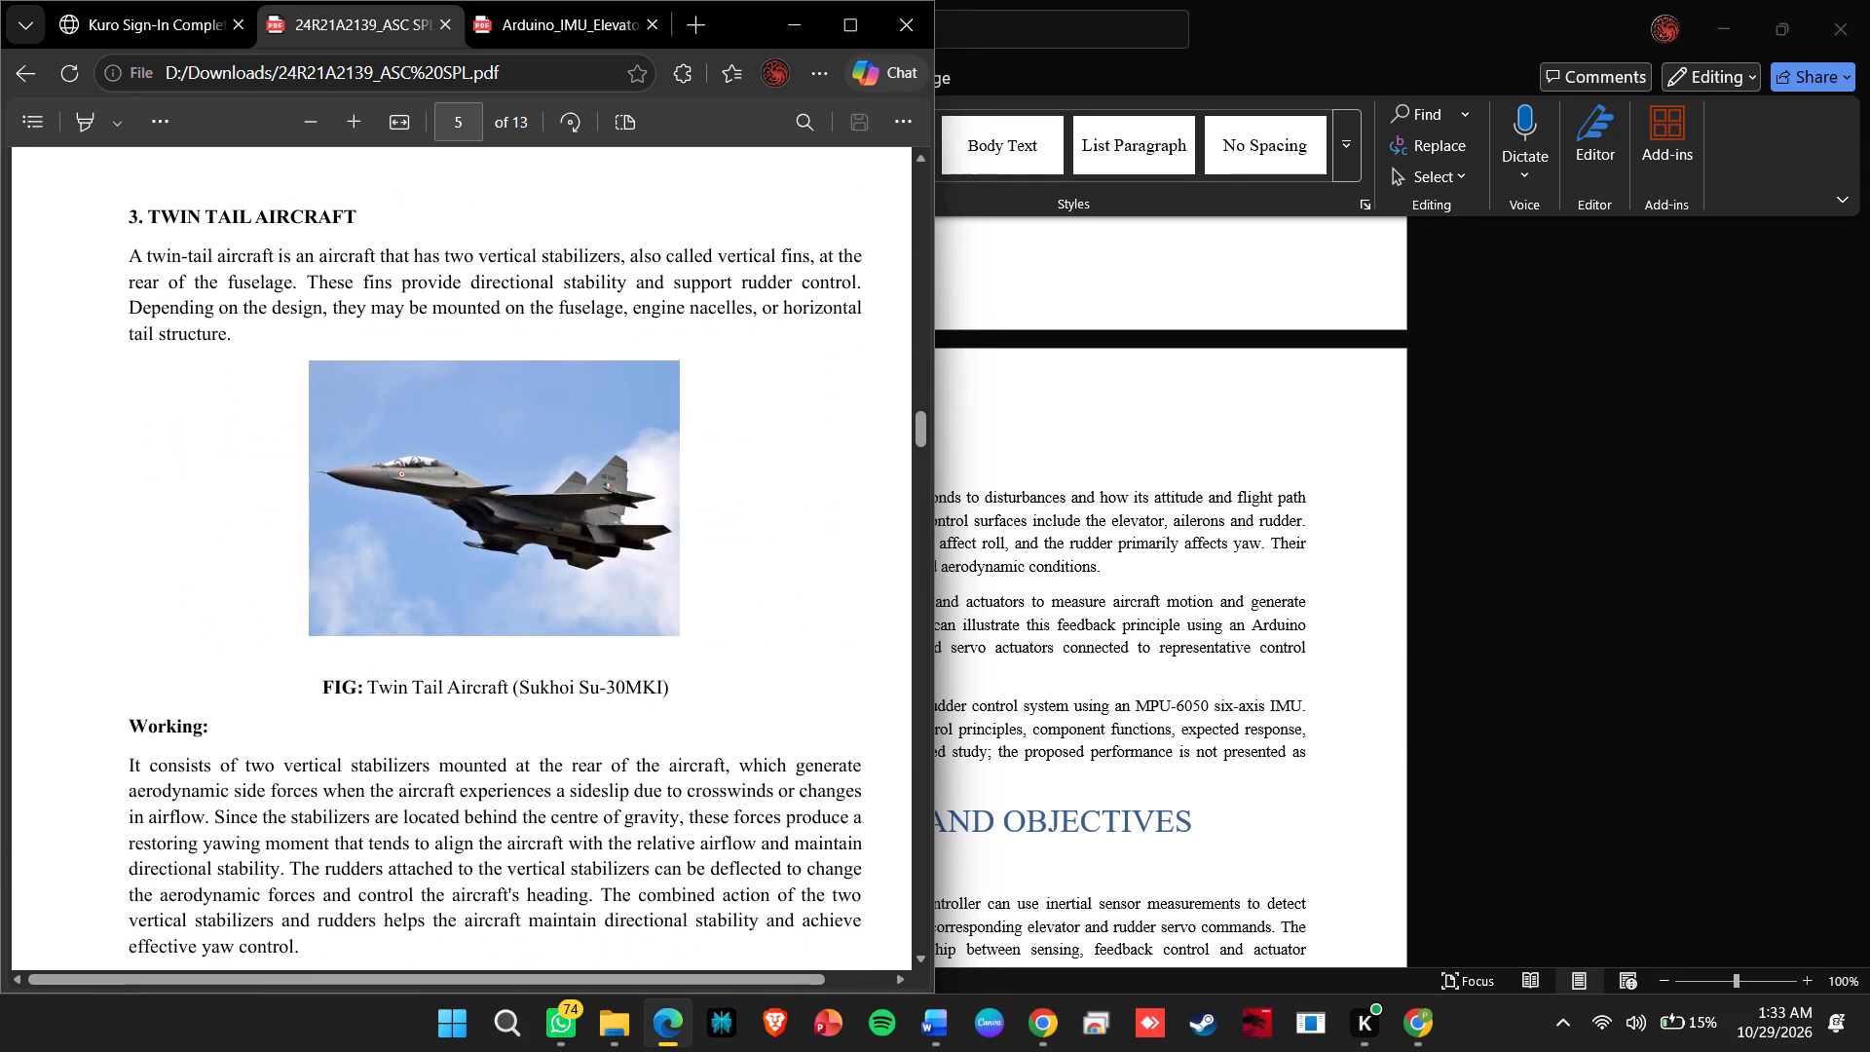
scroll(571, 507, down, 5)
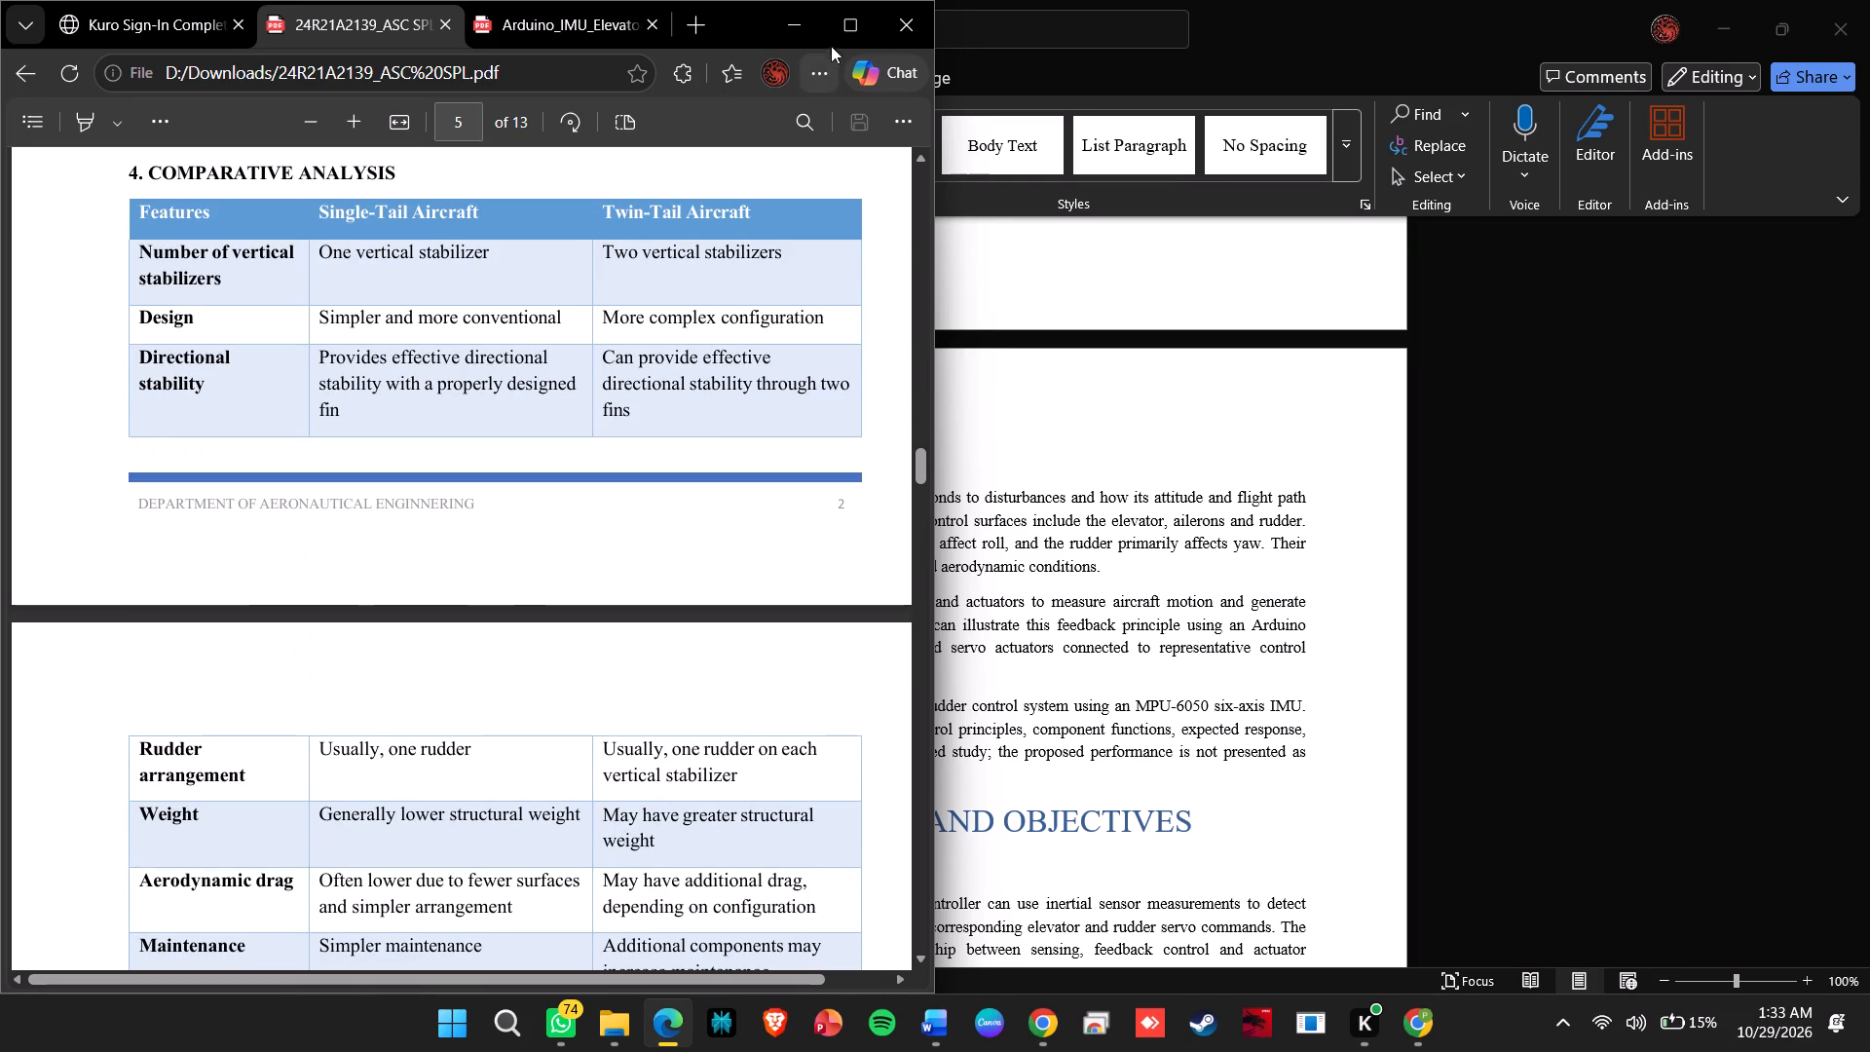
click(806, 21)
In Word, open the footer on the Theoretical Background page and enter "Department of aeronautical engineering".
scroll(865, 695, down, 12)
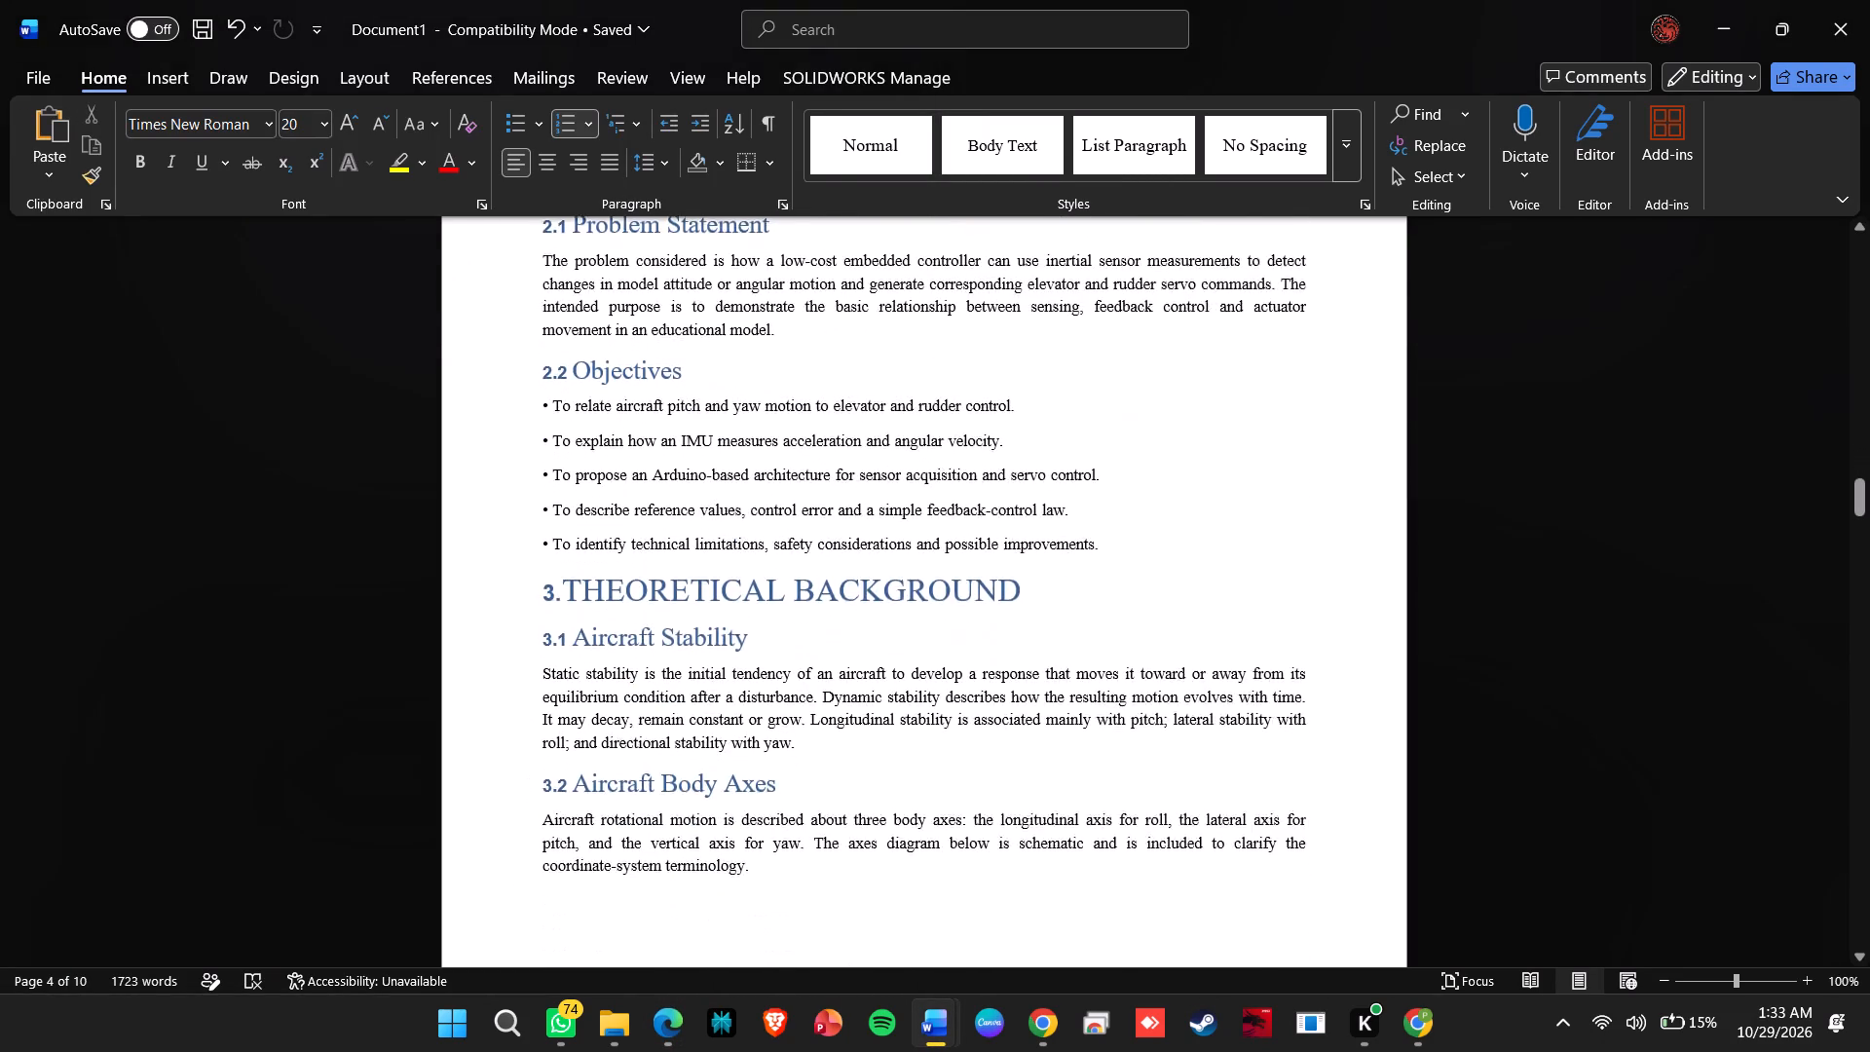
scroll(865, 695, down, 2)
double_click(803, 784)
double_click(719, 825)
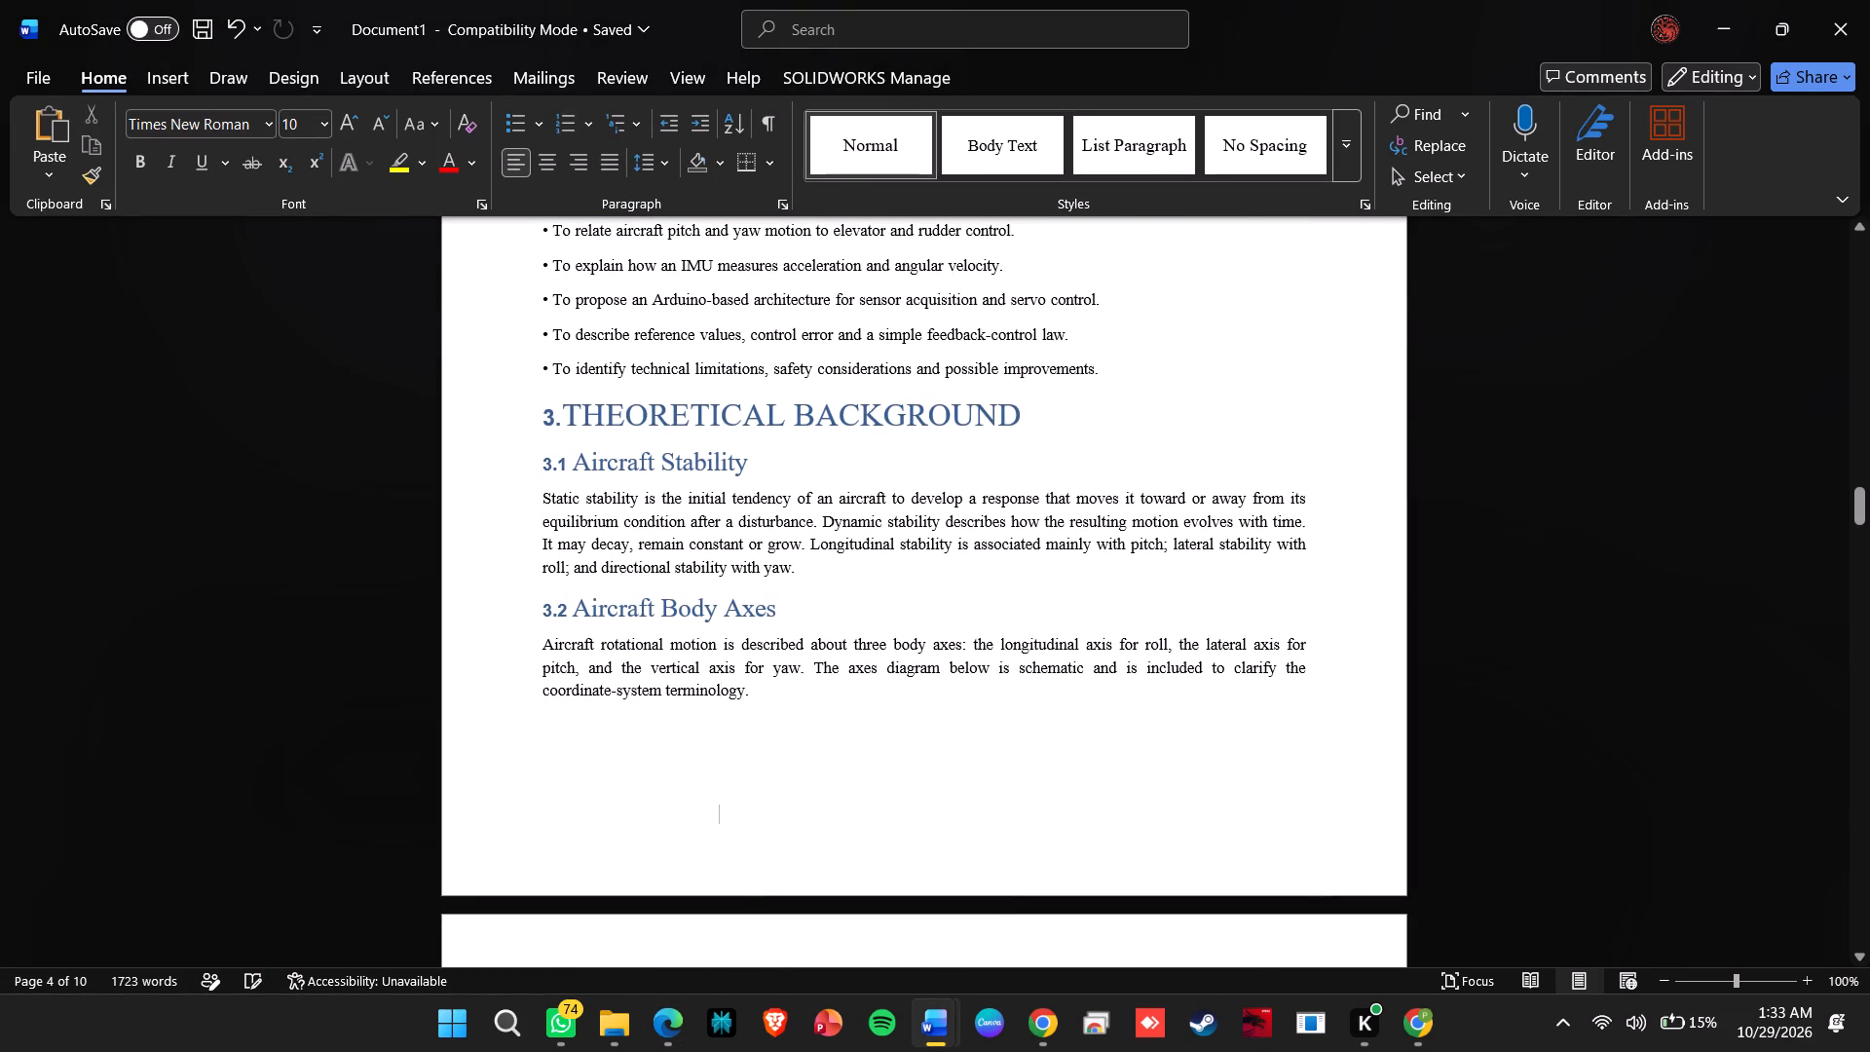
double_click(985, 795)
click(1332, 785)
click(1345, 785)
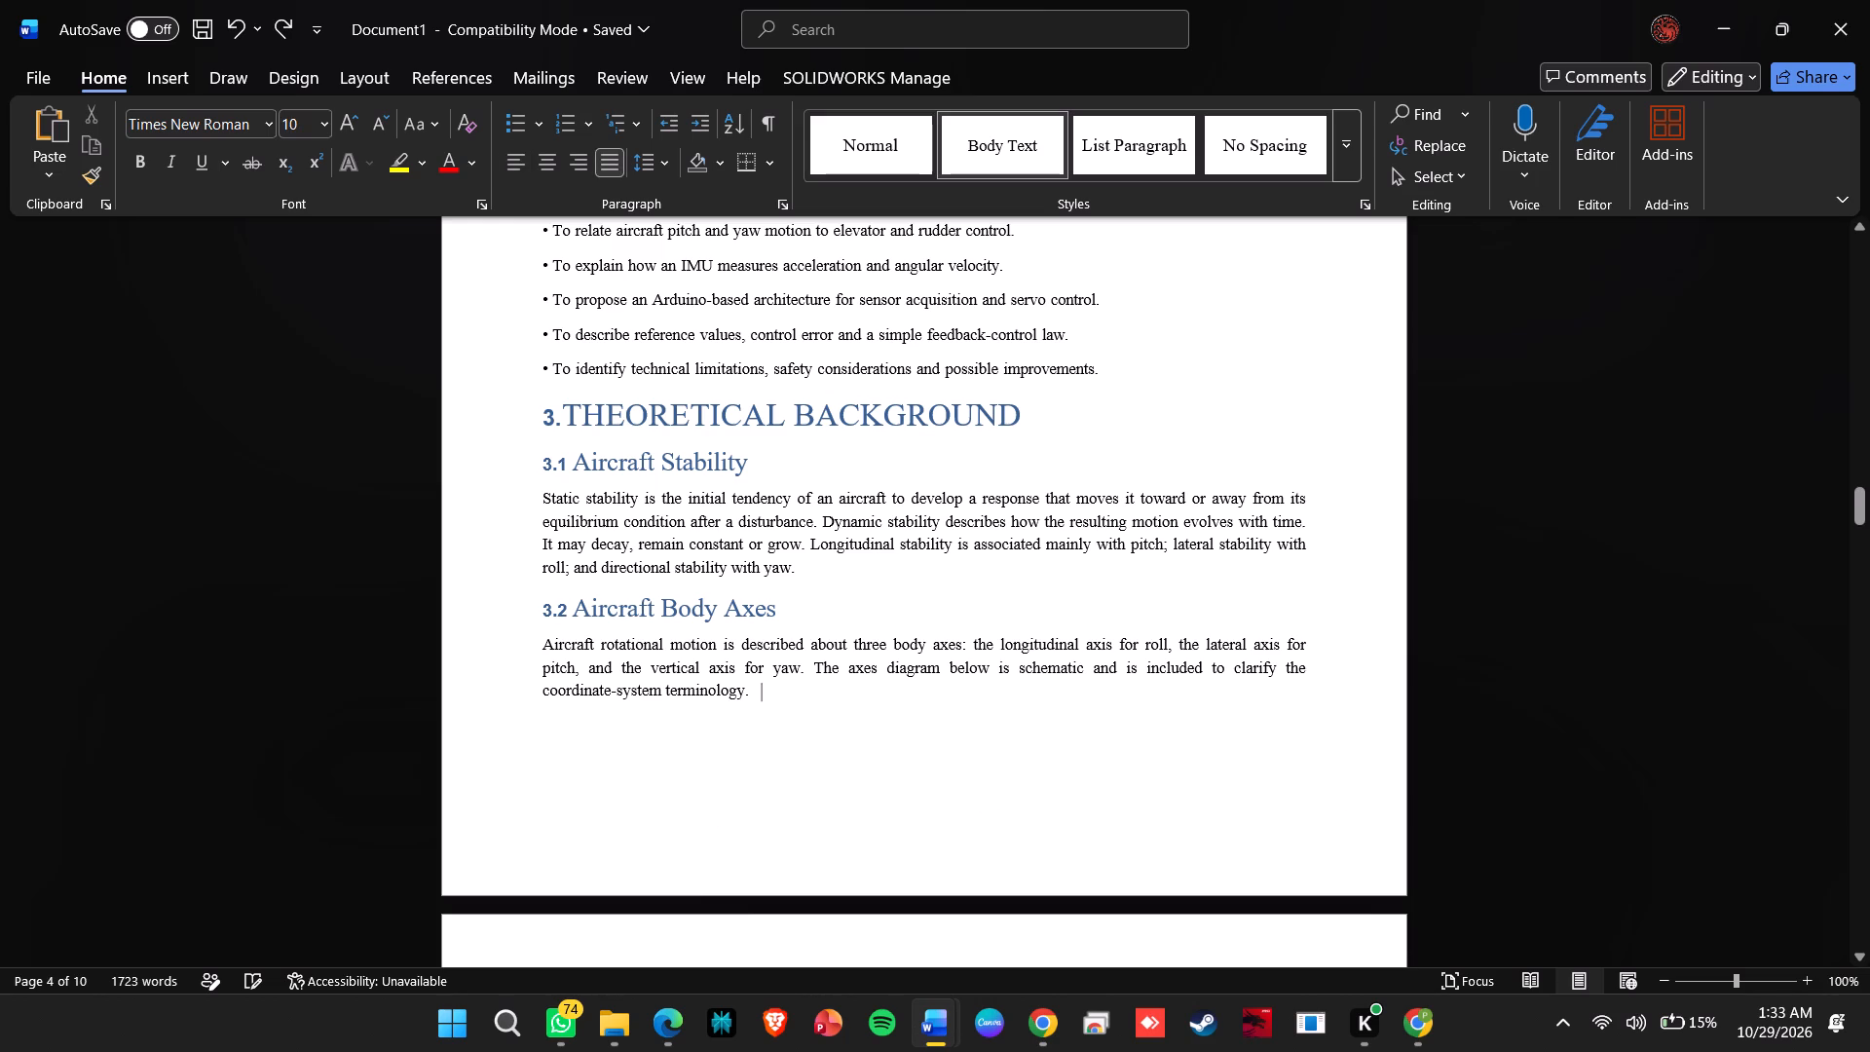
double_click(1351, 831)
double_click(1311, 862)
triple_click(1304, 864)
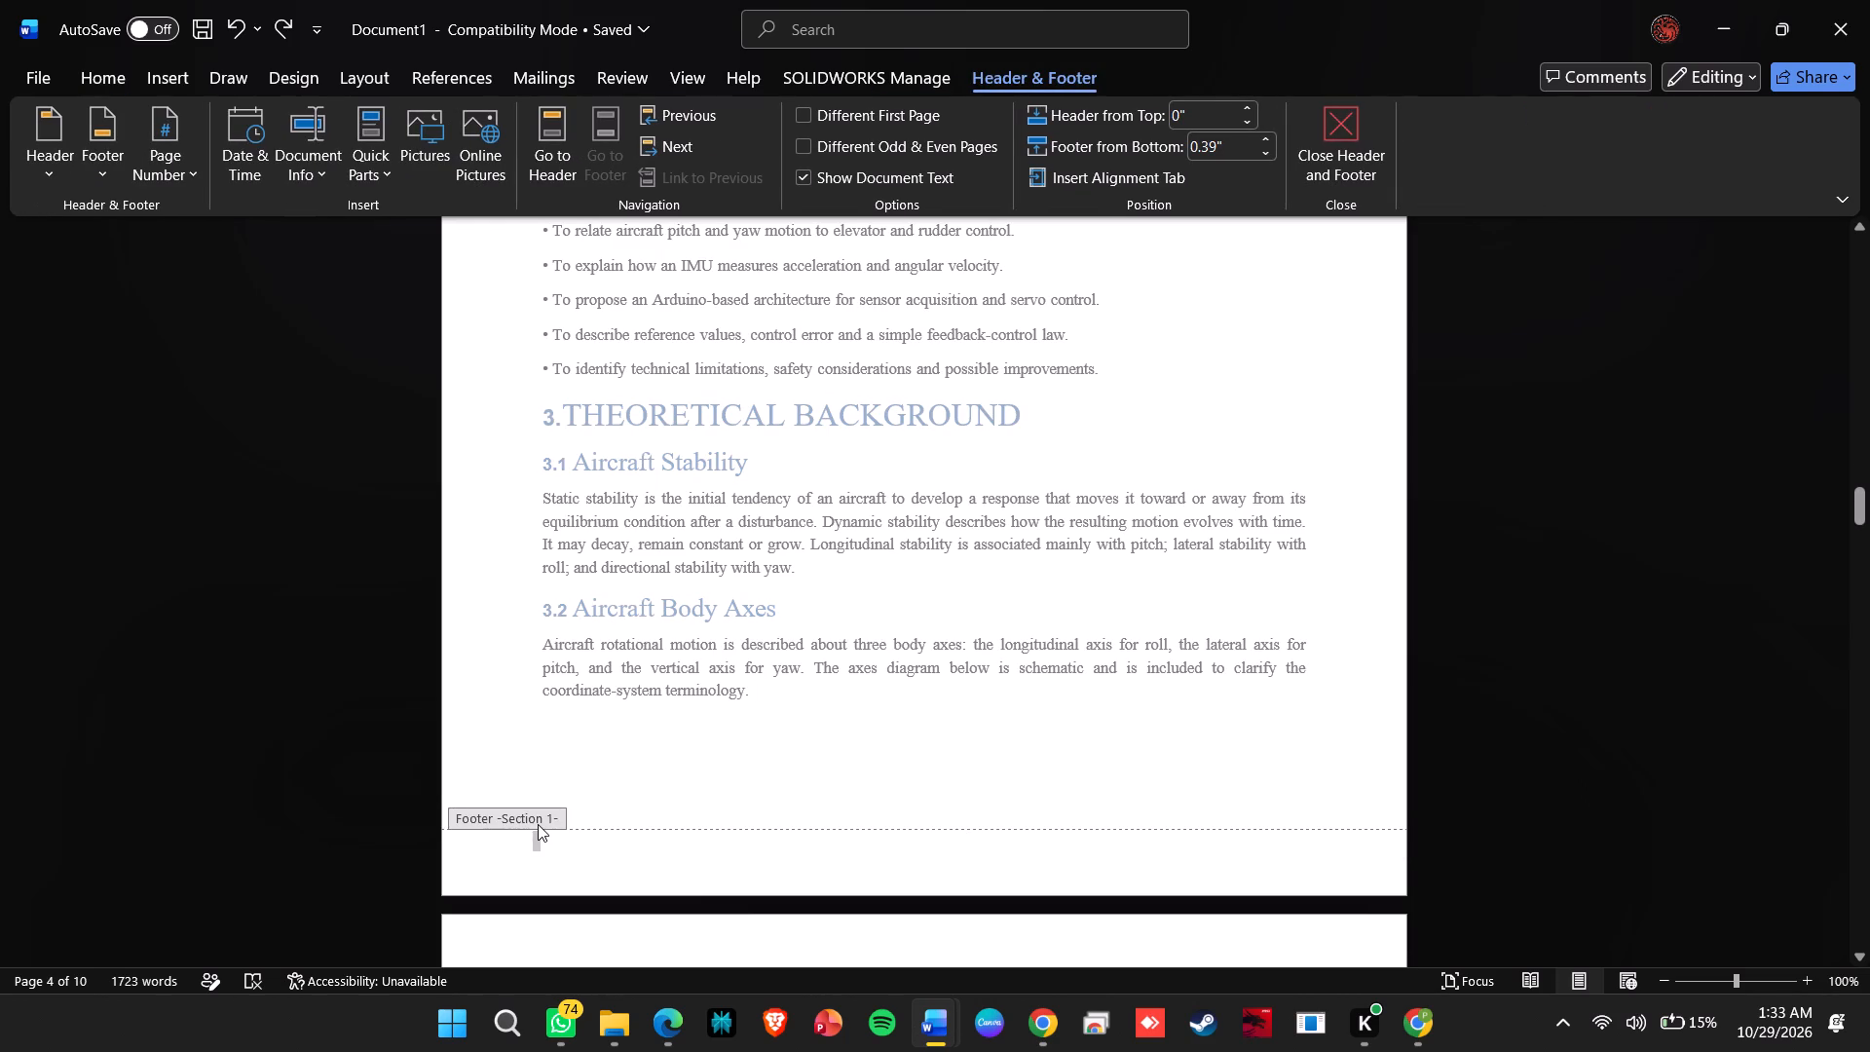
click(534, 825)
click(542, 850)
key(d)
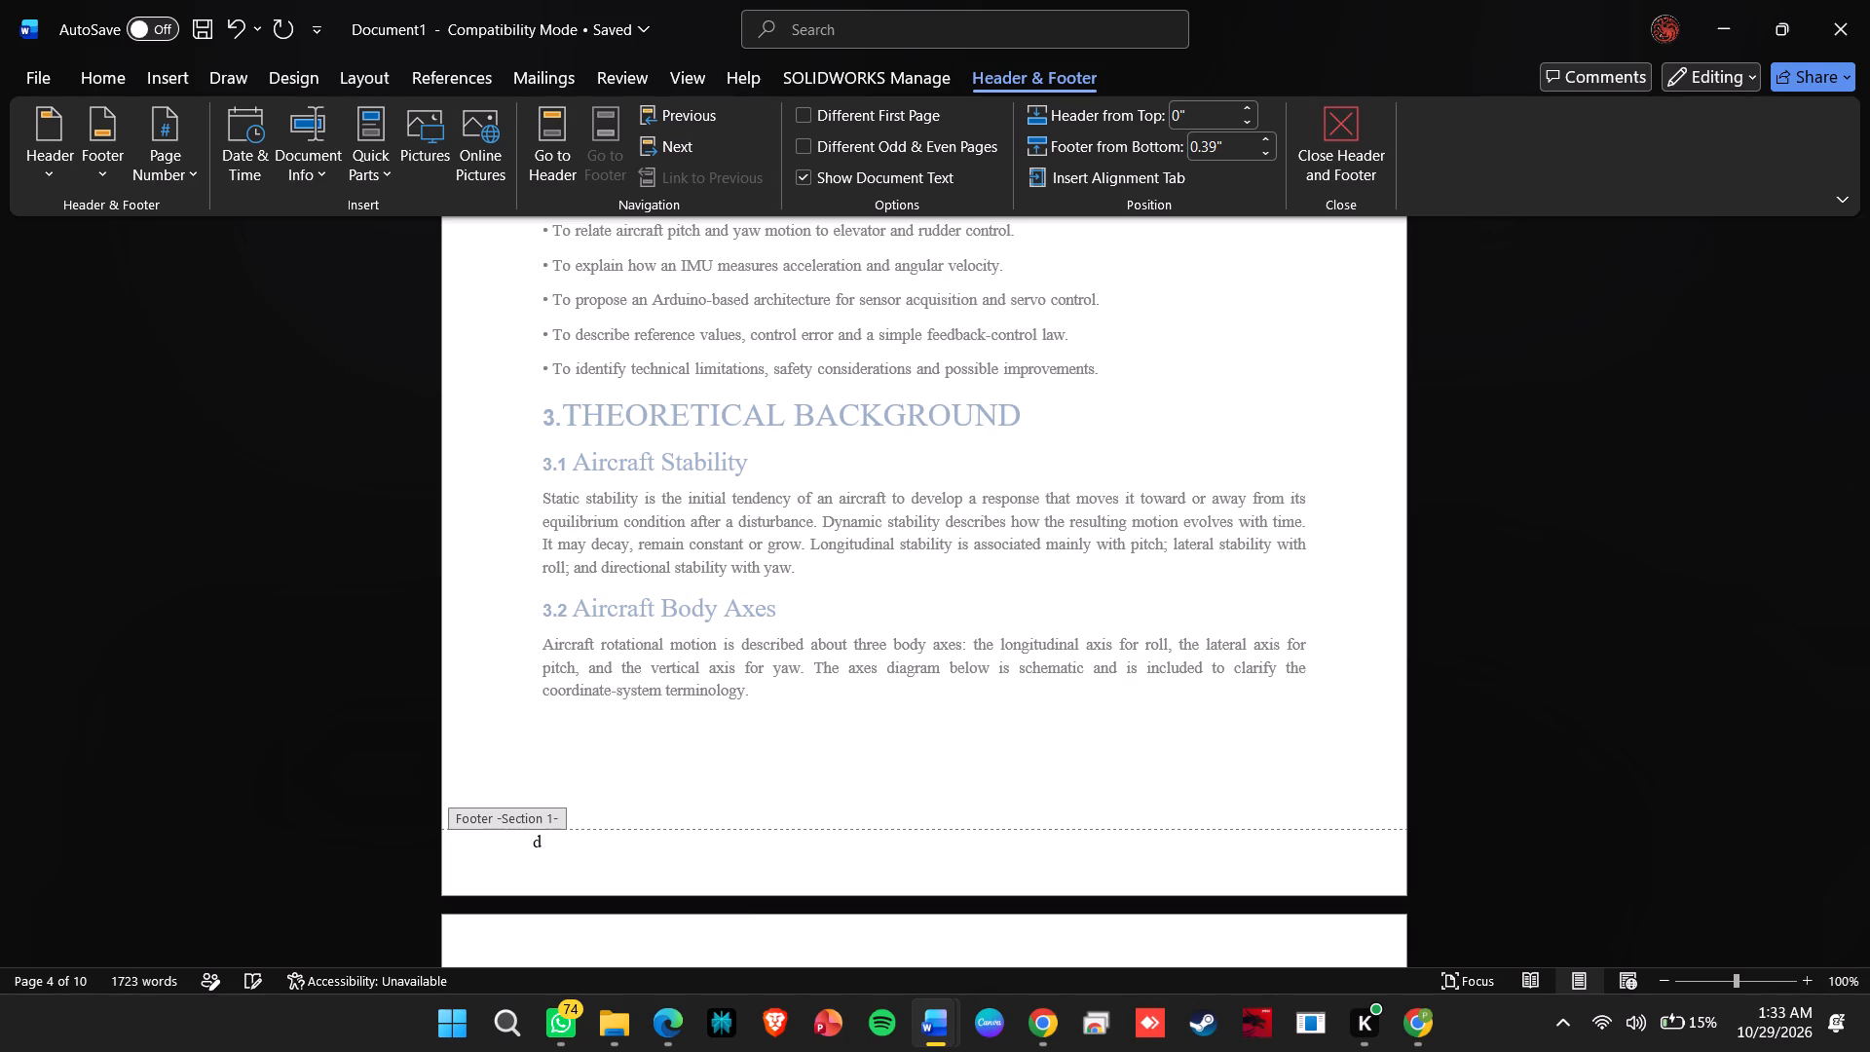
key(BackSpace)
key(d)
key(e)
text(partment)
key(space)
text(of aeronautical)
key(space)
text(engineering)
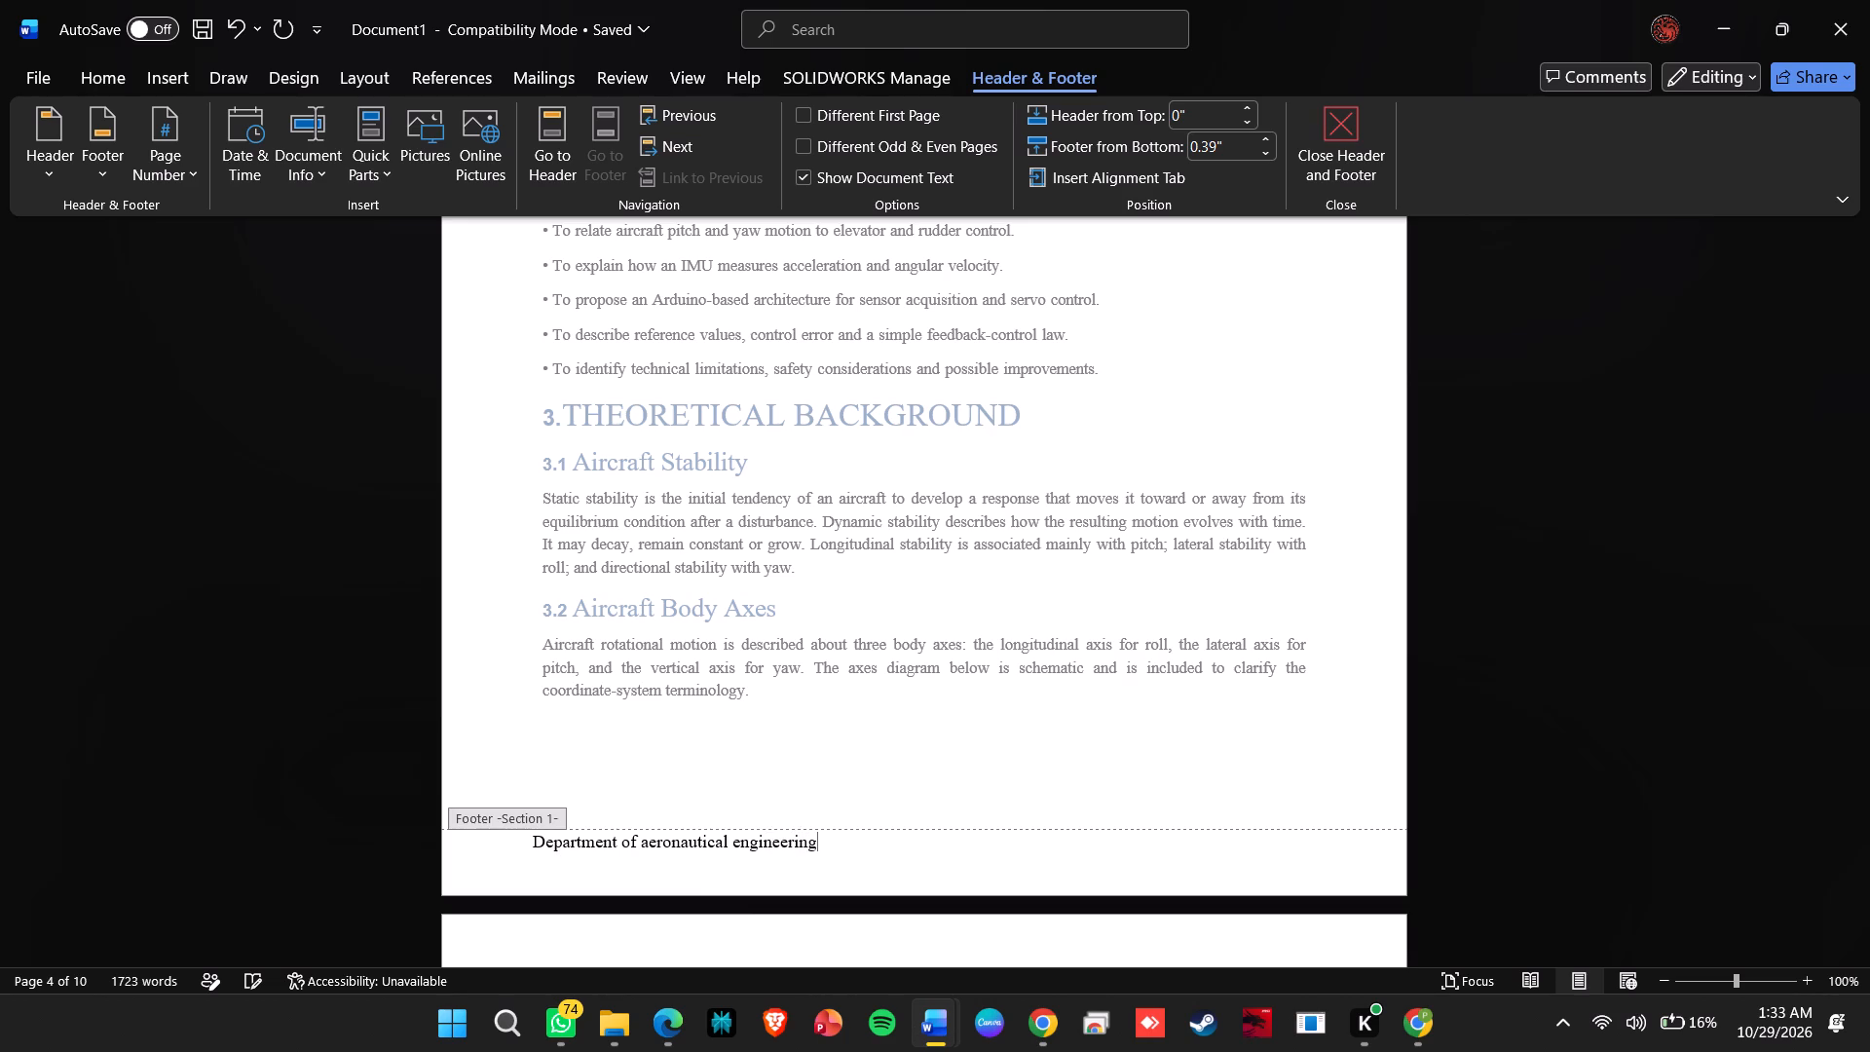
Set the font colour of the footer's department text to a darker shade of the dark blue theme colour.
click(858, 855)
drag(837, 842, 545, 839)
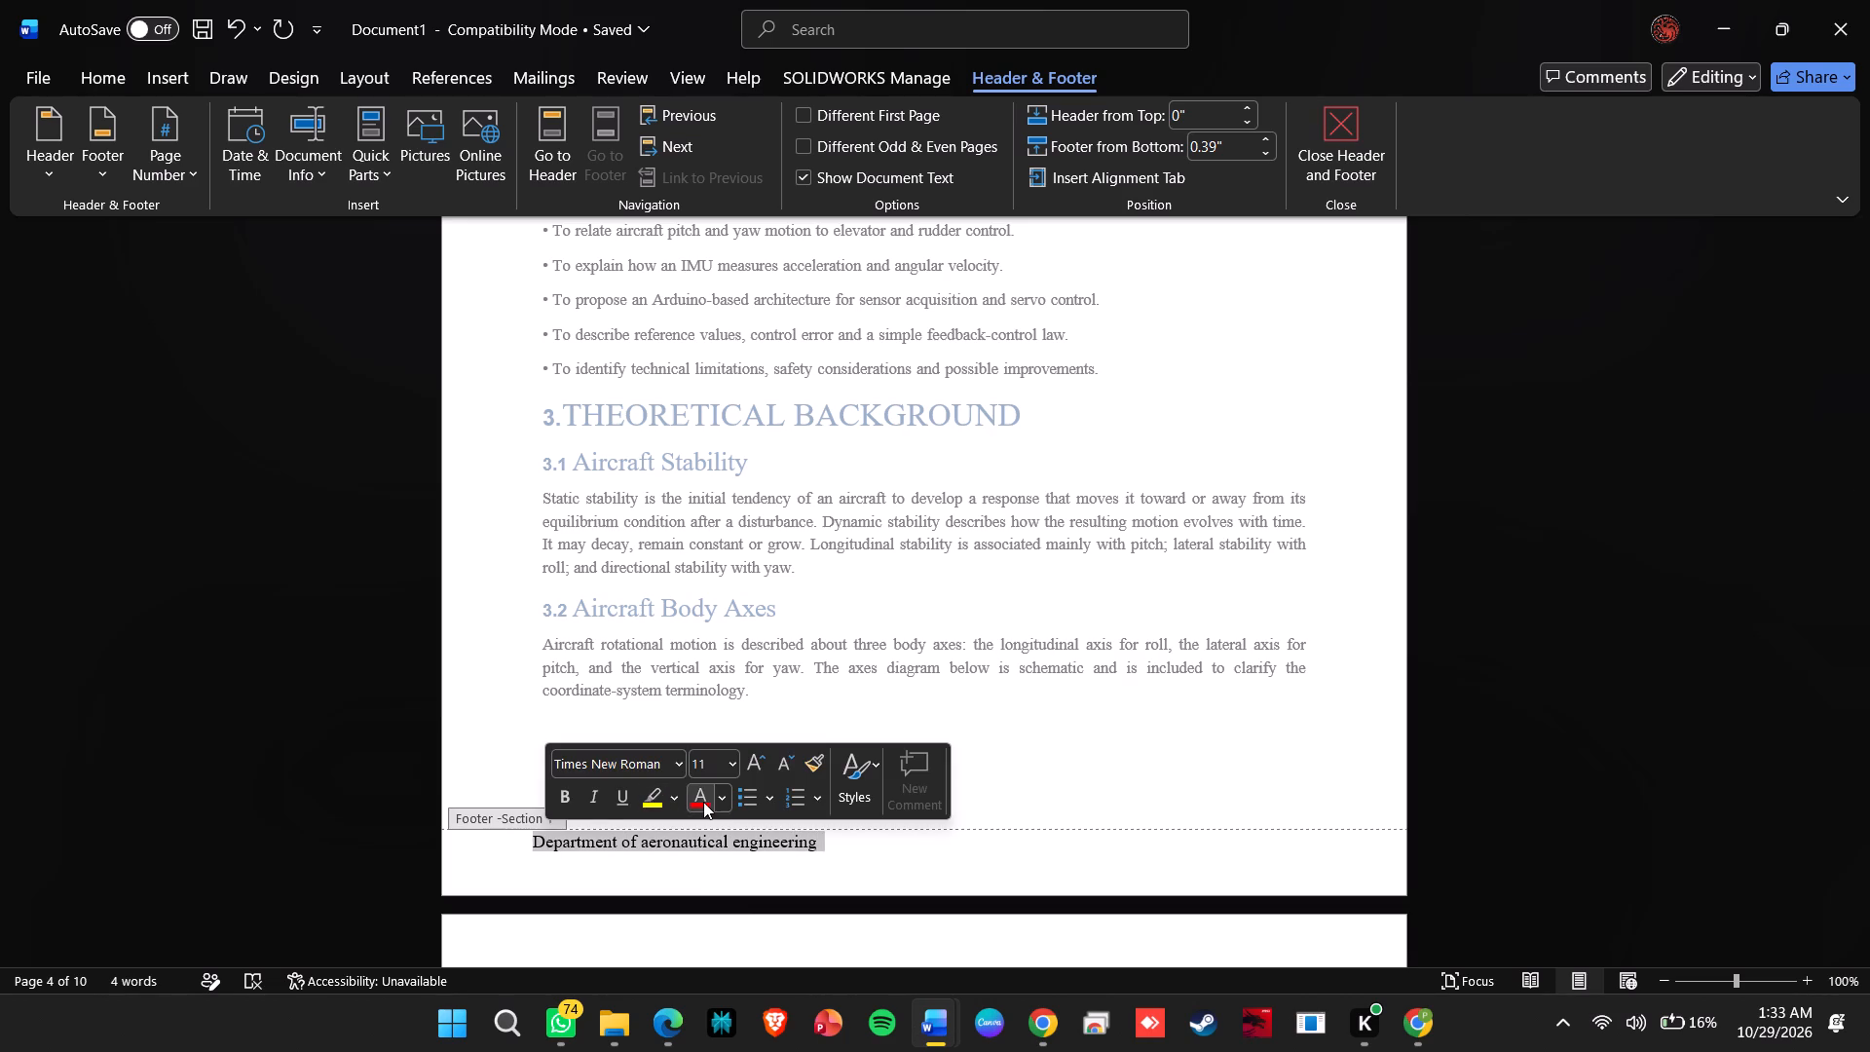
click(722, 801)
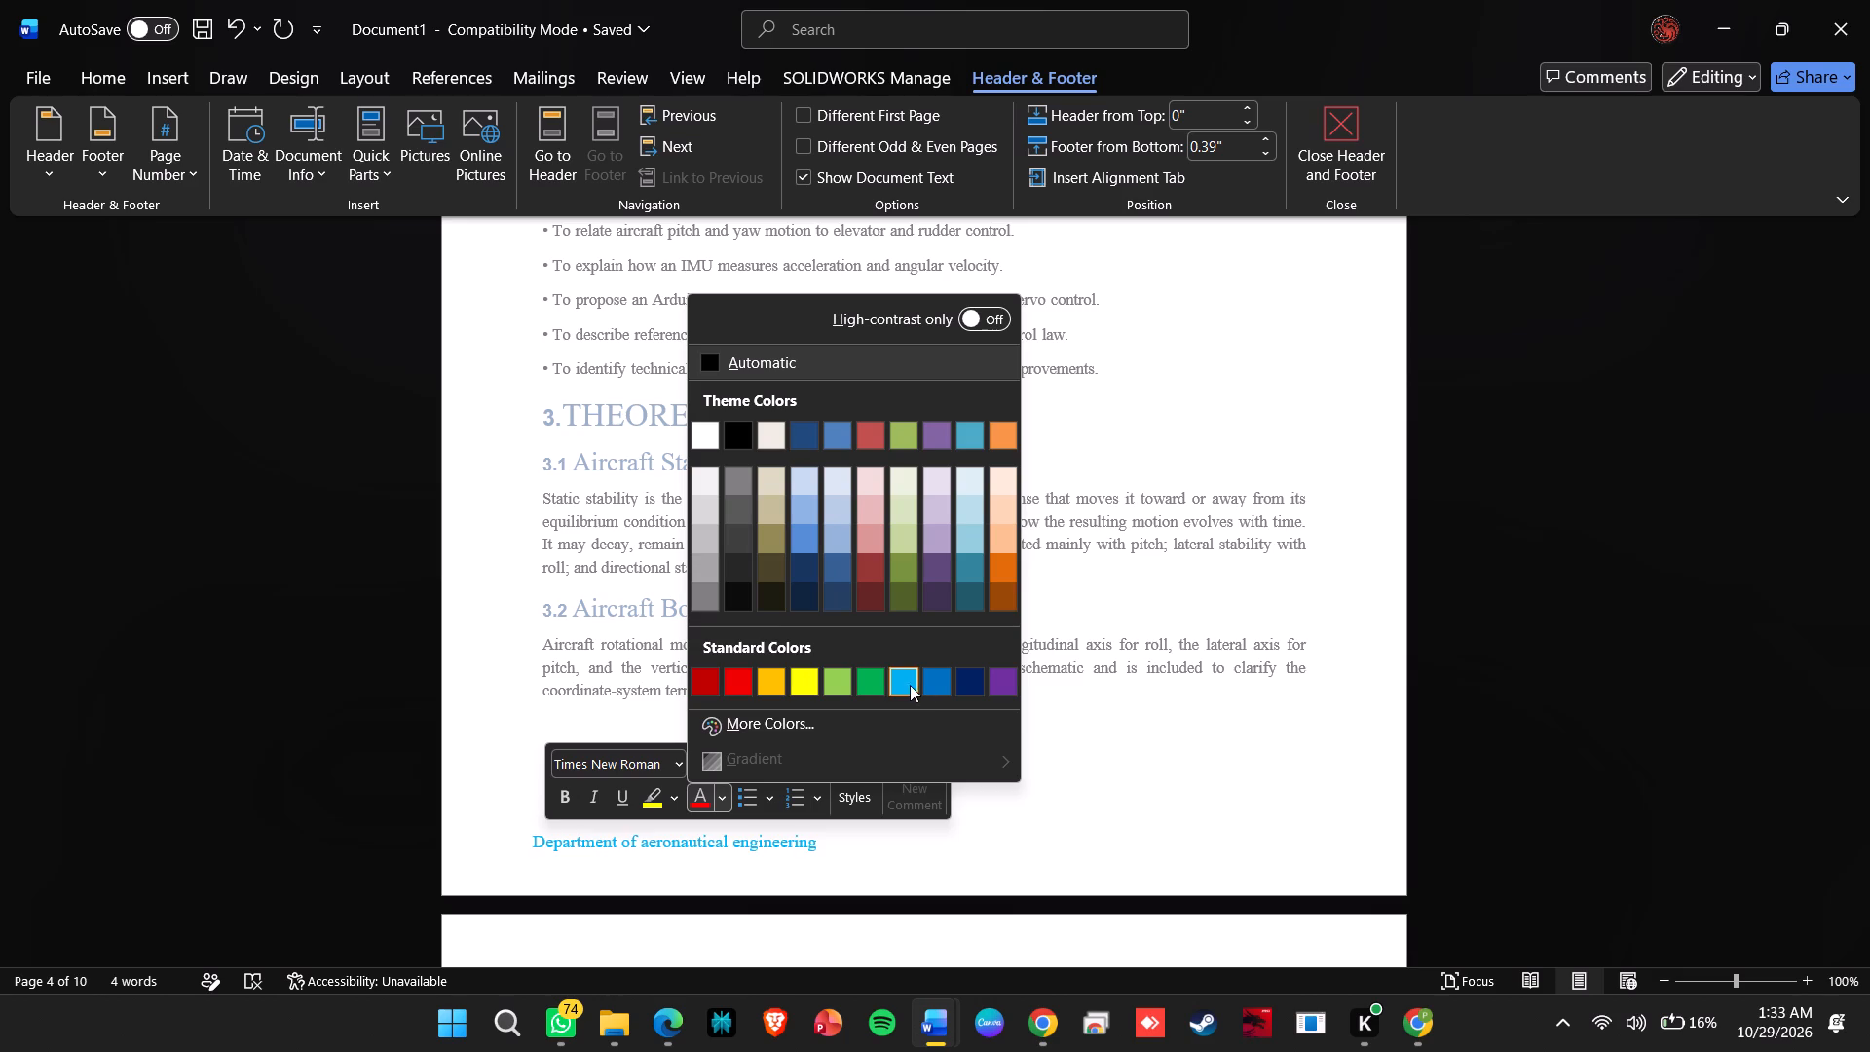
click(991, 684)
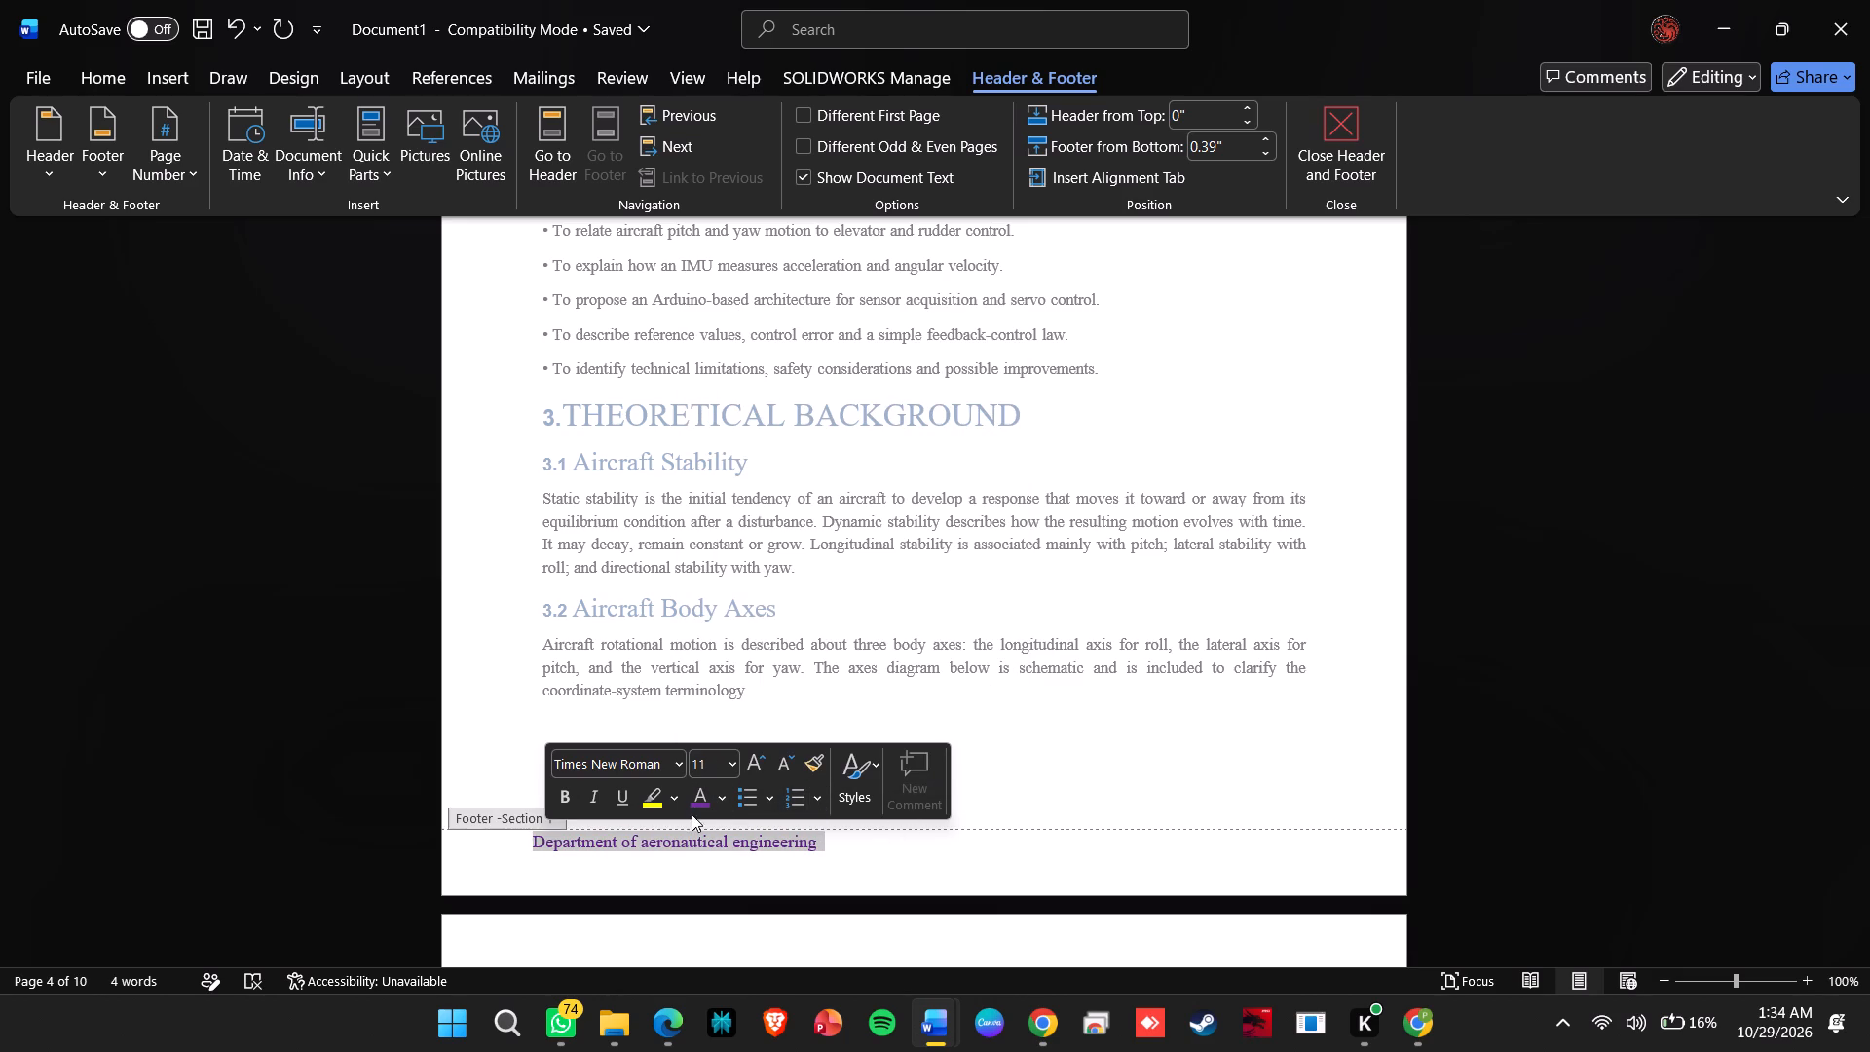
click(722, 800)
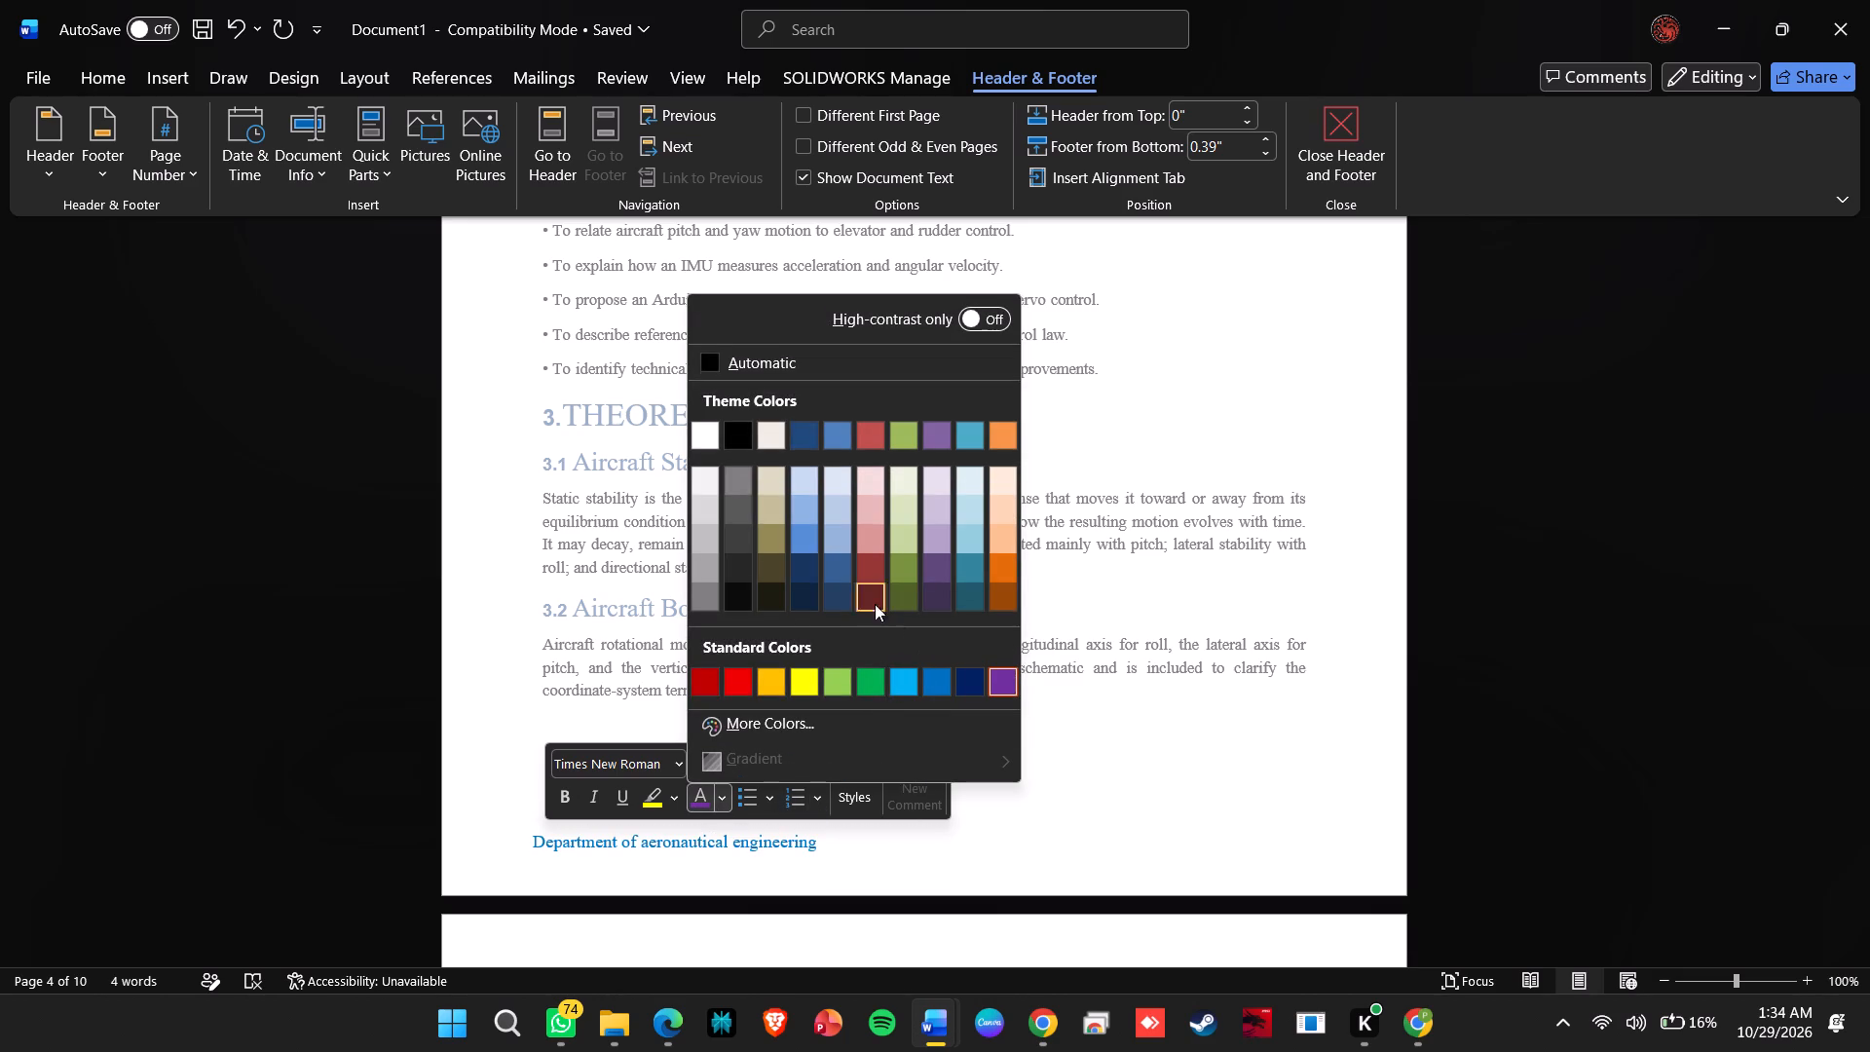
click(813, 562)
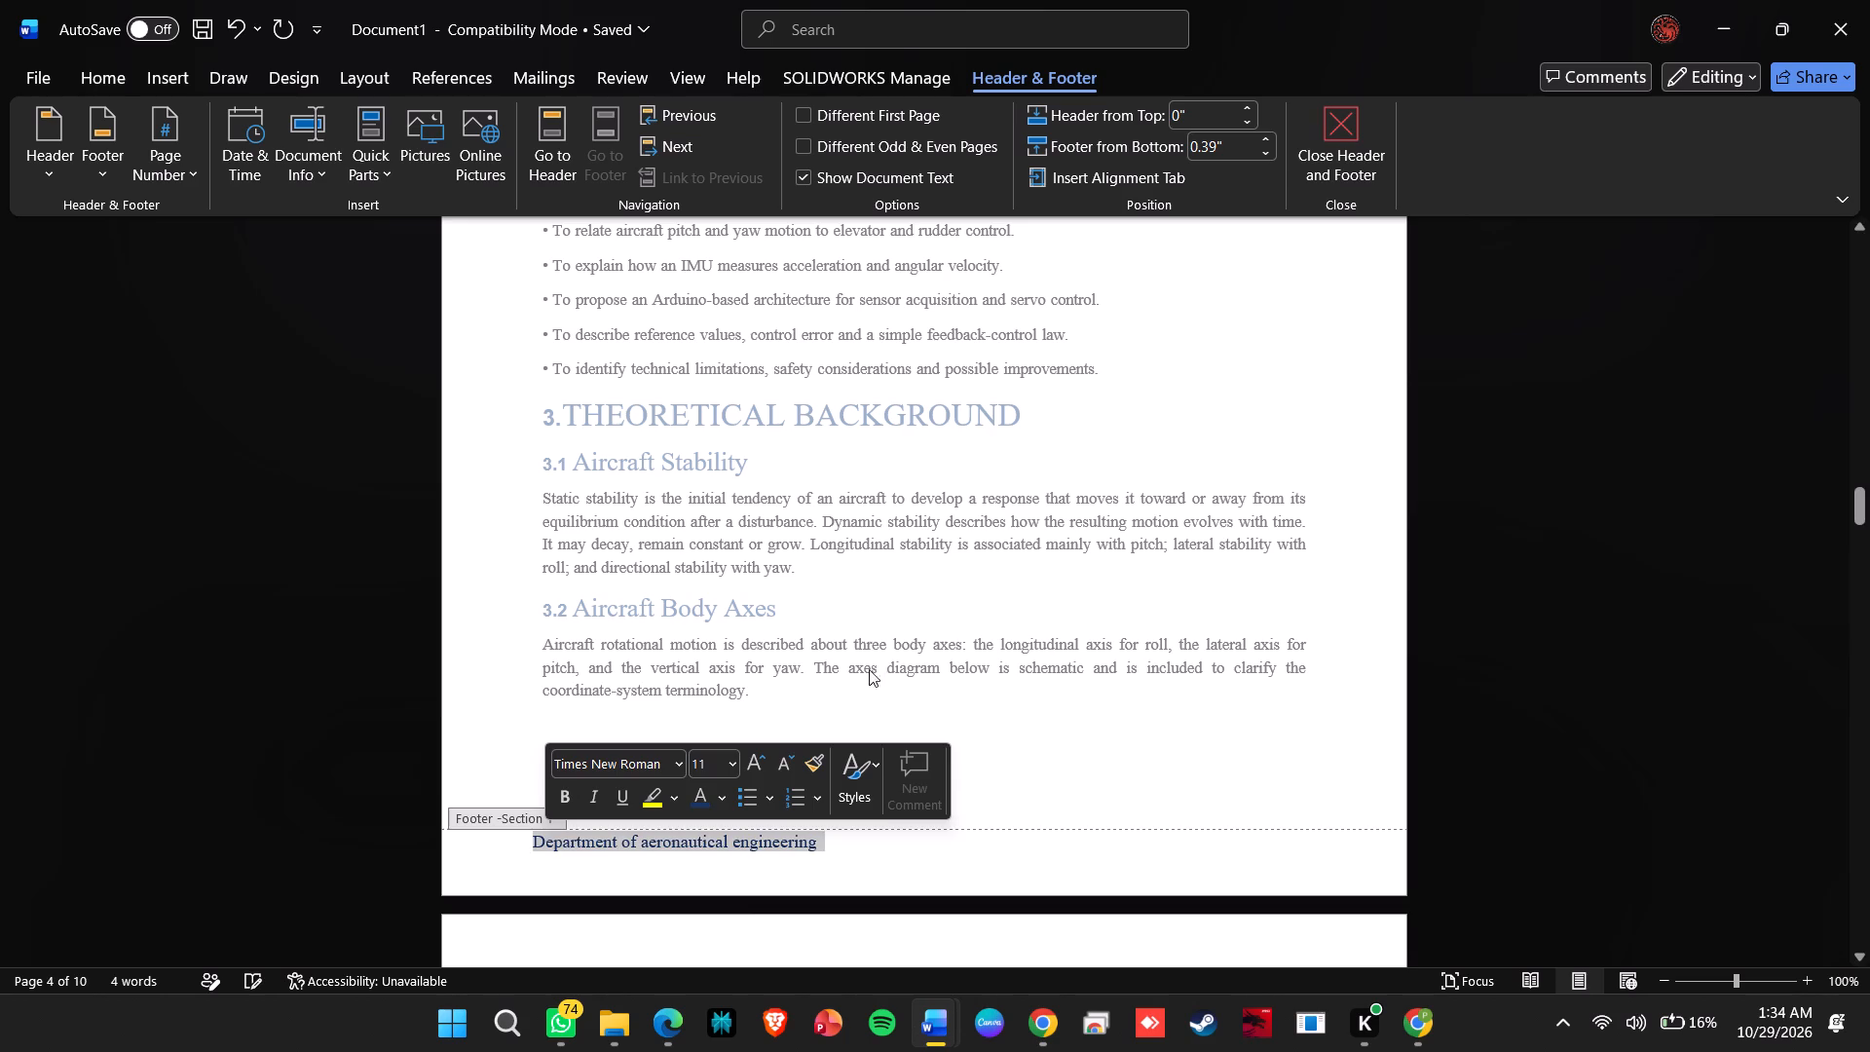
click(883, 856)
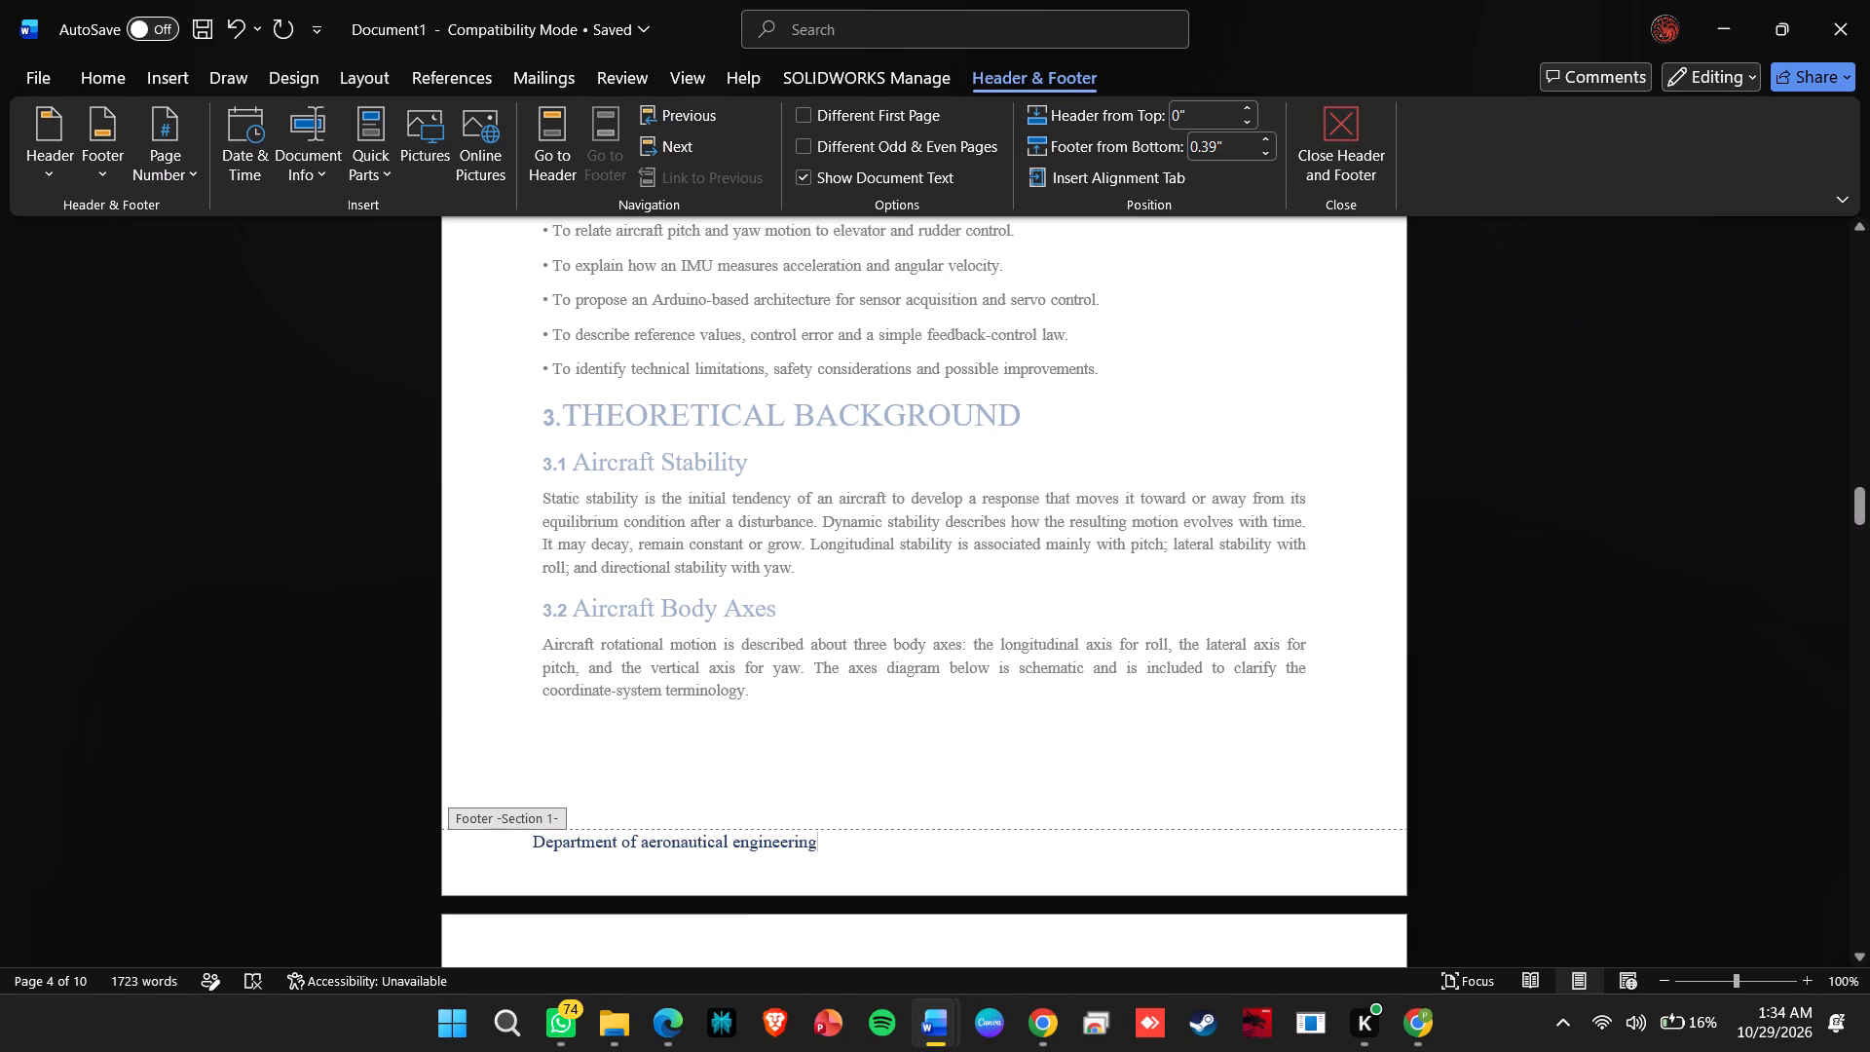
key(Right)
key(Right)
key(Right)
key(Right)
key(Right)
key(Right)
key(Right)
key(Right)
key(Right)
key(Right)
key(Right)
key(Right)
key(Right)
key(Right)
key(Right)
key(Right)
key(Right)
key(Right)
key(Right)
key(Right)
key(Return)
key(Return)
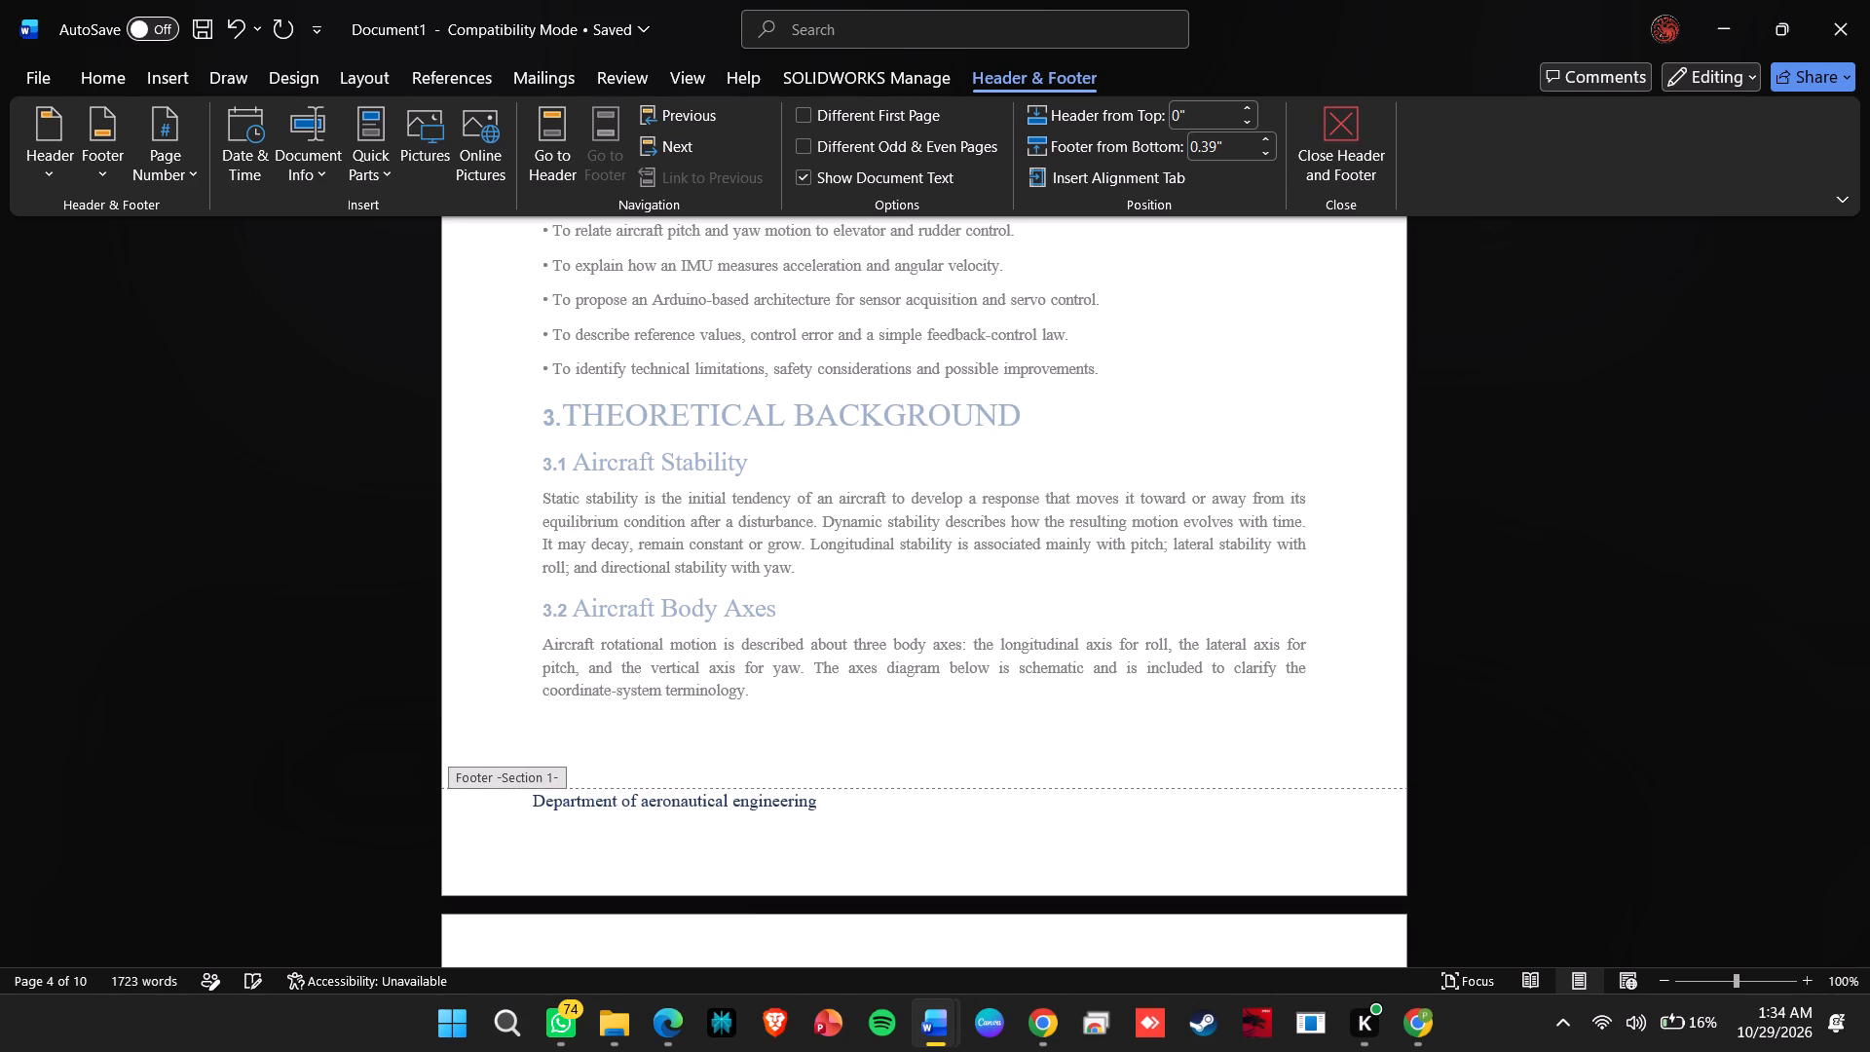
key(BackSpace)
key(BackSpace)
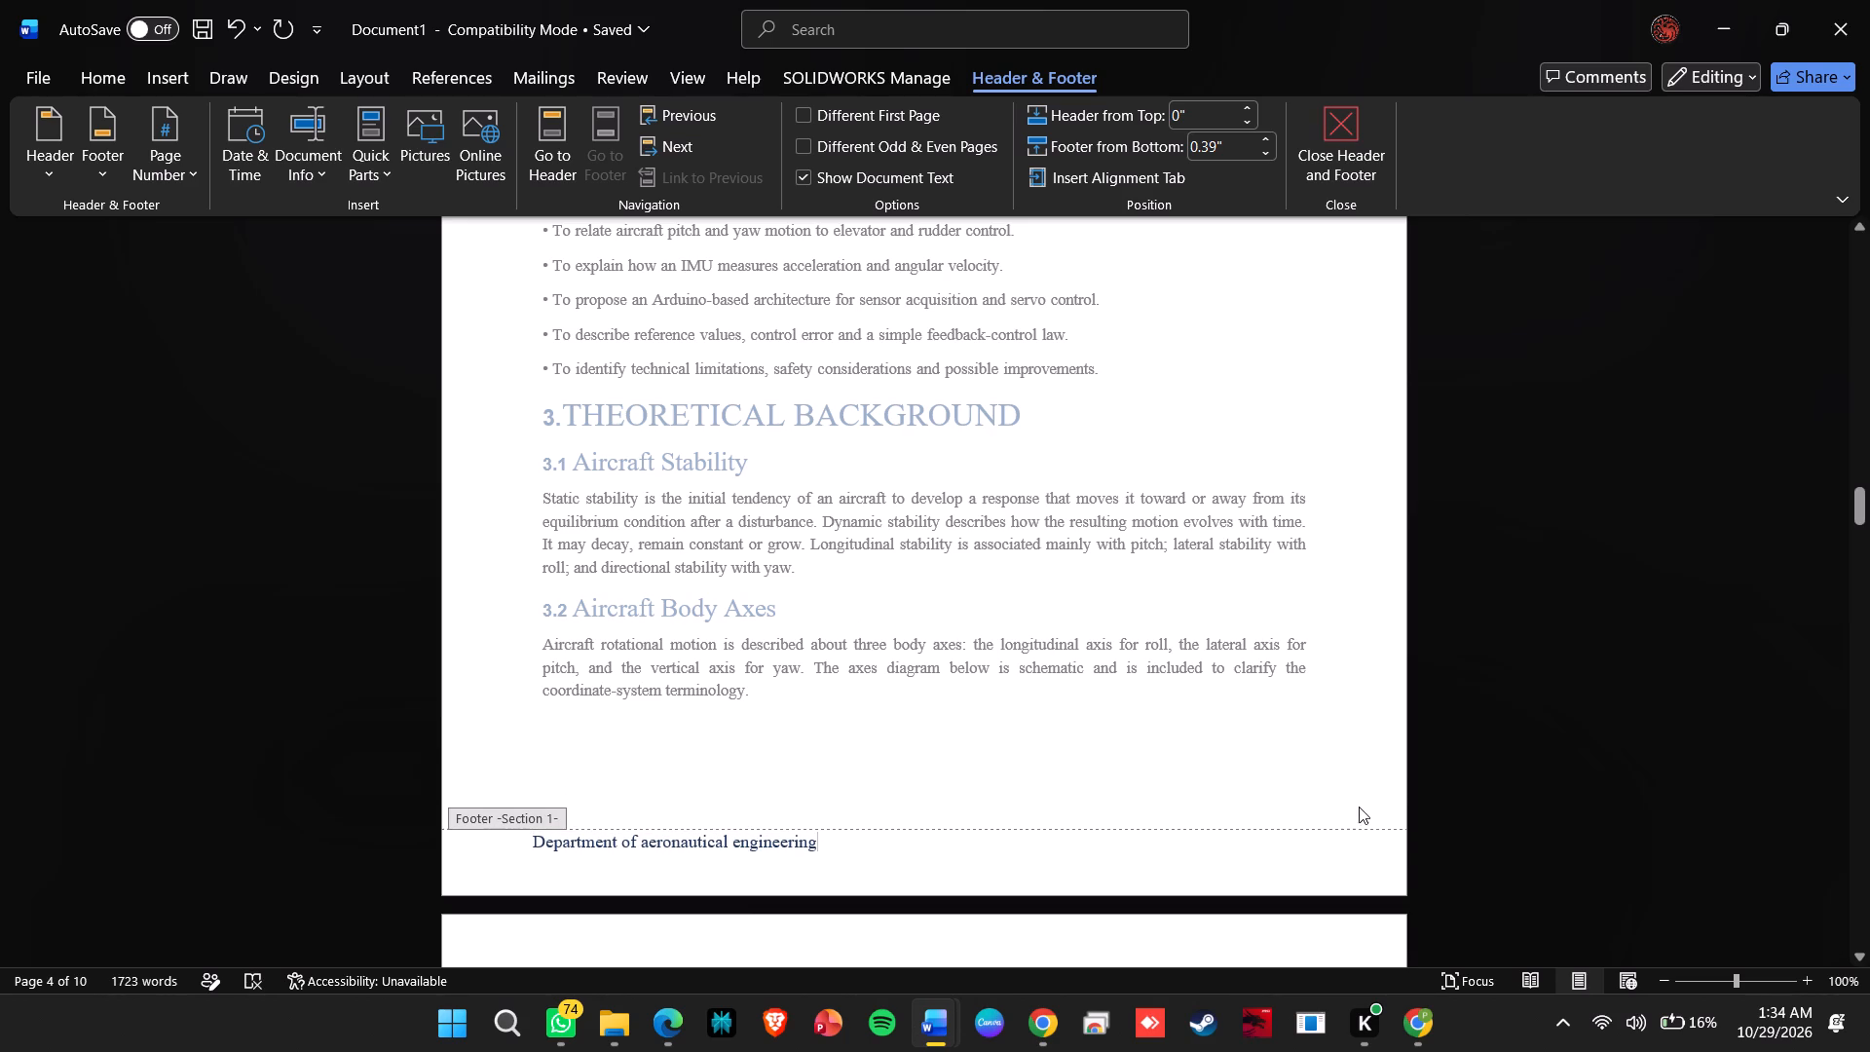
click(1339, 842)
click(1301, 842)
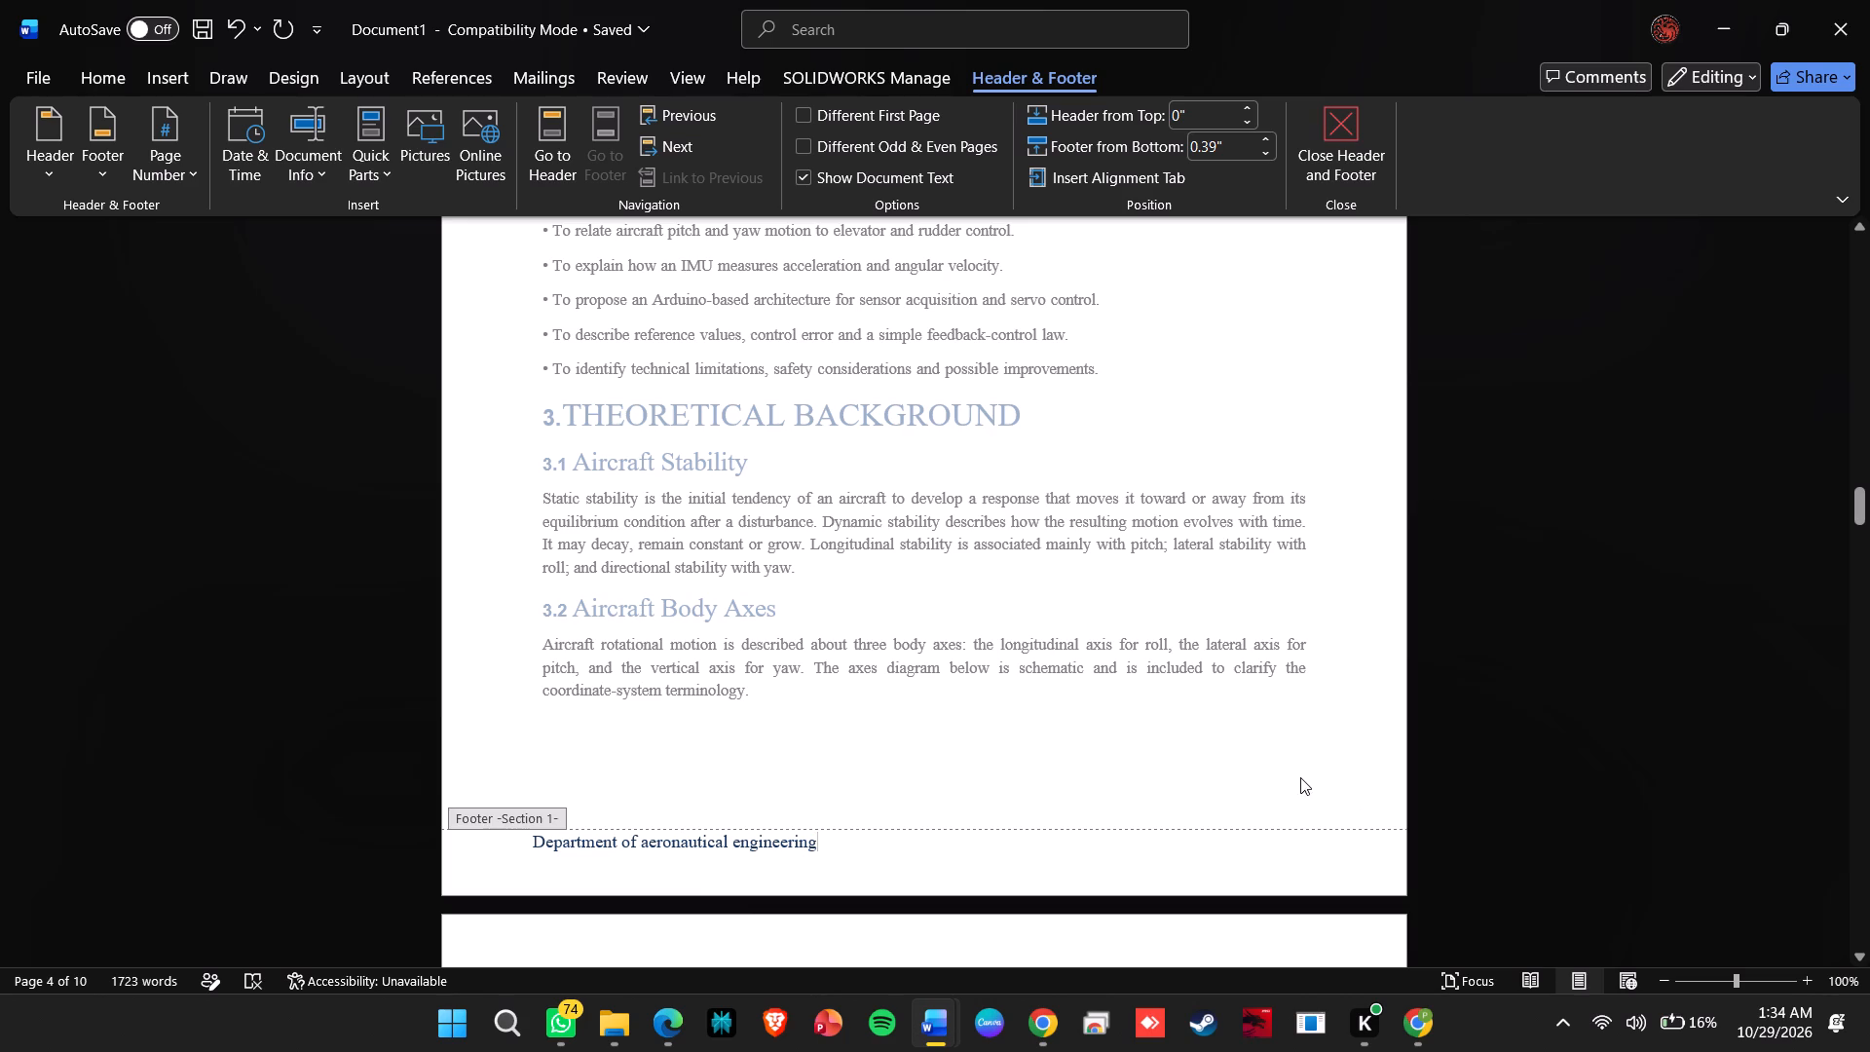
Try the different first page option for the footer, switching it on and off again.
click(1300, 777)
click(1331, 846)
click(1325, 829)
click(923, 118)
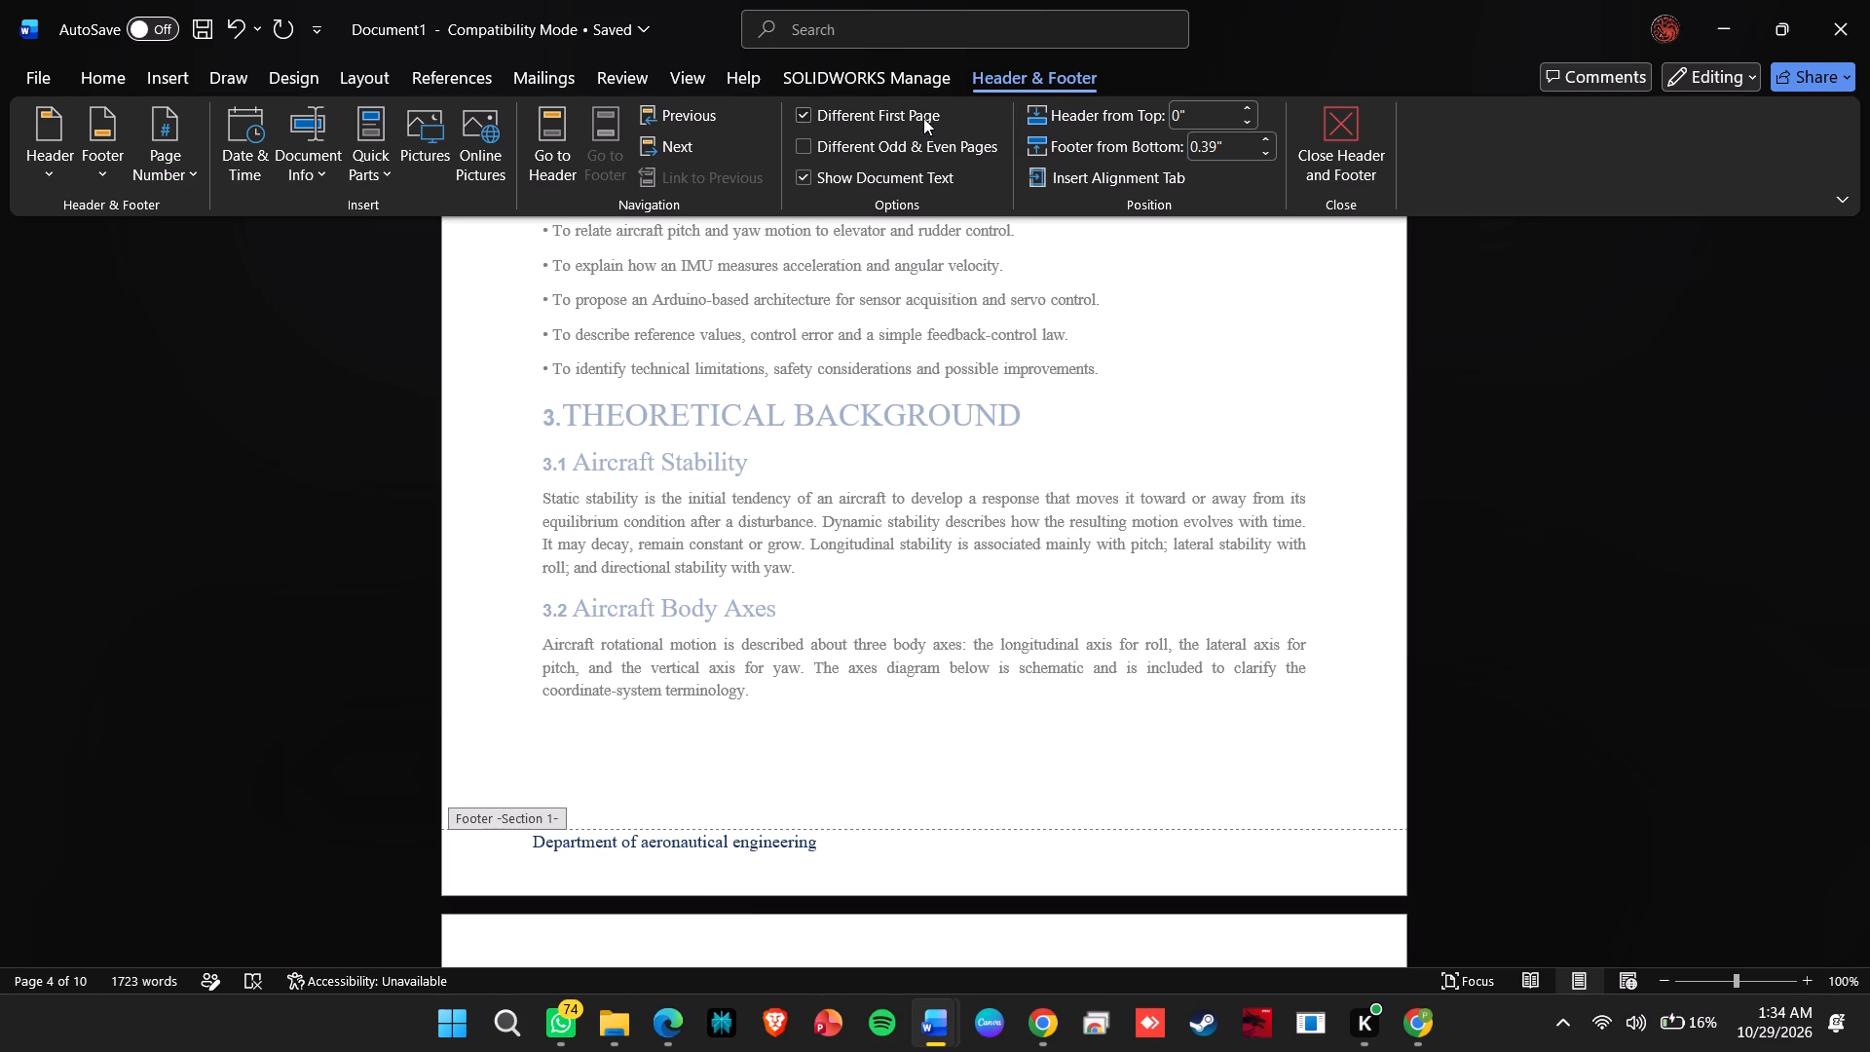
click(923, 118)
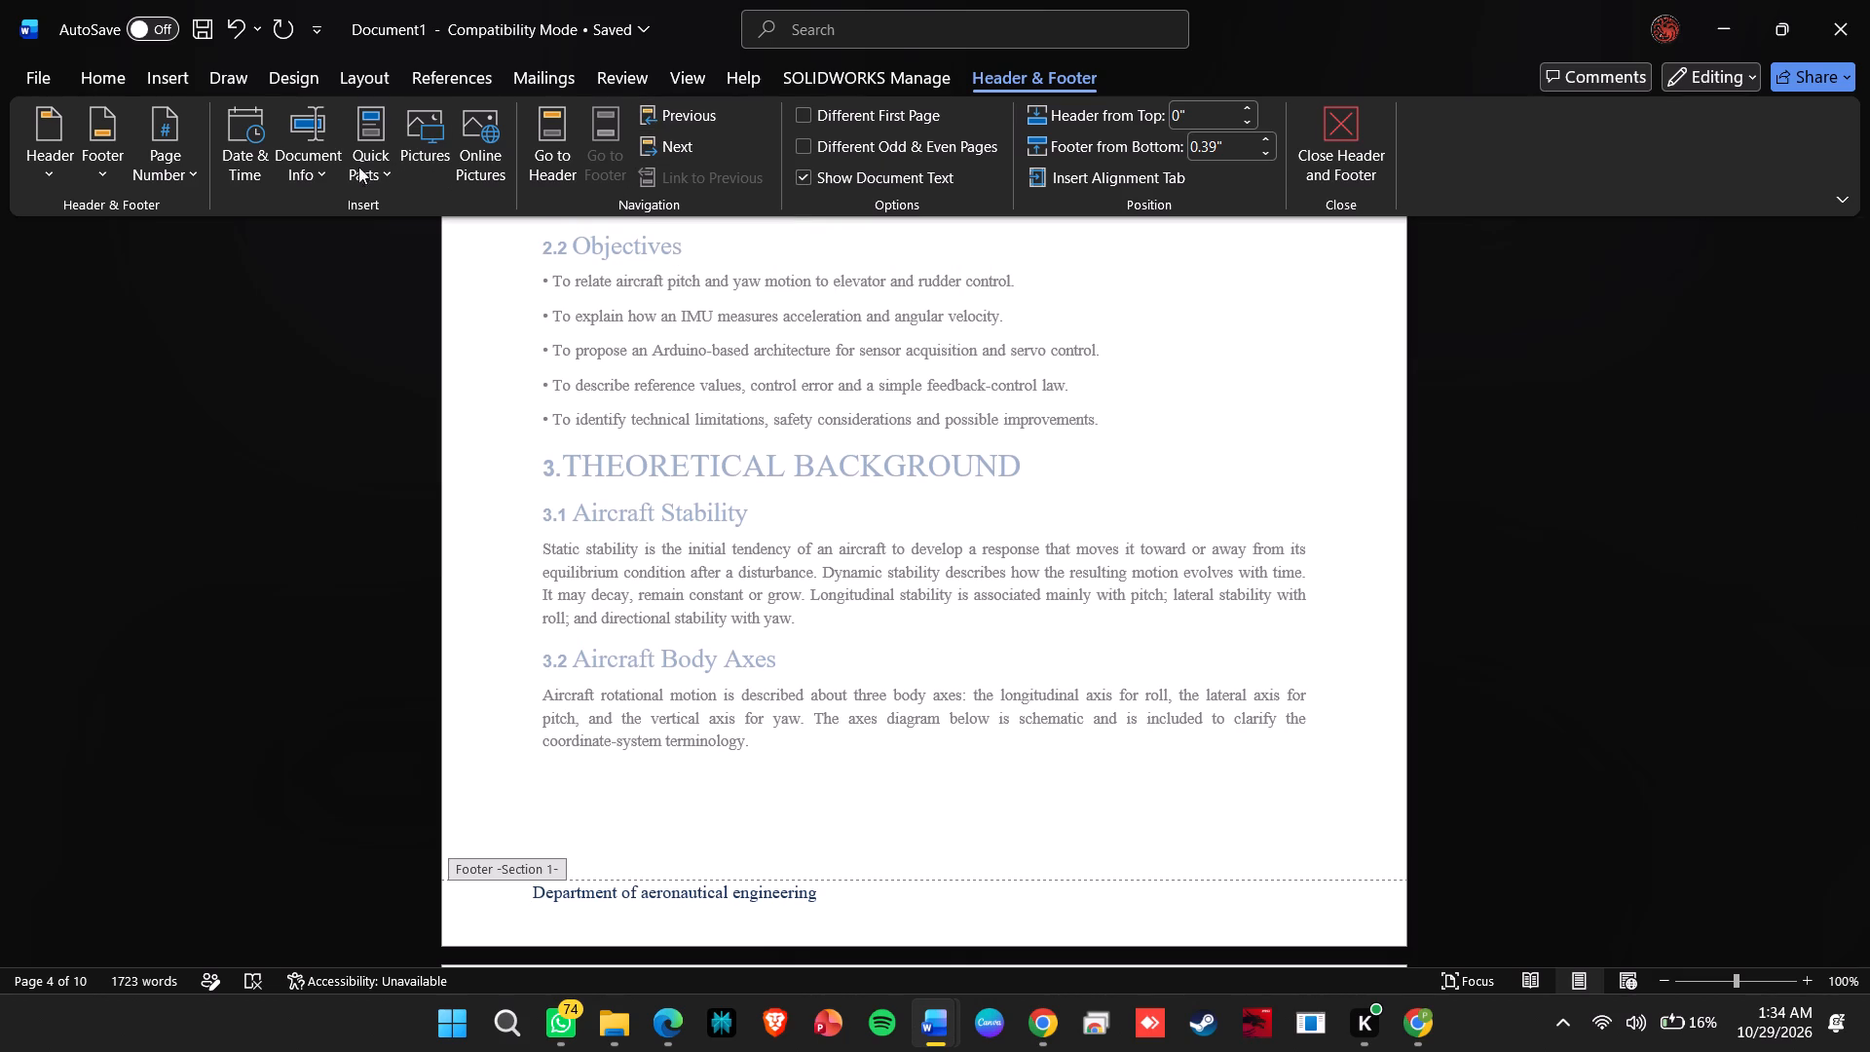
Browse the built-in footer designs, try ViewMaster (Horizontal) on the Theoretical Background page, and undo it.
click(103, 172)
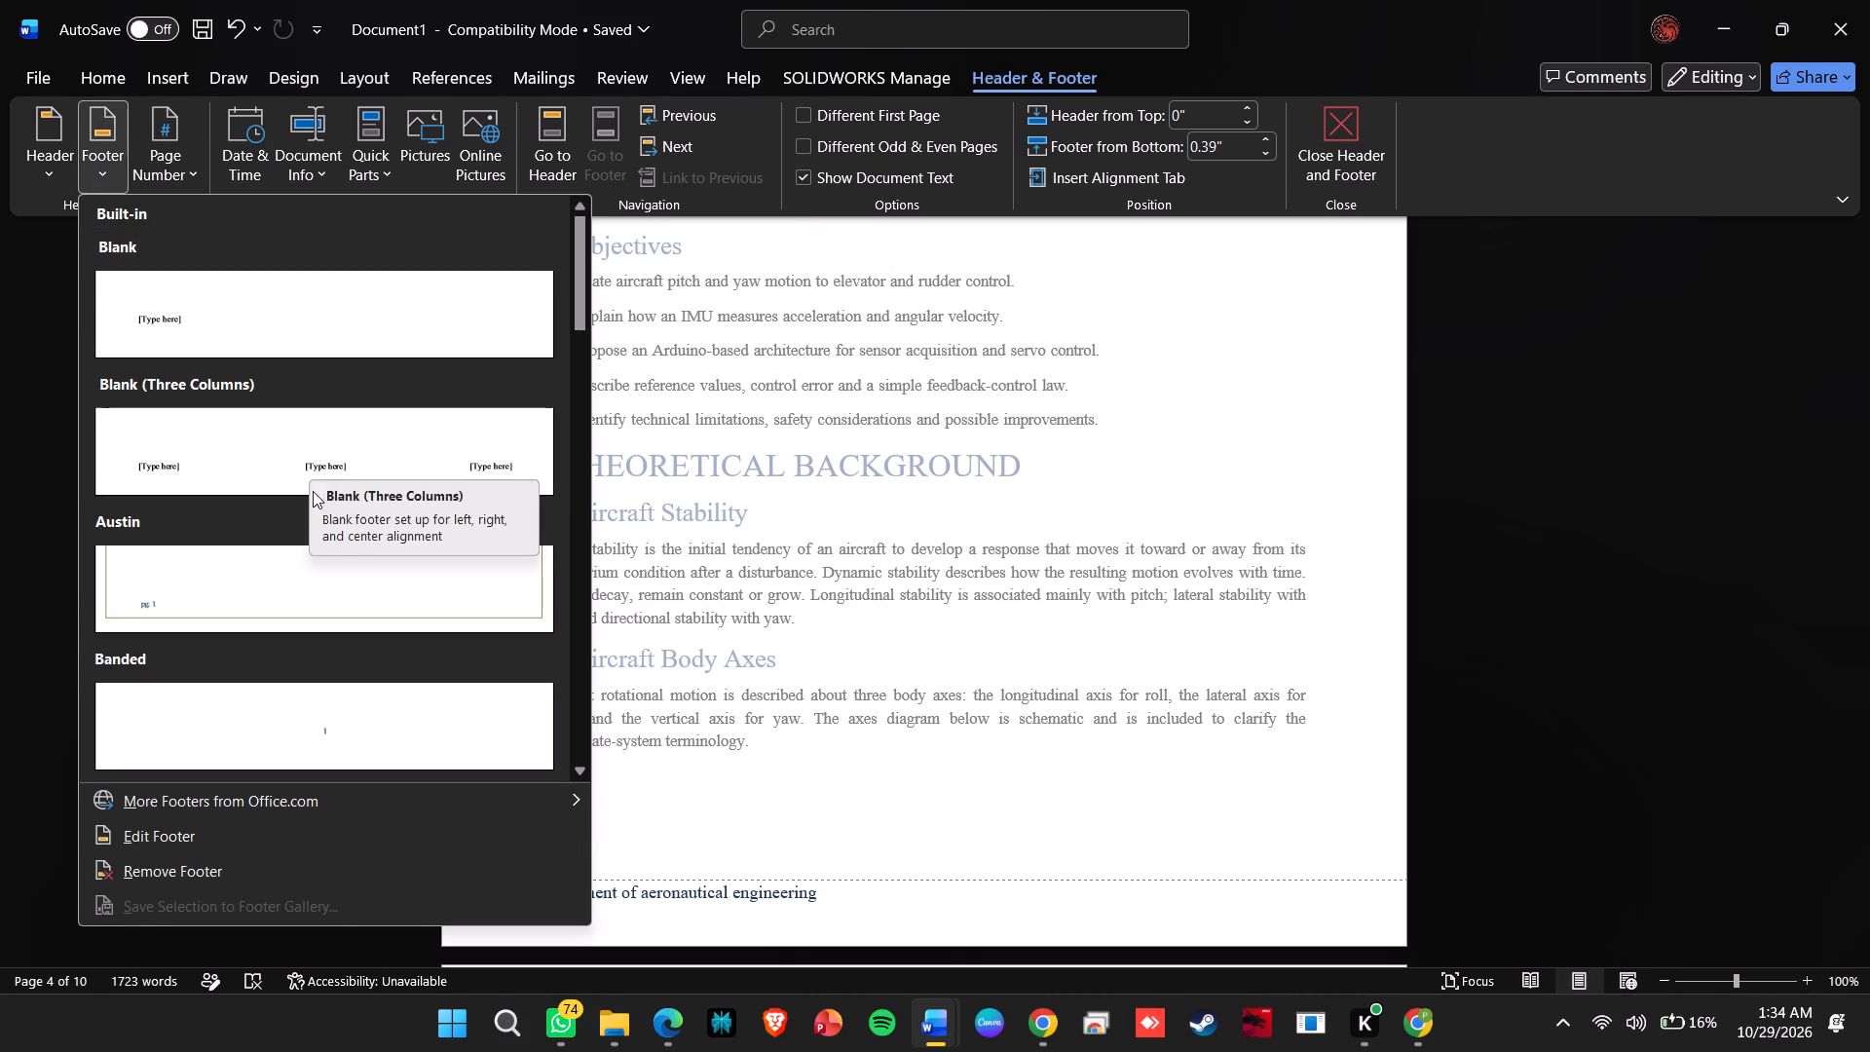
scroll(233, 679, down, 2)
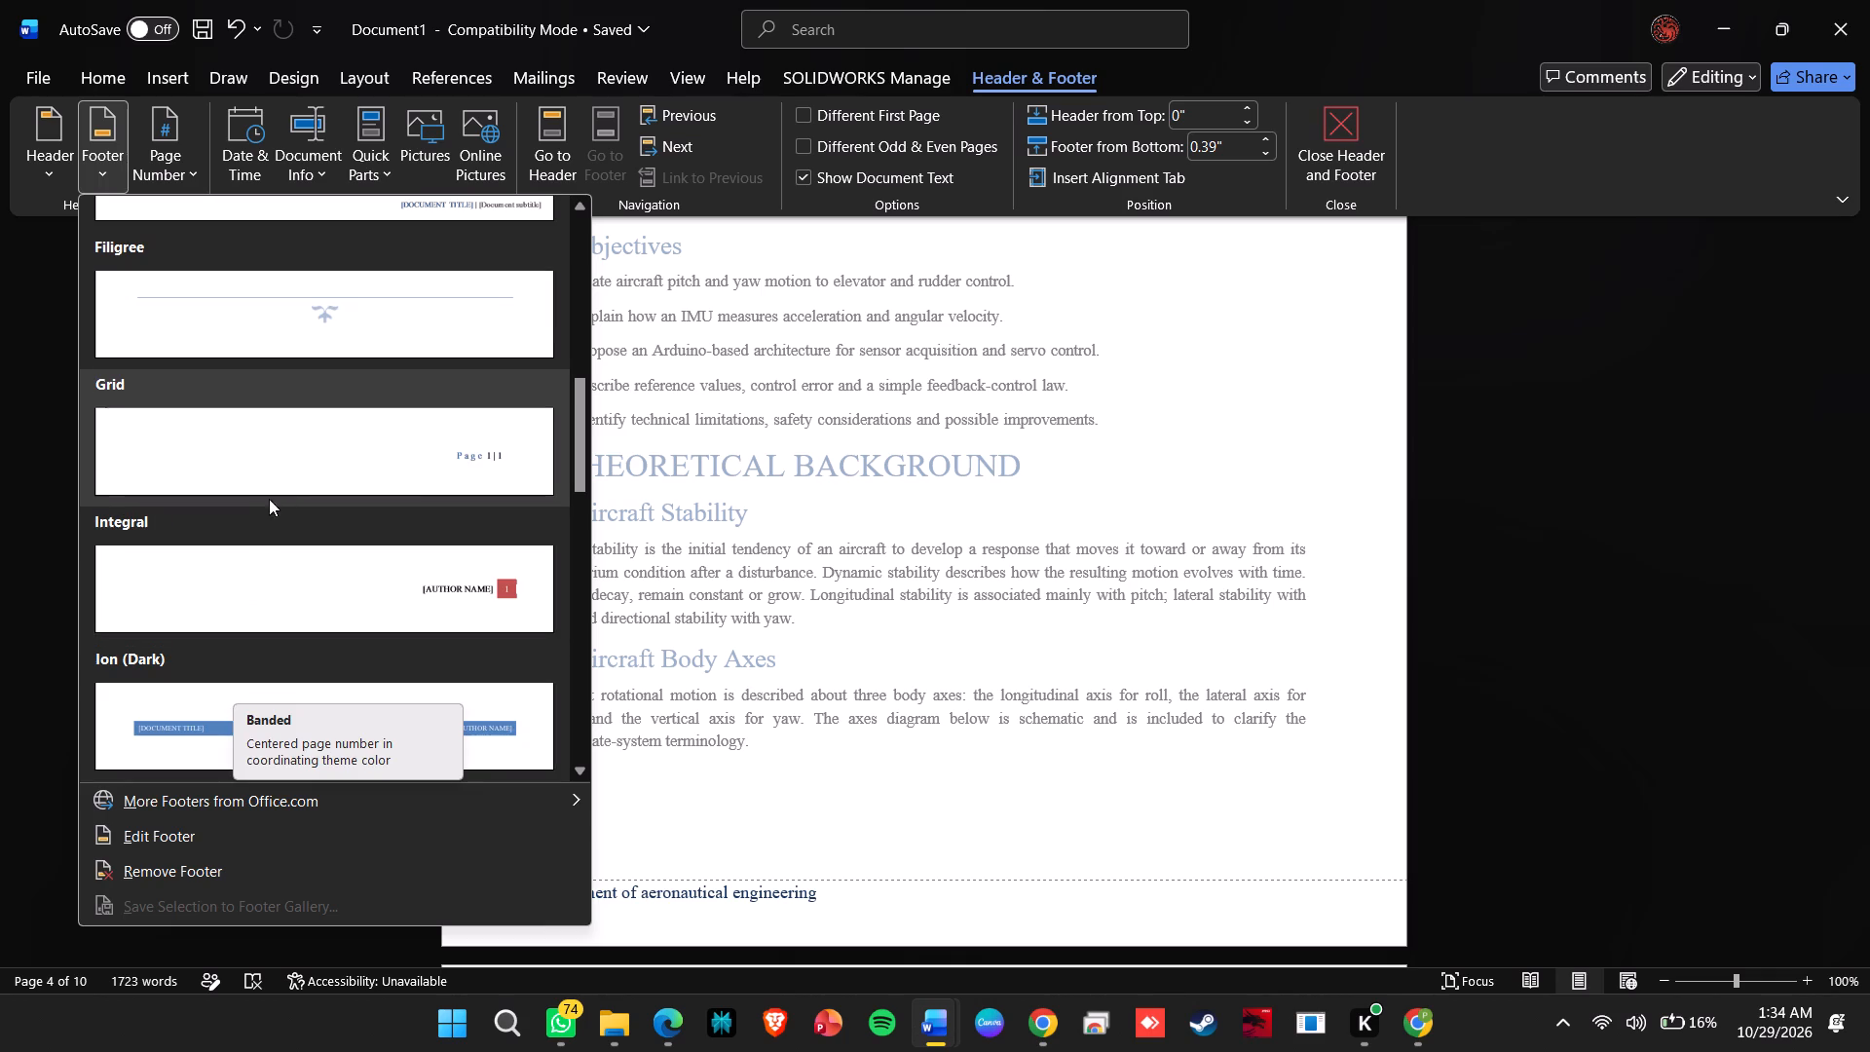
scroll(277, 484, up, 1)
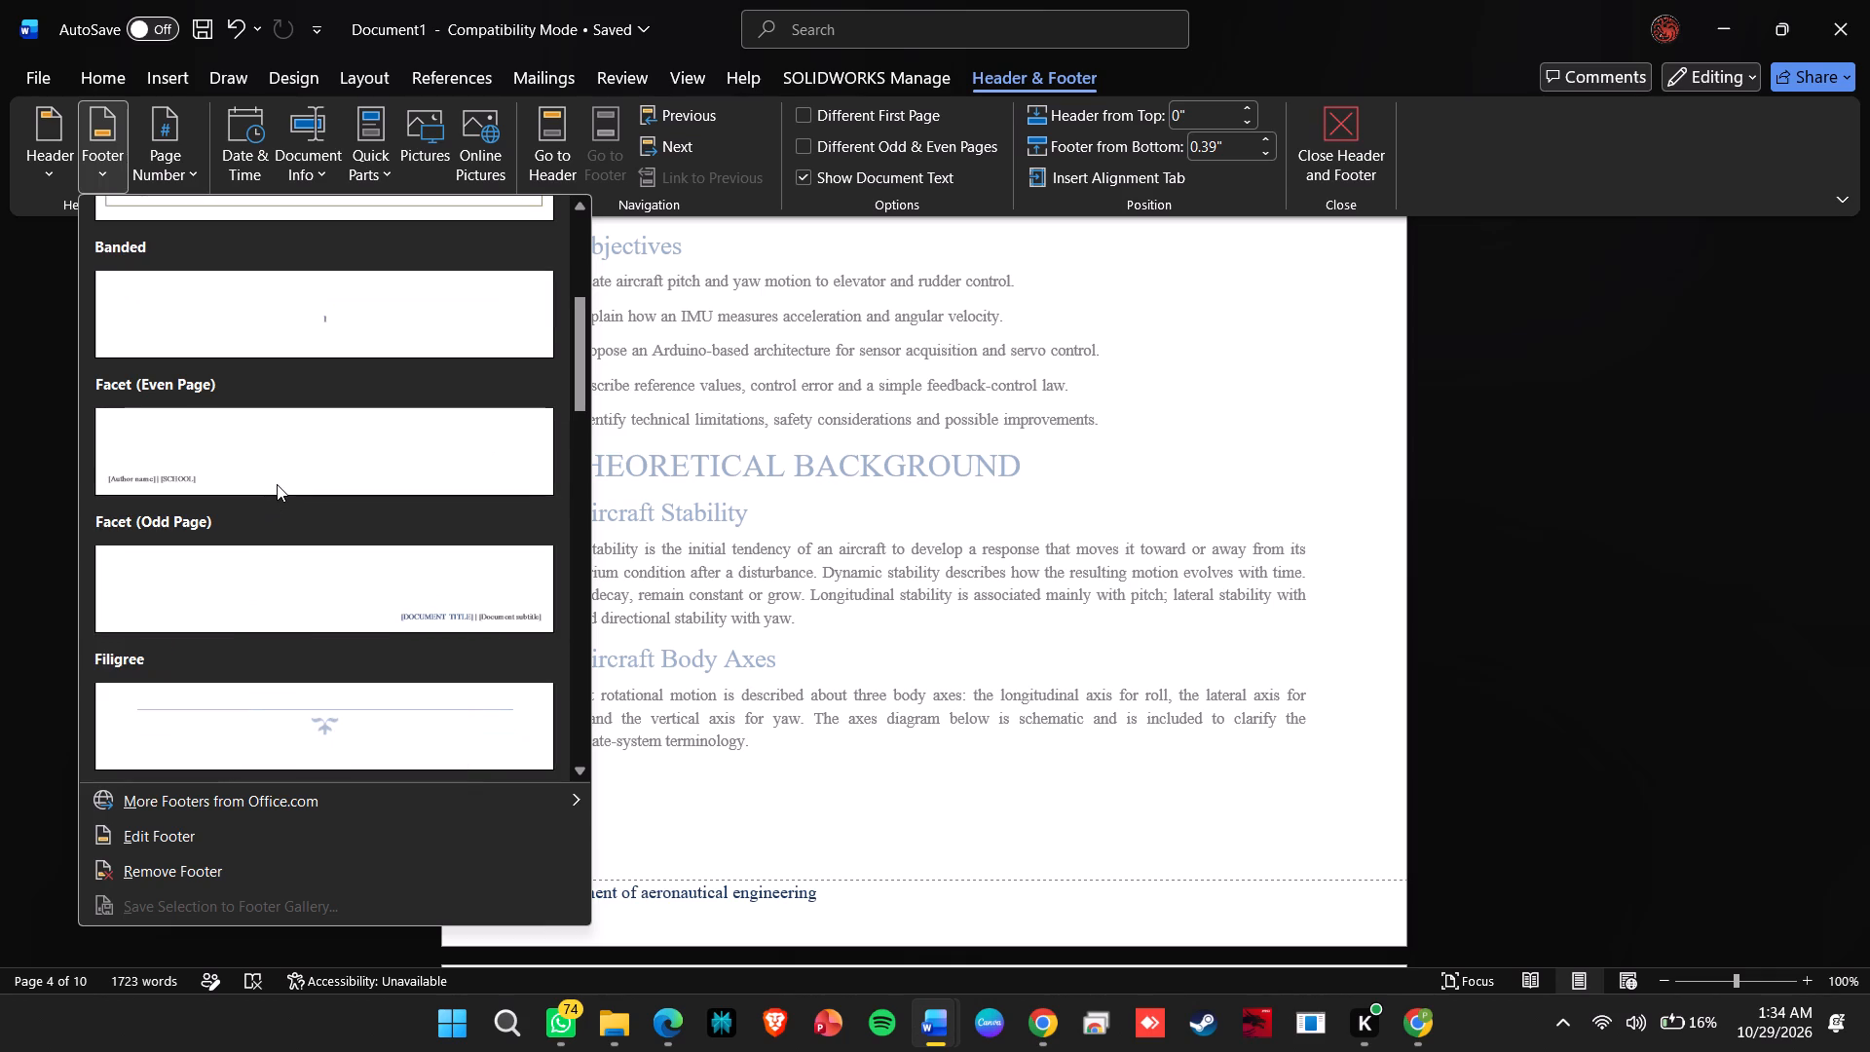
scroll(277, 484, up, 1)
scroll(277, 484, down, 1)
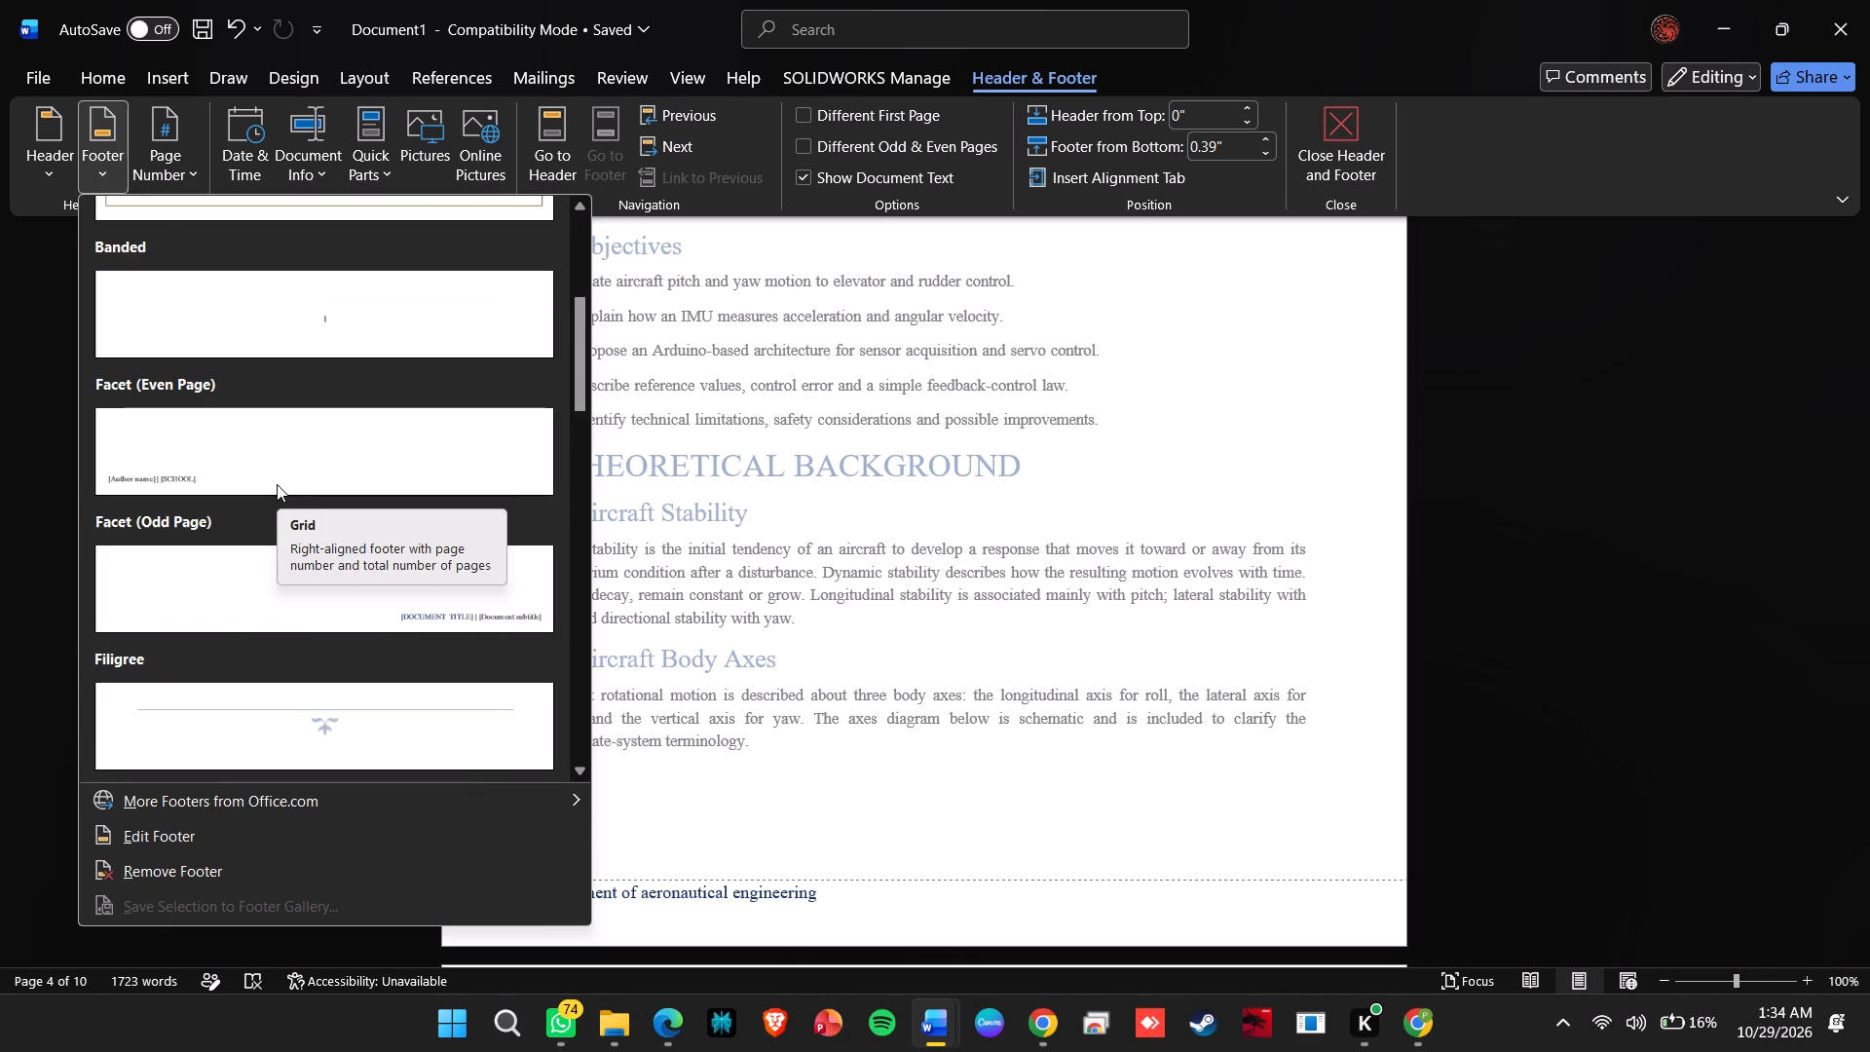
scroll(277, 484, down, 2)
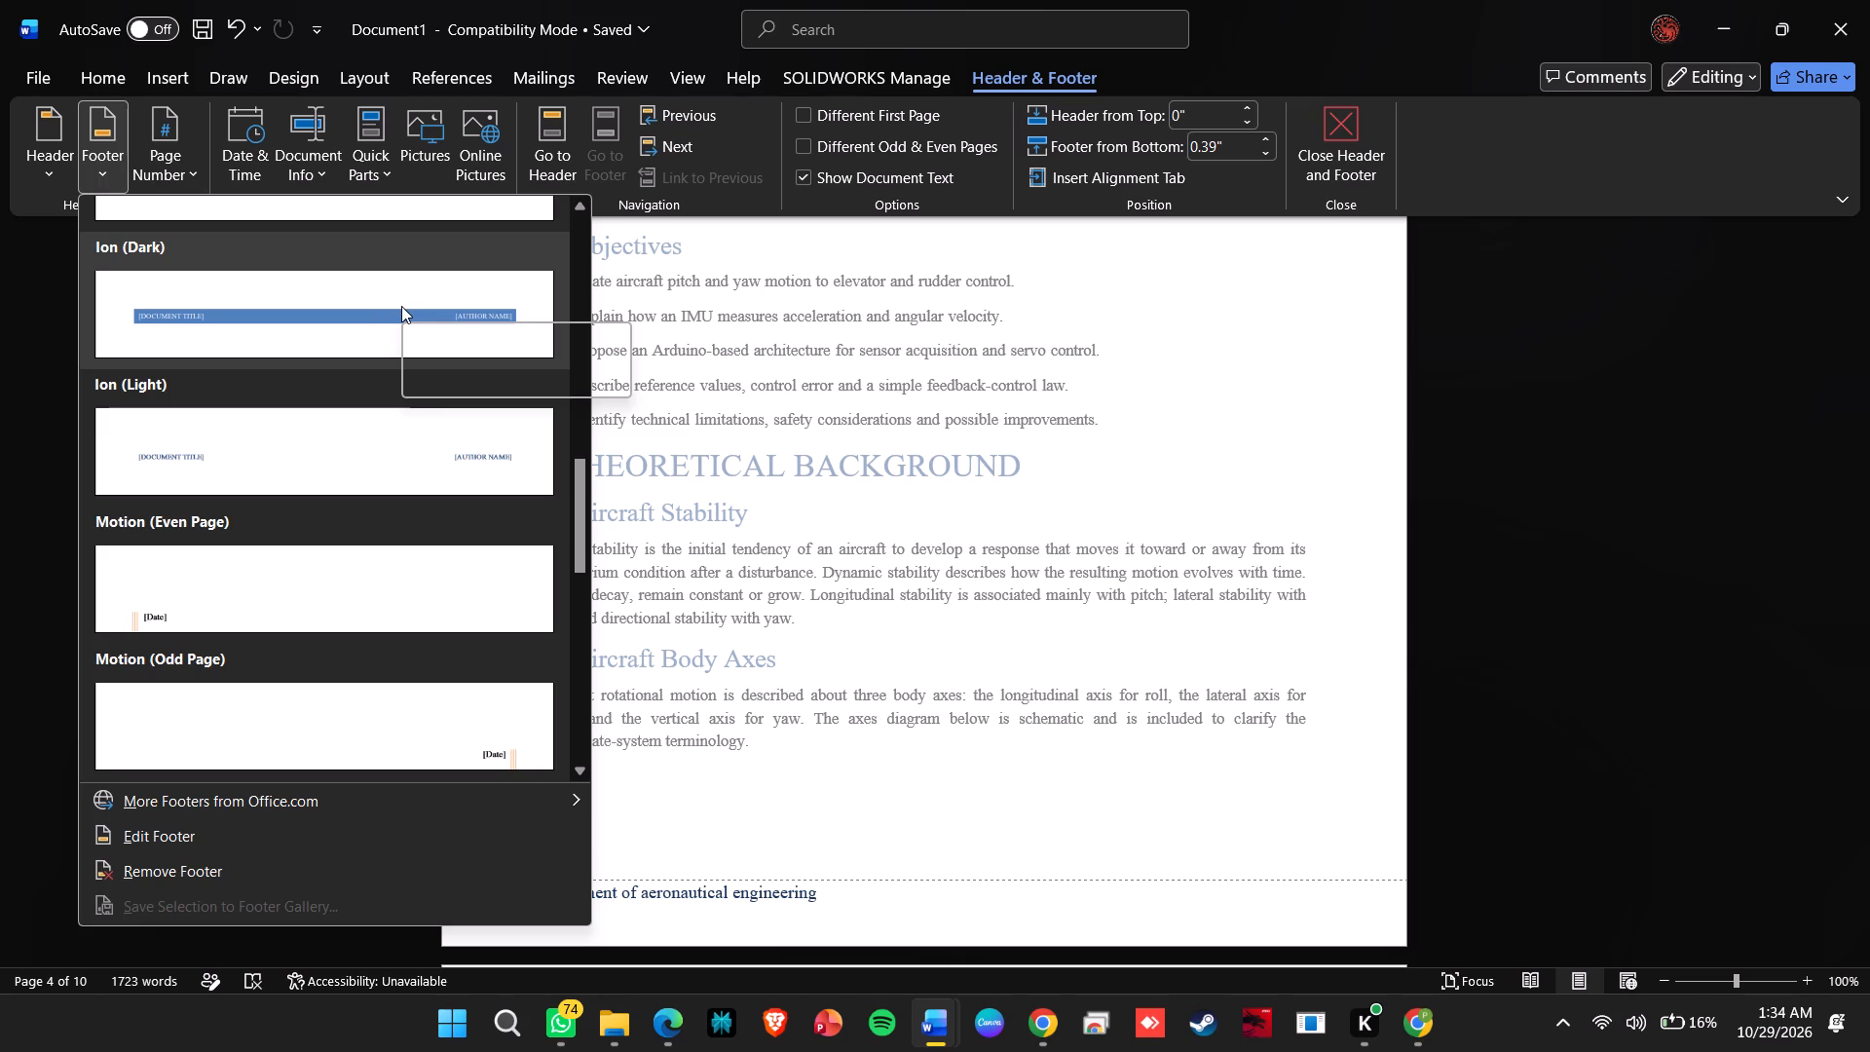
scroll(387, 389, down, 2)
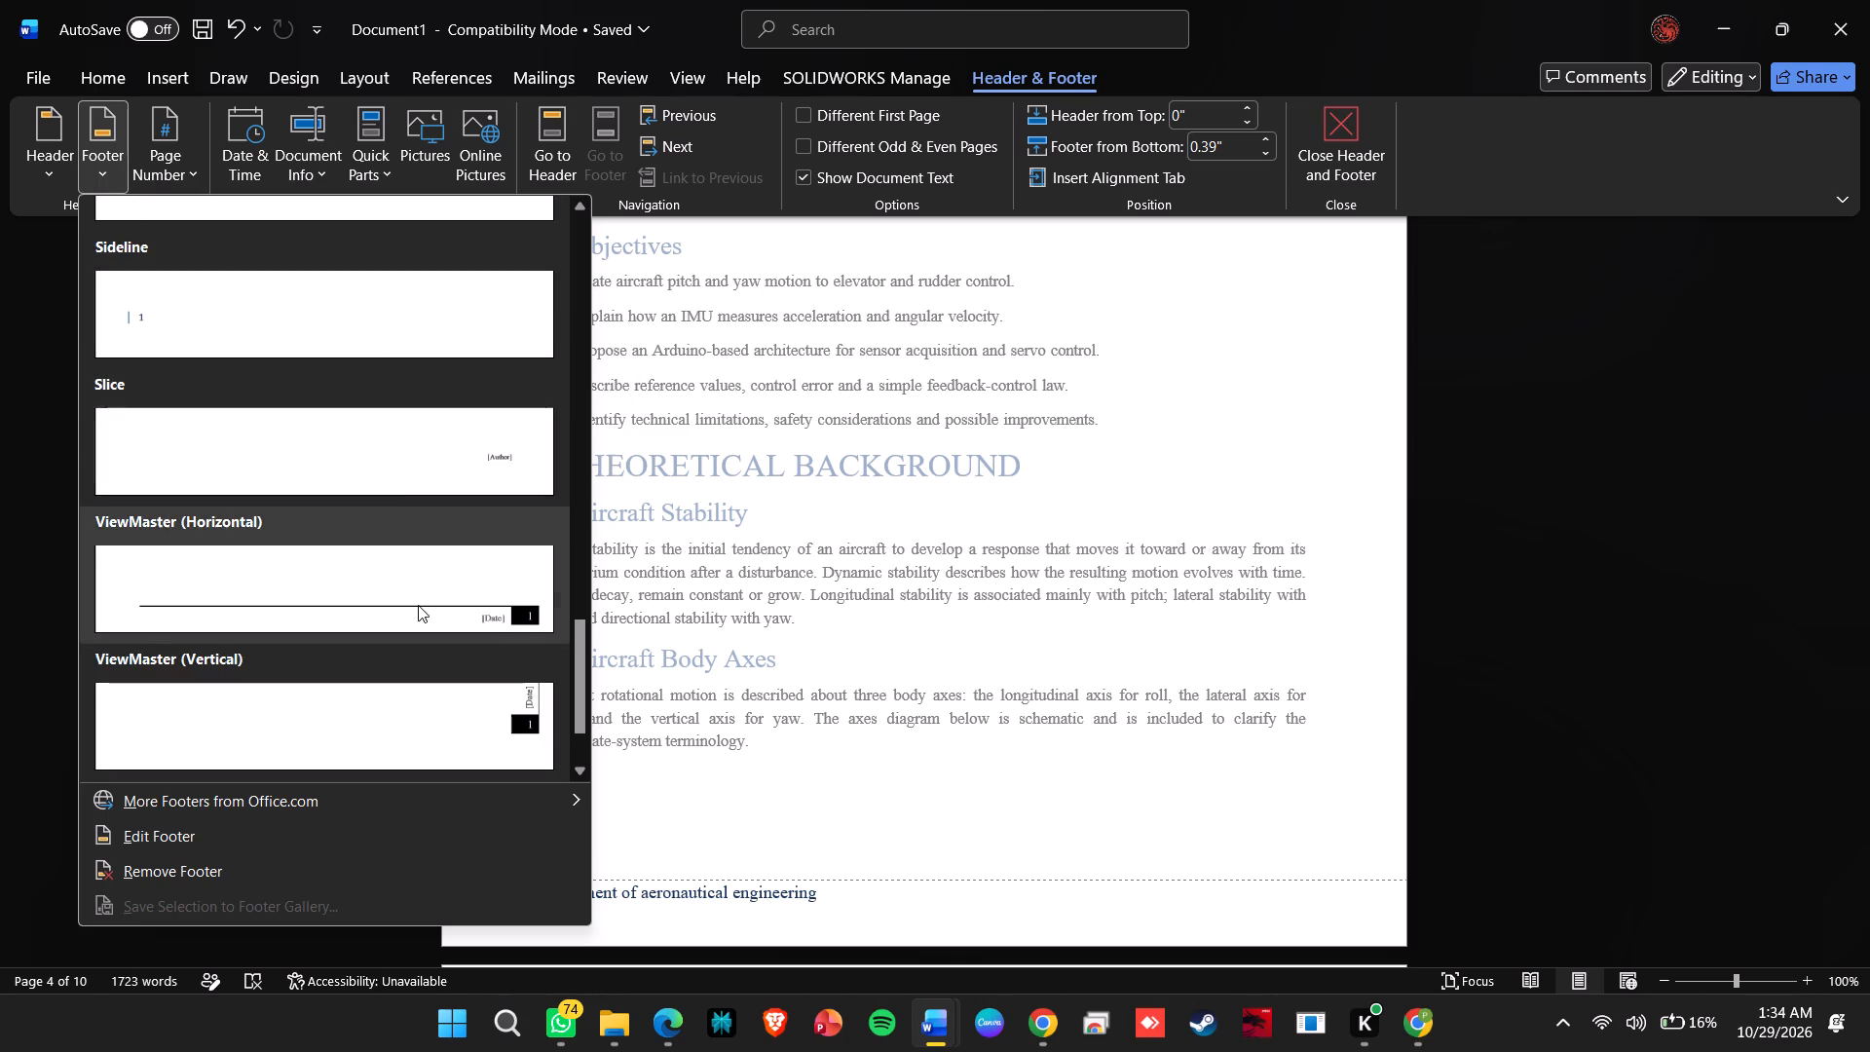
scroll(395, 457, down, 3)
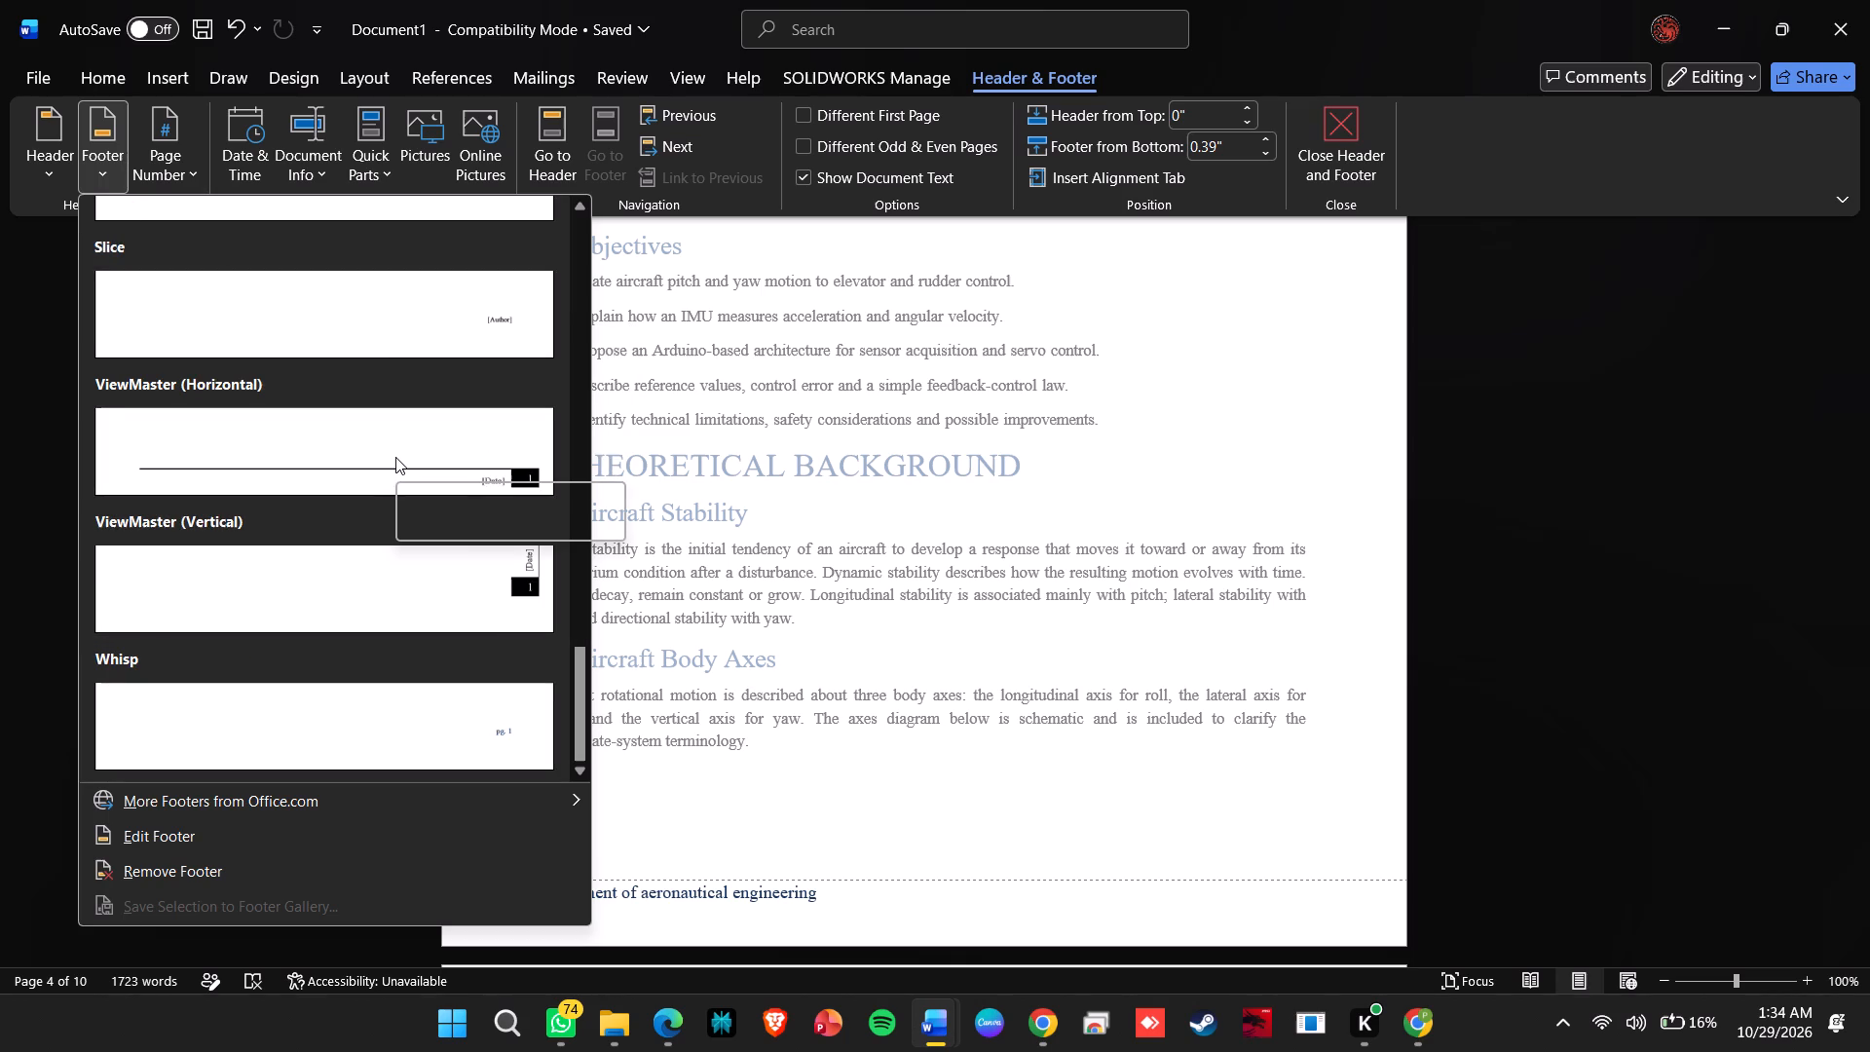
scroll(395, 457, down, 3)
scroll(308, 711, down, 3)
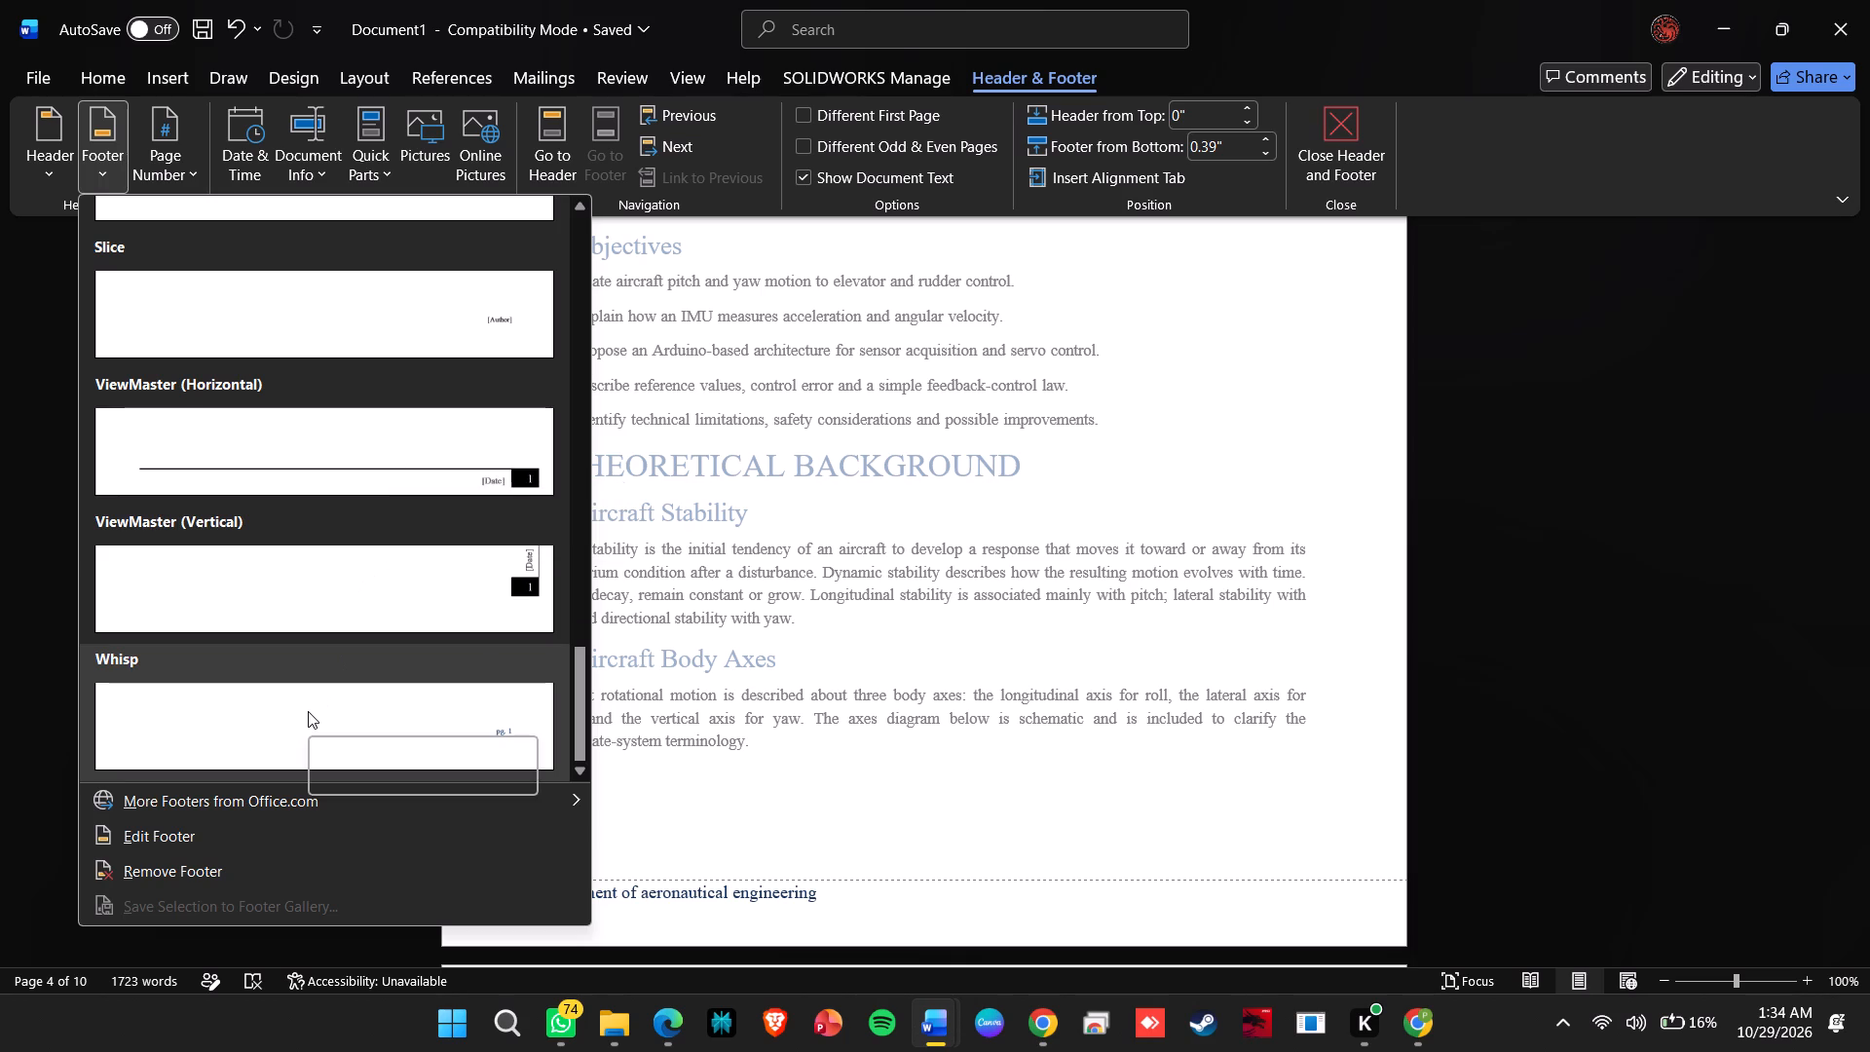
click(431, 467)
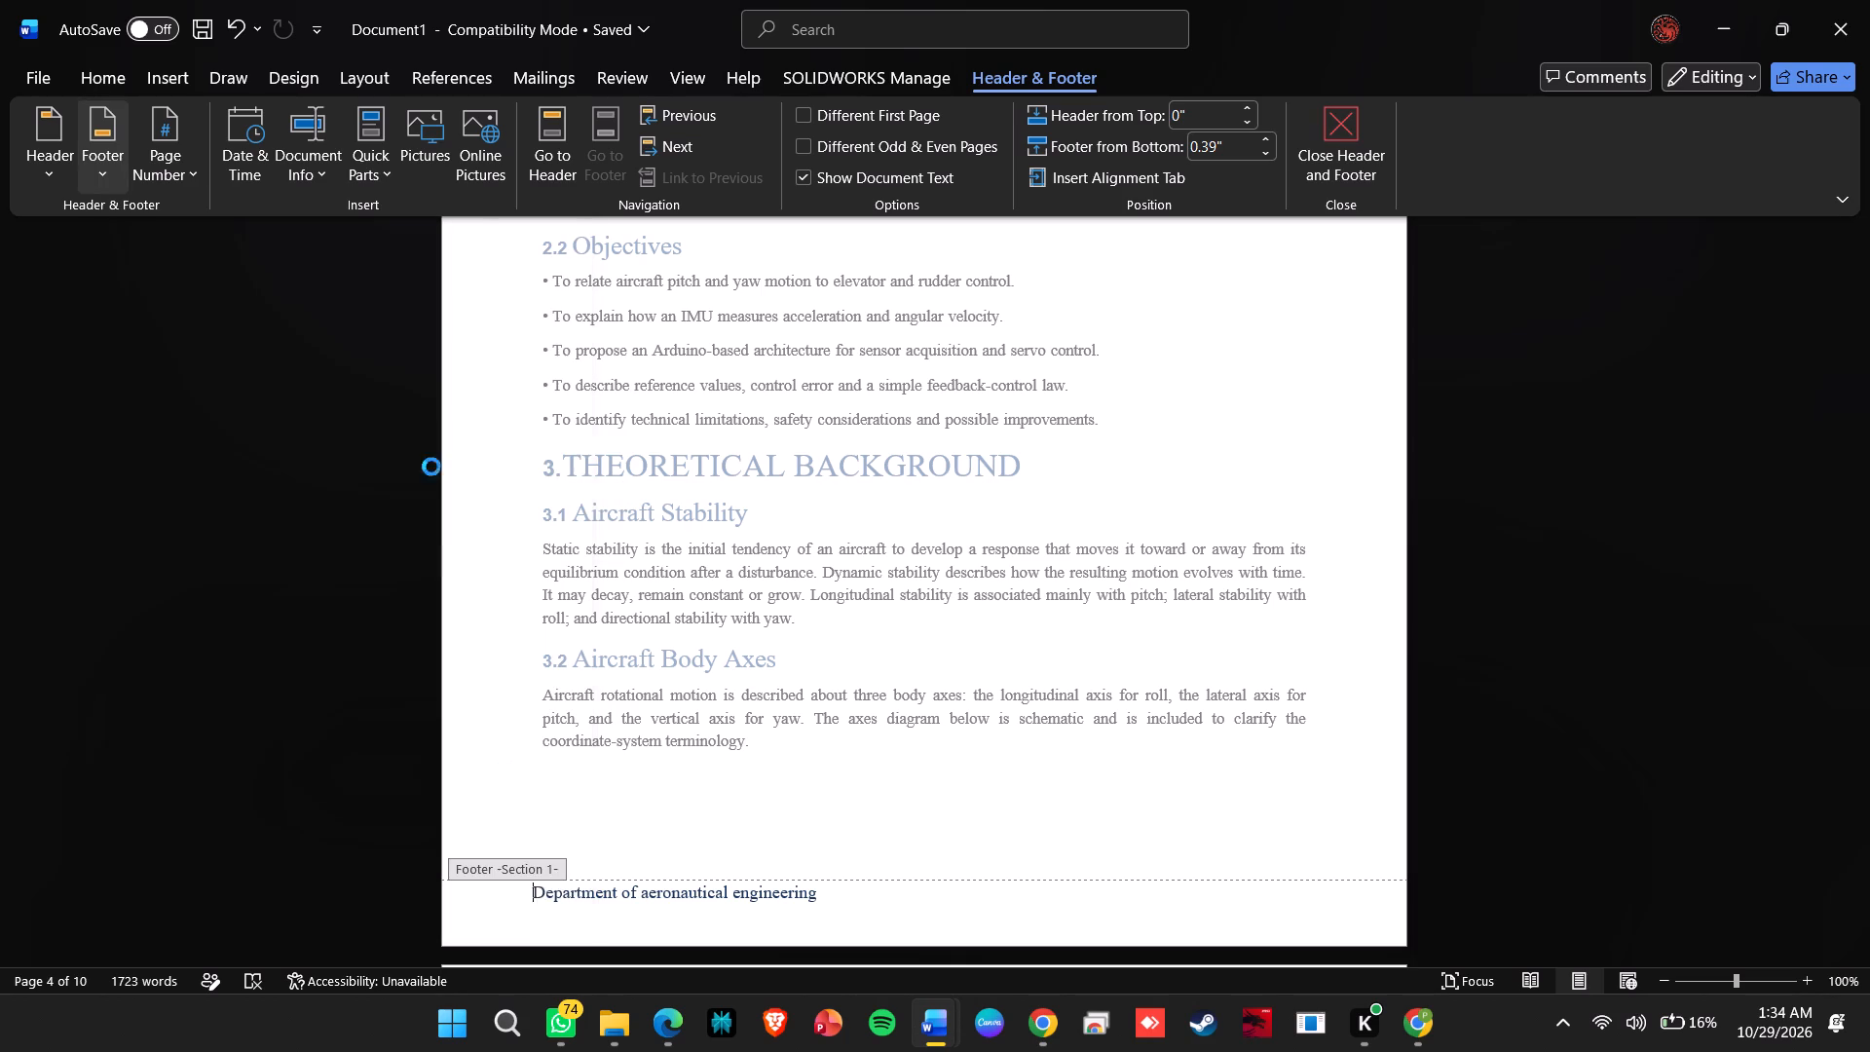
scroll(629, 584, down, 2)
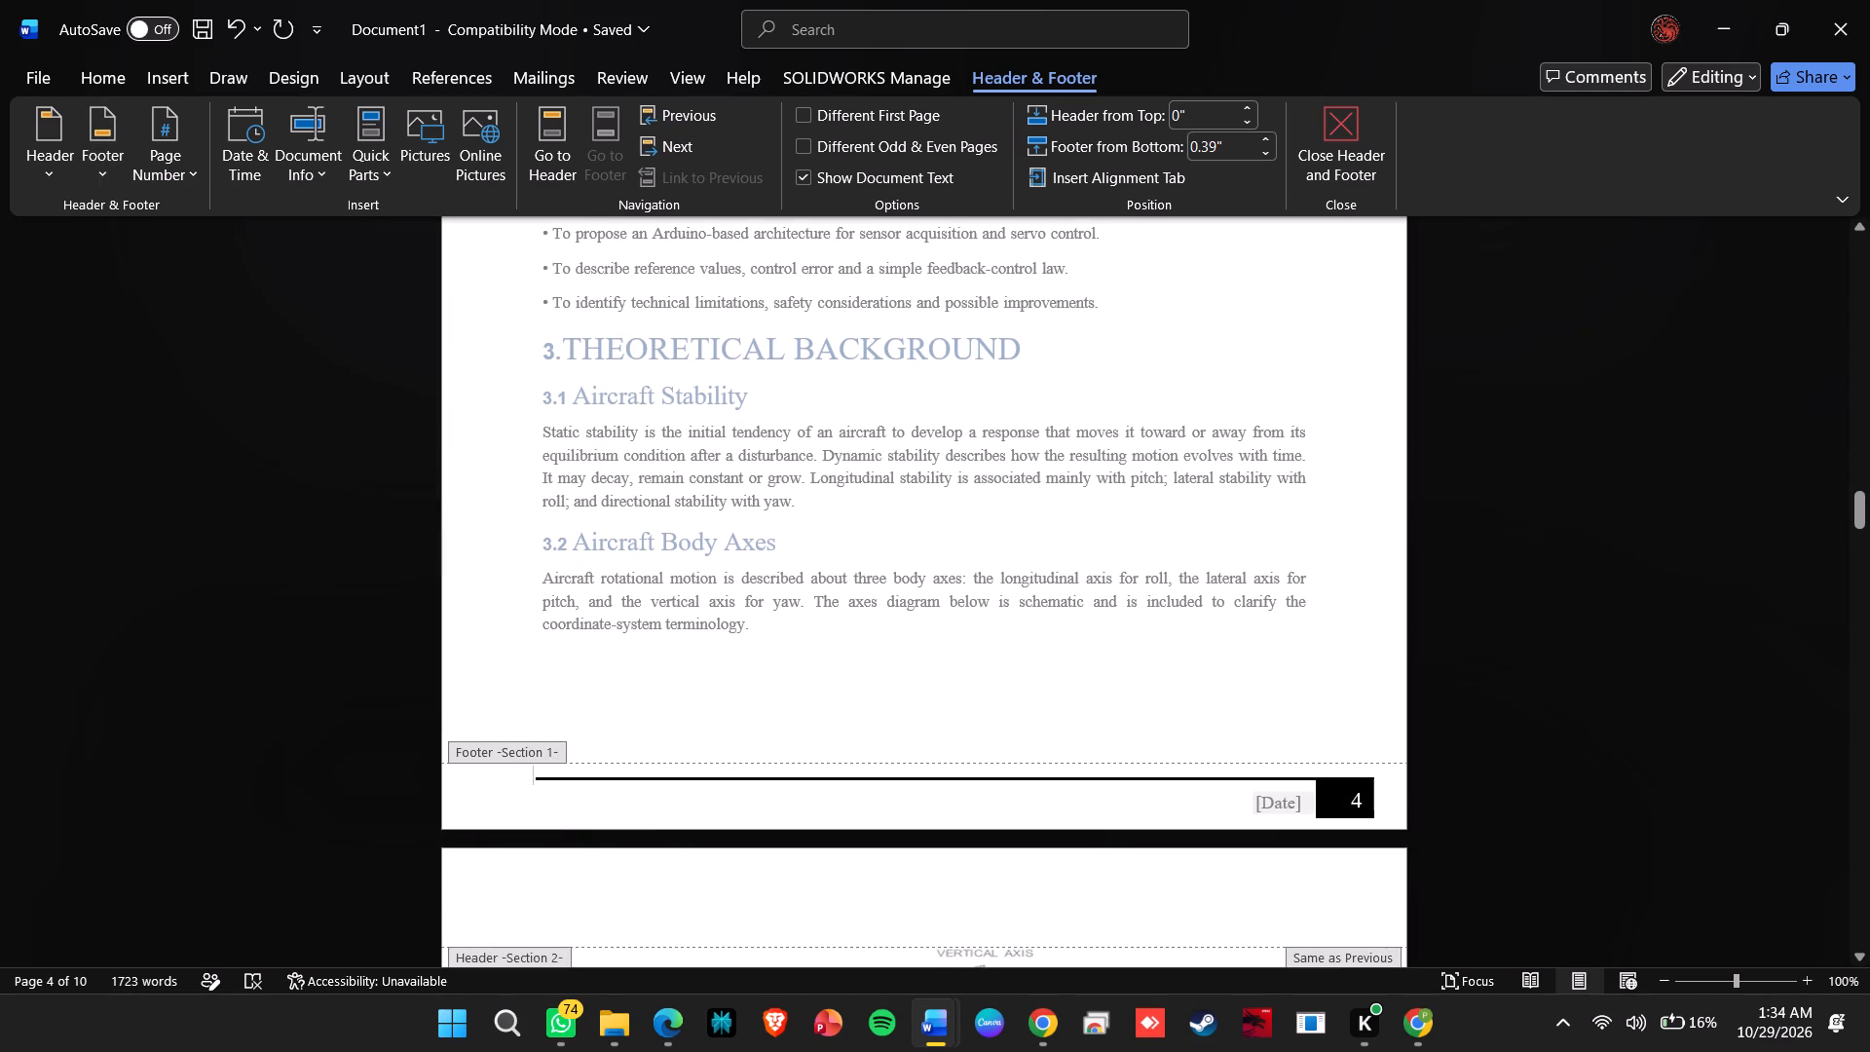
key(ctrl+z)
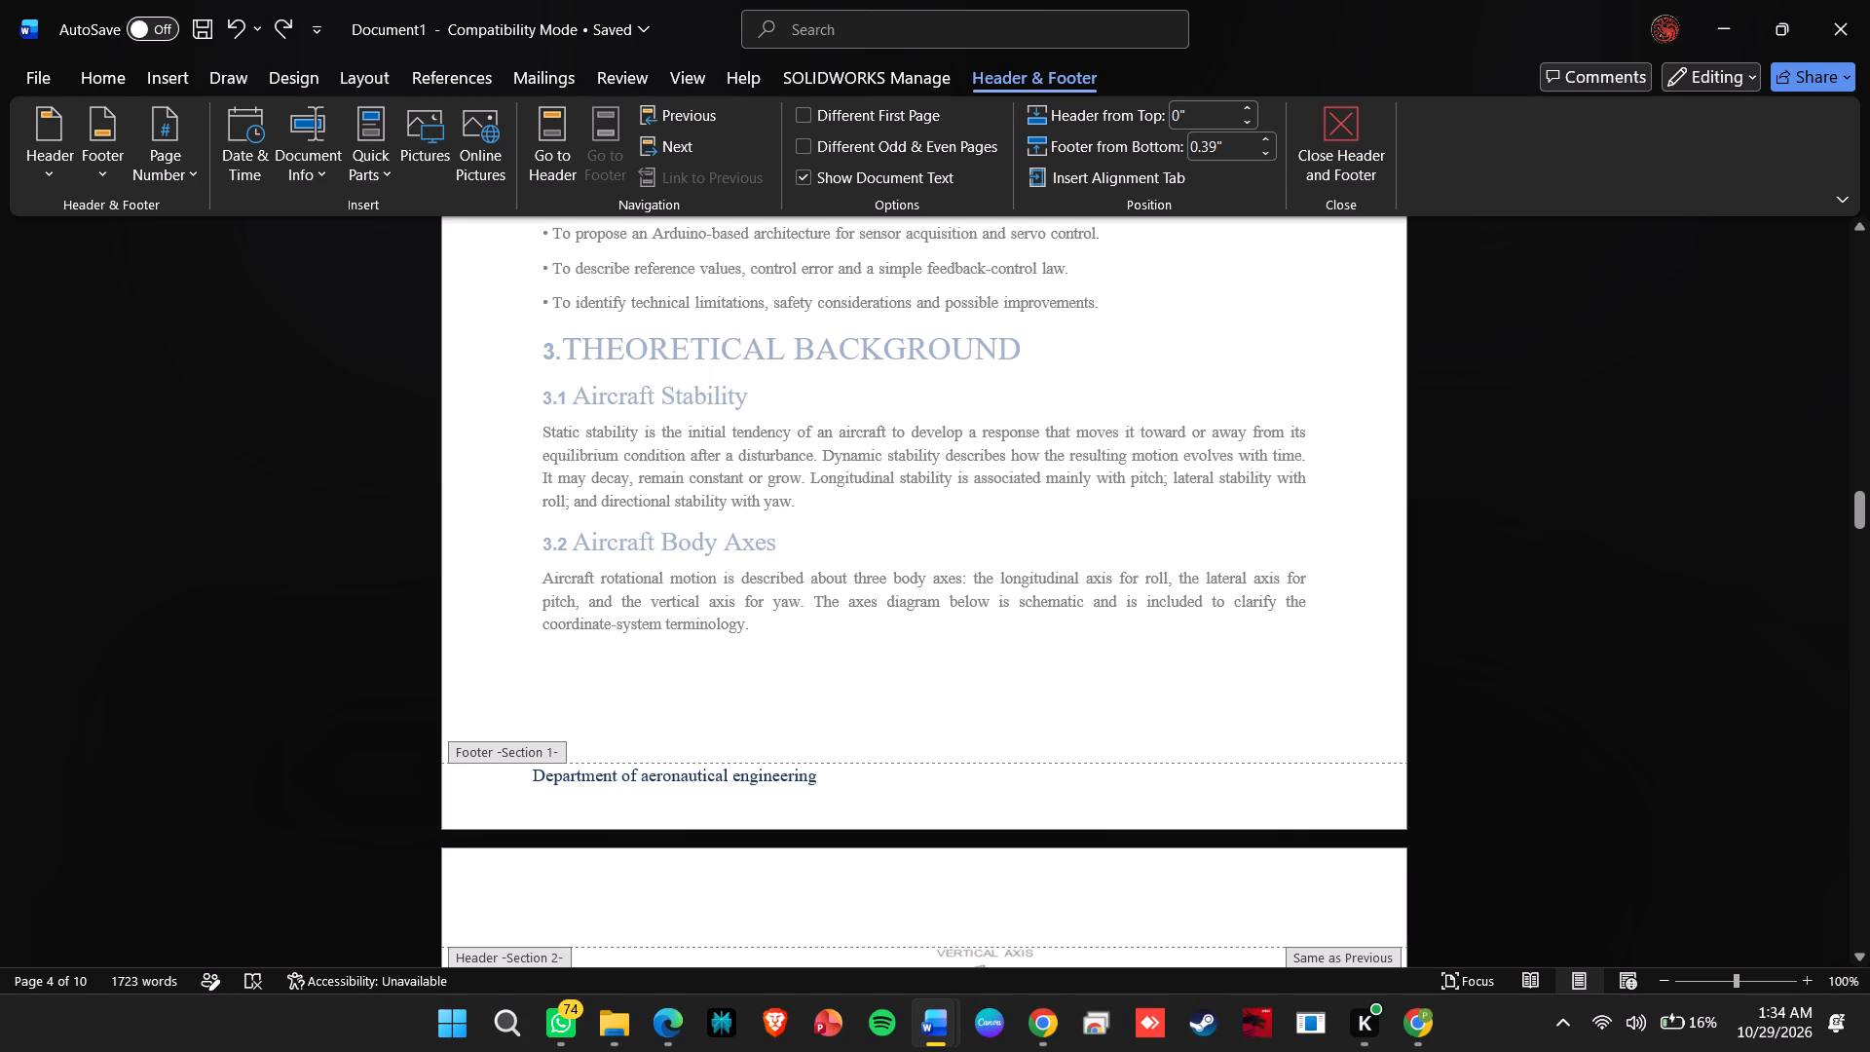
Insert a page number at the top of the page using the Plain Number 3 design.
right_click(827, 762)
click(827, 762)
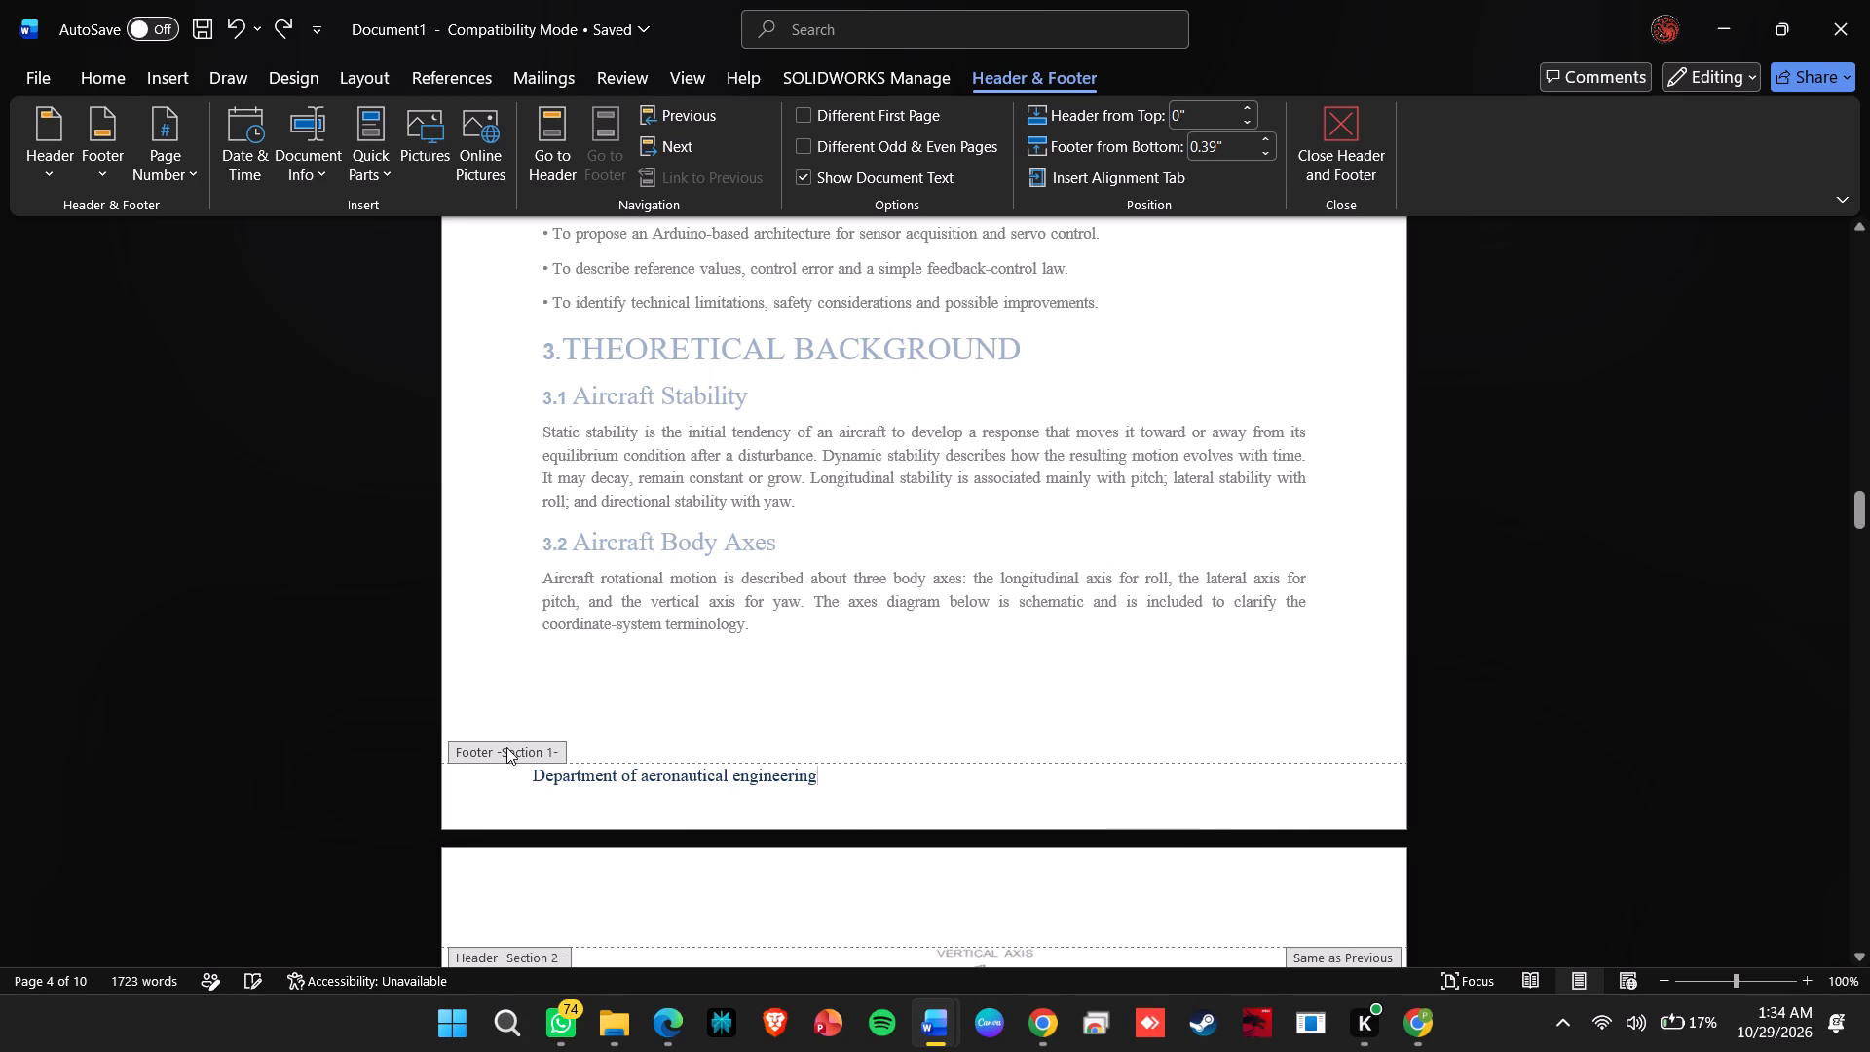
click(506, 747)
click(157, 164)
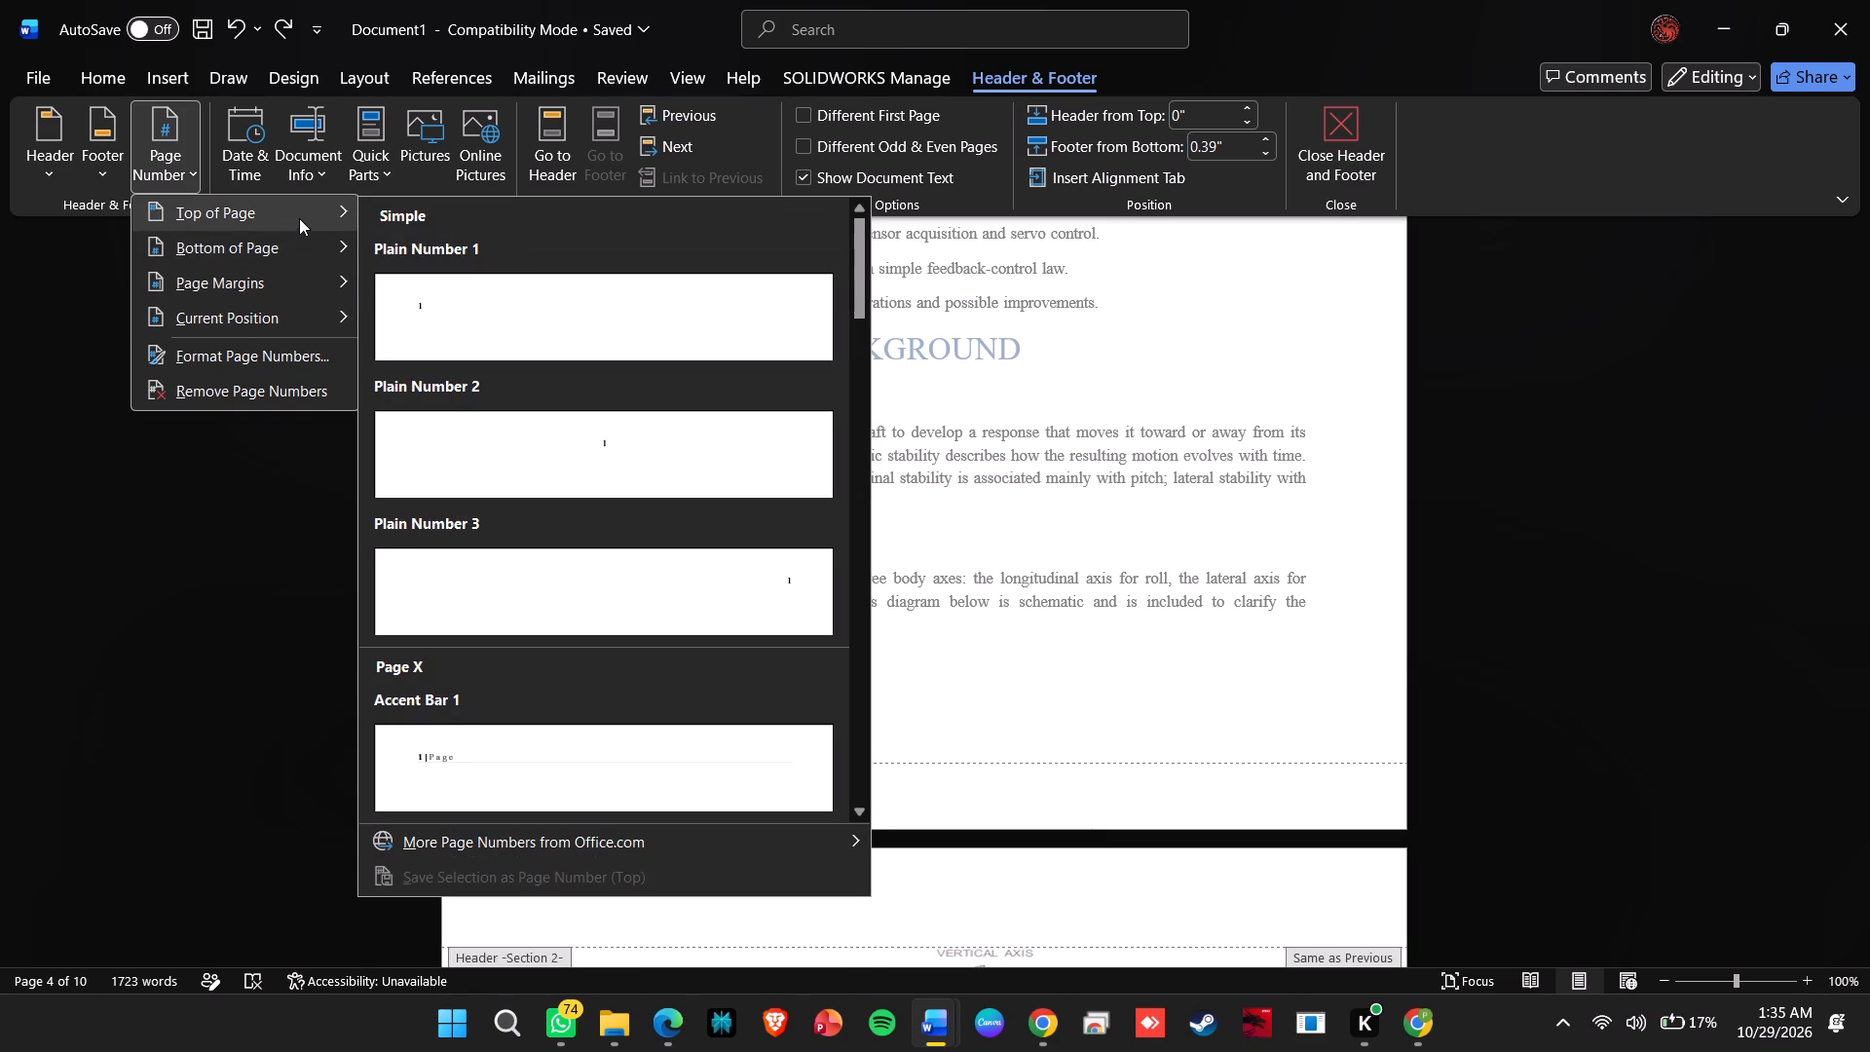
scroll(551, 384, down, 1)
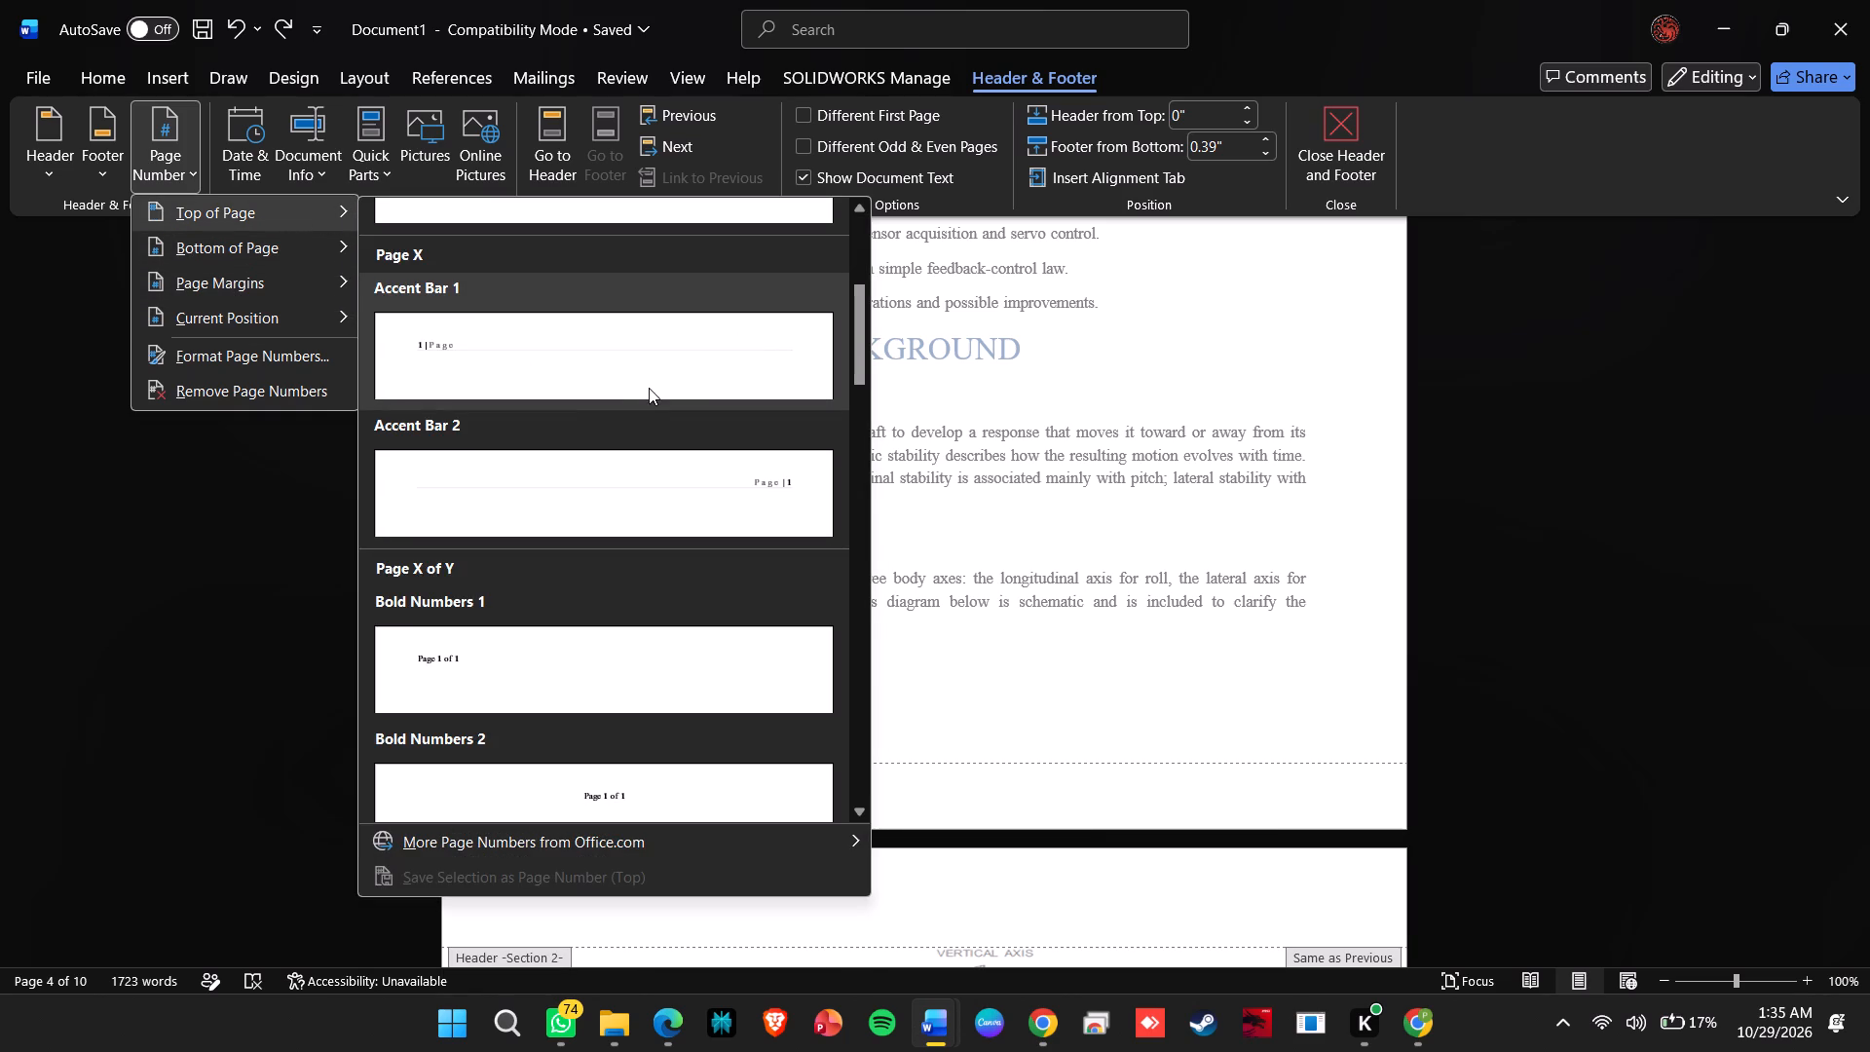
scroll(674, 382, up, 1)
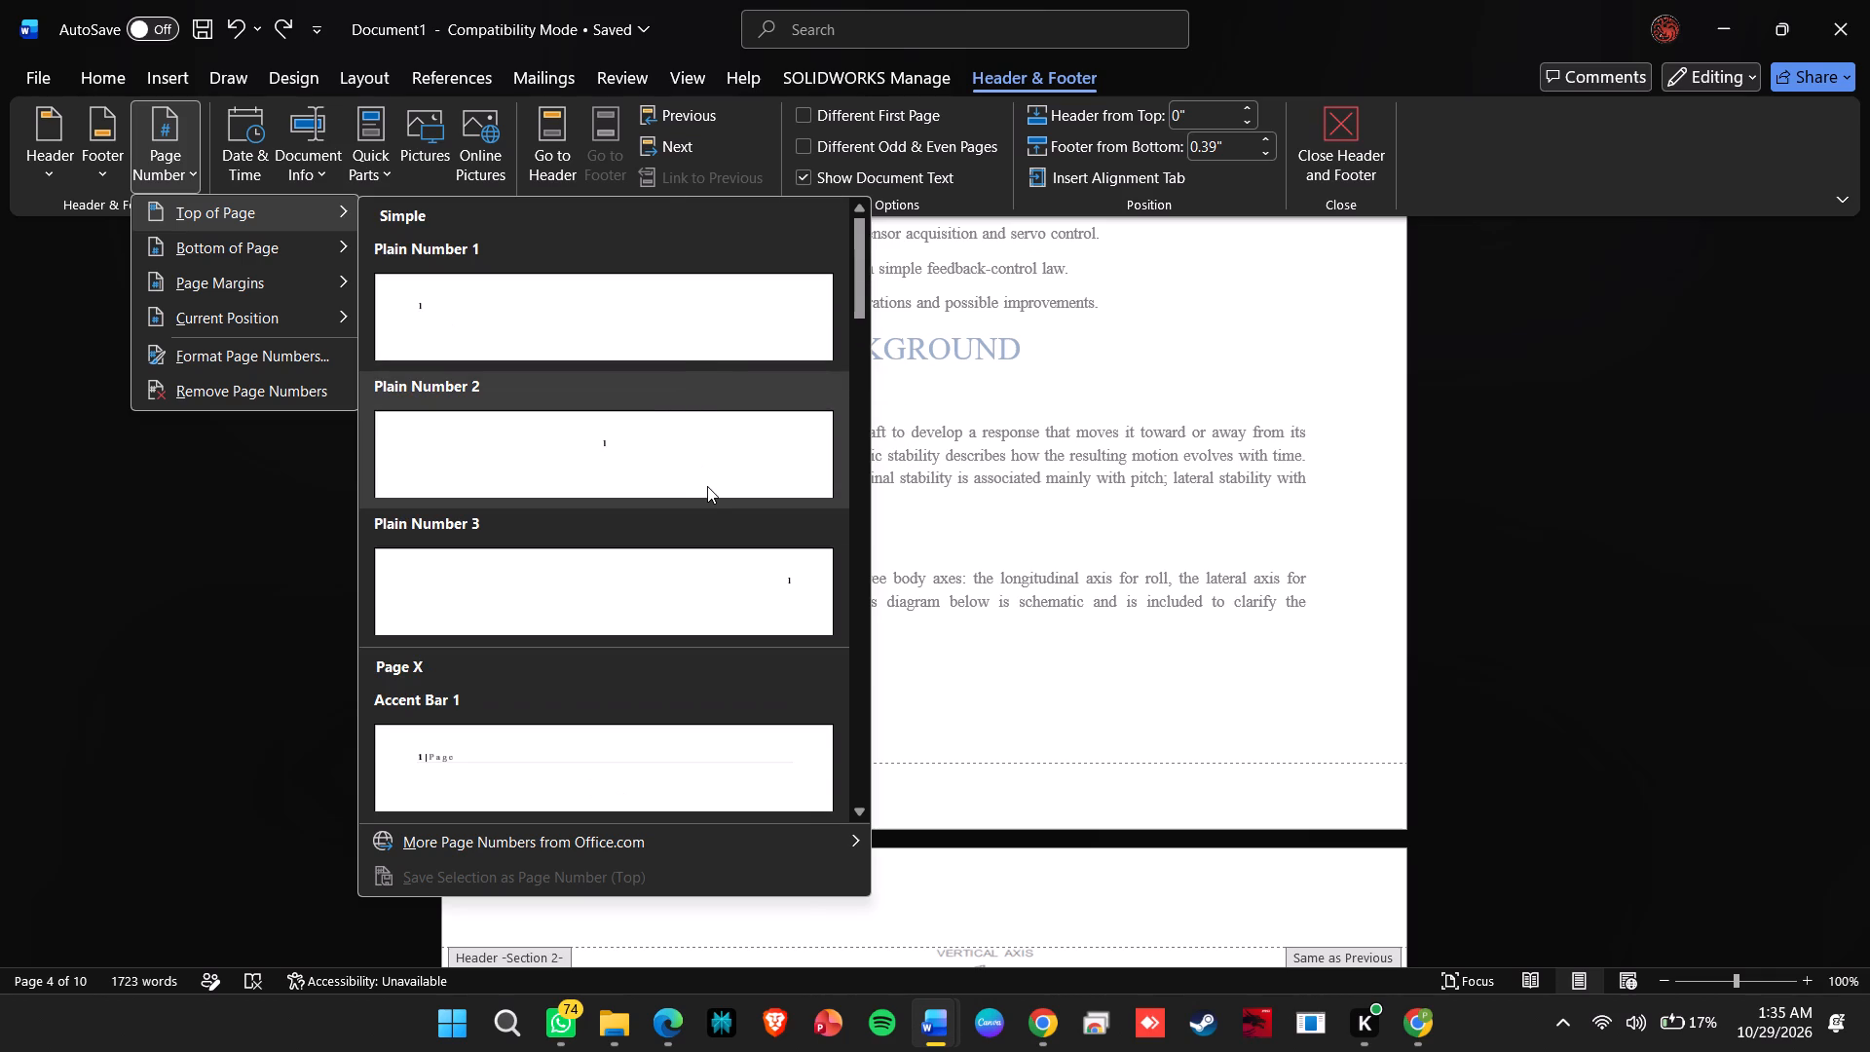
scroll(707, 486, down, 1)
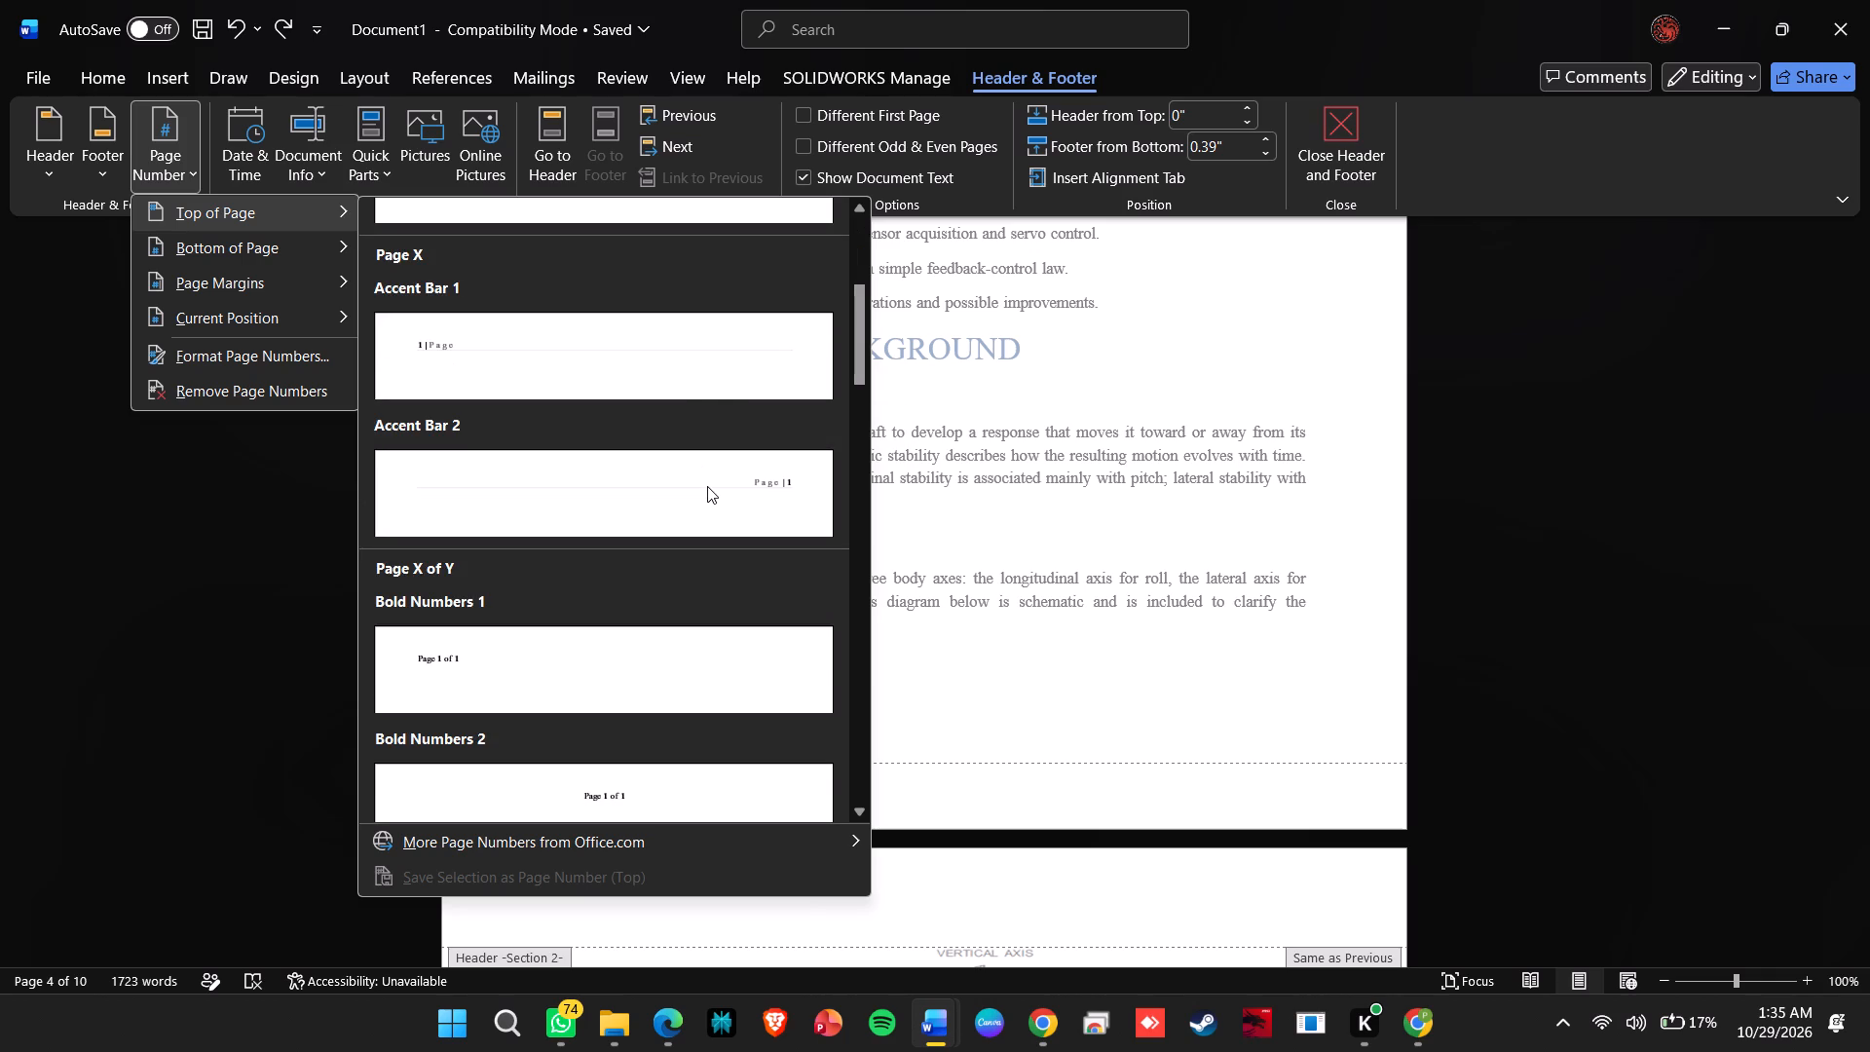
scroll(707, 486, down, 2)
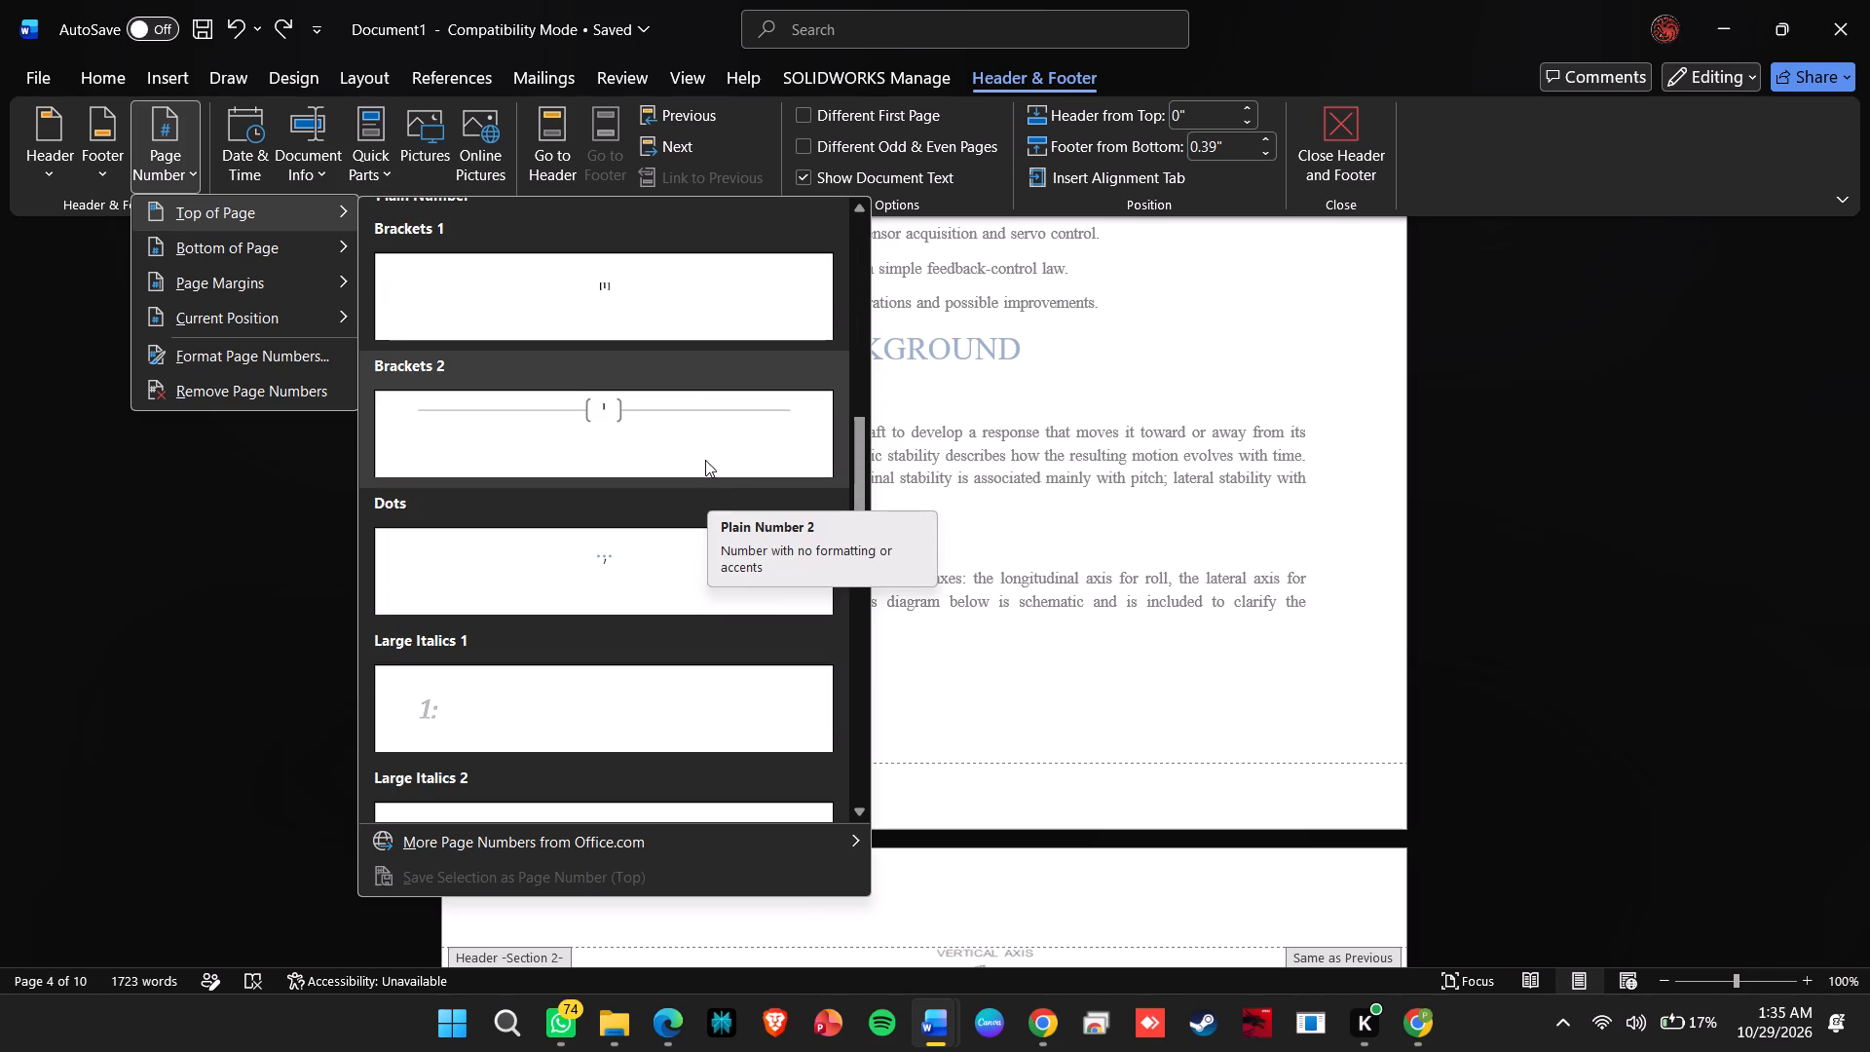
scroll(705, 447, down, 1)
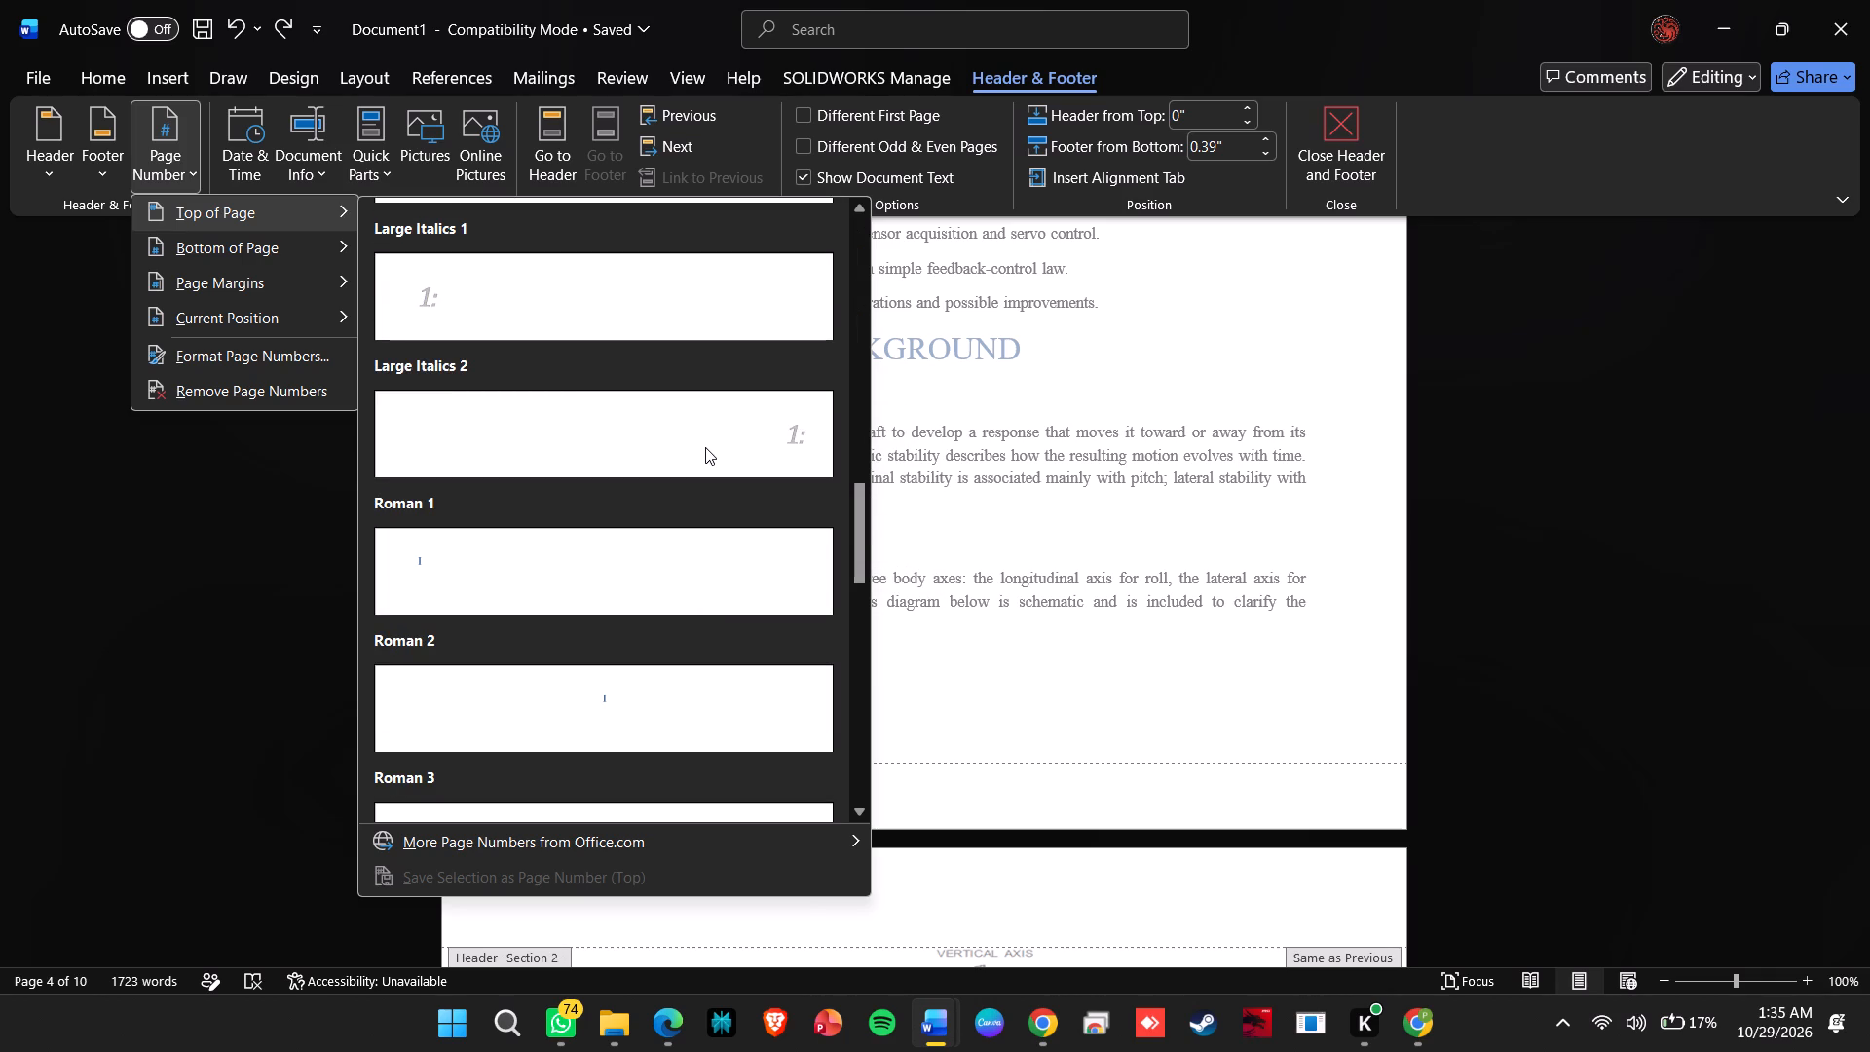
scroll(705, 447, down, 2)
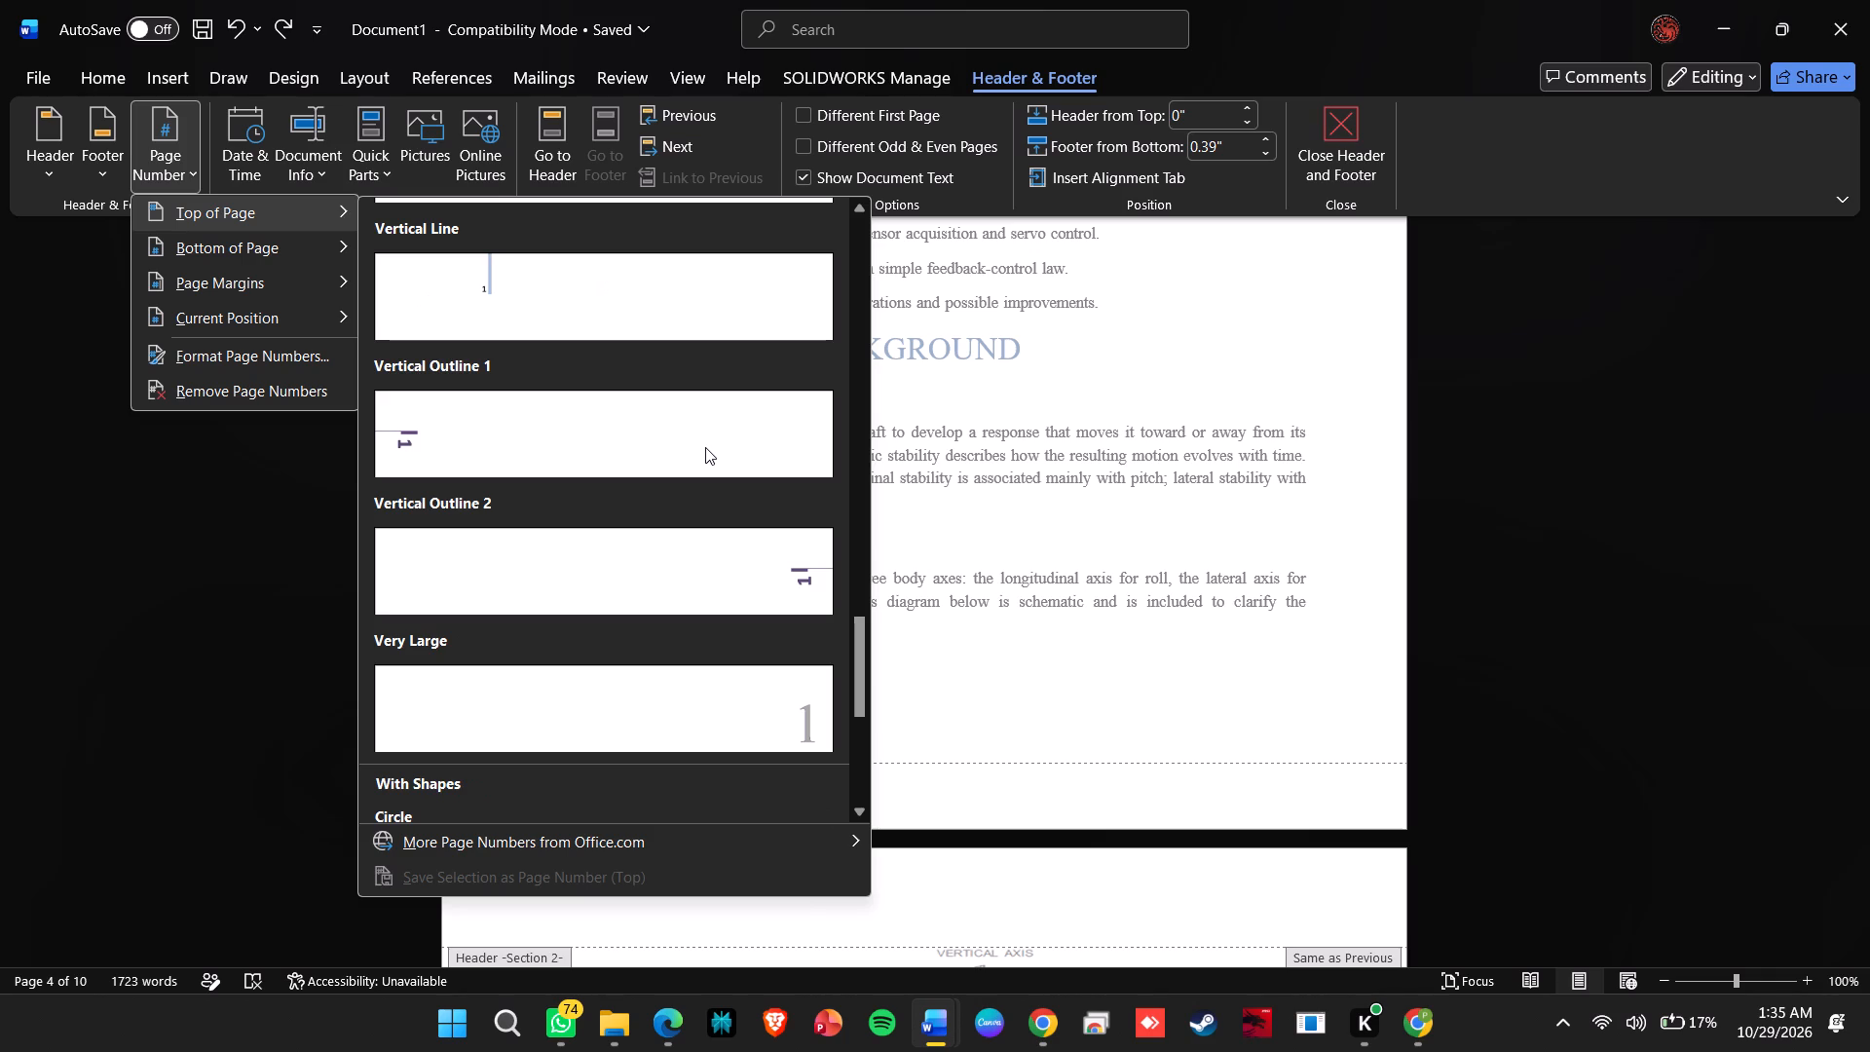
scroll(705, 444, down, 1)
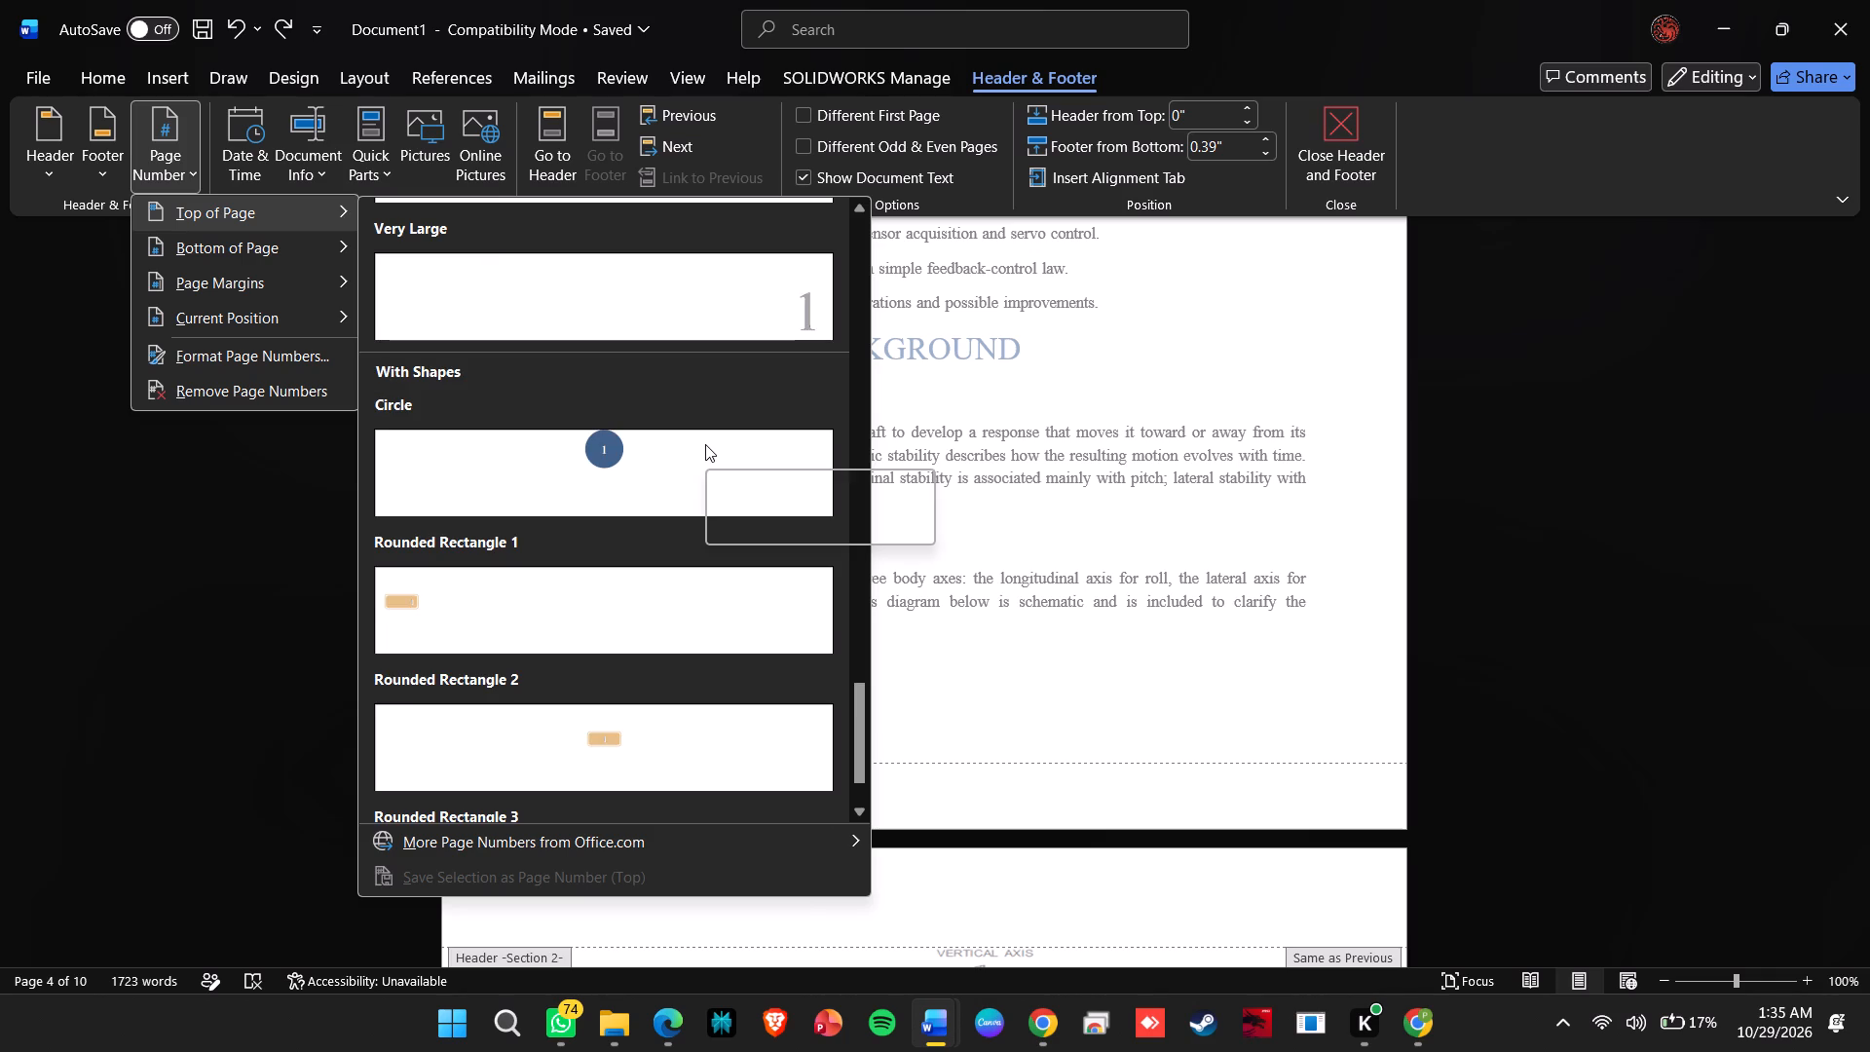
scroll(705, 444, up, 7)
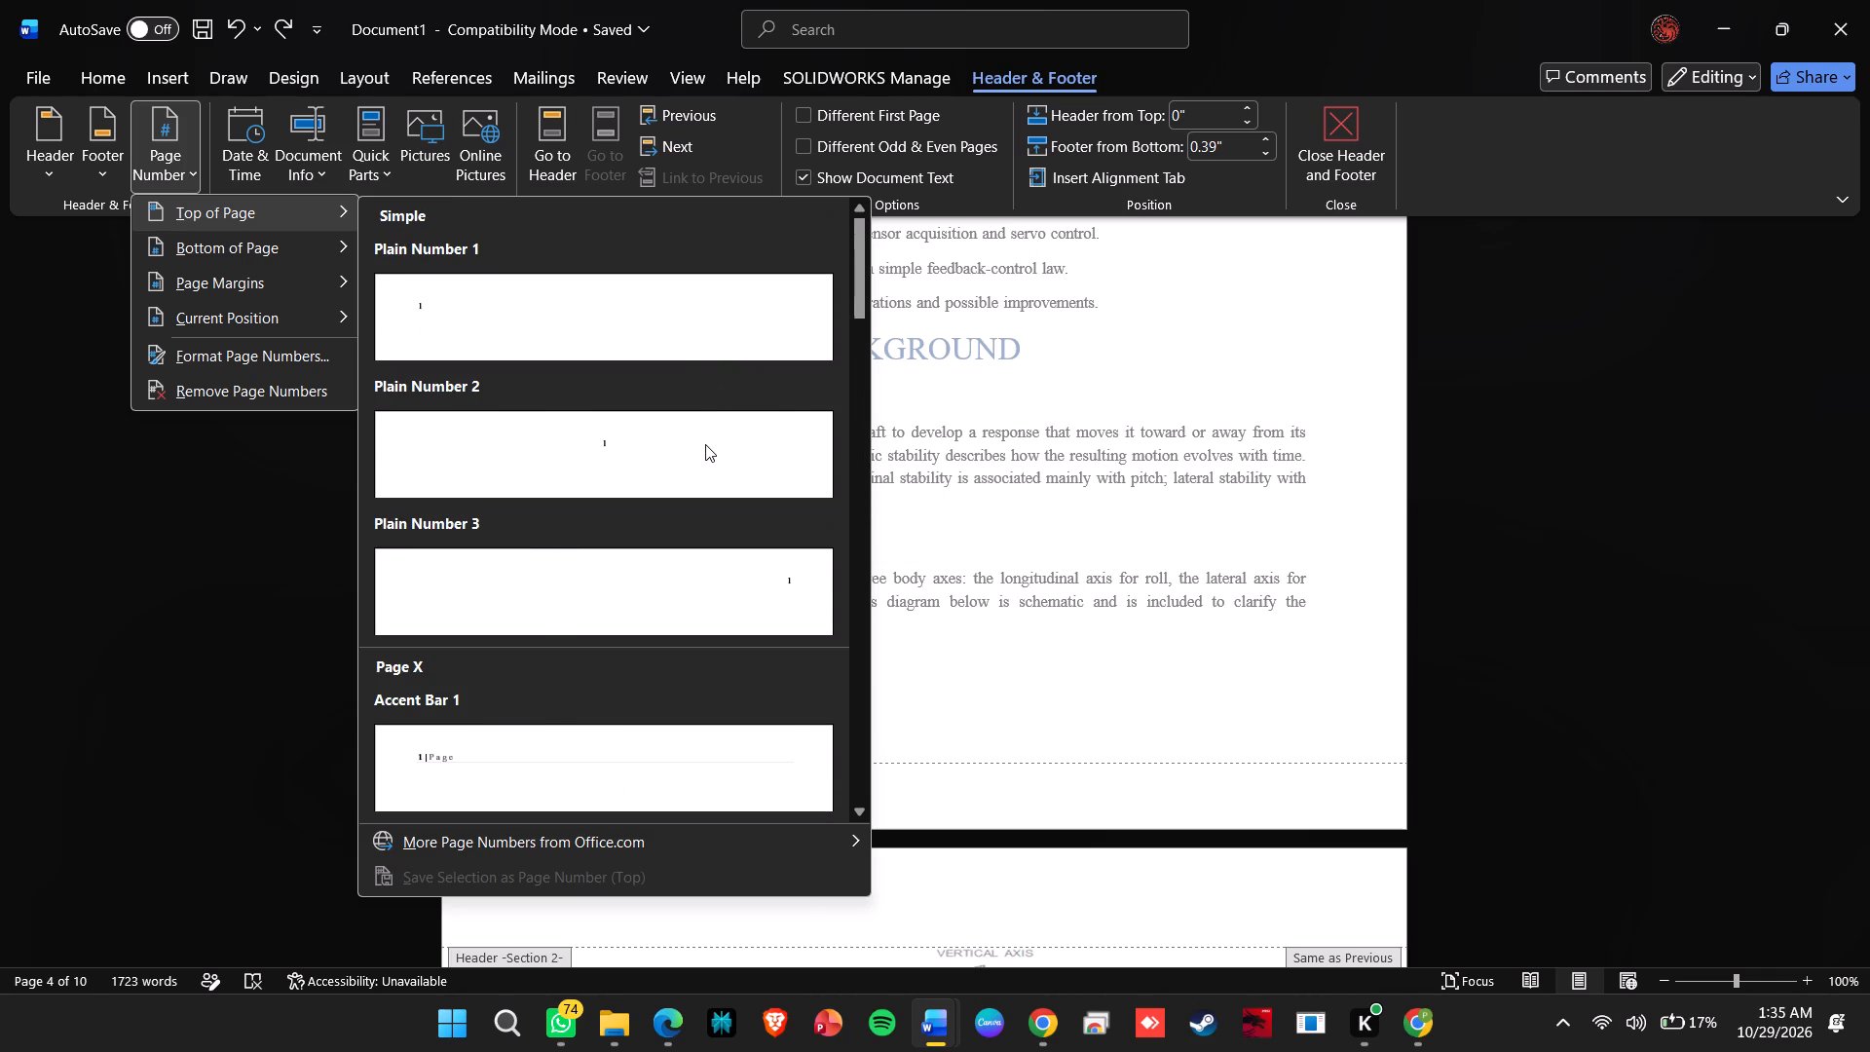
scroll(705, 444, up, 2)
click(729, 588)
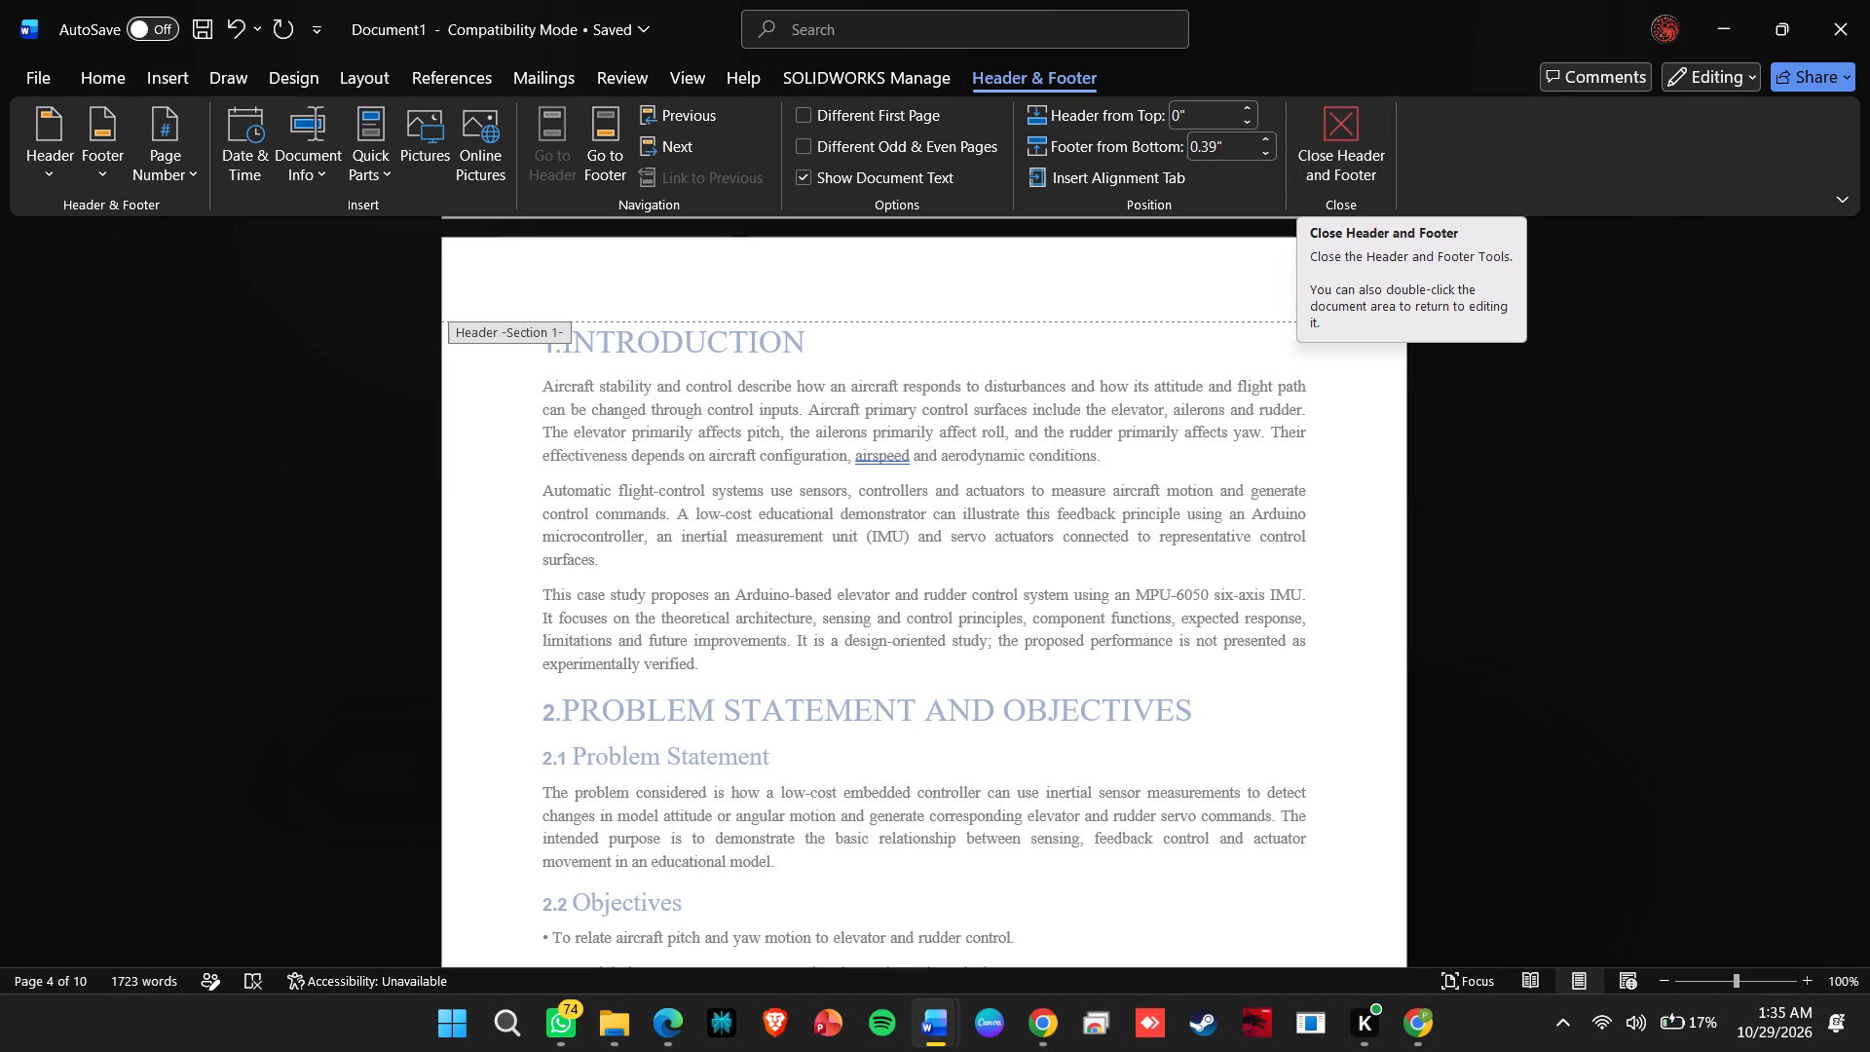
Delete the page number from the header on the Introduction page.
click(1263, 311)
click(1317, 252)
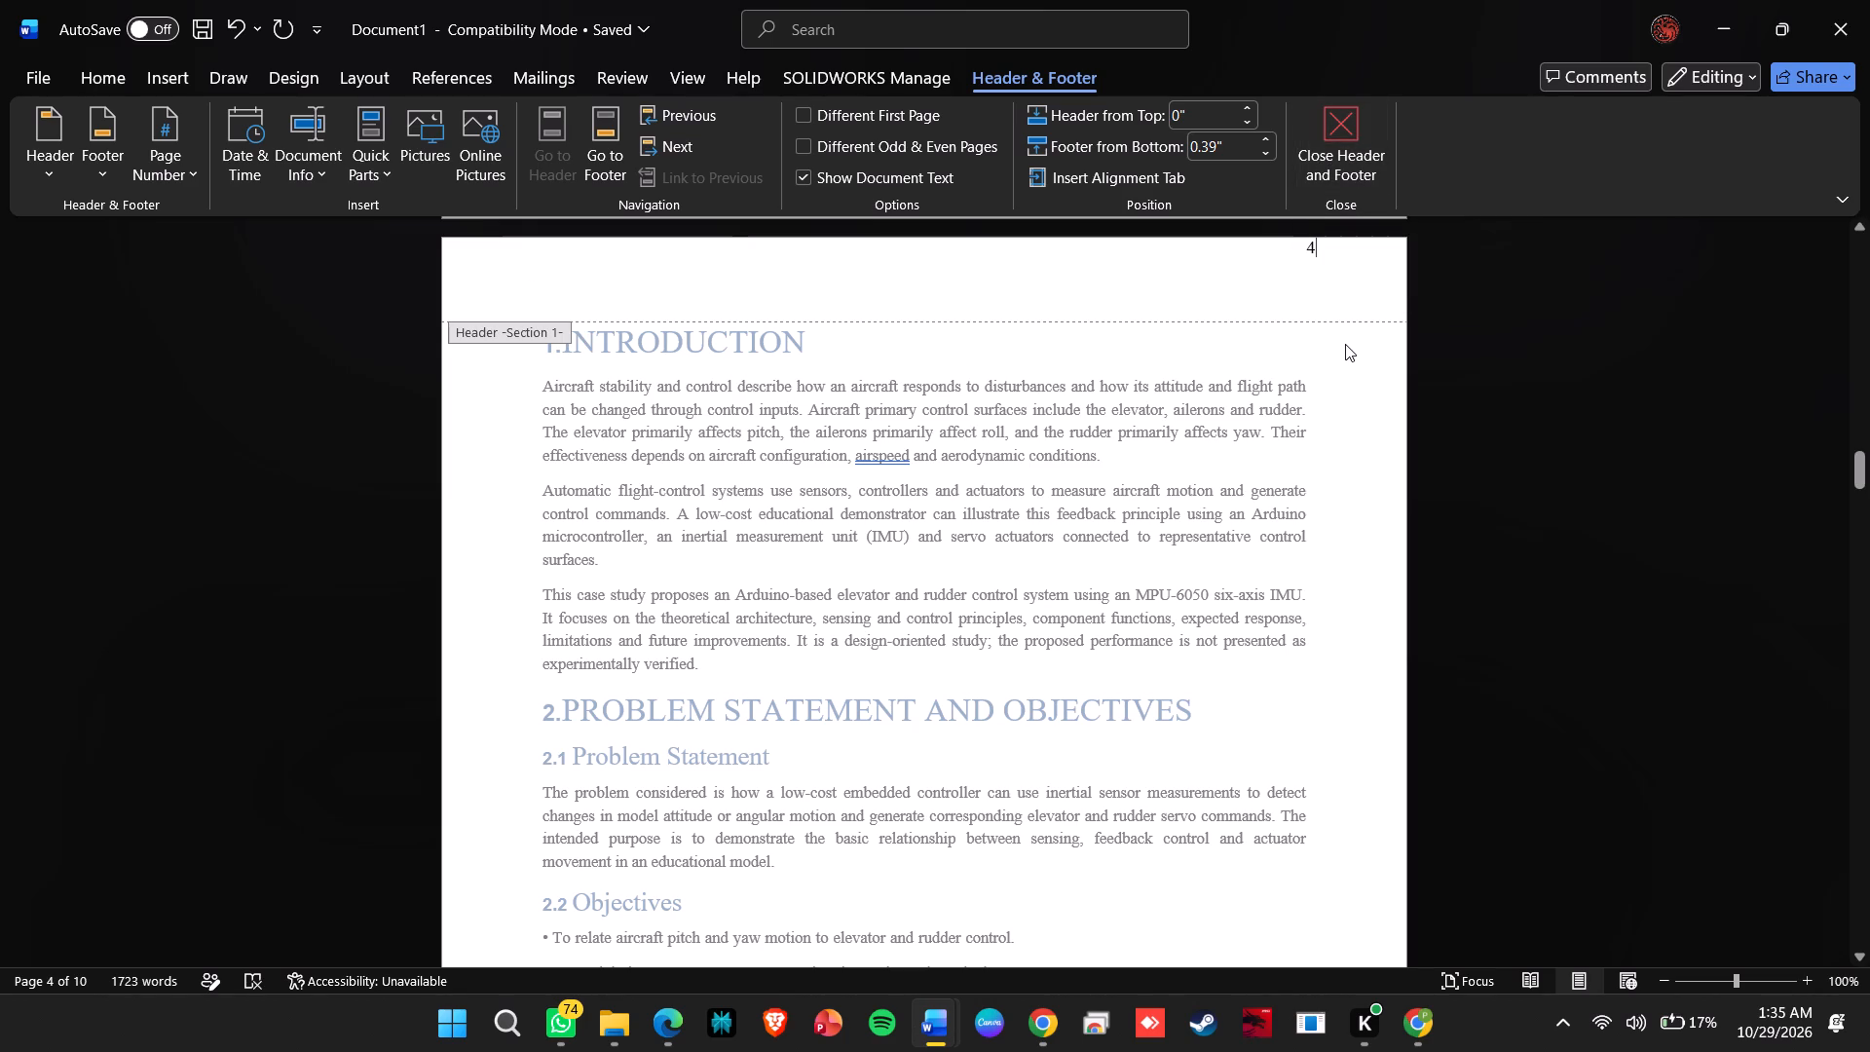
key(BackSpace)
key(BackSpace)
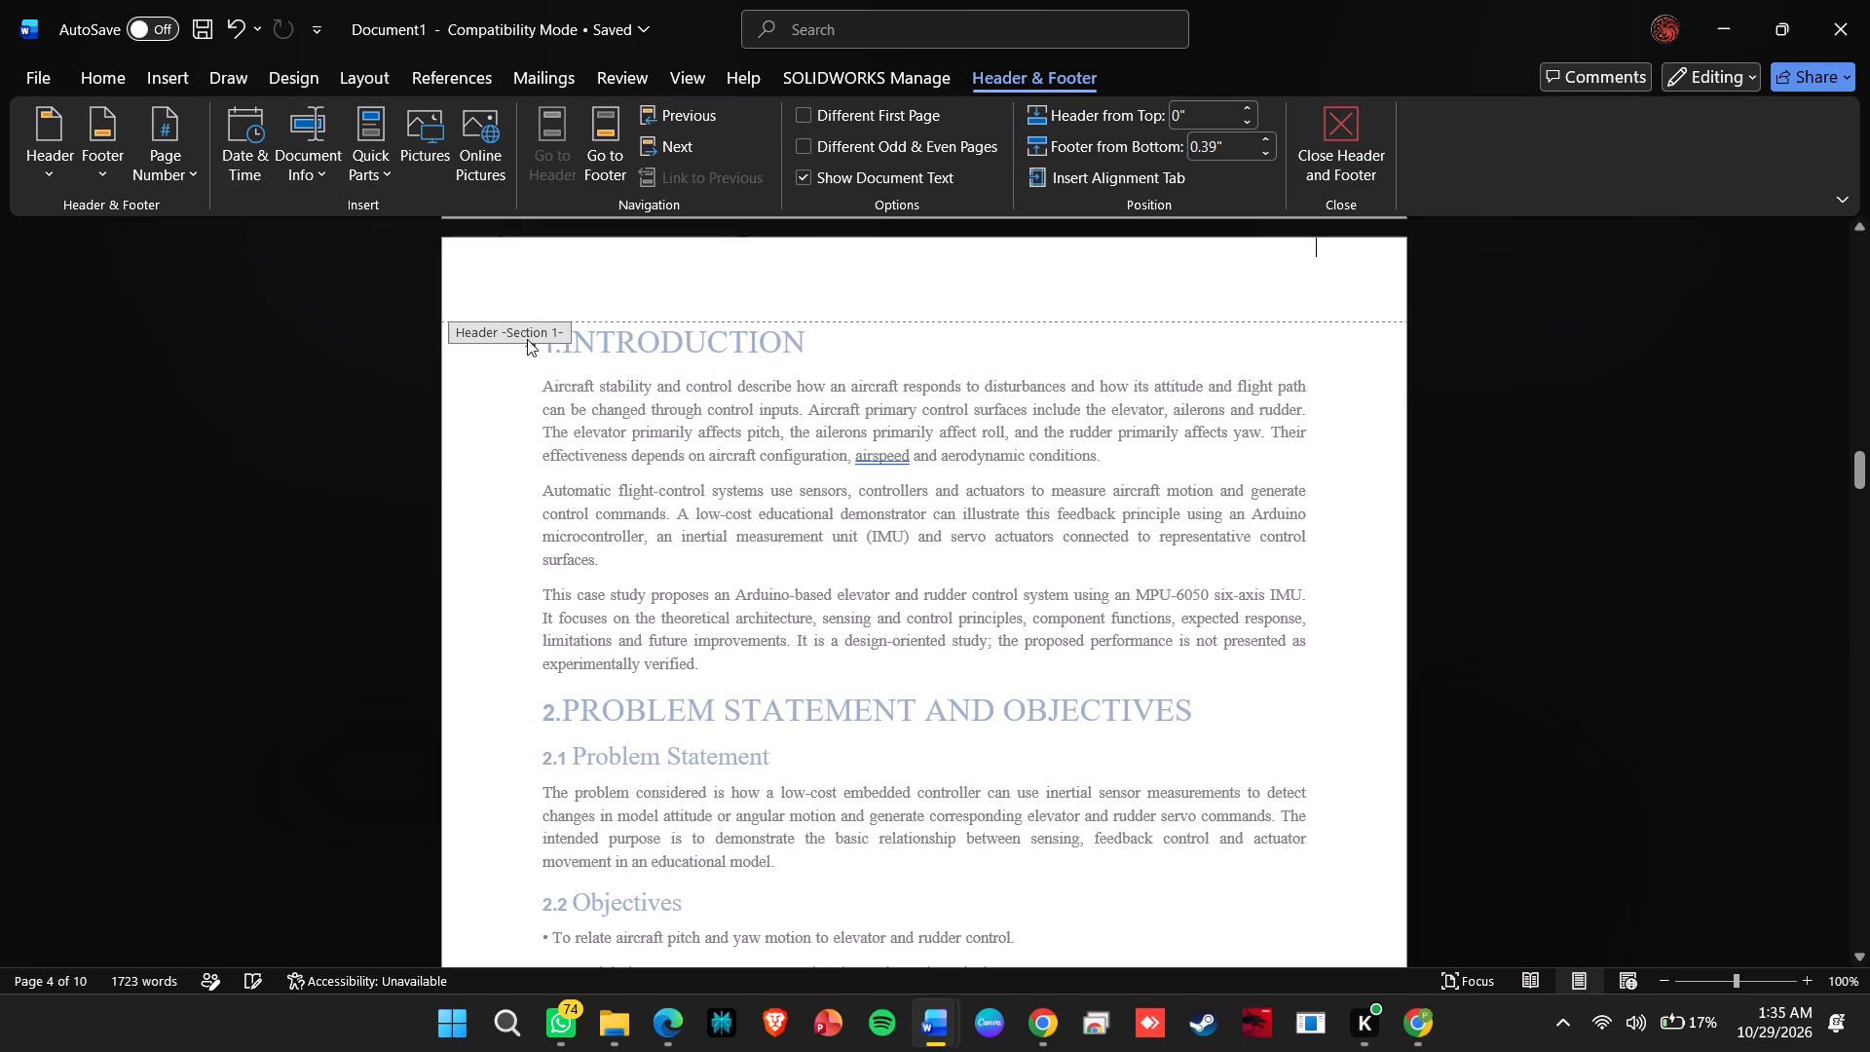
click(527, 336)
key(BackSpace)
Replace the footer with the built-in Retrospect design and check it on the Theoretical Background page and the page before the Introduction.
click(100, 171)
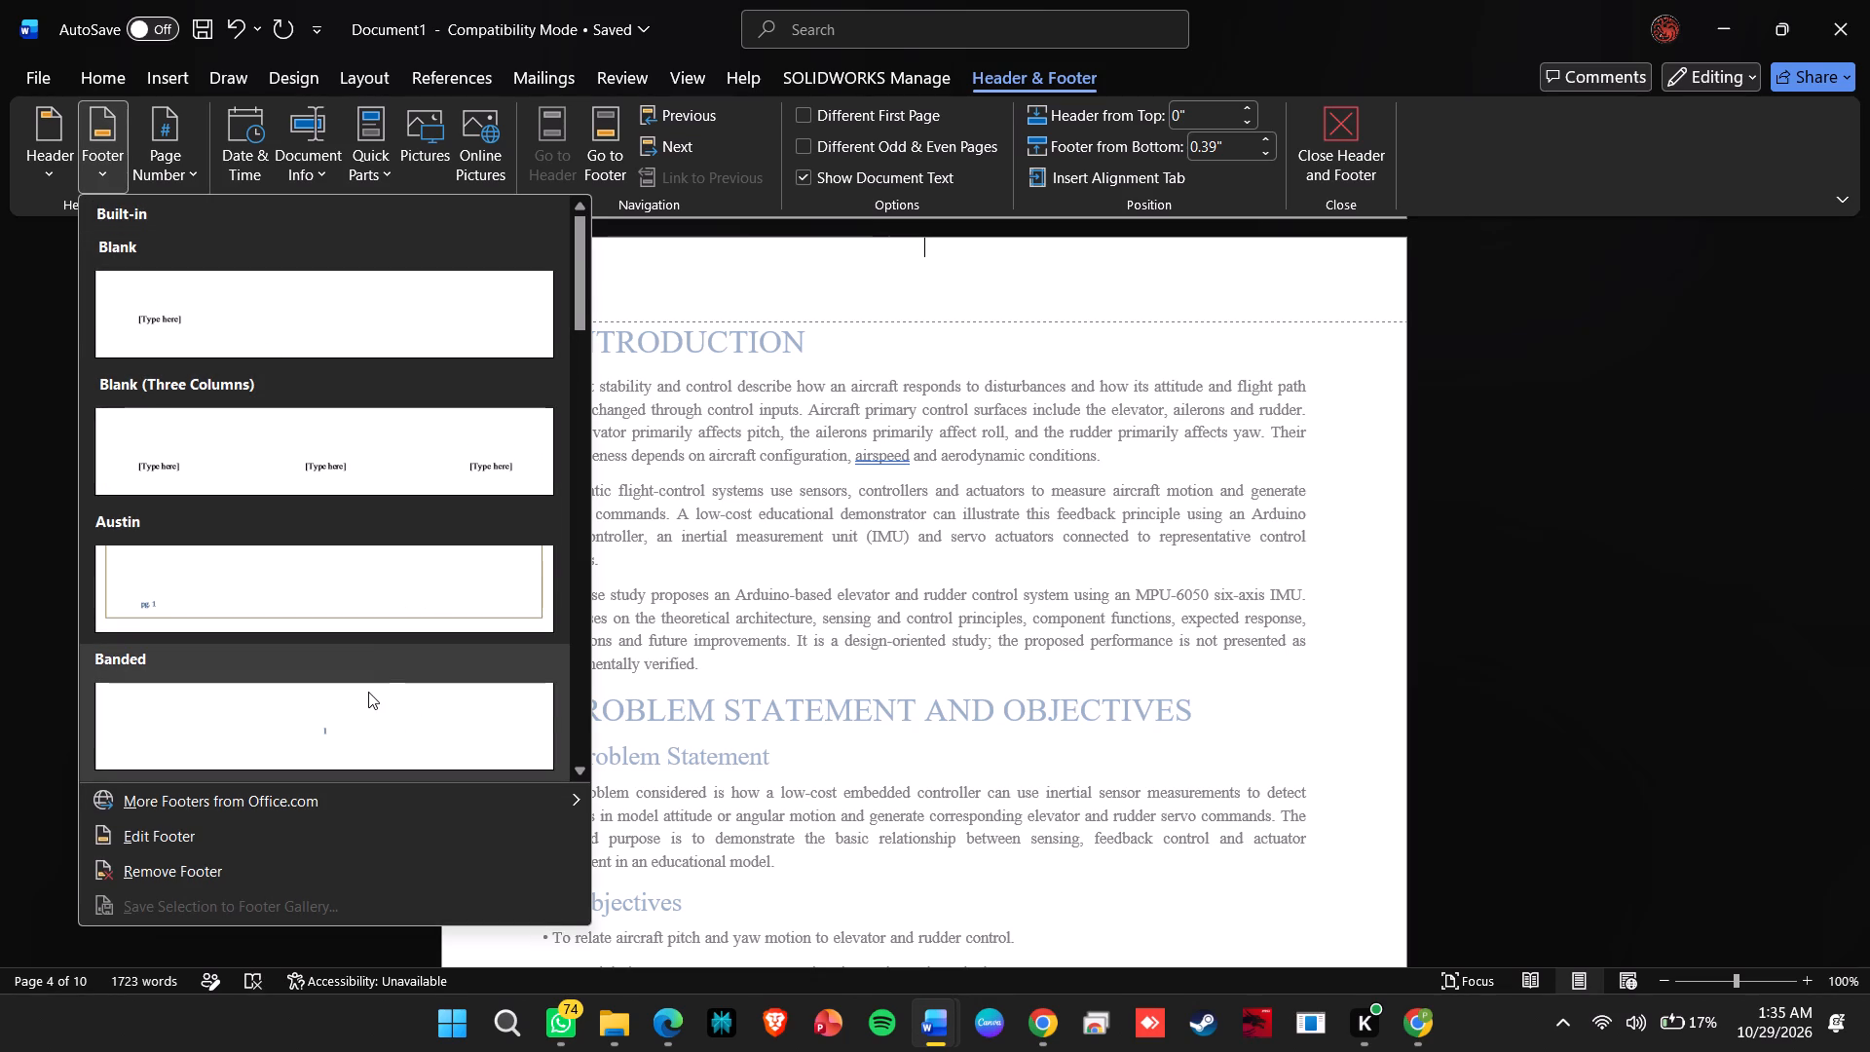
scroll(368, 692, down, 1)
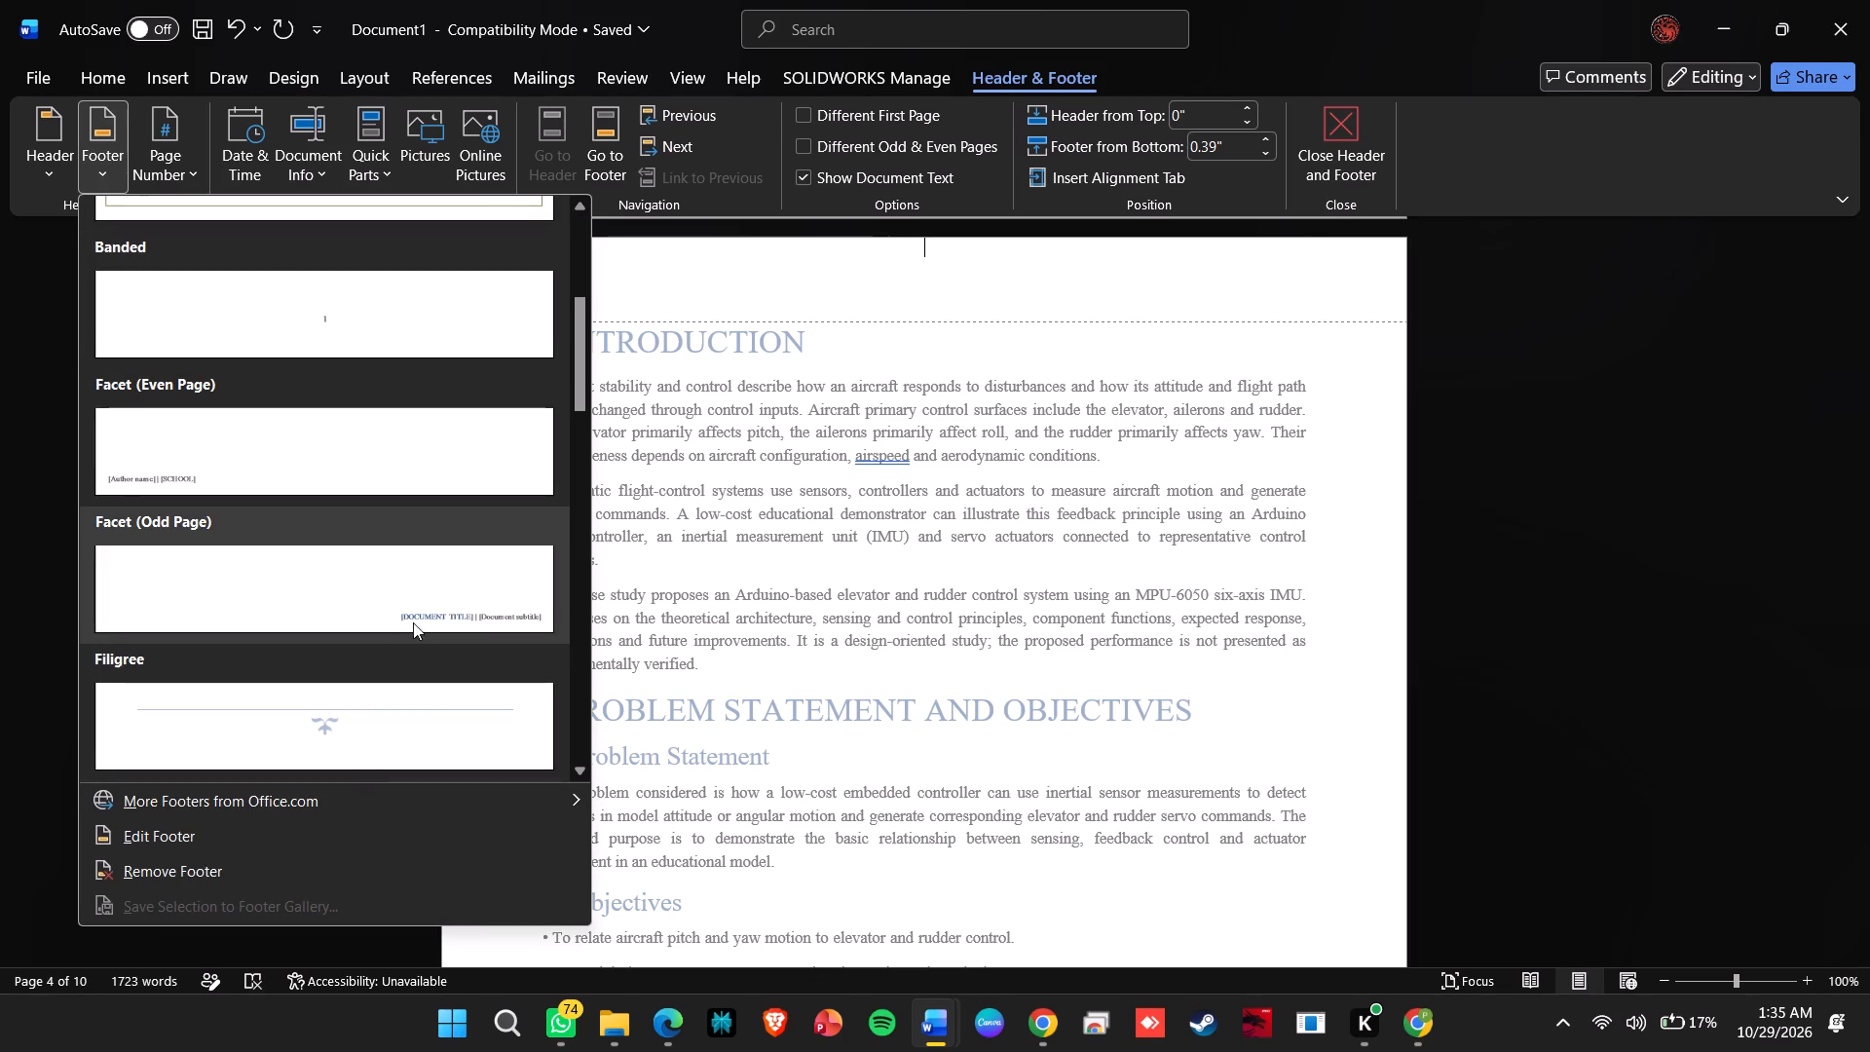
scroll(426, 607, down, 2)
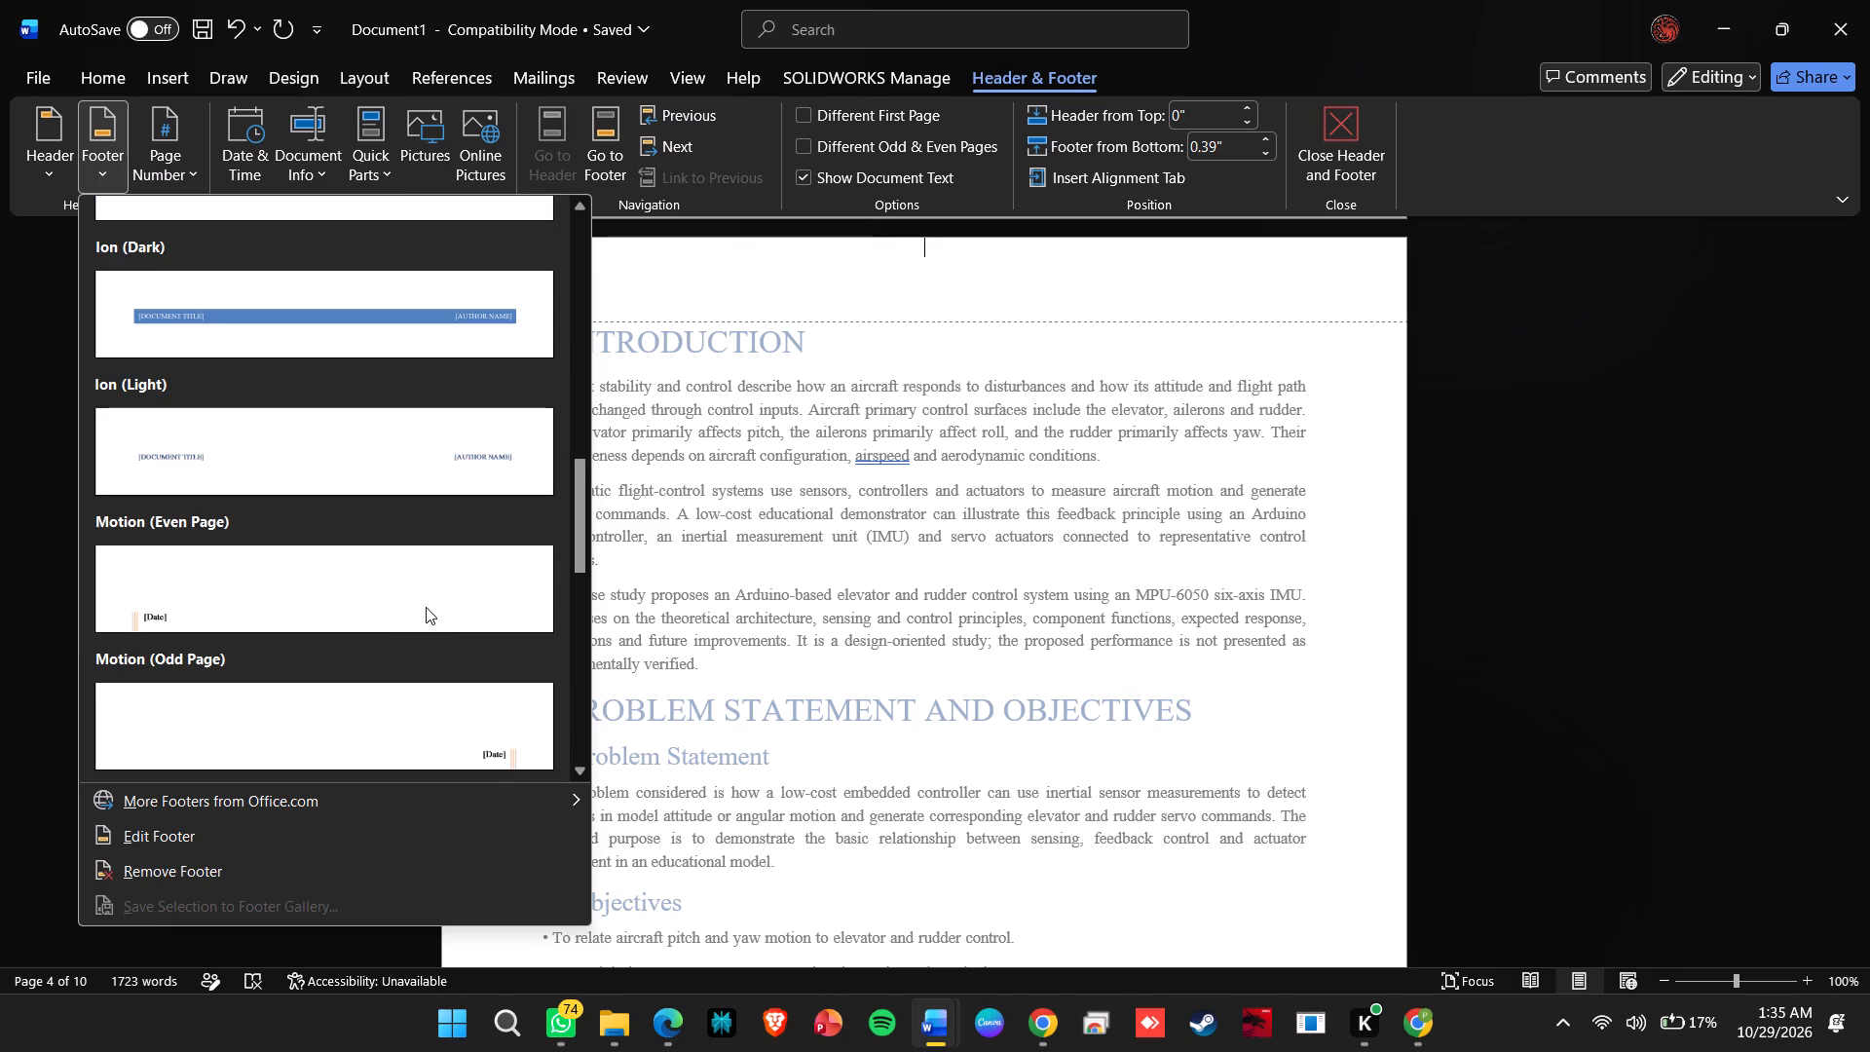
scroll(426, 607, down, 1)
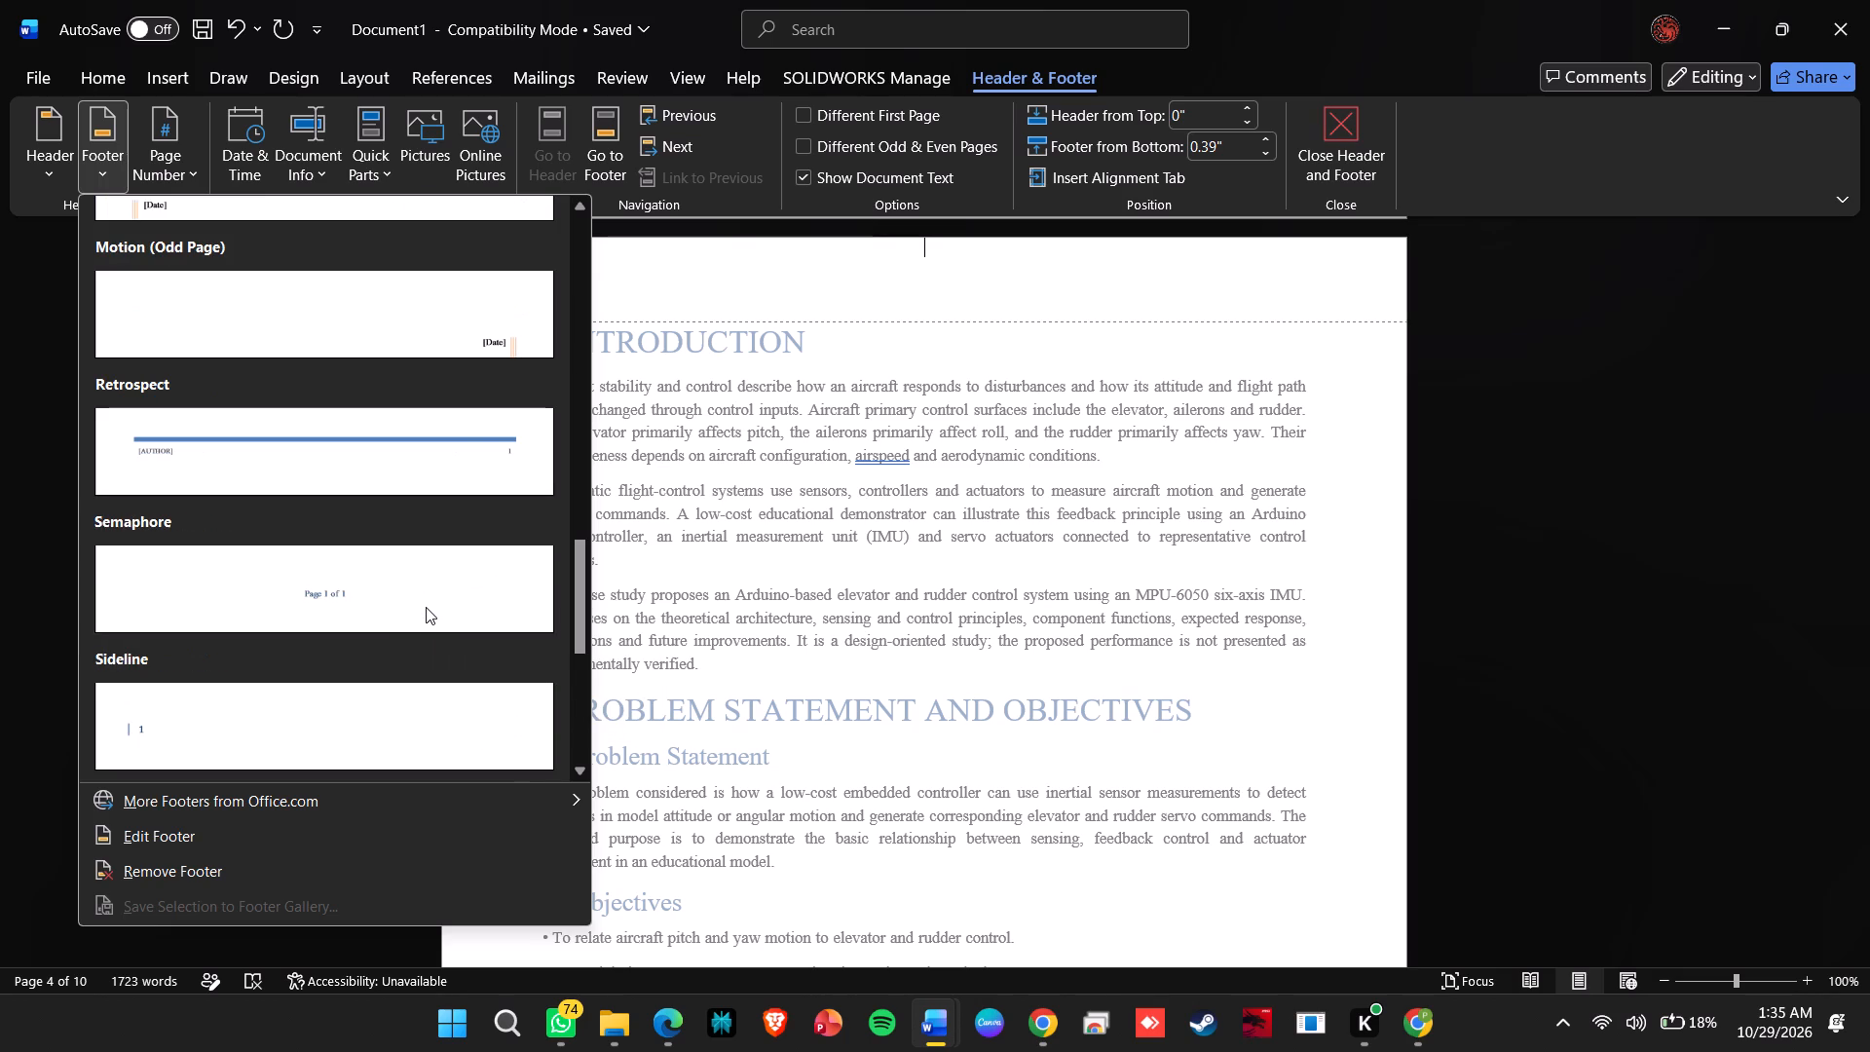
click(462, 443)
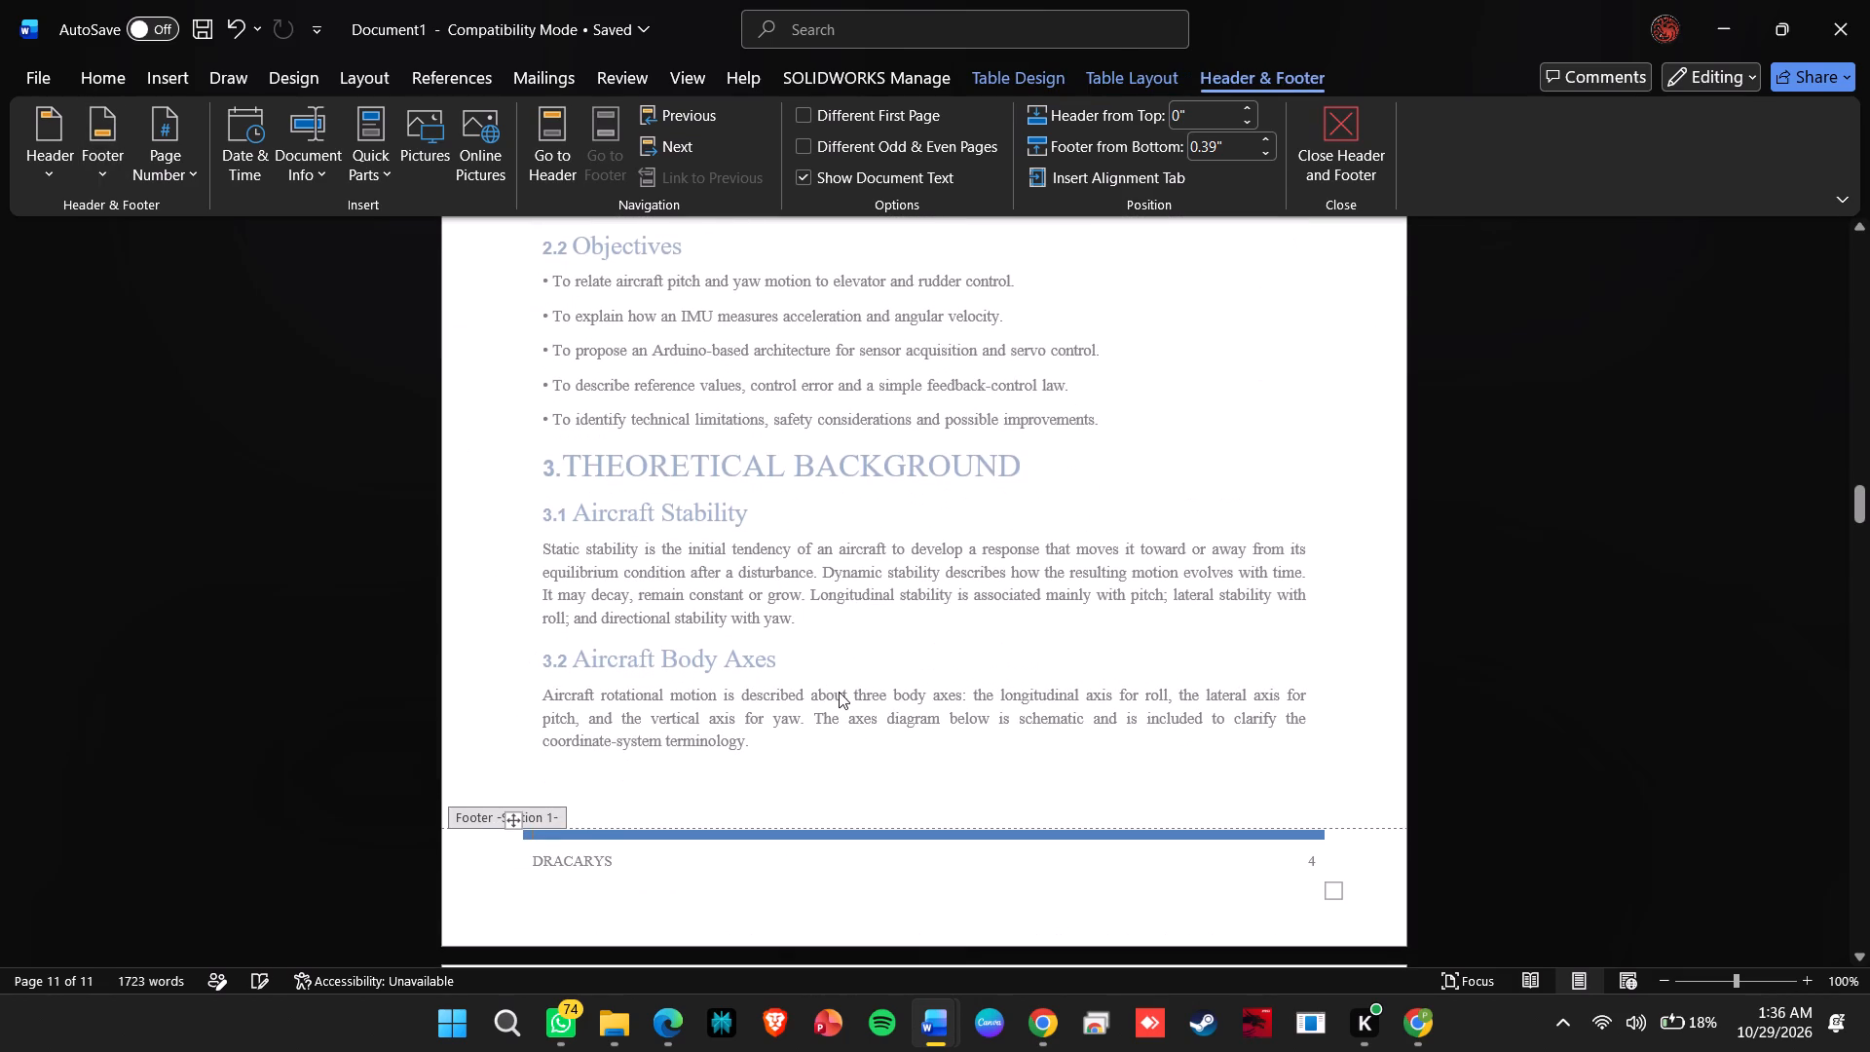
click(625, 860)
scroll(625, 860, up, 6)
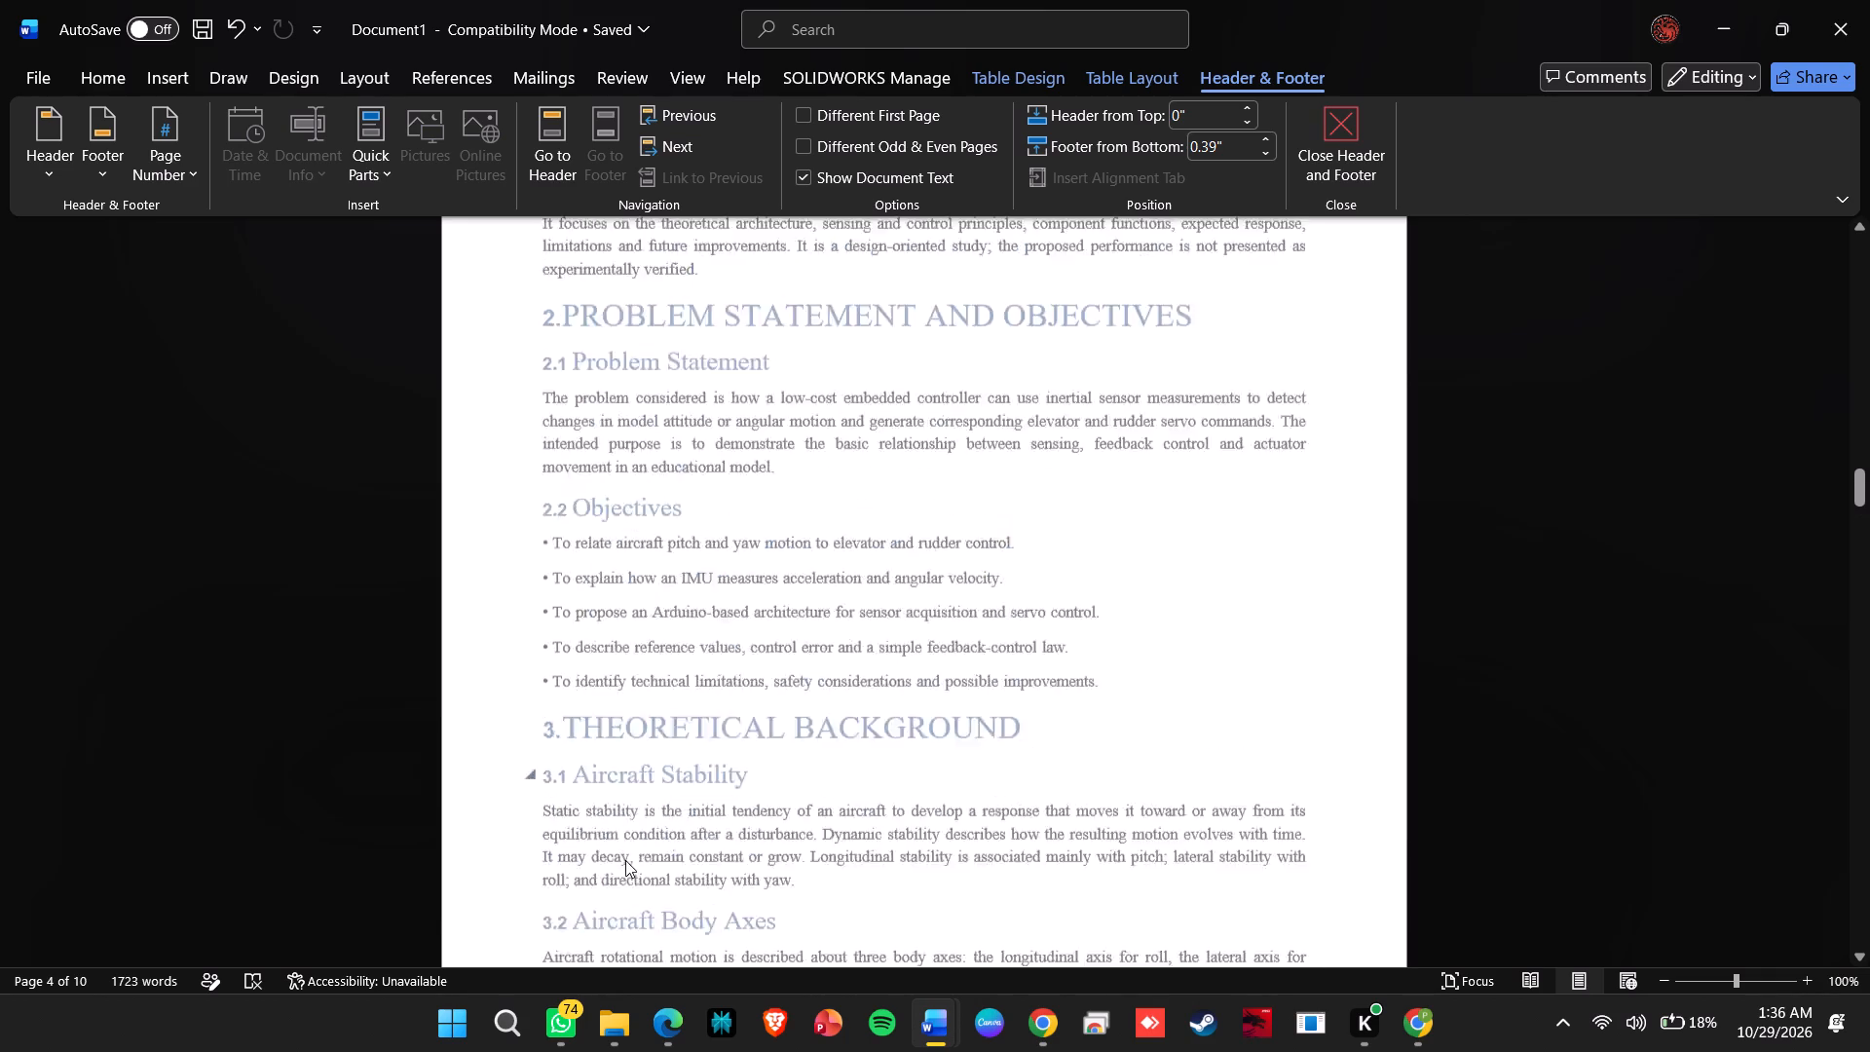
scroll(625, 860, up, 1)
scroll(625, 860, down, 8)
scroll(625, 860, up, 17)
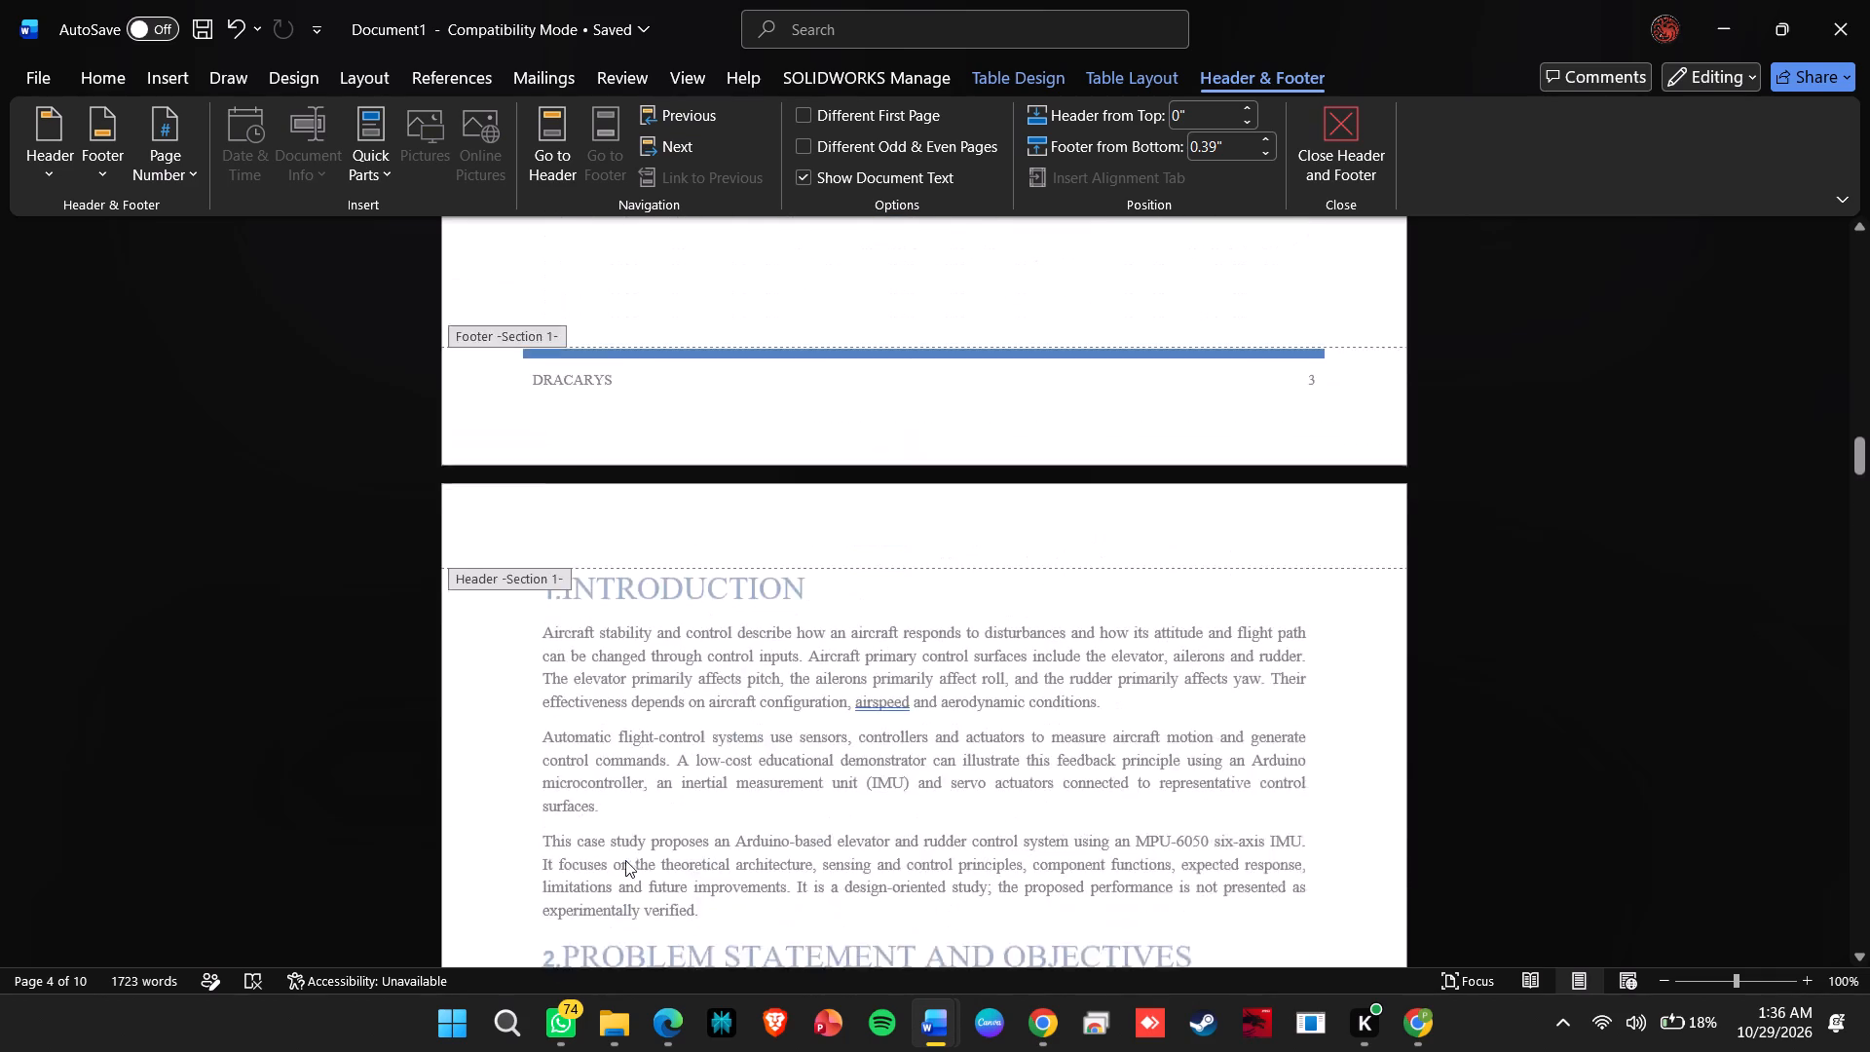
Close header and footer editing and check how the Retrospect footer looks on the cover page.
scroll(625, 860, up, 16)
scroll(625, 860, up, 18)
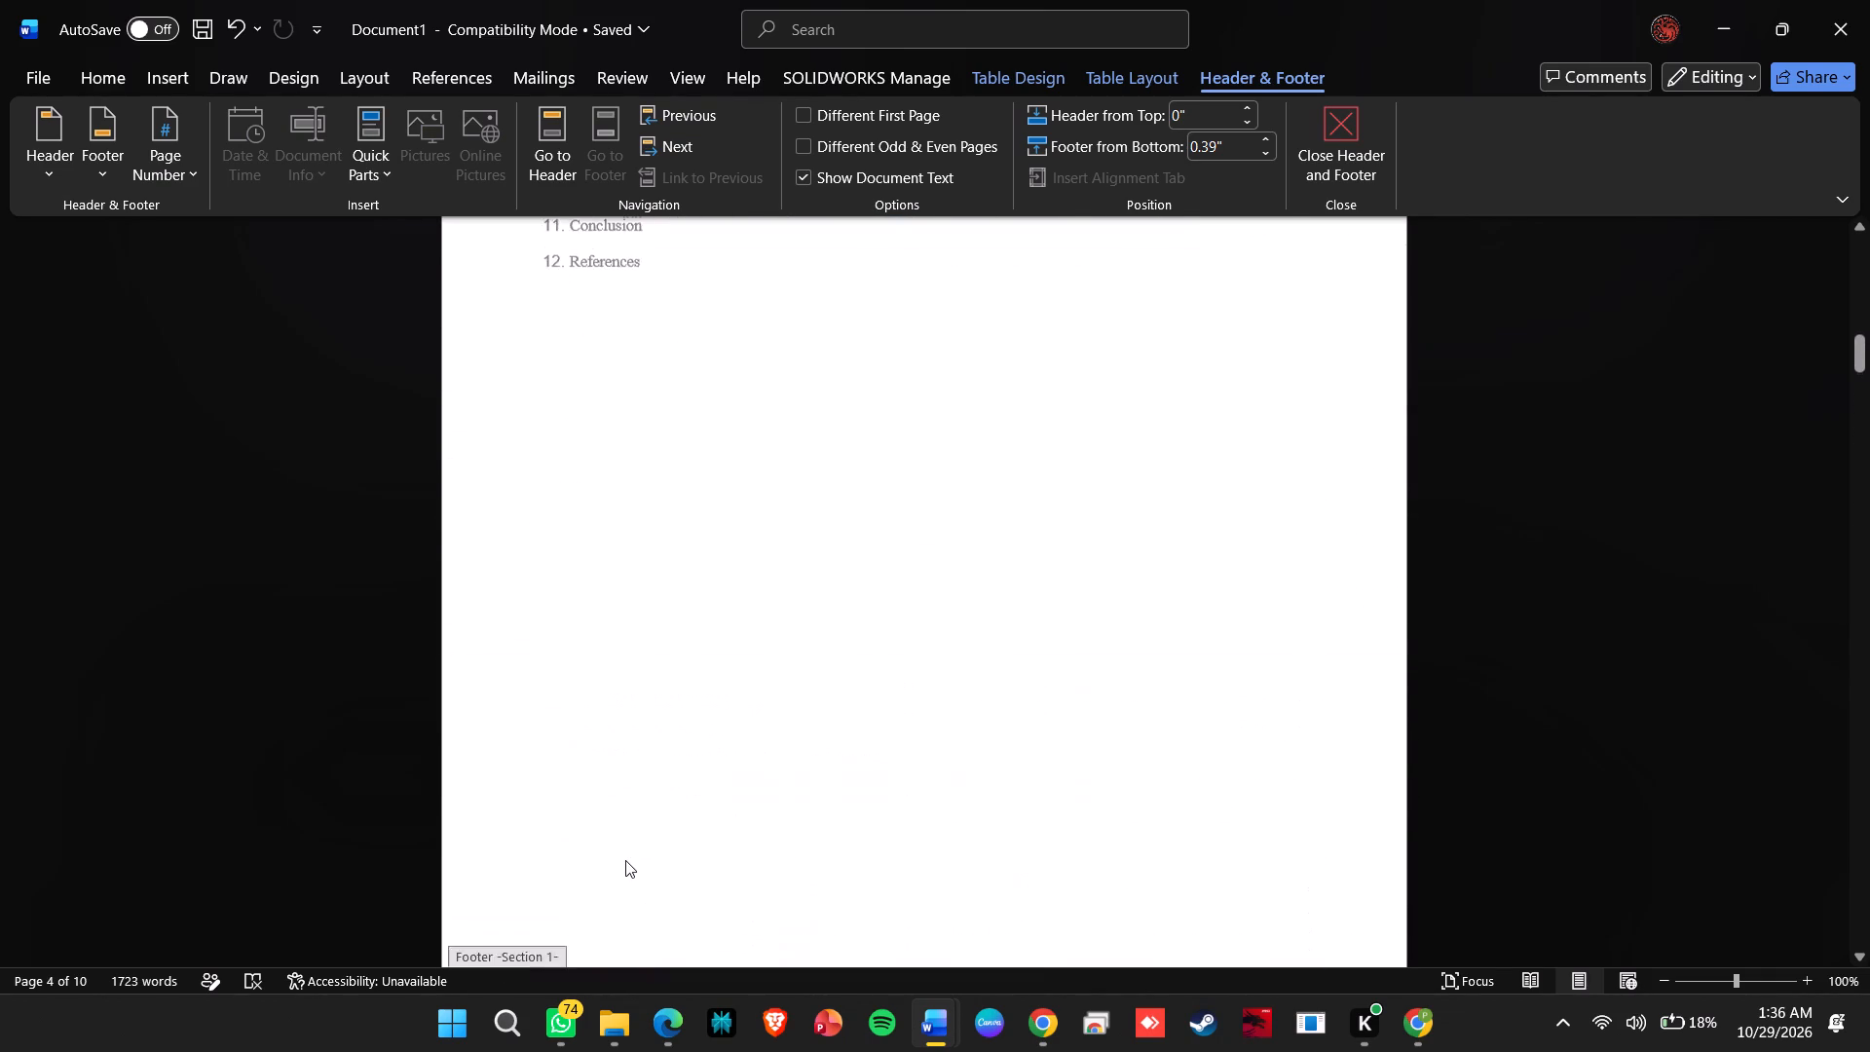
scroll(625, 860, up, 20)
scroll(625, 860, up, 8)
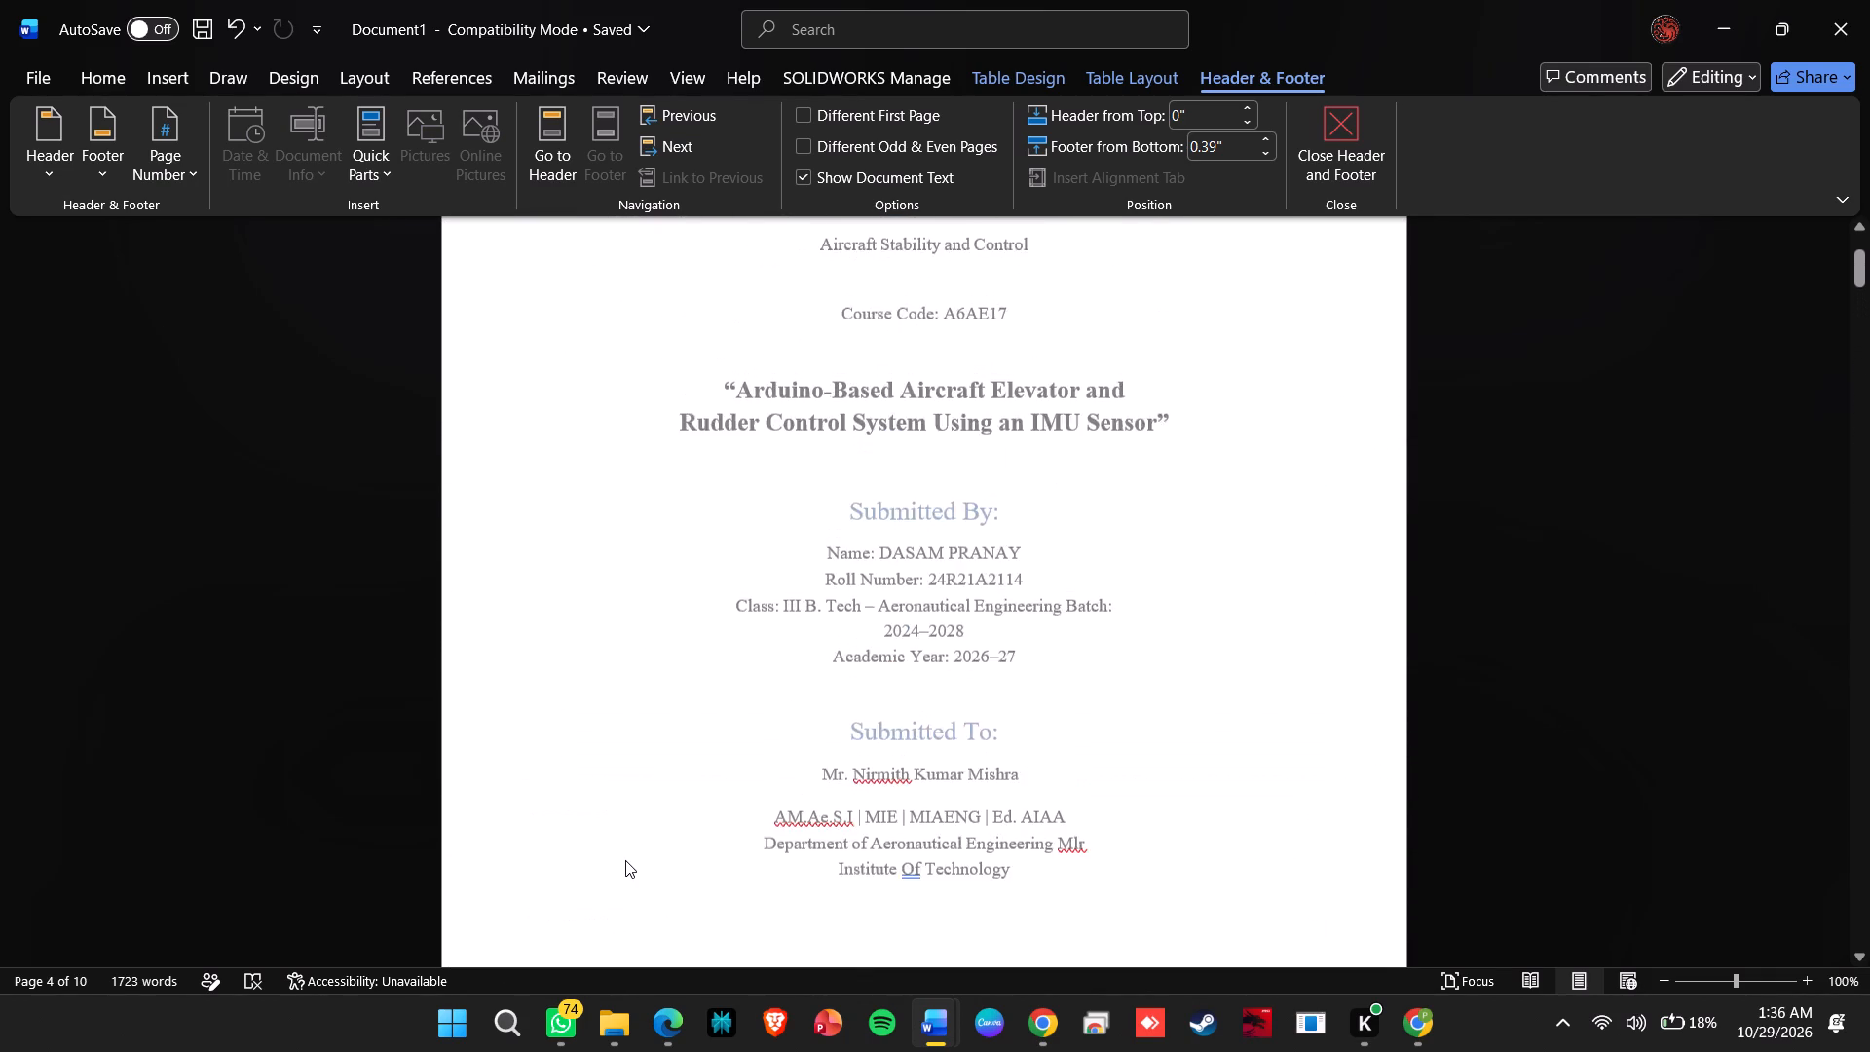
scroll(625, 860, up, 10)
click(537, 338)
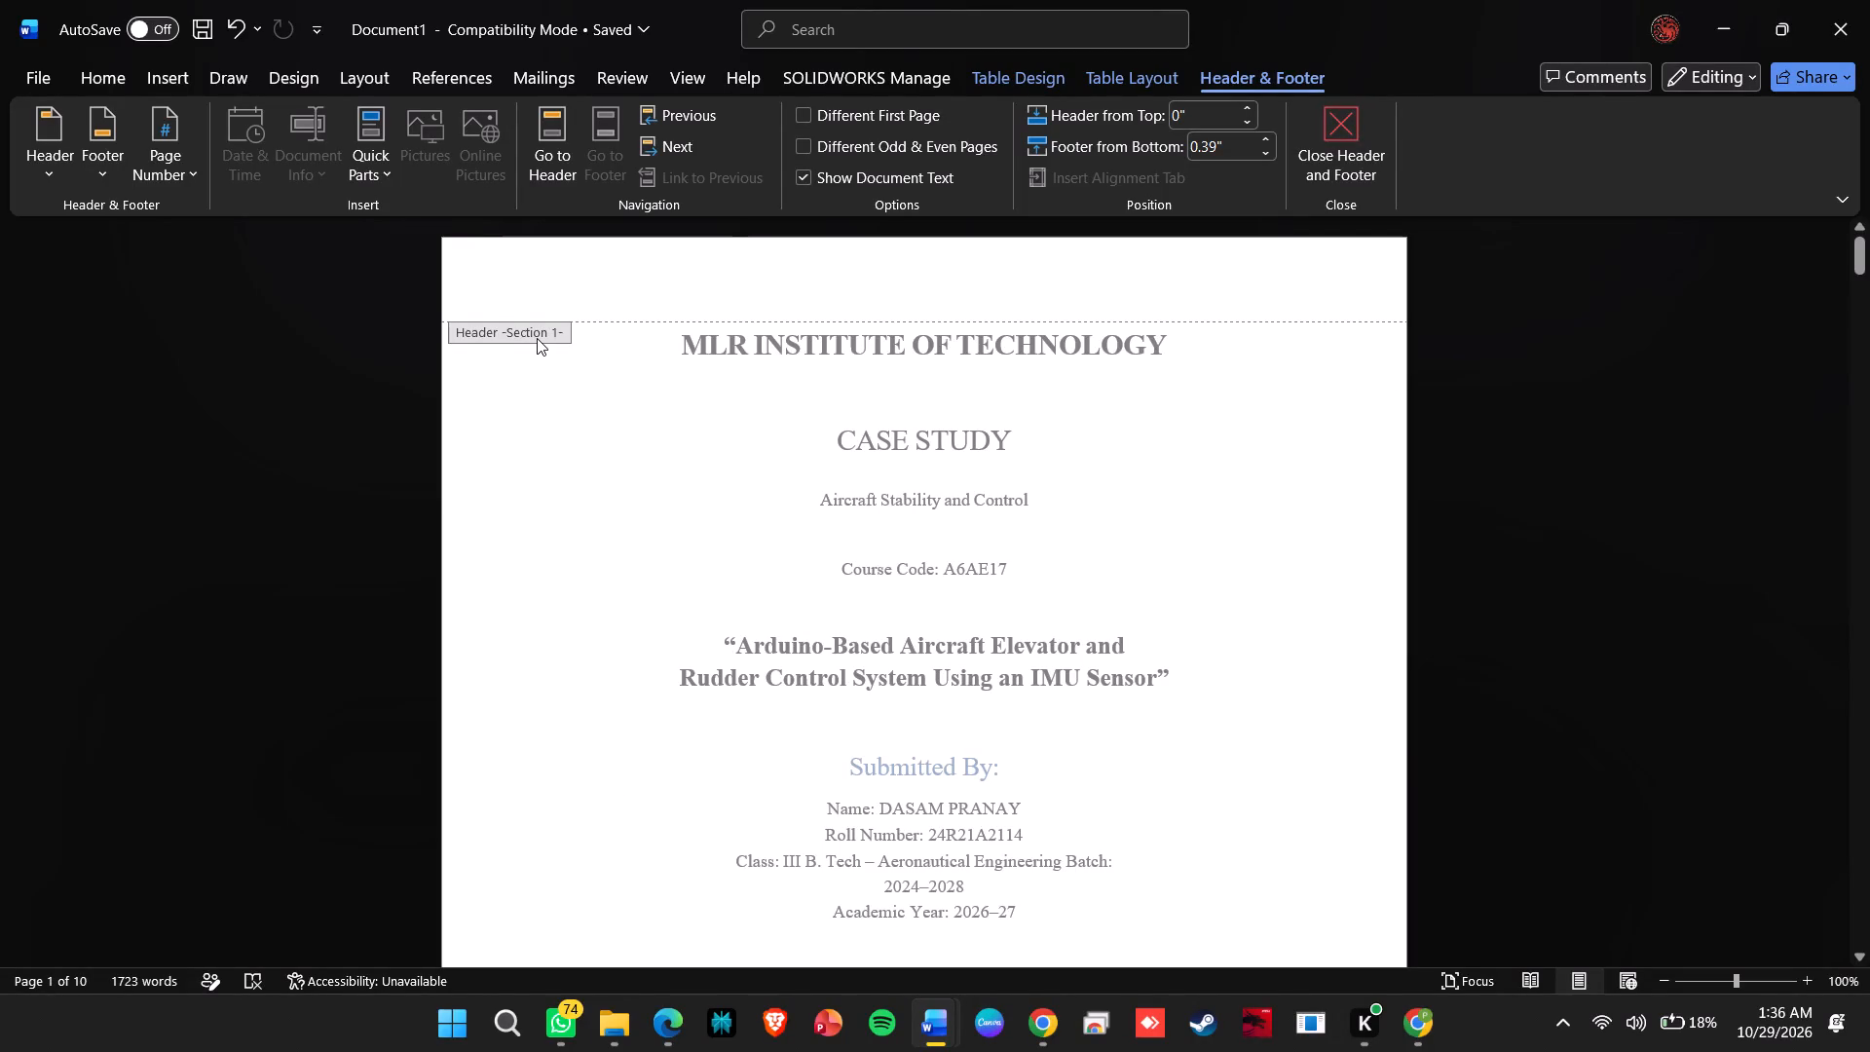
click(1331, 147)
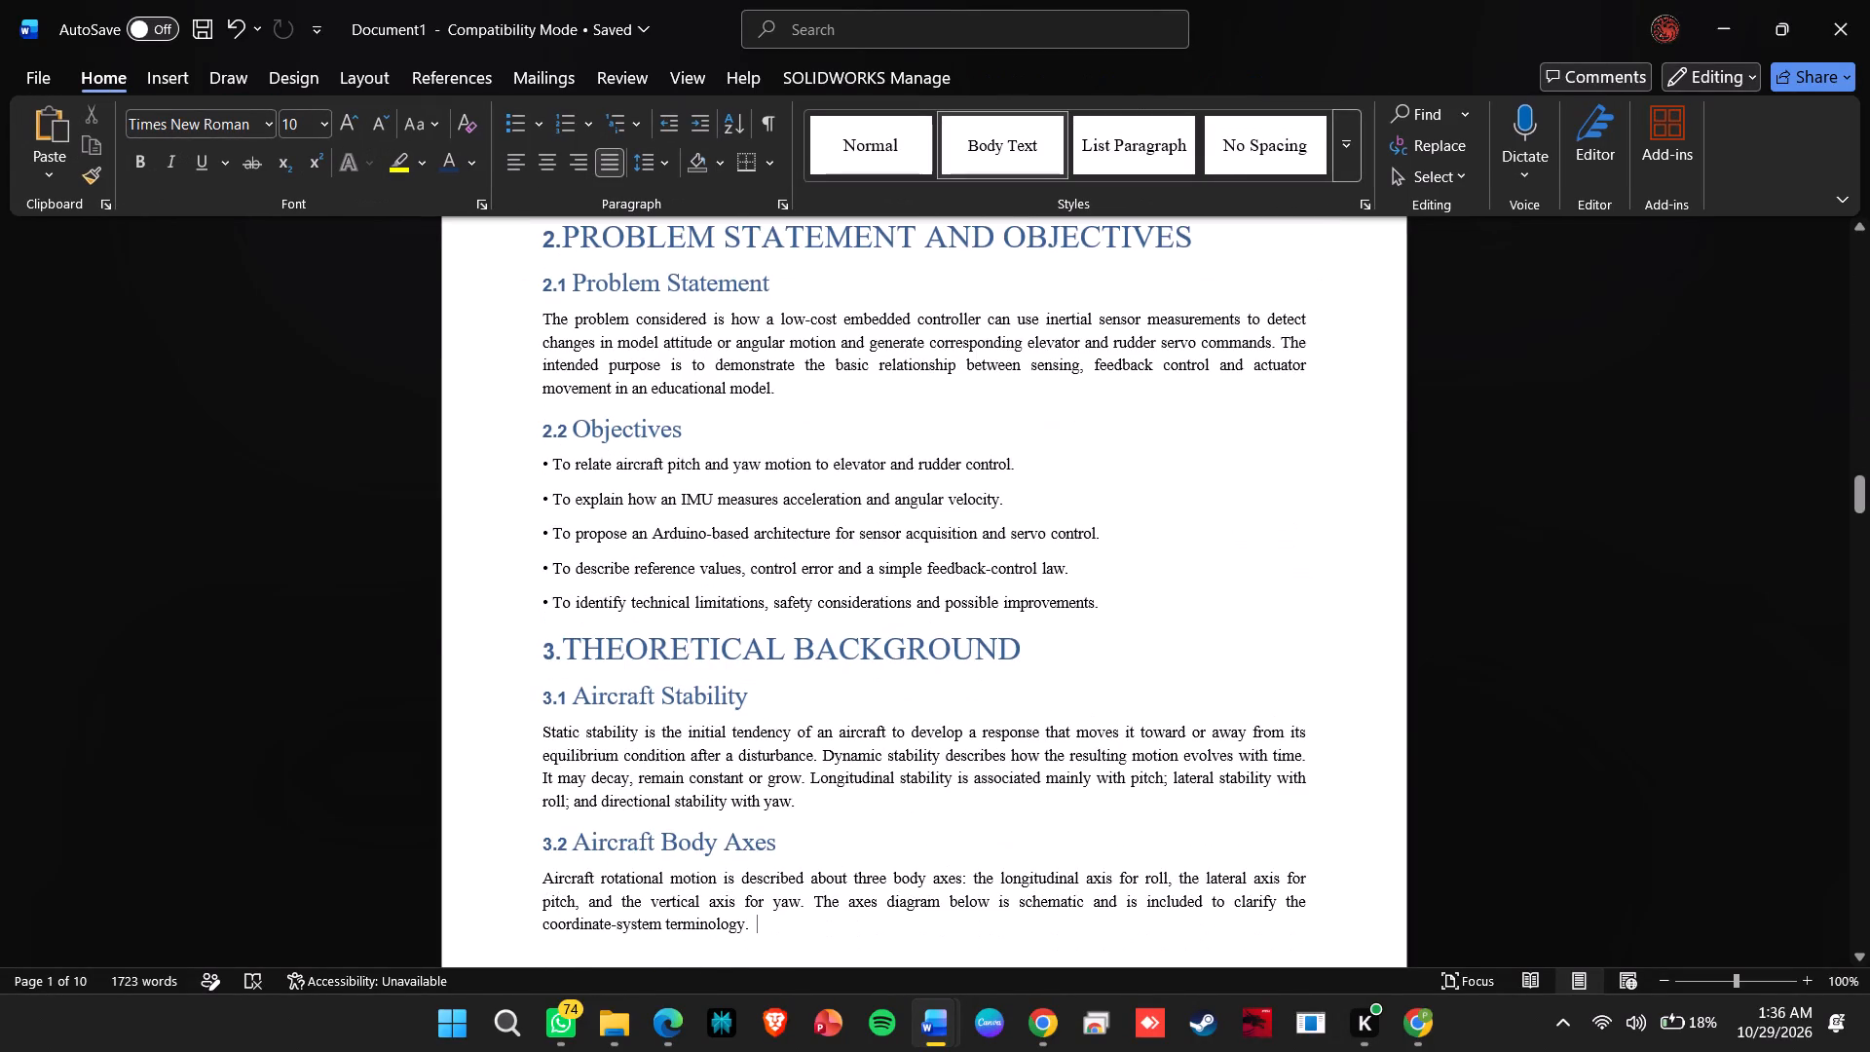
scroll(1338, 495, up, 18)
drag(1861, 433, 1869, 146)
scroll(1515, 416, down, 8)
scroll(1304, 447, down, 5)
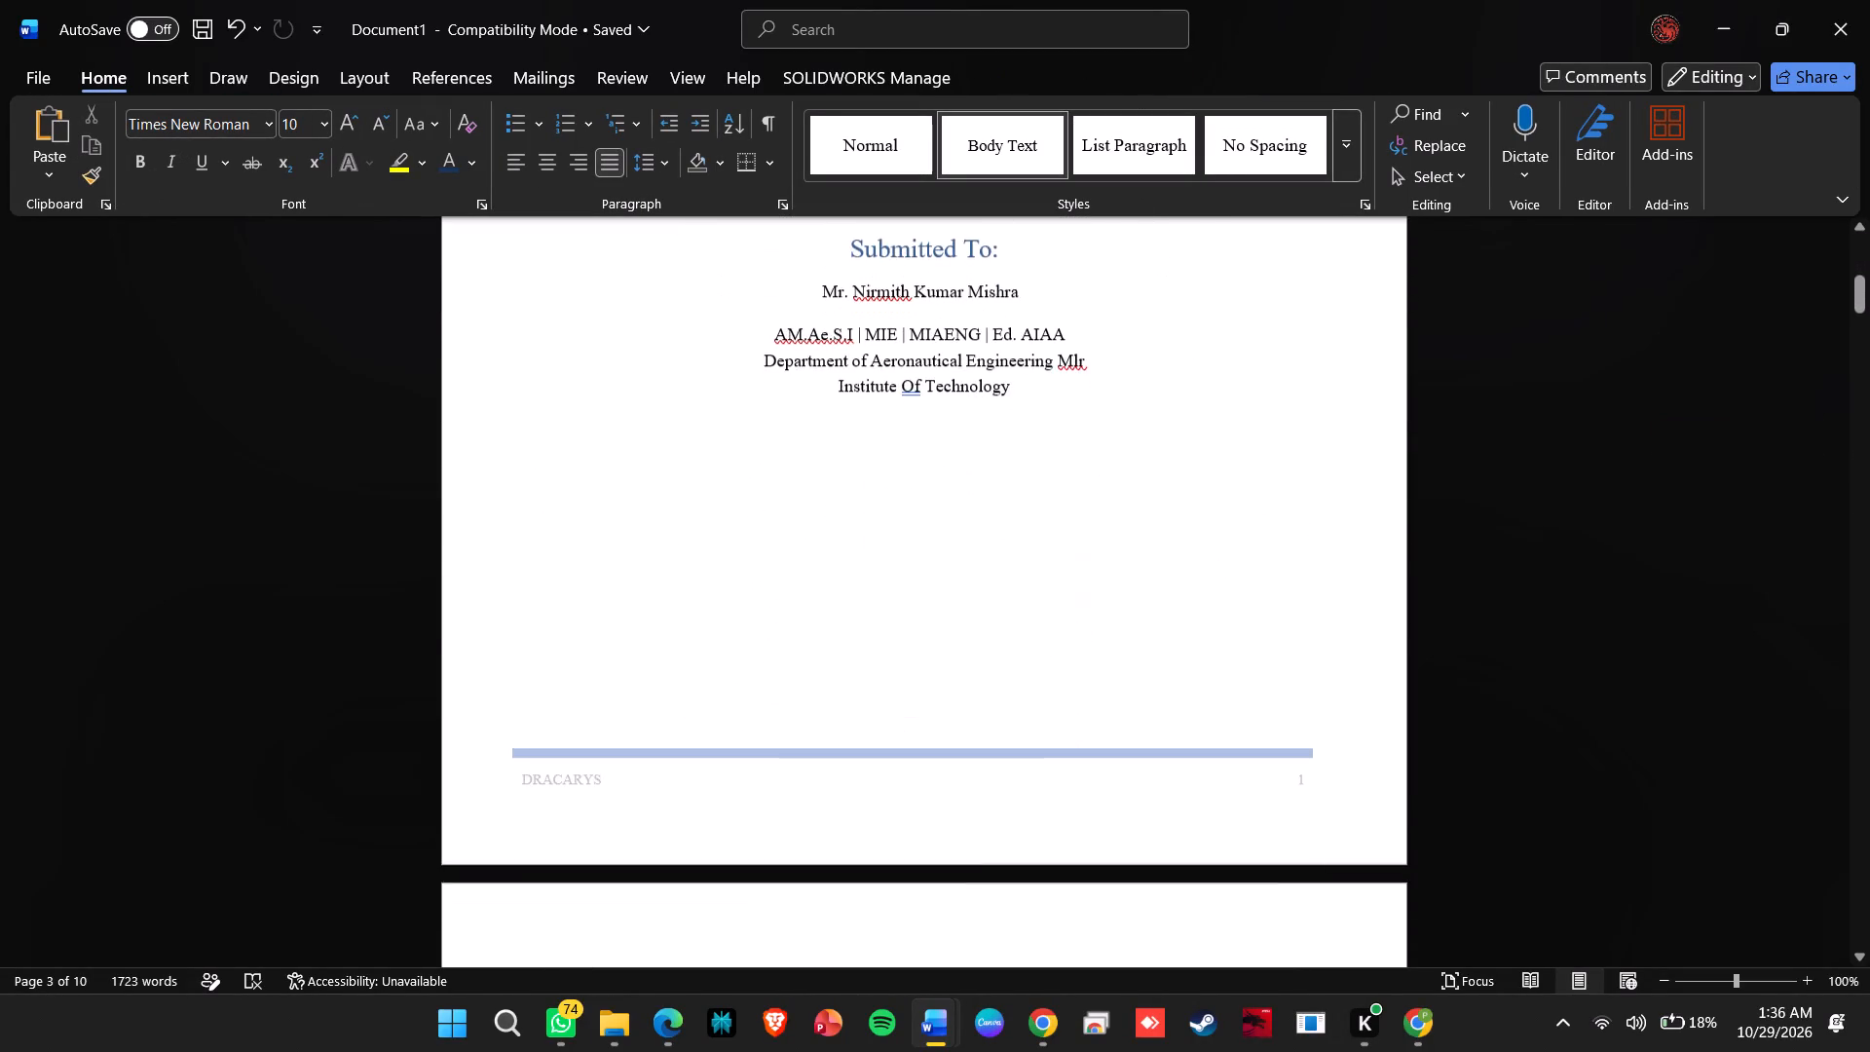
scroll(1244, 468, down, 2)
Open the cover page footer and delete the author name cell from the footer table.
double_click(1215, 606)
triple_click(1215, 606)
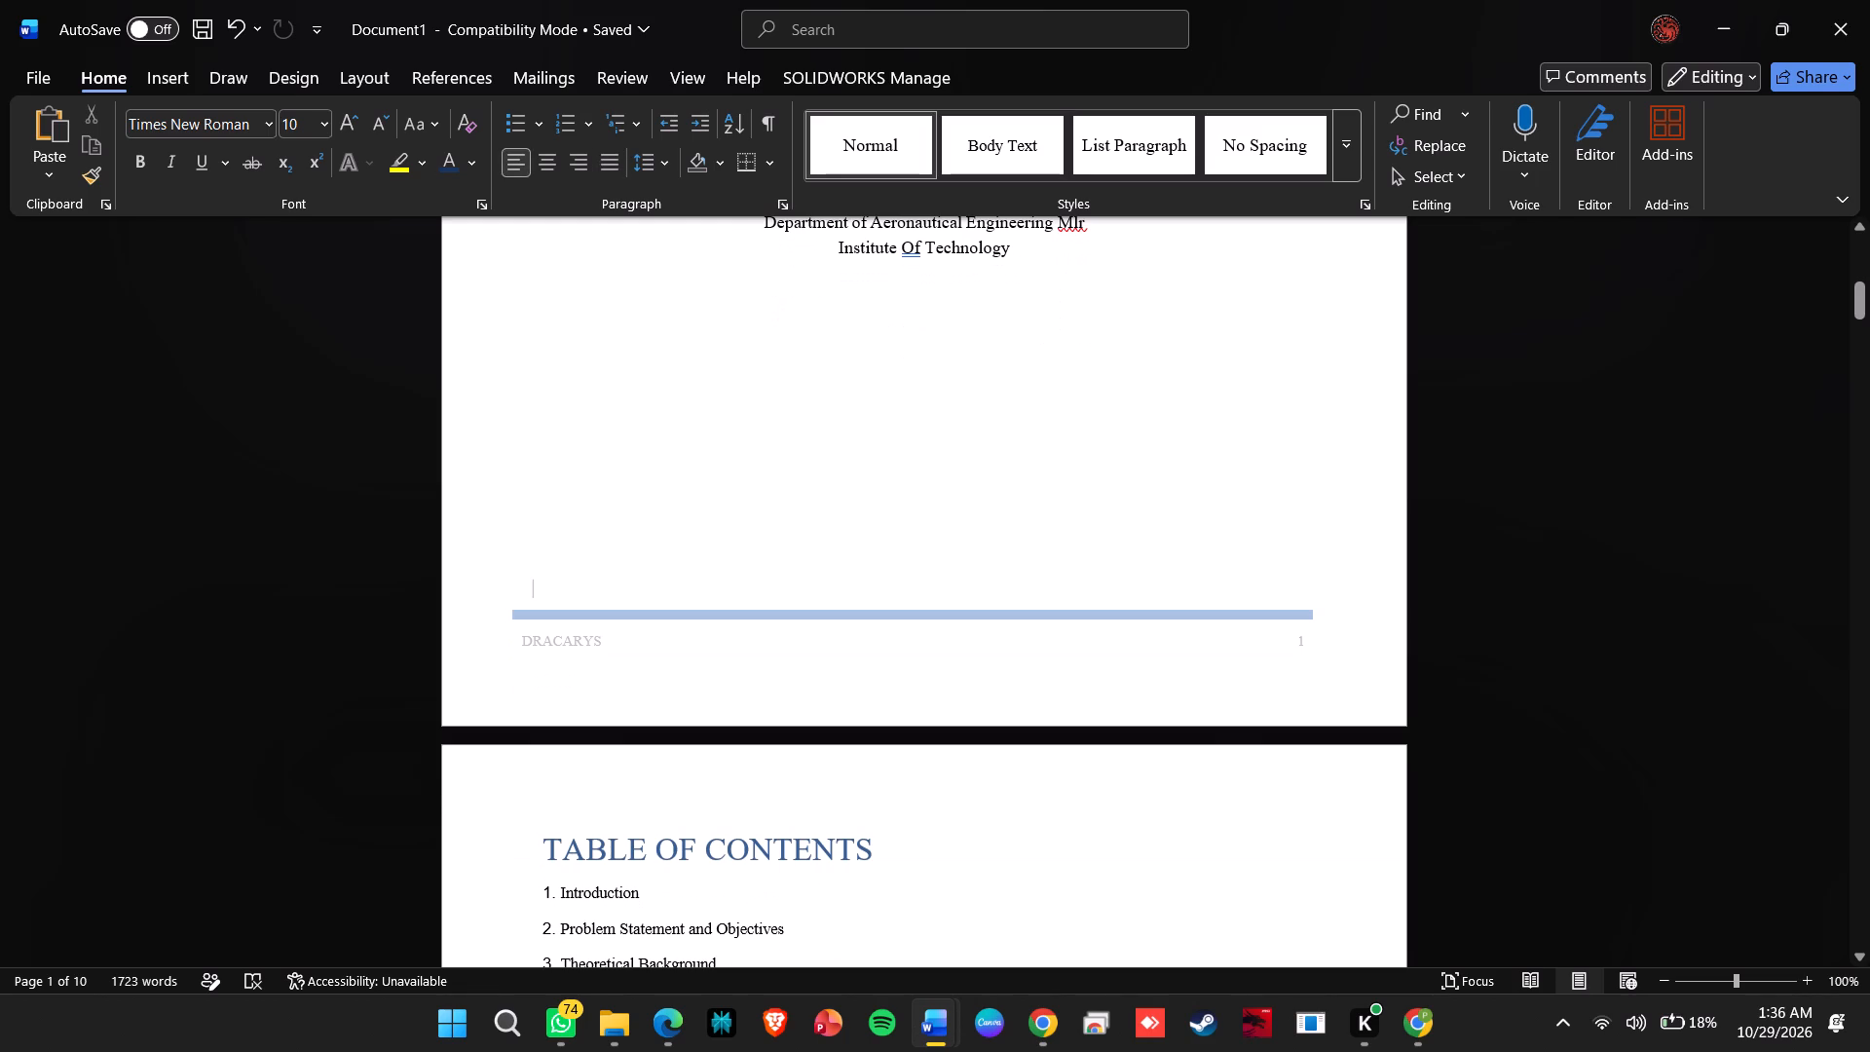
triple_click(1222, 618)
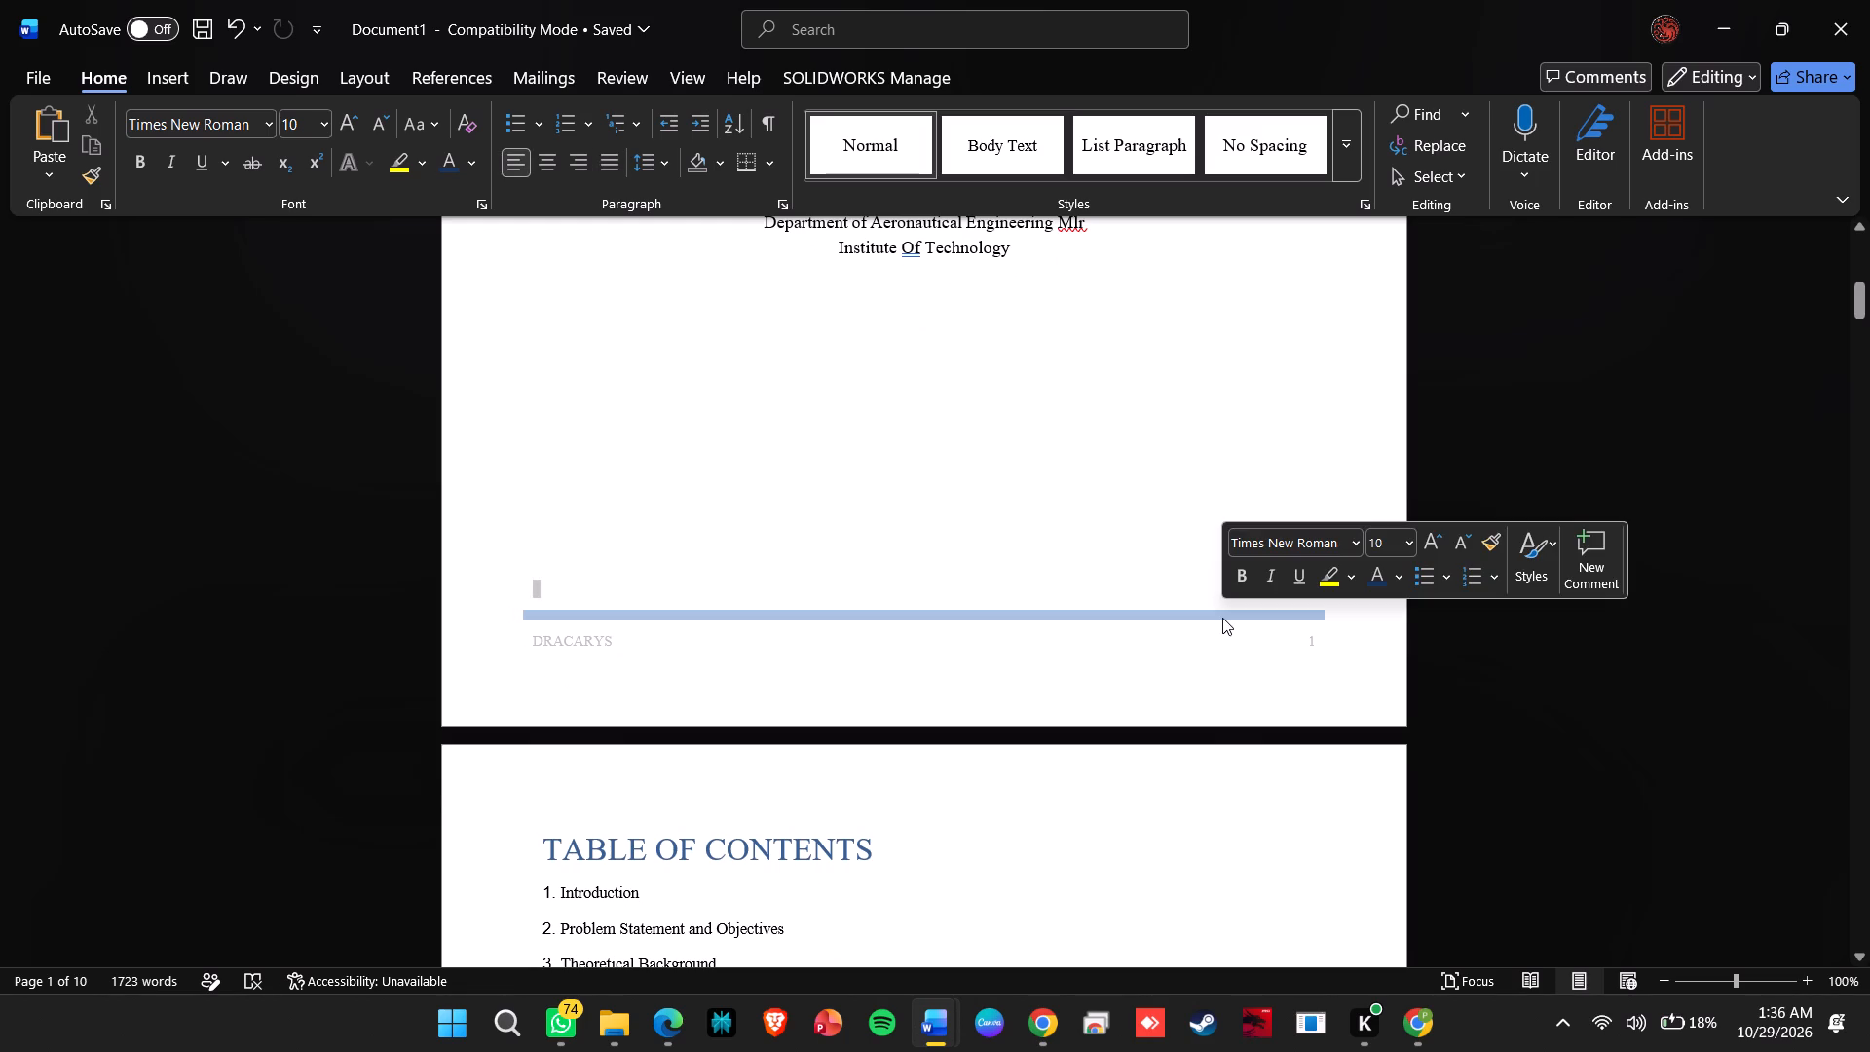
triple_click(1287, 633)
double_click(572, 628)
double_click(566, 619)
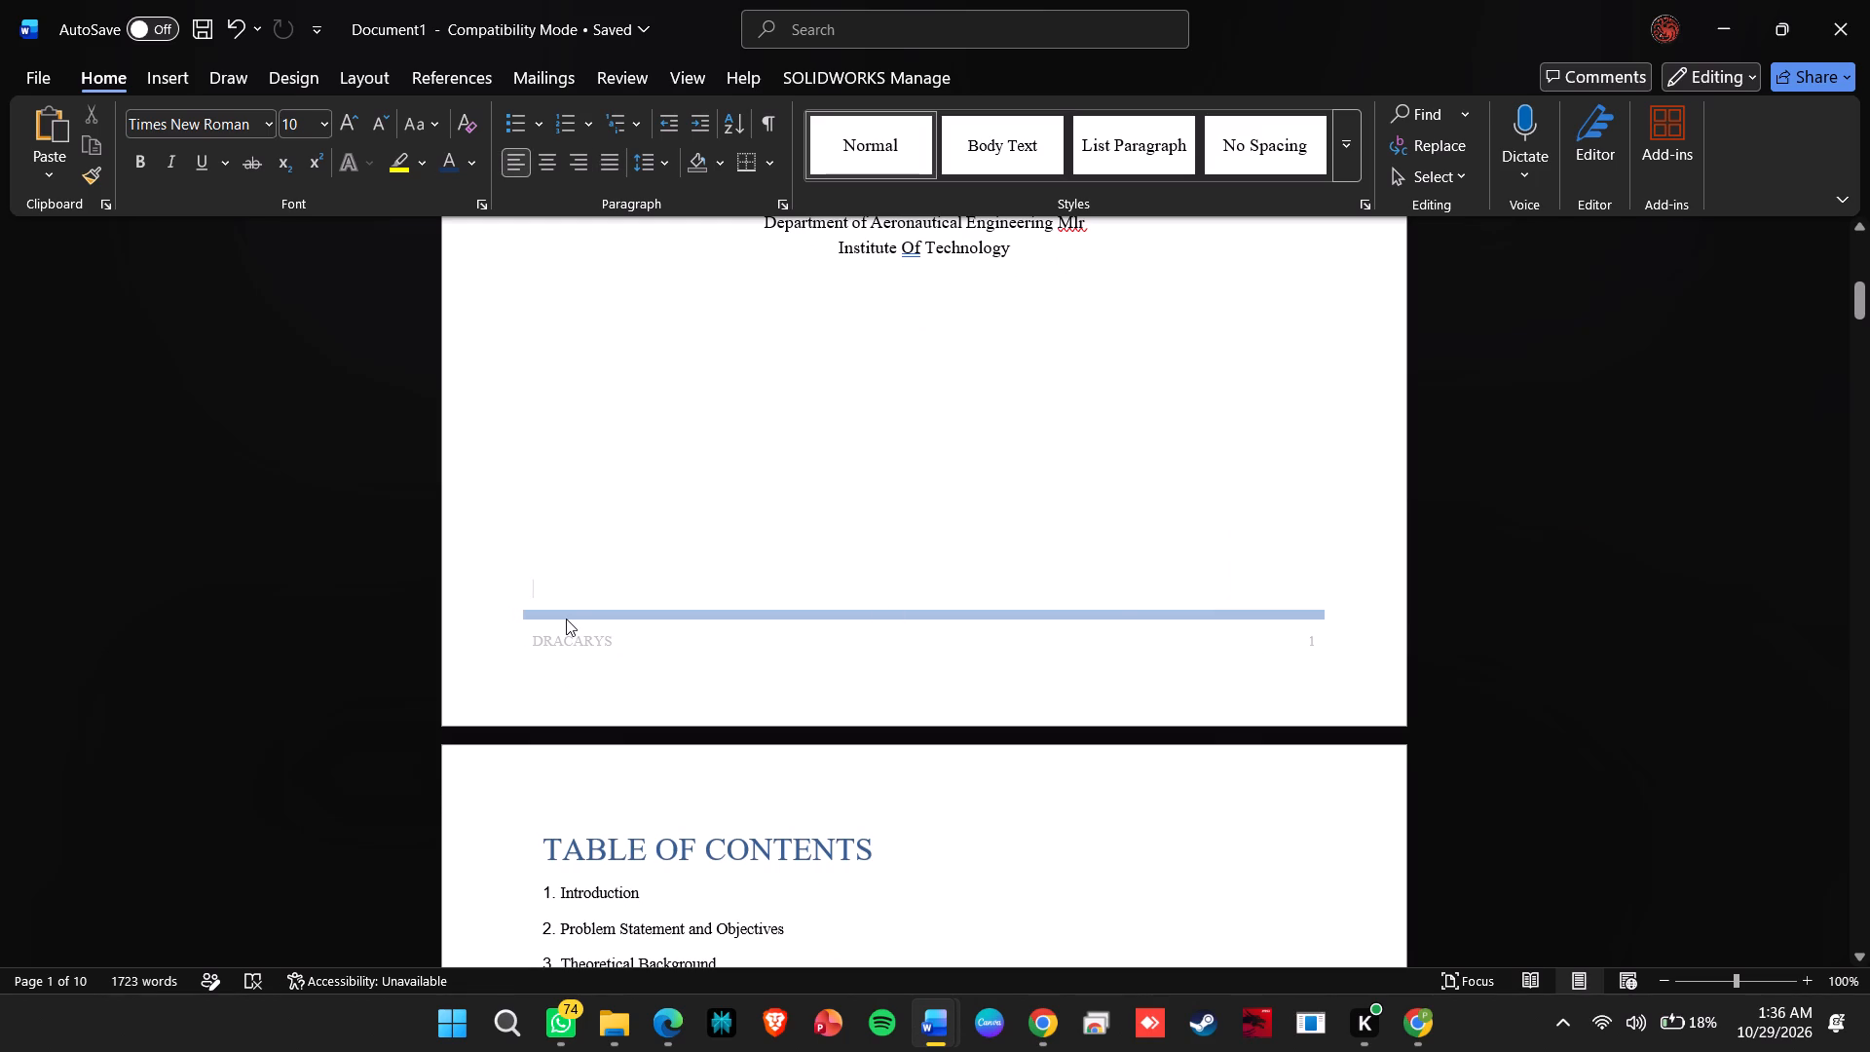
triple_click(557, 613)
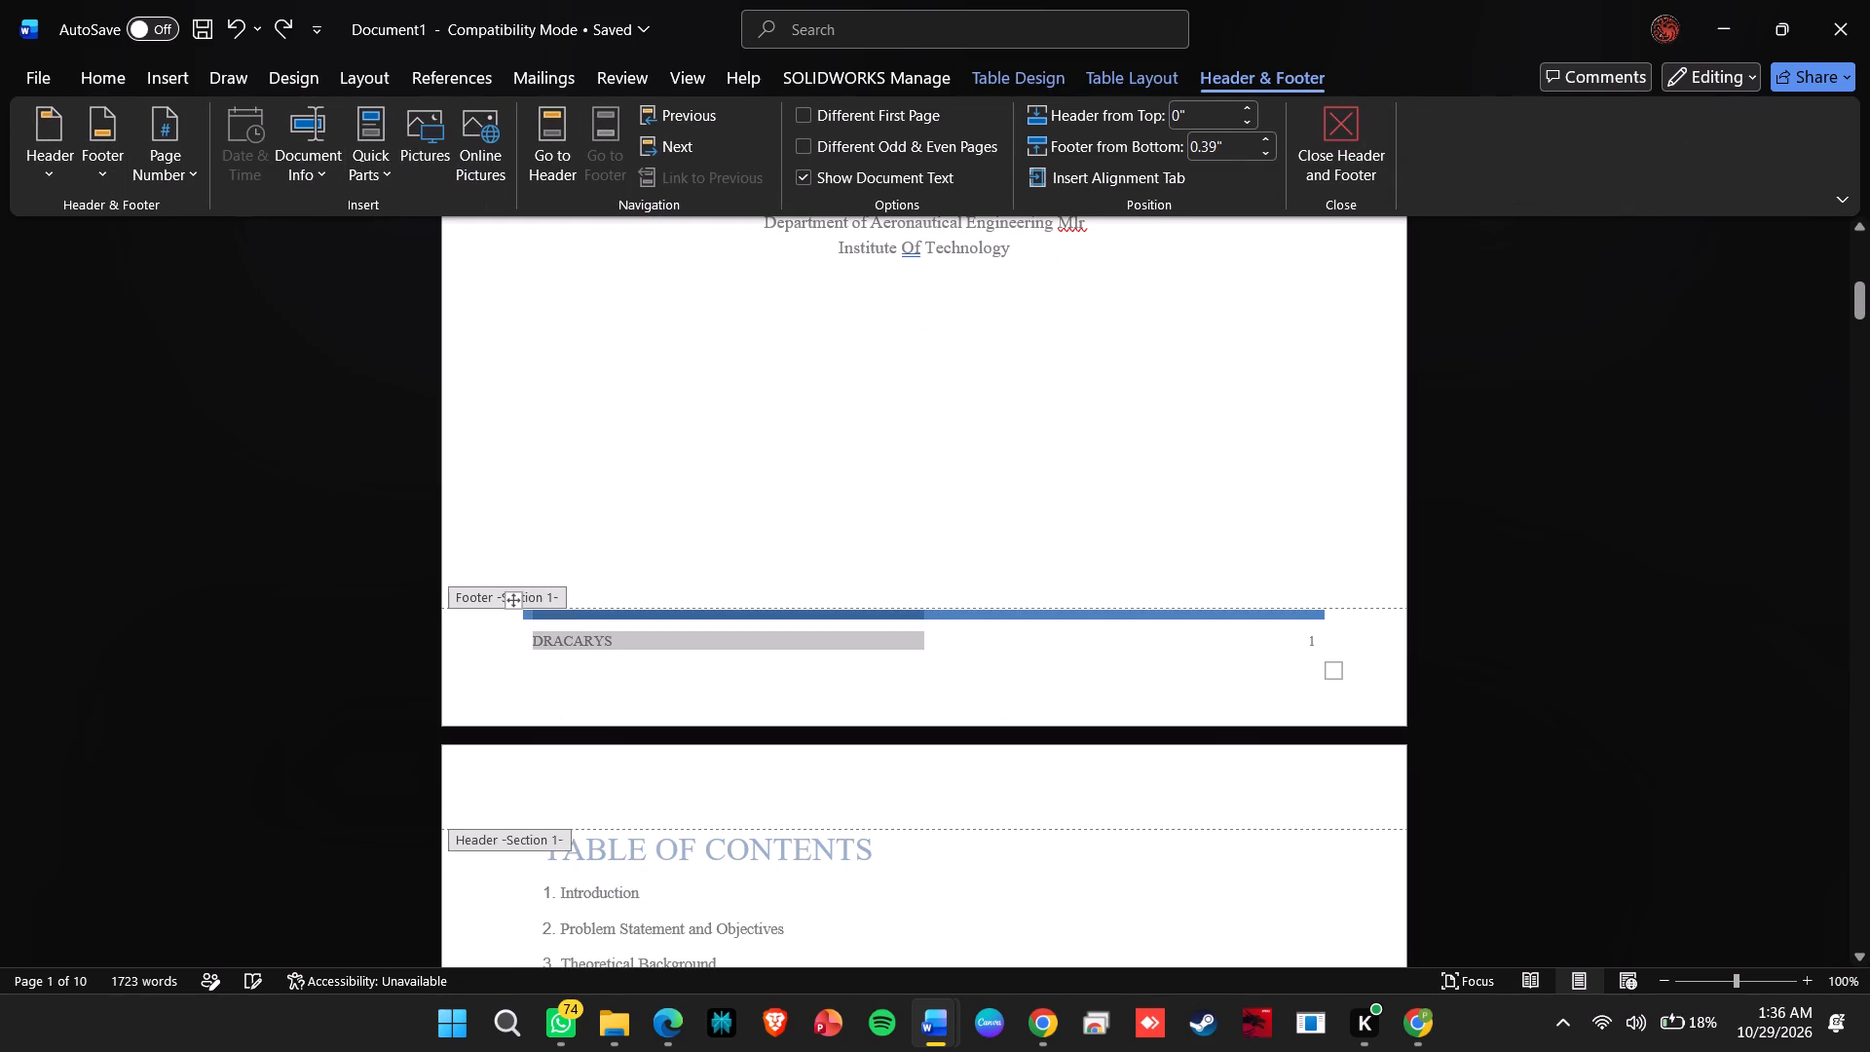
key(BackSpace)
key(BackSpace)
click(1161, 601)
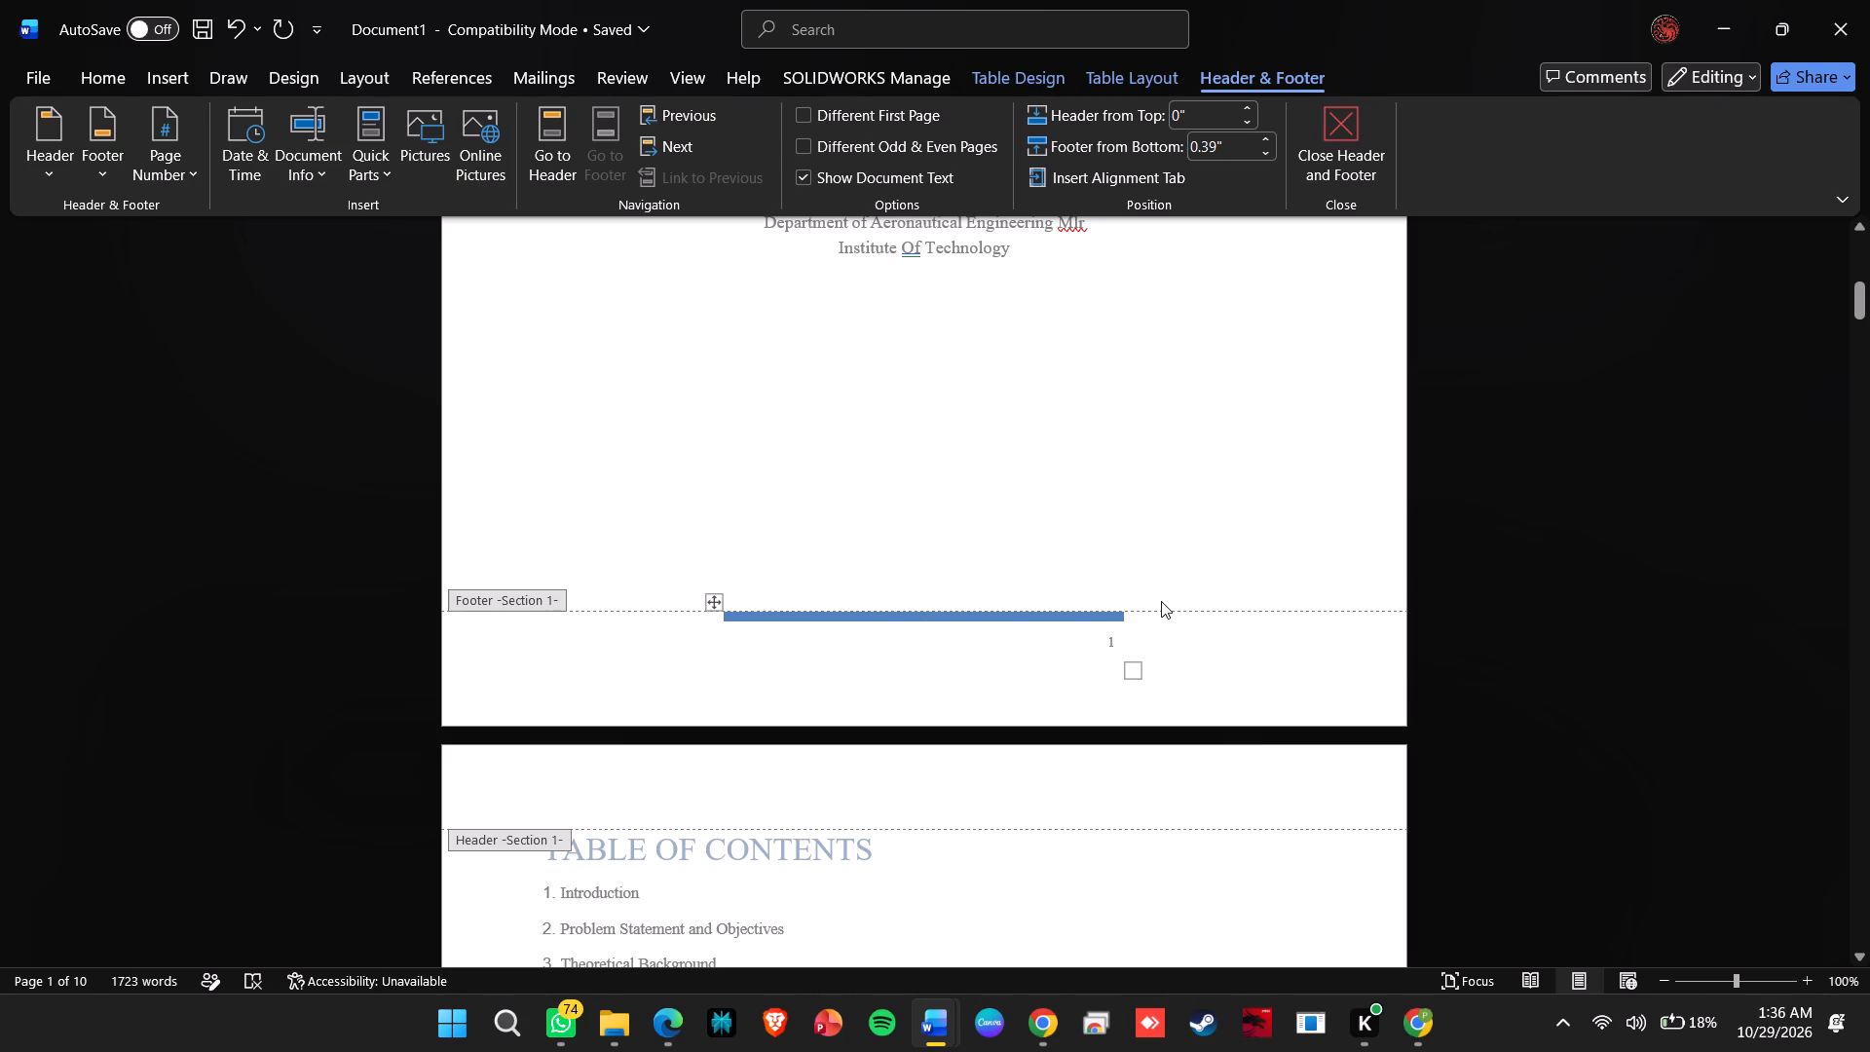
drag(1160, 601, 1002, 615)
key(BackSpace)
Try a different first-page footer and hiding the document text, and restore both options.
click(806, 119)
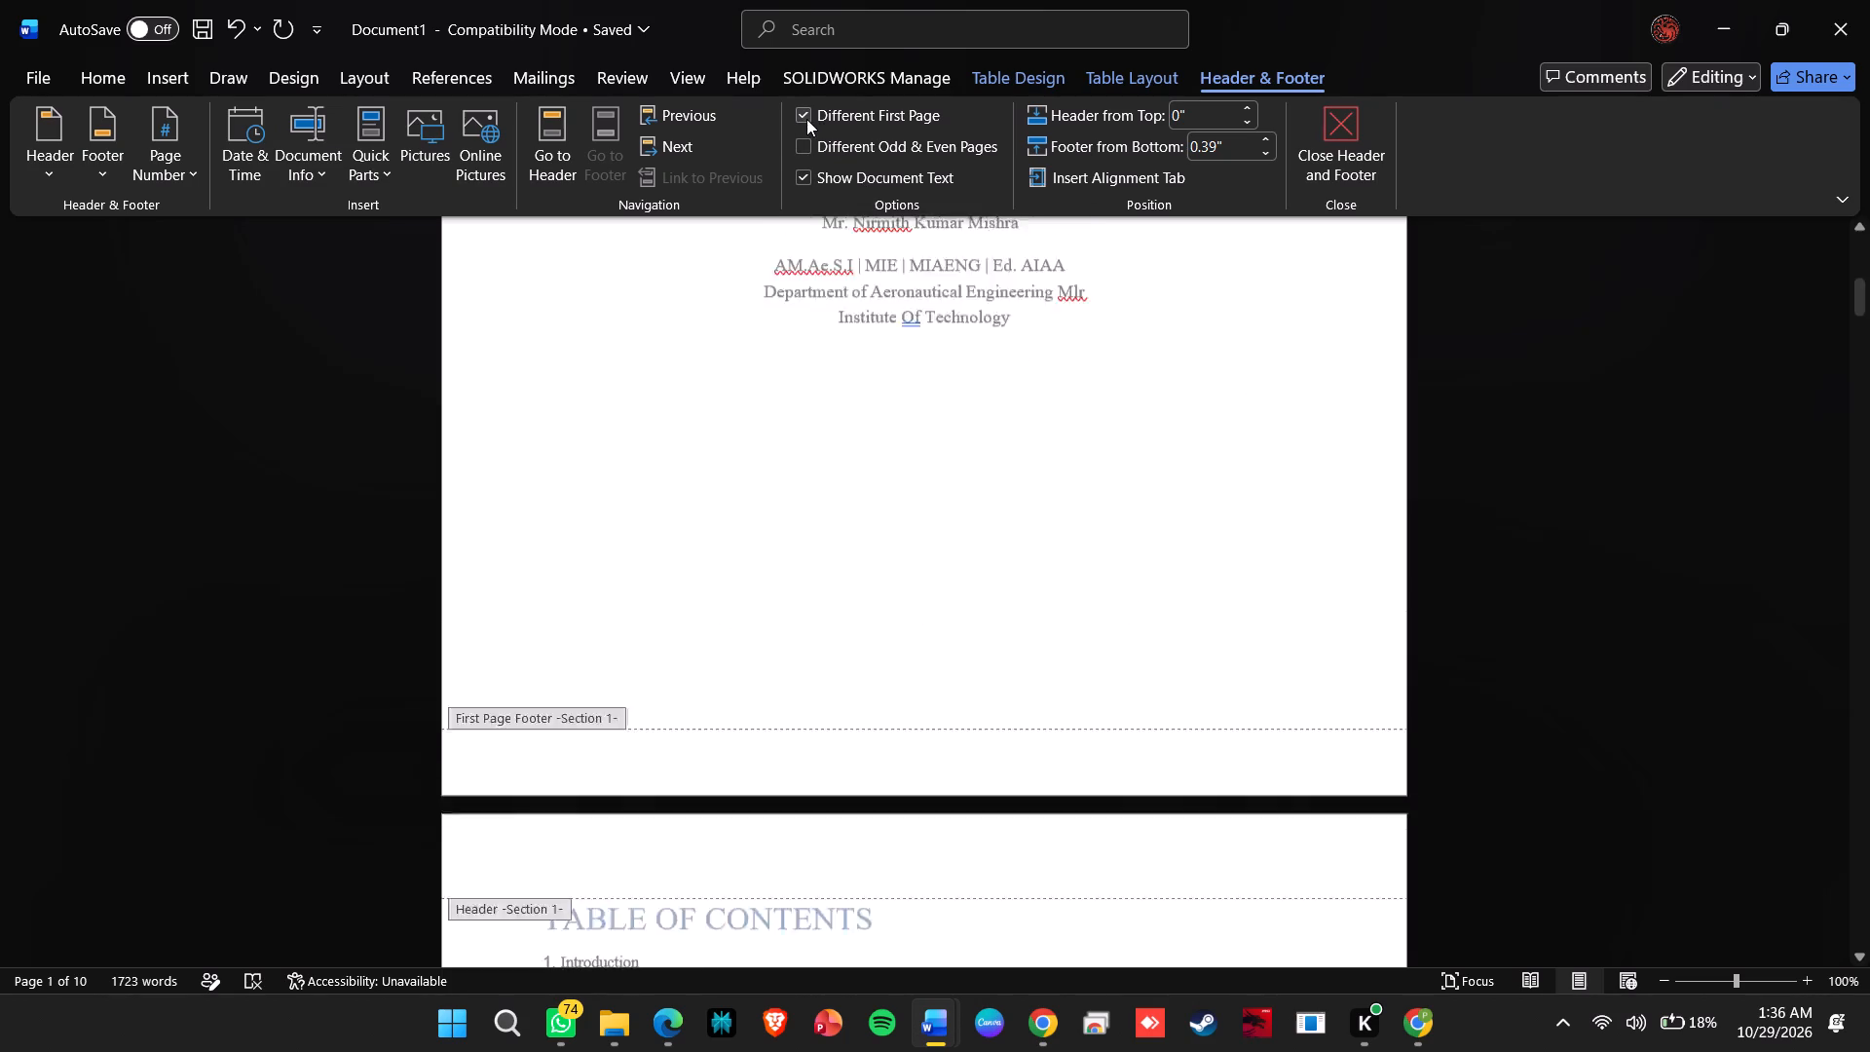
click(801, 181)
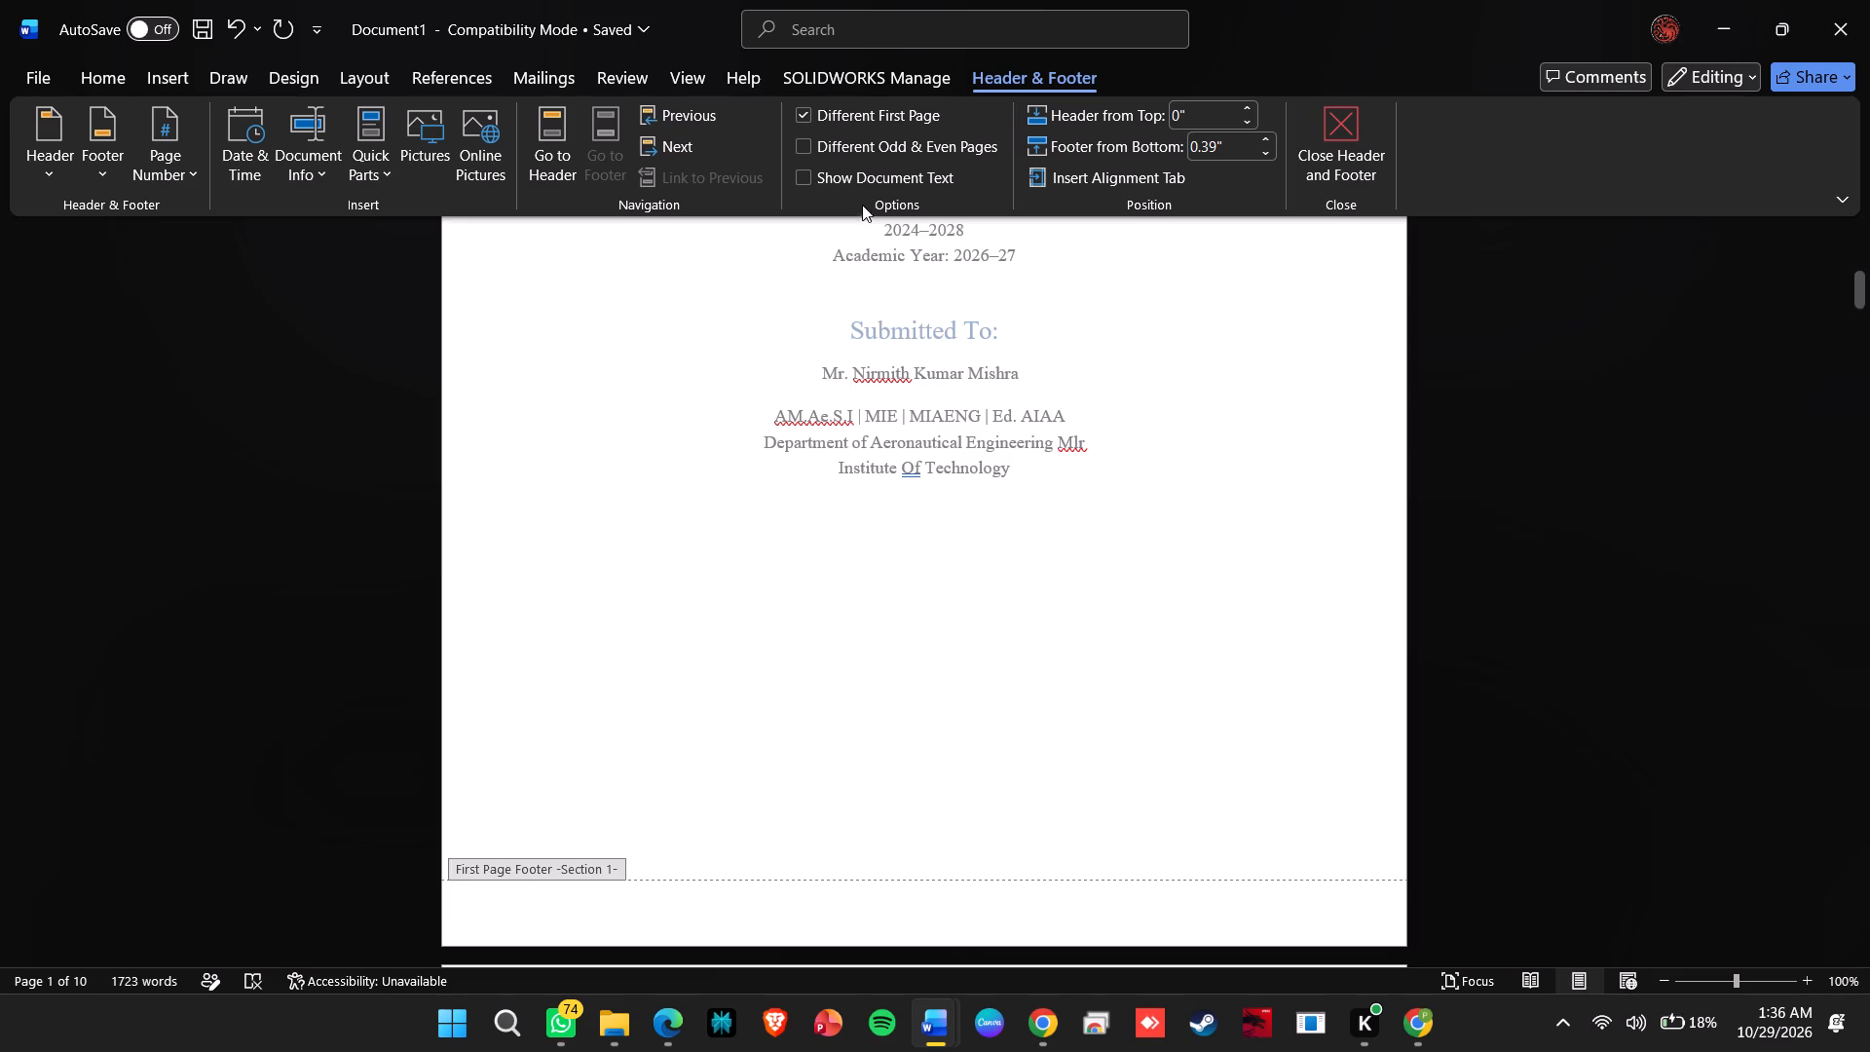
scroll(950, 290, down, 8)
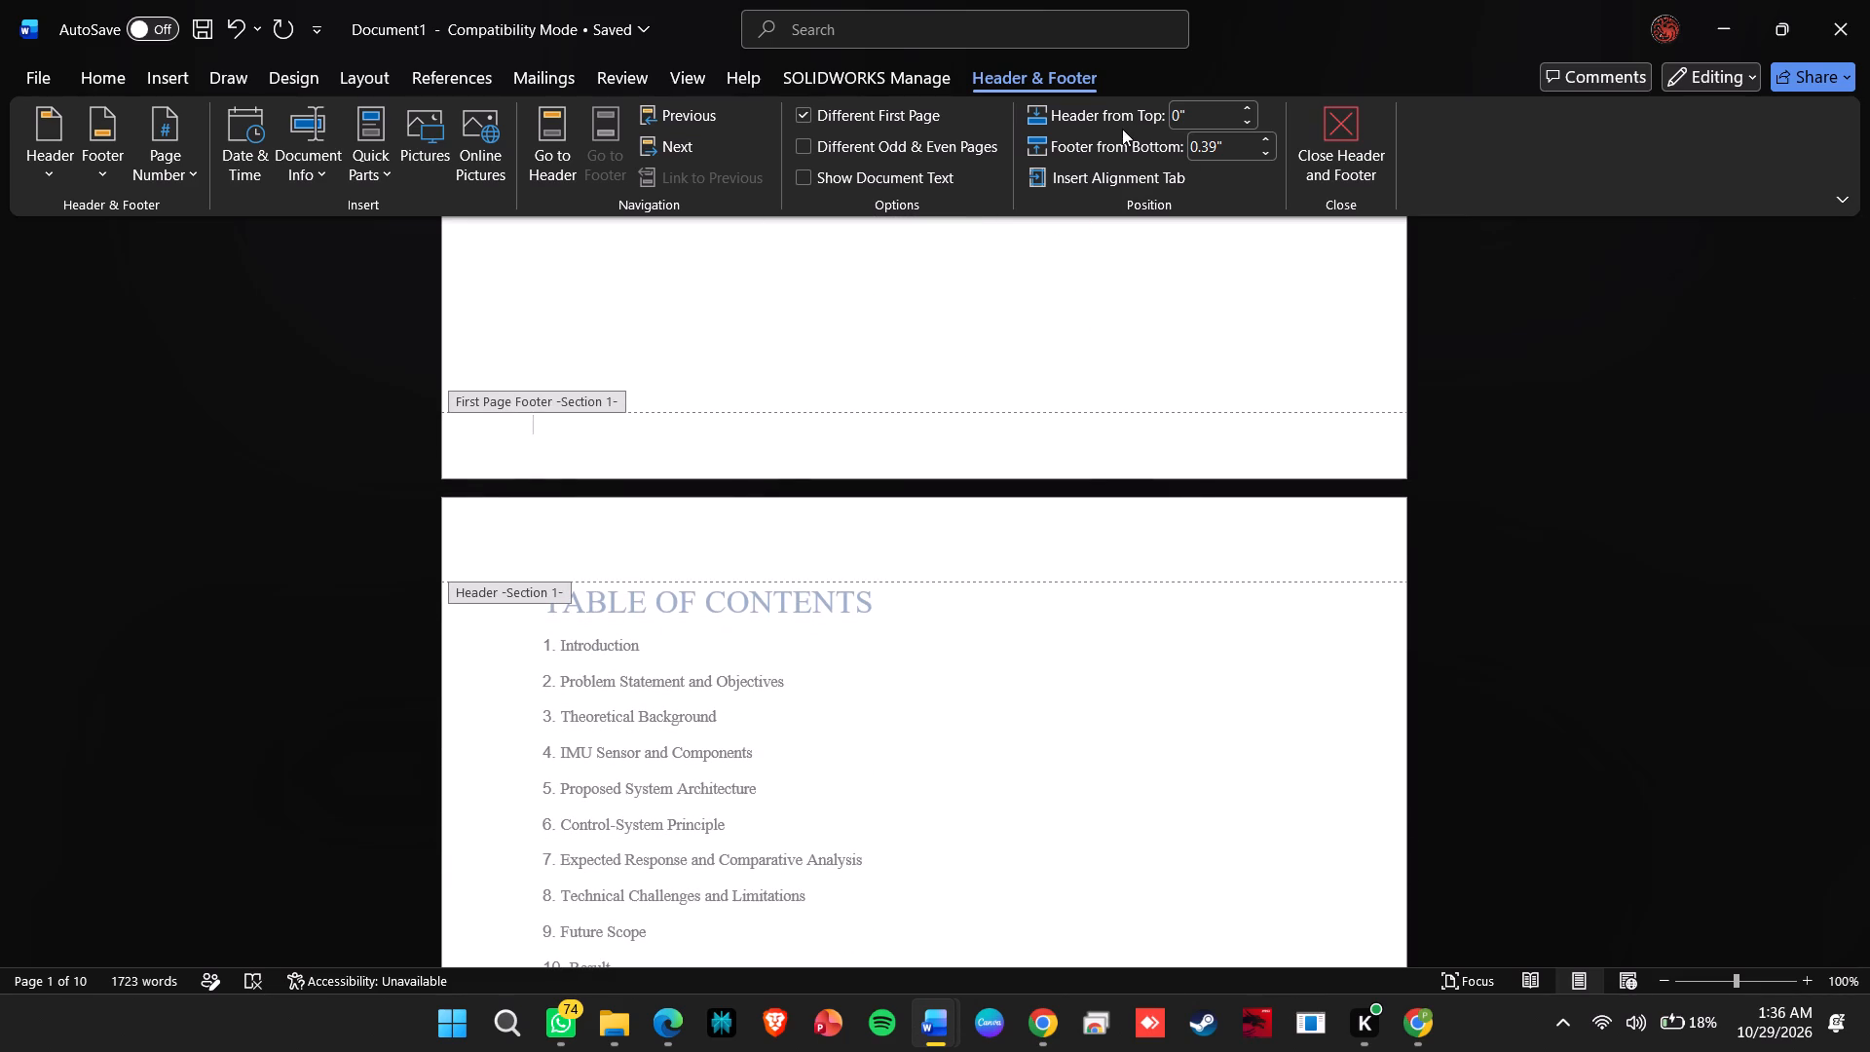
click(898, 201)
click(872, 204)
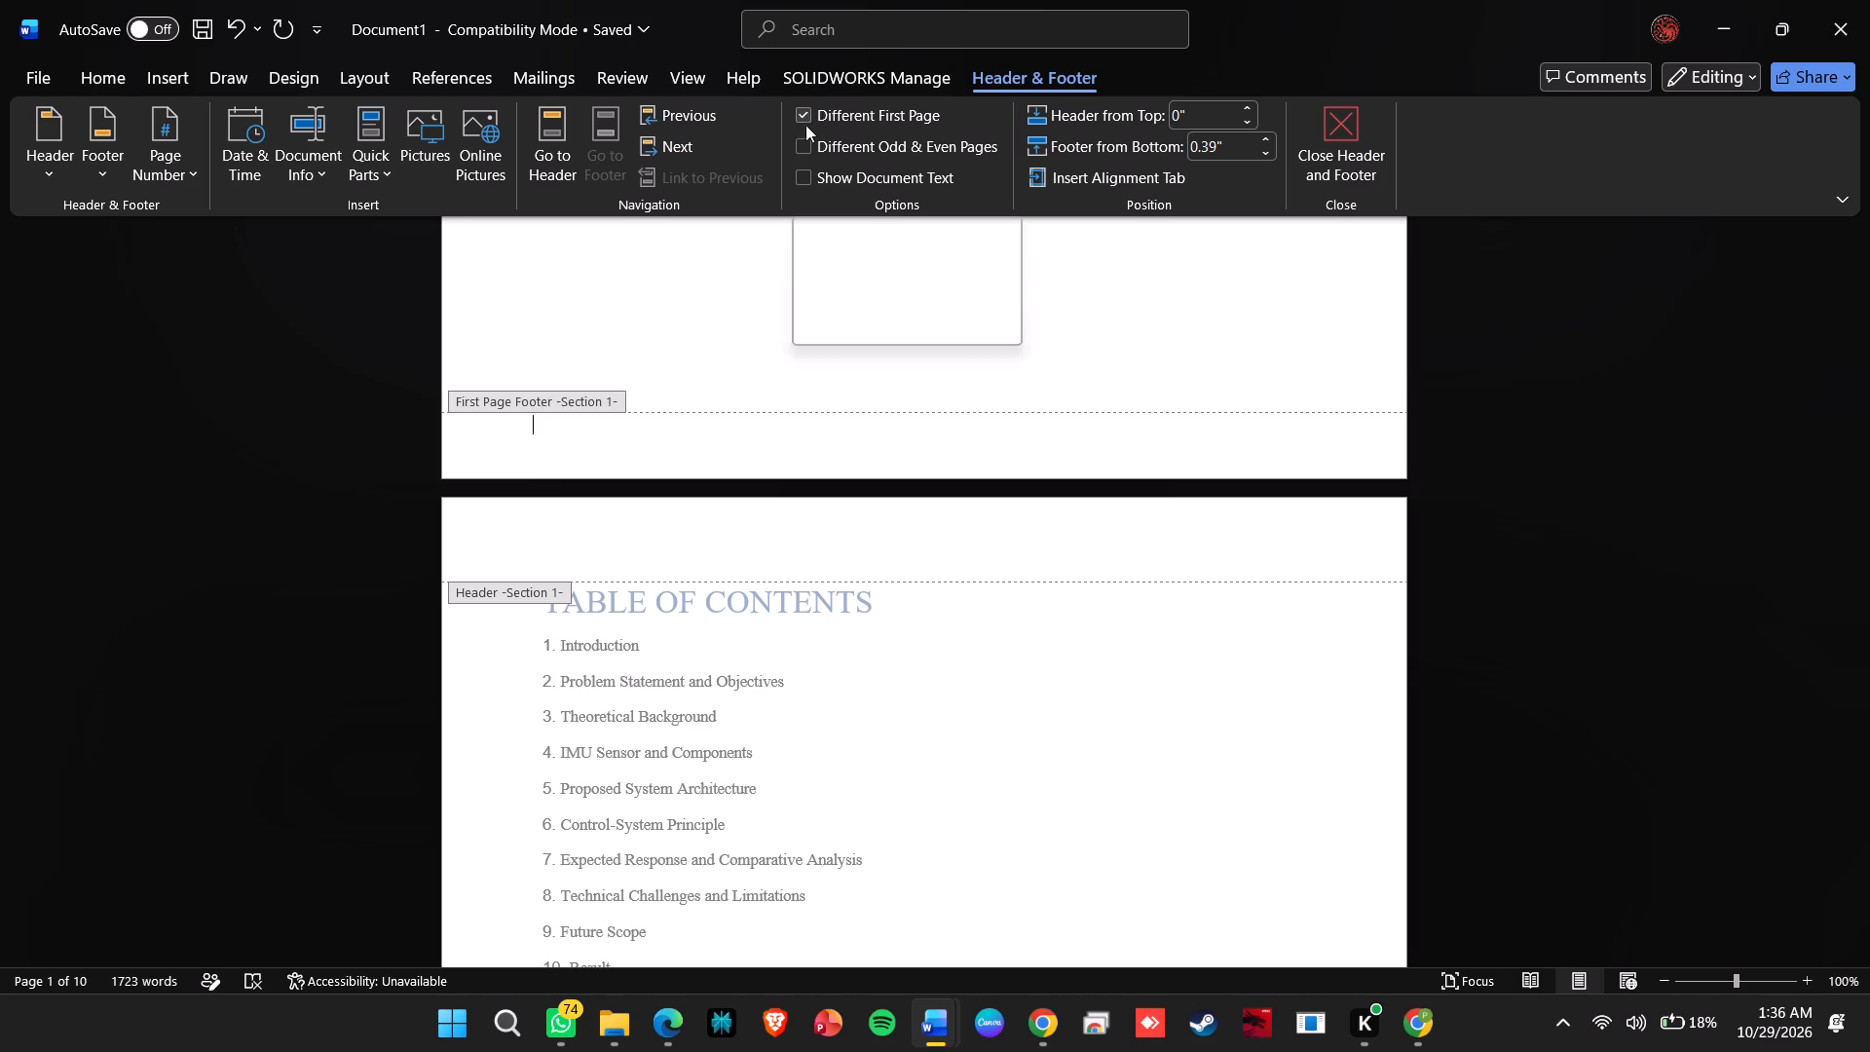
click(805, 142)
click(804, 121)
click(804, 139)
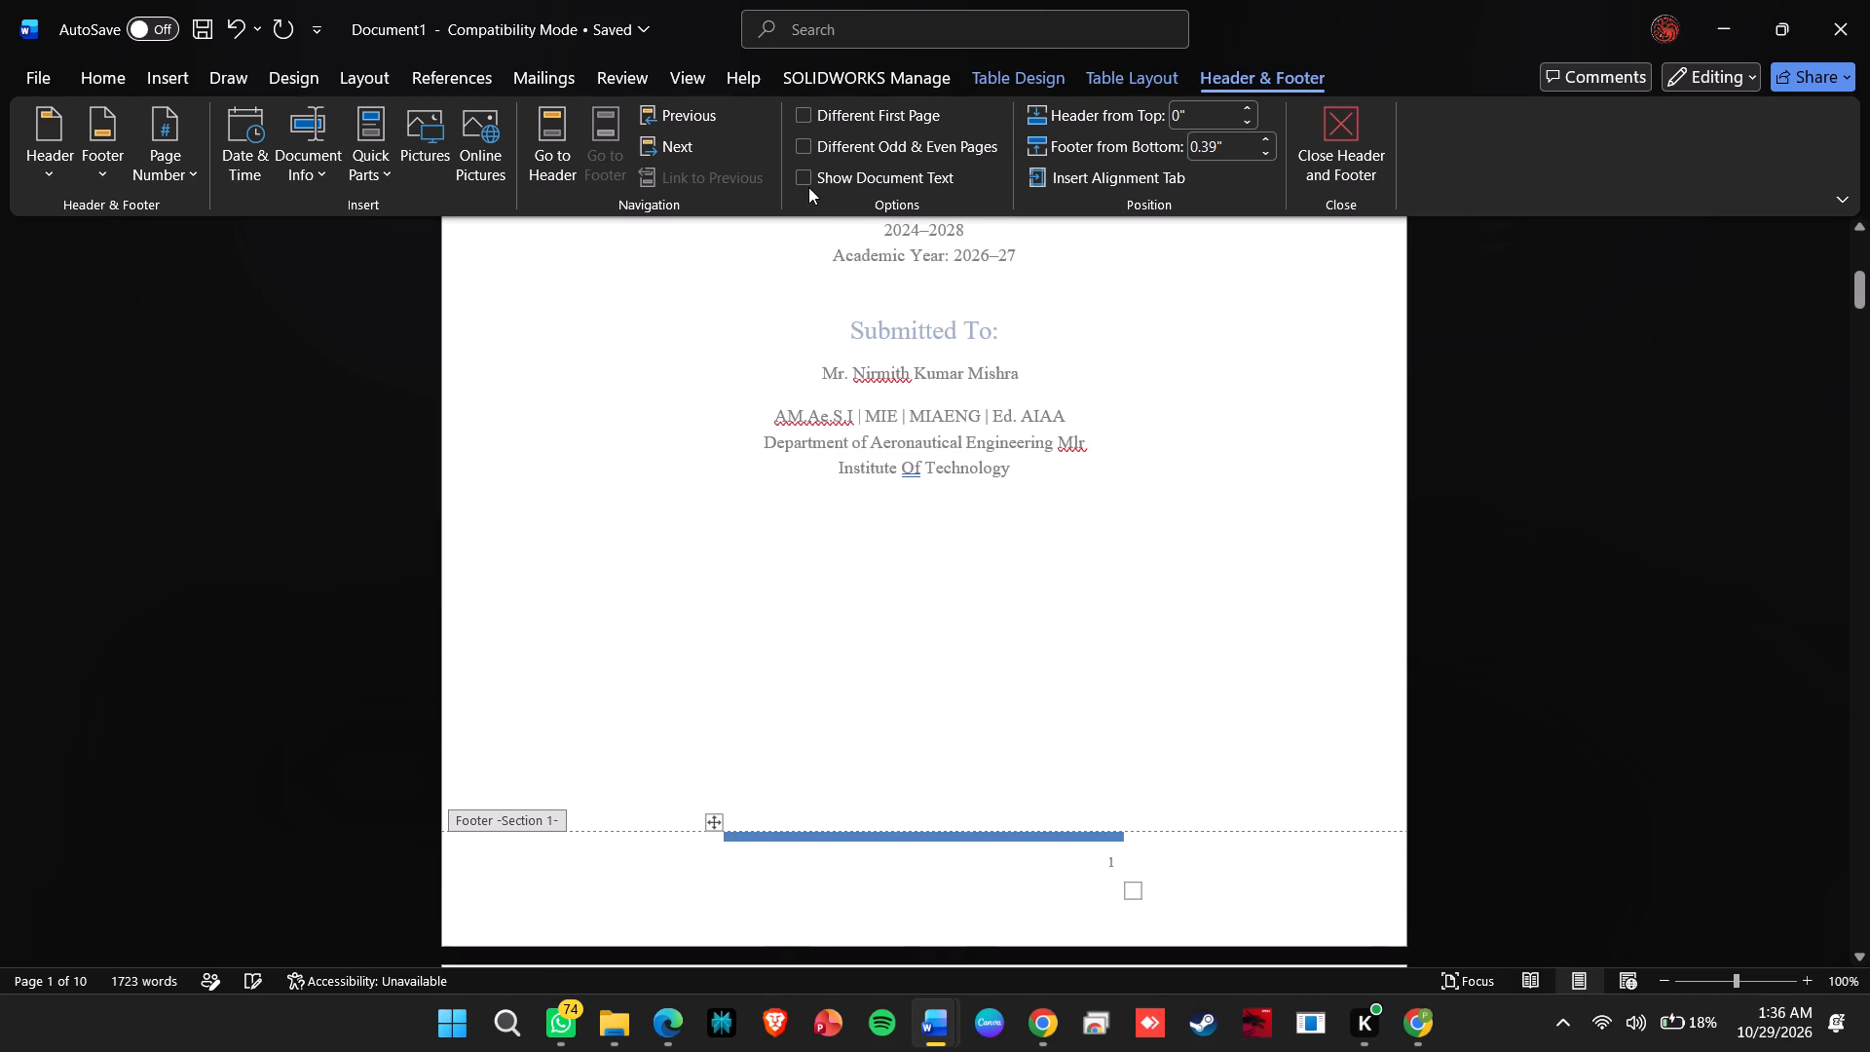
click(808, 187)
Delete the rest of the Retrospect footer table, including its blue bar and page number, from the cover page footer.
scroll(947, 424, down, 7)
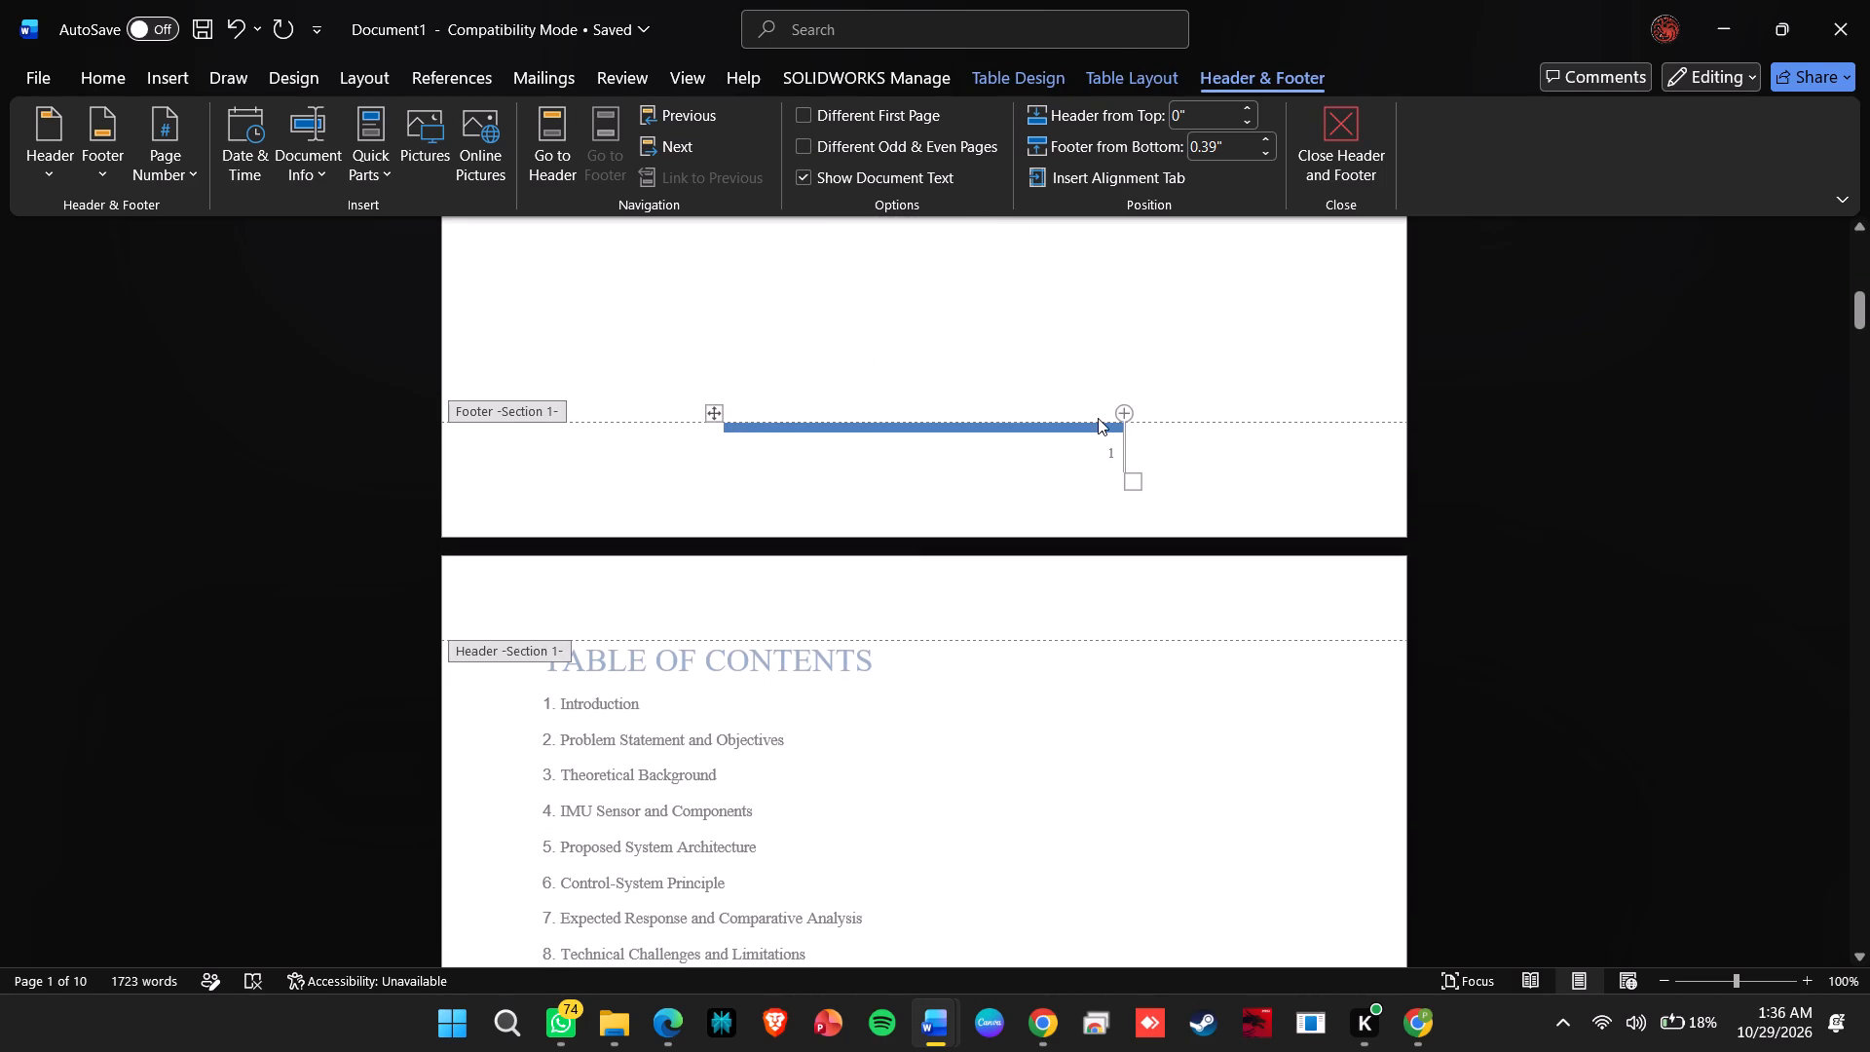
click(1098, 418)
click(1122, 412)
drag(1122, 412, 1057, 412)
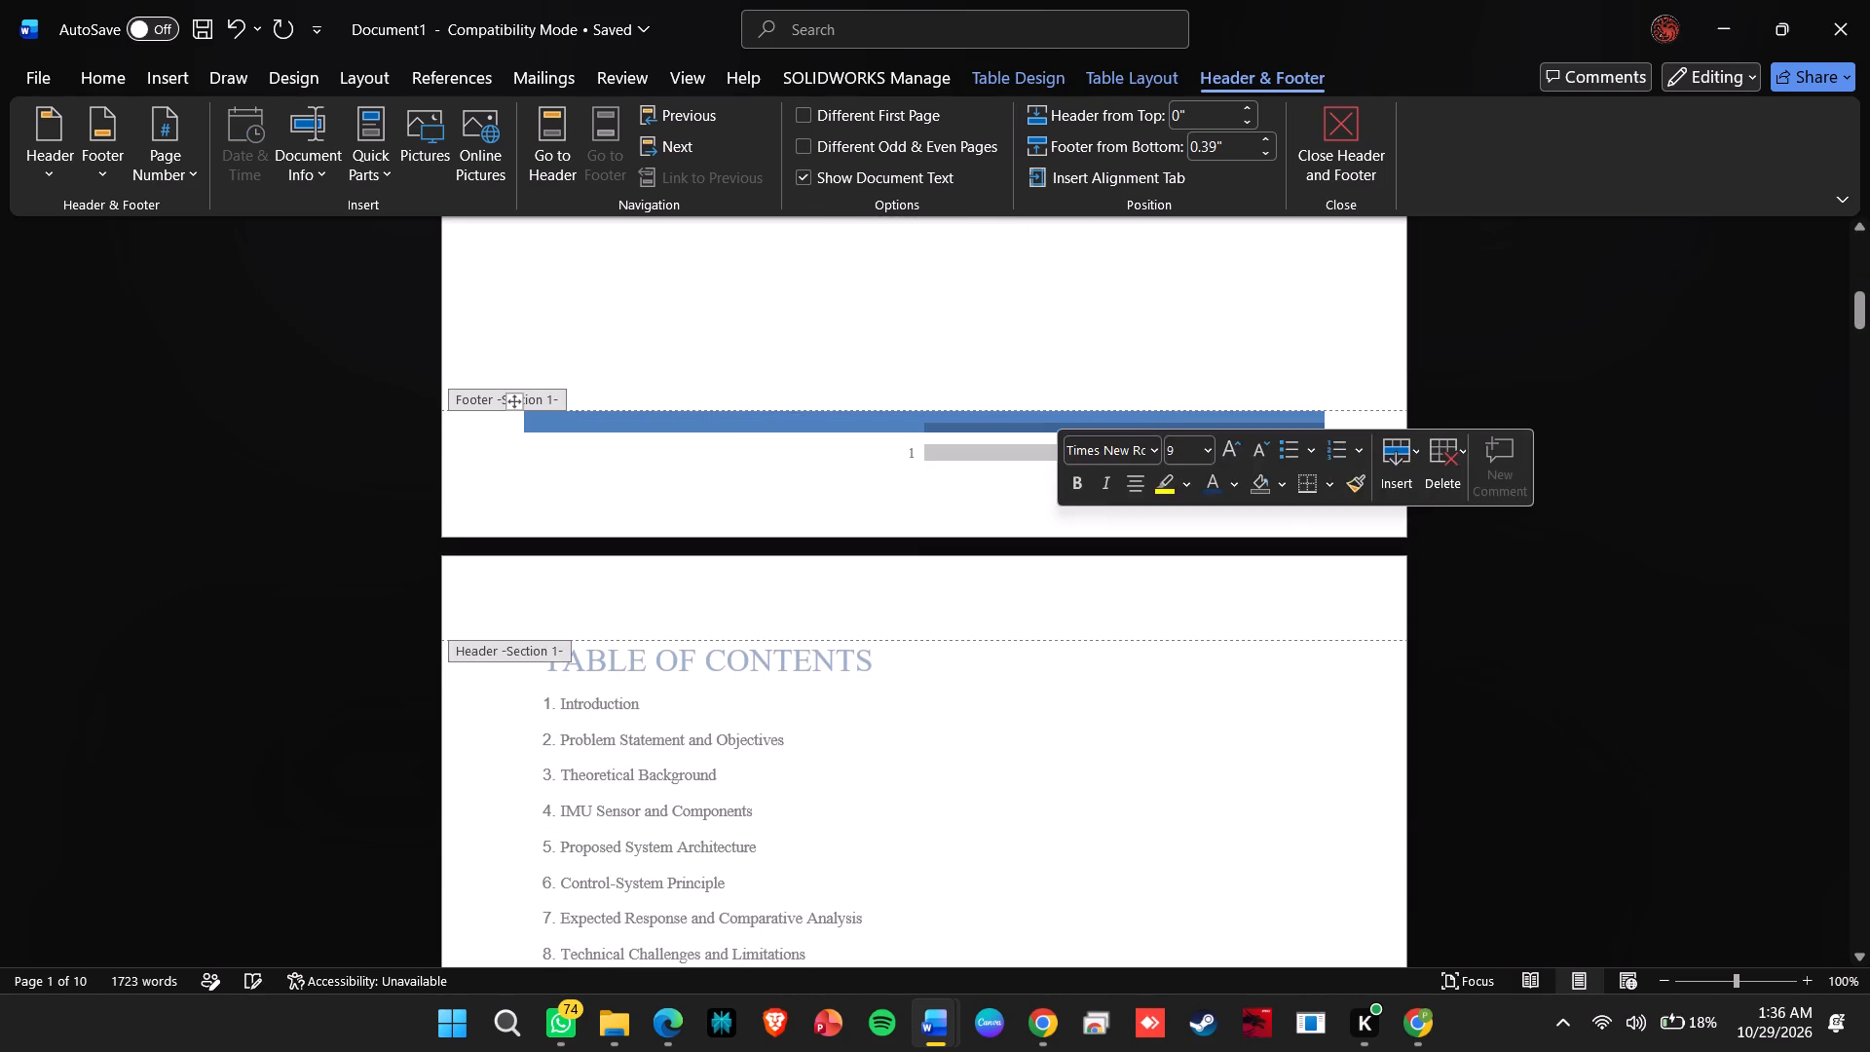
key(BackSpace)
click(1057, 412)
key(BackSpace)
key(BackSpace)
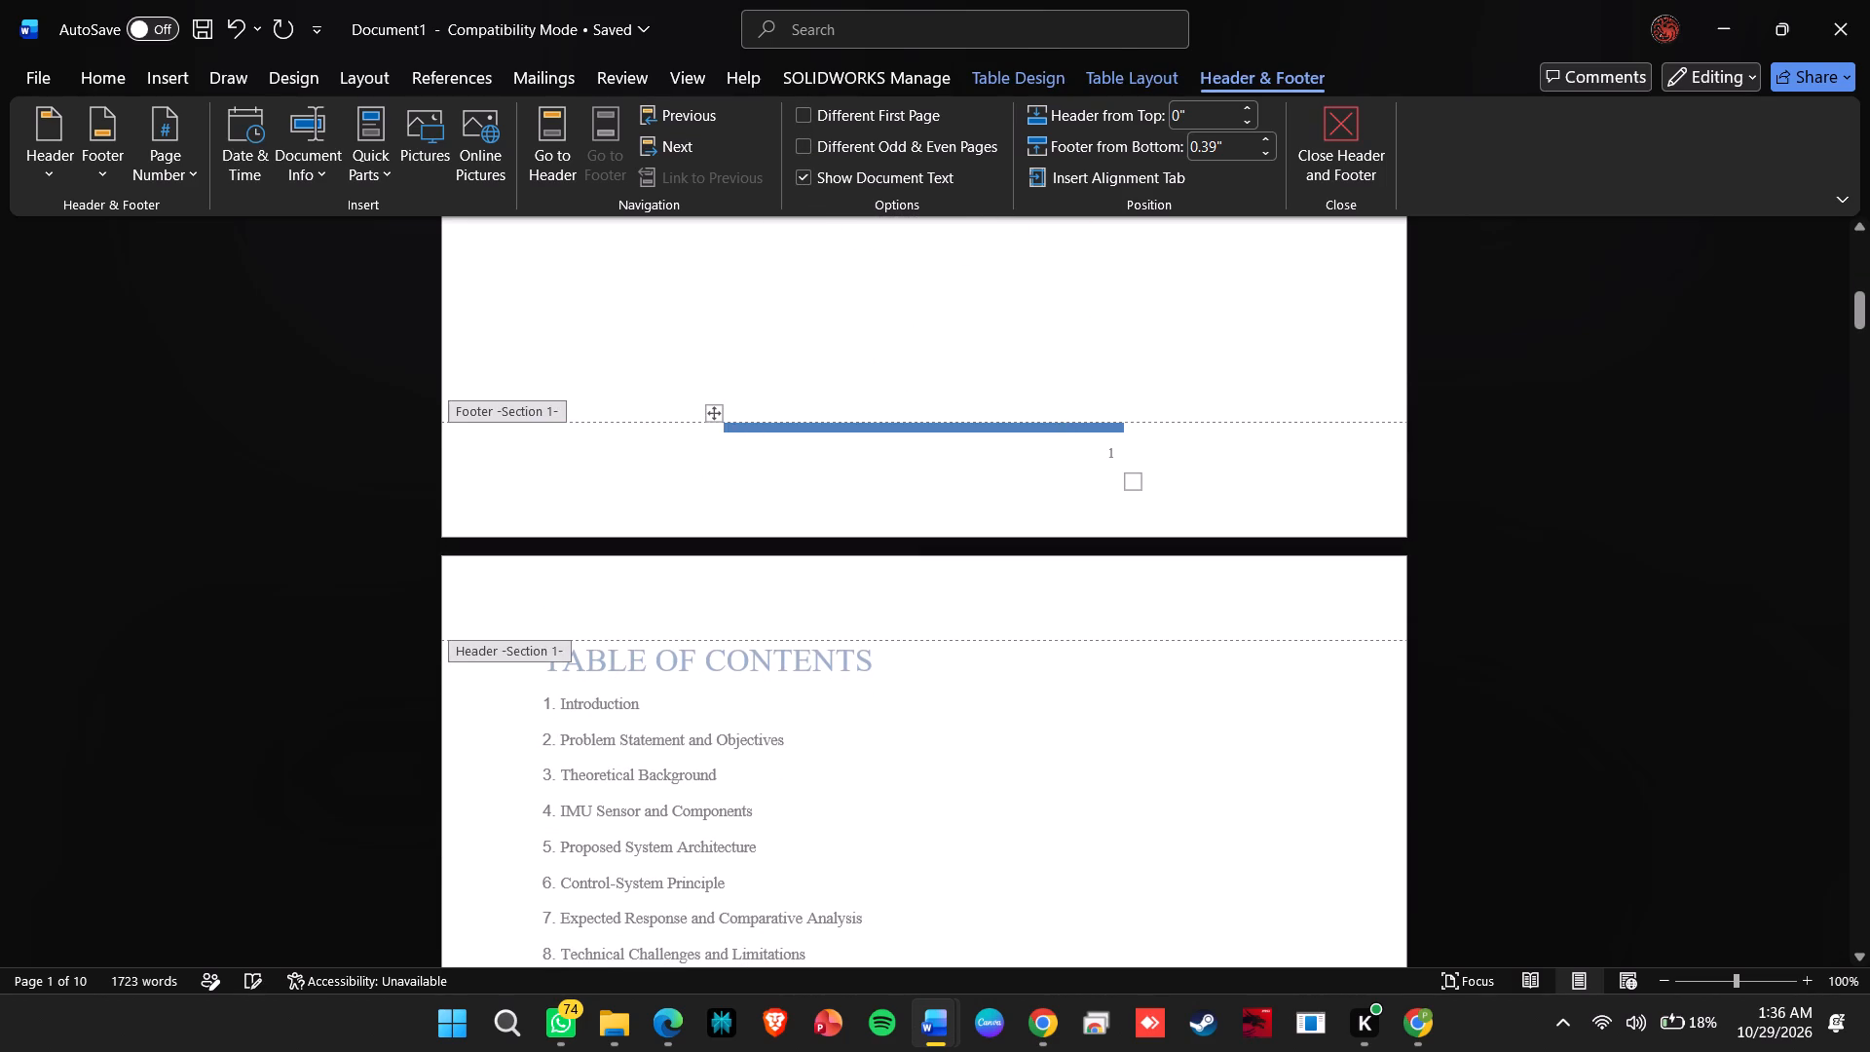
drag(716, 411, 897, 429)
key(BackSpace)
click(901, 410)
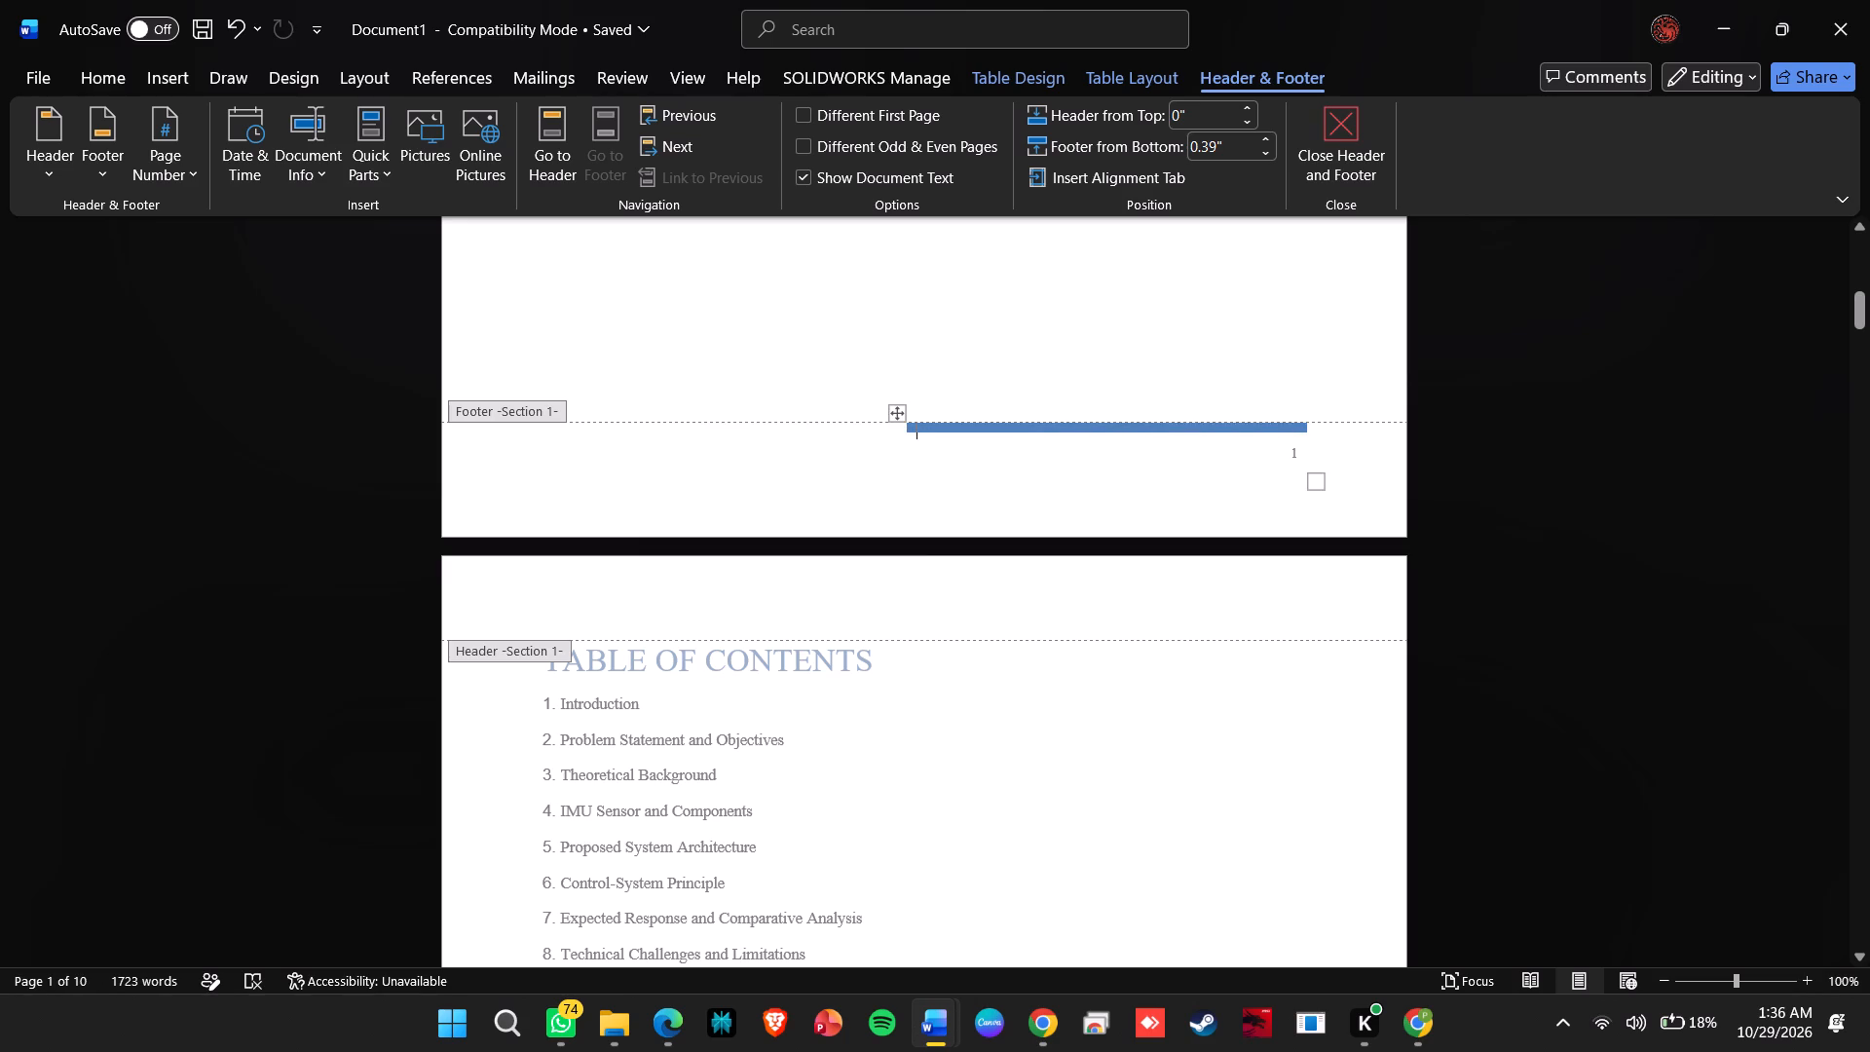
key(BackSpace)
key(BackSpace)
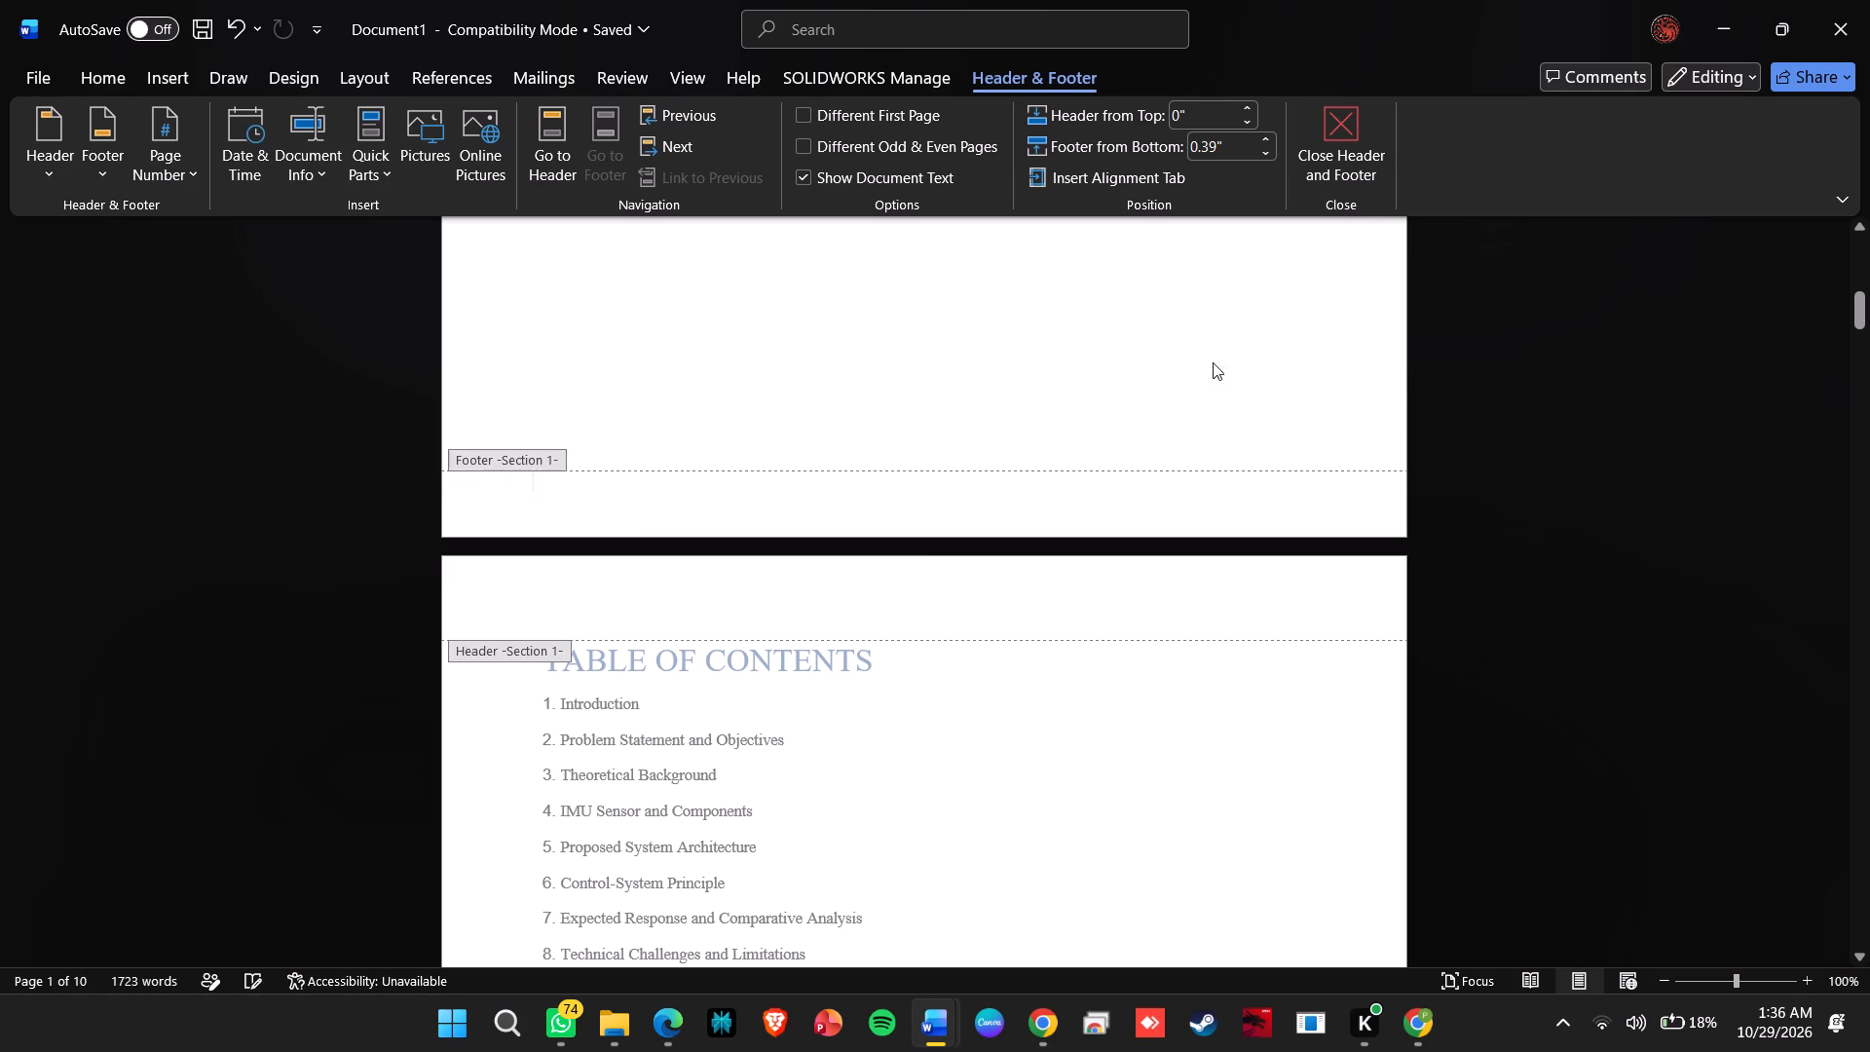
Close footer editing and check the page bottoms from the table of contents through the Theoretical Background page.
click(1328, 168)
scroll(1203, 572, down, 11)
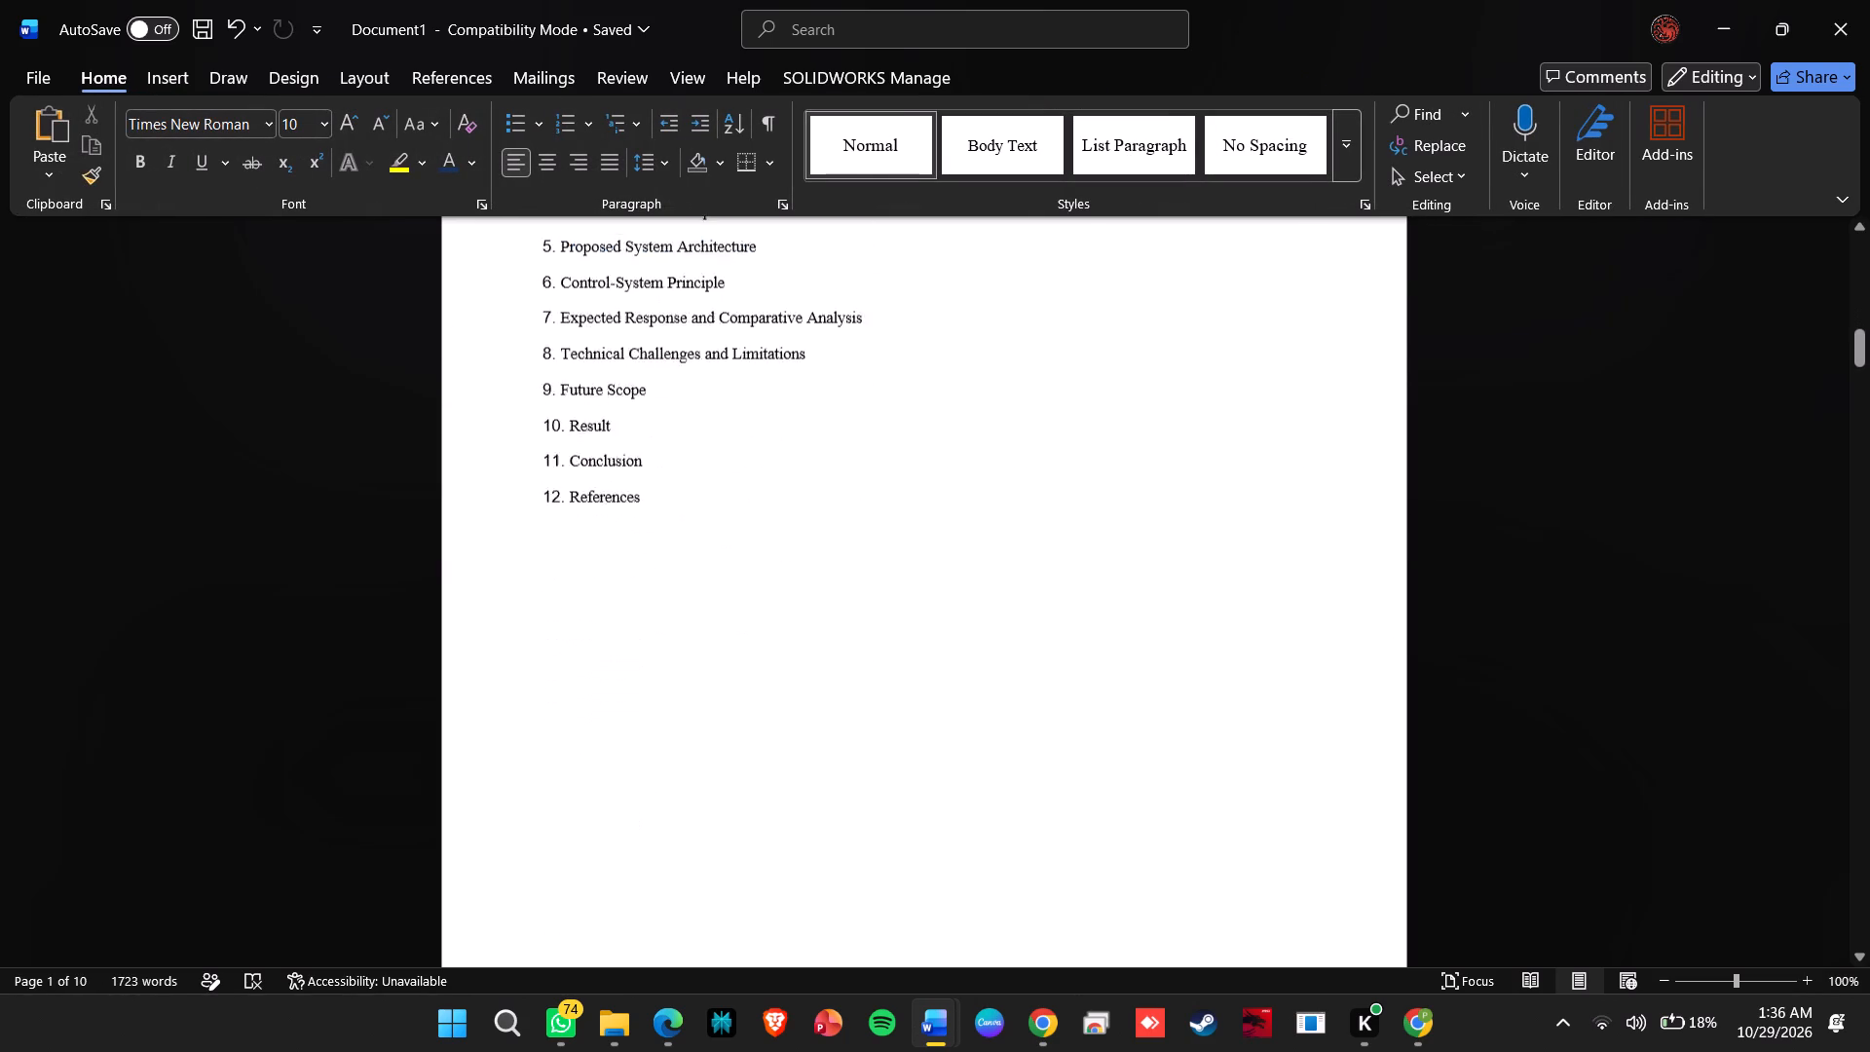
scroll(1203, 572, down, 11)
scroll(1203, 572, up, 10)
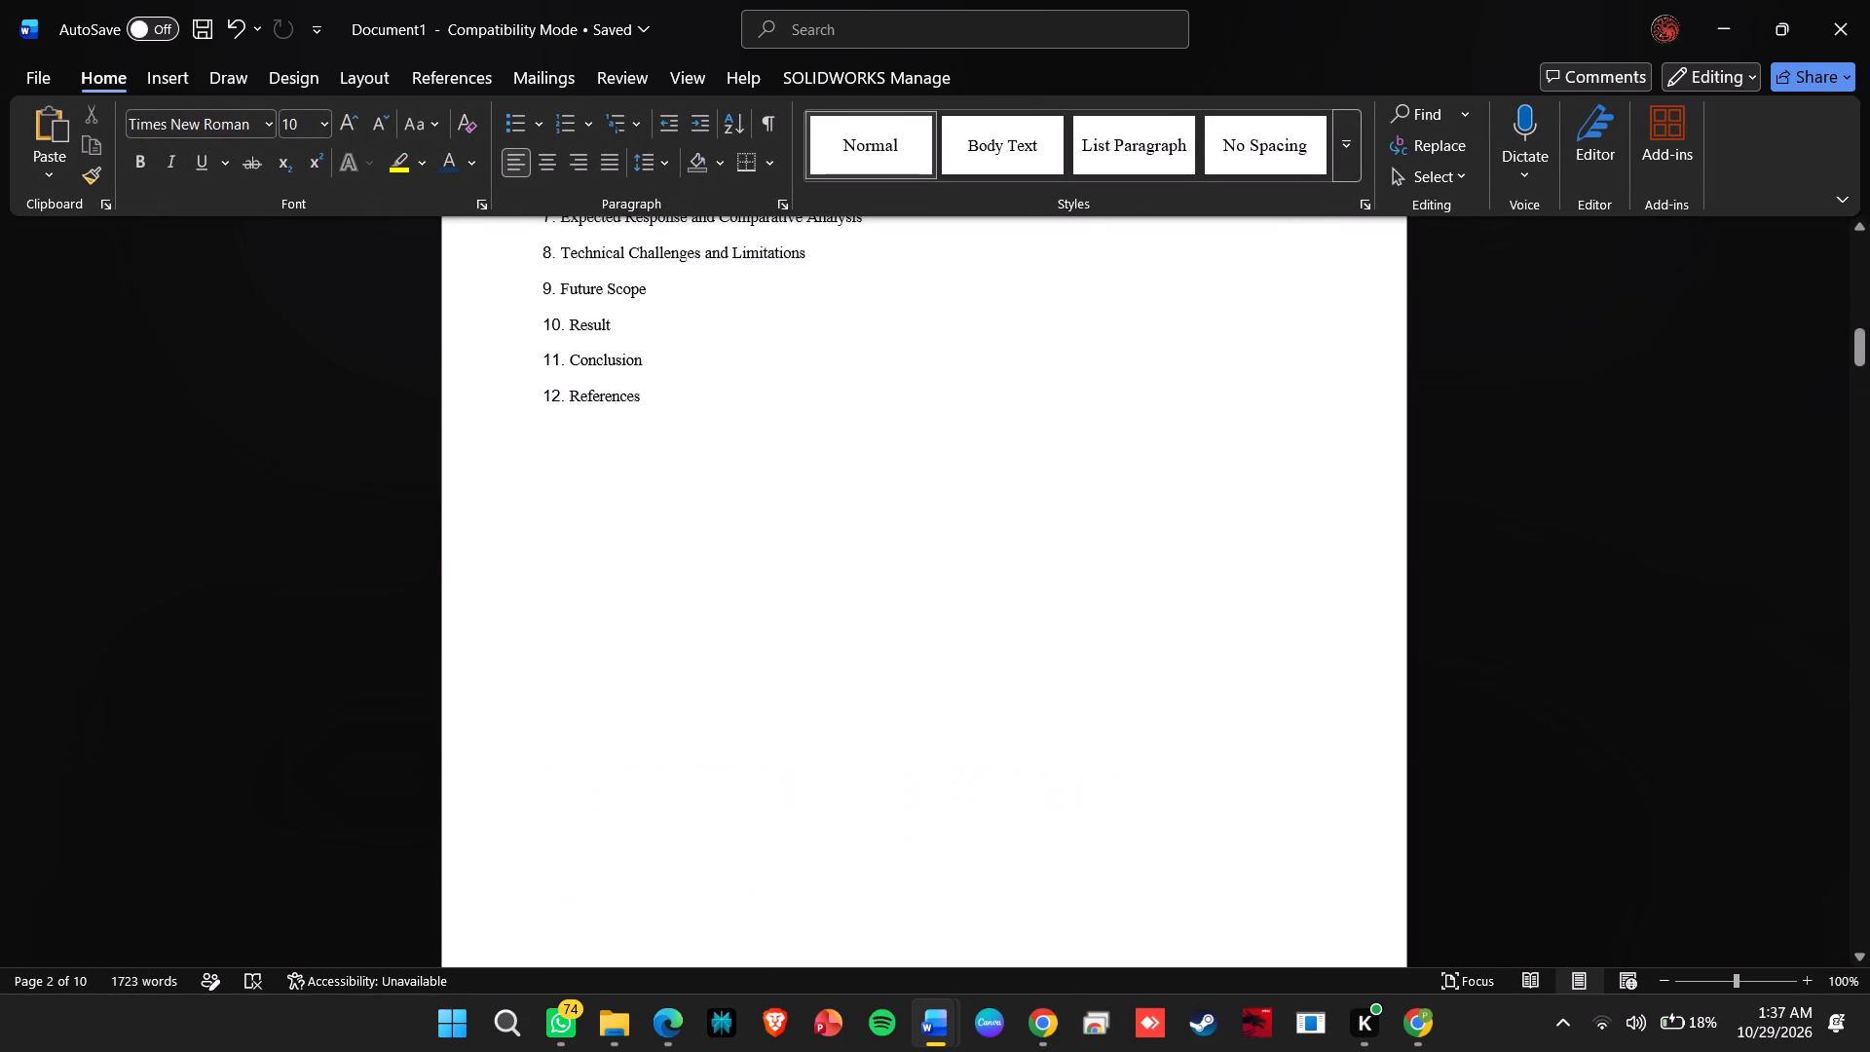
scroll(1203, 572, down, 20)
scroll(1203, 572, down, 16)
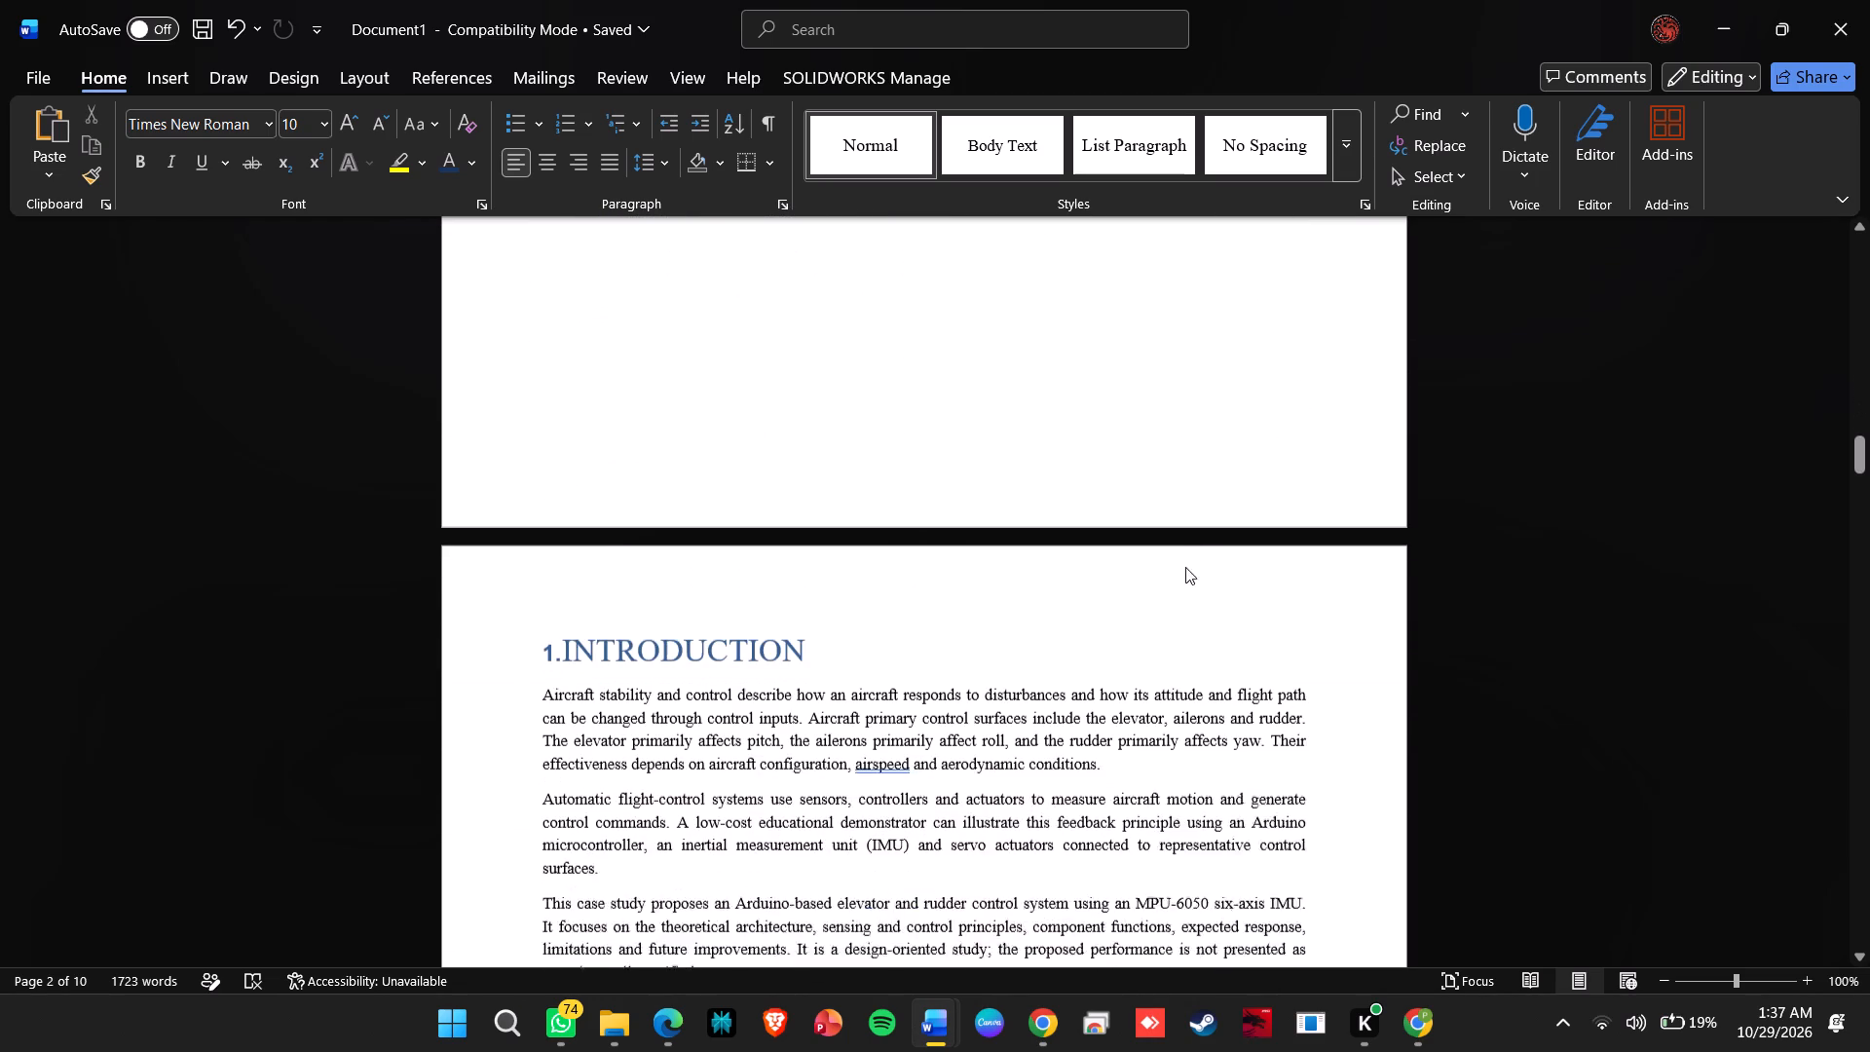
click(833, 575)
scroll(833, 575, down, 20)
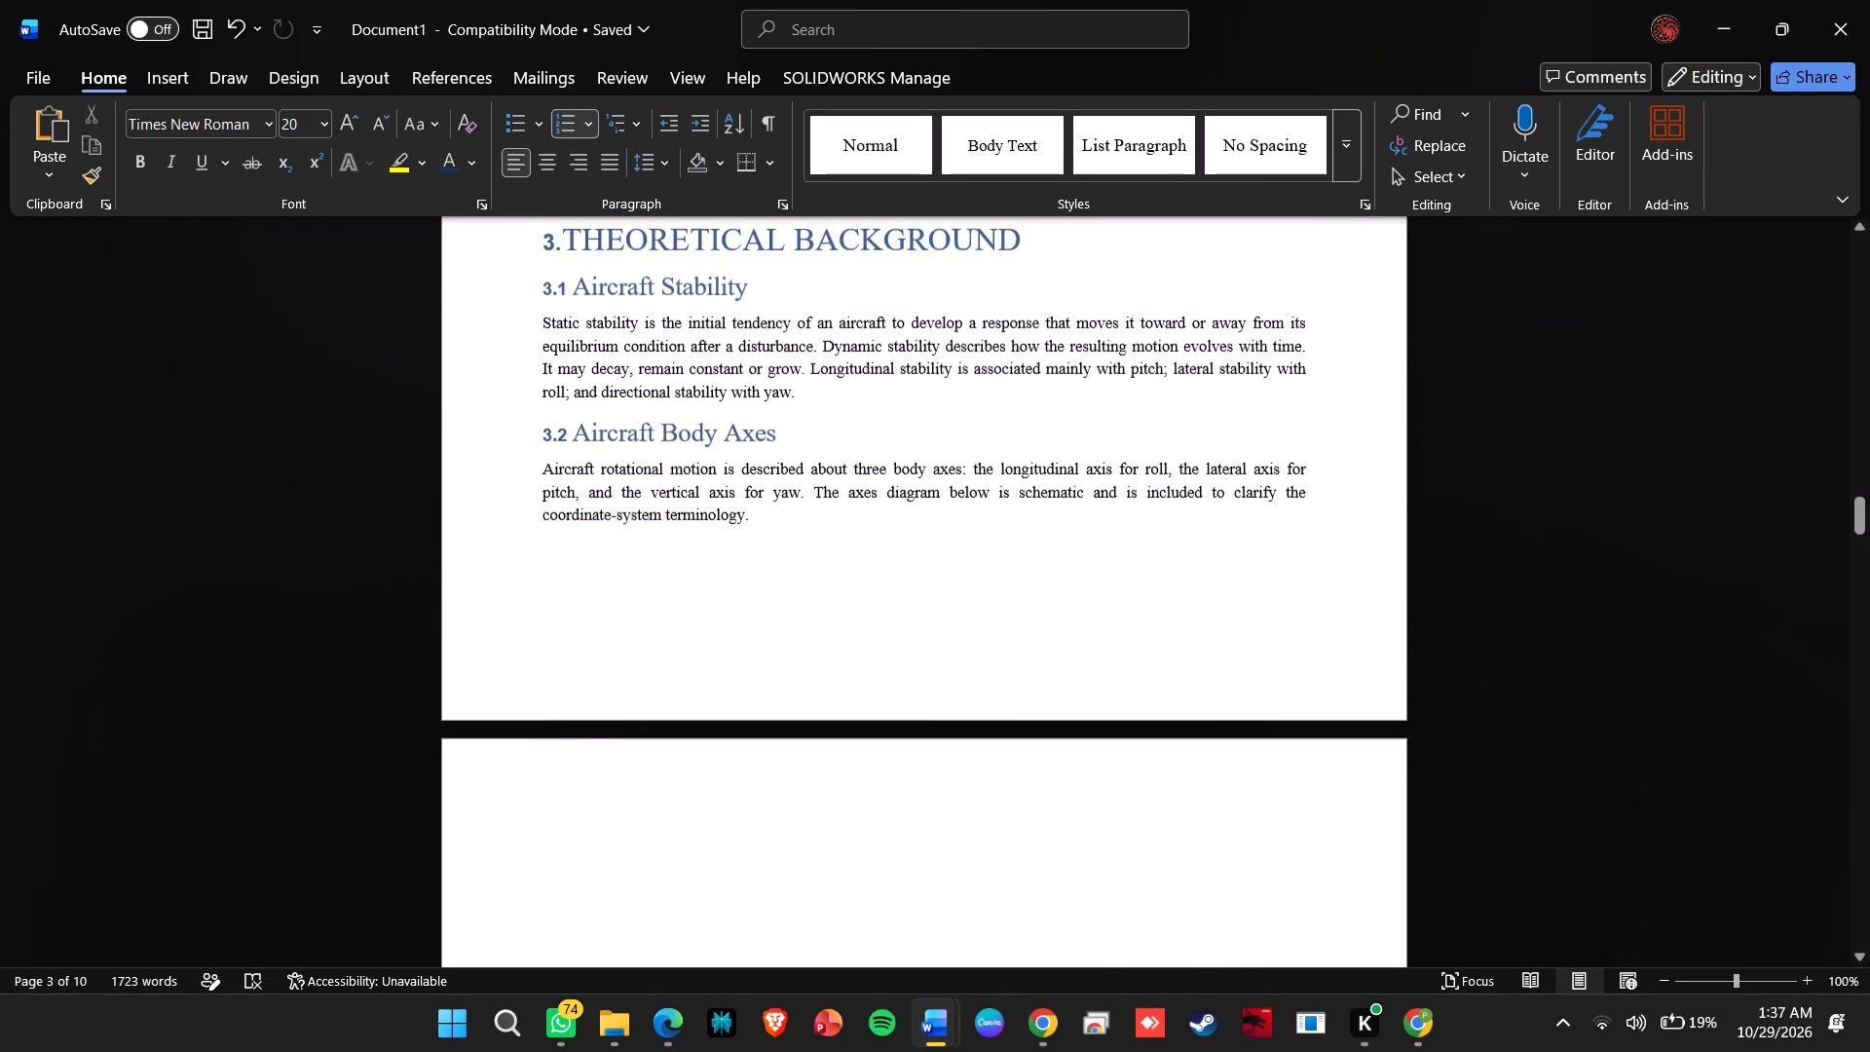
Reopen the Section 1 footer for editing on the Theoretical Background page.
triple_click(544, 620)
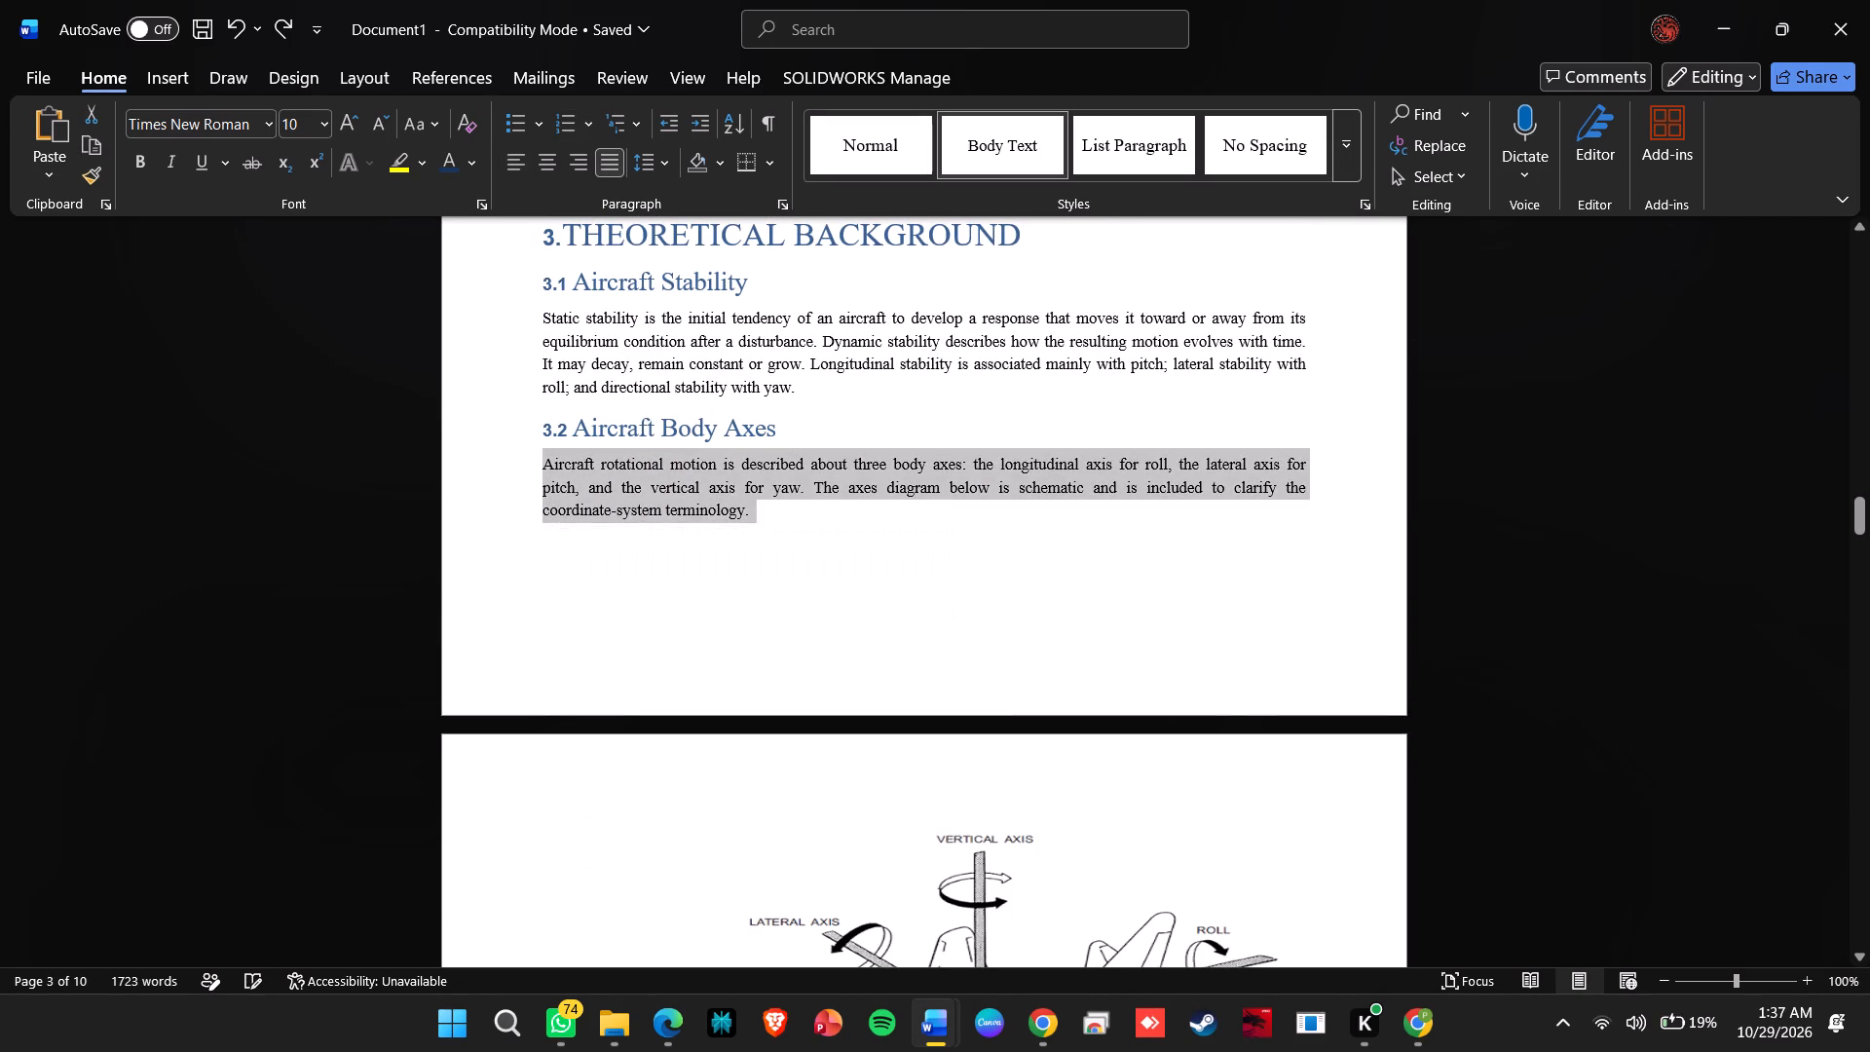
triple_click(612, 669)
scroll(1285, 532, up, 9)
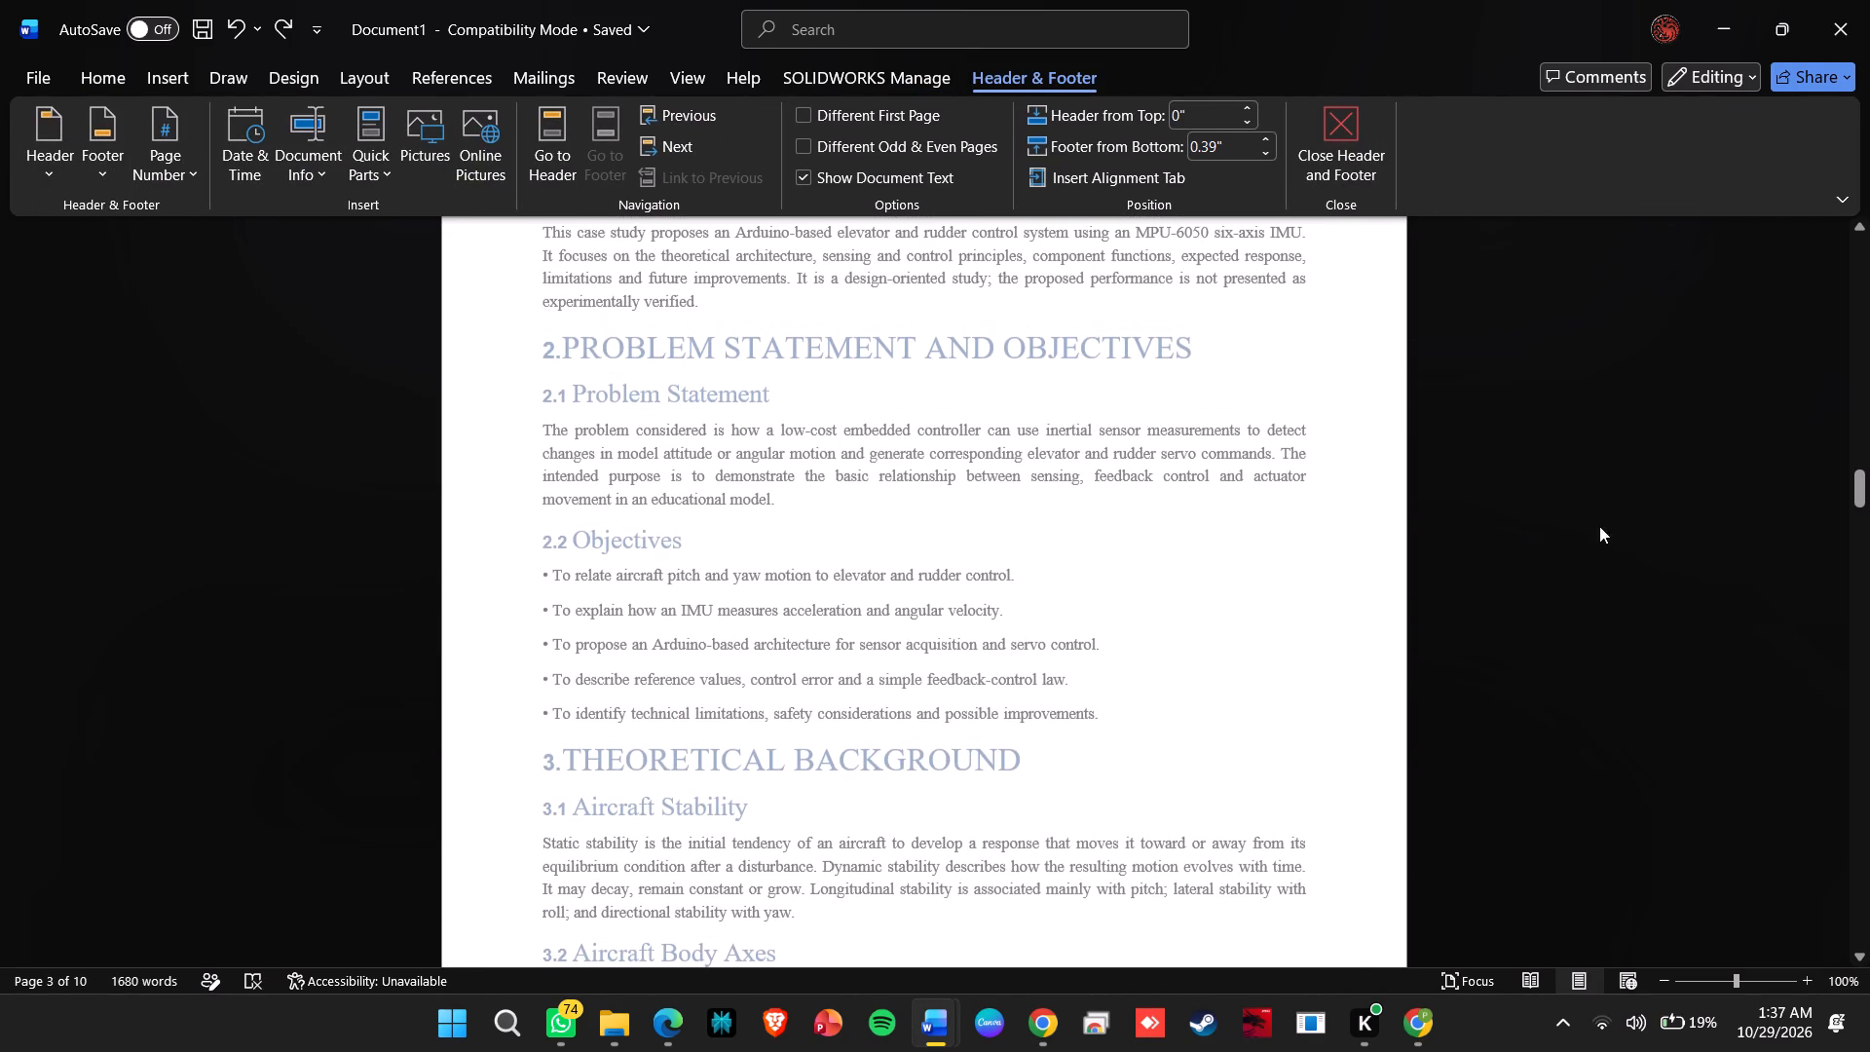
drag(1855, 482, 1851, 445)
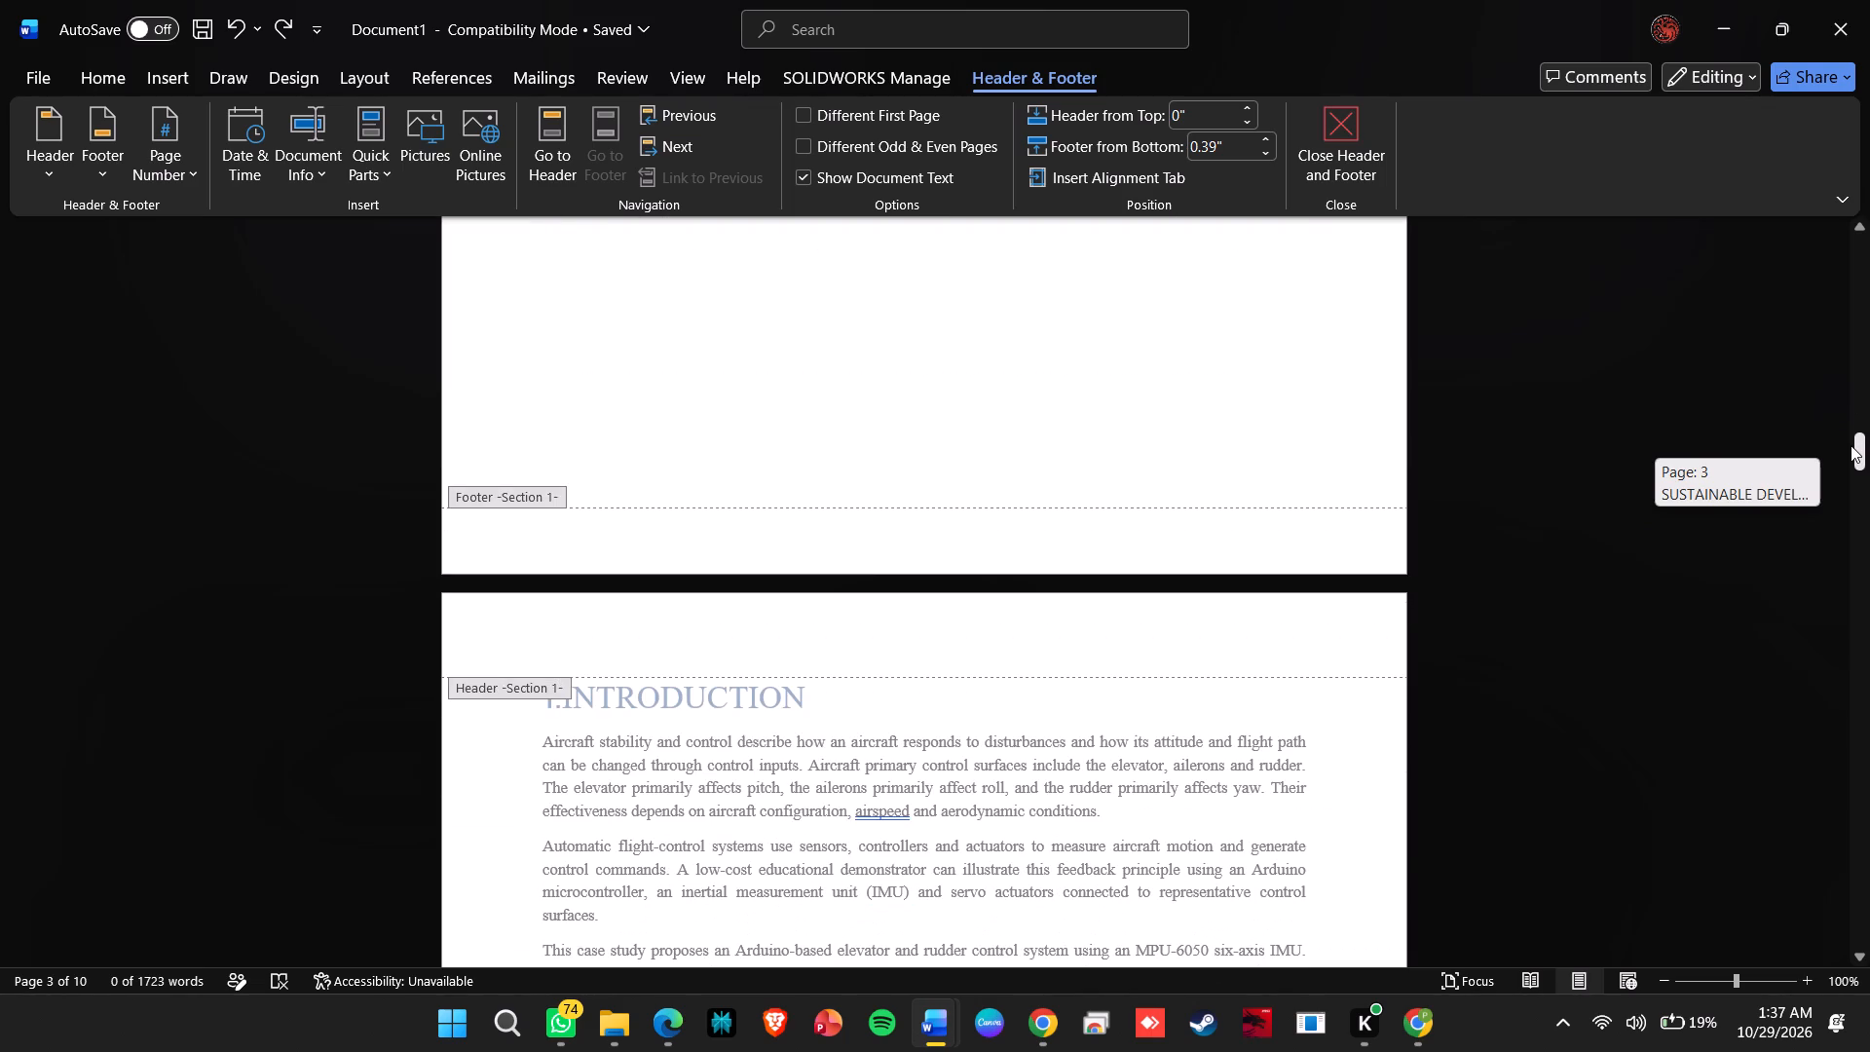
drag(1851, 445, 1865, 497)
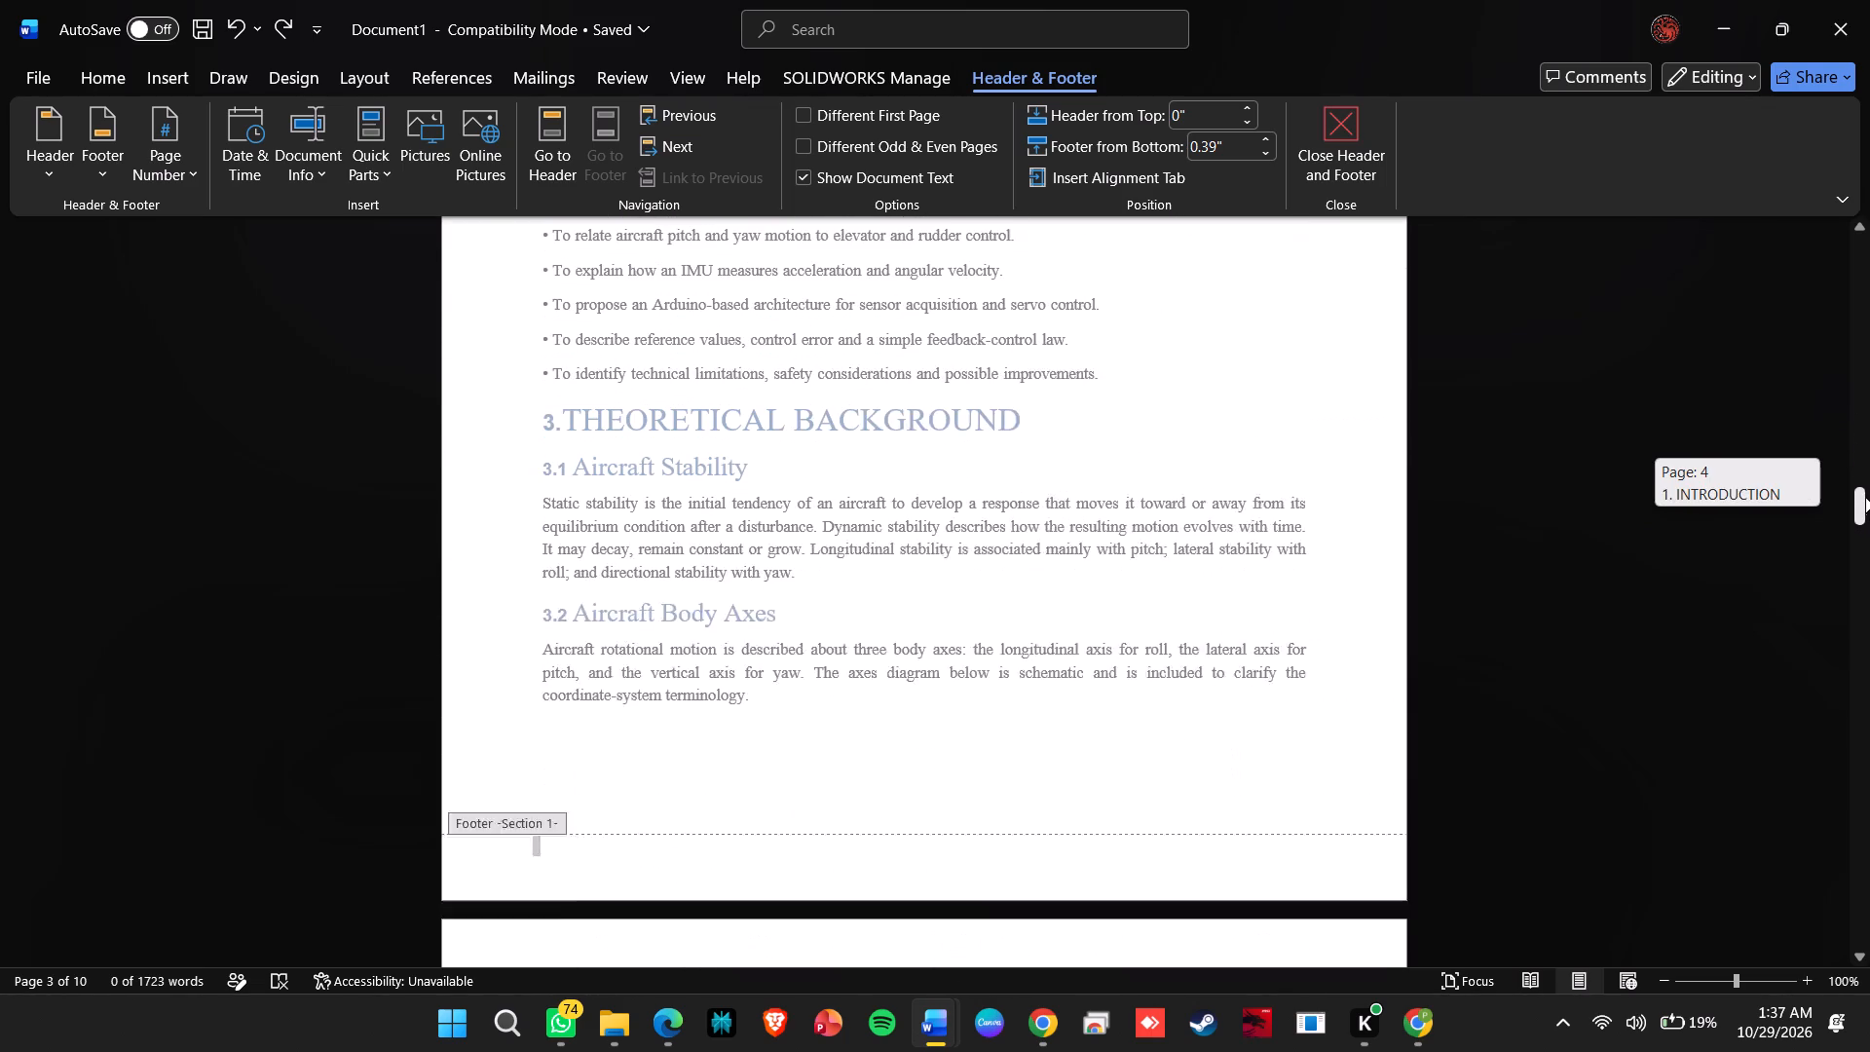
drag(1865, 497, 1865, 495)
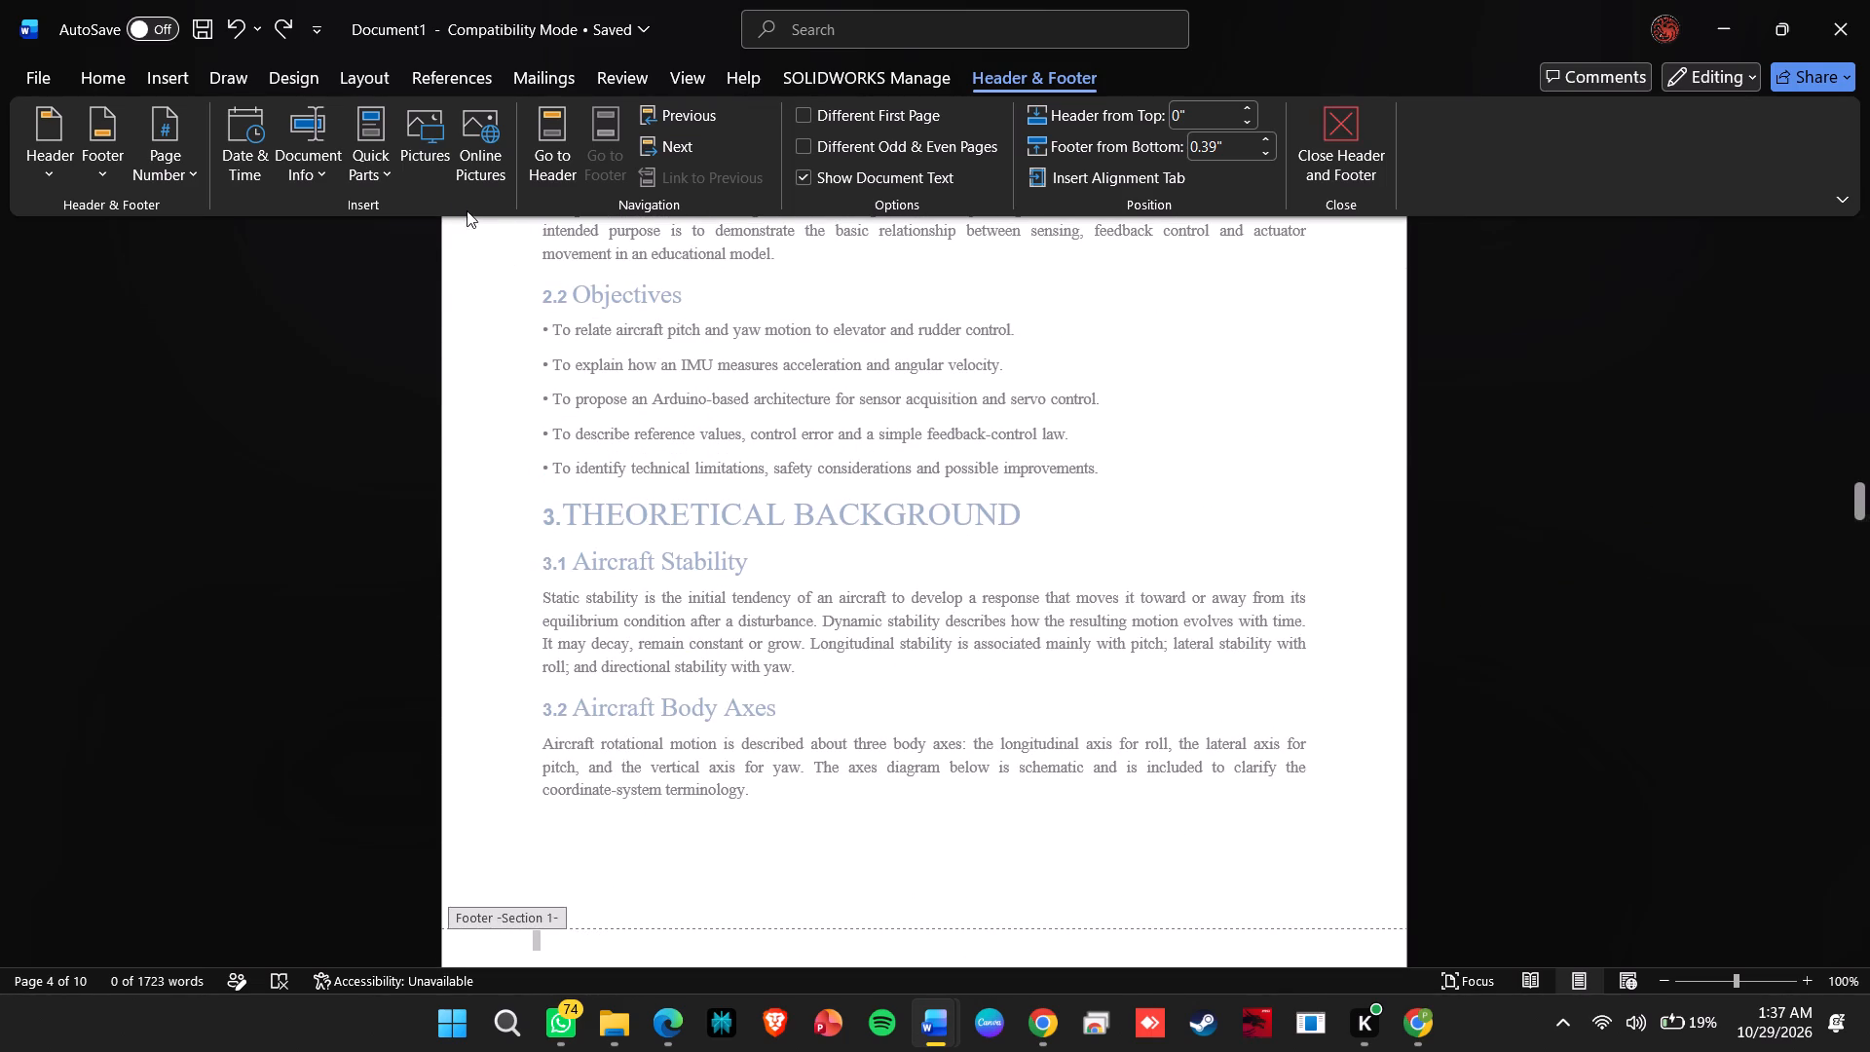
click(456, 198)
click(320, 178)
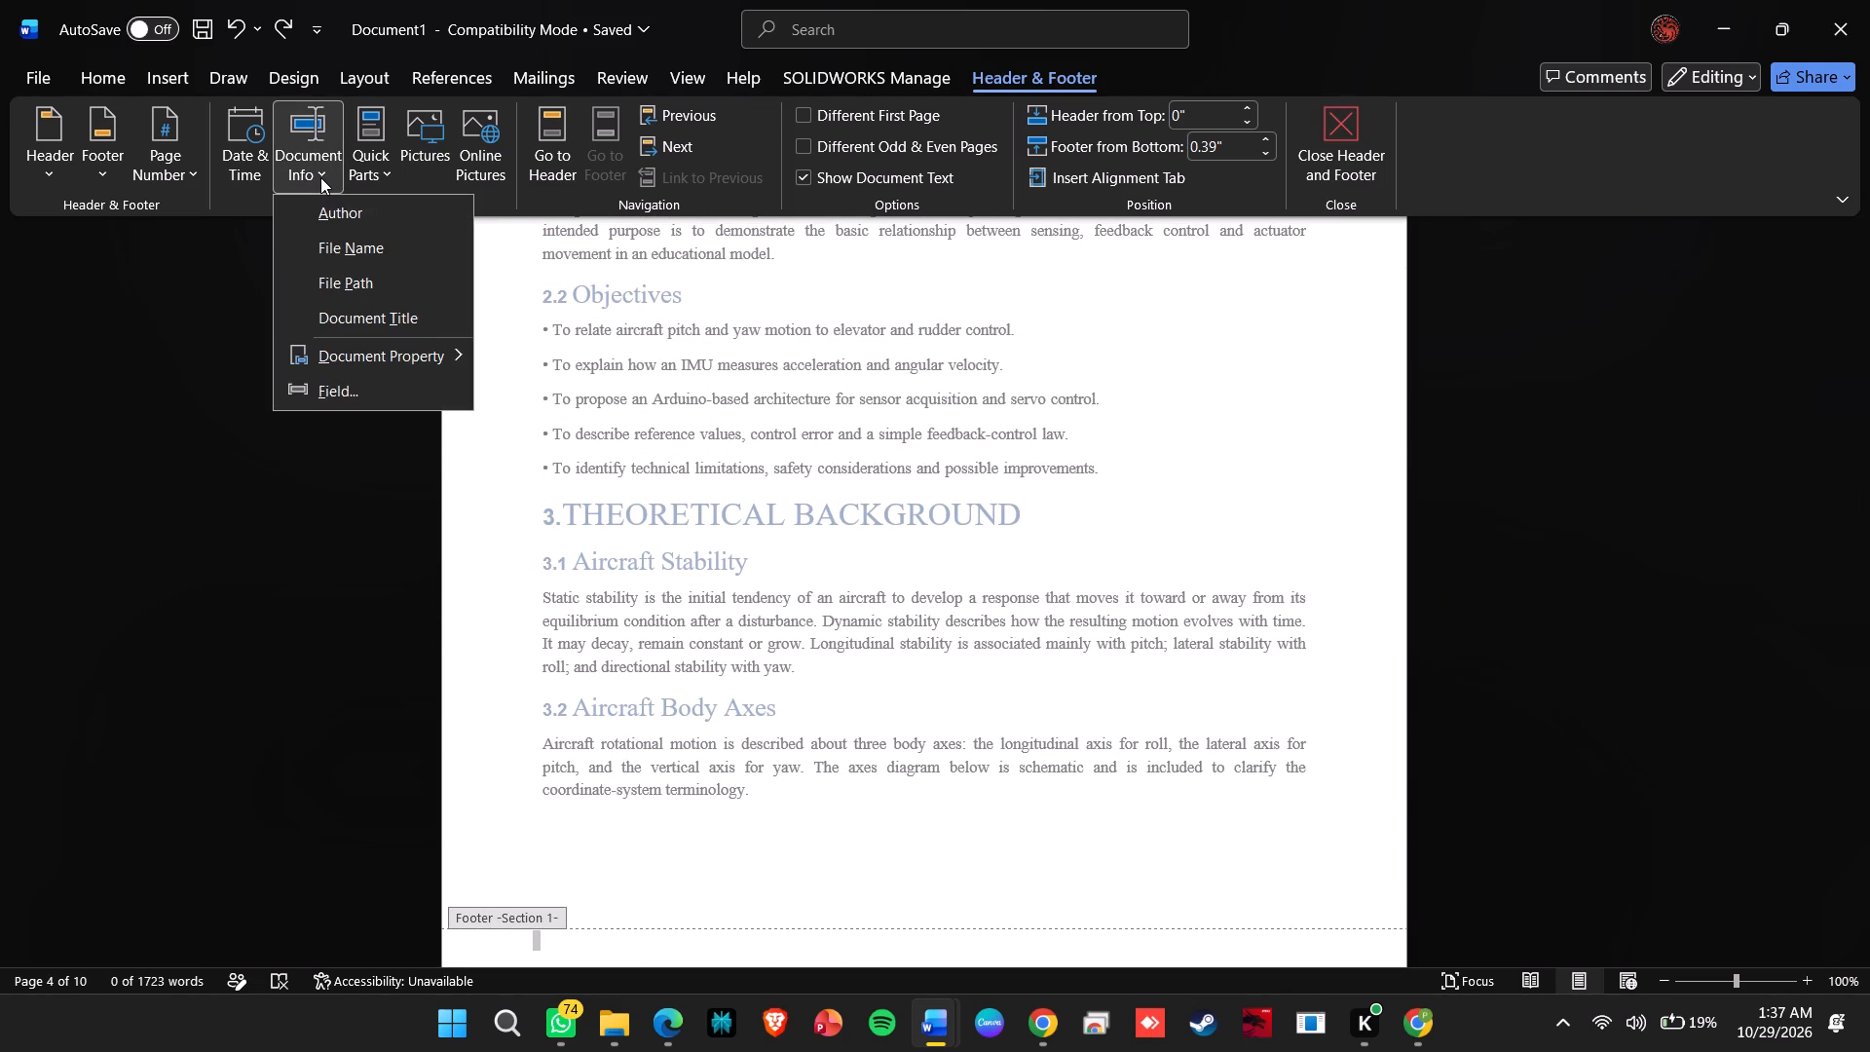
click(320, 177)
Set the Section 1 header distance from the top to 0.1 inches.
scroll(1094, 599, down, 7)
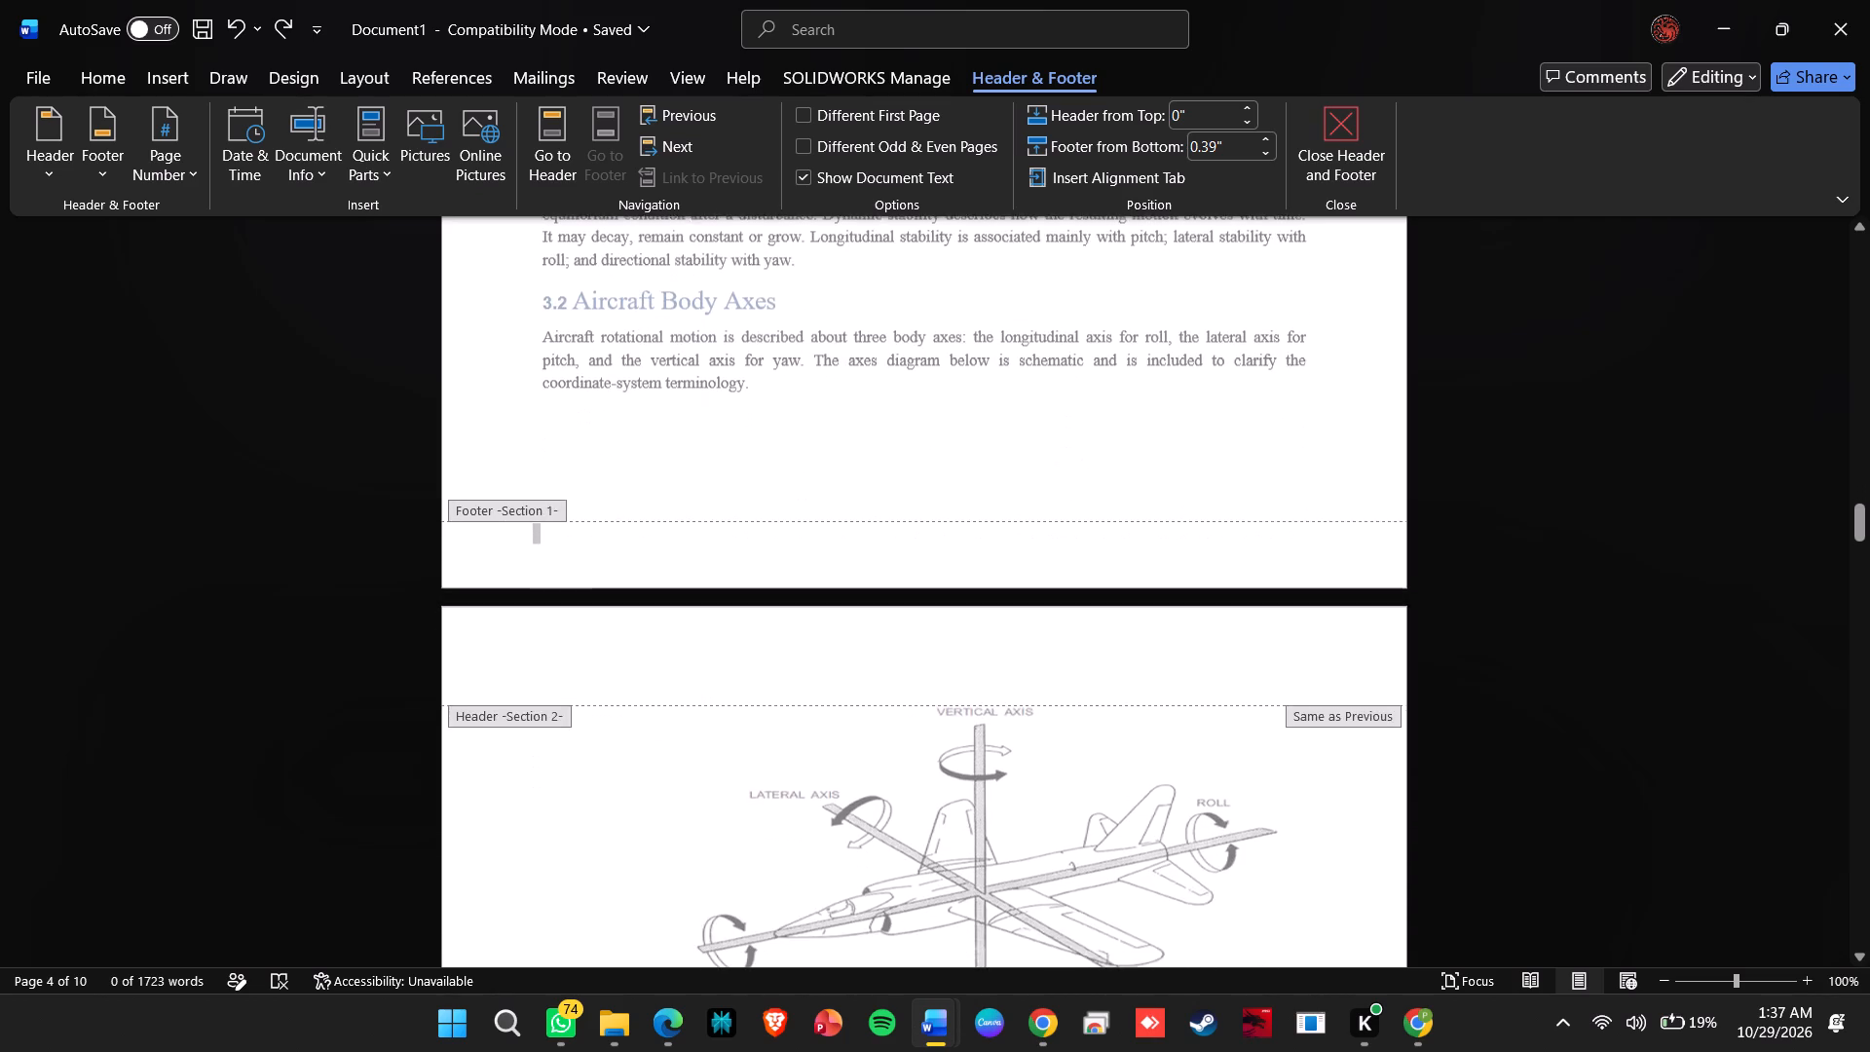
scroll(1099, 599, down, 1)
click(1047, 470)
click(1586, 484)
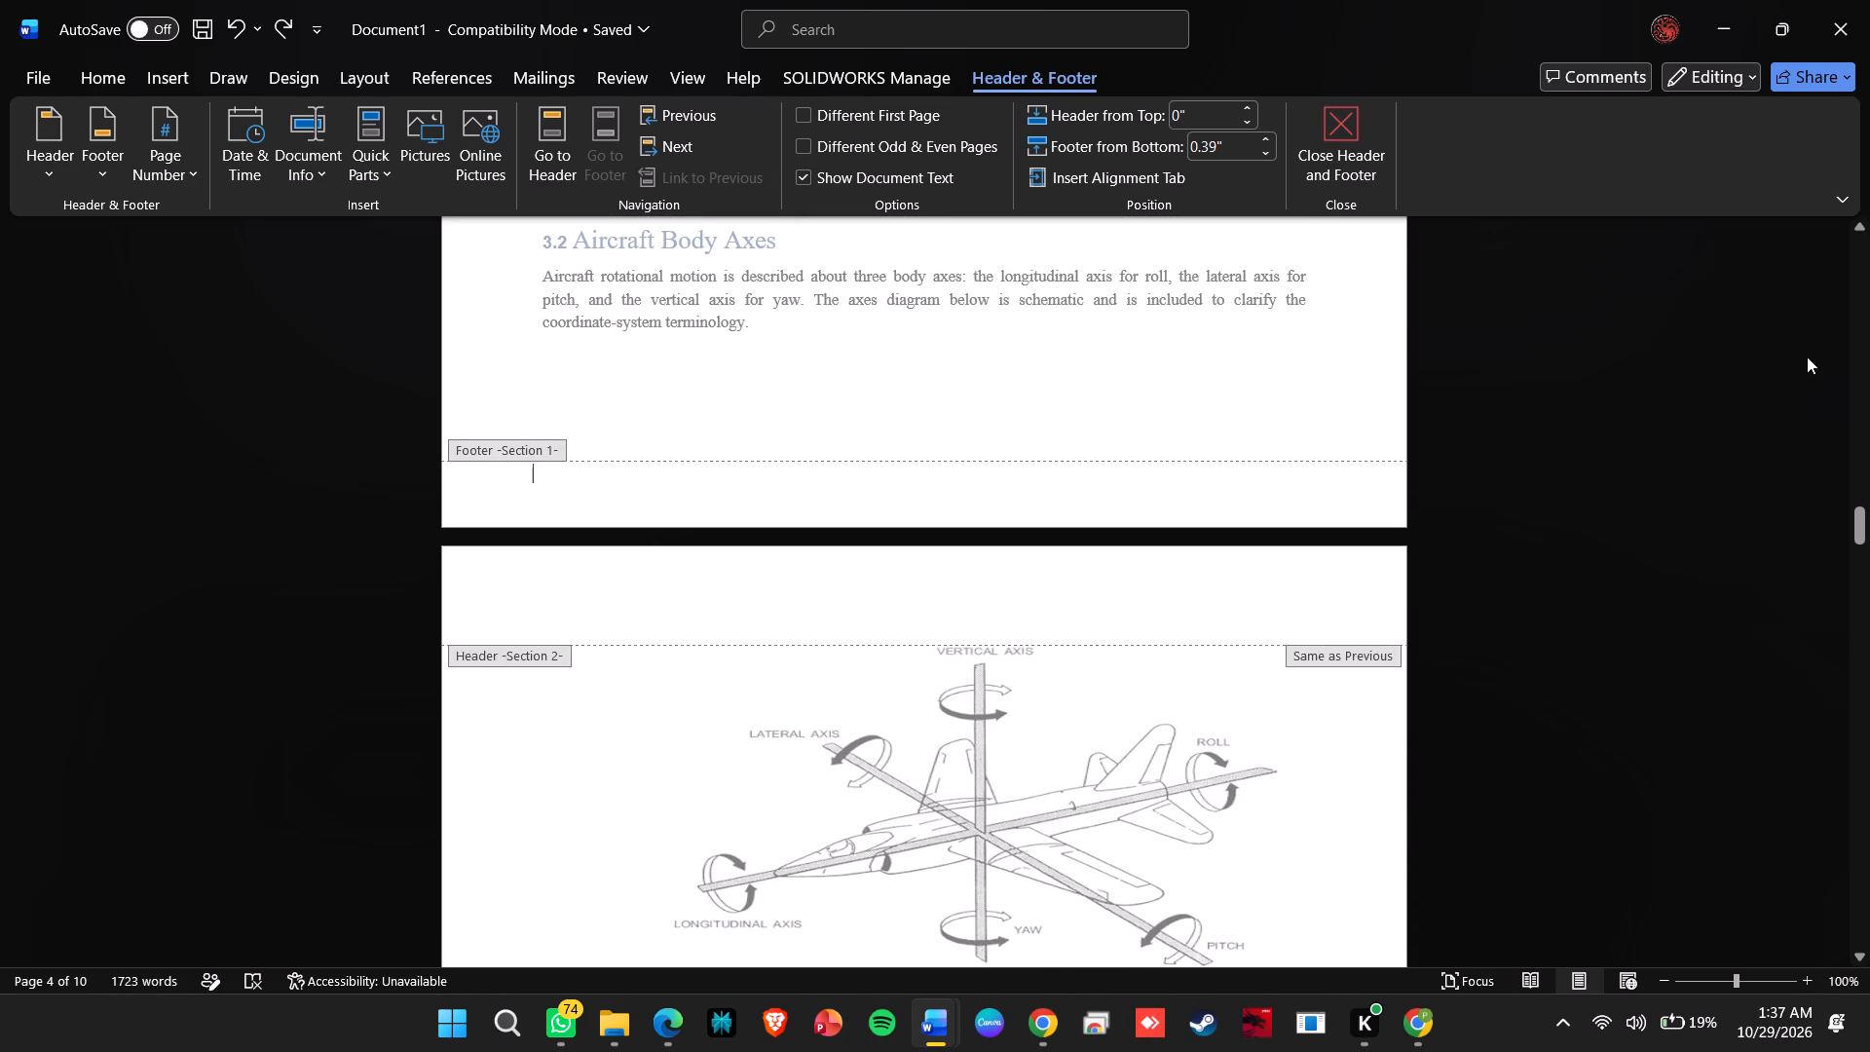
click(1249, 117)
click(1249, 101)
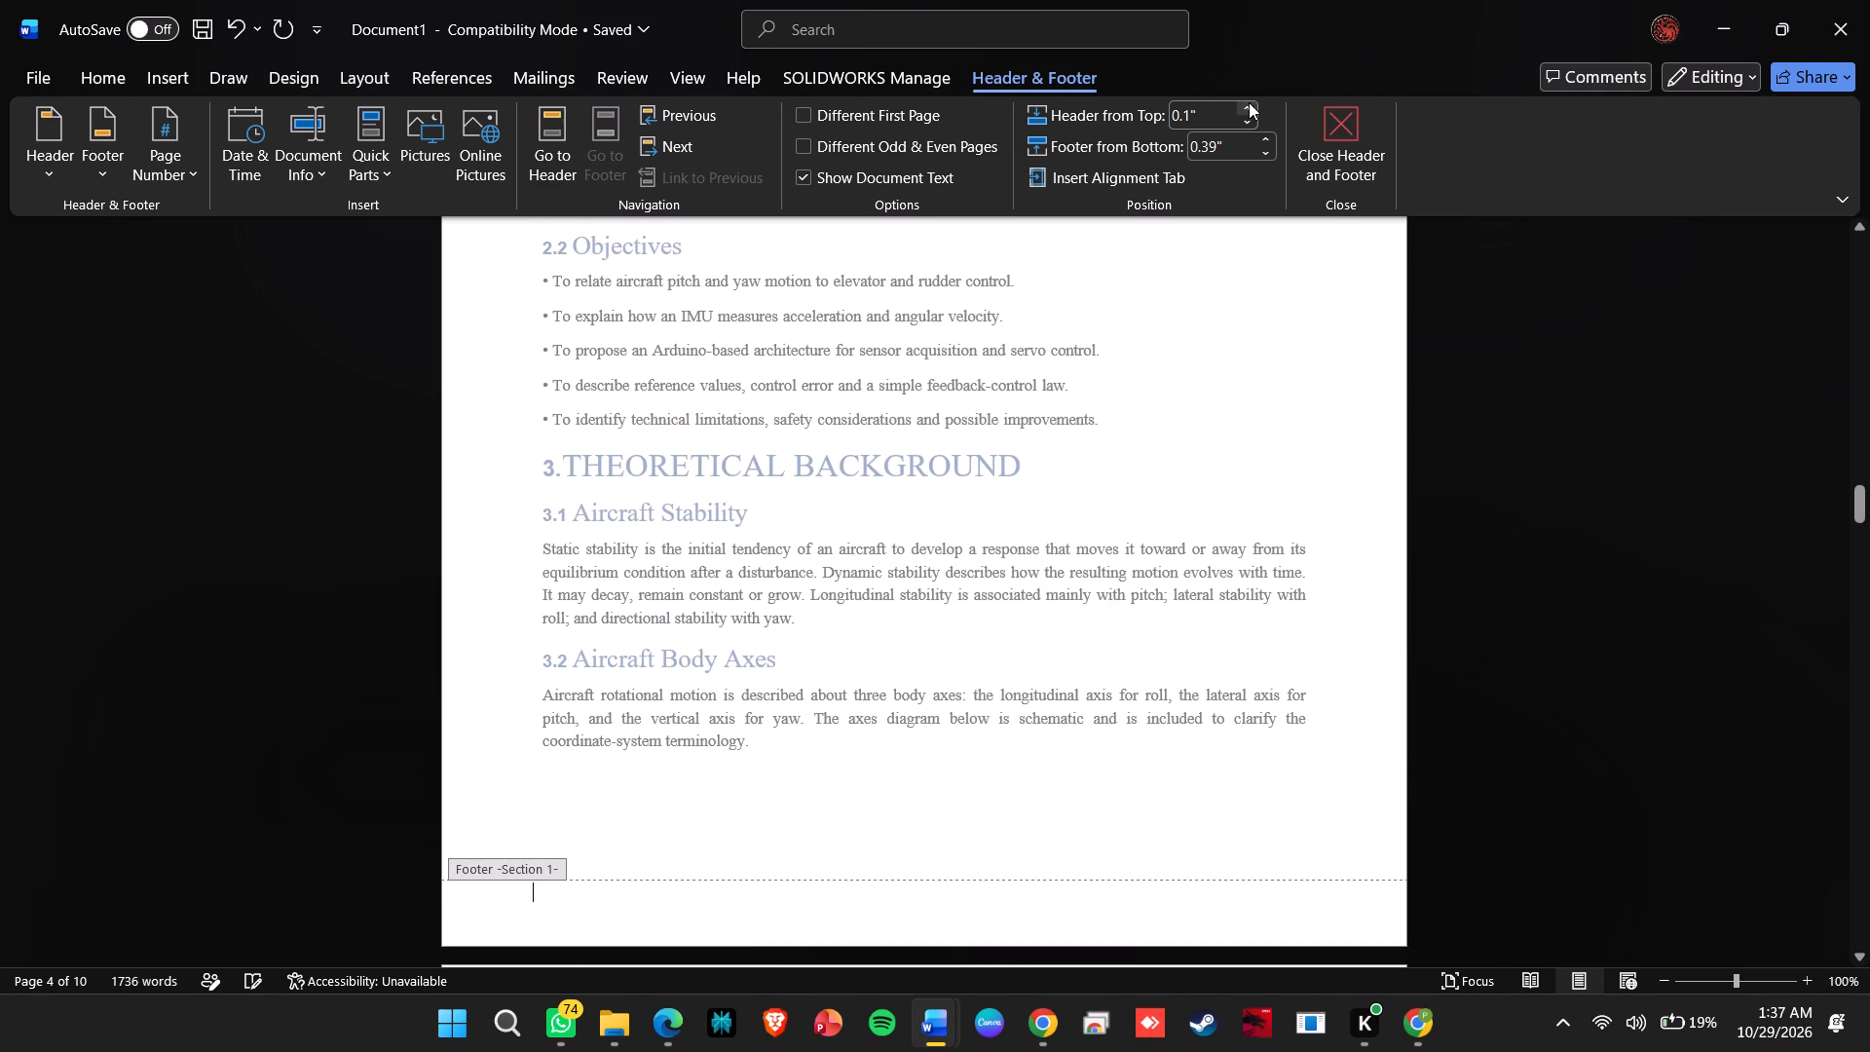
Set the Section 1 header distance from the top to 0 inches.
click(1249, 117)
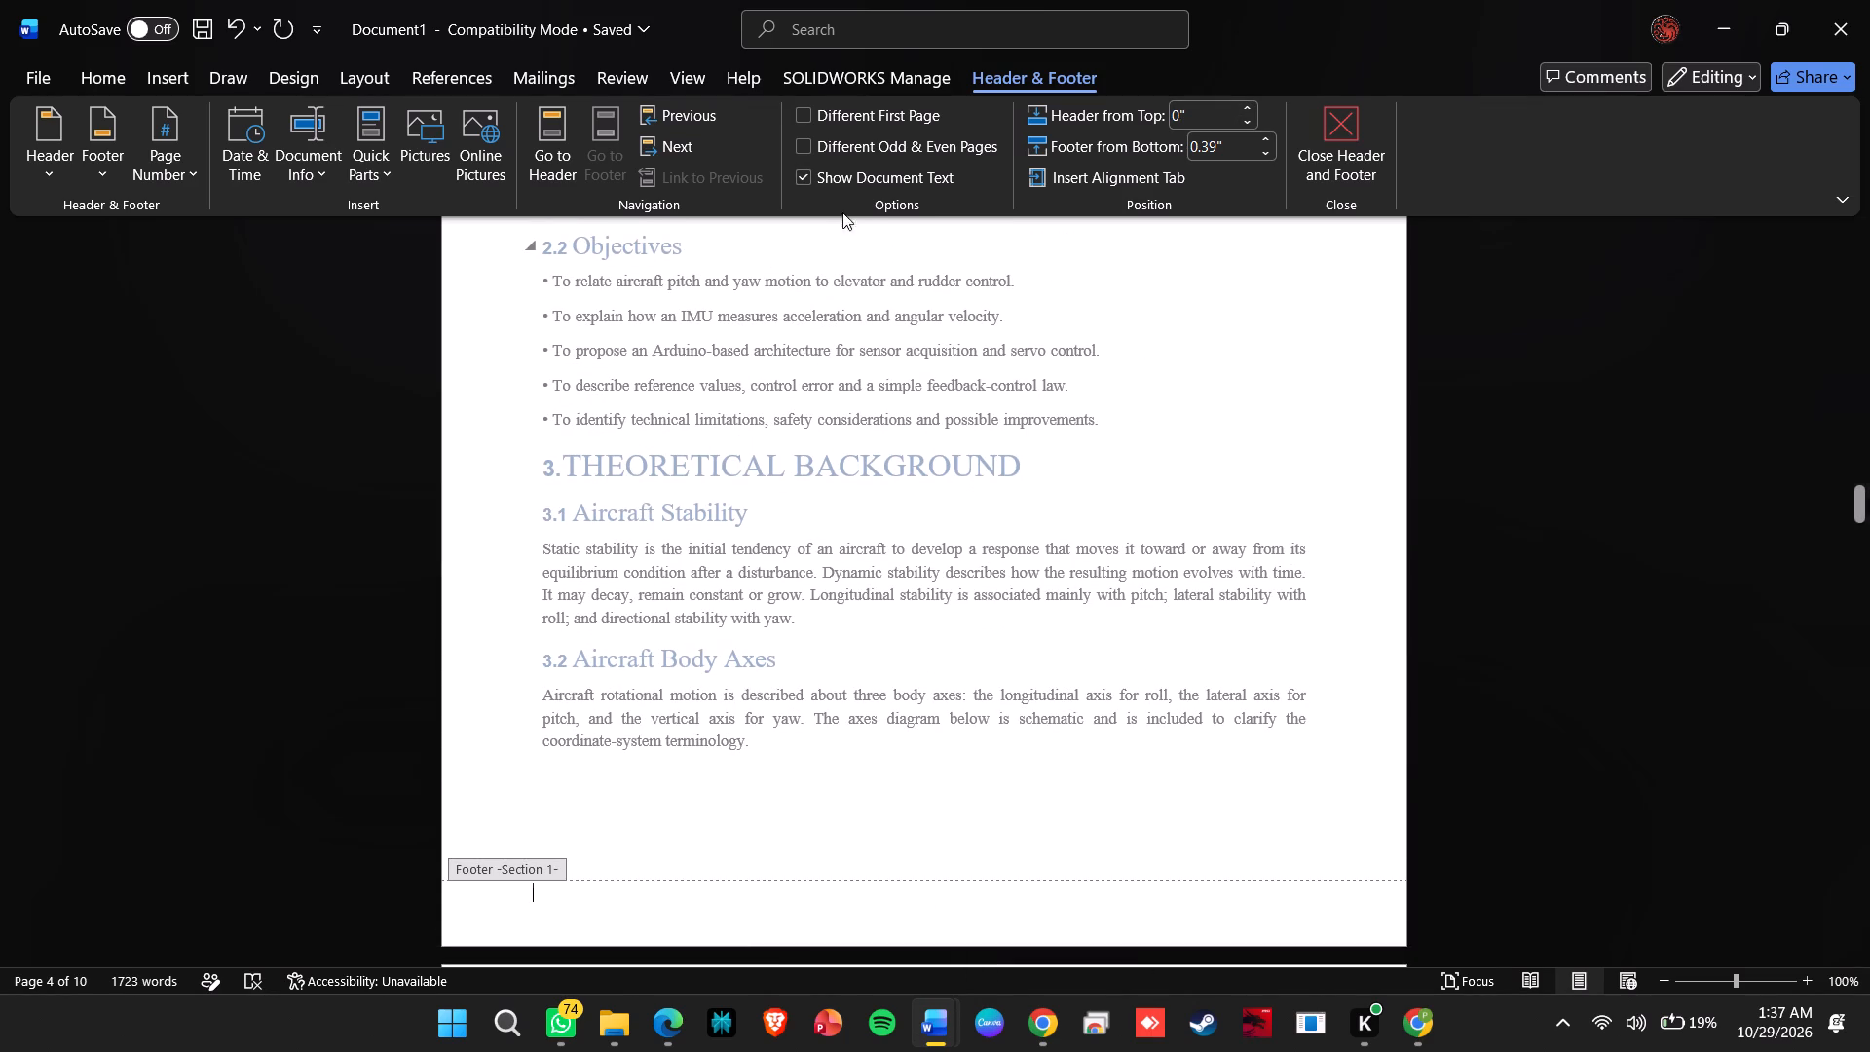
click(863, 207)
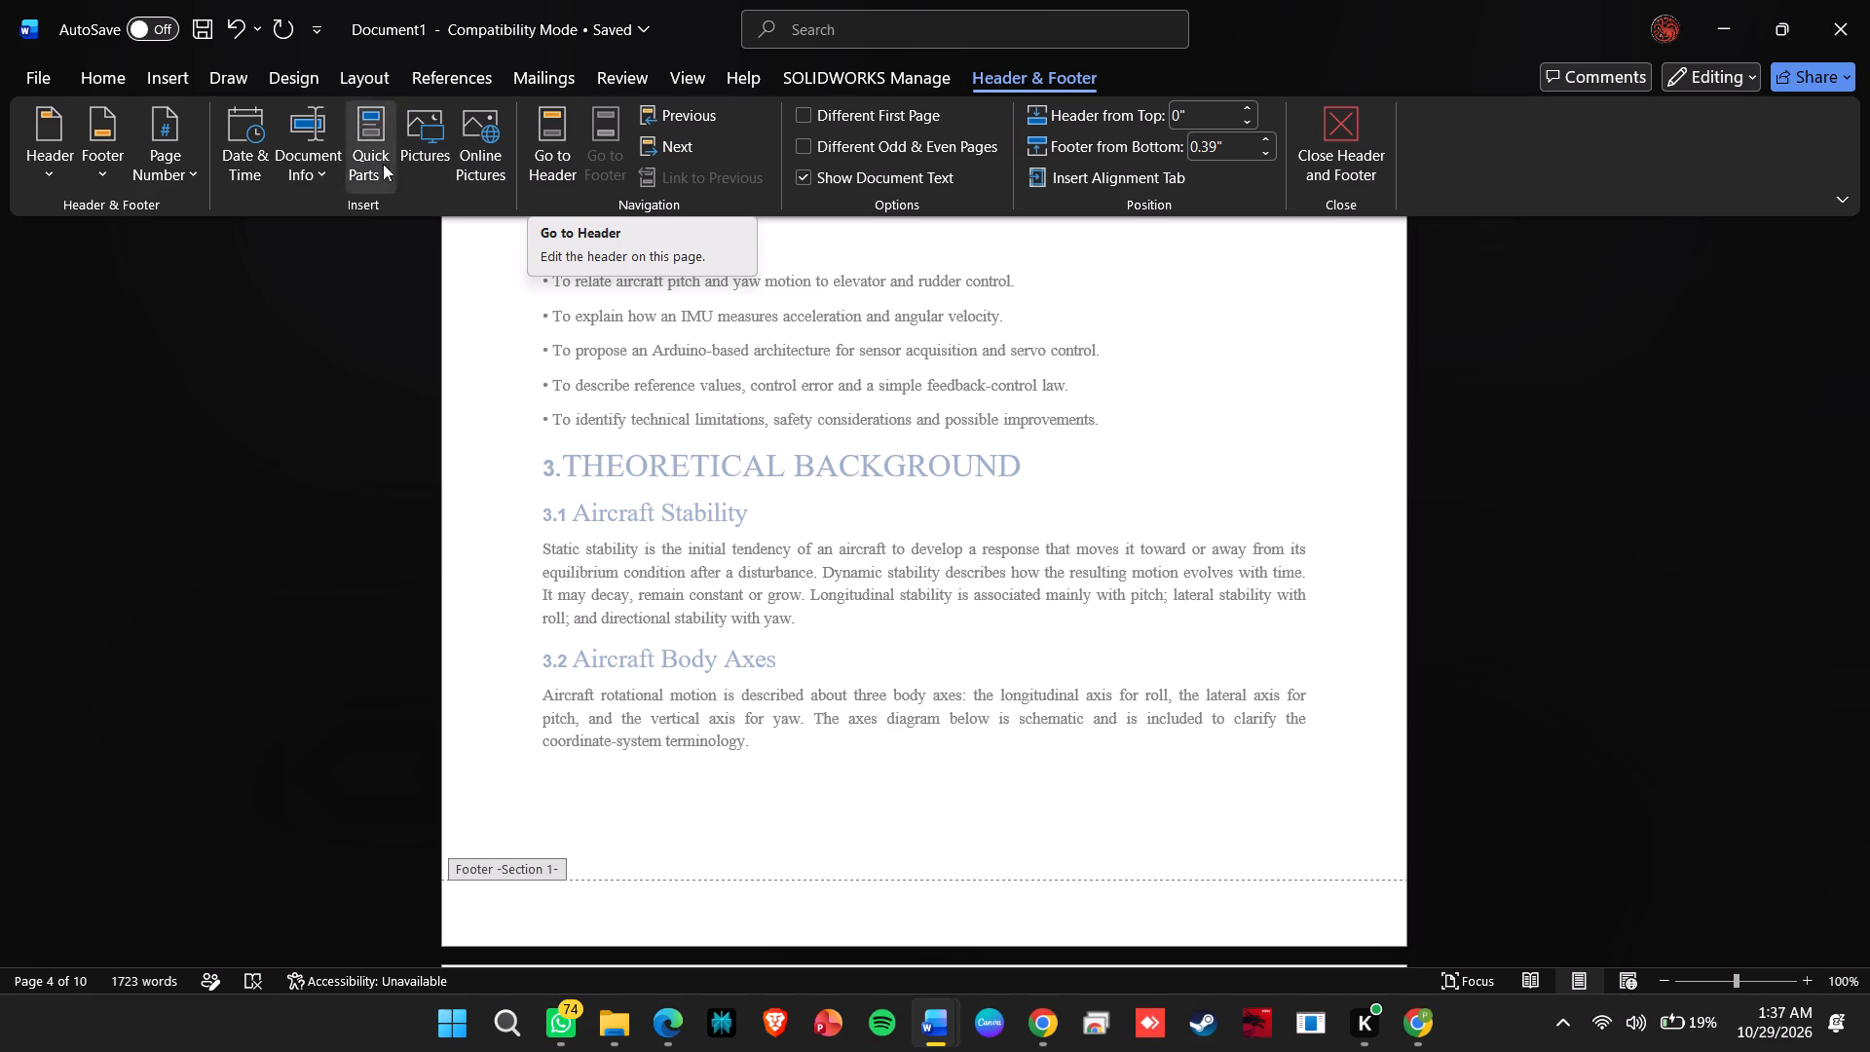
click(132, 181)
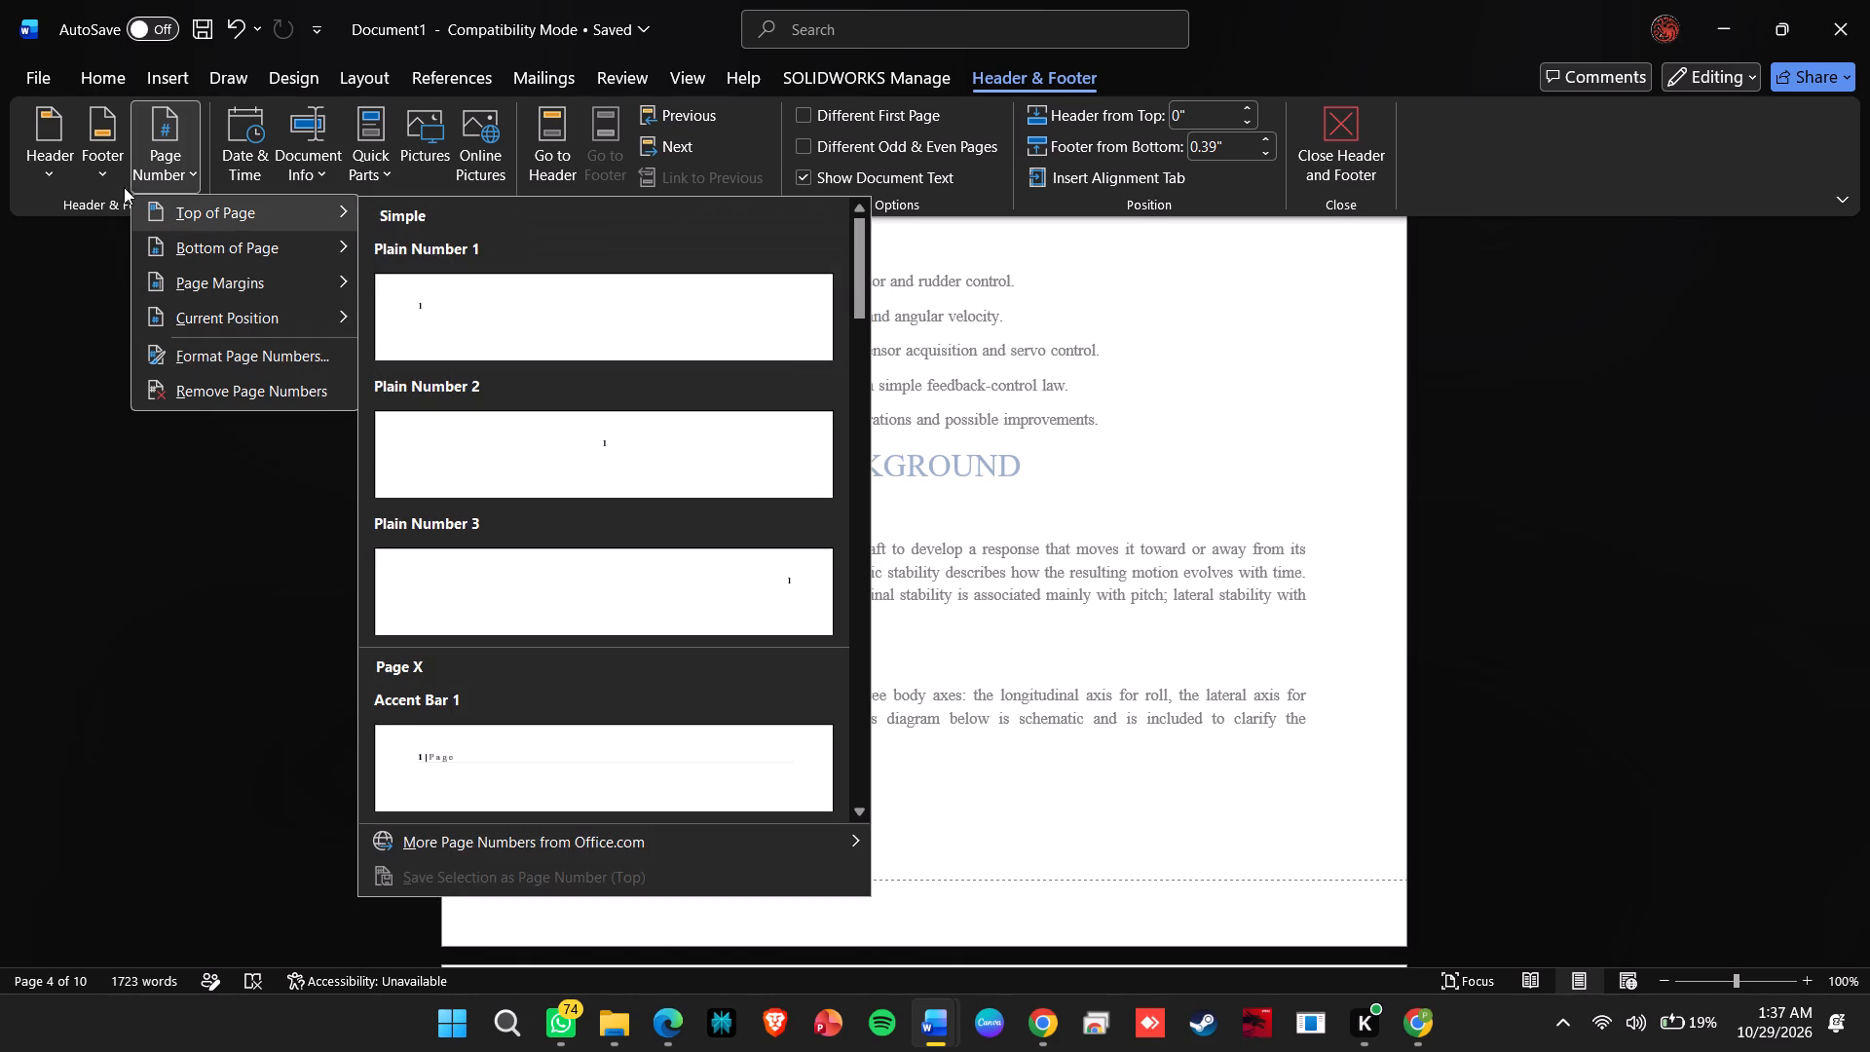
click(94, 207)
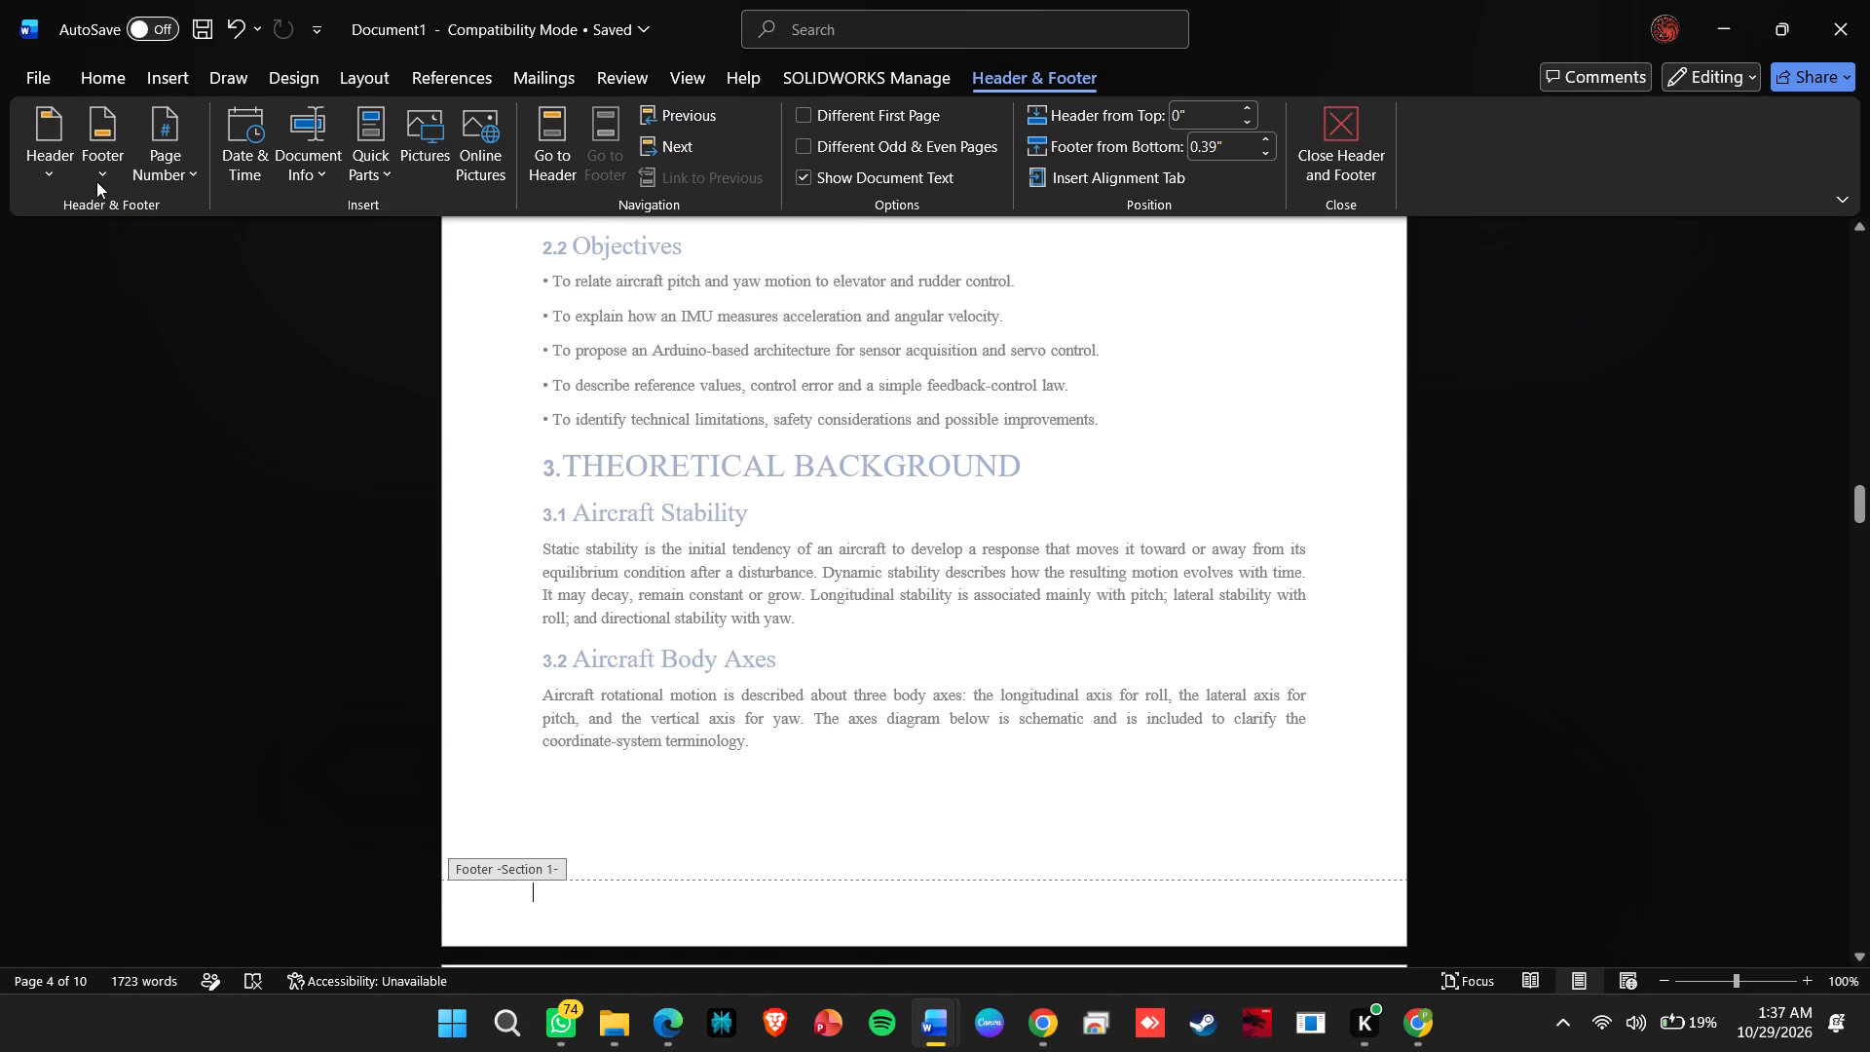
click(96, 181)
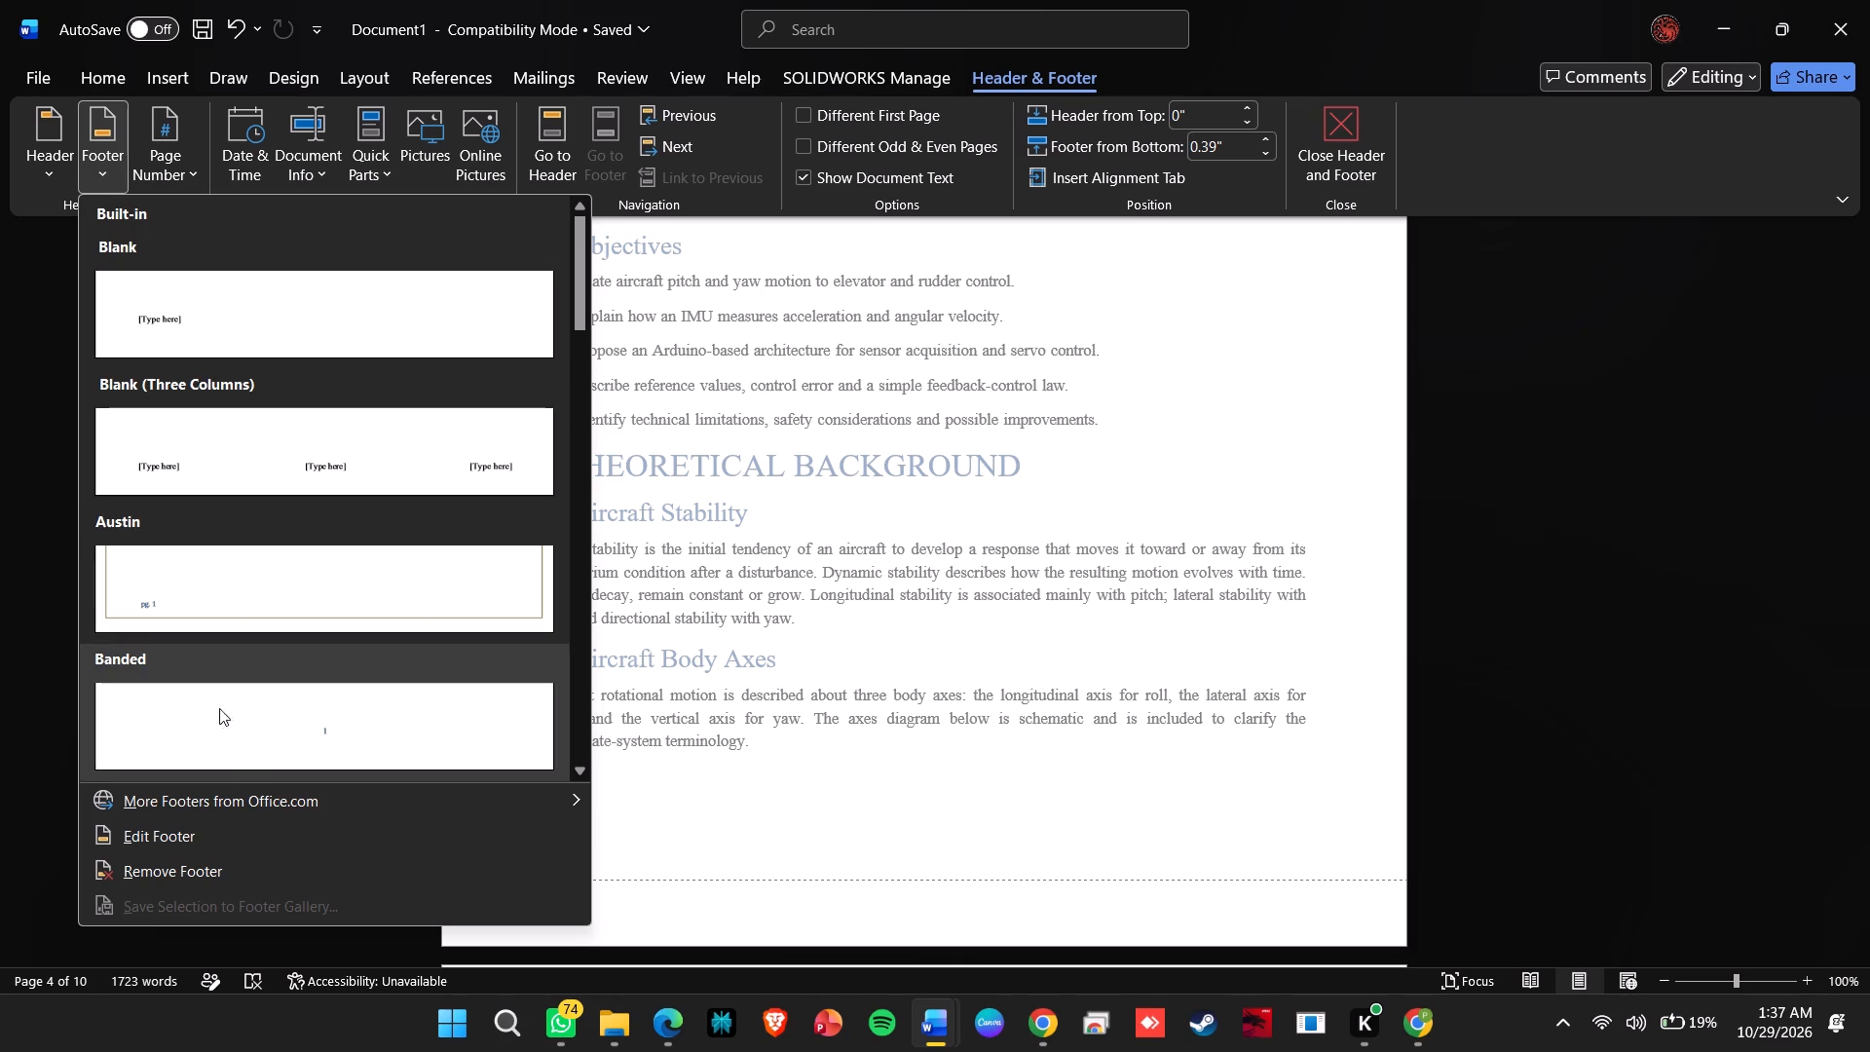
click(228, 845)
Remove the Section 1 footer while on the cover page.
scroll(832, 735, up, 2)
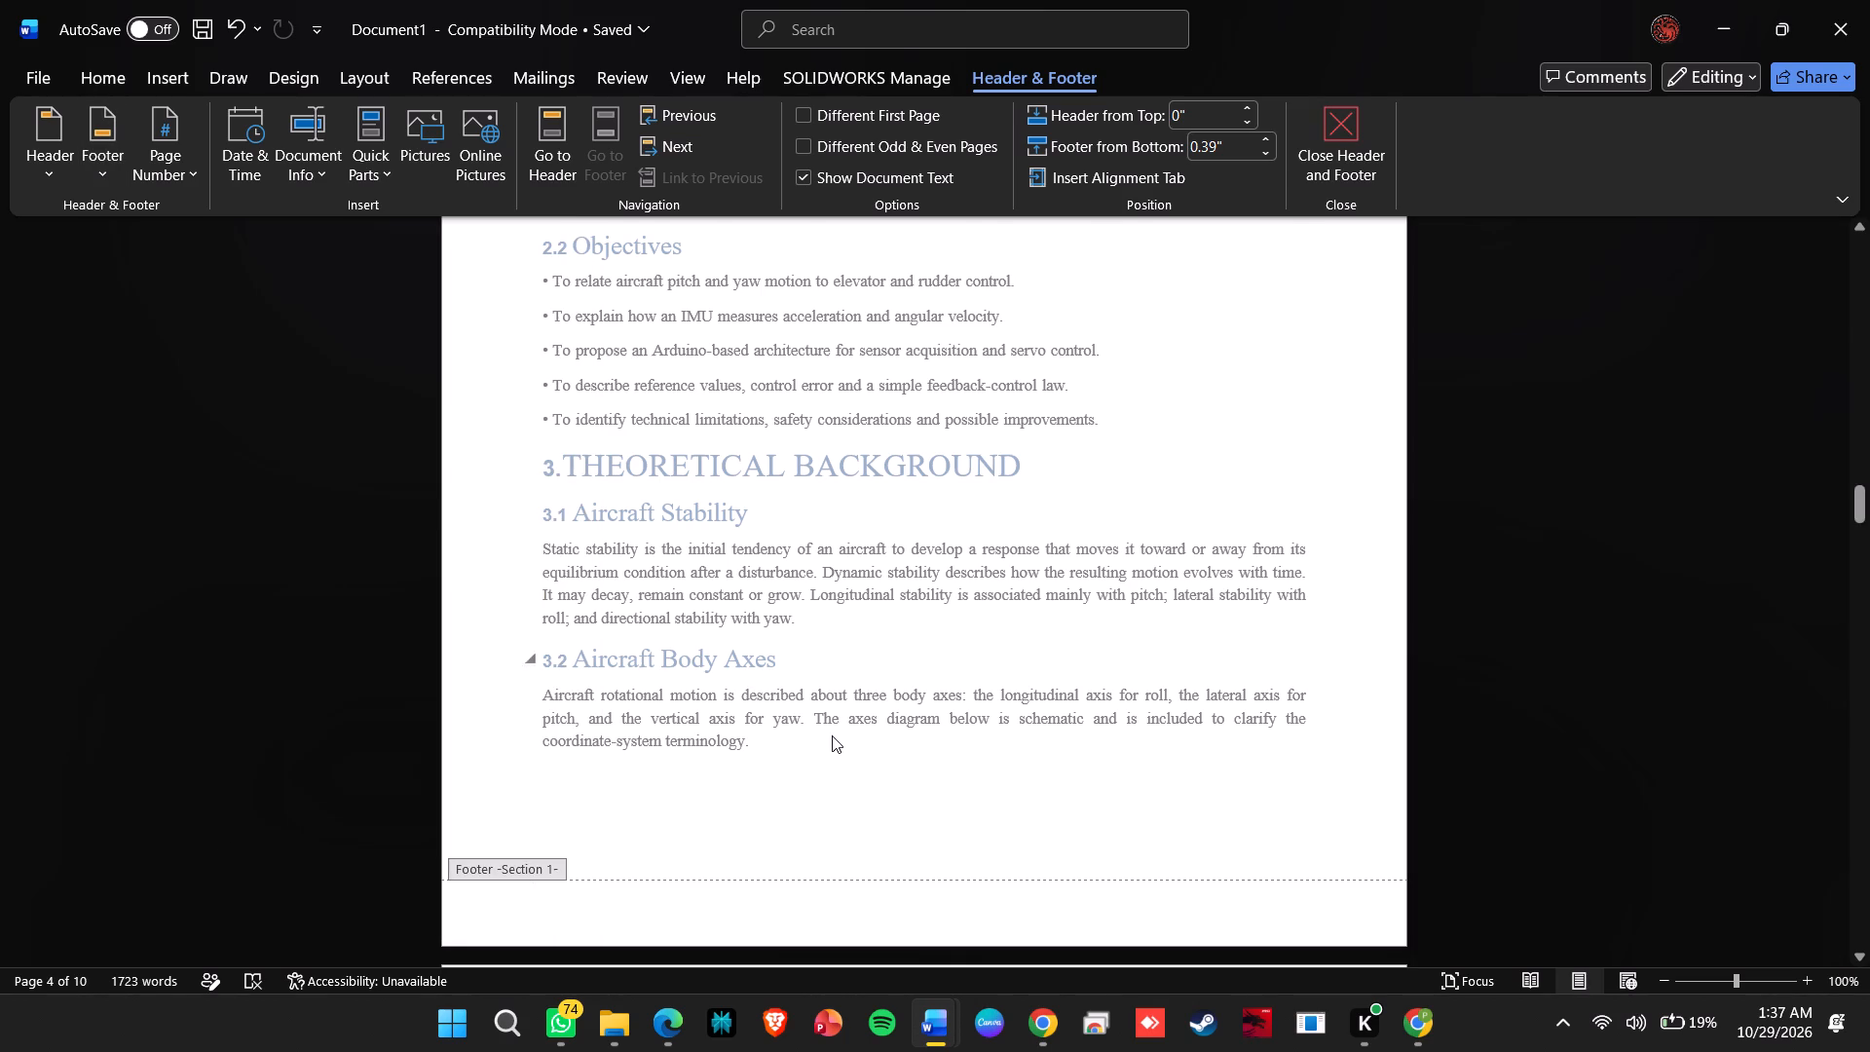
scroll(832, 735, up, 6)
scroll(832, 735, up, 19)
scroll(832, 735, up, 19)
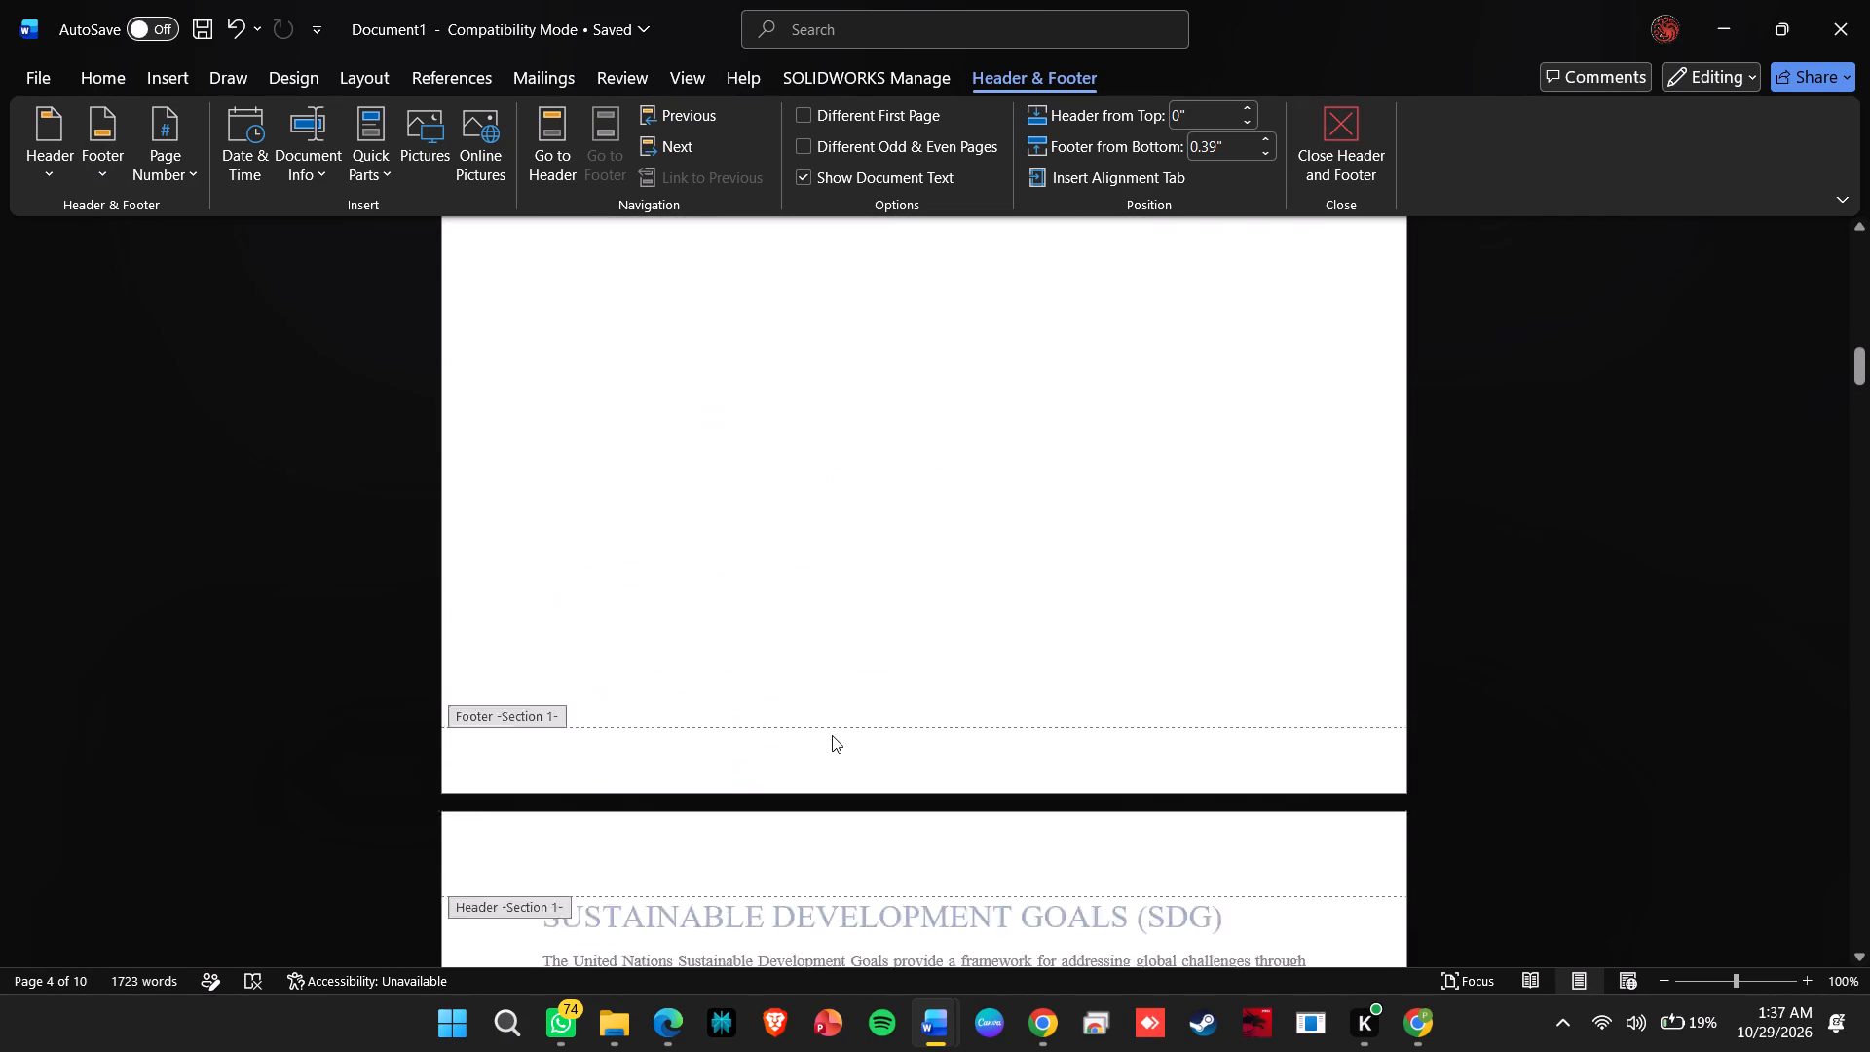
scroll(832, 735, up, 10)
drag(1853, 329, 1853, 228)
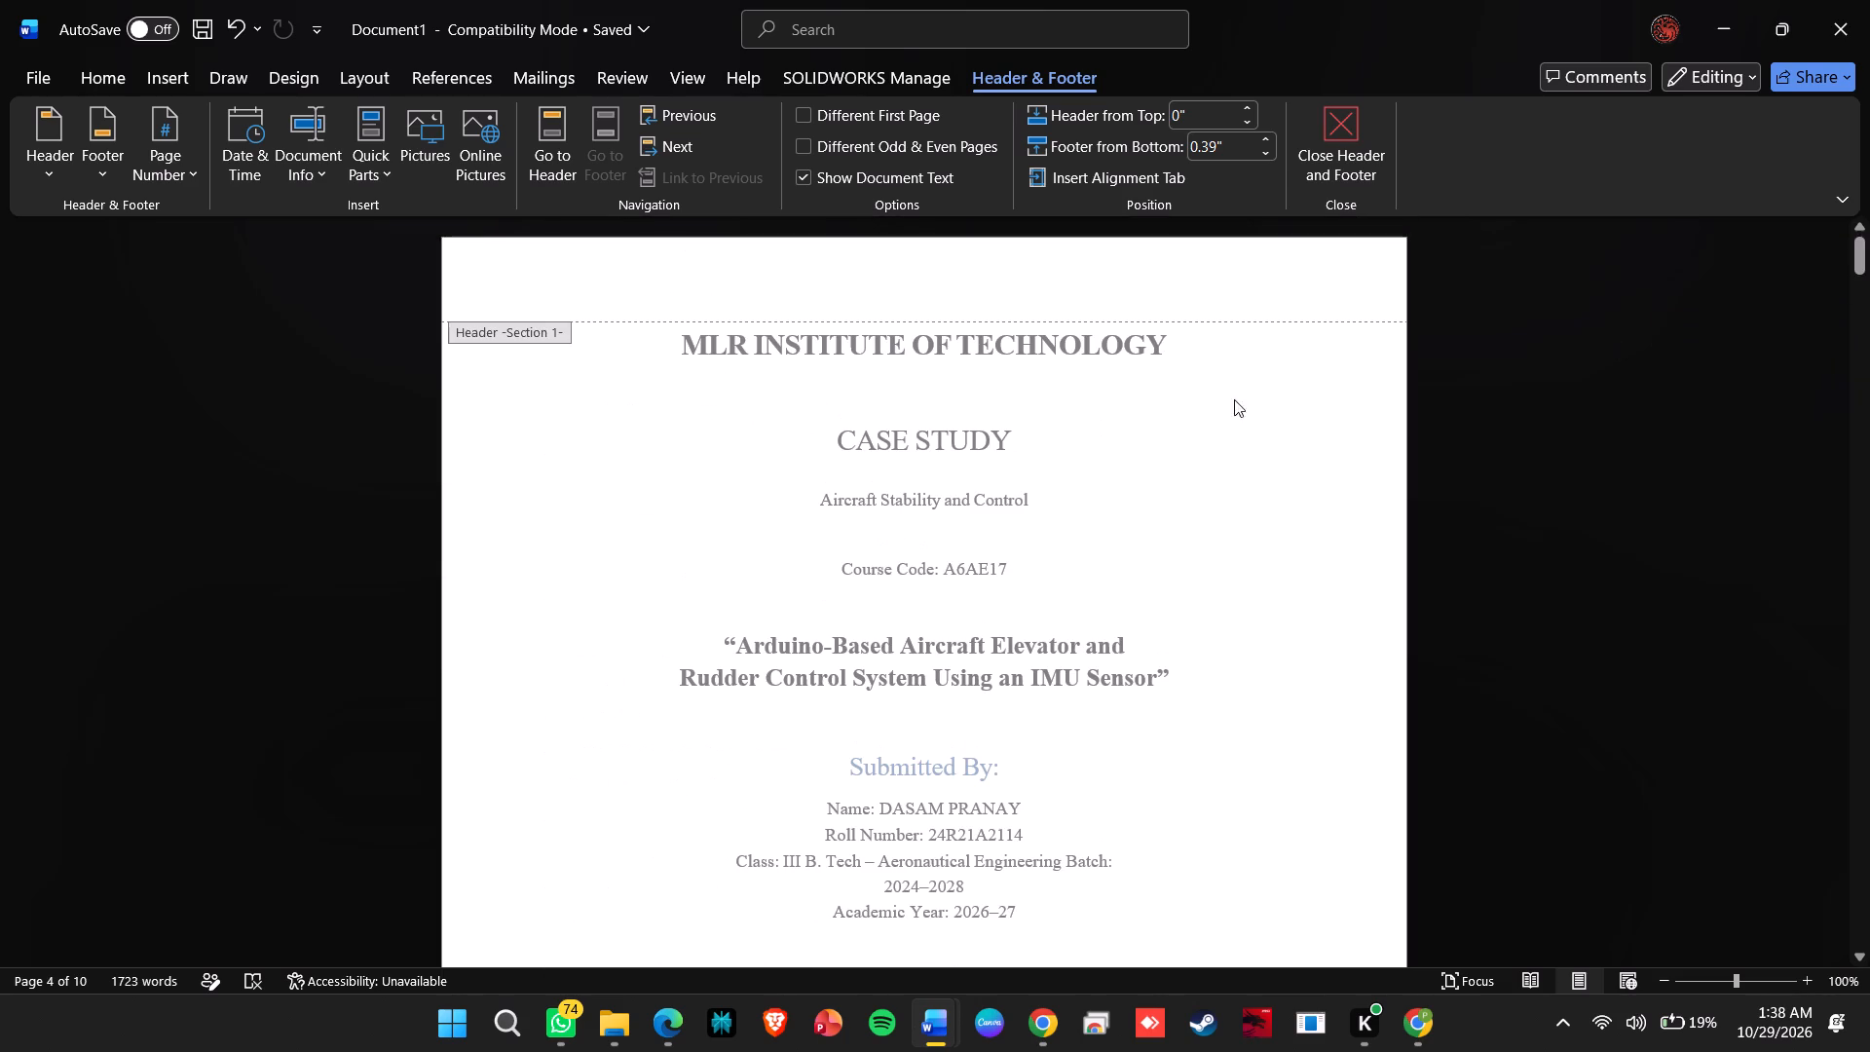
click(157, 196)
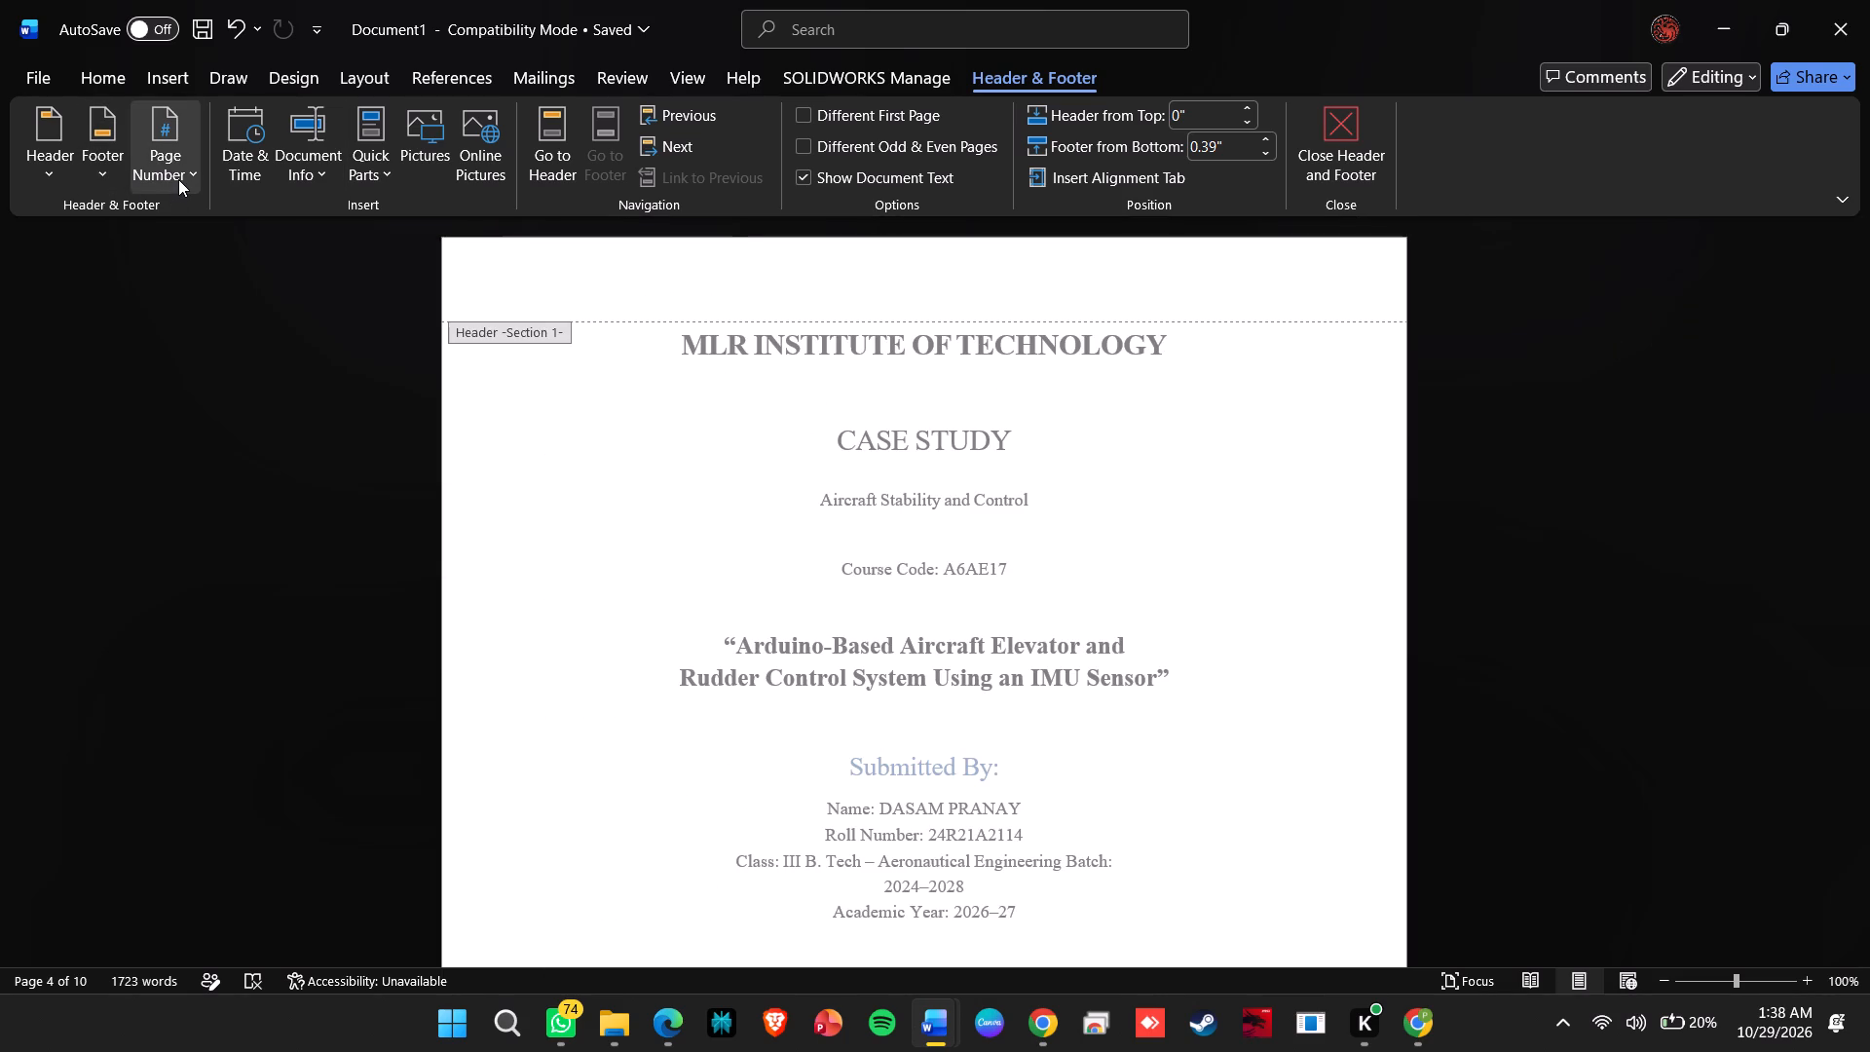
click(178, 179)
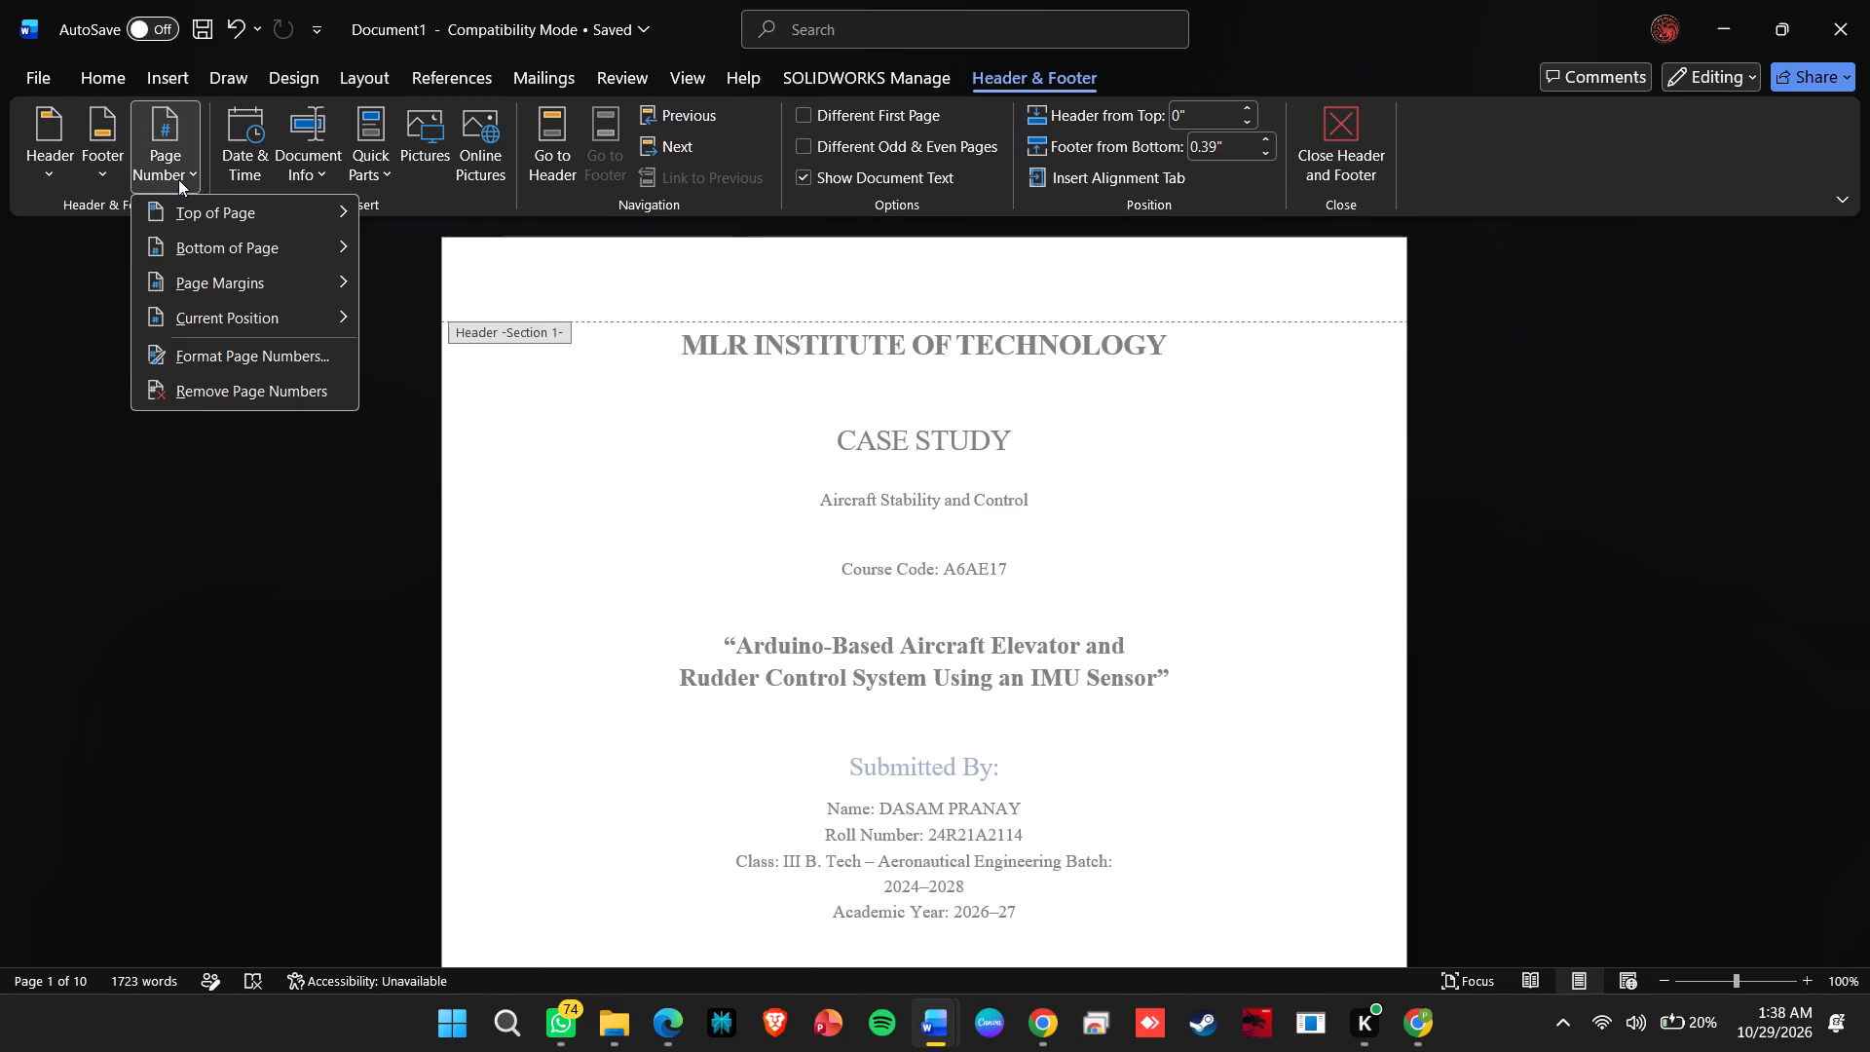
click(112, 177)
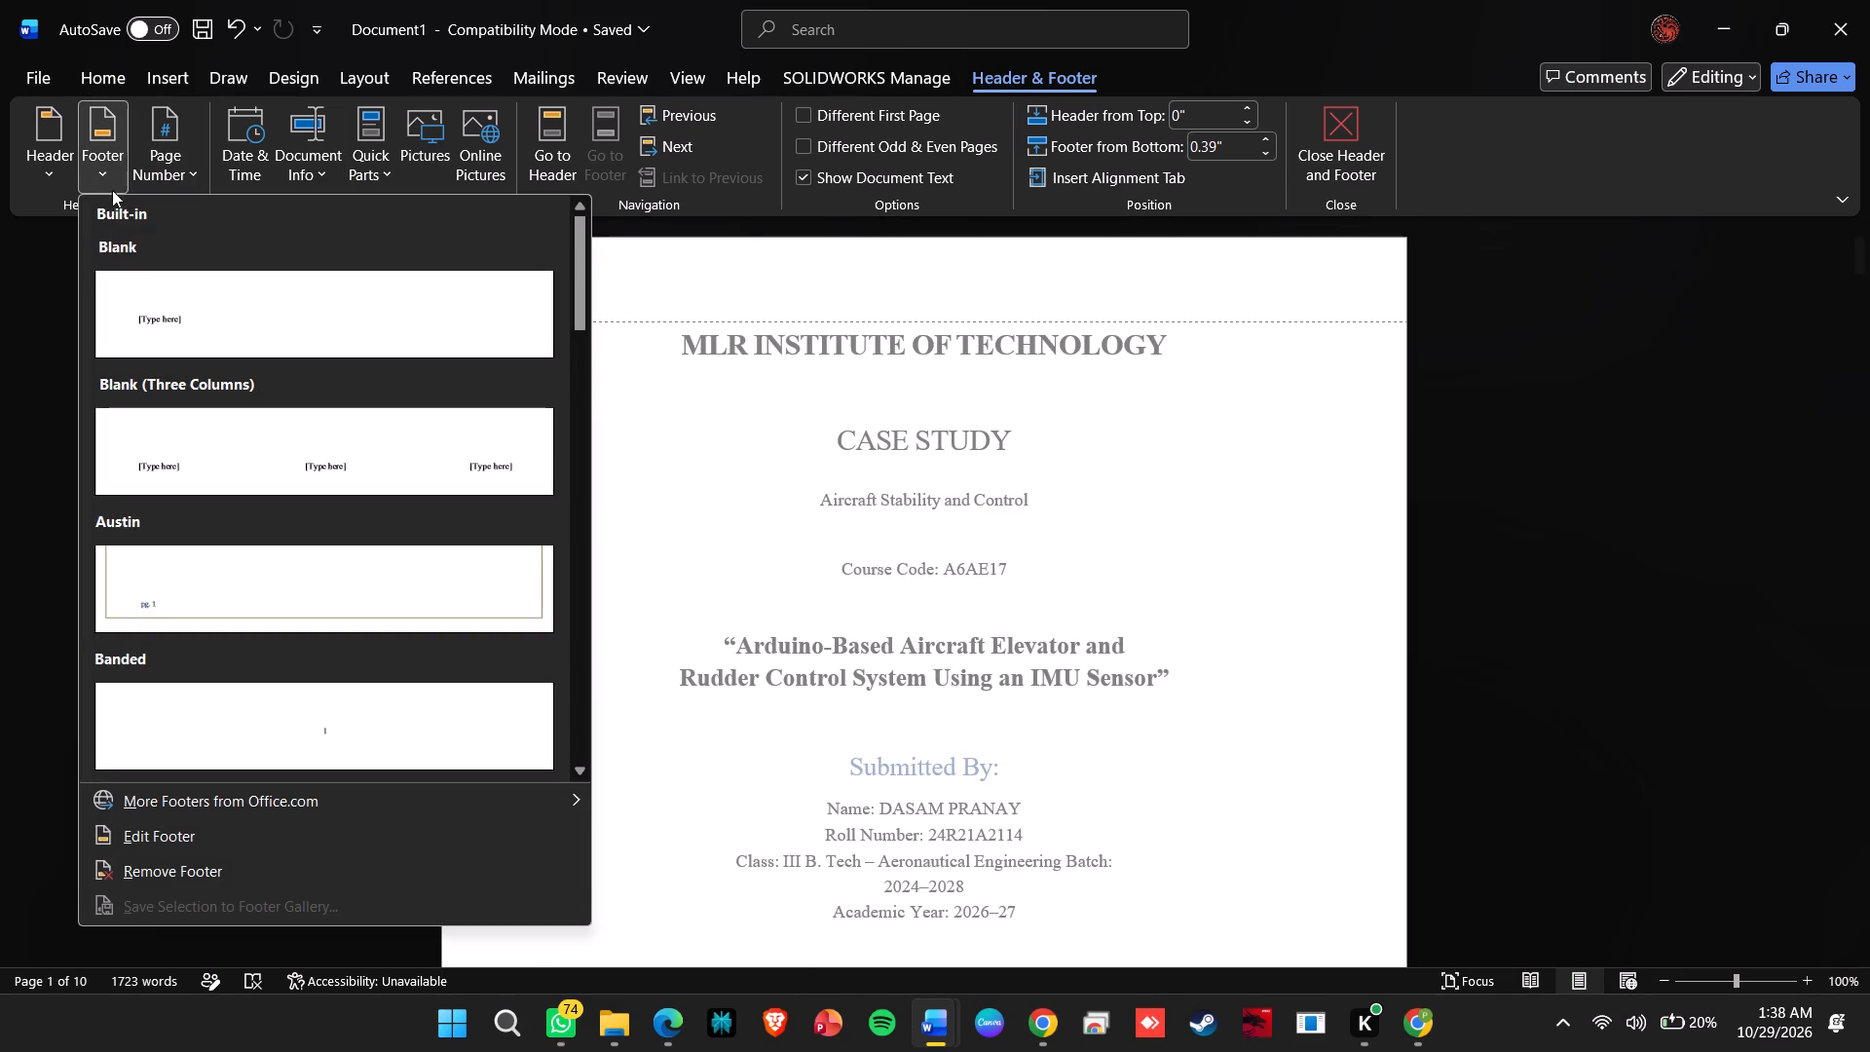
click(138, 859)
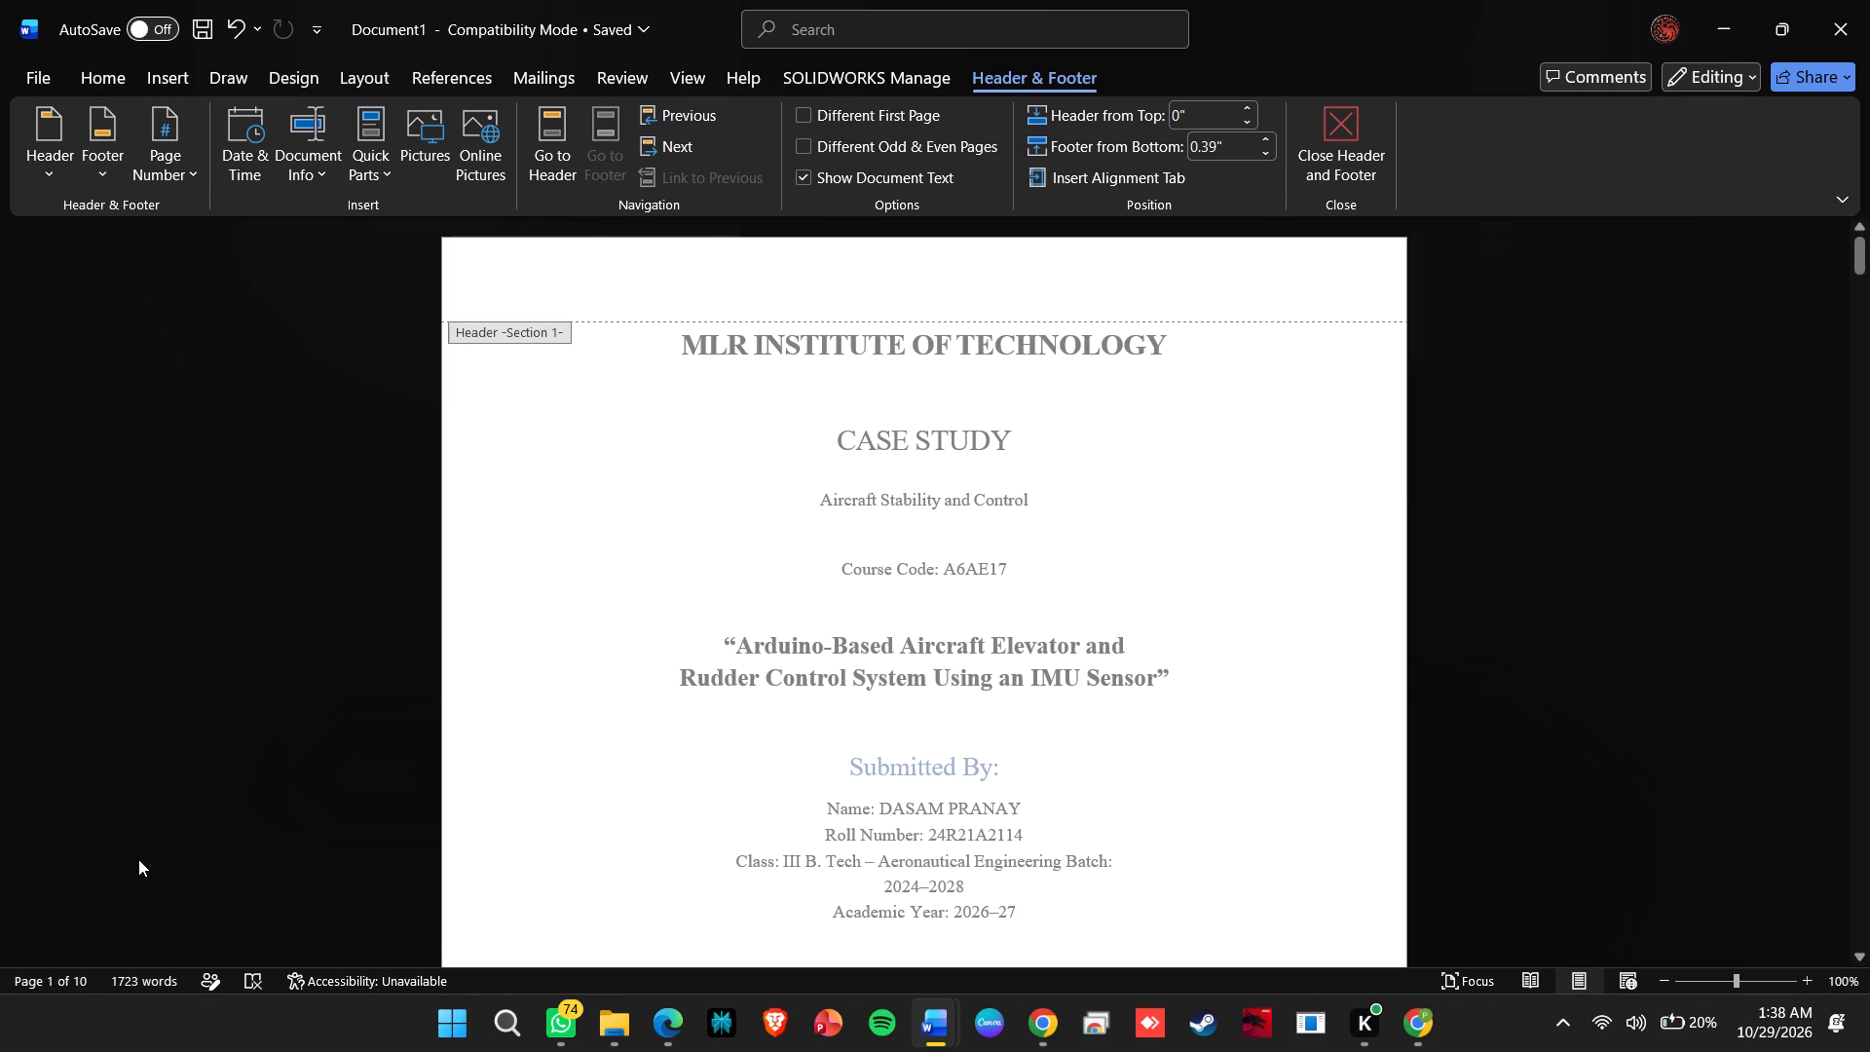
Try to select the Section 1 footer label on the cover page, and close header and footer editing.
scroll(723, 807, down, 13)
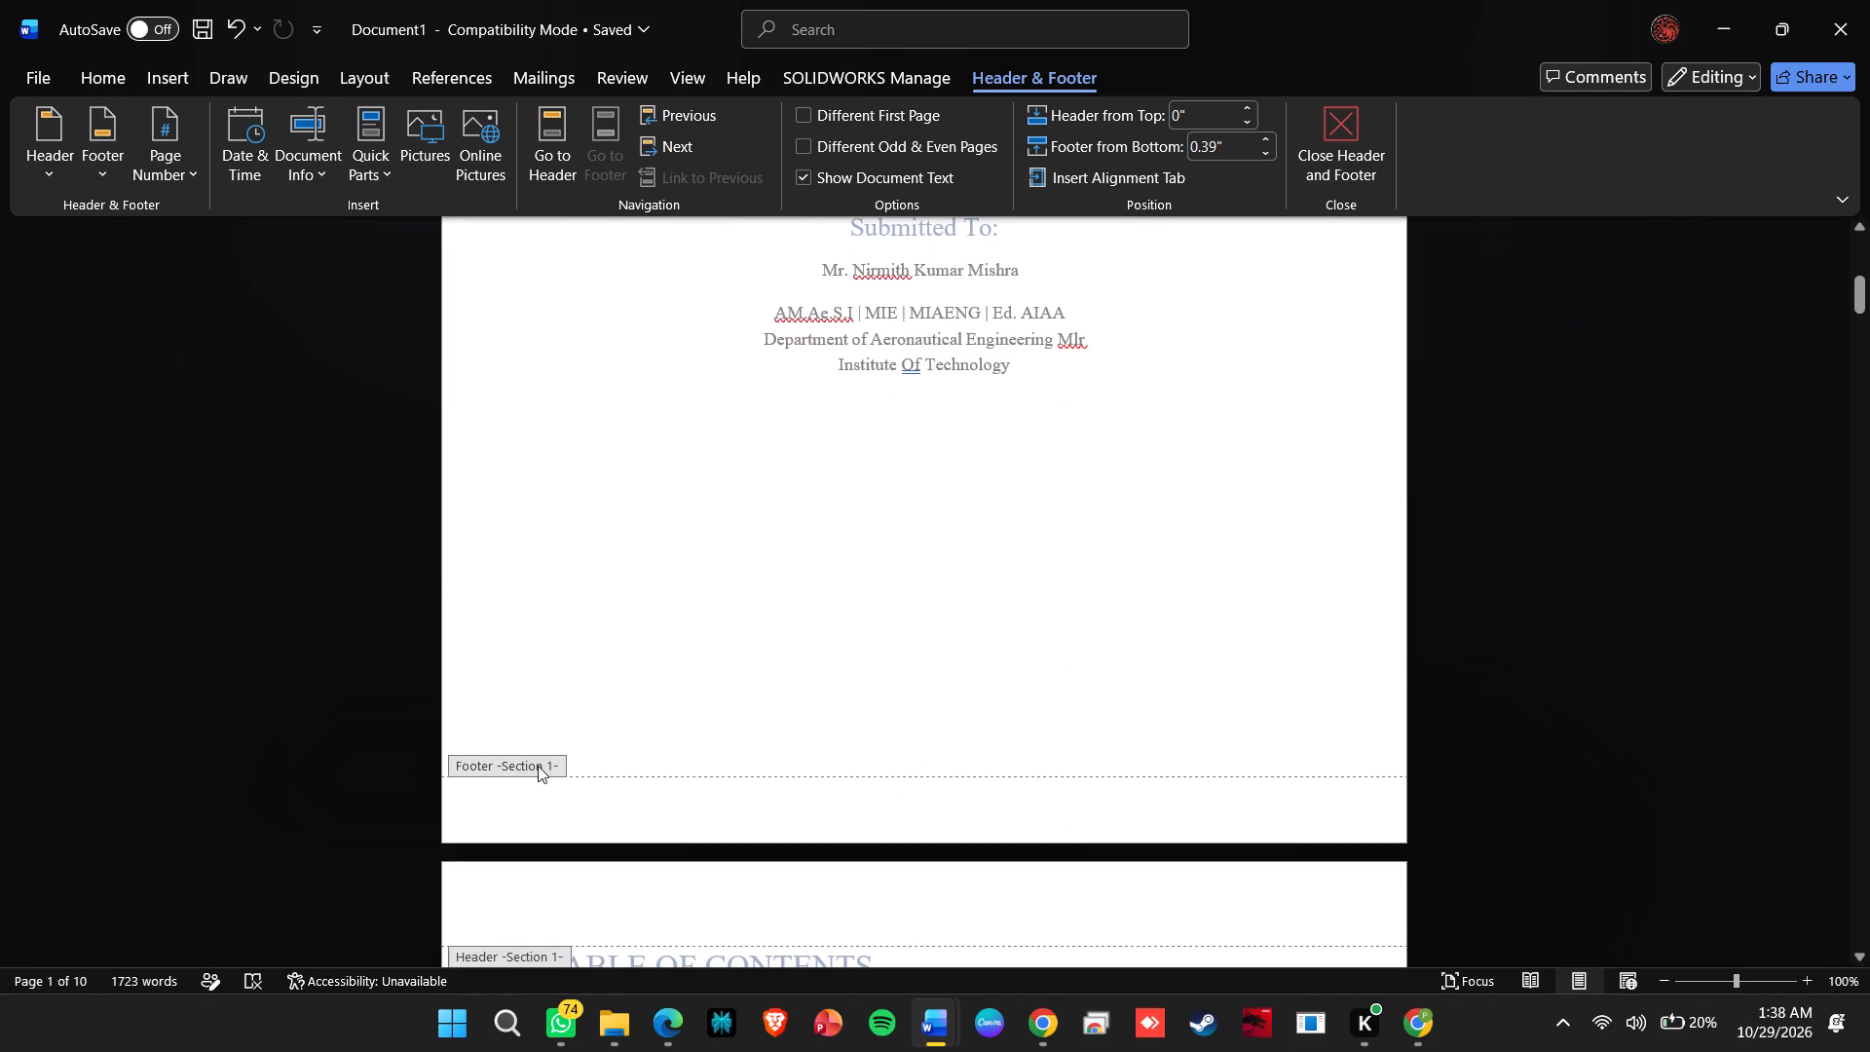
click(505, 765)
right_click(505, 765)
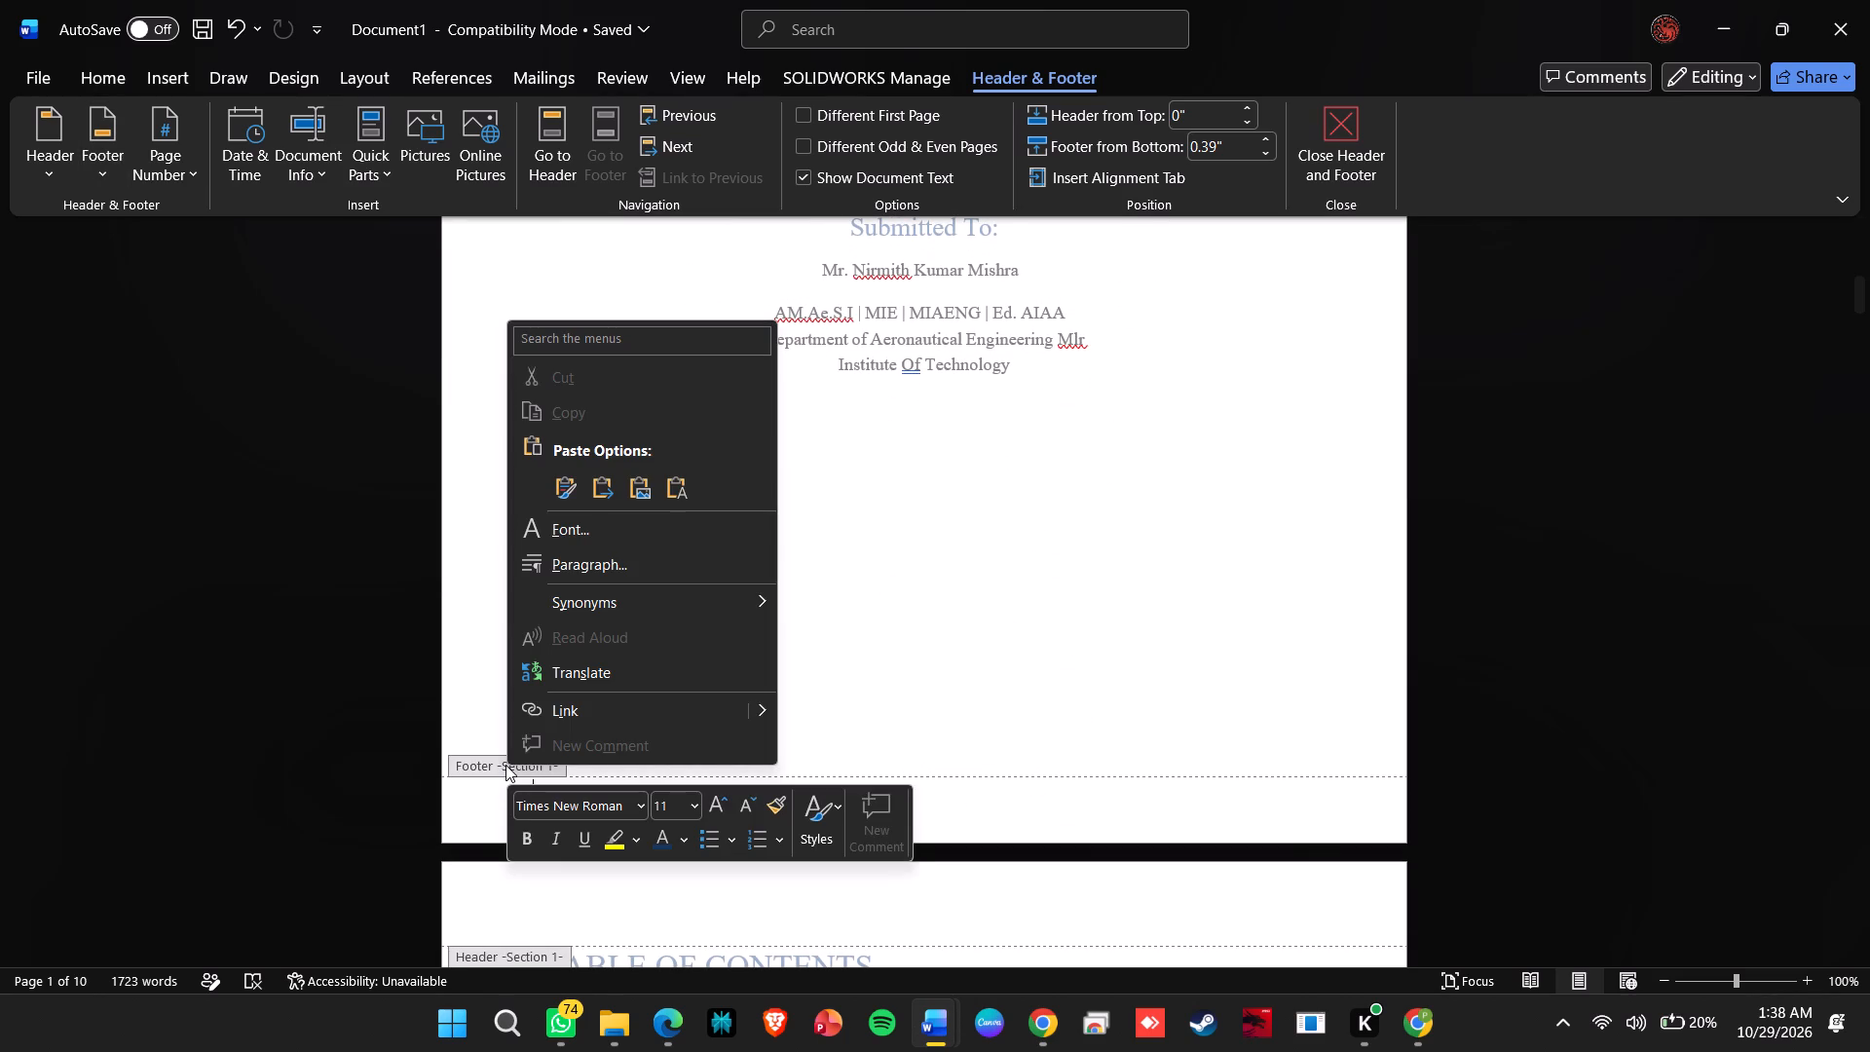
click(1006, 695)
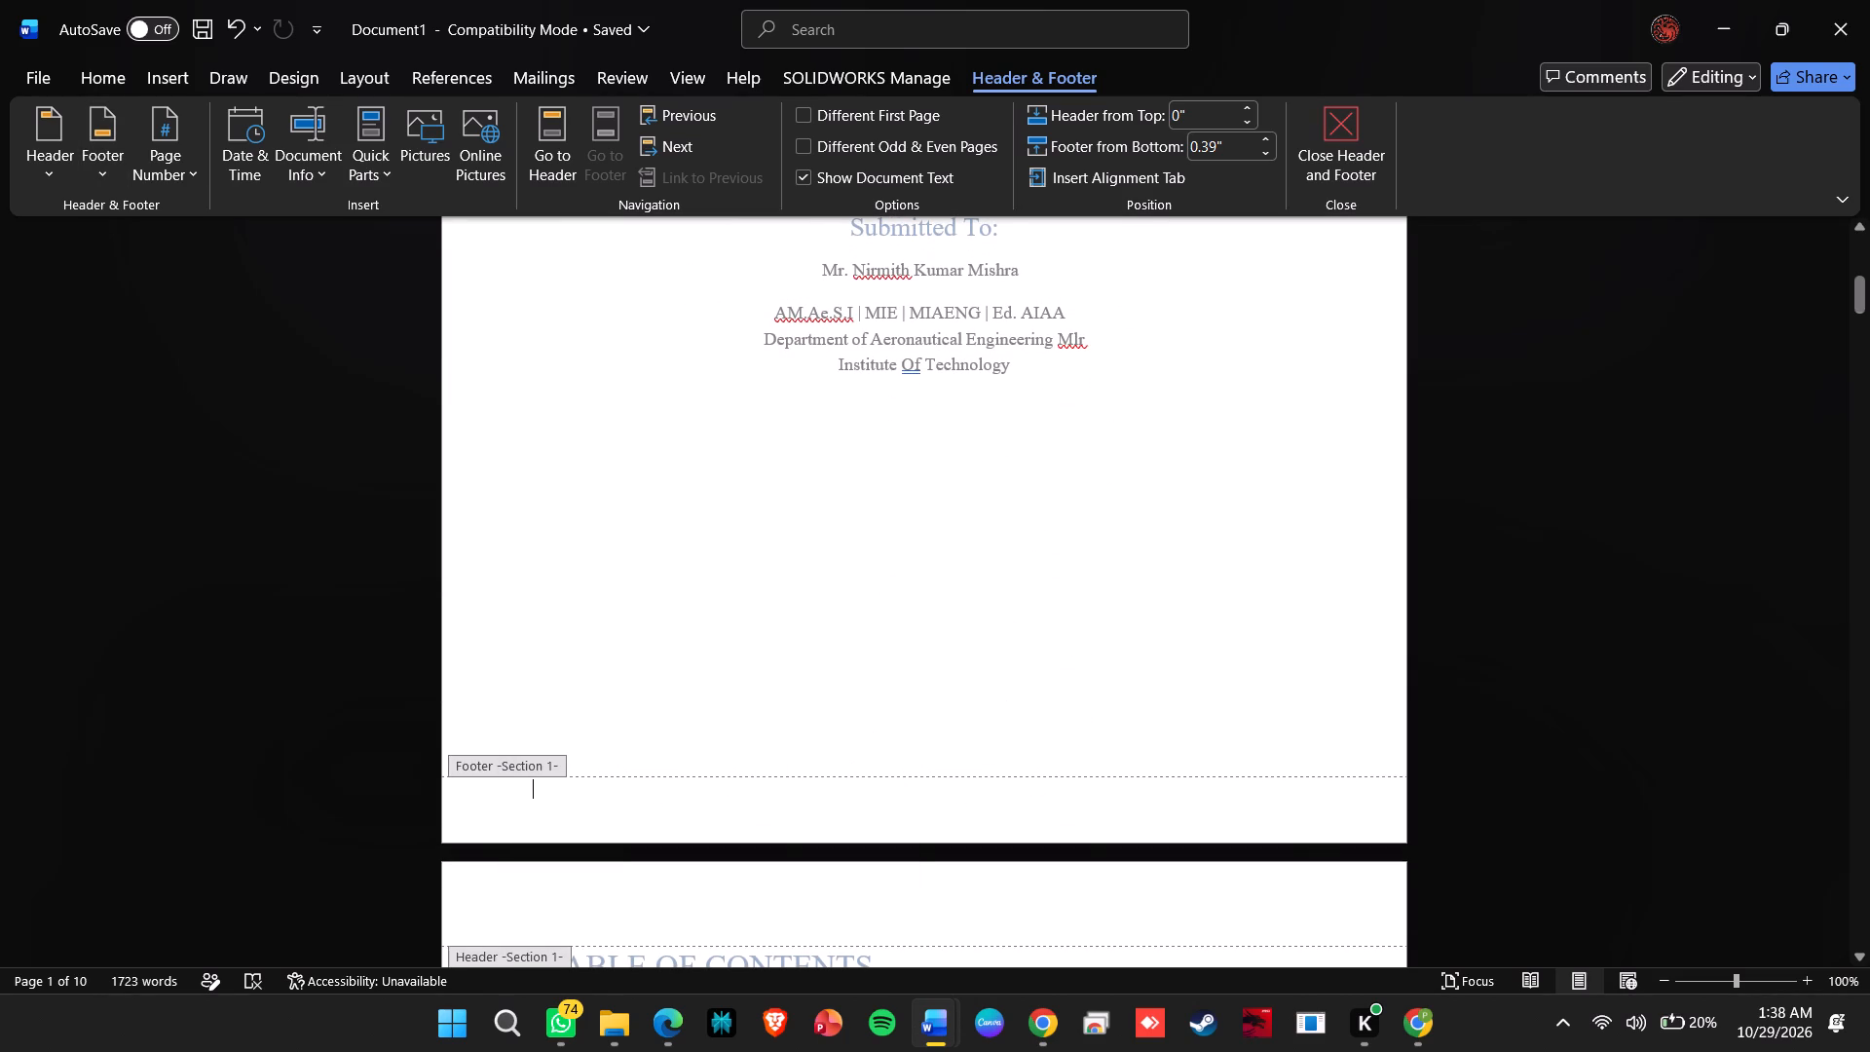
drag(561, 758, 483, 758)
click(499, 762)
triple_click(517, 766)
click(1265, 676)
Check the pages between the cover page and the Introduction for leftover header or footer content.
scroll(1265, 676, down, 5)
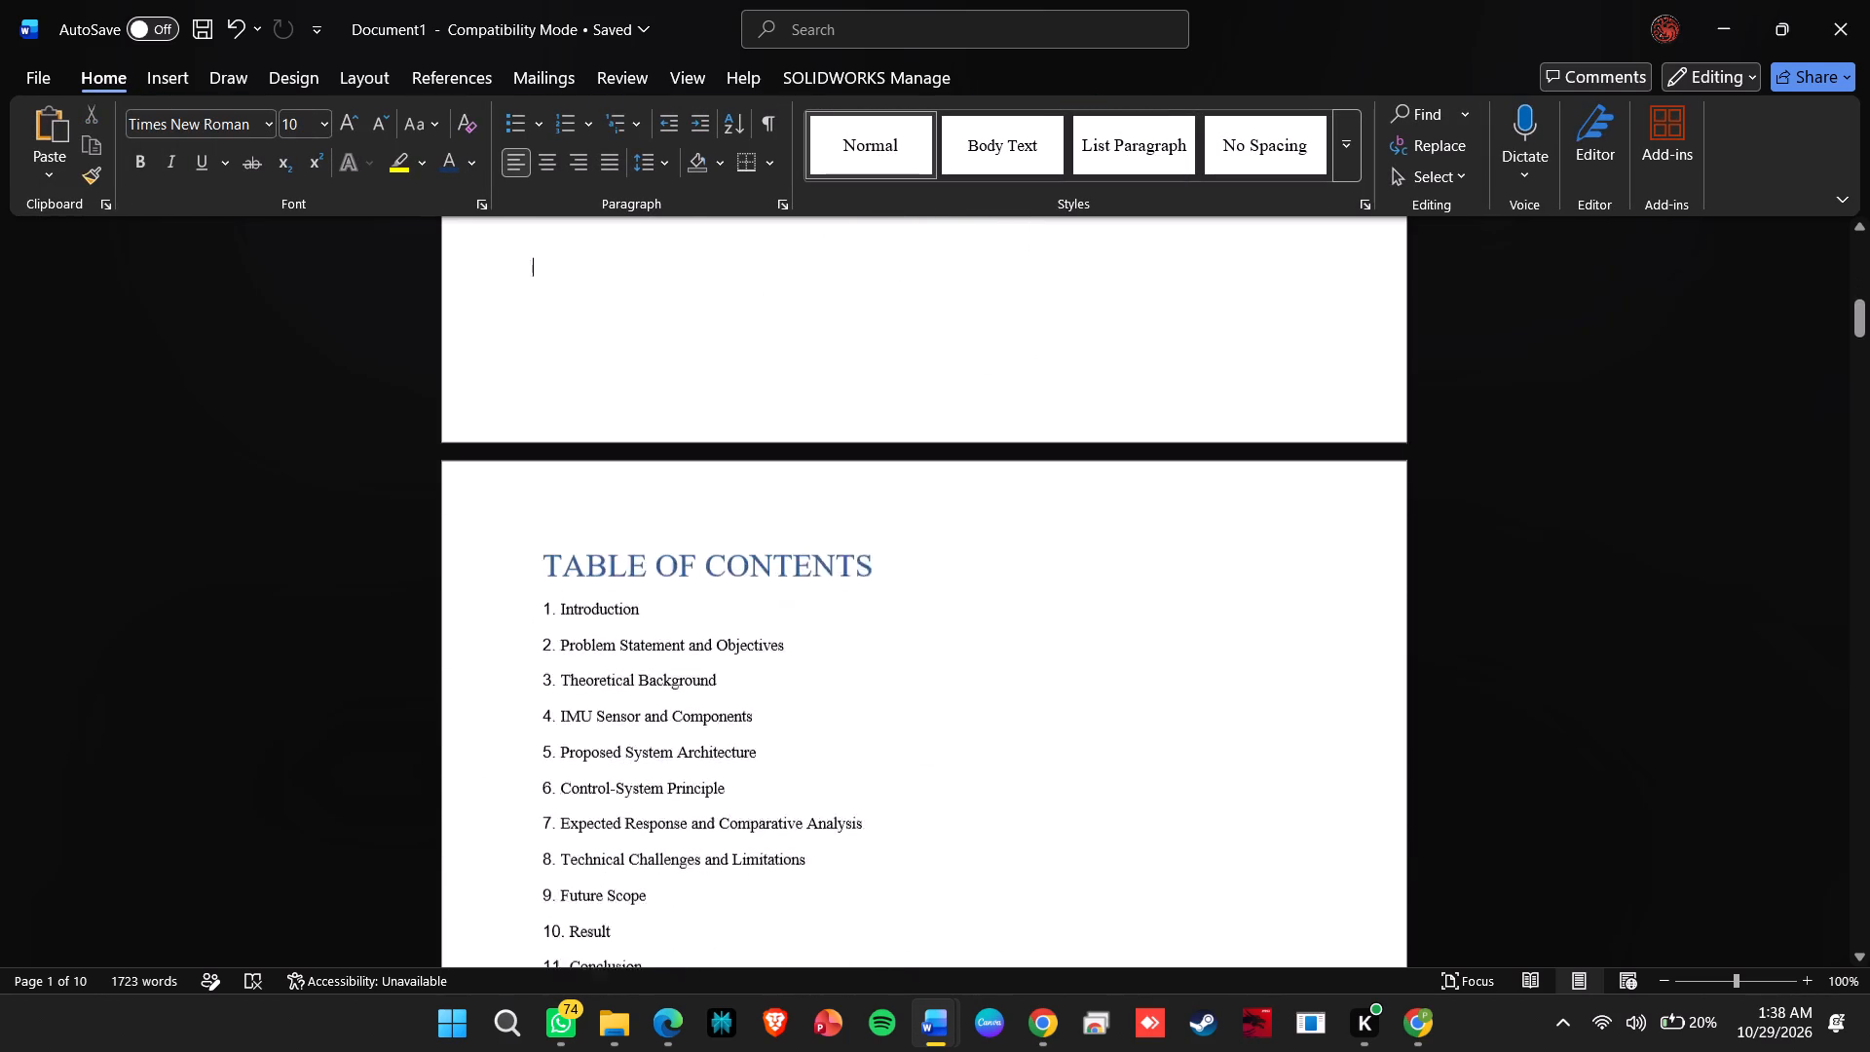
scroll(1265, 676, down, 20)
scroll(1265, 676, down, 16)
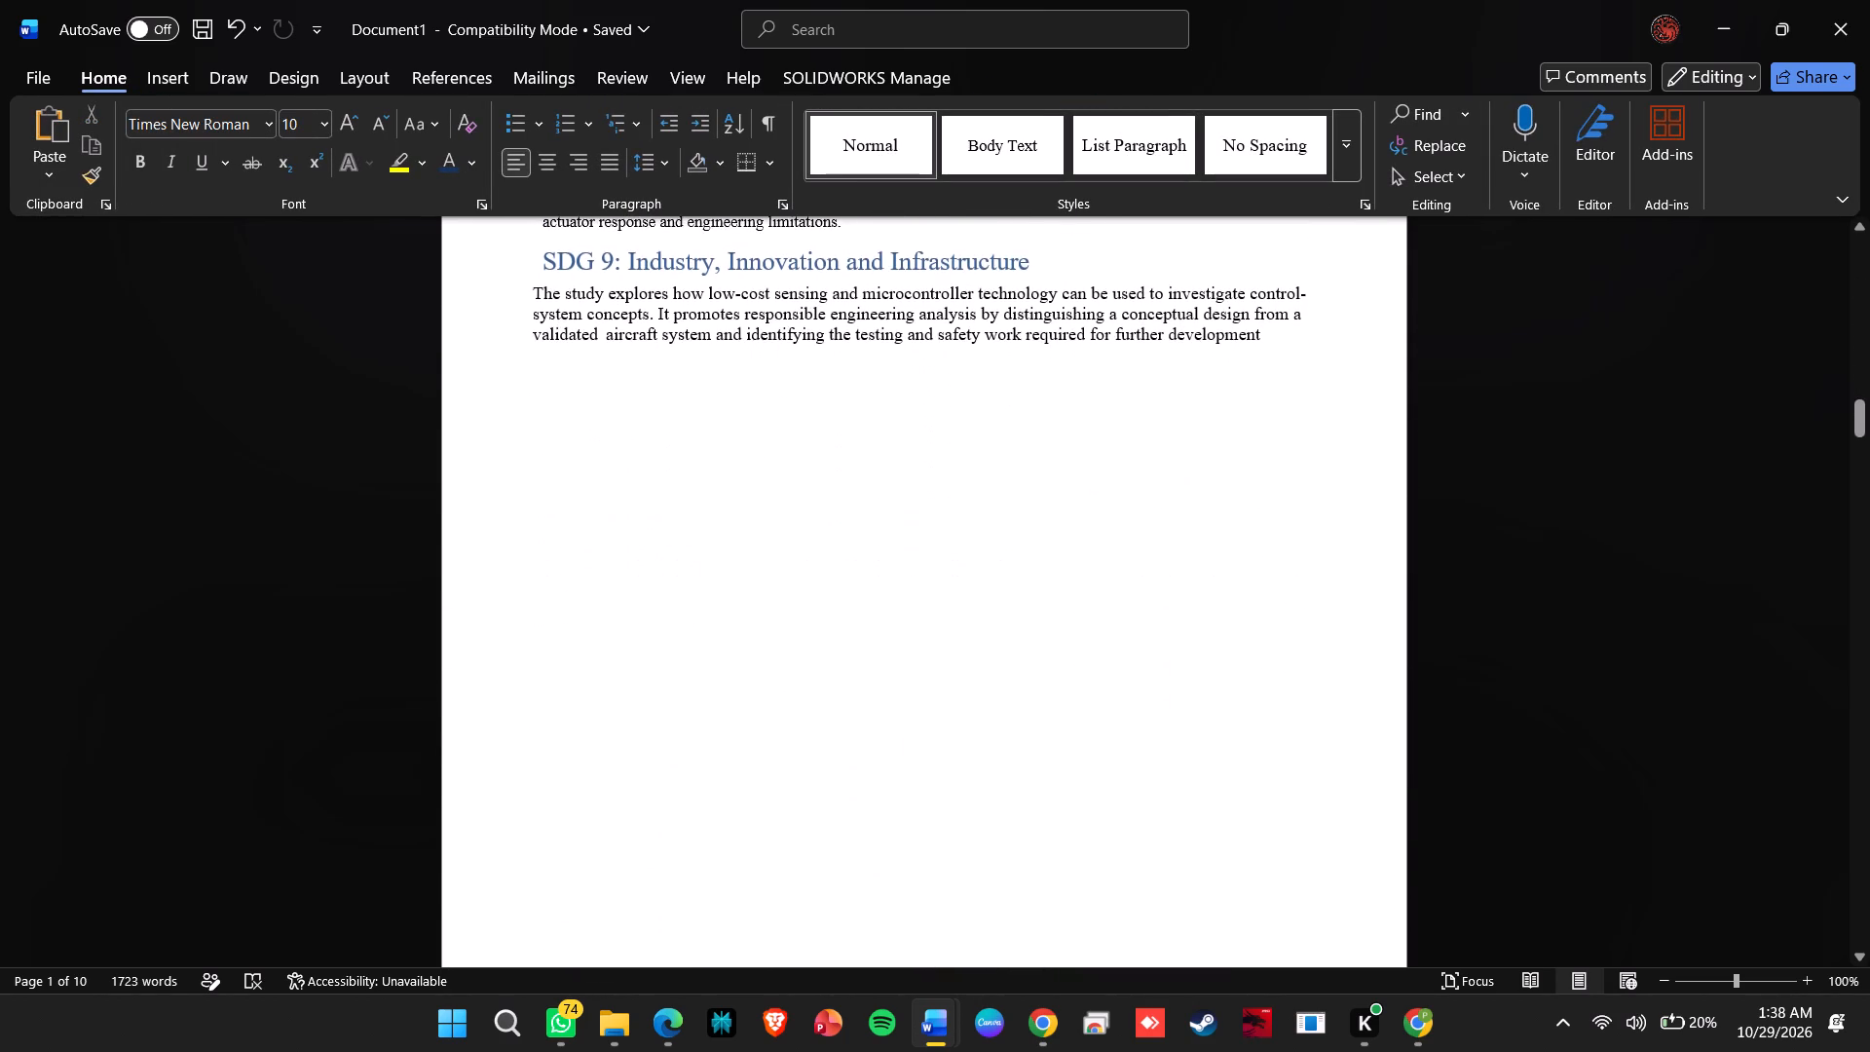
scroll(1265, 676, down, 17)
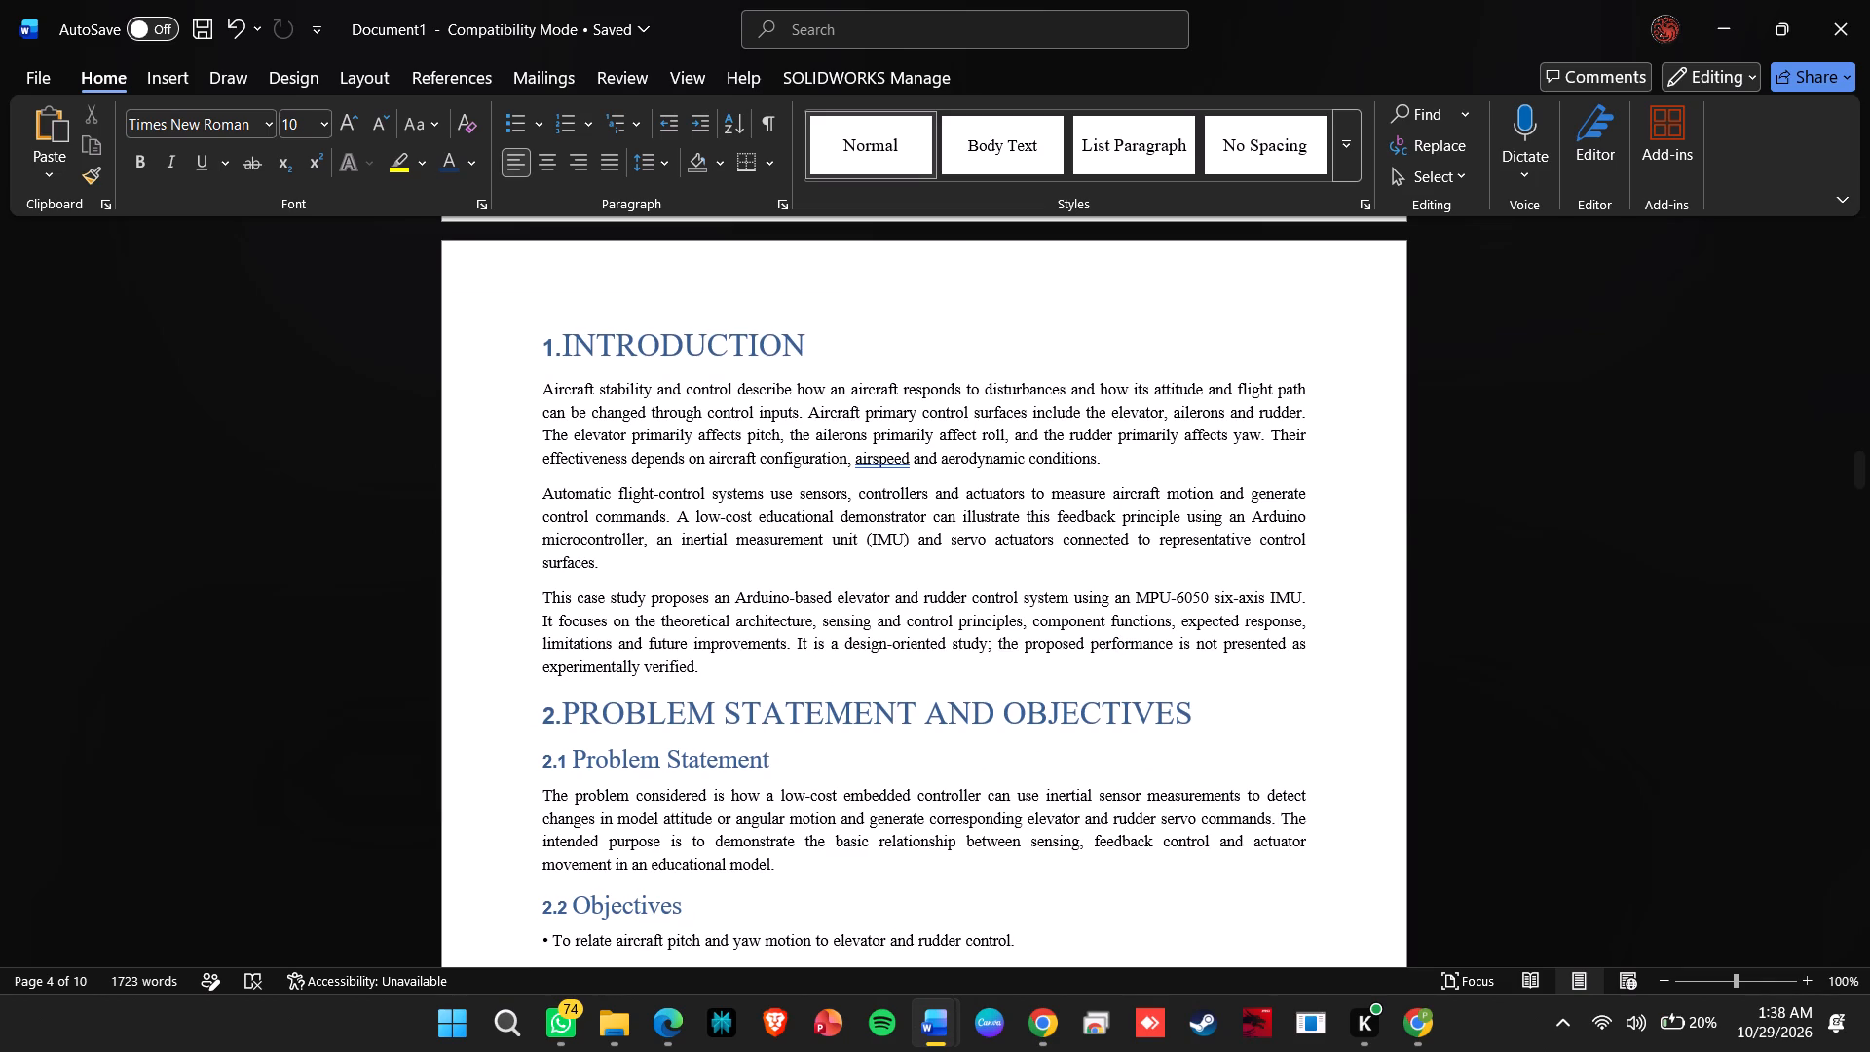
scroll(1043, 582, up, 6)
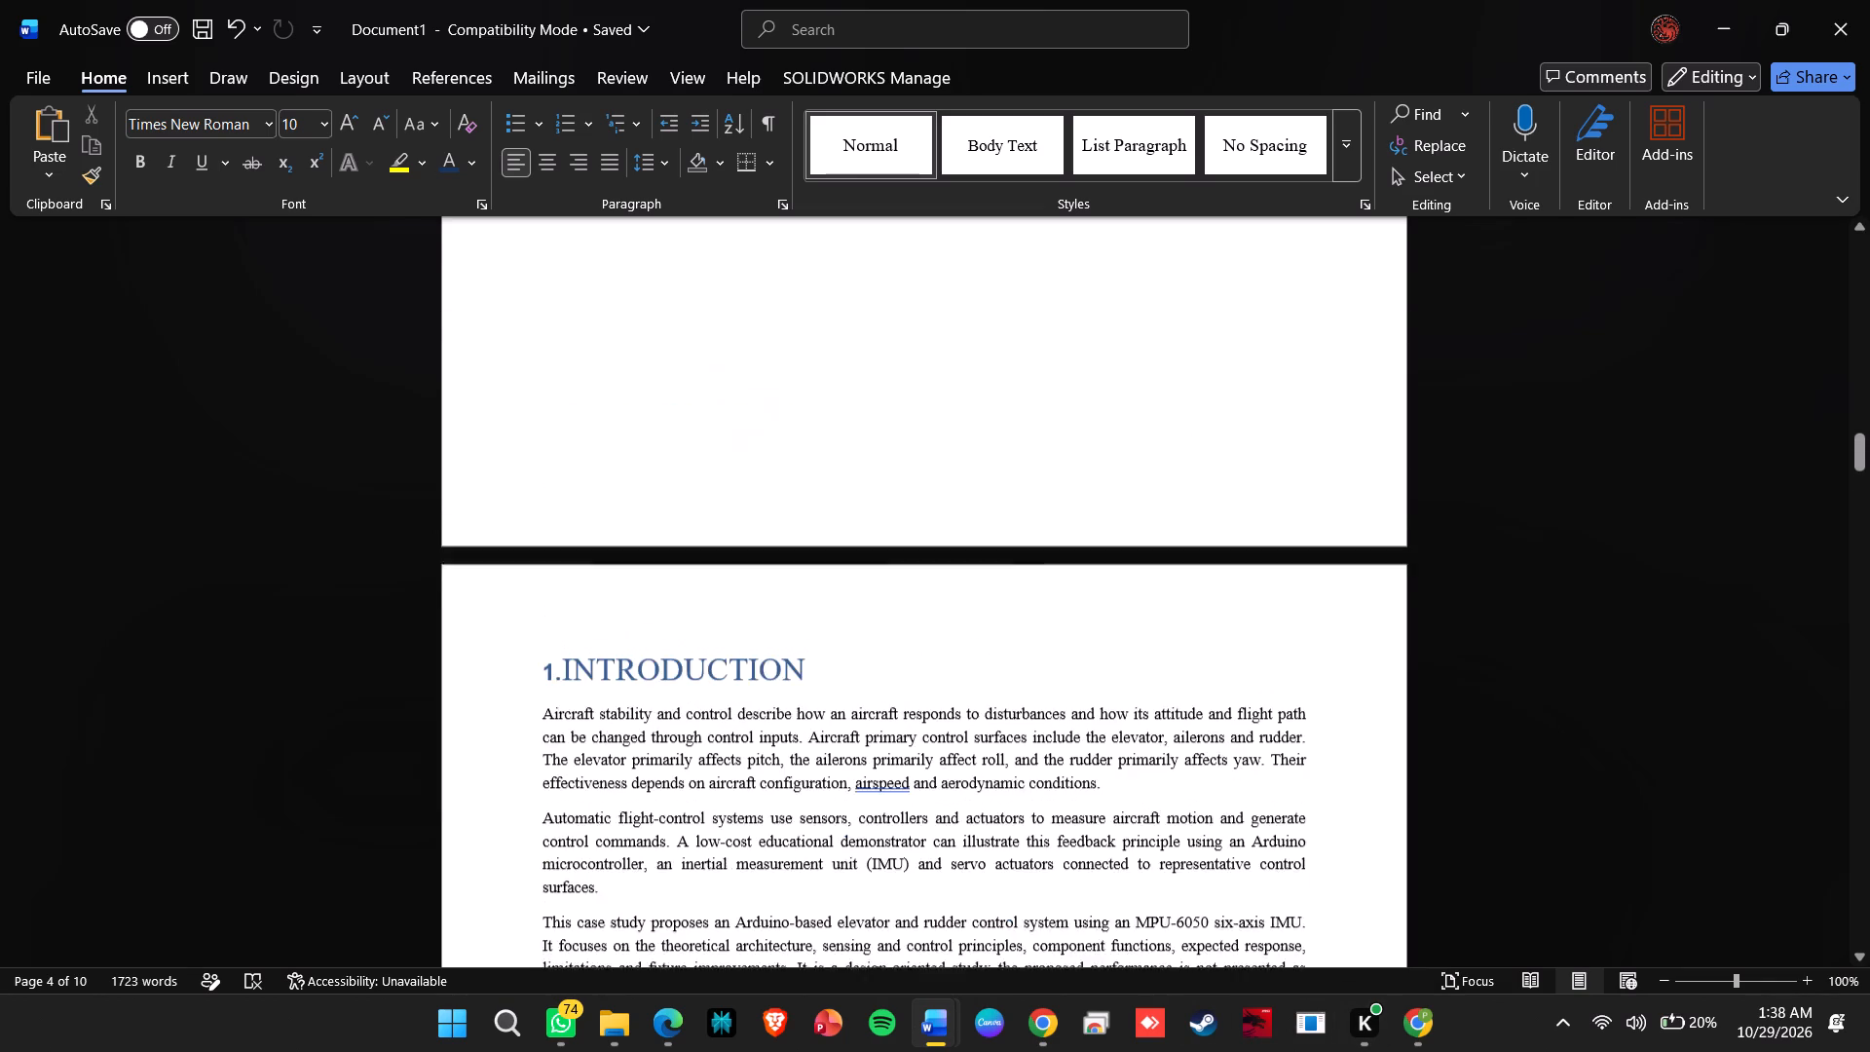
scroll(1042, 582, up, 16)
scroll(1042, 582, up, 5)
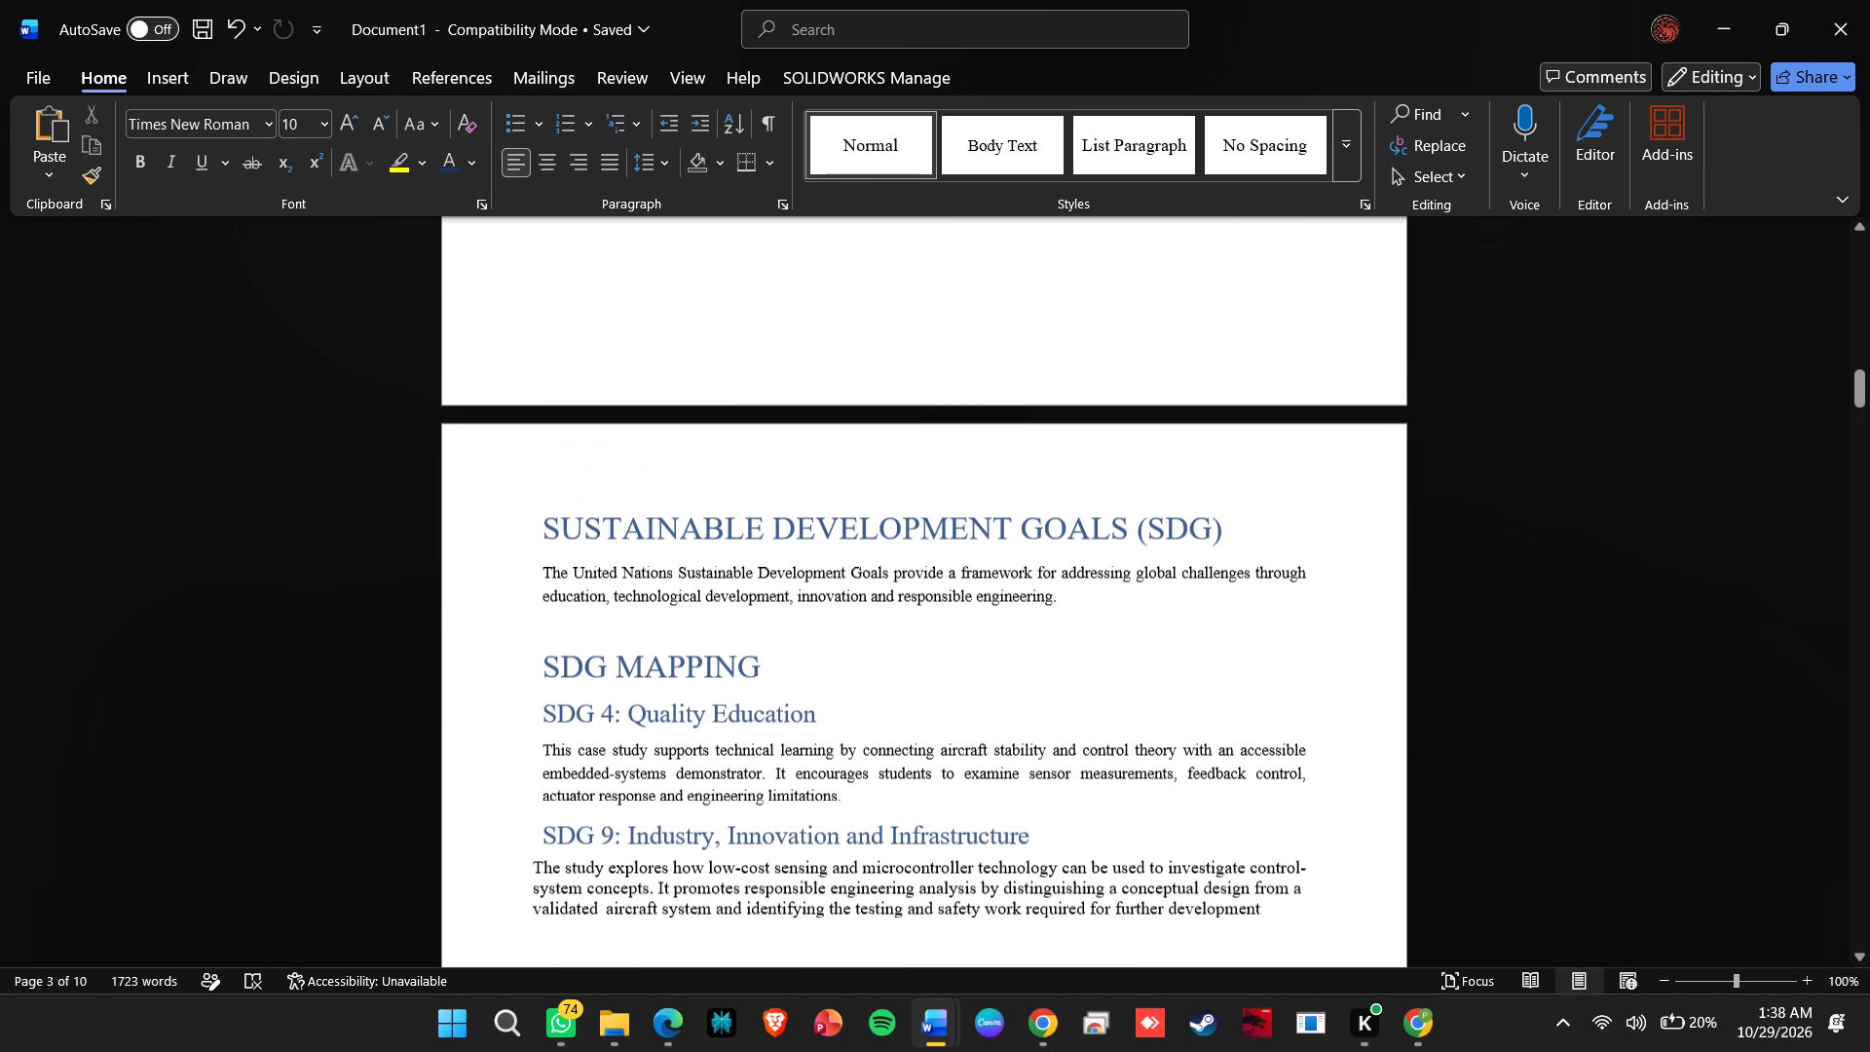
scroll(1042, 582, up, 20)
scroll(1042, 582, up, 2)
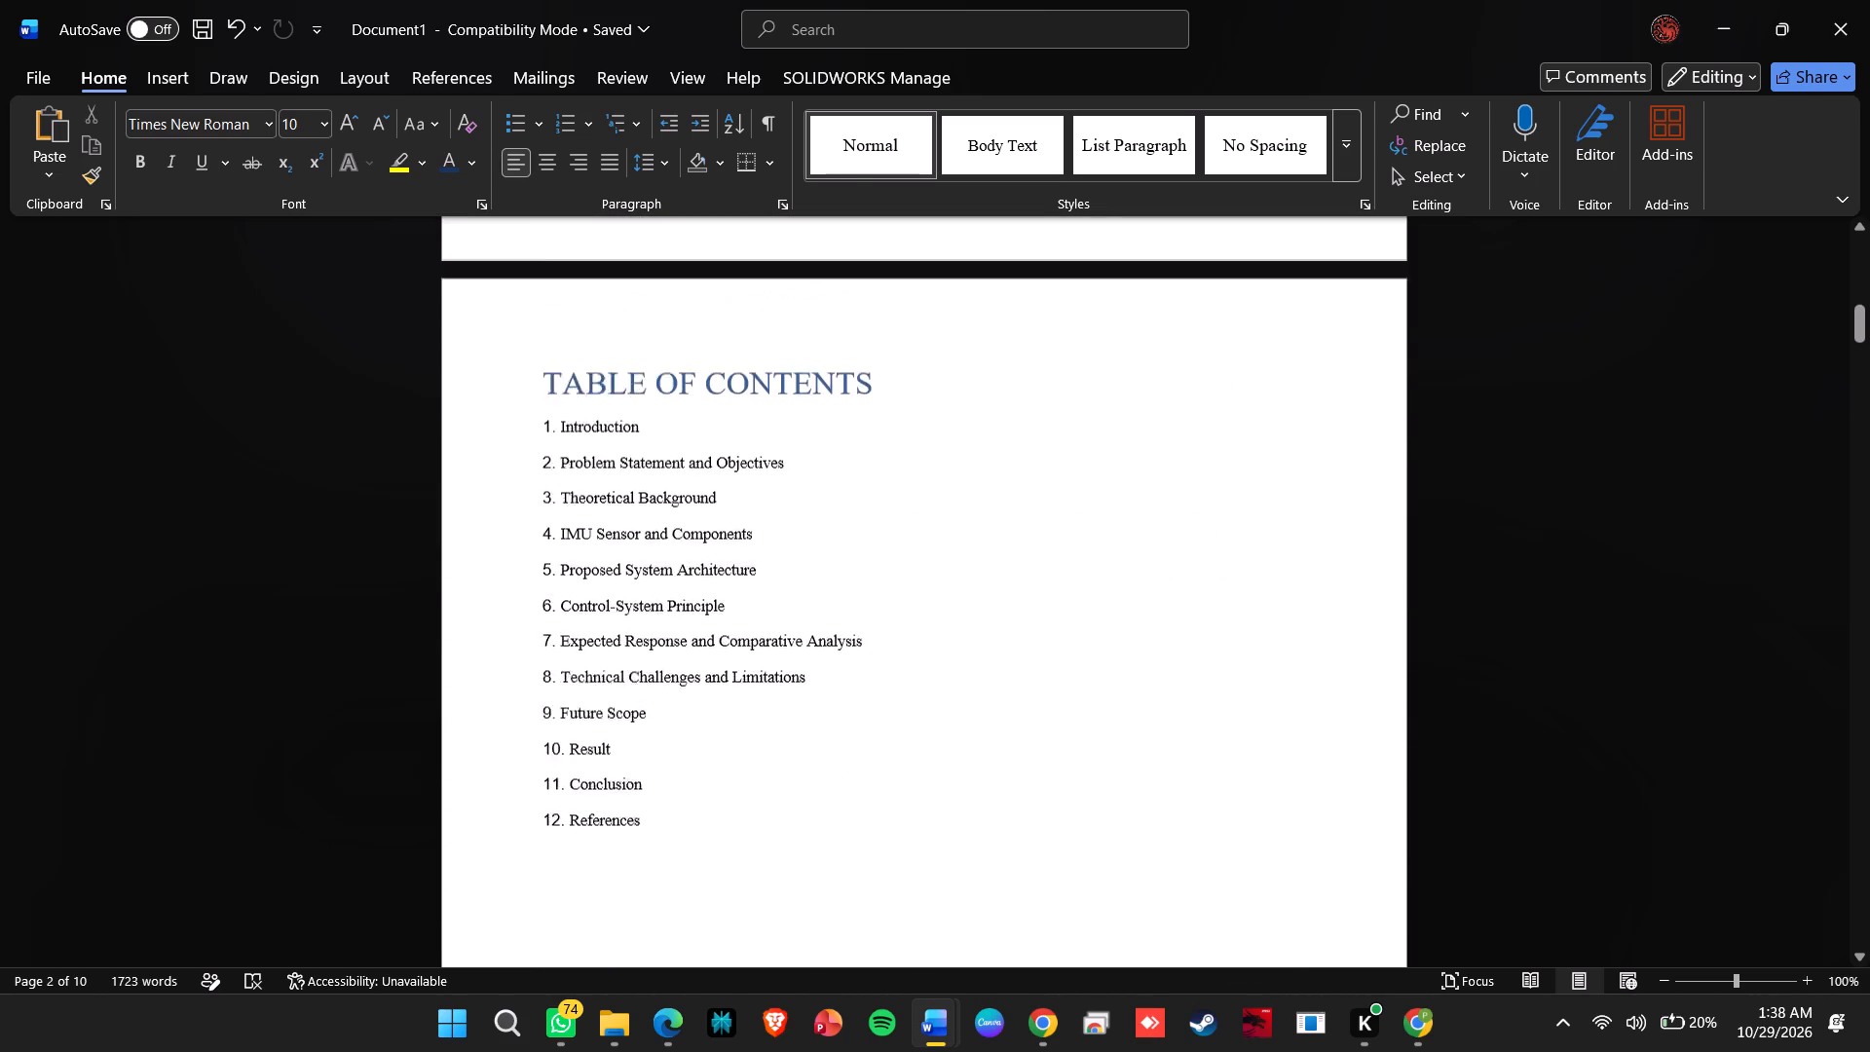
scroll(1042, 582, up, 5)
scroll(1042, 582, down, 3)
Add a long dotted leader after the Introduction entry in the table of contents.
click(715, 605)
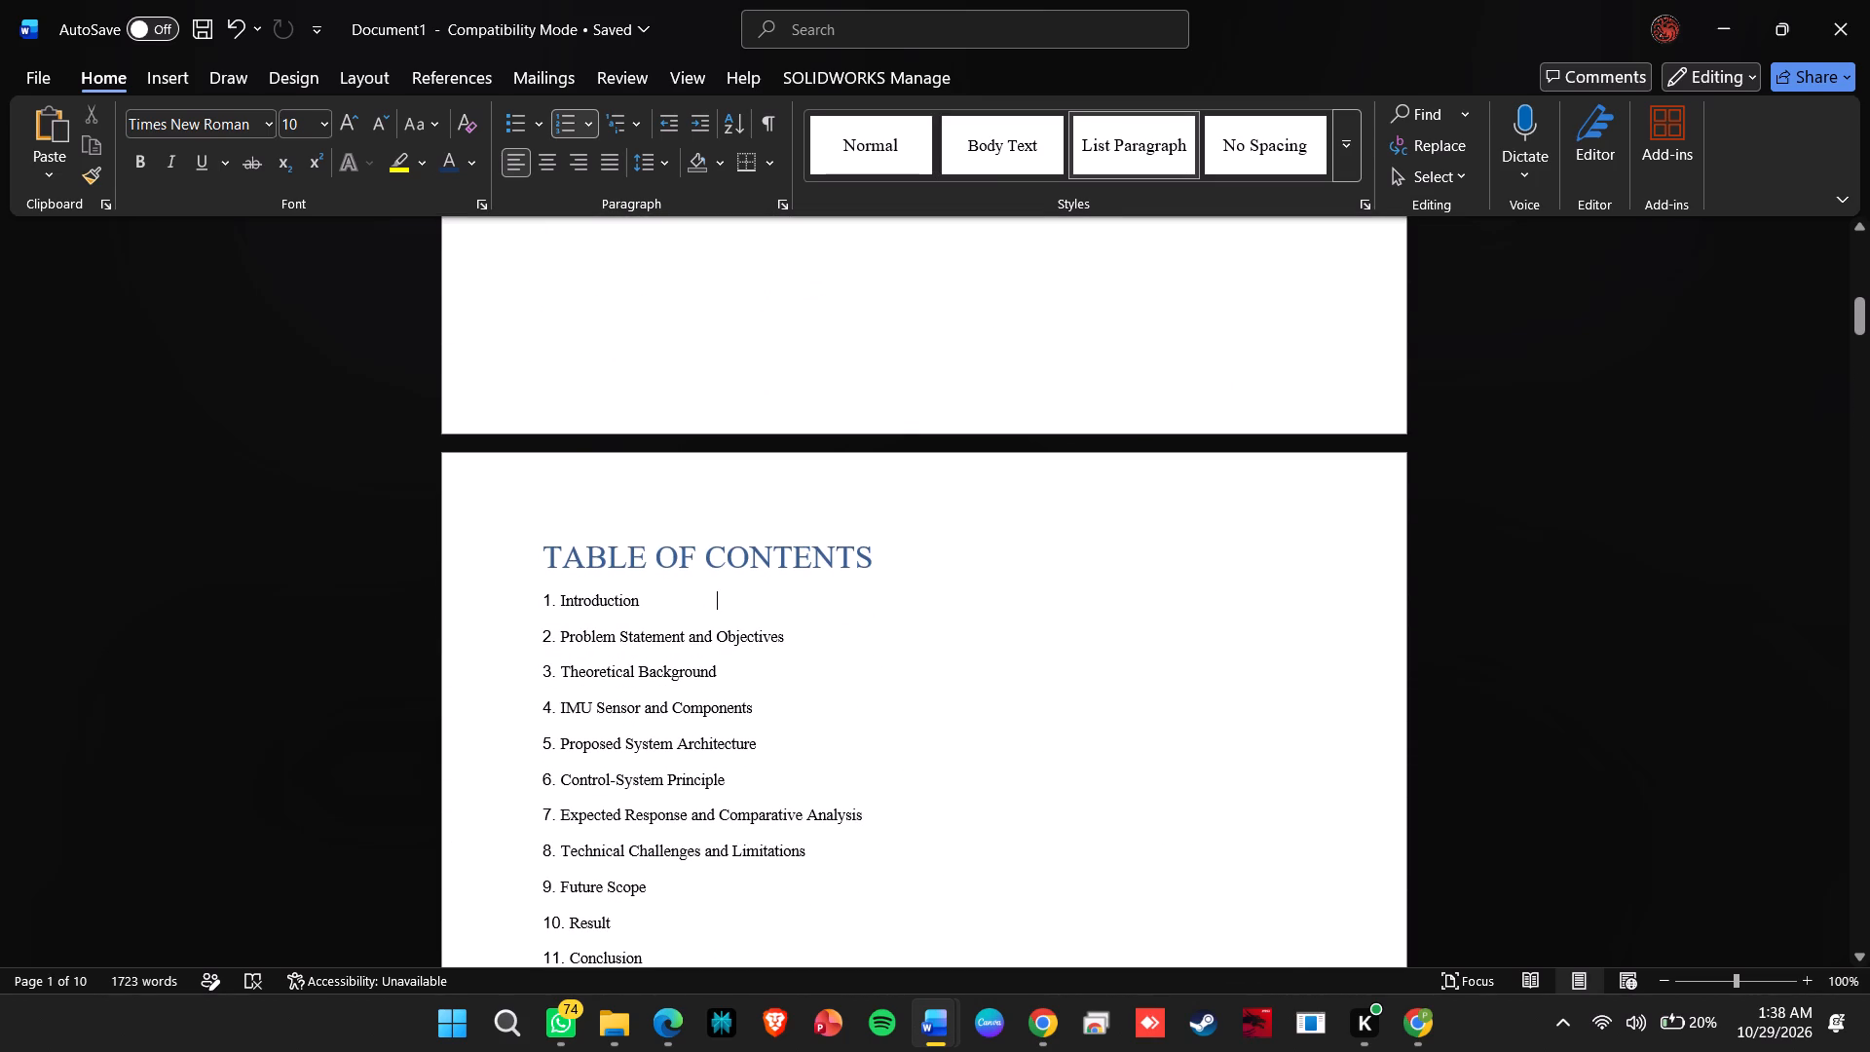
click(655, 586)
click(646, 594)
click(637, 601)
click(1004, 594)
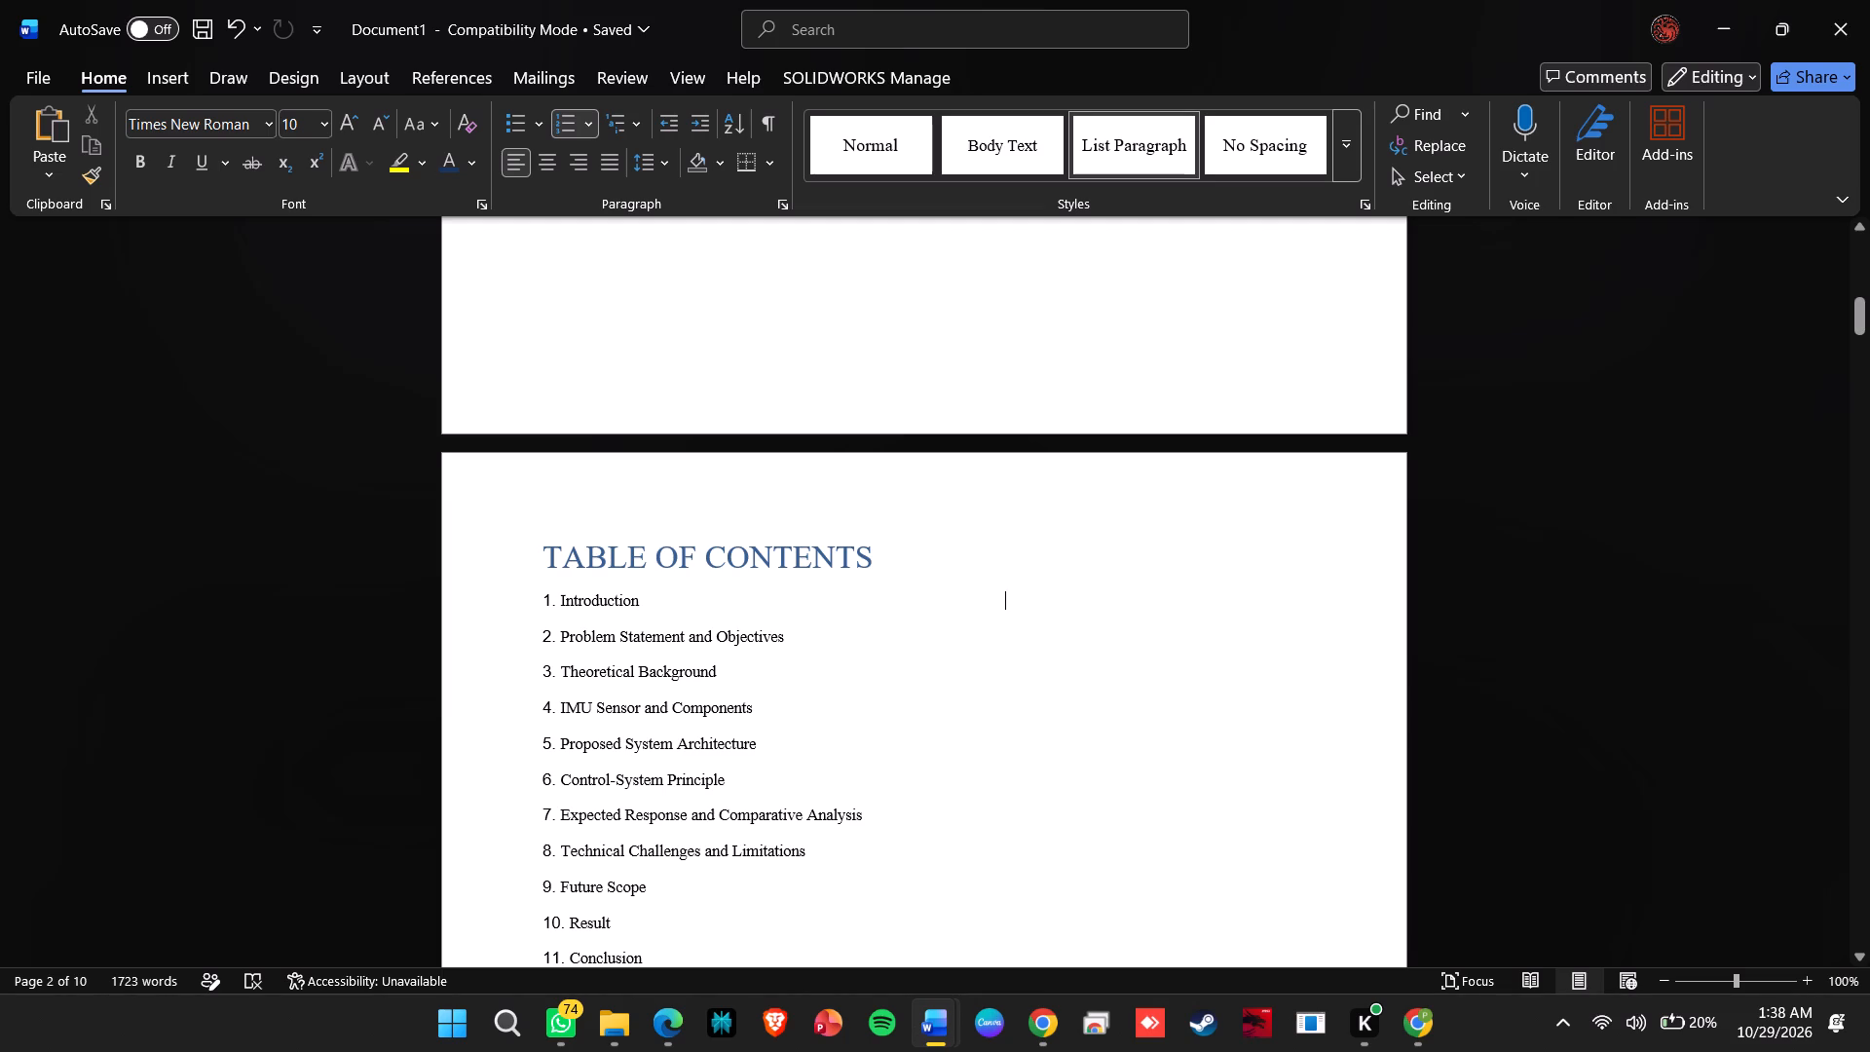
click(1184, 591)
click(638, 593)
text(..)
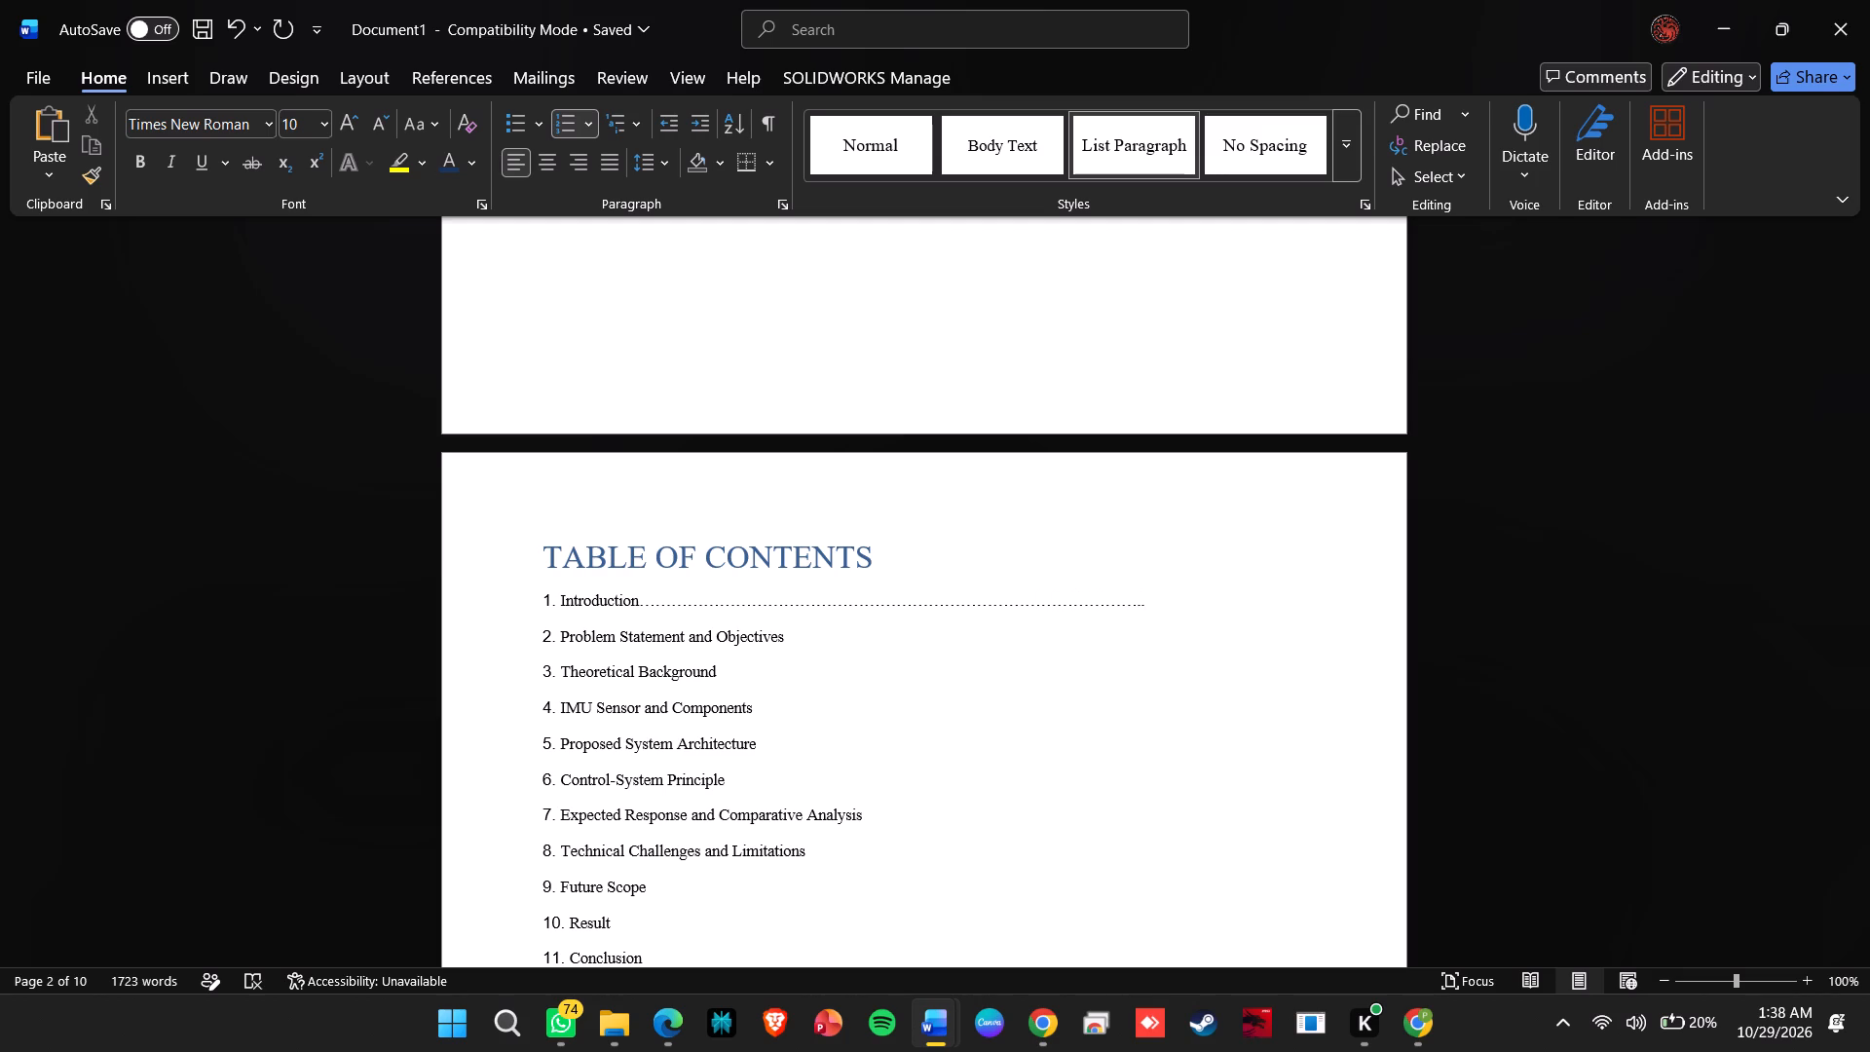
Copy the Introduction entry's dotted leader and paste it after table of contents entries 2 to 6, through Control-System Principle.
drag(641, 595, 647, 595)
drag(647, 595, 1151, 596)
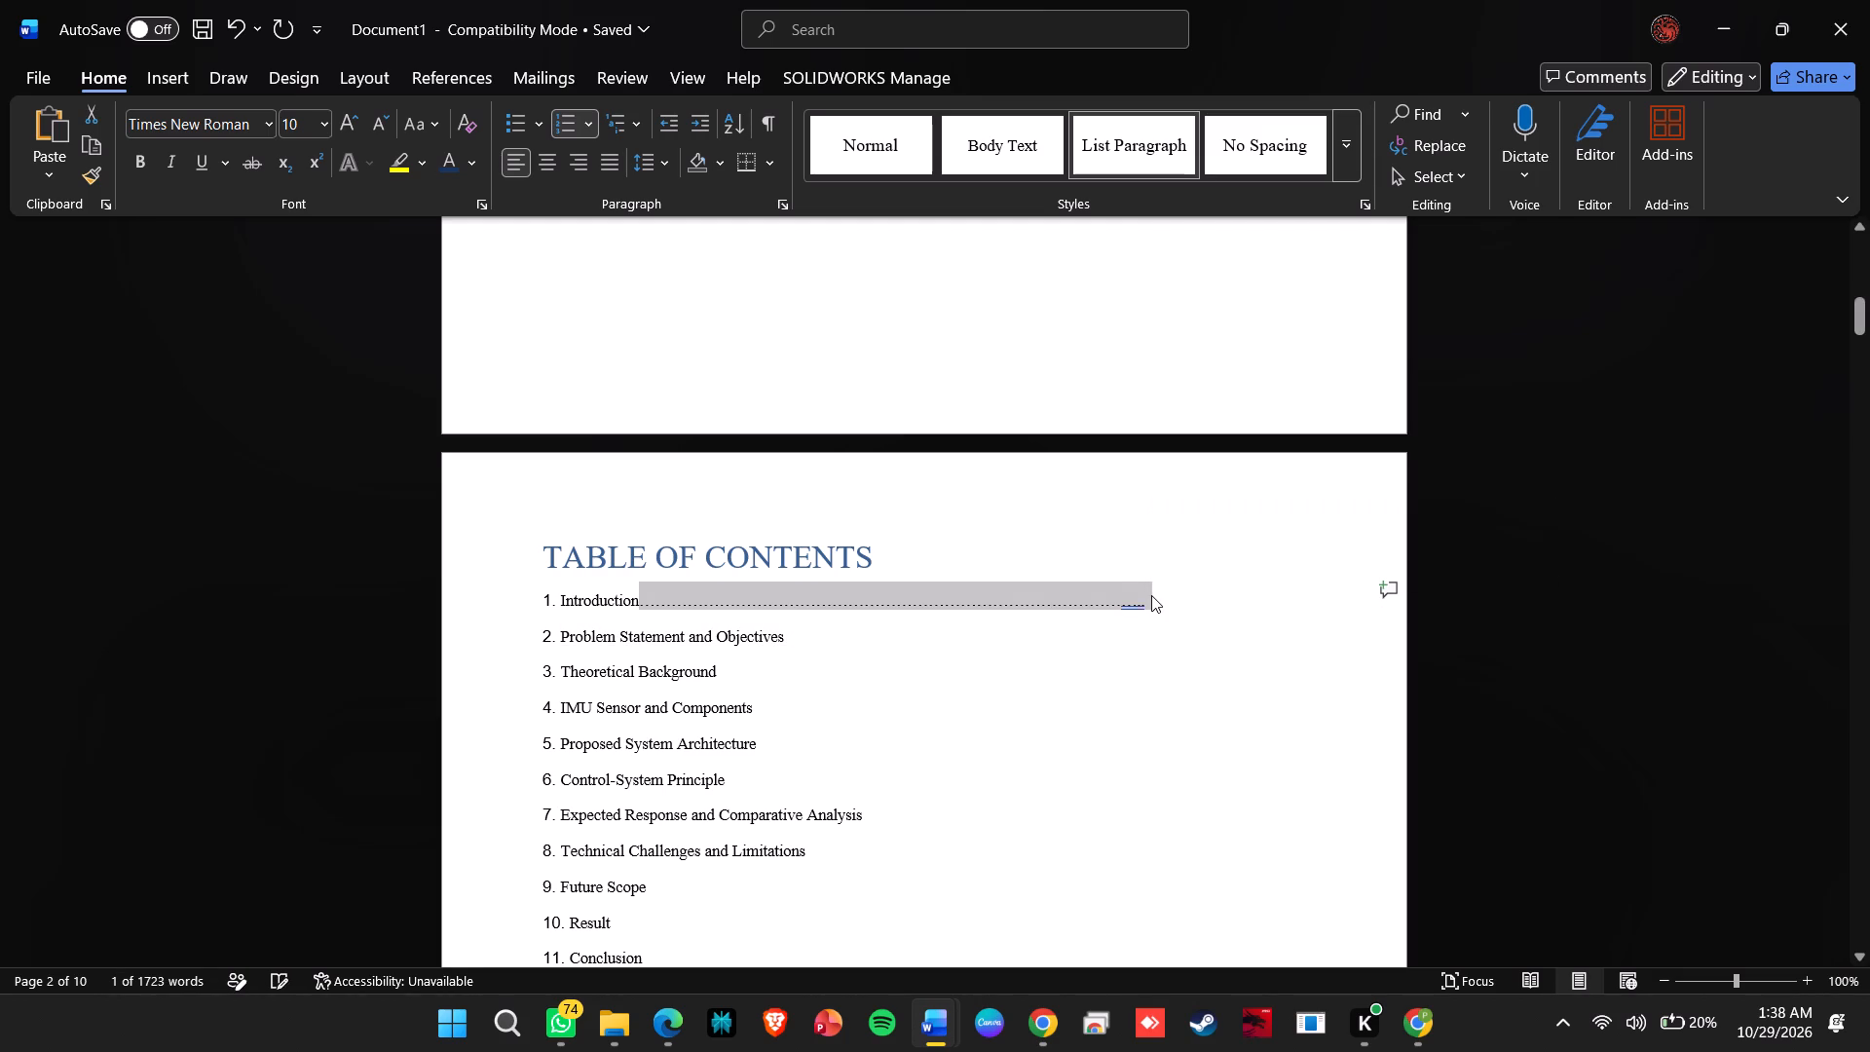
key(ctrl+c)
click(843, 627)
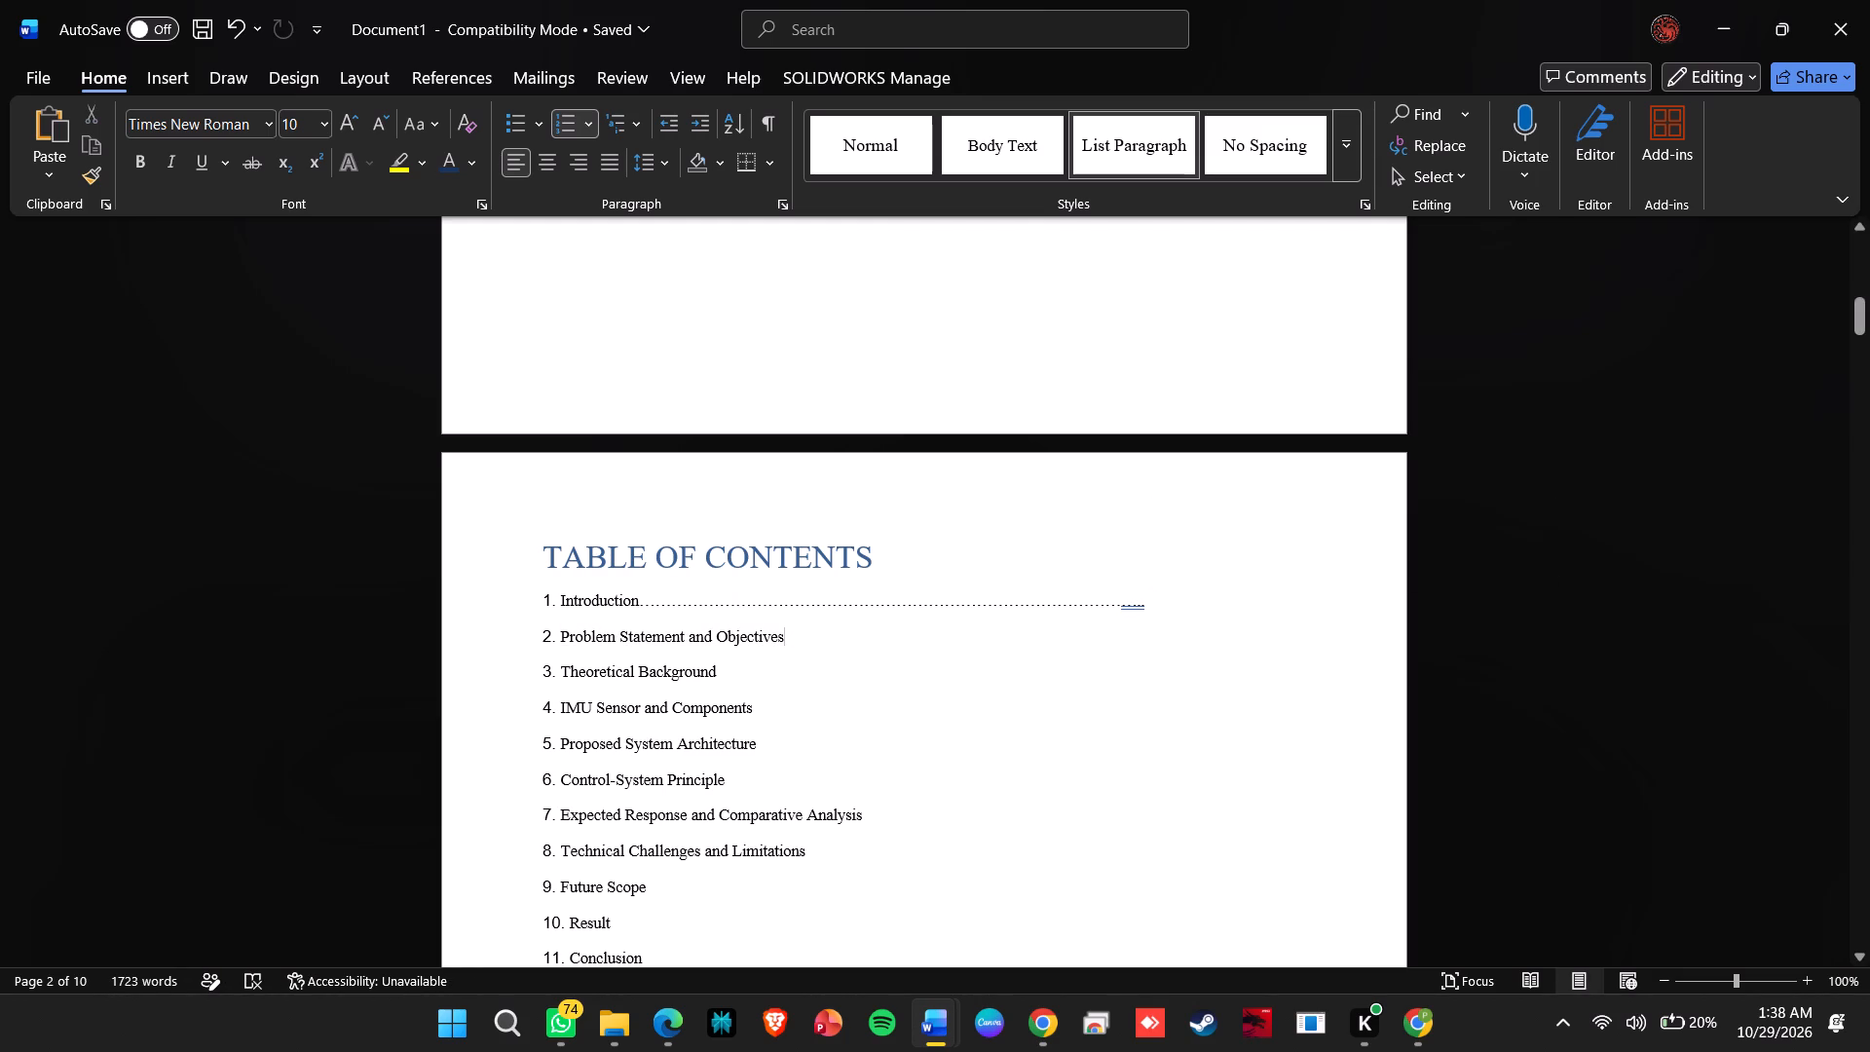
key(ctrl+v)
click(812, 669)
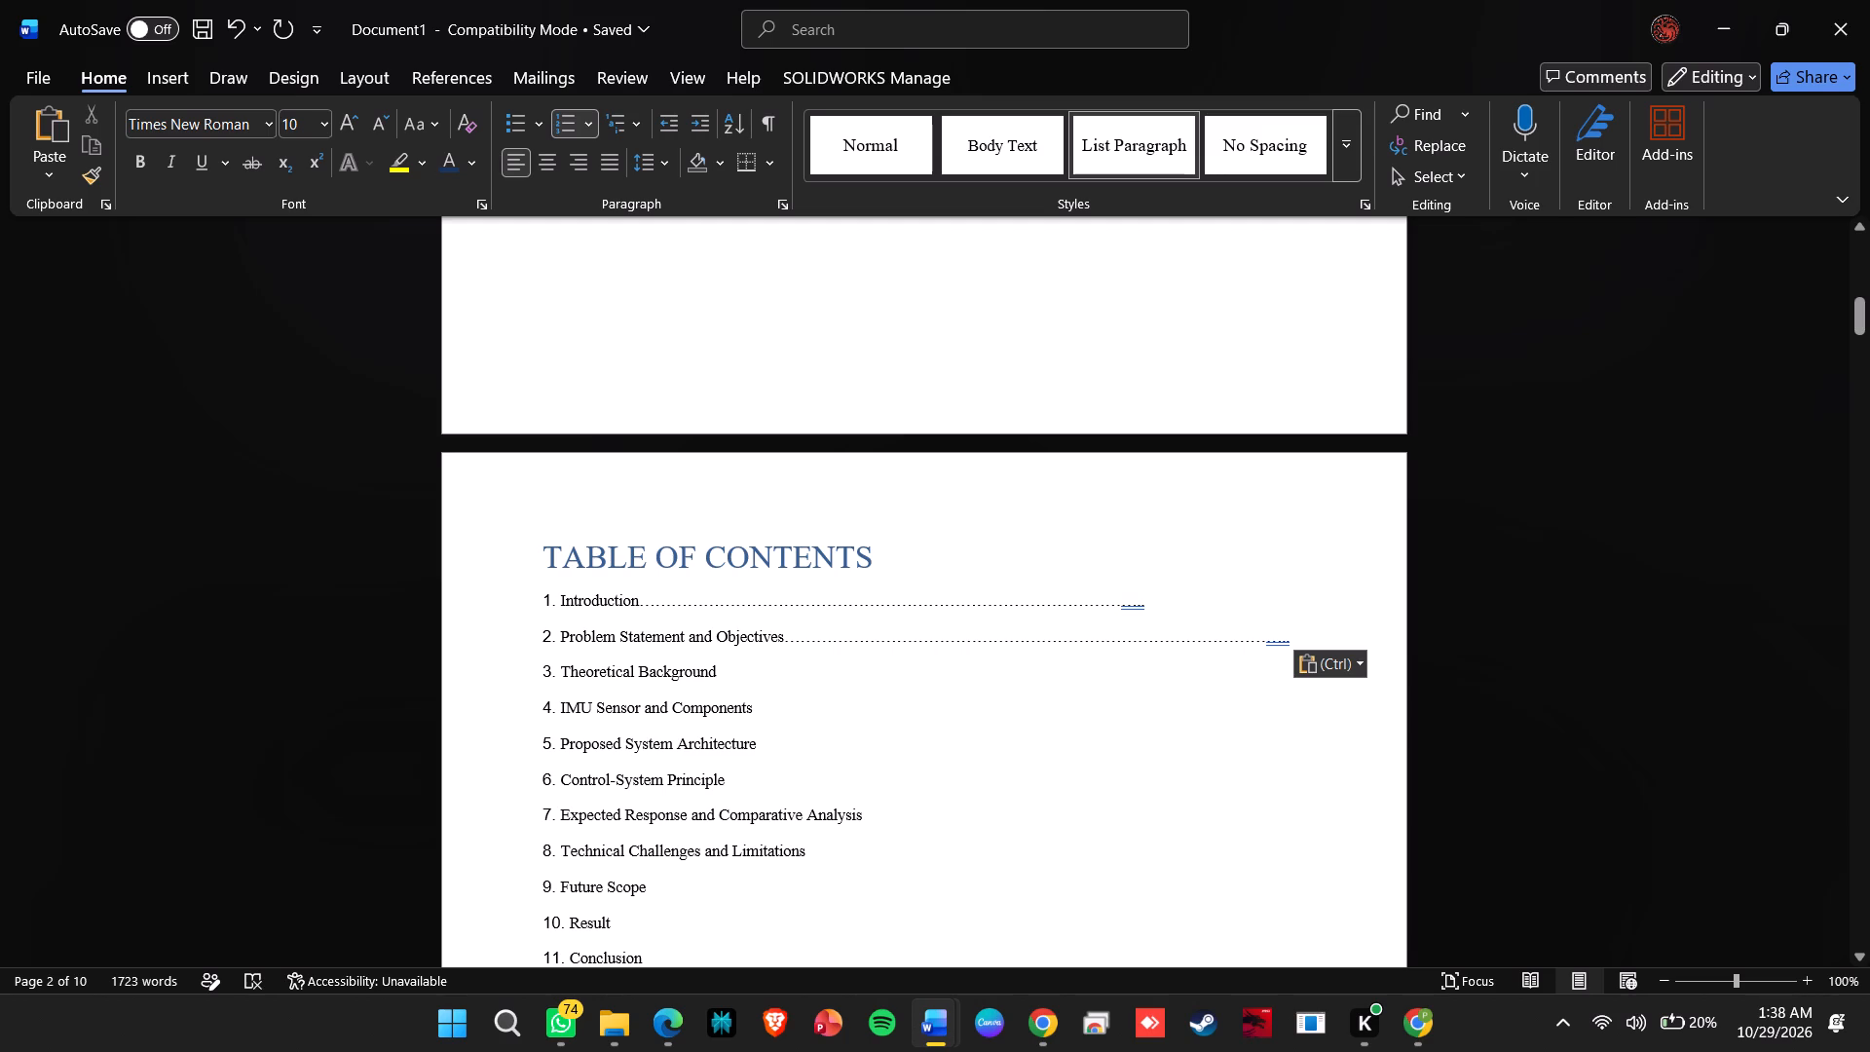
key(ctrl+v)
click(815, 704)
key(ctrl+v)
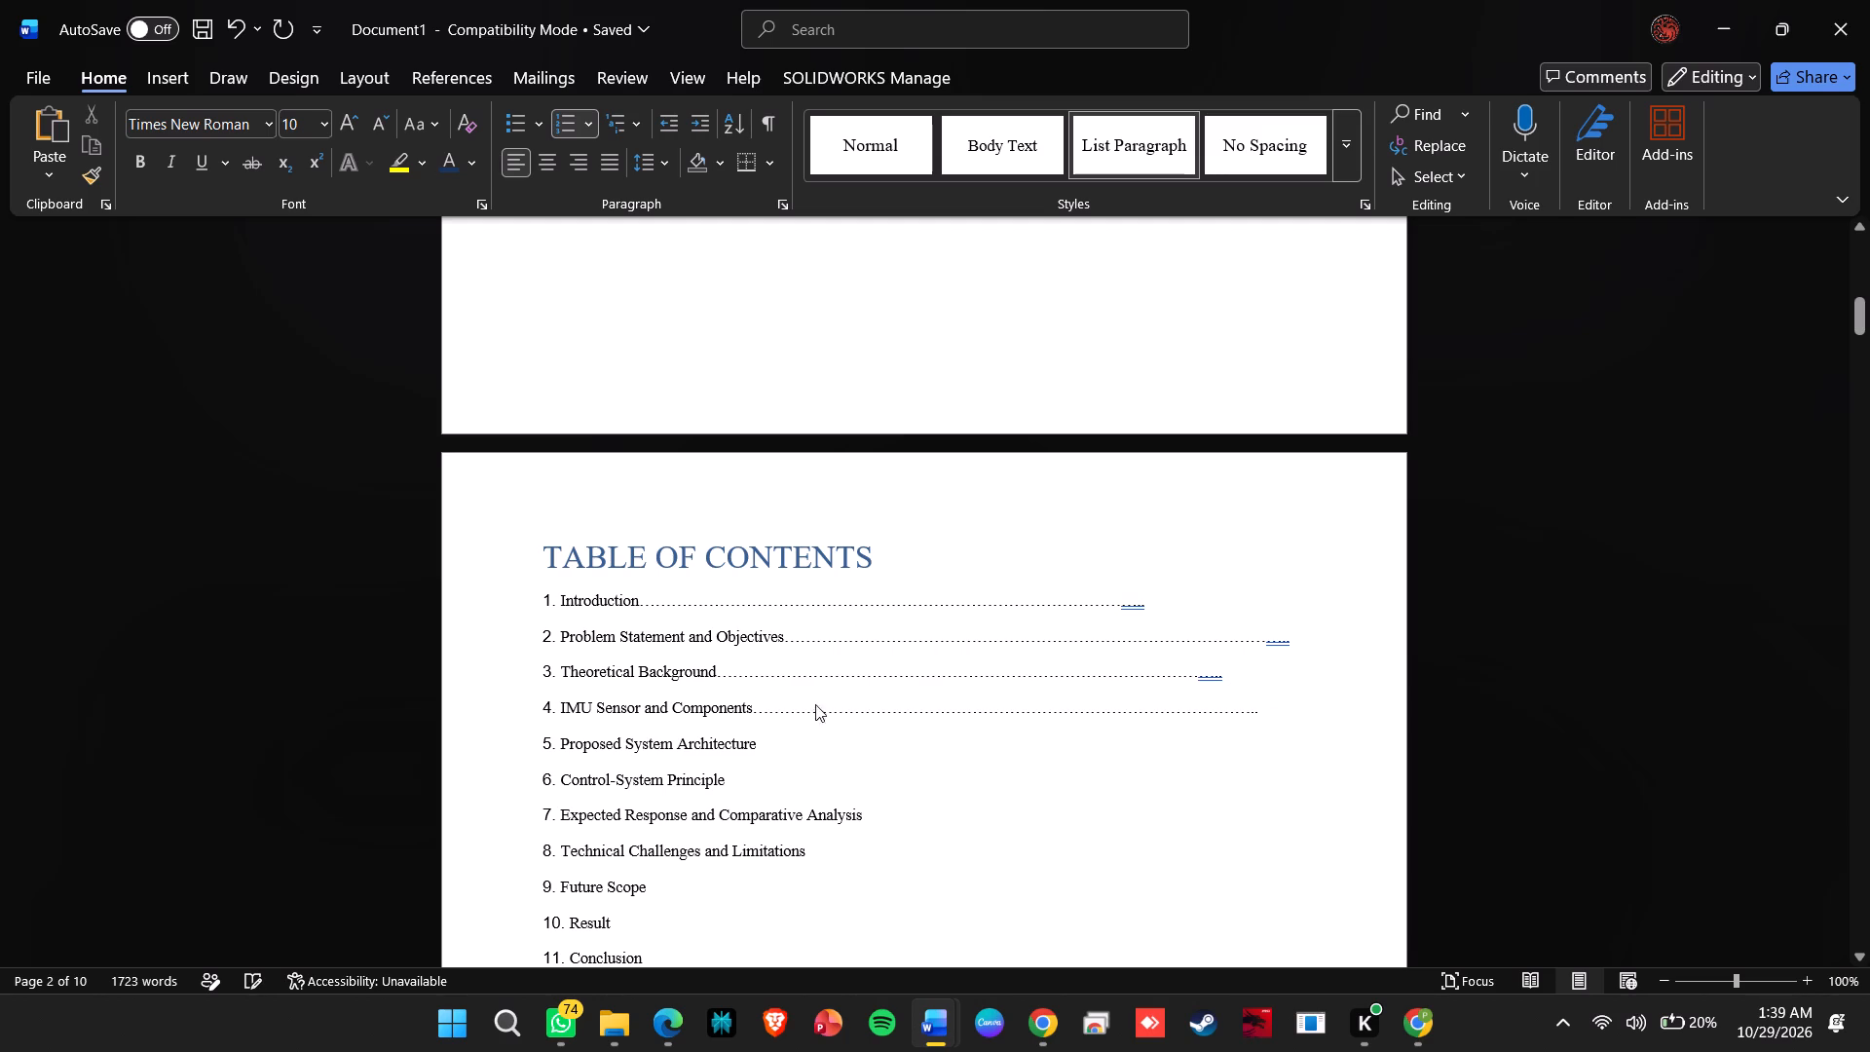
click(807, 746)
key(ctrl+v)
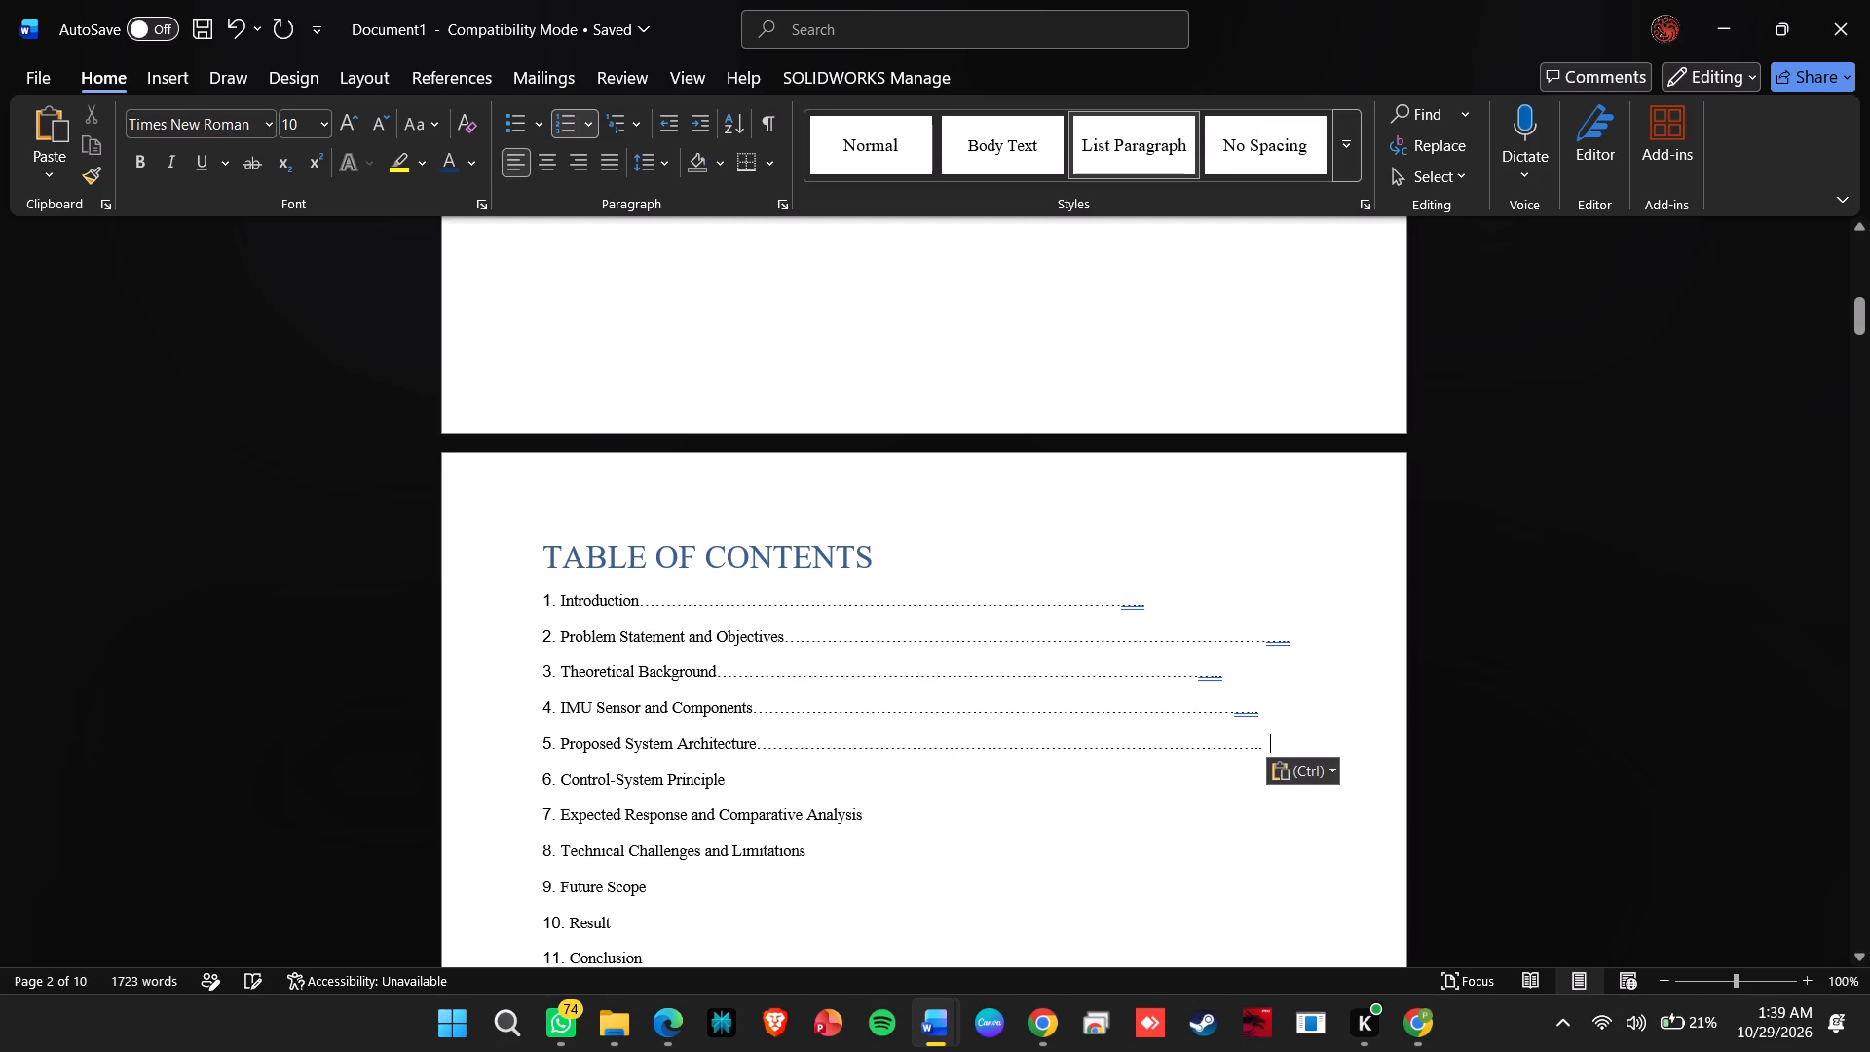
click(807, 770)
key(ctrl+v)
Paste the dotted leader after Expected Response and Comparative Analysis and trim it so the entry fits on one line.
click(868, 813)
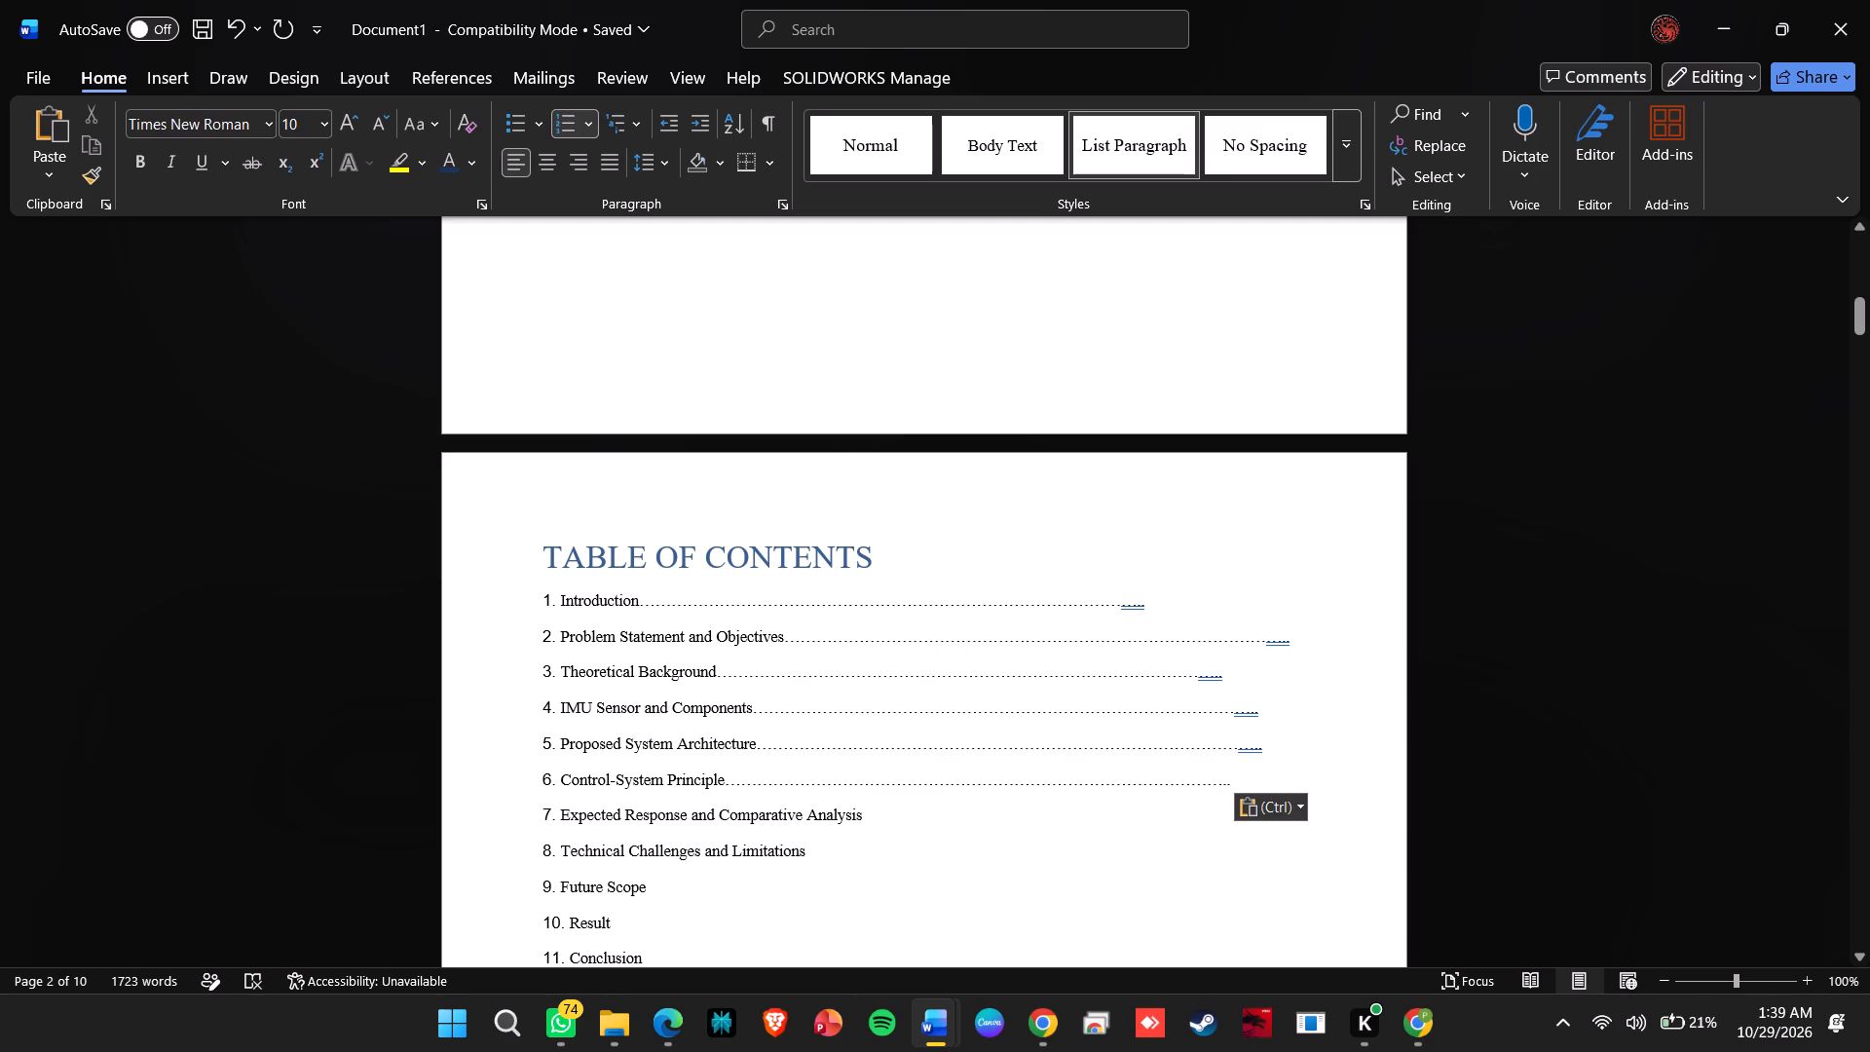
key(ctrl+v)
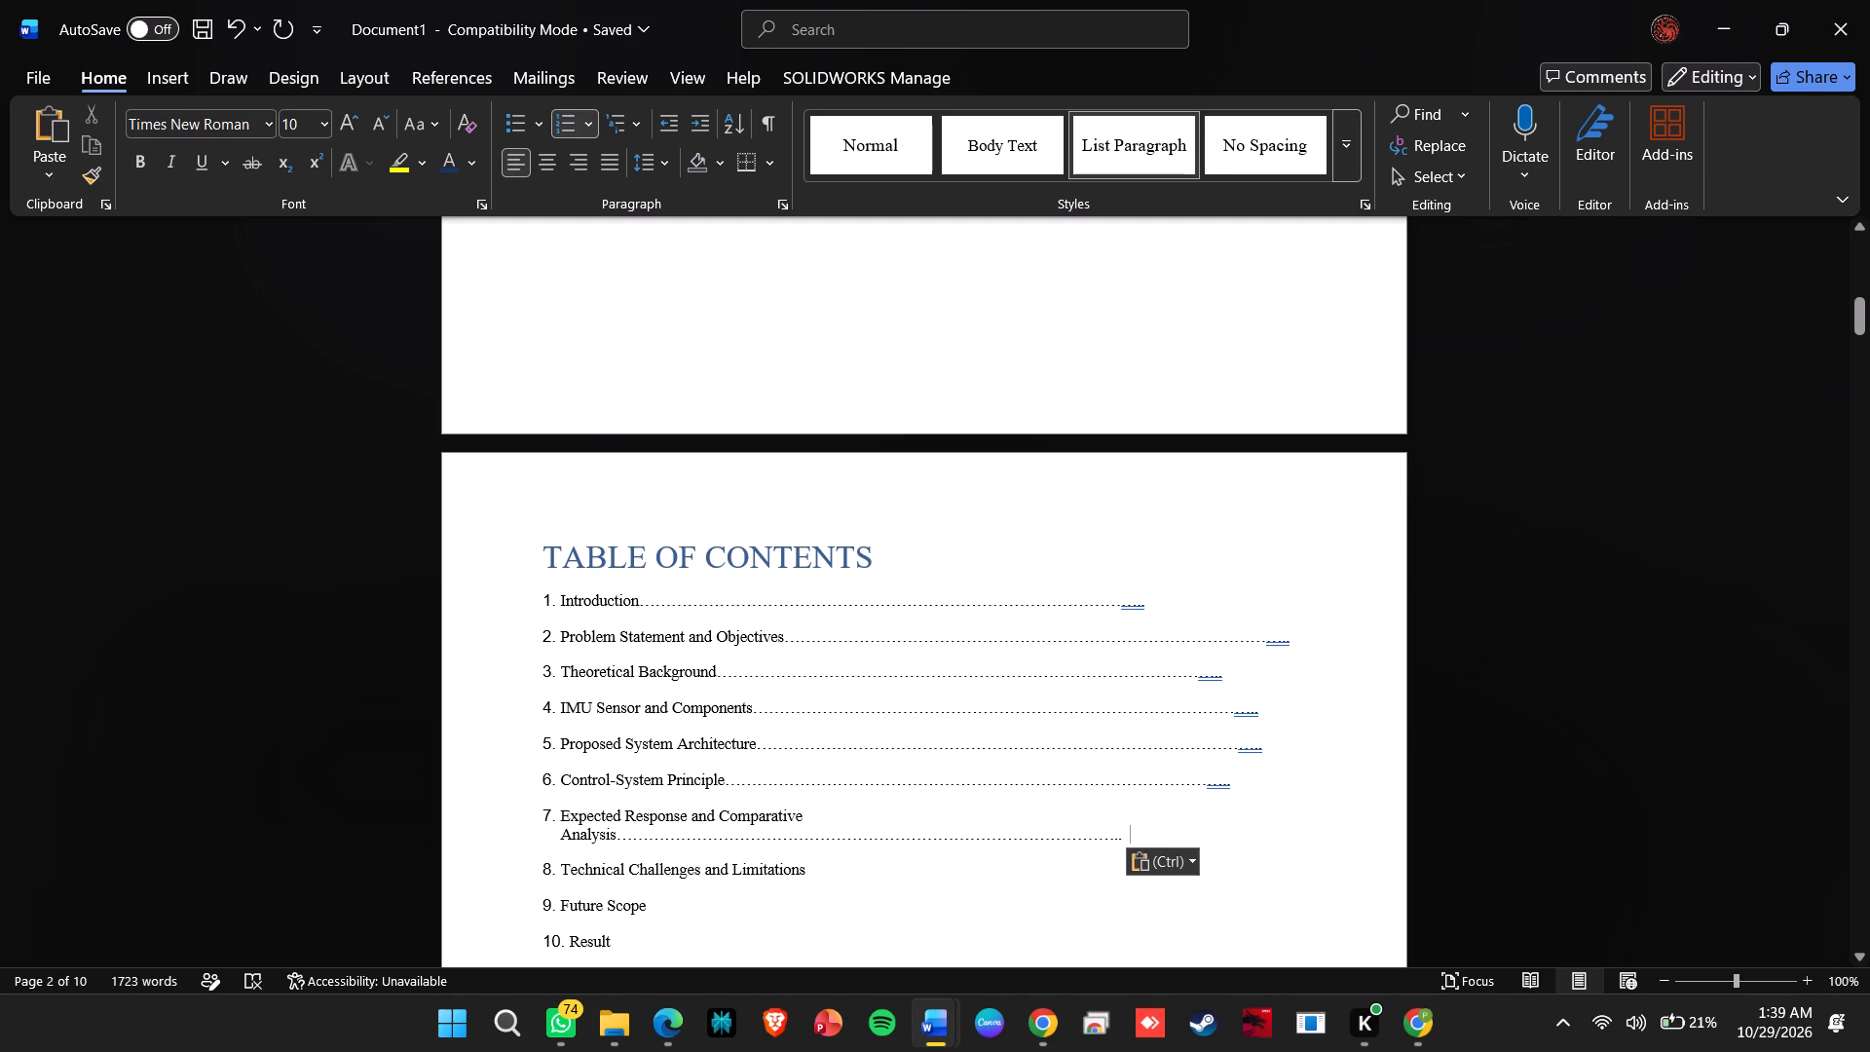
key(BackSpace)
key(BackSpace)
key(BackSpace)
key(BackSpace)
key(BackSpace)
key(BackSpace)
key(BackSpace)
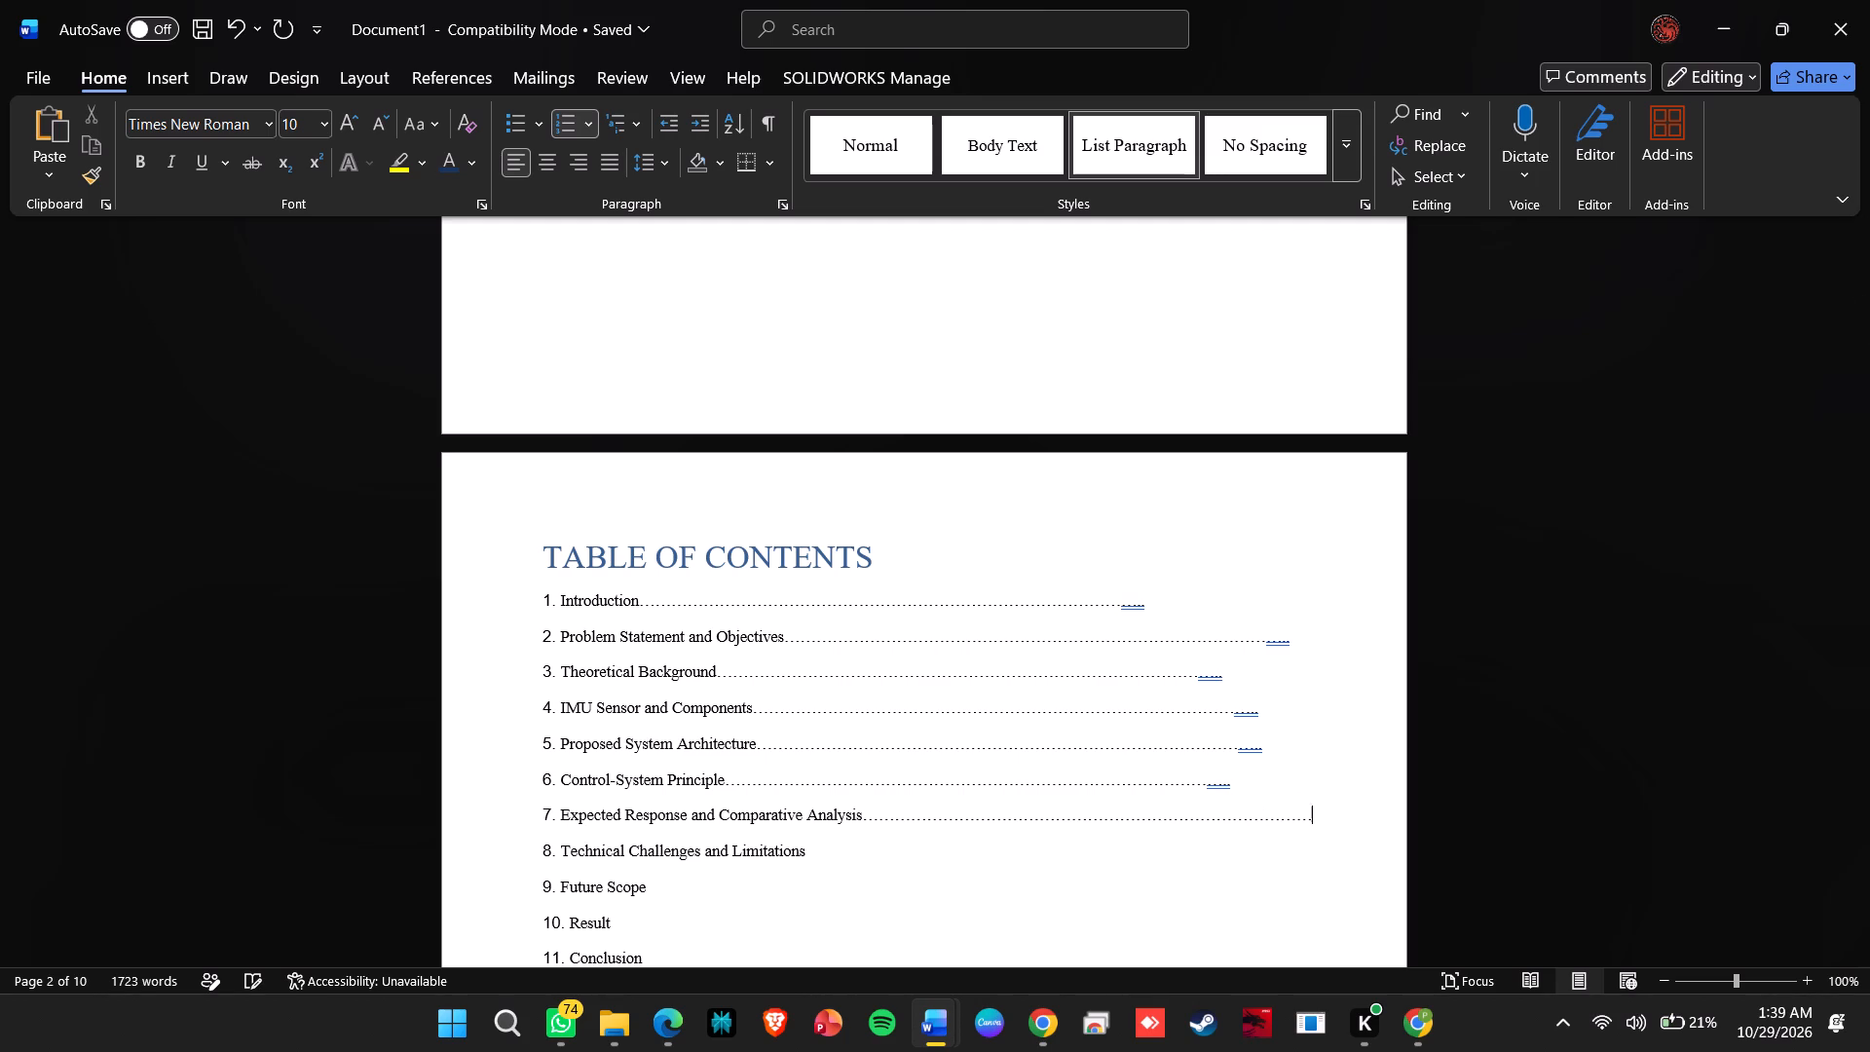
key(BackSpace)
key(BackSpace)
key(BackSpace)
Paste the dotted leader after entries 8 to 12, from Technical Challenges and Limitations through References.
click(852, 834)
key(ctrl+v)
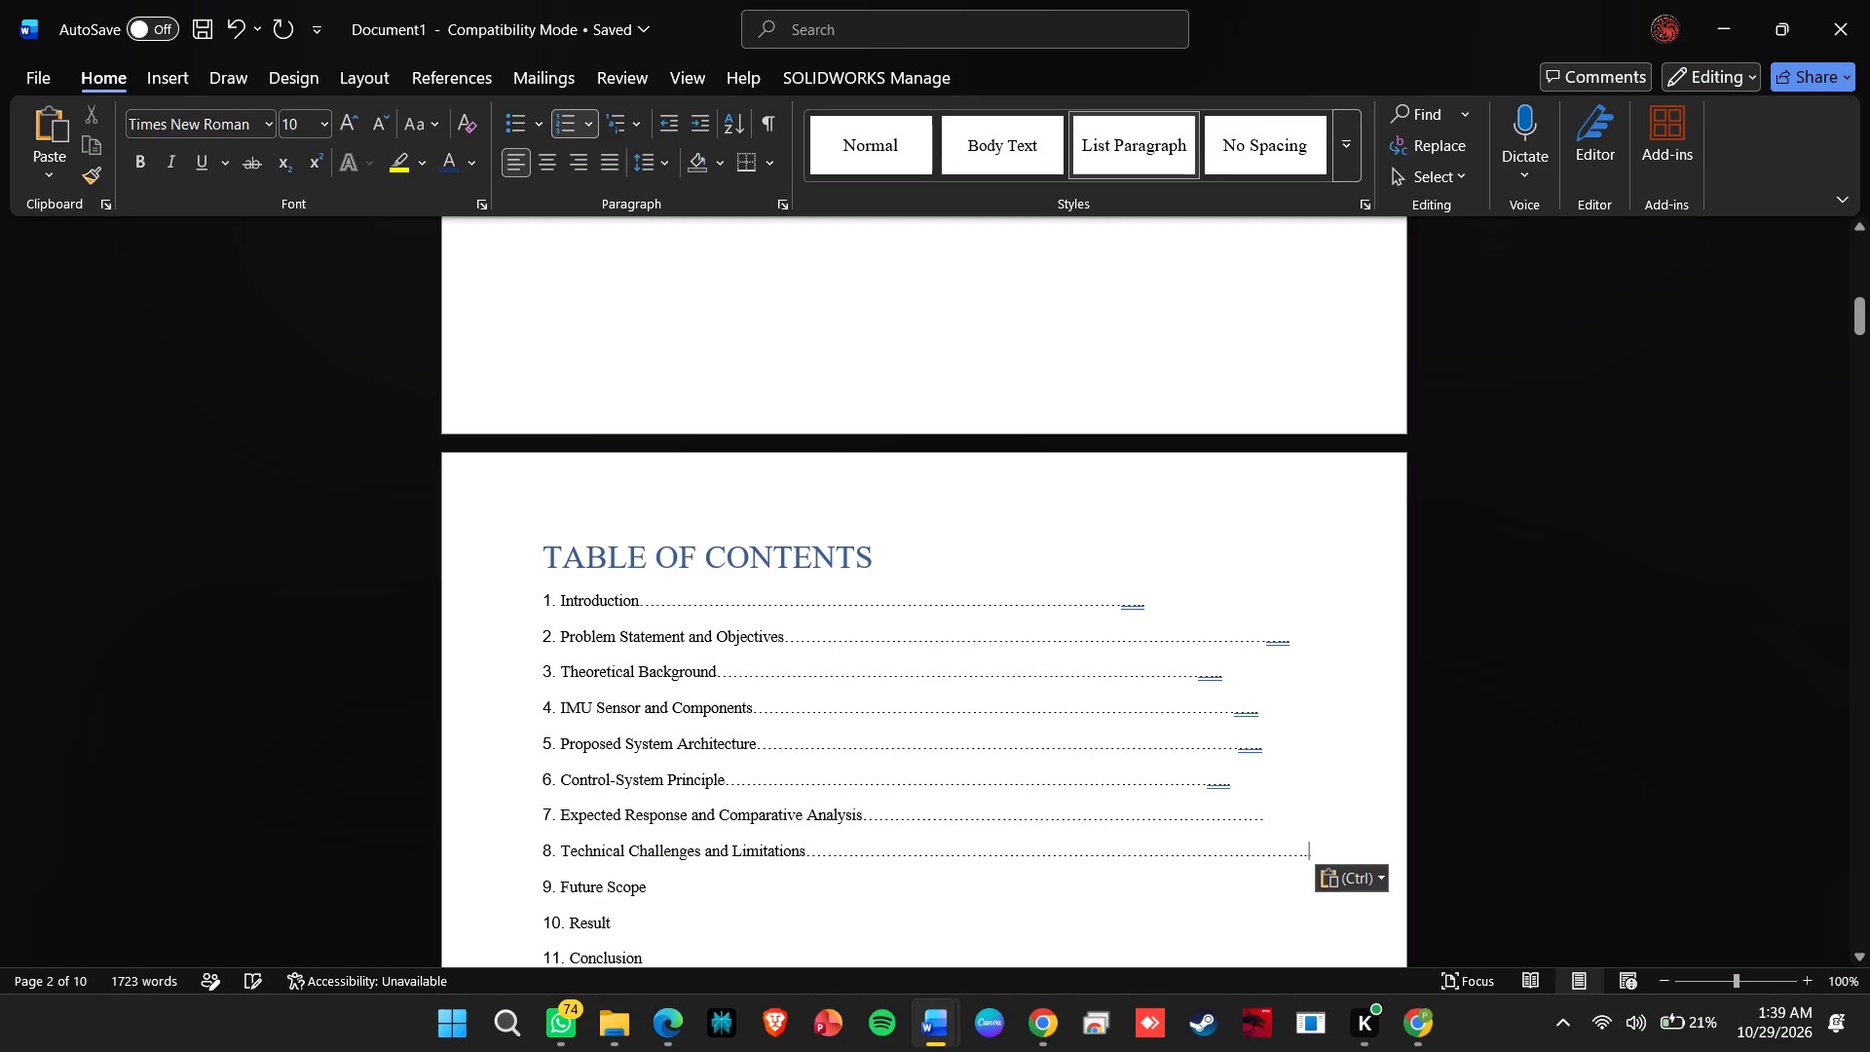
click(844, 881)
key(ctrl+v)
scroll(835, 883, down, 3)
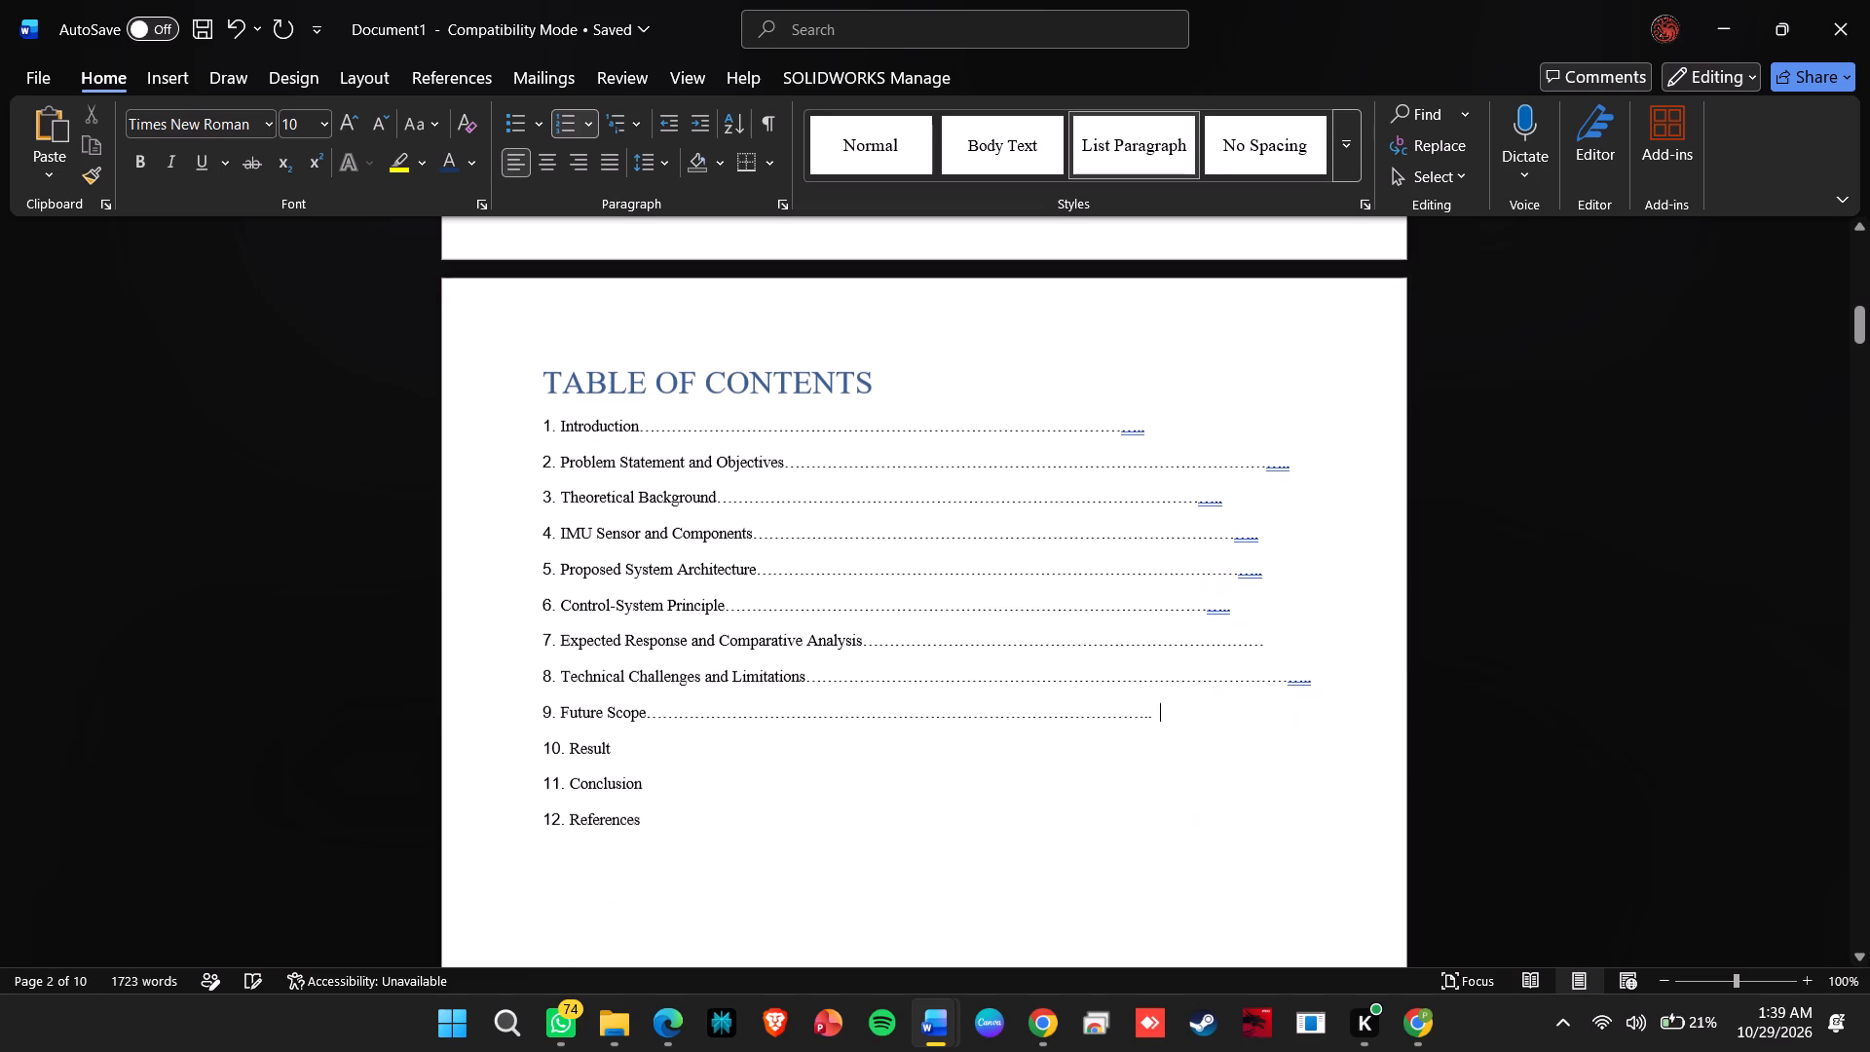
click(787, 731)
key(ctrl+v)
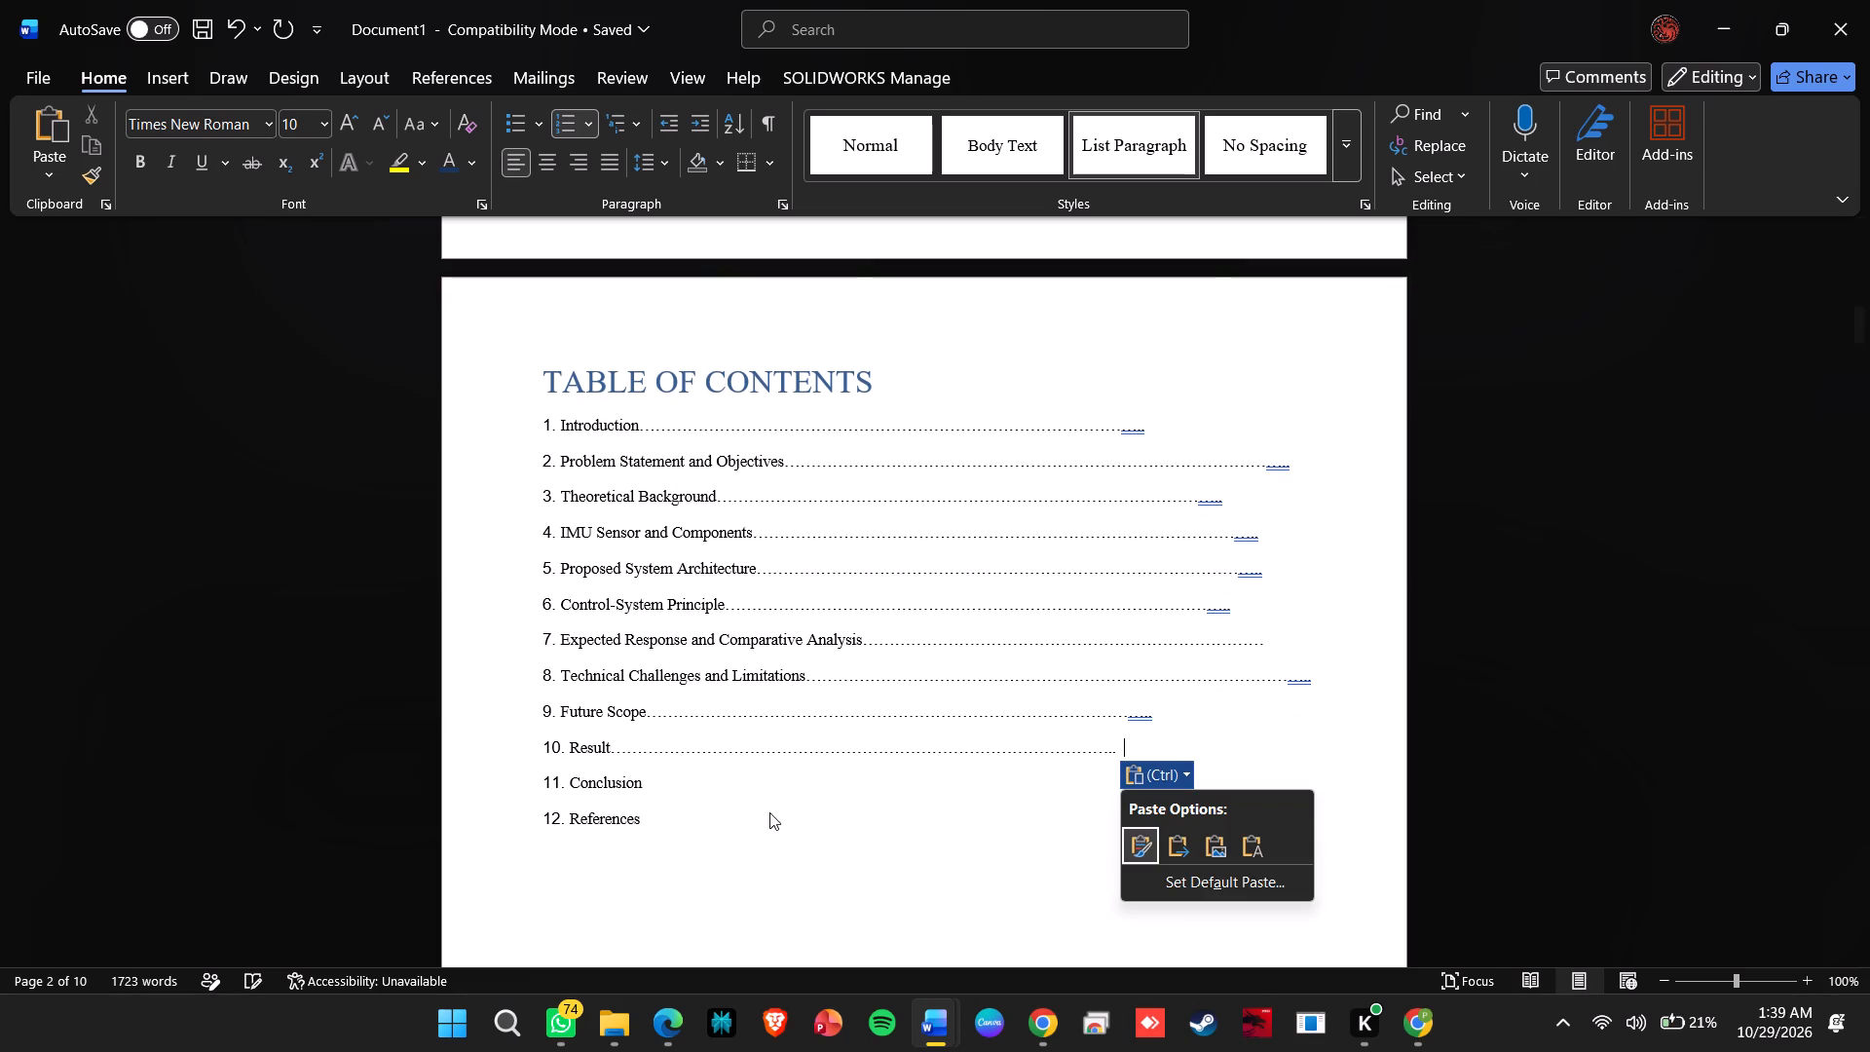
click(754, 778)
ctrl+click(754, 778)
key(ctrl+v)
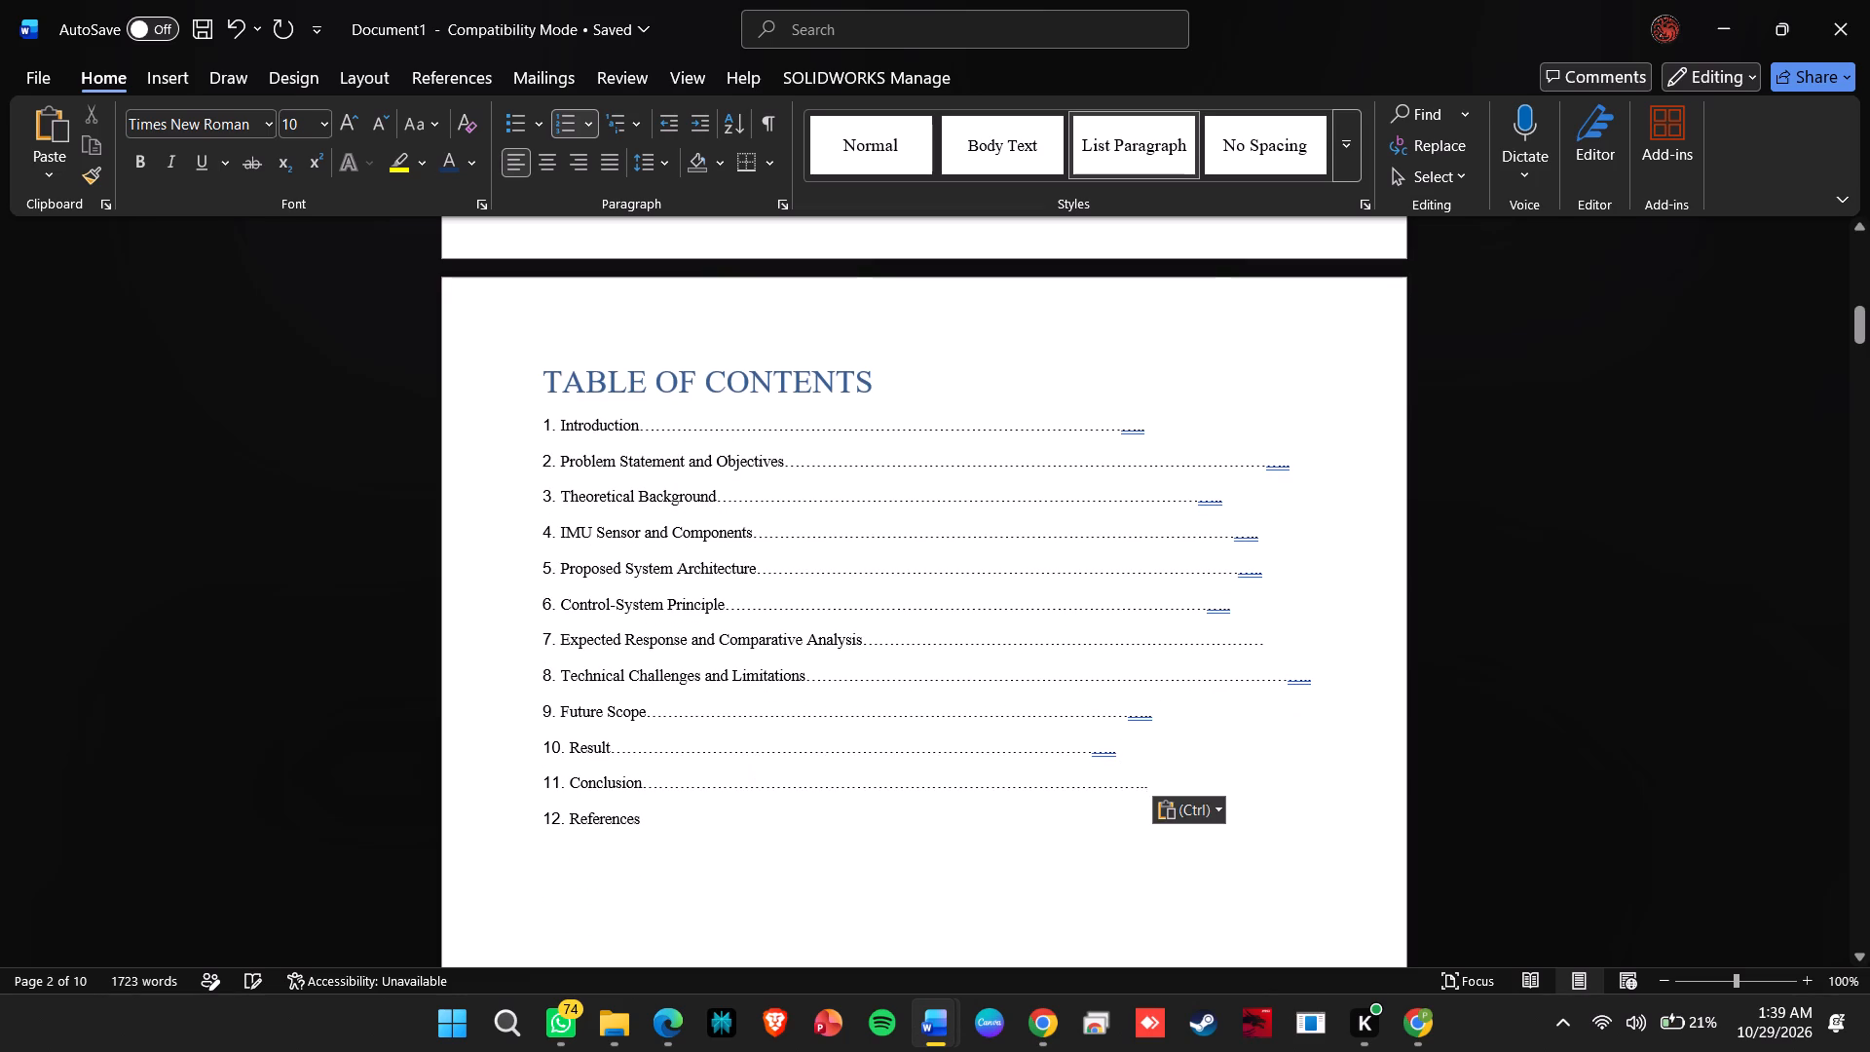
click(767, 828)
click(769, 829)
click(761, 801)
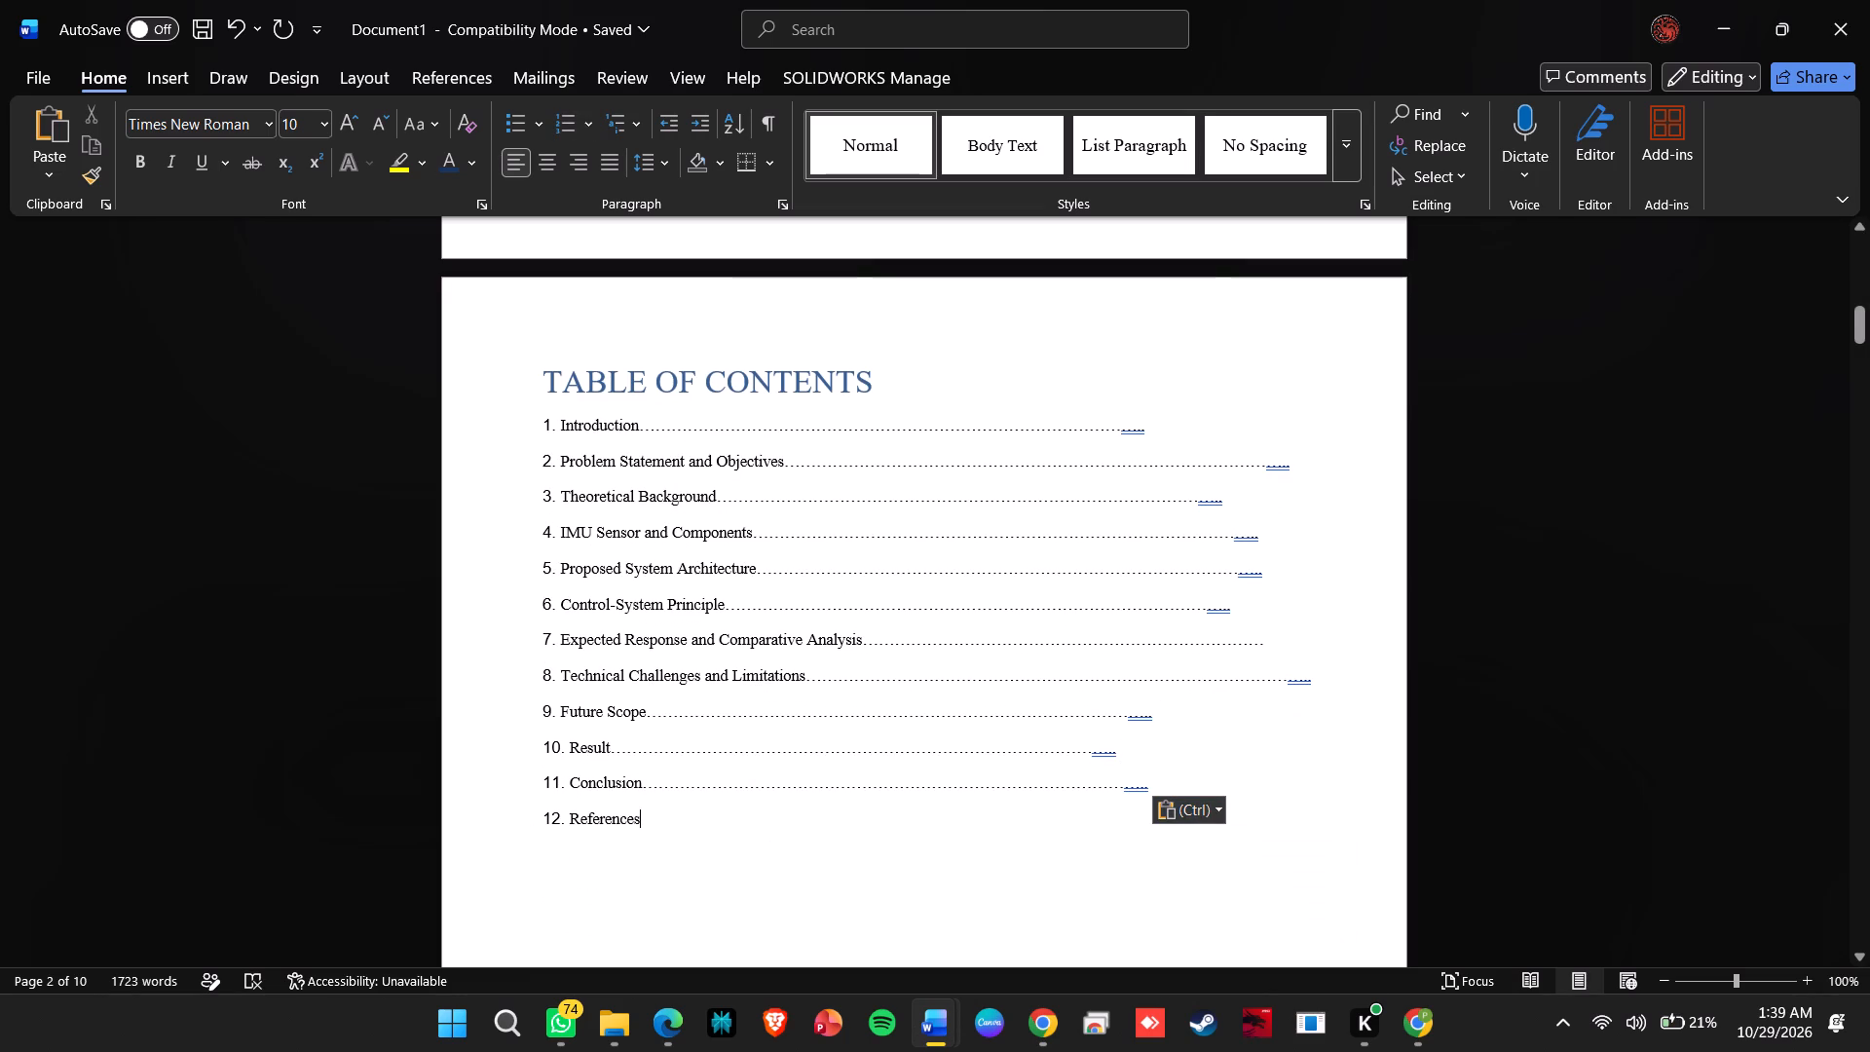
key(ctrl+v)
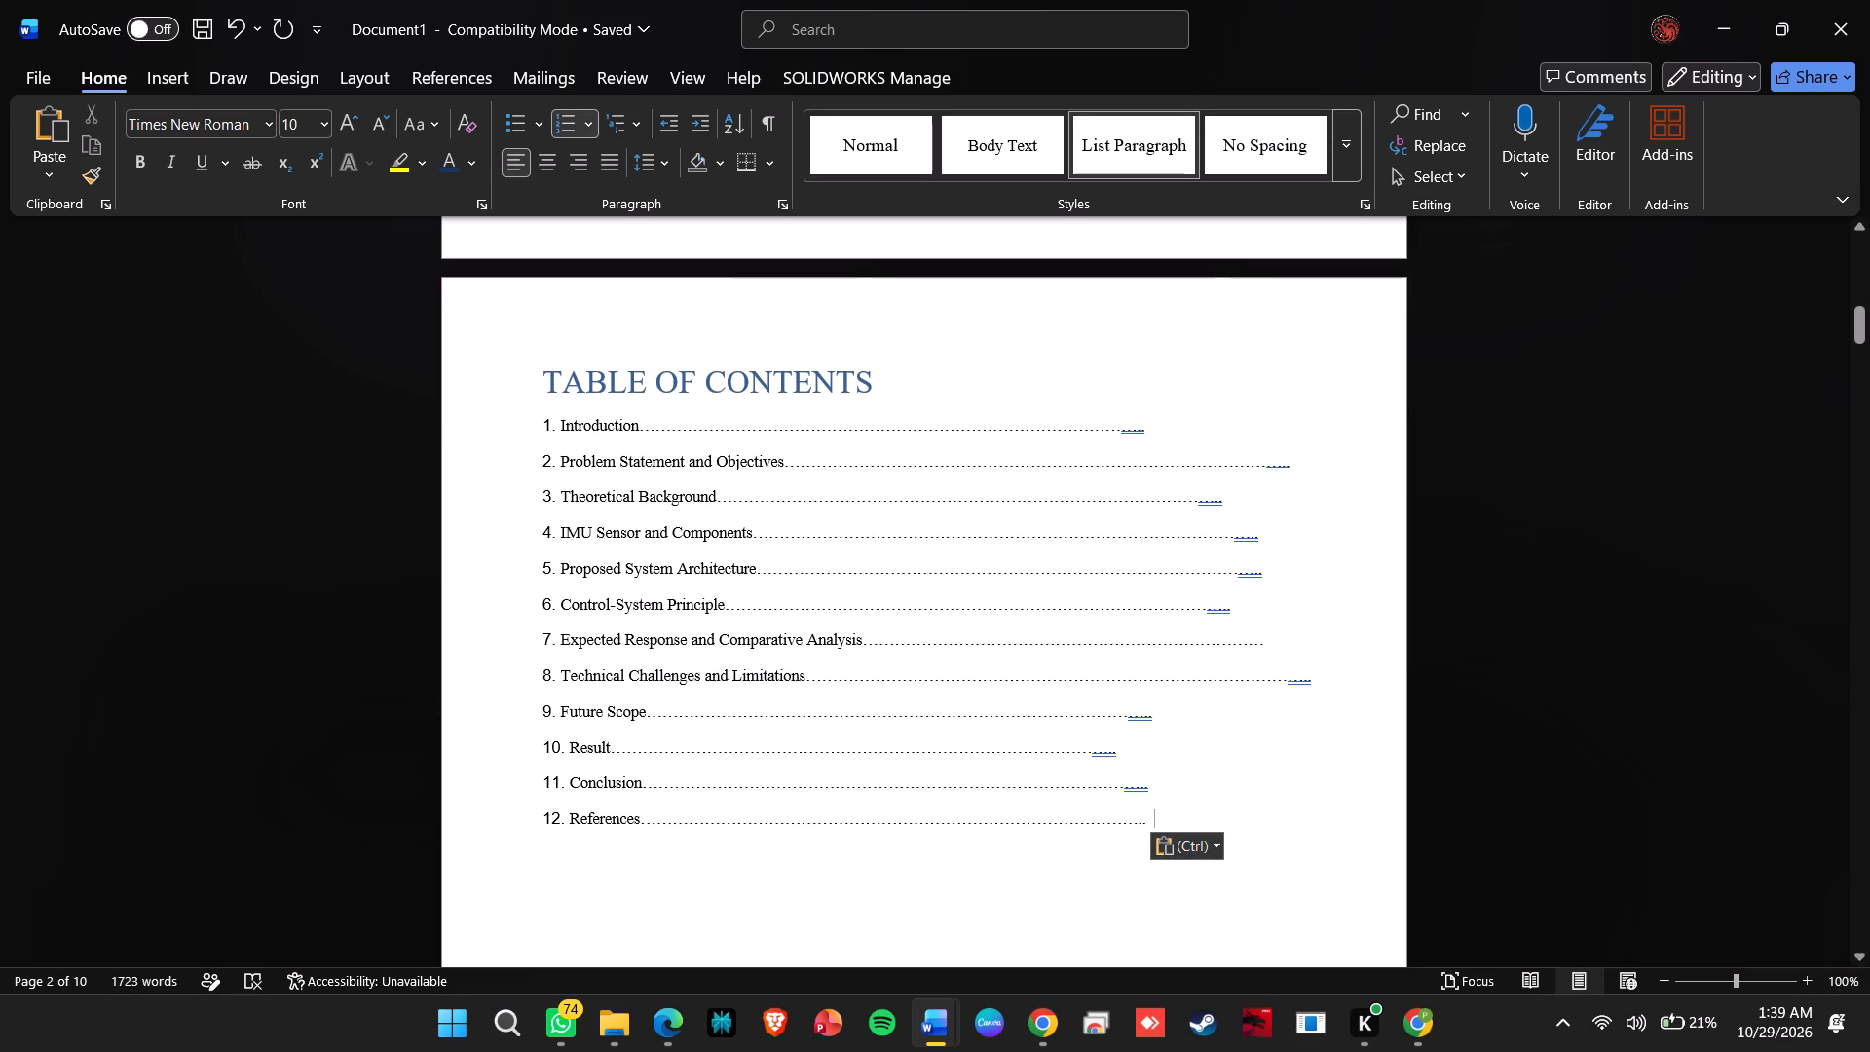
Shorten the dotted leaders of the Conclusion and References entries so both end at about the same point.
click(1133, 749)
click(1156, 783)
key(BackSpace)
key(BackSpace)
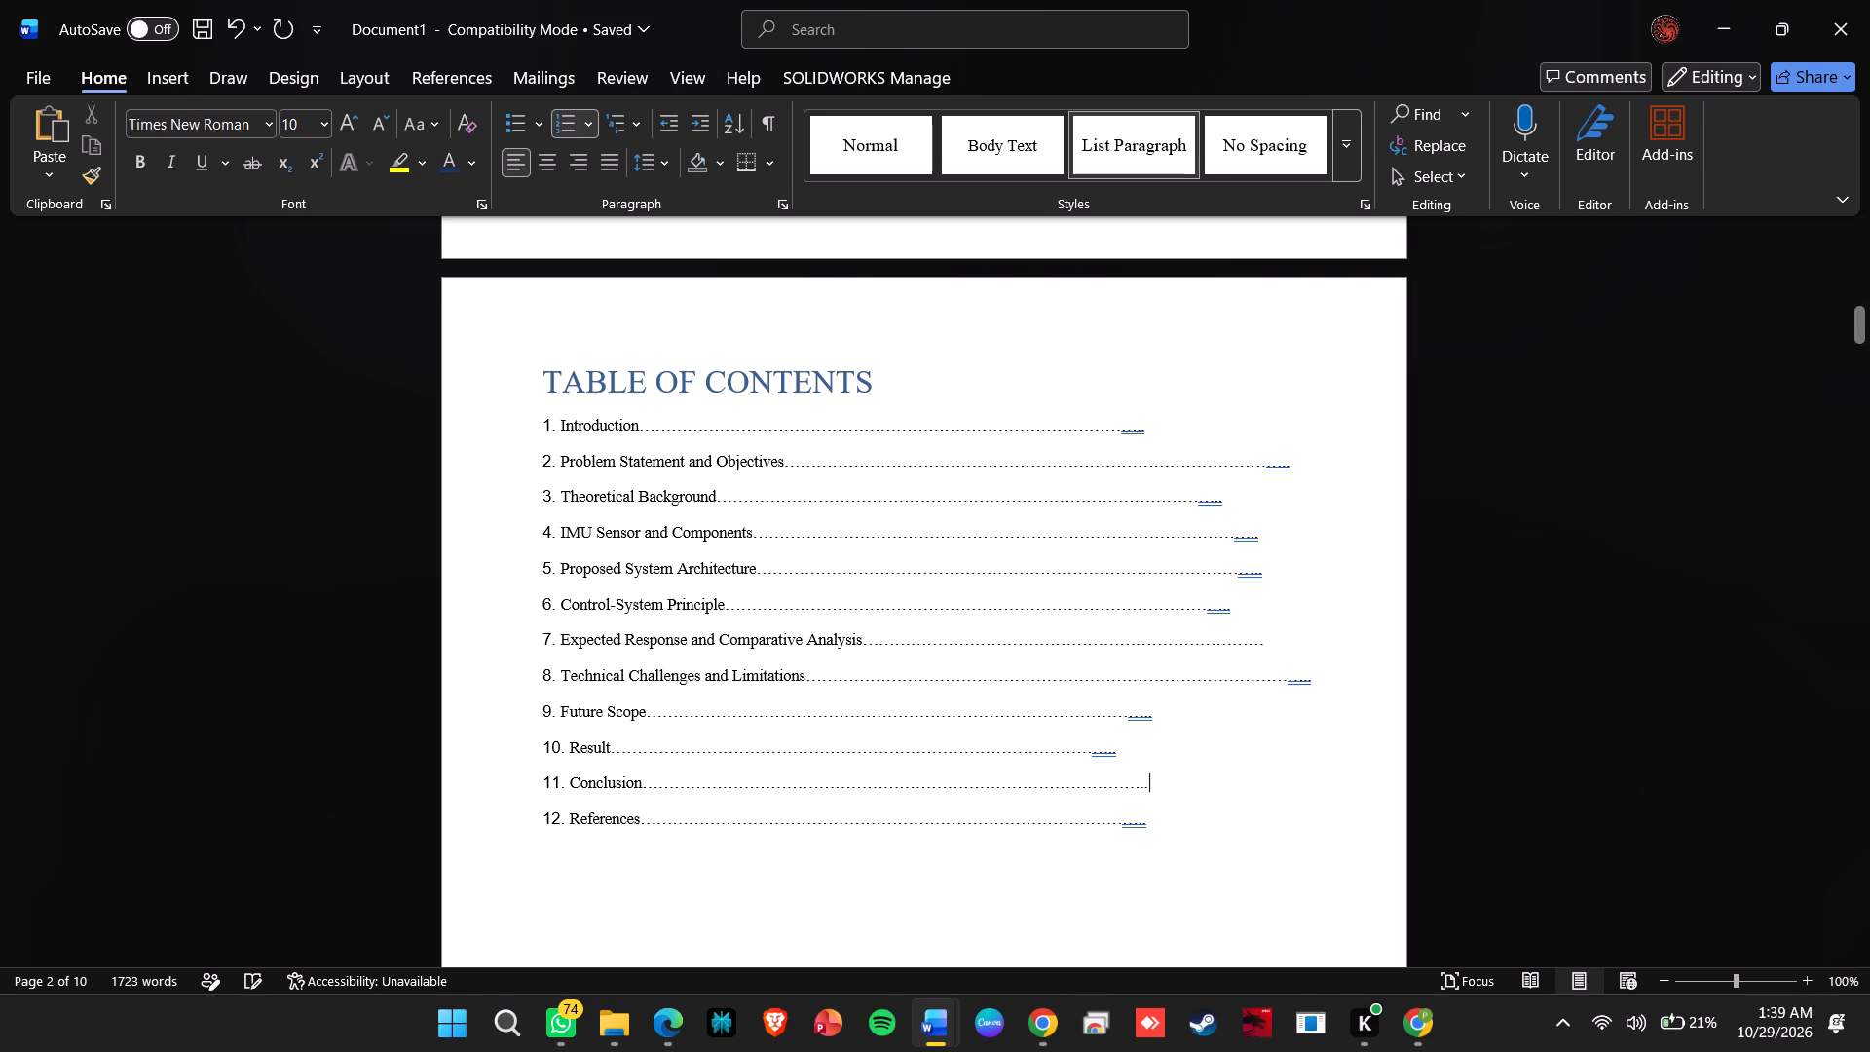
key(BackSpace)
key(BackSpace)
key(BackSpace)
key(BackSpace)
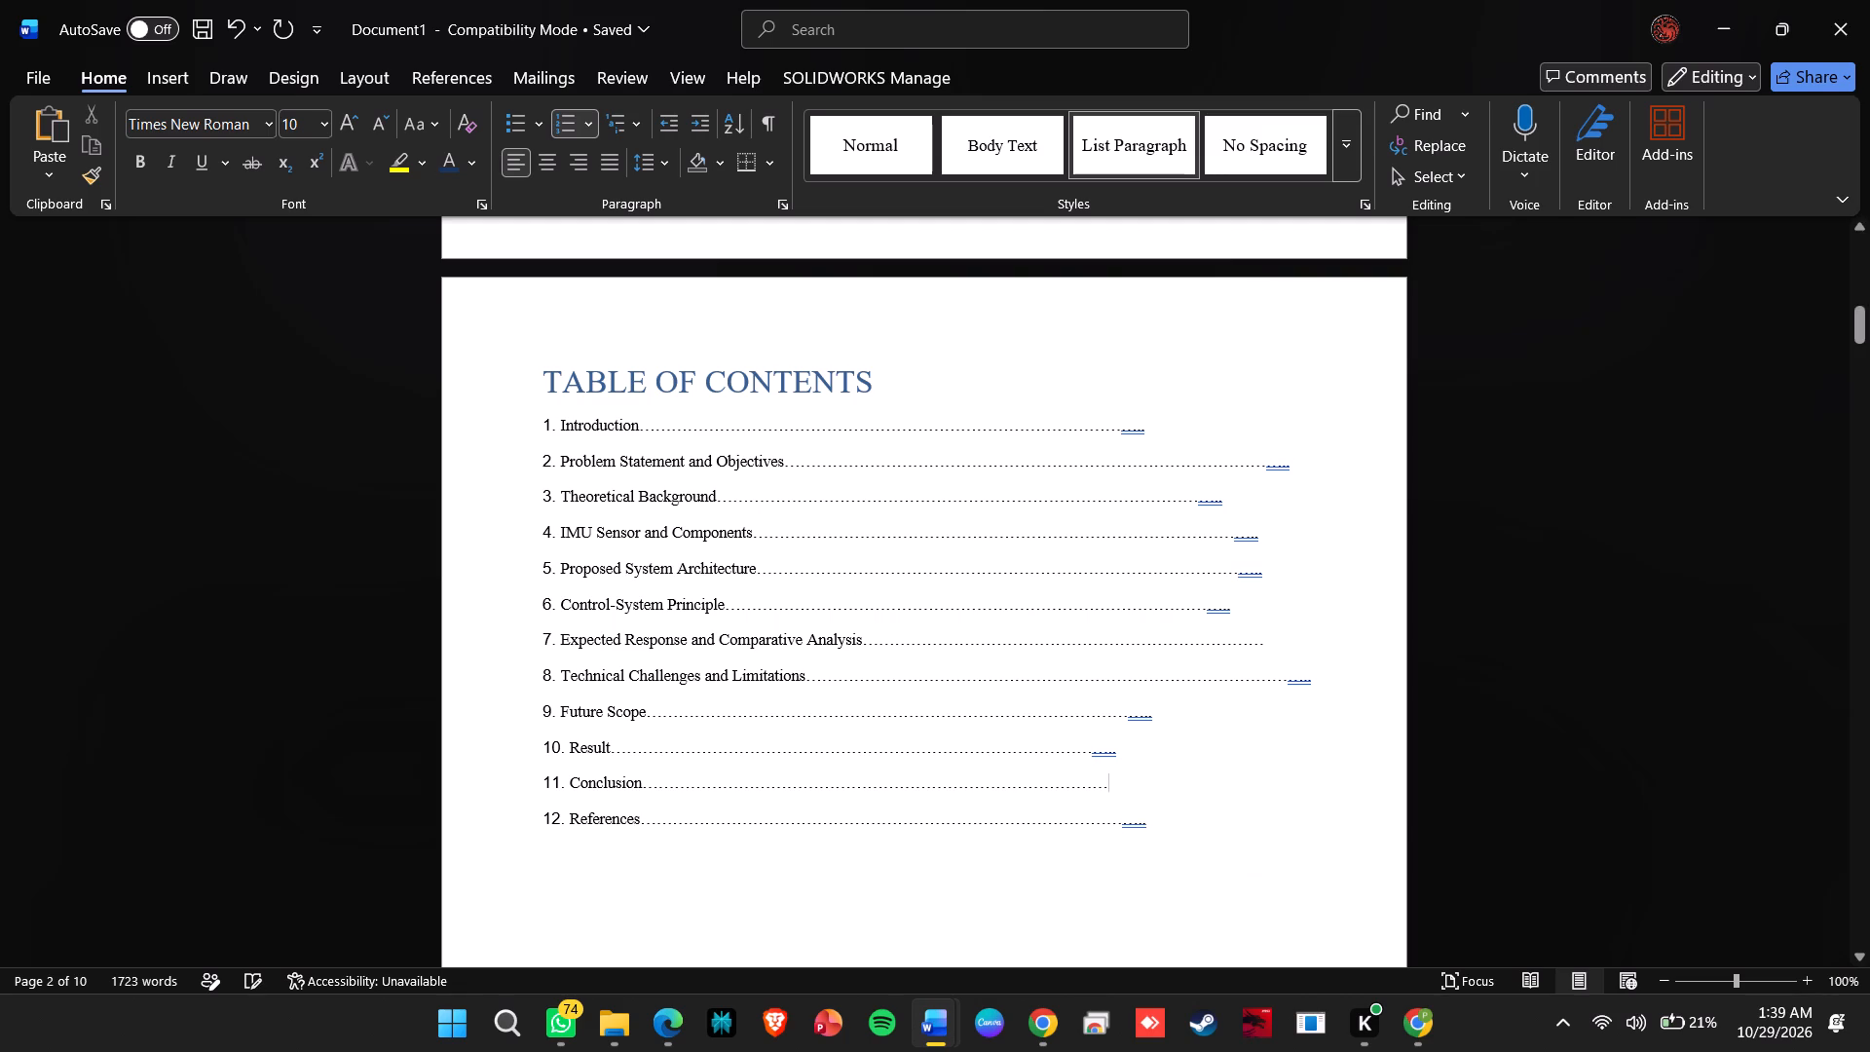
click(1152, 822)
key(BackSpace)
key(BackSpace)
key(BackSpace)
key(BackSpace)
key(BackSpace)
key(BackSpace)
Shorten the Future Scope entry's dotted leader to end about level with the Conclusion and References leaders.
click(1194, 722)
click(1194, 722)
click(1196, 715)
key(BackSpace)
key(BackSpace)
key(BackSpace)
key(BackSpace)
key(BackSpace)
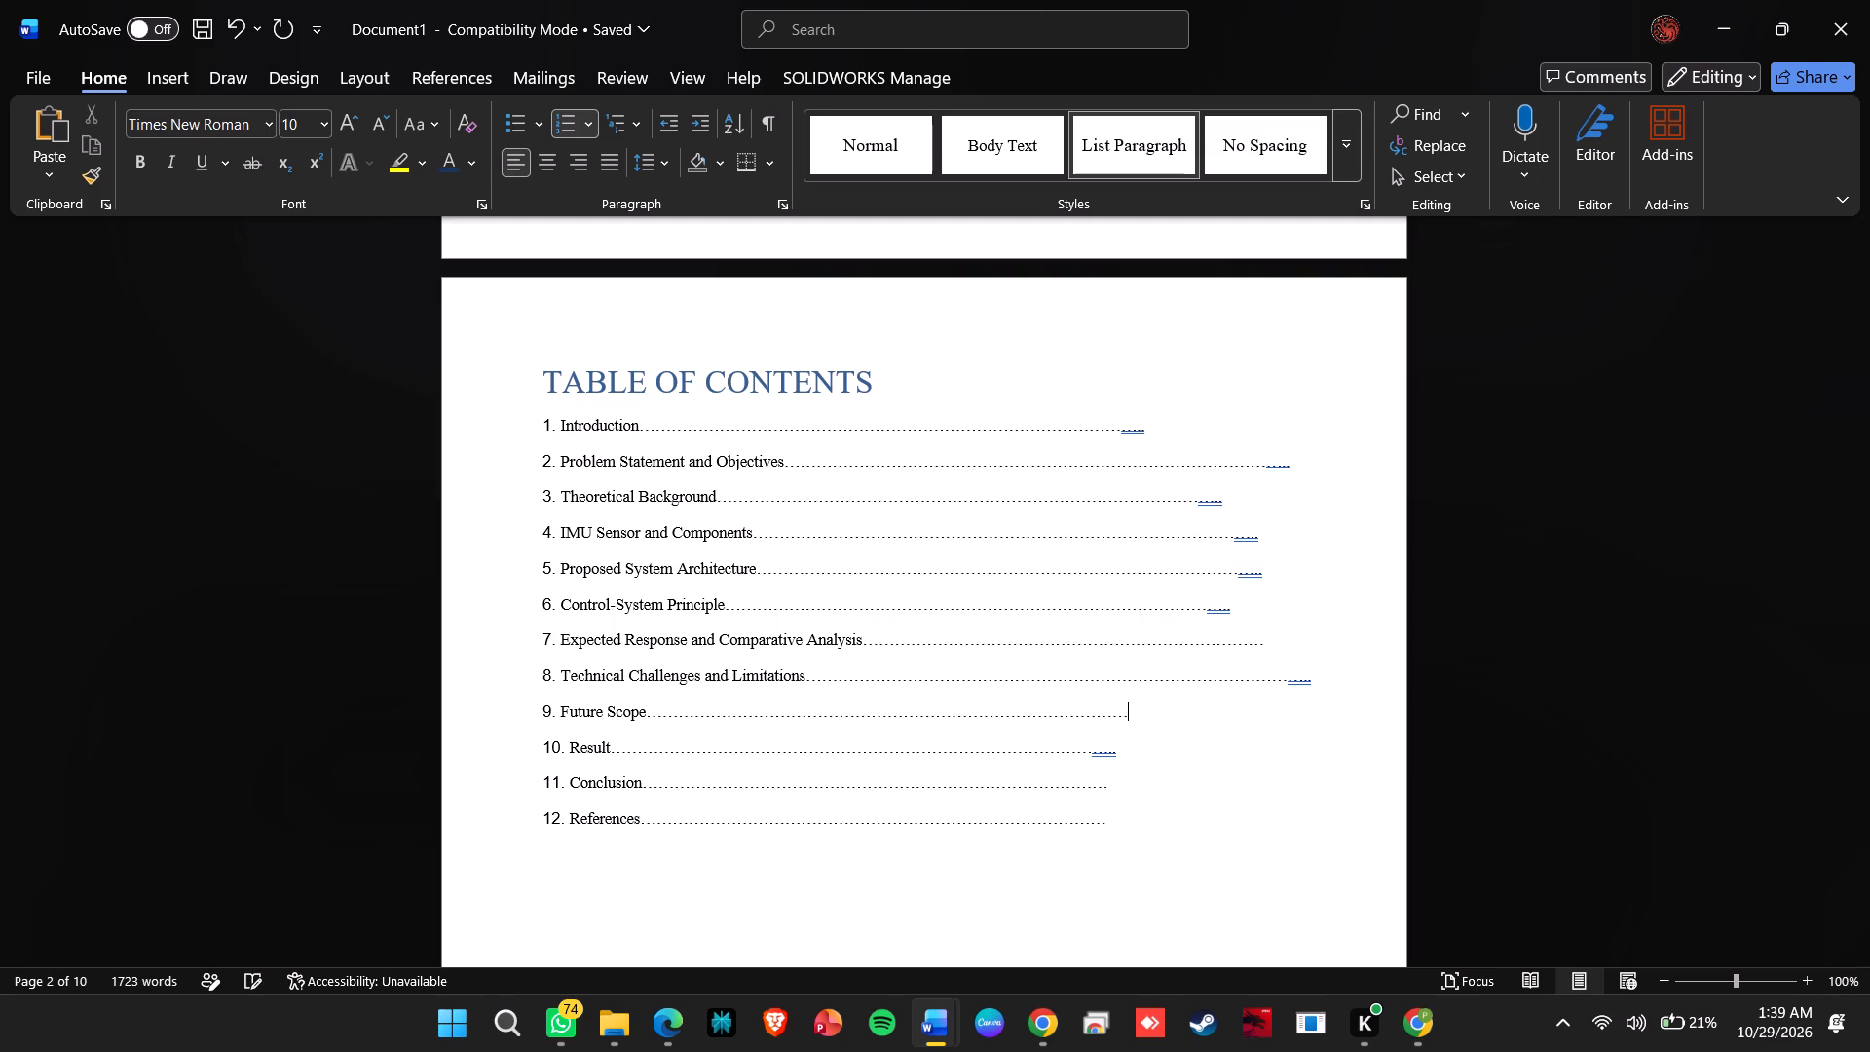
key(BackSpace)
Shorten the Technical Challenges and Limitations entry's dotted leader to end level with the Future Scope leader.
click(1318, 682)
key(BackSpace)
key(BackSpace)
key(BackSpace)
key(BackSpace)
key(BackSpace)
key(BackSpace)
key(BackSpace)
key(BackSpace)
key(BackSpace)
key(BackSpace)
key(BackSpace)
key(BackSpace)
key(BackSpace)
key(BackSpace)
key(BackSpace)
key(BackSpace)
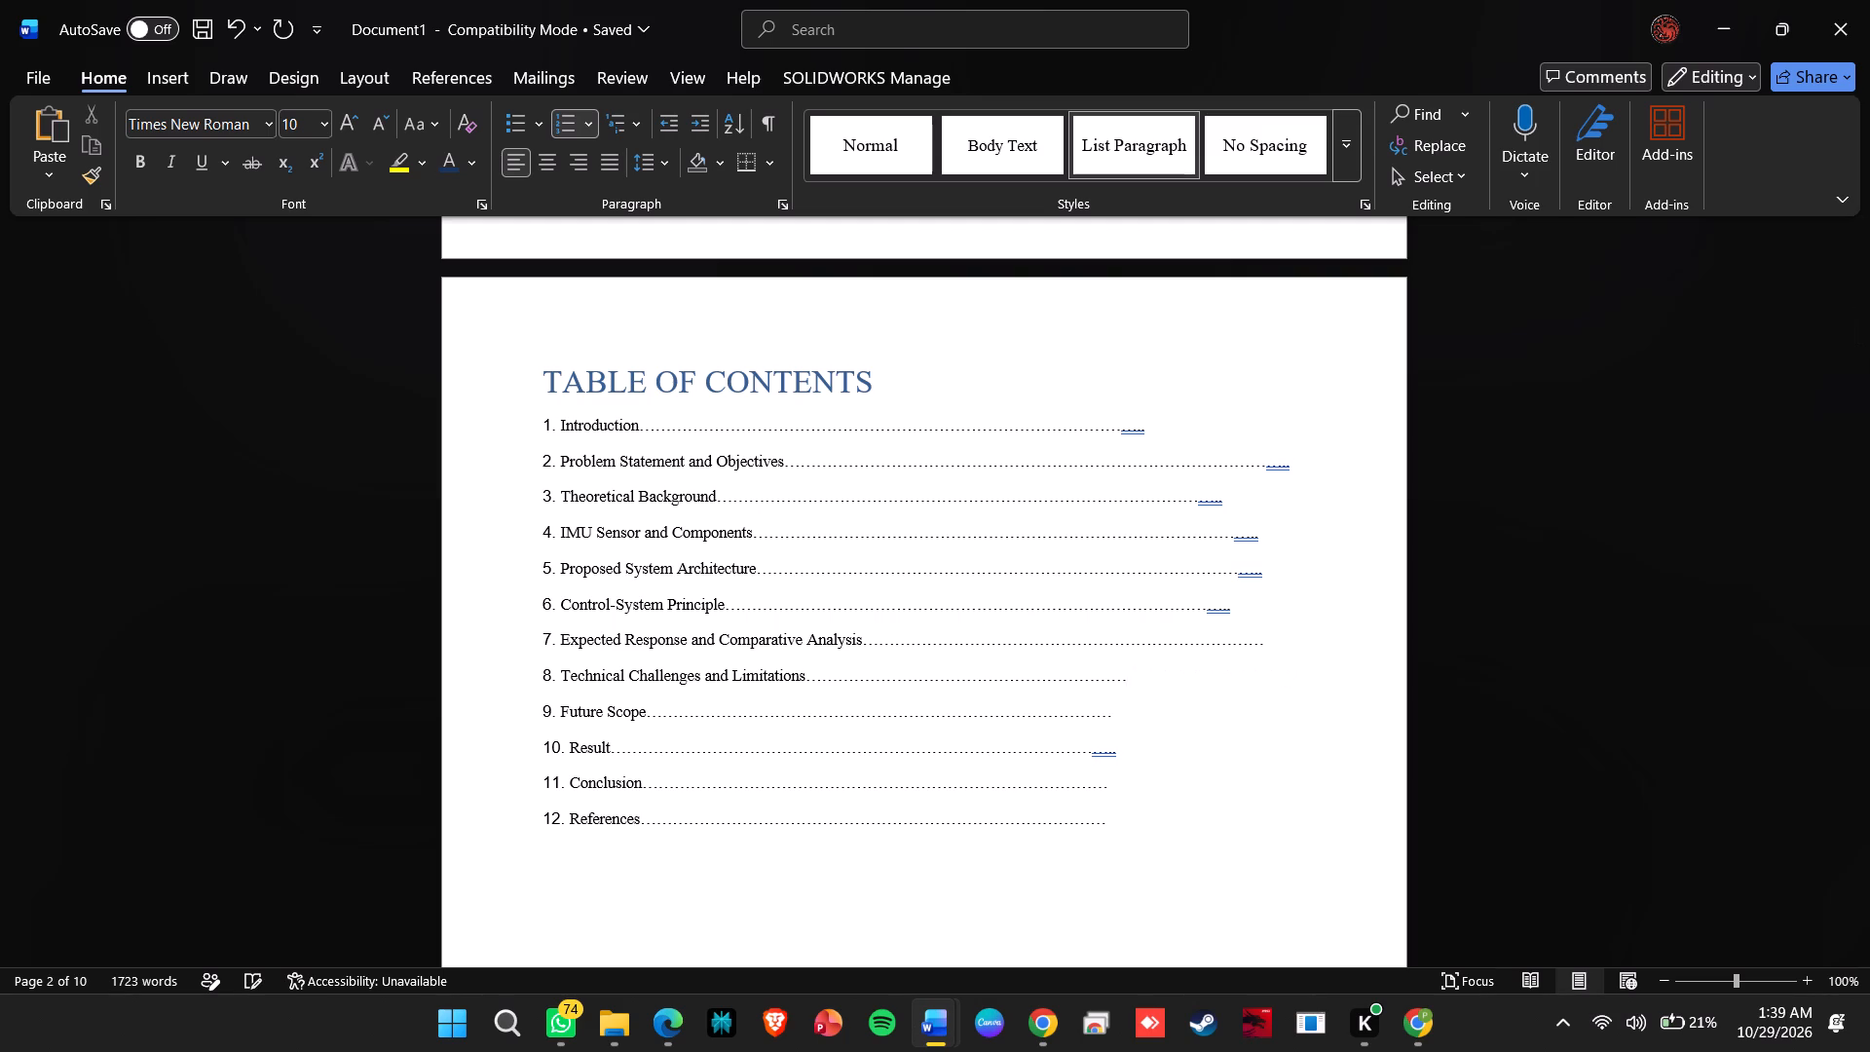
key(BackSpace)
Shorten the Expected Response and Comparative Analysis entry's dotted leader to end about level with the leaders below it.
click(1320, 627)
key(BackSpace)
key(BackSpace)
key(BackSpace)
key(BackSpace)
key(BackSpace)
key(BackSpace)
key(BackSpace)
key(BackSpace)
key(BackSpace)
key(BackSpace)
Shorten the Control-System Principle entry's dotted leader to end about level with the leaders below it.
click(1291, 606)
key(BackSpace)
key(BackSpace)
key(BackSpace)
key(BackSpace)
key(BackSpace)
key(BackSpace)
key(BackSpace)
key(BackSpace)
key(BackSpace)
key(BackSpace)
key(BackSpace)
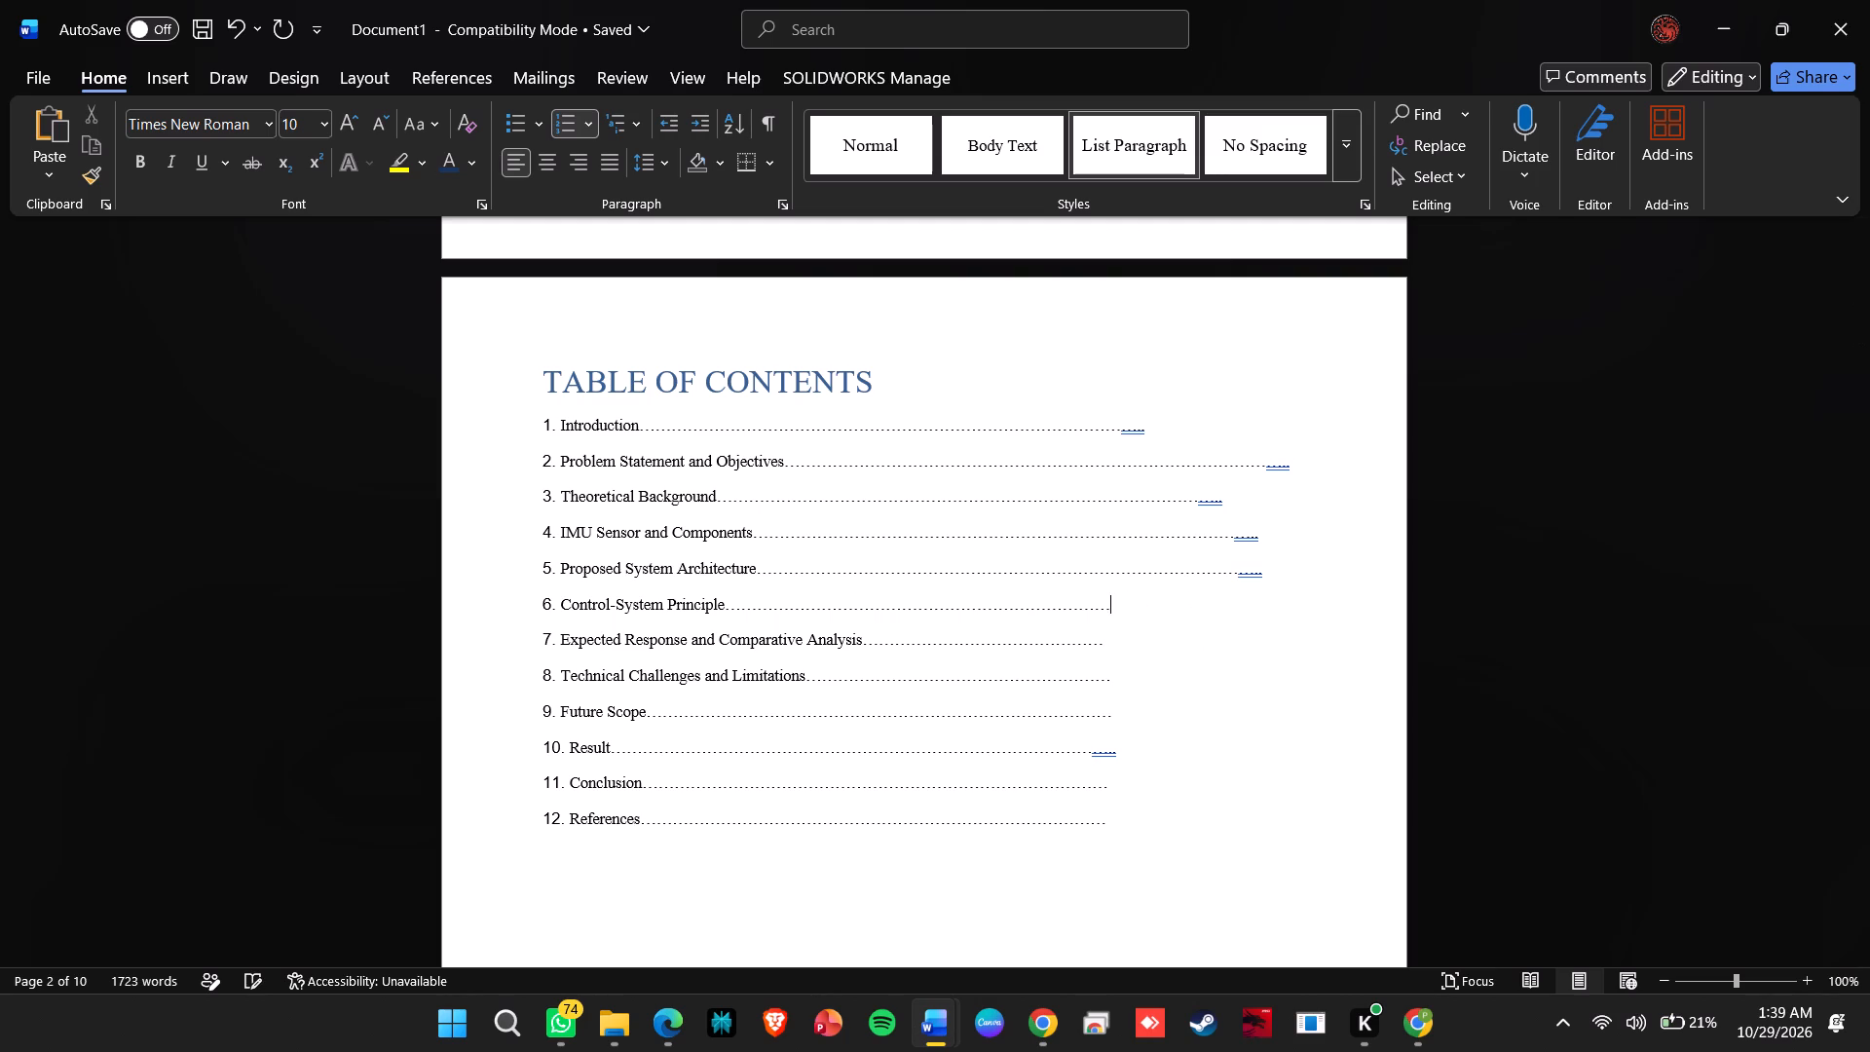
Shorten the Proposed System Architecture entry's dotted leader to end close to where the leaders below it end.
click(1279, 563)
key(BackSpace)
key(BackSpace)
key(BackSpace)
key(BackSpace)
key(BackSpace)
key(BackSpace)
key(BackSpace)
key(BackSpace)
key(BackSpace)
key(BackSpace)
key(BackSpace)
key(BackSpace)
key(BackSpace)
key(BackSpace)
click(1271, 548)
key(BackSpace)
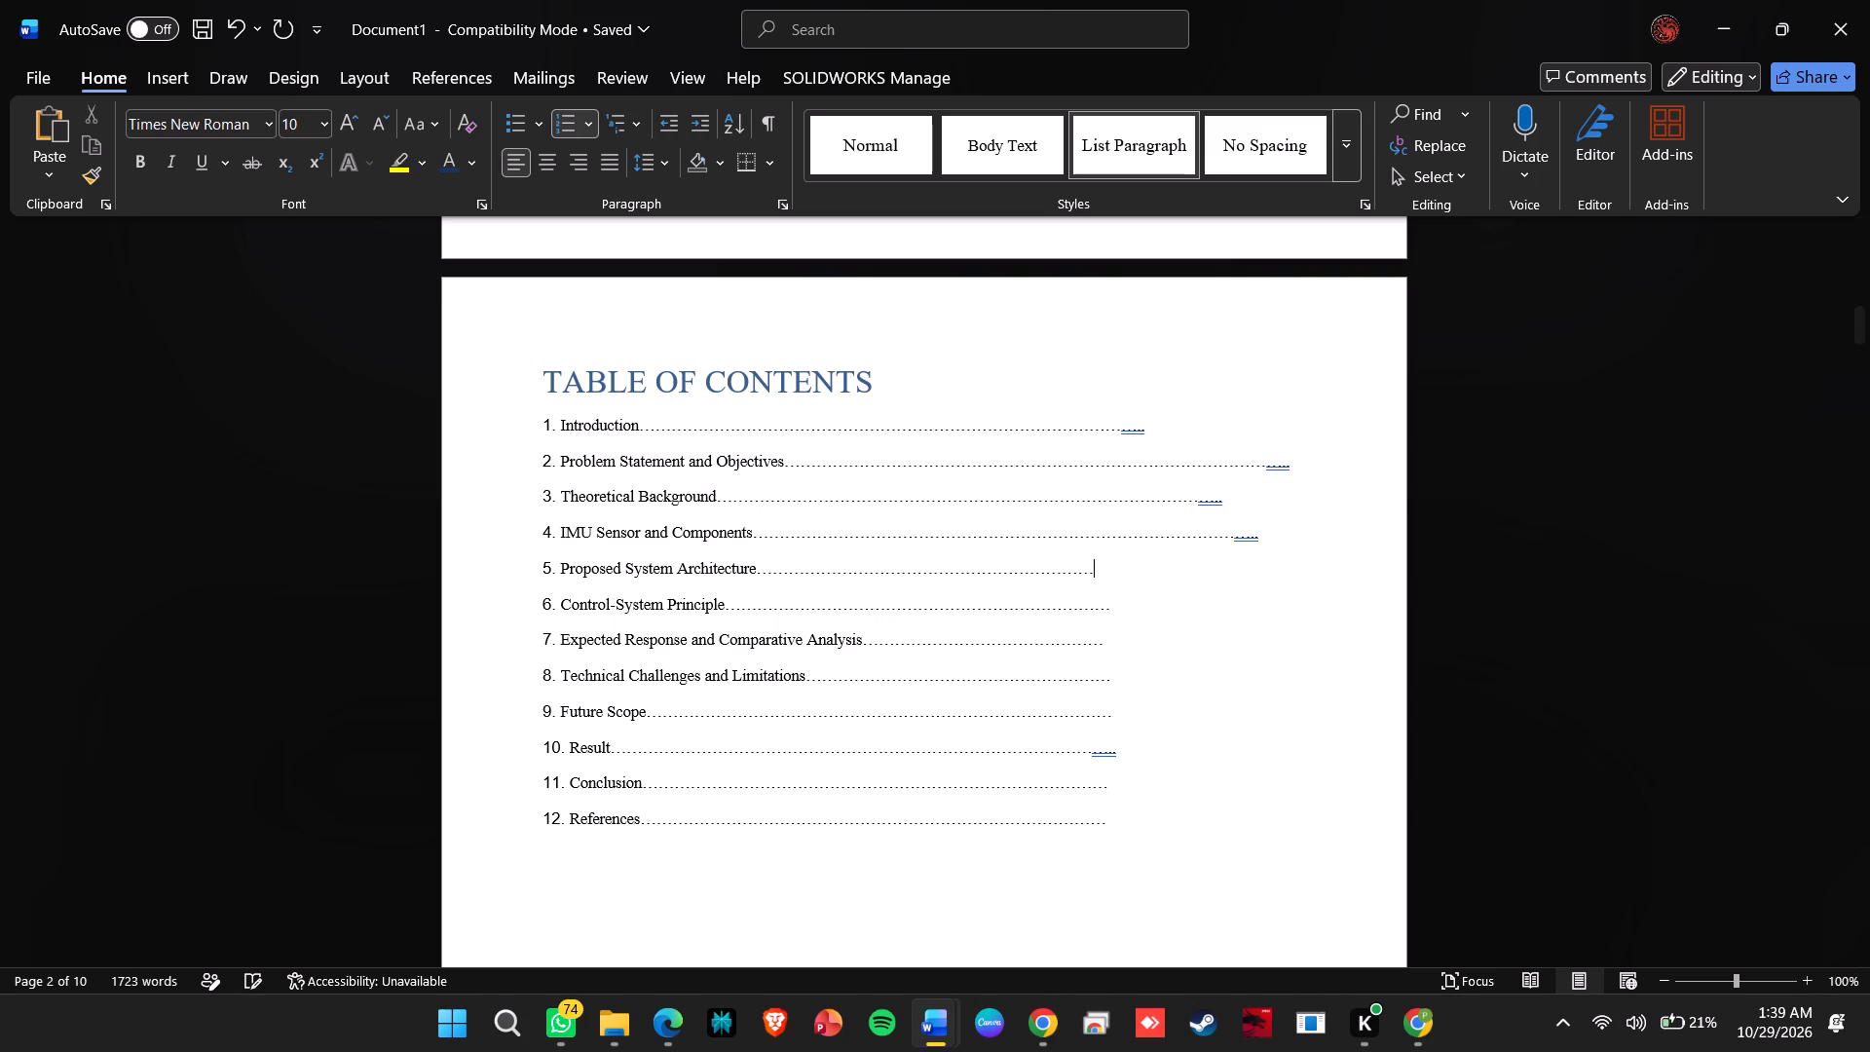
Shorten the IMU Sensor and Components entry's dotted leader towards the end point of the leaders below it.
click(1271, 525)
key(BackSpace)
key(BackSpace)
key(BackSpace)
key(BackSpace)
key(BackSpace)
key(BackSpace)
key(BackSpace)
key(BackSpace)
key(BackSpace)
key(BackSpace)
key(BackSpace)
Copy the last few dots of the Introduction entry's leader and append two copies at the end of that leader.
drag(1058, 428, 1117, 428)
click(1115, 428)
click(1028, 431)
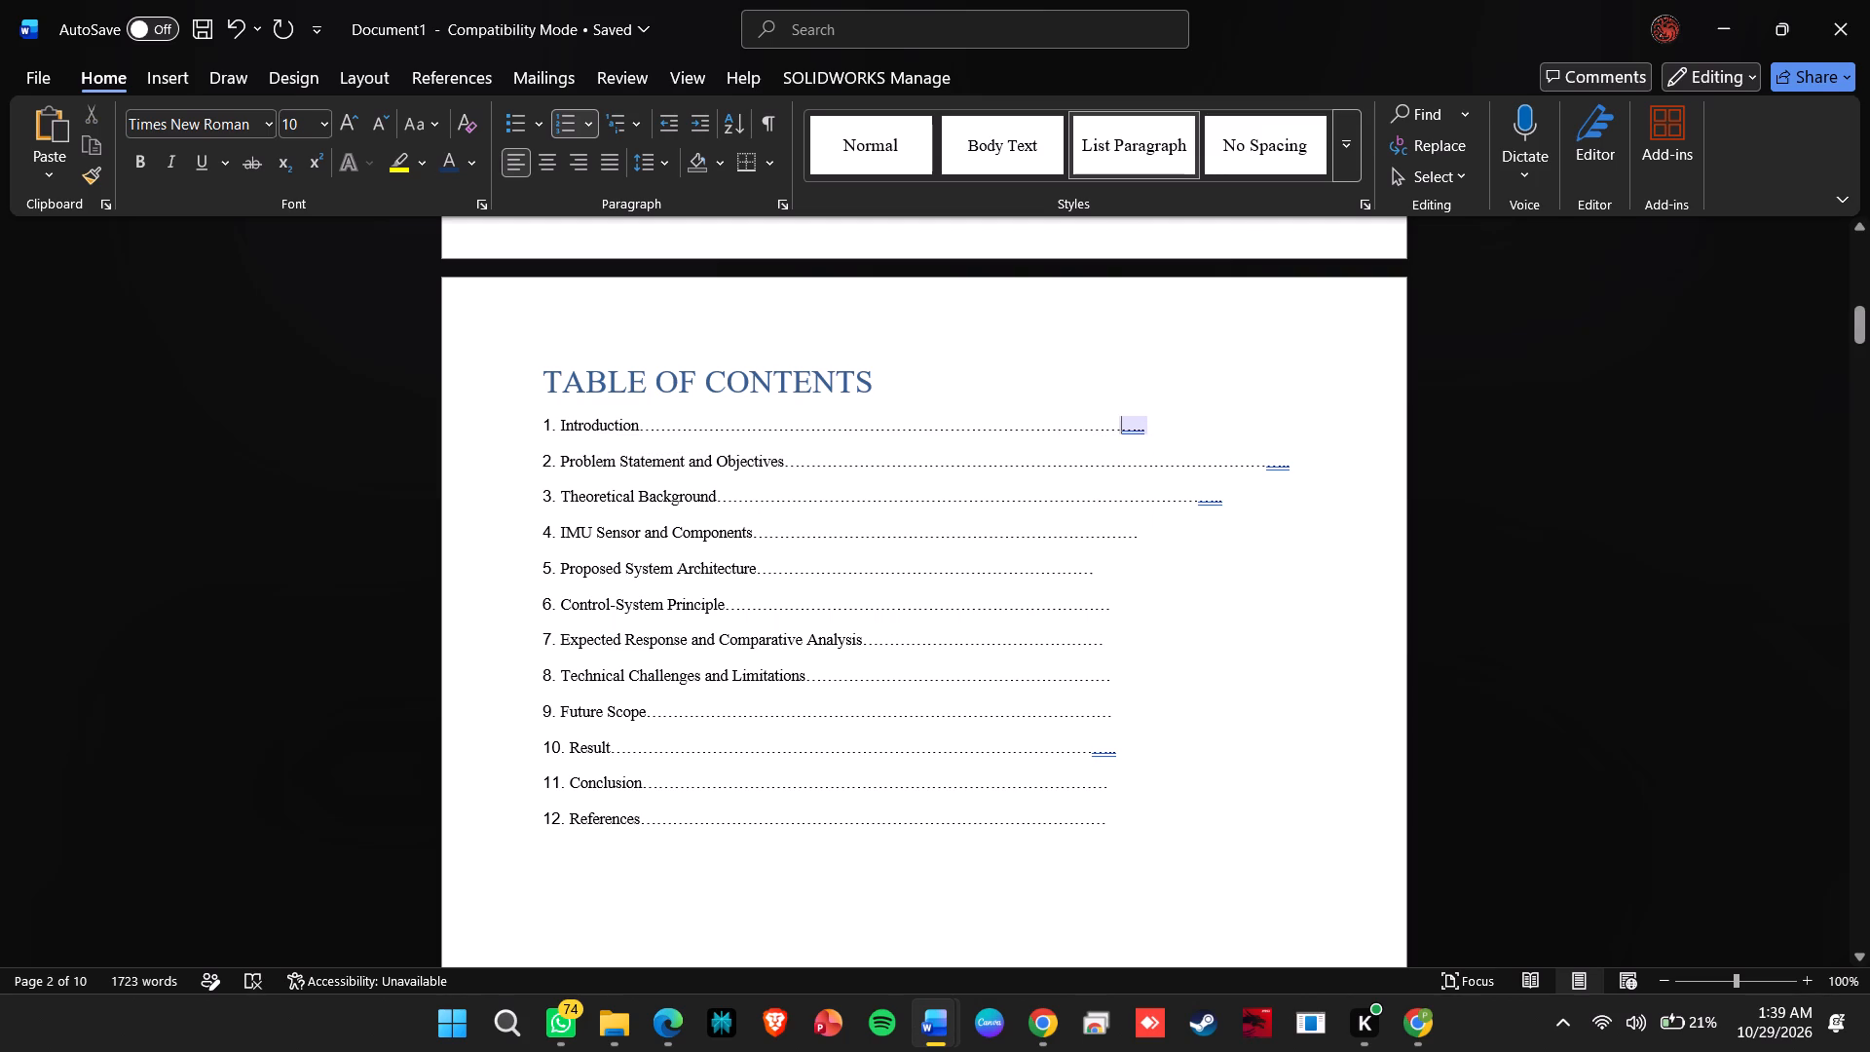
drag(1116, 430, 1153, 433)
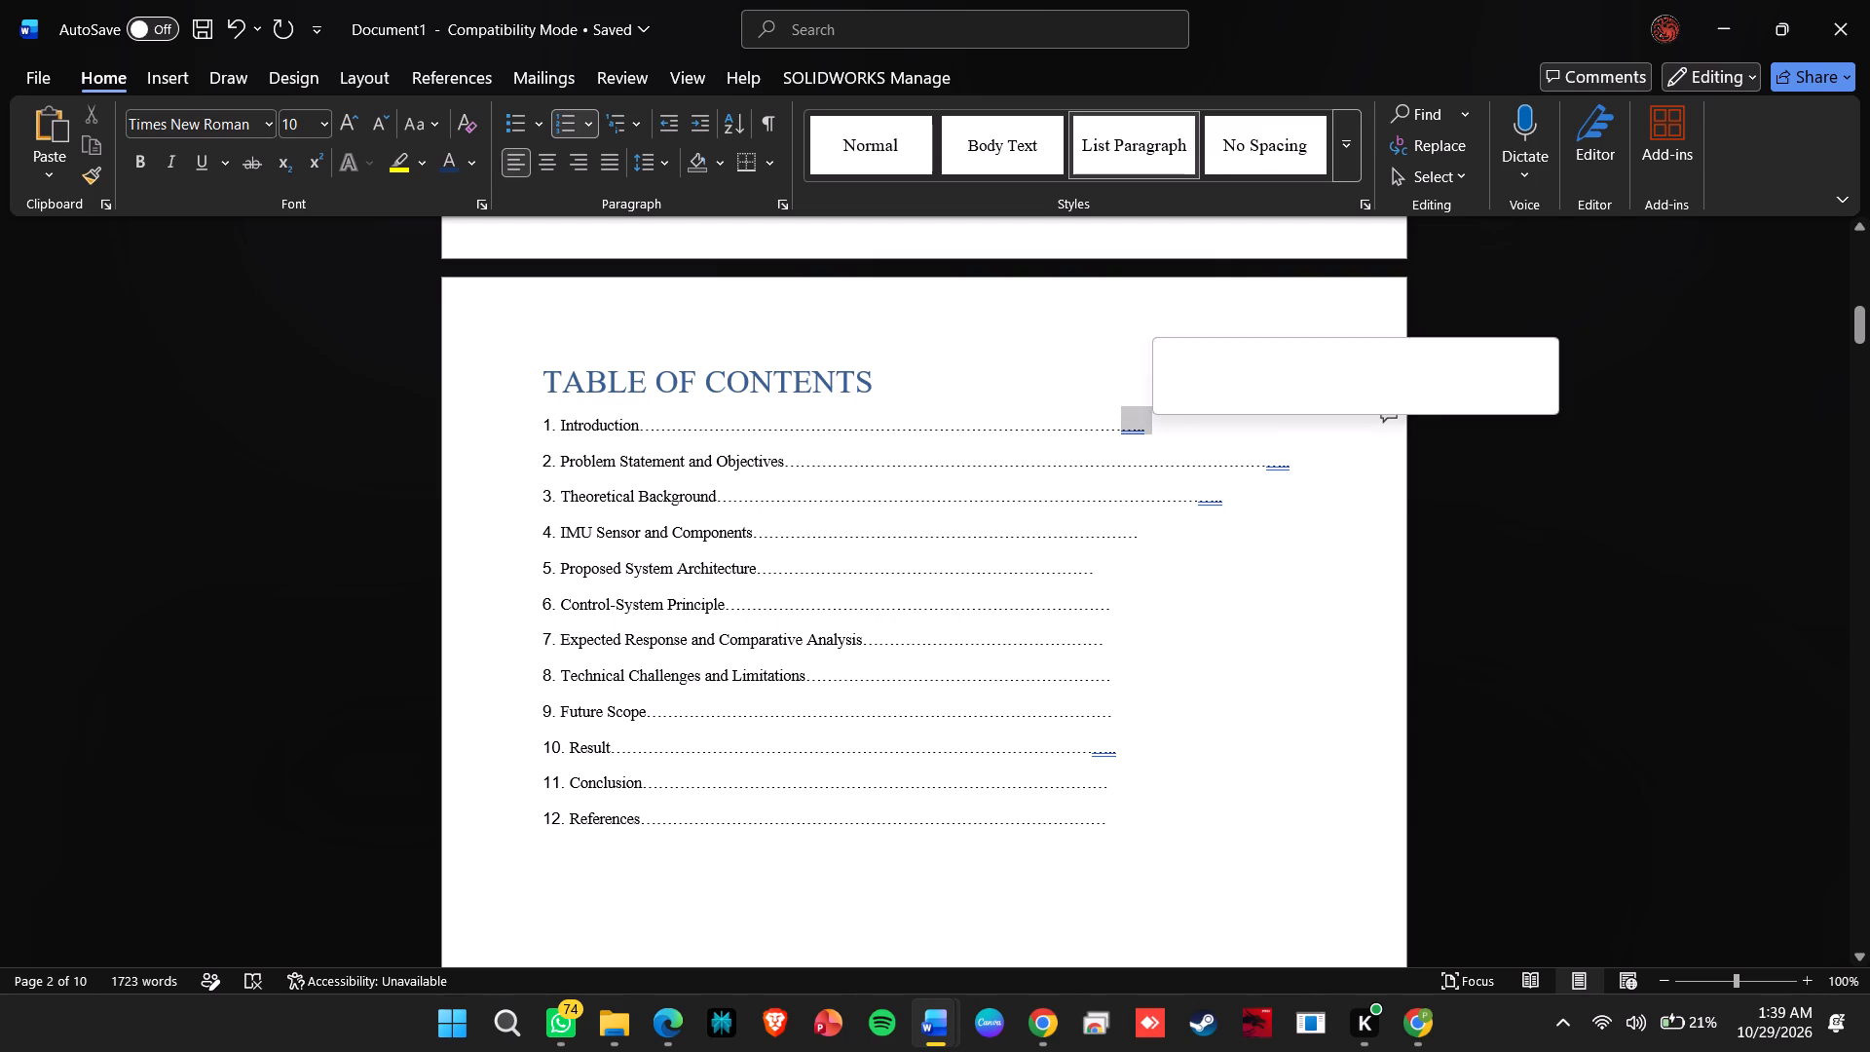
key(ctrl+c)
click(1164, 433)
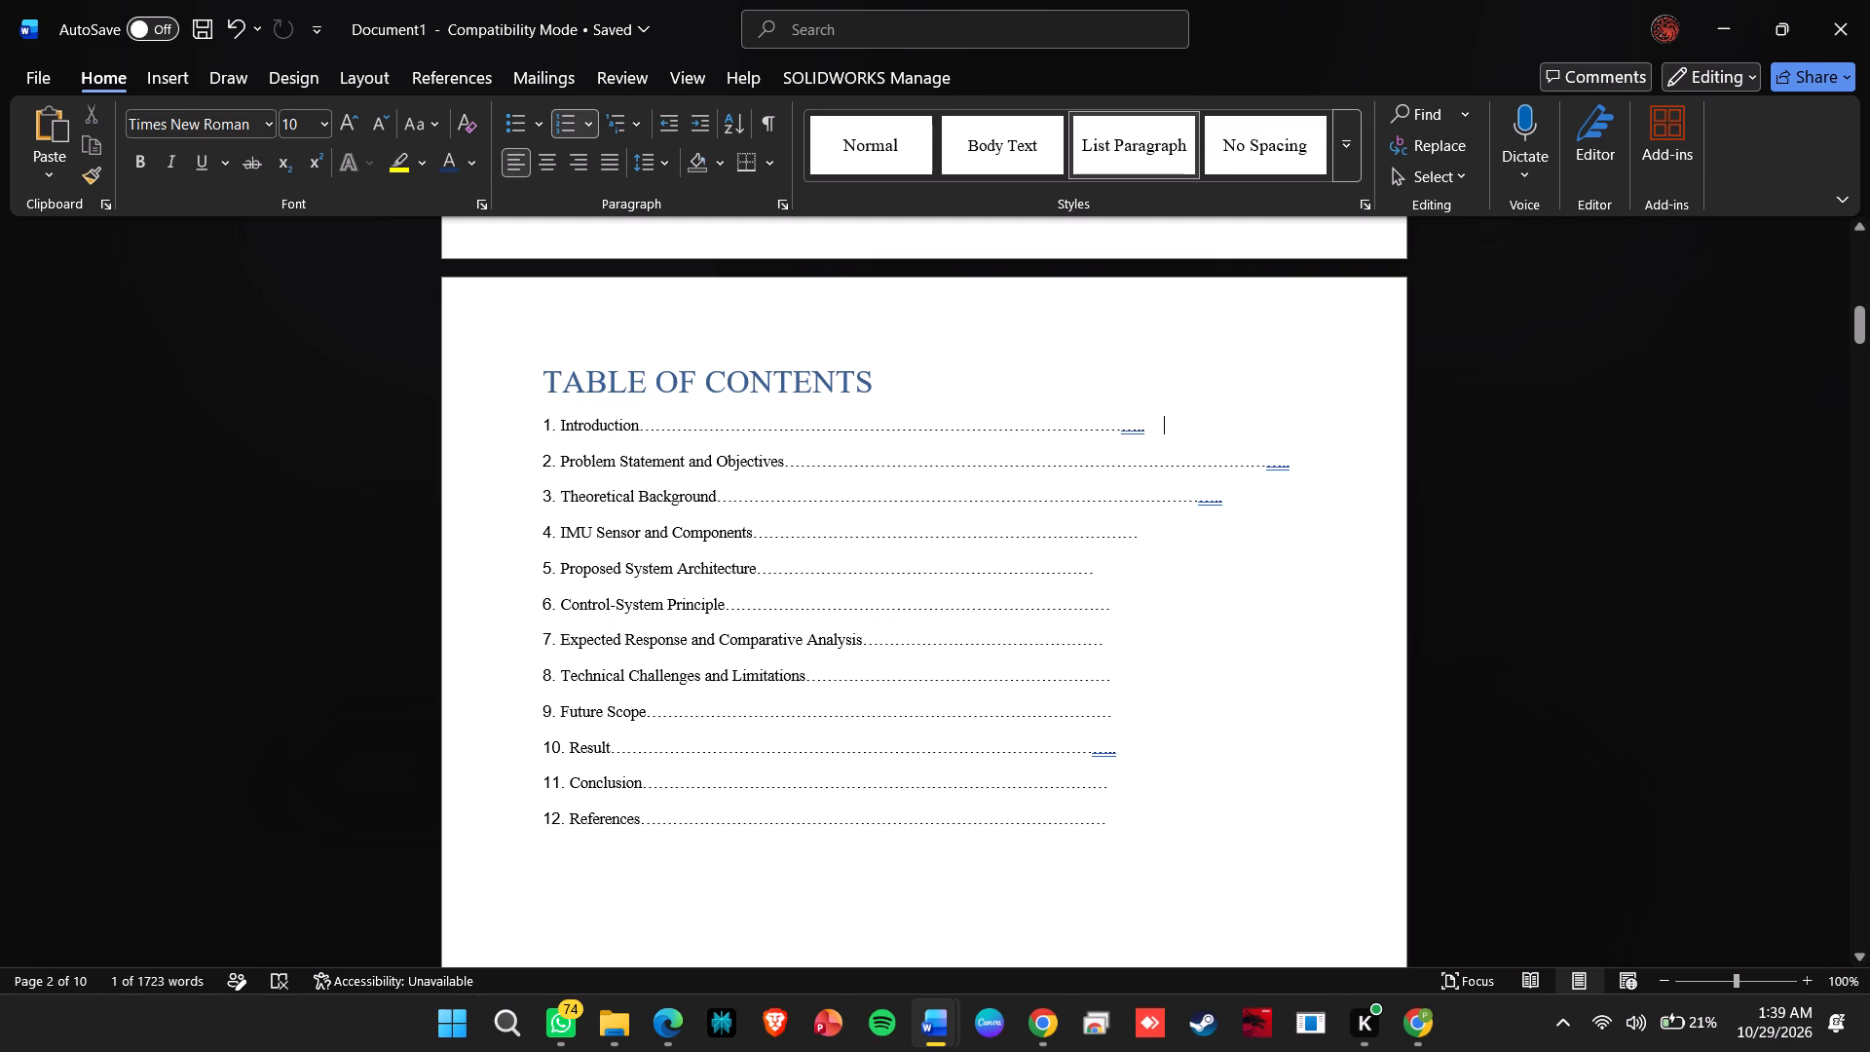
key(BackSpace)
key(BackSpace)
key(BackSpace)
key(BackSpace)
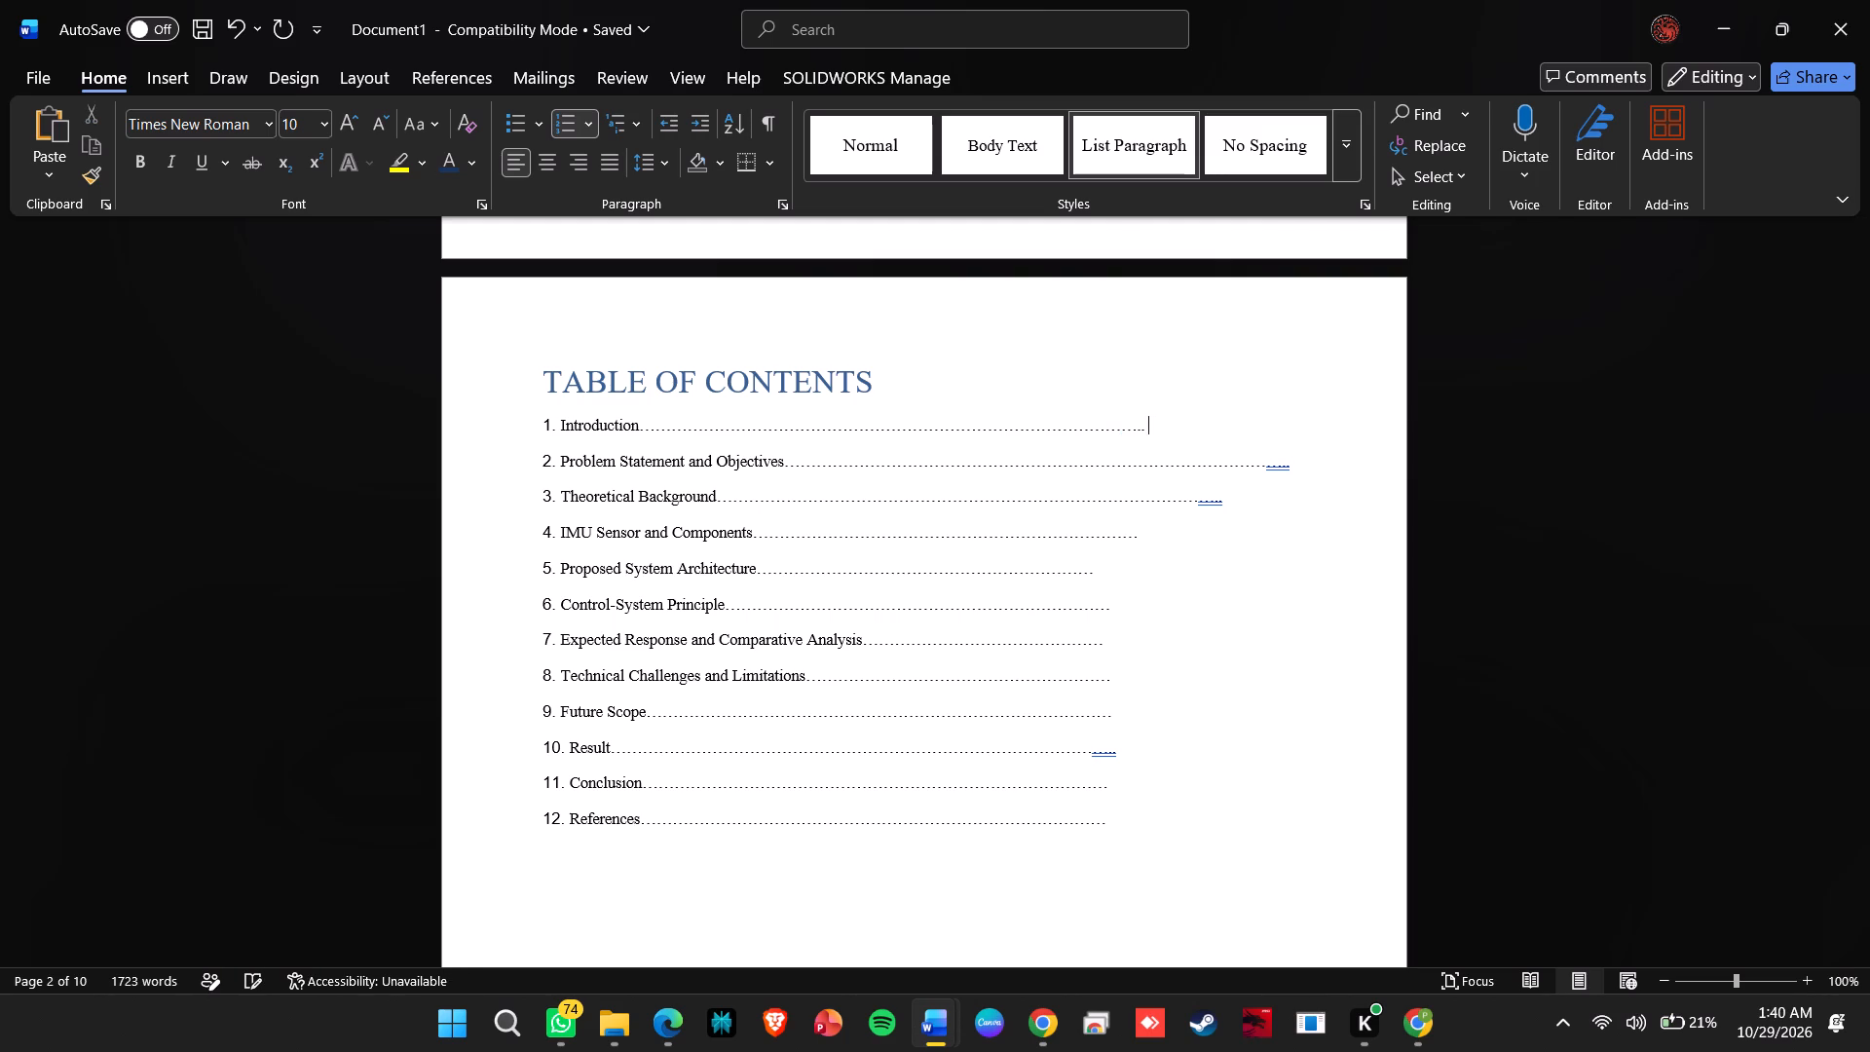
key(BackSpace)
key(ctrl+v)
key(ctrl+v)
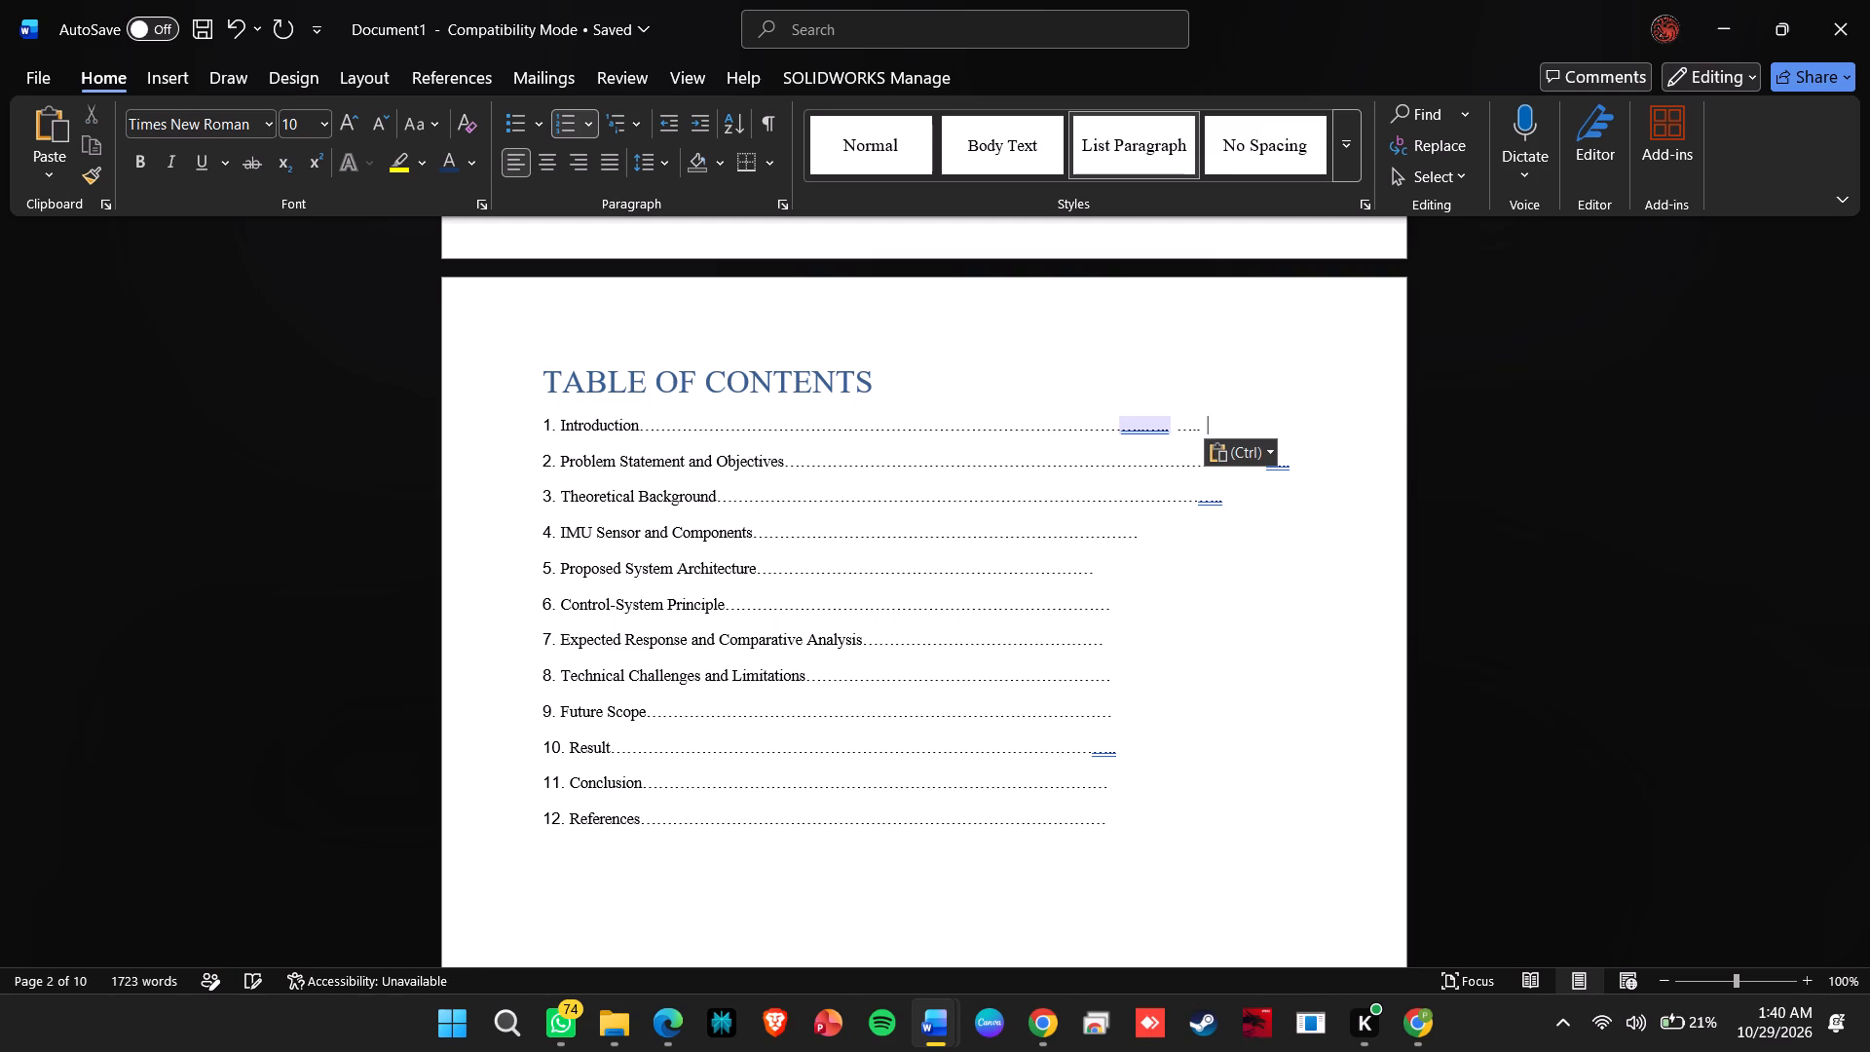
Close the gap between the pasted dots in the Introduction entry's leader with four more dots, making one continuous line.
key(Left)
key(Left)
key(Left)
key(Left)
key(Left)
key(Left)
key(Right)
key(BackSpace)
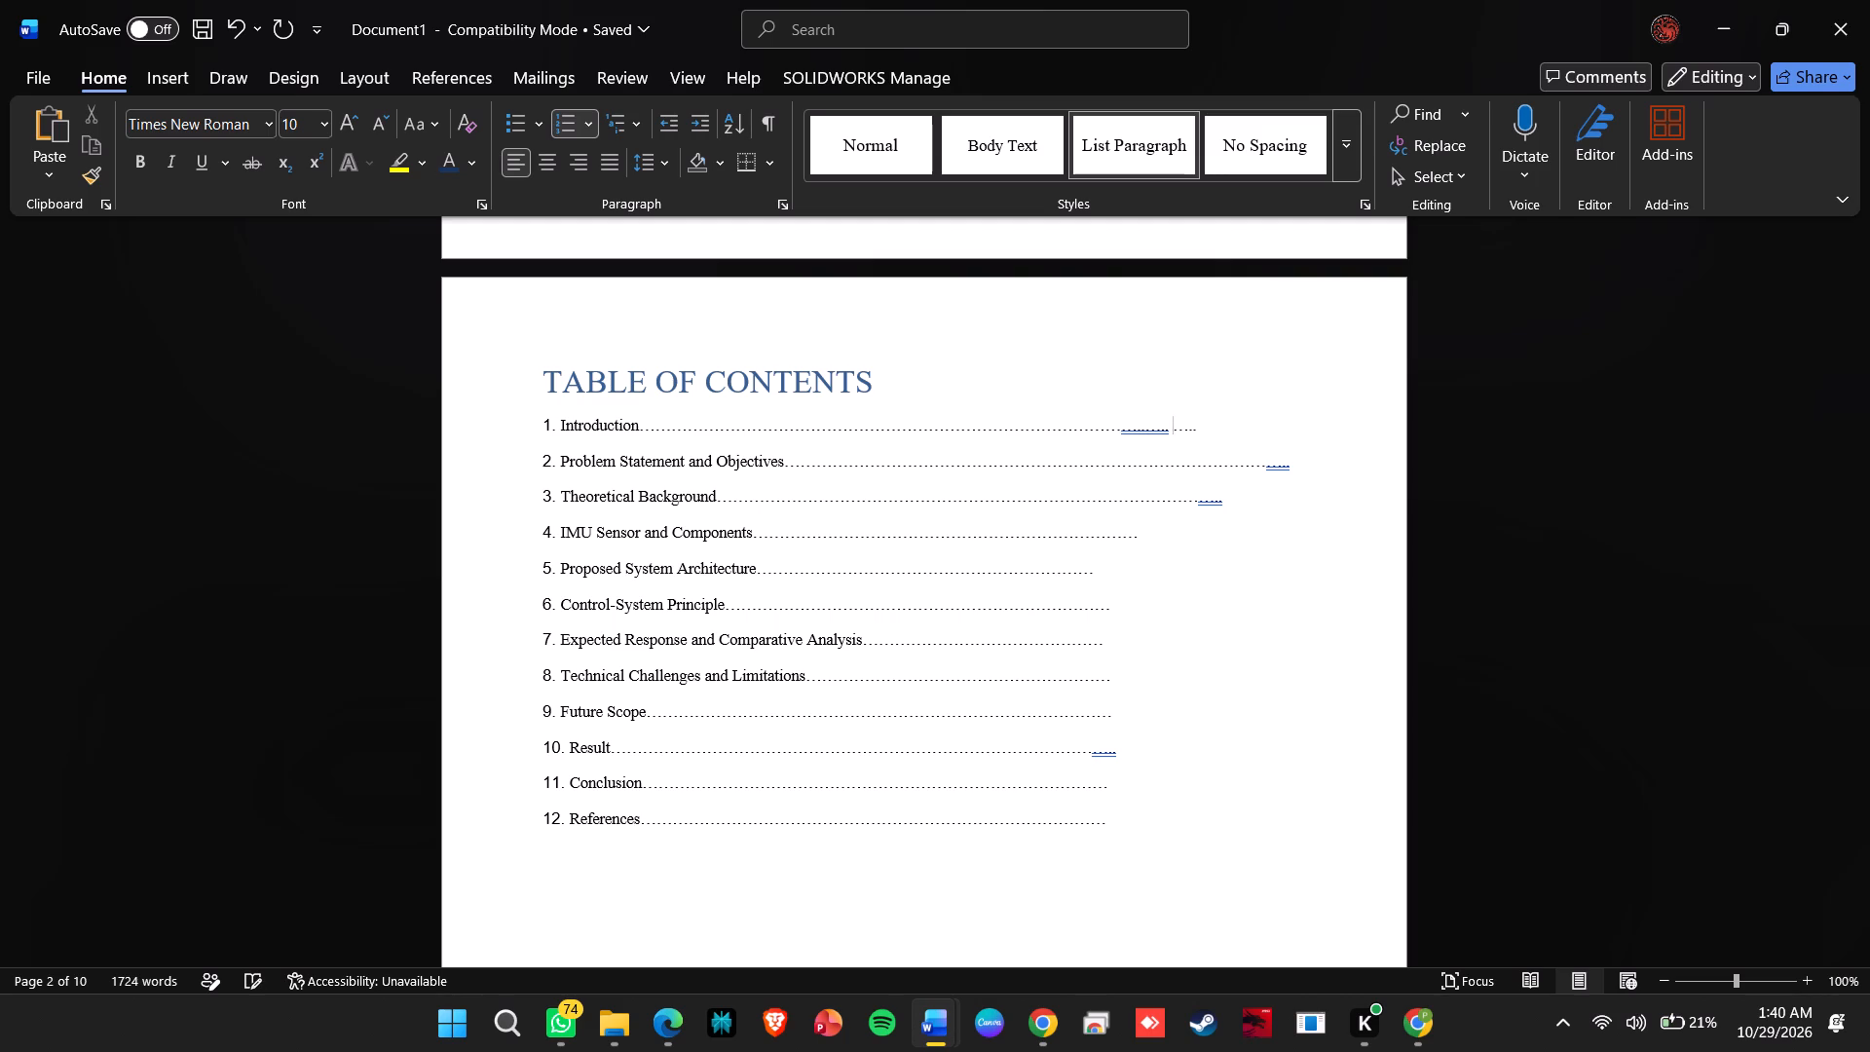
key(BackSpace)
text(....)
click(1215, 427)
Shorten the Problem Statement and Objectives entry's dotted leader to end about level with the Introduction leader.
click(1303, 460)
key(Left)
key(BackSpace)
key(BackSpace)
key(BackSpace)
key(BackSpace)
key(BackSpace)
key(BackSpace)
key(BackSpace)
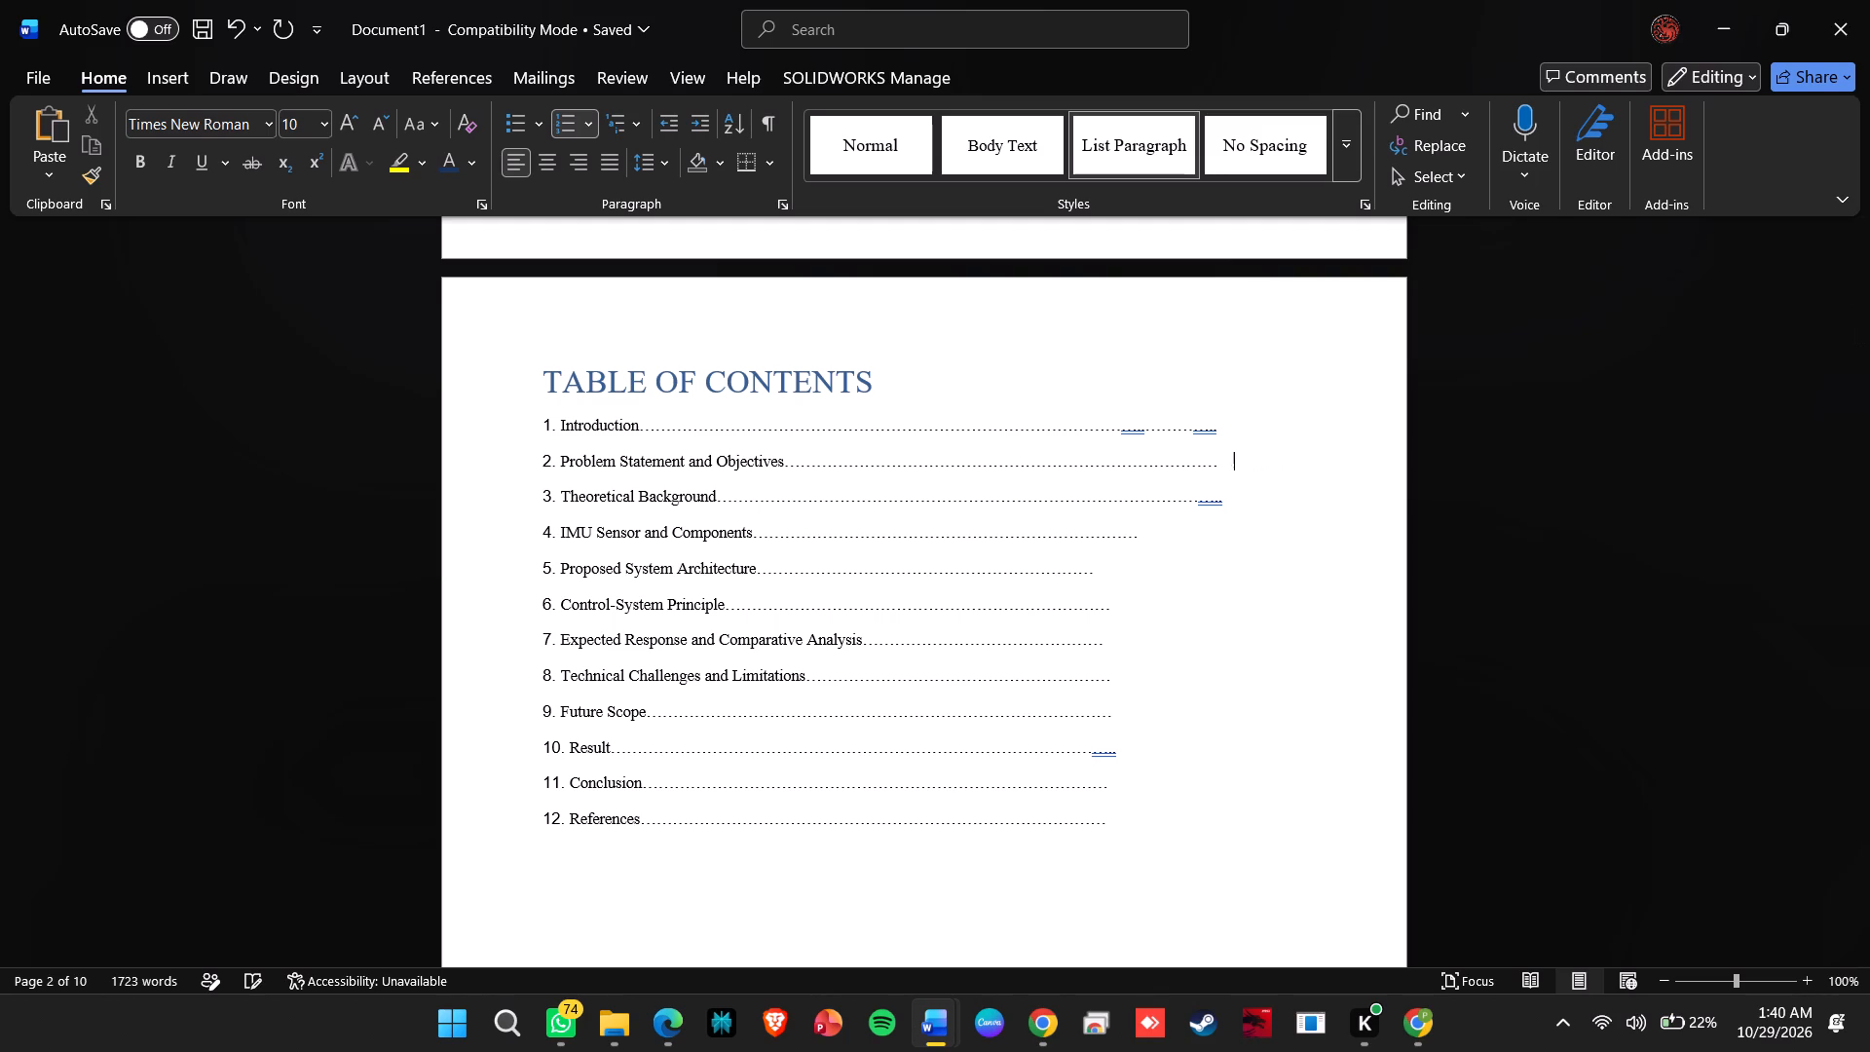
Extend the IMU Sensor and Components entry's leader with repeated copies of the dots, trimming it to about the Theoretical Background leader's end.
click(1162, 519)
key(ctrl+v)
key(ctrl+v)
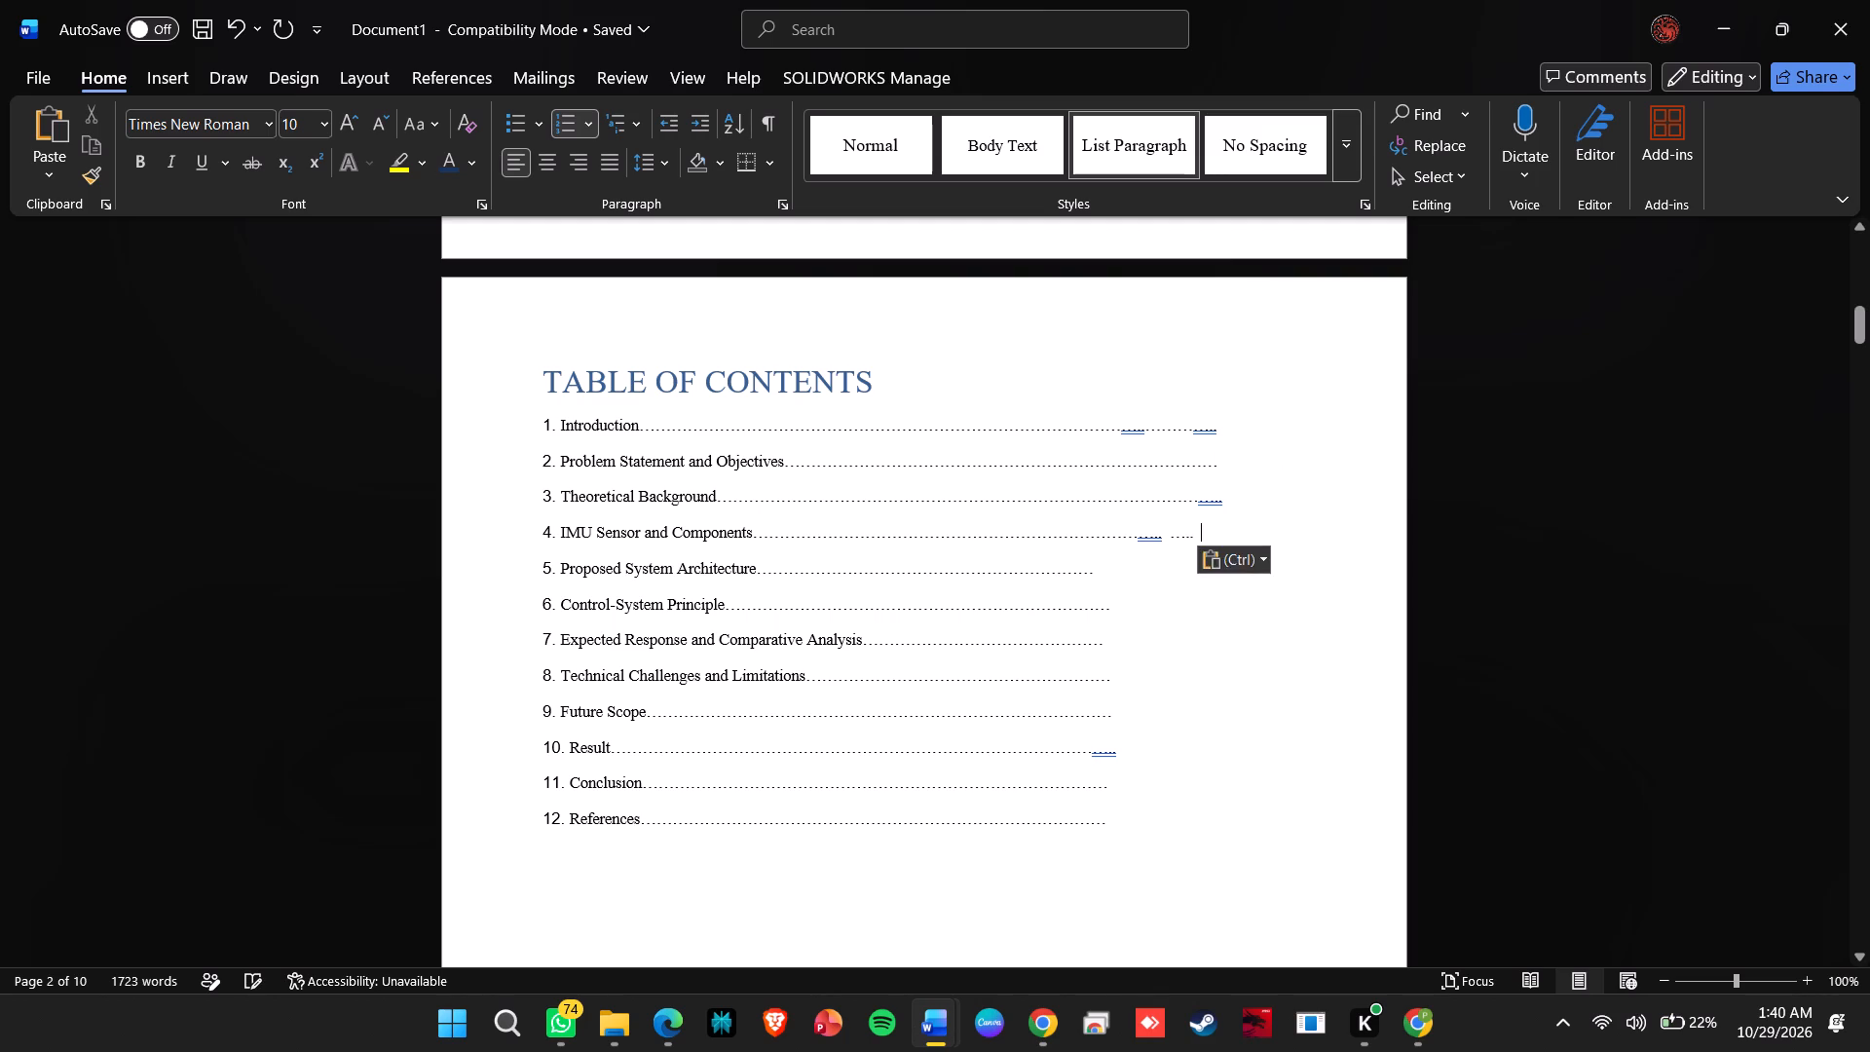
key(ctrl+v)
key(ctrl+v)
click(1172, 531)
click(1257, 533)
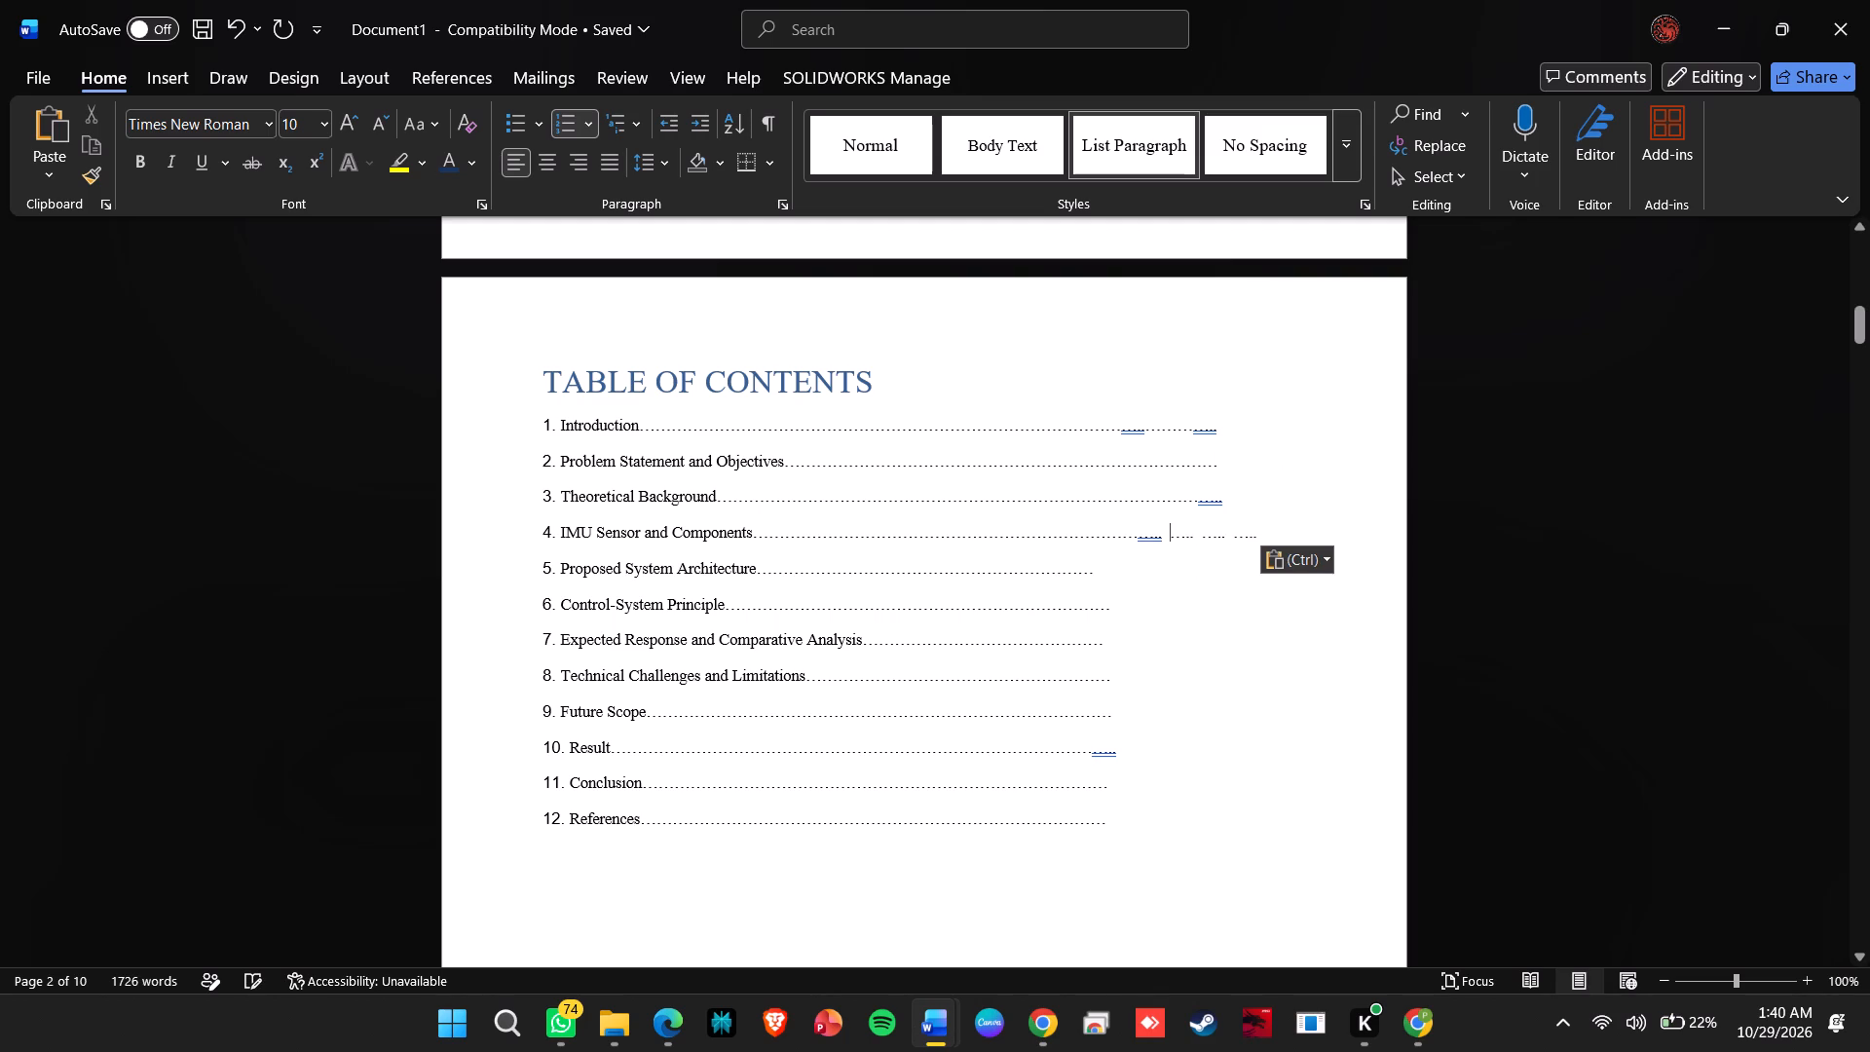
key(BackSpace)
key(BackSpace)
key(BackSpace)
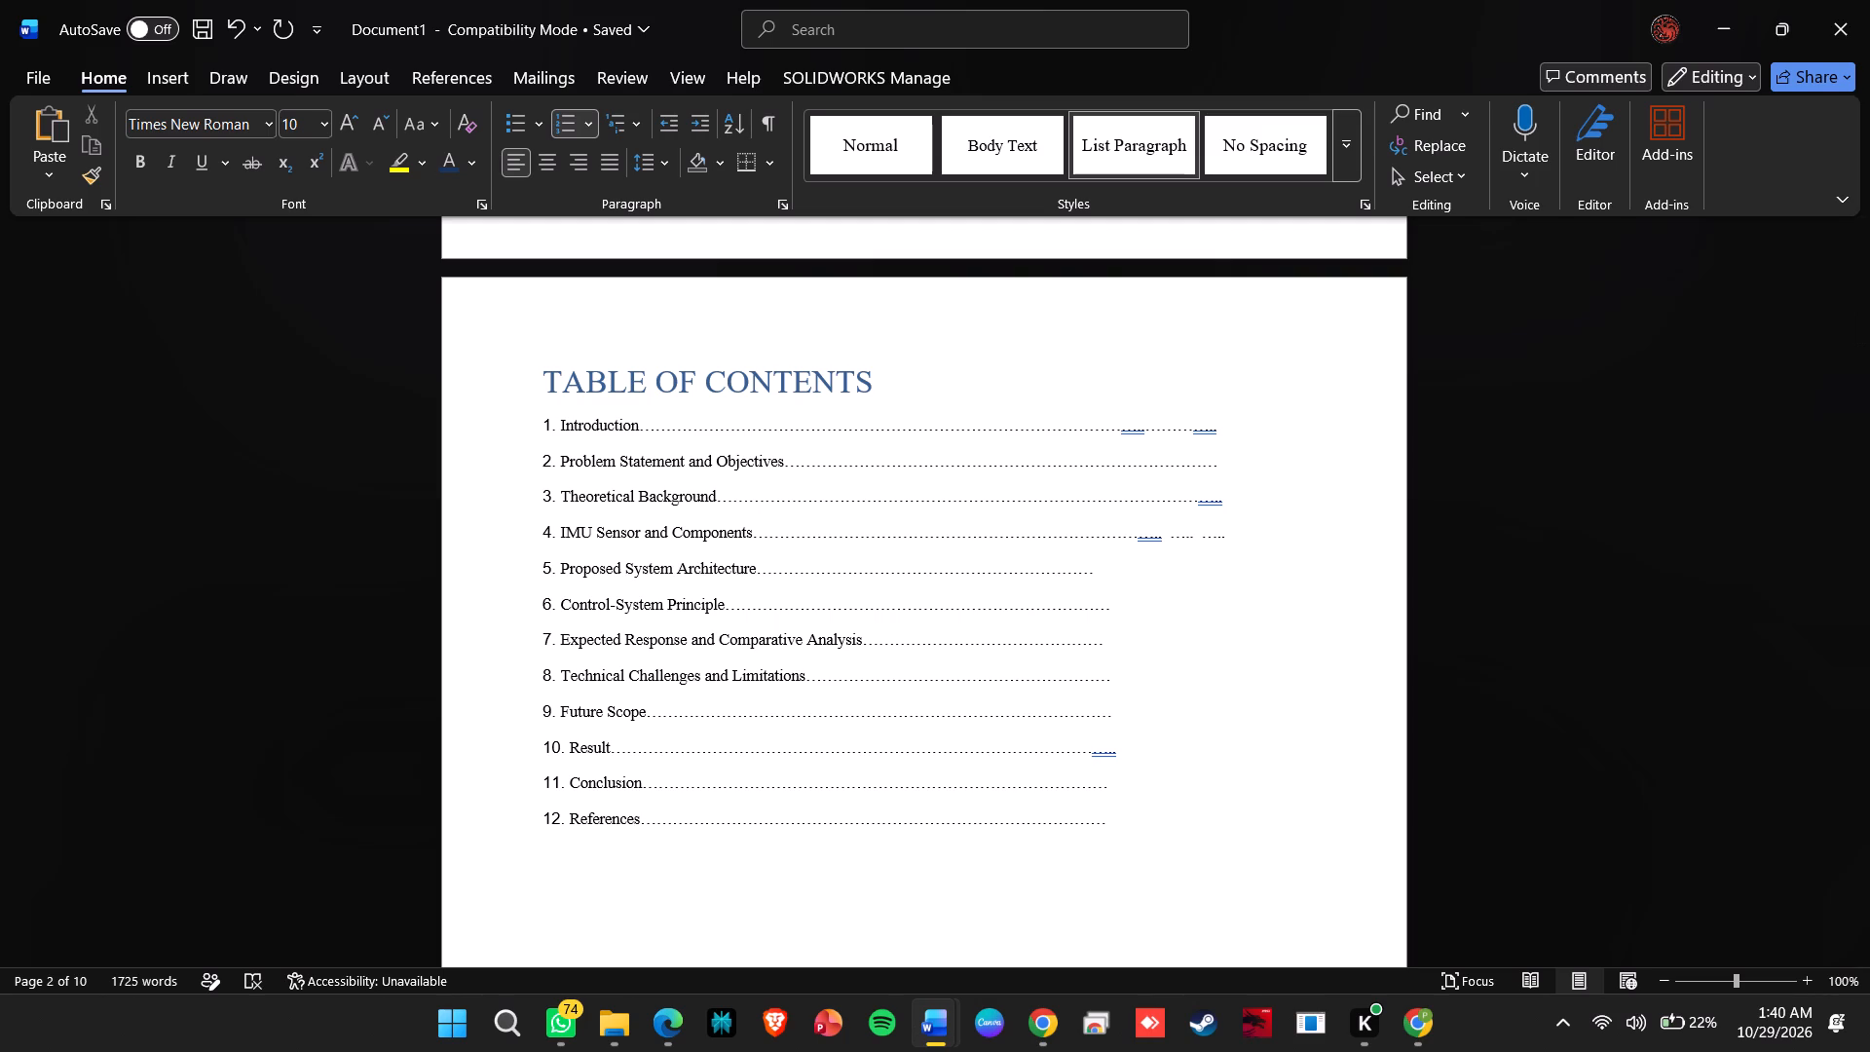
key(Left)
key(BackSpace)
Narrow the gaps between the pasted groups of dots in the IMU Sensor and Components entry's leader.
key(Left)
key(Left)
key(Left)
key(Left)
key(Right)
key(BackSpace)
key(Left)
key(Left)
key(Left)
key(Left)
key(BackSpace)
Remove the trailing spaces from the IMU Sensor and Components leader and add dots to end about level with the Theoretical Background leader.
key(End)
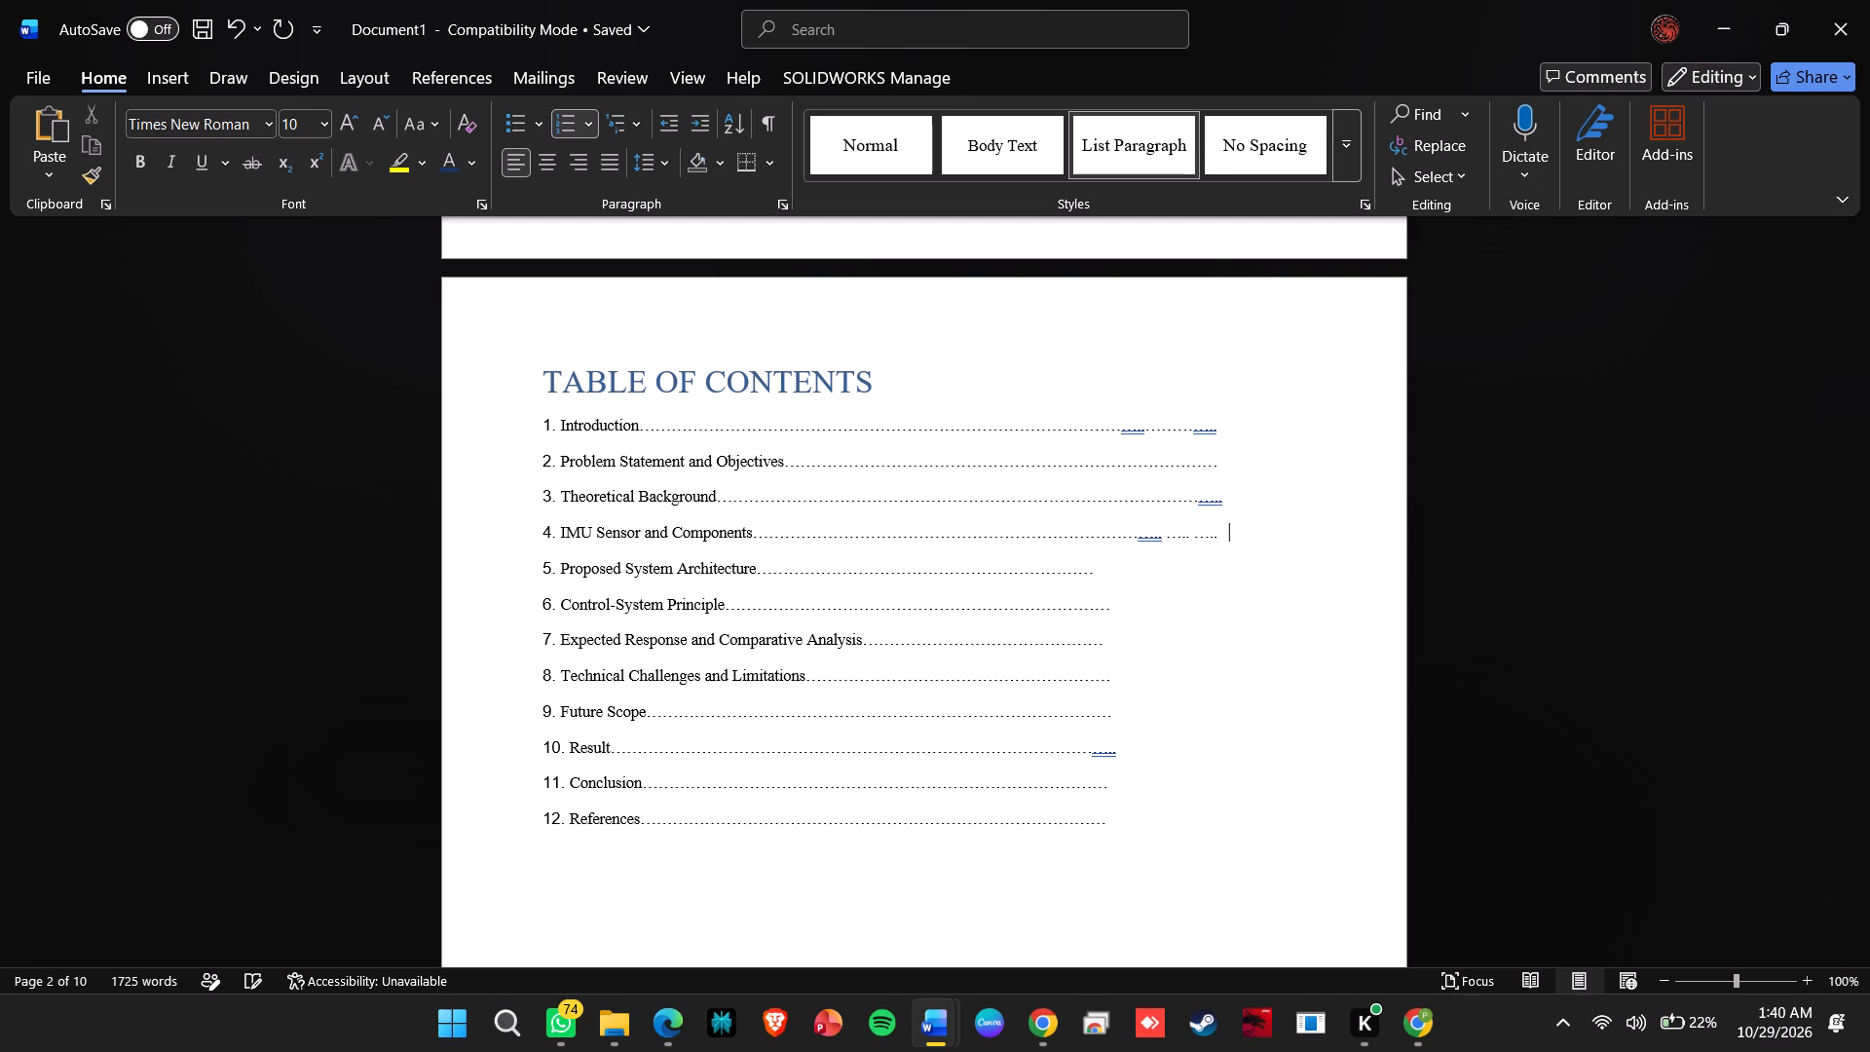
key(BackSpace)
key(BackSpace)
key(BackSpace)
key(BackSpace)
text(...)
key(BackSpace)
key(BackSpace)
text(...)
Extend the Proposed System Architecture leader with two copies of its last dots, trimmed to end about level with the leaders above.
click(1176, 571)
drag(1014, 574, 1092, 575)
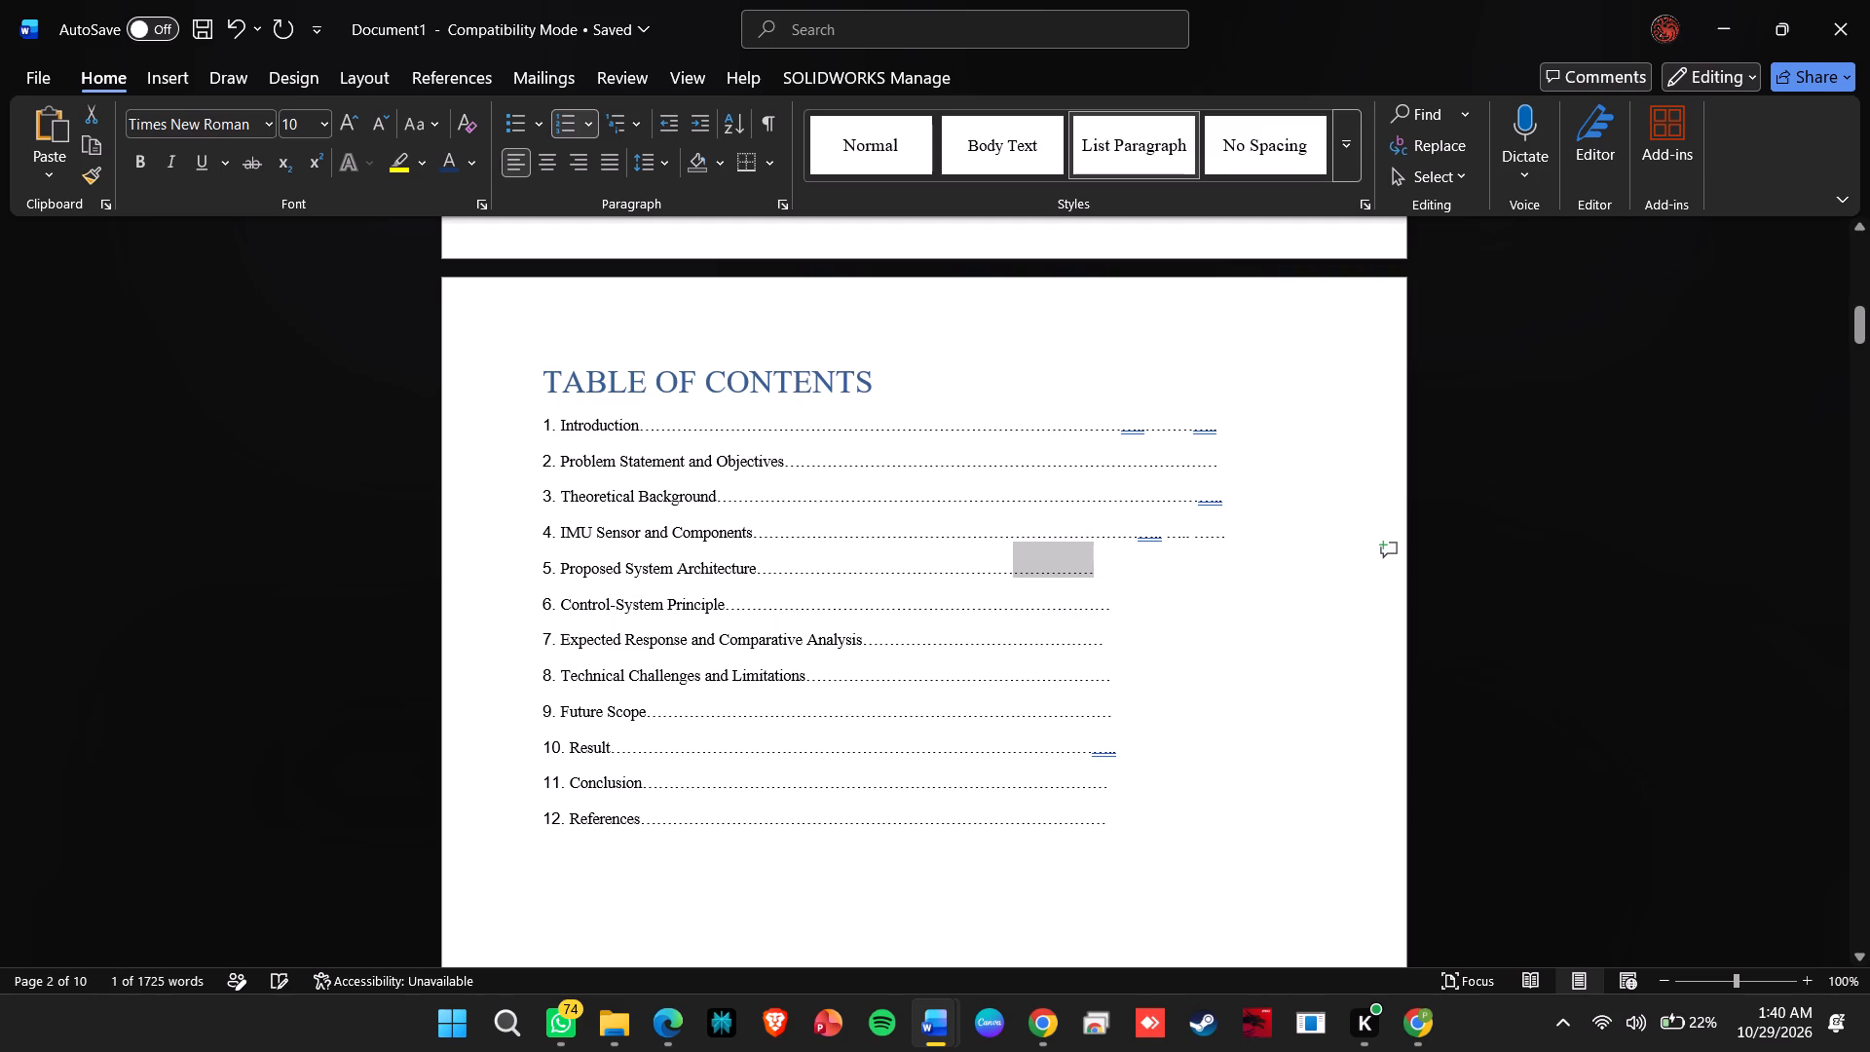
key(ctrl+c)
click(1140, 576)
key(ctrl+v)
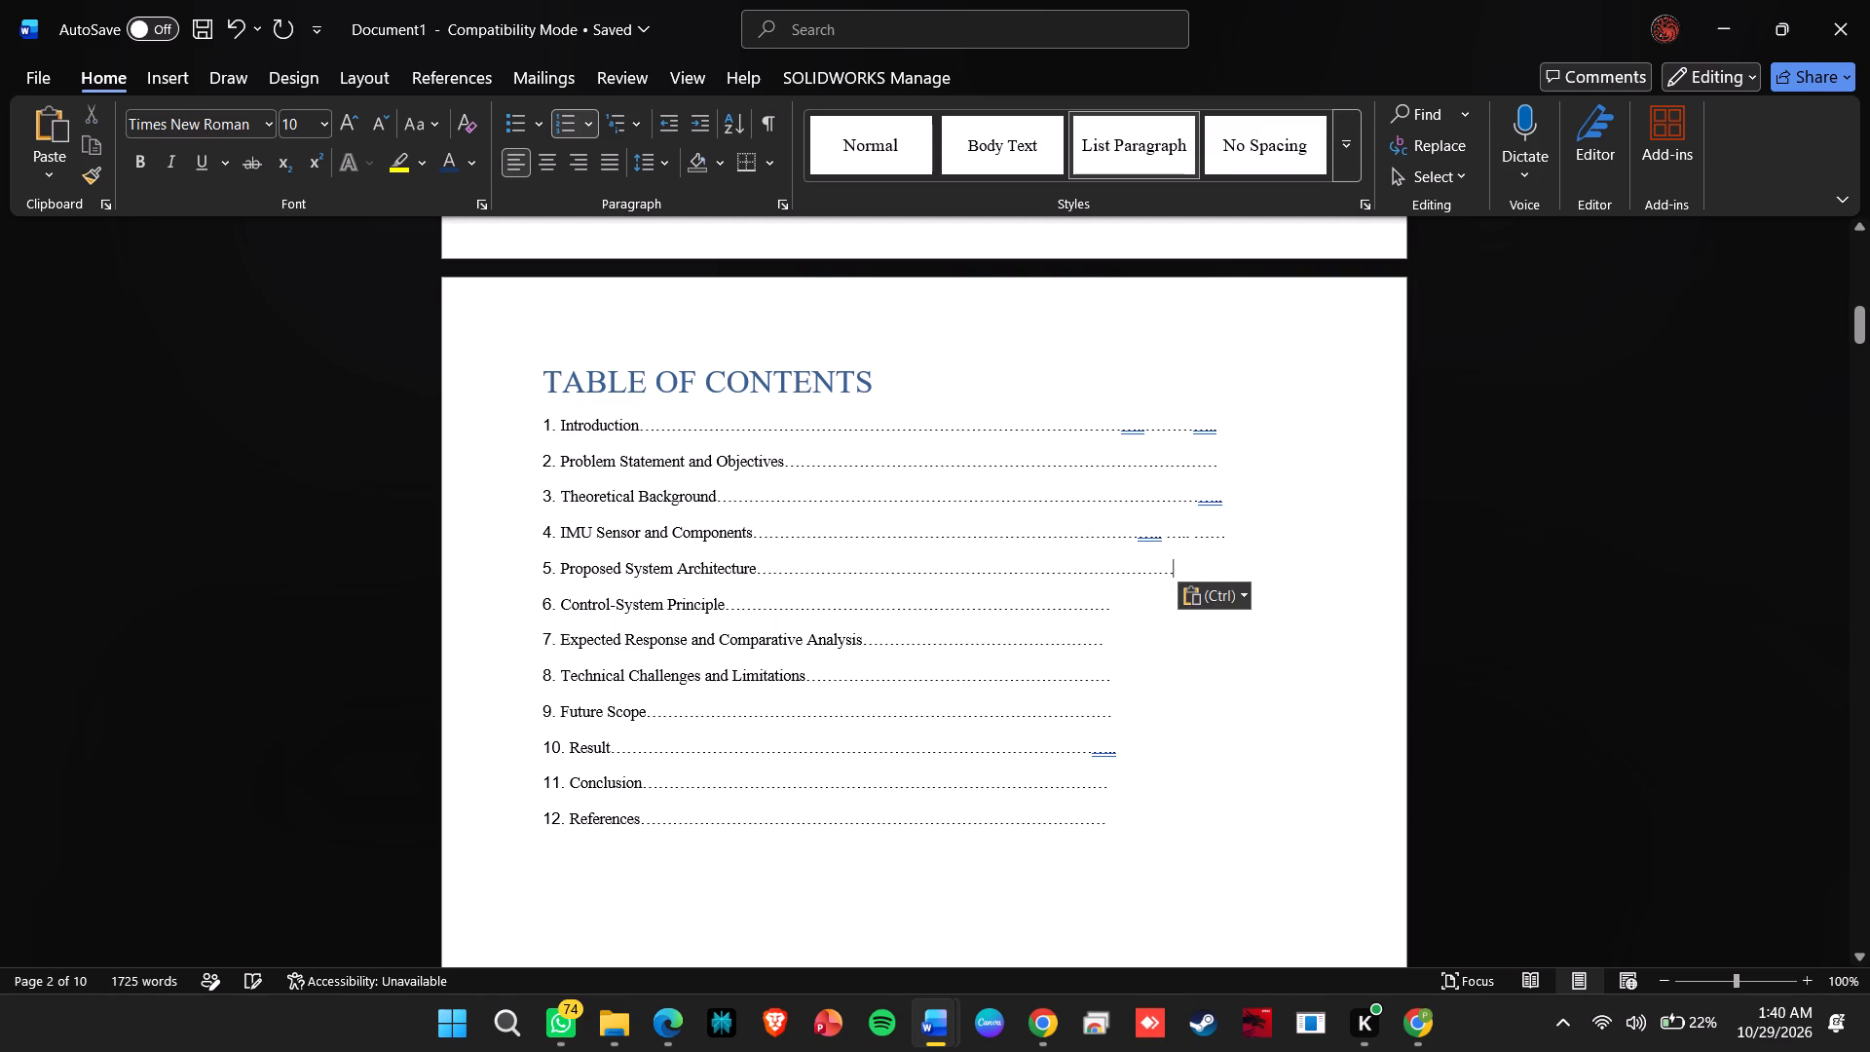
key(ctrl+v)
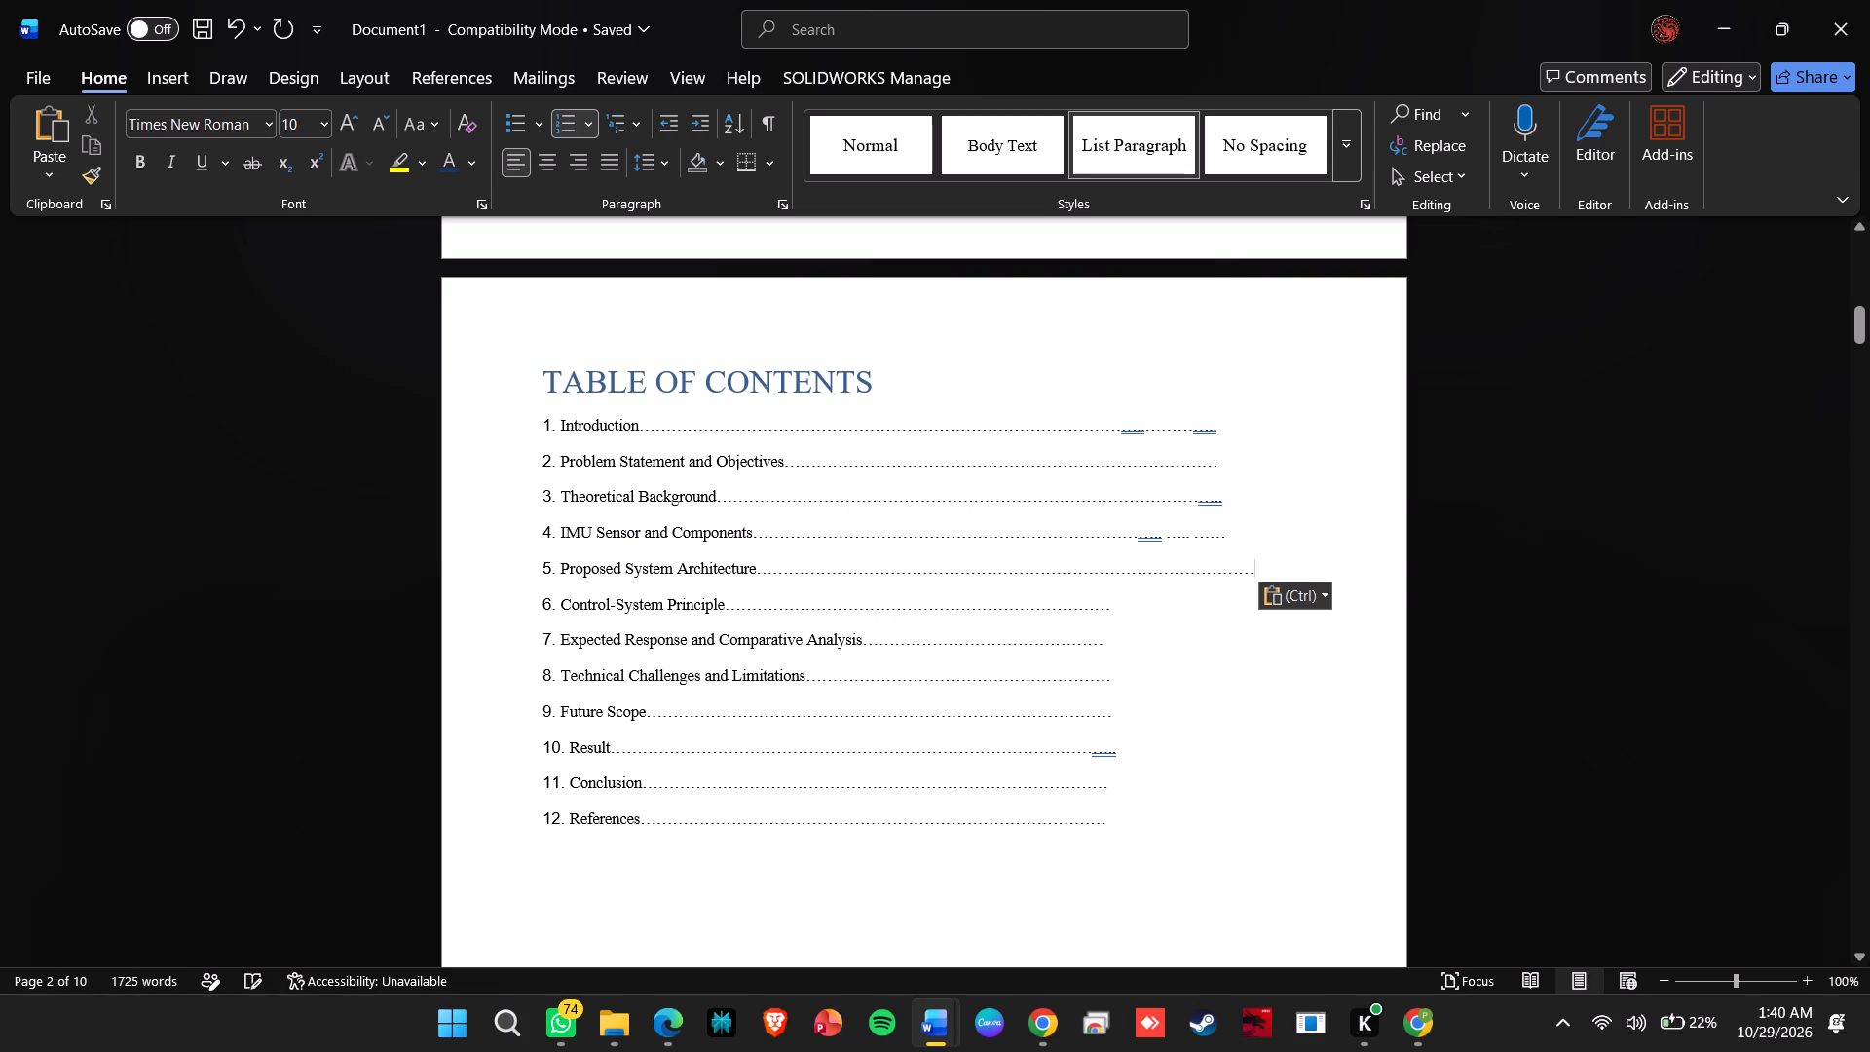
click(1253, 570)
key(BackSpace)
key(BackSpace)
Append the copied run of dots once to each leader from Control-System Principle through Future Scope.
click(1209, 604)
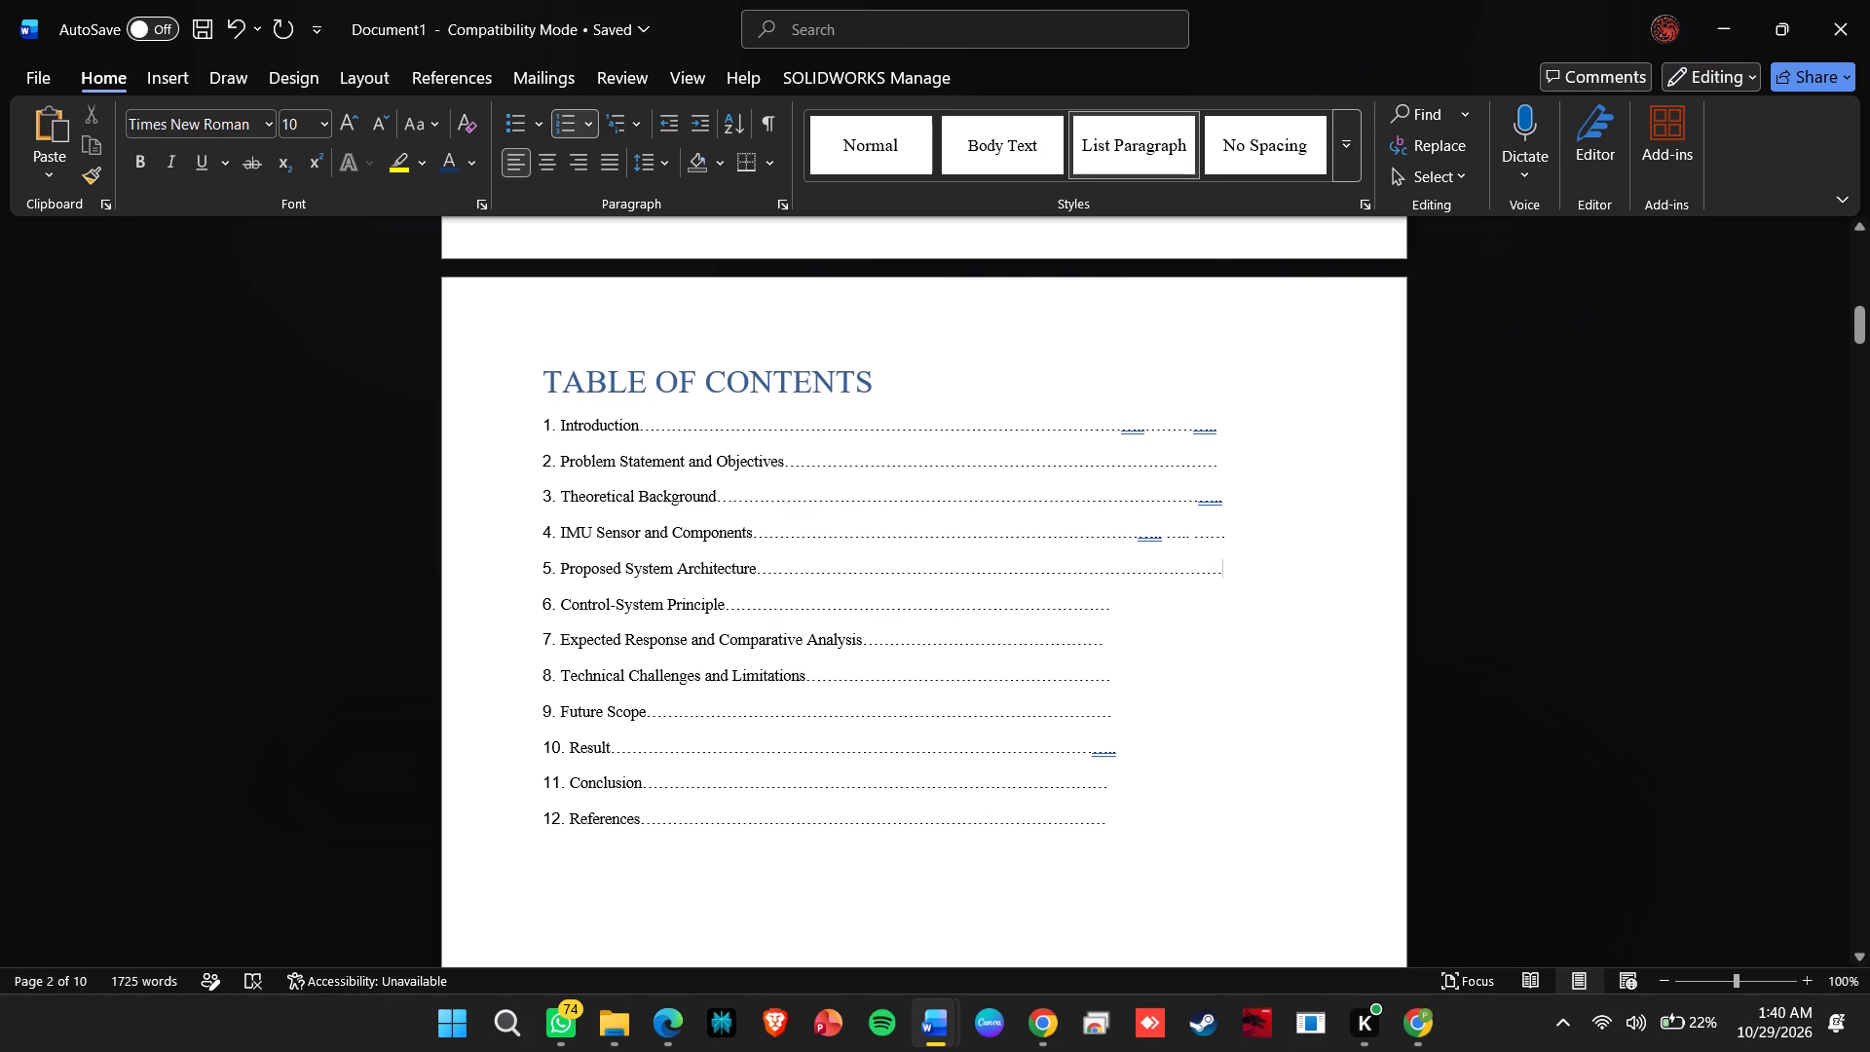
key(ctrl+v)
click(1174, 644)
key(ctrl+v)
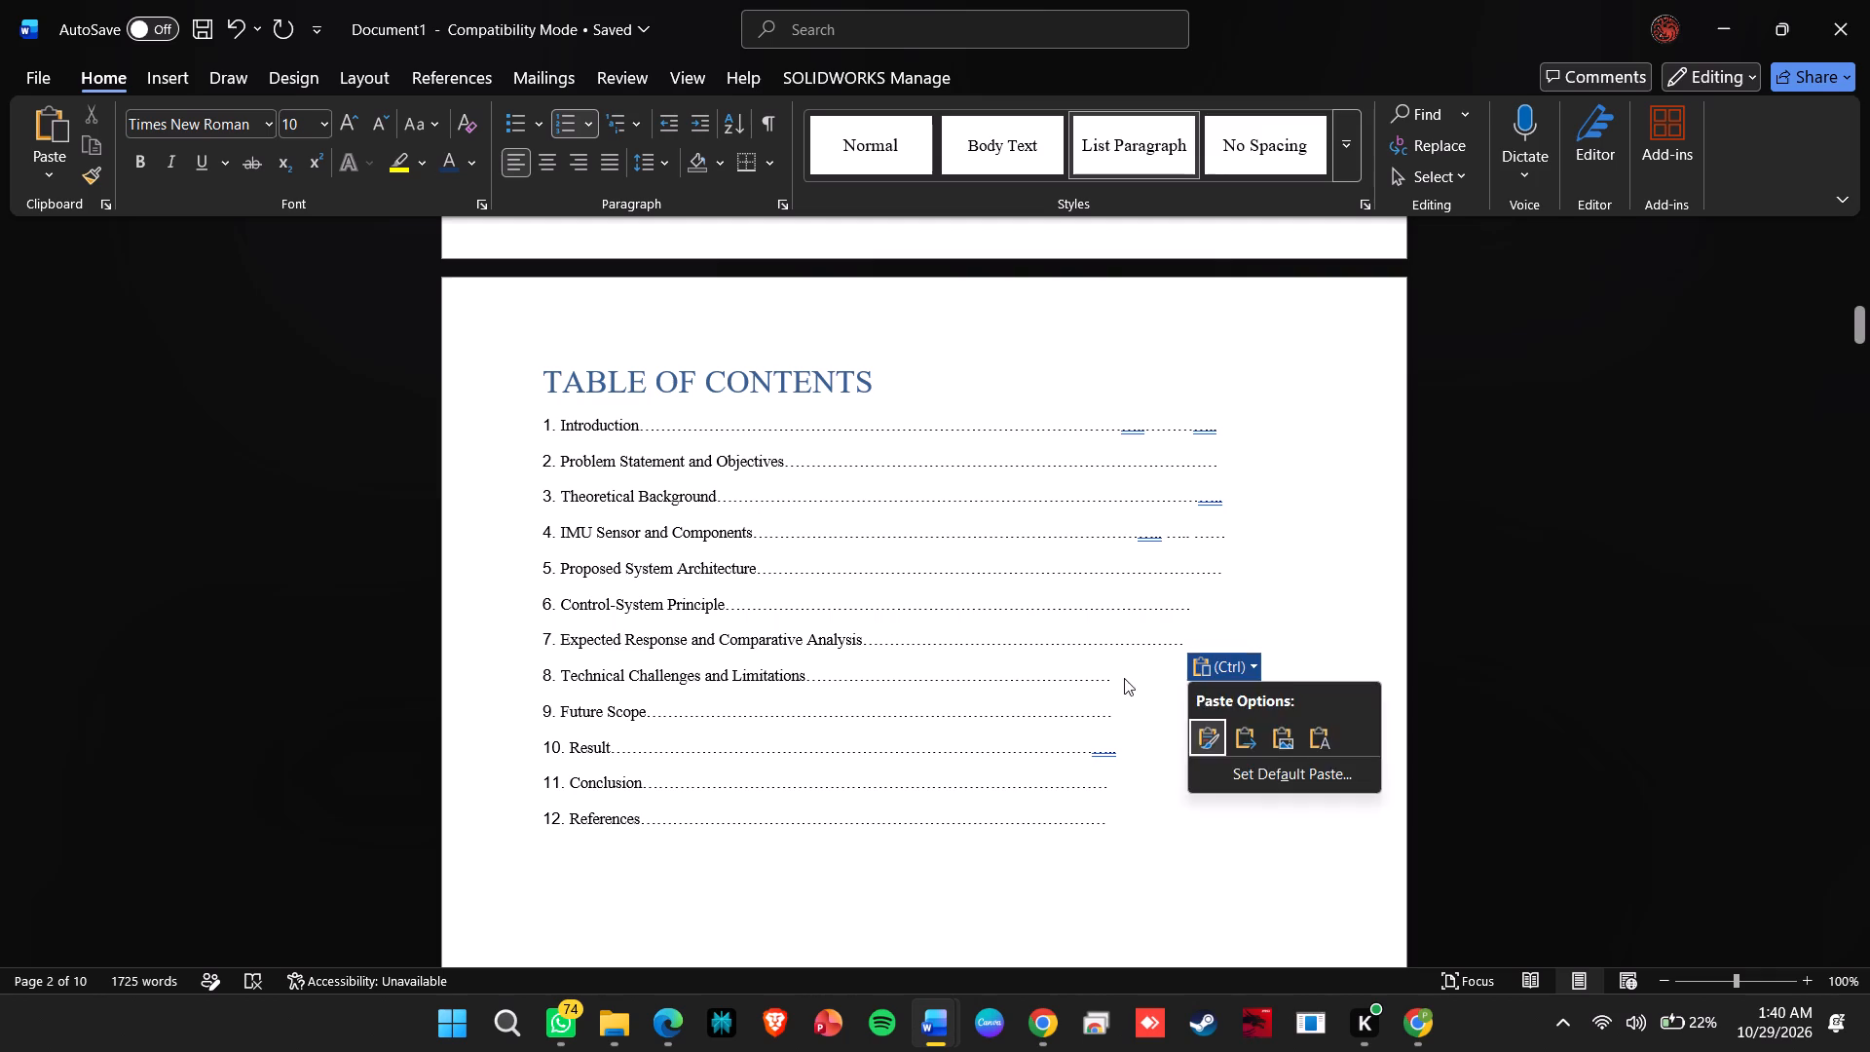
click(1124, 678)
ctrl+click(1124, 678)
key(ctrl+v)
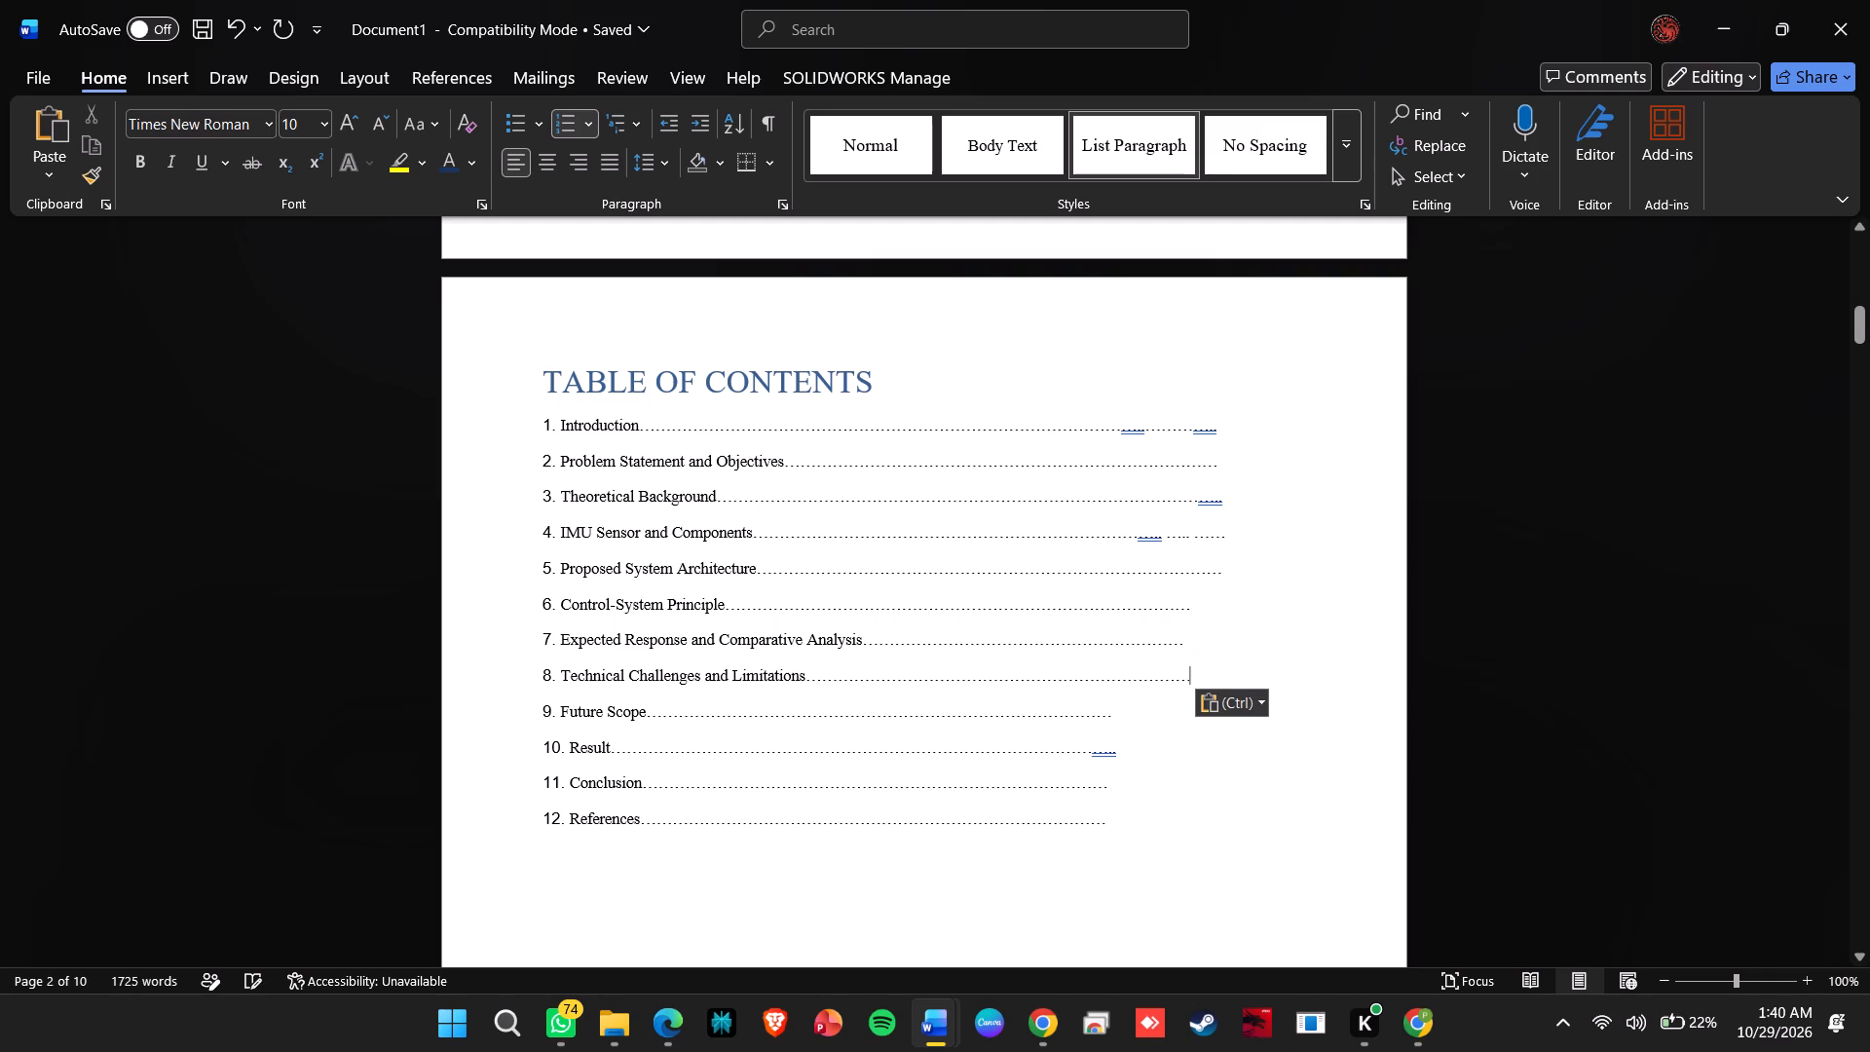
click(1127, 708)
key(ctrl+v)
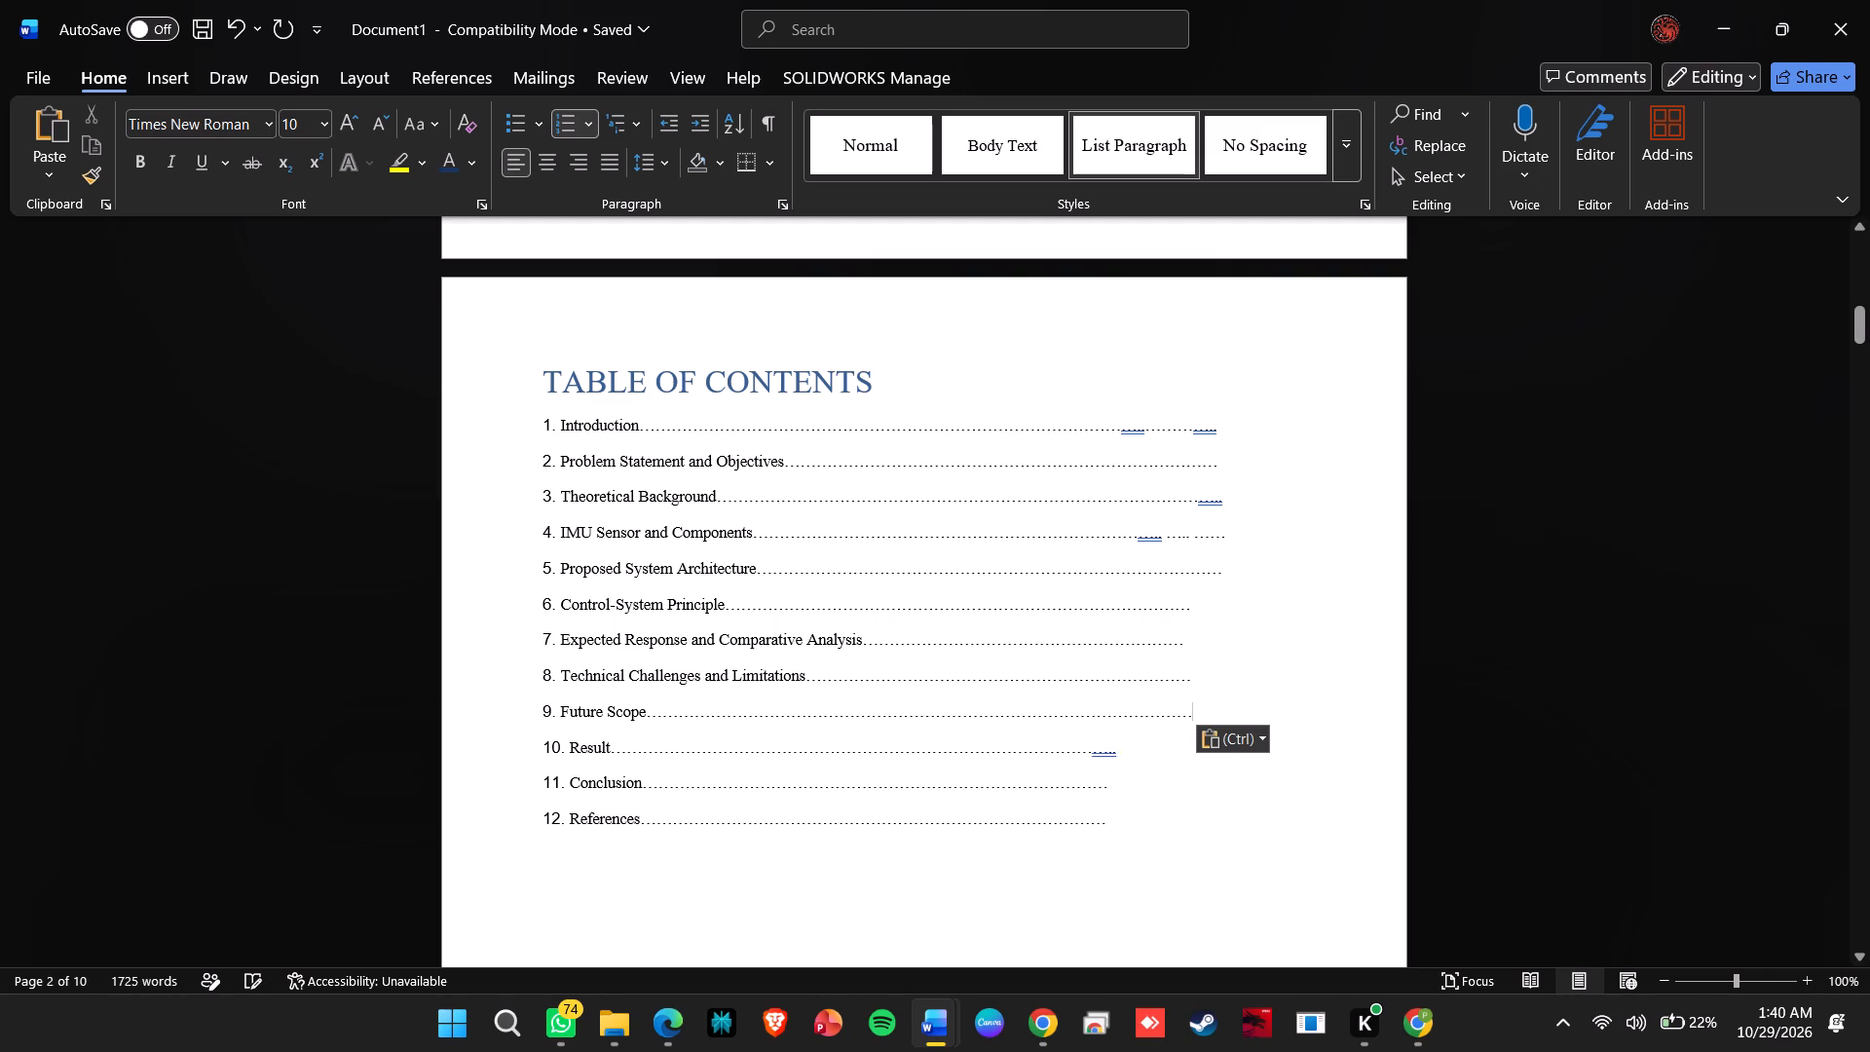
Append the copied run of dots to the end of the Result entry's leader.
click(1128, 749)
key(BackSpace)
key(ctrl+v)
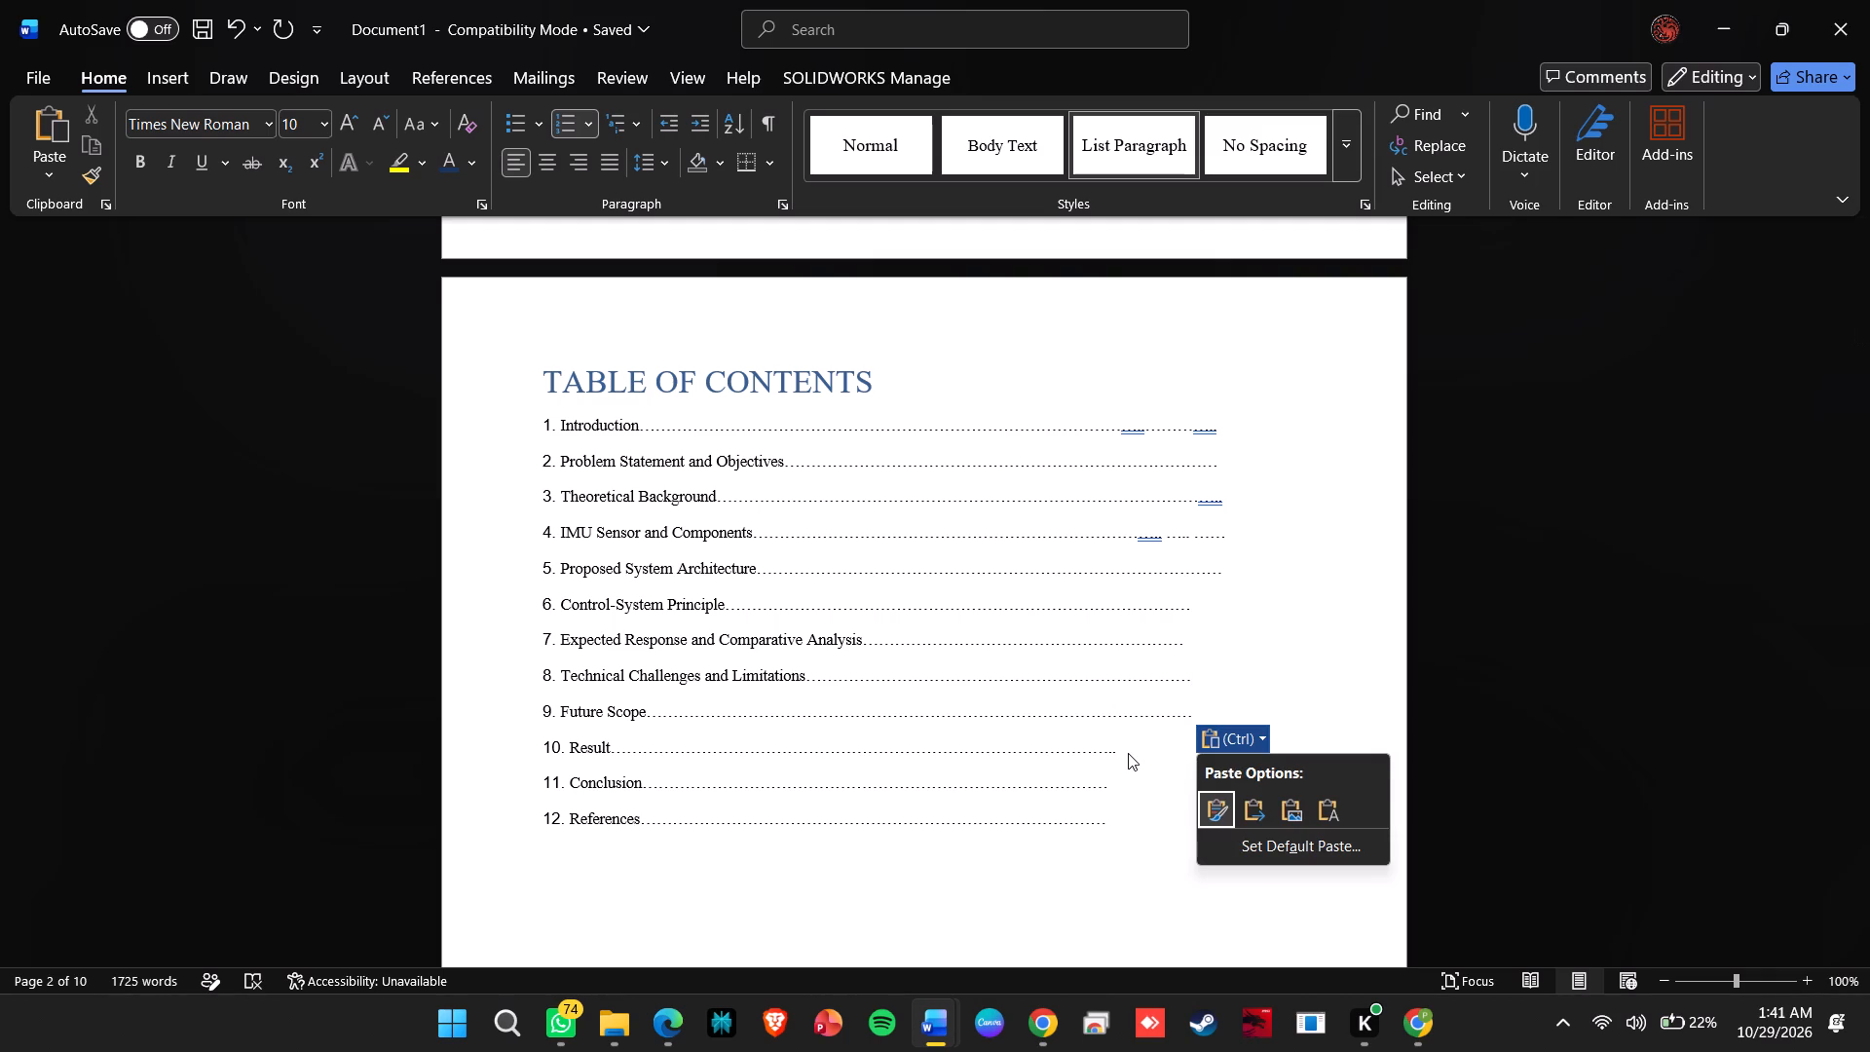
click(1134, 749)
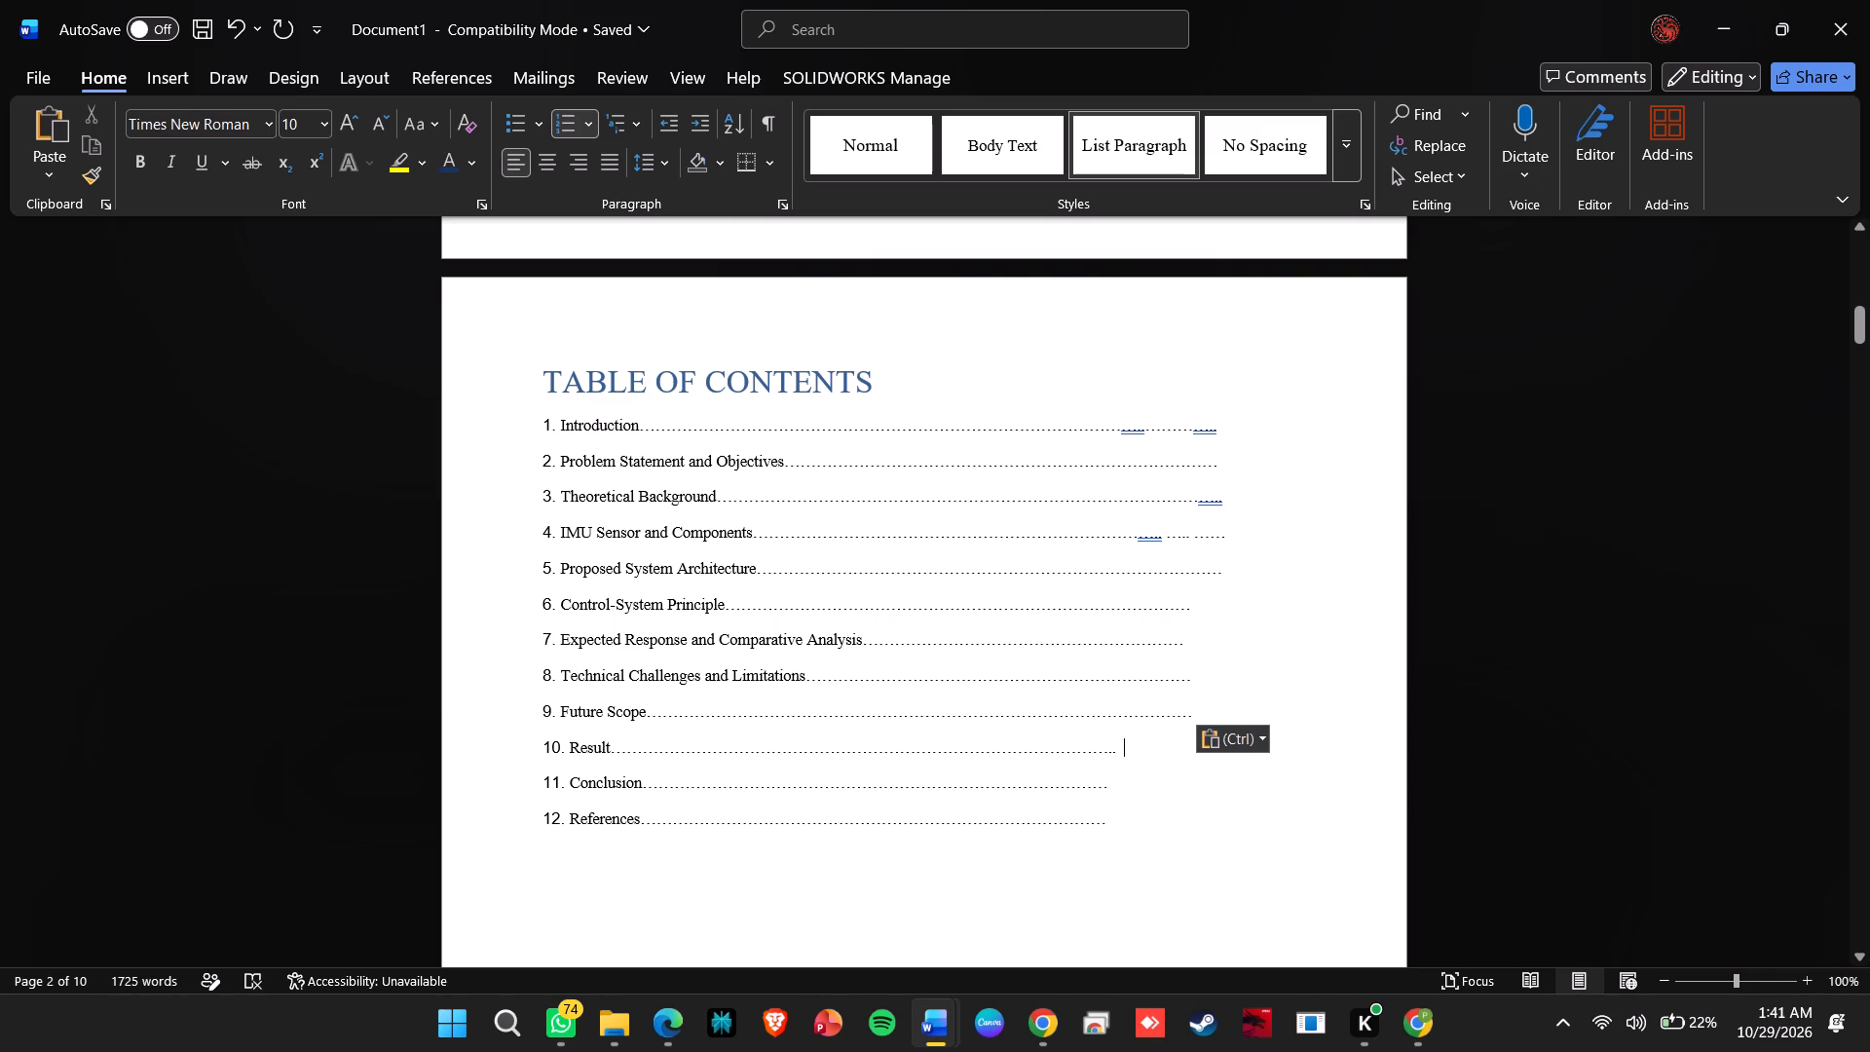
click(1132, 749)
click(1122, 749)
click(1110, 745)
click(1122, 748)
key(ctrl+v)
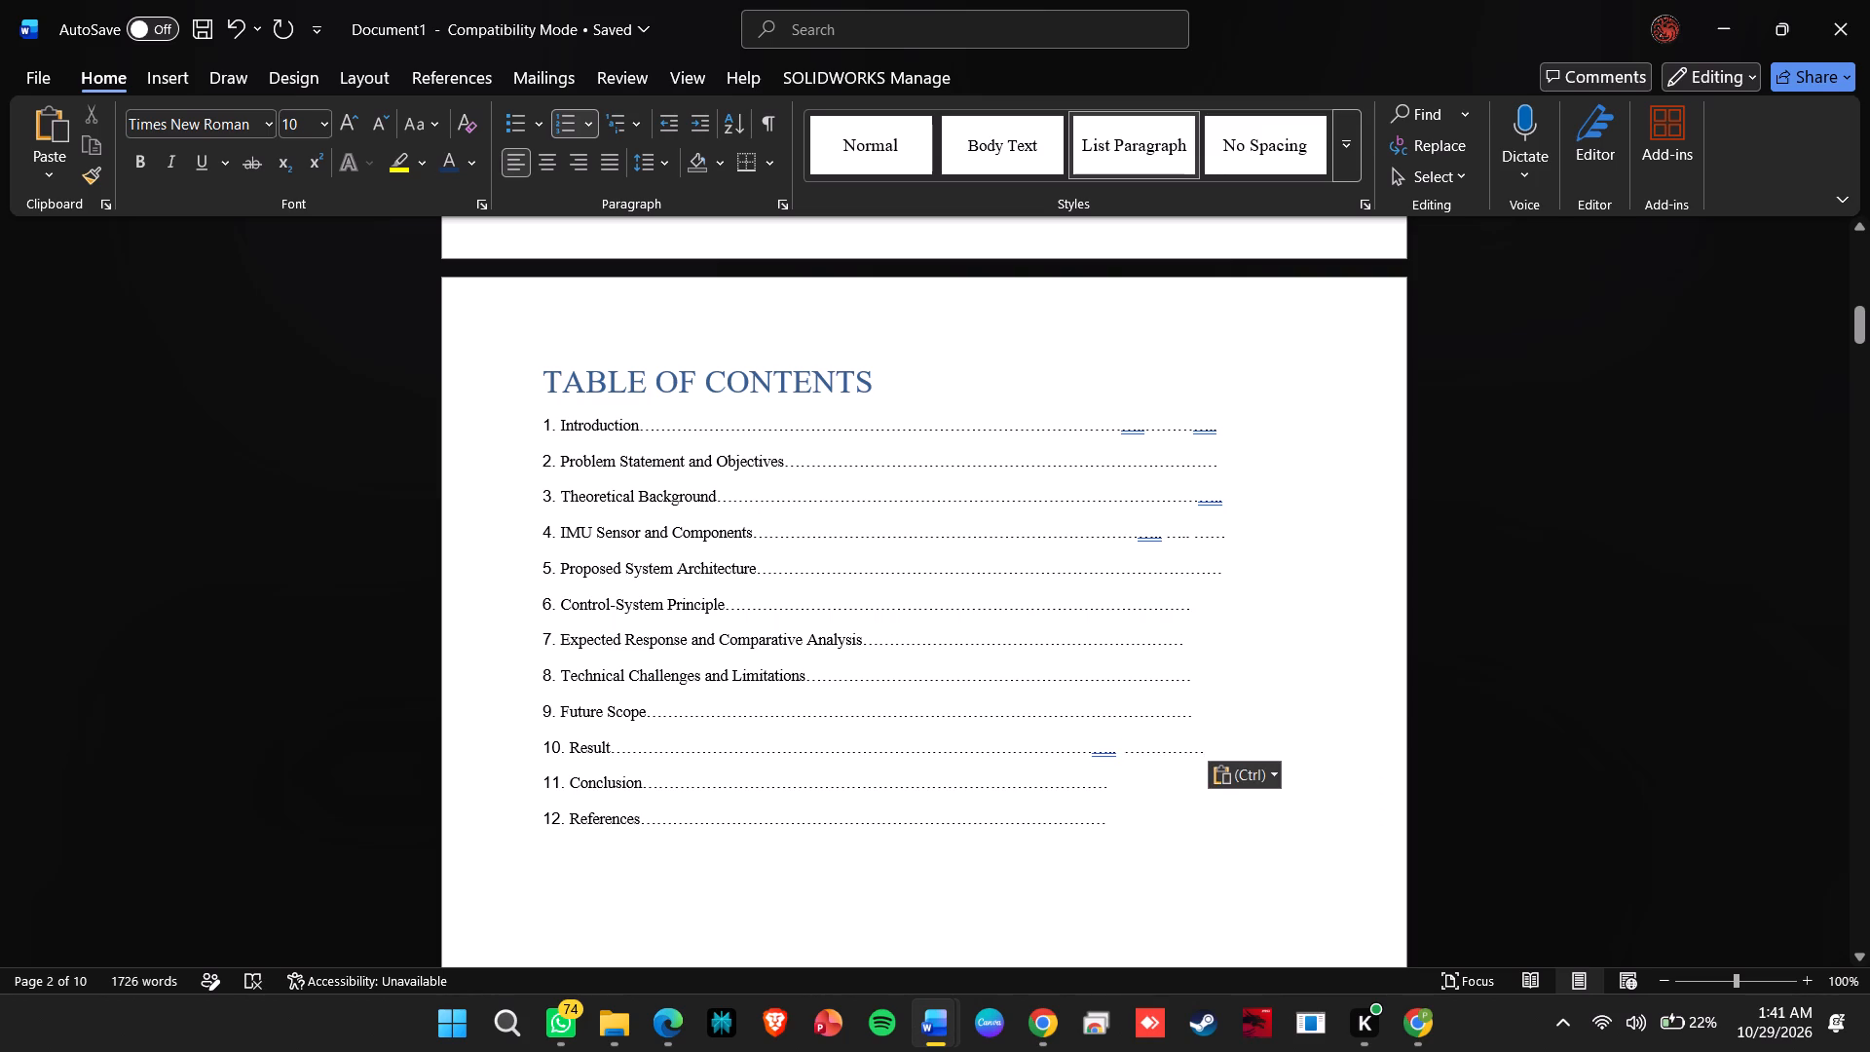
Append the copied run of dots to the end of the References entry's leader.
click(1115, 795)
key(ctrl+v)
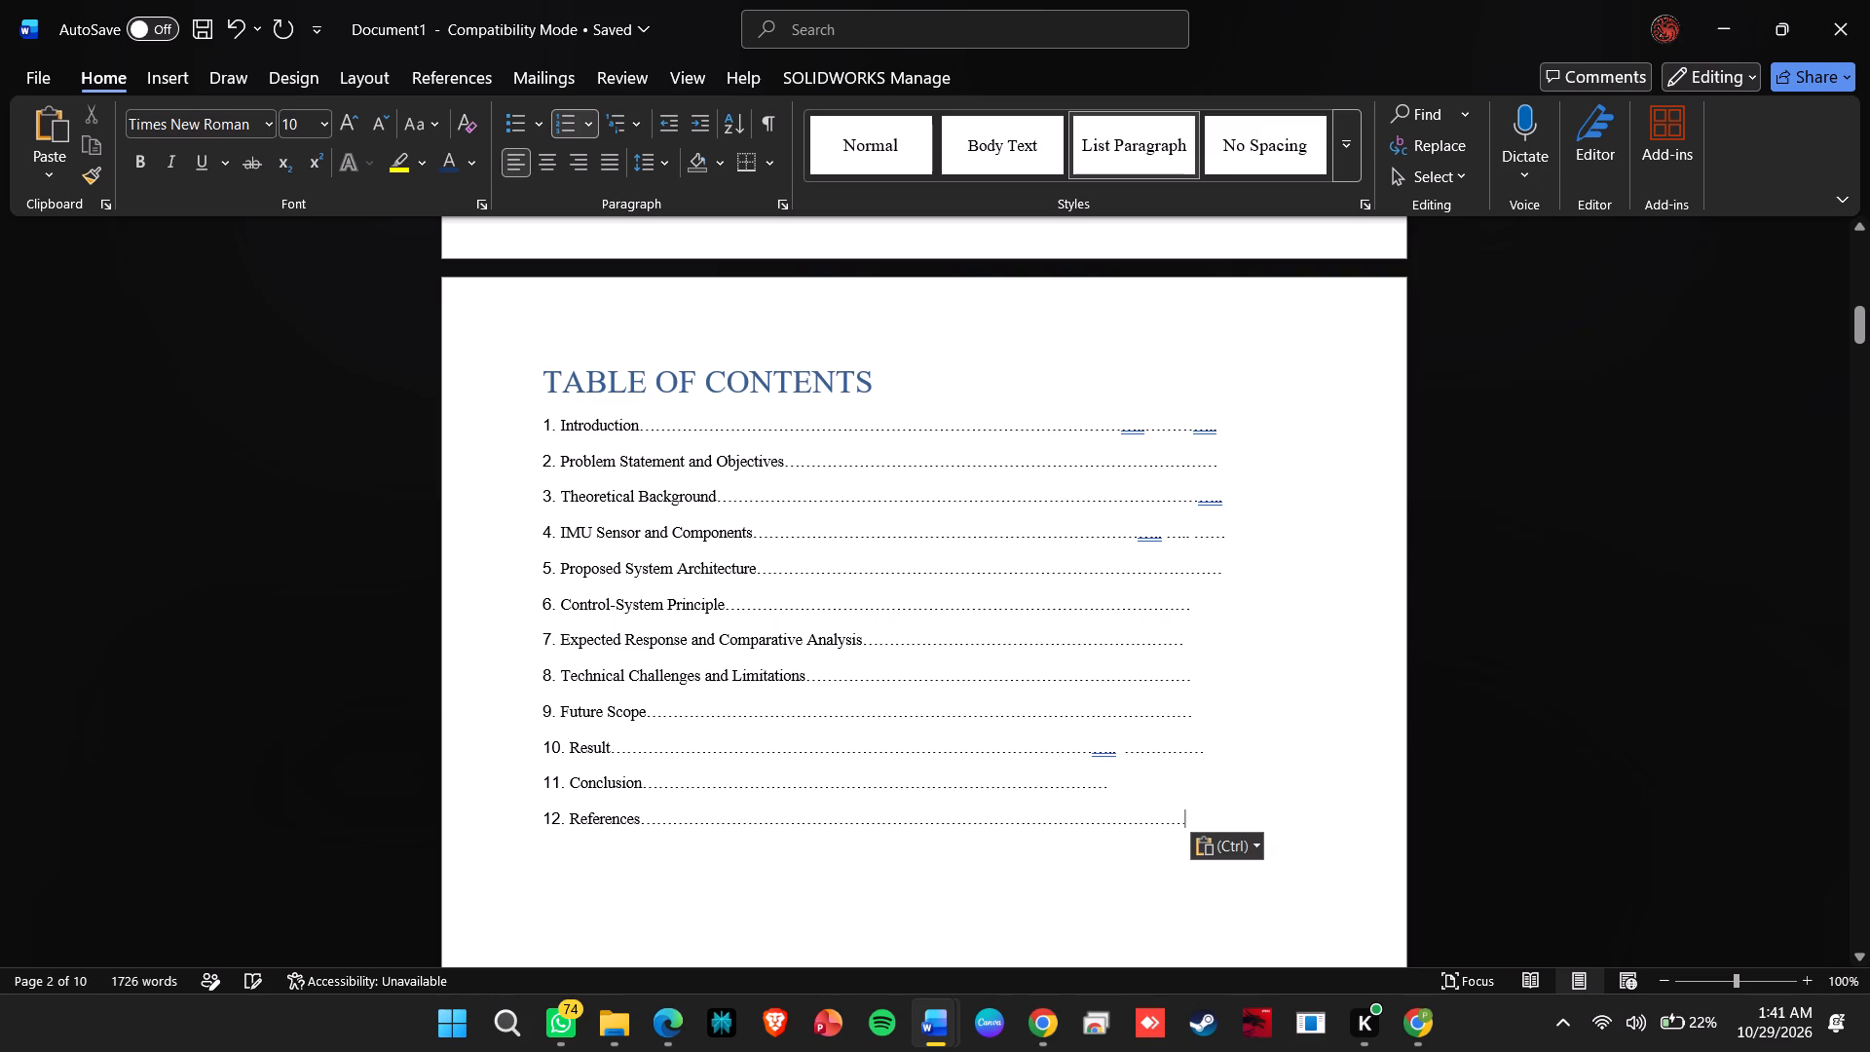
Extend the Conclusion entry's dotted leader towards the end point of the neighbouring leaders.
click(1101, 796)
click(1119, 780)
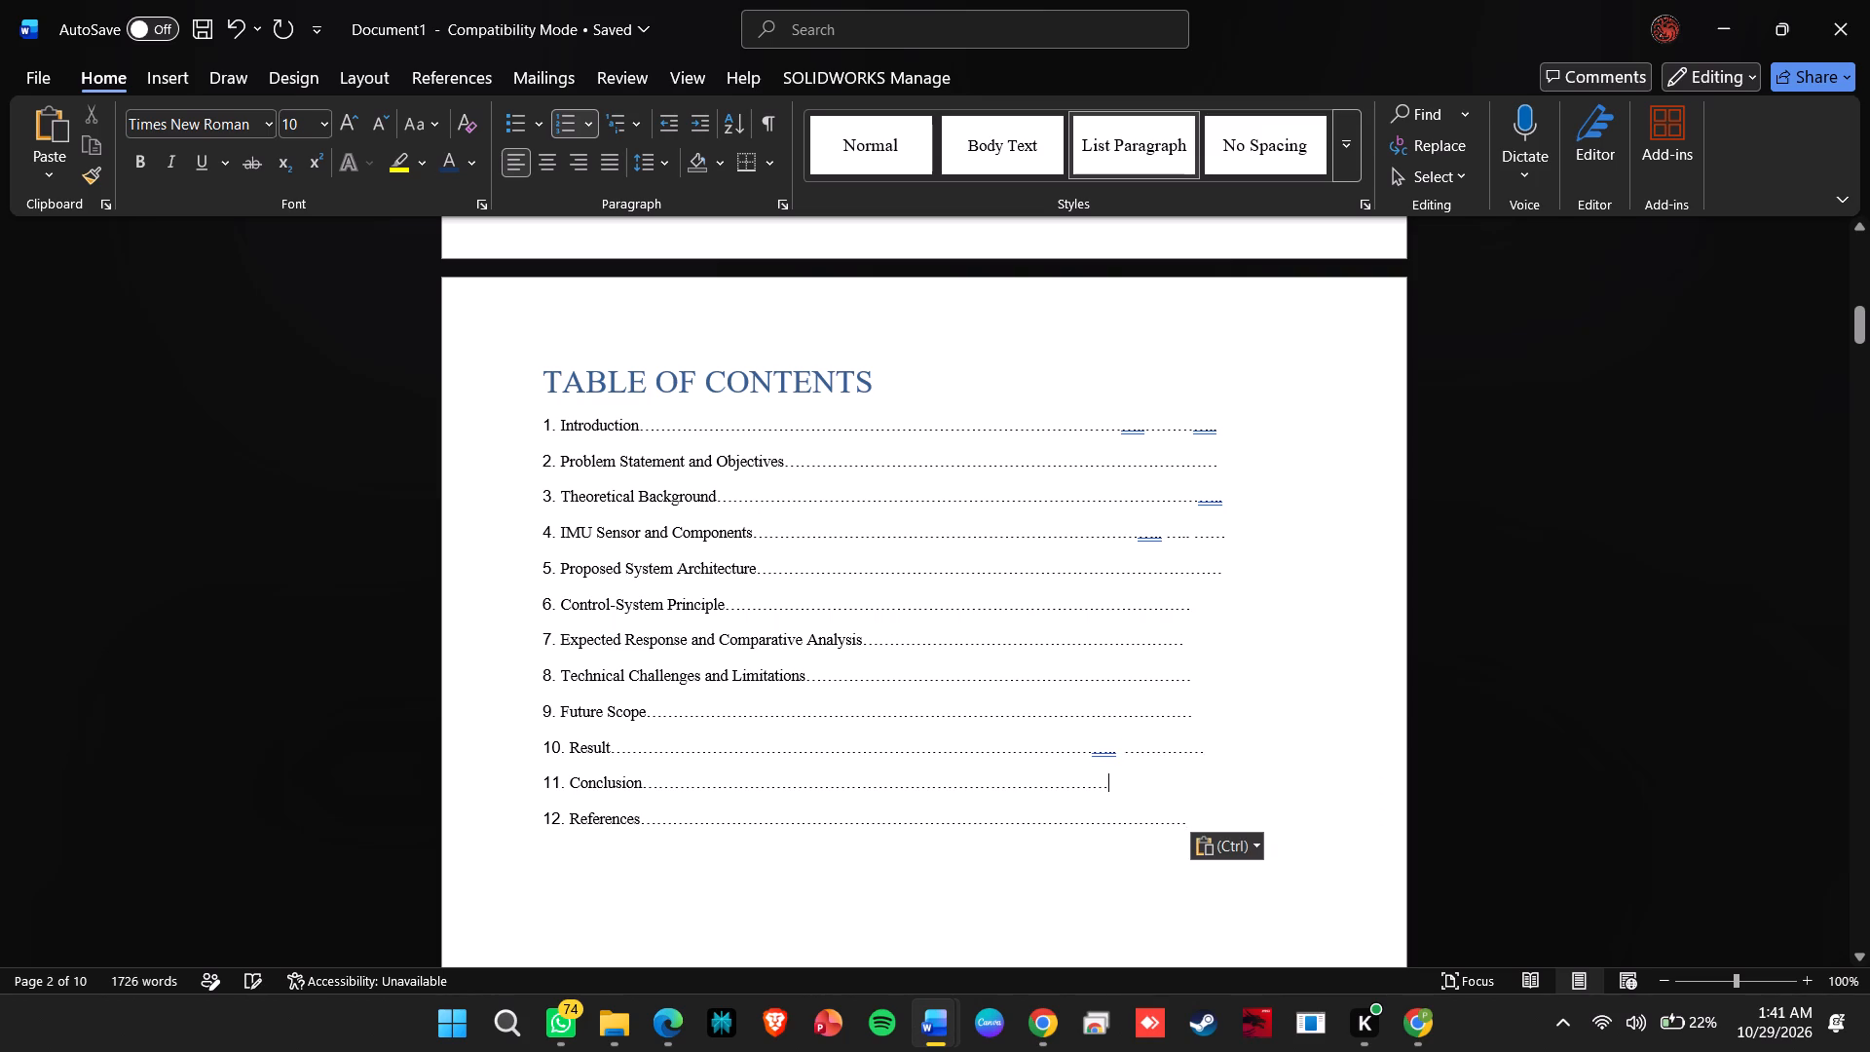
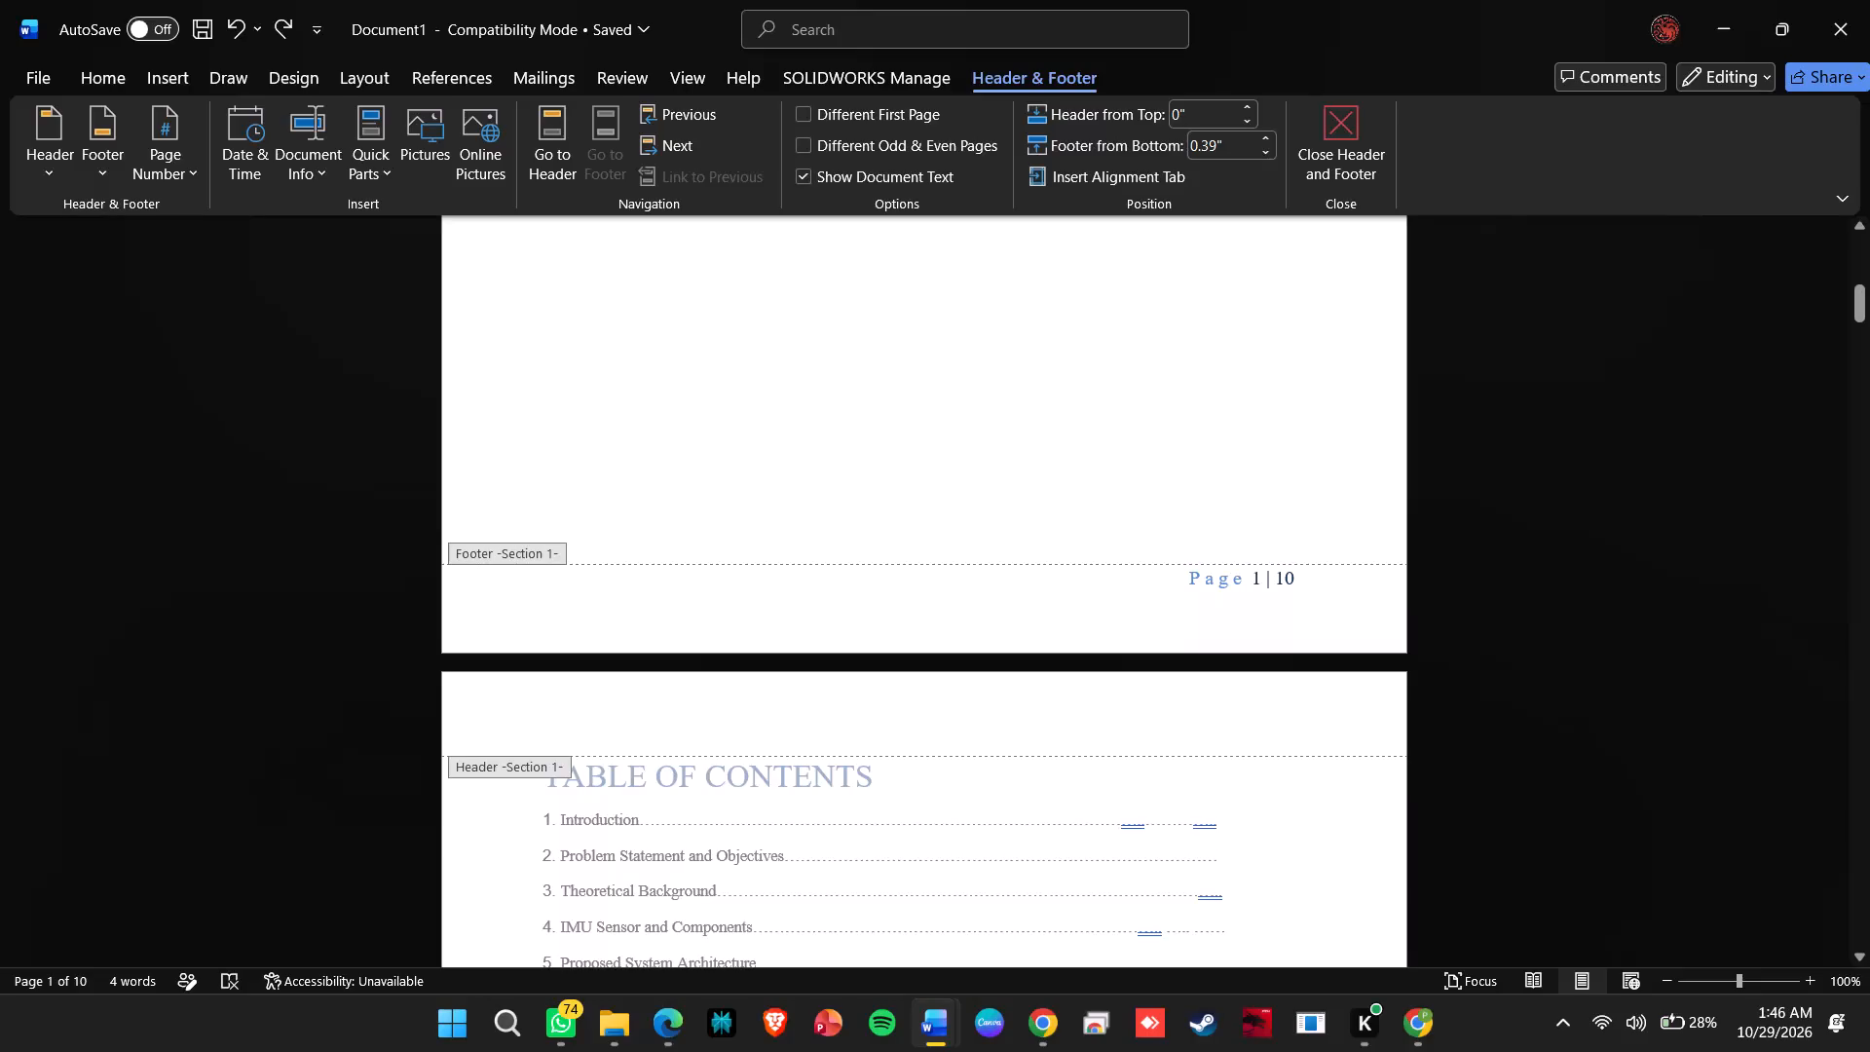
Finish editing the page headers and footers and return to the document body.
ctrl+scroll(951, 702, up, 9)
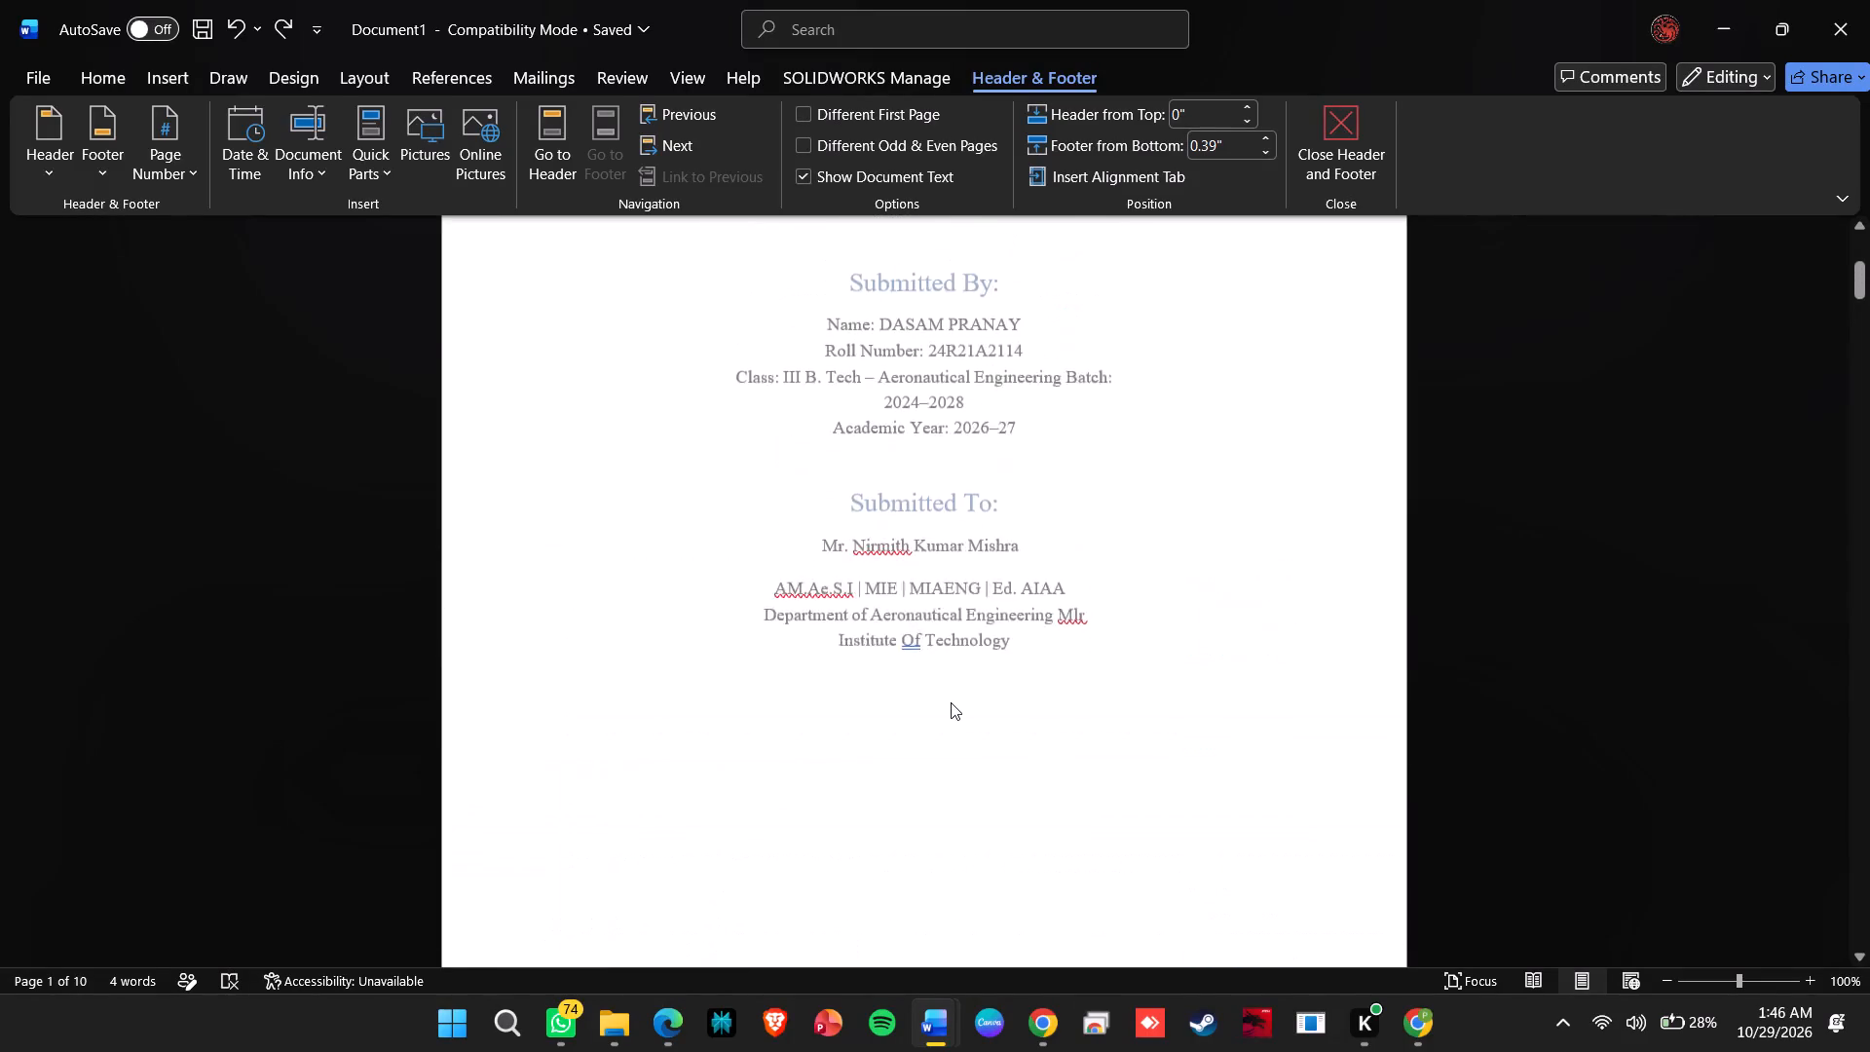
ctrl+scroll(951, 702, up, 15)
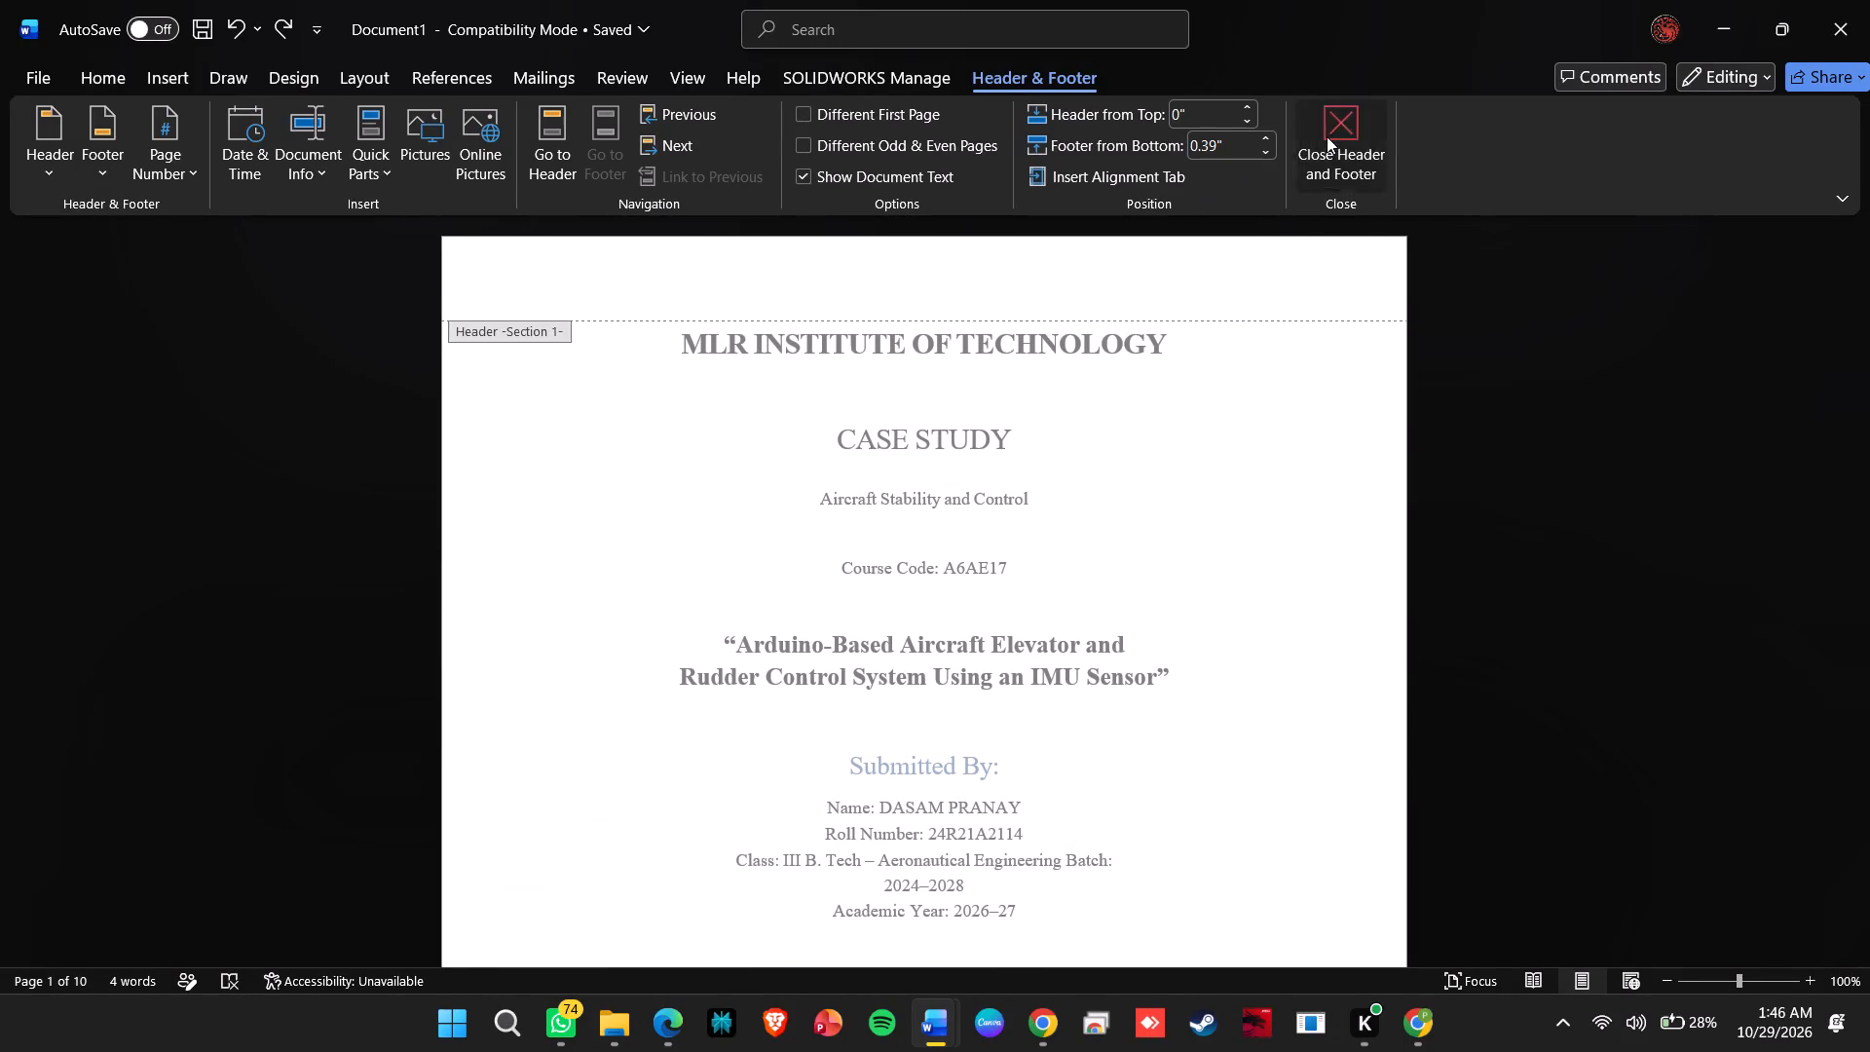
ctrl+click(1327, 136)
In the table of contents, enter page number 01 for Introduction, Problem Statement and Objectives, and Theoretical Background.
ctrl+scroll(1178, 566, up, 9)
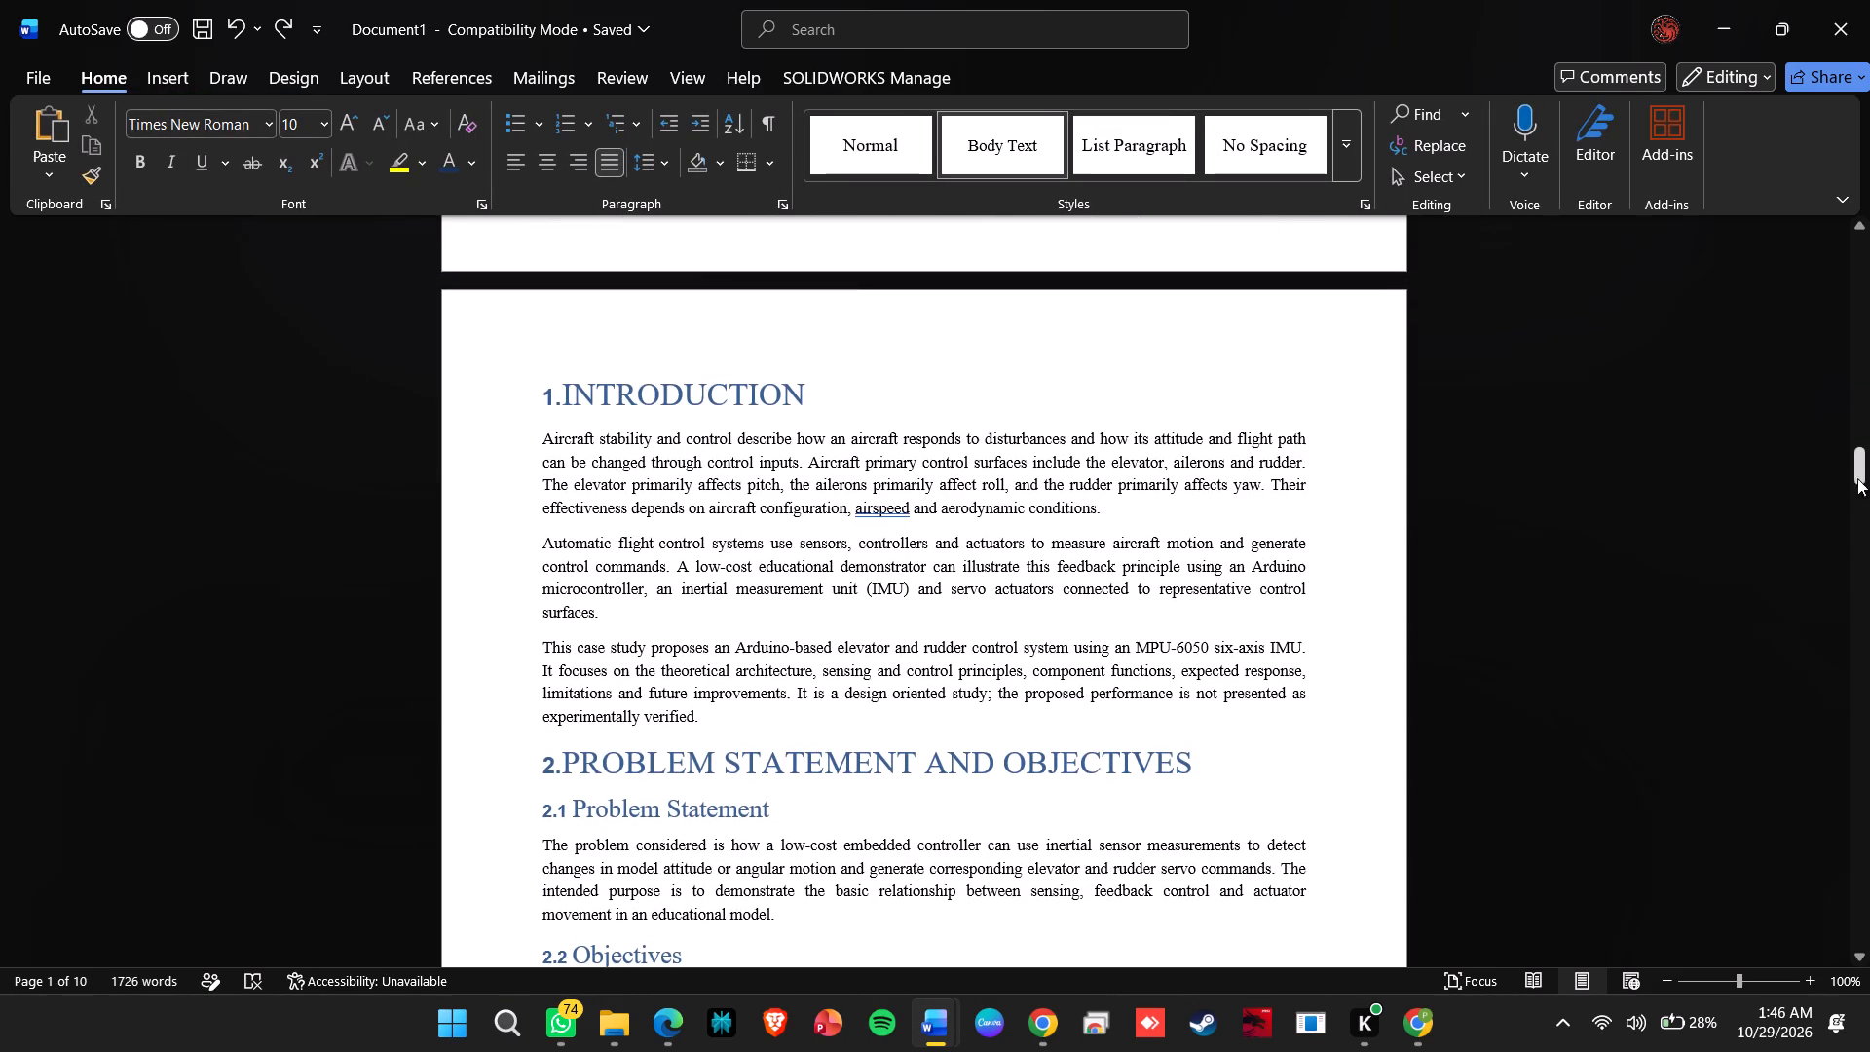
ctrl+drag(1855, 470, 1804, 247)
ctrl+scroll(885, 698, down, 8)
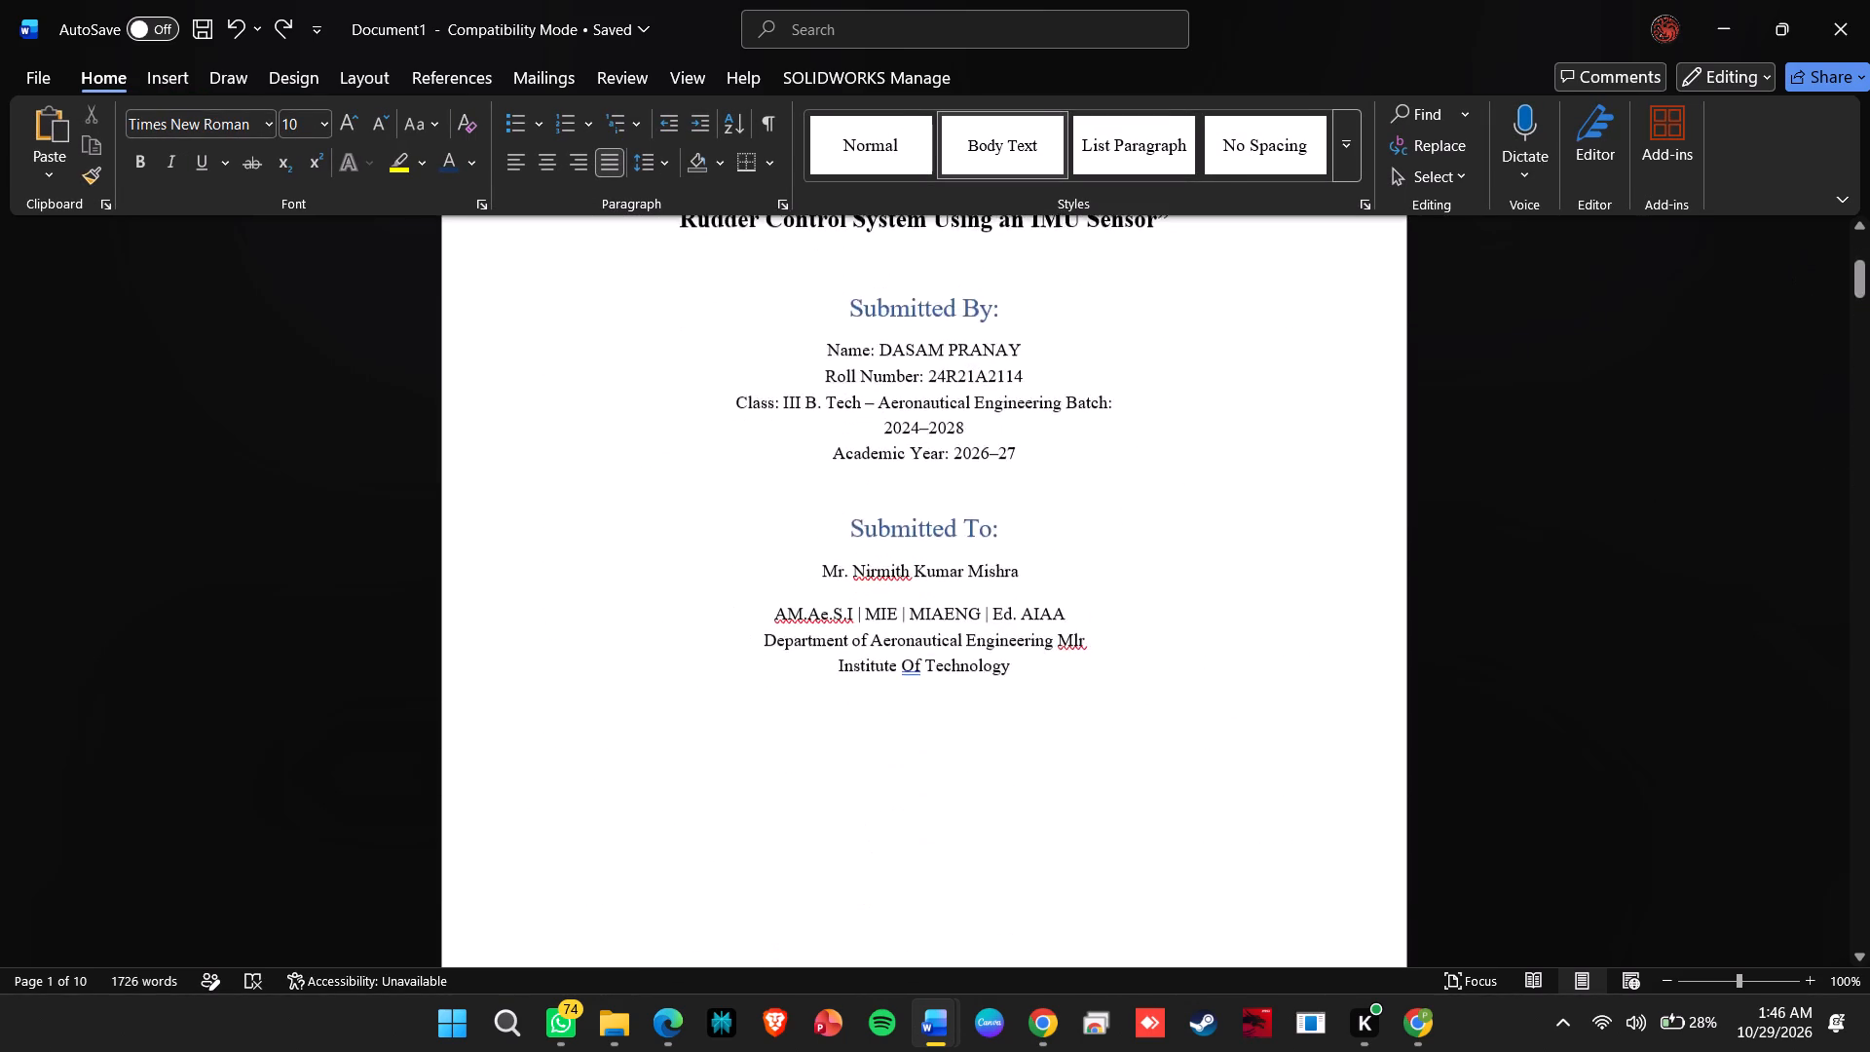
ctrl+scroll(885, 698, down, 17)
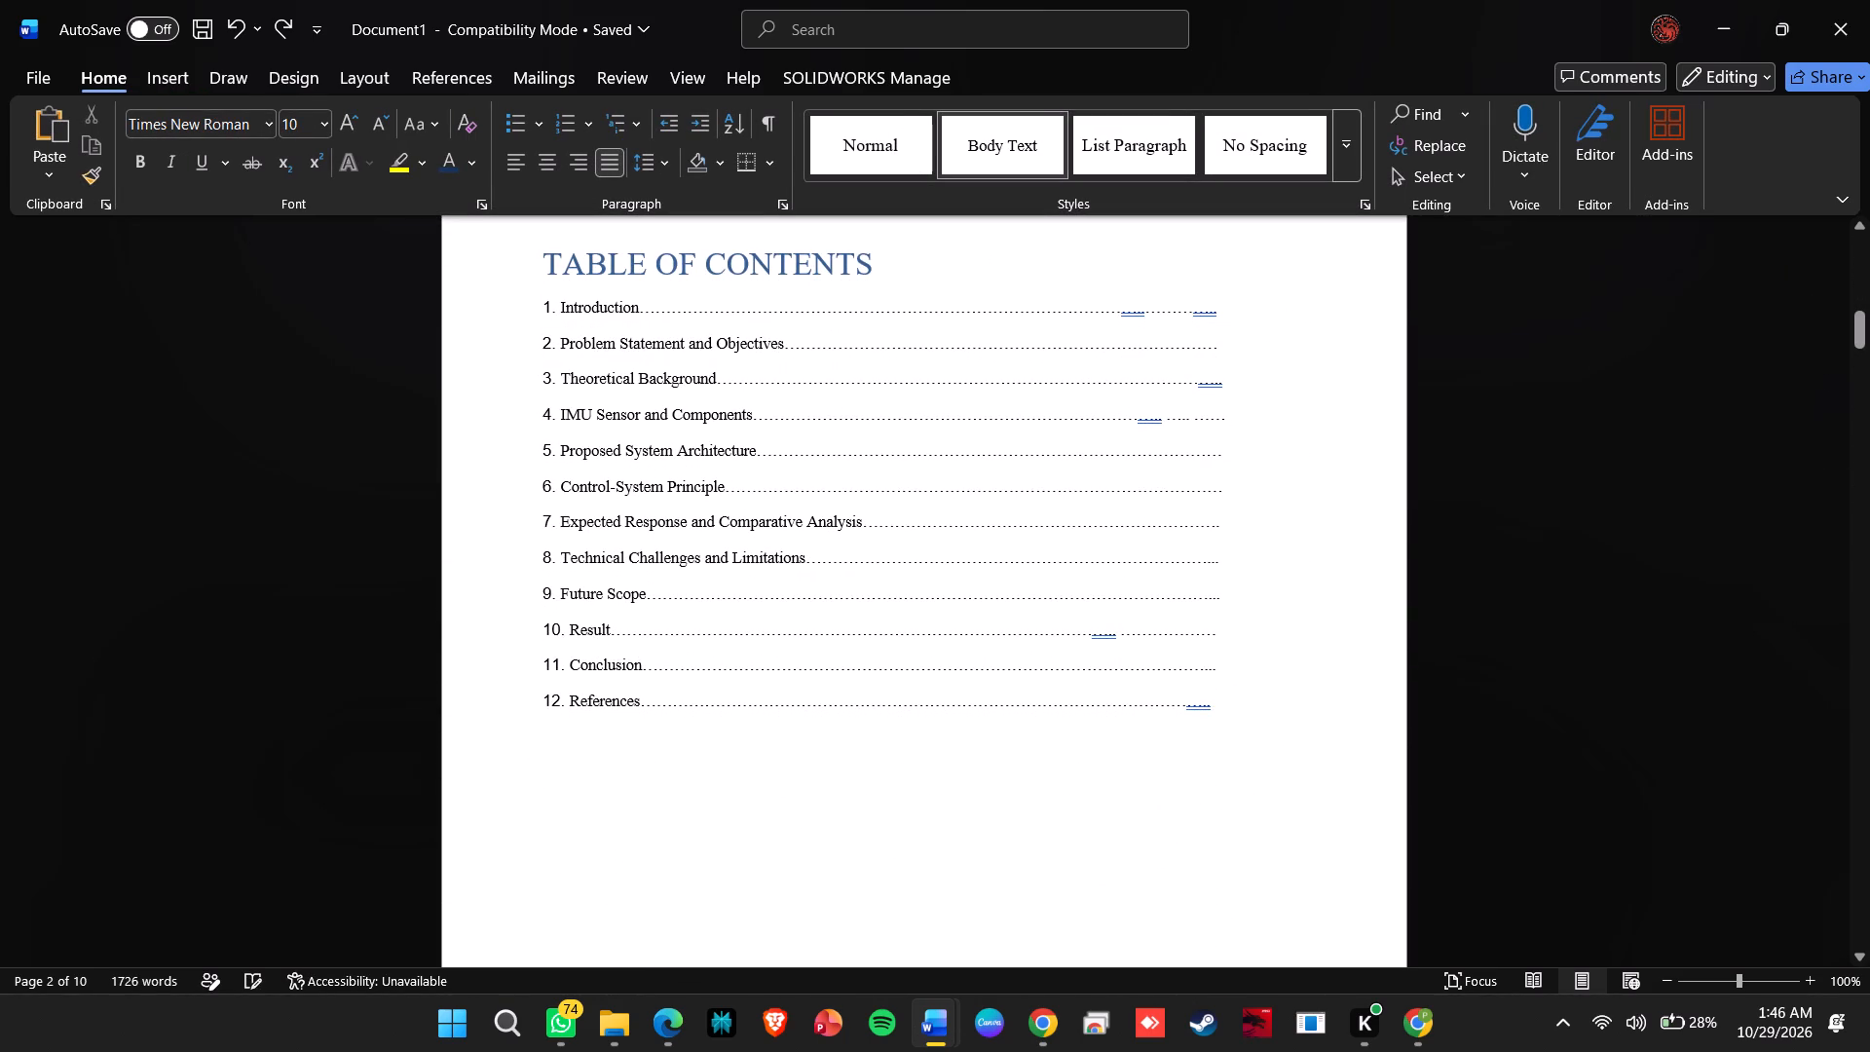
ctrl+click(1215, 708)
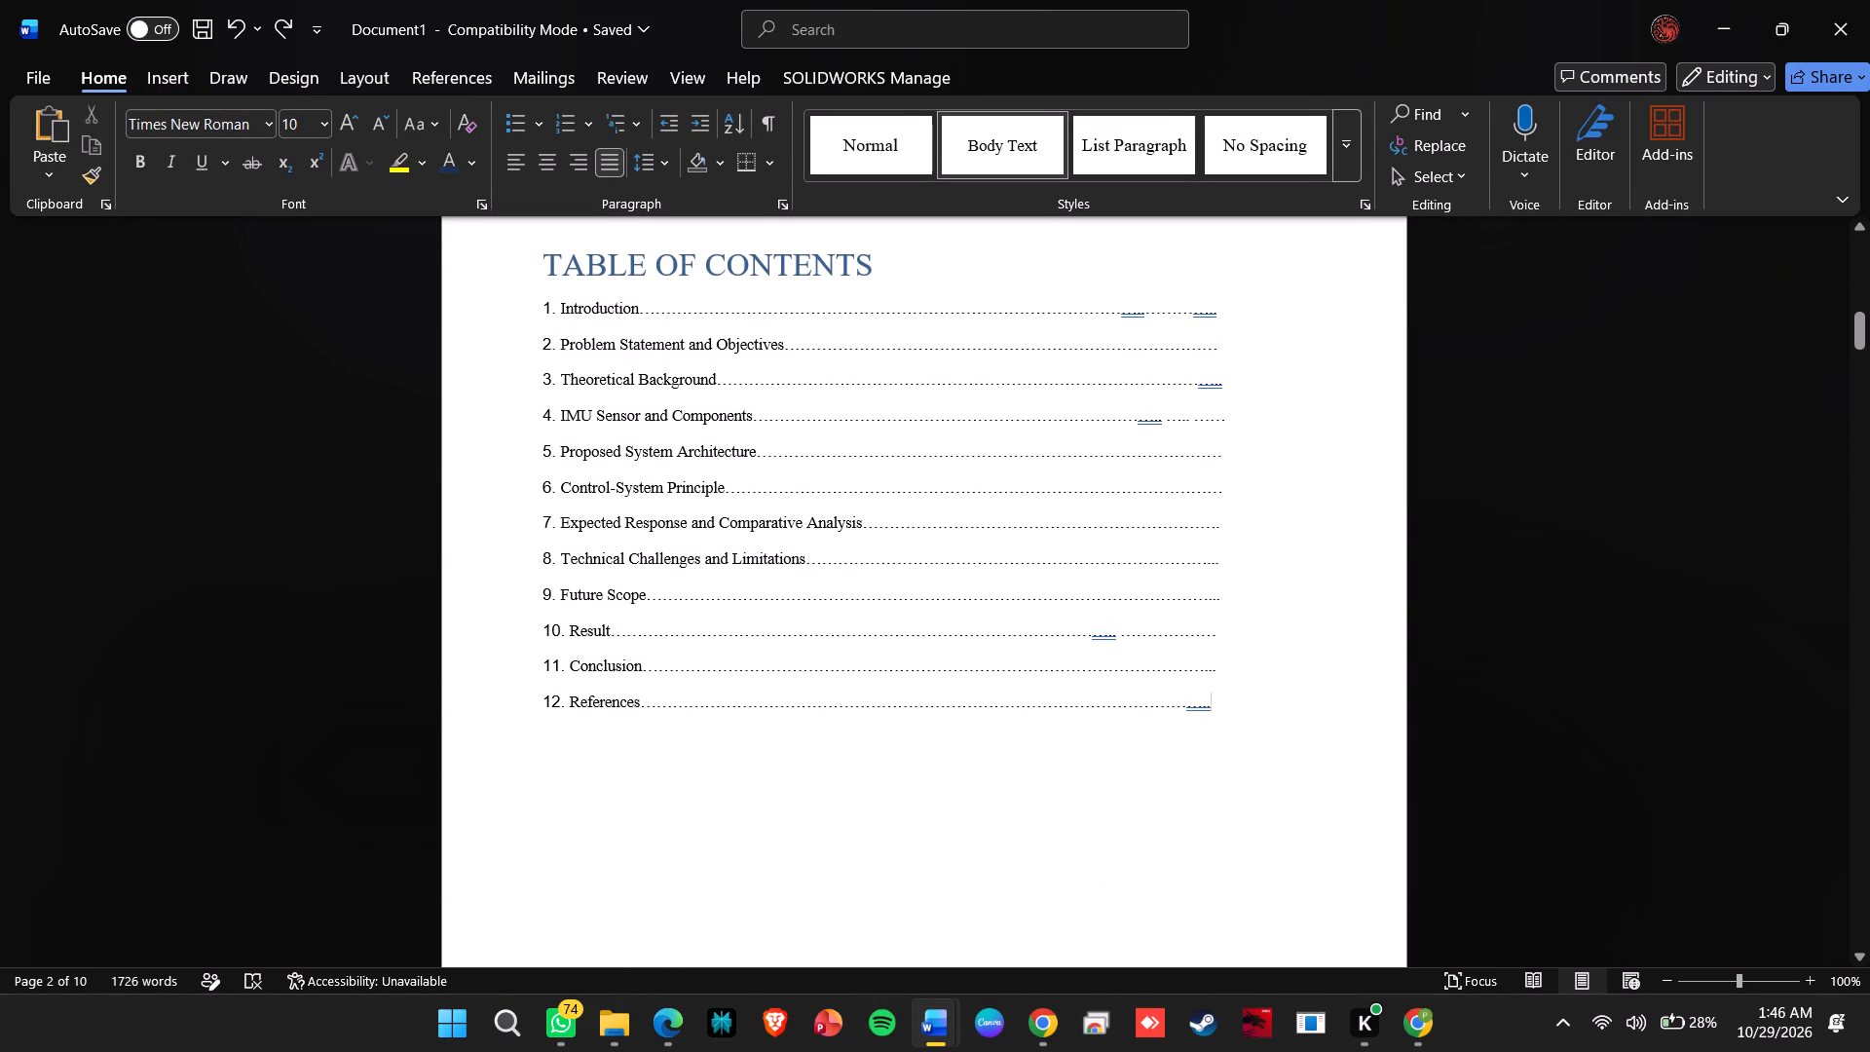
ctrl+click(1227, 312)
key(Left)
key(1)
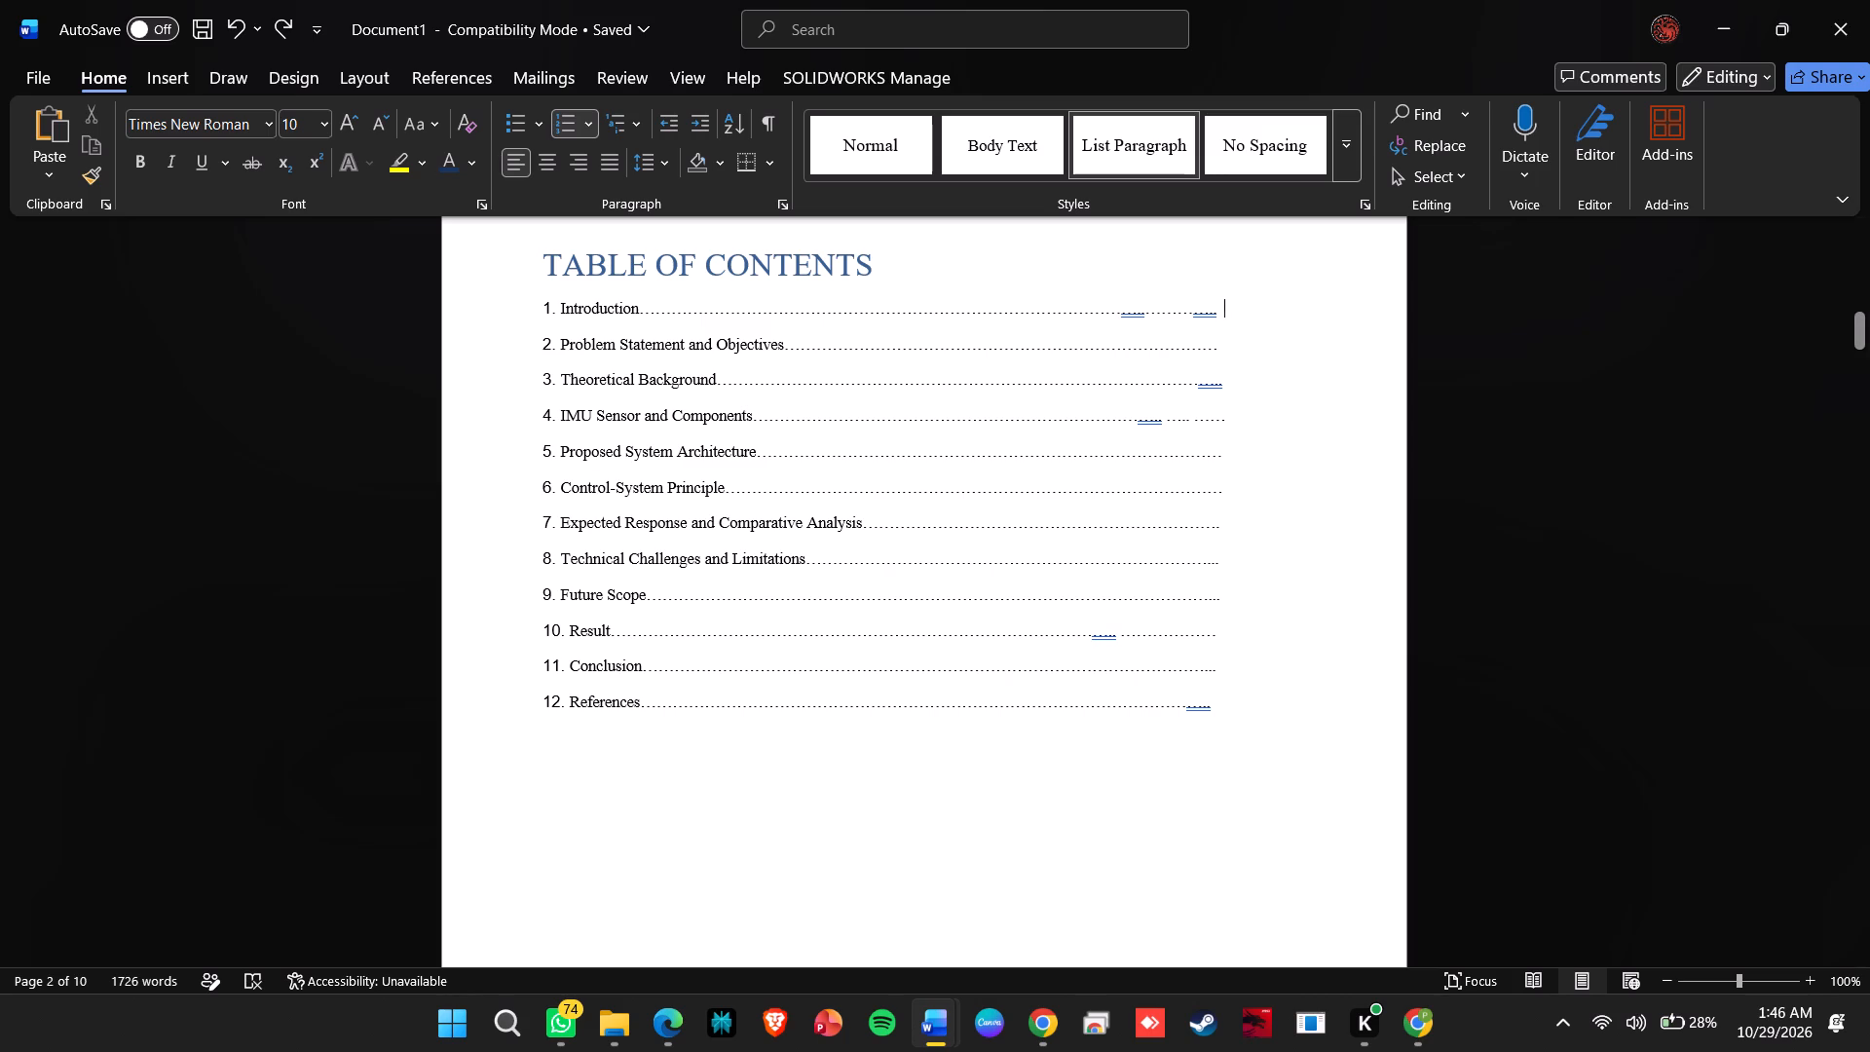
key(BackSpace)
text(01)
key(Down)
text(01)
key(Down)
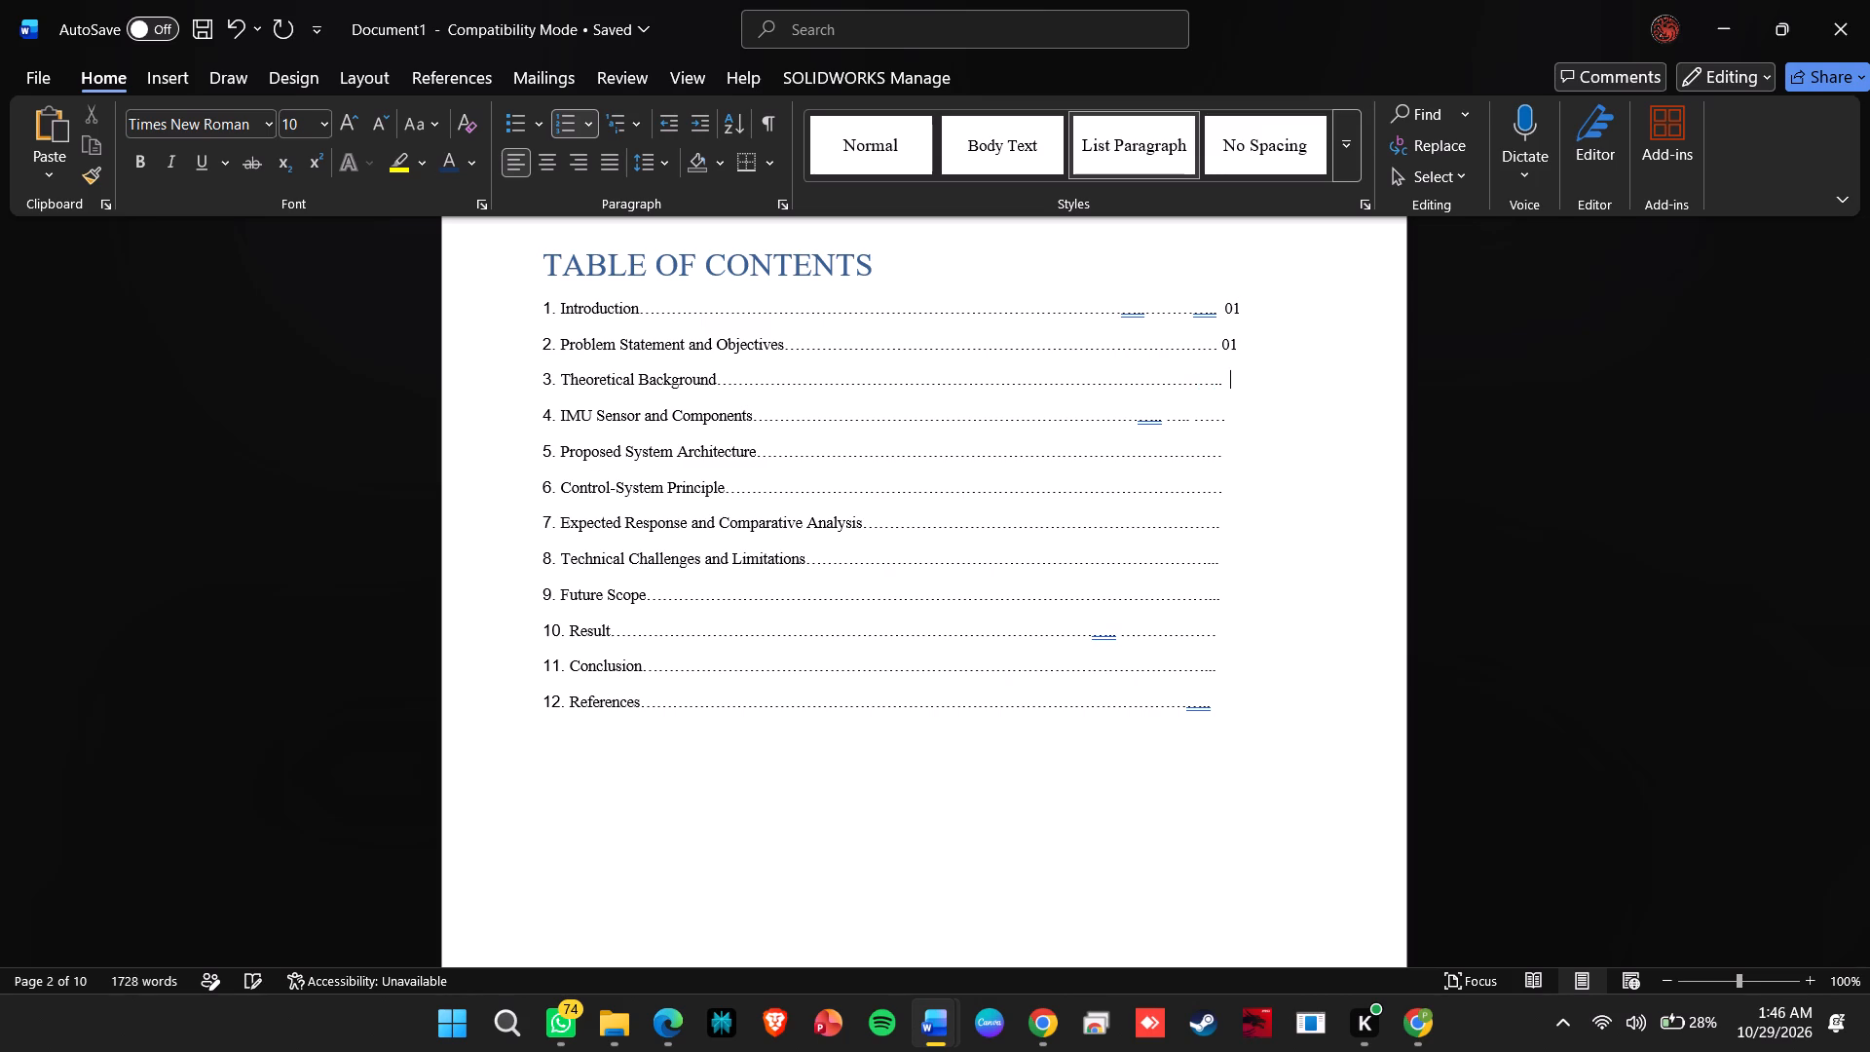
text(01)
Check the document pages where the Introduction, Theoretical Background, and IMU Sensor and Components sections are located against the table of contents.
ctrl+scroll(1218, 537, down, 6)
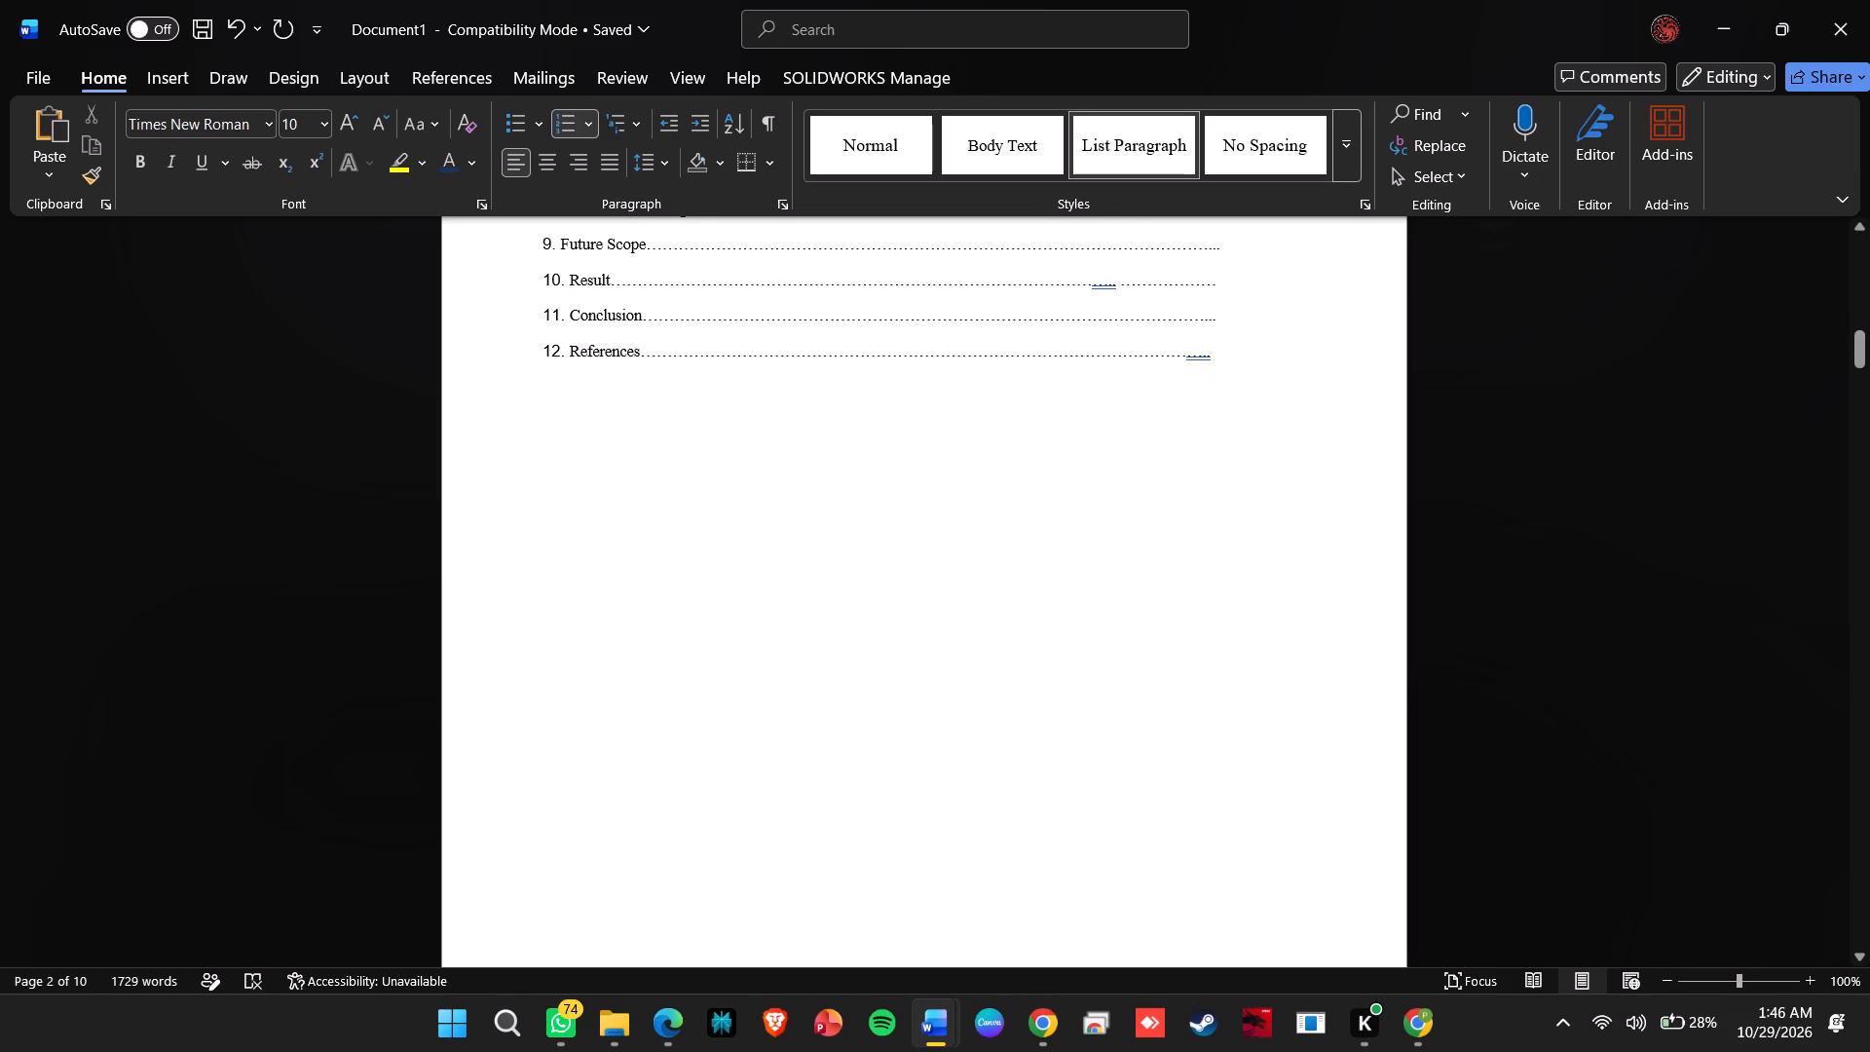
ctrl+drag(1857, 343, 1856, 453)
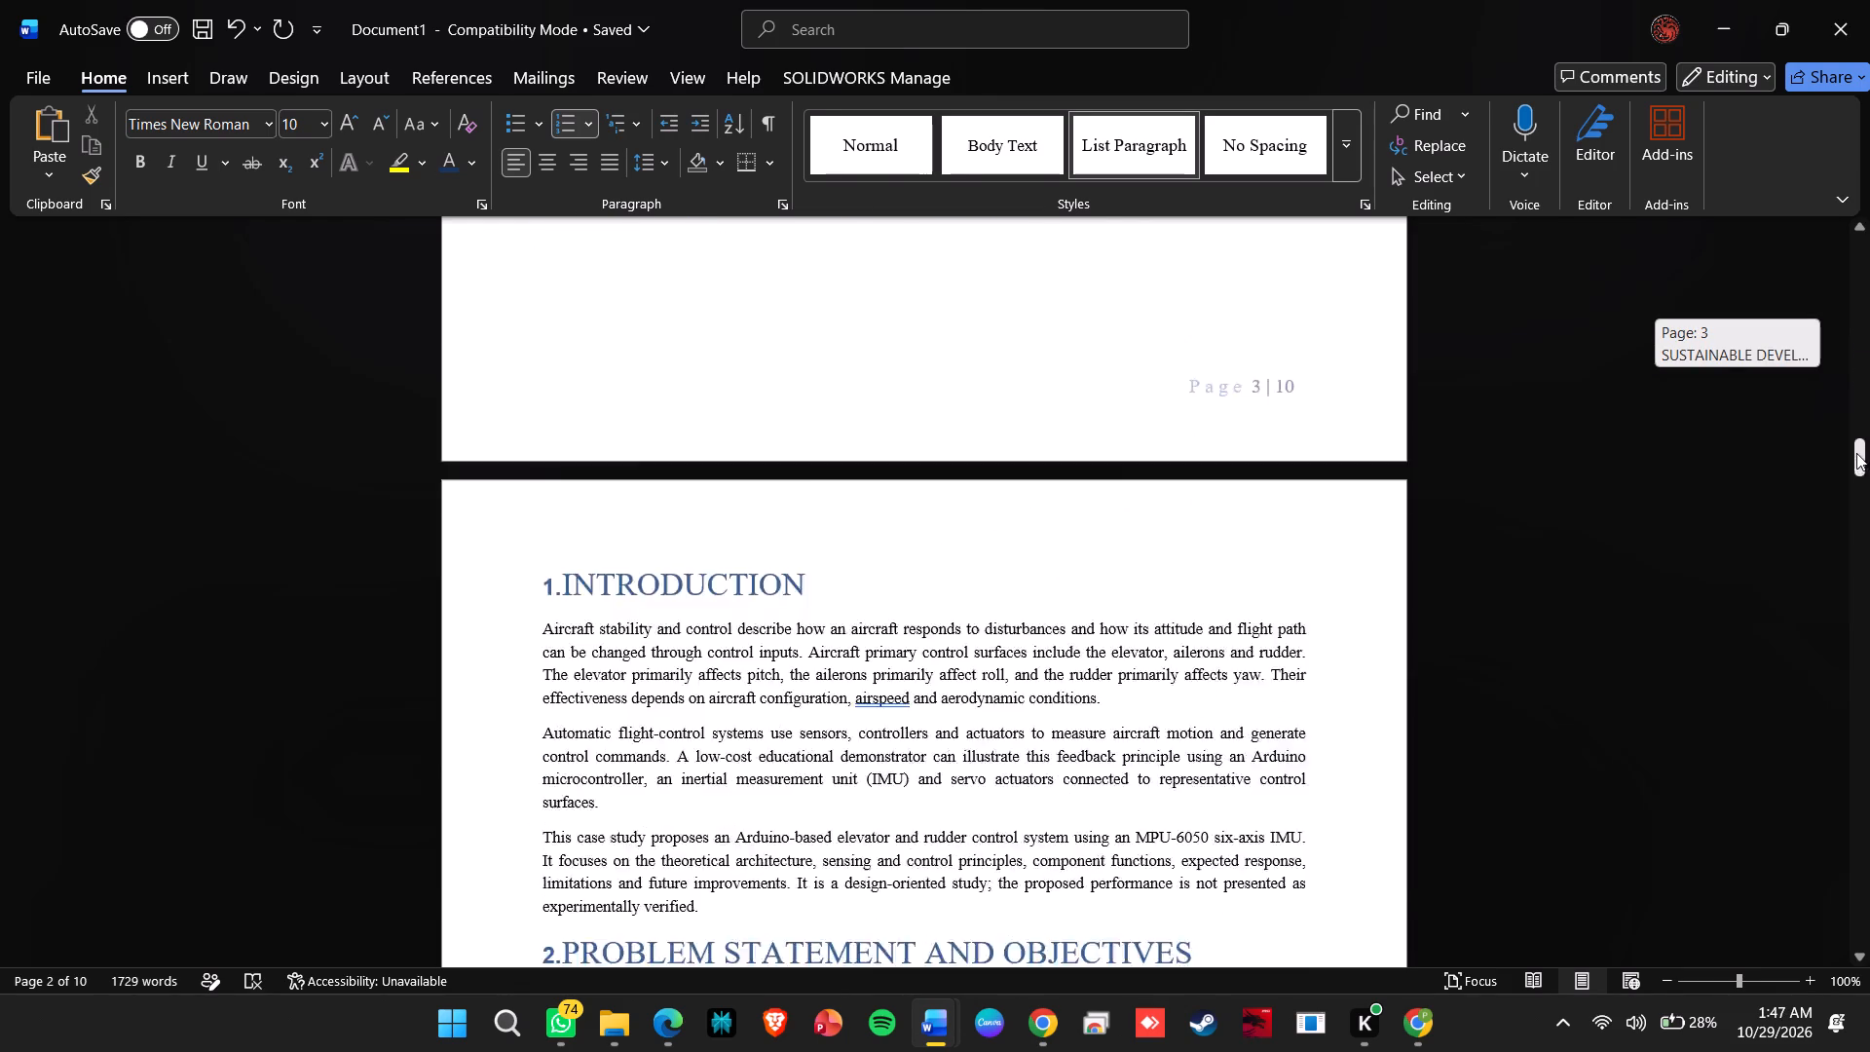
ctrl+drag(1856, 453, 1864, 546)
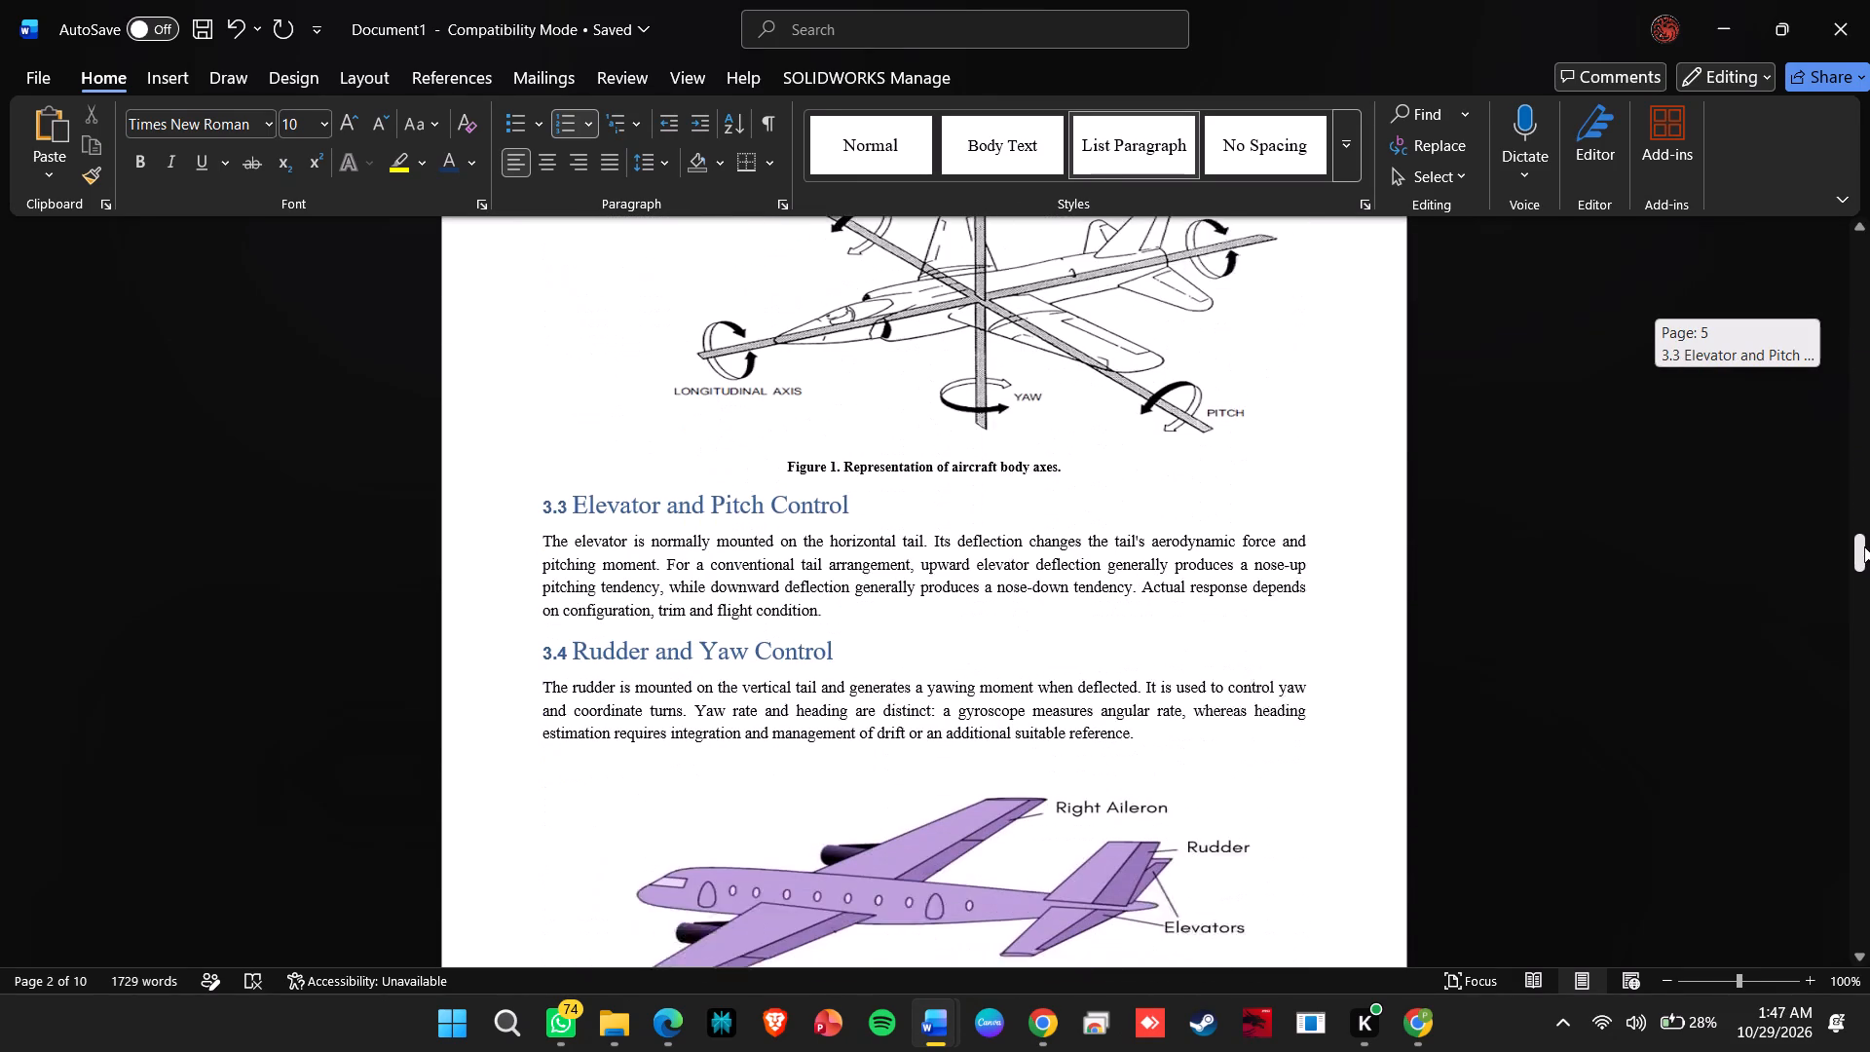
ctrl+drag(1864, 546, 1869, 568)
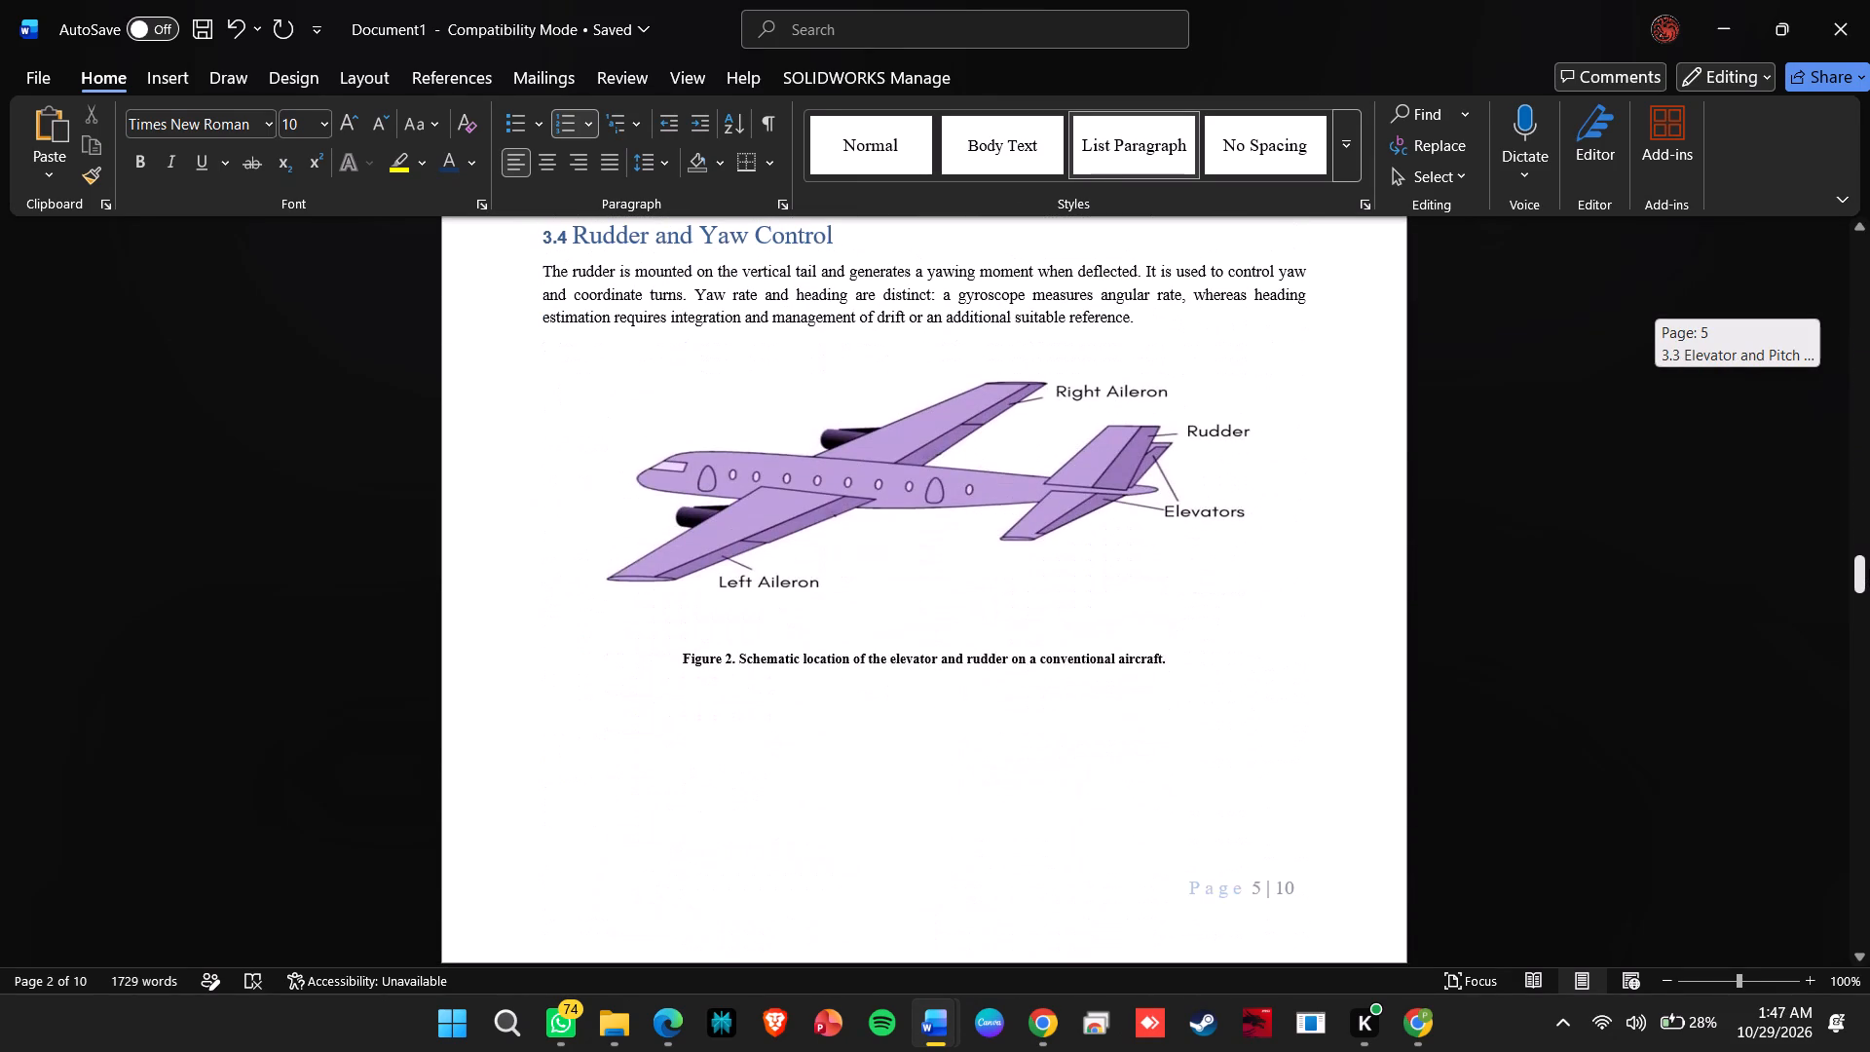
ctrl+drag(1869, 568, 1858, 541)
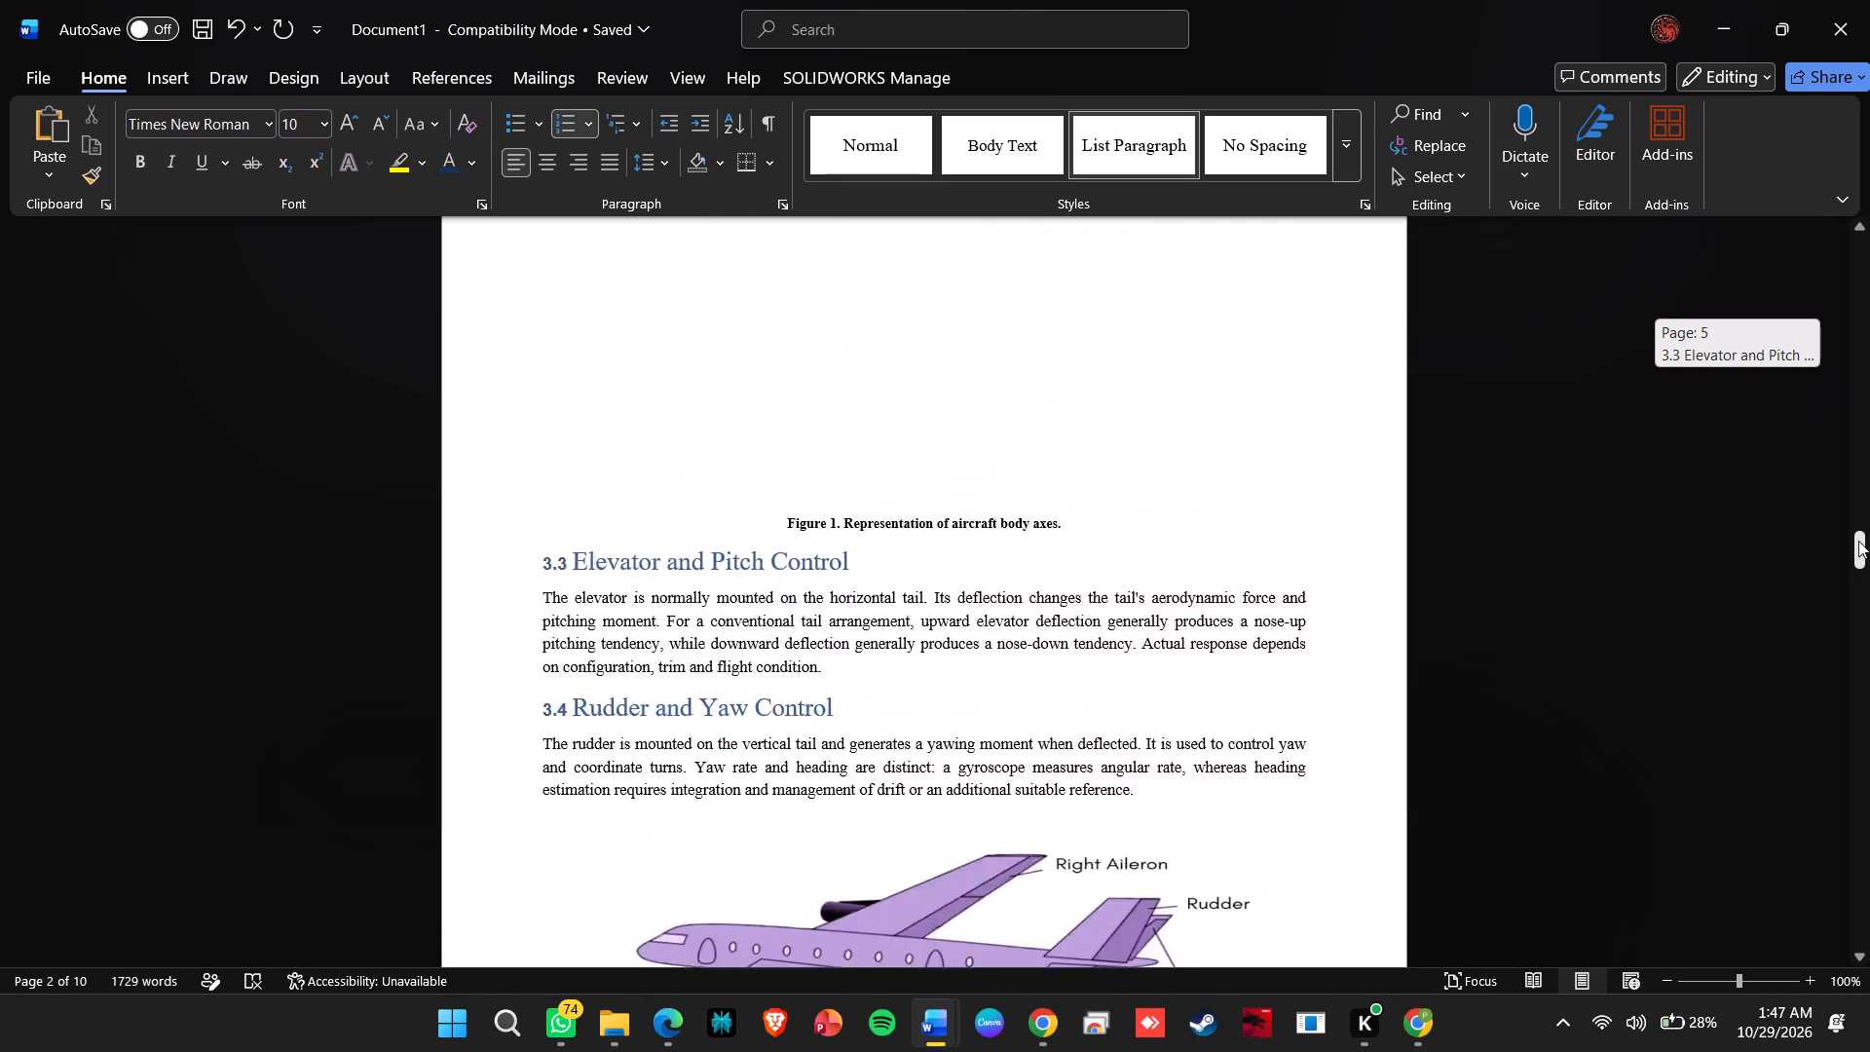
ctrl+drag(1858, 541, 1801, 322)
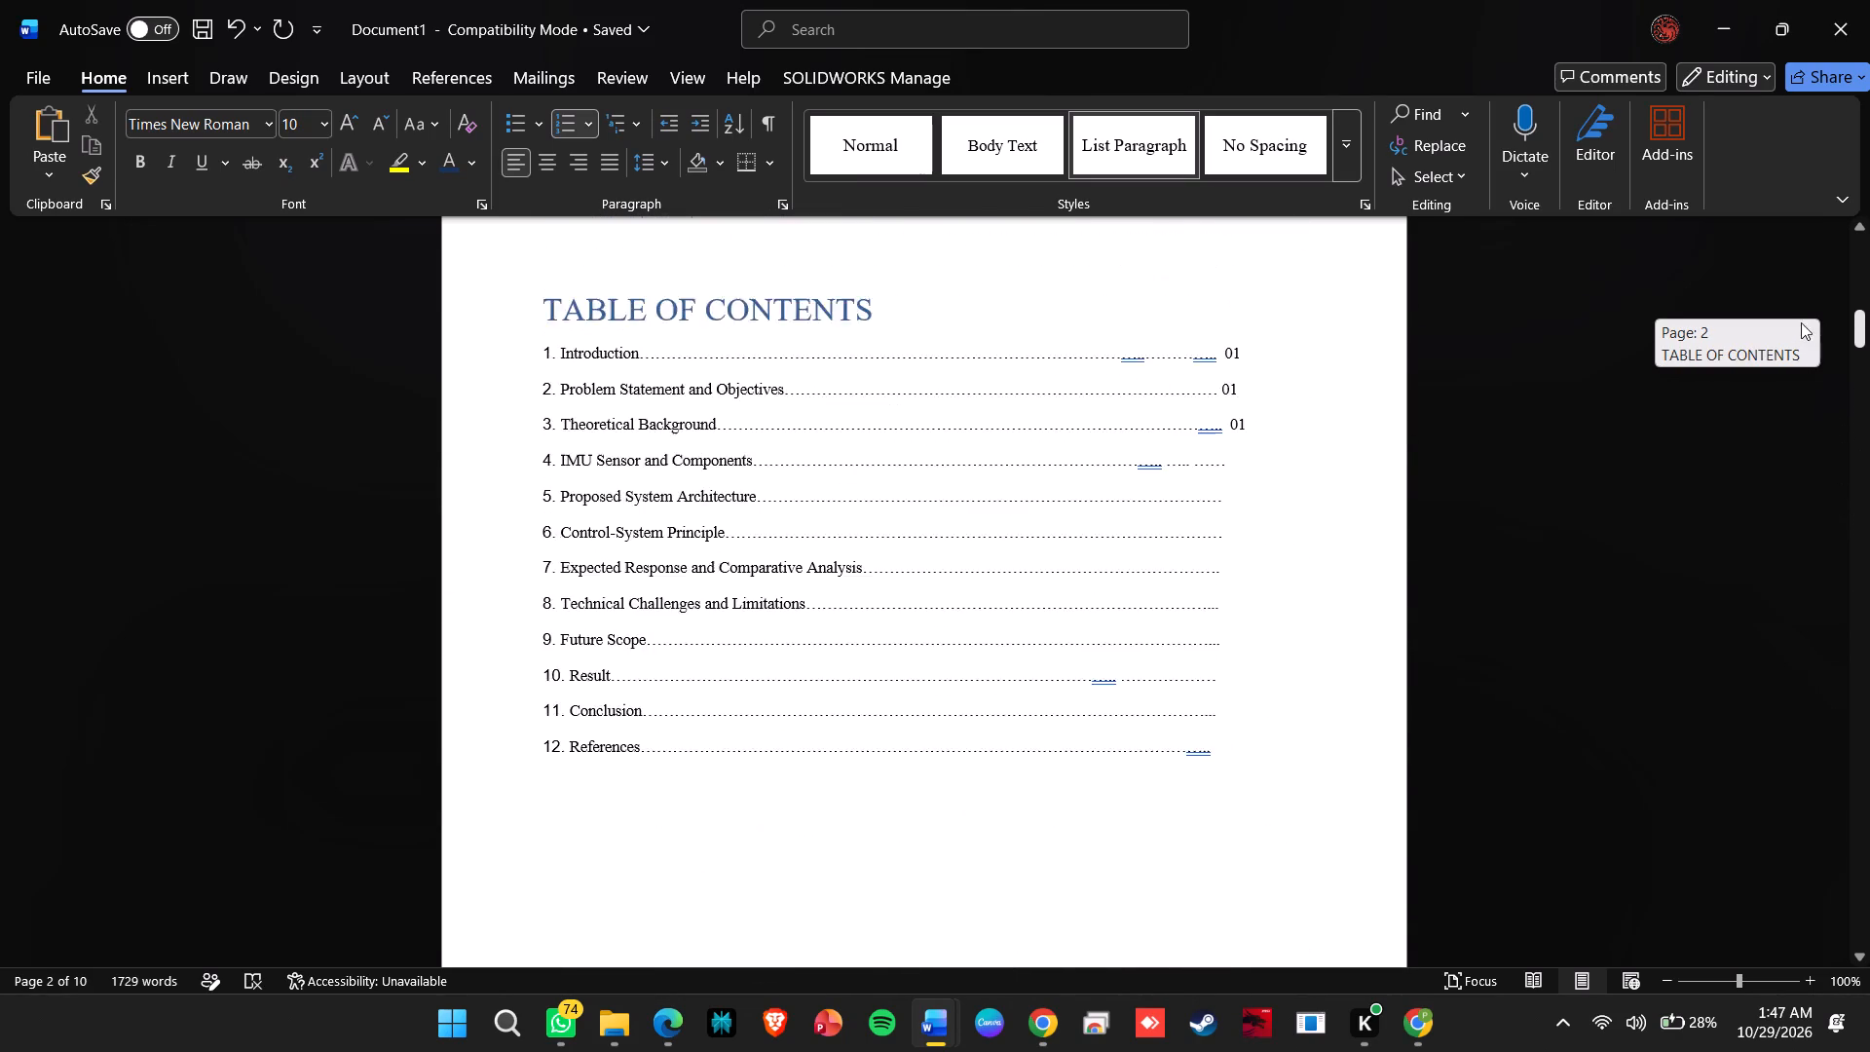
ctrl+drag(1801, 322, 1801, 319)
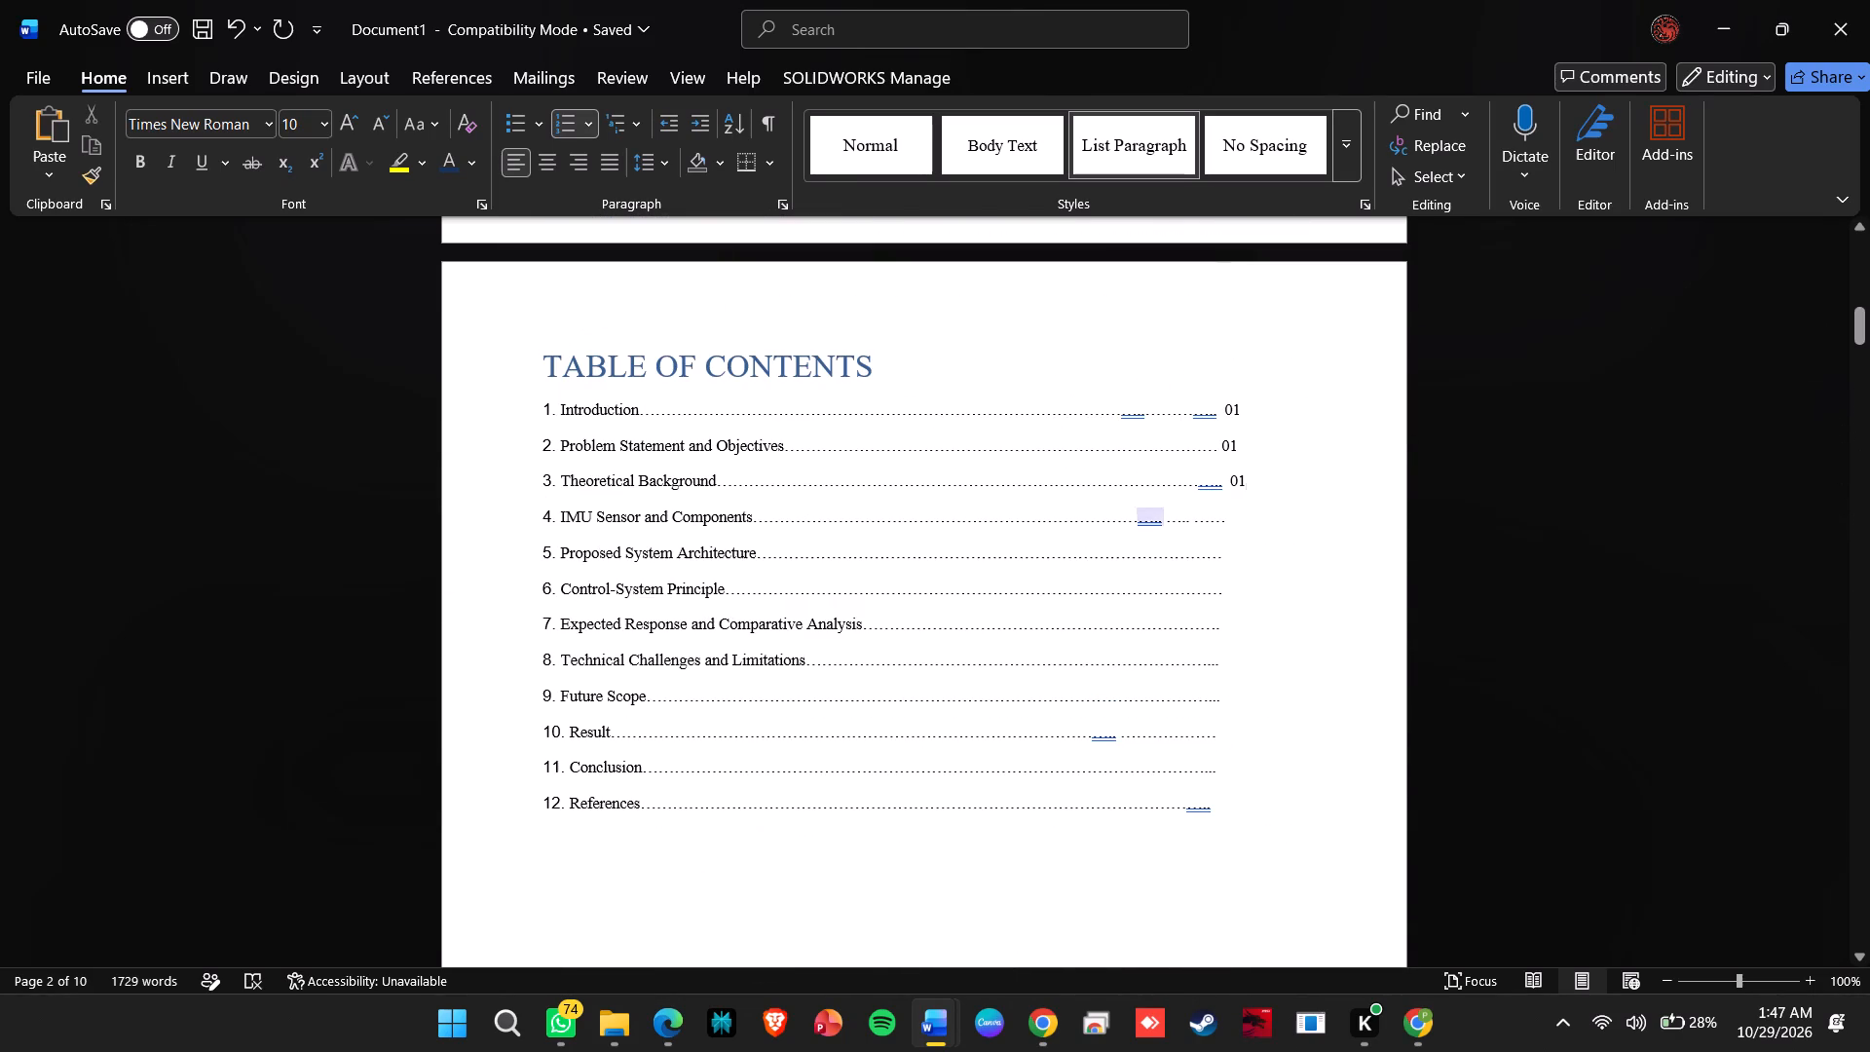
ctrl+drag(1853, 335, 1859, 374)
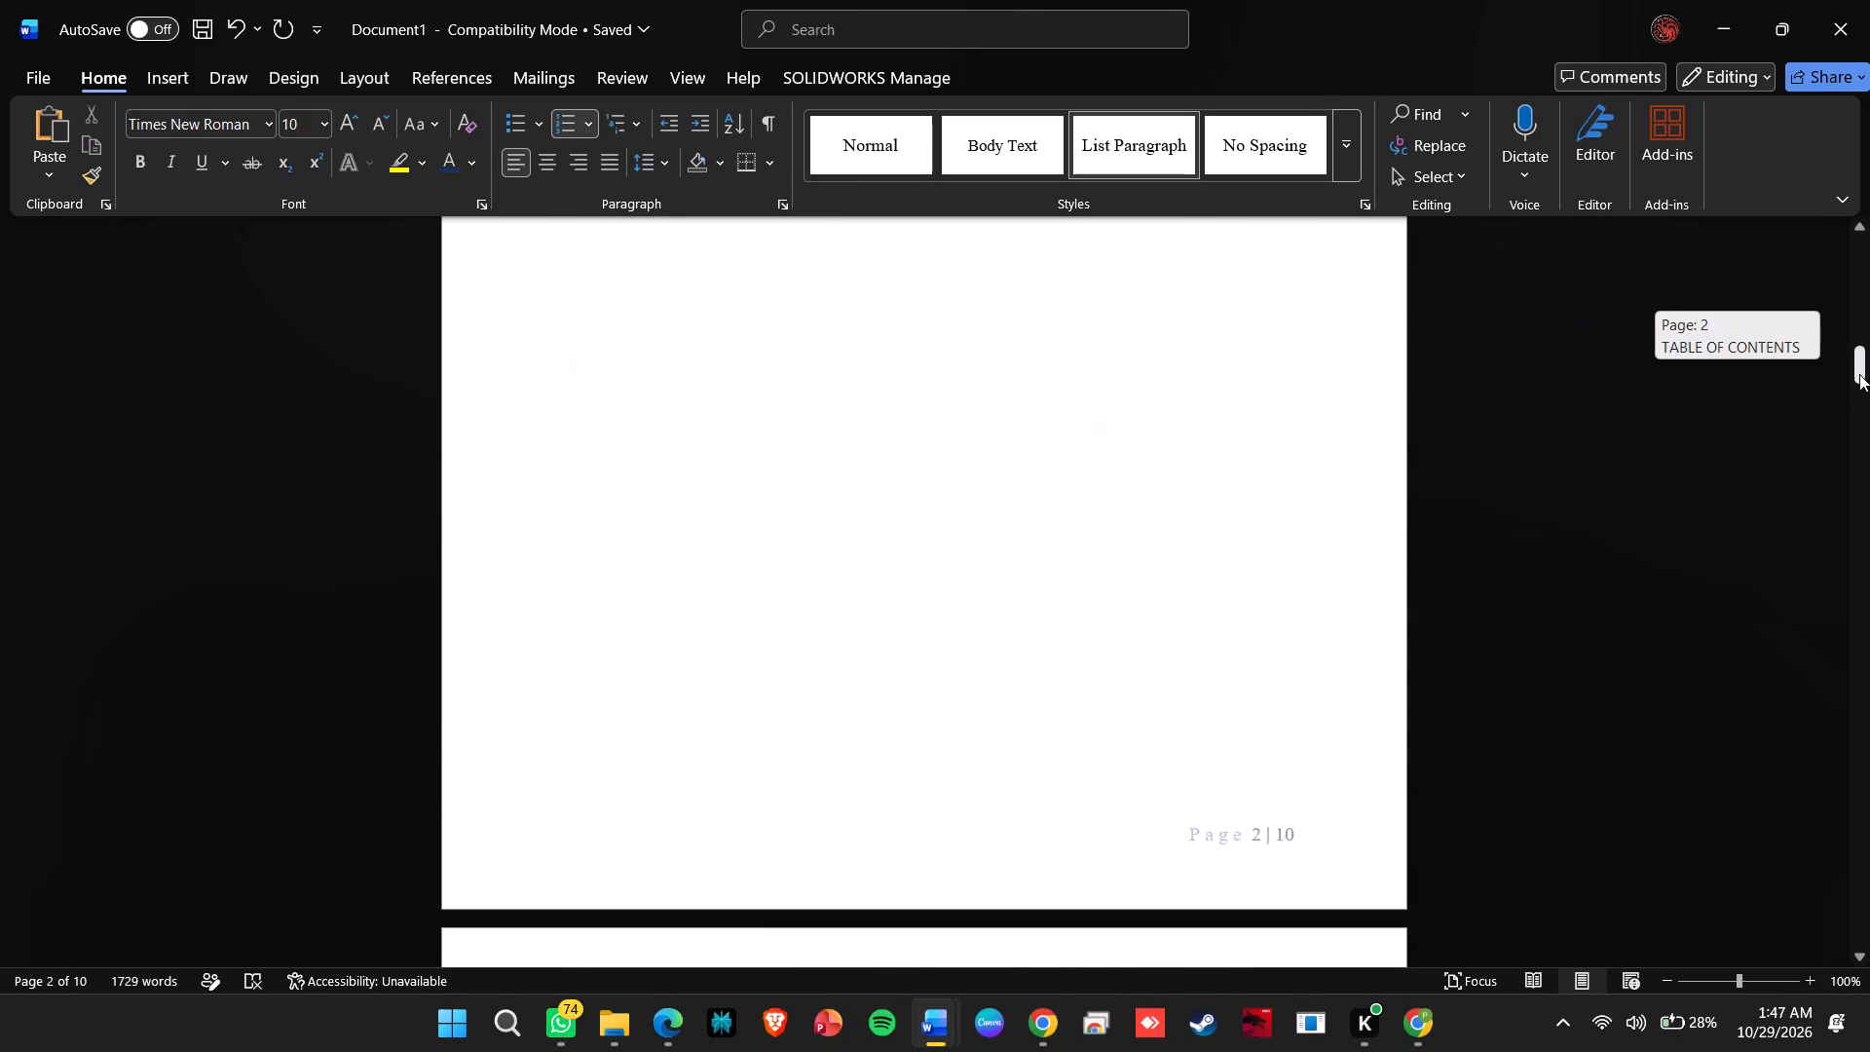
ctrl+drag(1859, 374, 1869, 536)
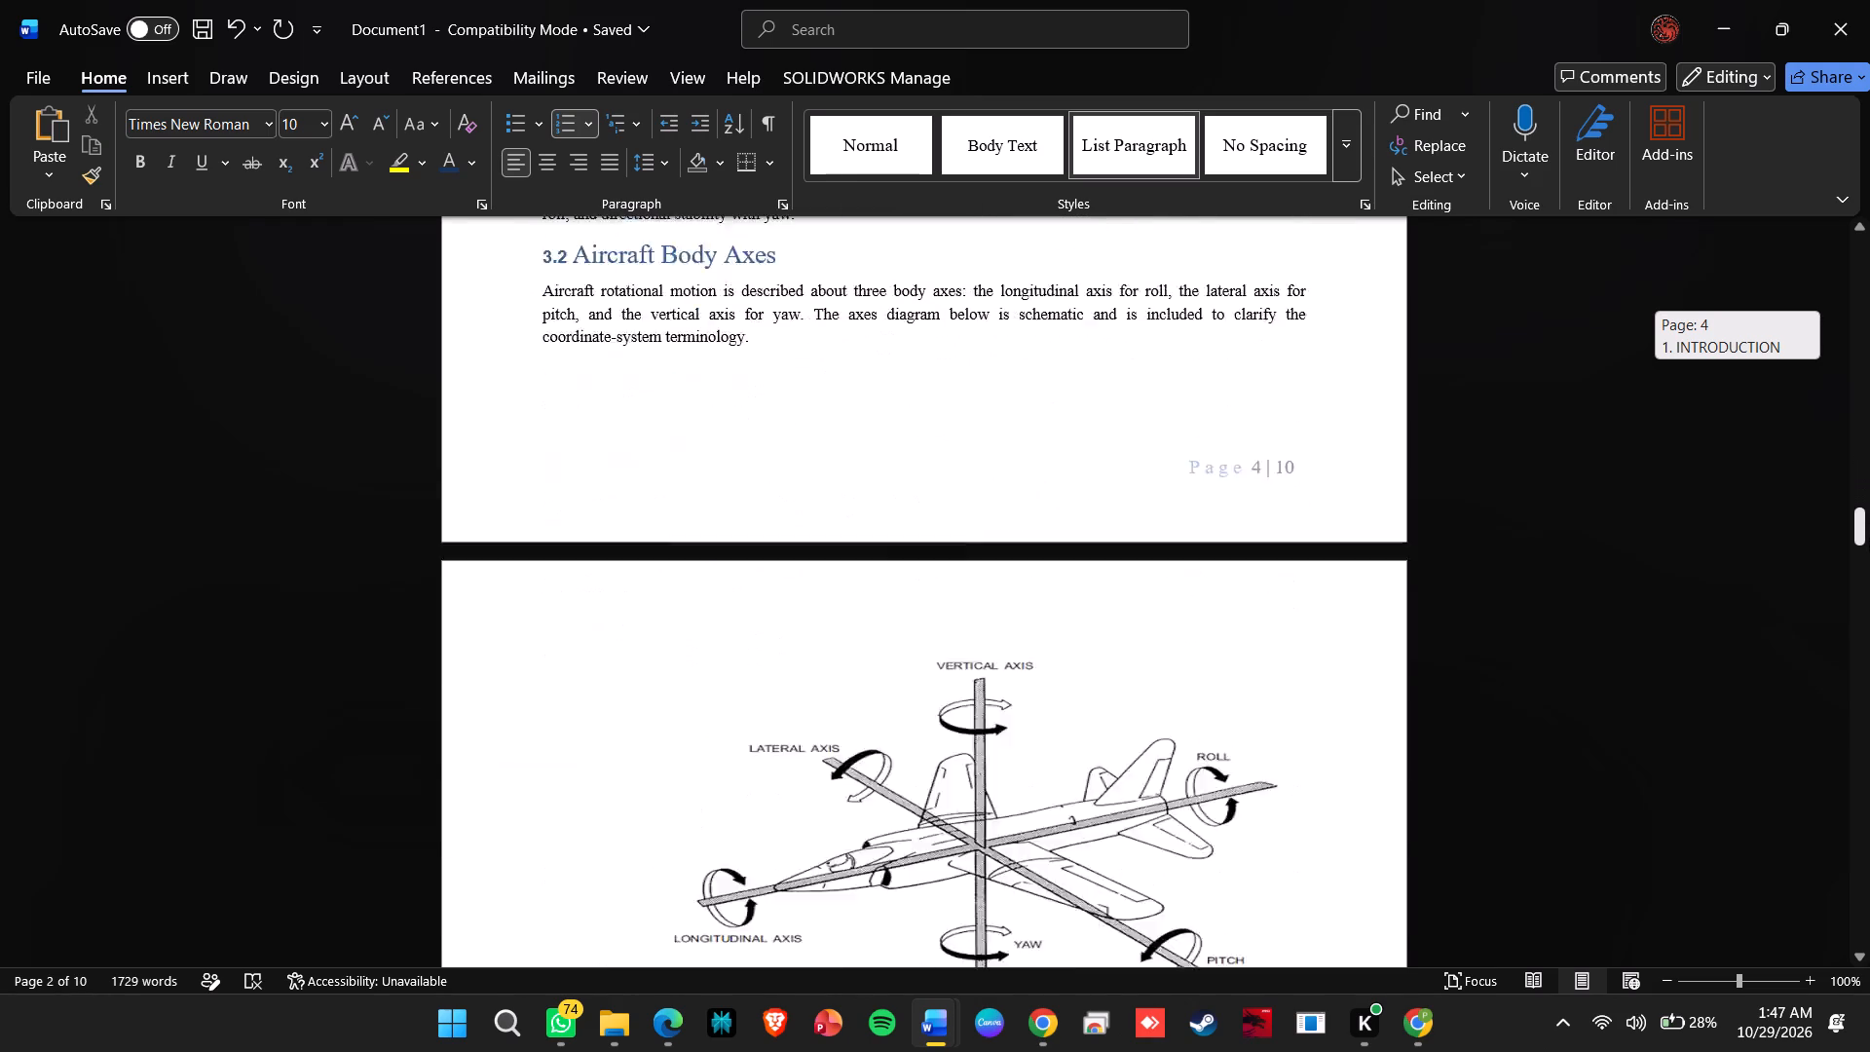
ctrl+drag(1869, 536, 1869, 627)
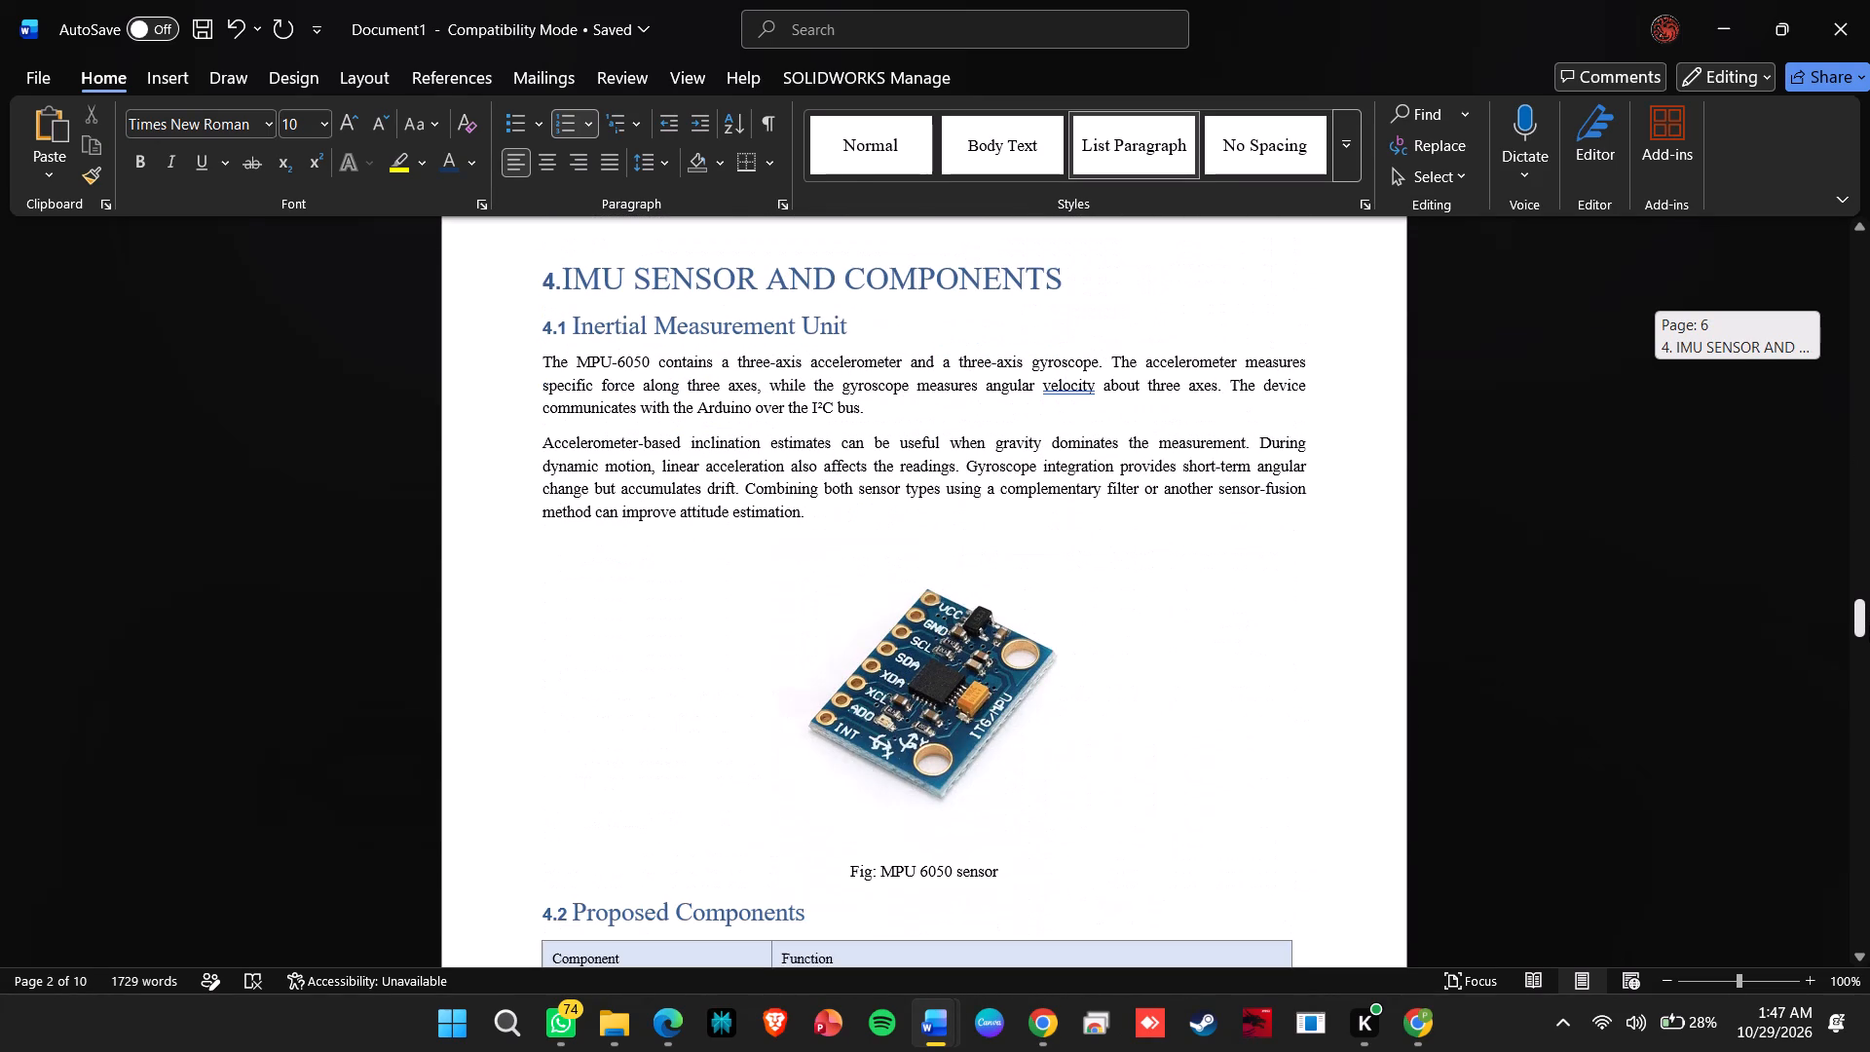
ctrl+drag(1869, 627, 1868, 627)
ctrl+drag(1868, 627, 1865, 622)
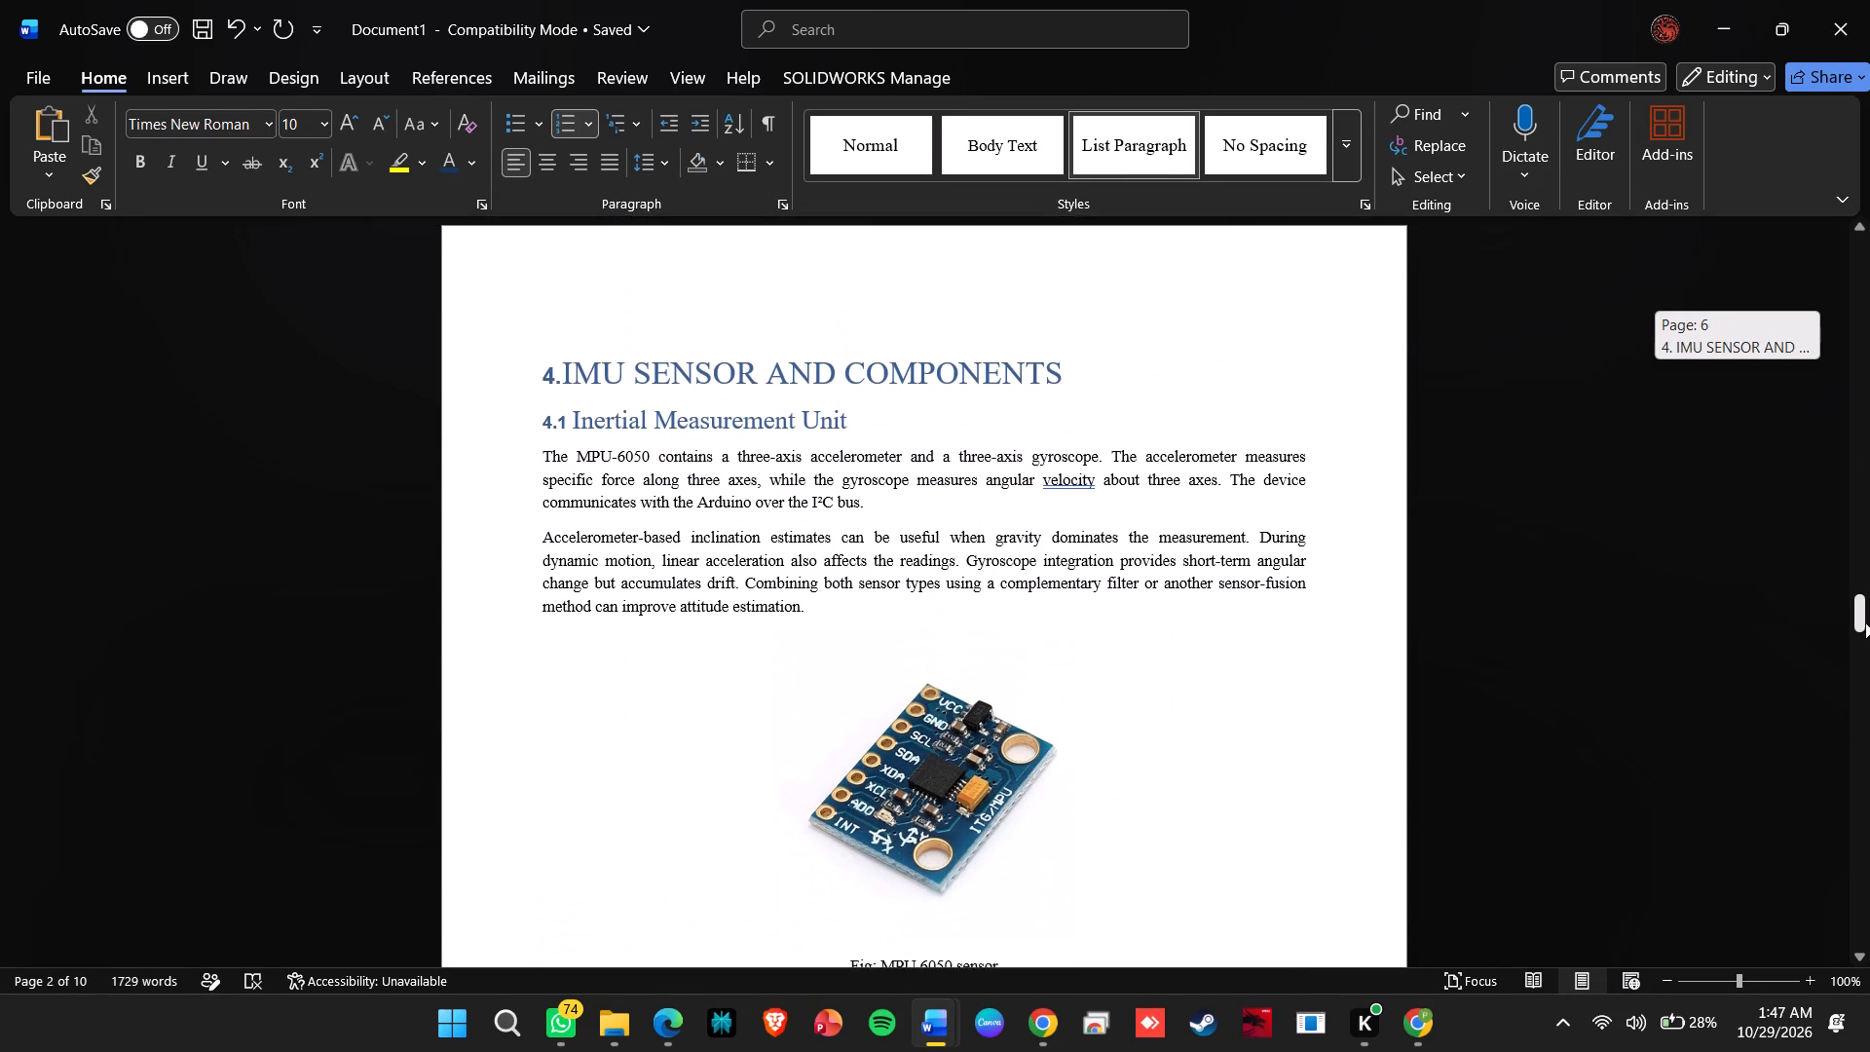
ctrl+drag(1865, 622, 1856, 606)
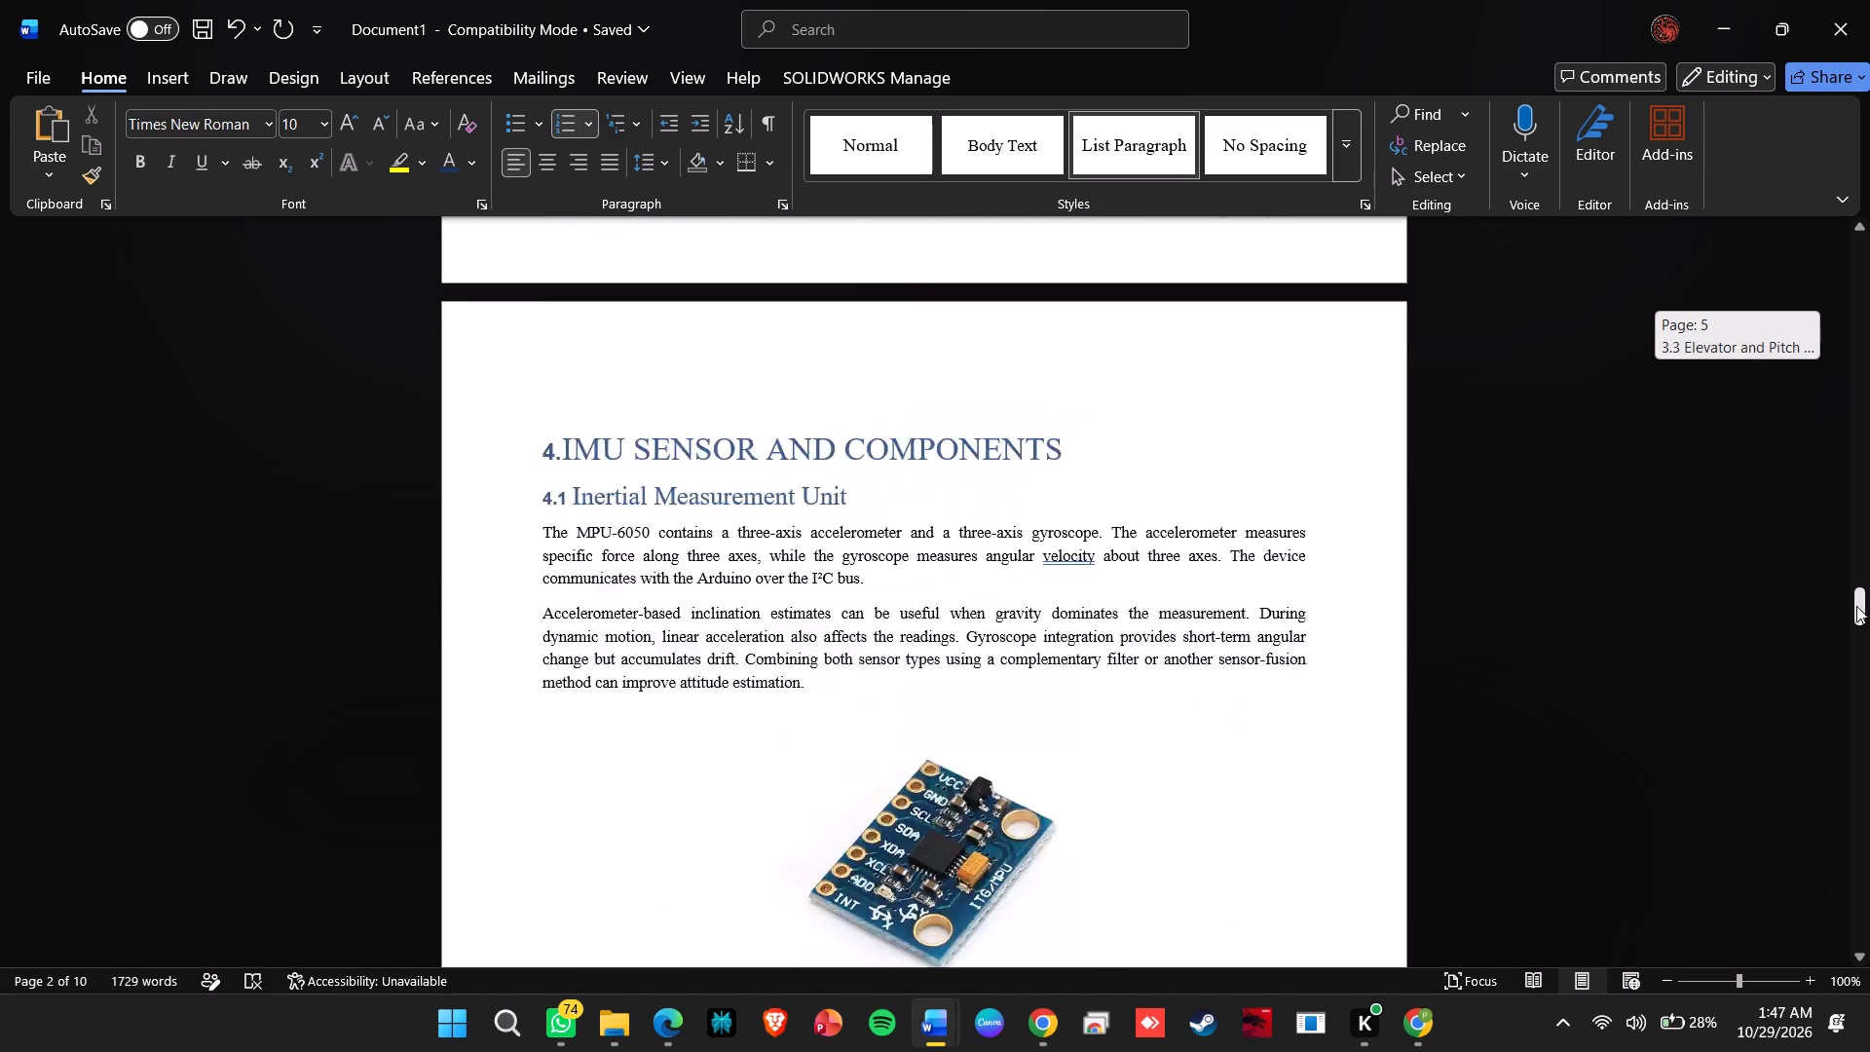
ctrl+drag(1856, 606, 1816, 345)
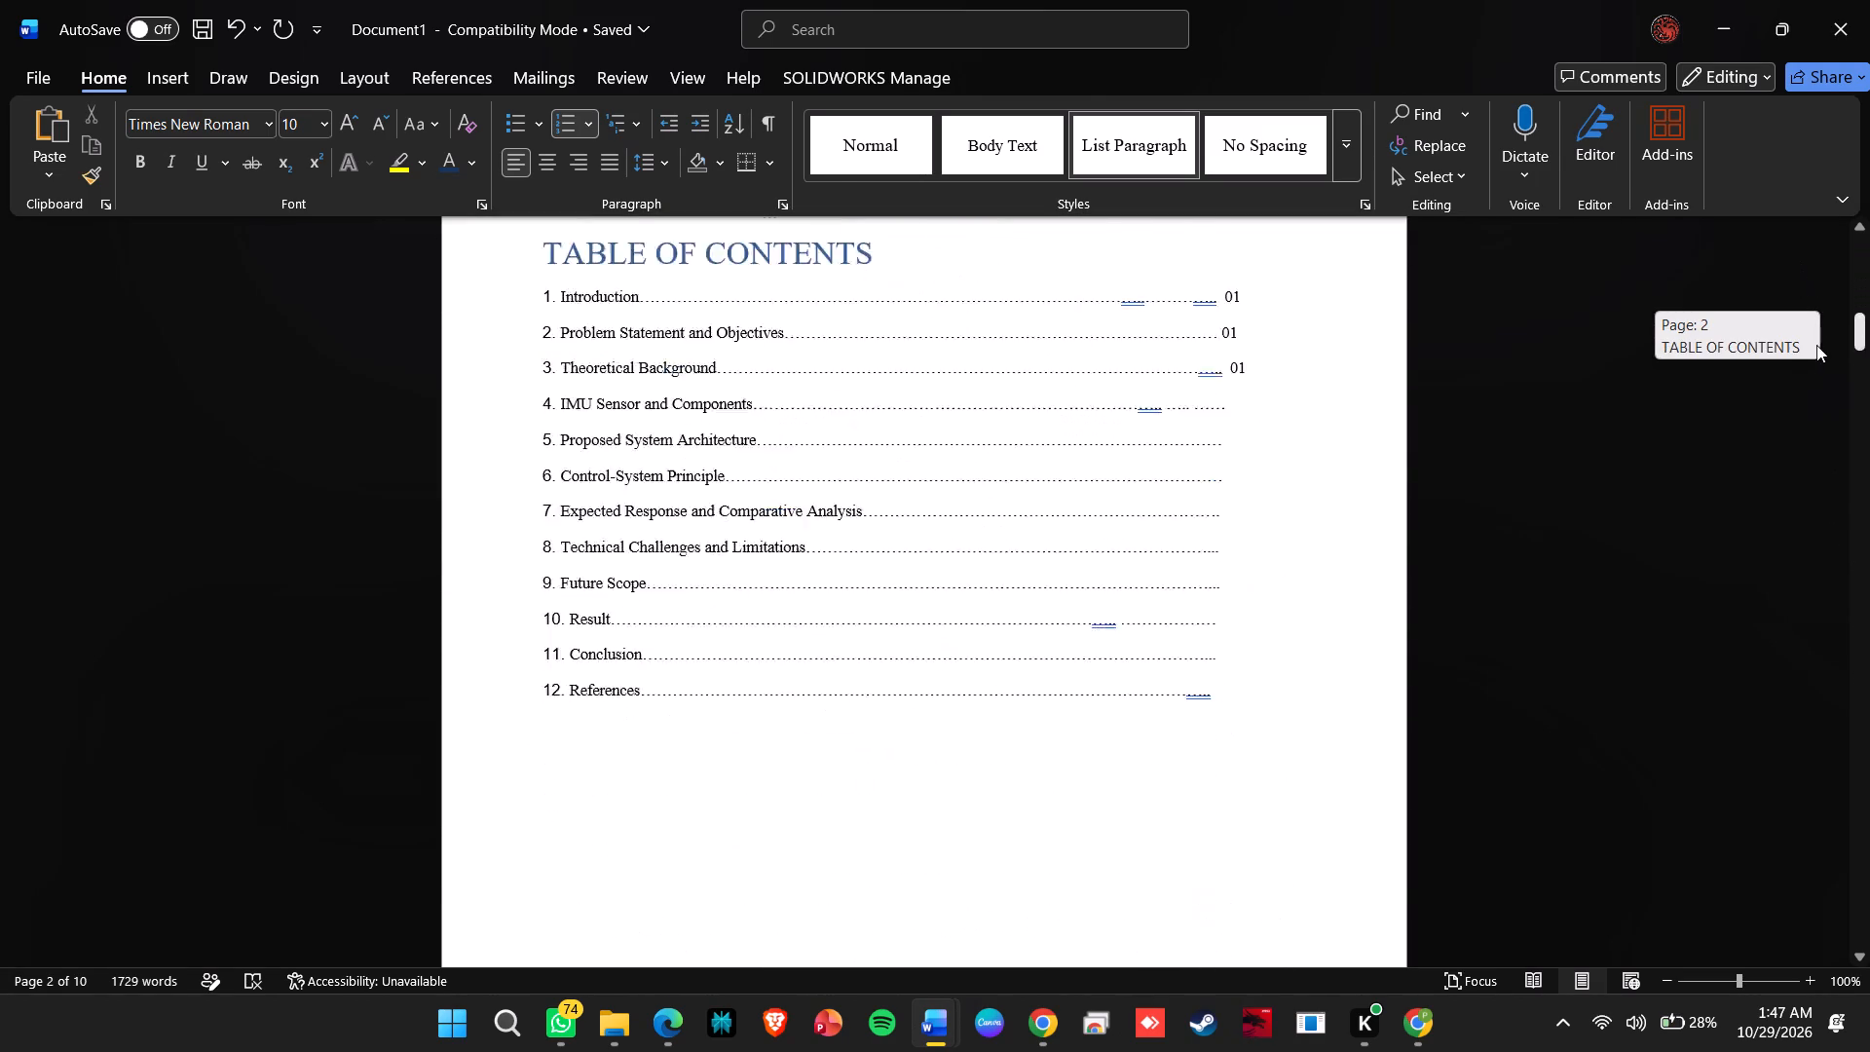
ctrl+drag(1816, 345, 1830, 507)
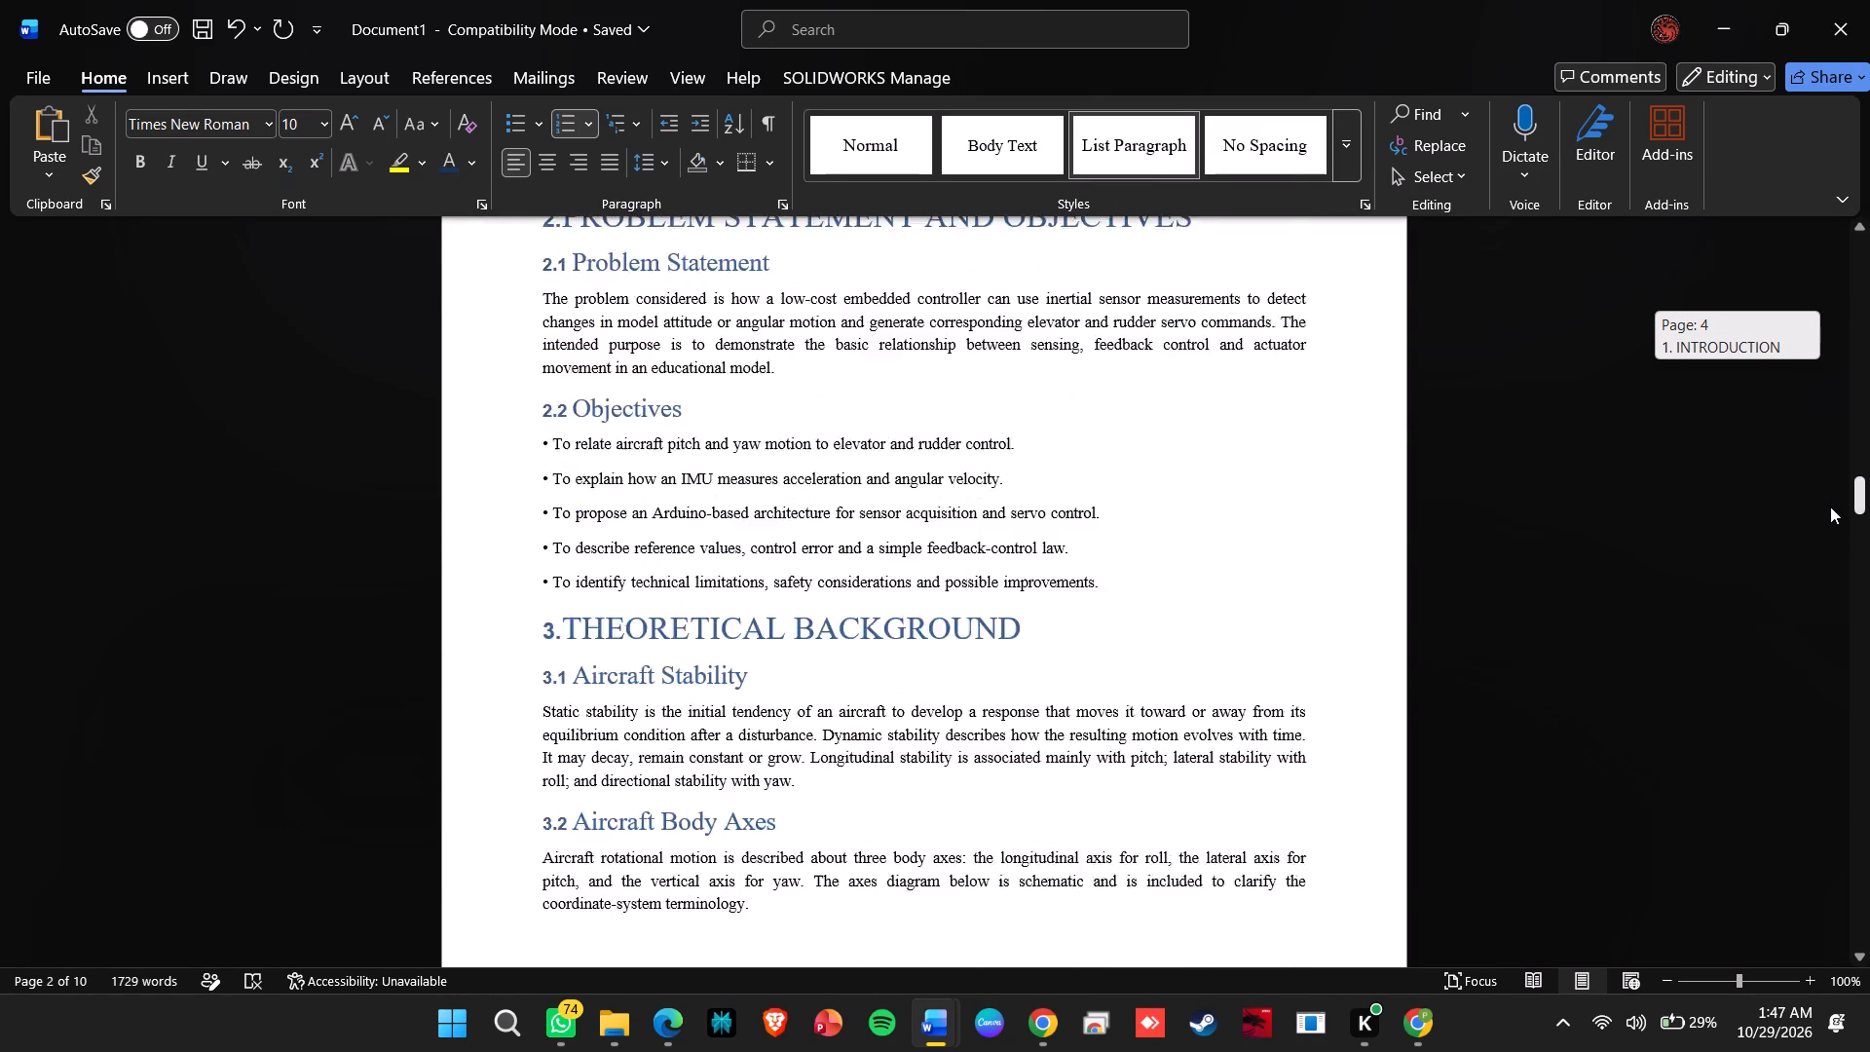
ctrl+drag(1830, 507, 1833, 617)
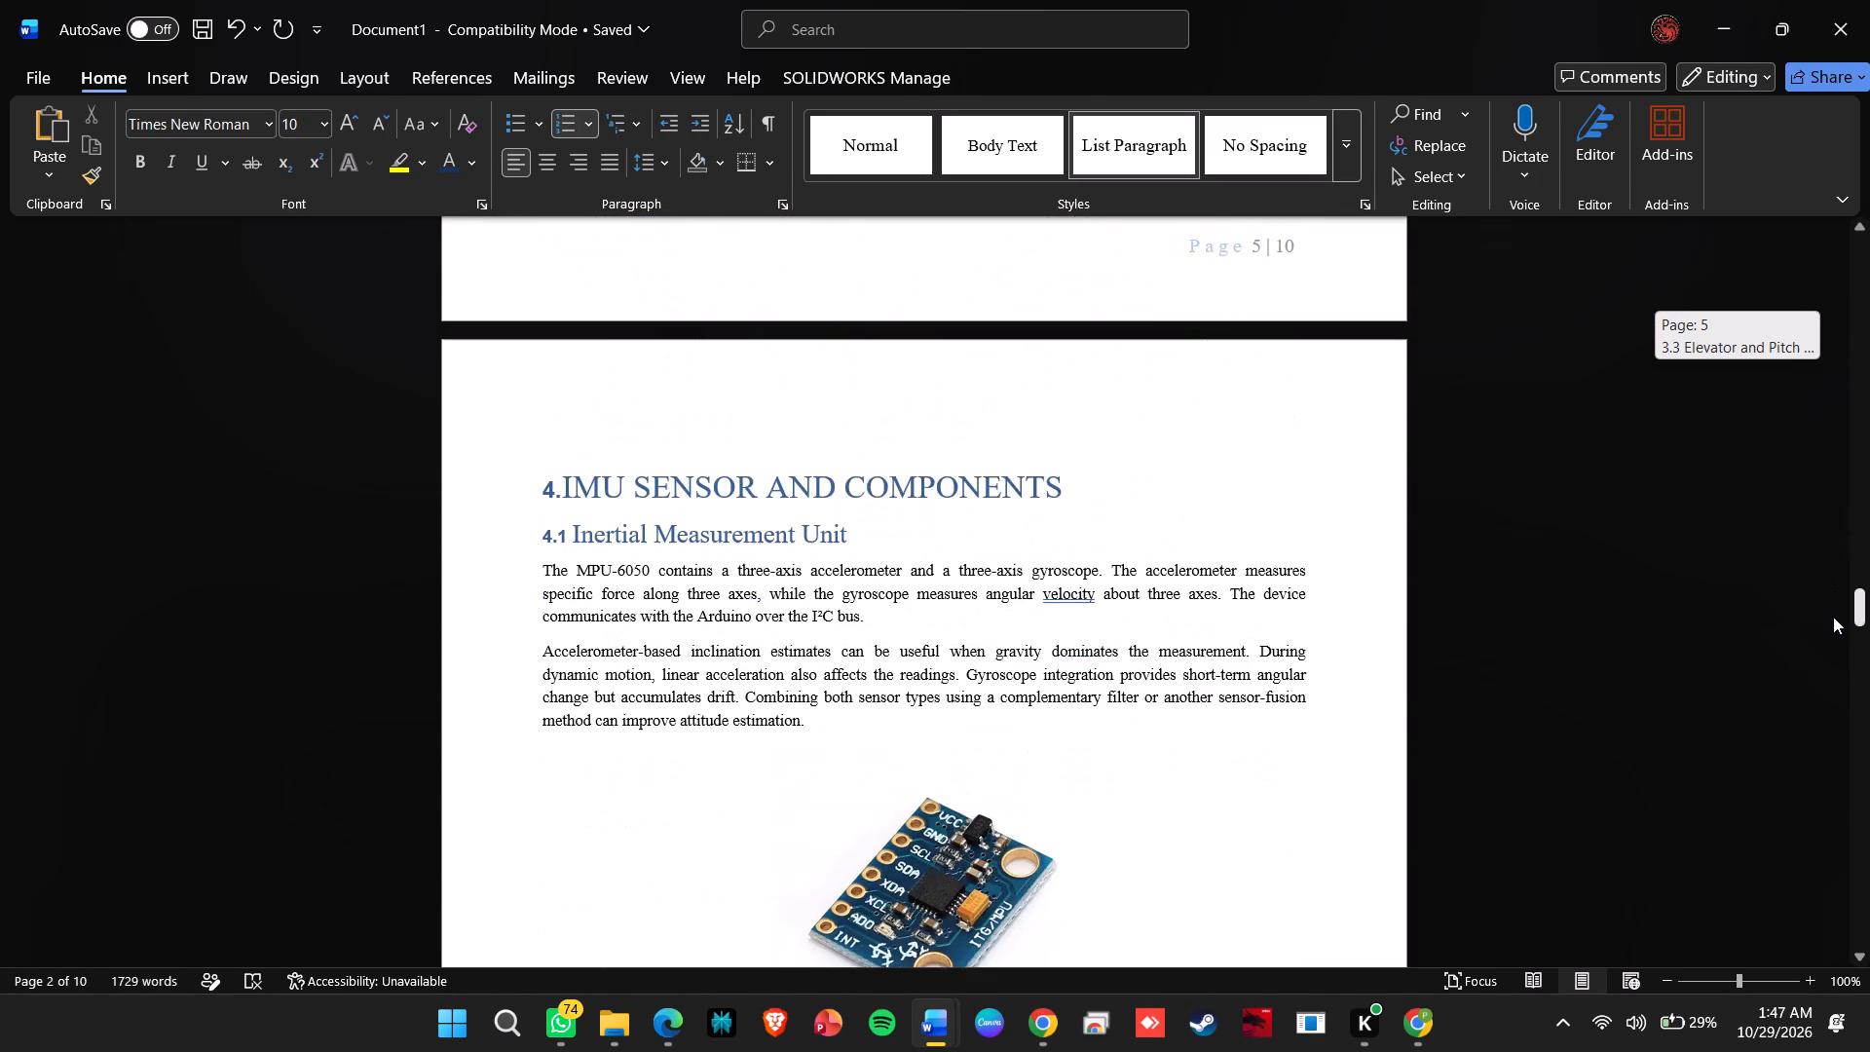
ctrl+drag(1833, 617, 1828, 515)
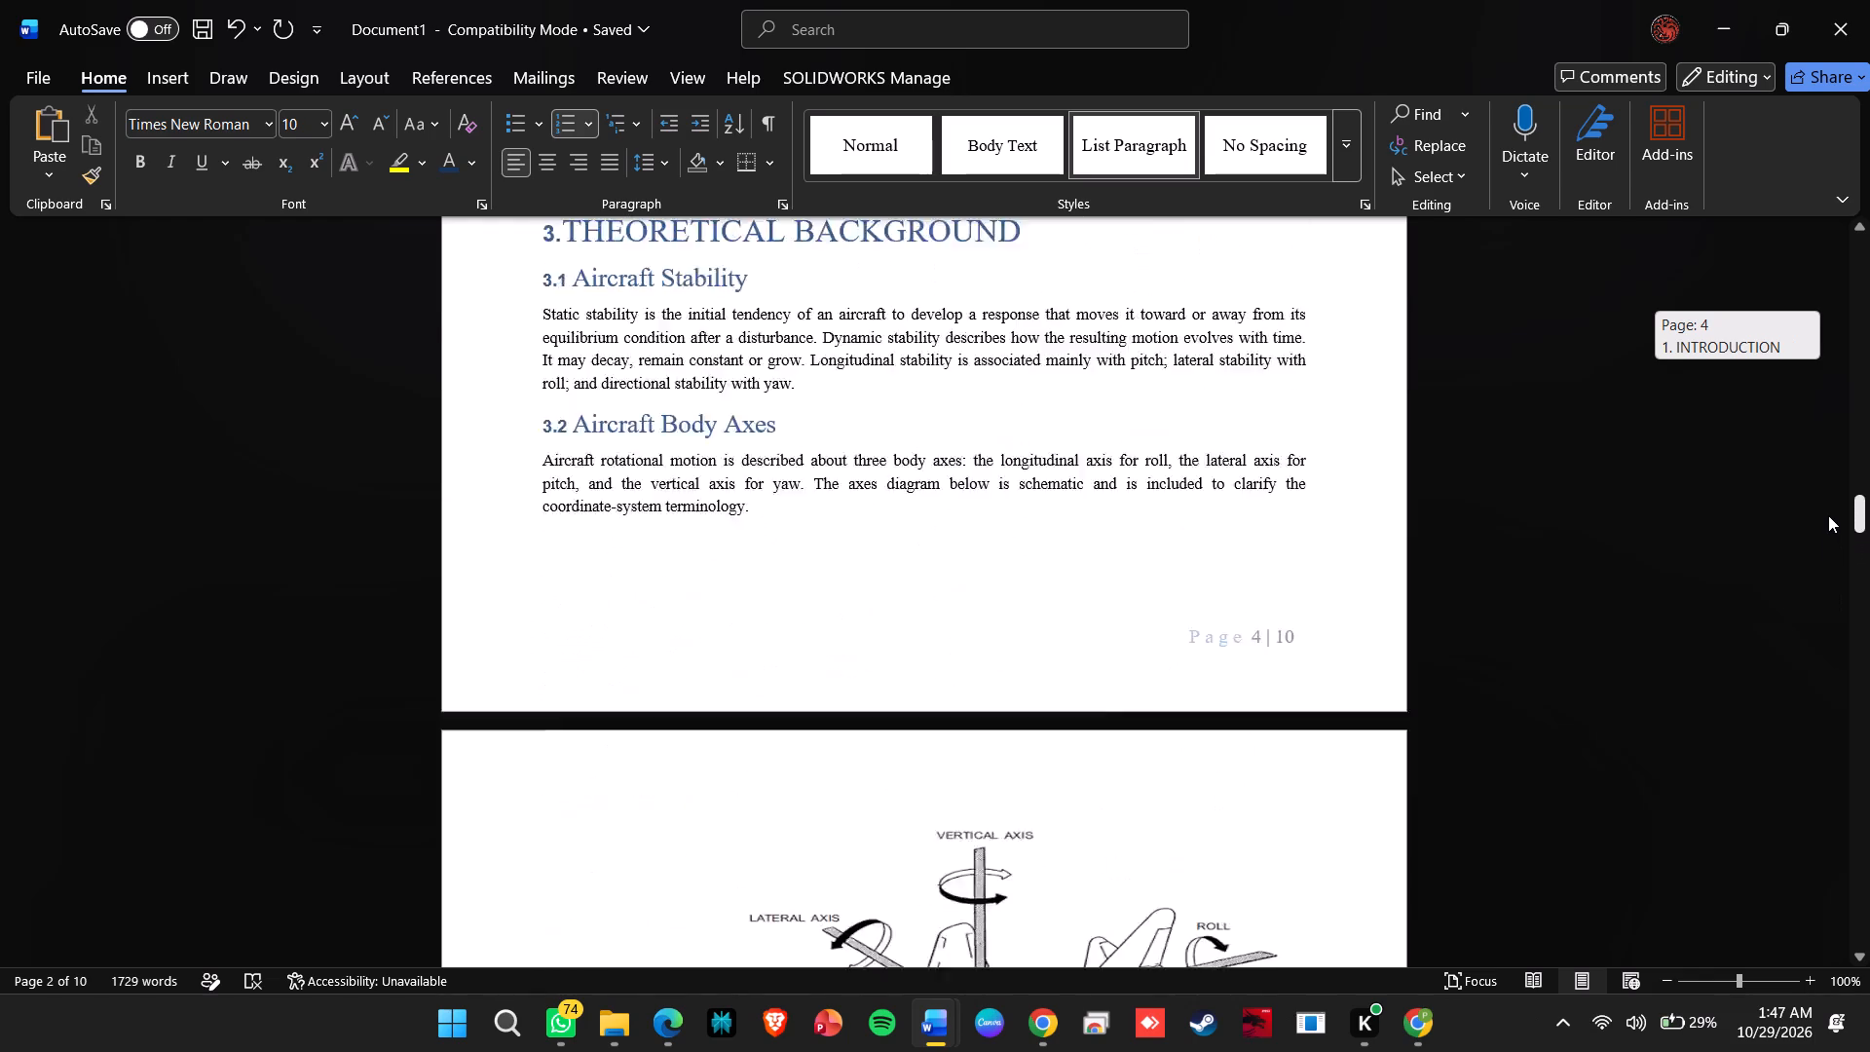
ctrl+drag(1828, 515, 1841, 471)
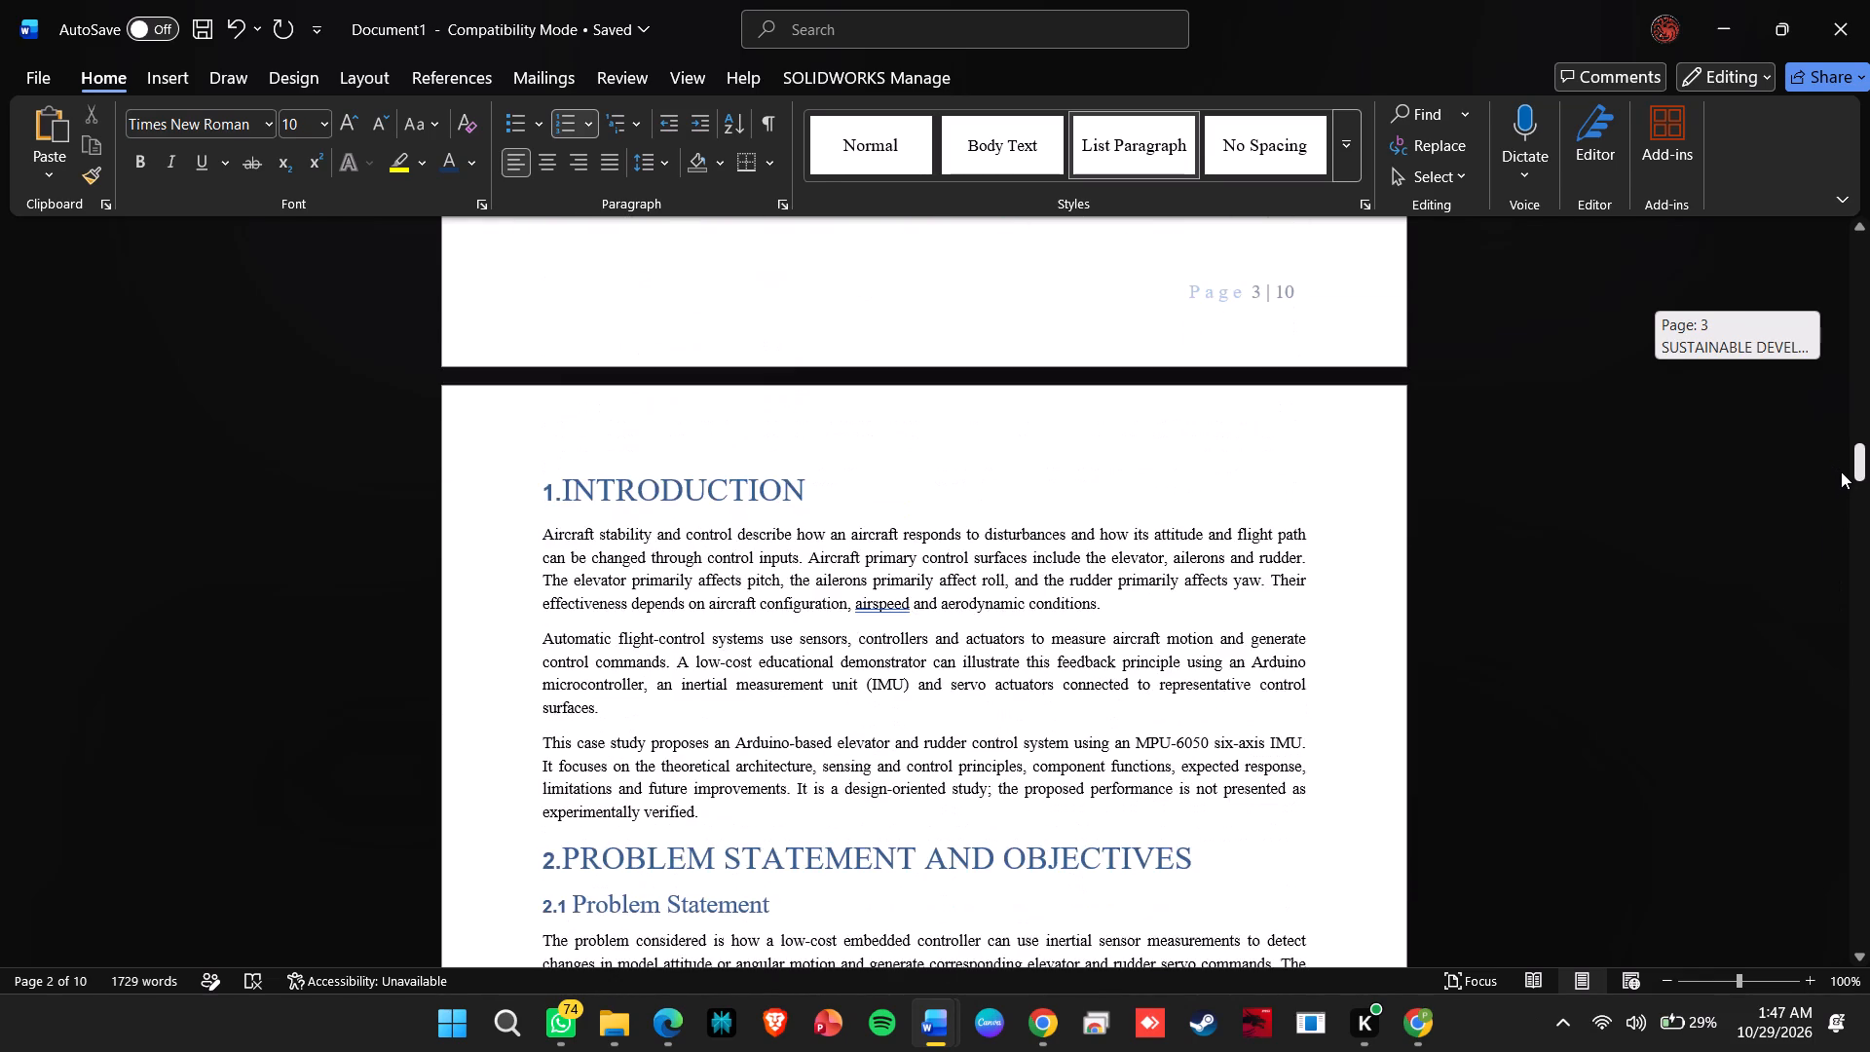
ctrl+drag(1841, 471, 1816, 326)
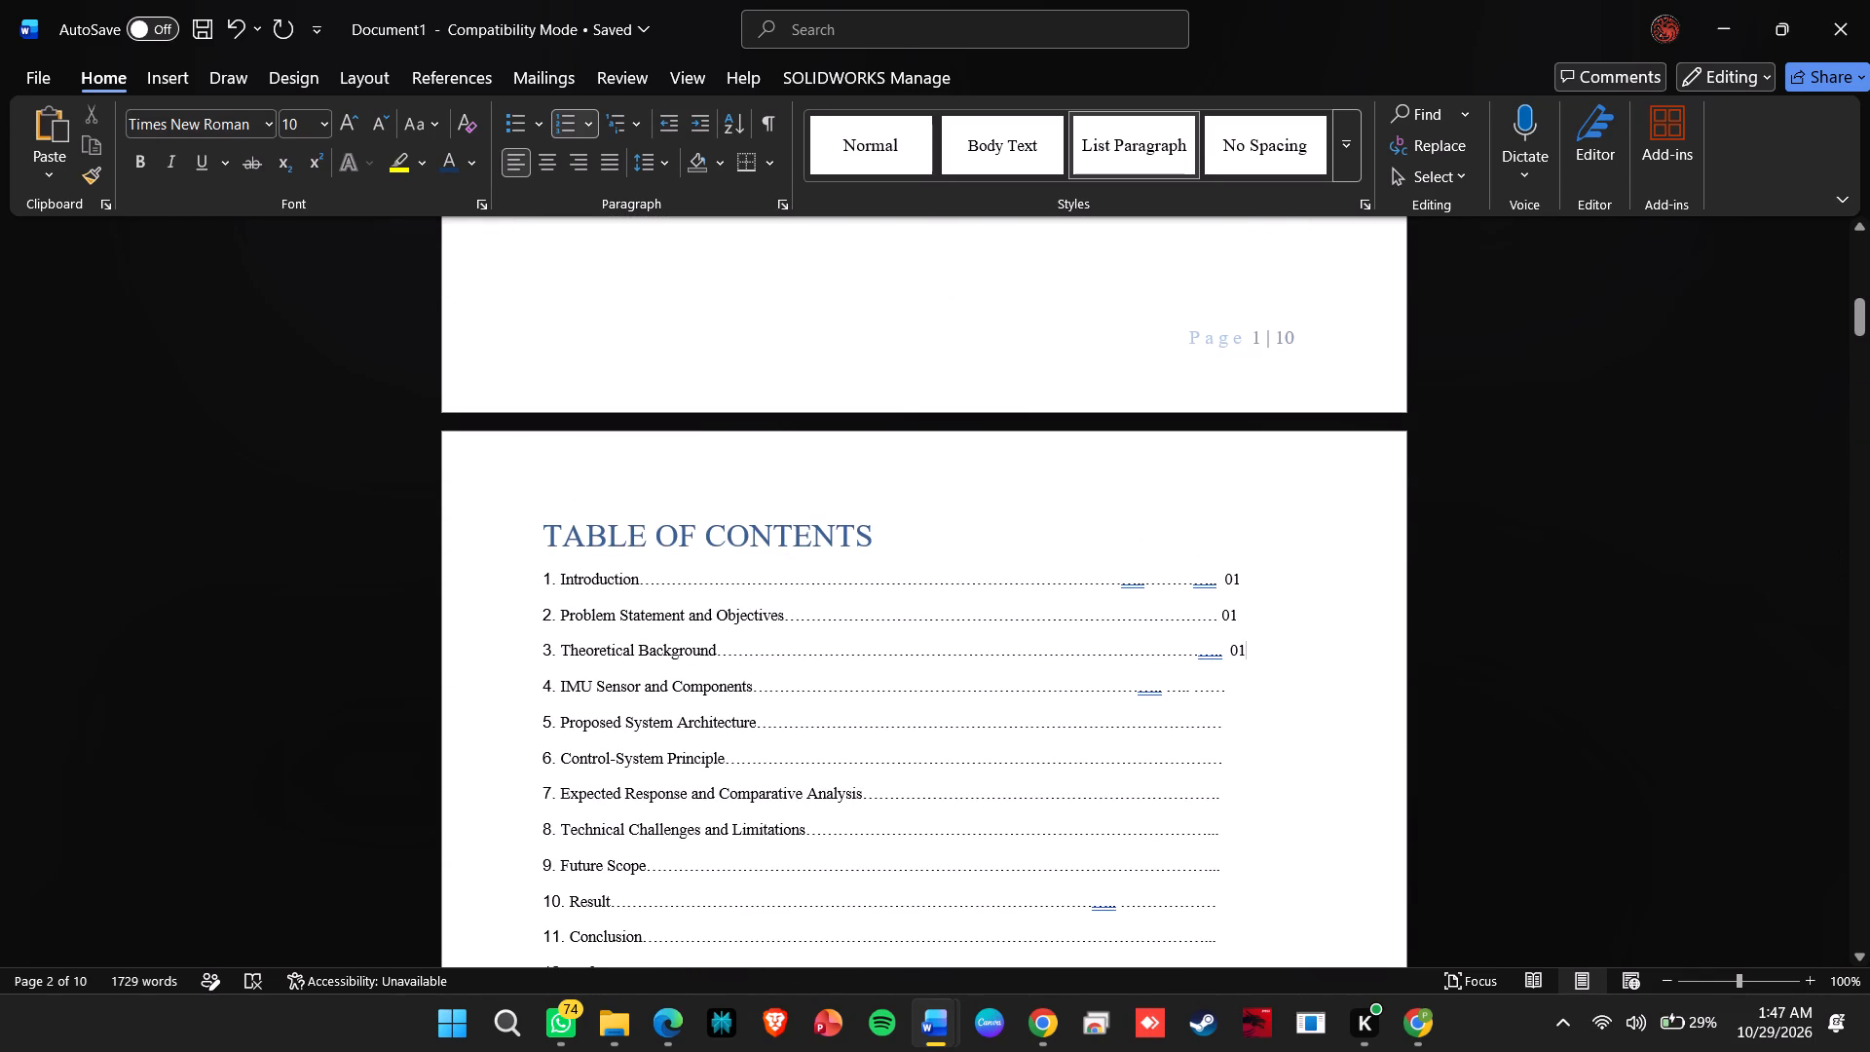
Set the contents page numbers to 02 for Theoretical Background and 03 for IMU Sensor and Components.
key(BackSpace)
key(2)
ctrl+scroll(1058, 587, down, 2)
ctrl+click(1235, 573)
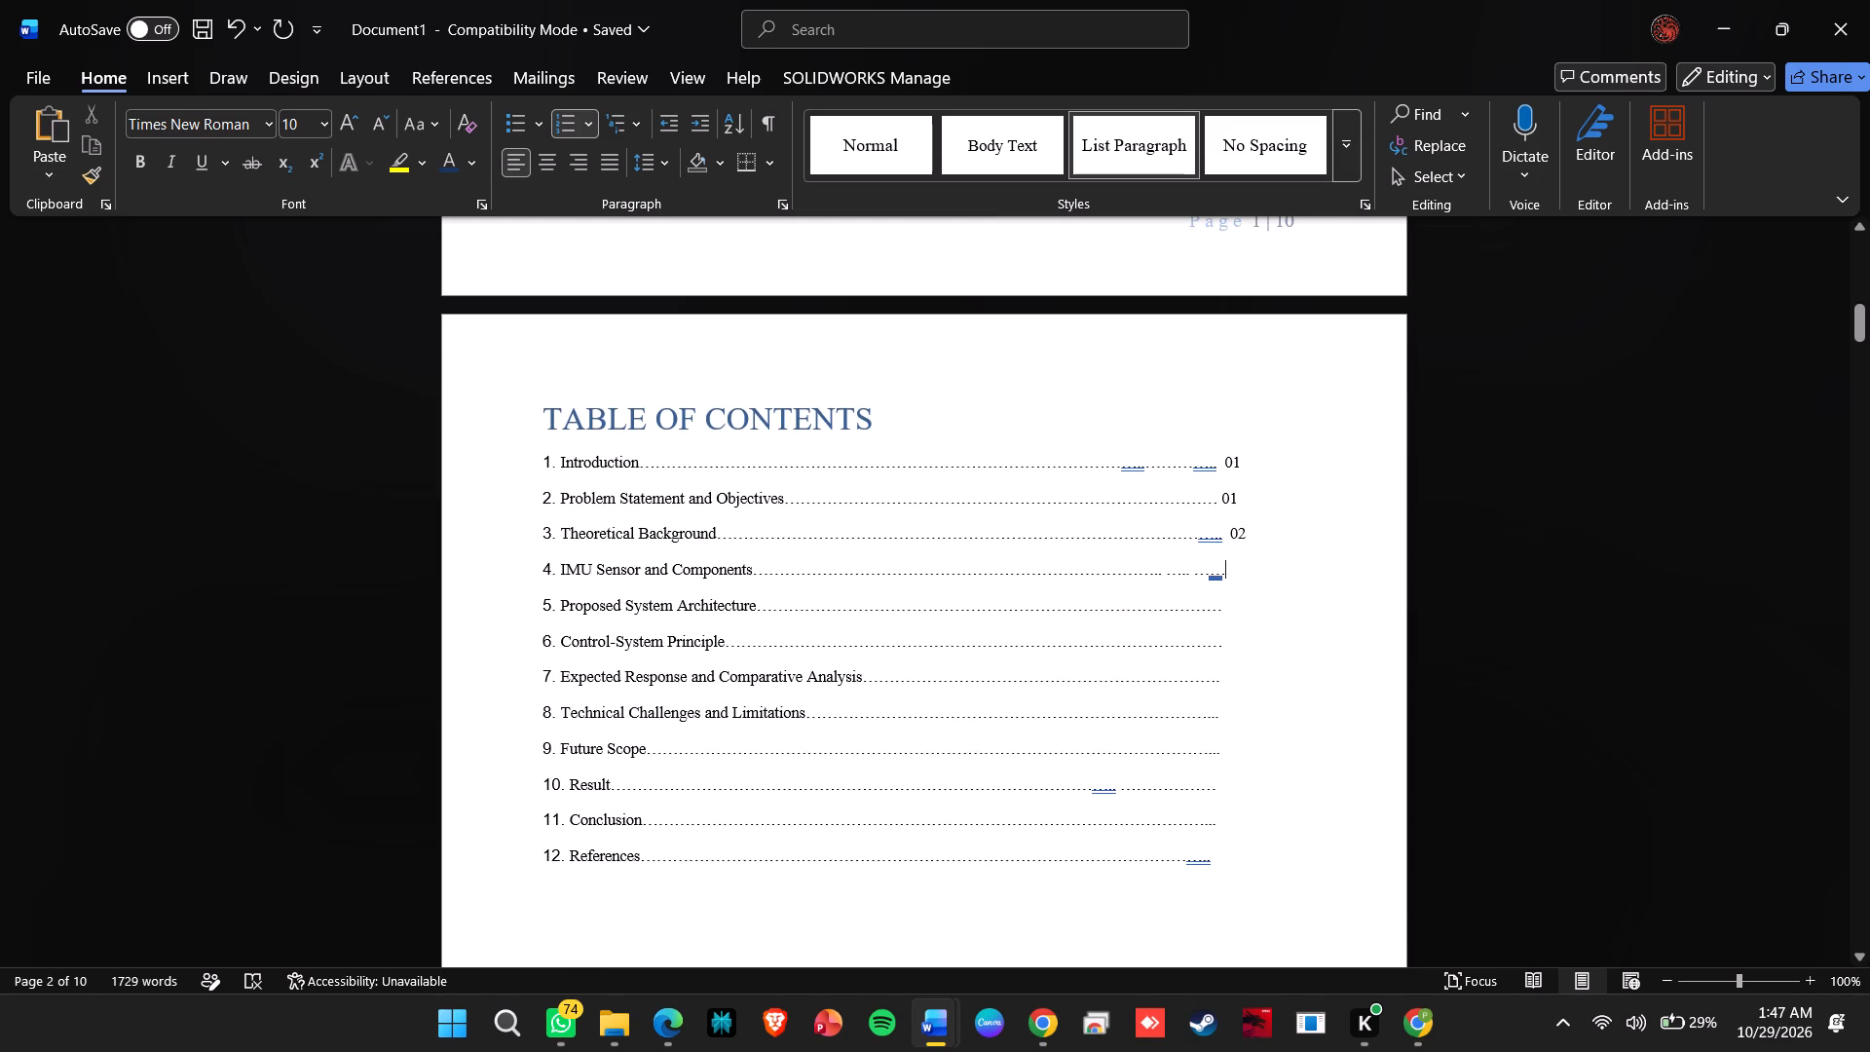
key(0)
key(3)
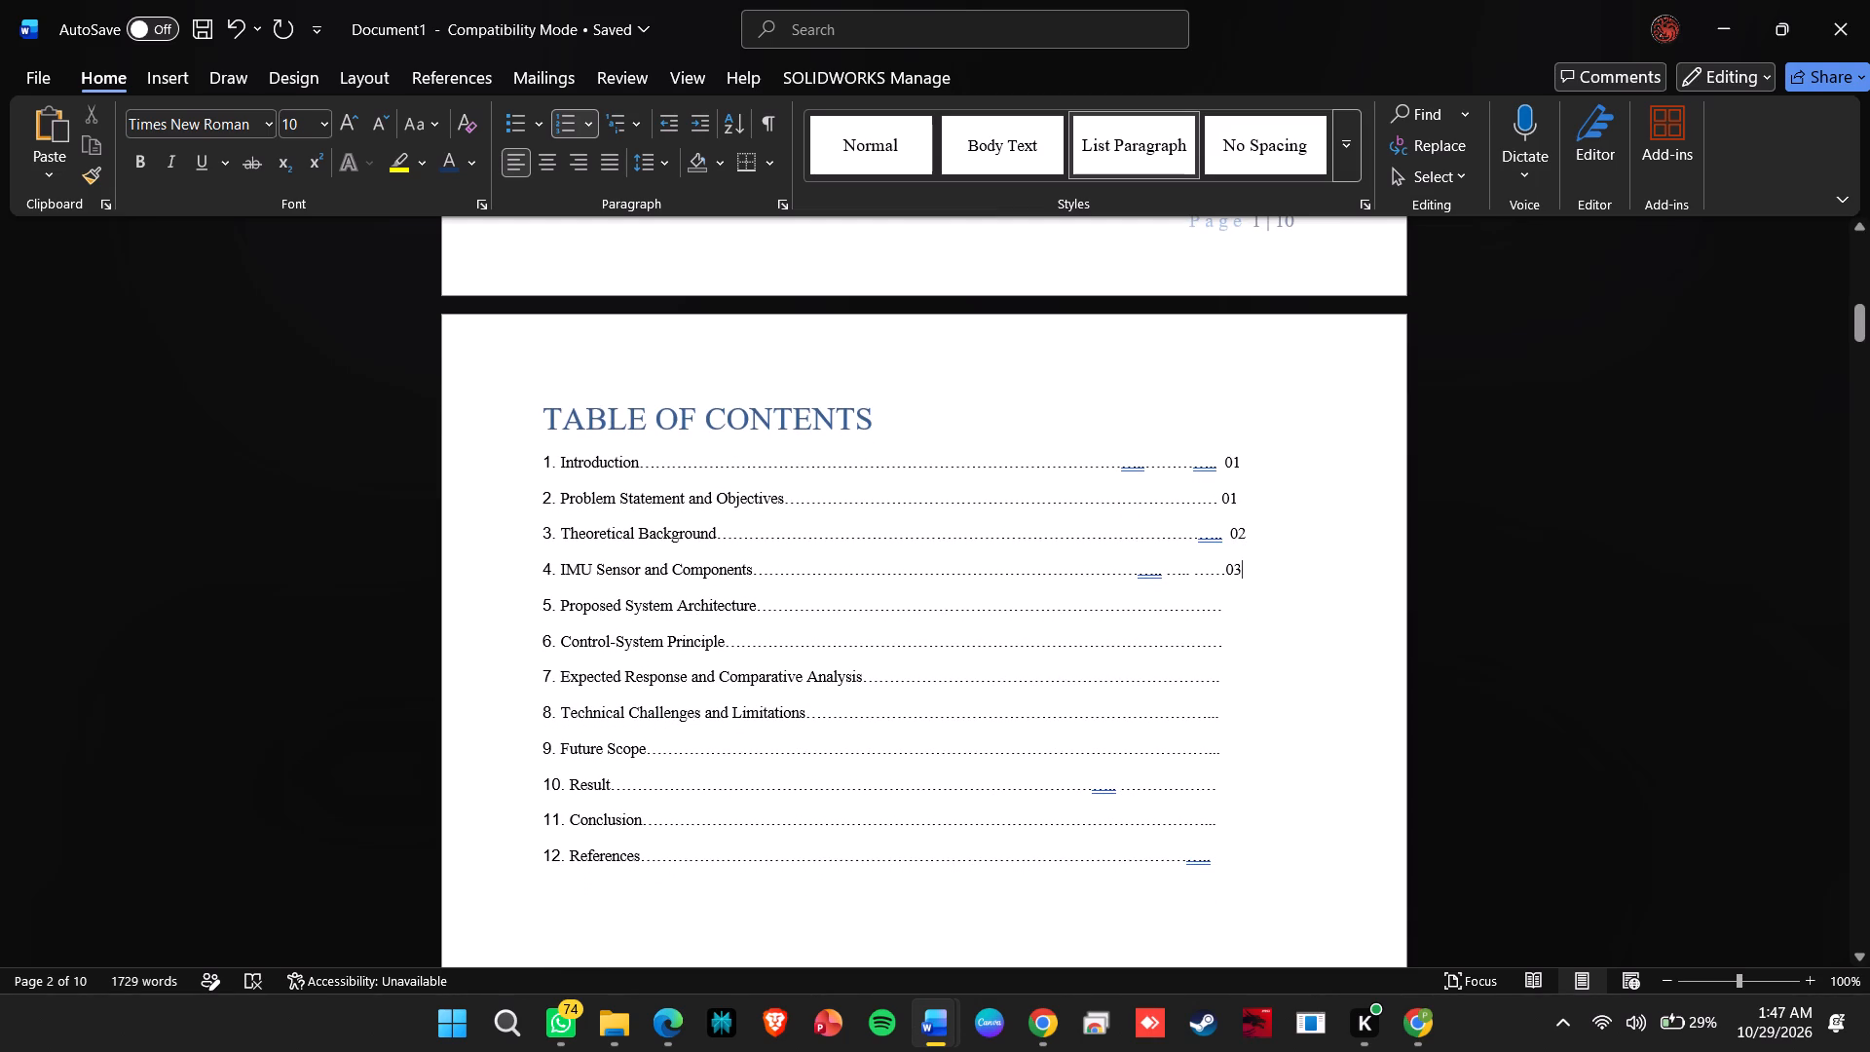
Insert a next-page section break at the end of the Sustainable Development Goals page, before the Introduction.
ctrl+drag(1851, 327, 1857, 338)
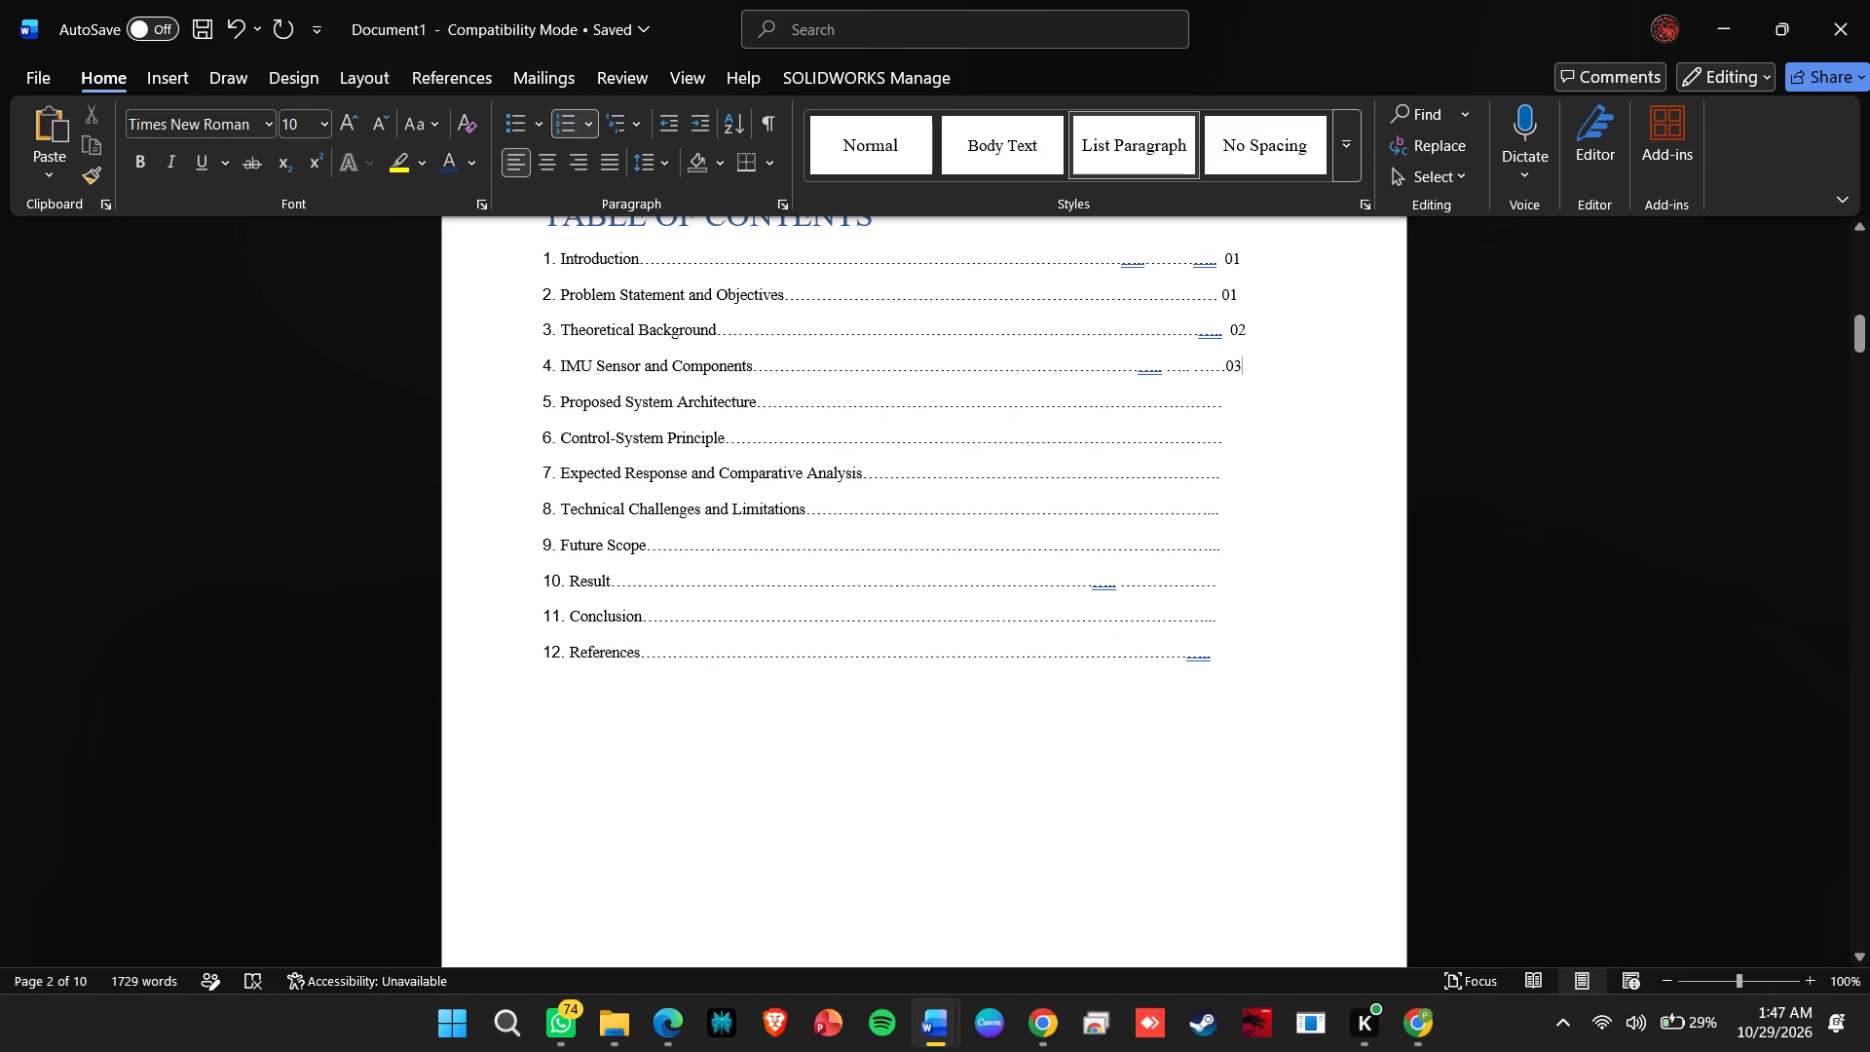
ctrl+scroll(1377, 827, down, 20)
ctrl+scroll(1296, 745, down, 4)
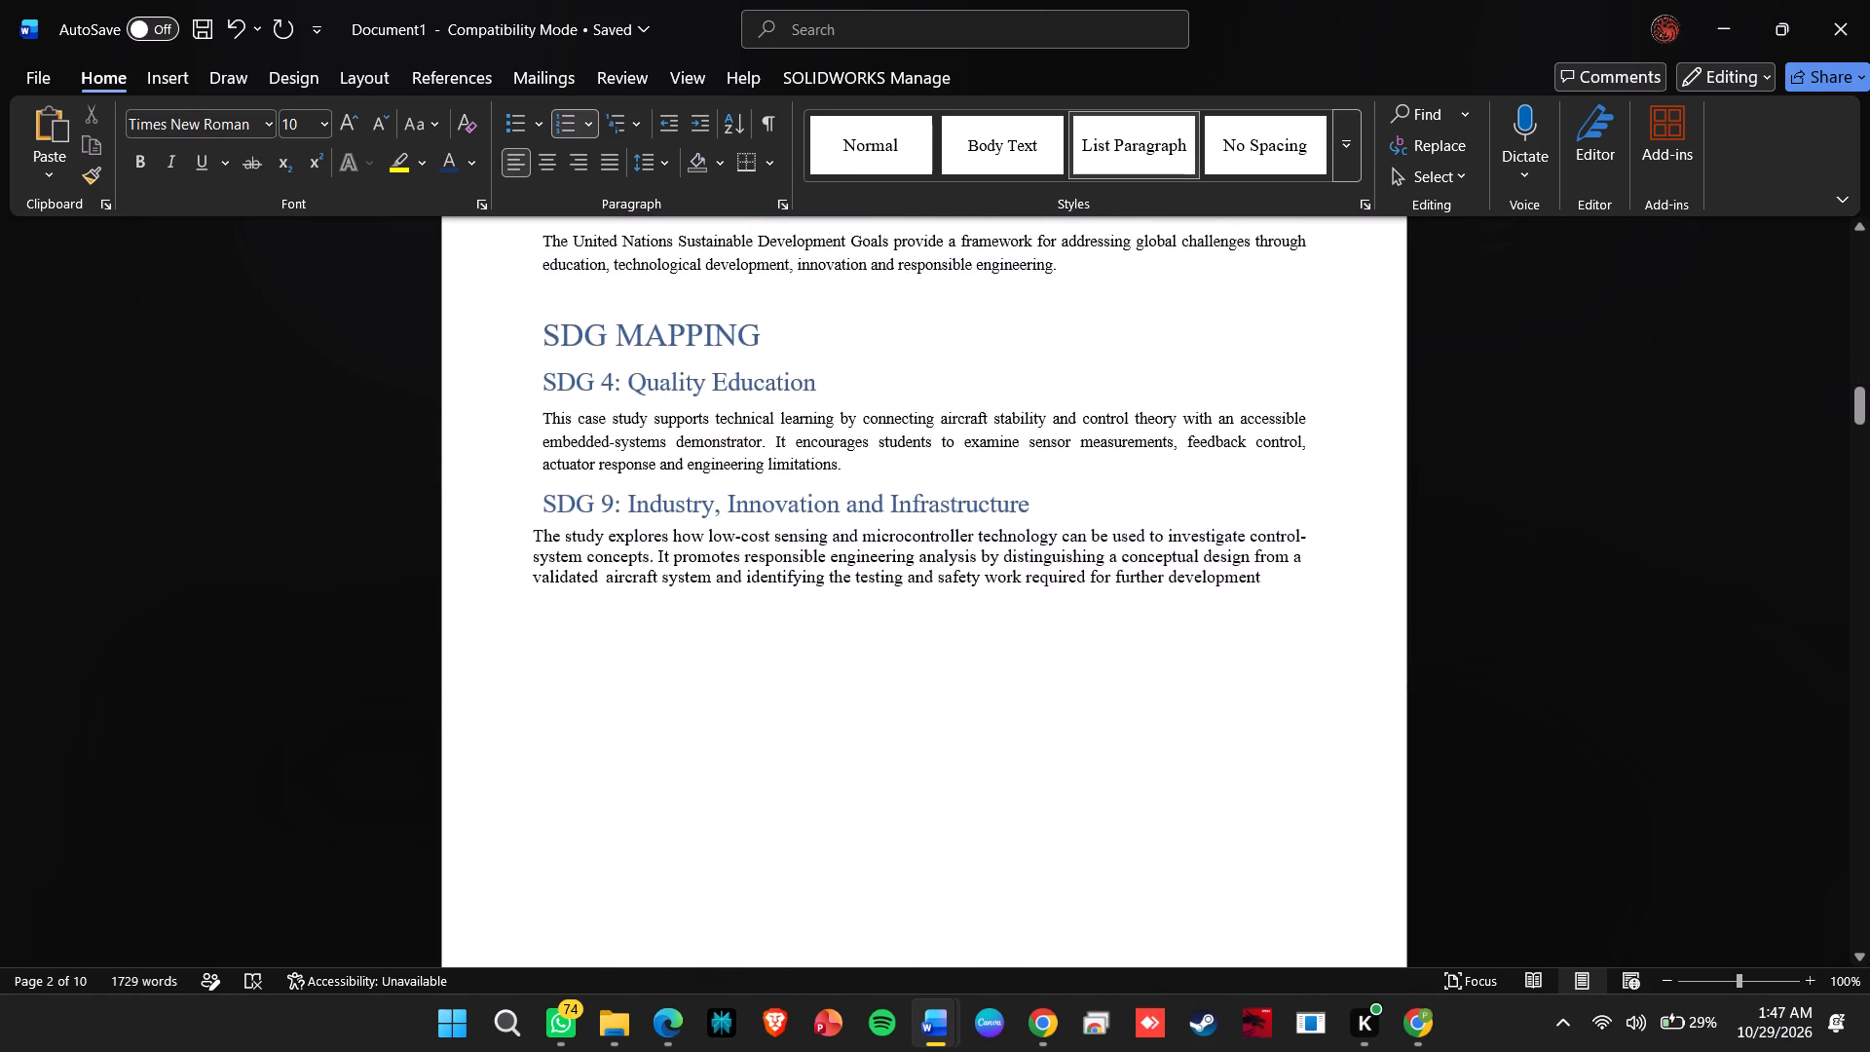
ctrl+scroll(1289, 740, up, 5)
ctrl+scroll(1289, 740, down, 14)
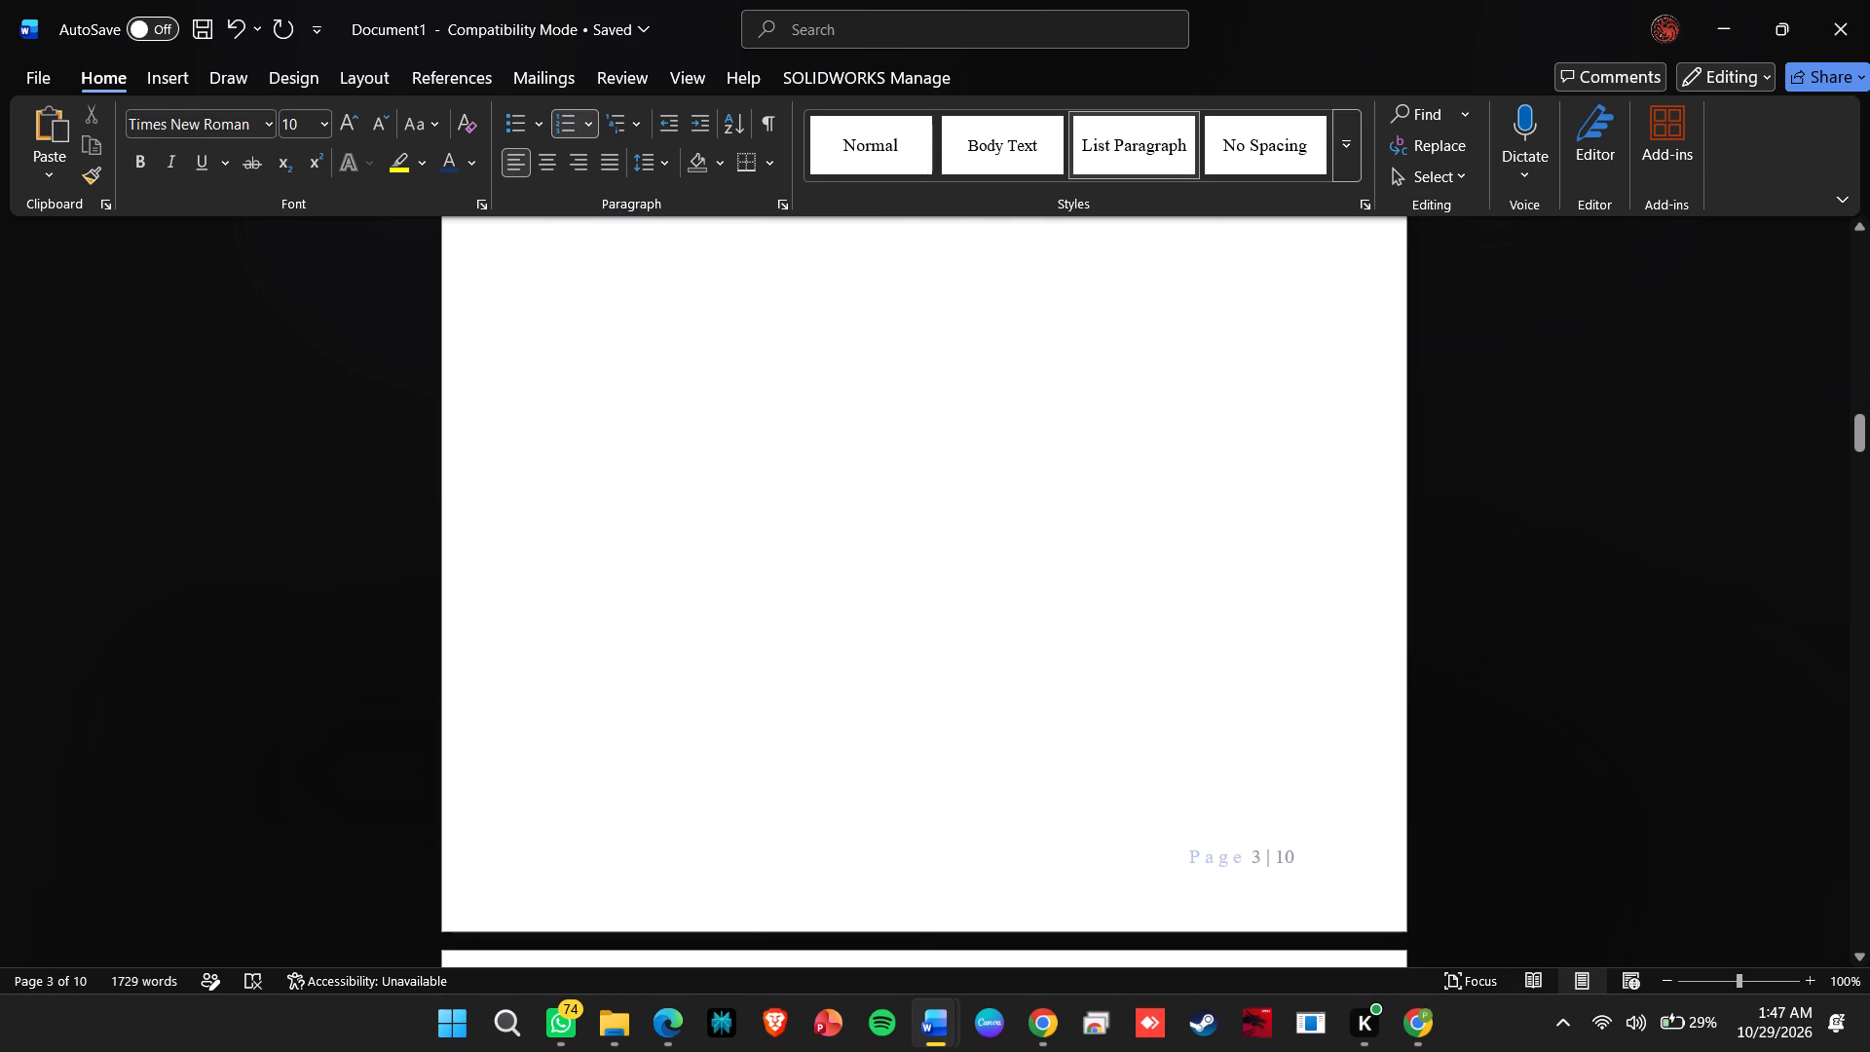
ctrl+right_click(1427, 820)
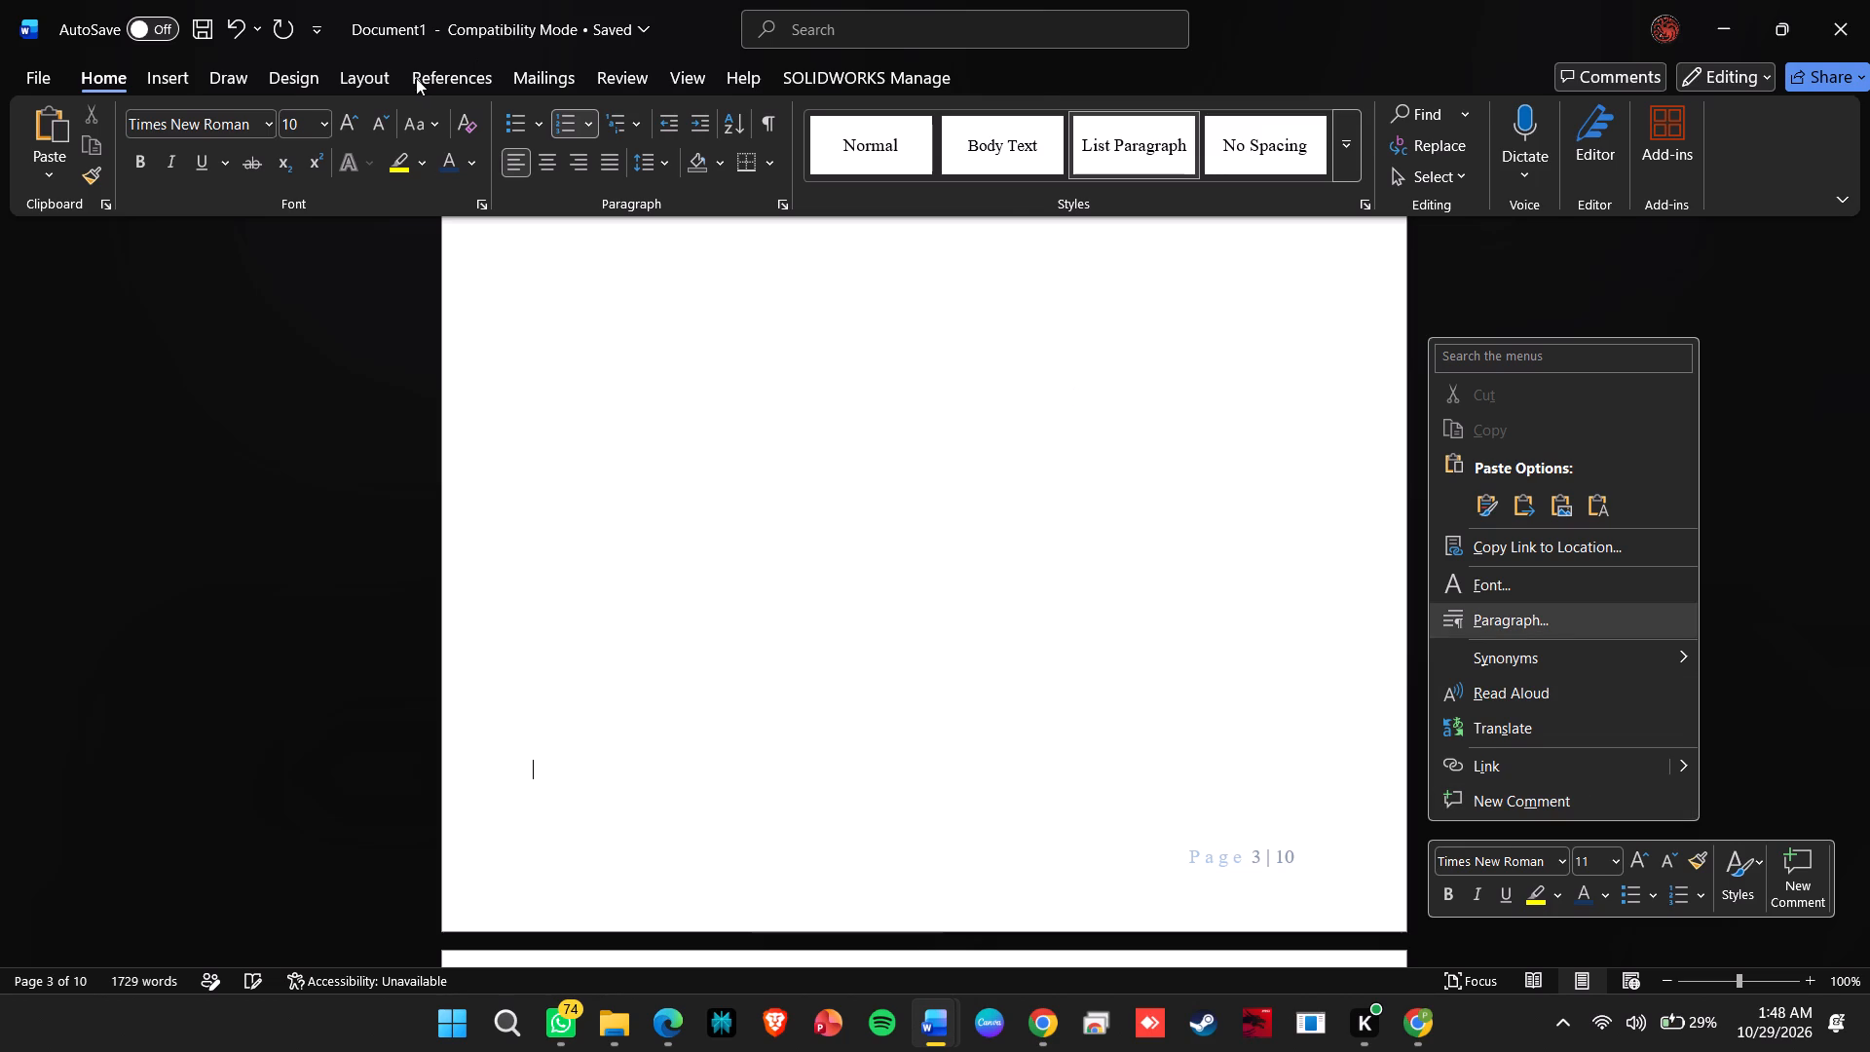
ctrl+click(380, 66)
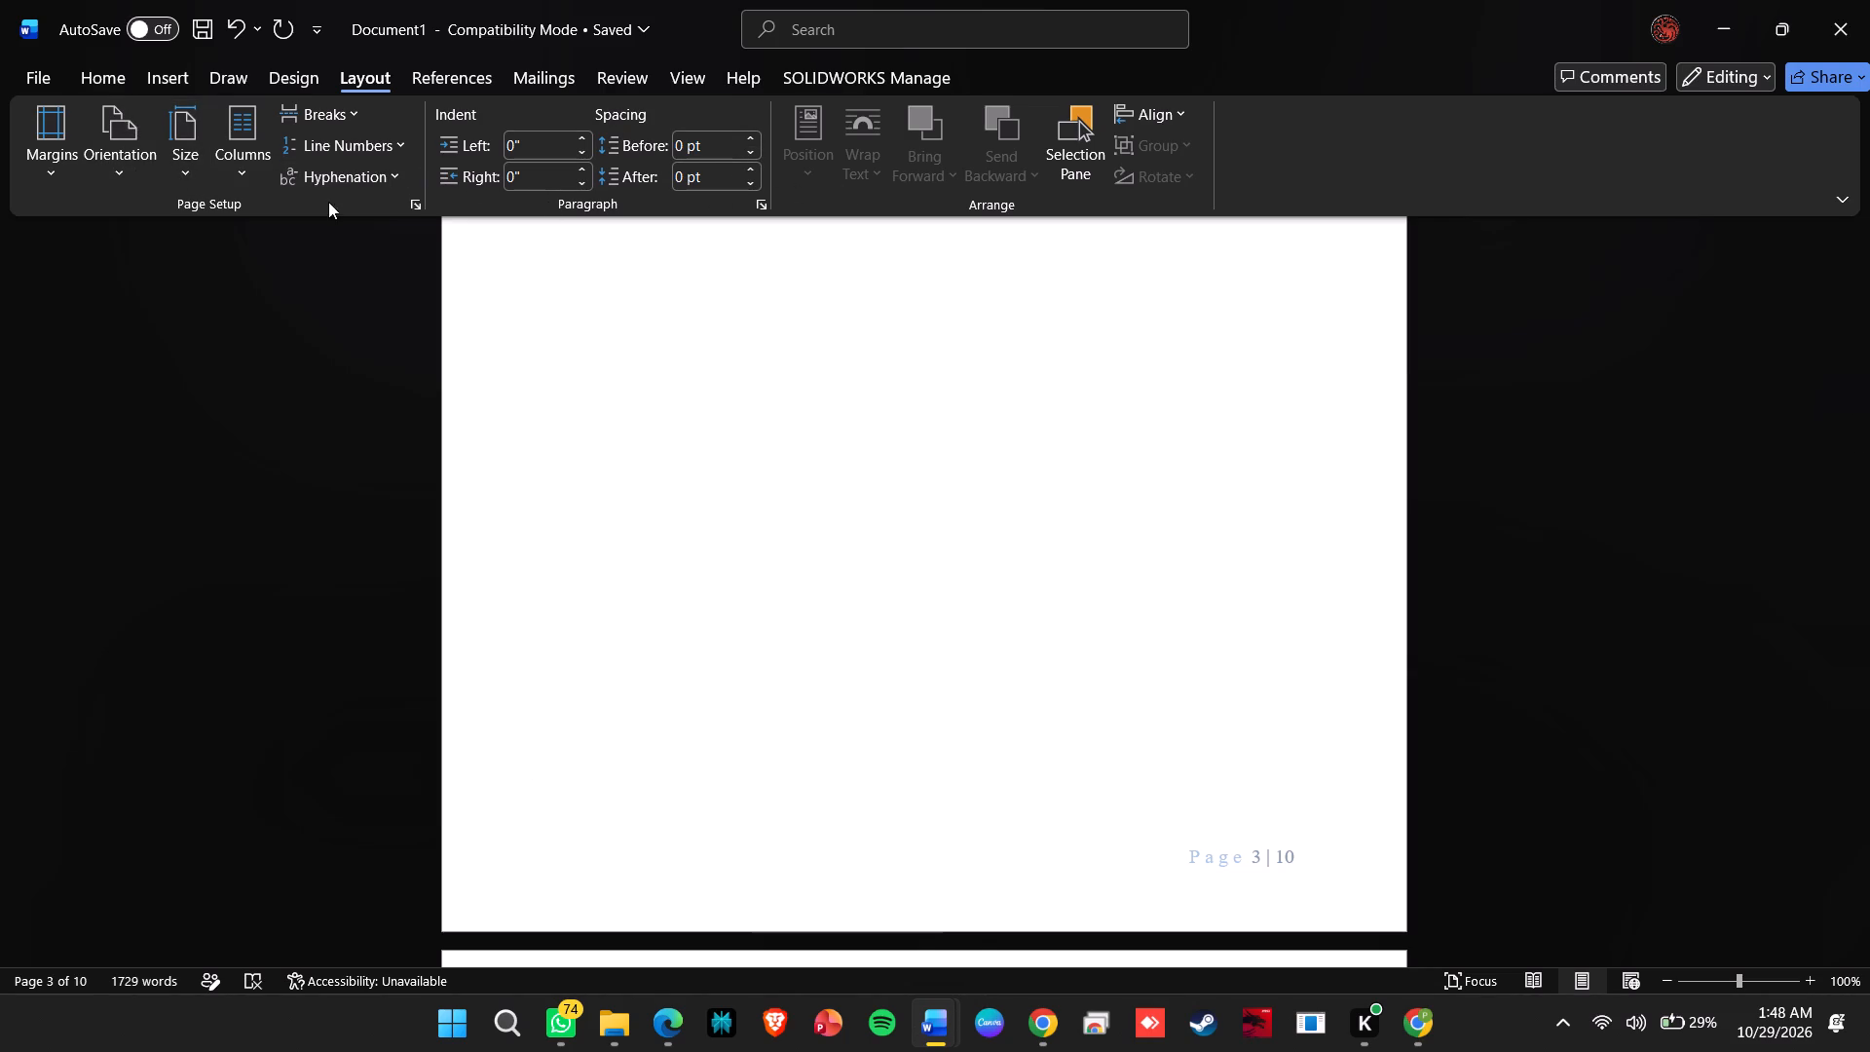
ctrl+click(350, 113)
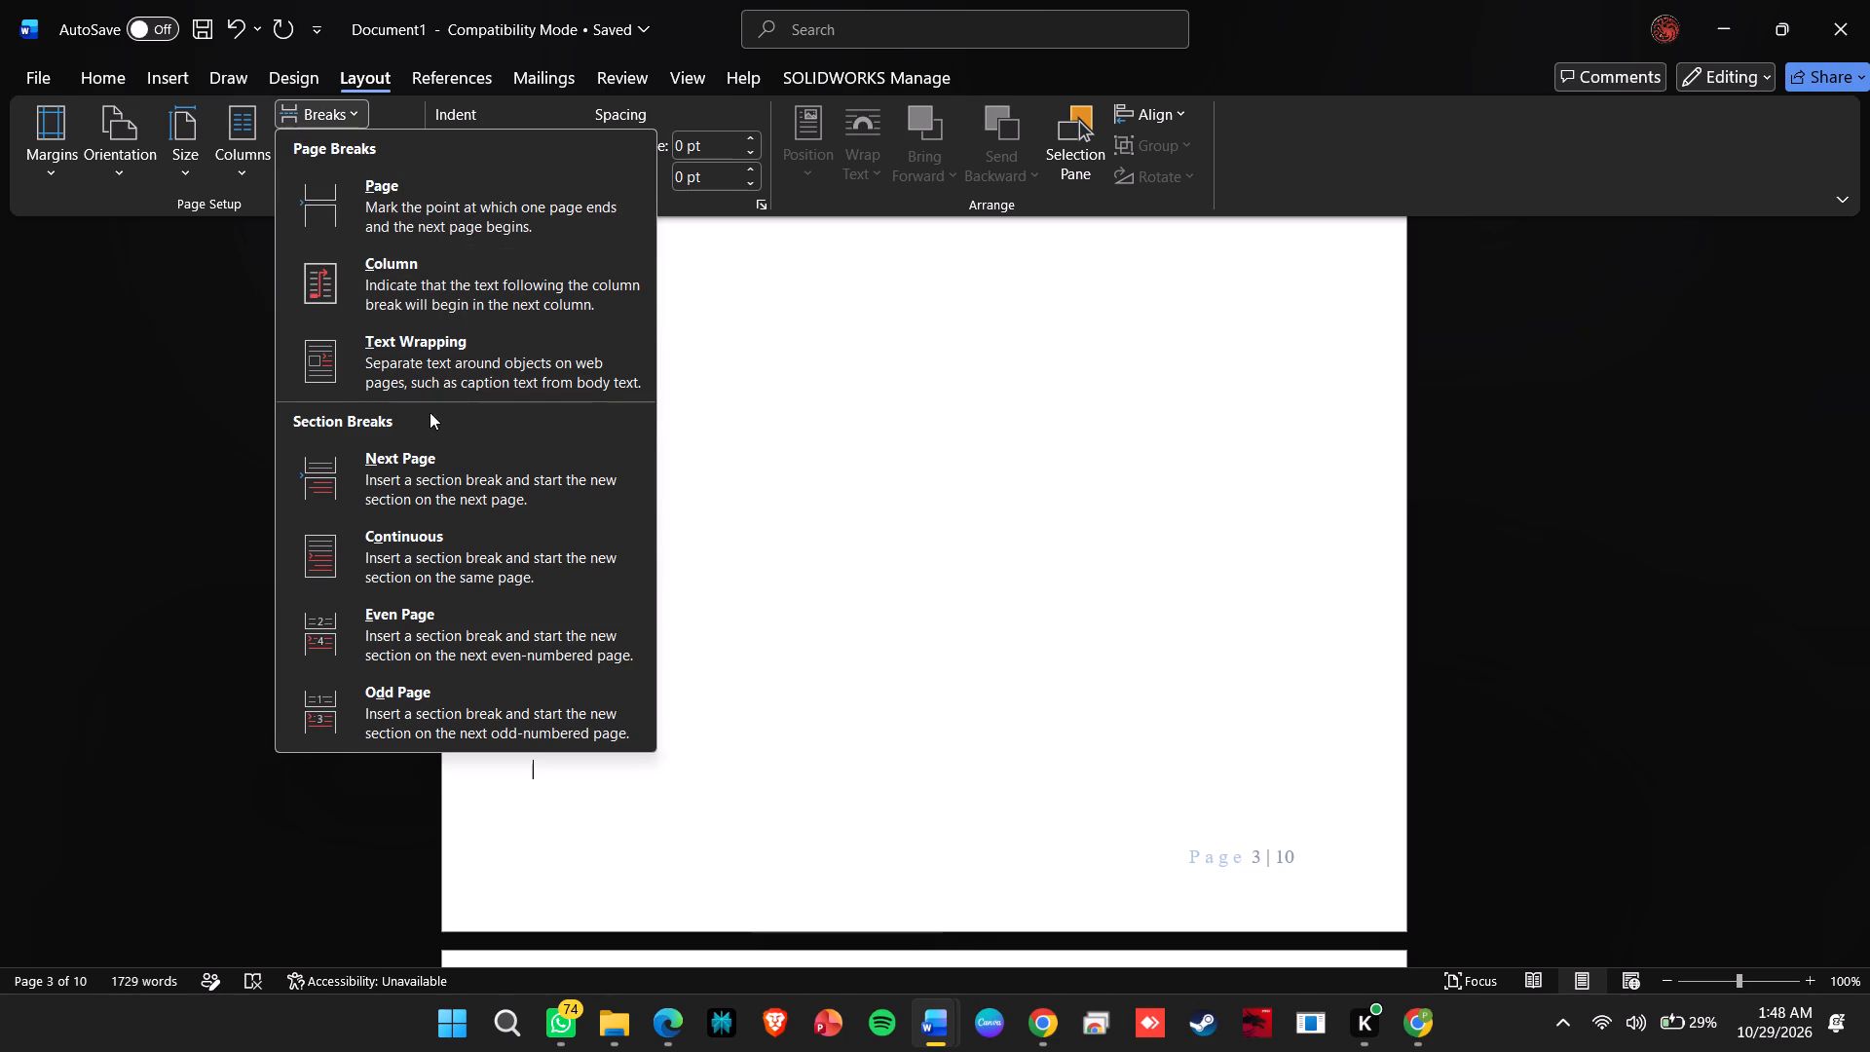
ctrl+click(441, 466)
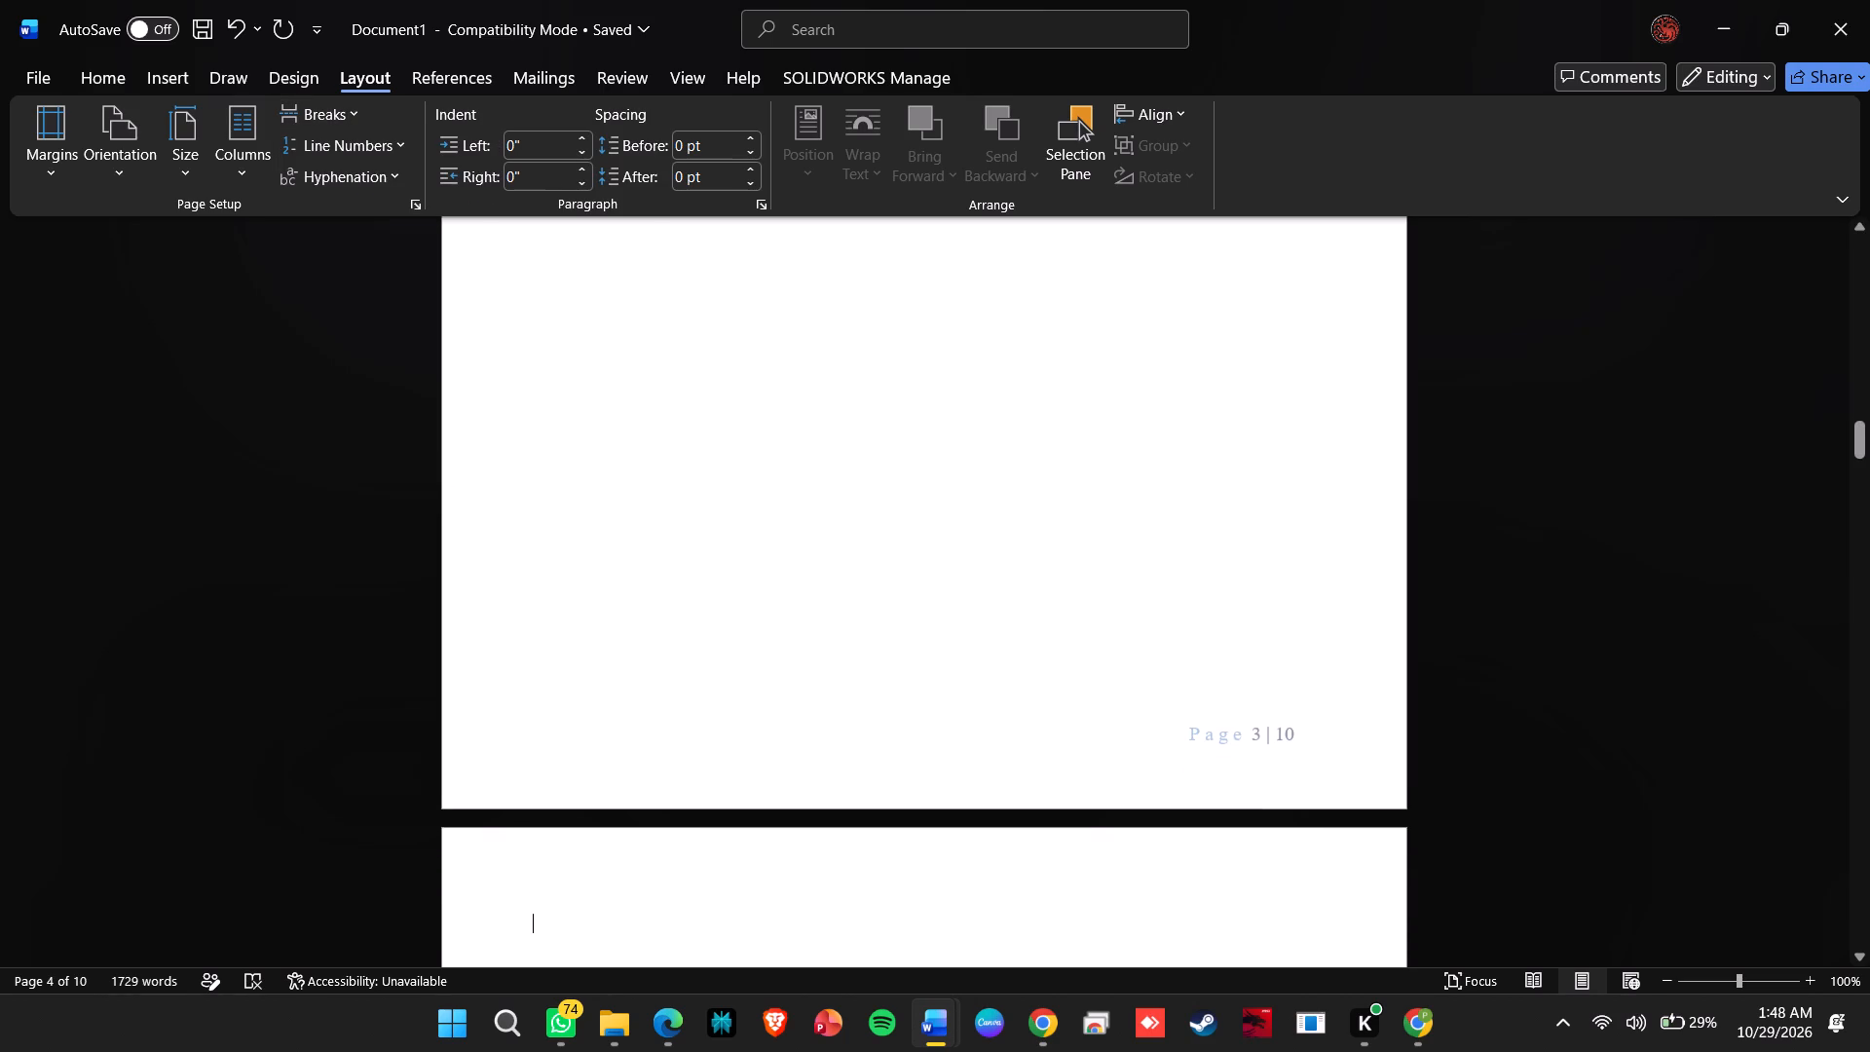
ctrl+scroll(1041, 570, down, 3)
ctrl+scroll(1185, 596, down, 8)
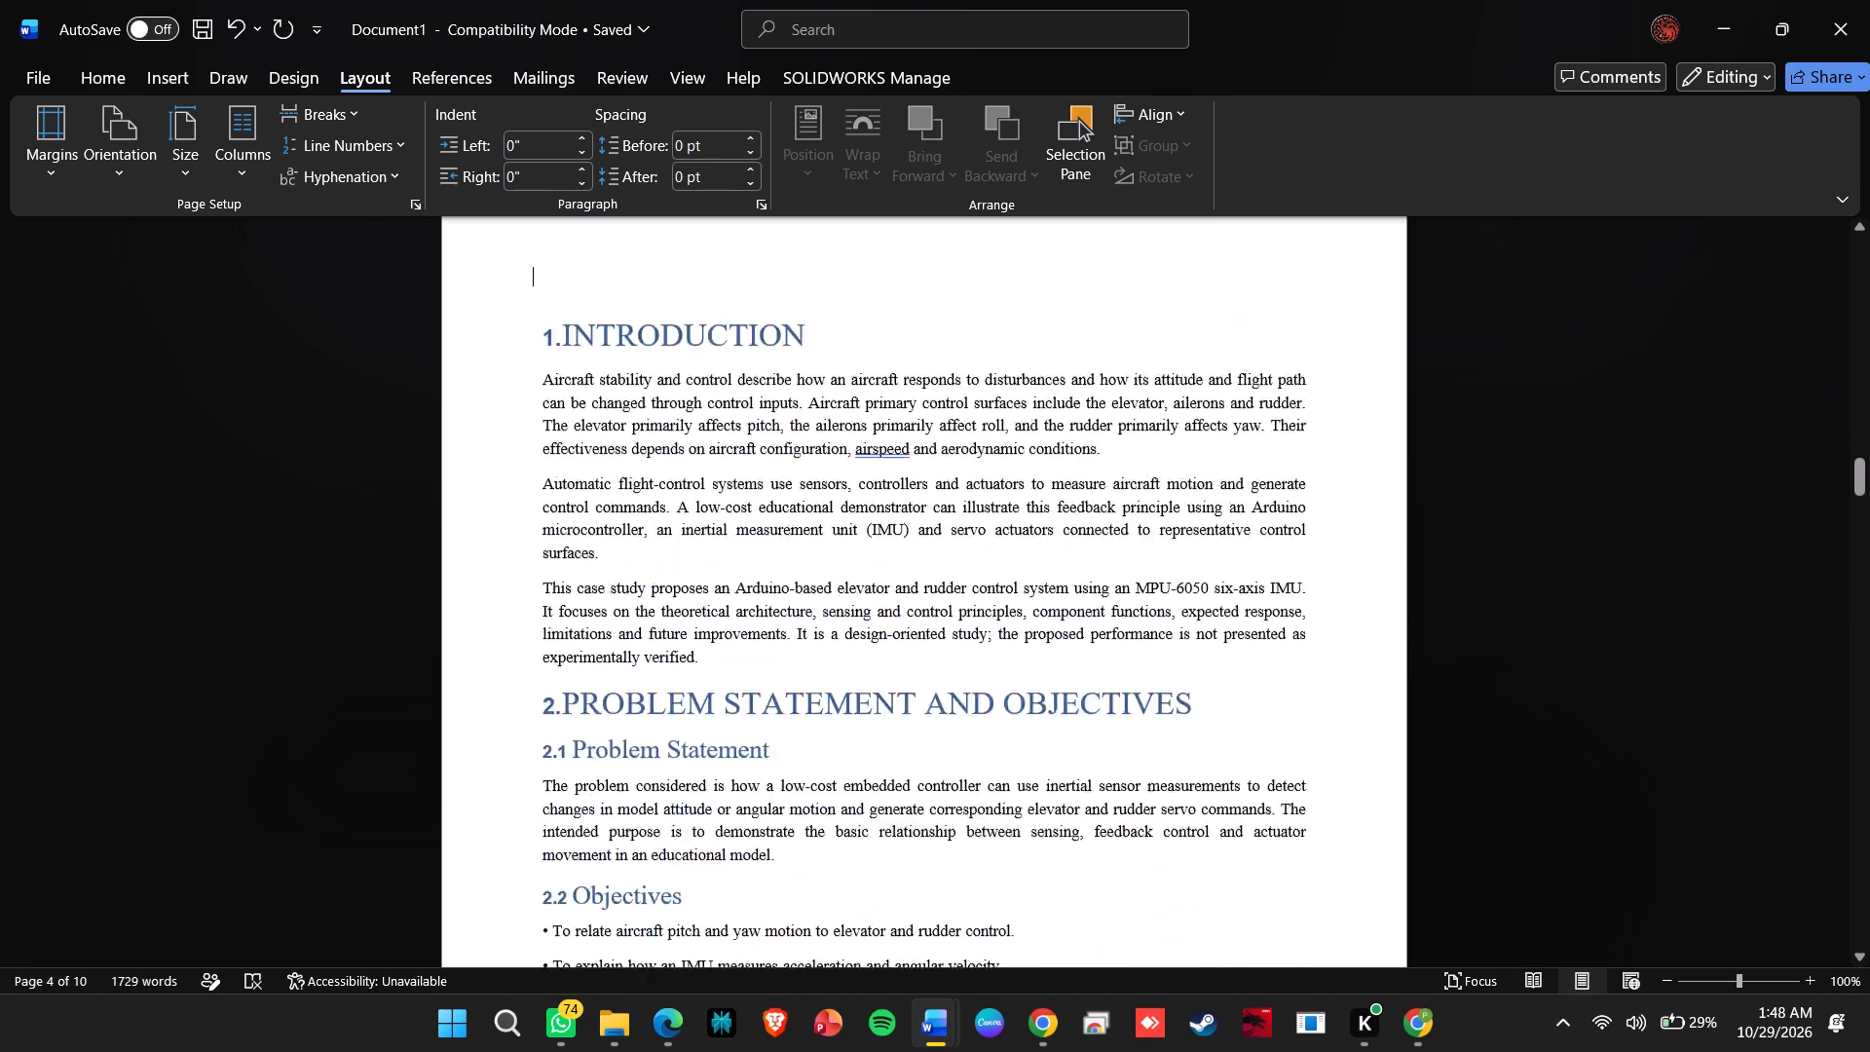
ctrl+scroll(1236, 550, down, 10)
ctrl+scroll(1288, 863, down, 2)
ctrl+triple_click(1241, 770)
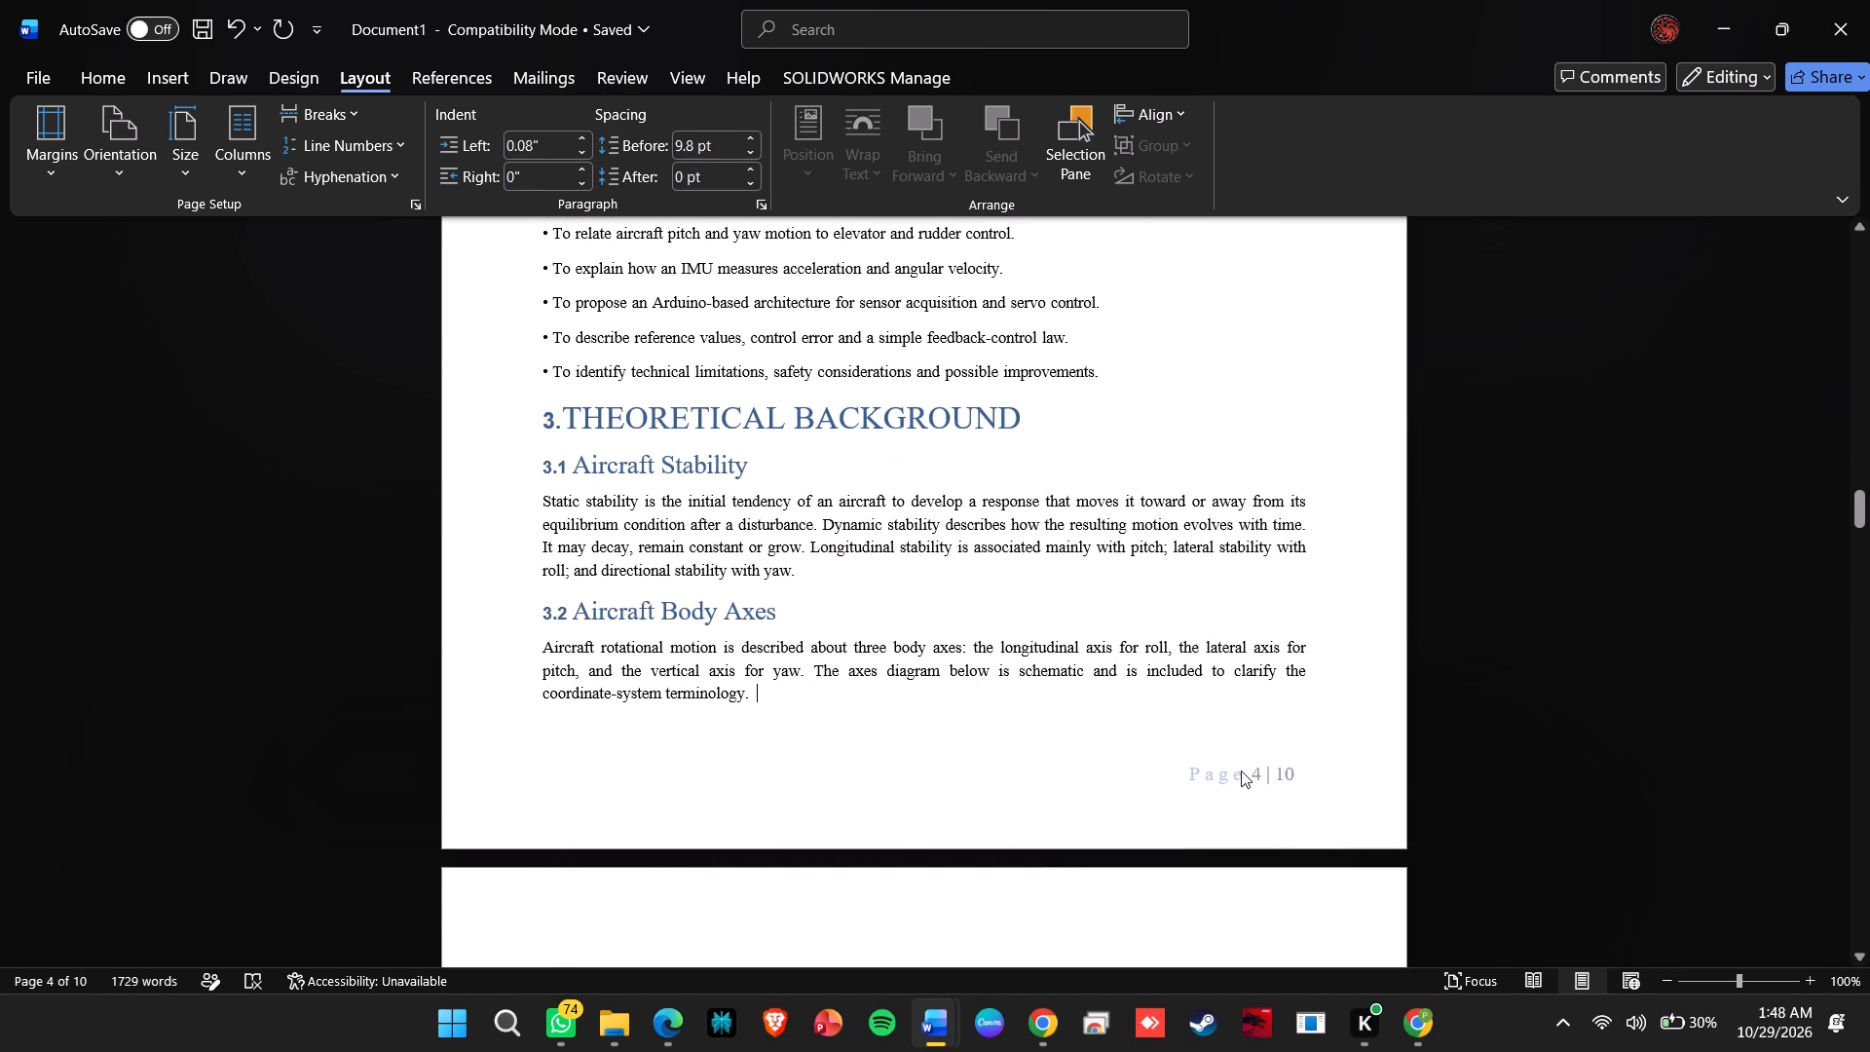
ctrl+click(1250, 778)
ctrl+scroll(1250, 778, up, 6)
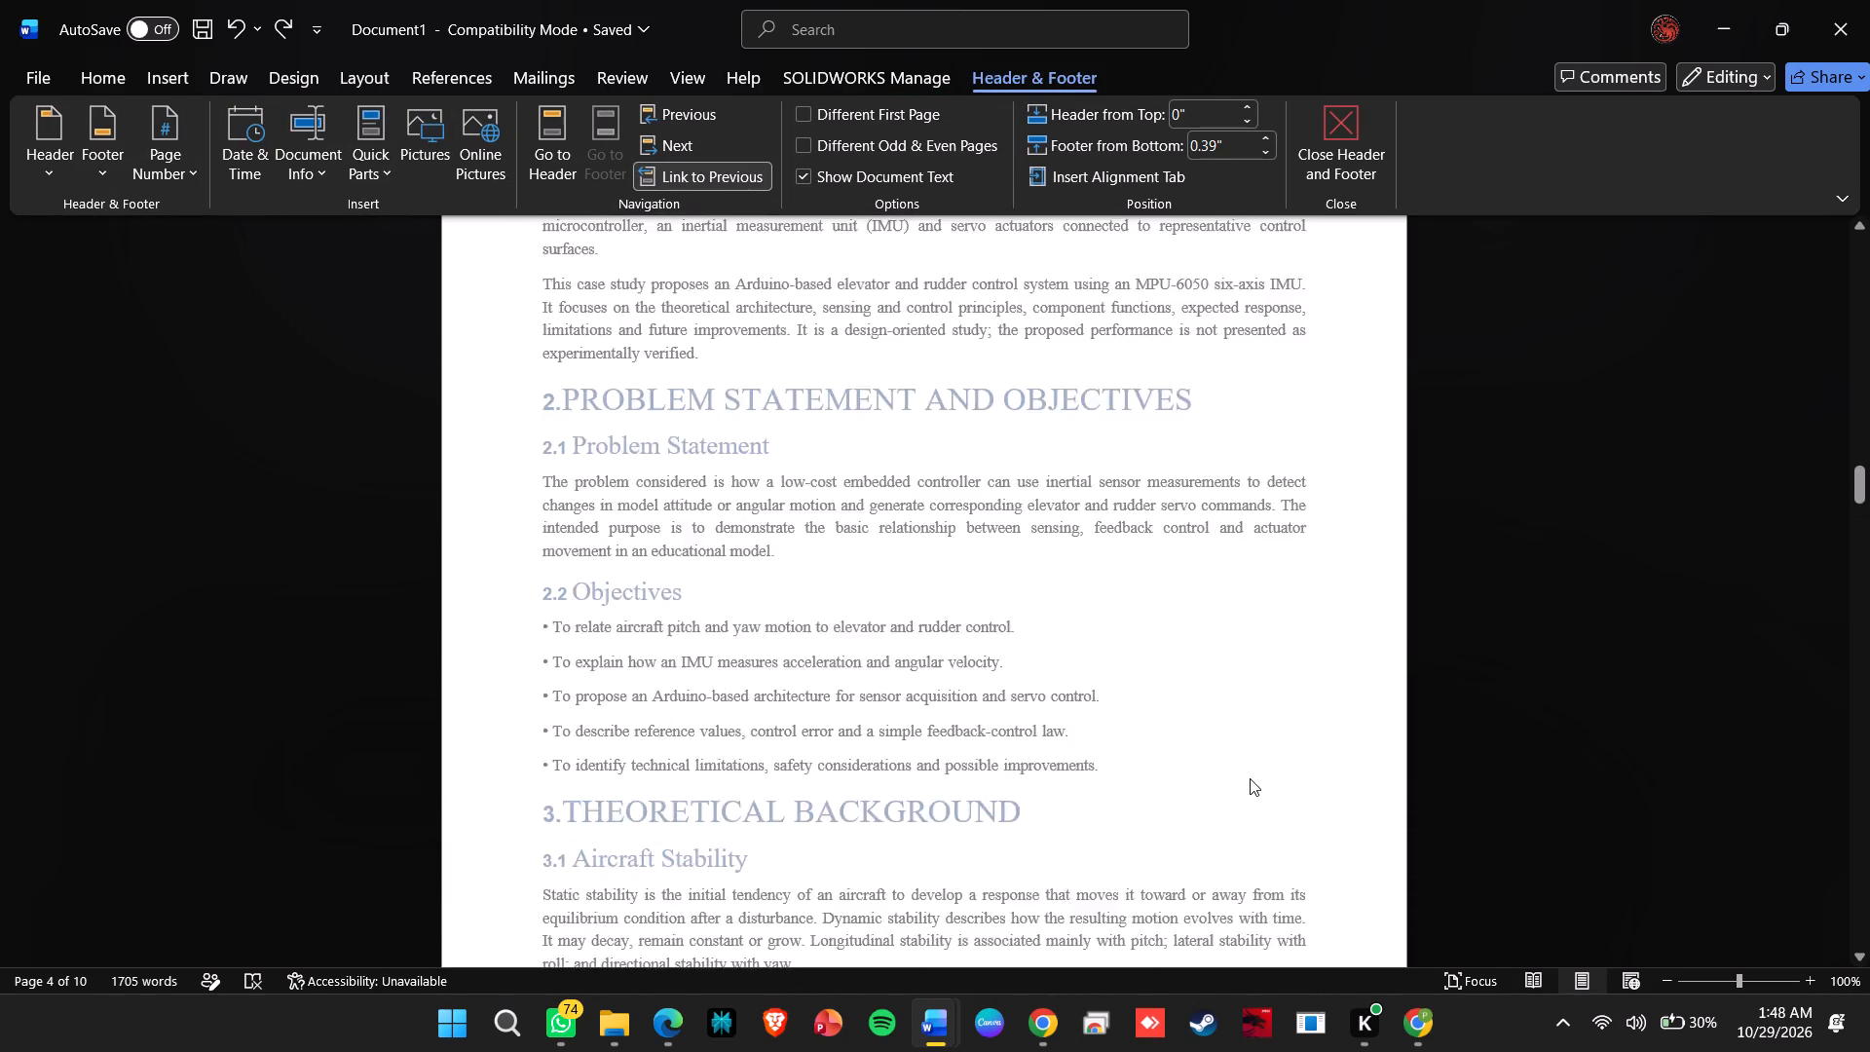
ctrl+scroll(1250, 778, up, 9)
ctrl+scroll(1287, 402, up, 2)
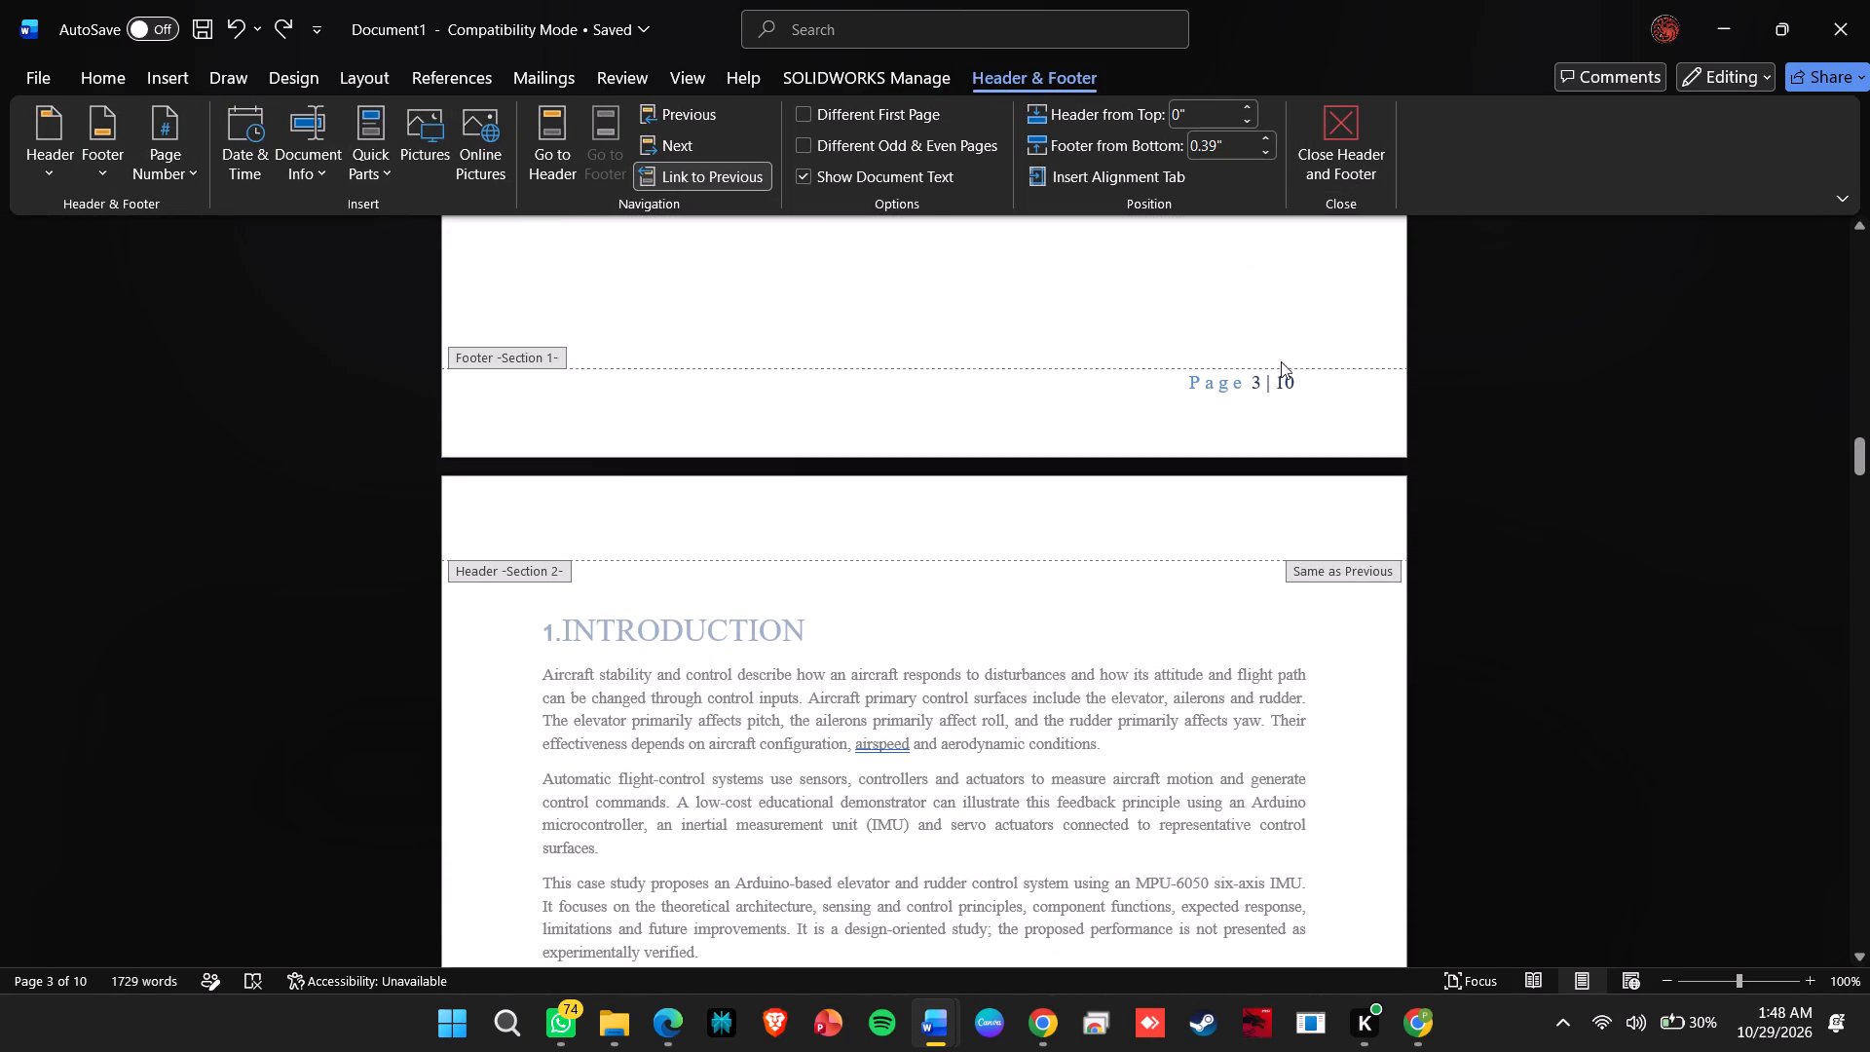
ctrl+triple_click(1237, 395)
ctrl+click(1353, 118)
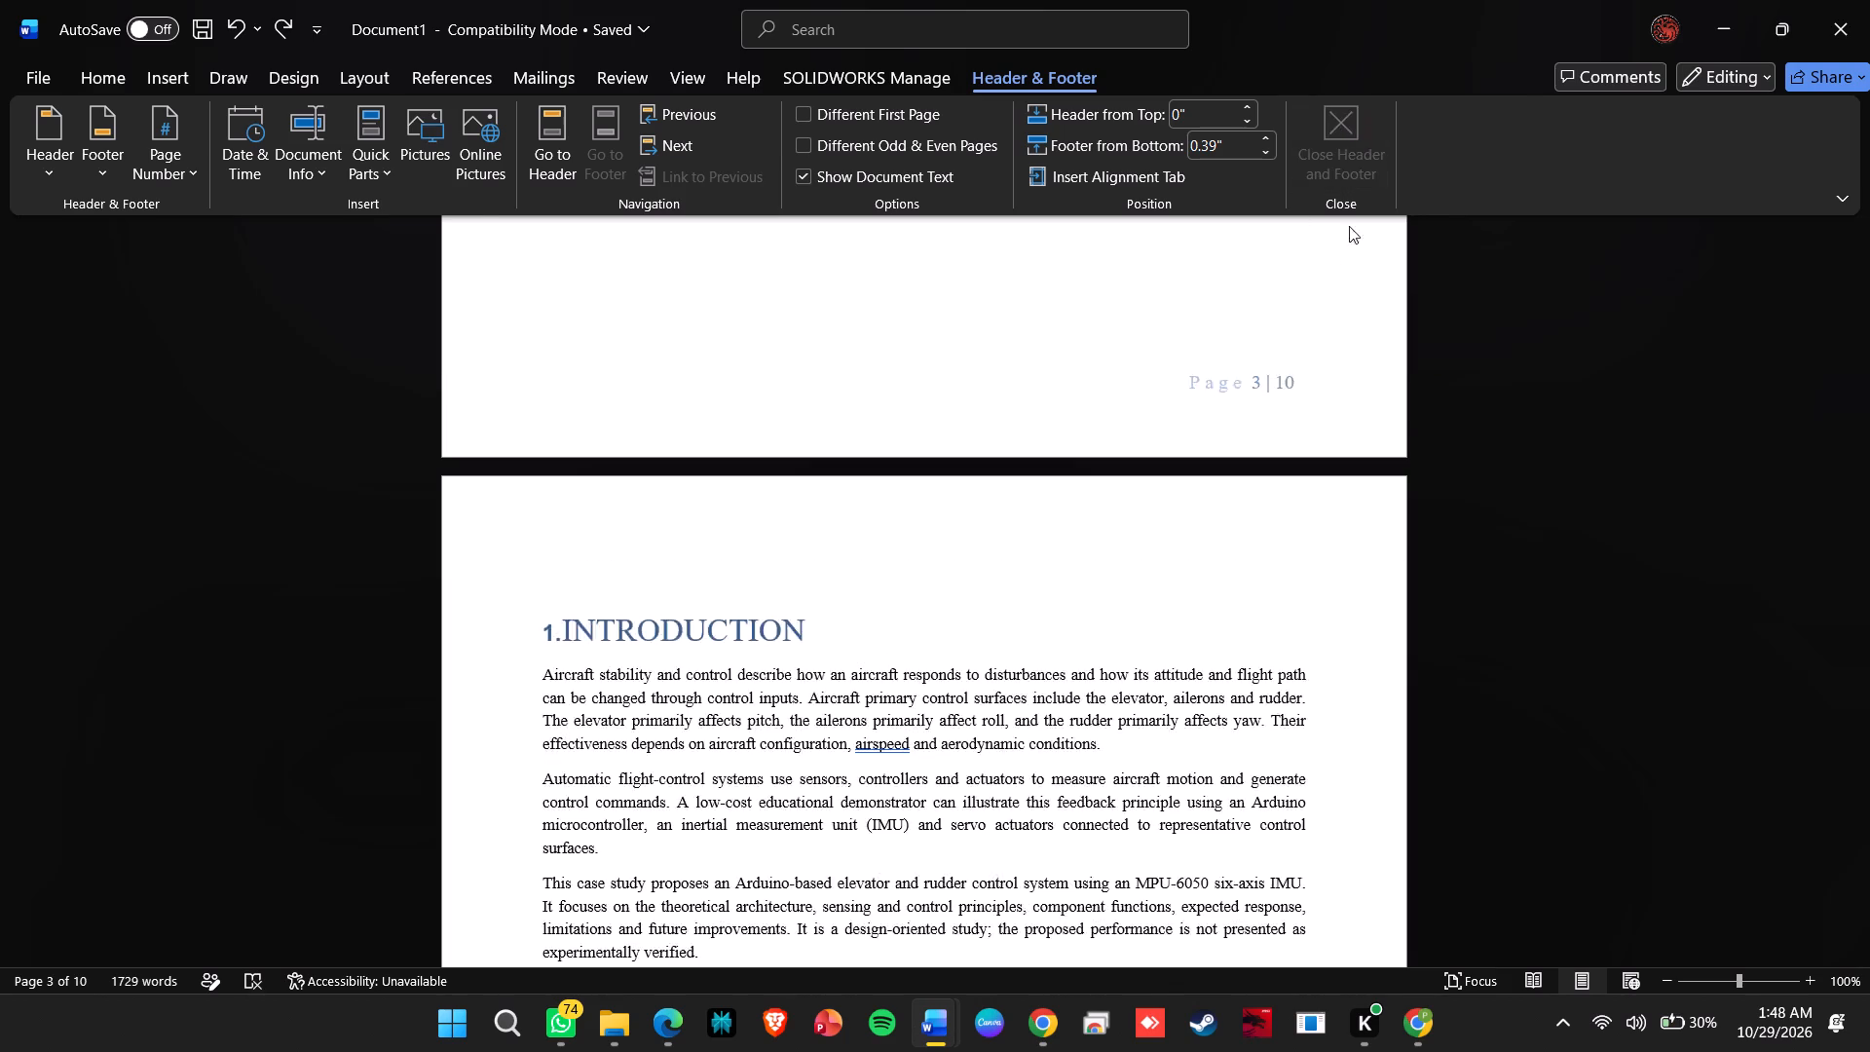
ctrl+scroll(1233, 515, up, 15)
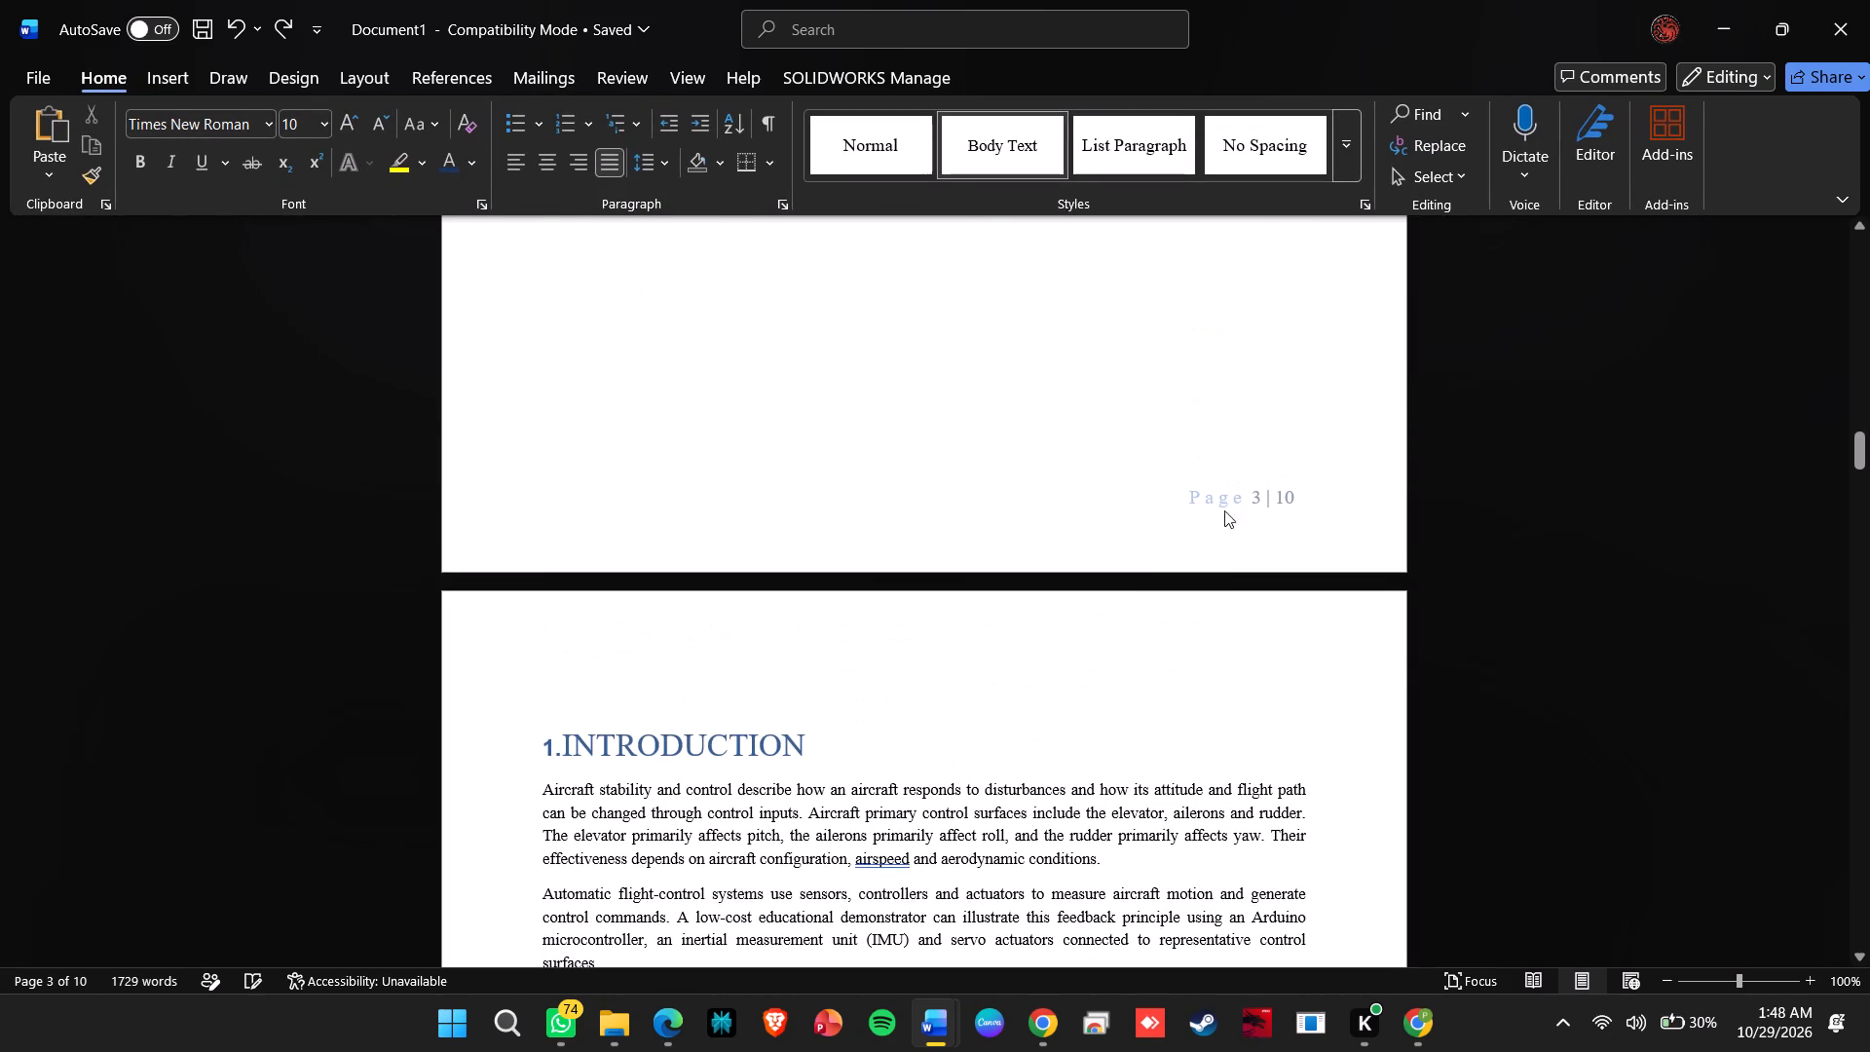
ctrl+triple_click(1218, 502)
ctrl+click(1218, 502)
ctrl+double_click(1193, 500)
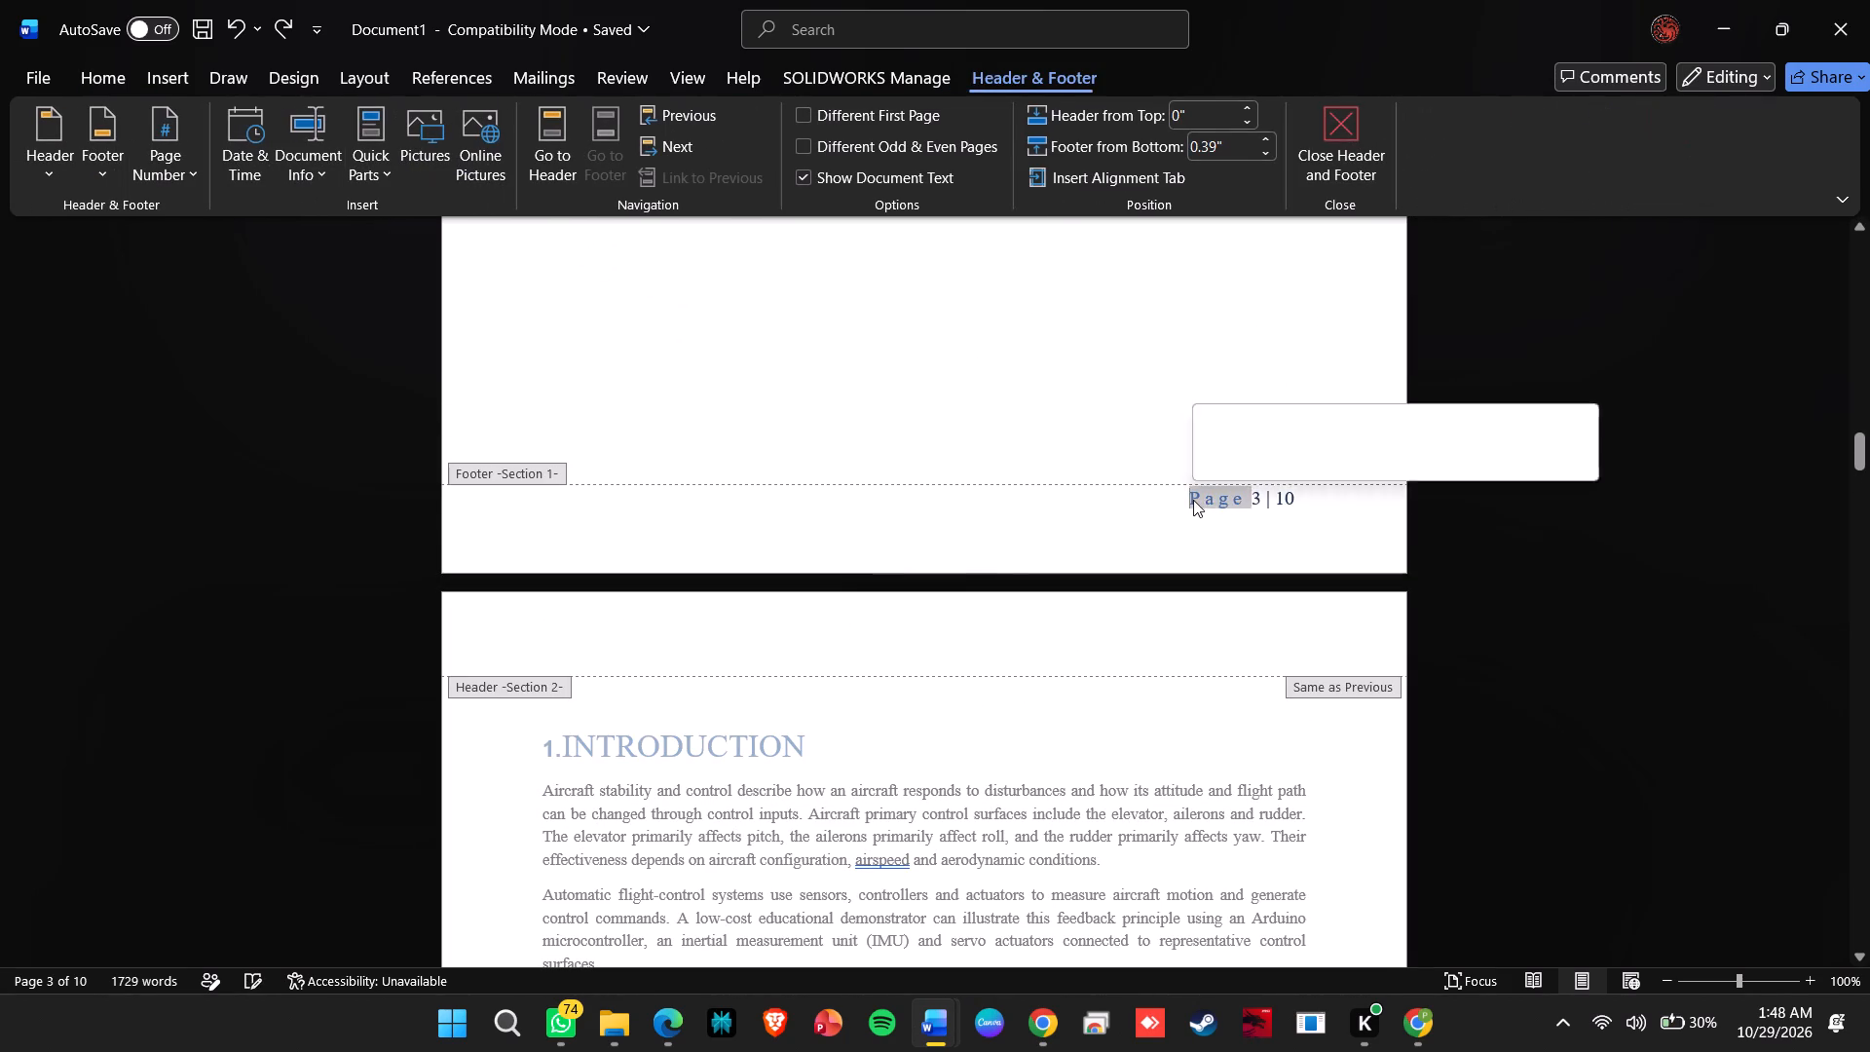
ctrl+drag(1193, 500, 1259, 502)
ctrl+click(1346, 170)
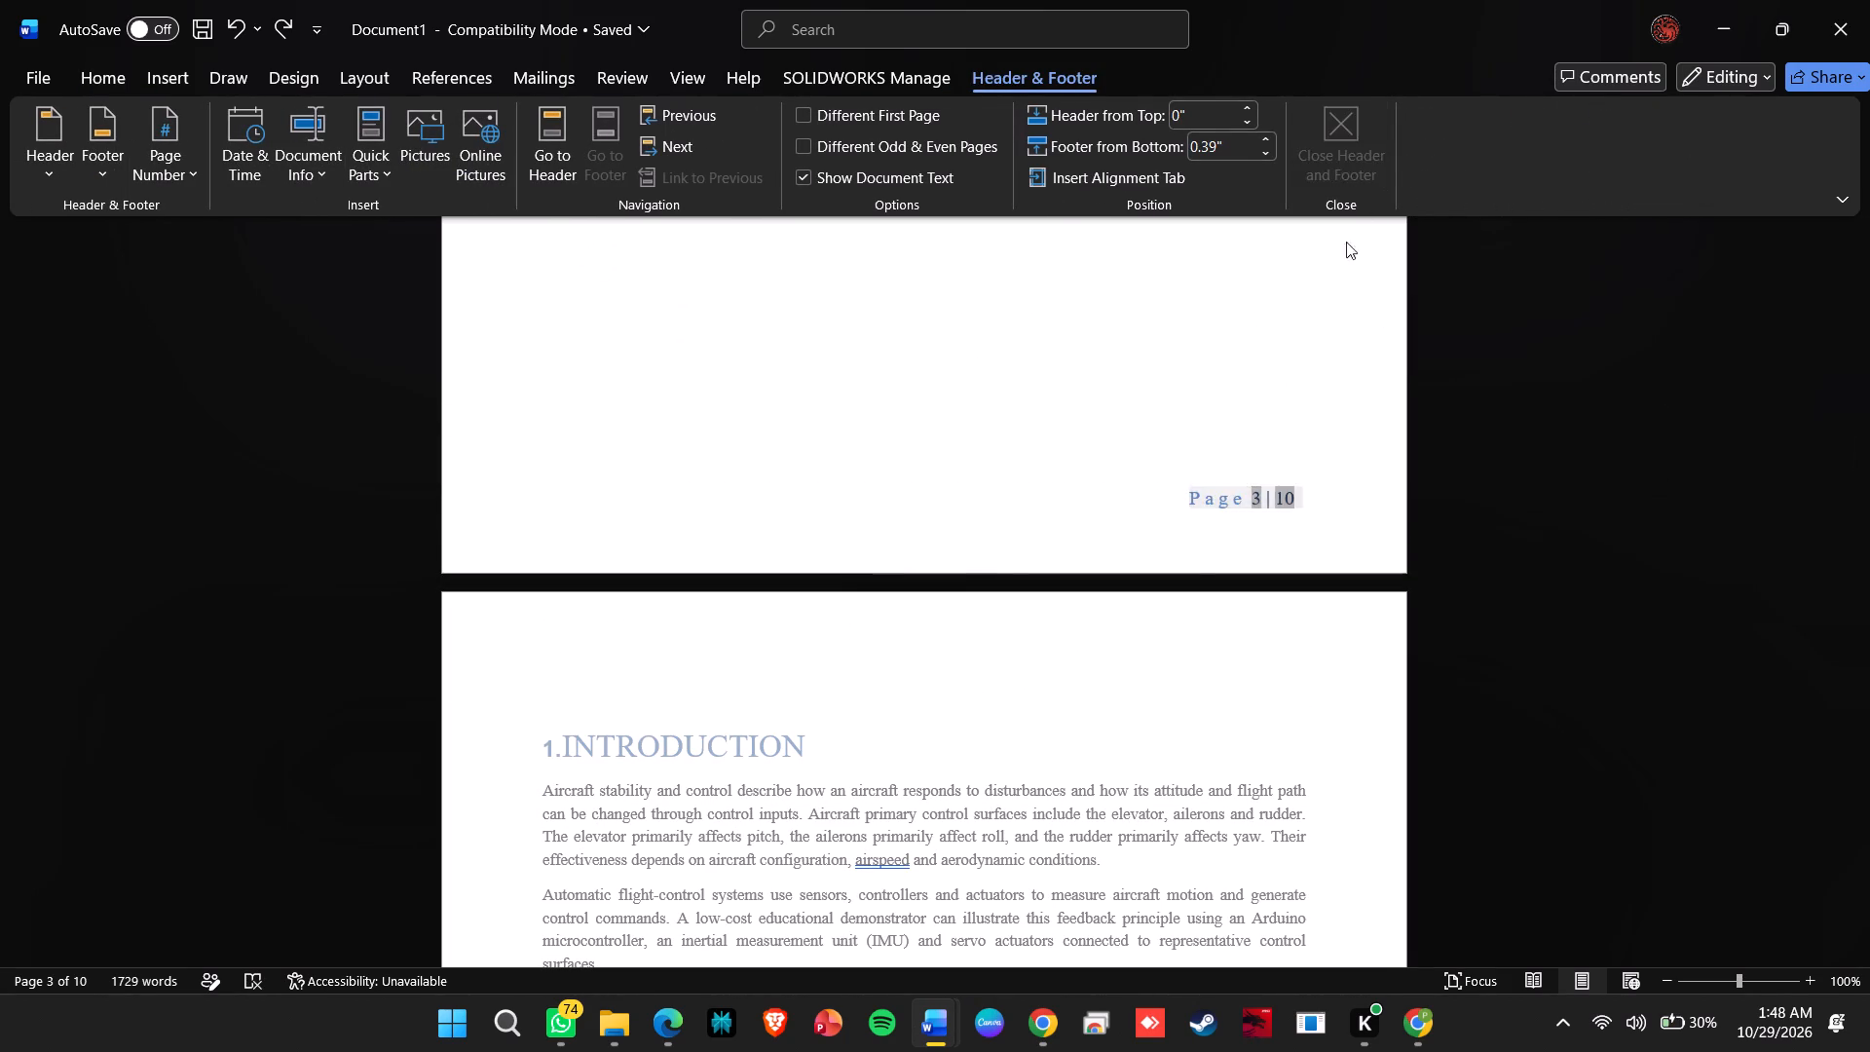
Select the page-number text in the Section 1 footer on page 3 and remove the footer.
ctrl+click(1198, 485)
ctrl+double_click(1192, 494)
ctrl+drag(1192, 494, 1278, 499)
ctrl+triple_click(1283, 499)
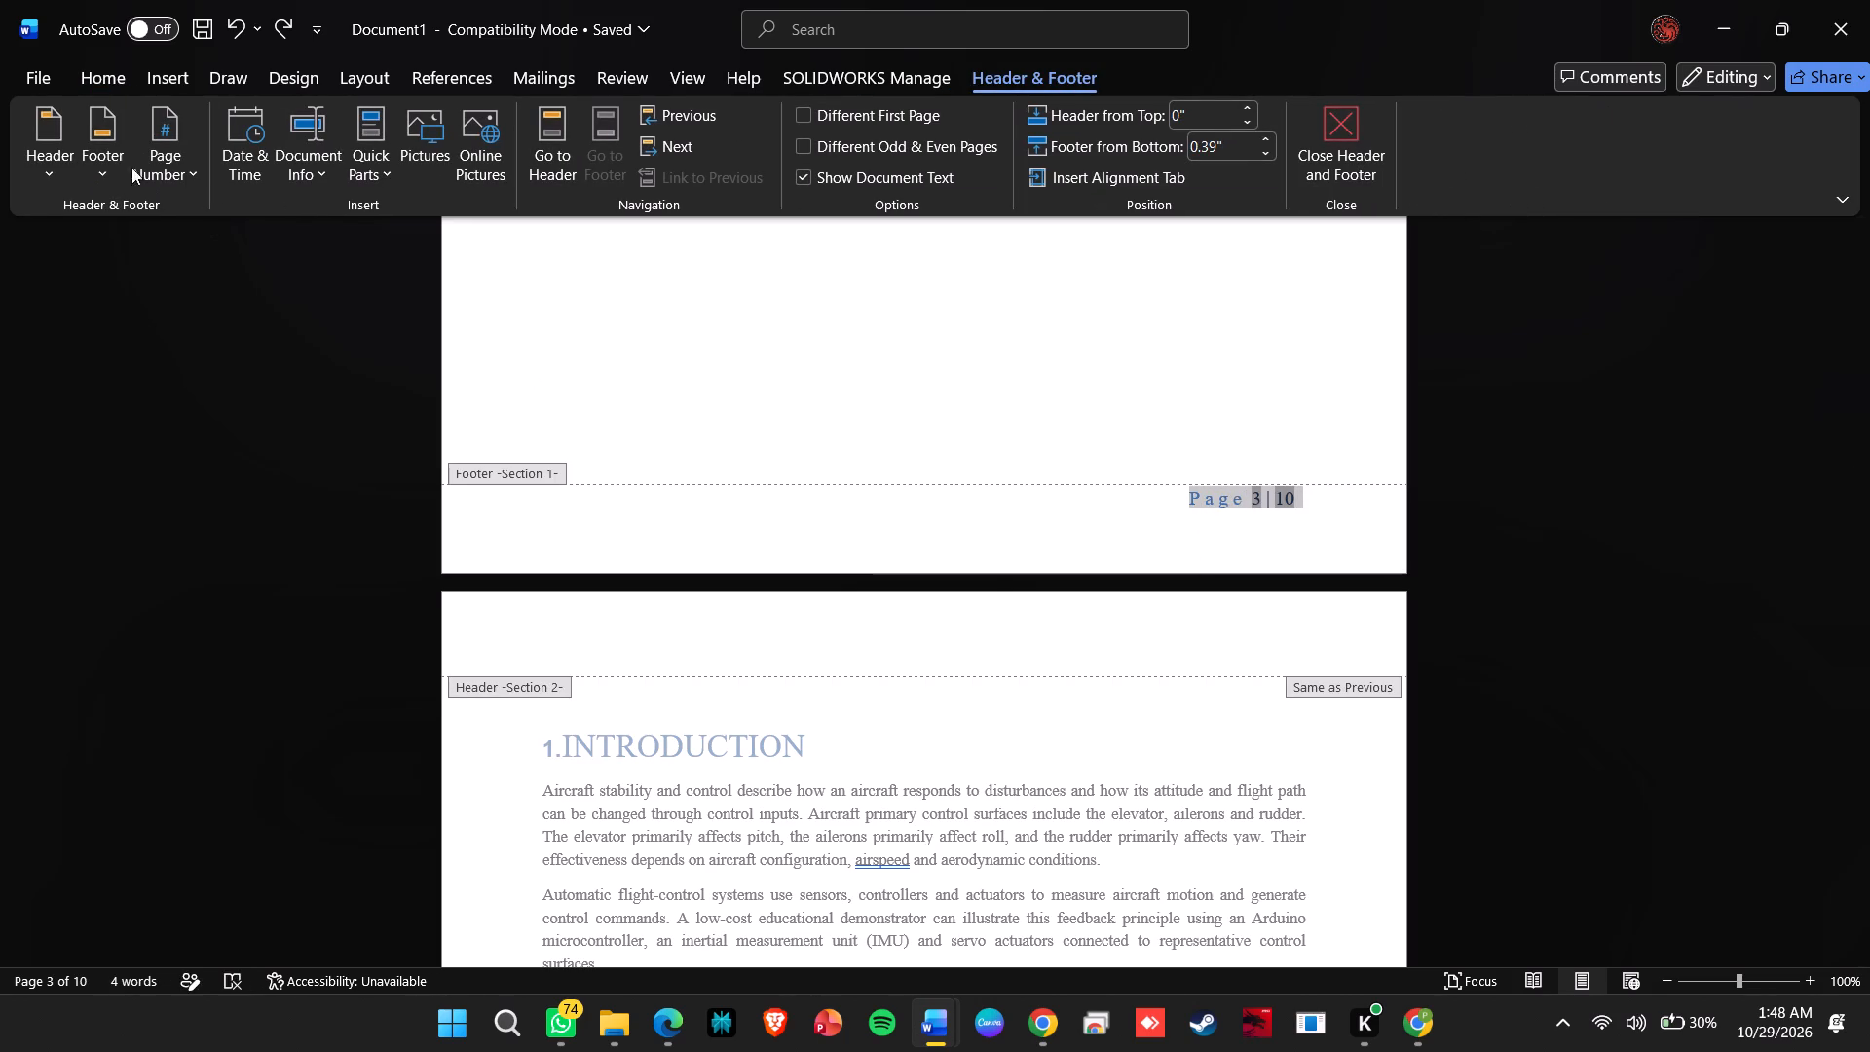
ctrl+click(98, 170)
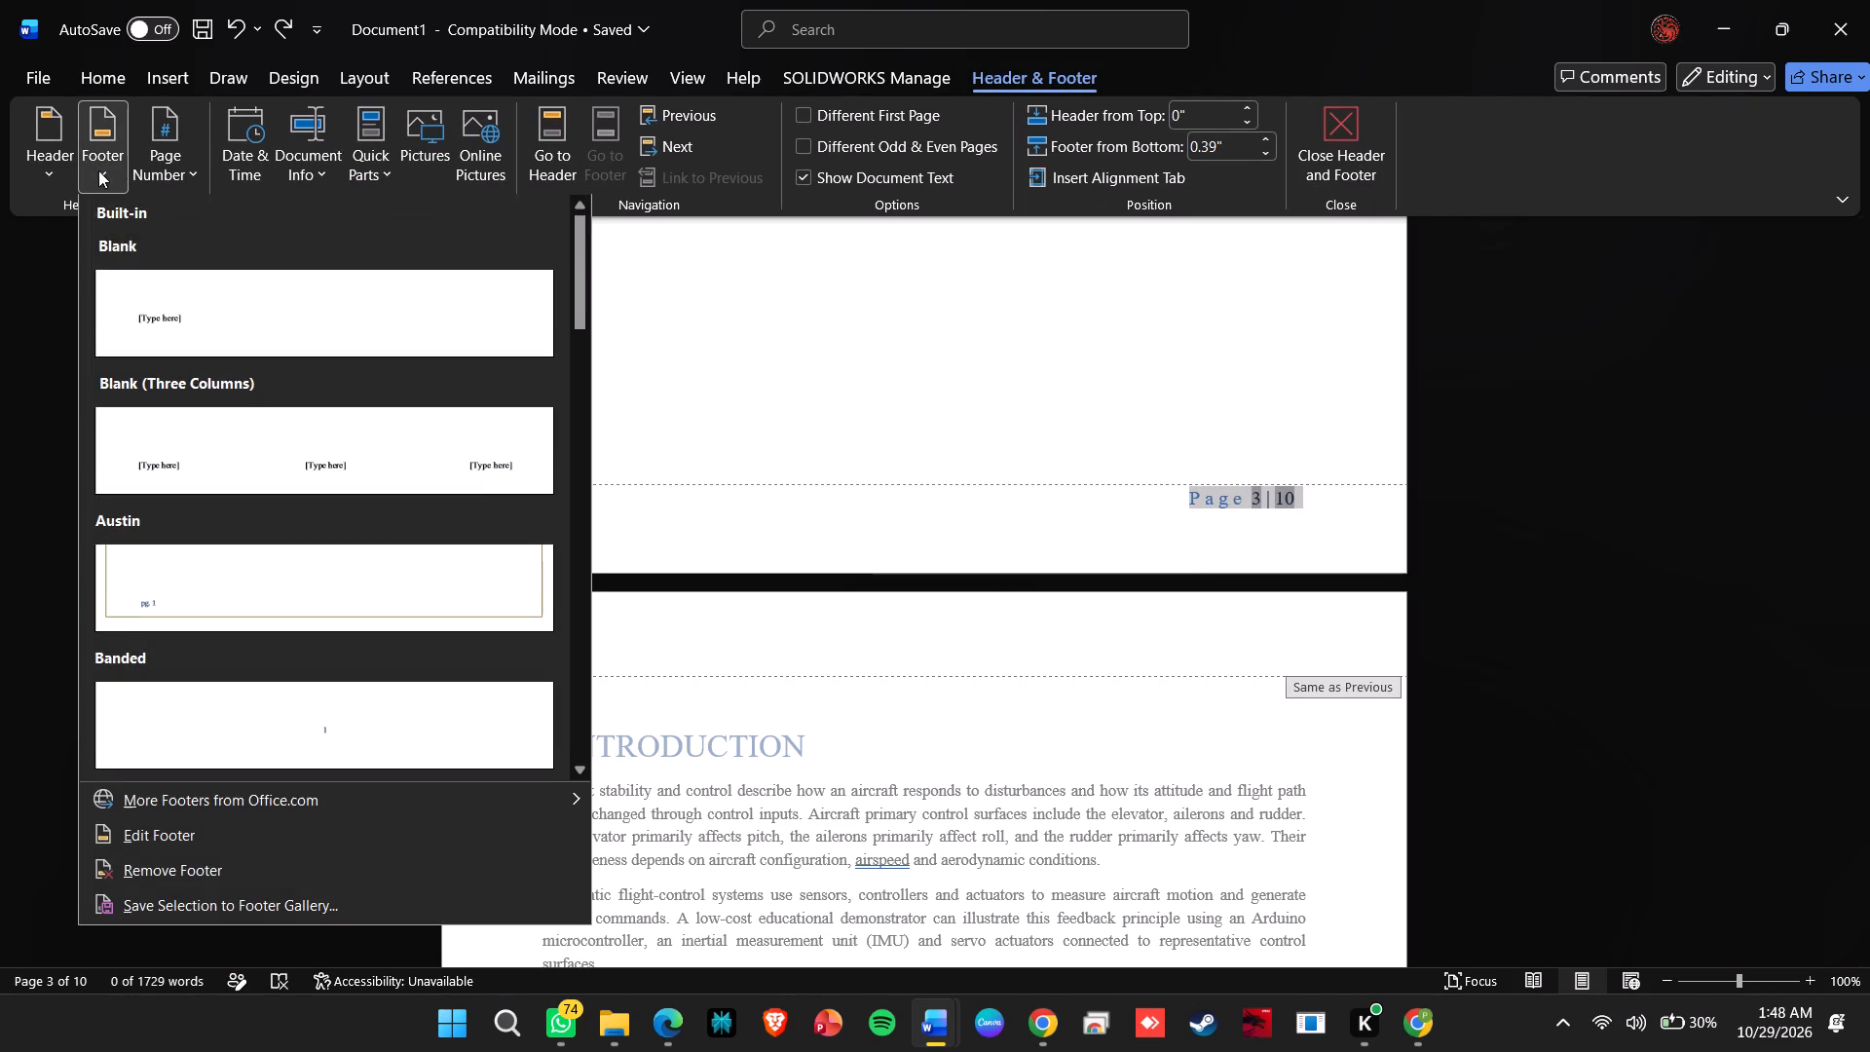
ctrl+click(243, 856)
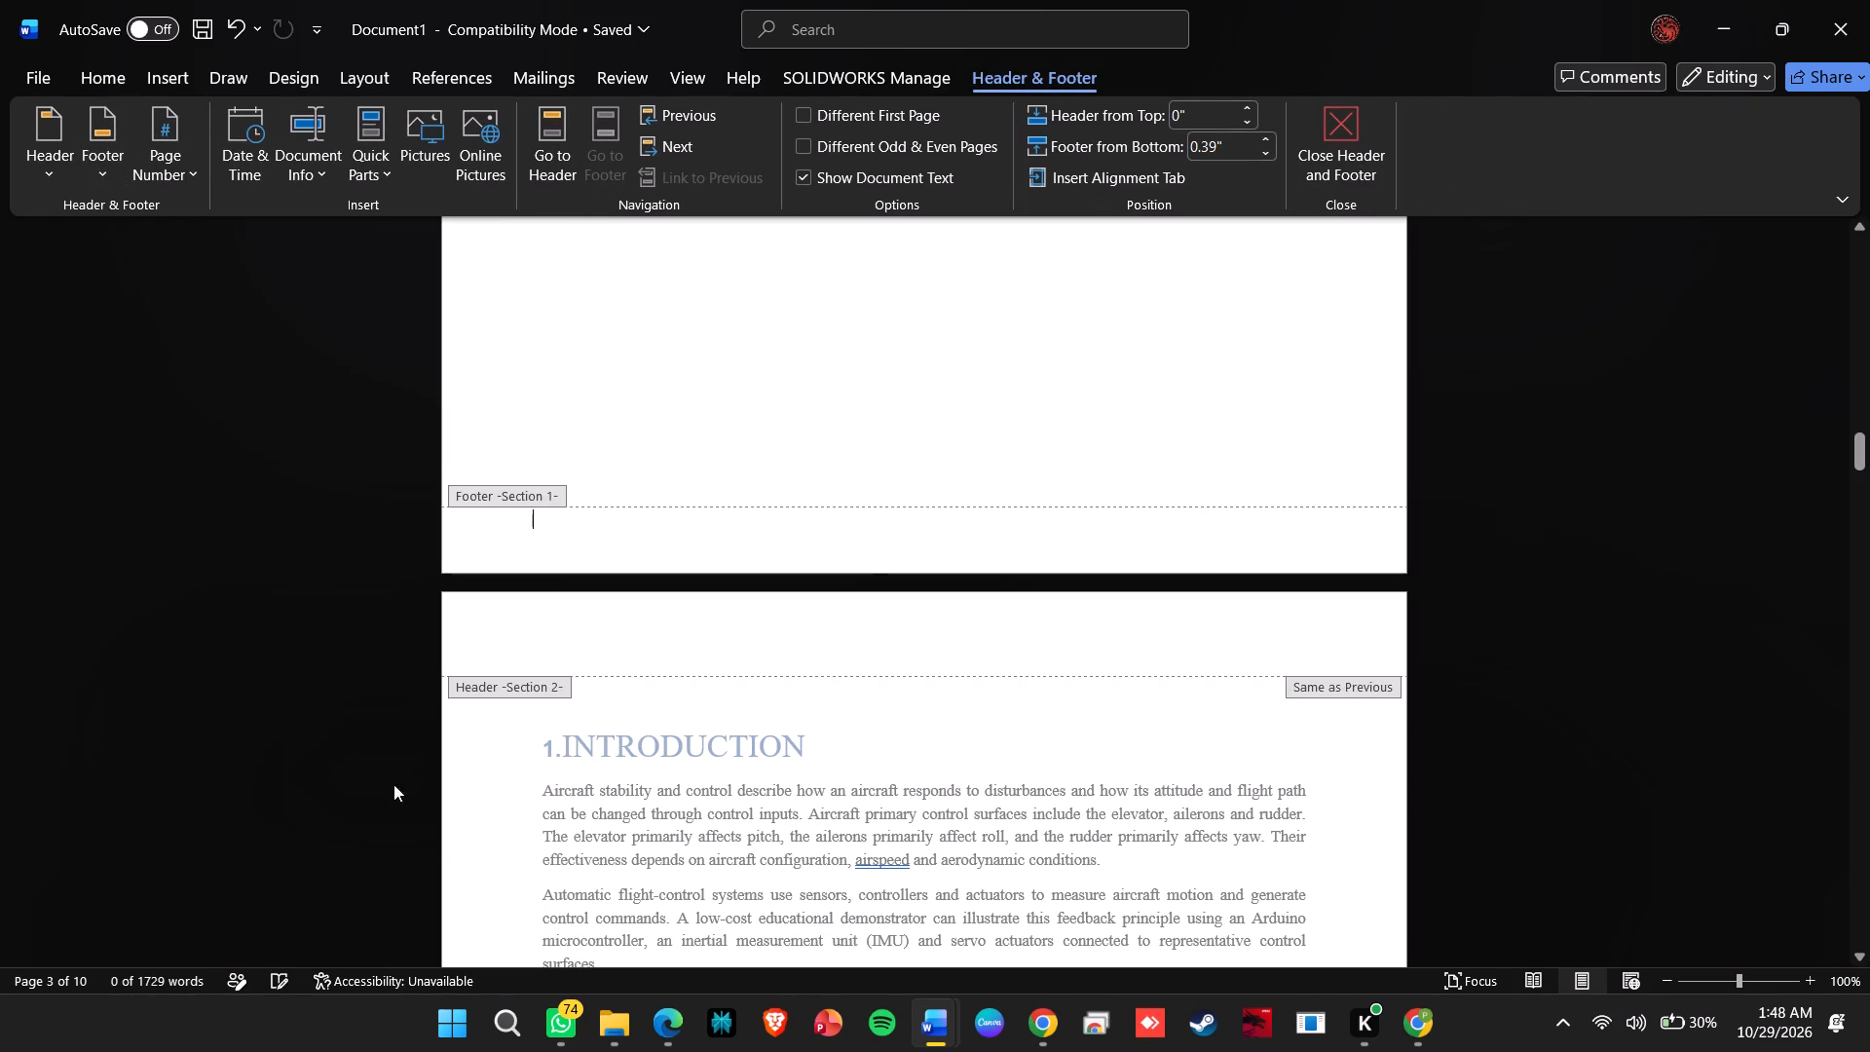
Remove the header from Section 1 and return to the document body.
ctrl+click(49, 172)
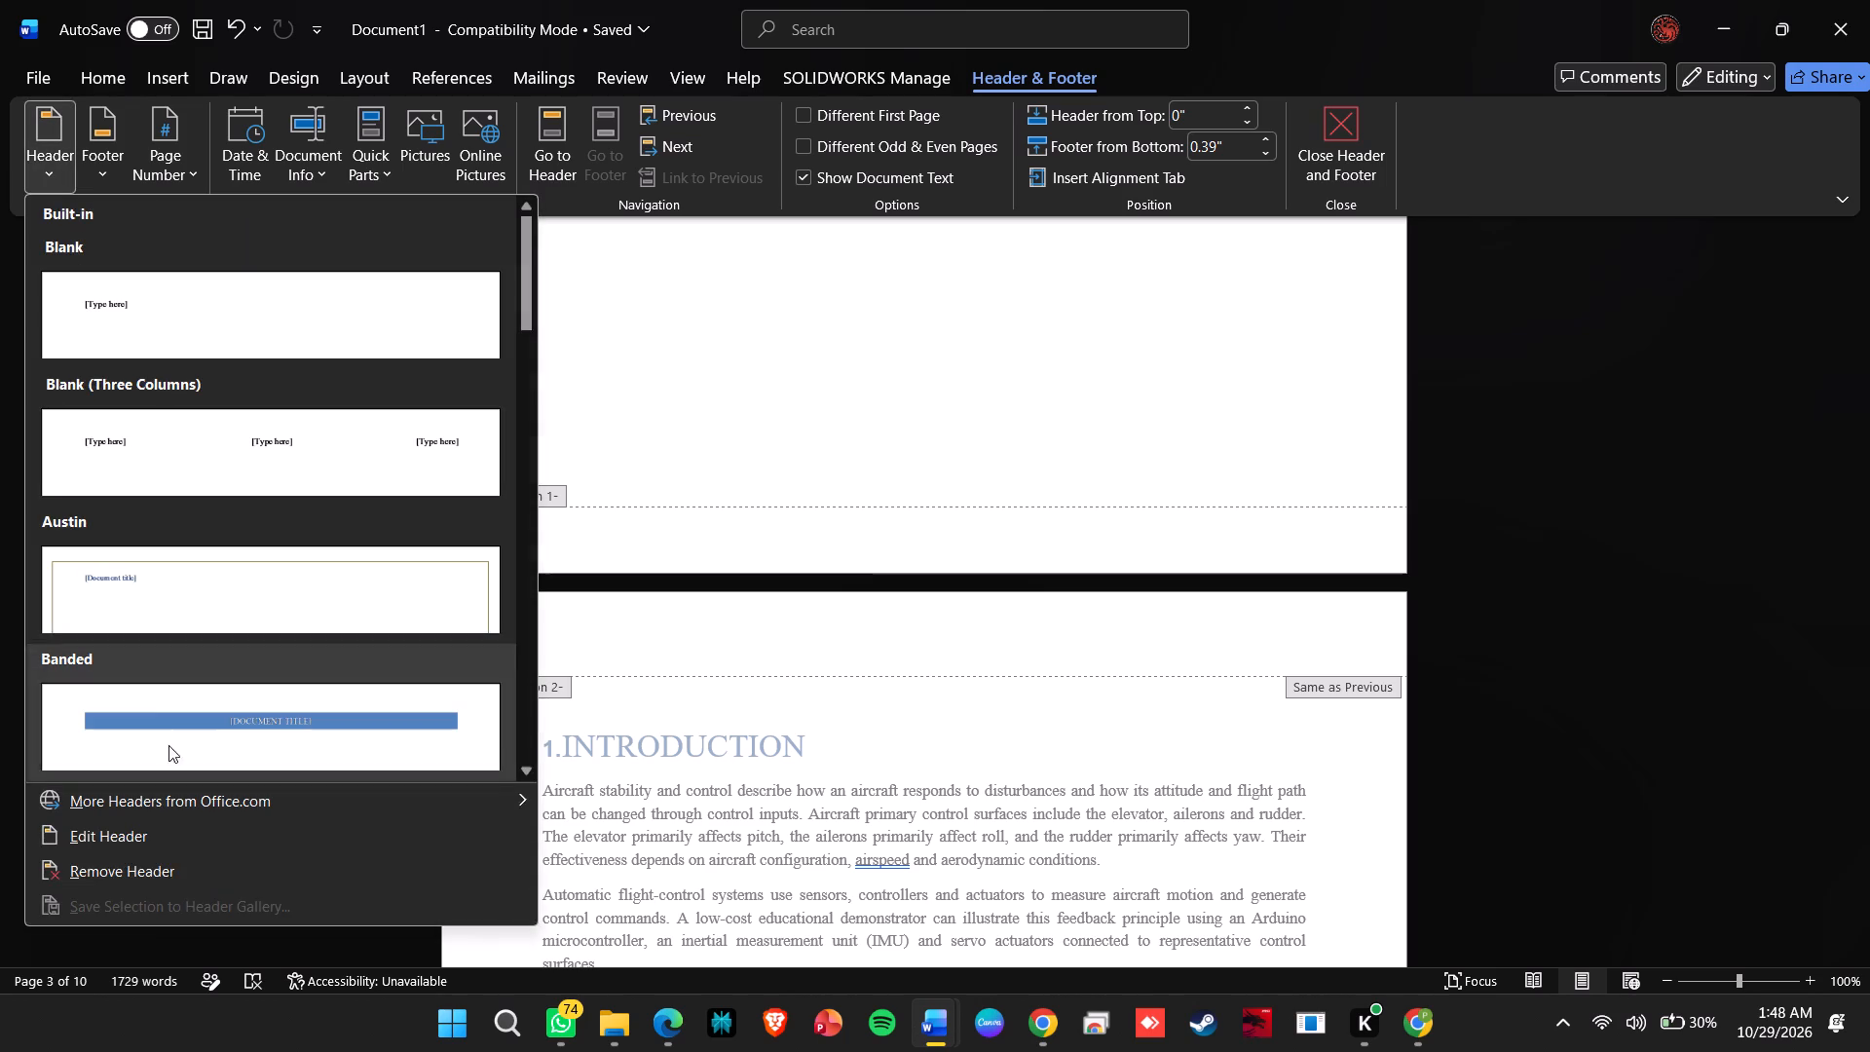
ctrl+click(174, 871)
ctrl+scroll(1184, 561, up, 18)
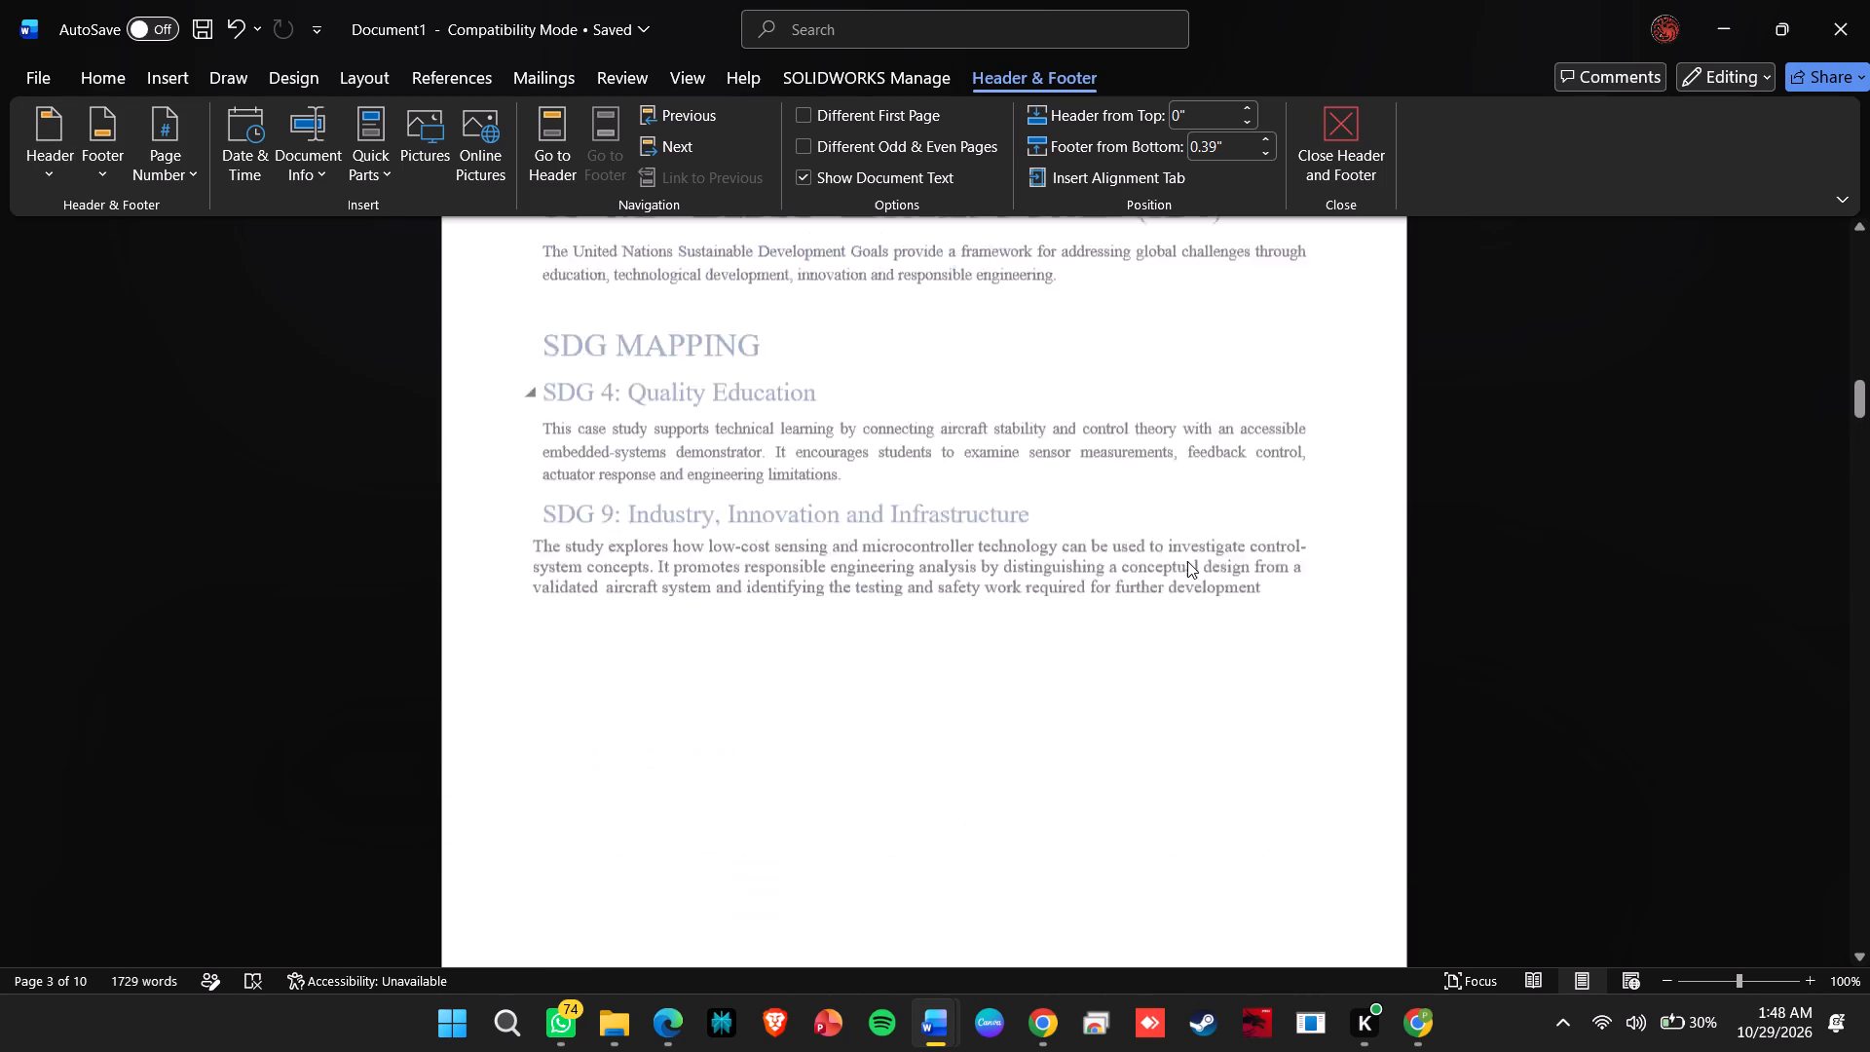
ctrl+scroll(1187, 561, up, 8)
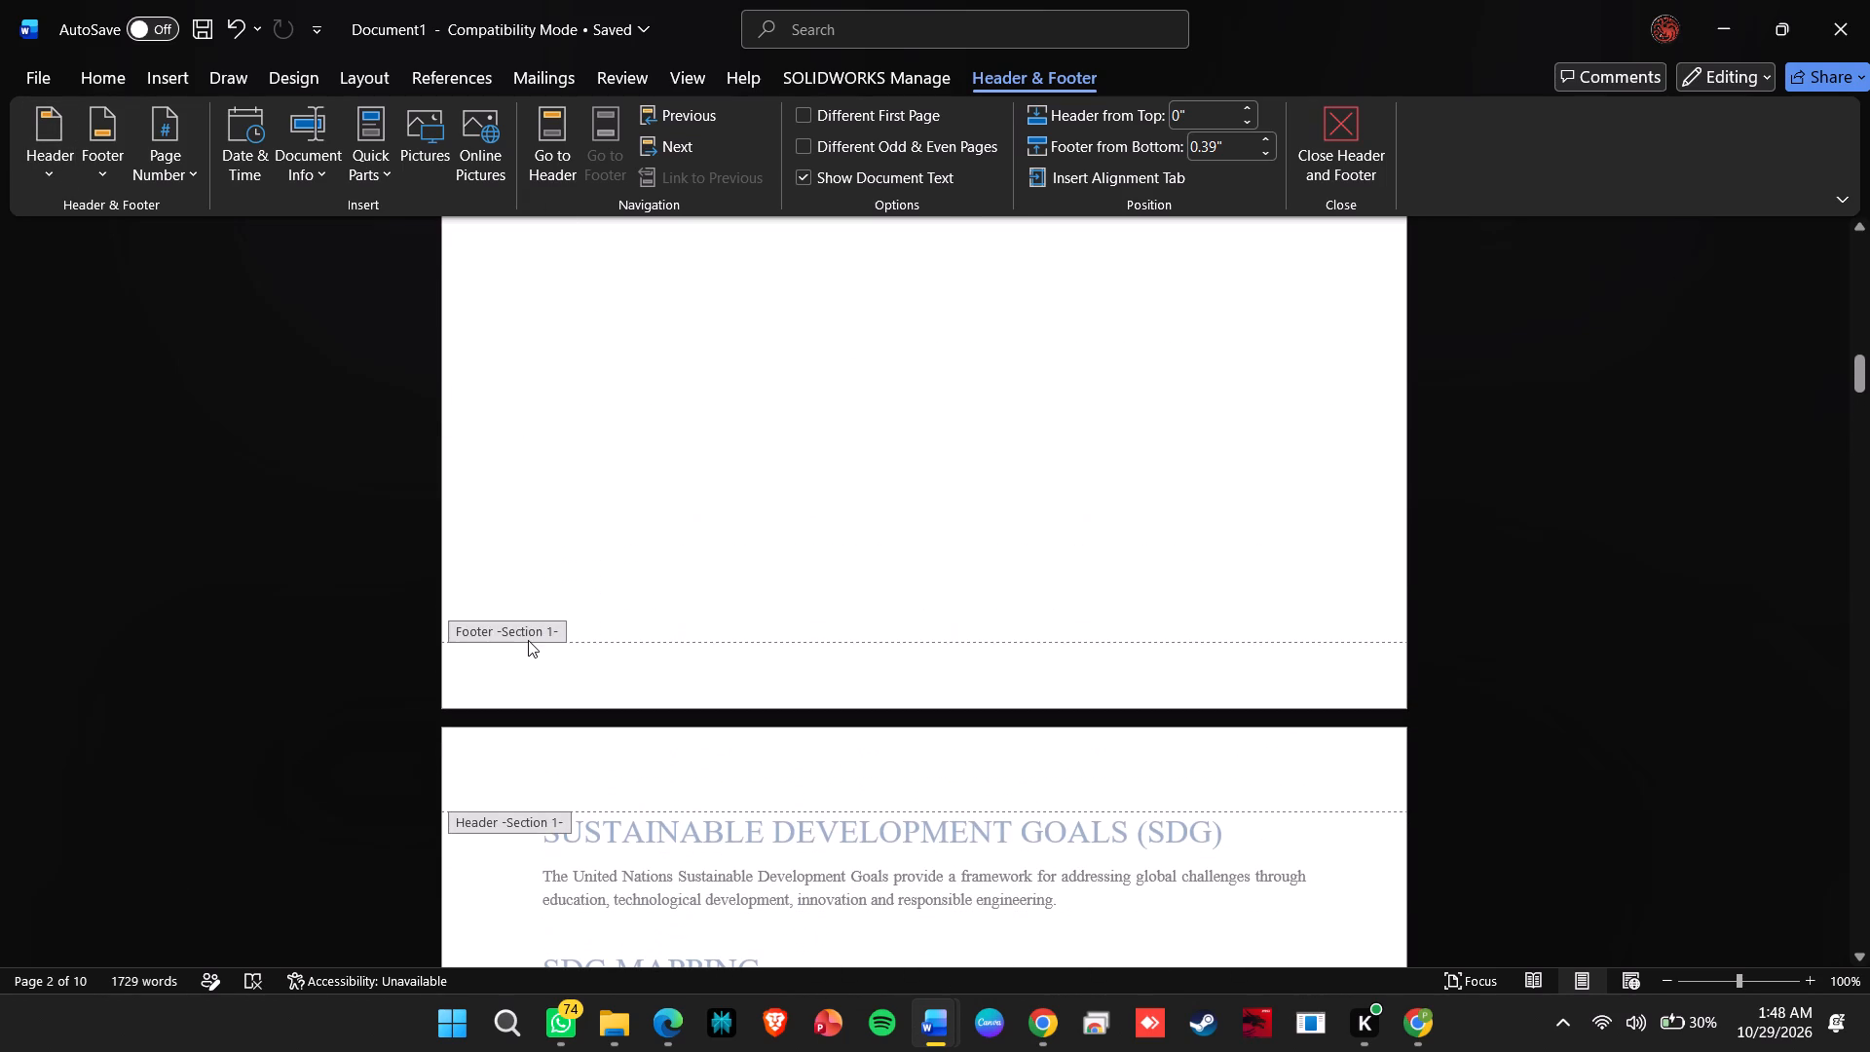
ctrl+scroll(527, 616, up, 20)
ctrl+scroll(527, 616, up, 11)
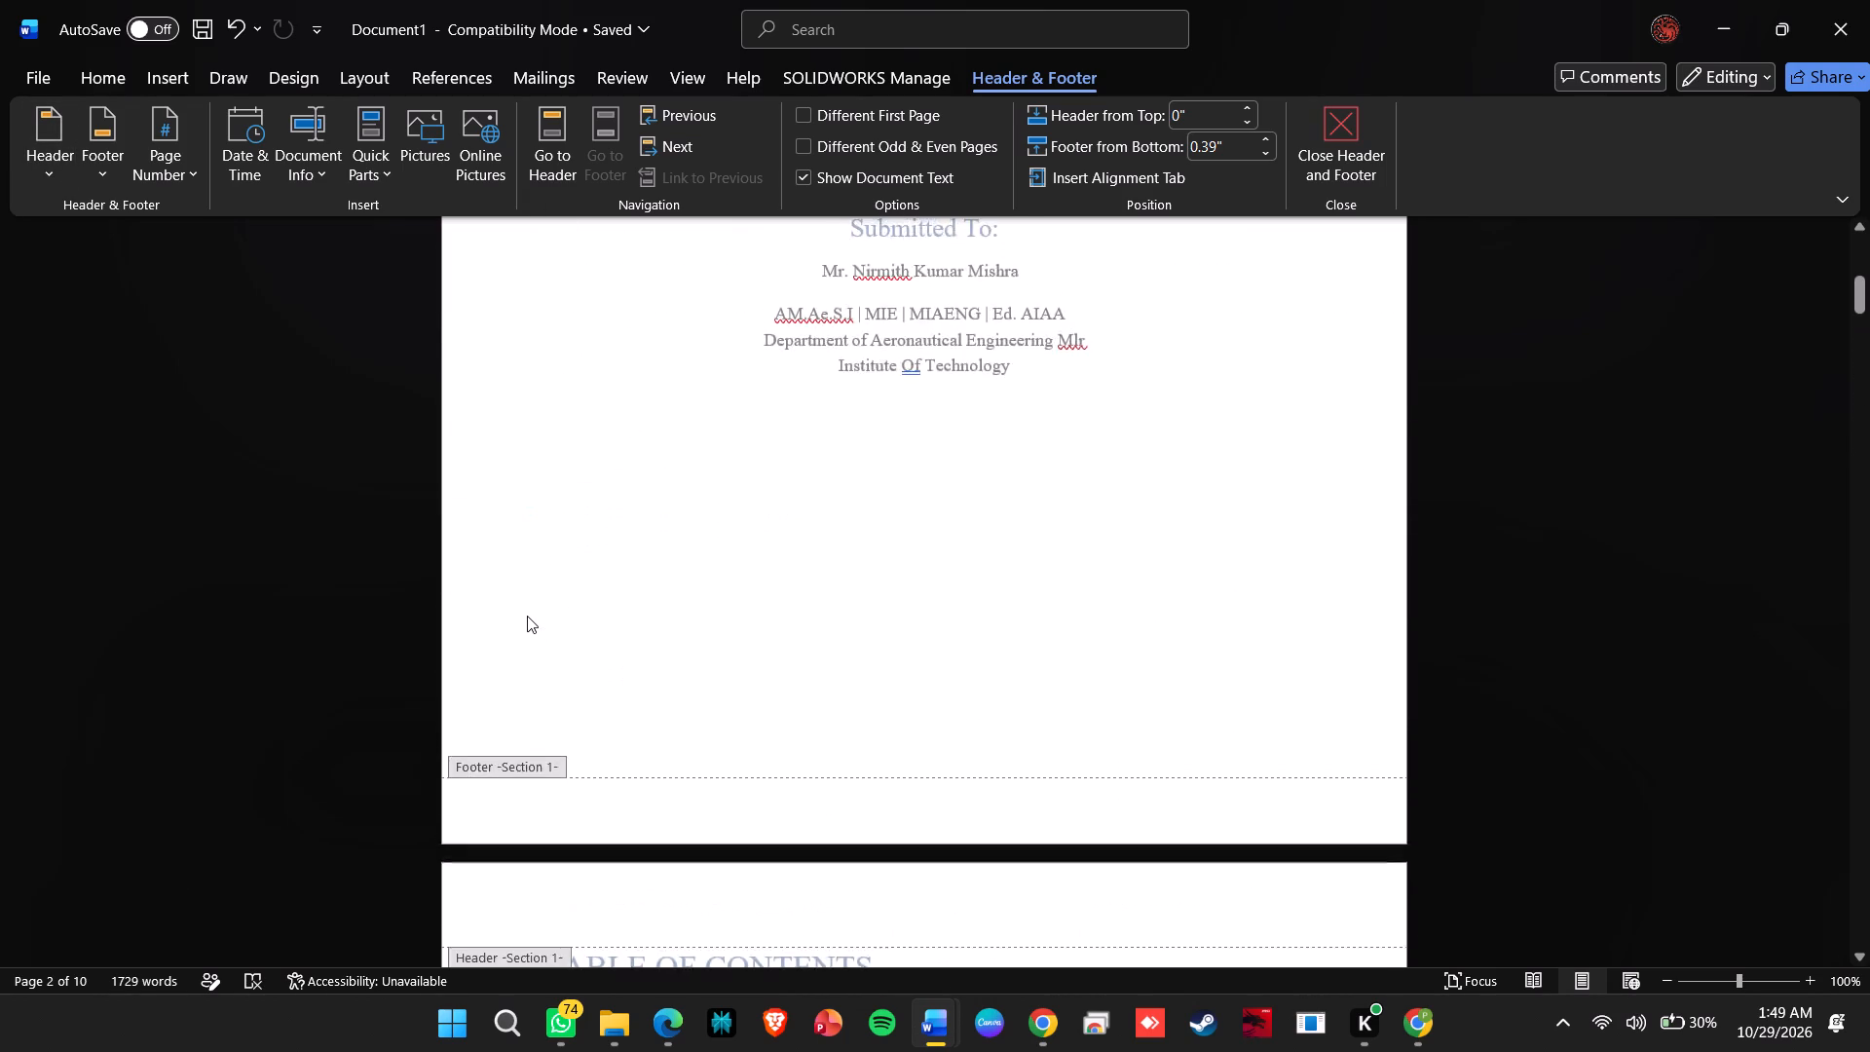
ctrl+scroll(527, 616, up, 13)
ctrl+right_click(486, 331)
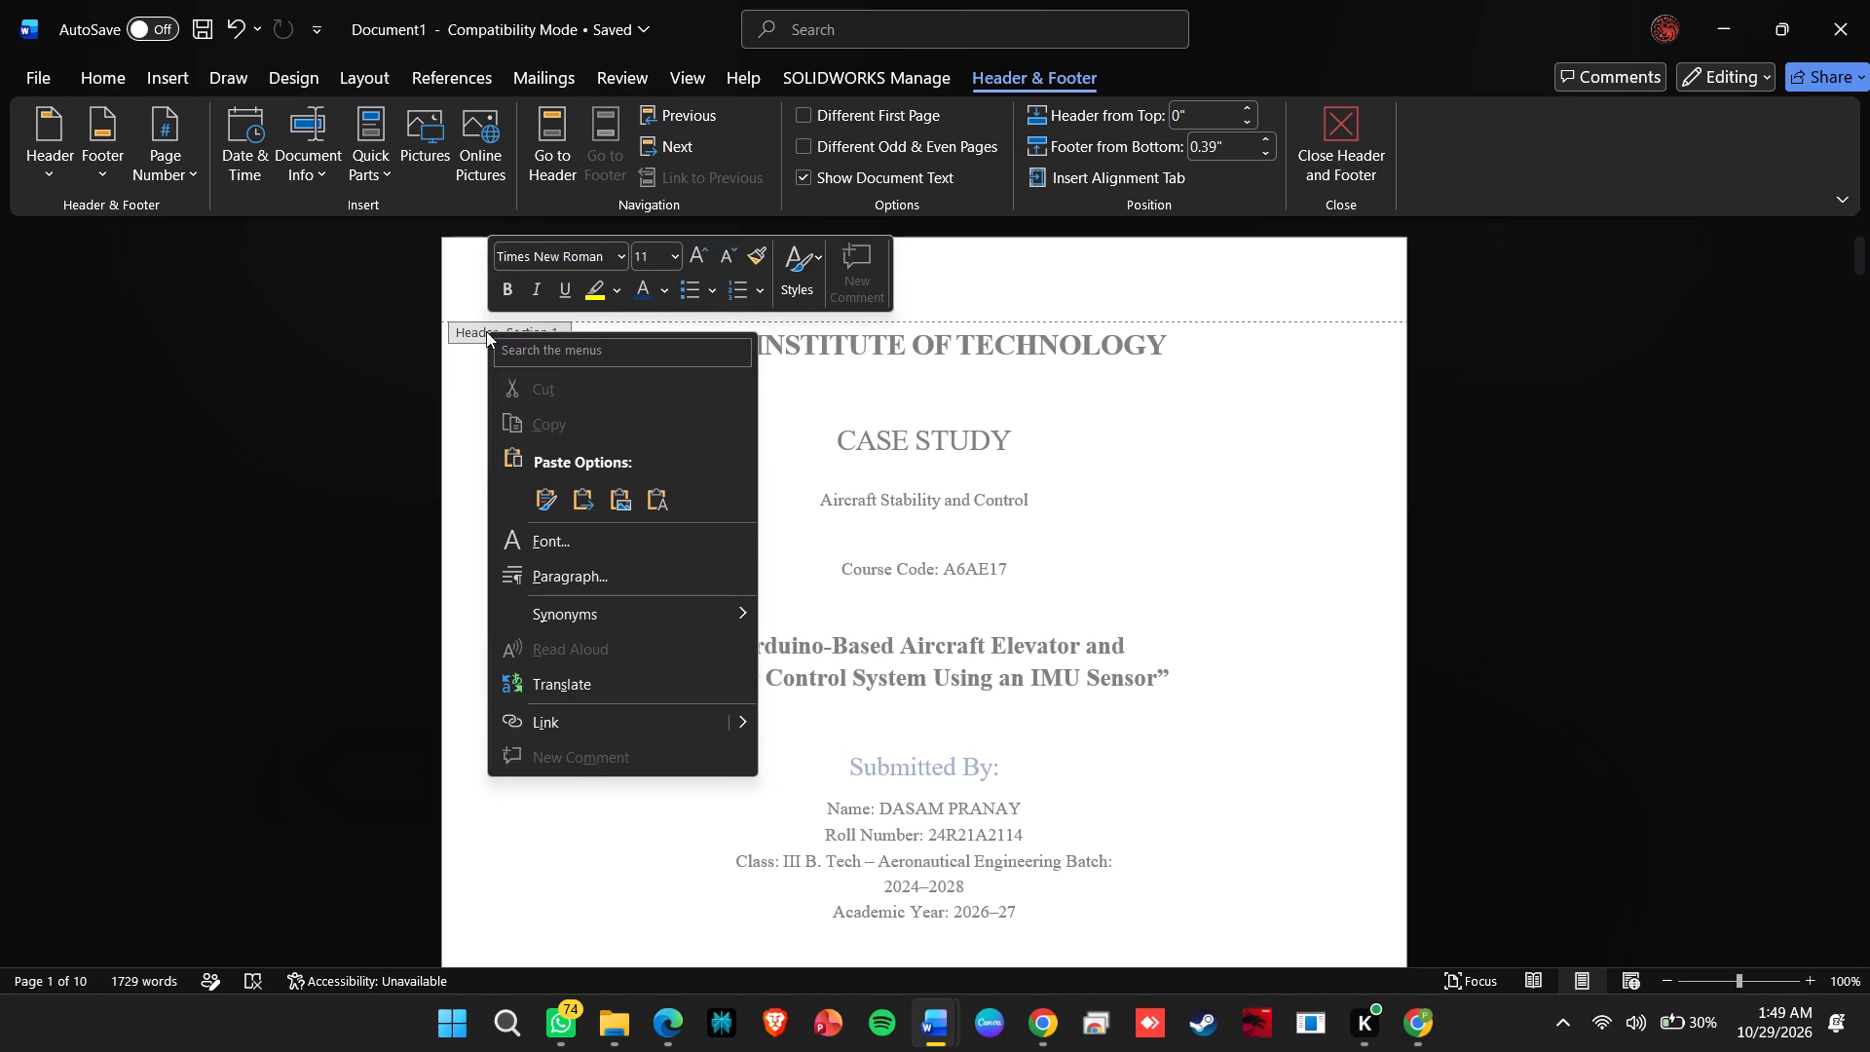
ctrl+click(119, 200)
ctrl+click(96, 179)
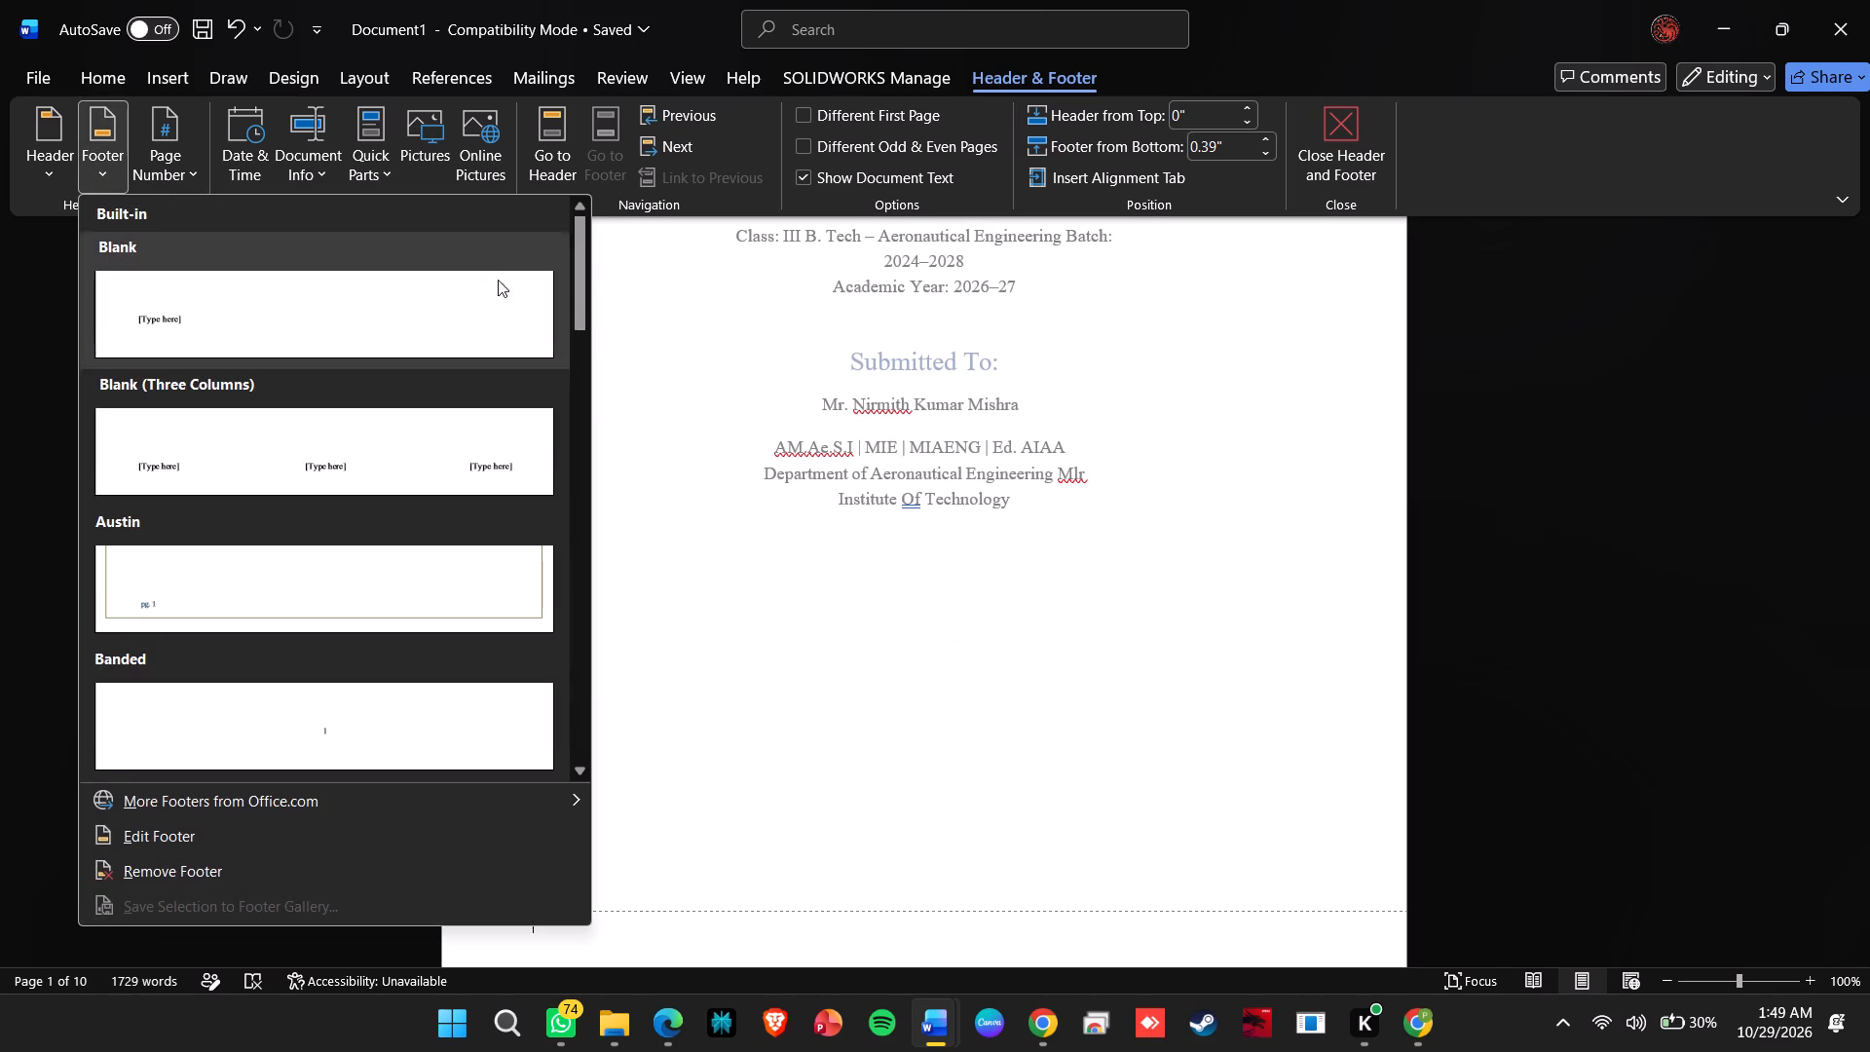
ctrl+scroll(940, 386, up, 15)
ctrl+click(1222, 457)
ctrl+click(1578, 505)
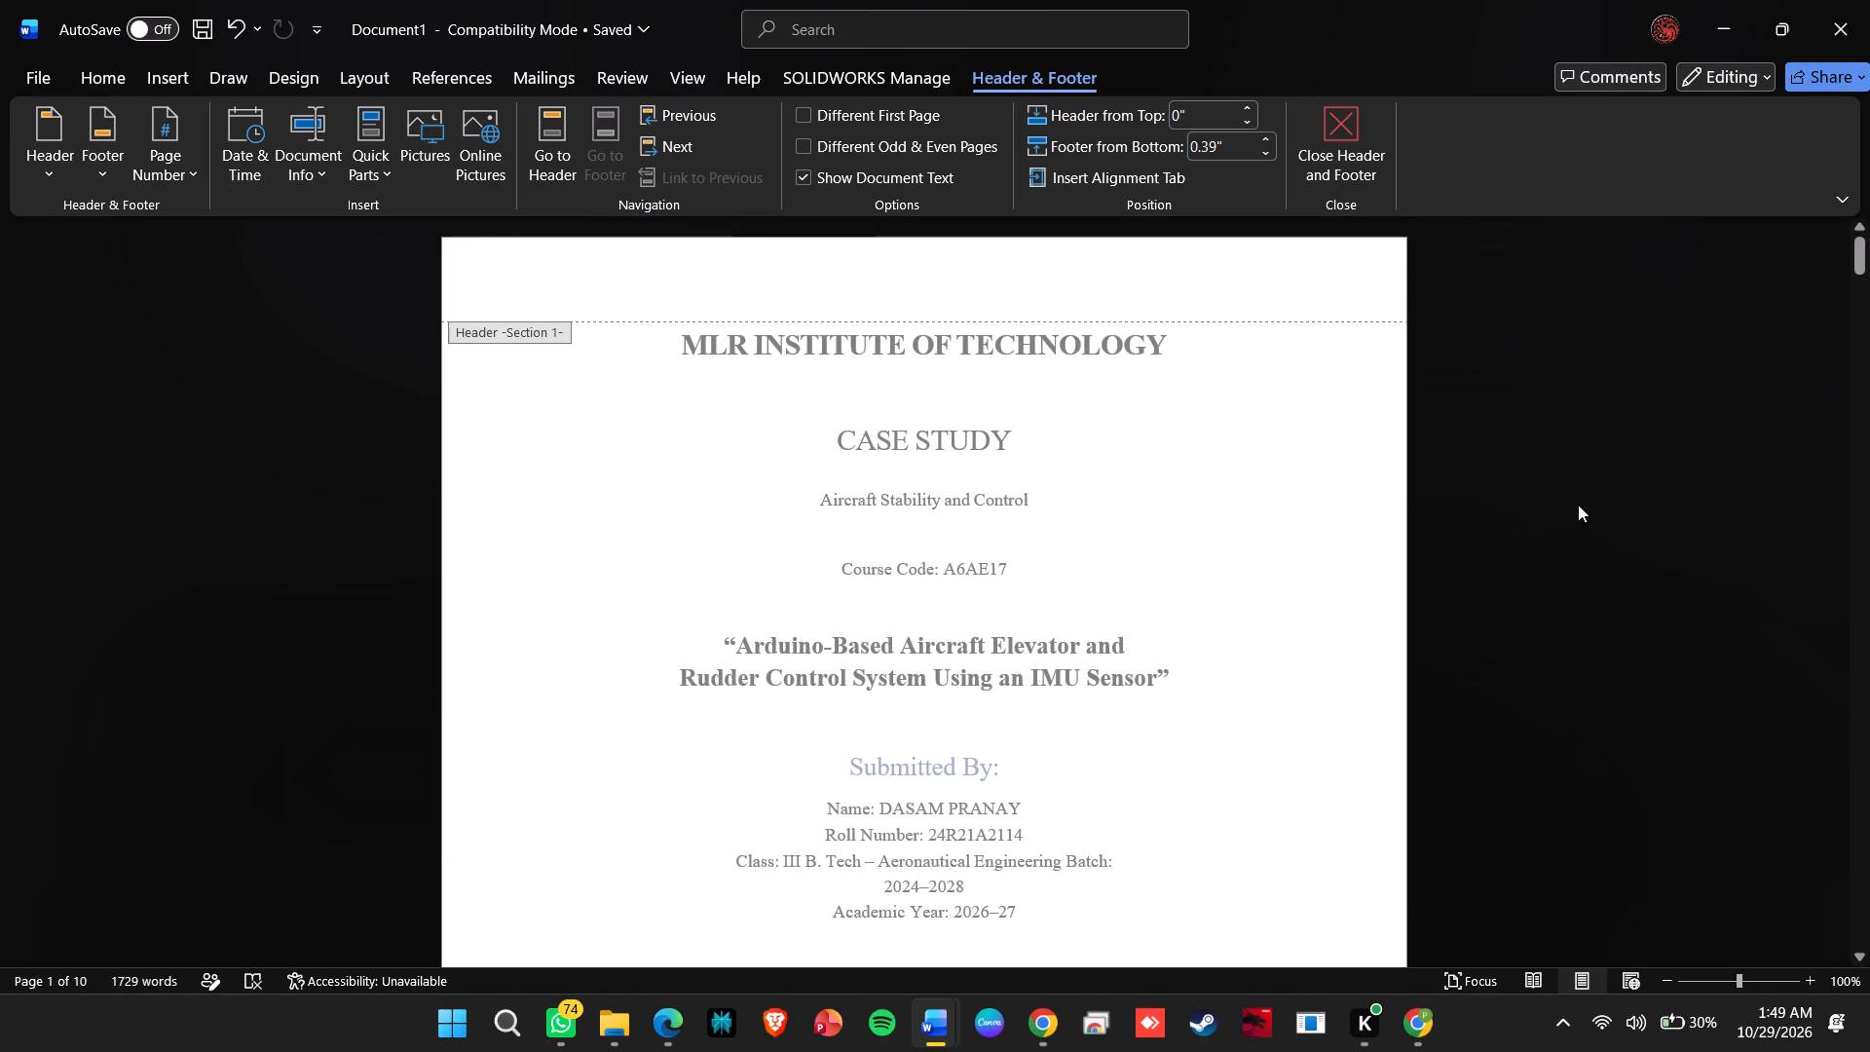
ctrl+click(1337, 185)
Look through the cover, table of contents and following pages to check their headers and footers.
ctrl+scroll(1458, 448, up, 7)
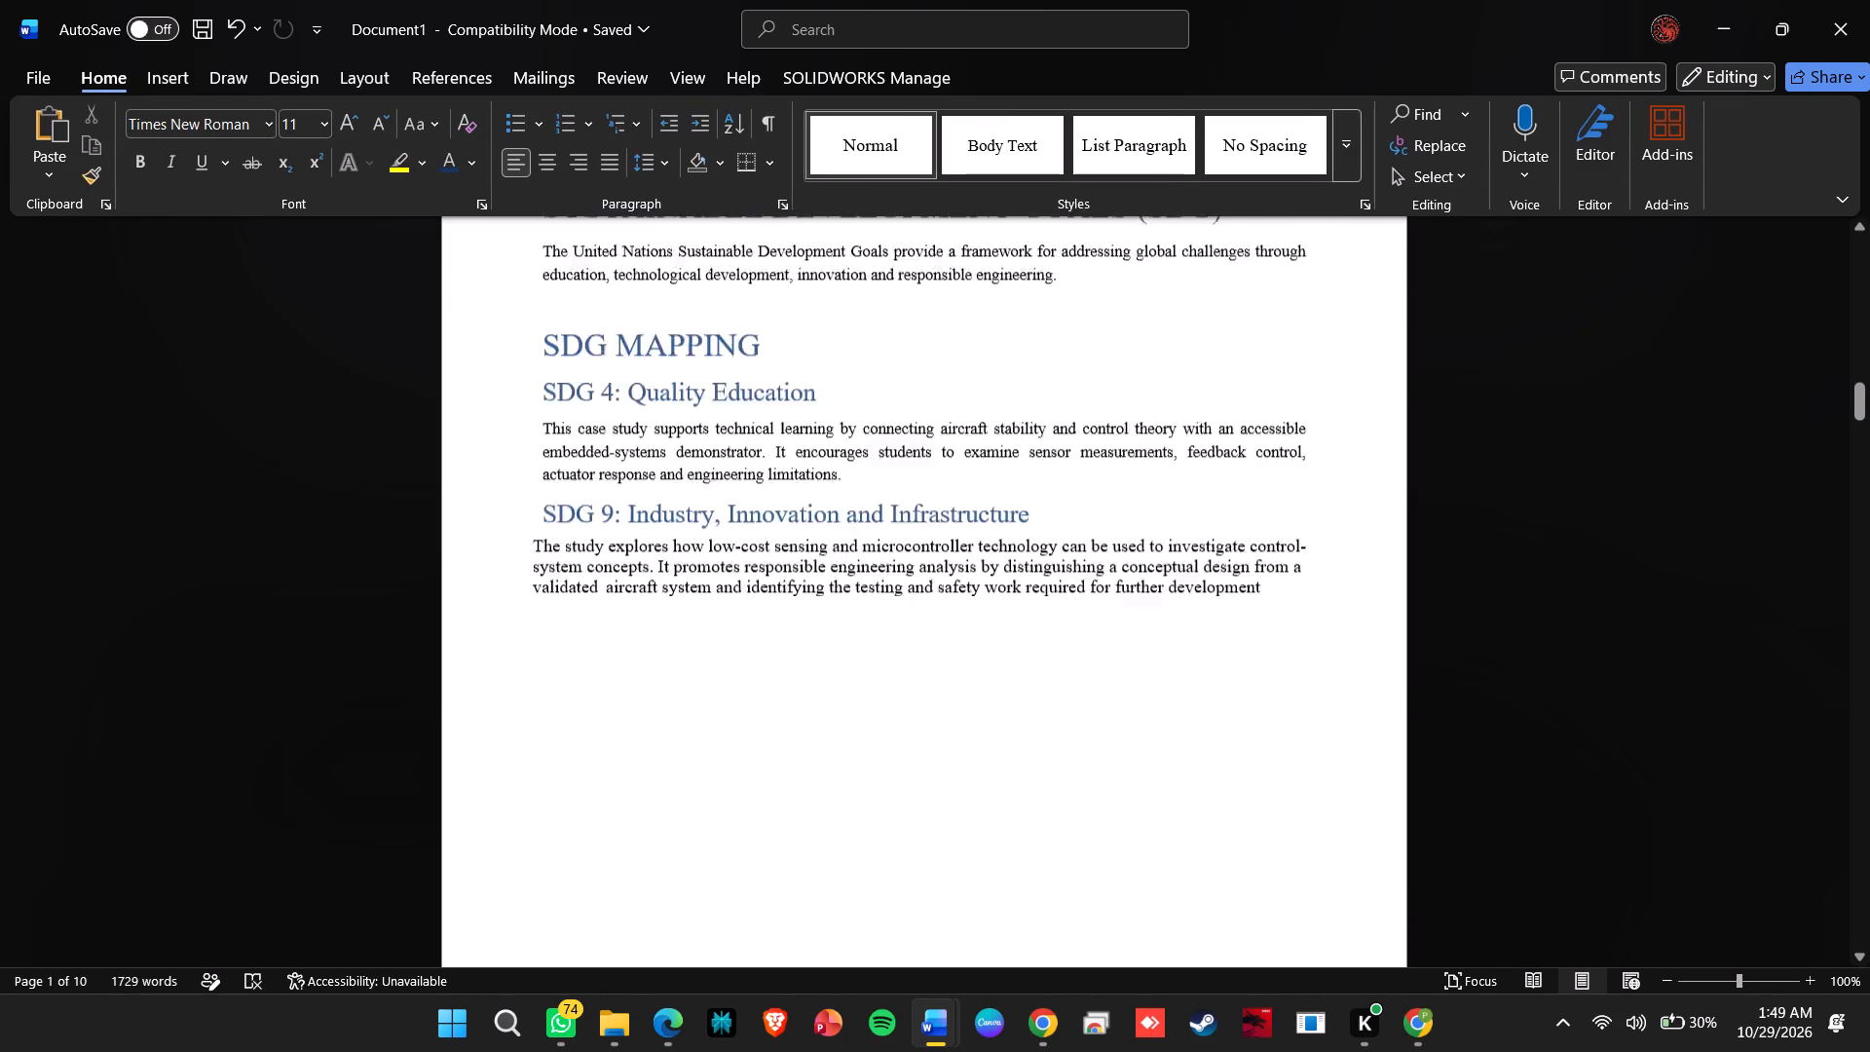
ctrl+scroll(1458, 448, up, 2)
ctrl+scroll(1458, 448, up, 20)
ctrl+scroll(1458, 448, up, 20)
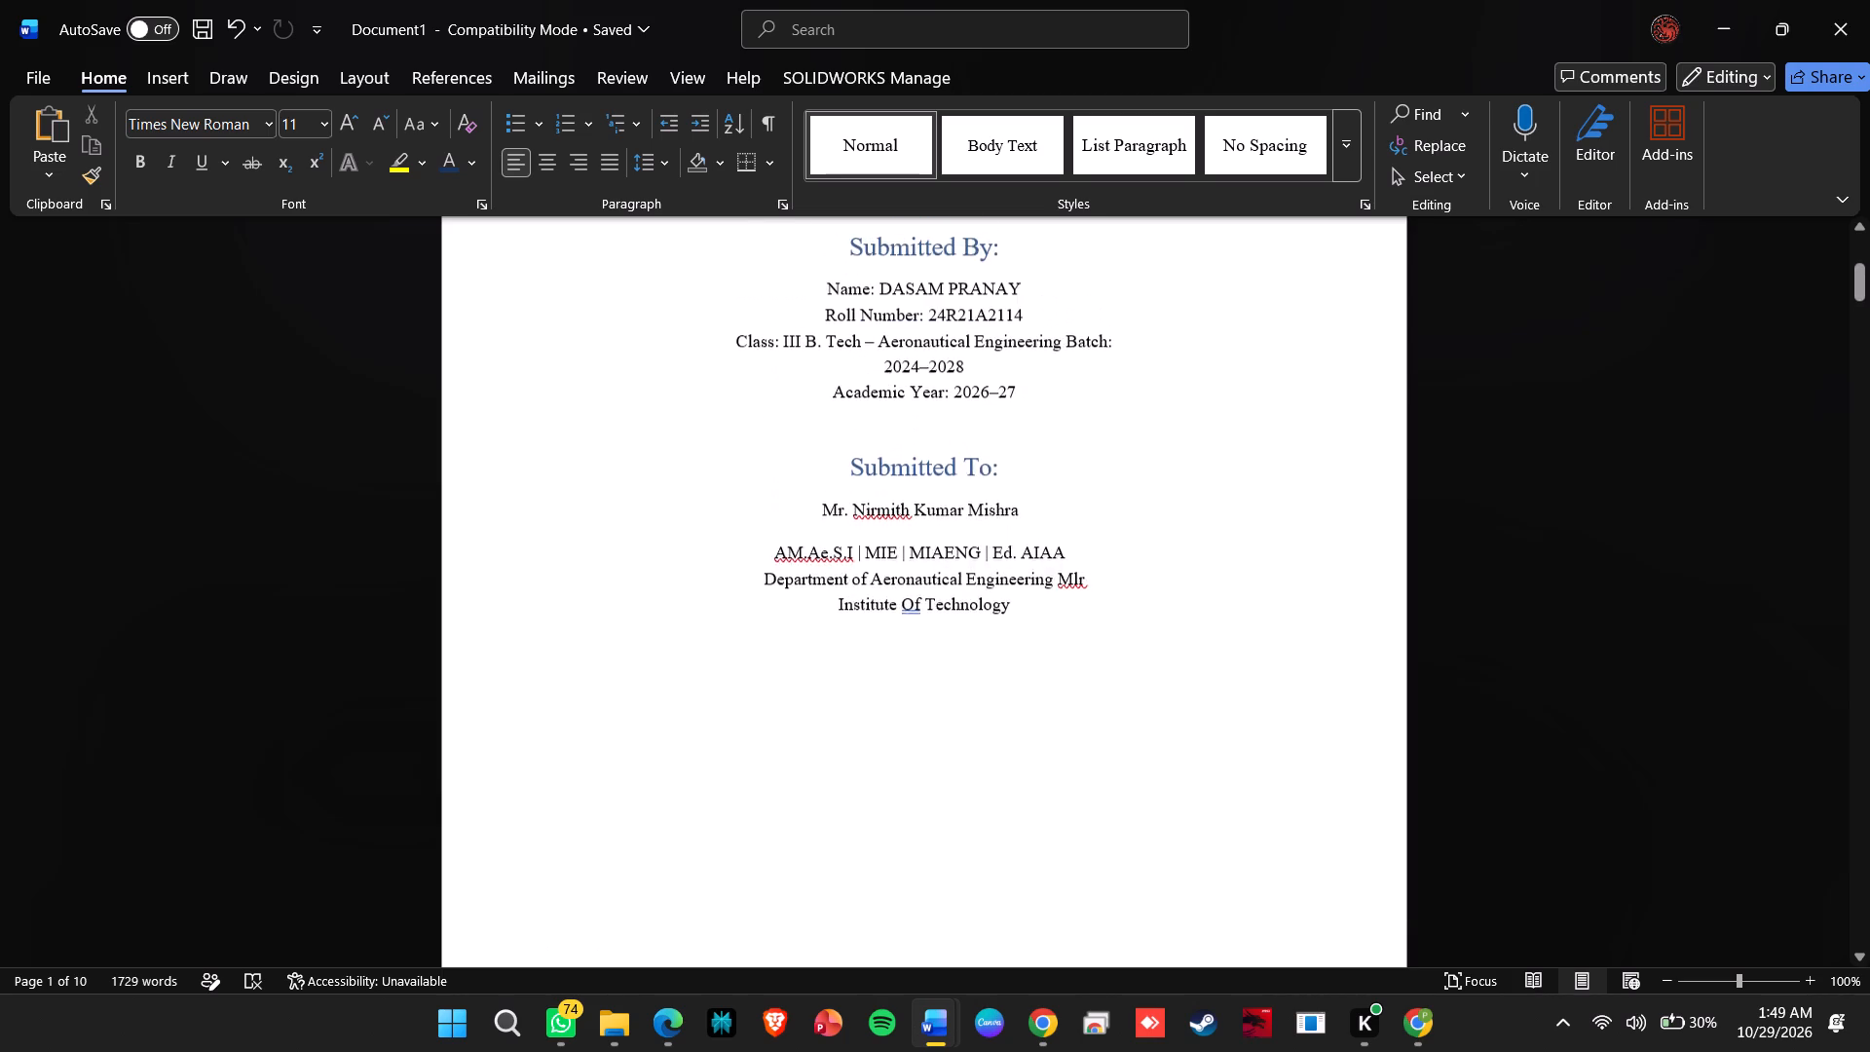
ctrl+scroll(1458, 448, up, 8)
ctrl+scroll(1458, 448, down, 9)
ctrl+scroll(1822, 326, down, 8)
ctrl+scroll(1091, 527, down, 8)
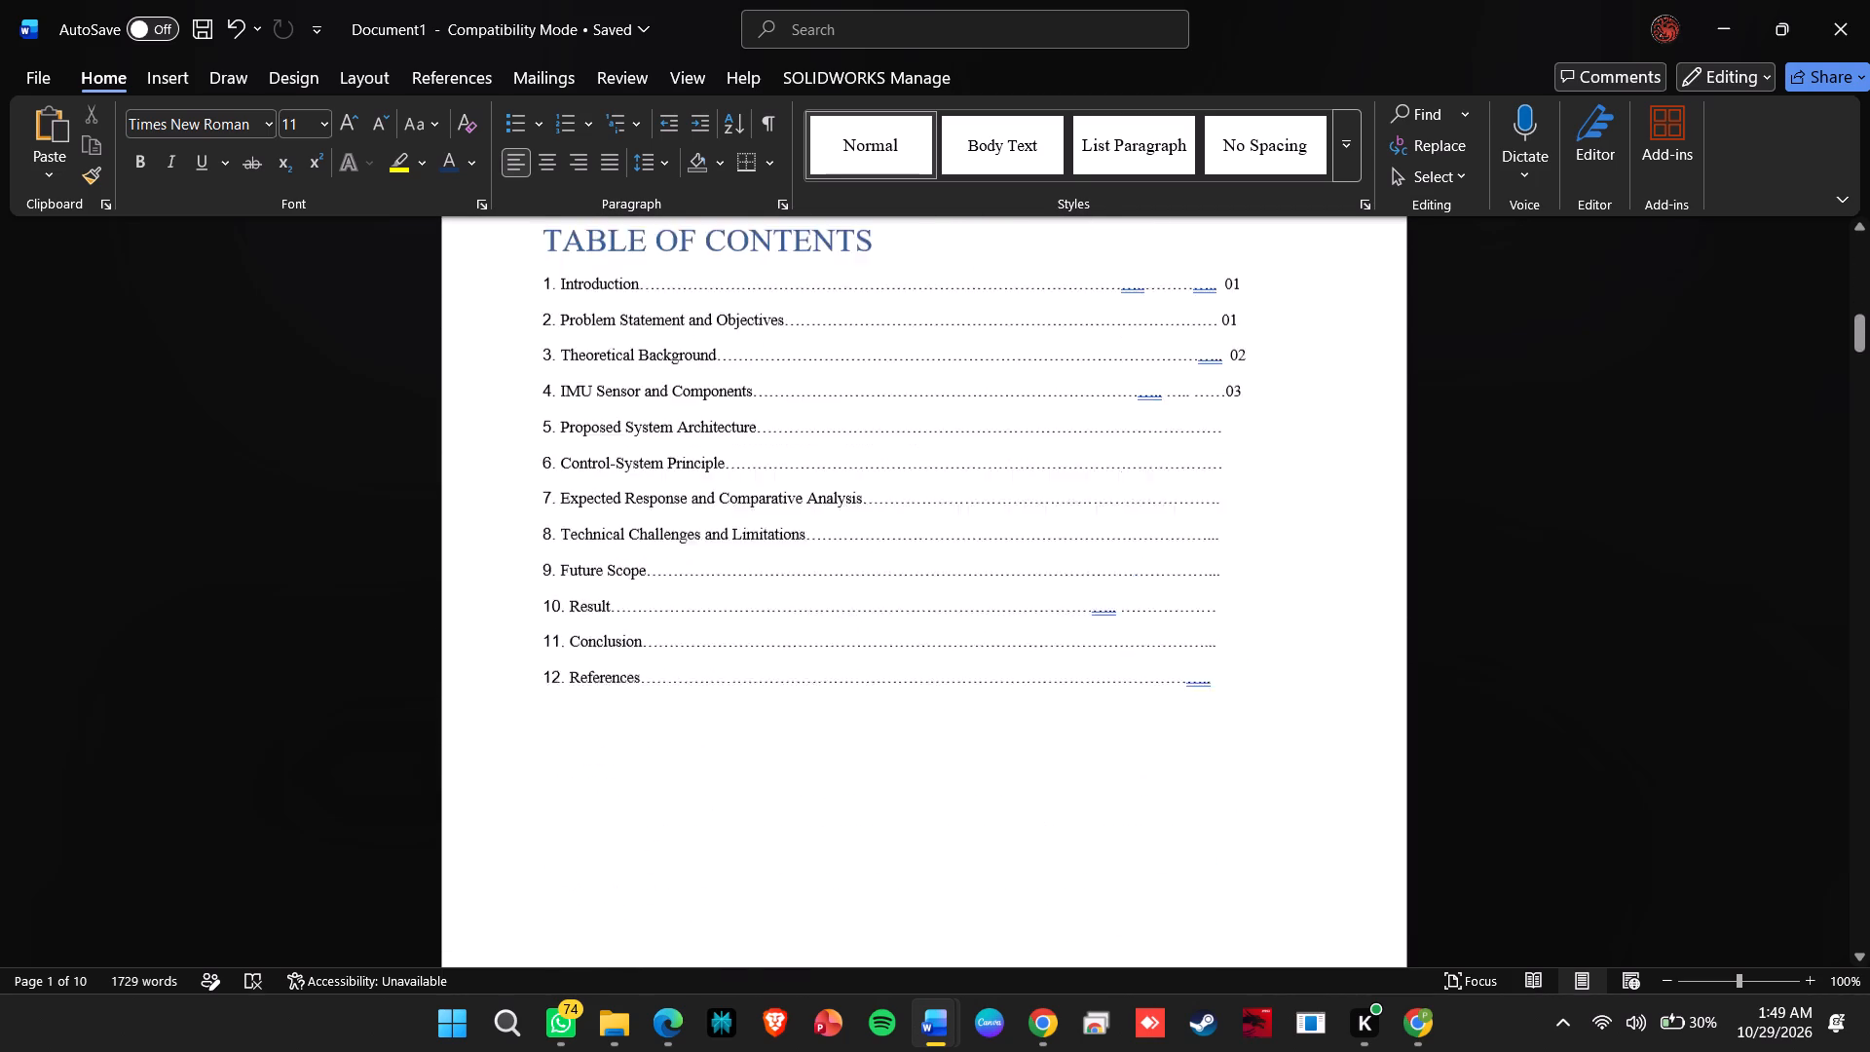
ctrl+scroll(1103, 555, down, 20)
ctrl+scroll(1103, 555, down, 20)
ctrl+scroll(1103, 555, down, 5)
ctrl+scroll(1361, 633, down, 3)
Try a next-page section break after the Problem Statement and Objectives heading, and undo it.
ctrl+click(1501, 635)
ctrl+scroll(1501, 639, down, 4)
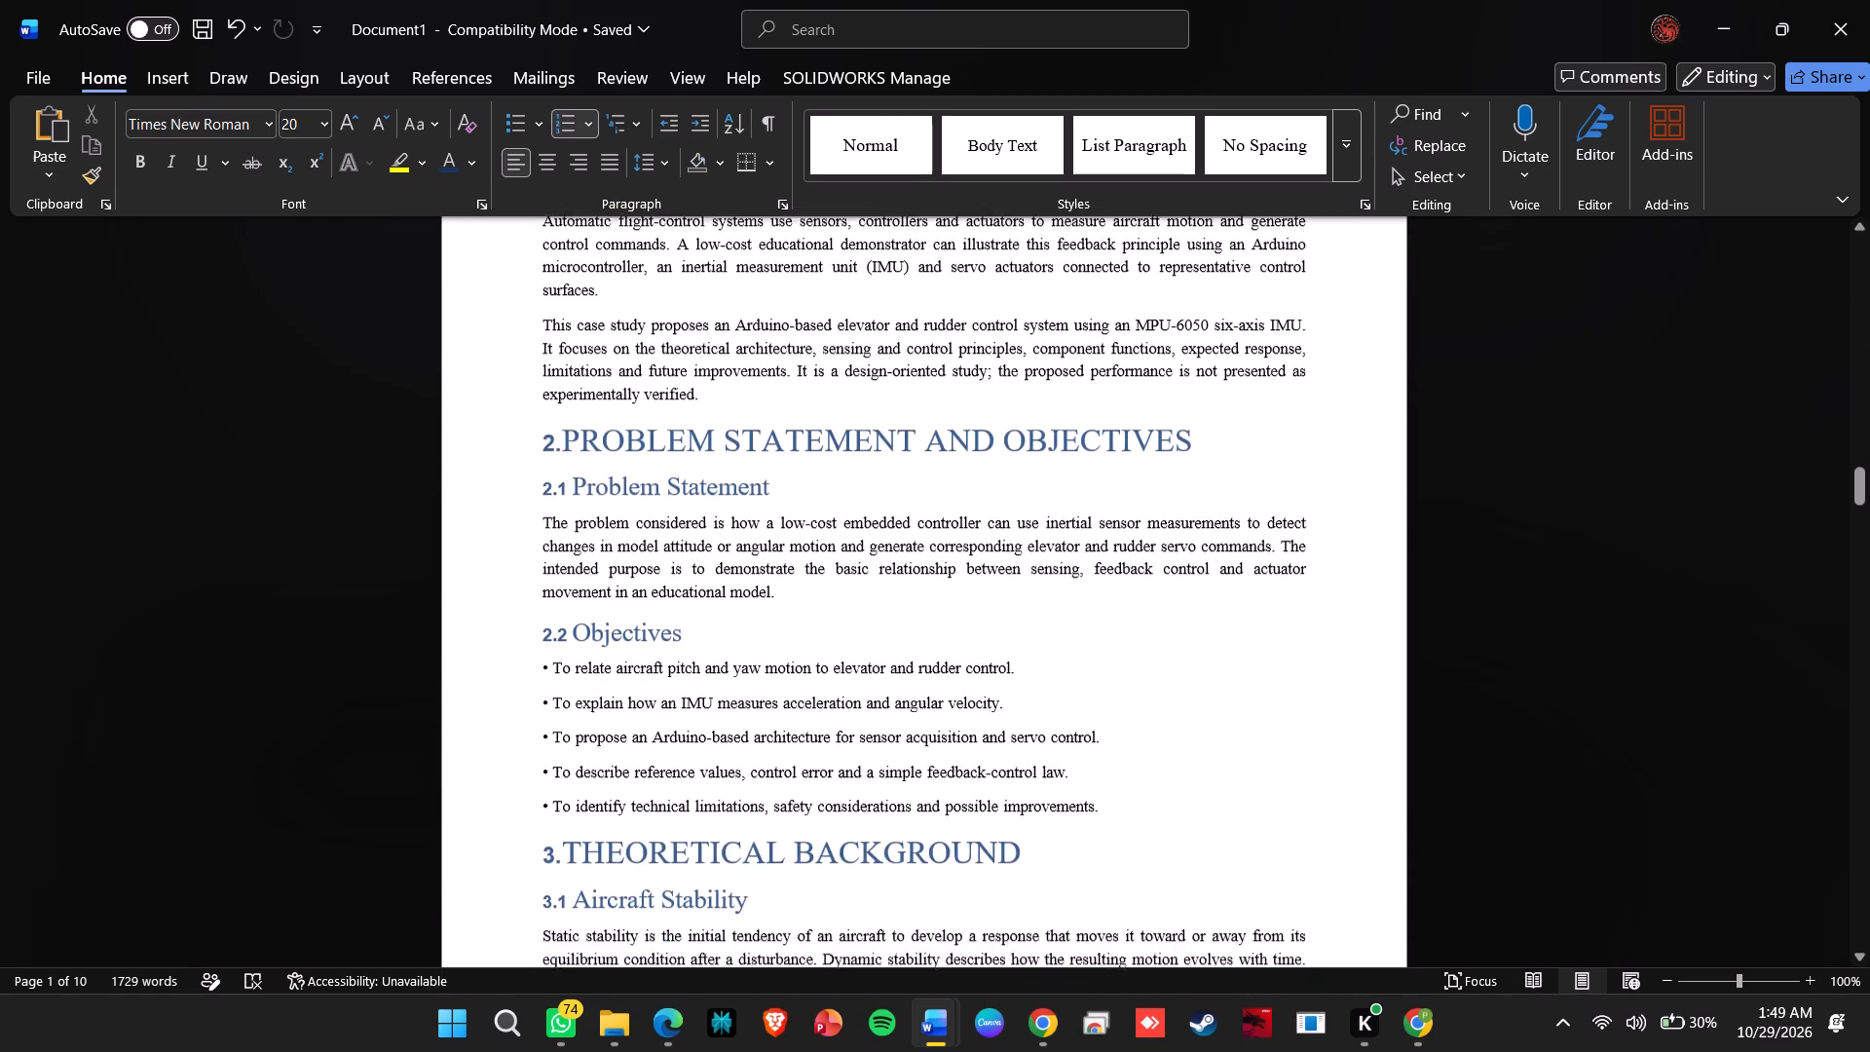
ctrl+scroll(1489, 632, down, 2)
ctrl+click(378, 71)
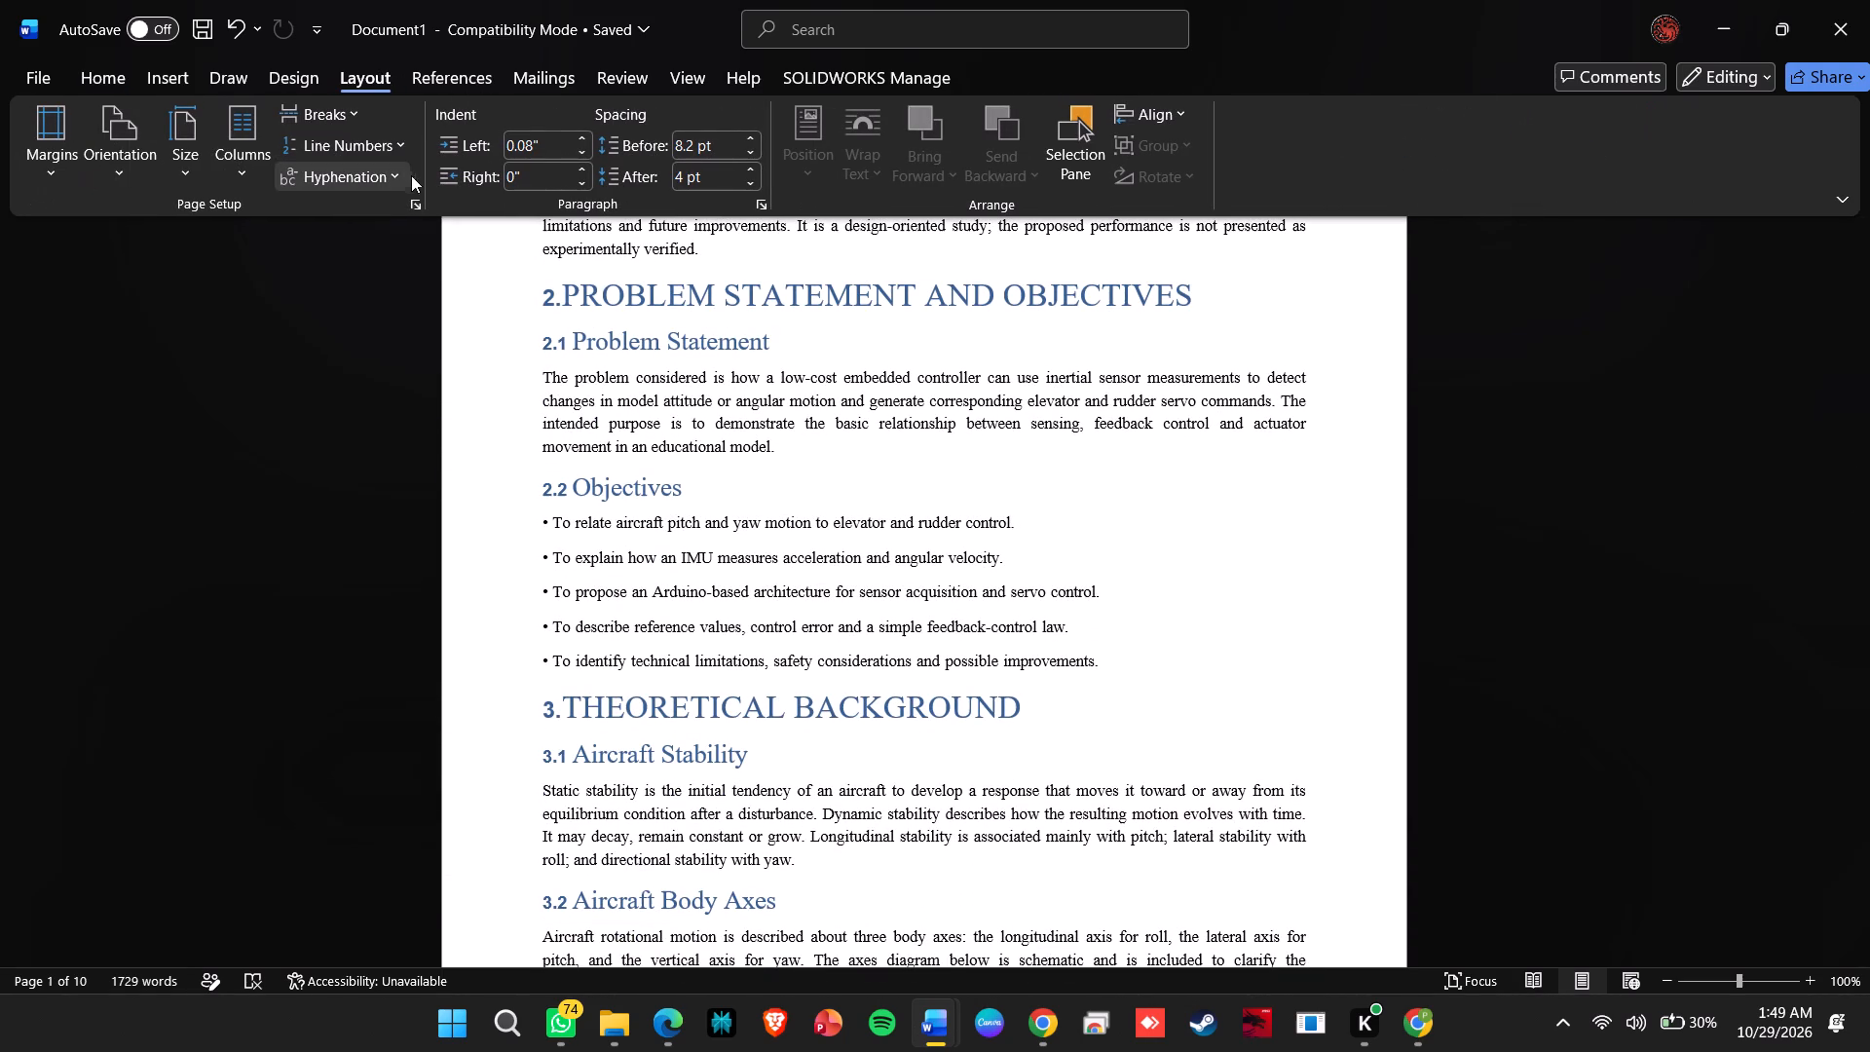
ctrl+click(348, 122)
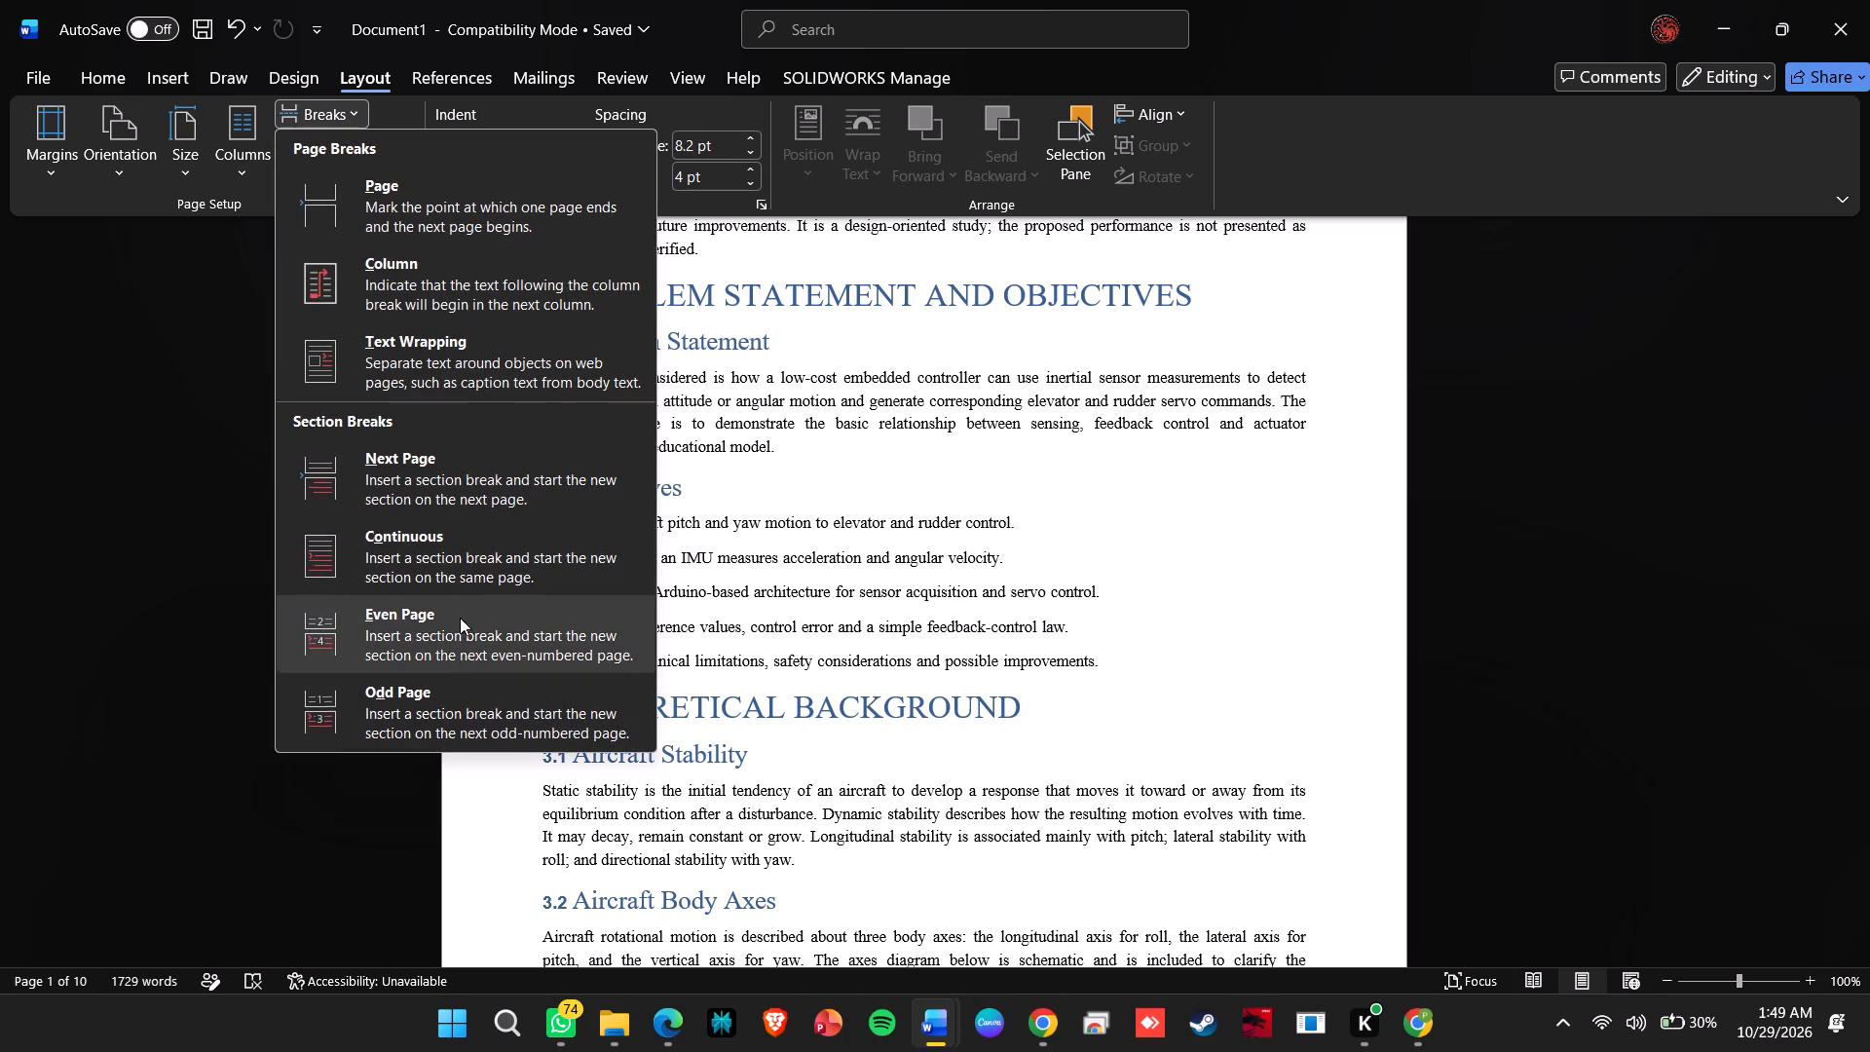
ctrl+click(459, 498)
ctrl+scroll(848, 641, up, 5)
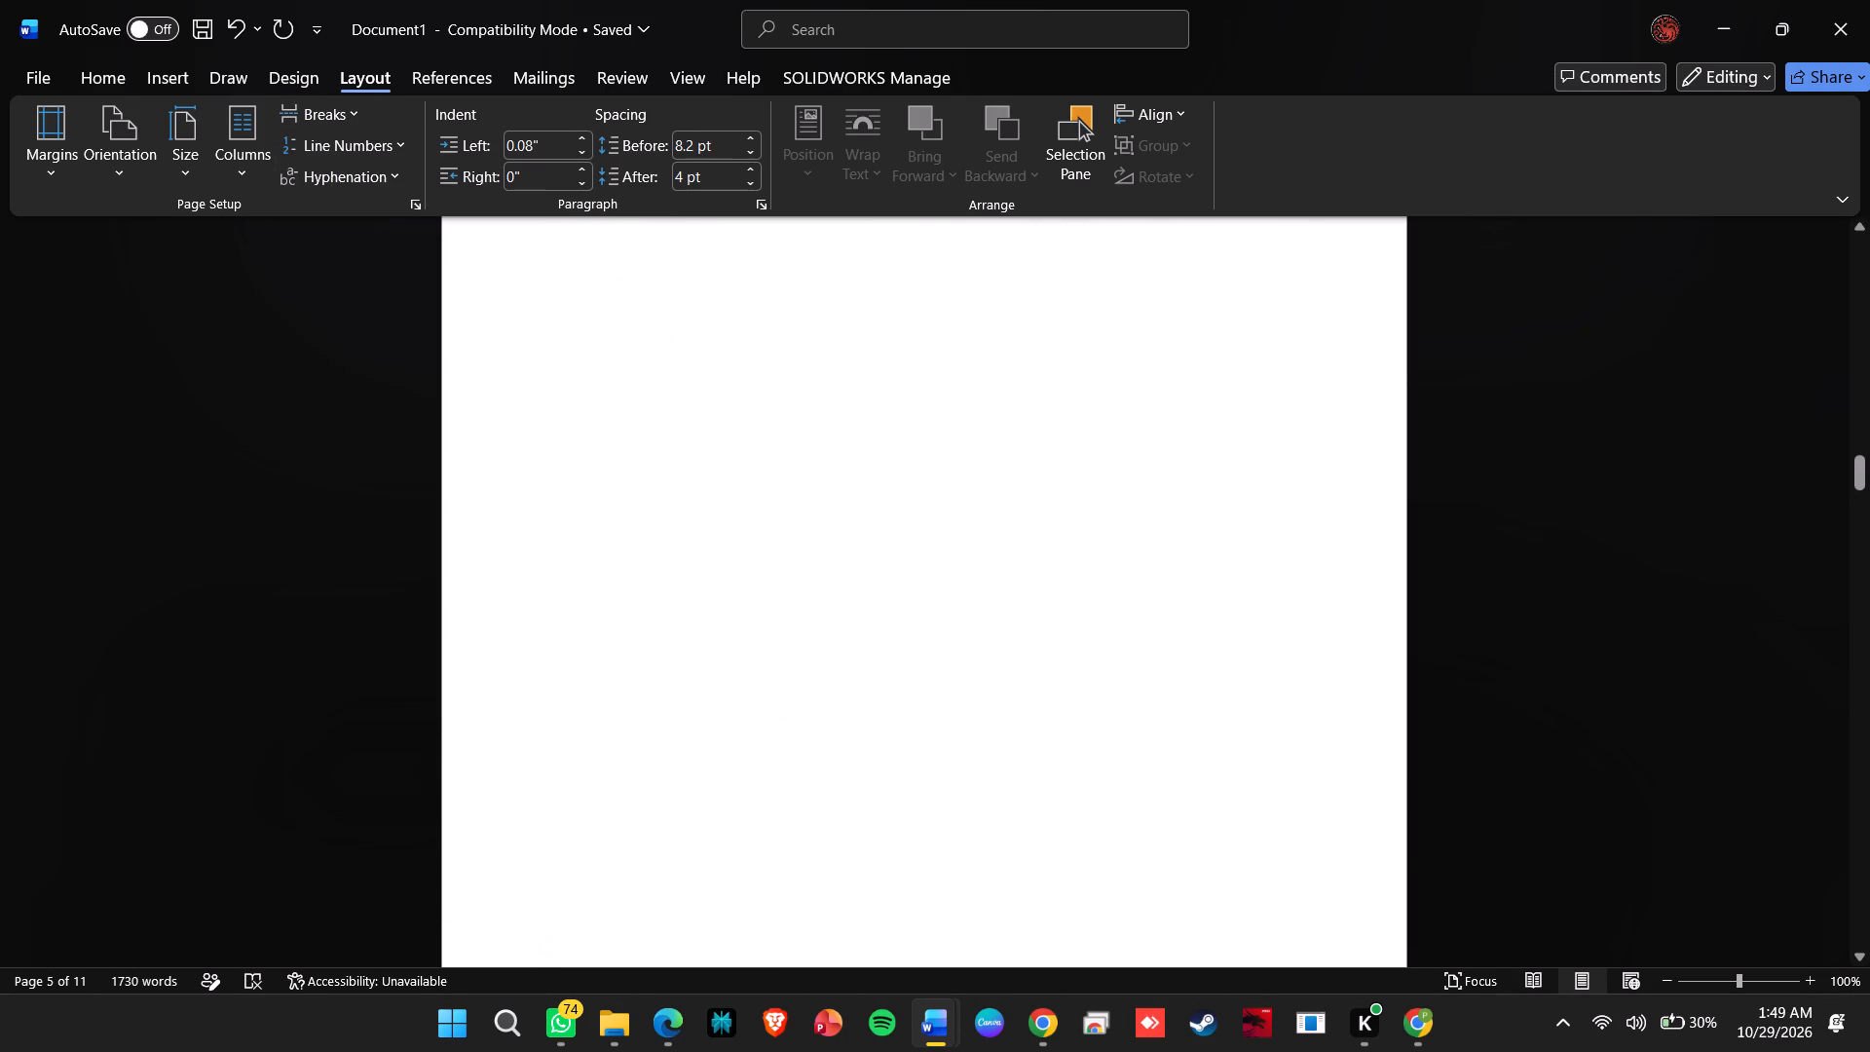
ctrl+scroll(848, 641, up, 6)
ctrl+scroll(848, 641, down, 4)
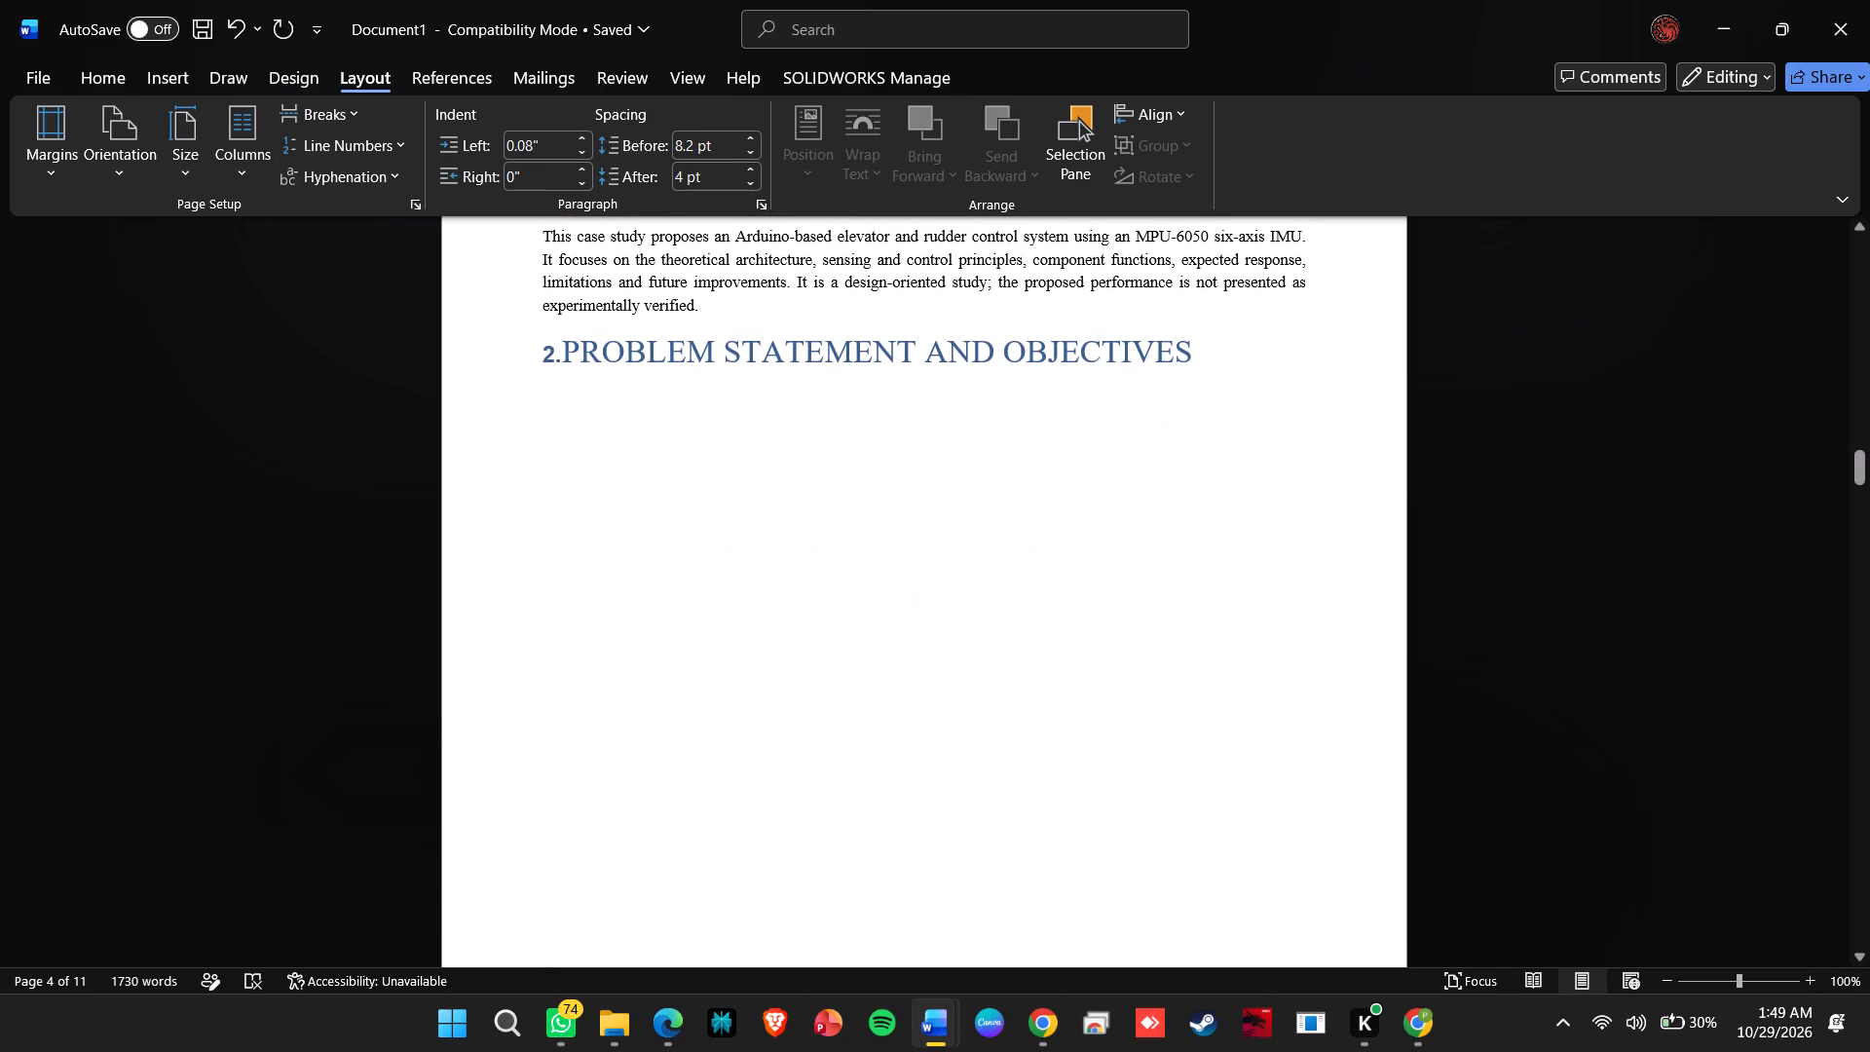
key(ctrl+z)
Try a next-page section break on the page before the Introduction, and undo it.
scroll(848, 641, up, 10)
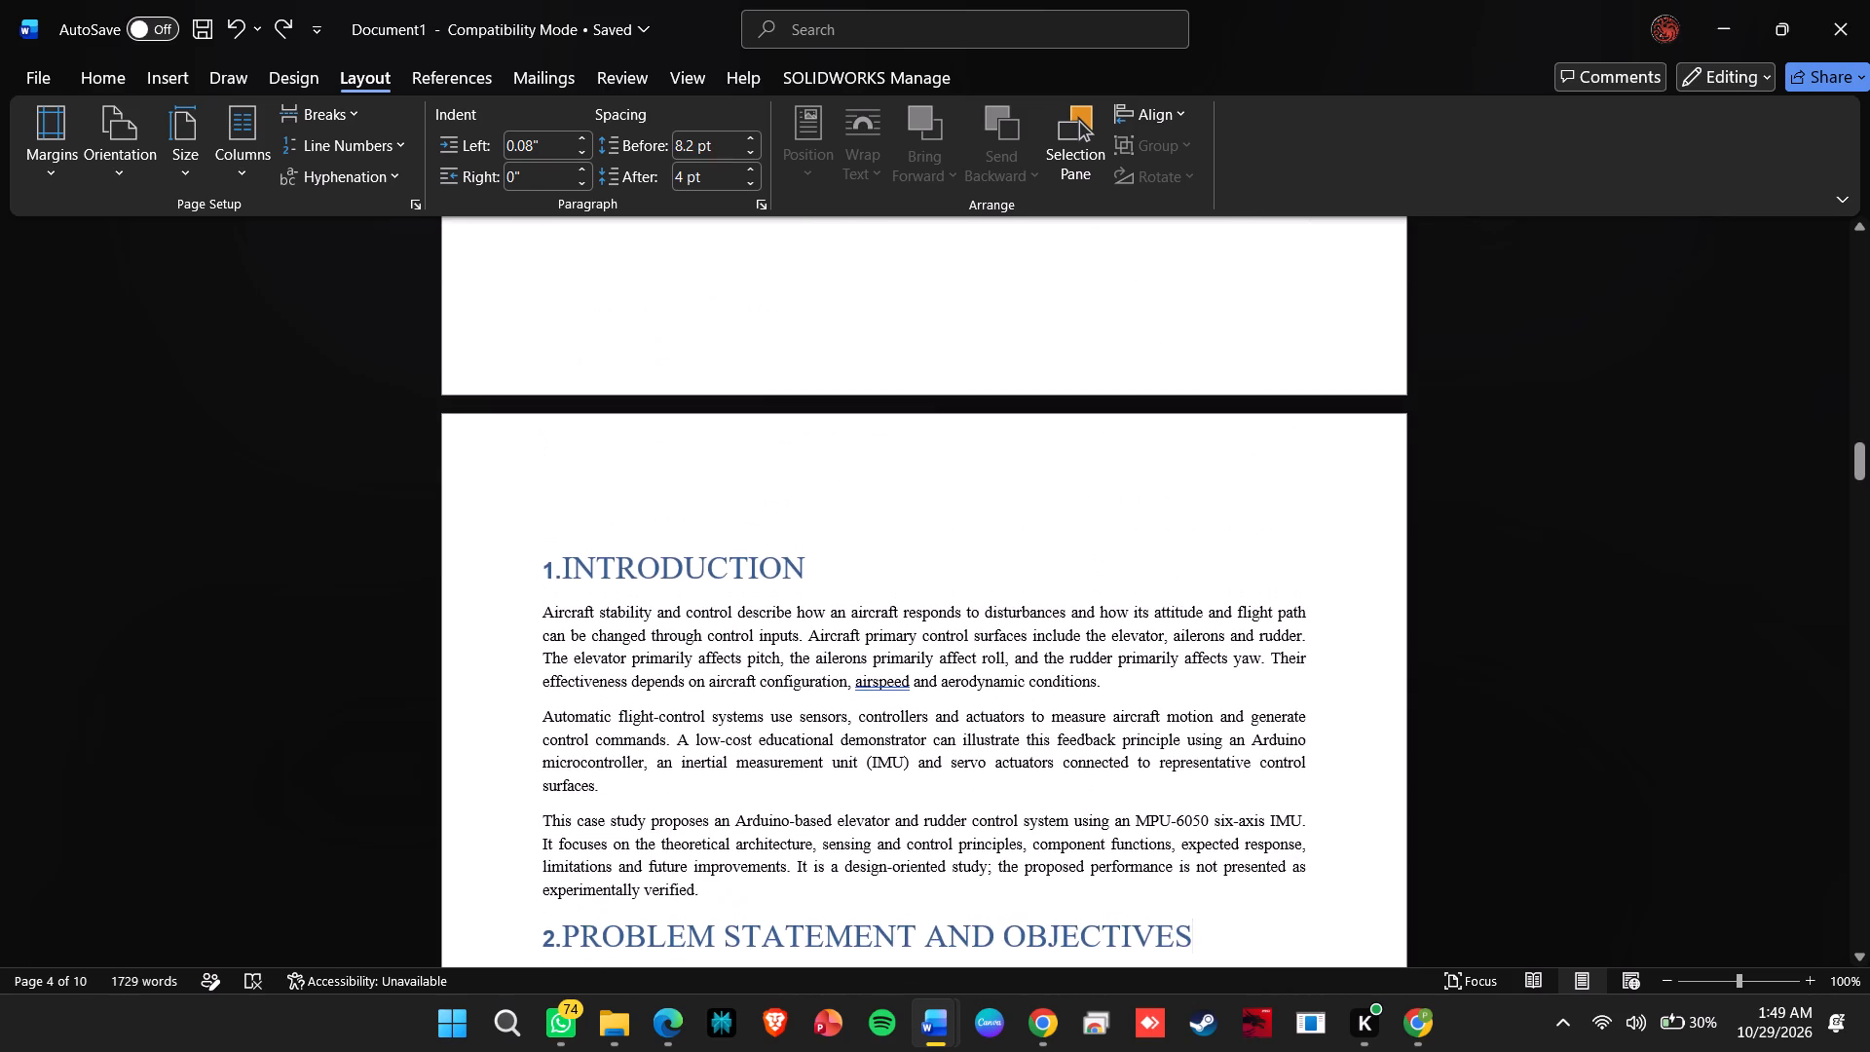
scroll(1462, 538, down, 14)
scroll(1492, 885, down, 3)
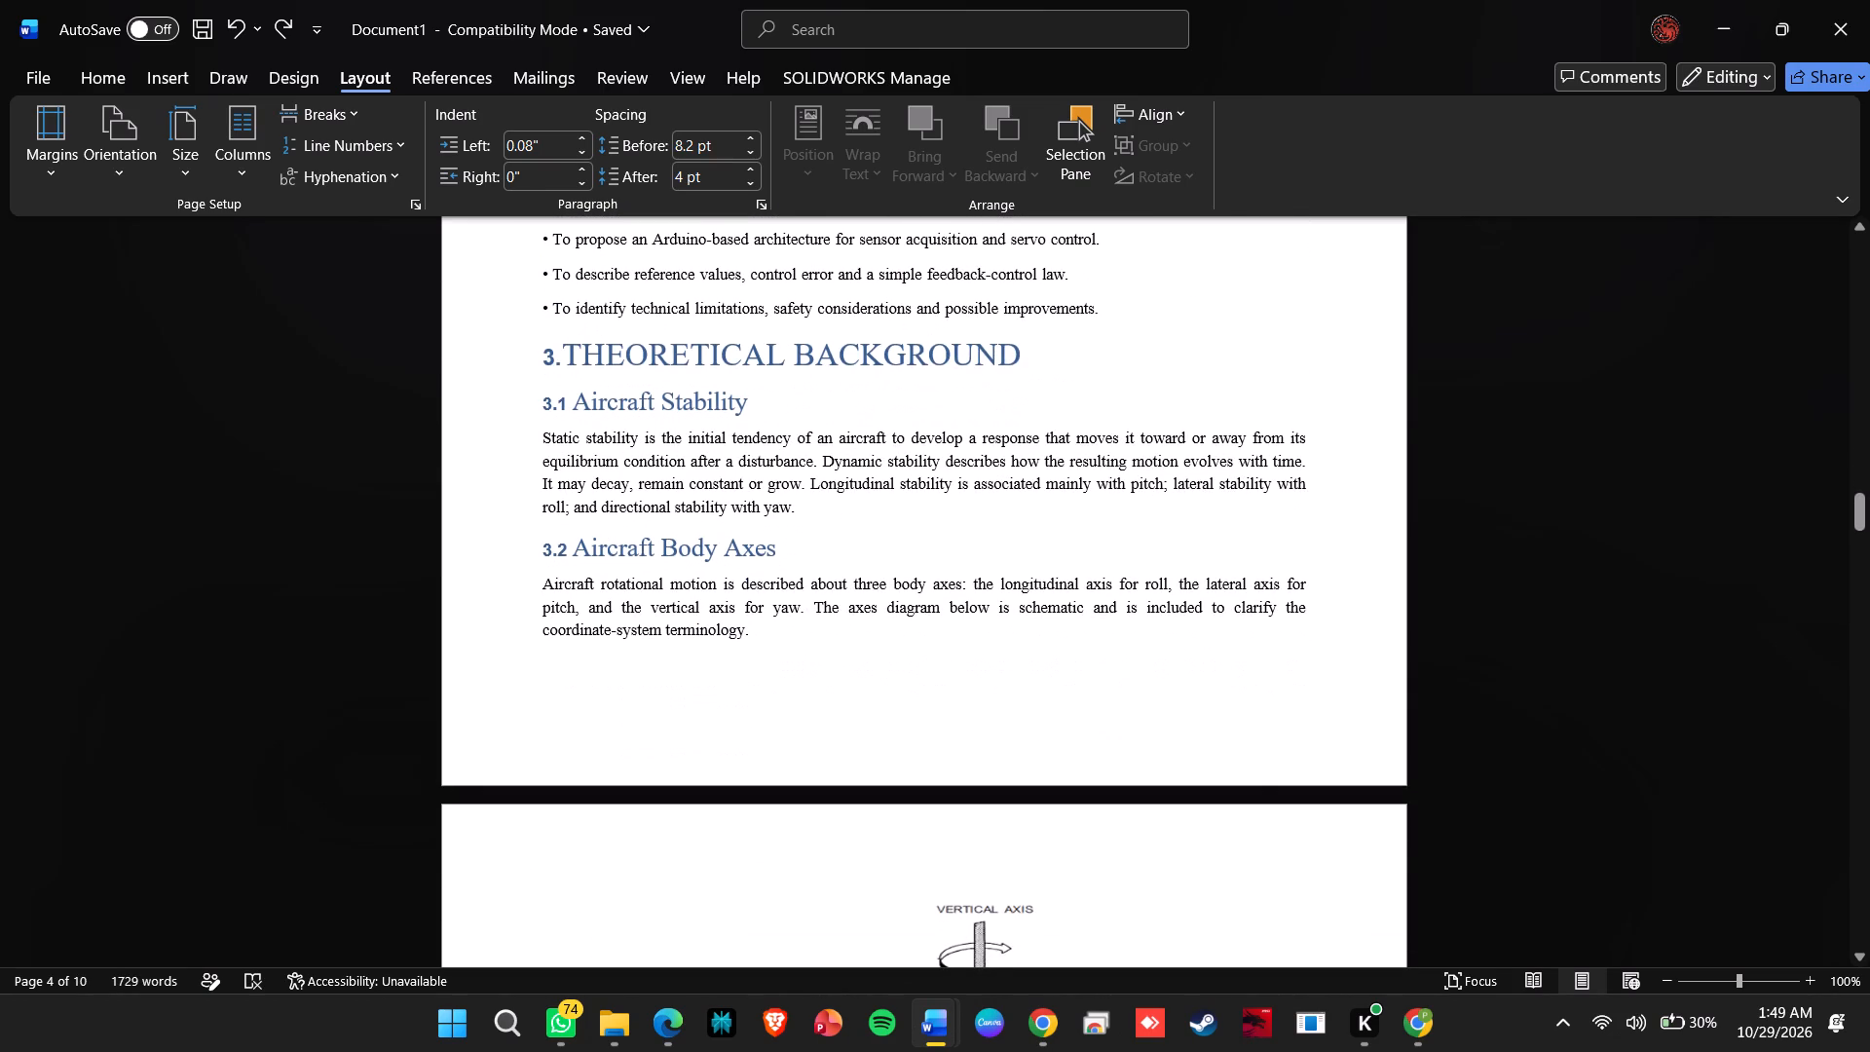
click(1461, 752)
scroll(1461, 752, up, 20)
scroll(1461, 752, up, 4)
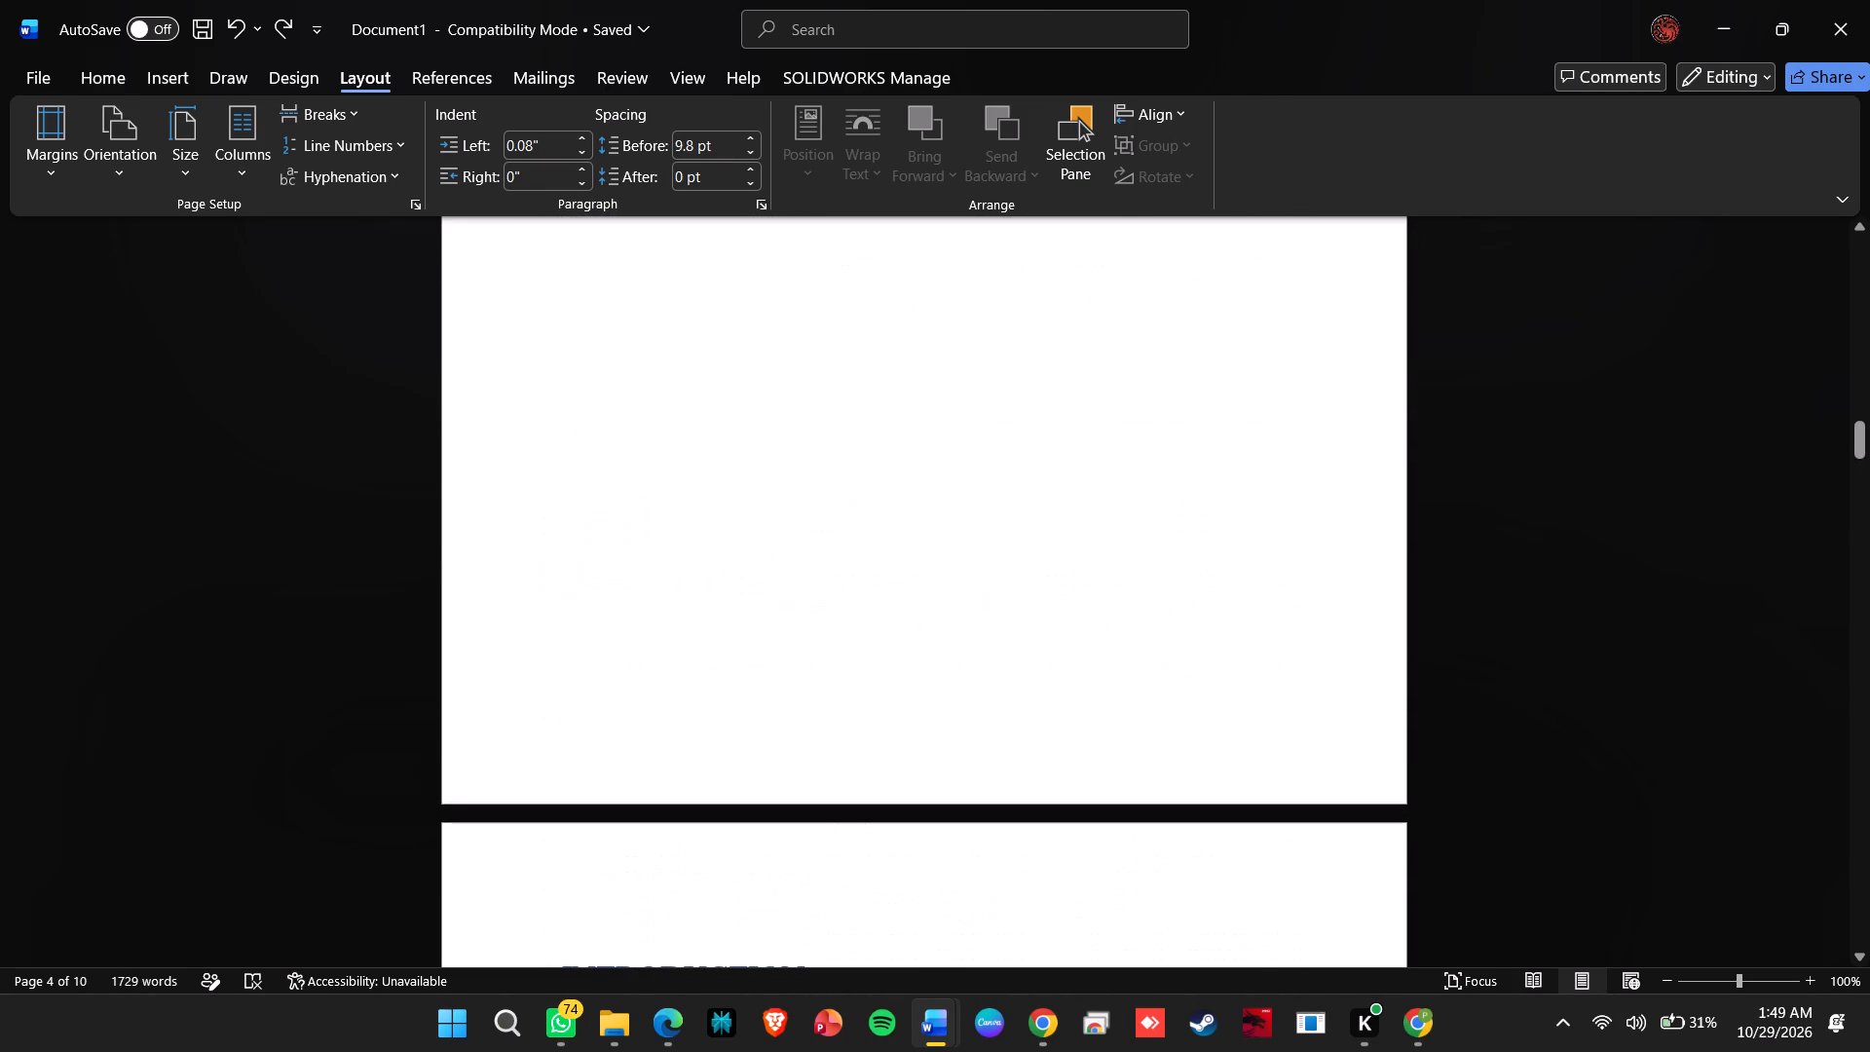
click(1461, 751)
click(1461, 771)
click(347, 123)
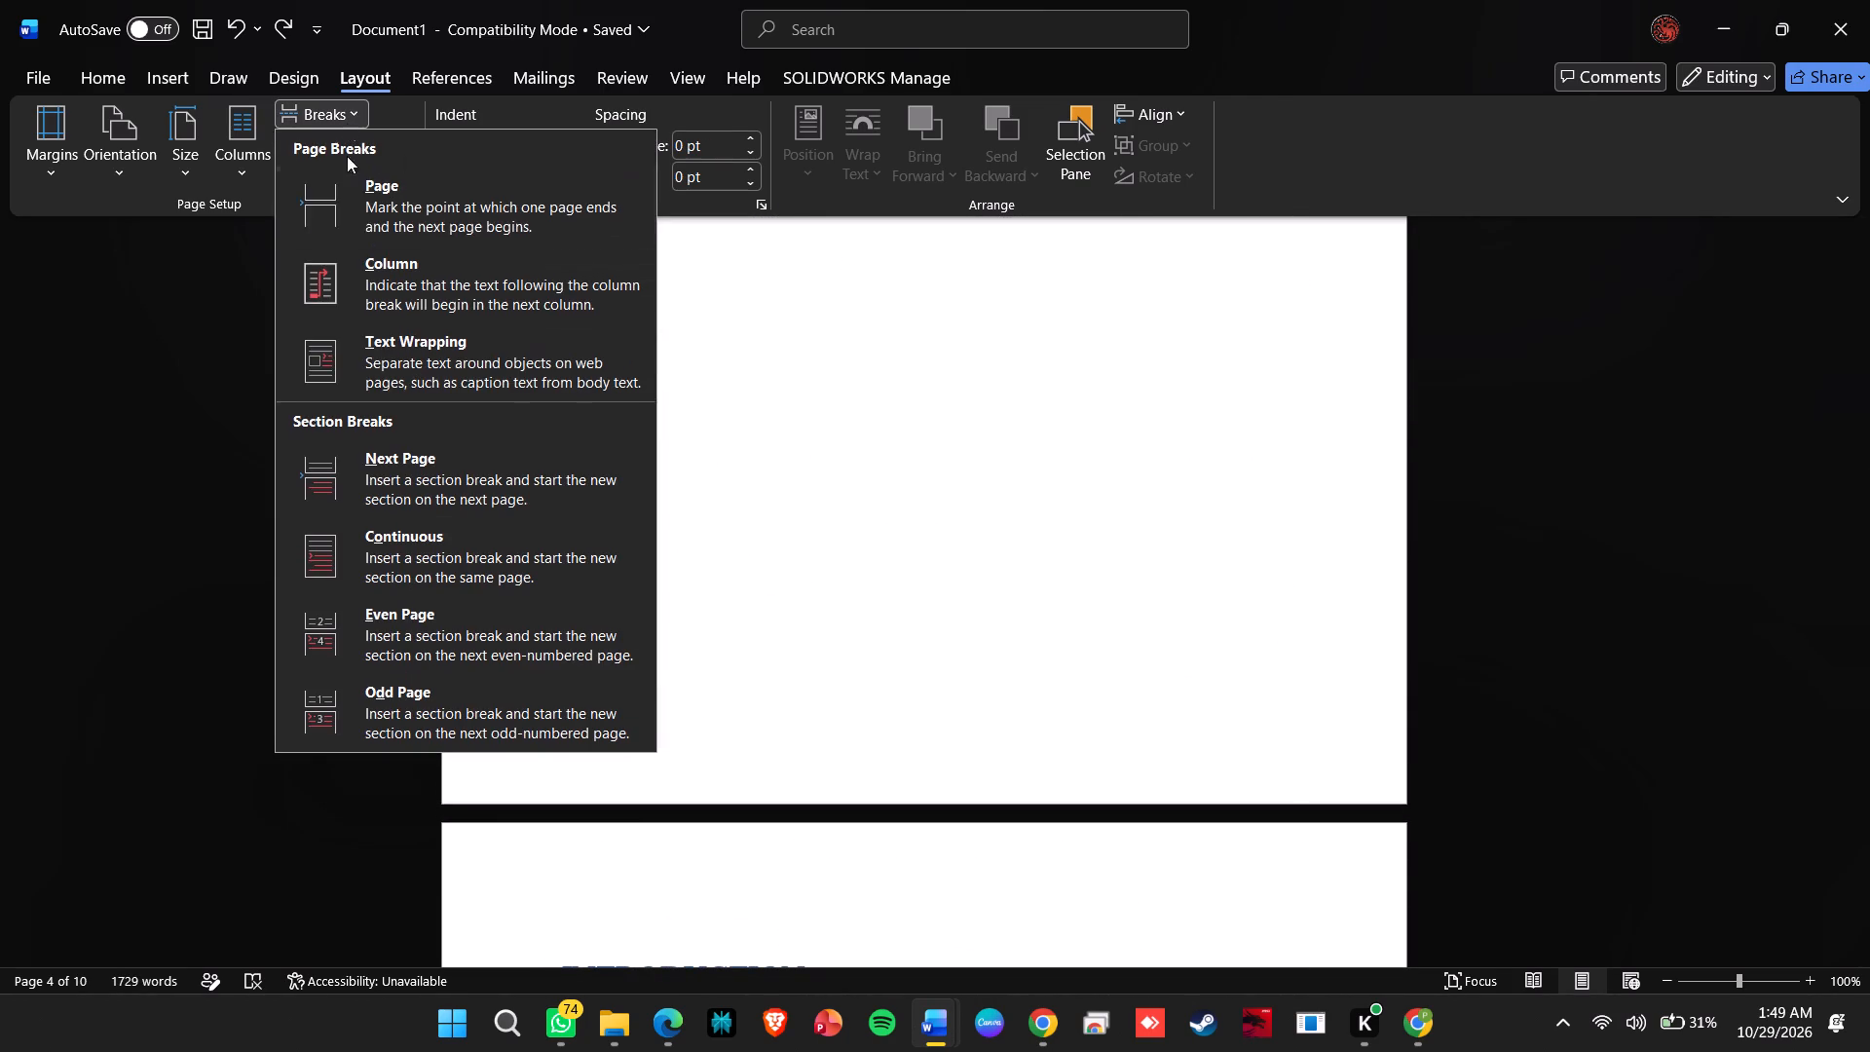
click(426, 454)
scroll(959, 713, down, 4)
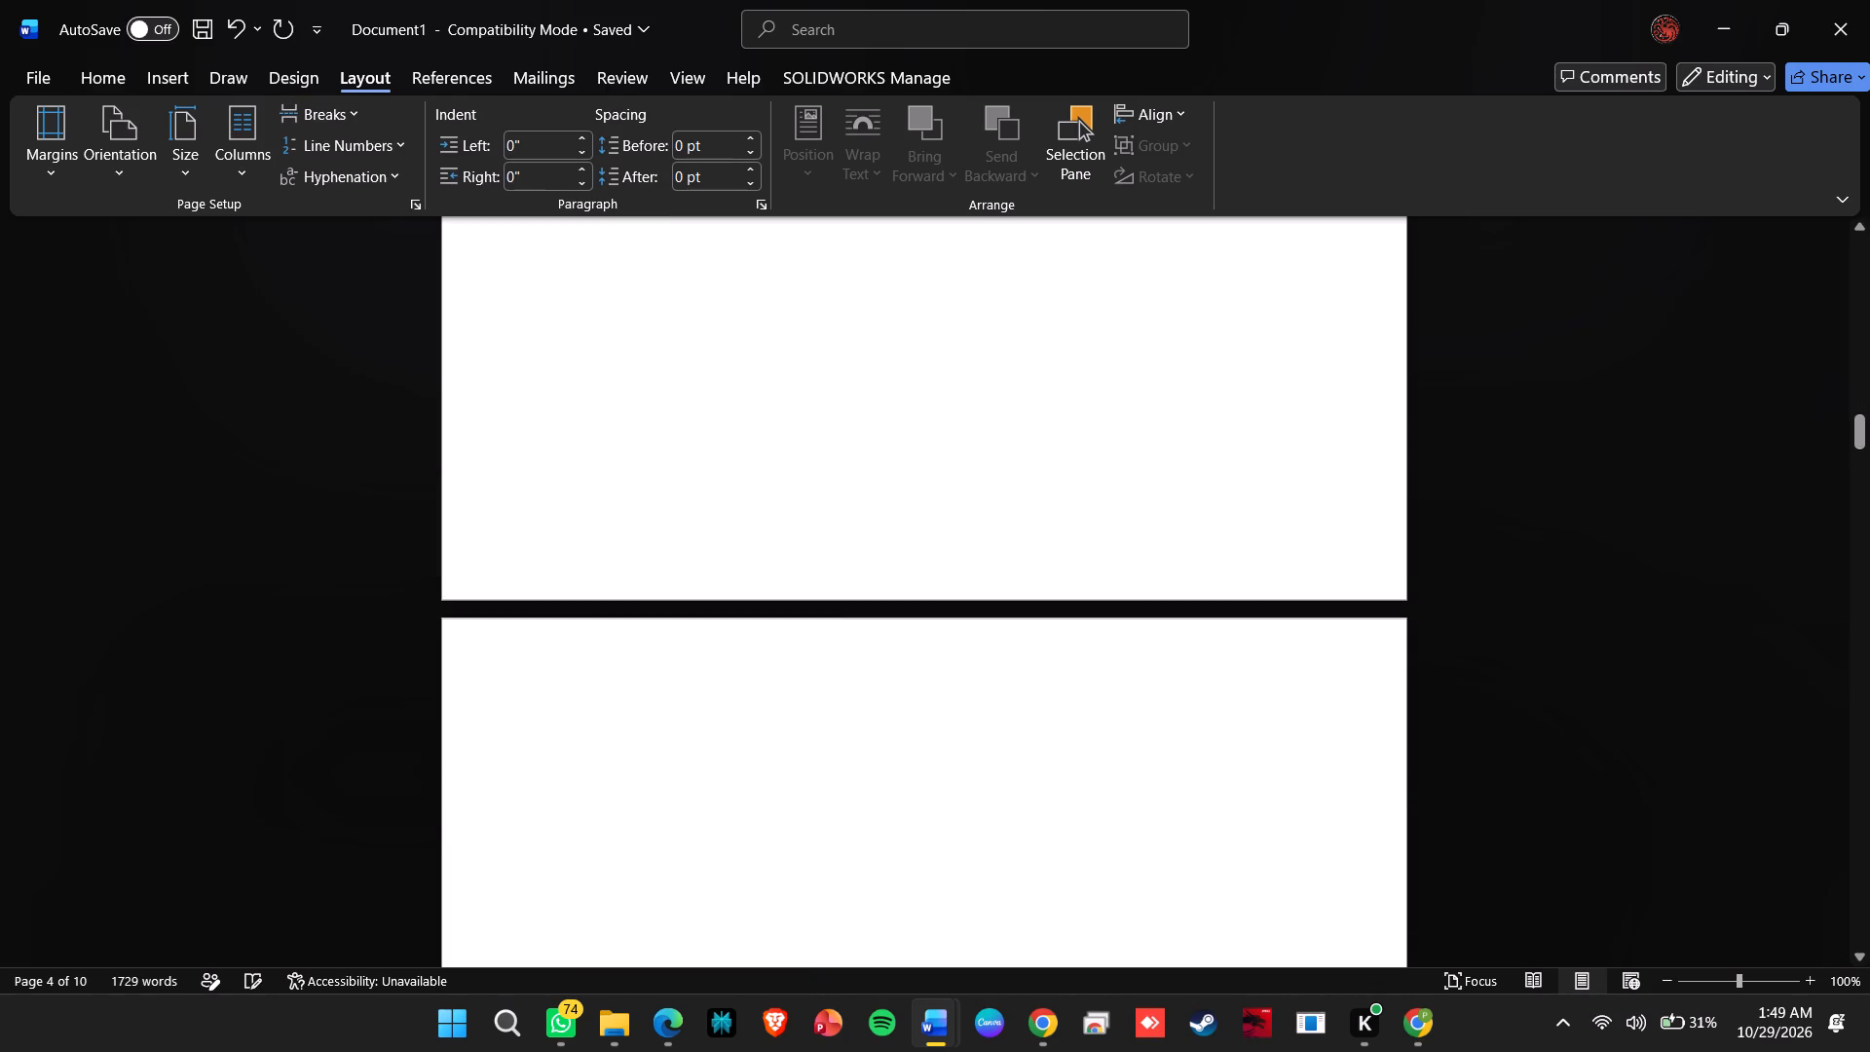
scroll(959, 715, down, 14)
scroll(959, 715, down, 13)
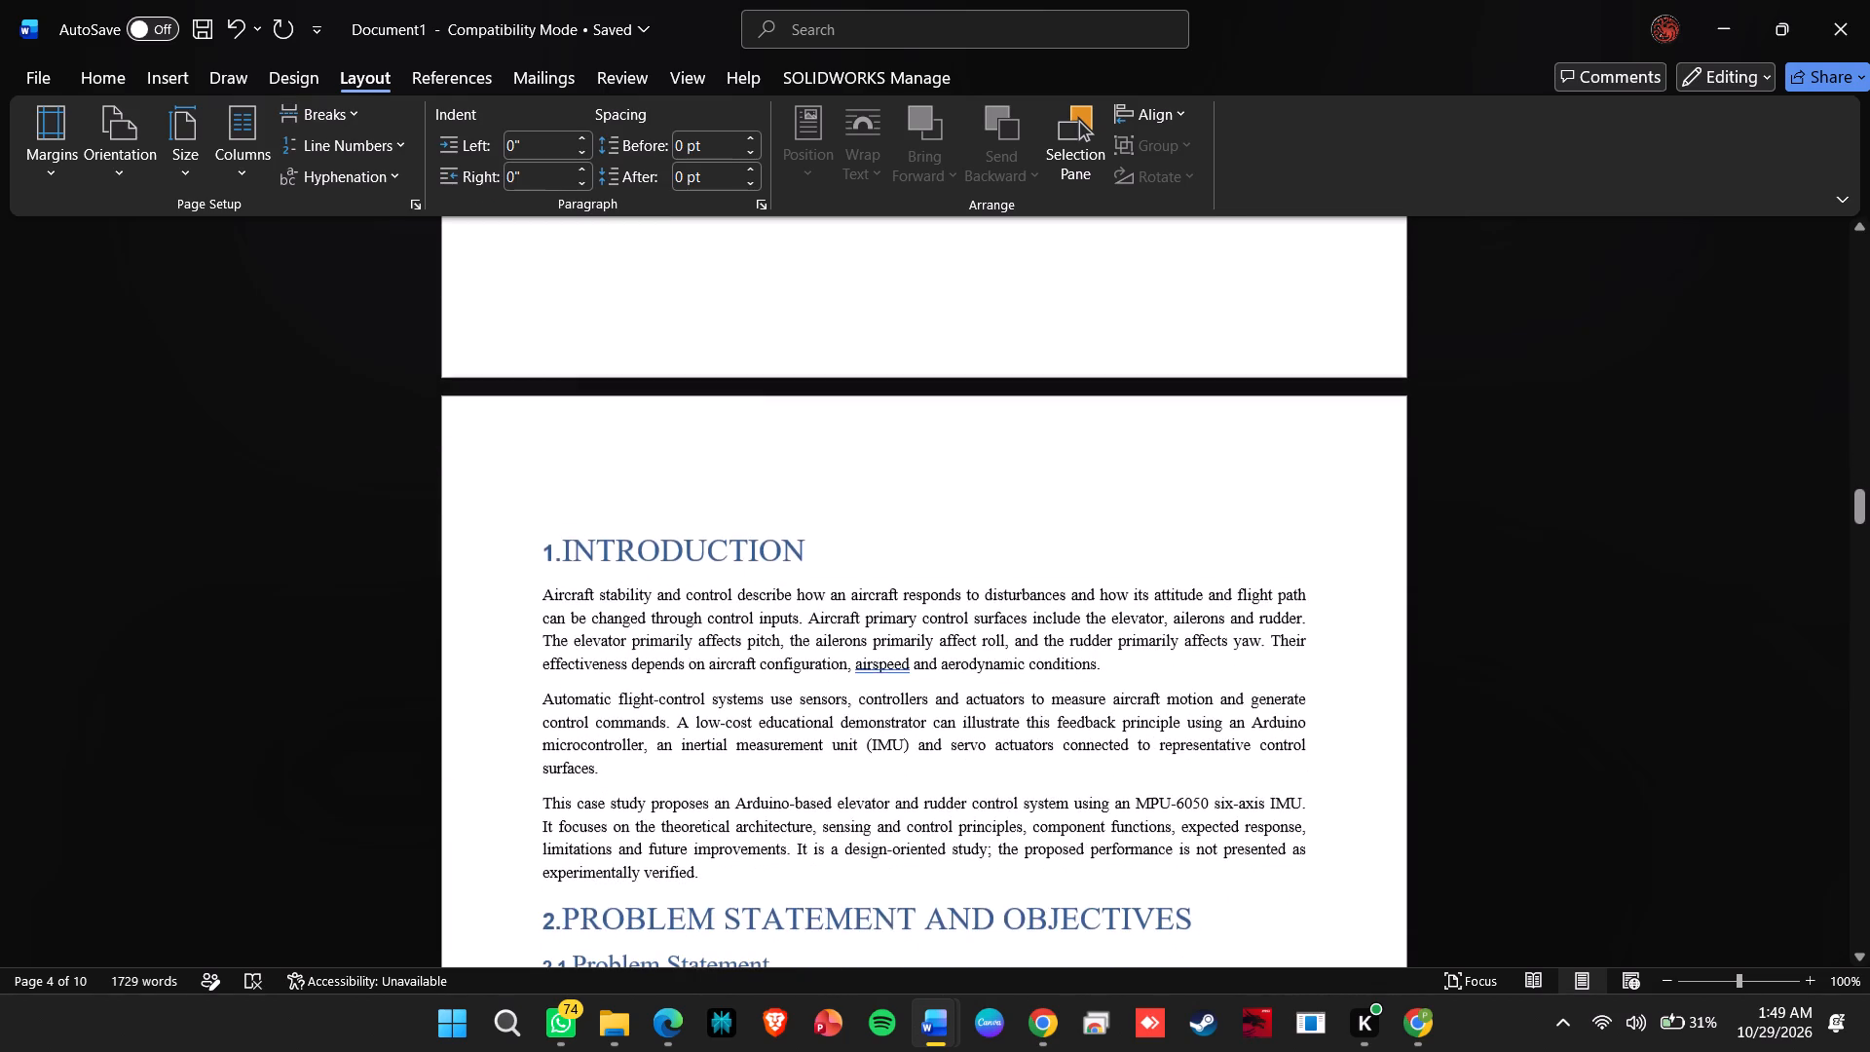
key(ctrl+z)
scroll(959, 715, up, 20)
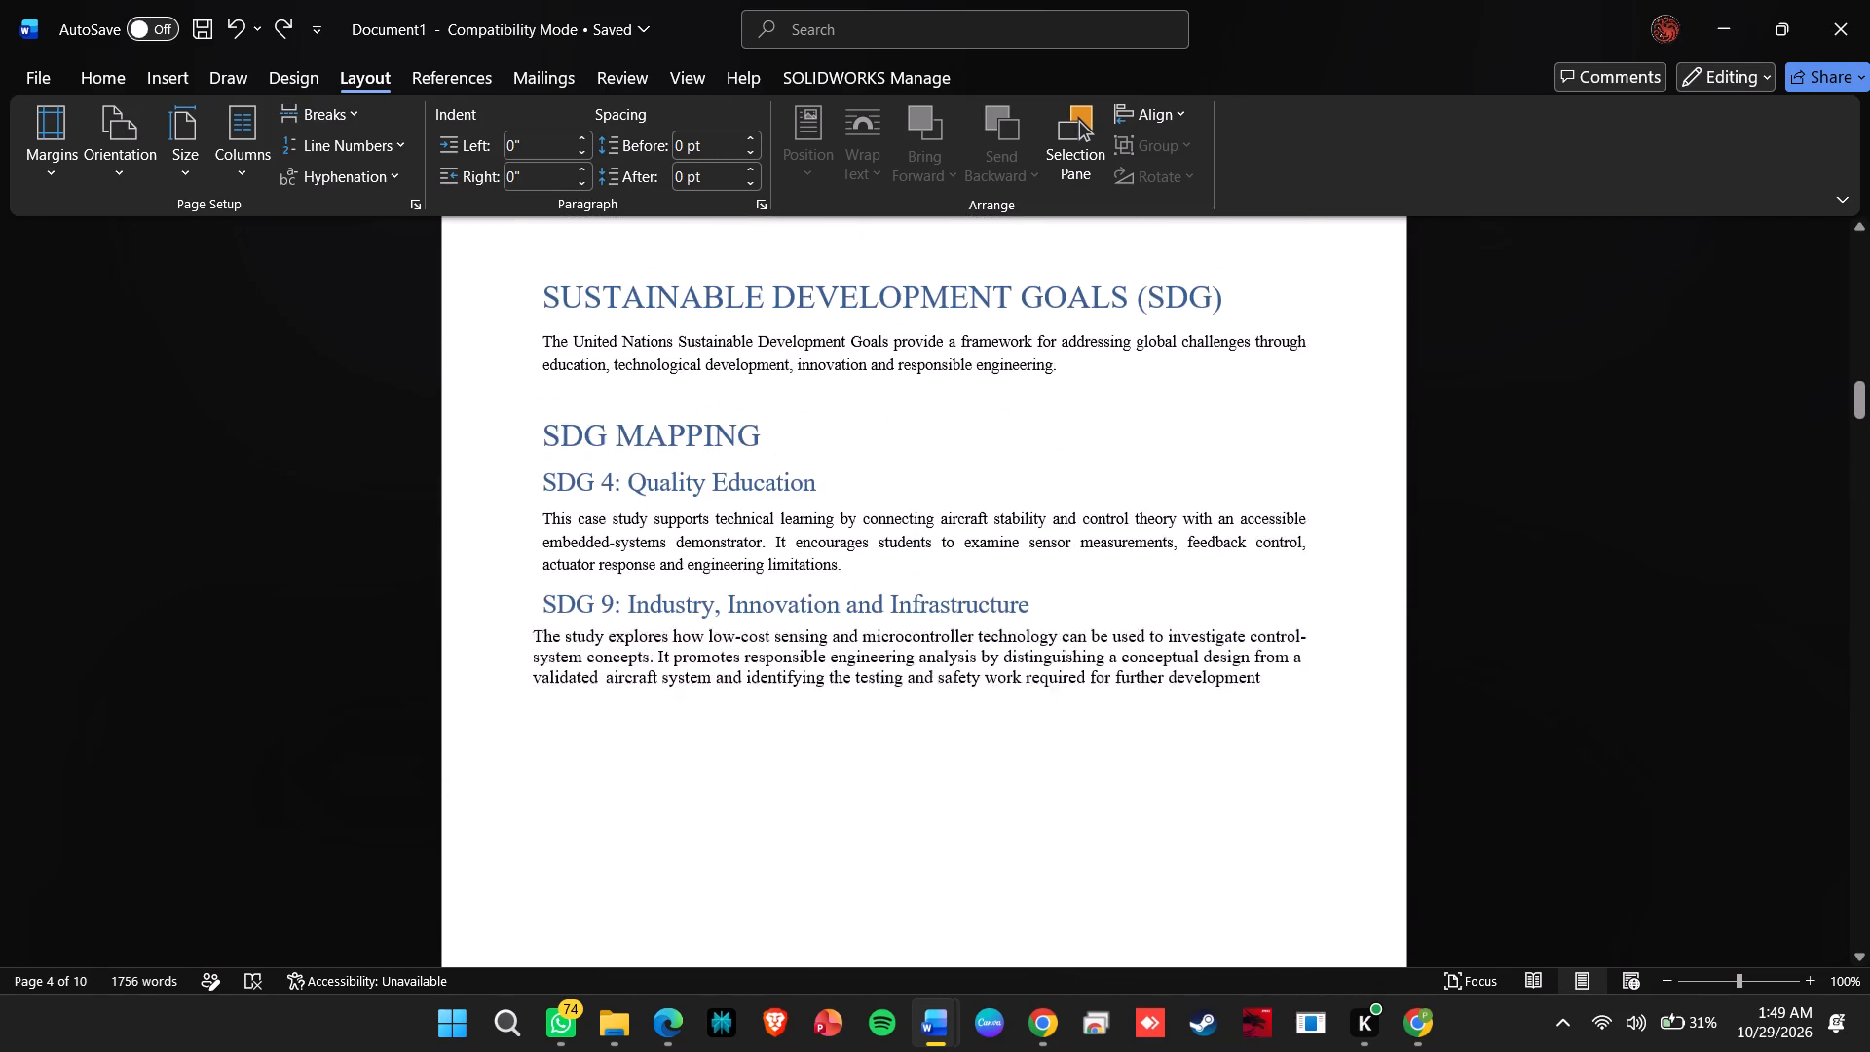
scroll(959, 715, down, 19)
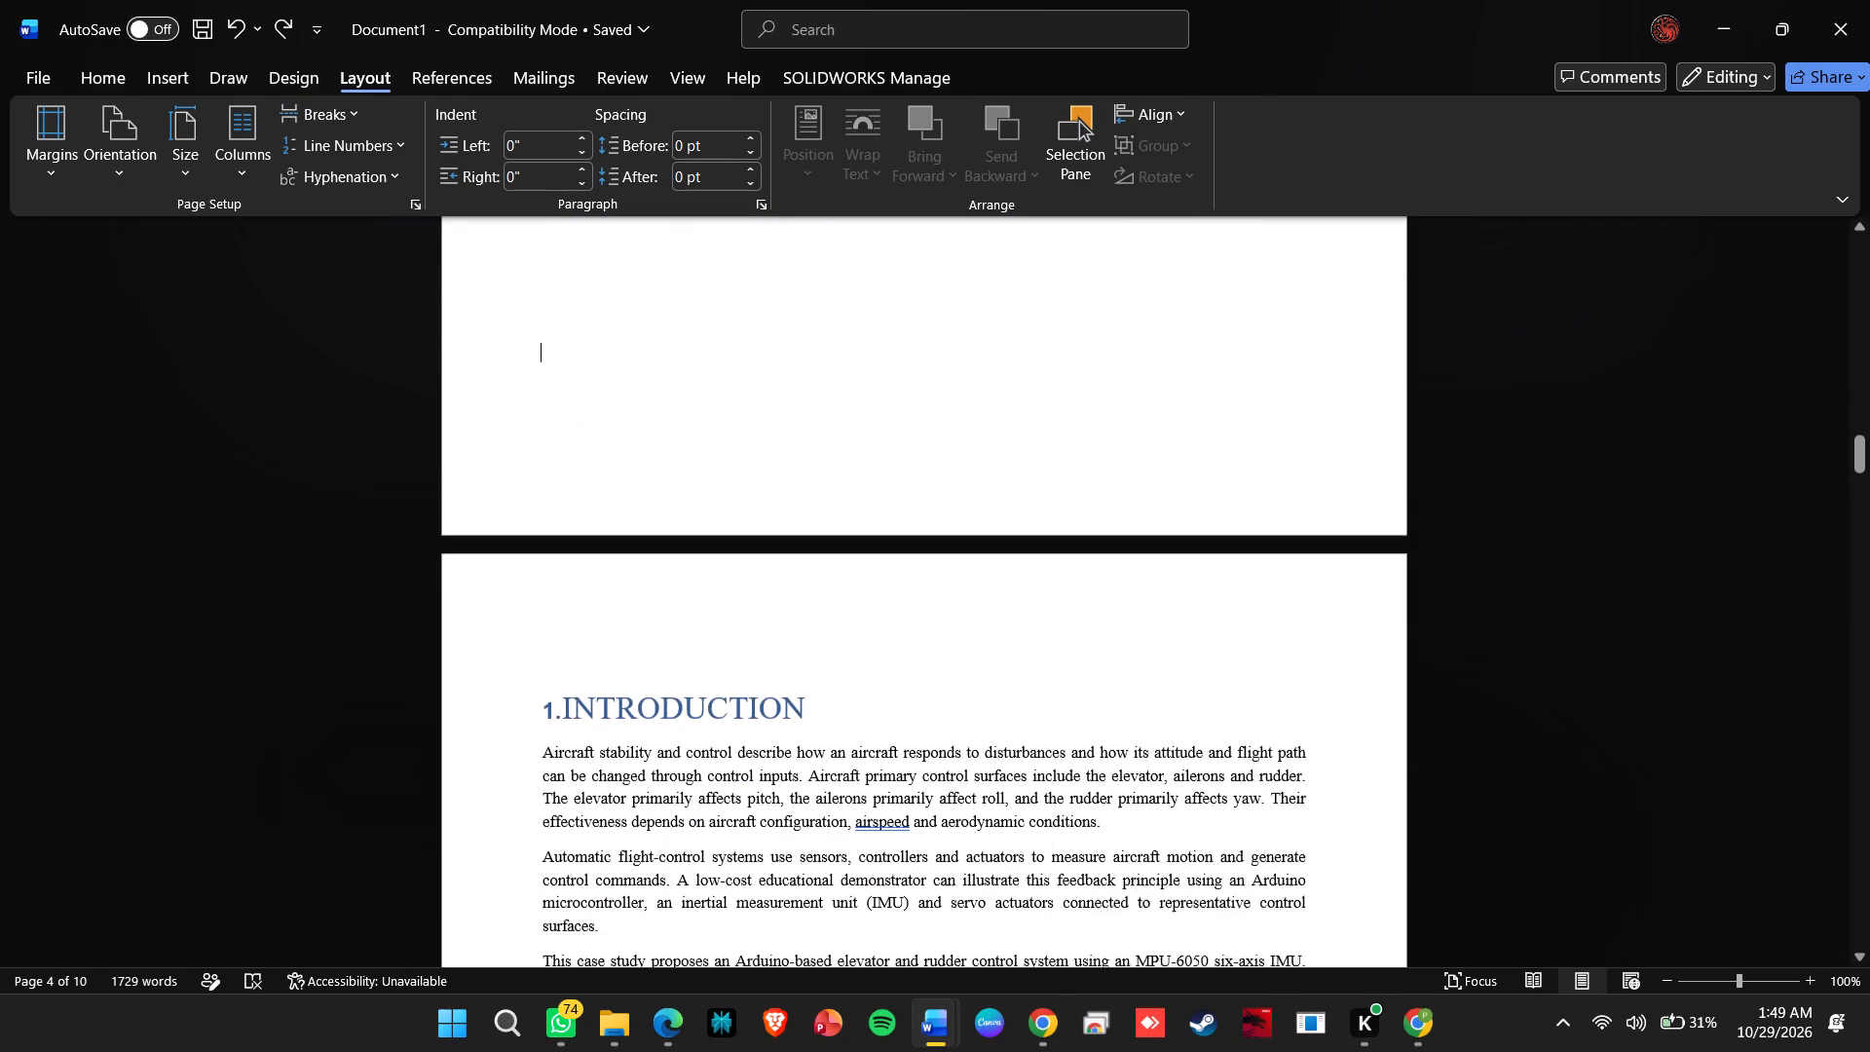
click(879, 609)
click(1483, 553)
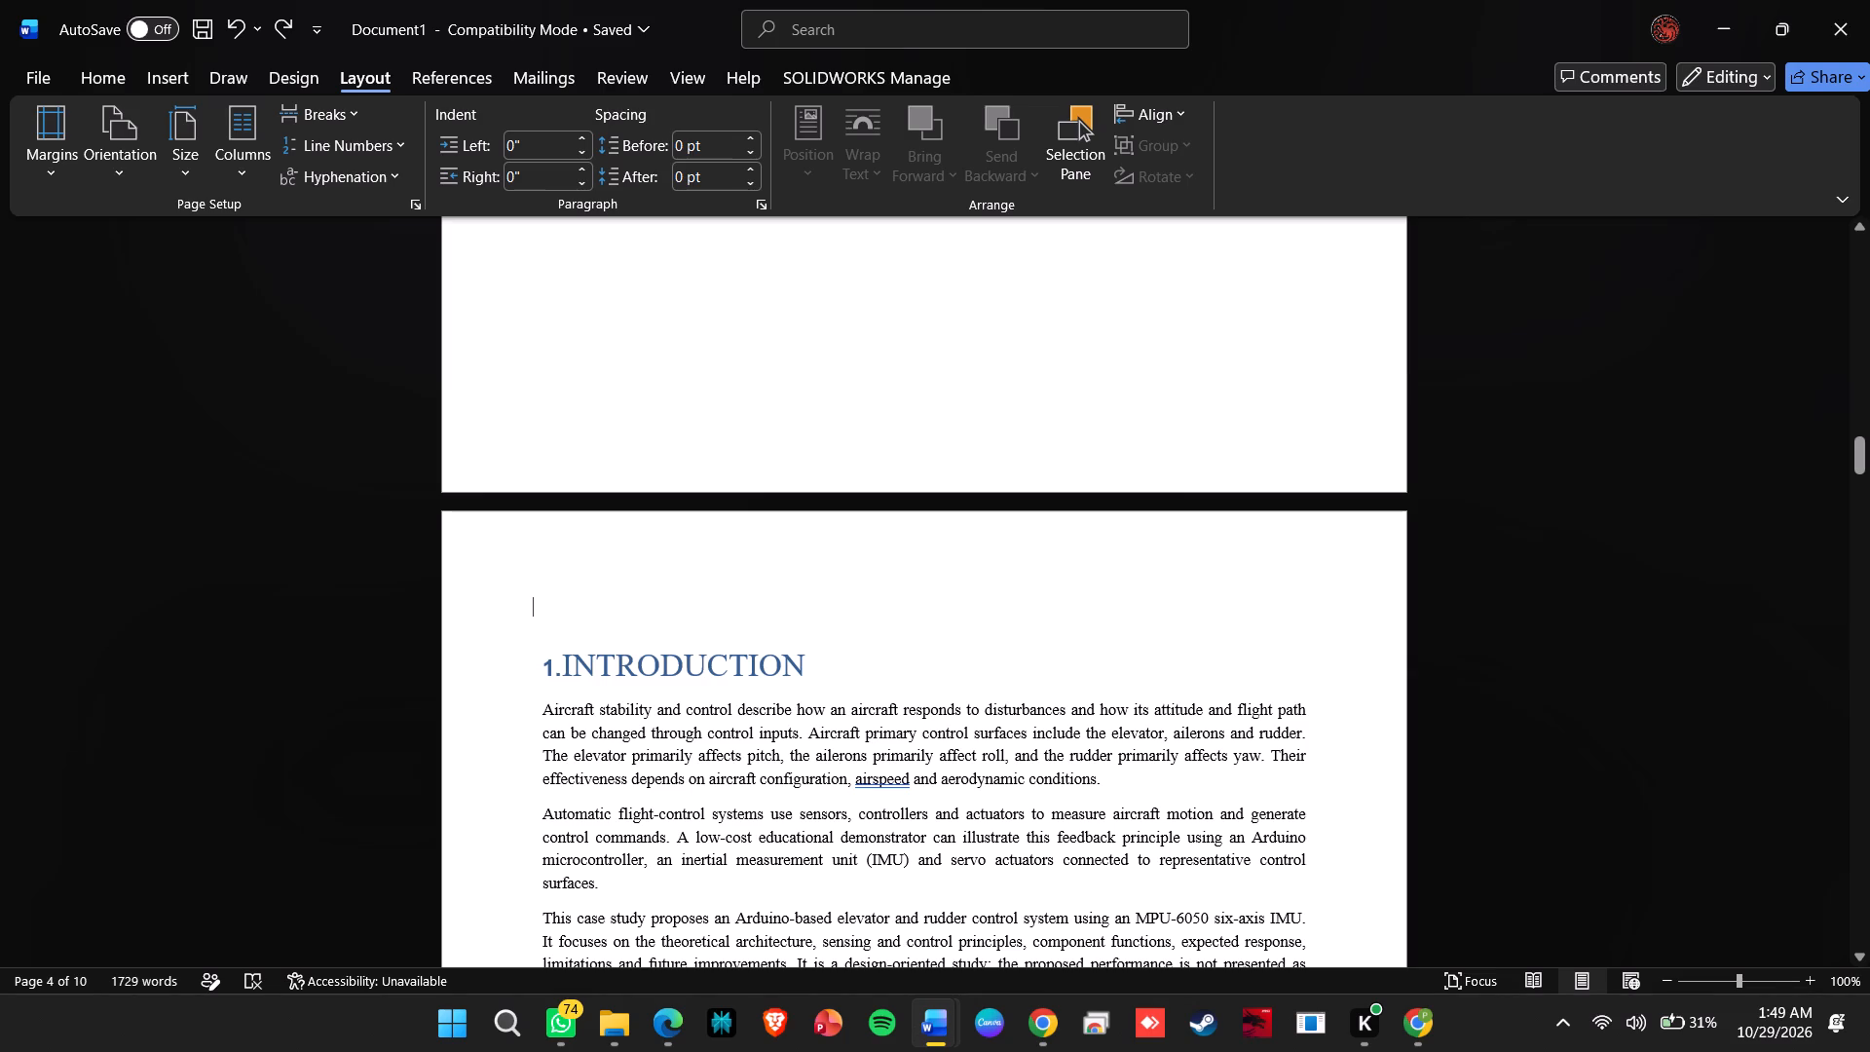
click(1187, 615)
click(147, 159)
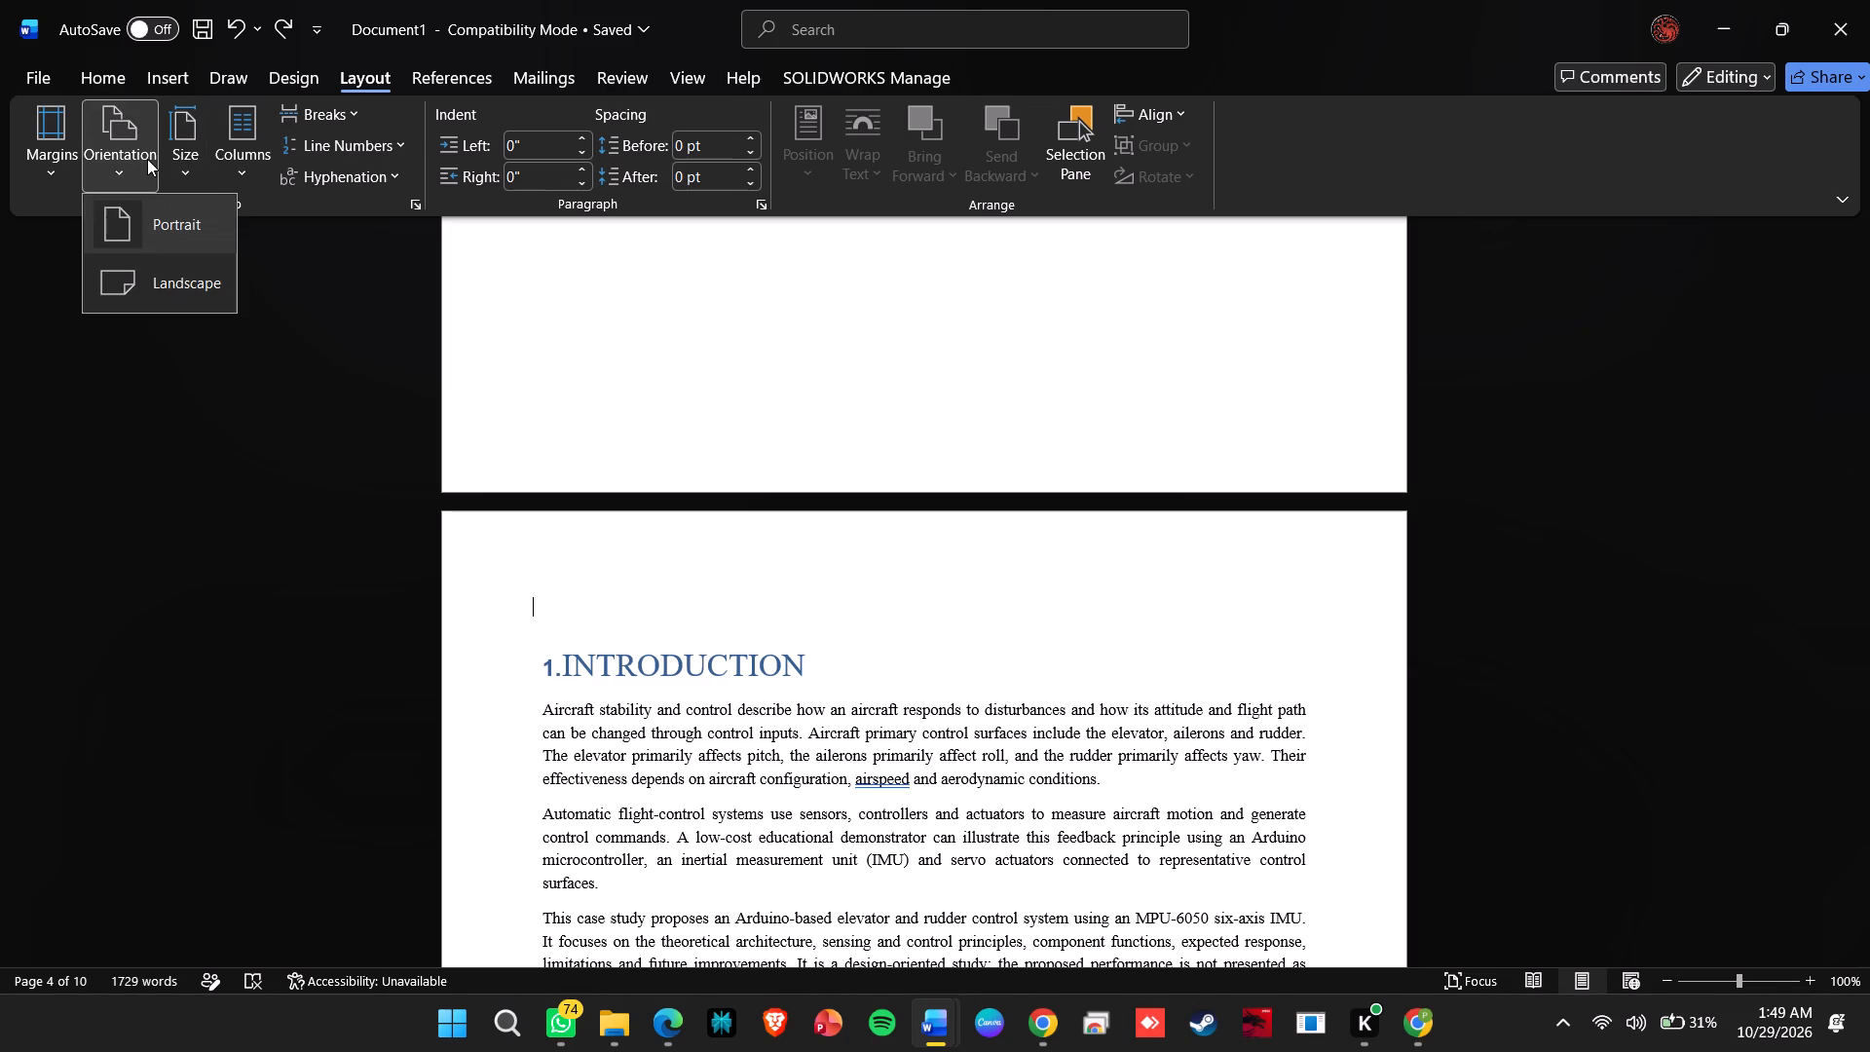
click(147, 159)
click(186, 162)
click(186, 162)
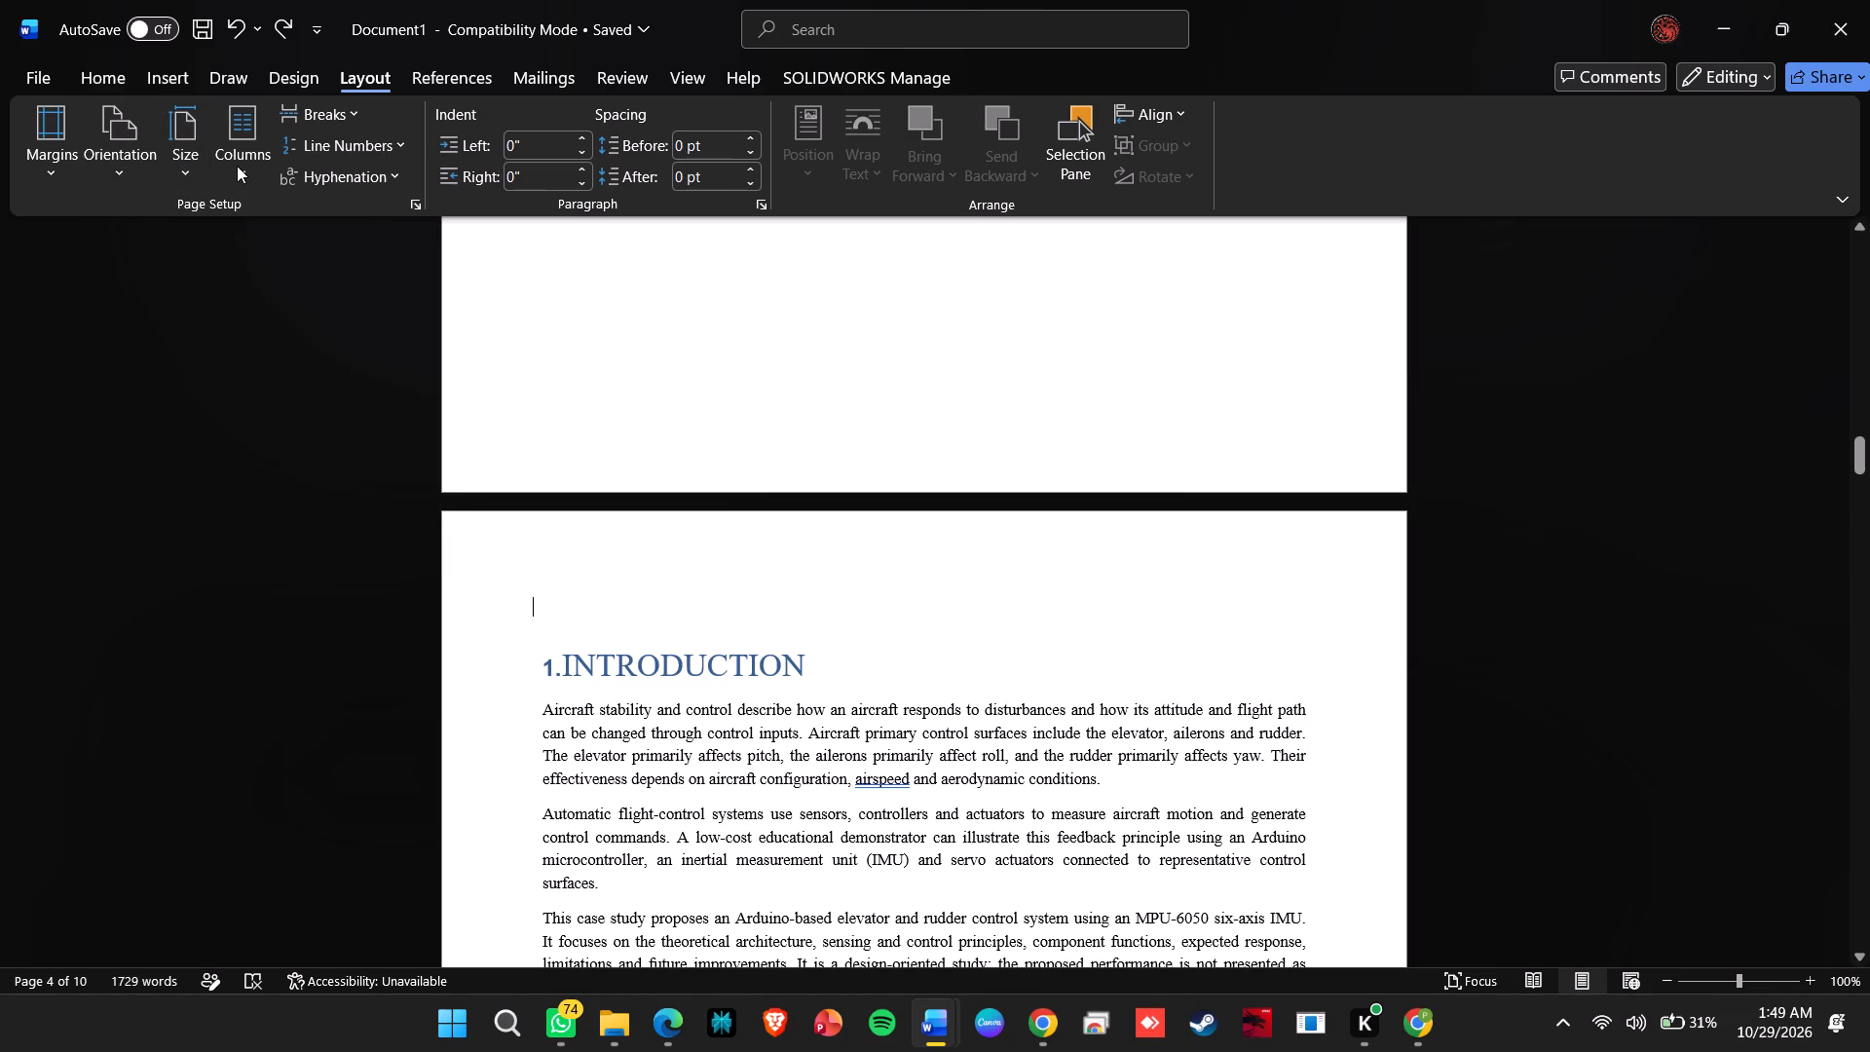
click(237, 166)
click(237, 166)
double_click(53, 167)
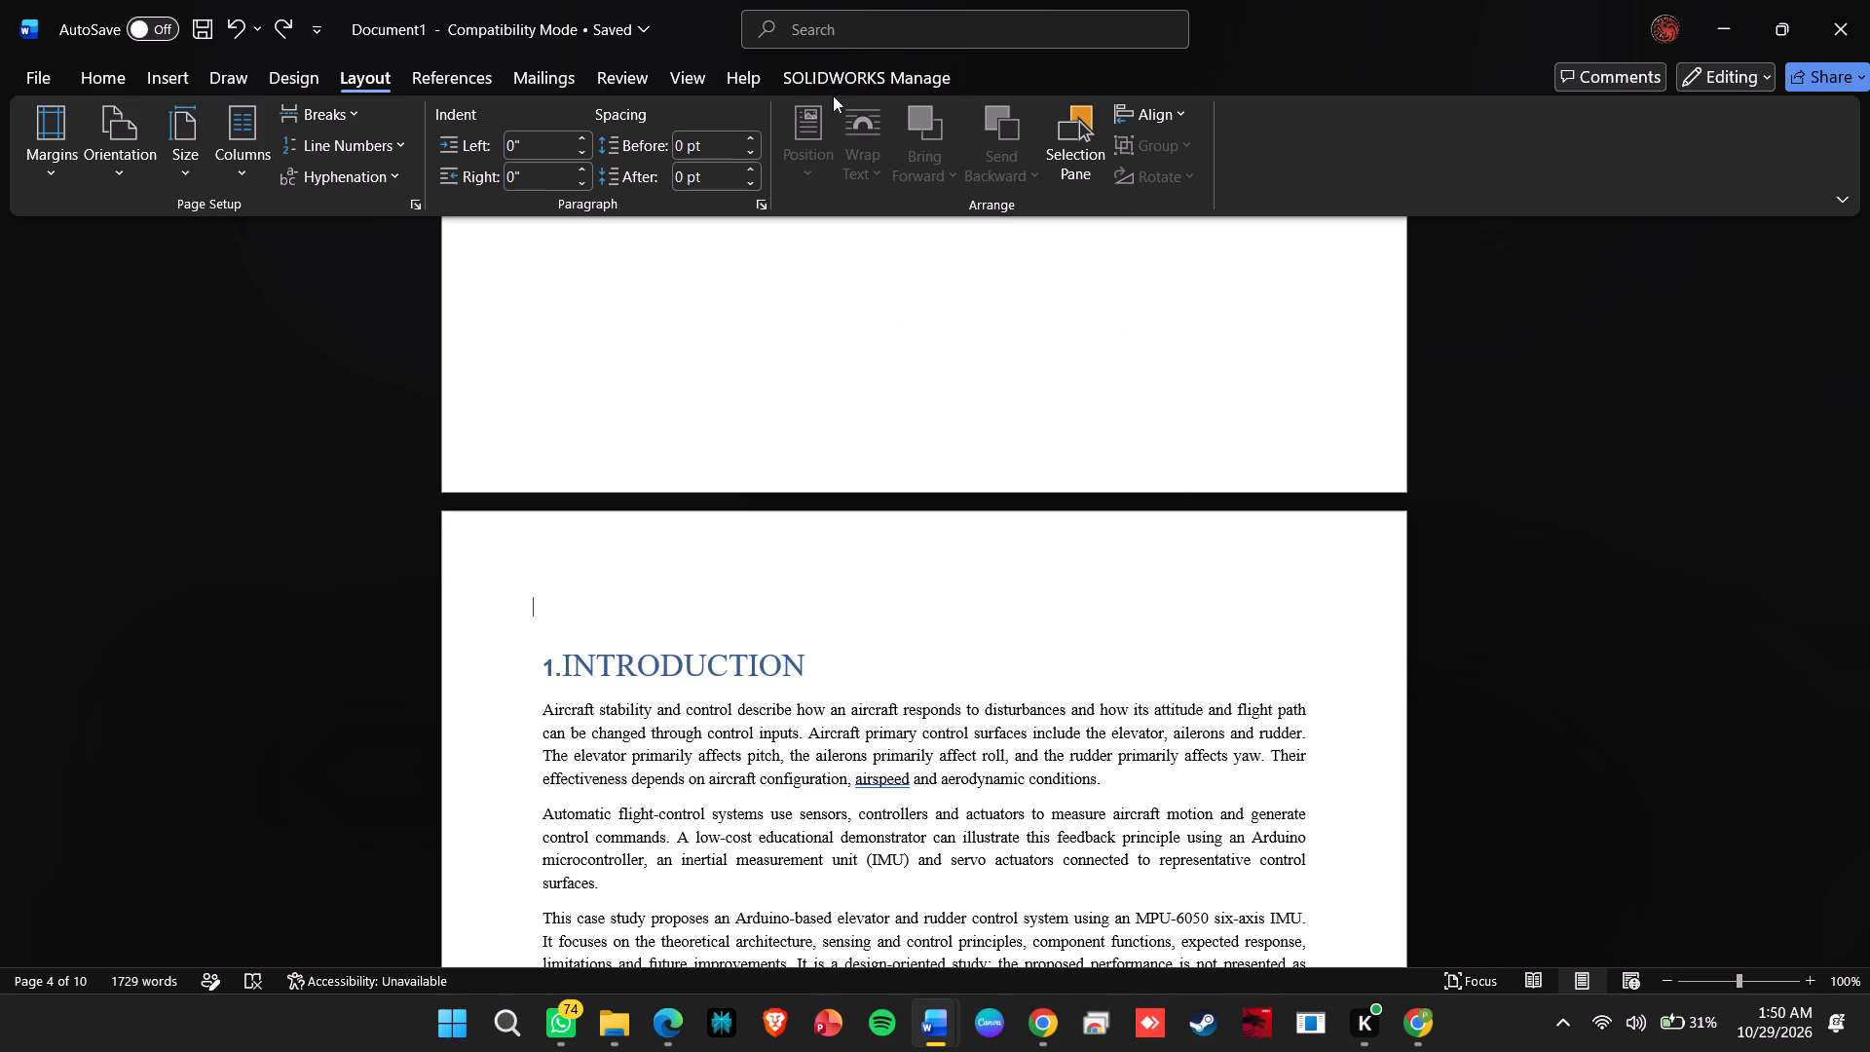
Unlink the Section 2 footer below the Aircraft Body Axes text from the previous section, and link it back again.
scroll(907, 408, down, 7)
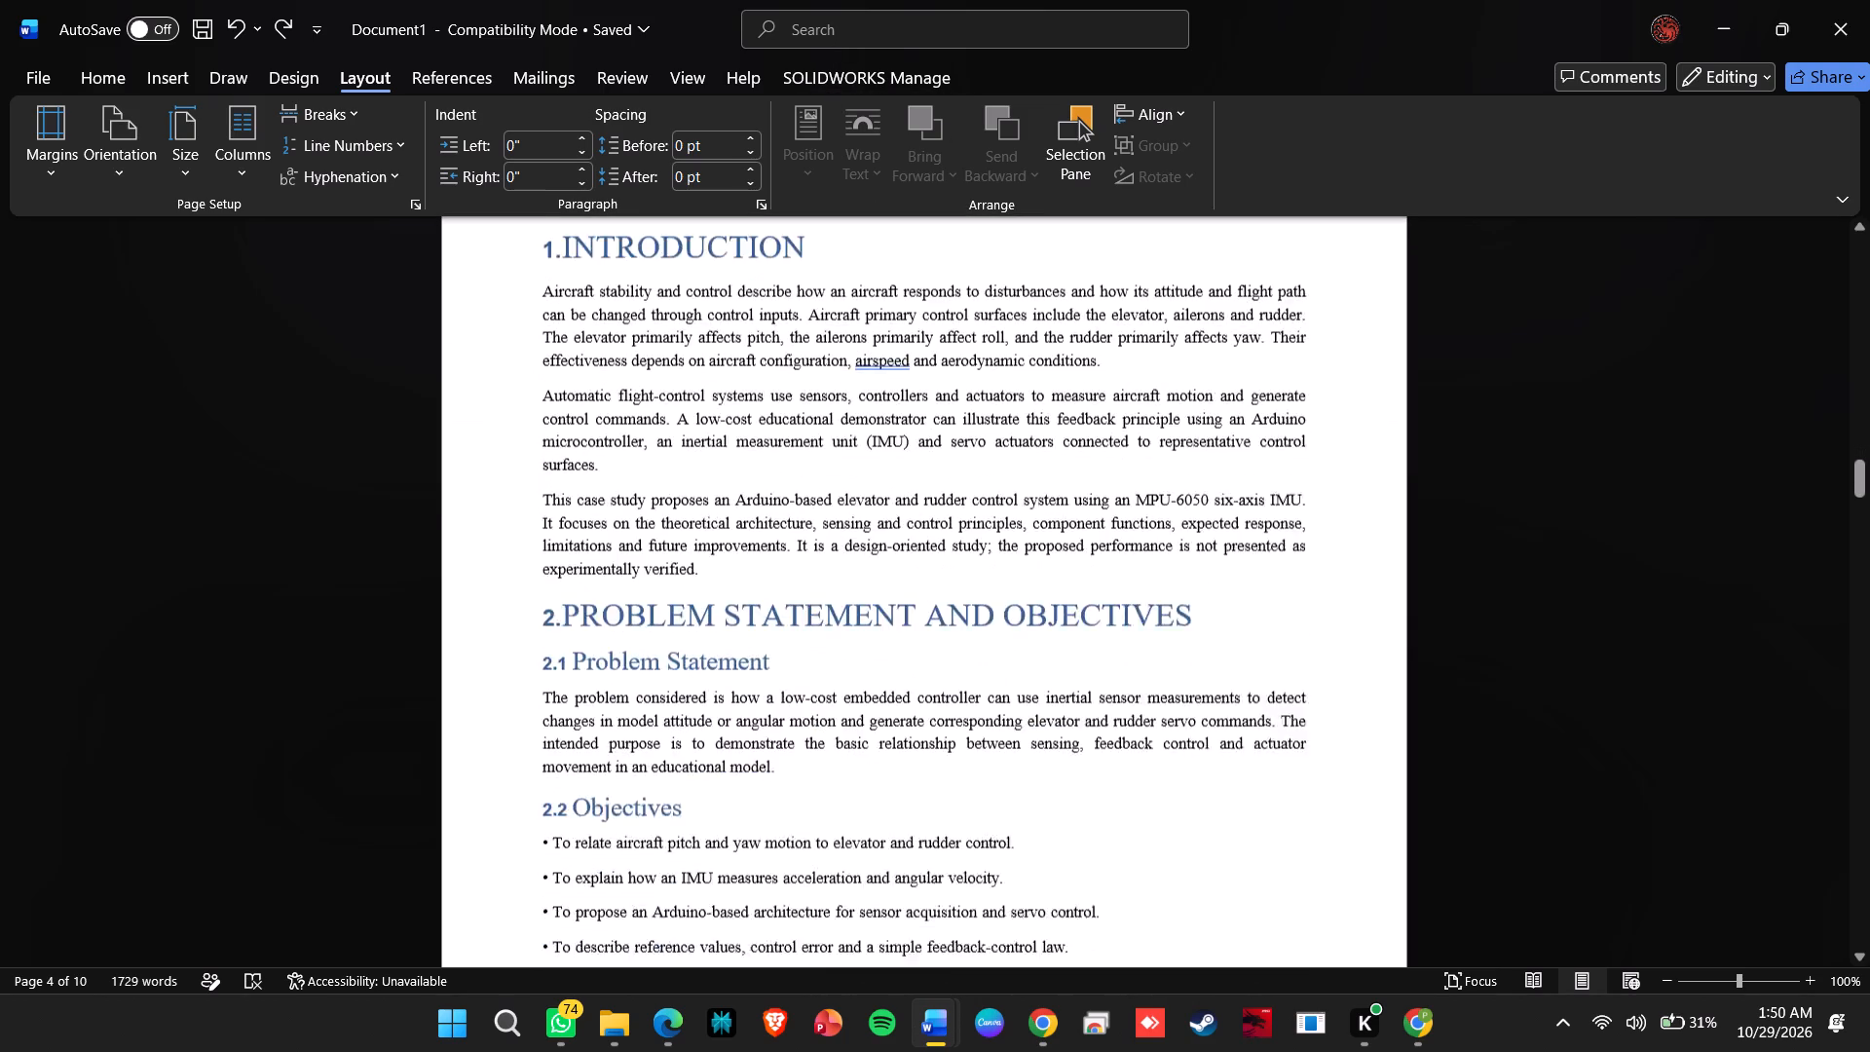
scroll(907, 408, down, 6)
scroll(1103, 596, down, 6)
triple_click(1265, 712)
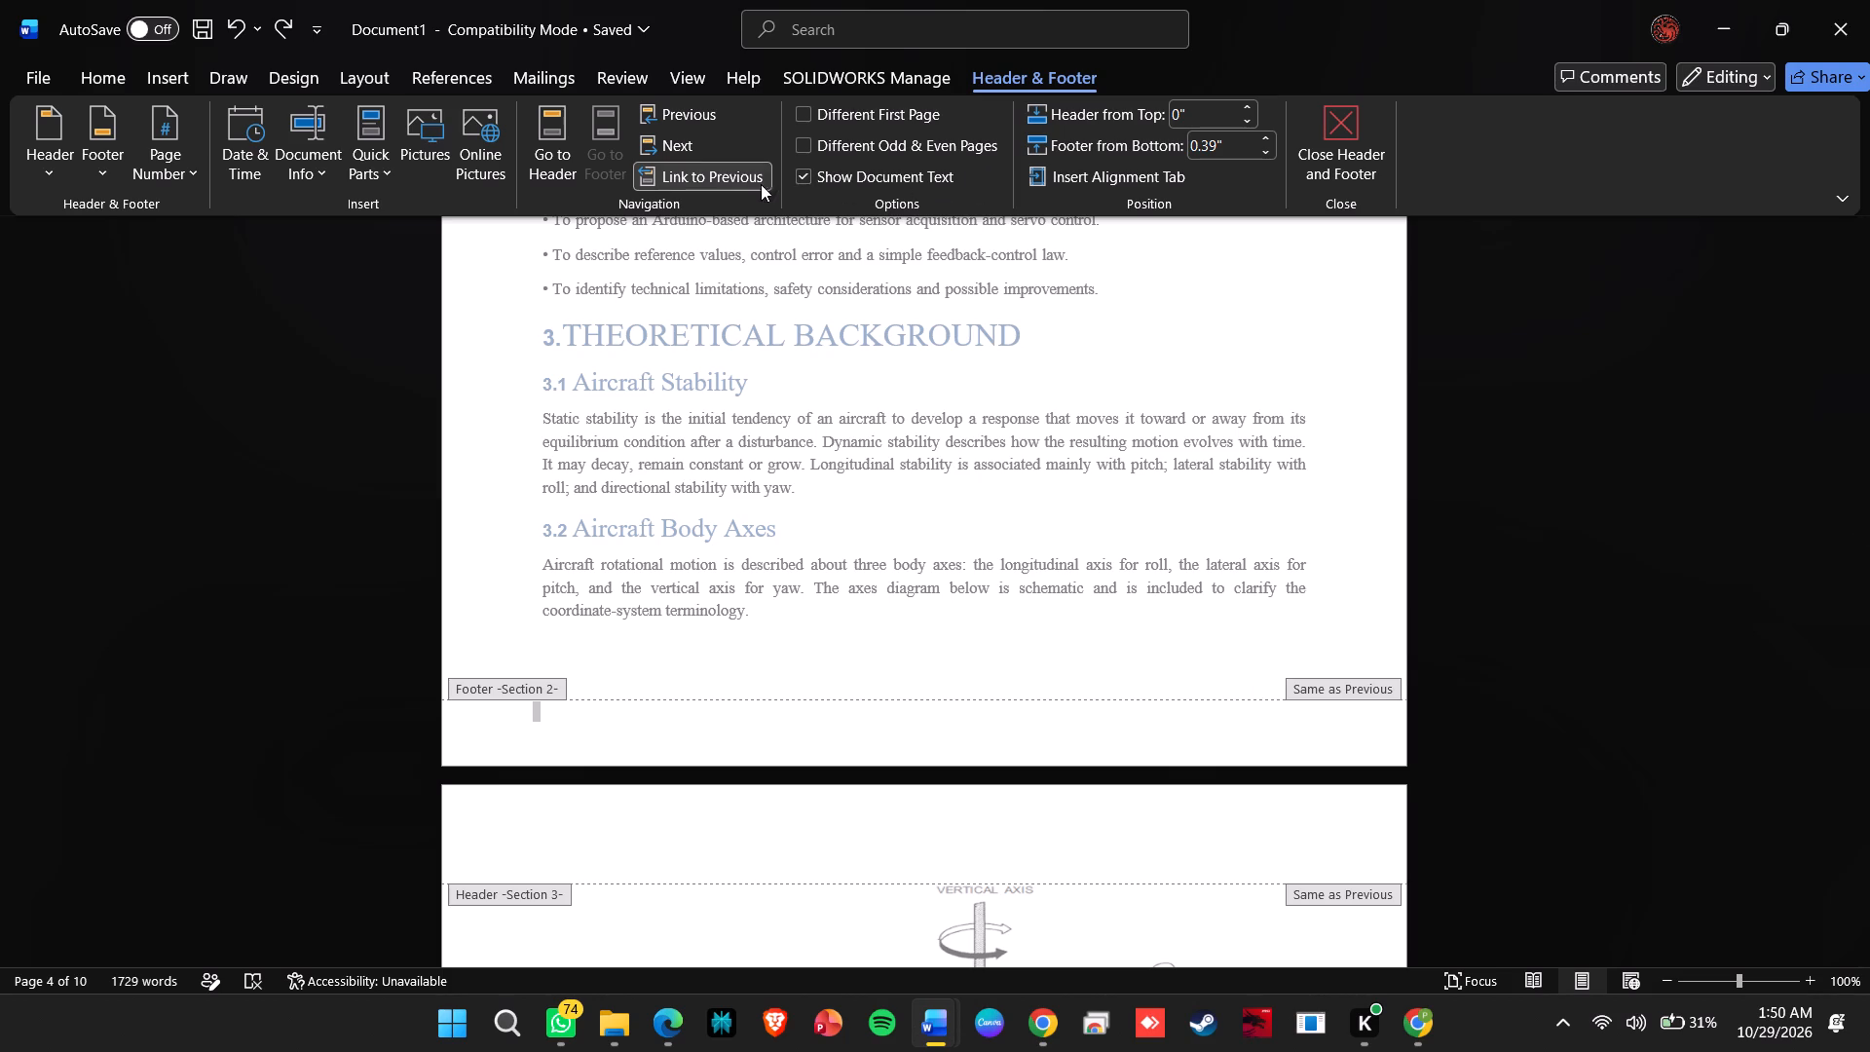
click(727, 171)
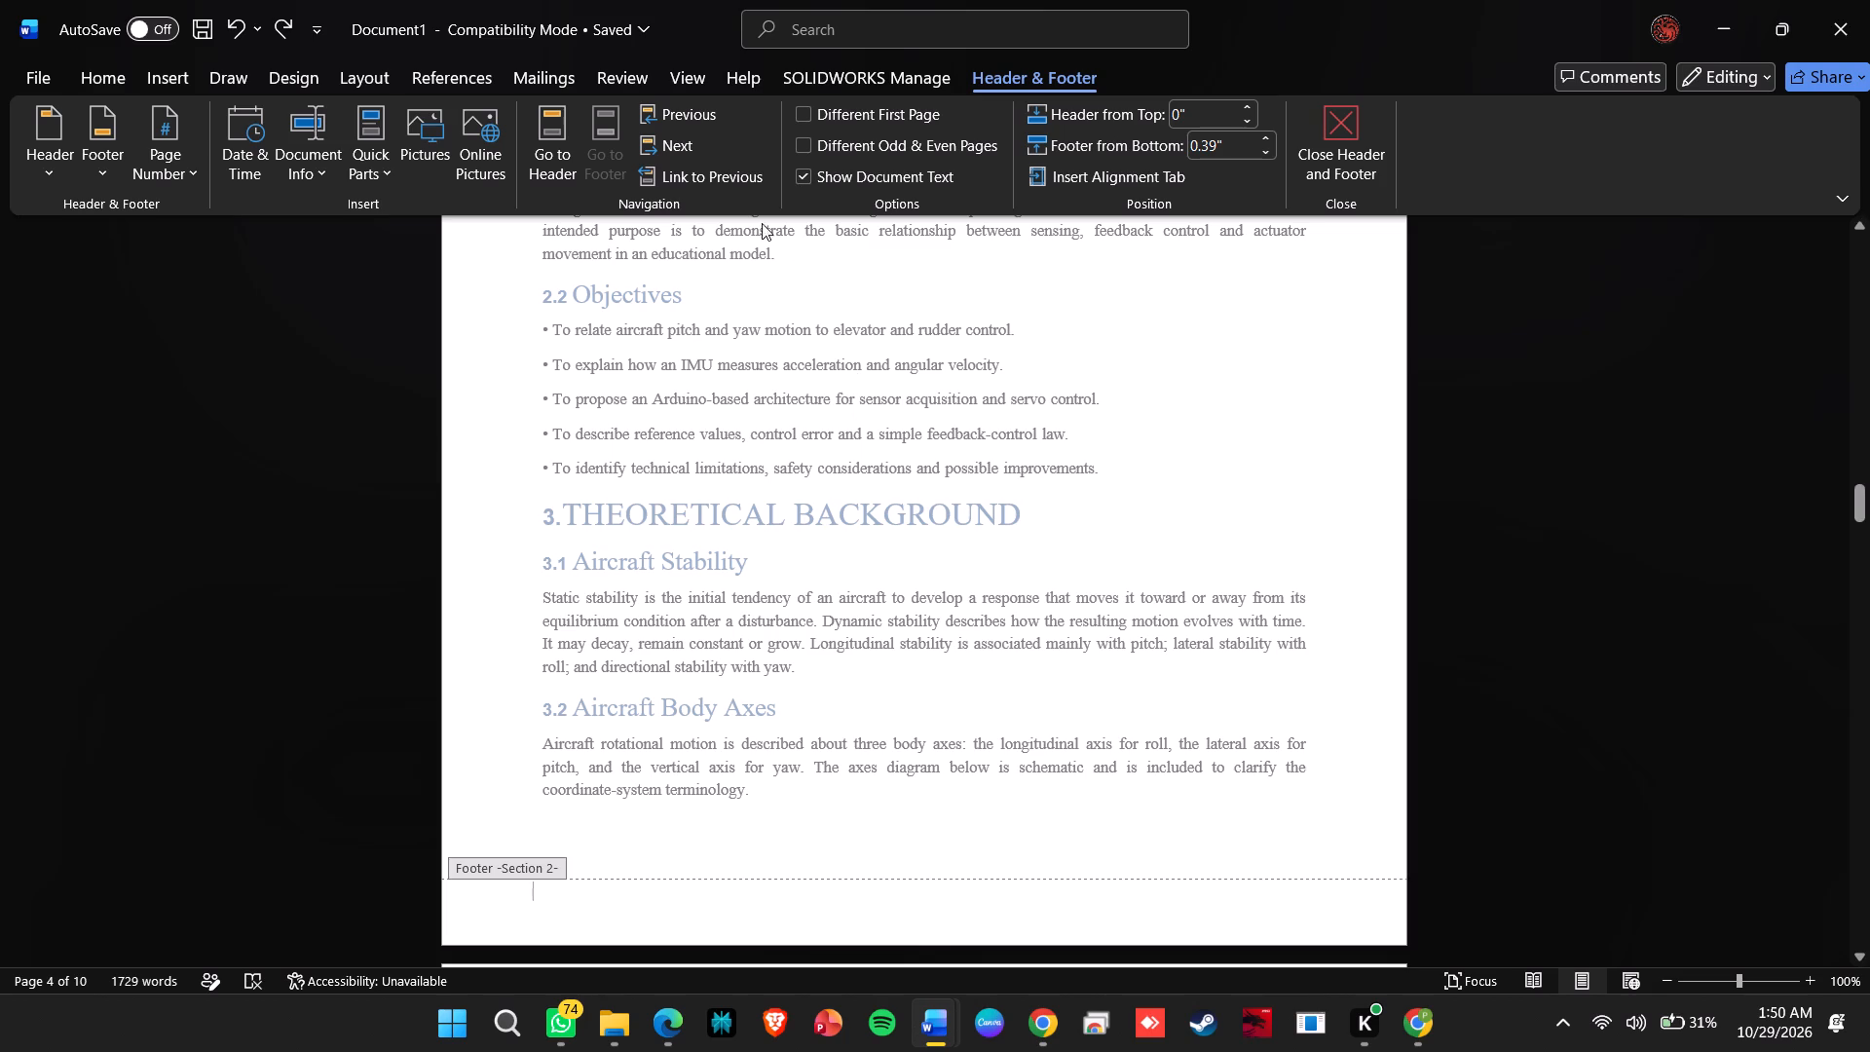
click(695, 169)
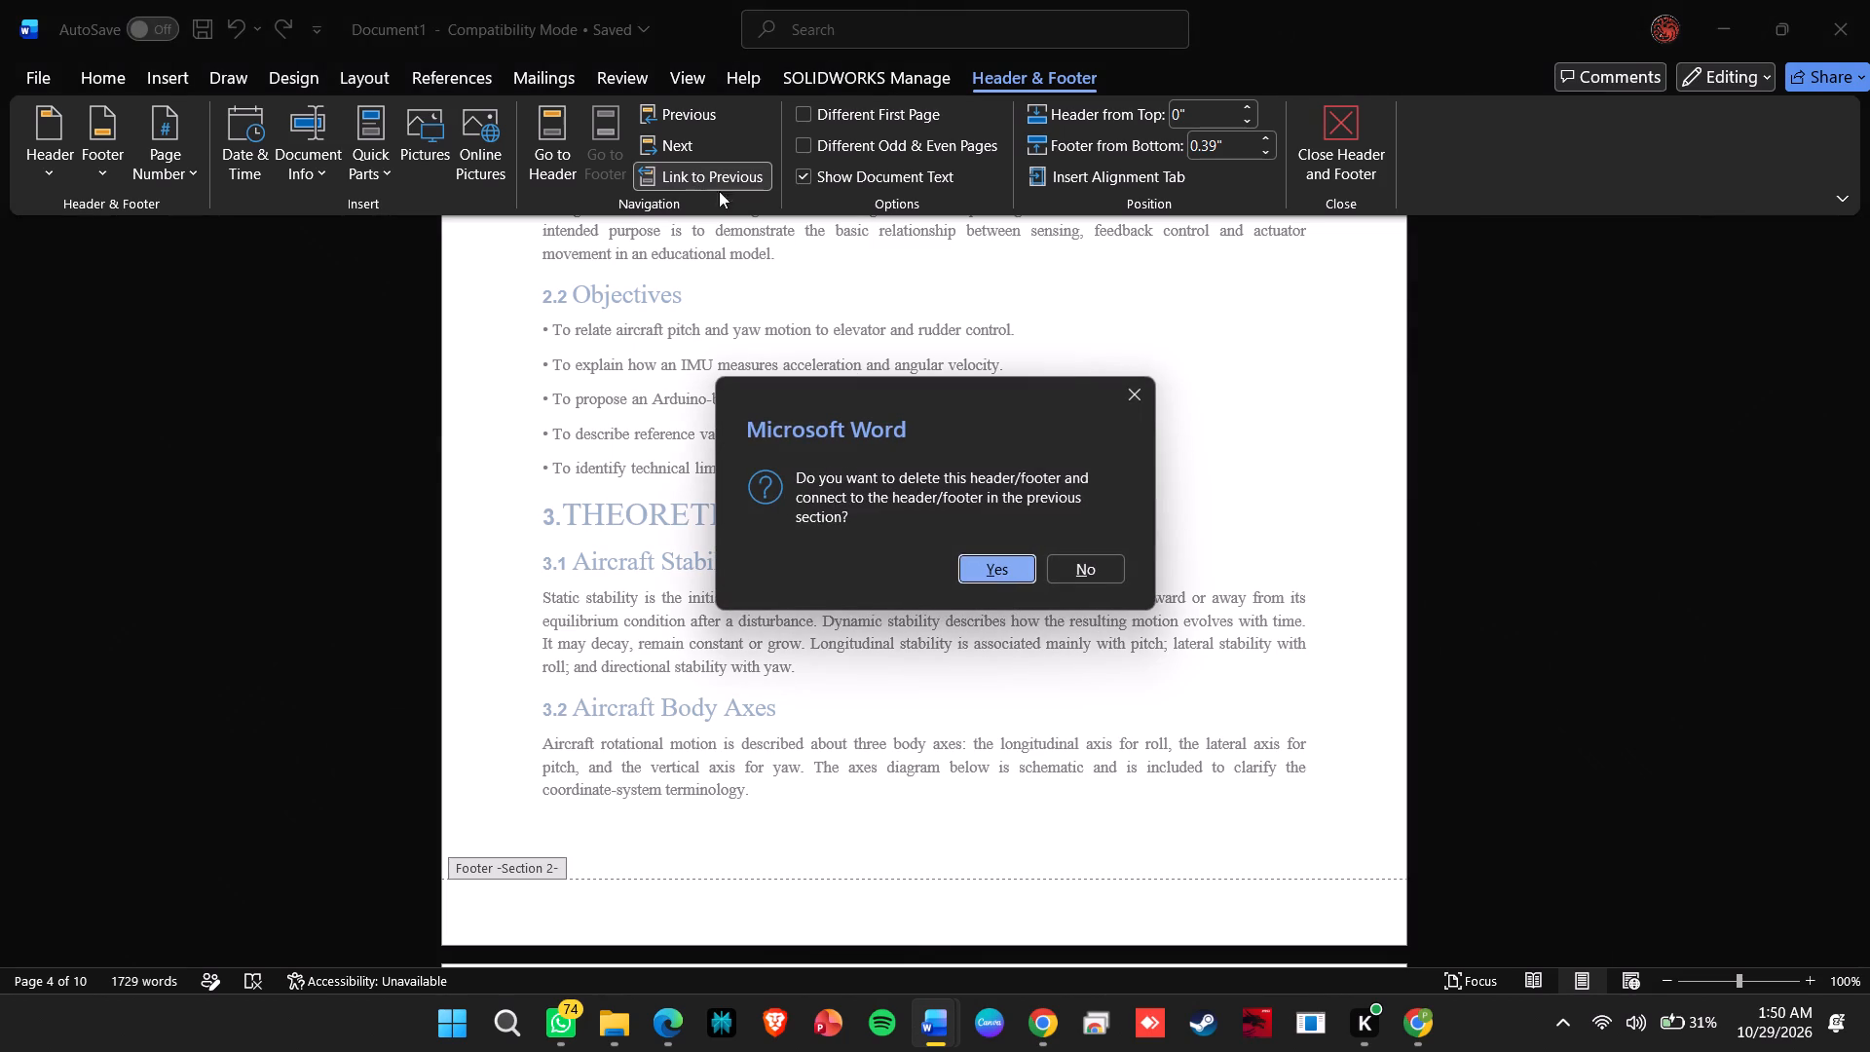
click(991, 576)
Check the Section 1 and Section 2 headers and footers around the SDG and Introduction pages, and close header and footer editing.
scroll(1332, 683, up, 8)
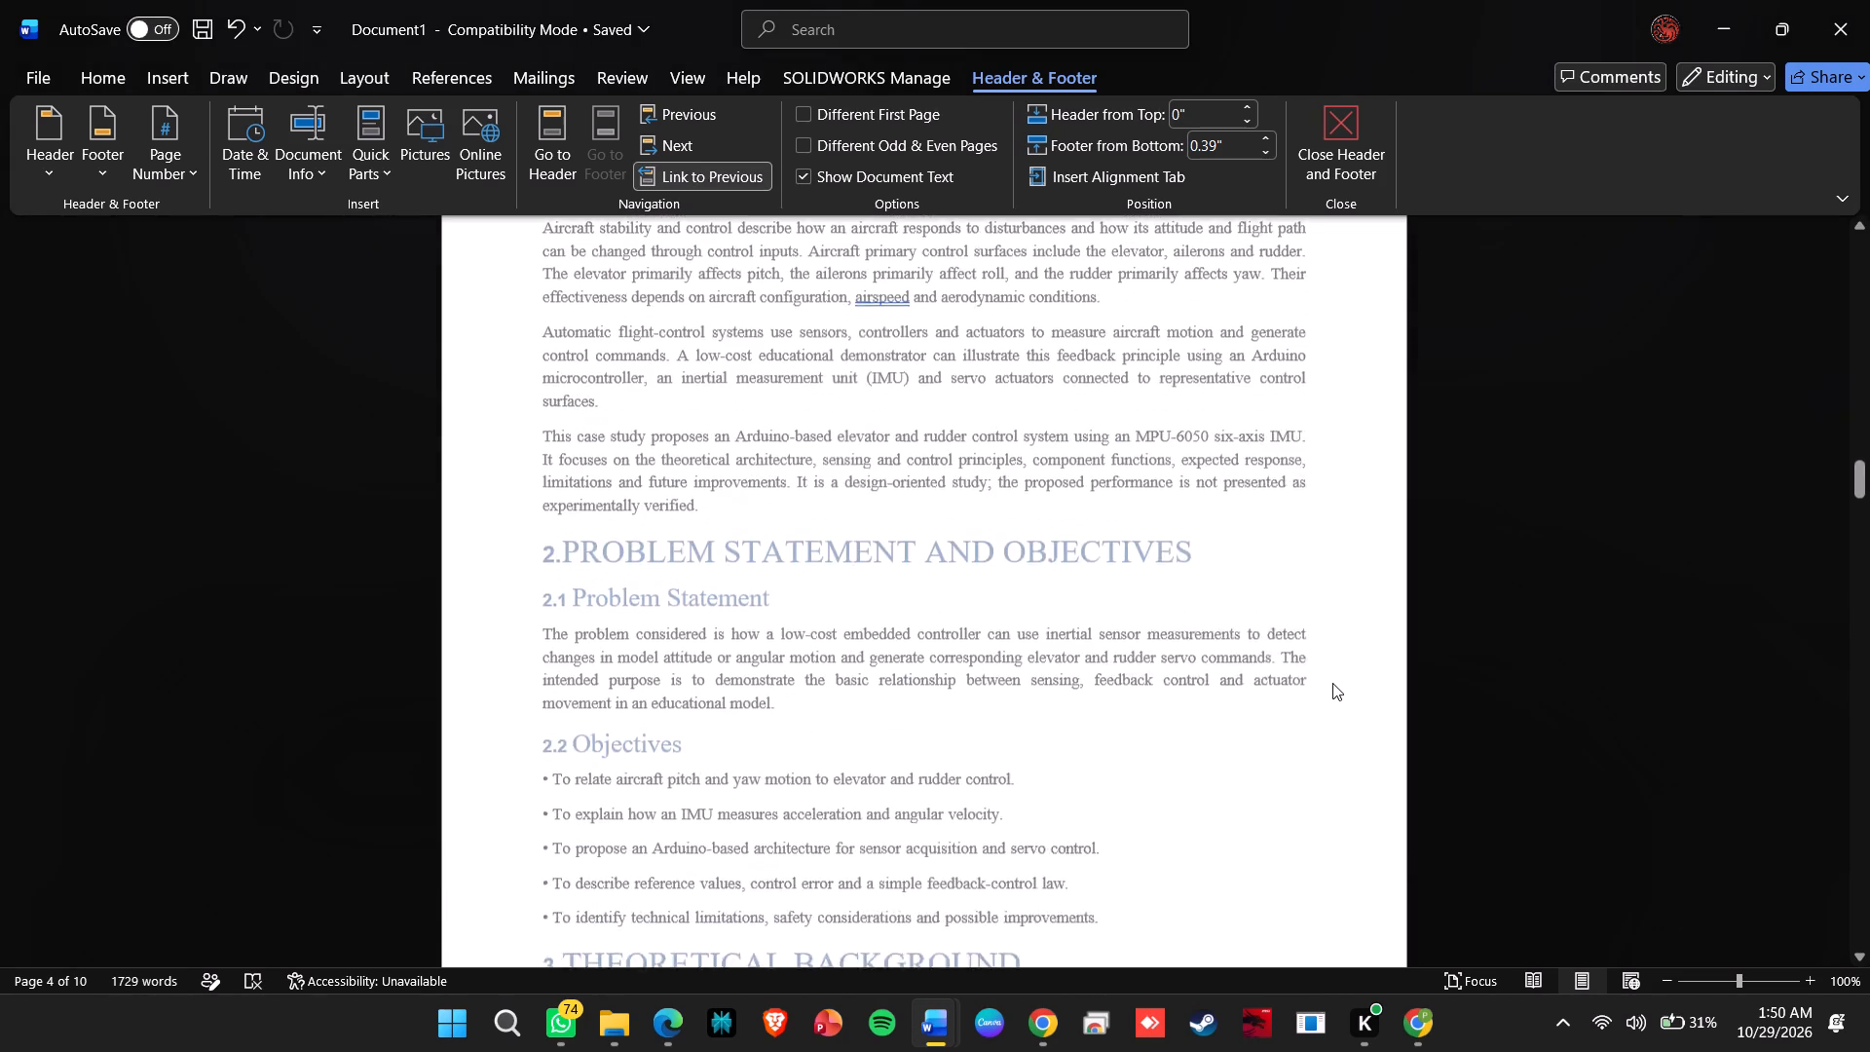
scroll(1332, 683, up, 15)
scroll(1332, 683, down, 3)
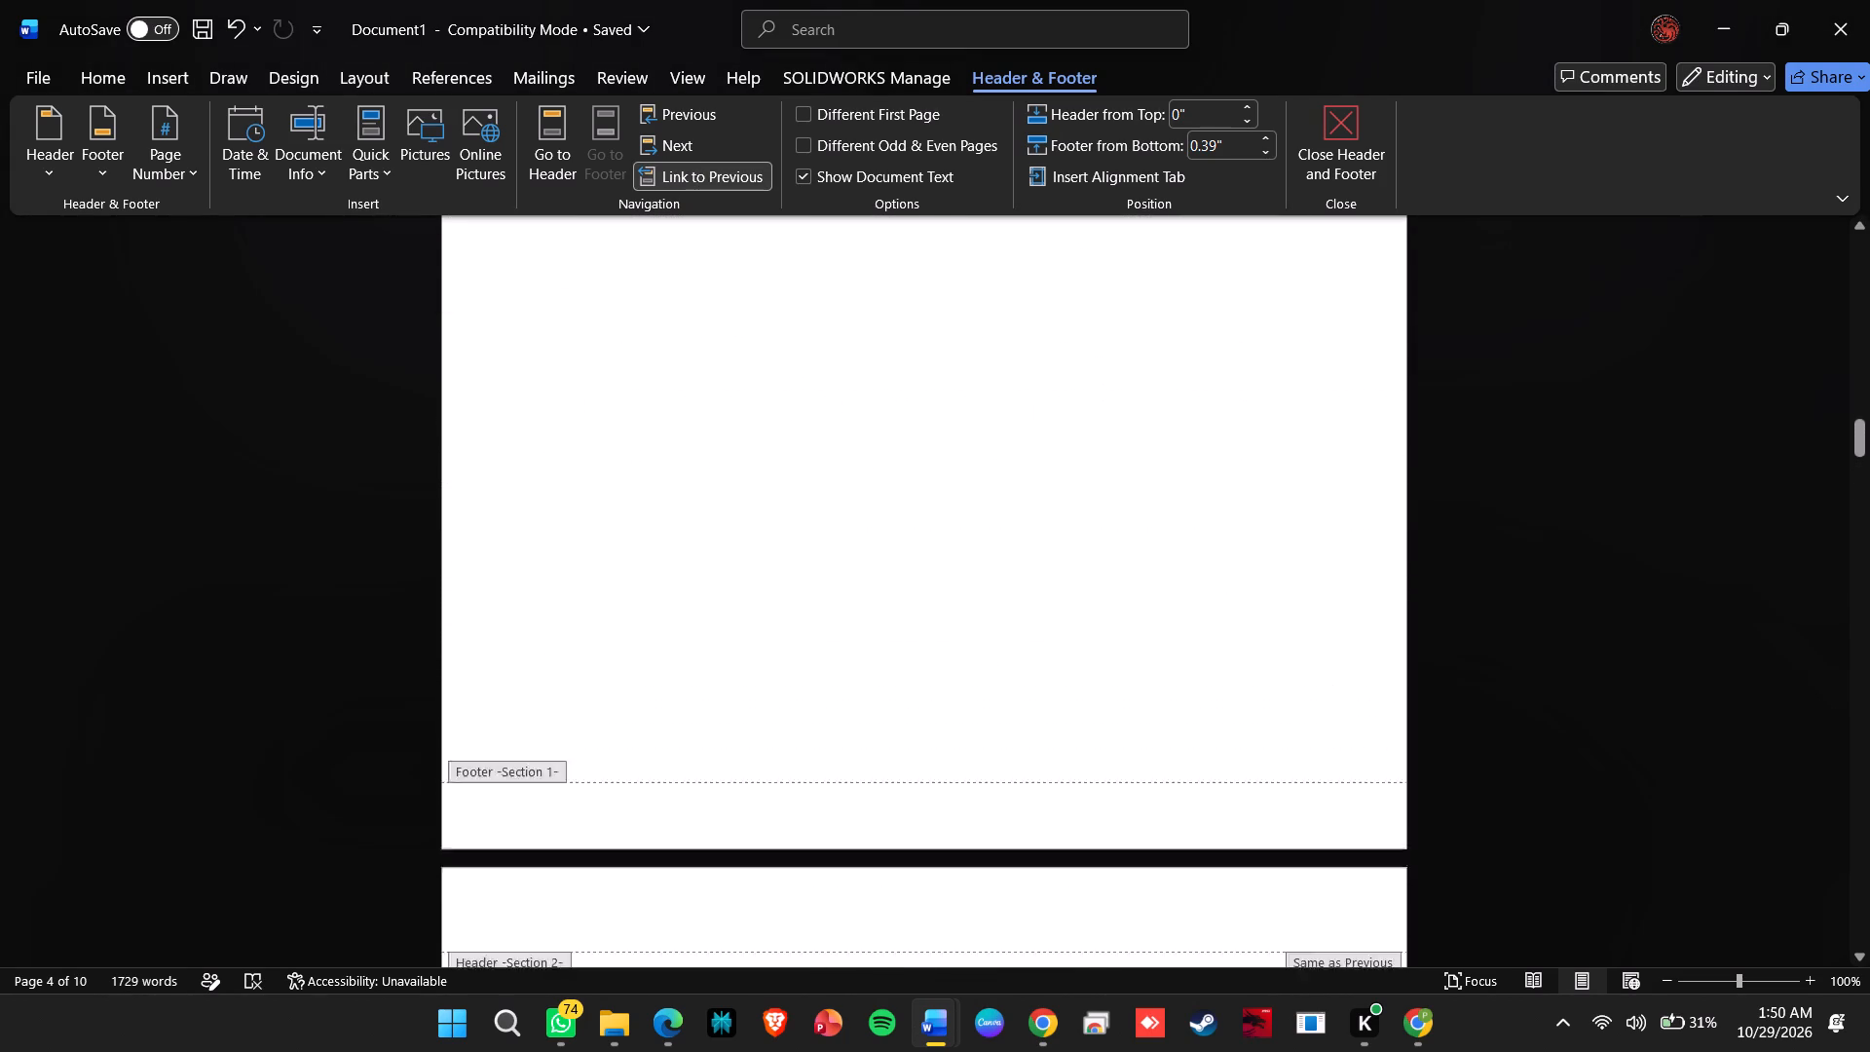
scroll(1332, 683, down, 5)
scroll(1332, 683, up, 8)
scroll(1332, 683, up, 17)
scroll(1332, 683, down, 6)
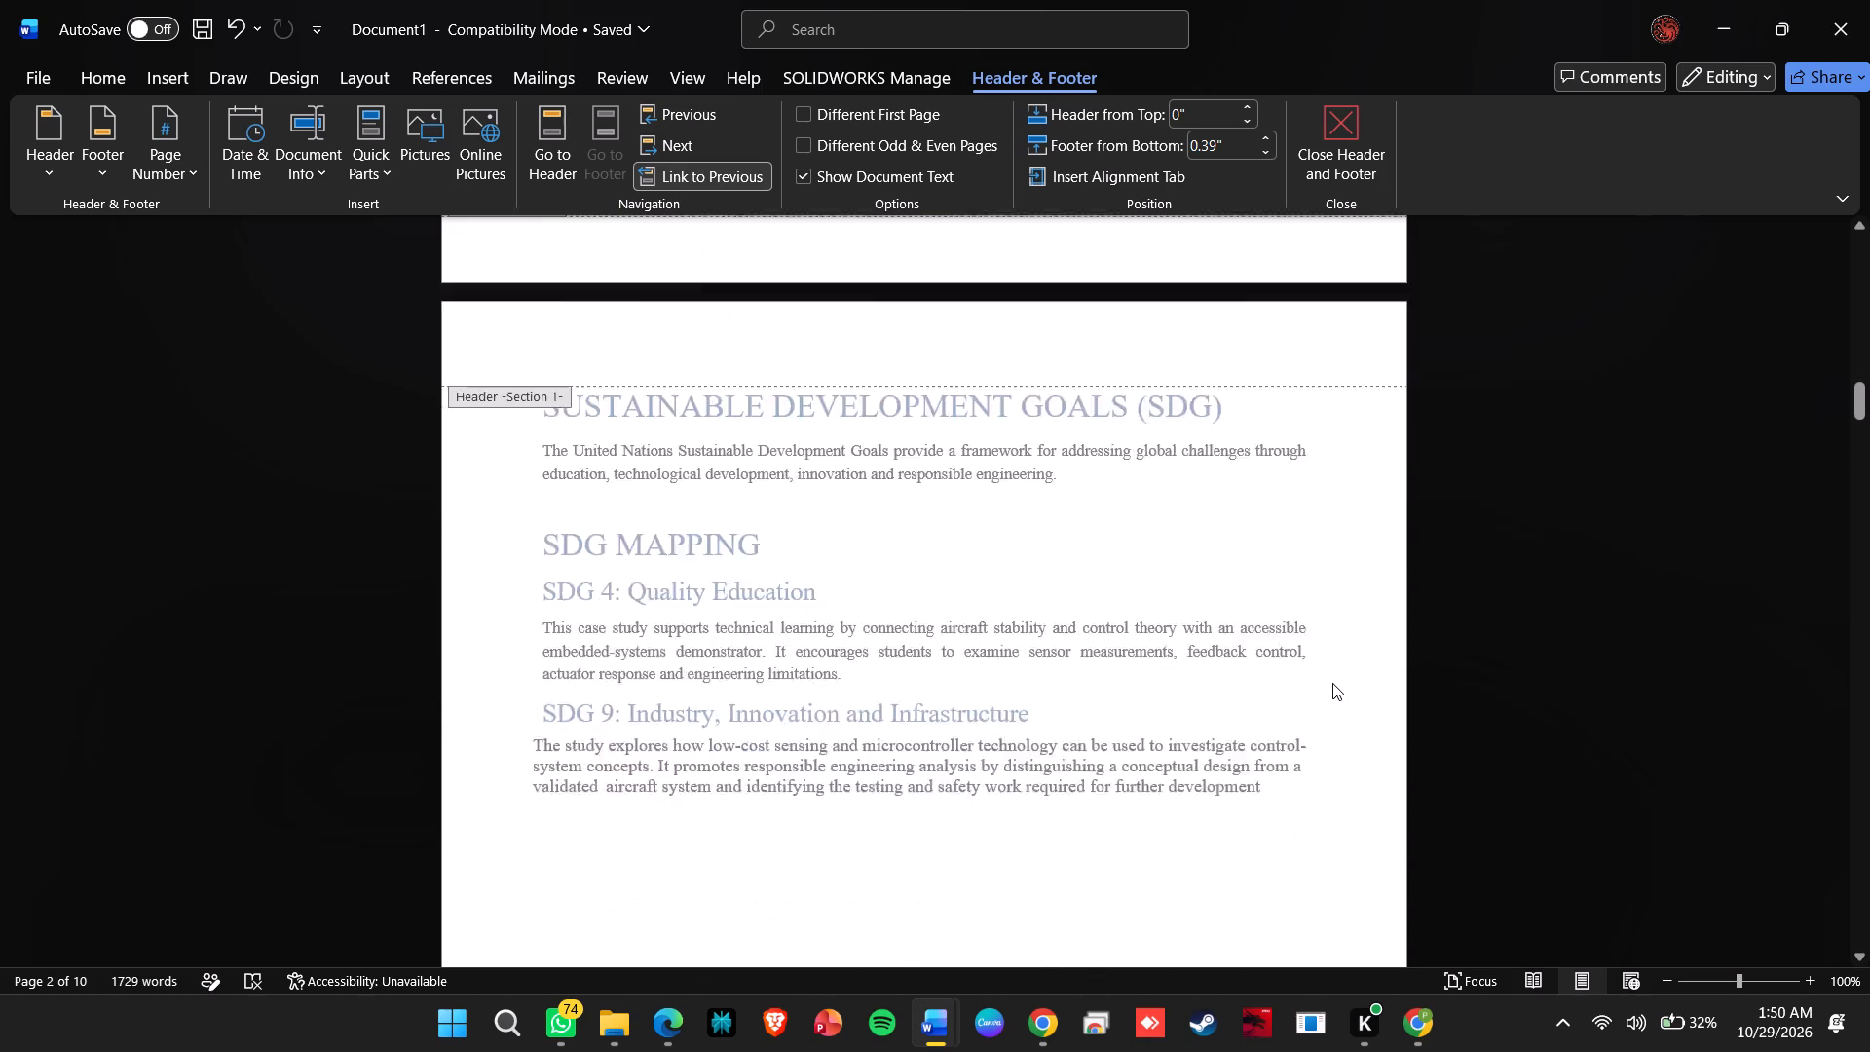
scroll(1332, 683, down, 20)
scroll(1332, 683, down, 3)
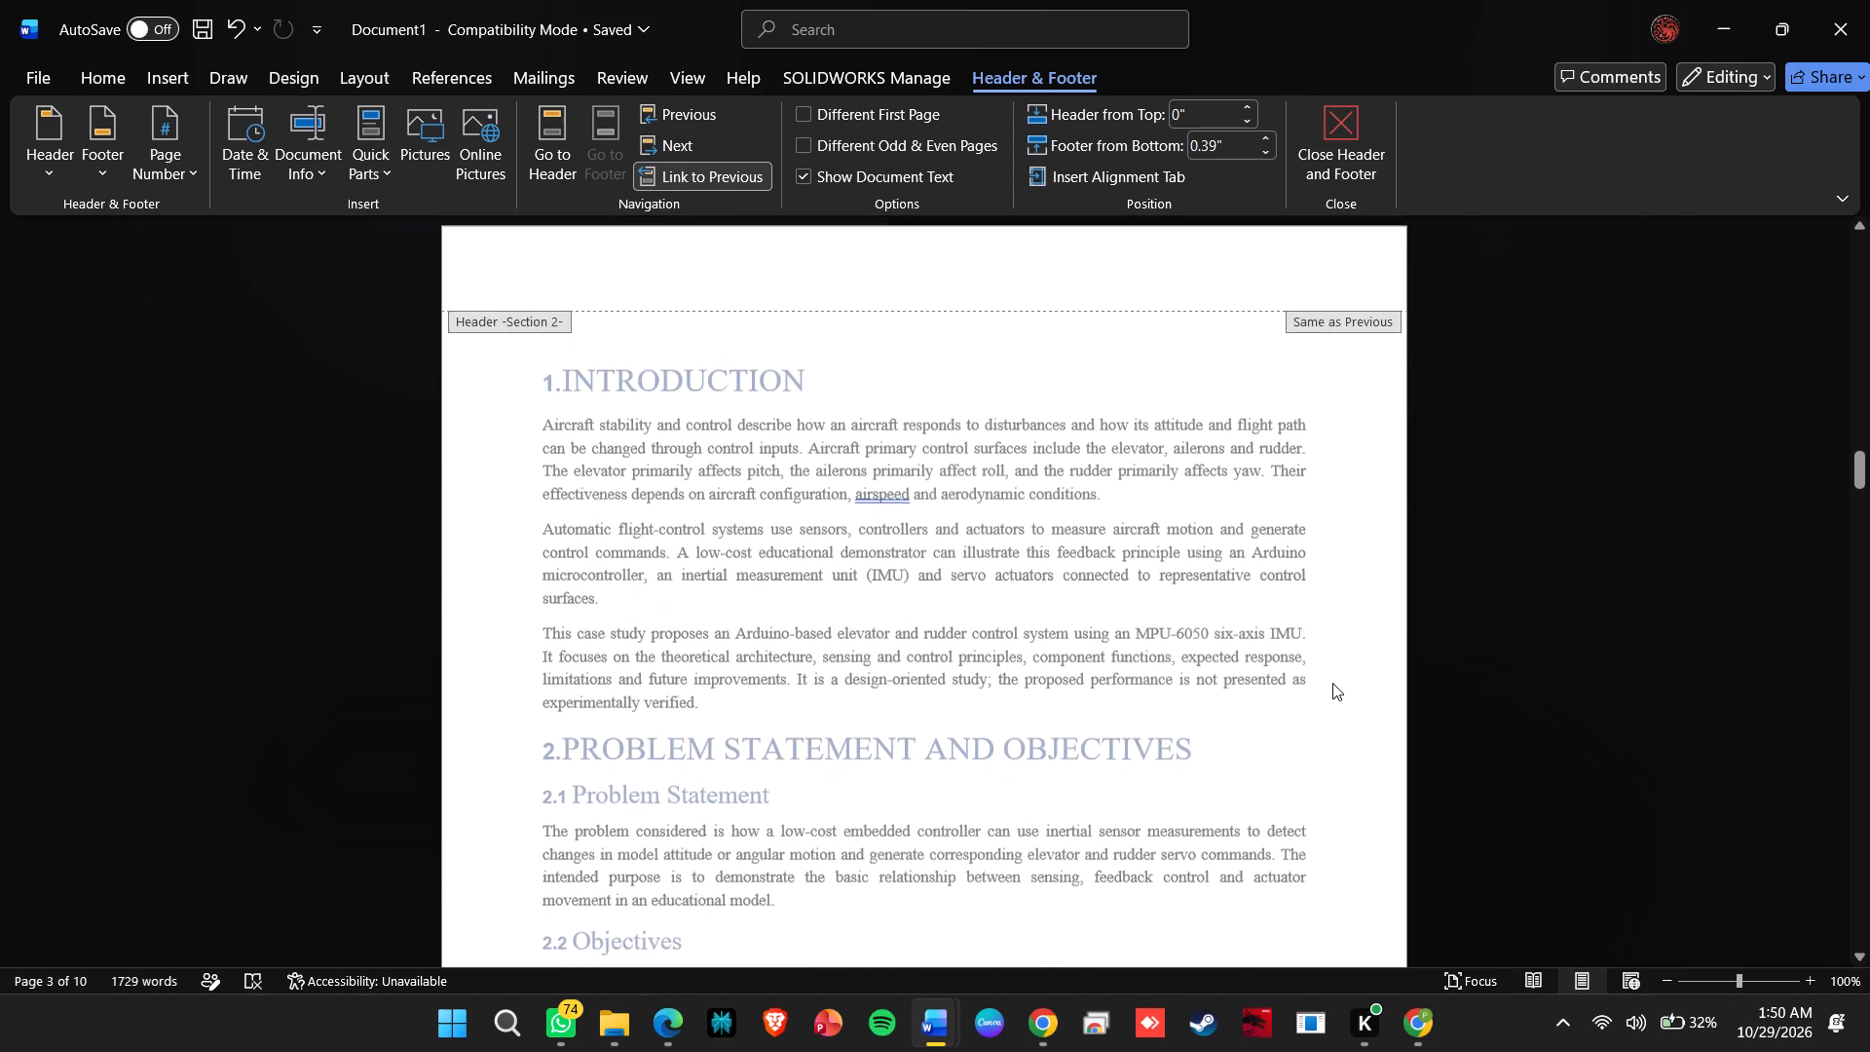
scroll(1332, 683, down, 14)
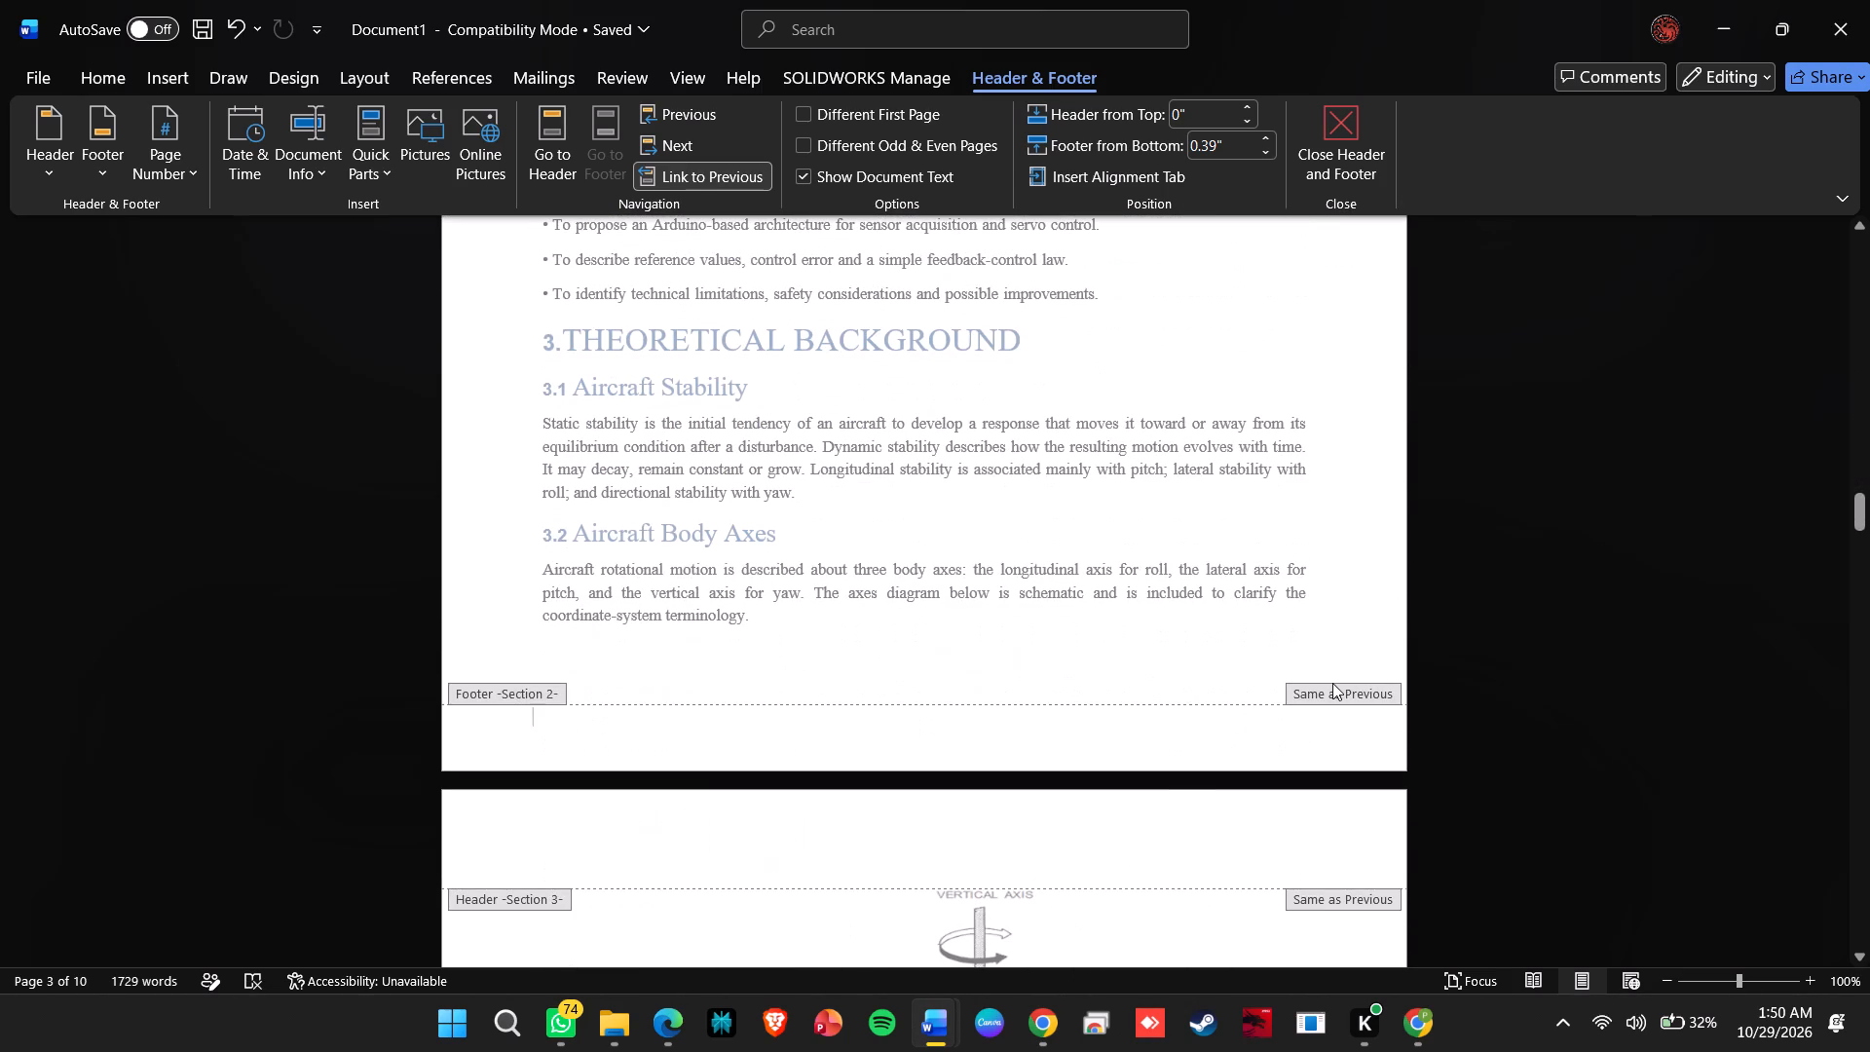
click(1328, 695)
click(1538, 487)
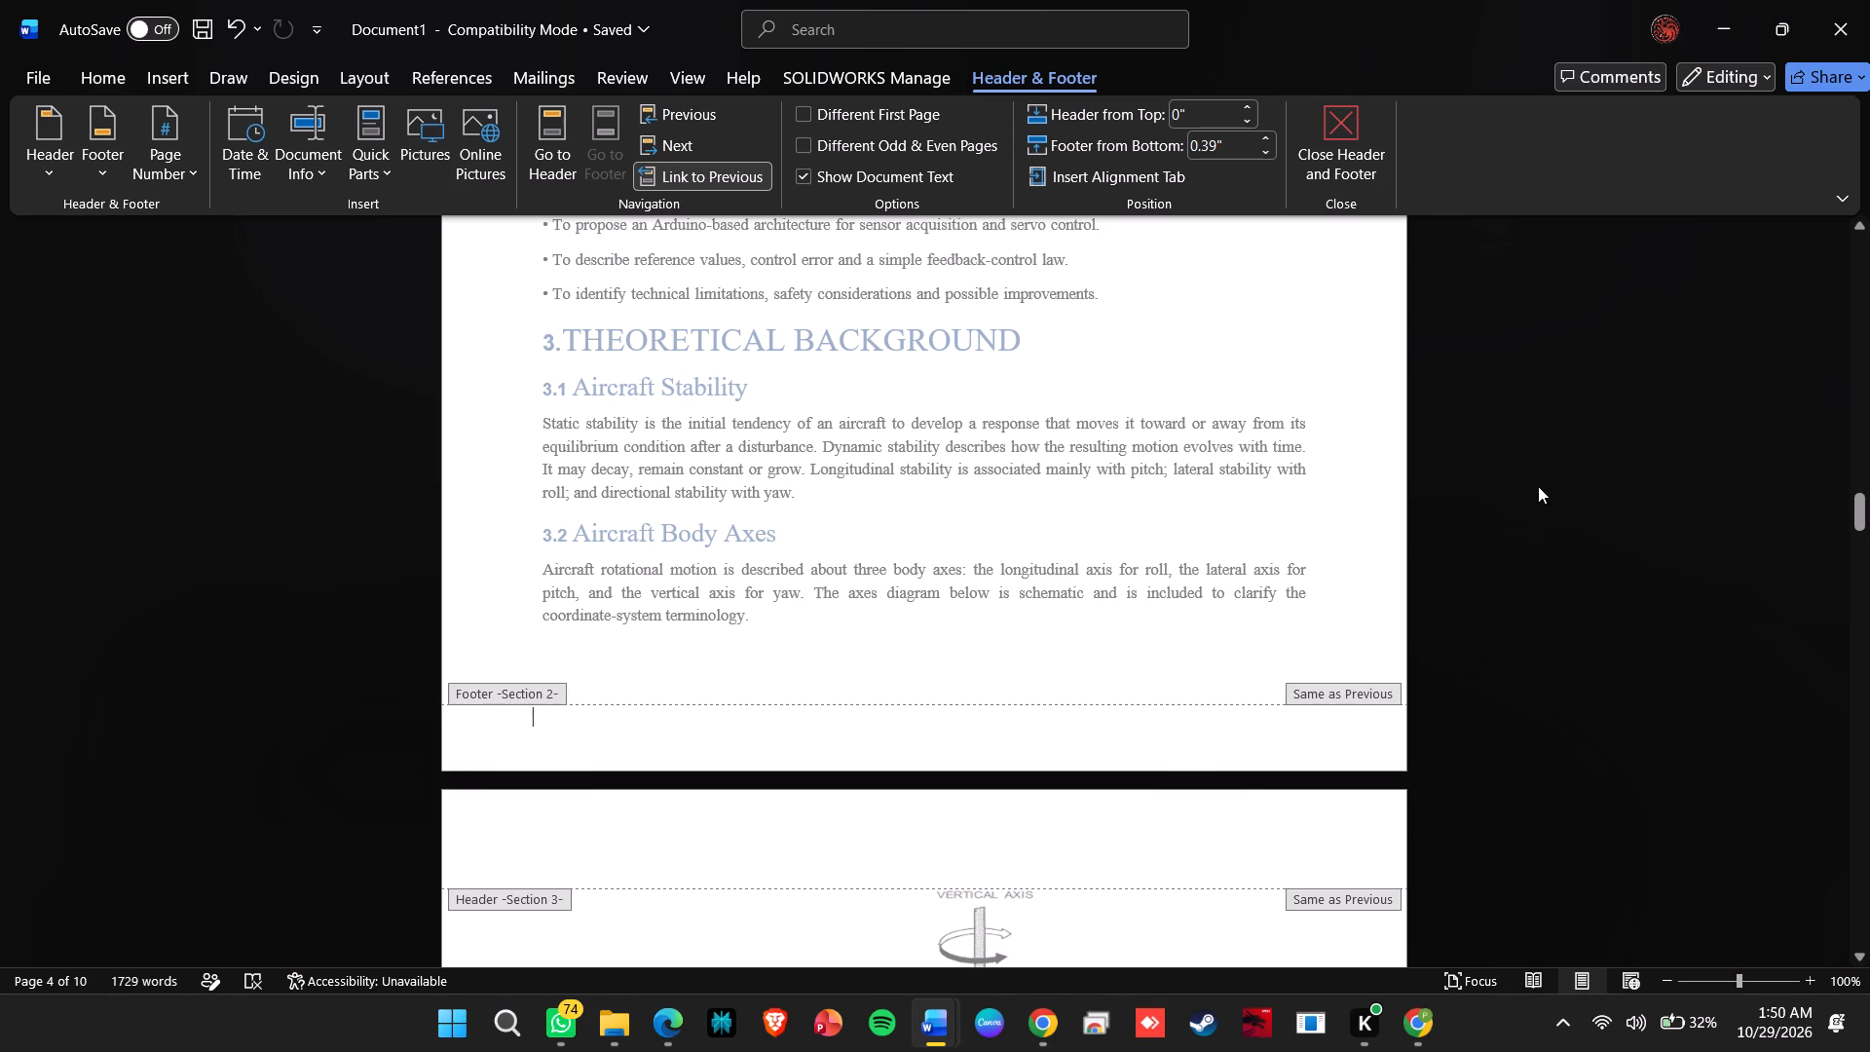
click(1332, 121)
Look through the pages from the aircraft body axes figure to the end of the report.
scroll(1324, 640, down, 10)
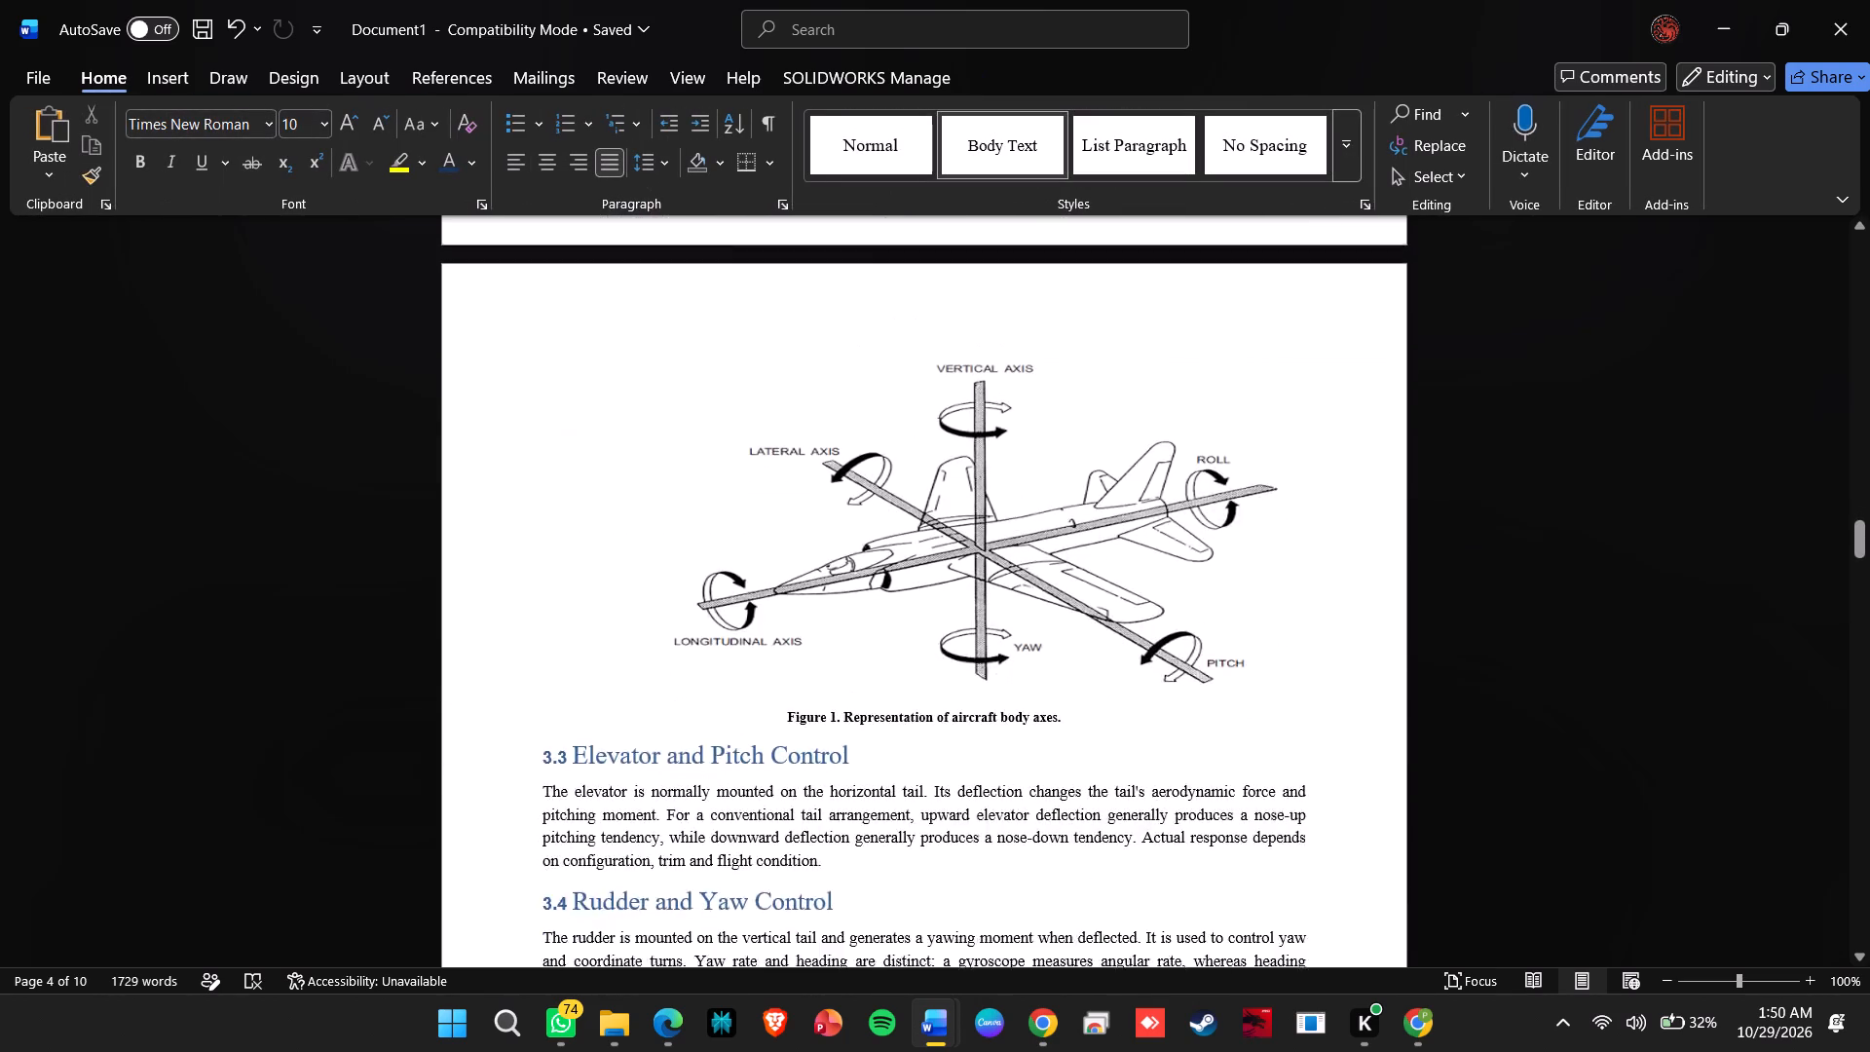
scroll(1325, 639, down, 20)
scroll(1325, 639, down, 20)
scroll(1325, 639, down, 9)
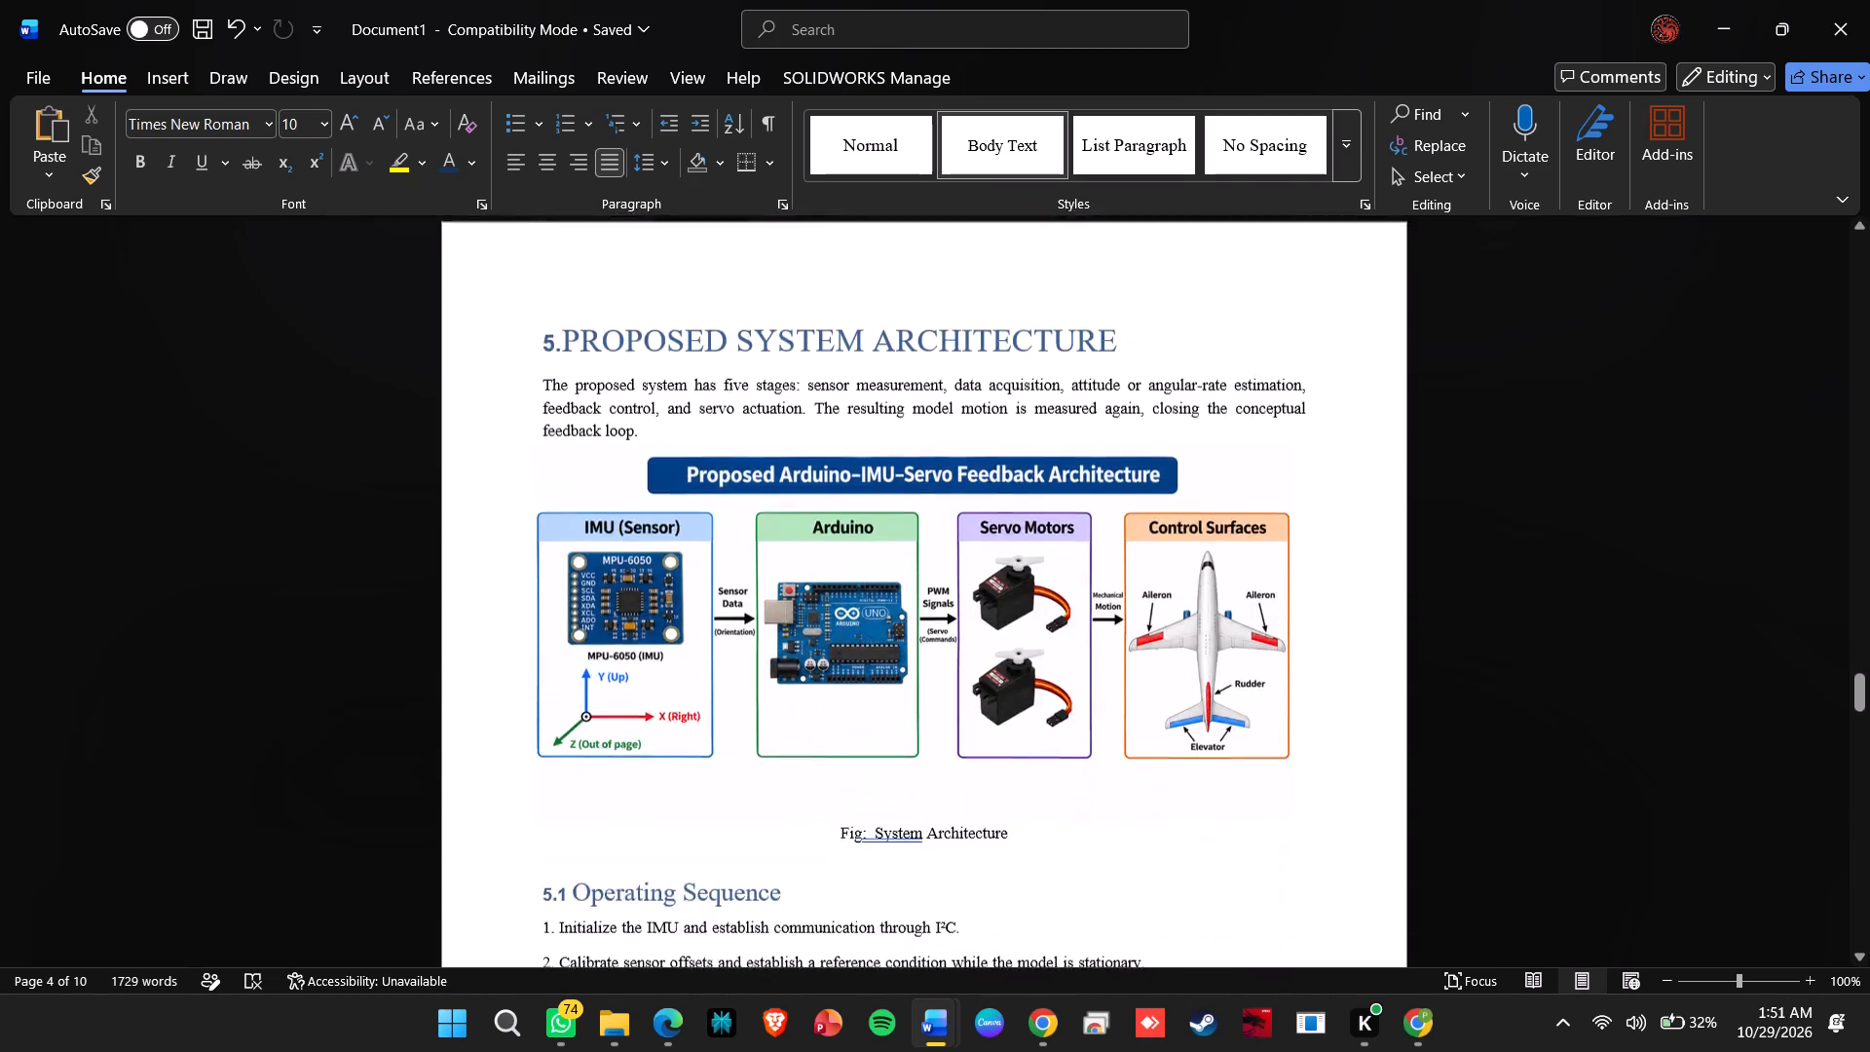
scroll(1331, 639, down, 9)
scroll(1437, 668, down, 9)
scroll(1439, 668, down, 19)
scroll(1439, 668, down, 8)
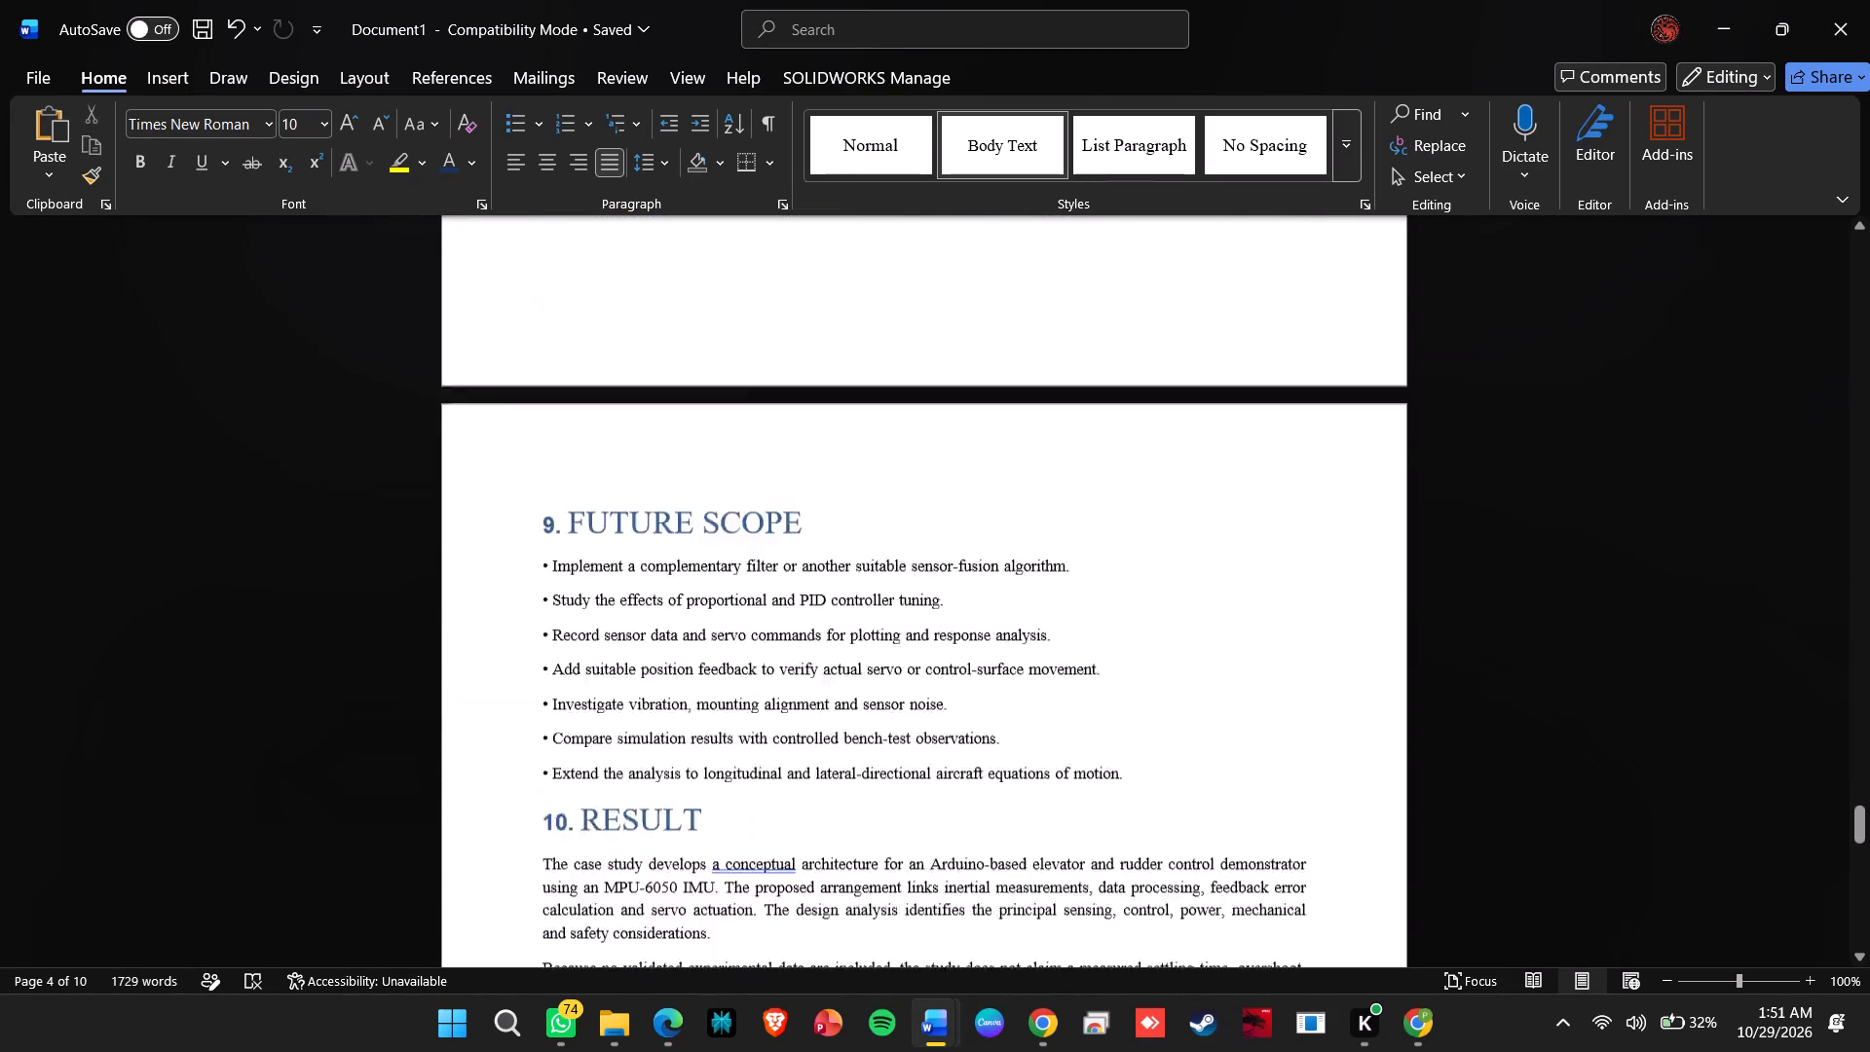
scroll(1439, 668, down, 9)
scroll(1439, 668, down, 19)
scroll(1439, 668, up, 10)
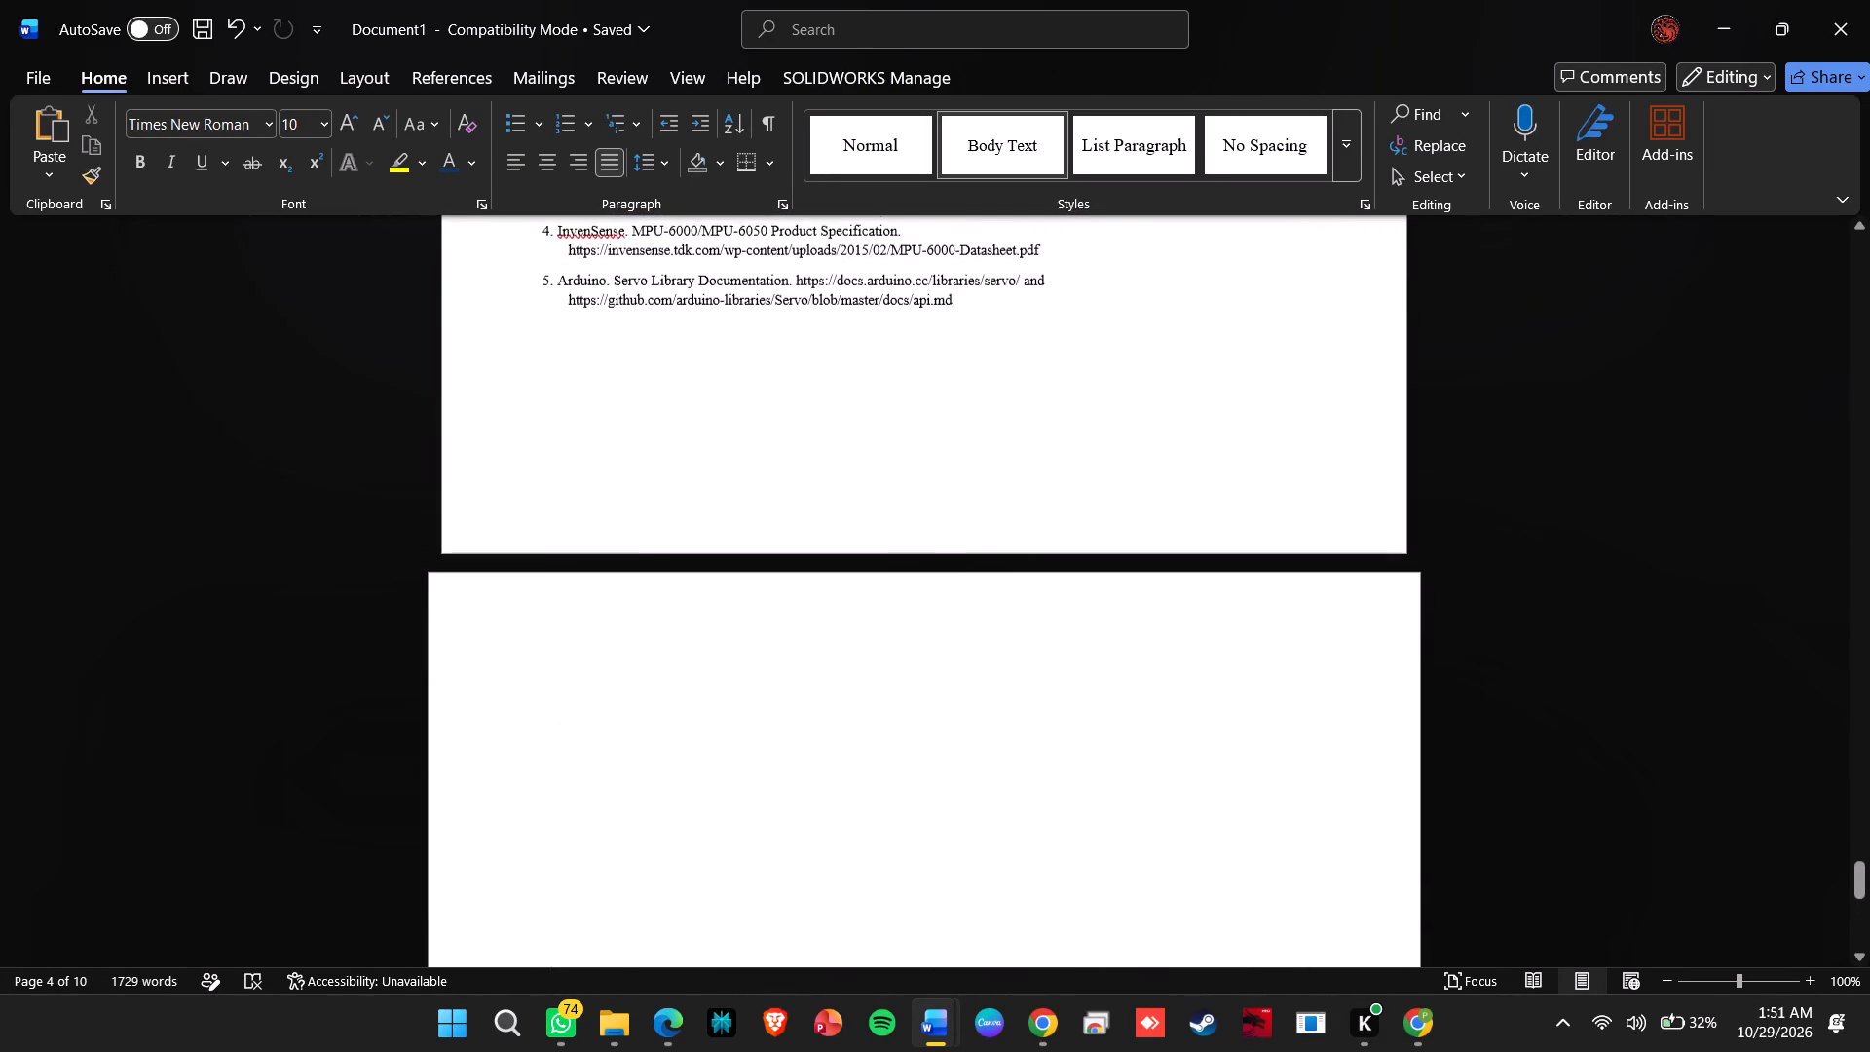
scroll(1439, 668, up, 10)
Enter page number 04 for the Proposed System Architecture entry in the table of contents.
drag(1856, 839, 1808, 669)
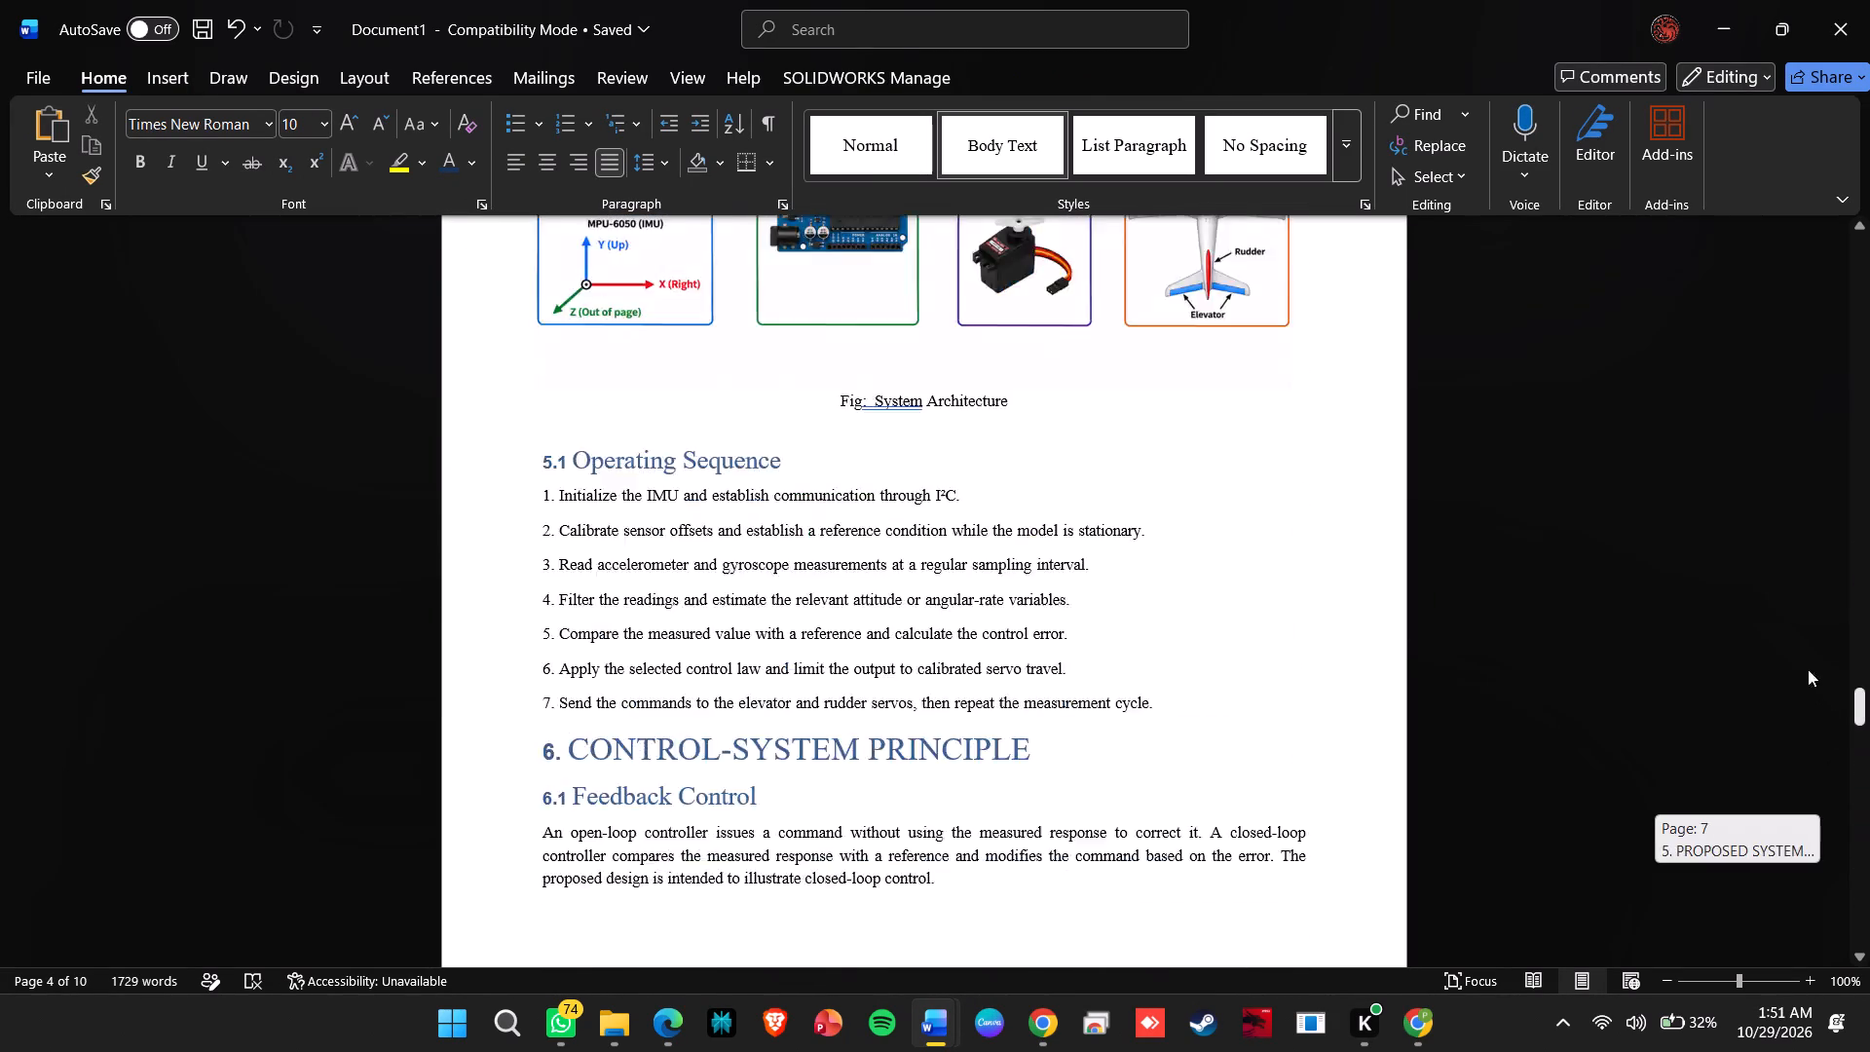
drag(1808, 669, 1761, 241)
scroll(1397, 578, down, 9)
scroll(1281, 637, down, 4)
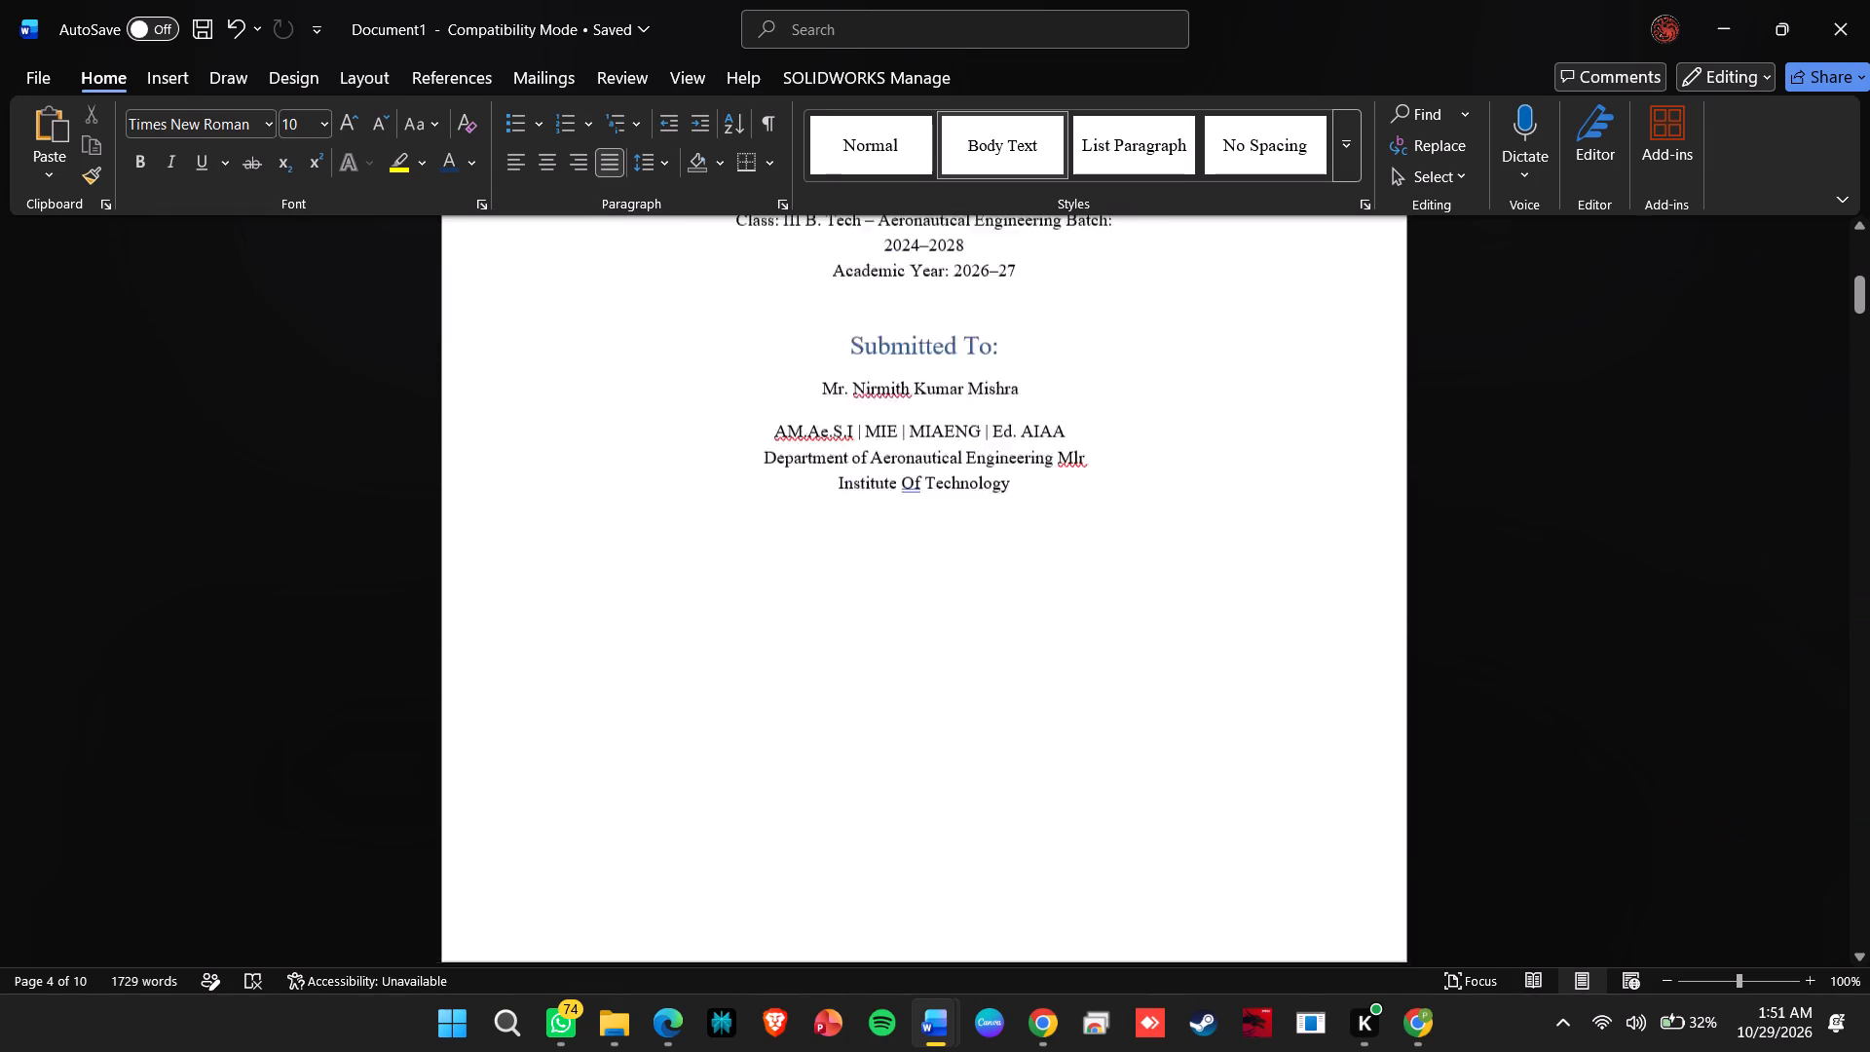
scroll(1271, 639, down, 2)
scroll(1049, 837, down, 9)
click(1238, 509)
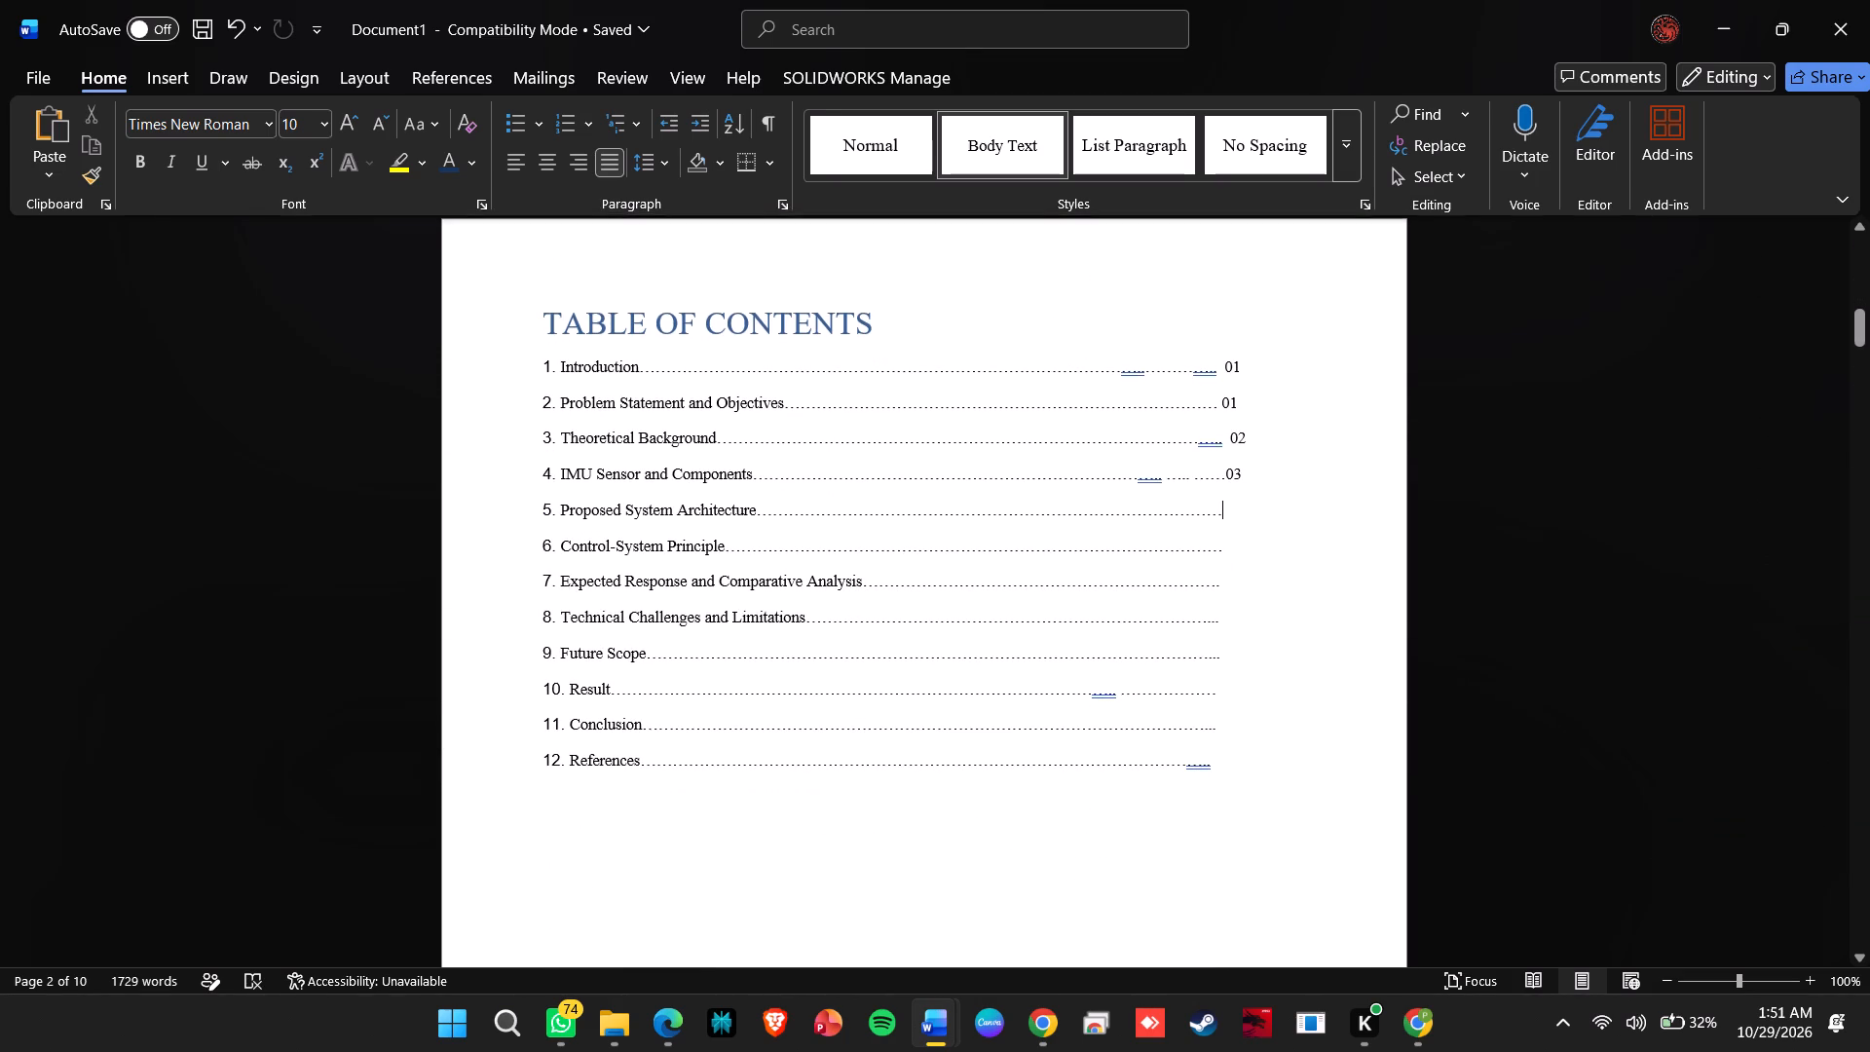
text(04)
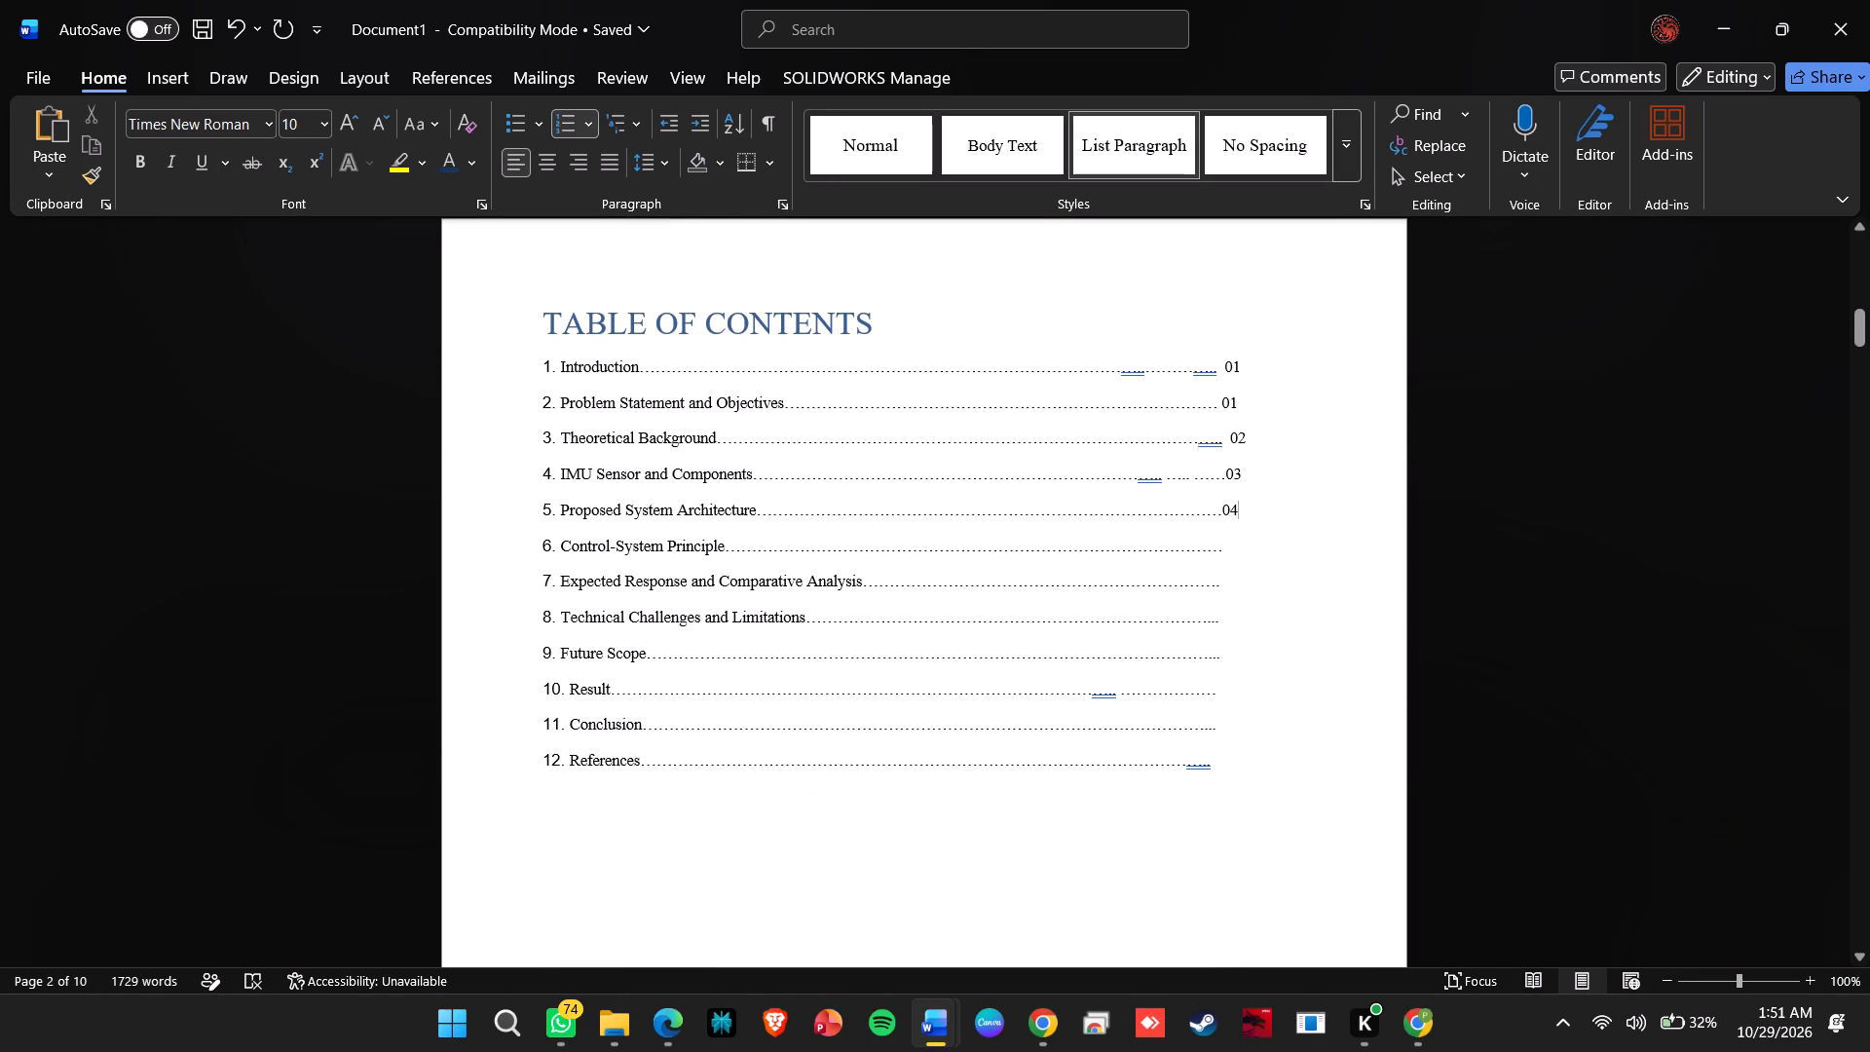
Change the page number of the Theoretical Background entry in the table of contents to 01.
click(1225, 549)
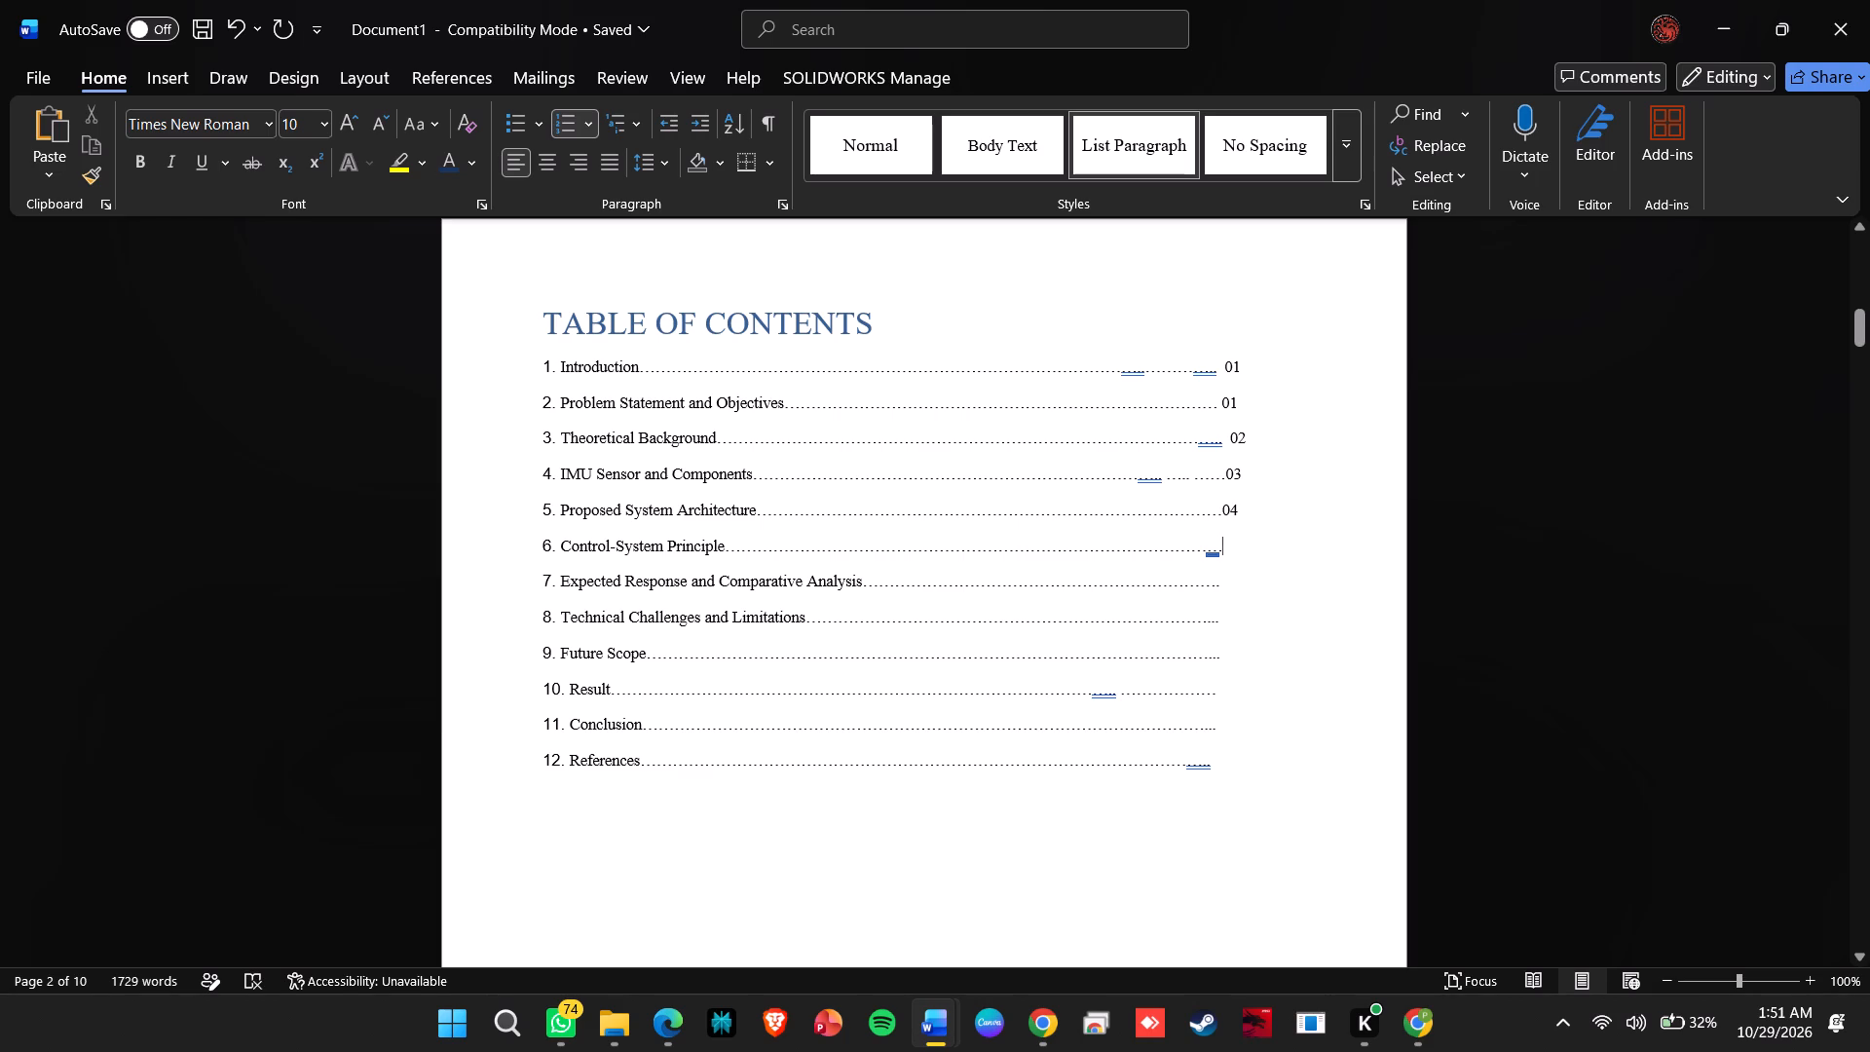
click(1244, 443)
key(BackSpace)
key(1)
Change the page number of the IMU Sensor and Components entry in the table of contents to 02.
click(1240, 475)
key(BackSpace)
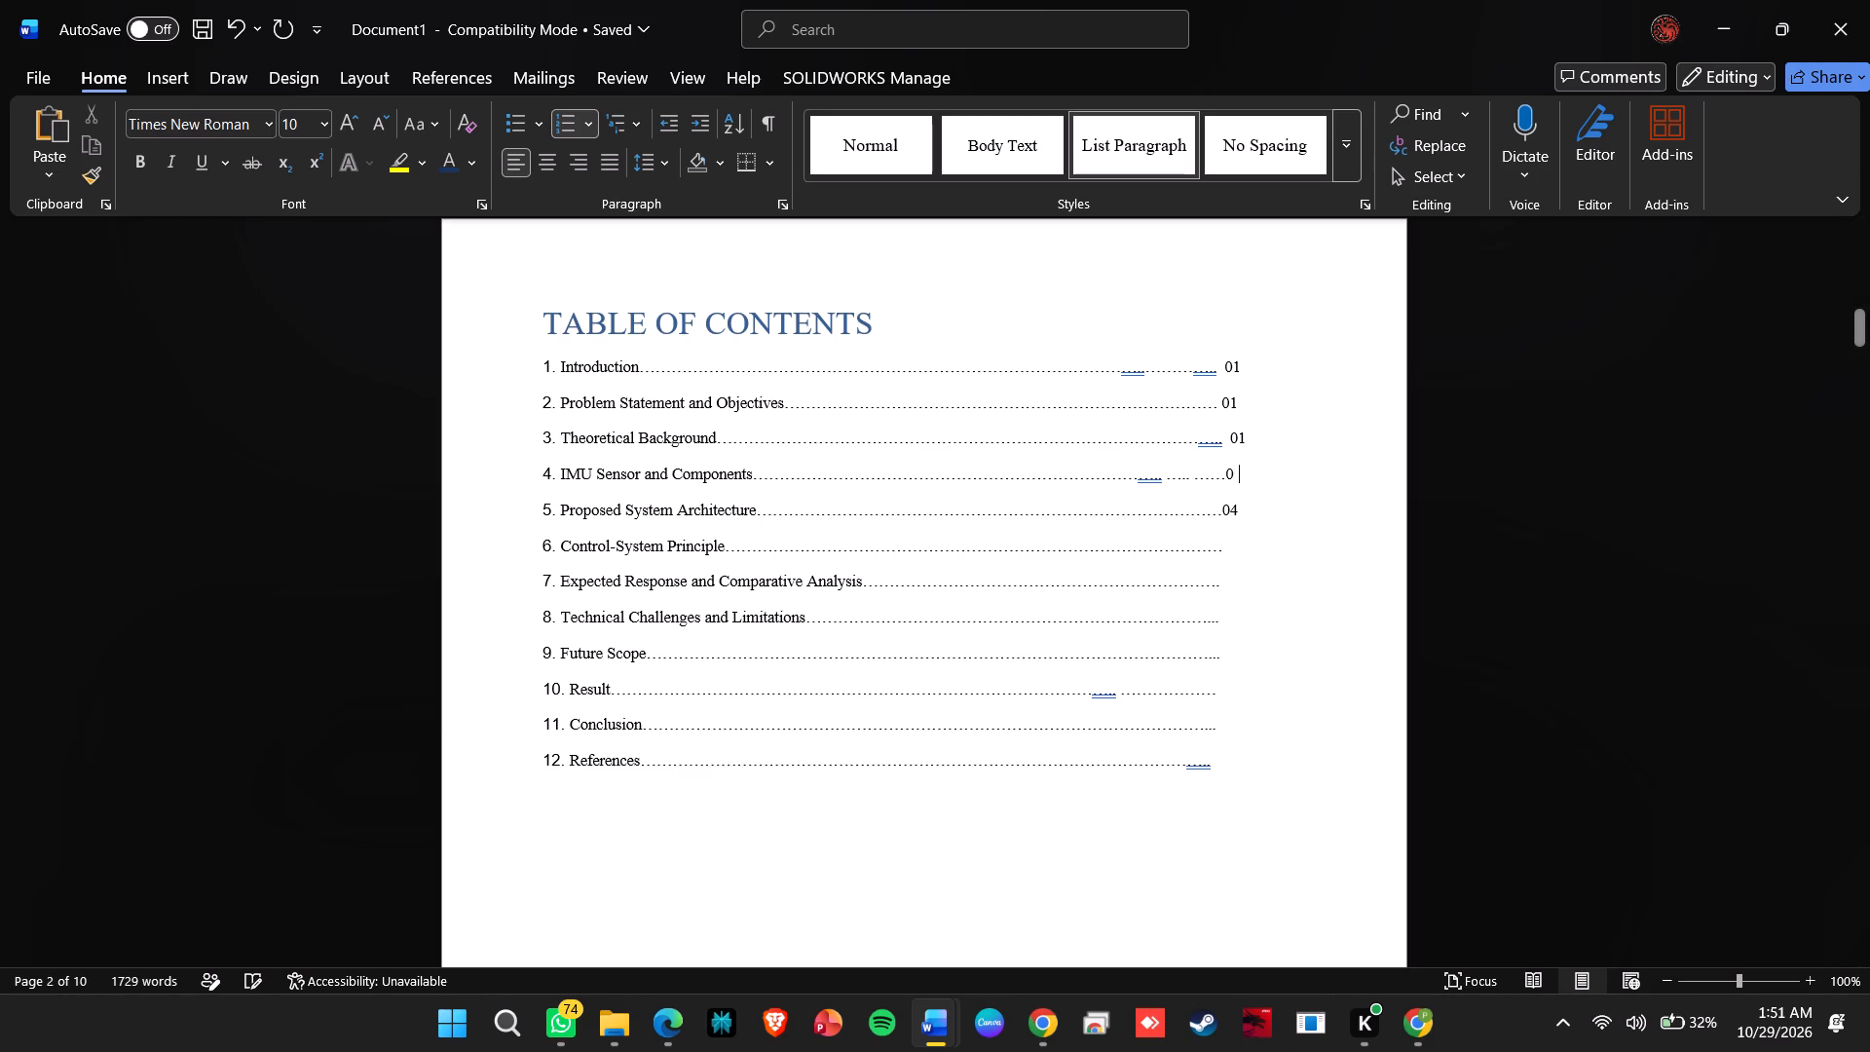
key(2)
Change the page number of the Proposed System Architecture entry in the table of contents to 03.
click(1252, 522)
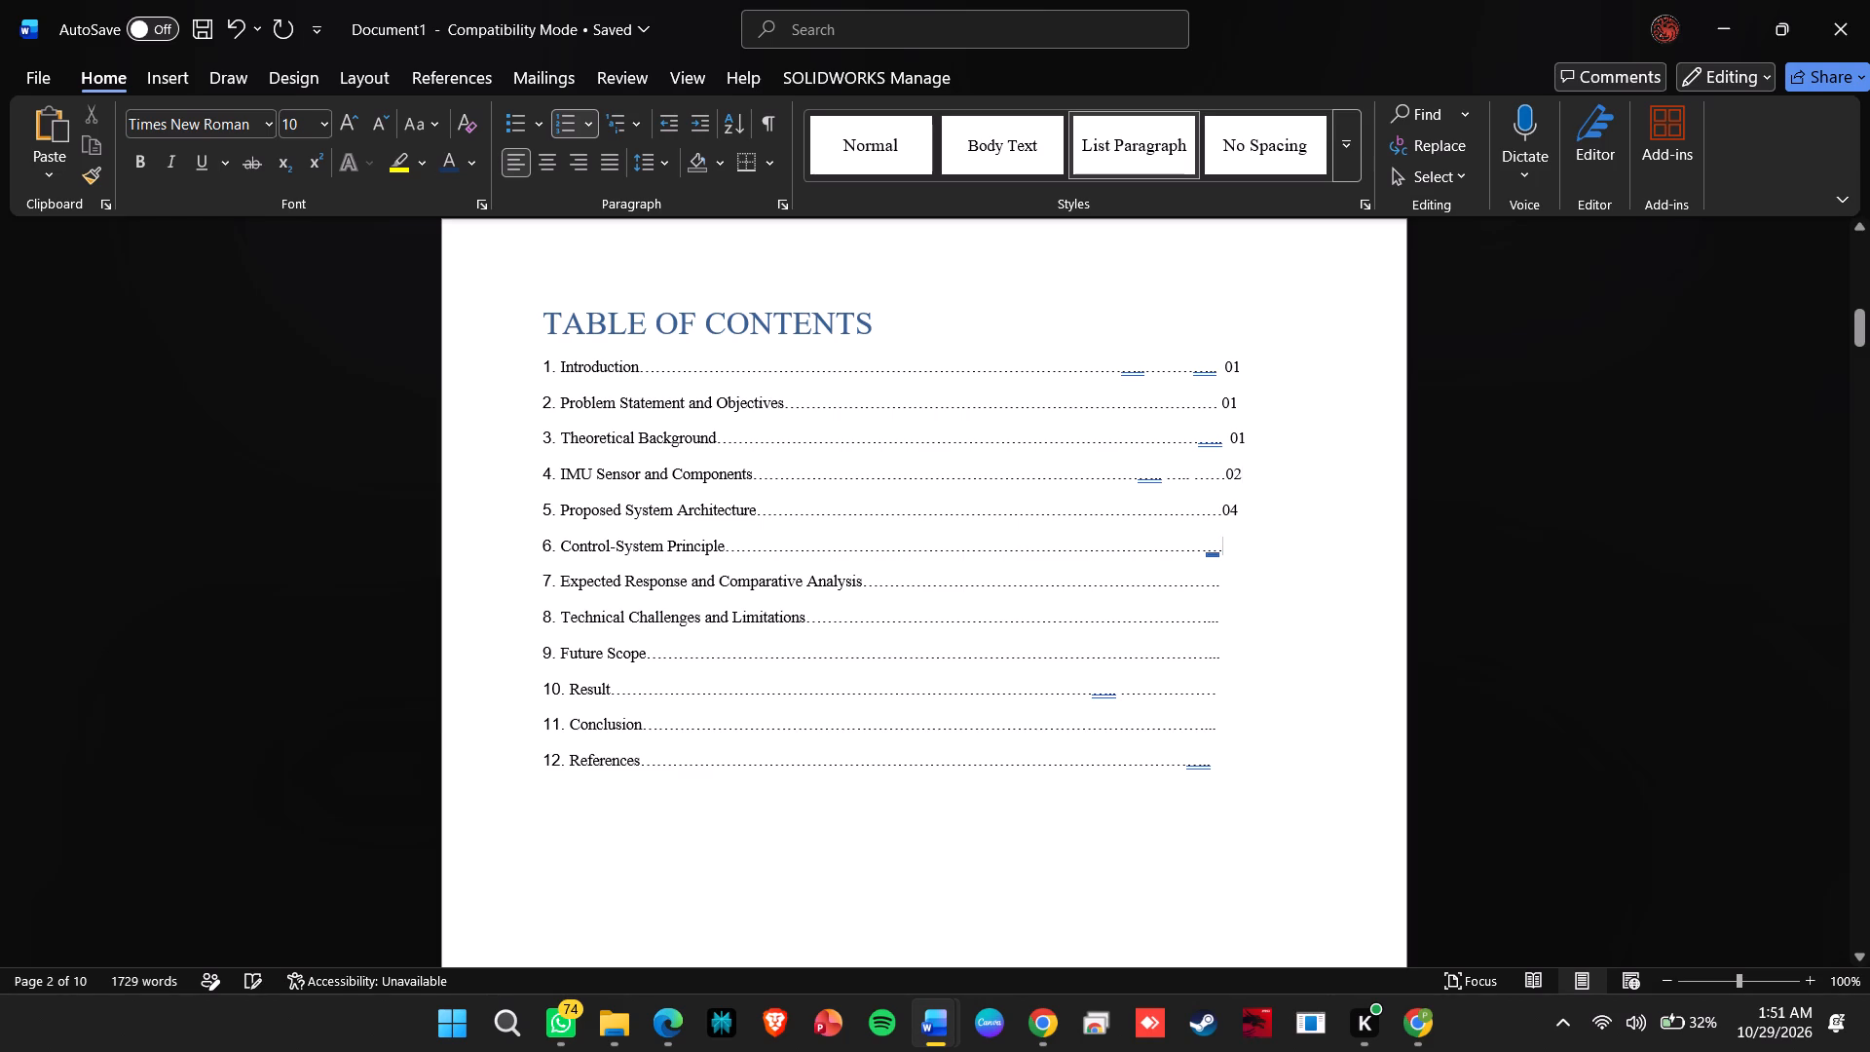
click(1241, 520)
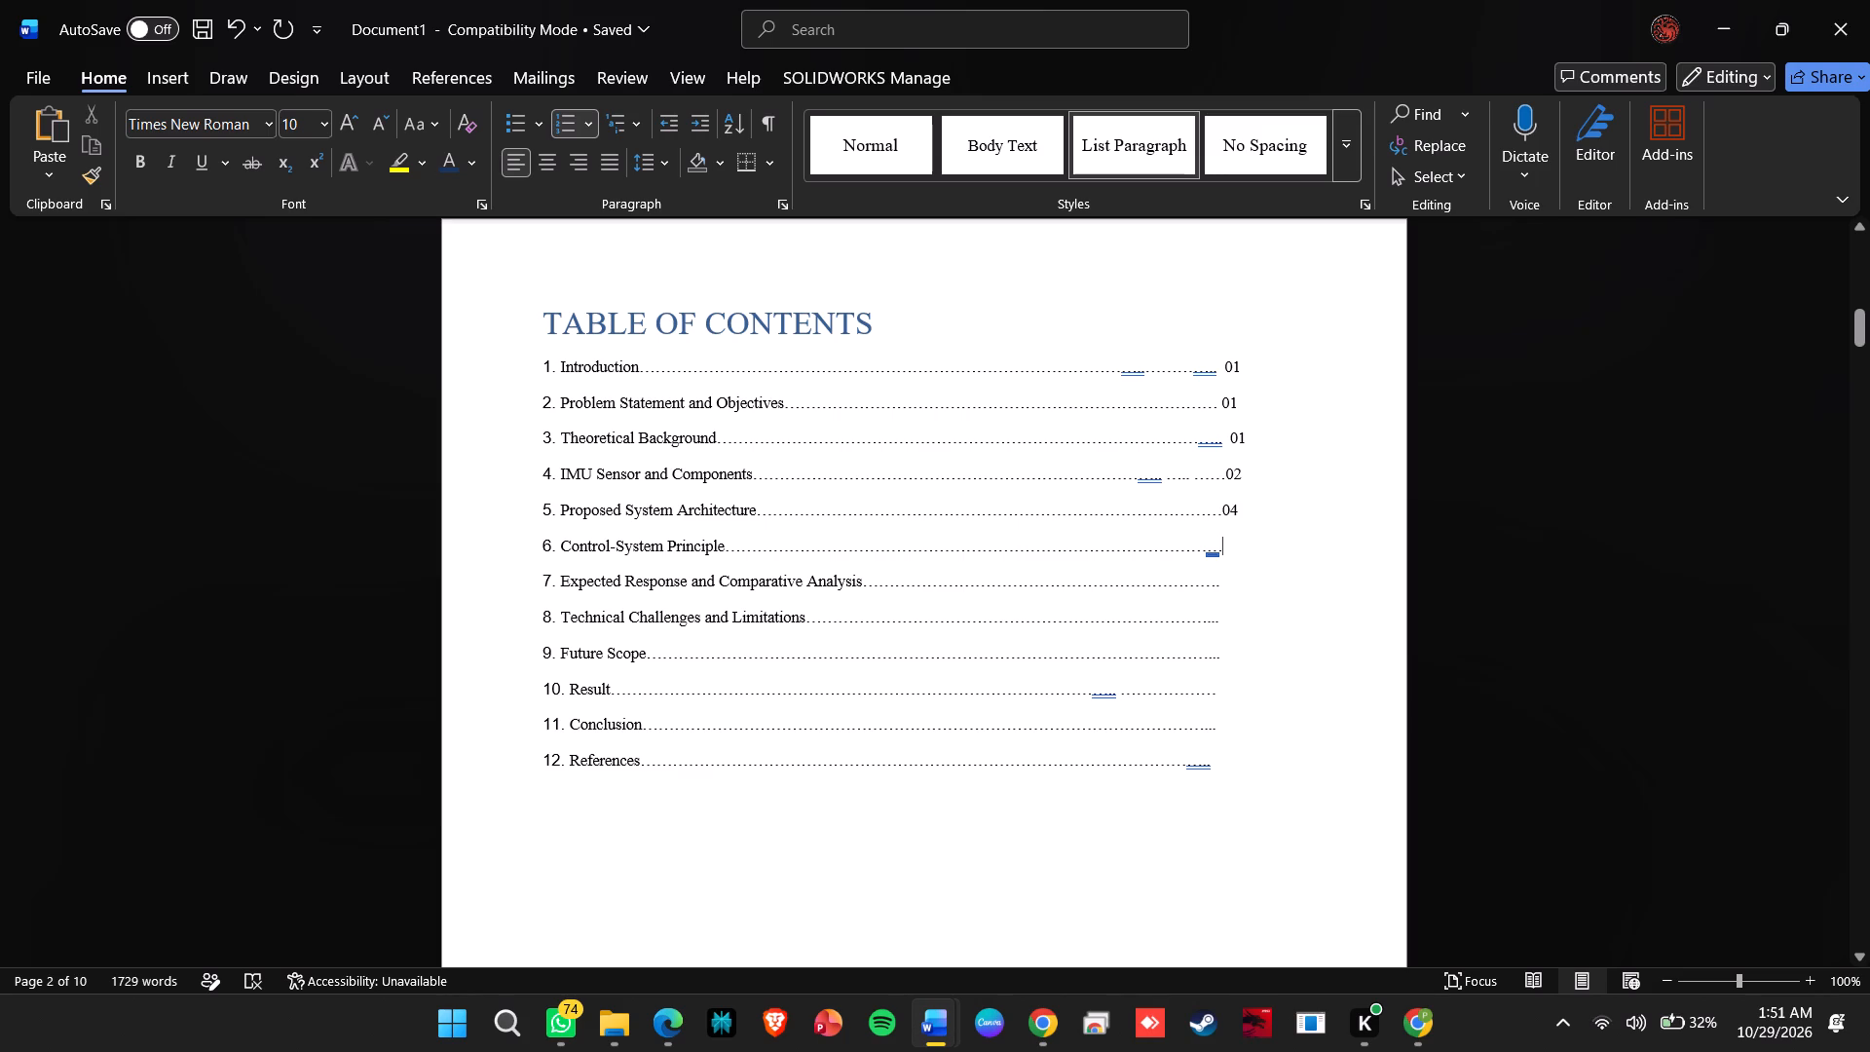
click(1248, 500)
key(BackSpace)
key(3)
Look through the report from the SDG page to the Proposed Components table, and return to the table of contents.
scroll(1203, 555, down, 8)
scroll(1195, 566, down, 17)
scroll(1195, 566, down, 5)
scroll(1858, 420, down, 2)
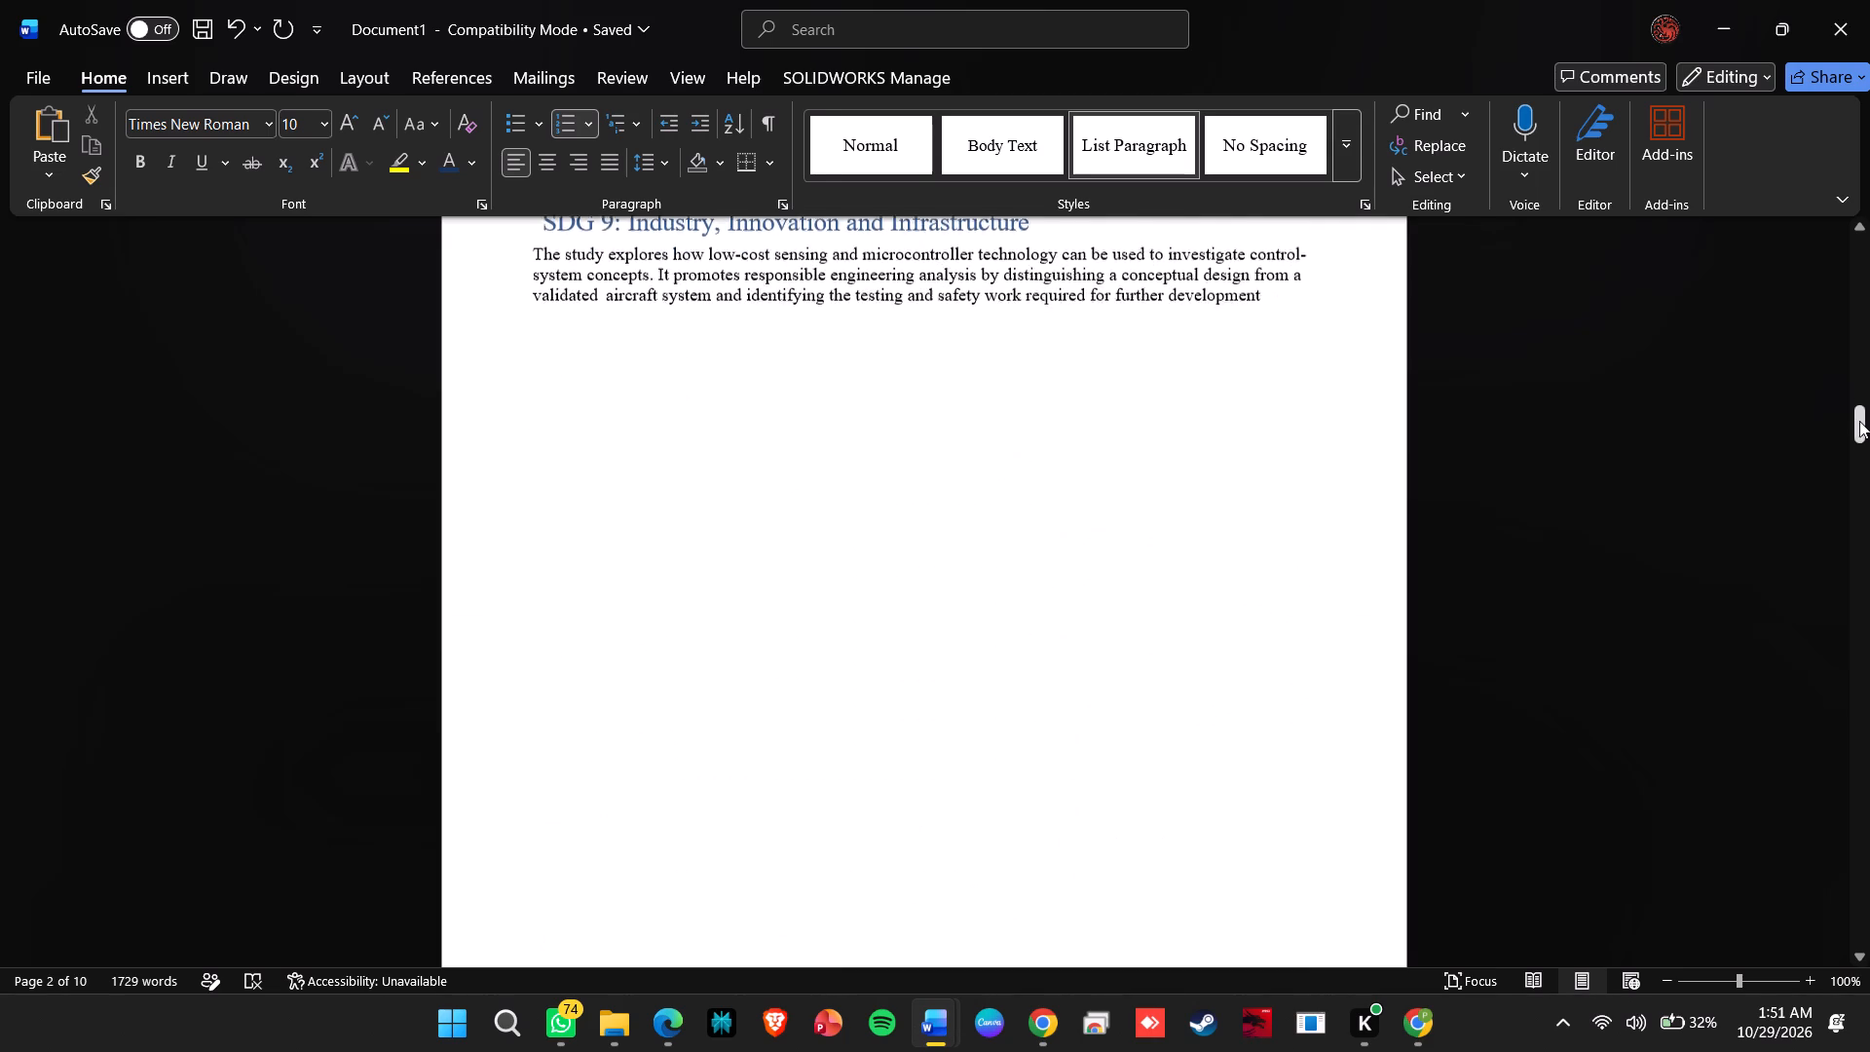
scroll(1859, 421, down, 4)
drag(1859, 424, 1856, 519)
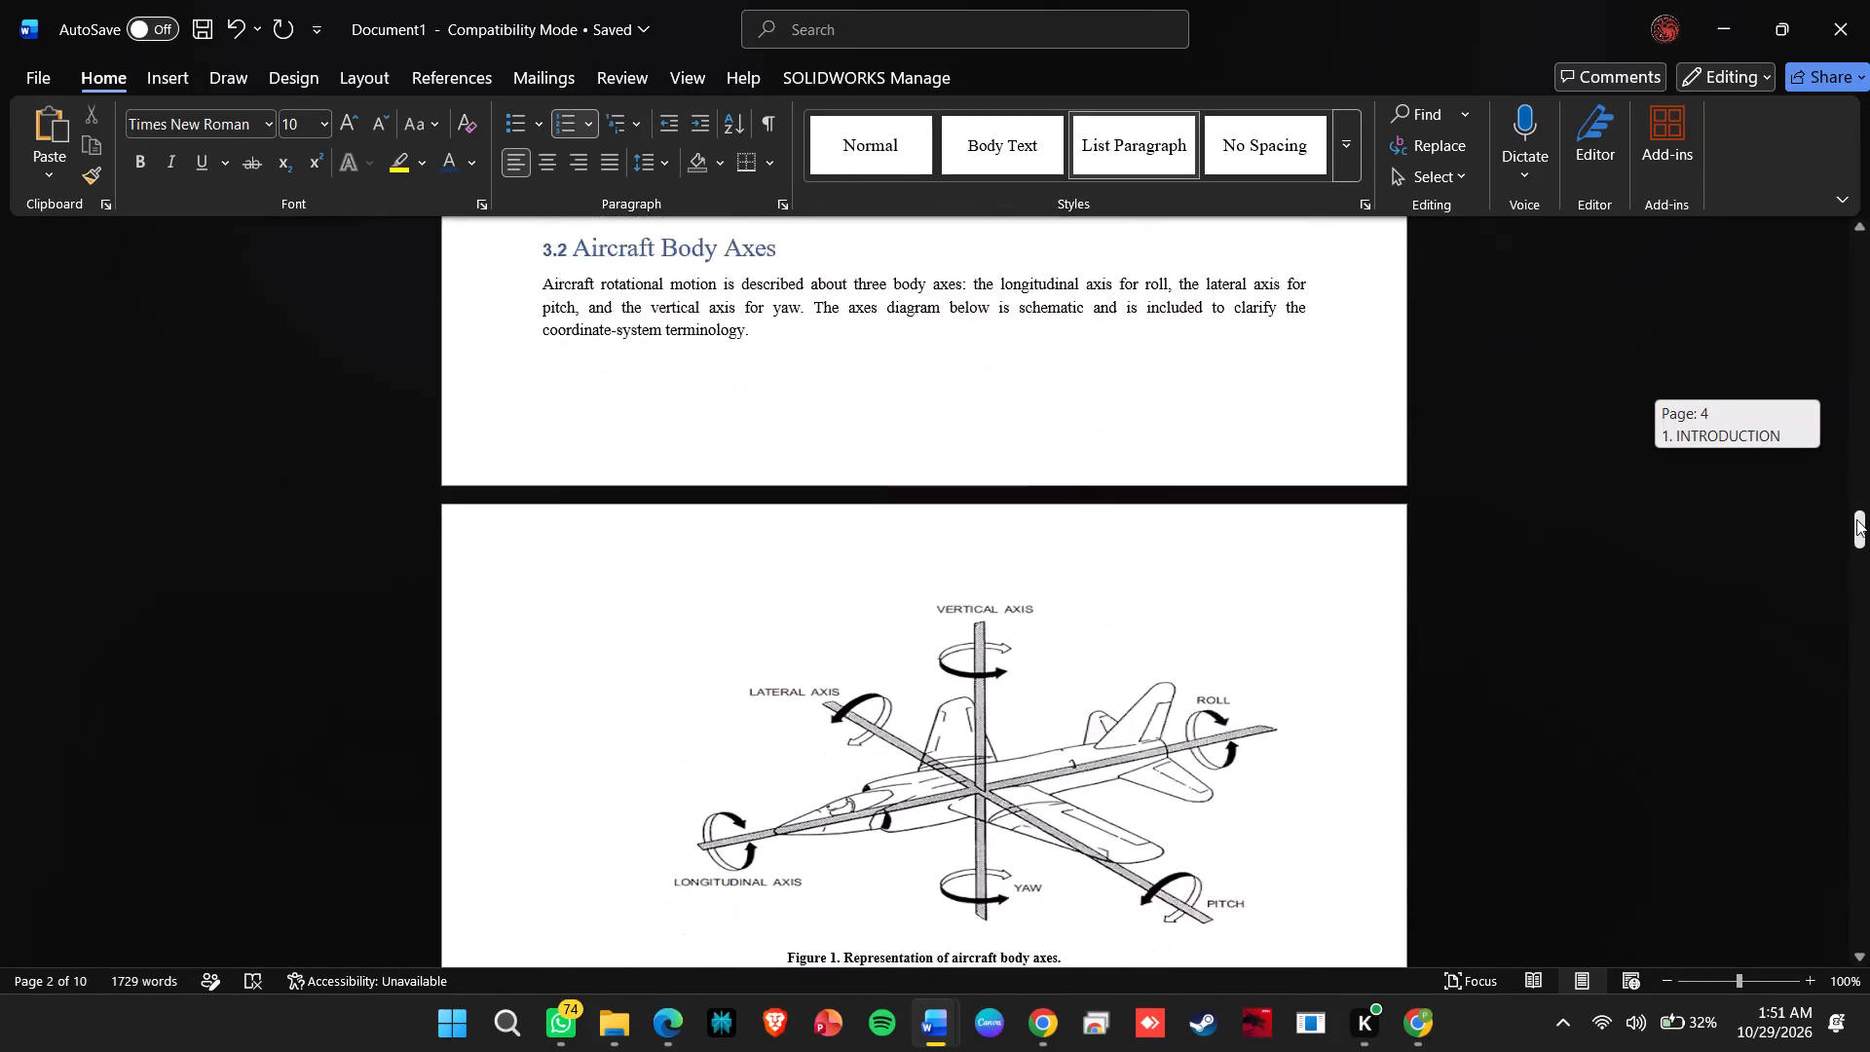
drag(1856, 519, 1852, 607)
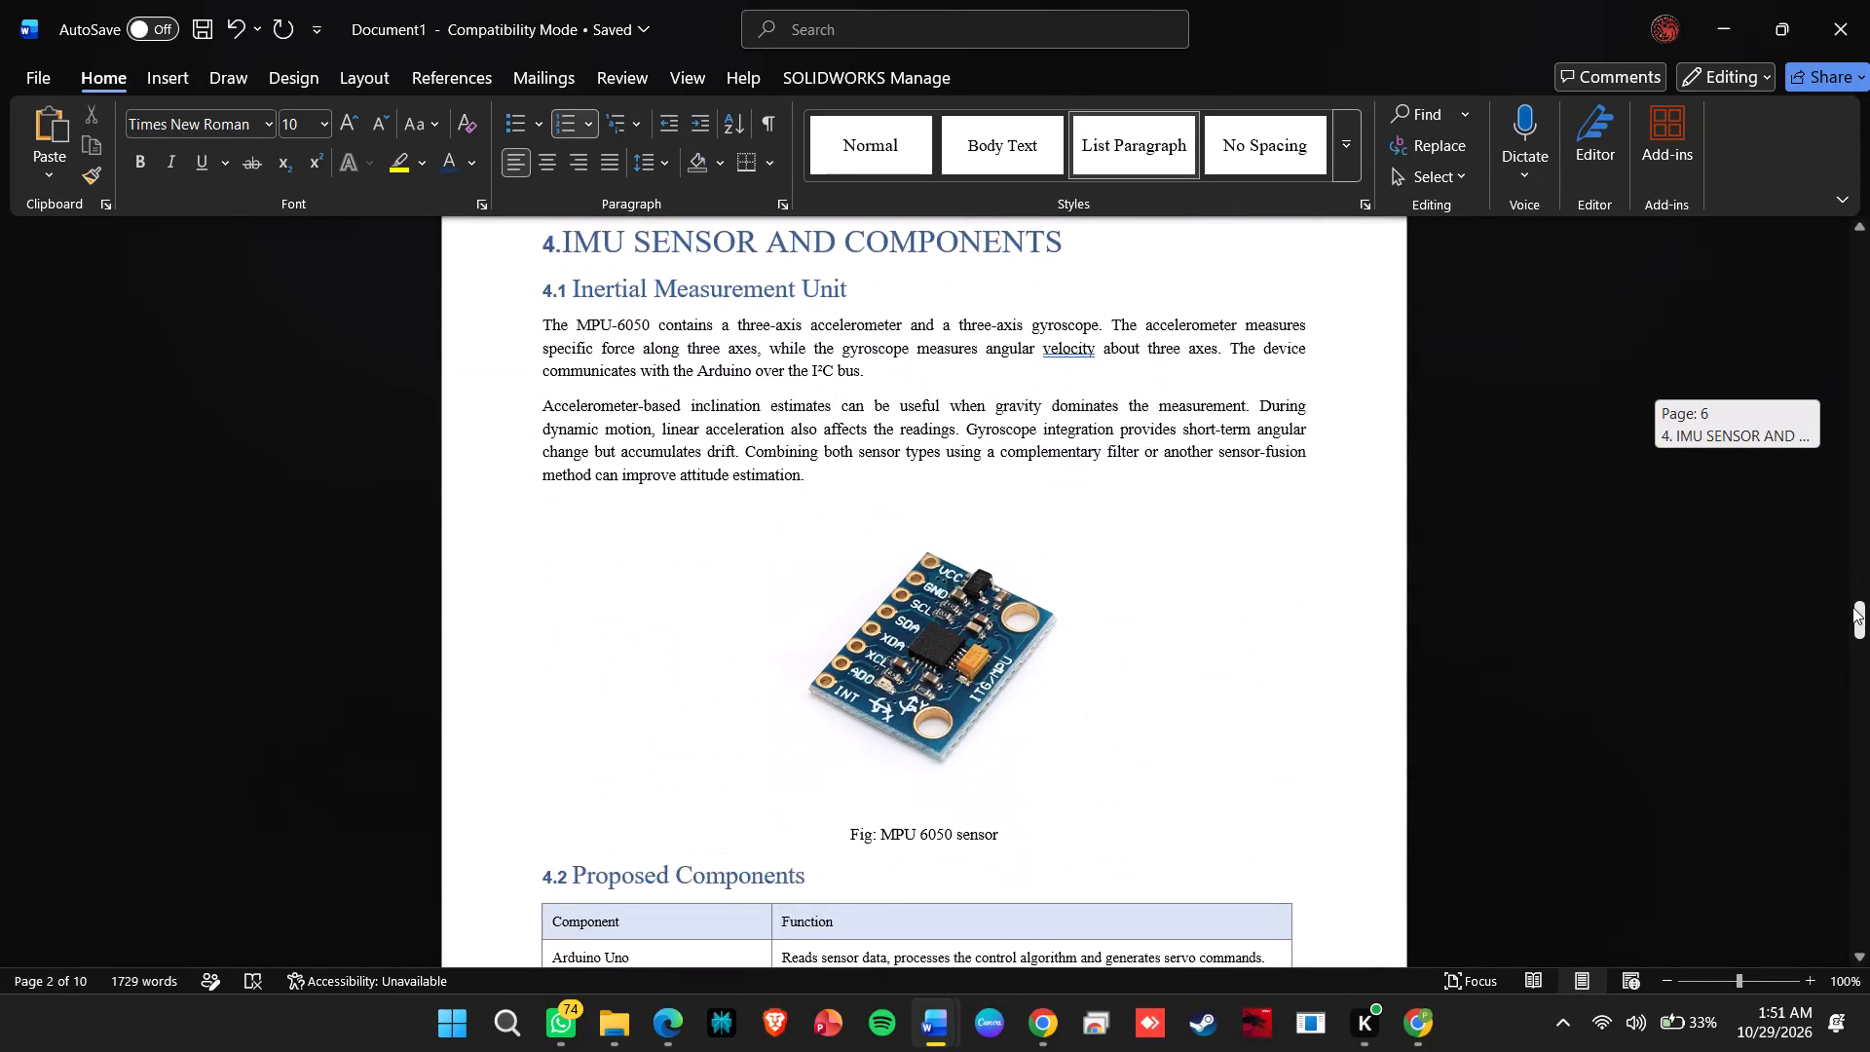
drag(1852, 607, 1852, 618)
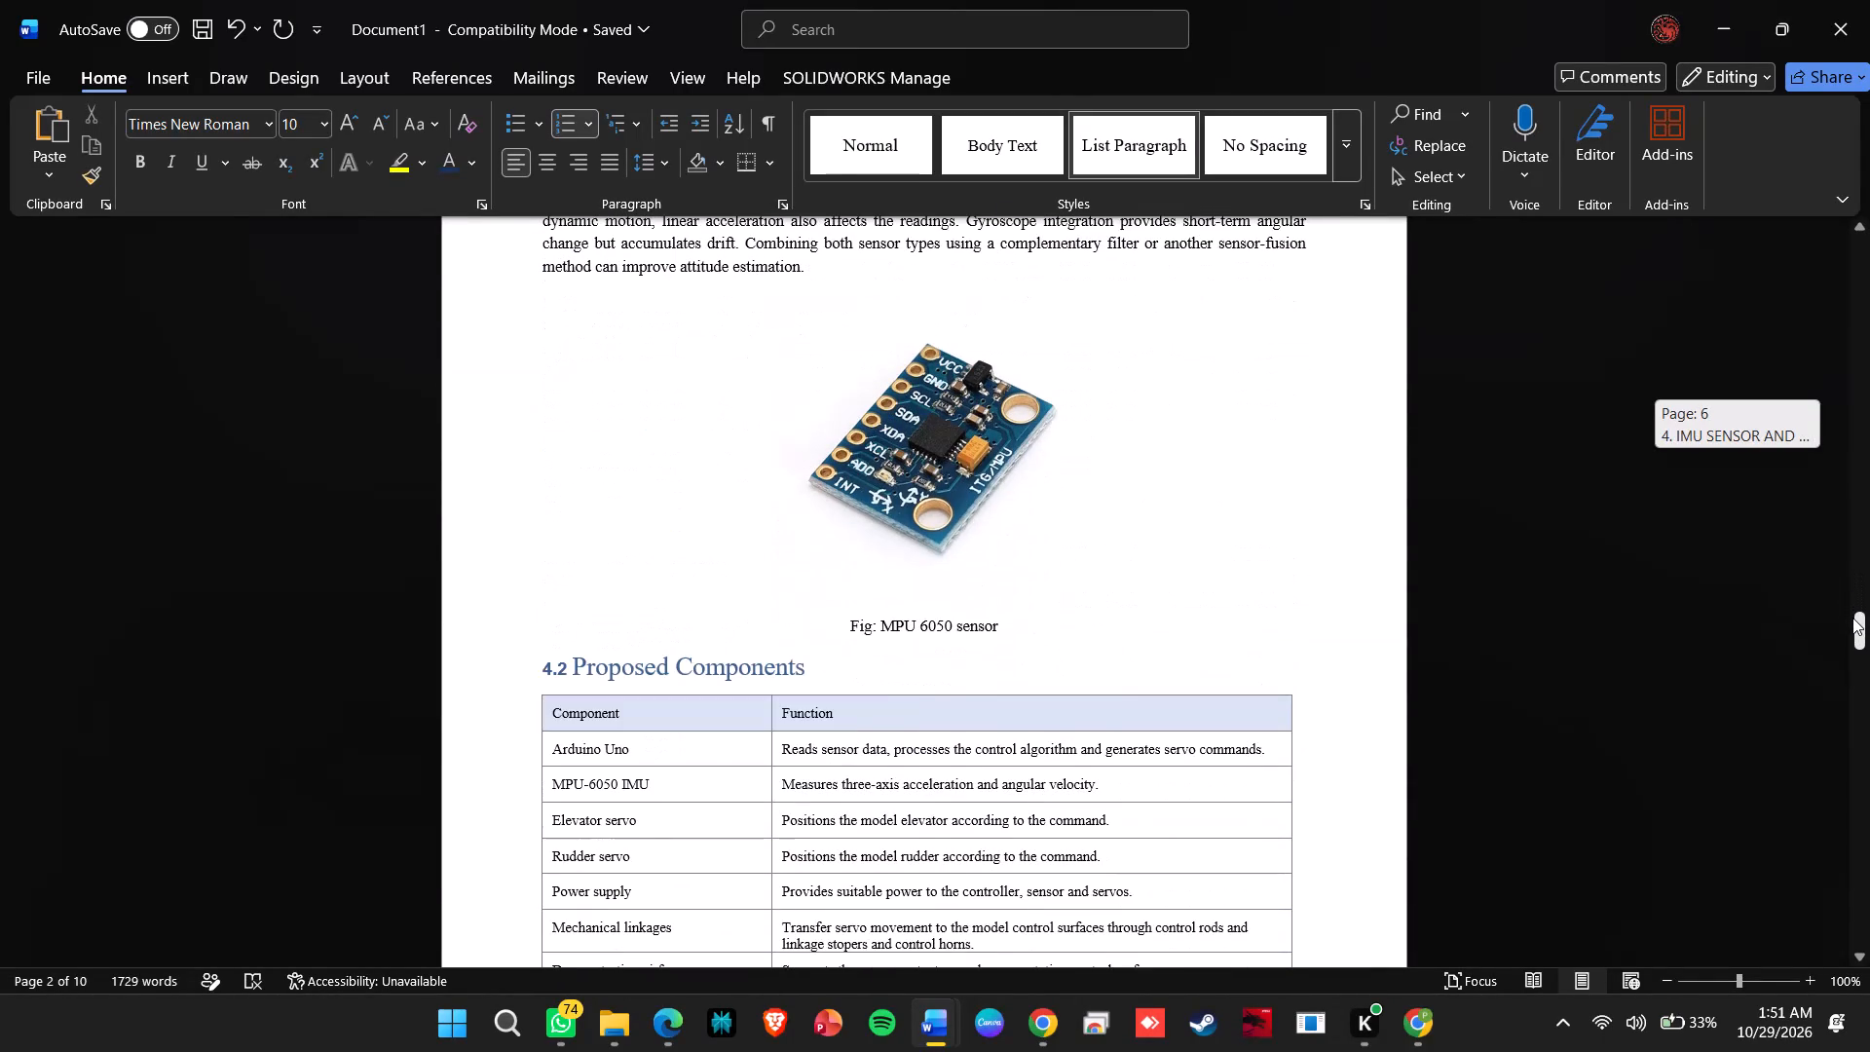
drag(1852, 618, 1852, 620)
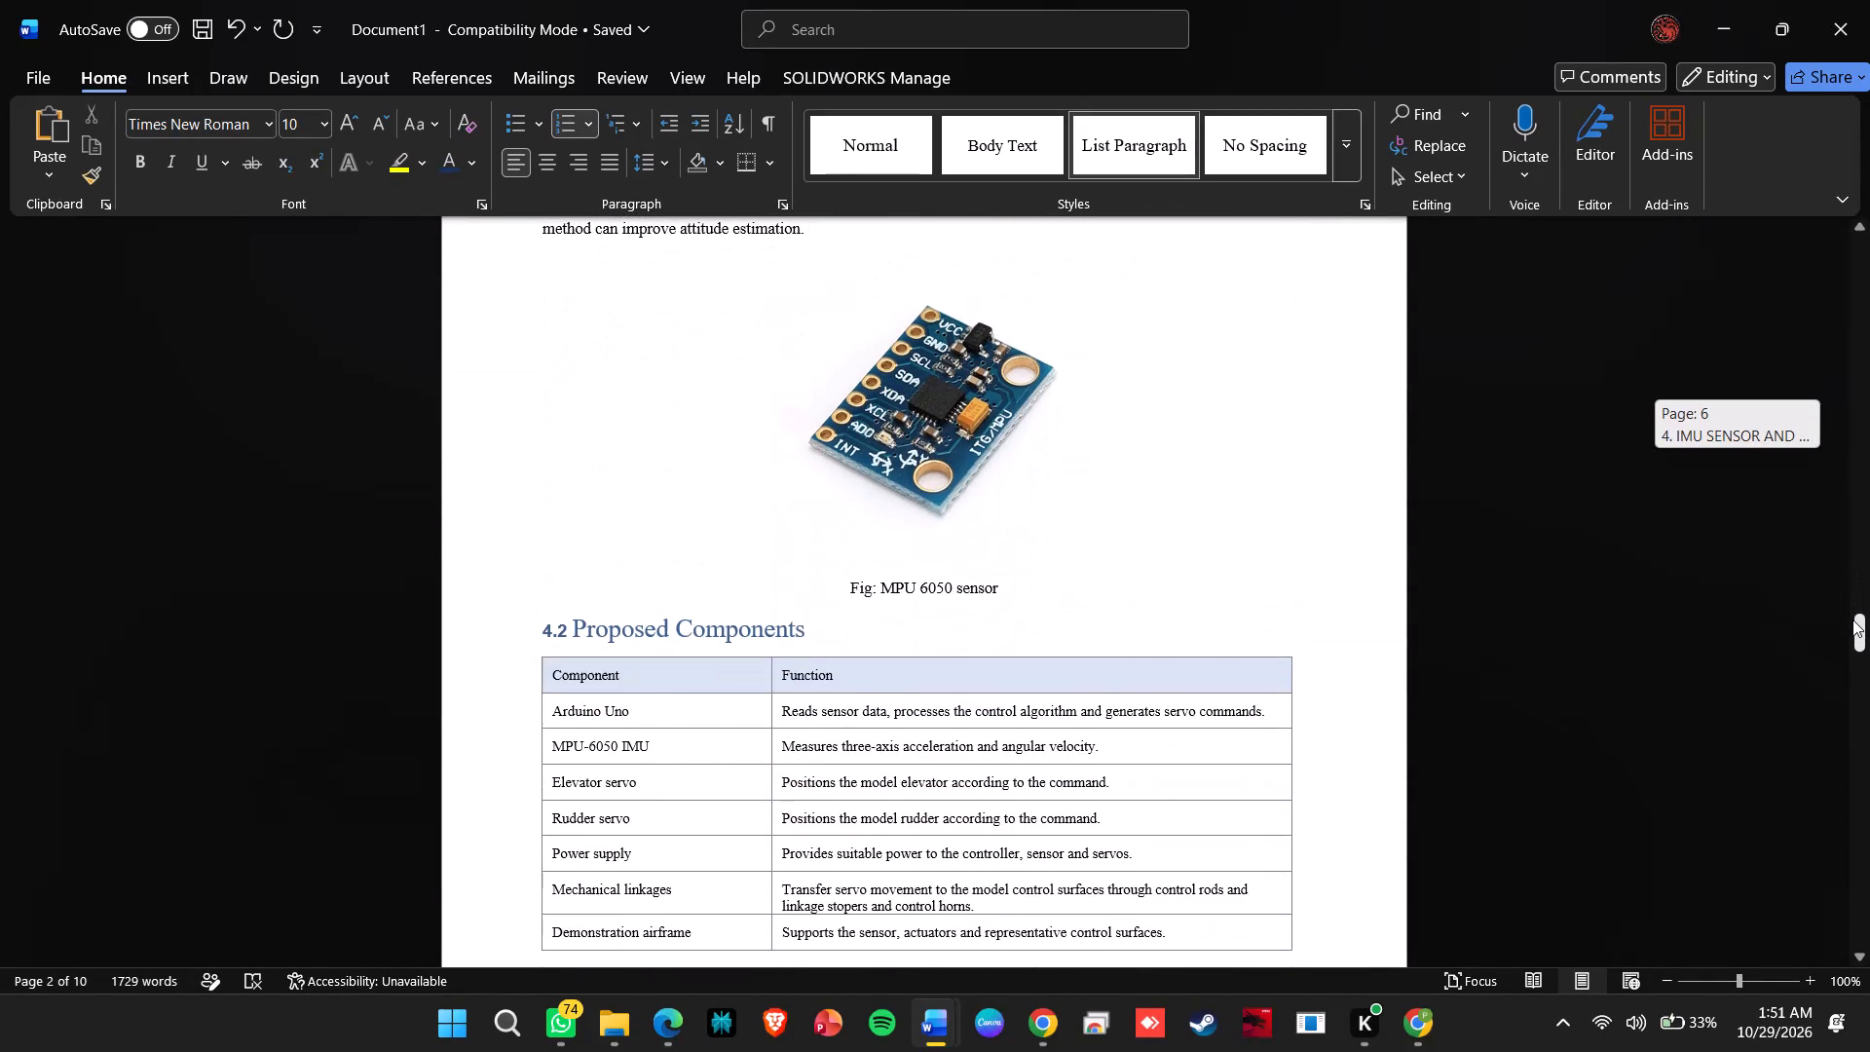
drag(1852, 620, 1814, 439)
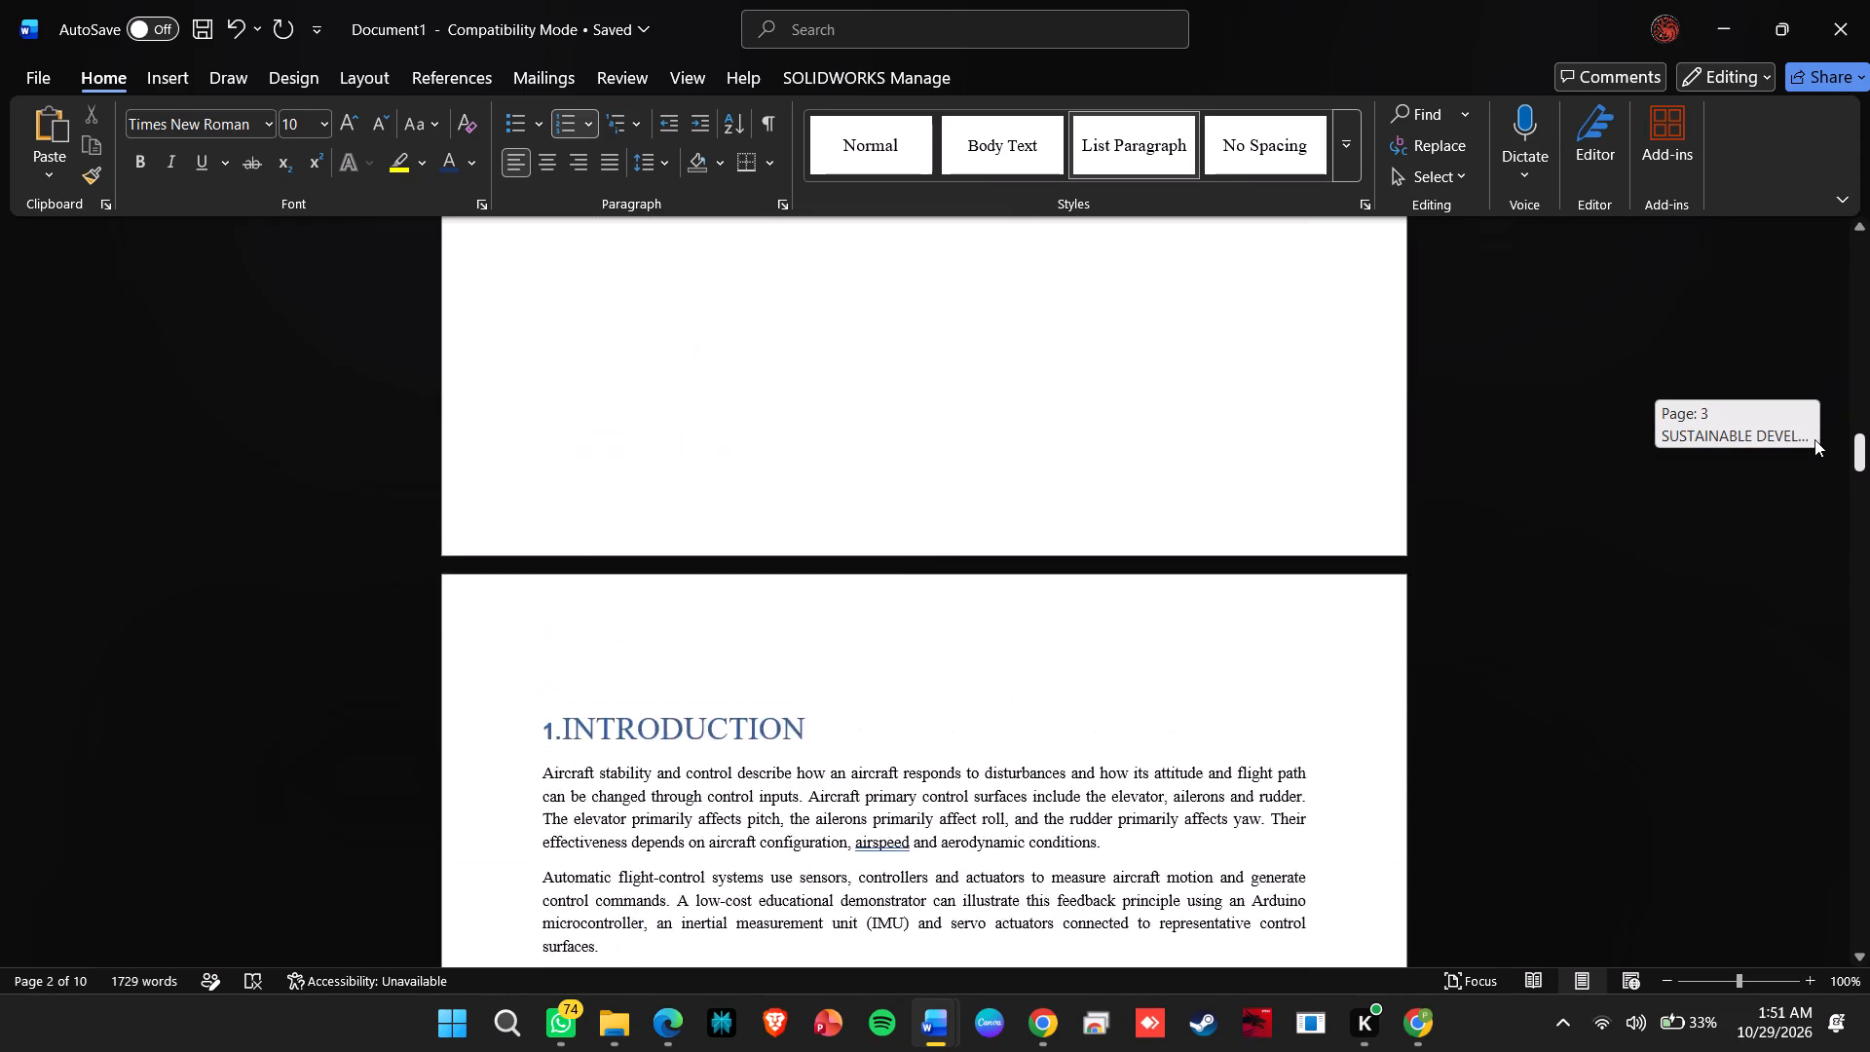
drag(1814, 439, 1781, 305)
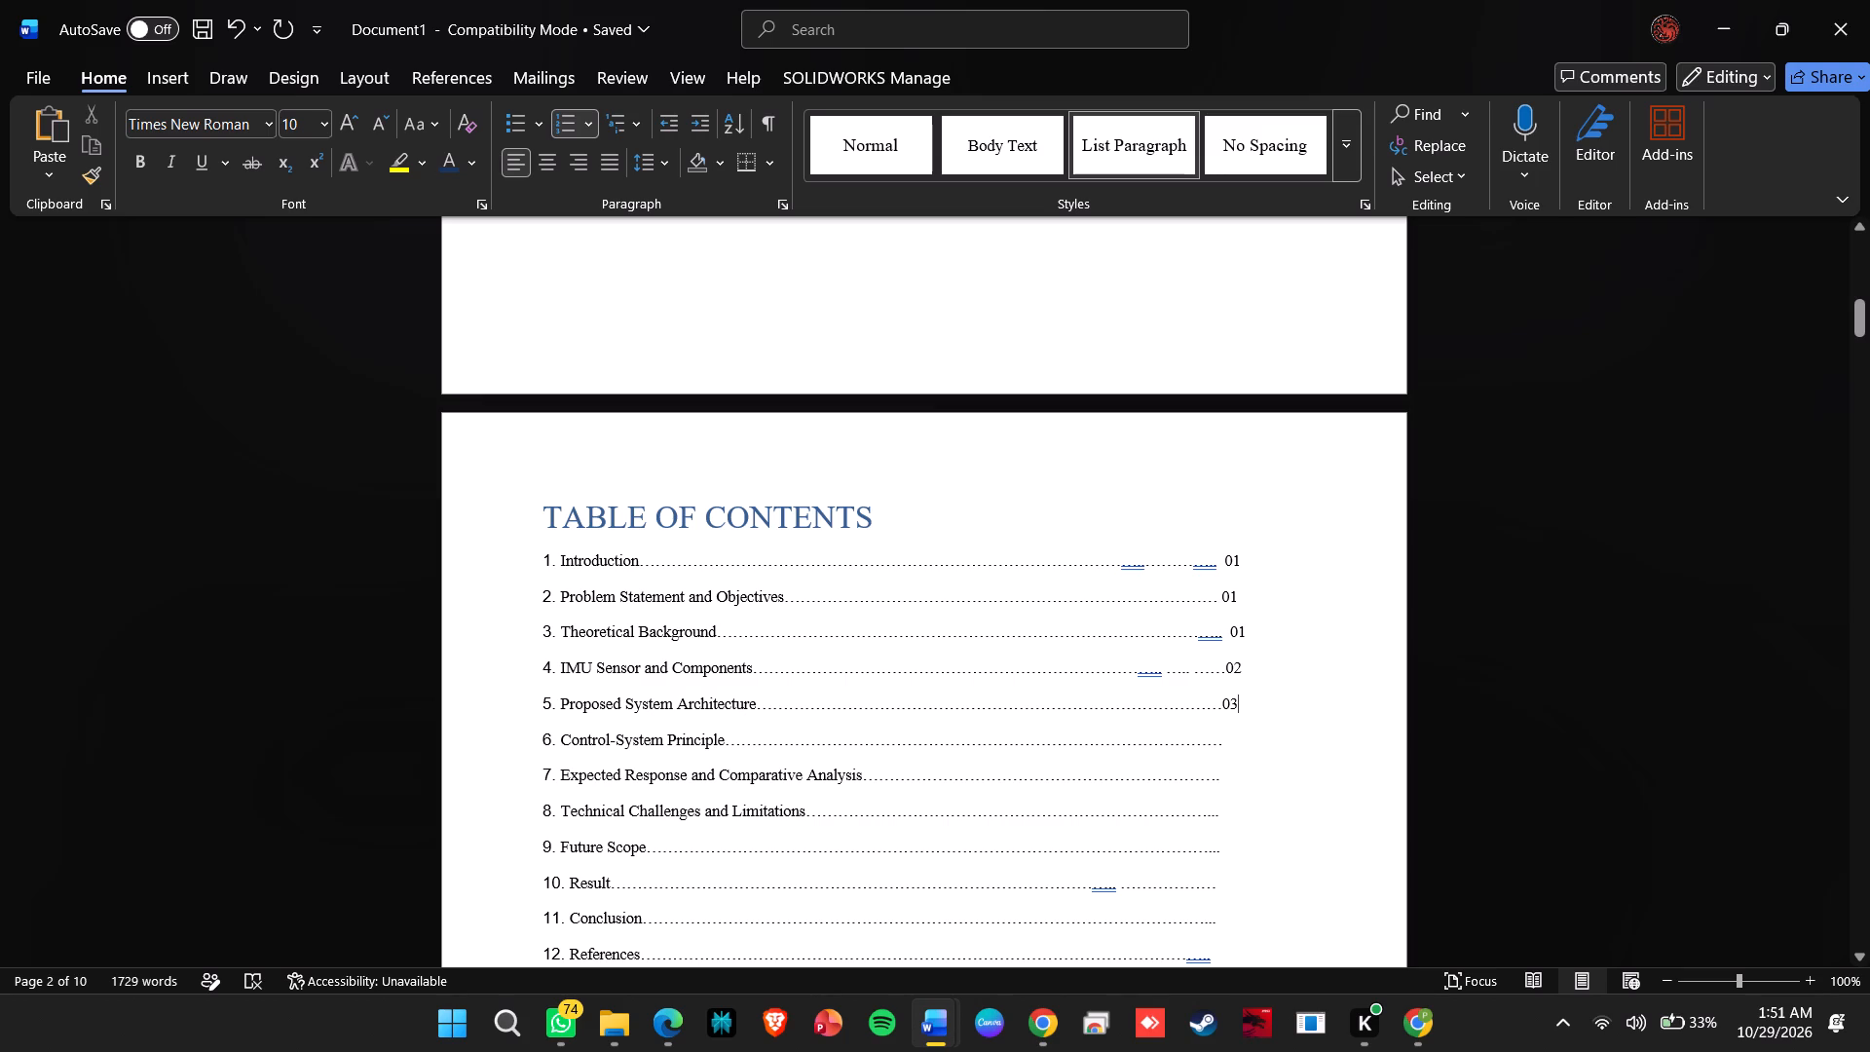
Compare the table of contents entries with the pages holding the Introduction, Problem Statement, Theoretical Background and IMU Sensor sections.
drag(1855, 332, 1858, 480)
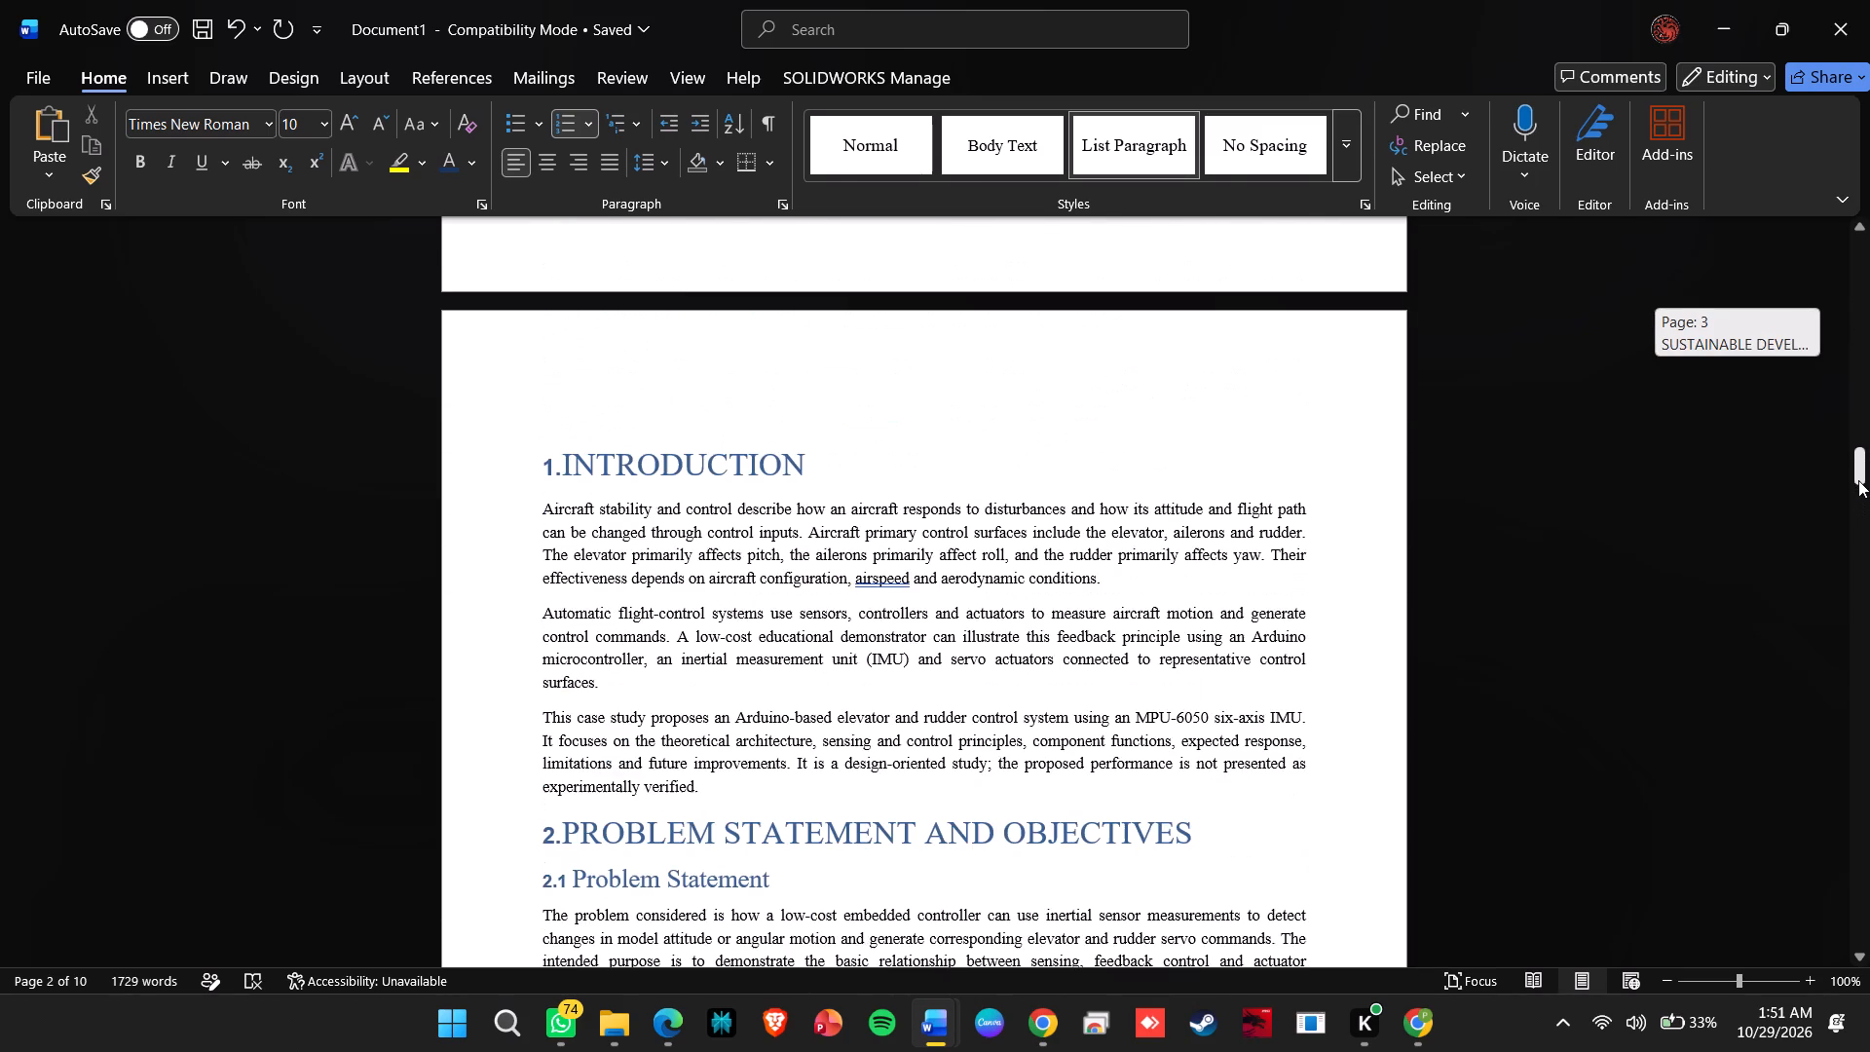
drag(1858, 480, 1869, 515)
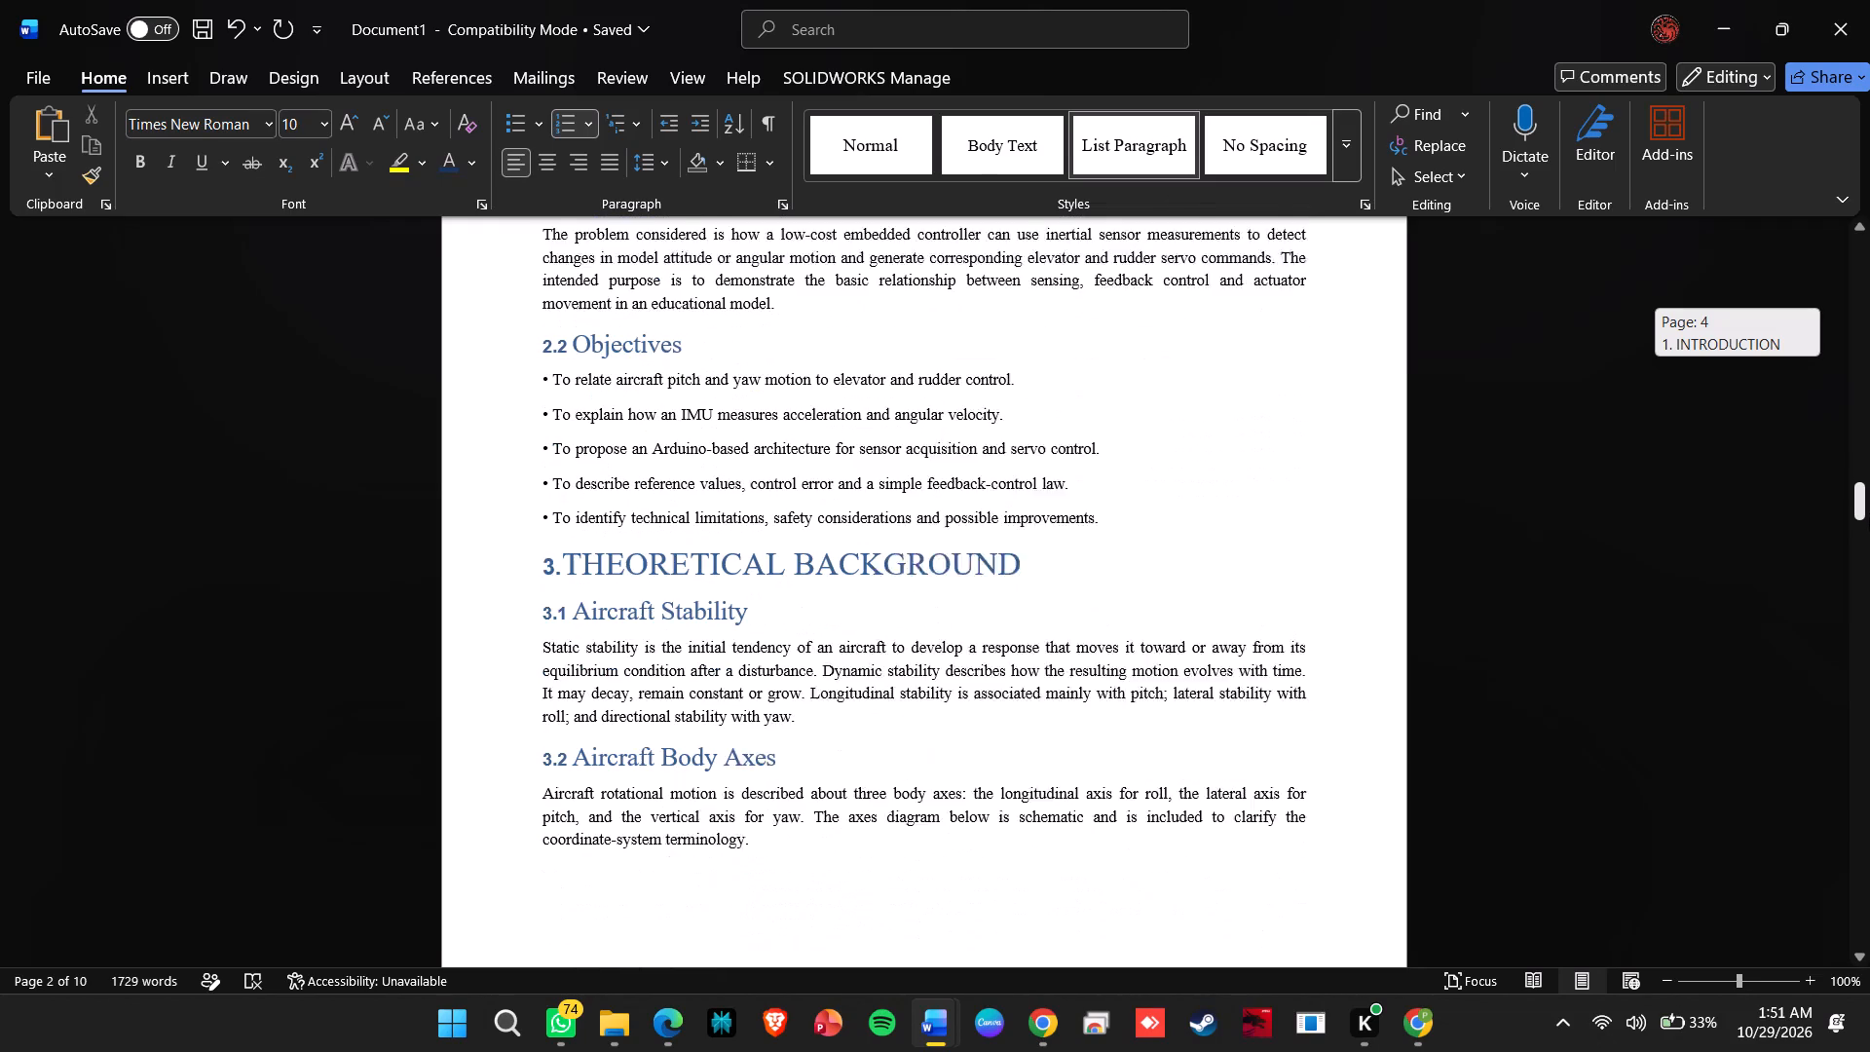
drag(1869, 515, 1864, 409)
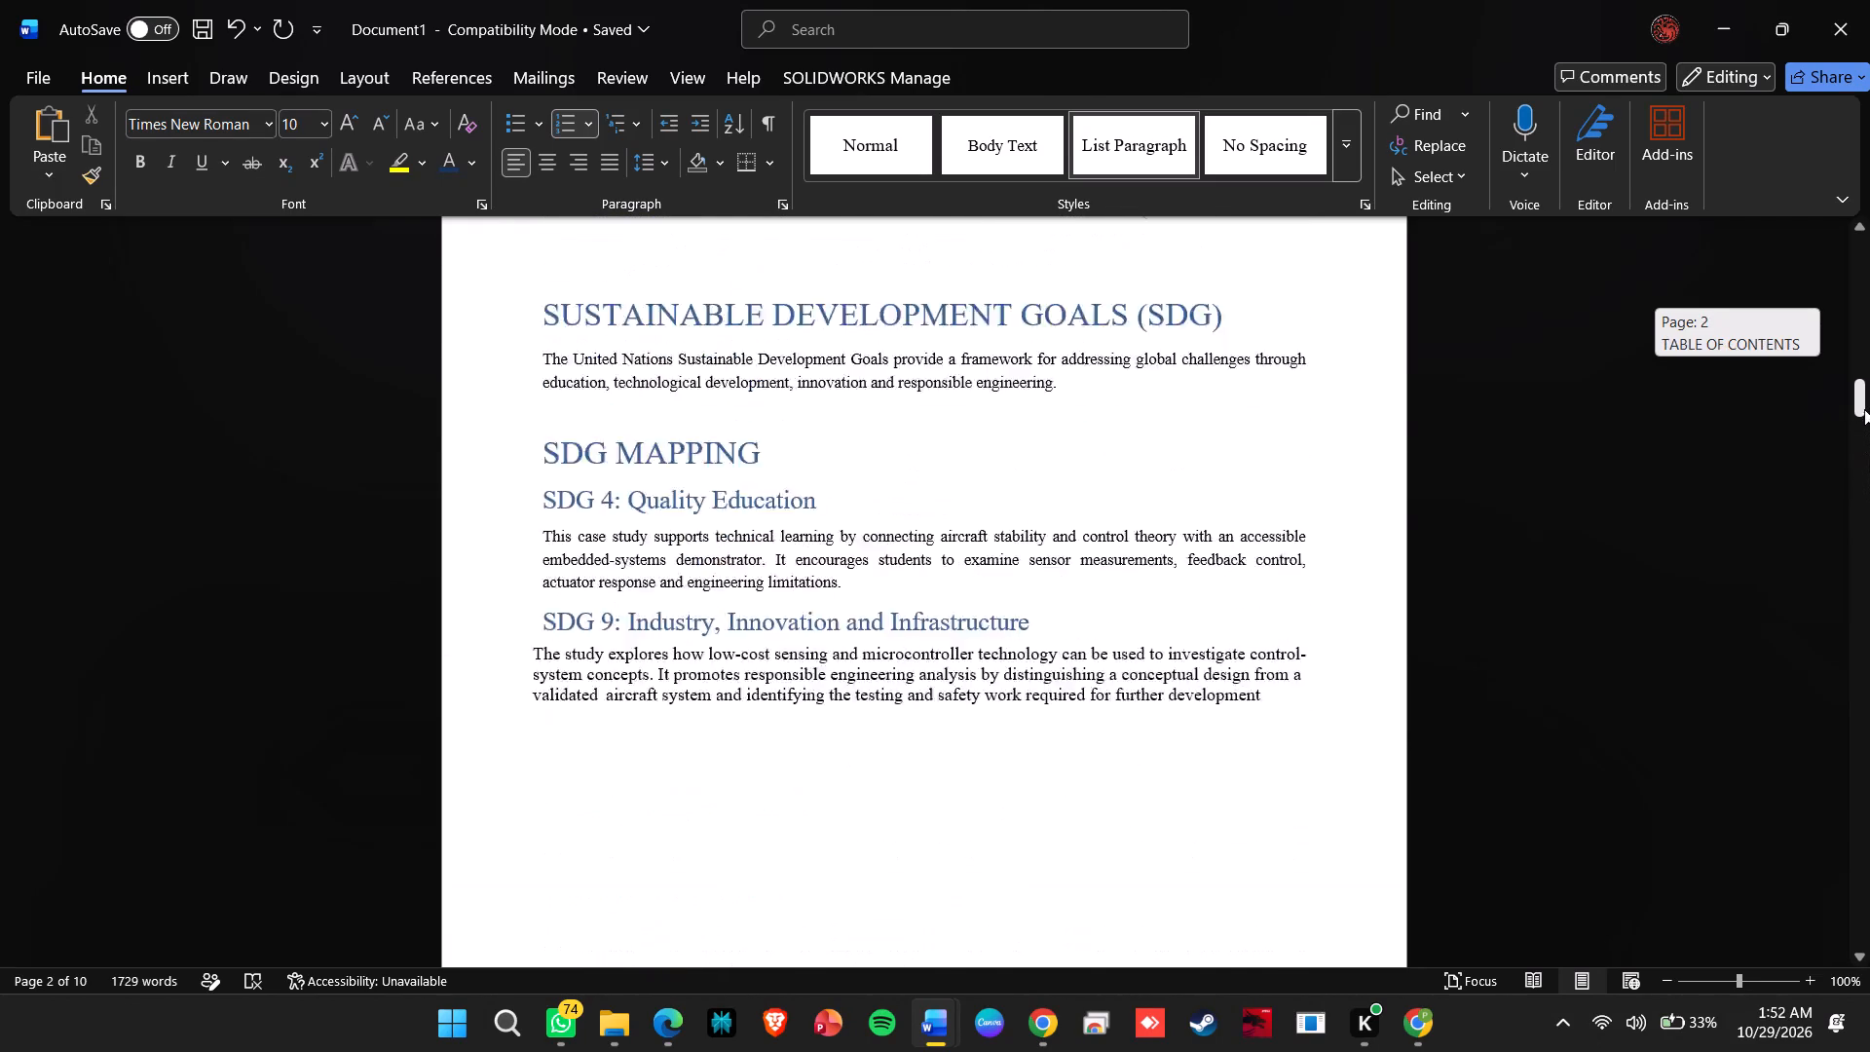
drag(1864, 409, 1866, 335)
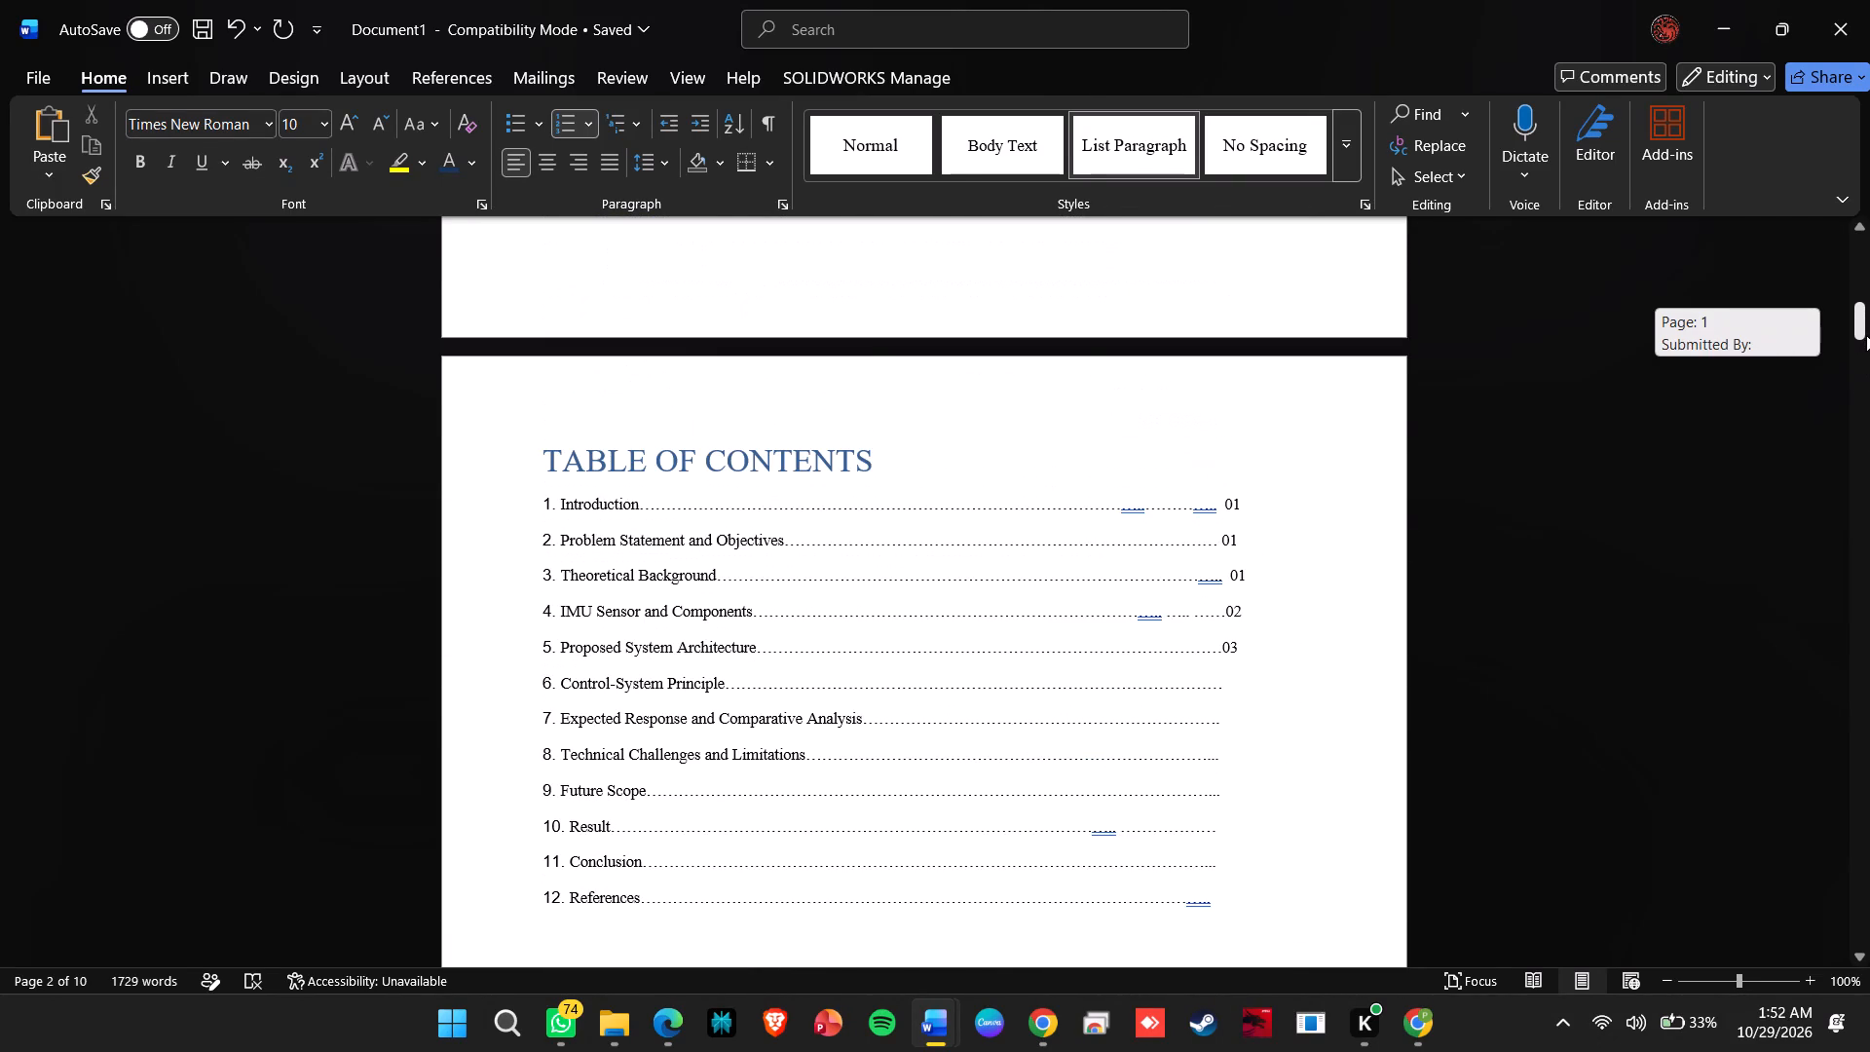
drag(1866, 335, 1869, 489)
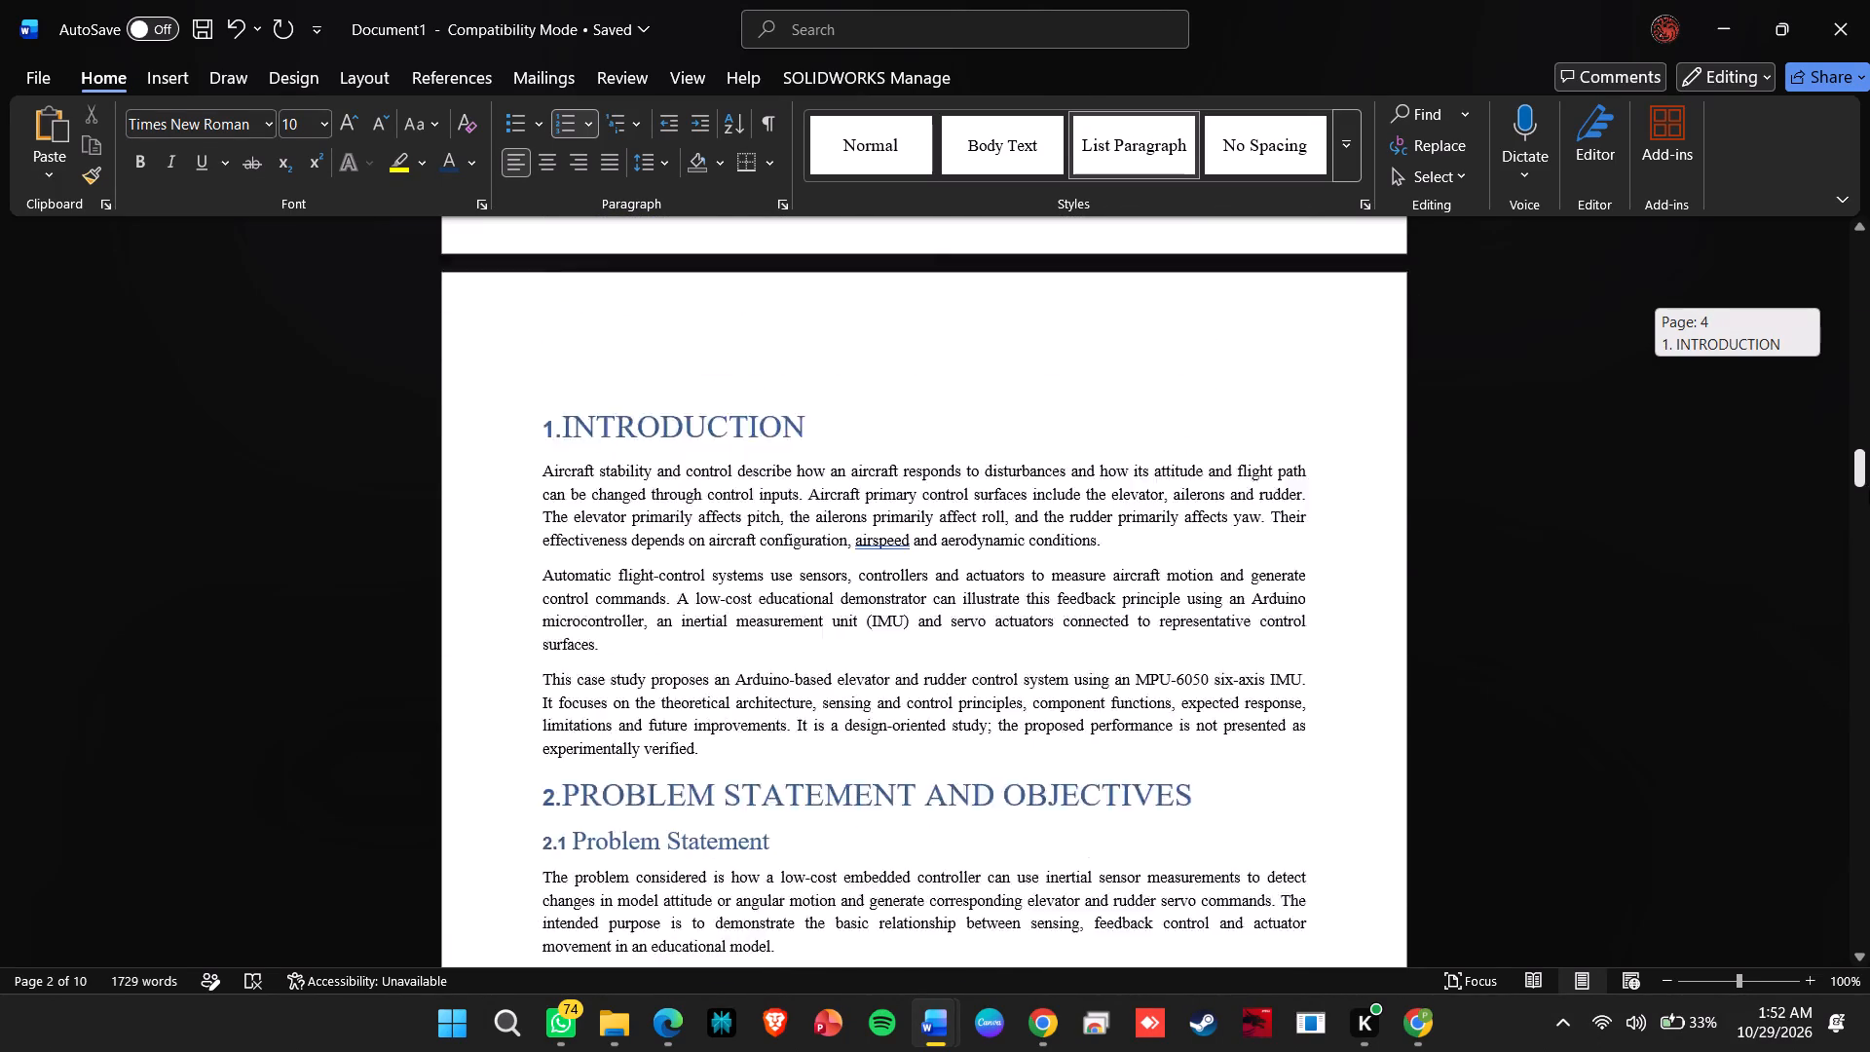
drag(1869, 489, 1859, 522)
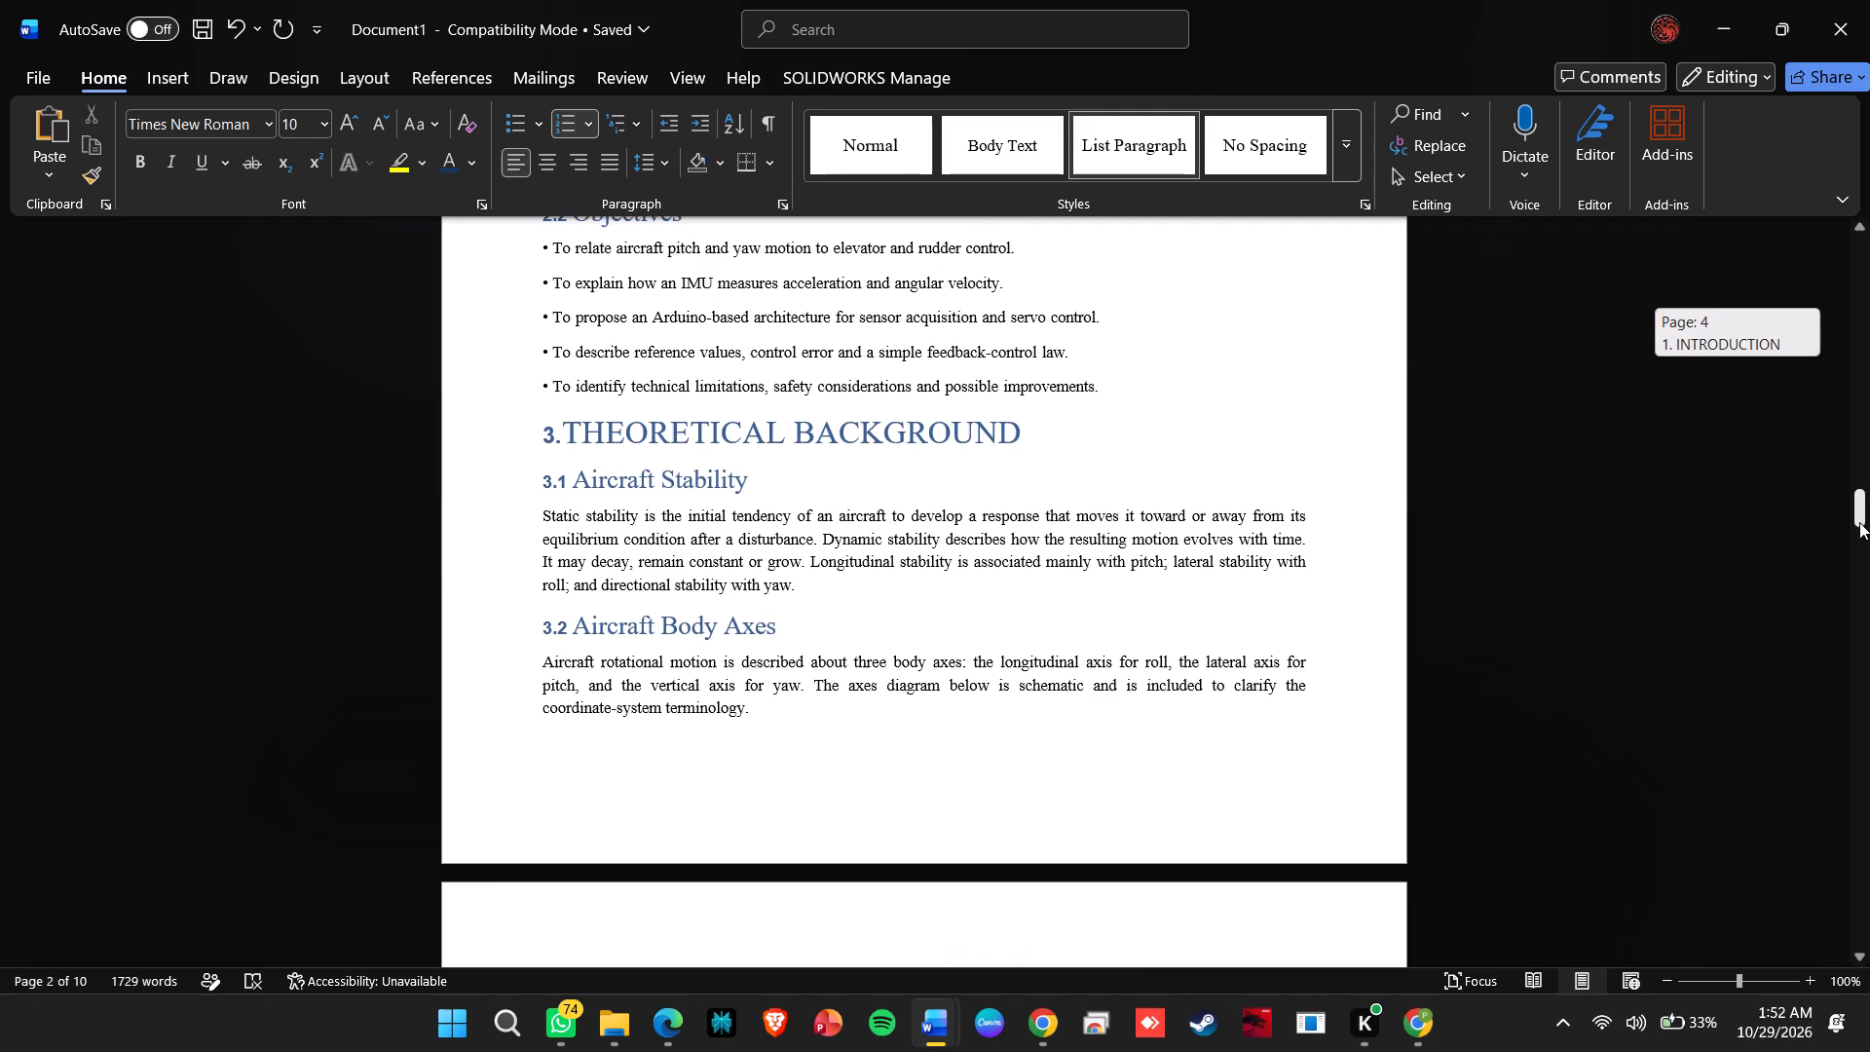
drag(1859, 522, 1869, 575)
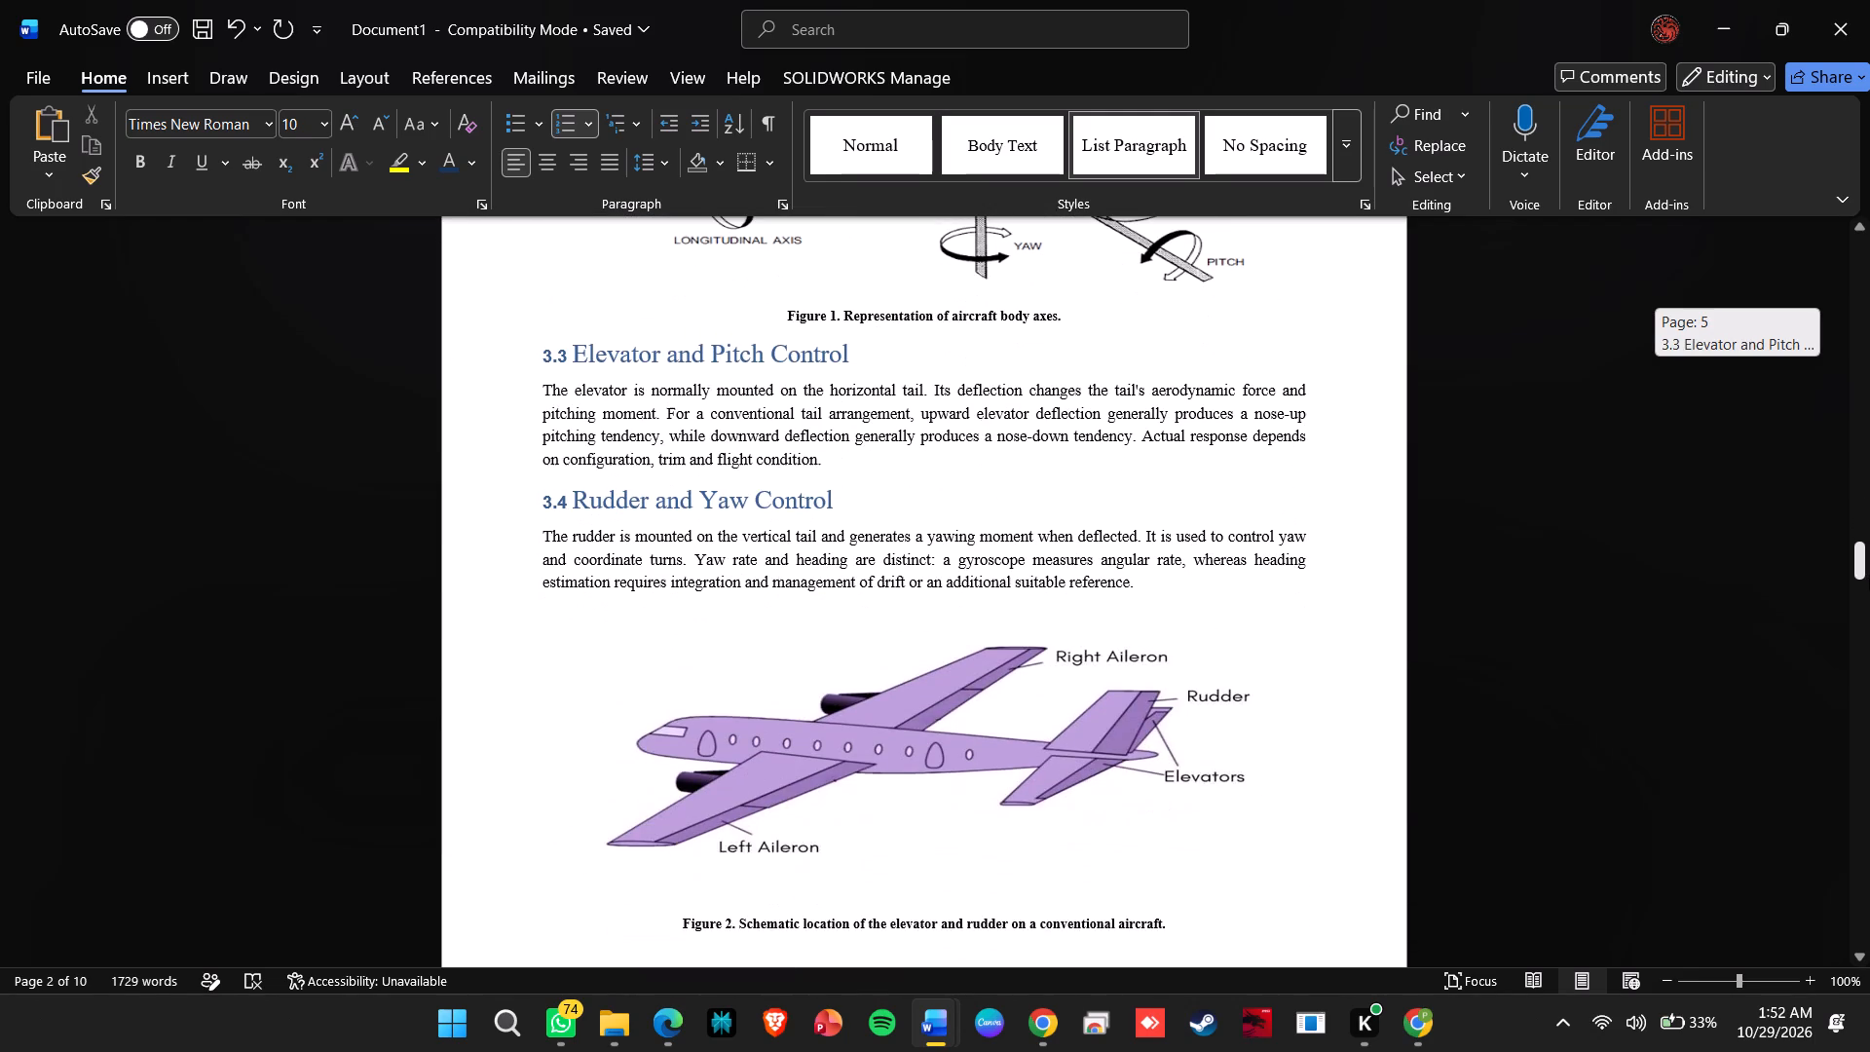
drag(1869, 575, 1850, 532)
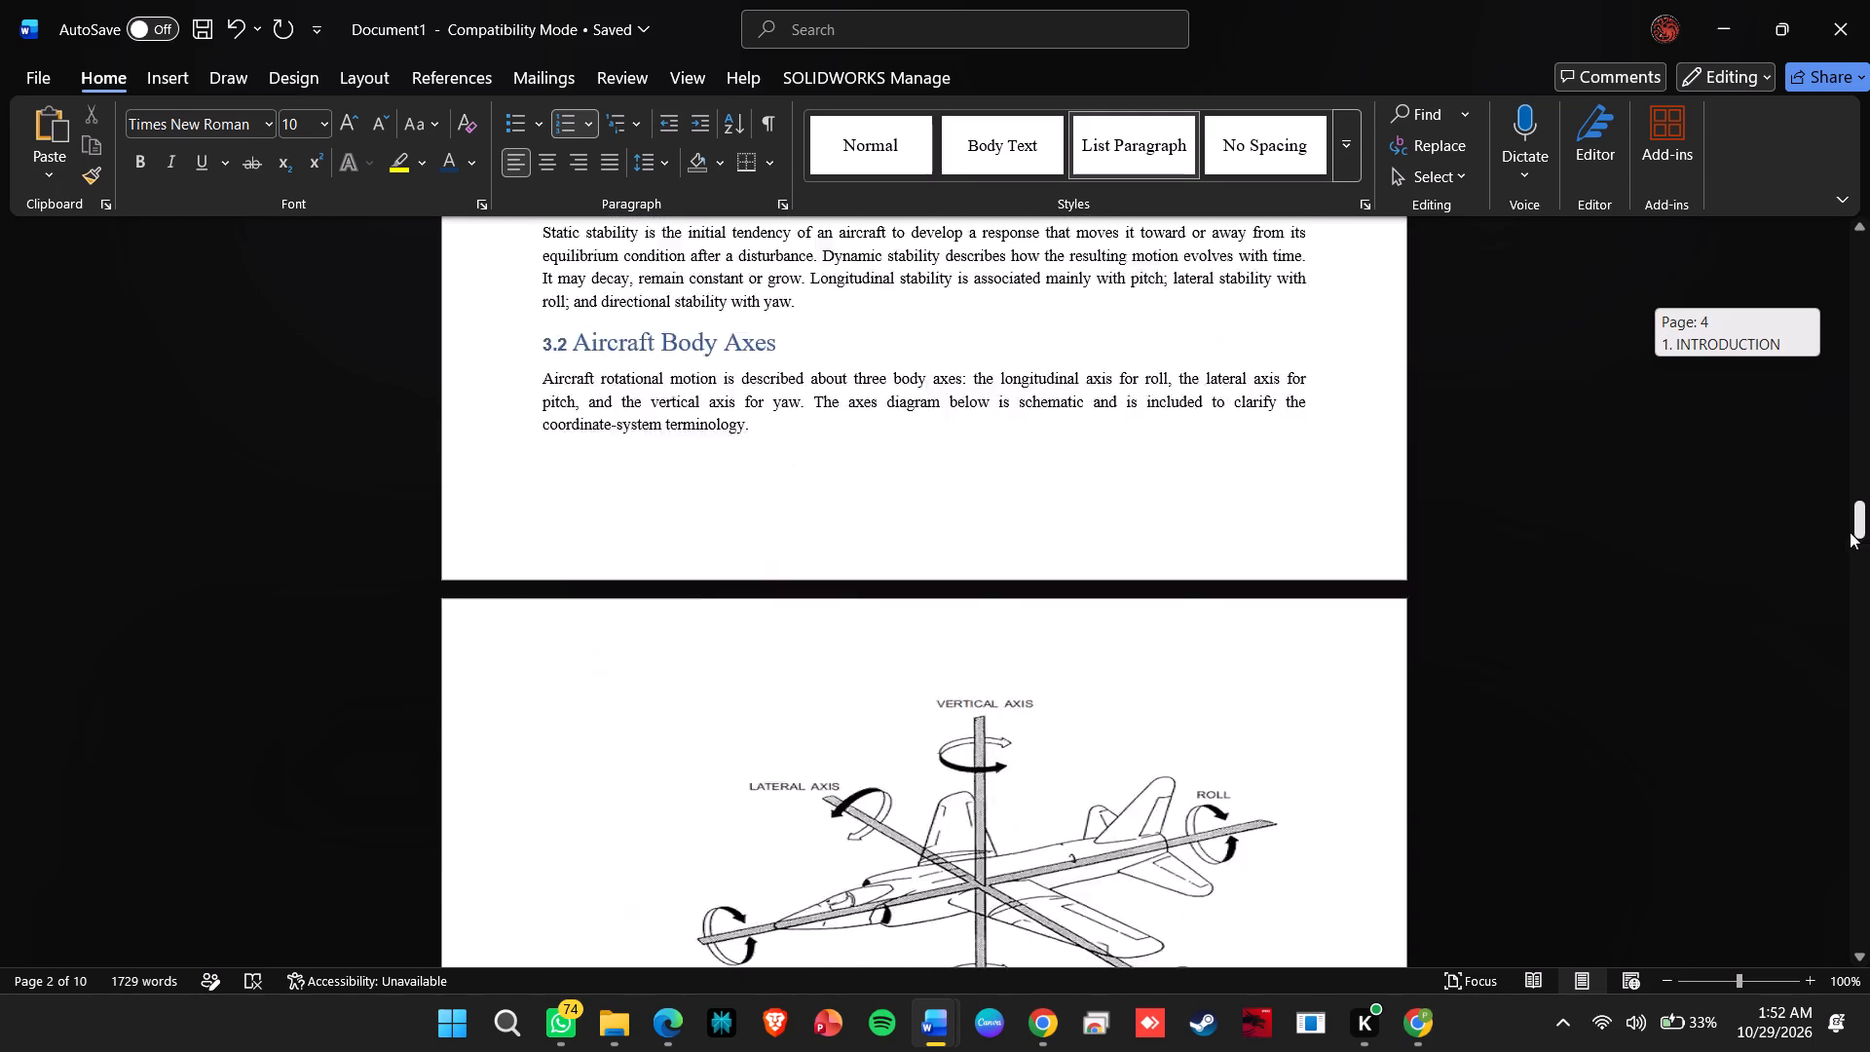
drag(1850, 532, 1869, 585)
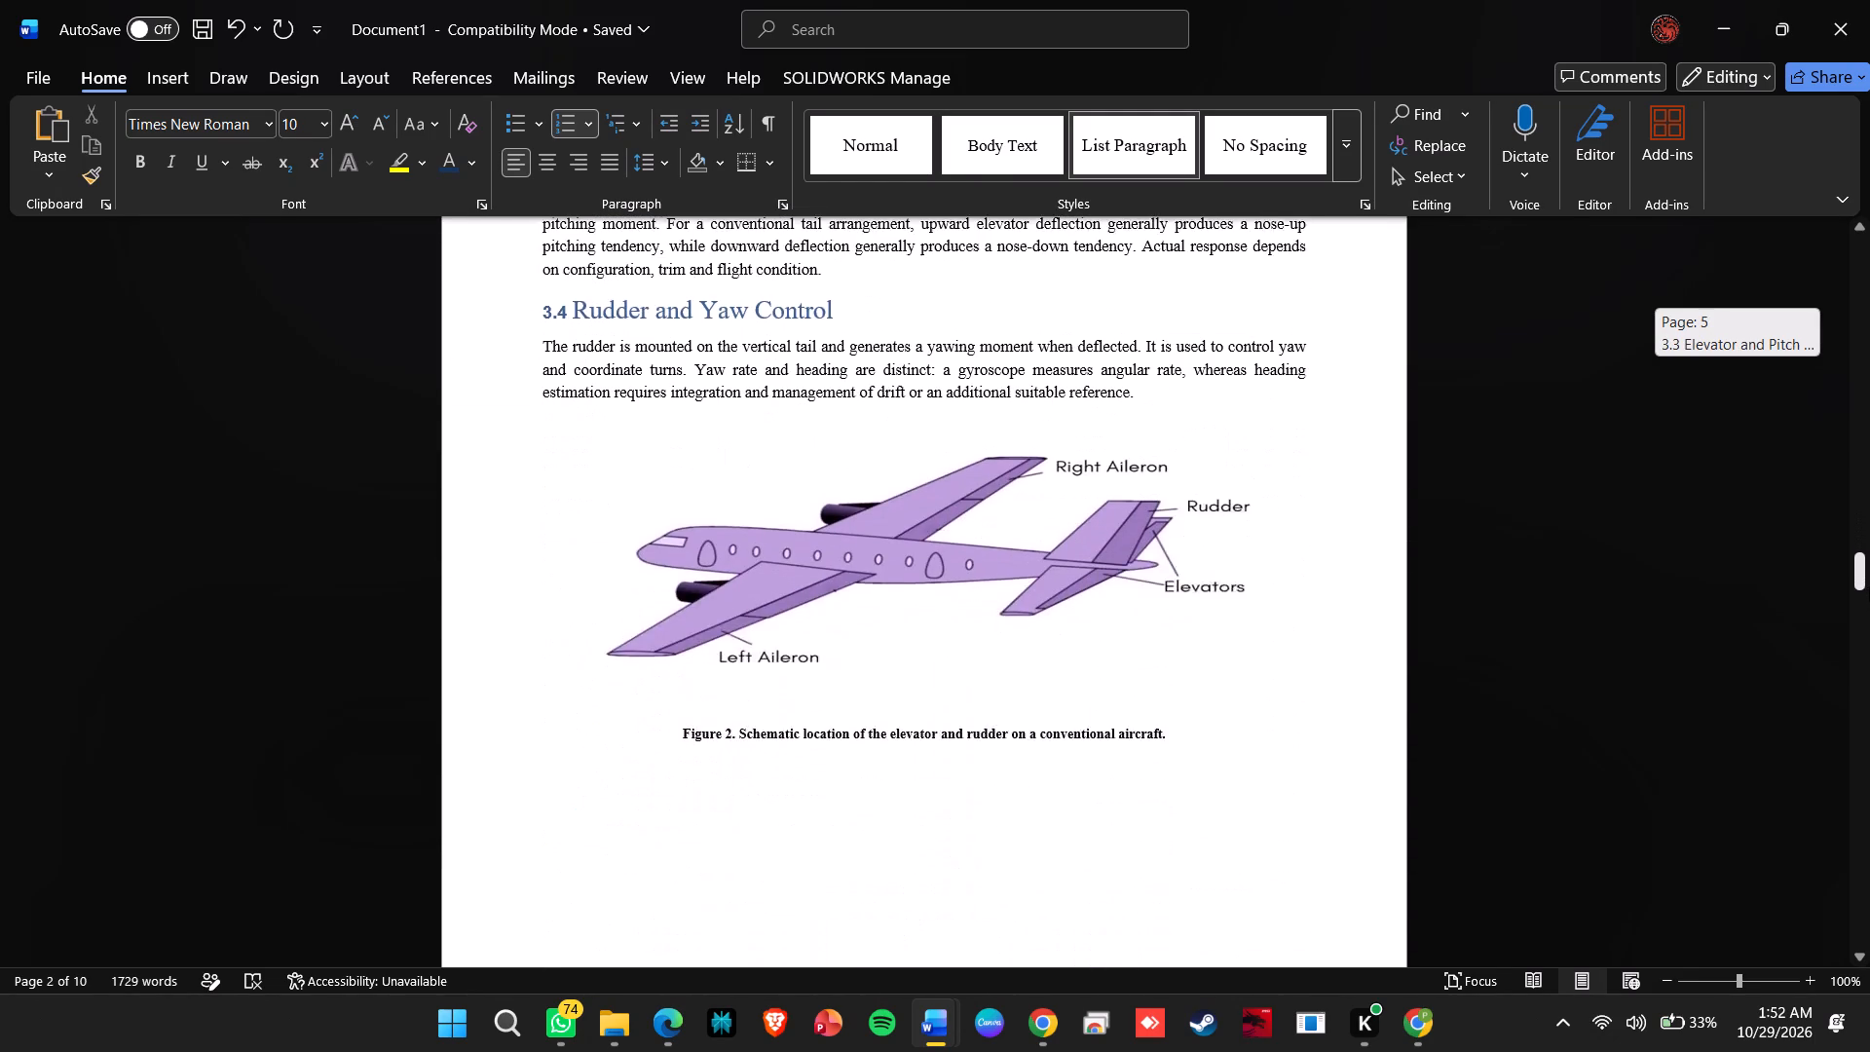
drag(1869, 585, 1848, 397)
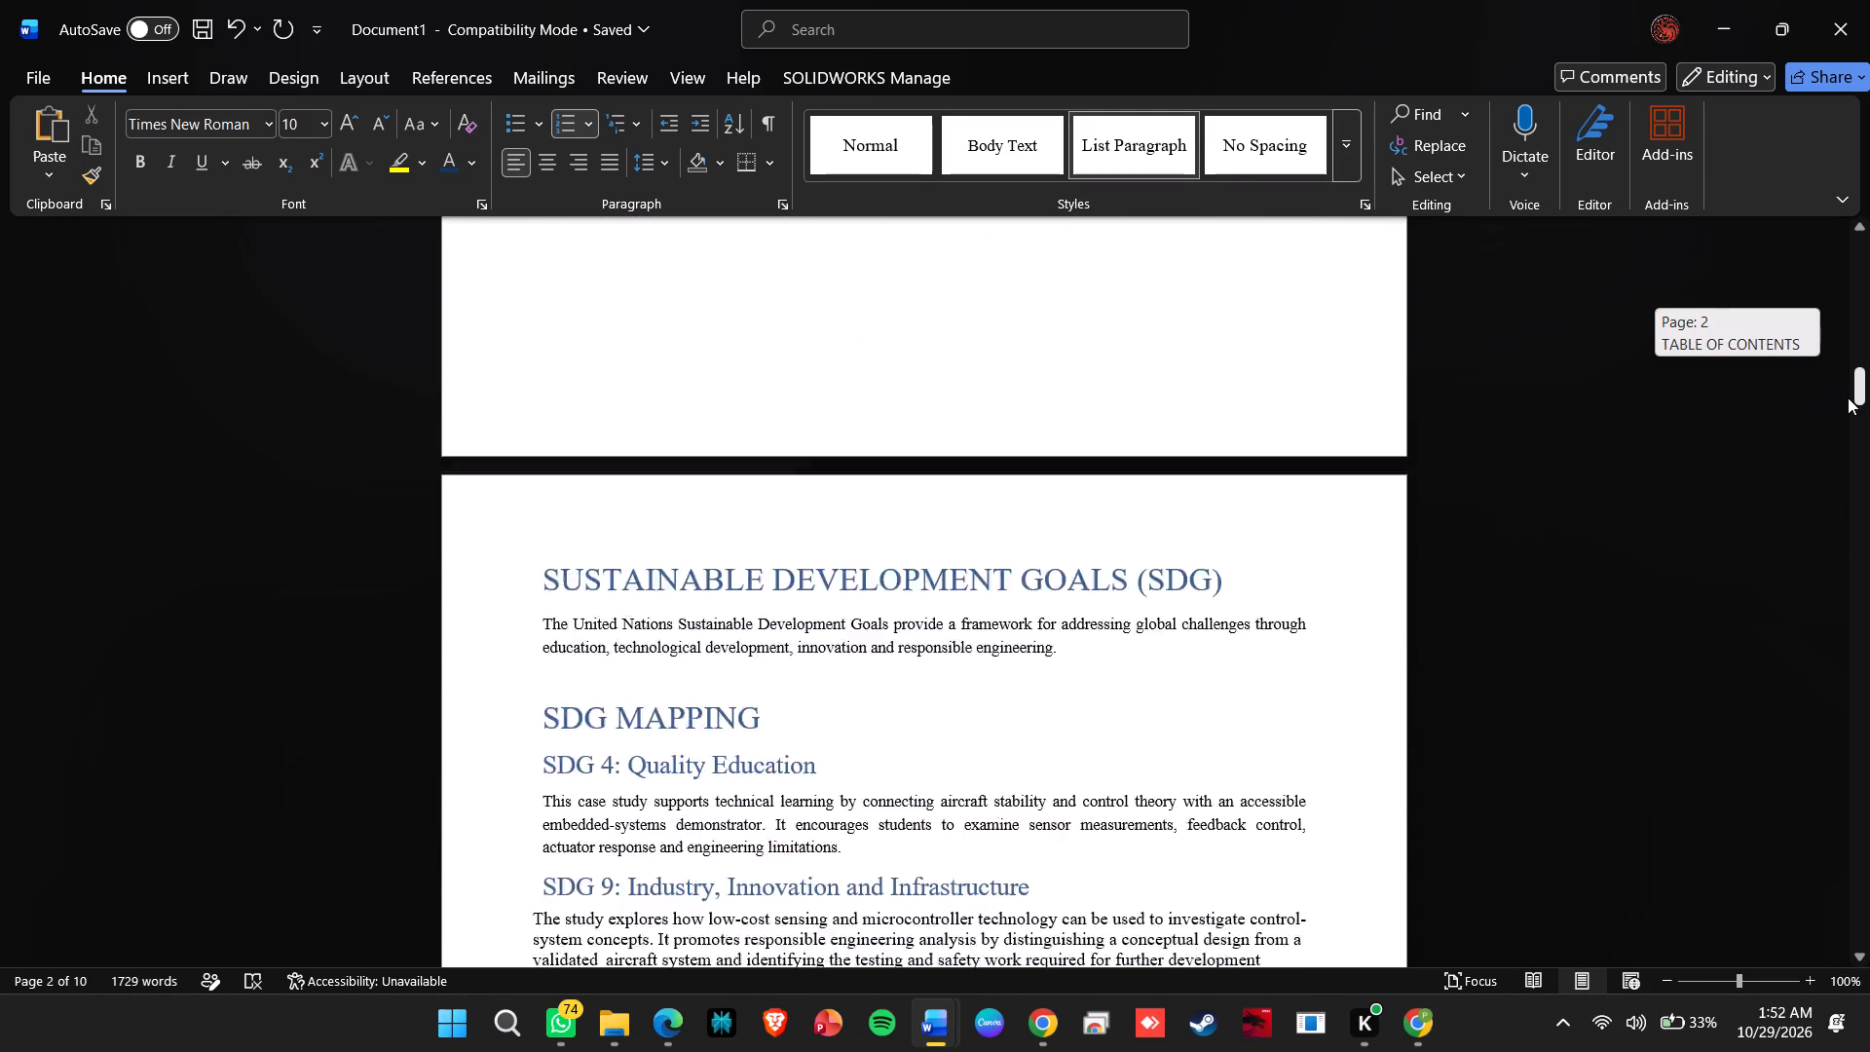
drag(1848, 397, 1861, 331)
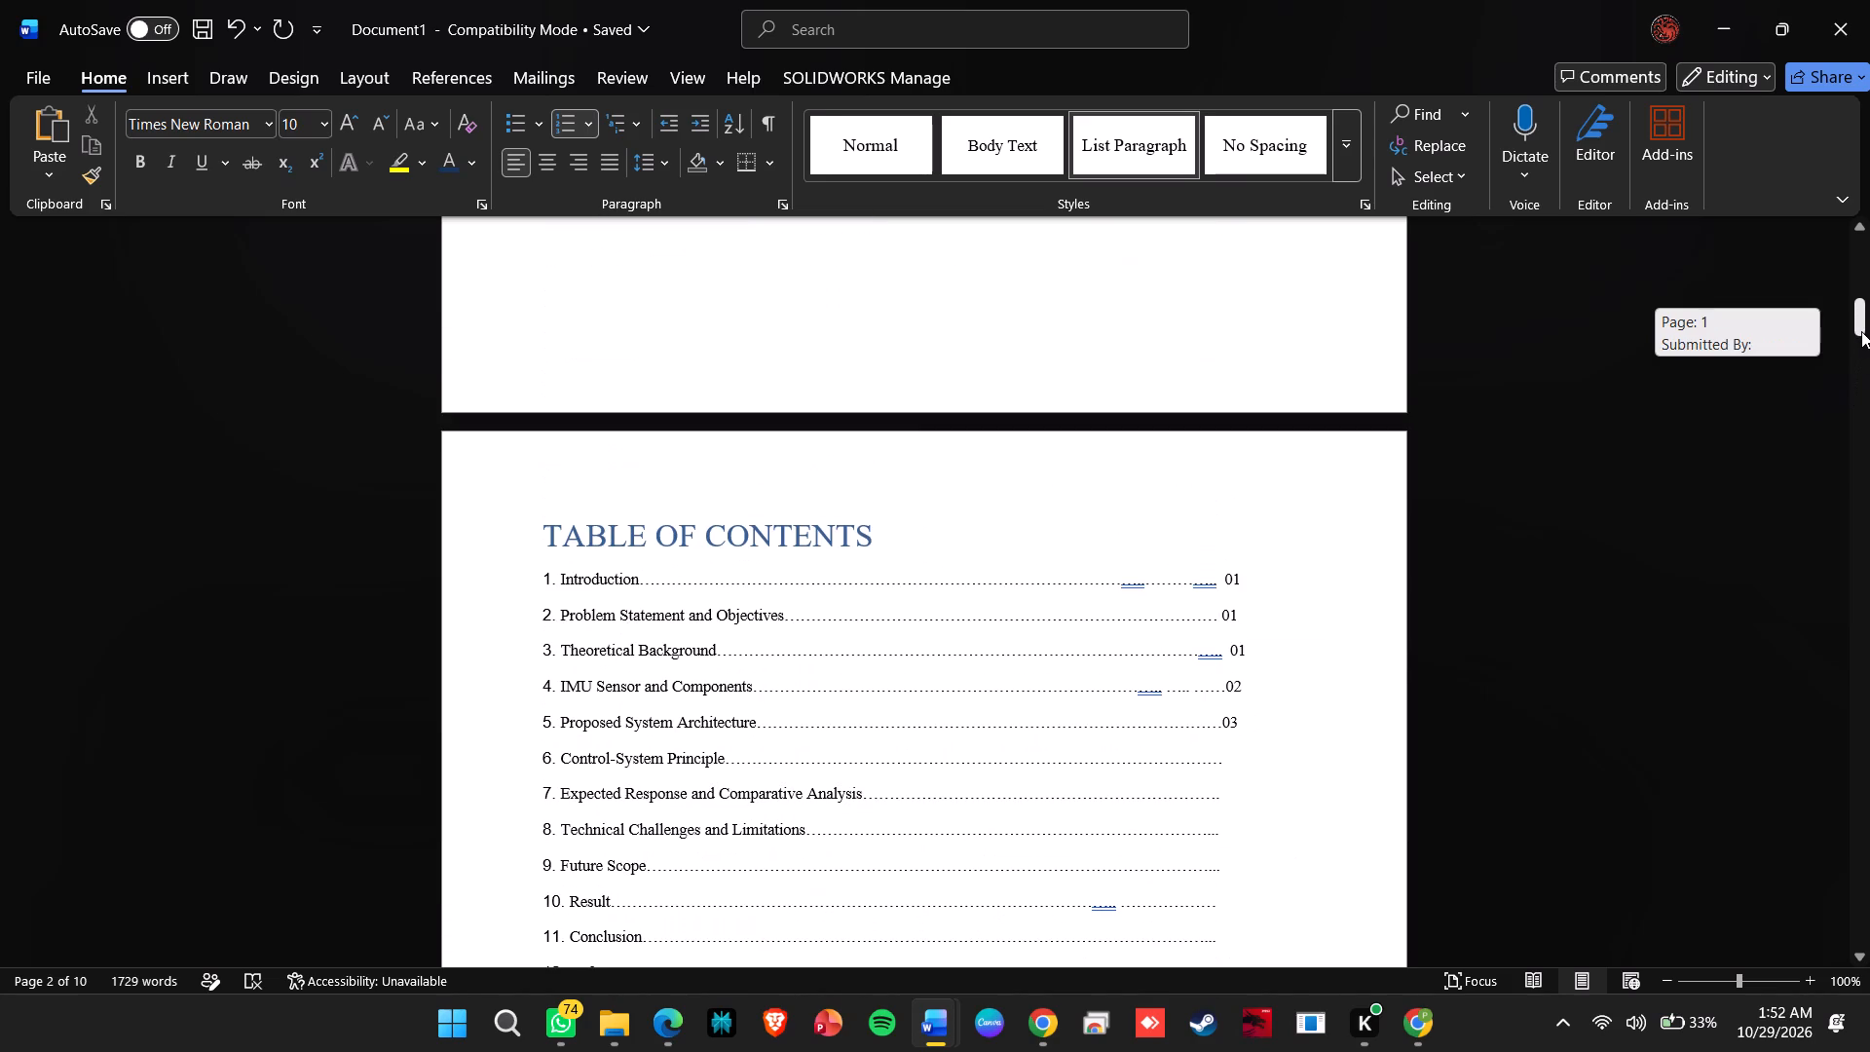
drag(1861, 331, 1862, 331)
drag(1862, 331, 1869, 508)
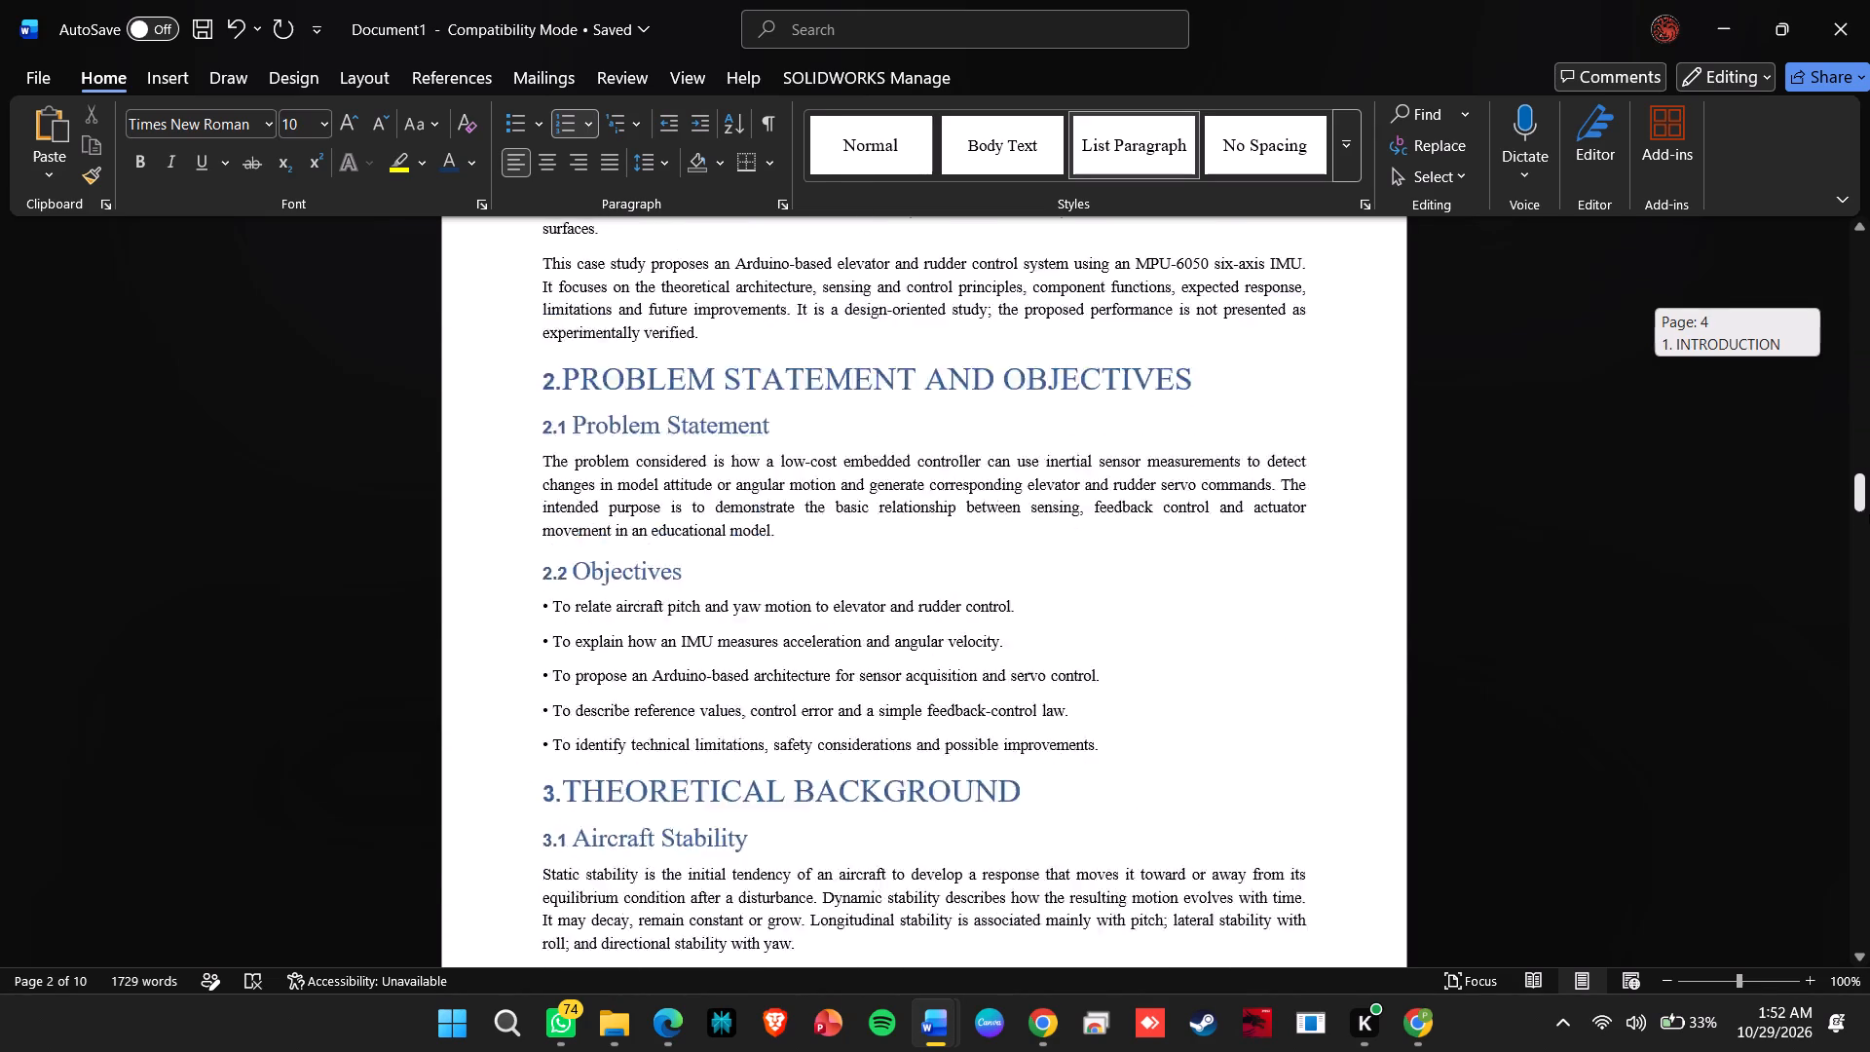
drag(1869, 508, 1869, 604)
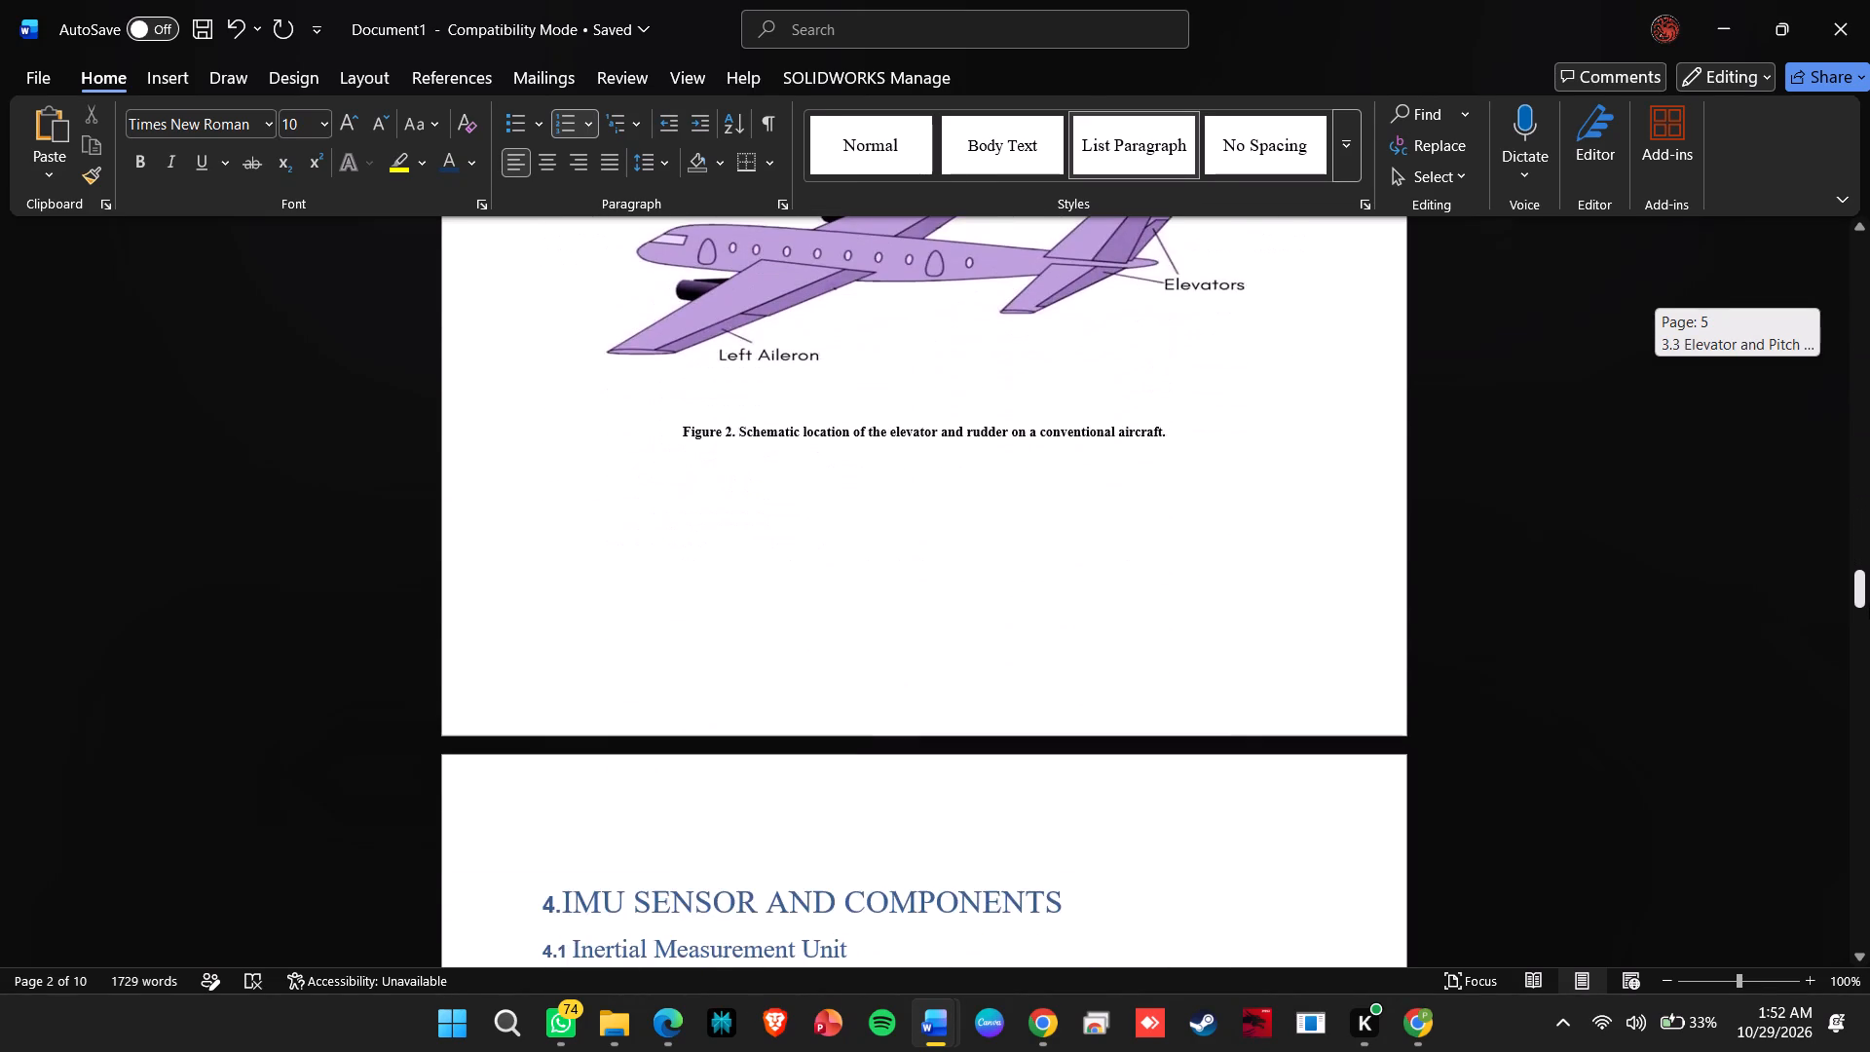
drag(1869, 604, 1866, 514)
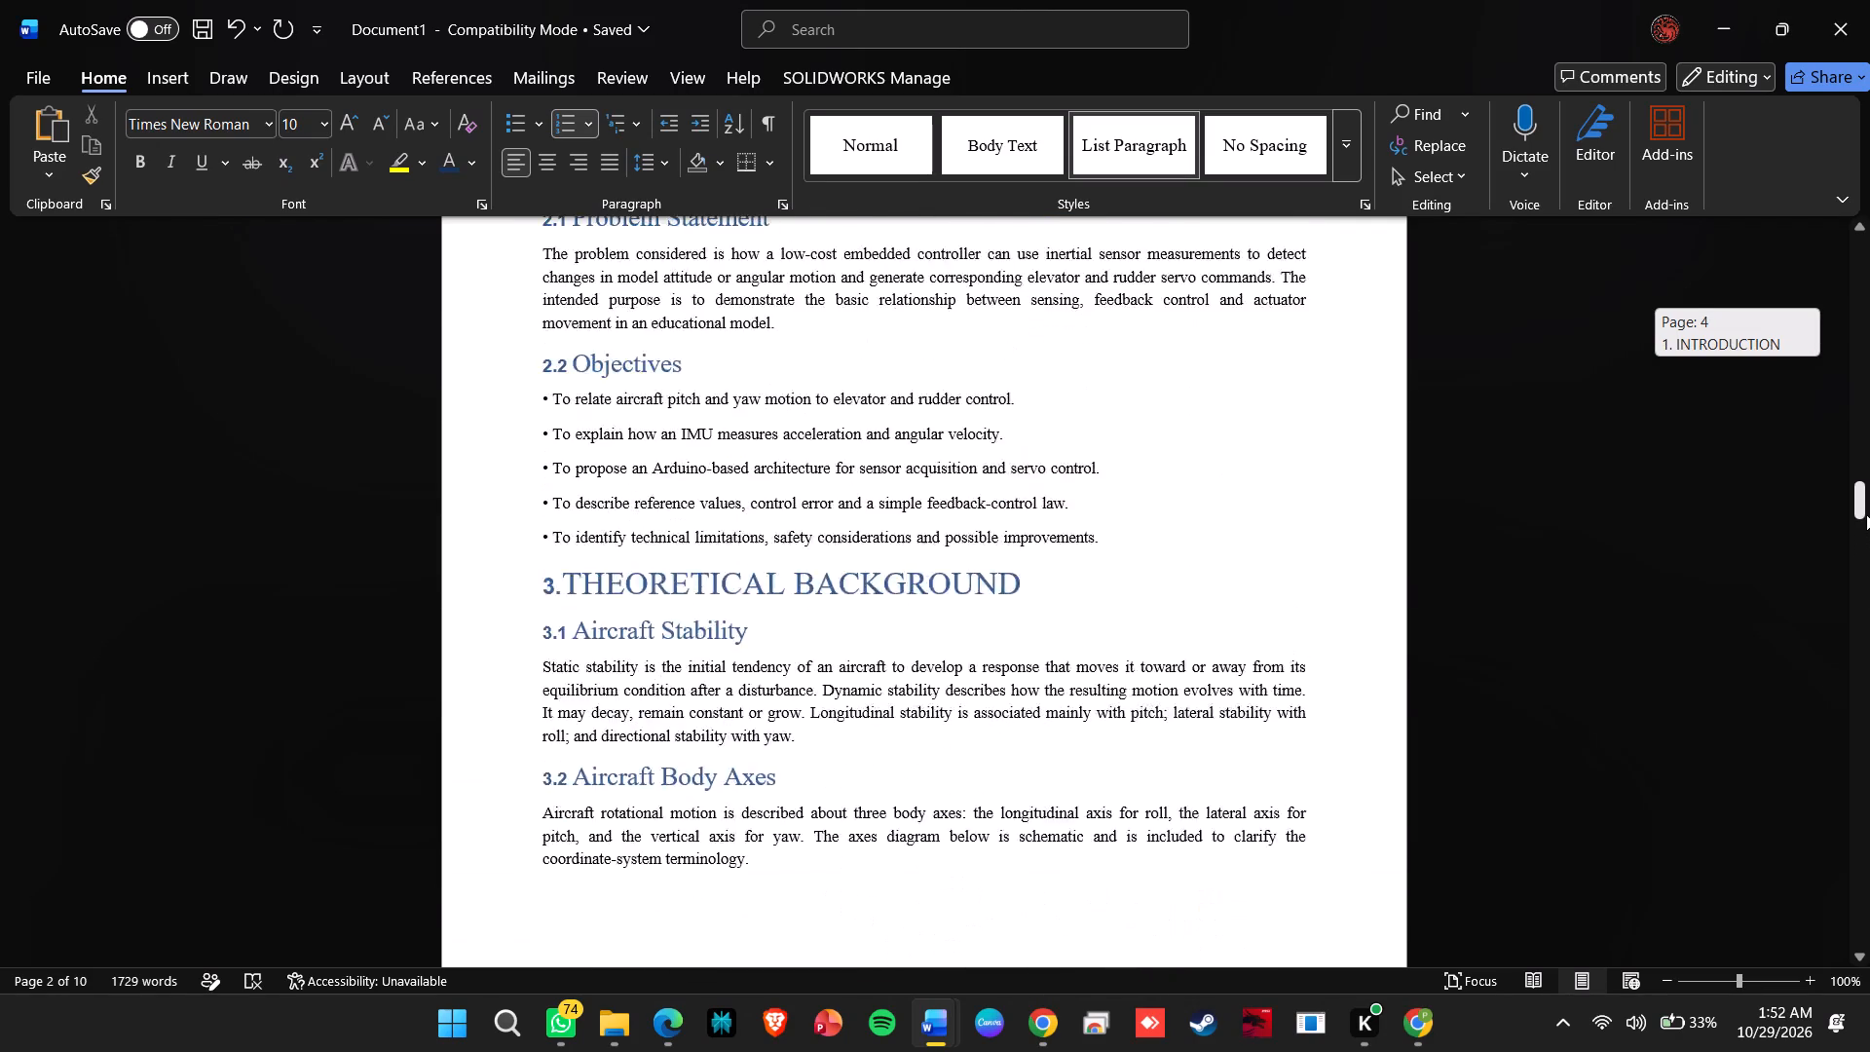
drag(1866, 514, 1869, 512)
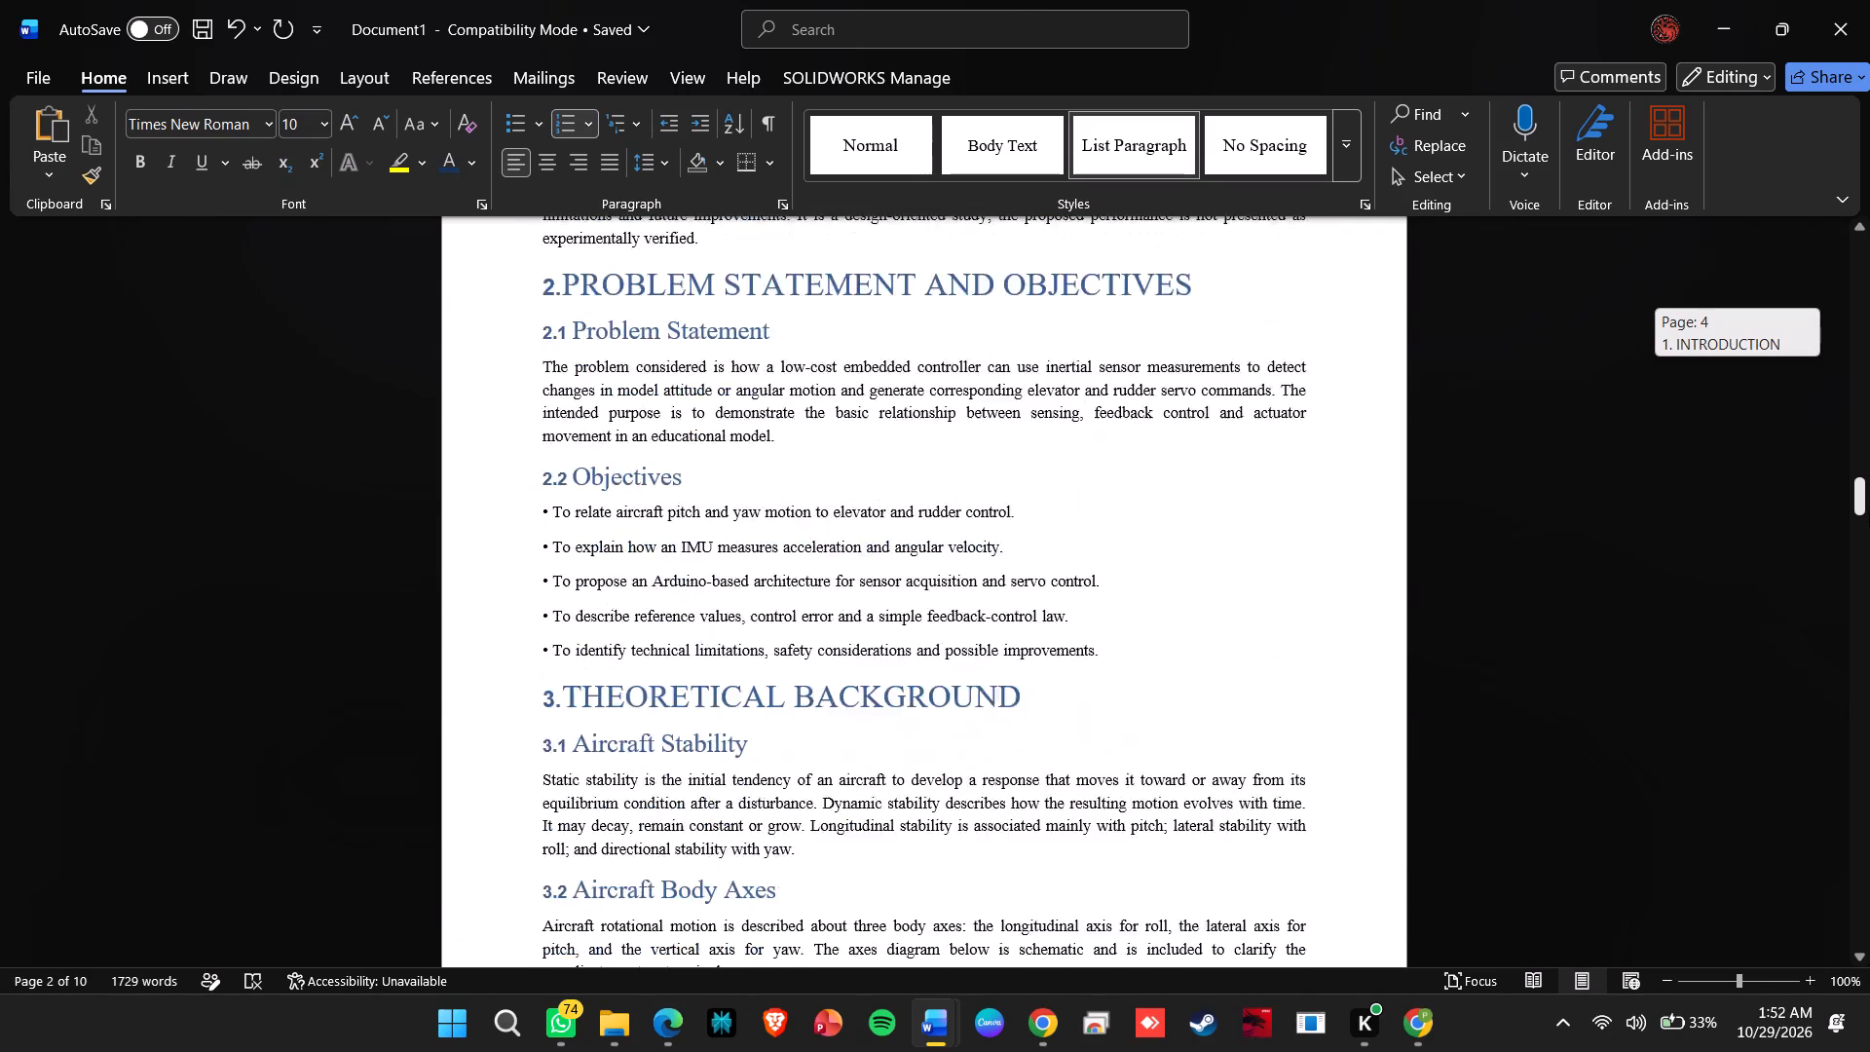
drag(1869, 512, 1867, 391)
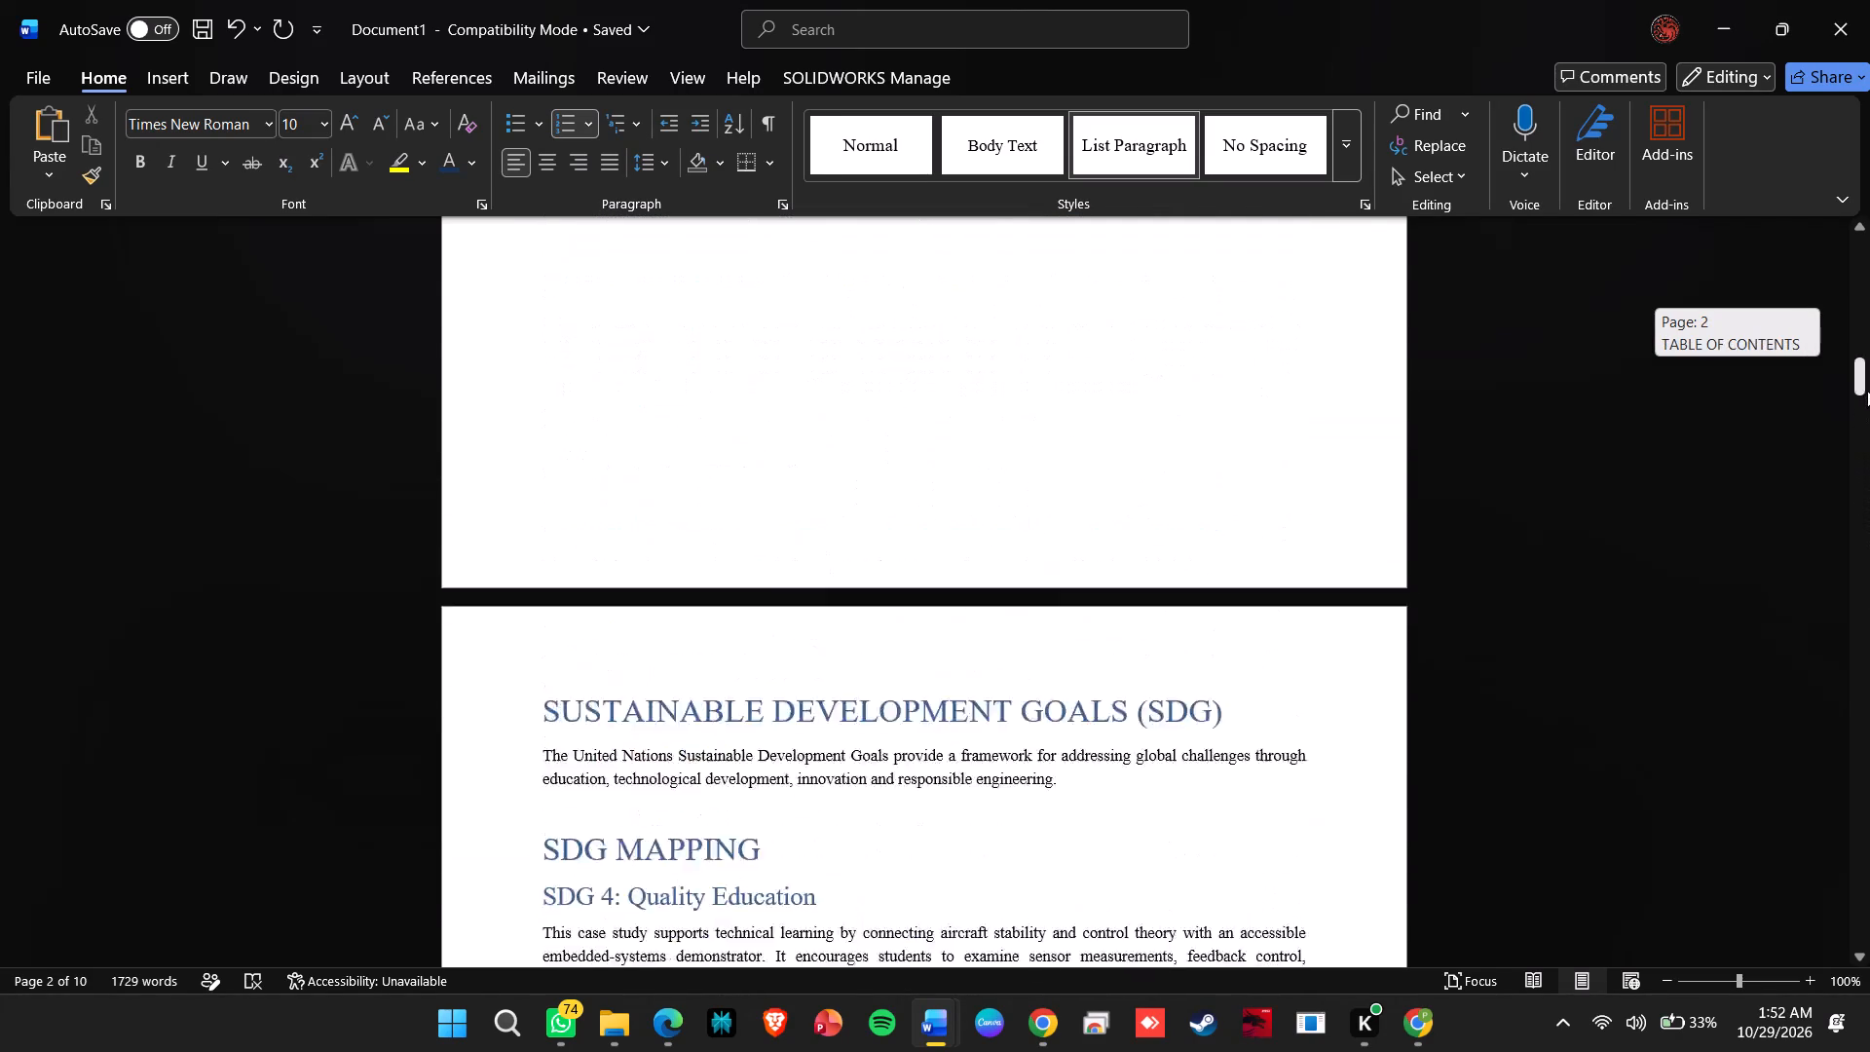
drag(1867, 391, 1868, 337)
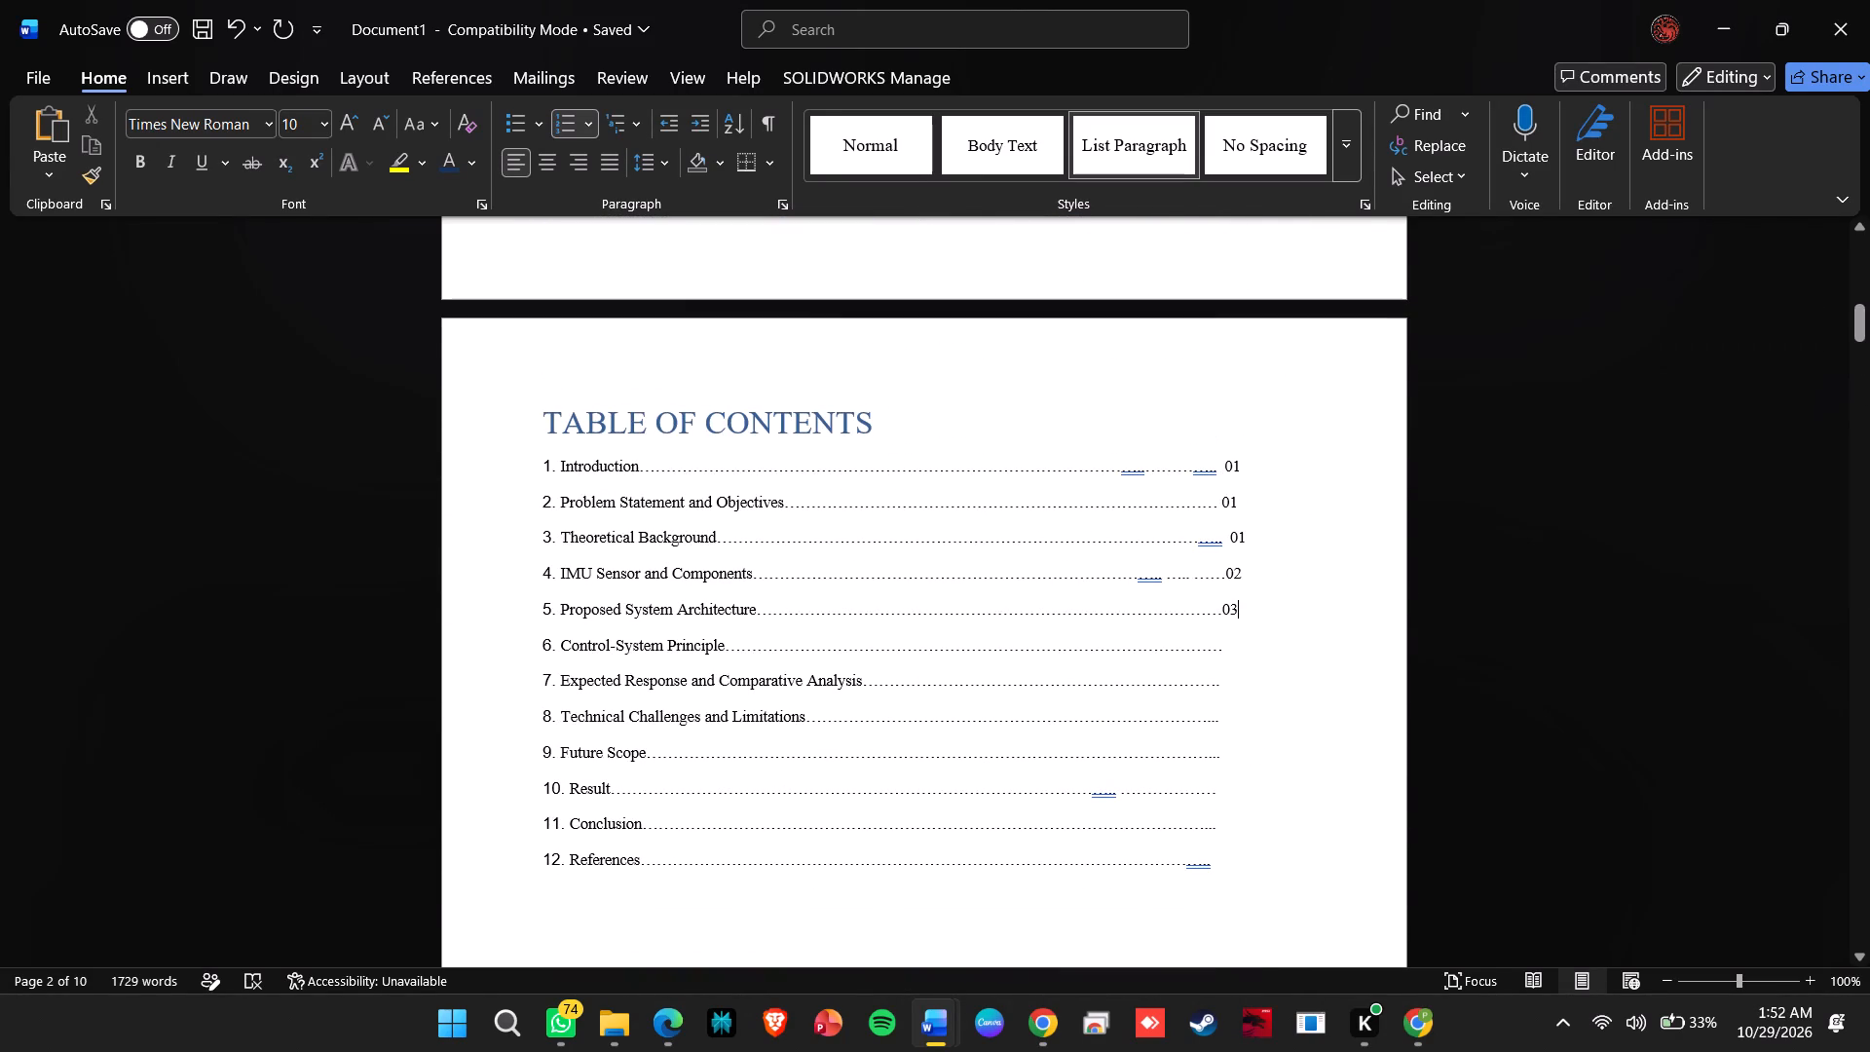
Set the table of contents page numbers to 02 for Theoretical Background and 03 for IMU Sensor and Components.
click(1257, 537)
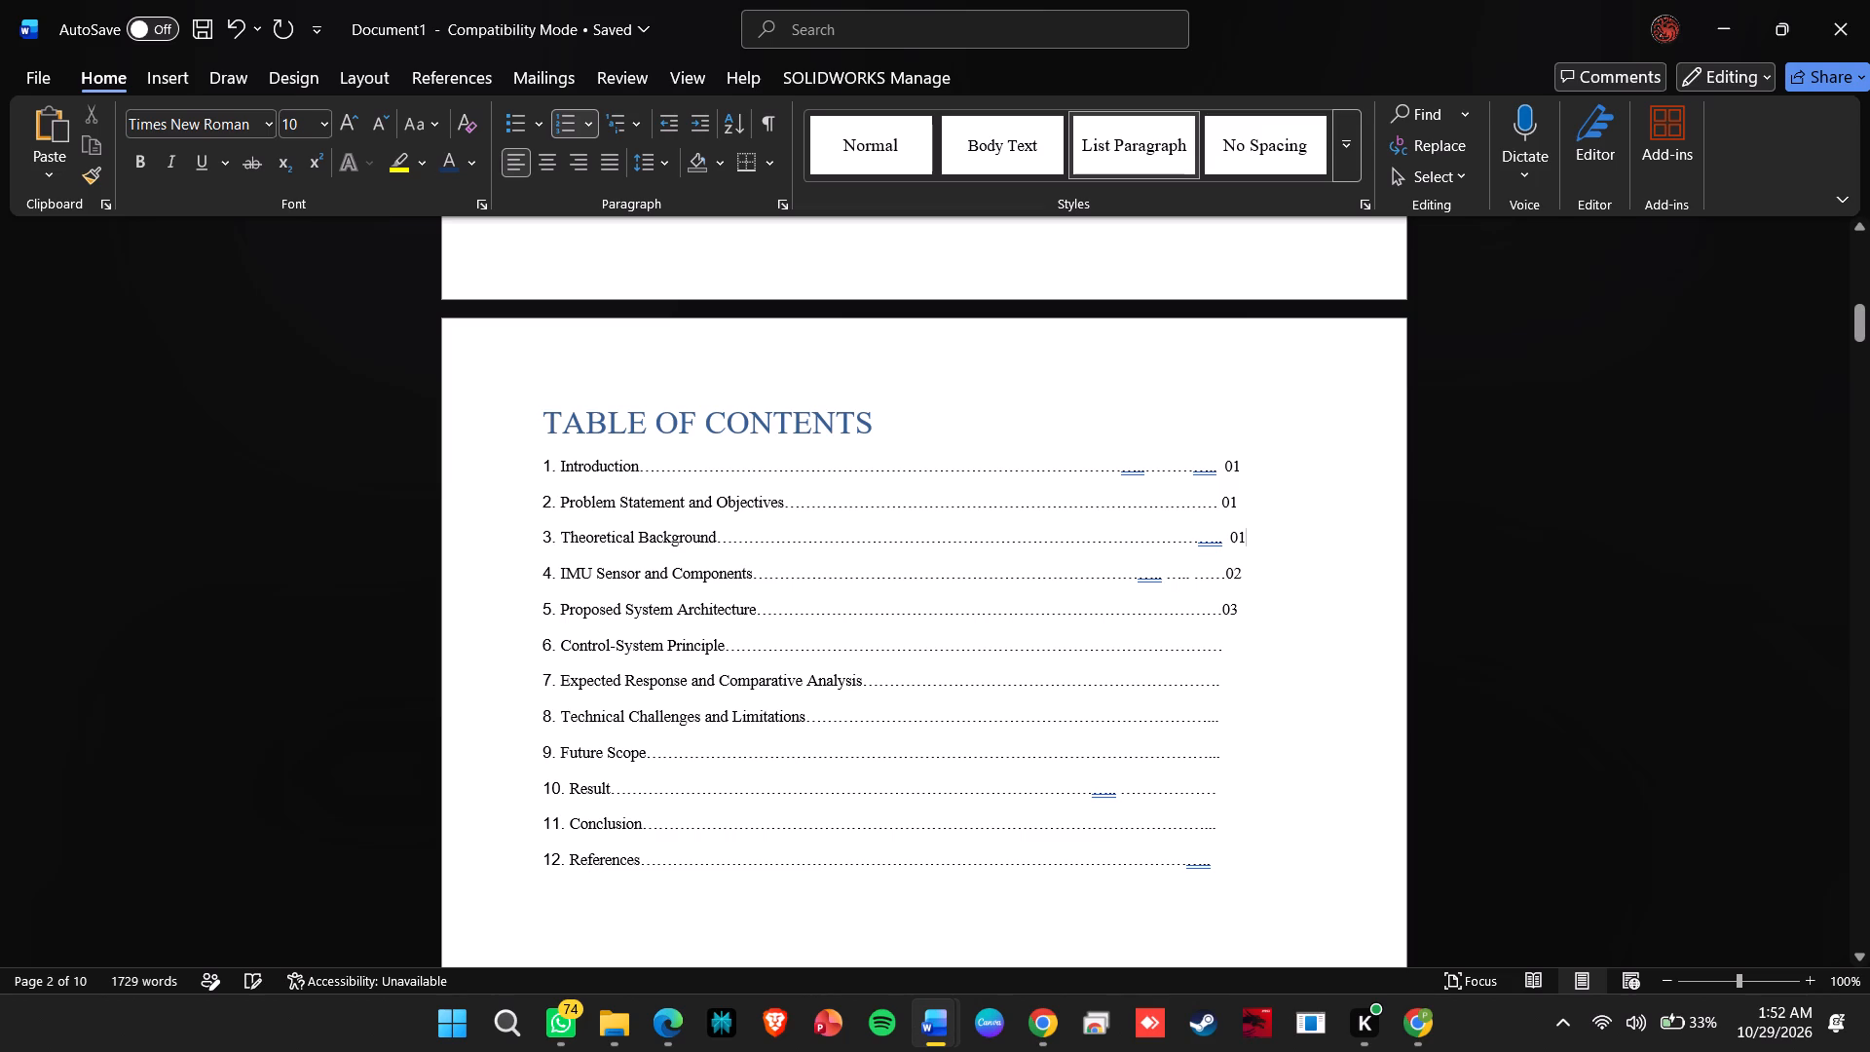
key(BackSpace)
key(2)
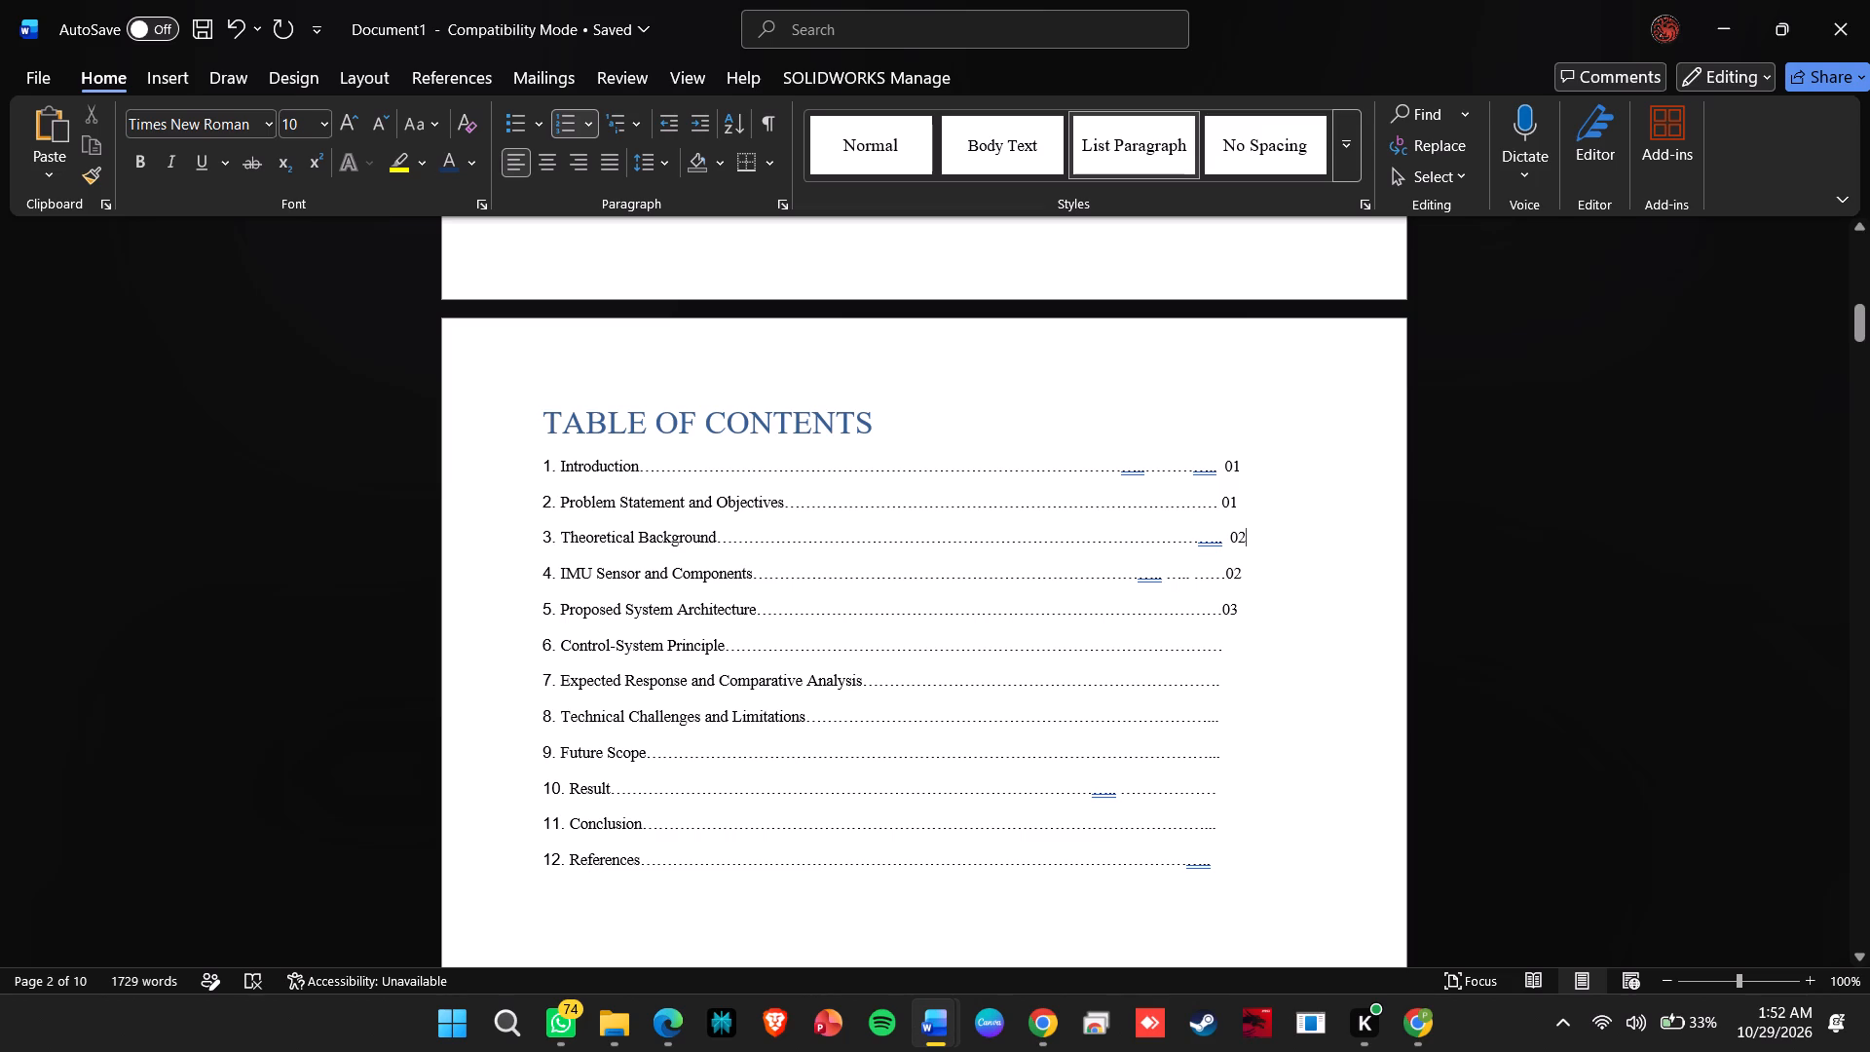
click(1241, 574)
key(BackSpace)
key(3)
Check the section pages and change the Proposed System Architecture page number in the table of contents to 04.
click(1250, 607)
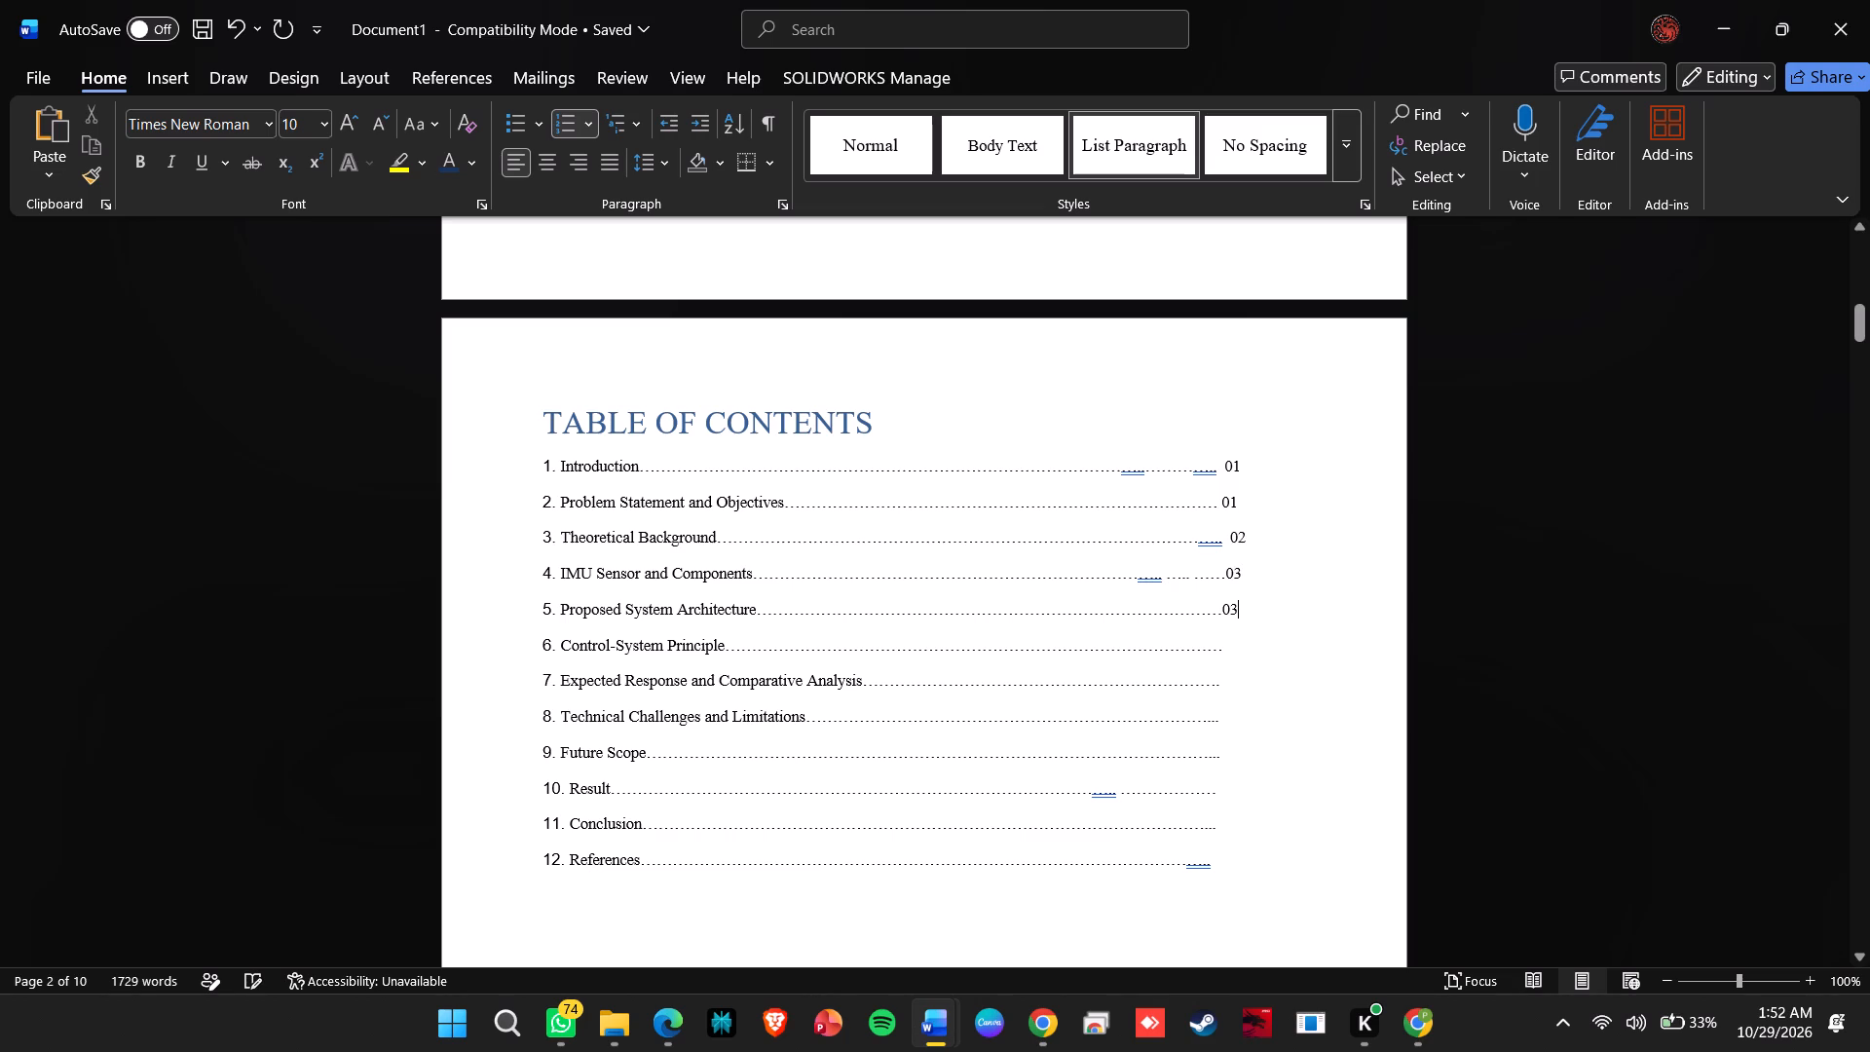
drag(1857, 325, 1869, 555)
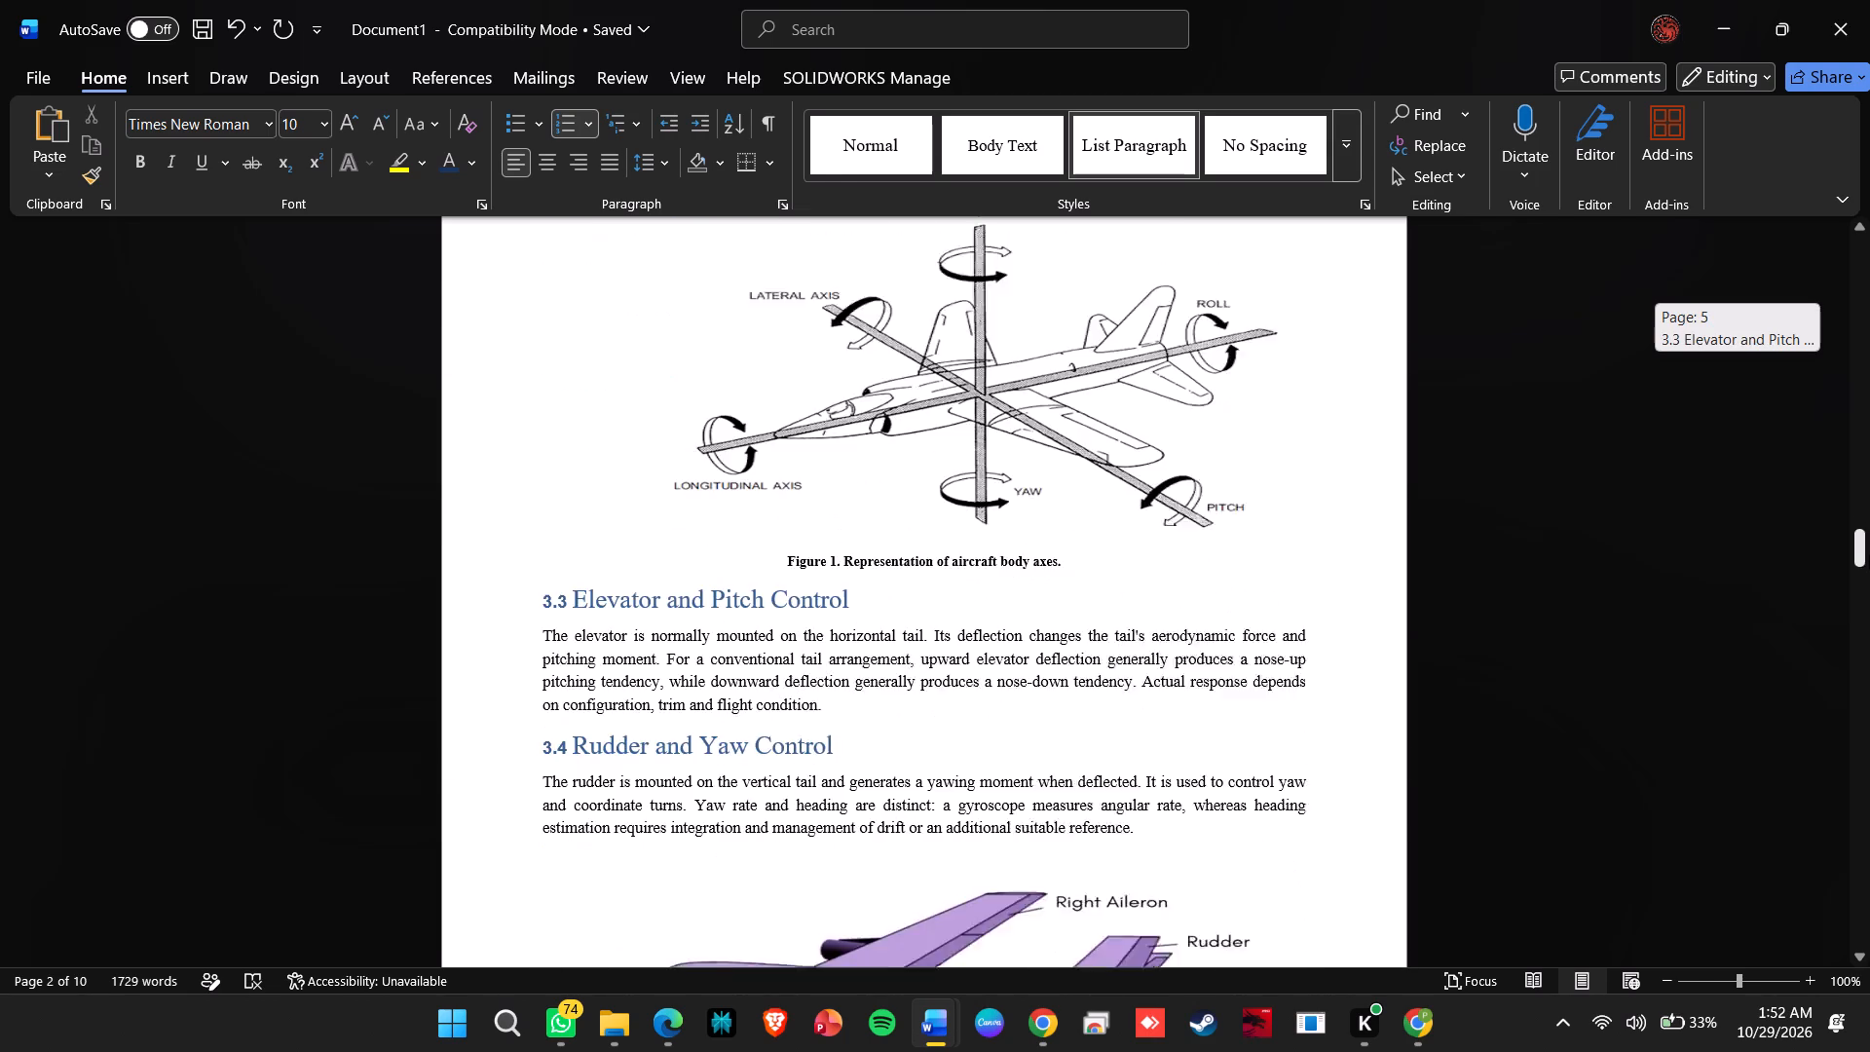
drag(1869, 555, 1869, 639)
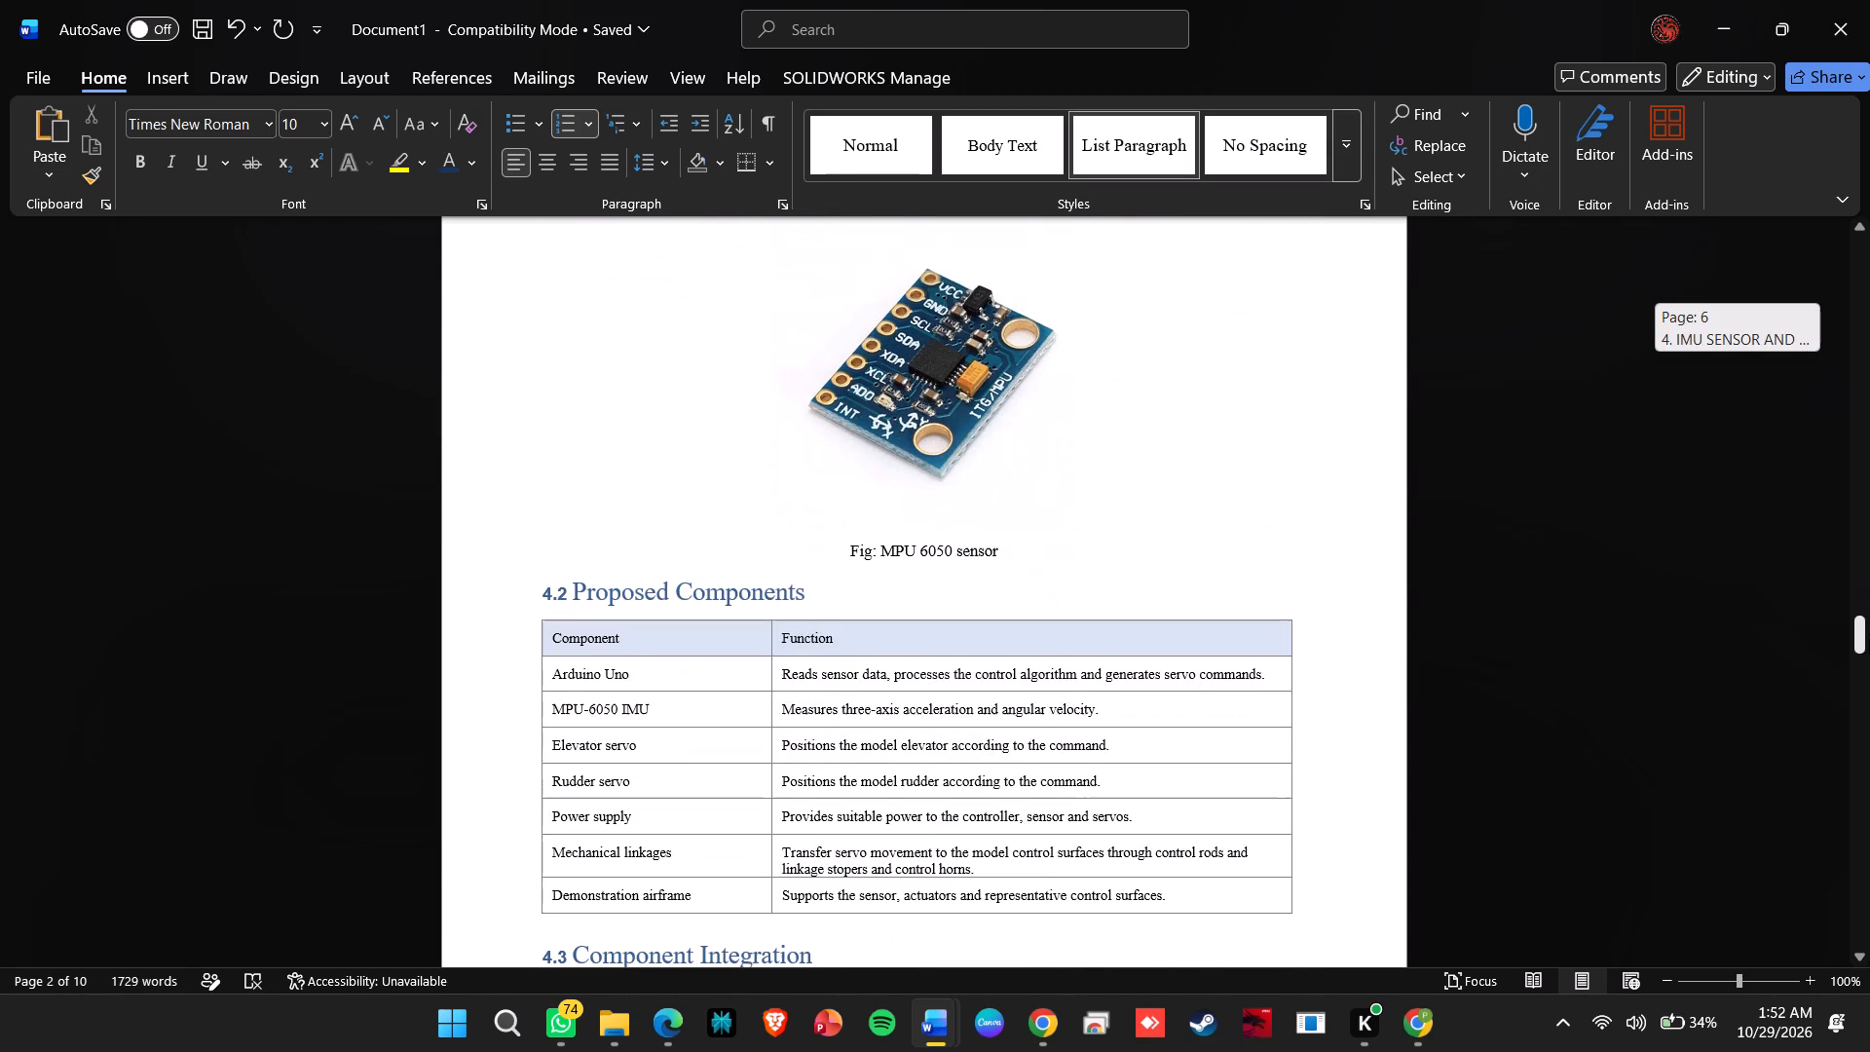
drag(1869, 639, 1857, 555)
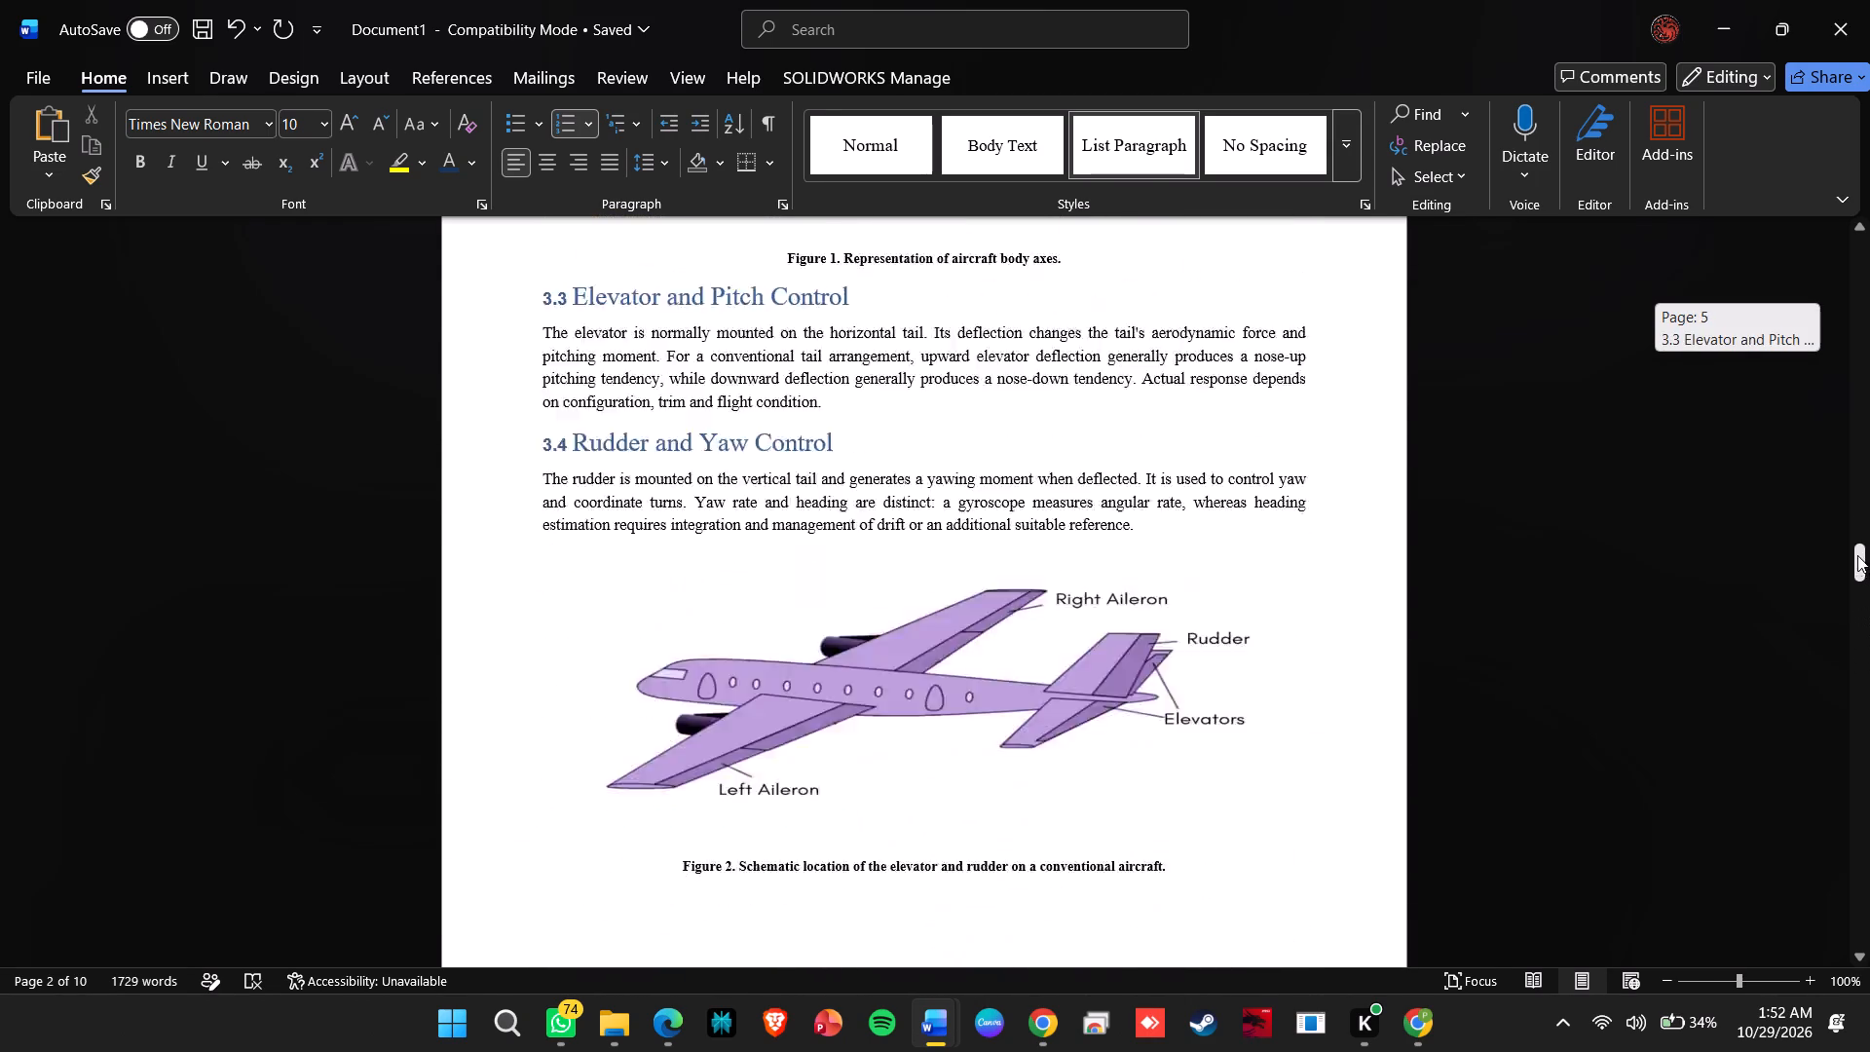
drag(1857, 555, 1842, 359)
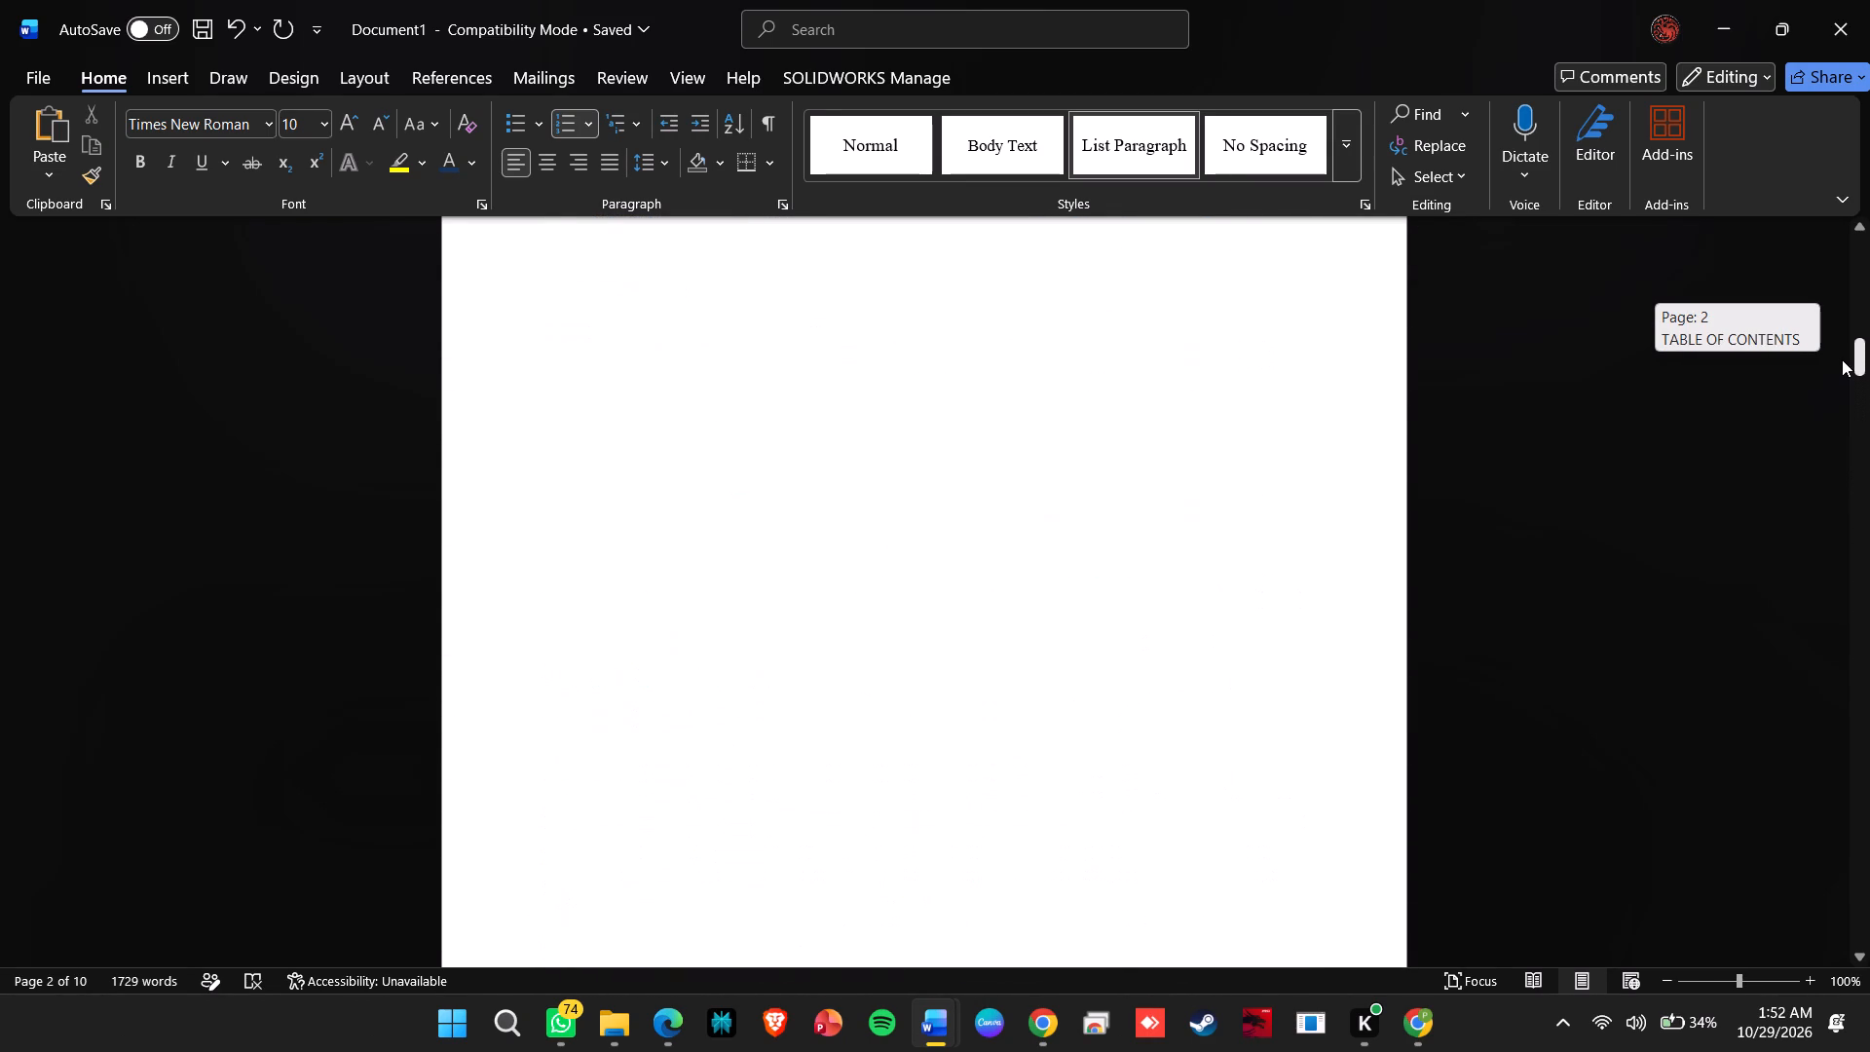
drag(1842, 359, 1842, 336)
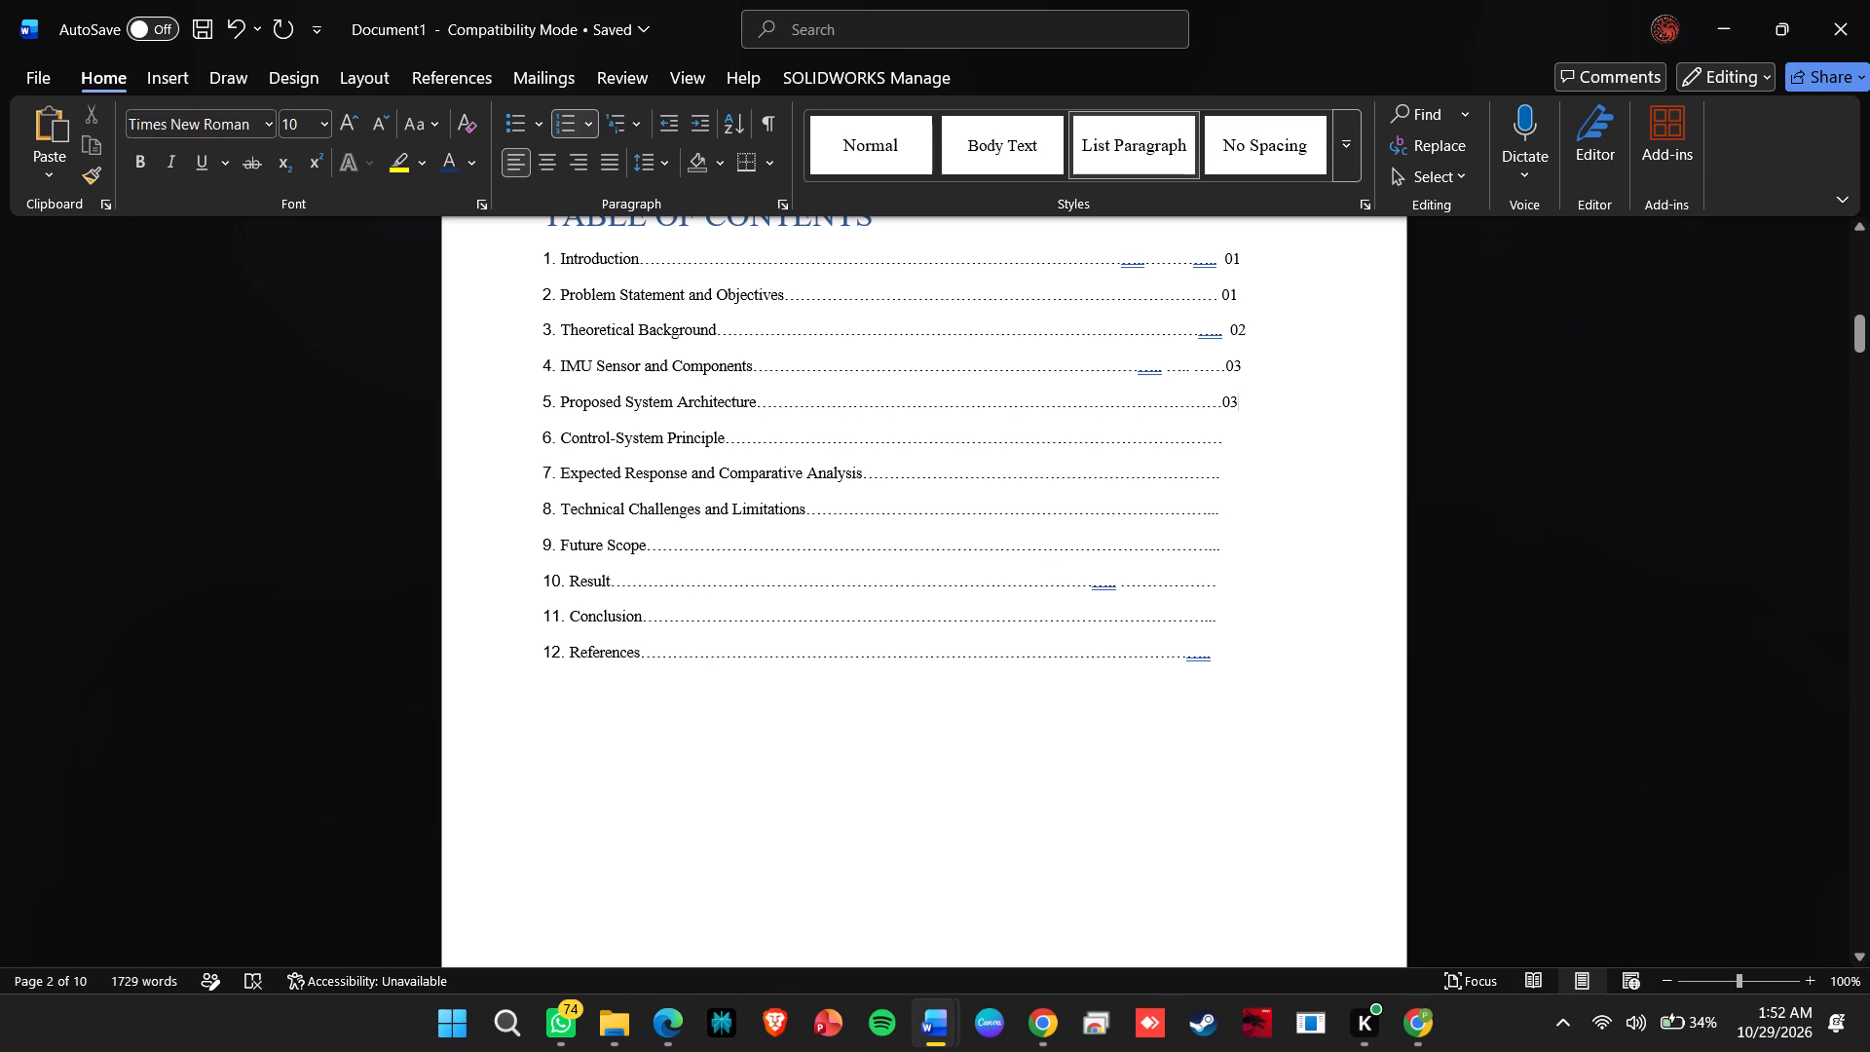
key(BackSpace)
key(4)
Locate the Control-System Principle section in the report and enter 04 as its page number in the table of contents.
drag(1856, 333, 1869, 682)
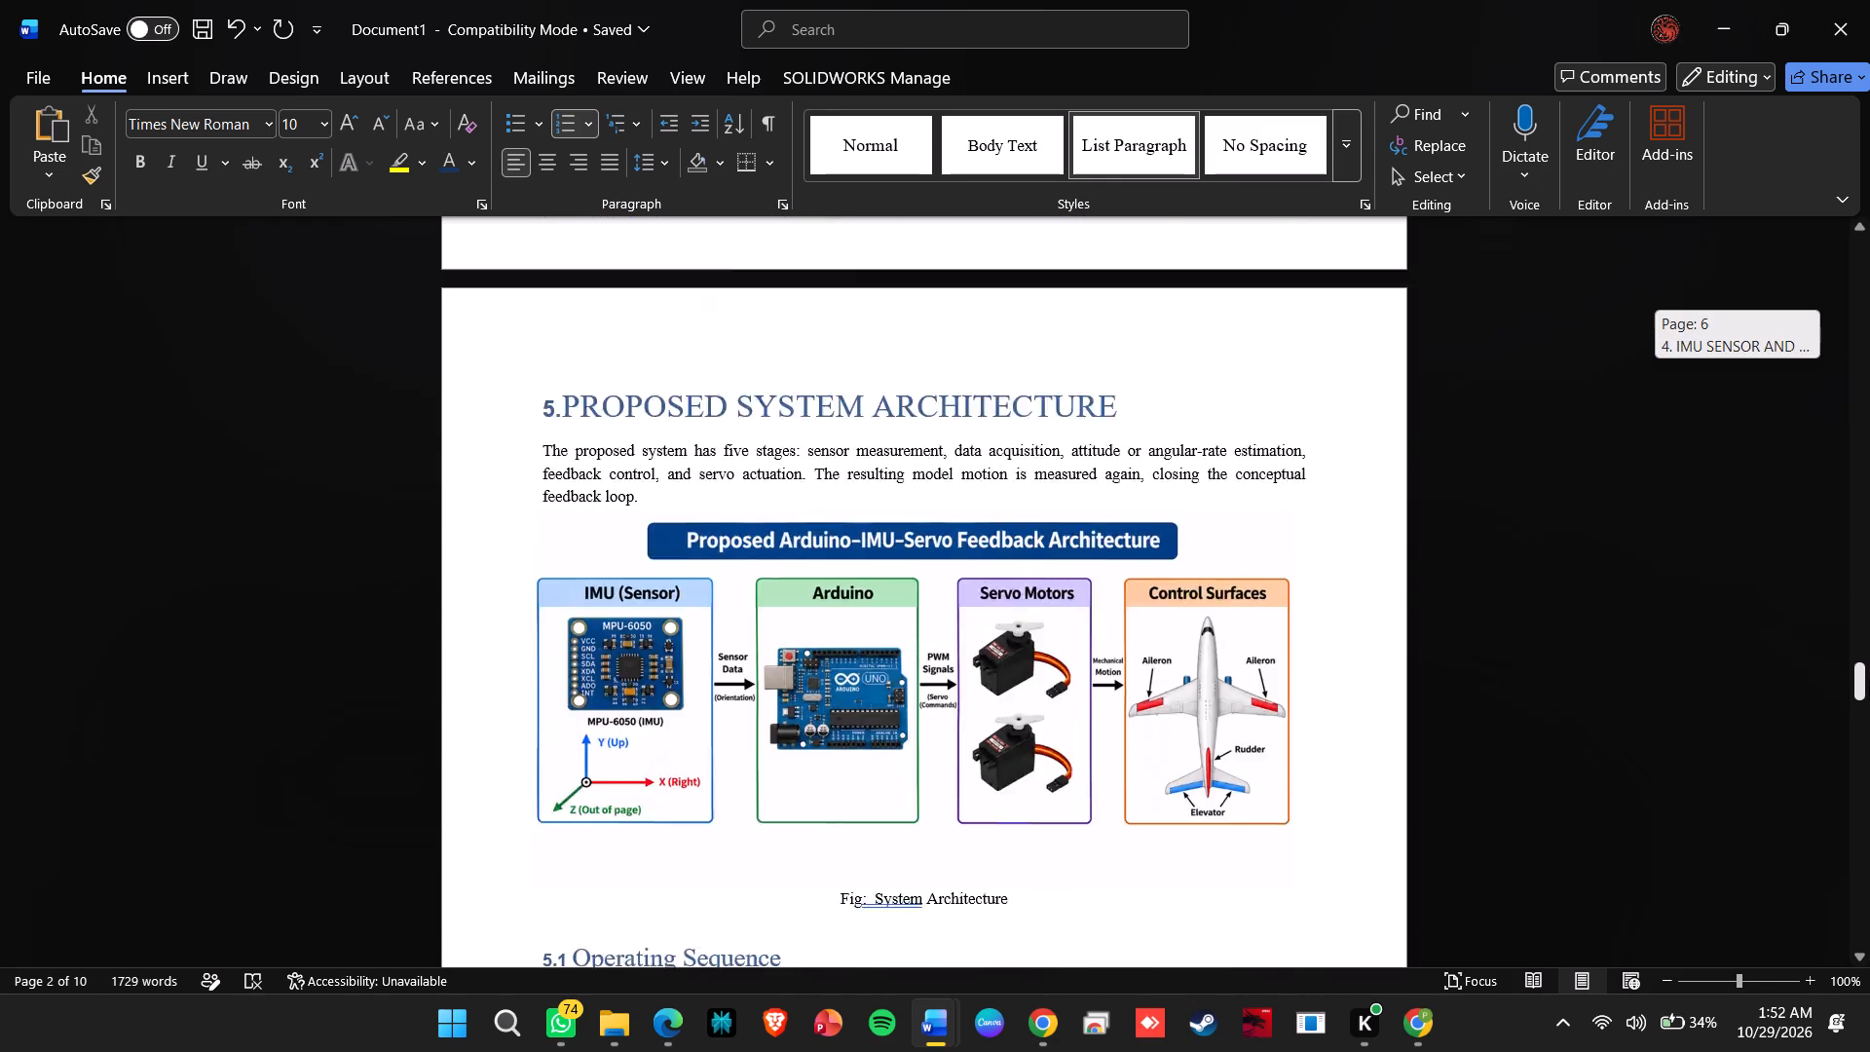
drag(1869, 682, 1863, 708)
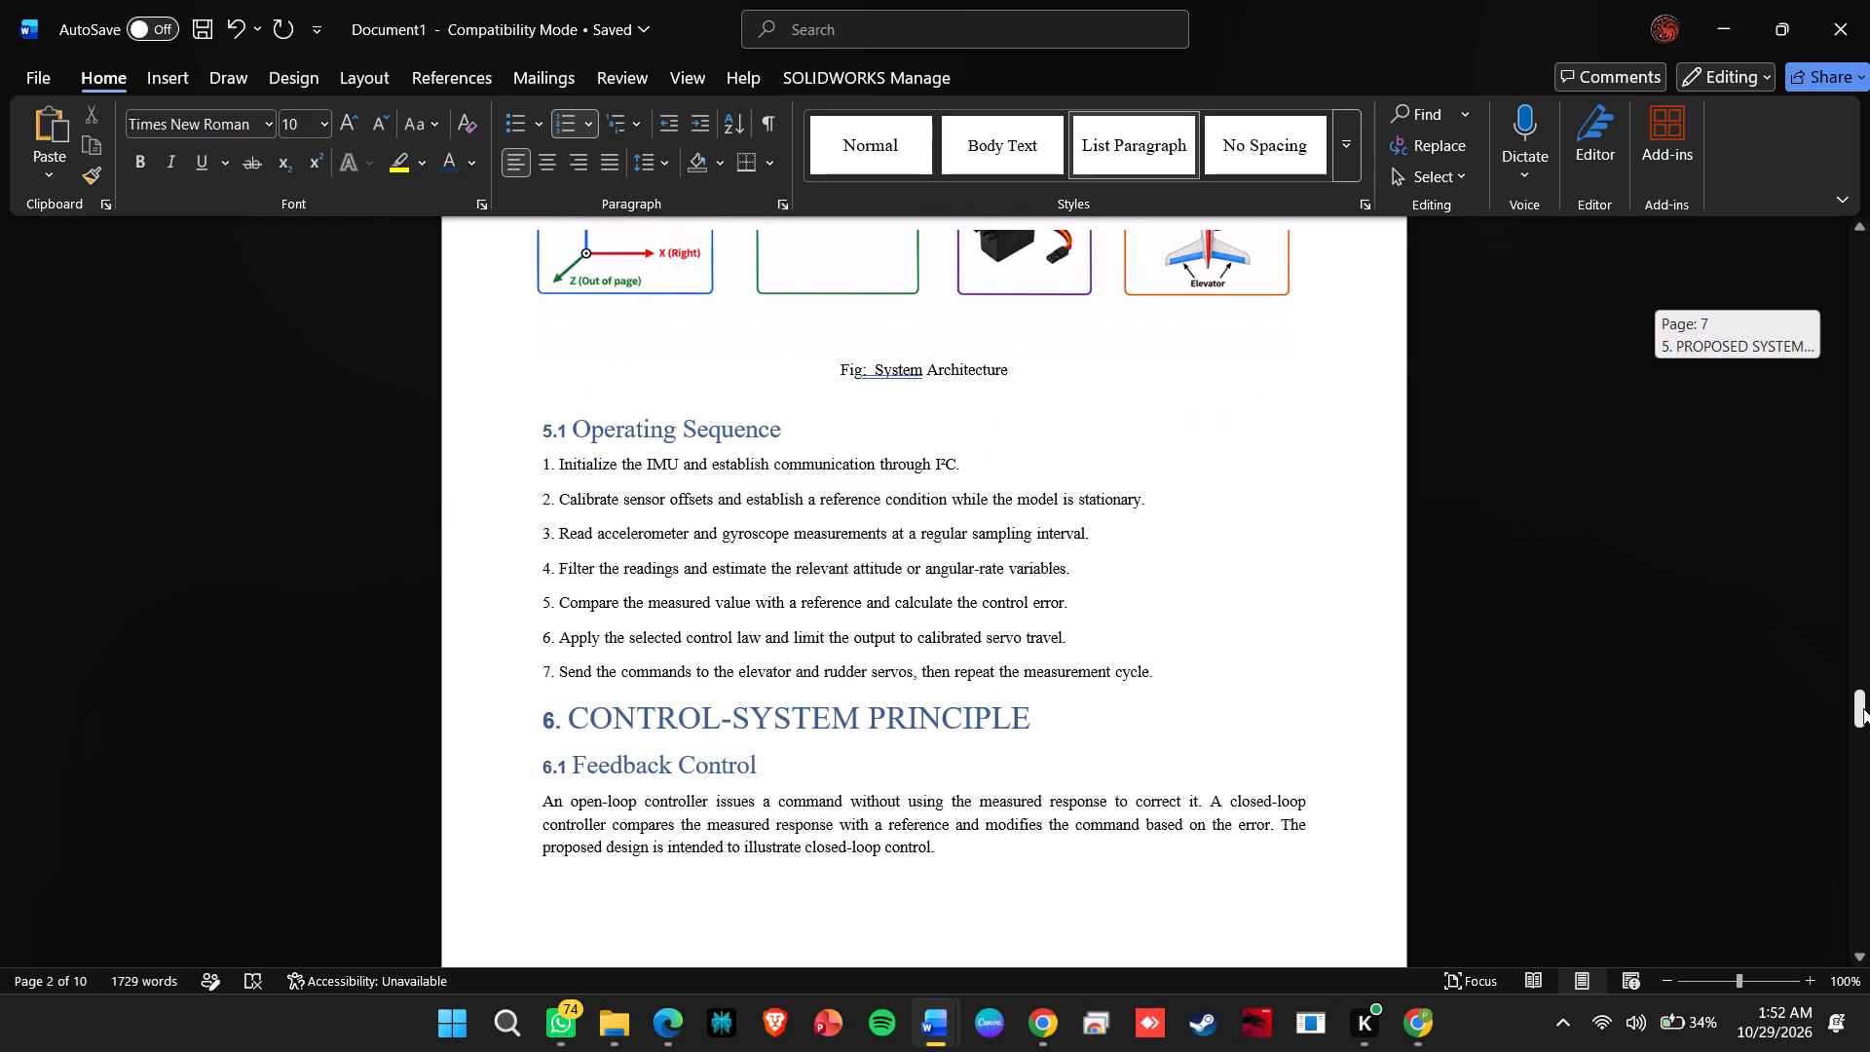
drag(1863, 708, 1860, 315)
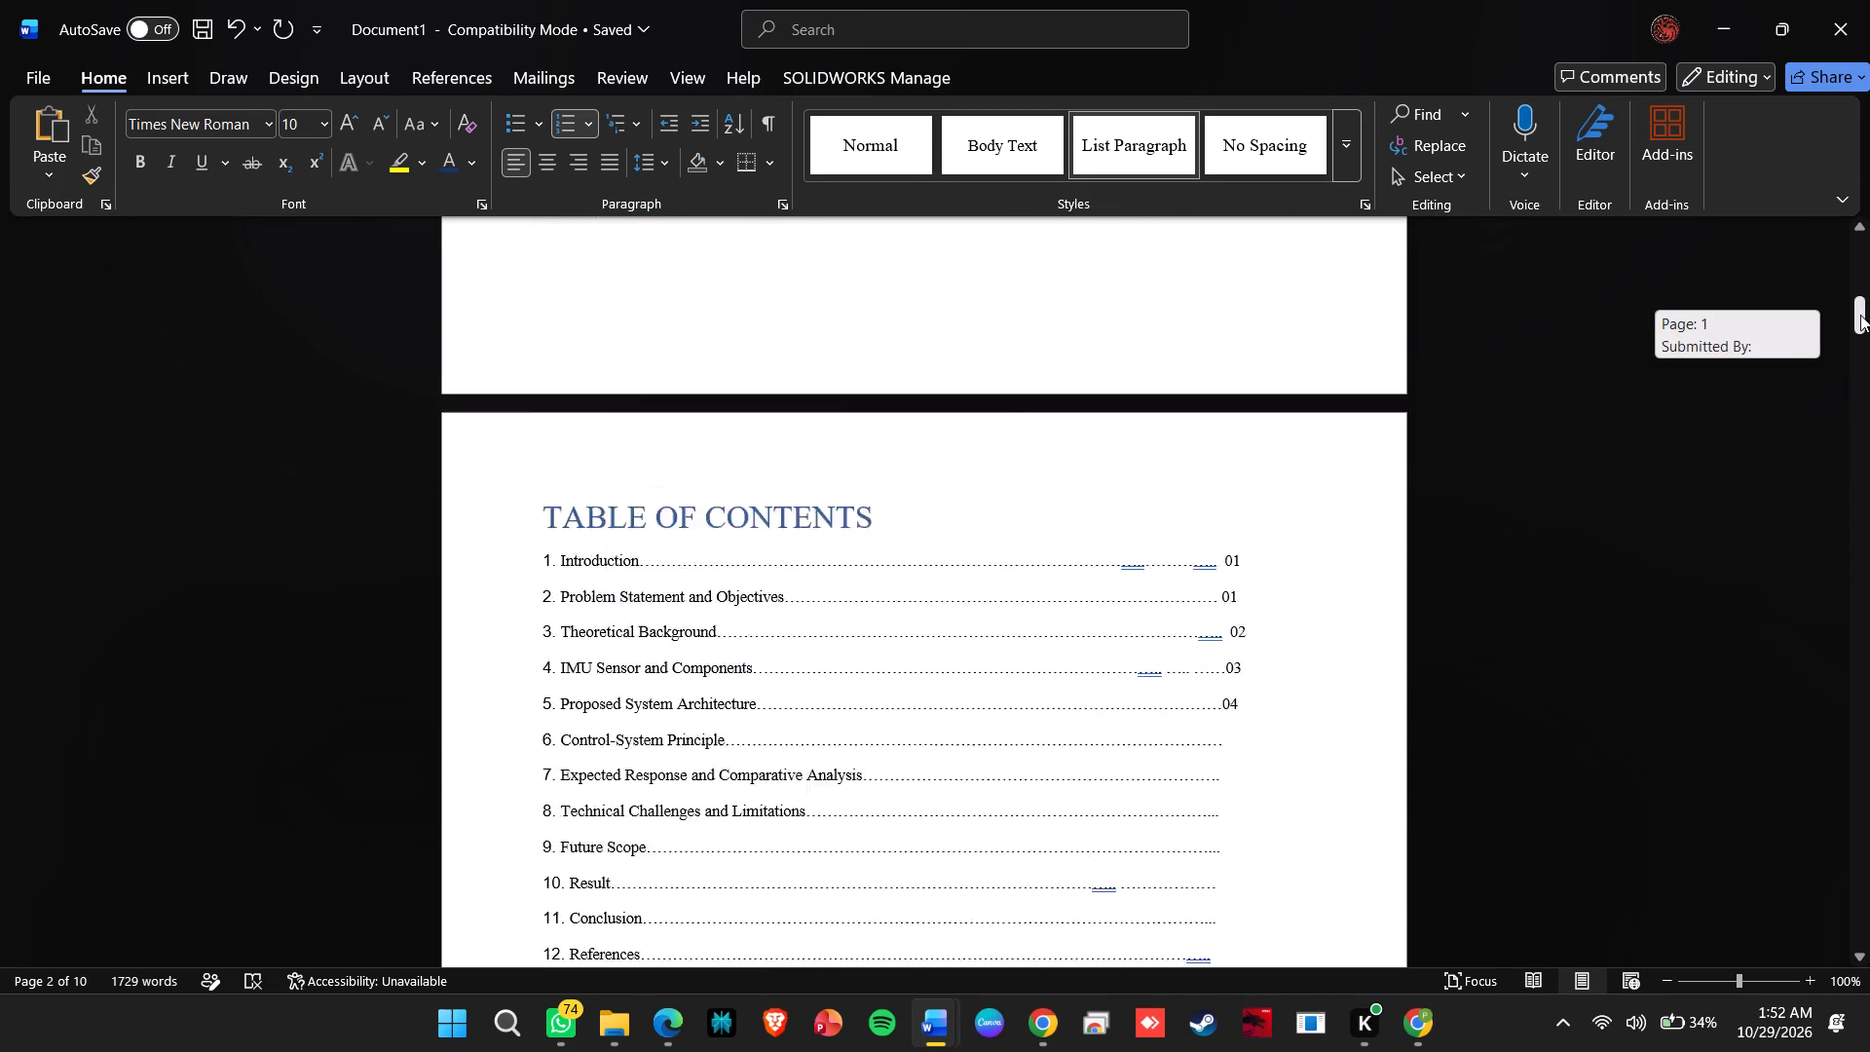
drag(1860, 315, 1868, 325)
click(1246, 597)
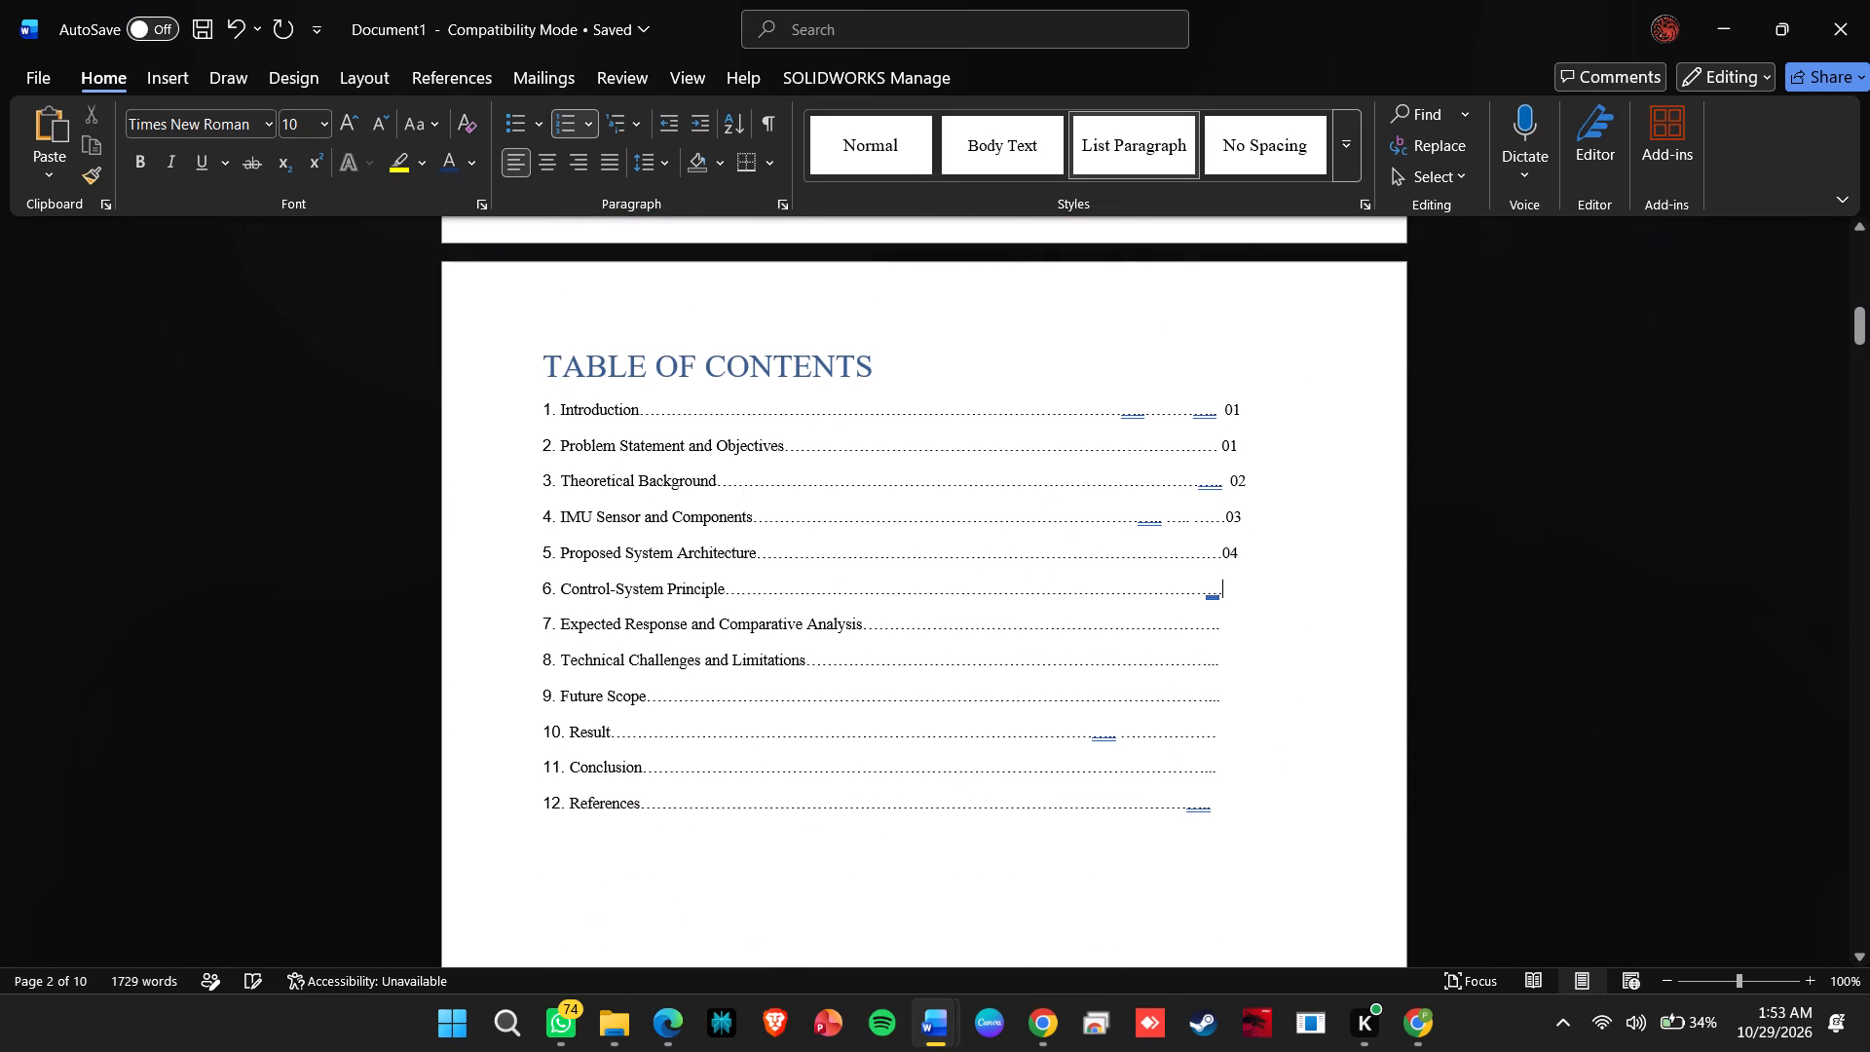
text(04)
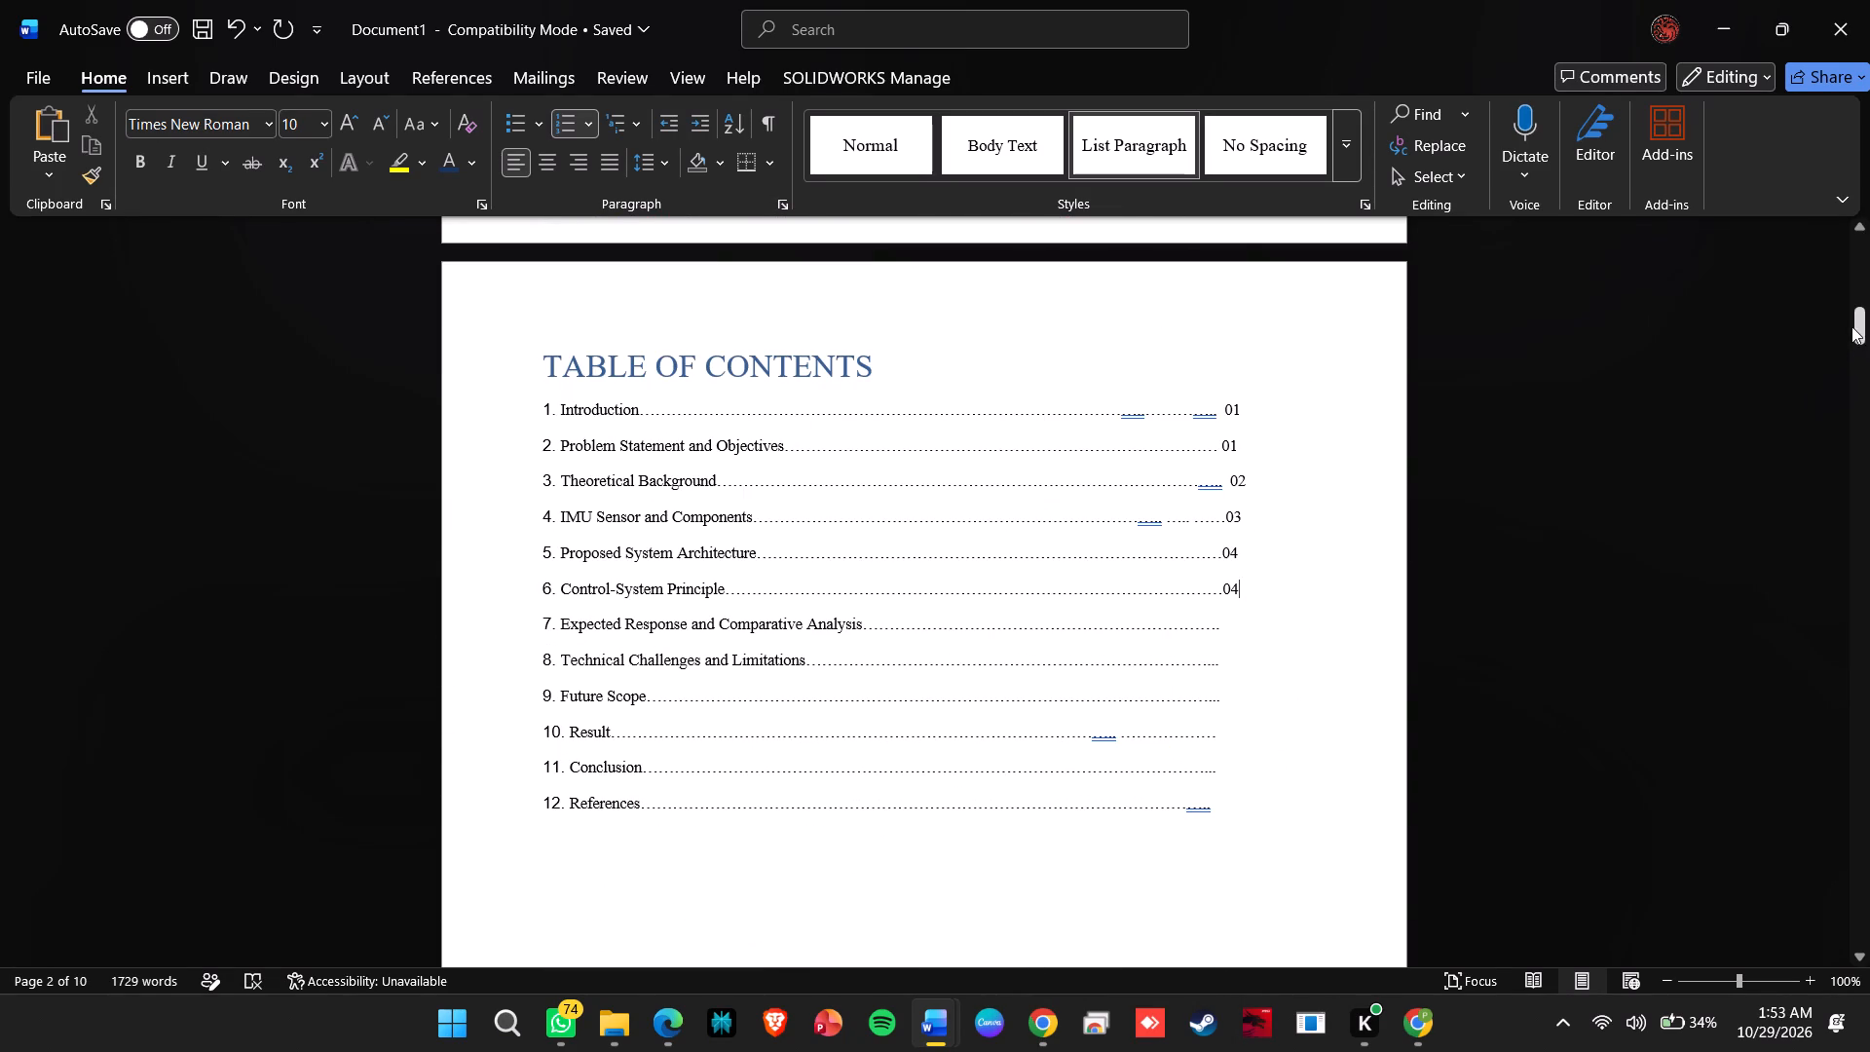
Check the pages of sections 7 and 8 and enter 05 for Expected Response and Comparative Analysis and for Technical Challenges and Limitations.
drag(1851, 326, 1869, 692)
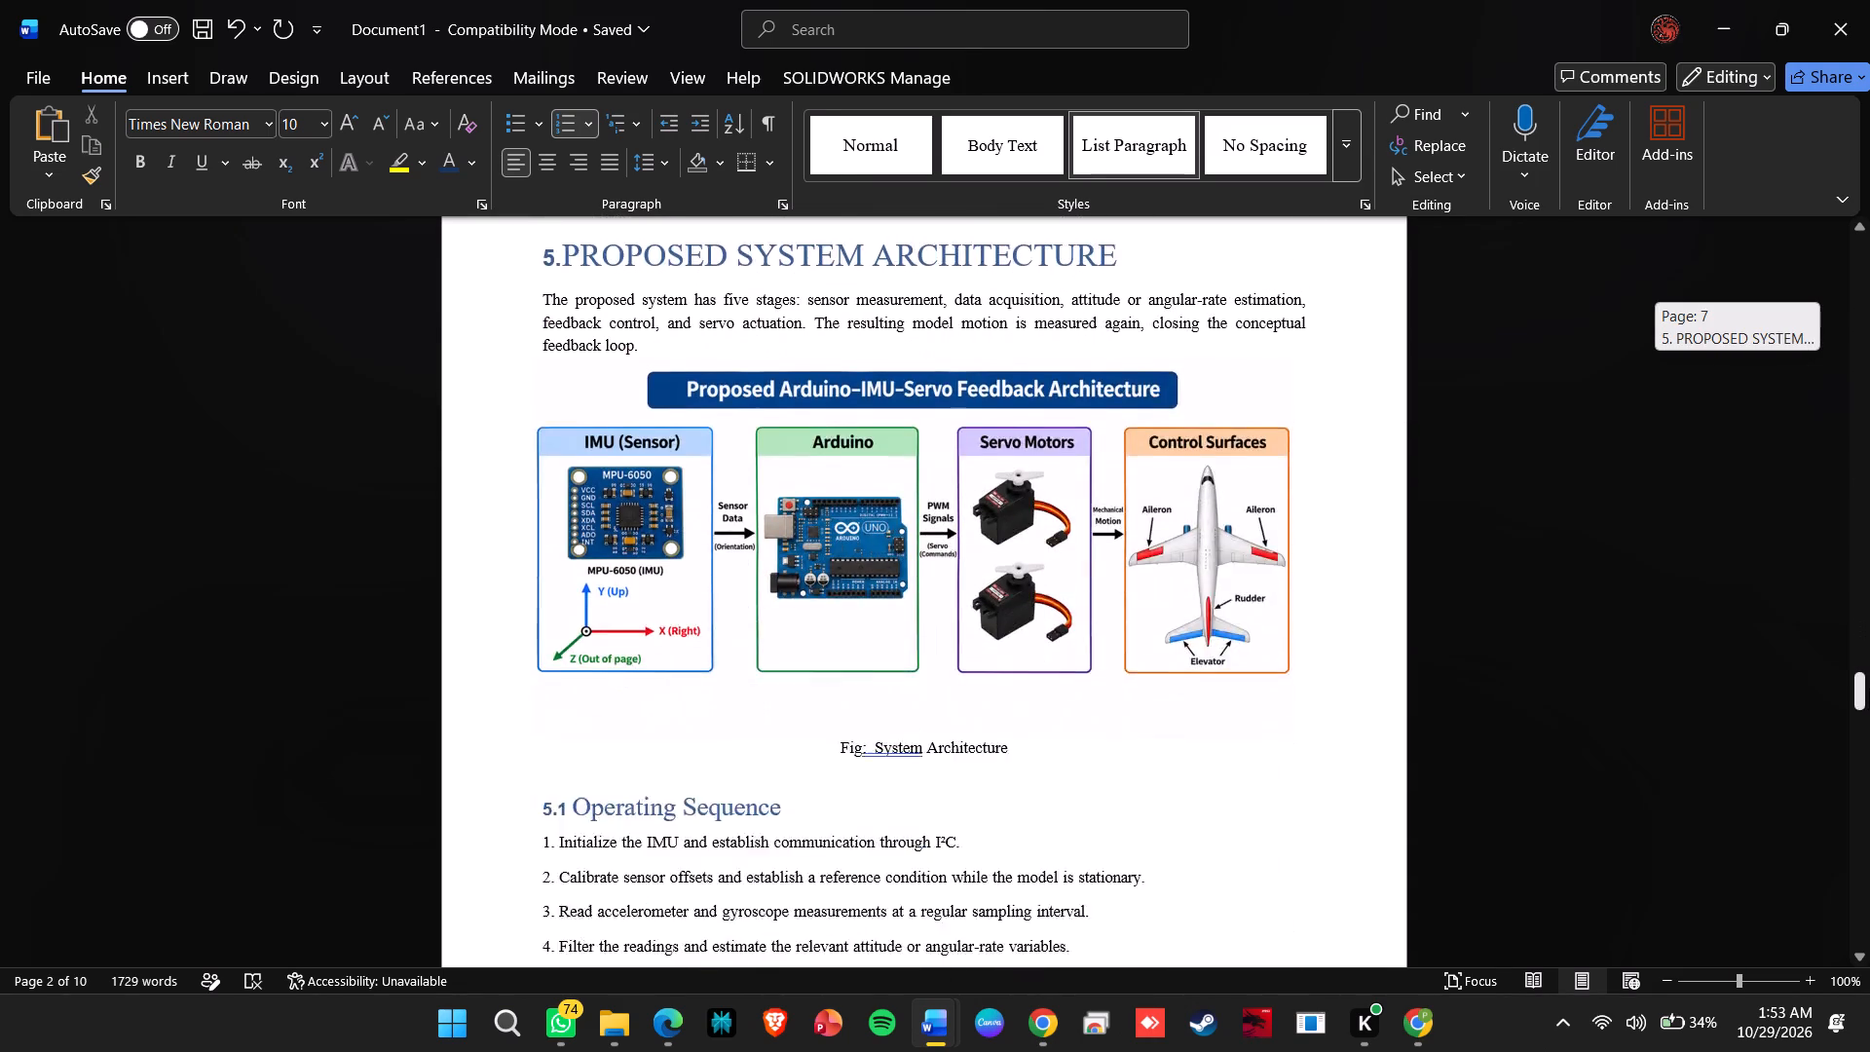
drag(1869, 692, 1867, 767)
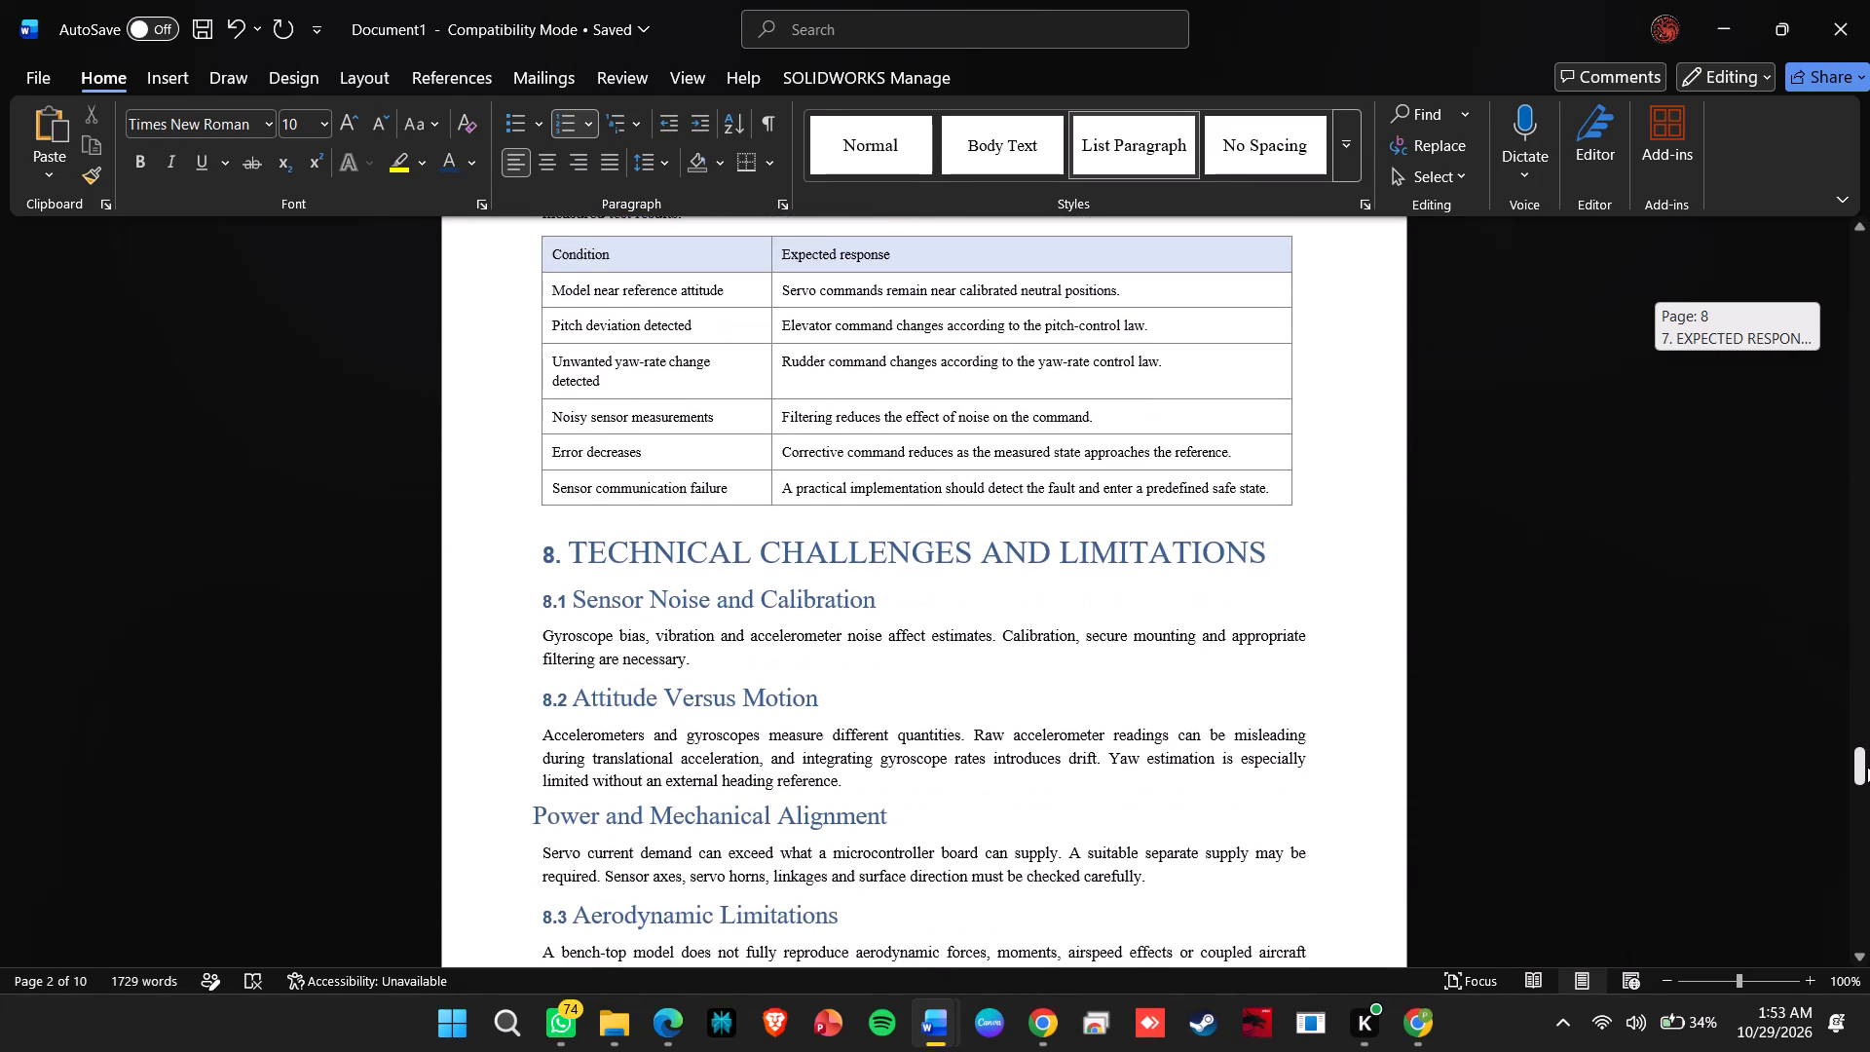
drag(1867, 767, 1869, 771)
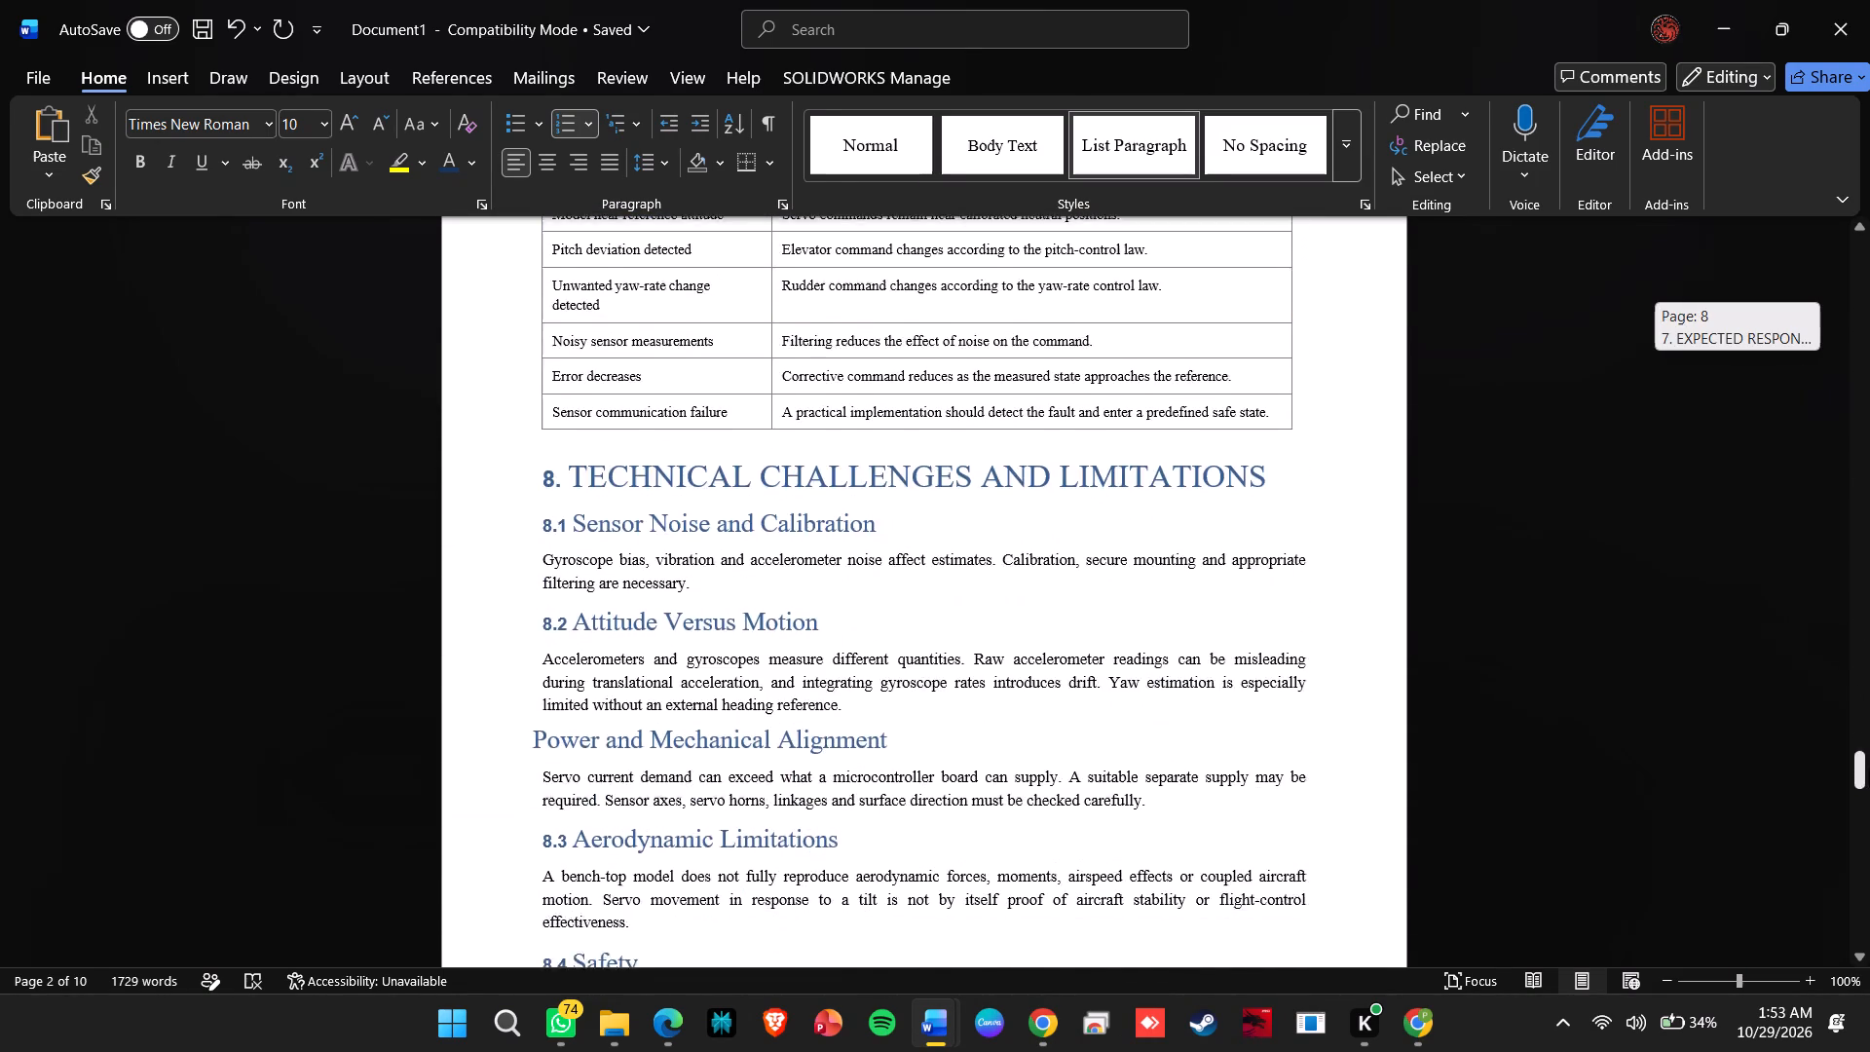
drag(1869, 771, 1849, 568)
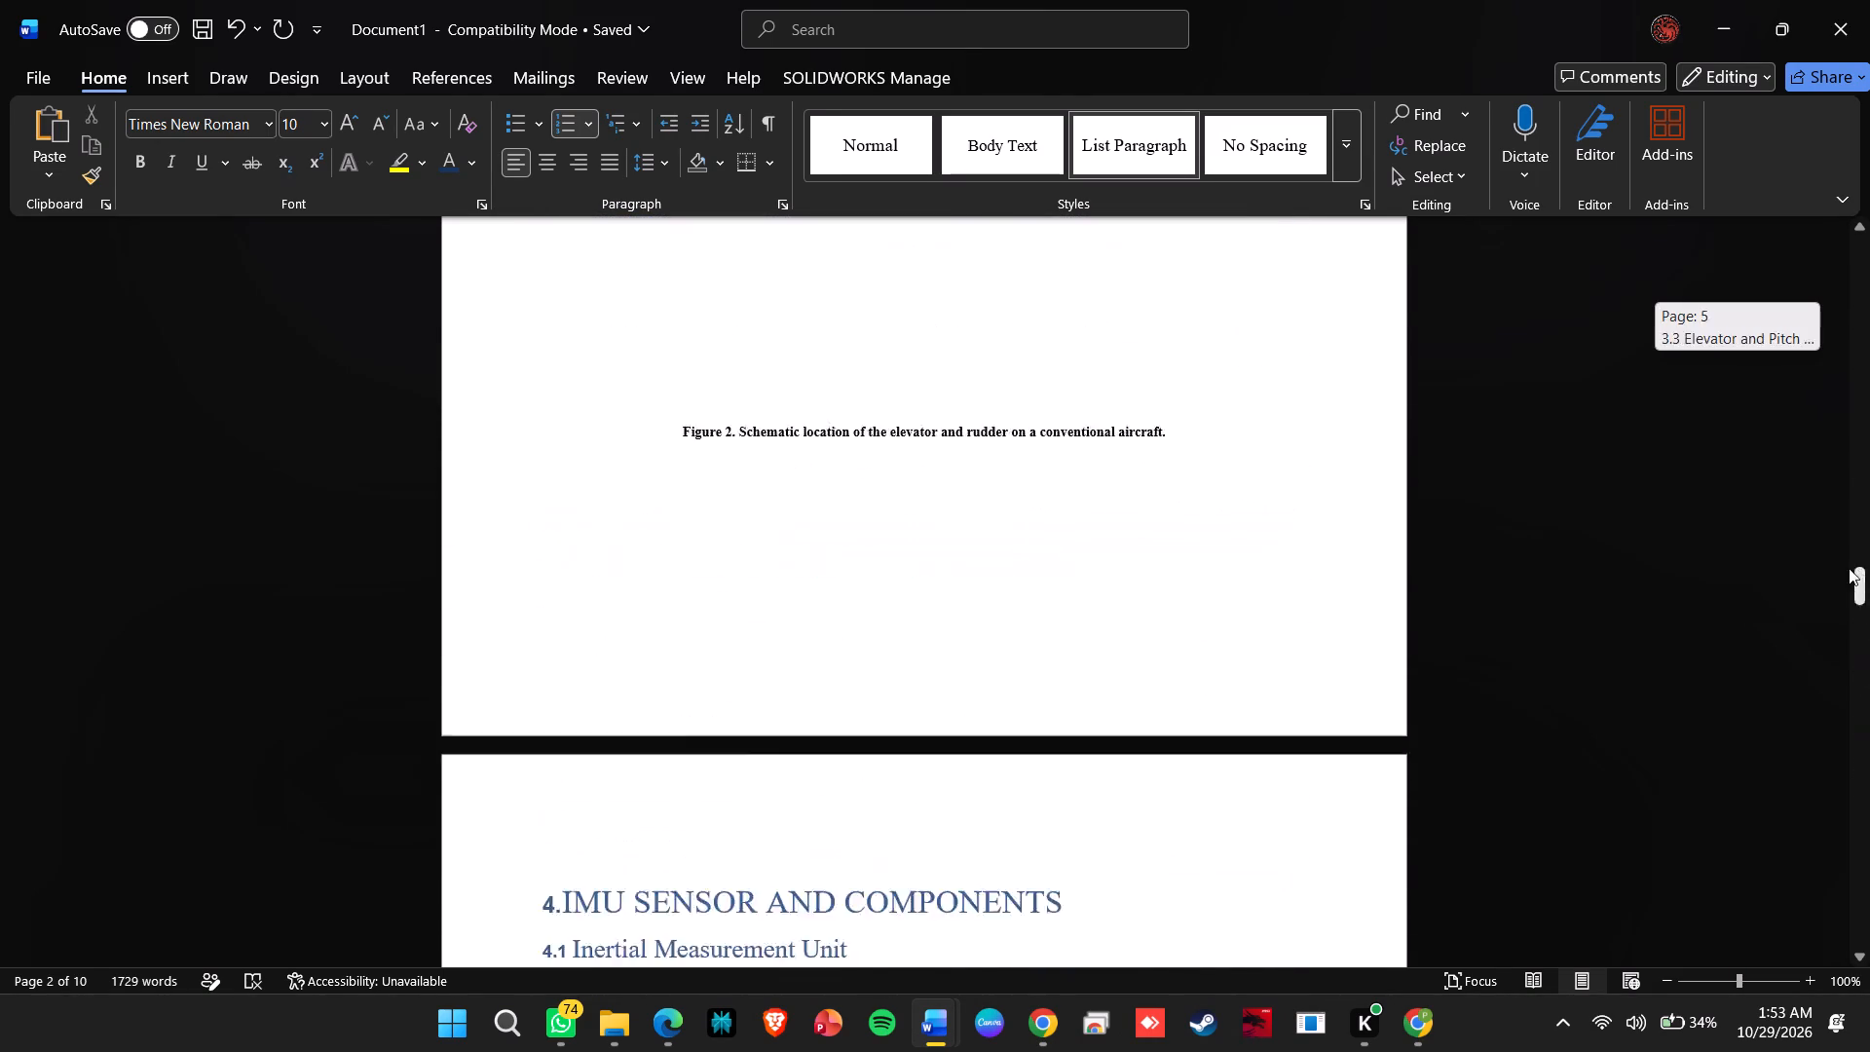
drag(1849, 568, 1869, 333)
click(1230, 487)
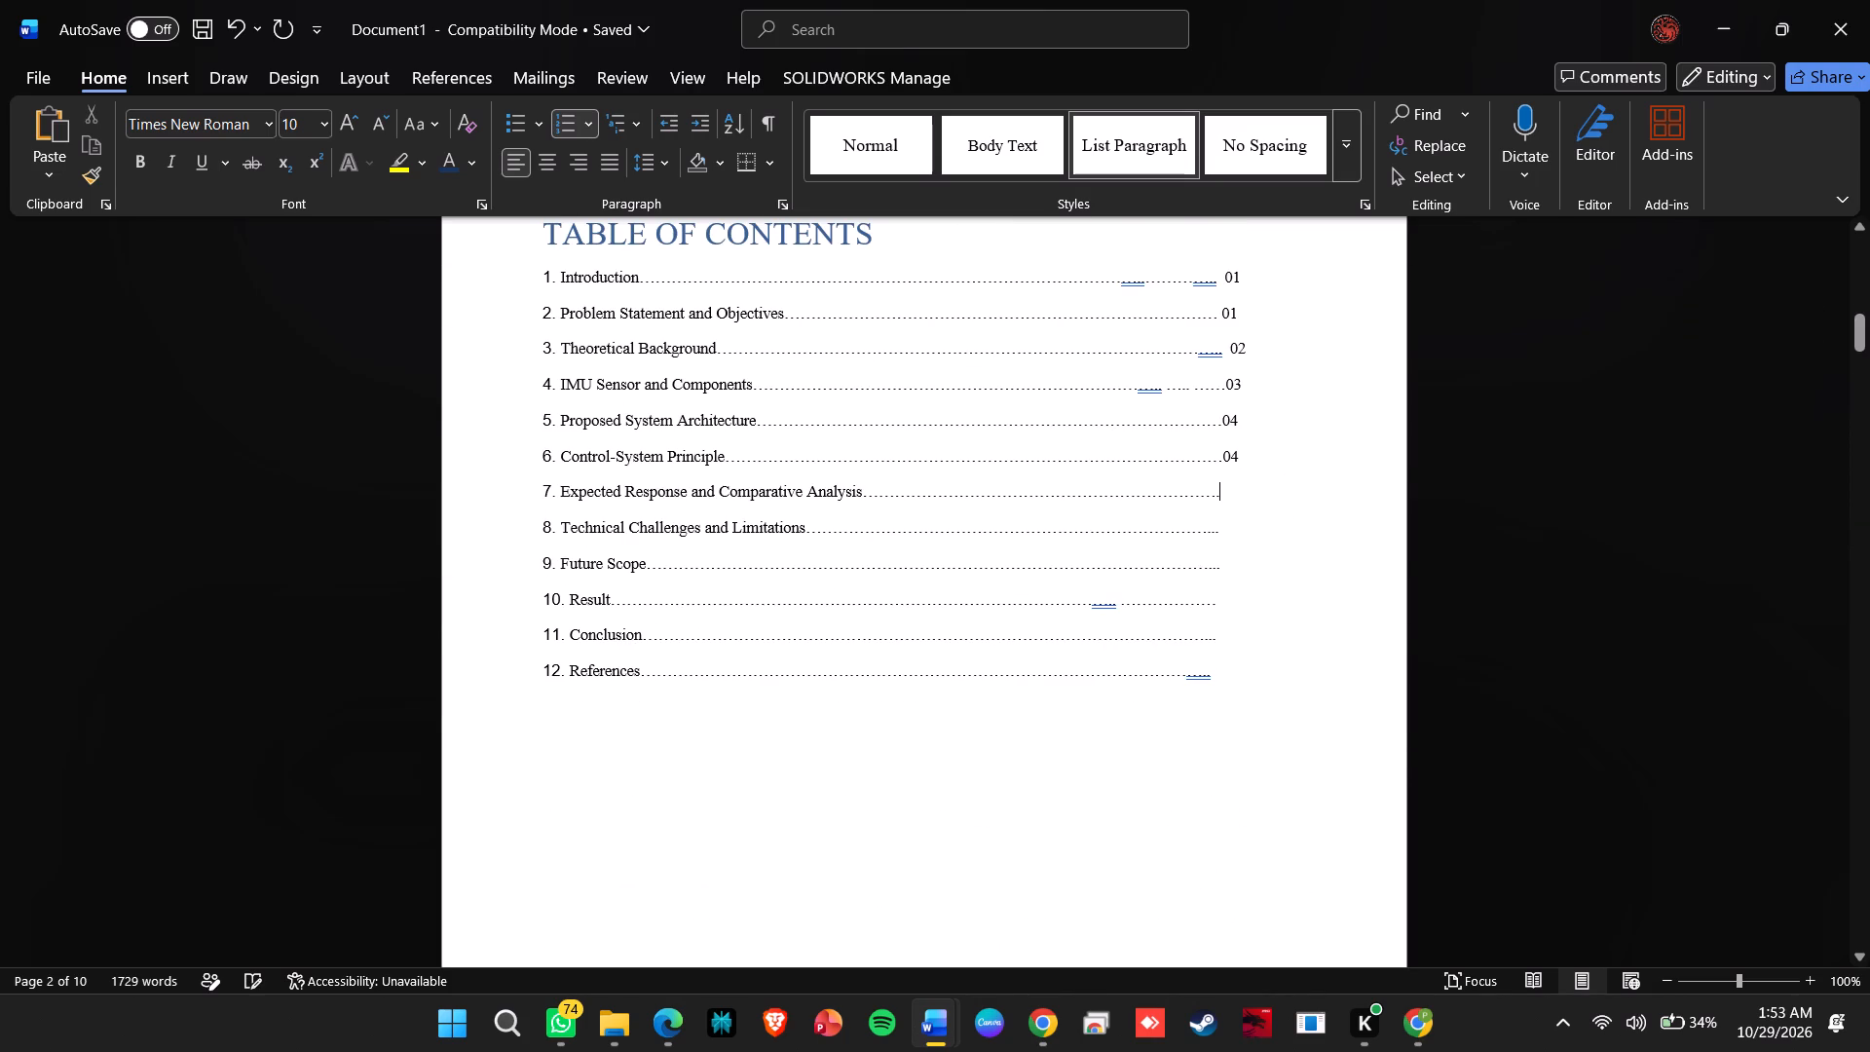
key(0)
key(4)
click(1223, 540)
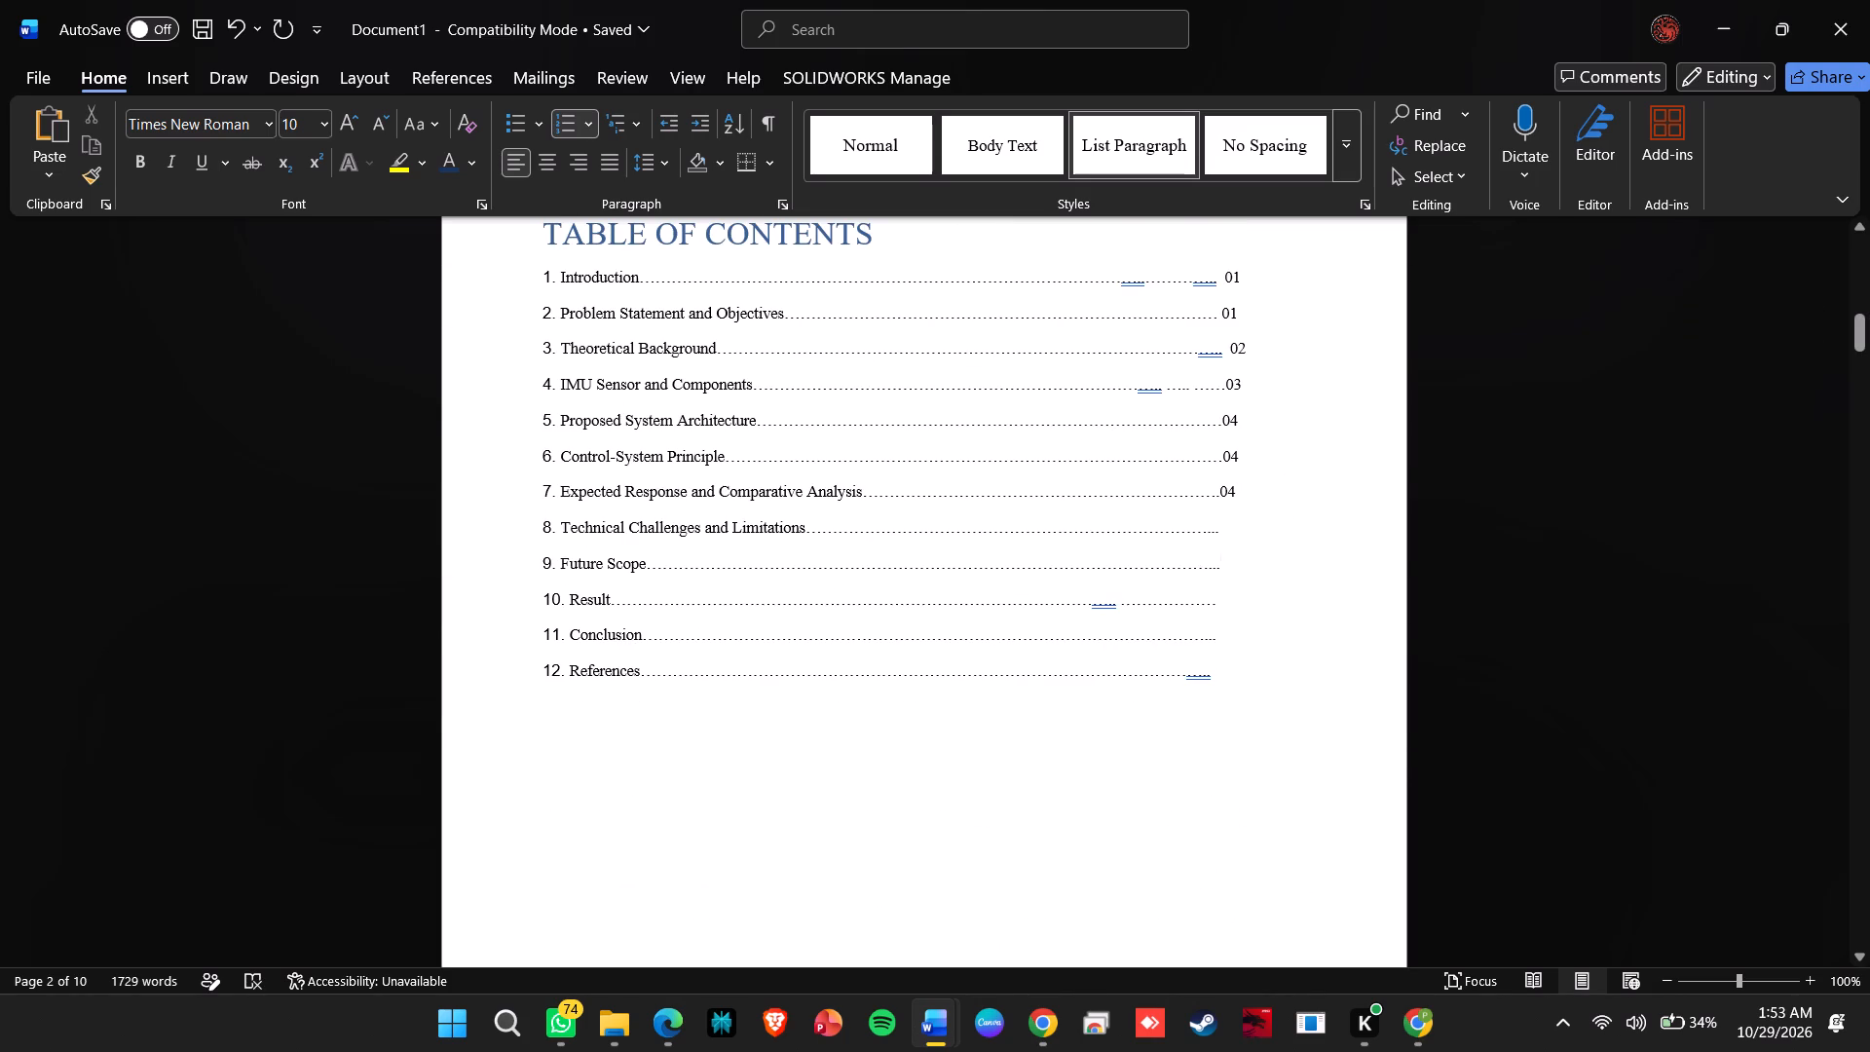
click(1242, 485)
key(BackSpace)
key(5)
click(1229, 524)
text(05)
Locate the Future Scope section in the report and enter 06 as its page number in the table of contents.
drag(1867, 331, 1864, 498)
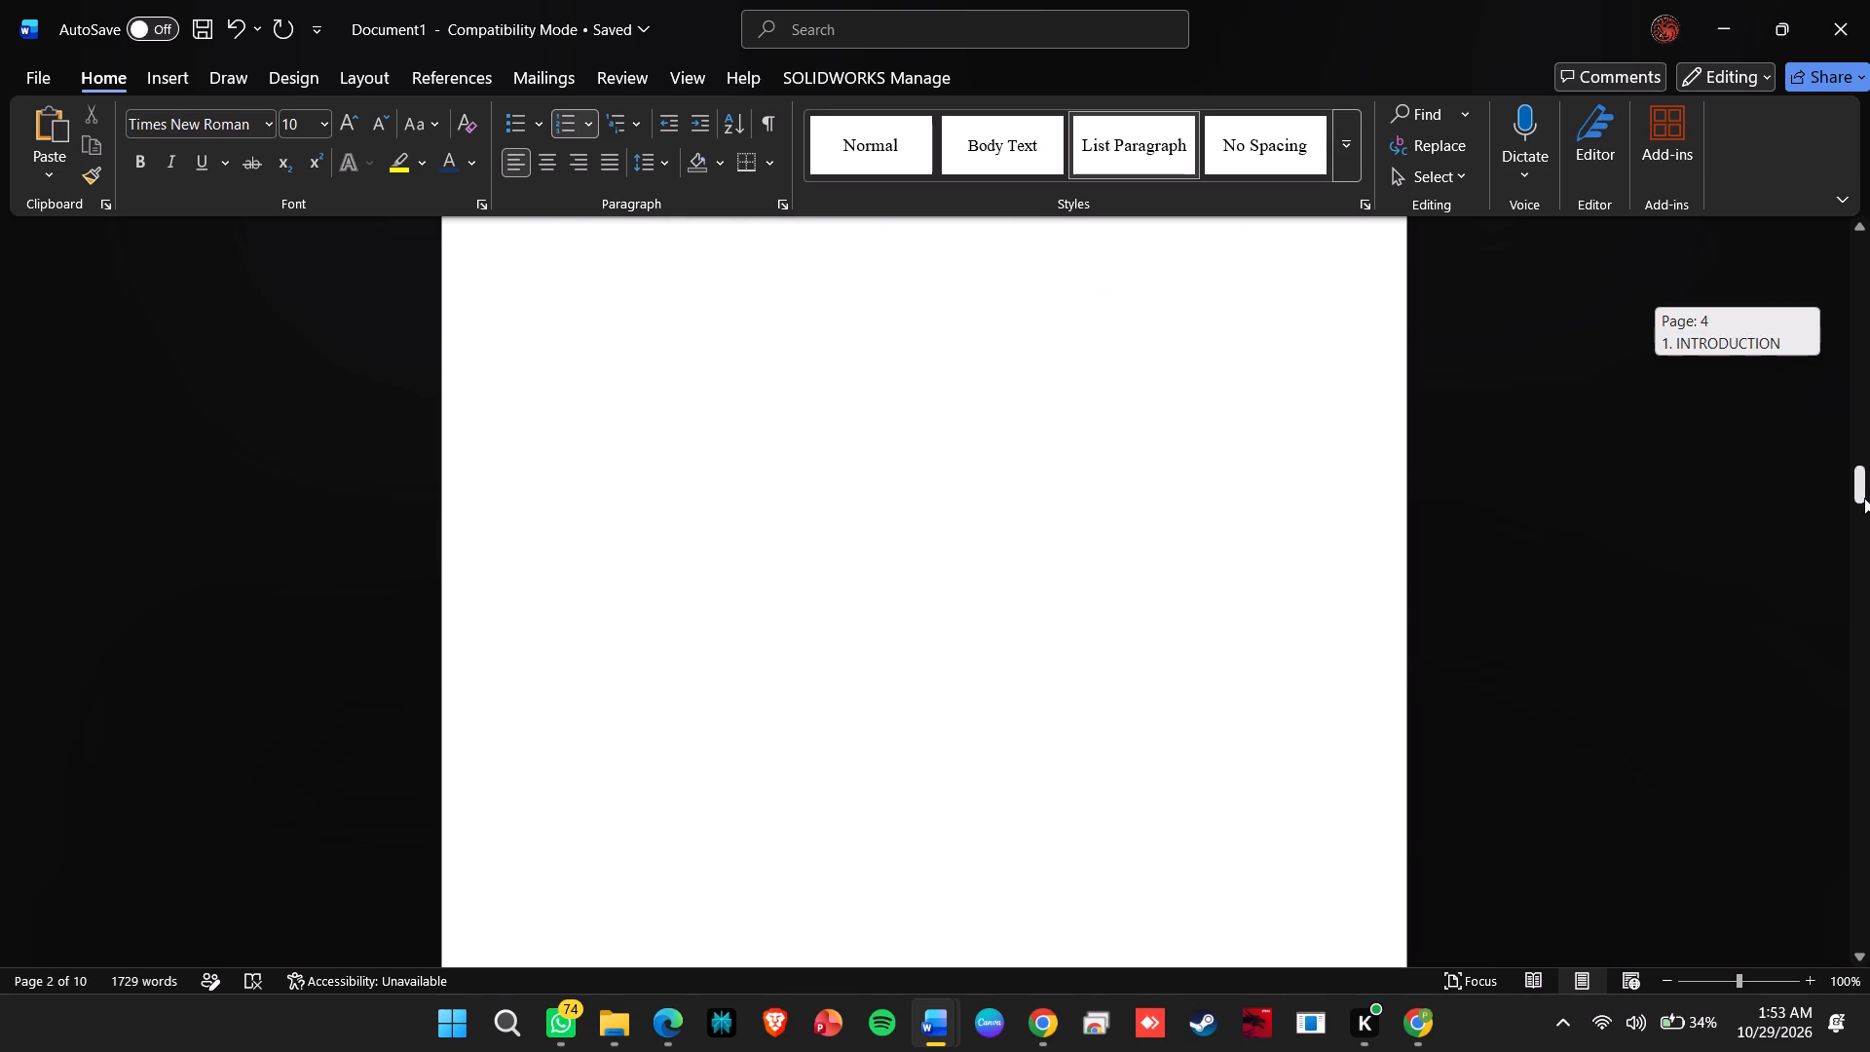
drag(1864, 498, 1869, 703)
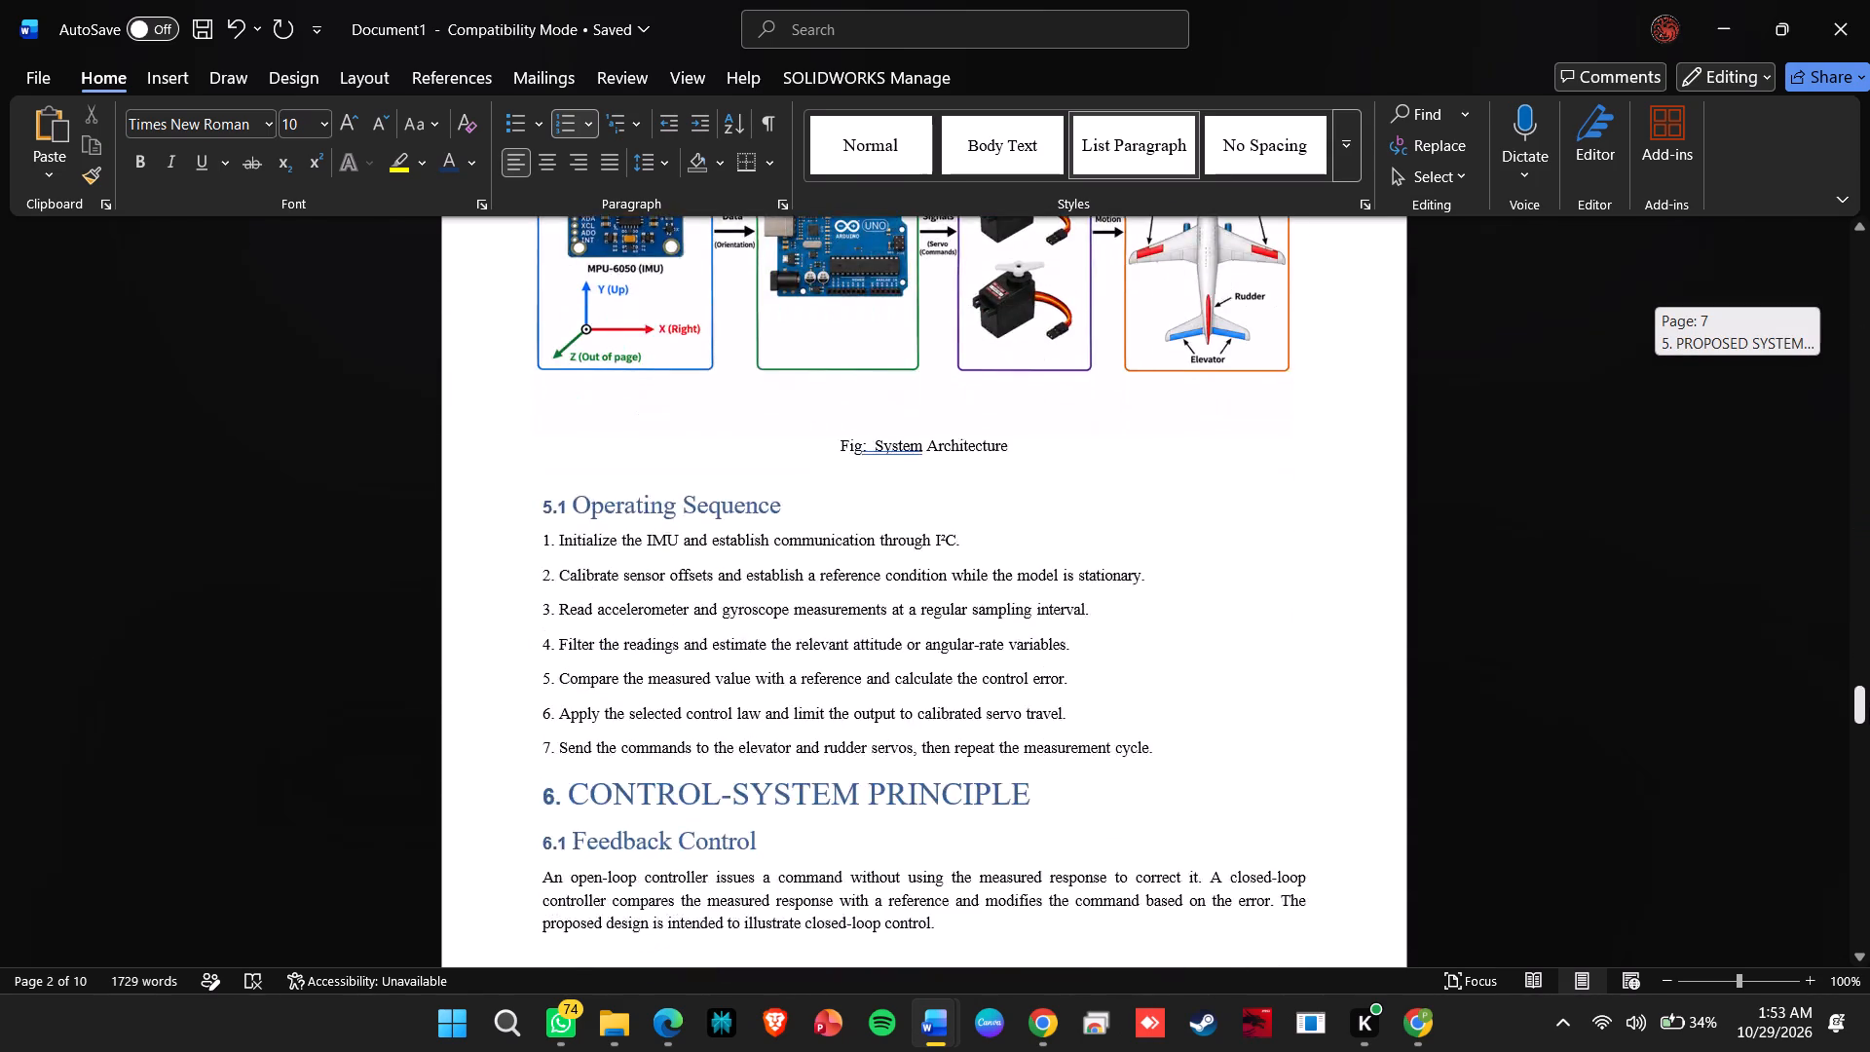
drag(1869, 703, 1869, 804)
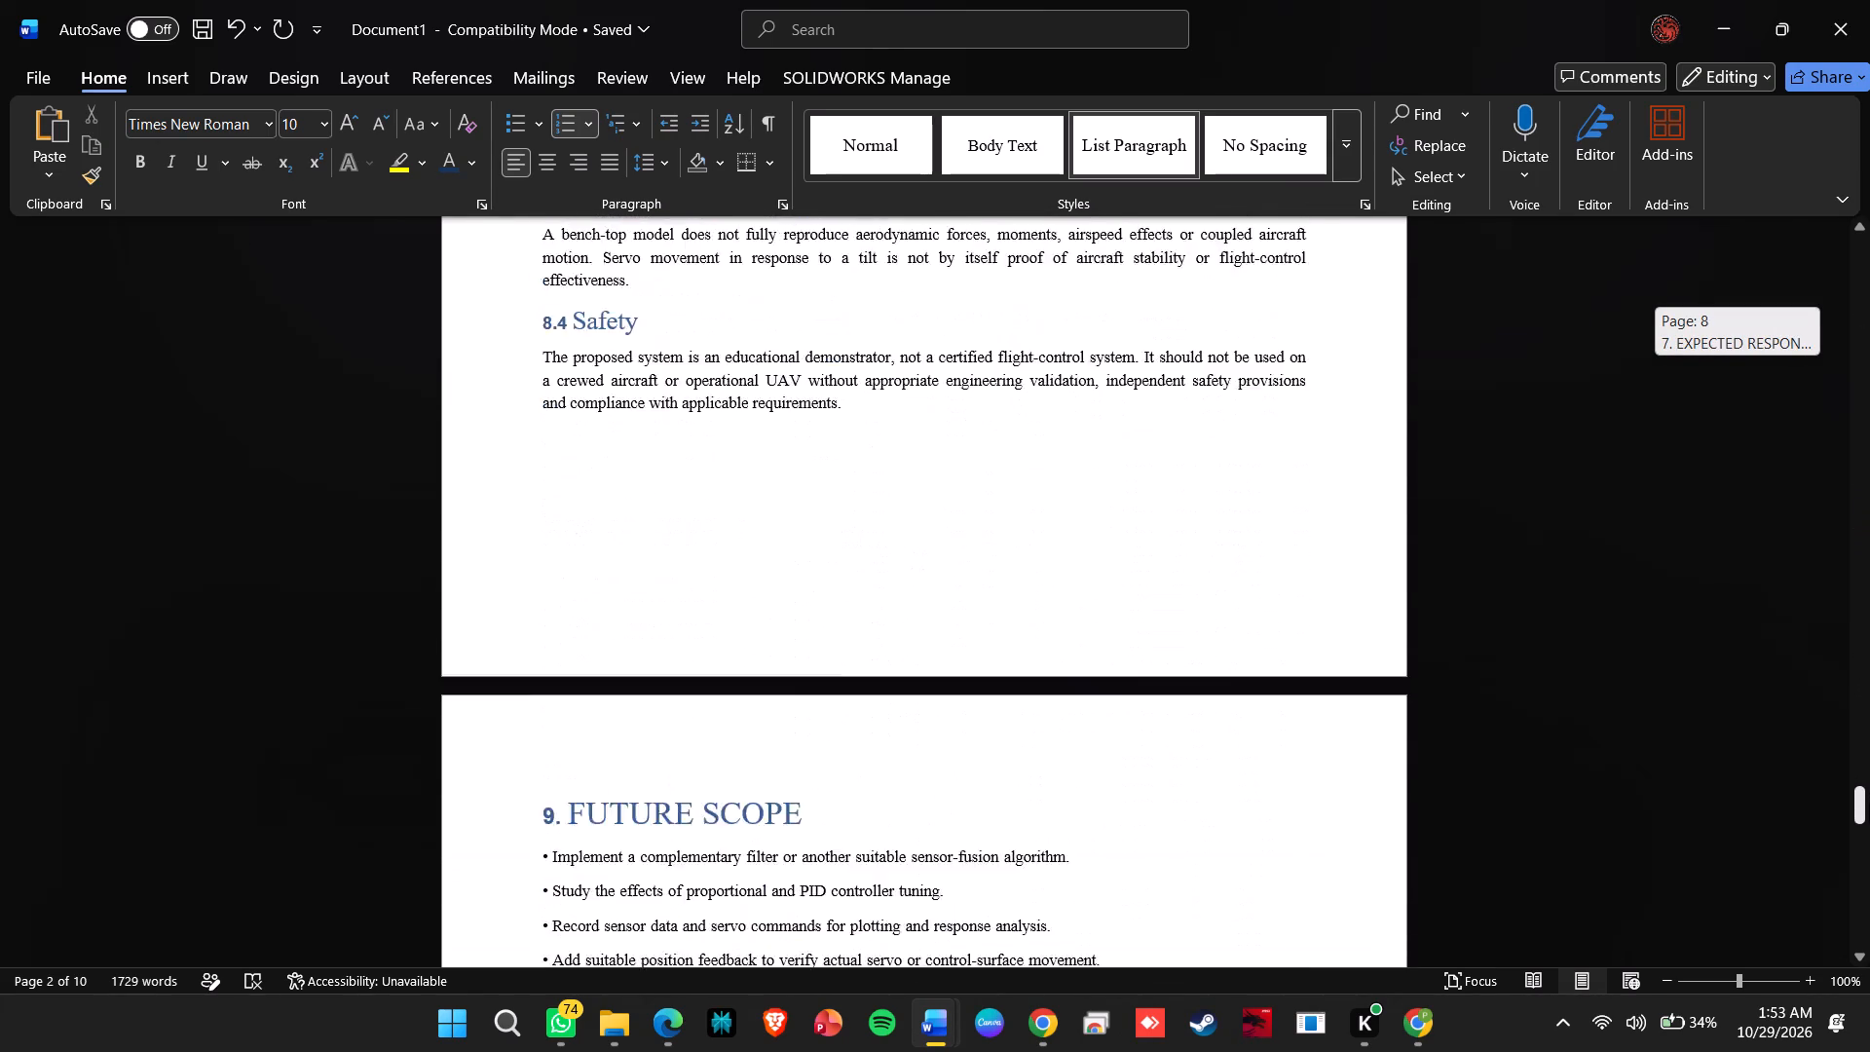
drag(1869, 804, 1869, 898)
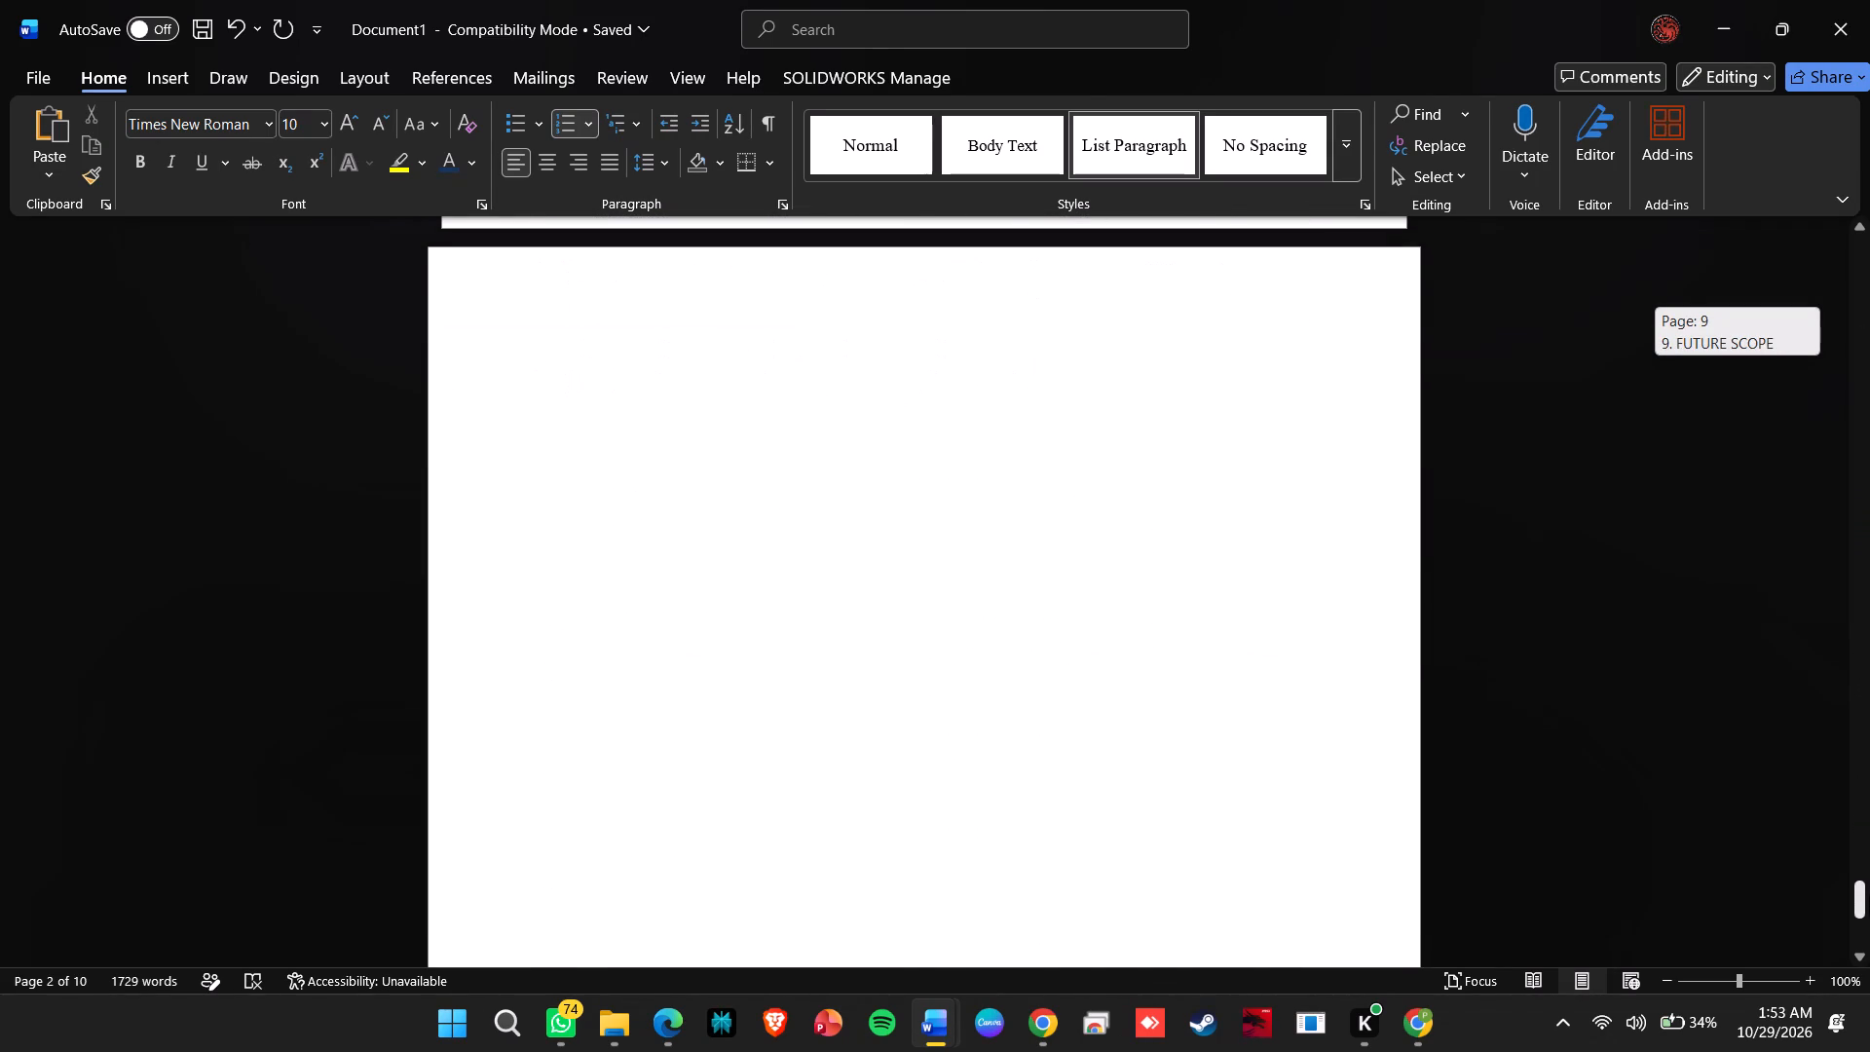
drag(1869, 898, 1838, 246)
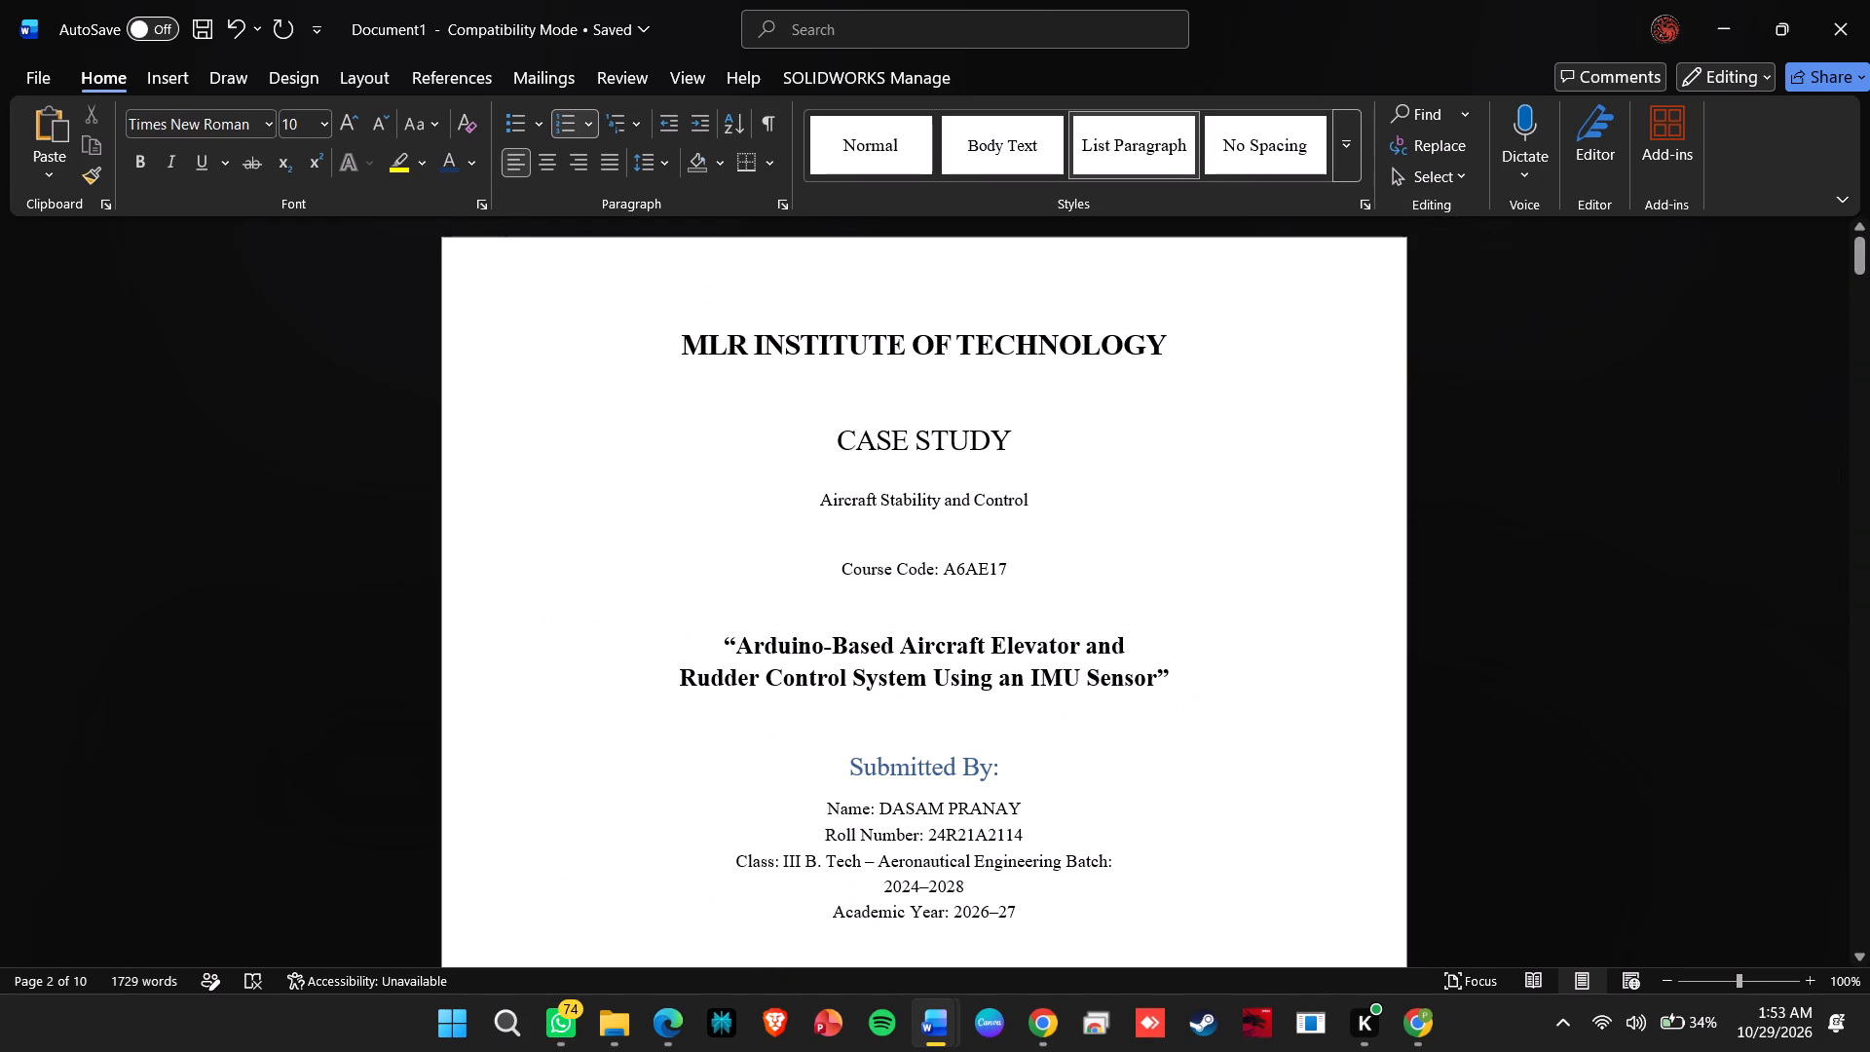
scroll(1467, 644, down, 7)
scroll(1116, 707, down, 17)
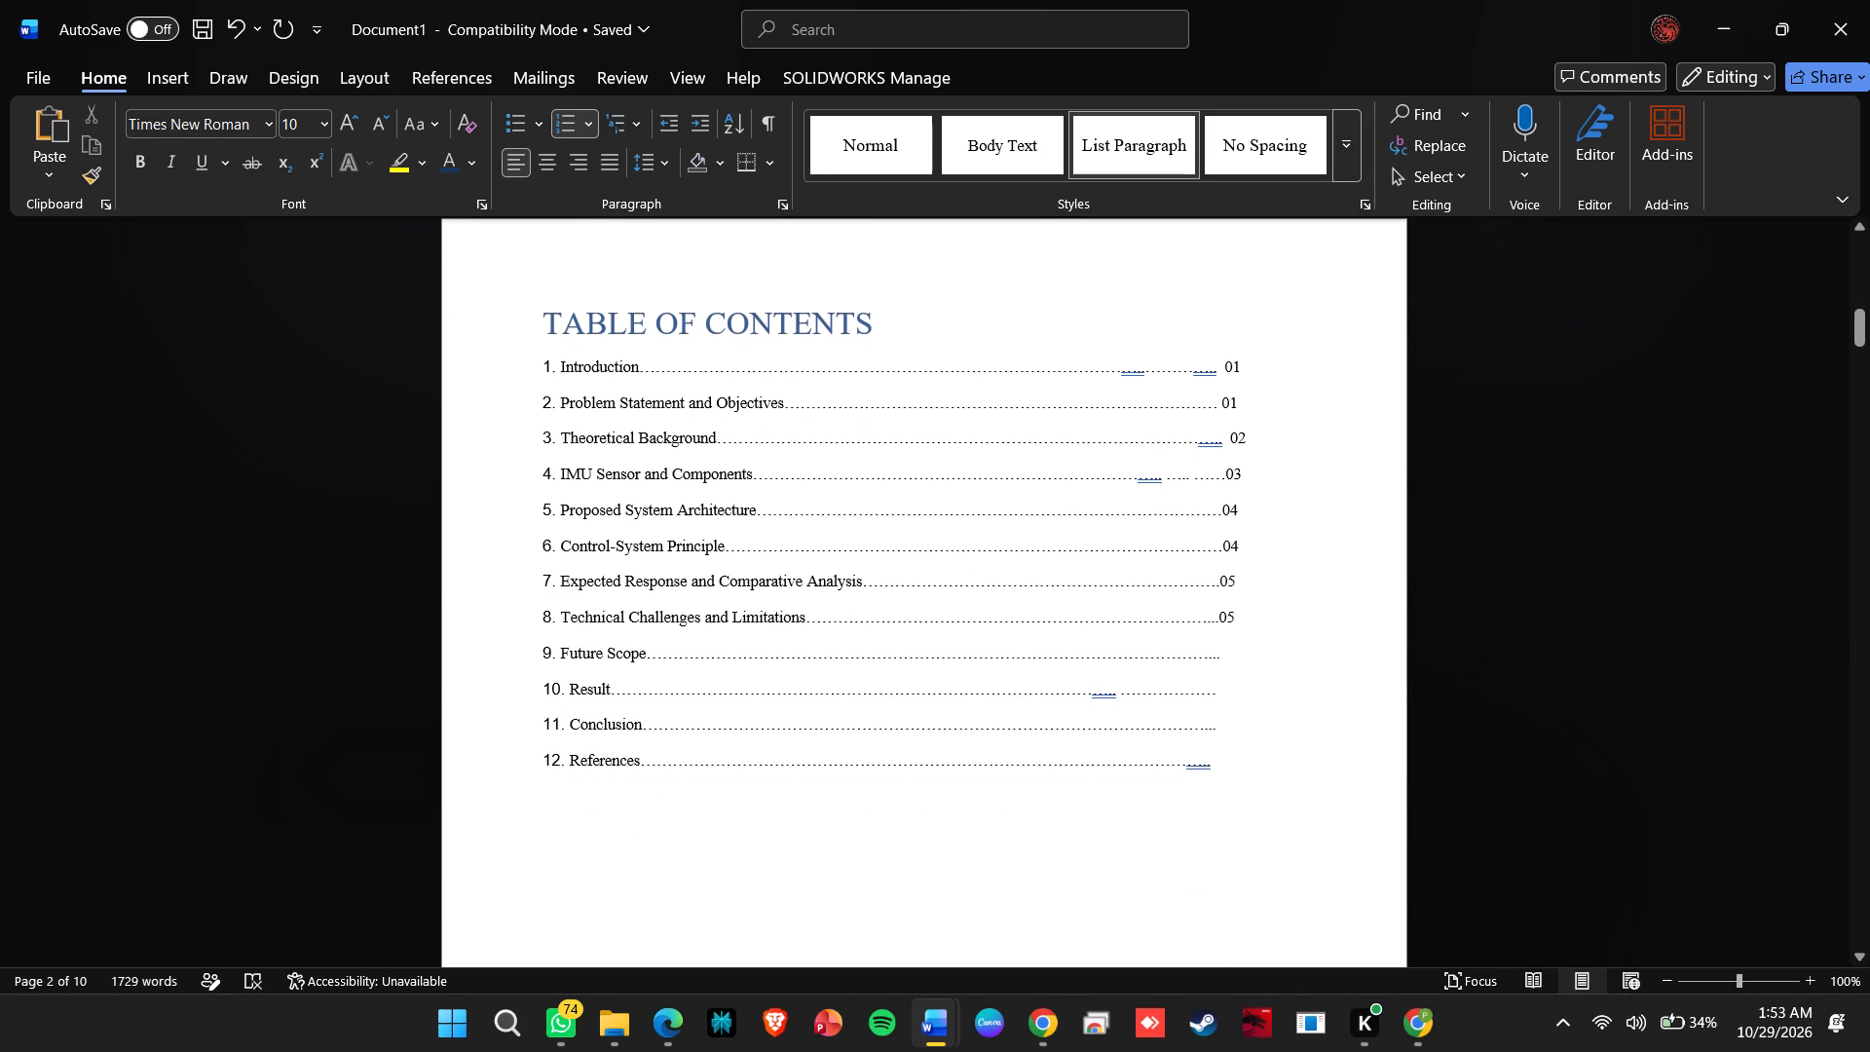
click(1222, 653)
key(0)
key(6)
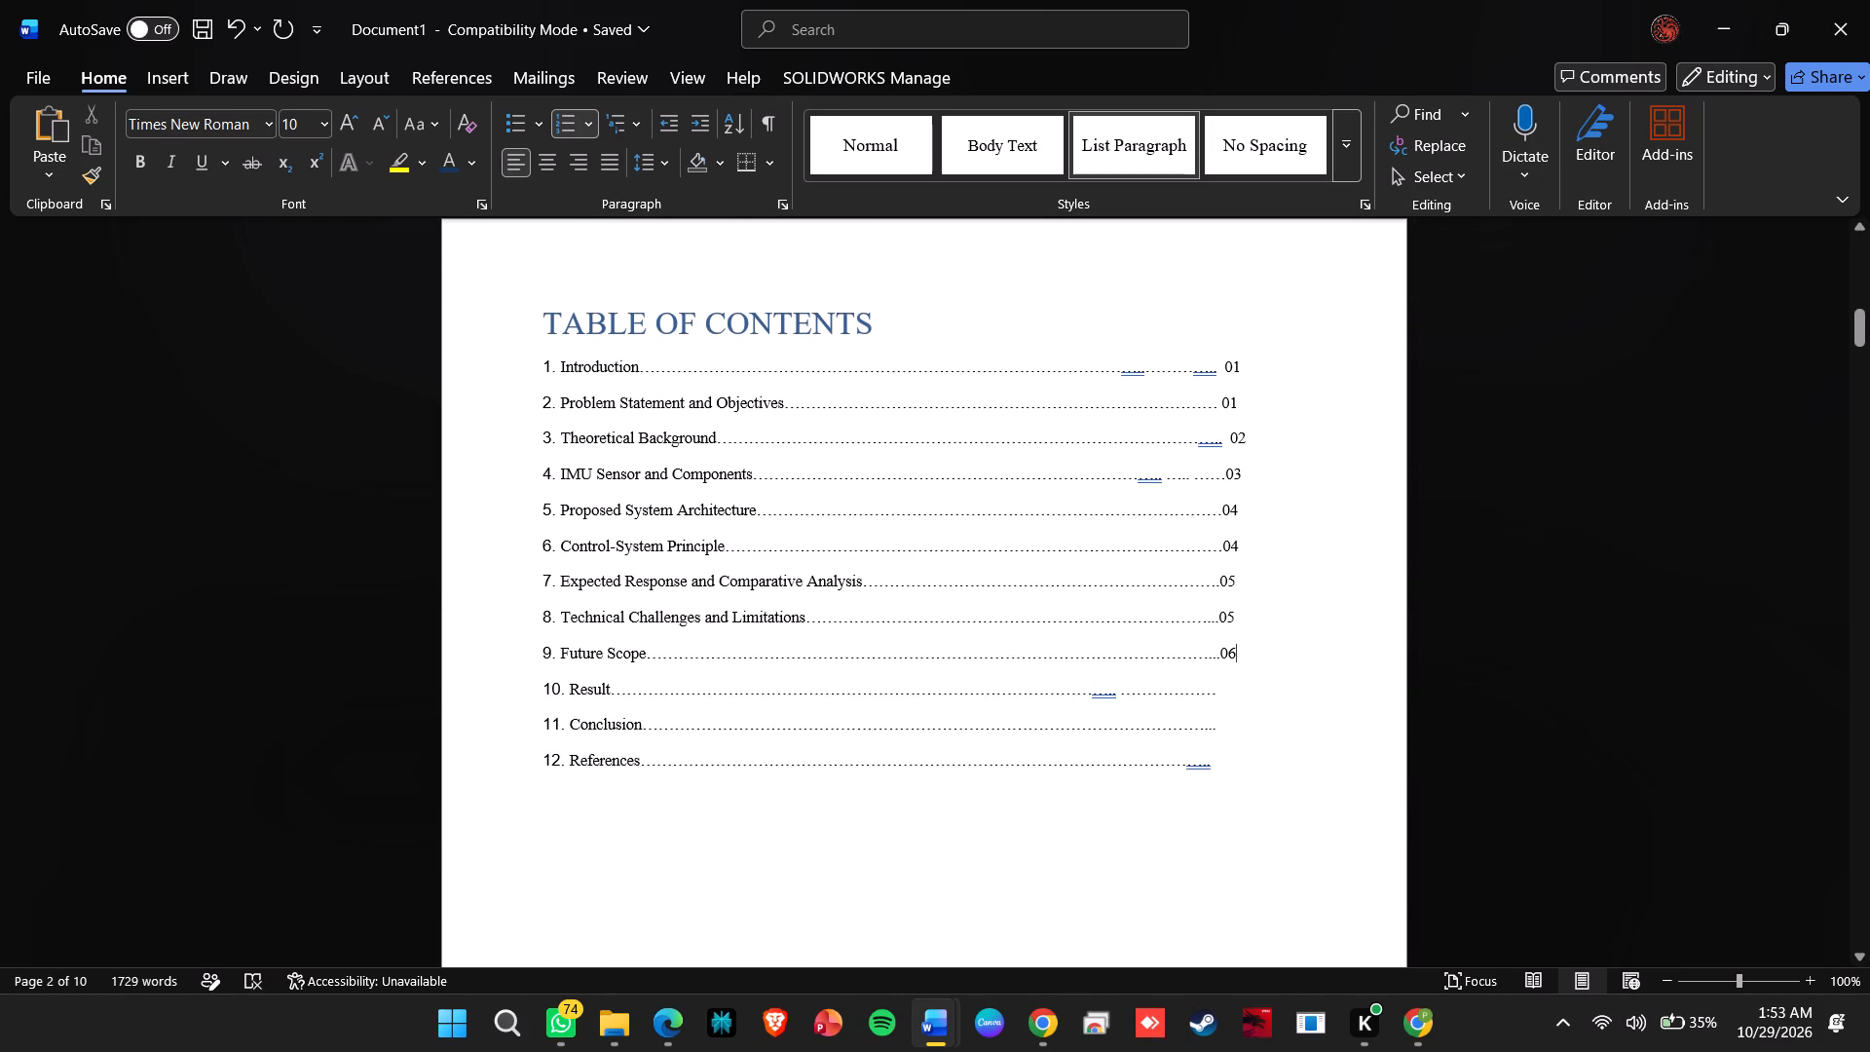
Copy the Future Scope page number 06 to the Result, Conclusion and References entries of the table of contents.
drag(1223, 652, 1239, 652)
key(ctrl+c)
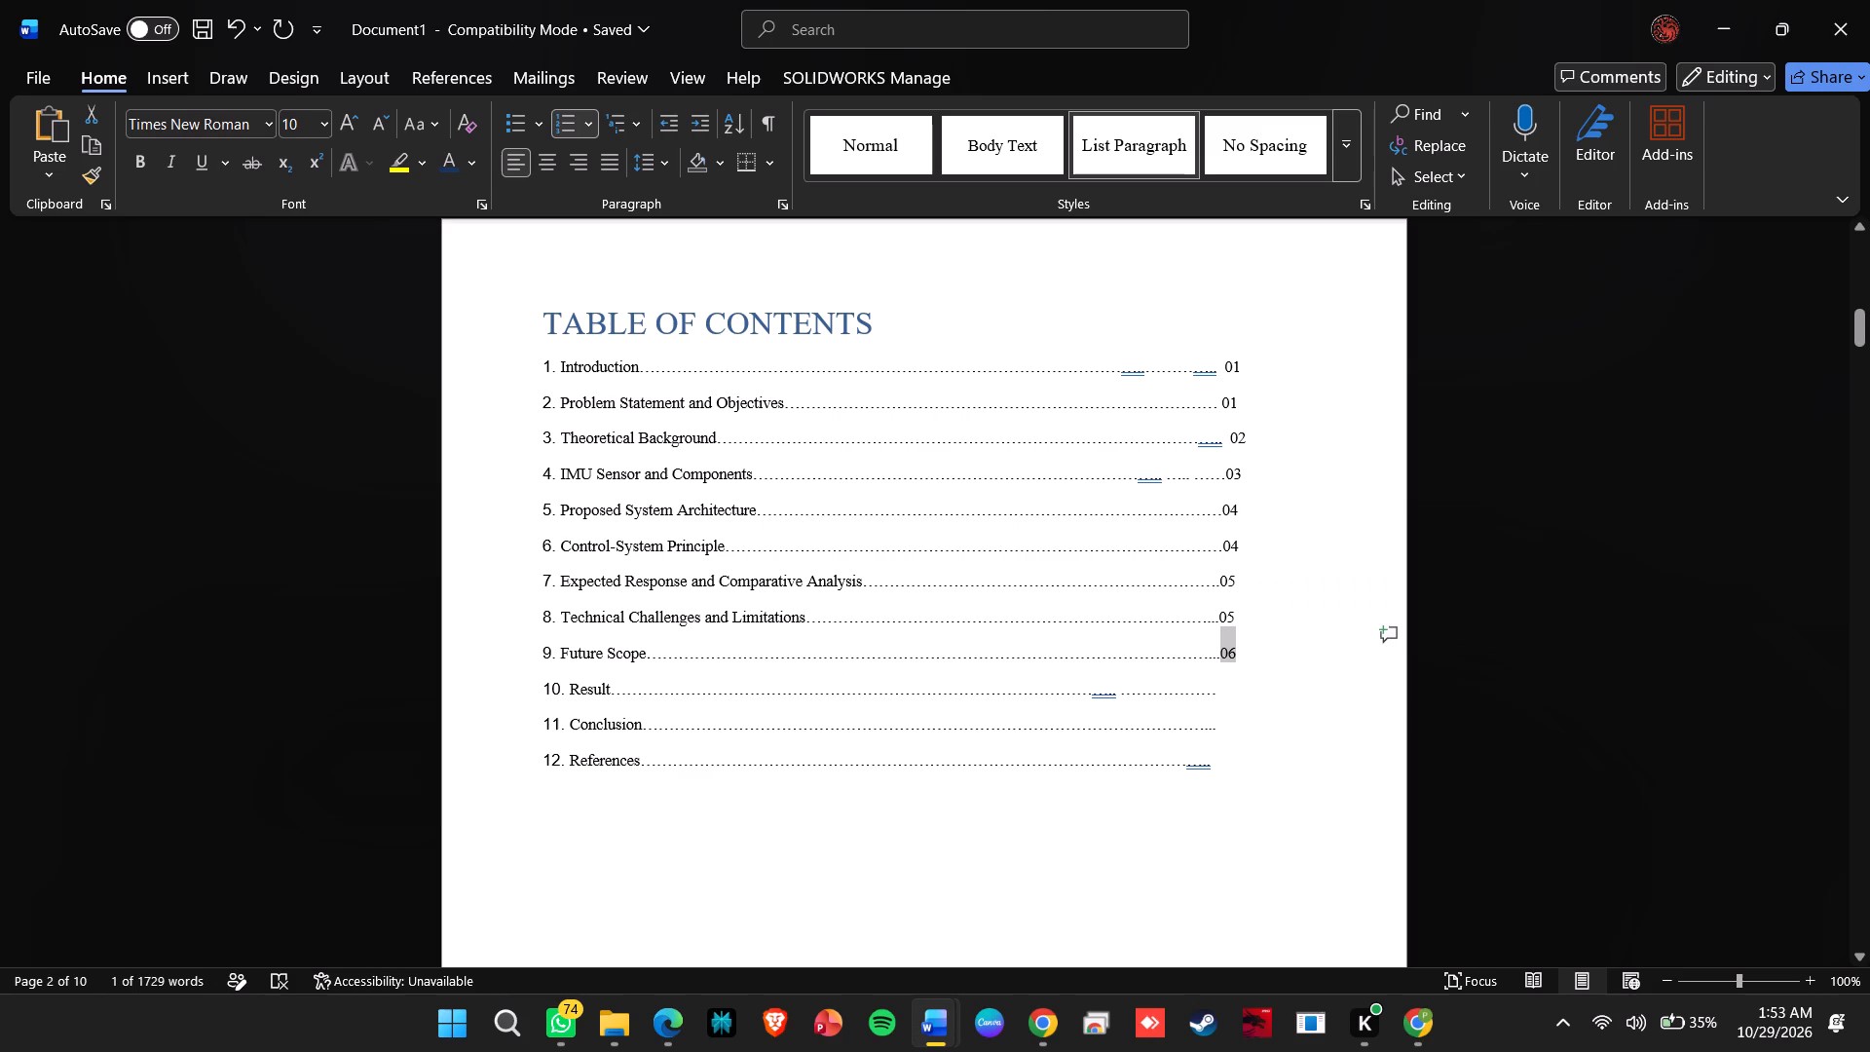
click(1222, 685)
key(ctrl+v)
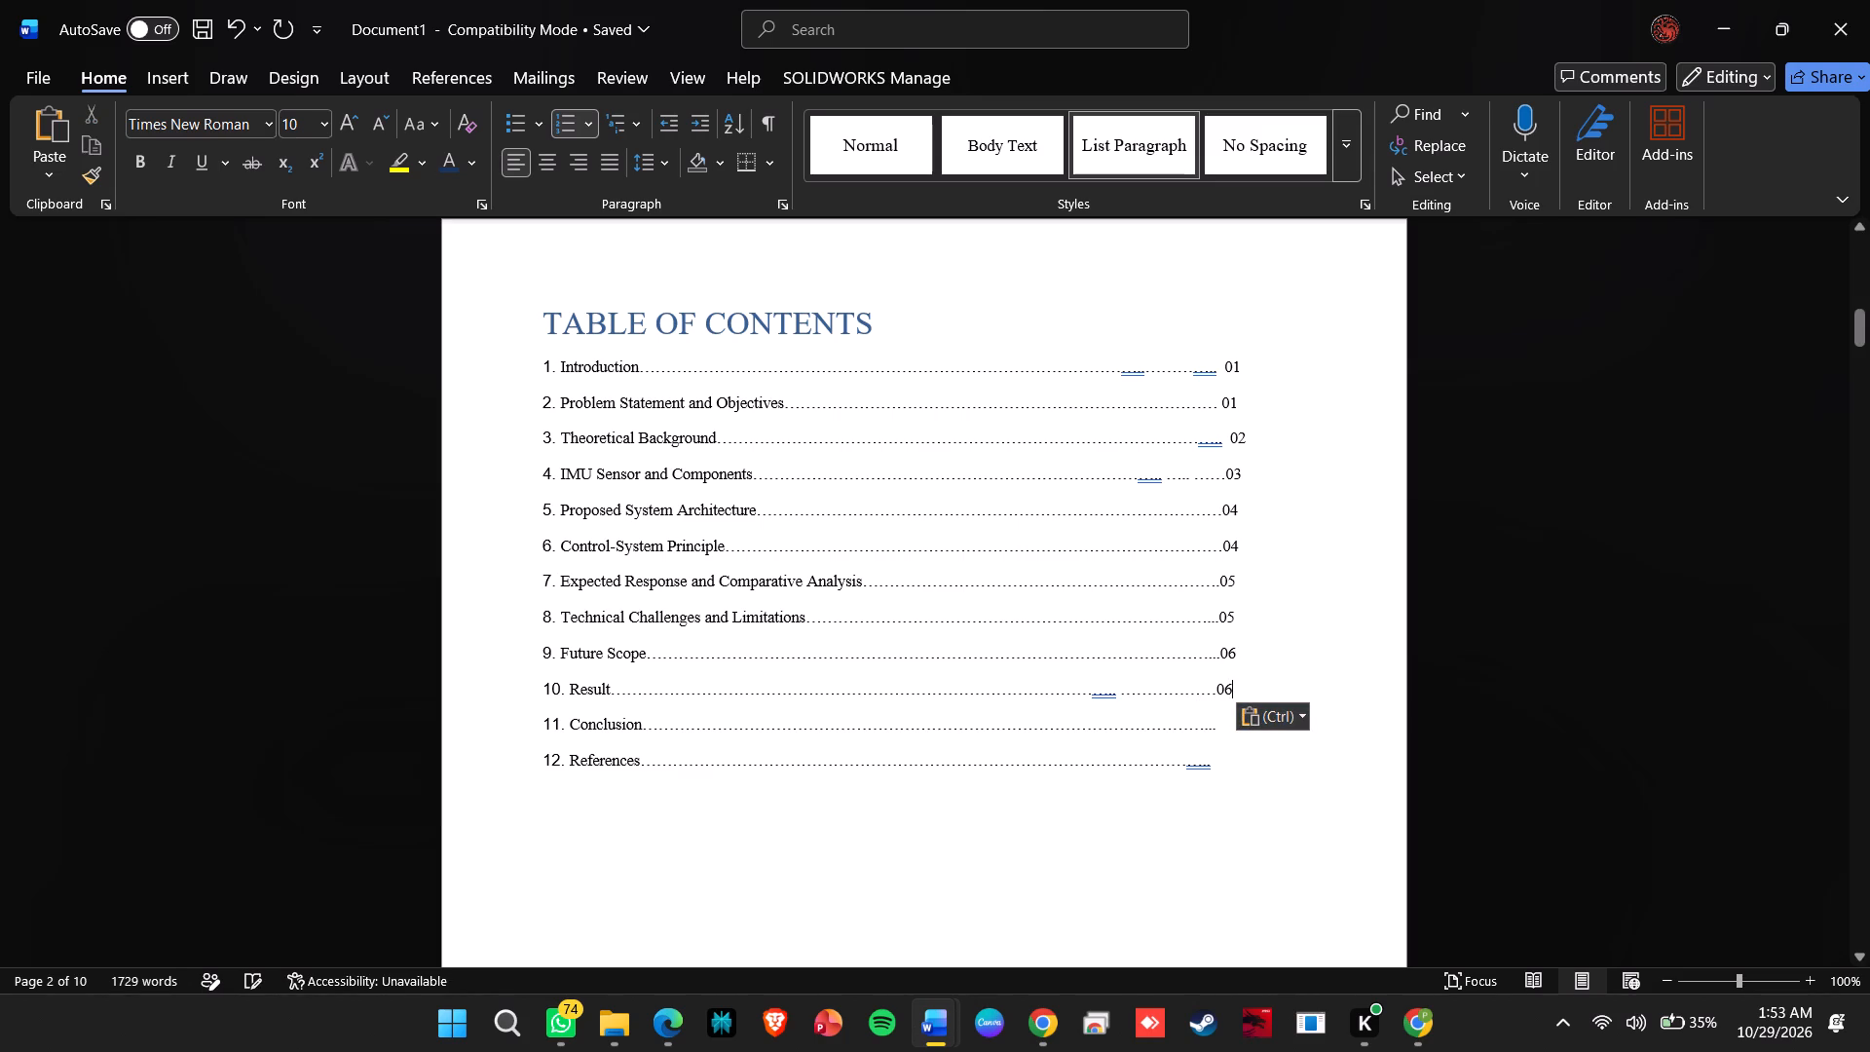
click(1225, 726)
key(ctrl+v)
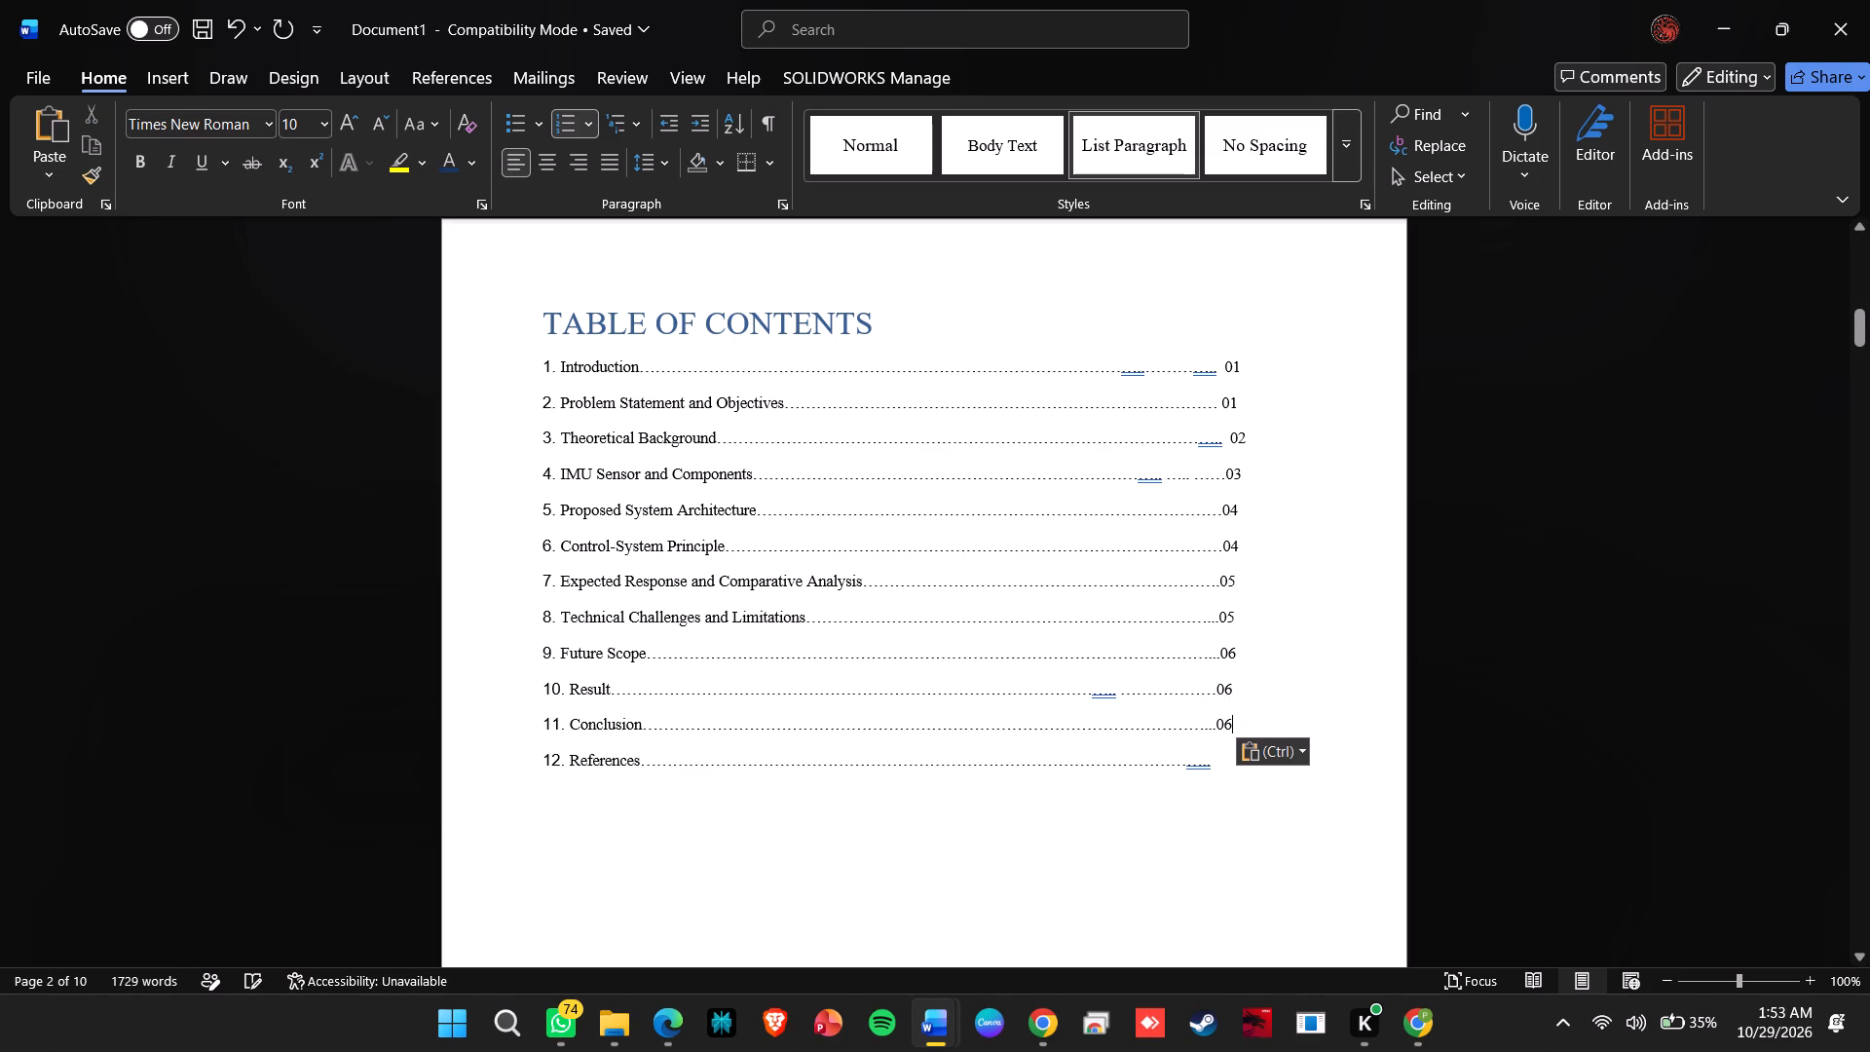
click(1225, 760)
key(ctrl+v)
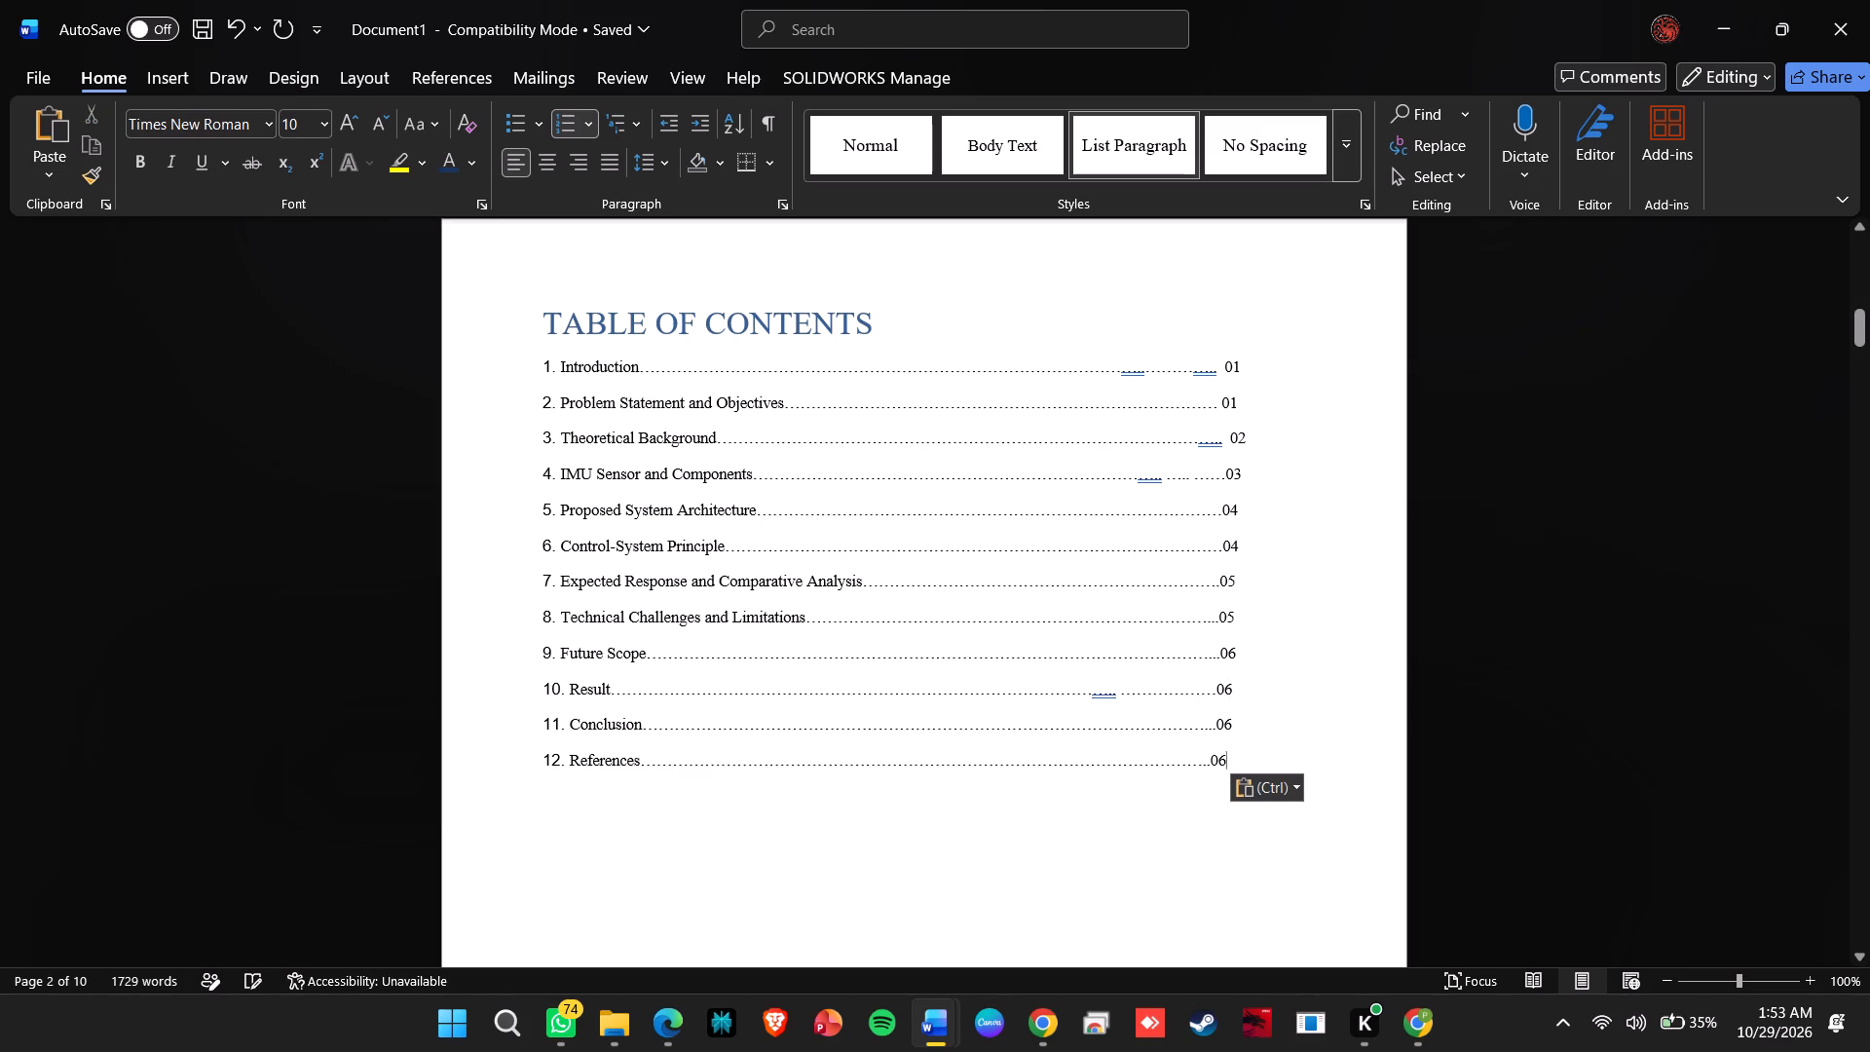
Review the rest of the report from the table of contents down to the end of the References page.
scroll(1123, 706, down, 6)
scroll(1113, 700, down, 16)
scroll(1113, 700, down, 10)
scroll(1089, 793, down, 5)
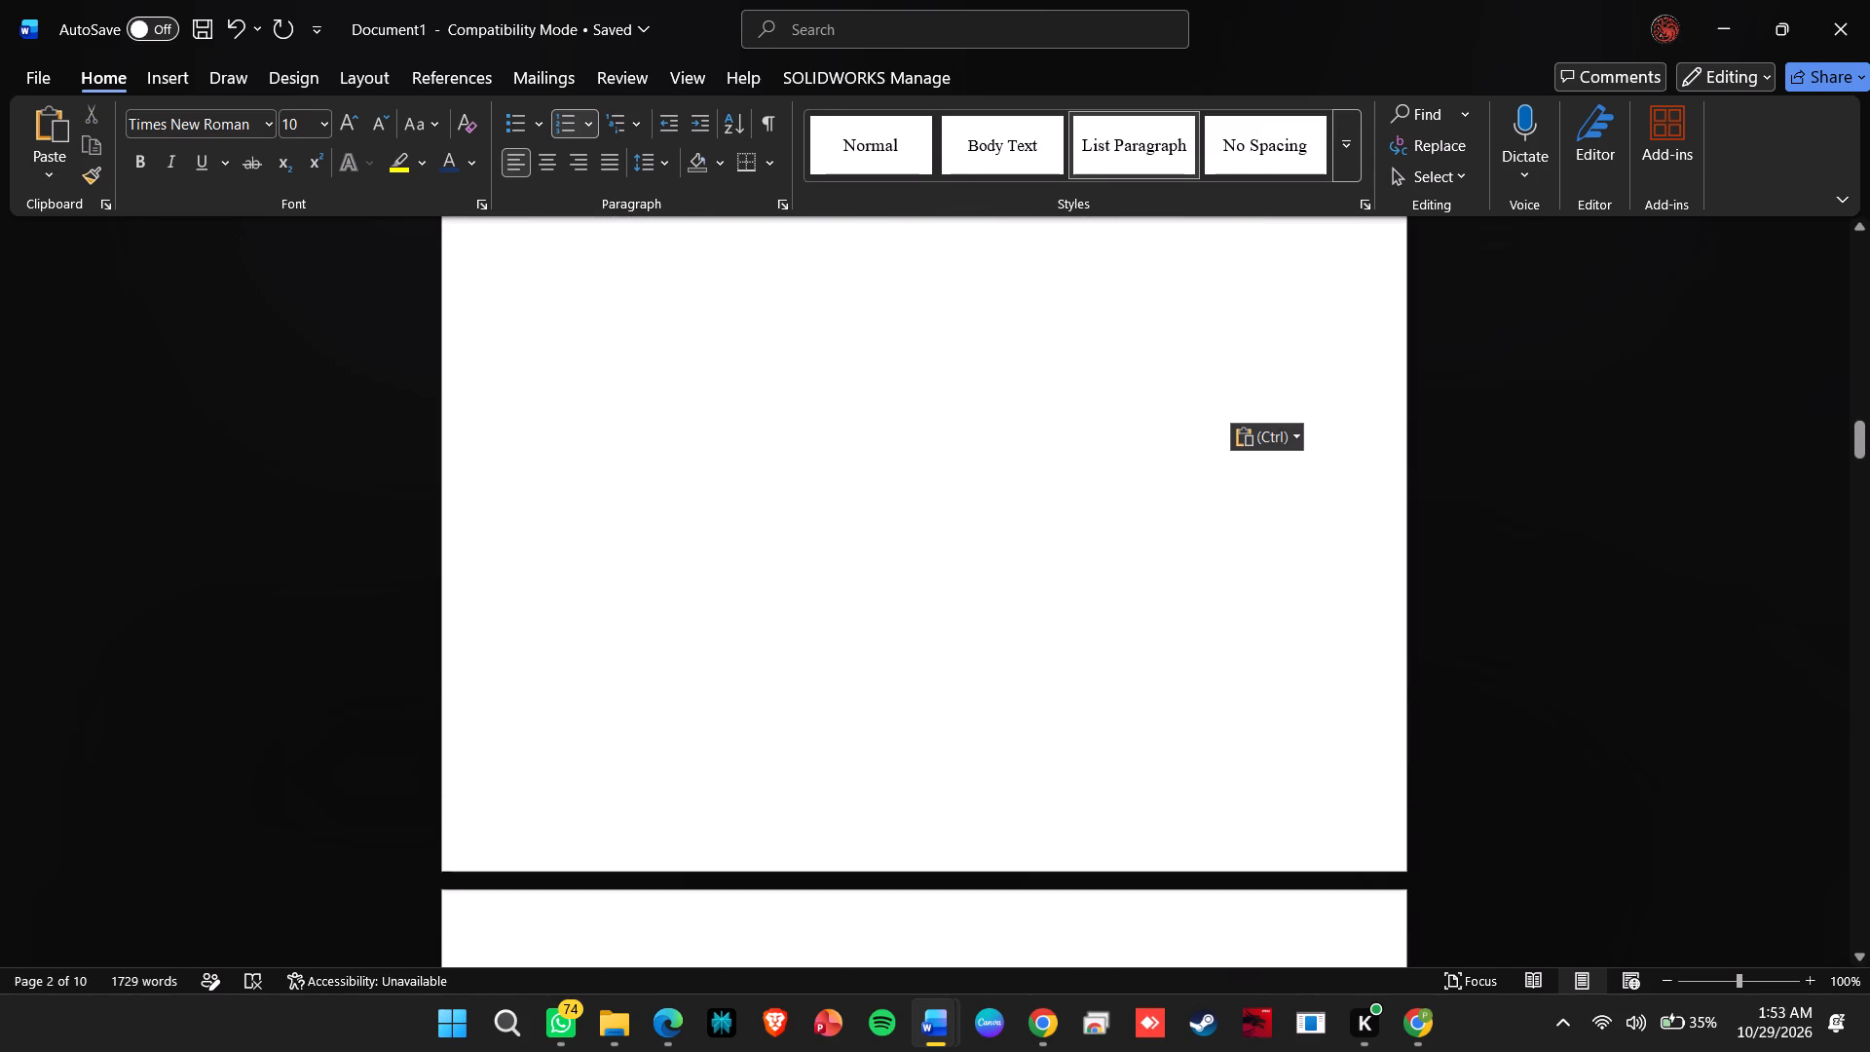
scroll(1077, 873, down, 14)
scroll(1077, 886, down, 9)
scroll(1116, 825, down, 16)
scroll(1816, 536, down, 2)
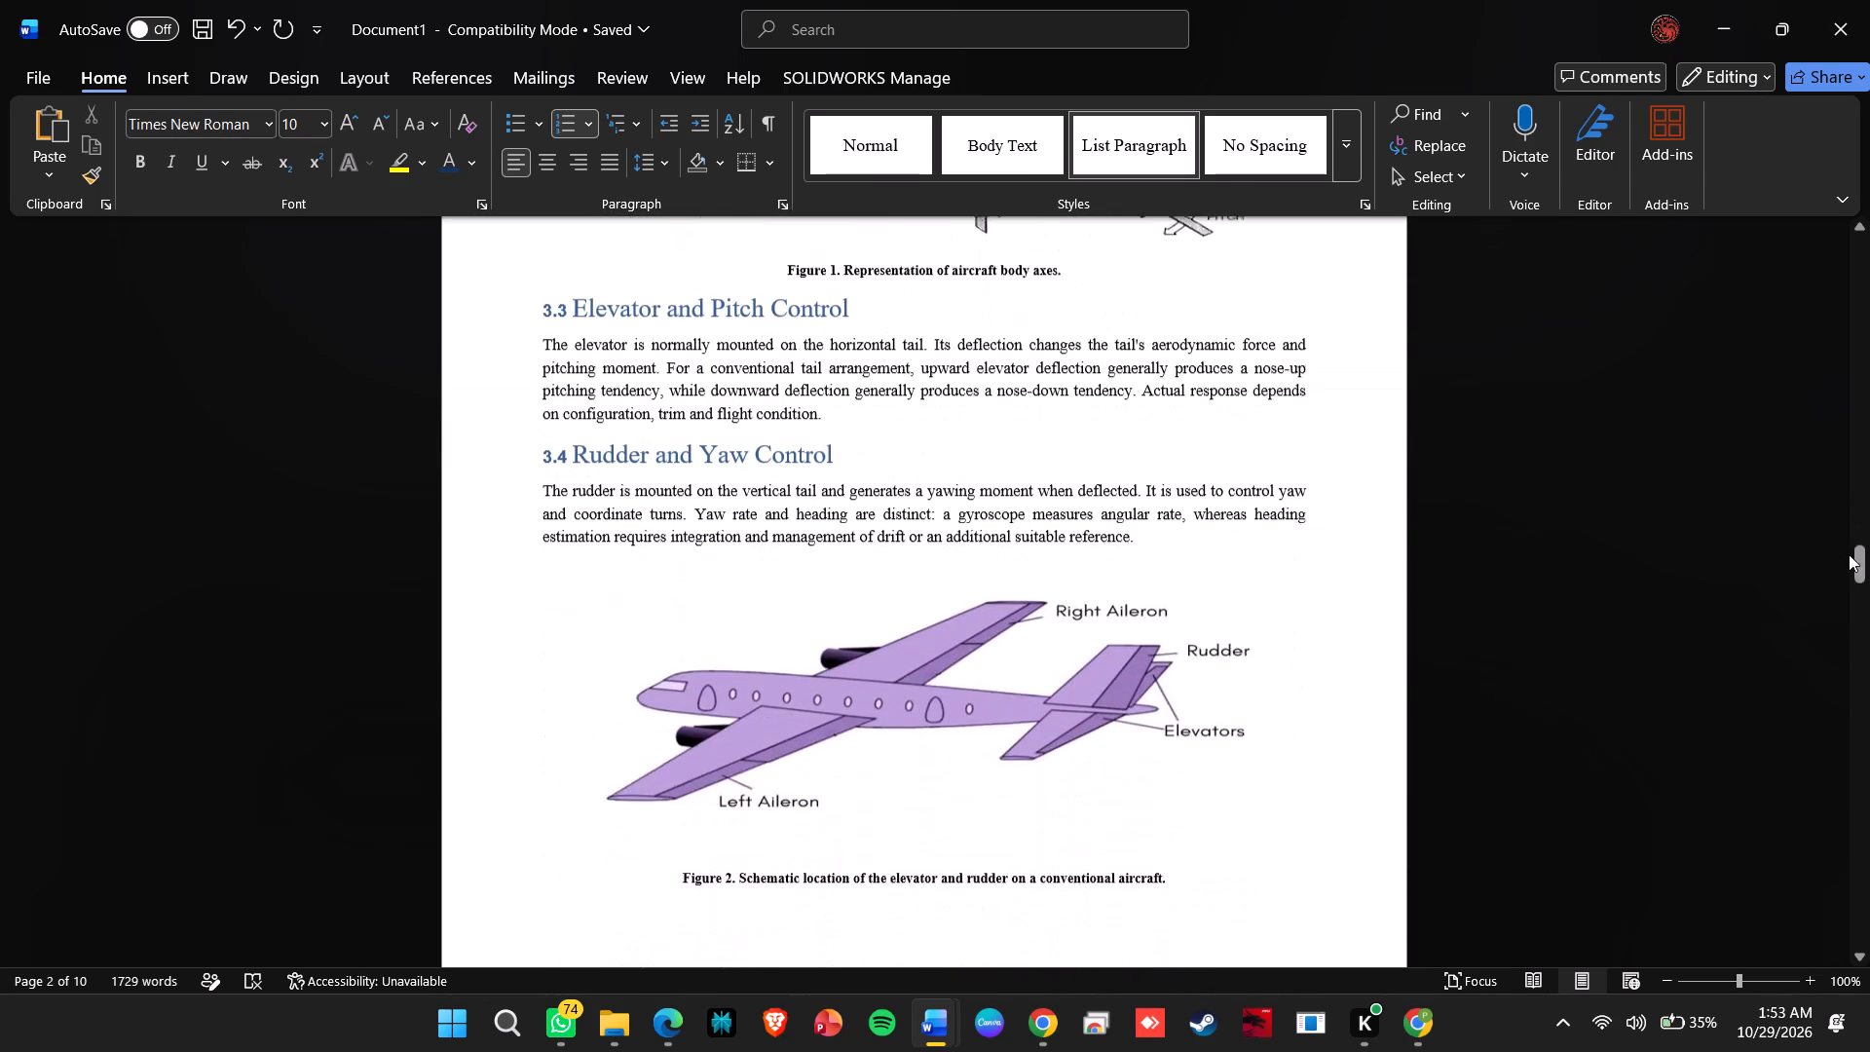
drag(1853, 572, 1856, 964)
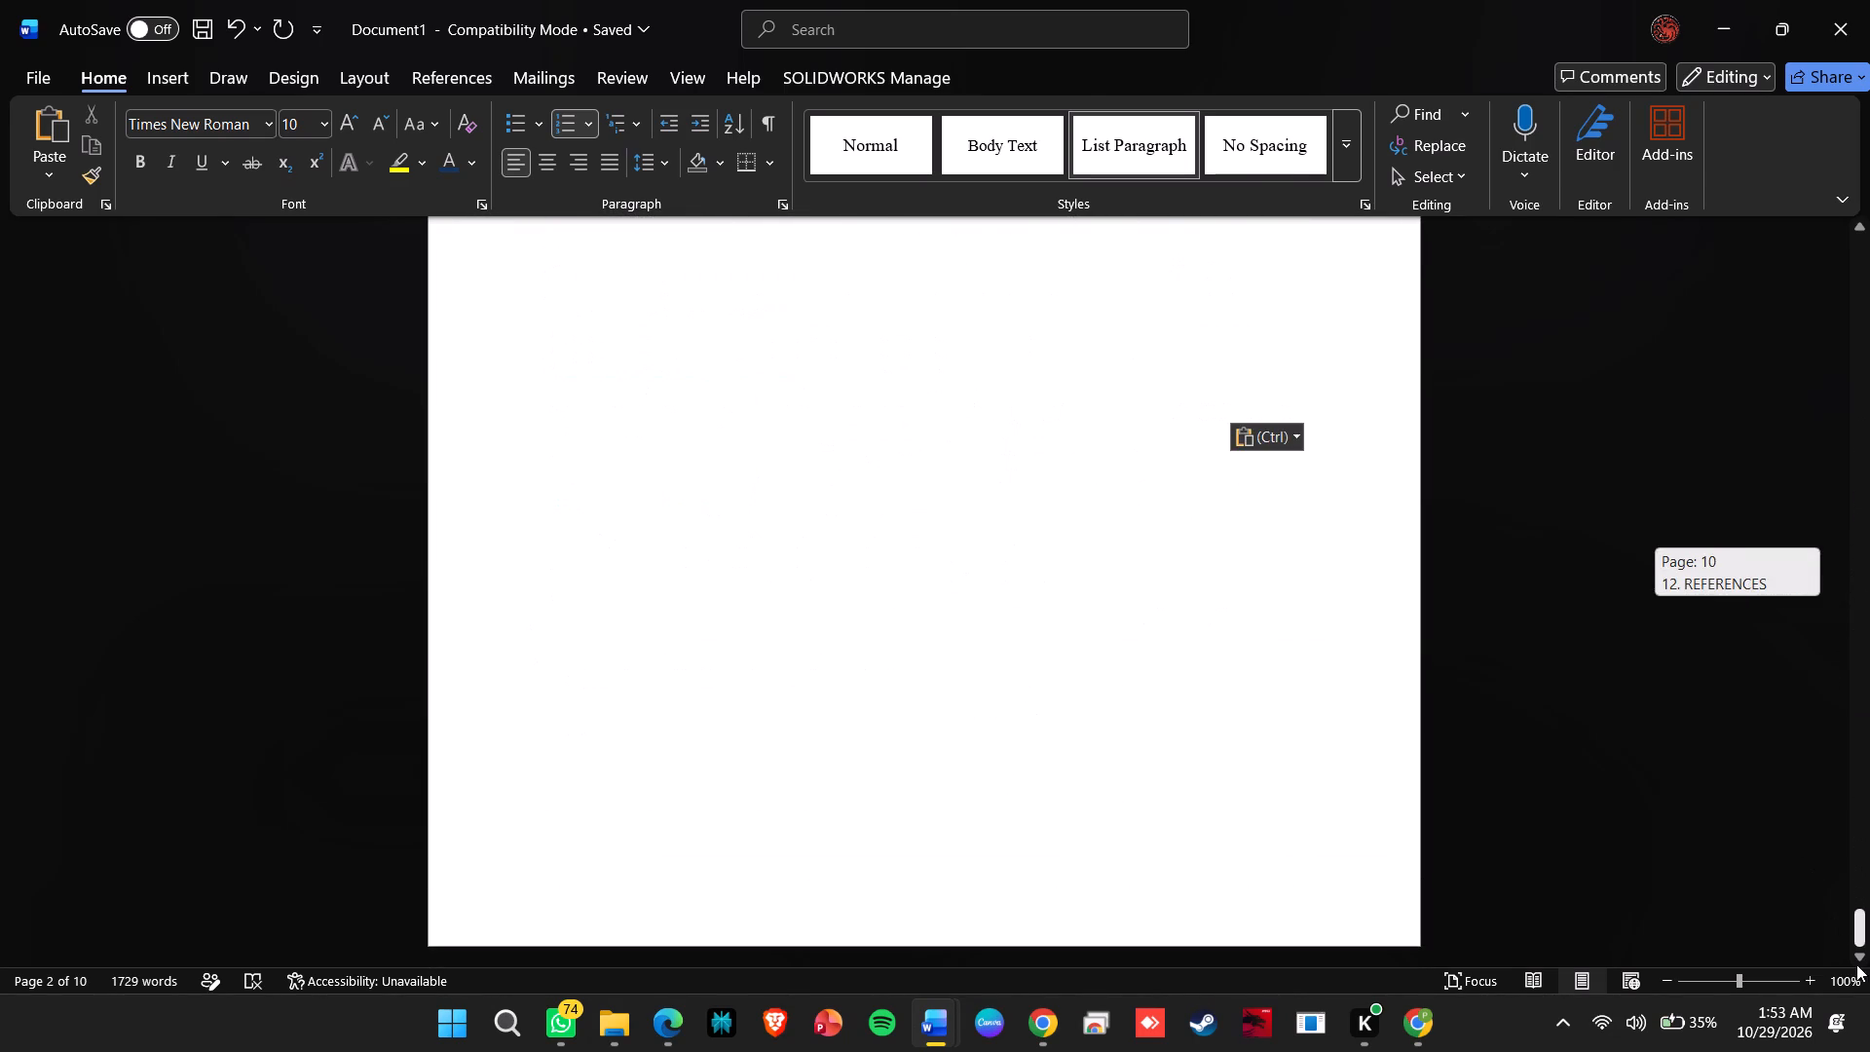
drag(1856, 964, 1860, 969)
drag(1861, 925, 1840, 896)
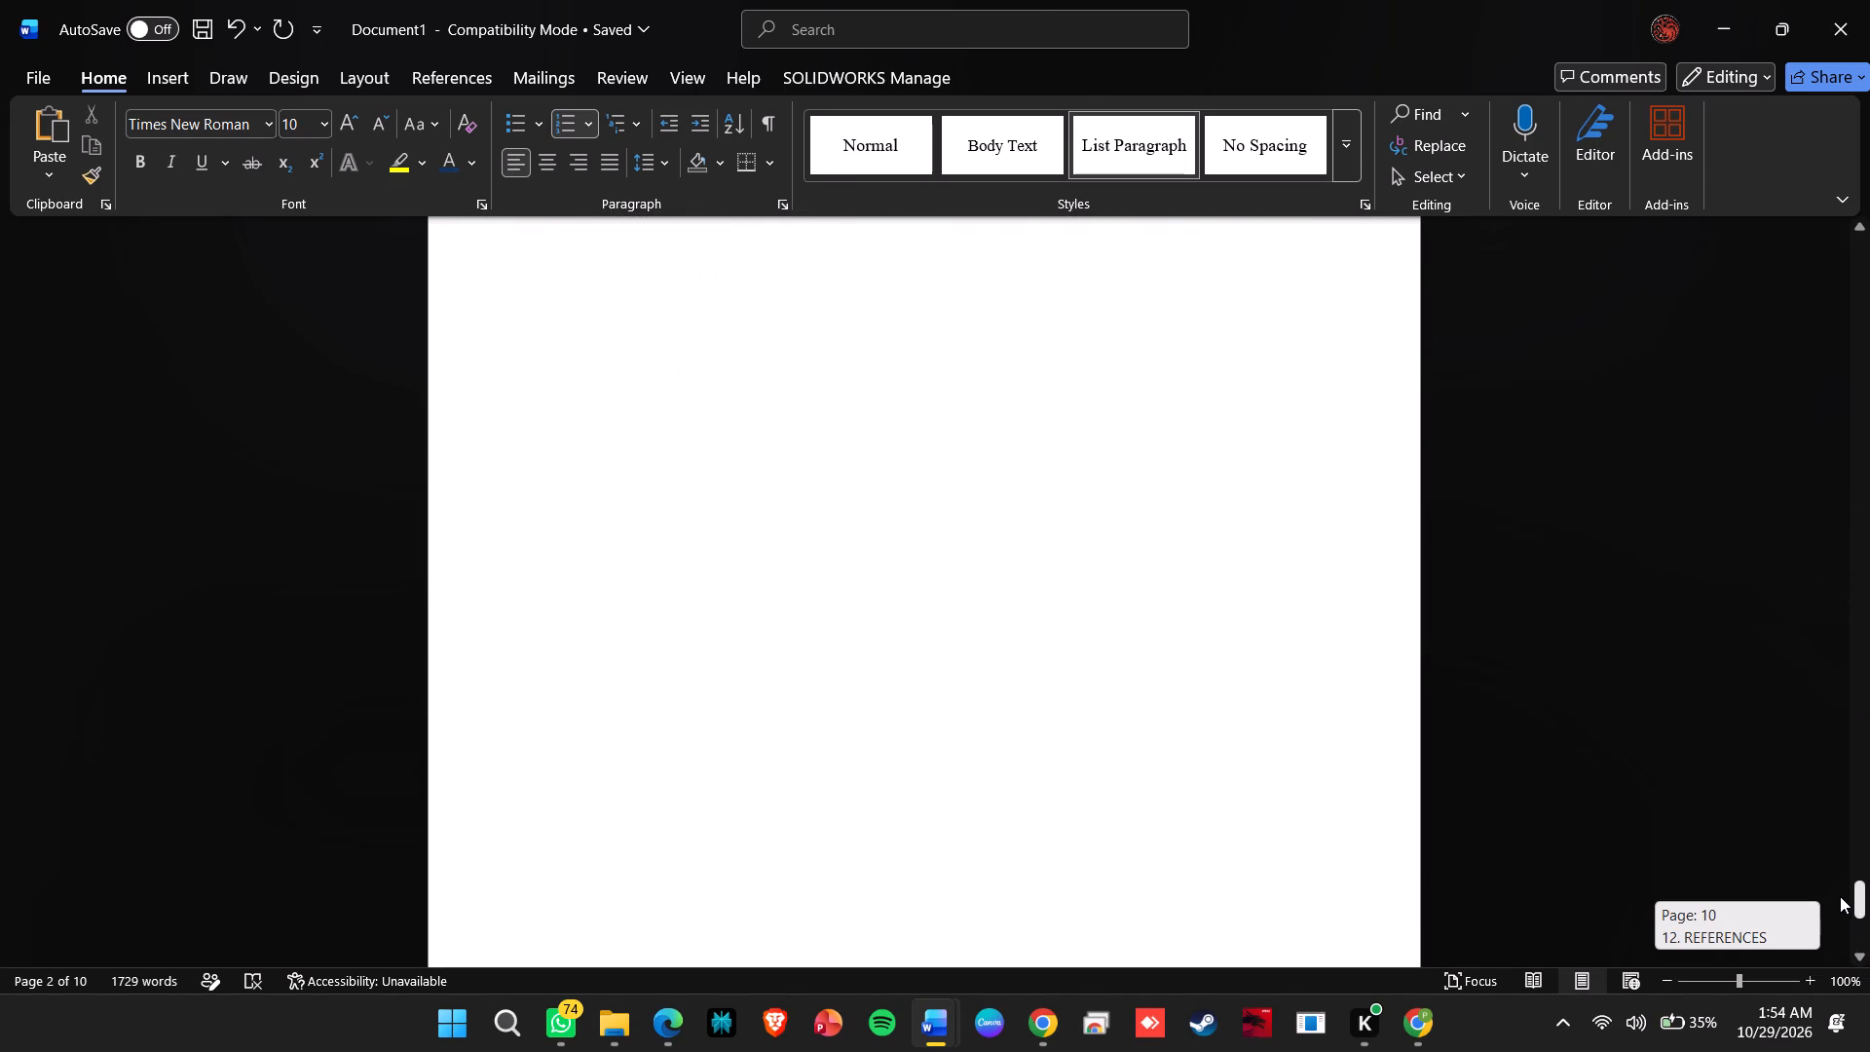
drag(1840, 896, 1841, 999)
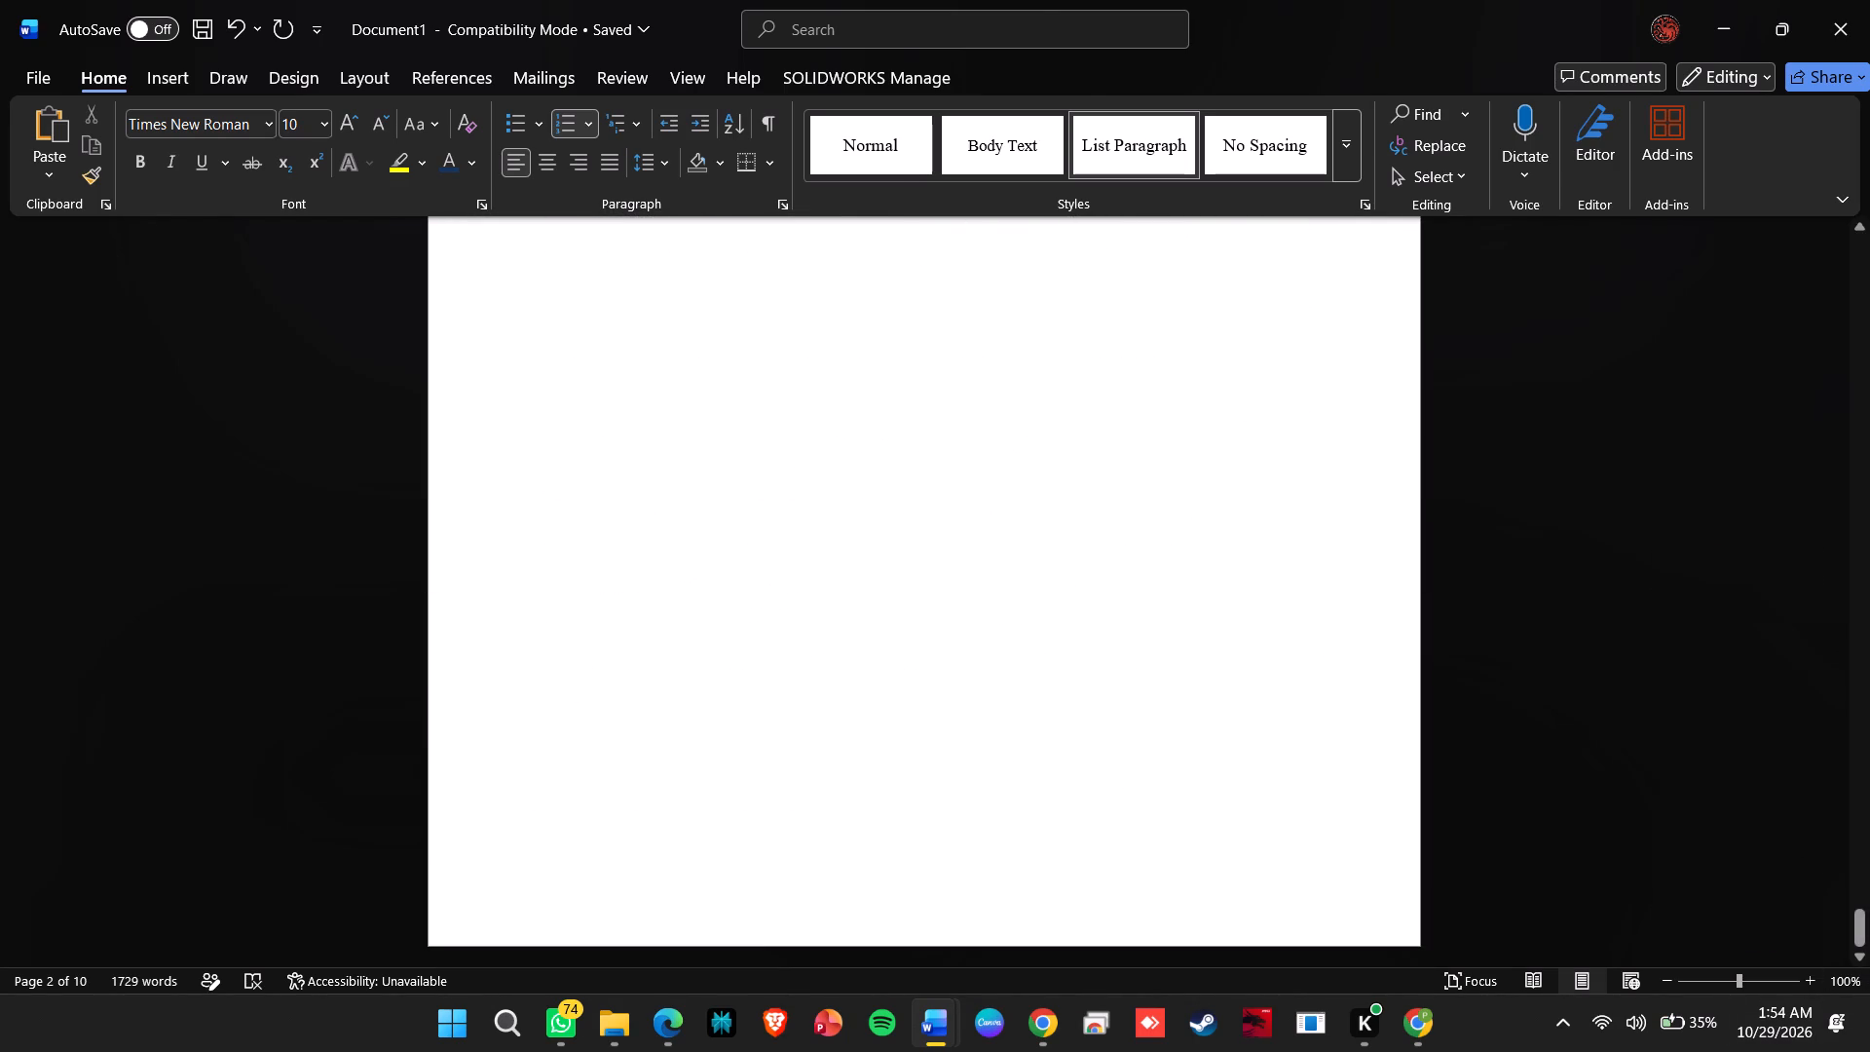
Save the report as a Word document named ASC_PPVC1 in the Downloads folder.
click(32, 83)
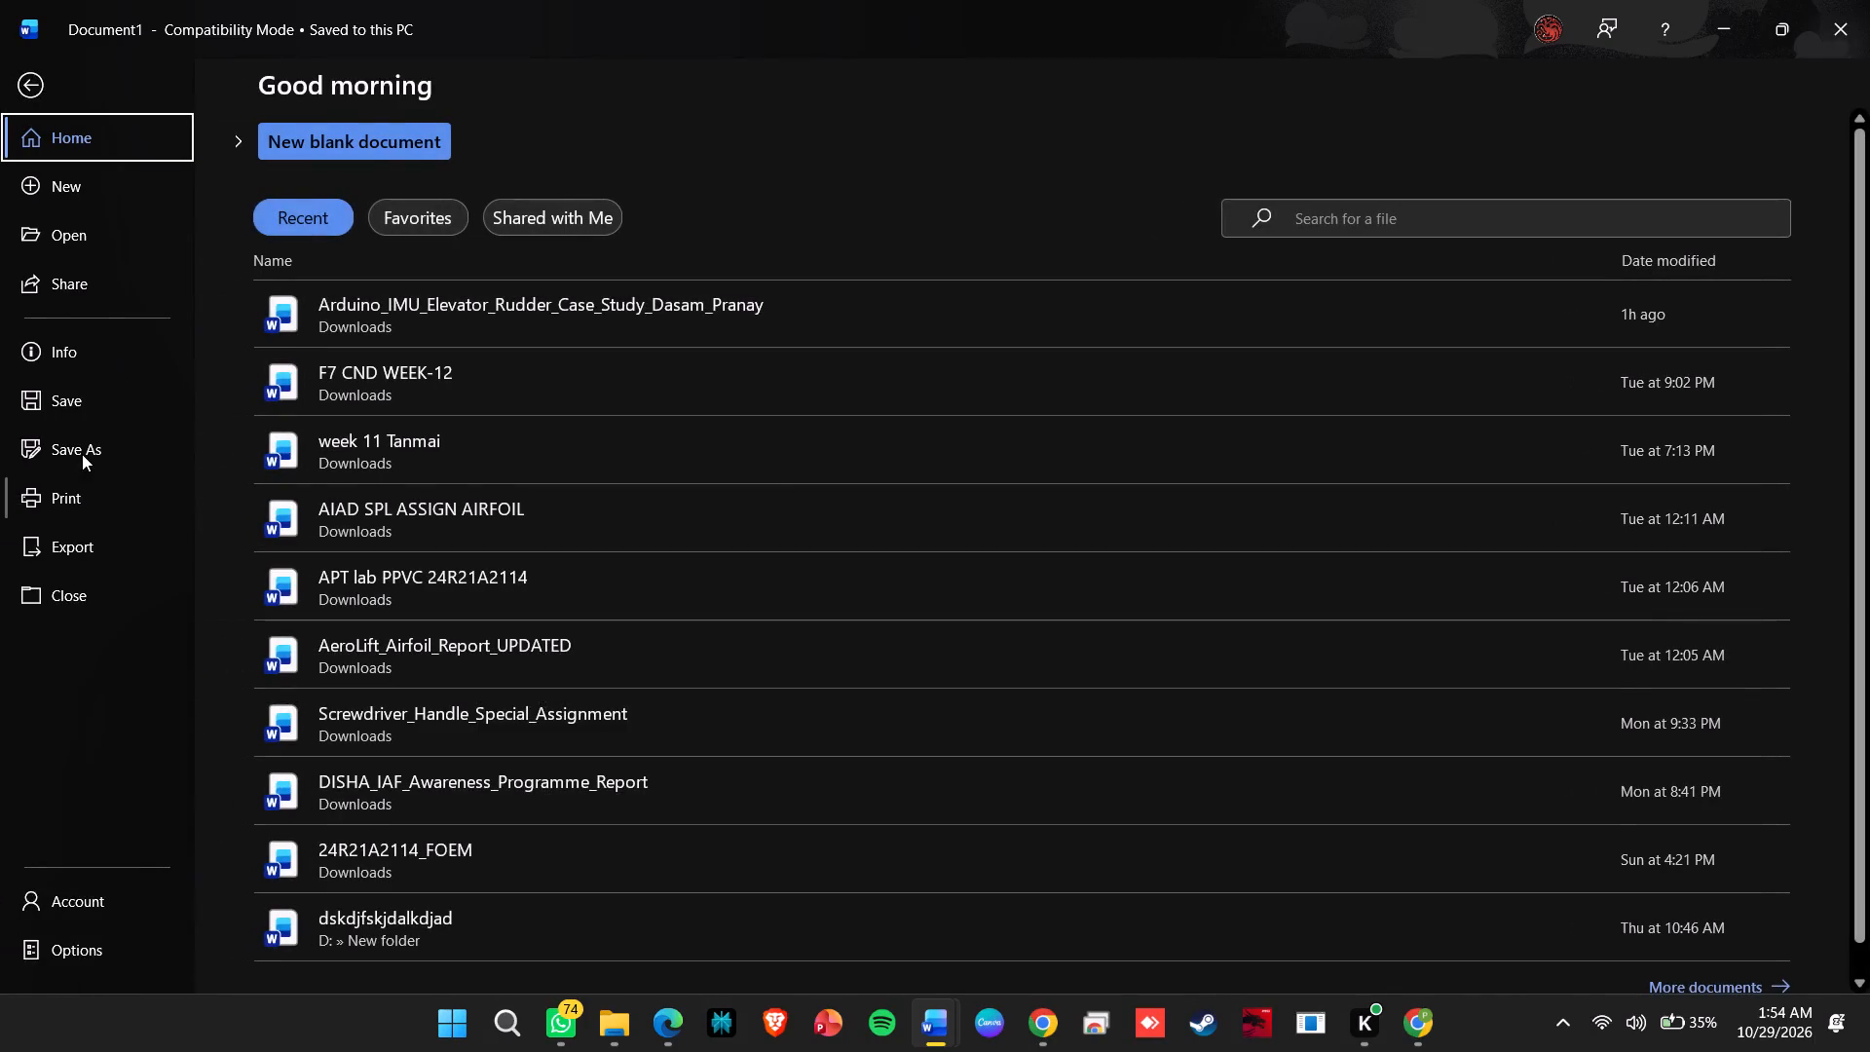
click(82, 454)
click(449, 643)
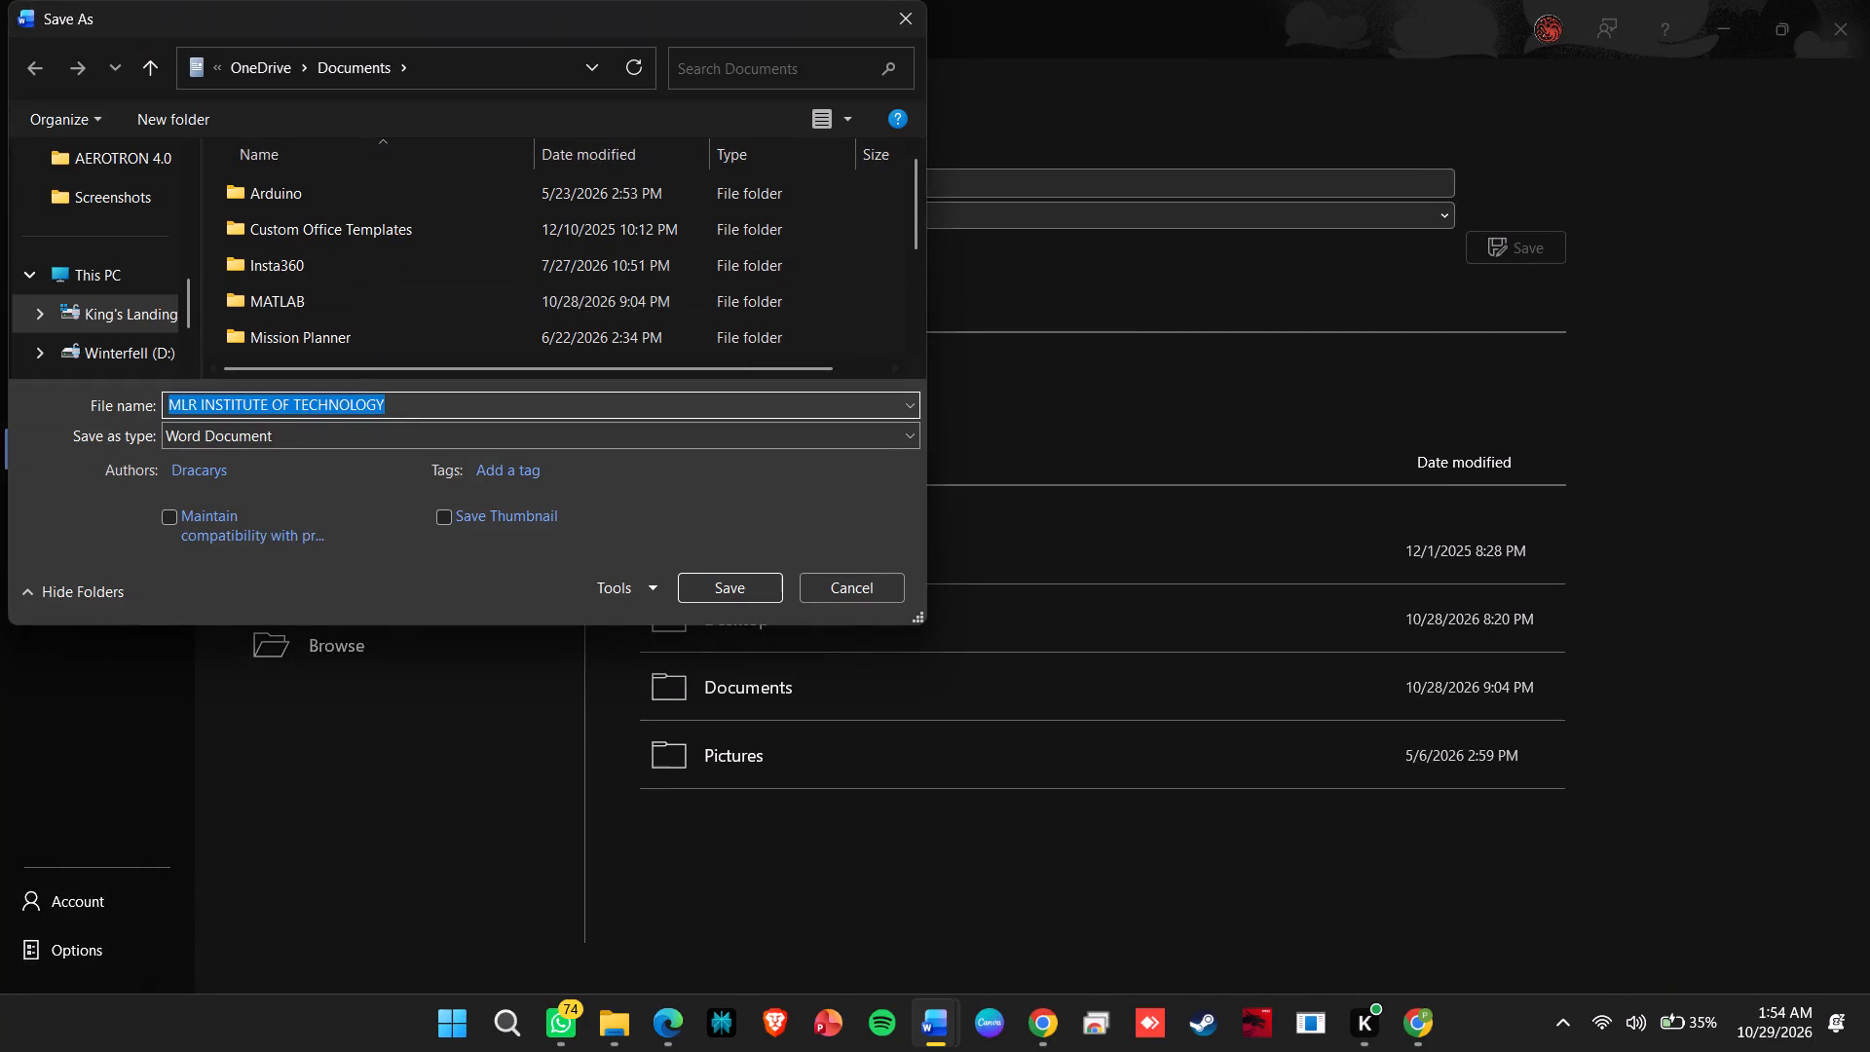
click(393, 404)
key(BackSpace)
key(BackSpace)
key(BackSpace)
key(BackSpace)
key(BackSpace)
key(BackSpace)
key(BackSpace)
key(BackSpace)
key(BackSpace)
key(BackSpace)
key(BackSpace)
key(BackSpace)
key(BackSpace)
key(BackSpace)
key(BackSpace)
key(BackSpace)
key(BackSpace)
key(BackSpace)
key(BackSpace)
key(BackSpace)
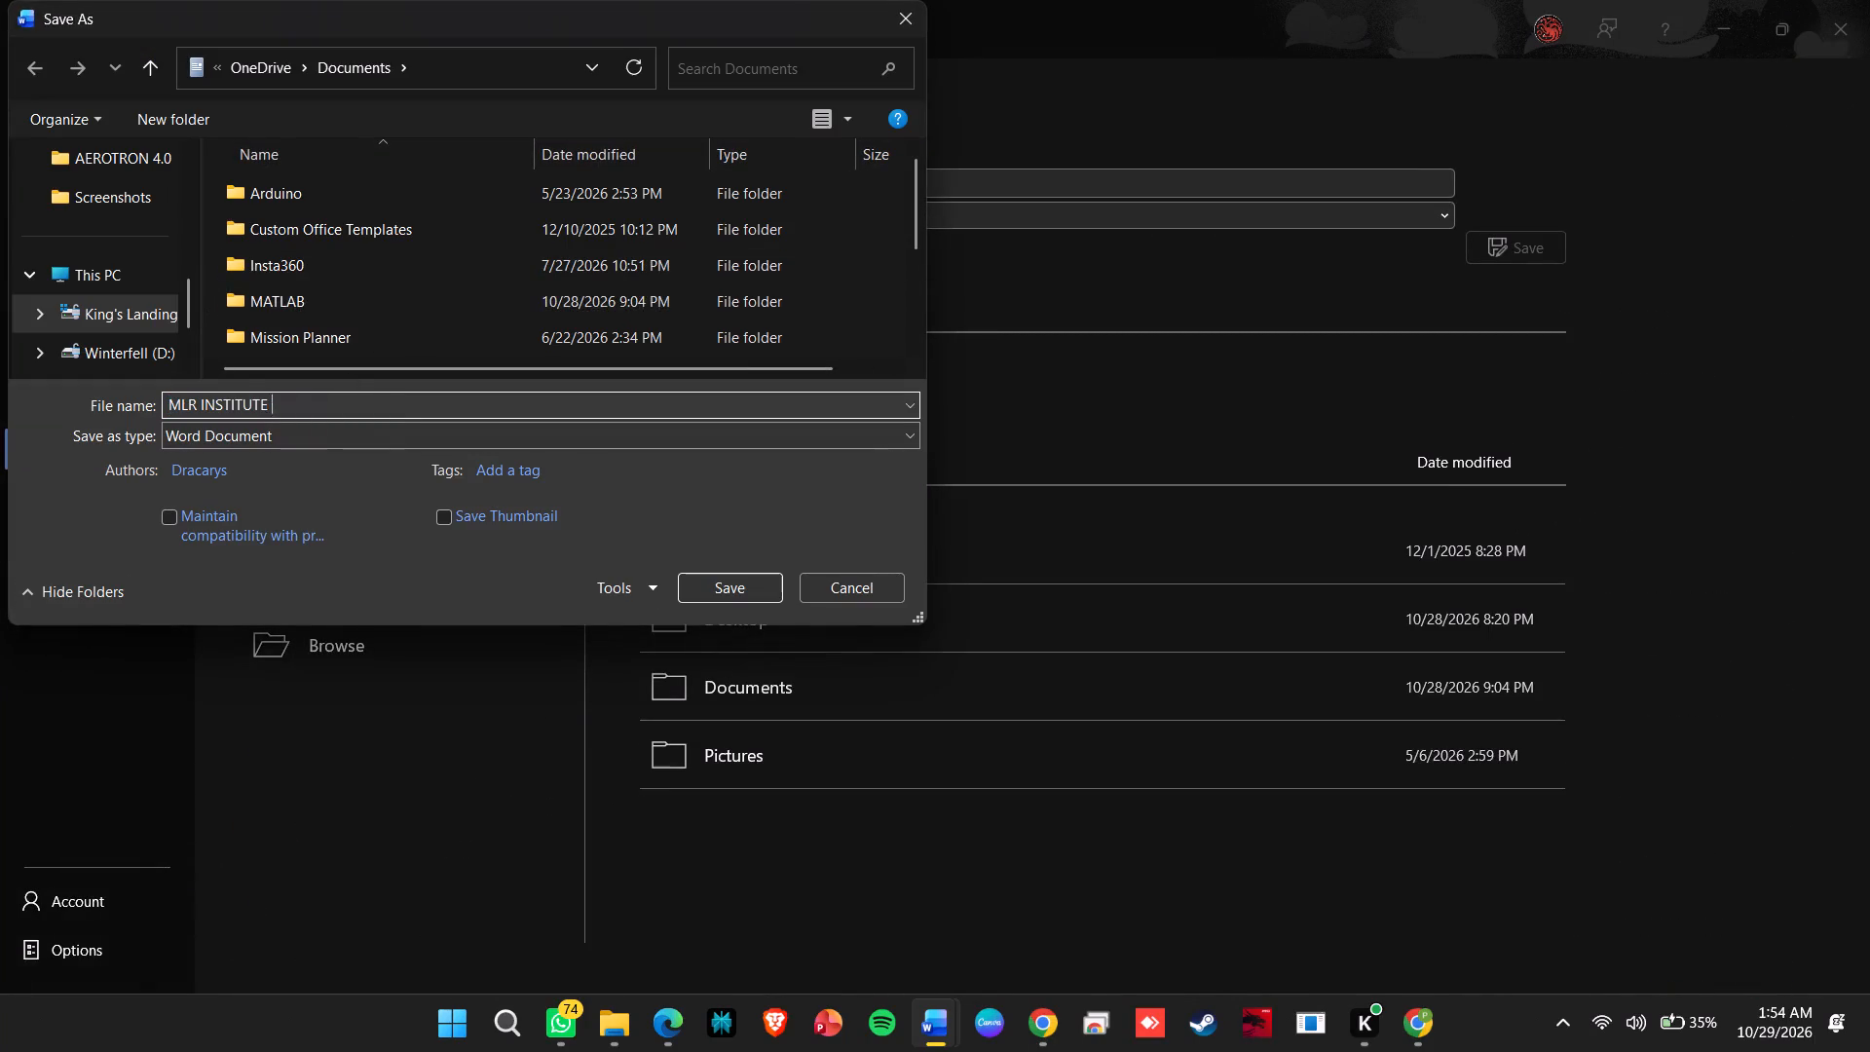
text(asc)
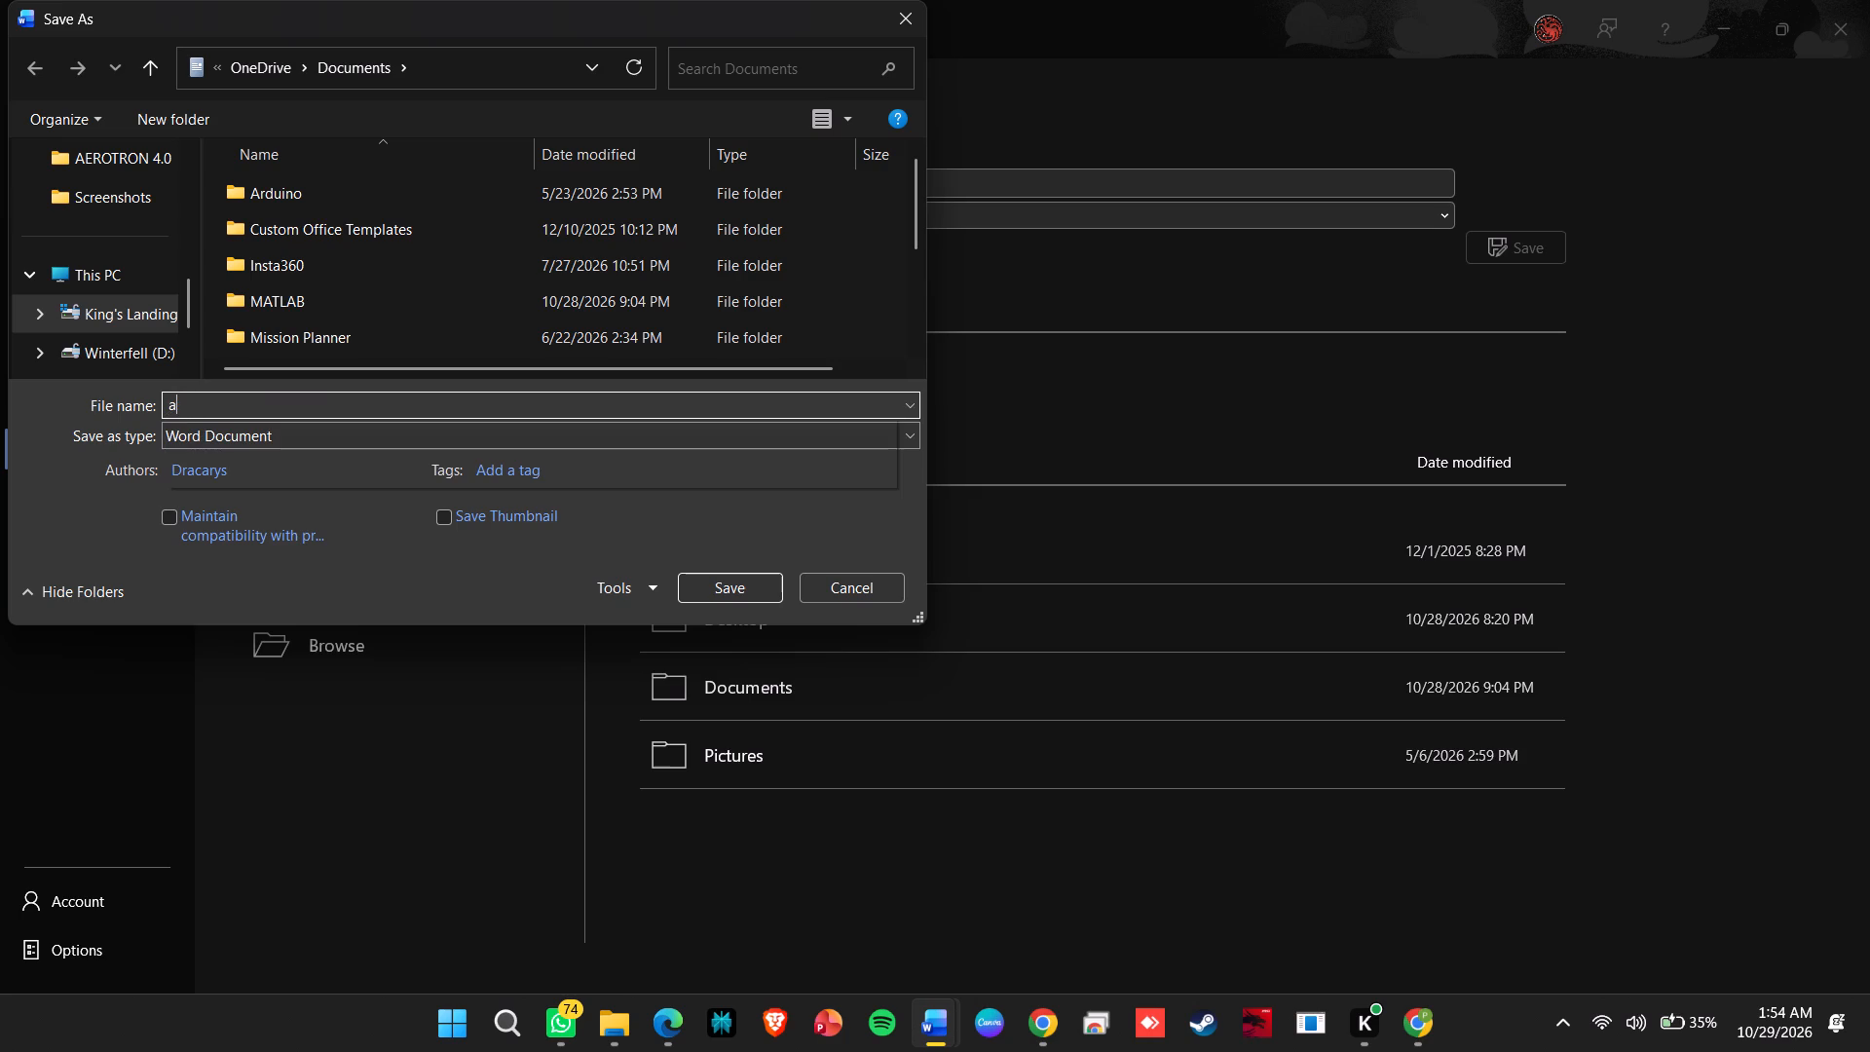
text(ASC)
key(minus)
key(BackSpace)
key(shift+underscore)
key(s)
key(p)
key(BackSpace)
key(BackSpace)
text(PP)
text(VC)
key(1)
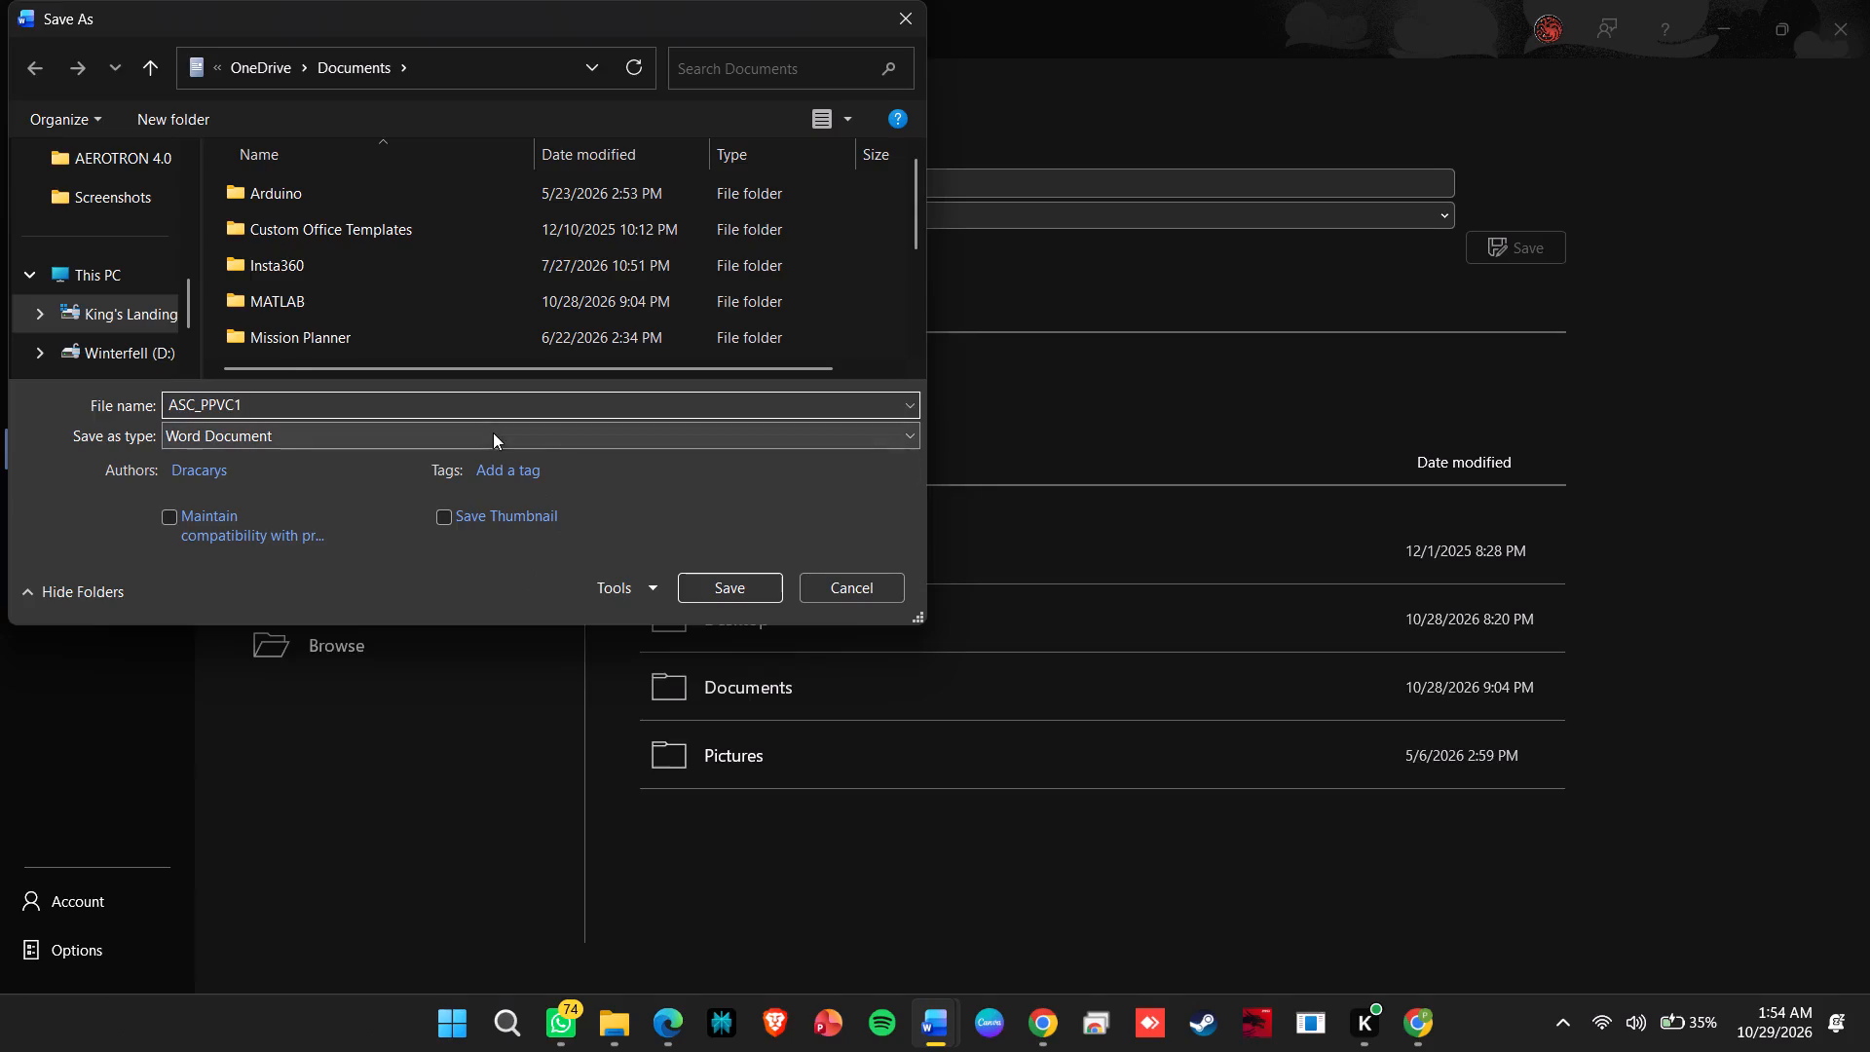
scroll(133, 283, up, 4)
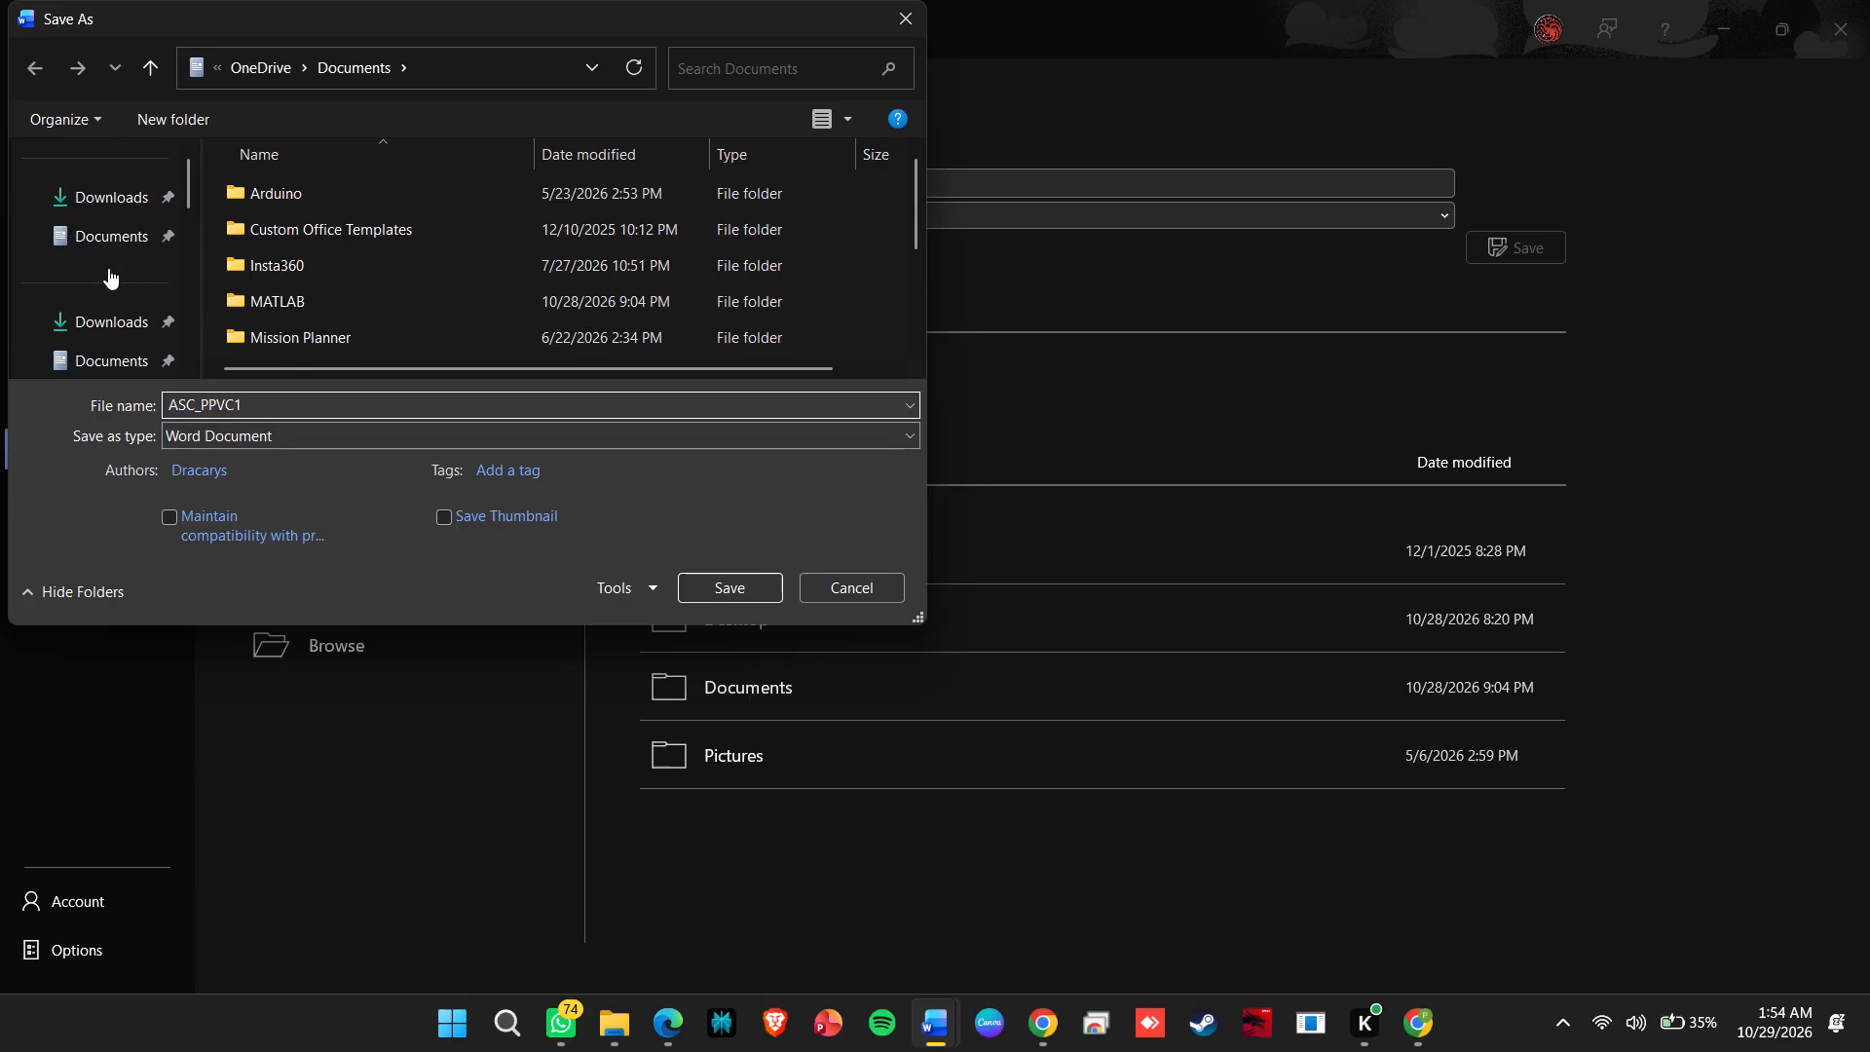
click(105, 316)
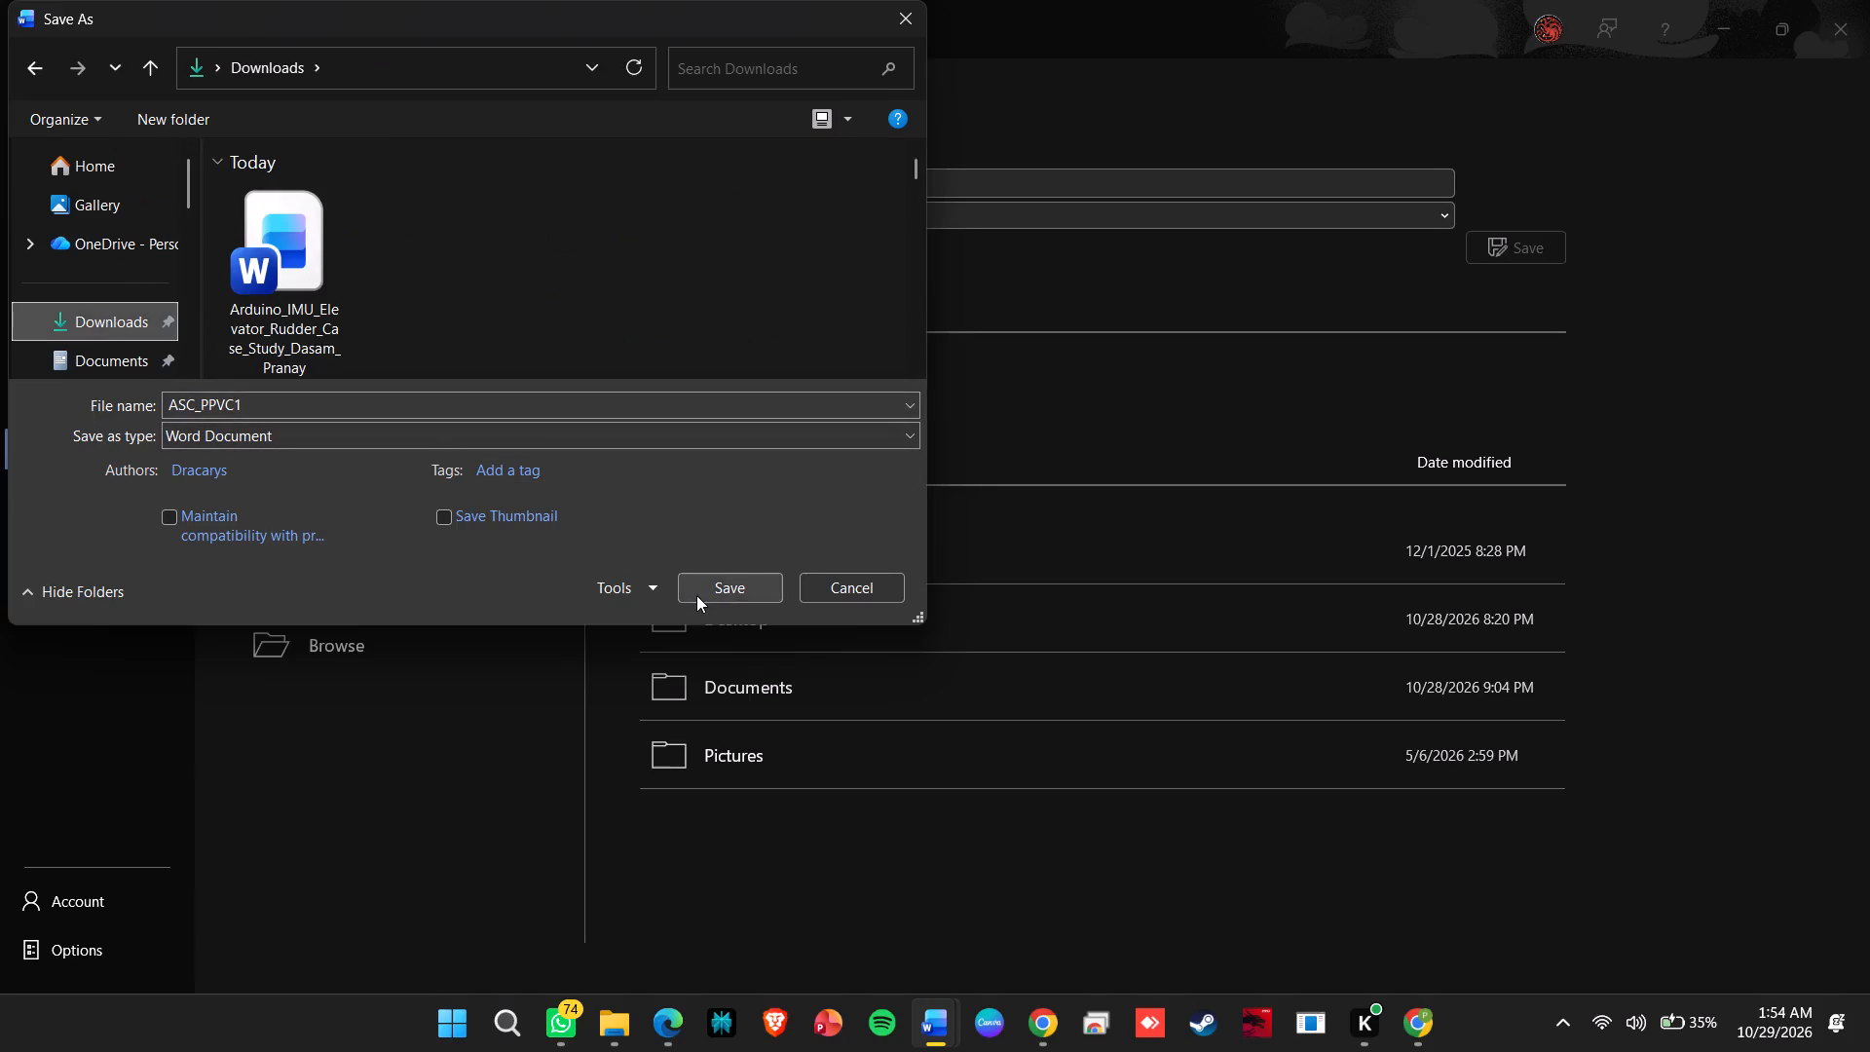
click(696, 595)
Save a PDF copy of the report as ASC_PPVC1 in the Downloads folder.
click(46, 88)
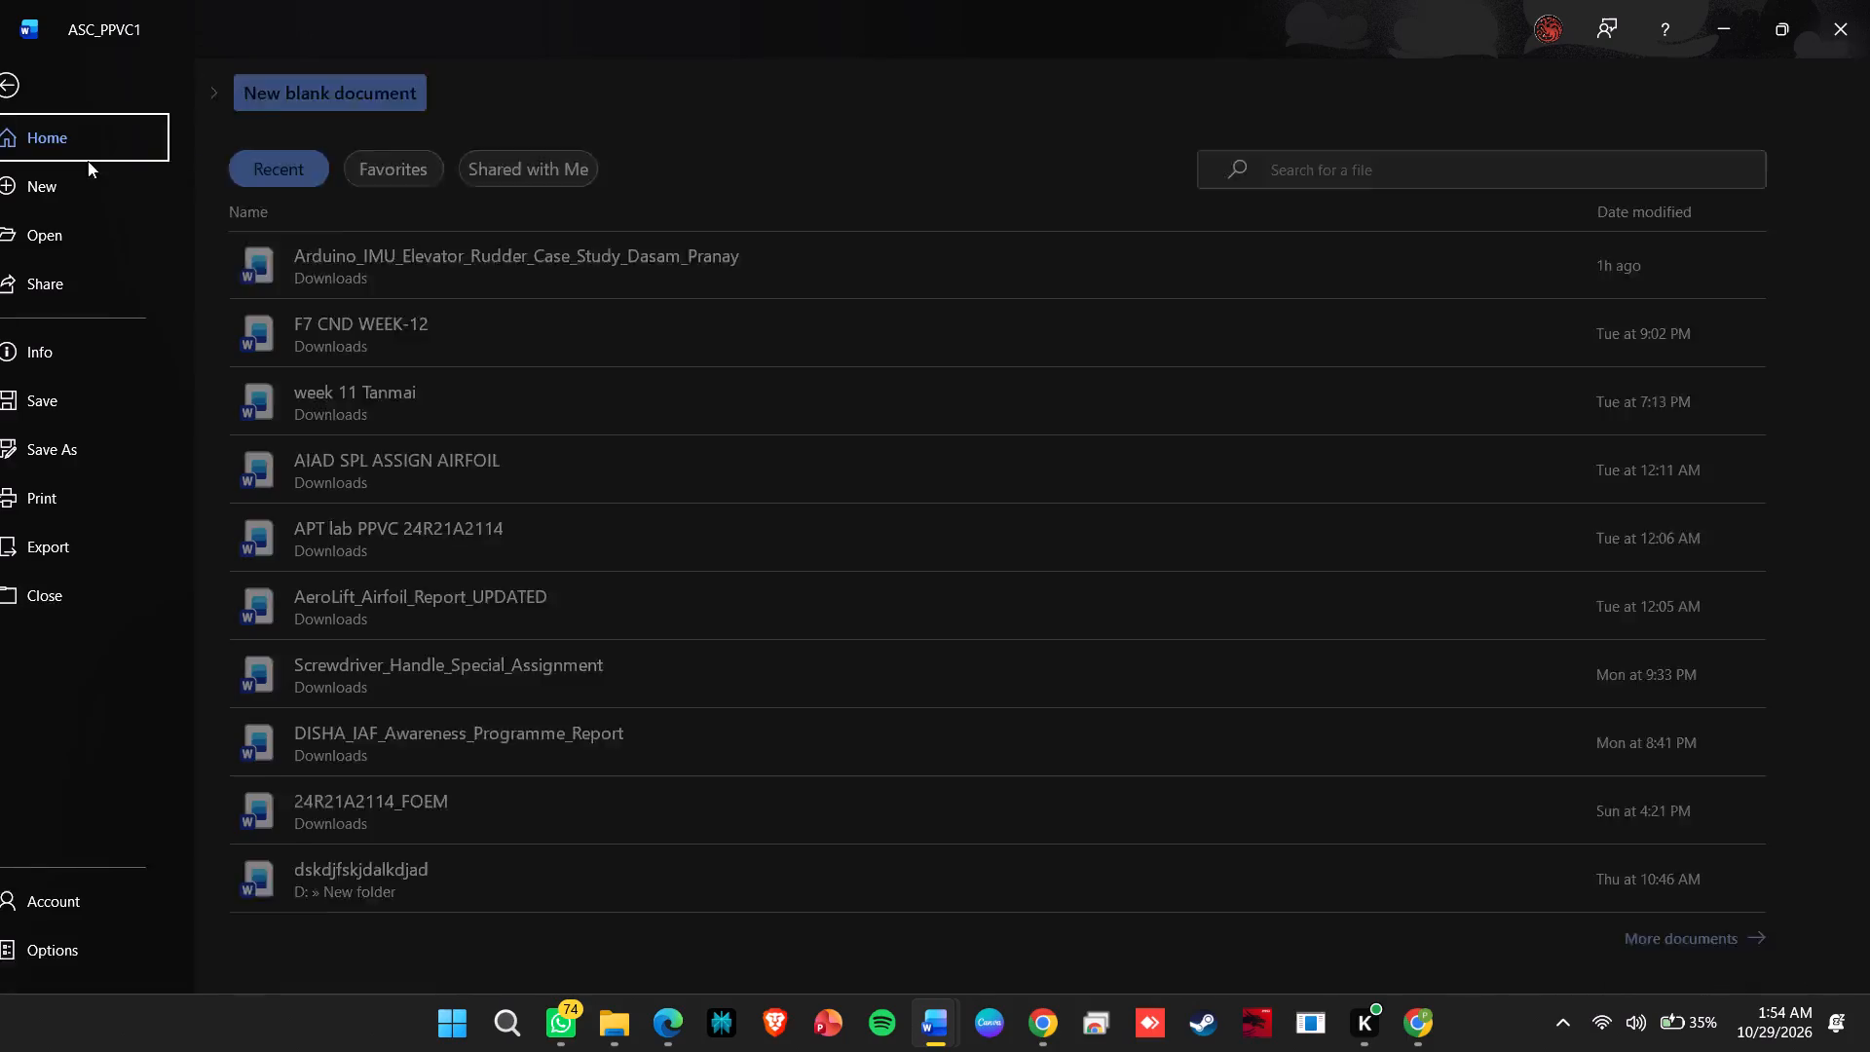
click(90, 442)
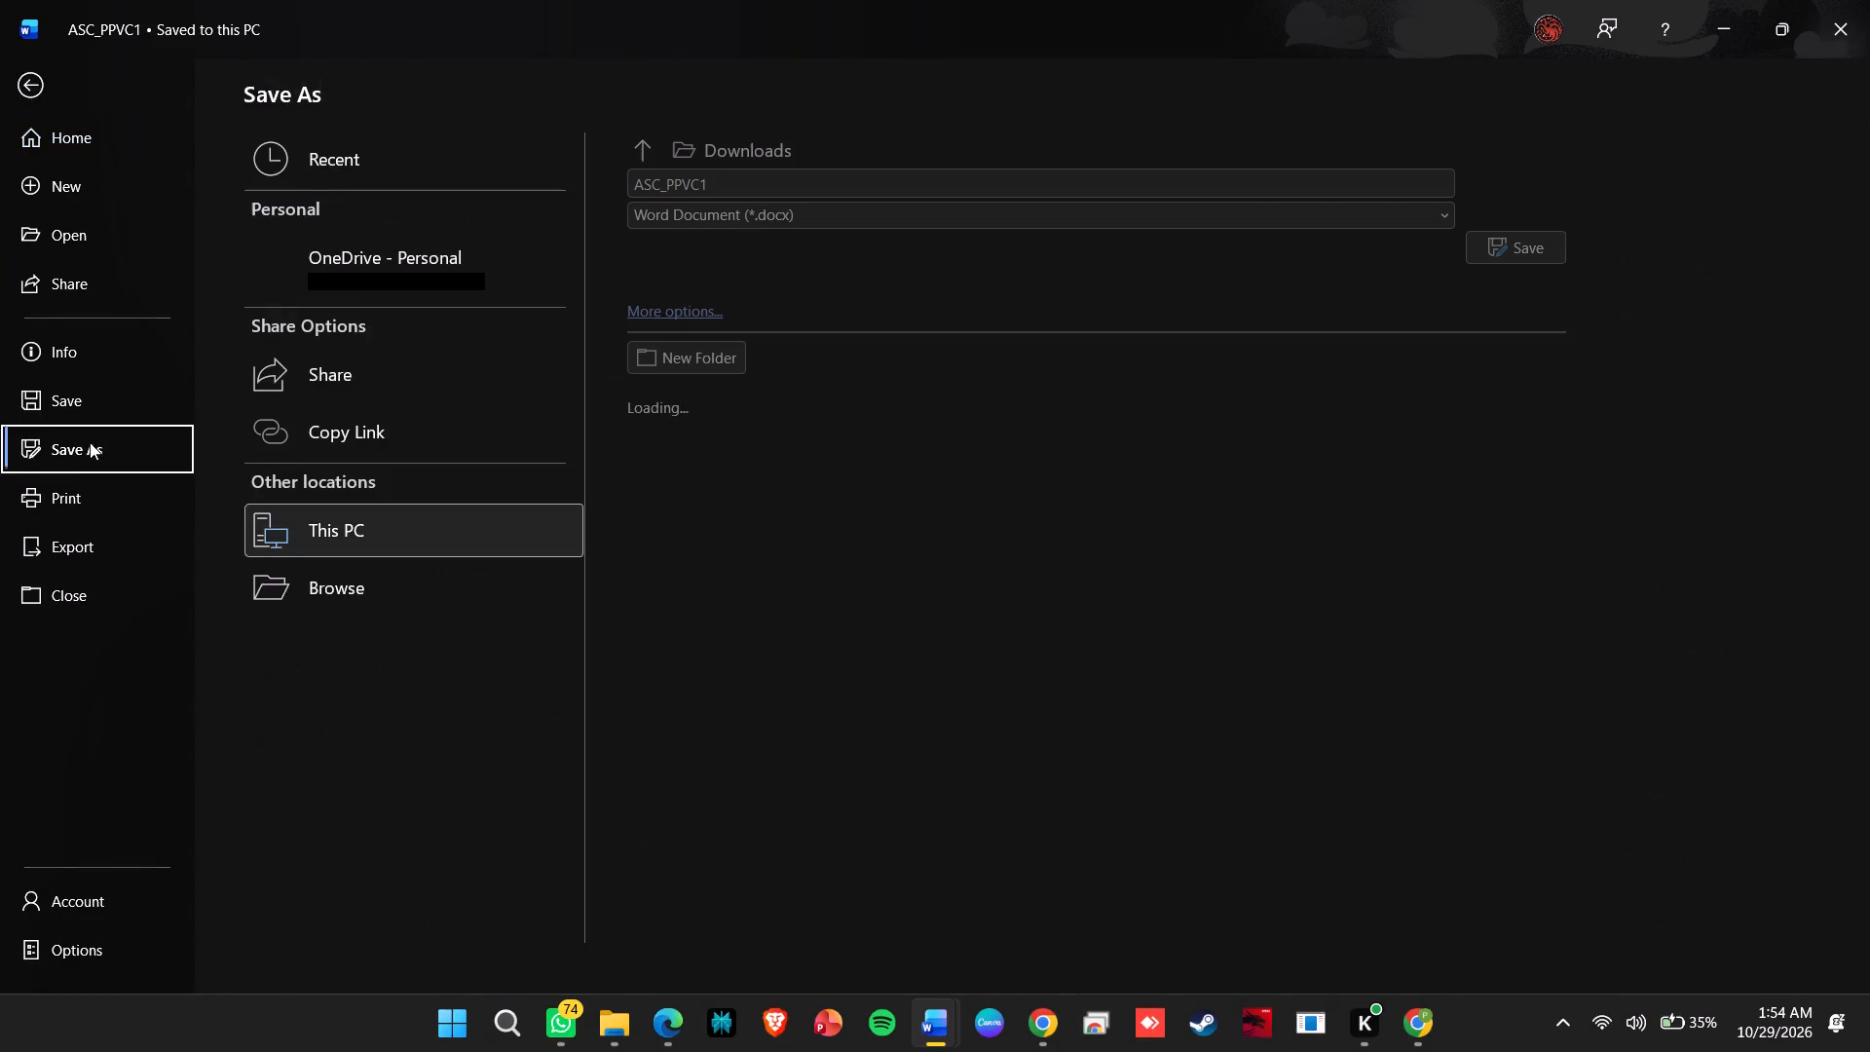
click(316, 648)
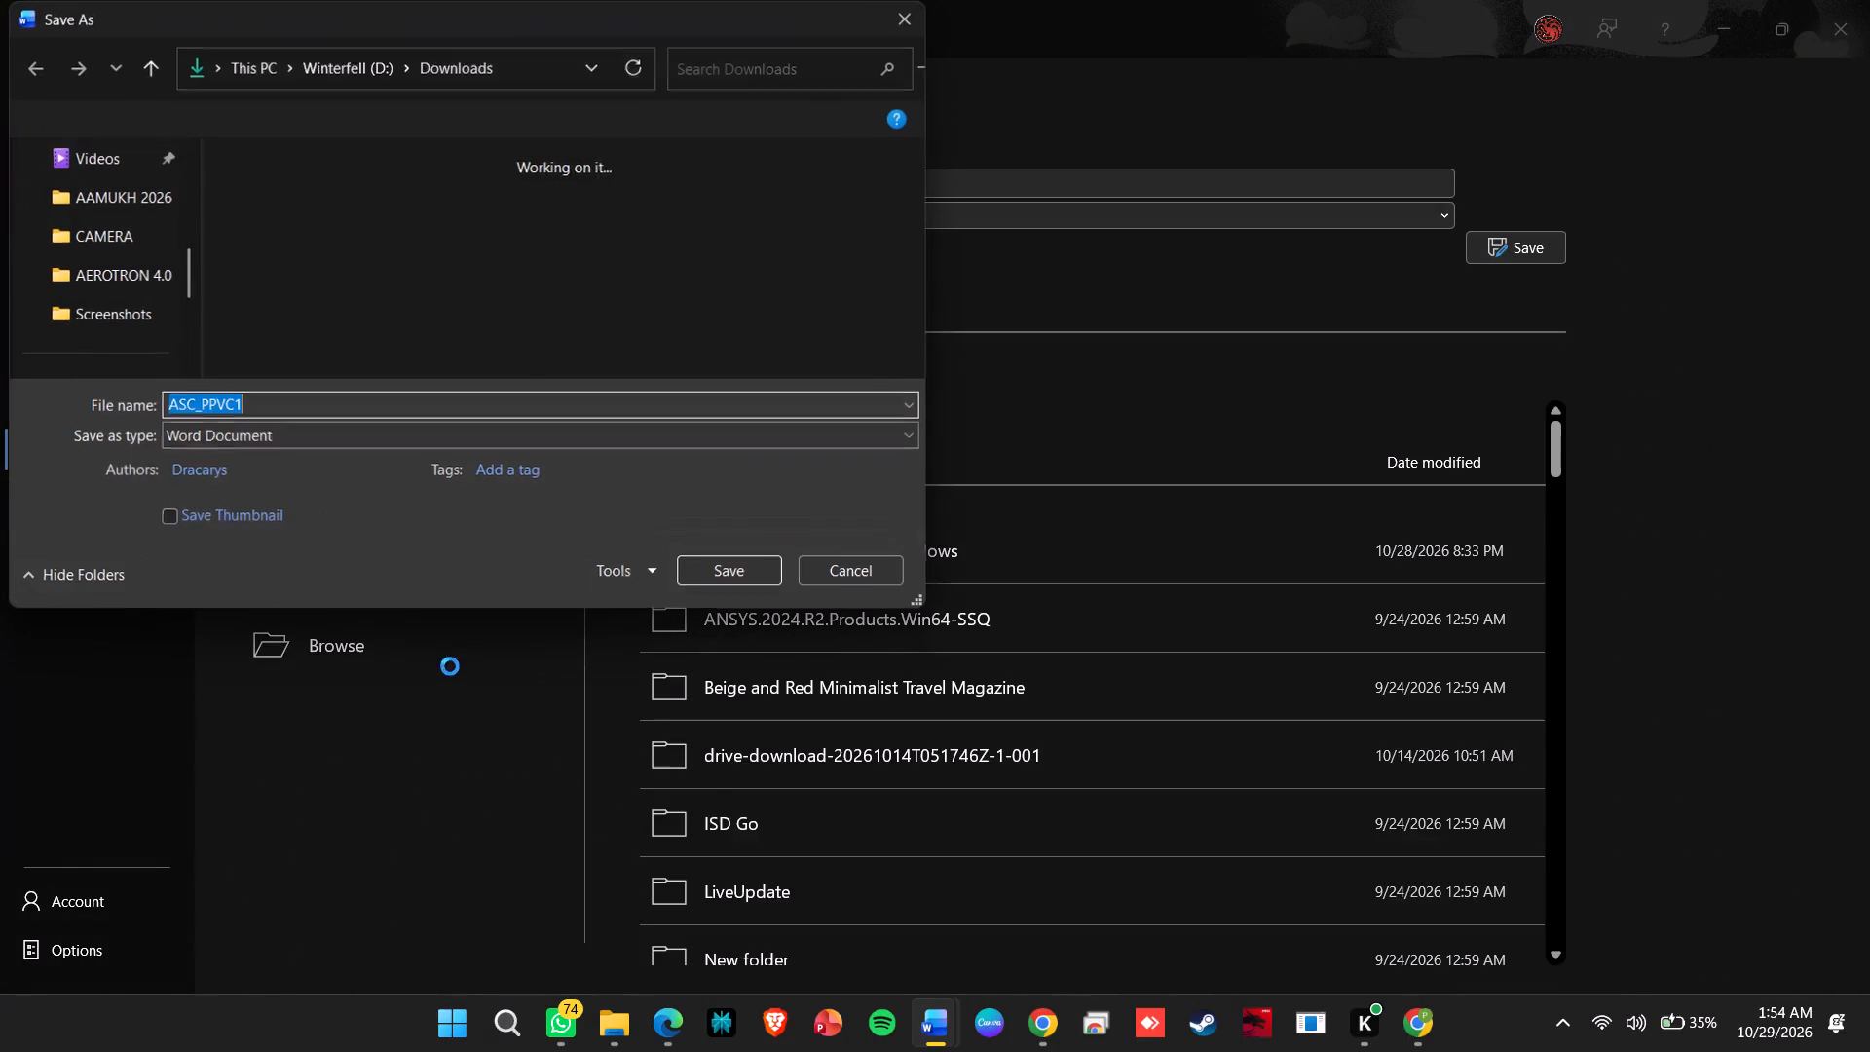
click(248, 439)
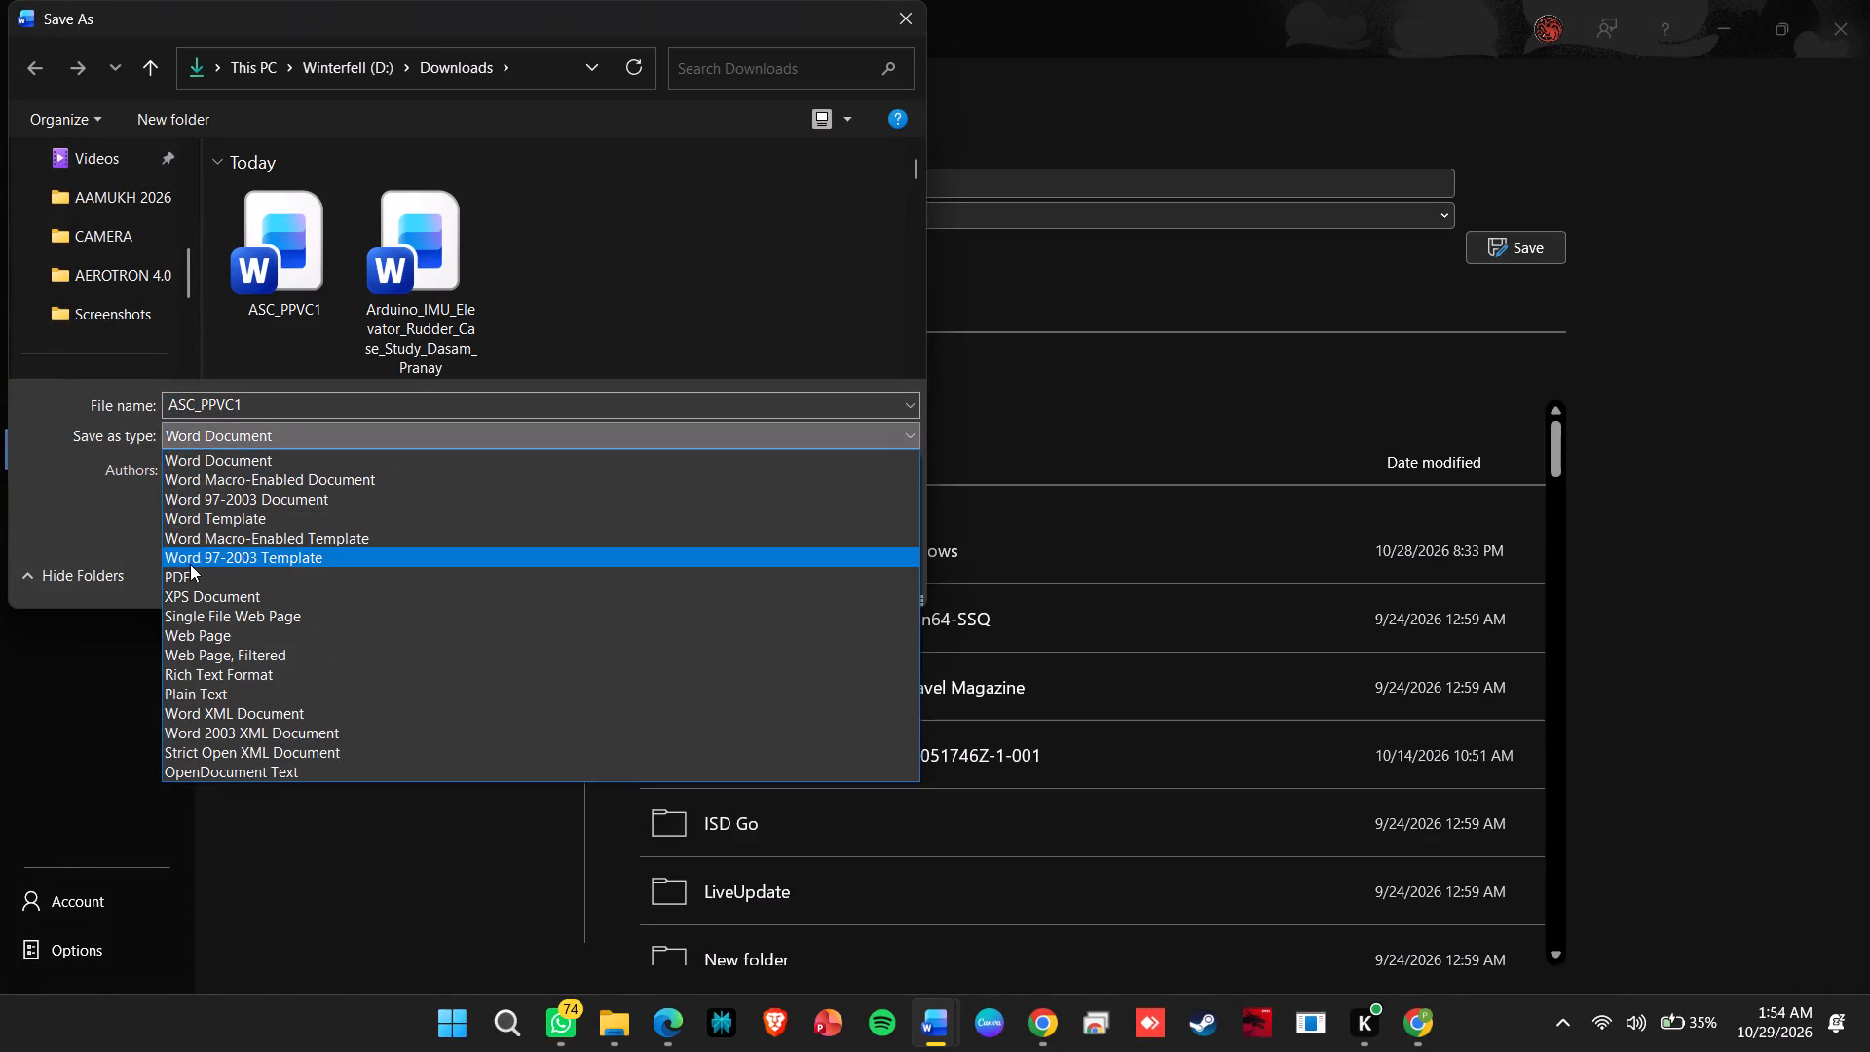
click(196, 571)
click(718, 633)
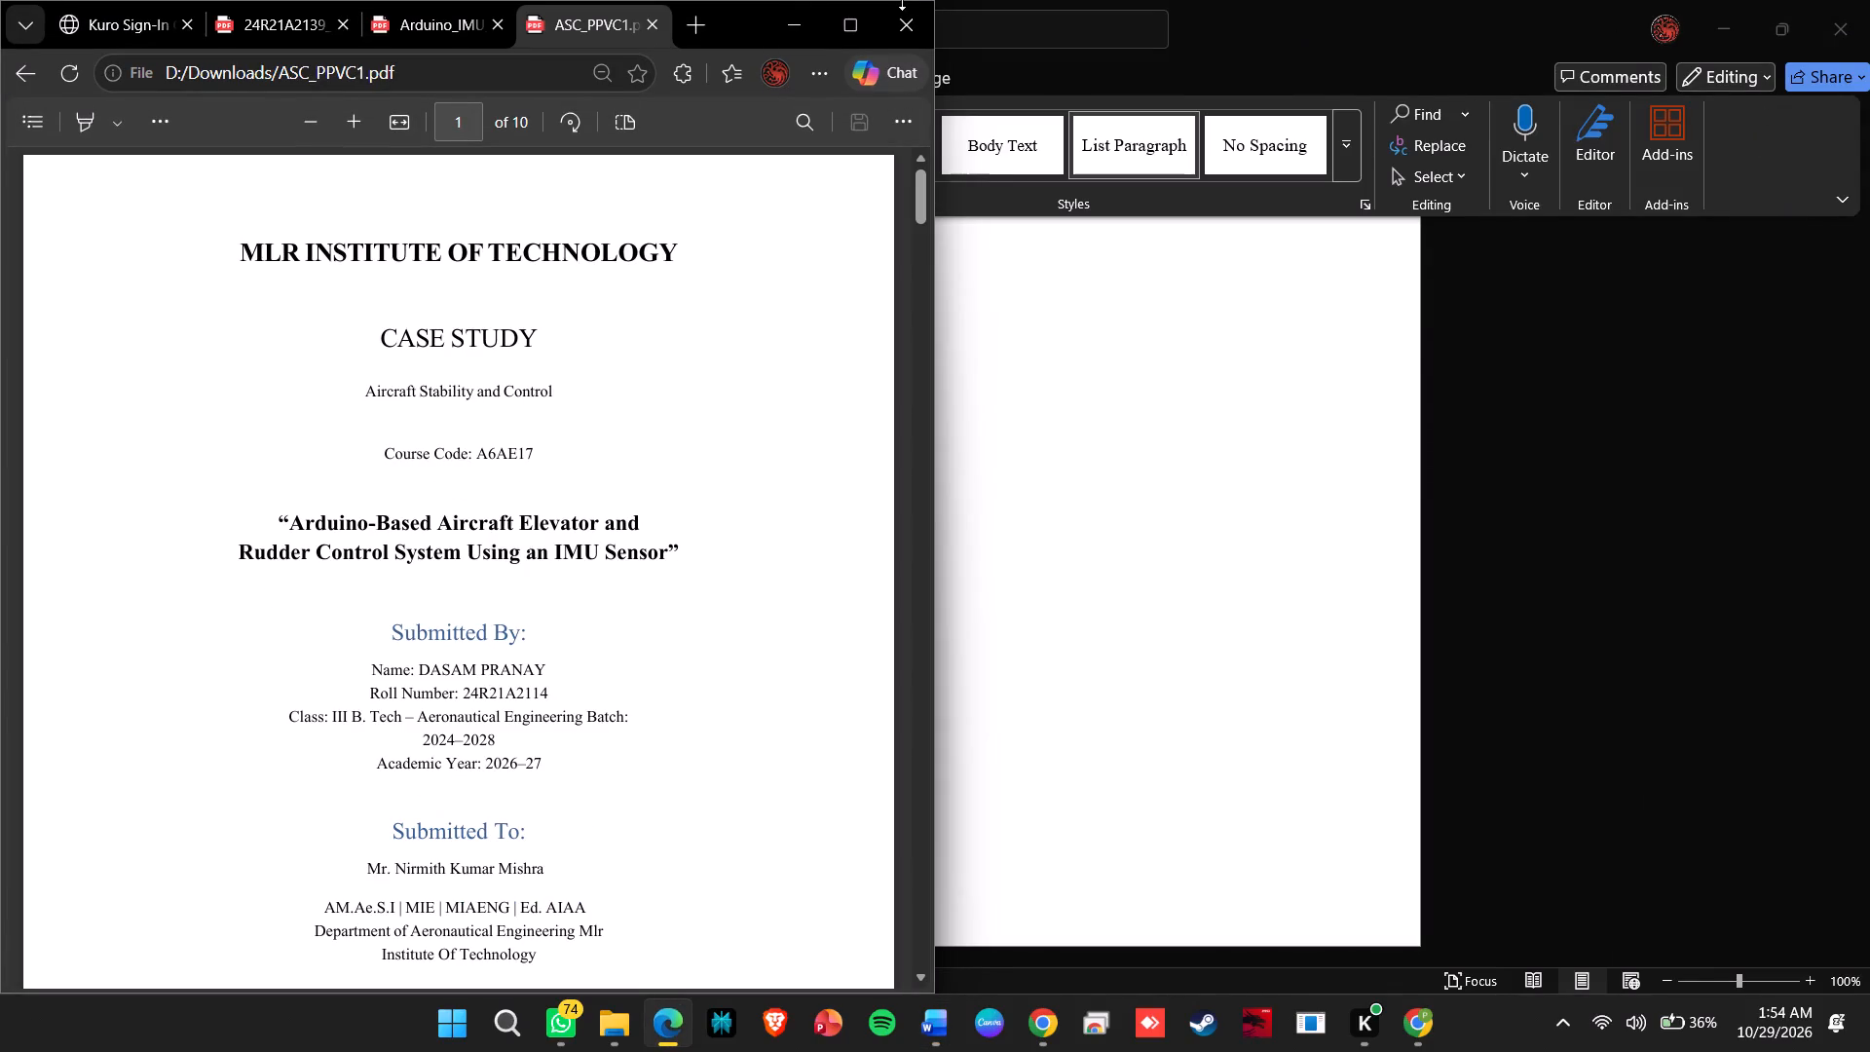
Close the exported PDF's browser window, the open Word documents, the ChatGPT browser window and the Downloads folder window.
click(904, 26)
click(1847, 43)
click(1840, 34)
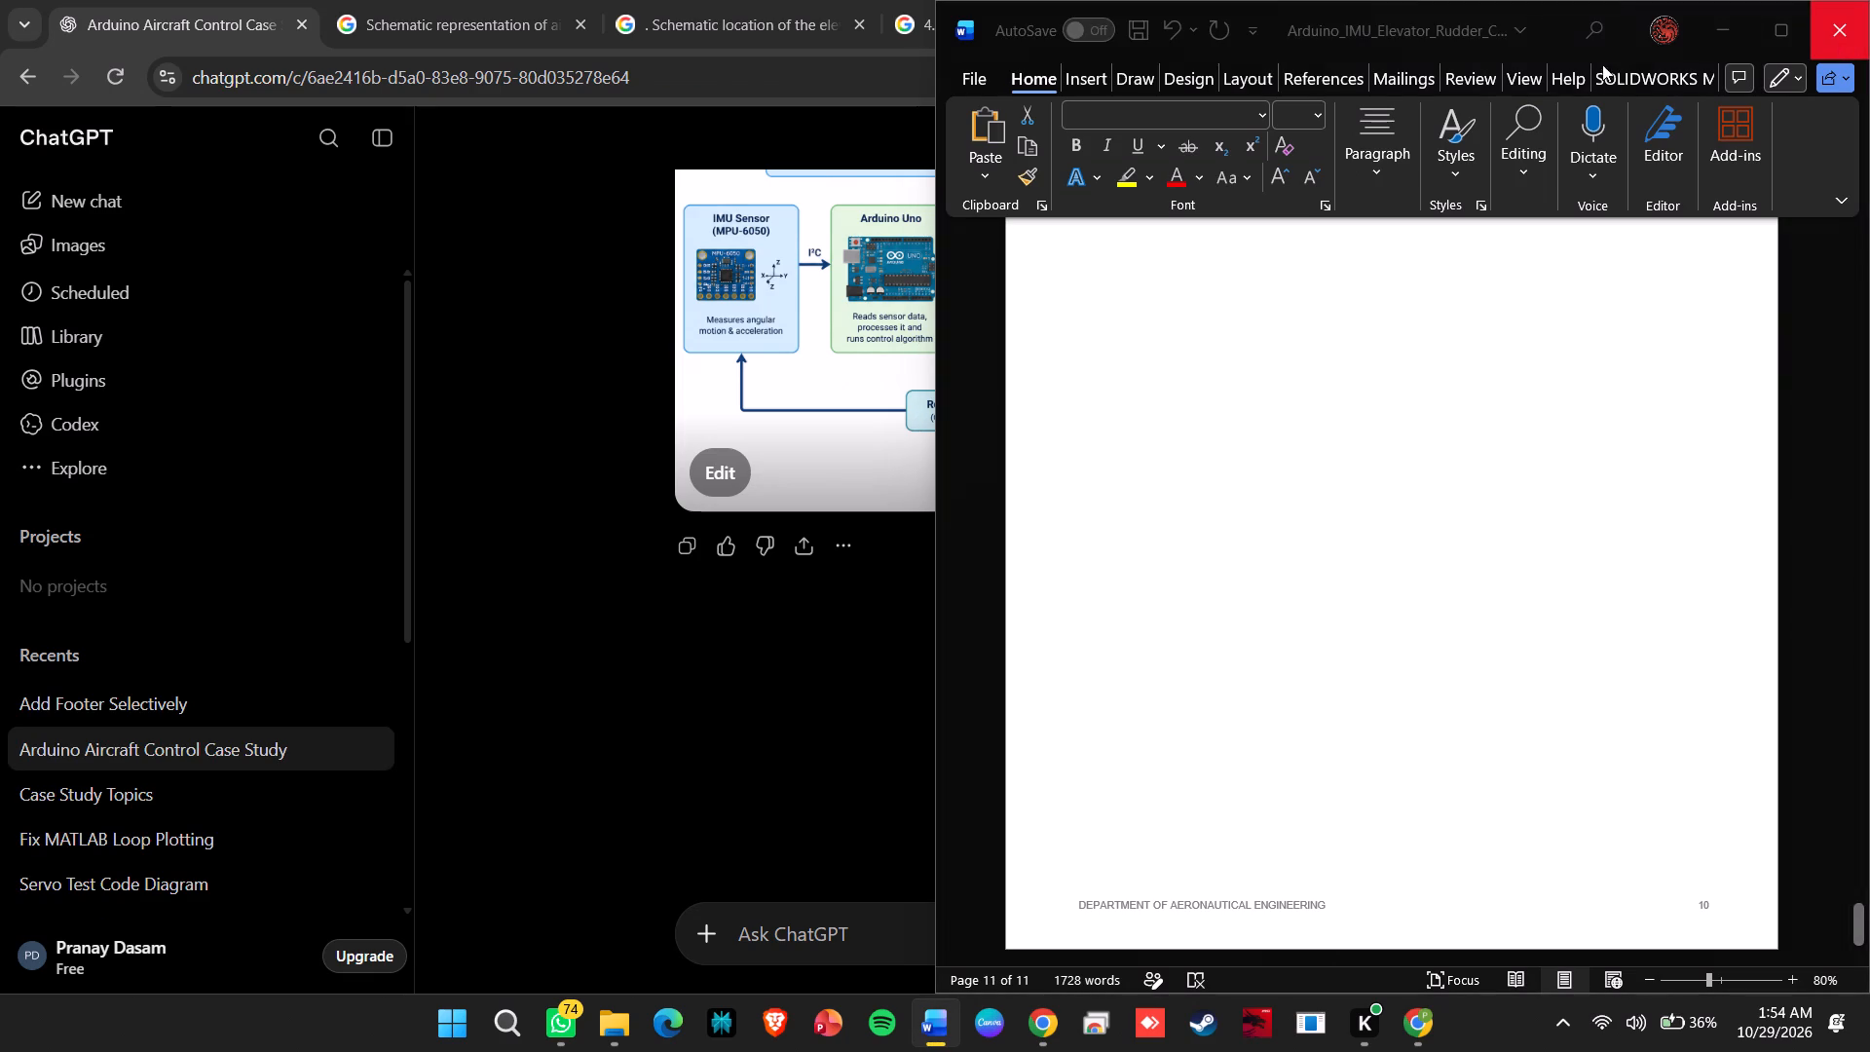
click(1490, 698)
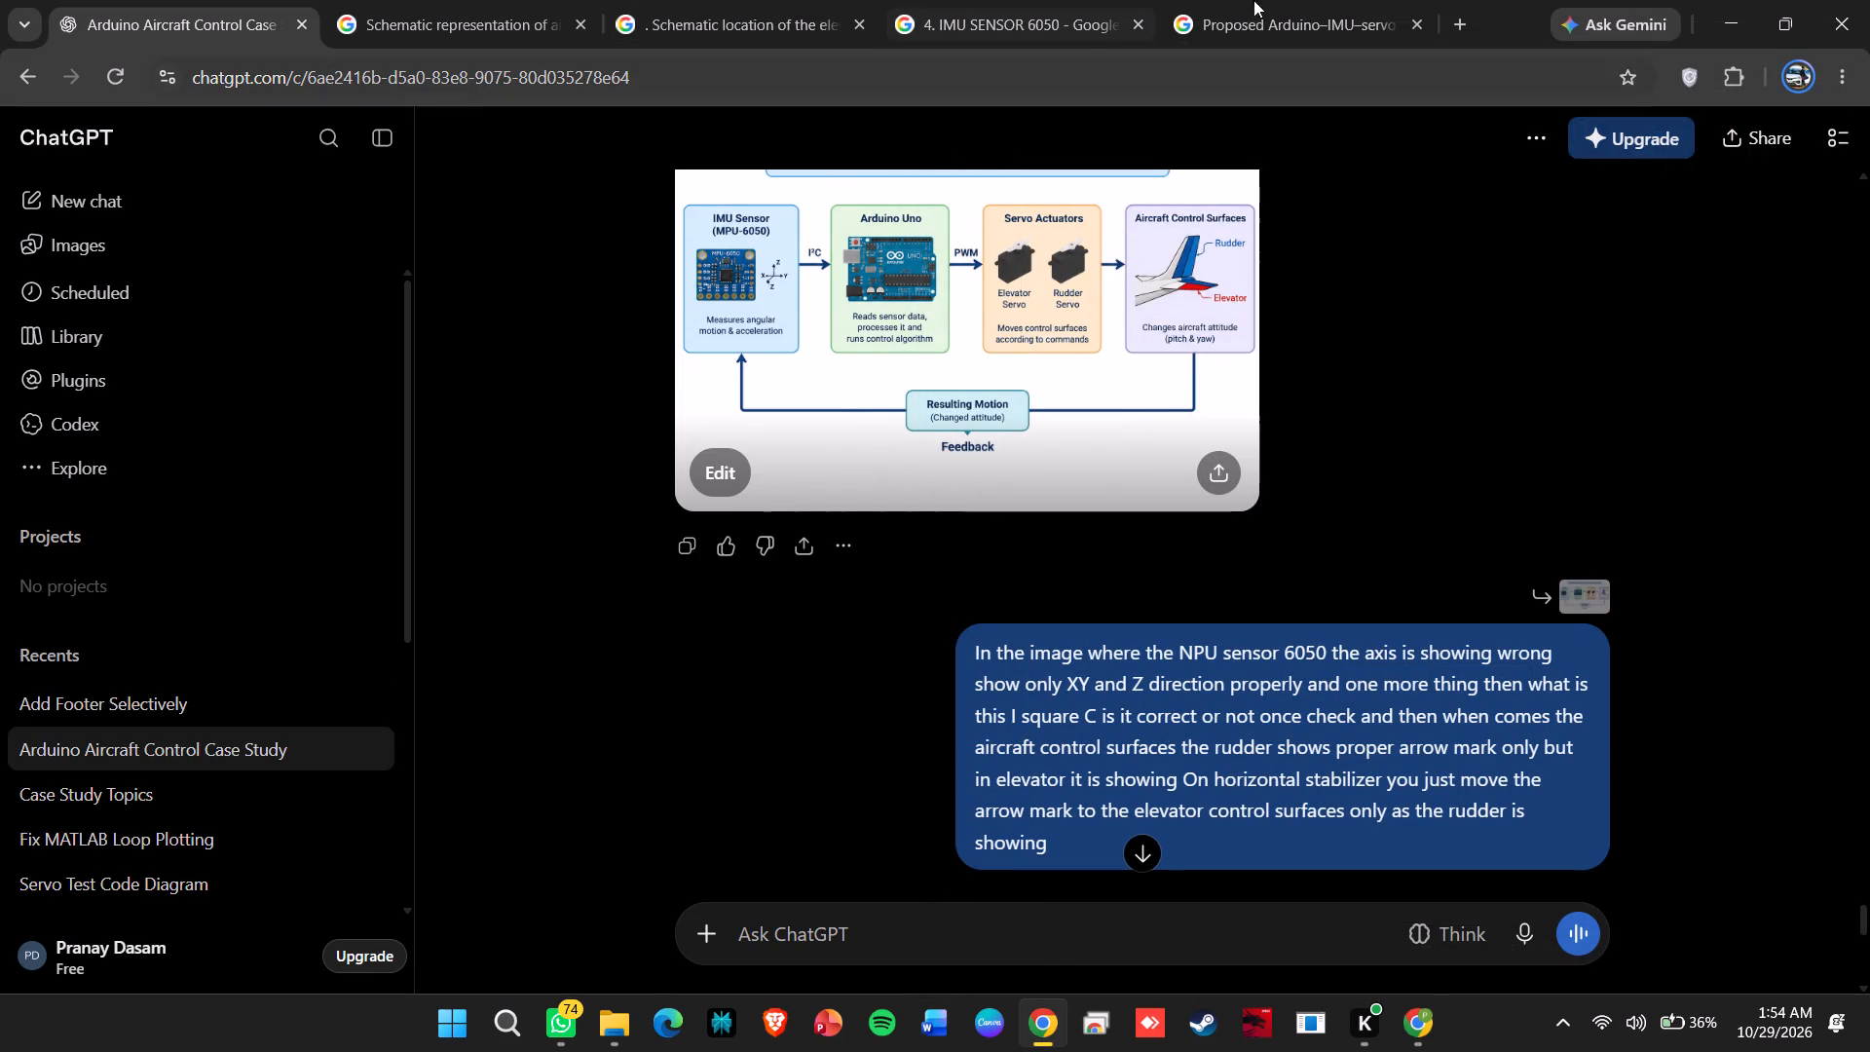
click(1869, 0)
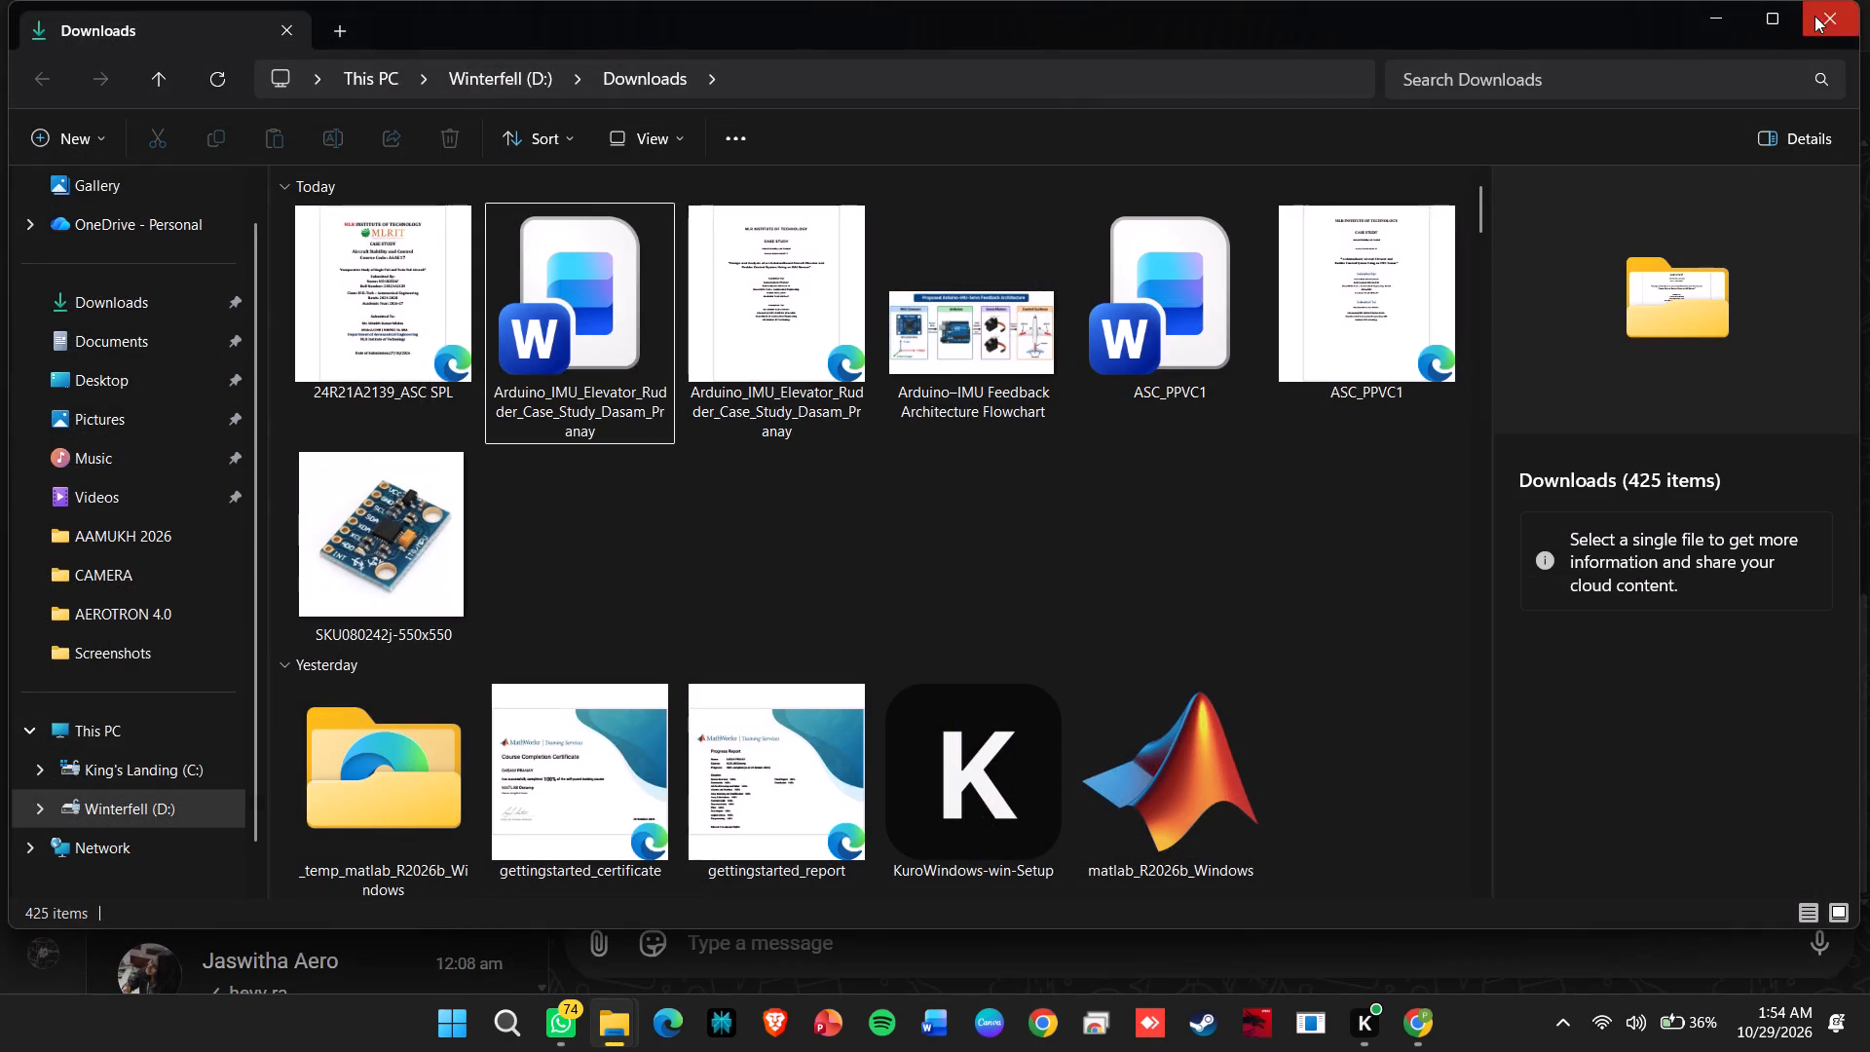
click(1814, 16)
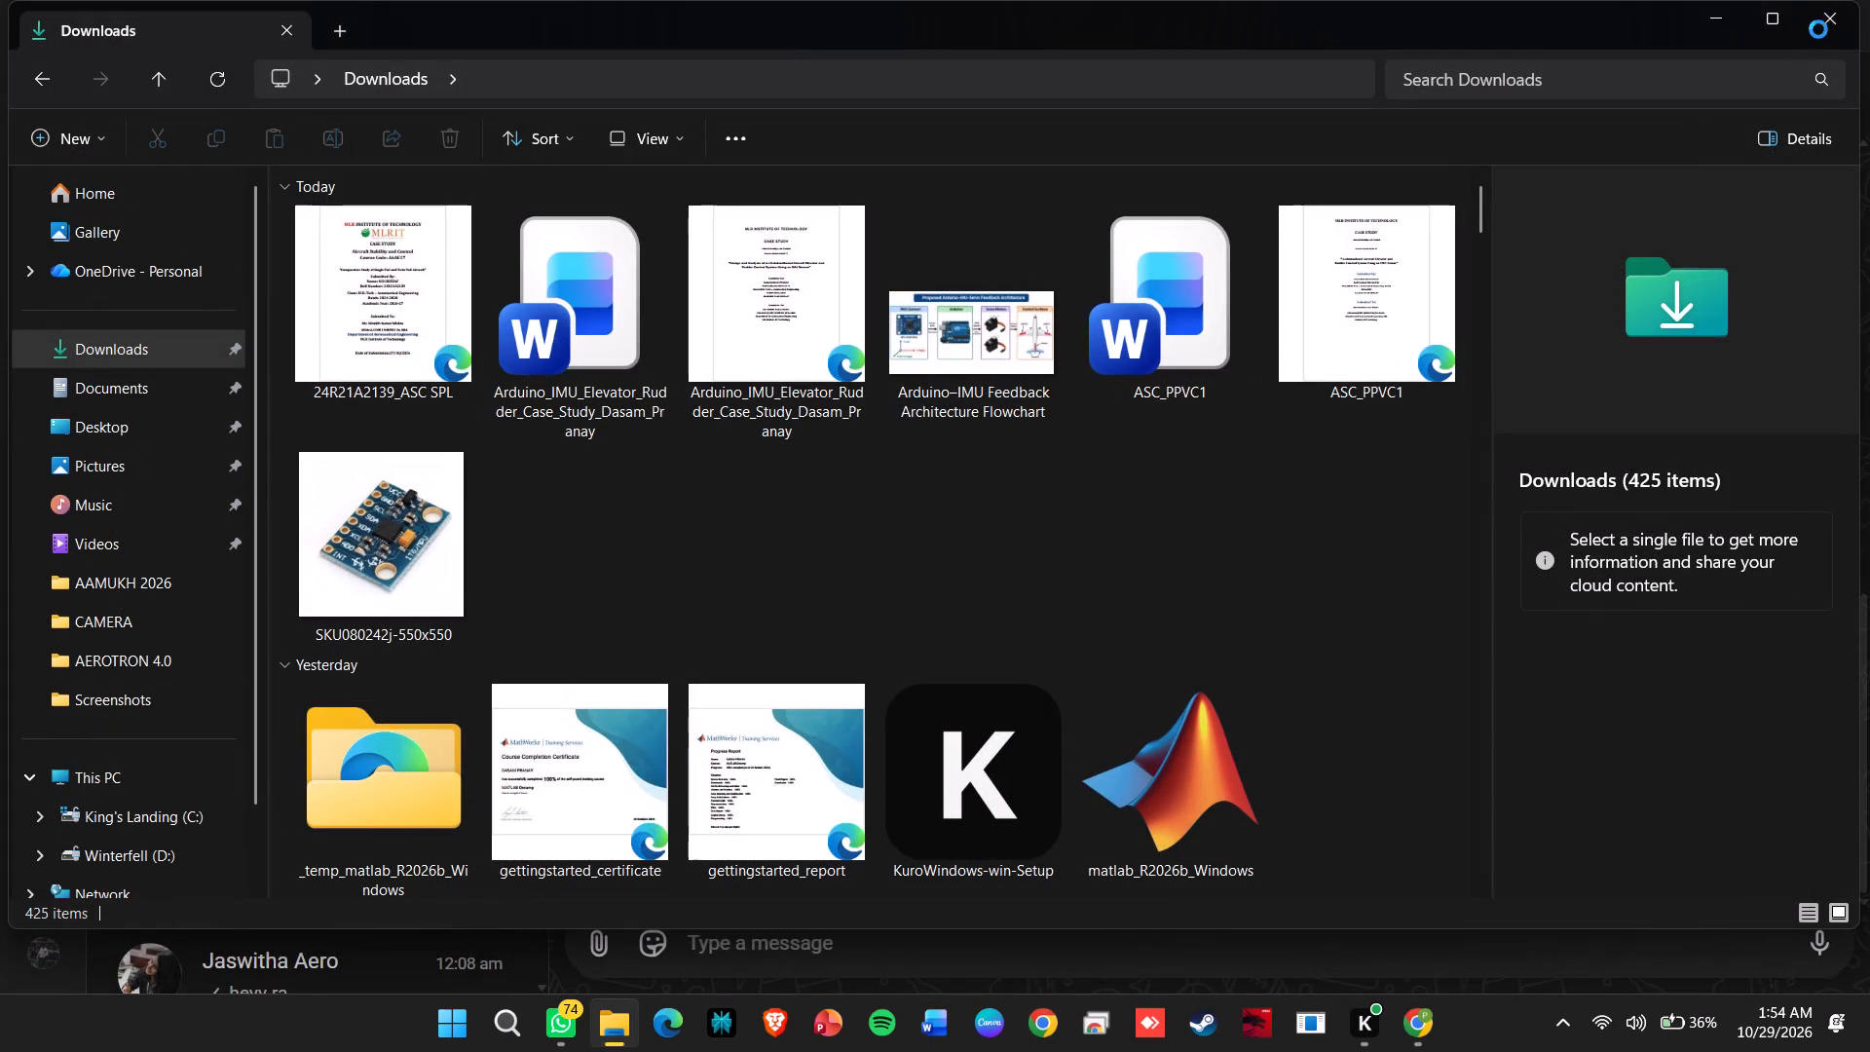